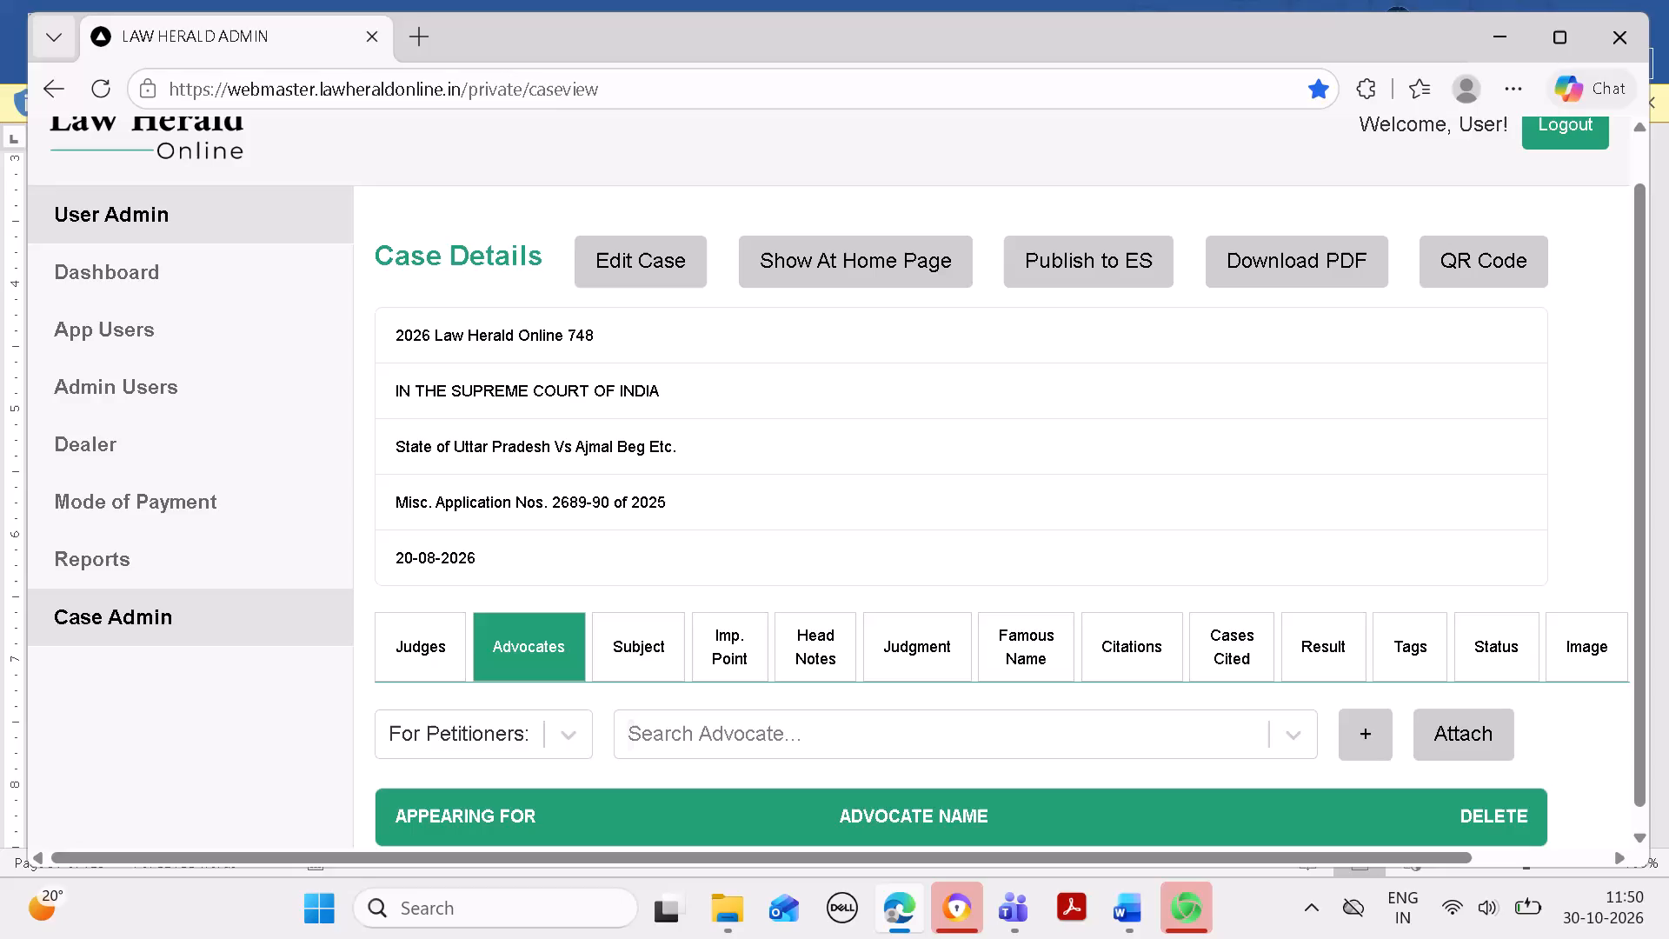
Add the copied first petitioners' advocate as a new Mr. entry with designation Sr. AAG and attach it to the case.
{"action": "left_click", "coordinate": [1020, 739]}
{"action": "key", "text": "ctrl+v"}
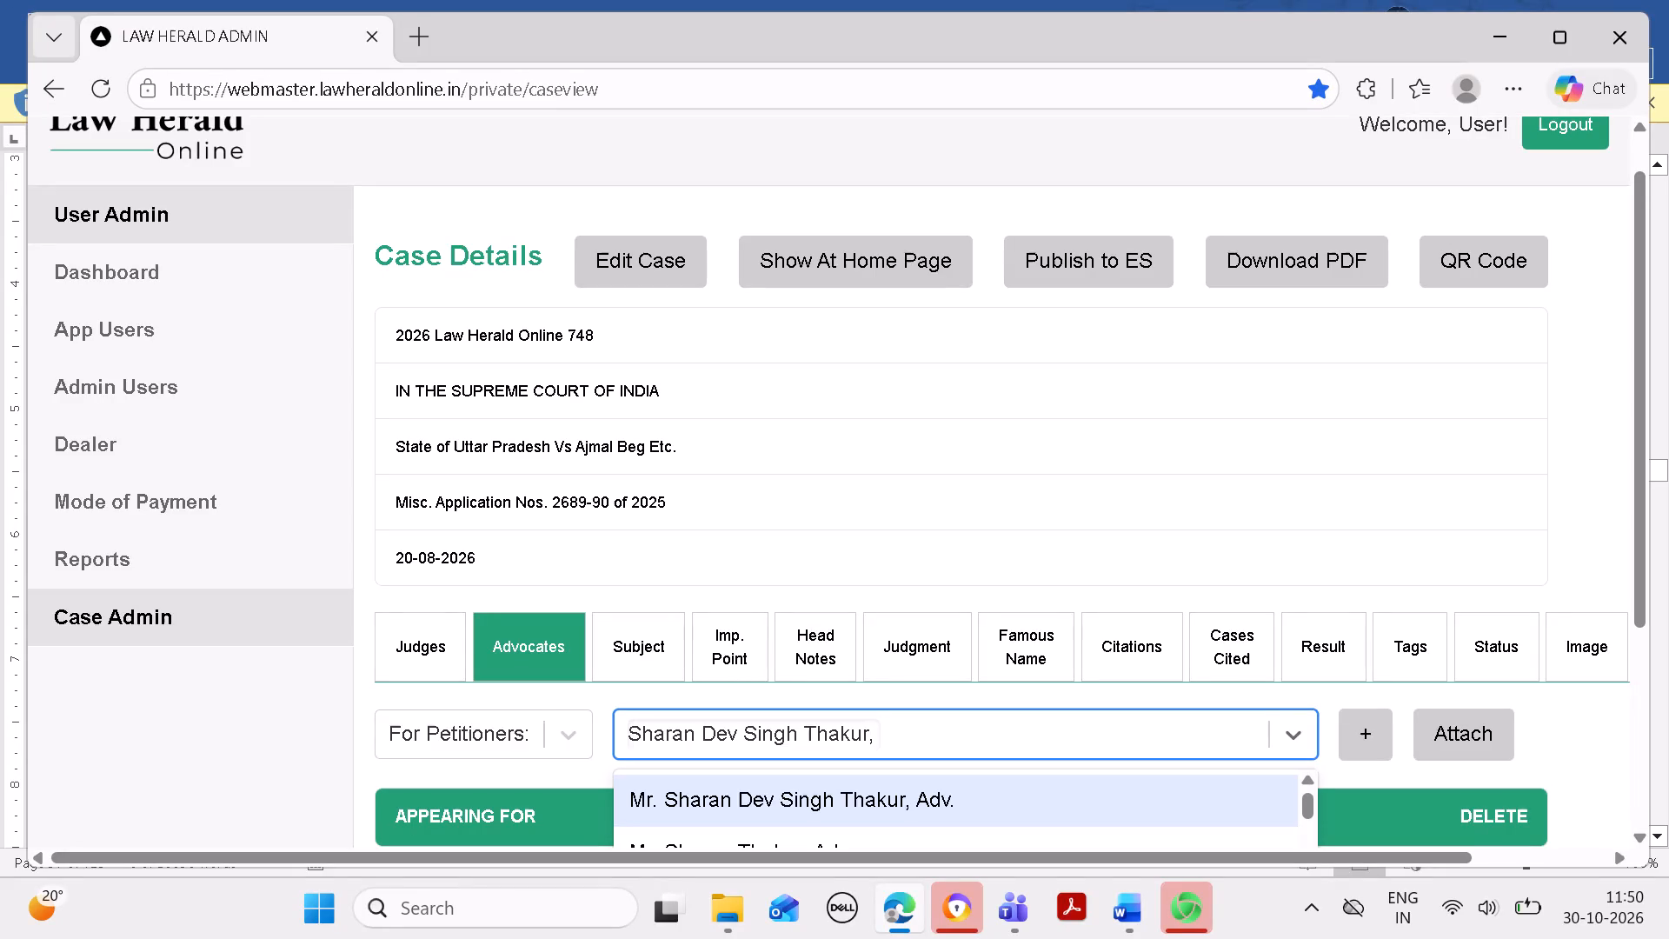
{"action": "left_click", "coordinate": [1350, 738]}
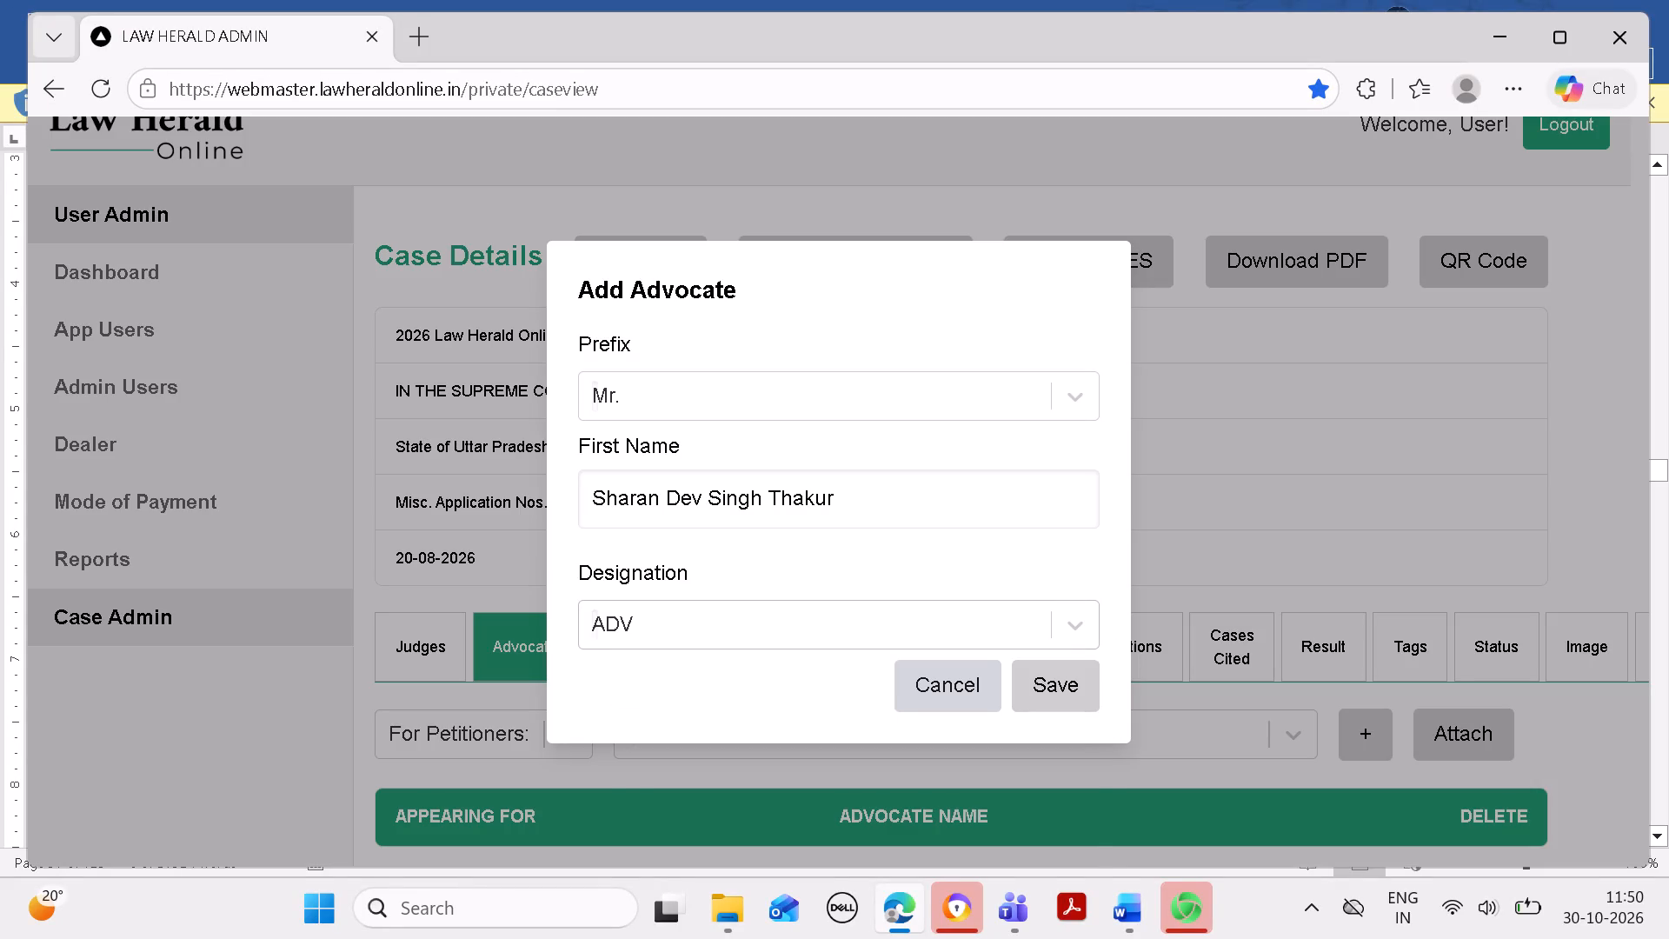
{"action": "left_click", "coordinate": [924, 616]}
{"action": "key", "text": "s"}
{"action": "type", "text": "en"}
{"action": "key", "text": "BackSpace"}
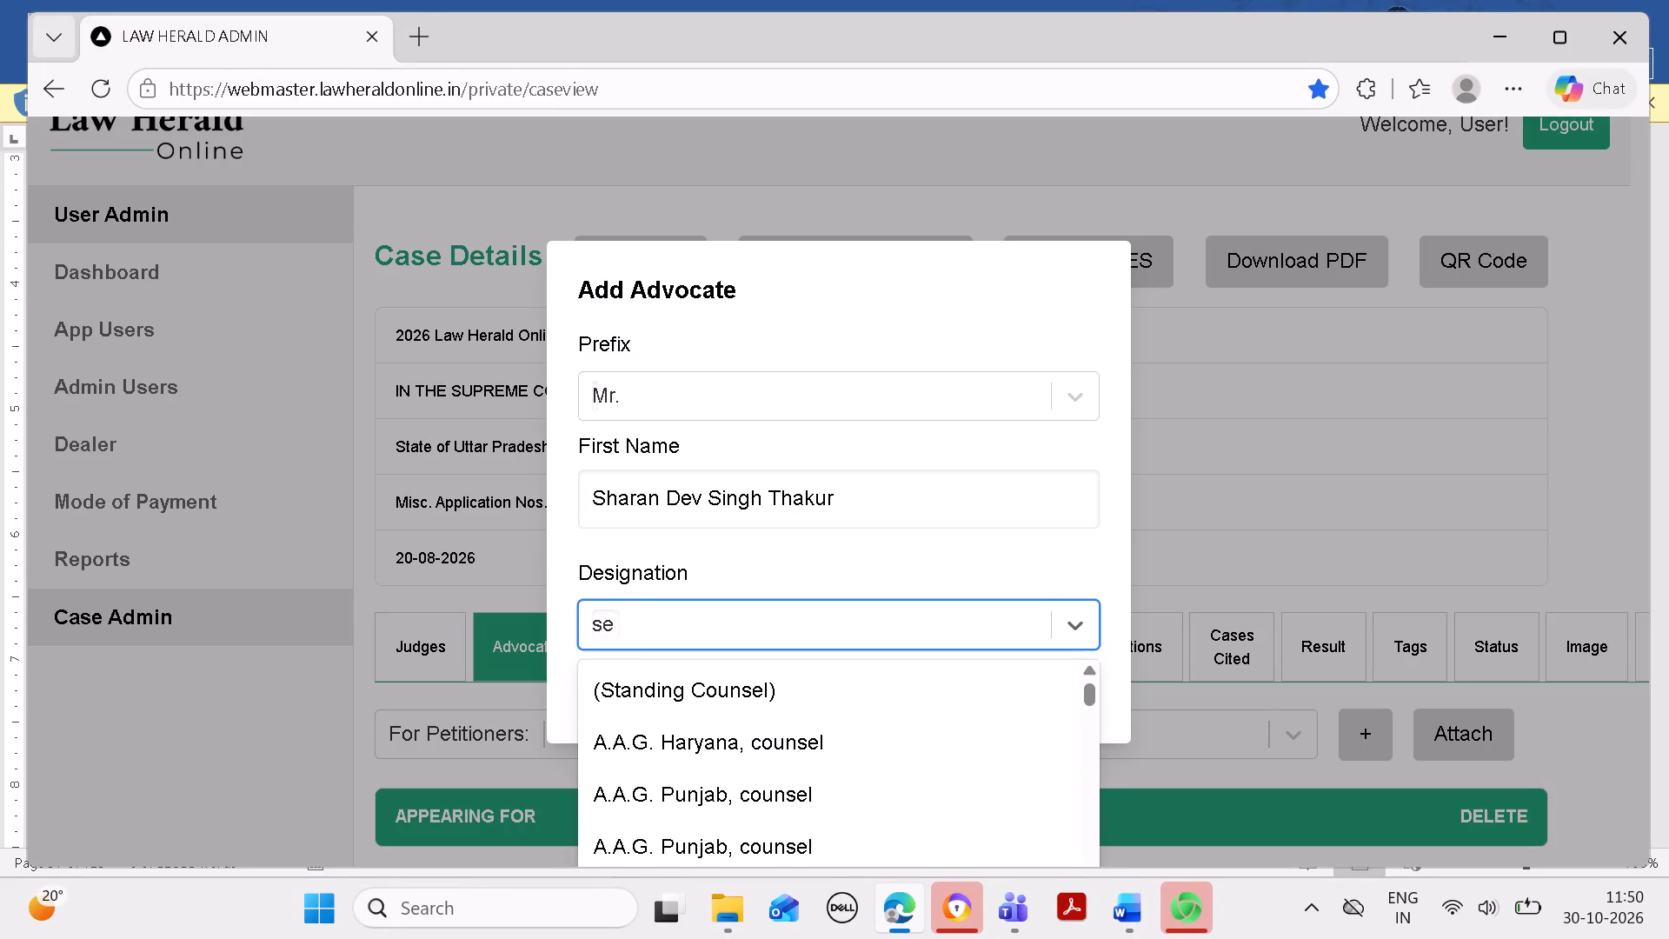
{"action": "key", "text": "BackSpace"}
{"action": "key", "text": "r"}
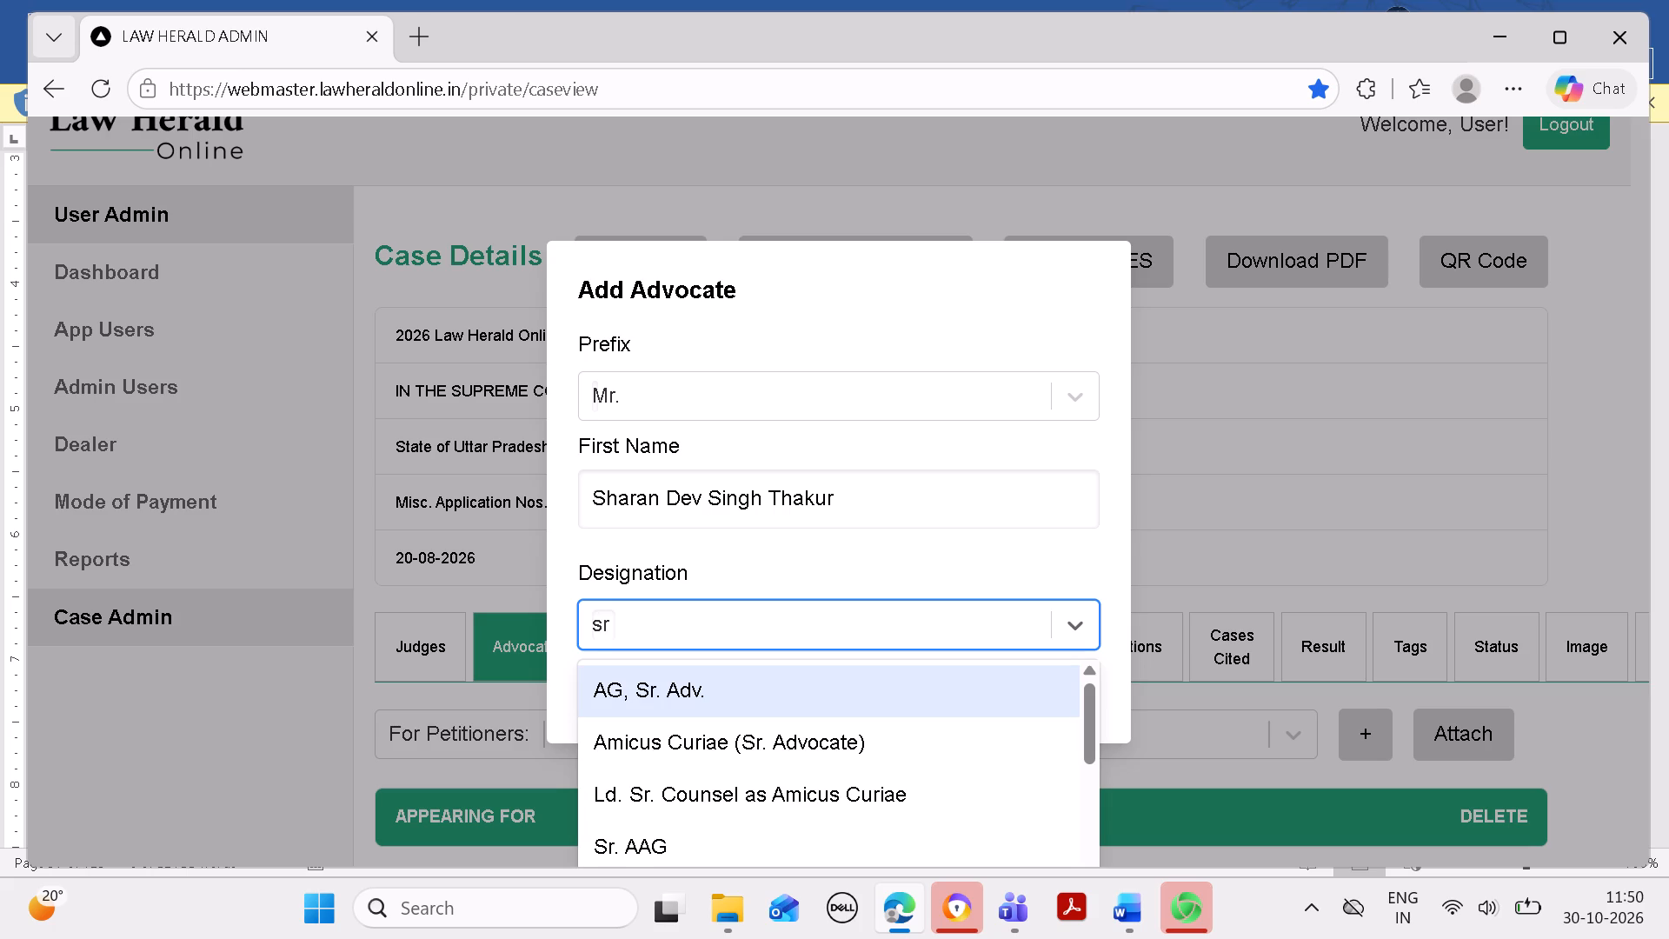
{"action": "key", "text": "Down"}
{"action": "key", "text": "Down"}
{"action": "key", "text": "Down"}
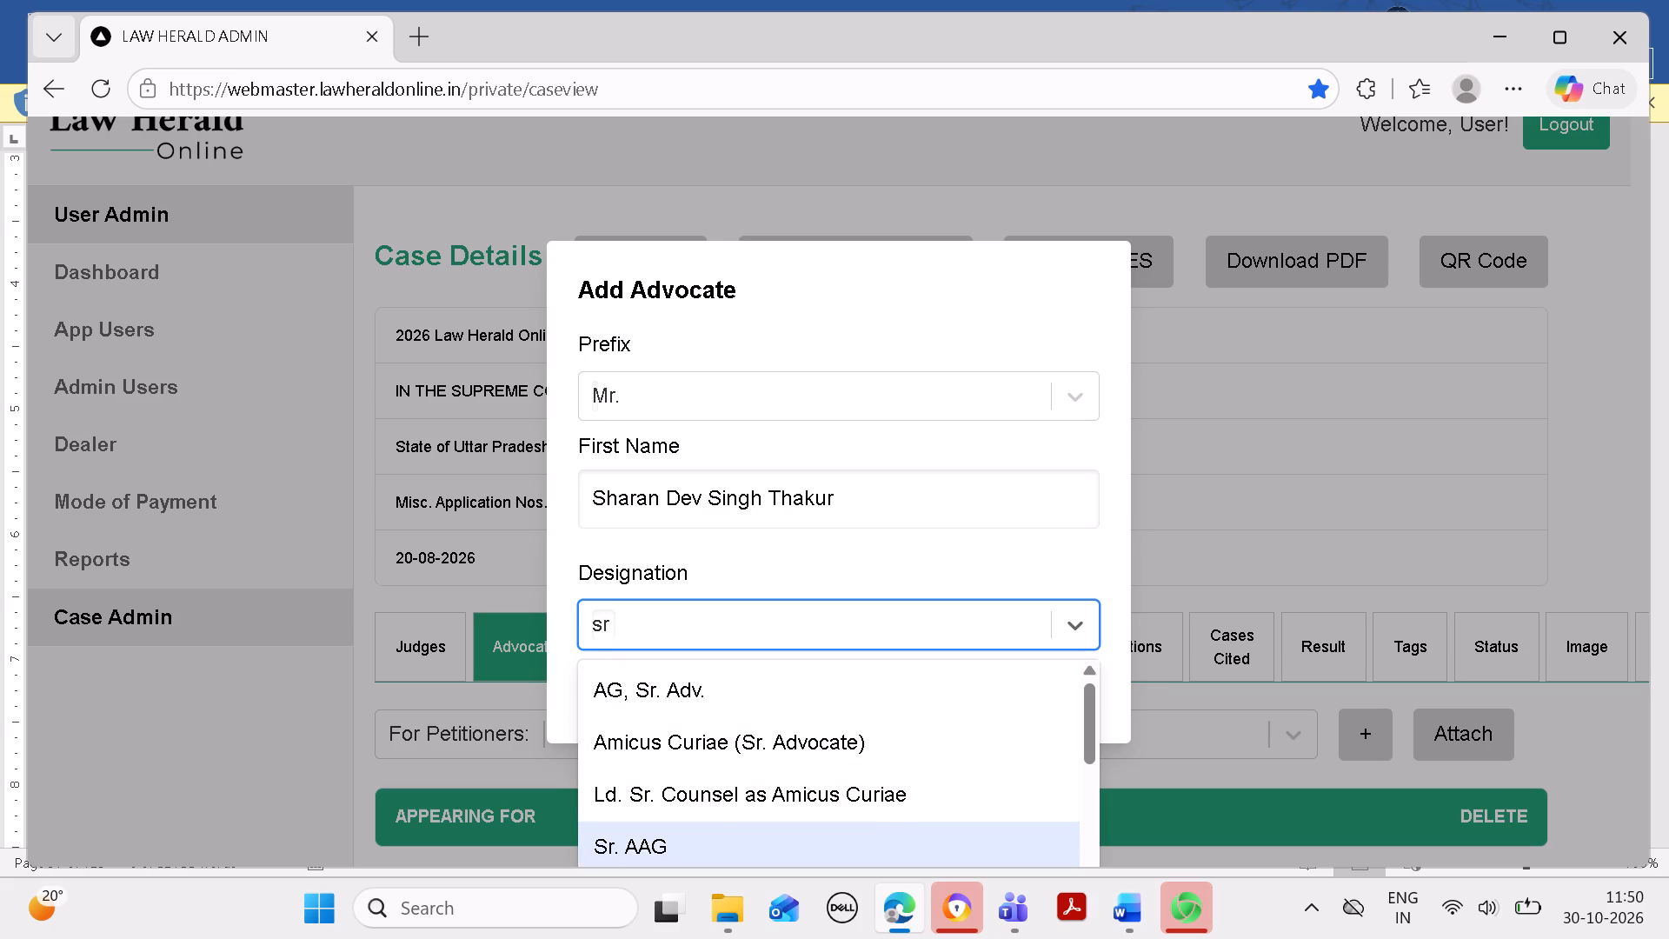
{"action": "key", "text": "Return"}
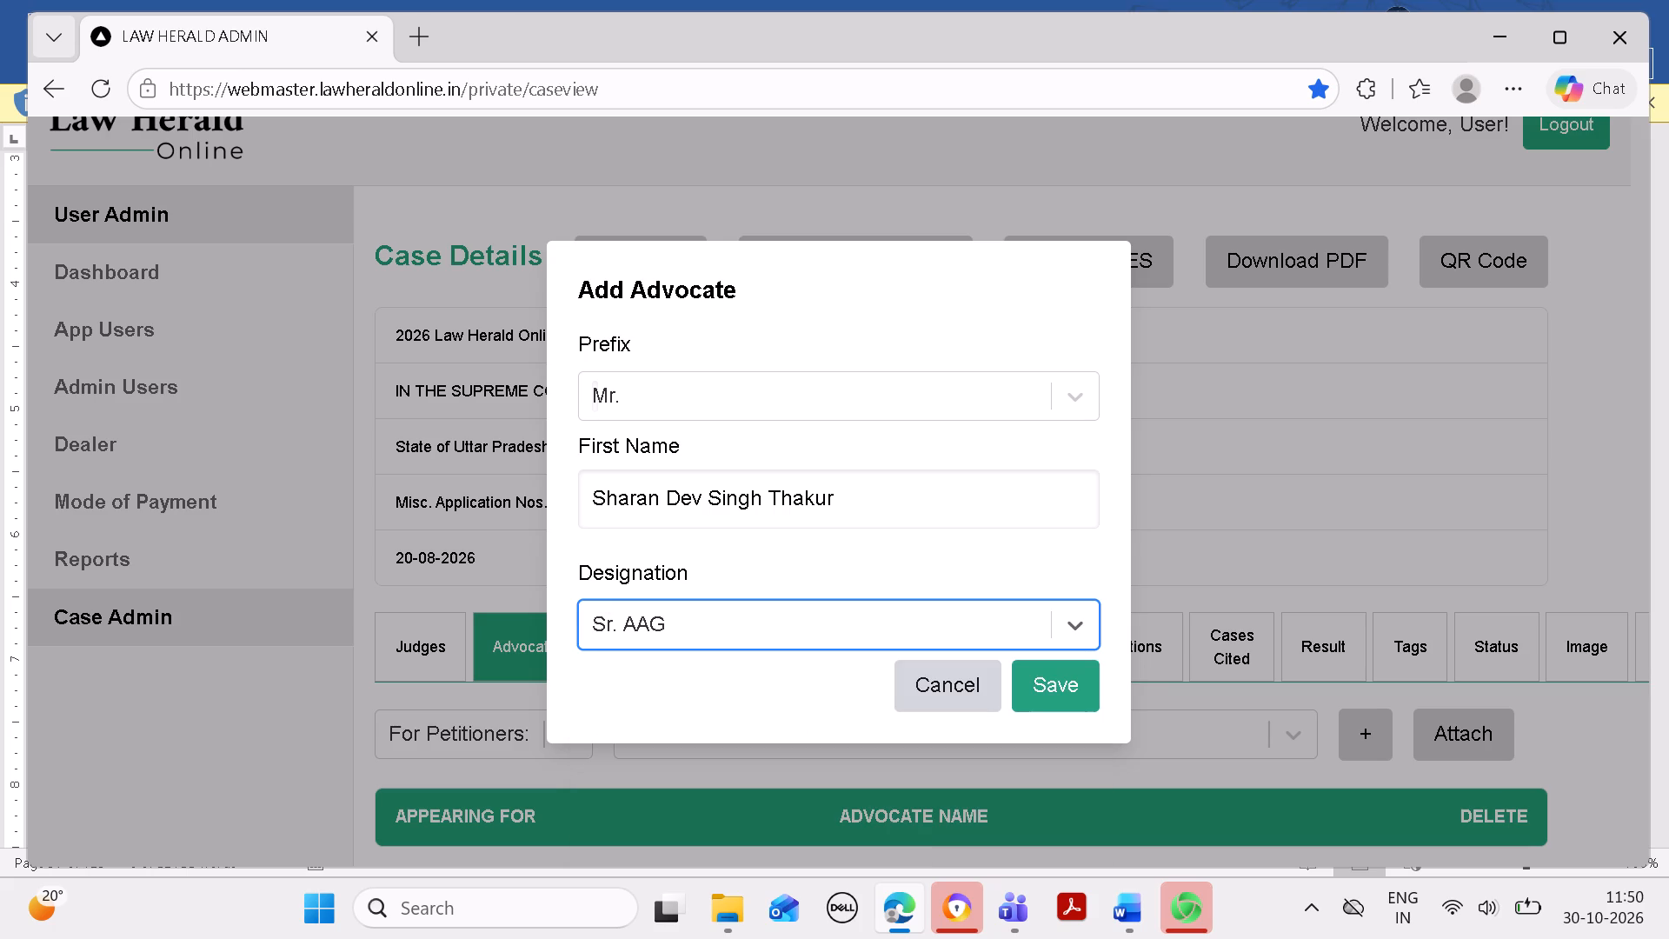
{"action": "left_click", "coordinate": [1061, 673]}
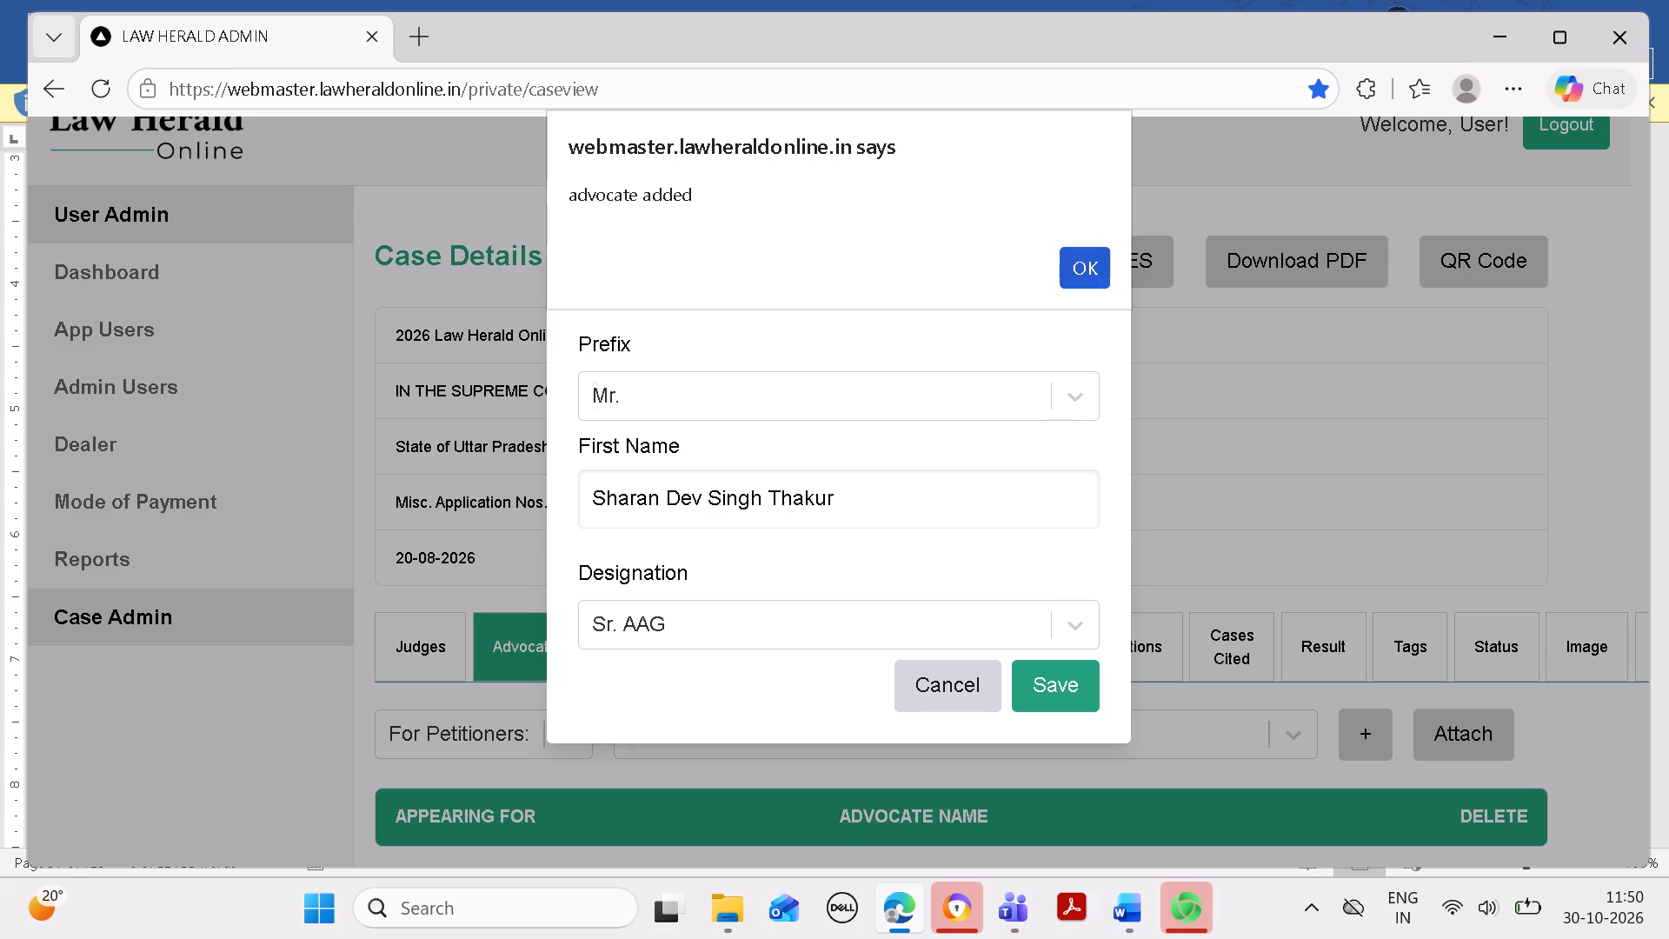
{"action": "left_click", "coordinate": [1078, 284]}
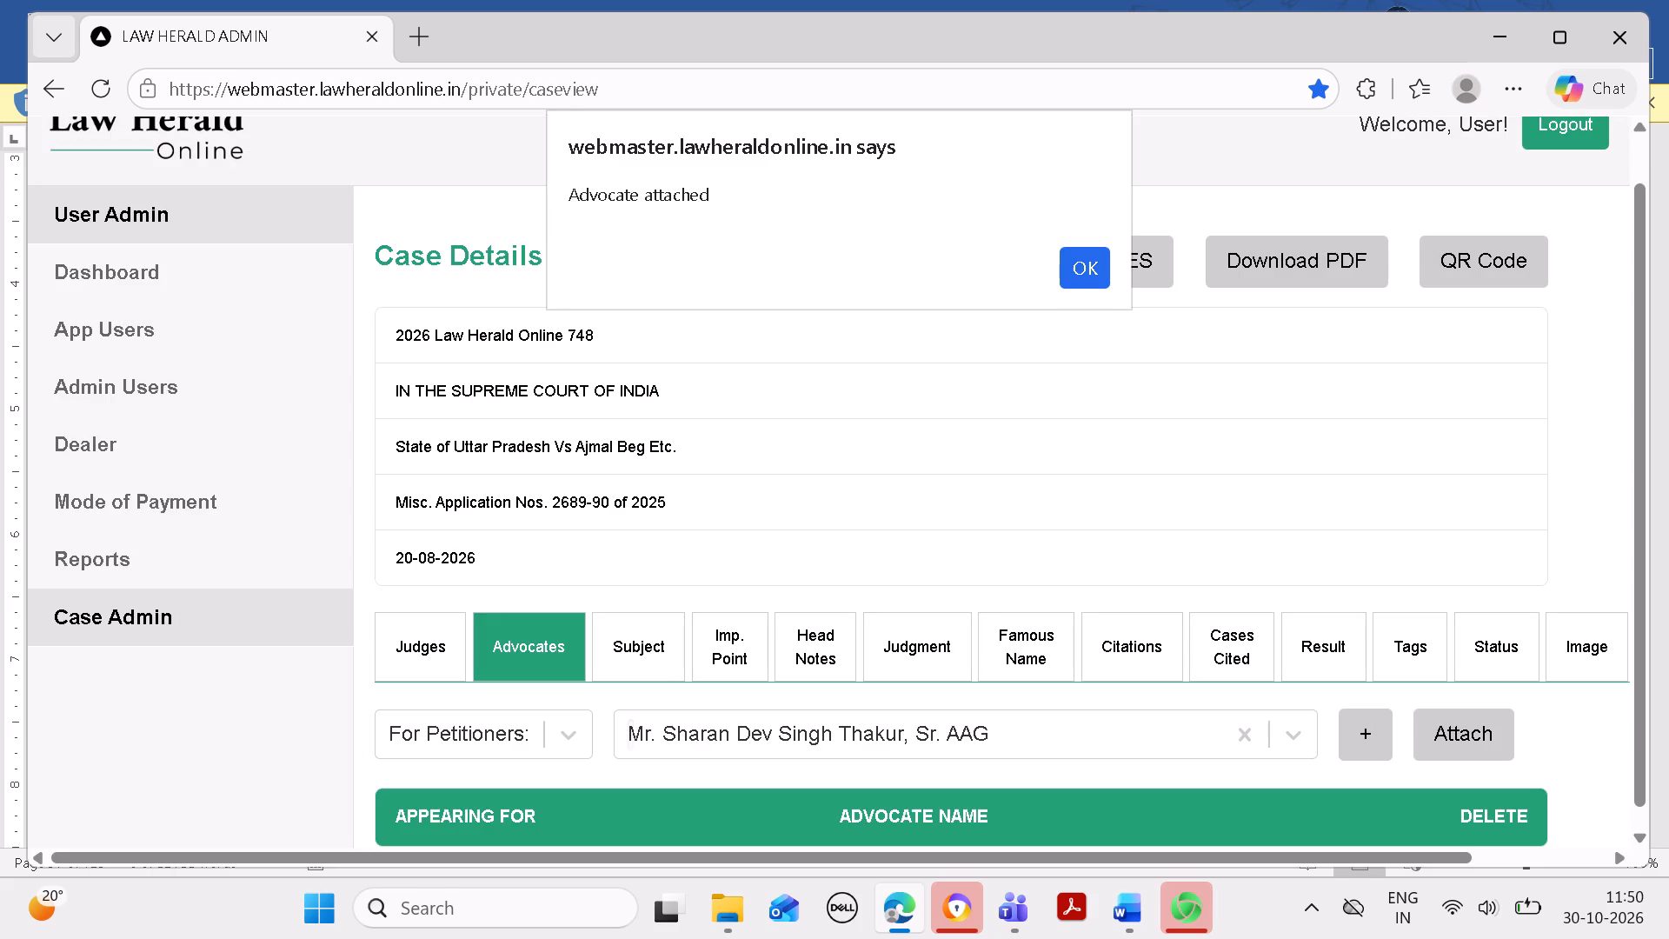
{"action": "left_click", "coordinate": [1088, 282]}
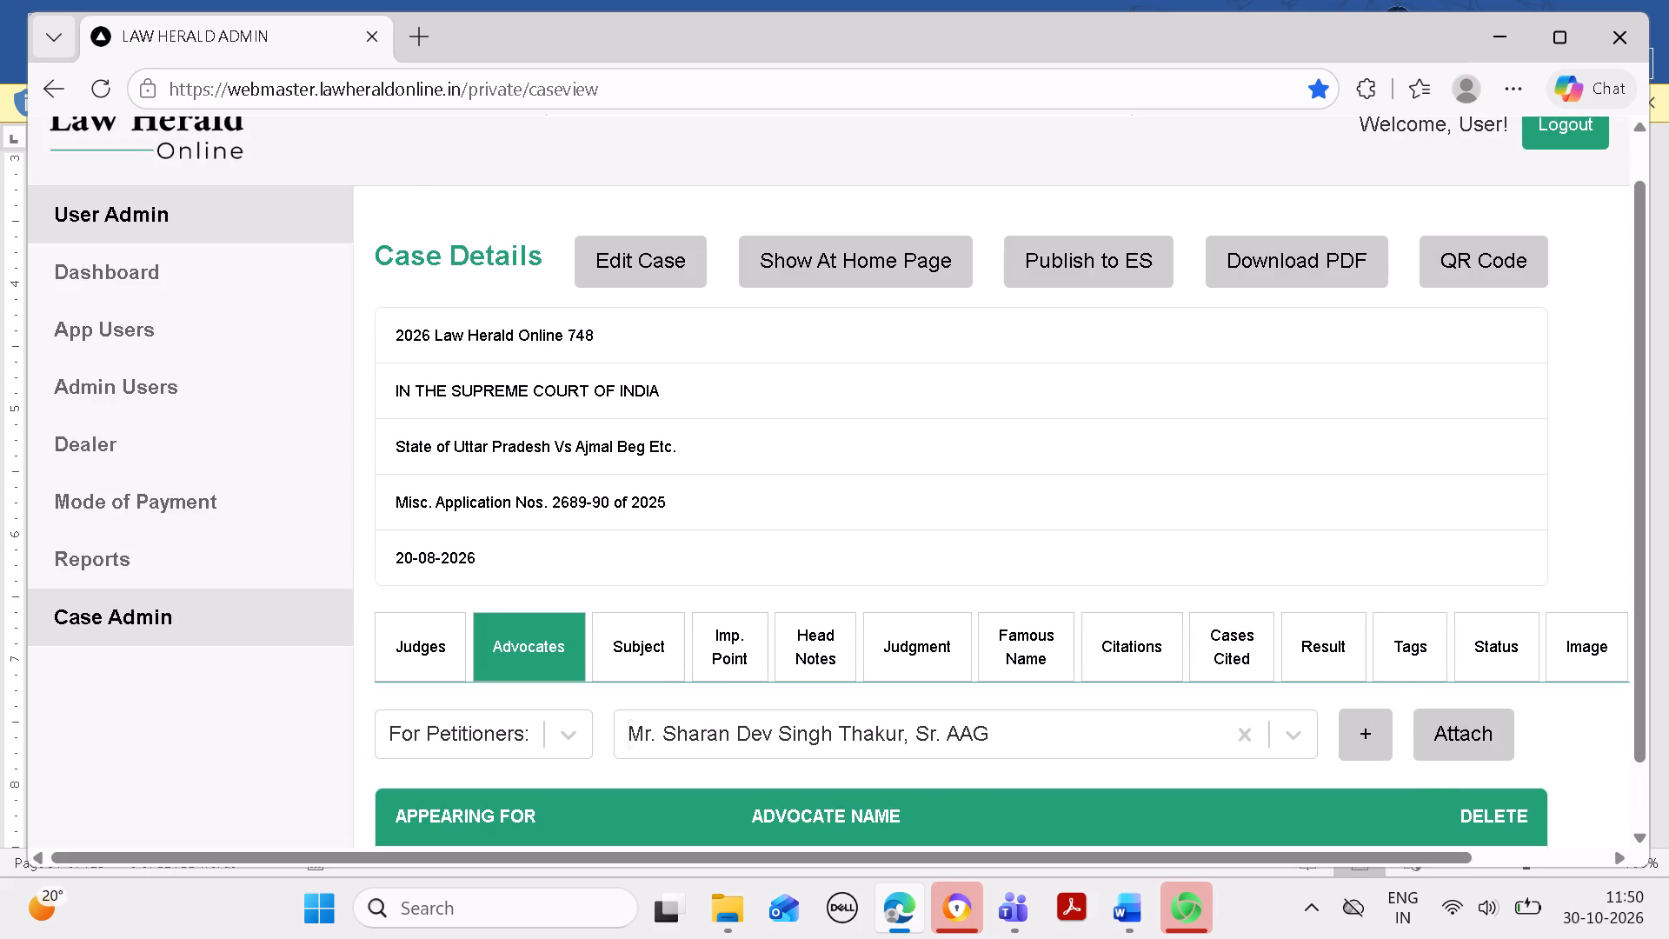
Copy the second petitioners' advocate's name from the Word judgment and attach the matching Mr. entry with designation AOR in Edge.
{"action": "scroll", "coordinate": [1013, 469], "scroll_direction": "down", "scroll_amount": 11}
{"action": "left_click", "coordinate": [1127, 893]}
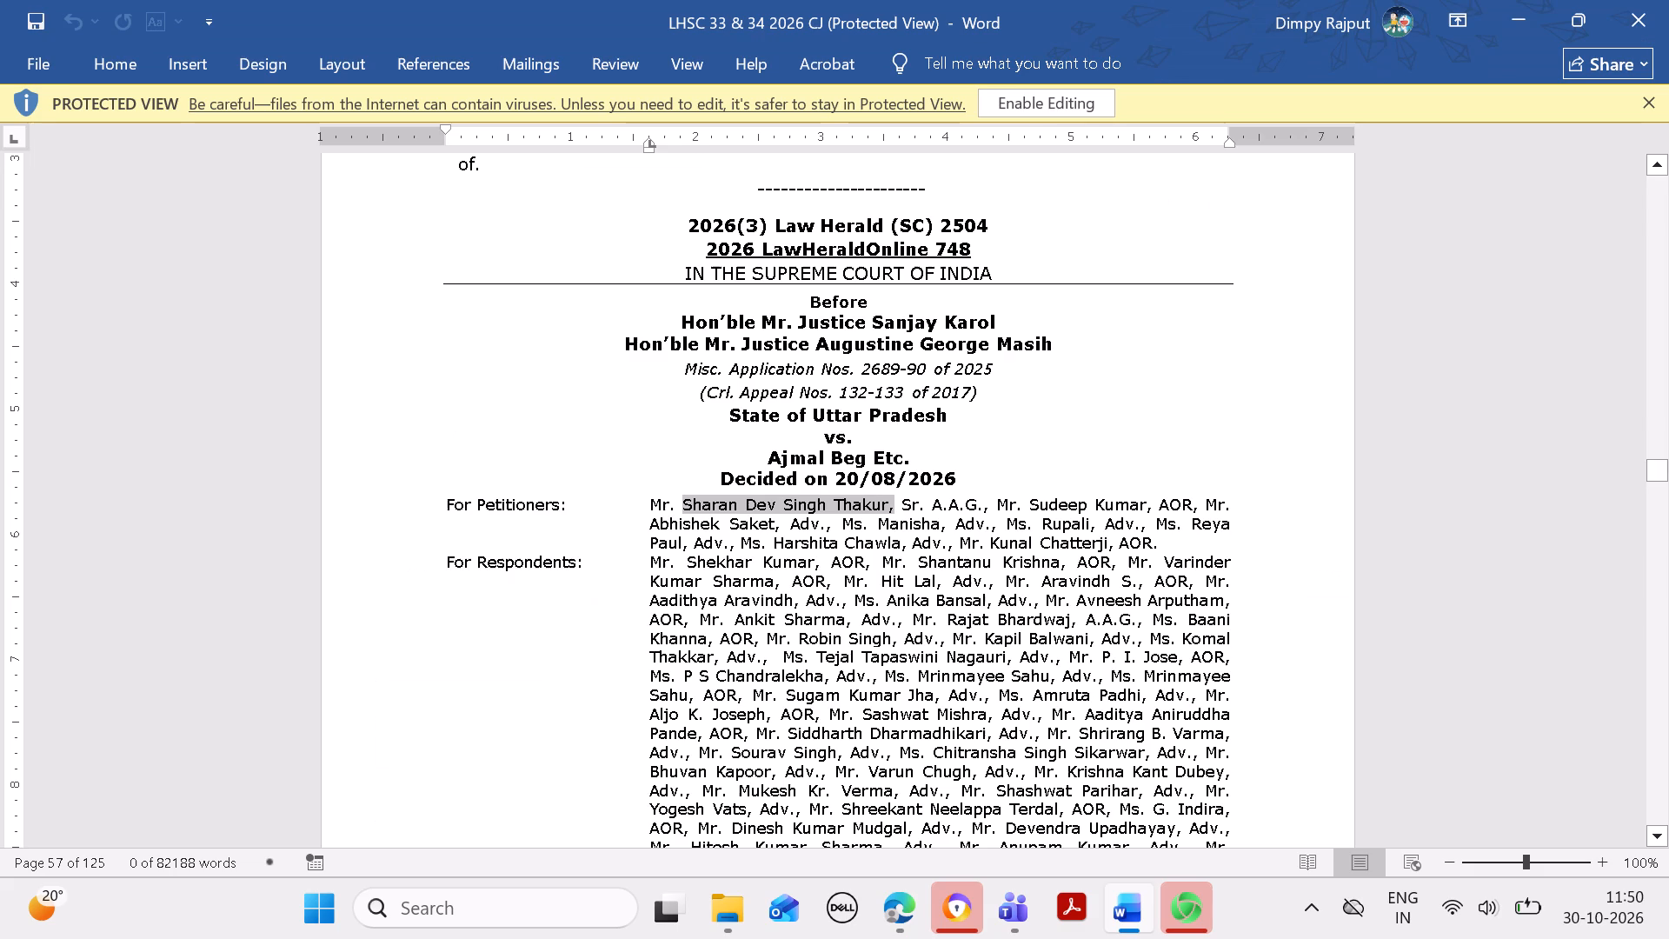
{"action": "triple_click", "coordinate": [1604, 867]}
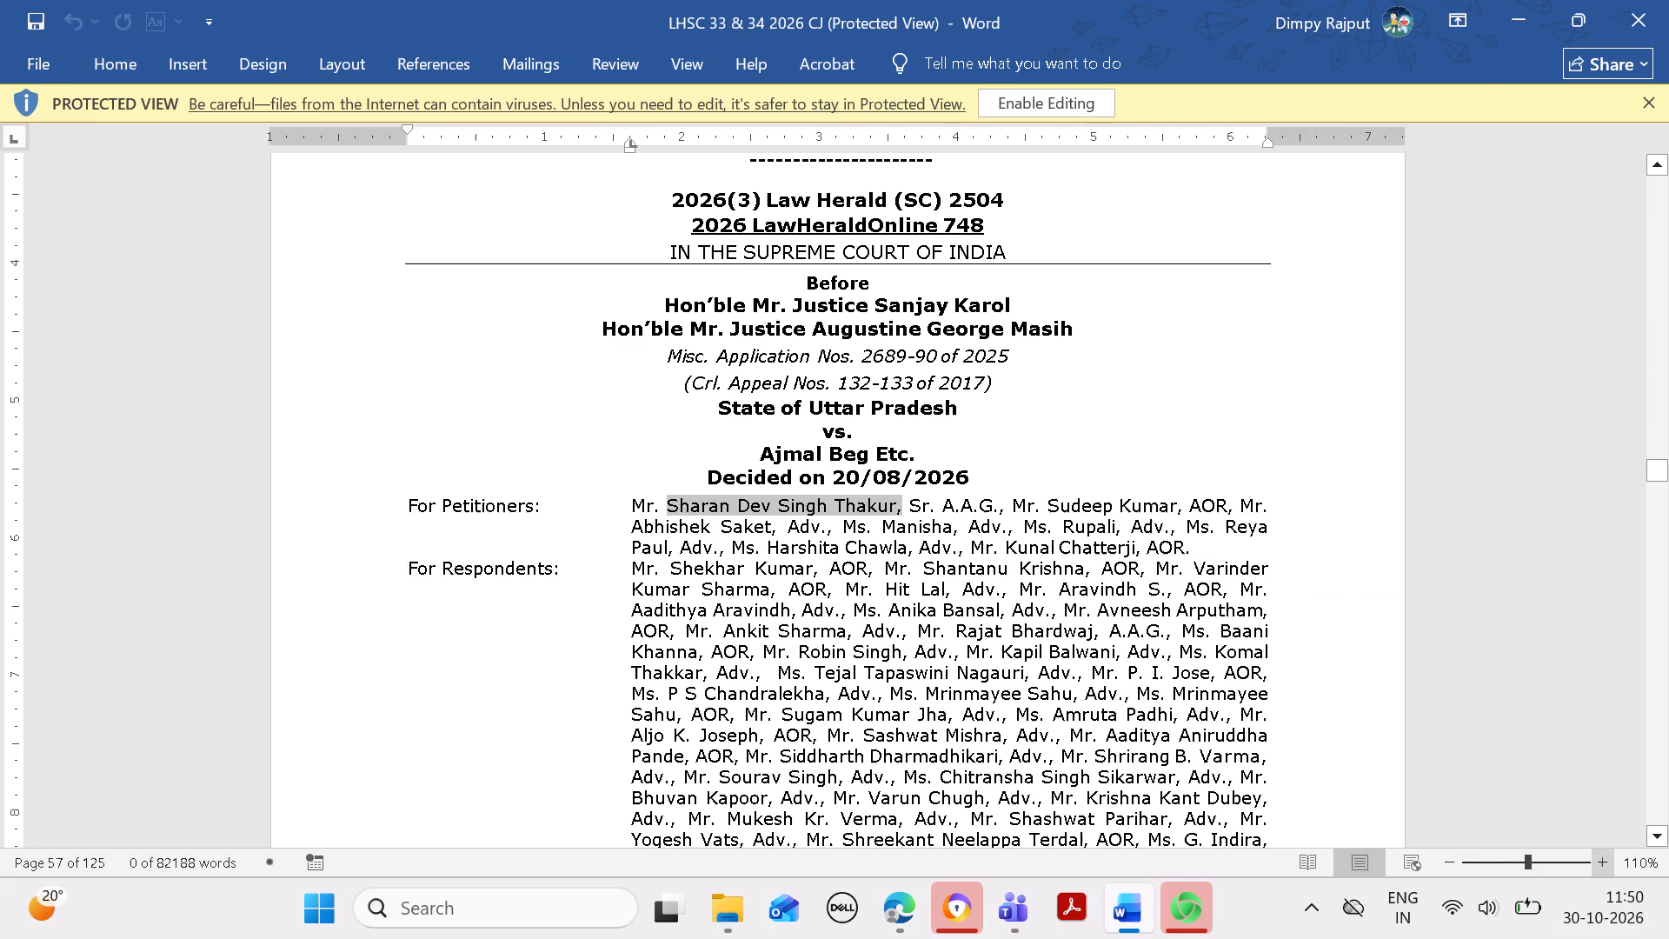
{"action": "left_click", "coordinate": [1608, 867]}
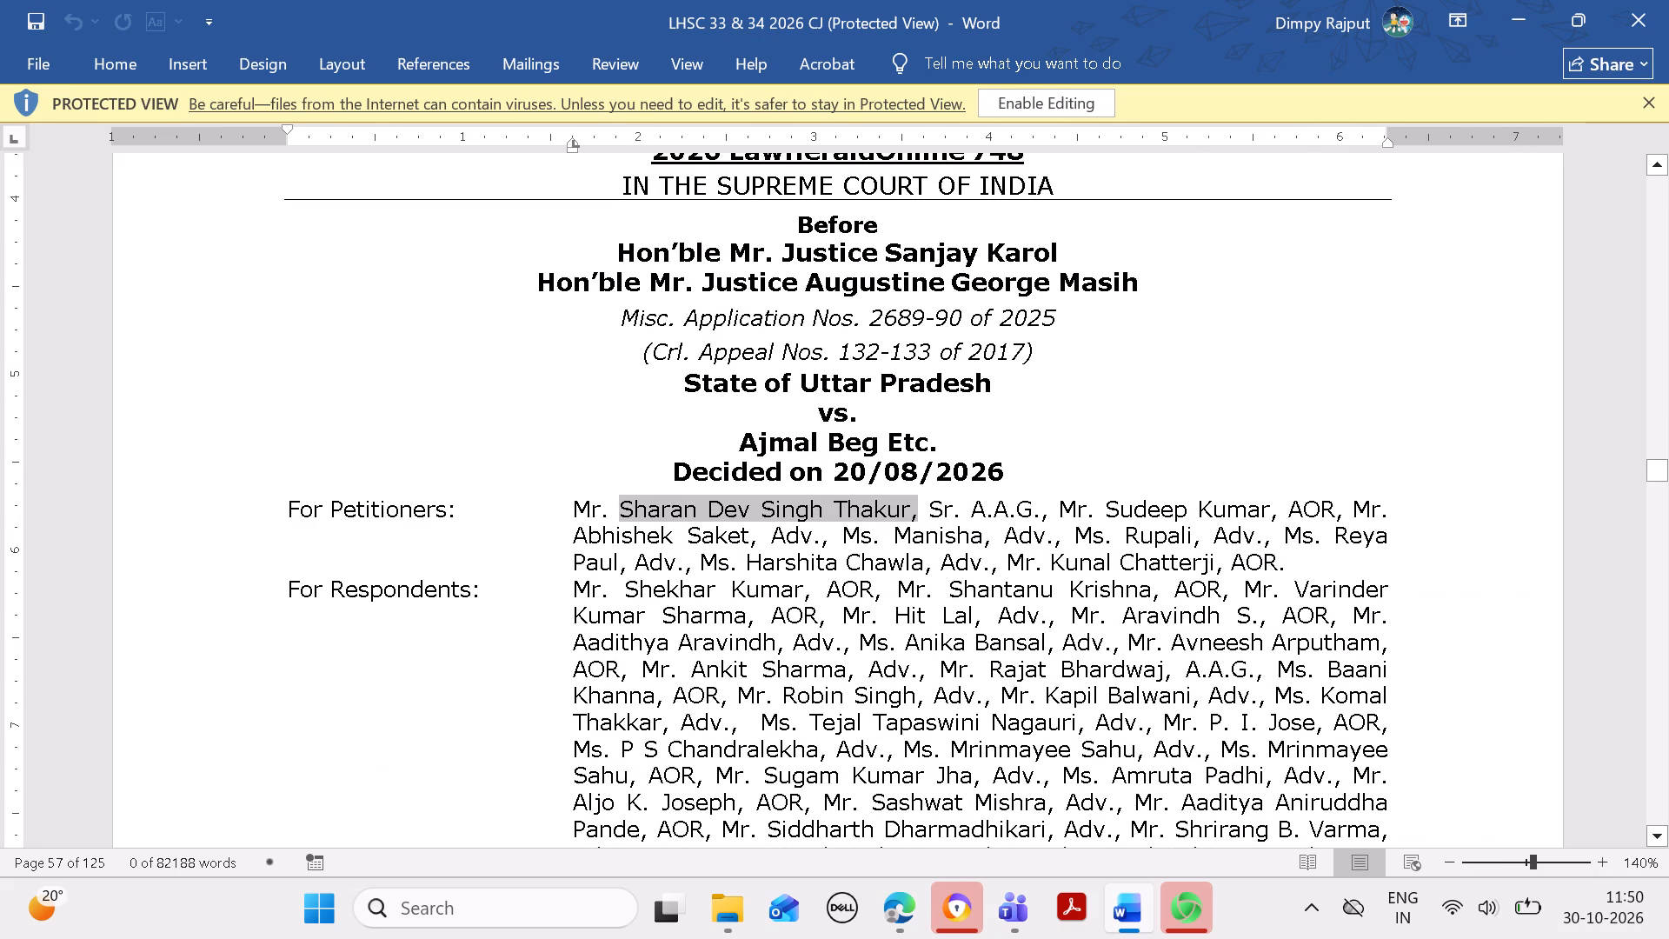
{"action": "left_click_drag", "start_coordinate": [1102, 502], "coordinate": [1226, 501]}
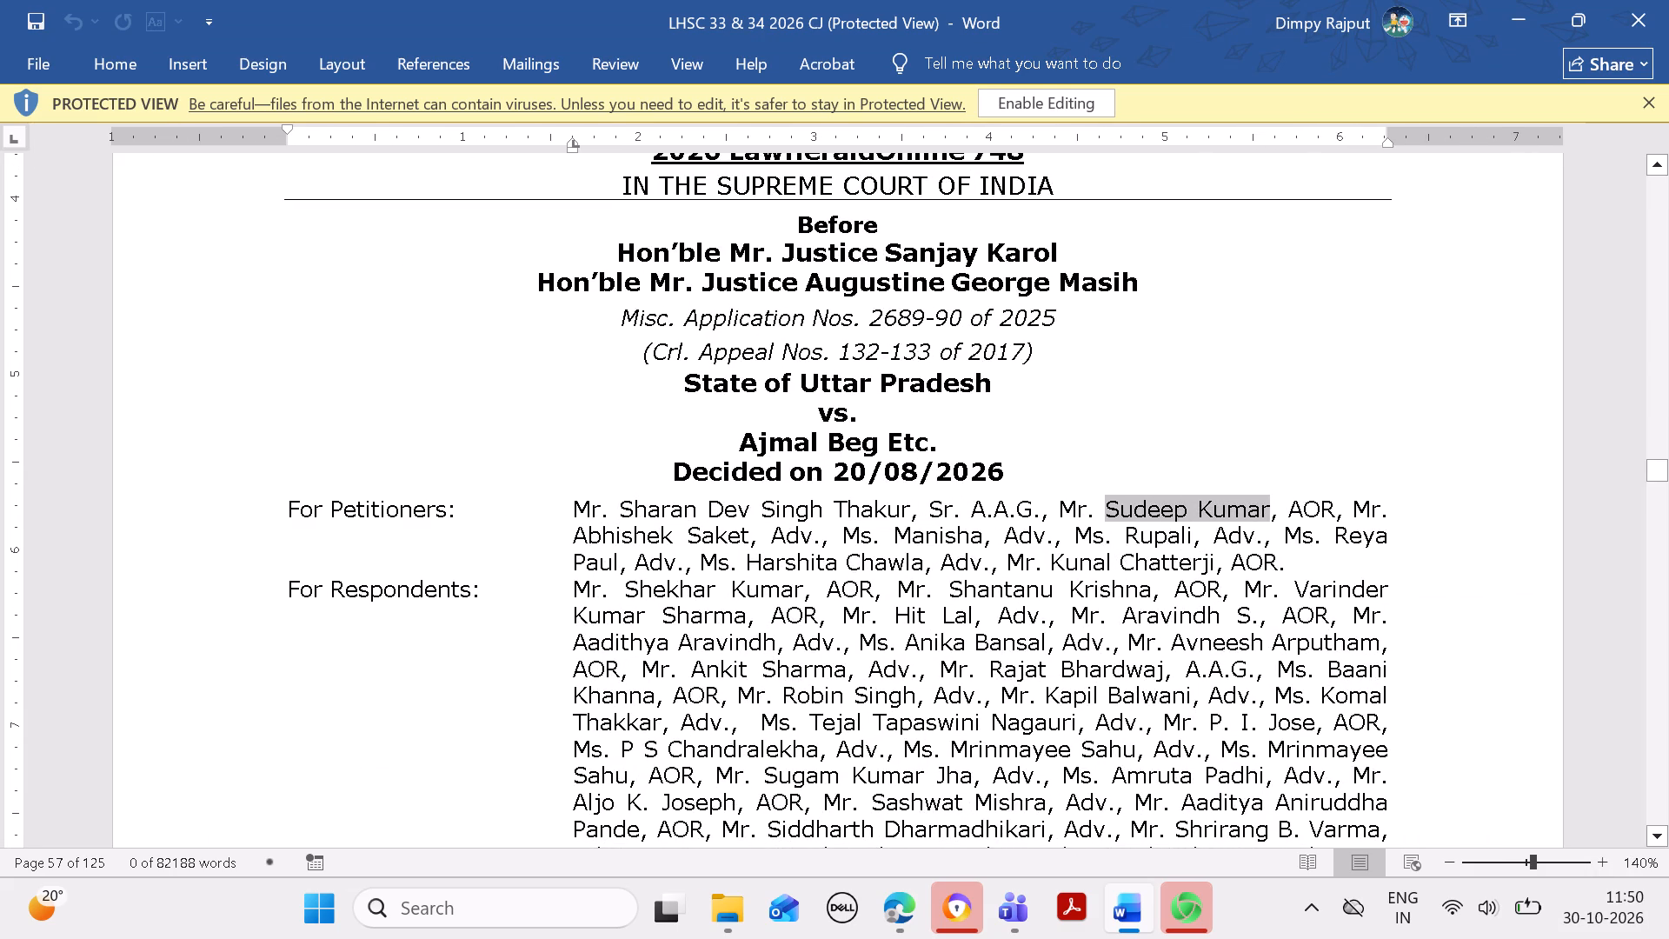
{"action": "left_click_drag", "start_coordinate": [1226, 501], "coordinate": [1232, 501]}
{"action": "key", "text": "ctrl+c"}
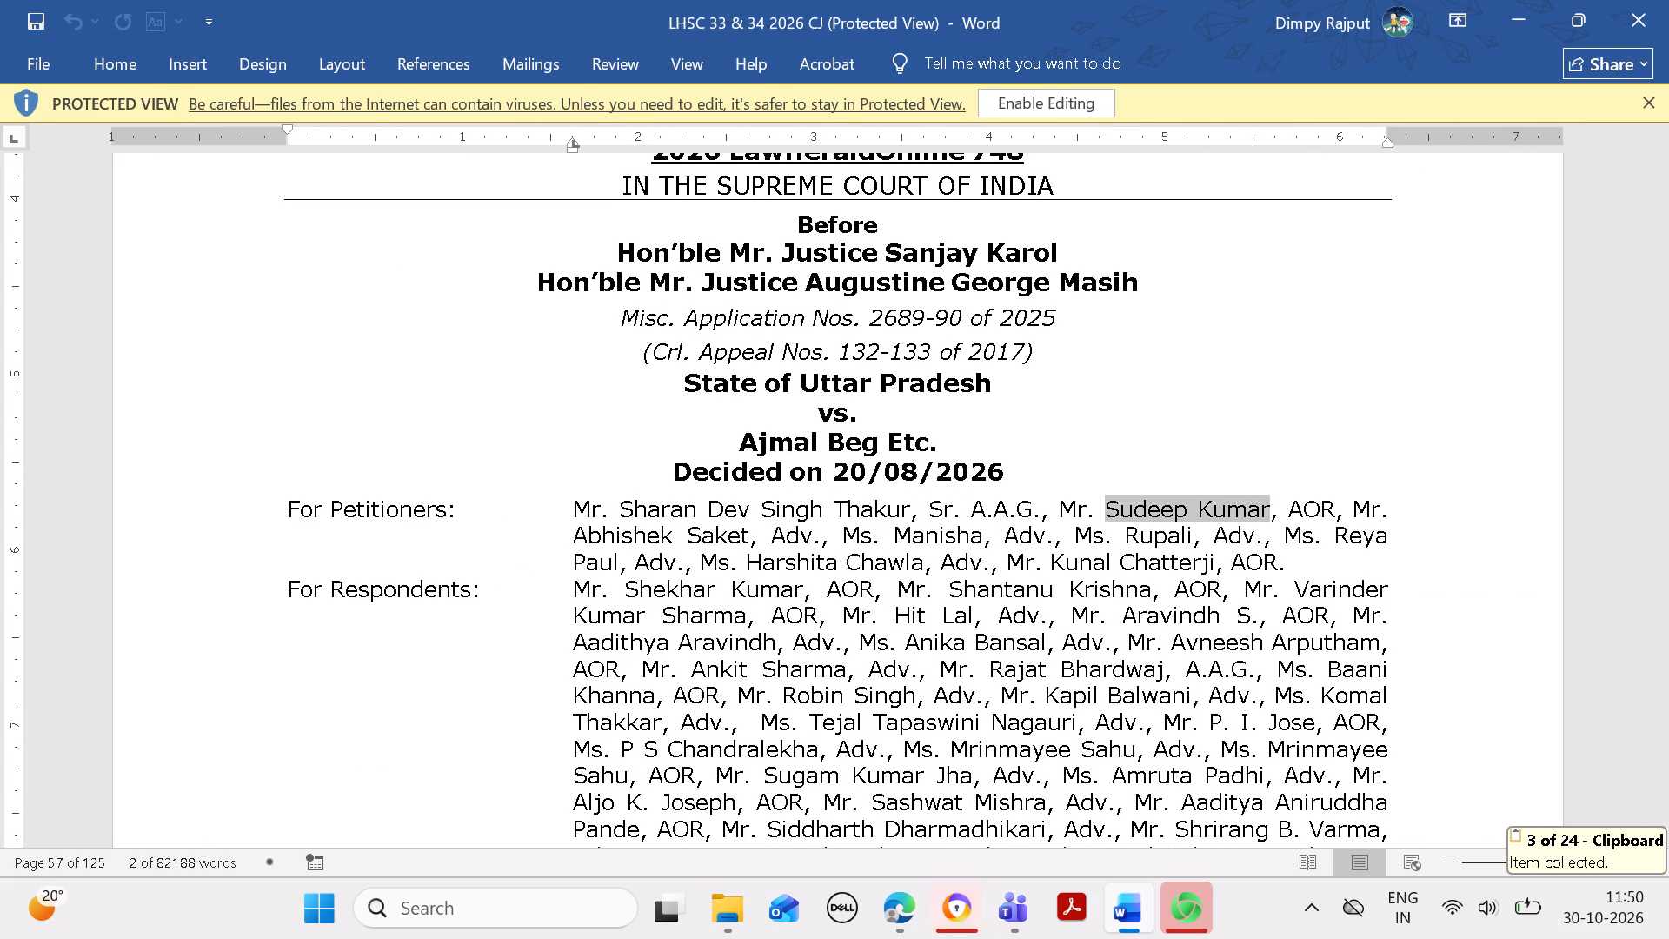
{"action": "left_click", "coordinate": [897, 919]}
{"action": "left_click", "coordinate": [1243, 660]}
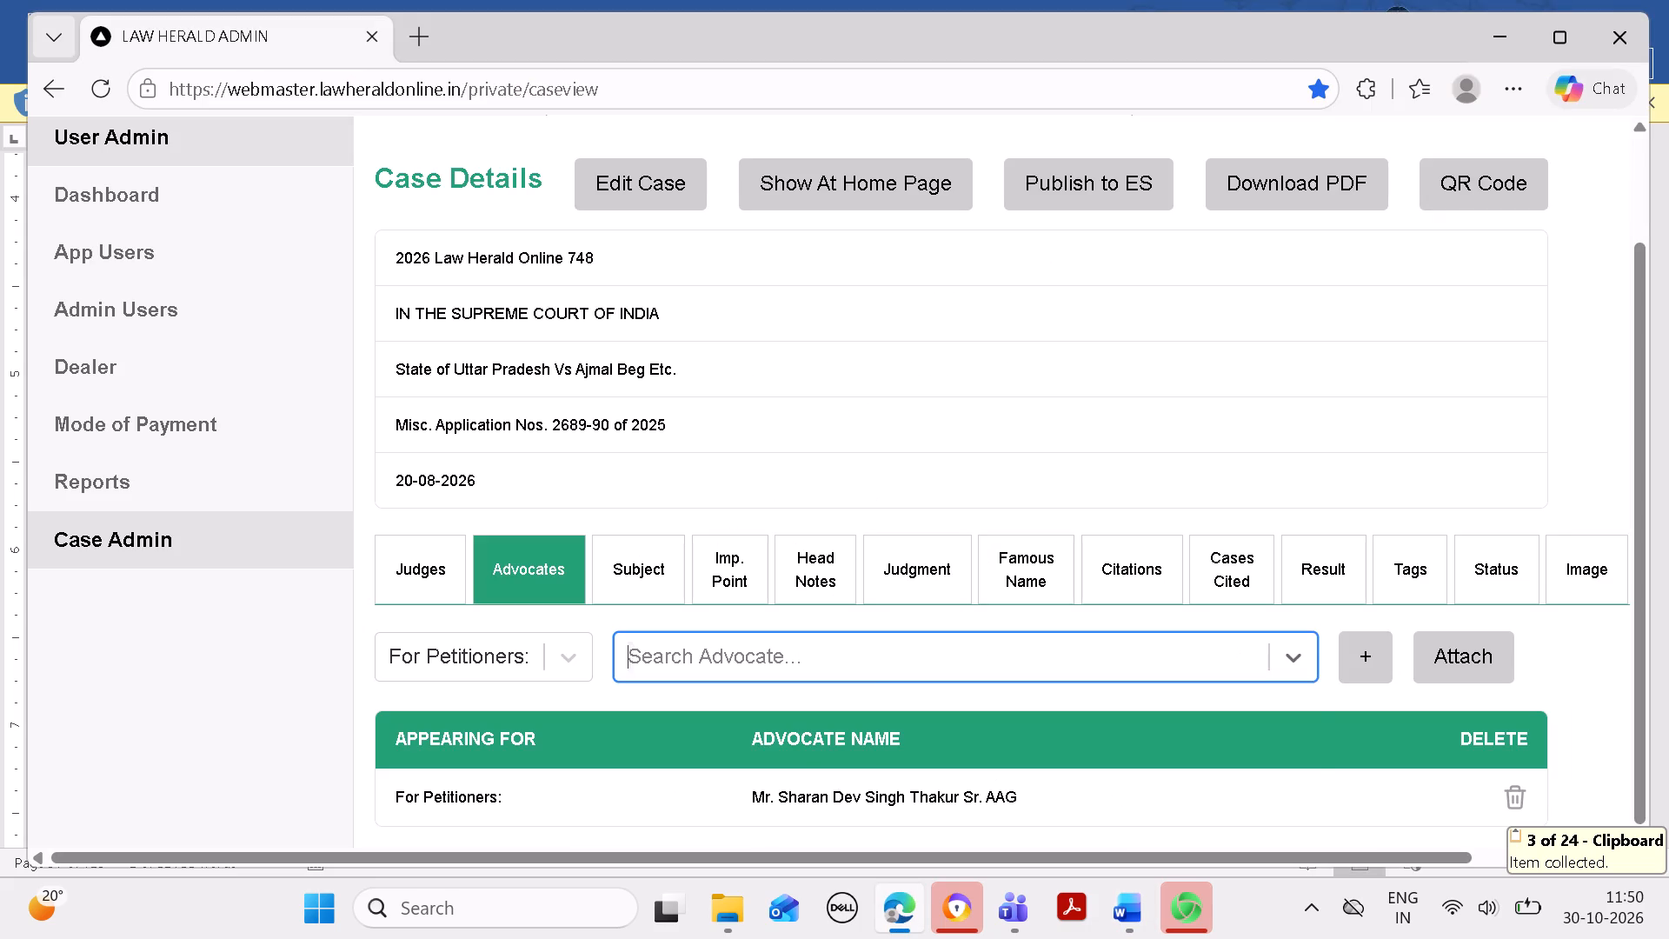
{"action": "key", "text": "ctrl+v"}
{"action": "left_click", "coordinate": [1060, 769]}
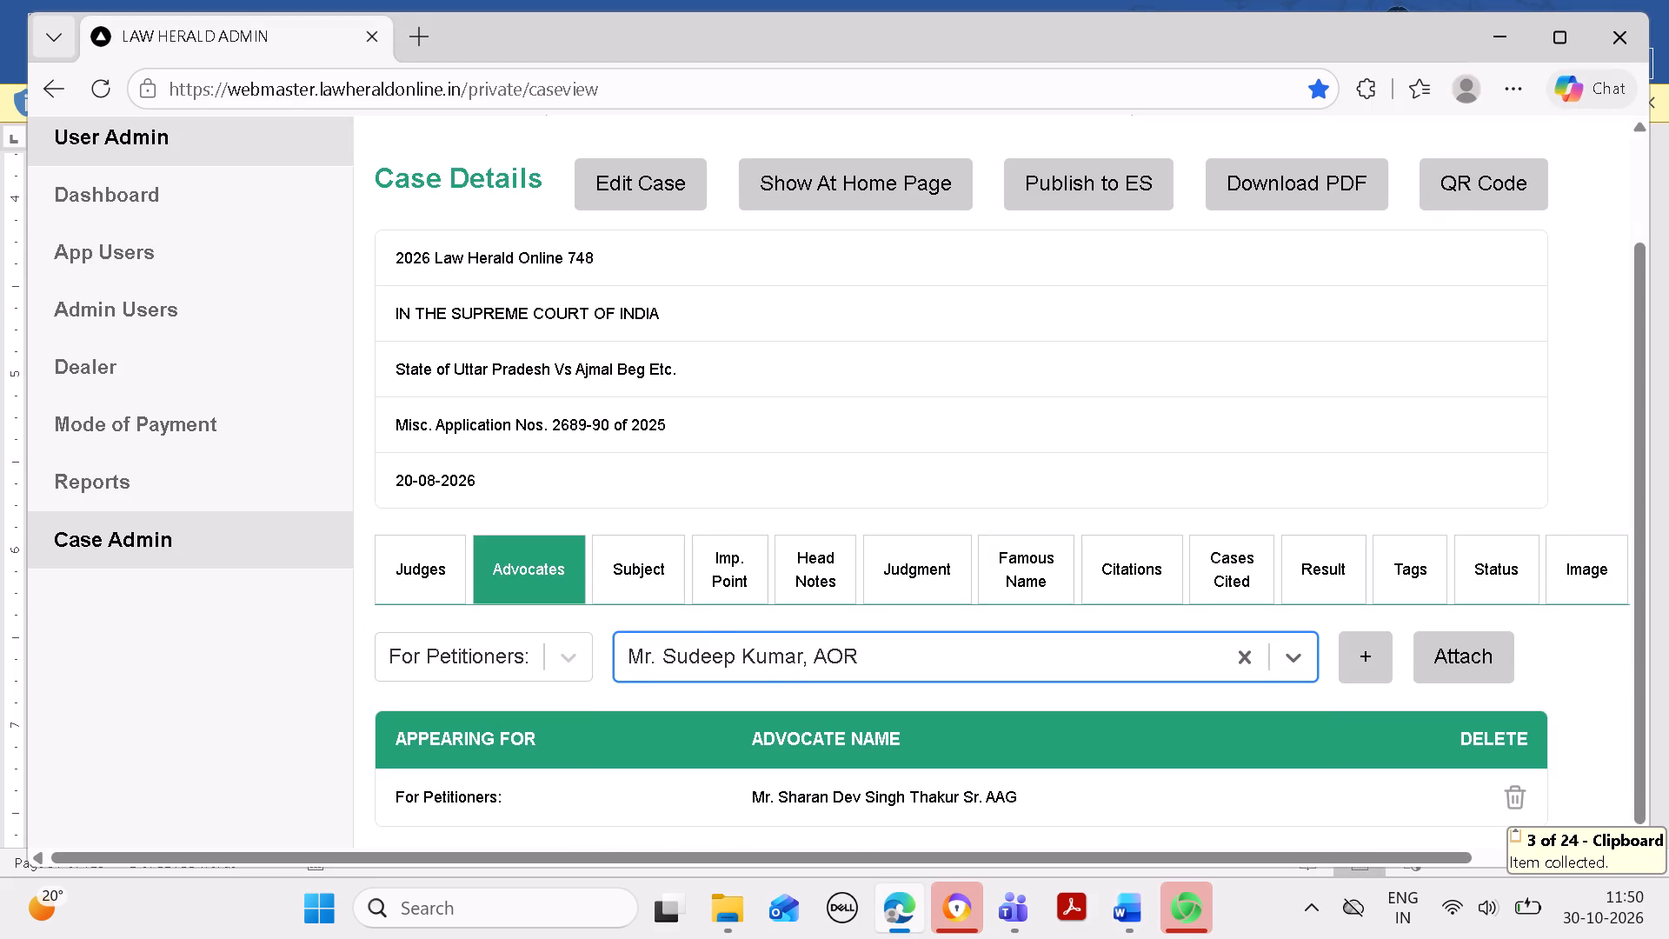
{"action": "left_click", "coordinate": [1436, 666]}
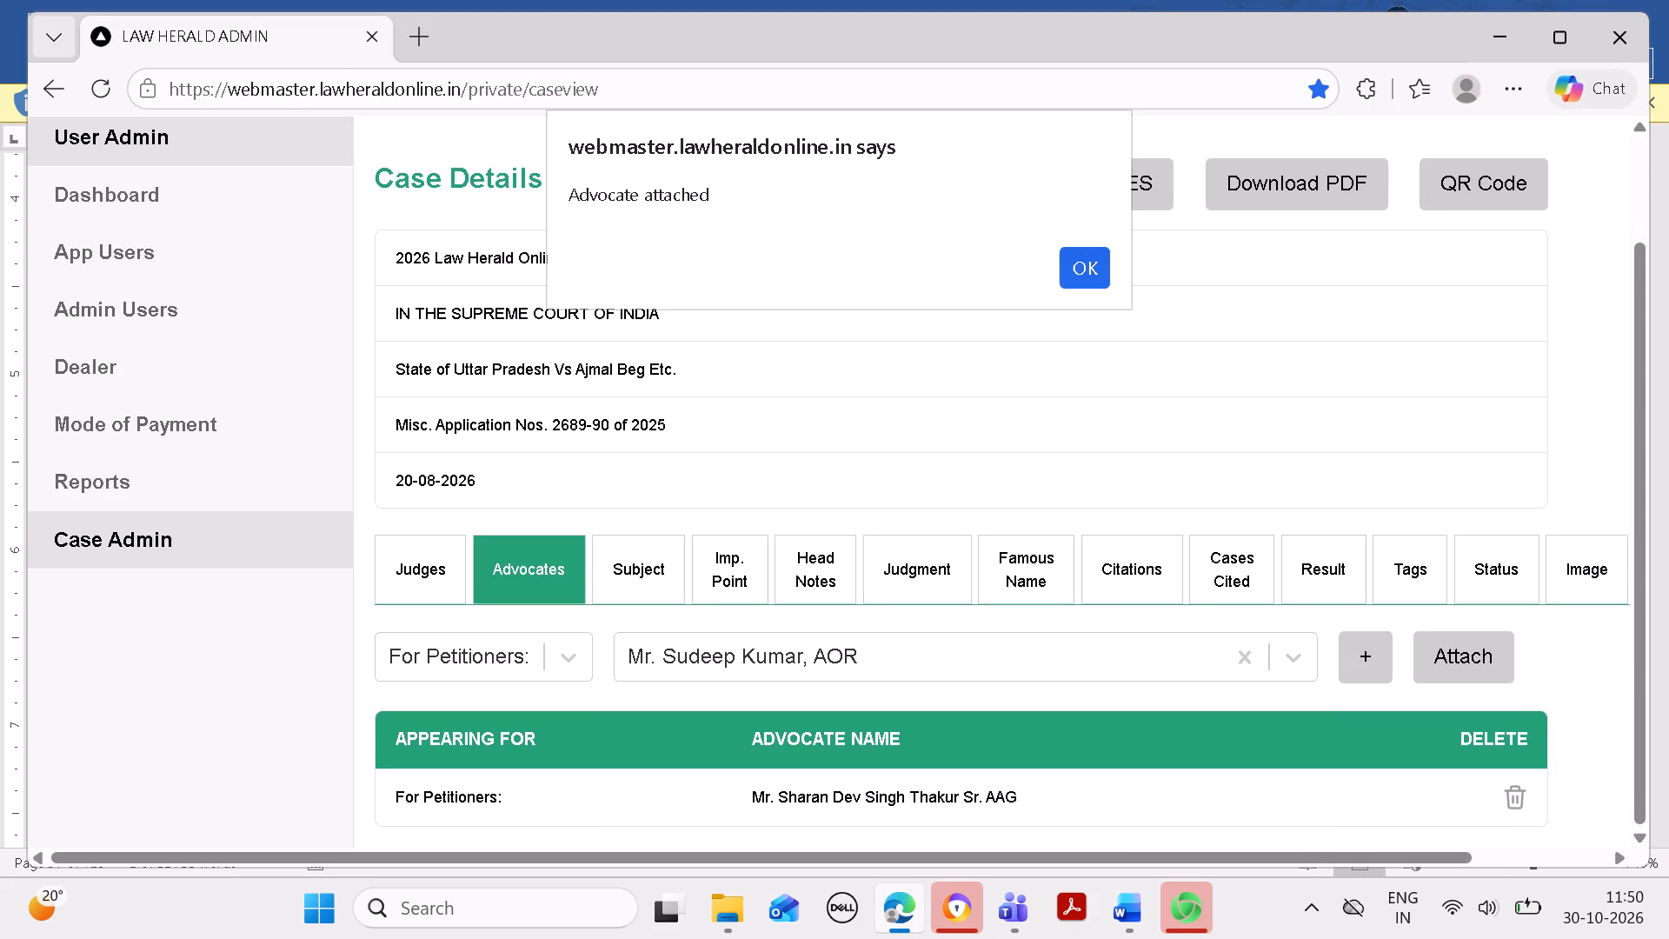
{"action": "left_click", "coordinate": [1083, 267]}
Copy the third petitioners' advocate's name from the Word judgment and attach the matching Mr. entry with designation Adv. in Edge.
{"action": "scroll", "coordinate": [1111, 351], "scroll_direction": "down", "scroll_amount": 6}
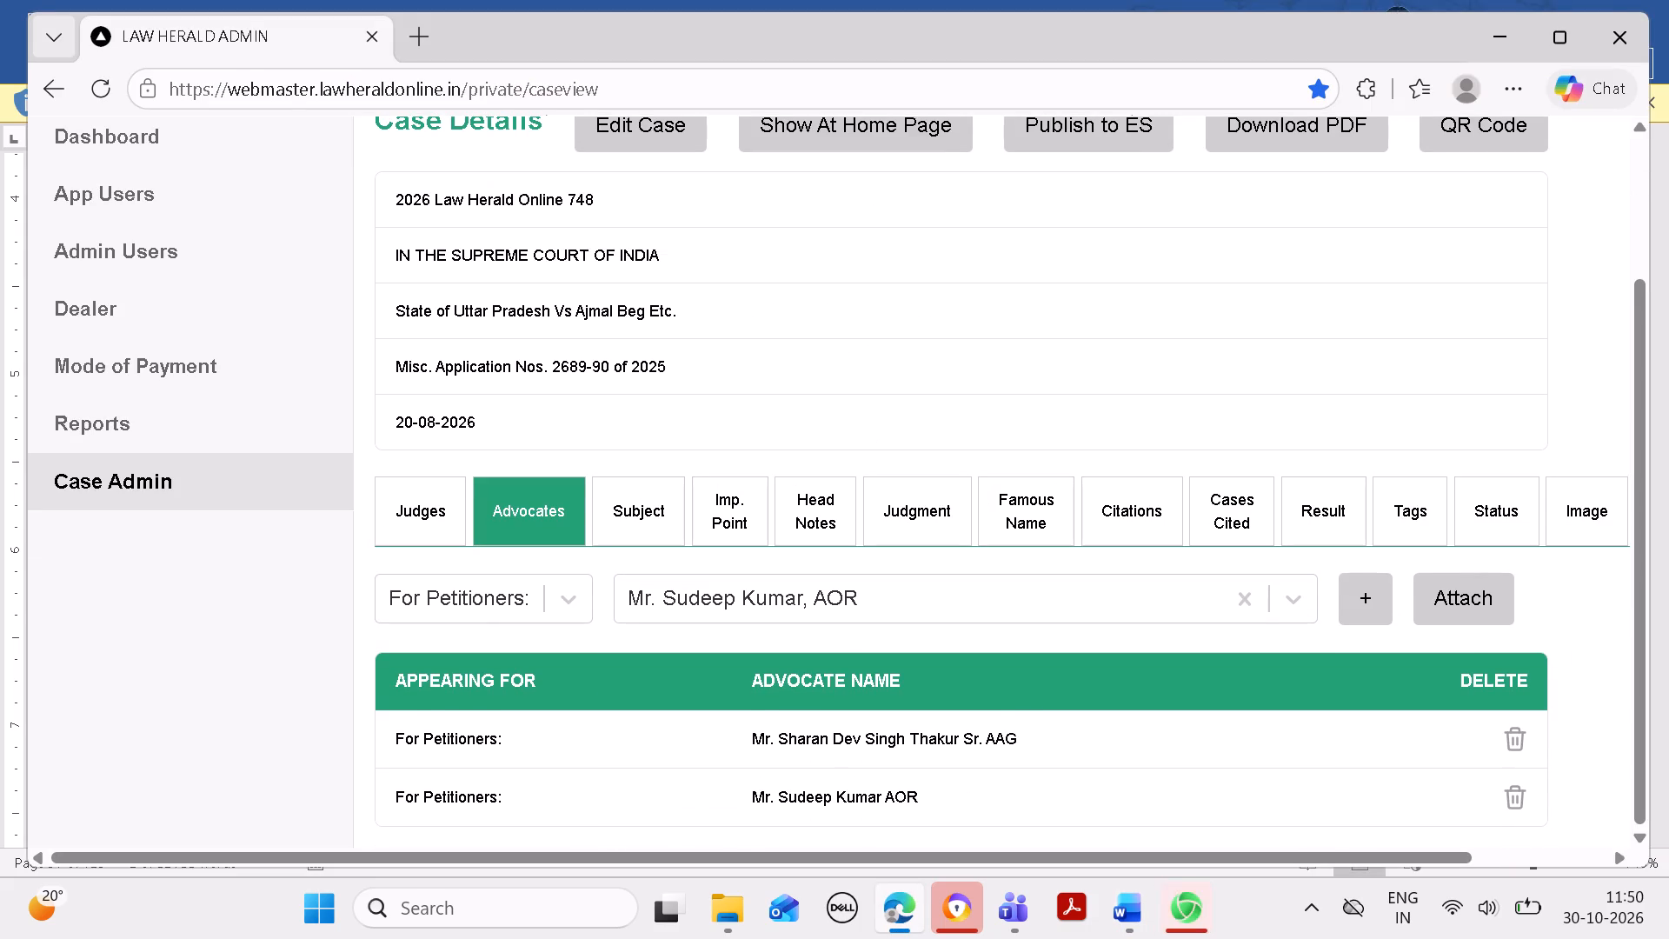
{"action": "left_click", "coordinate": [1162, 893]}
{"action": "left_click", "coordinate": [1131, 910]}
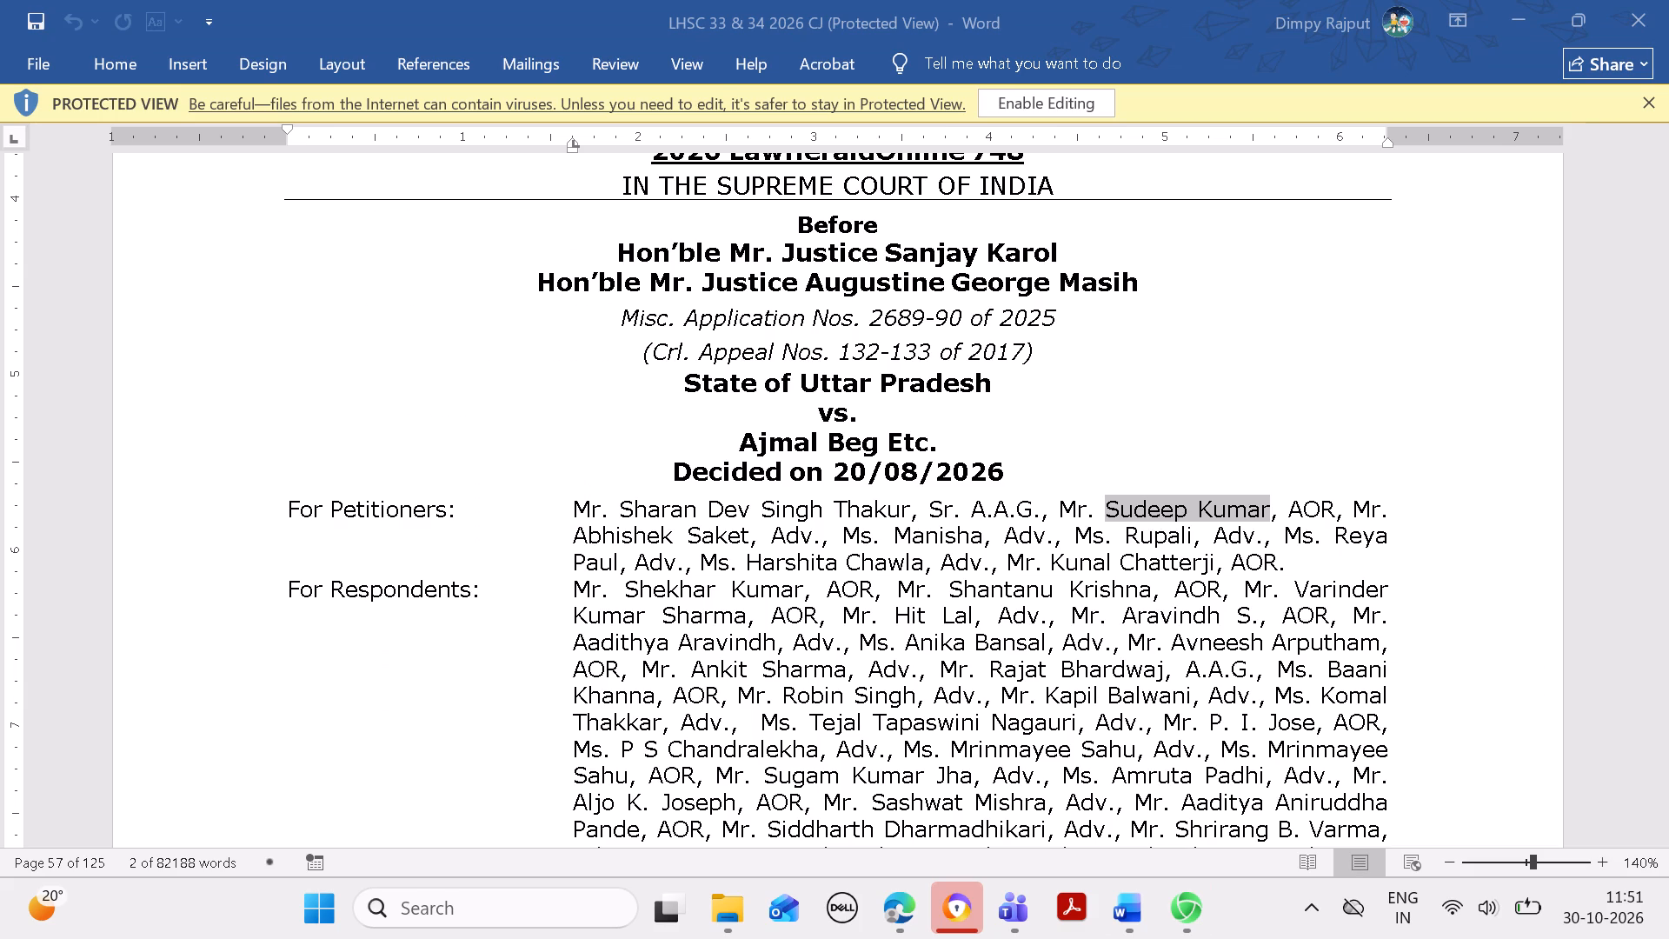
{"action": "left_click_drag", "start_coordinate": [571, 535], "coordinate": [577, 534]}
{"action": "left_click_drag", "start_coordinate": [577, 534], "coordinate": [741, 537]}
{"action": "key", "text": "ctrl+c"}
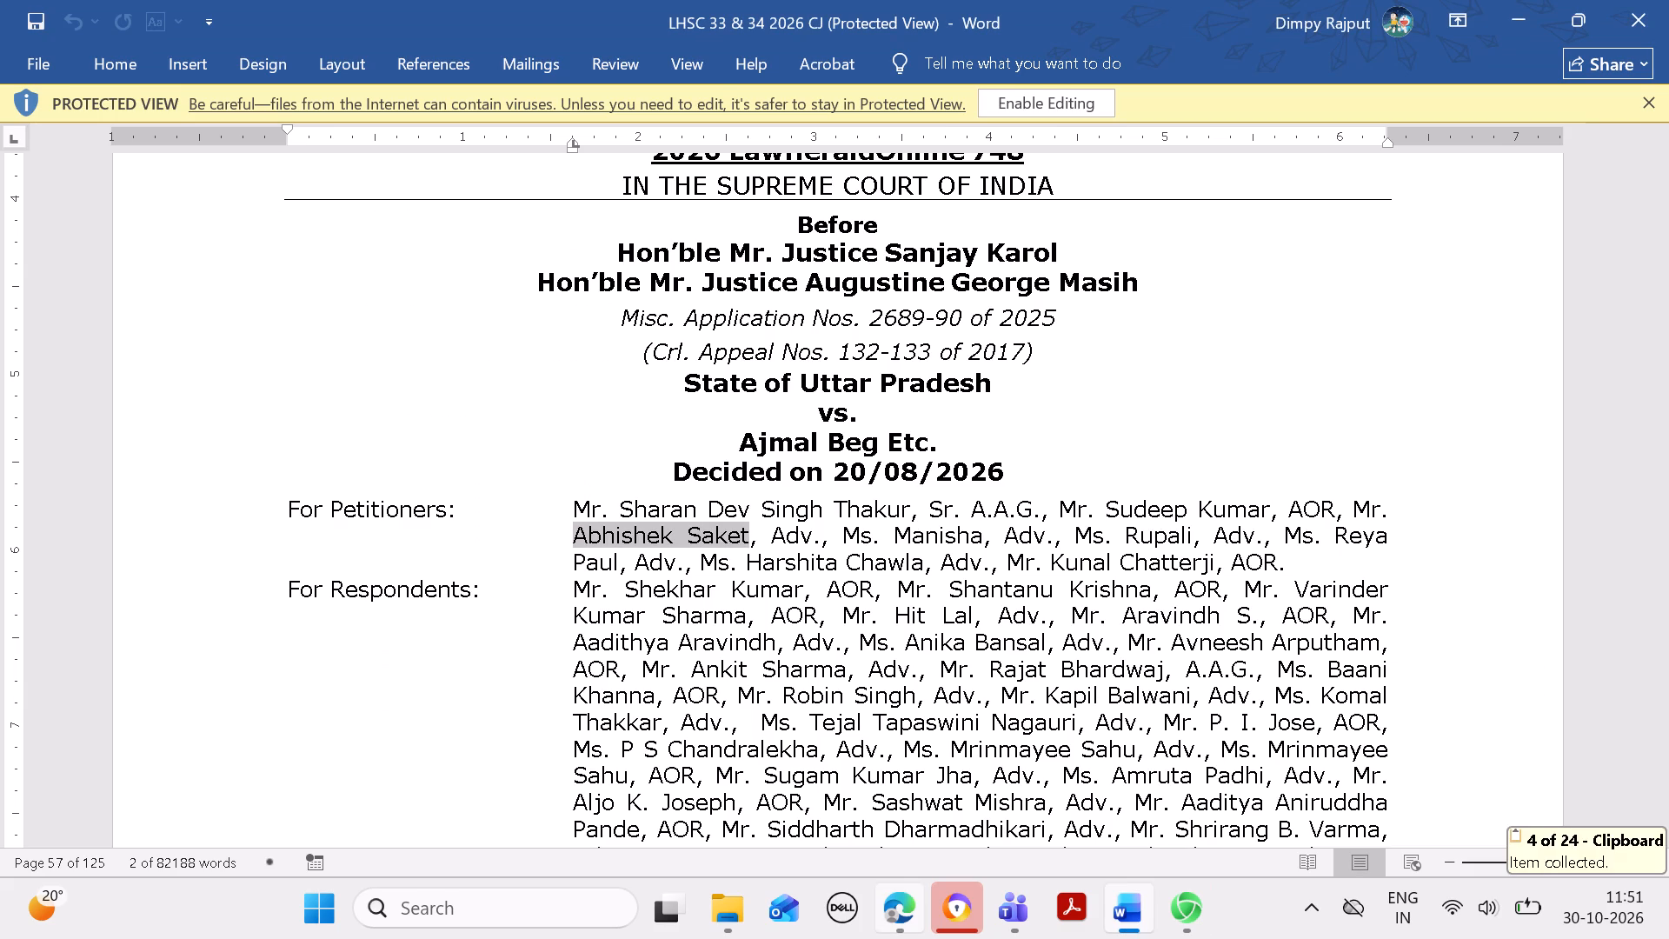
{"action": "left_click", "coordinate": [911, 915]}
{"action": "left_click", "coordinate": [1238, 608]}
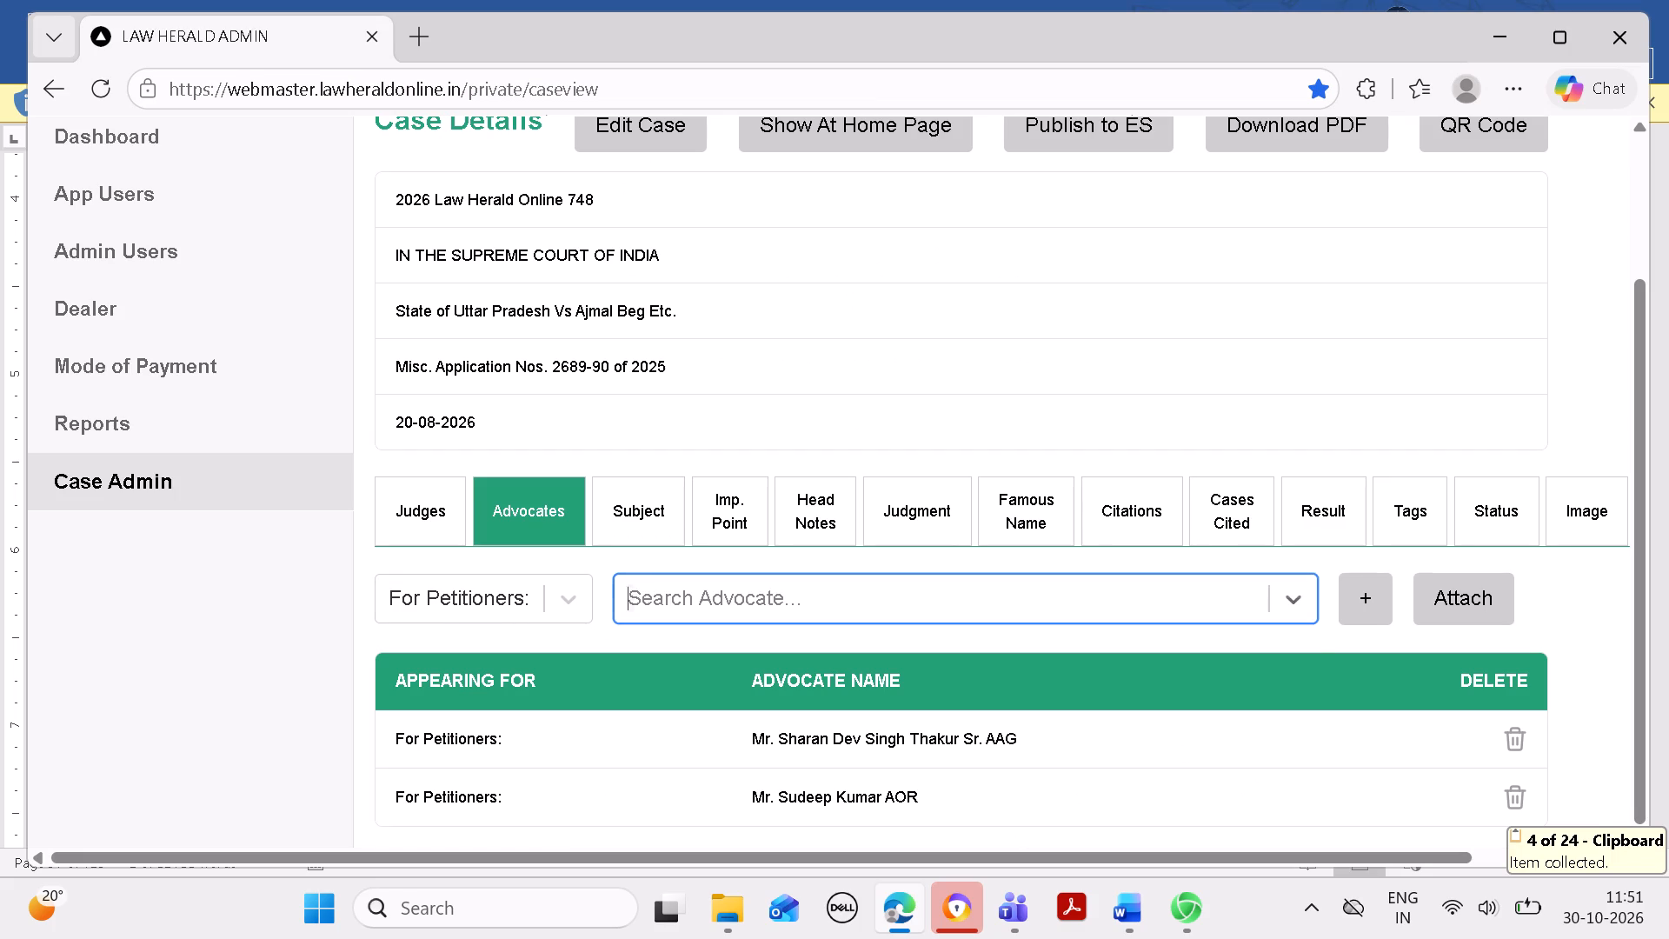
{"action": "key", "text": "ctrl+v"}
{"action": "left_click", "coordinate": [1164, 636]}
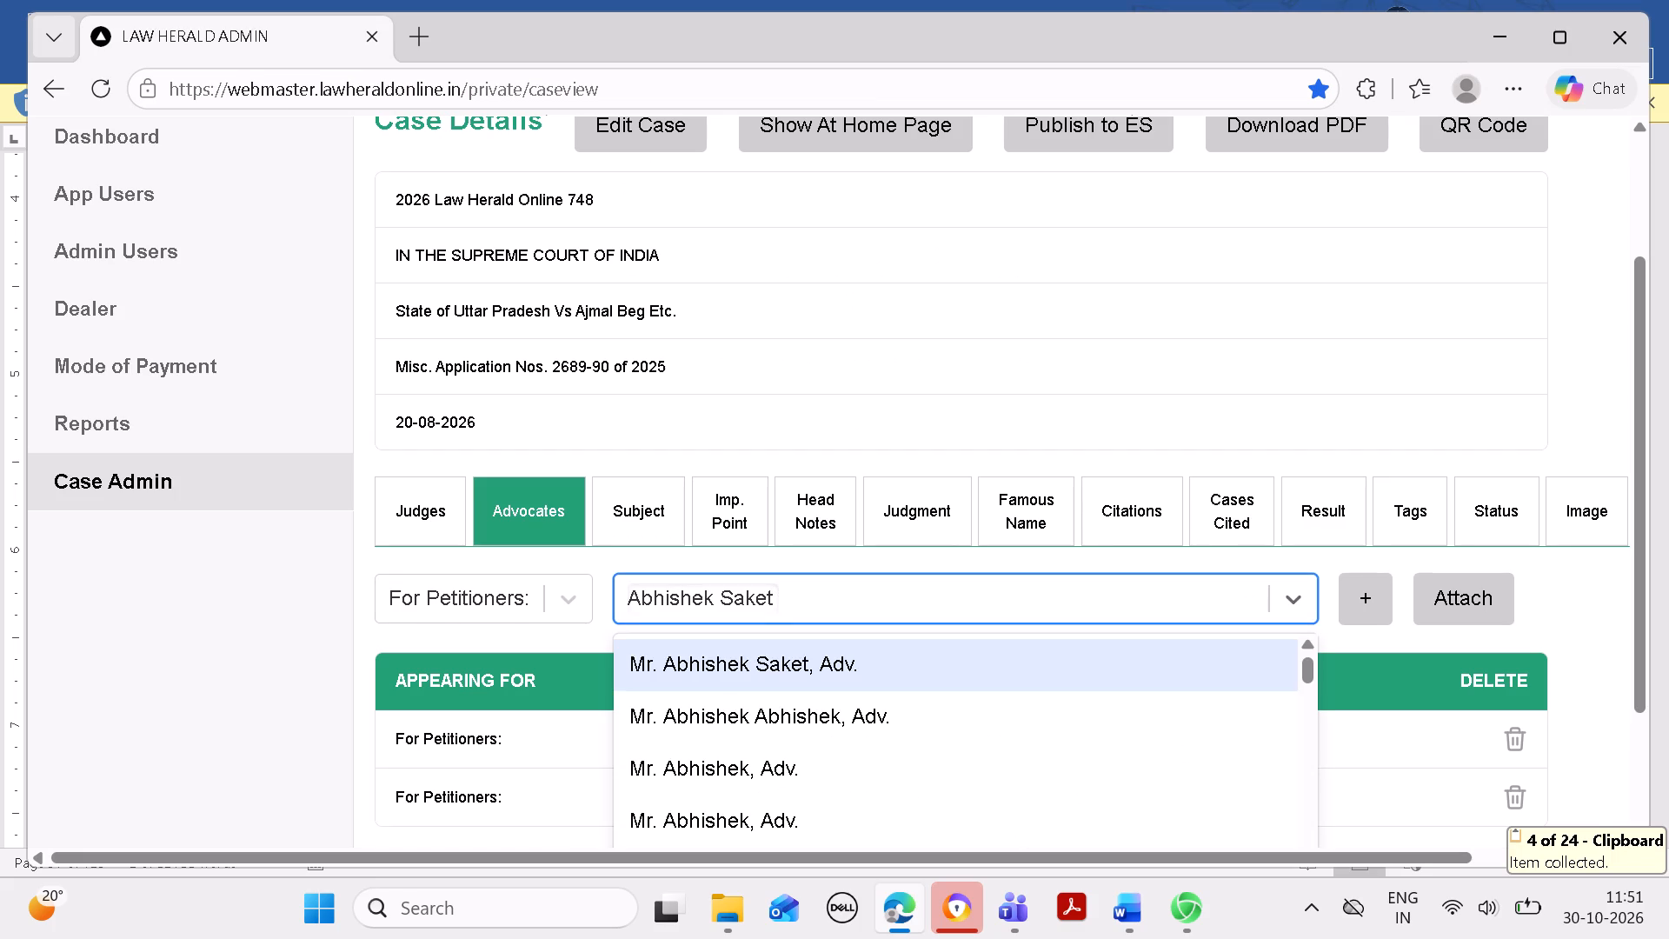
{"action": "left_click", "coordinate": [1020, 650]}
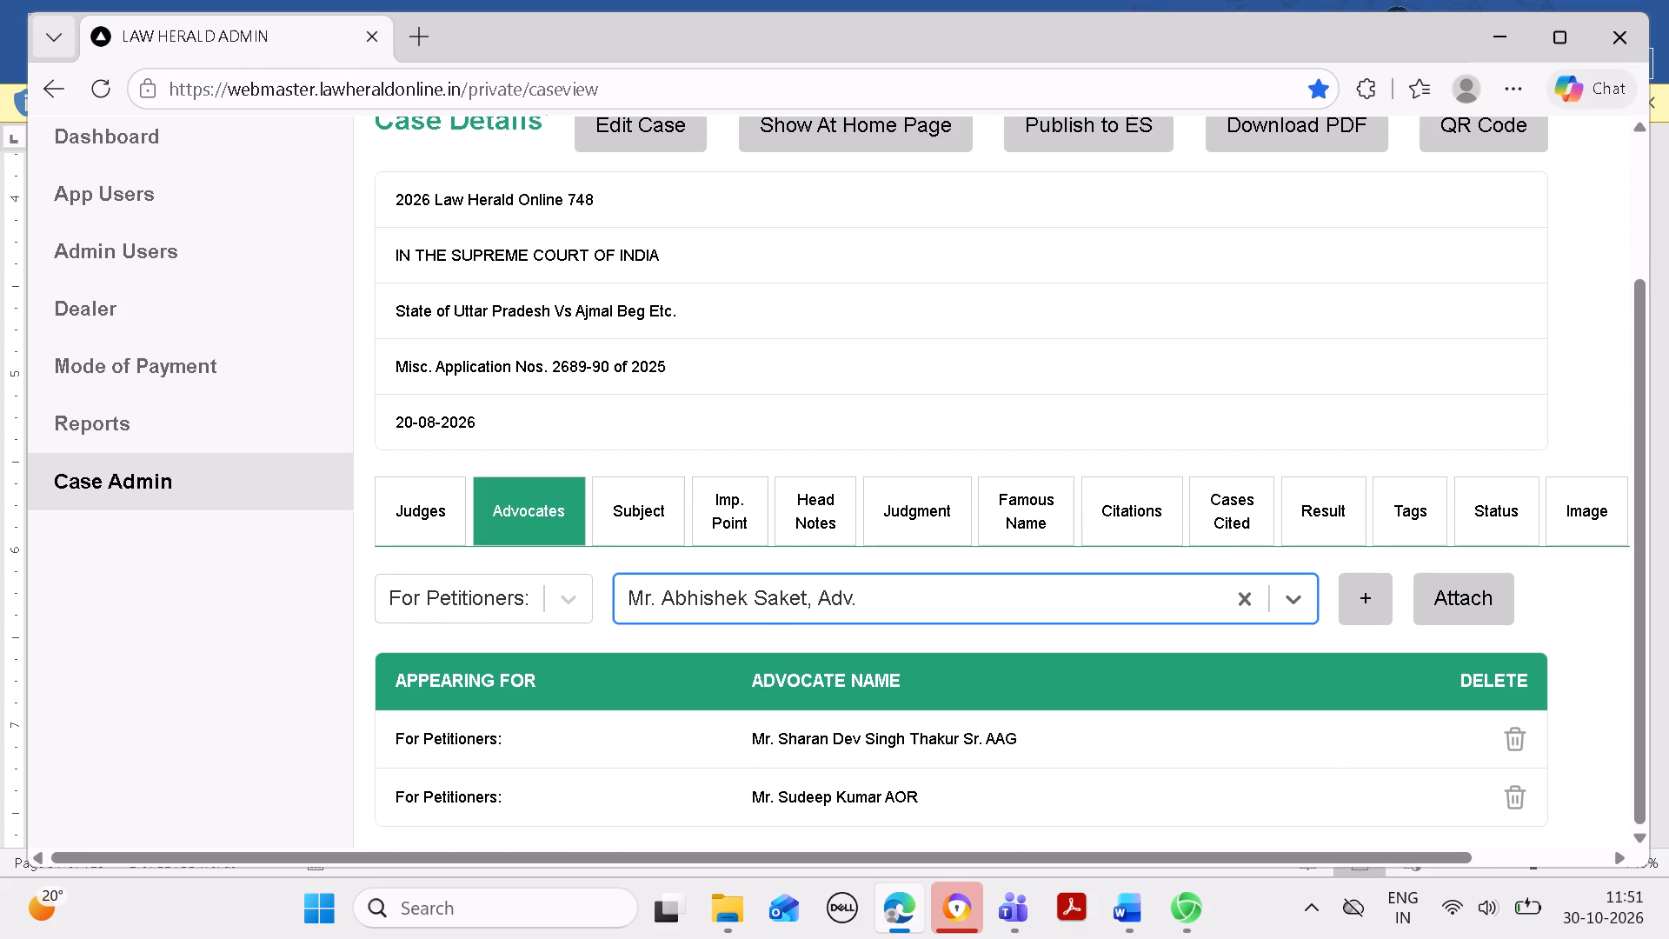
{"action": "left_click", "coordinate": [1463, 618]}
{"action": "left_click", "coordinate": [1085, 278]}
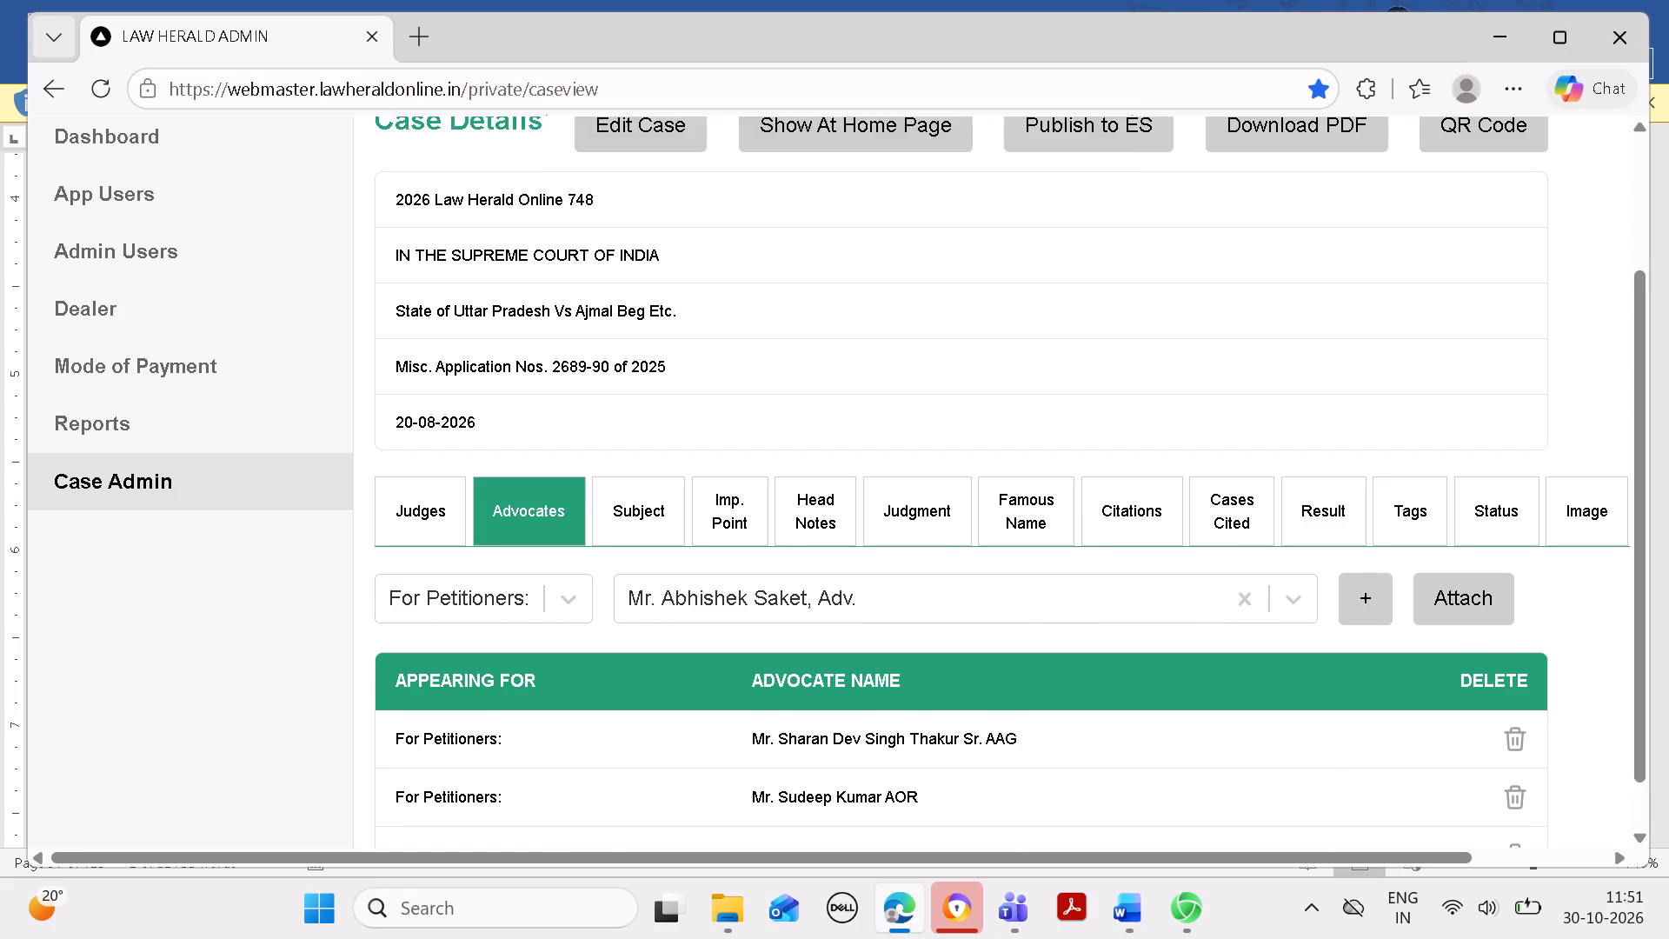
Switch to the Word judgment and copy the fourth petitioners' advocate's name, without prefix or designation.
{"action": "scroll", "coordinate": [1081, 384], "scroll_direction": "down", "scroll_amount": 6}
{"action": "left_click", "coordinate": [1135, 908]}
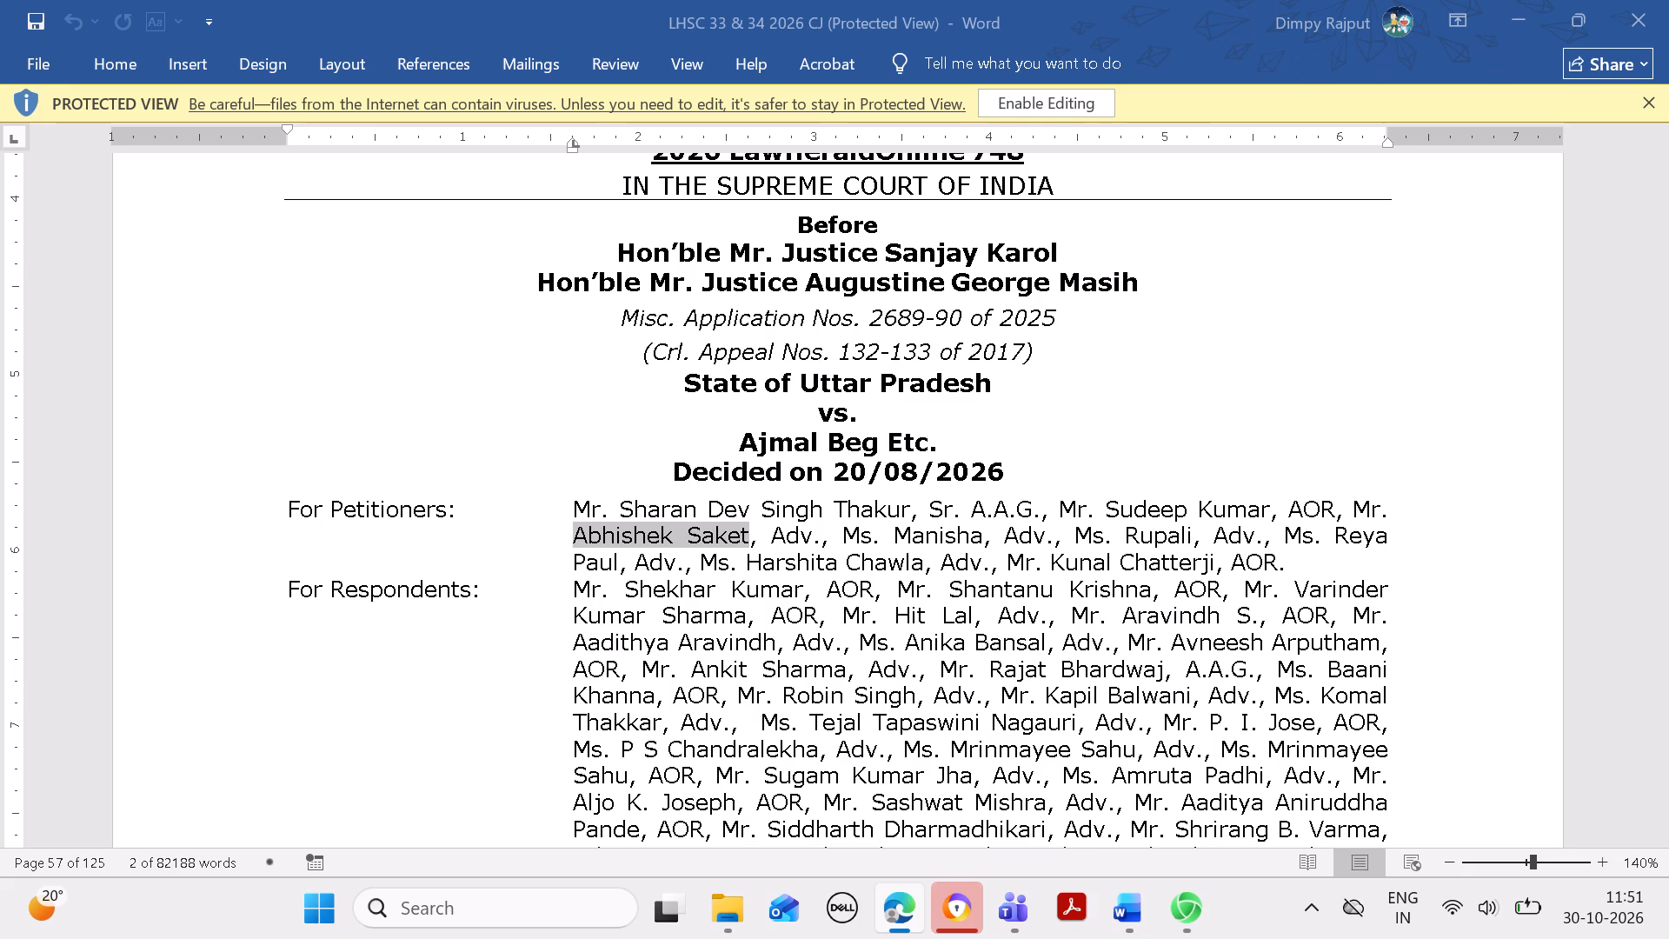
{"action": "left_click_drag", "start_coordinate": [896, 536], "coordinate": [949, 535]}
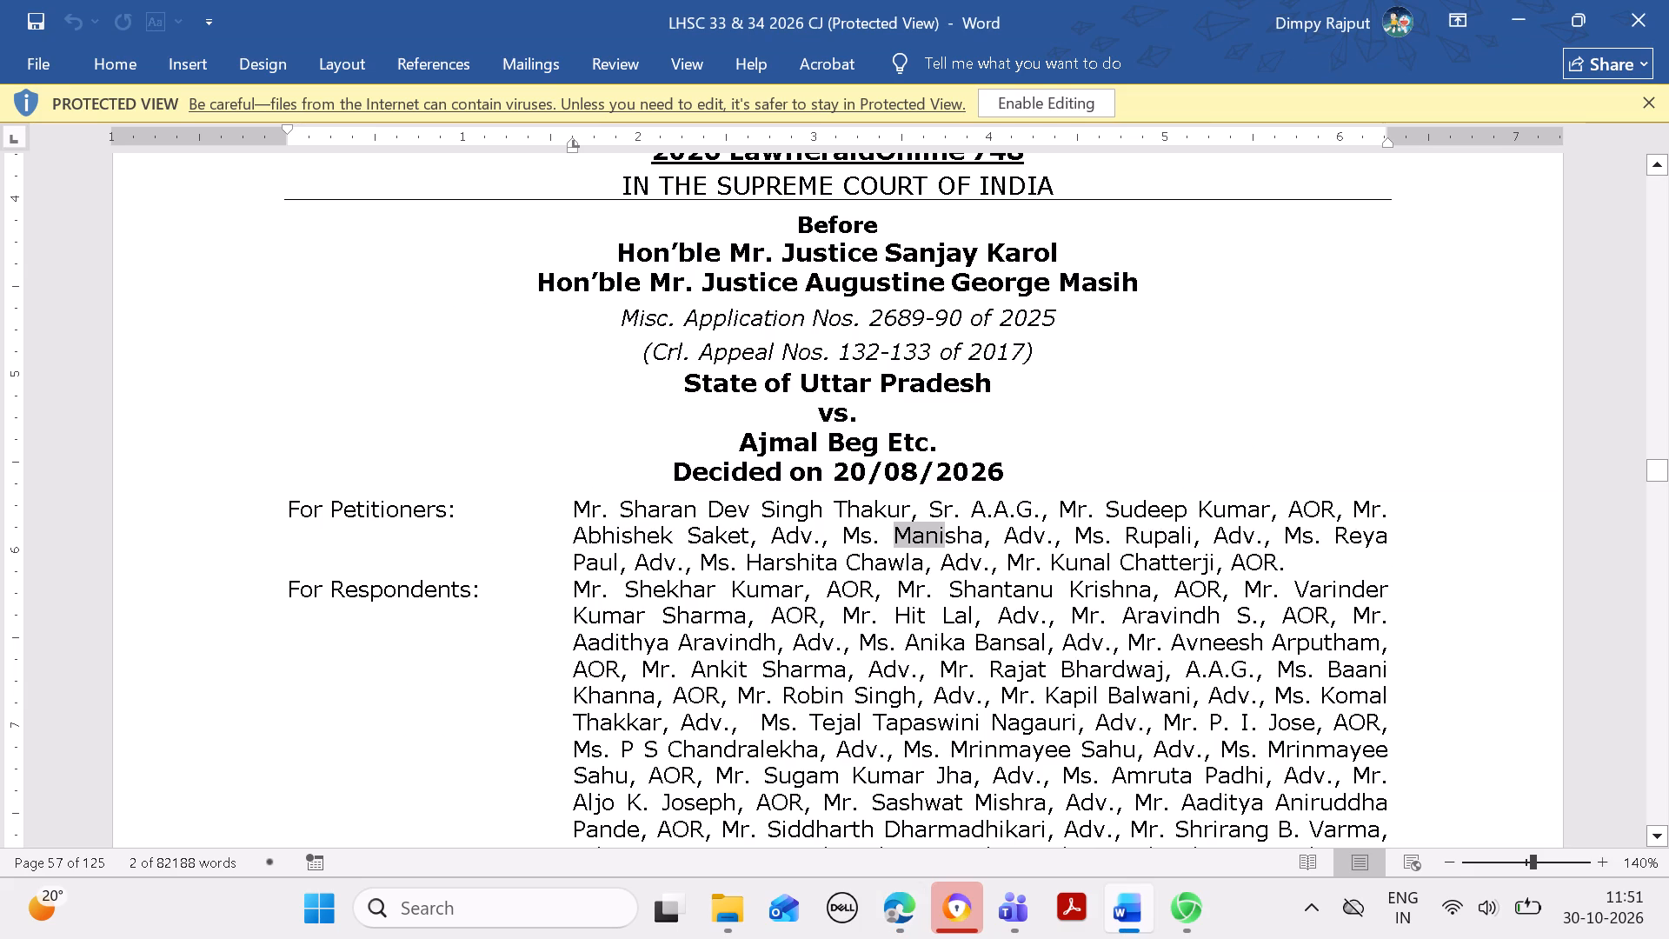
{"action": "left_click_drag", "start_coordinate": [949, 535], "coordinate": [982, 539]}
{"action": "key", "text": "ctrl+c"}
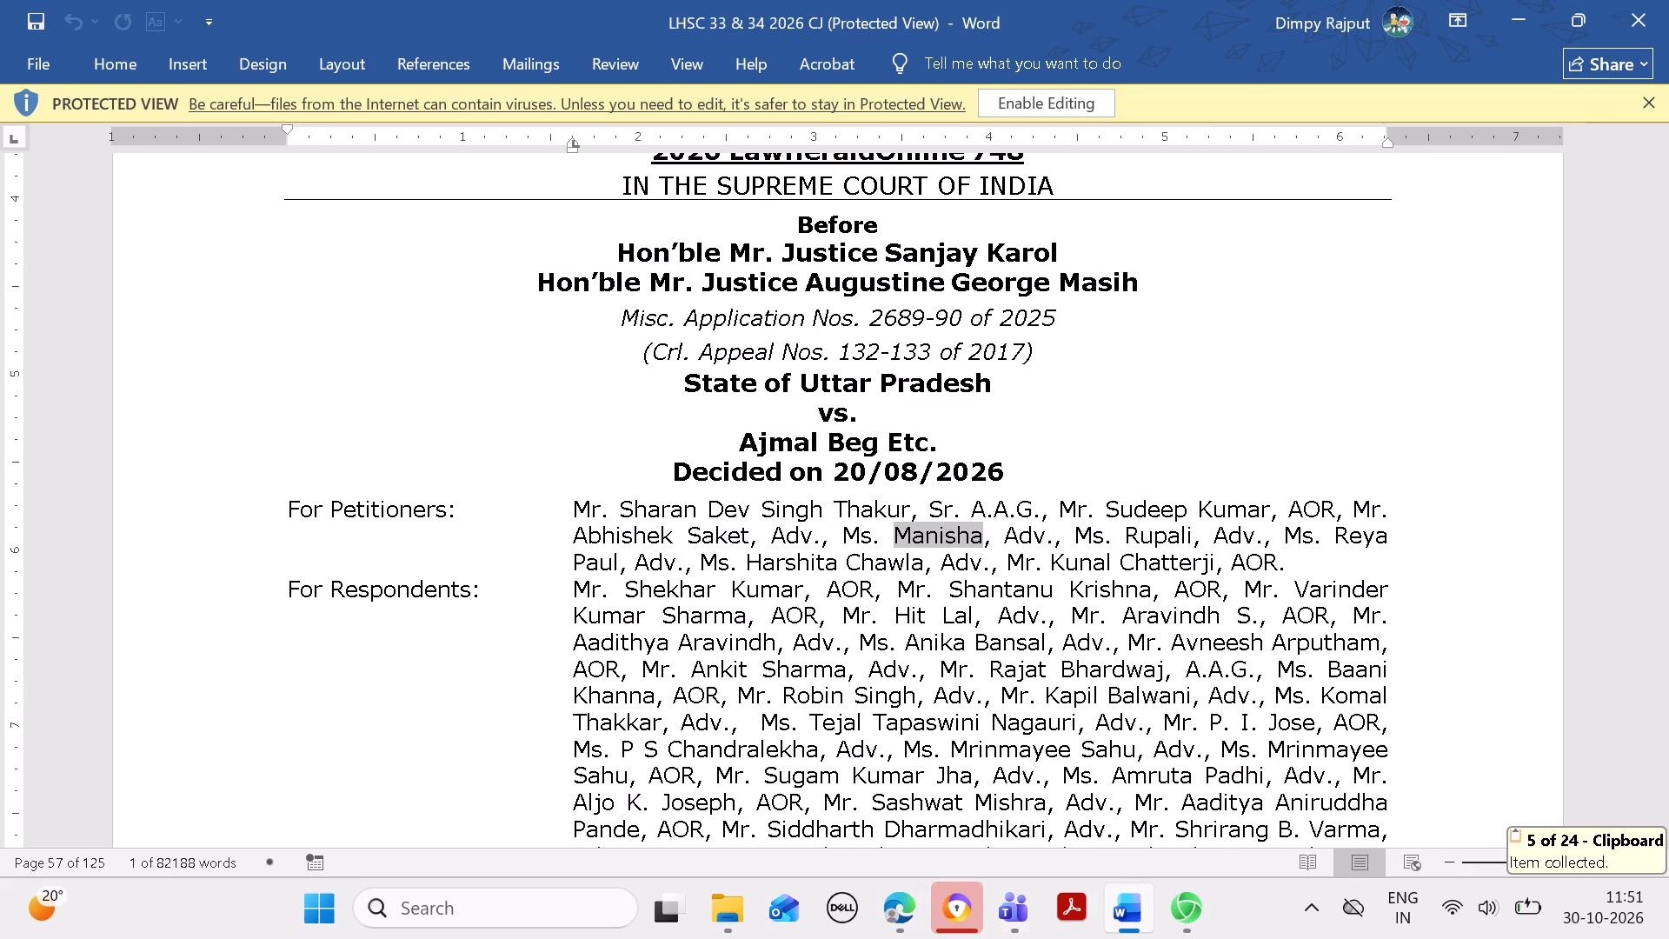
In Edge, add the copied fourth petitioners' advocate as a new Ms. entry with designation ADV and attach it to the case.
{"action": "left_click", "coordinate": [902, 902]}
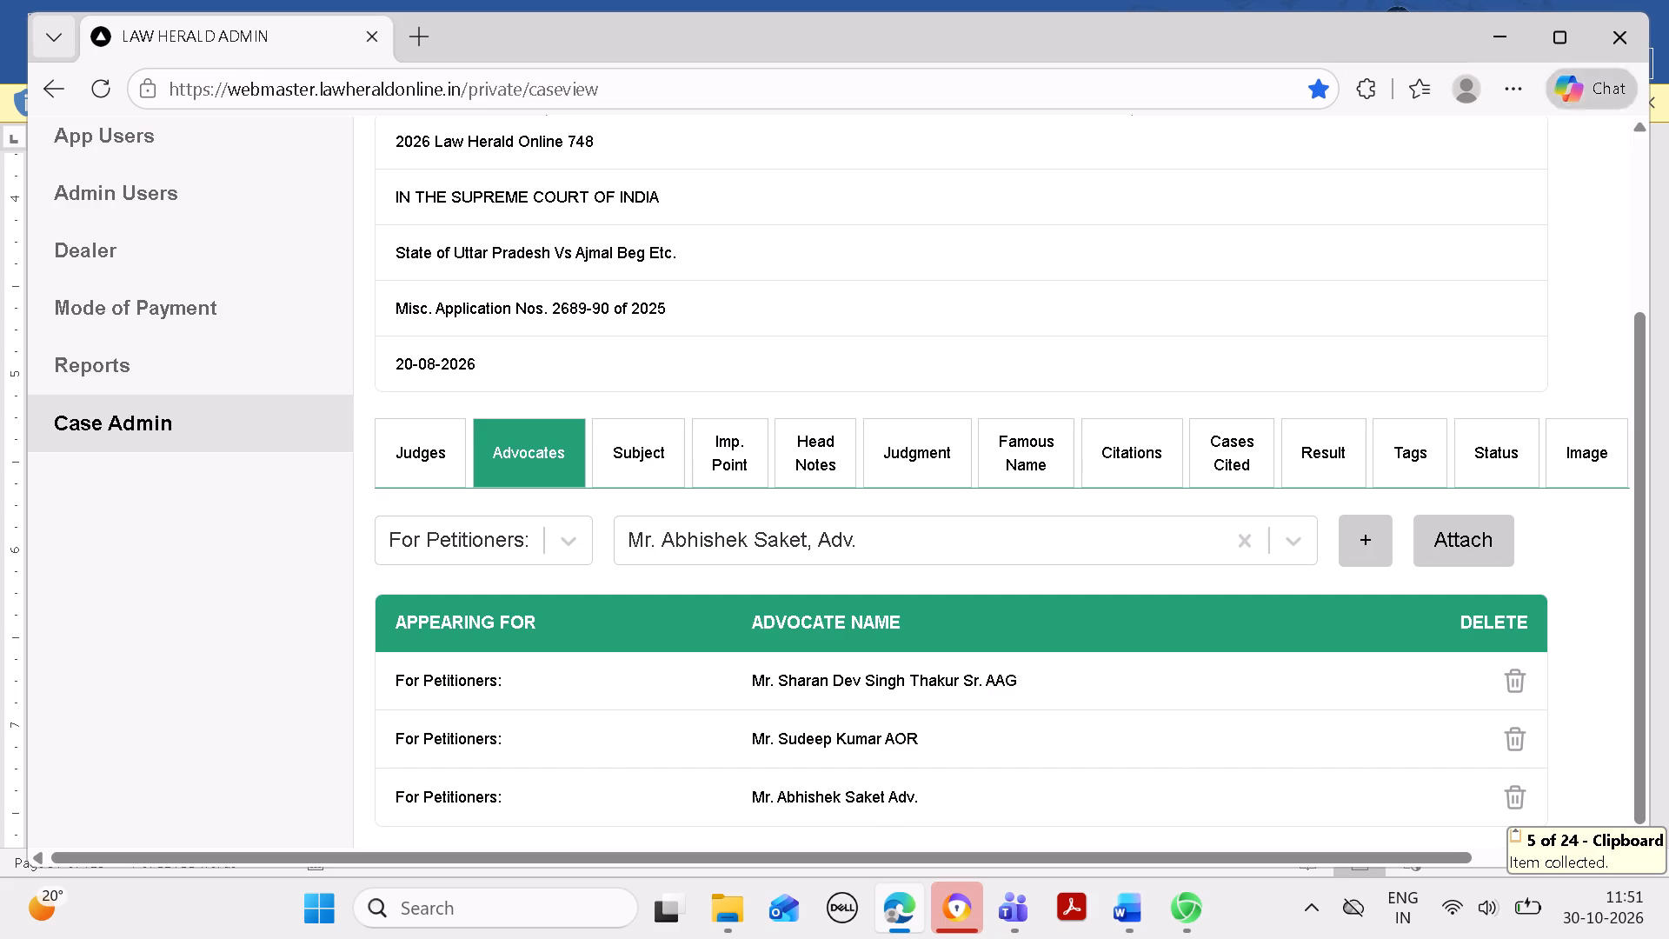
{"action": "left_click", "coordinate": [1247, 538]}
{"action": "key", "text": "ctrl+v"}
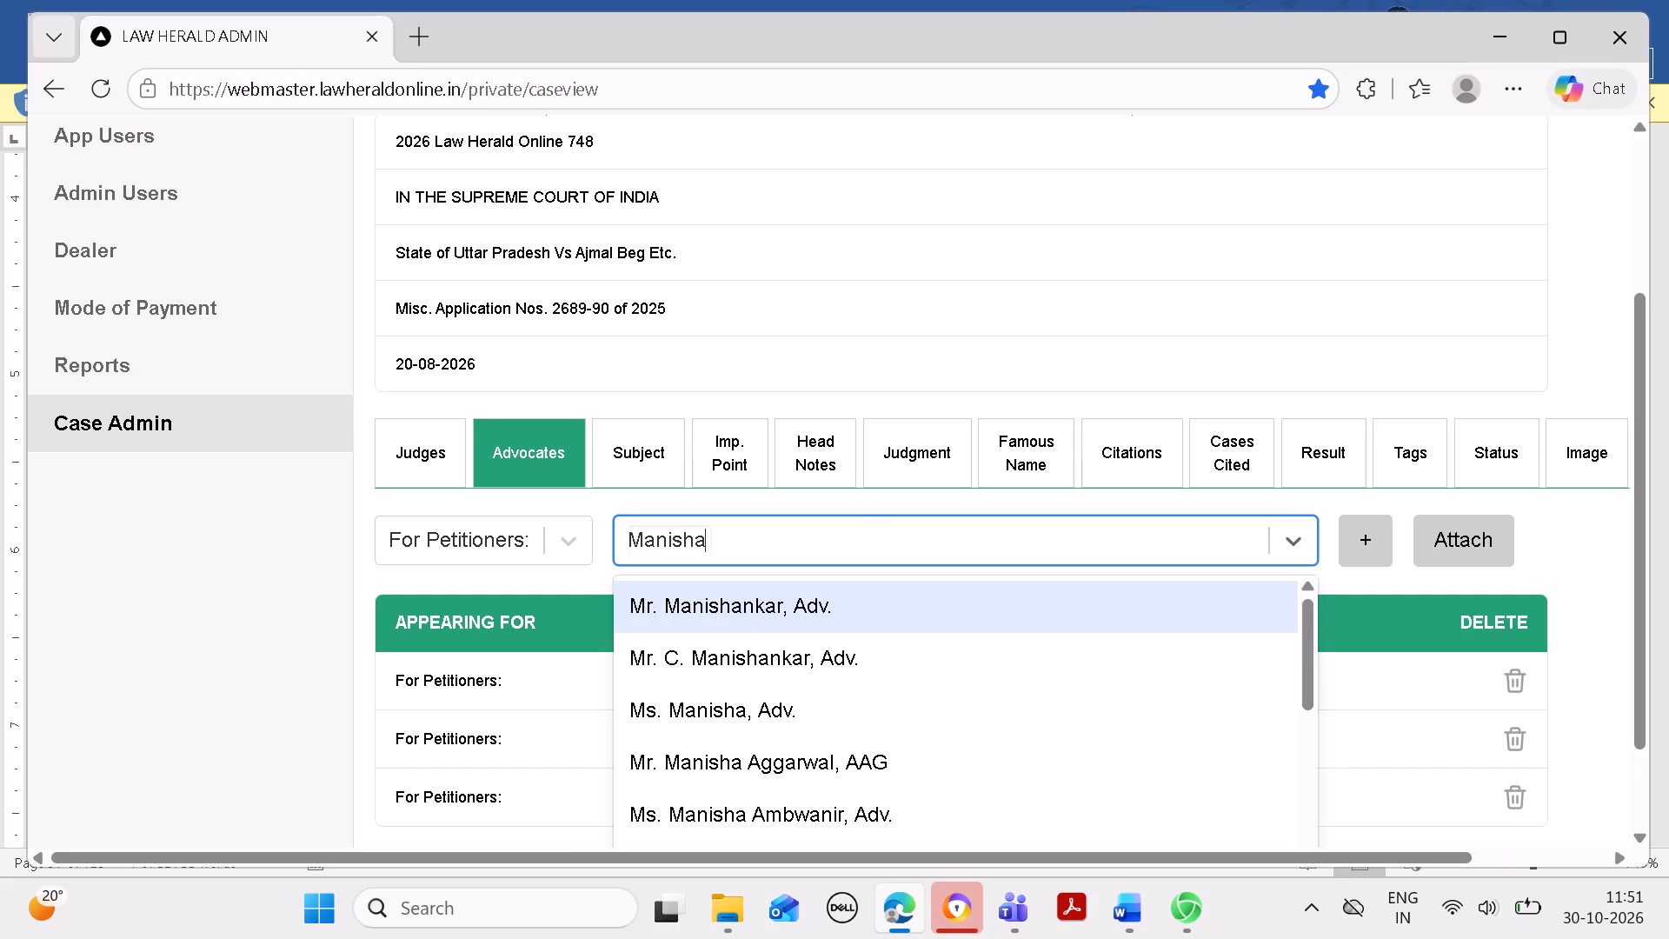
{"action": "left_click", "coordinate": [1348, 551]}
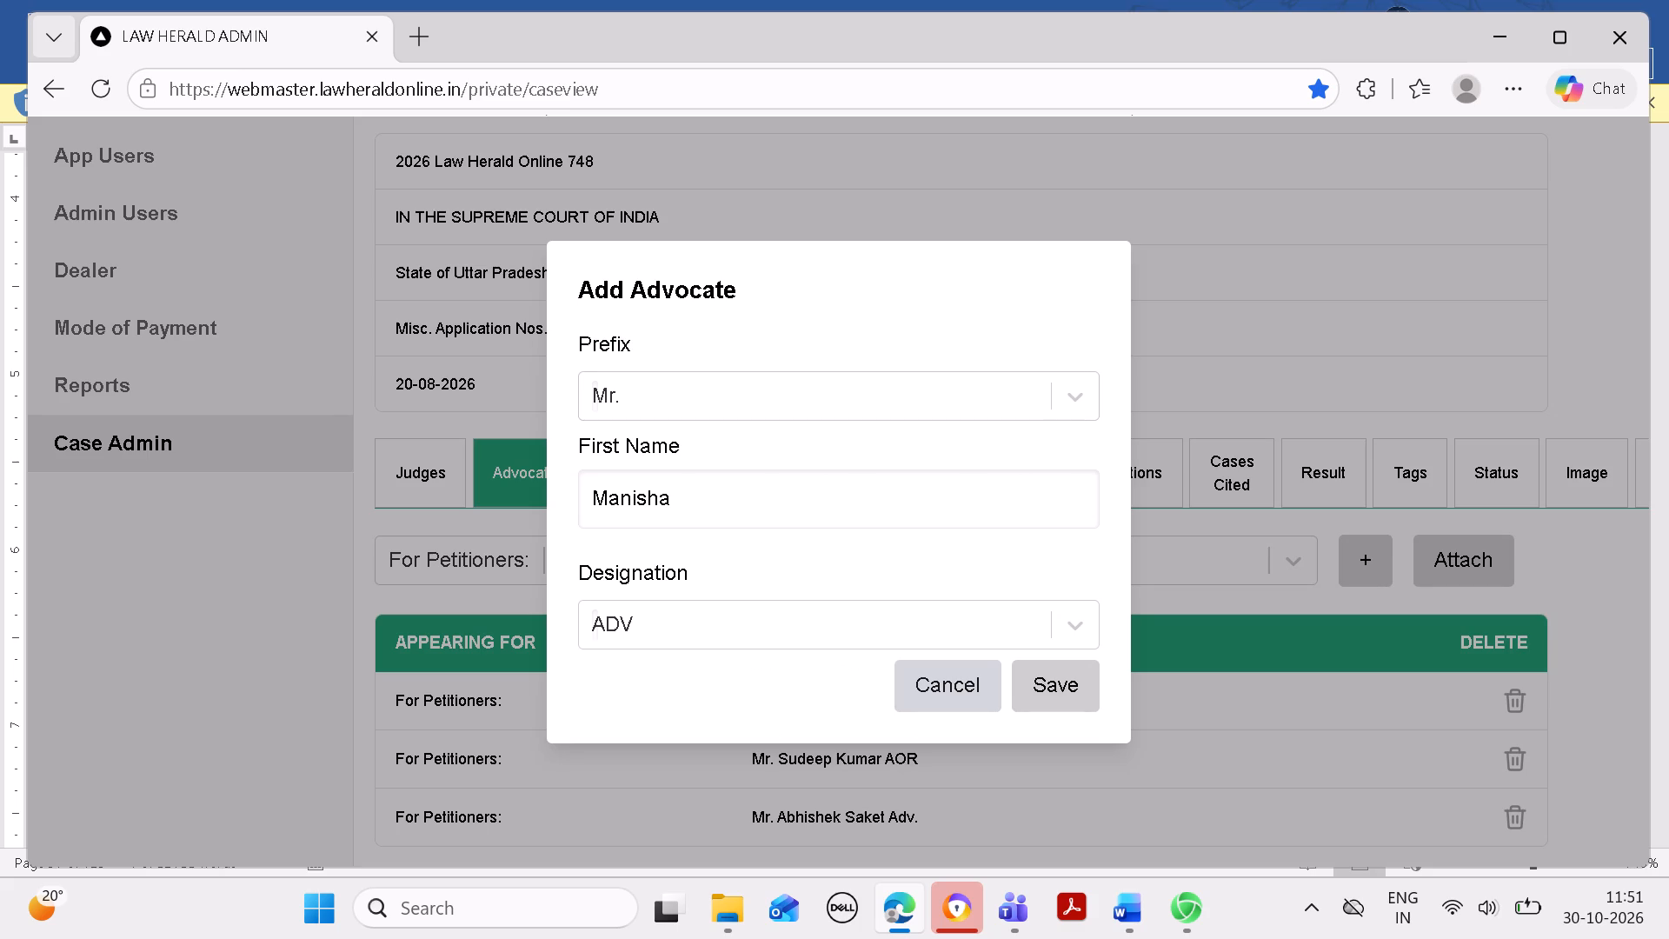
{"action": "left_click", "coordinate": [1074, 395]}
{"action": "scroll", "coordinate": [1067, 416], "scroll_direction": "down", "scroll_amount": 3}
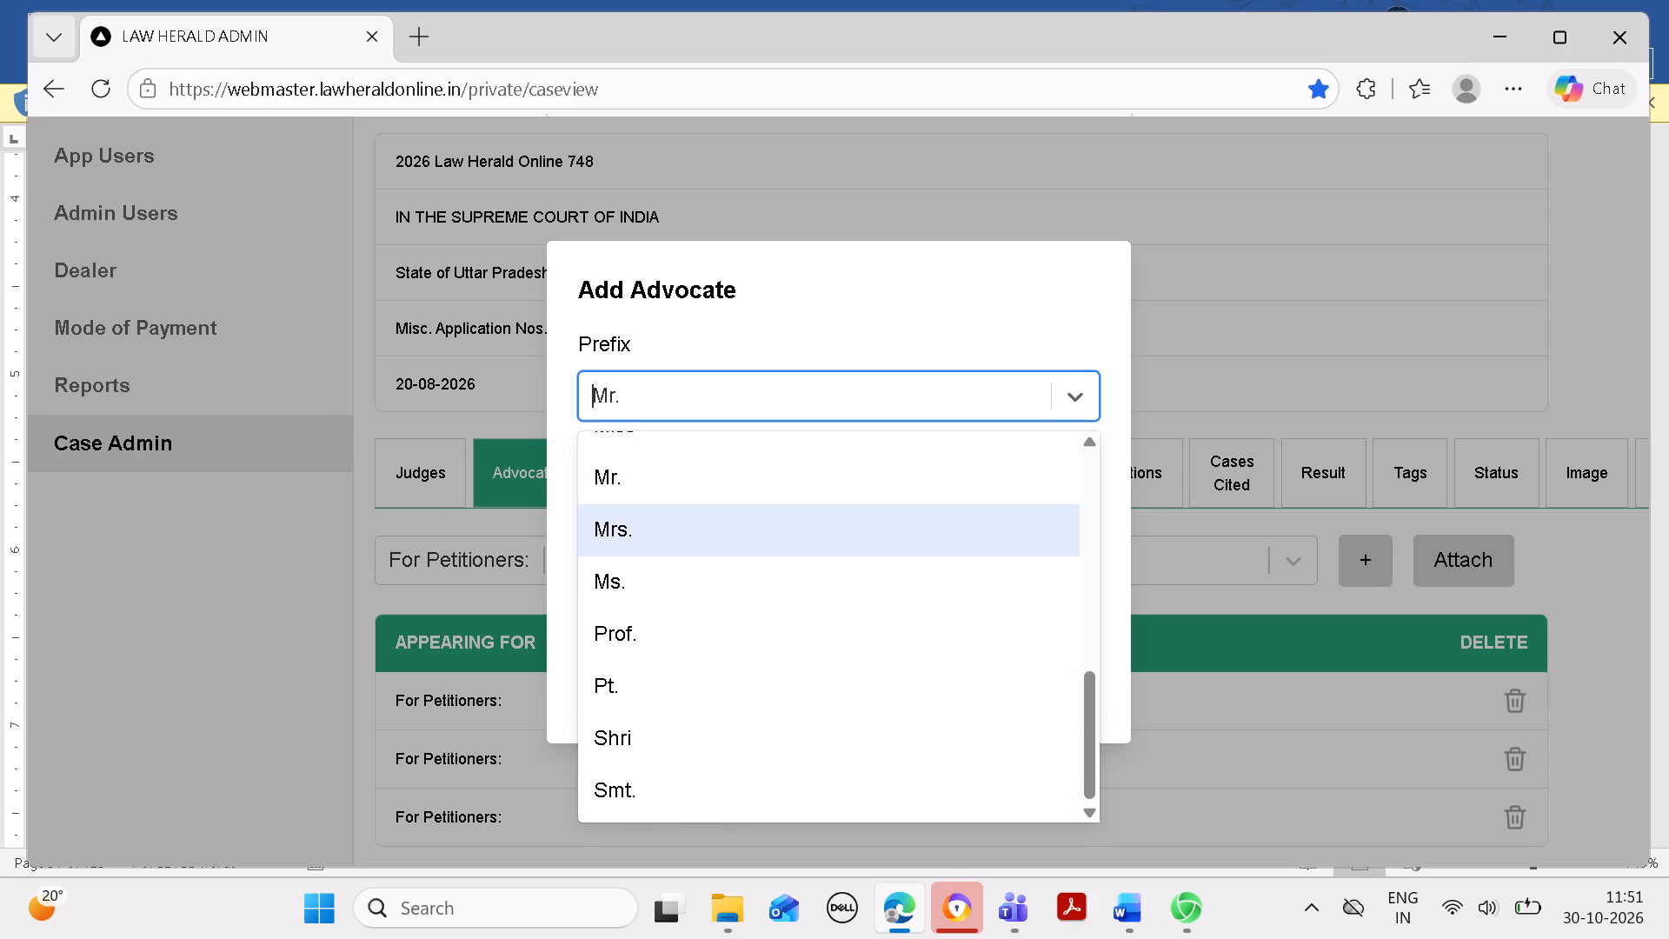
{"action": "left_click", "coordinate": [921, 590]}
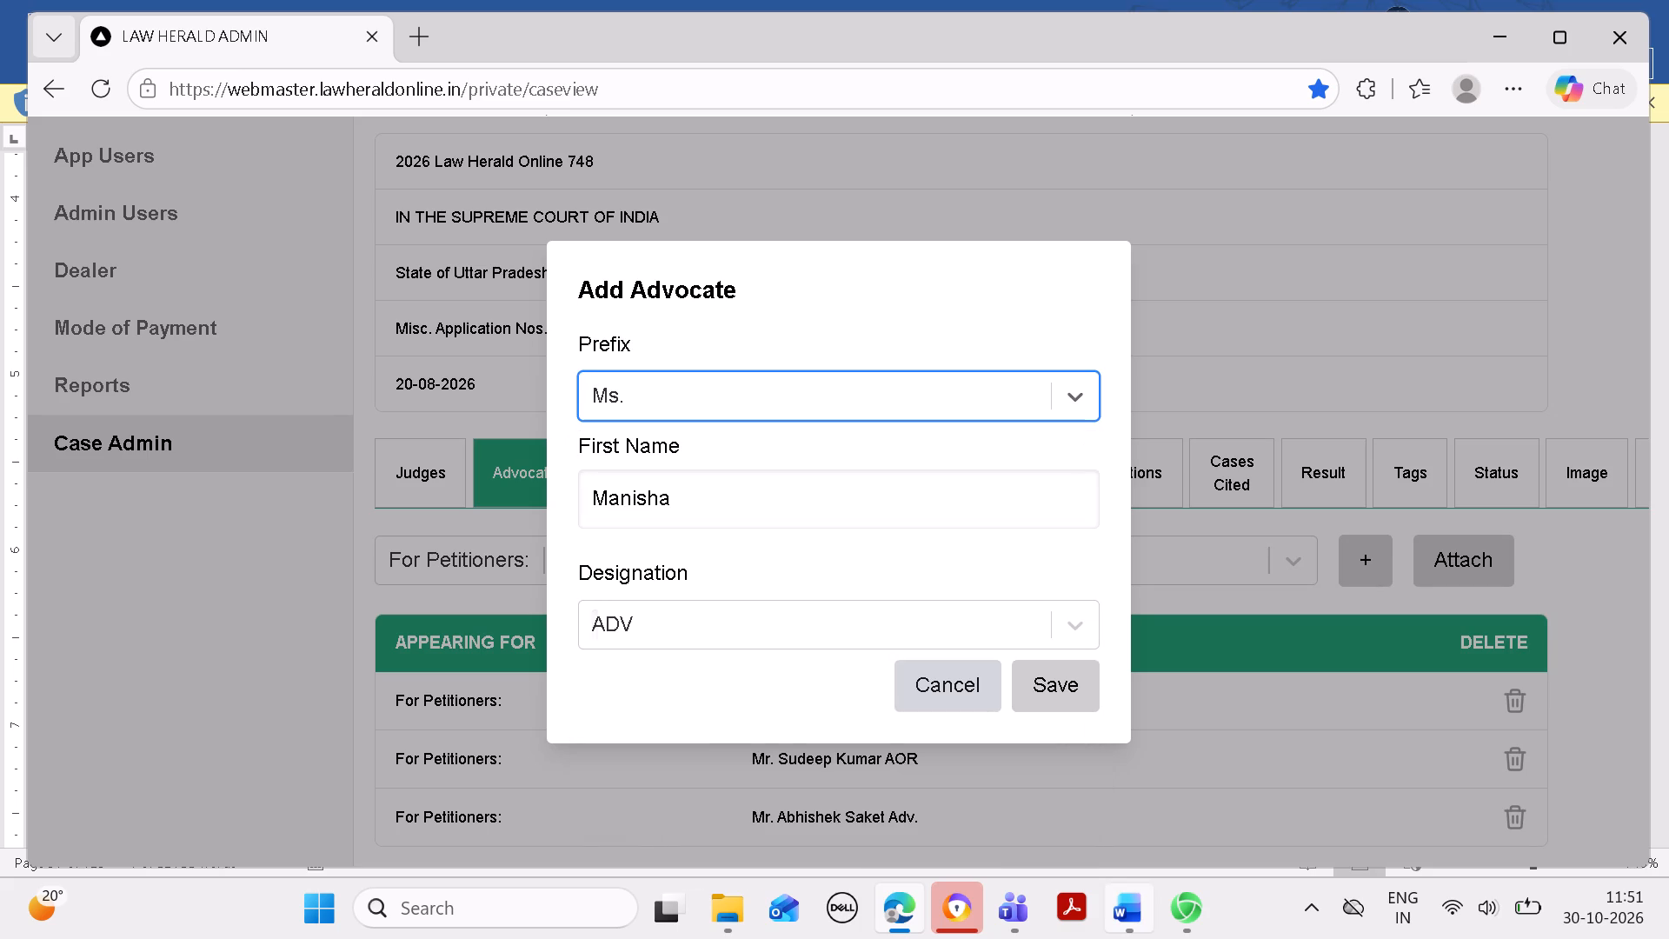
{"action": "left_click", "coordinate": [1117, 921]}
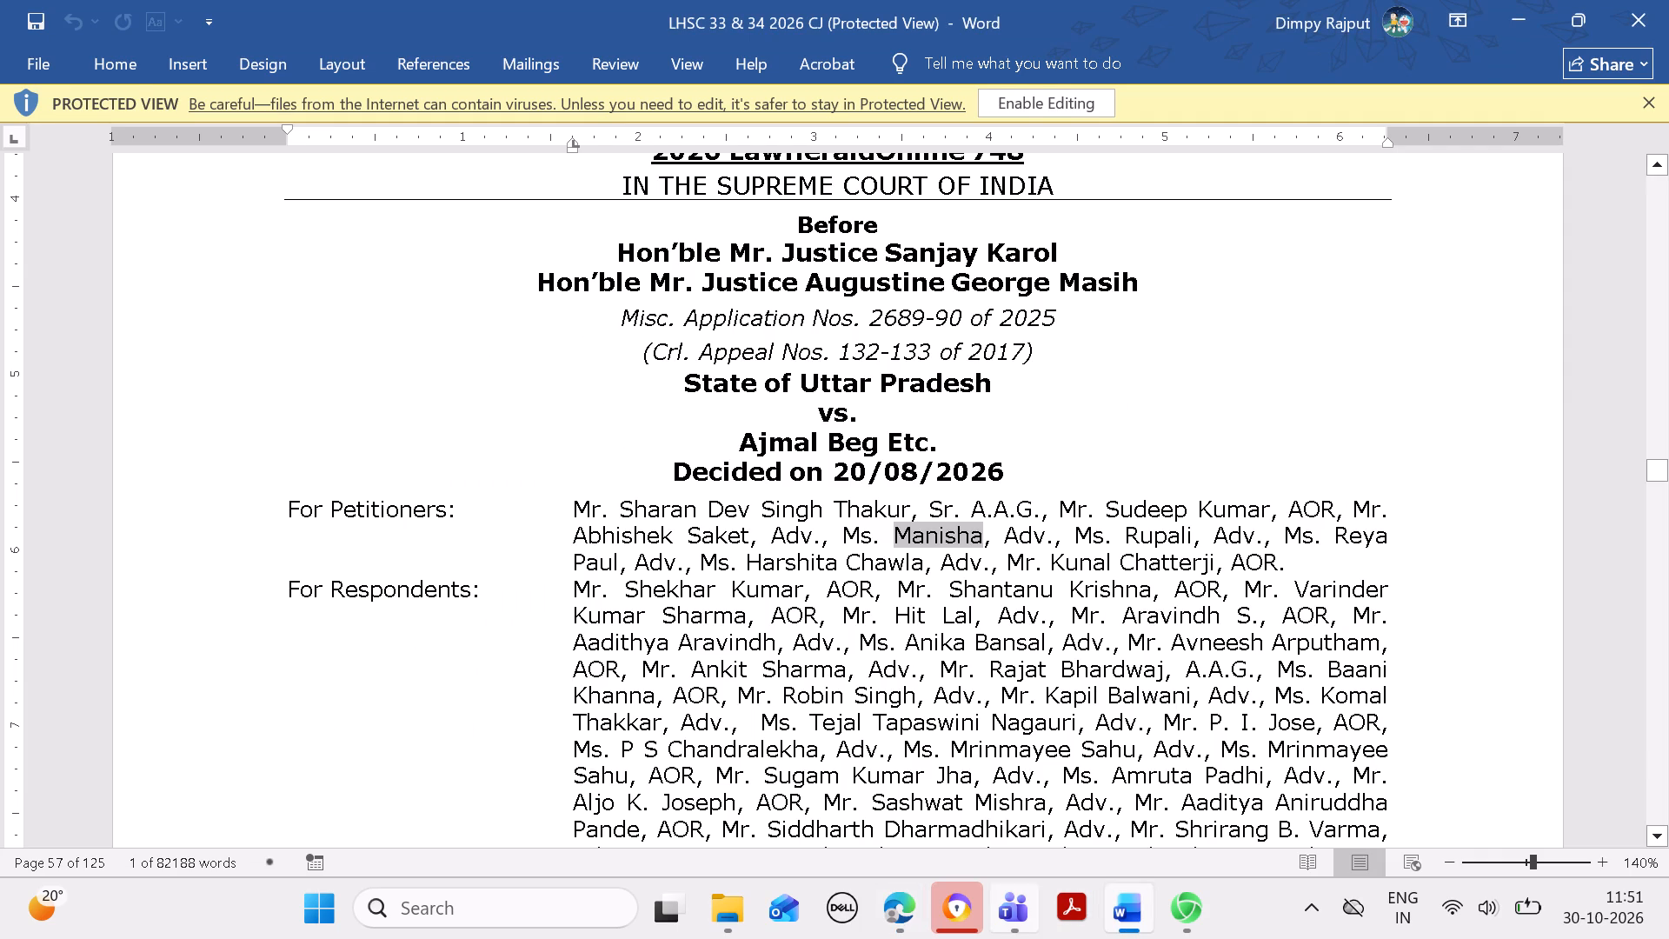
{"action": "left_click", "coordinate": [900, 890]}
{"action": "left_click", "coordinate": [1061, 703]}
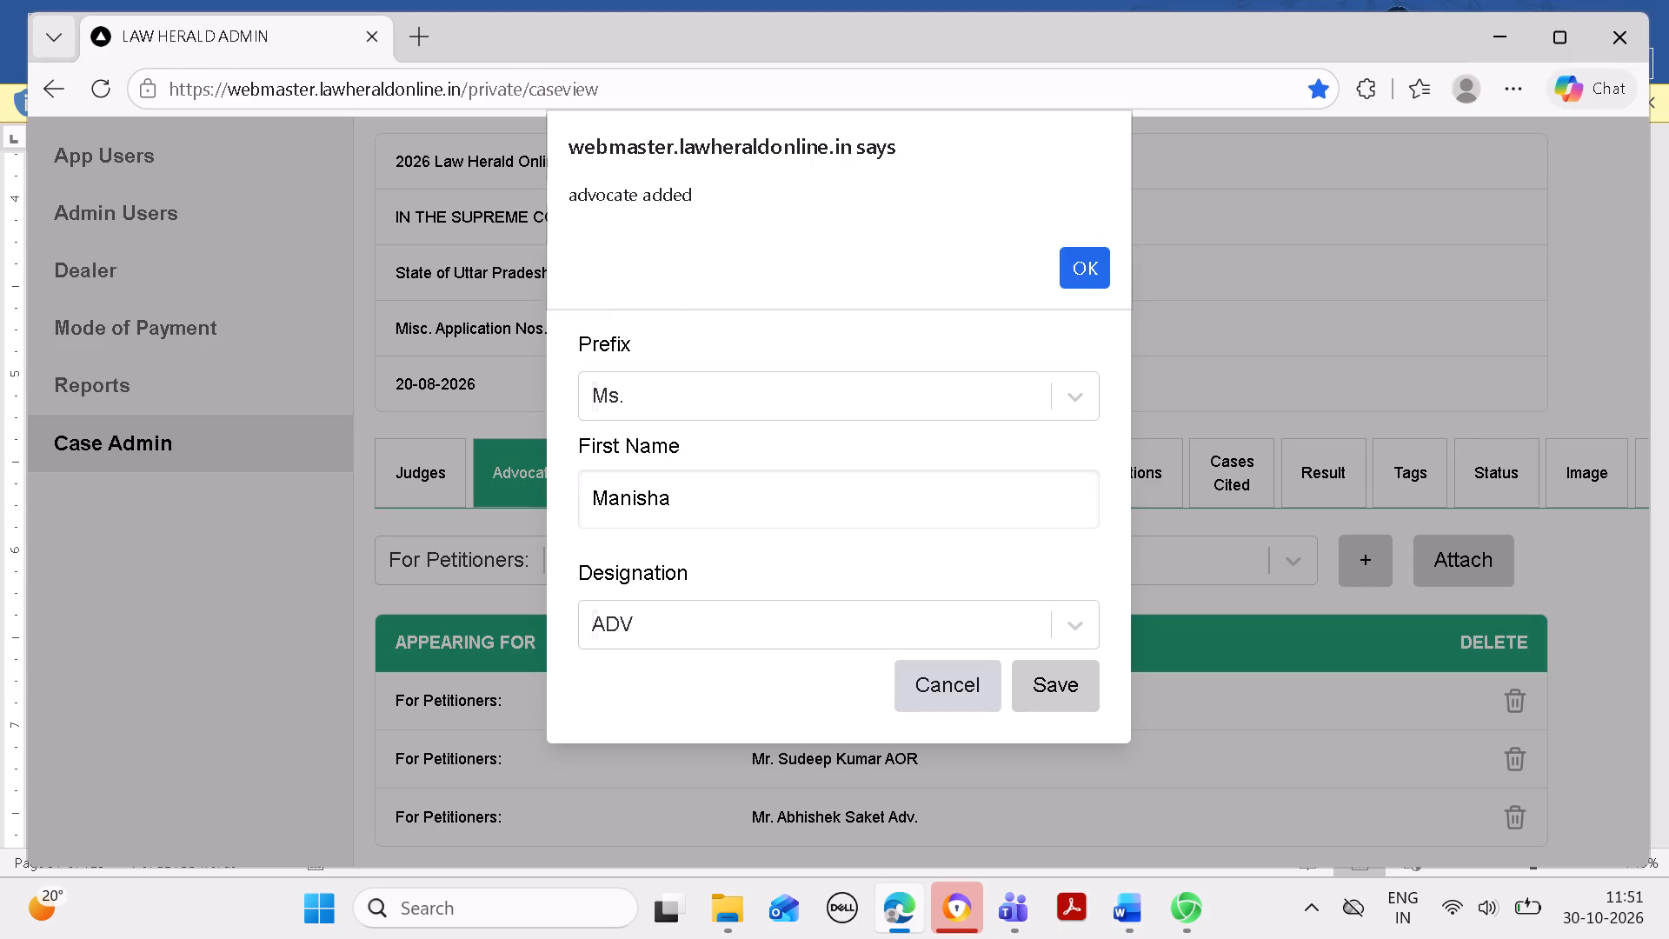
{"action": "left_click", "coordinate": [1081, 277]}
{"action": "scroll", "coordinate": [1067, 355], "scroll_direction": "down", "scroll_amount": 11}
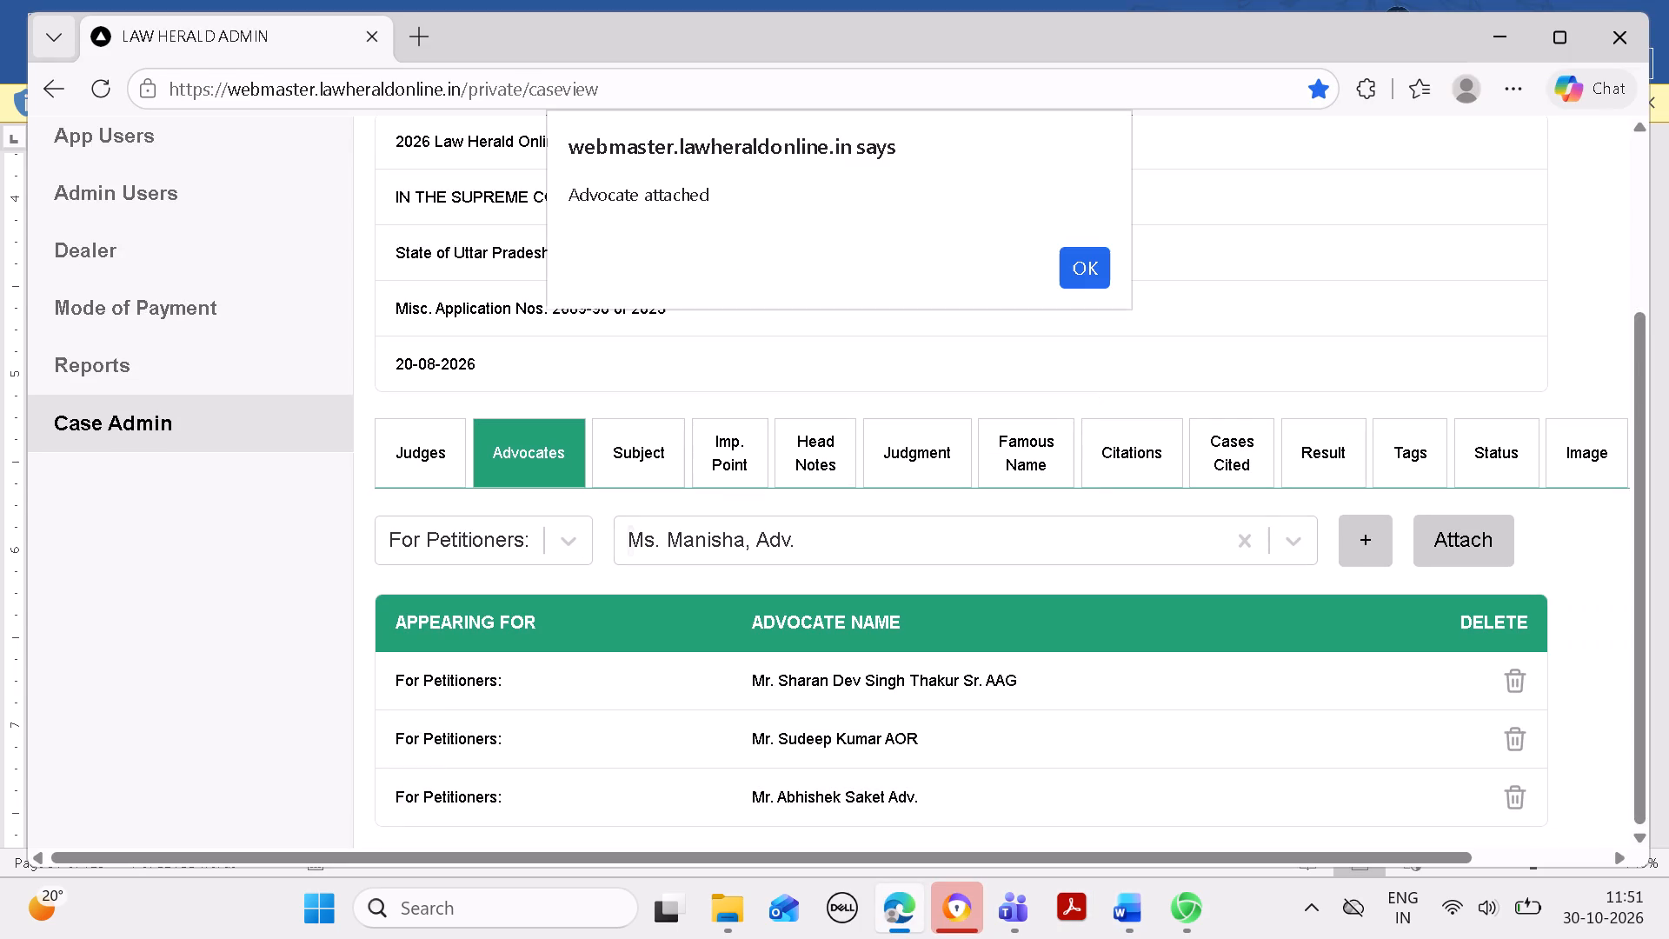
{"action": "left_click", "coordinate": [1094, 267]}
{"action": "scroll", "coordinate": [1093, 270], "scroll_direction": "down", "scroll_amount": 7}
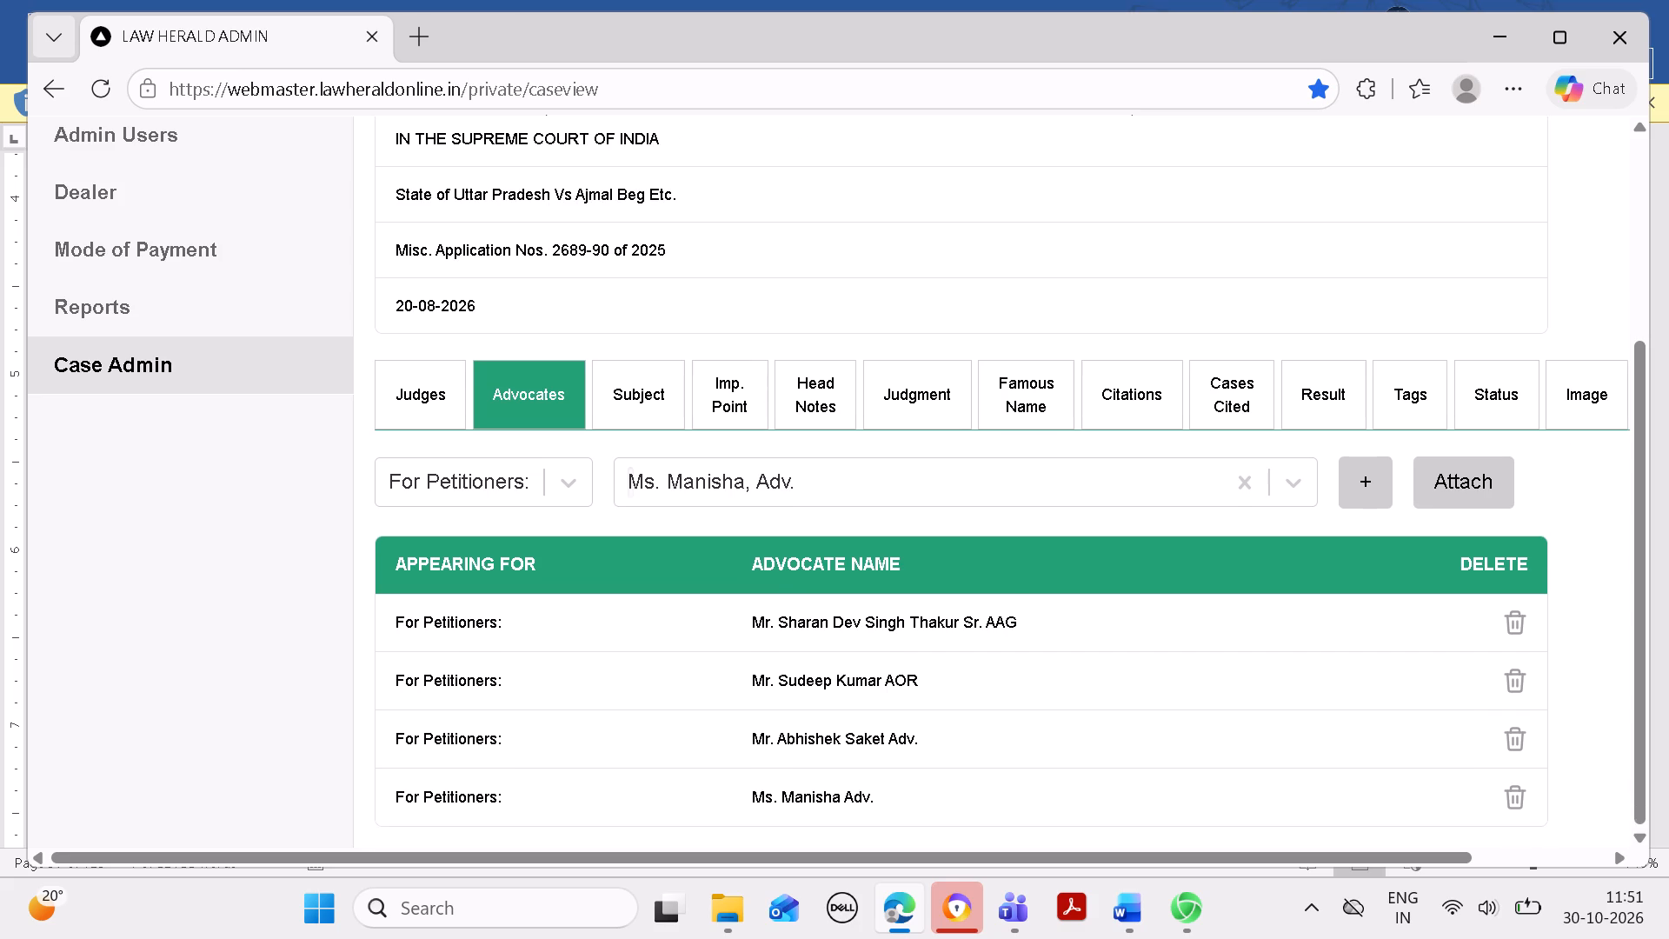
Copy the fifth petitioners' advocate's name from the Word judgment and attach the matching Ms. entry with designation Adv. in Edge.
{"action": "left_click", "coordinate": [1117, 890]}
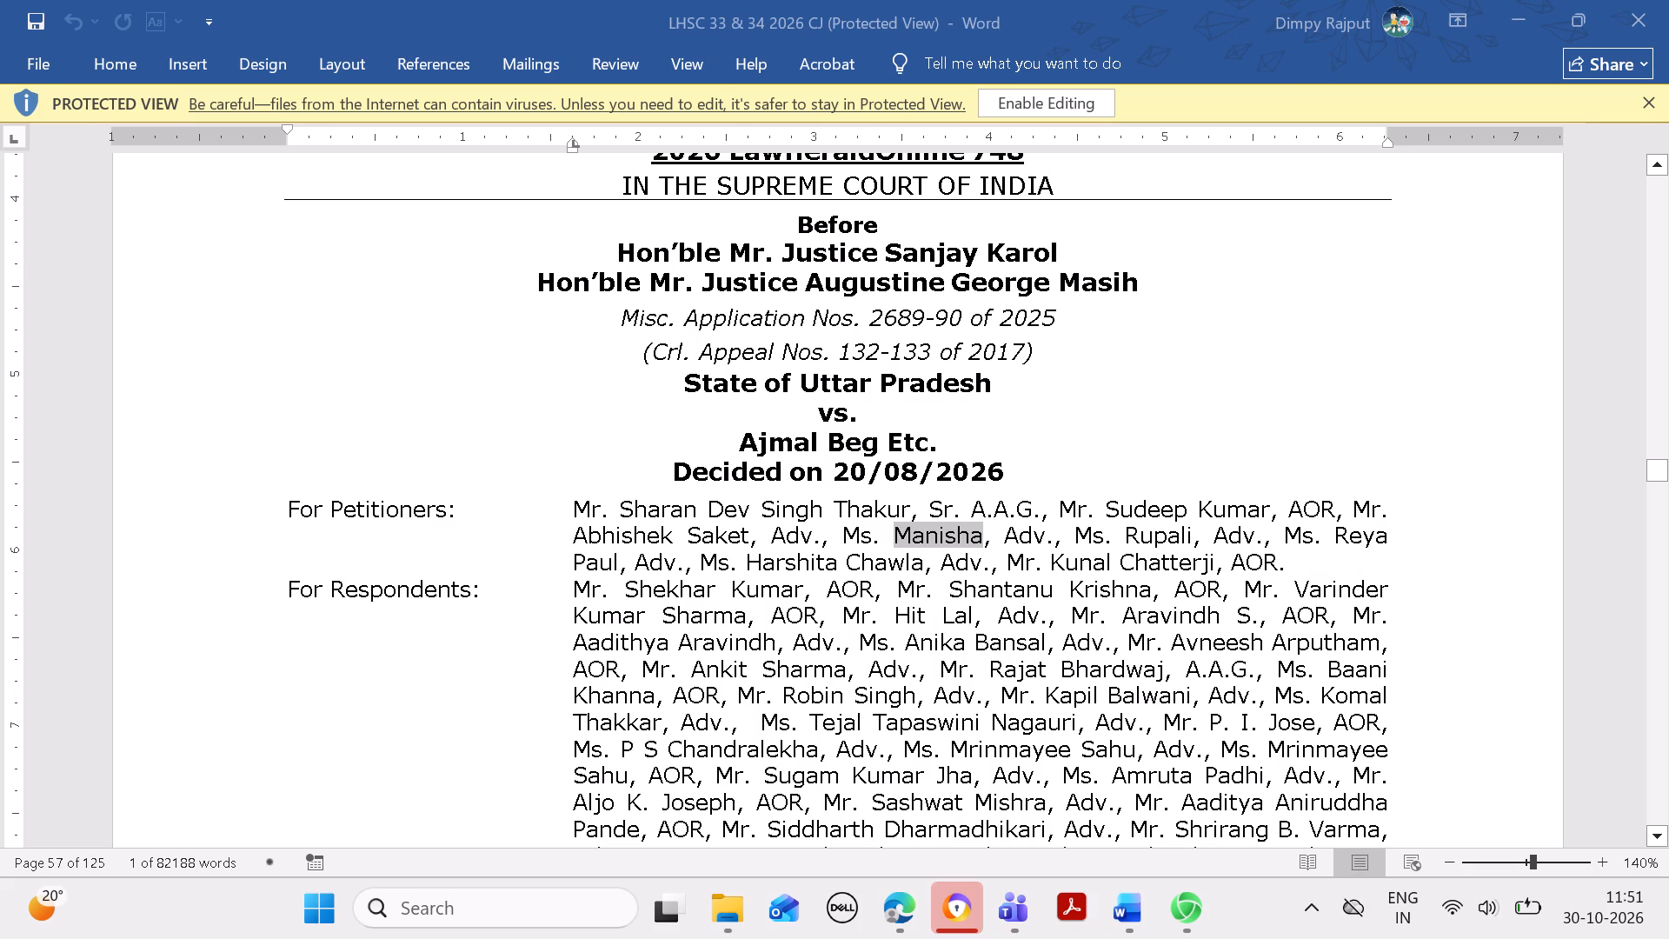
{"action": "left_click_drag", "start_coordinate": [1115, 534], "coordinate": [1149, 535]}
{"action": "left_click", "coordinate": [1149, 535]}
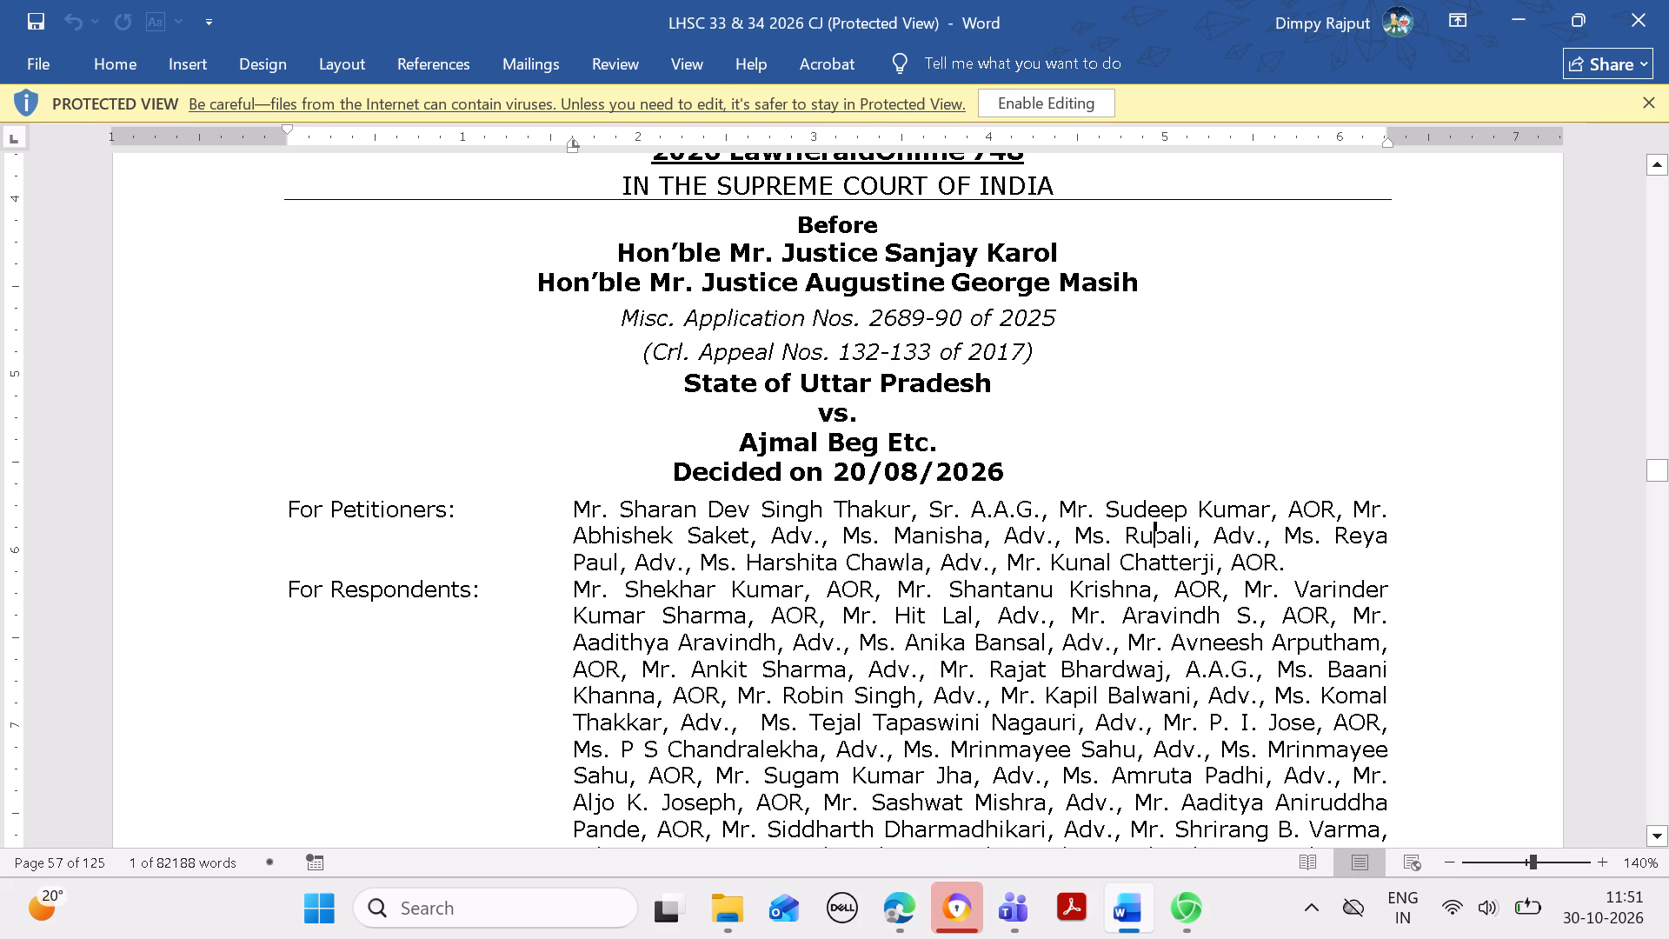
{"action": "left_click_drag", "start_coordinate": [1131, 531], "coordinate": [1187, 539]}
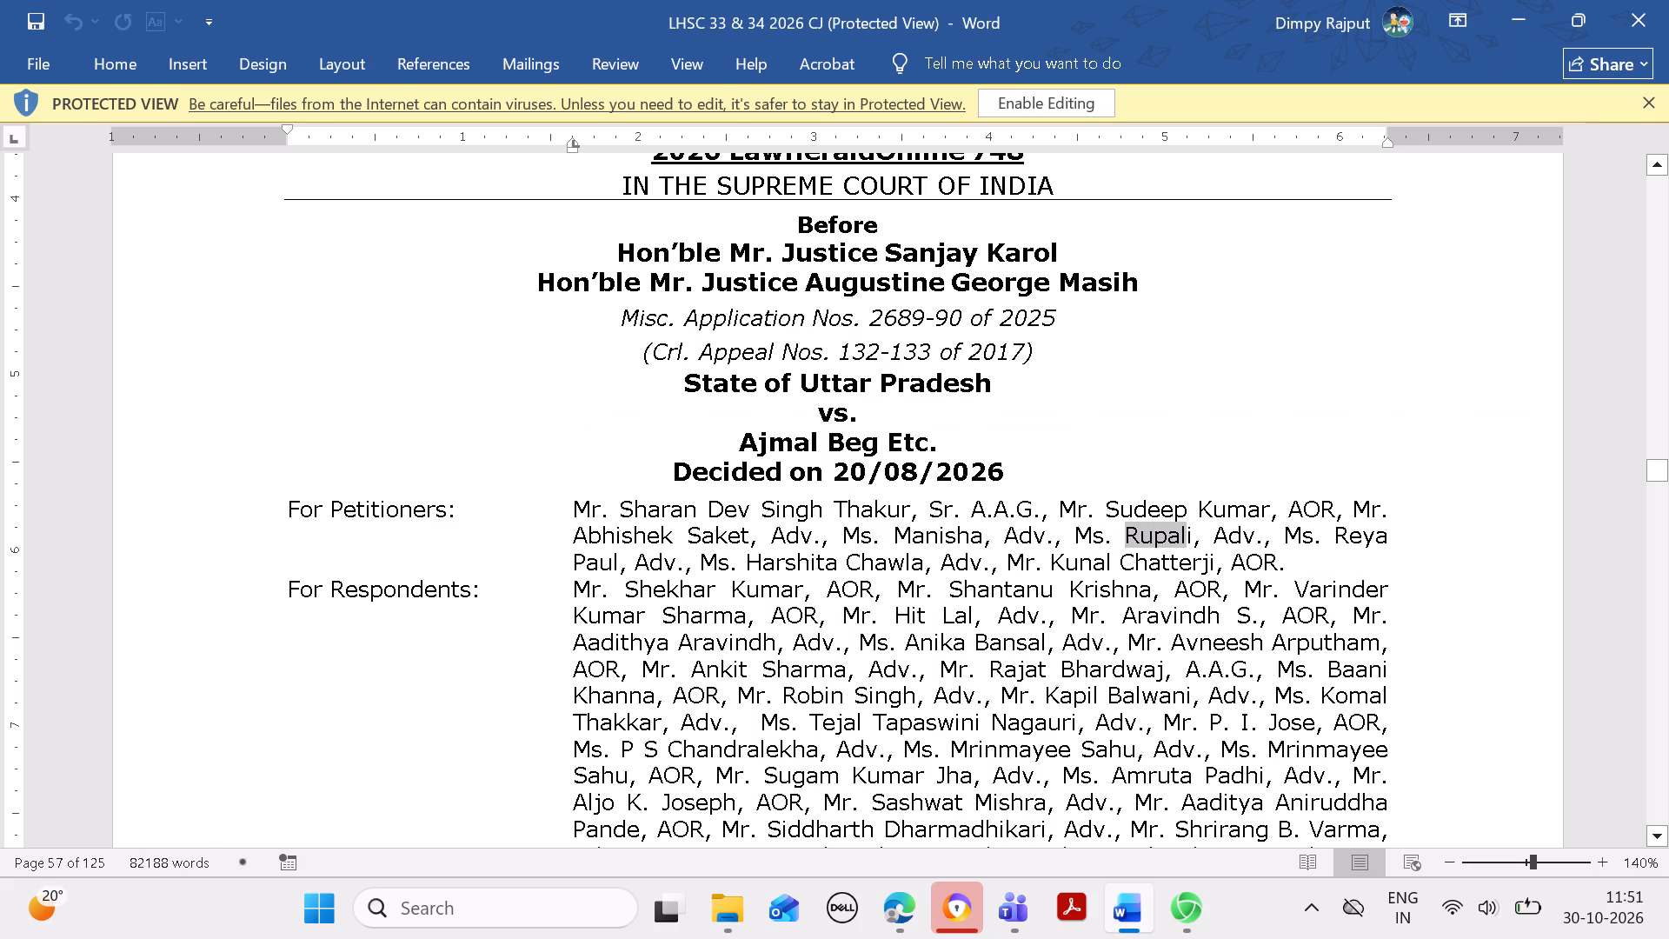
{"action": "left_click_drag", "start_coordinate": [1187, 539], "coordinate": [1188, 542]}
{"action": "key", "text": "ctrl+c"}
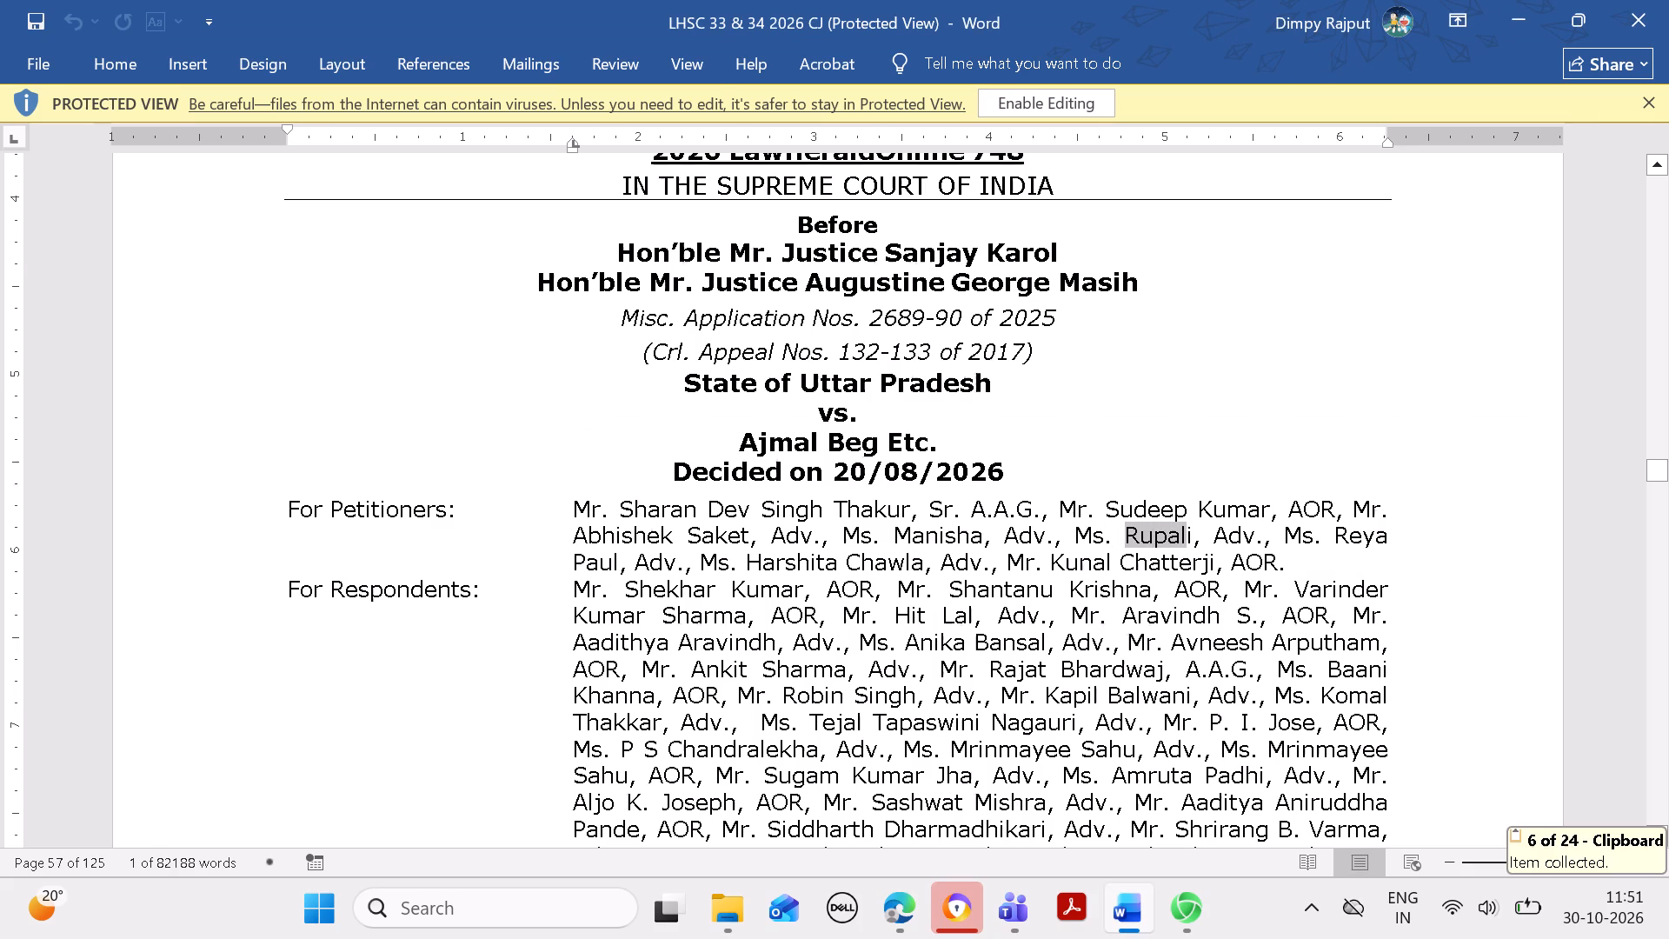
{"action": "left_click", "coordinate": [893, 915]}
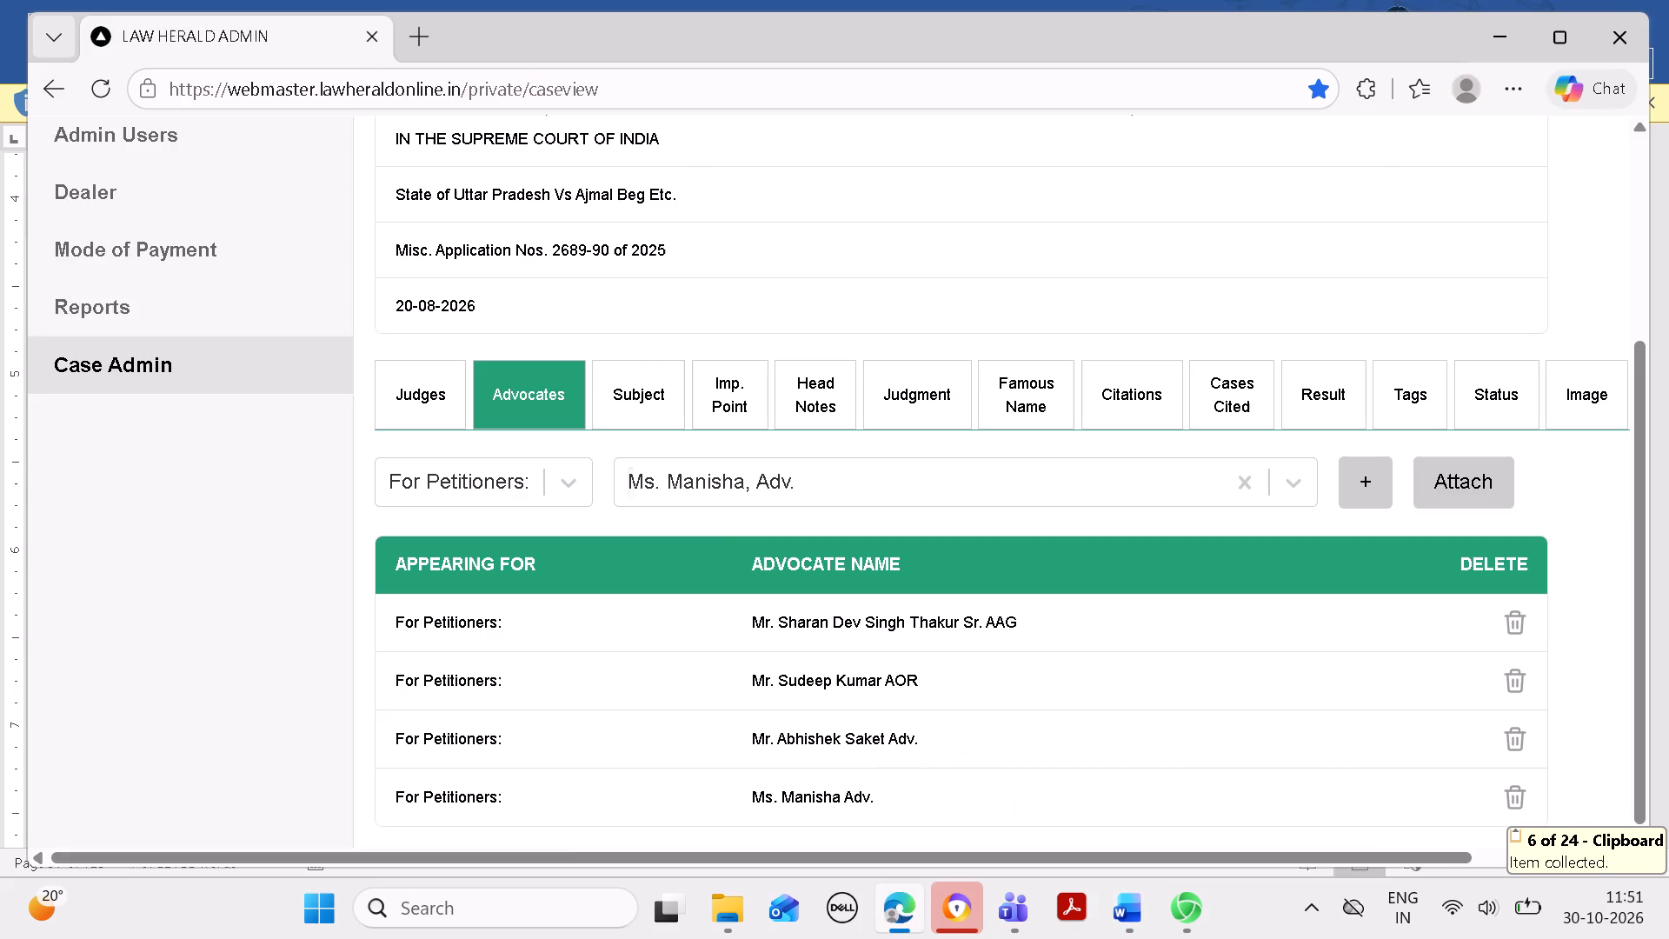
{"action": "left_click", "coordinate": [1227, 482]}
{"action": "key", "text": "ctrl+v"}
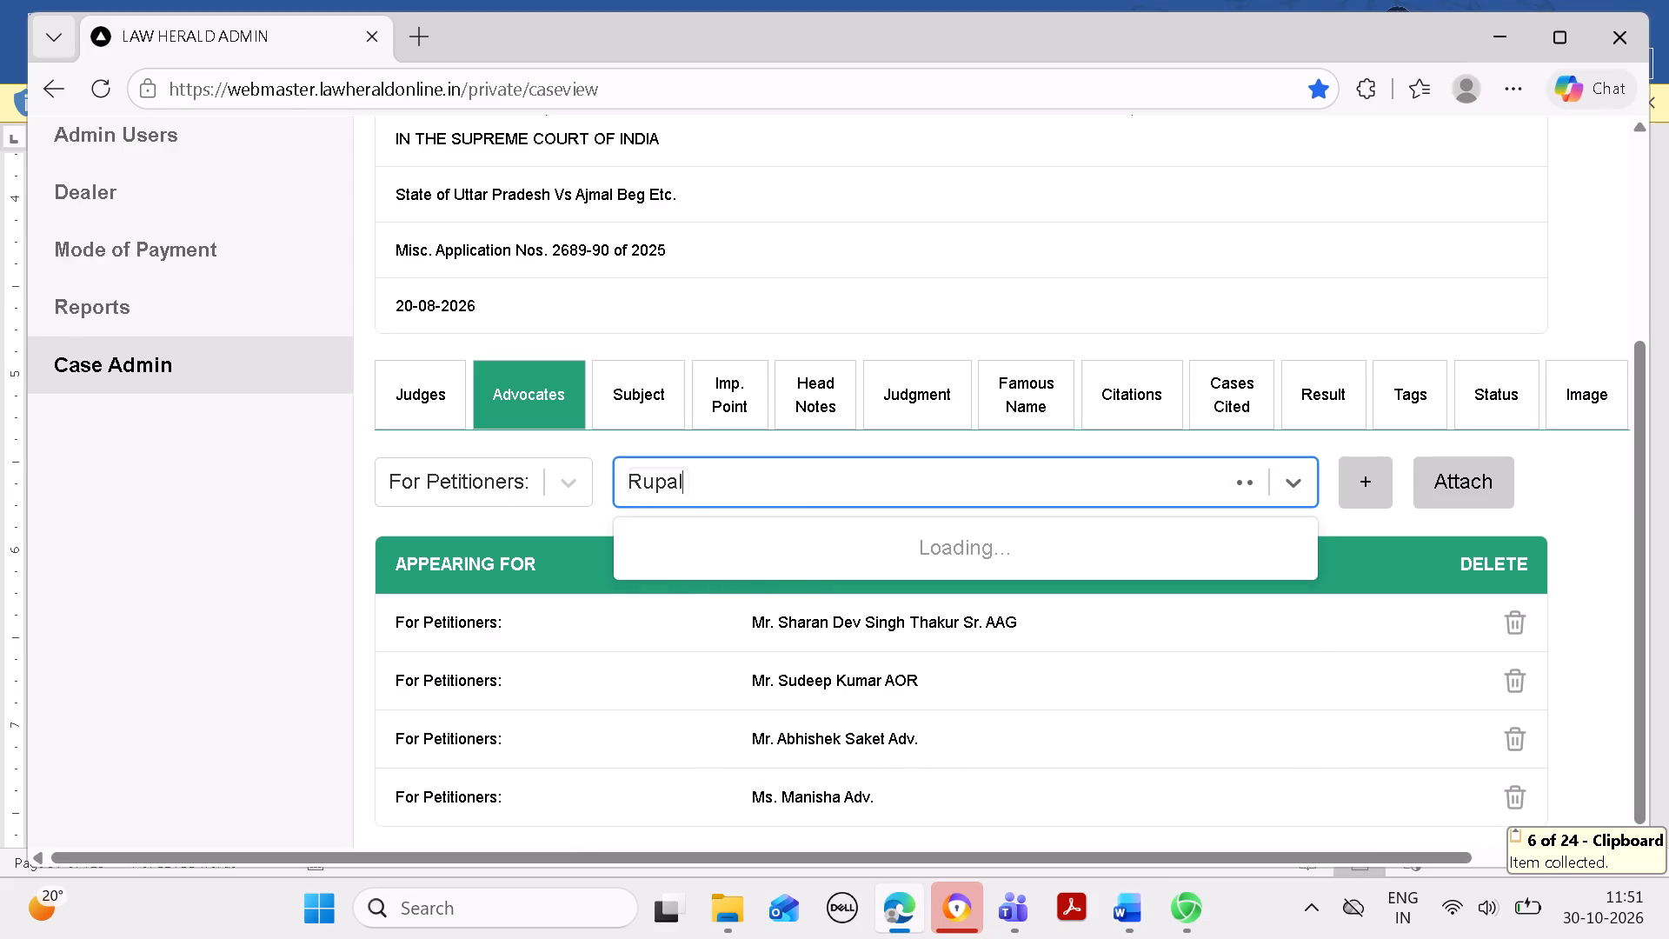
{"action": "left_click", "coordinate": [1198, 516]}
{"action": "left_click", "coordinate": [1123, 544]}
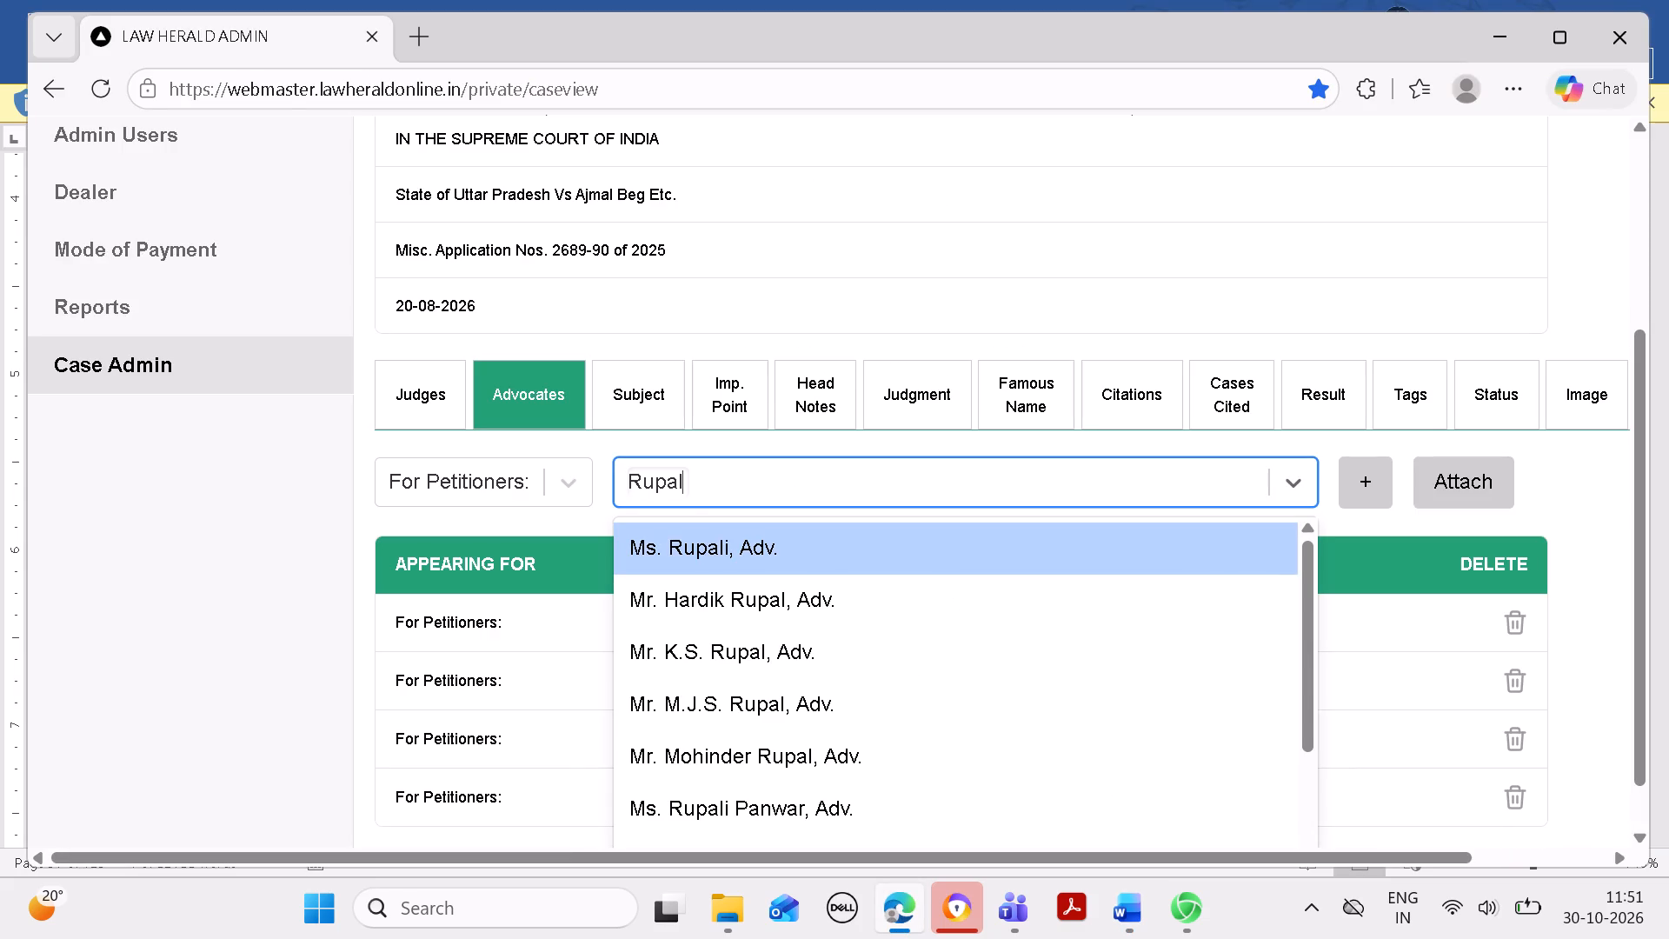
{"action": "left_click", "coordinate": [1441, 483]}
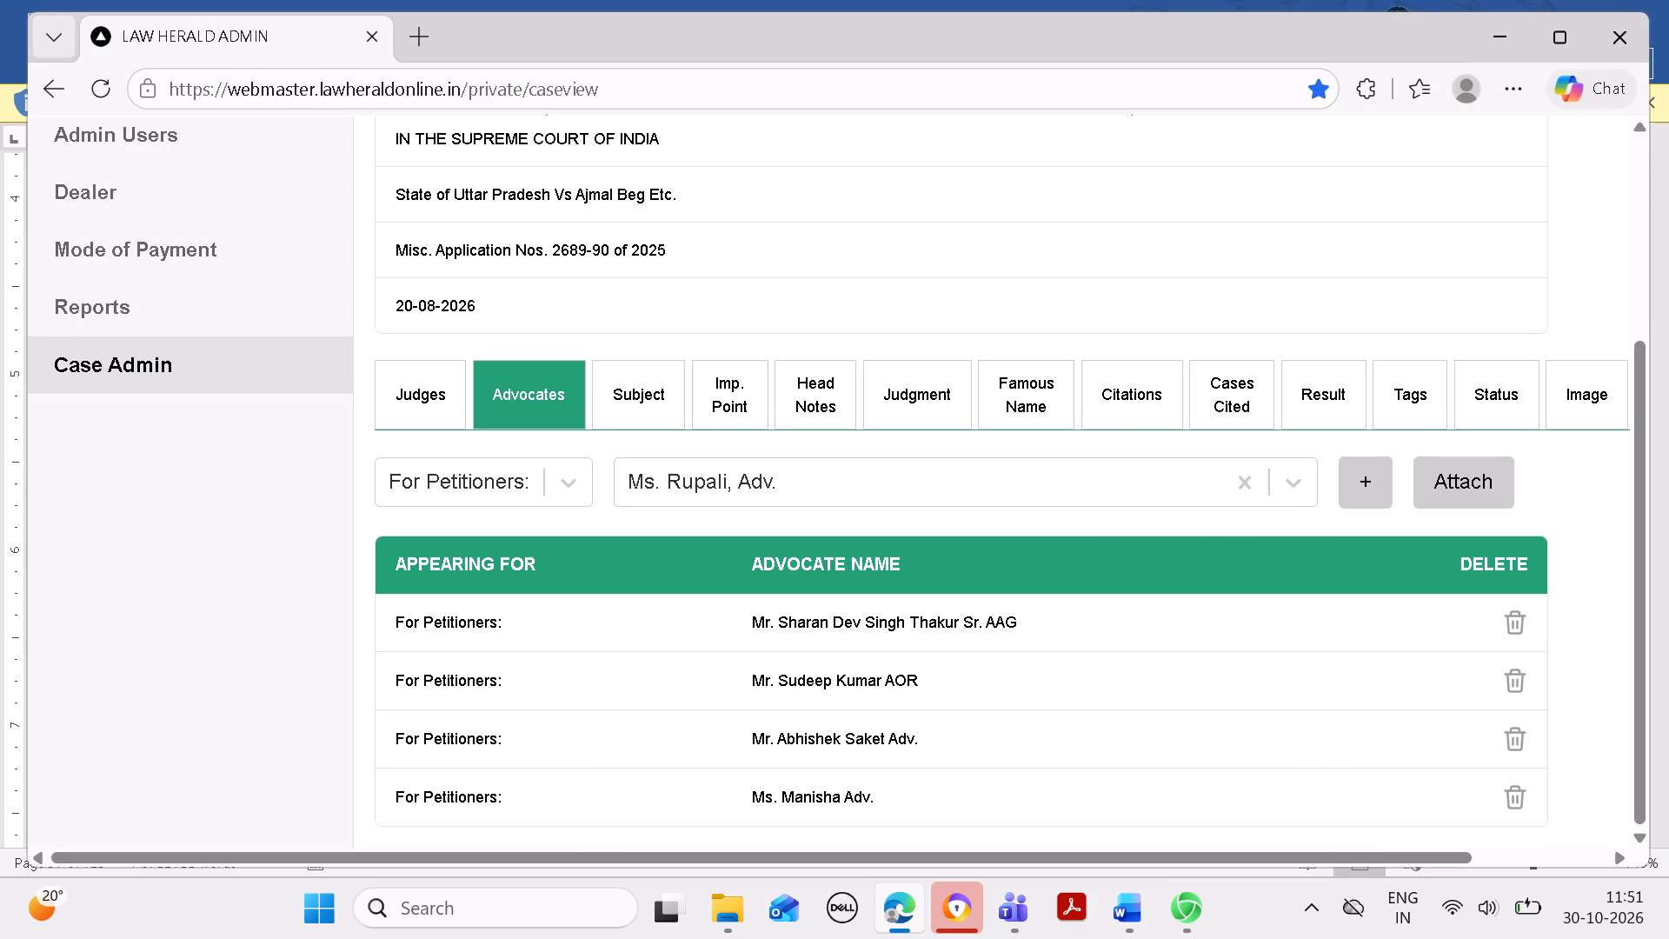
{"action": "left_click", "coordinate": [1097, 268]}
{"action": "scroll", "coordinate": [1145, 384], "scroll_direction": "down", "scroll_amount": 10}
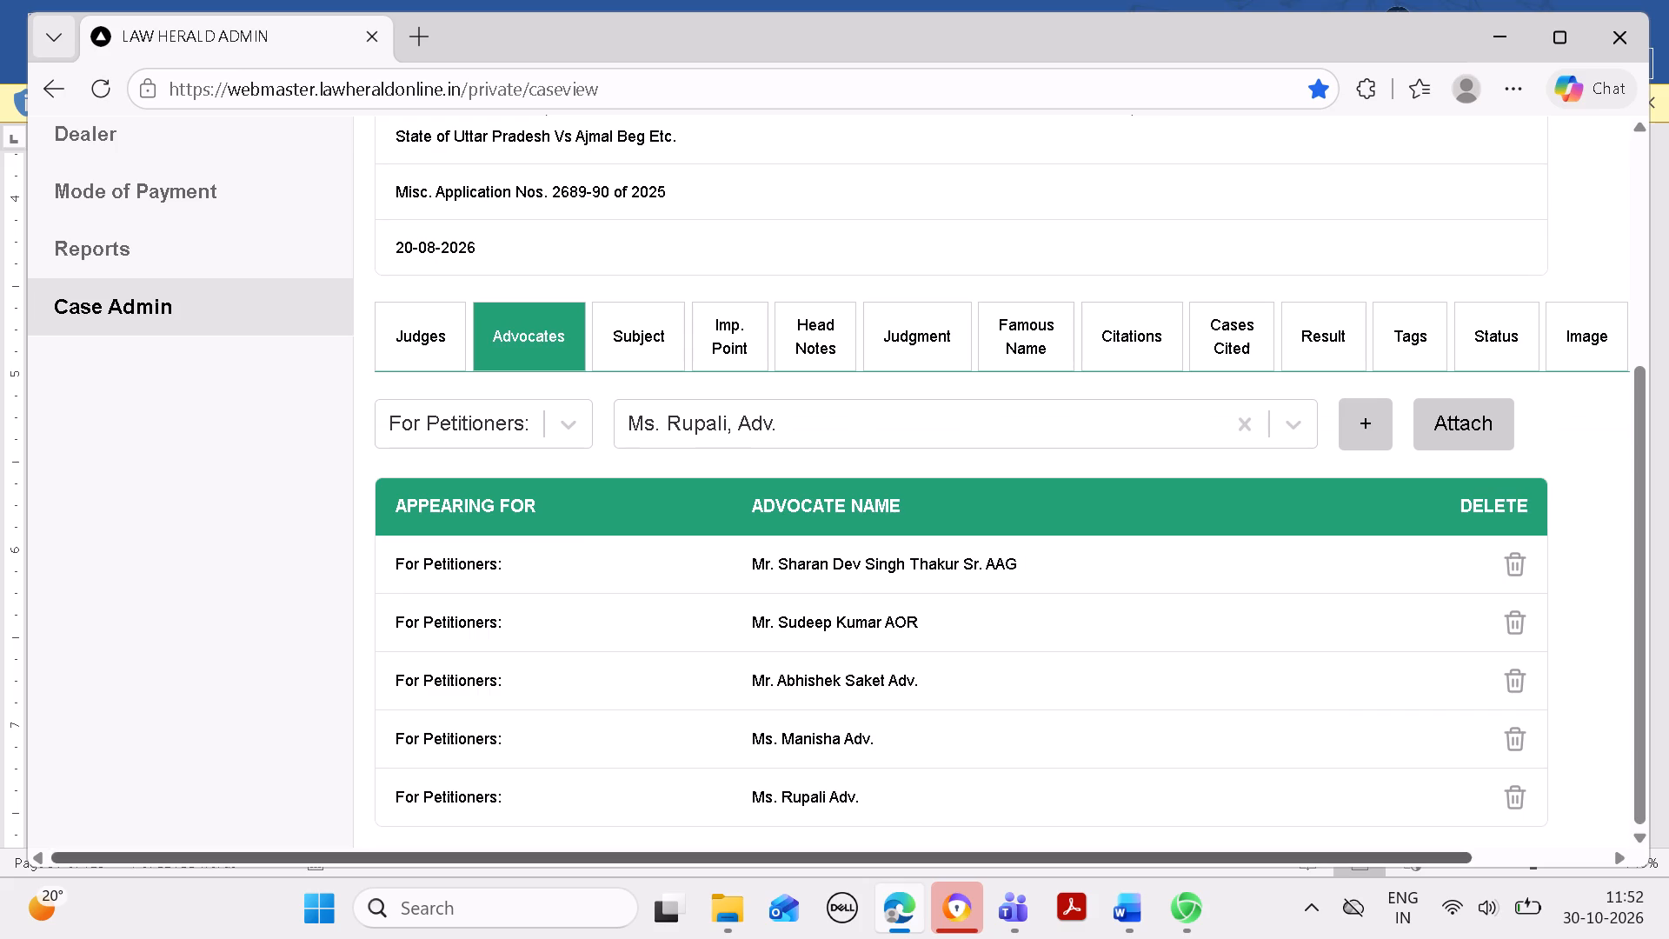
Switch to the Word judgment and copy the sixth petitioners' advocate's full name, which runs across two lines.
{"action": "left_click", "coordinate": [1128, 899]}
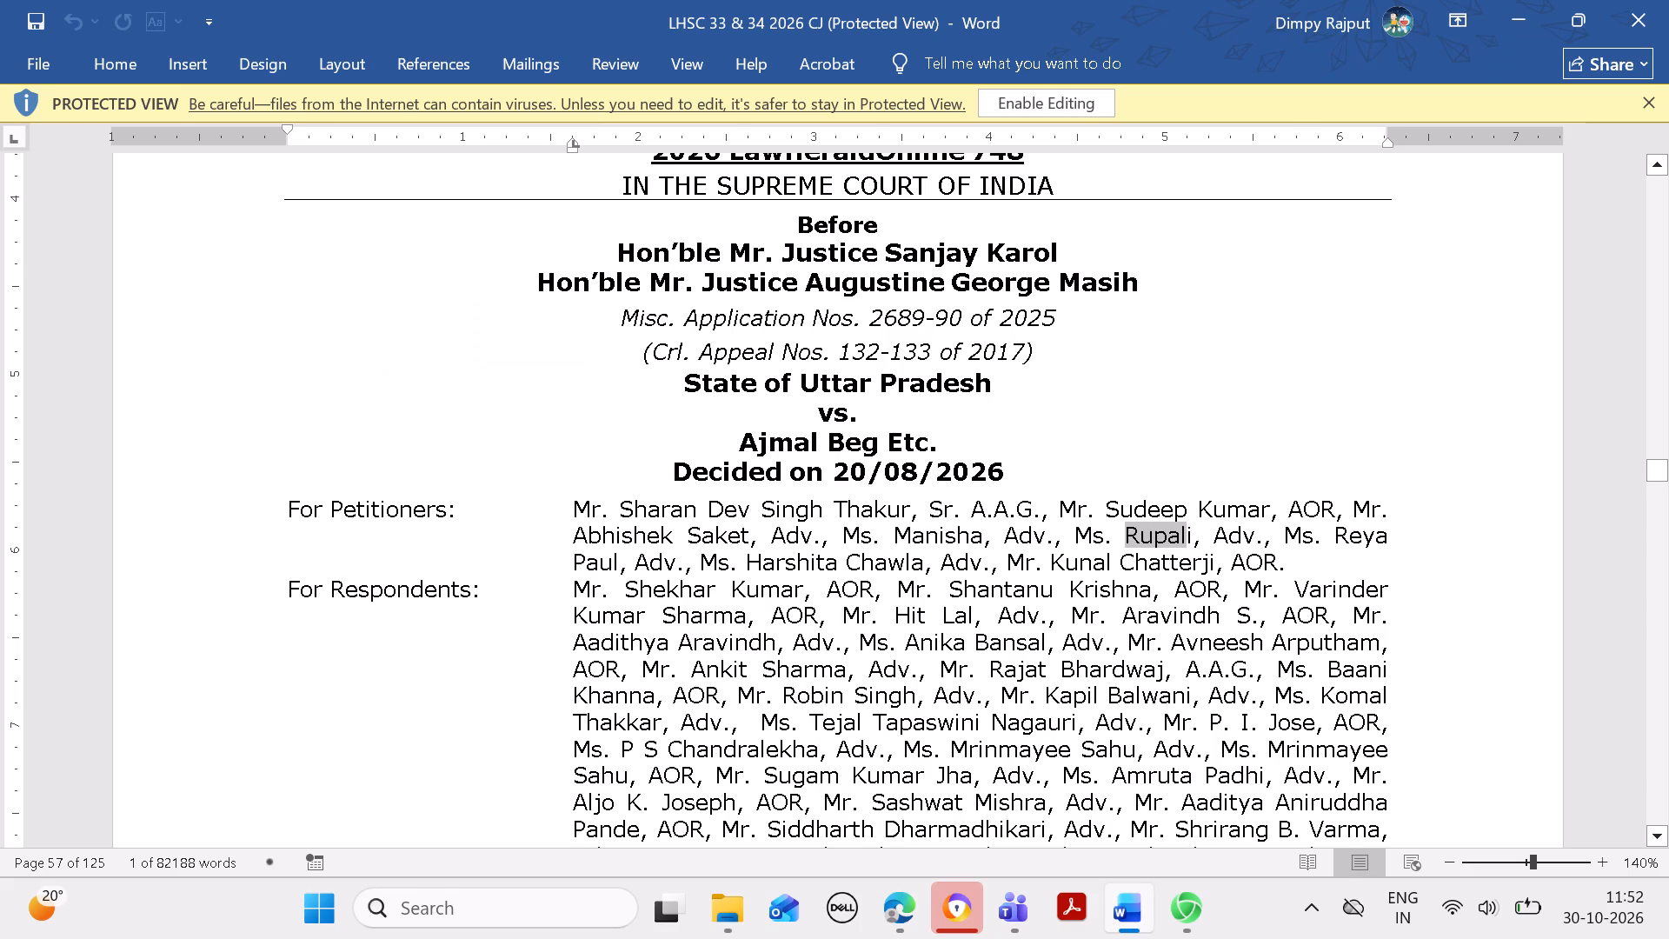
{"action": "left_click_drag", "start_coordinate": [1330, 544], "coordinate": [772, 549]}
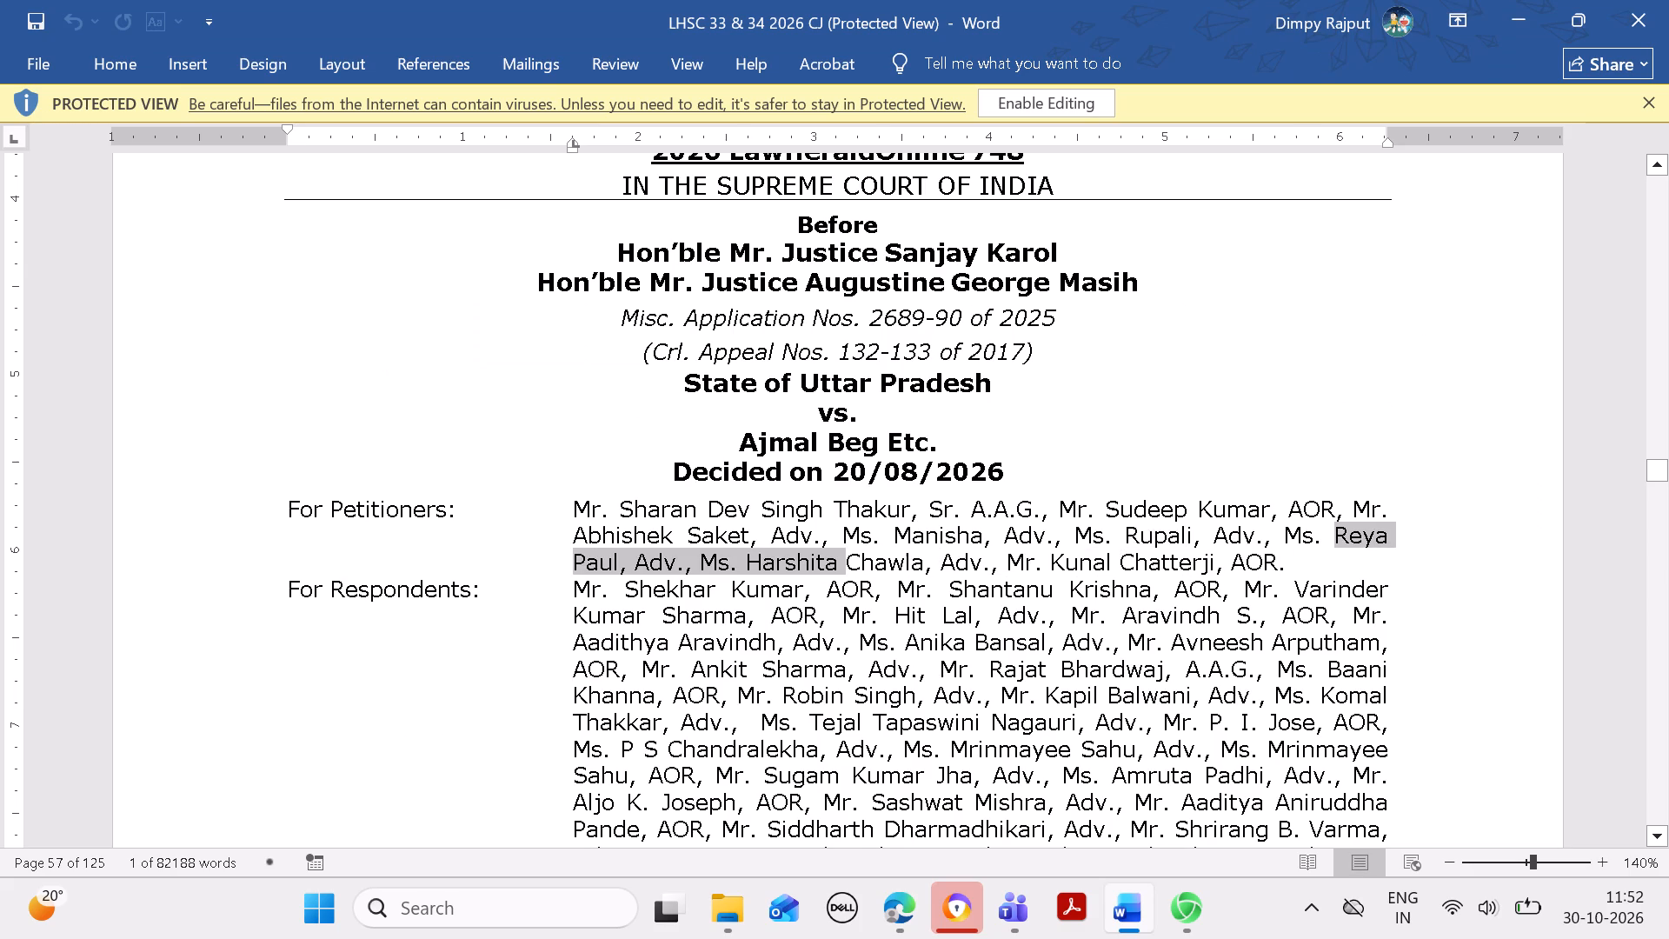
{"action": "left_click_drag", "start_coordinate": [772, 549], "coordinate": [622, 562]}
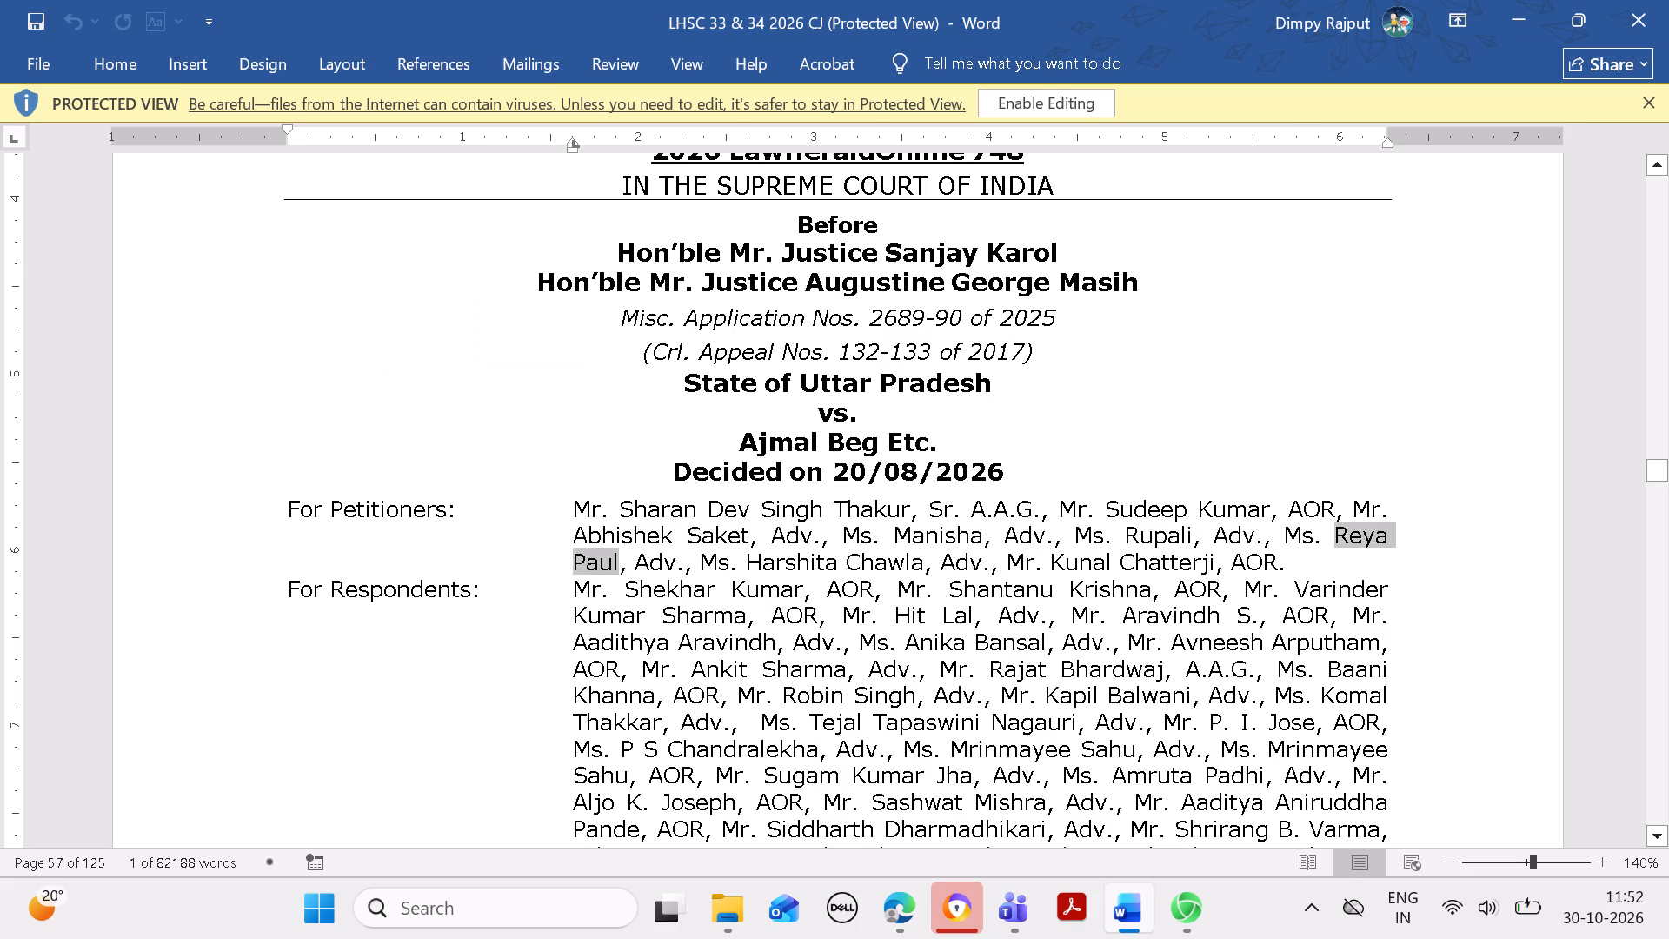
{"action": "left_click_drag", "start_coordinate": [622, 562], "coordinate": [634, 570]}
{"action": "key", "text": "ctrl+c"}
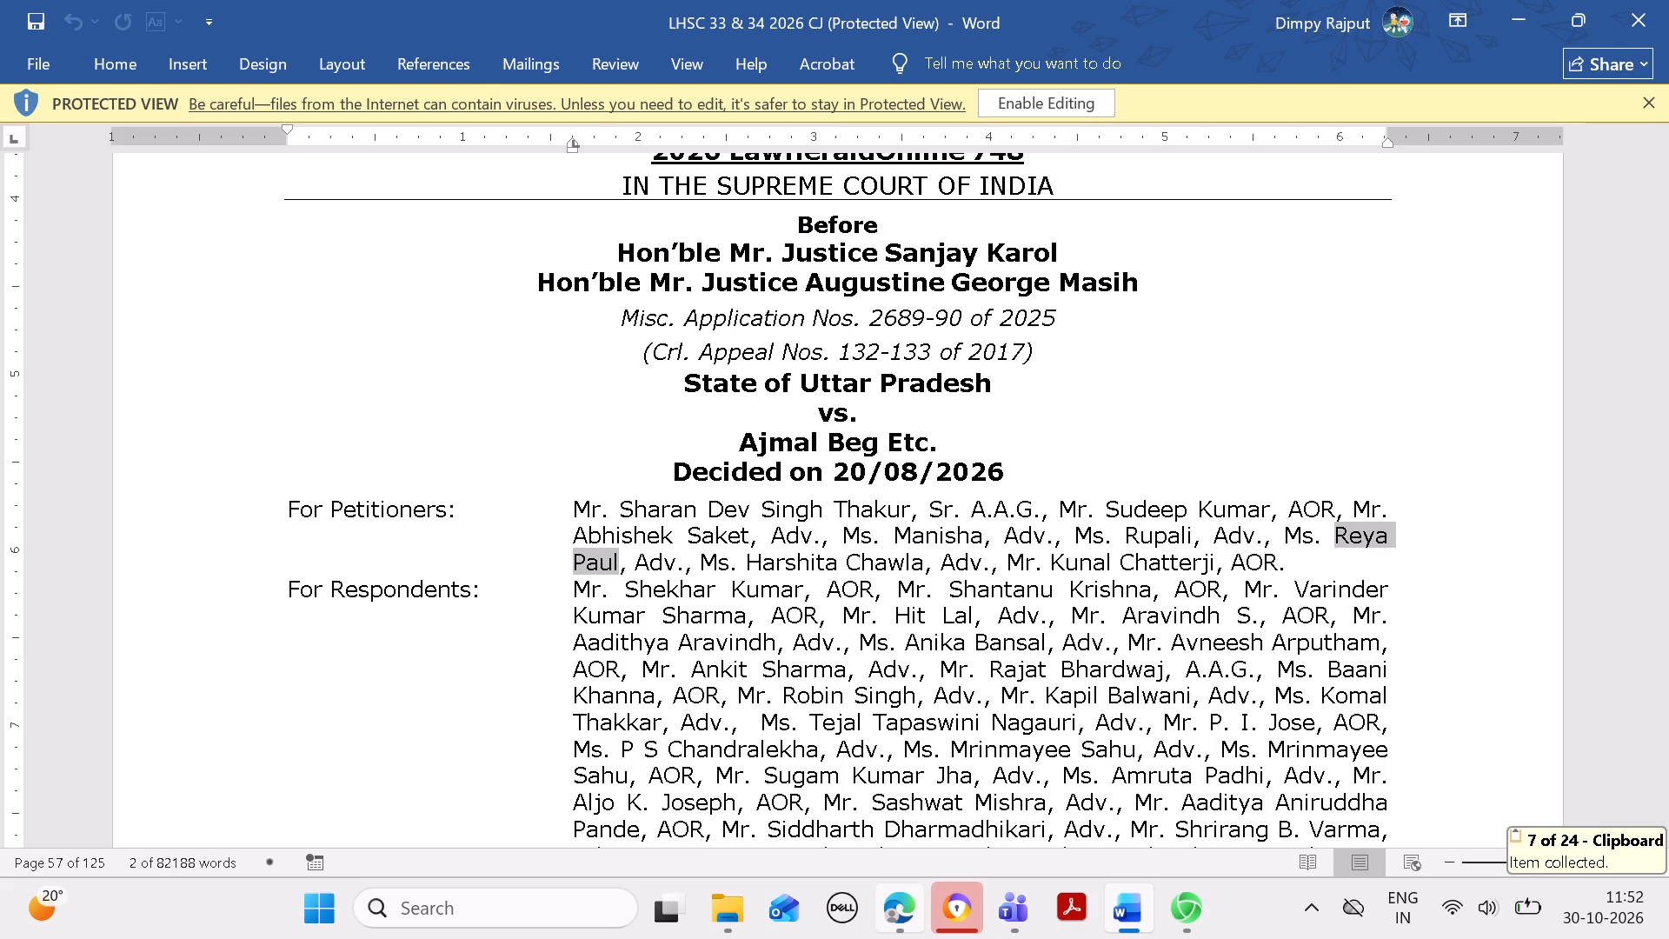
In Edge, add the copied sixth petitioners' advocate as a new Ms. entry with designation ADV and attach it to the case.
{"action": "left_click", "coordinate": [887, 899]}
{"action": "left_click", "coordinate": [1227, 428]}
{"action": "key", "text": "ctrl+v"}
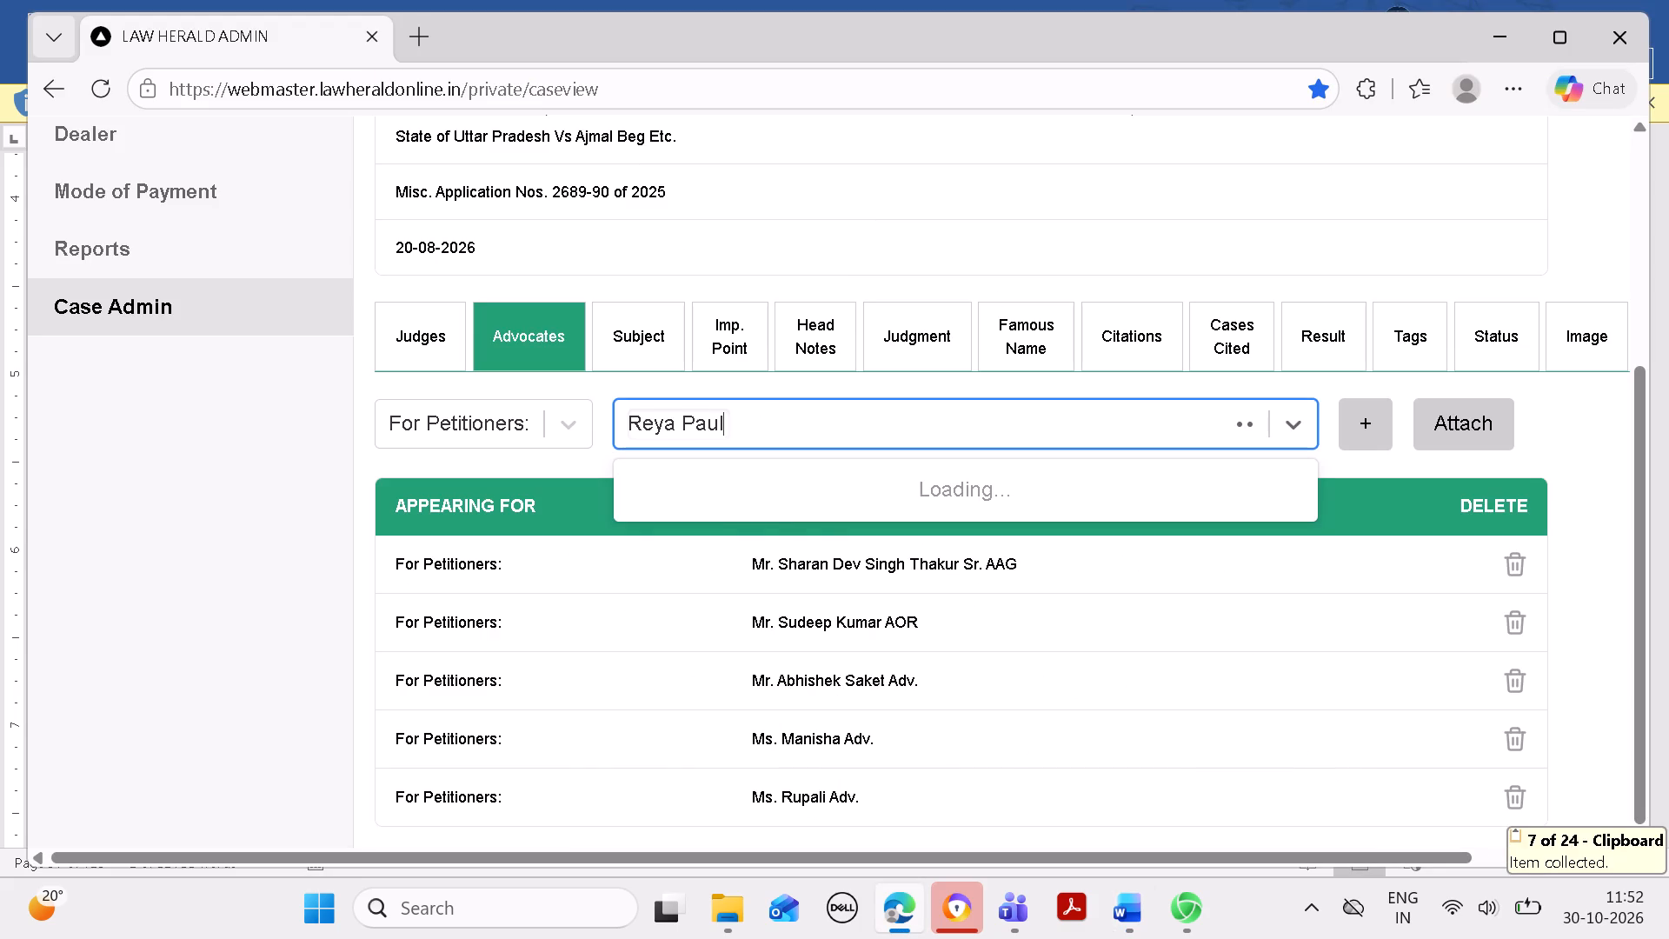
{"action": "left_click", "coordinate": [1348, 432]}
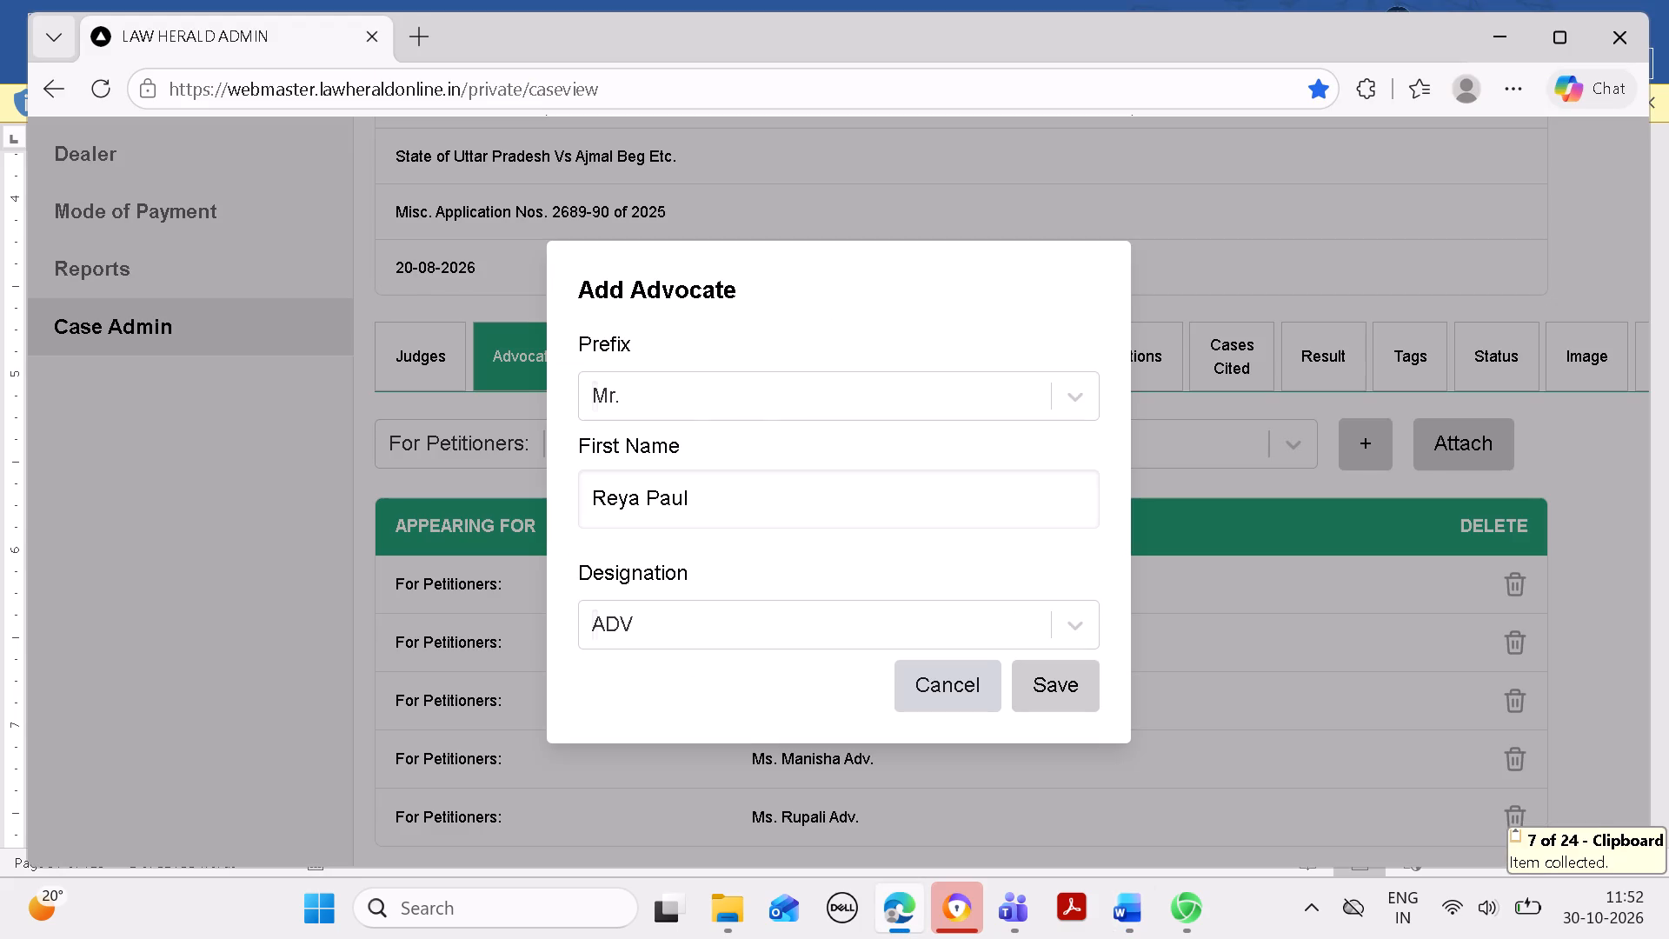
{"action": "left_click", "coordinate": [1080, 399]}
{"action": "scroll", "coordinate": [1001, 528], "scroll_direction": "down", "scroll_amount": 2}
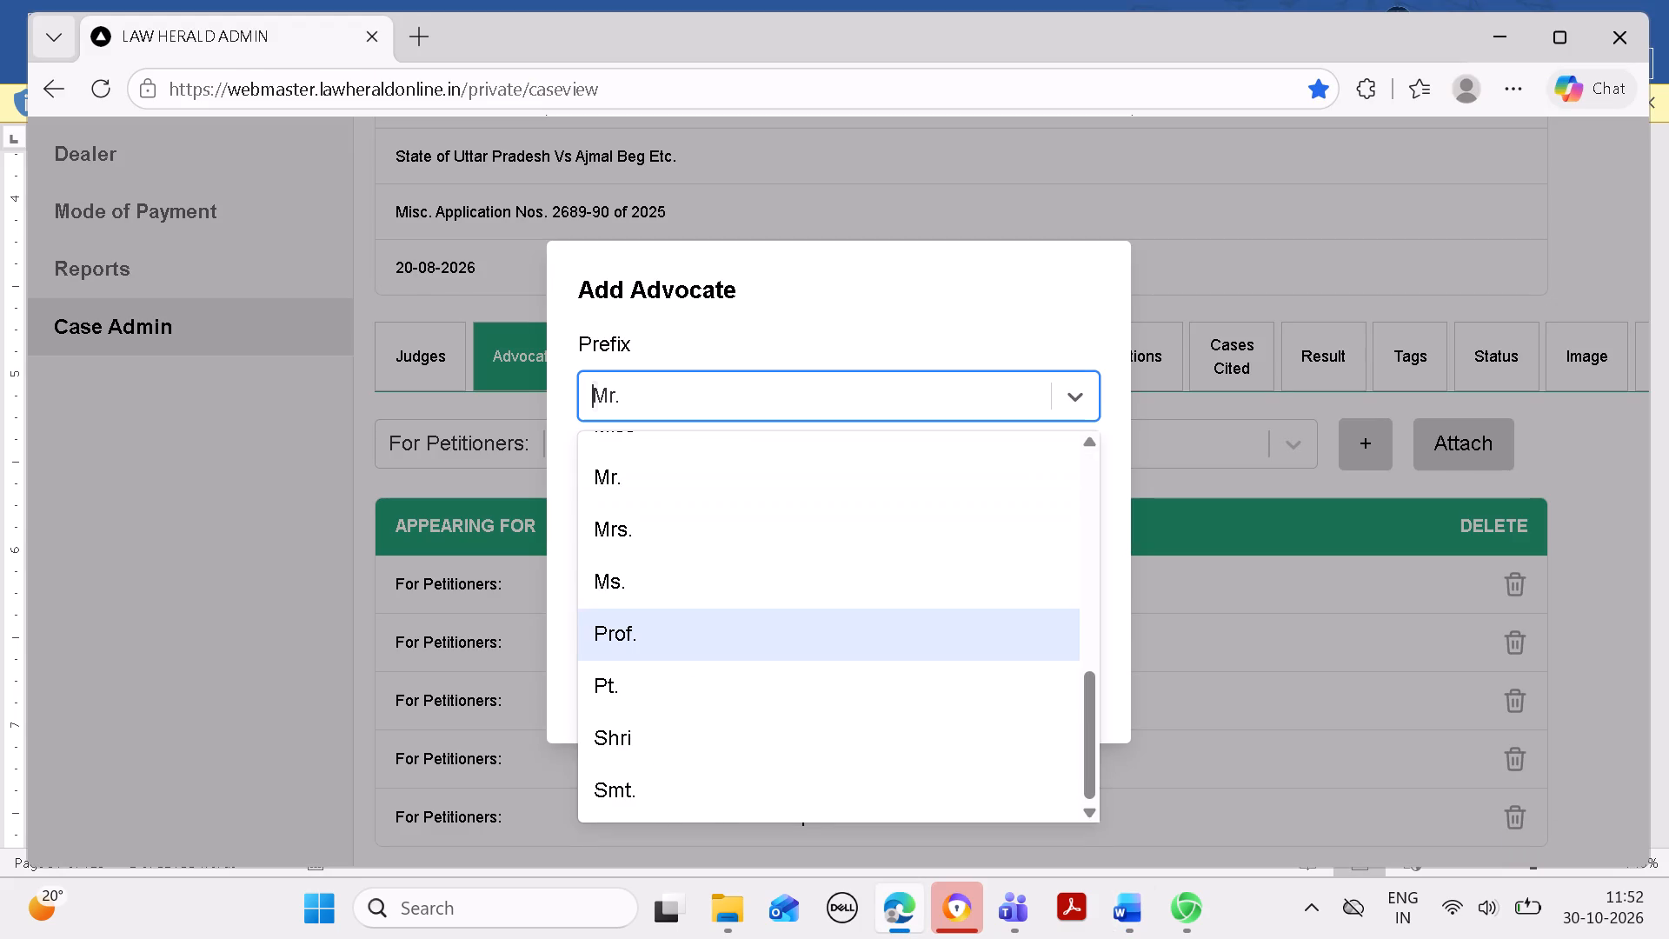
{"action": "left_click", "coordinate": [934, 587]}
{"action": "left_click", "coordinate": [1122, 895]}
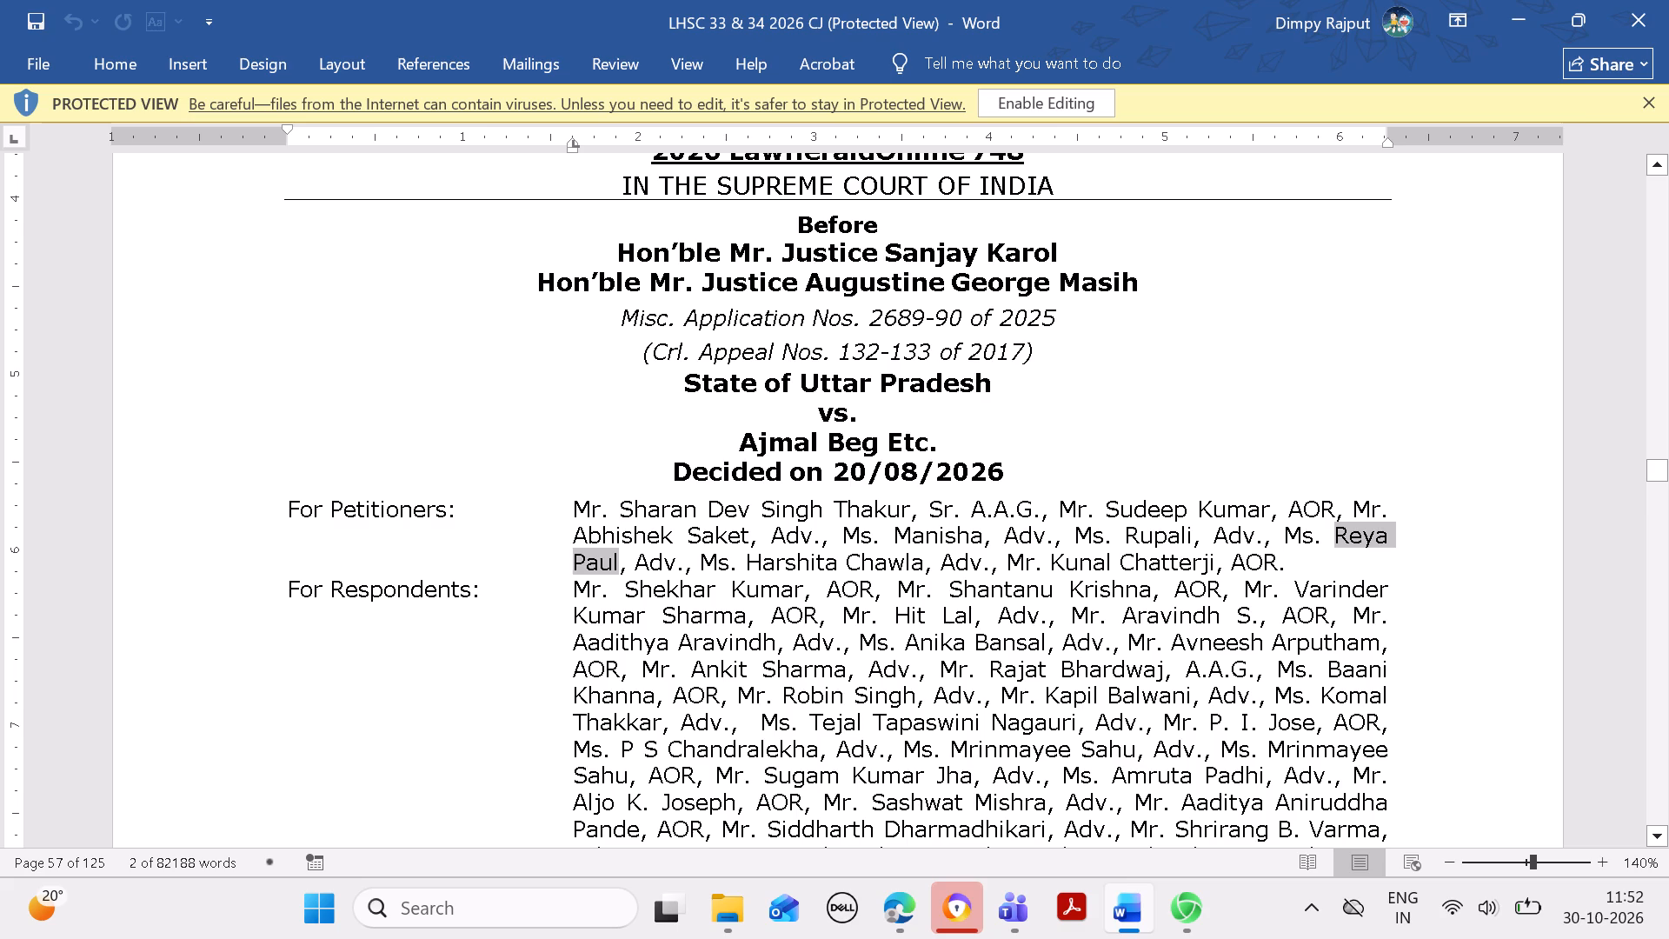
{"action": "left_click", "coordinate": [894, 912]}
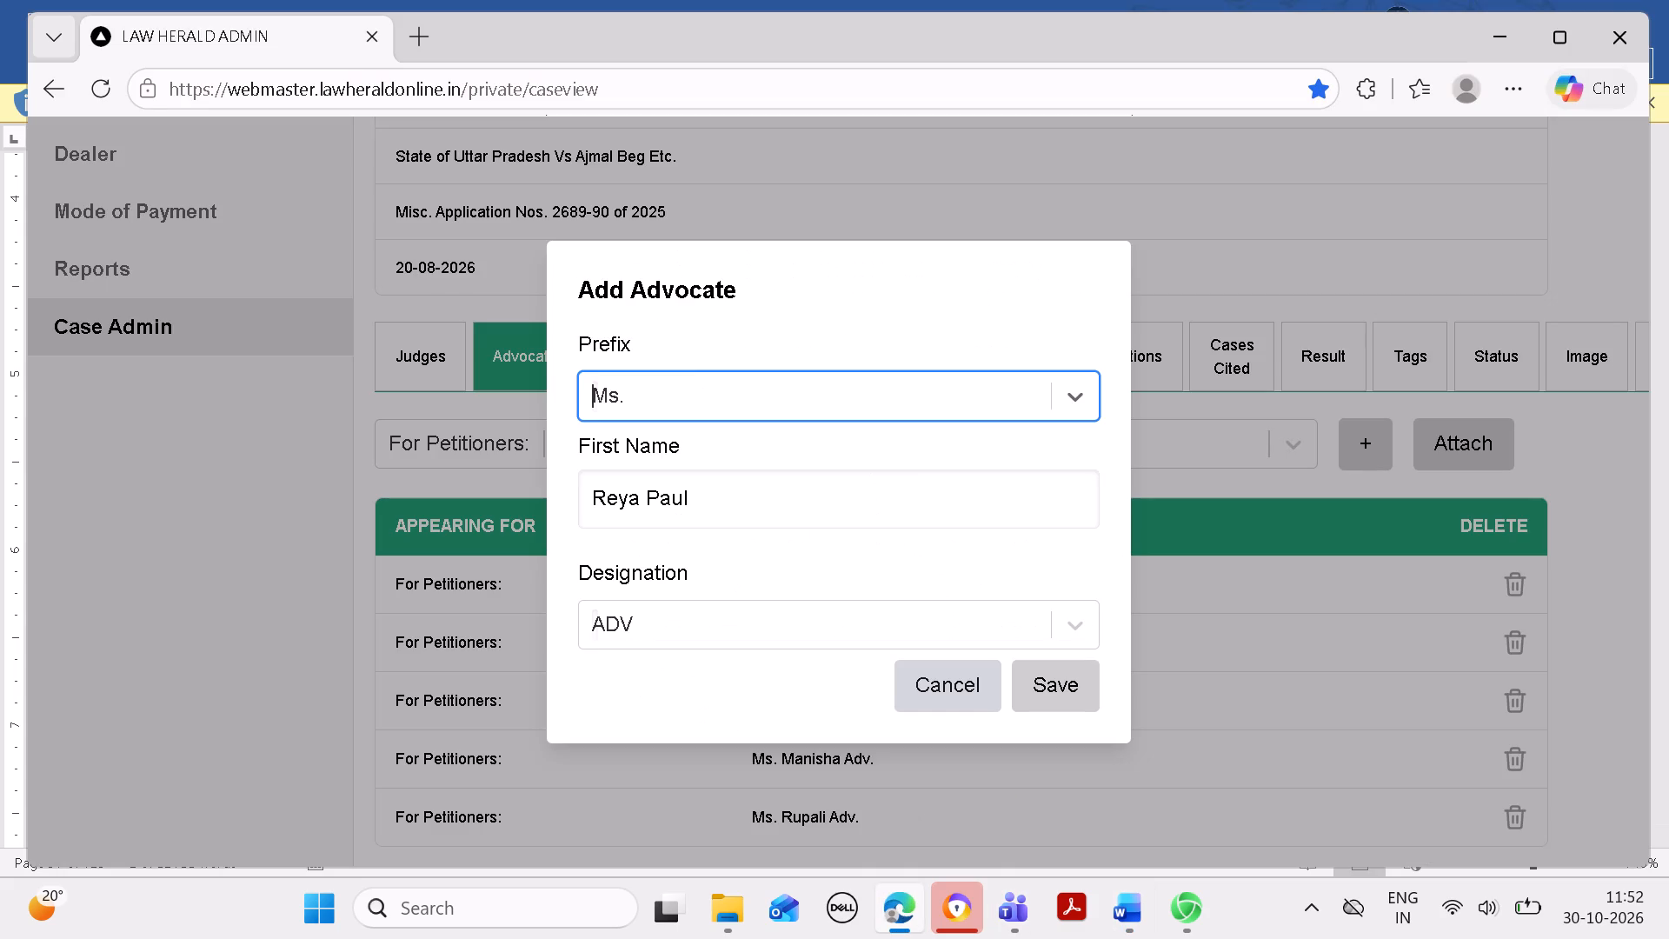
{"action": "left_click", "coordinate": [1032, 703]}
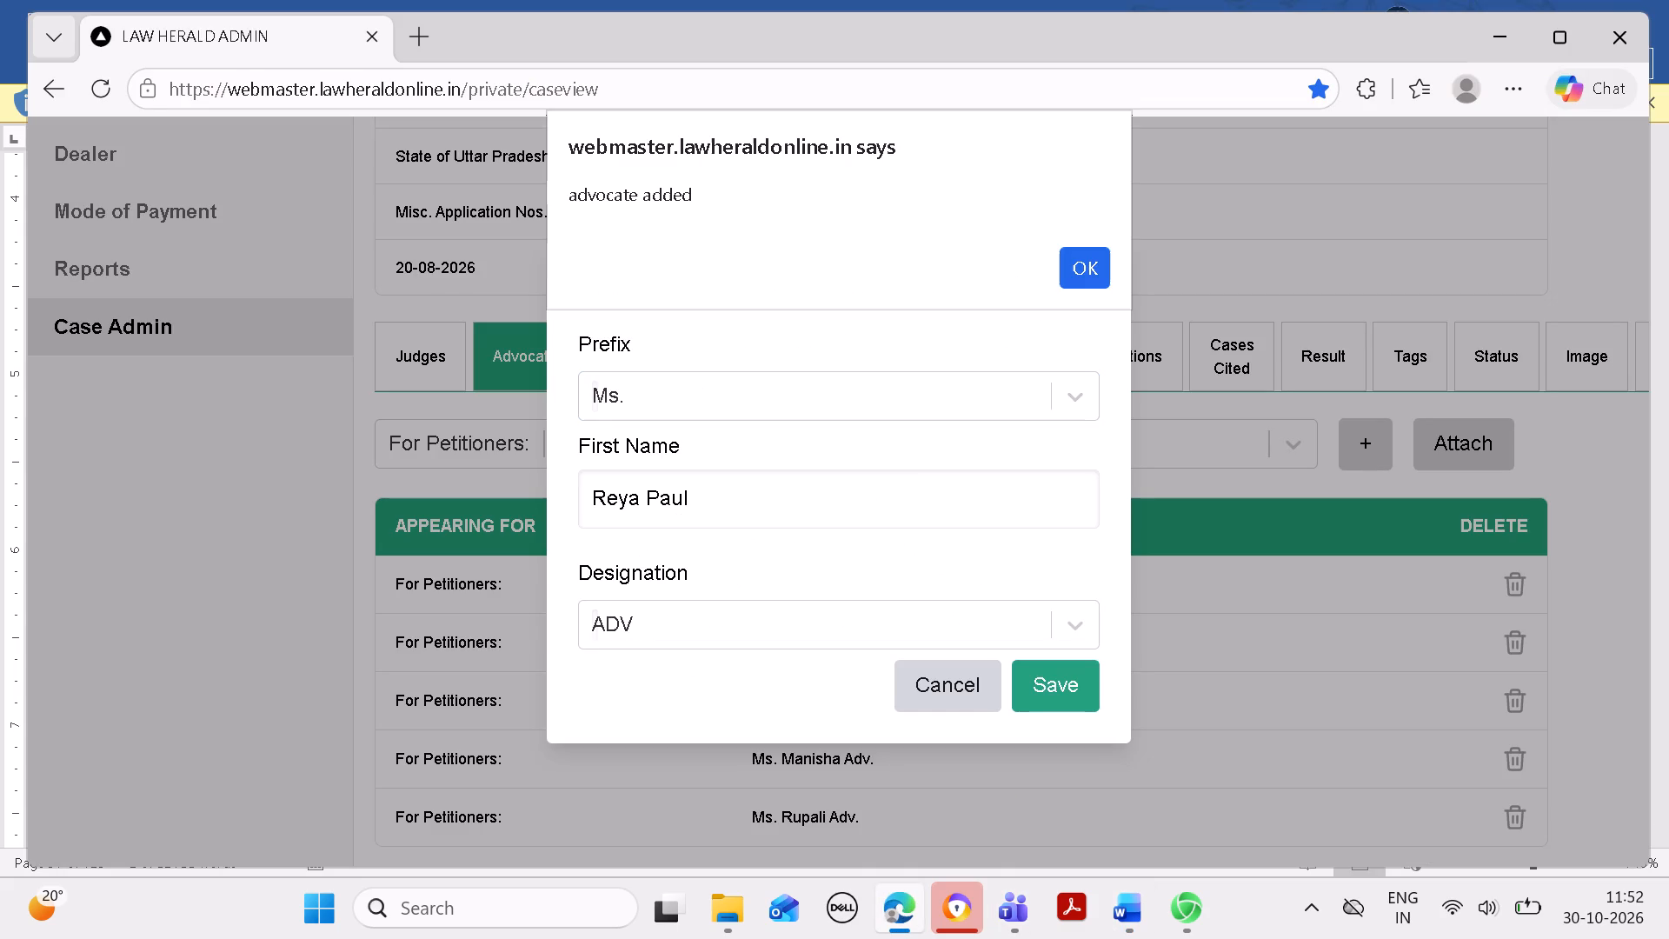
{"action": "left_click", "coordinate": [1076, 271]}
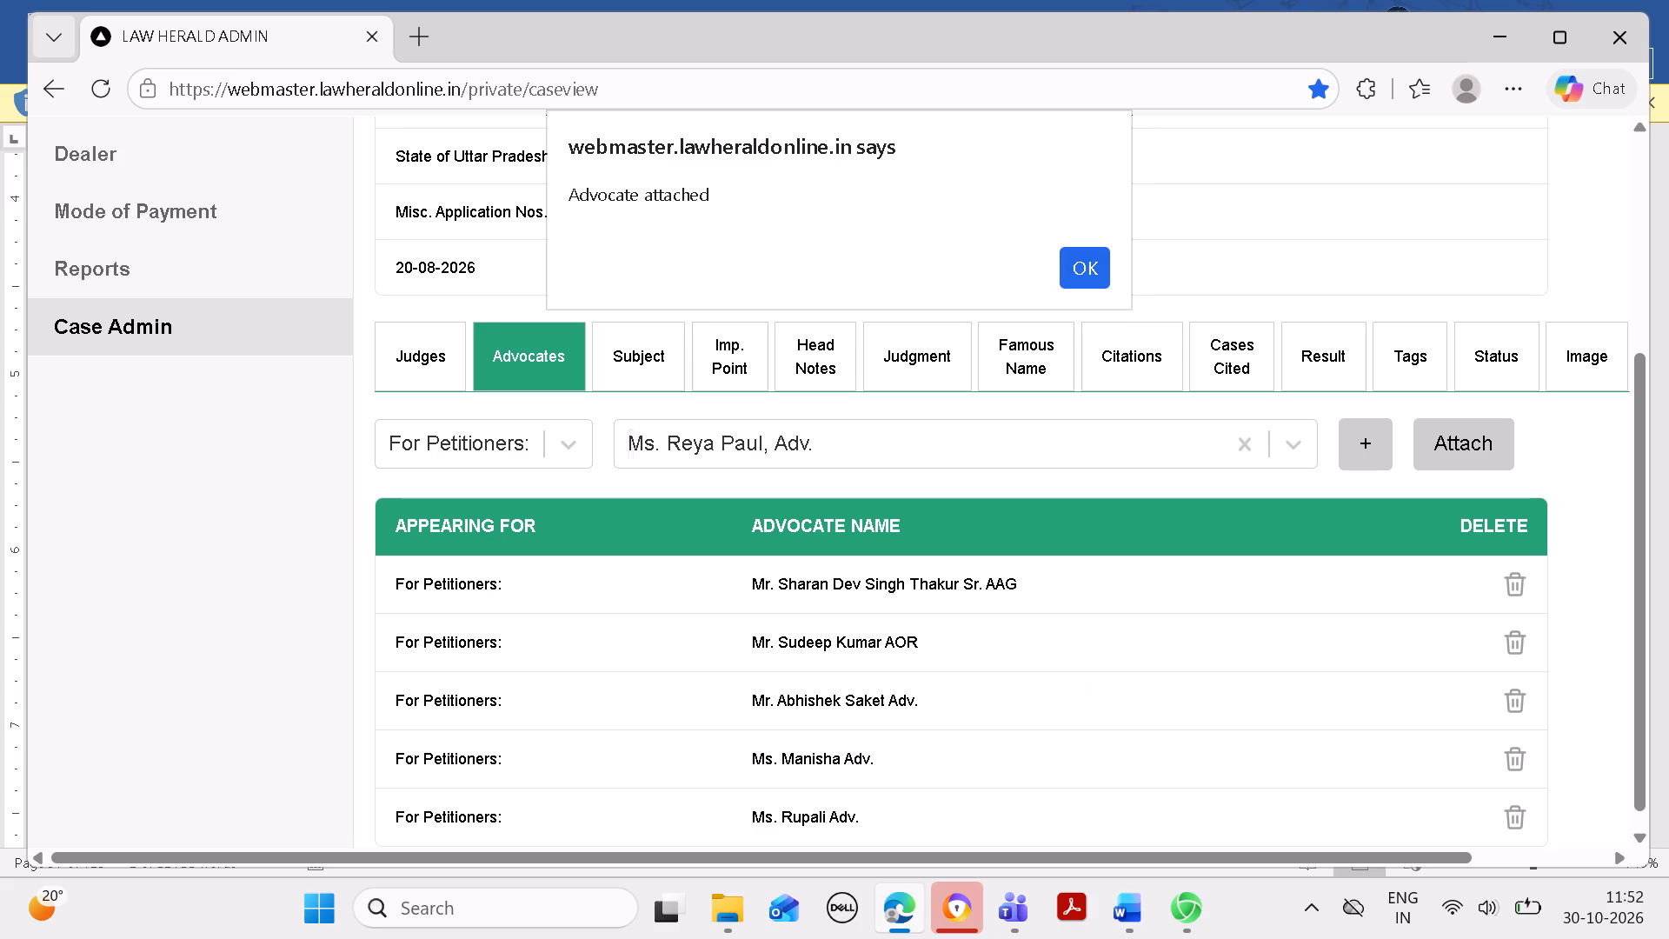
{"action": "left_click", "coordinate": [1094, 275]}
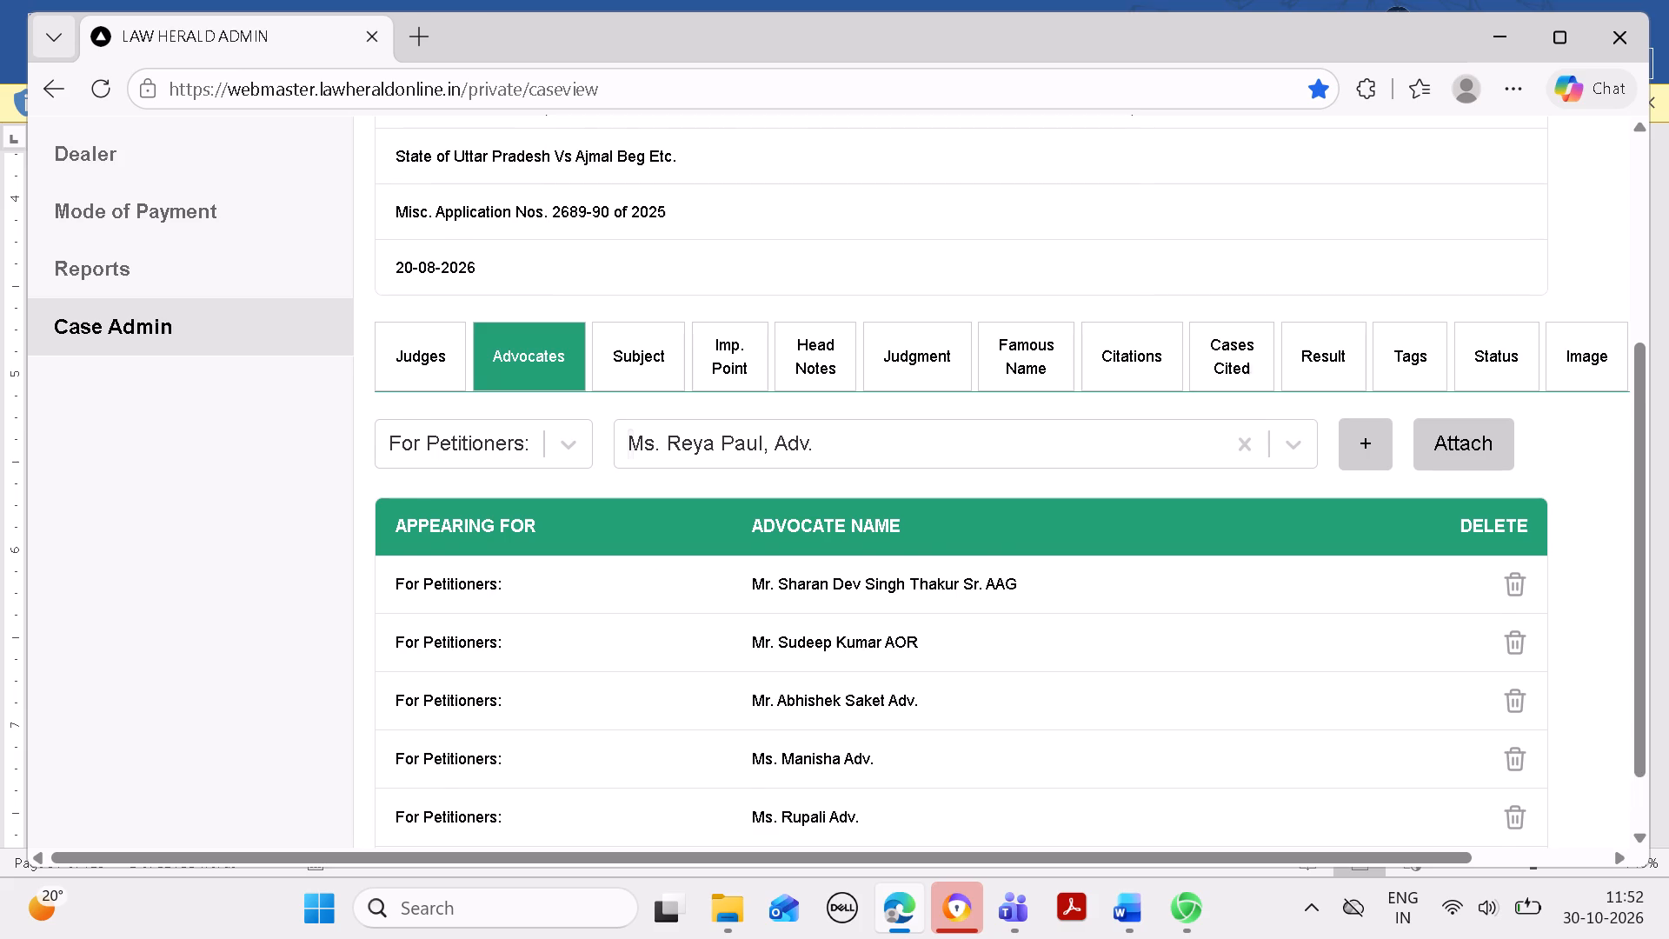
{"action": "scroll", "coordinate": [1079, 371], "scroll_direction": "down", "scroll_amount": 6}
Switch to the Word judgment and copy the seventh petitioners' advocate's full name.
{"action": "left_click", "coordinate": [1118, 916]}
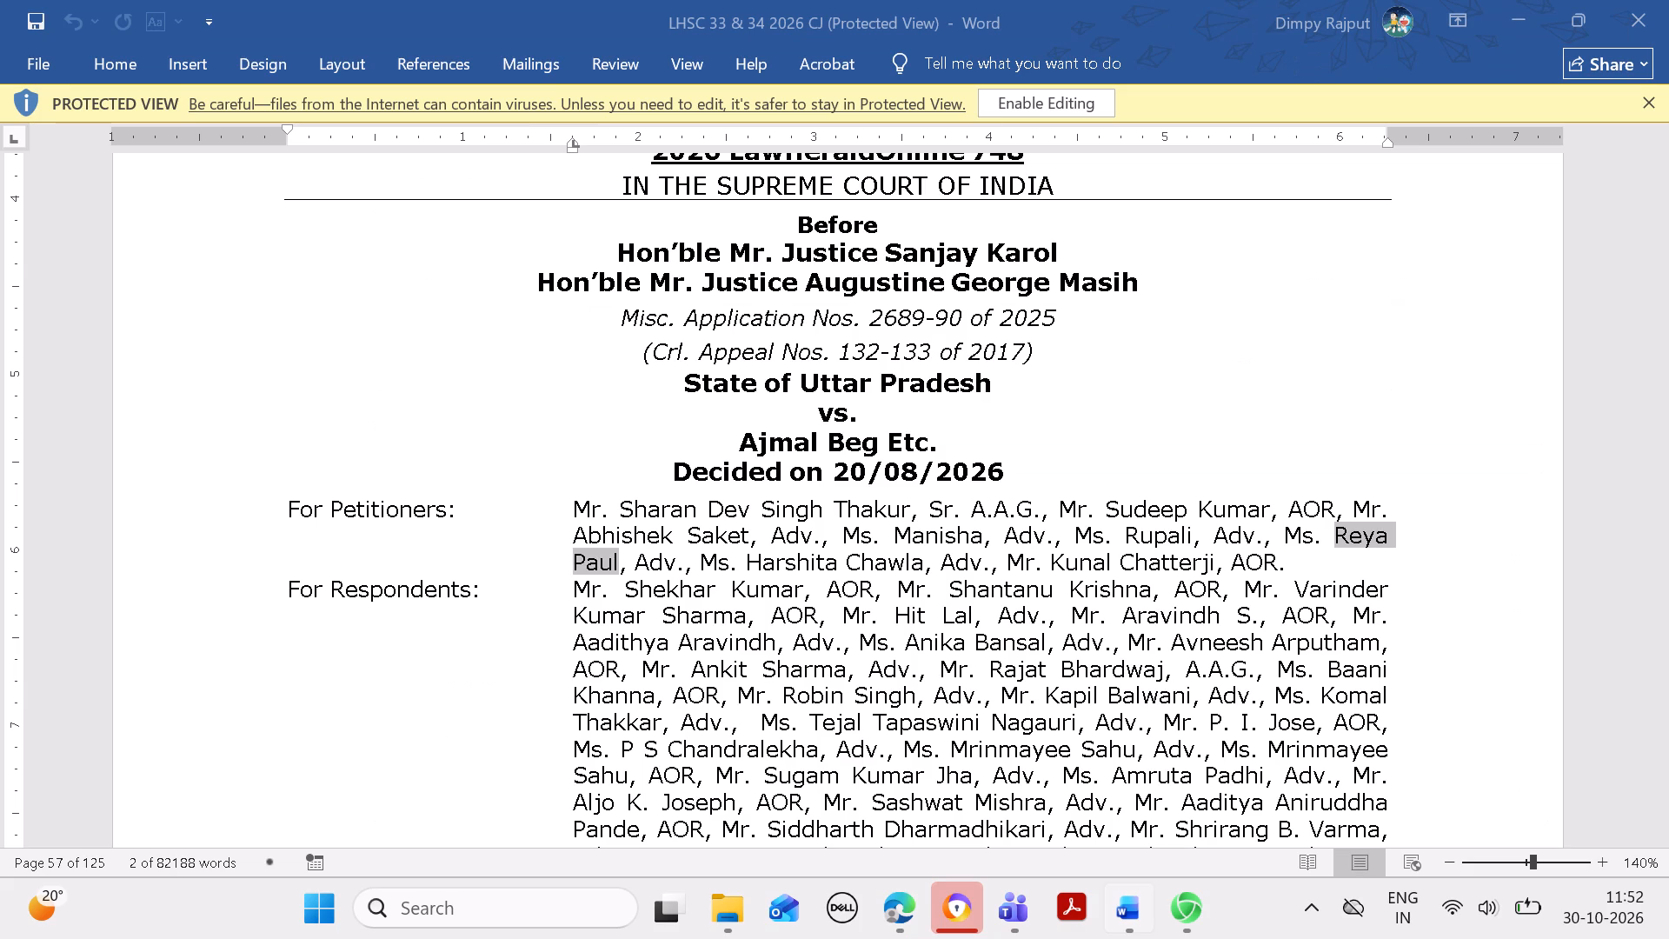
{"action": "left_click_drag", "start_coordinate": [746, 563], "coordinate": [765, 563]}
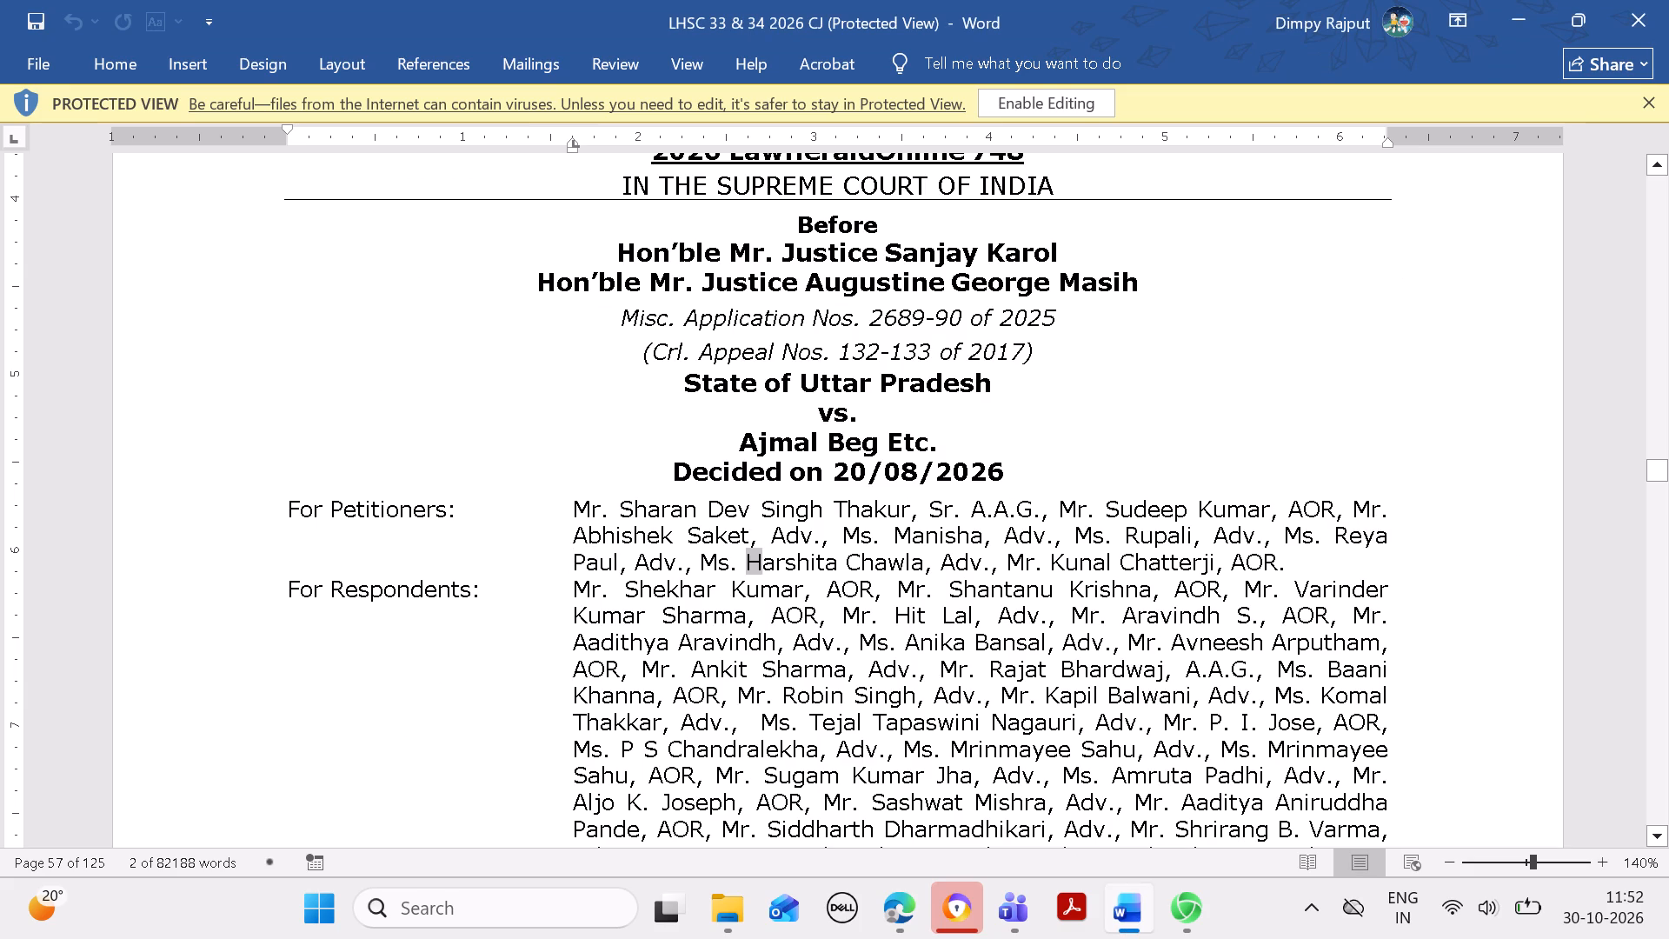
{"action": "left_click_drag", "start_coordinate": [765, 563], "coordinate": [881, 564]}
{"action": "key", "text": "ctrl+c"}
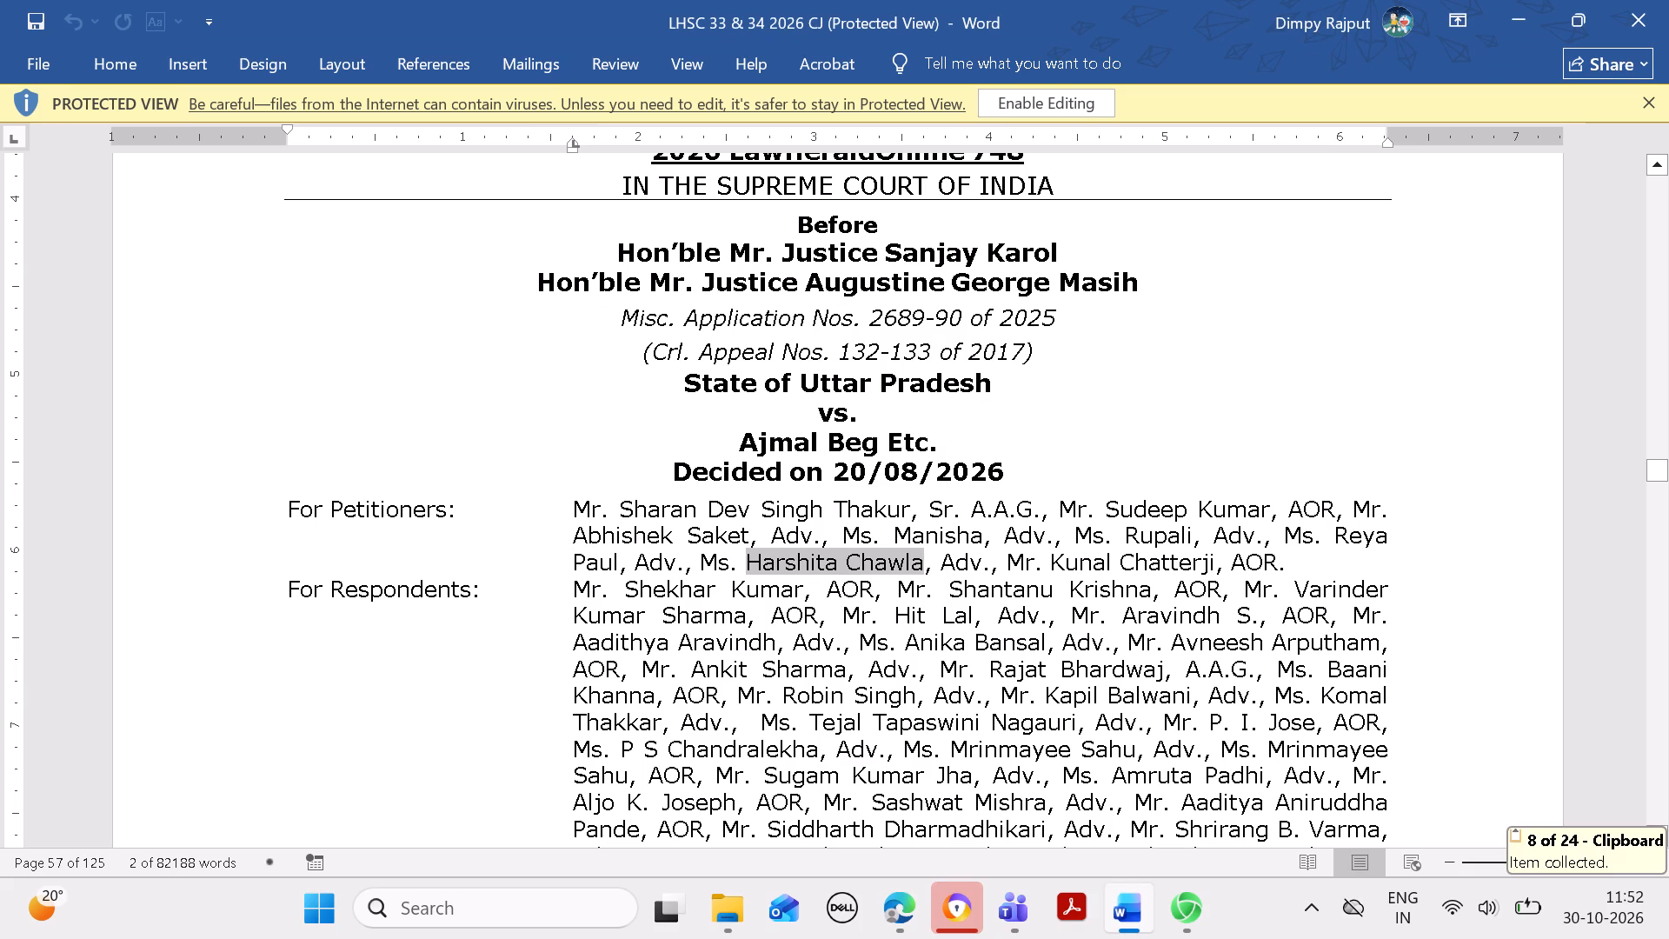
In Edge, add the copied seventh petitioners' advocate as a new Ms. entry with designation ADV and attach it to the case.
{"action": "left_click", "coordinate": [895, 912]}
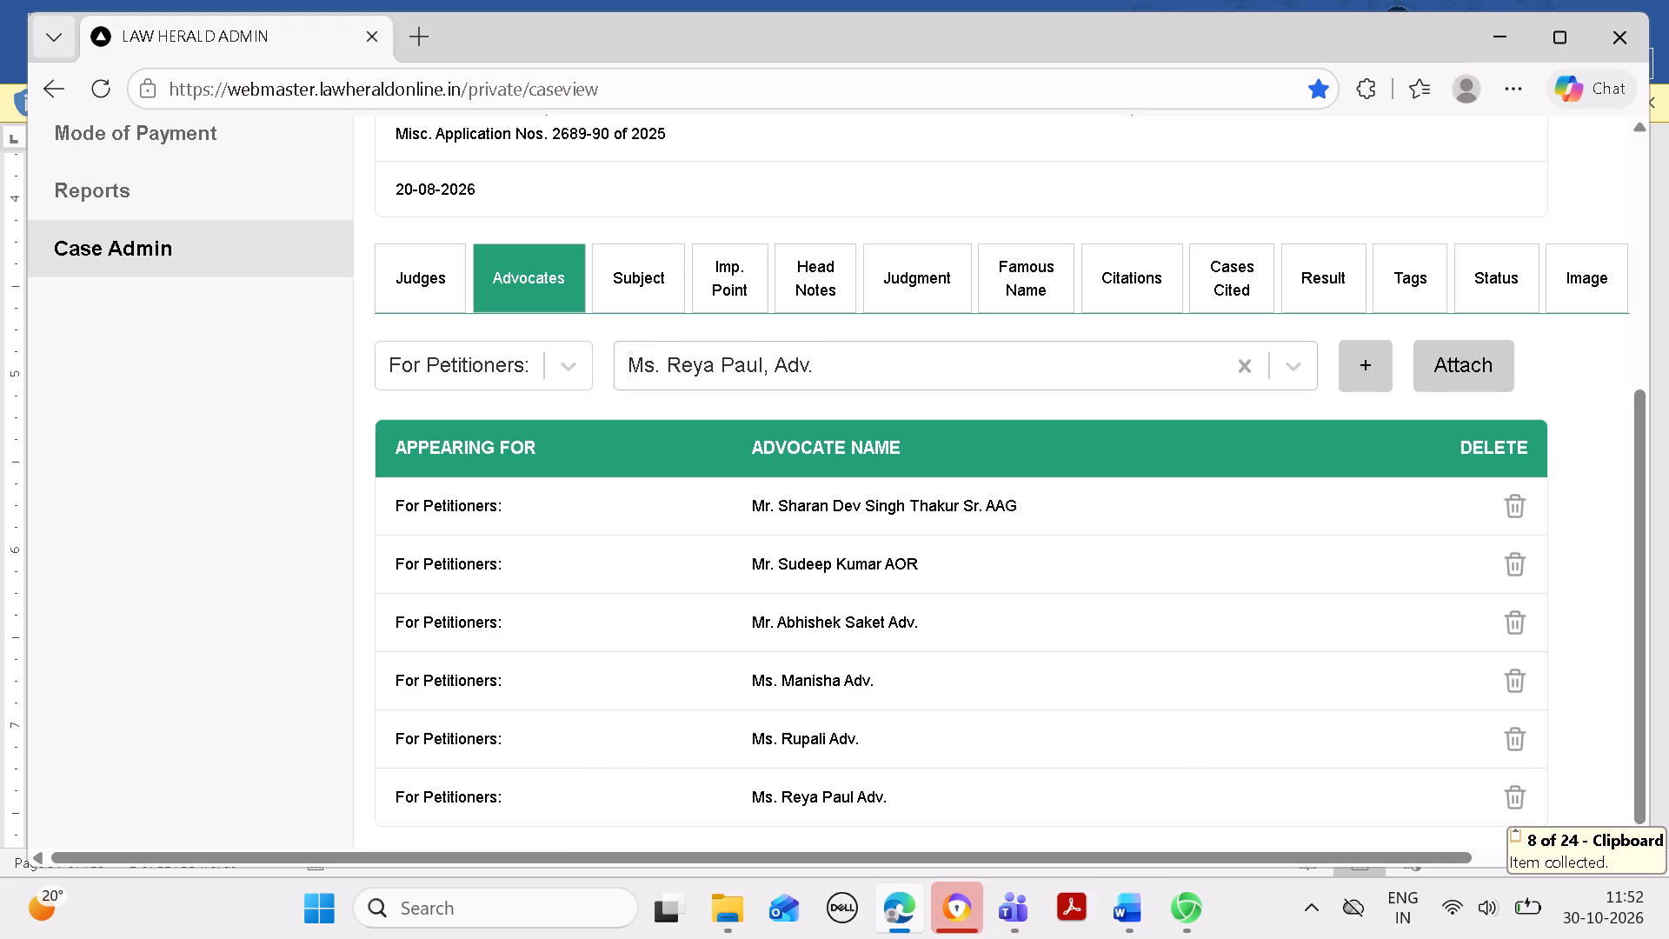
{"action": "left_click", "coordinate": [1241, 367]}
{"action": "key", "text": "ctrl+v"}
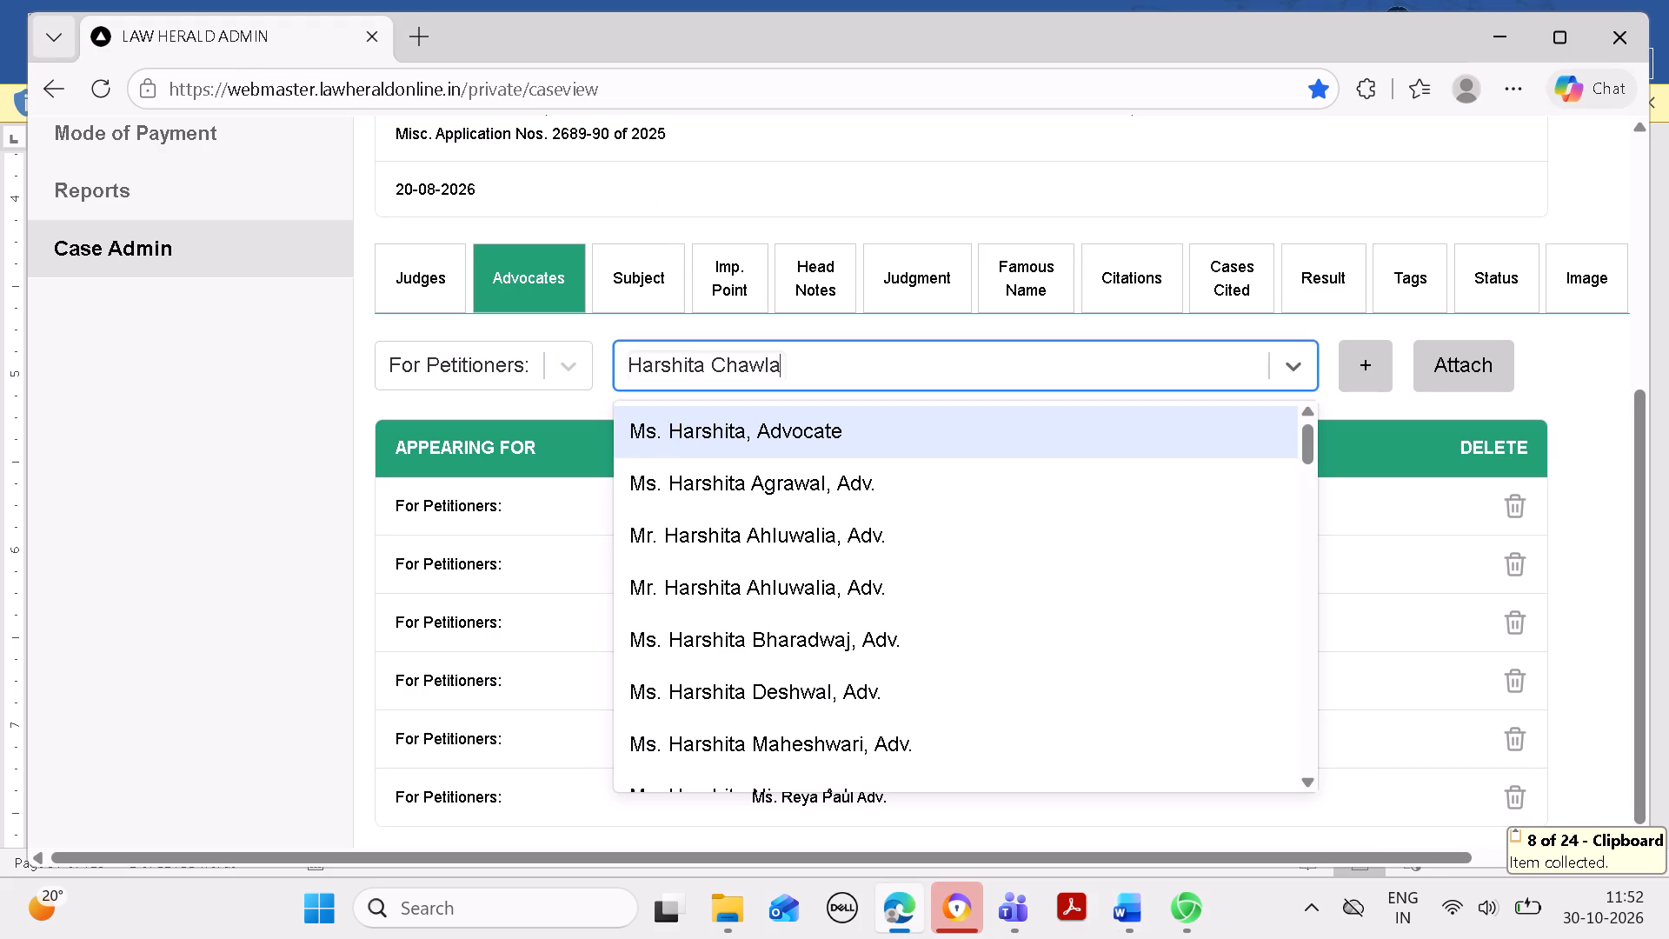
{"action": "left_click", "coordinate": [1353, 374]}
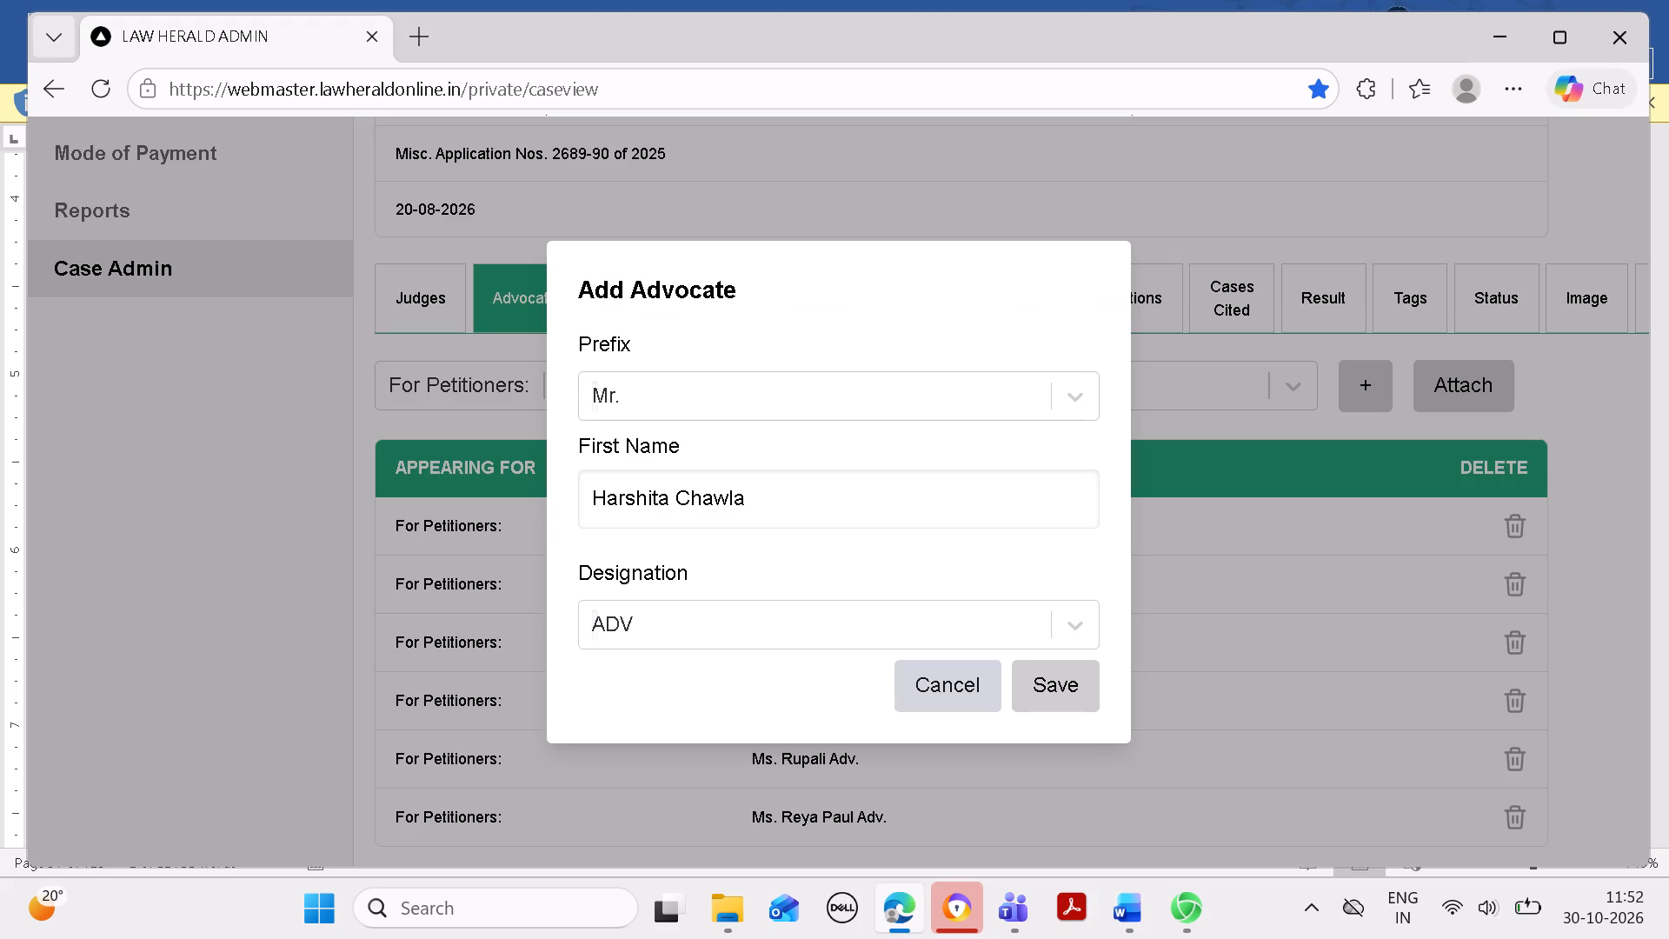
{"action": "left_click", "coordinate": [1076, 382]}
{"action": "scroll", "coordinate": [974, 499], "scroll_direction": "down", "scroll_amount": 2}
{"action": "left_click", "coordinate": [948, 566]}
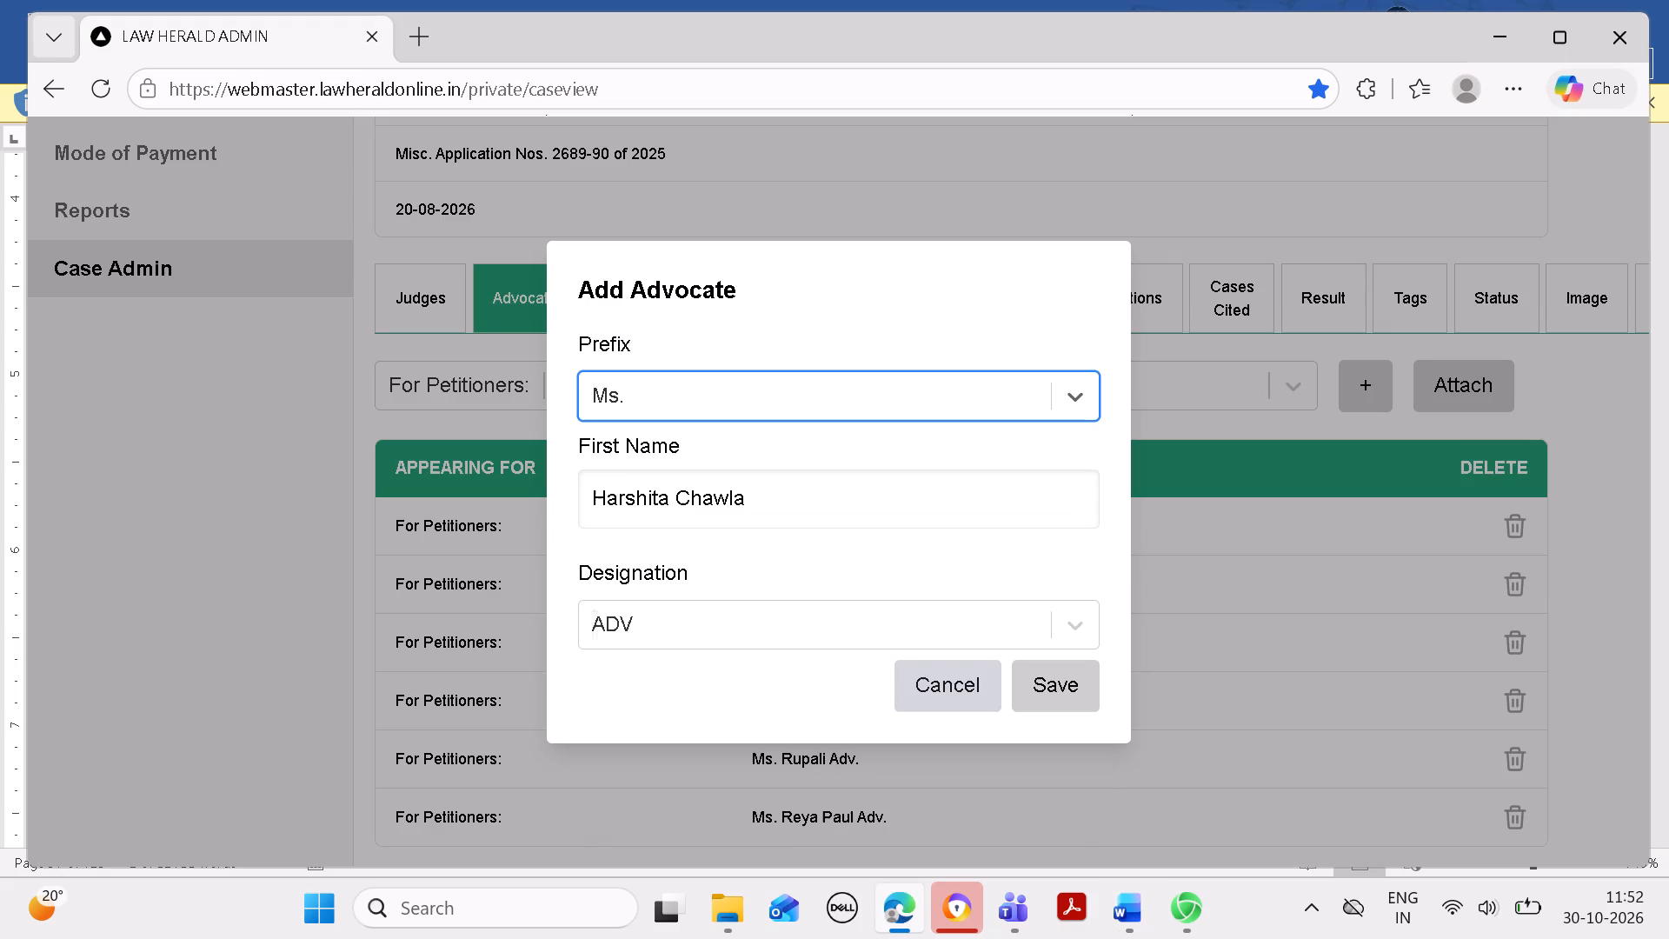
{"action": "left_click", "coordinate": [1078, 695]}
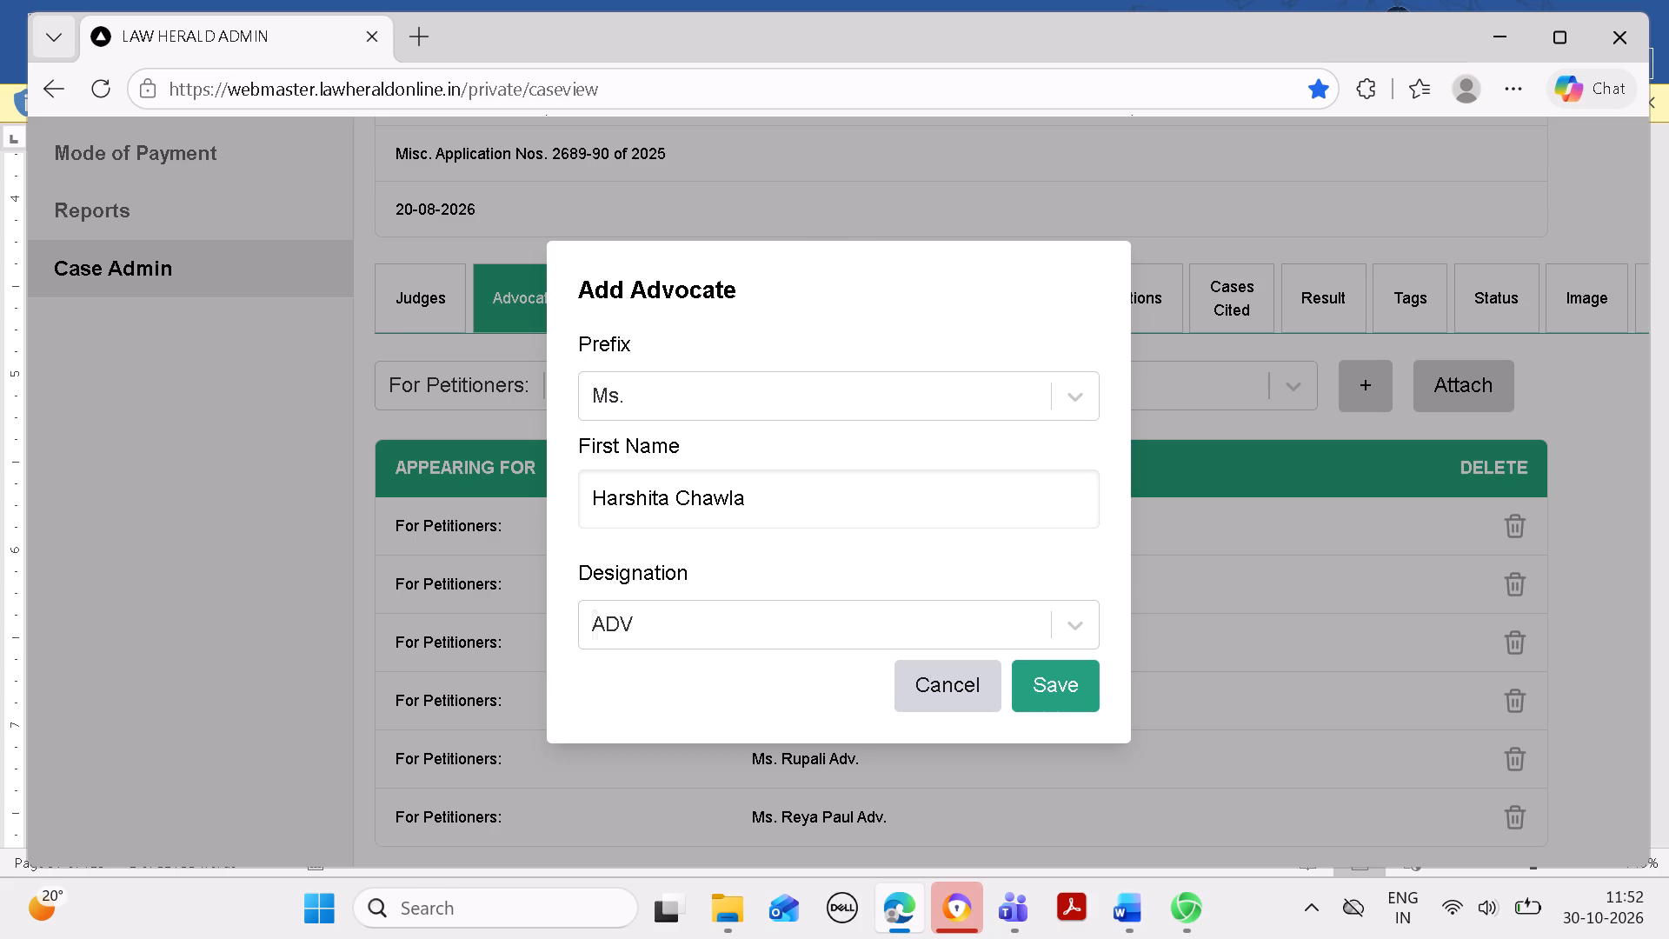
{"action": "left_click", "coordinate": [1084, 276]}
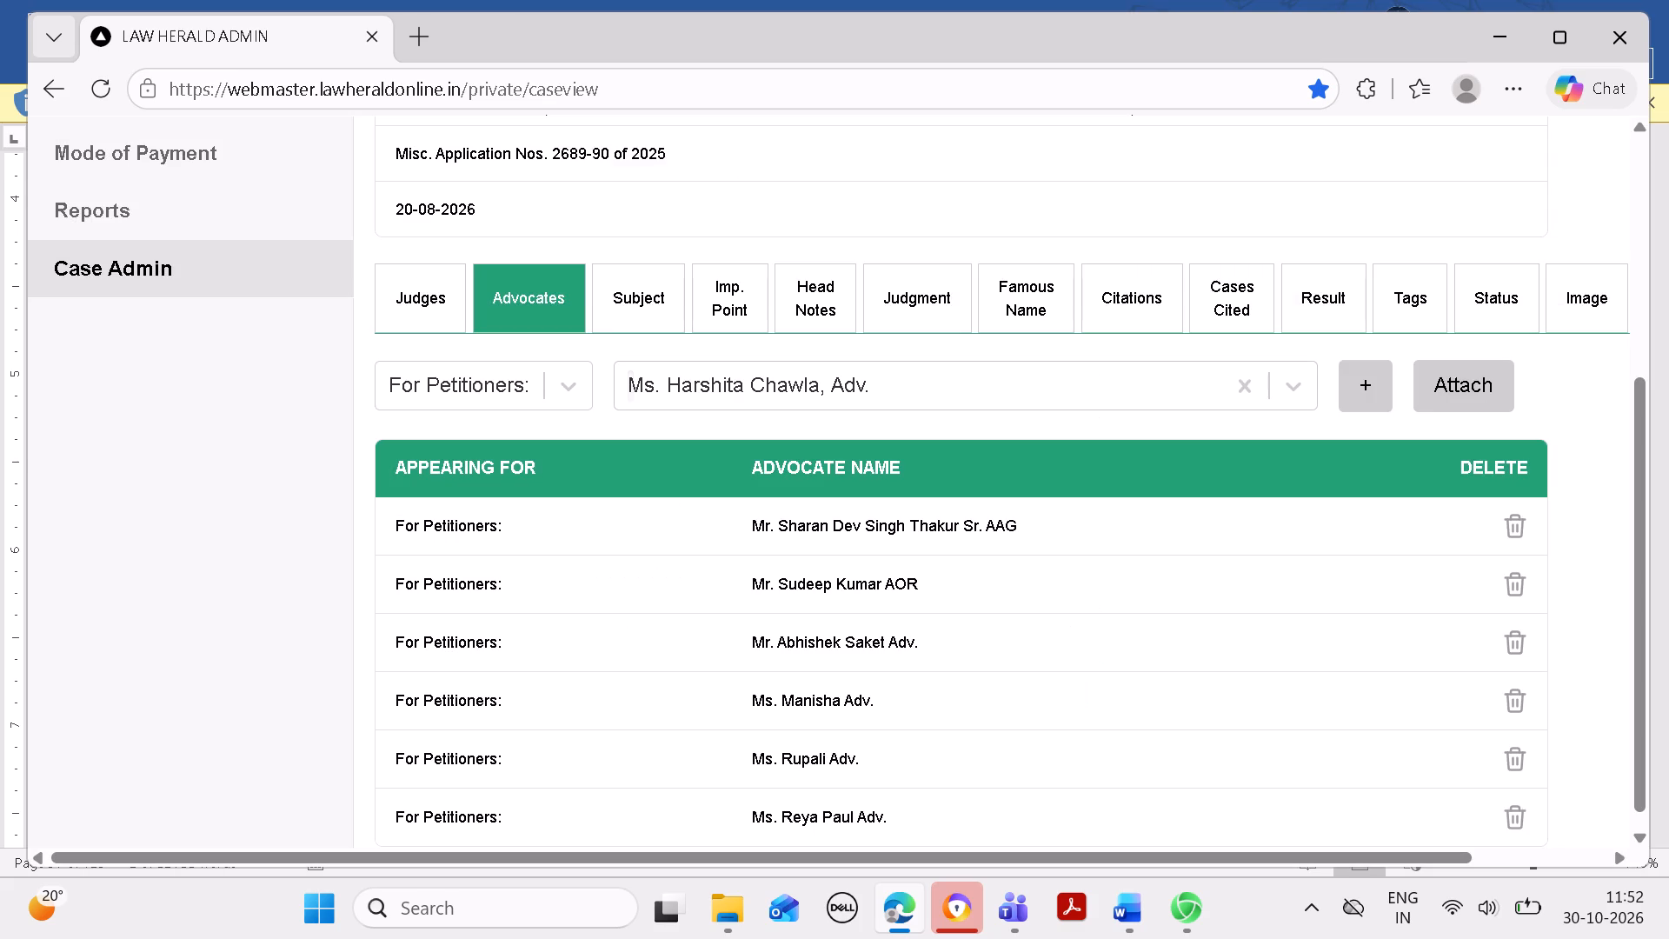
{"action": "left_click", "coordinate": [1082, 271]}
{"action": "scroll", "coordinate": [1054, 616], "scroll_direction": "down", "scroll_amount": 6}
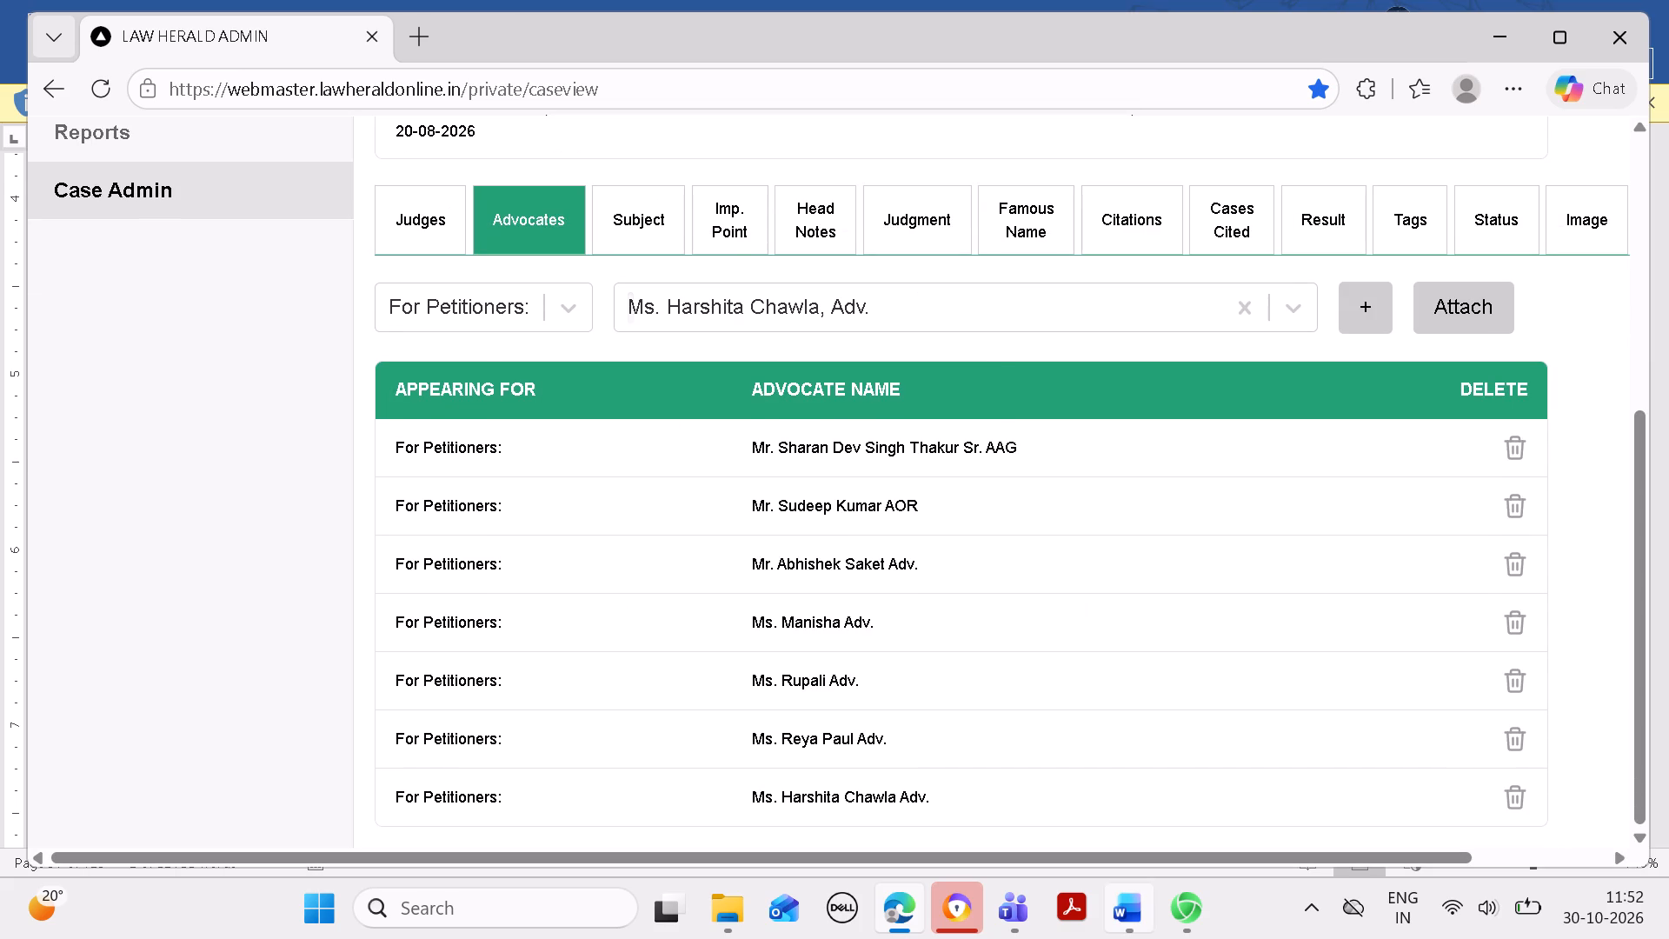
Copy the eighth petitioners' advocate's name from the Word judgment and attach the matching Mr. entry with designation AOR in Edge.
{"action": "left_click", "coordinate": [1131, 916]}
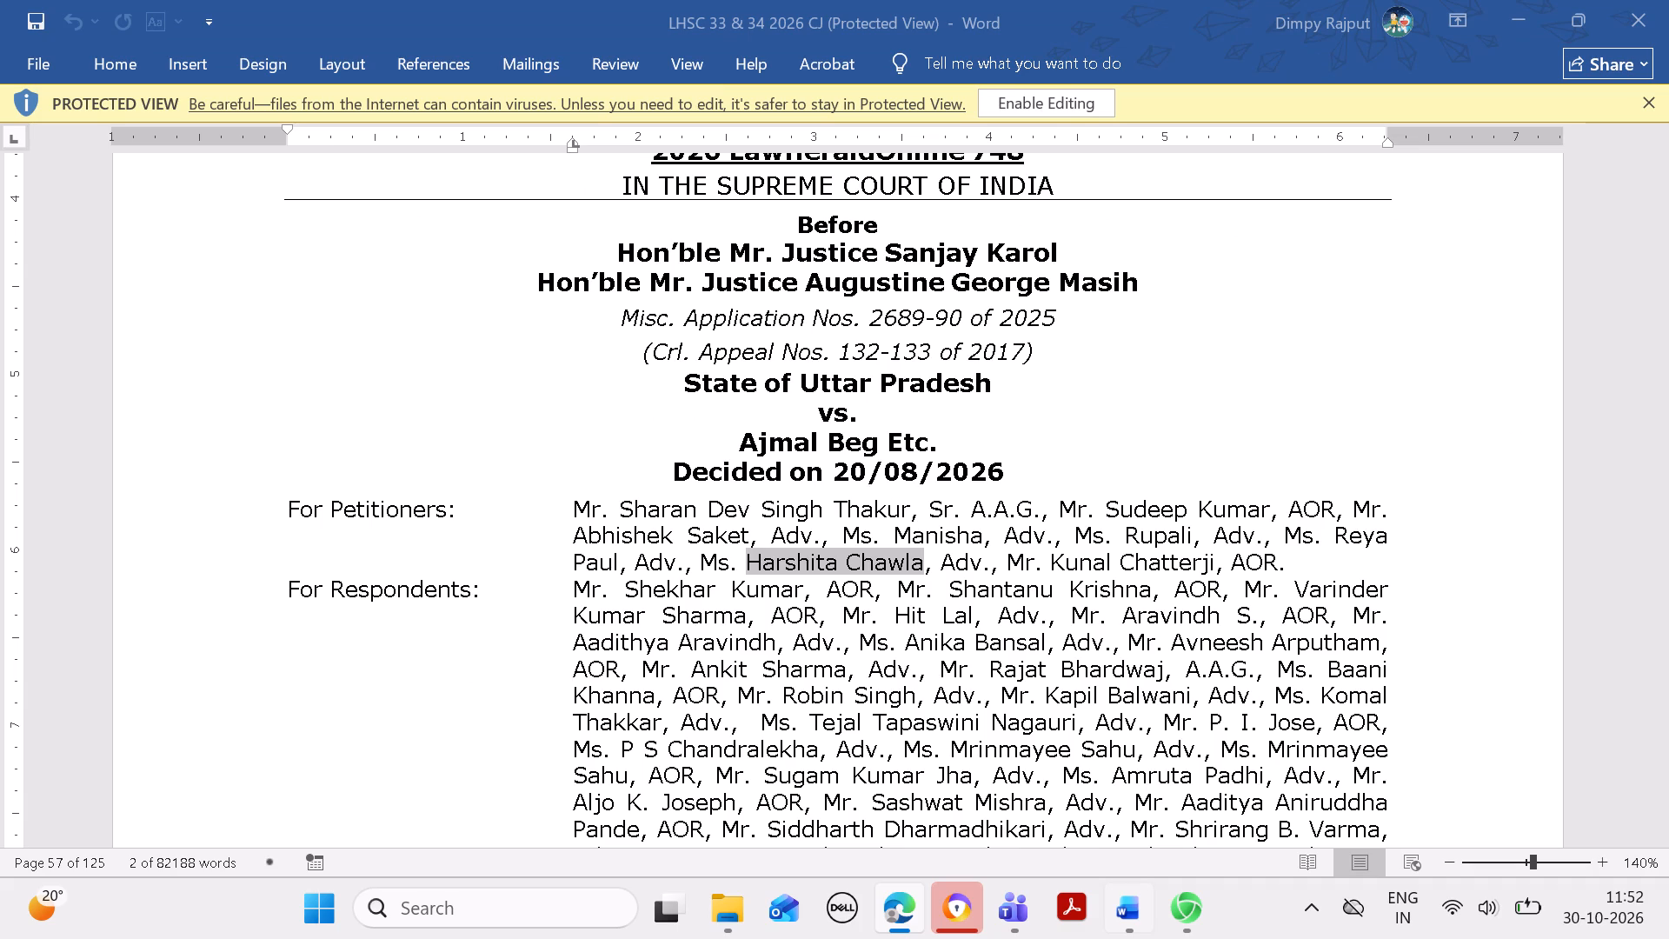
{"action": "left_click_drag", "start_coordinate": [1051, 562], "coordinate": [1166, 562]}
{"action": "key", "text": "ctrl+c"}
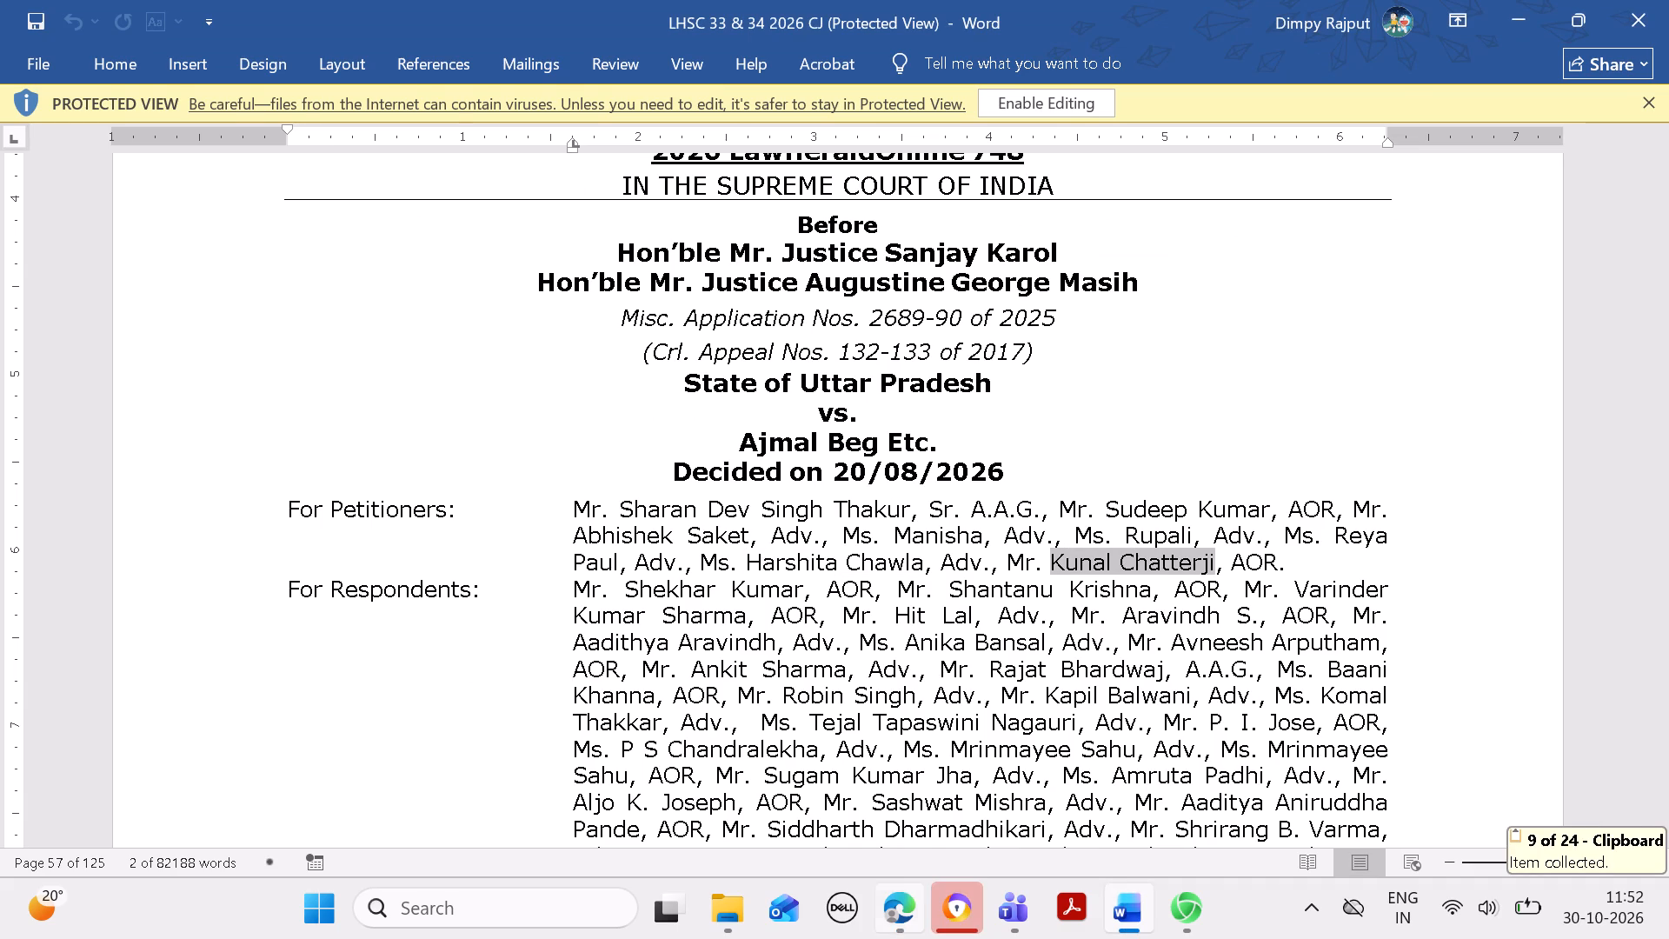
{"action": "left_click", "coordinate": [913, 909]}
{"action": "left_click", "coordinate": [1233, 307]}
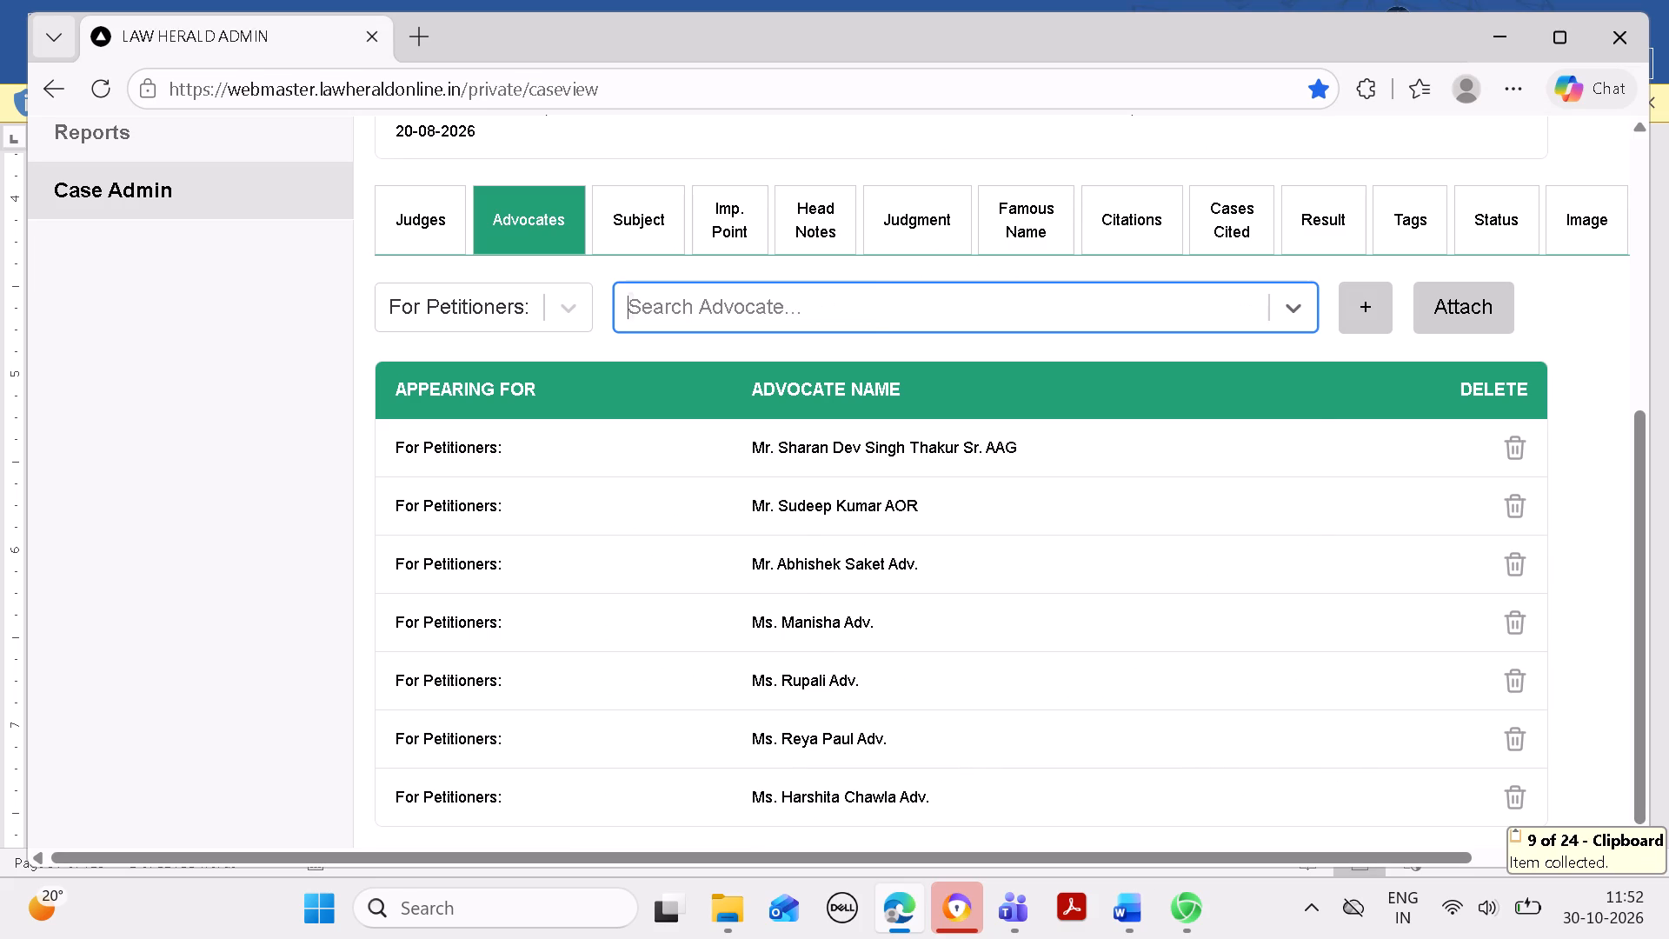
{"action": "key", "text": "ctrl+v"}
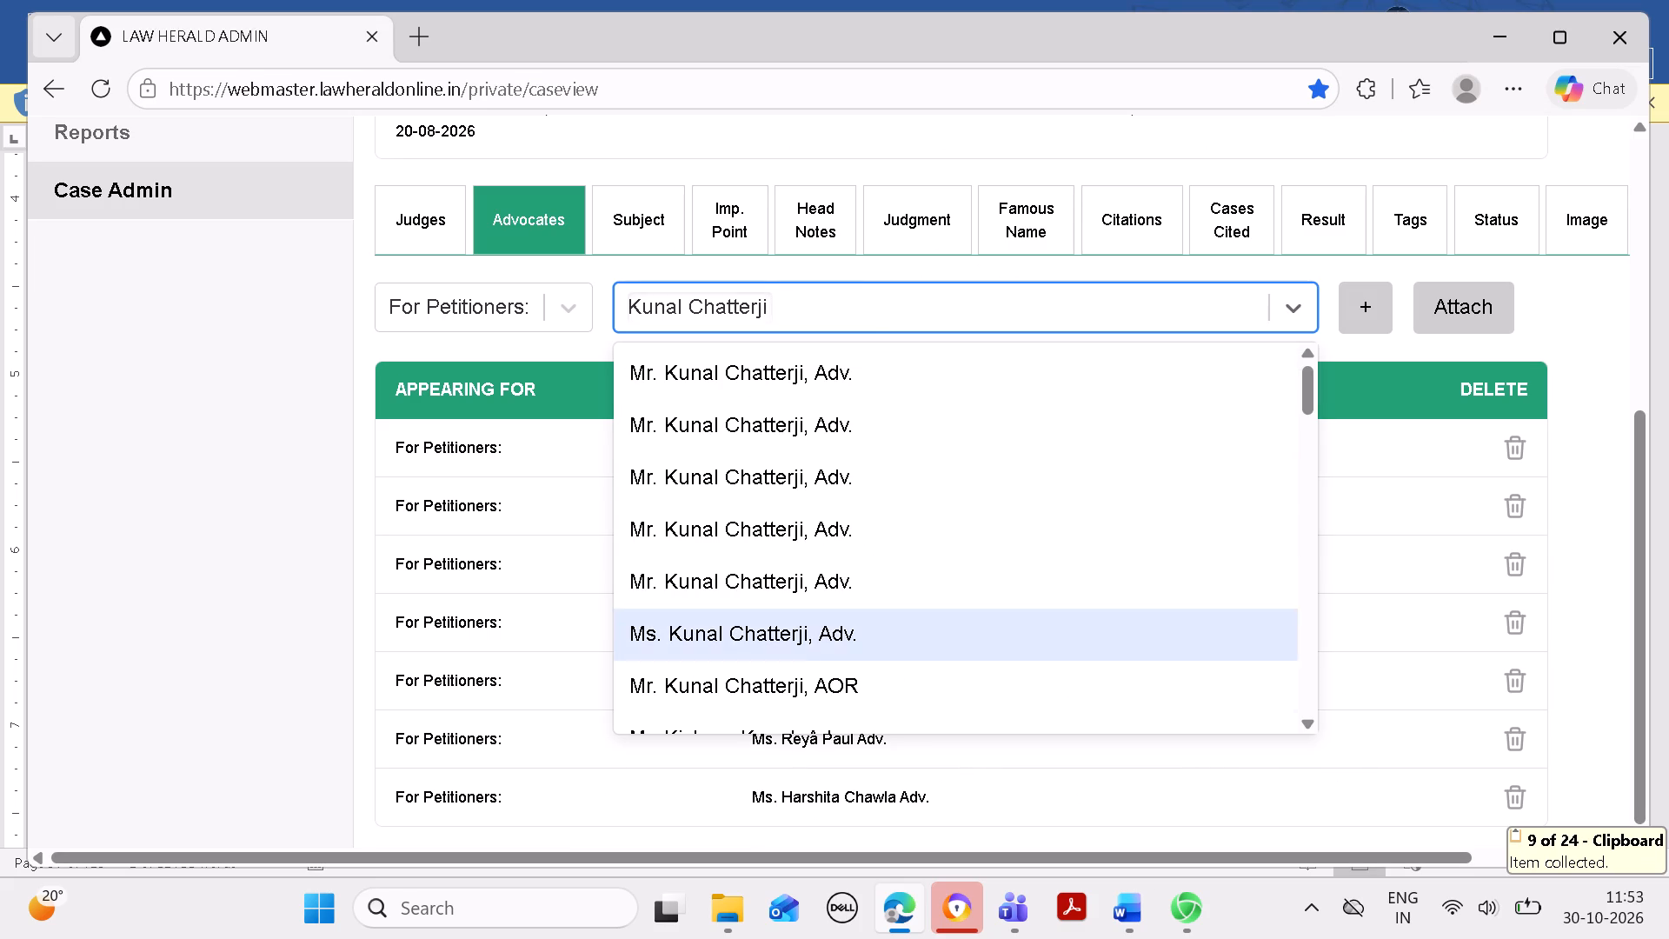
{"action": "left_click", "coordinate": [1074, 670]}
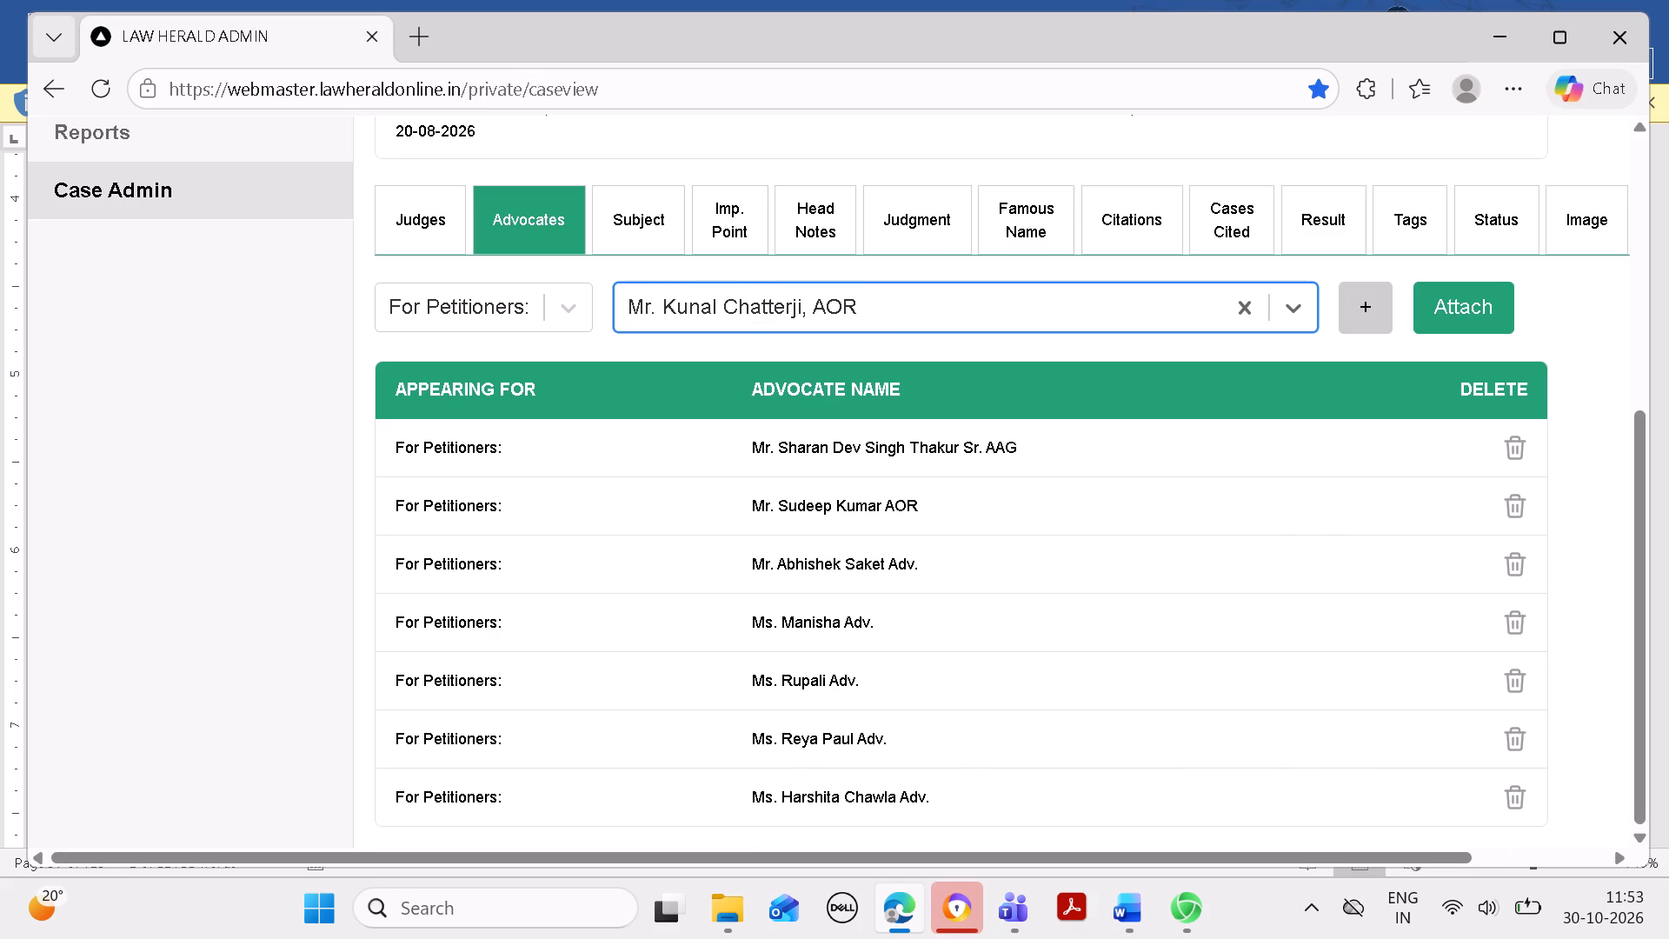
{"action": "left_click", "coordinate": [1457, 312]}
{"action": "left_click", "coordinate": [1083, 274]}
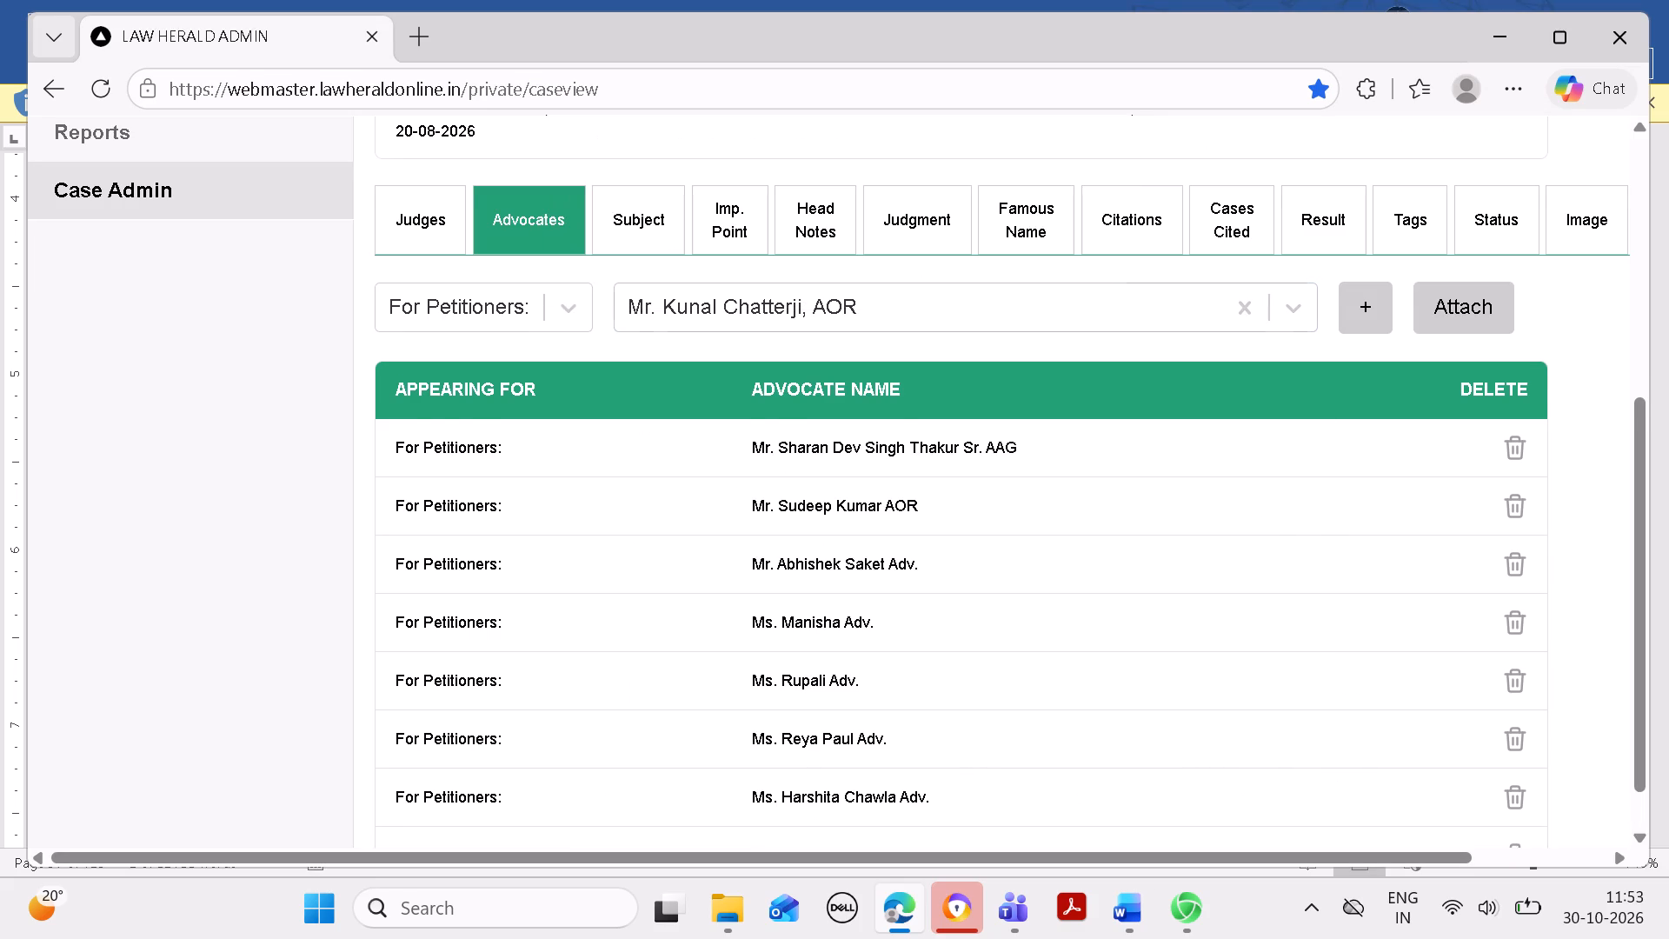
{"action": "scroll", "coordinate": [1092, 323], "scroll_direction": "down", "scroll_amount": 12}
In Edge, switch the appearing party for the advocates being attached to For Respondents.
{"action": "left_click", "coordinate": [1118, 909]}
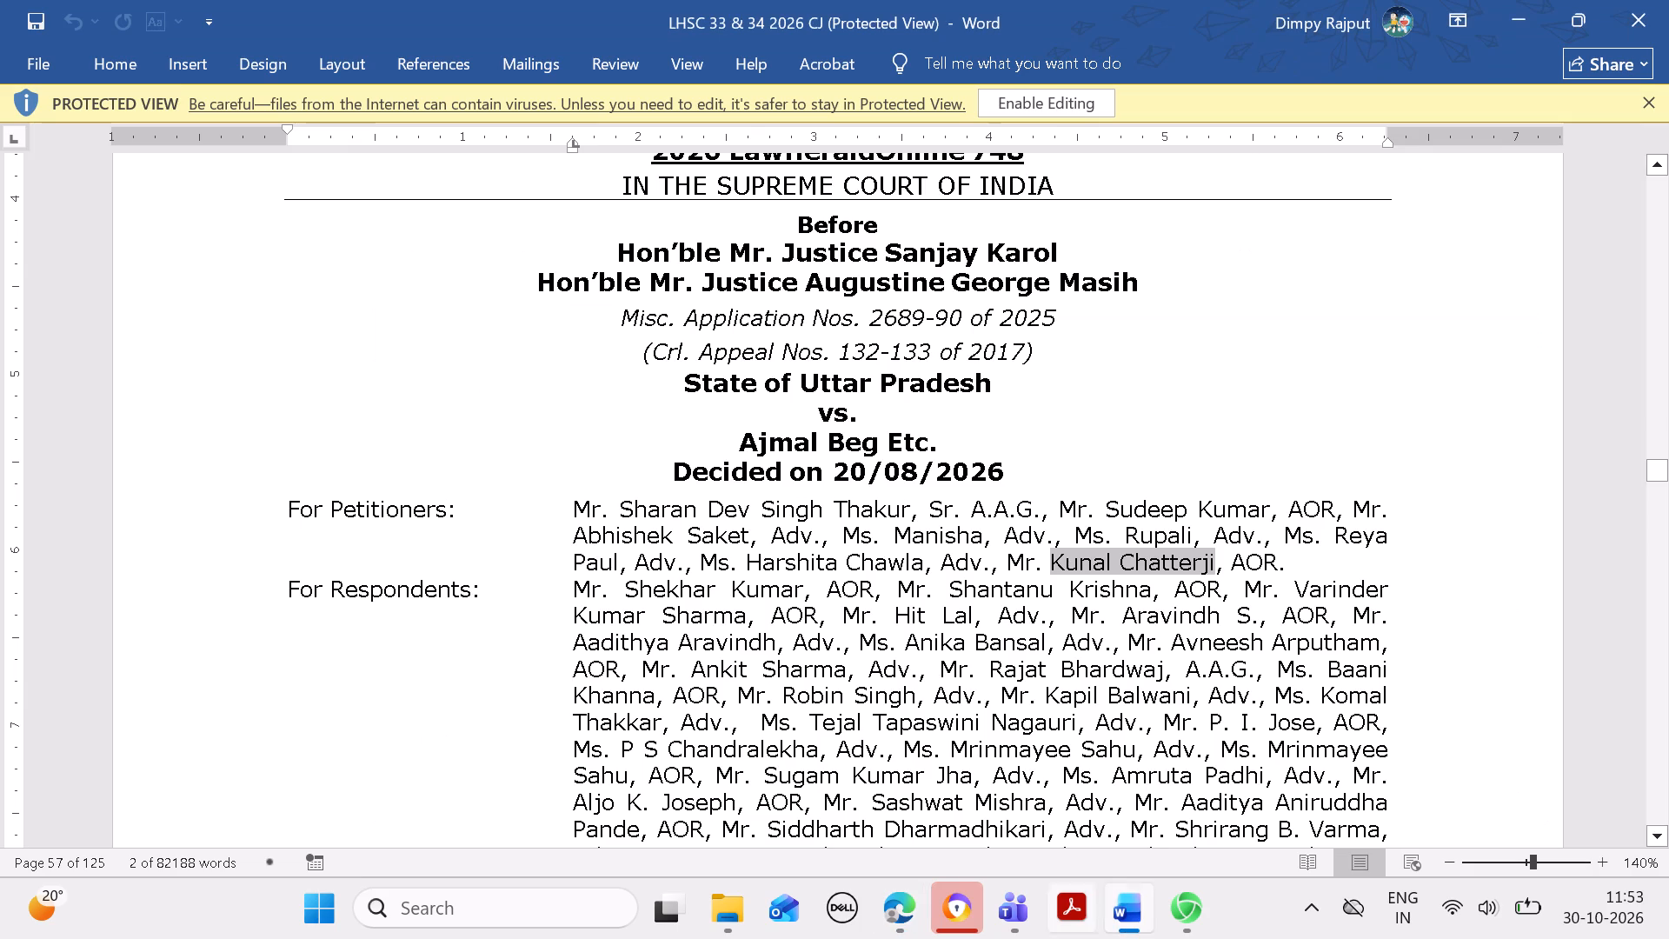
{"action": "left_click", "coordinate": [890, 908]}
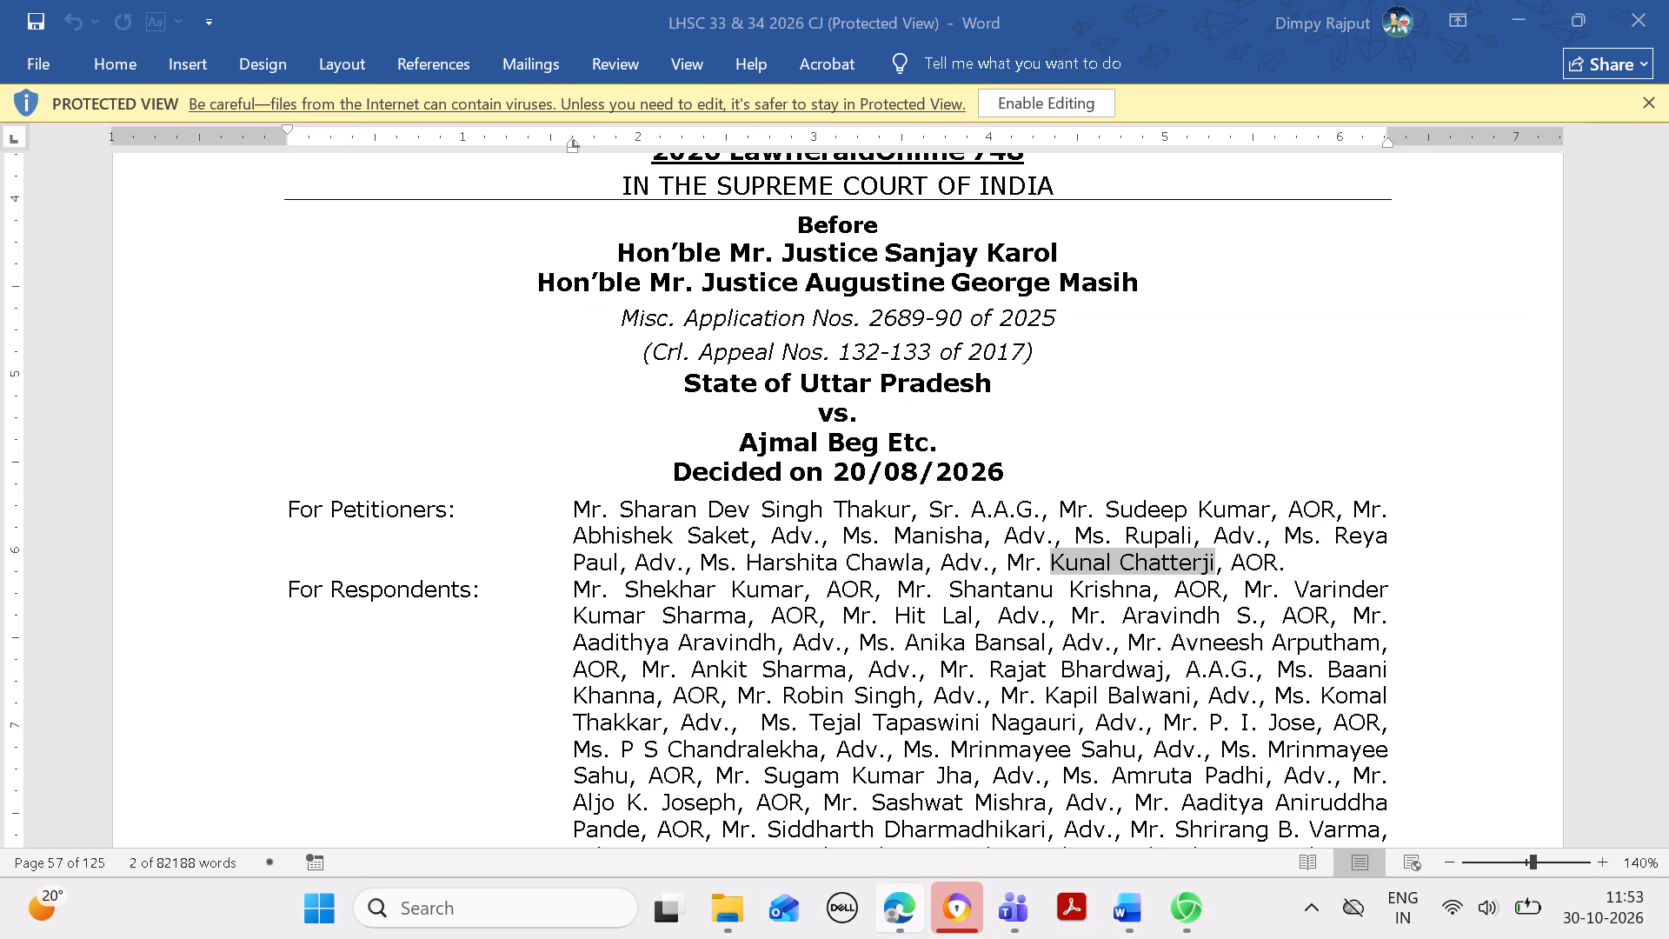
{"action": "left_click", "coordinate": [896, 921]}
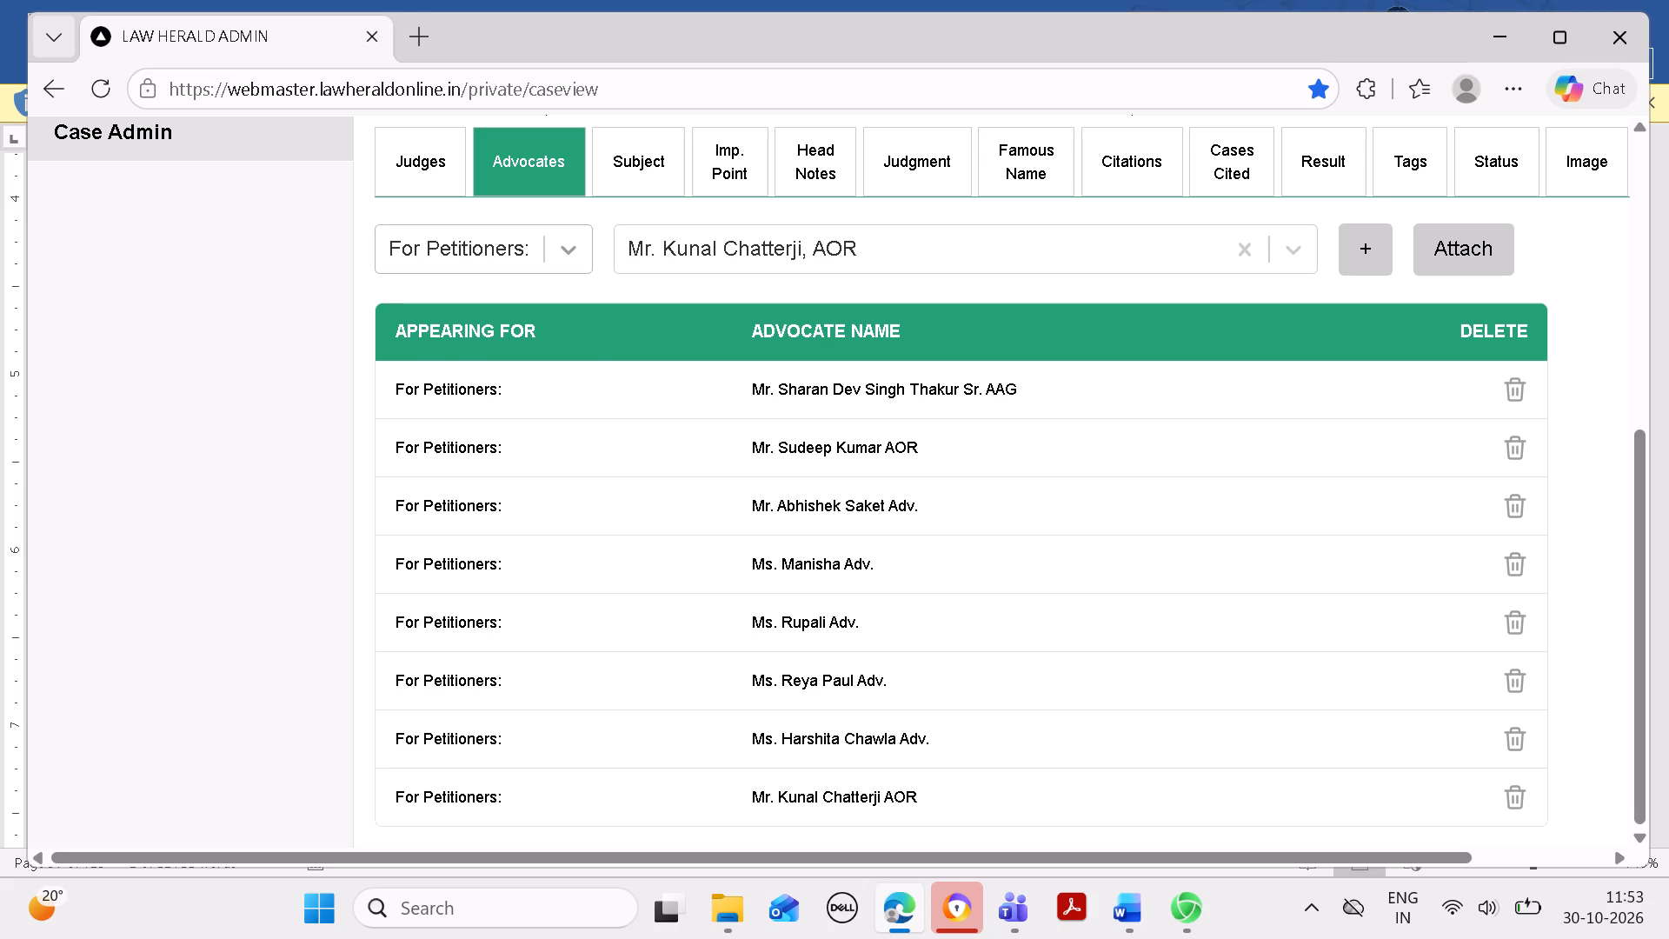
{"action": "left_click", "coordinate": [575, 254]}
{"action": "left_click_drag", "start_coordinate": [575, 537], "coordinate": [569, 578]}
{"action": "left_click", "coordinate": [535, 605]}
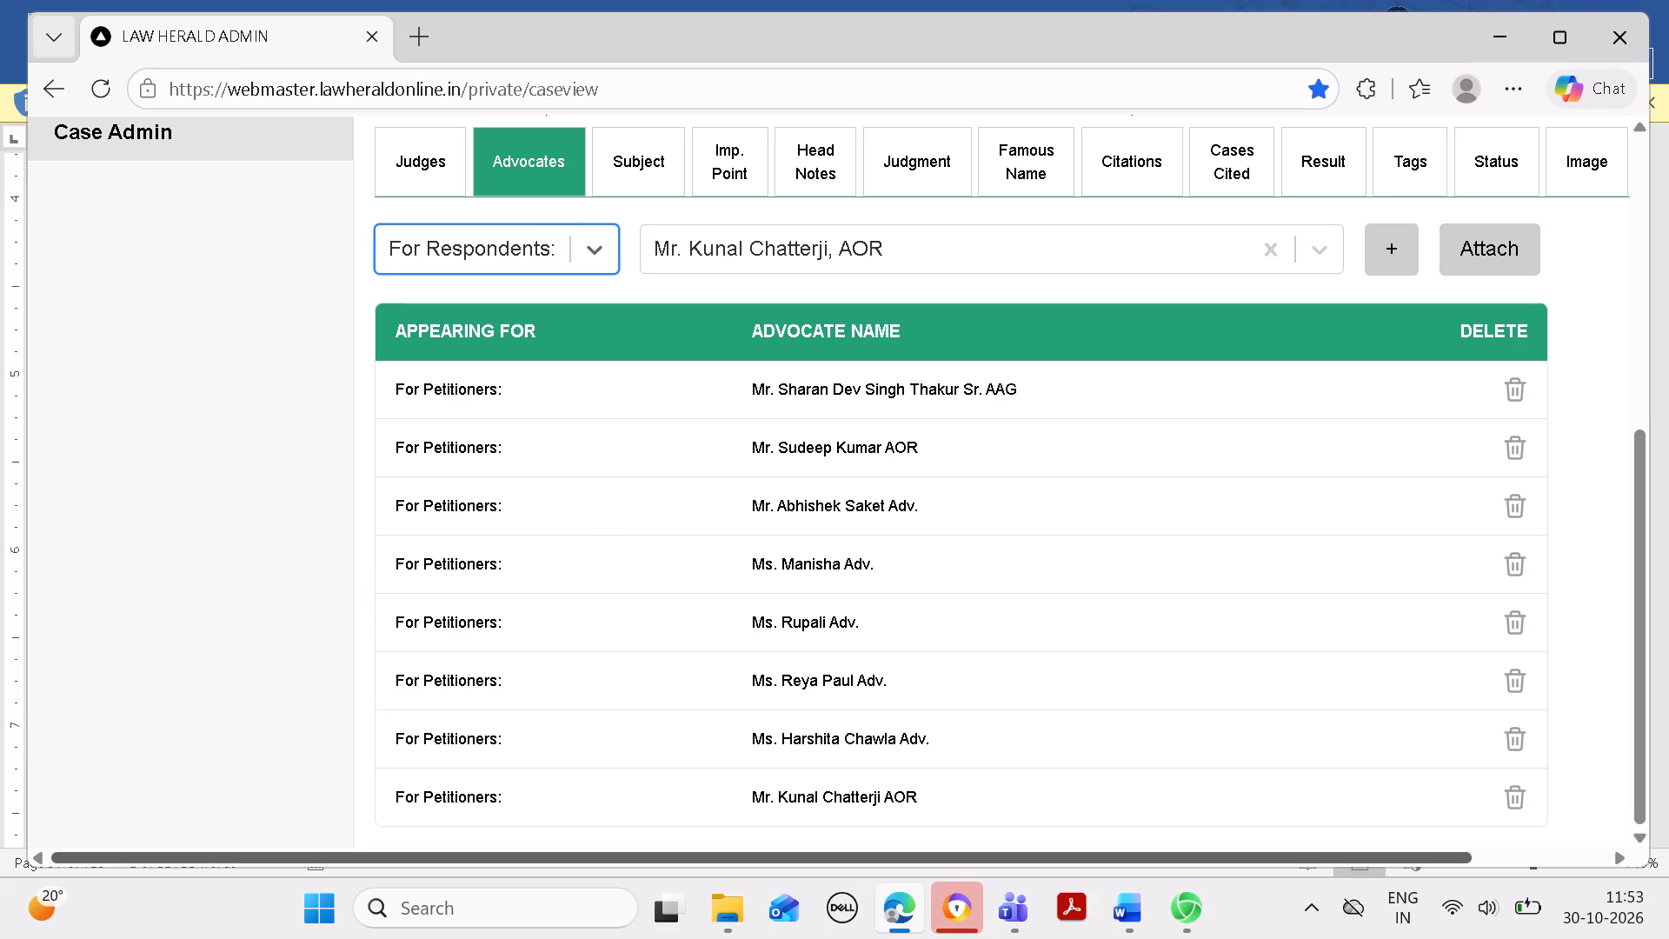
Copy the first respondents' advocate's name from the Word judgment and attach the matching Mr. entry with designation AOR in Edge.
{"action": "left_click", "coordinate": [1147, 916]}
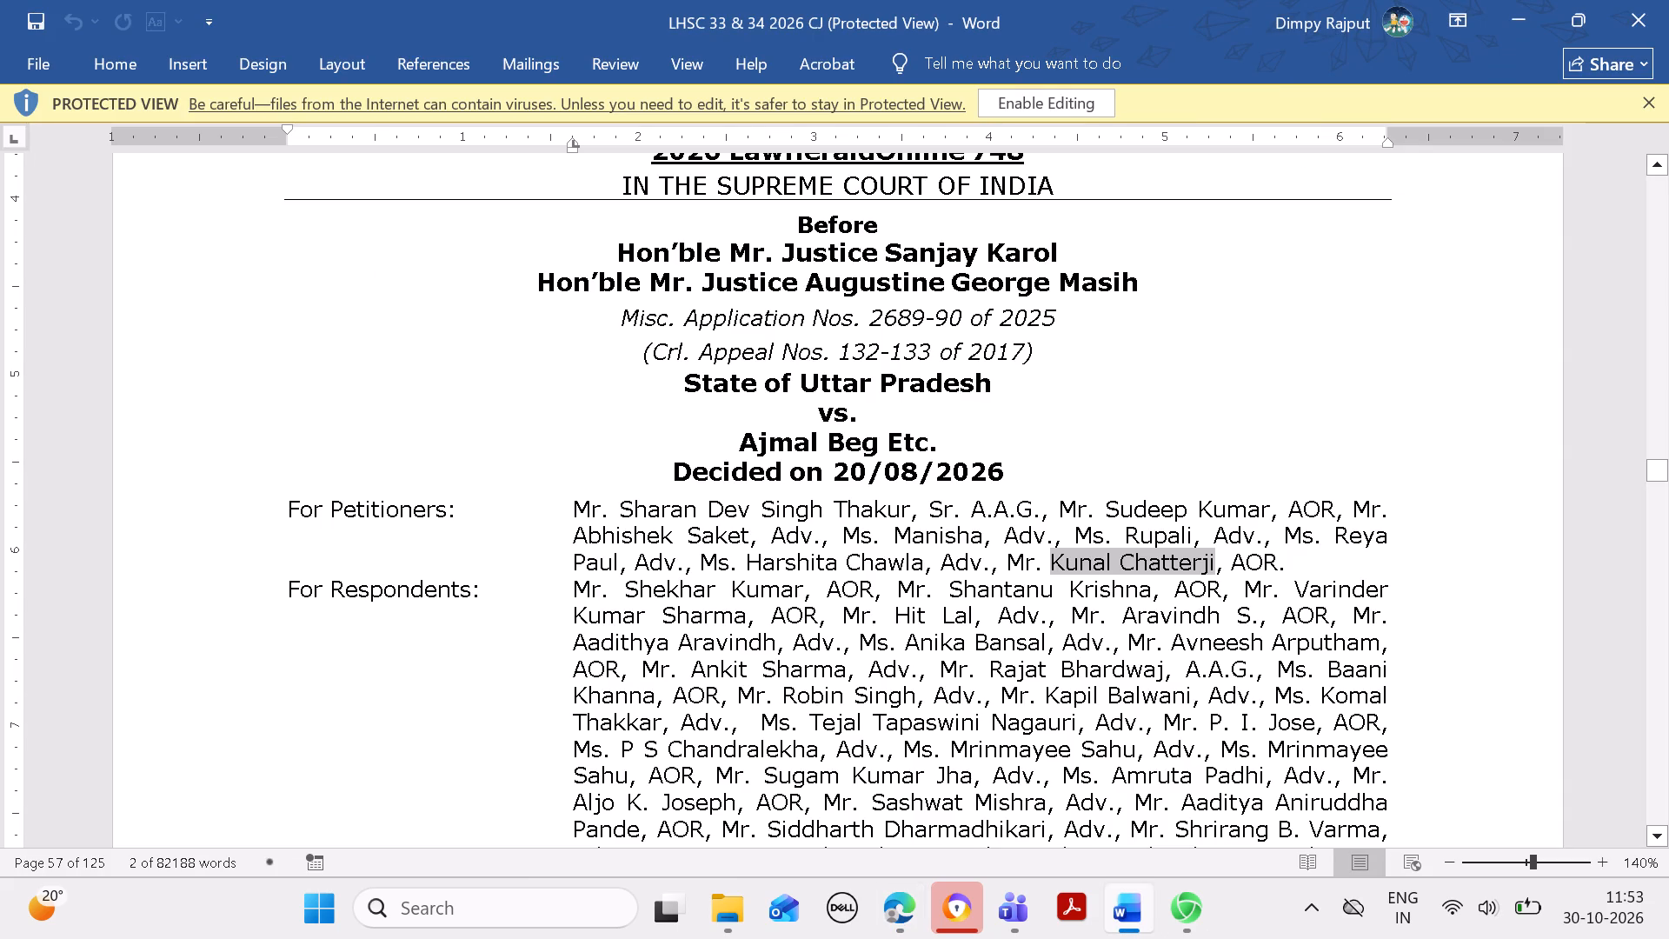
{"action": "left_click_drag", "start_coordinate": [627, 586], "coordinate": [755, 592]}
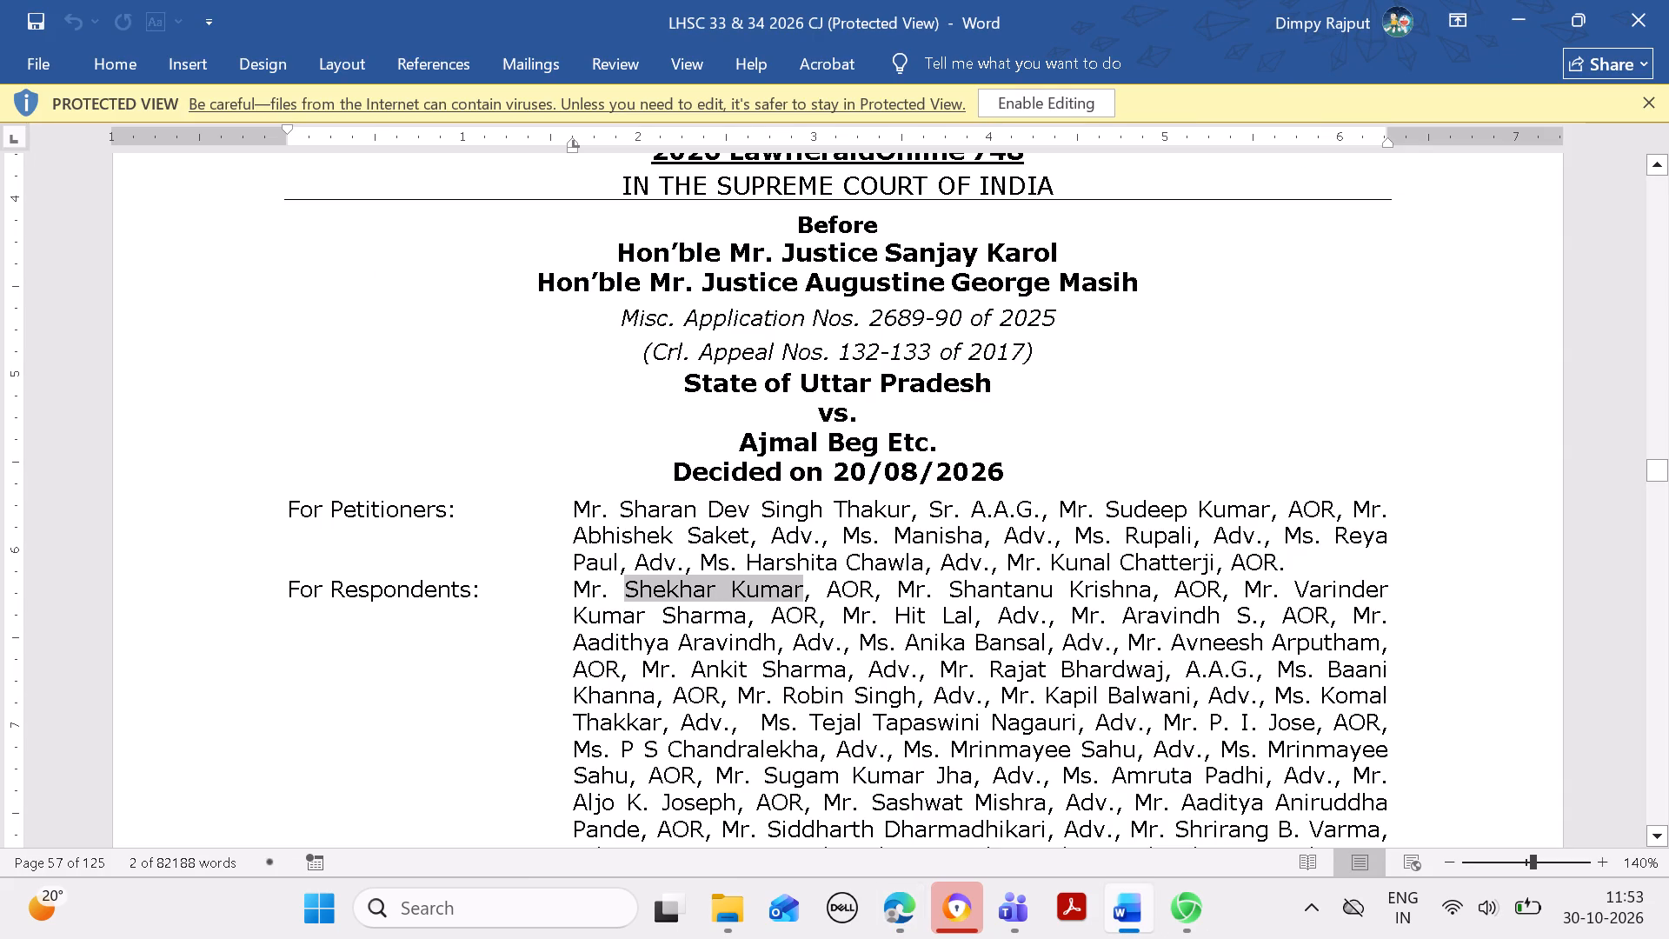
{"action": "key", "text": "ctrl+c"}
{"action": "left_click", "coordinate": [888, 916]}
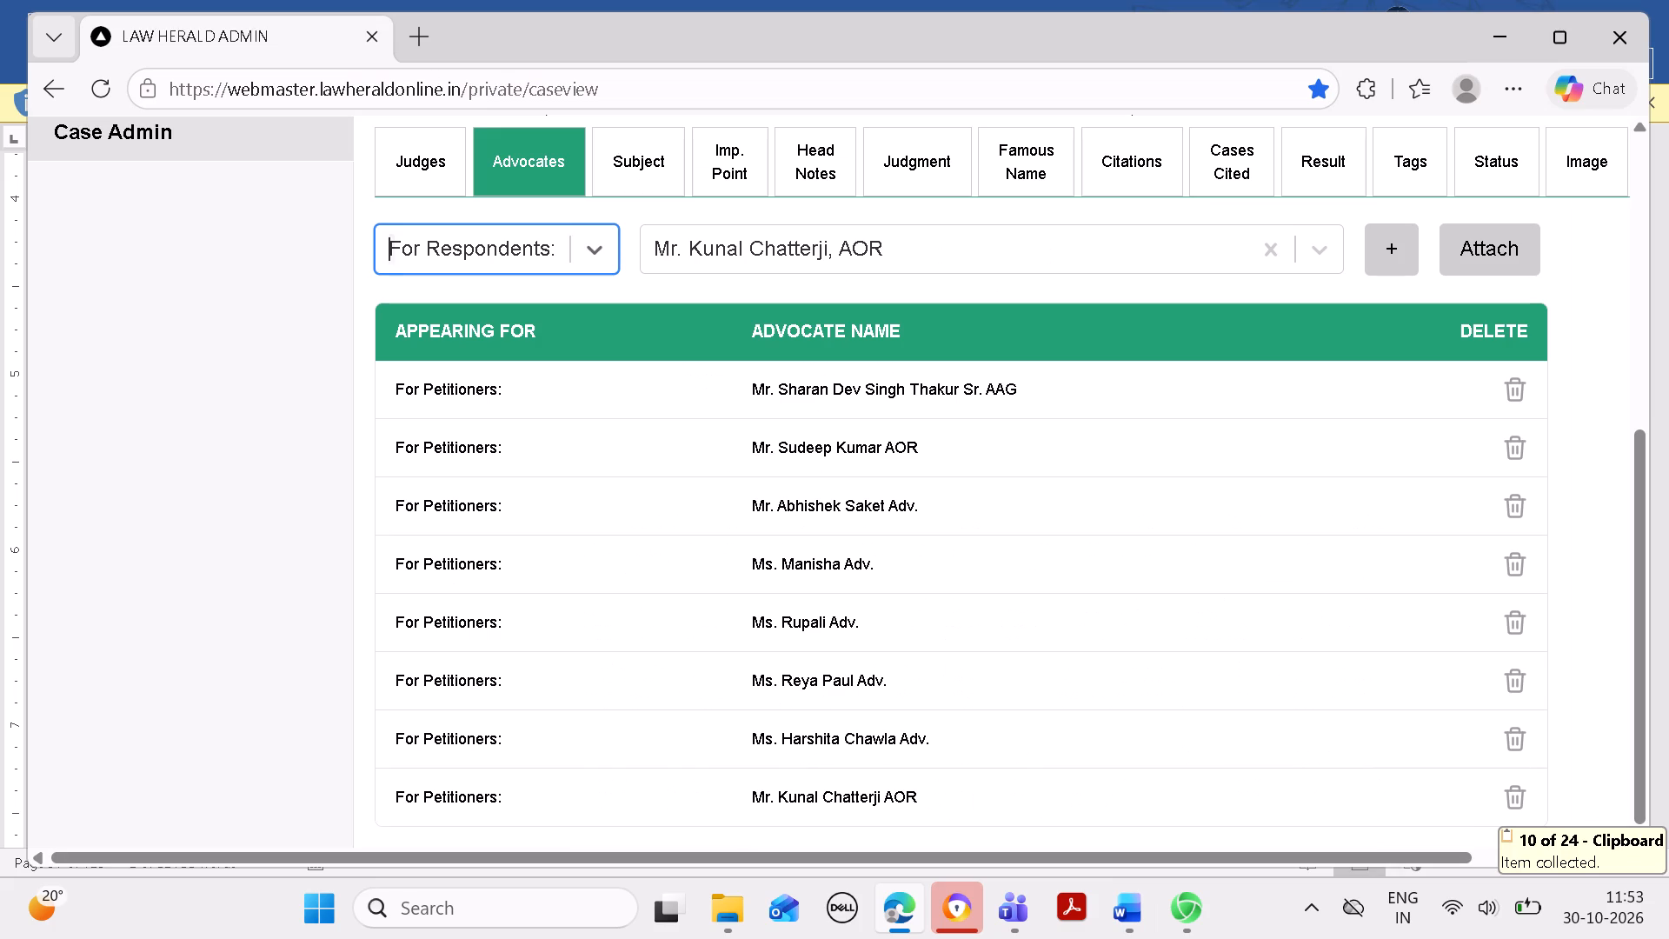
{"action": "left_click", "coordinate": [1257, 256]}
{"action": "key", "text": "ctrl+v"}
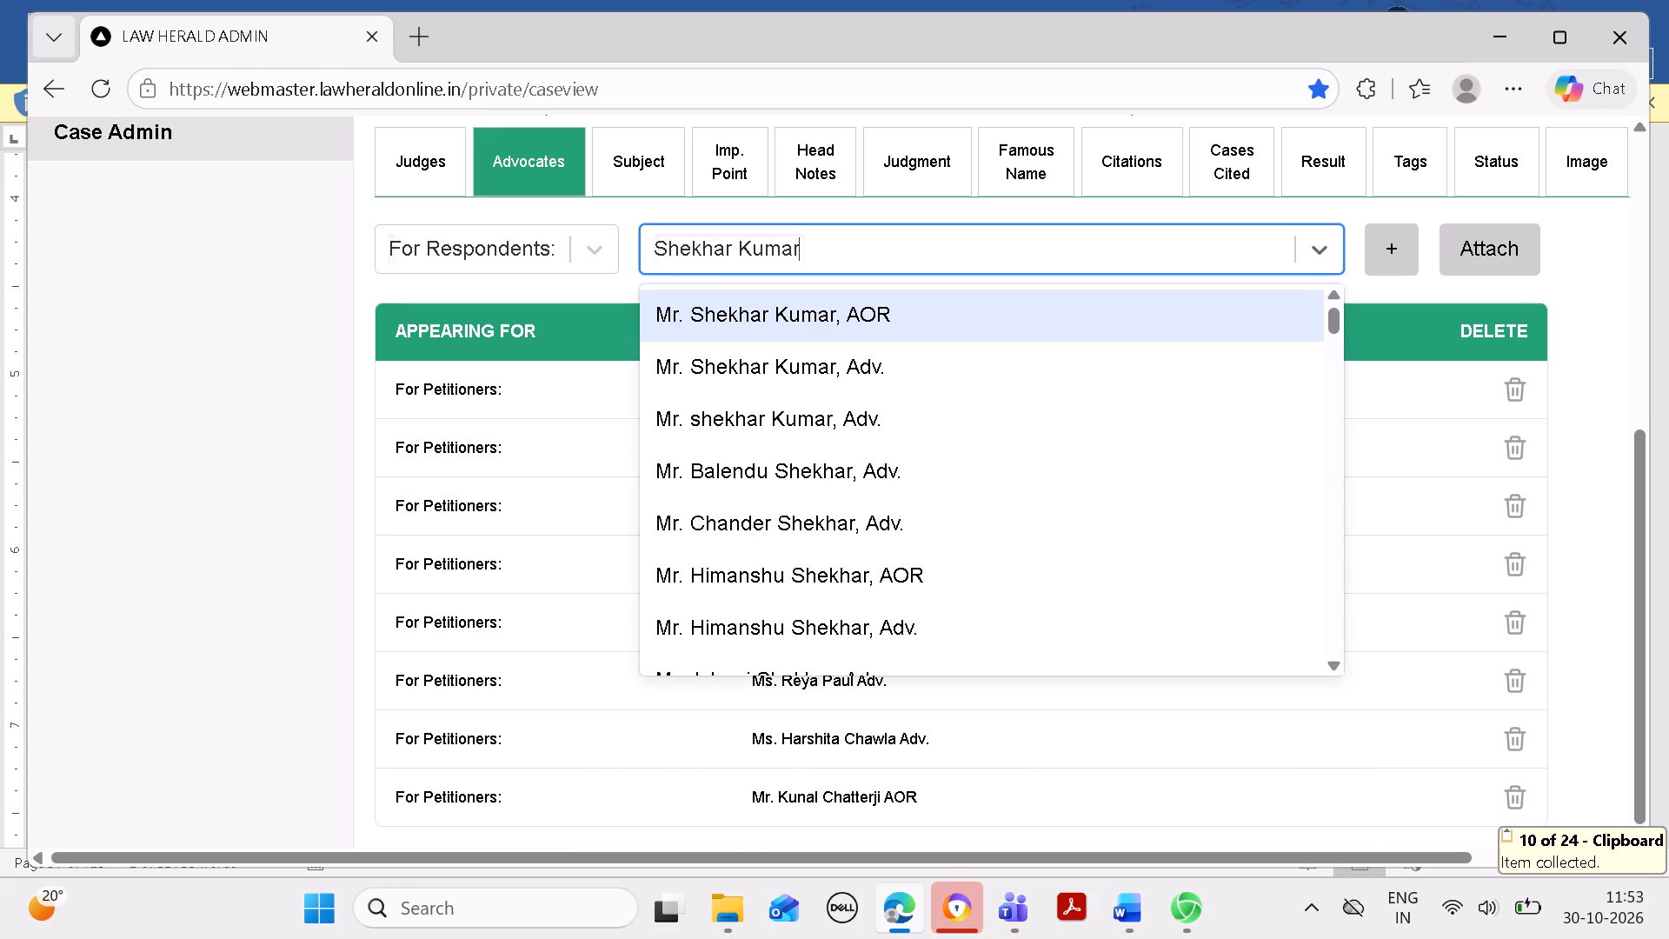
{"action": "left_click", "coordinate": [1195, 302]}
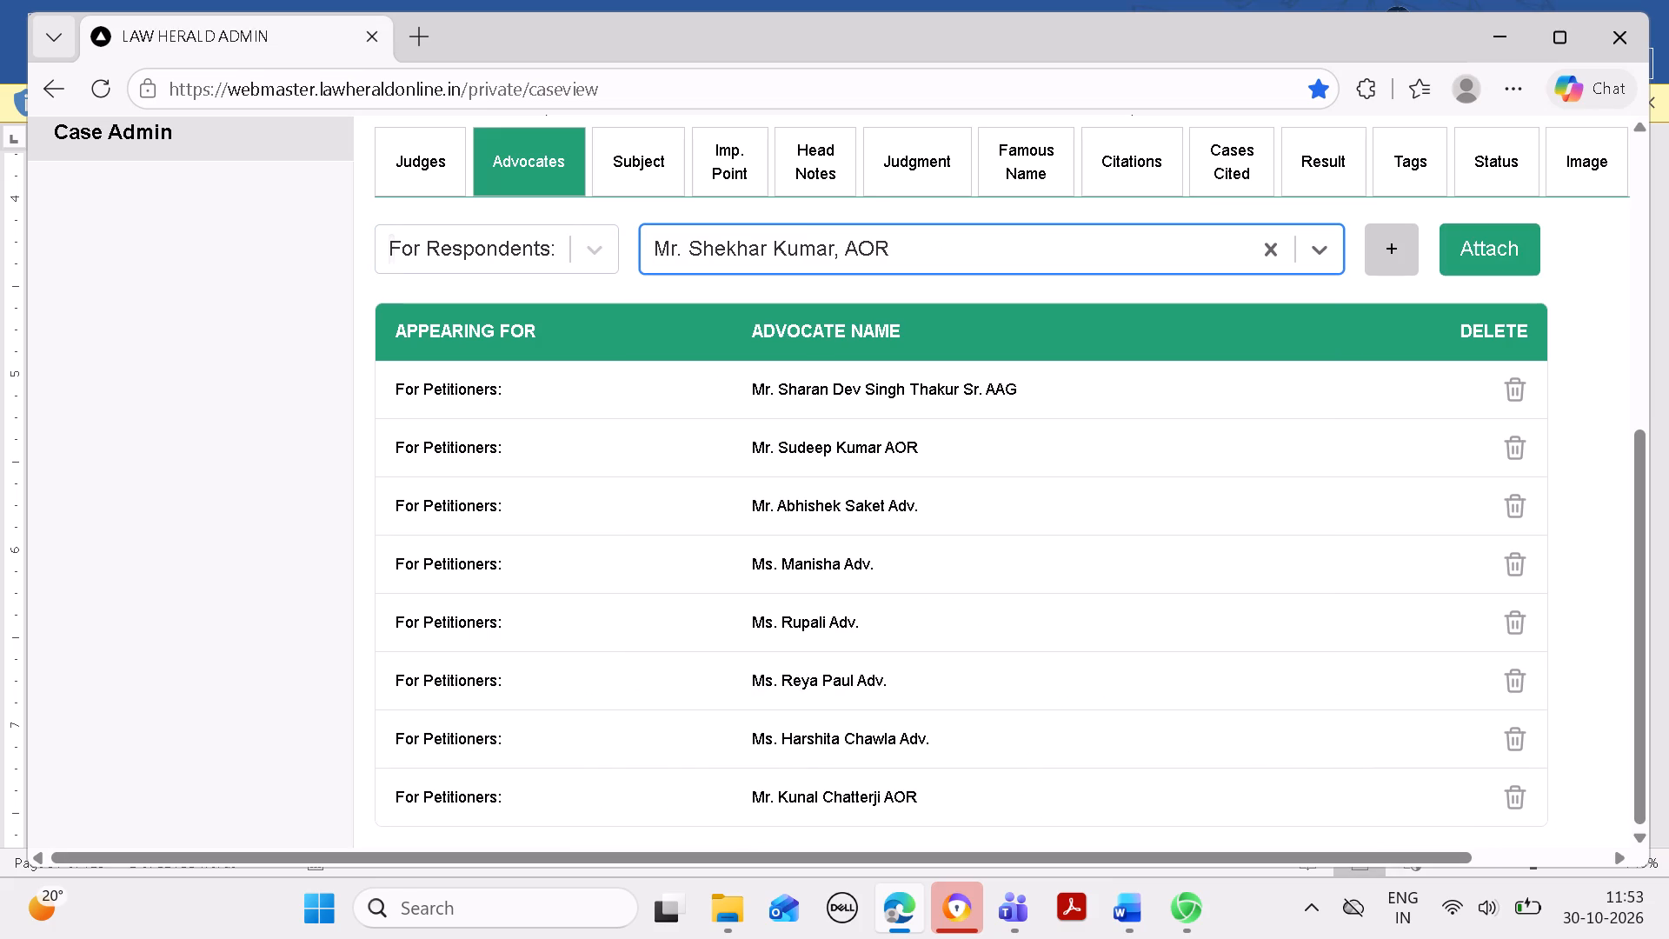
{"action": "left_click", "coordinate": [1480, 270]}
{"action": "left_click", "coordinate": [1087, 284]}
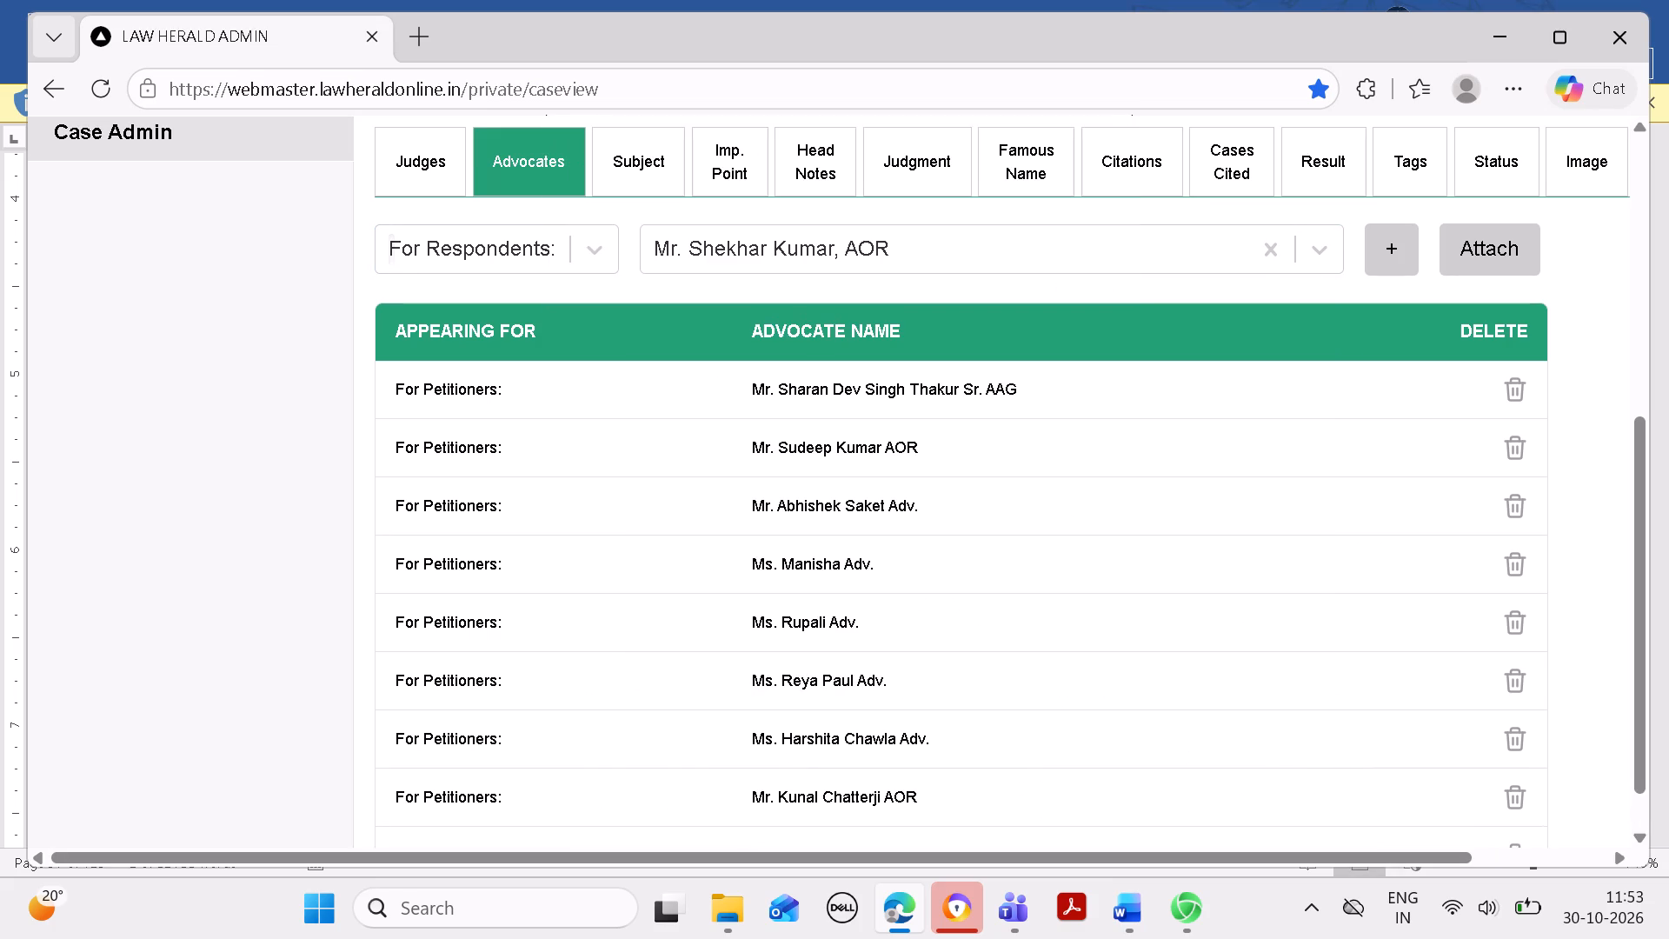
{"action": "scroll", "coordinate": [1115, 703], "scroll_direction": "down", "scroll_amount": 6}
Copy the second respondents' advocate's name from the Word judgment and attach the matching Mr. entry with designation AOR in Edge.
{"action": "left_click", "coordinate": [1125, 902]}
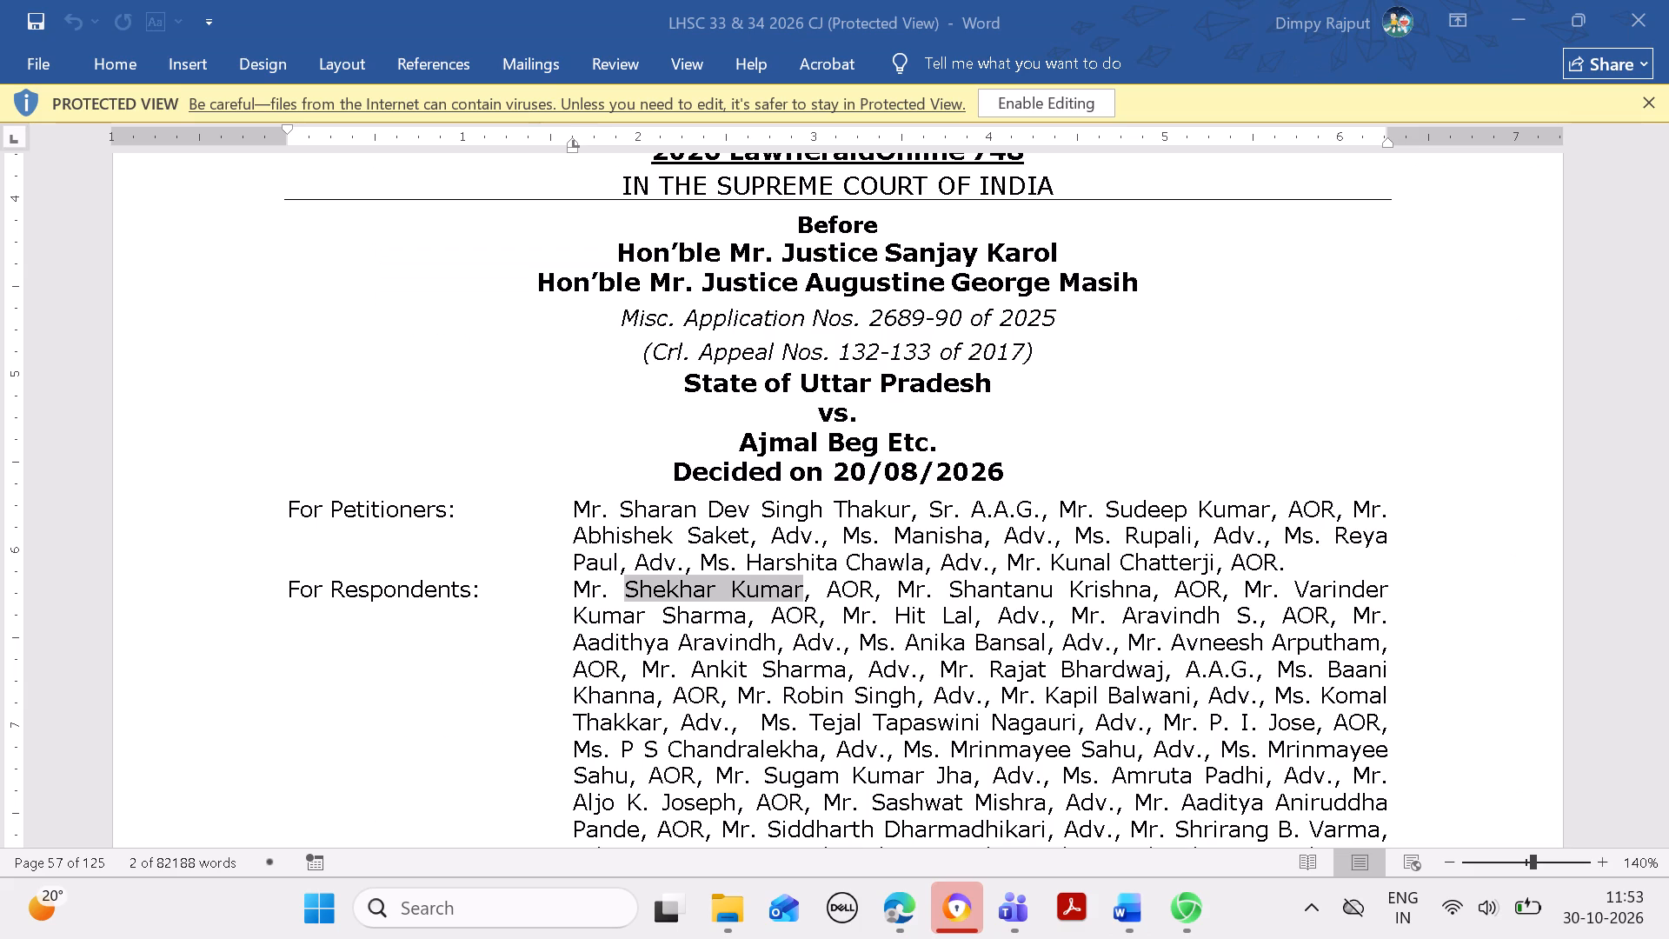
{"action": "left_click_drag", "start_coordinate": [953, 583], "coordinate": [1088, 585]}
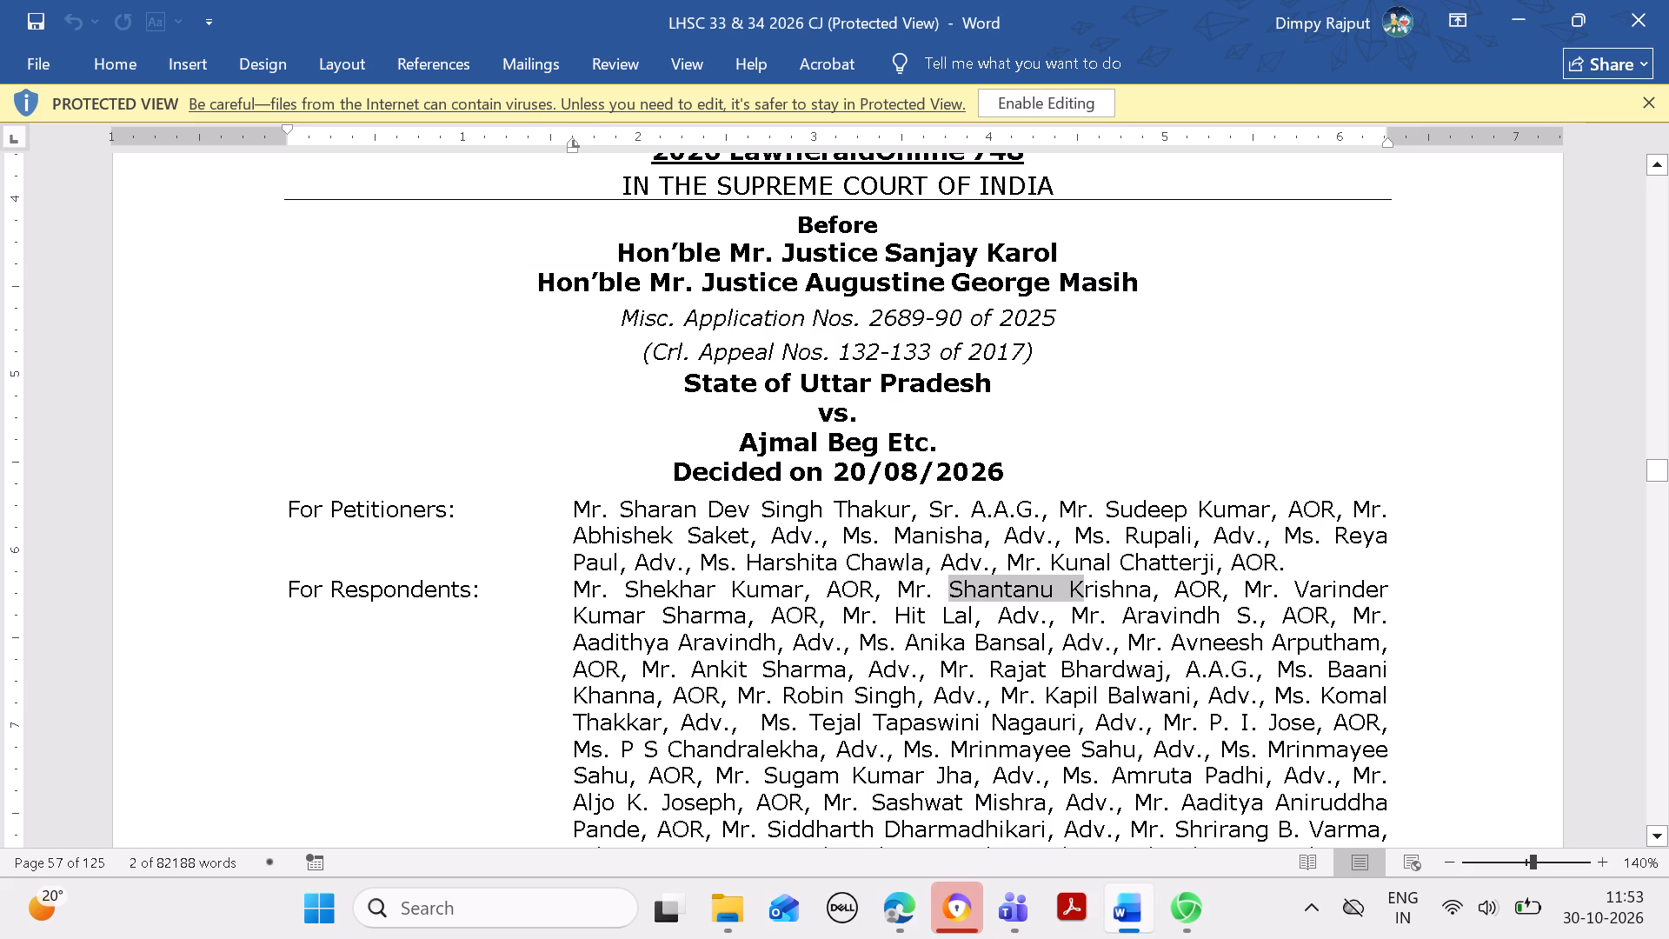
{"action": "left_click_drag", "start_coordinate": [1088, 585], "coordinate": [1107, 585]}
{"action": "key", "text": "ctrl+c"}
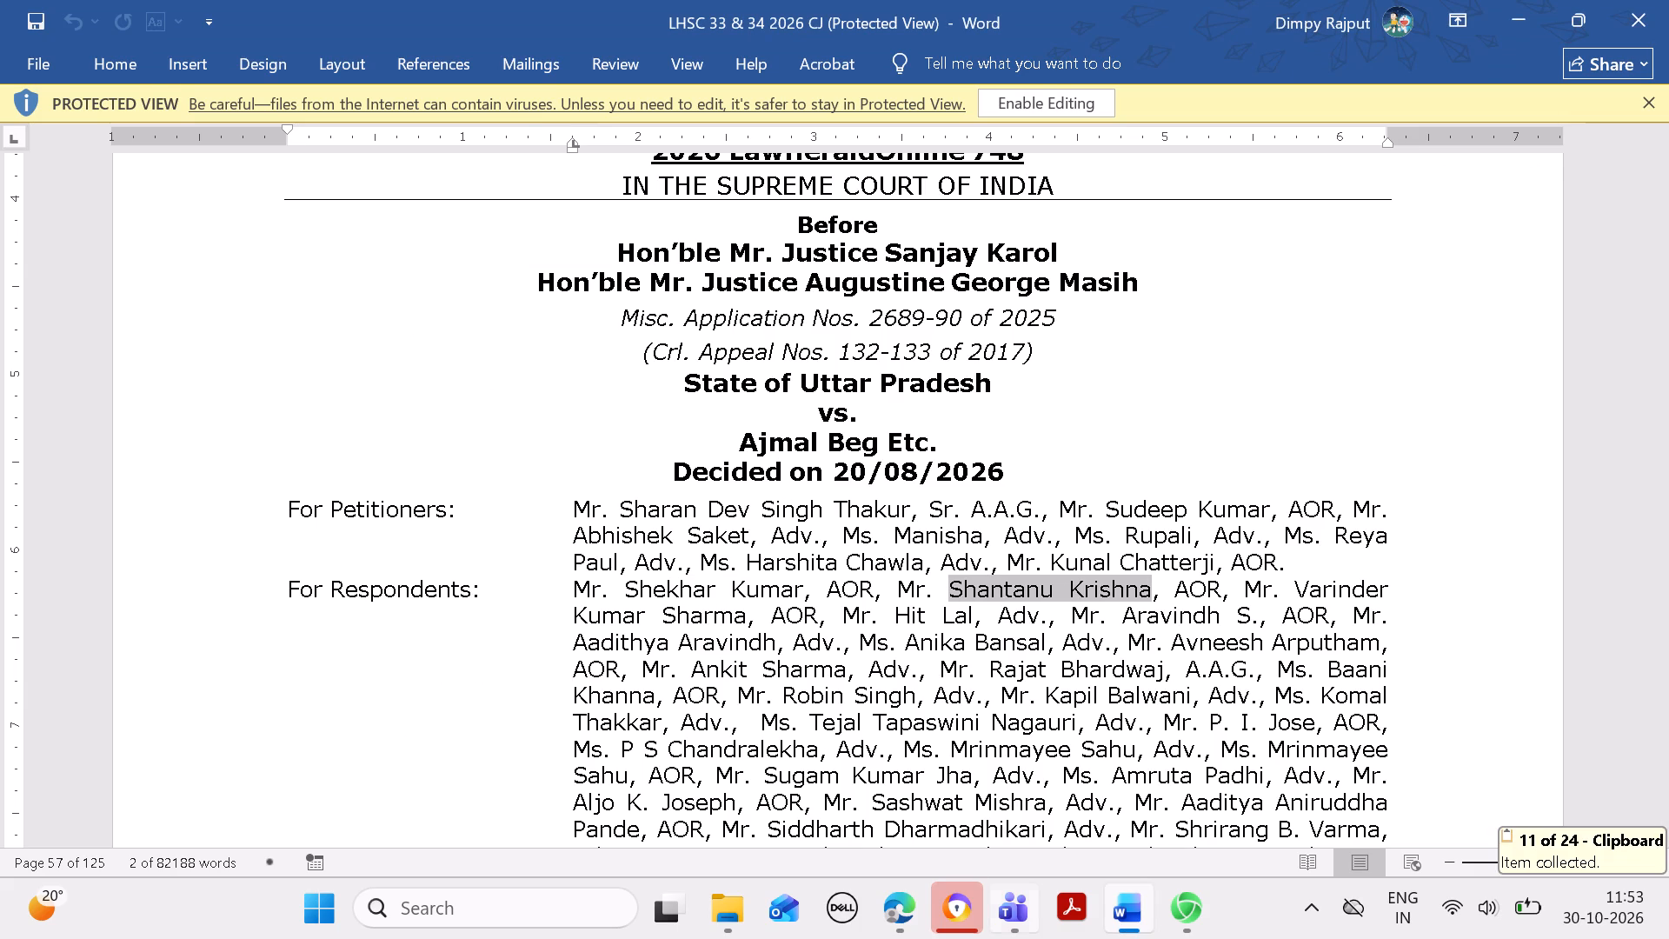
{"action": "left_click", "coordinate": [903, 922]}
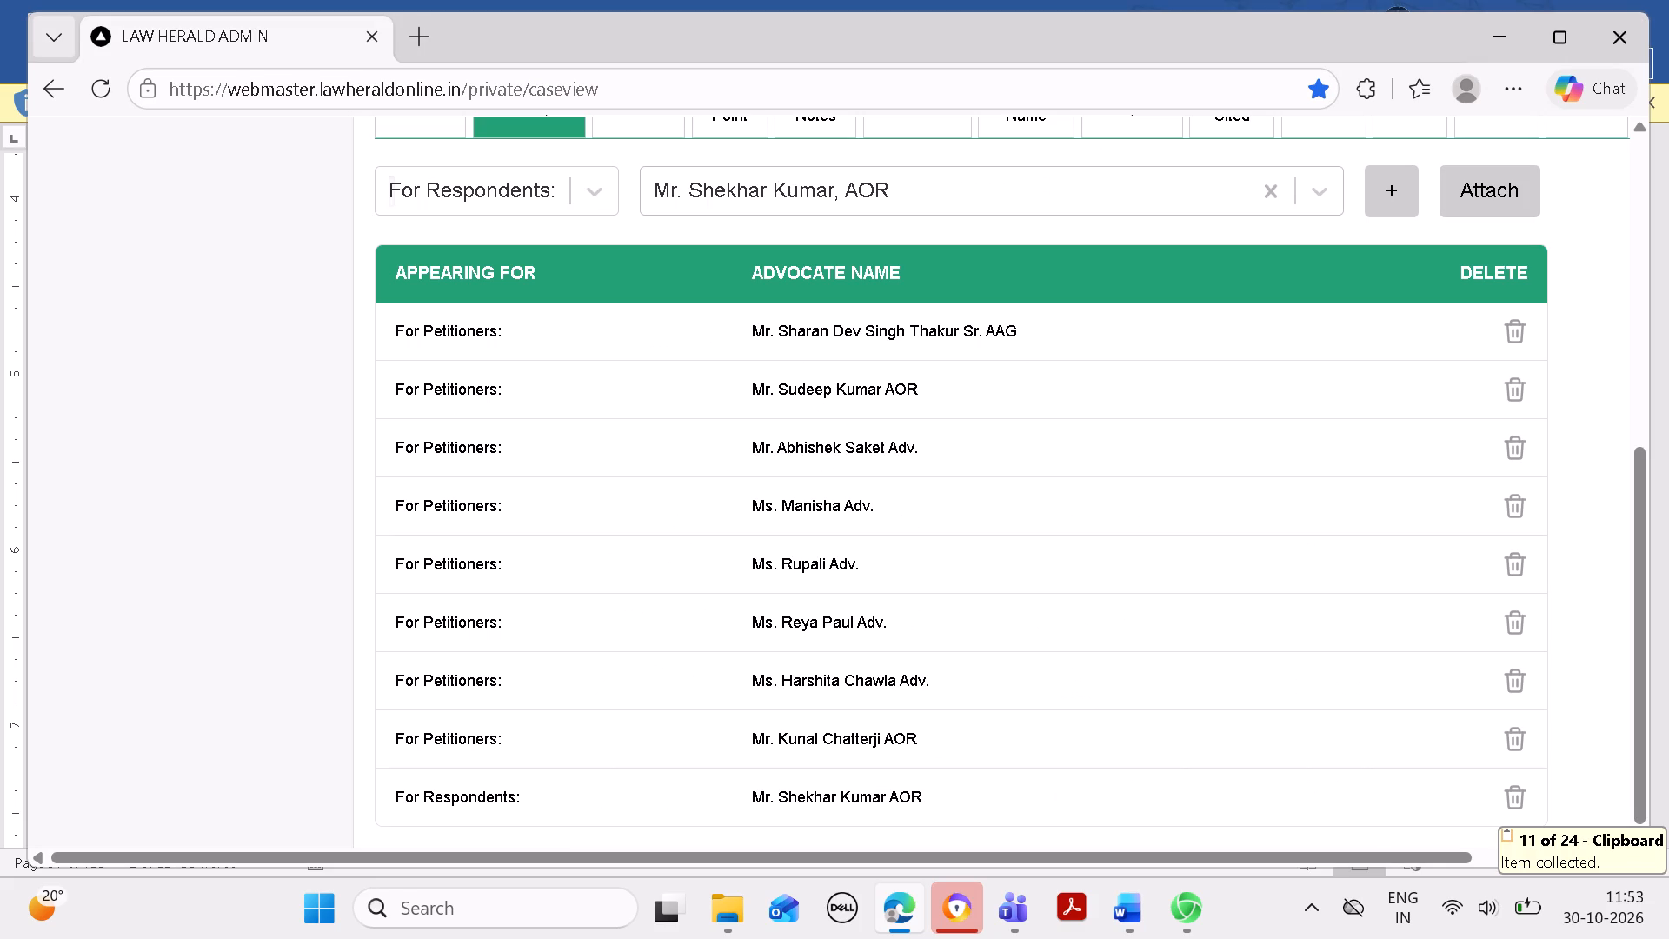
{"action": "left_click", "coordinate": [1263, 193]}
{"action": "key", "text": "ctrl+v"}
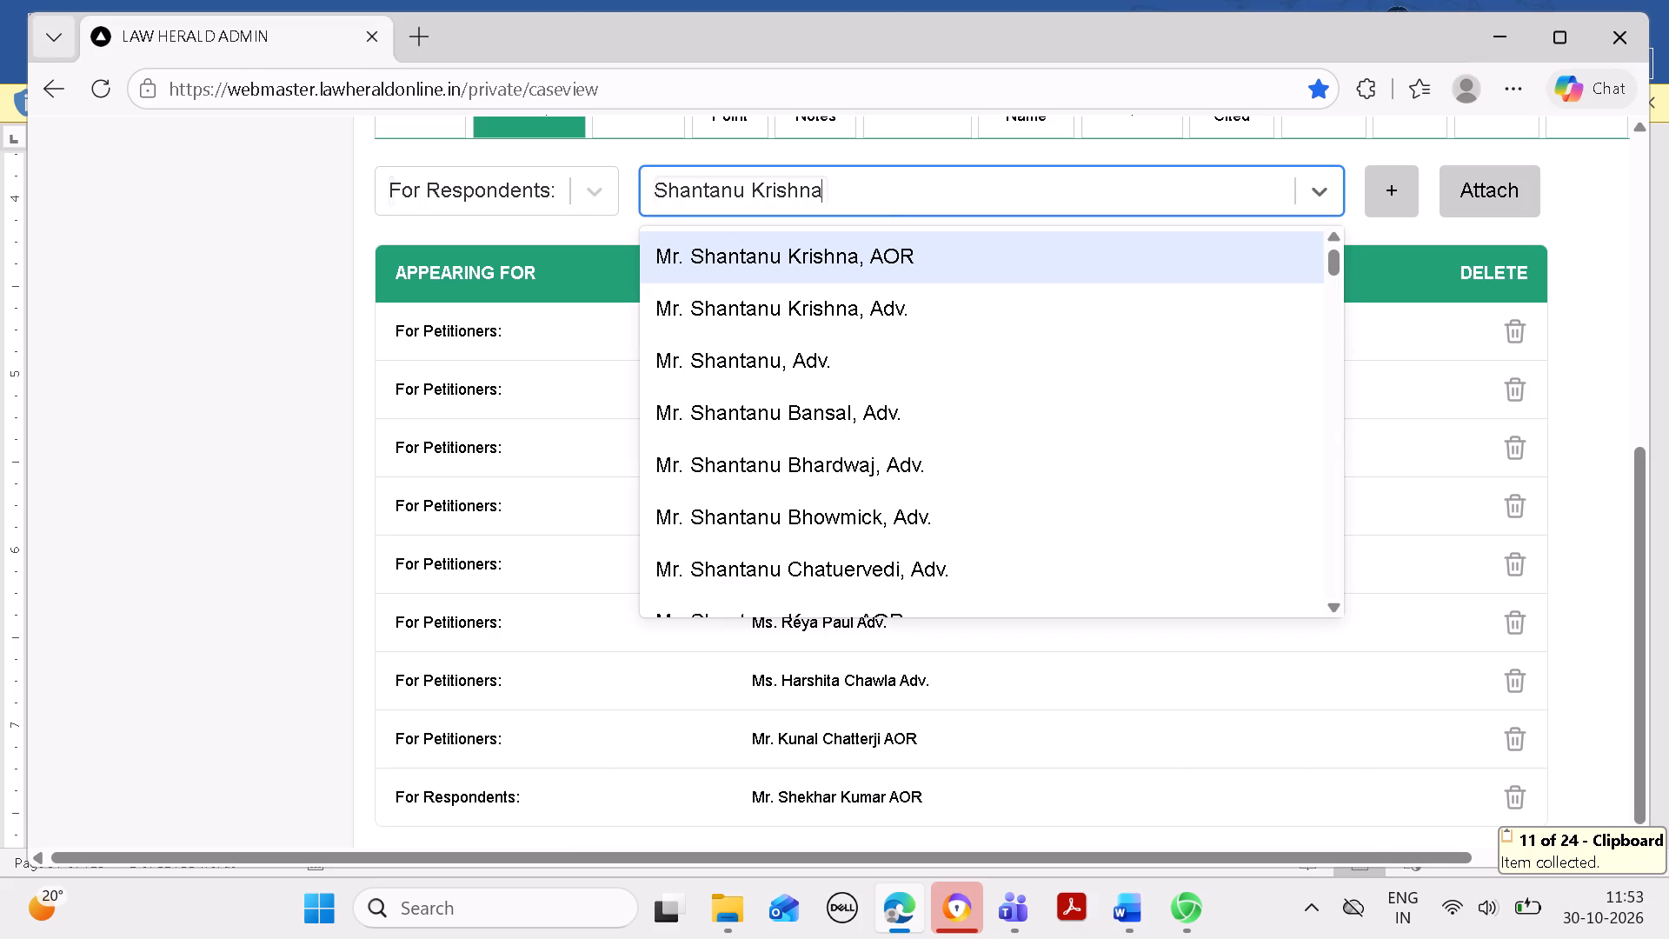
{"action": "left_click", "coordinate": [1194, 248]}
{"action": "left_click", "coordinate": [1472, 206]}
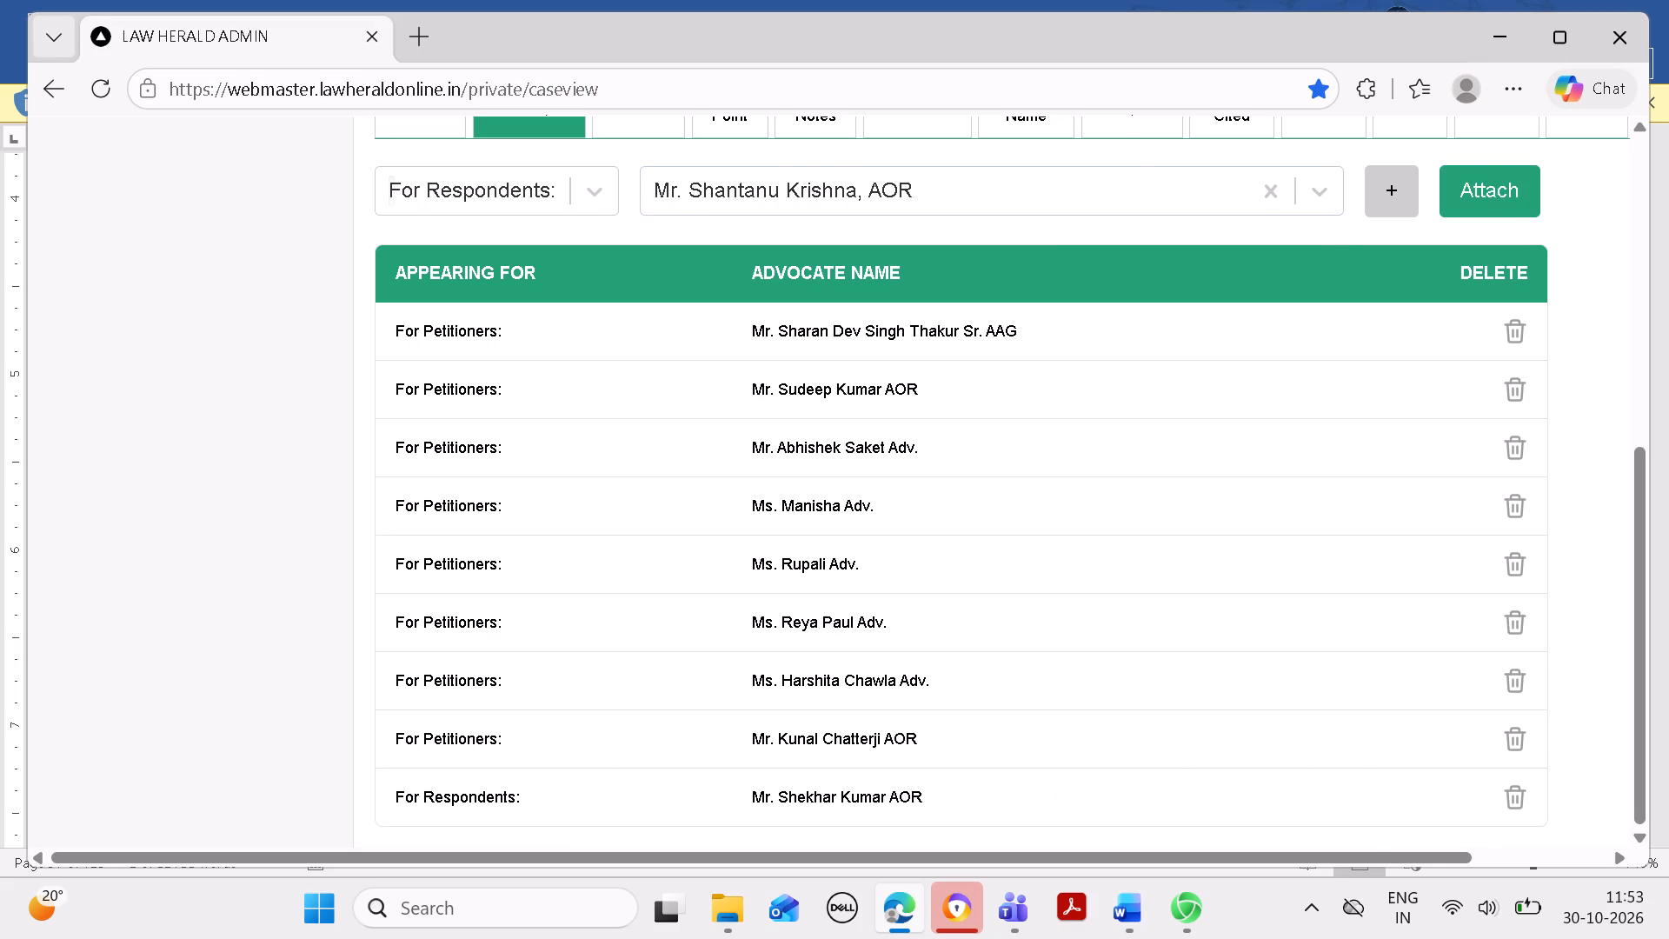
{"action": "left_click", "coordinate": [1090, 263]}
{"action": "scroll", "coordinate": [1096, 296], "scroll_direction": "down", "scroll_amount": 11}
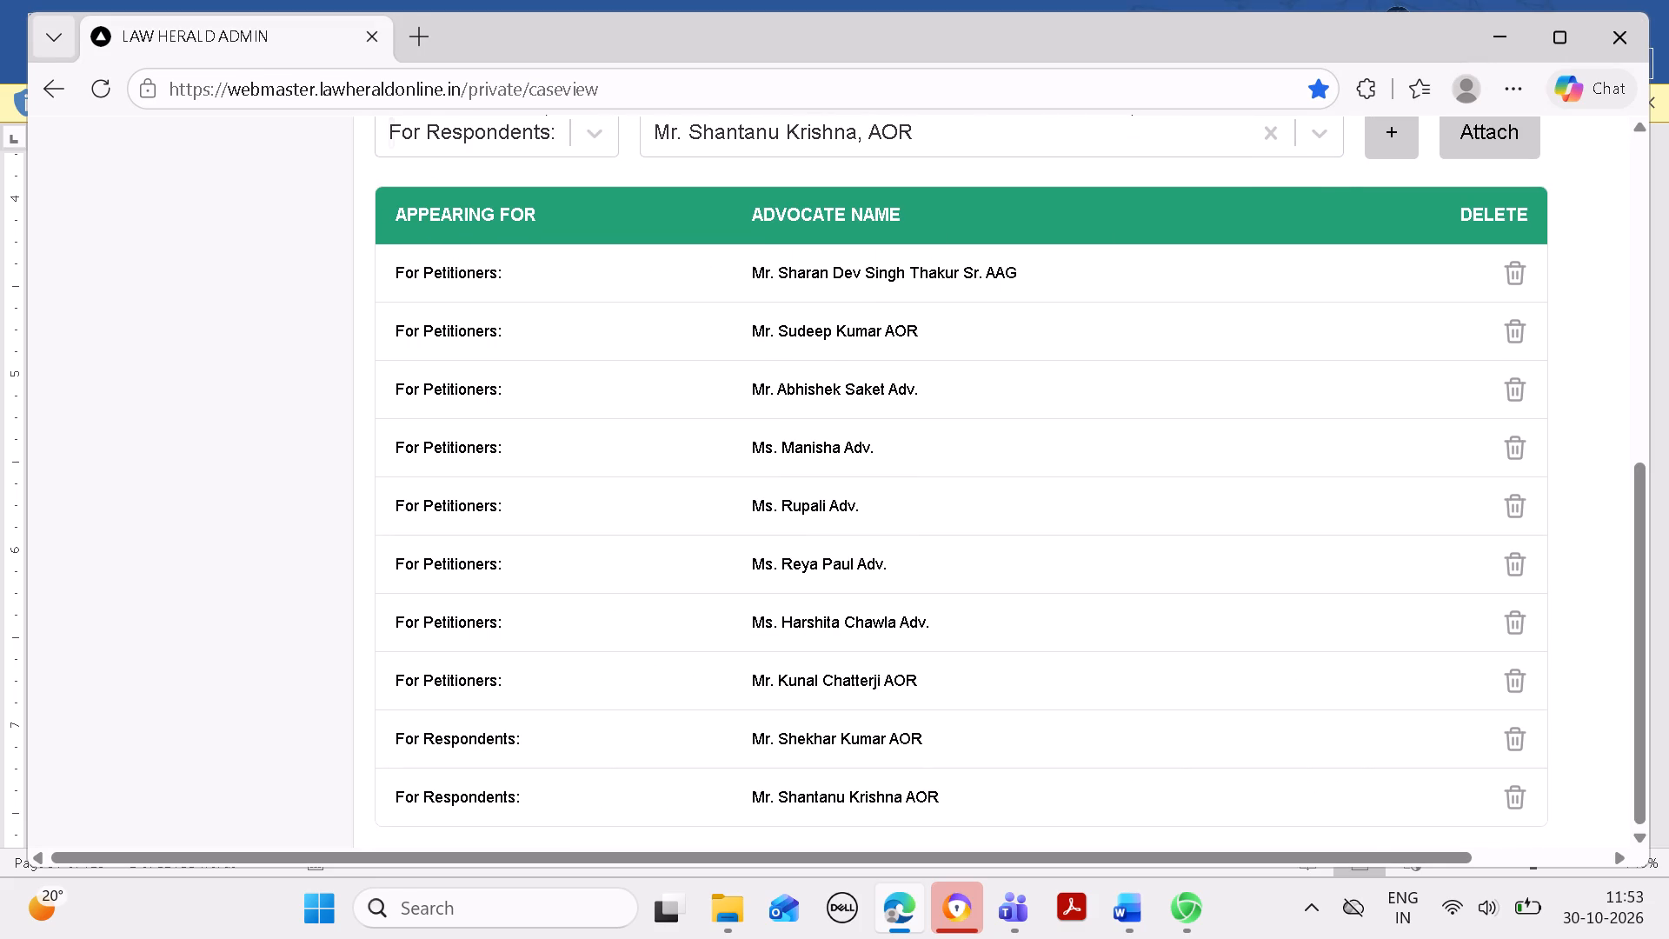
Copy the third respondents' advocate's name from the Word judgment and attach the matching Mr. entry with designation AOR in Edge.
{"action": "left_click", "coordinate": [1130, 903]}
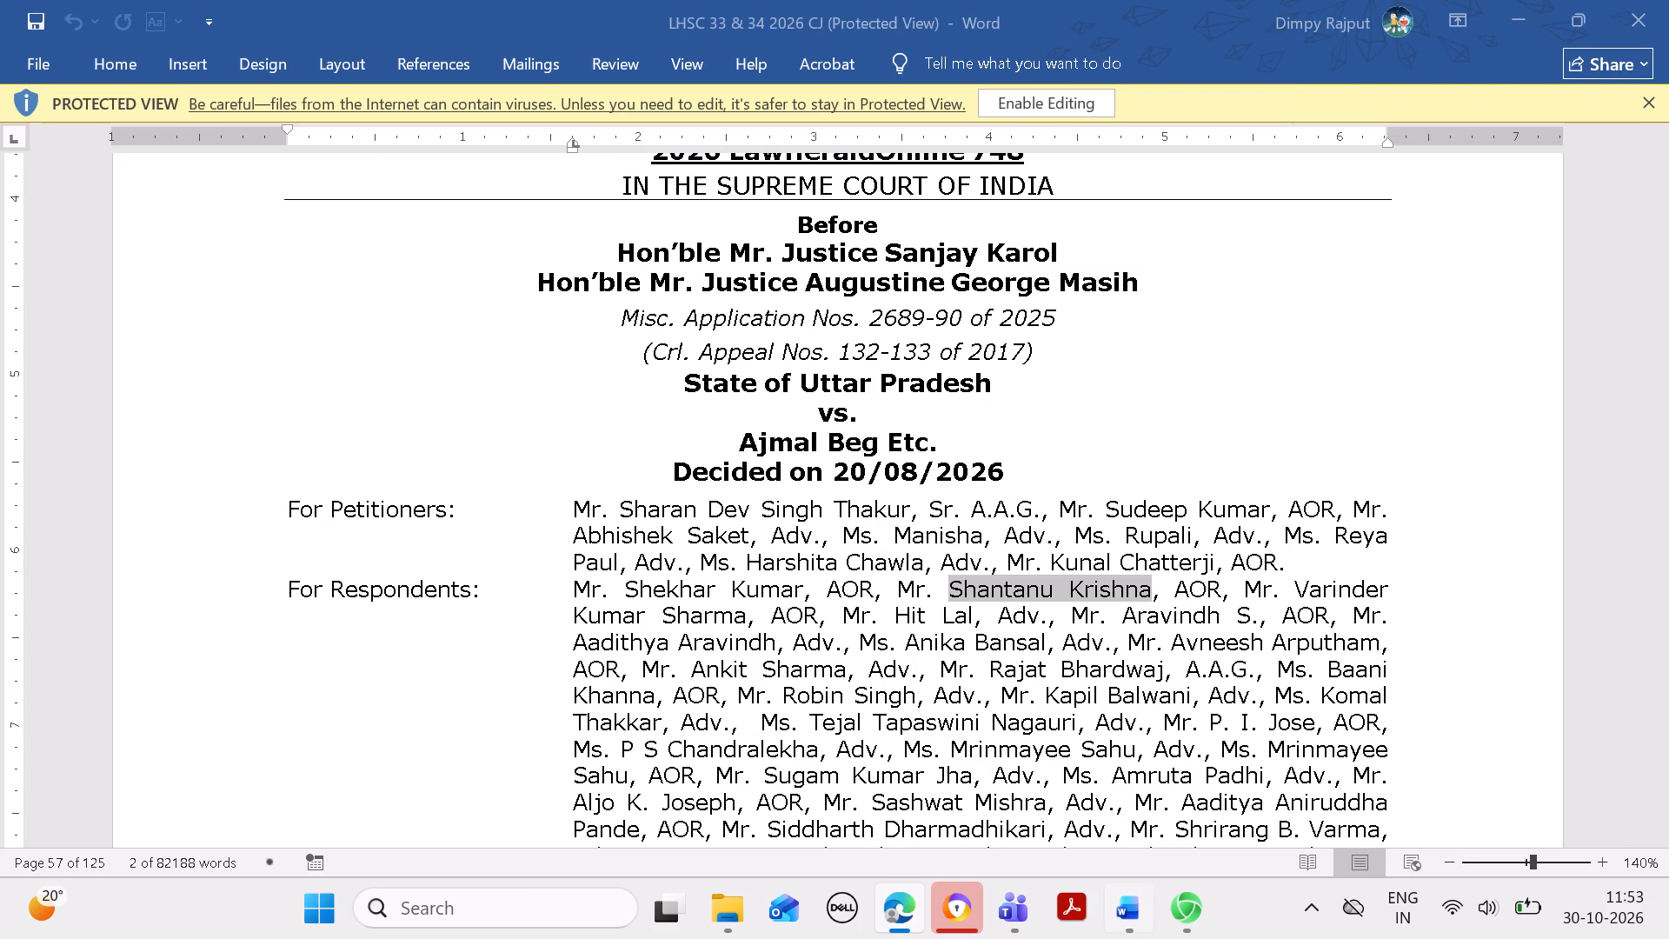
{"action": "left_click_drag", "start_coordinate": [1296, 576], "coordinate": [1366, 597]}
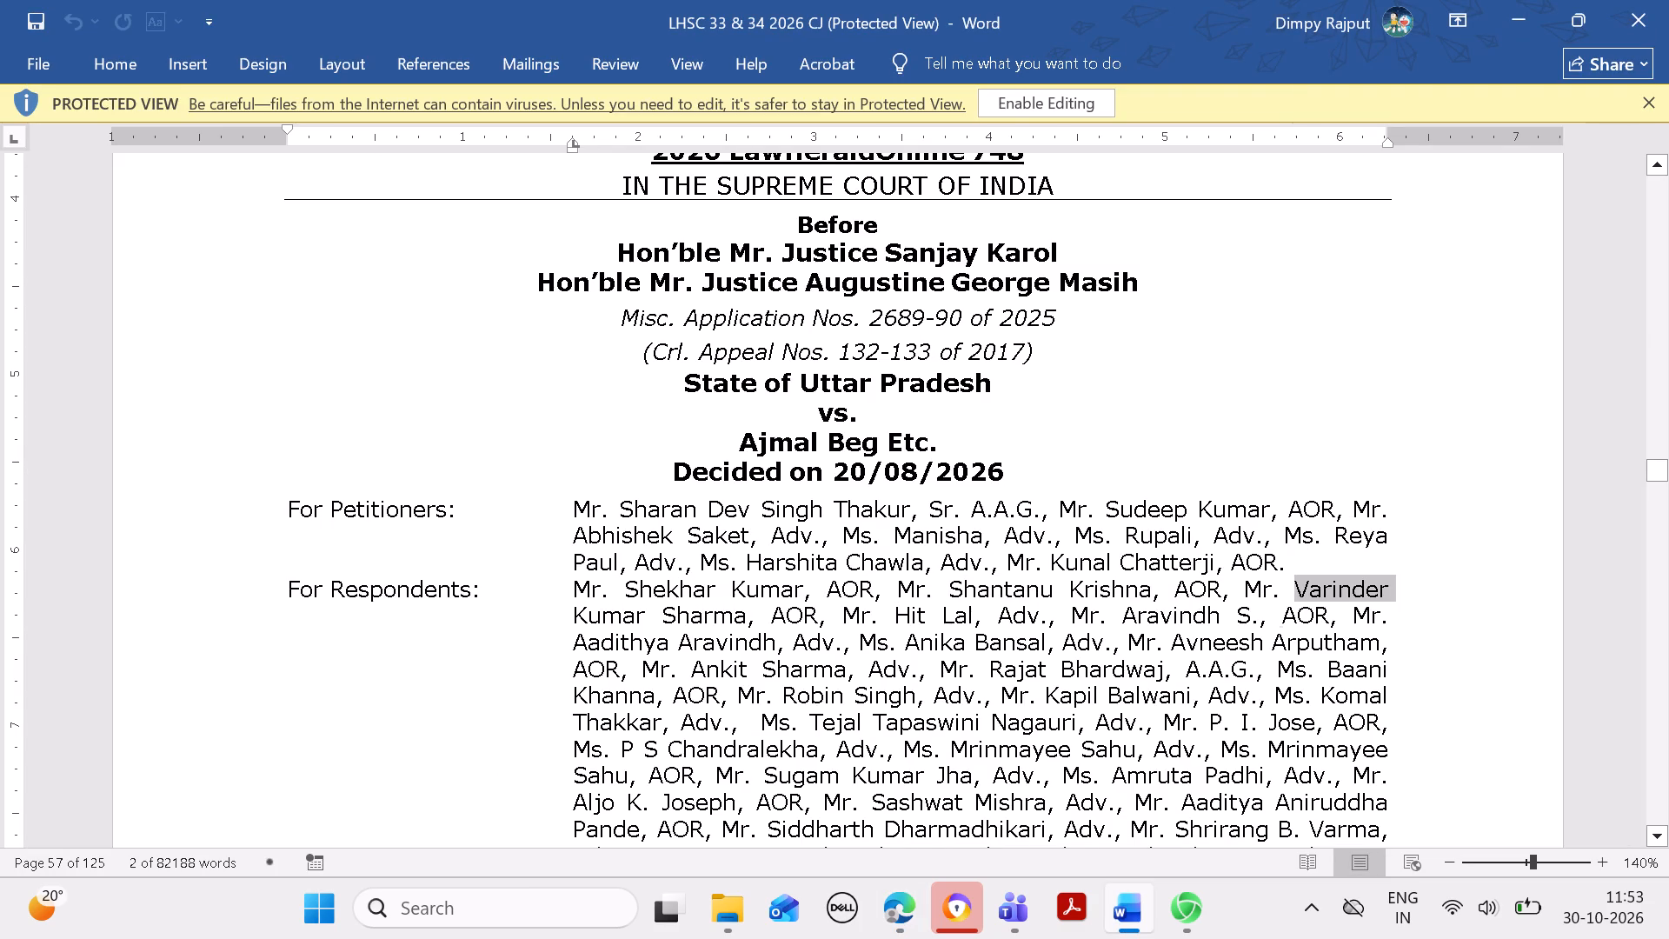
{"action": "left_click_drag", "start_coordinate": [1366, 597], "coordinate": [720, 616]}
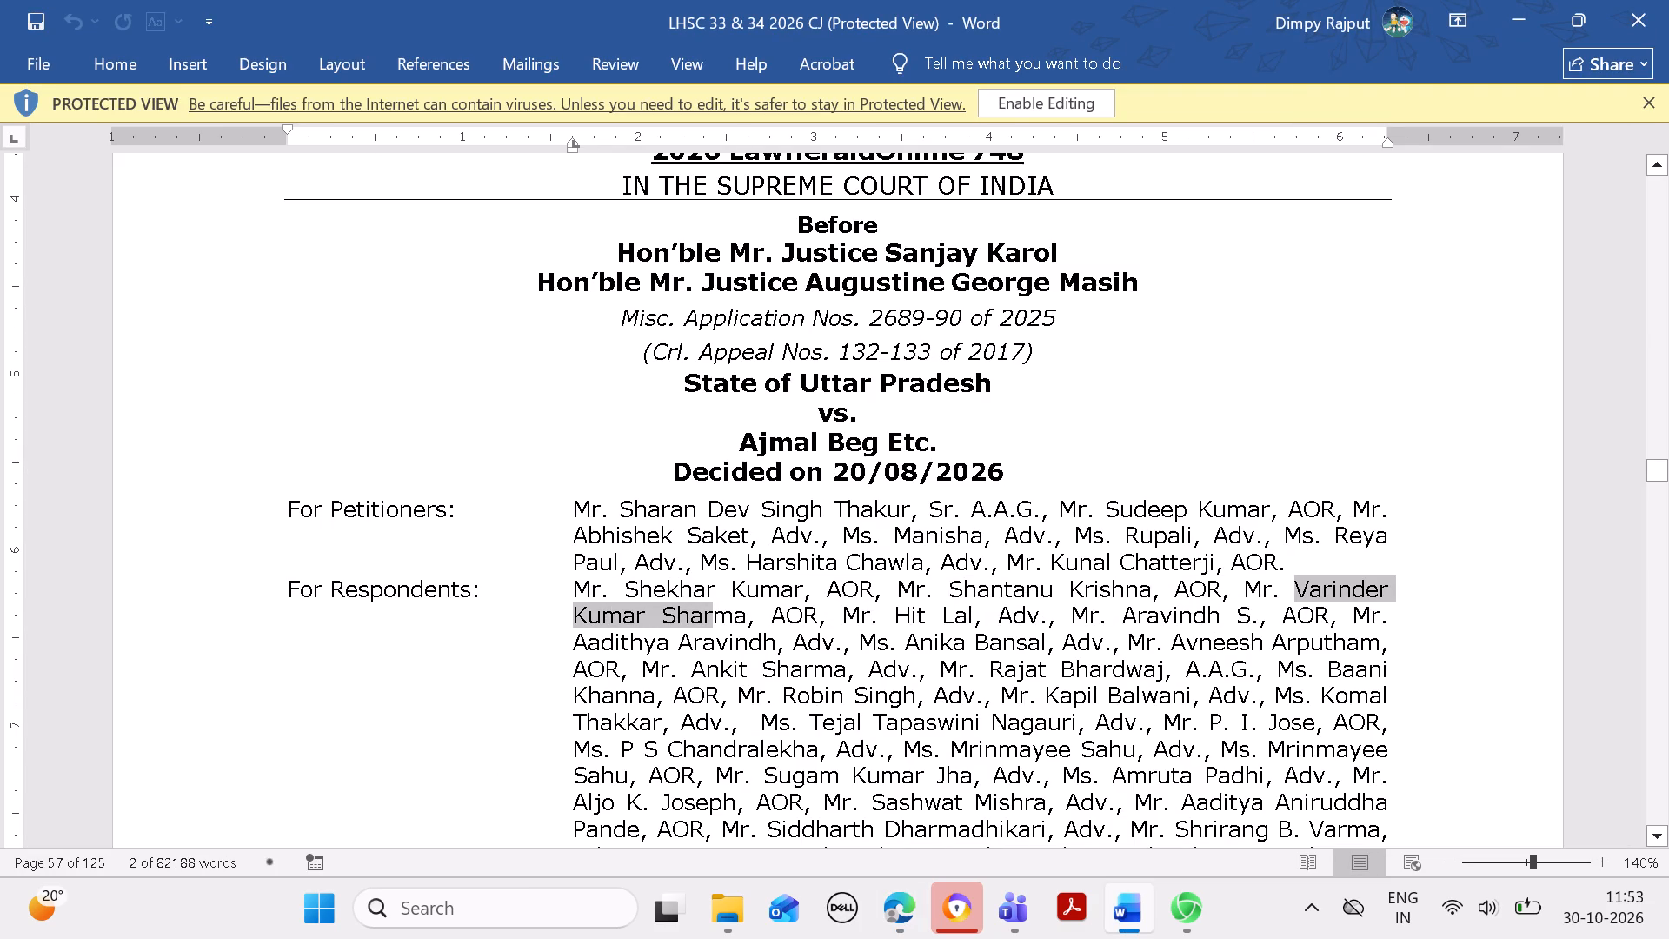
{"action": "left_click_drag", "start_coordinate": [720, 616], "coordinate": [748, 618]}
{"action": "key", "text": "ctrl+c"}
{"action": "left_click", "coordinate": [915, 920]}
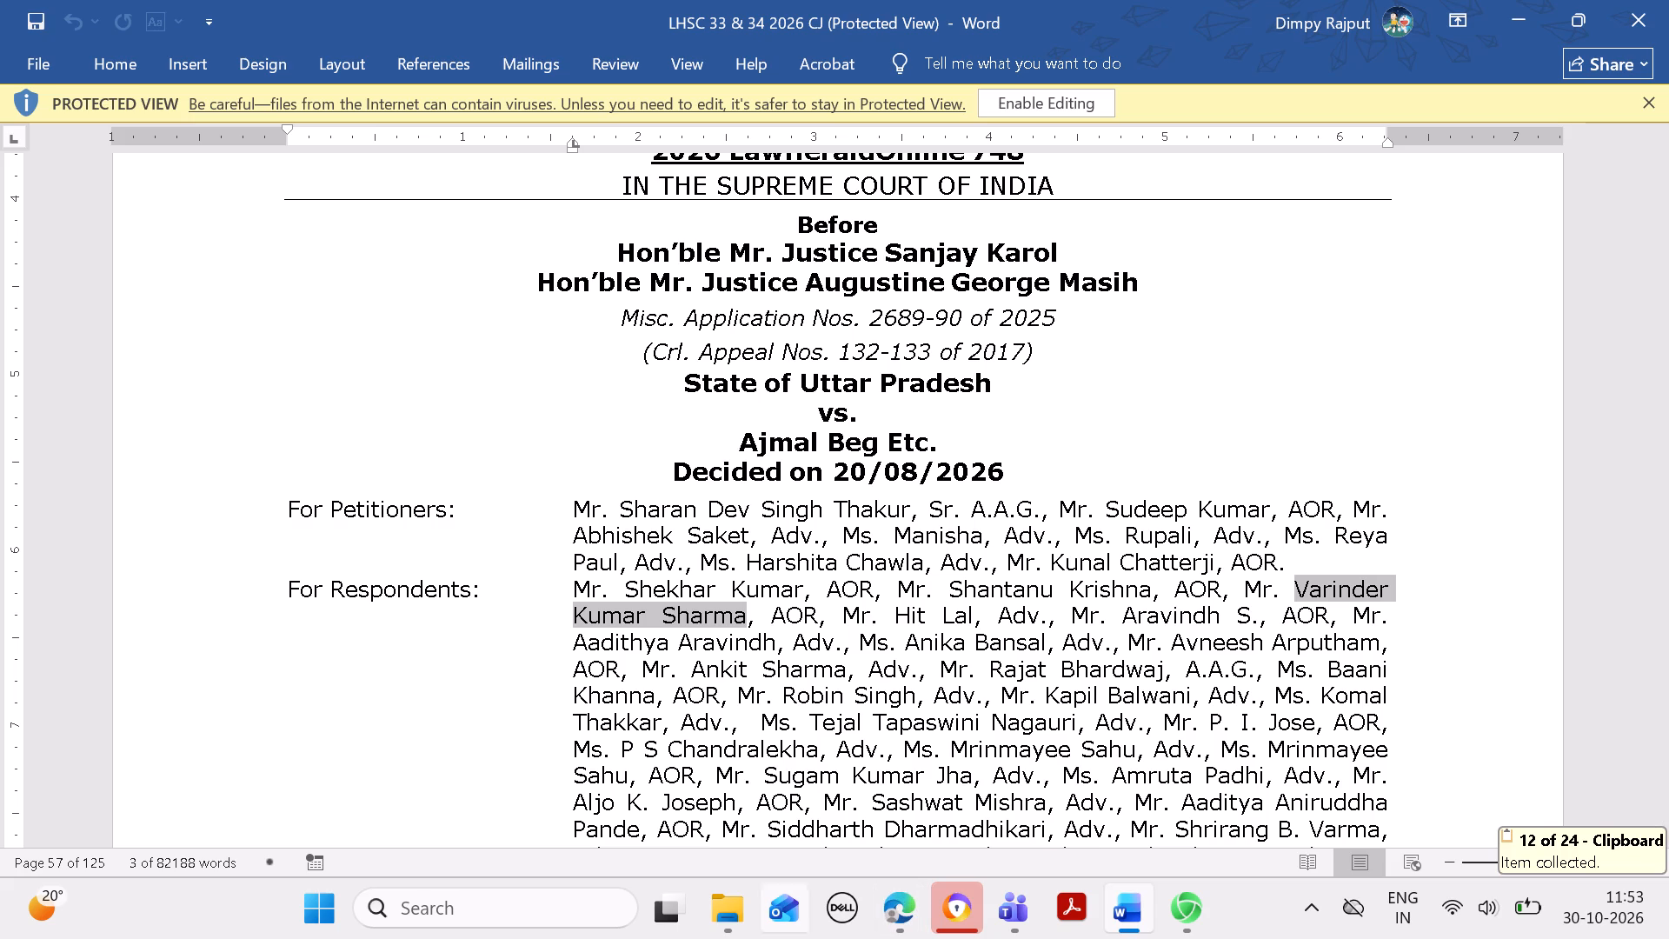
{"action": "left_click", "coordinate": [898, 902]}
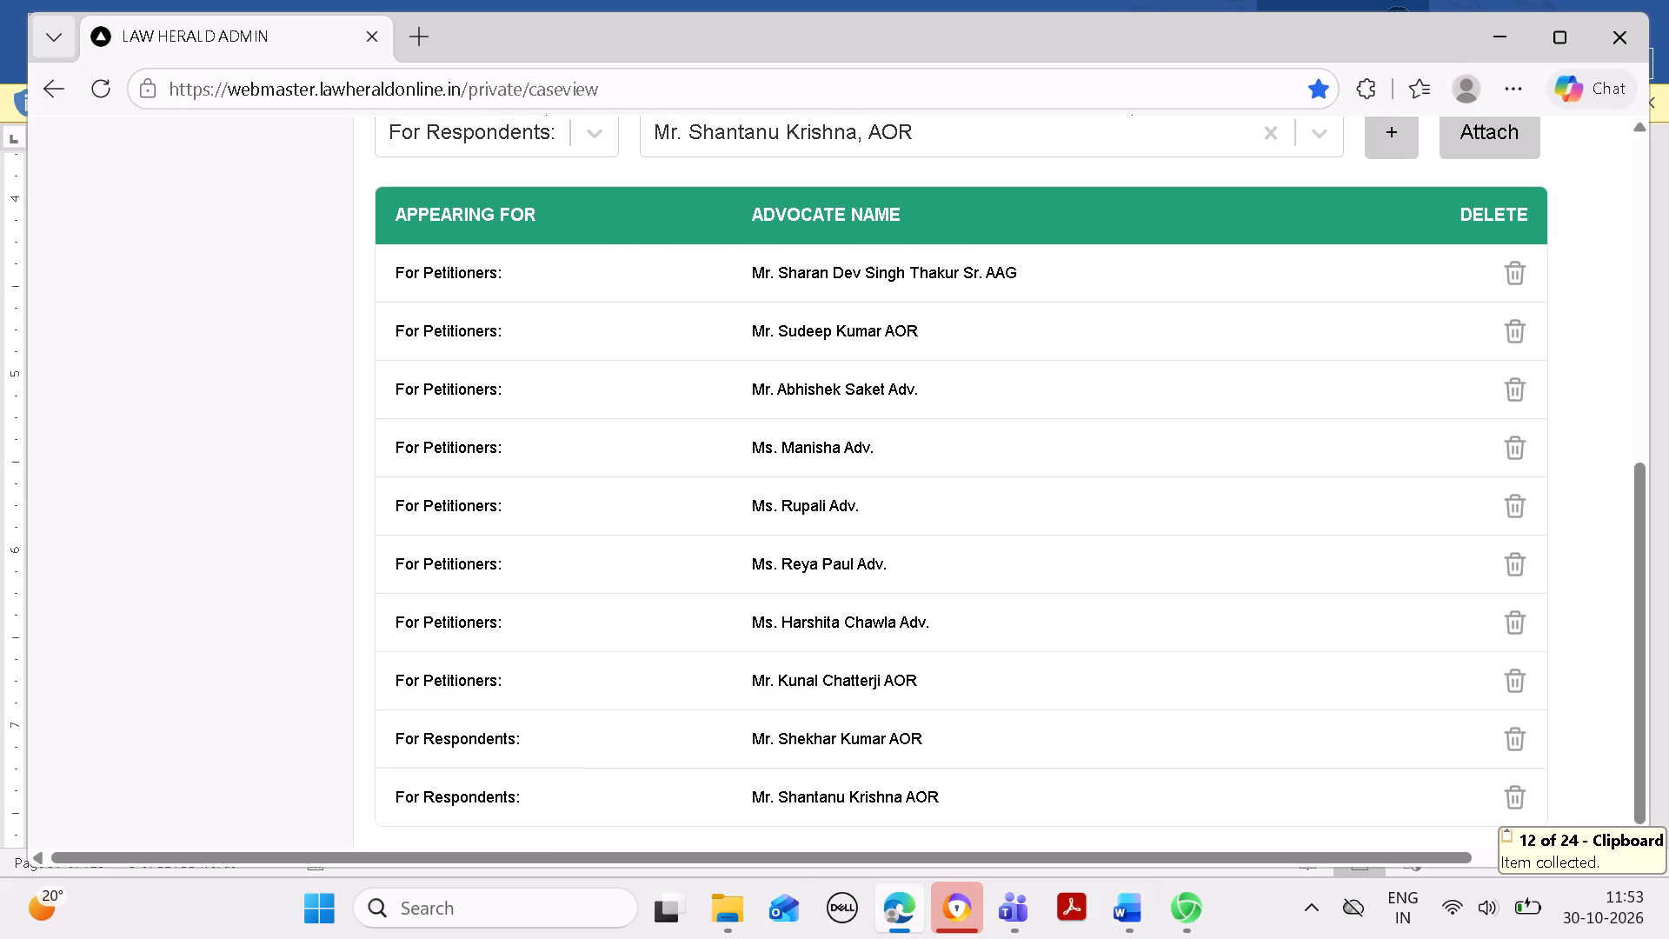
{"action": "left_click", "coordinate": [1267, 137]}
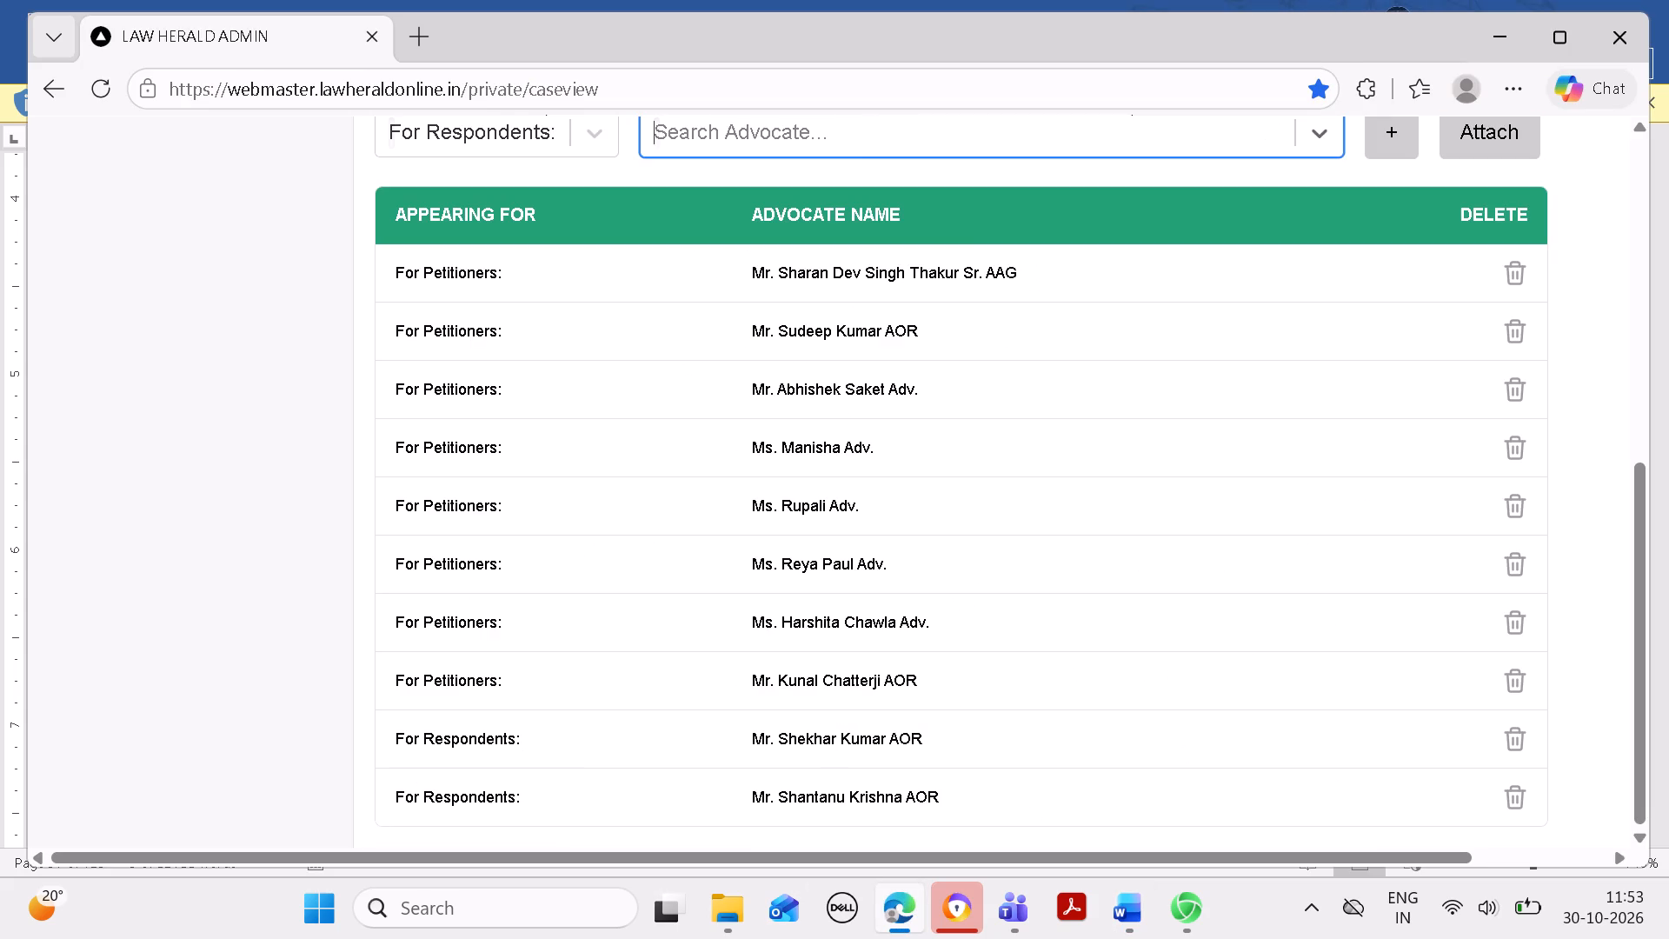
{"action": "key", "text": "ctrl+v"}
{"action": "left_click", "coordinate": [1194, 289]}
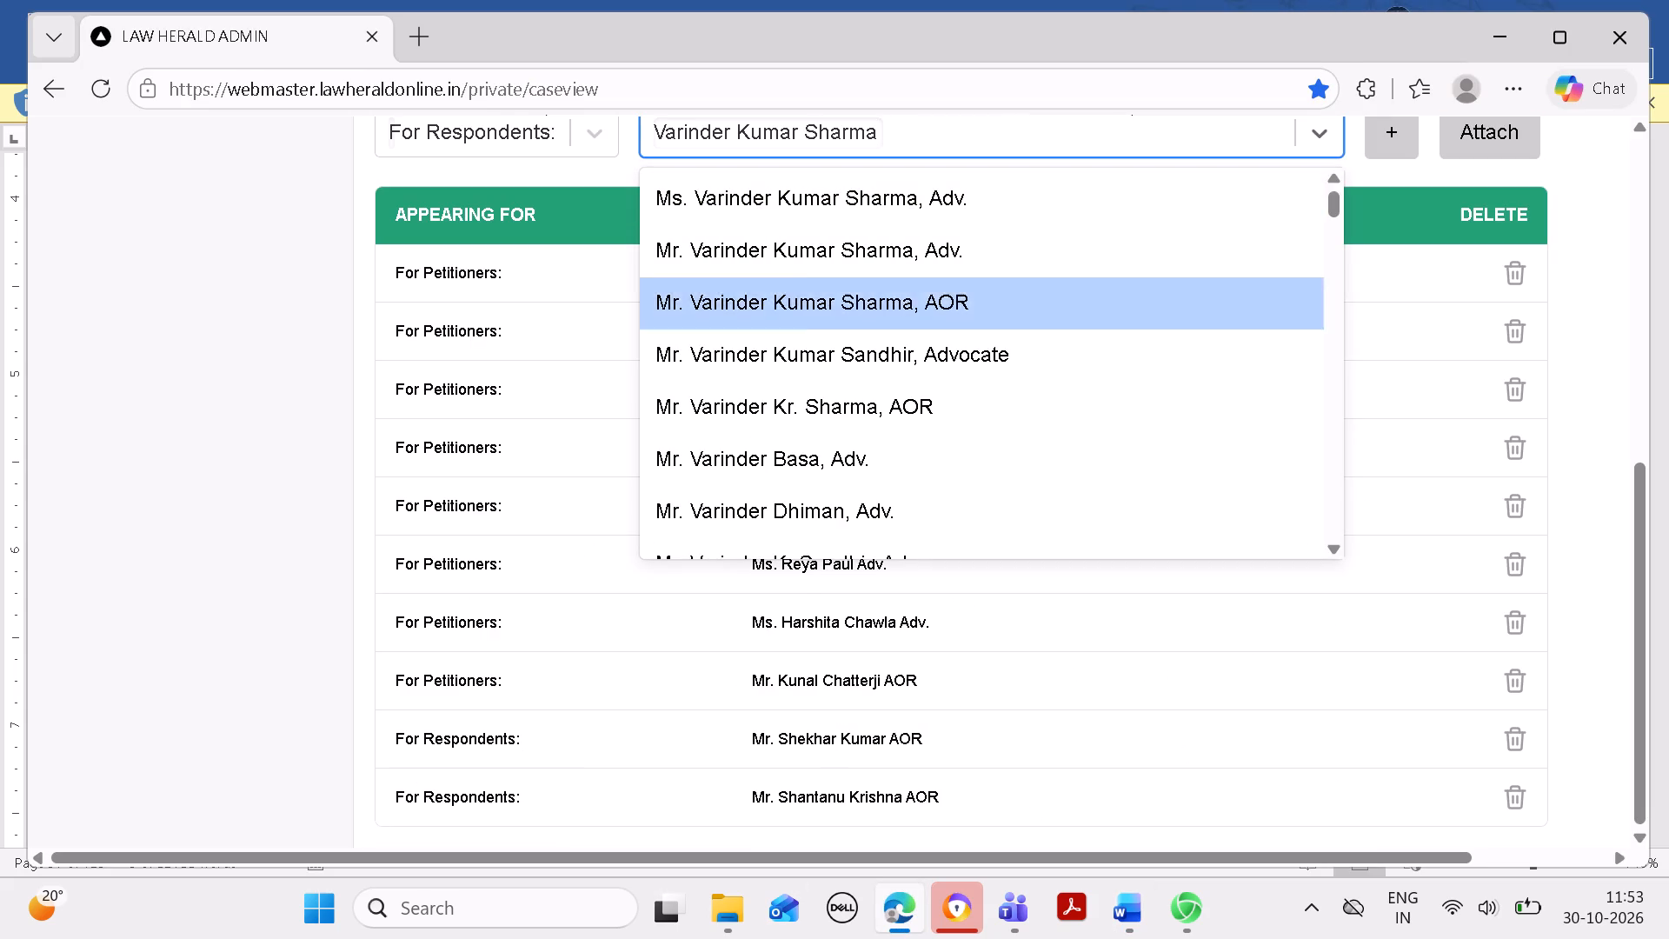
{"action": "left_click", "coordinate": [1471, 151]}
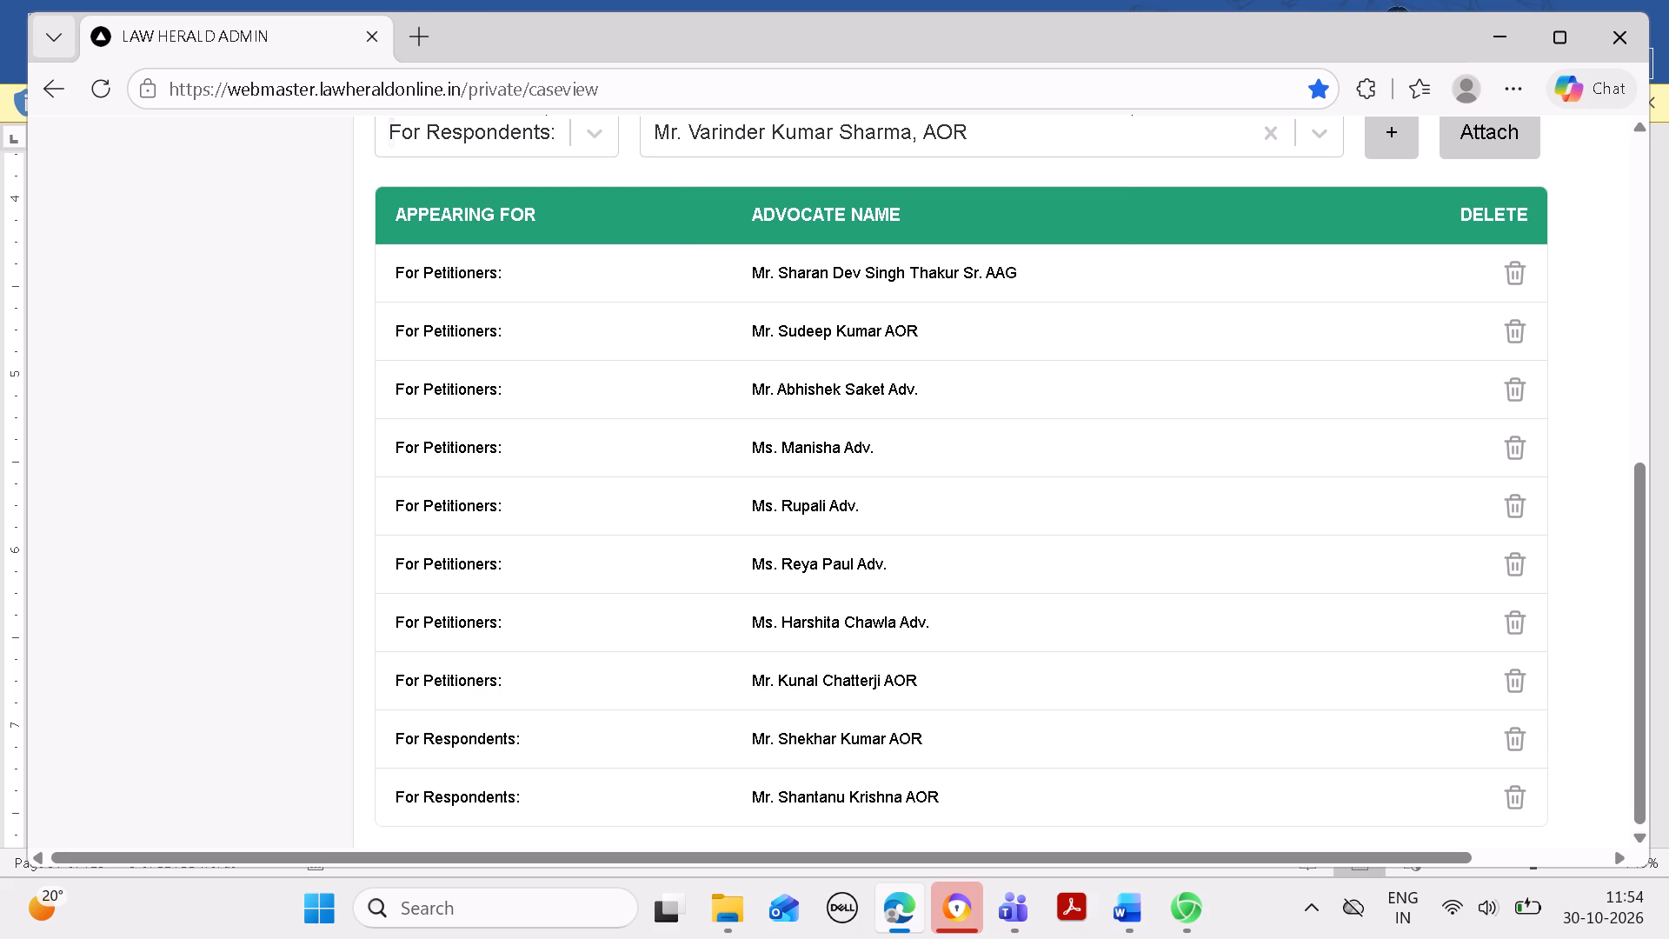
{"action": "left_click", "coordinate": [1097, 272]}
{"action": "scroll", "coordinate": [1114, 352], "scroll_direction": "down", "scroll_amount": 5}
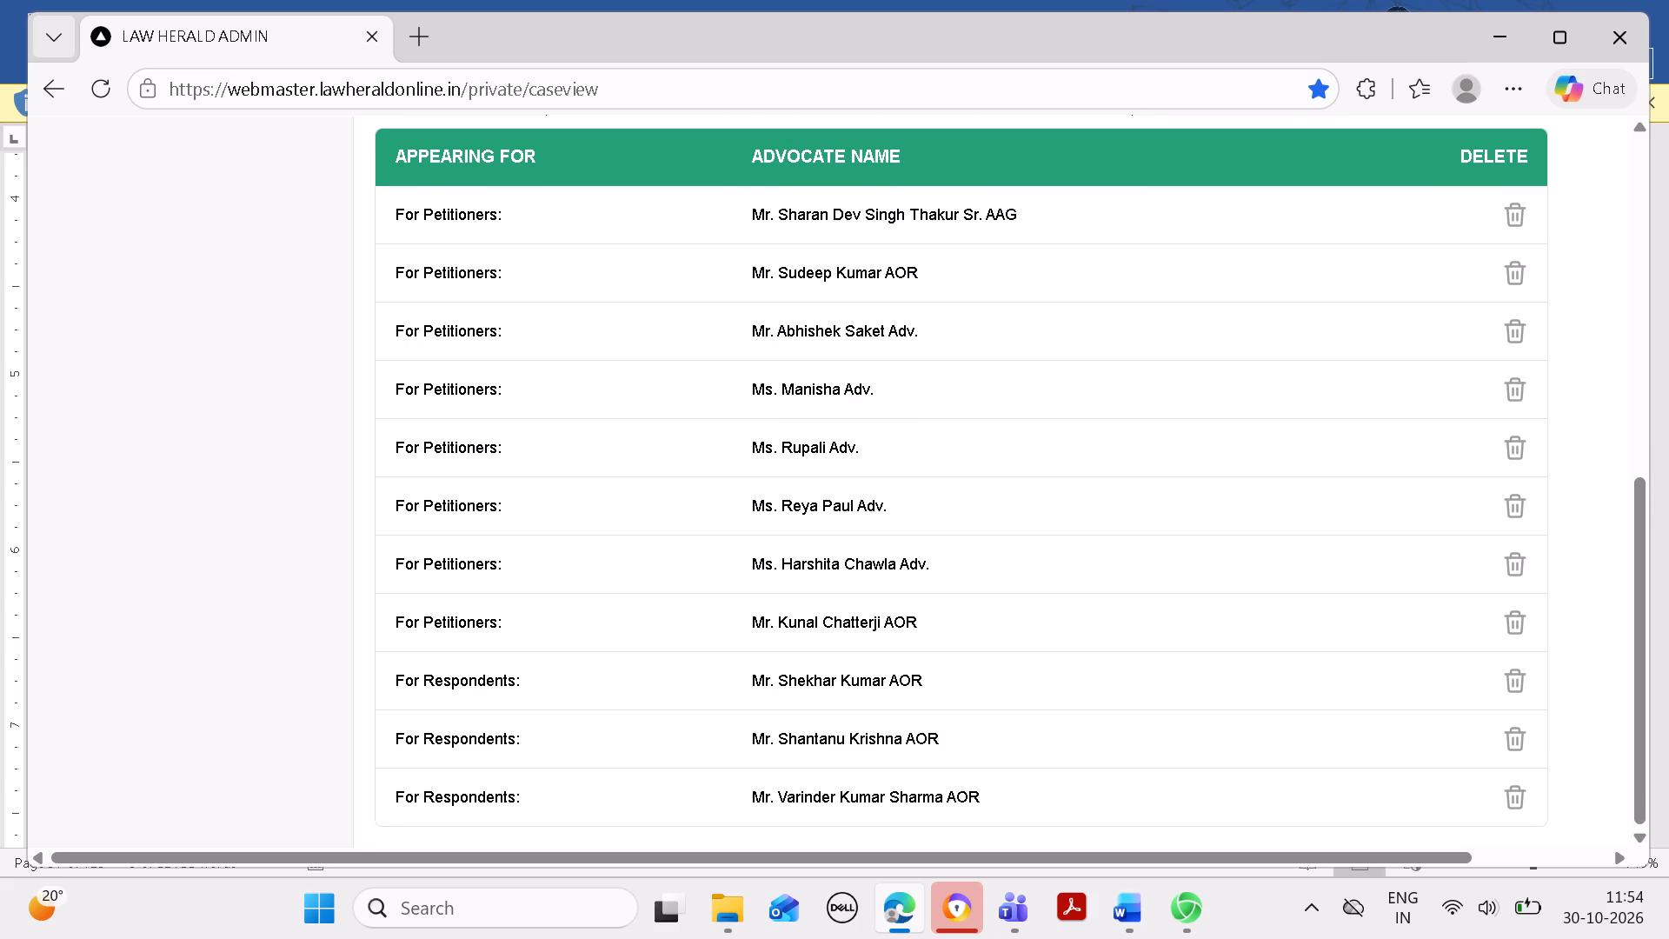
{"action": "scroll", "coordinate": [1127, 425], "scroll_direction": "down", "scroll_amount": 4}
Copy the fourth respondents' advocate's name from the Word judgment and switch to the case's advocate list in Edge.
{"action": "left_click", "coordinate": [1132, 894]}
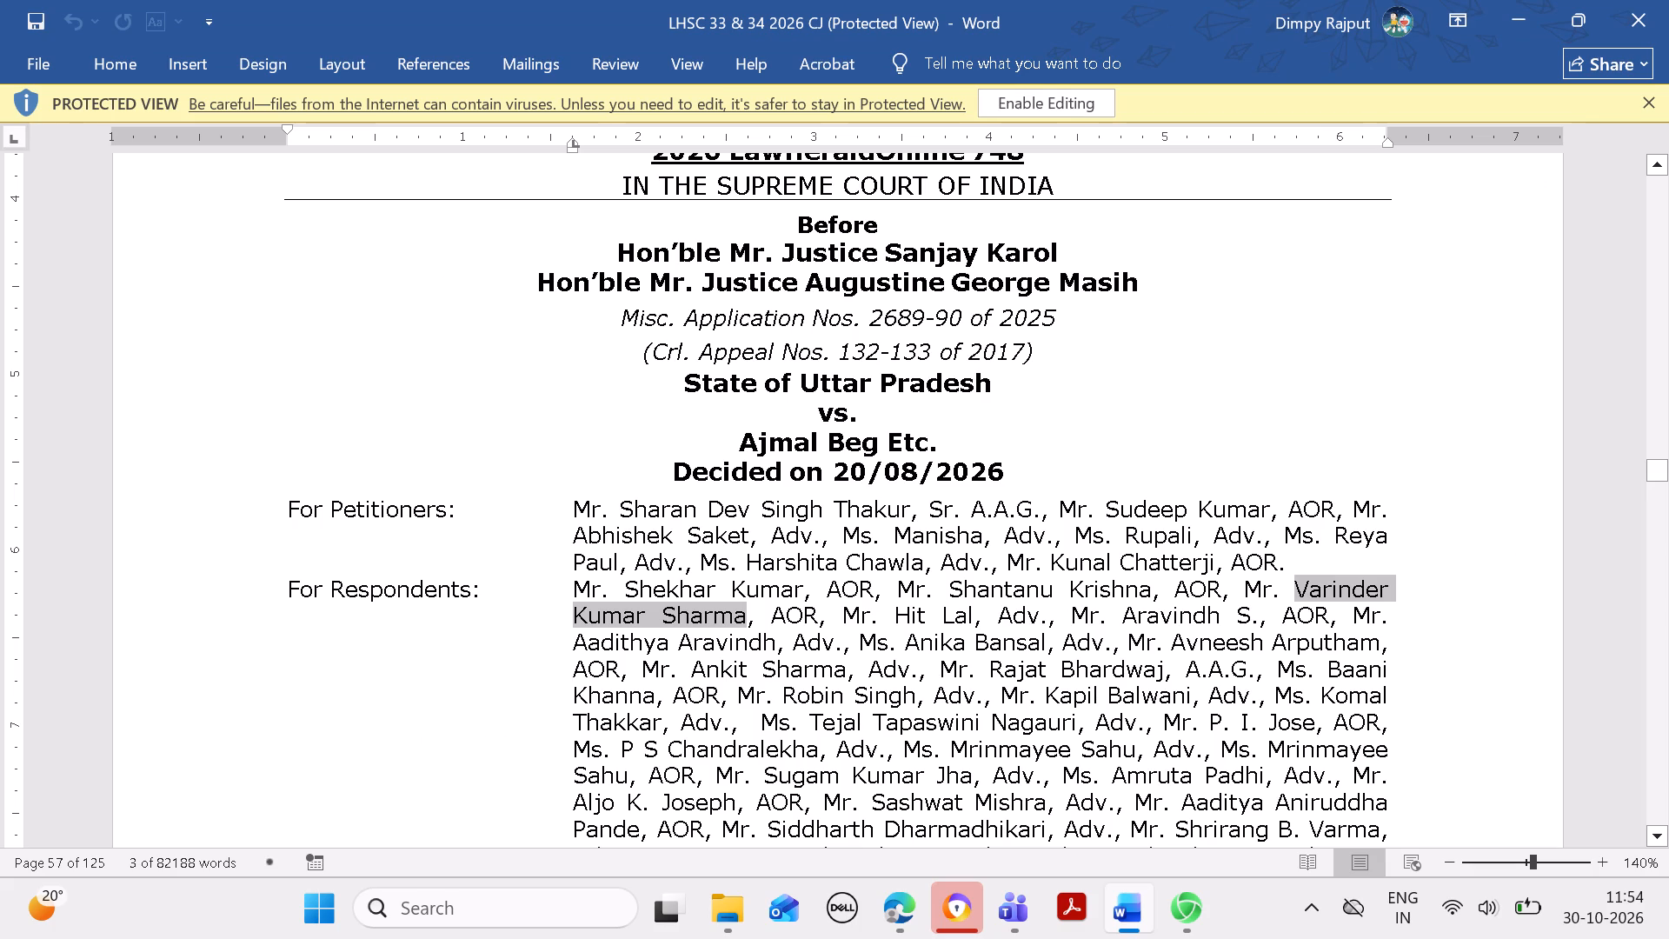
{"action": "left_click_drag", "start_coordinate": [894, 609], "coordinate": [945, 603]}
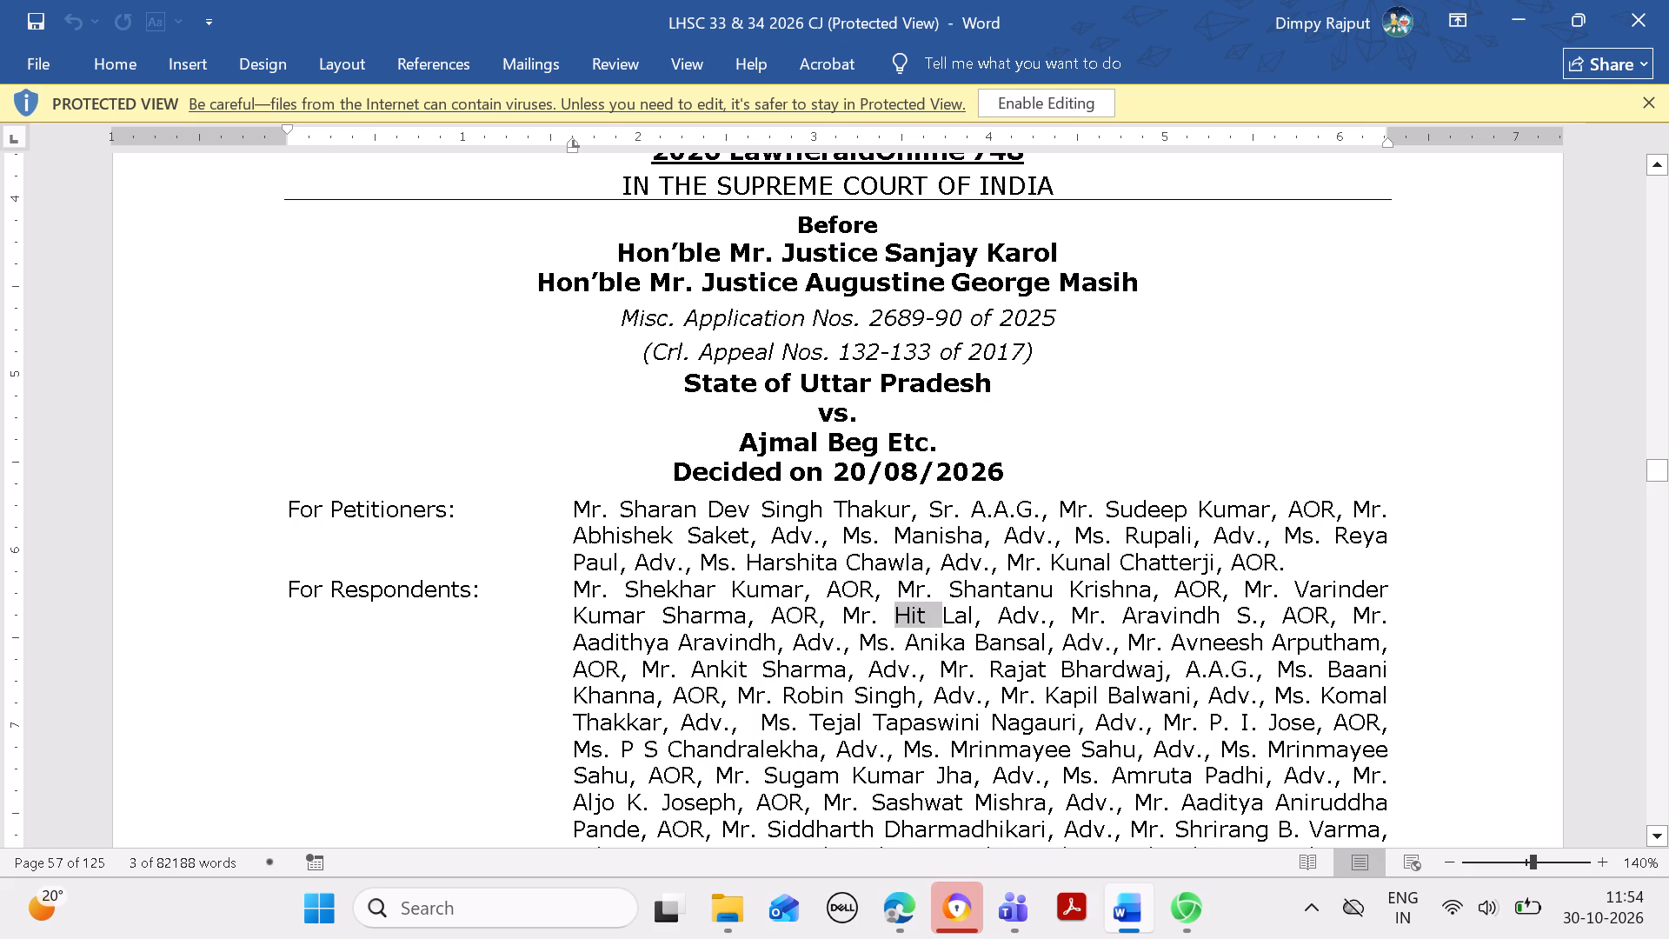
{"action": "left_click_drag", "start_coordinate": [945, 603], "coordinate": [971, 615]}
{"action": "key", "text": "ctrl+c"}
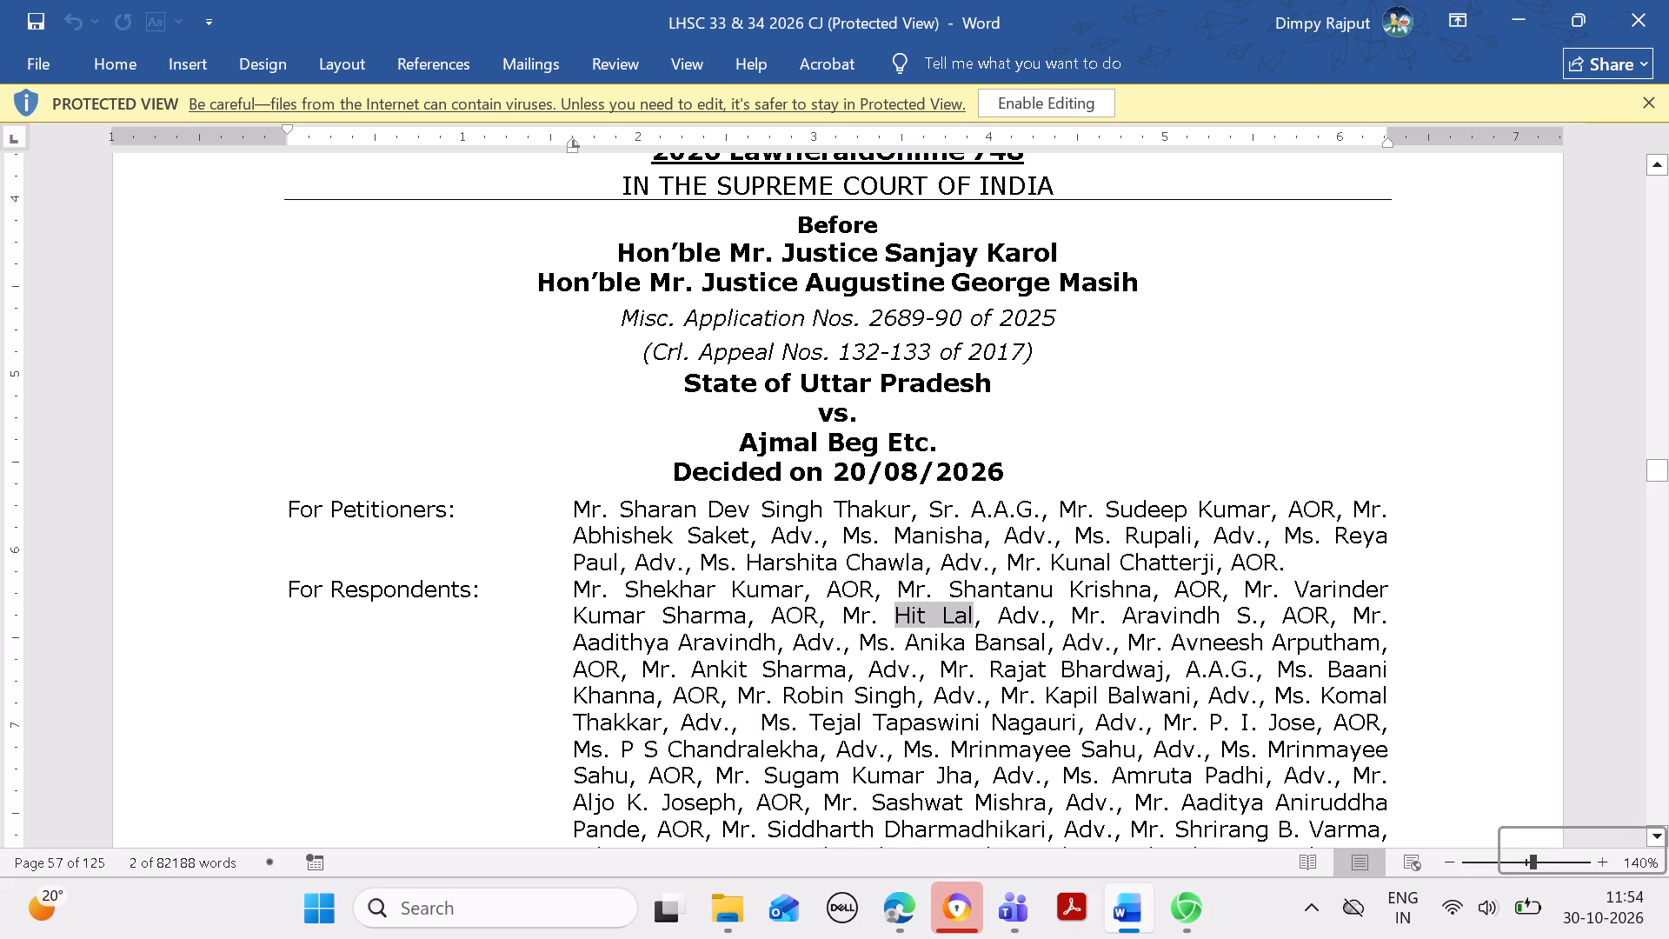
{"action": "left_click", "coordinate": [893, 922]}
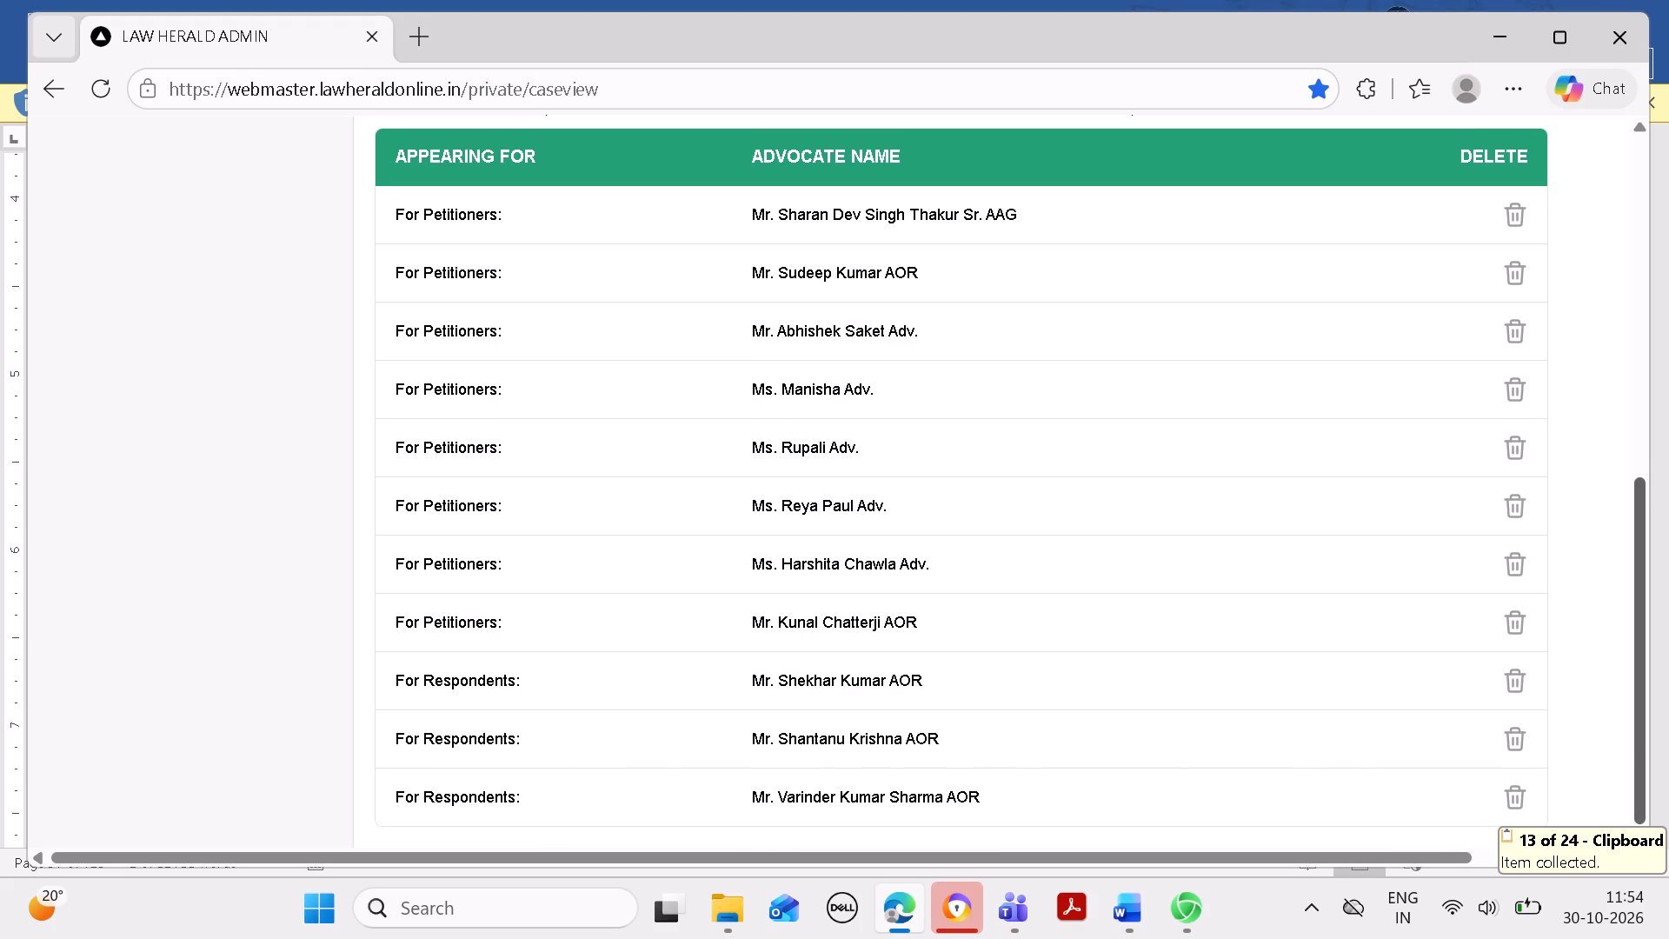
Create the fourth listed respondents' advocate as a new entry with prefix Mr. and designation ADV, and attach it to the case.
{"action": "left_click_drag", "start_coordinate": [1638, 791], "coordinate": [1621, 713]}
{"action": "left_click", "coordinate": [1270, 243]}
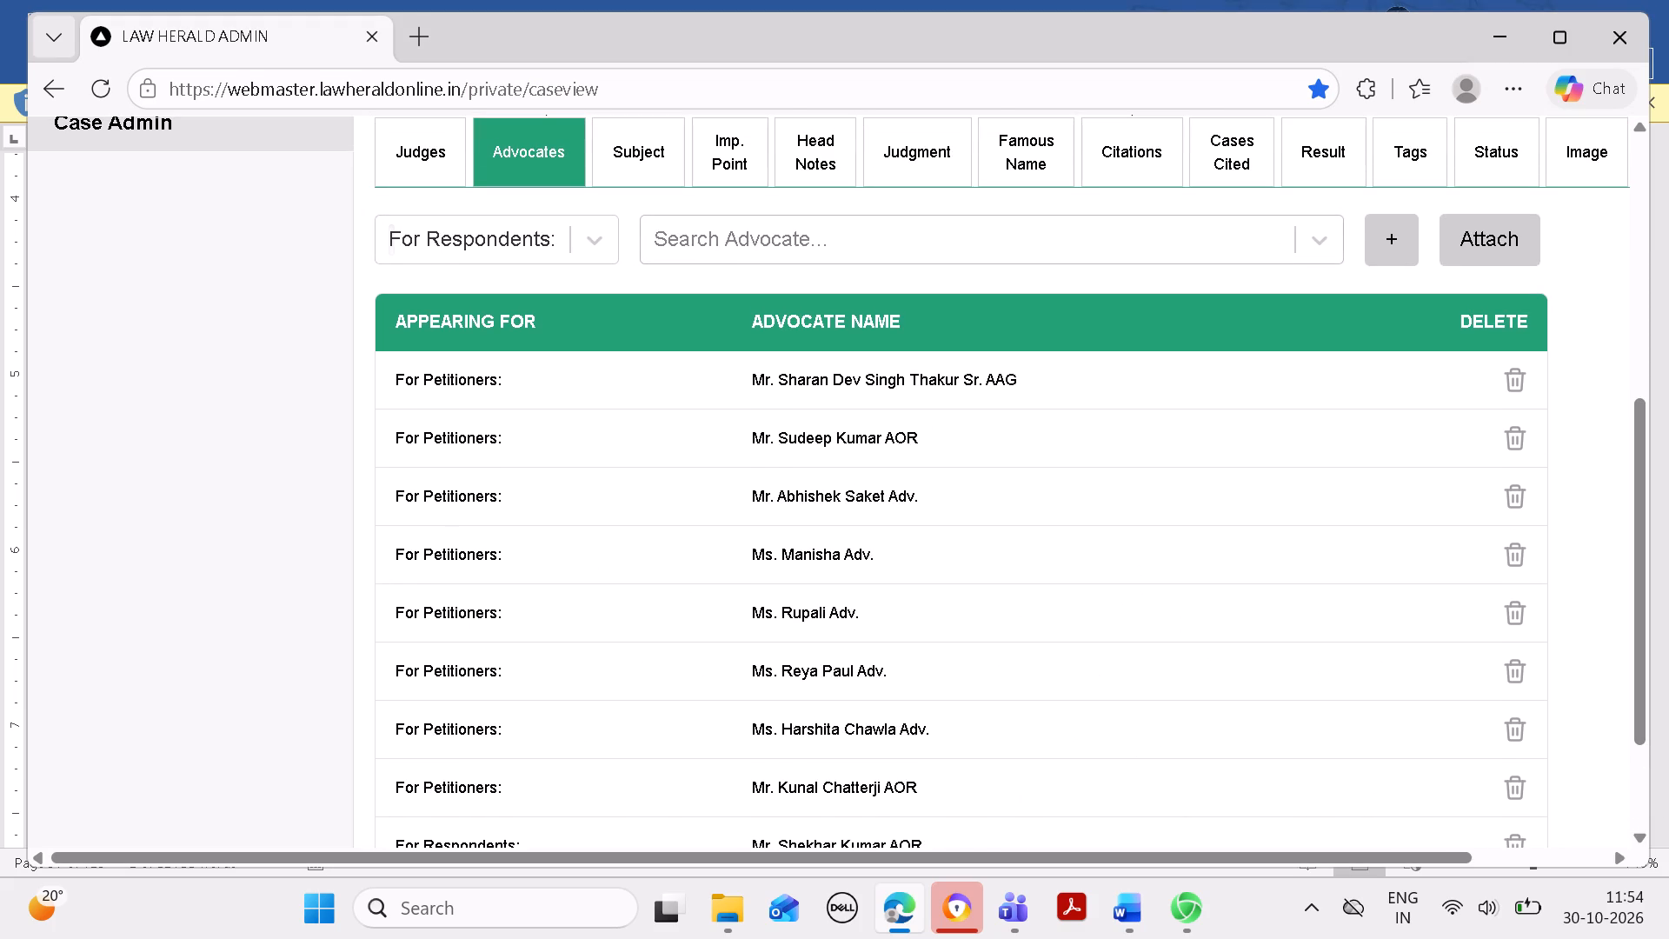
{"action": "key", "text": "ctrl+v"}
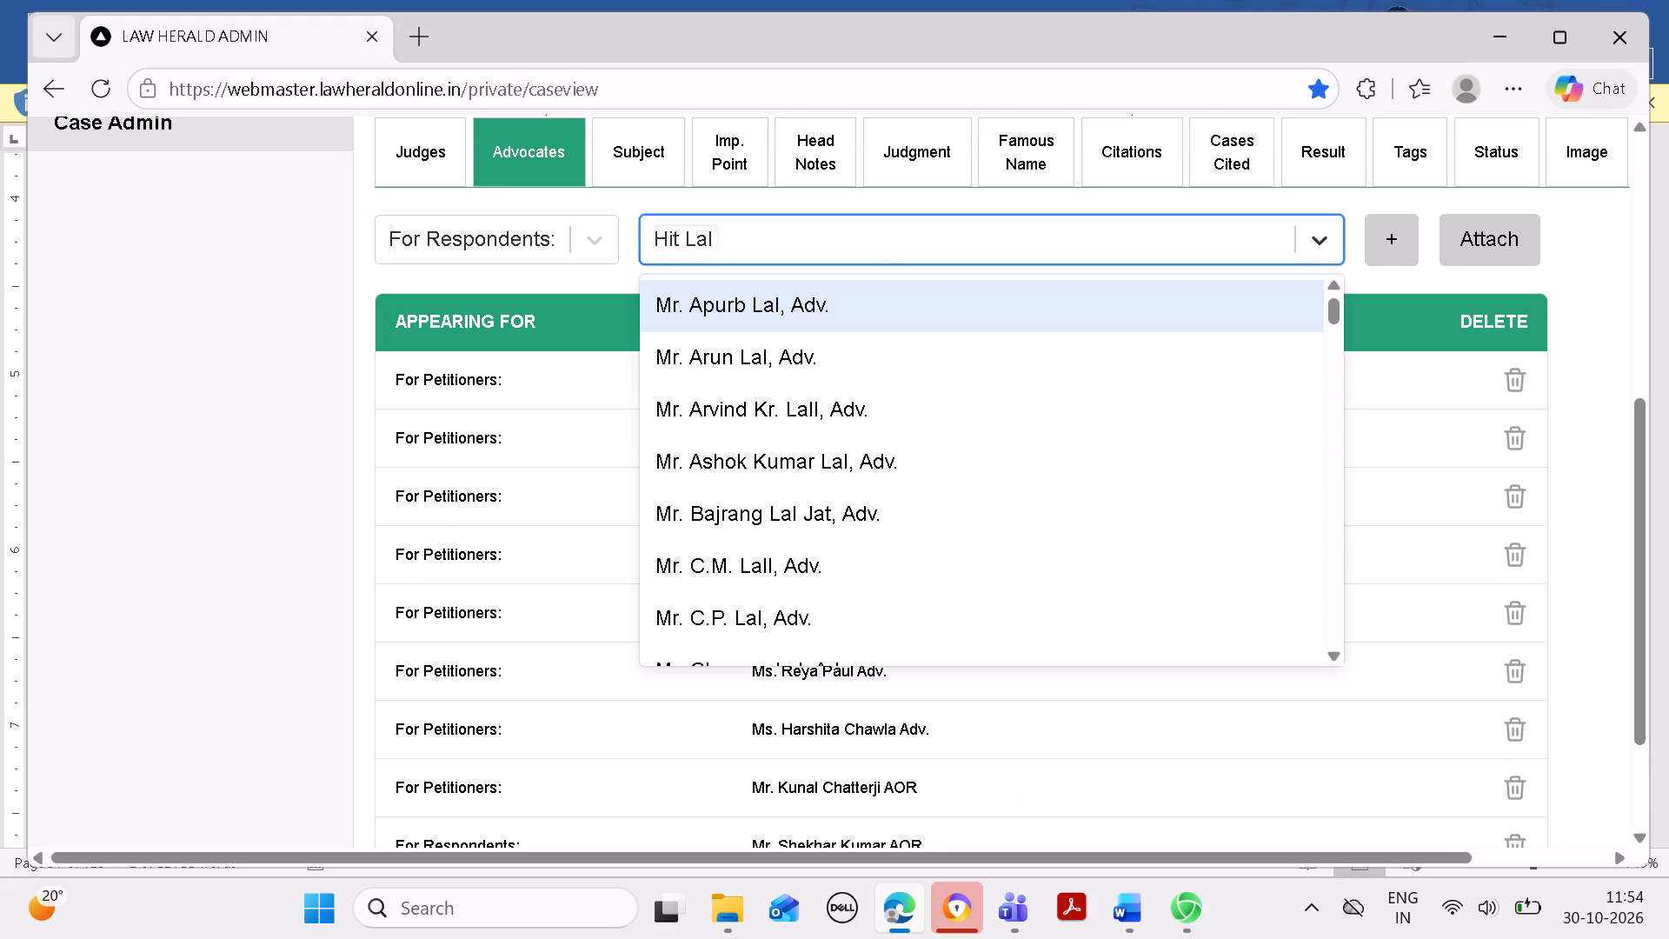
{"action": "left_click", "coordinate": [1388, 244]}
{"action": "left_click", "coordinate": [1138, 897]}
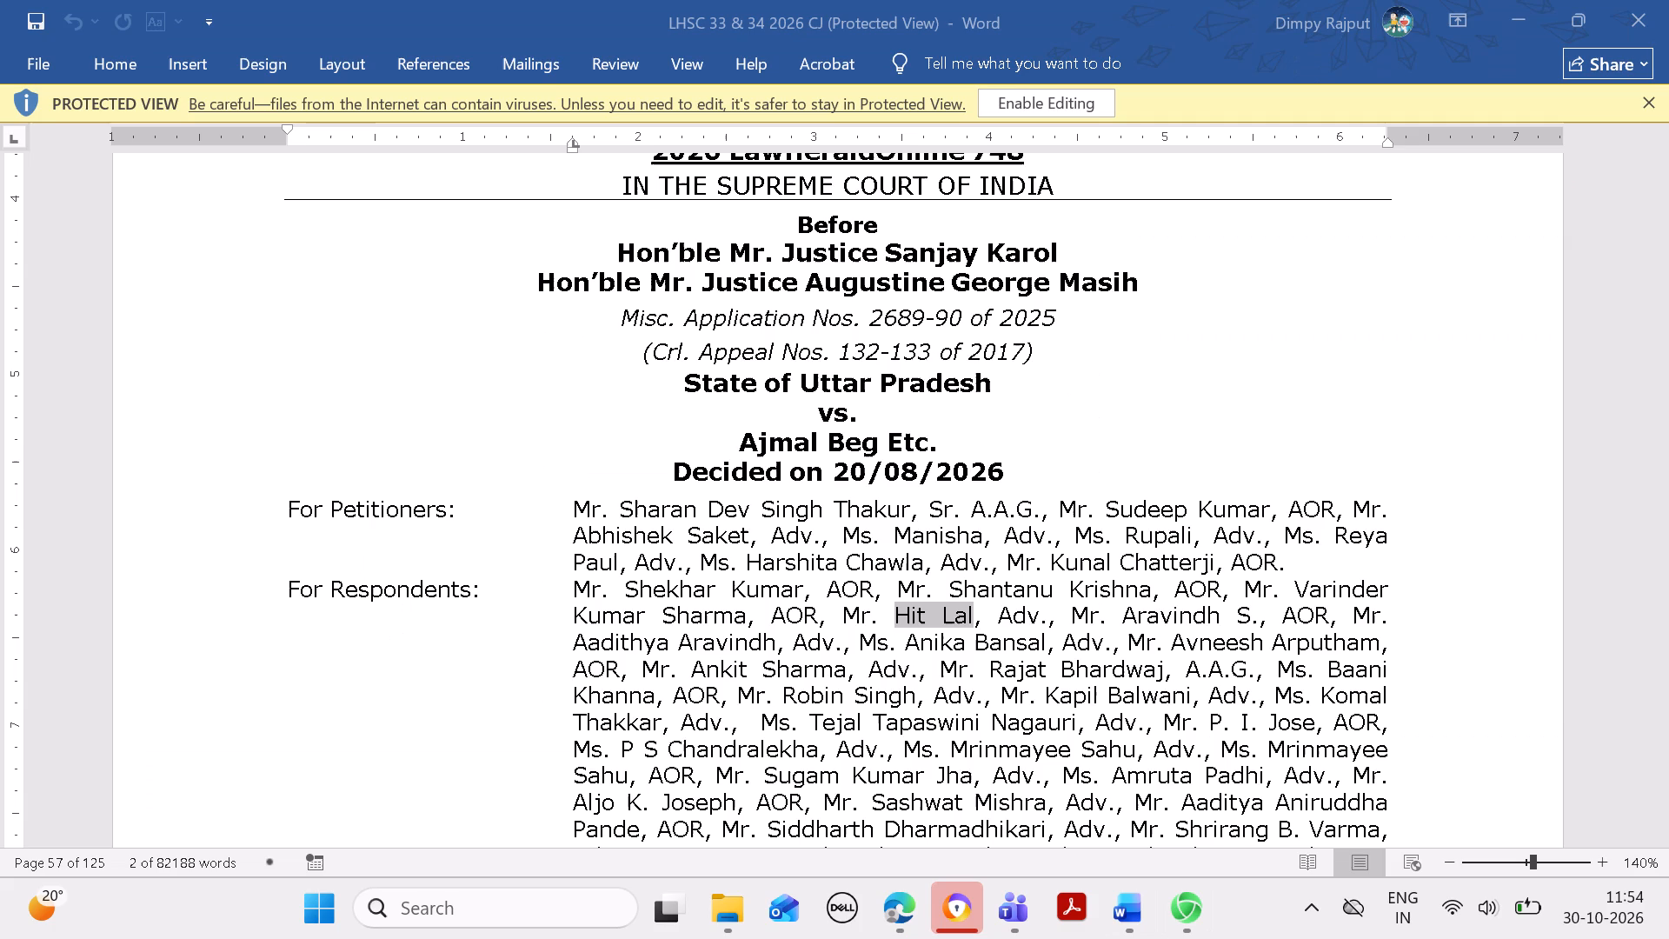
{"action": "left_click", "coordinate": [900, 902]}
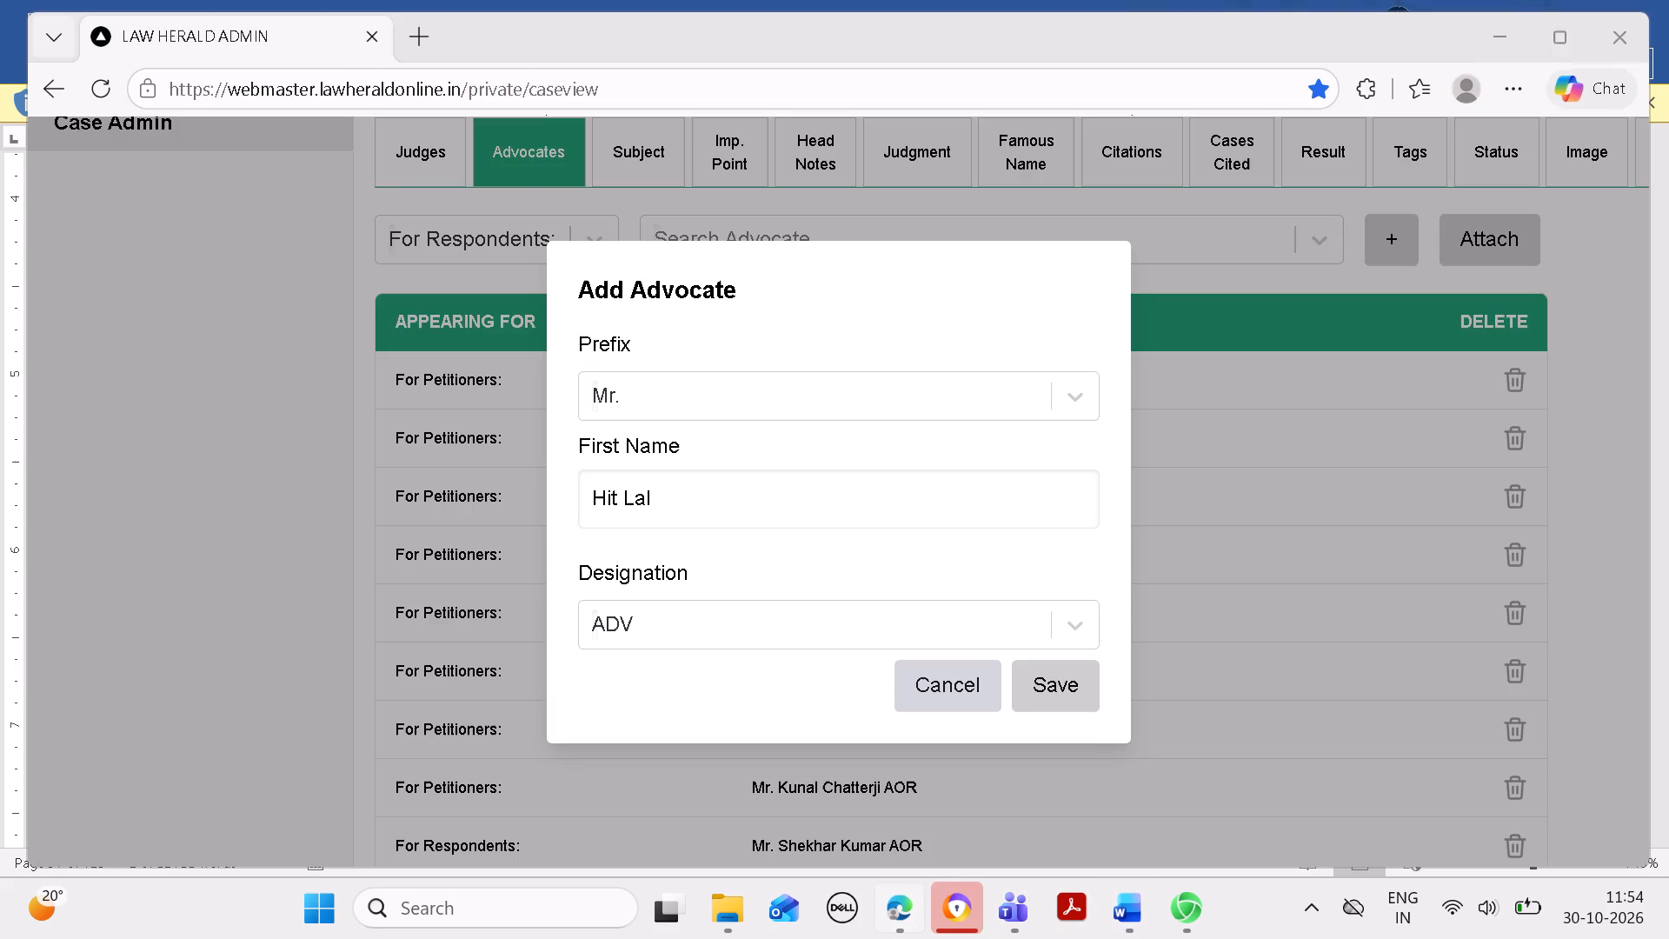
{"action": "left_click", "coordinate": [1065, 668]}
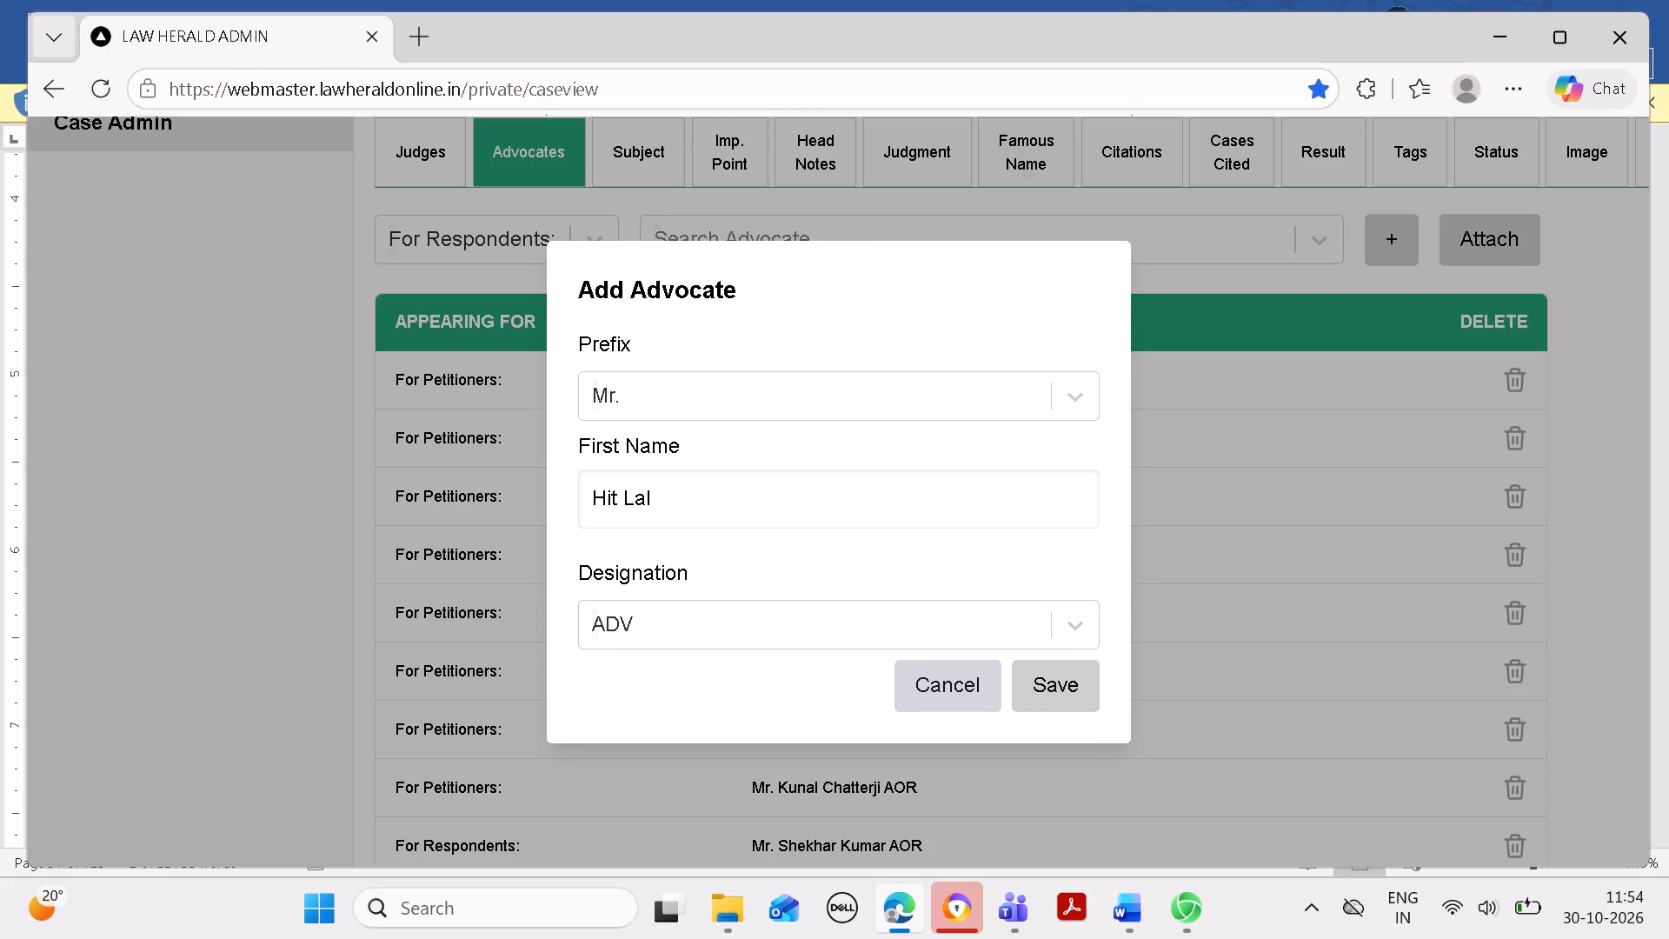
{"action": "left_click", "coordinate": [1094, 275]}
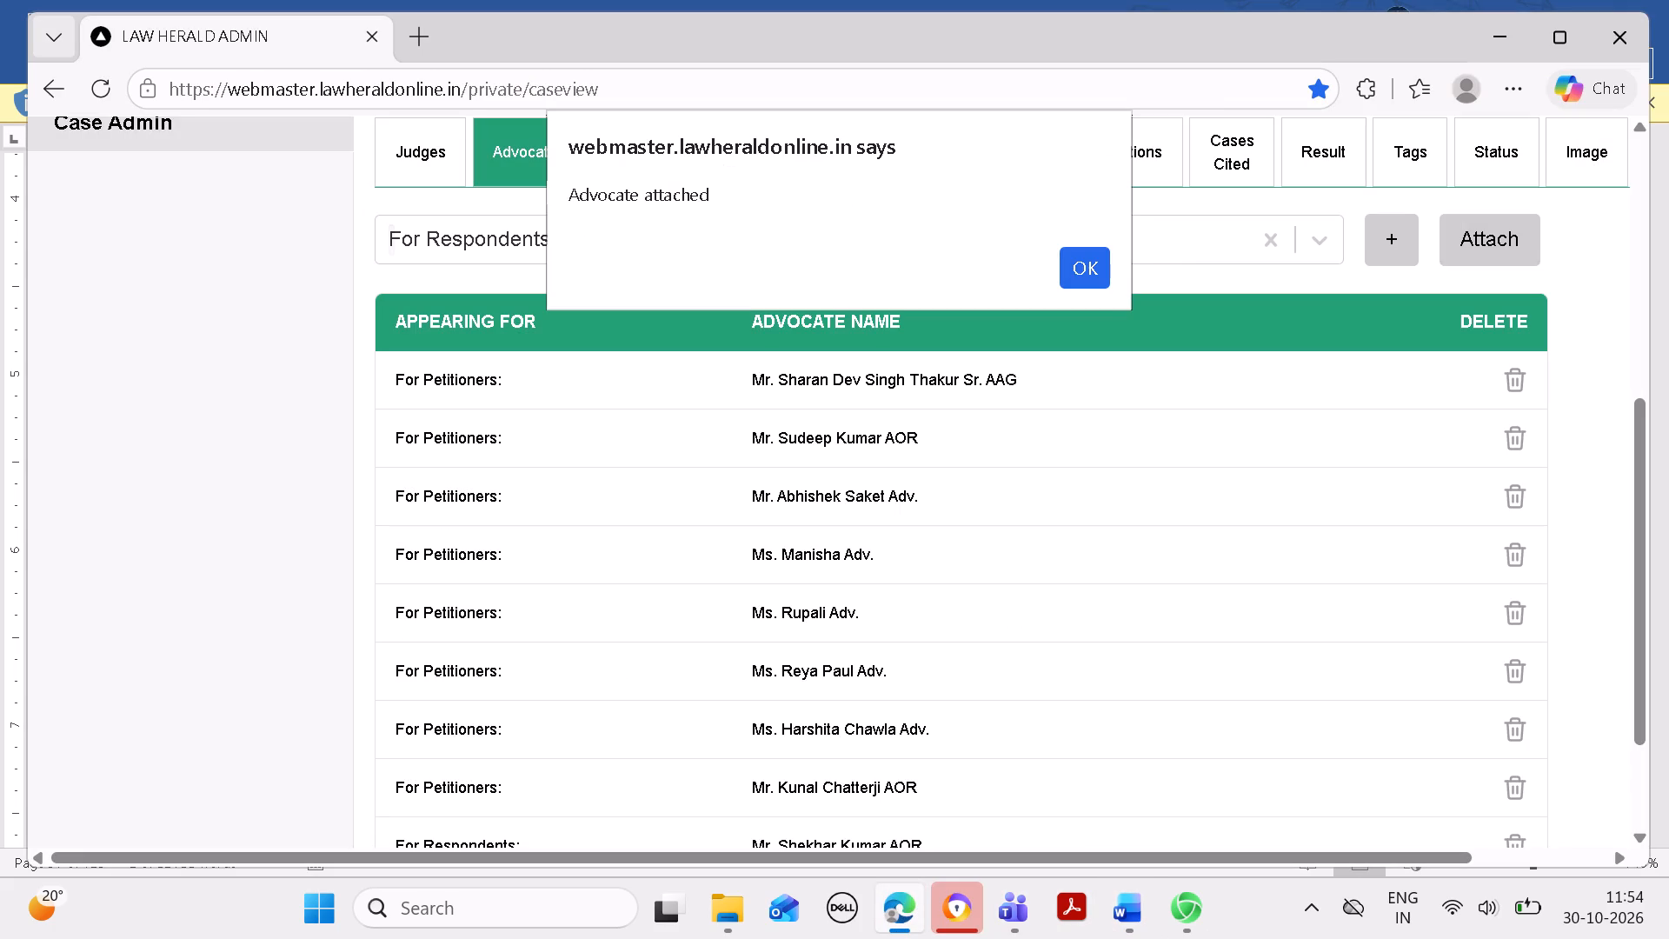
{"action": "left_click", "coordinate": [1023, 238]}
{"action": "left_click", "coordinate": [1071, 275]}
{"action": "scroll", "coordinate": [1087, 458], "scroll_direction": "down", "scroll_amount": 7}
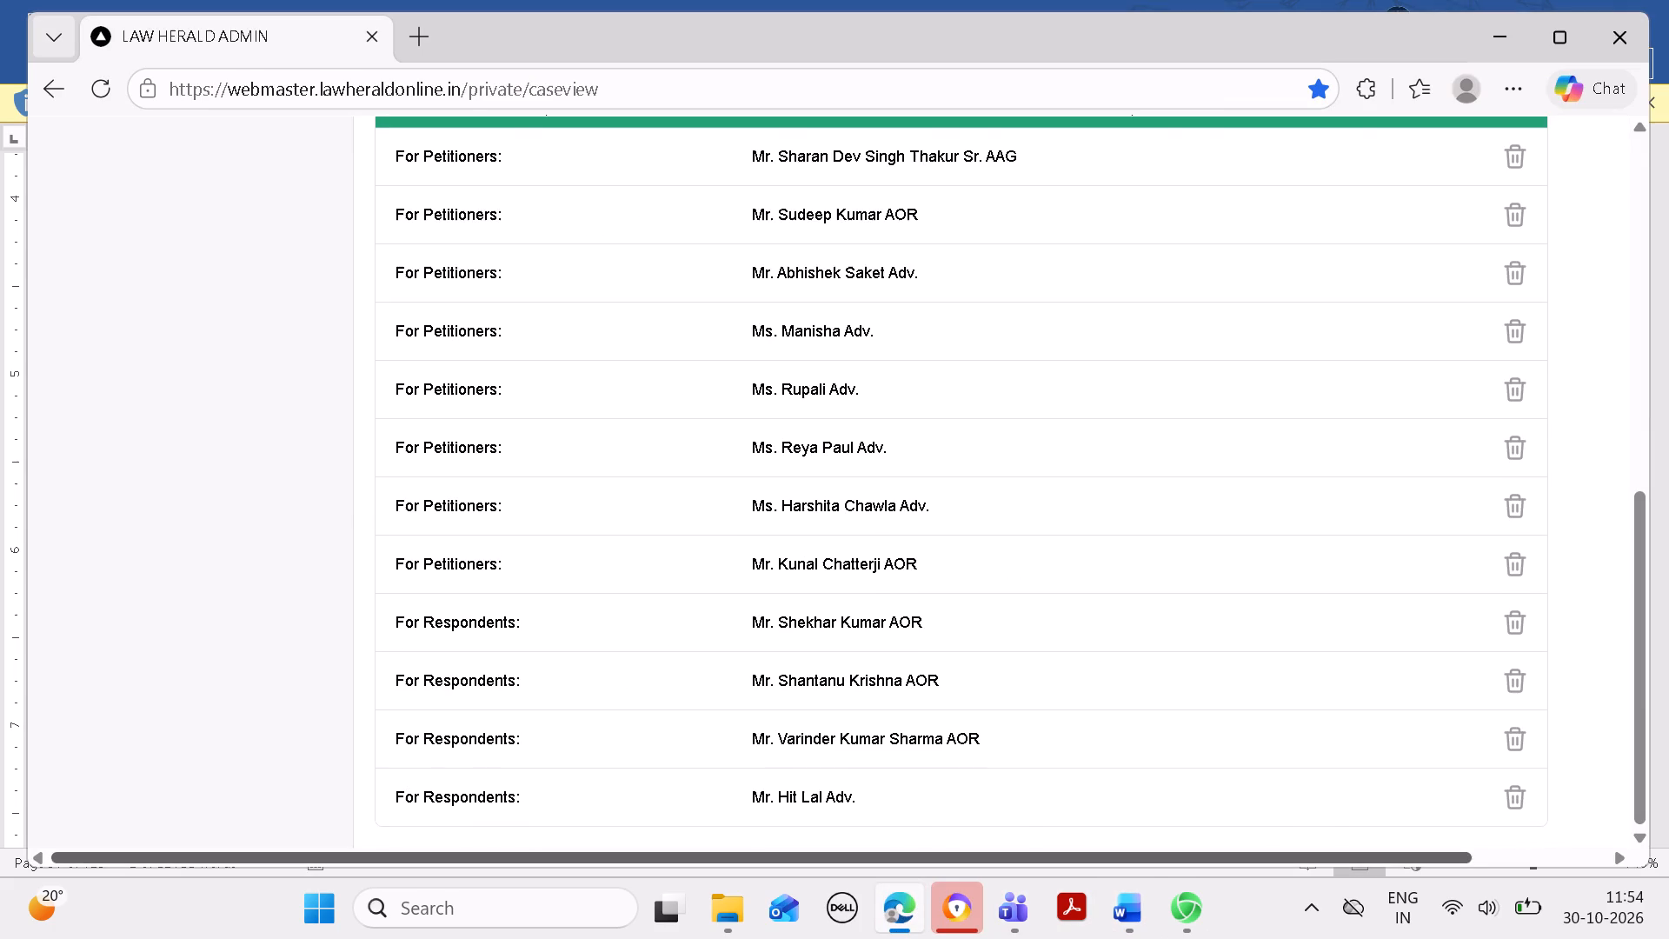
Copy the fifth respondents' advocate's name, including its initial and full stop, from the State of Uttar Pradesh judgment in Word.
{"action": "left_click", "coordinate": [1135, 896]}
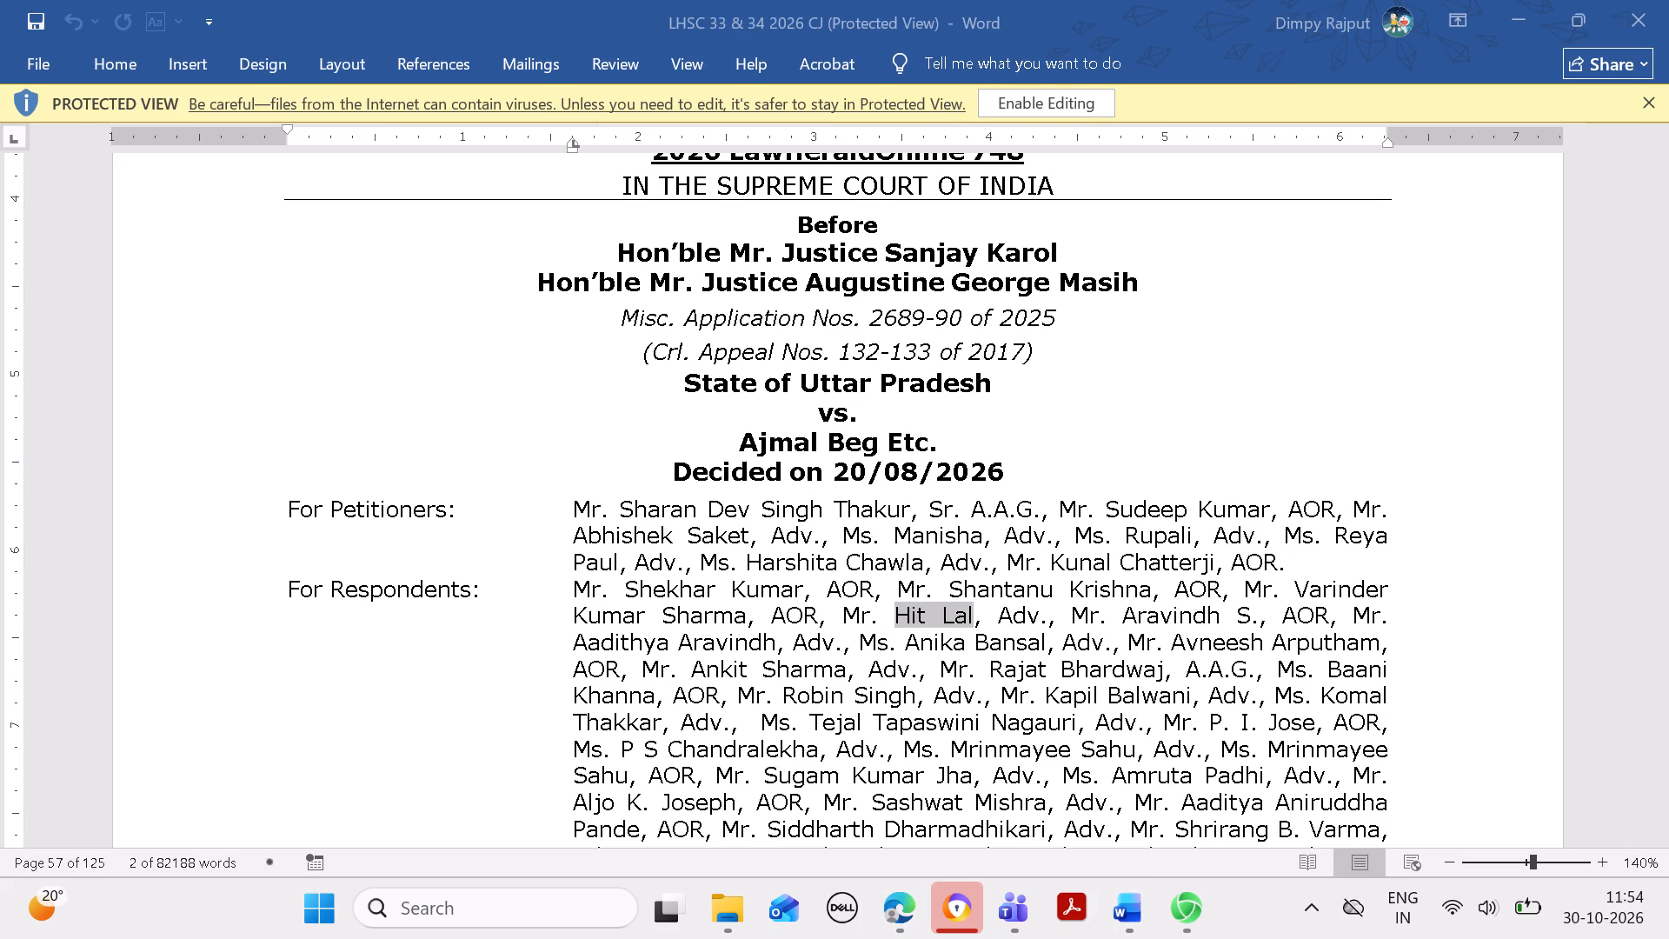
{"action": "left_click_drag", "start_coordinate": [1123, 614], "coordinate": [1250, 614]}
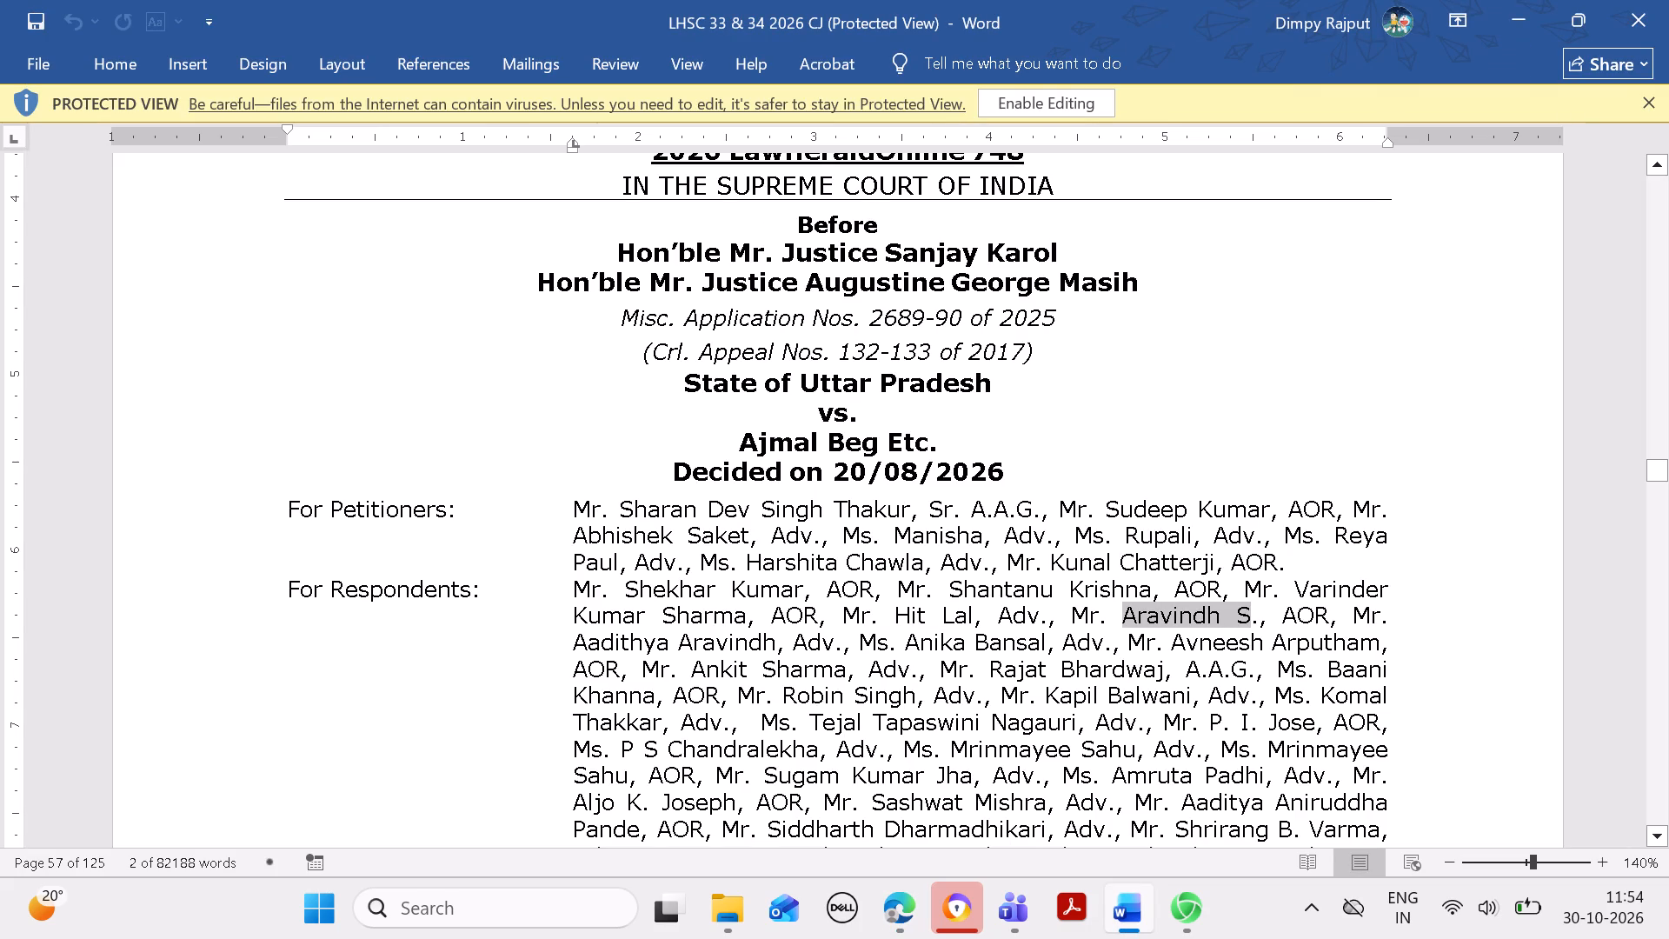
{"action": "left_click_drag", "start_coordinate": [1250, 614], "coordinate": [1254, 612]}
{"action": "left_click_drag", "start_coordinate": [1254, 612], "coordinate": [1255, 616]}
{"action": "key", "text": "ctrl+c"}
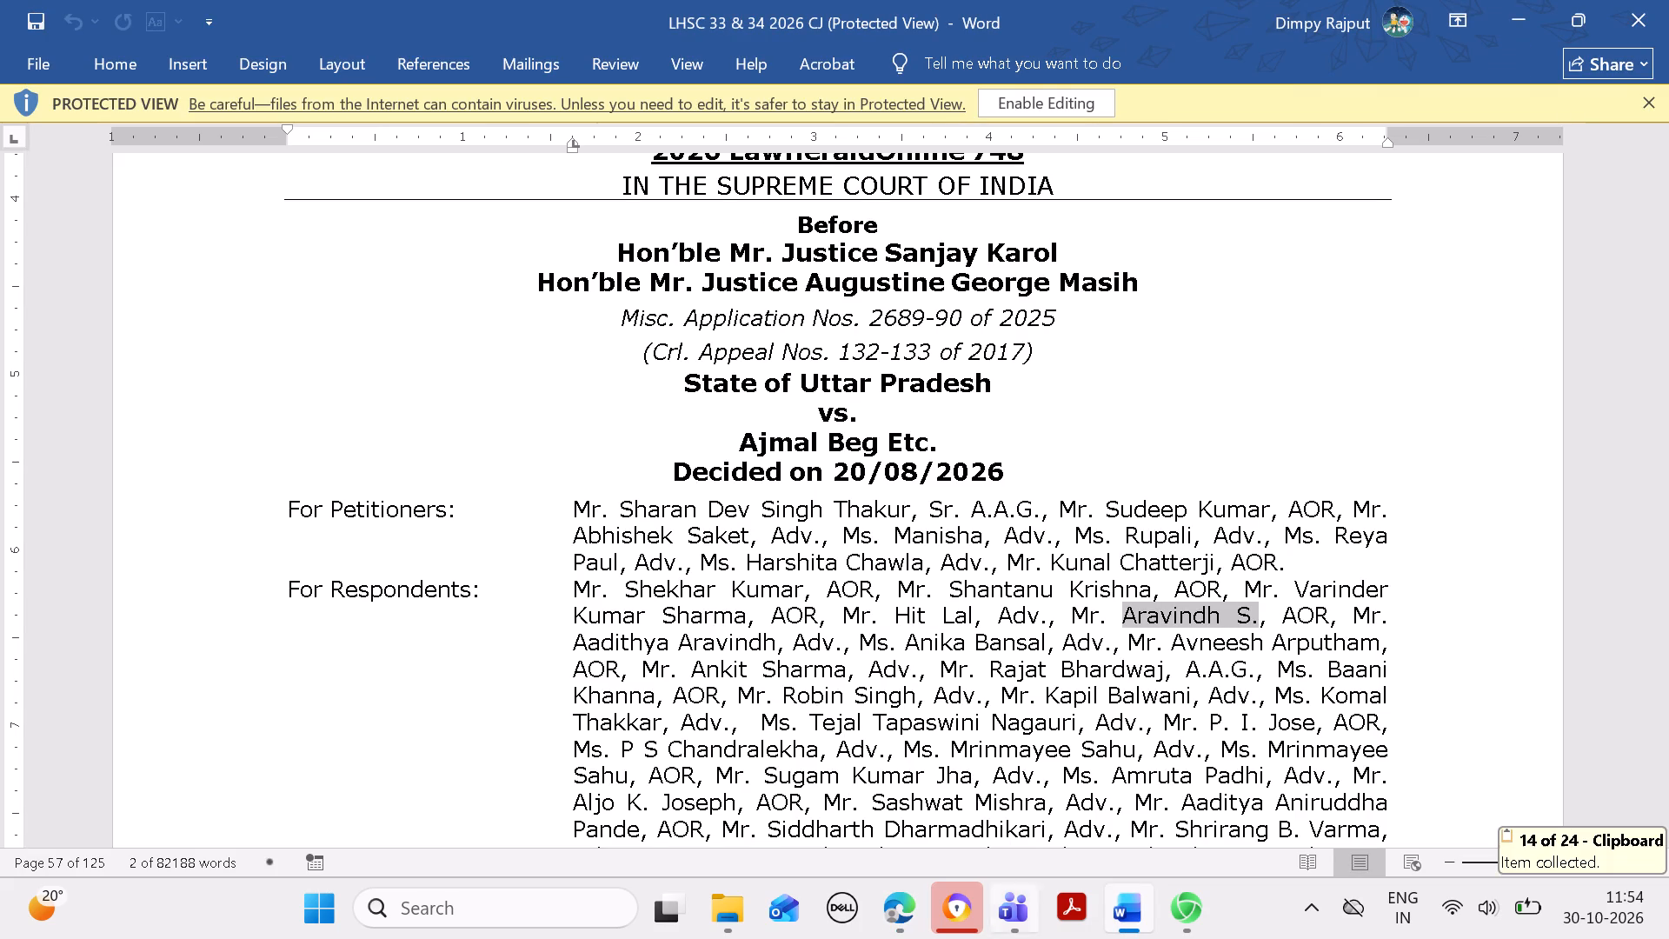
In the Edge case record, find the copied advocate name and attach the matching Mr. entry designated AOR for the respondents.
{"action": "left_click", "coordinate": [902, 914]}
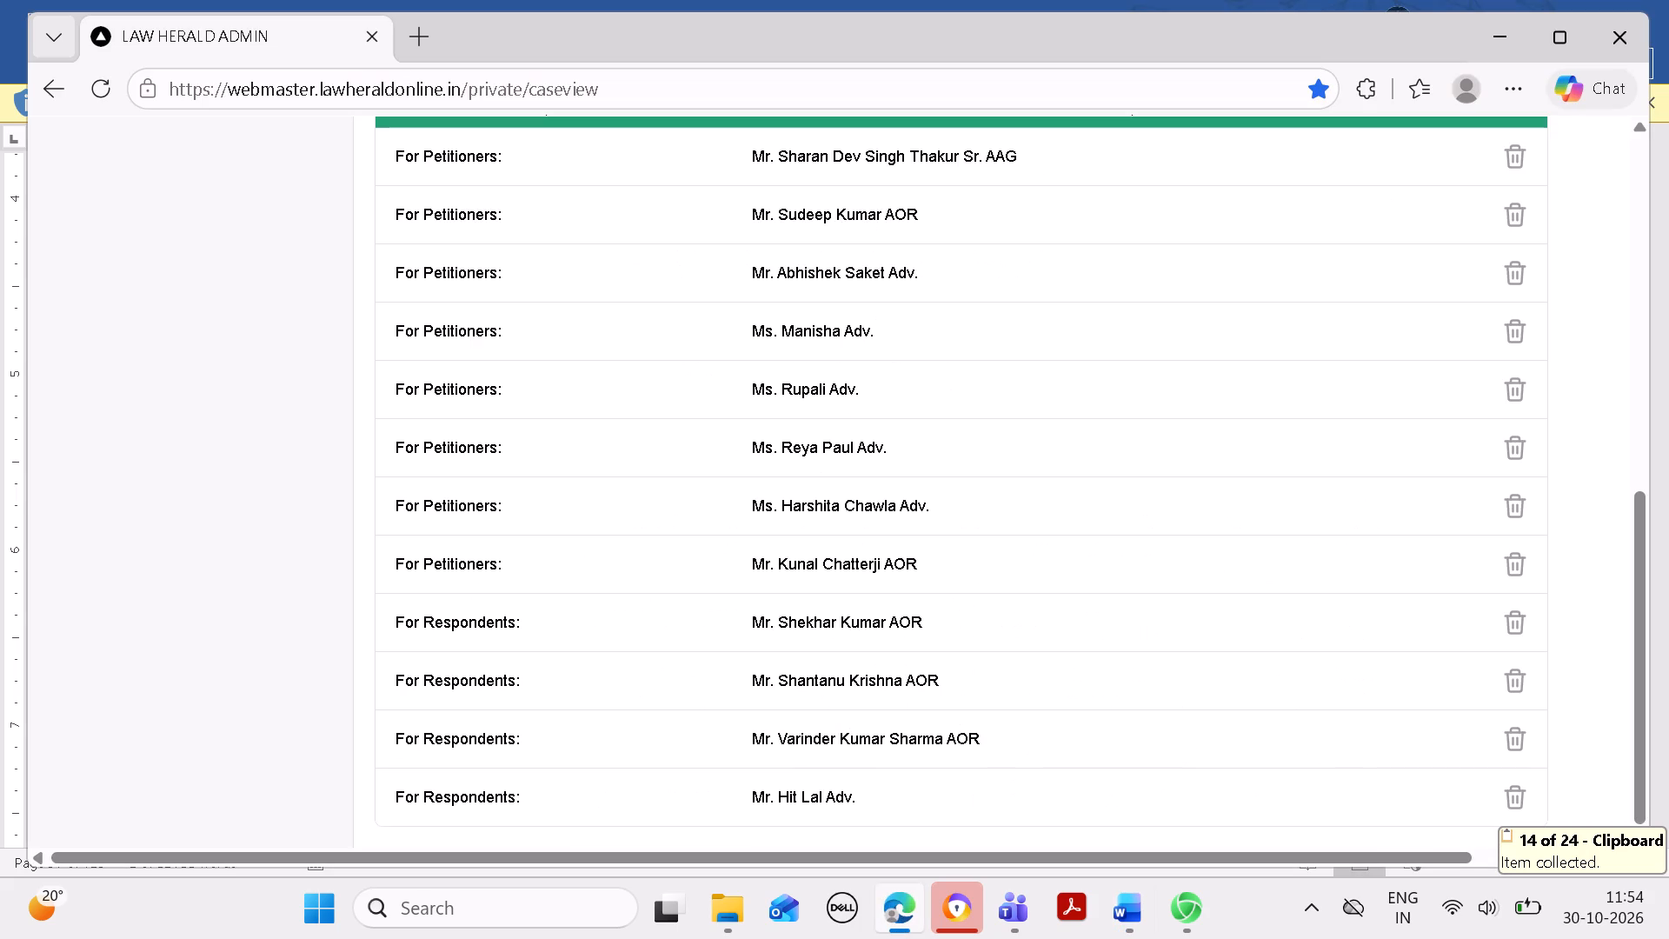
{"action": "scroll", "coordinate": [1029, 660], "scroll_direction": "up", "scroll_amount": 2}
{"action": "left_click", "coordinate": [1261, 788]}
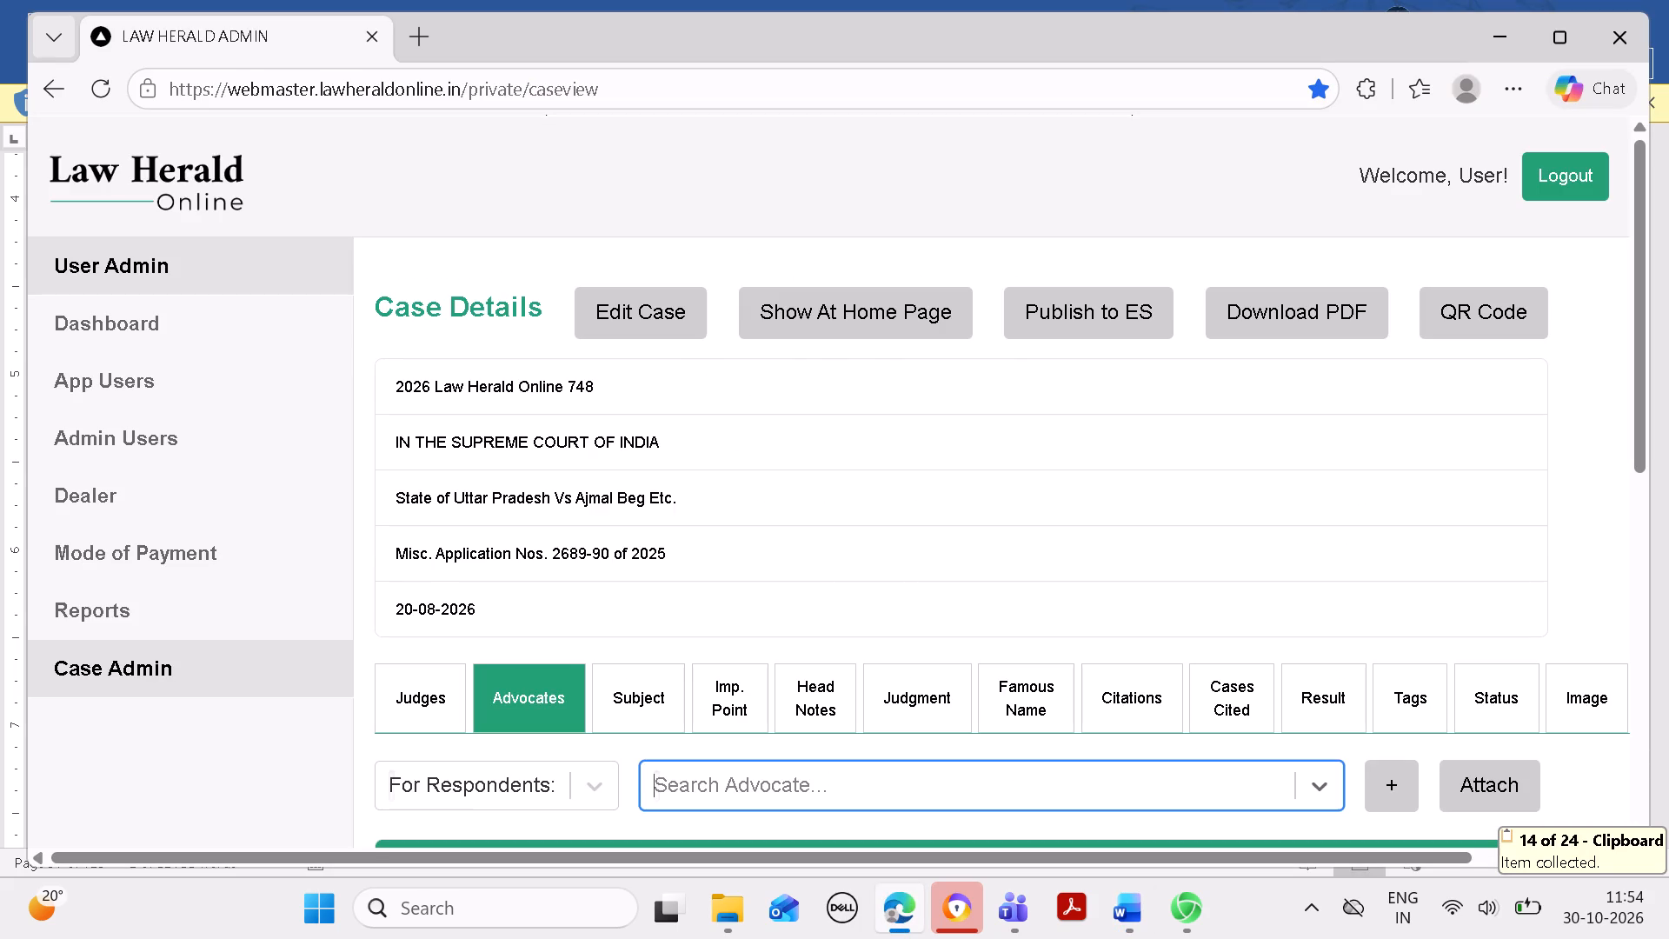
{"action": "key", "text": "ctrl+v"}
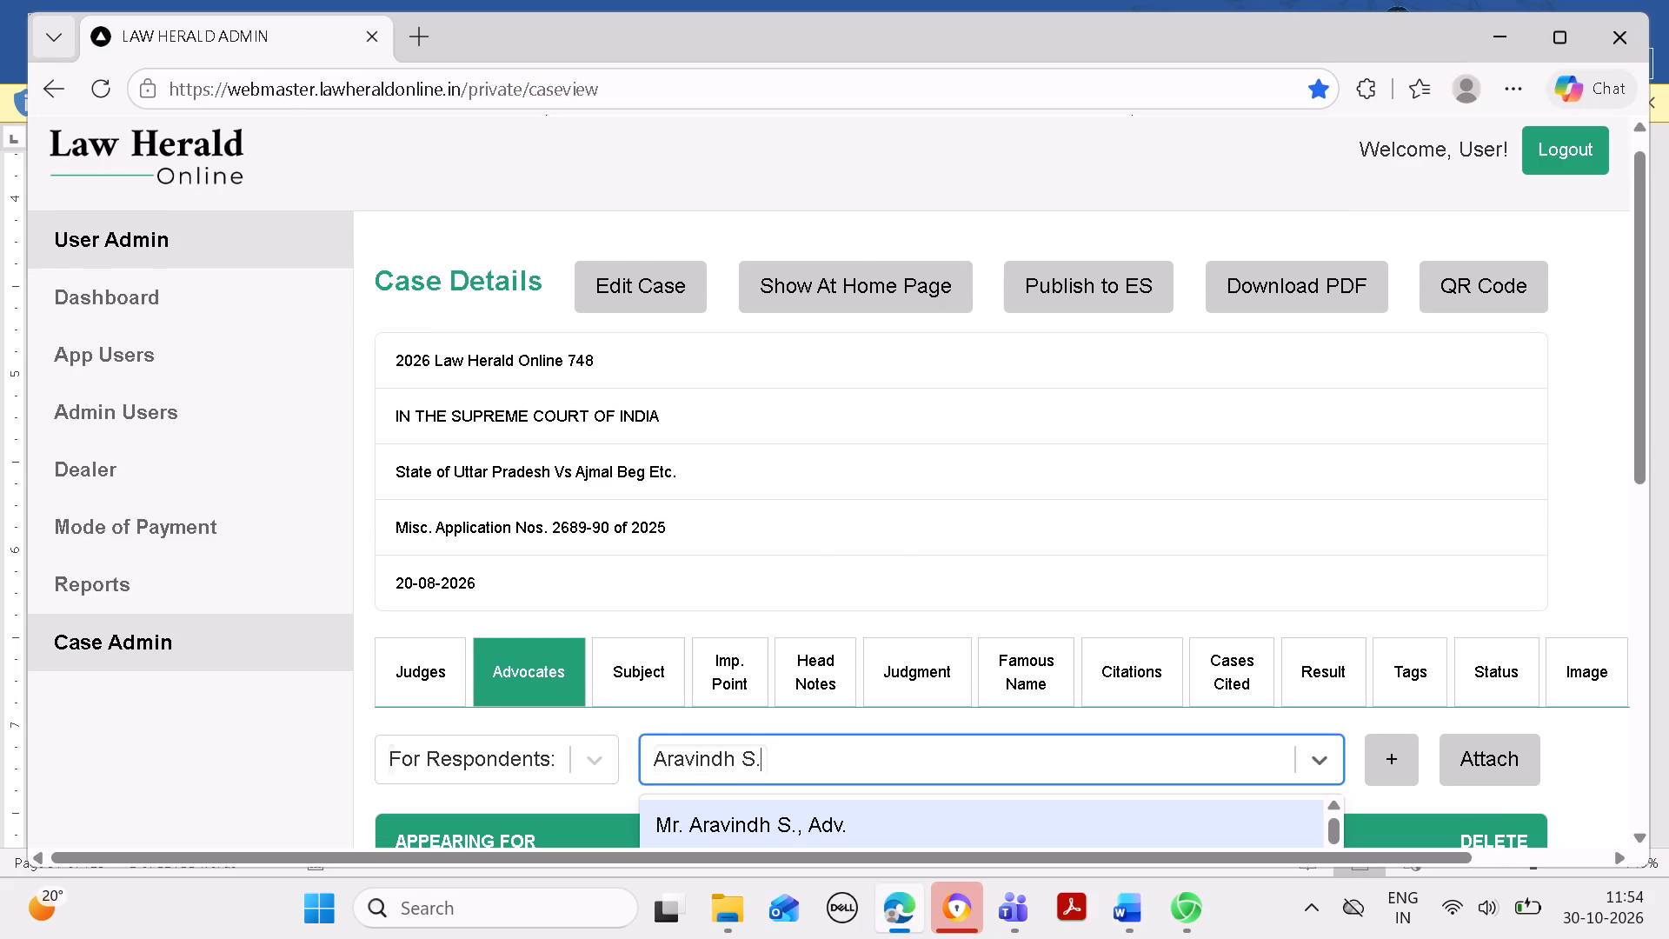
{"action": "left_click", "coordinate": [1144, 908]}
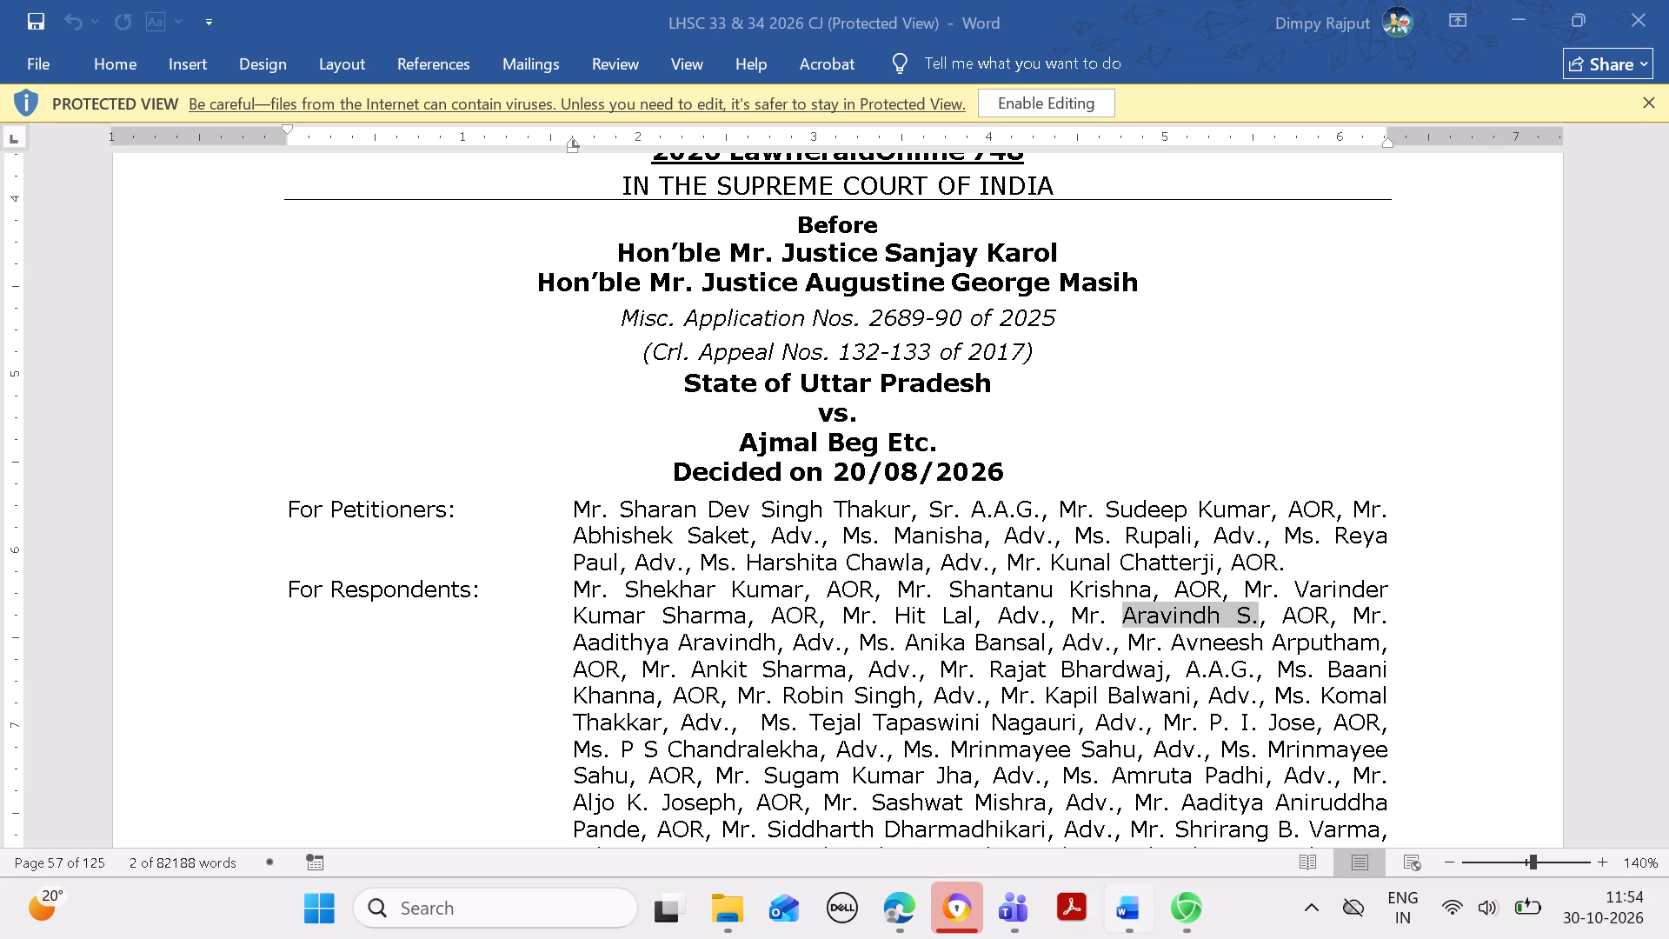
{"action": "left_click", "coordinate": [916, 902]}
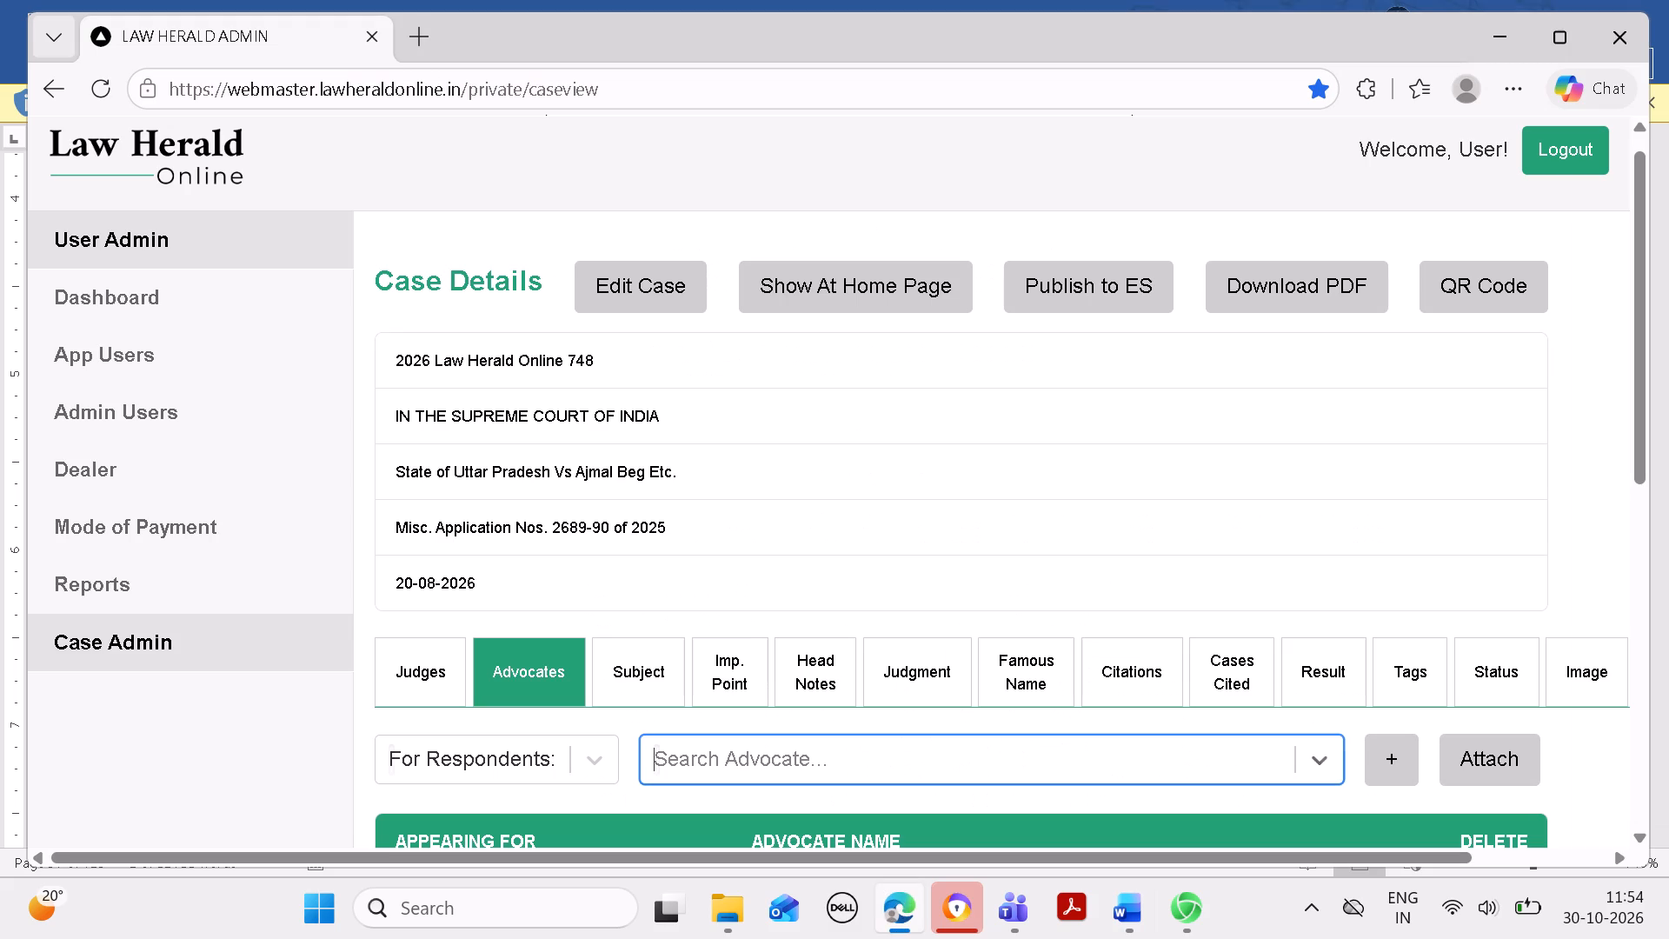
{"action": "left_click", "coordinate": [1120, 743]}
{"action": "key", "text": "ctrl+v"}
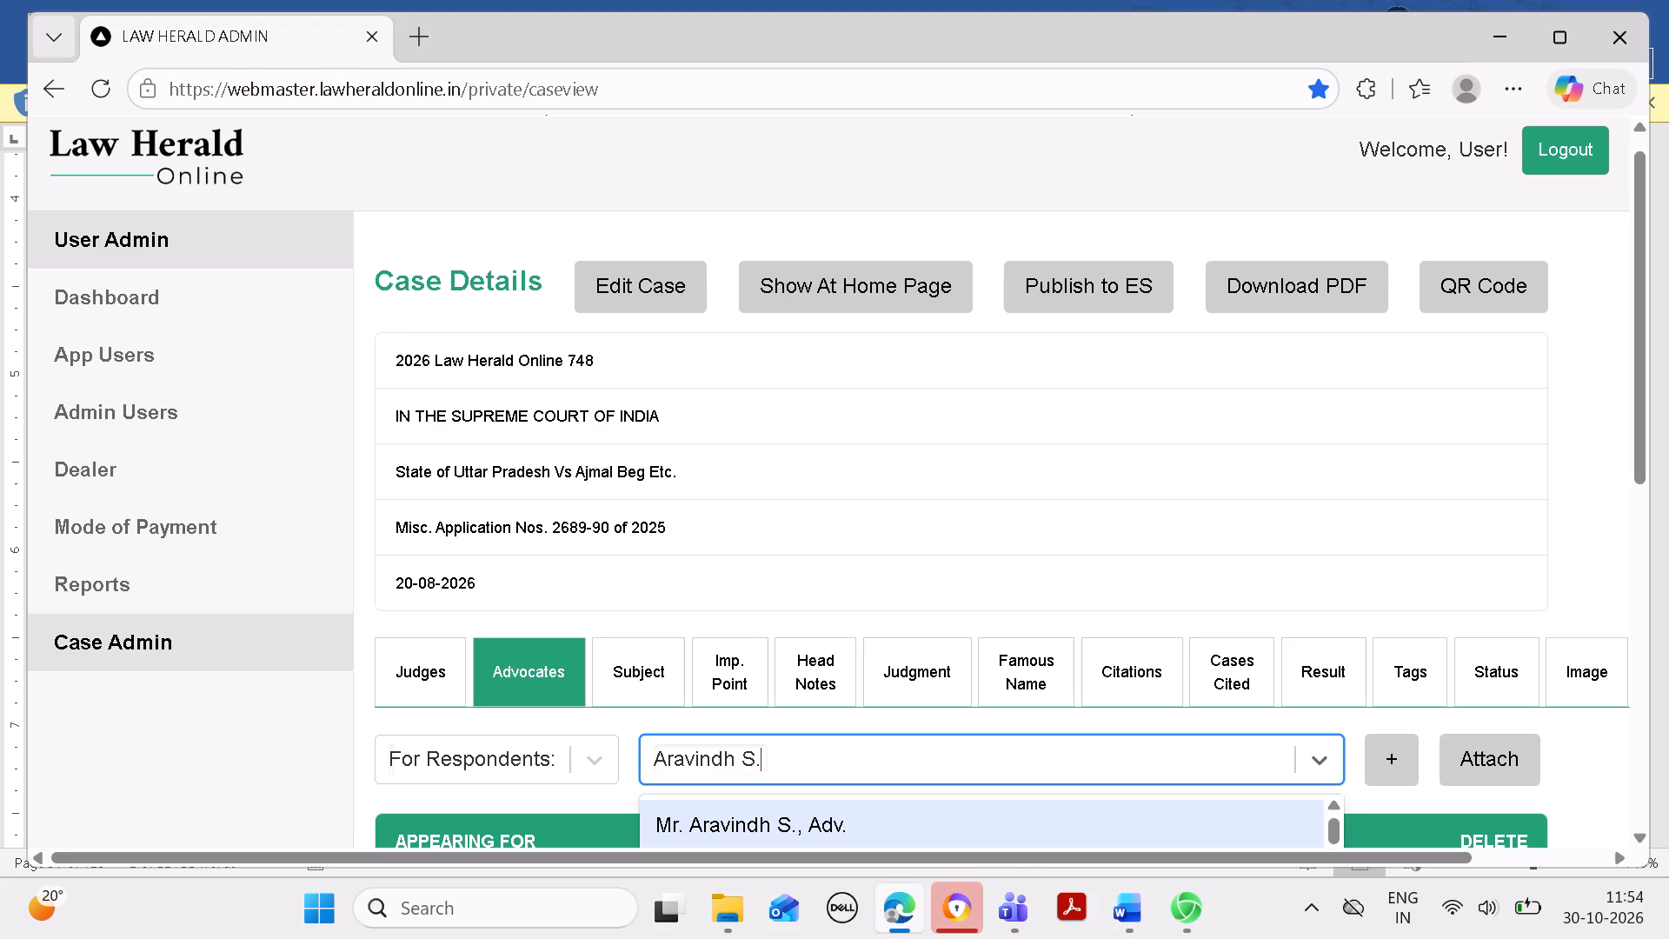
{"action": "left_click_drag", "start_coordinate": [1639, 456], "coordinate": [1649, 537]}
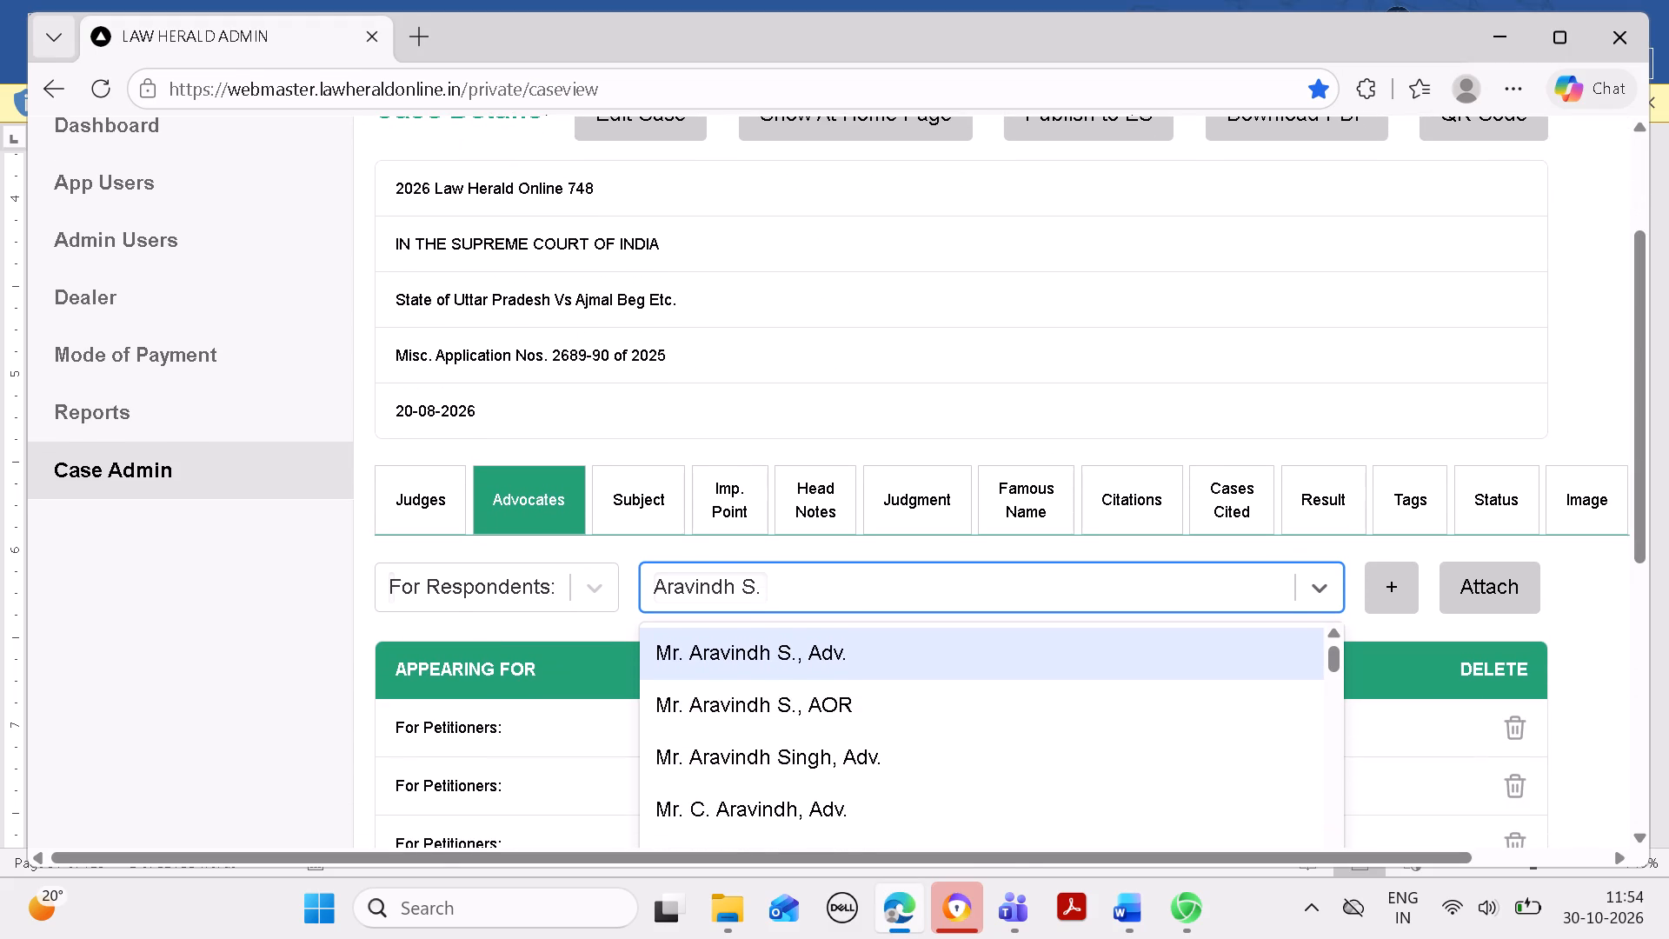
{"action": "left_click", "coordinate": [1193, 695]}
{"action": "left_click", "coordinate": [1483, 594]}
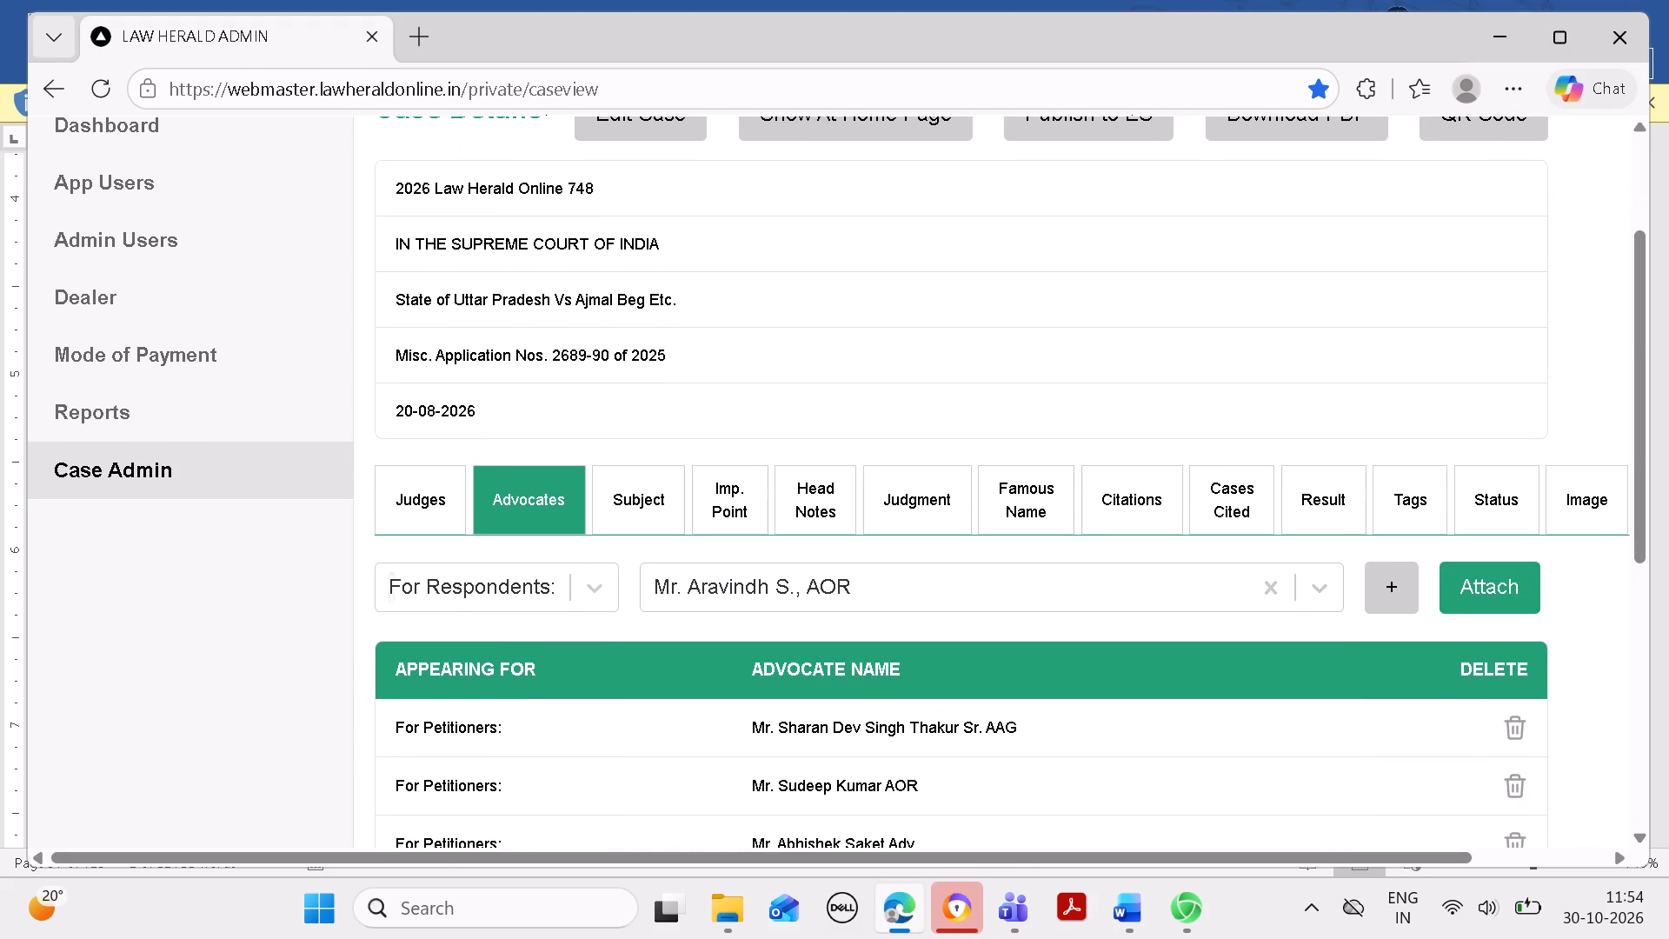
{"action": "left_click", "coordinate": [1102, 277]}
{"action": "scroll", "coordinate": [1140, 396], "scroll_direction": "down", "scroll_amount": 4}
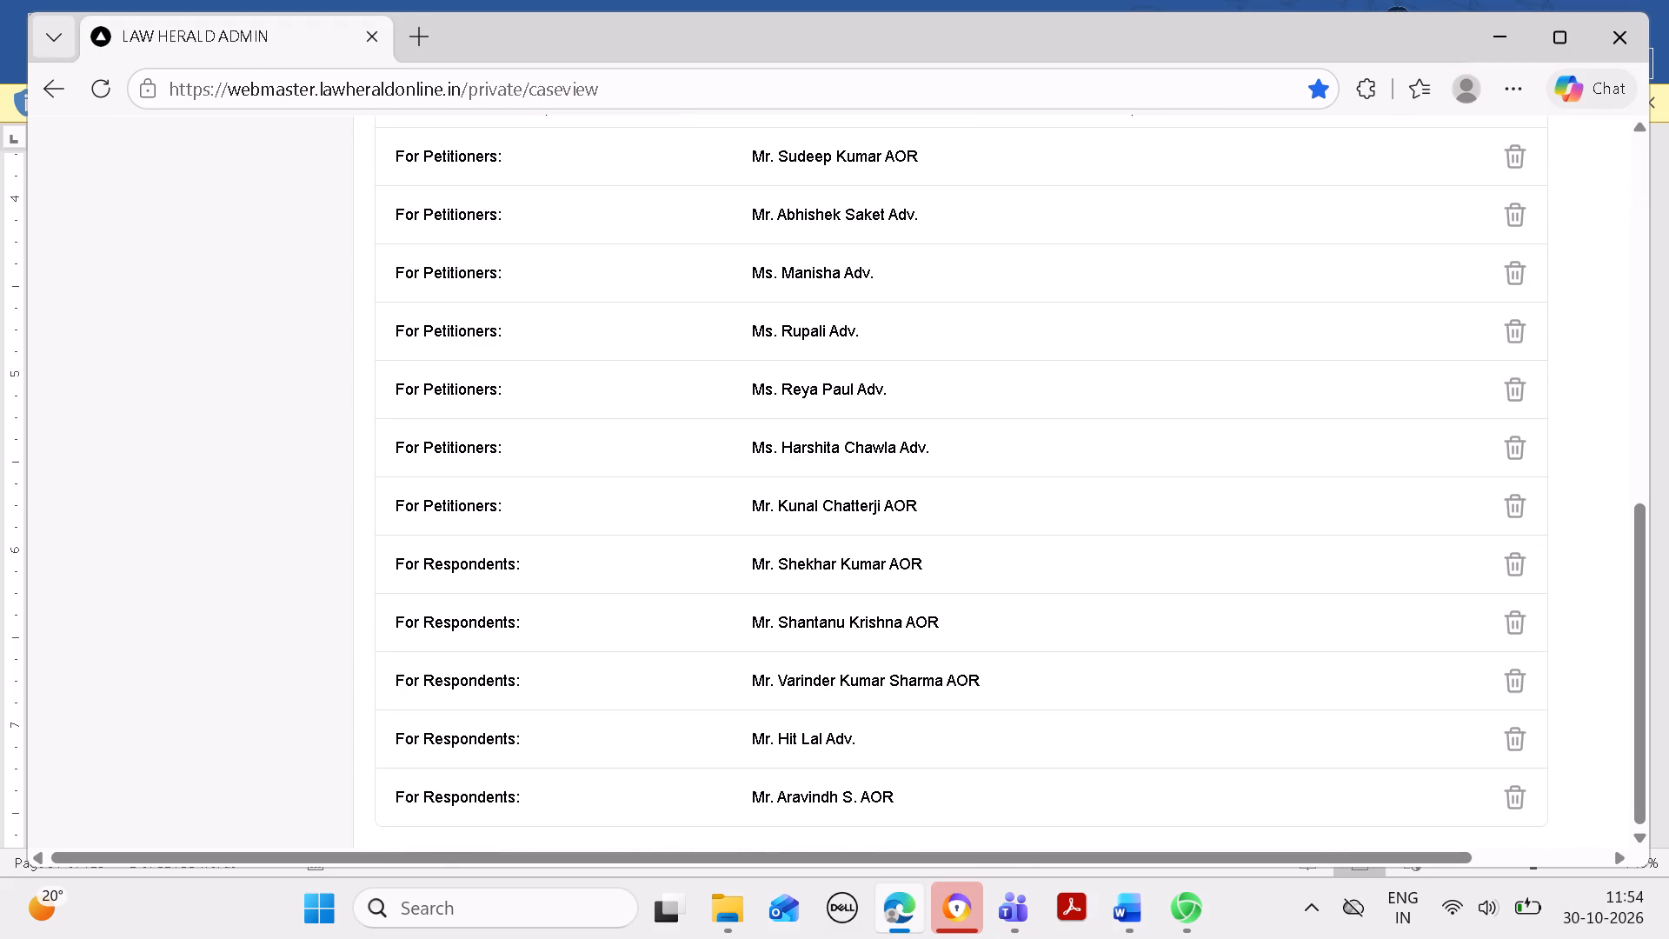
{"action": "scroll", "coordinate": [1145, 421], "scroll_direction": "down", "scroll_amount": 6}
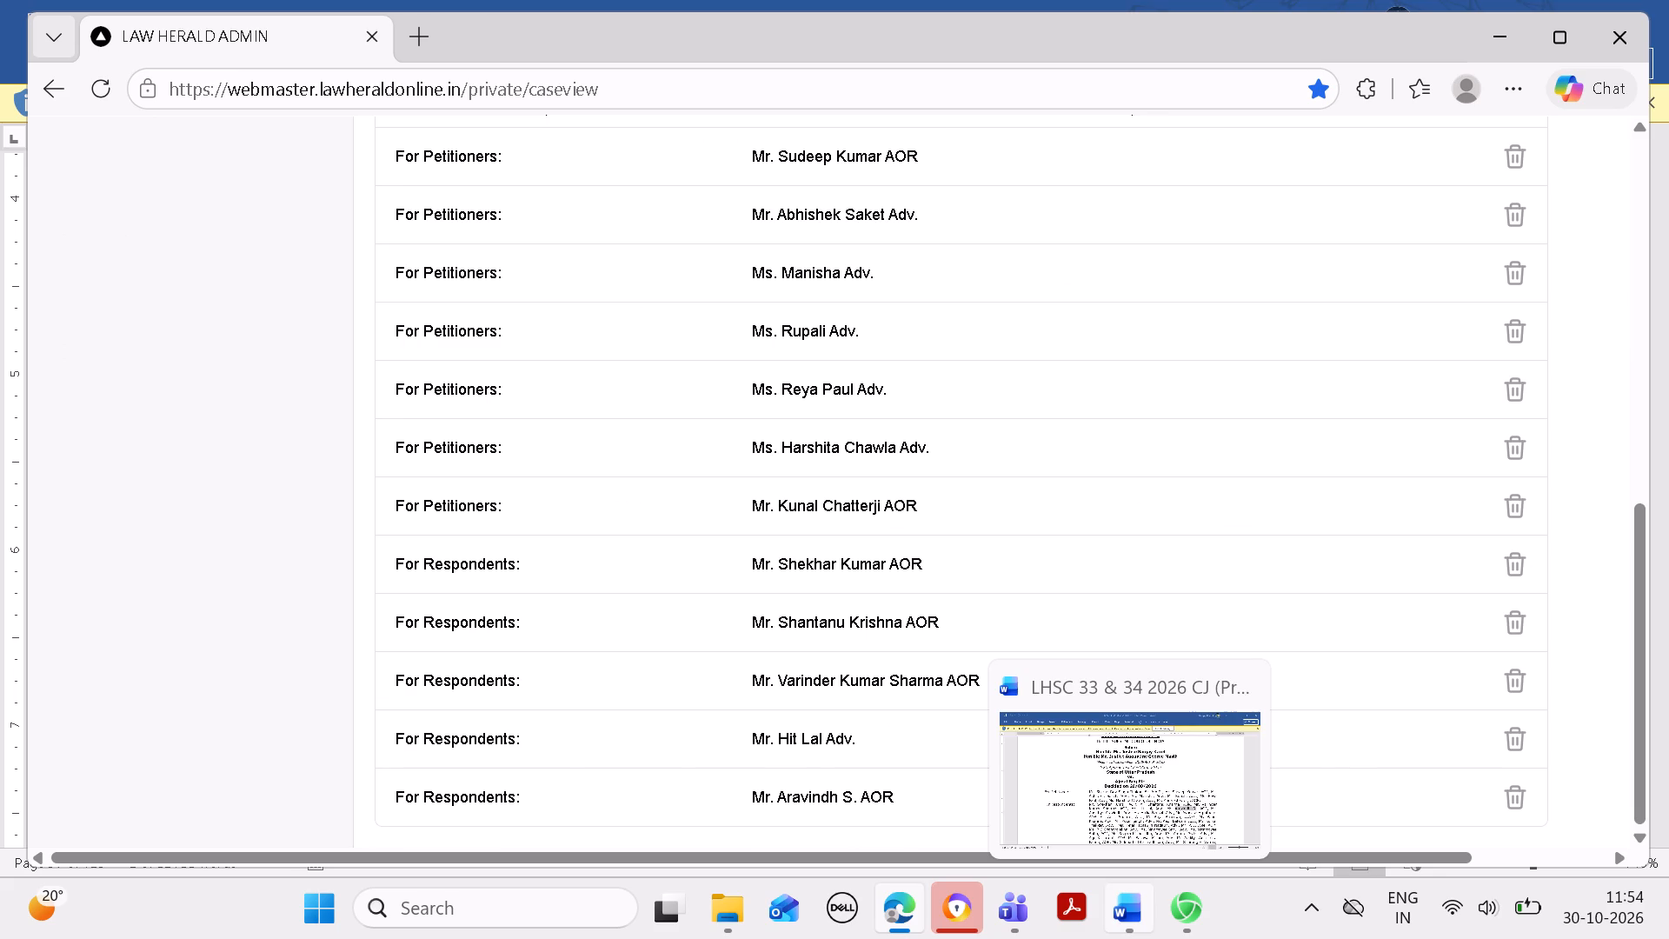
Copy the sixth listed respondents' advocate's name, without prefix or designation, from the State of Uttar Pradesh judgment in Word.
{"action": "left_click", "coordinate": [1127, 906]}
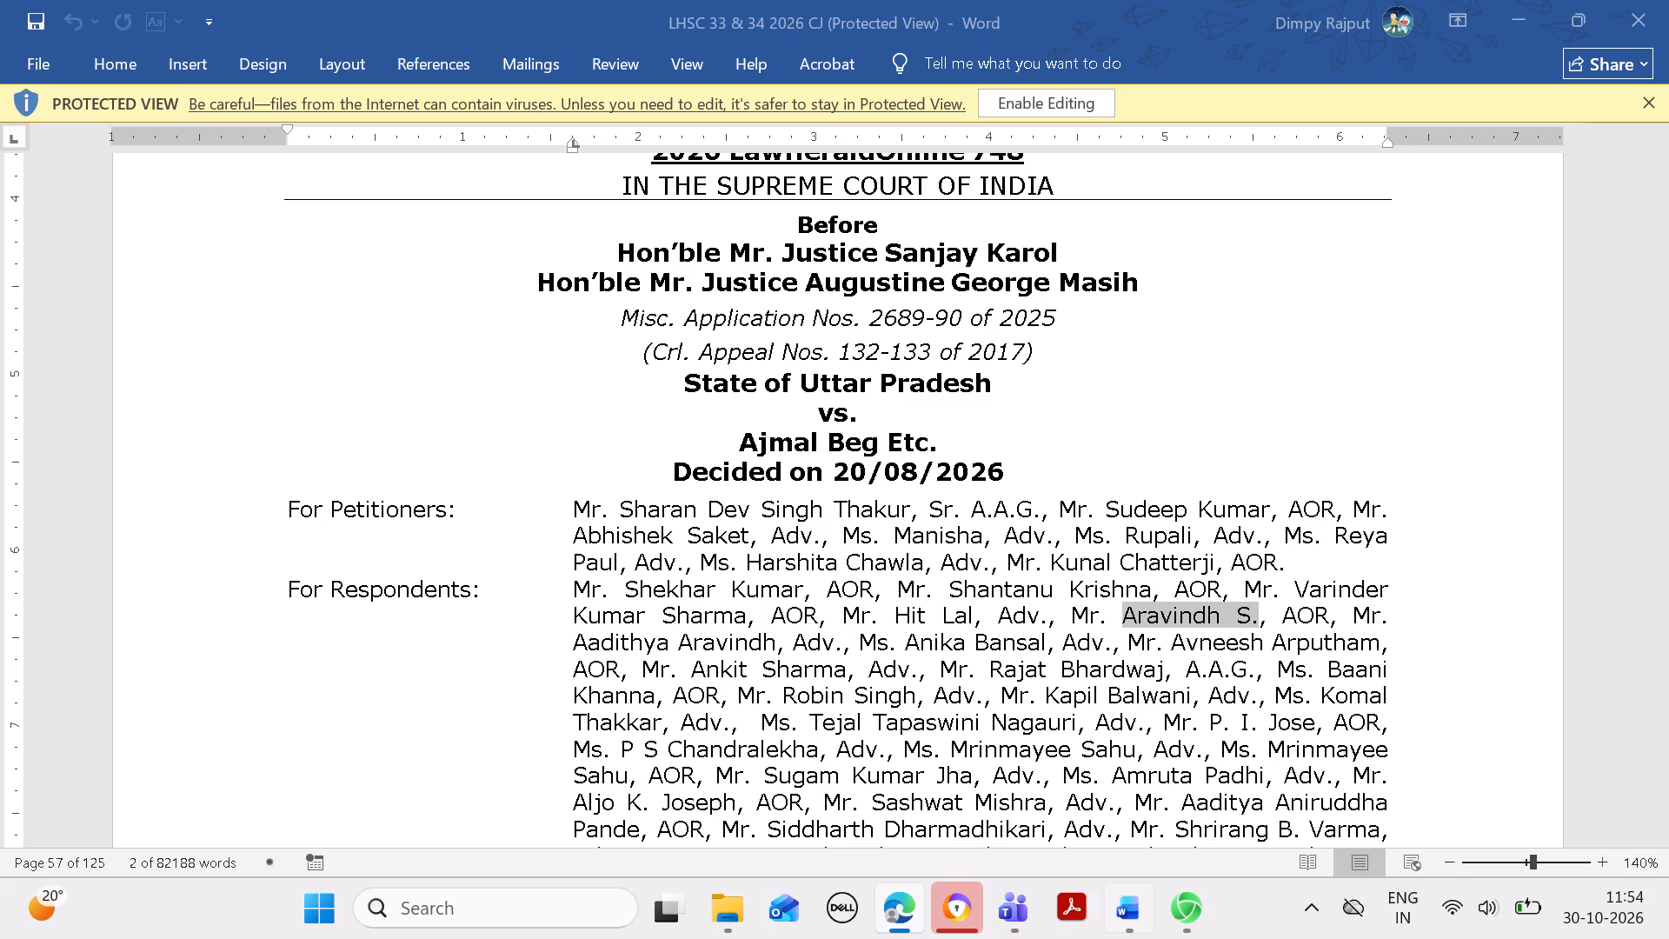
{"action": "left_click_drag", "start_coordinate": [581, 643], "coordinate": [715, 647]}
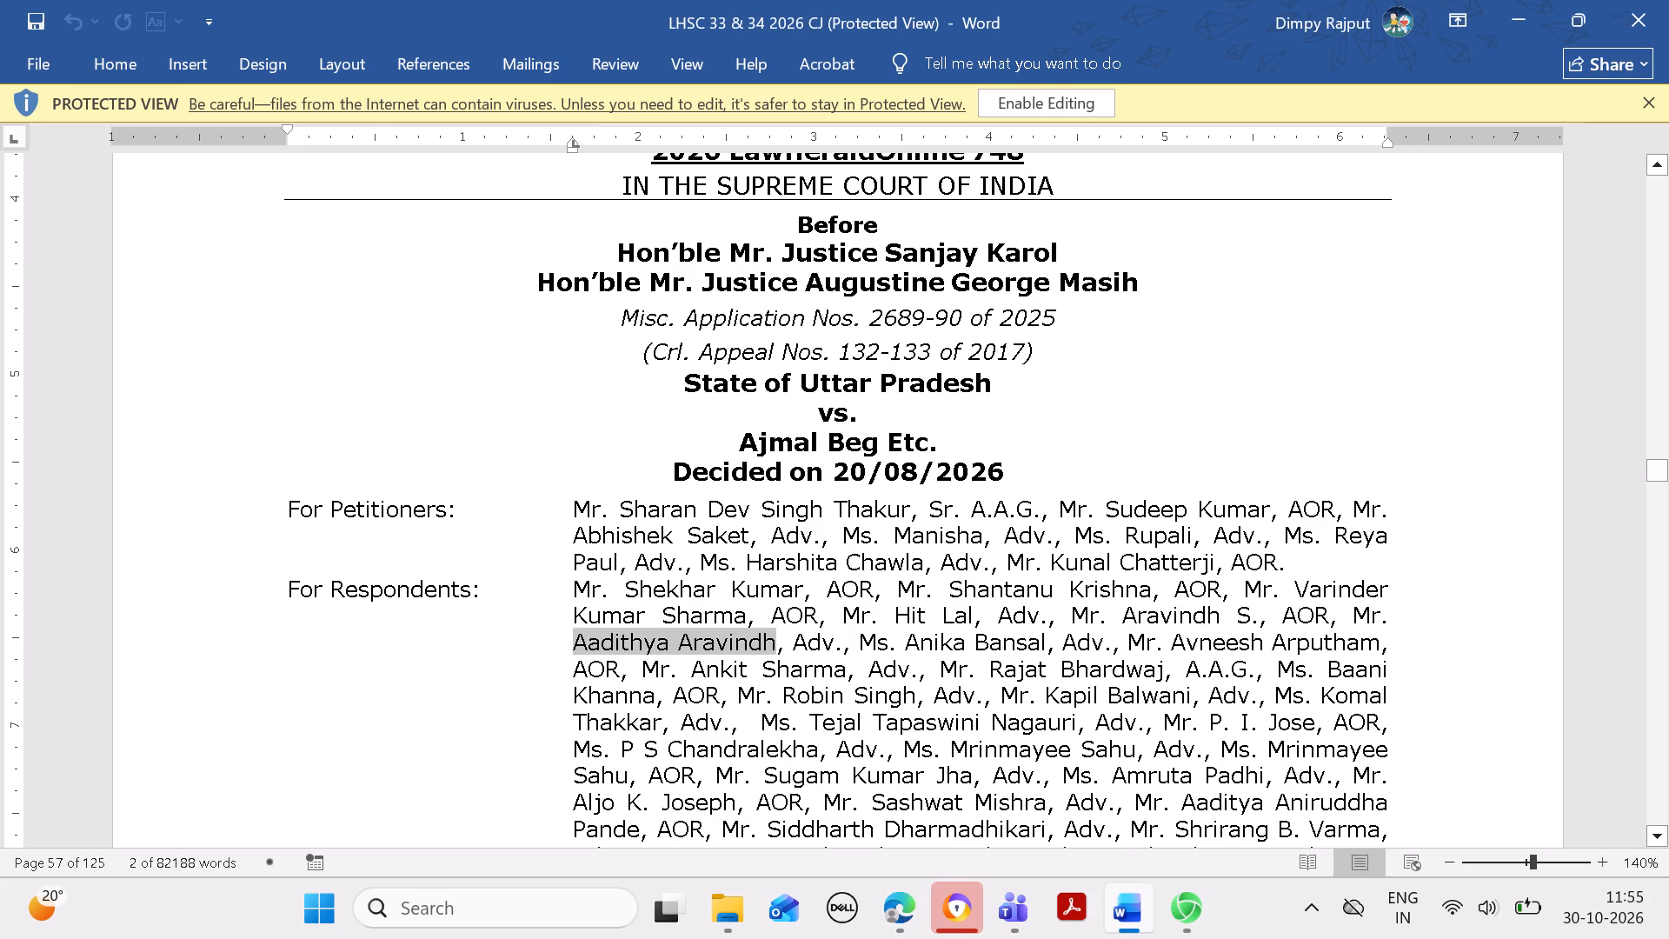
{"action": "left_click_drag", "start_coordinate": [715, 647], "coordinate": [726, 652]}
{"action": "key", "text": "ctrl+c"}
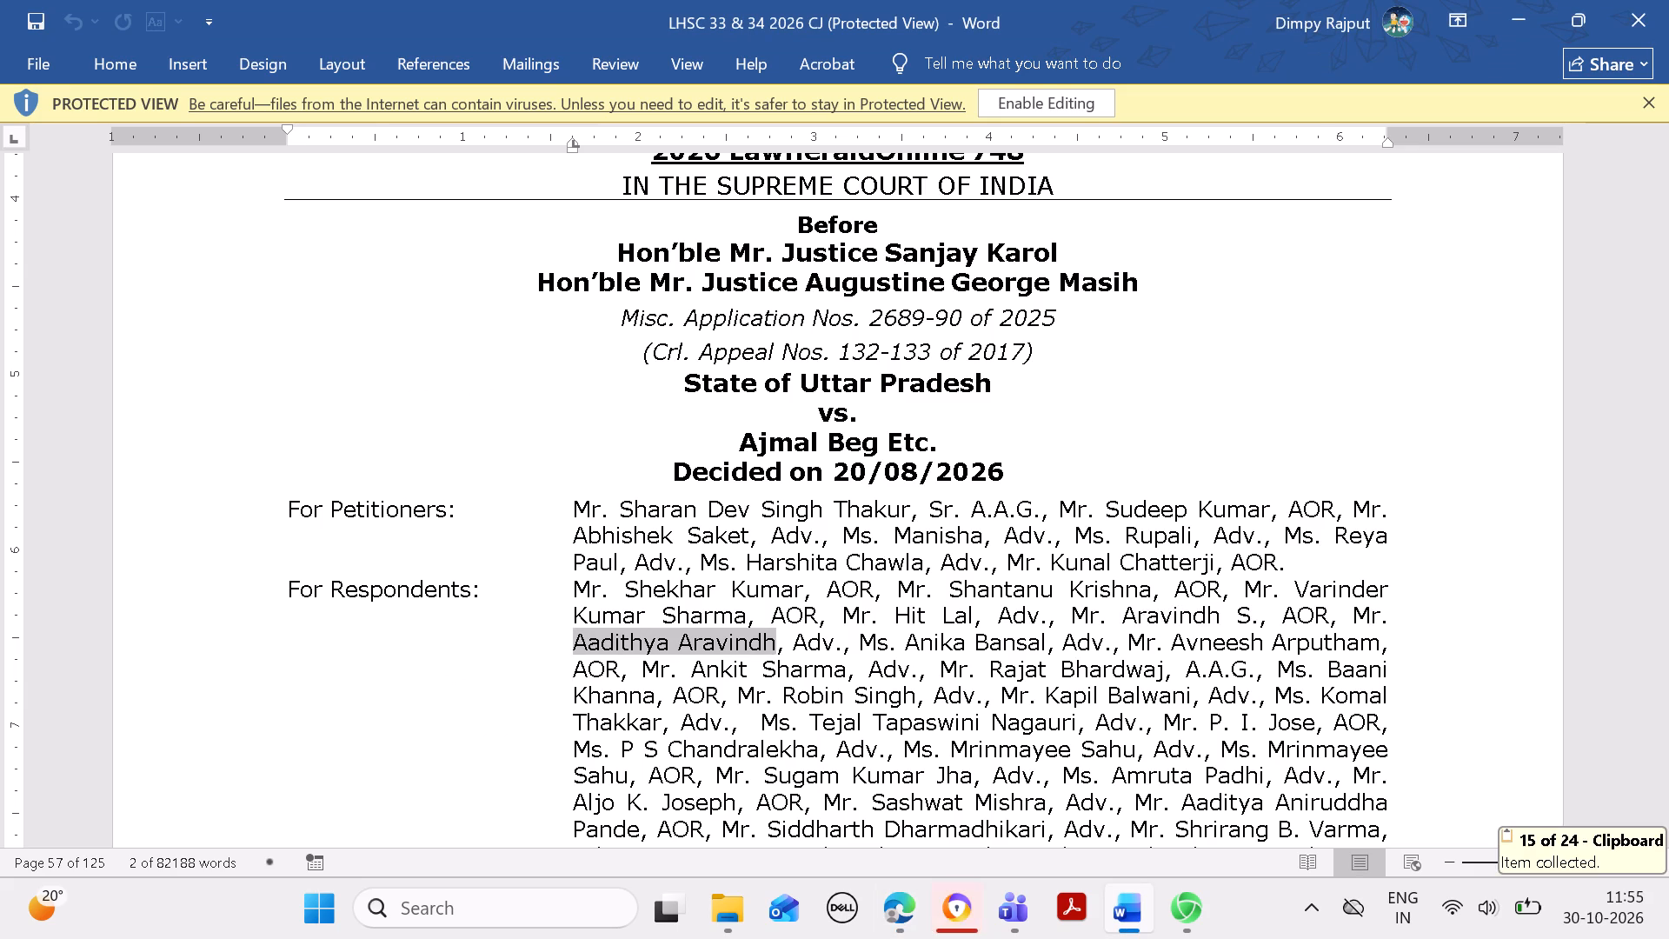
In the Edge case record, create the copied name as a new advocate with prefix Mr. and designation ADV, attached for the respondents.
{"action": "left_click", "coordinate": [927, 916]}
{"action": "scroll", "coordinate": [1051, 757], "scroll_direction": "up", "scroll_amount": 3}
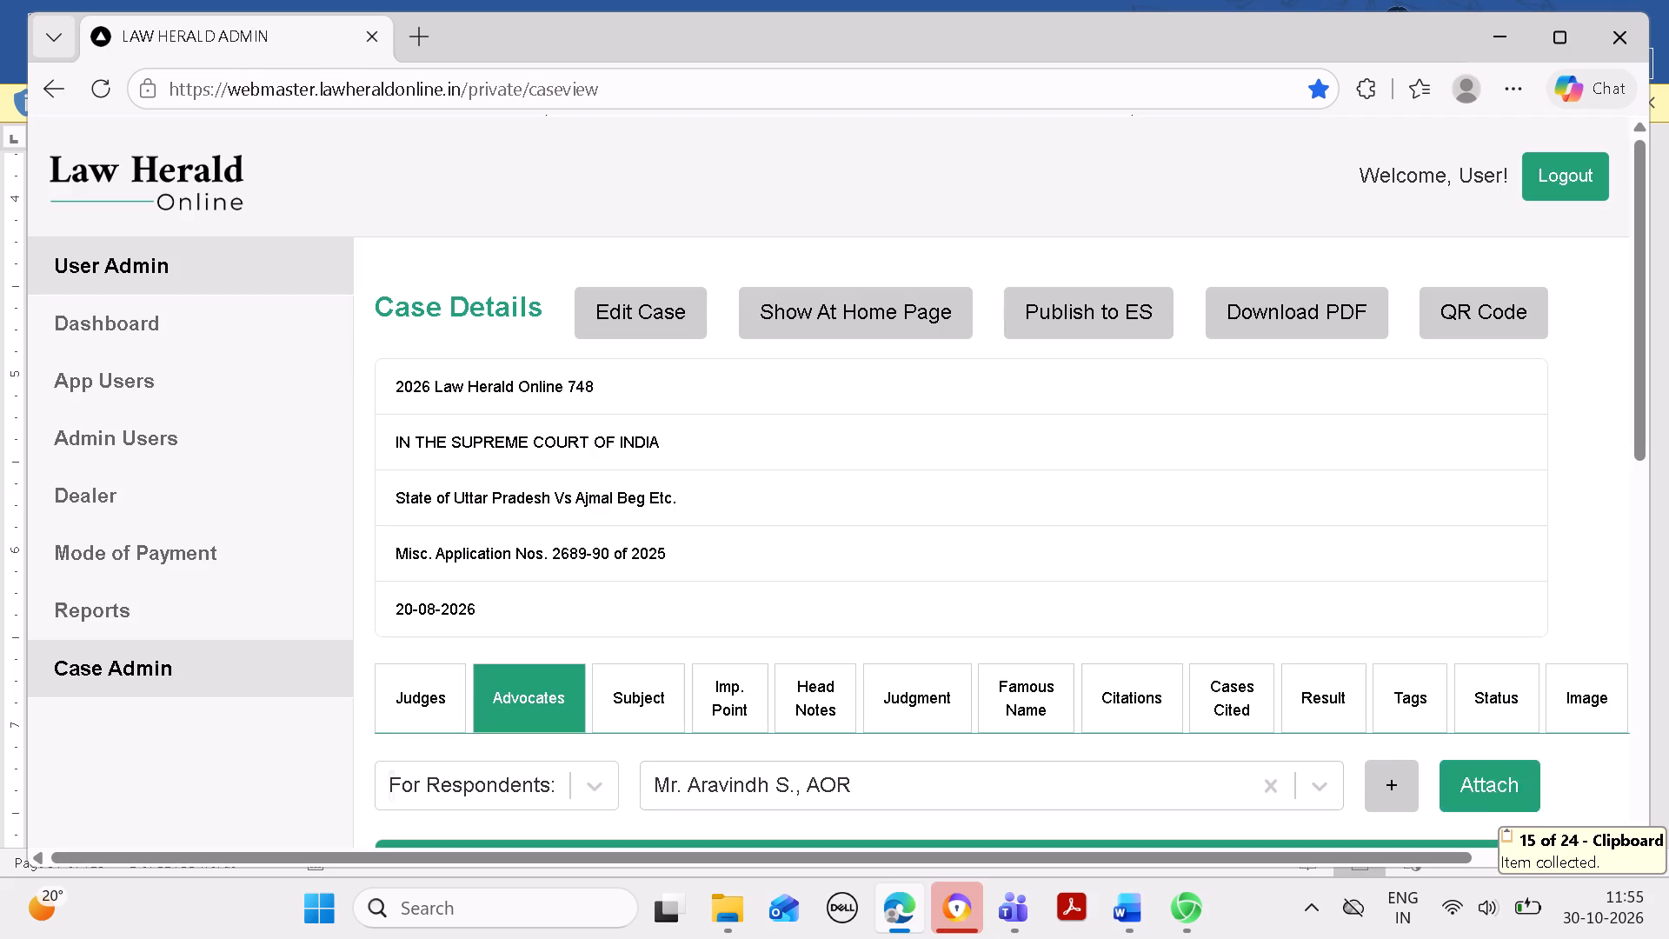
{"action": "left_click", "coordinate": [1263, 784]}
{"action": "key", "text": "ctrl+v"}
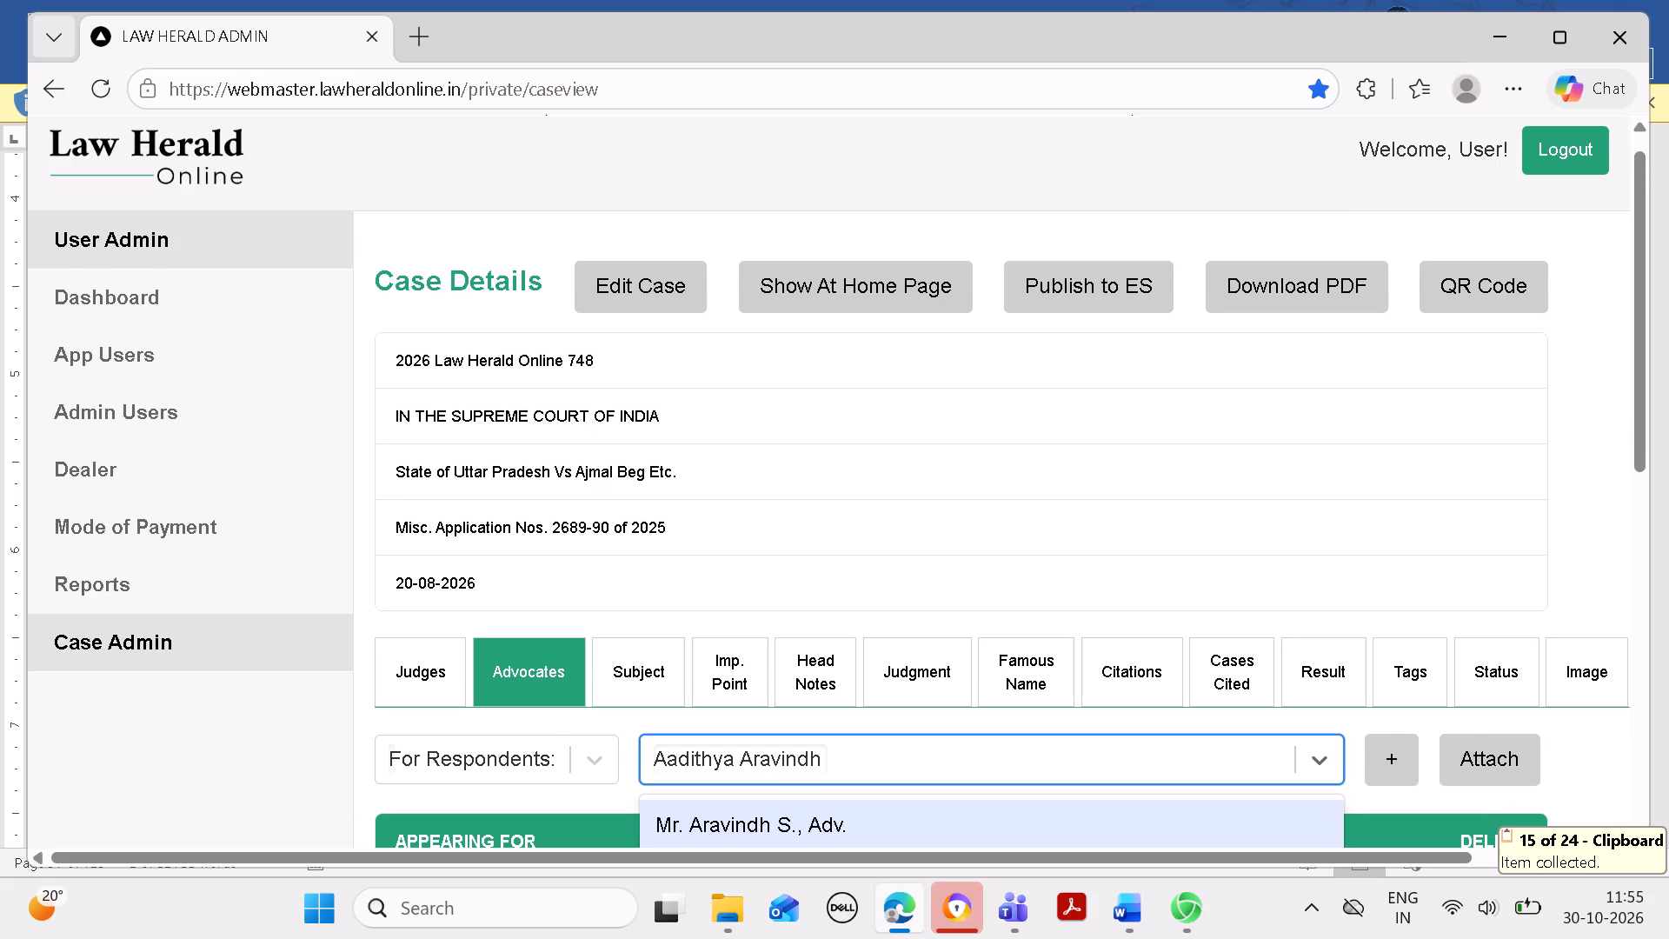
{"action": "left_click", "coordinate": [1384, 764]}
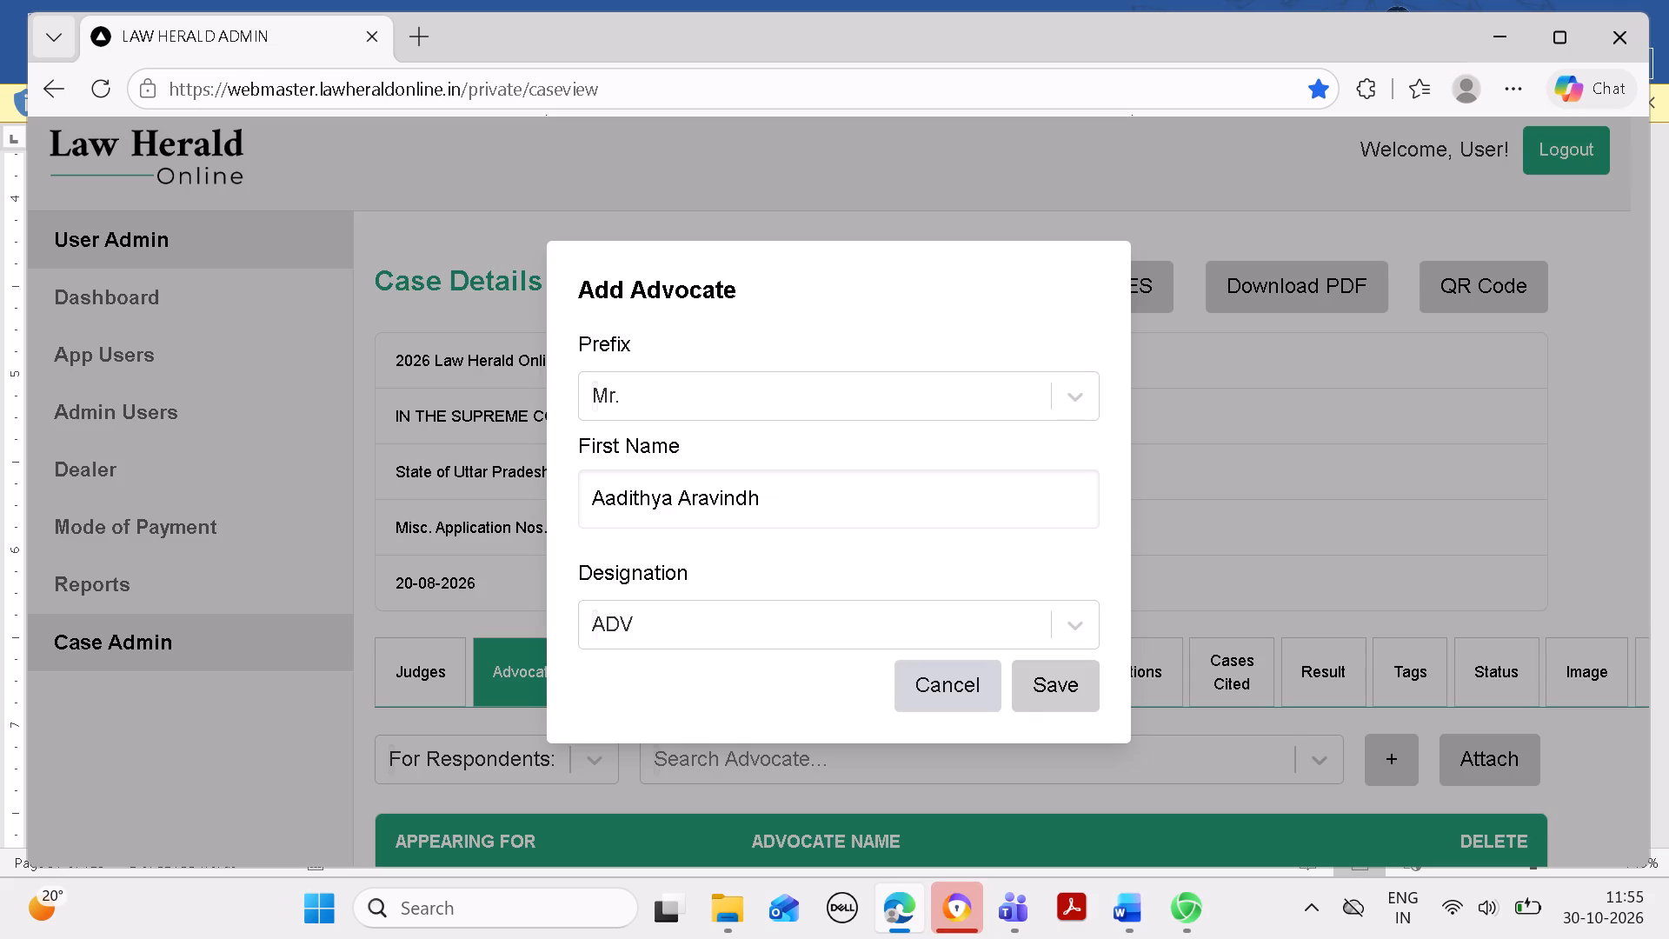
{"action": "left_click", "coordinate": [1048, 696]}
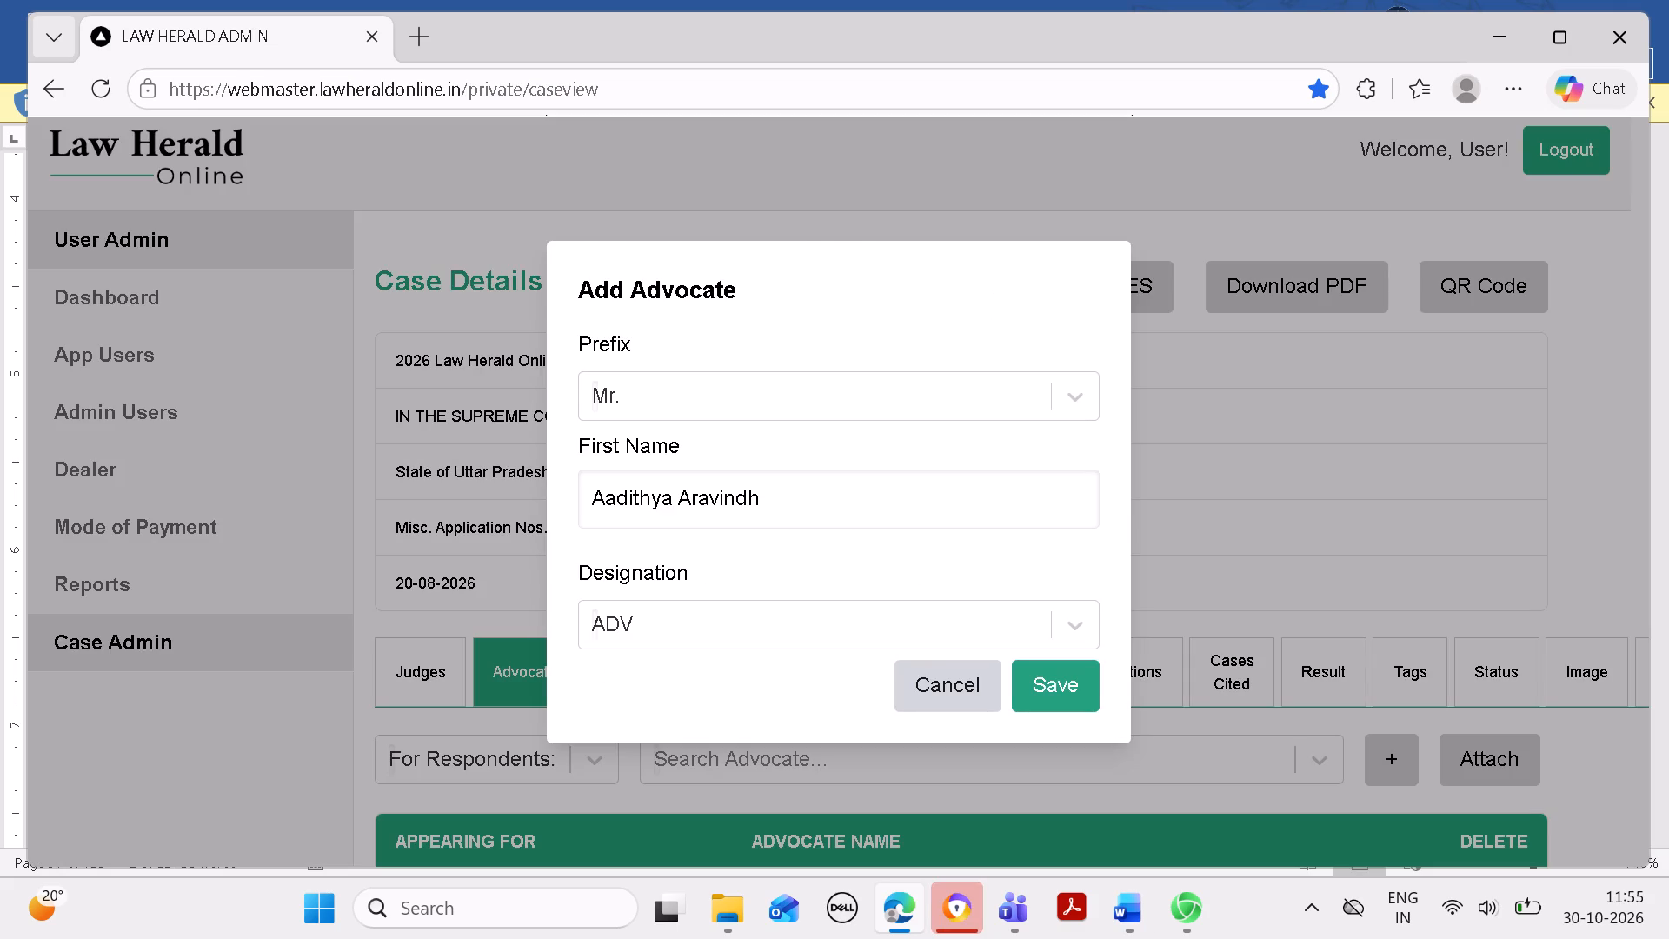
{"action": "left_click", "coordinate": [1087, 278]}
{"action": "scroll", "coordinate": [1087, 590], "scroll_direction": "down", "scroll_amount": 3}
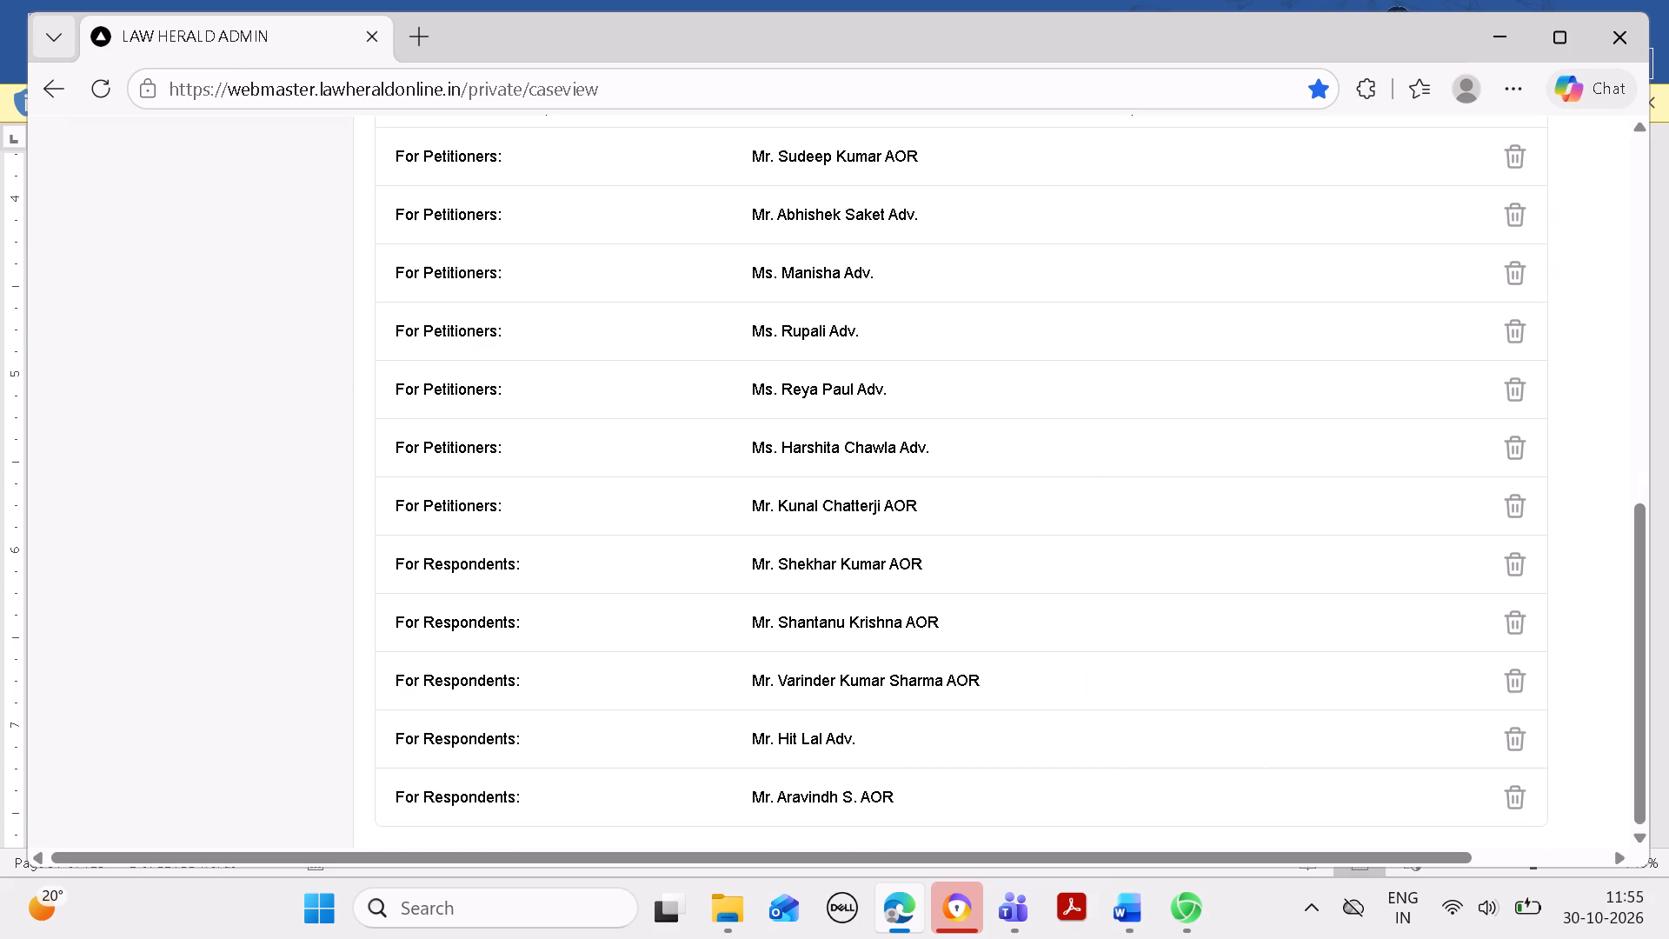
{"action": "scroll", "coordinate": [1087, 596], "scroll_direction": "down", "scroll_amount": 7}
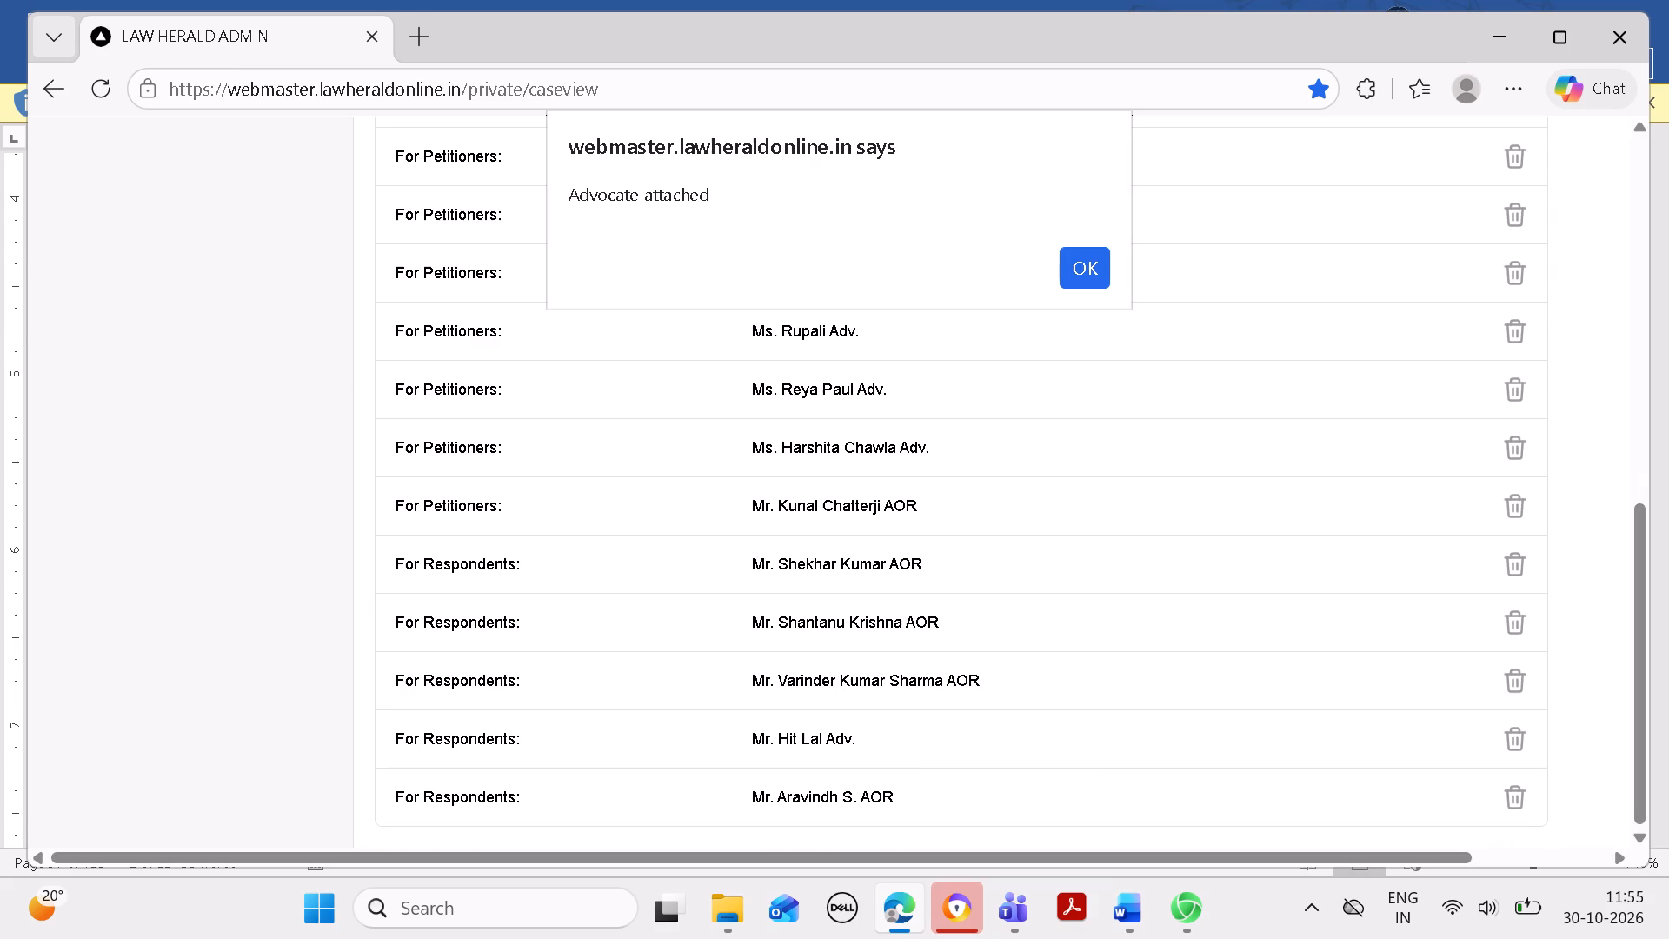
{"action": "left_click", "coordinate": [1075, 280]}
{"action": "scroll", "coordinate": [1077, 370], "scroll_direction": "down", "scroll_amount": 6}
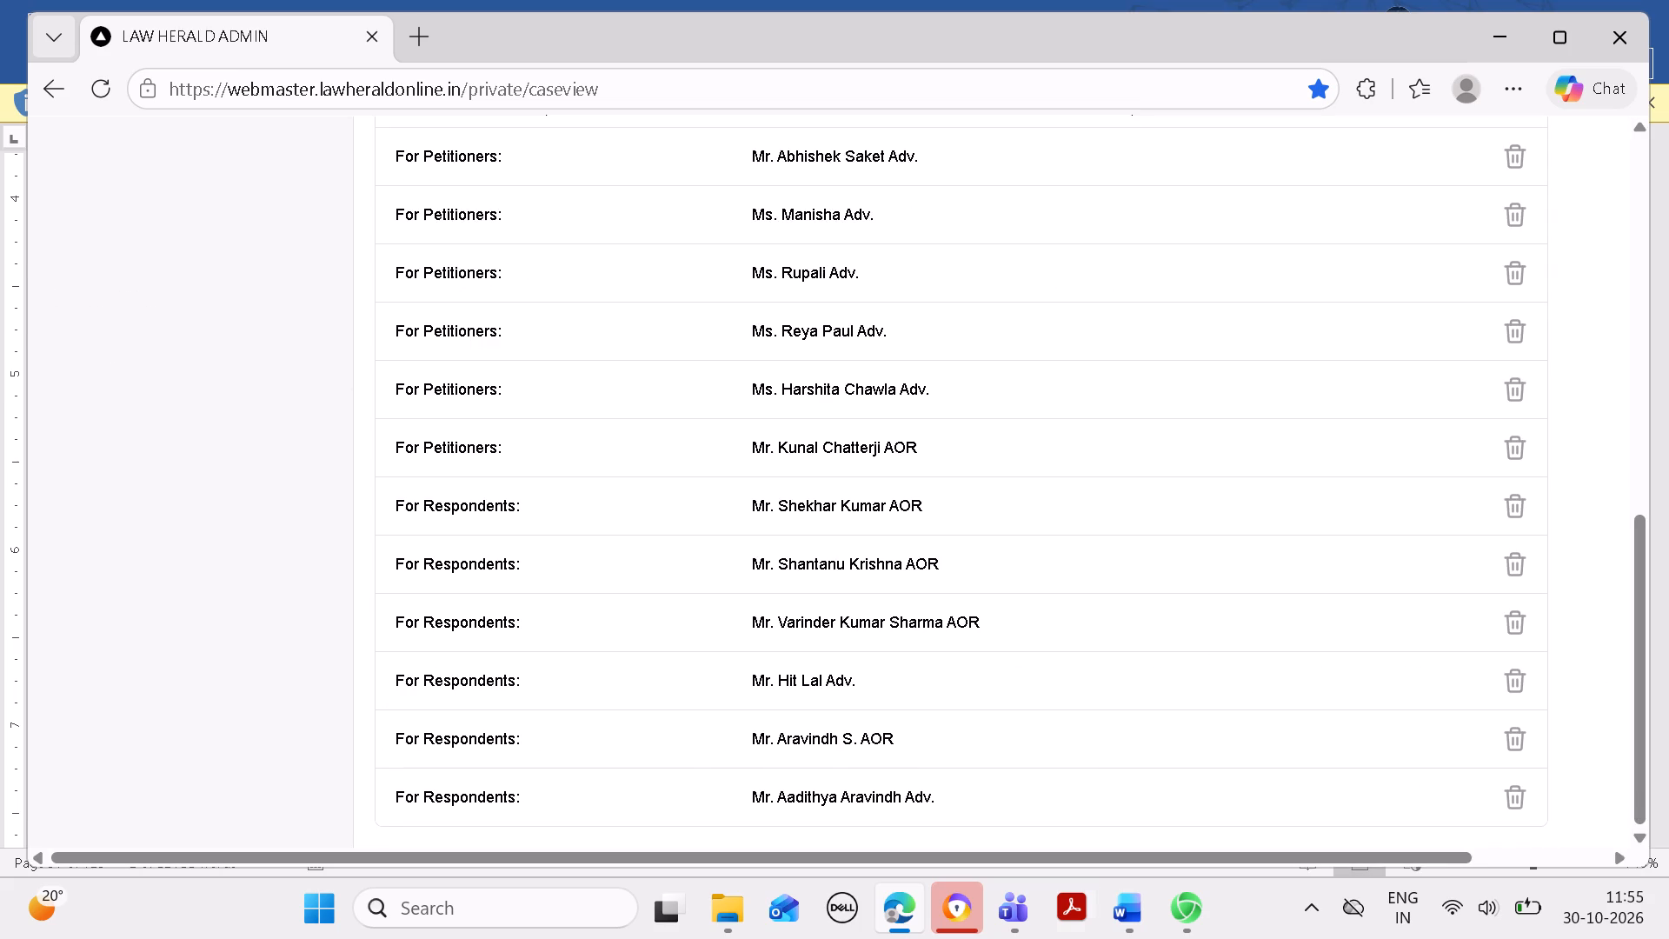
Copy the seventh listed respondents' advocate's name, without prefix or designation, from the judgment in Word.
{"action": "left_click", "coordinate": [1107, 906]}
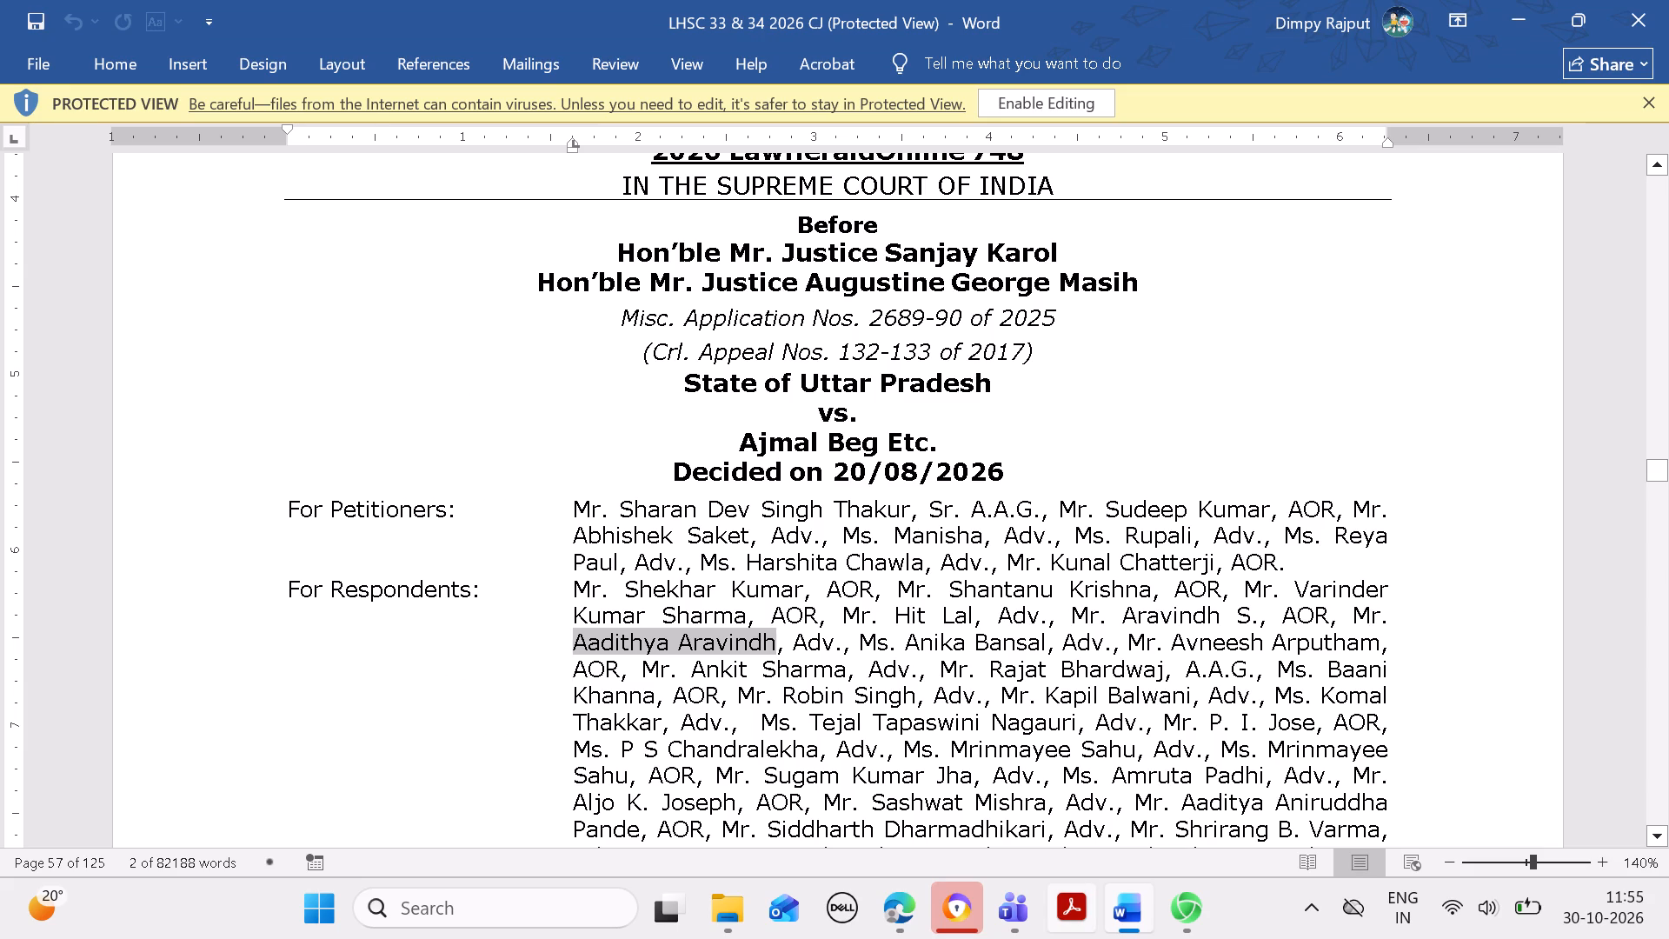
{"action": "left_click_drag", "start_coordinate": [908, 644], "coordinate": [1012, 643]}
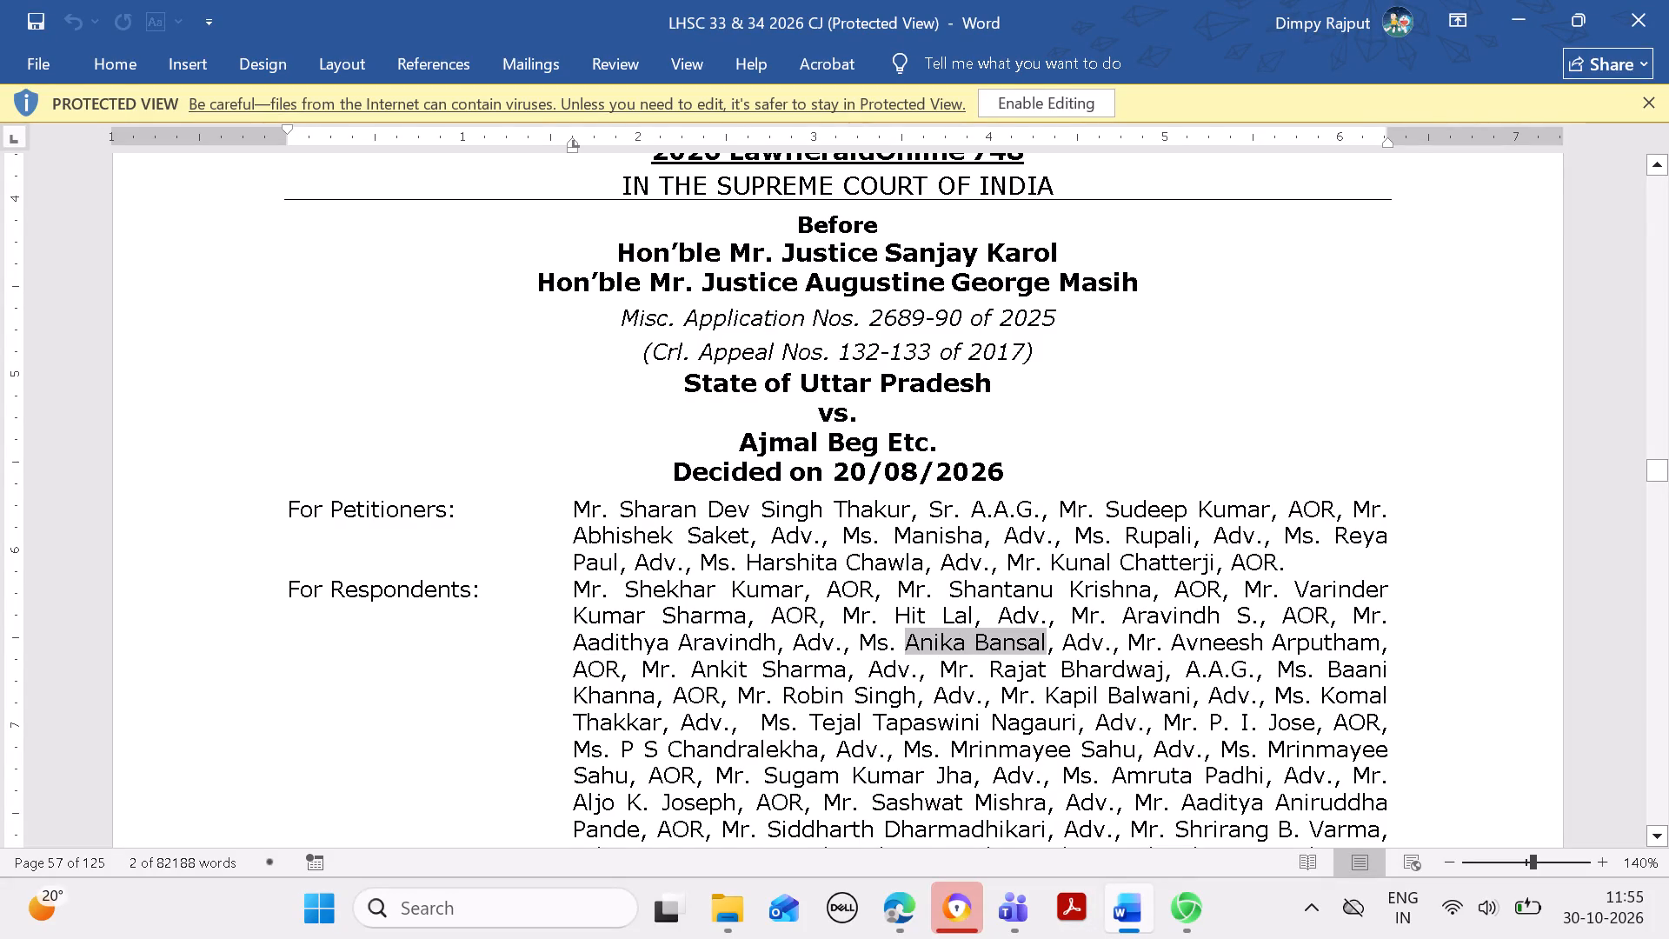
{"action": "key", "text": "ctrl+c"}
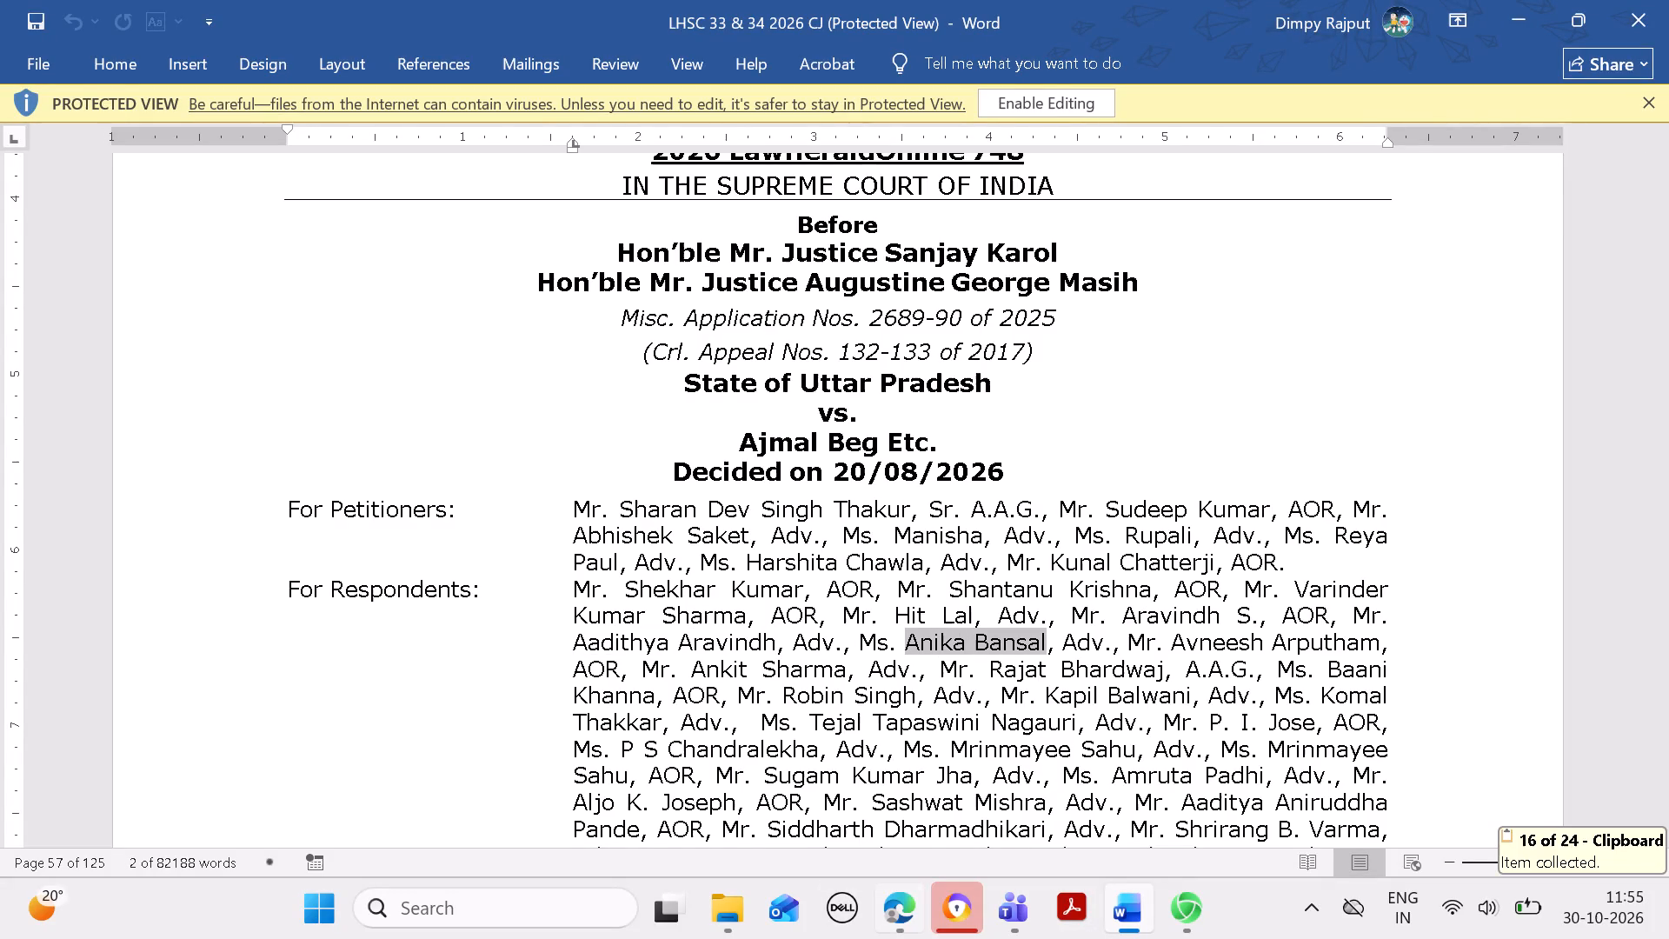
In the Edge case record, create the copied name as a new advocate with prefix Ms. and designation ADV, attached for the respondents.
{"action": "left_click", "coordinate": [887, 913]}
{"action": "scroll", "coordinate": [1189, 553], "scroll_direction": "up", "scroll_amount": 2}
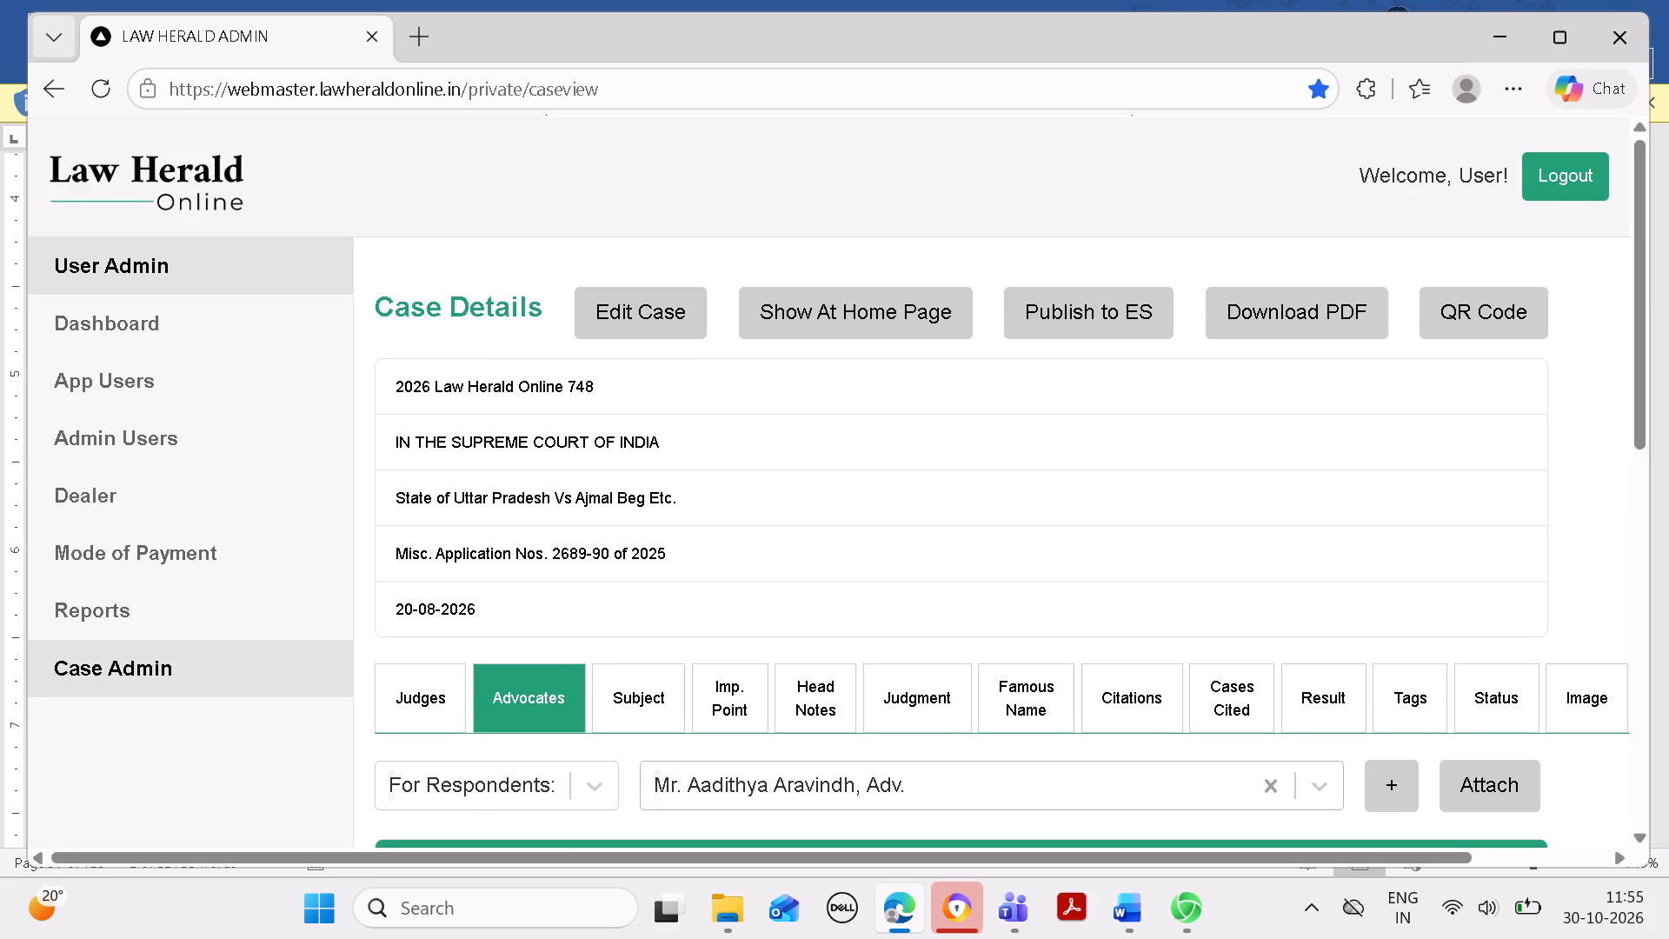
{"action": "left_click", "coordinate": [1262, 777]}
{"action": "key", "text": "ctrl+v"}
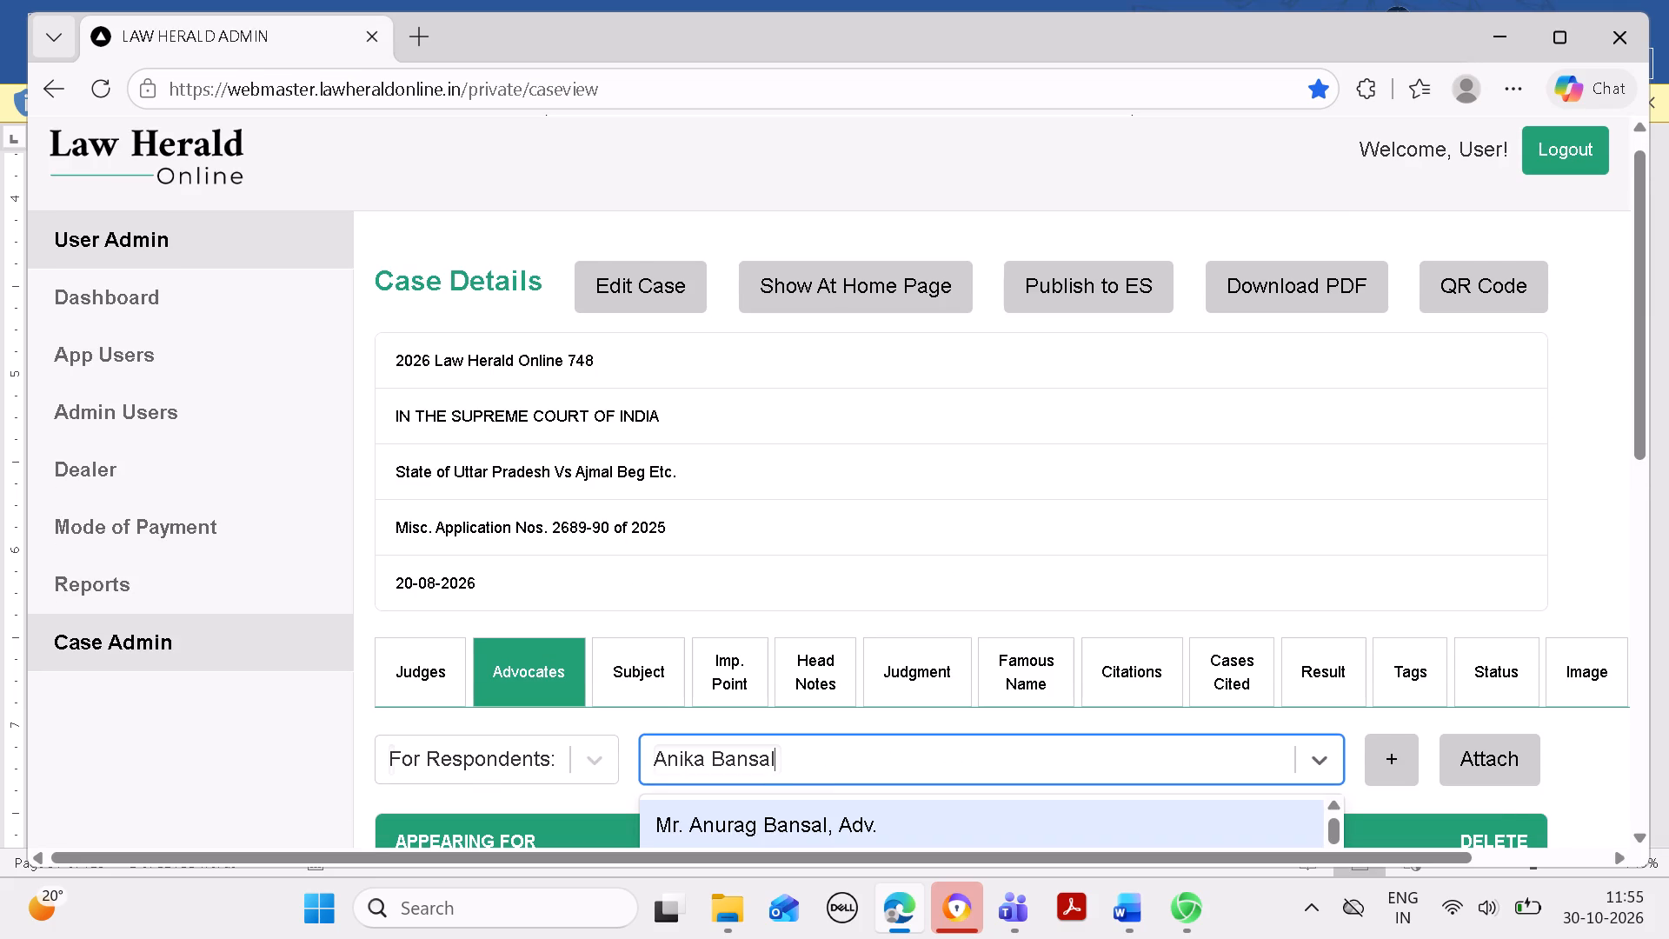
{"action": "left_click", "coordinate": [1362, 767]}
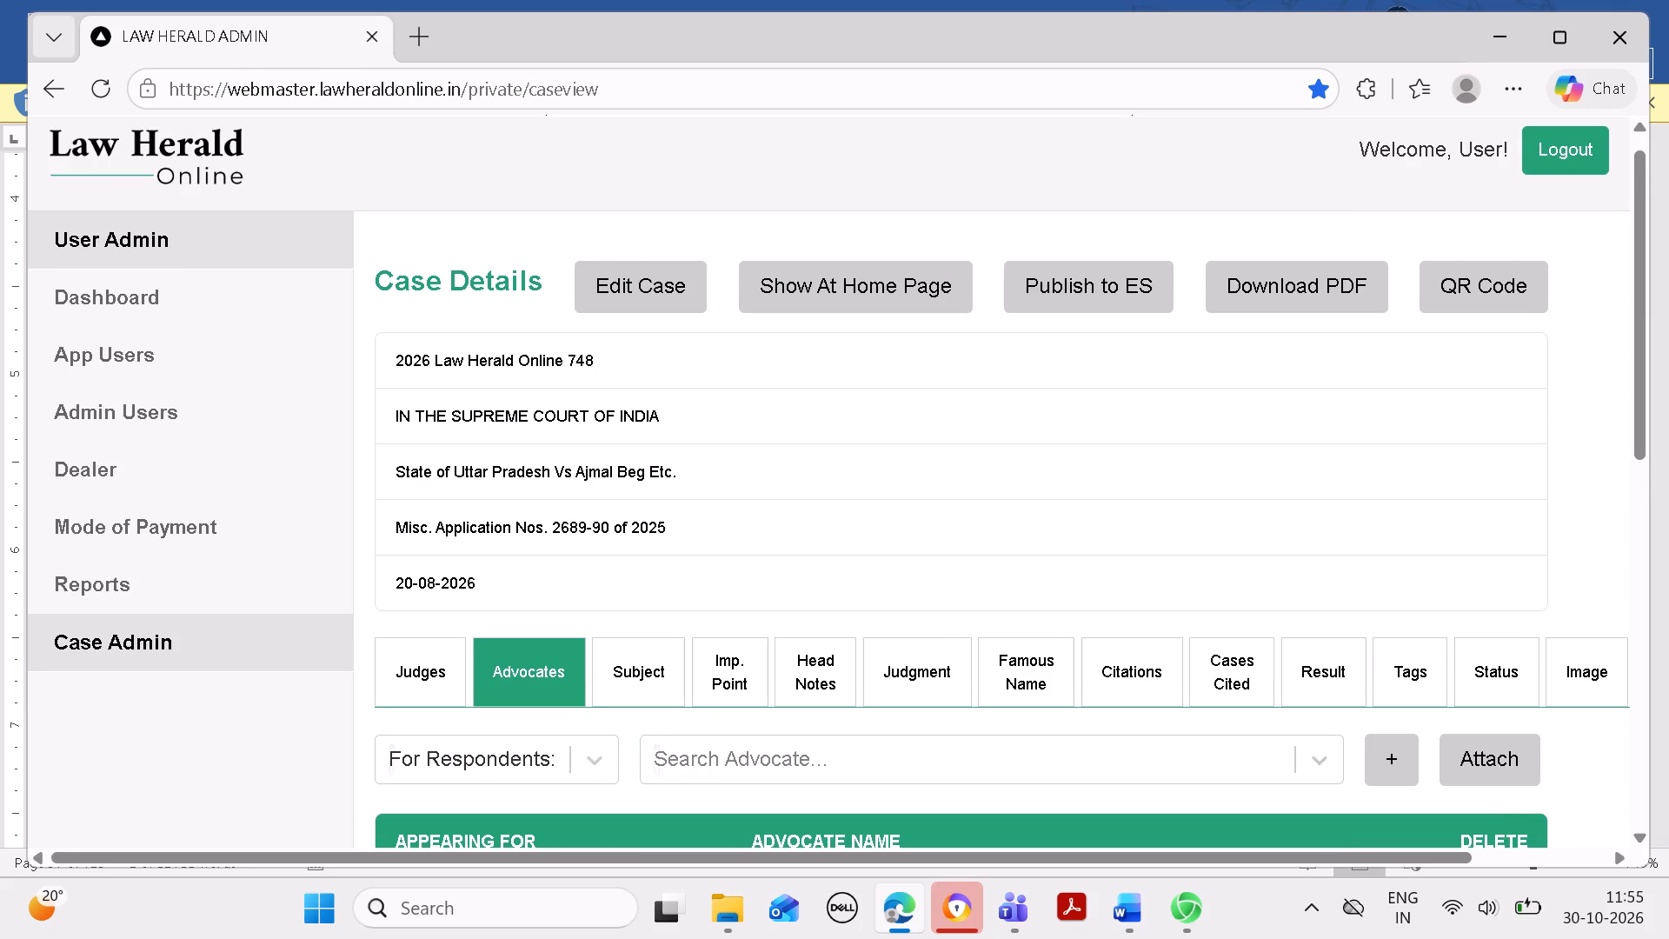
{"action": "left_click", "coordinate": [1381, 778]}
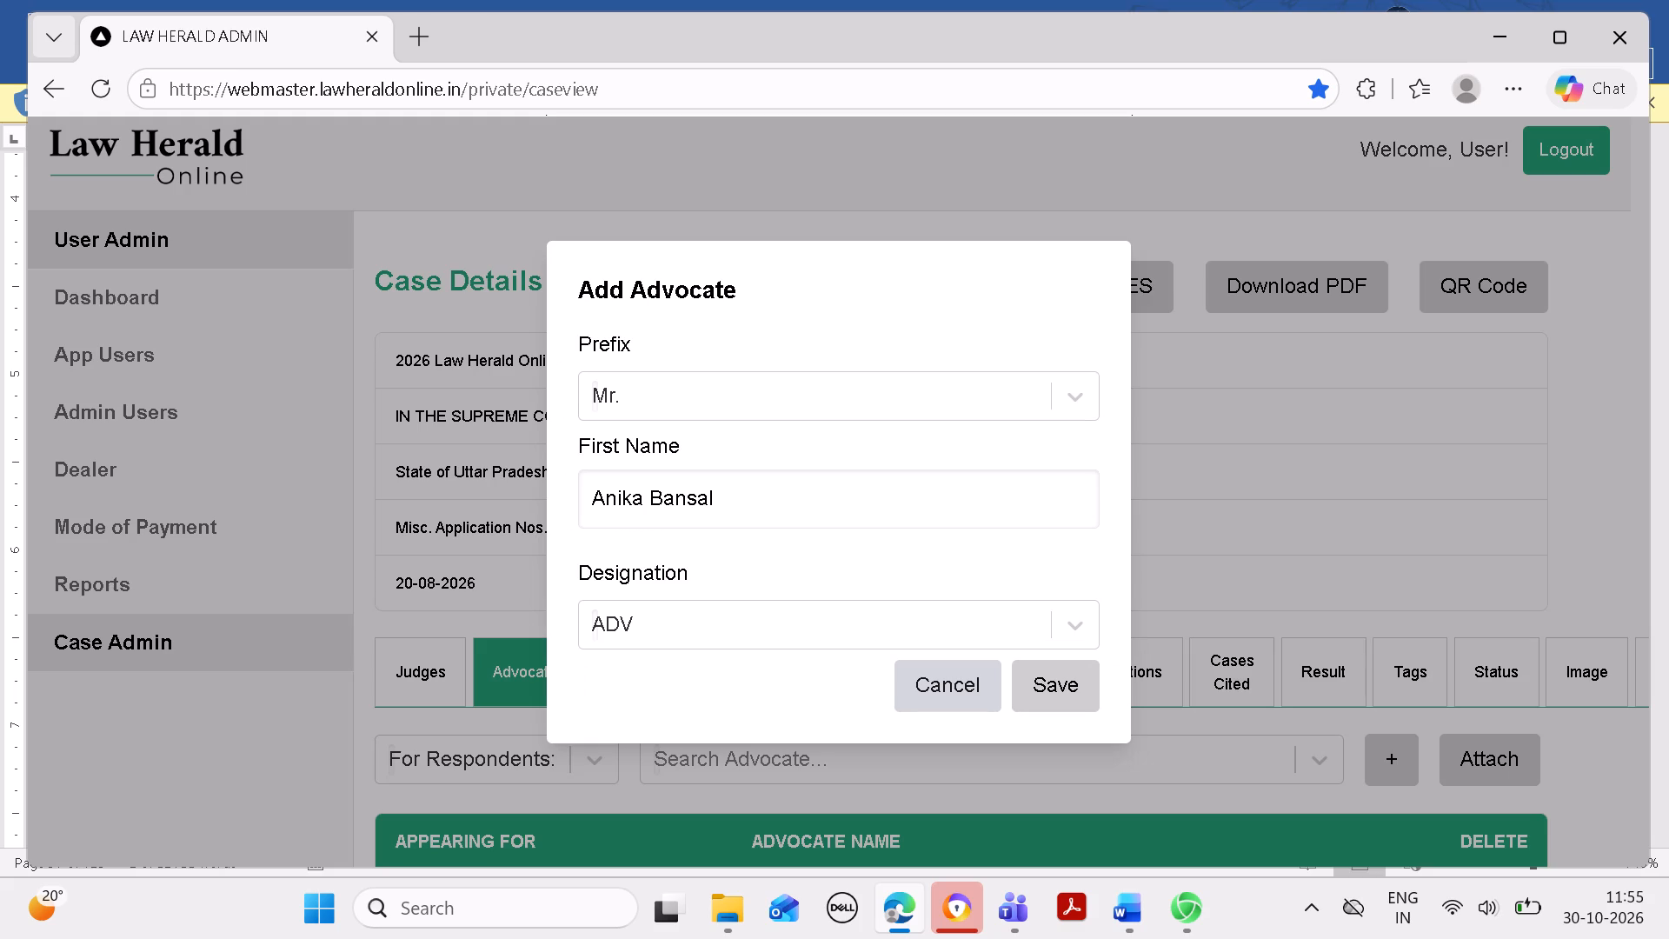
{"action": "left_click", "coordinate": [1078, 387]}
{"action": "scroll", "coordinate": [1007, 579], "scroll_direction": "down", "scroll_amount": 2}
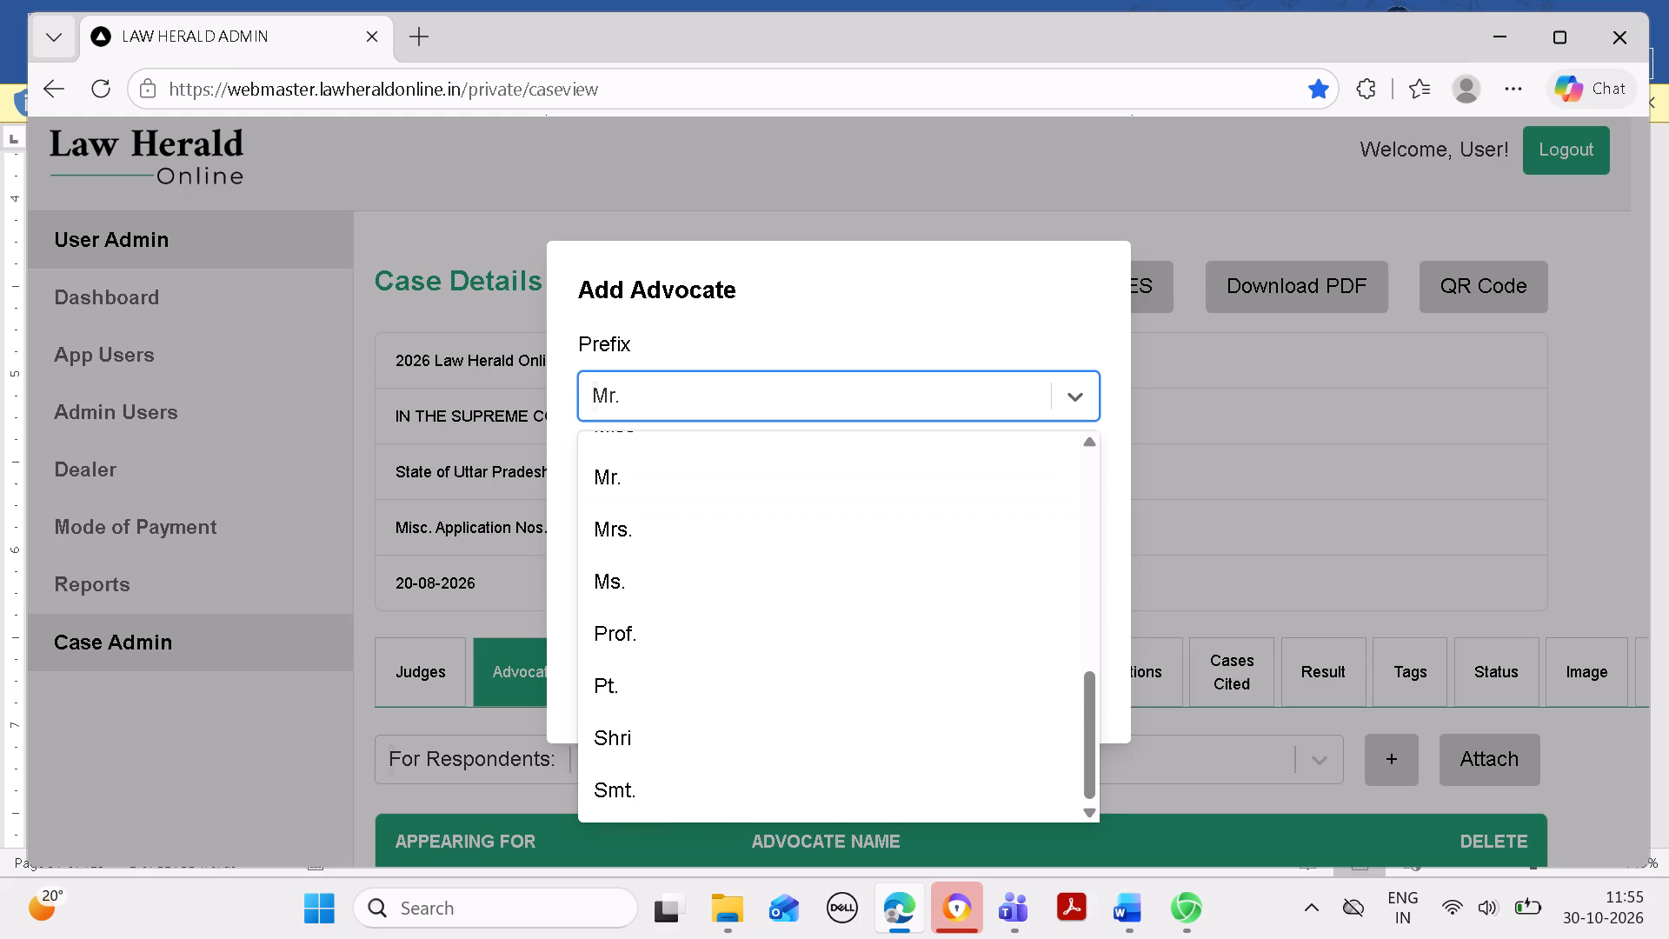
{"action": "left_click", "coordinate": [1011, 574]}
{"action": "left_click", "coordinate": [1076, 690]}
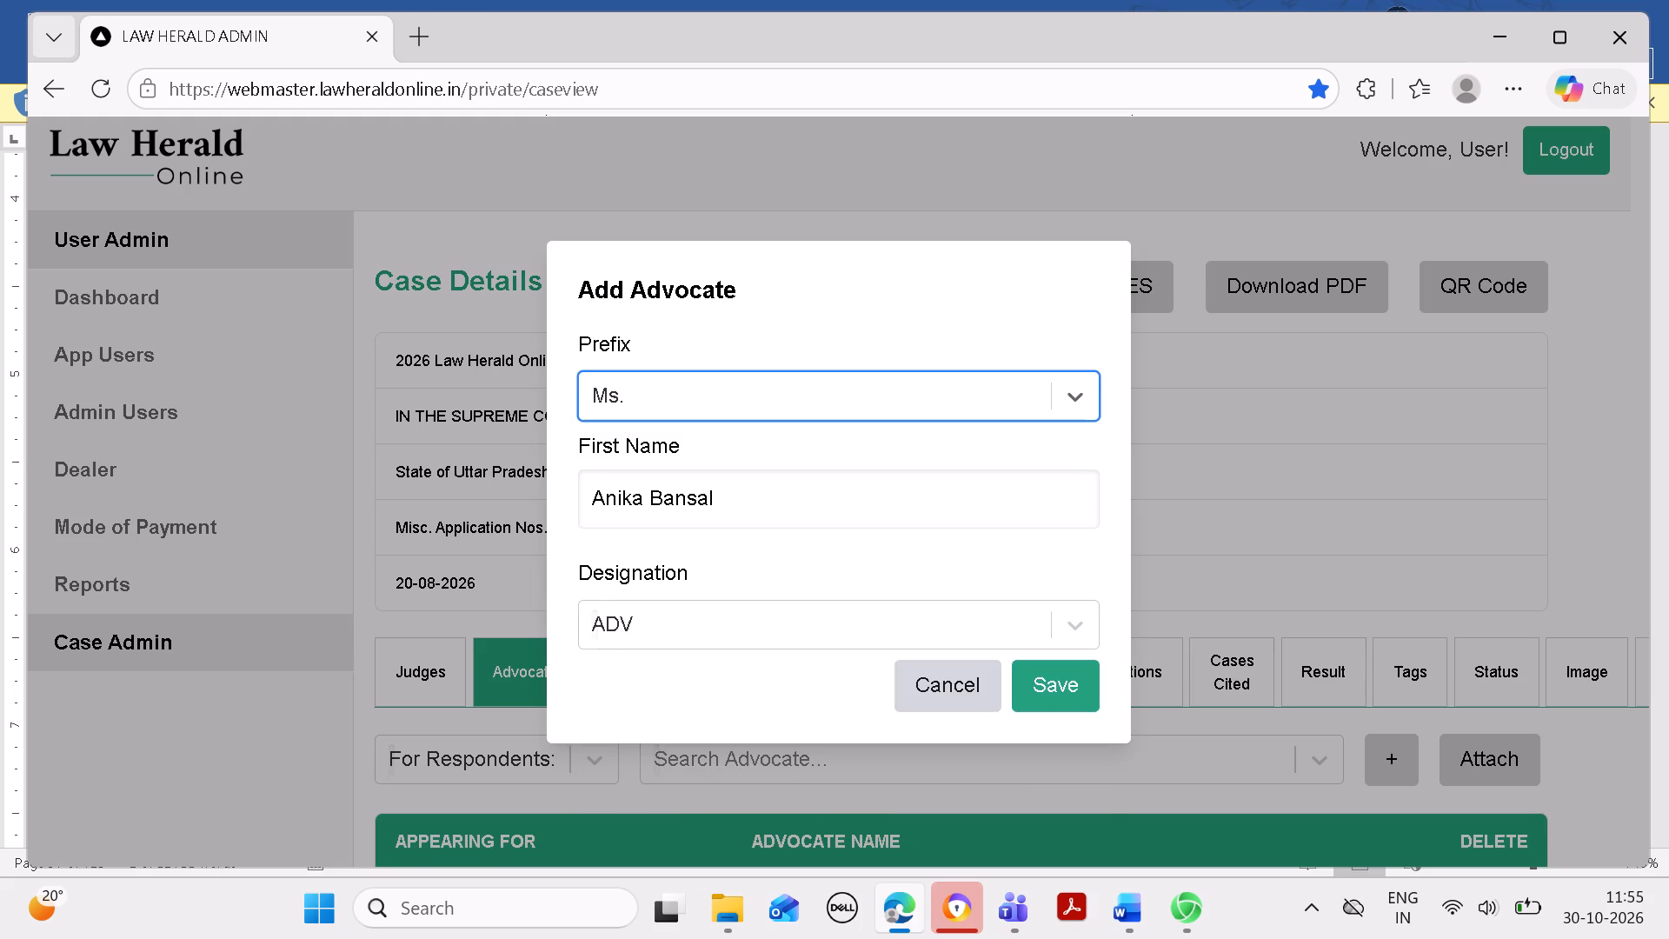
{"action": "left_click", "coordinate": [1087, 270]}
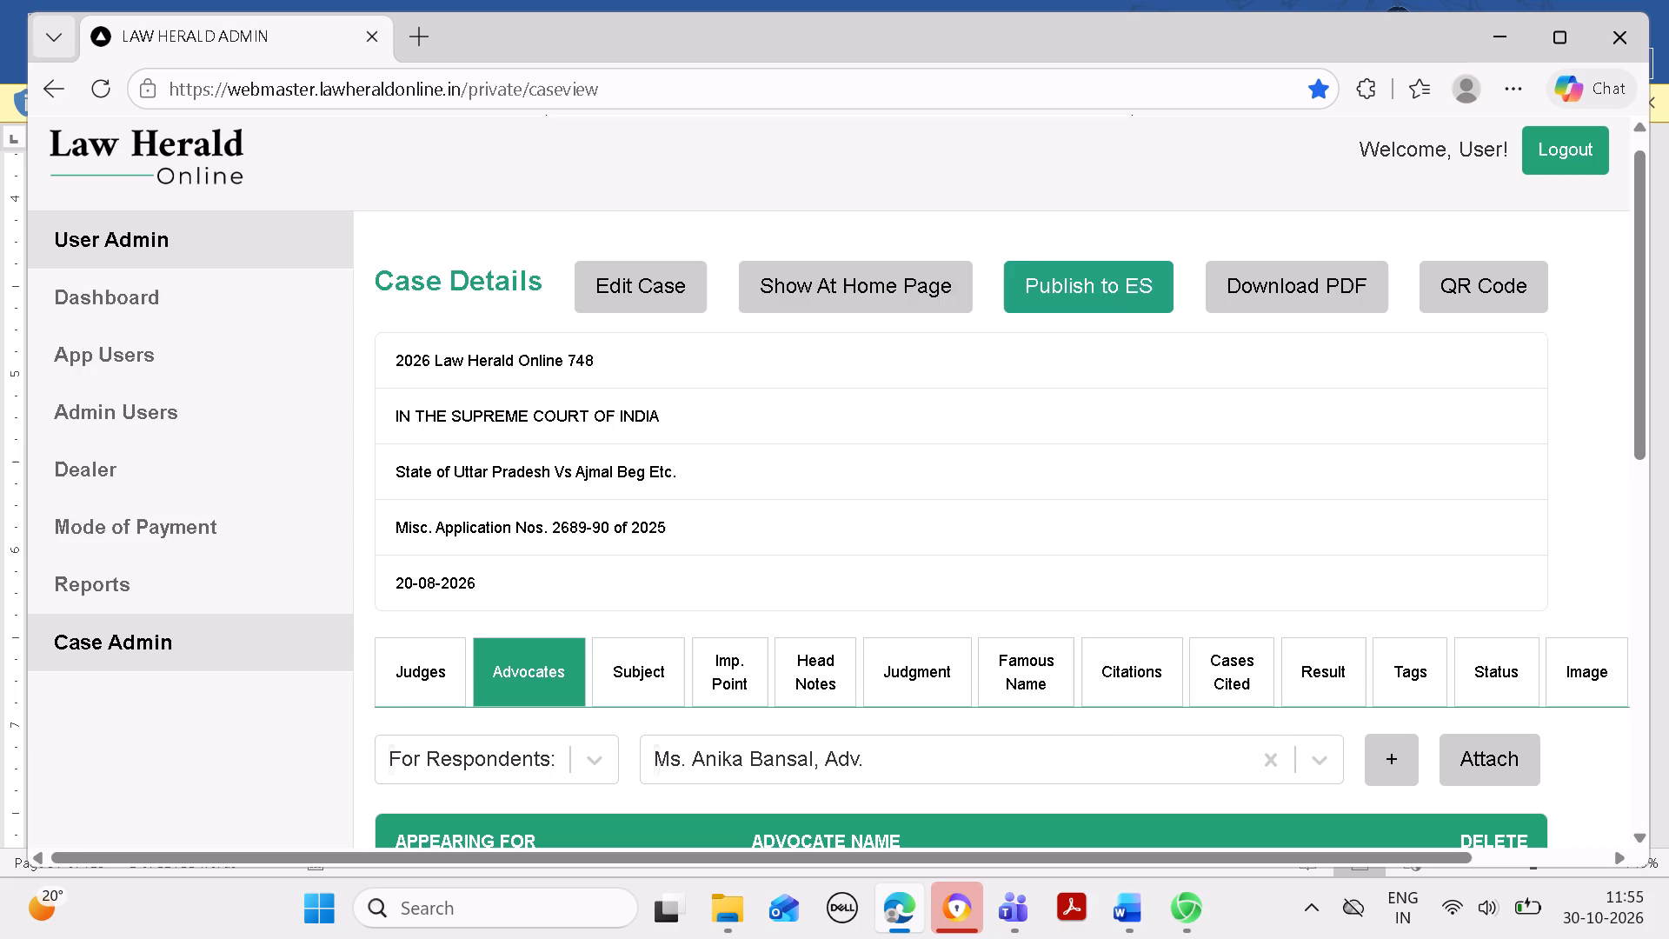
{"action": "scroll", "coordinate": [1136, 583], "scroll_direction": "down", "scroll_amount": 6}
{"action": "left_click", "coordinate": [1095, 275]}
{"action": "scroll", "coordinate": [1135, 629], "scroll_direction": "down", "scroll_amount": 2}
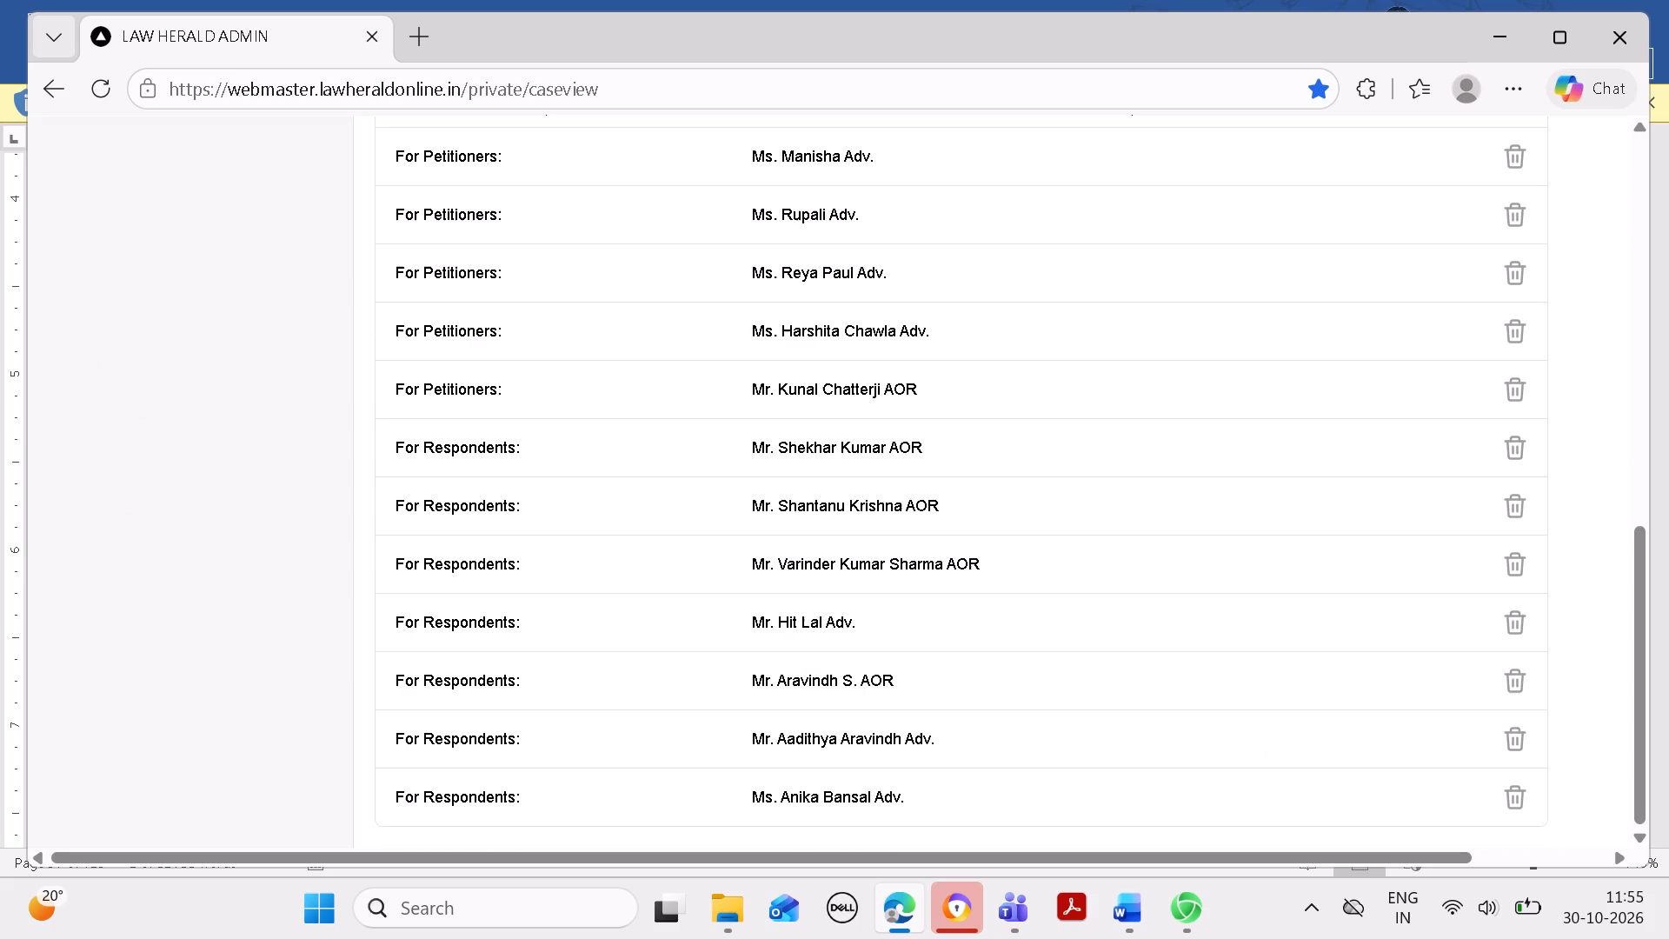
{"action": "scroll", "coordinate": [1135, 635], "scroll_direction": "down", "scroll_amount": 4}
Copy the eighth listed respondents' advocate's full name, without prefix or designation, from the judgment in Word.
{"action": "left_click", "coordinate": [1133, 905]}
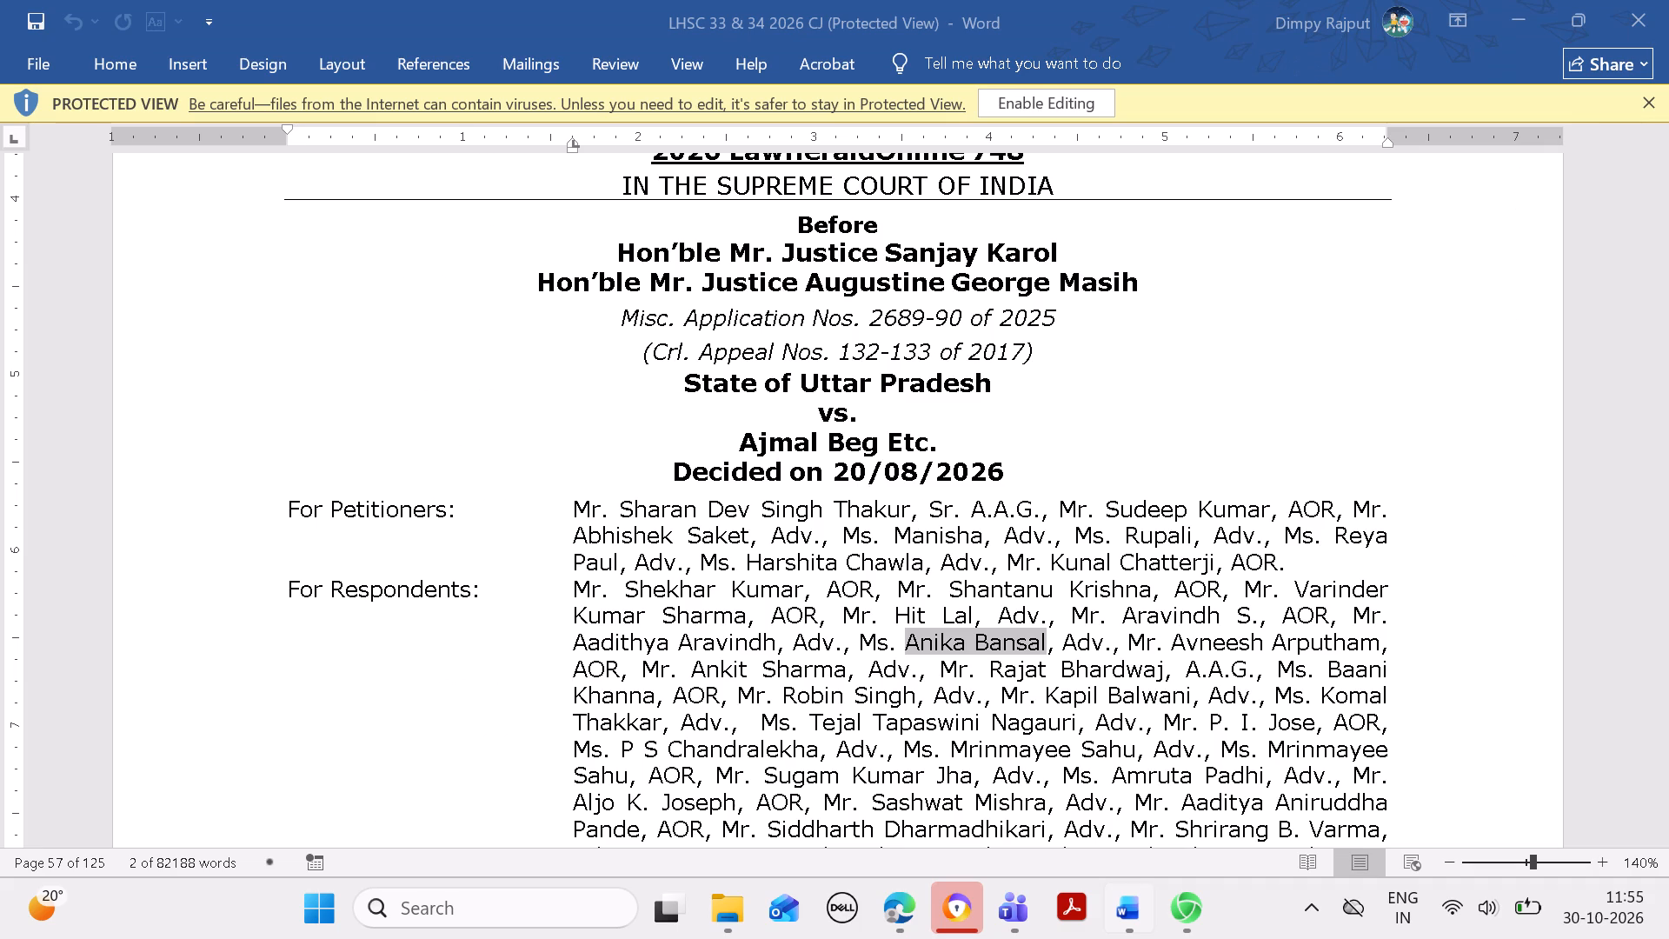
{"action": "left_click_drag", "start_coordinate": [1167, 641], "coordinate": [1182, 641]}
{"action": "left_click", "coordinate": [1180, 641]}
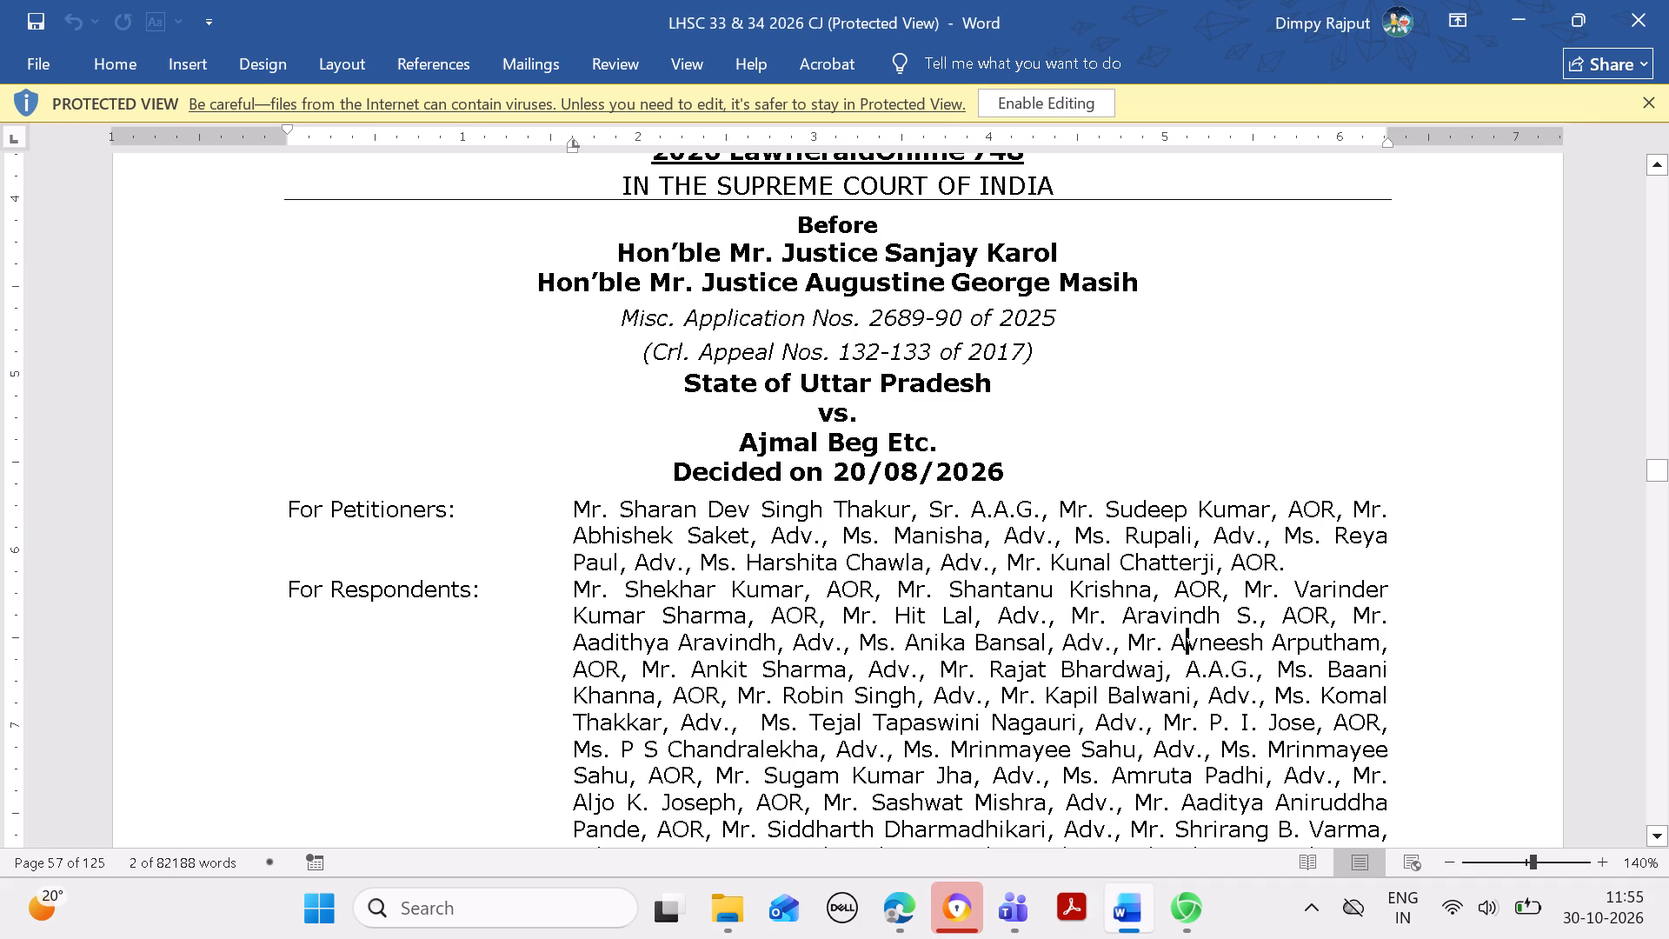
{"action": "left_click_drag", "start_coordinate": [1174, 638], "coordinate": [1286, 653]}
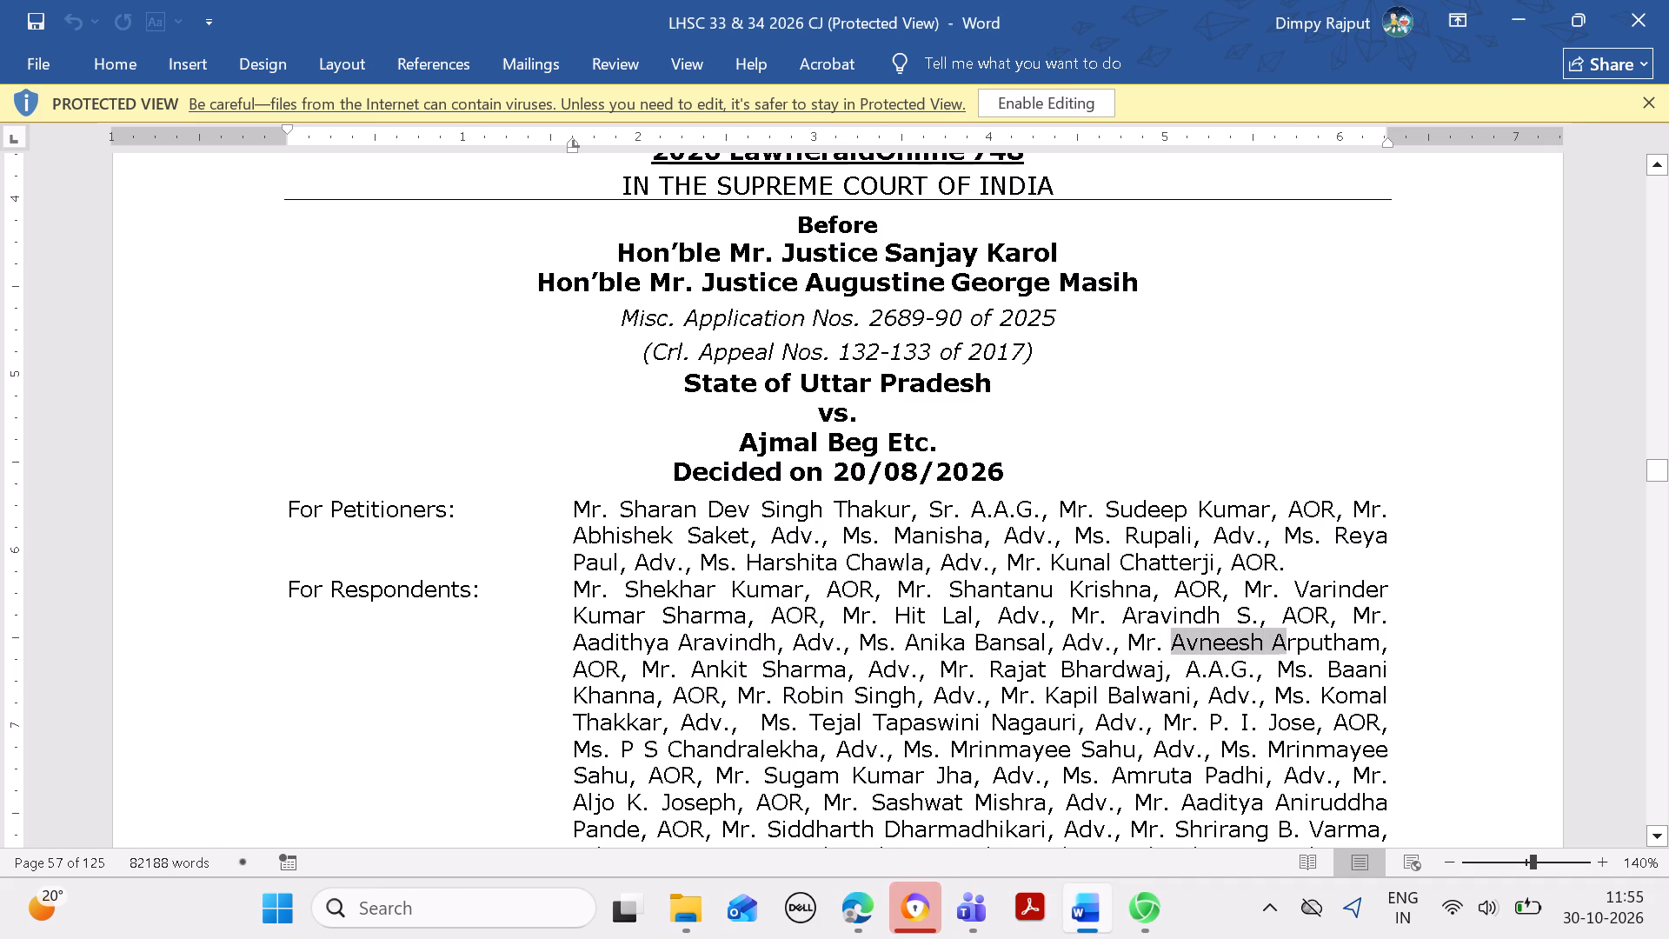
{"action": "left_click_drag", "start_coordinate": [1286, 653], "coordinate": [1340, 649]}
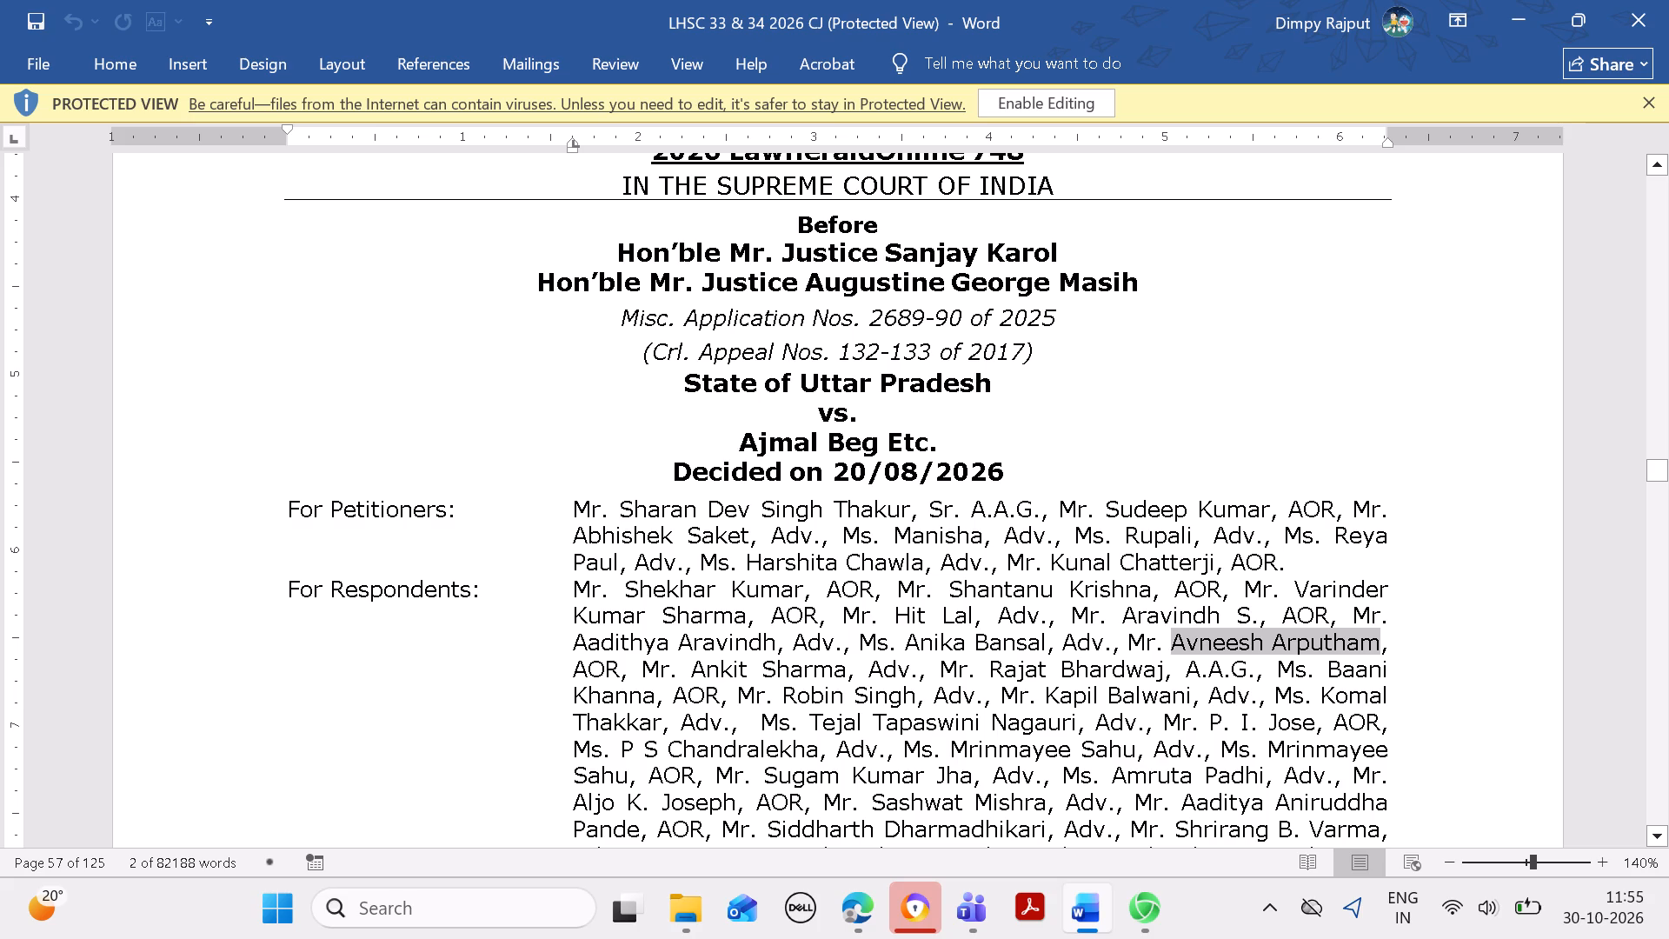
{"action": "key", "text": "ctrl+c"}
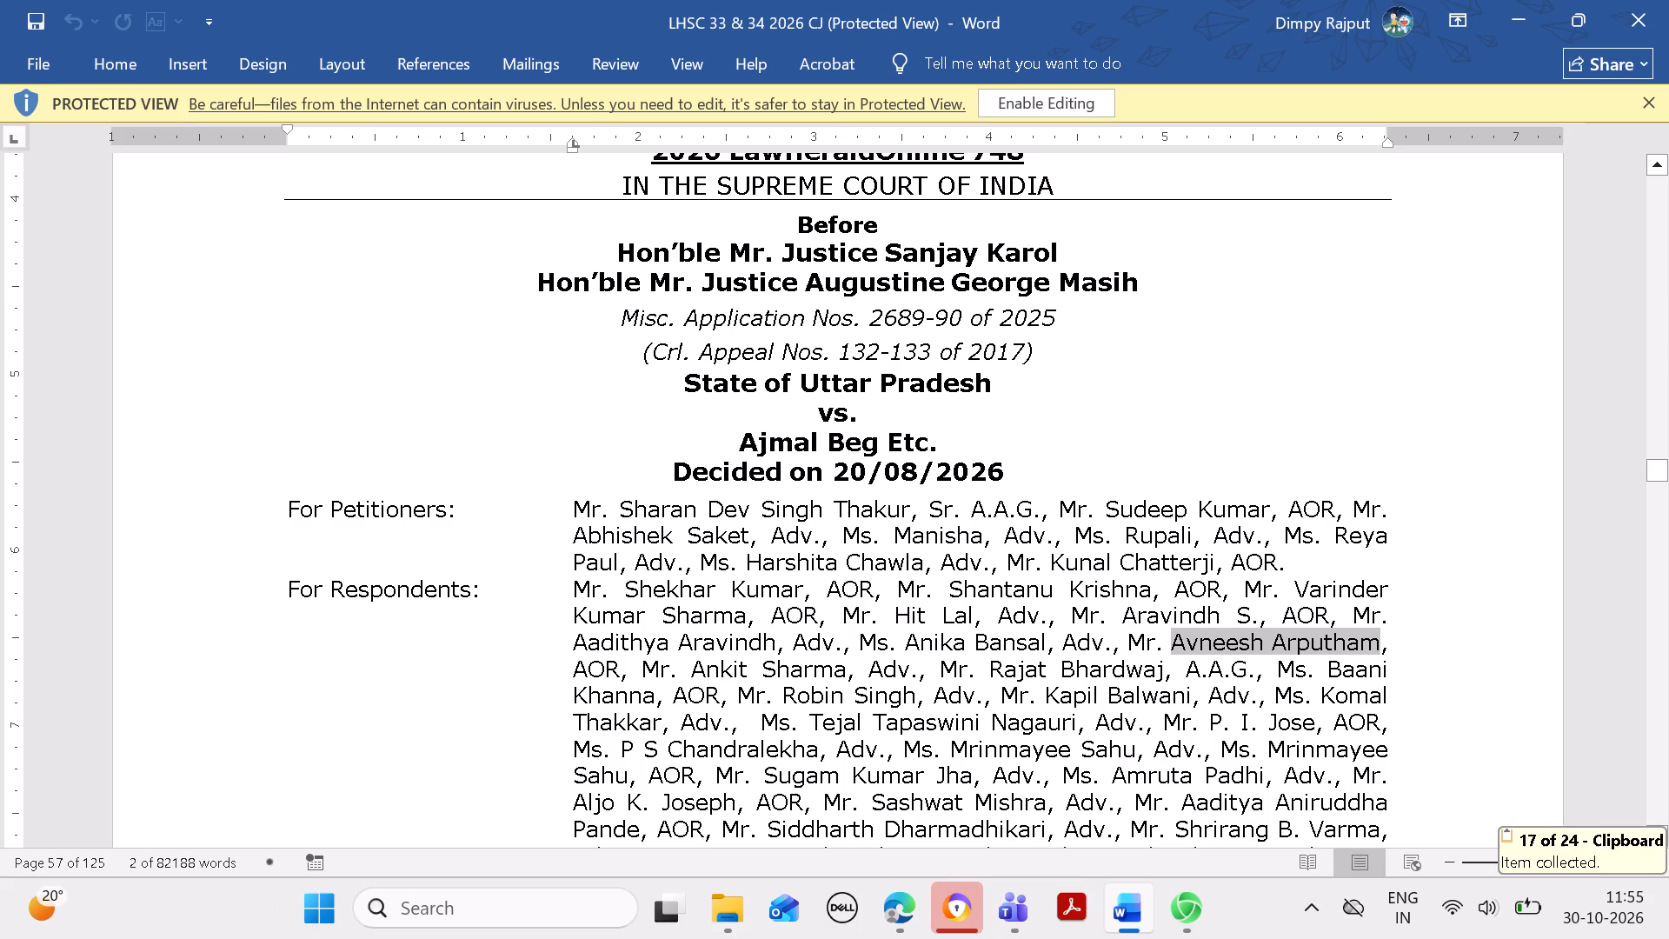
In the Edge case record, create the copied name as a new advocate with prefix Mr. and designation AOR, attached for the respondents.
{"action": "left_click", "coordinate": [912, 903]}
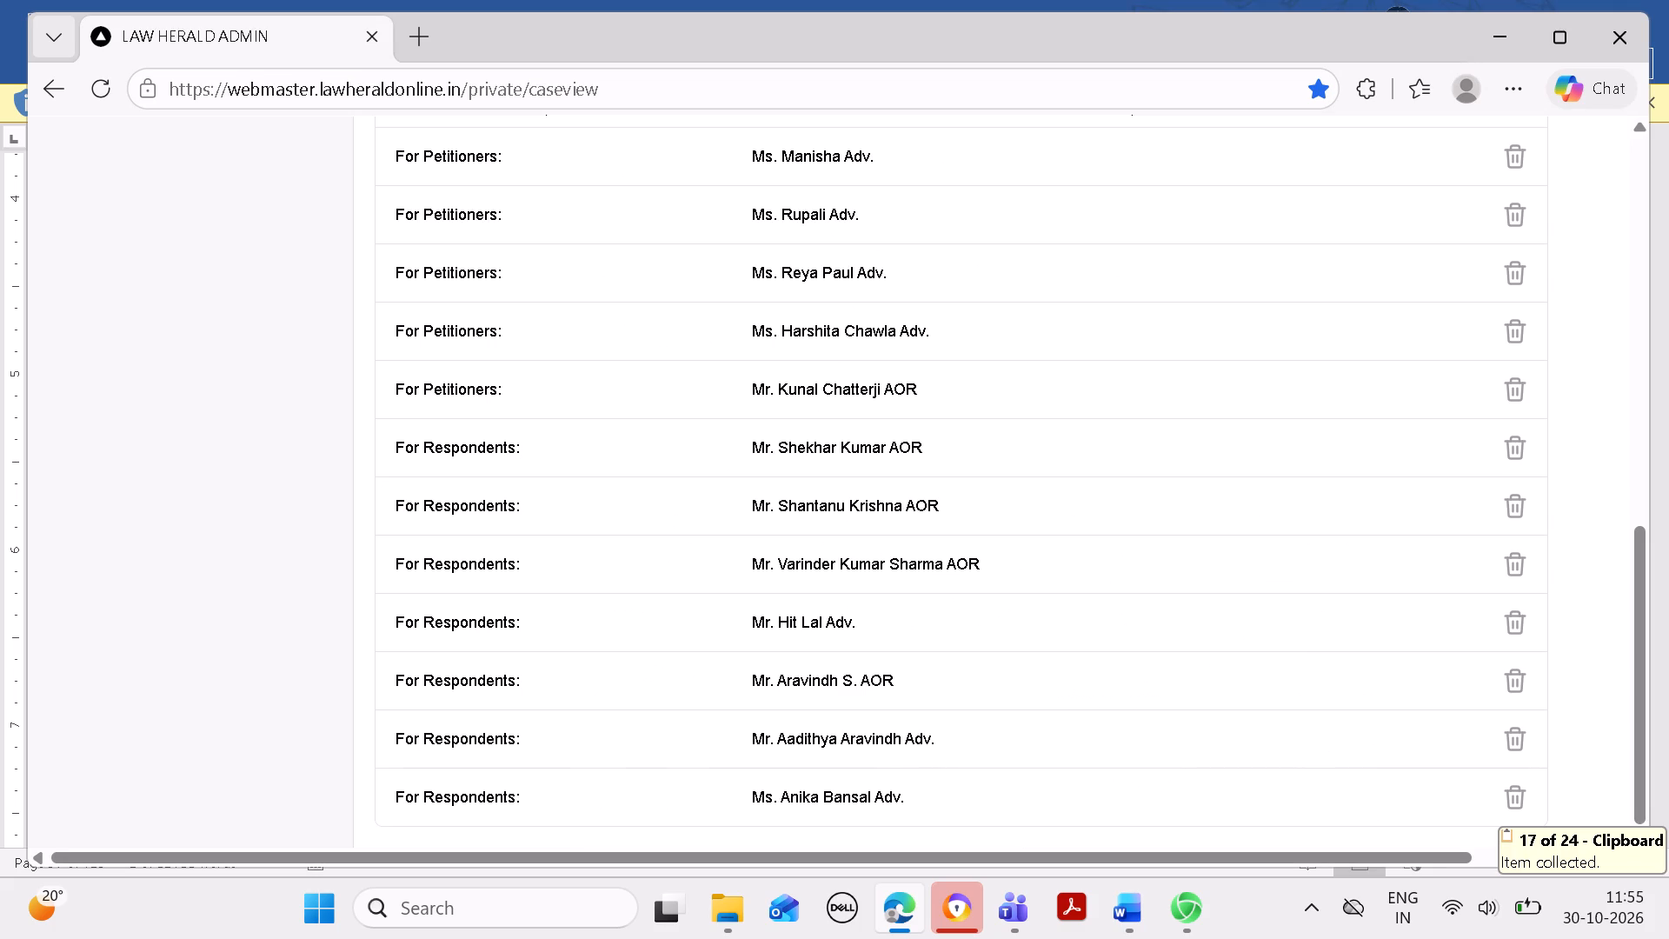
{"action": "scroll", "coordinate": [1304, 683], "scroll_direction": "up", "scroll_amount": 1}
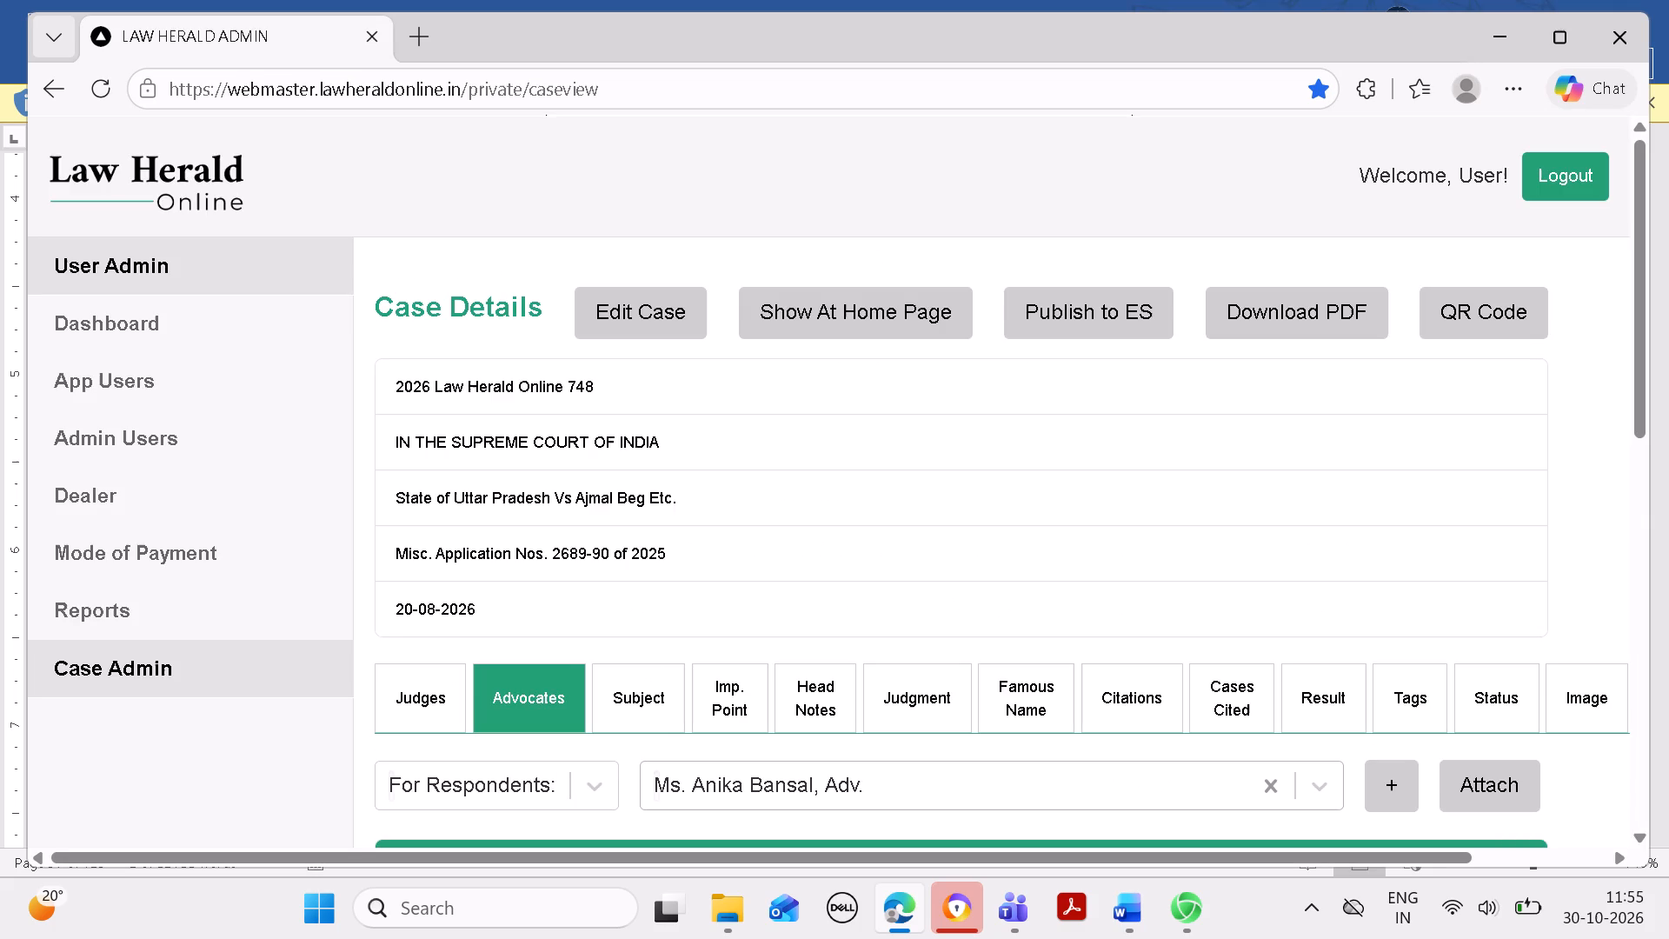
{"action": "left_click", "coordinate": [1268, 778]}
{"action": "key", "text": "ctrl+v"}
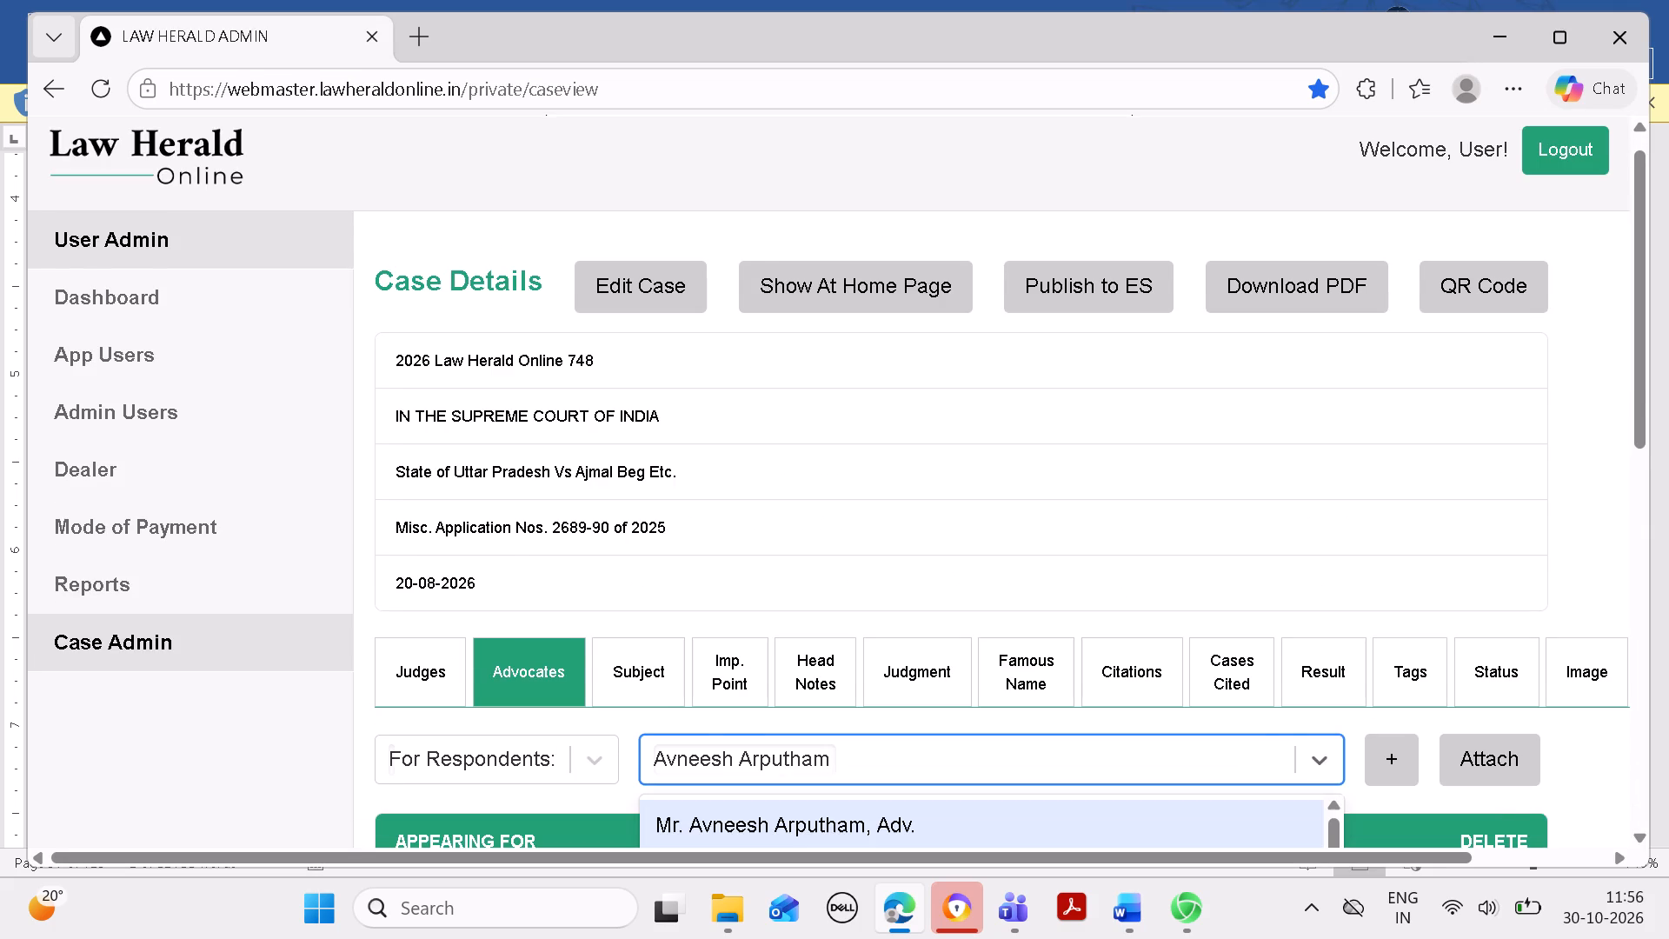
{"action": "left_click_drag", "start_coordinate": [1637, 420], "coordinate": [1643, 475]}
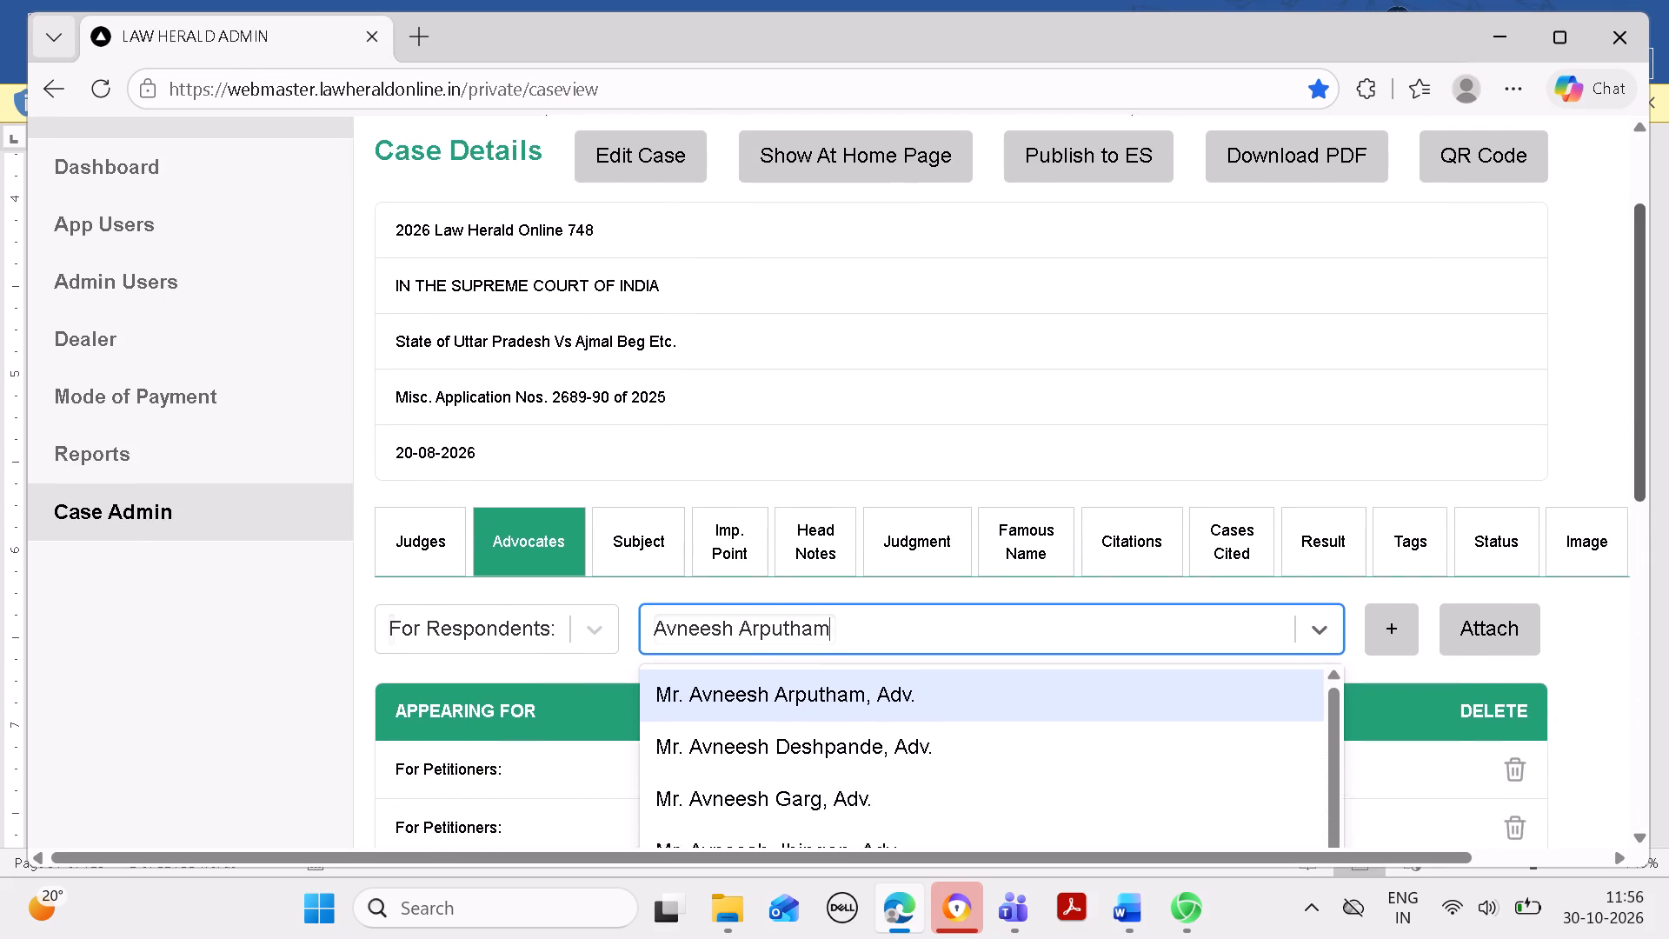
{"action": "left_click_drag", "start_coordinate": [1643, 475], "coordinate": [1654, 509]}
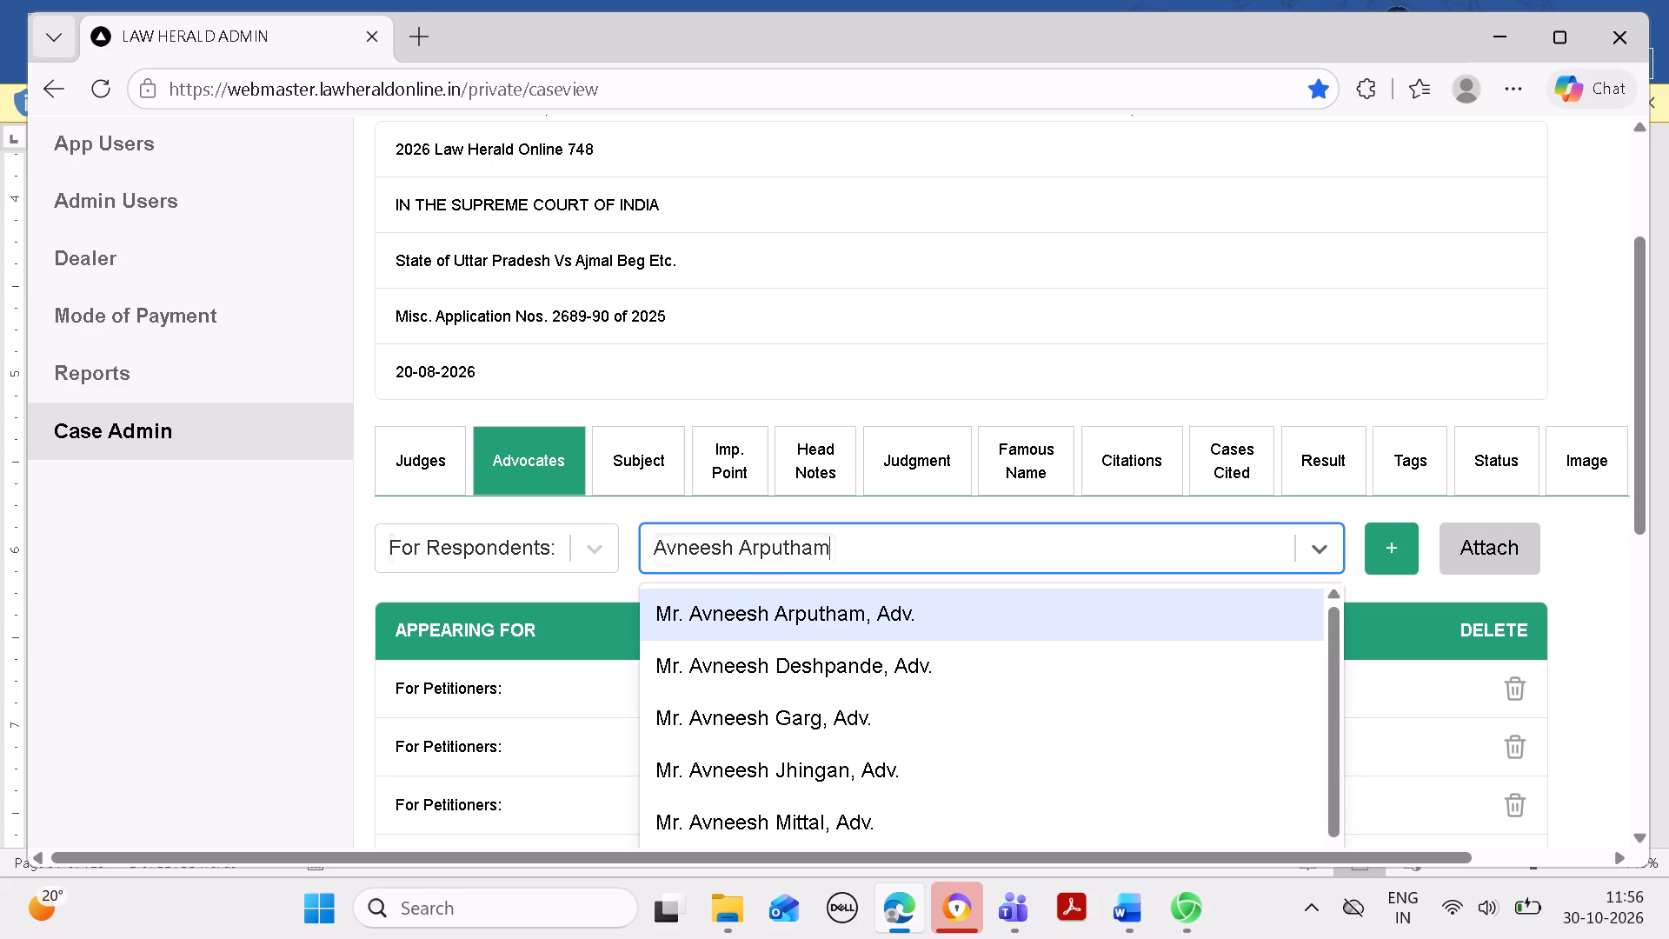
{"action": "left_click", "coordinate": [1409, 549]}
{"action": "left_click", "coordinate": [1006, 627]}
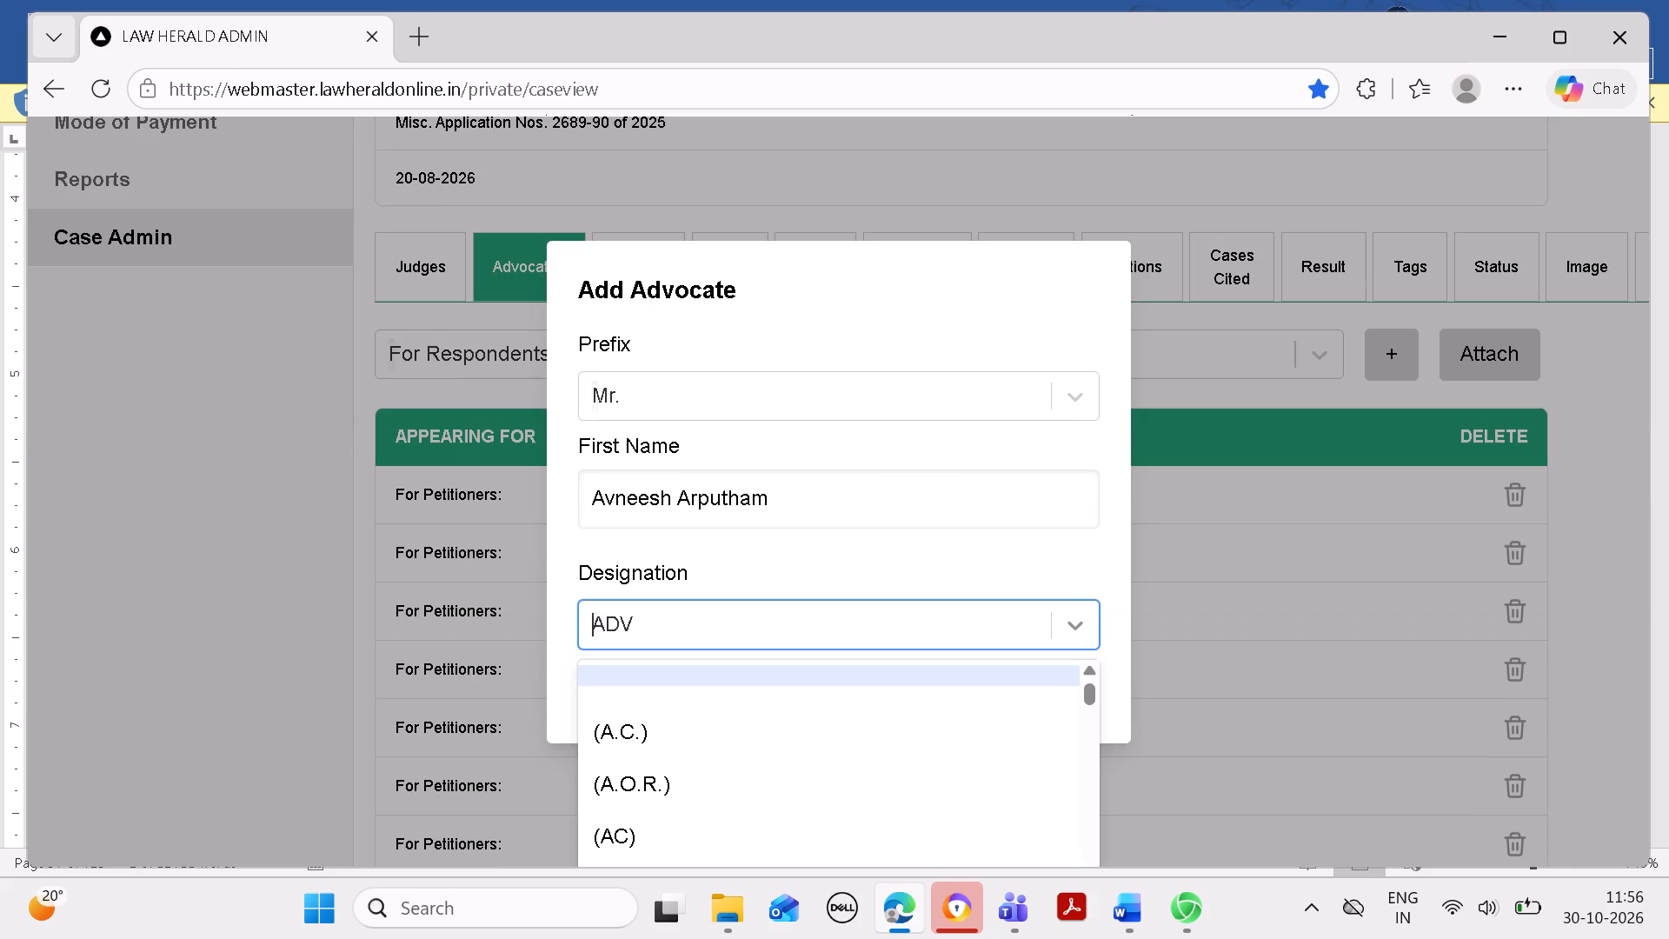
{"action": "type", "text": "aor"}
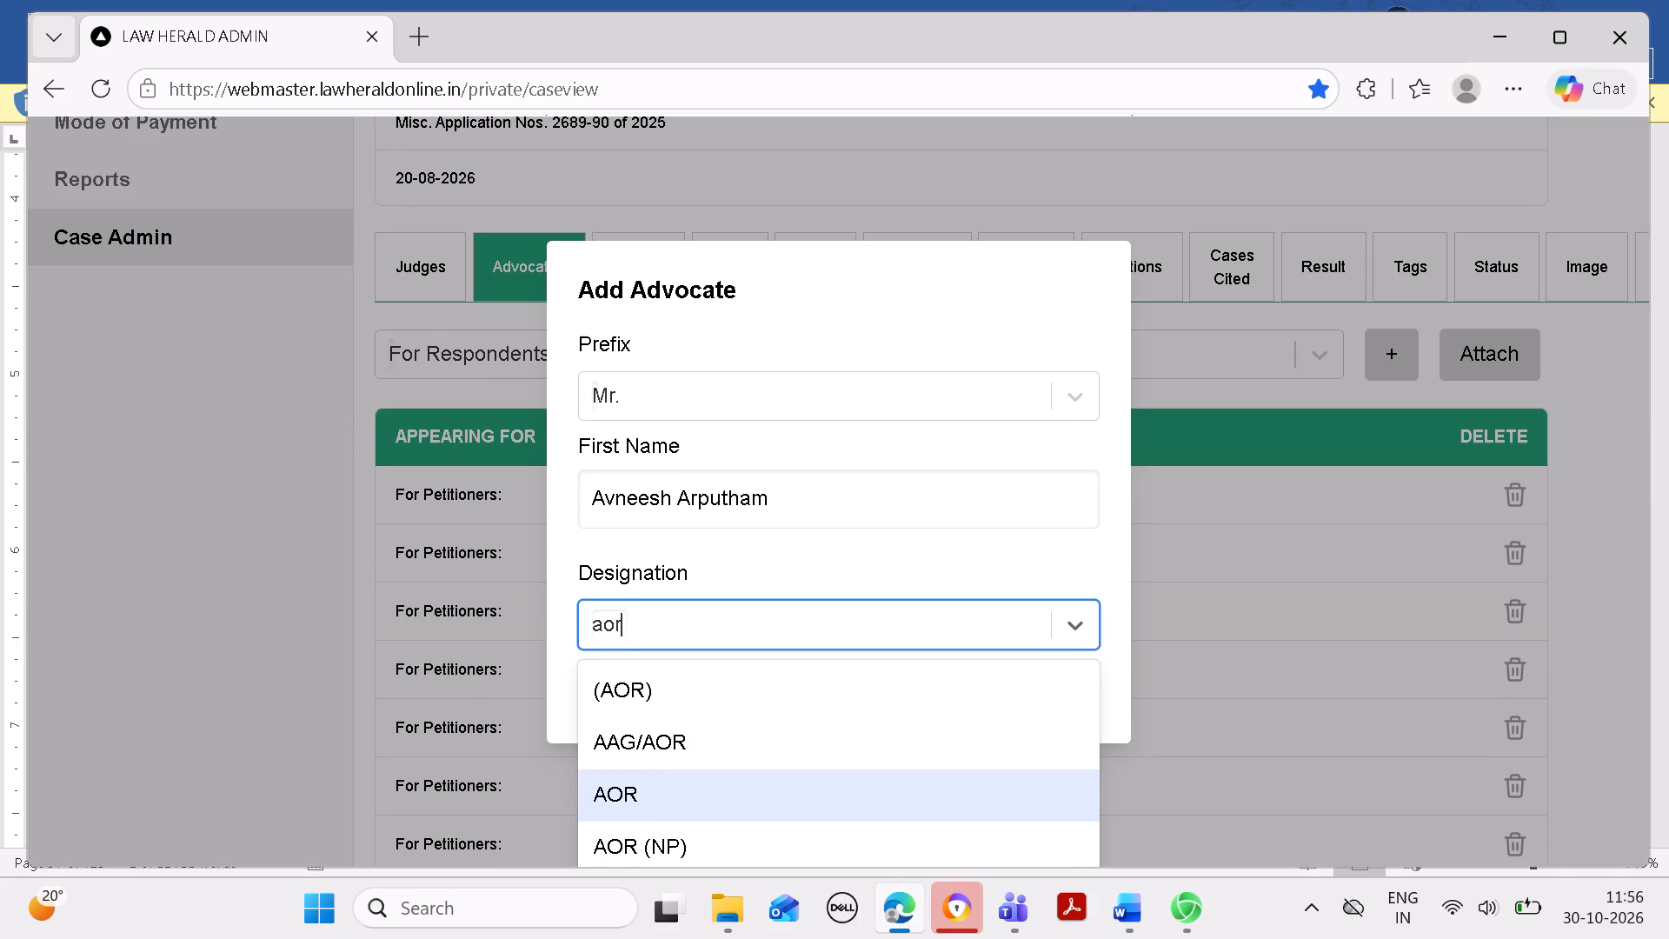
{"action": "left_click", "coordinate": [968, 819]}
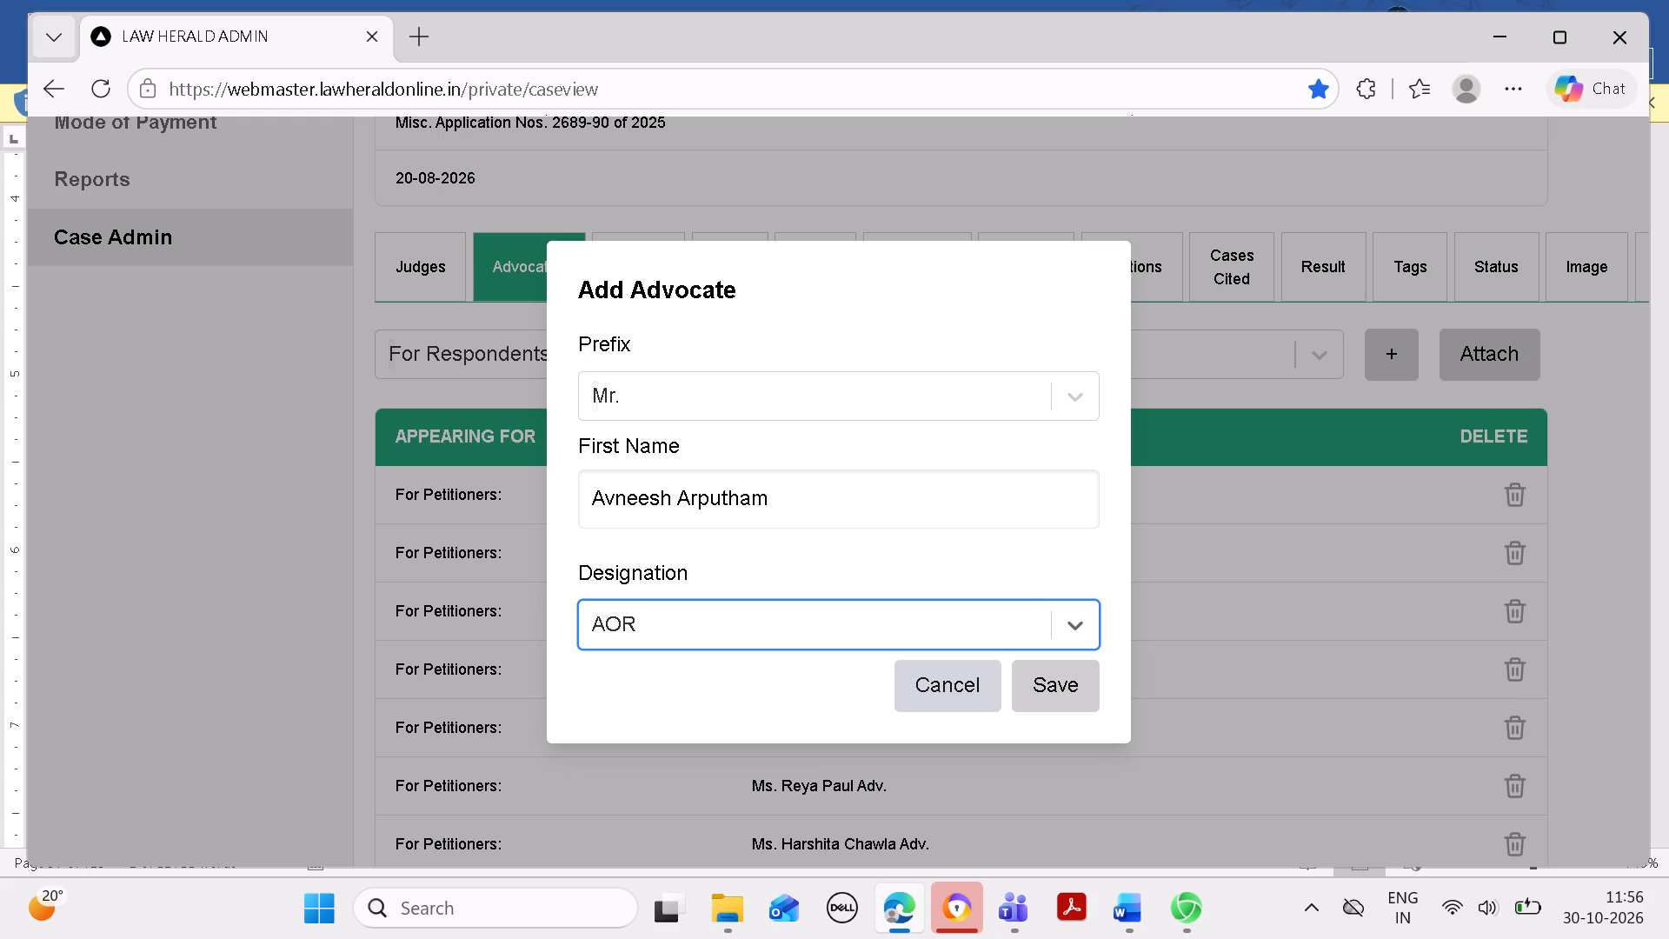
{"action": "left_click", "coordinate": [1064, 682]}
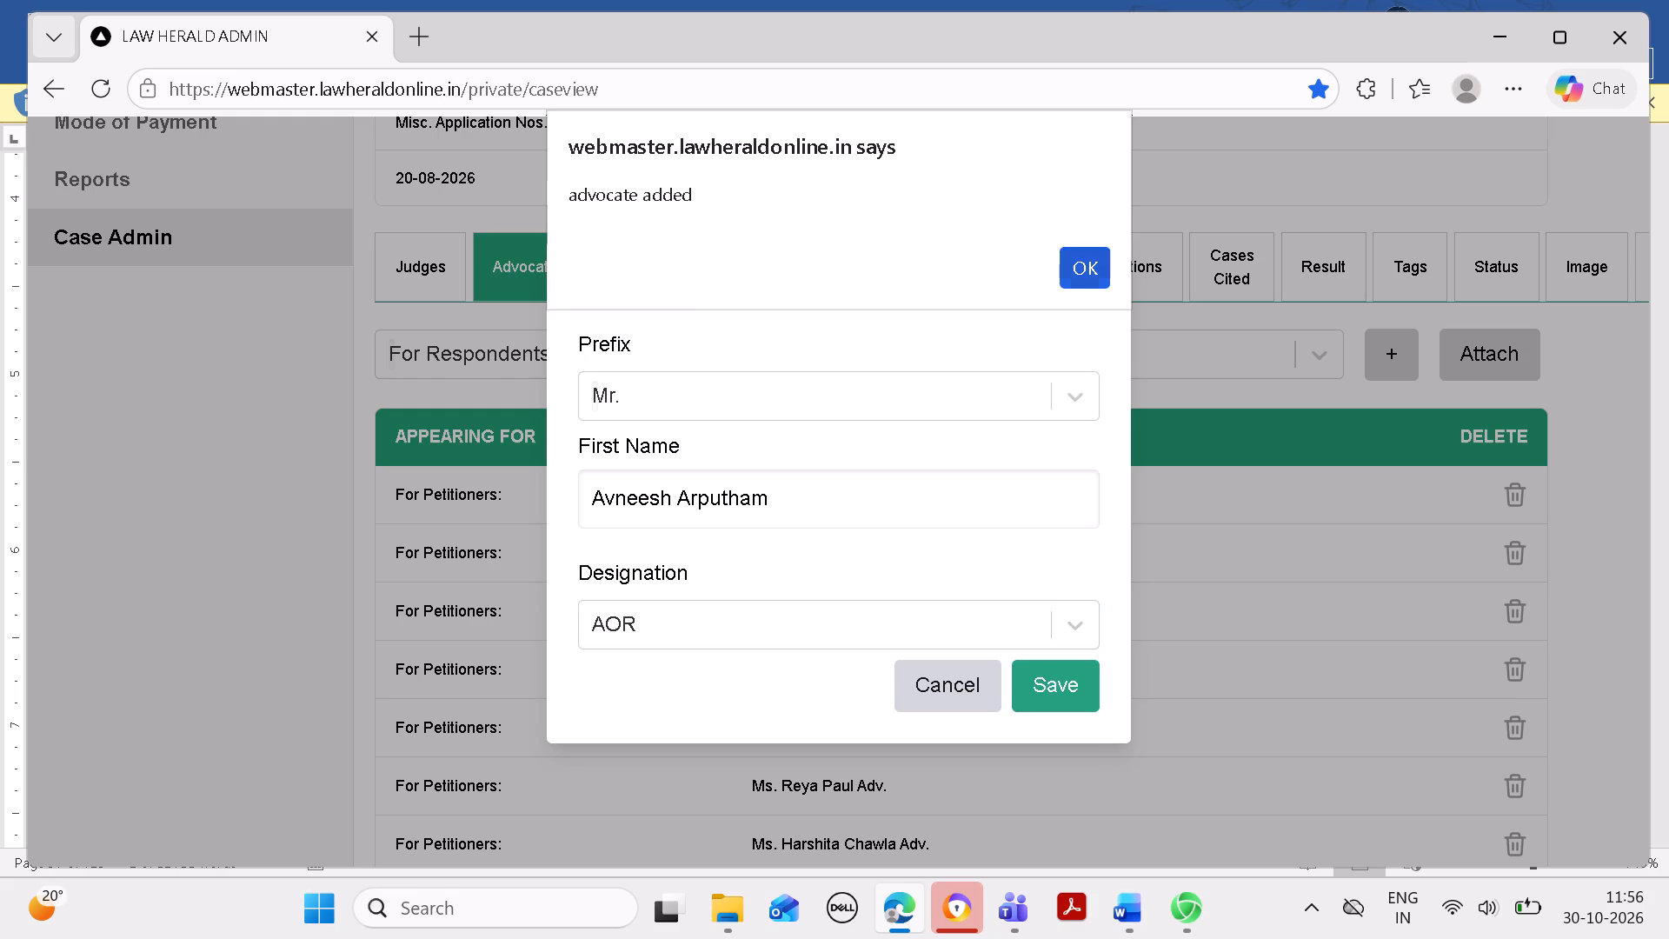
{"action": "left_click", "coordinate": [1093, 277]}
{"action": "left_click", "coordinate": [1098, 265]}
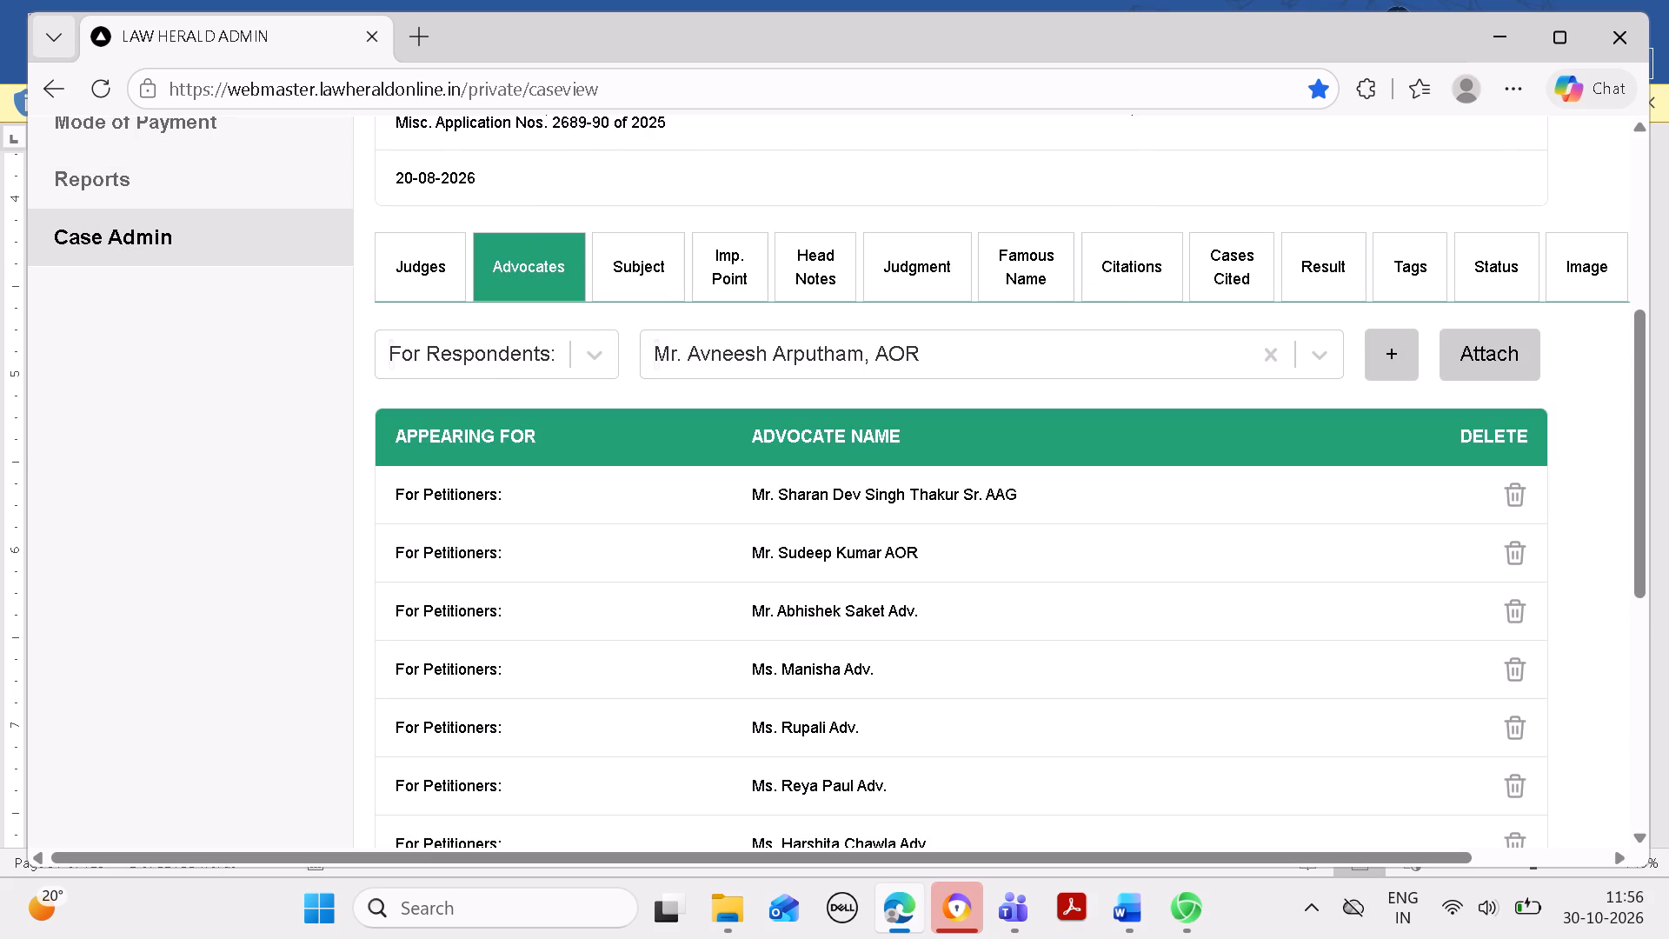
{"action": "scroll", "coordinate": [1123, 462], "scroll_direction": "down", "scroll_amount": 6}
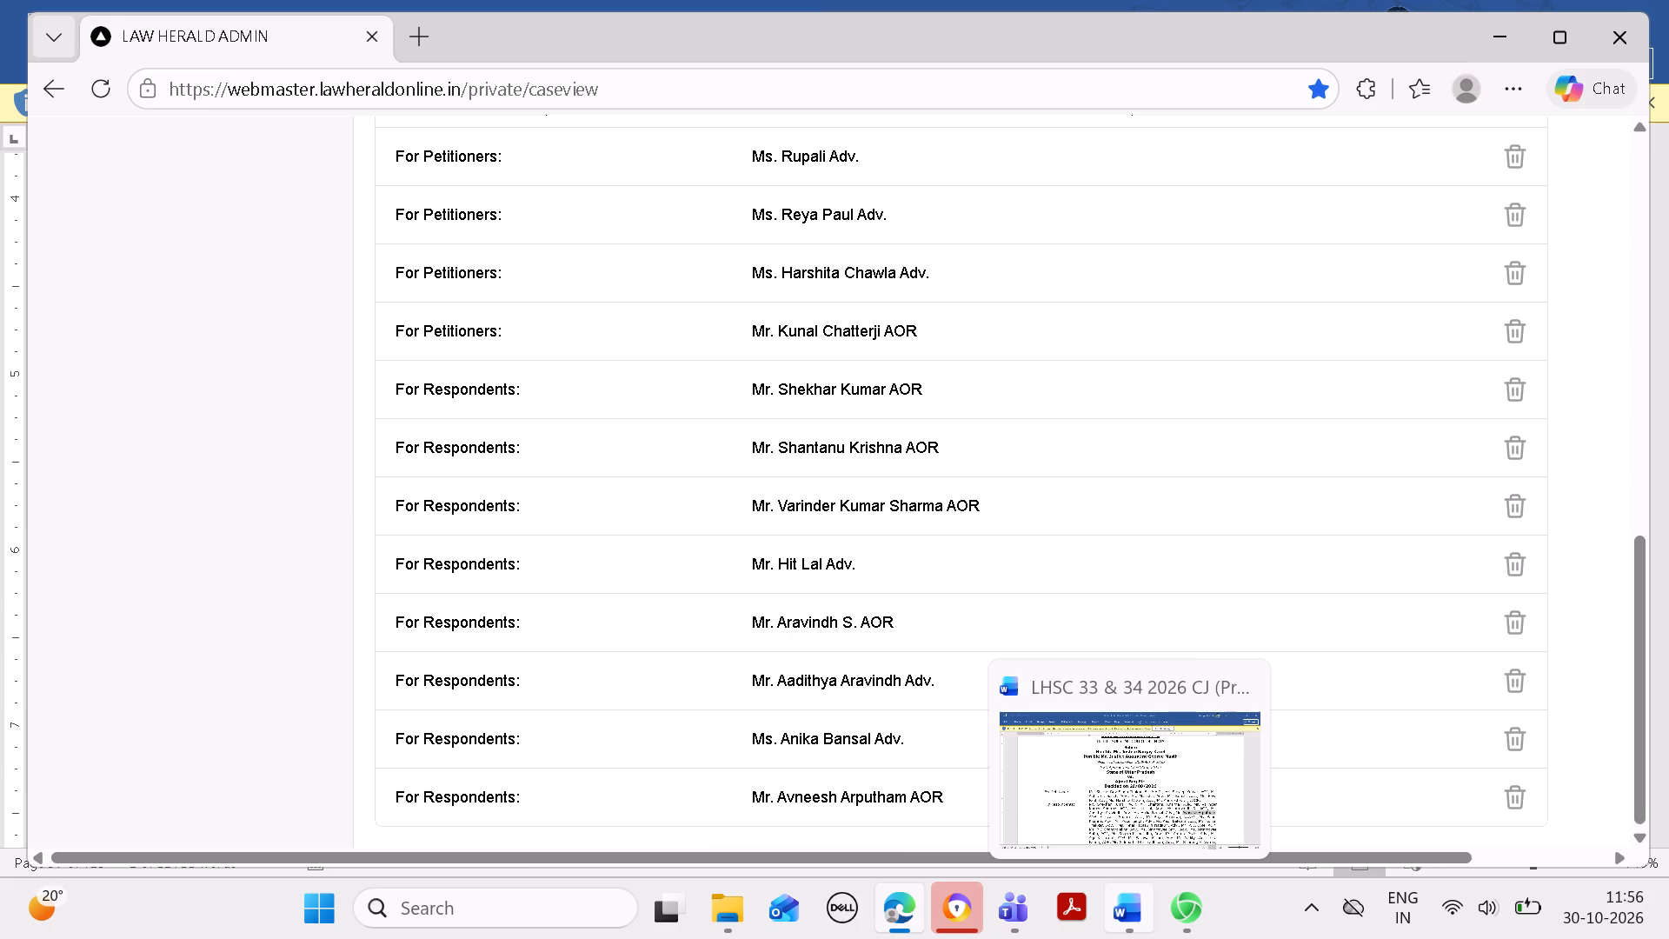
Copy the ninth listed respondents' advocate's full name, without prefix or designation, from the judgment in Word.
{"action": "left_click", "coordinate": [1126, 919]}
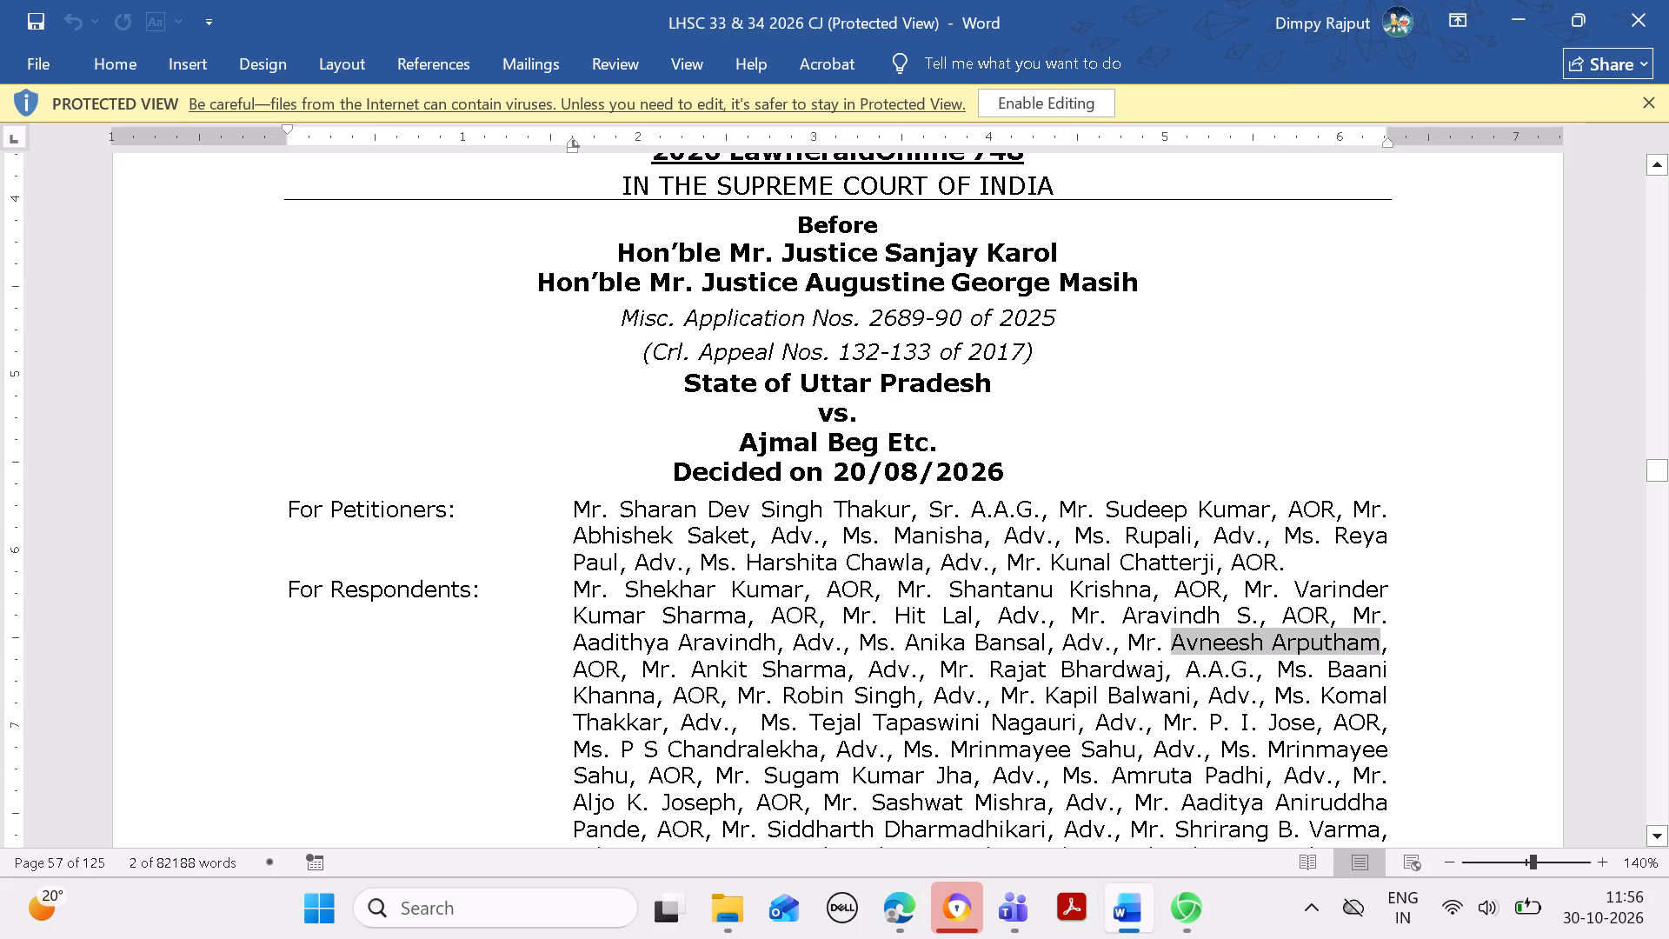
{"action": "left_click_drag", "start_coordinate": [696, 663], "coordinate": [806, 672]}
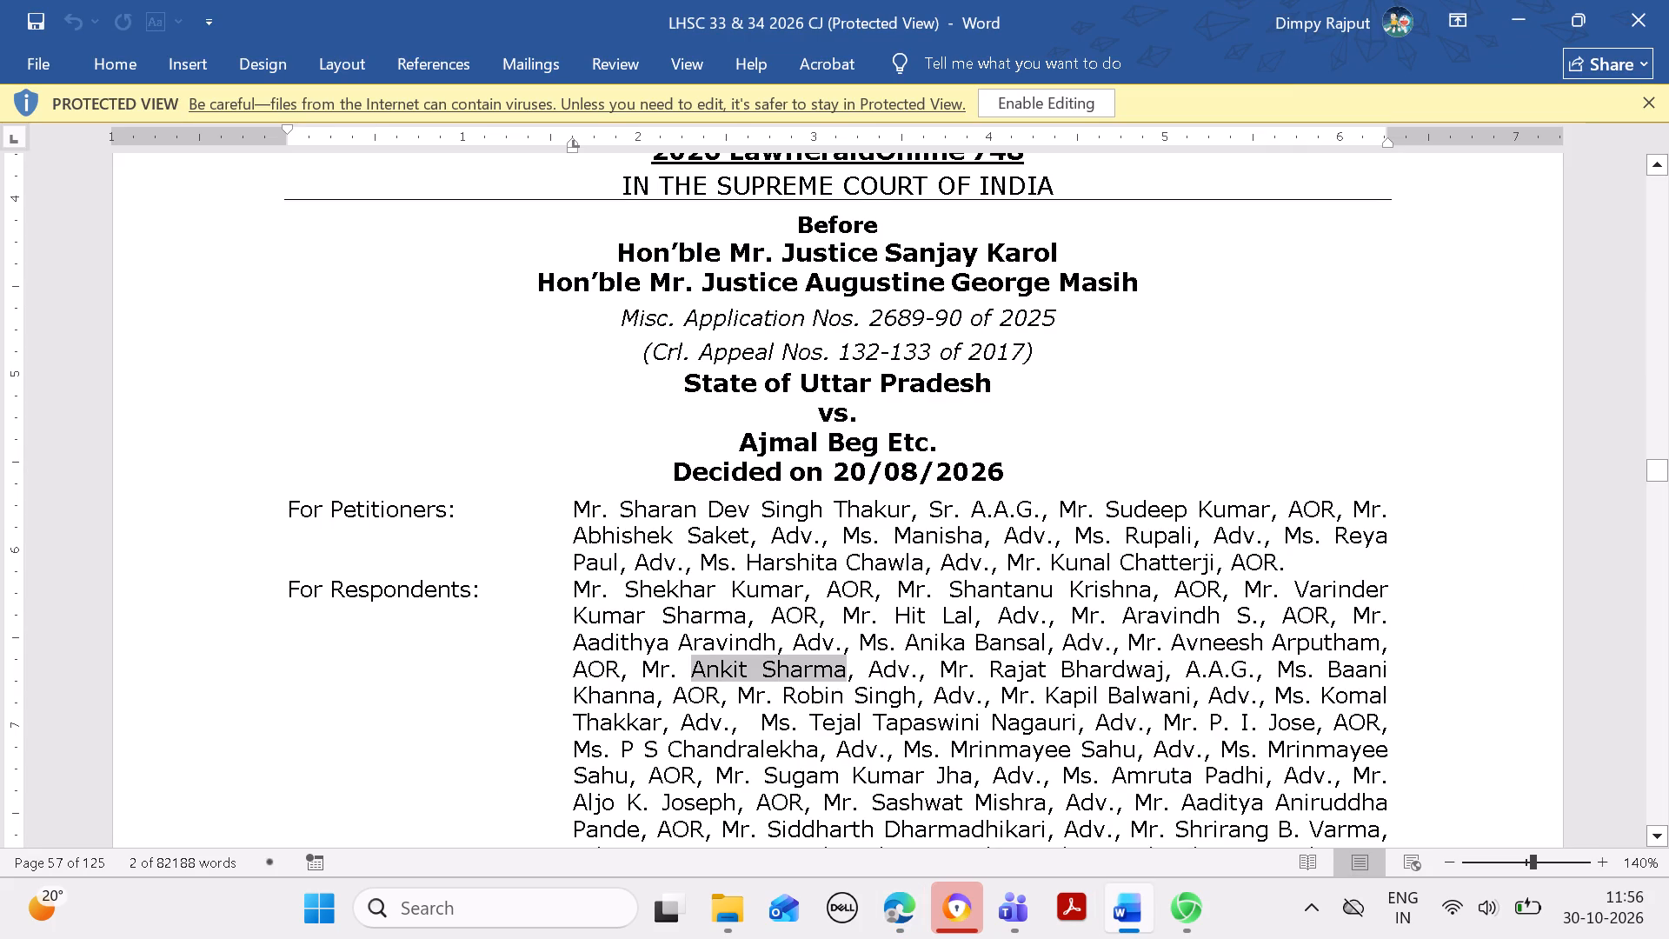
{"action": "key", "text": "ctrl+c"}
In the Edge case record, find the copied name and attach the existing entry with prefix Mr. and designation Adv. for the respondents.
{"action": "left_click", "coordinate": [882, 916]}
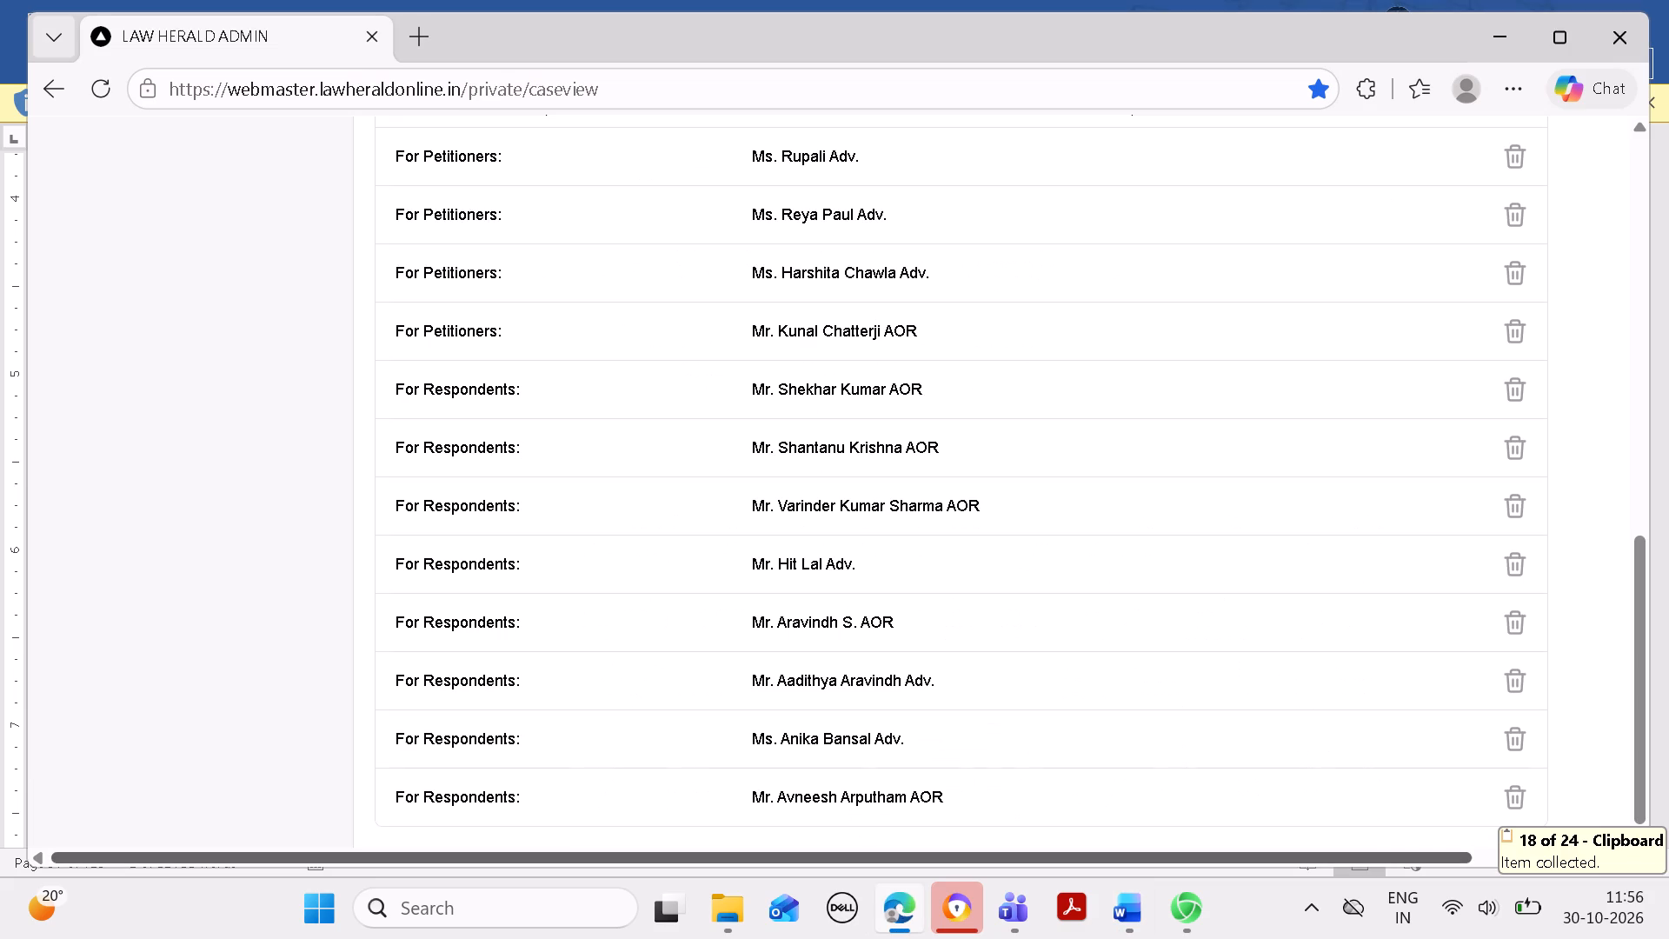
{"action": "scroll", "coordinate": [952, 803], "scroll_direction": "up", "scroll_amount": 1}
{"action": "left_click", "coordinate": [1264, 785]}
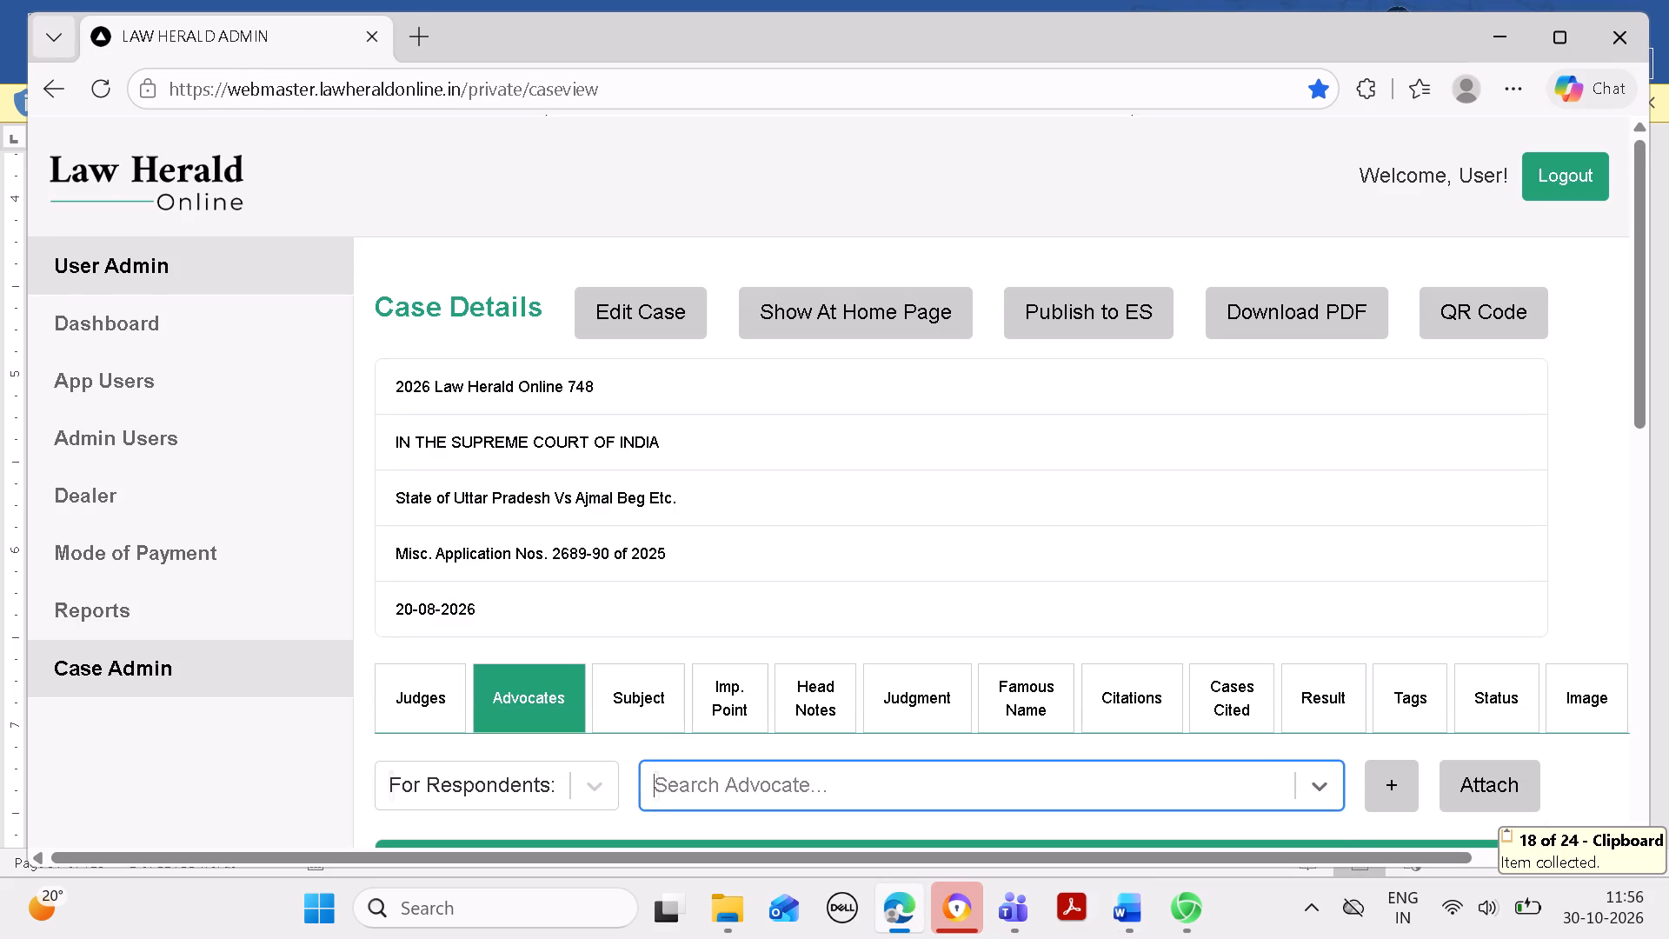
{"action": "key", "text": "ctrl+v"}
{"action": "left_click", "coordinate": [1180, 802]}
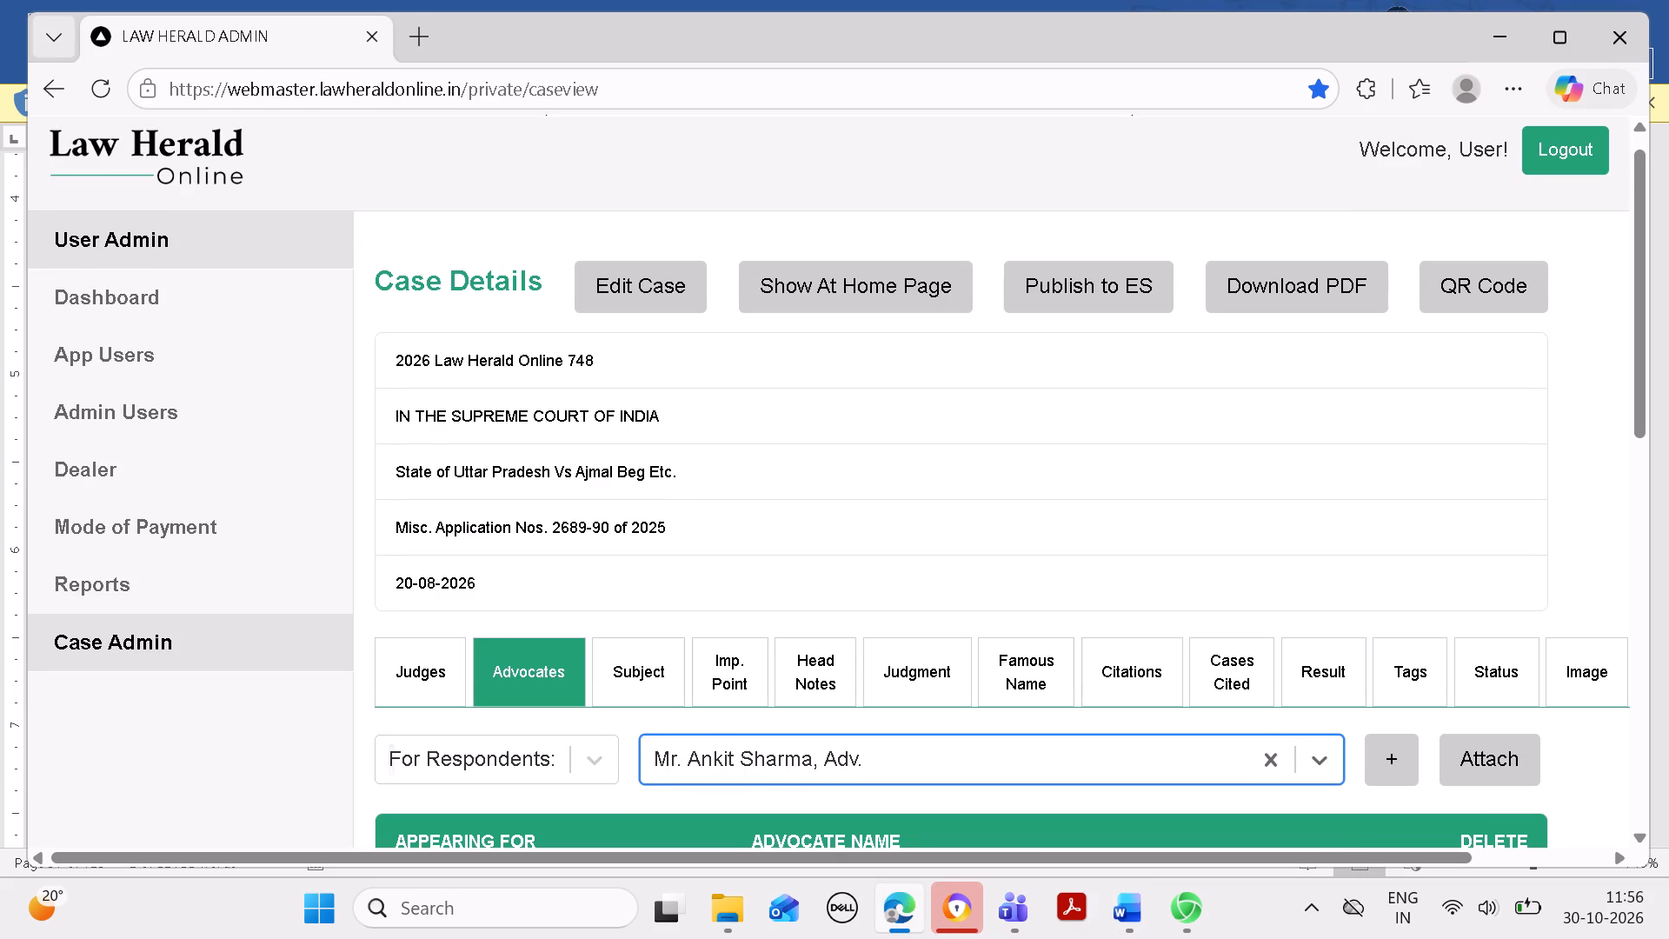
{"action": "left_click", "coordinate": [1489, 775]}
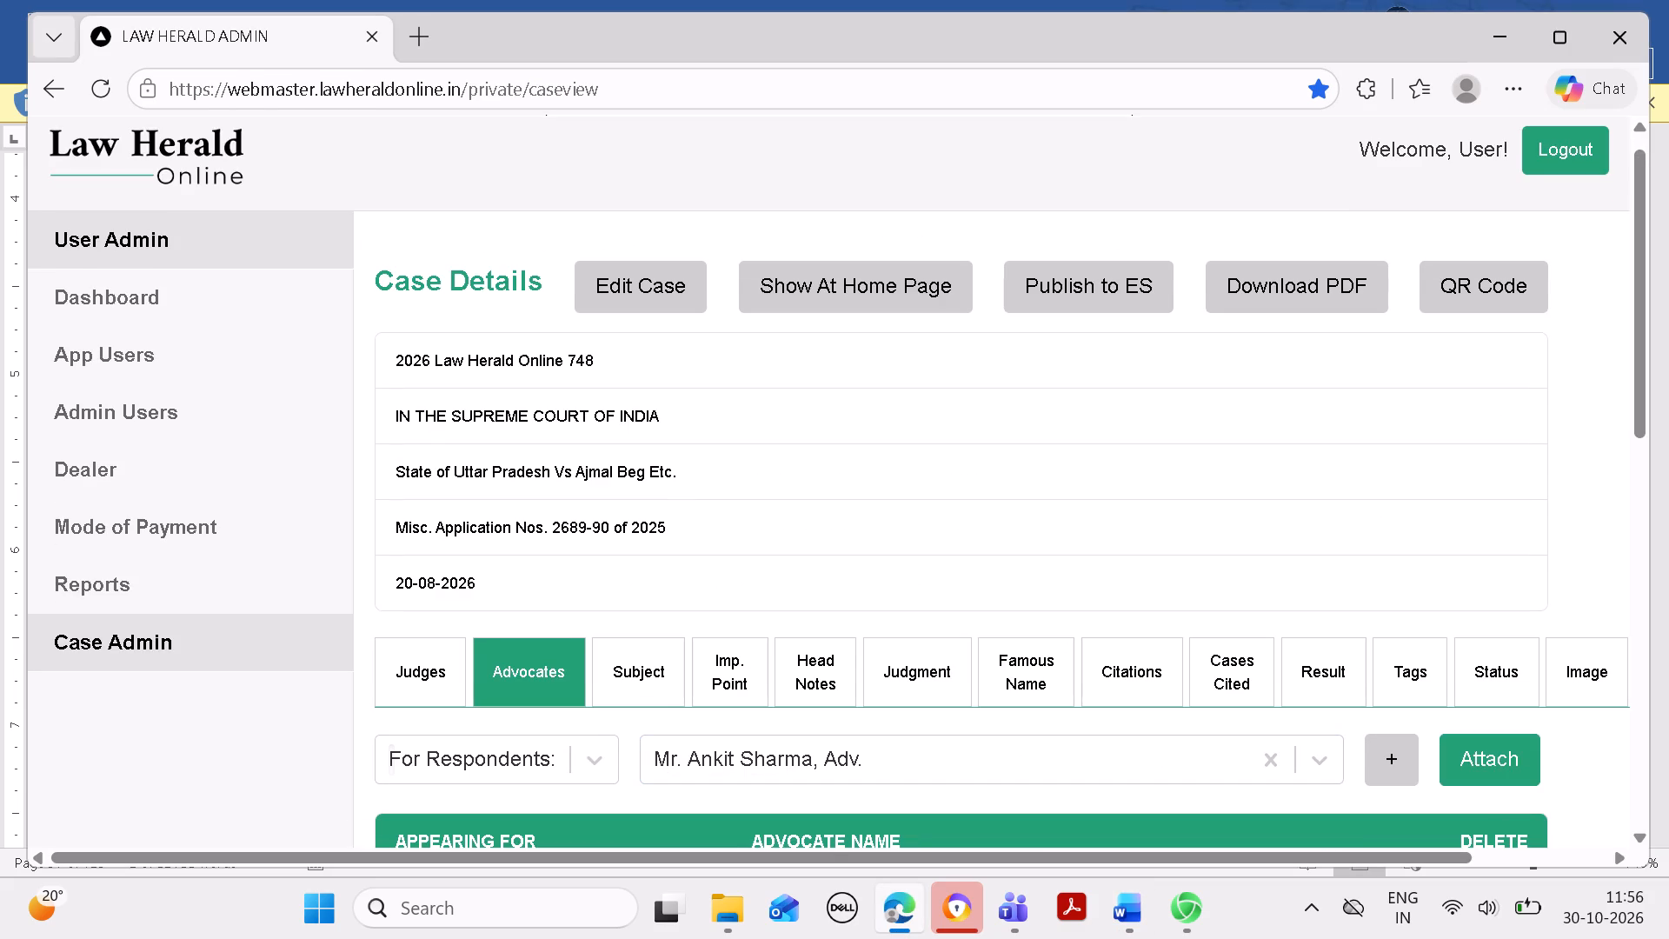
{"action": "left_click", "coordinate": [1084, 270]}
{"action": "scroll", "coordinate": [1146, 663], "scroll_direction": "down", "scroll_amount": 7}
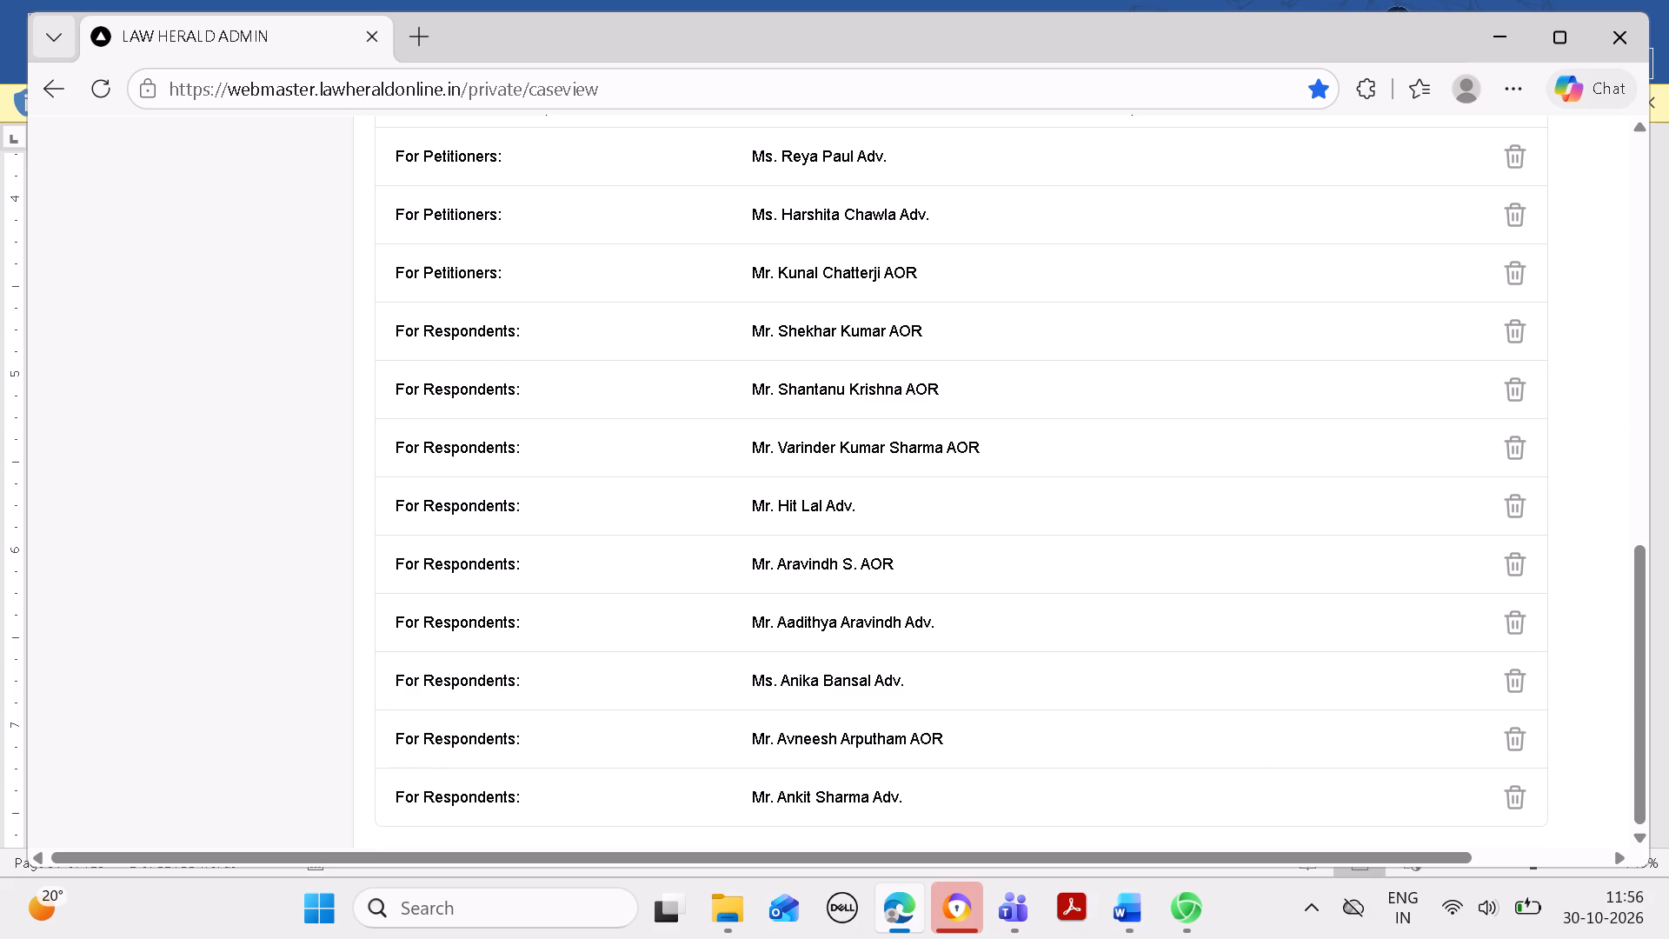
Copy the tenth listed respondents' advocate's full name, without prefix or designation, from the judgment in Word.
{"action": "left_click", "coordinate": [1133, 916]}
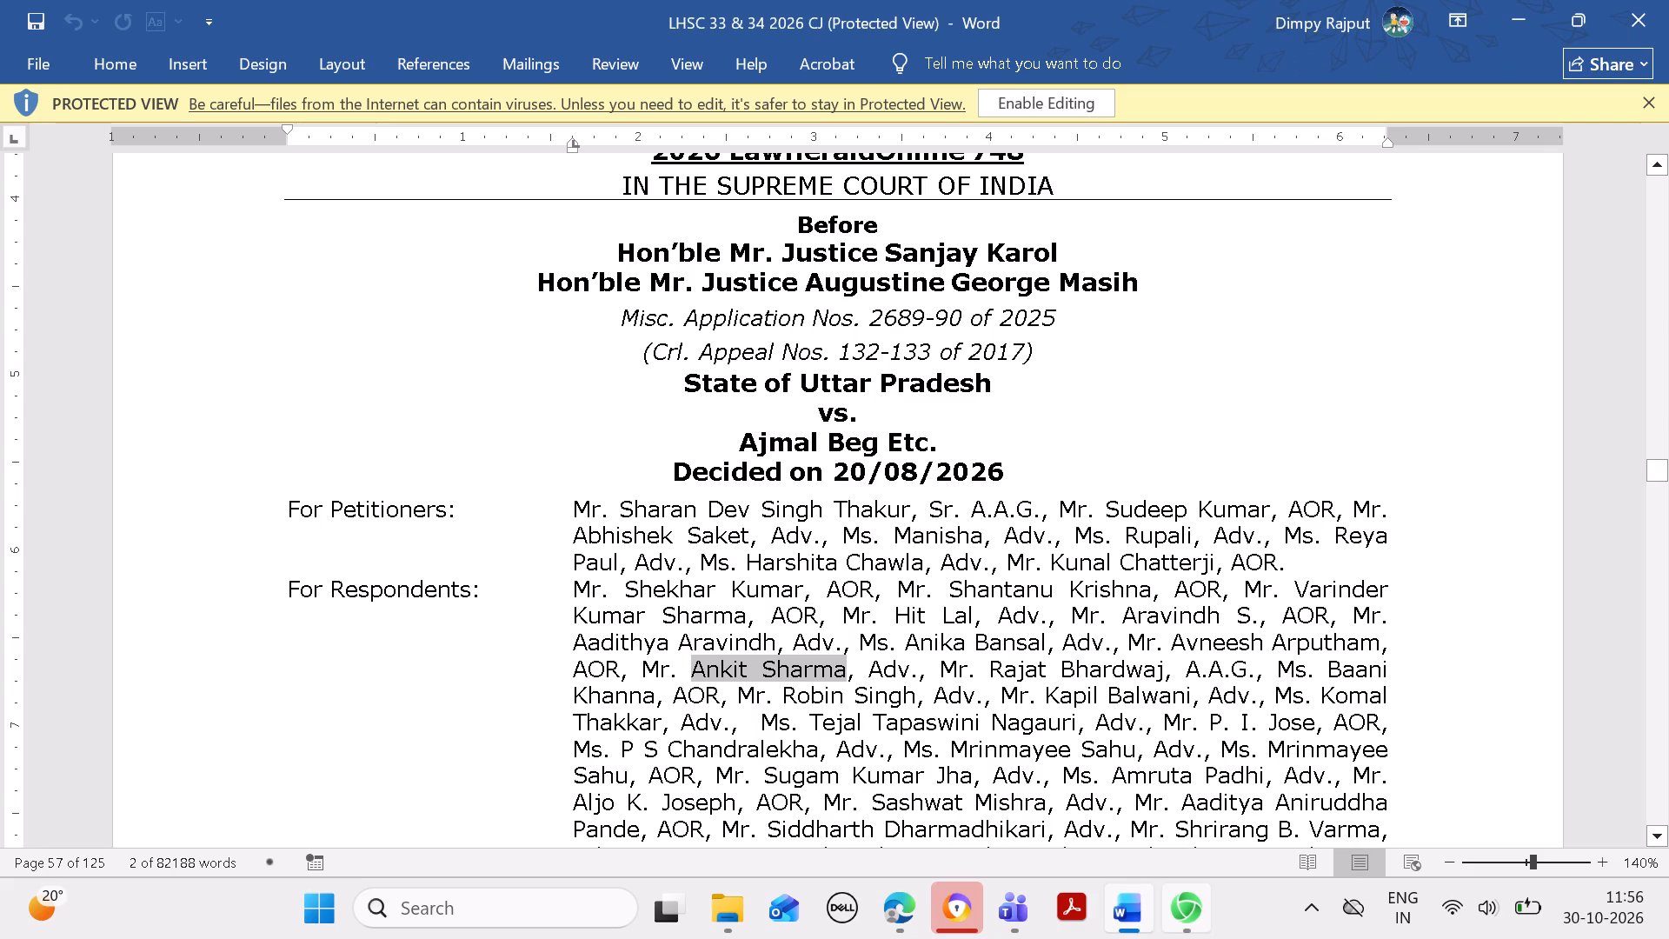
{"action": "left_click_drag", "start_coordinate": [987, 663], "coordinate": [1084, 669]}
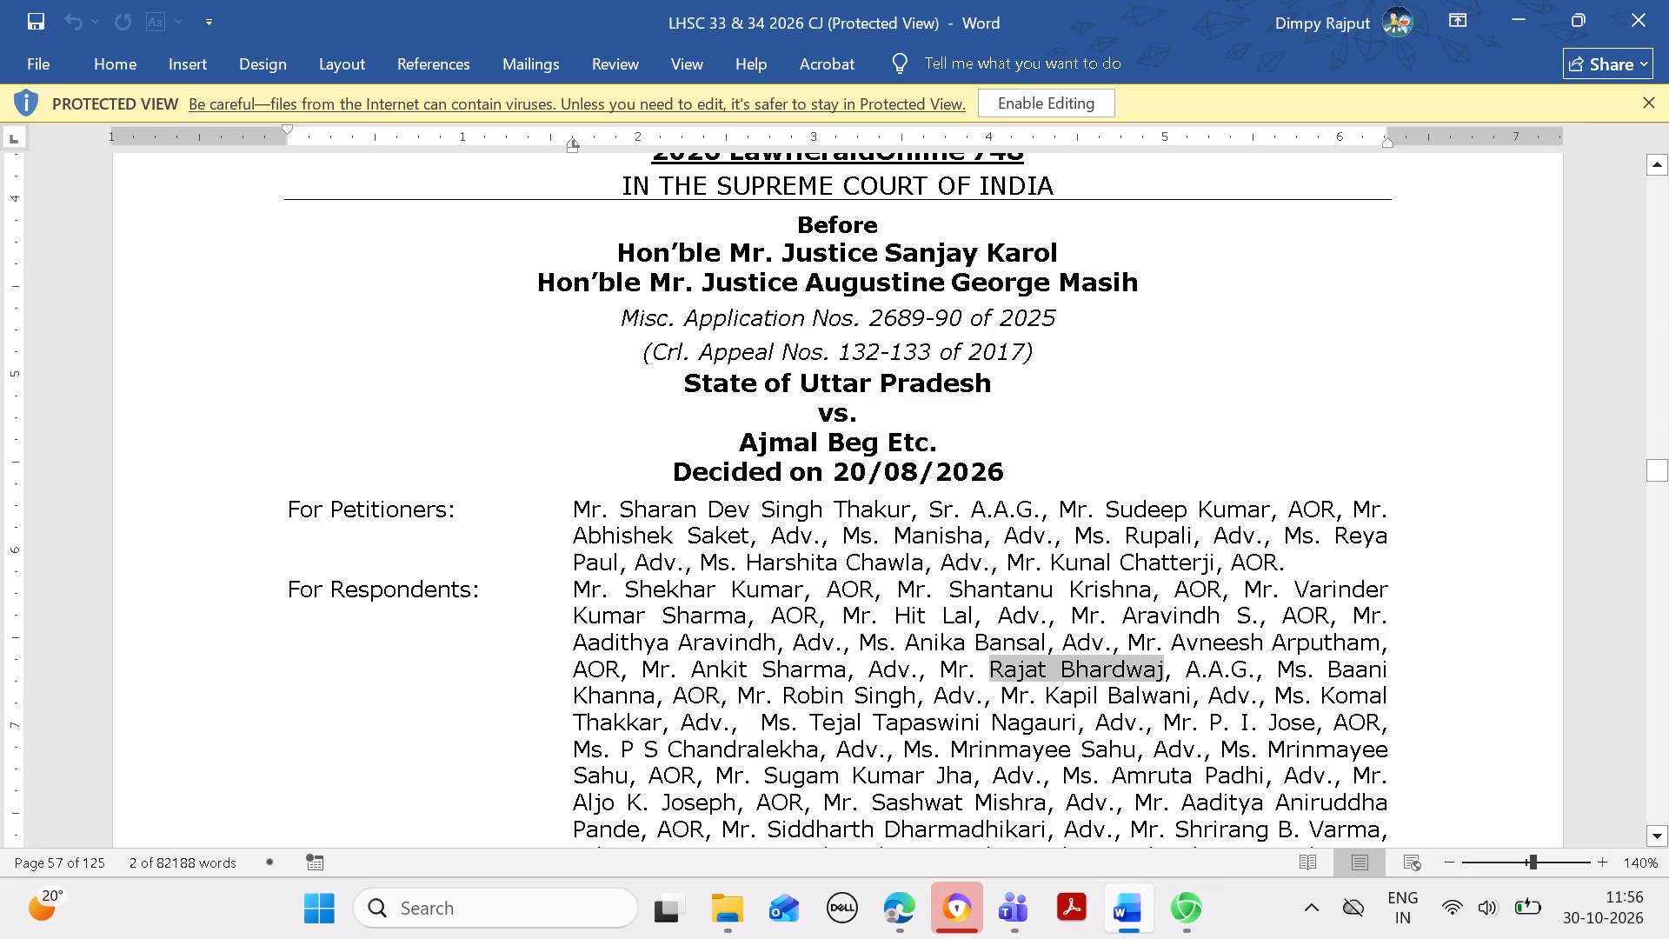
{"action": "left_click_drag", "start_coordinate": [1084, 669], "coordinate": [1117, 676]}
{"action": "key", "text": "ctrl+c"}
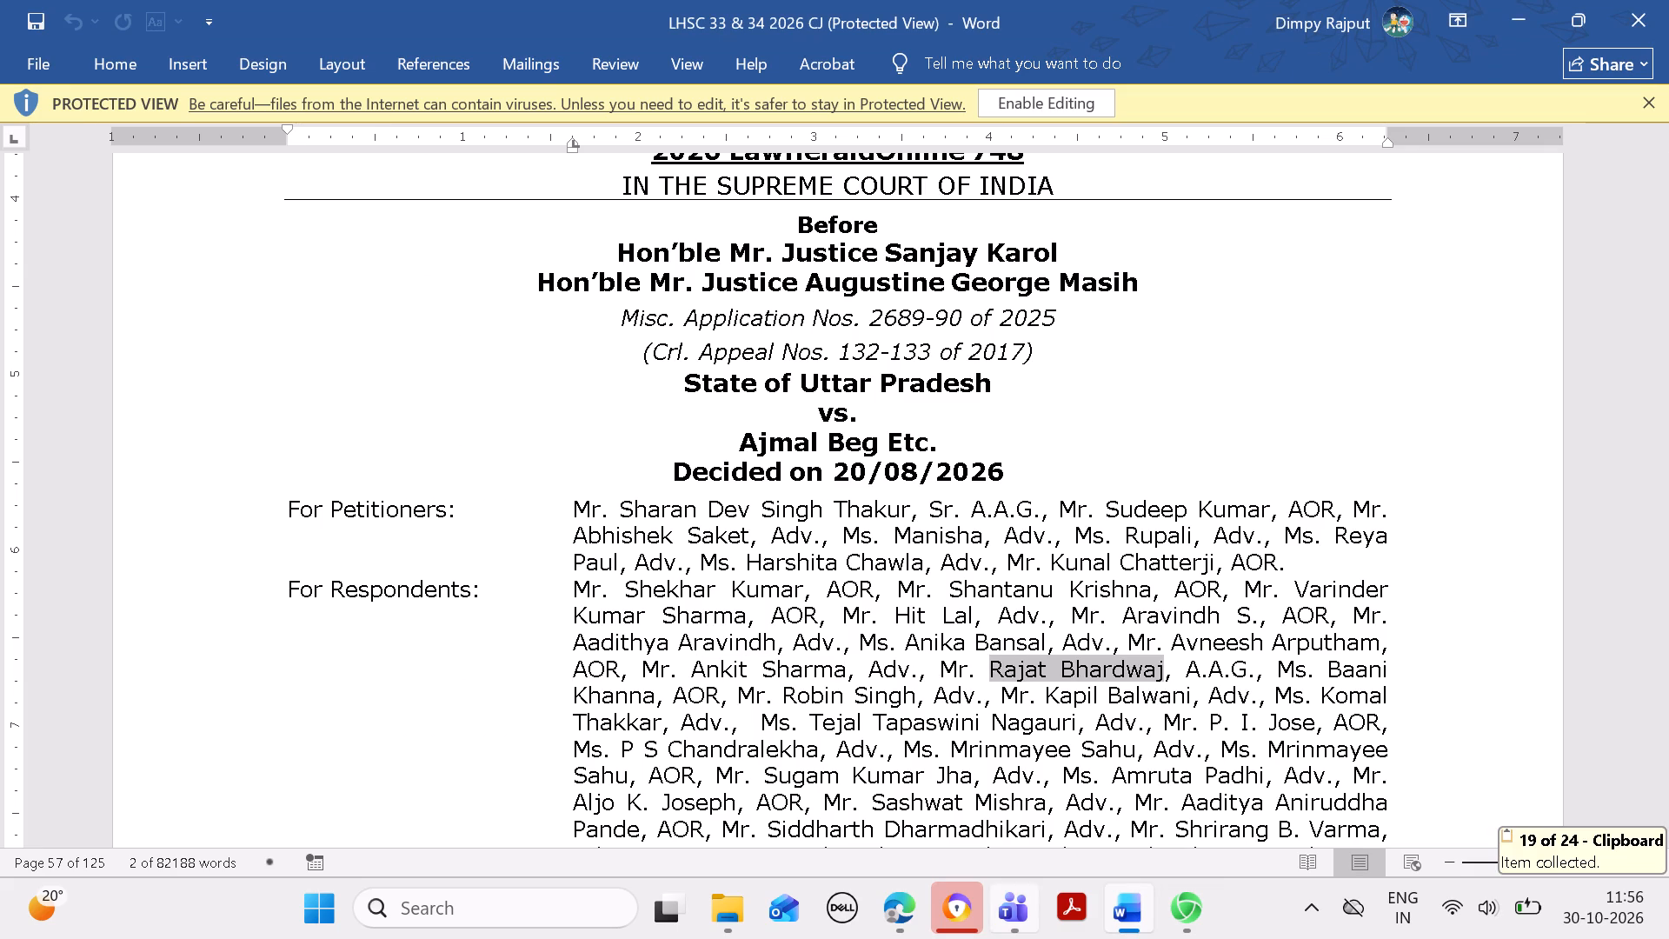
In the Edge case record, find the copied name and attach the existing entry with prefix Mr. and designation AAG for the respondents.
{"action": "left_click", "coordinate": [907, 911]}
{"action": "scroll", "coordinate": [1131, 789], "scroll_direction": "up", "scroll_amount": 2}
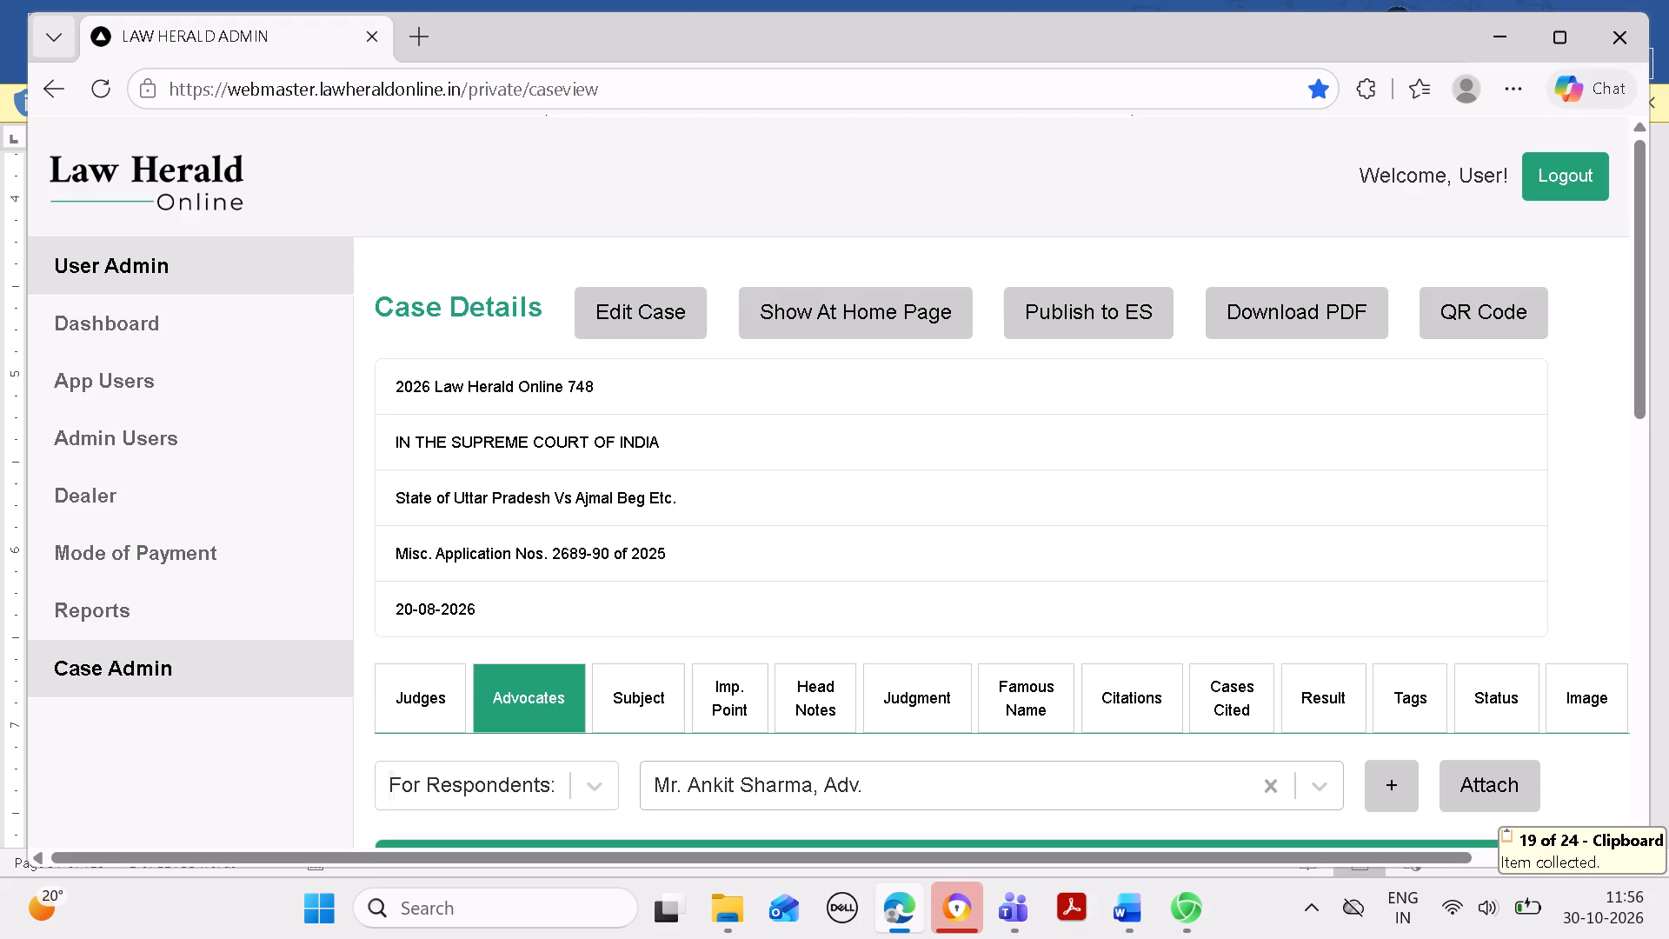
{"action": "left_click", "coordinate": [1265, 789]}
{"action": "key", "text": "ctrl+v"}
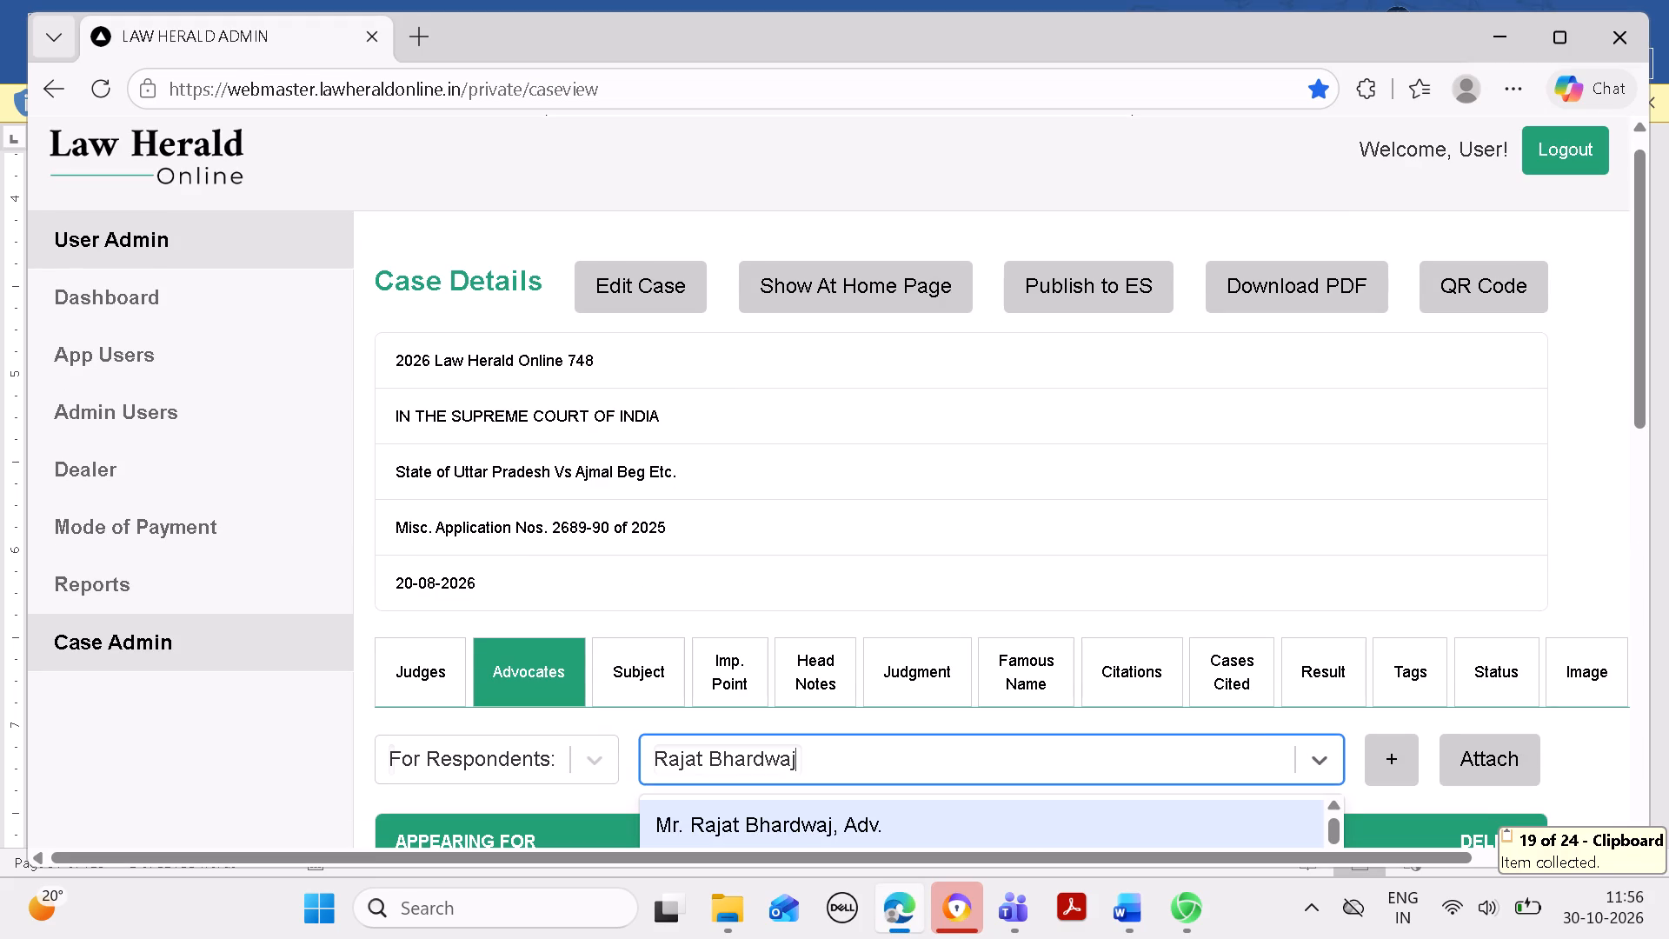
{"action": "left_click_drag", "start_coordinate": [1641, 392], "coordinate": [1635, 459]}
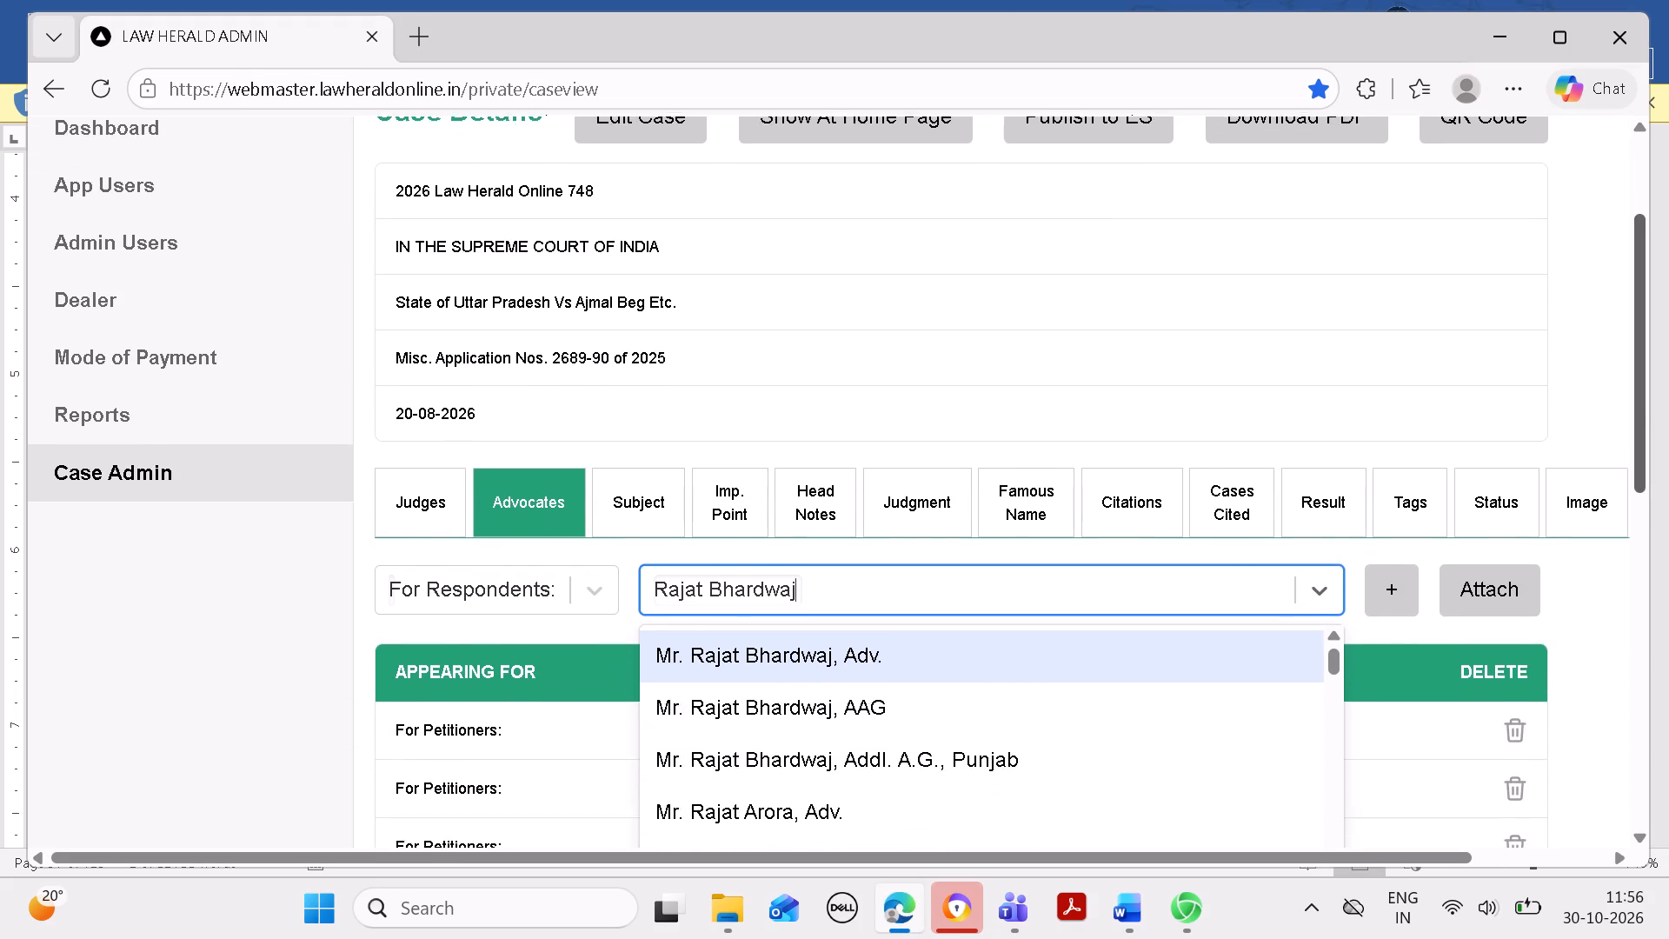
{"action": "left_click_drag", "start_coordinate": [1635, 459], "coordinate": [1632, 460]}
{"action": "left_click", "coordinate": [1141, 684]}
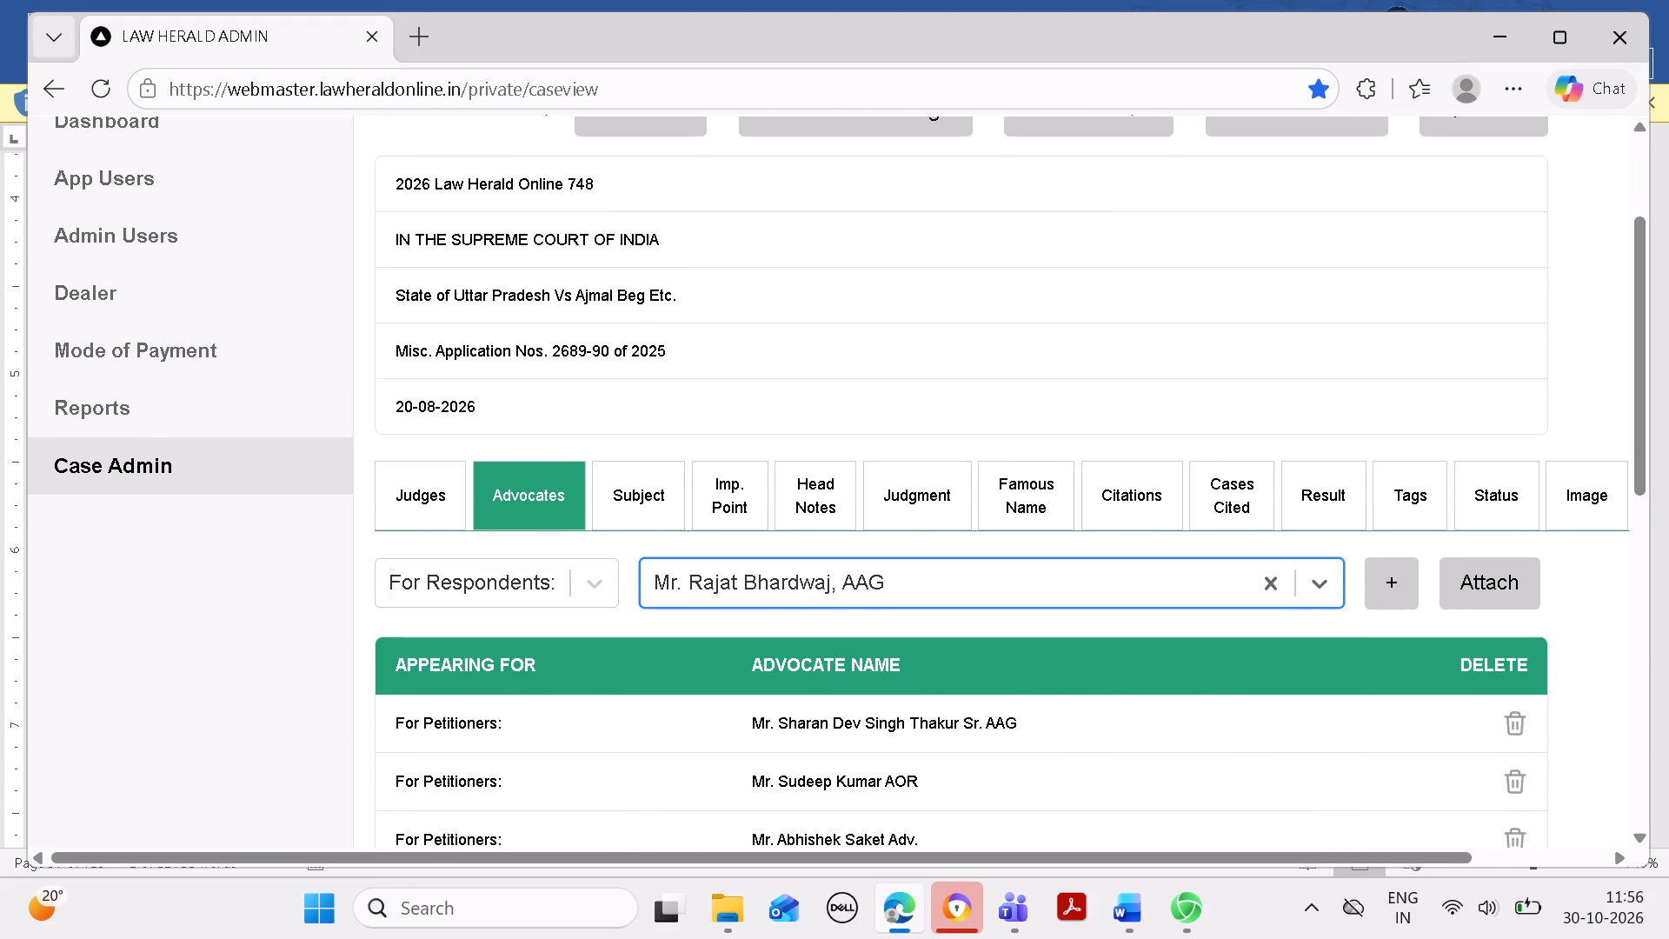
{"action": "left_click", "coordinate": [1532, 580]}
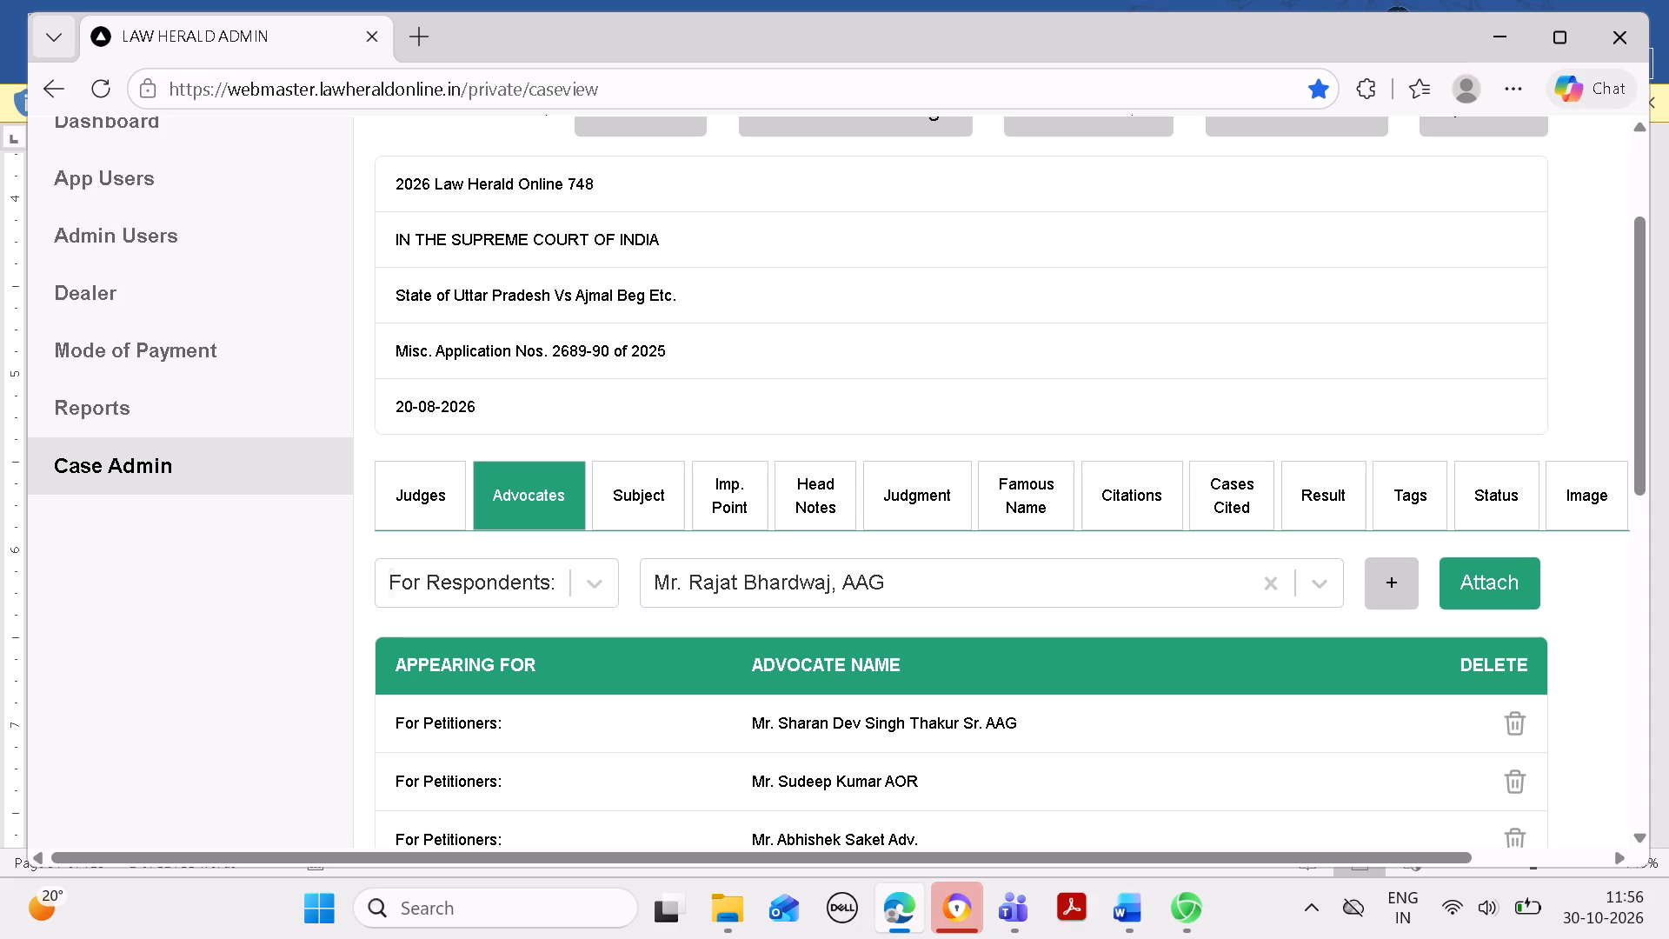
{"action": "left_click", "coordinate": [1098, 274]}
{"action": "scroll", "coordinate": [1114, 324], "scroll_direction": "down", "scroll_amount": 6}
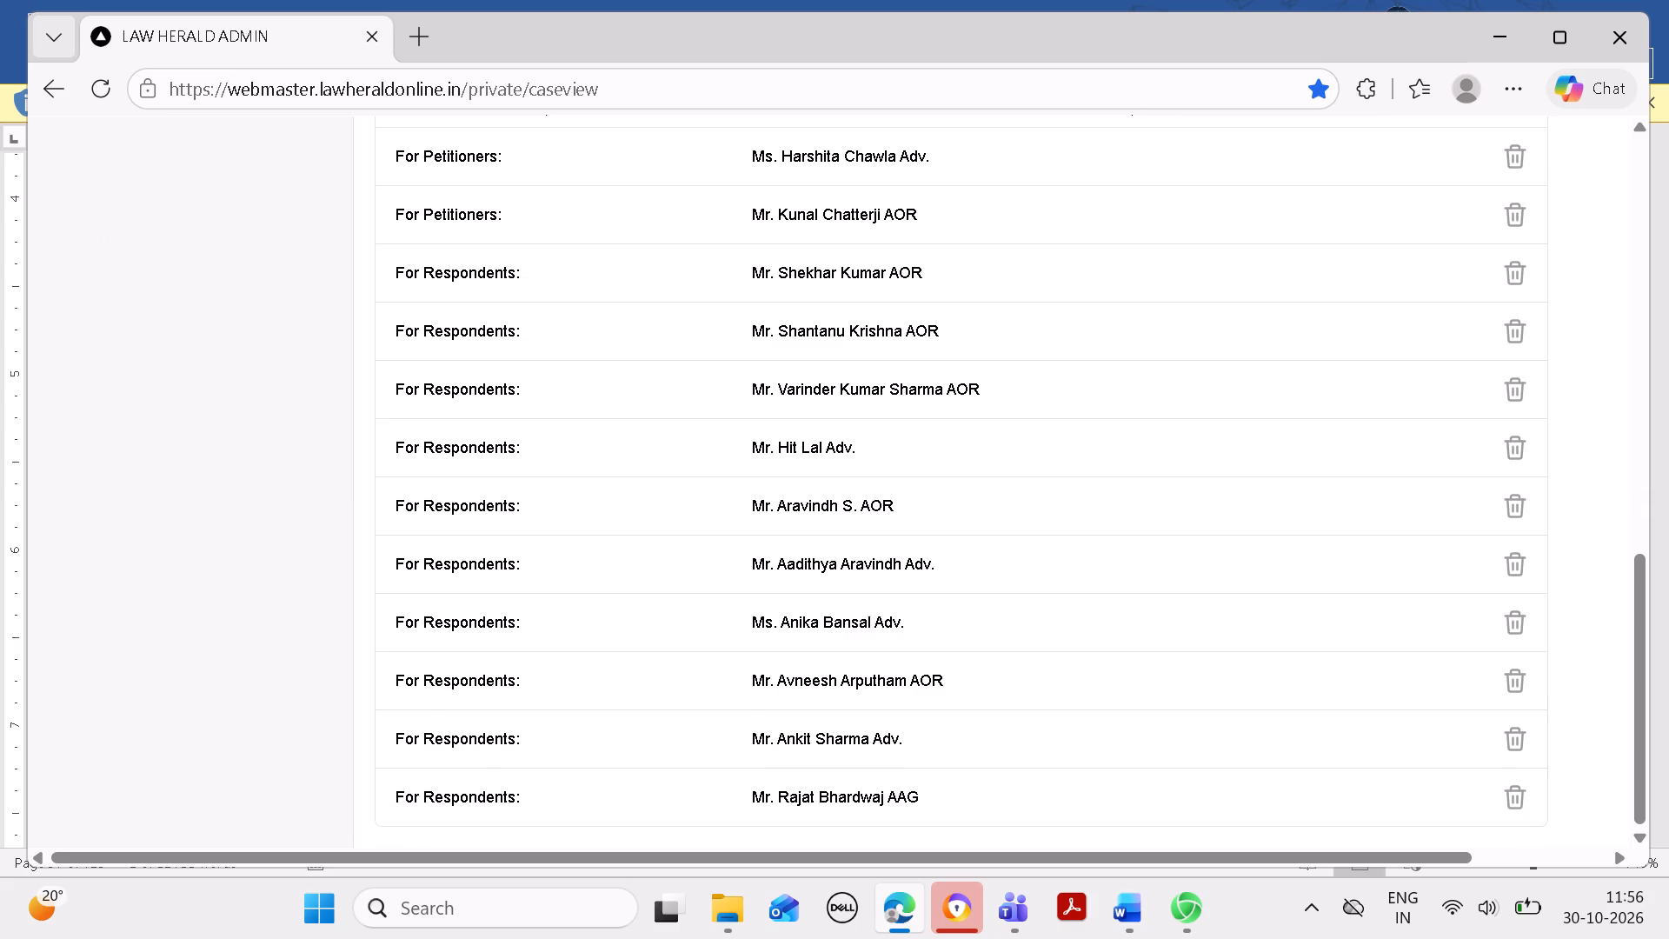
{"action": "scroll", "coordinate": [1115, 369], "scroll_direction": "down", "scroll_amount": 3}
Copy the eleventh listed respondents' advocate's full name, without prefix or designation, from the judgment in Word.
{"action": "left_click", "coordinate": [1136, 908]}
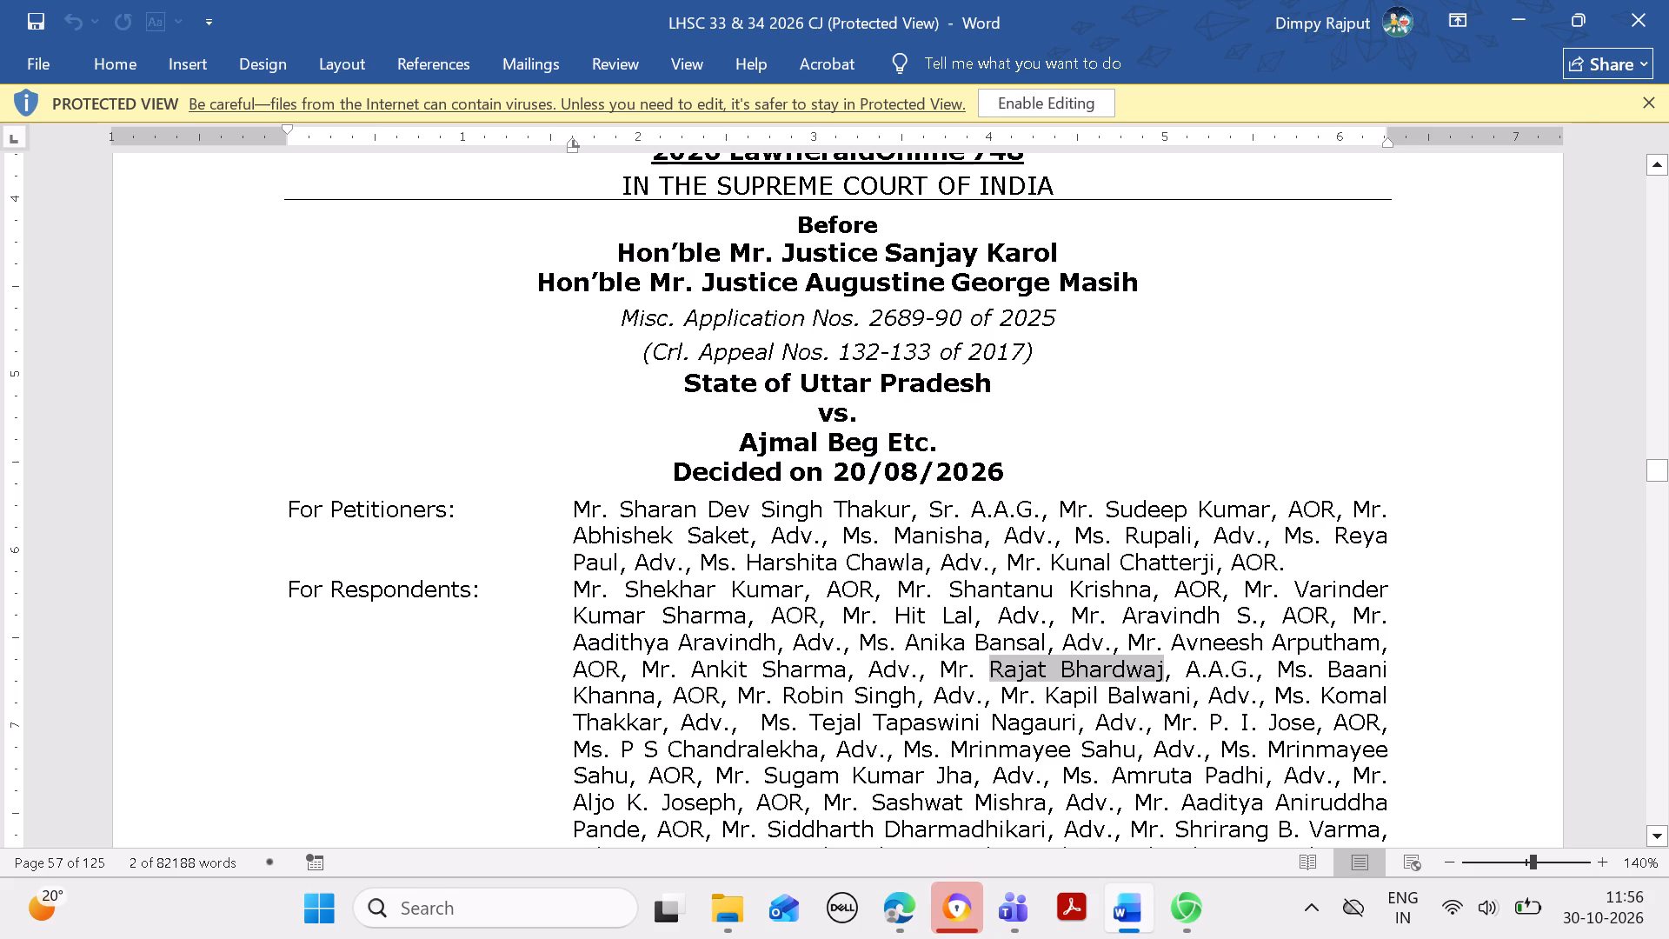
{"action": "left_click_drag", "start_coordinate": [1326, 675], "coordinate": [1348, 672]}
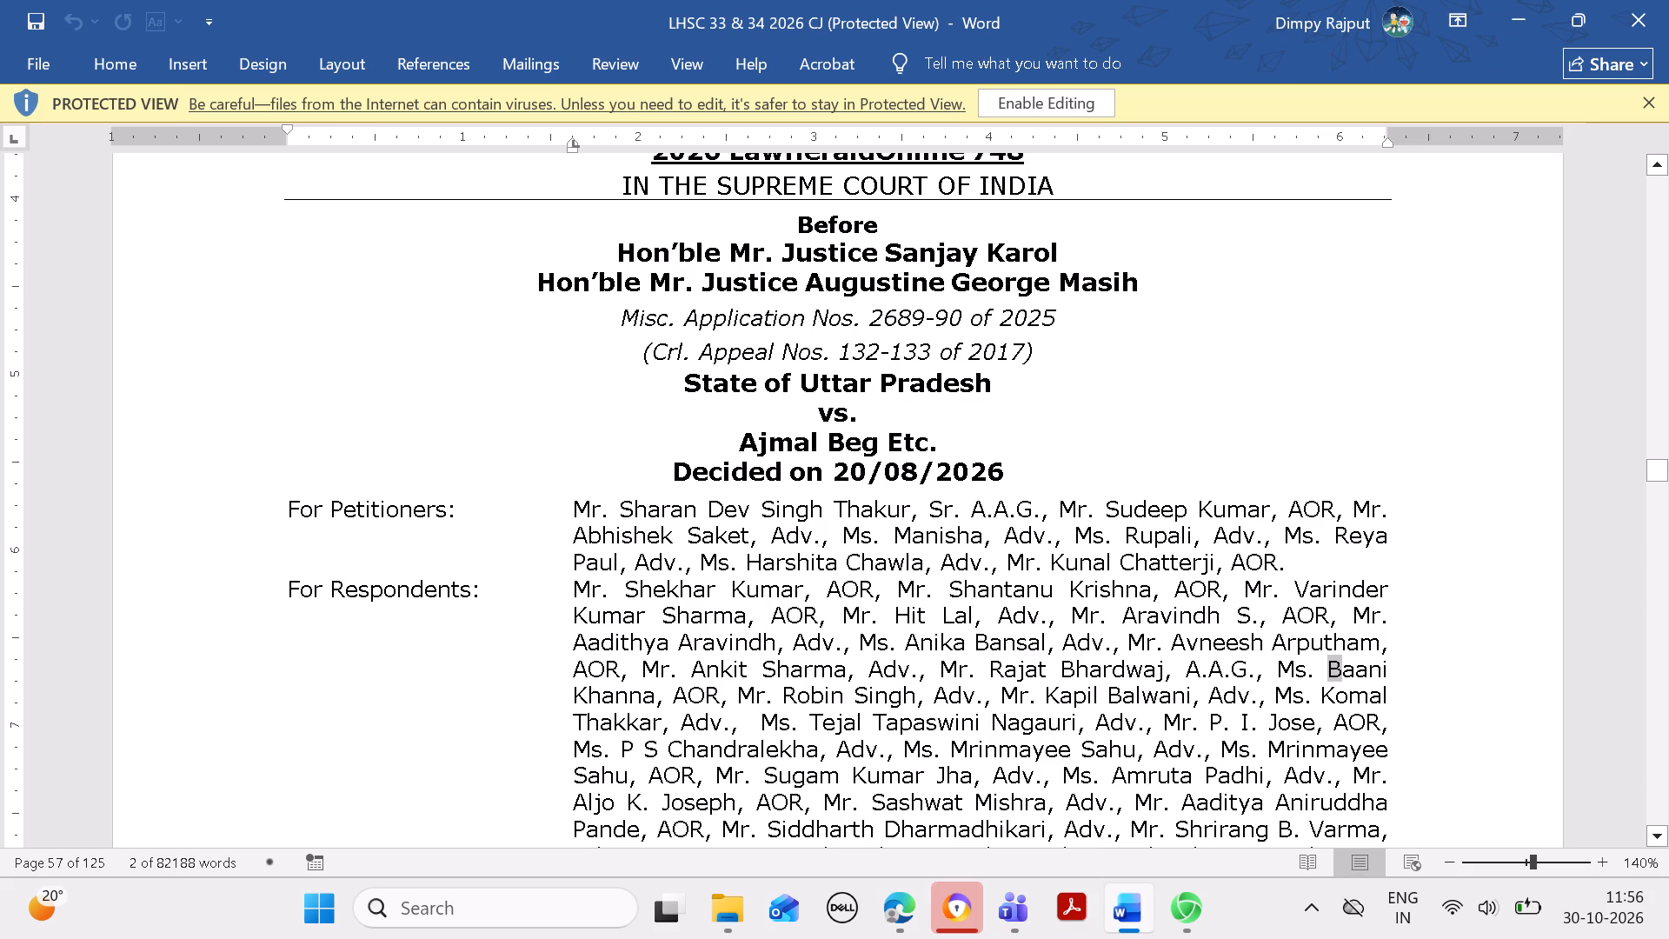
{"action": "left_click_drag", "start_coordinate": [1348, 672], "coordinate": [655, 696]}
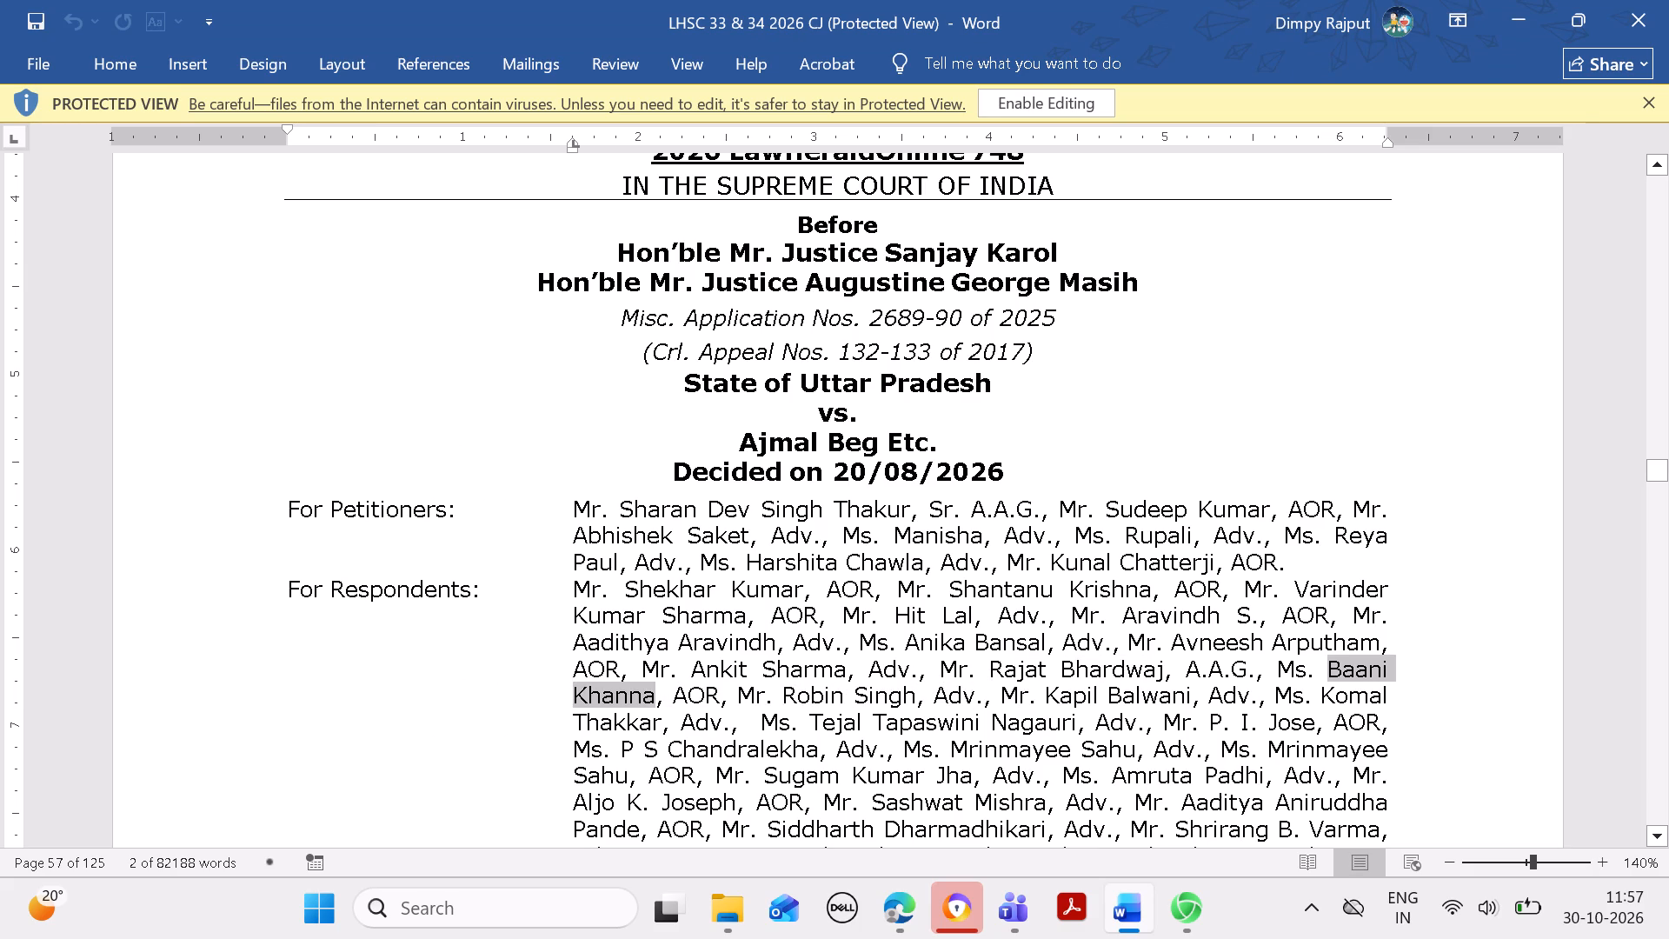
{"action": "left_click_drag", "start_coordinate": [655, 696], "coordinate": [658, 696]}
{"action": "key", "text": "ctrl+c"}
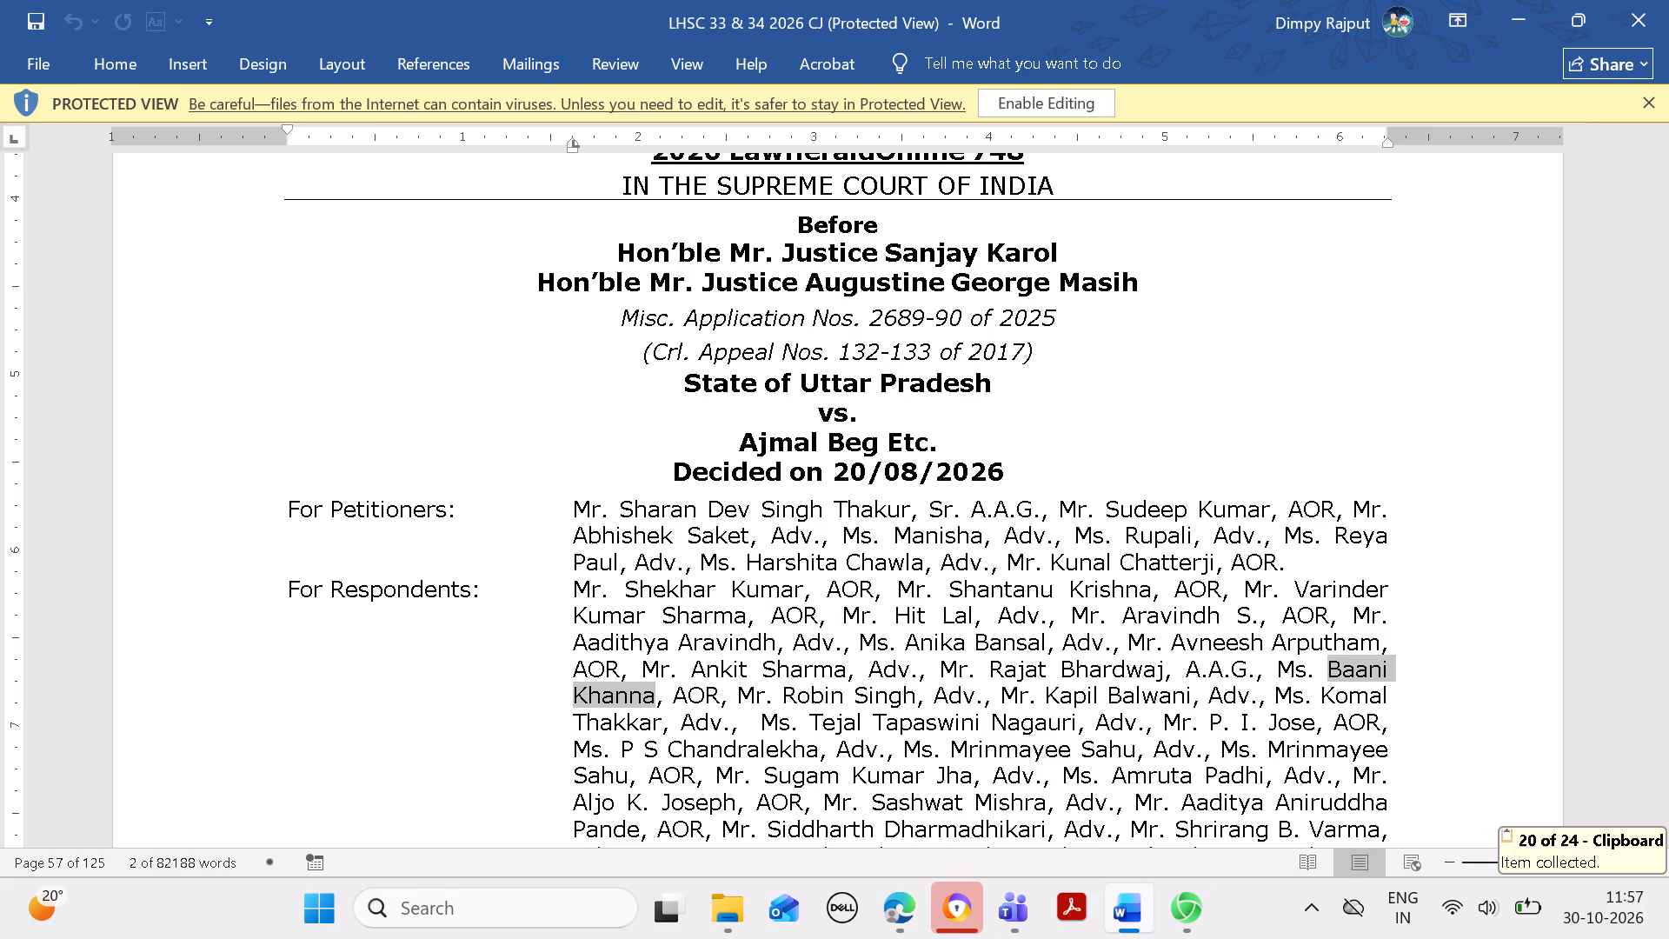
In the Edge case record, find the copied name and attach the existing entry with prefix Ms. and designation AOR for the respondents.
{"action": "left_click", "coordinate": [901, 903]}
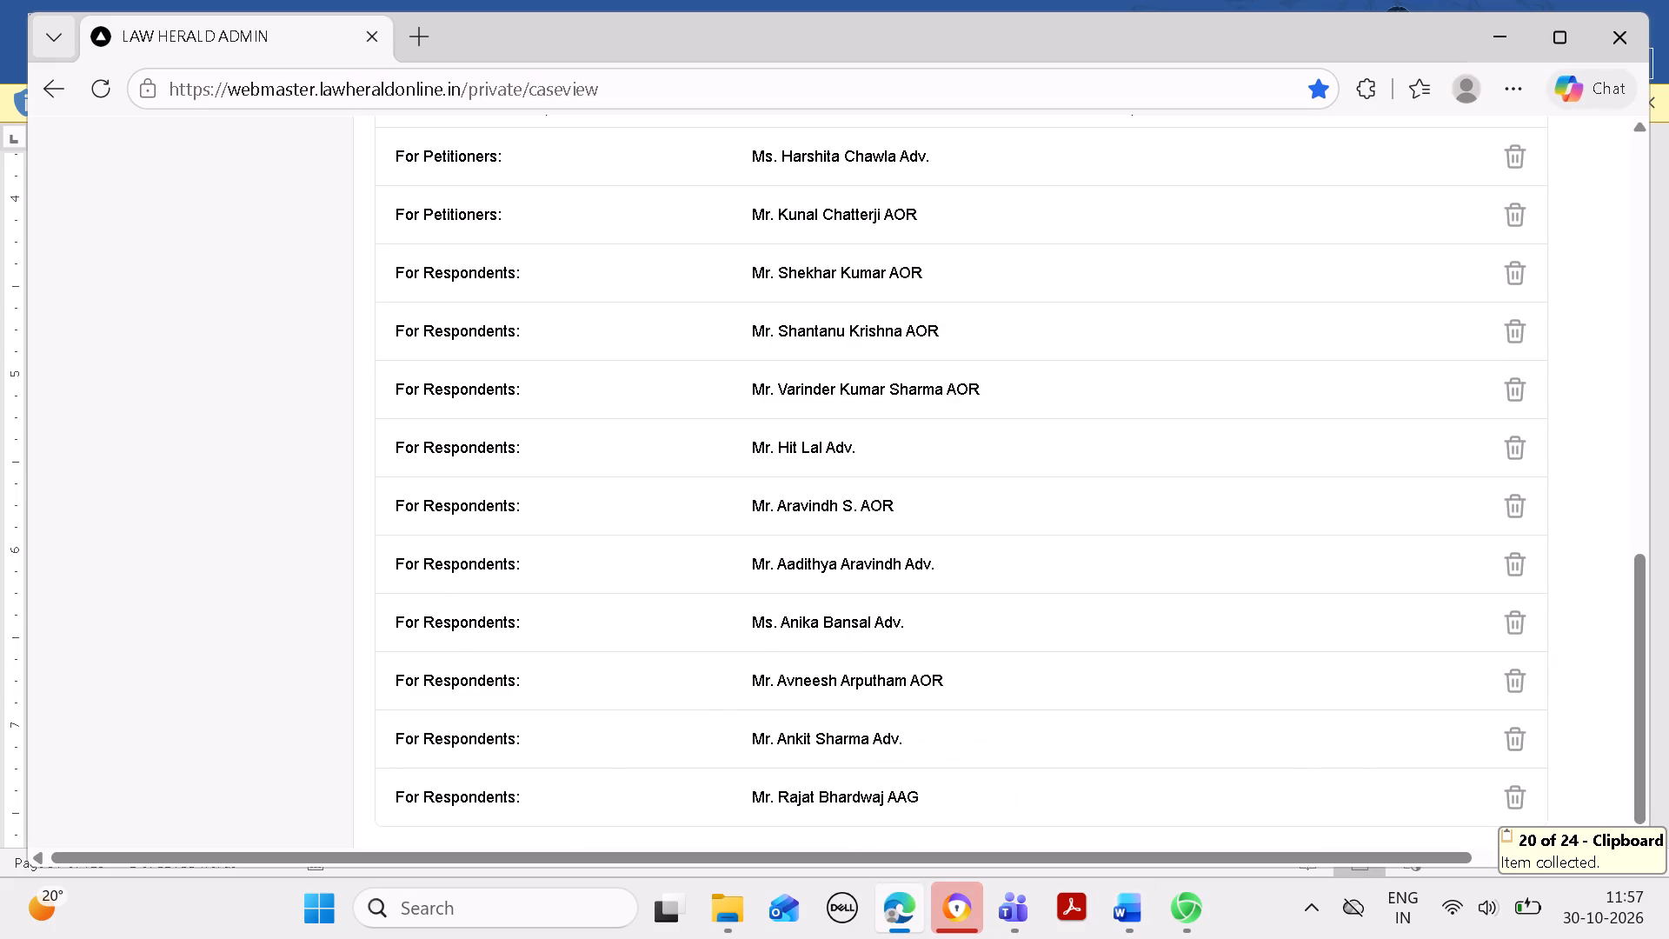
{"action": "scroll", "coordinate": [1132, 763], "scroll_direction": "up", "scroll_amount": 1}
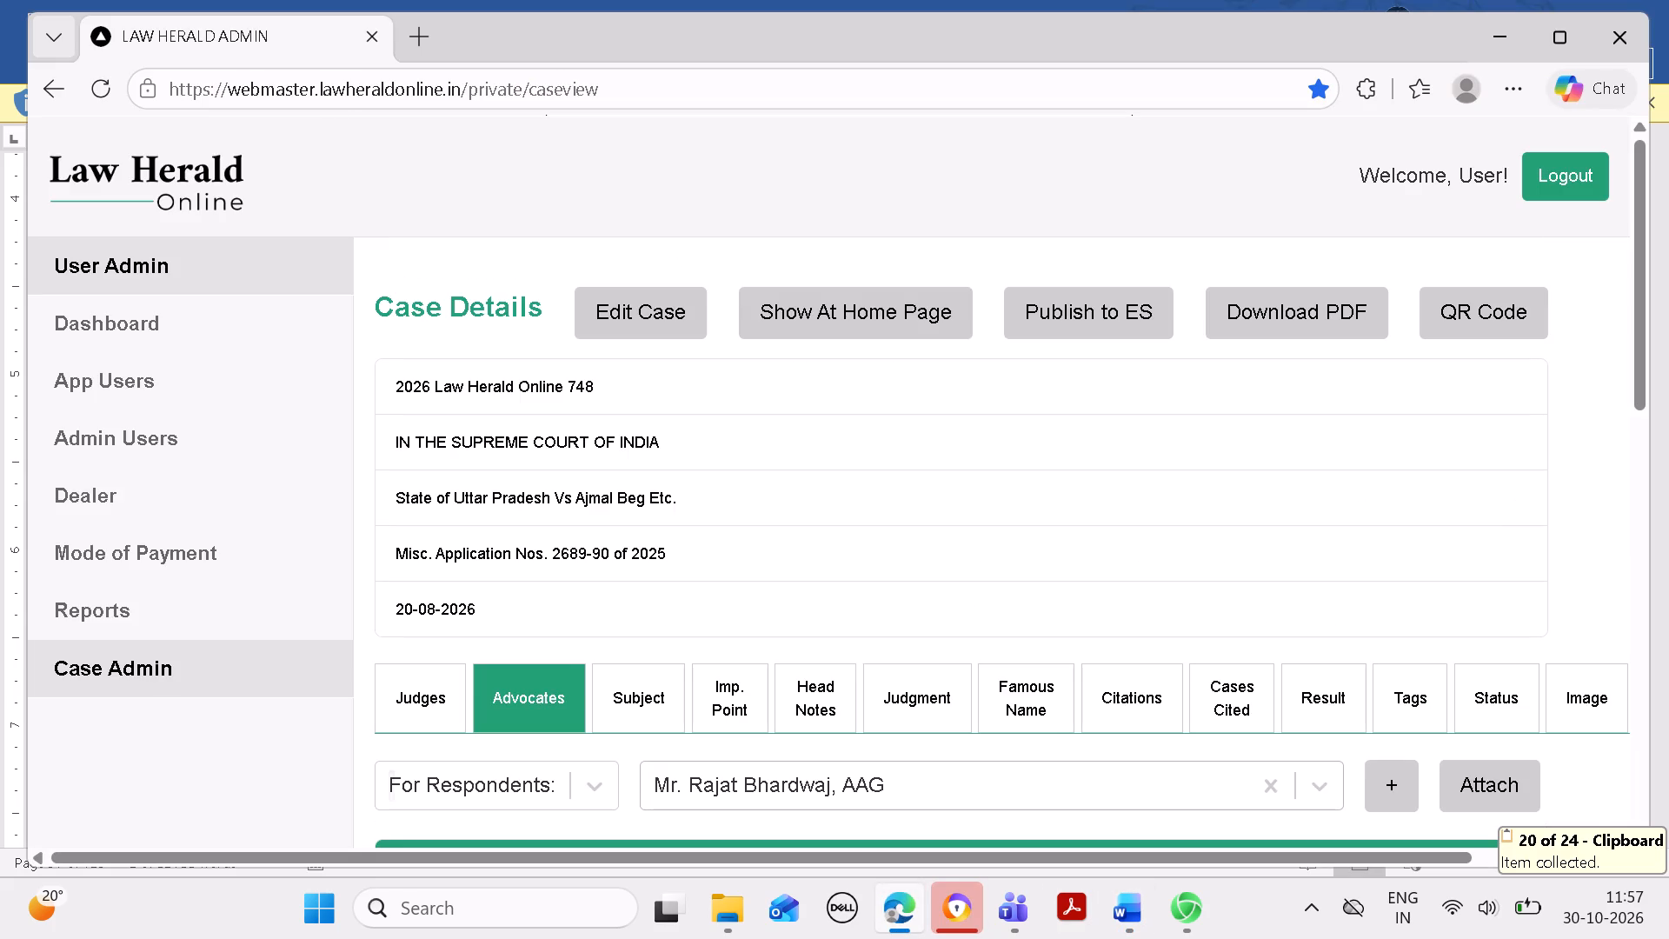
{"action": "left_click", "coordinate": [1256, 786]}
{"action": "key", "text": "ctrl+v"}
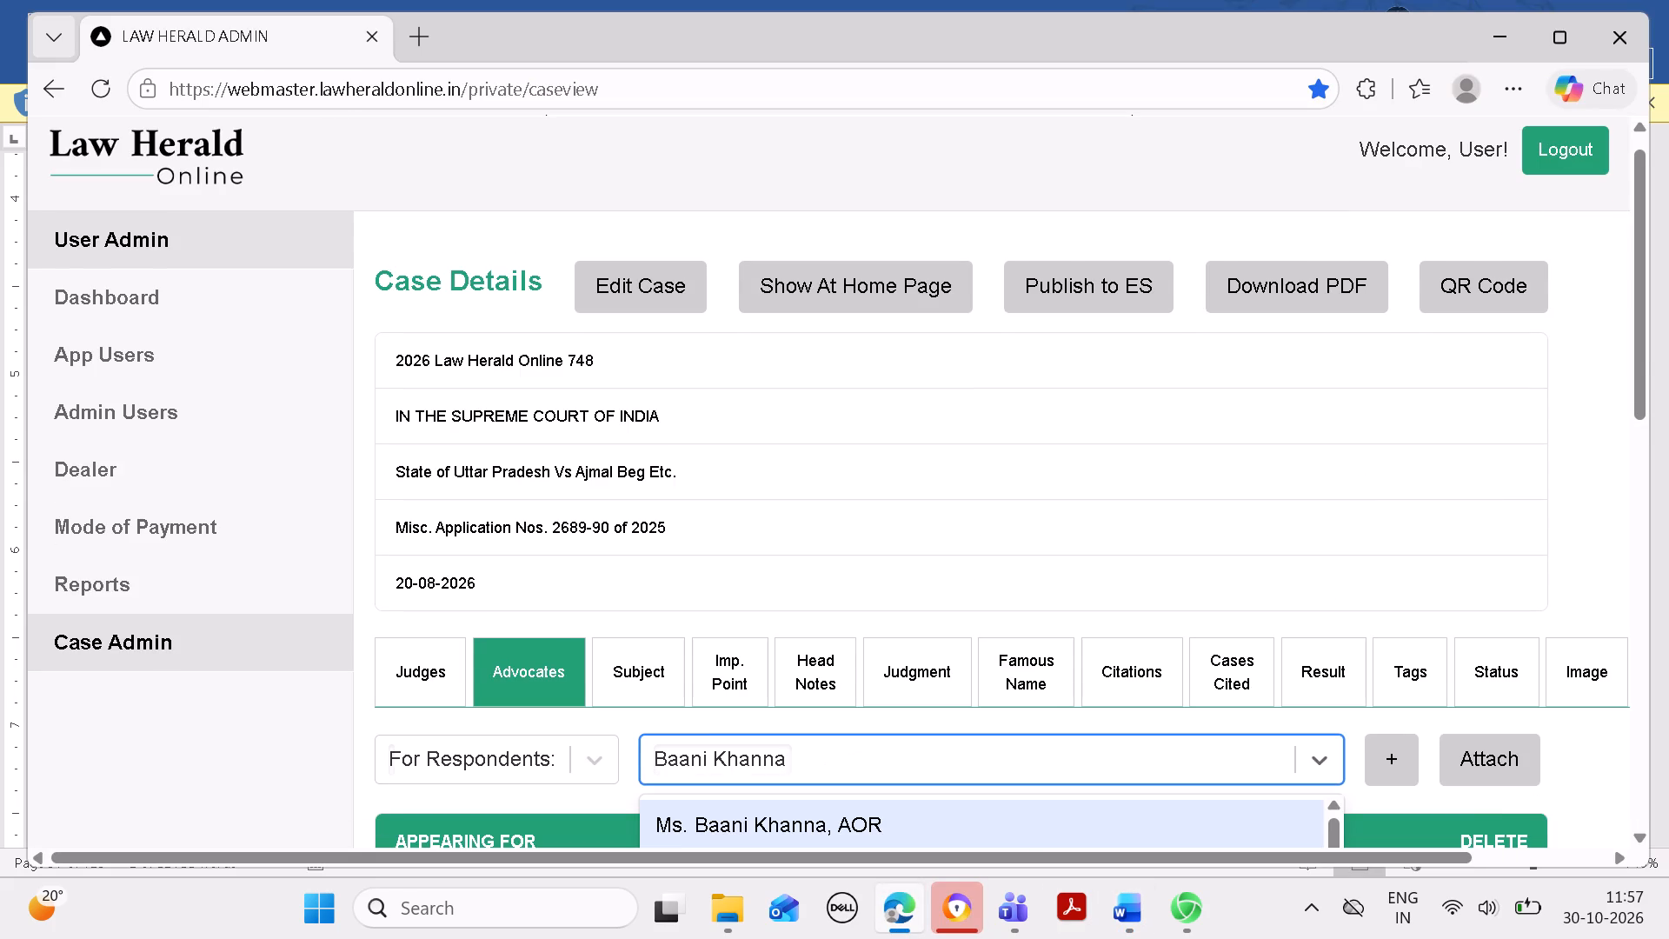
{"action": "left_click", "coordinate": [1232, 796]}
{"action": "left_click", "coordinate": [1220, 821]}
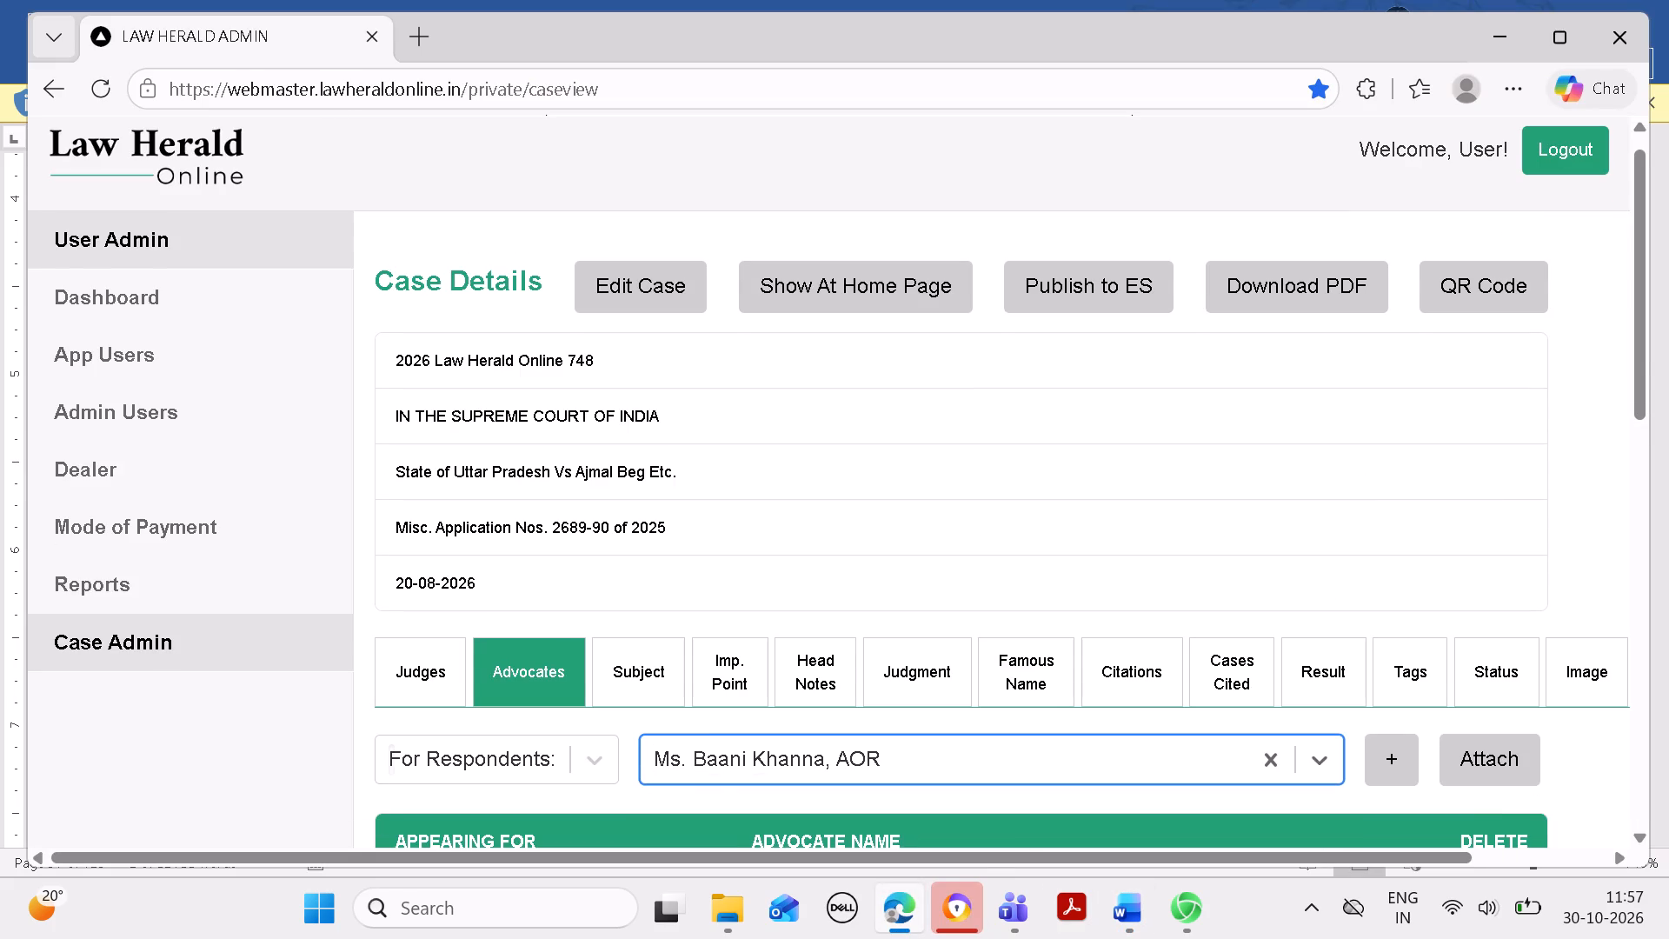
{"action": "left_click", "coordinate": [1451, 764]}
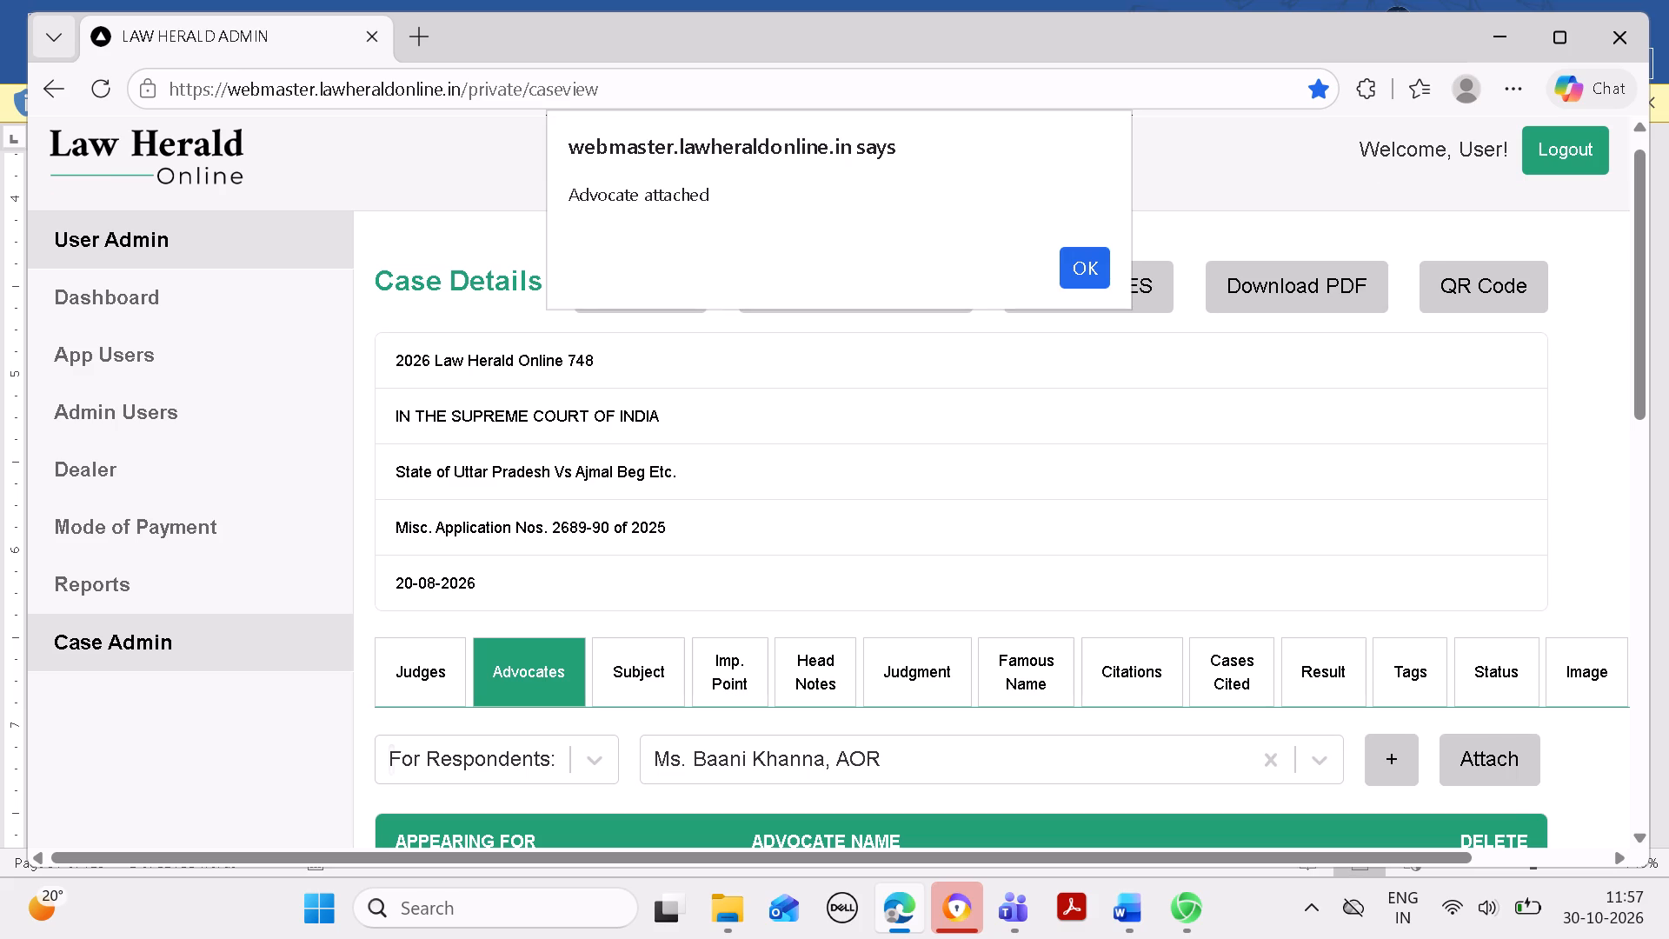
{"action": "left_click", "coordinate": [1074, 256]}
{"action": "scroll", "coordinate": [1064, 316], "scroll_direction": "down", "scroll_amount": 6}
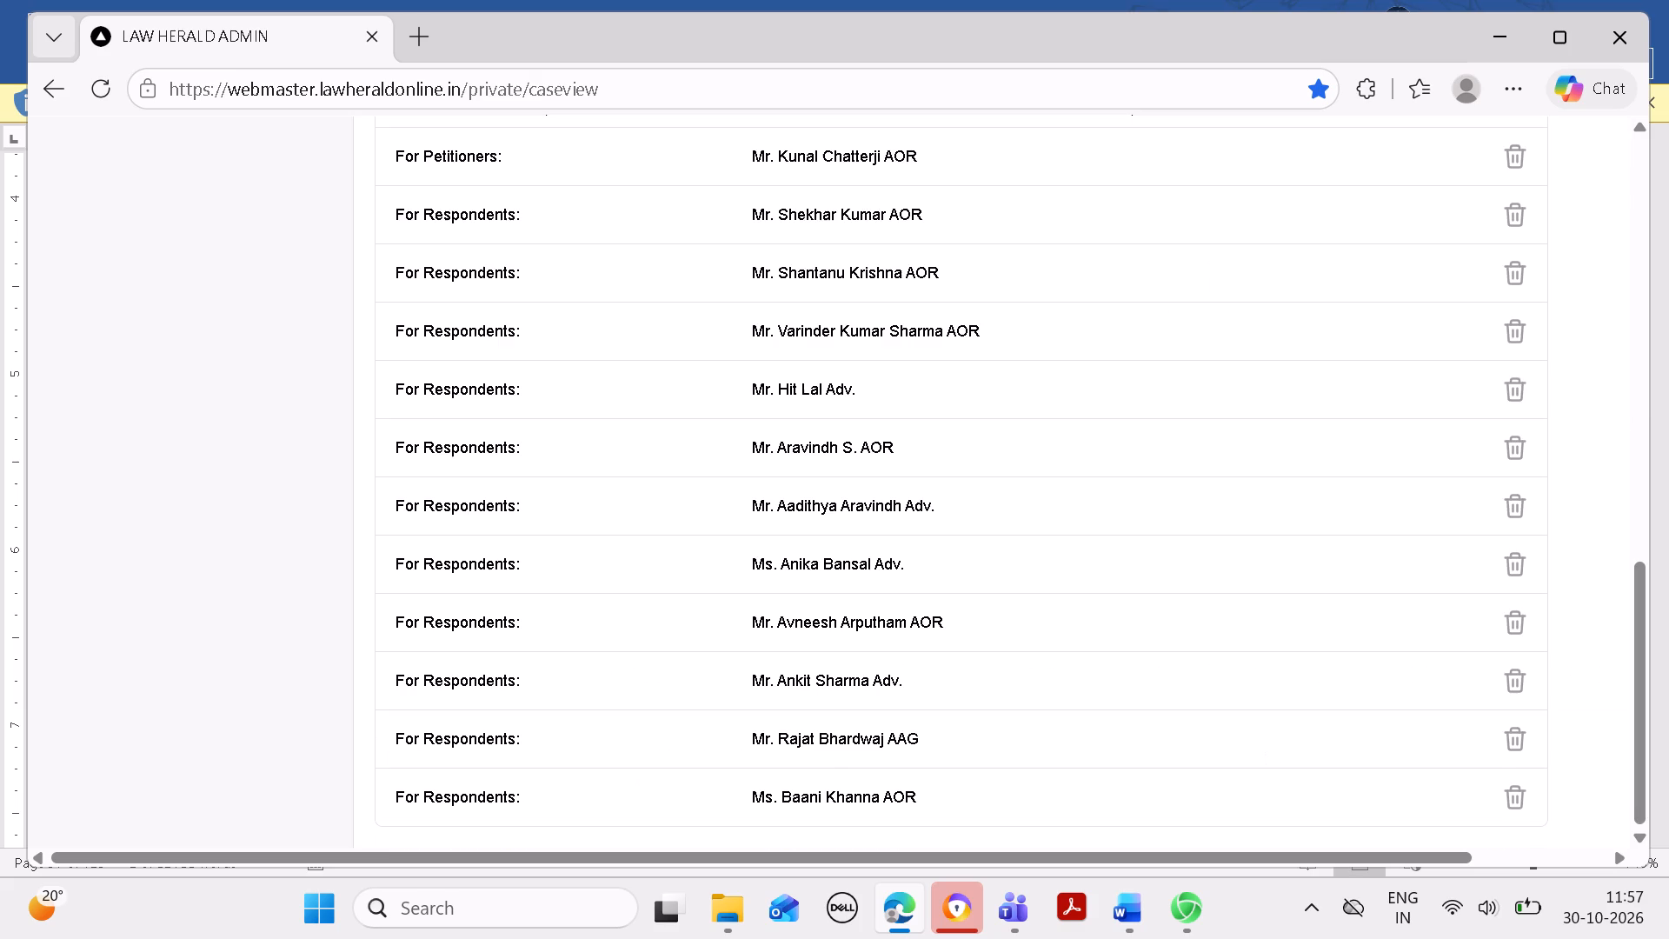
{"action": "scroll", "coordinate": [1047, 379], "scroll_direction": "down", "scroll_amount": 2}
Copy the twelfth listed respondents' advocate's full name, without prefix or designation, from the judgment in Word.
{"action": "left_click", "coordinate": [1124, 899]}
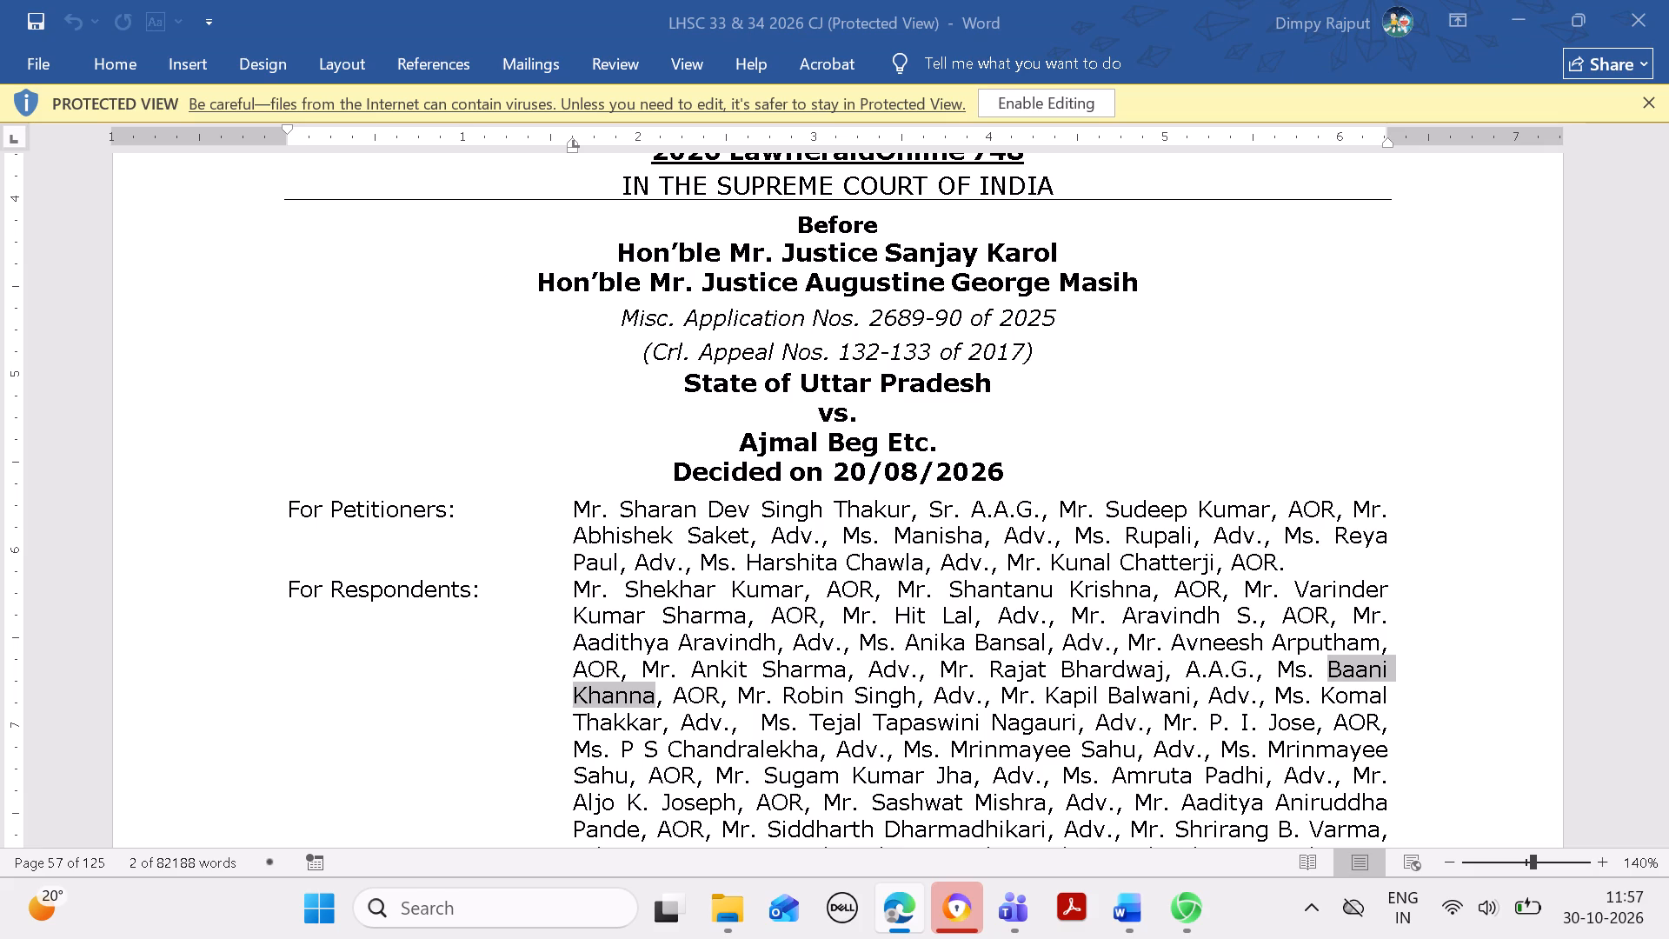
{"action": "left_click_drag", "start_coordinate": [786, 696], "coordinate": [887, 702]}
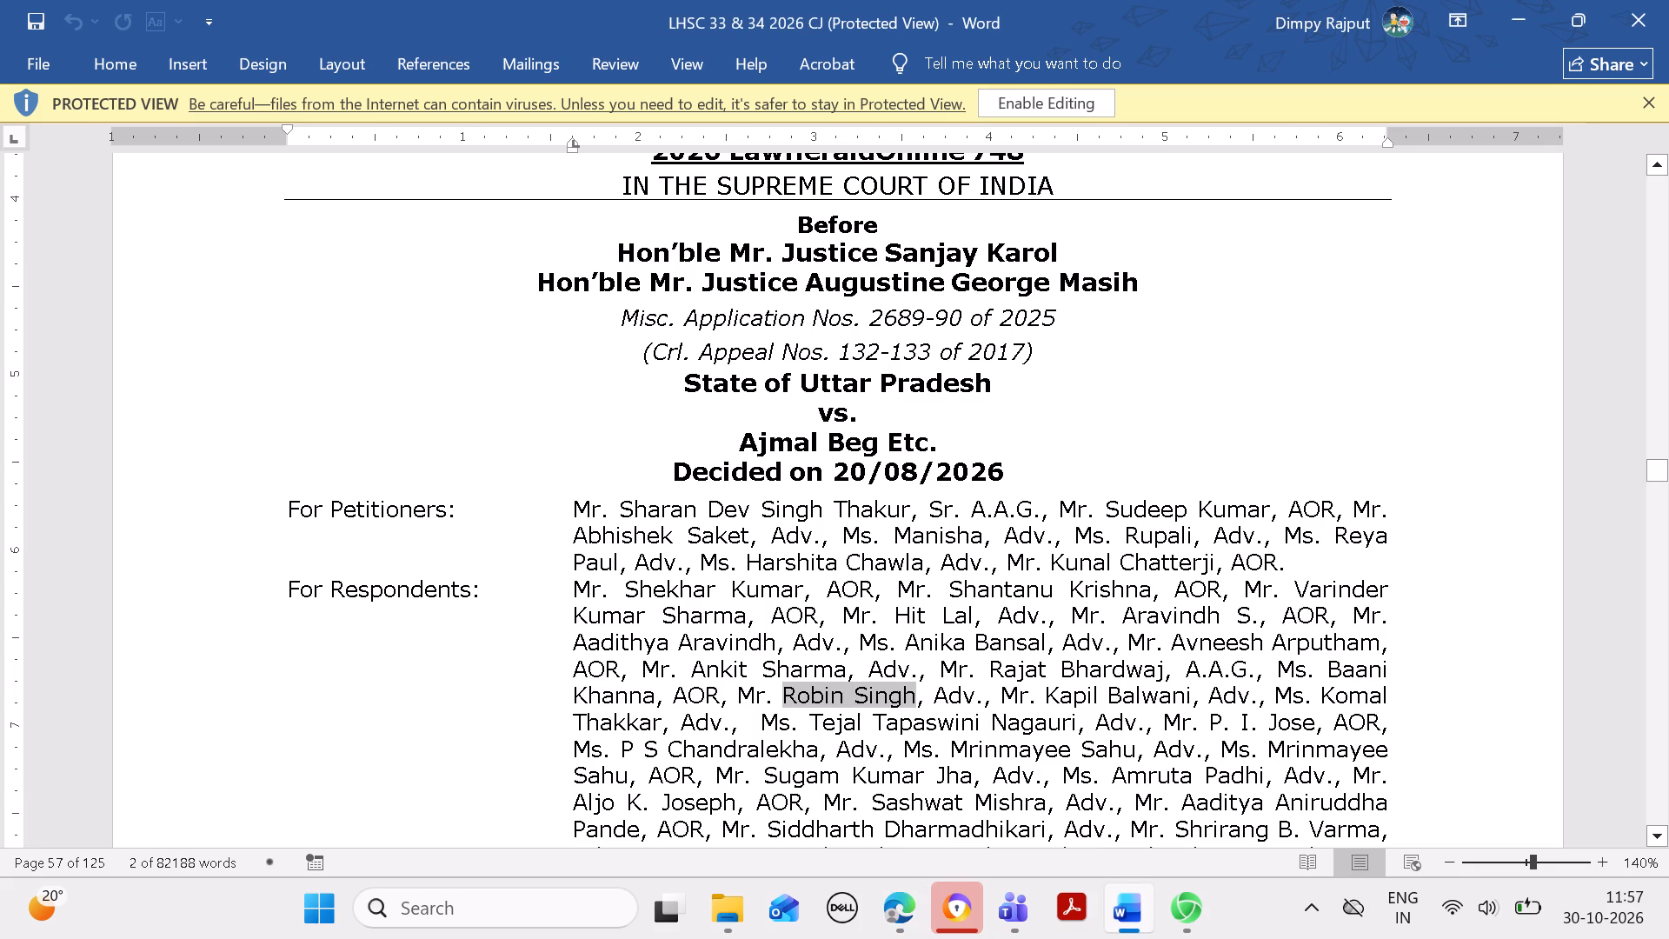
{"action": "key", "text": "ctrl+c"}
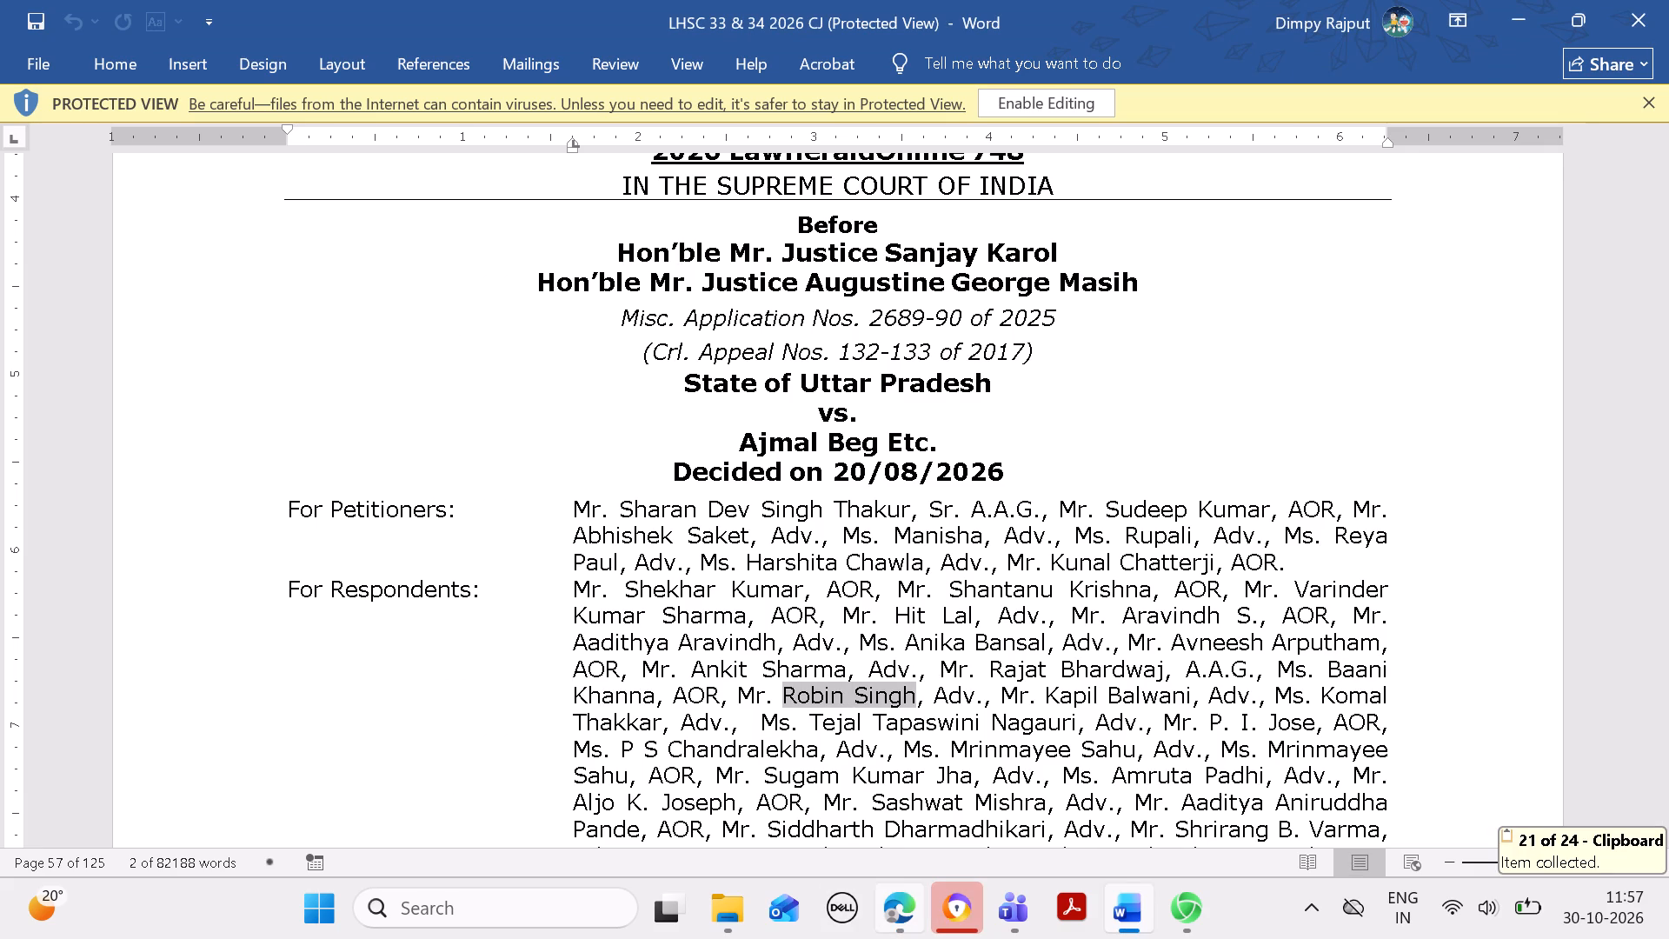
In the Edge case record, find the copied name and attach the existing entry with prefix Mr. and designation Adv. for the respondents.
{"action": "left_click", "coordinate": [903, 904]}
{"action": "scroll", "coordinate": [997, 755], "scroll_direction": "up", "scroll_amount": 3}
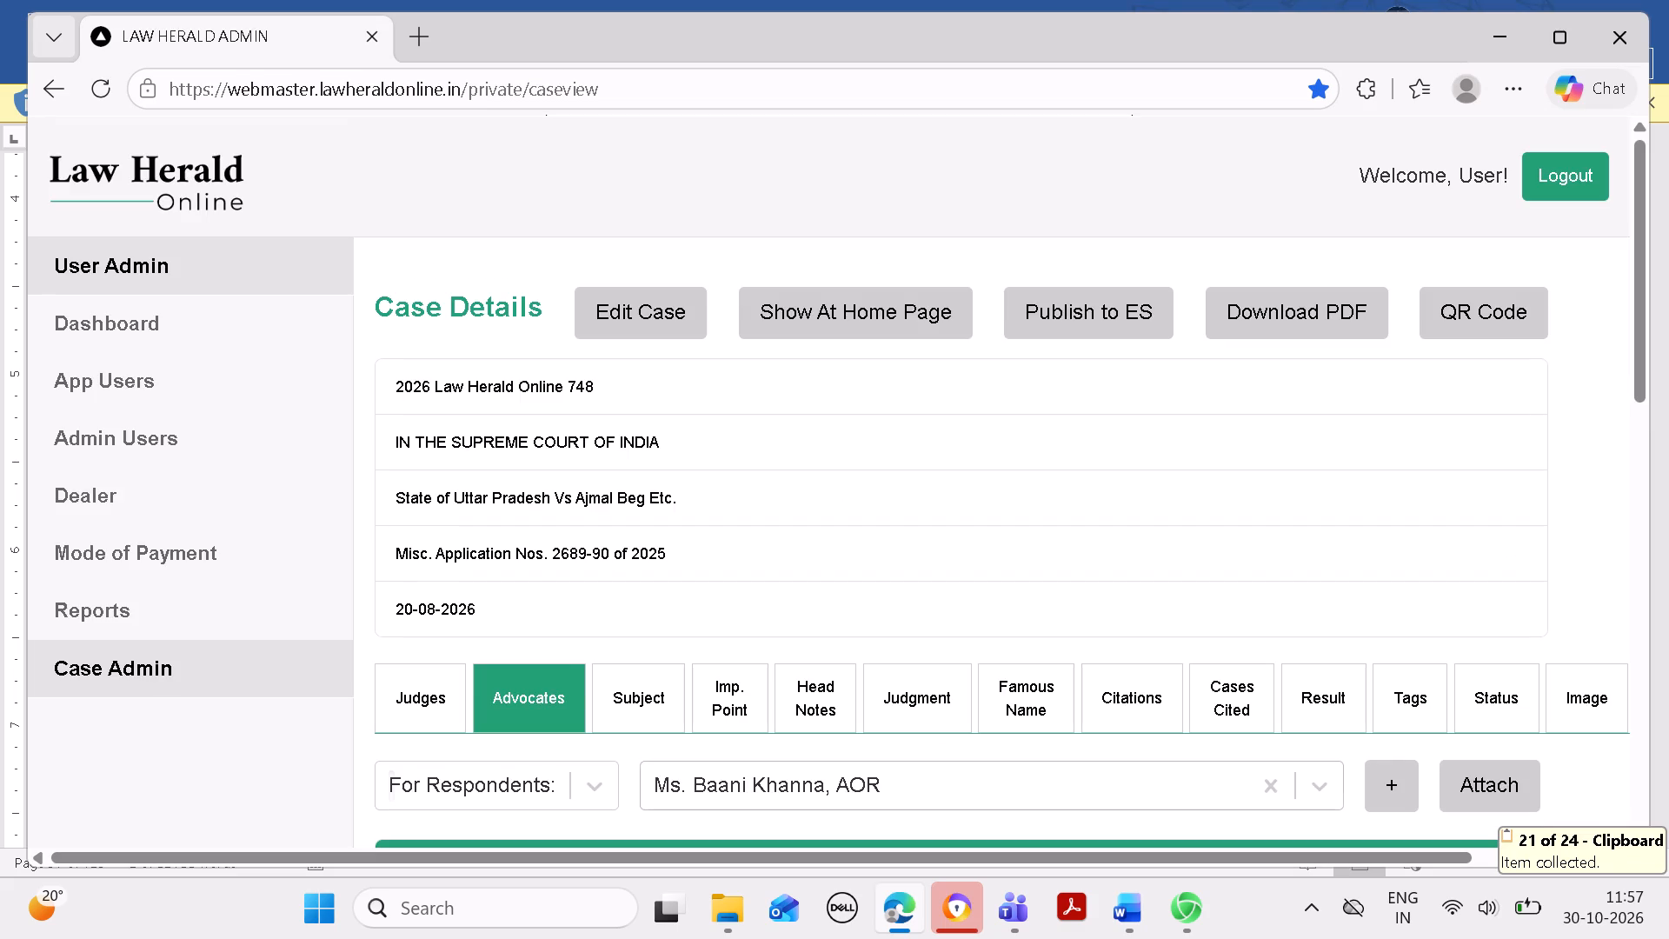
{"action": "left_click", "coordinate": [1264, 786]}
{"action": "key", "text": "ctrl+v"}
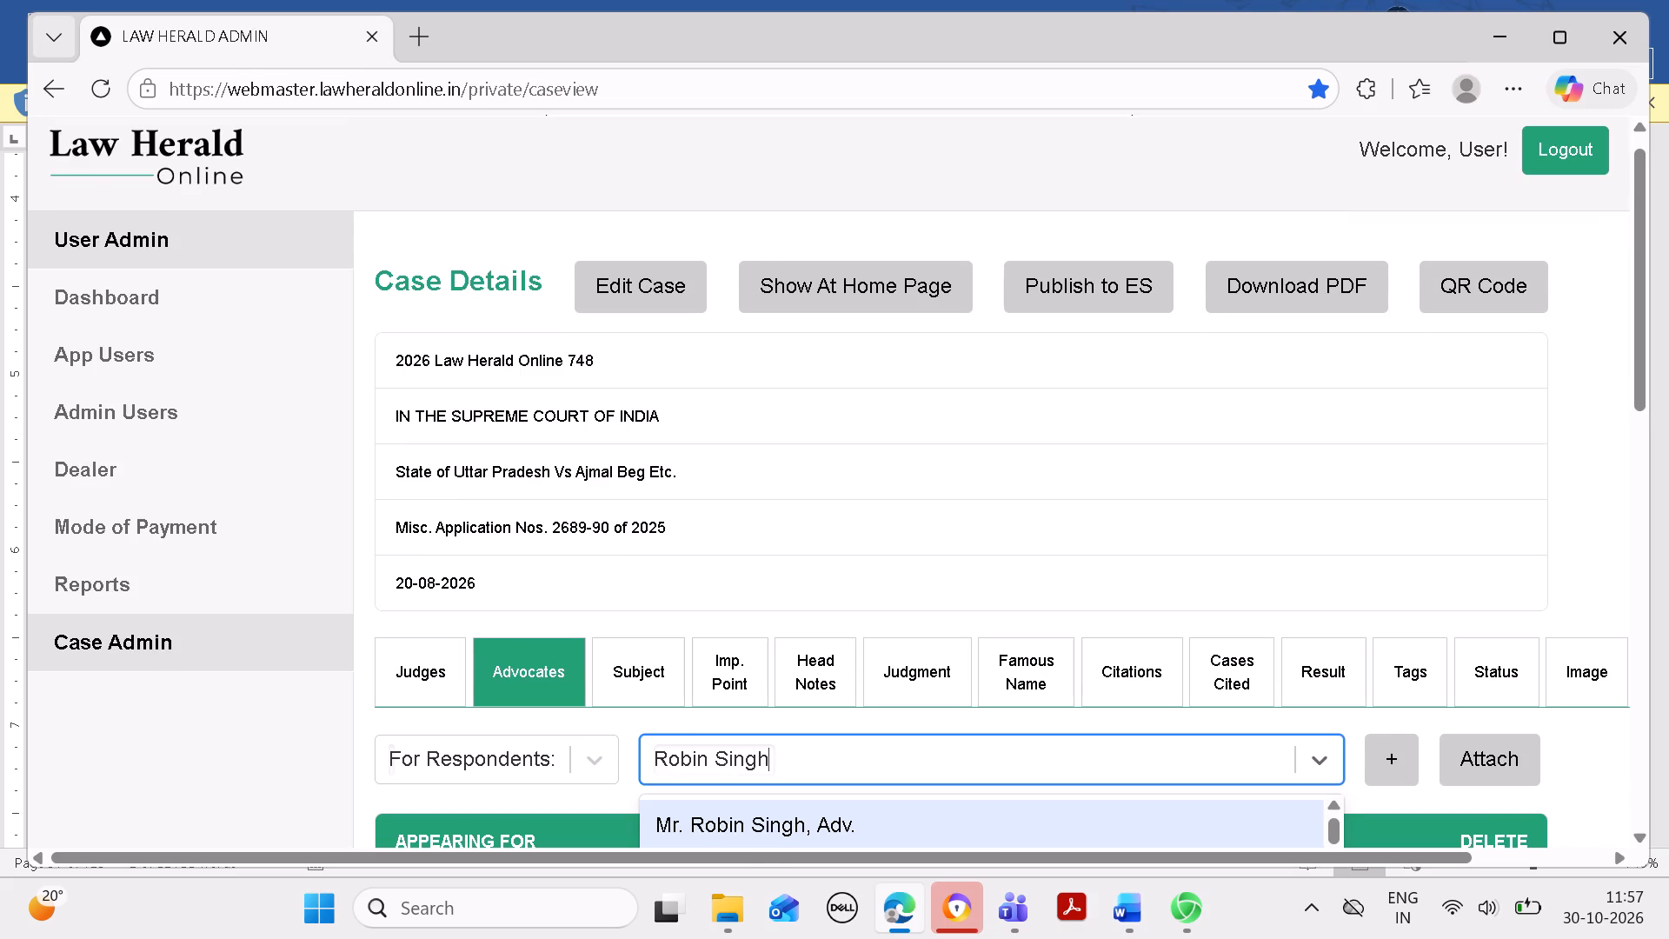
{"action": "left_click", "coordinate": [1128, 816]}
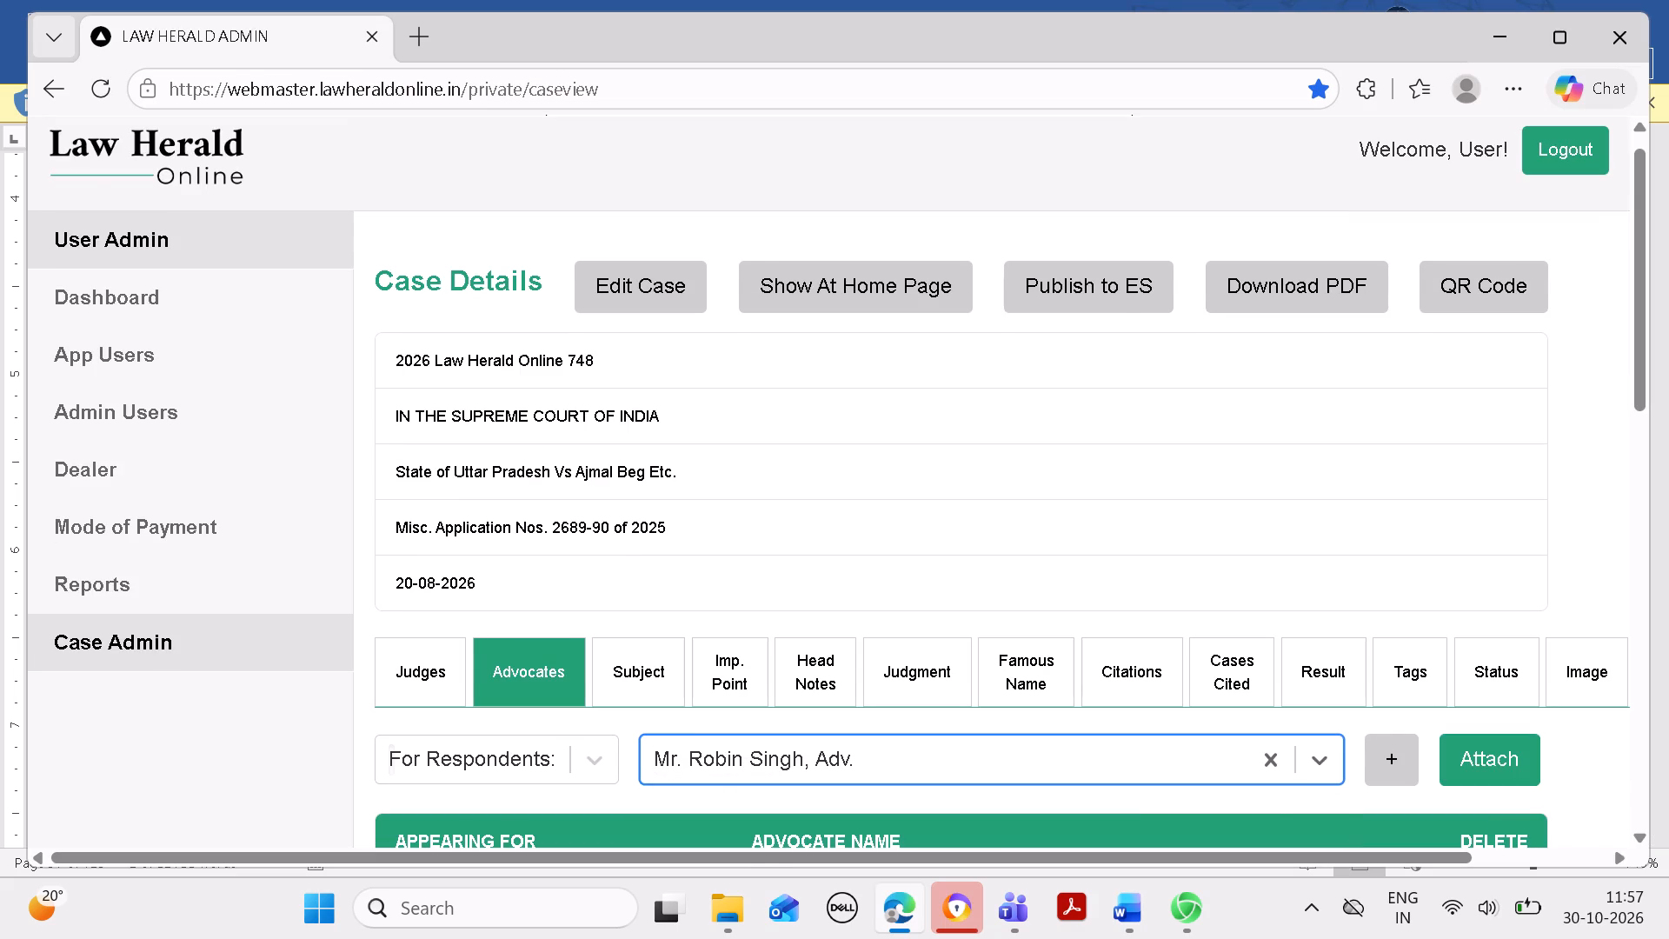
{"action": "left_click", "coordinate": [1523, 754]}
{"action": "left_click", "coordinate": [1106, 262]}
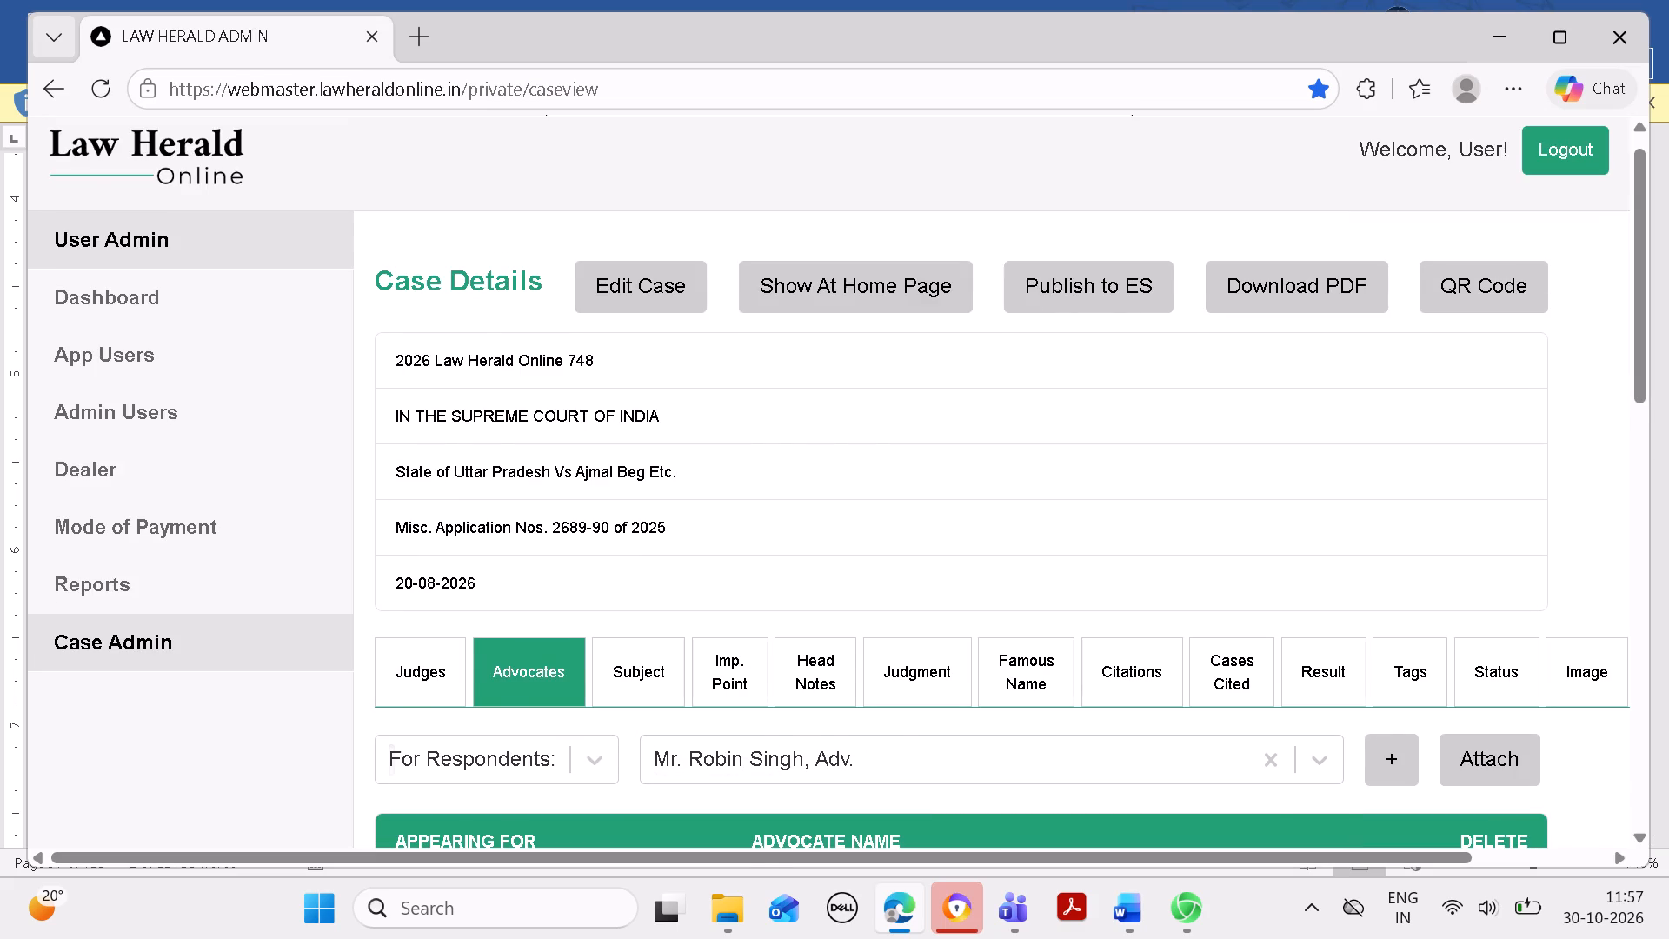
{"action": "scroll", "coordinate": [1085, 535], "scroll_direction": "down", "scroll_amount": 9}
Copy the thirteenth listed respondents' advocate's full name, without prefix or designation, from the judgment in Word.
{"action": "left_click", "coordinate": [1114, 921]}
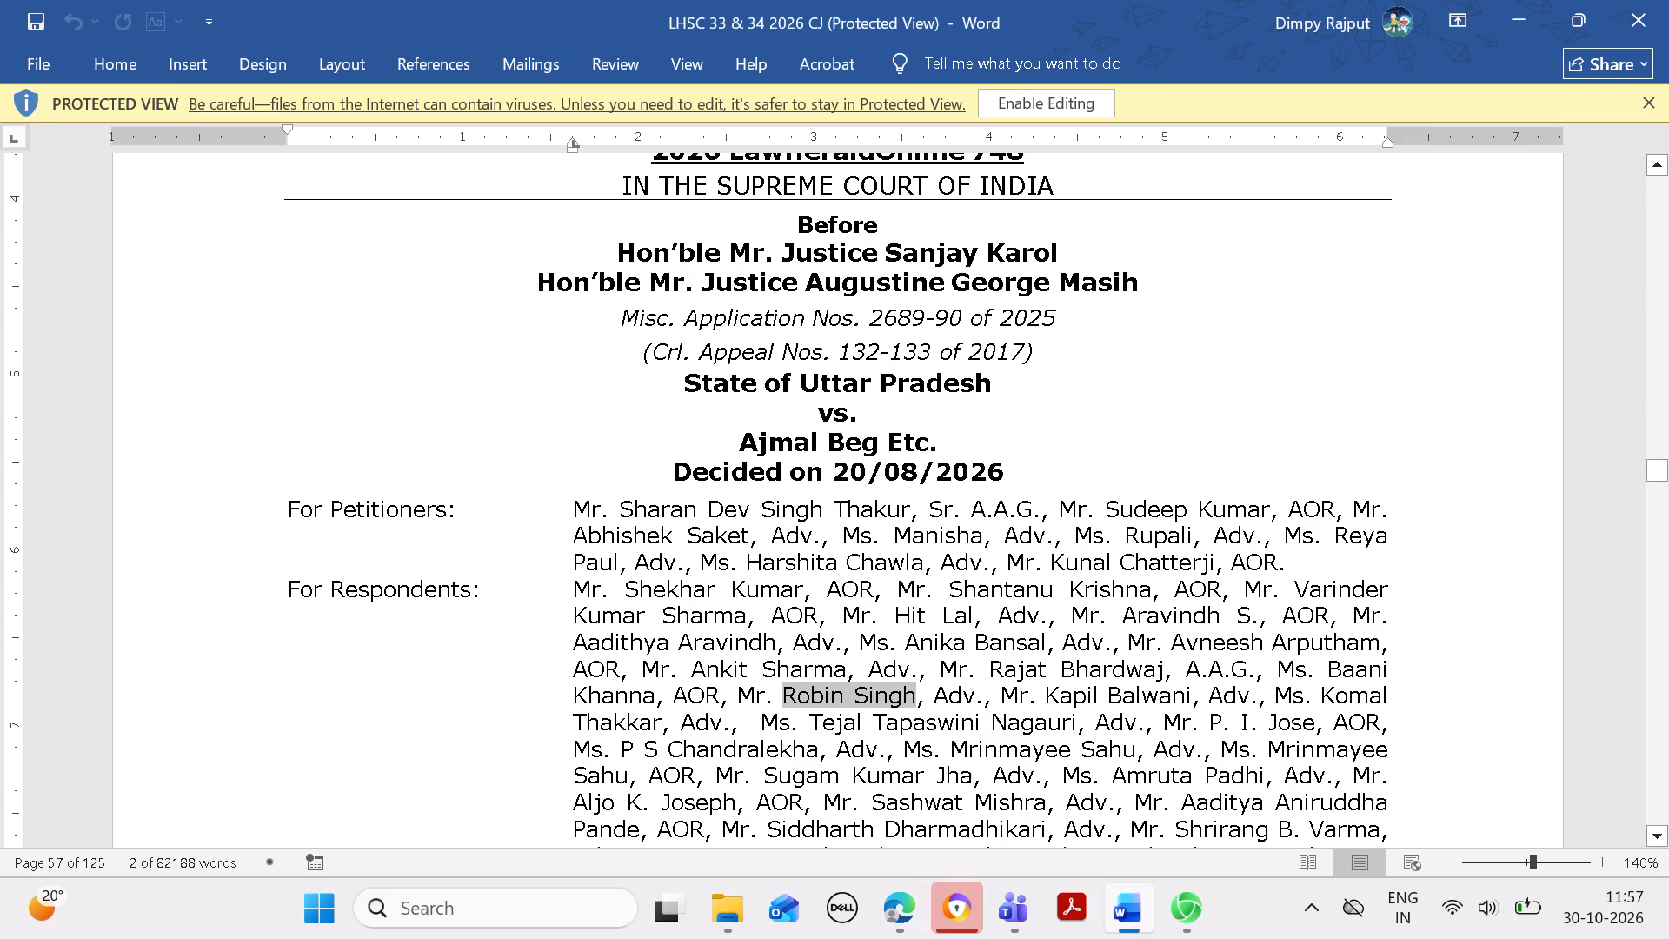
{"action": "left_click_drag", "start_coordinate": [1048, 694], "coordinate": [1104, 694]}
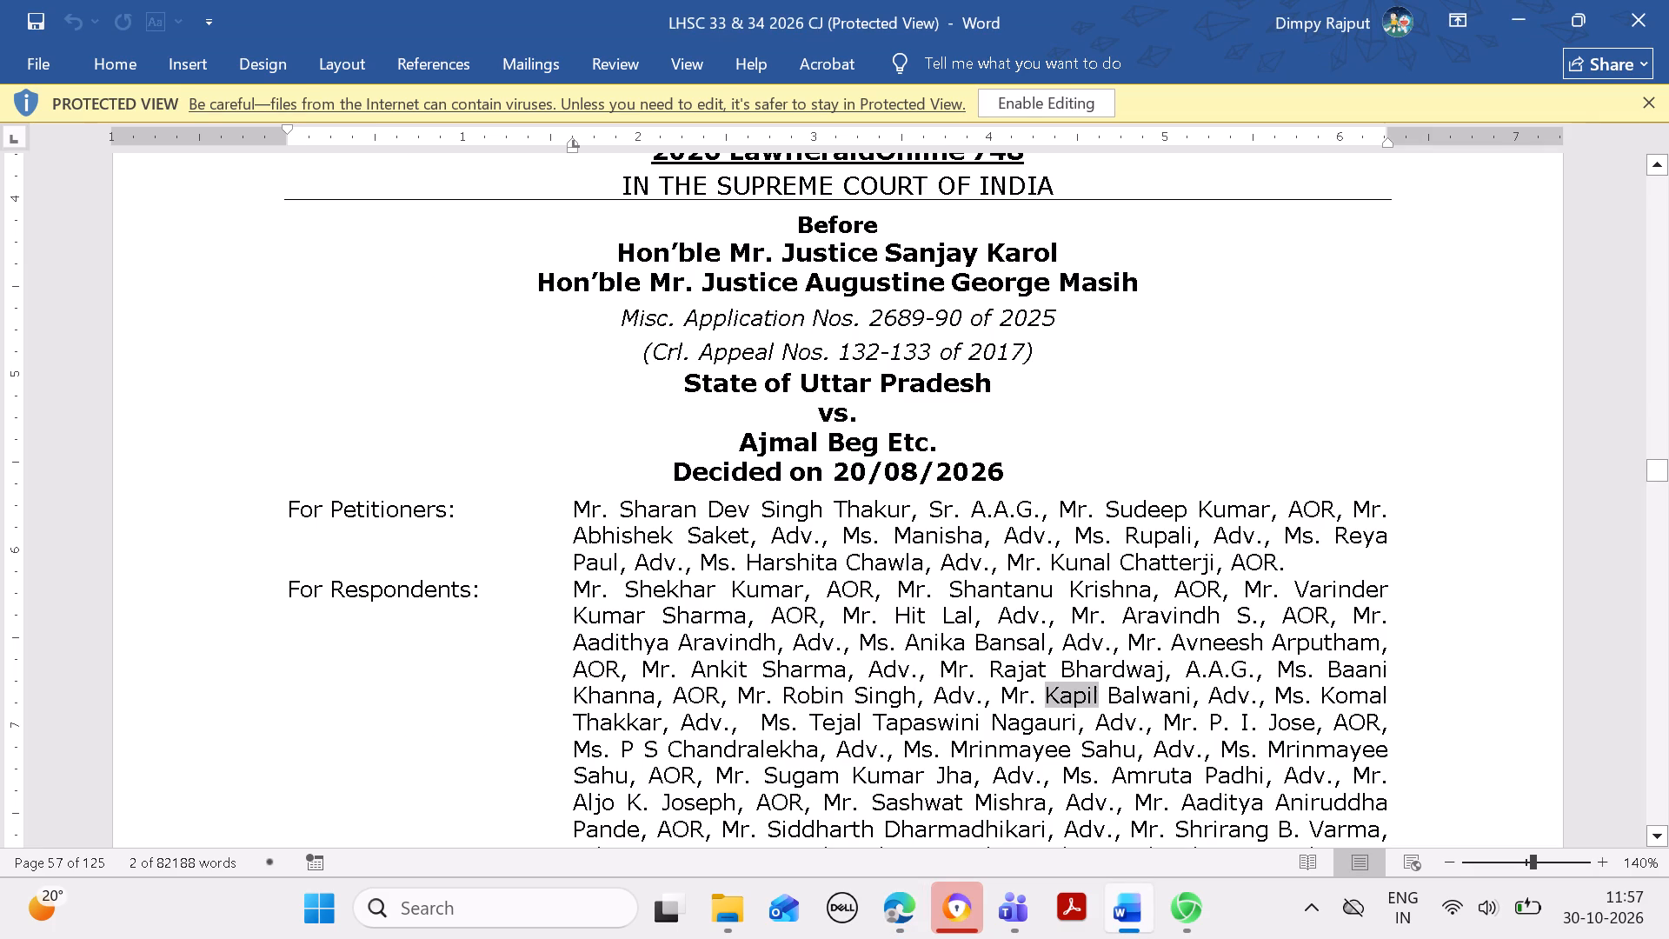
{"action": "left_click_drag", "start_coordinate": [1104, 694], "coordinate": [1160, 696]}
{"action": "key", "text": "ctrl+c"}
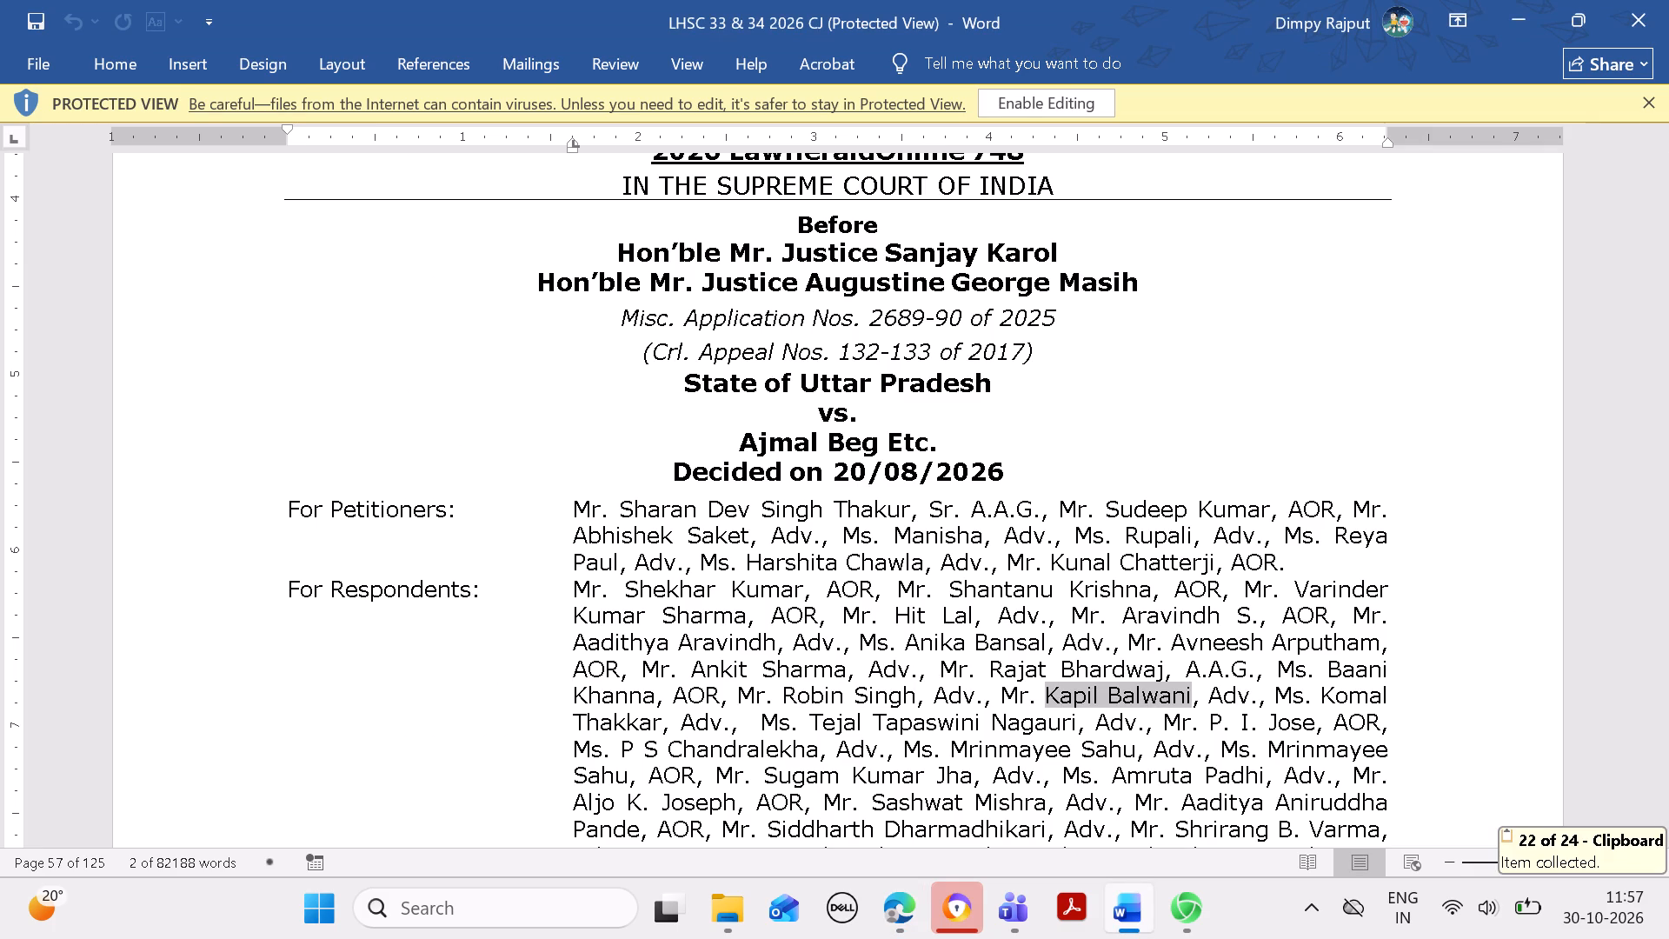
In the Edge case record, add the copied name as a new advocate with prefix Mr. and designation ADV, attached for the respondents.
{"action": "left_click", "coordinate": [901, 916]}
{"action": "scroll", "coordinate": [986, 789], "scroll_direction": "up", "scroll_amount": 3}
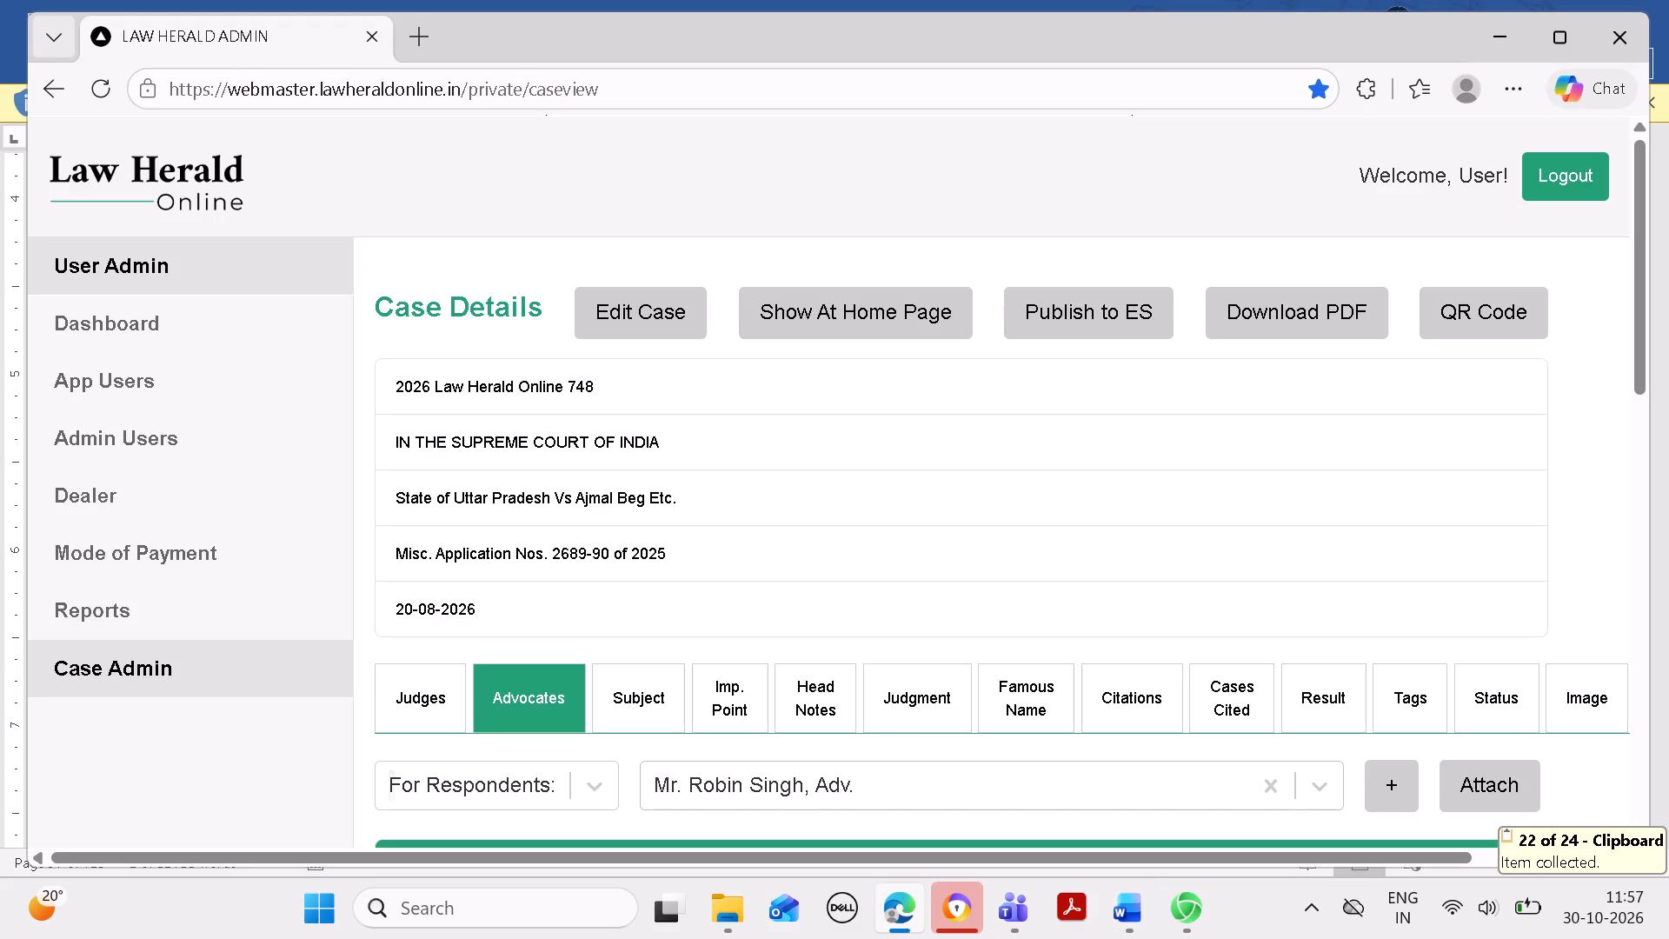
{"action": "left_click", "coordinate": [1250, 782]}
{"action": "key", "text": "ctrl+v"}
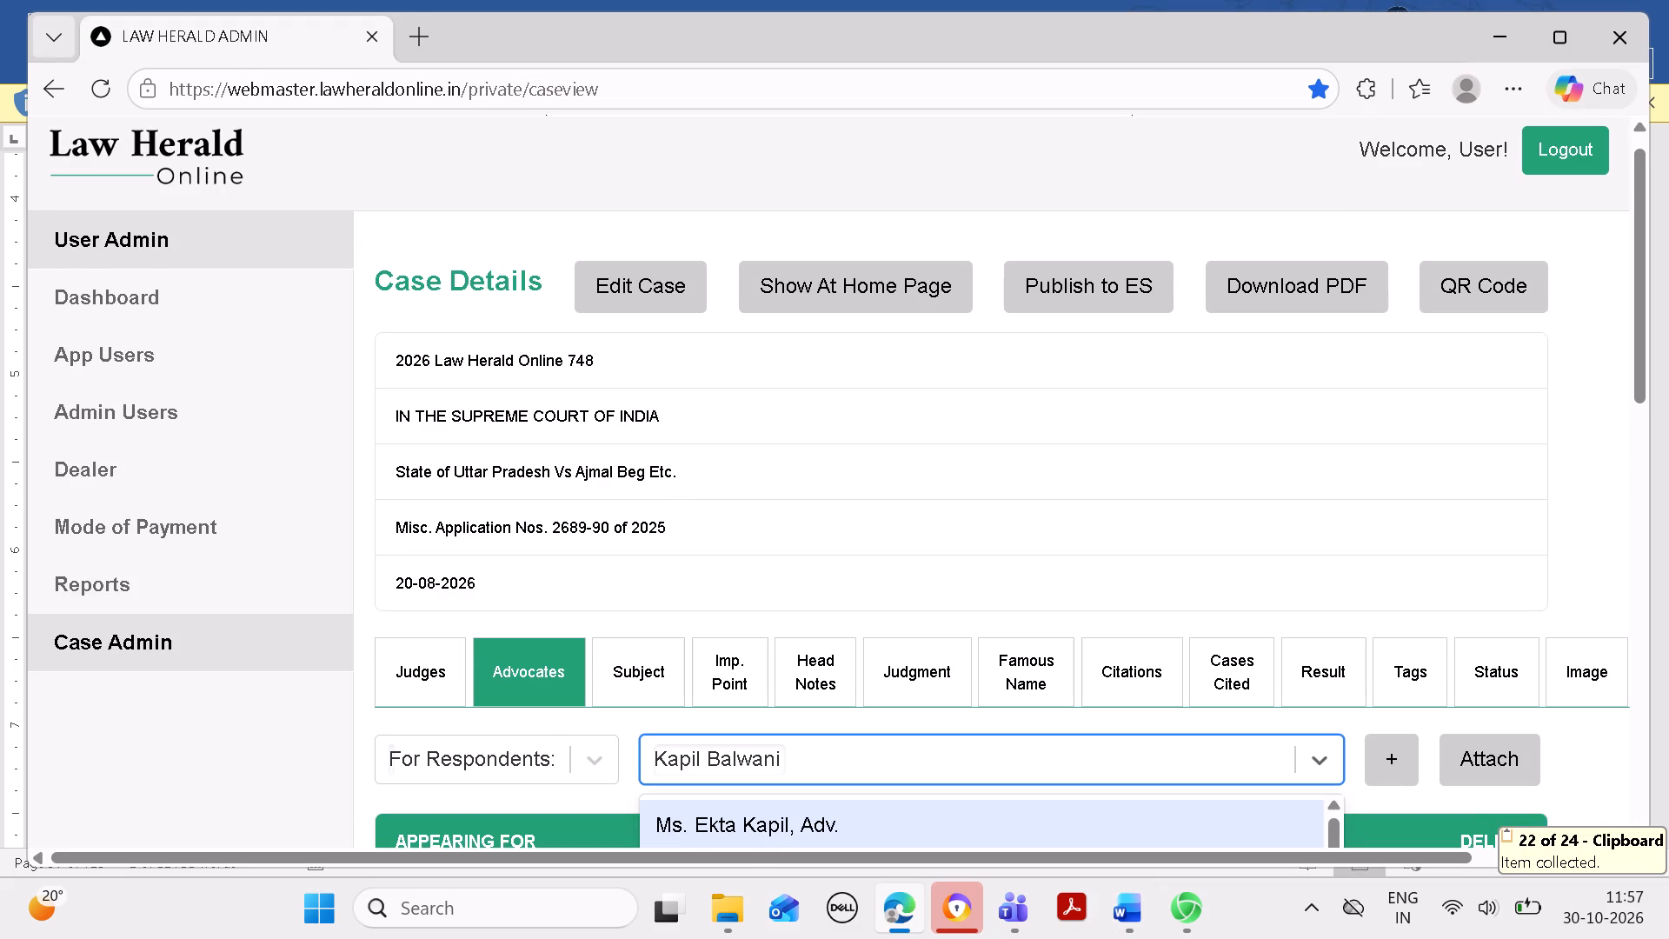
{"action": "left_click", "coordinate": [1416, 762]}
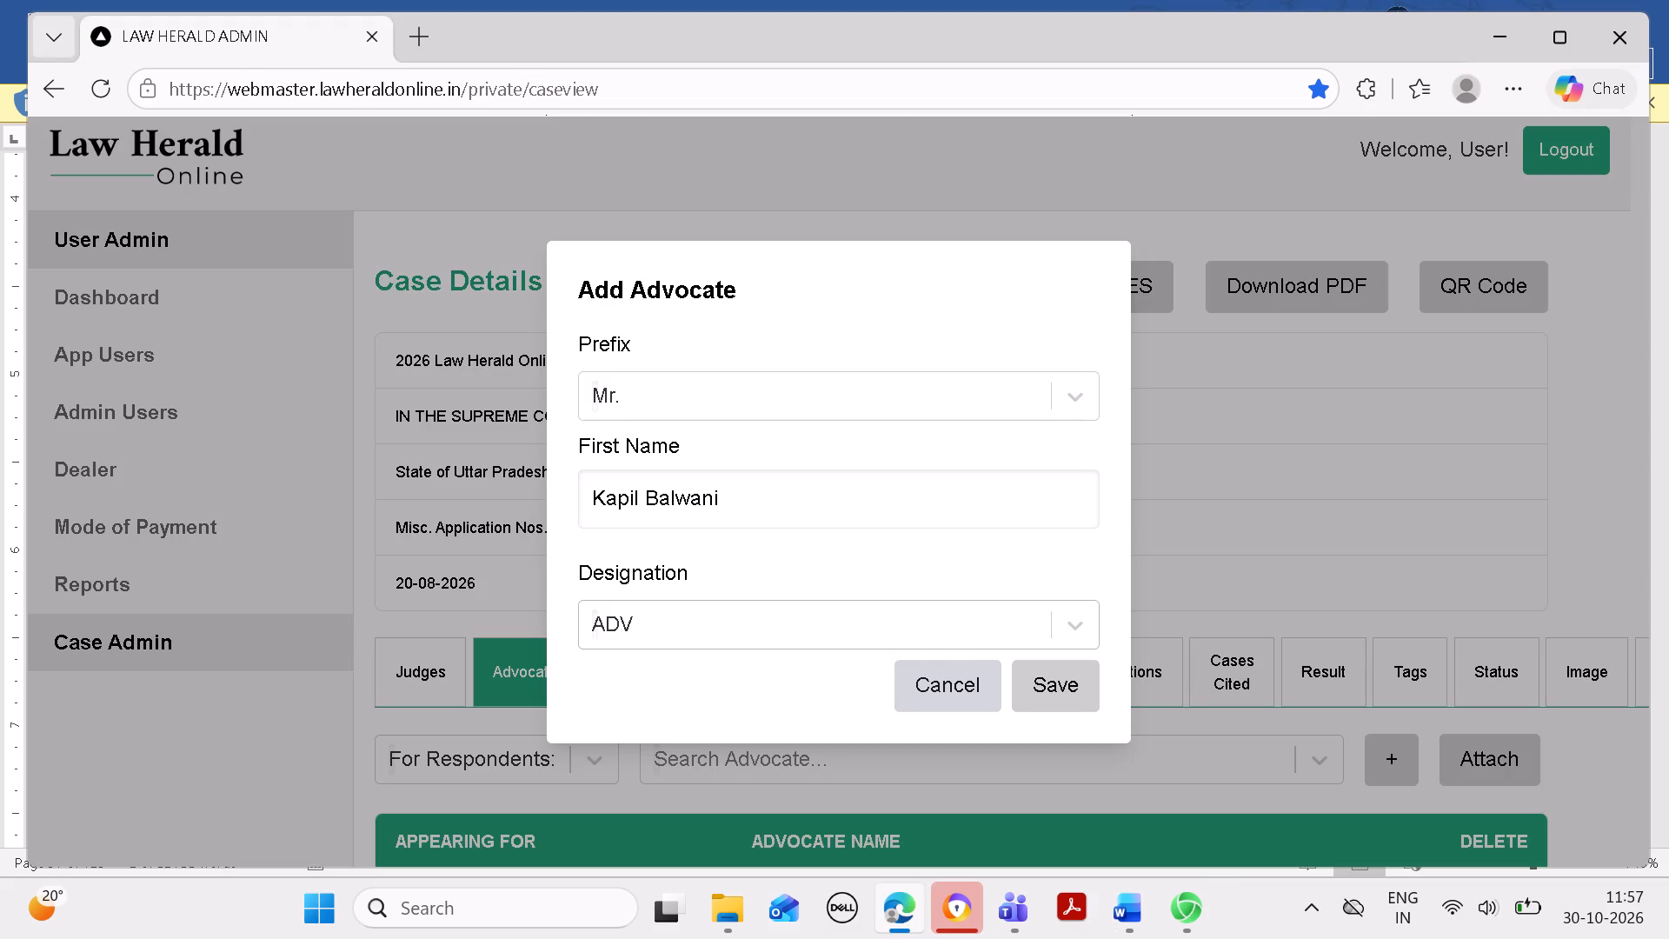
{"action": "left_click", "coordinate": [1051, 688]}
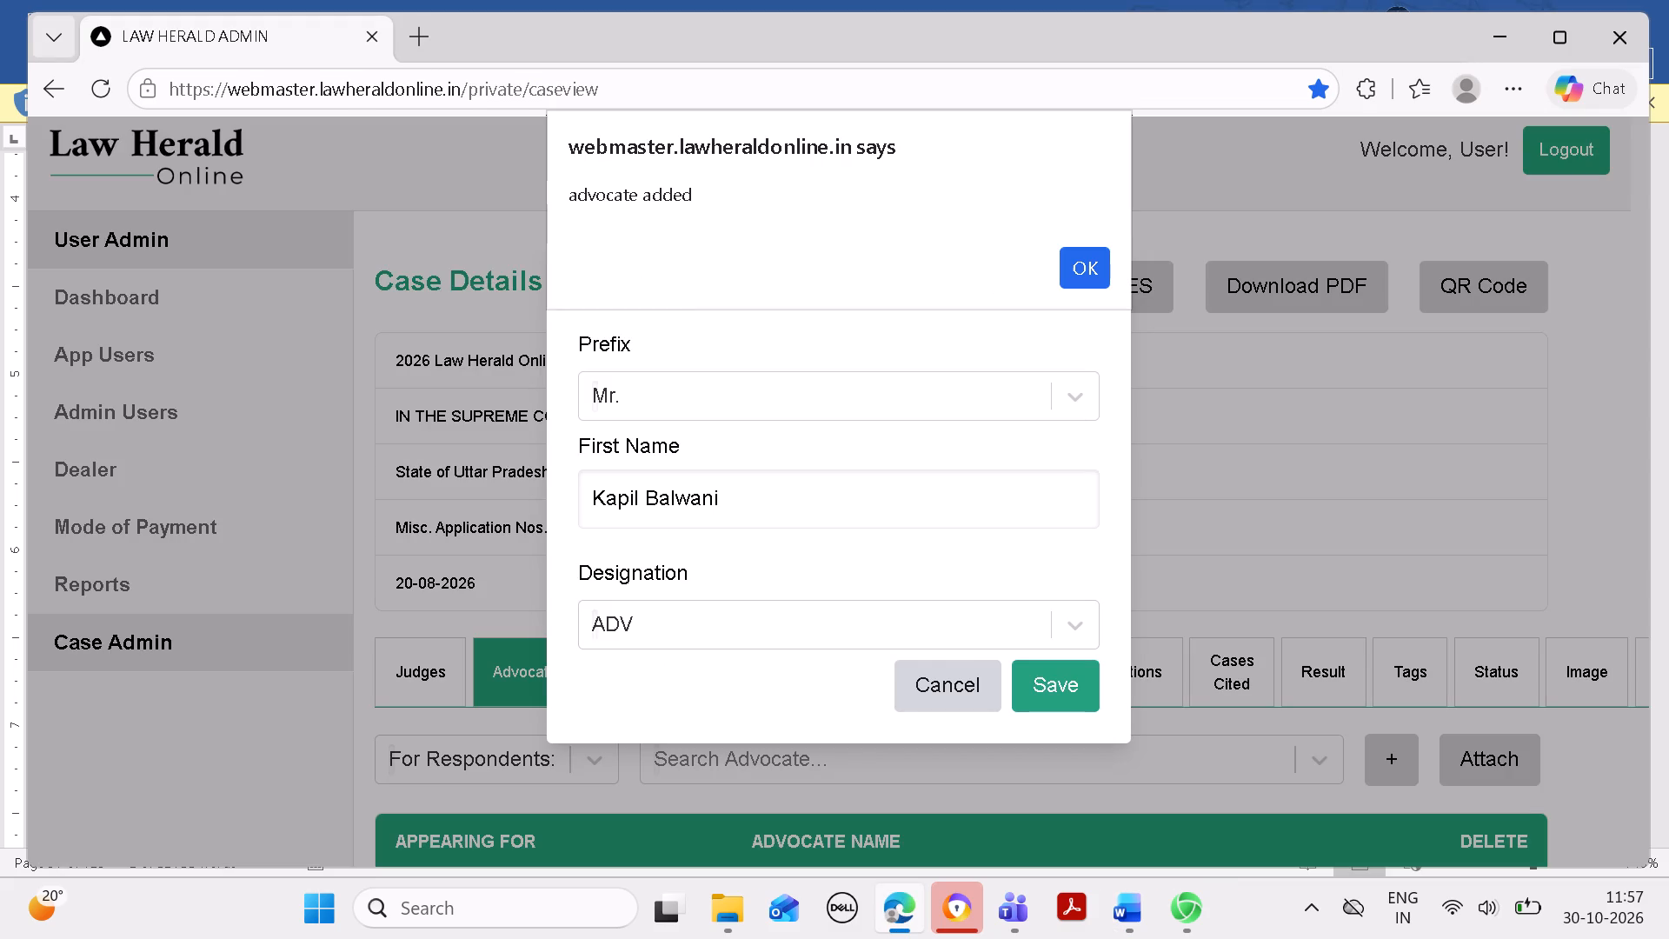
{"action": "left_click", "coordinate": [1087, 282]}
{"action": "scroll", "coordinate": [1069, 499], "scroll_direction": "down", "scroll_amount": 5}
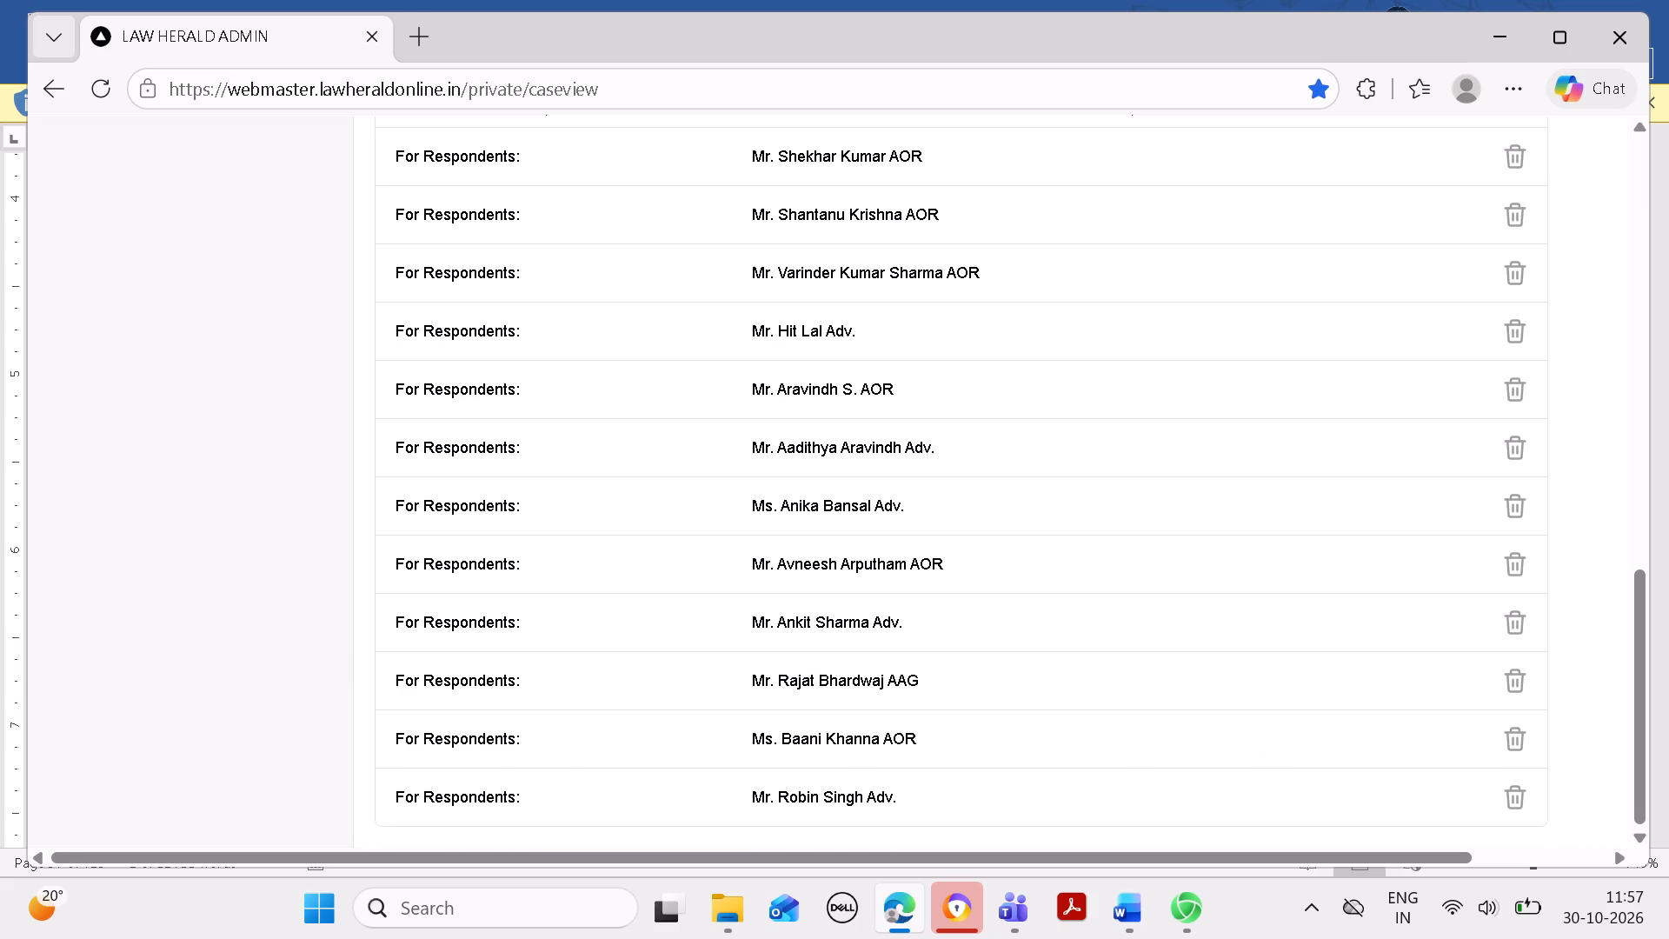
{"action": "scroll", "coordinate": [1067, 524], "scroll_direction": "down", "scroll_amount": 5}
{"action": "left_click", "coordinate": [1089, 277]}
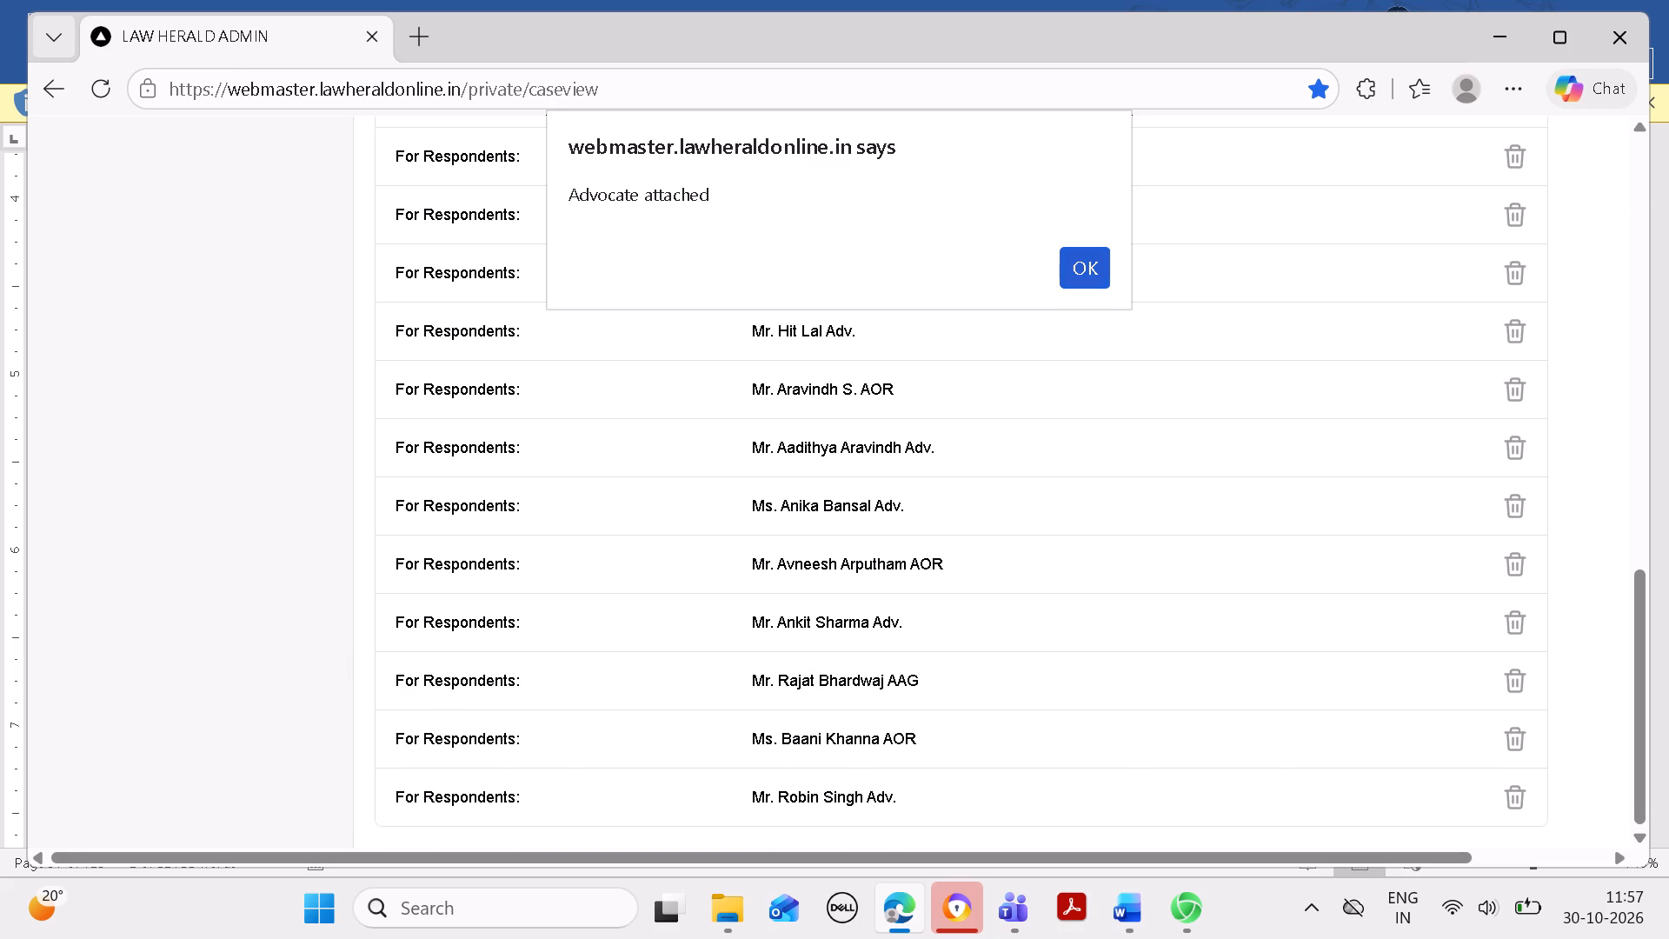
{"action": "scroll", "coordinate": [1084, 449], "scroll_direction": "down", "scroll_amount": 6}
Copy the fourteenth listed respondents' advocate's full name, without prefix or designation, from the judgment in Word.
{"action": "left_click", "coordinate": [1126, 909]}
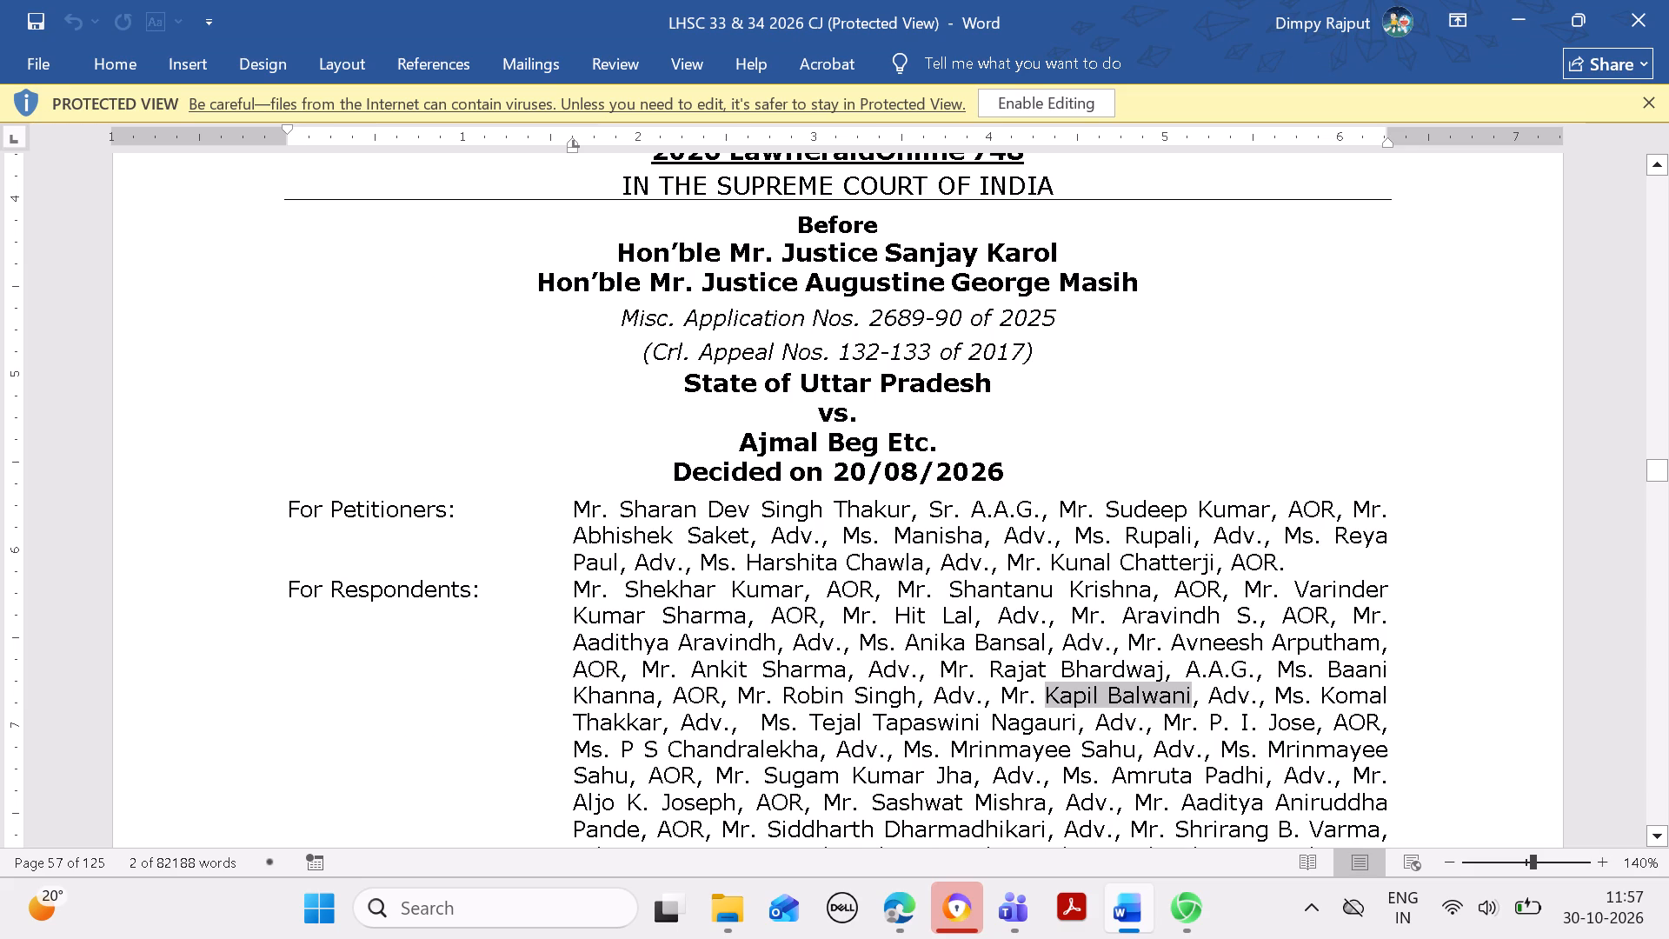
{"action": "left_click_drag", "start_coordinate": [1320, 688], "coordinate": [826, 730]}
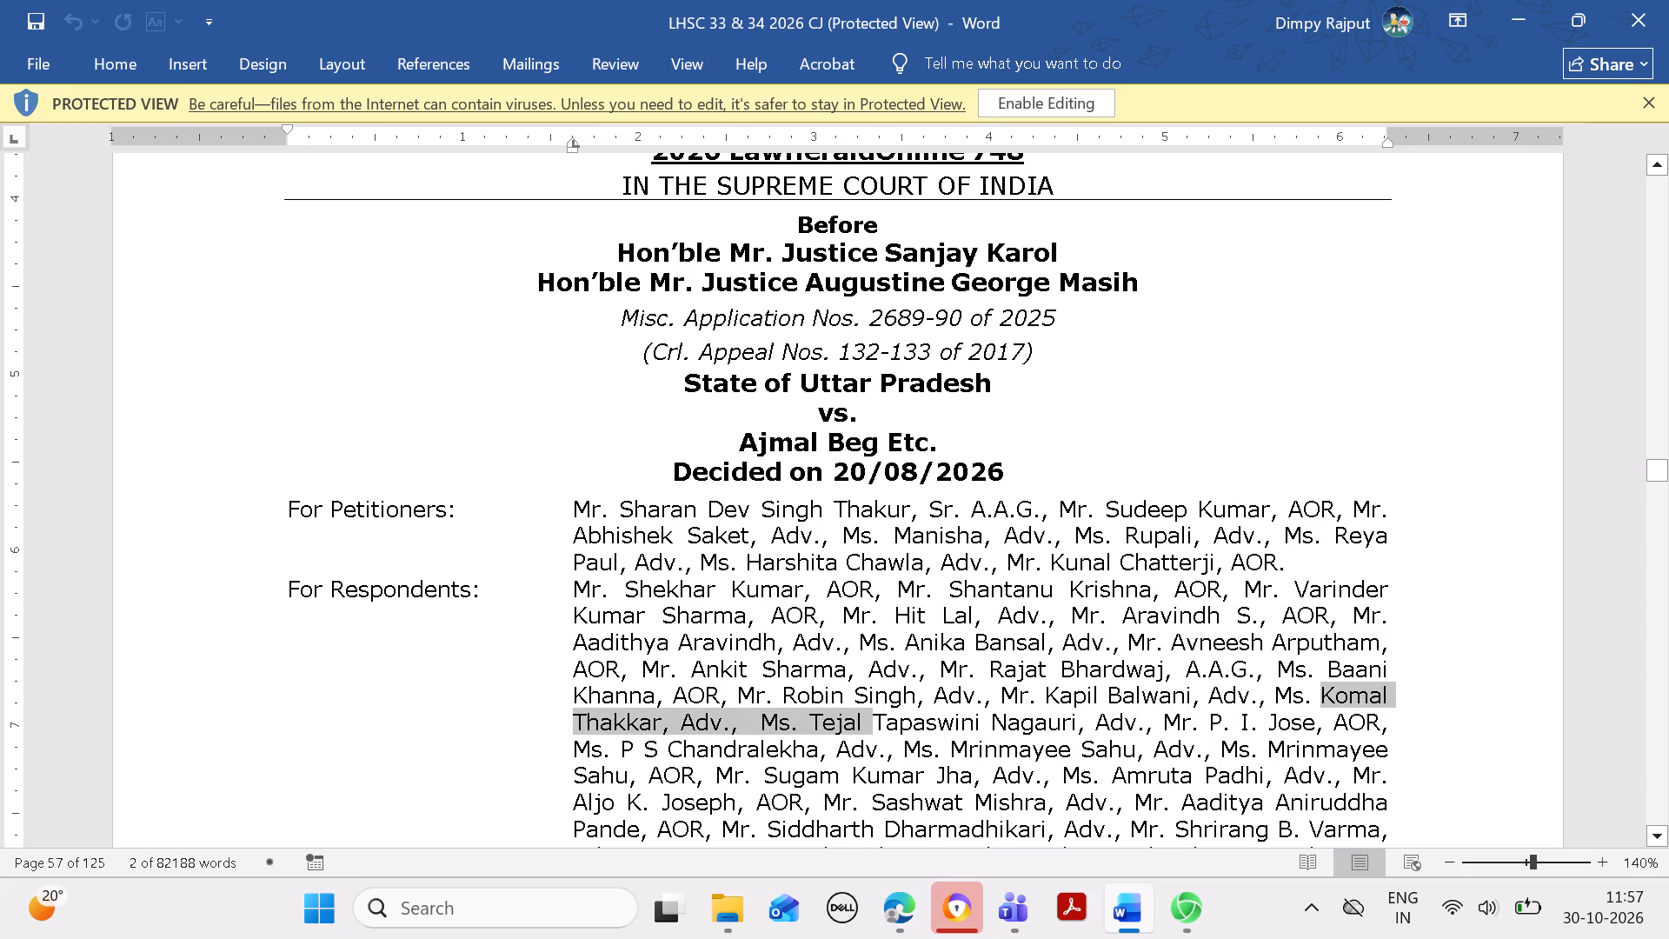
{"action": "left_click_drag", "start_coordinate": [826, 730], "coordinate": [661, 720]}
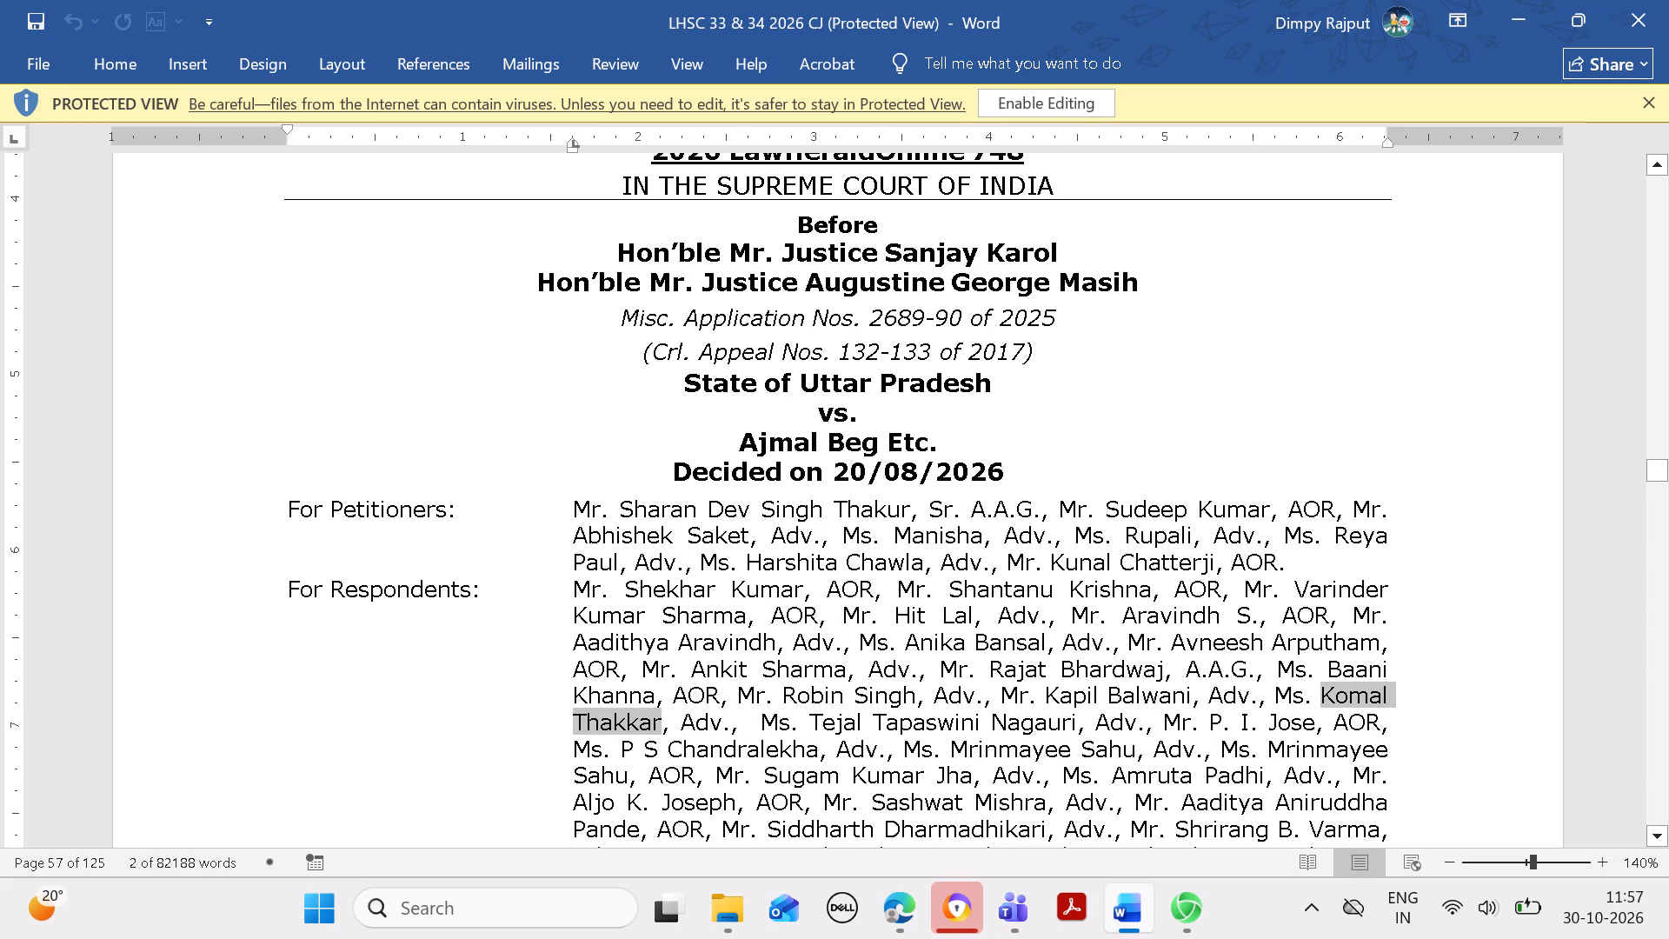
{"action": "key", "text": "ctrl+c"}
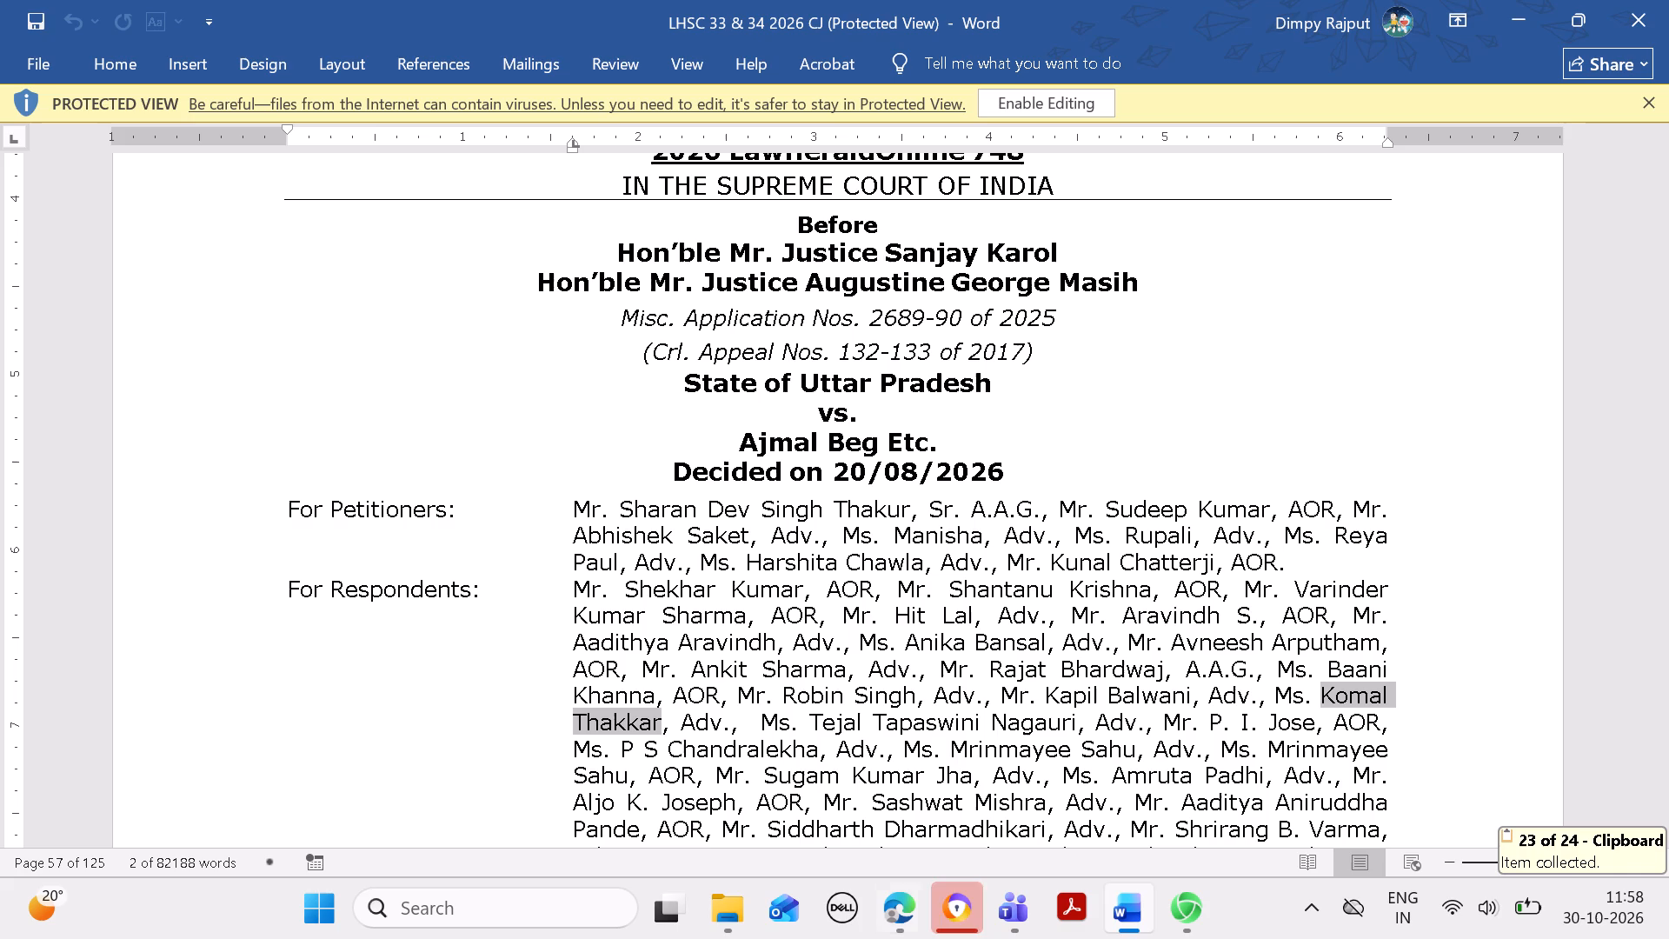
In the Edge case record, add the copied name as a new advocate with prefix Ms. and designation ADV, attached for the respondents.
{"action": "left_click", "coordinate": [830, 908]}
{"action": "left_click", "coordinate": [894, 903]}
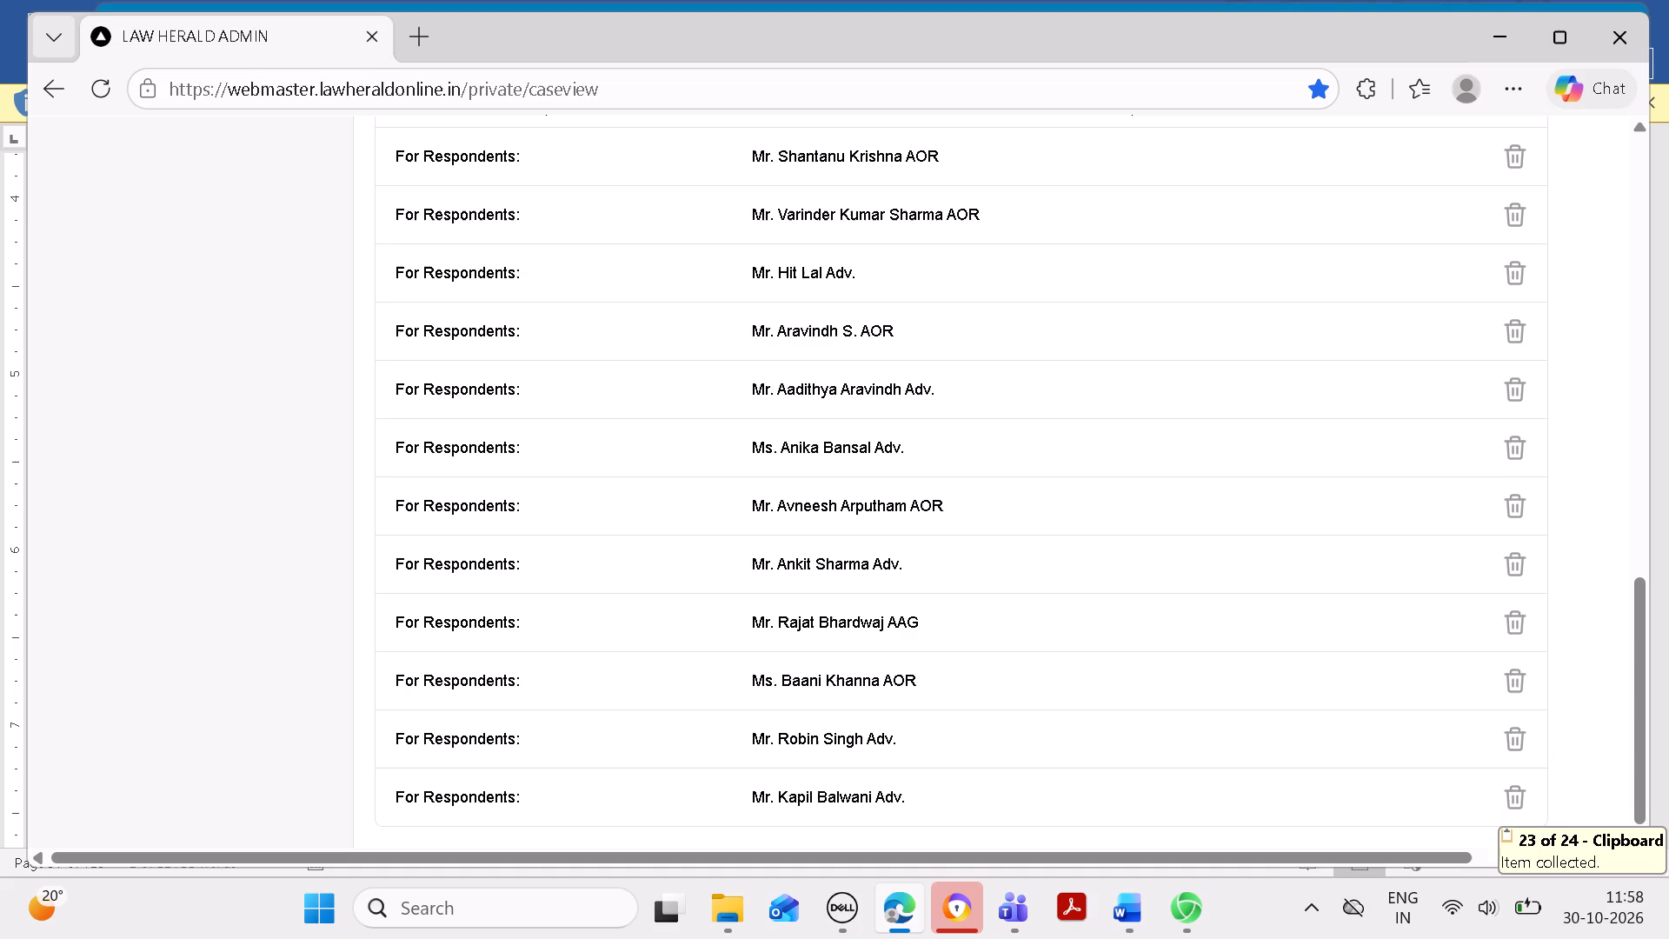
{"action": "scroll", "coordinate": [1104, 525], "scroll_direction": "up", "scroll_amount": 2}
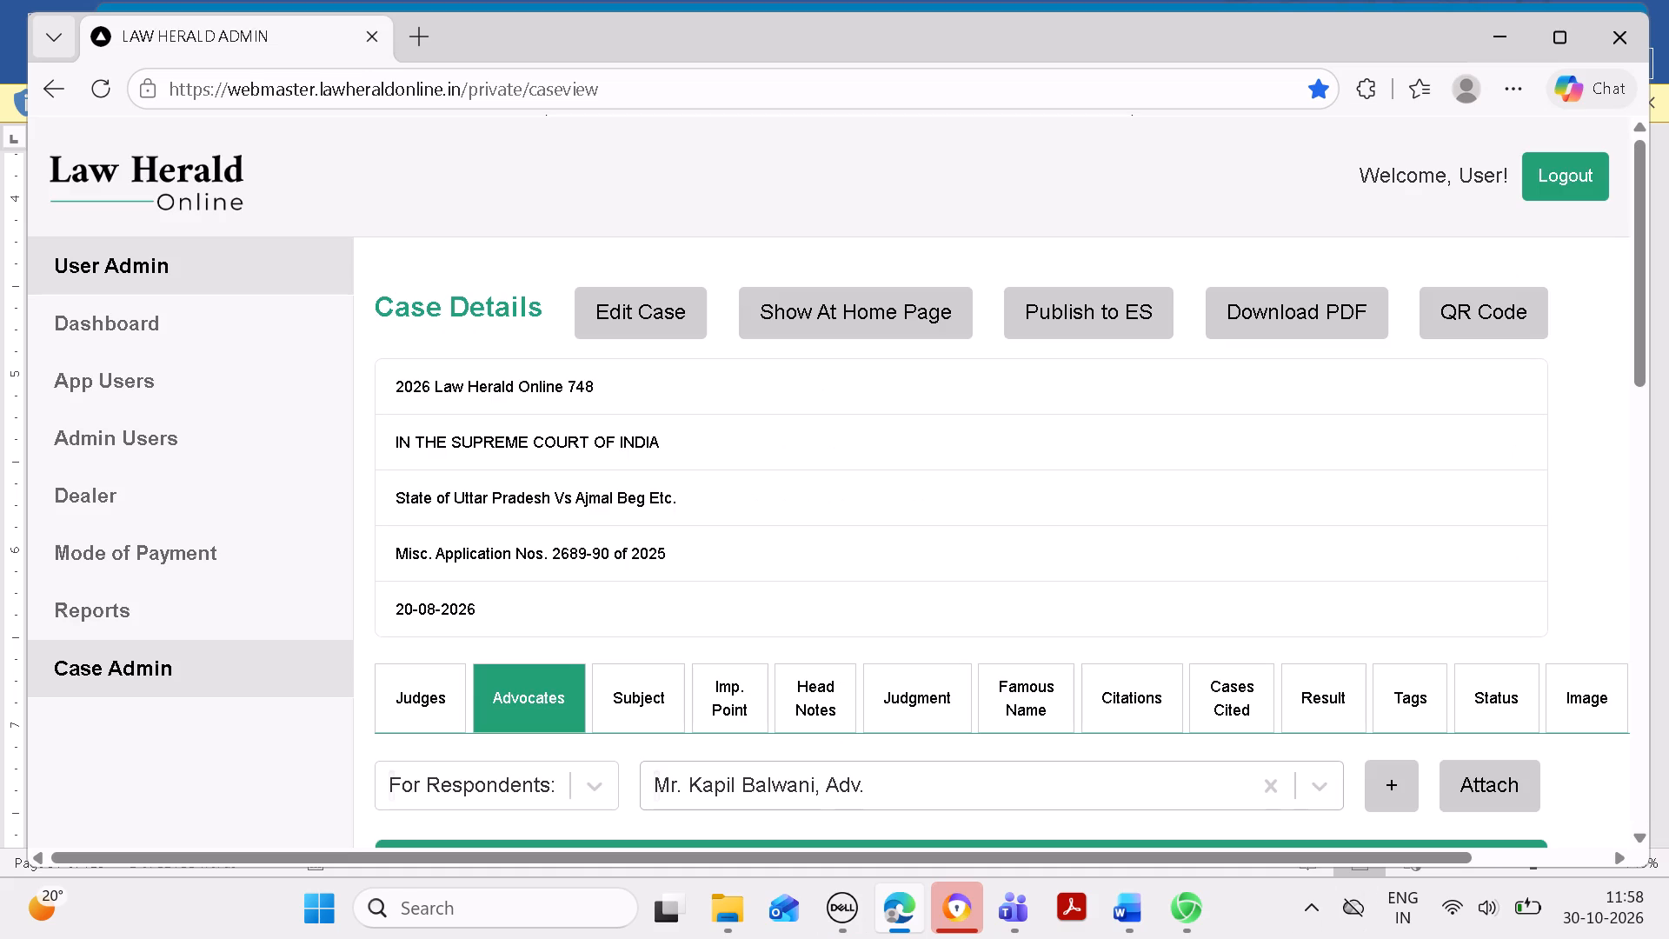
{"action": "left_click", "coordinate": [1260, 791]}
{"action": "key", "text": "ctrl+v"}
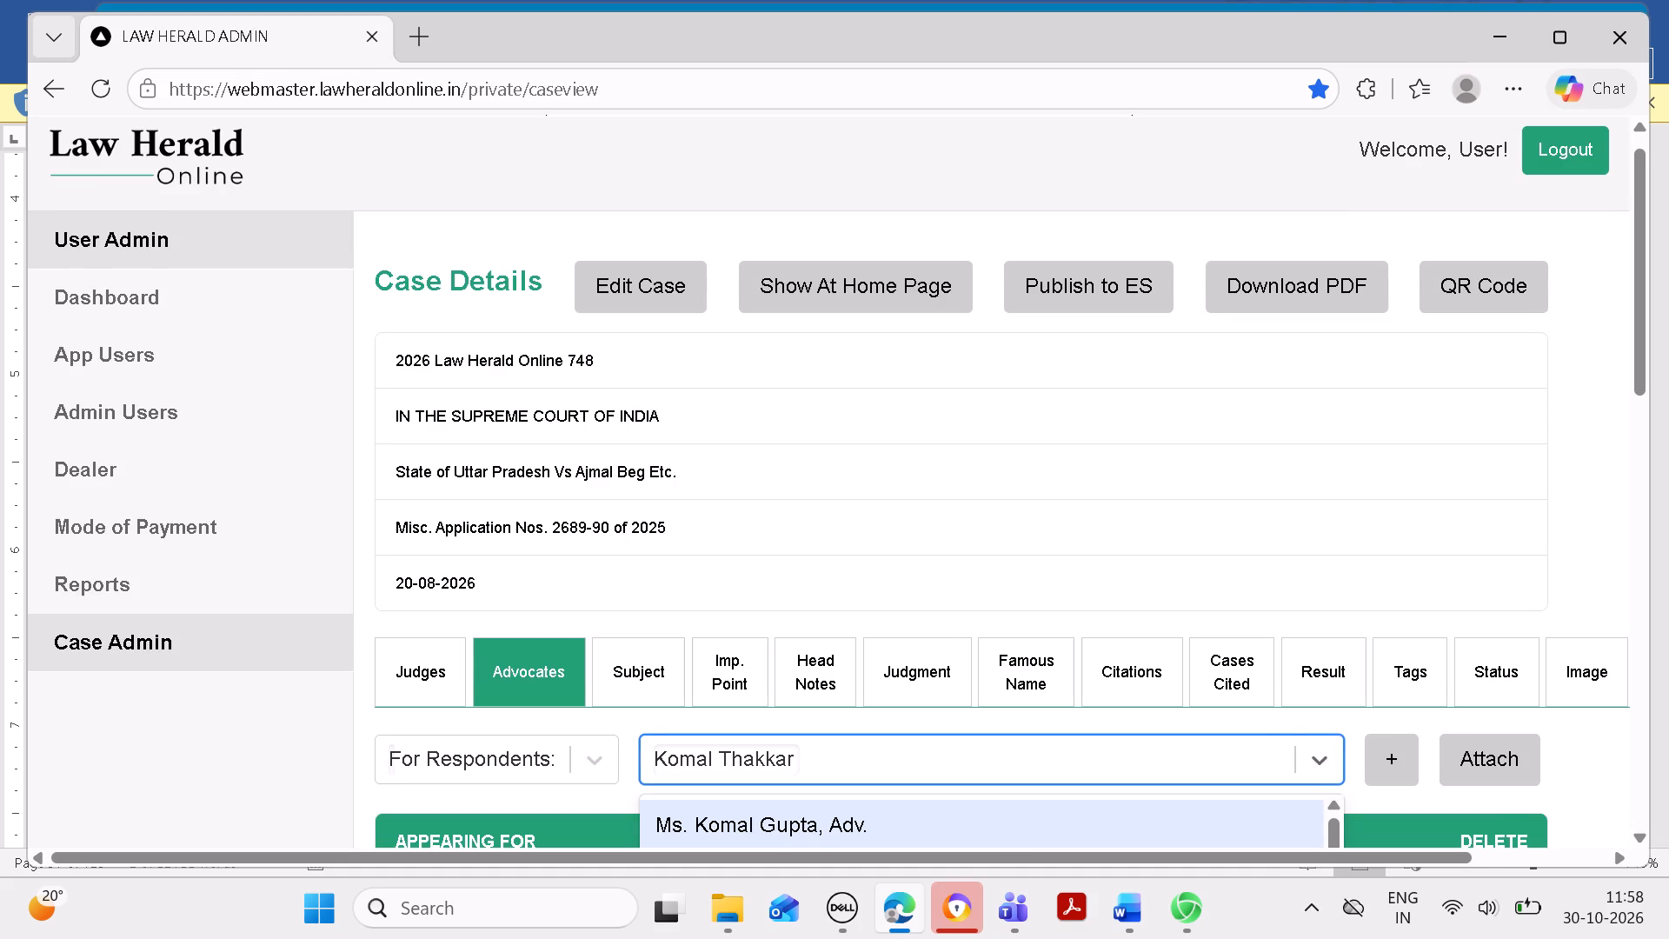
{"action": "left_click", "coordinate": [1393, 765]}
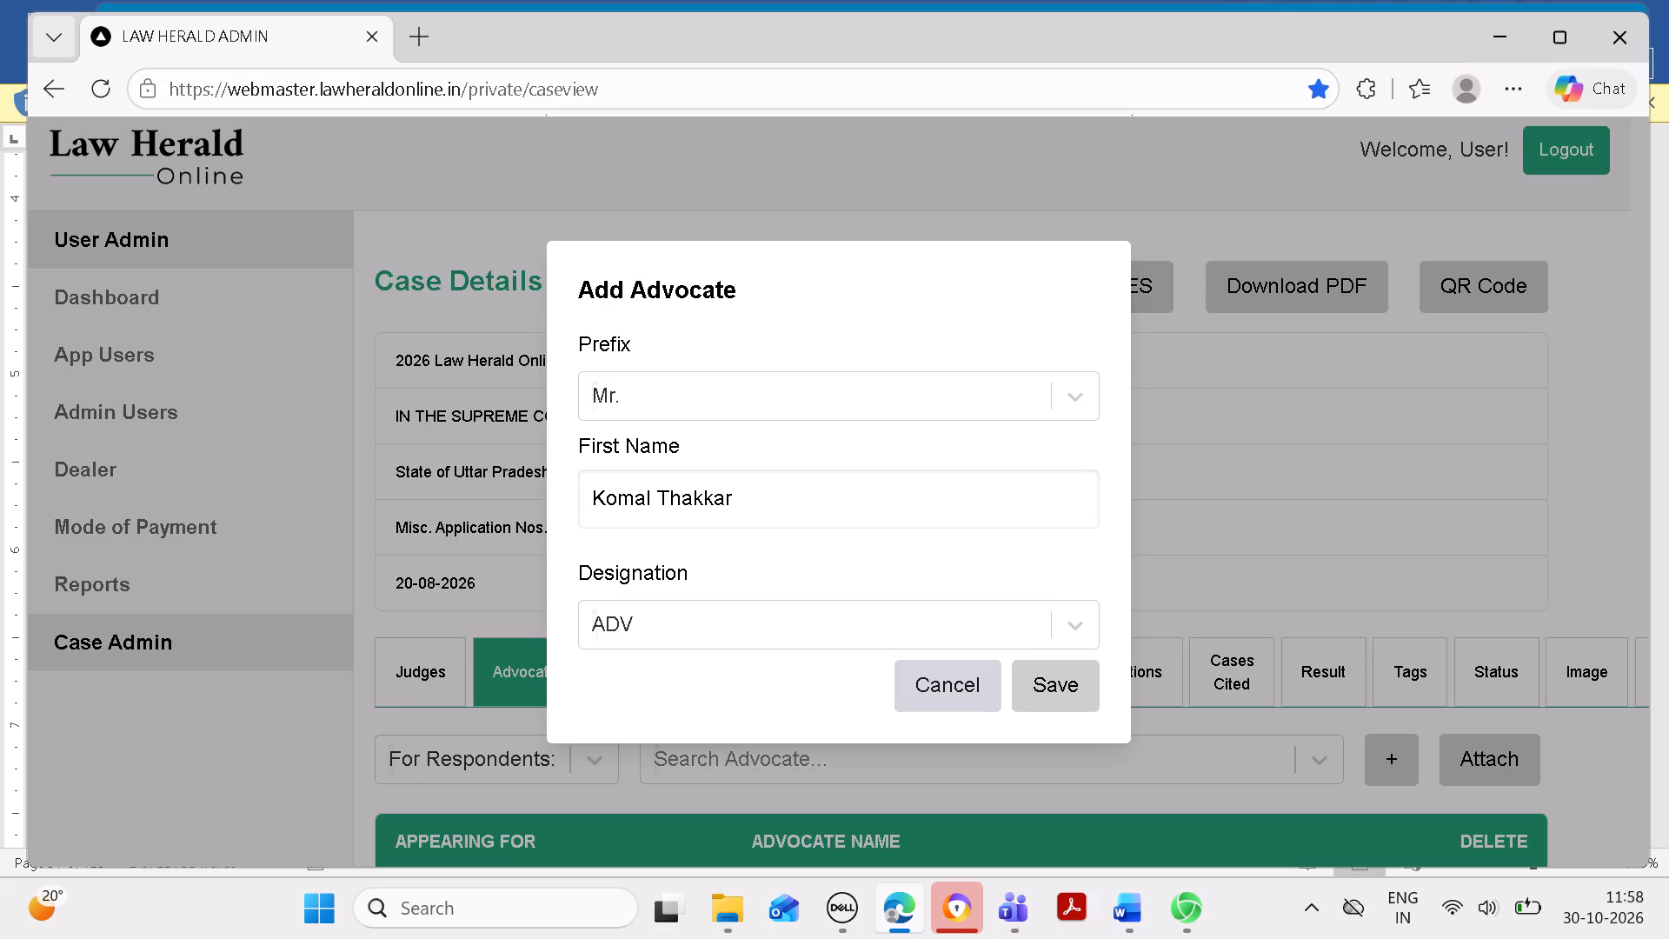
{"action": "left_click", "coordinate": [1078, 396]}
{"action": "scroll", "coordinate": [1054, 398], "scroll_direction": "down", "scroll_amount": 4}
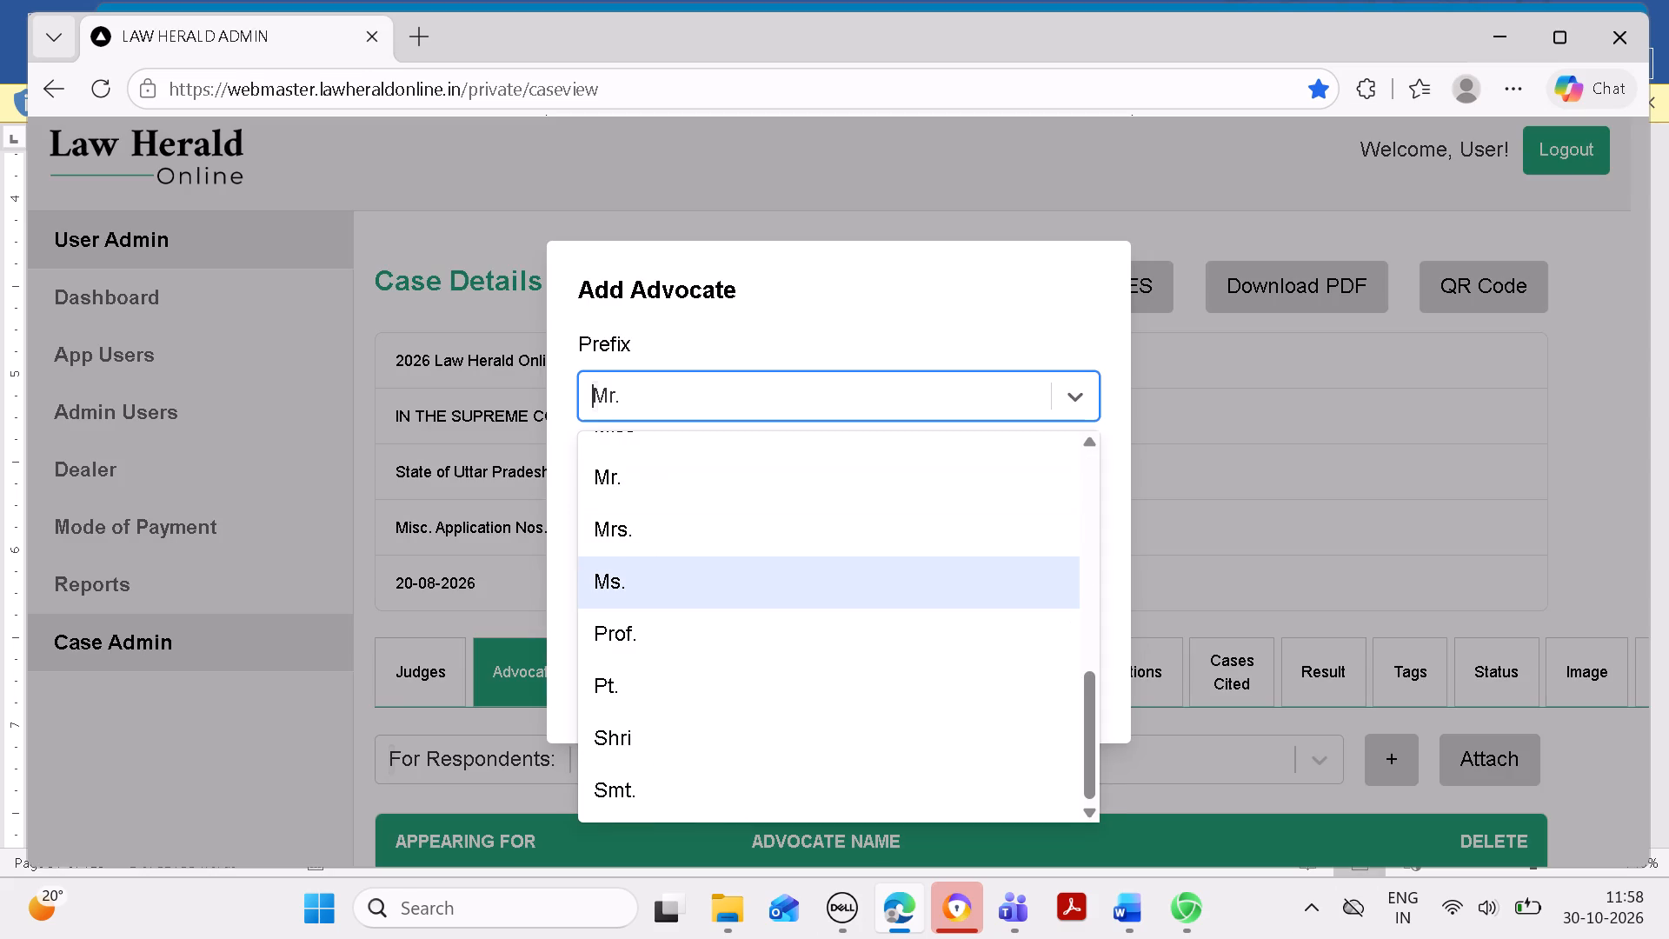
{"action": "left_click", "coordinate": [883, 576]}
{"action": "left_click", "coordinate": [1045, 684]}
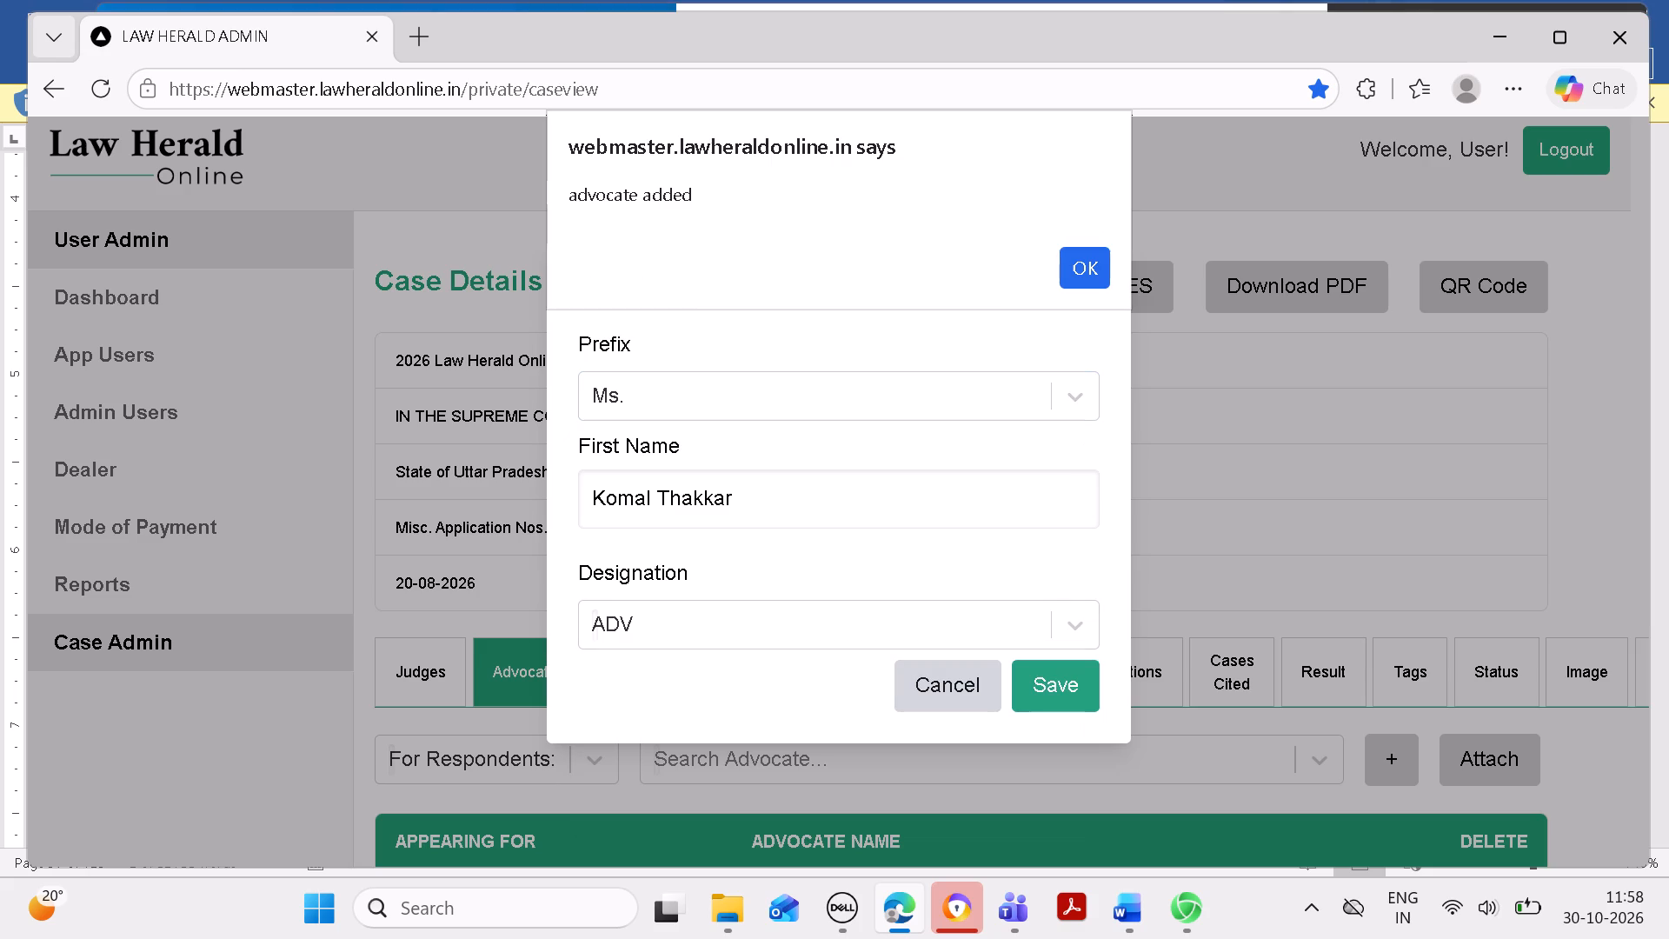
{"action": "left_click", "coordinate": [1086, 274]}
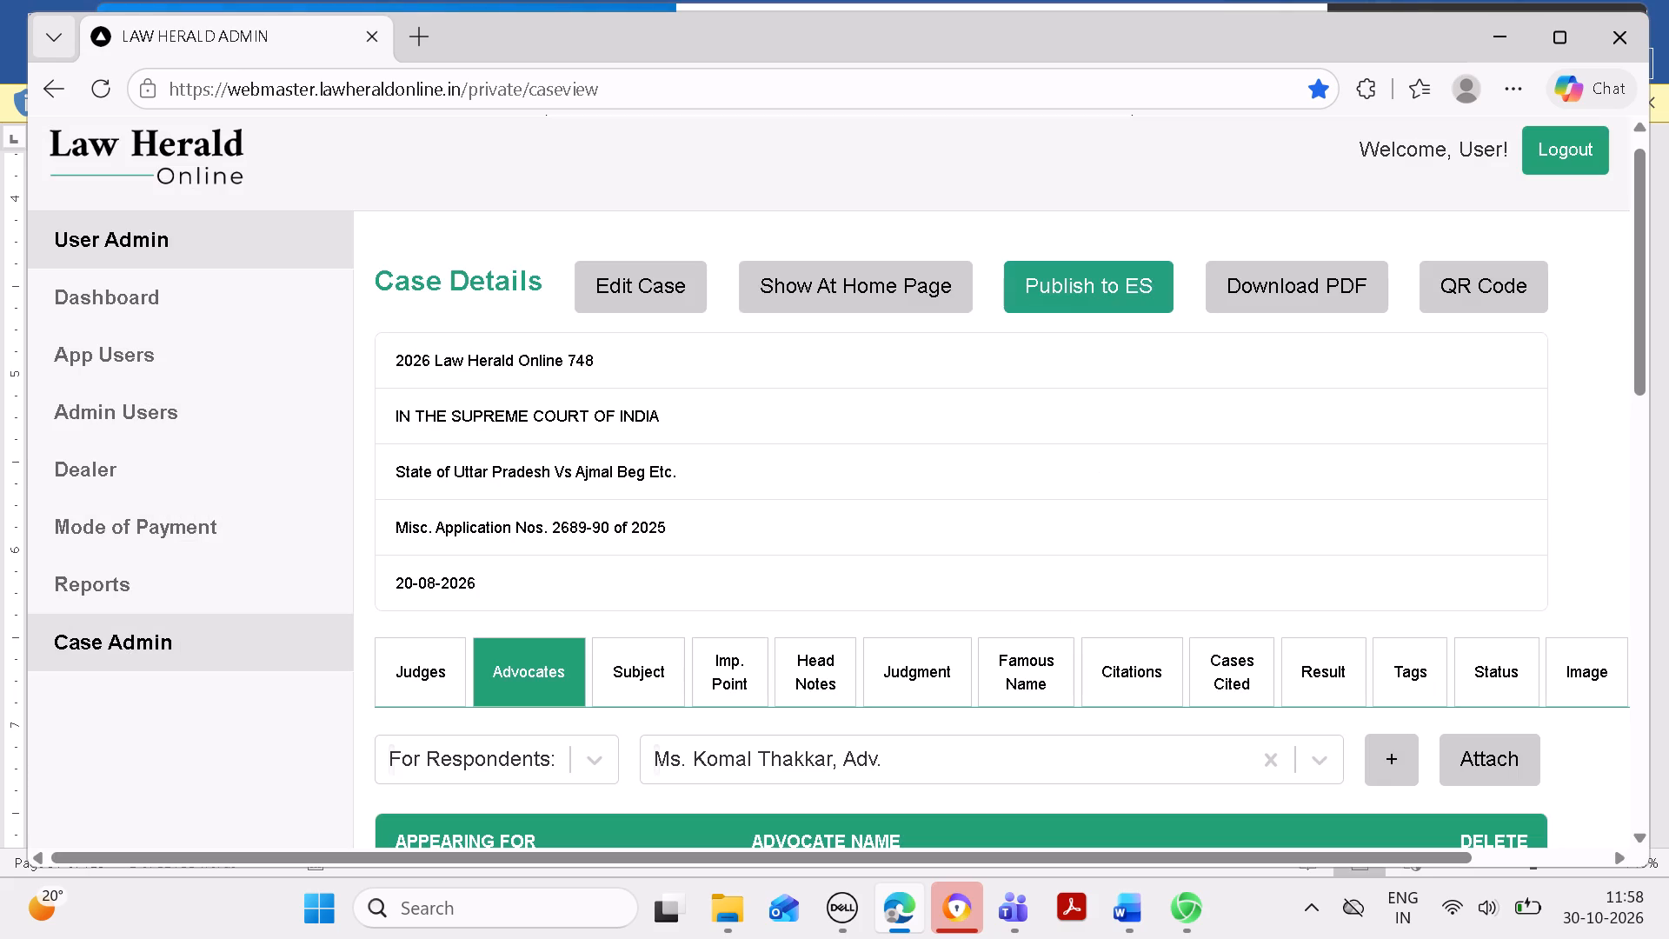
{"action": "left_click", "coordinate": [1077, 276]}
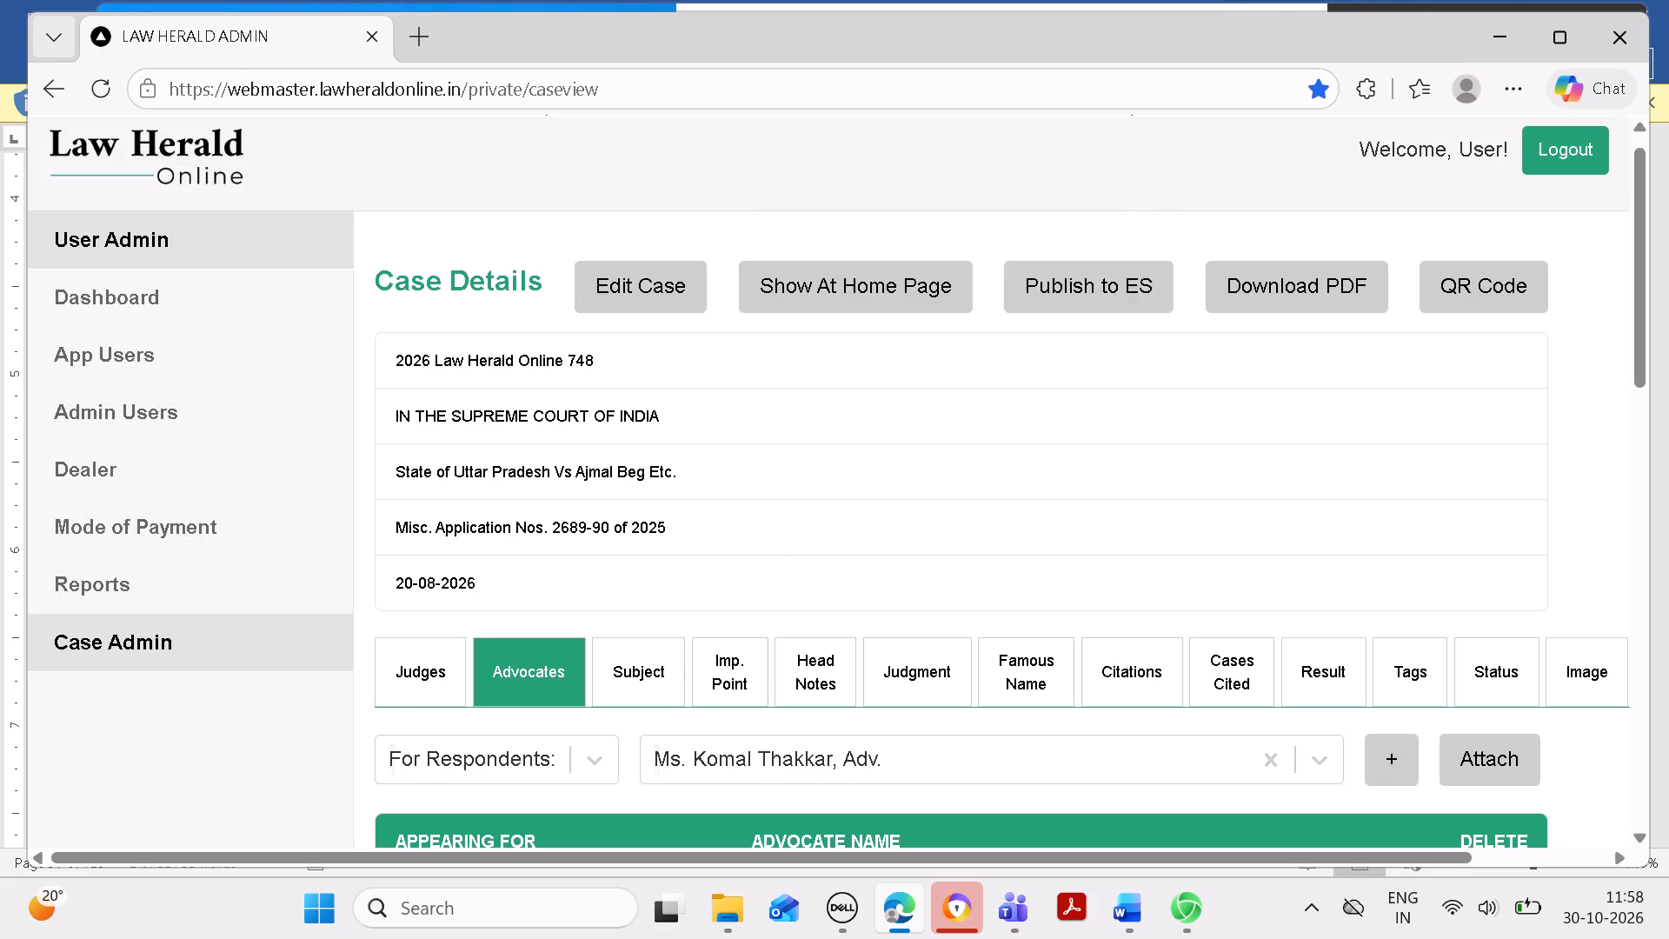
{"action": "scroll", "coordinate": [1003, 509], "scroll_direction": "down", "scroll_amount": 11}
Copy the name of the fifteenth respondents' advocate, without its prefix and designation, from the judgment in Word.
{"action": "left_click", "coordinate": [1114, 922]}
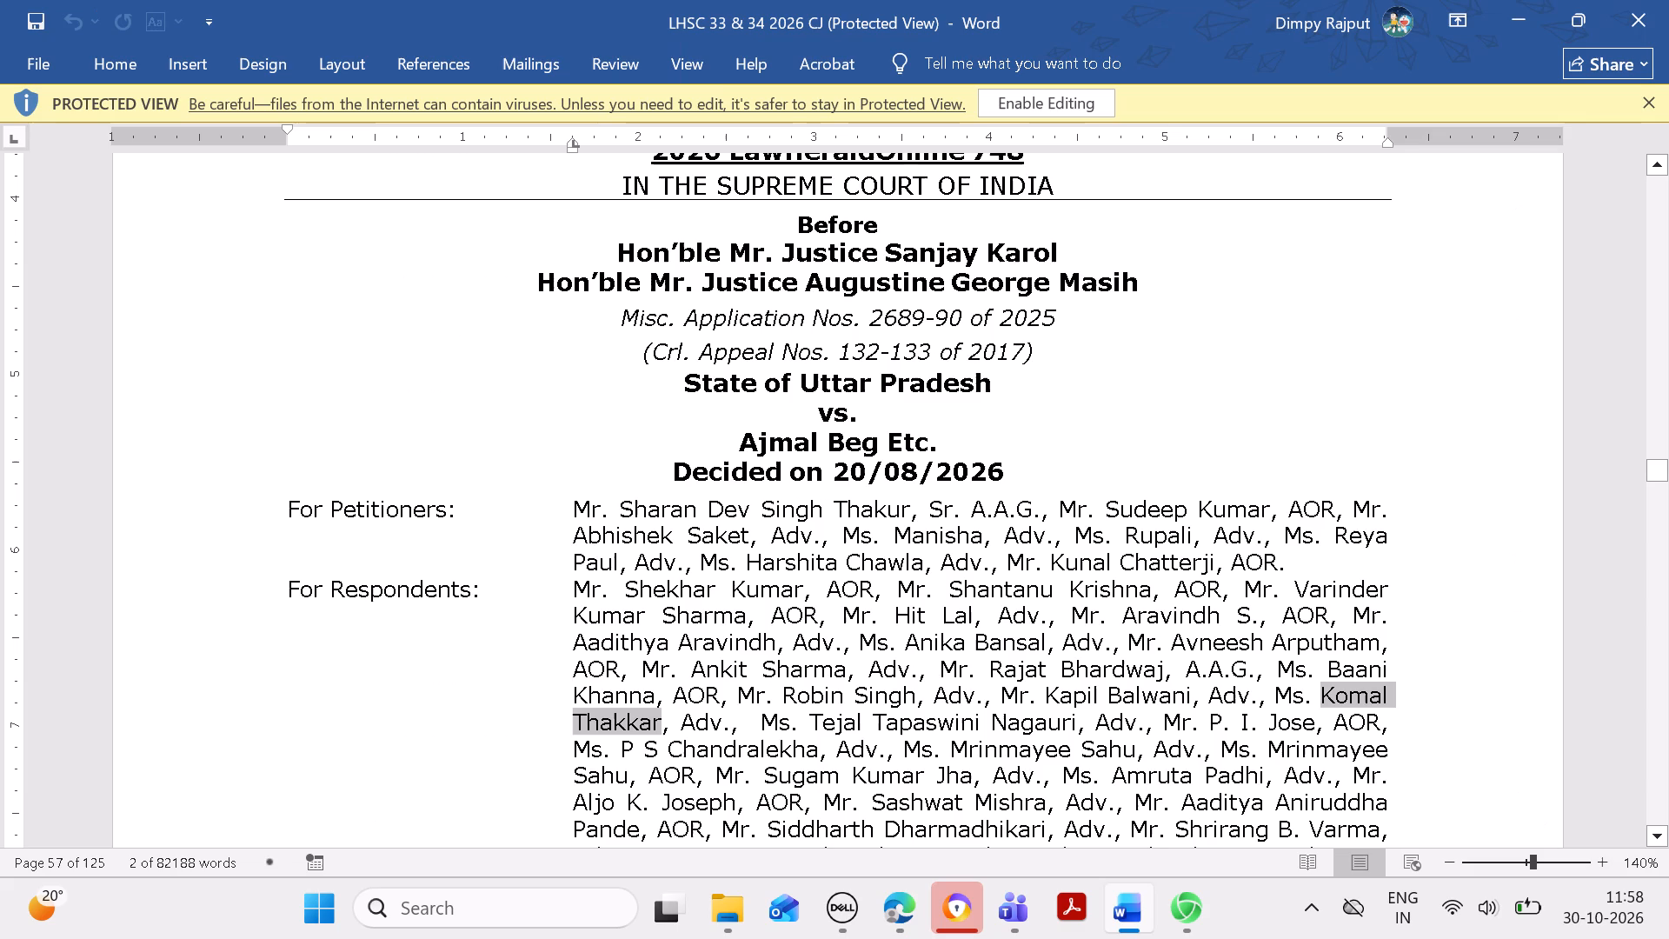
{"action": "left_click_drag", "start_coordinate": [814, 722], "coordinate": [823, 722]}
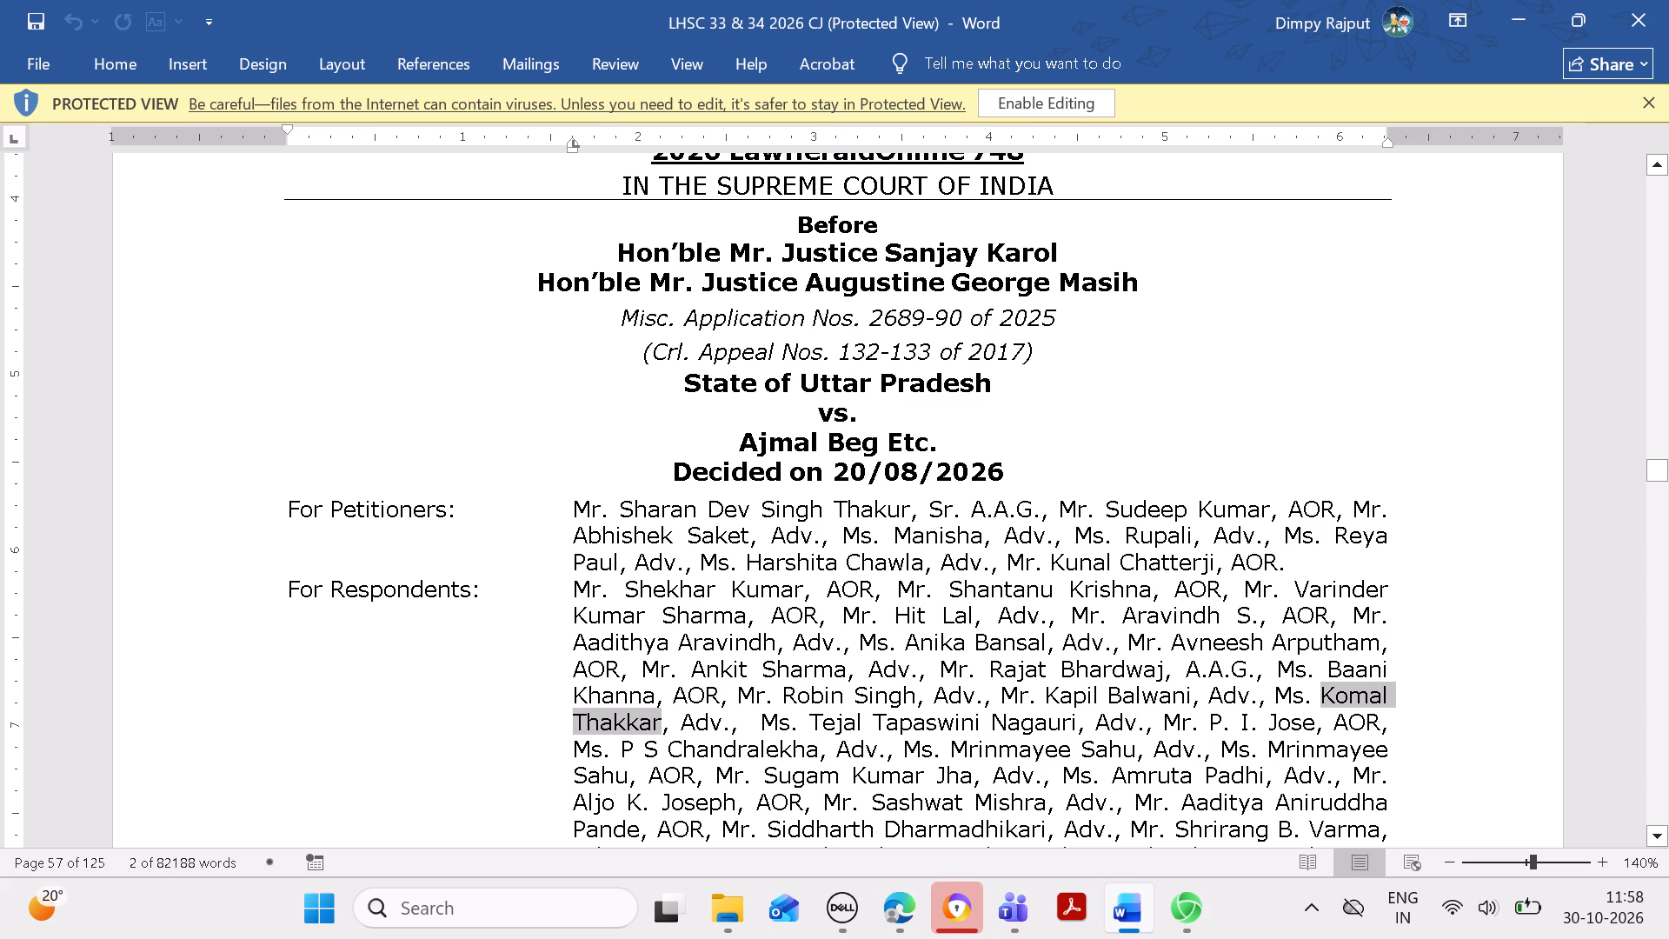
{"action": "left_click_drag", "start_coordinate": [823, 722], "coordinate": [1018, 732]}
{"action": "key", "text": "ctrl+c"}
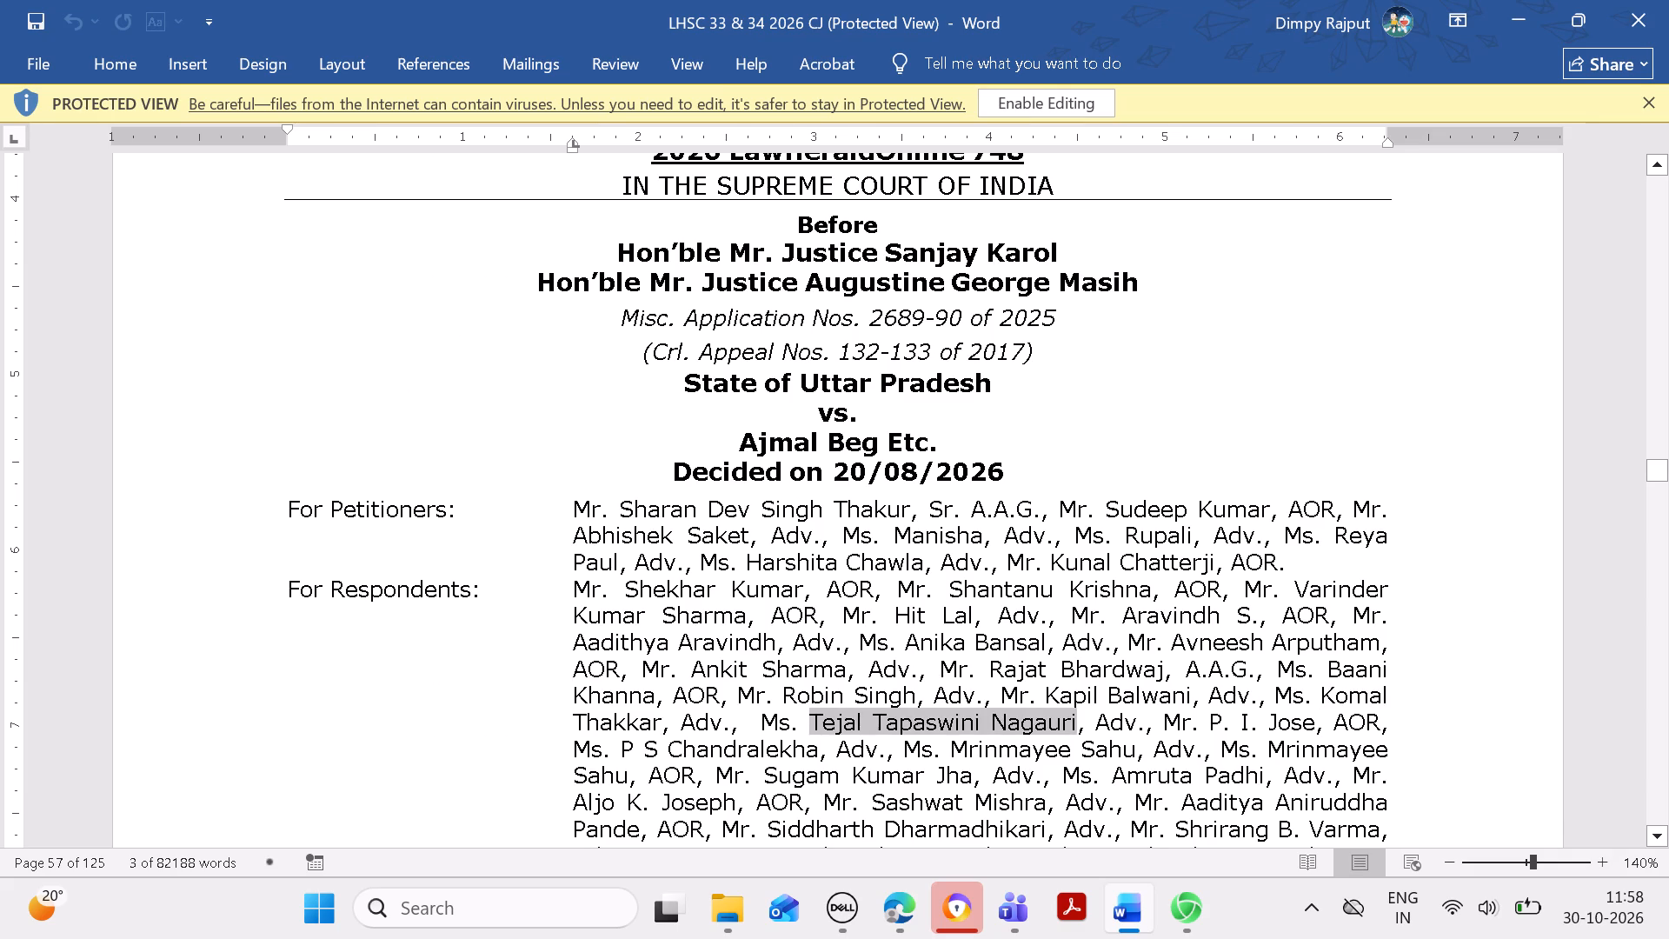
In the Edge case record, create the fifteenth respondents' advocate from the copied name with prefix Ms. and designation ADV, and attach it.
{"action": "left_click", "coordinate": [904, 904]}
{"action": "scroll", "coordinate": [1074, 756], "scroll_direction": "up", "scroll_amount": 2}
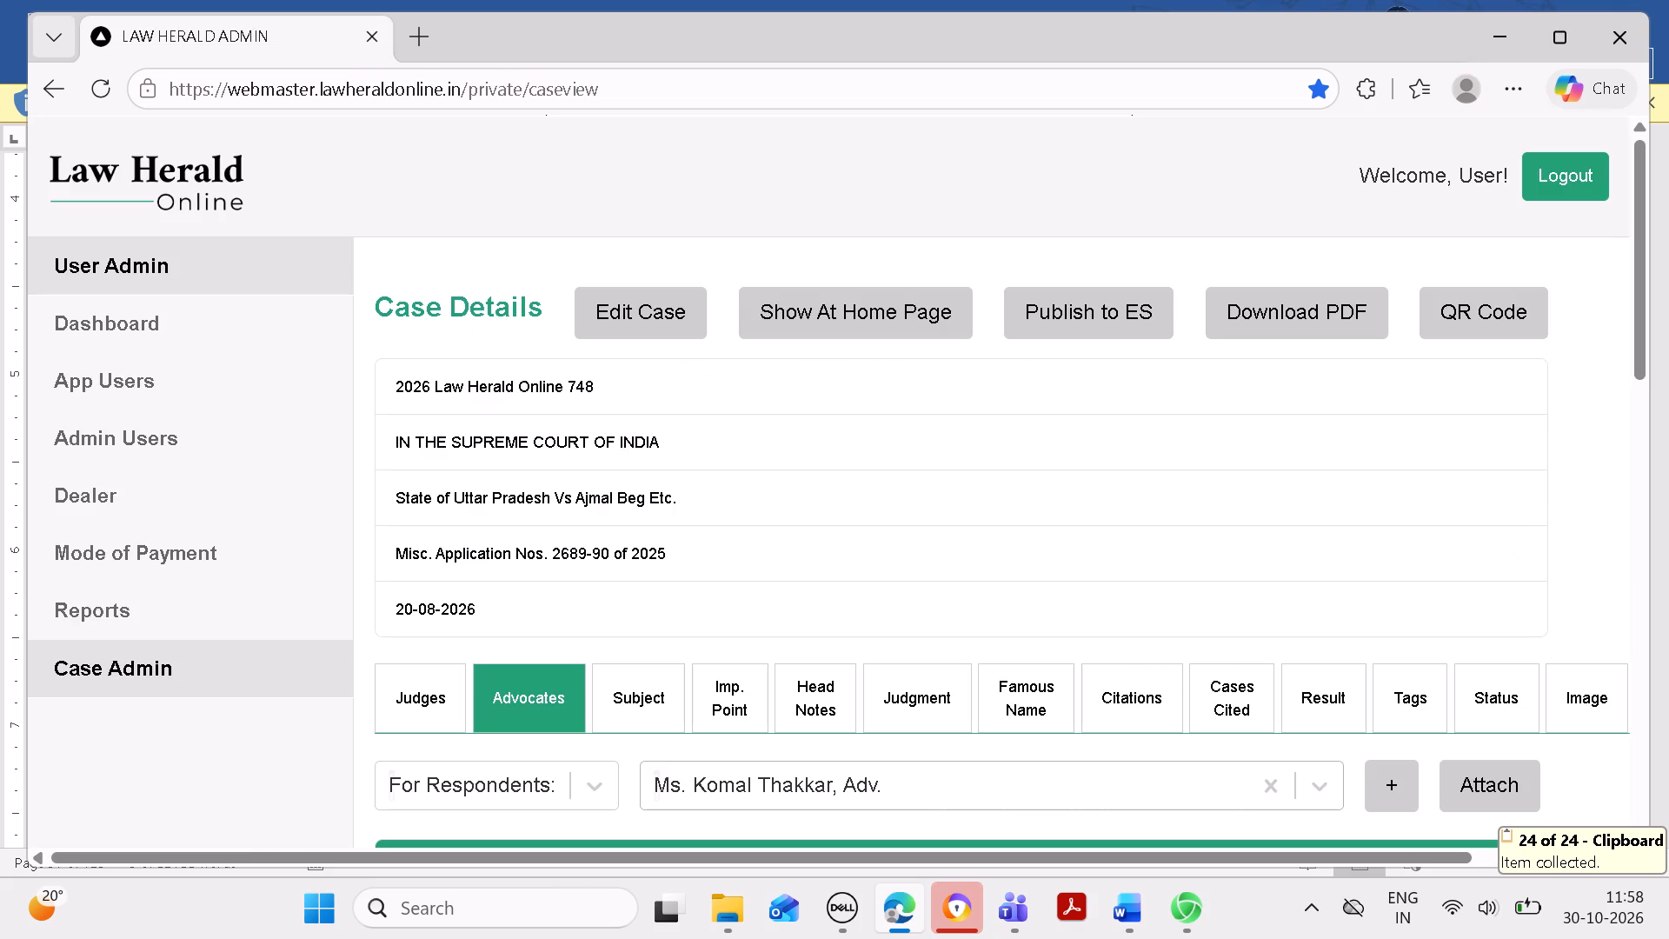
{"action": "left_click", "coordinate": [1260, 782]}
{"action": "key", "text": "ctrl+v"}
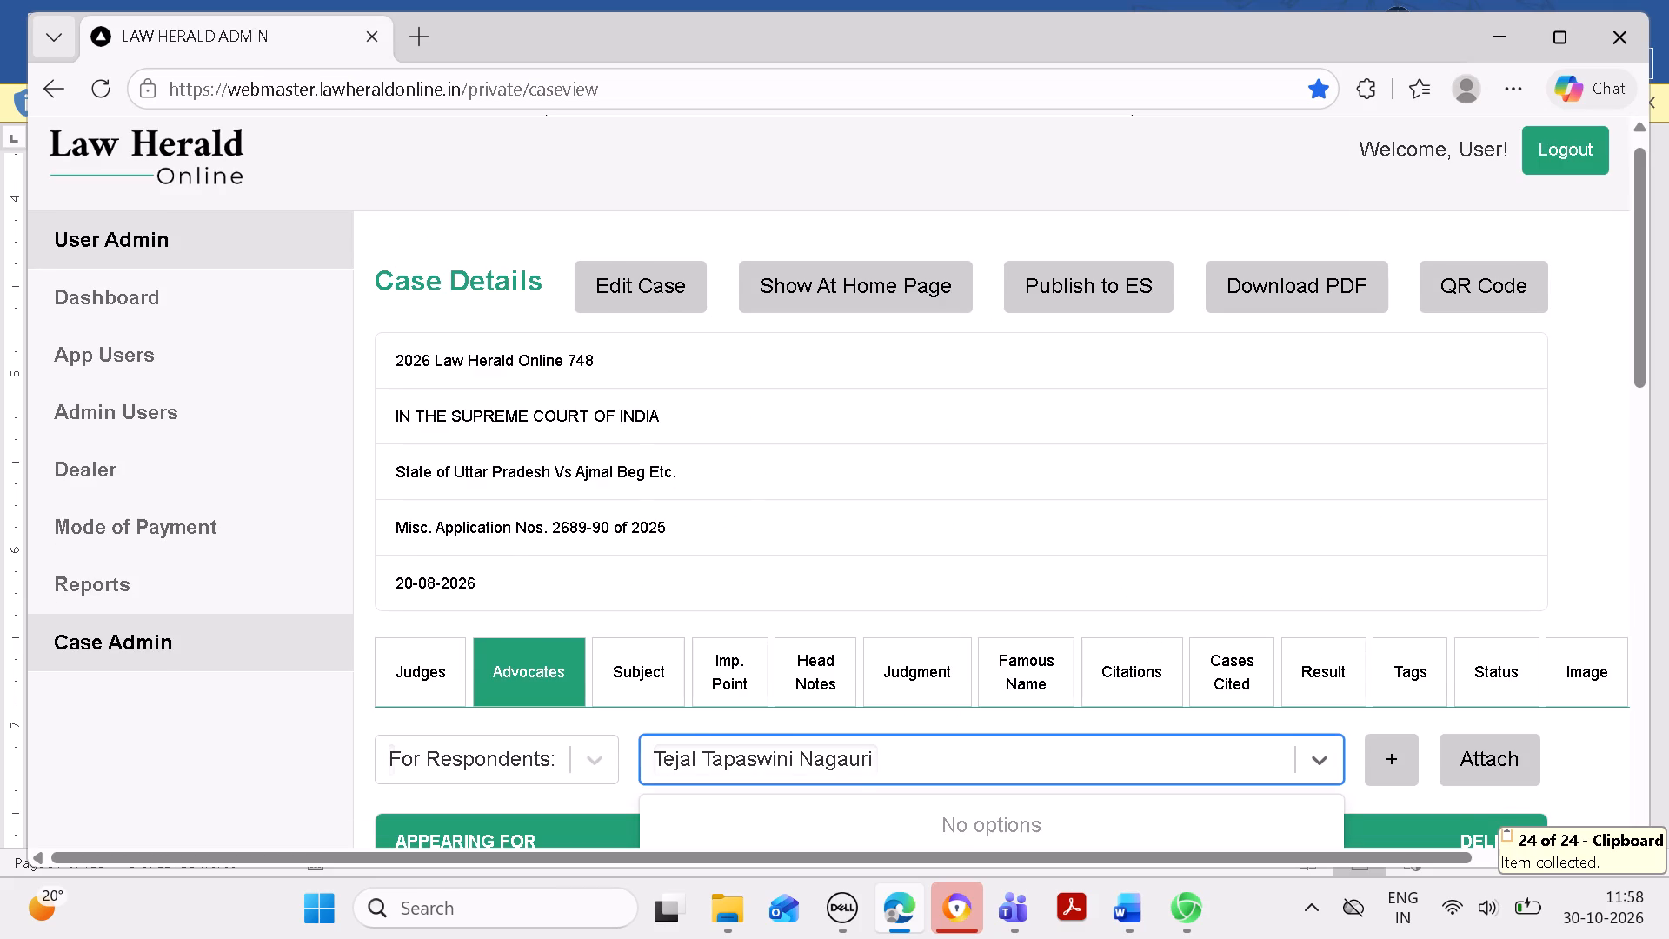
{"action": "left_click", "coordinate": [1375, 771]}
{"action": "left_click", "coordinate": [1072, 403]}
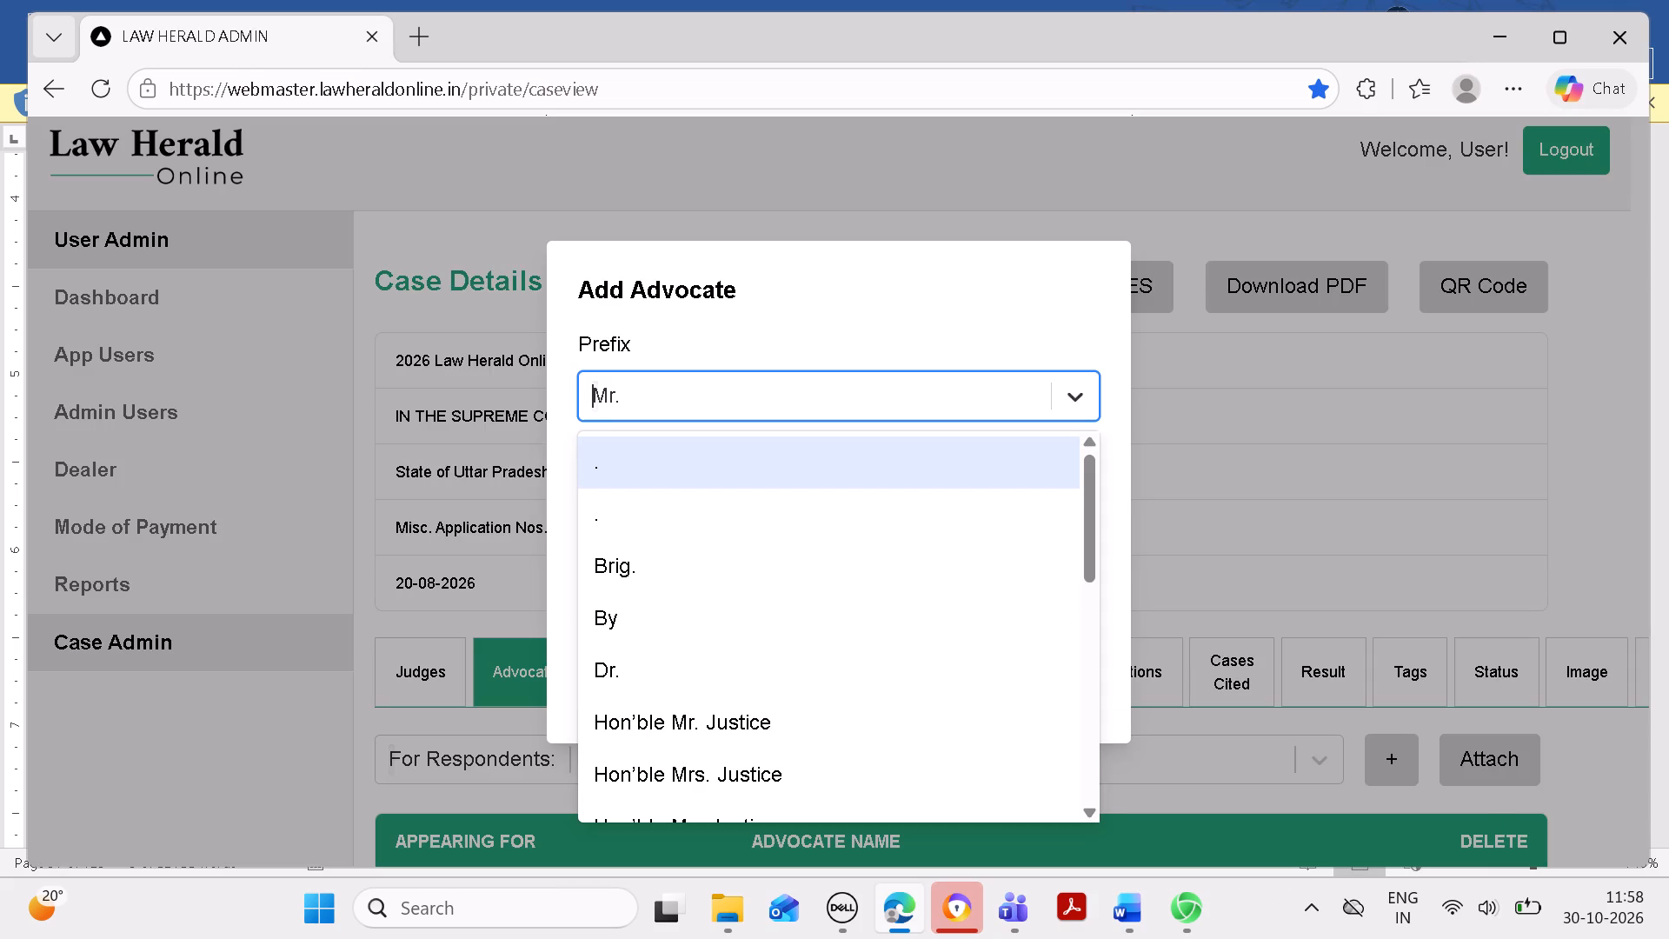
{"action": "scroll", "coordinate": [1034, 457], "scroll_direction": "down", "scroll_amount": 3}
{"action": "left_click", "coordinate": [987, 602]}
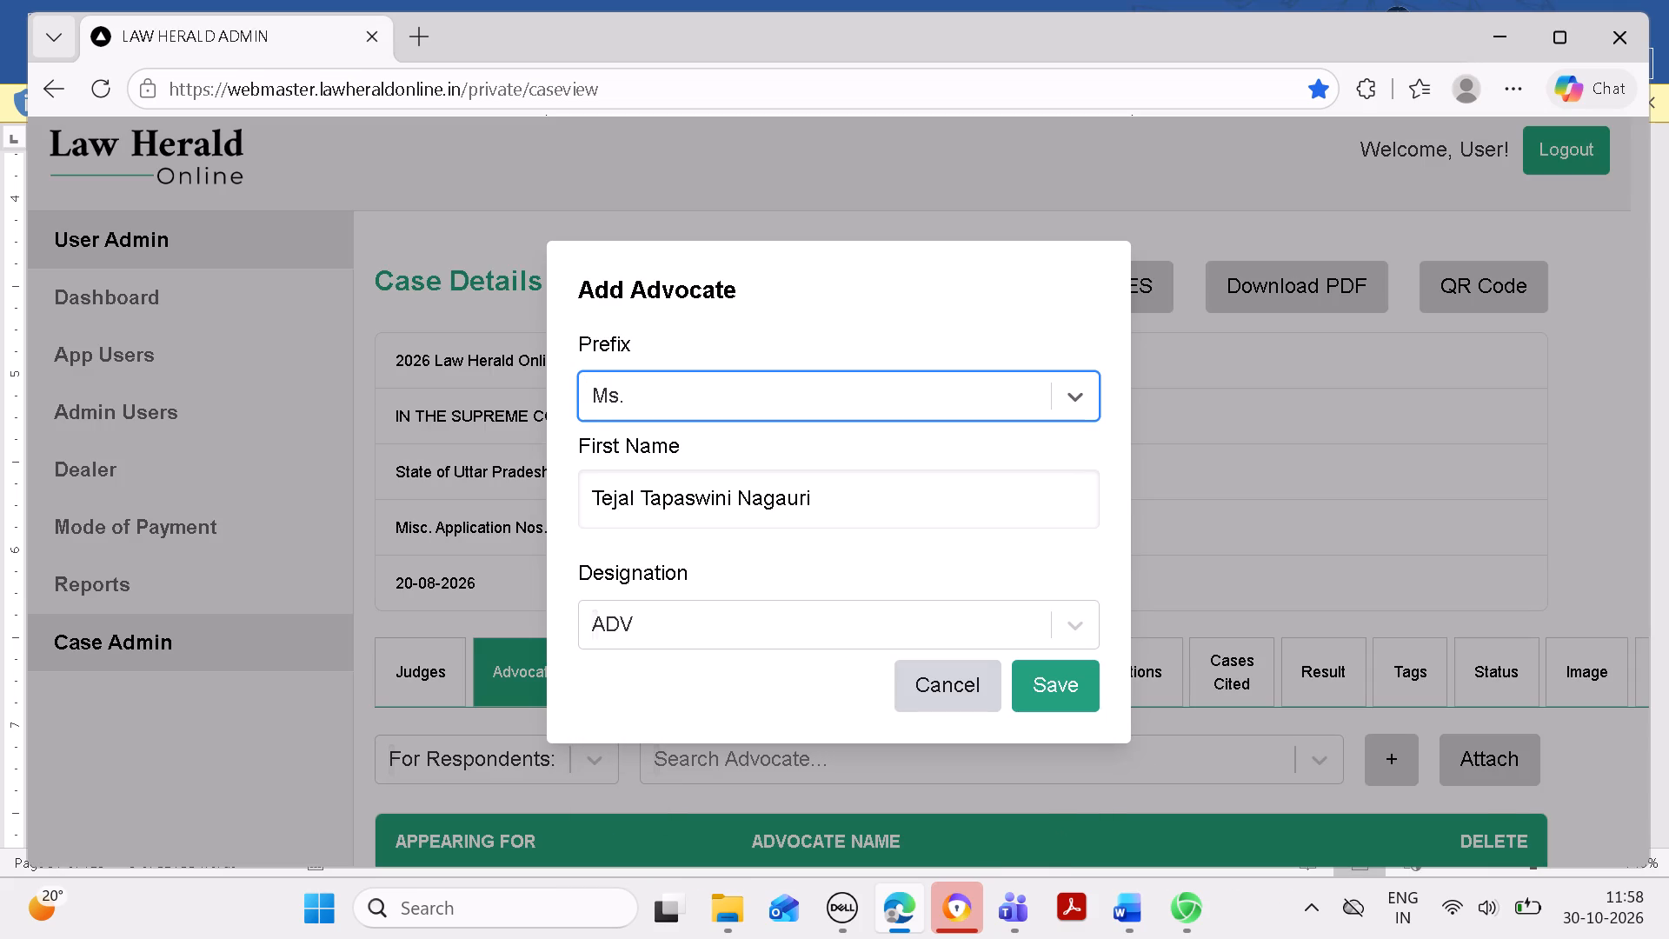
{"action": "left_click", "coordinate": [1087, 683]}
{"action": "left_click", "coordinate": [1084, 270]}
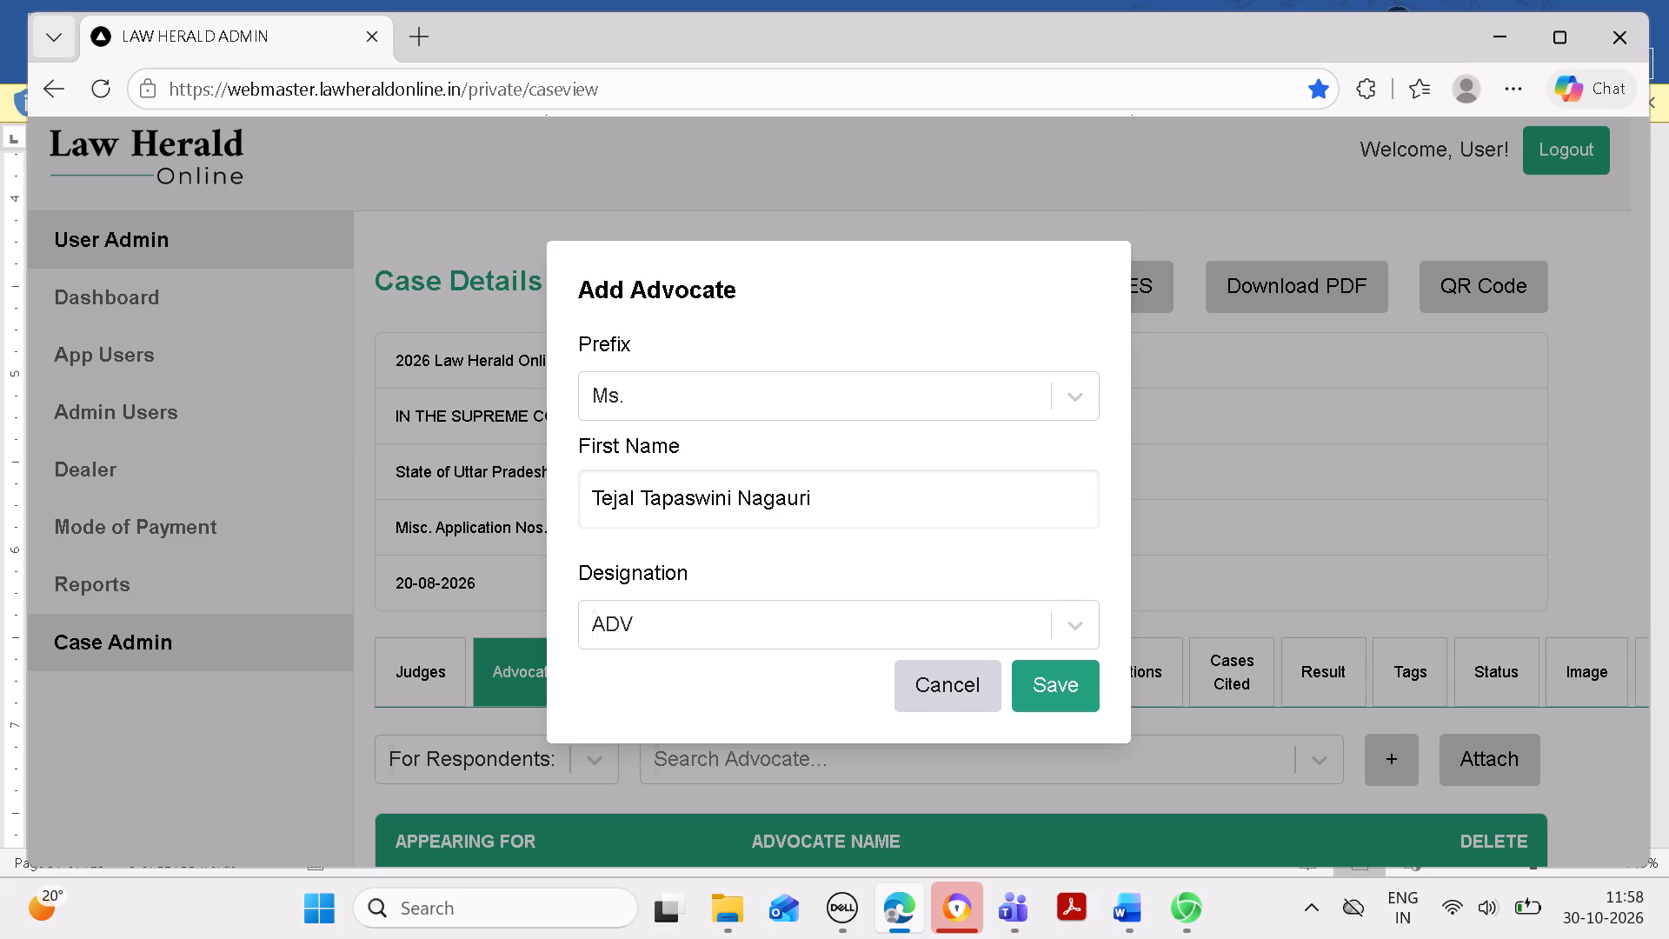
{"action": "scroll", "coordinate": [1097, 557], "scroll_direction": "down", "scroll_amount": 11}
{"action": "left_click", "coordinate": [1081, 276]}
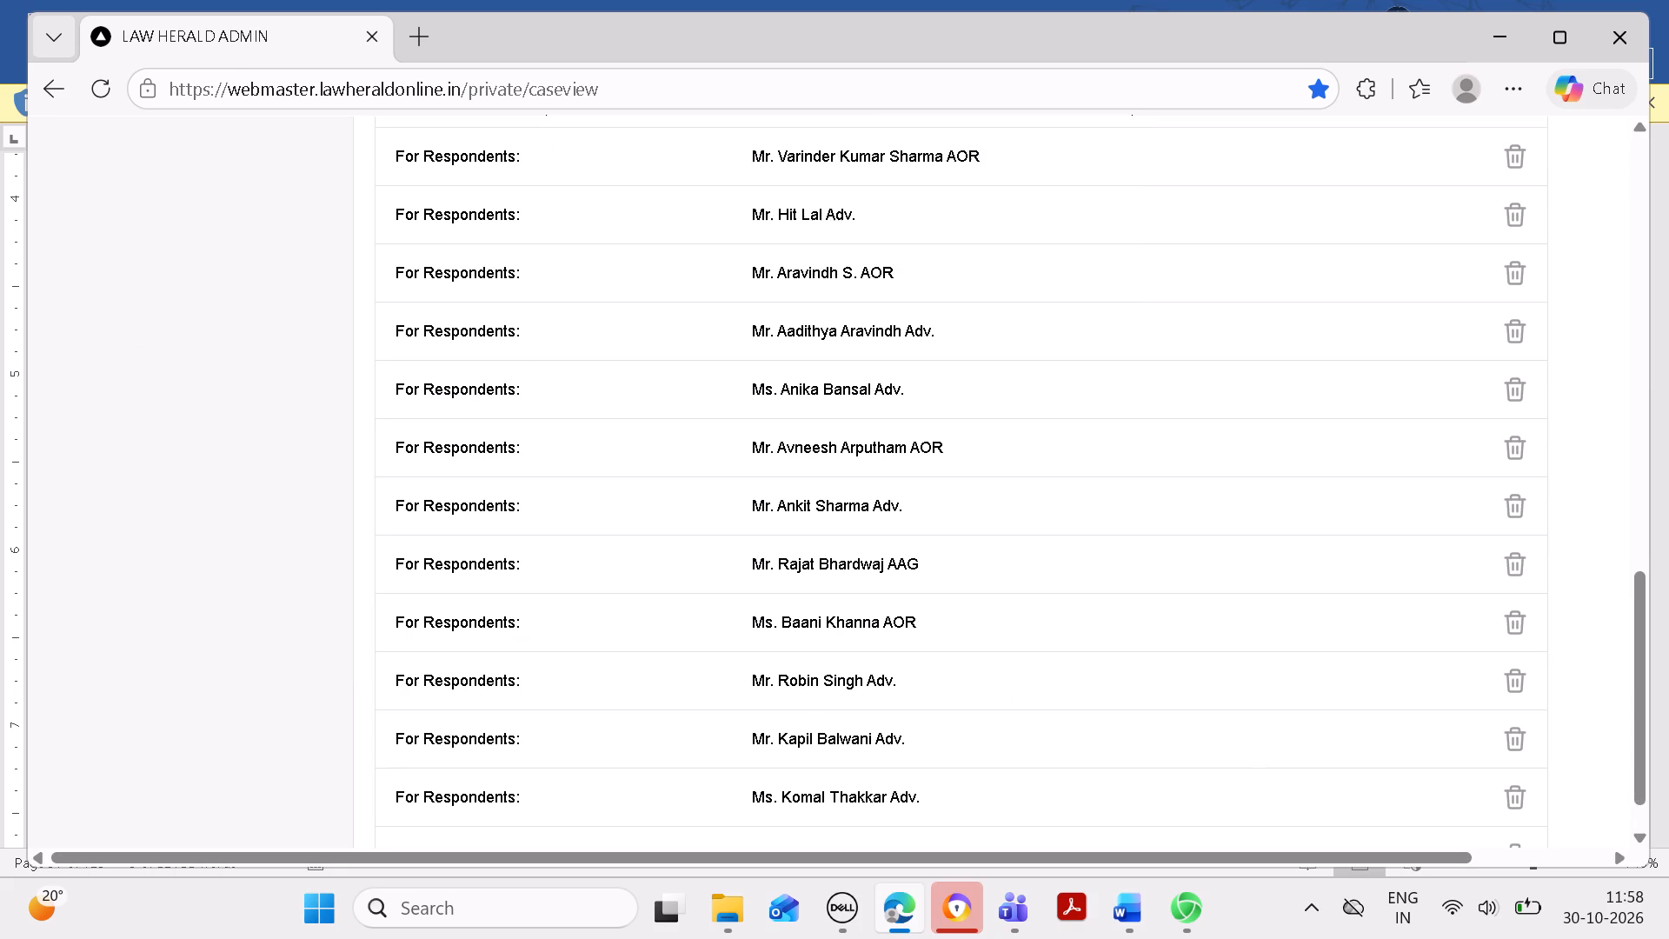
{"action": "scroll", "coordinate": [1108, 463], "scroll_direction": "down", "scroll_amount": 6}
Copy the sixteenth respondents' advocate's name with both initials, without its prefix and designation, from the judgment in Word.
{"action": "left_click", "coordinate": [1137, 898]}
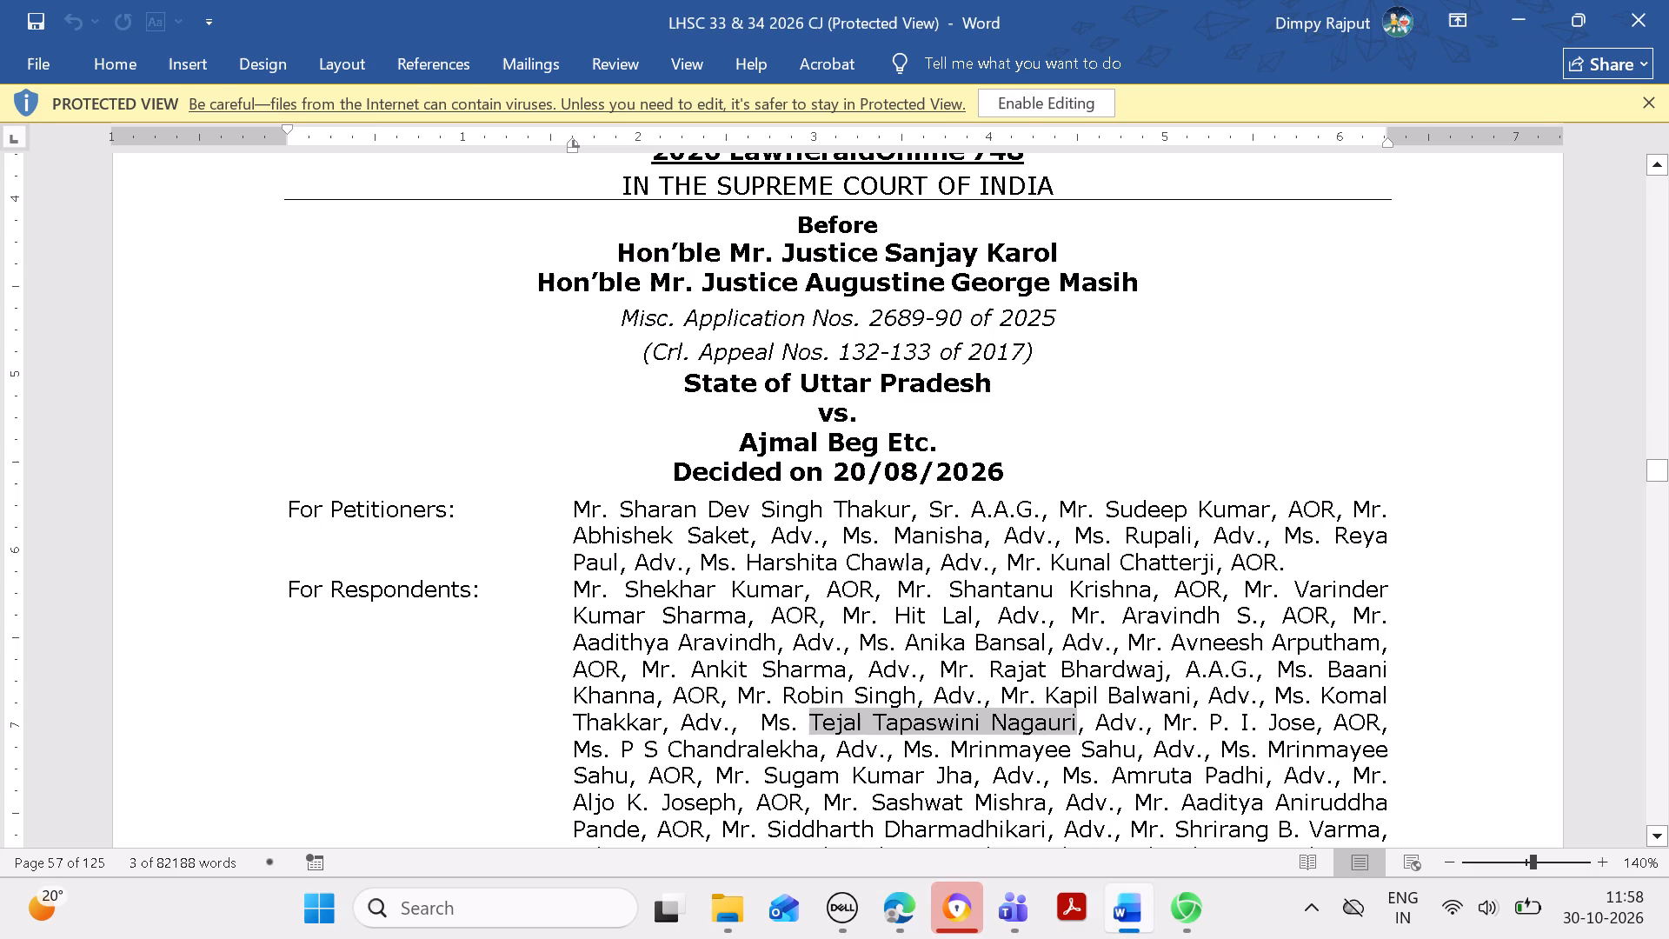
{"action": "left_click_drag", "start_coordinate": [1209, 718], "coordinate": [1269, 722]}
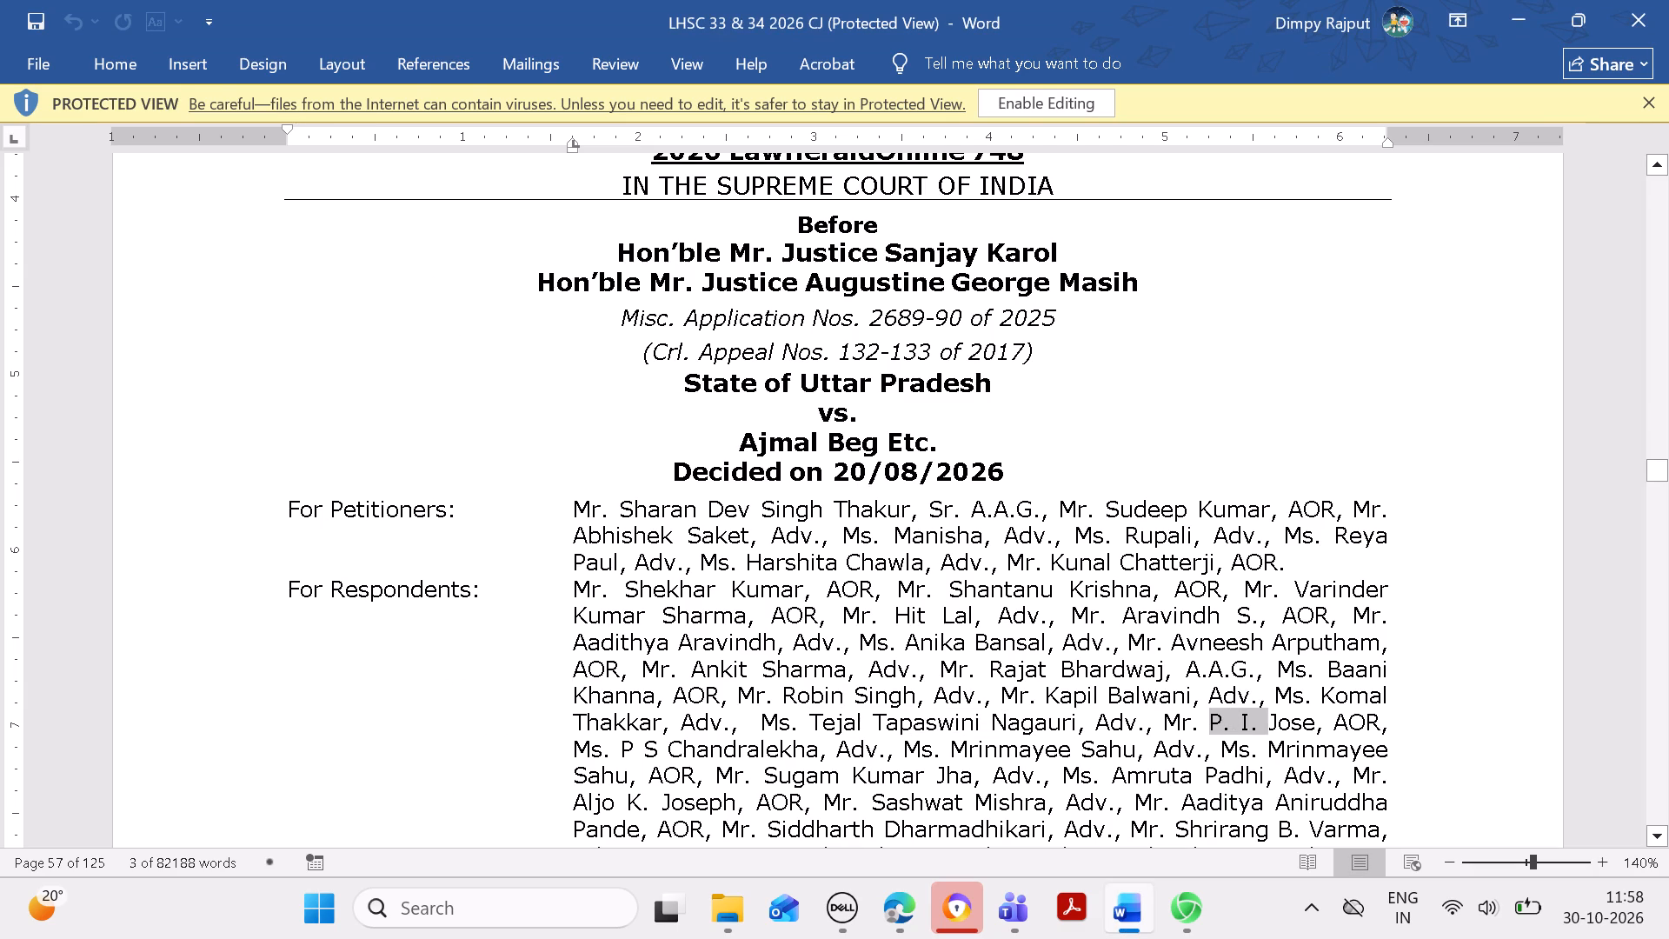
{"action": "left_click_drag", "start_coordinate": [1269, 722], "coordinate": [1289, 722]}
{"action": "key", "text": "ctrl+c"}
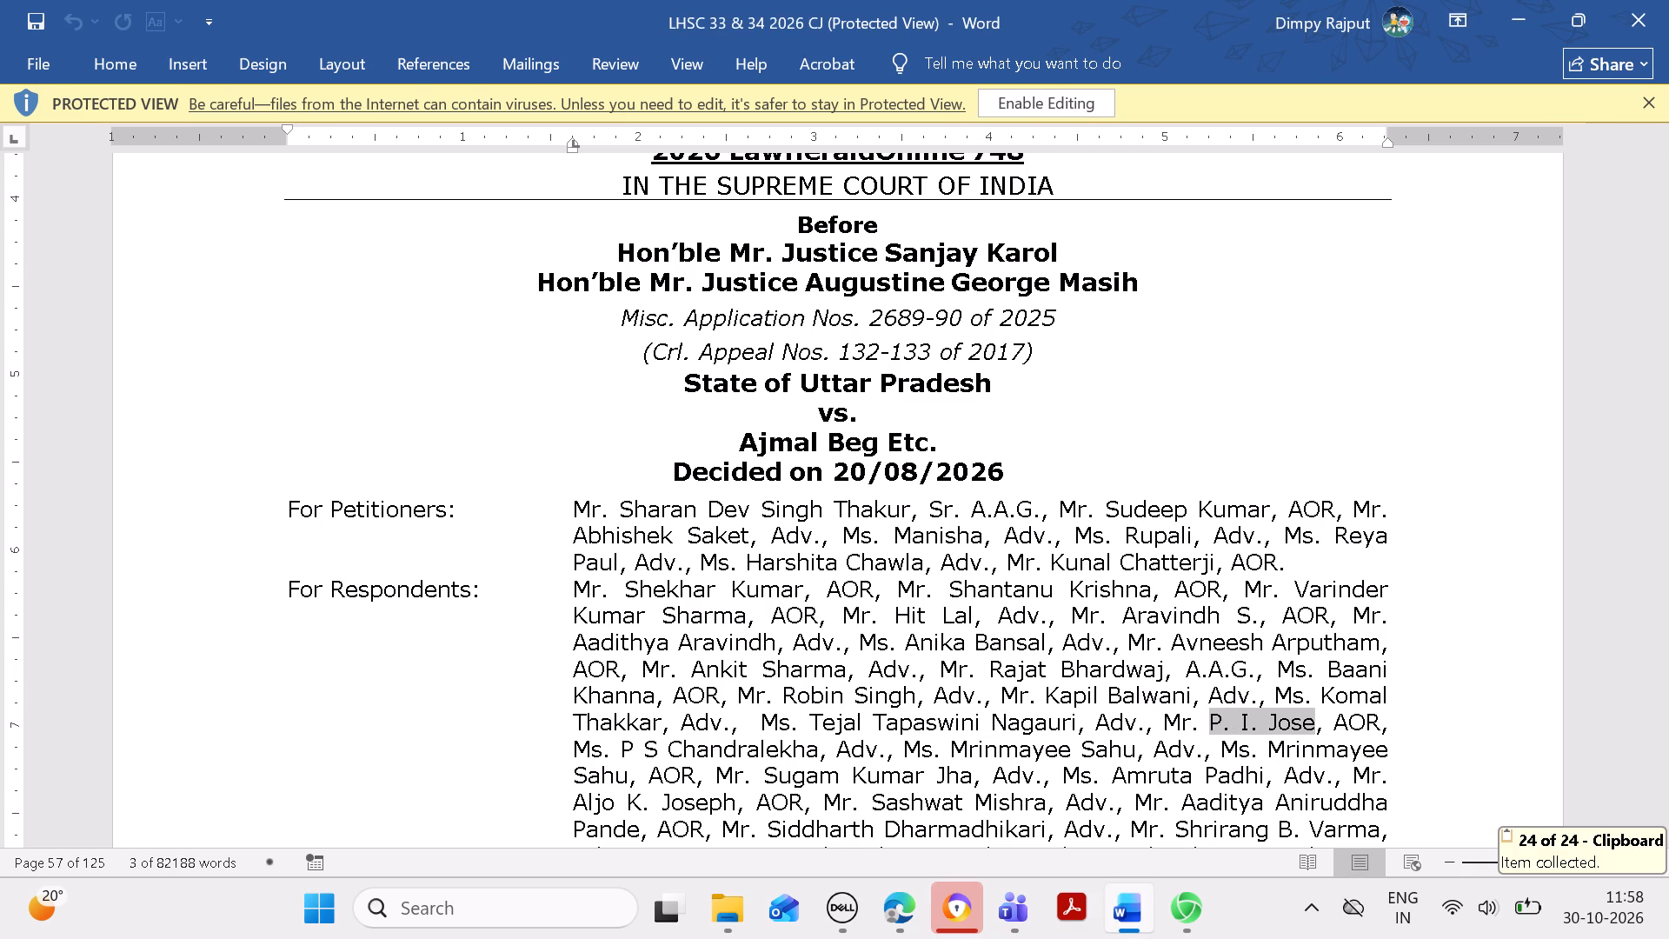
In the Edge case record, find the copied sixteenth advocate's name and attach the matching Mr. entry designated AOR for the respondents.
{"action": "left_click", "coordinate": [896, 909]}
{"action": "scroll", "coordinate": [994, 817], "scroll_direction": "up", "scroll_amount": 3}
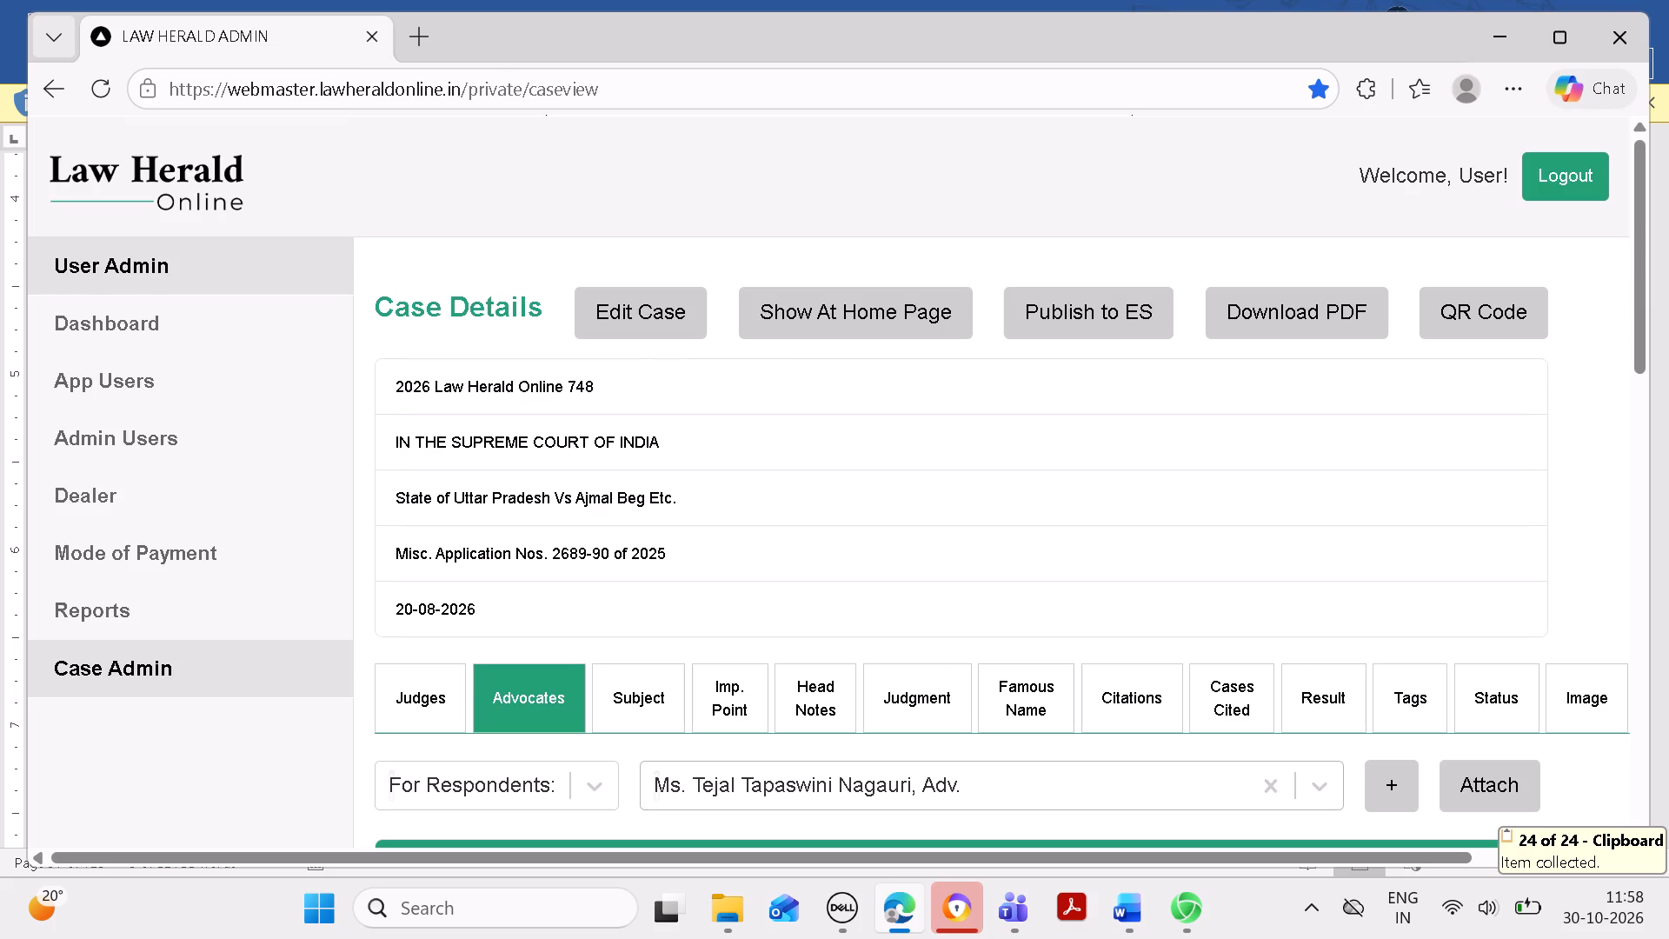
{"action": "left_click", "coordinate": [1258, 783]}
{"action": "key", "text": "ctrl+v"}
{"action": "left_click", "coordinate": [1127, 811]}
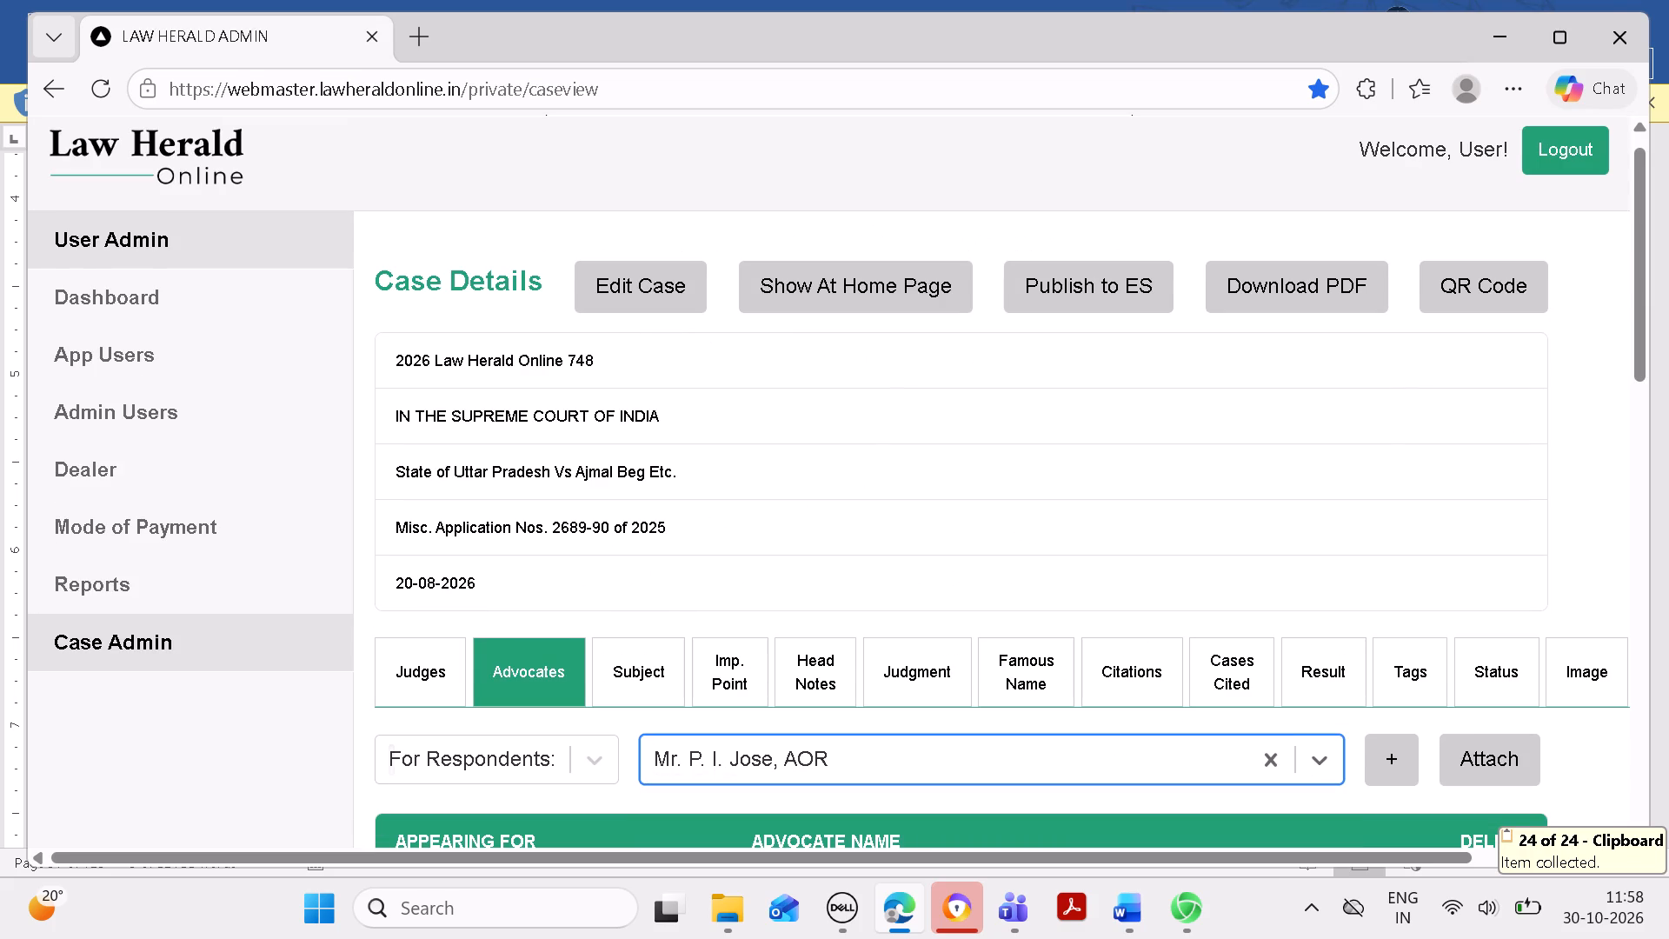
{"action": "left_click", "coordinate": [1460, 766]}
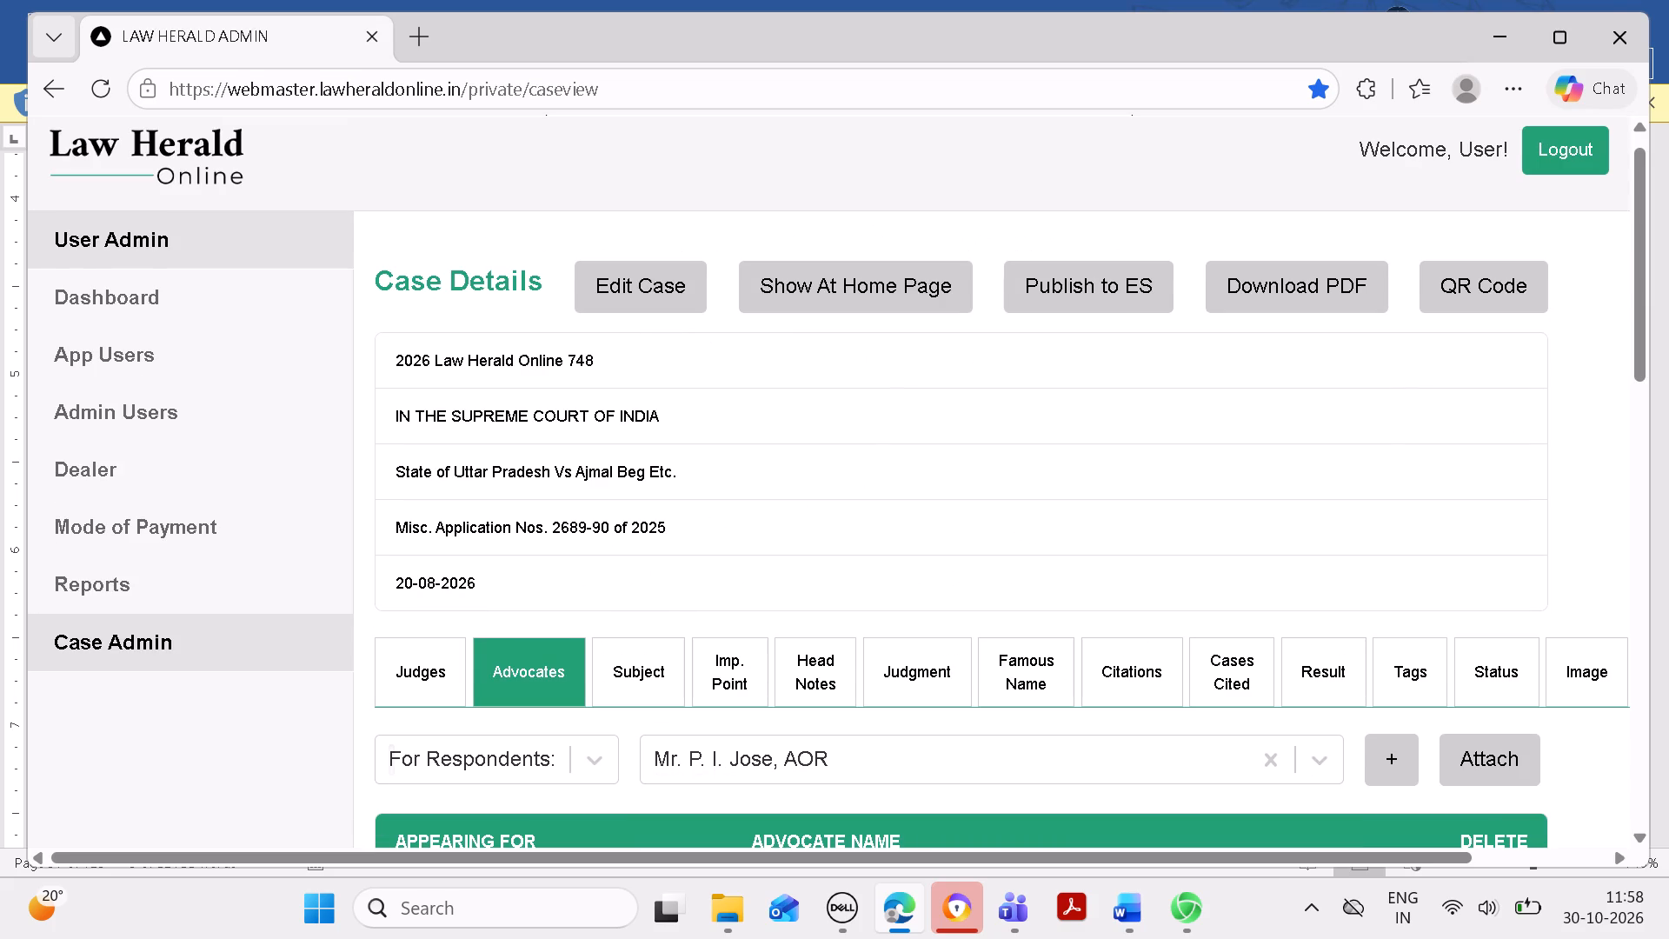
{"action": "left_click", "coordinate": [1076, 269]}
{"action": "scroll", "coordinate": [1089, 574], "scroll_direction": "down", "scroll_amount": 6}
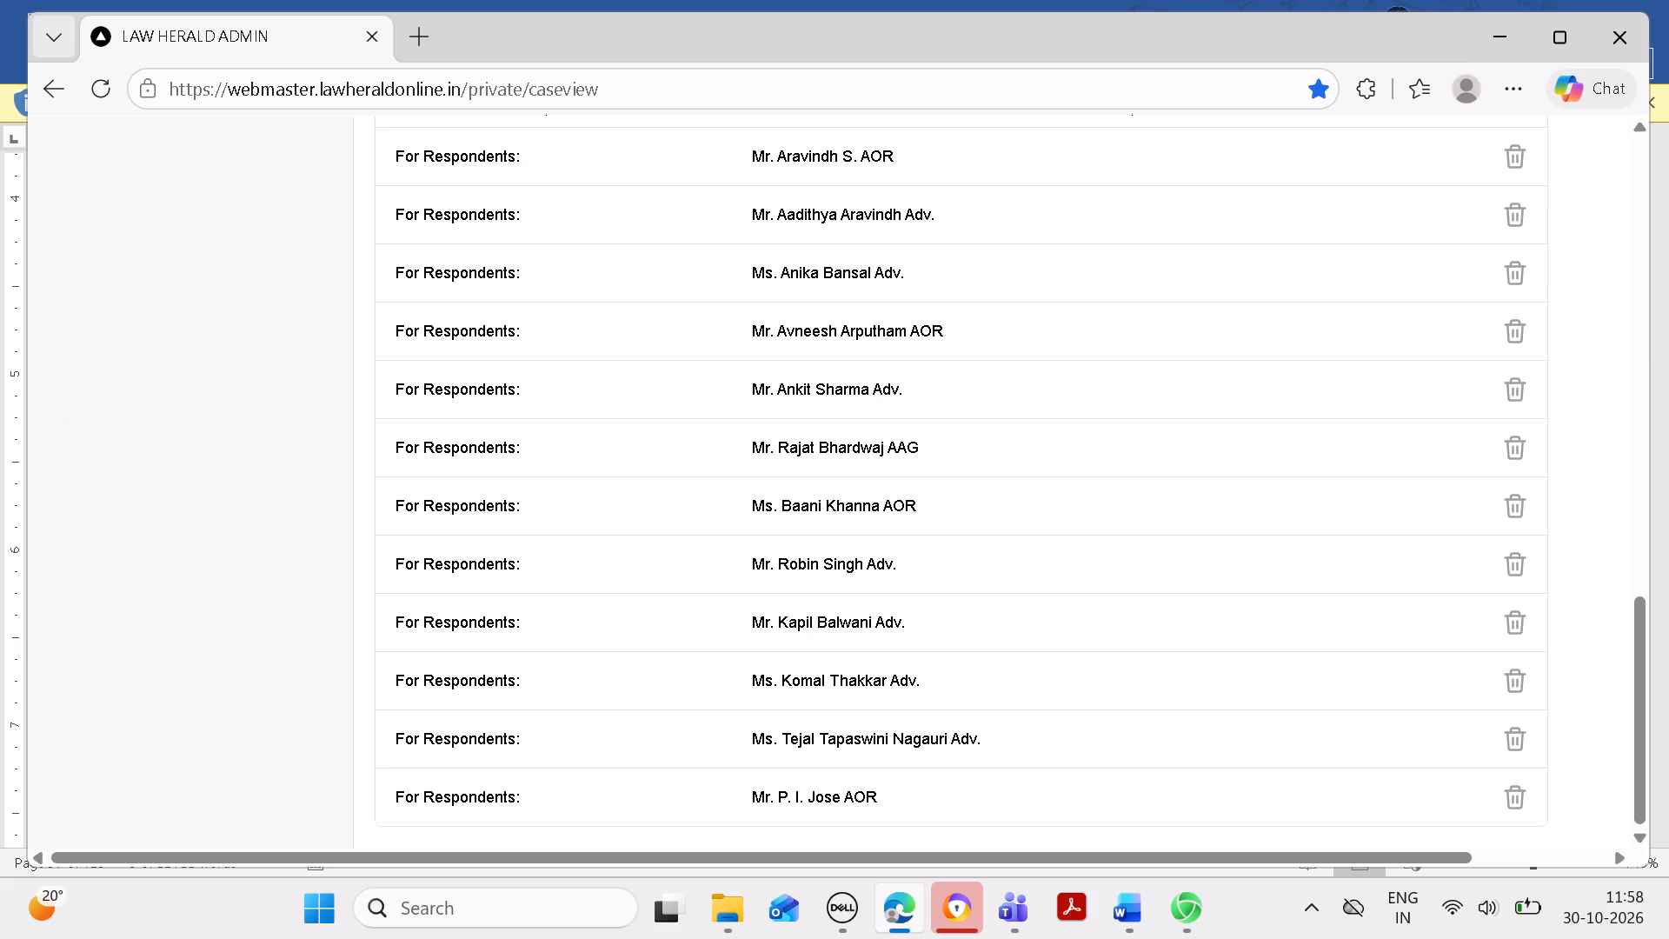
{"action": "scroll", "coordinate": [1097, 603], "scroll_direction": "down", "scroll_amount": 5}
Copy the seventeenth respondents' advocate's name with both initials, without its prefix and designation, from the judgment in Word.
{"action": "left_click", "coordinate": [1140, 915]}
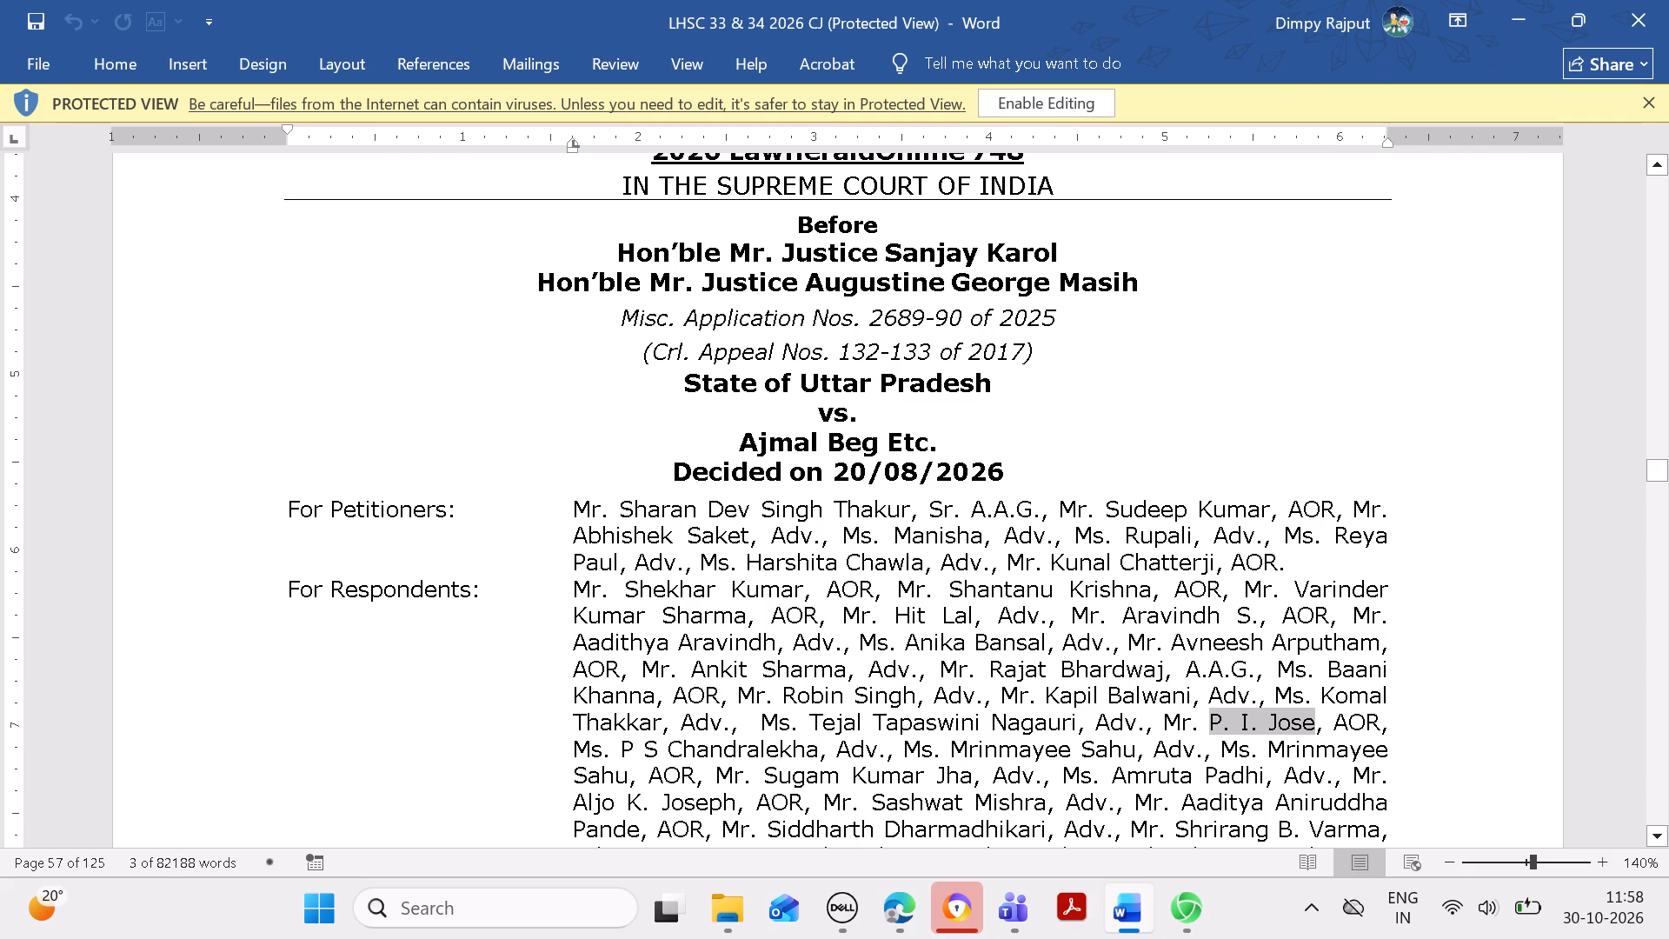
{"action": "left_click_drag", "start_coordinate": [623, 749], "coordinate": [641, 745]}
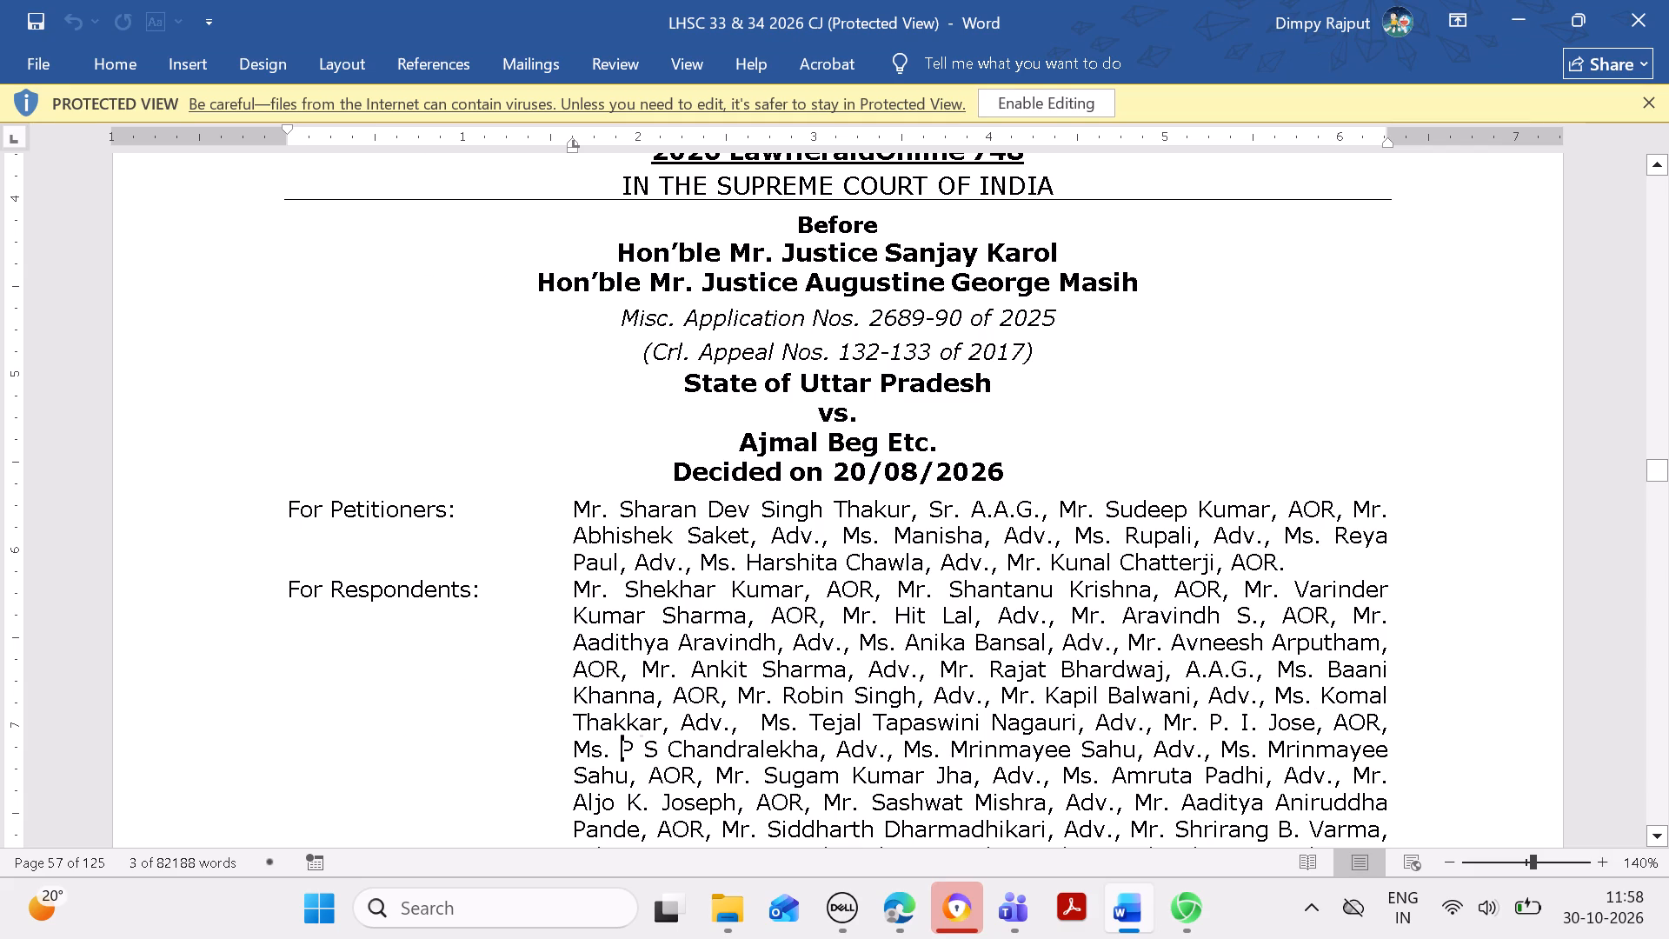
{"action": "left_click_drag", "start_coordinate": [641, 745], "coordinate": [708, 753]}
{"action": "key", "text": "ctrl+c"}
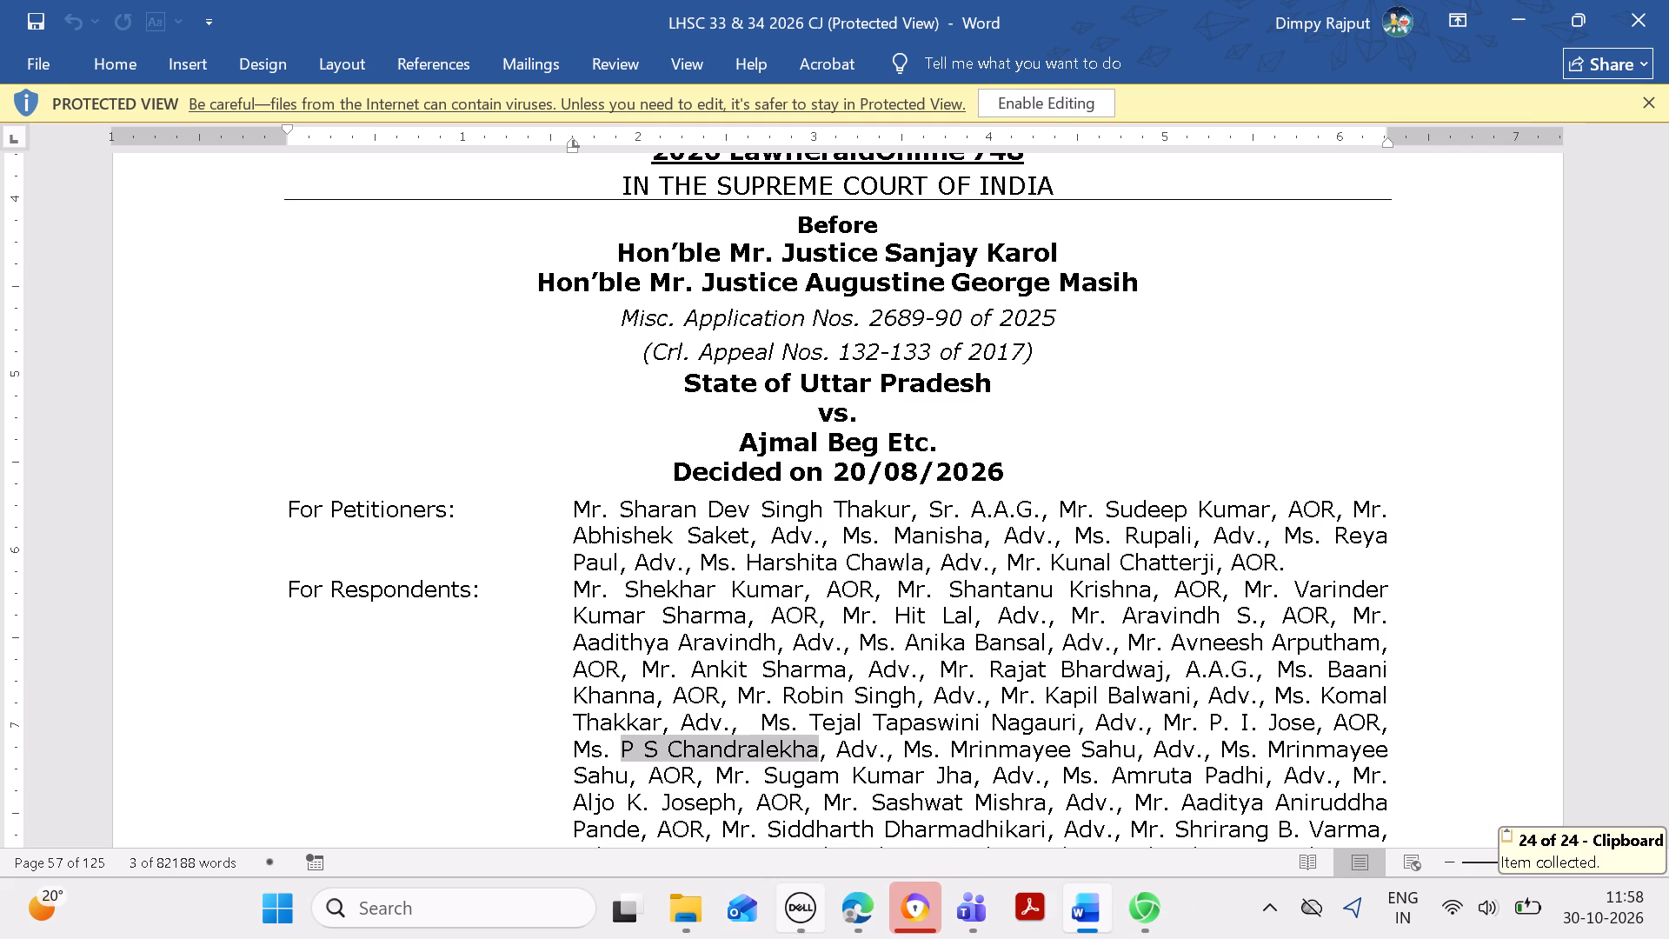
In the Edge case record, search the advocates for the copied name of the seventeenth respondents' advocate.
{"action": "left_click", "coordinate": [849, 916]}
{"action": "scroll", "coordinate": [952, 802], "scroll_direction": "up", "scroll_amount": 1}
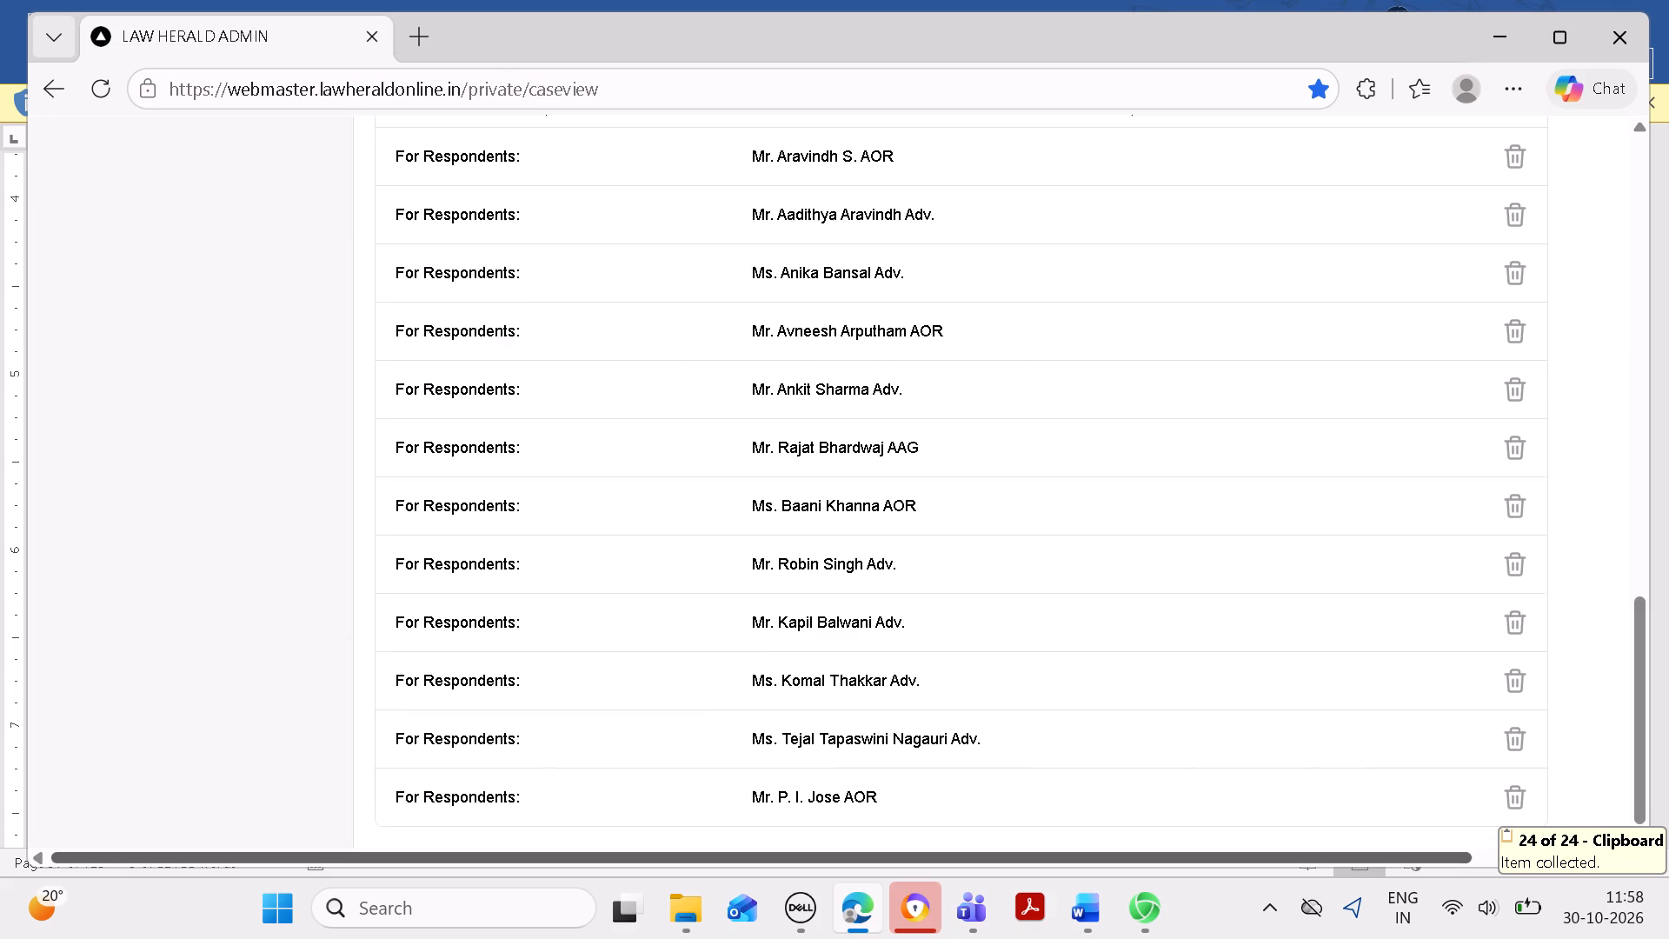
{"action": "scroll", "coordinate": [895, 858], "scroll_direction": "up", "scroll_amount": 2}
{"action": "left_click", "coordinate": [1273, 780]}
{"action": "key", "text": "ctrl+v"}
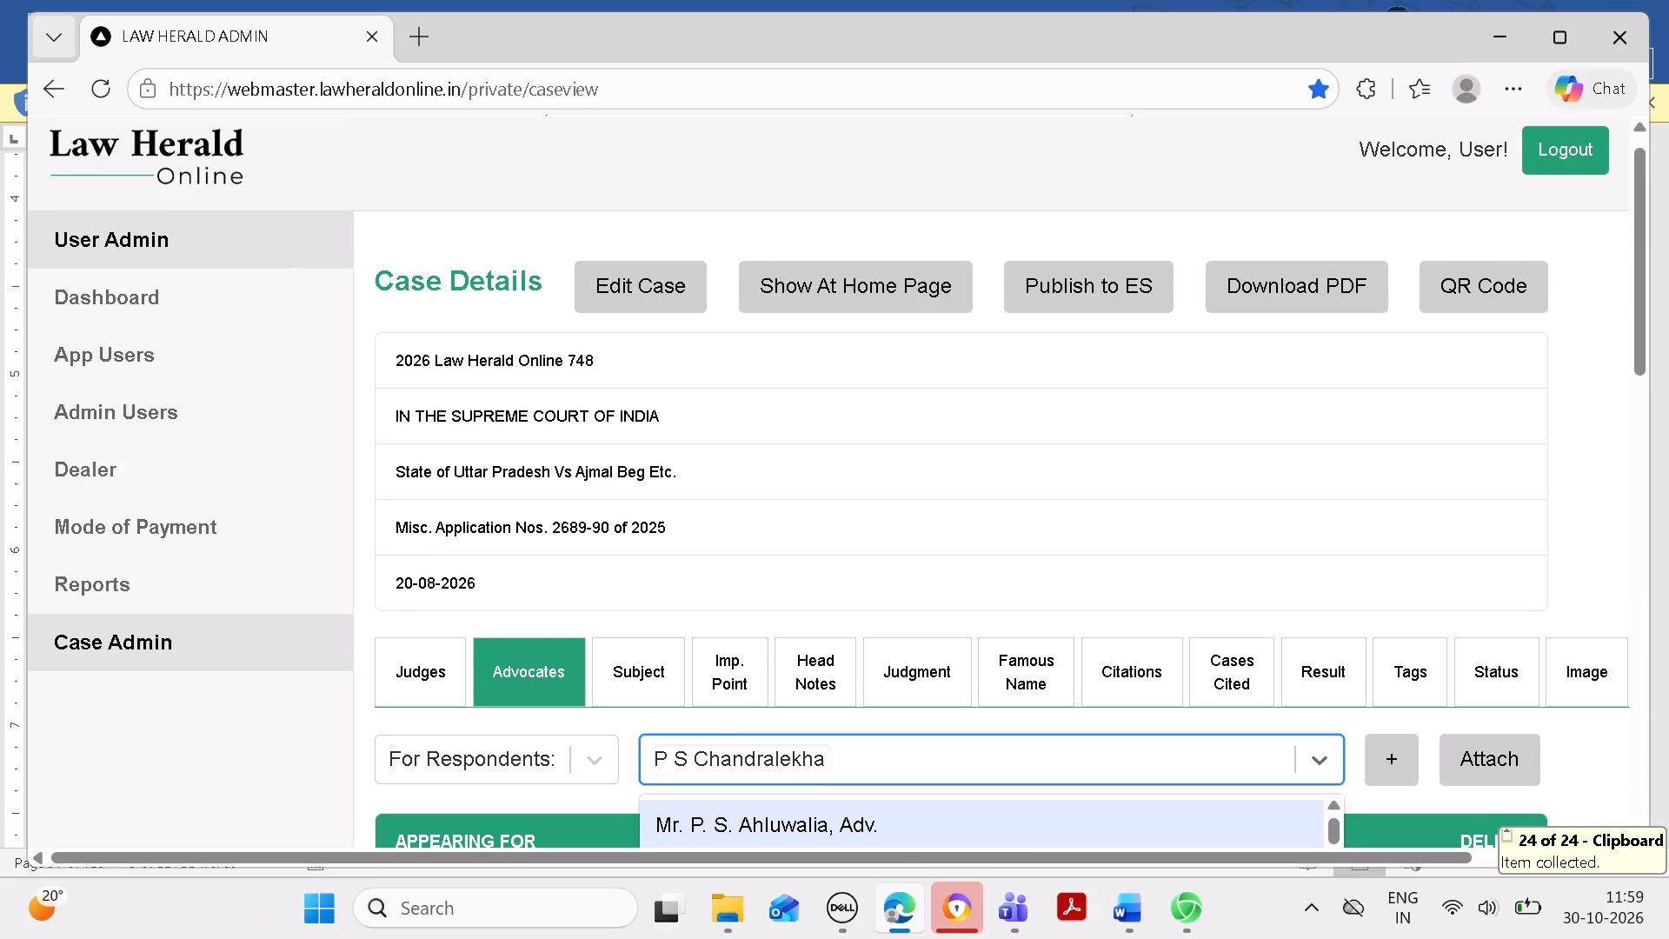
In the Edge case record, add the copied seventeenth advocate as a new entry with prefix Ms. and designation ADV, attached for the respondents.
{"action": "left_click", "coordinate": [1120, 912]}
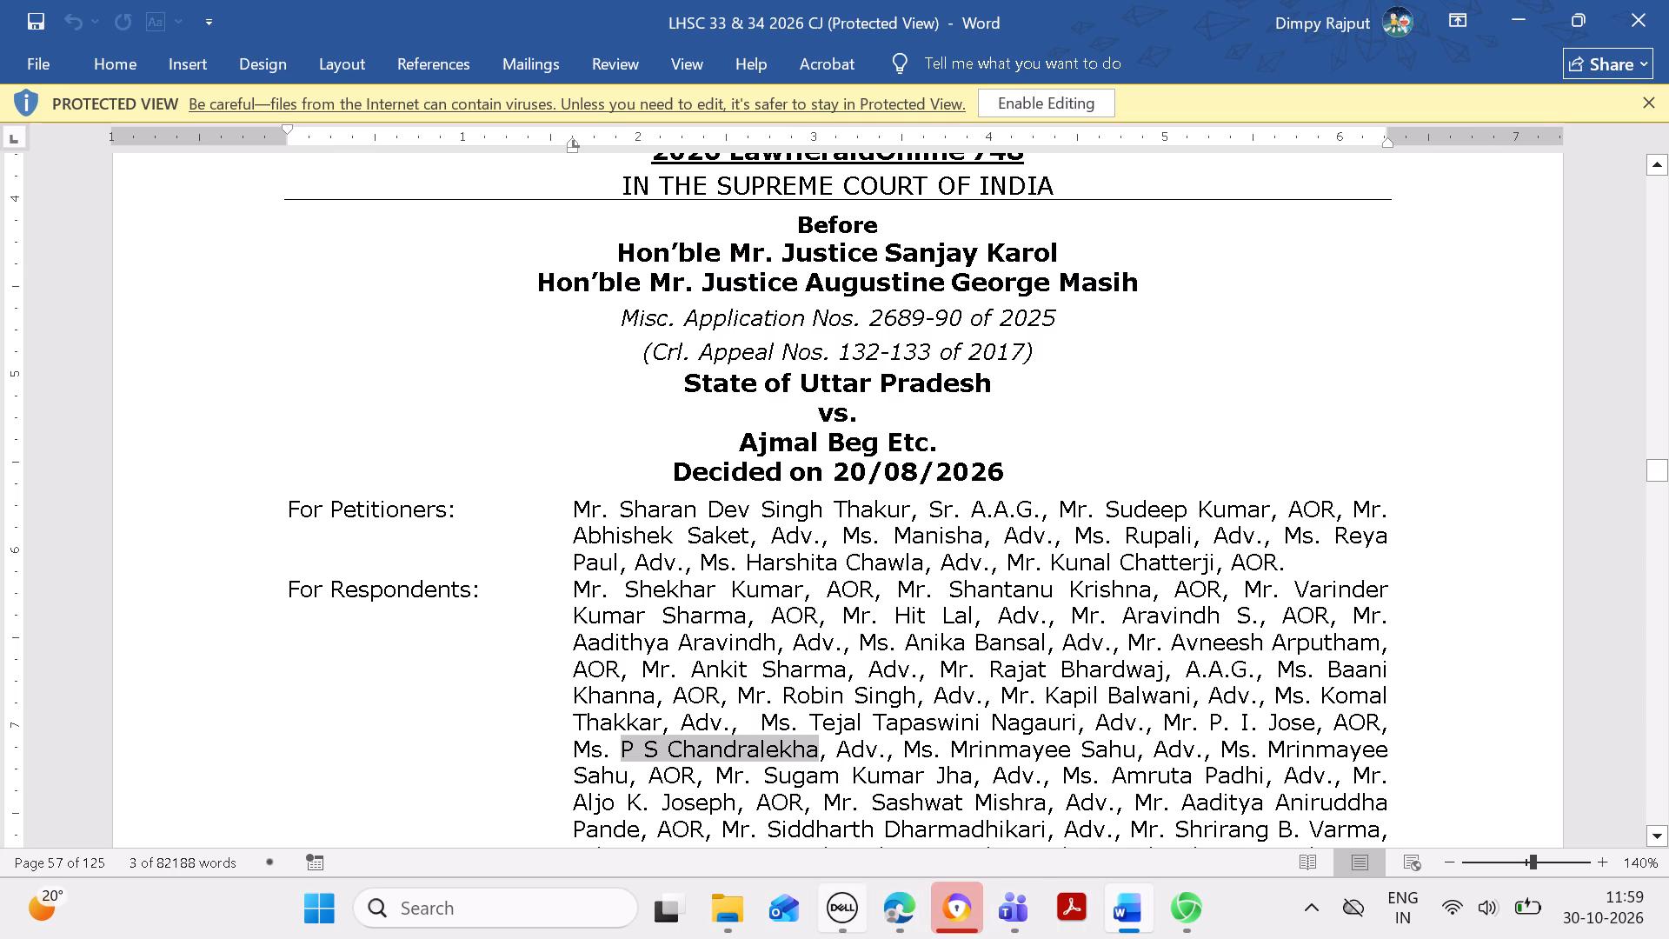
{"action": "left_click", "coordinate": [887, 923]}
{"action": "left_click", "coordinate": [1086, 771]}
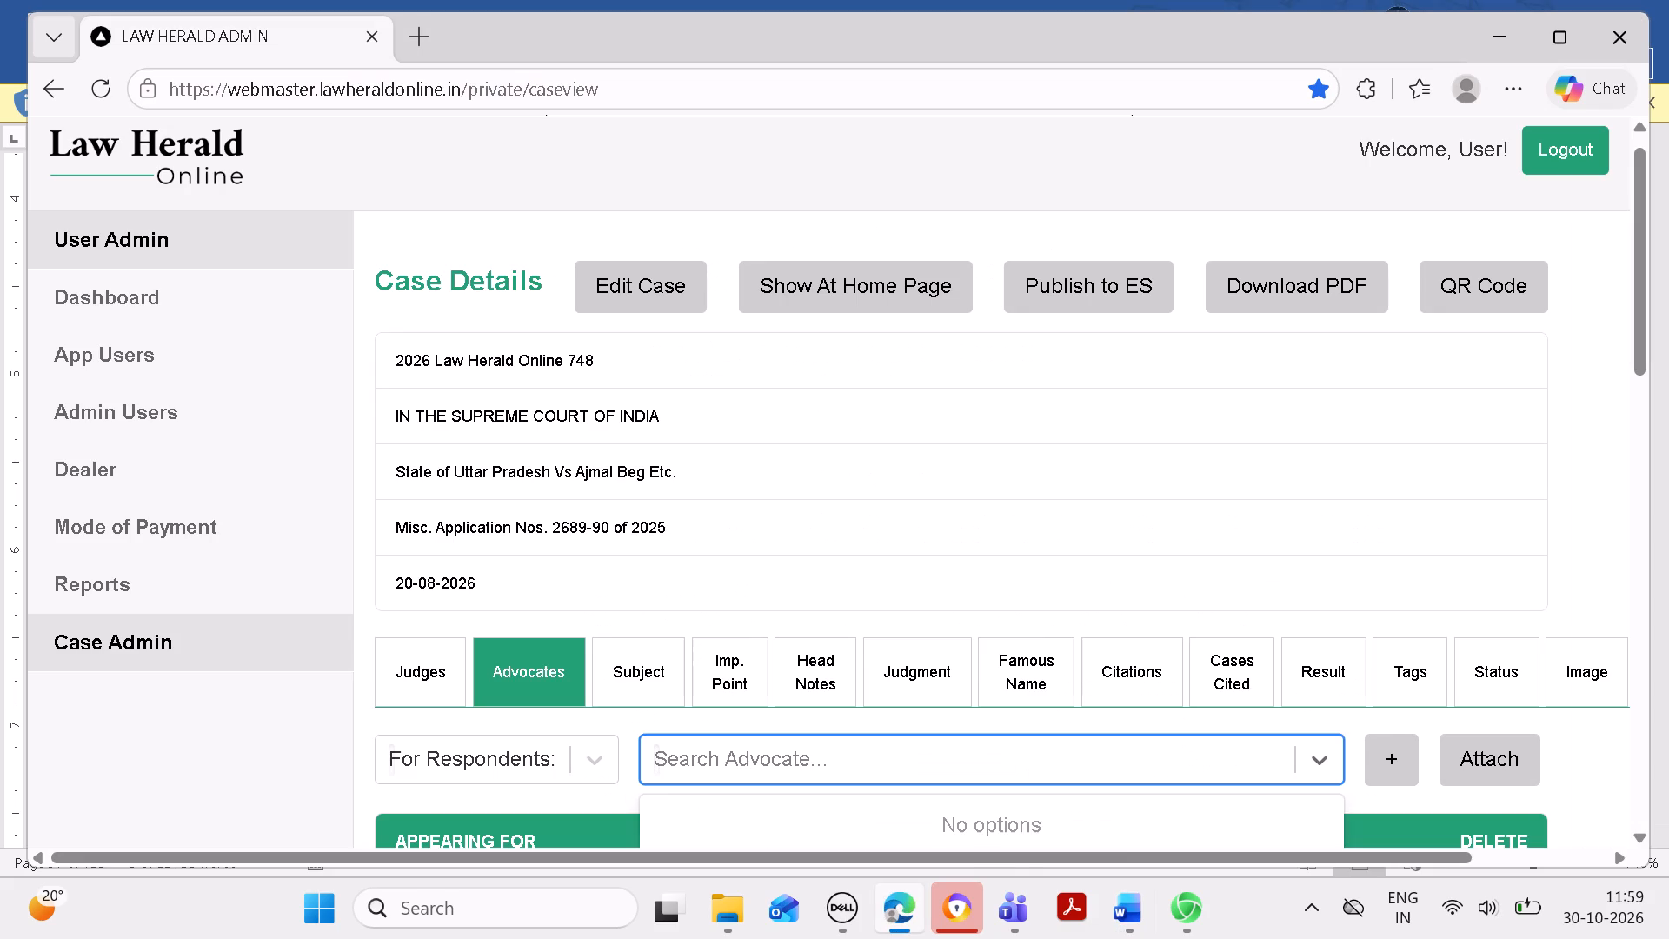
{"action": "key", "text": "ctrl+v"}
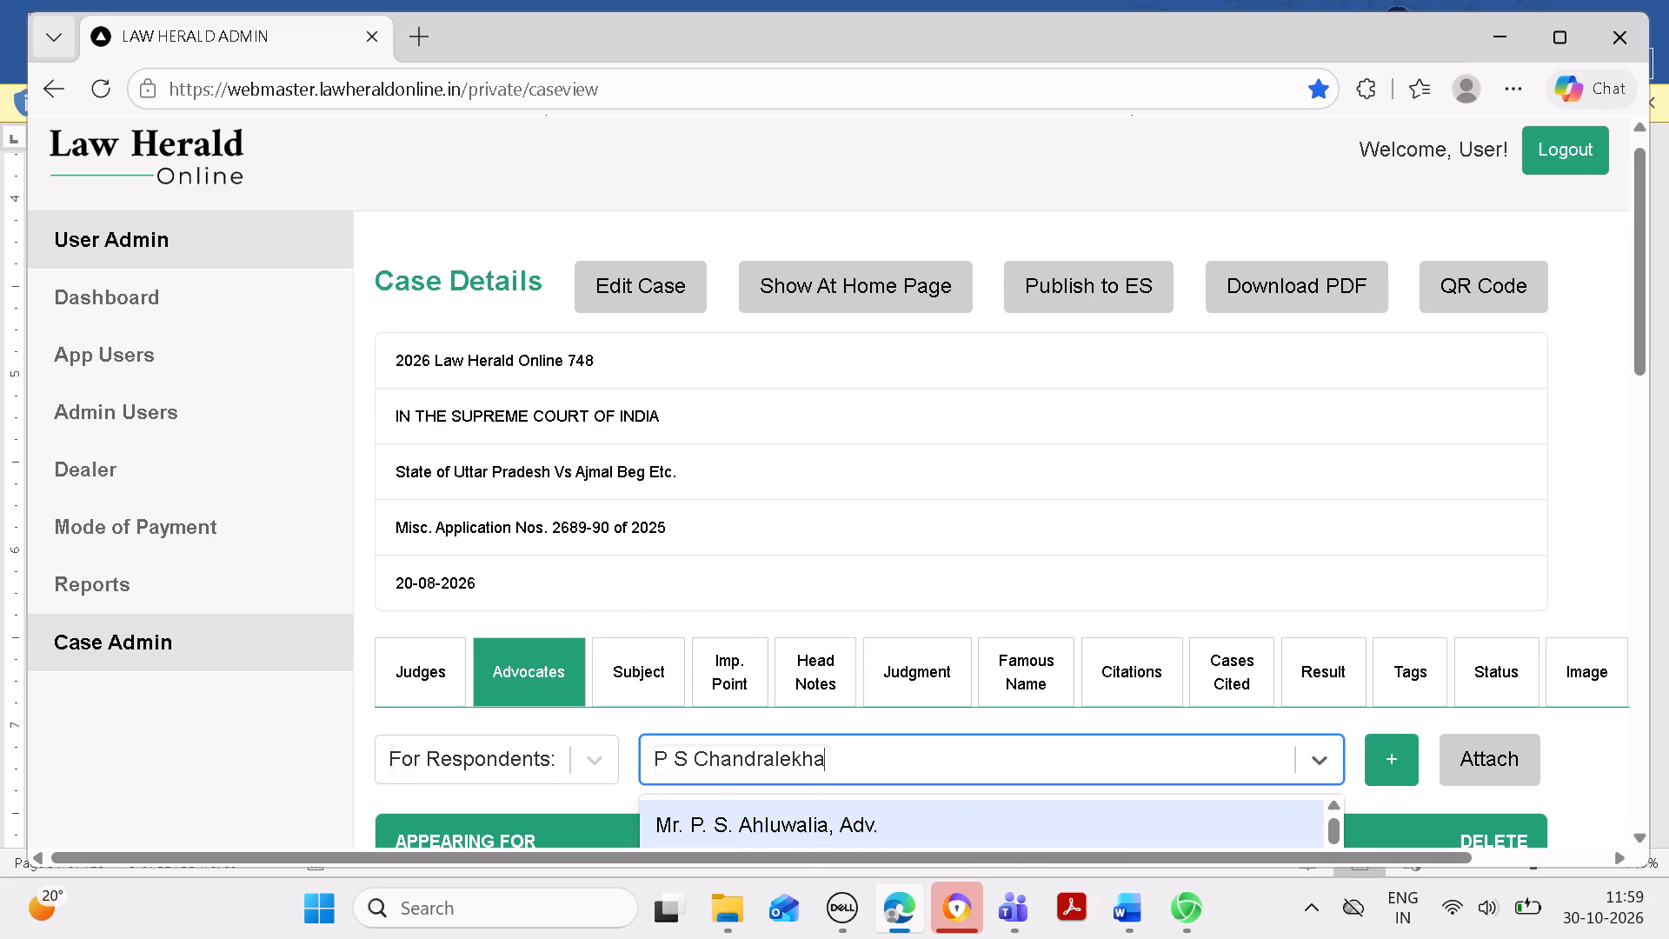
{"action": "left_click", "coordinate": [1373, 766]}
{"action": "left_click", "coordinate": [1082, 388]}
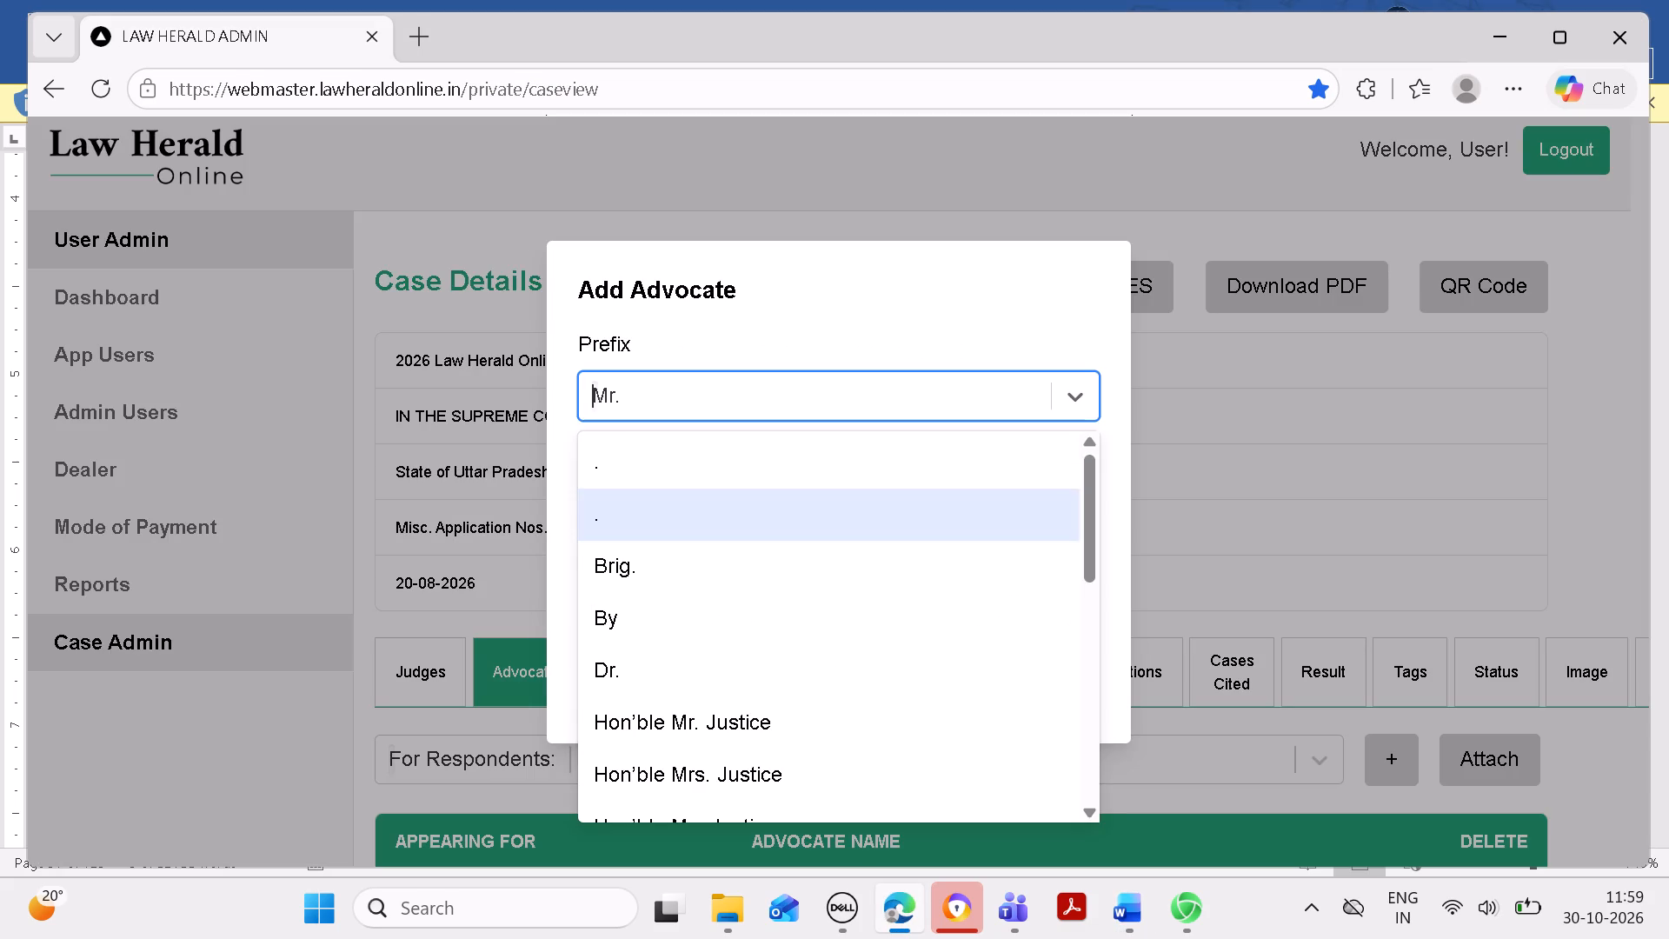
{"action": "scroll", "coordinate": [1044, 539], "scroll_direction": "down", "scroll_amount": 3}
{"action": "left_click", "coordinate": [1022, 584]}
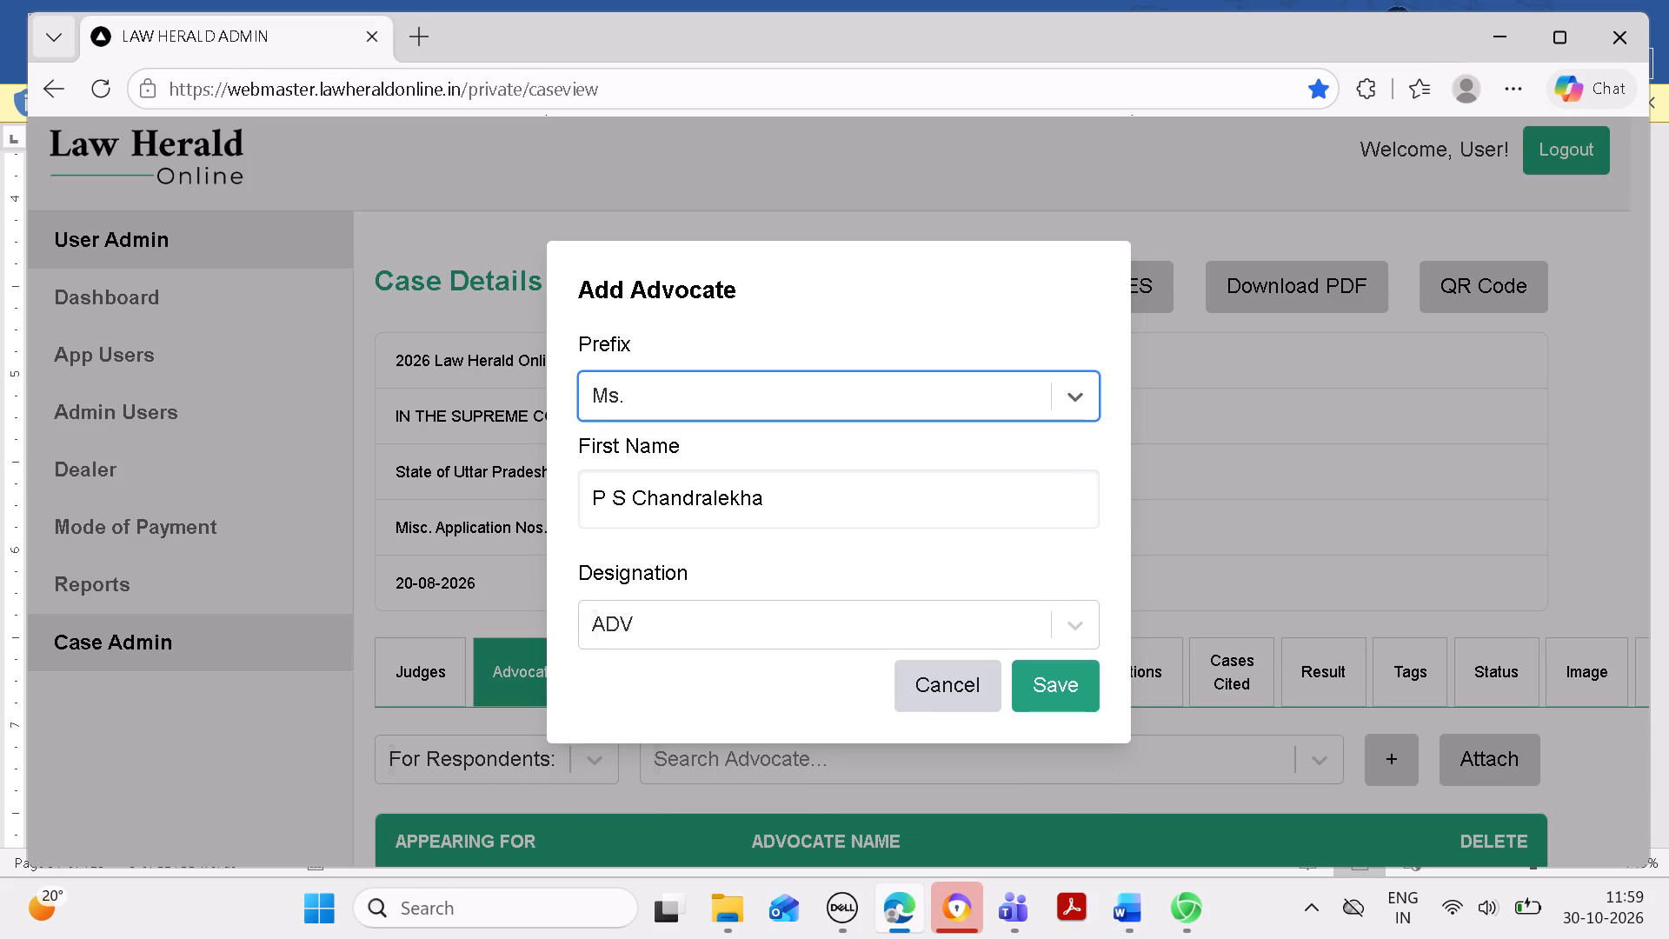
{"action": "left_click", "coordinate": [1065, 688]}
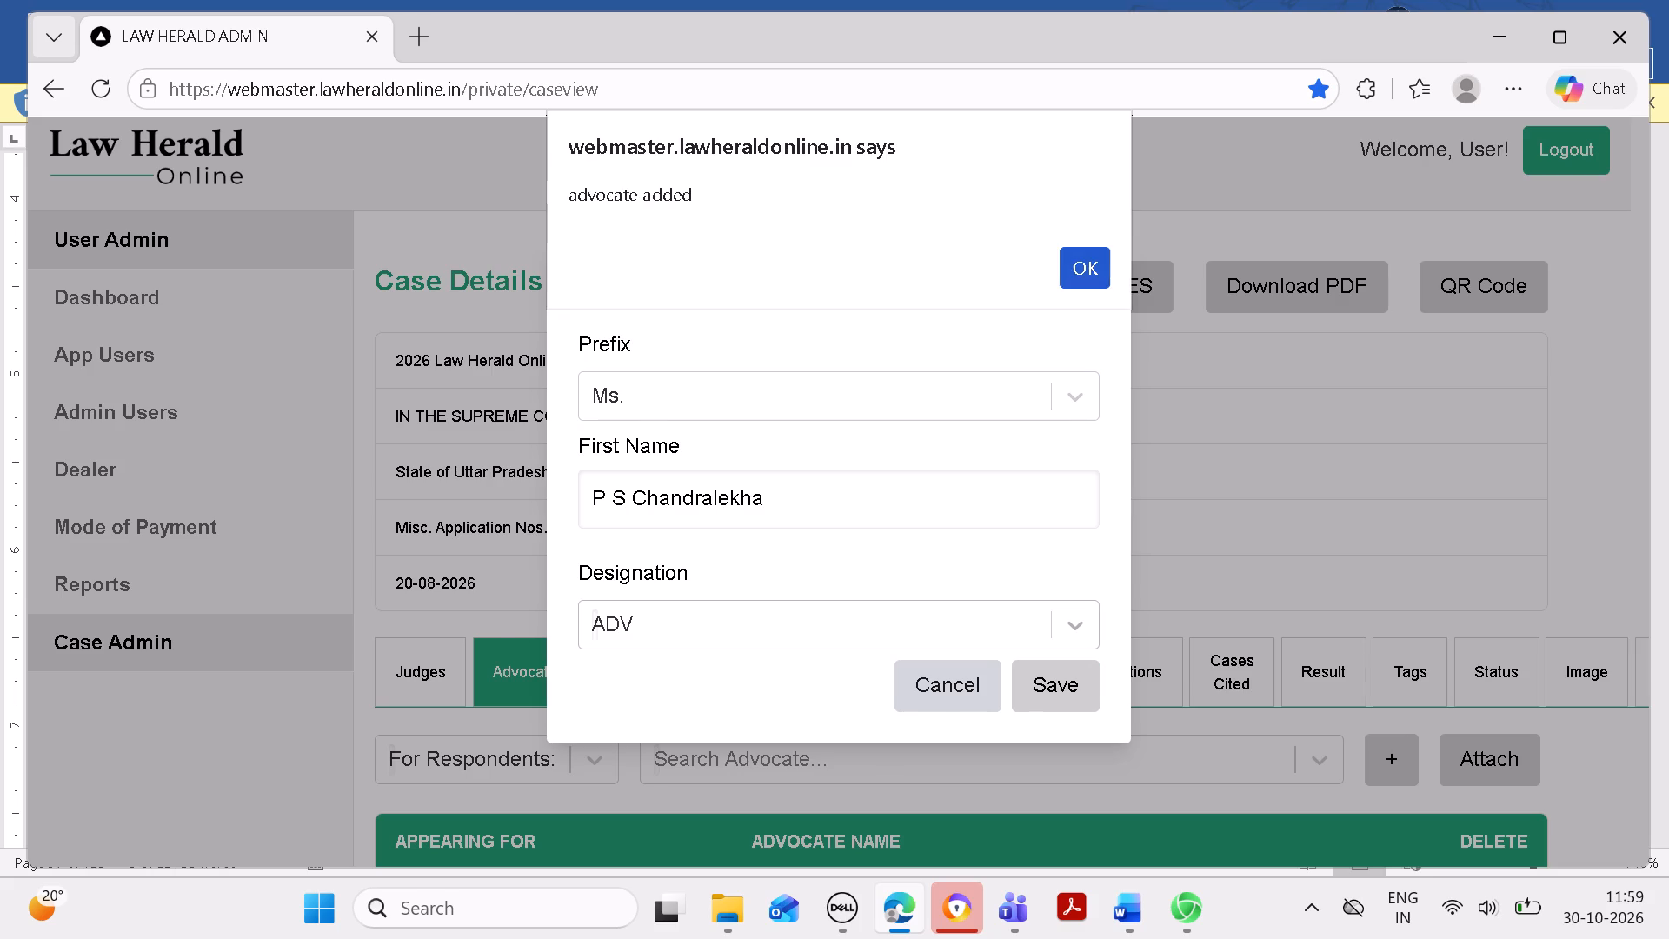
{"action": "left_click", "coordinate": [1080, 277]}
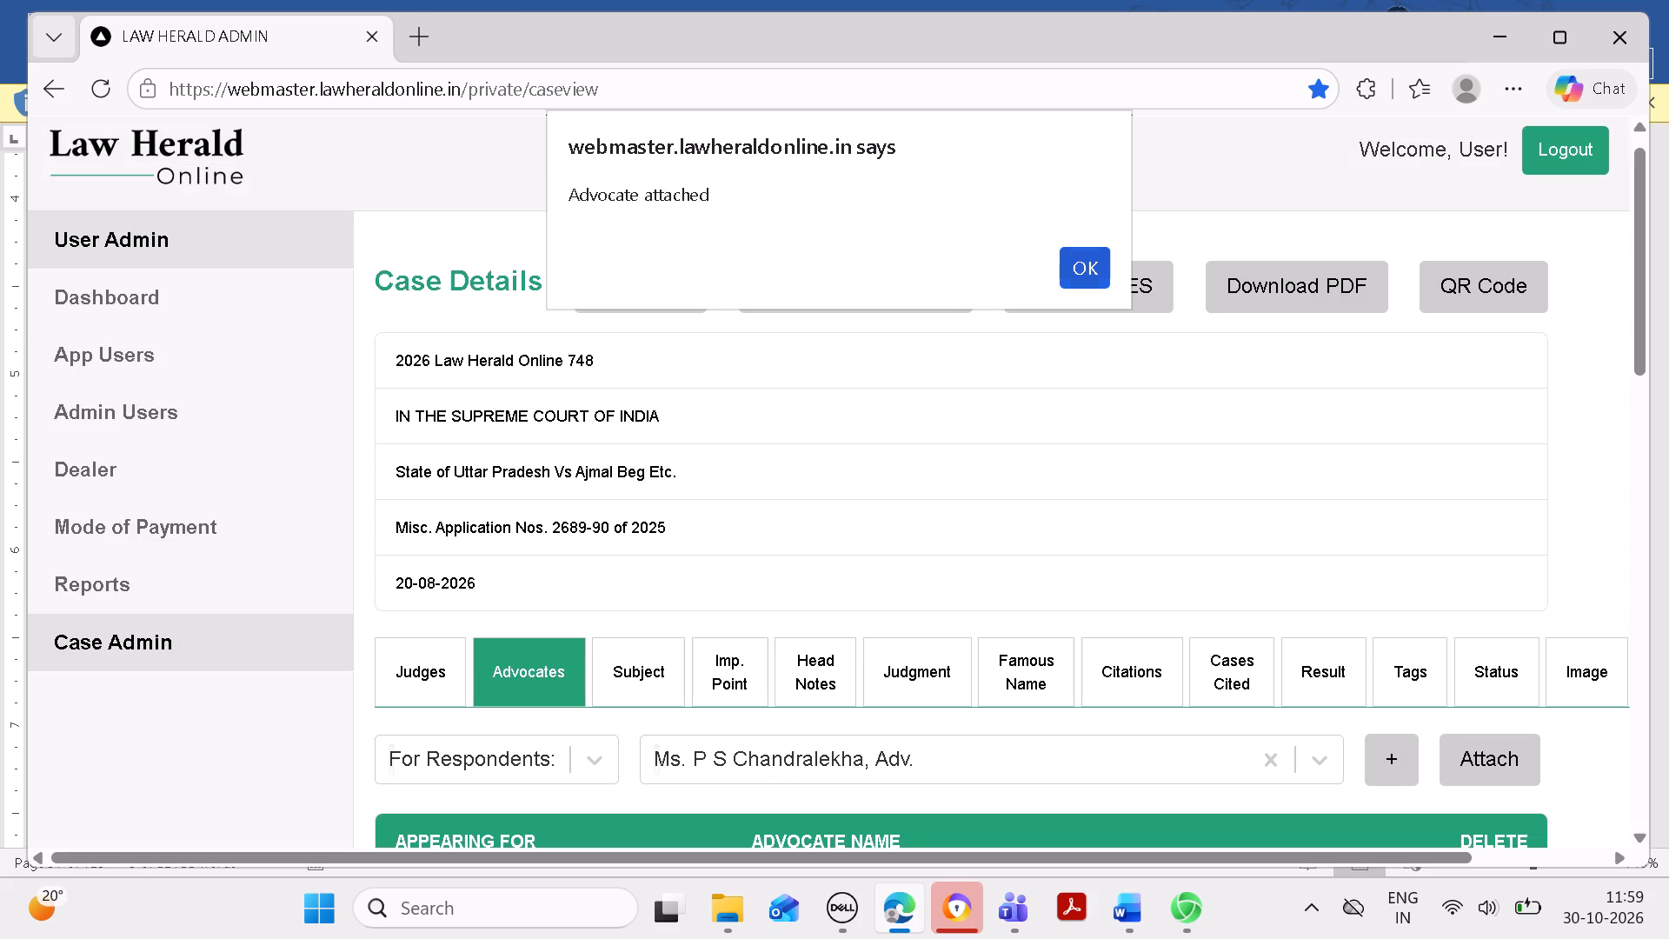
{"action": "left_click", "coordinate": [1092, 247]}
{"action": "left_click", "coordinate": [1088, 252]}
{"action": "scroll", "coordinate": [1151, 586], "scroll_direction": "down", "scroll_amount": 9}
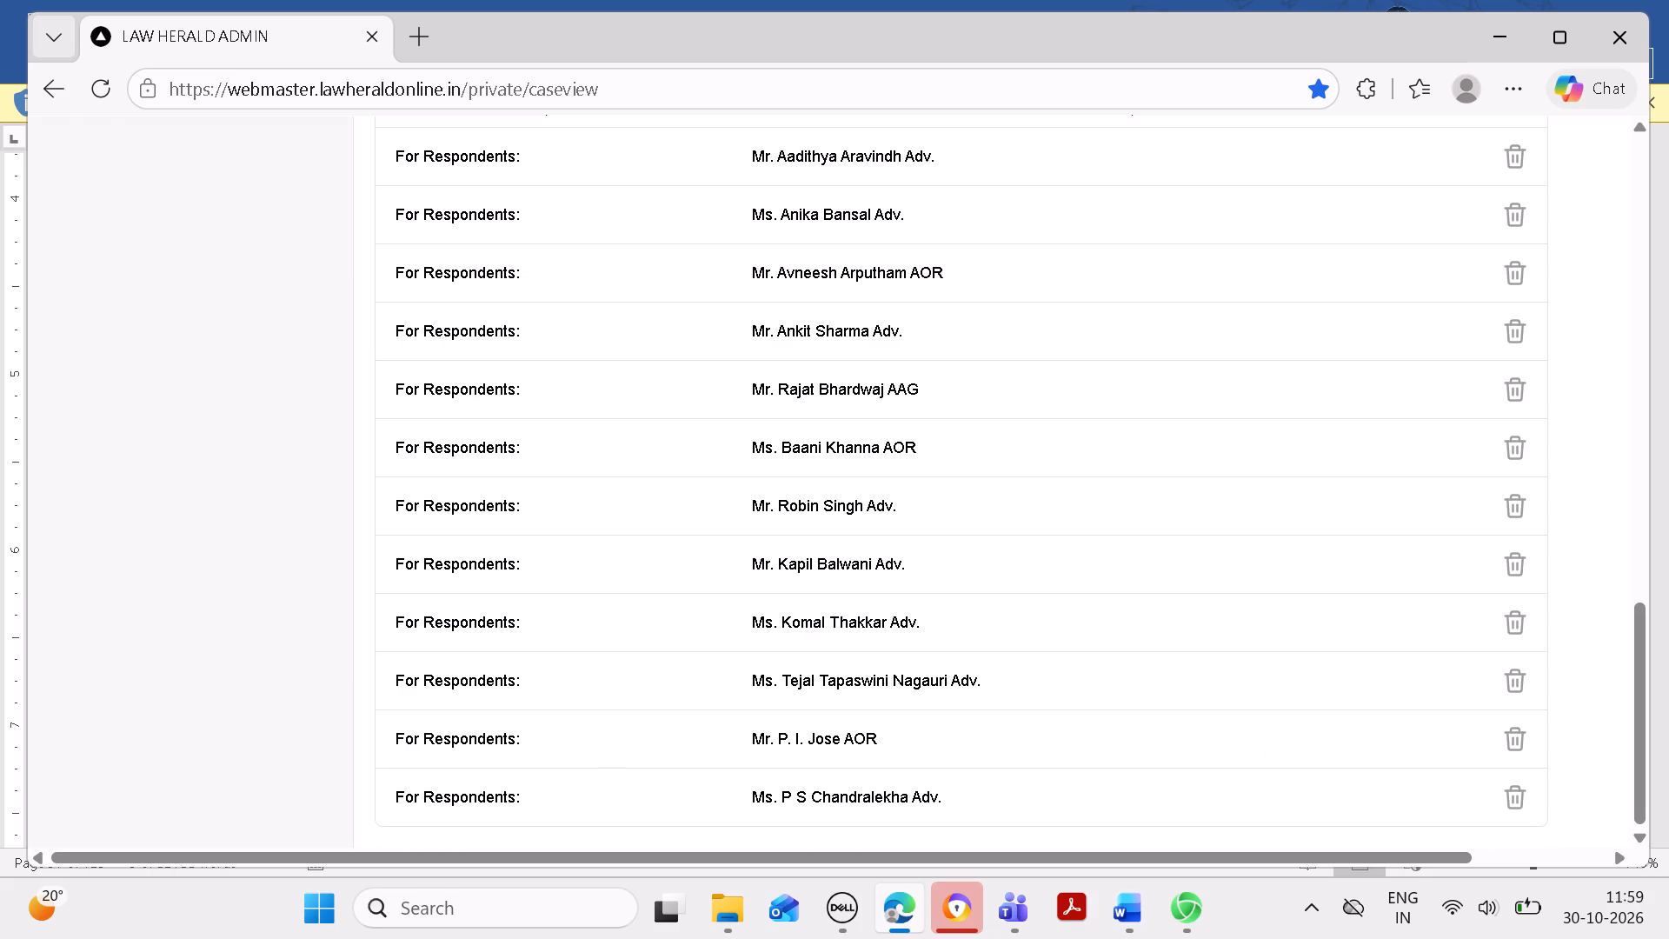
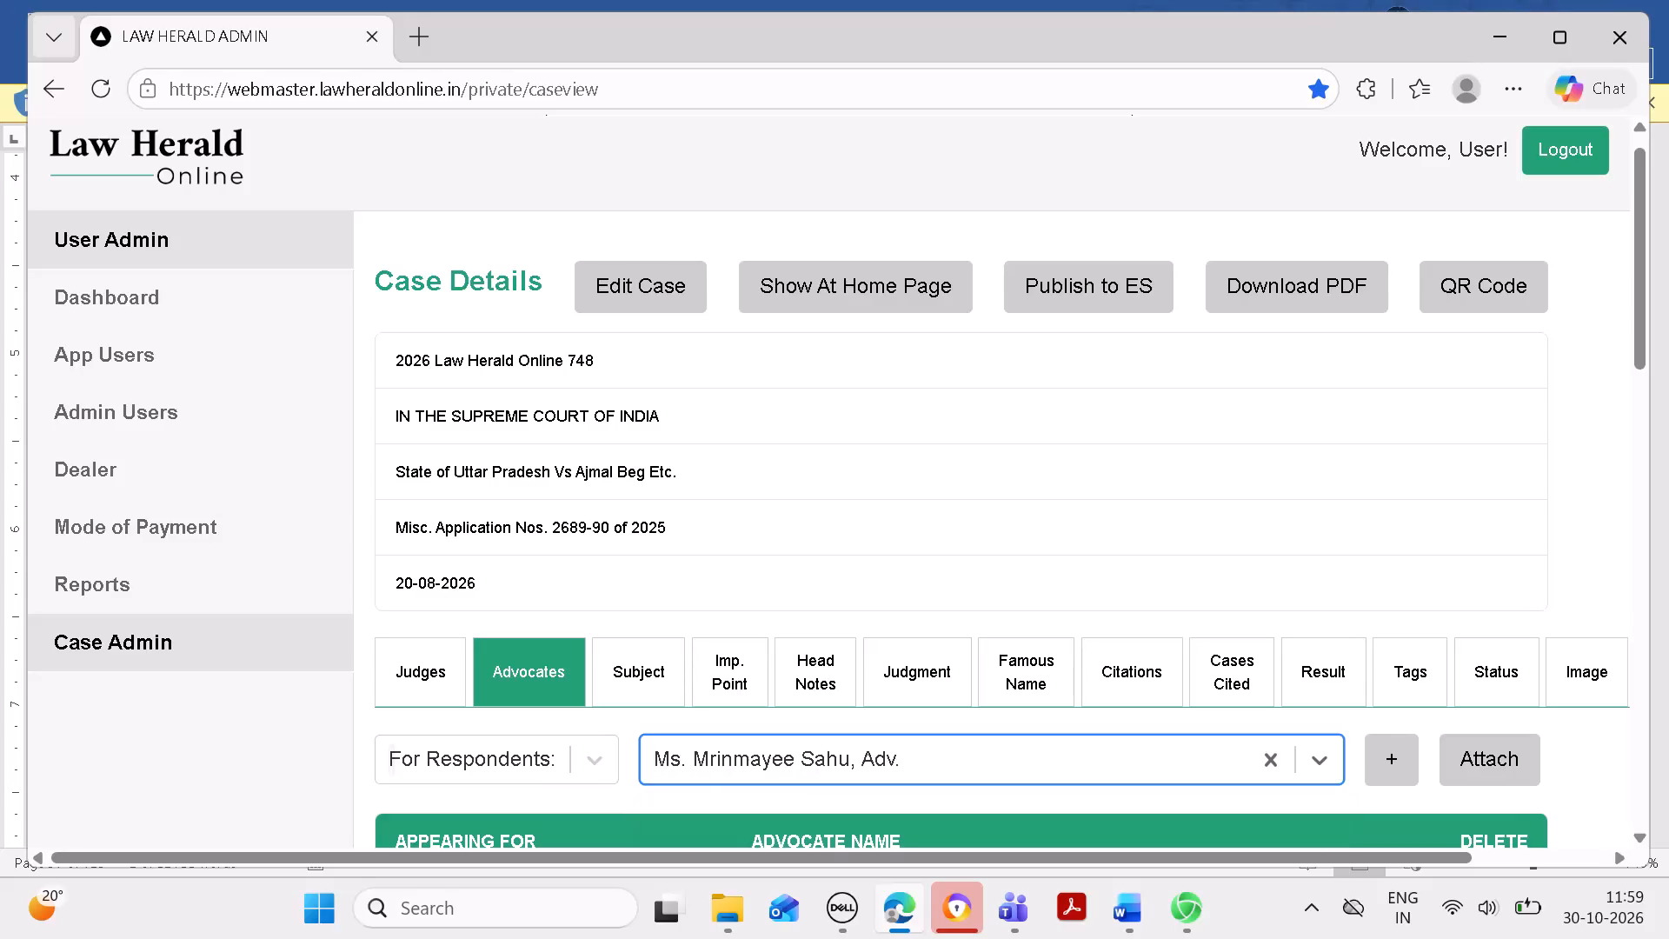
Attach the selected Ms. entry designated Adv. to the case as the eighteenth respondents' advocate.
{"action": "left_click", "coordinate": [1475, 749], "text": "ctrl"}
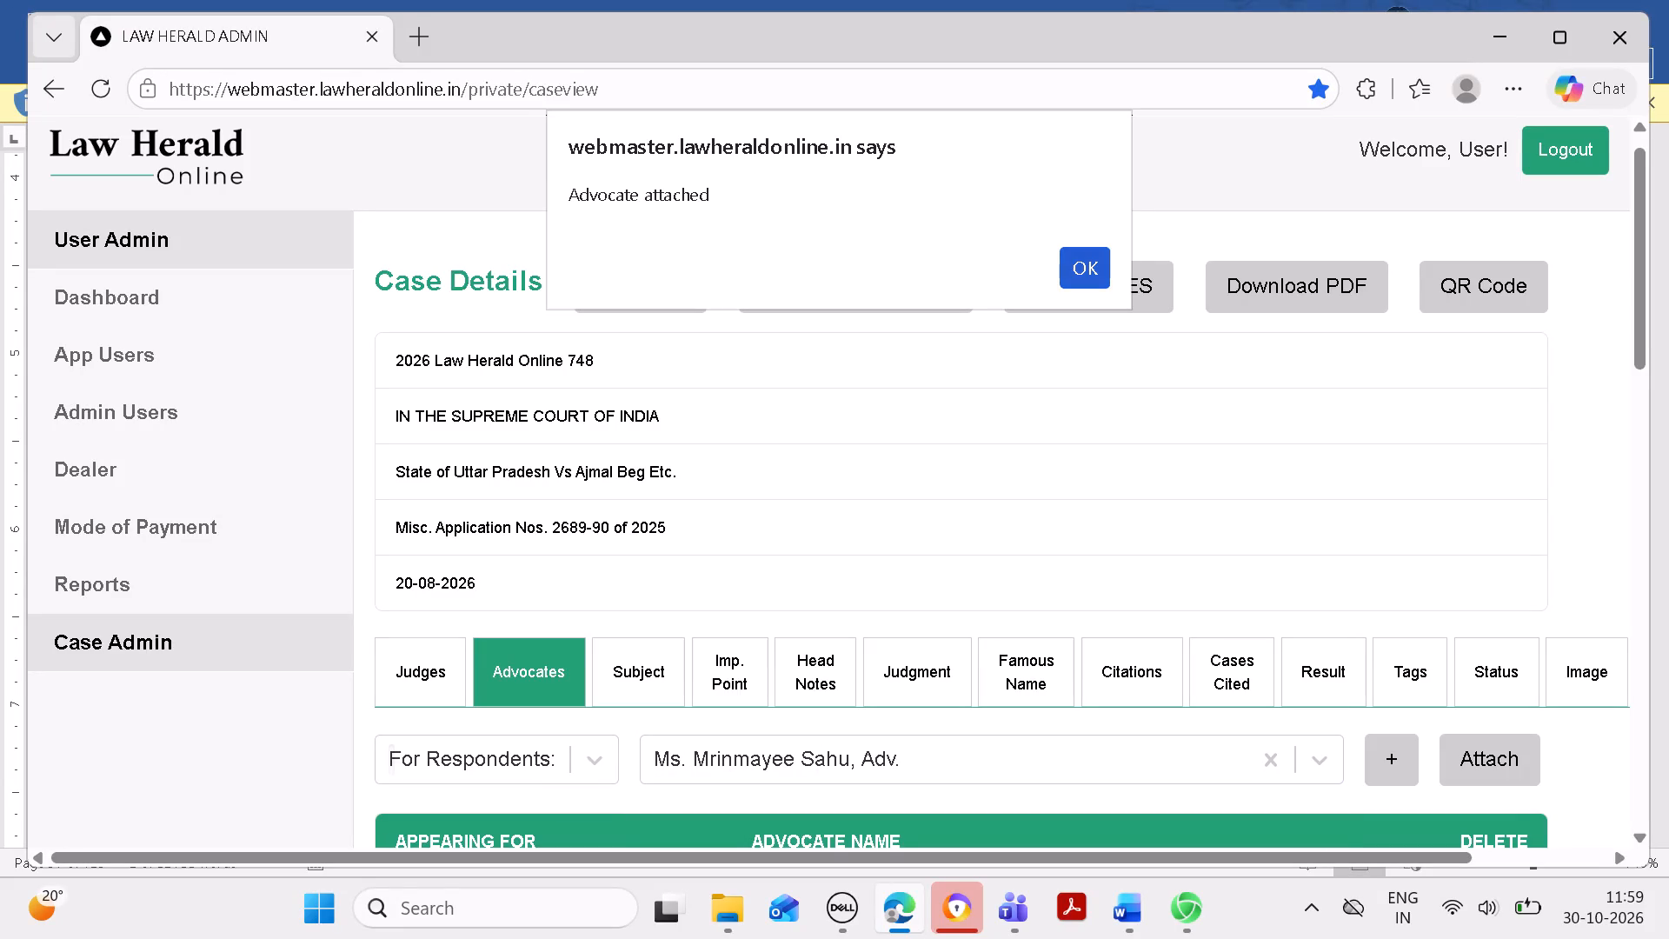
{"action": "left_click", "coordinate": [1076, 256], "text": "ctrl"}
{"action": "scroll", "coordinate": [1180, 542], "scroll_direction": "down", "scroll_amount": 5, "text": "ctrl"}
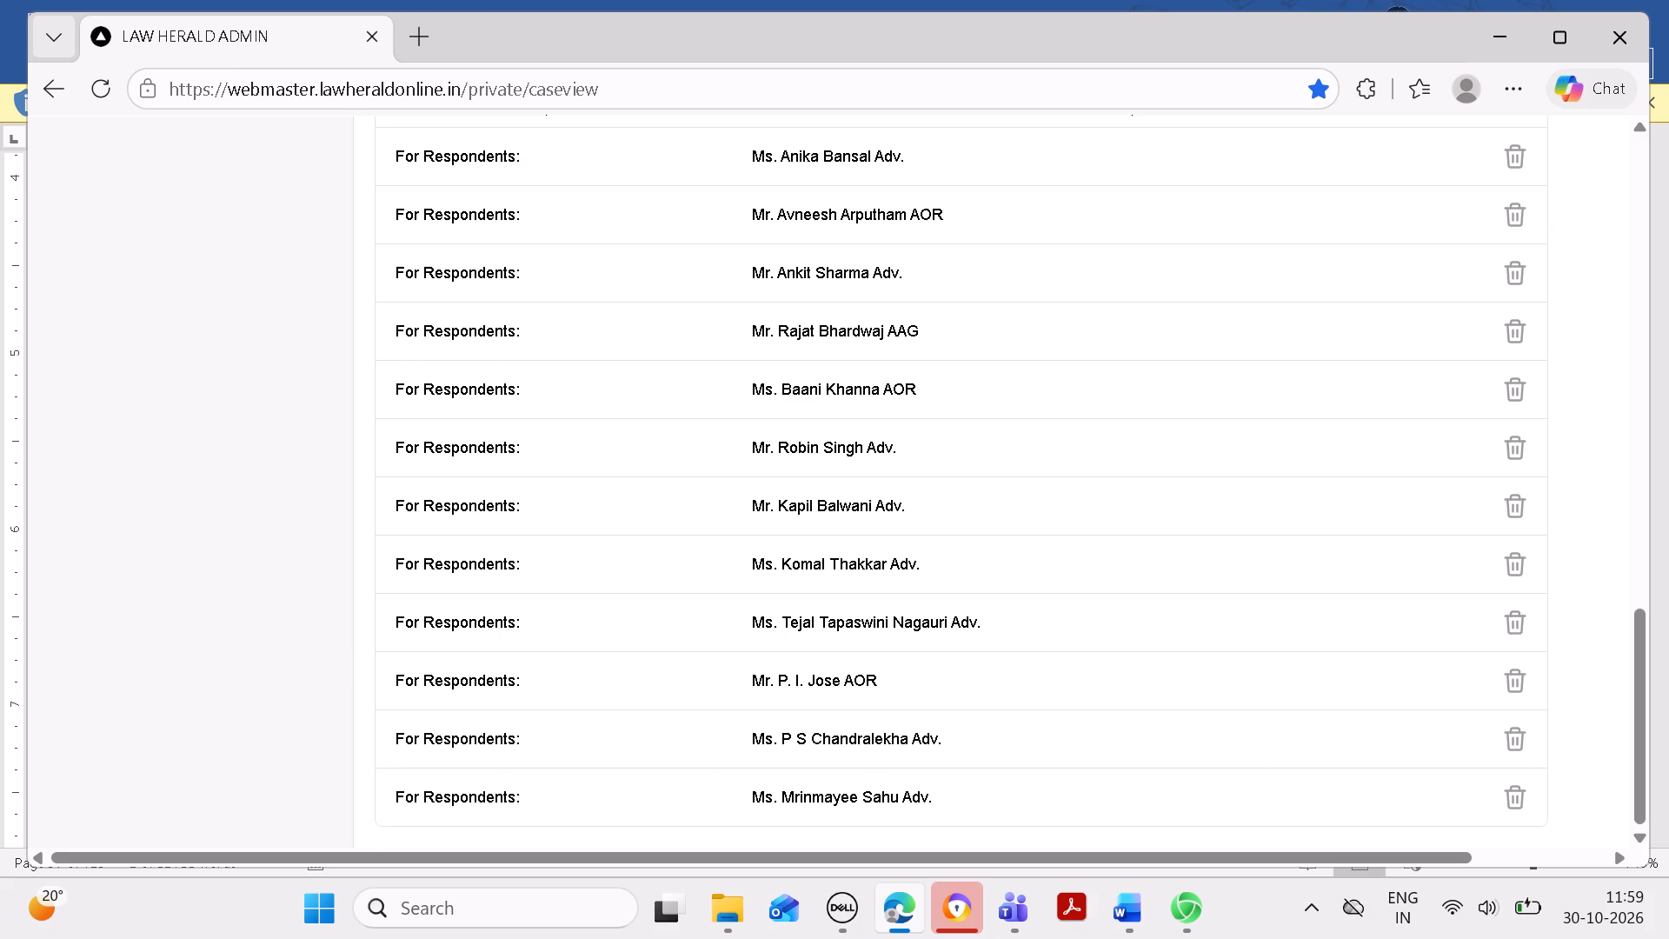
Copy the nineteenth respondents' advocate's name, including its trailing comma but not its prefix or AOR designation, from the judgment in Word.
{"action": "left_click", "coordinate": [1134, 919], "text": "ctrl"}
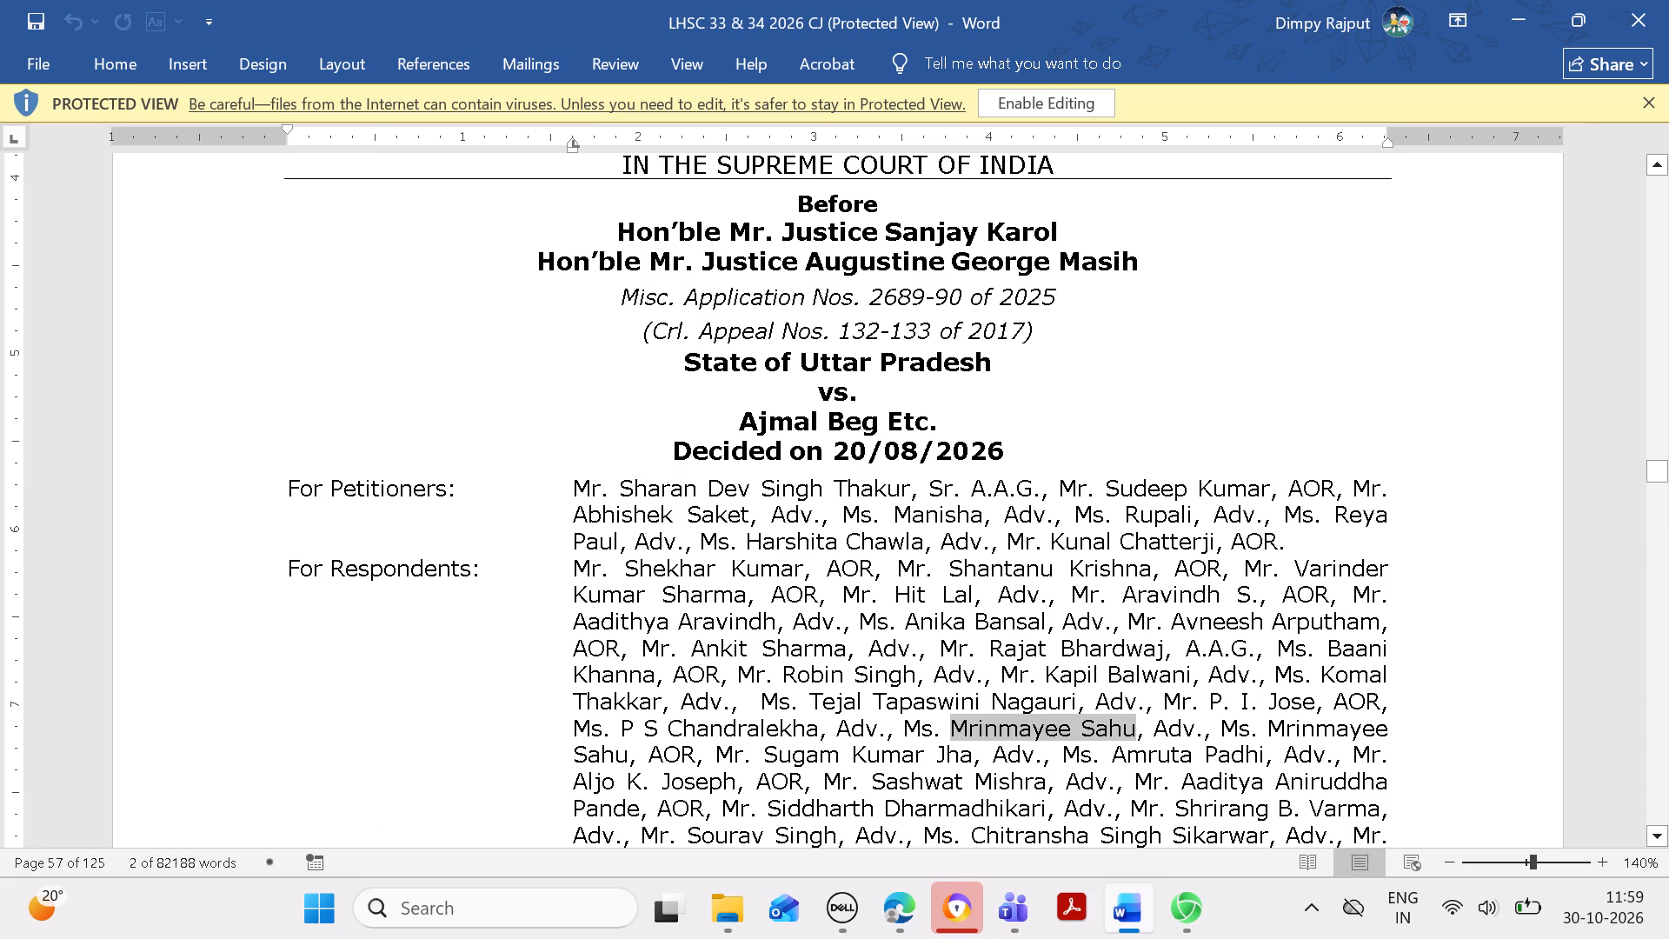
{"action": "left_click_drag", "start_coordinate": [1271, 730], "coordinate": [1414, 736], "text": "ctrl"}
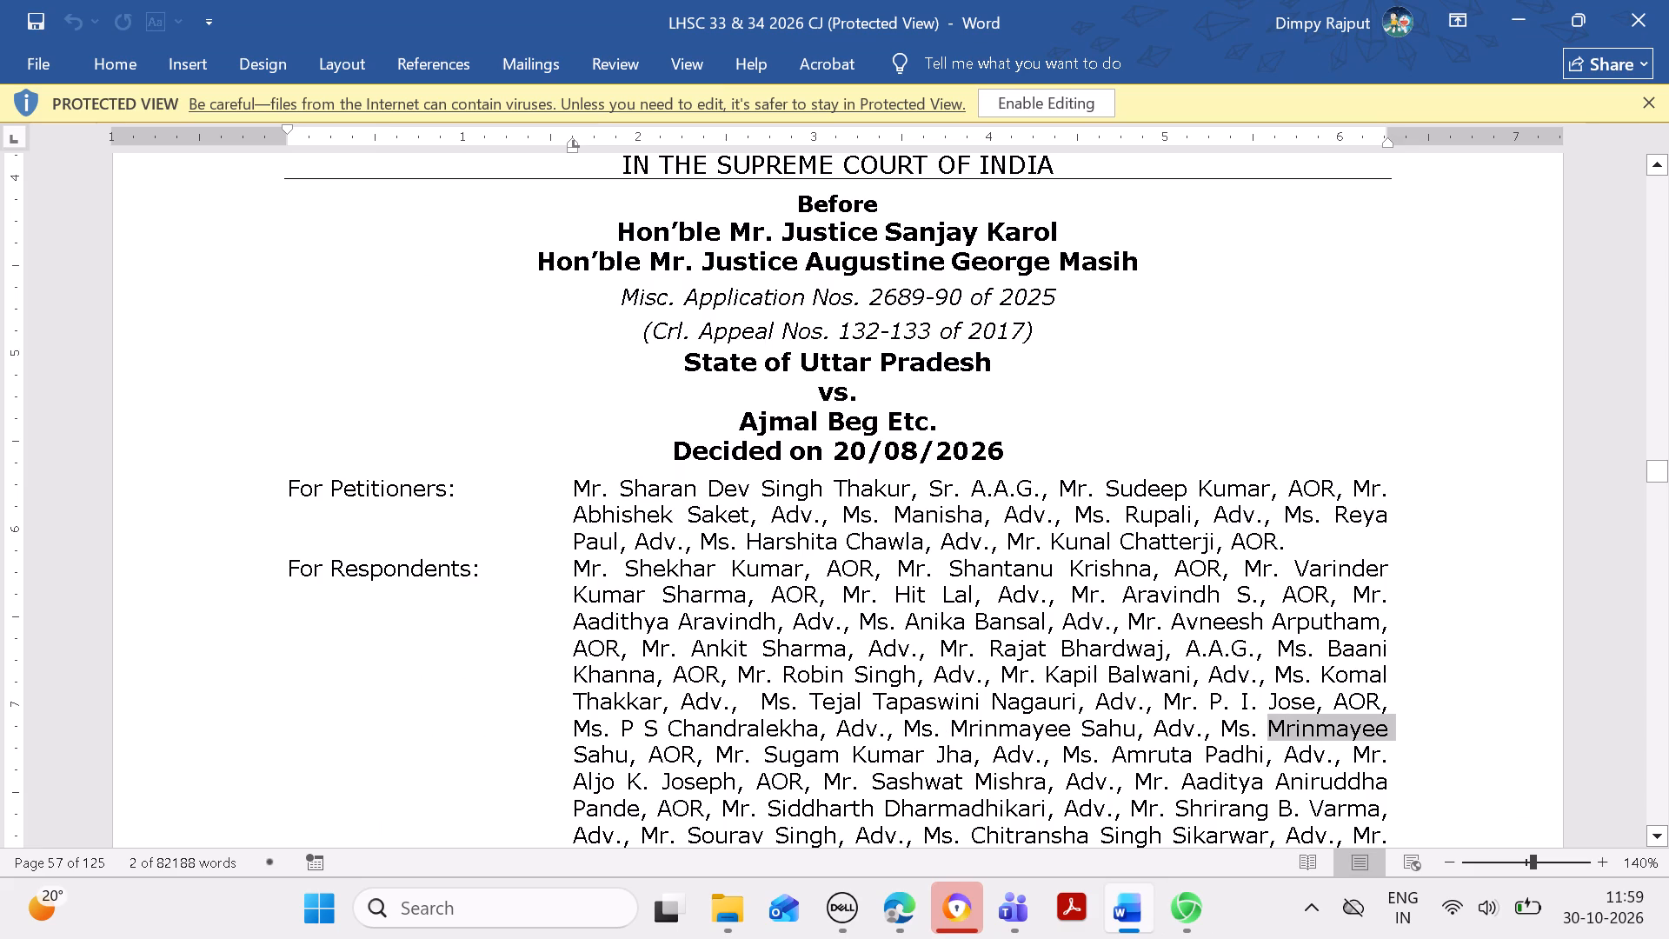
{"action": "left_click_drag", "start_coordinate": [1414, 736], "coordinate": [626, 769], "text": "ctrl"}
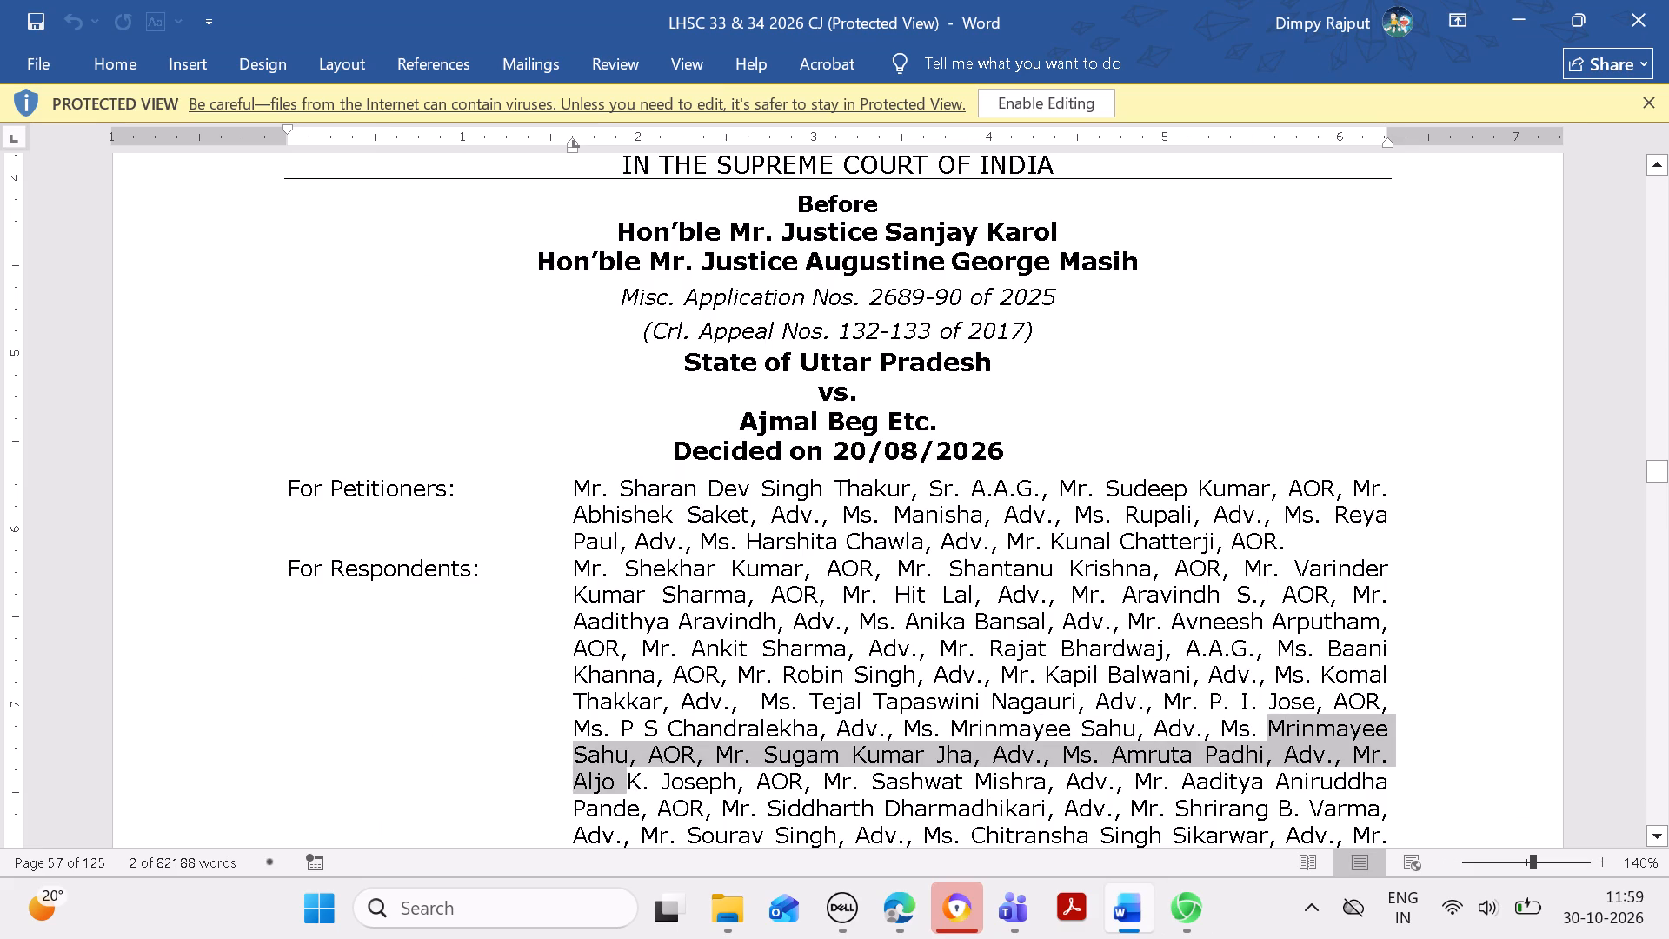
{"action": "left_click_drag", "start_coordinate": [626, 769], "coordinate": [636, 756], "text": "ctrl"}
{"action": "key", "text": "ctrl+c"}
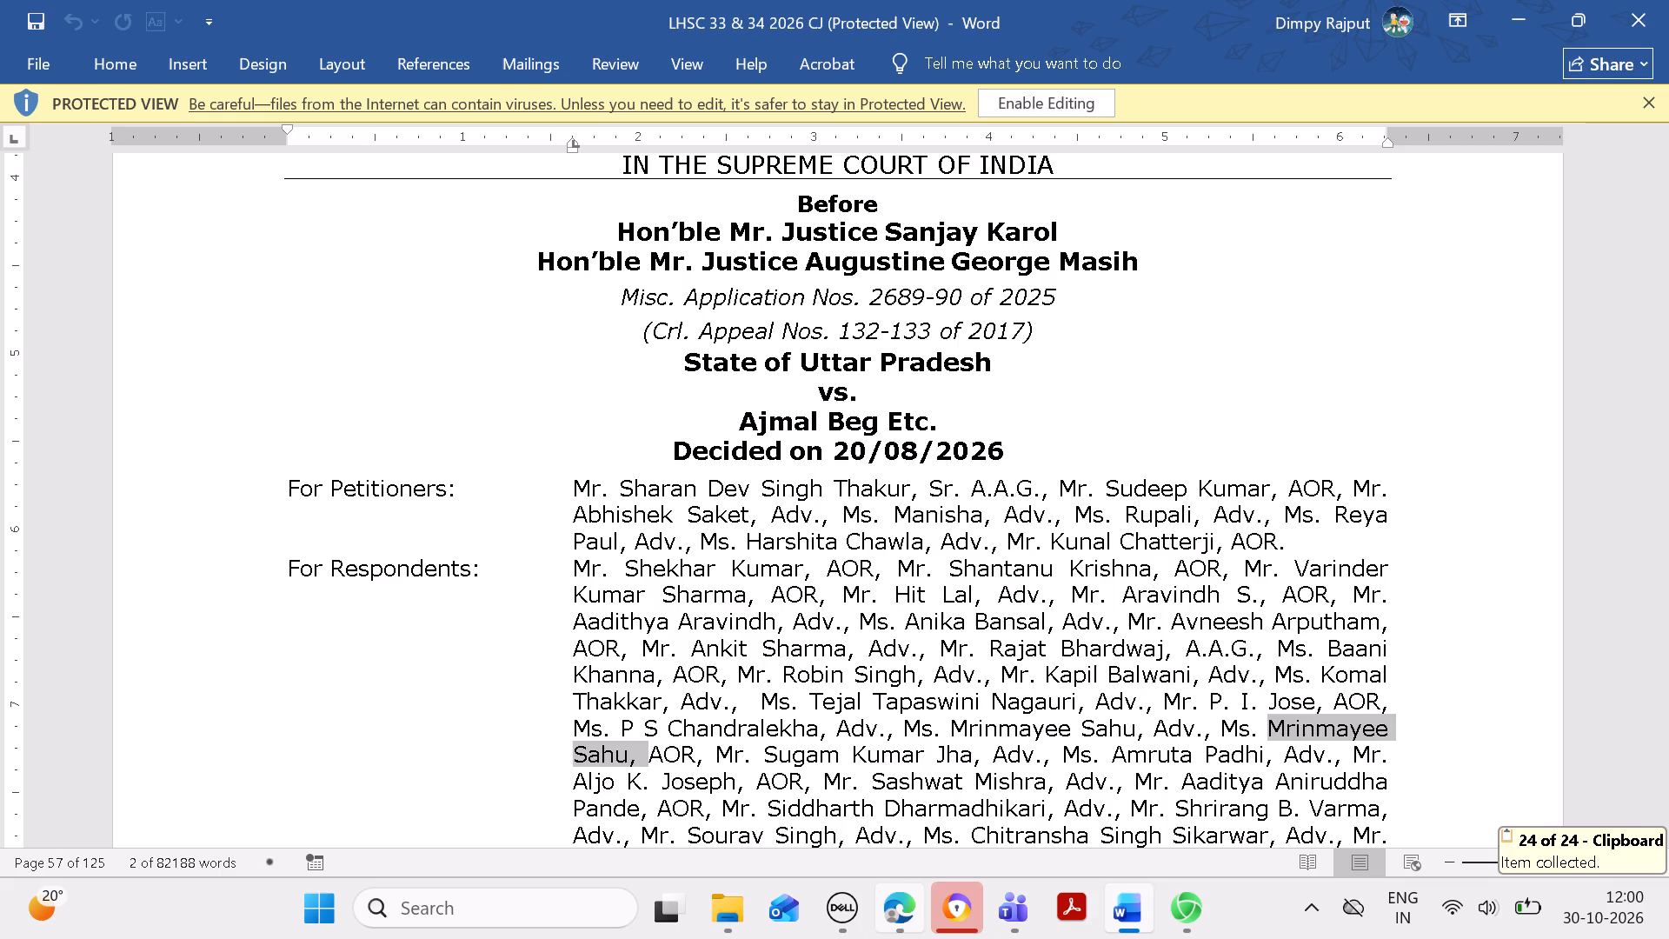
In the Edge case record, search the advocates for the copied name of the nineteenth respondents' advocate.
{"action": "left_click", "coordinate": [877, 908]}
{"action": "scroll", "coordinate": [934, 862], "scroll_direction": "up", "scroll_amount": 2}
{"action": "left_click", "coordinate": [1260, 789]}
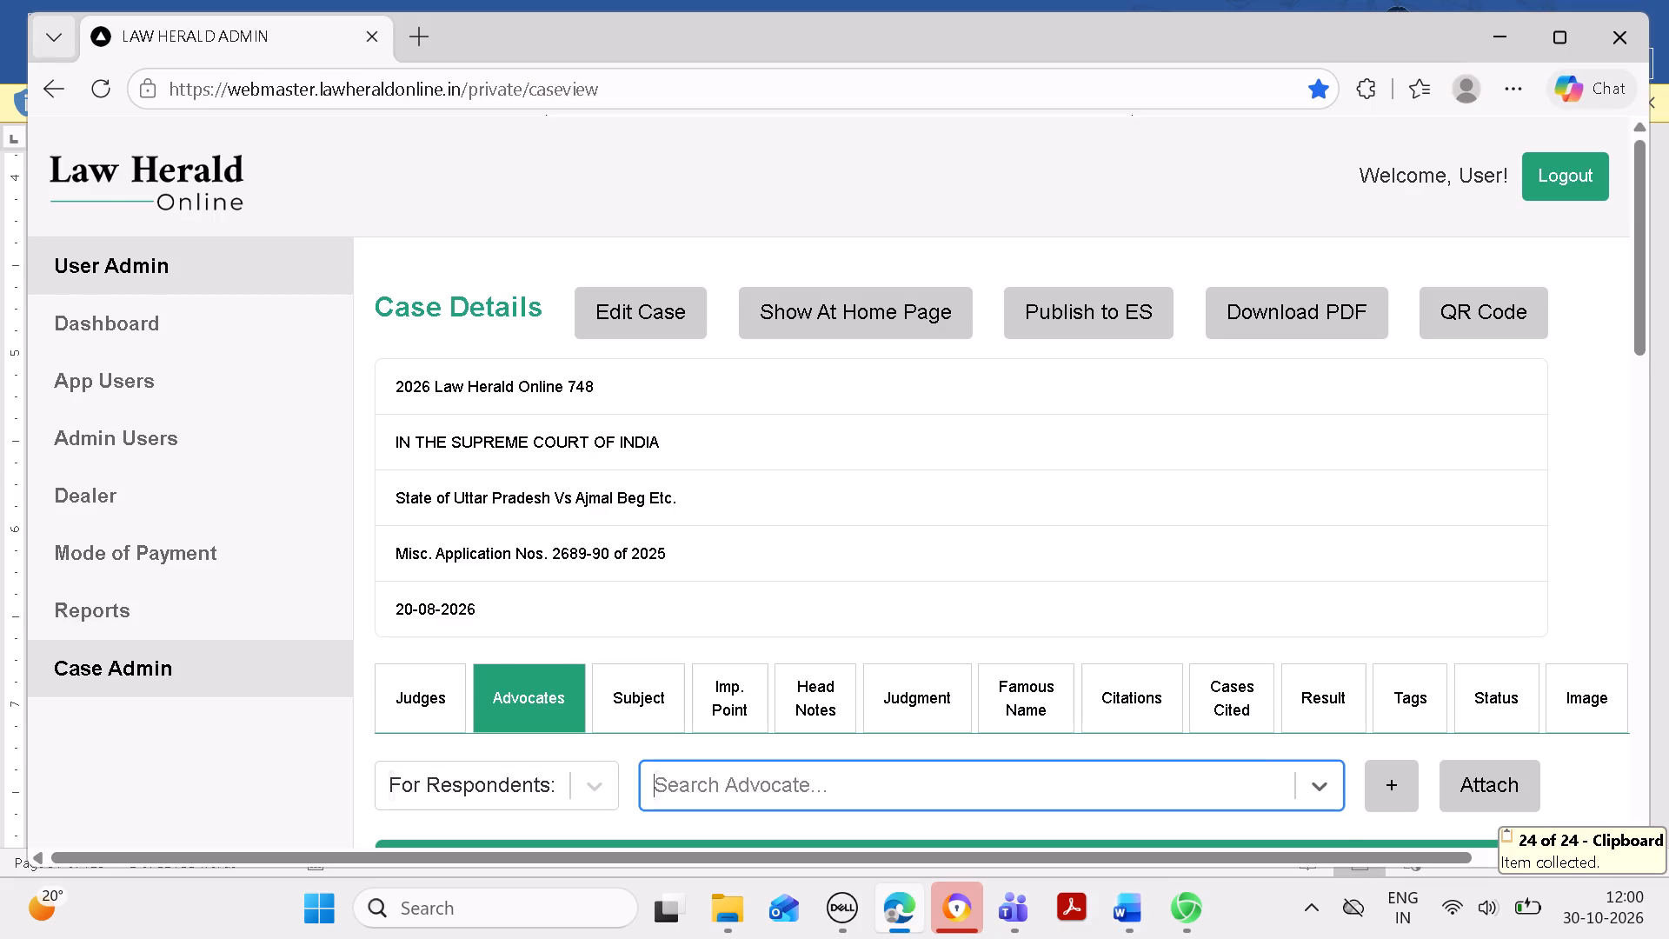
{"action": "key", "text": "ctrl+v"}
{"action": "left_click_drag", "start_coordinate": [1639, 342], "coordinate": [1643, 410]}
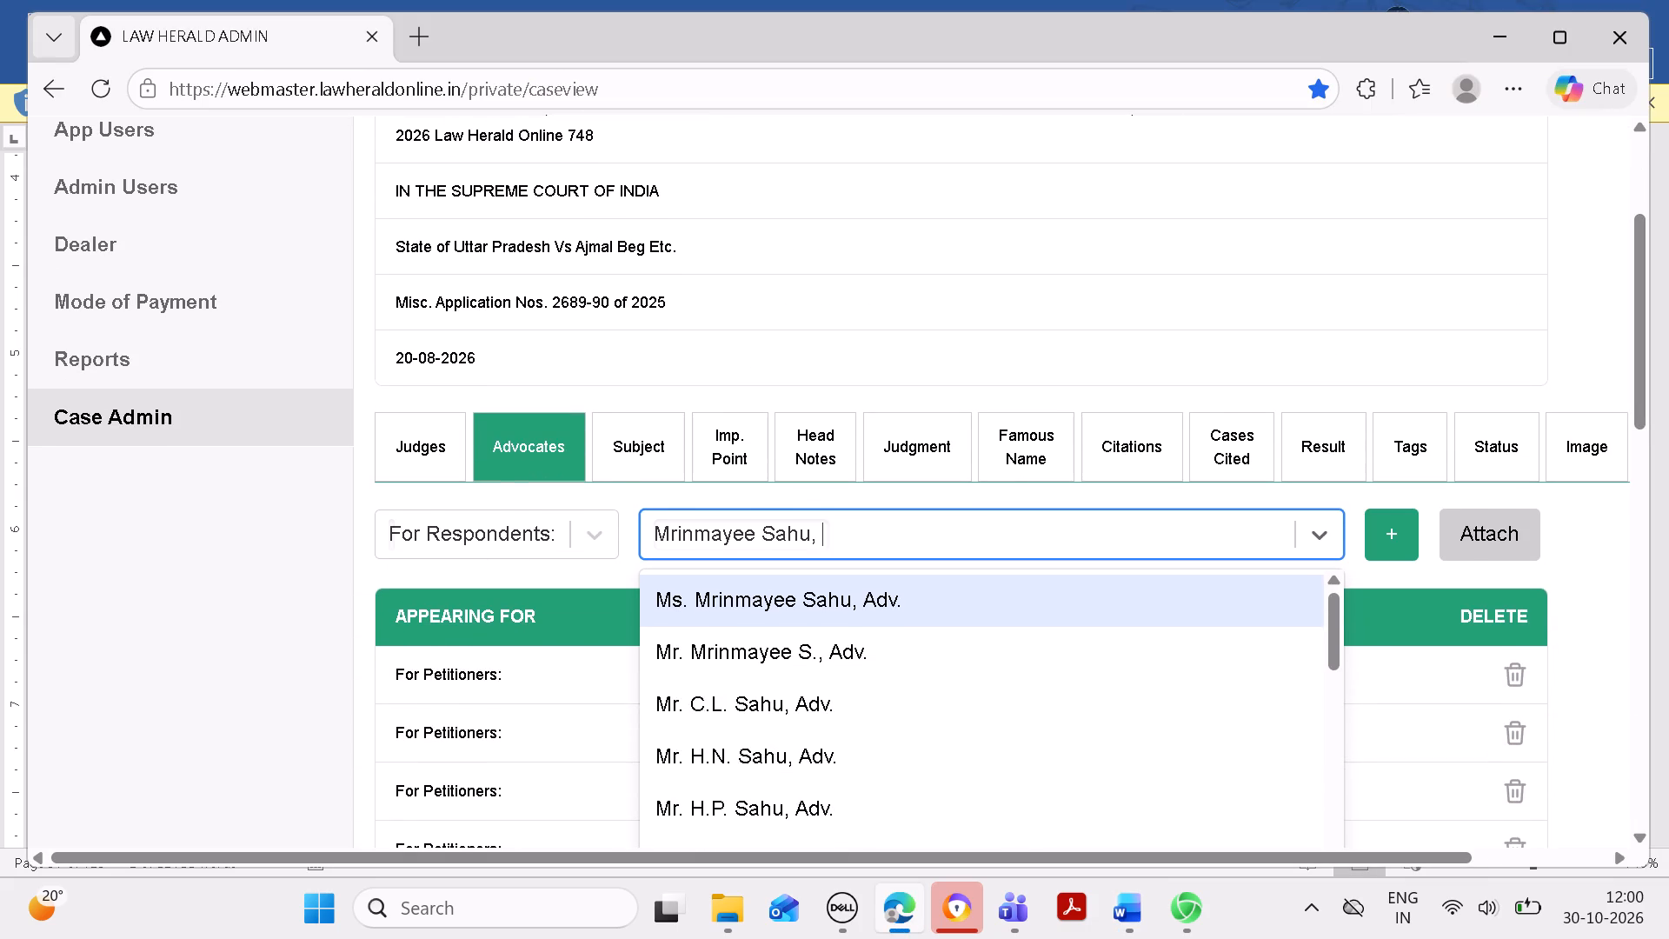
Add a new advocate entry with prefix Ms., the copied name and designation AOR, and attach it for the respondents.
{"action": "left_click", "coordinate": [1373, 532]}
{"action": "left_click", "coordinate": [1066, 392]}
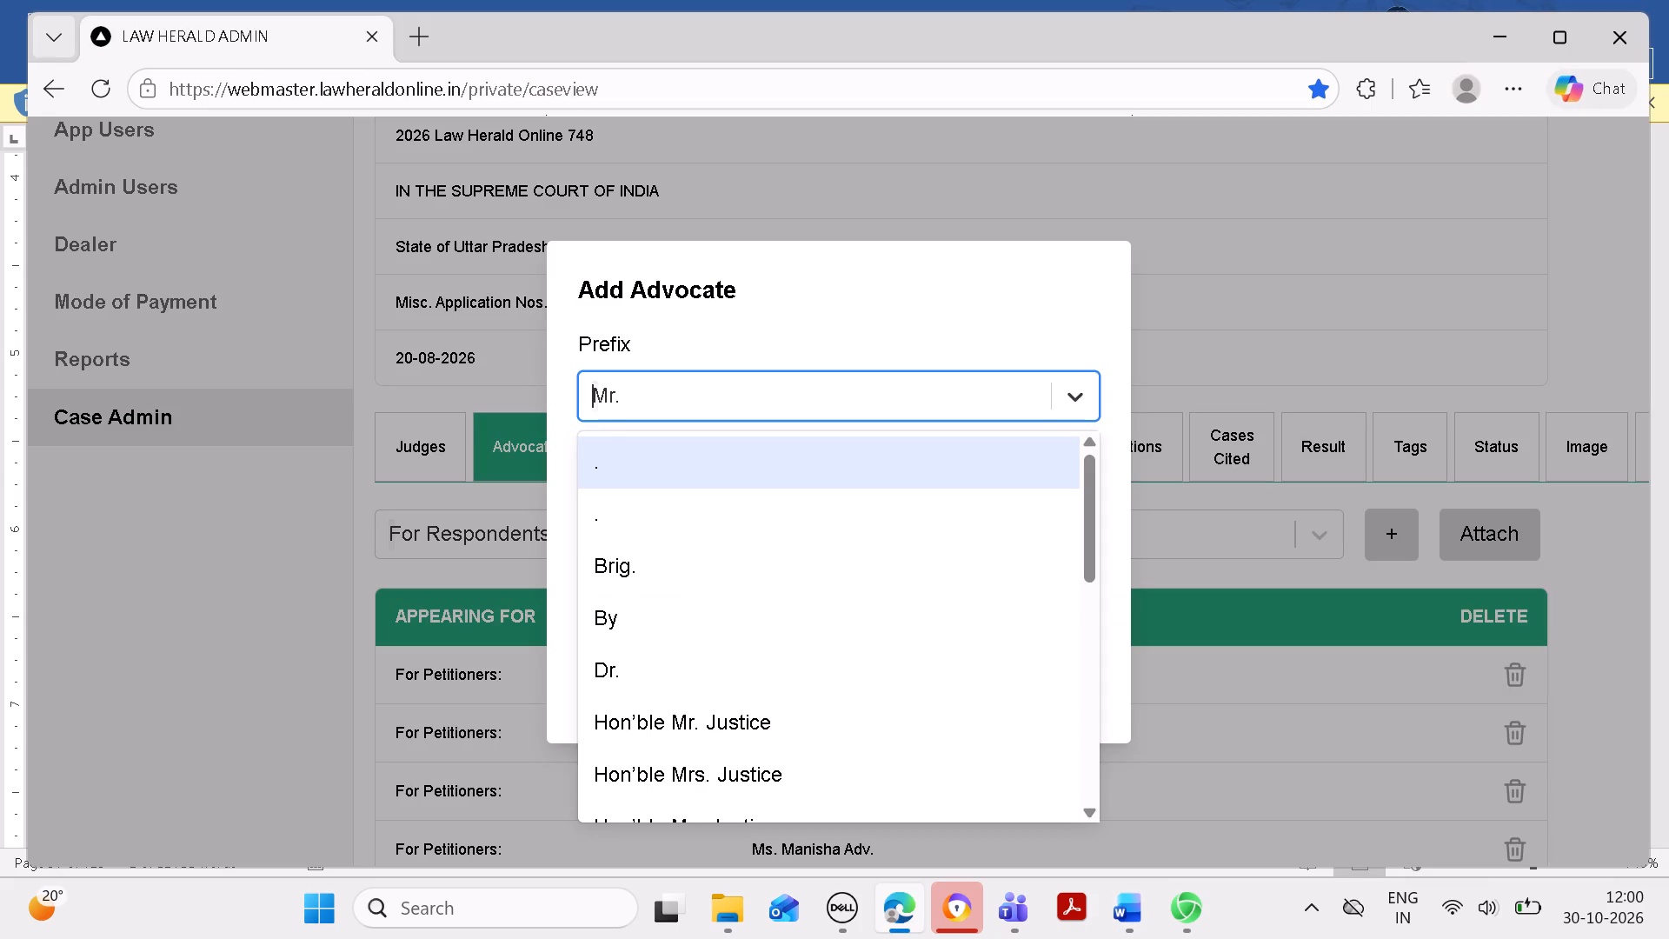
{"action": "scroll", "coordinate": [1064, 439], "scroll_direction": "down", "scroll_amount": 2}
{"action": "left_click", "coordinate": [1035, 561]}
{"action": "left_click", "coordinate": [1062, 626]}
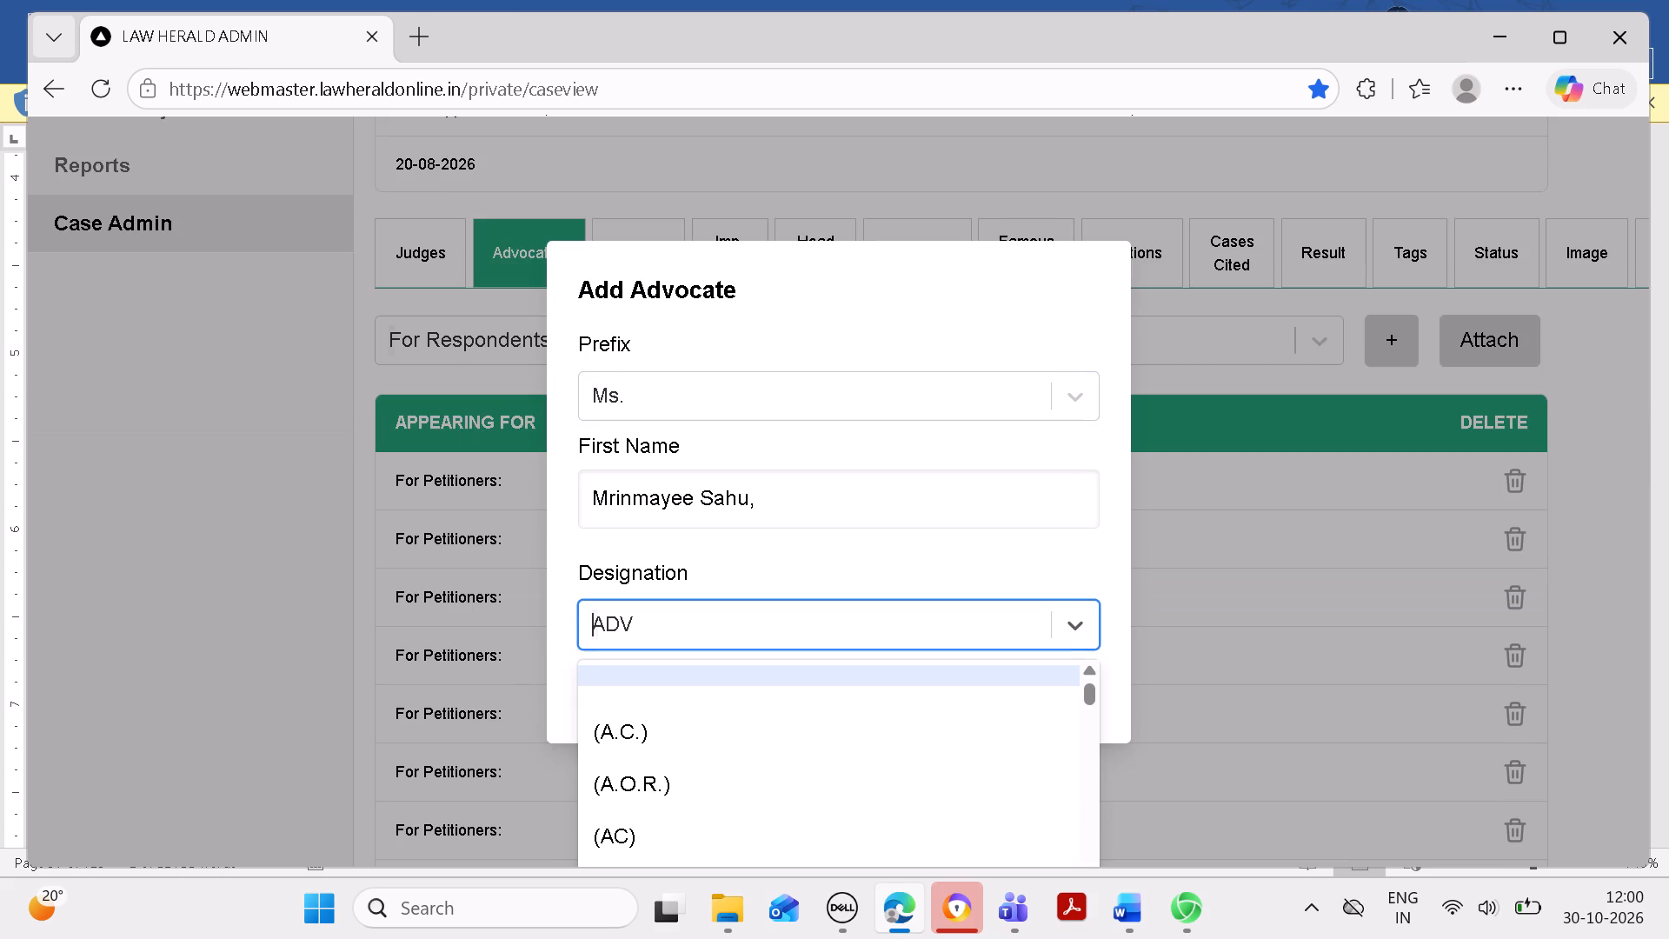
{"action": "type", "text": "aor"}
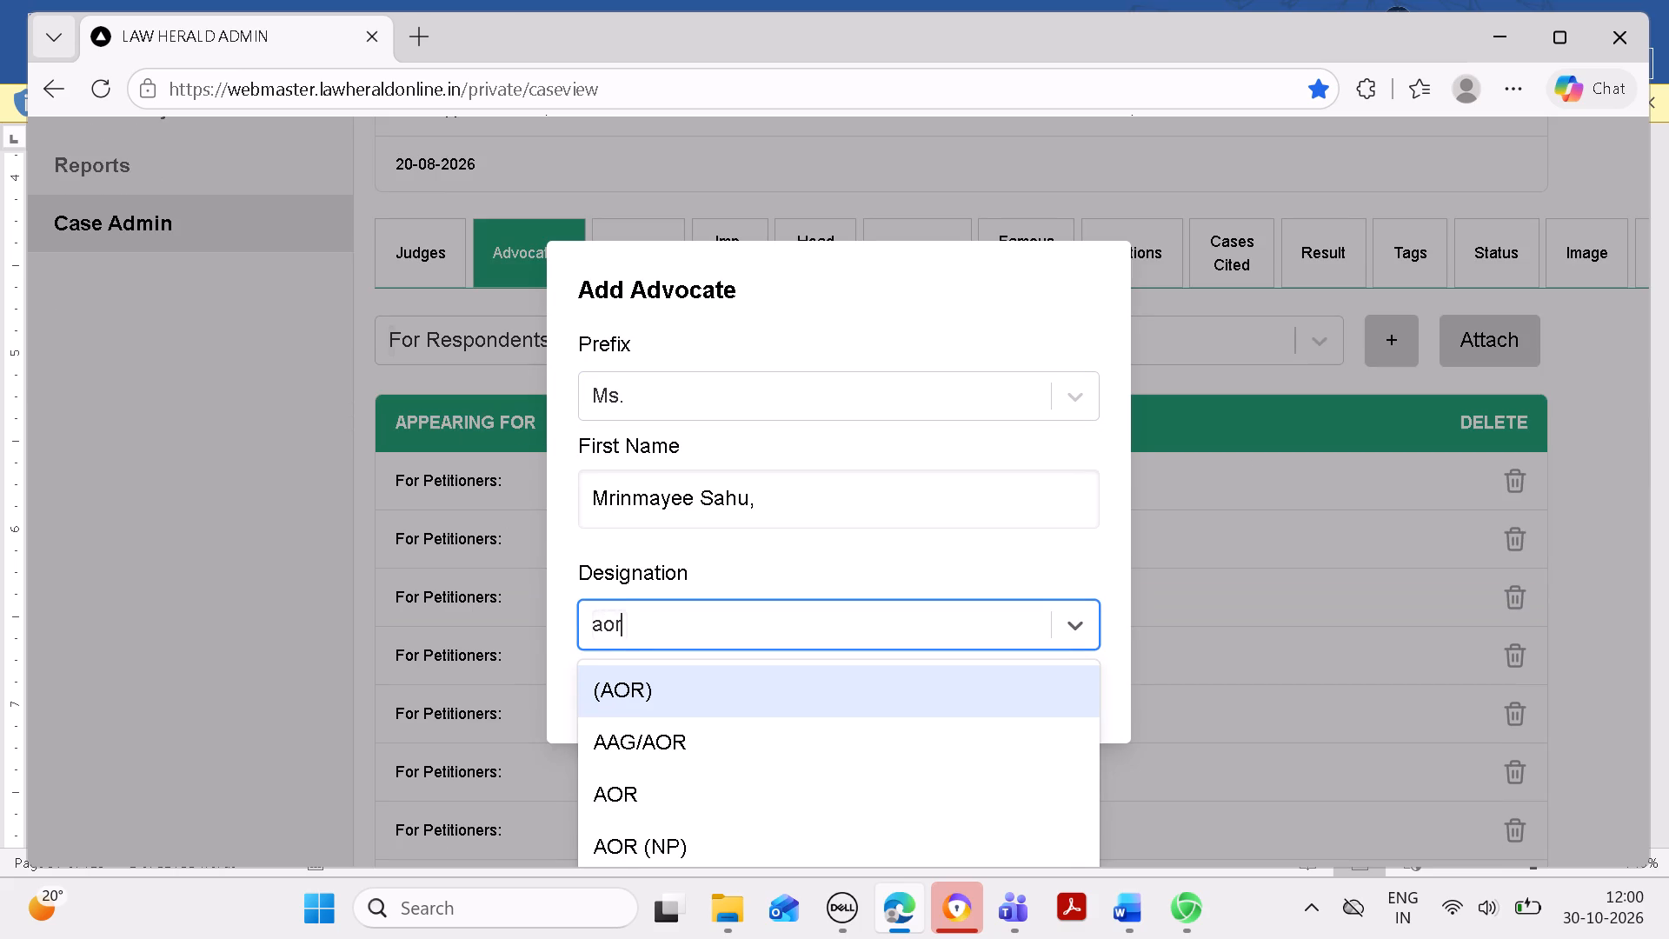
{"action": "left_click", "coordinate": [941, 775]}
{"action": "left_click", "coordinate": [1038, 702]}
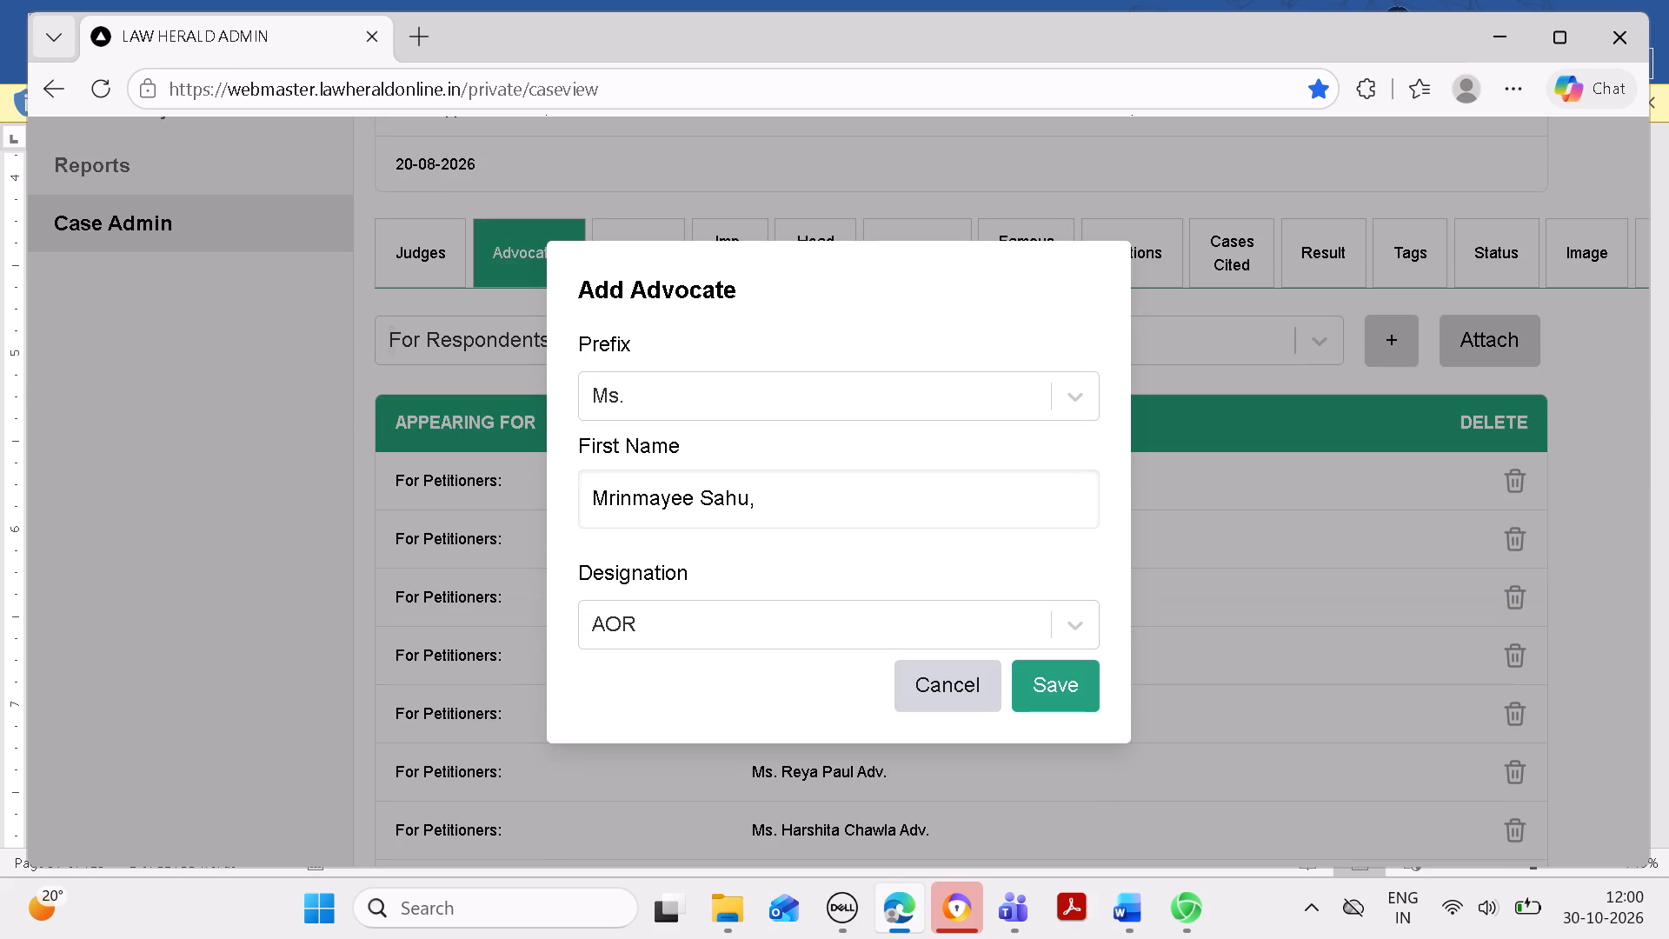
{"action": "left_click", "coordinate": [1087, 276]}
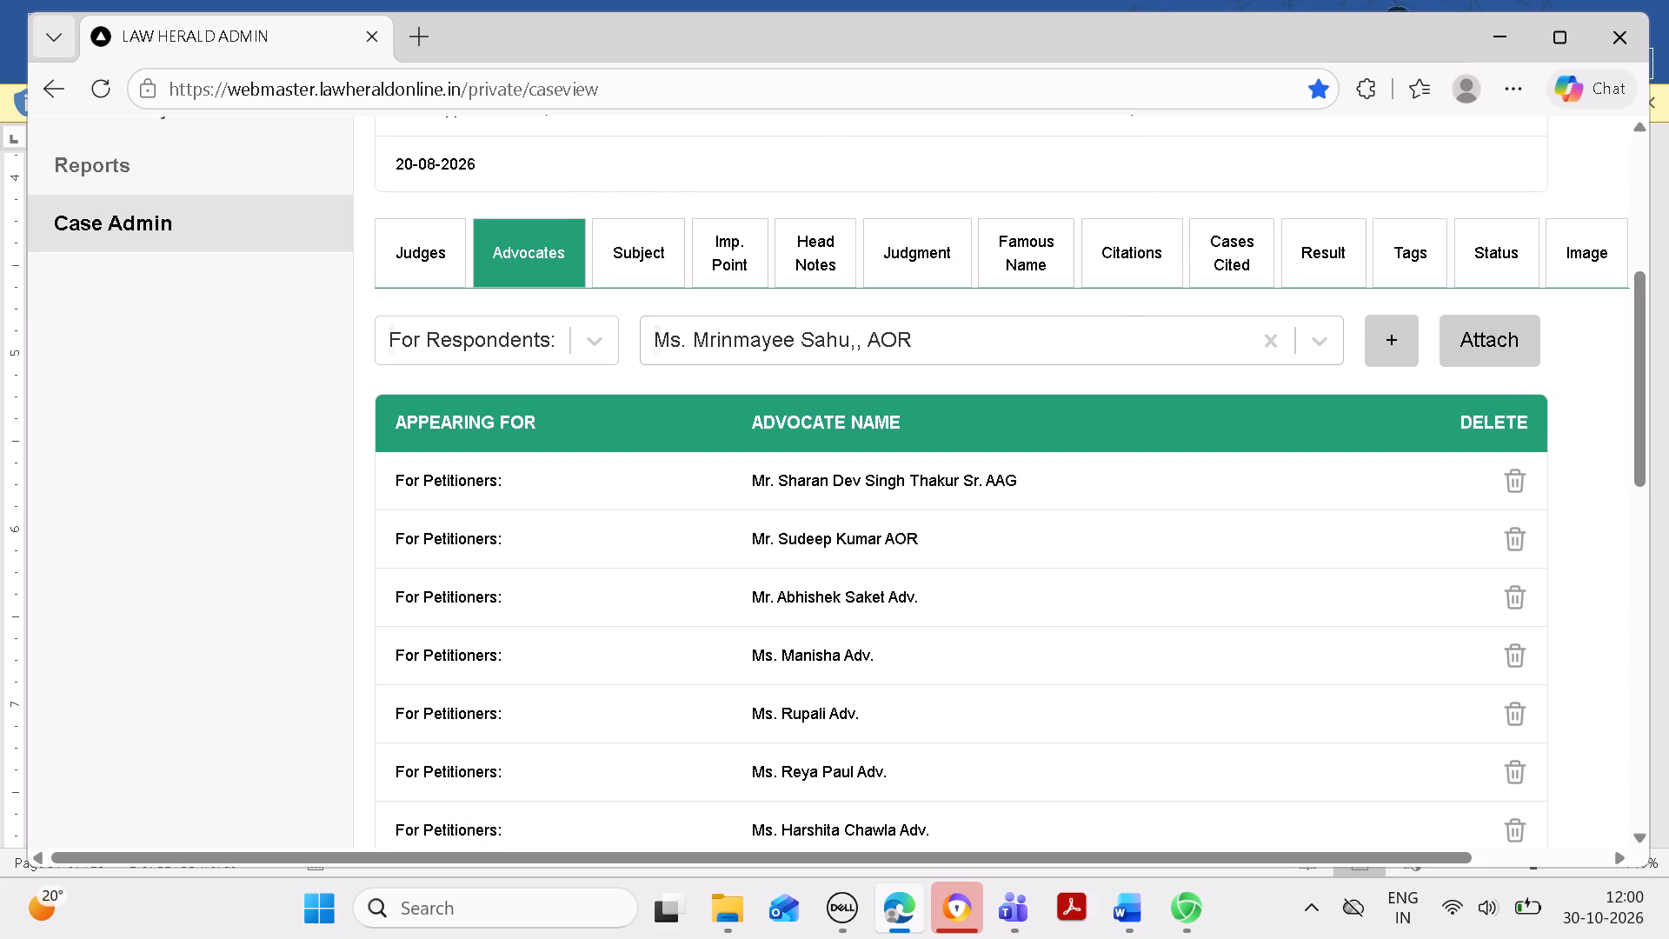
{"action": "left_click", "coordinate": [1099, 265]}
{"action": "scroll", "coordinate": [1100, 292], "scroll_direction": "down", "scroll_amount": 11}
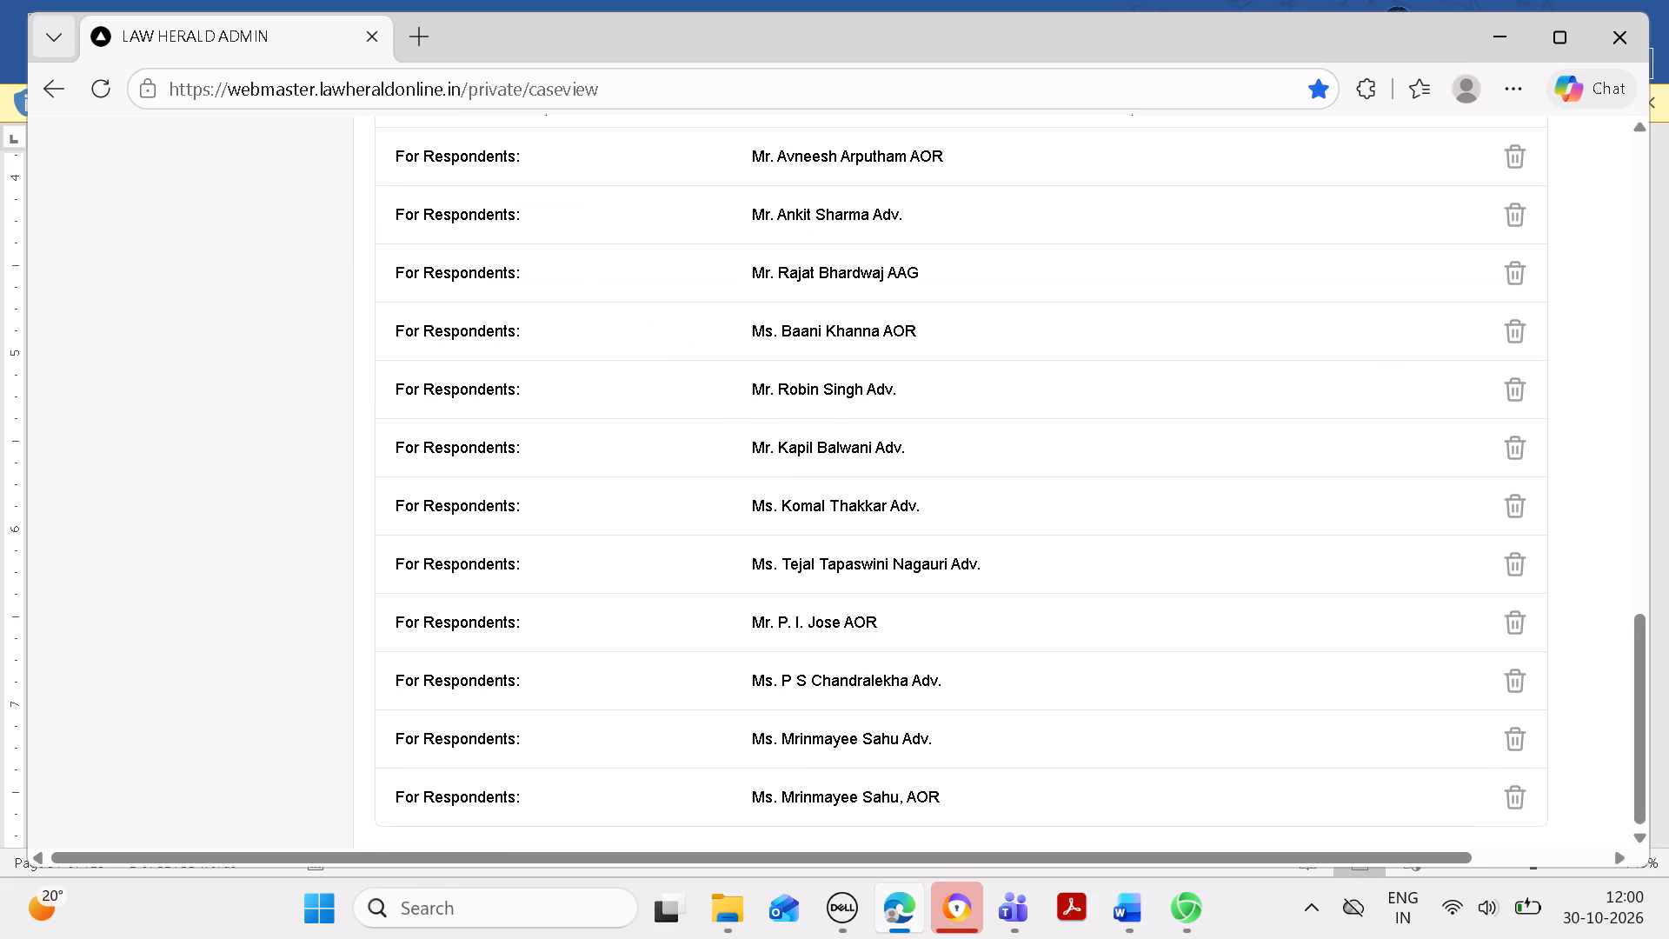
Copy the twentieth respondents' advocate's name, without its prefix and designation, from the judgment in Word.
{"action": "left_click", "coordinate": [1126, 902]}
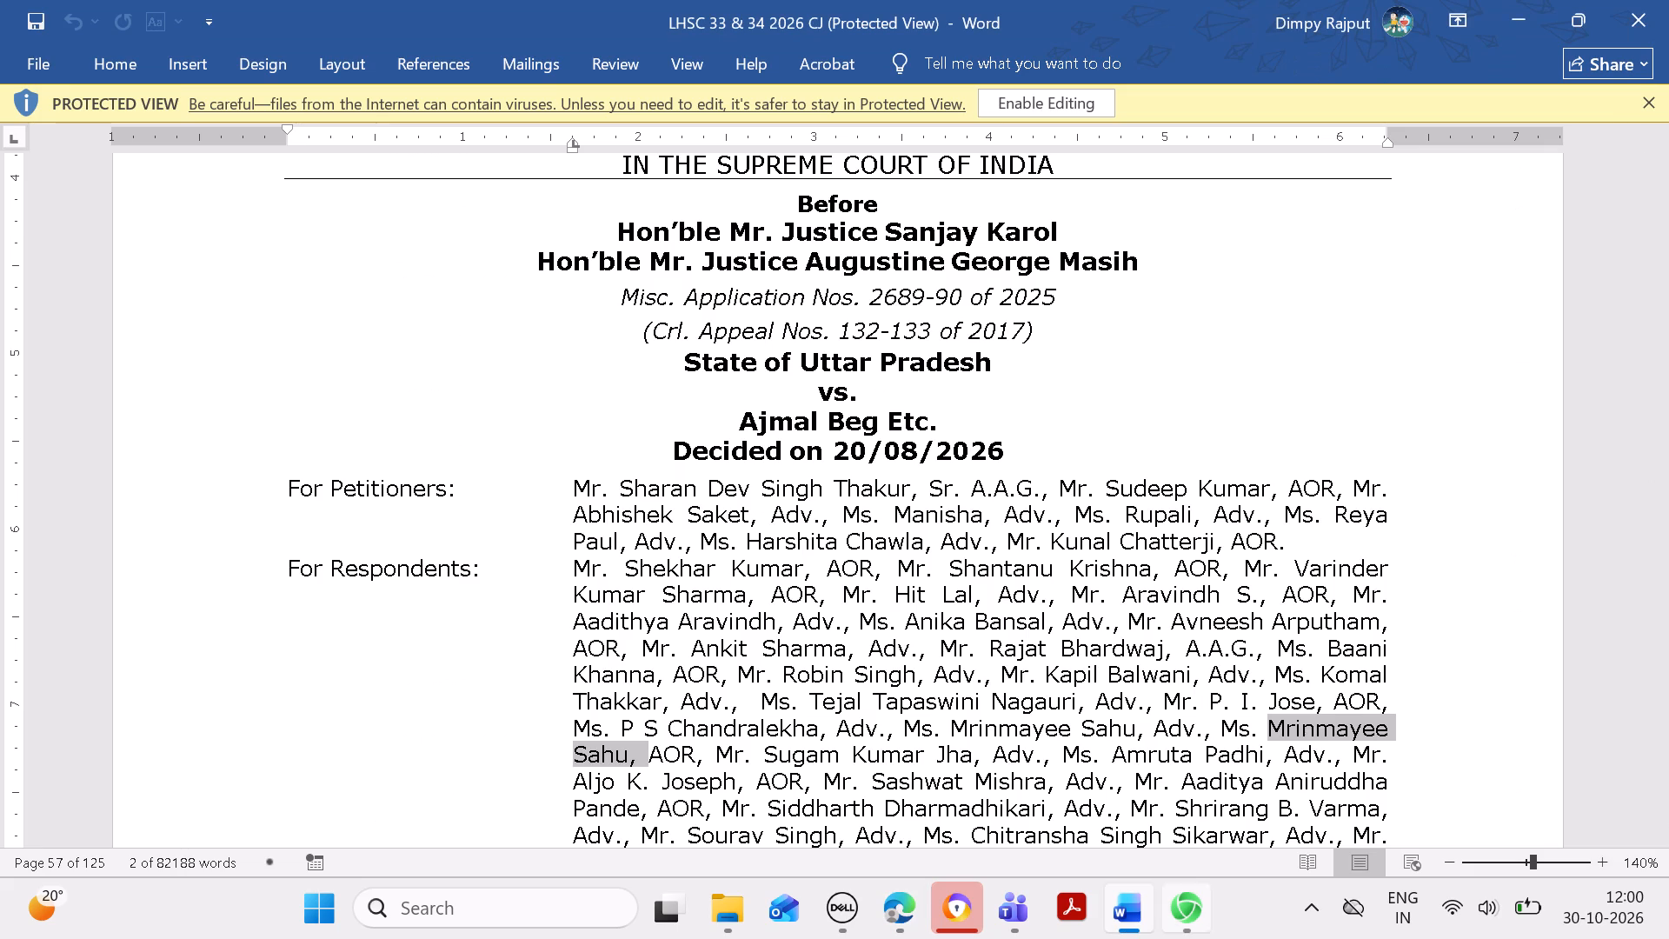
{"action": "left_click_drag", "start_coordinate": [768, 752], "coordinate": [947, 763]}
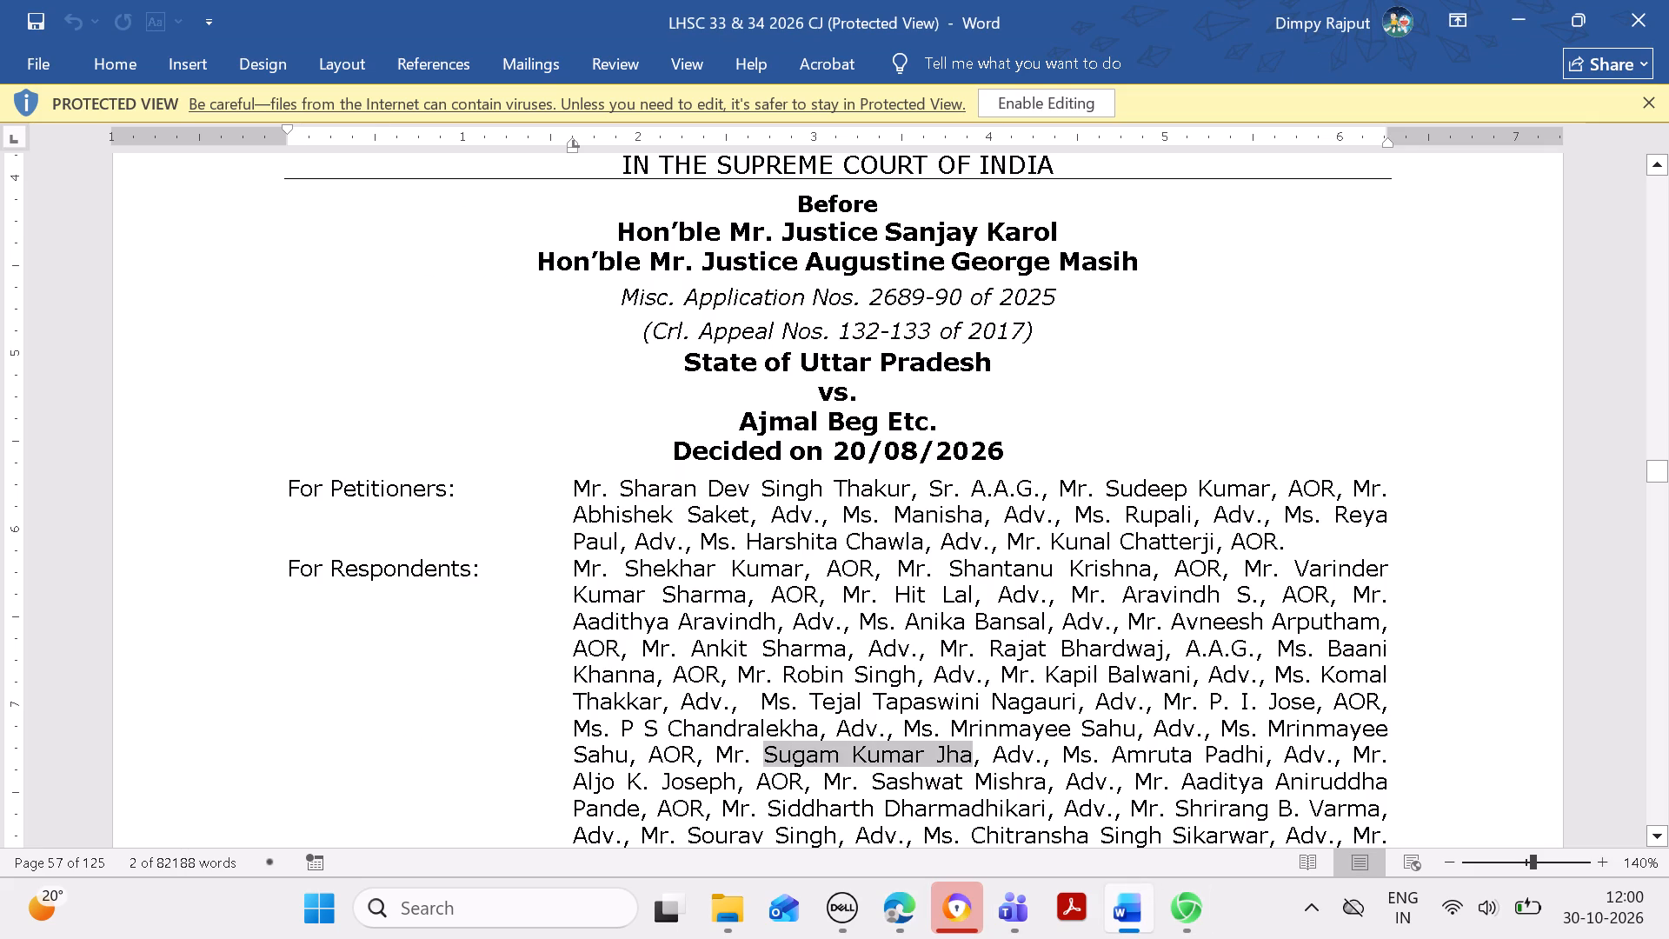
{"action": "key", "text": "ctrl+c"}
Return to the advocate search of the case record in Edge for the twentieth respondents' advocate.
{"action": "left_click", "coordinate": [897, 921]}
{"action": "scroll", "coordinate": [1006, 837], "scroll_direction": "up", "scroll_amount": 2}
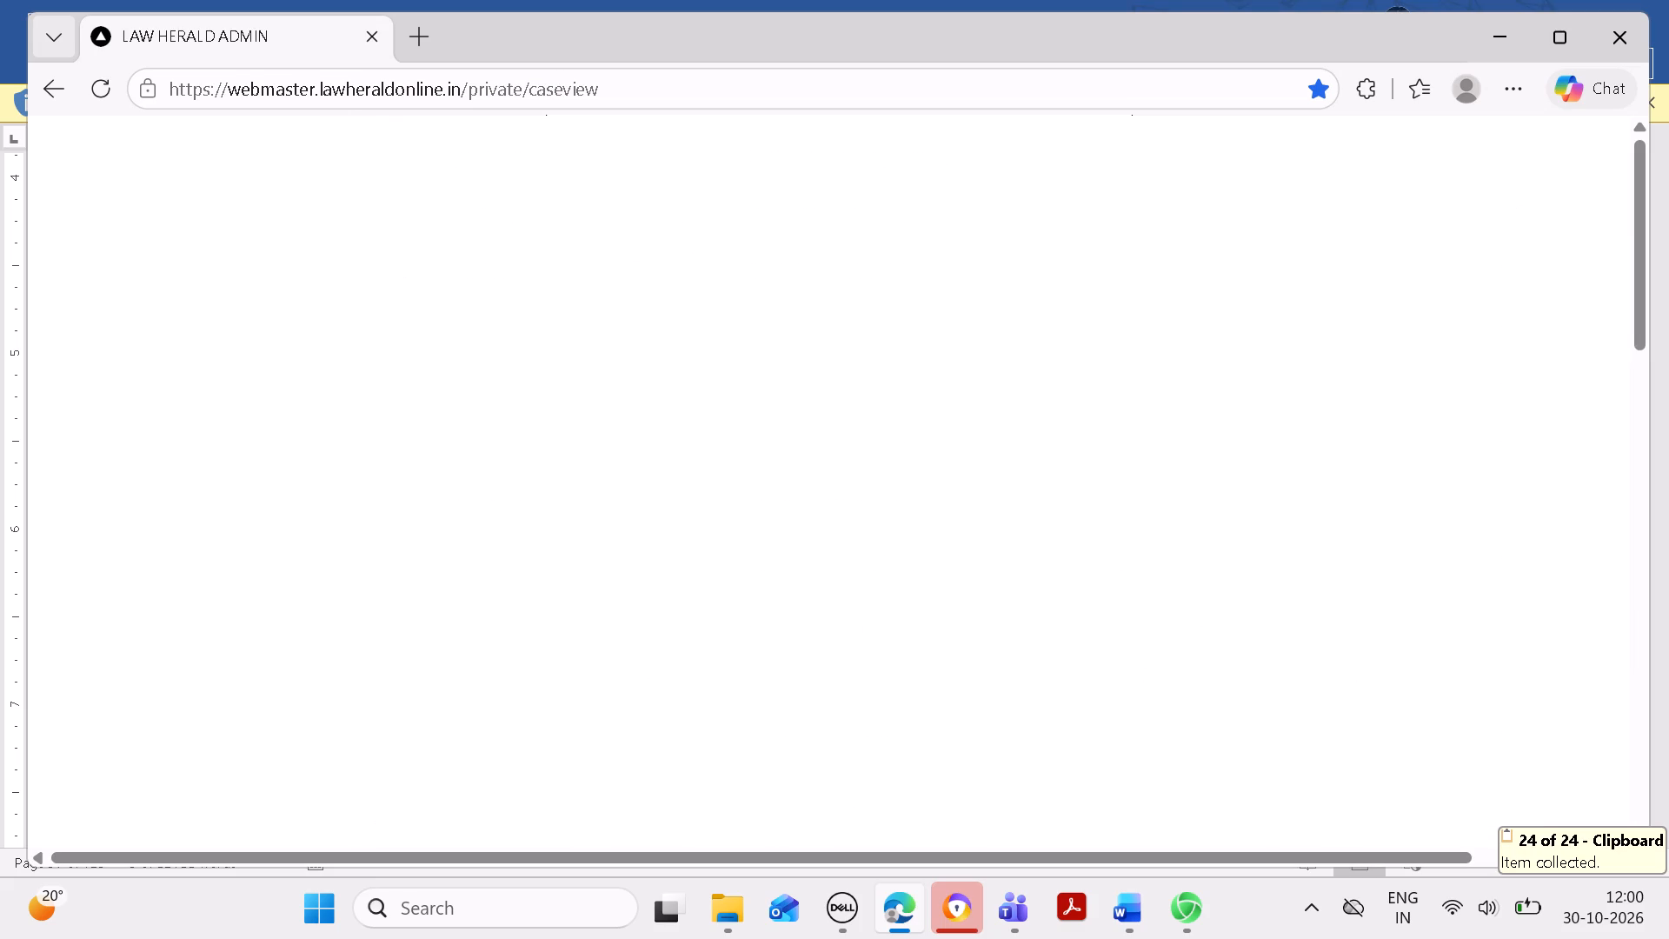
In the case record, search the copied twentieth advocate's name and add it as a new Mr. entry designated ADV for the respondents.
{"action": "left_click", "coordinate": [1275, 789]}
{"action": "key", "text": "ctrl+v"}
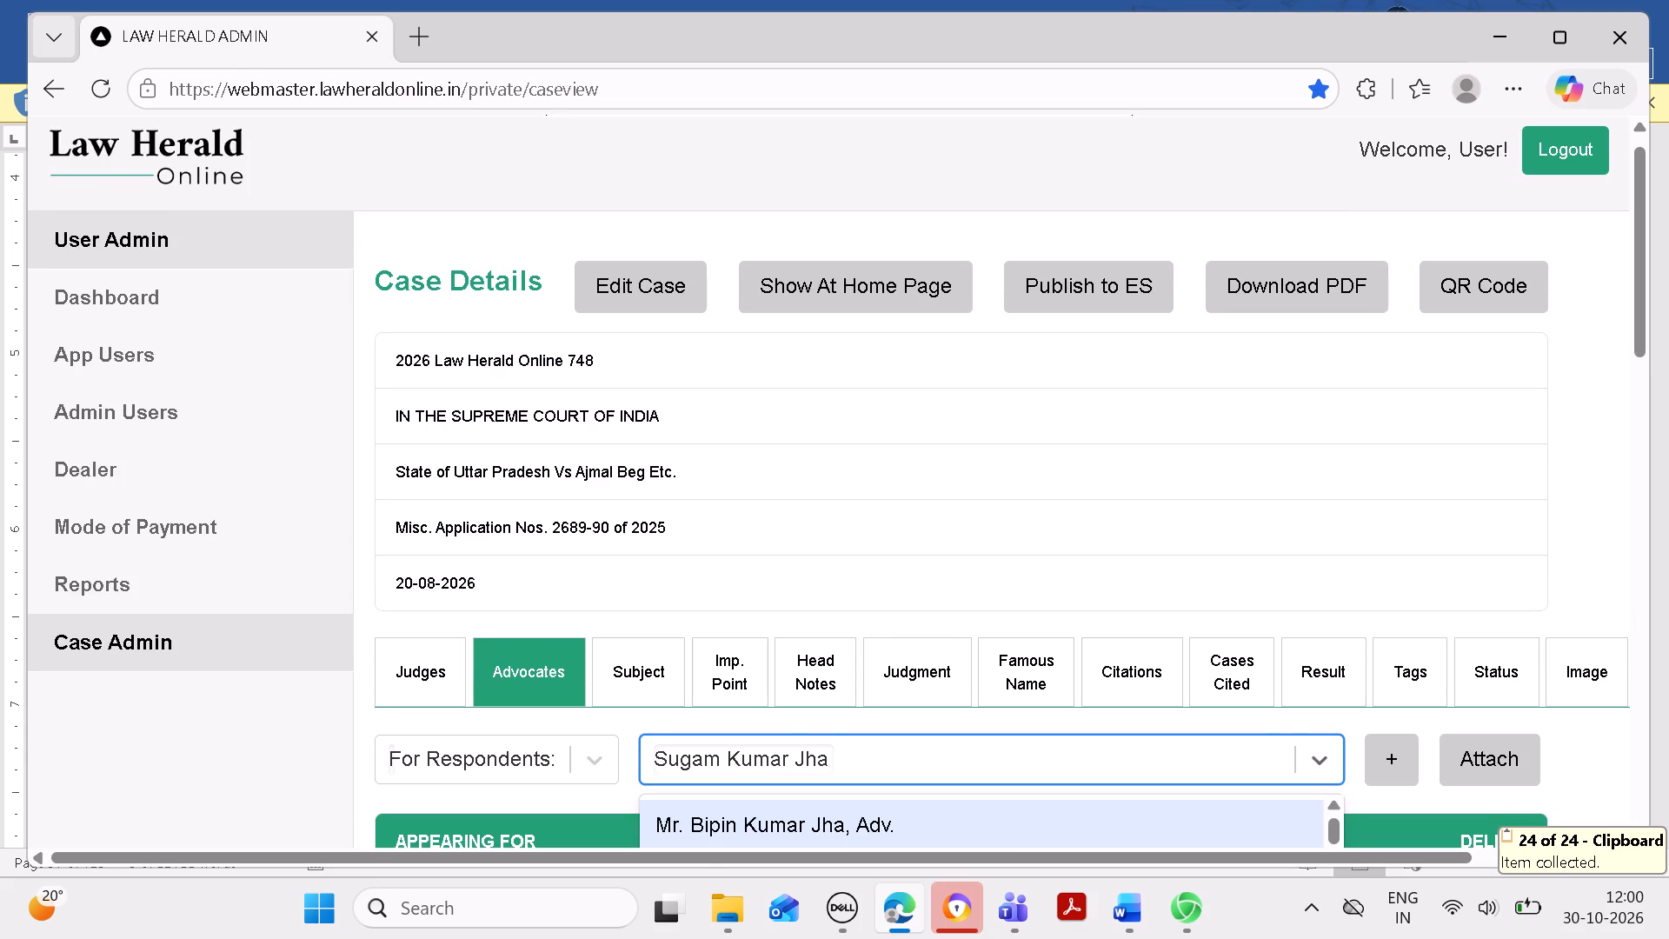
{"action": "left_click", "coordinate": [1381, 764]}
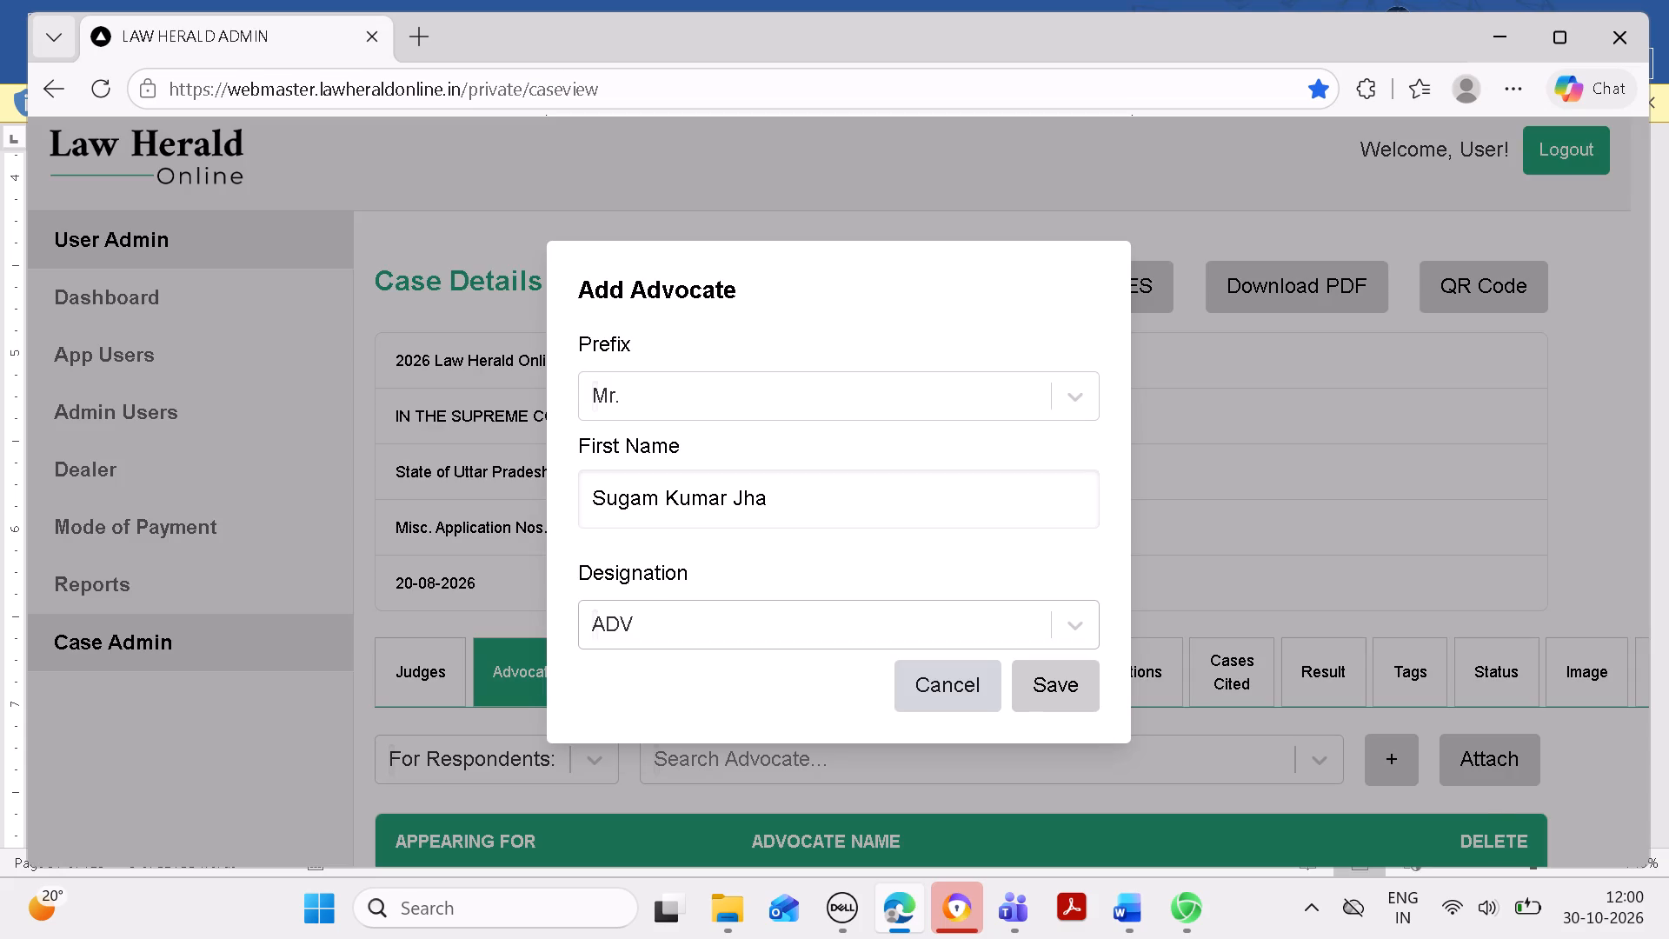
{"action": "left_click", "coordinate": [1048, 674]}
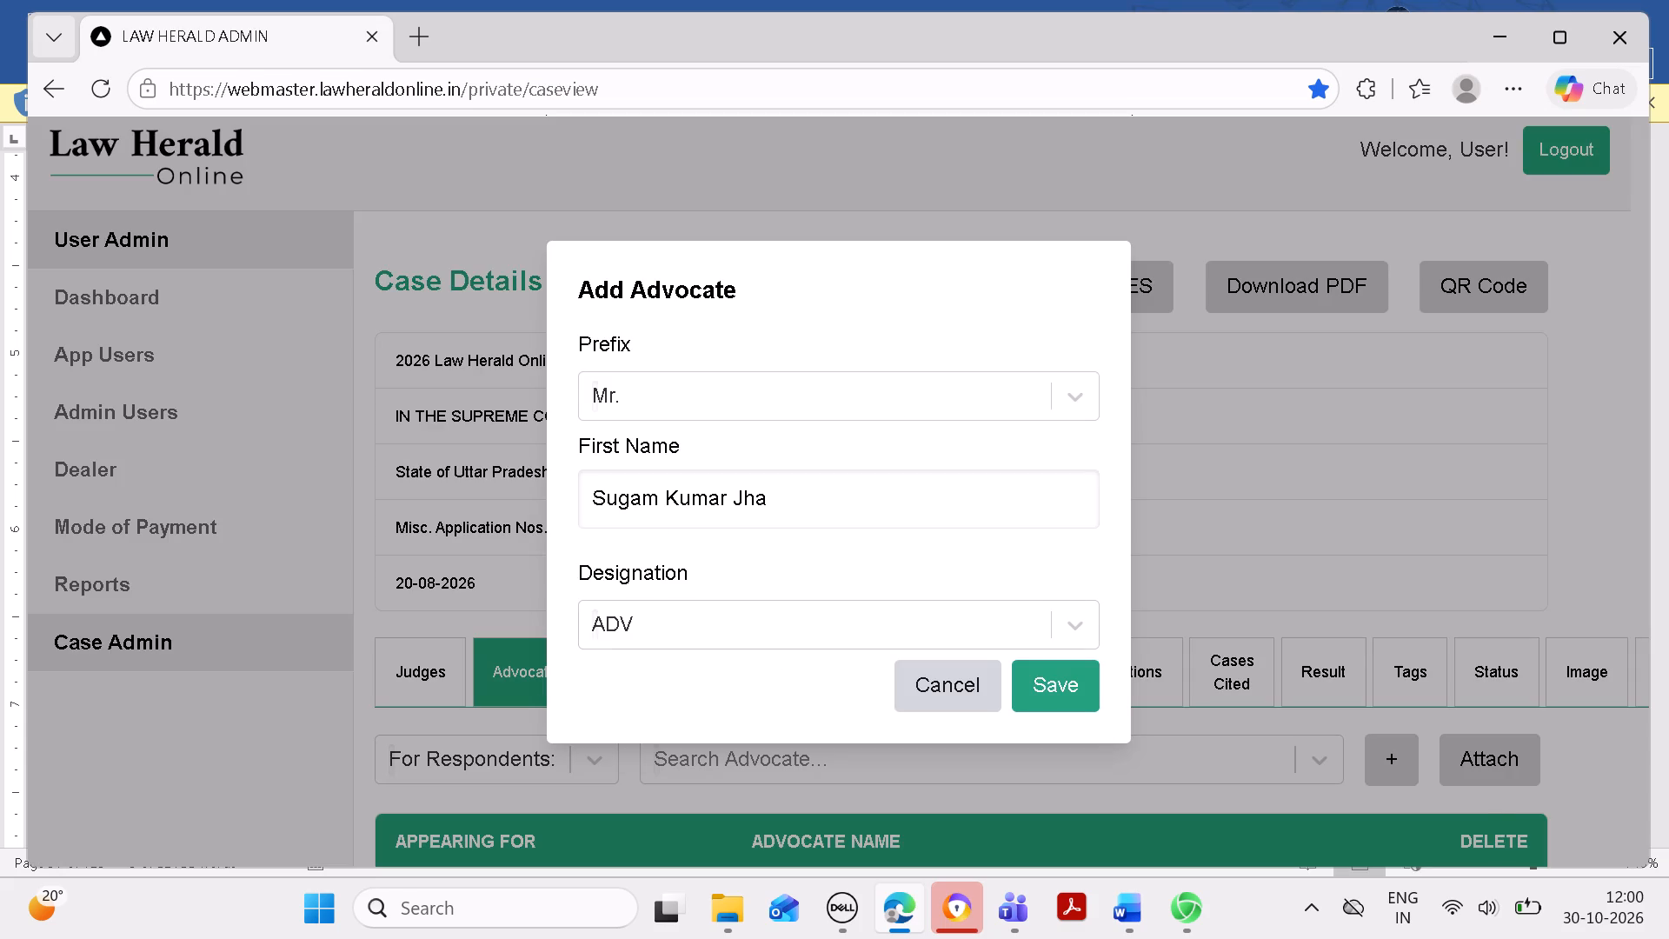
{"action": "left_click", "coordinate": [1087, 271]}
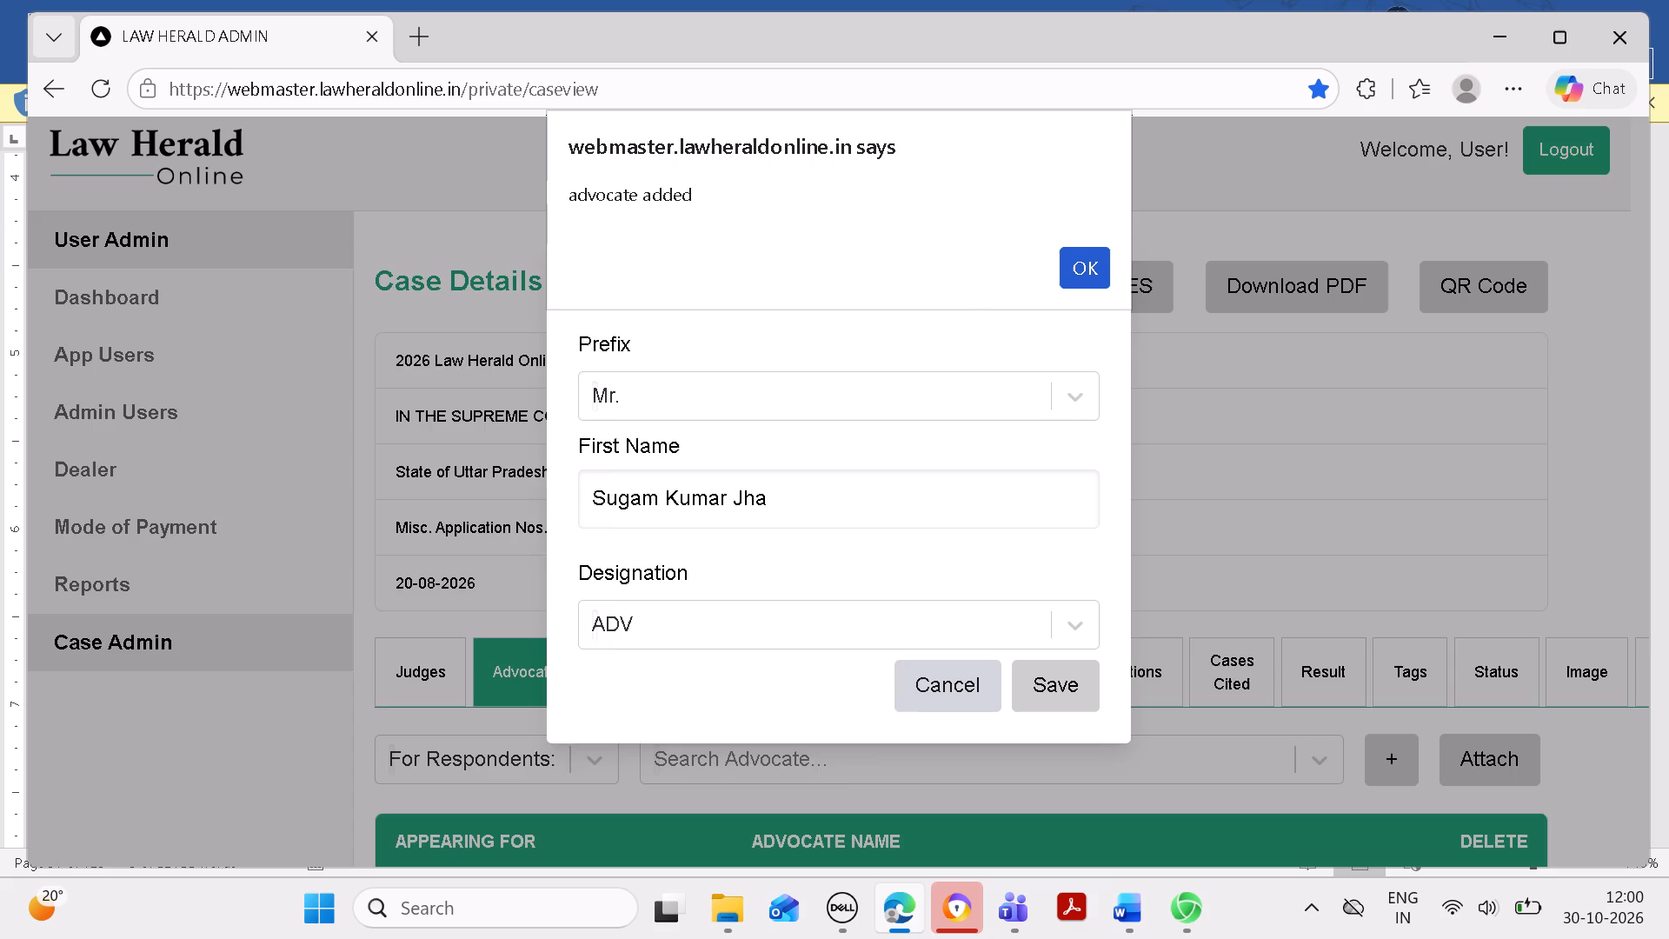
{"action": "left_click", "coordinate": [1100, 270]}
{"action": "scroll", "coordinate": [1091, 603], "scroll_direction": "down", "scroll_amount": 10}
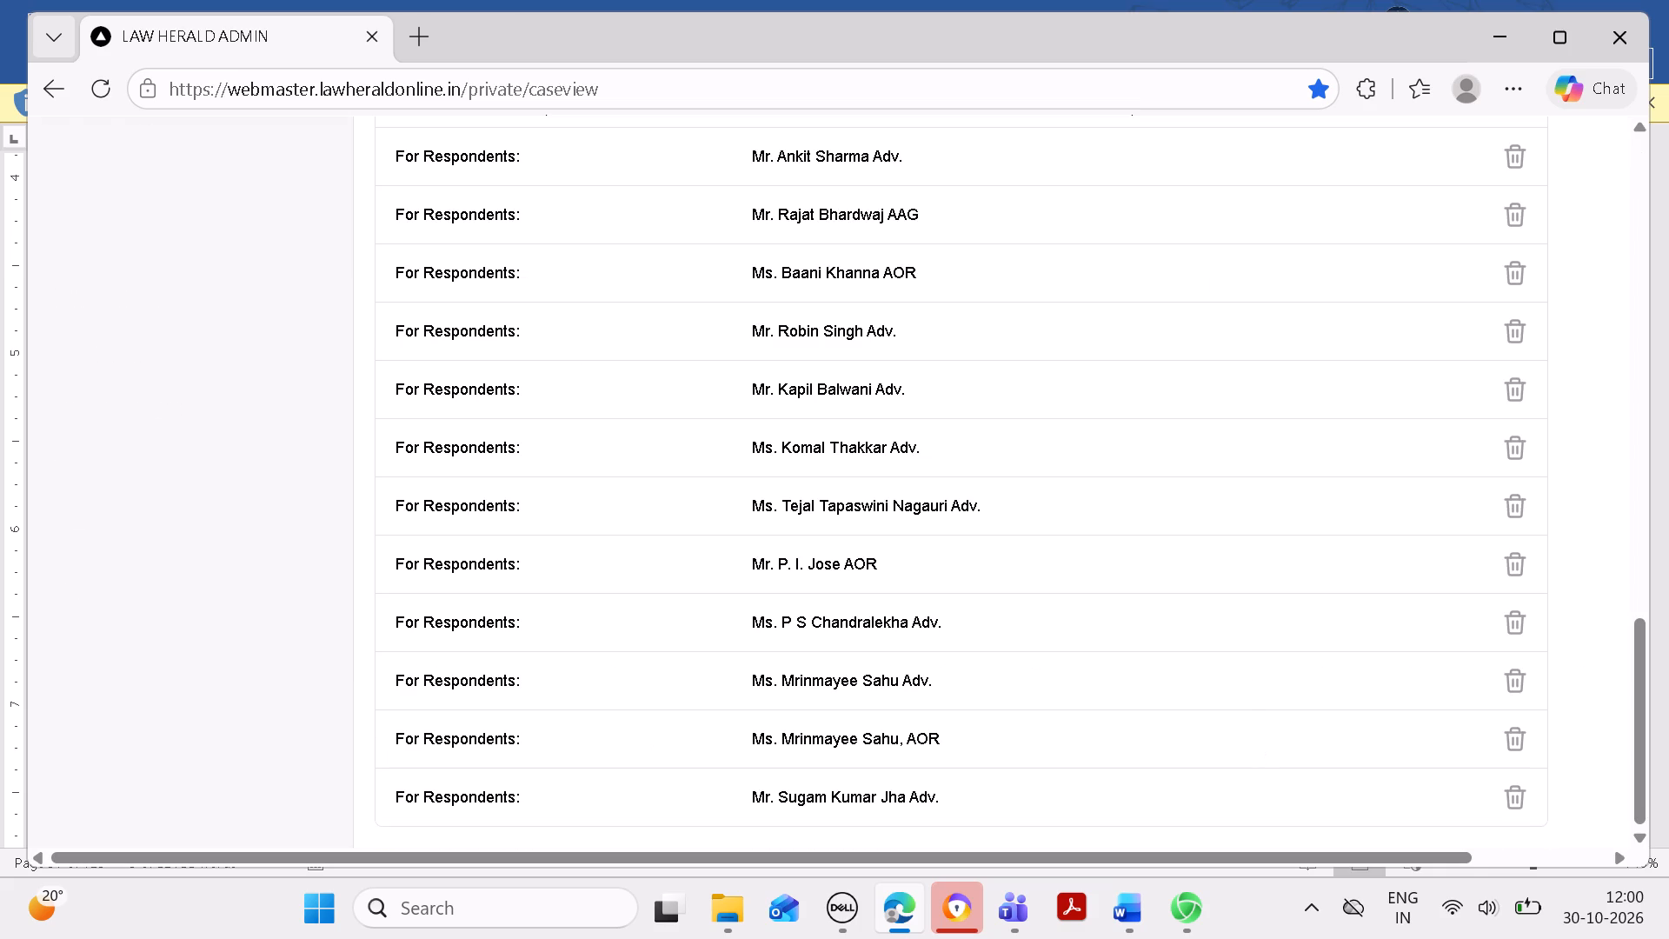
Switch to the judgment in Word, at the list of respondents' advocates.
{"action": "left_click", "coordinate": [1132, 902]}
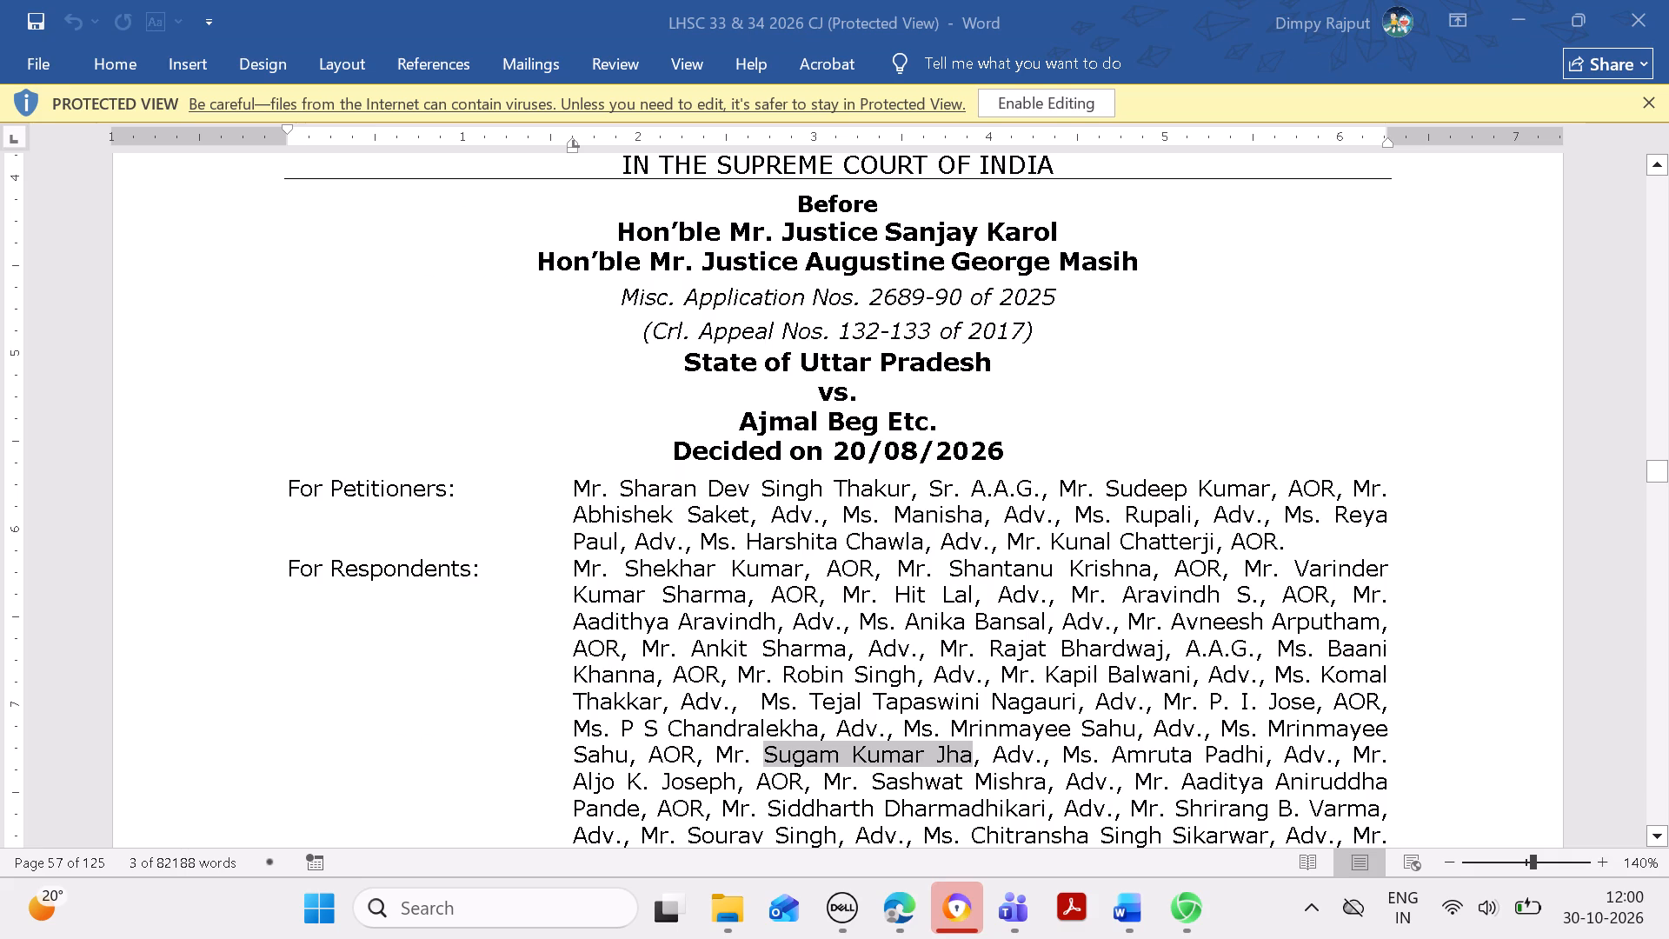
Copy the twenty-first respondents' advocate's name, without its prefix and designation, from the judgment in Word.
{"action": "left_click_drag", "start_coordinate": [1118, 753], "coordinate": [1236, 766]}
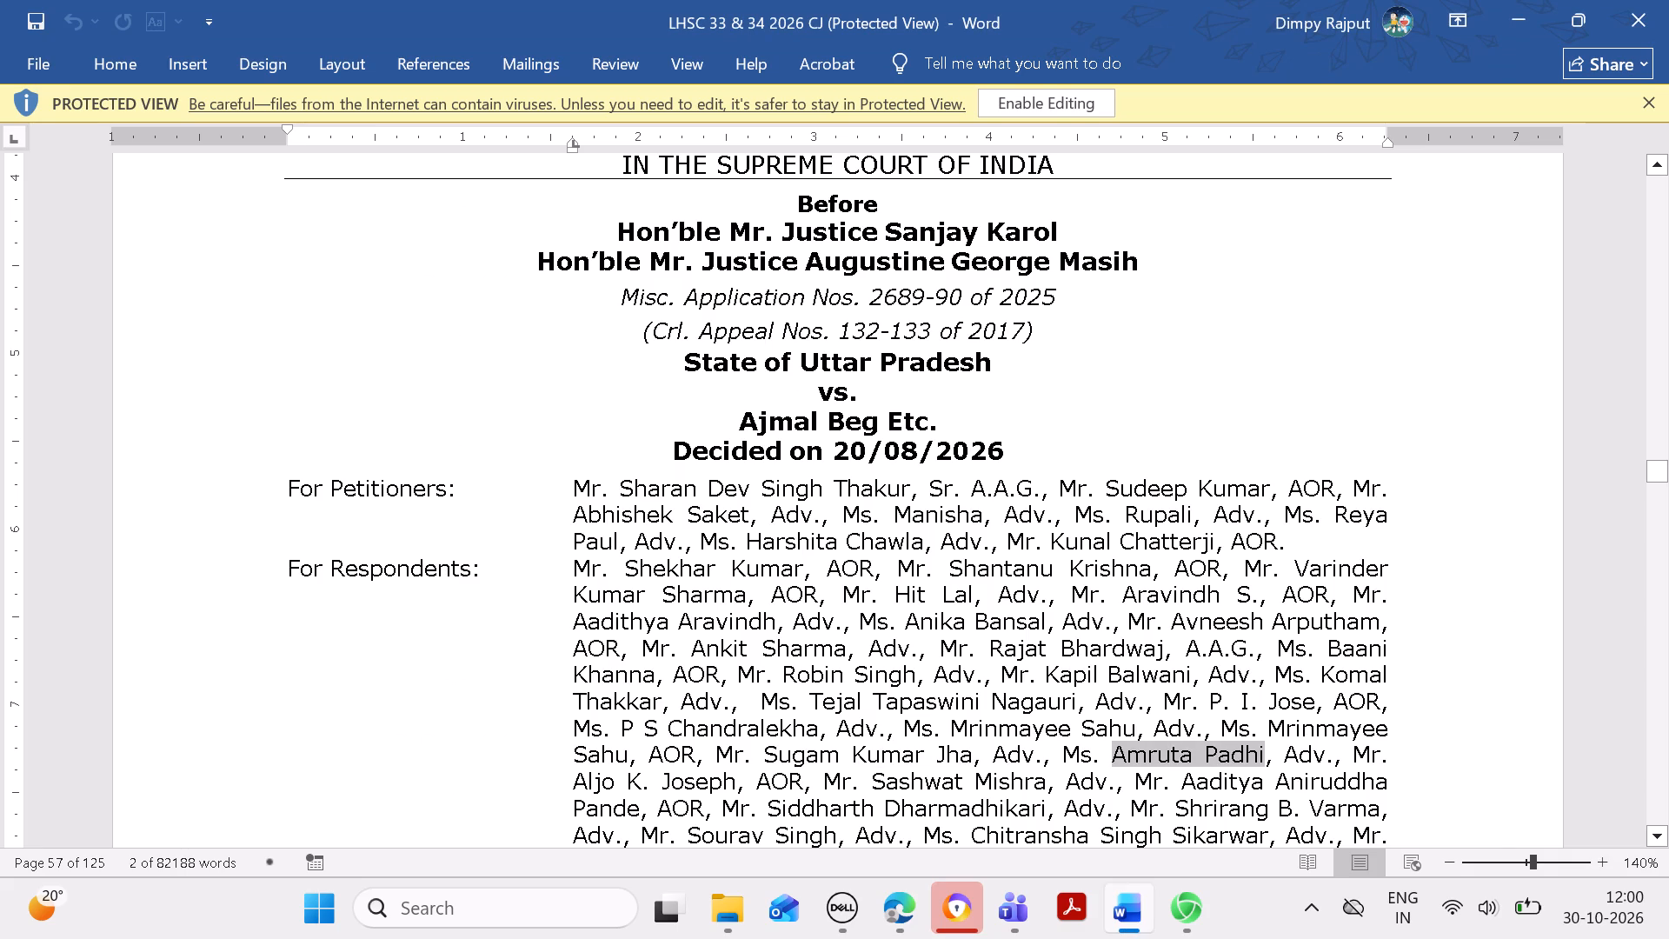
{"action": "key", "text": "ctrl+c"}
In the Edge case record, search the copied twenty-first advocate's name and add it as a new Ms. entry designated ADV for the respondents.
{"action": "left_click", "coordinate": [903, 906]}
{"action": "scroll", "coordinate": [959, 812], "scroll_direction": "up", "scroll_amount": 3}
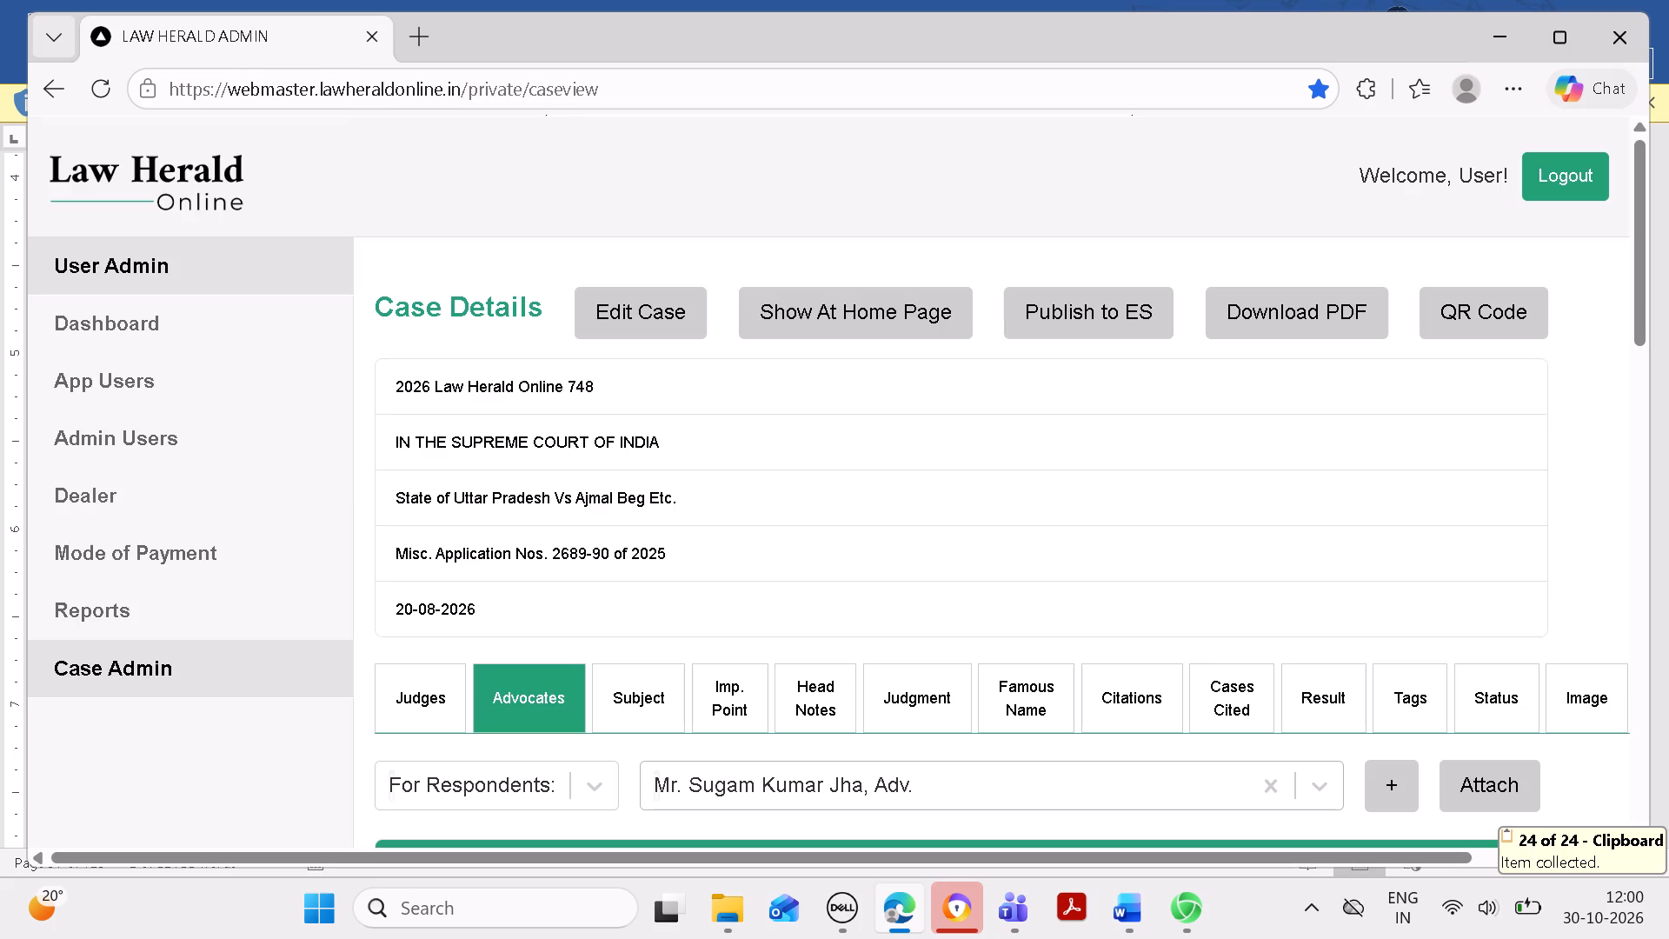
{"action": "left_click", "coordinate": [1260, 782]}
{"action": "key", "text": "ctrl+v"}
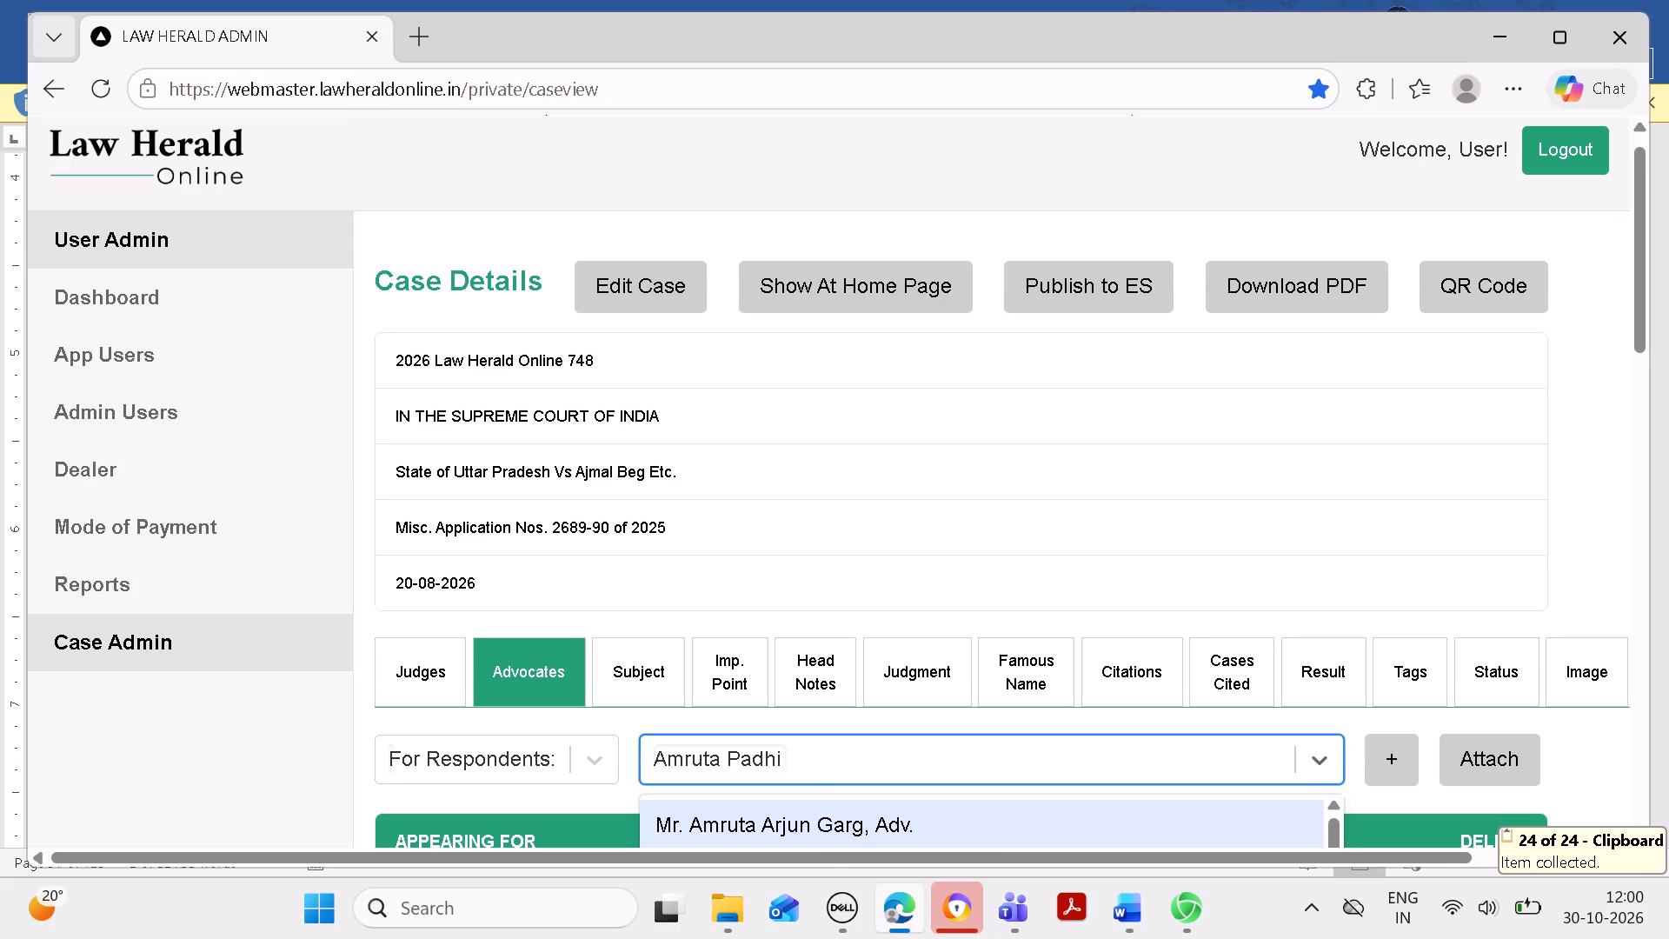
{"action": "left_click", "coordinate": [1395, 761]}
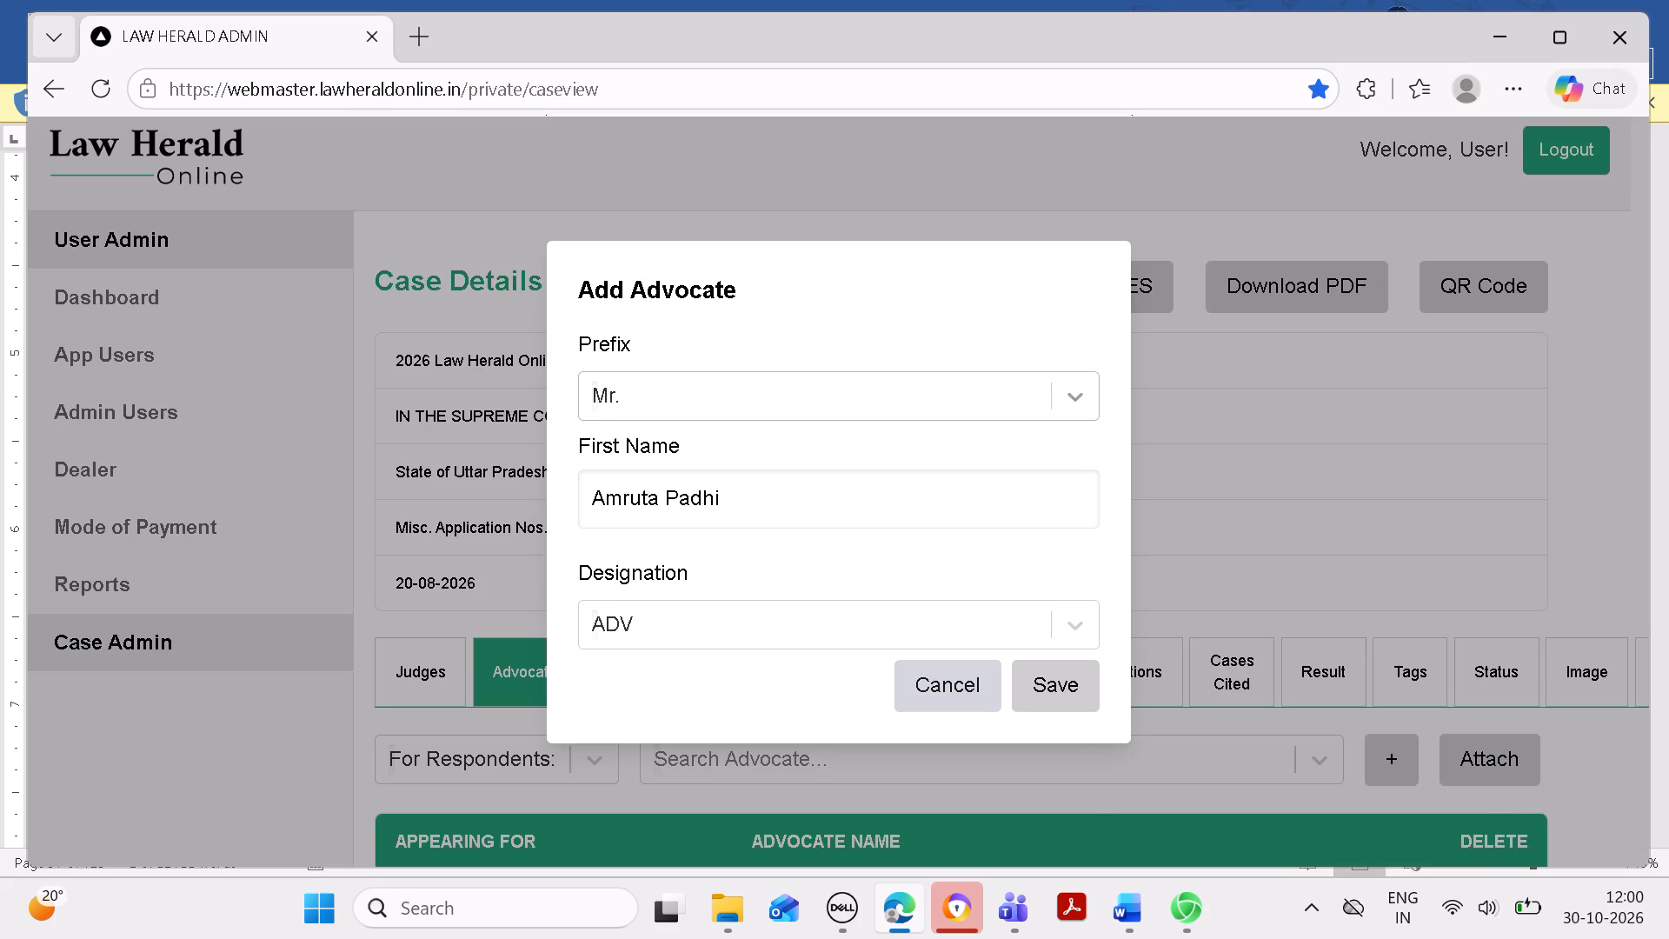
{"action": "left_click", "coordinate": [1079, 399]}
{"action": "scroll", "coordinate": [1022, 633], "scroll_direction": "down", "scroll_amount": 2}
{"action": "left_click", "coordinate": [1011, 578]}
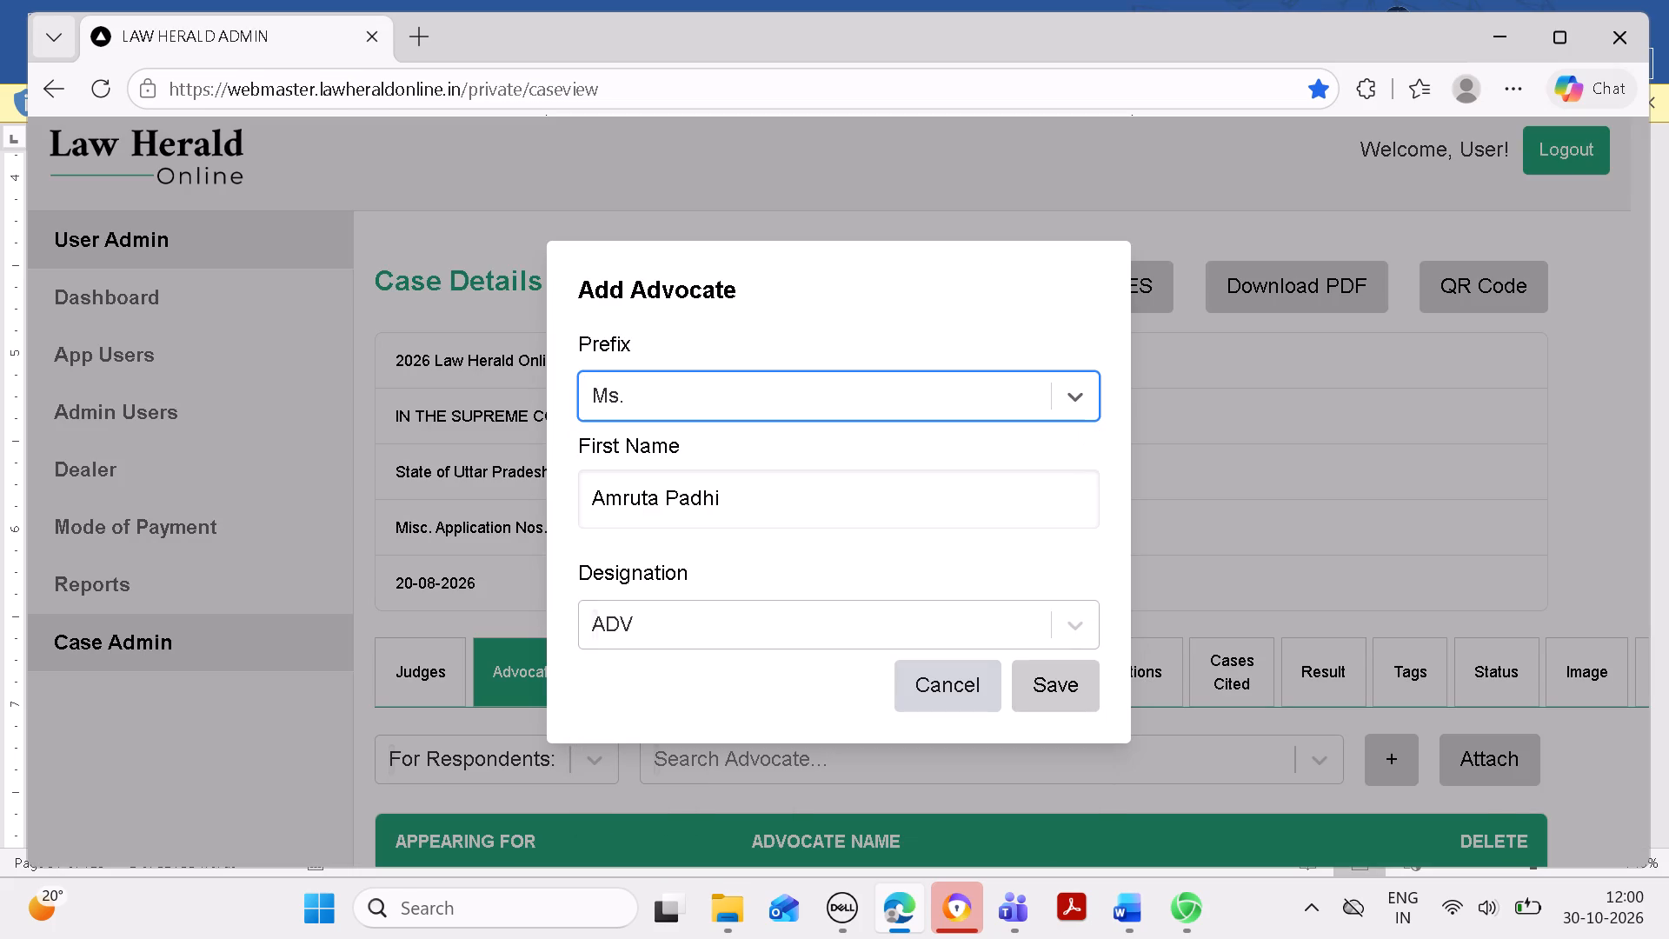
{"action": "left_click", "coordinate": [1078, 687]}
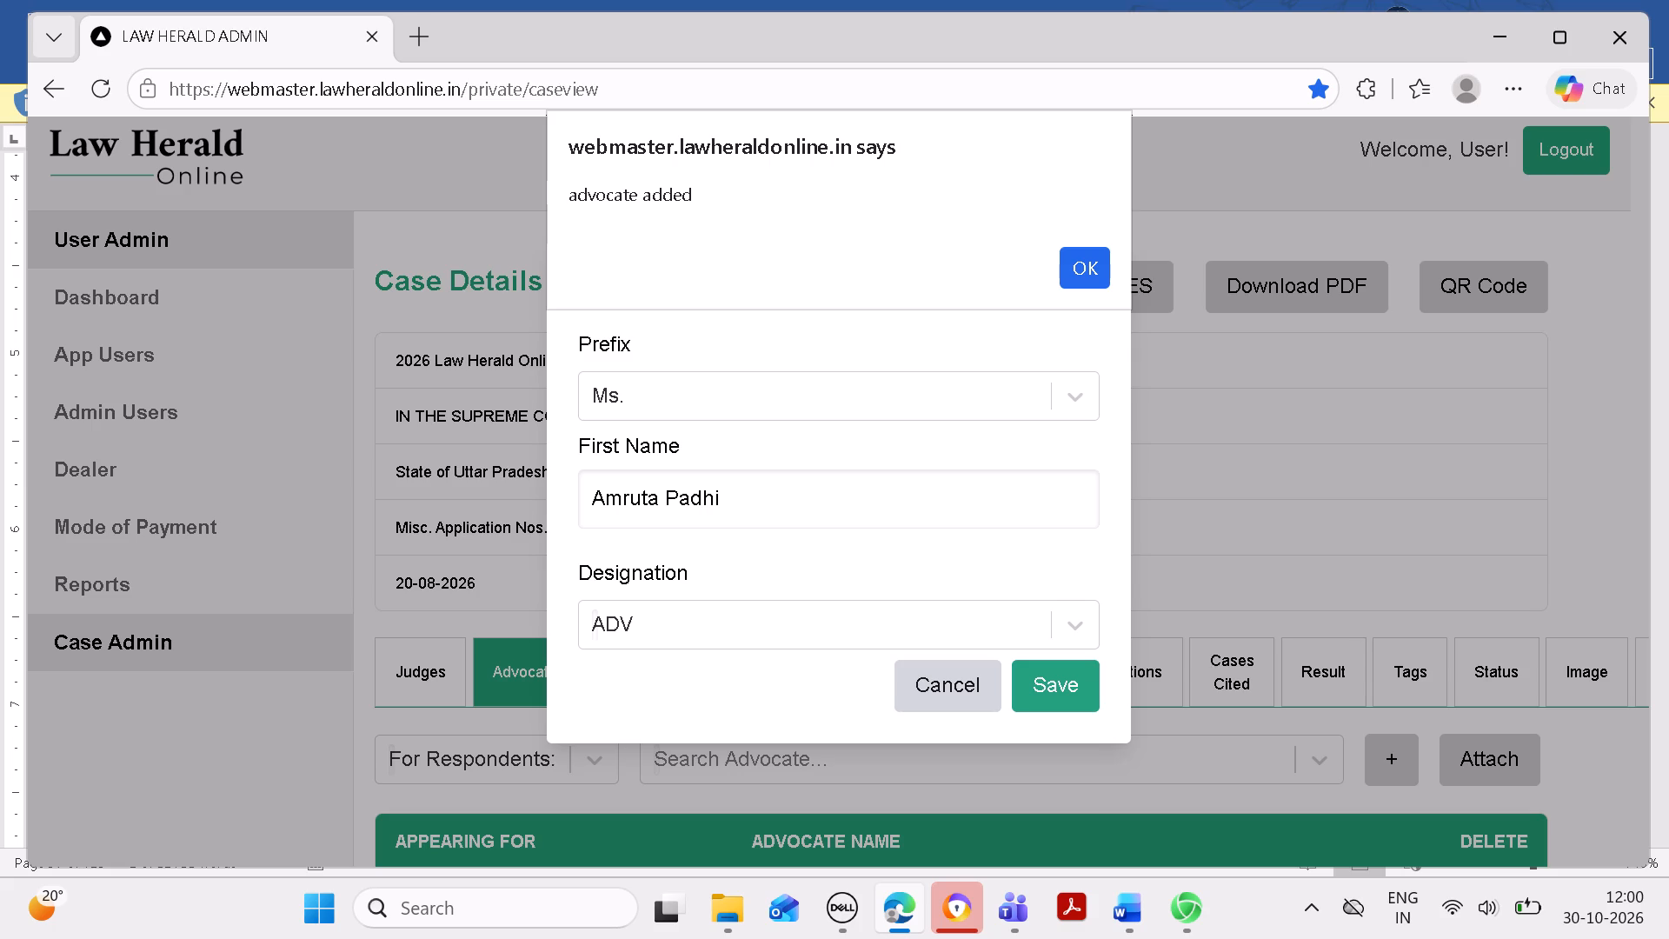
{"action": "left_click", "coordinate": [1081, 259]}
{"action": "scroll", "coordinate": [1124, 788], "scroll_direction": "down", "scroll_amount": 6}
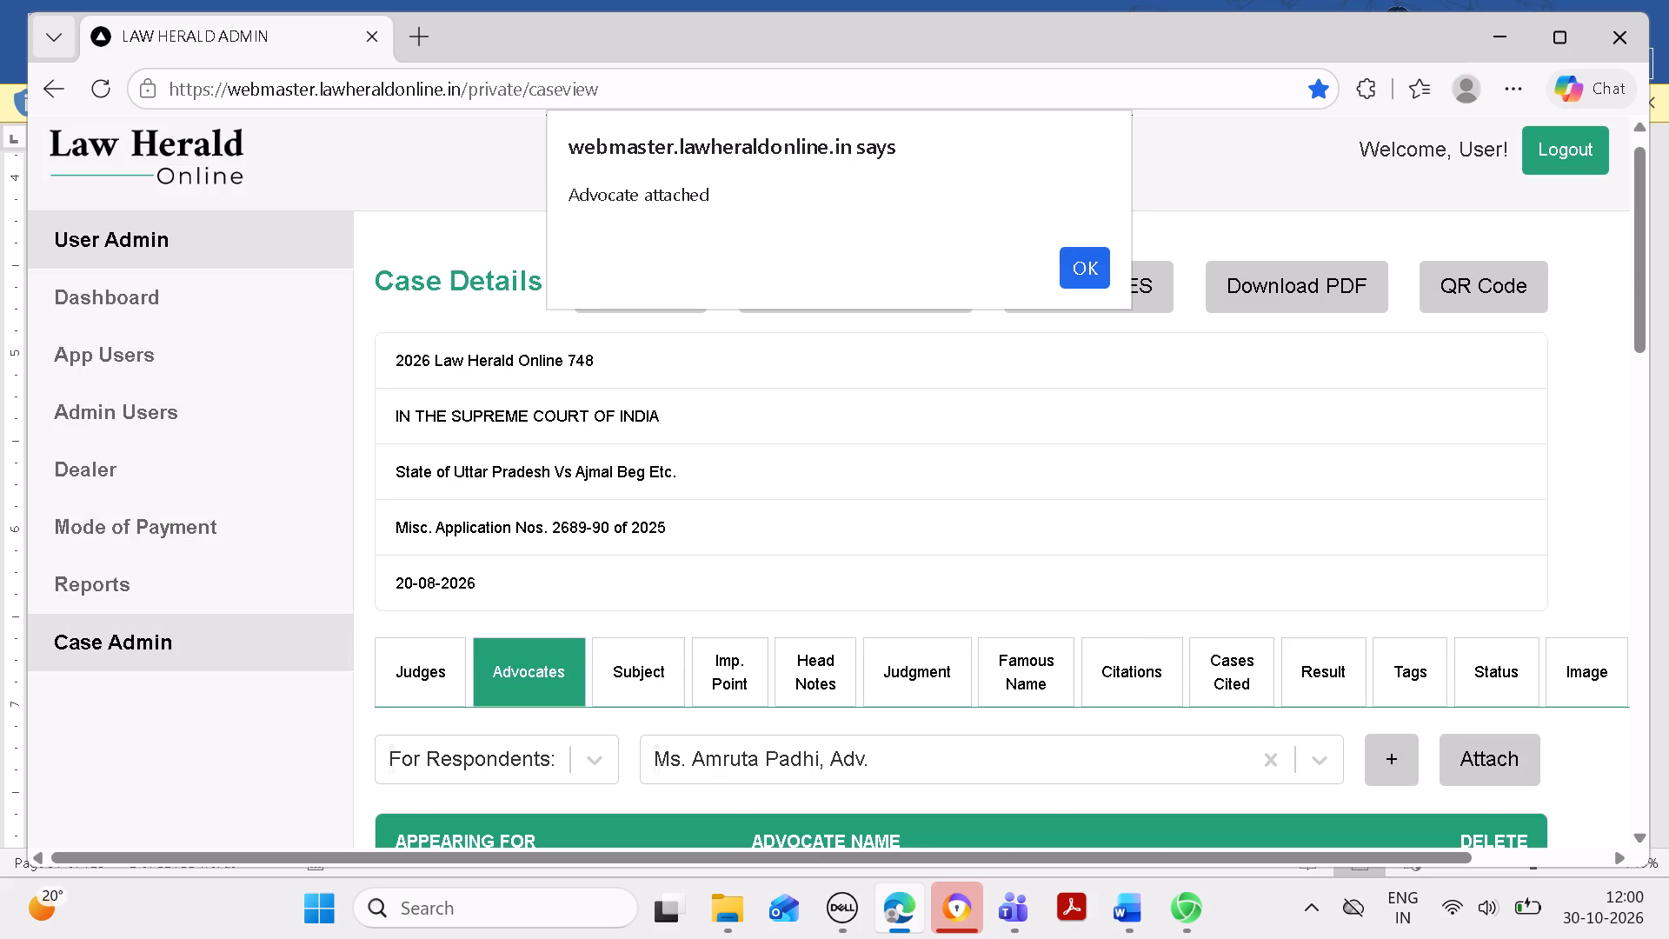
{"action": "left_click", "coordinate": [1091, 256]}
{"action": "scroll", "coordinate": [1099, 567], "scroll_direction": "down", "scroll_amount": 7}
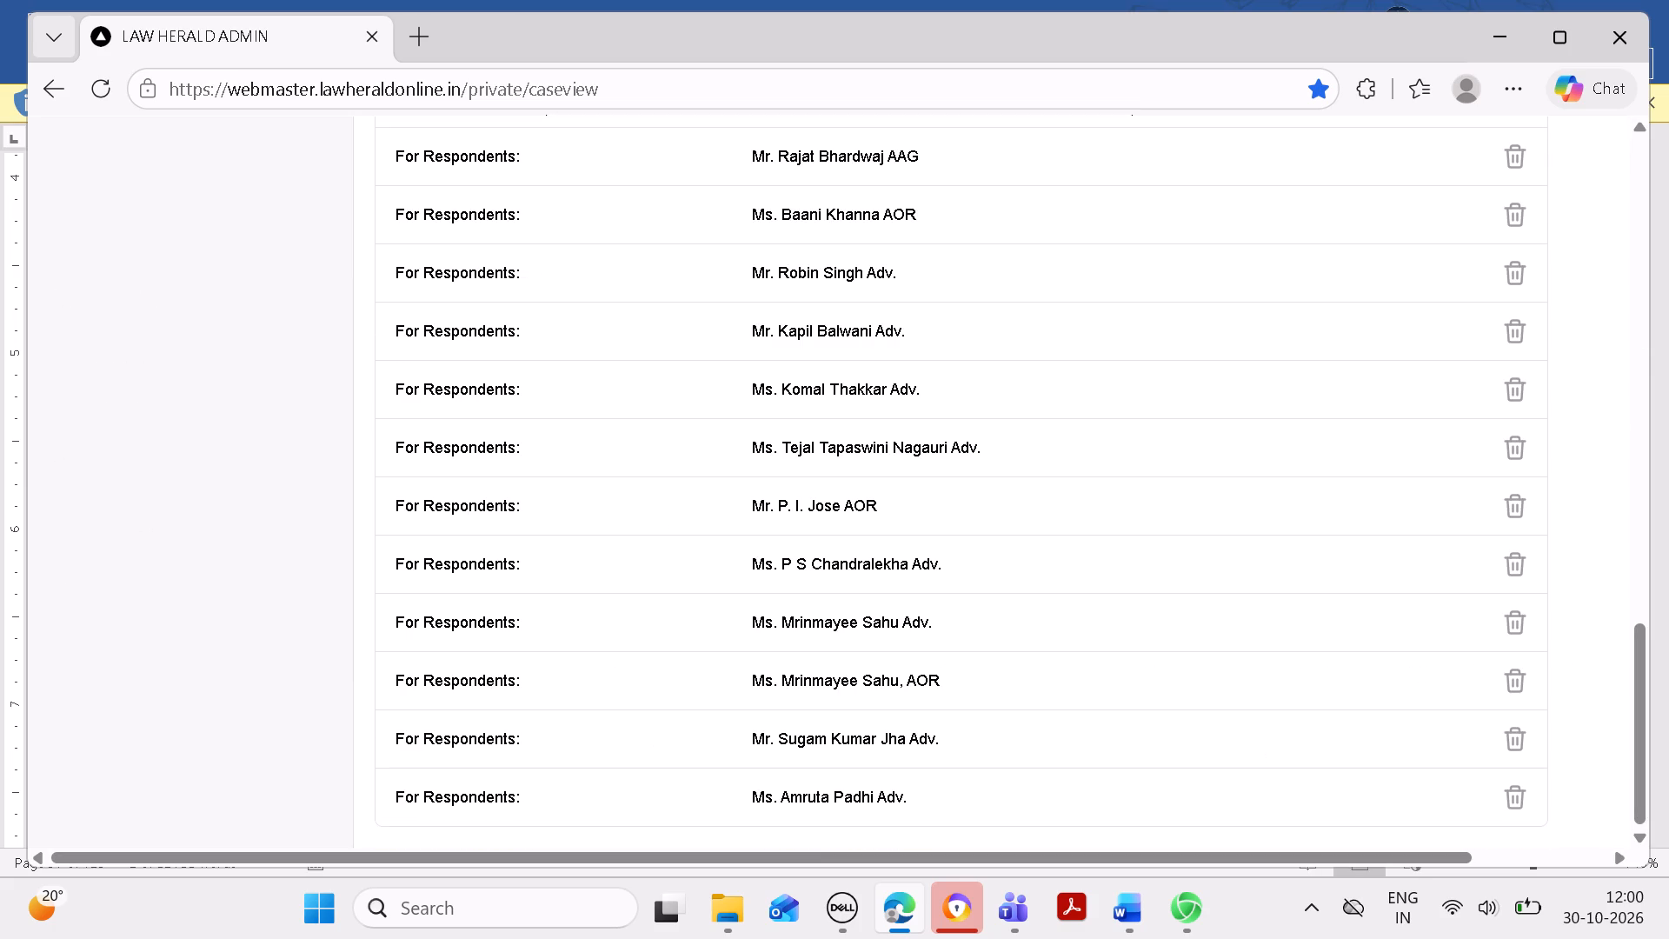
{"action": "scroll", "coordinate": [1118, 665], "scroll_direction": "down", "scroll_amount": 3}
In the Word judgment, copy the twenty-second respondents' advocate's name with its middle initial, without the prefix and designation.
{"action": "left_click", "coordinate": [1137, 896]}
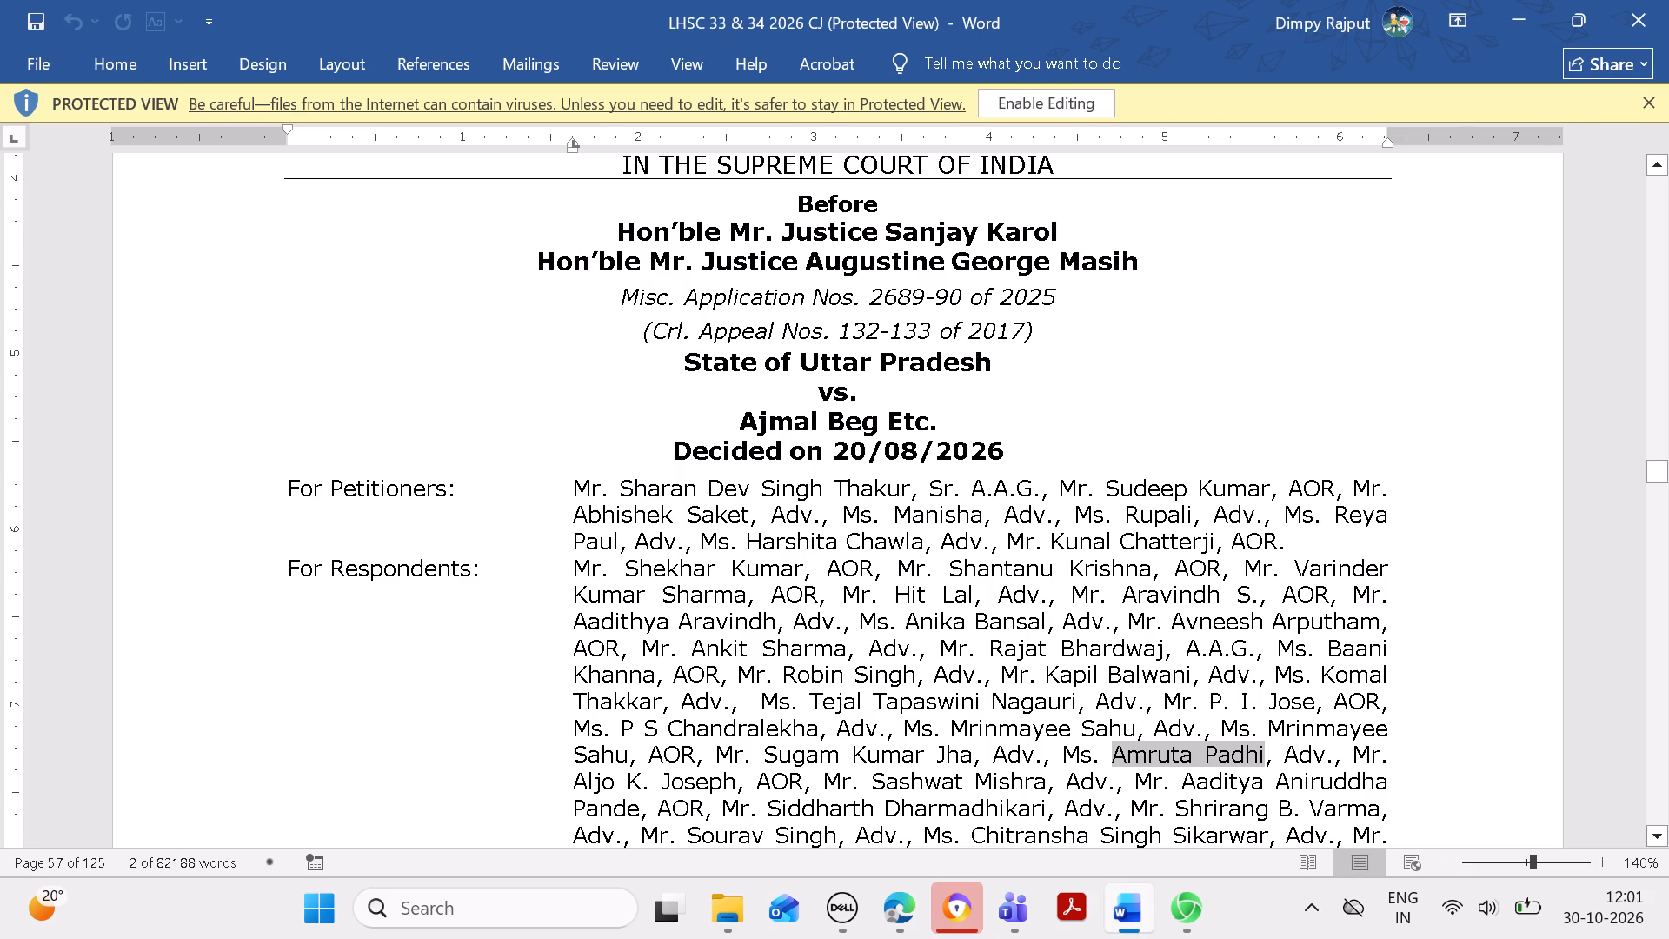
{"action": "left_click_drag", "start_coordinate": [572, 778], "coordinate": [688, 785]}
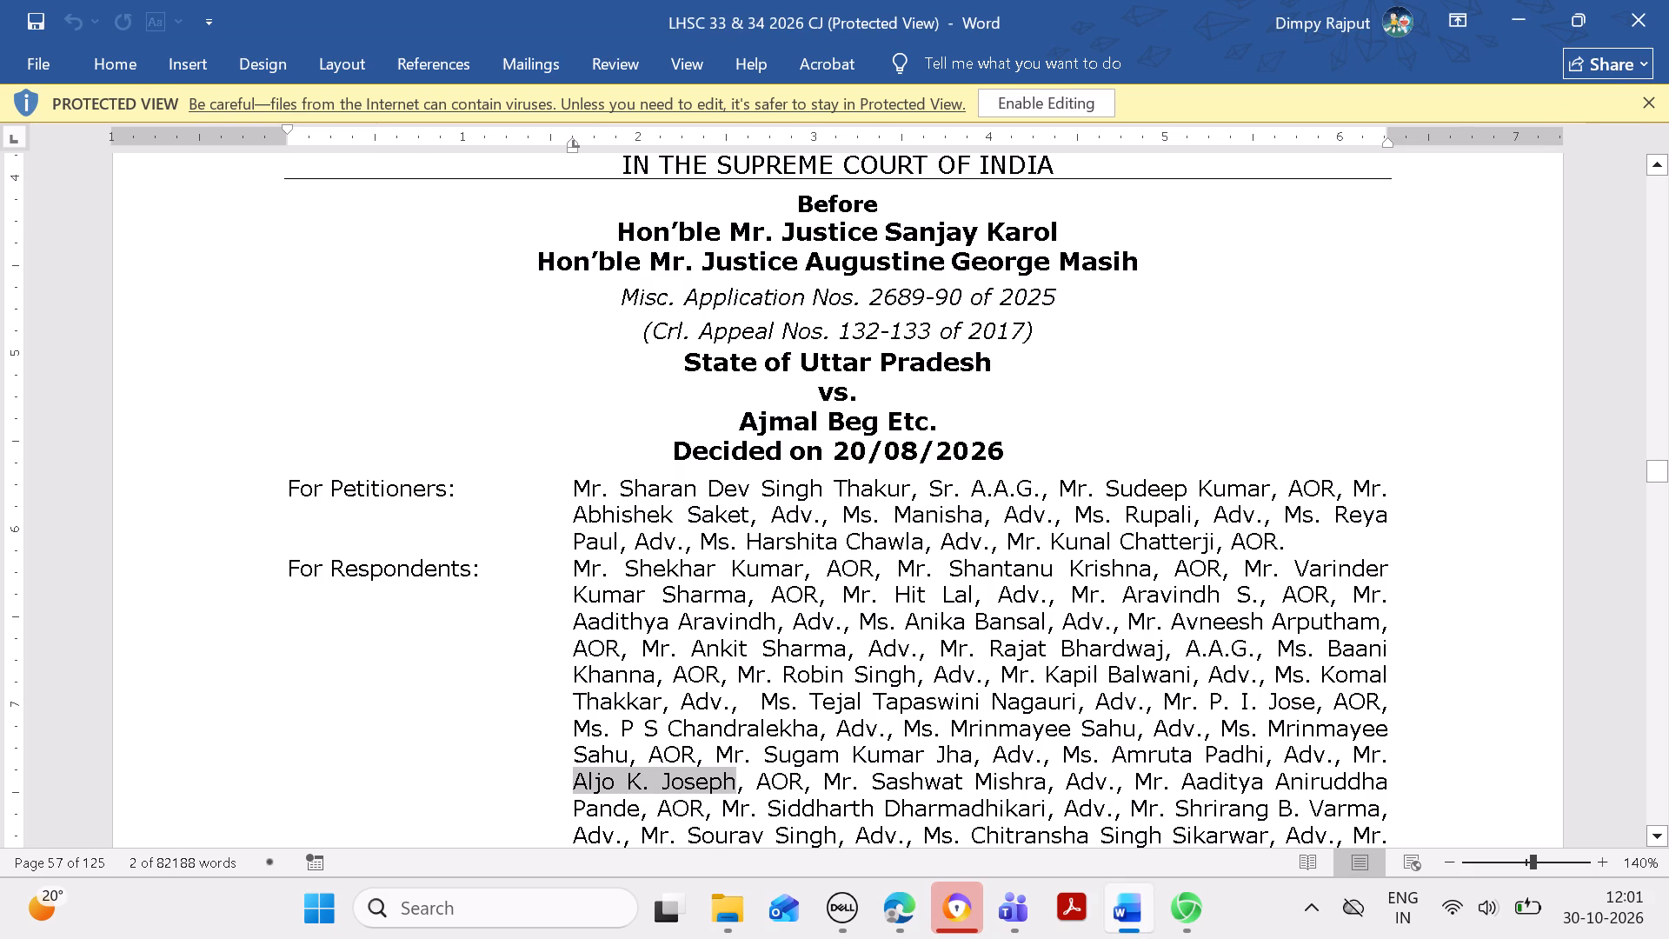
{"action": "left_click_drag", "start_coordinate": [688, 785], "coordinate": [682, 785]}
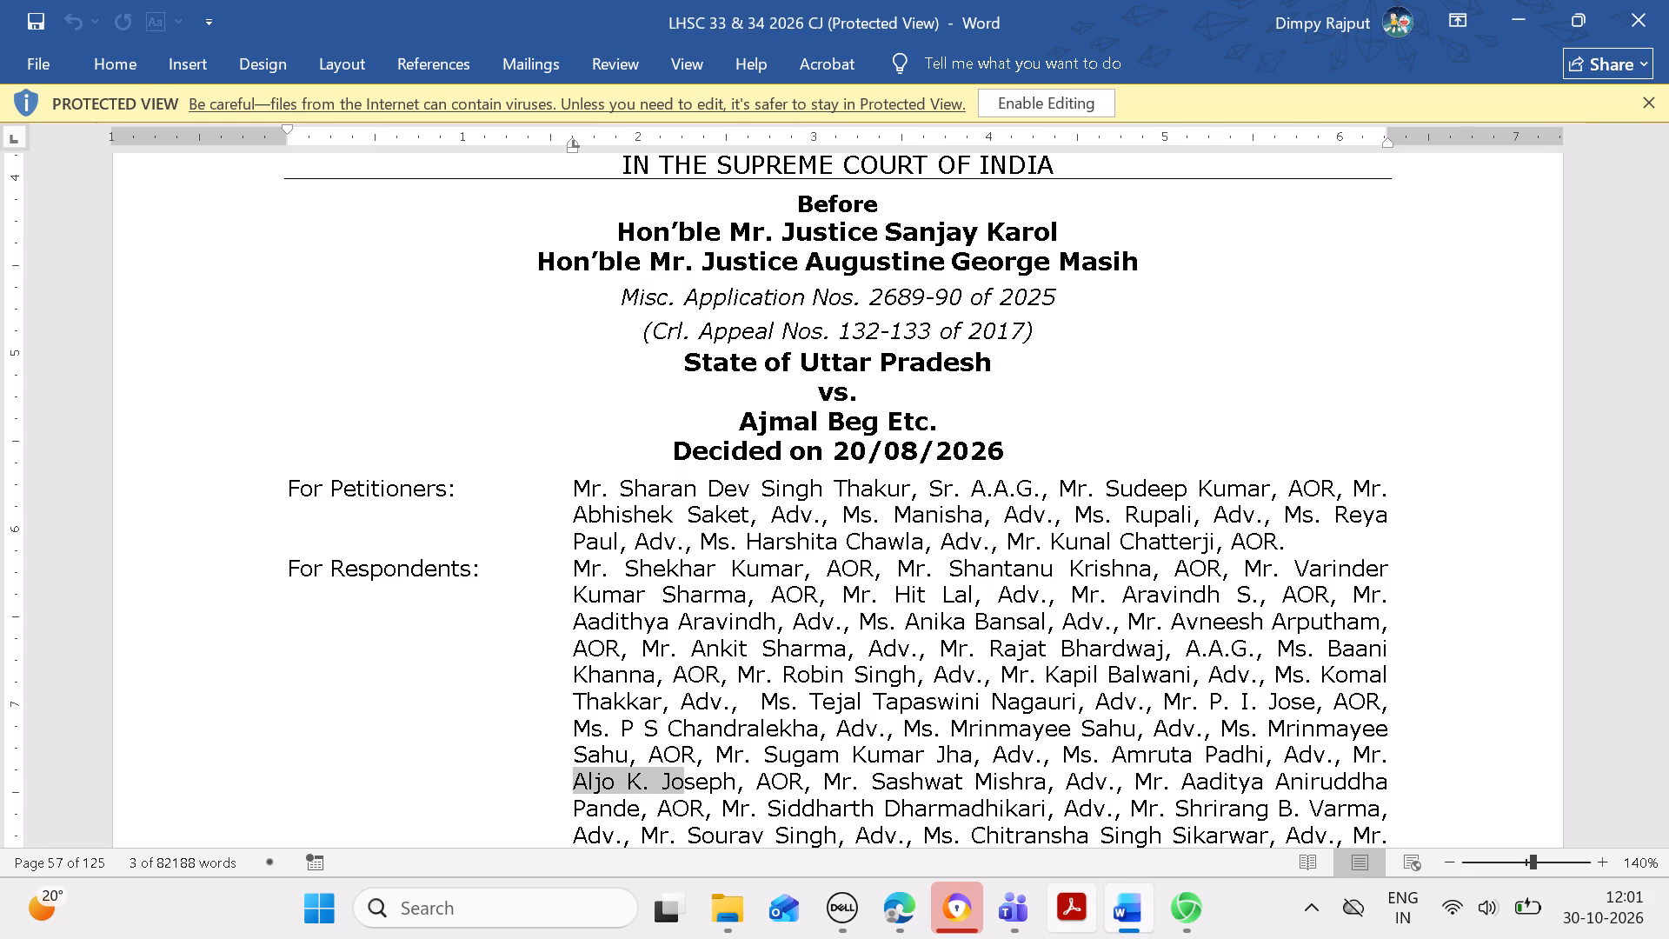
{"action": "left_click", "coordinate": [697, 774]}
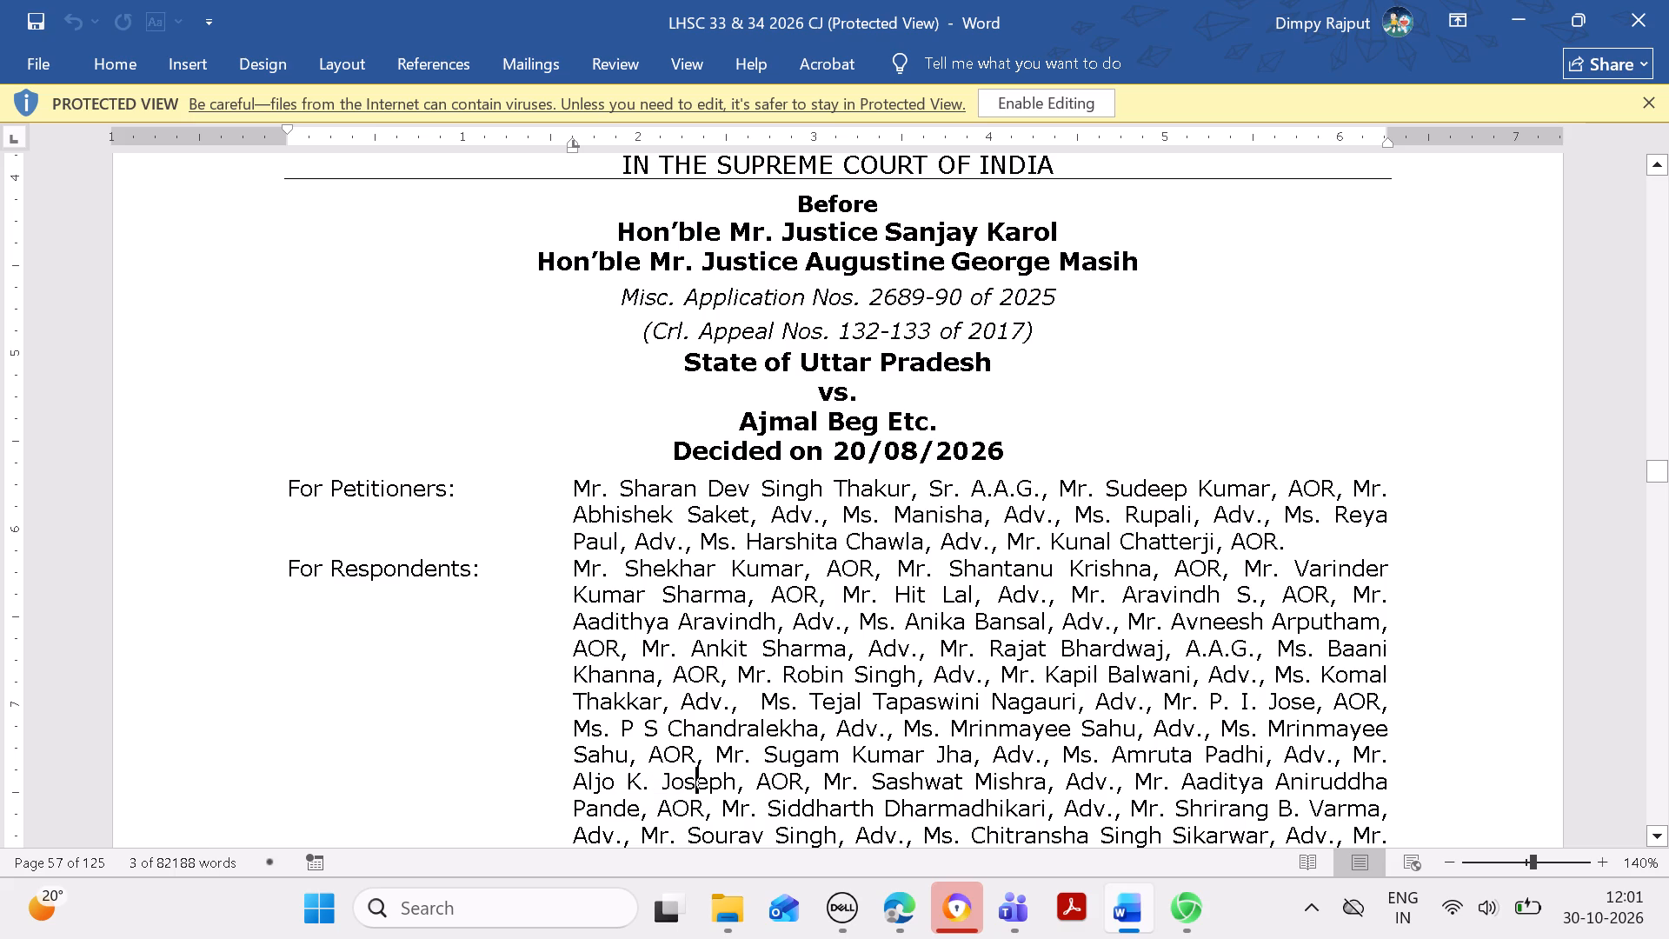
{"action": "left_click_drag", "start_coordinate": [574, 782], "coordinate": [674, 784]}
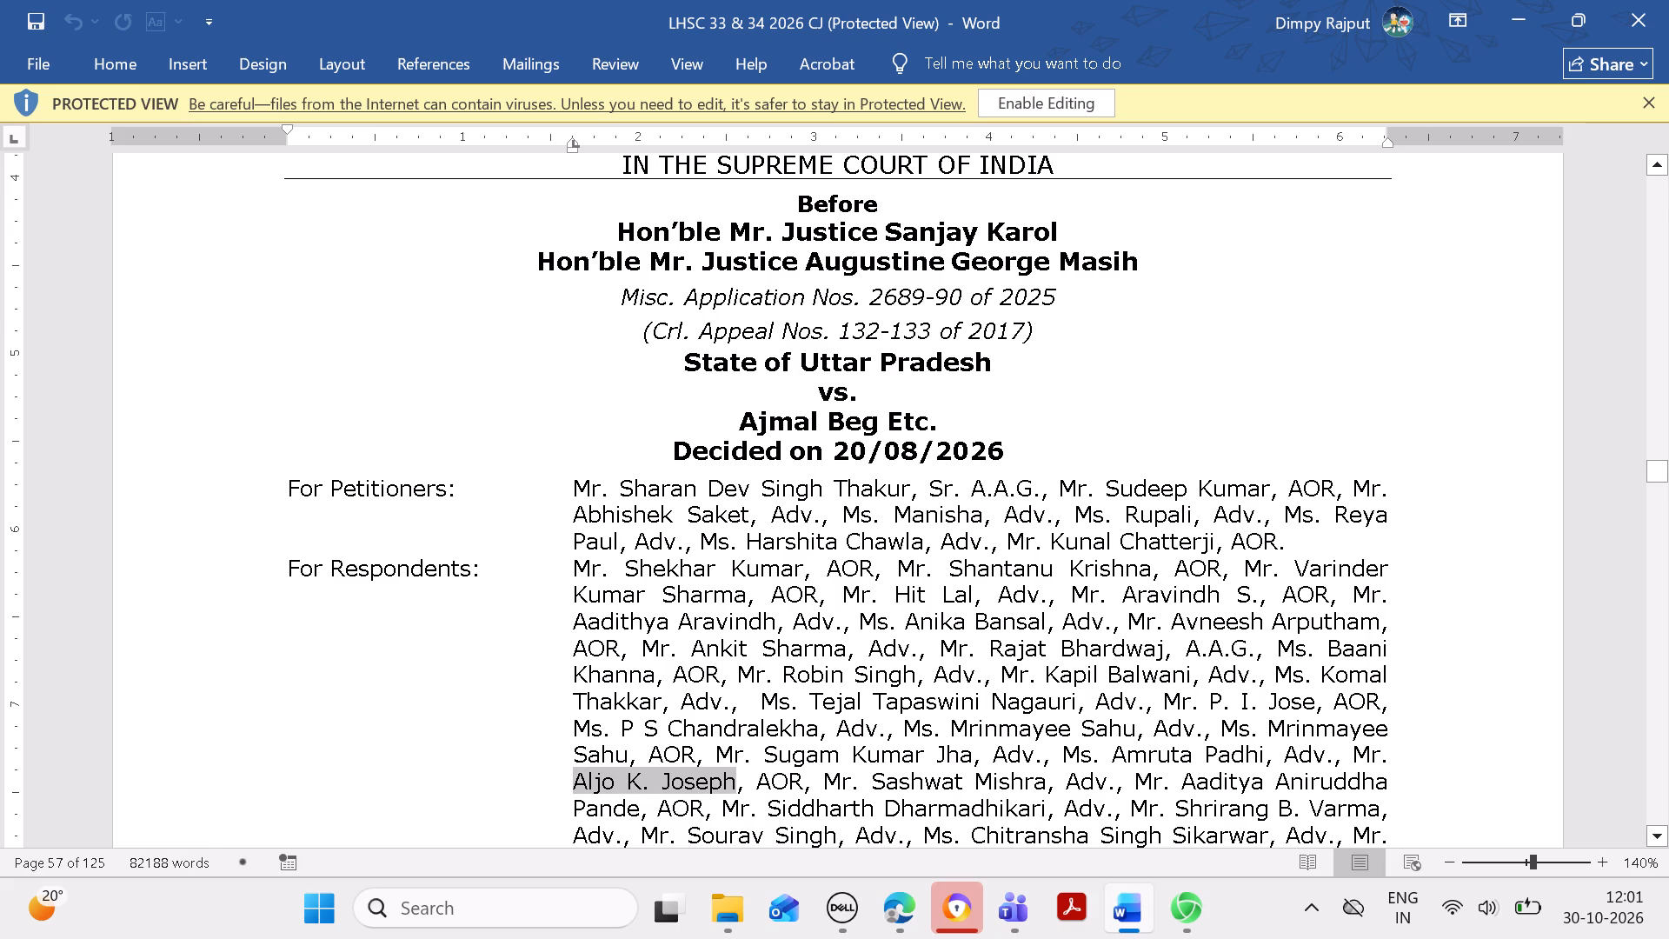
{"action": "left_click_drag", "start_coordinate": [674, 784], "coordinate": [688, 787]}
{"action": "key", "text": "ctrl+c"}
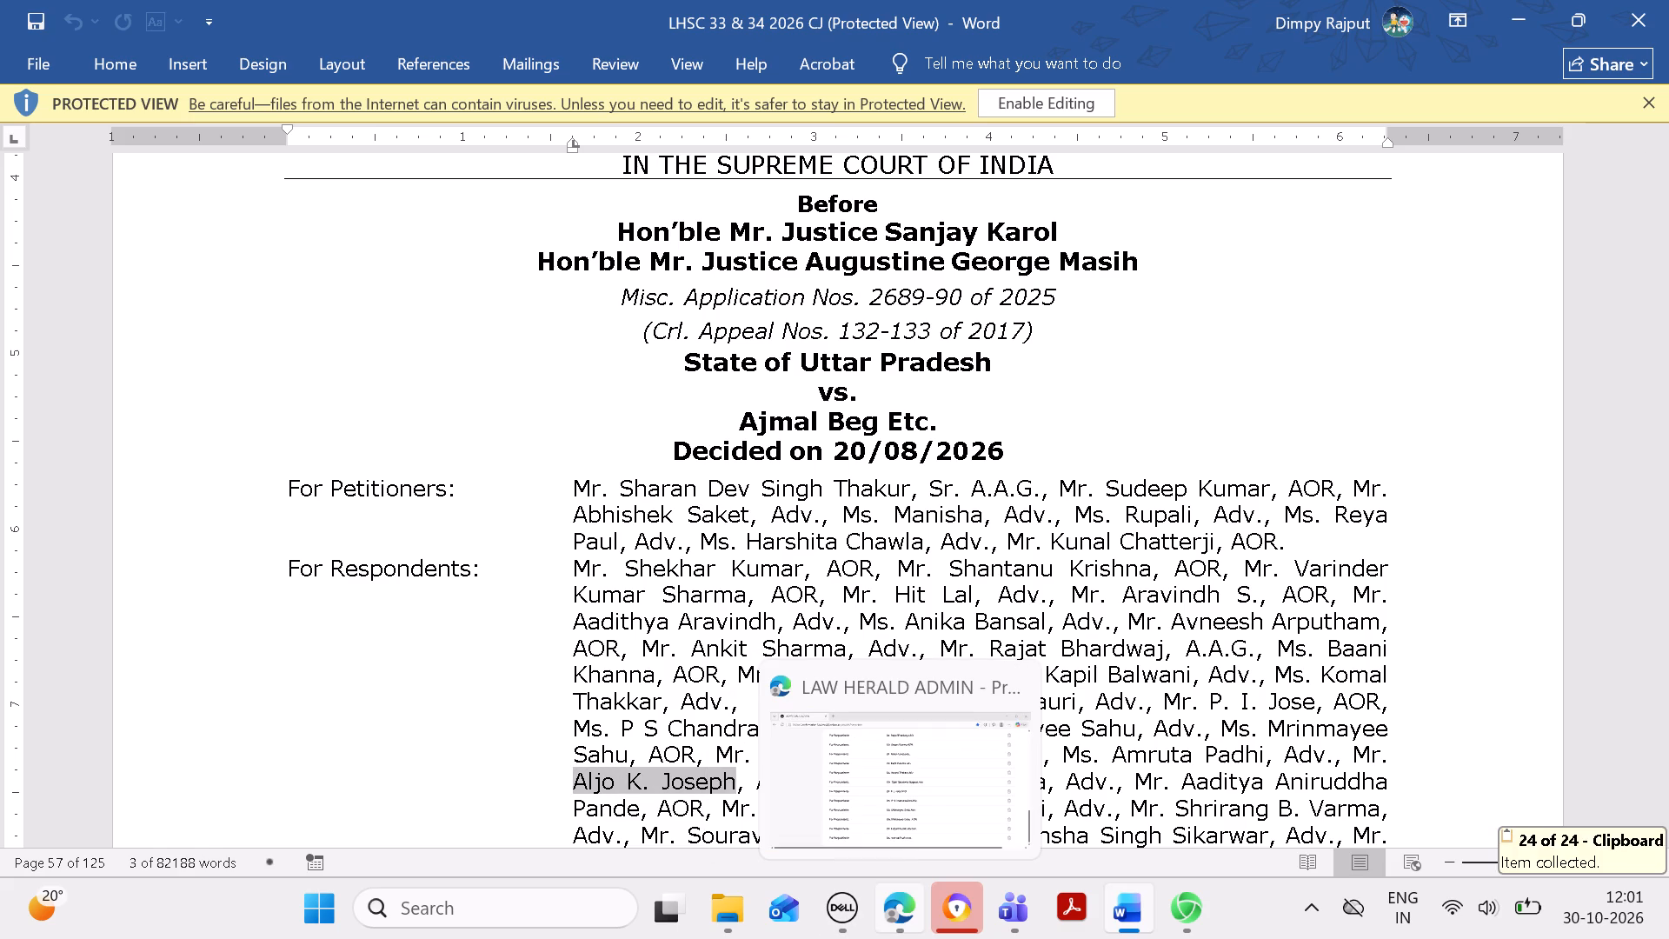
In the Edge case record, search the copied twenty-second advocate's name and attach the matching Mr. entry designated AOR for the respondents.
{"action": "left_click", "coordinate": [900, 914]}
{"action": "scroll", "coordinate": [1114, 725], "scroll_direction": "up", "scroll_amount": 2}
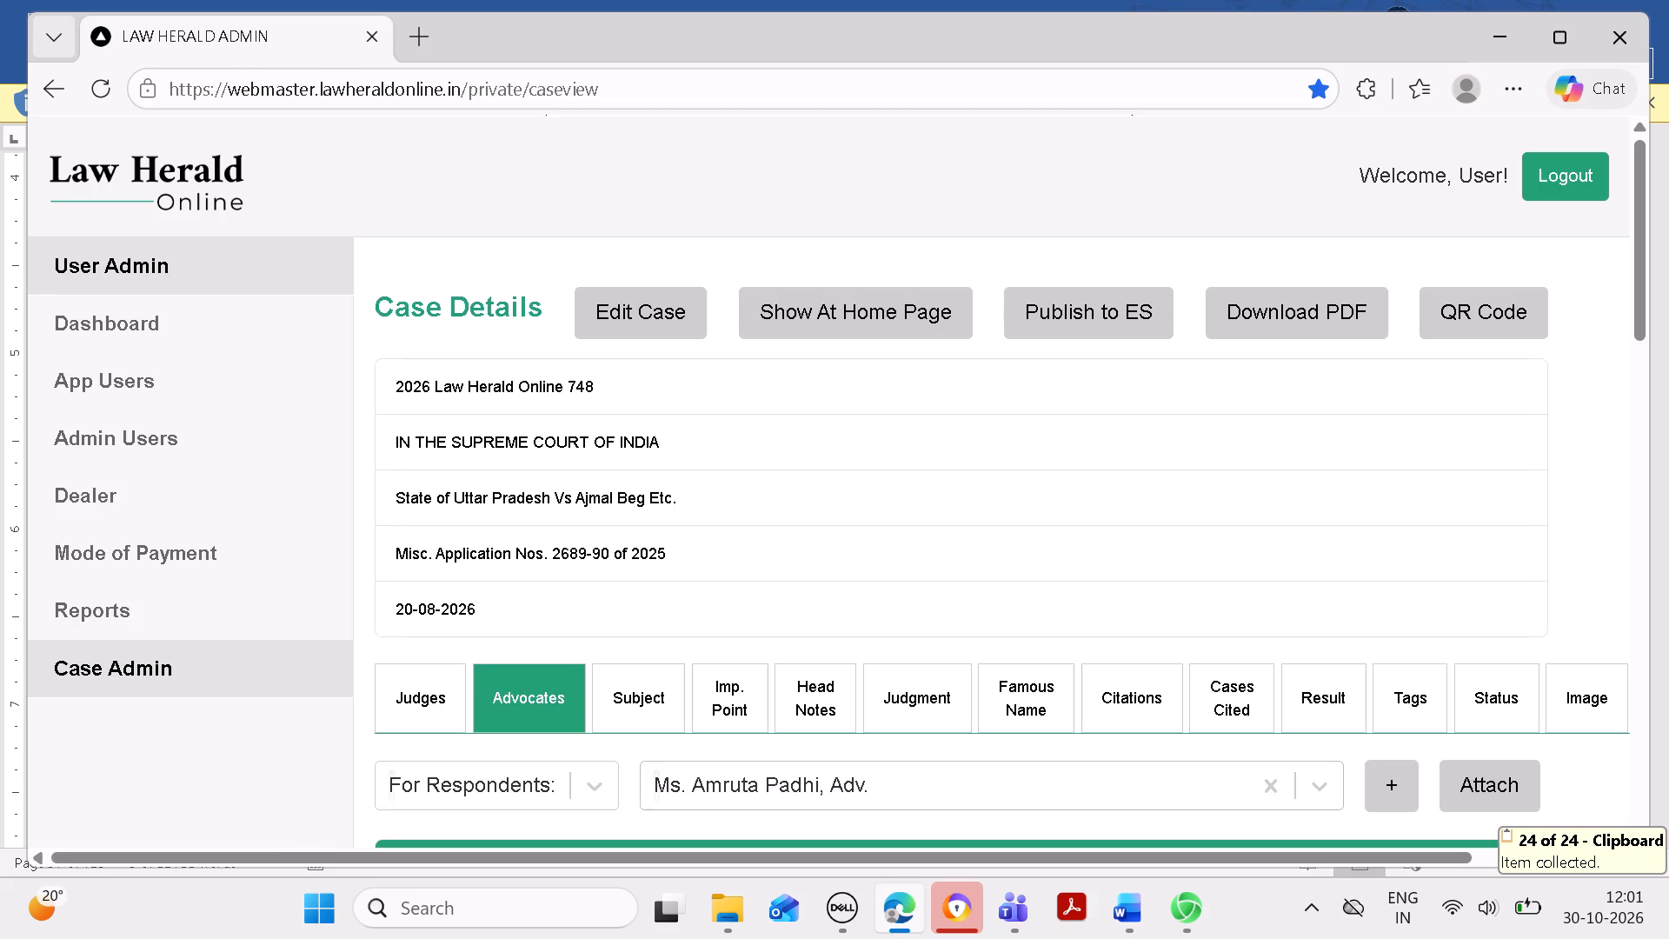
{"action": "left_click", "coordinate": [1260, 785]}
{"action": "key", "text": "ctrl+v"}
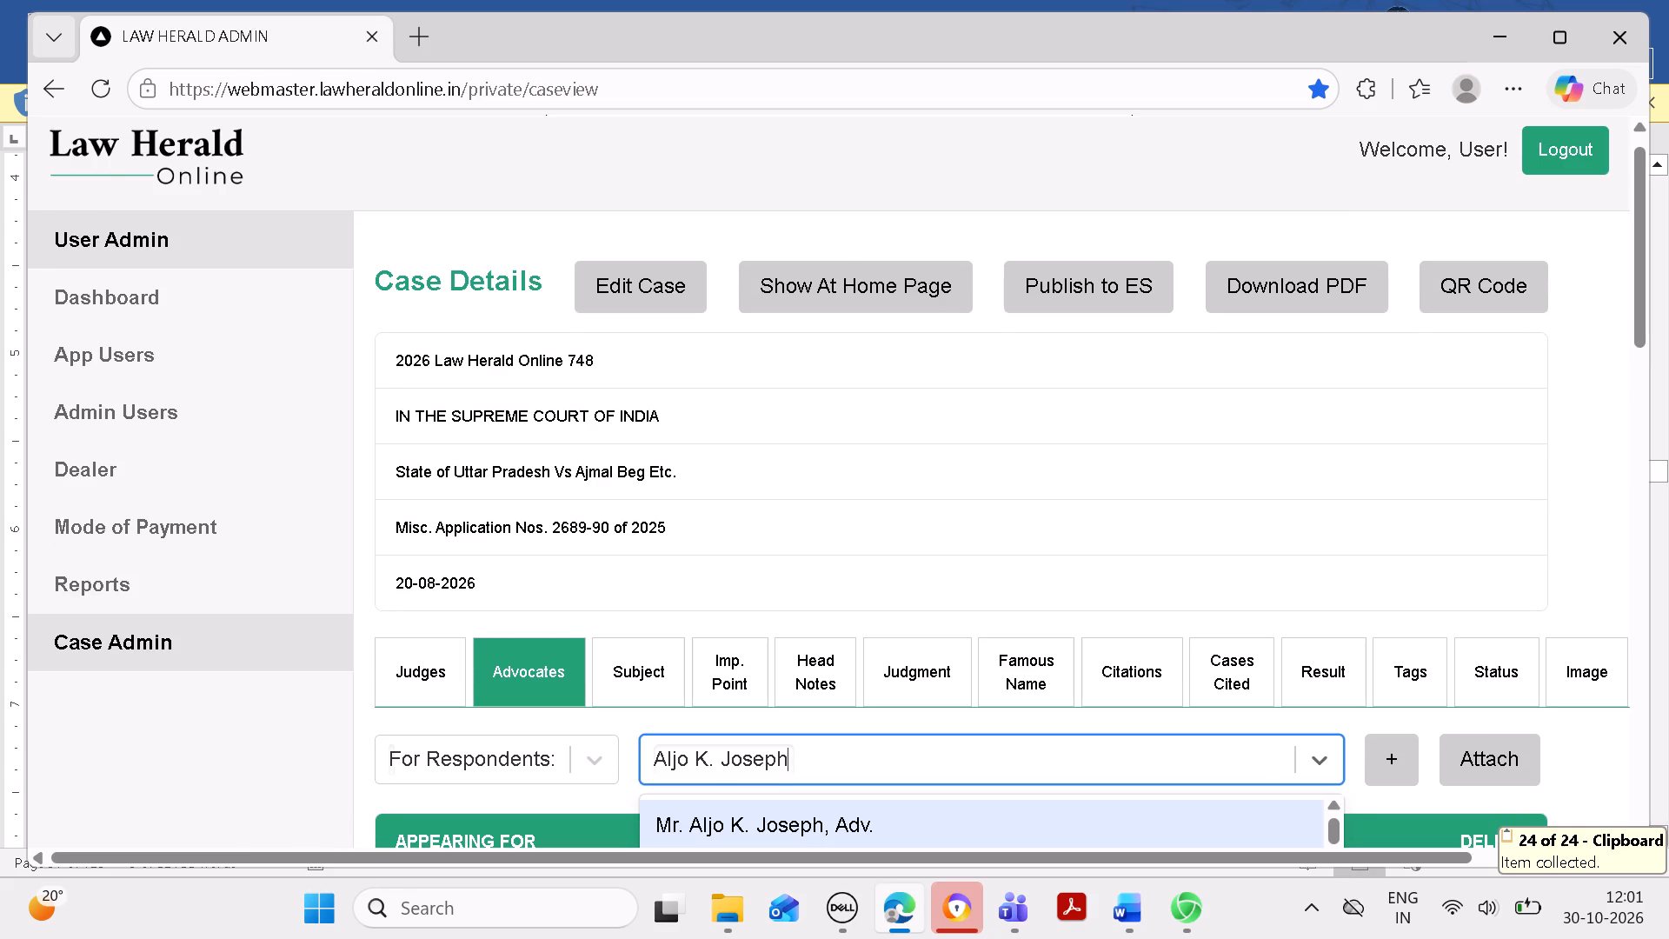
{"action": "left_click_drag", "start_coordinate": [1640, 330], "coordinate": [1652, 389]}
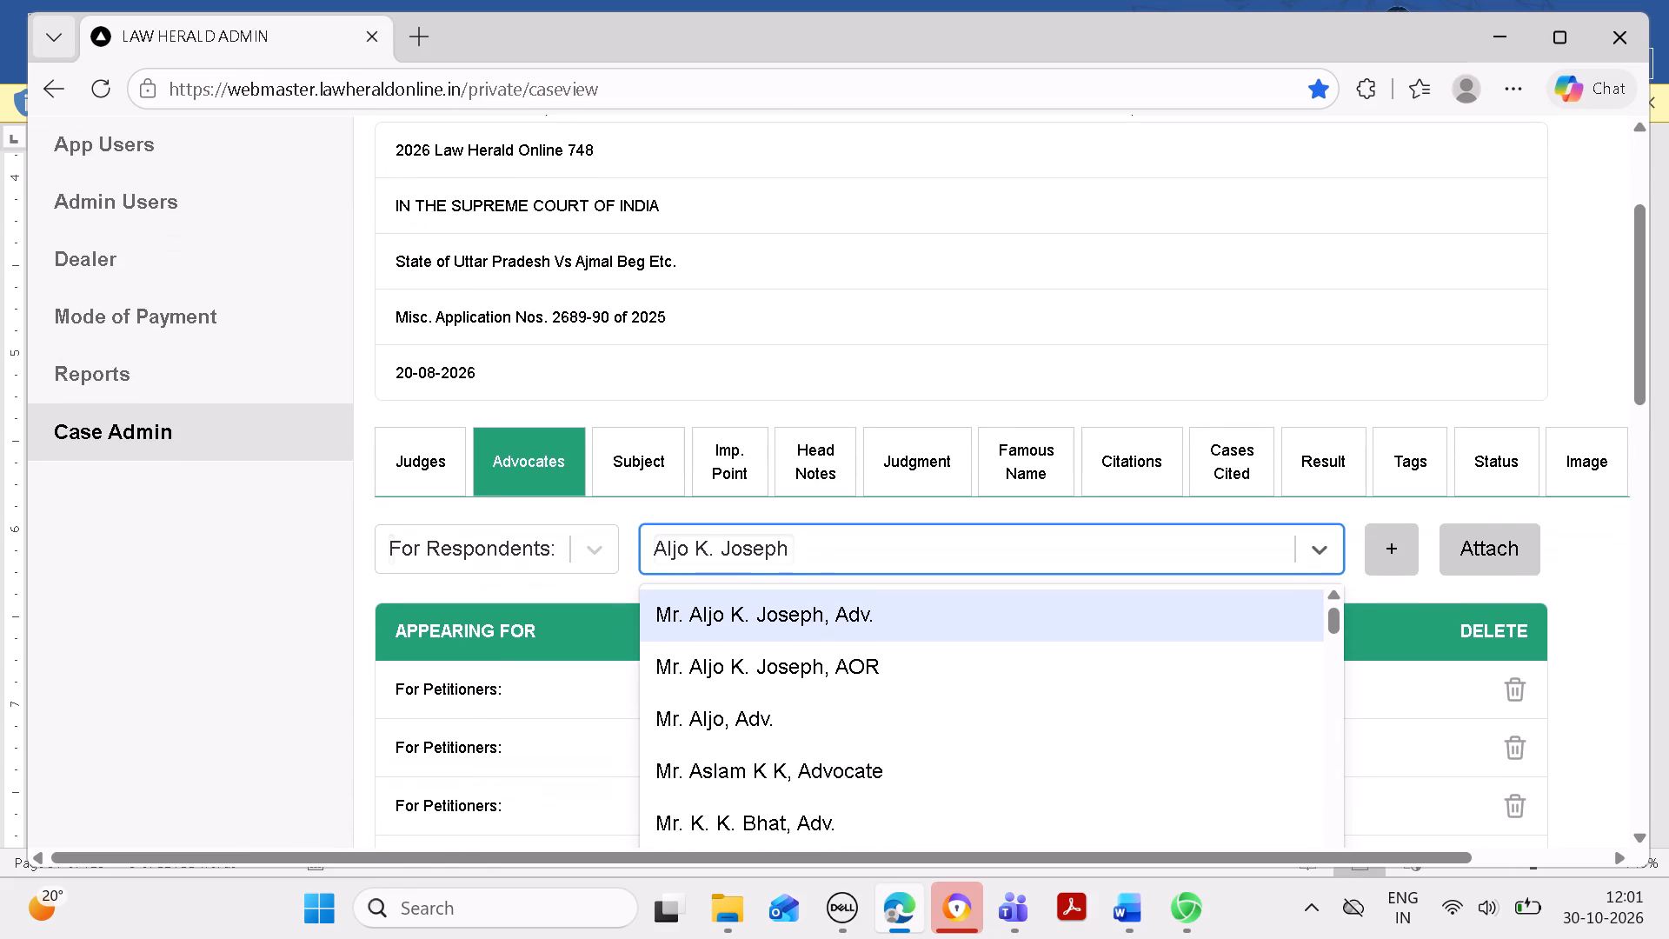
{"action": "left_click", "coordinate": [1047, 658]}
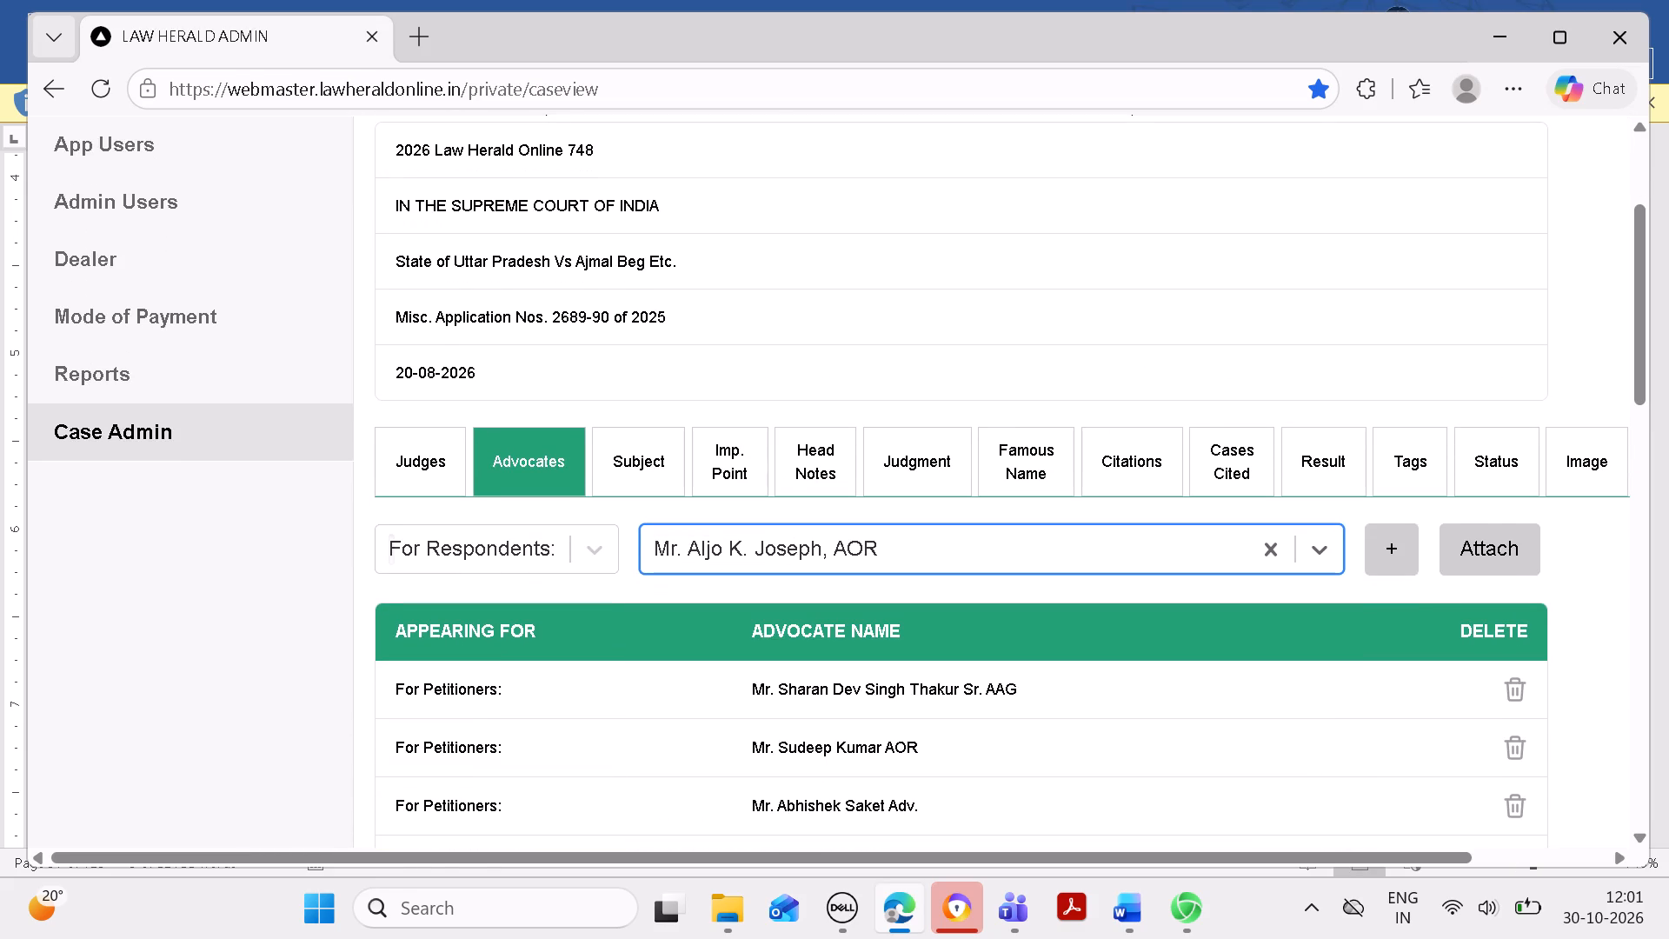
{"action": "left_click", "coordinate": [1493, 563]}
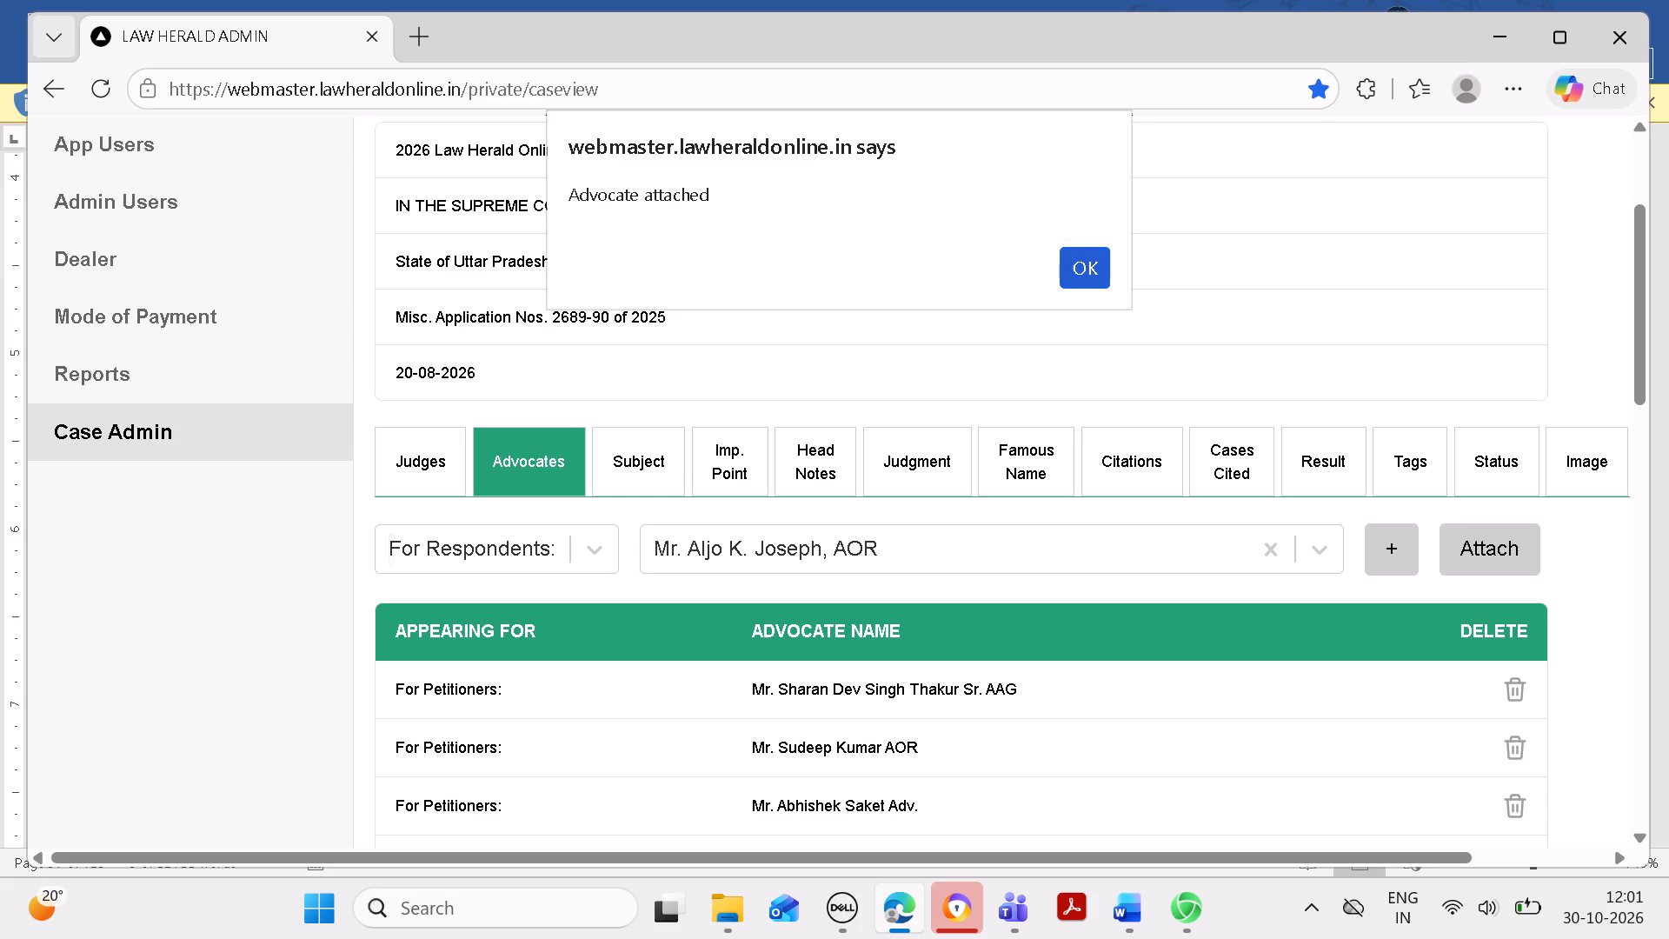
{"action": "left_click", "coordinate": [1080, 272]}
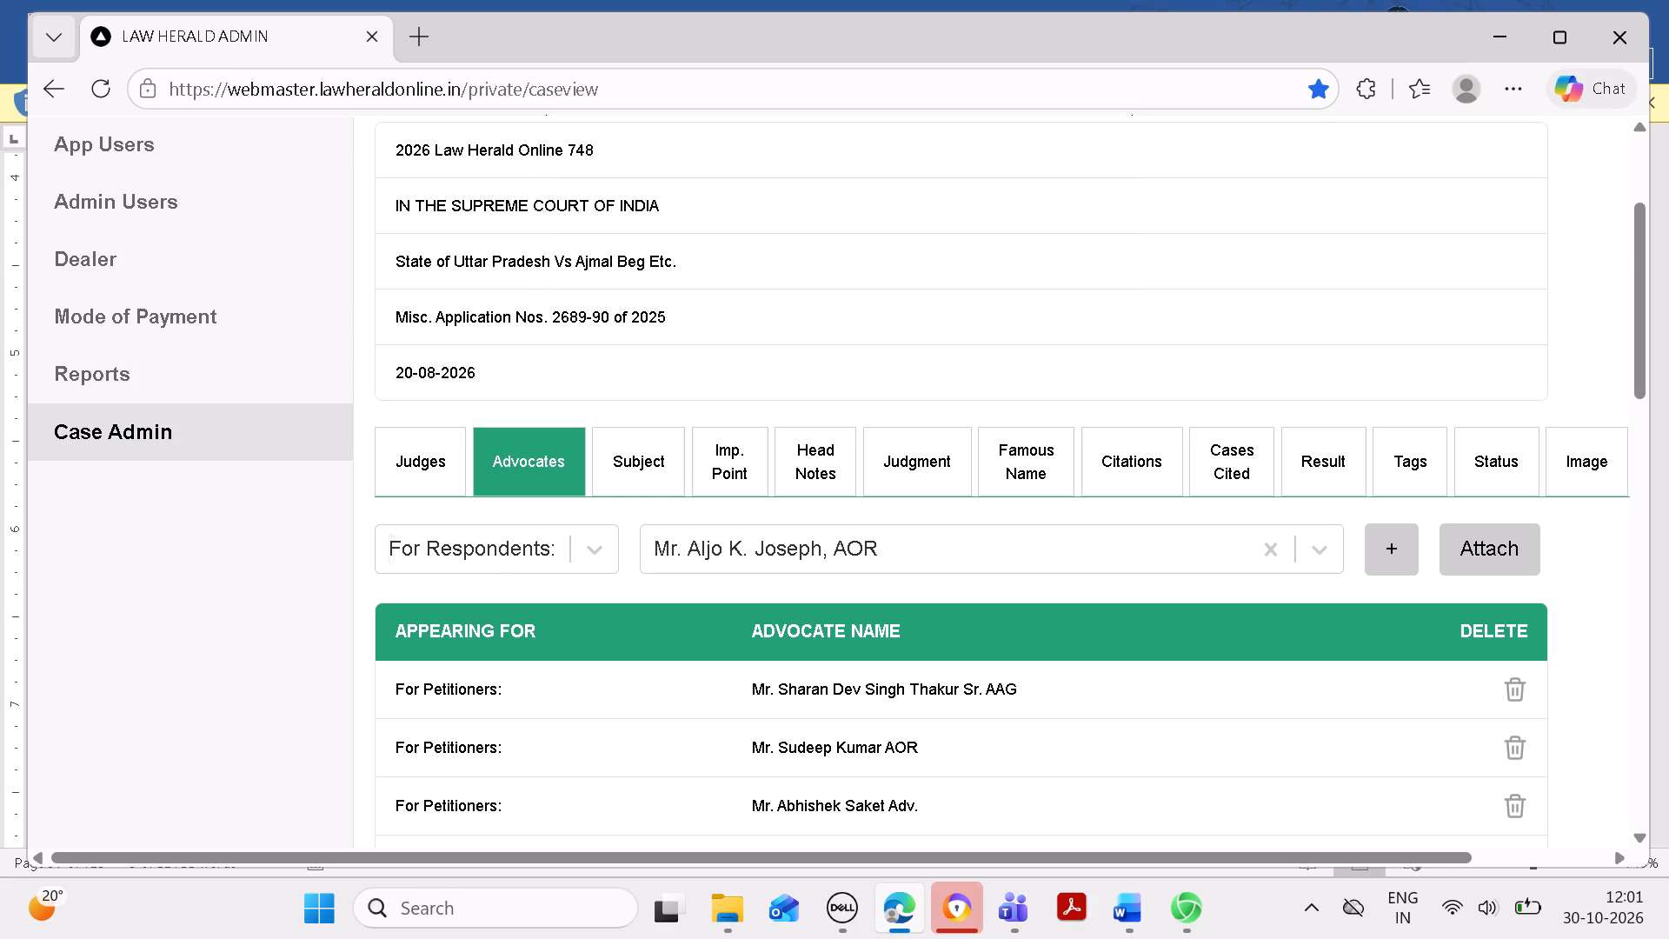
{"action": "scroll", "coordinate": [1102, 362], "scroll_direction": "down", "scroll_amount": 5}
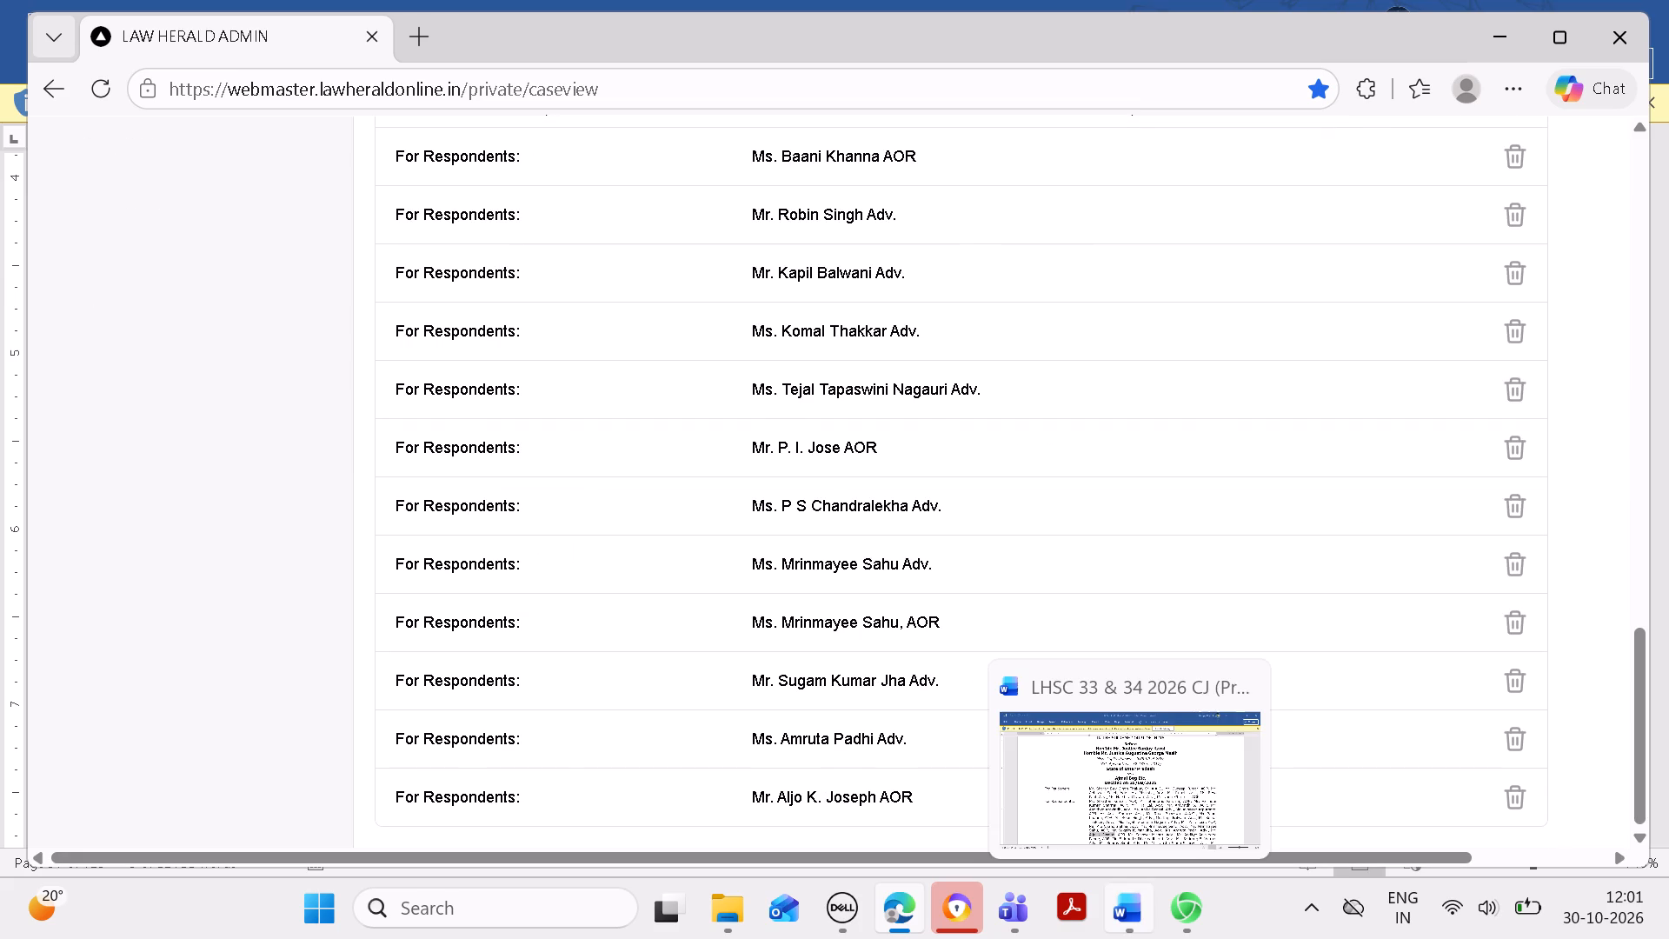
In the Word judgment, copy the twenty-third respondents' advocate's name without its prefix and designation.
{"action": "left_click", "coordinate": [1124, 903]}
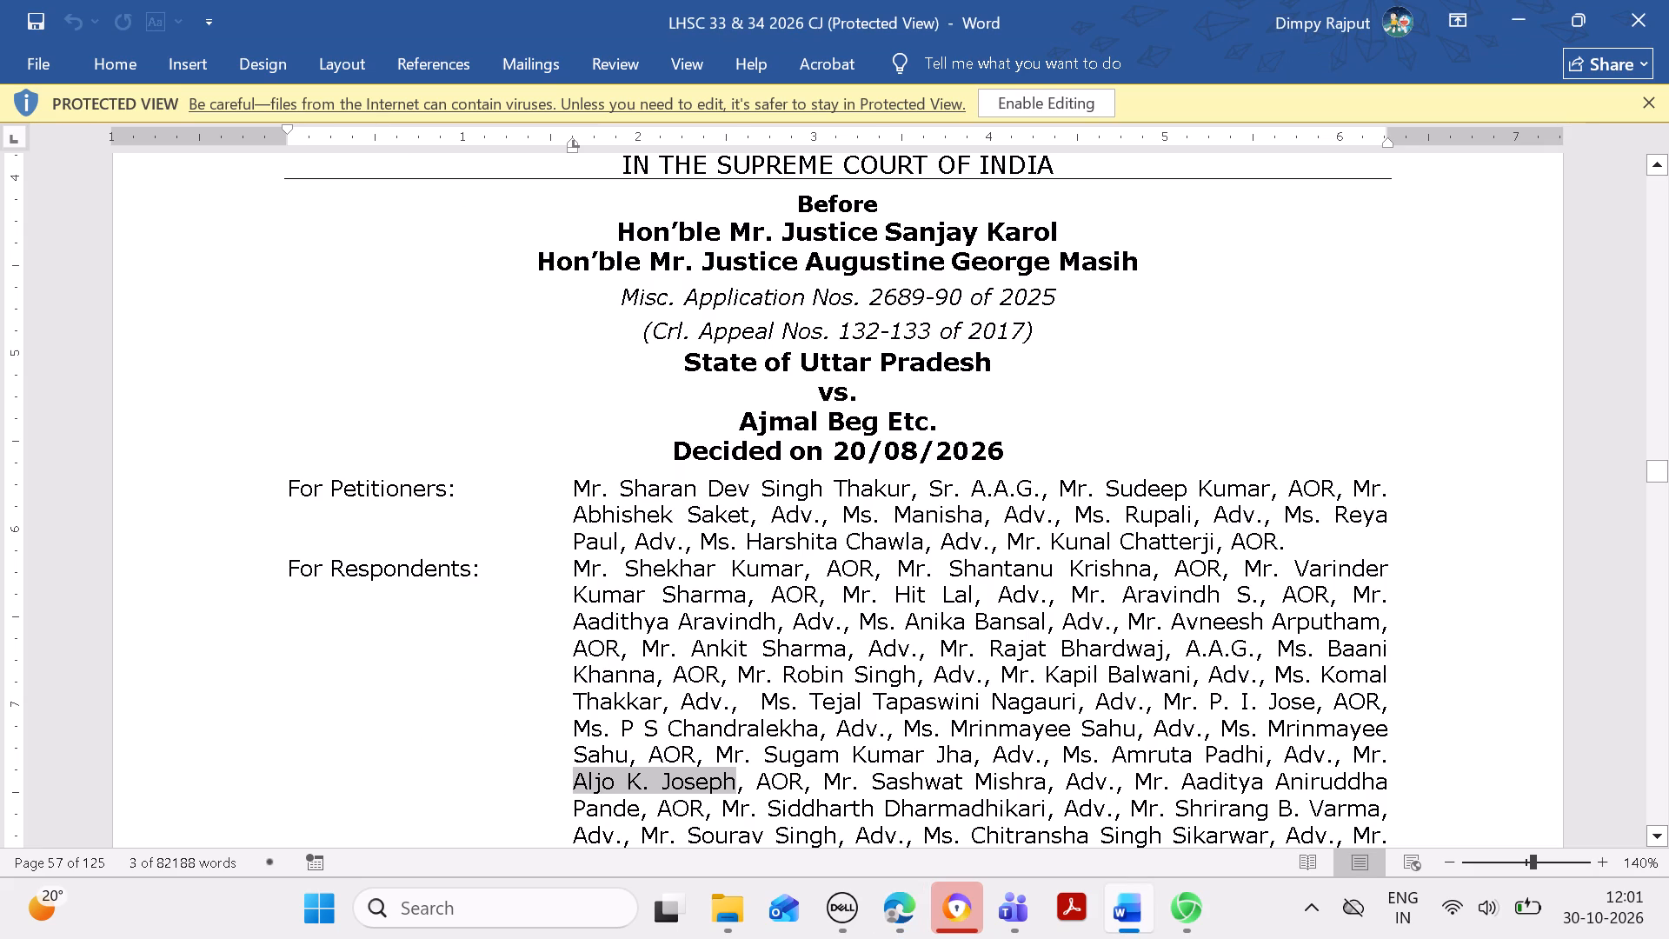
{"action": "left_click", "coordinate": [909, 905]}
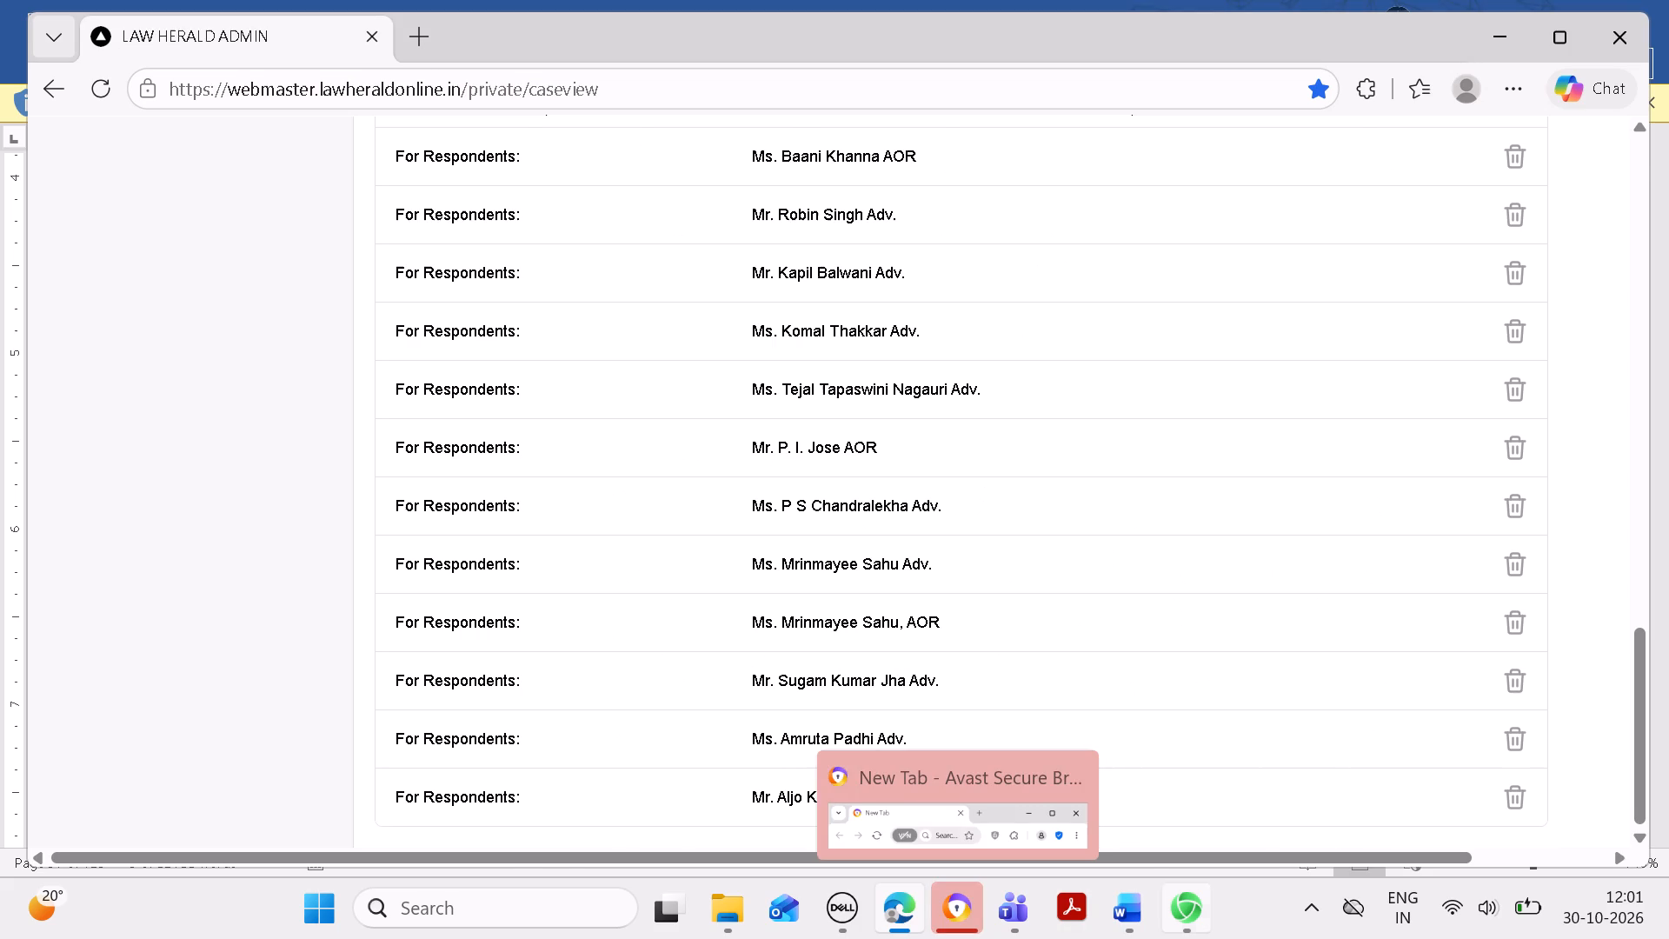
{"action": "left_click", "coordinate": [1132, 908]}
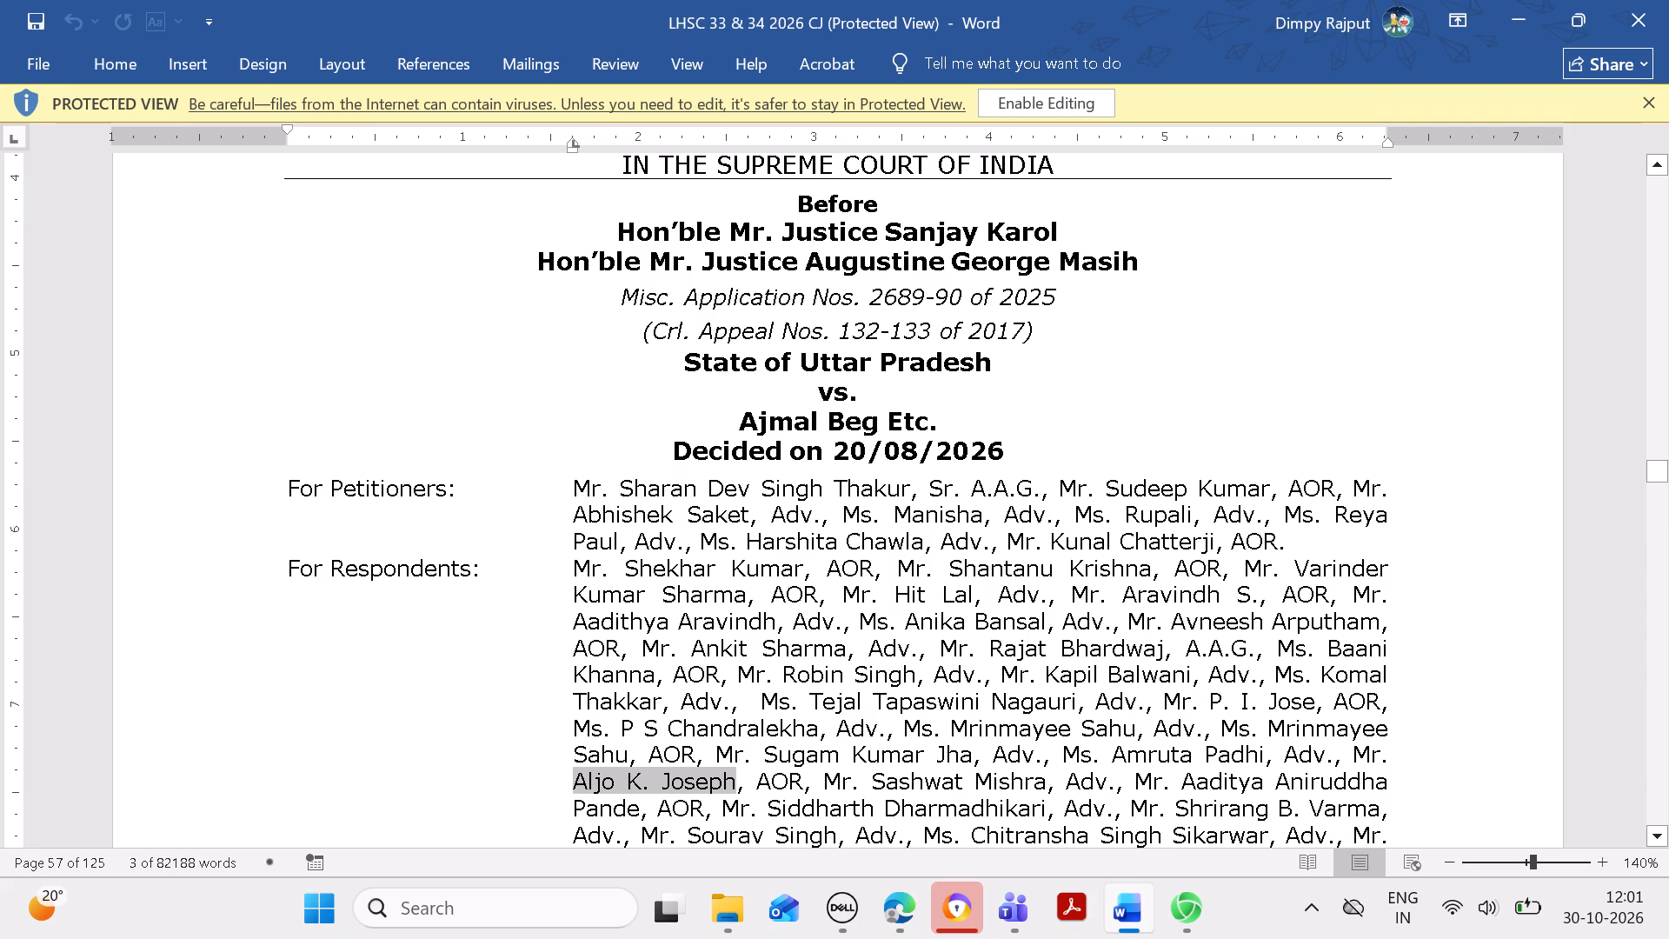
{"action": "left_click_drag", "start_coordinate": [872, 778], "coordinate": [1009, 778]}
{"action": "key", "text": "ctrl+c"}
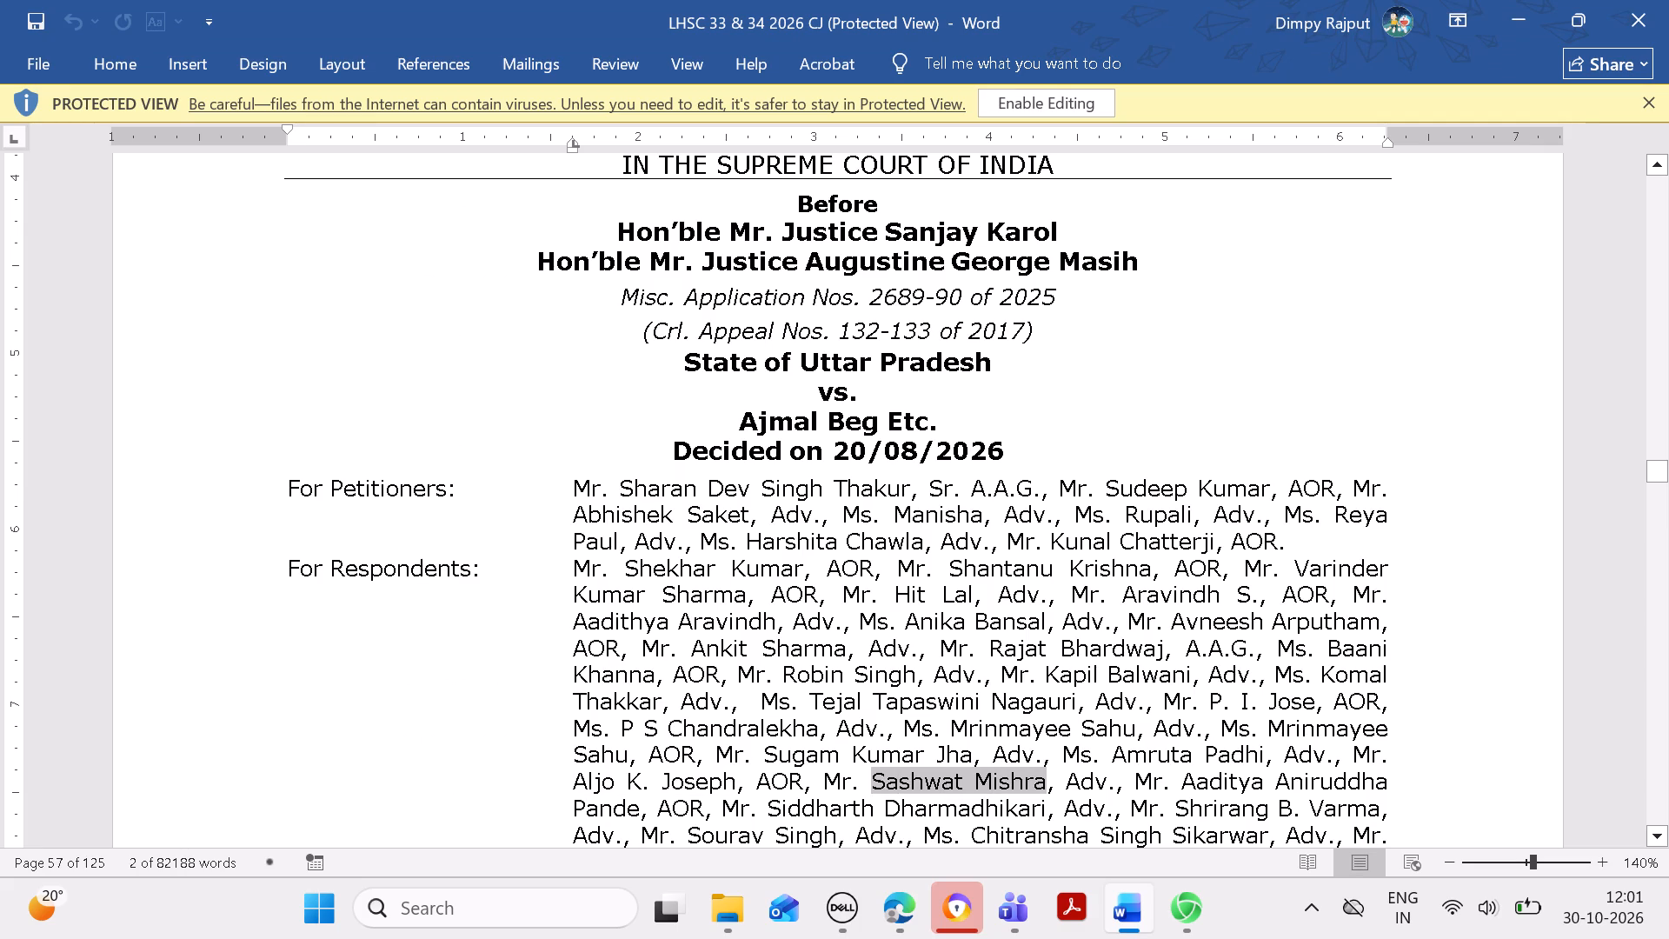
In the Edge case record, search the copied twenty-third advocate's name and add it as a new Mr. entry designated ADV for the respondents.
{"action": "left_click", "coordinate": [905, 905]}
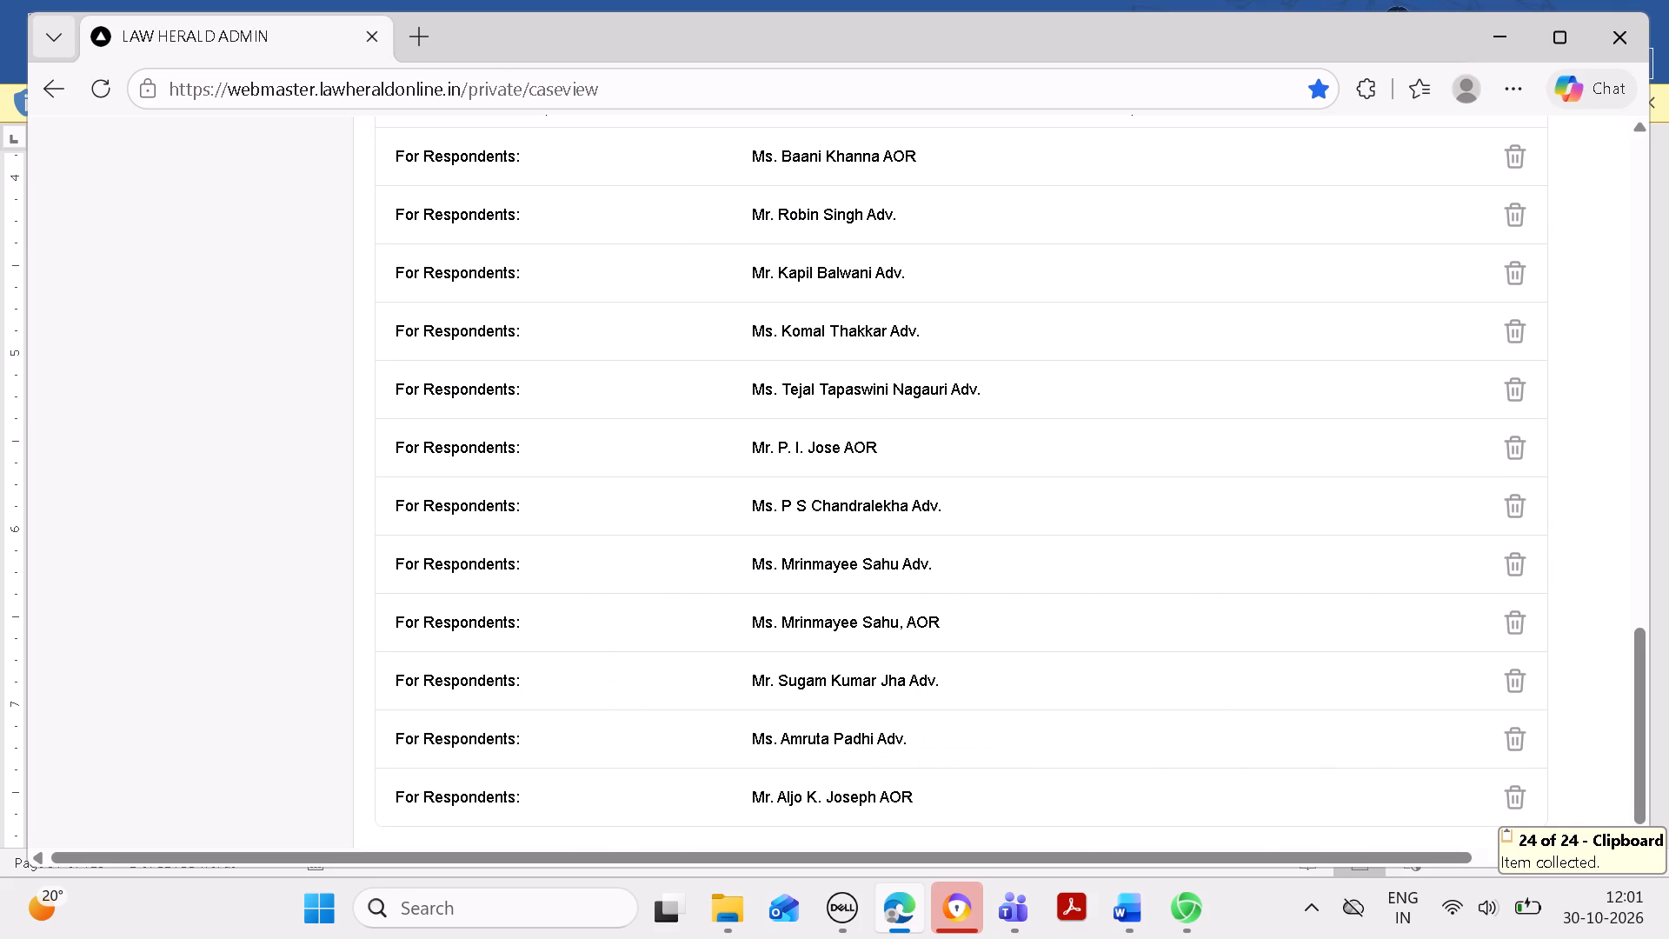
{"action": "left_click_drag", "start_coordinate": [1643, 716], "coordinate": [1665, 403]}
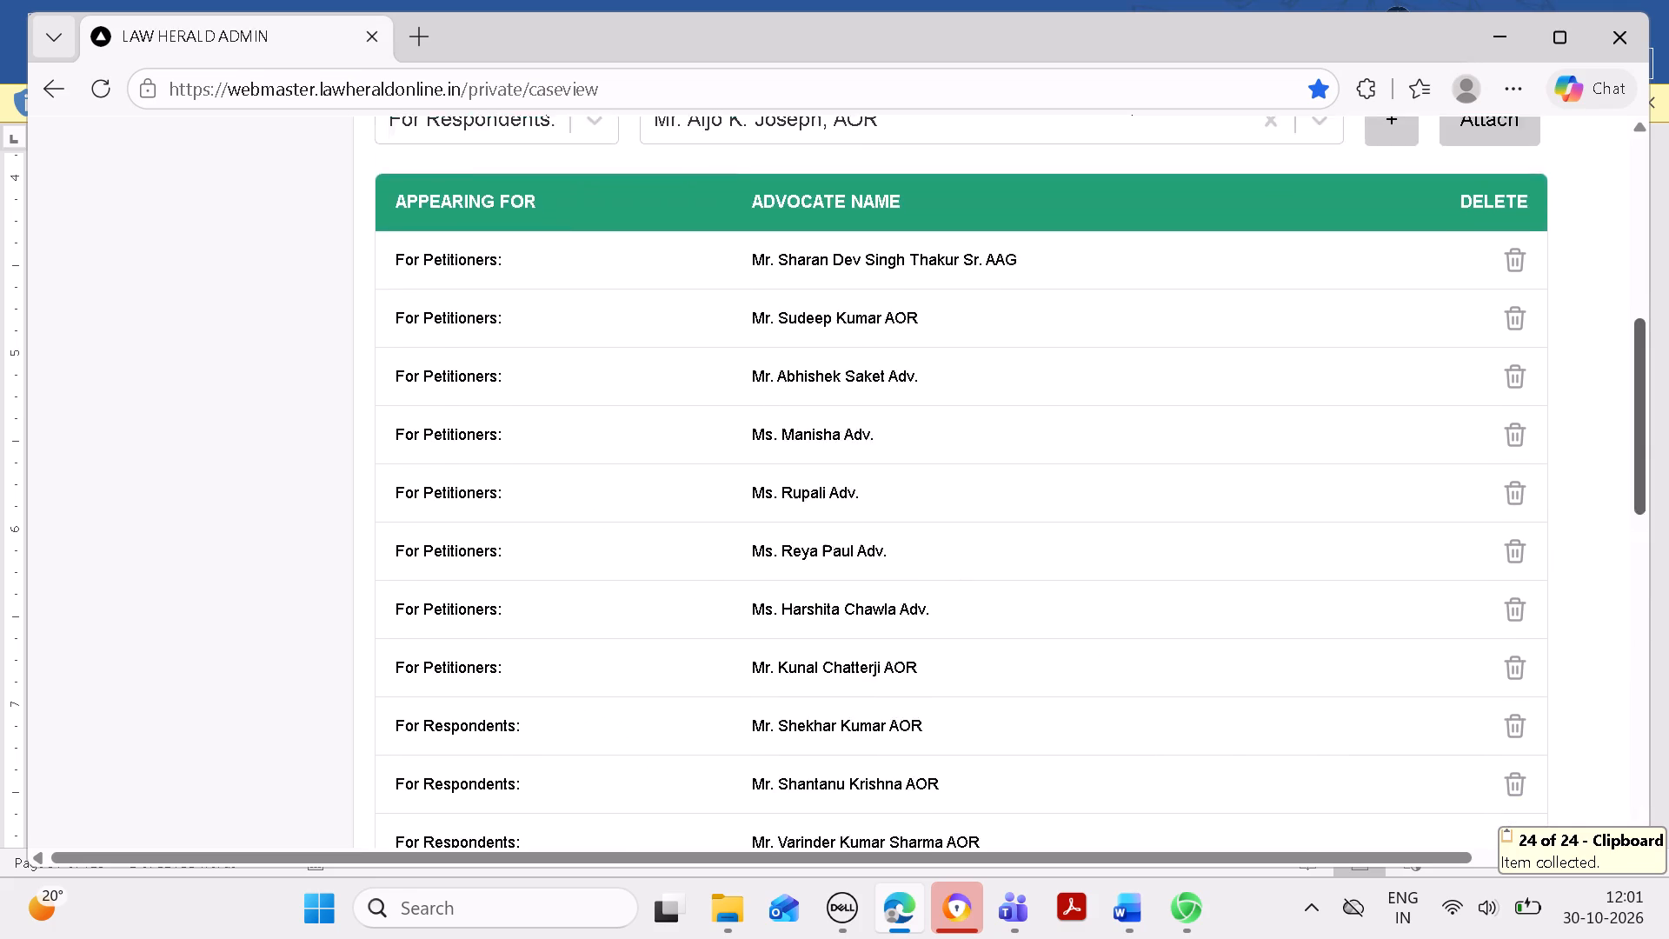
{"action": "left_click_drag", "start_coordinate": [1665, 403], "coordinate": [1668, 316]}
{"action": "left_click", "coordinate": [1263, 463]}
{"action": "key", "text": "ctrl+v"}
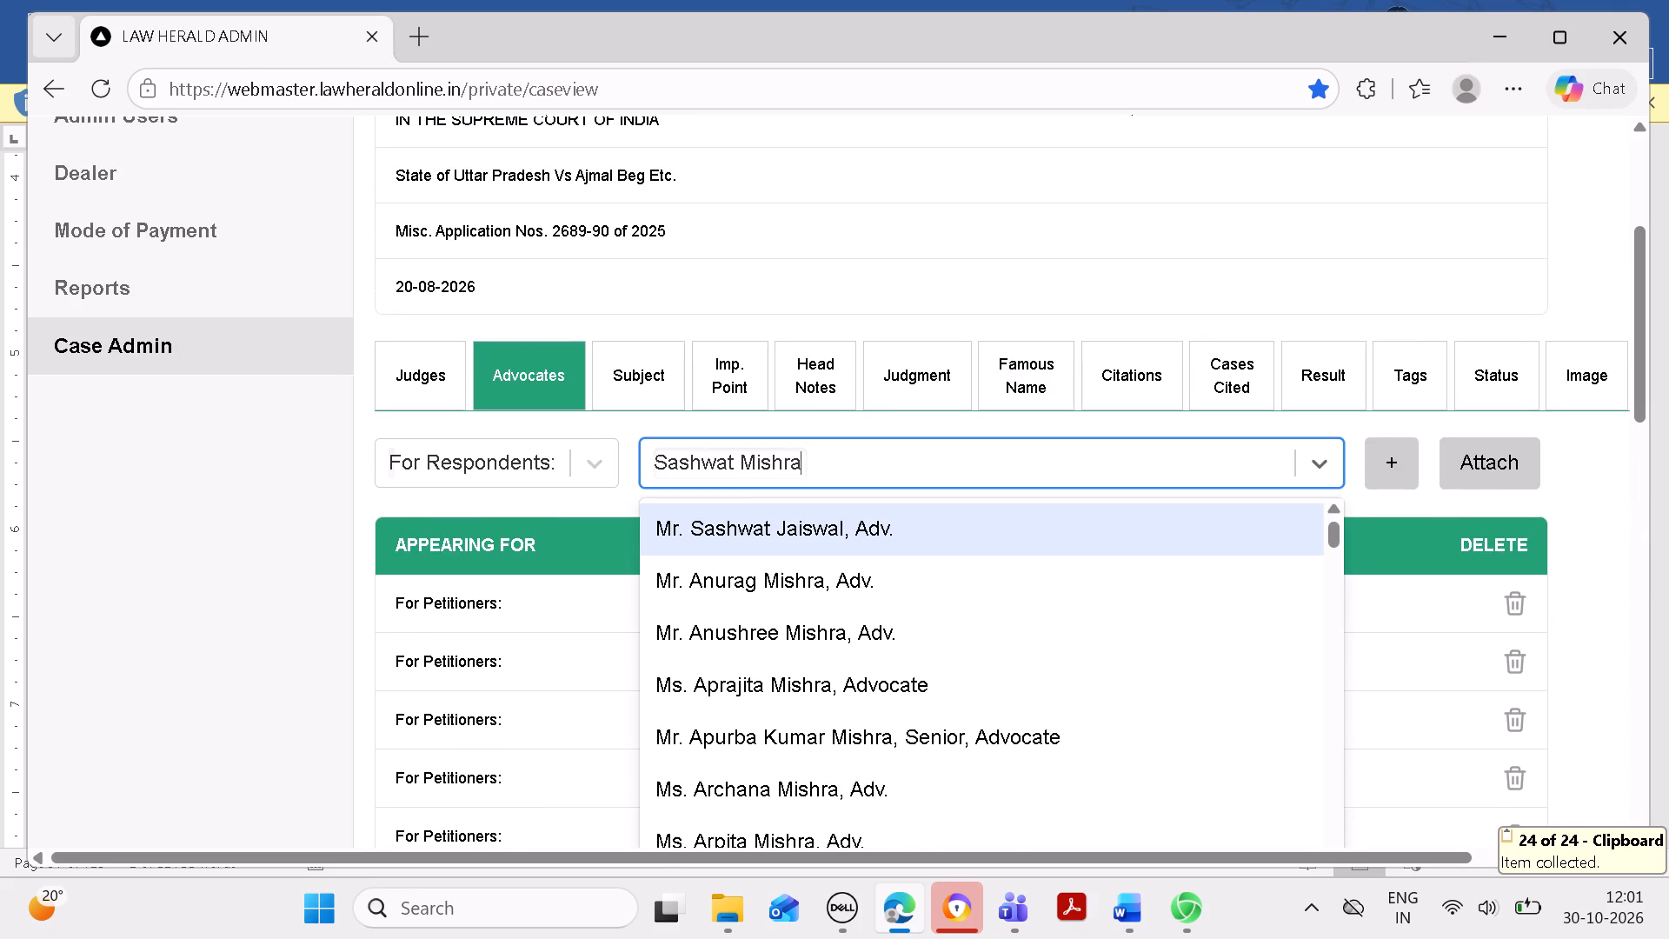
{"action": "left_click", "coordinate": [1373, 471]}
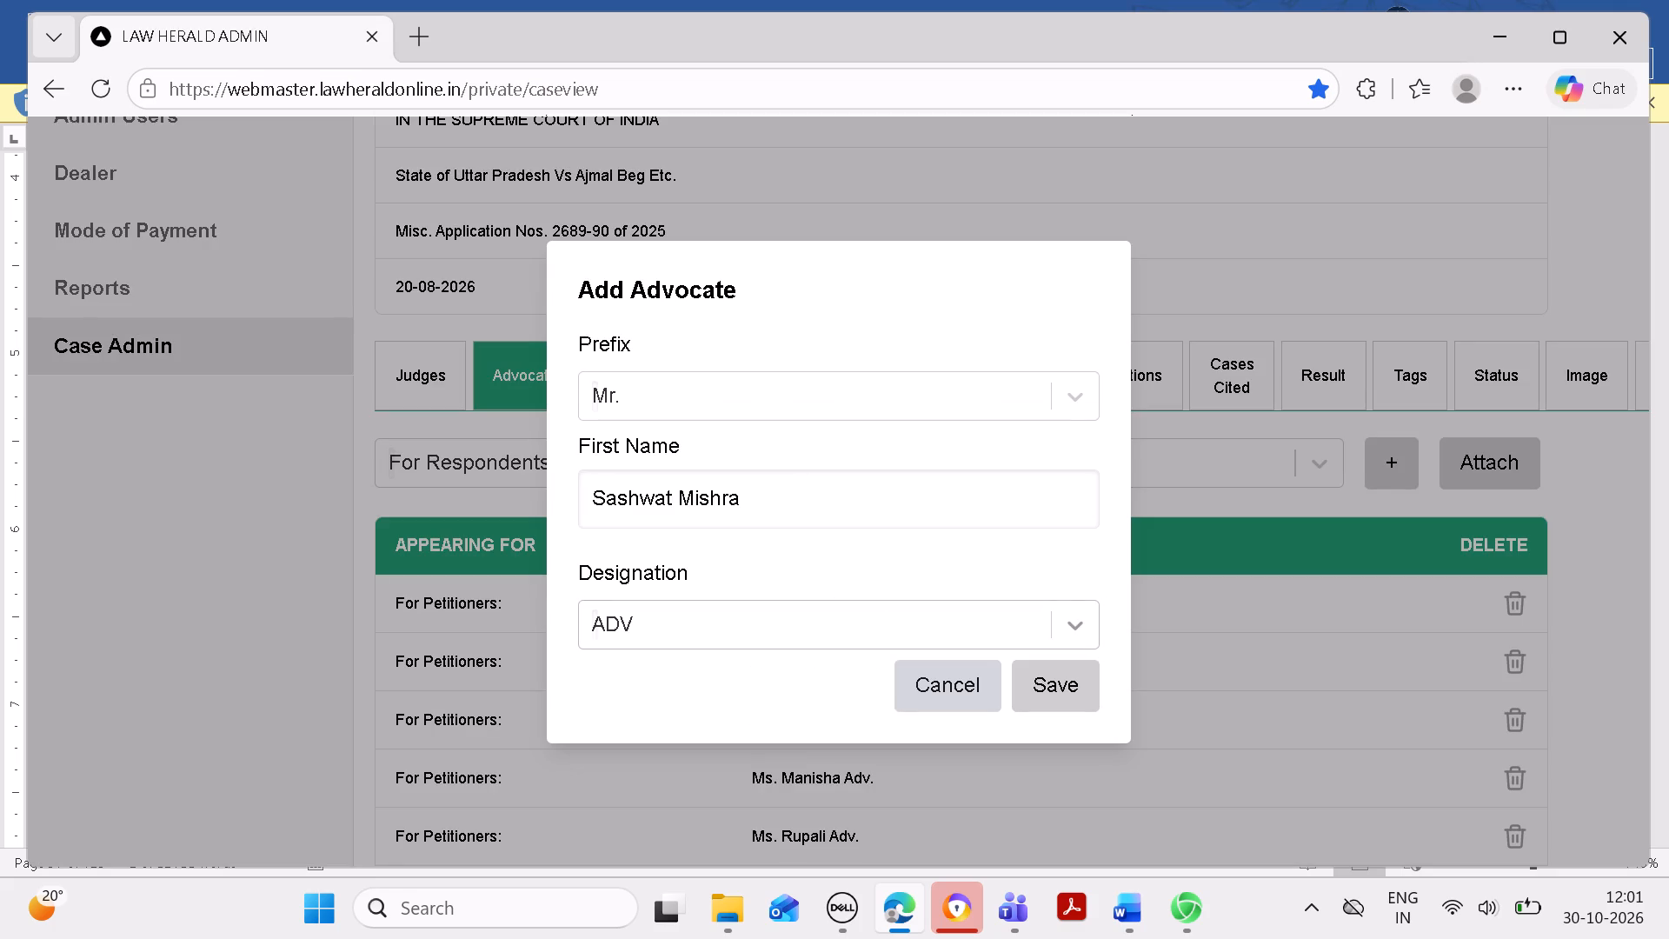
{"action": "left_click", "coordinate": [1068, 683]}
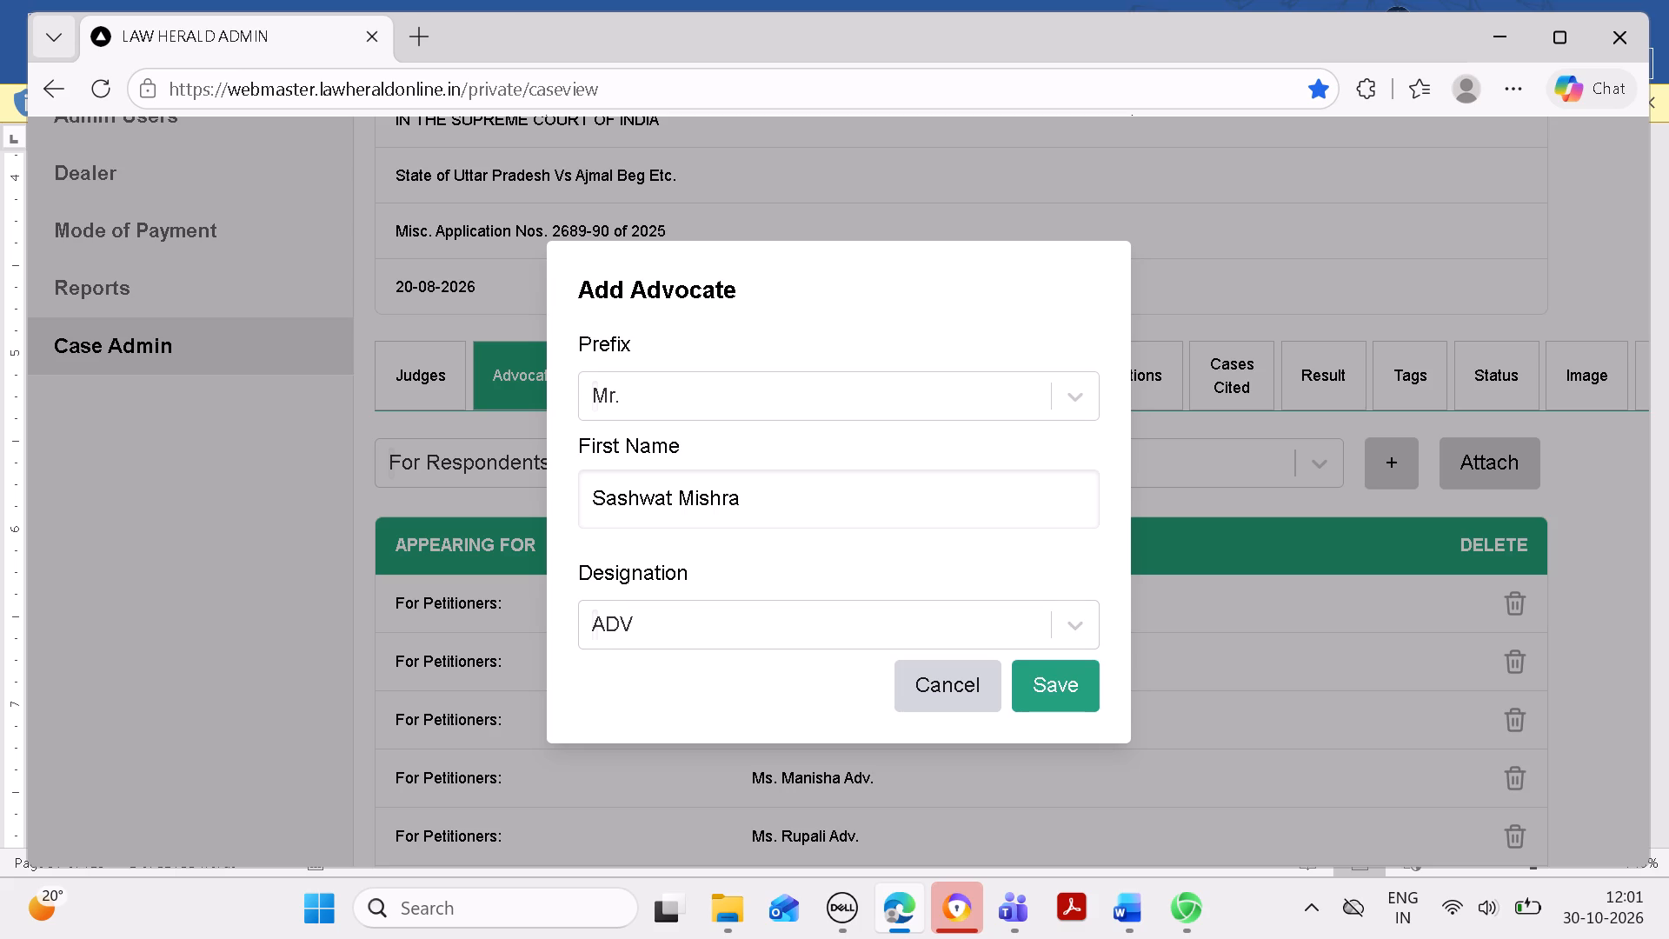
{"action": "left_click", "coordinate": [1078, 262]}
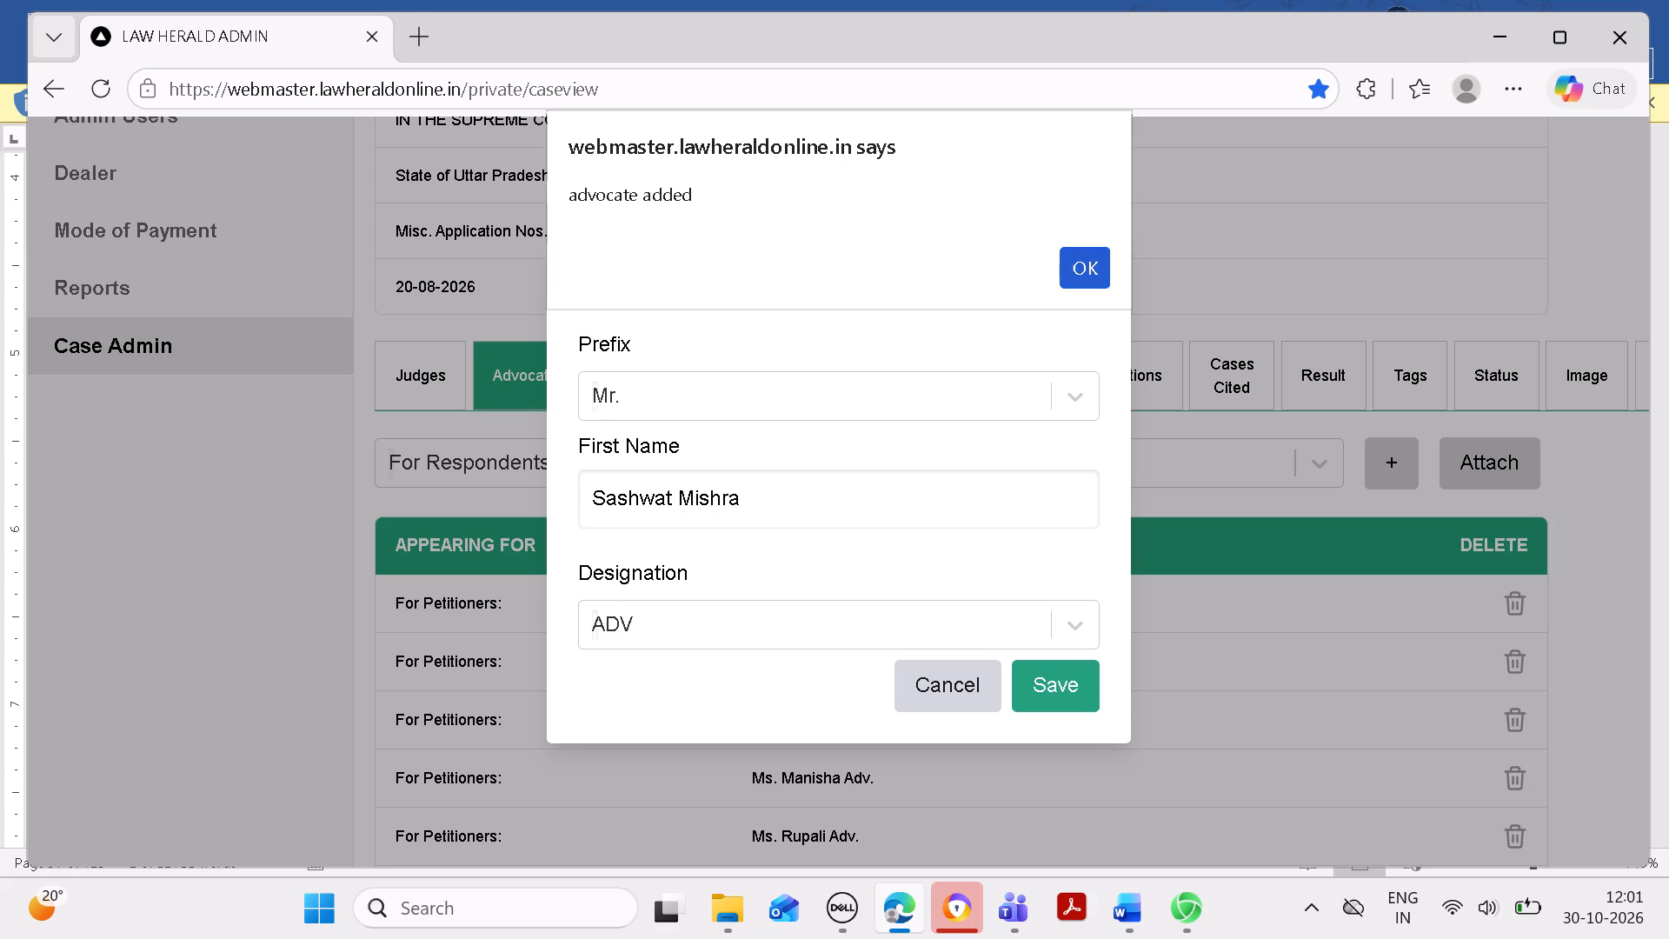
{"action": "left_click", "coordinate": [1096, 273]}
{"action": "scroll", "coordinate": [1112, 357], "scroll_direction": "down", "scroll_amount": 12}
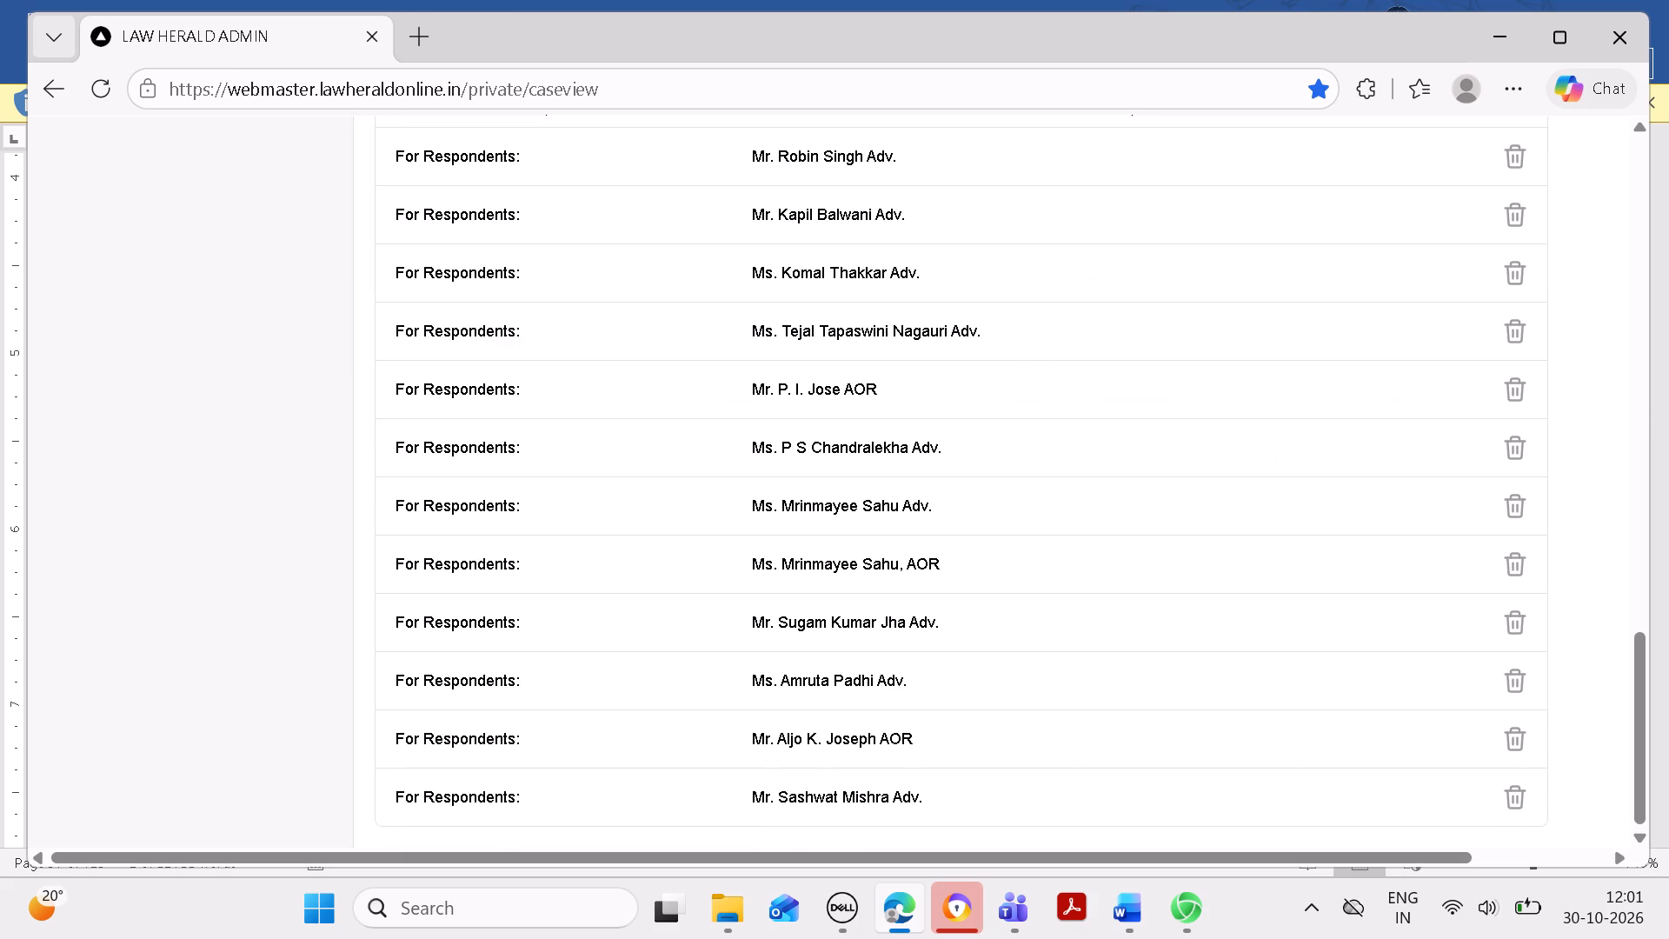
In the Word judgment, copy the twenty-fourth respondents' advocate's full three-part name, without its prefix and designation.
{"action": "left_click", "coordinate": [1137, 891]}
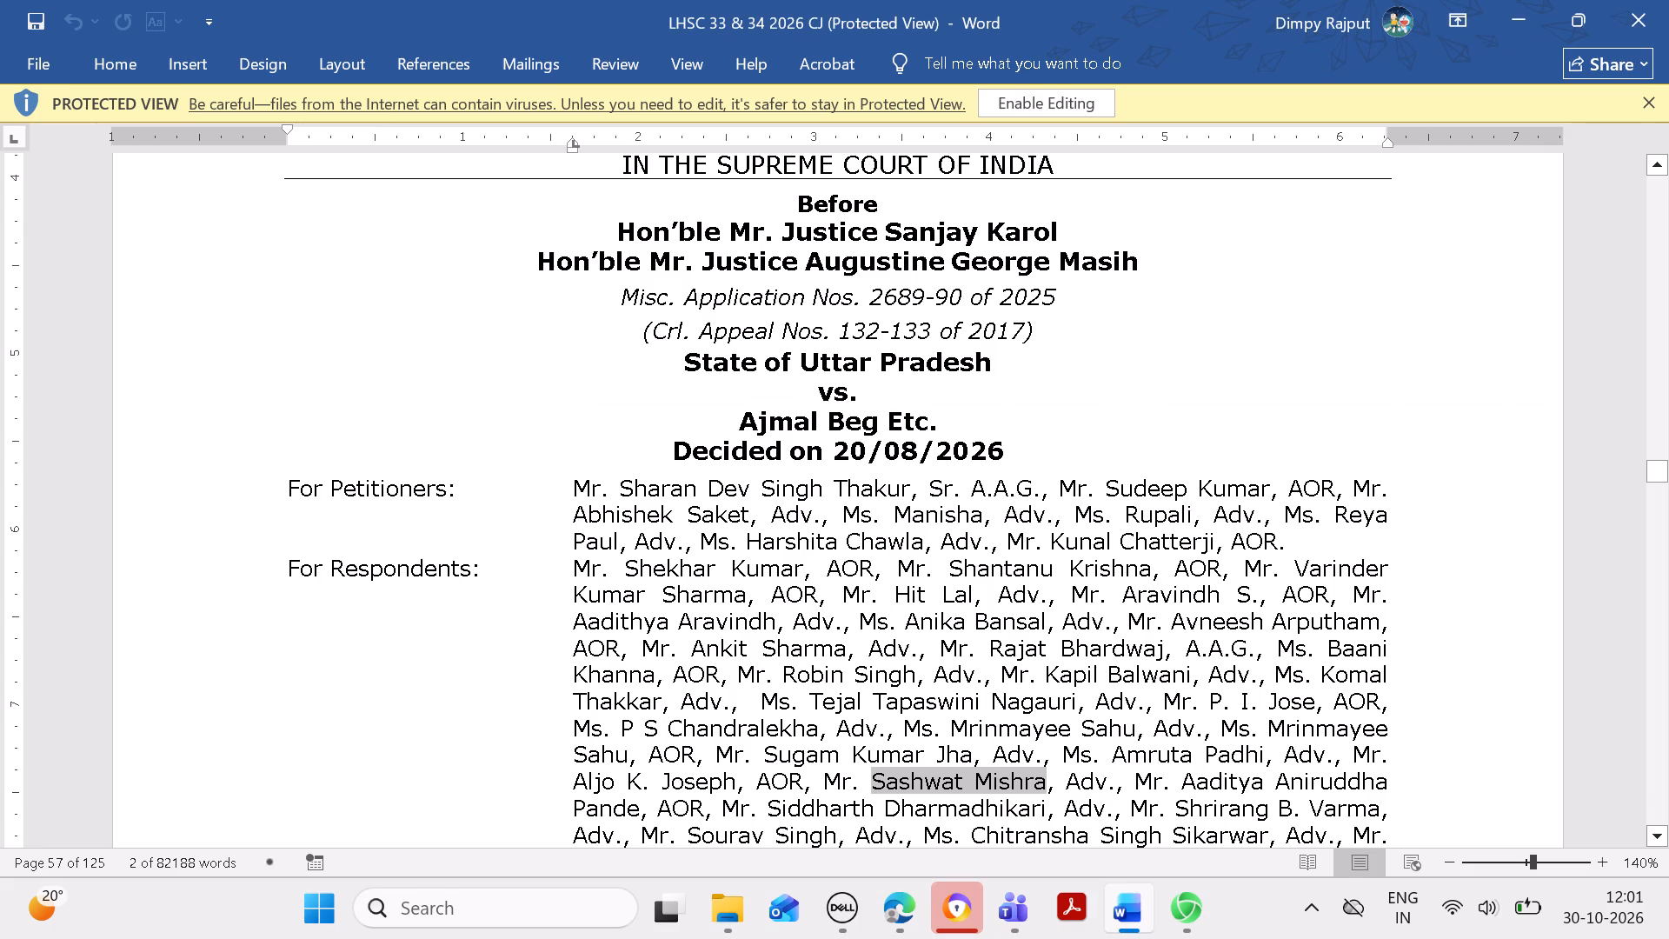
{"action": "left_click_drag", "start_coordinate": [1183, 782], "coordinate": [1368, 780]}
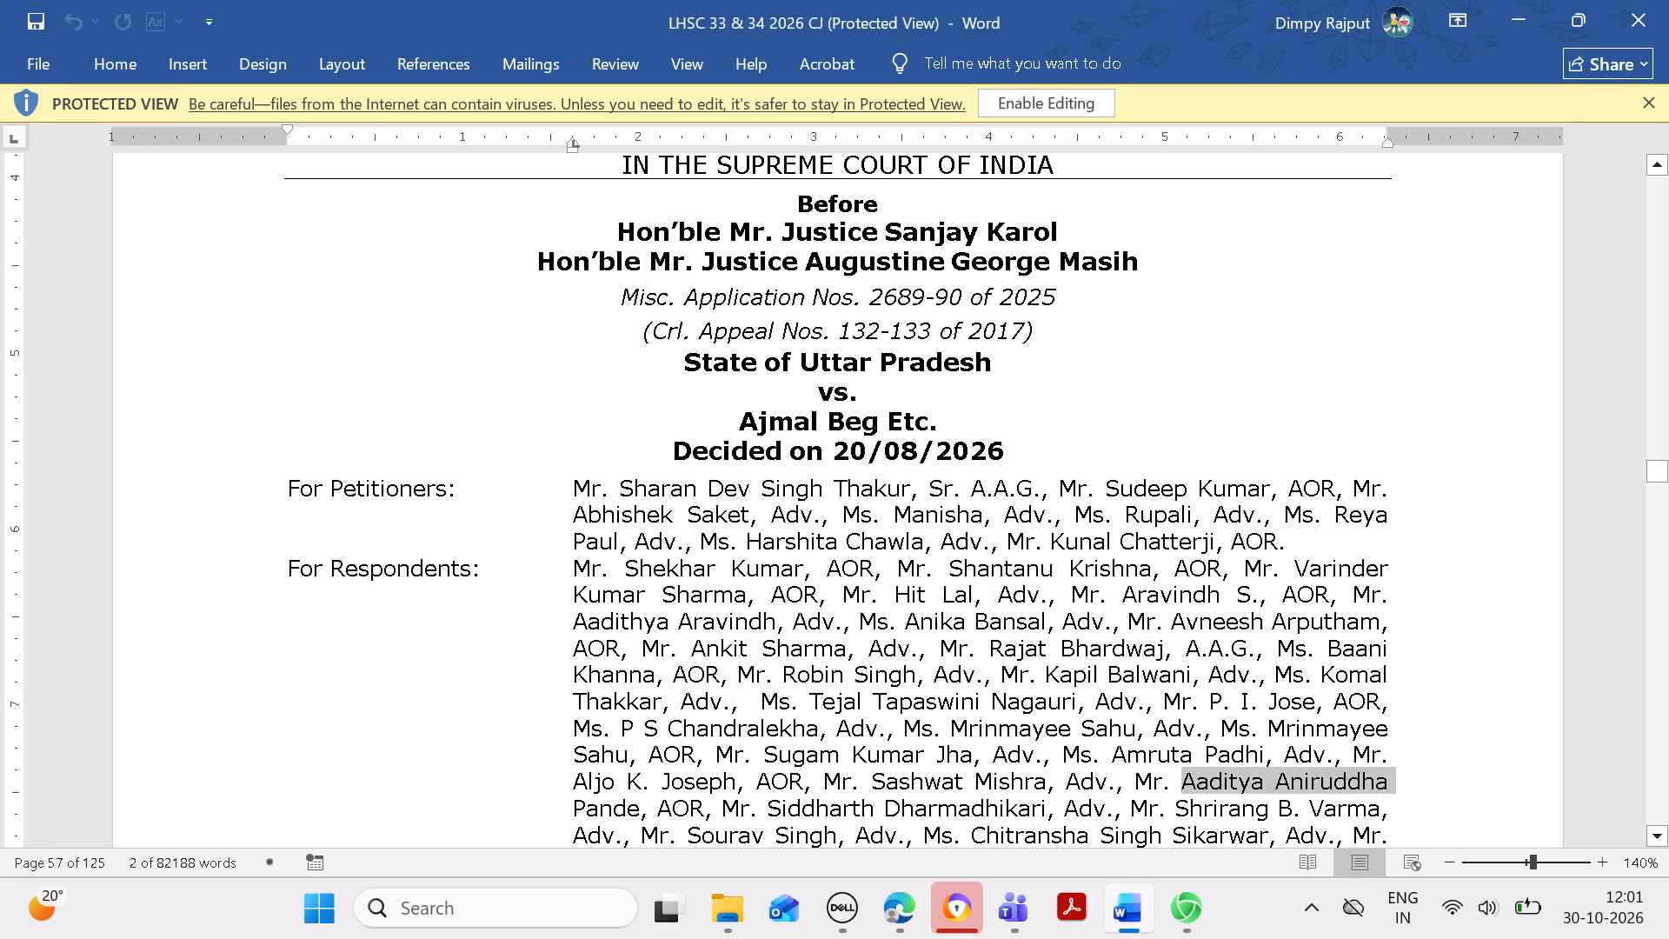
{"action": "left_click_drag", "start_coordinate": [1368, 780], "coordinate": [682, 799]}
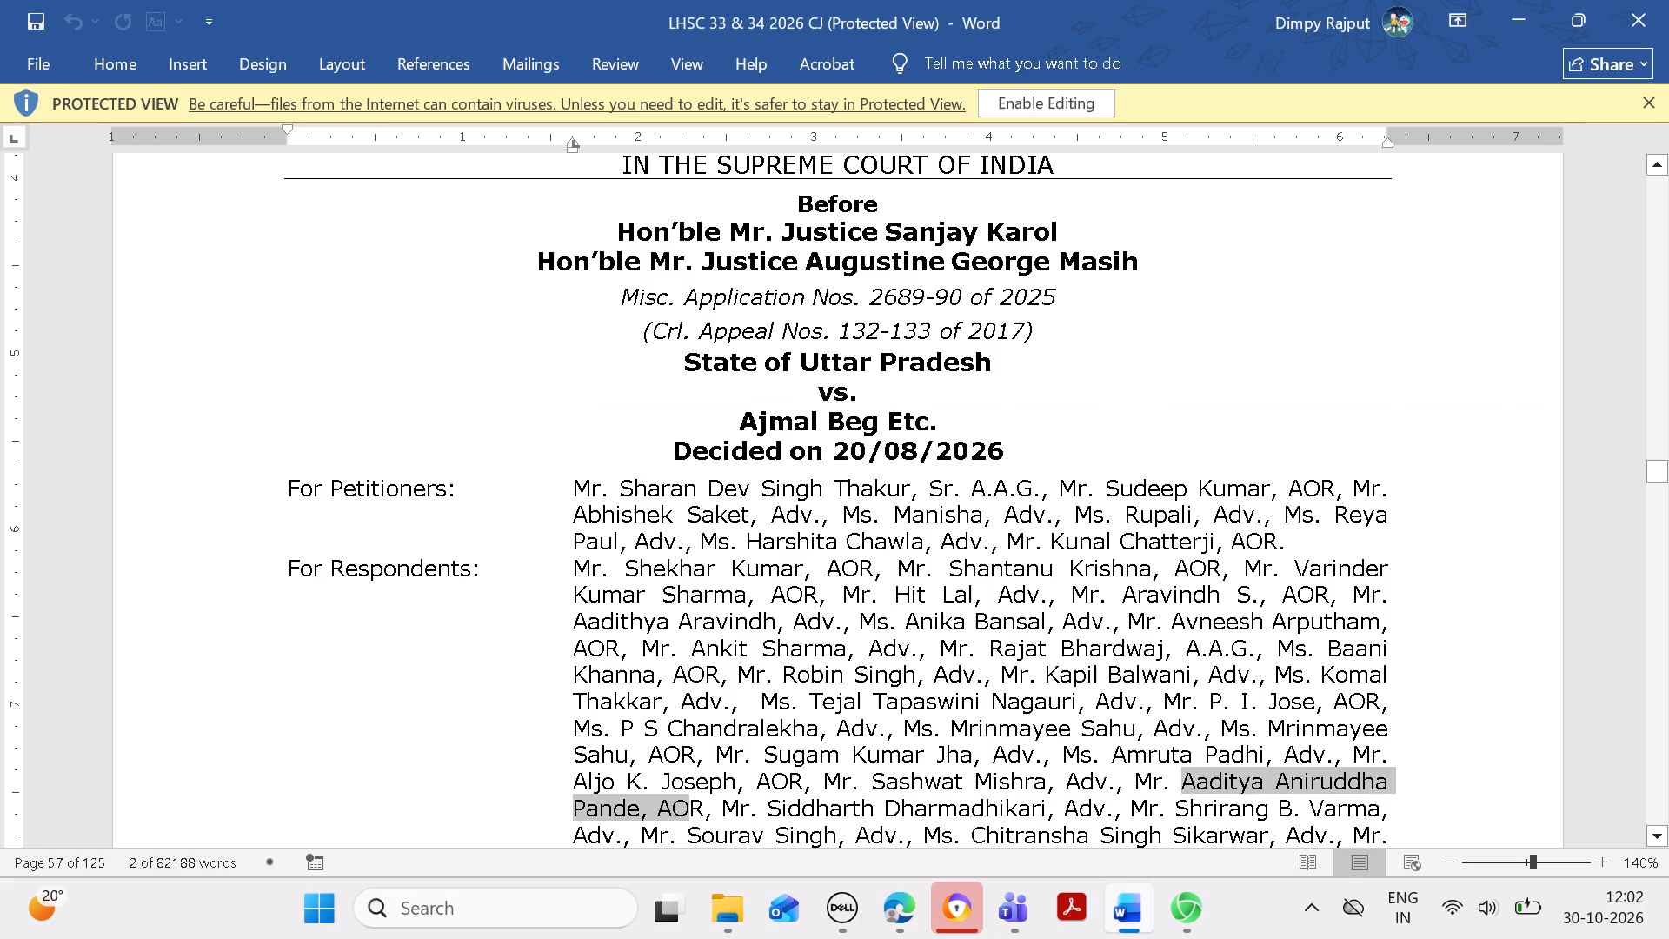
{"action": "left_click_drag", "start_coordinate": [682, 799], "coordinate": [631, 796]}
{"action": "left_click_drag", "start_coordinate": [631, 796], "coordinate": [644, 792]}
{"action": "key", "text": "ctrl+c"}
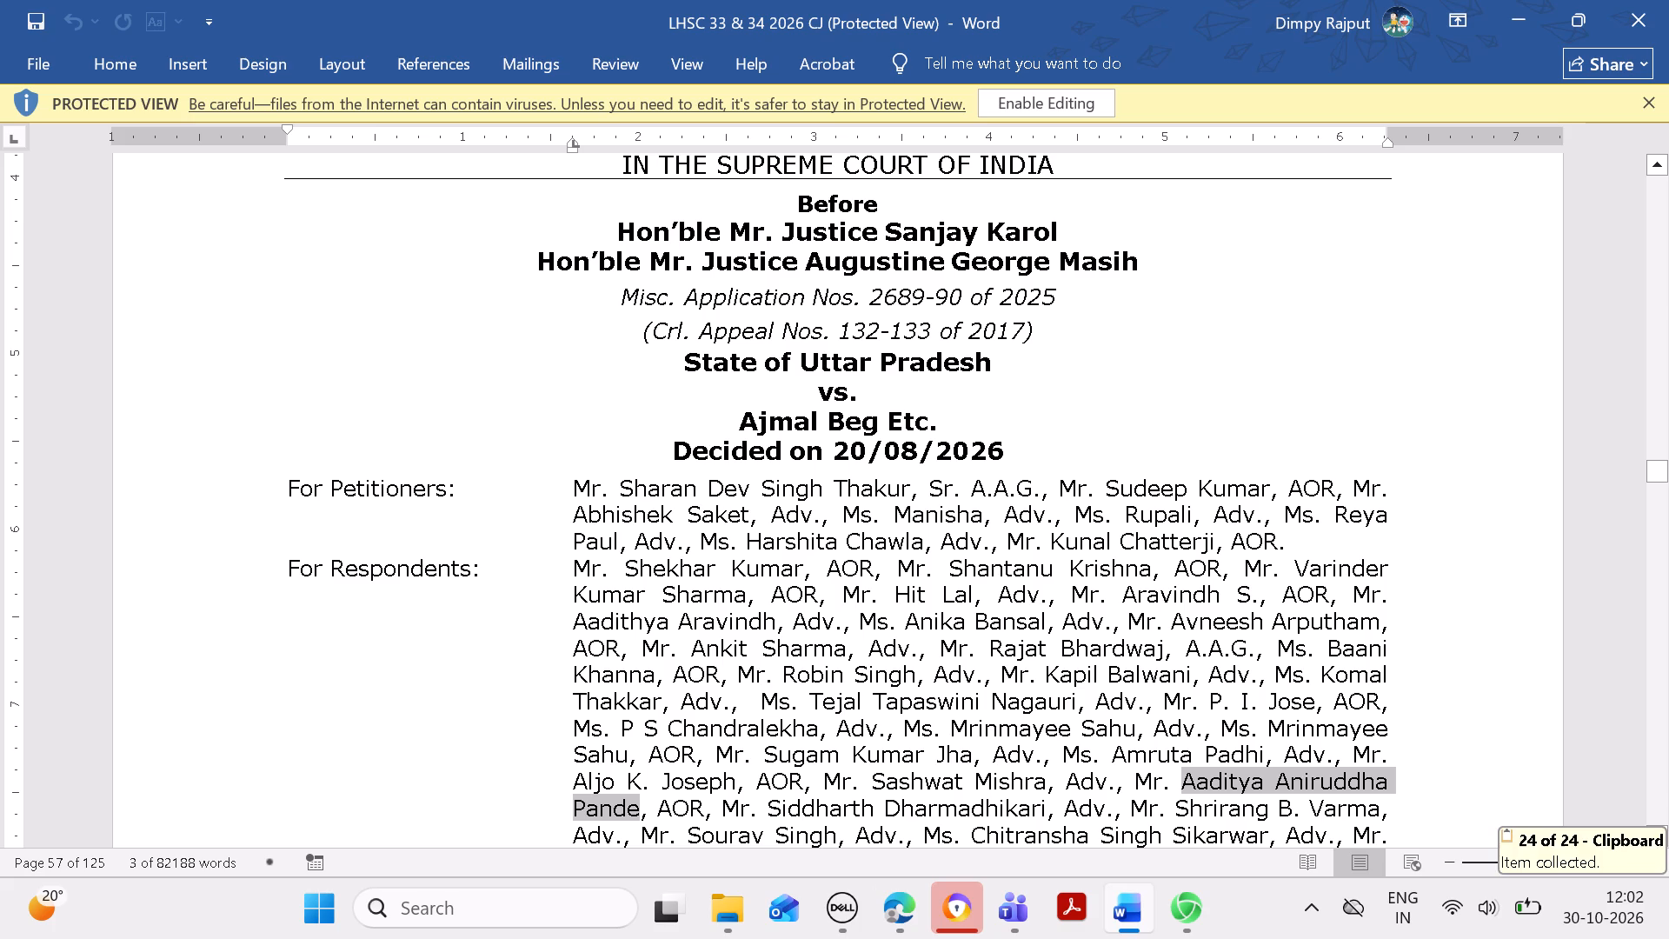
In the Edge case record, search the copied twenty-fourth advocate's name and attach the matching Mr. entry designated AOR for the respondents.
{"action": "left_click", "coordinate": [903, 908]}
{"action": "scroll", "coordinate": [1106, 653], "scroll_direction": "up", "scroll_amount": 2}
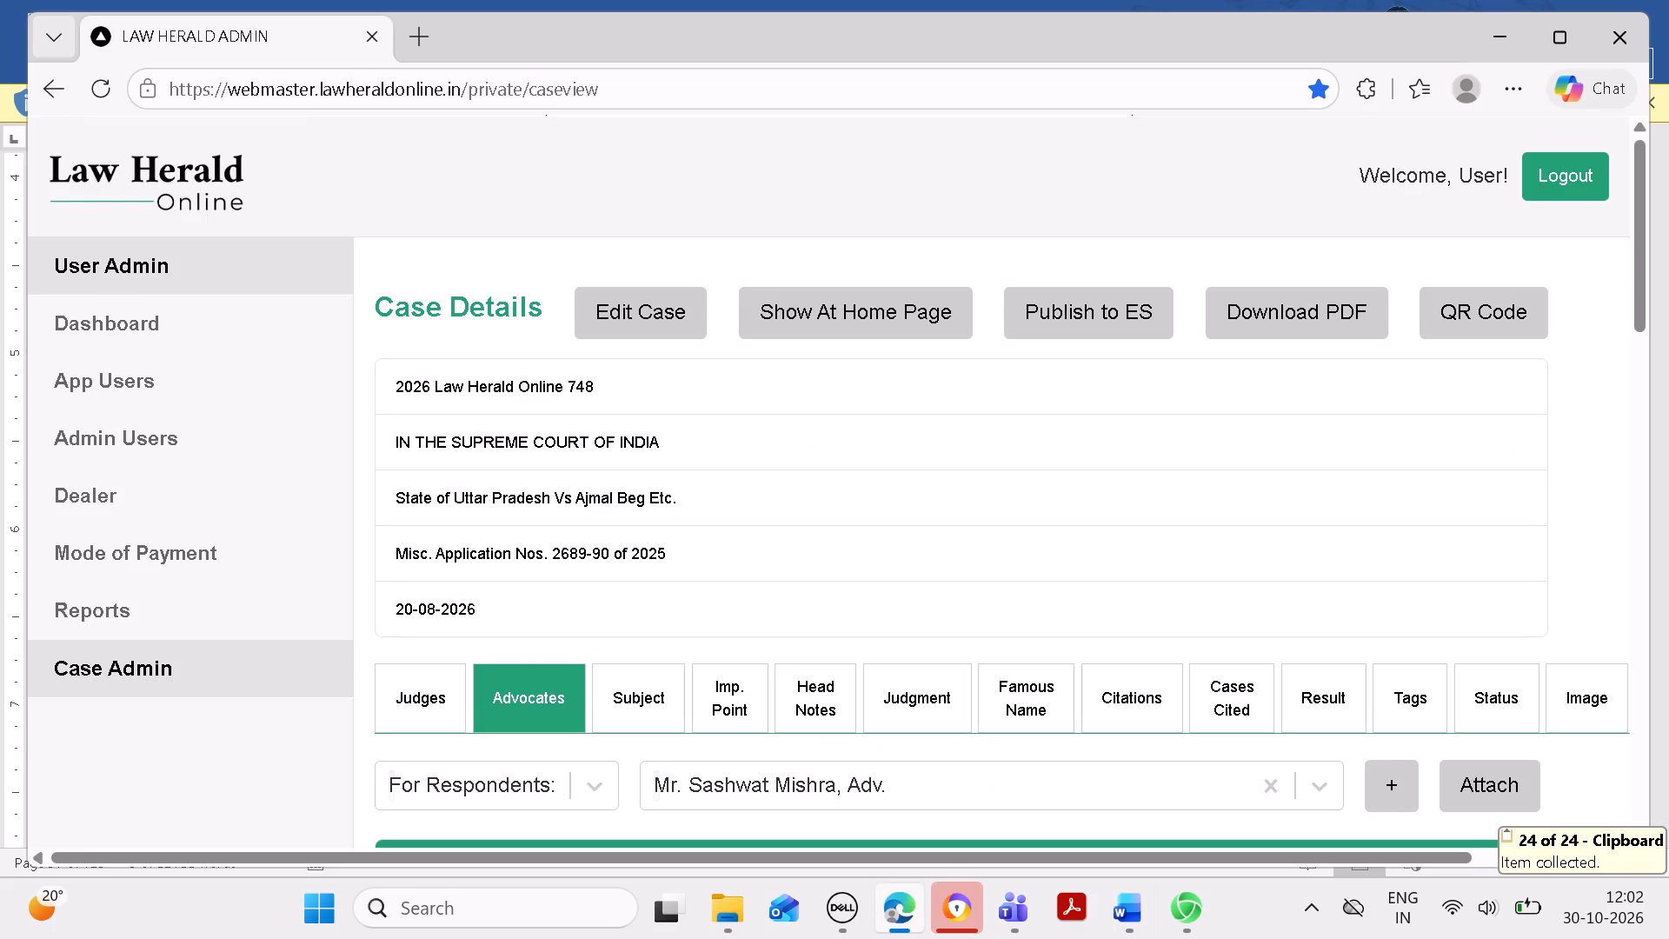
{"action": "left_click", "coordinate": [1267, 798]}
{"action": "key", "text": "ctrl+v"}
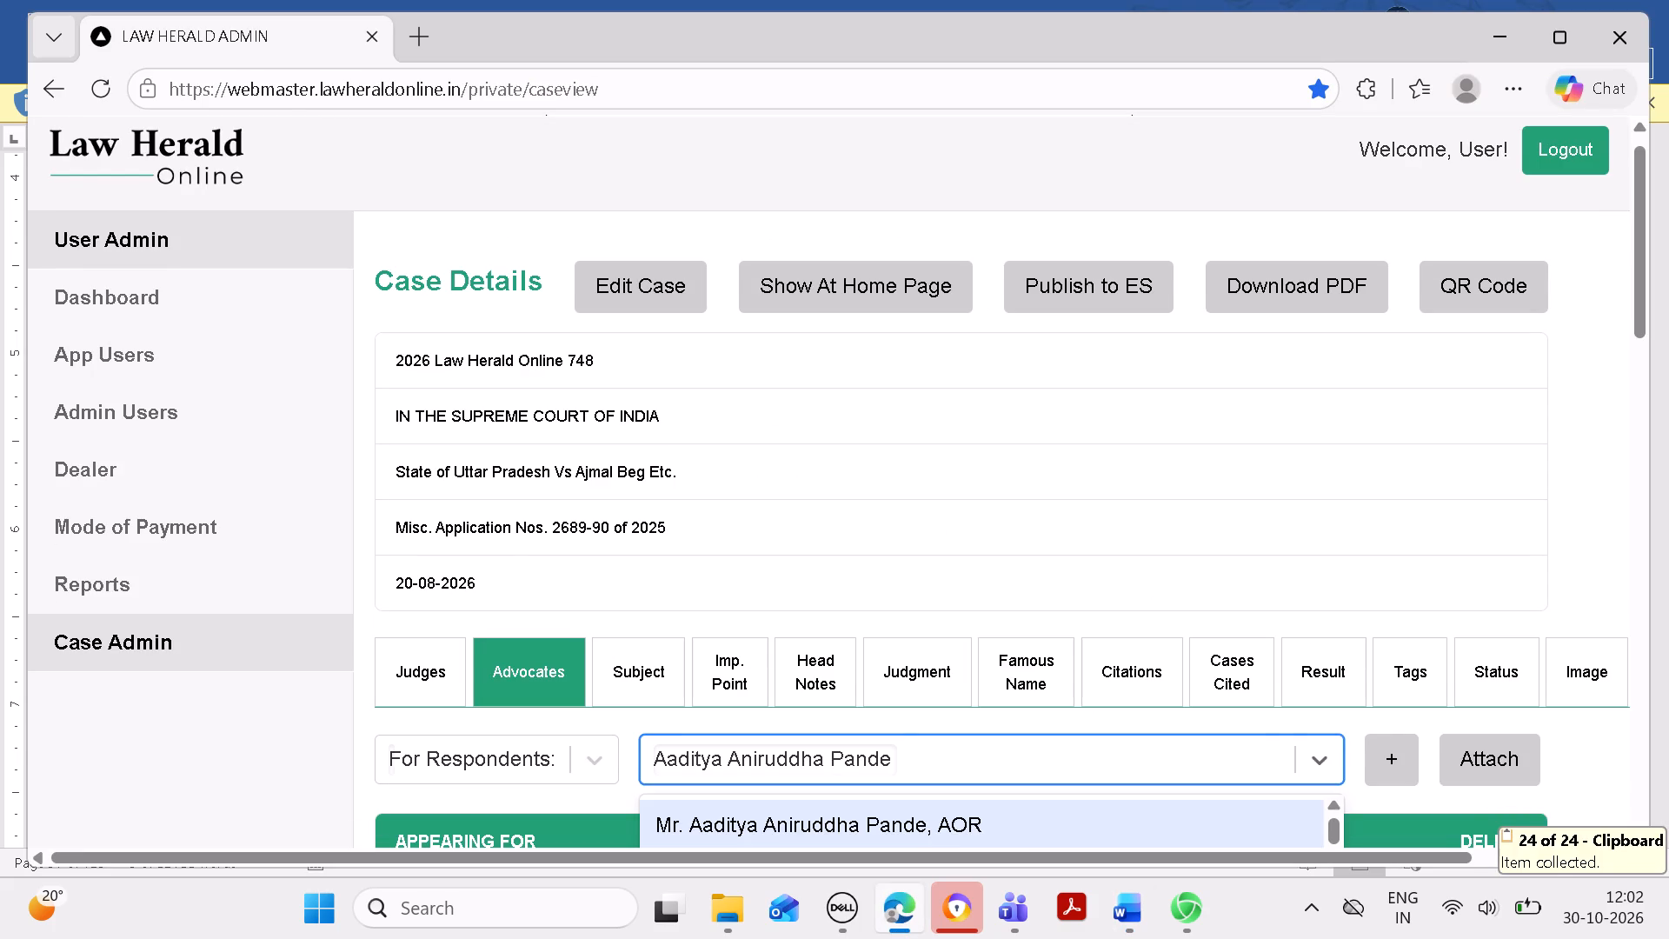
{"action": "left_click", "coordinate": [1093, 818]}
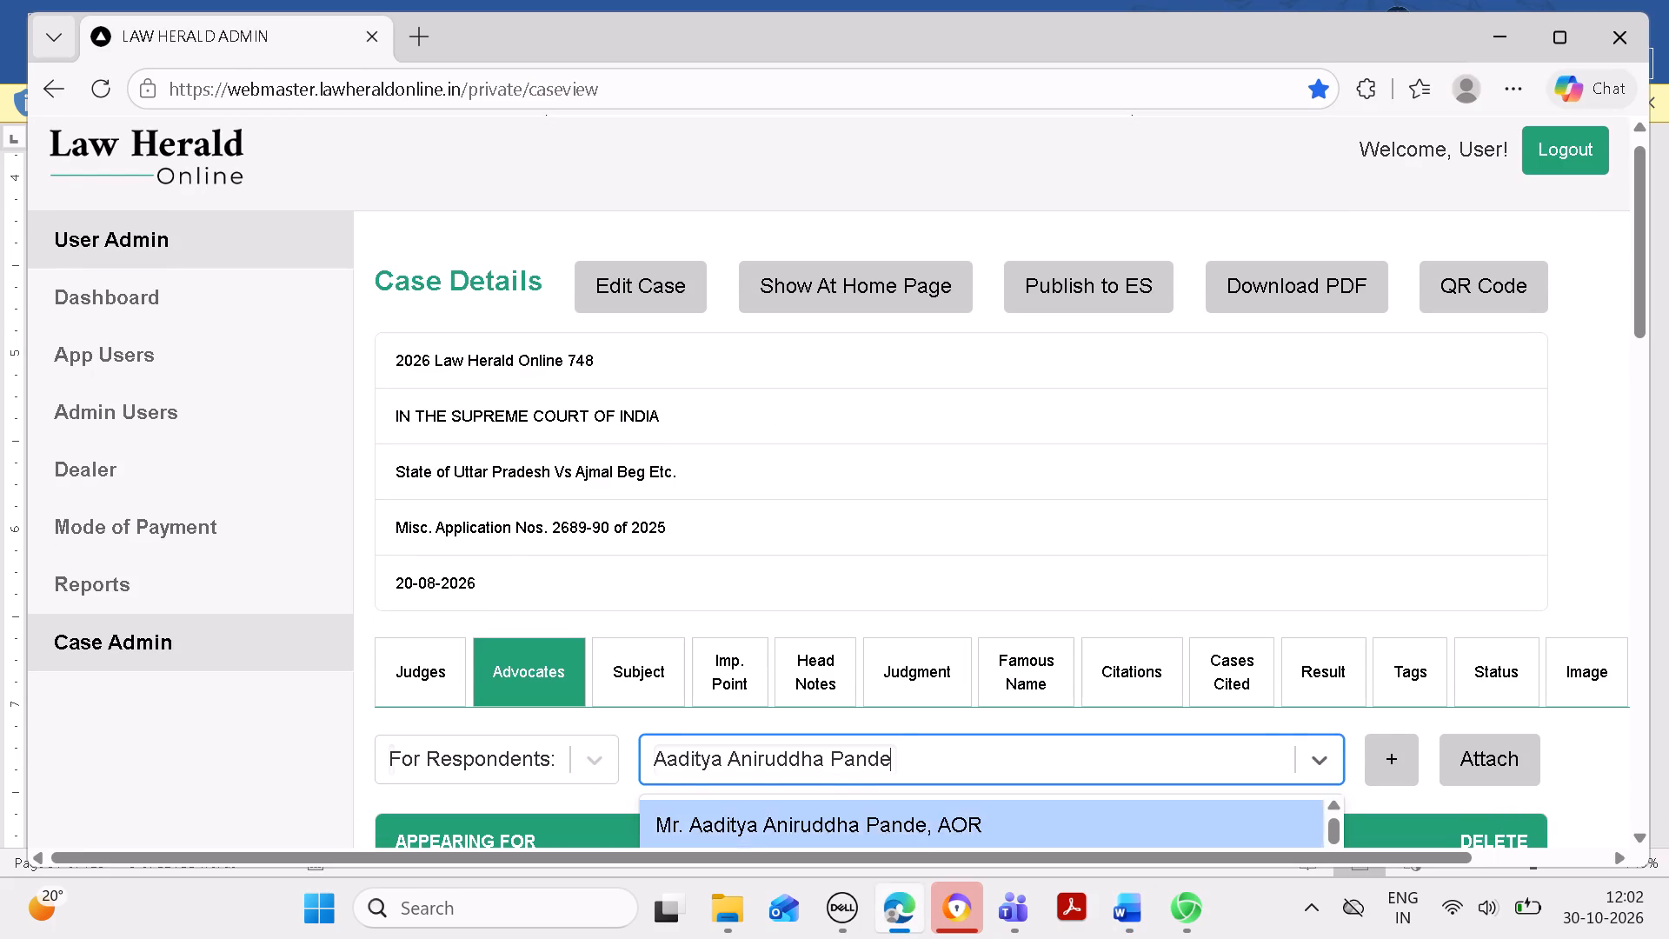
{"action": "left_click", "coordinate": [1459, 763]}
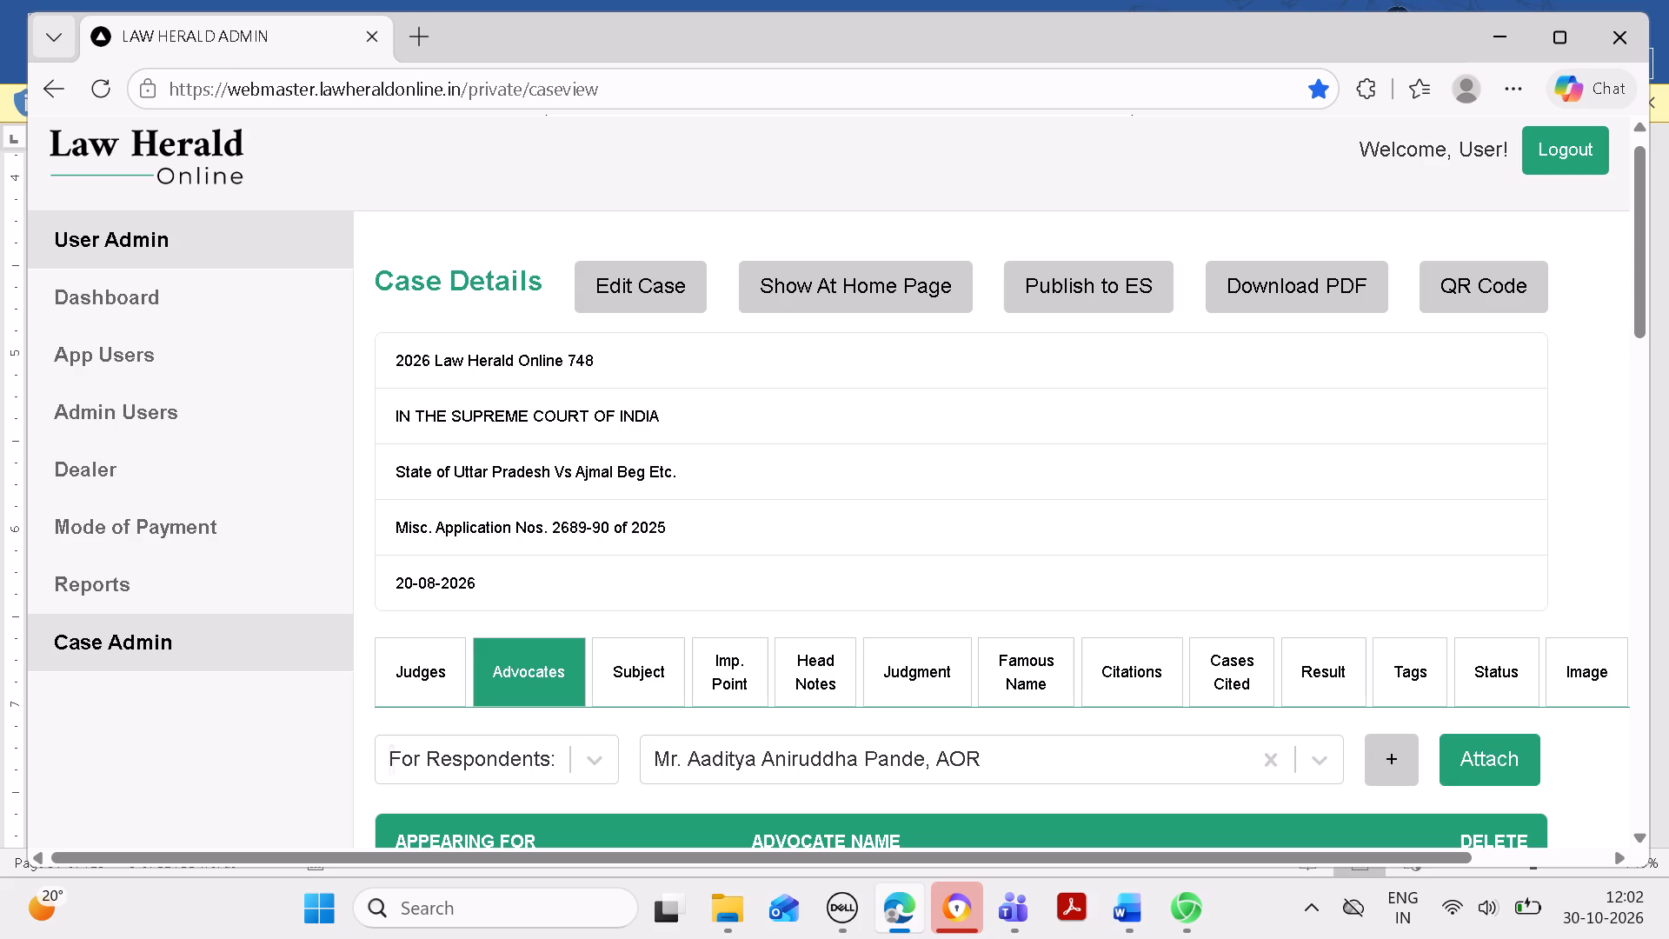
{"action": "left_click", "coordinate": [1095, 262]}
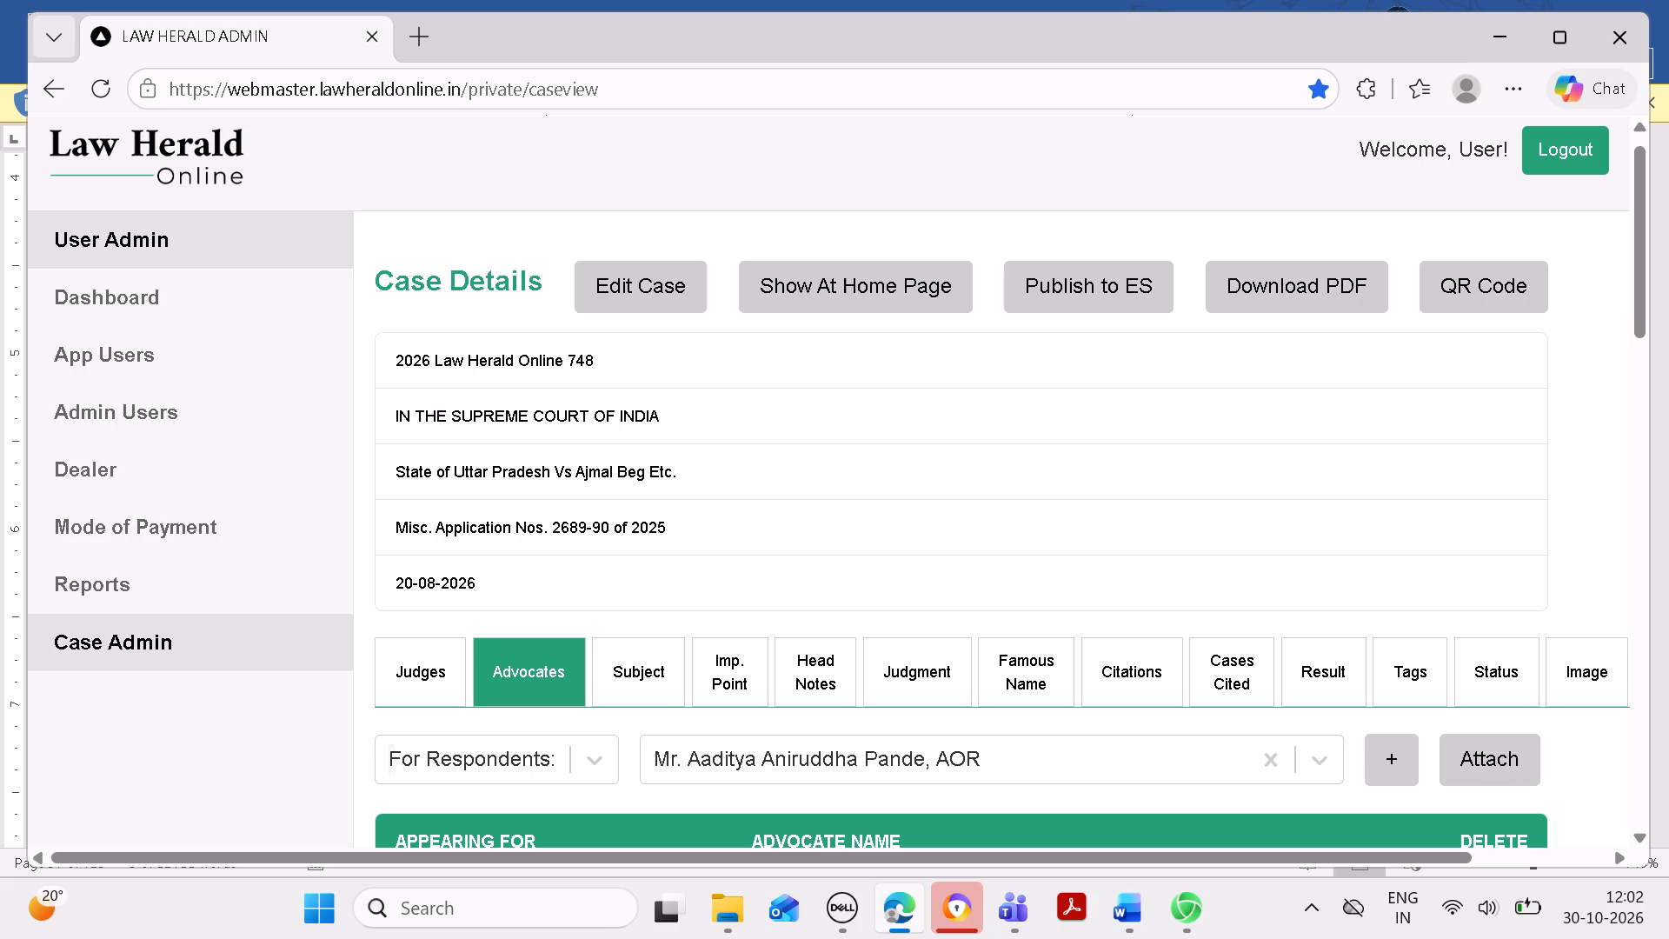
{"action": "scroll", "coordinate": [1194, 579], "scroll_direction": "down", "scroll_amount": 6}
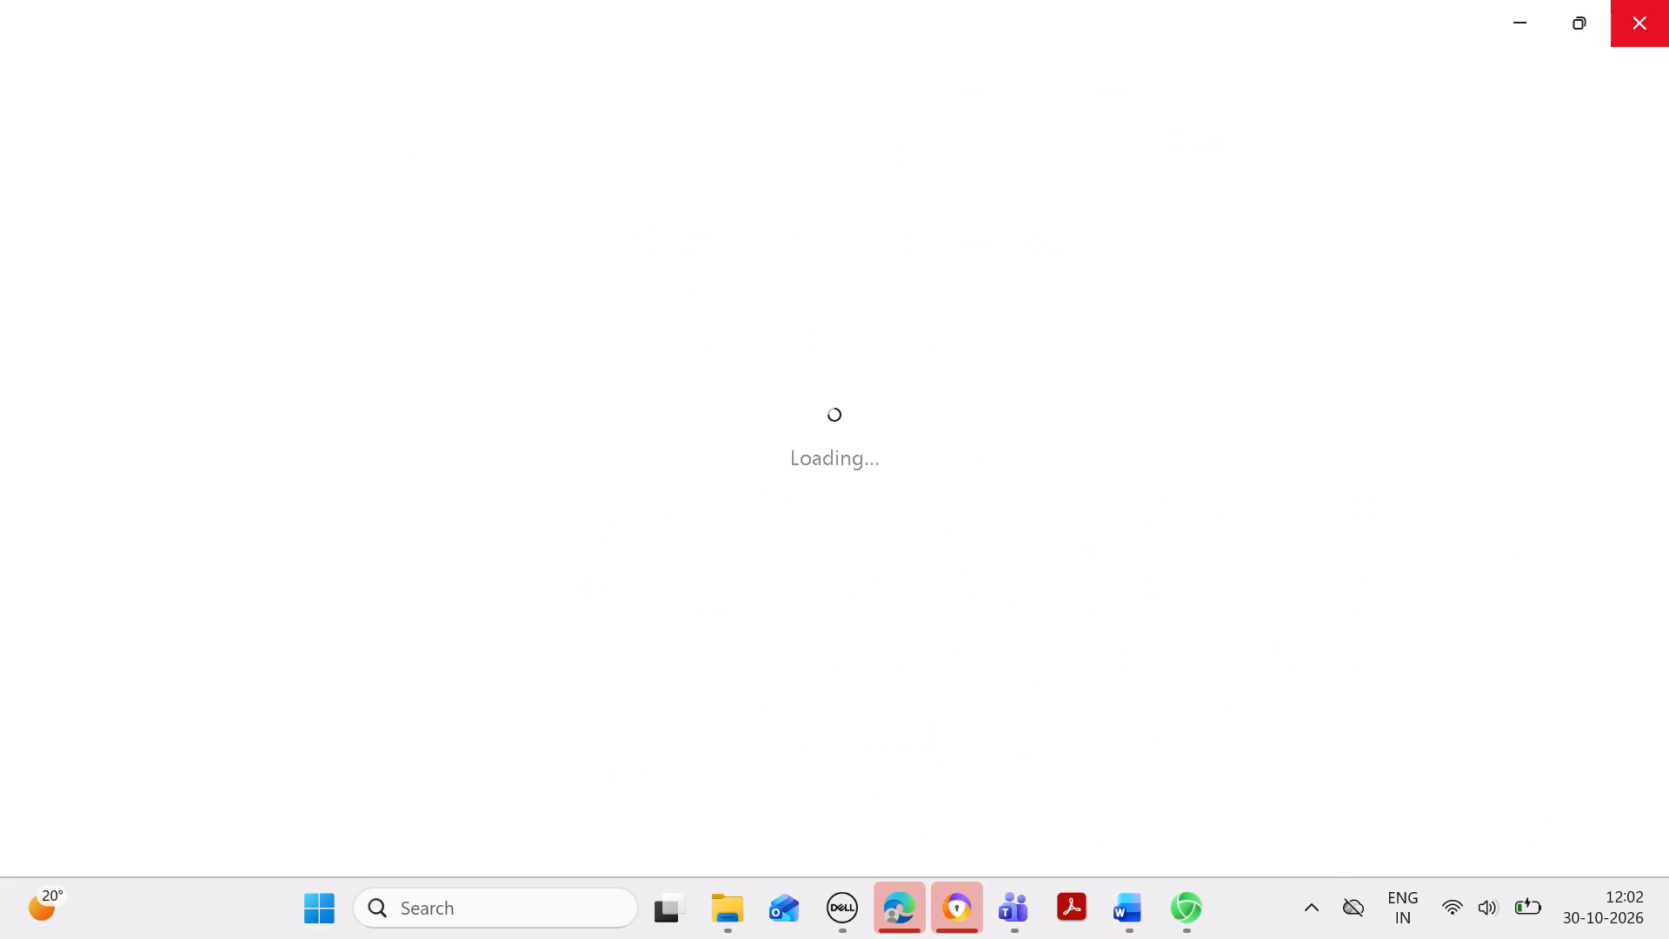
{"action": "left_click", "coordinate": [1626, 33]}
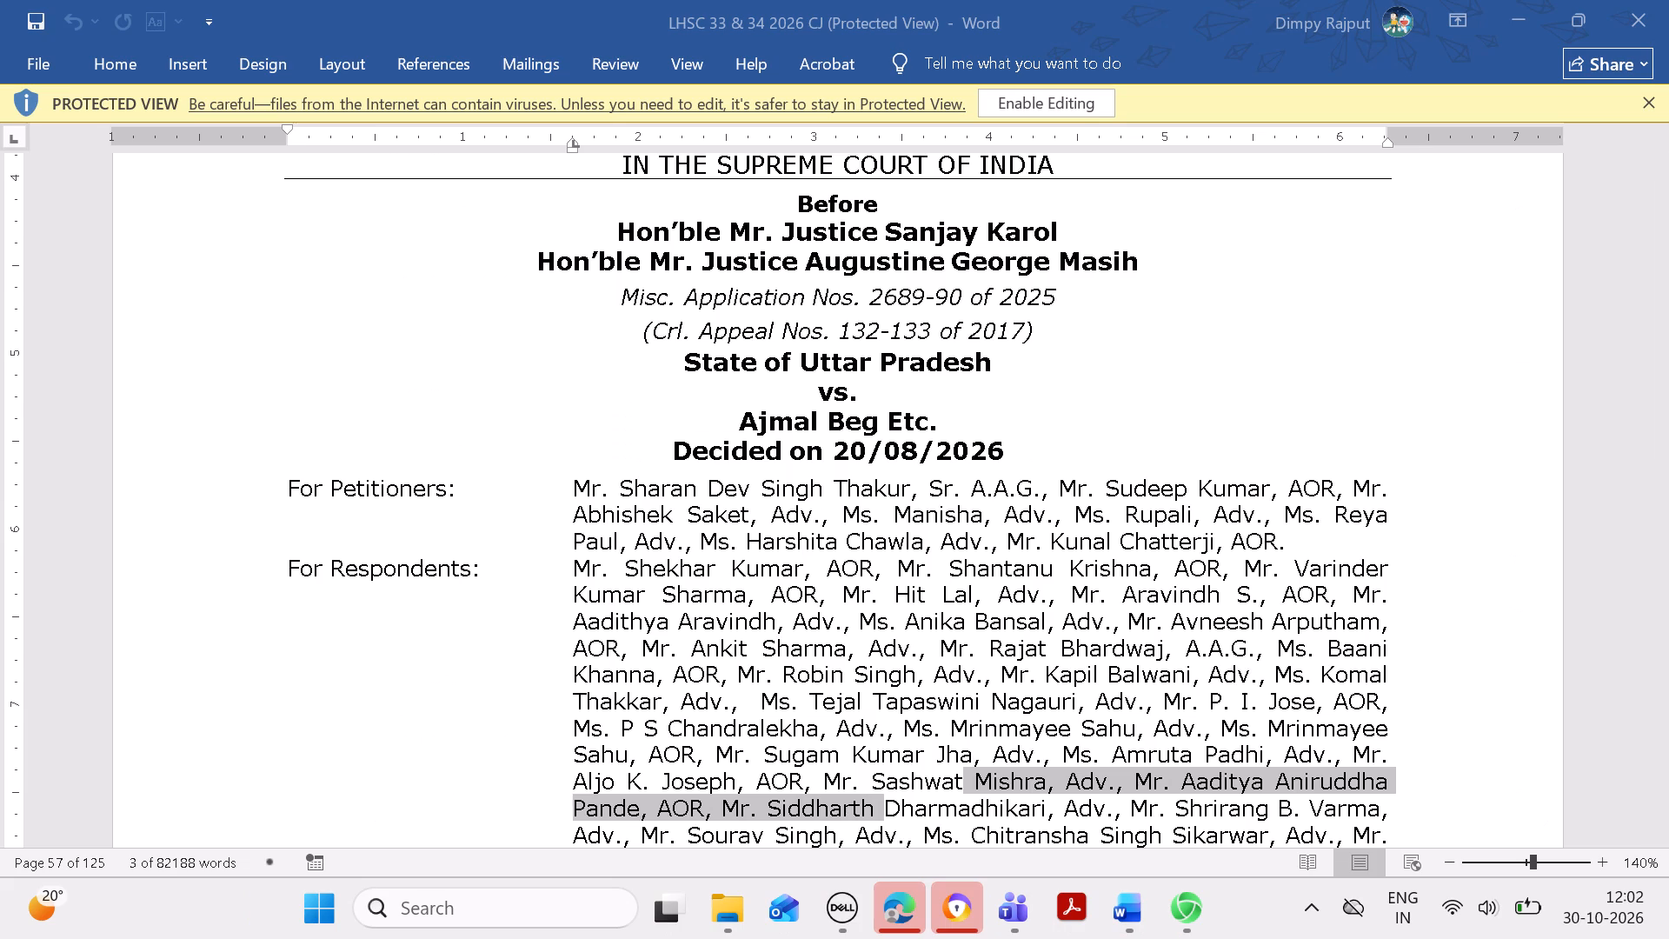
Copy the twenty-fifth respondents' advocate's full name, without its prefix and designation, from the judgment in Word.
{"action": "left_click", "coordinate": [1065, 700]}
{"action": "left_click_drag", "start_coordinate": [770, 809], "coordinate": [808, 807]}
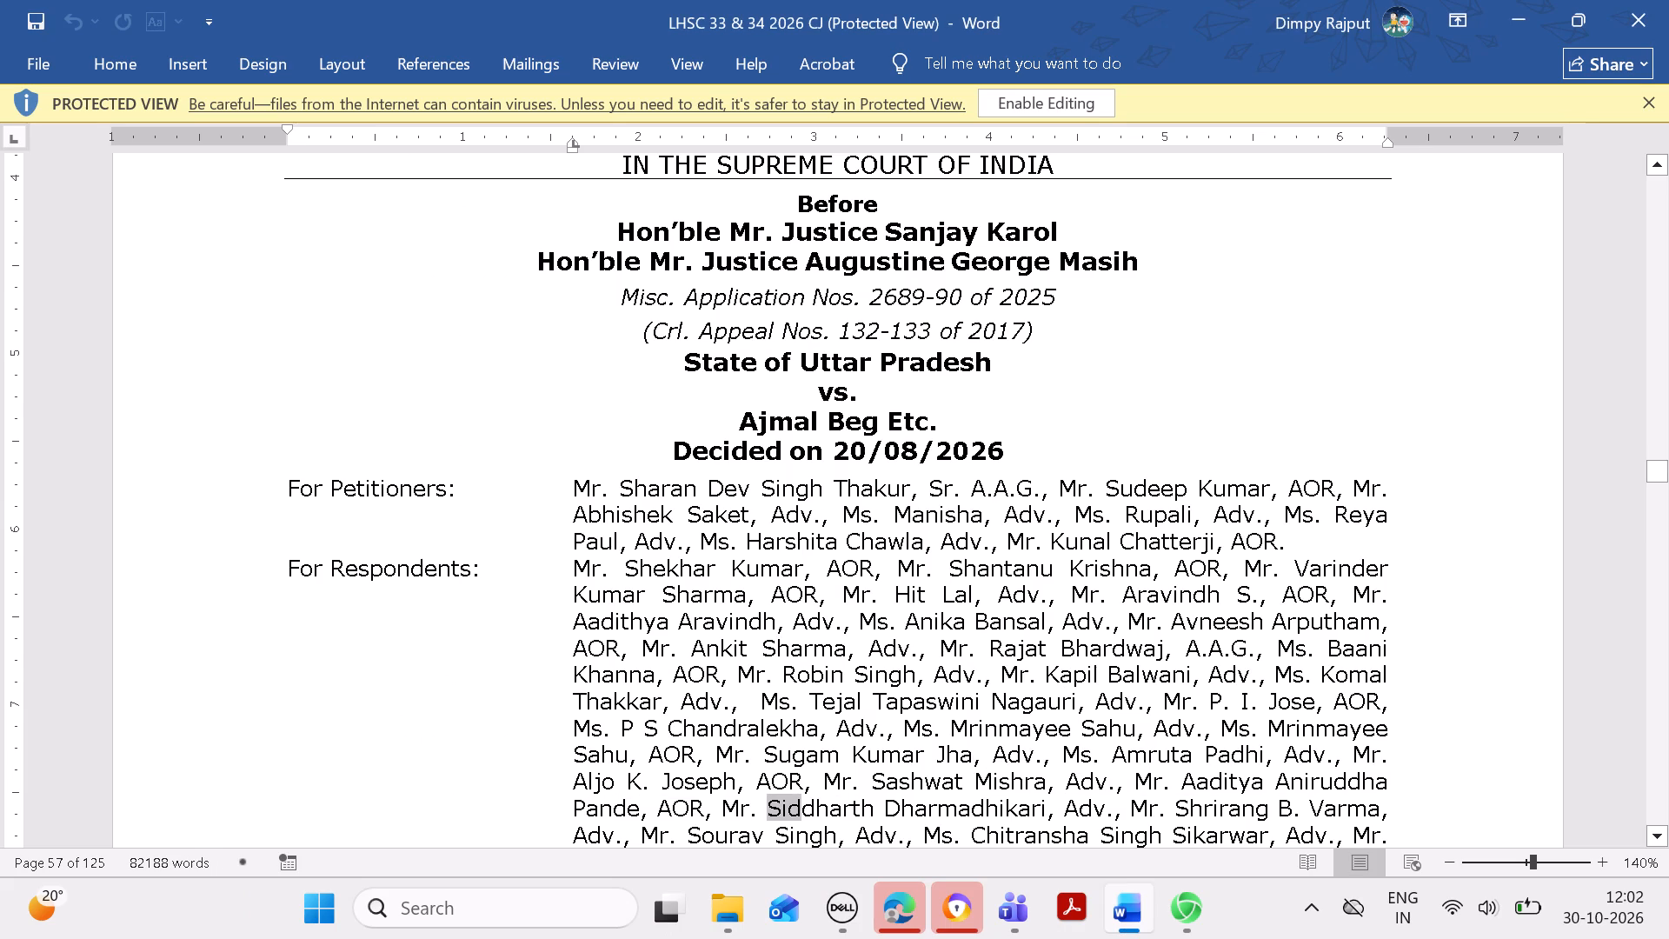
{"action": "left_click_drag", "start_coordinate": [808, 807], "coordinate": [963, 805]}
{"action": "key", "text": "ctrl+c"}
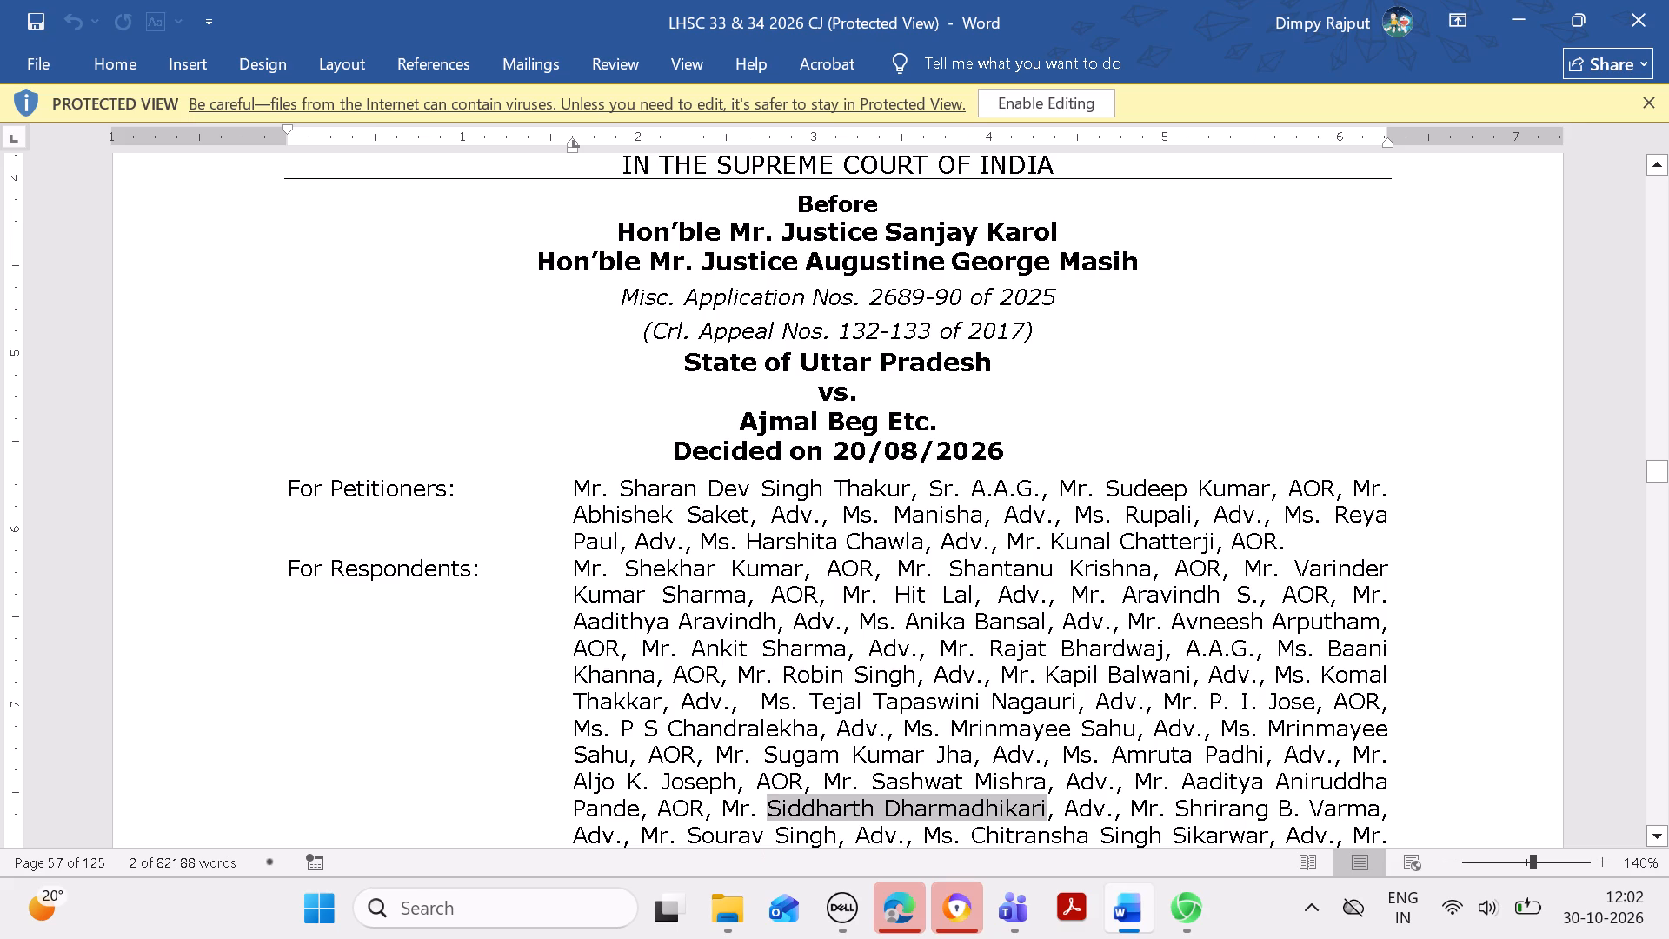
In the Edge case record, find the copied twenty-fifth advocate's name and attach the matching Mr. entry designated Adv. for the respondents.
{"action": "left_click", "coordinate": [901, 907]}
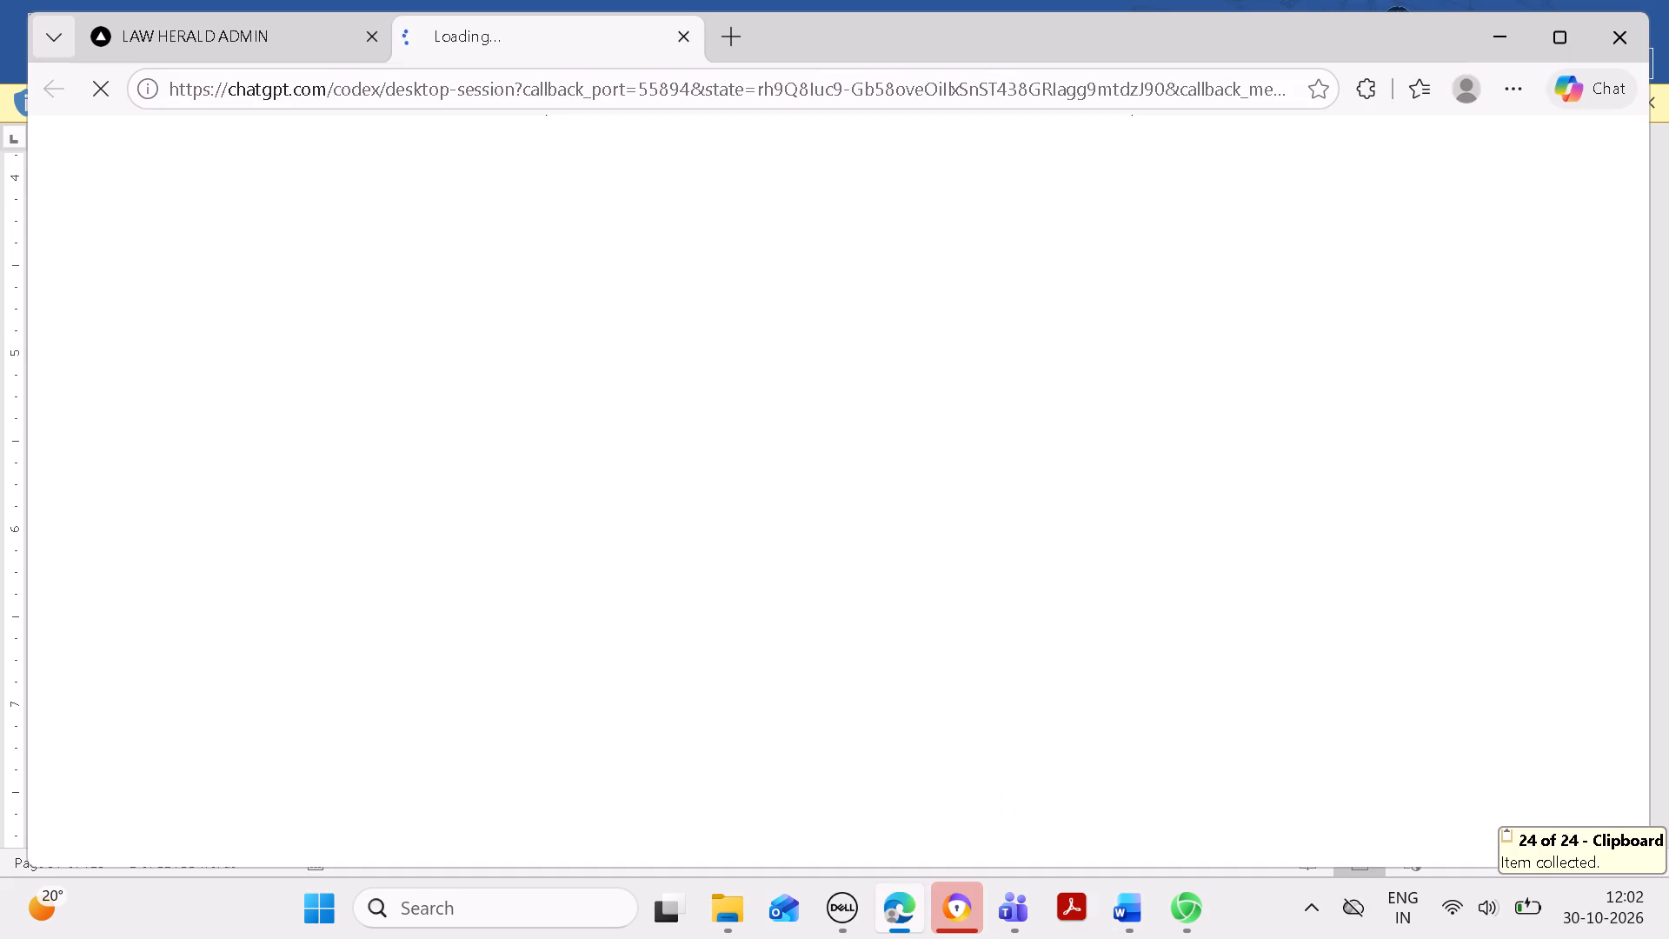
{"action": "left_click", "coordinate": [904, 907]}
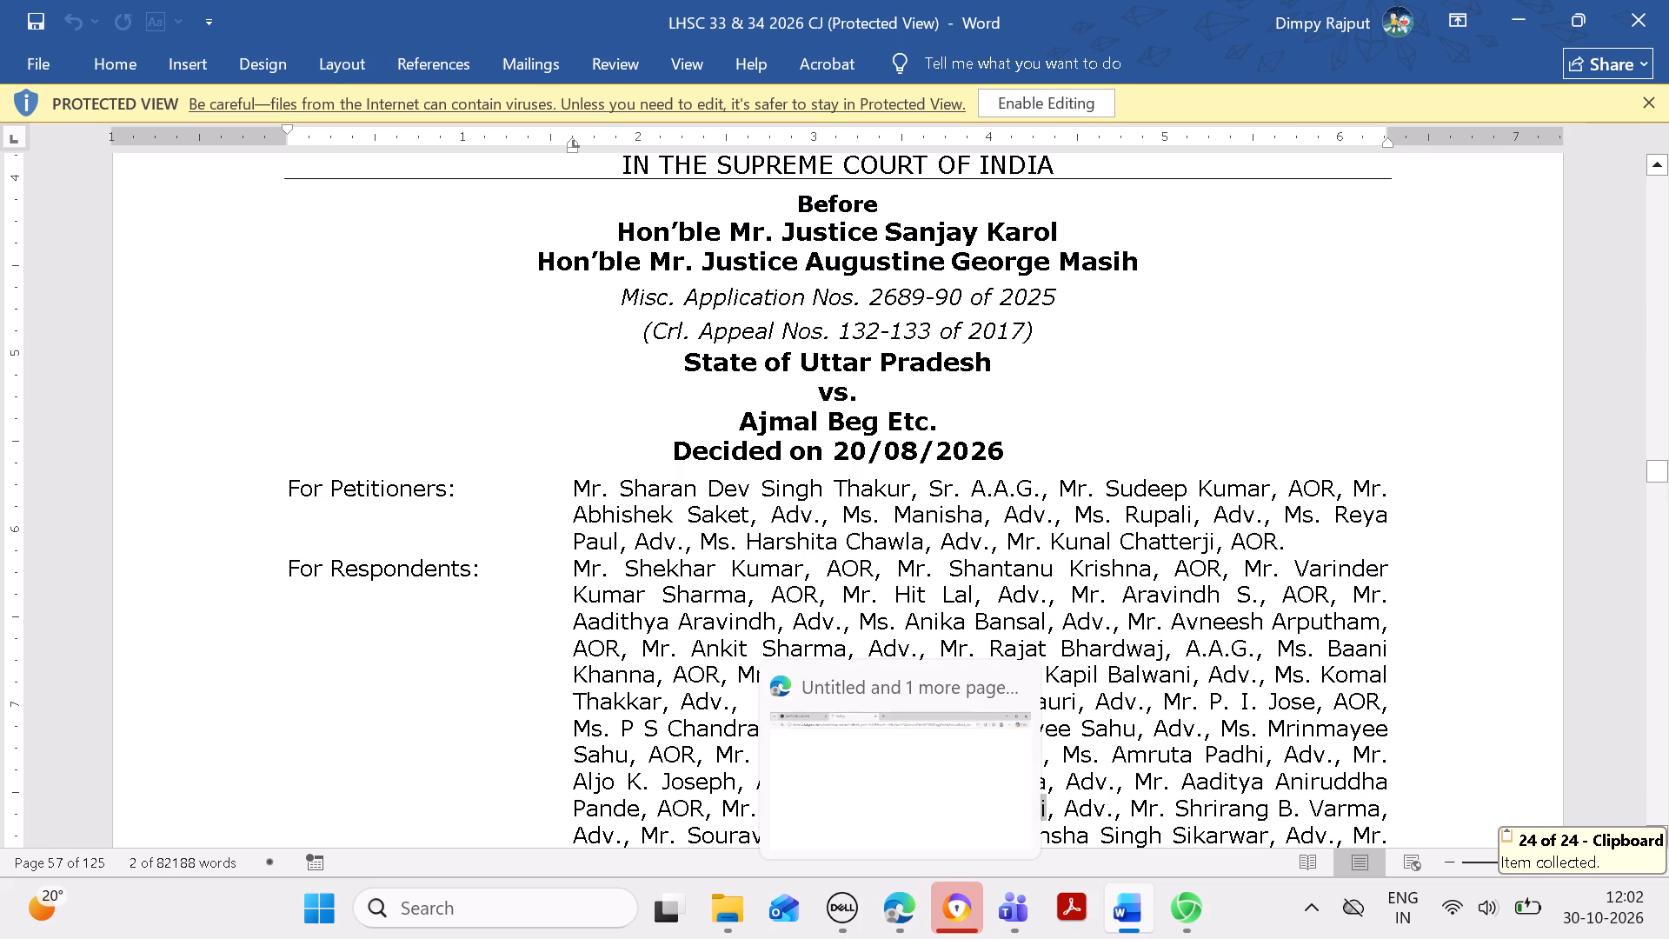
{"action": "left_click", "coordinate": [892, 900]}
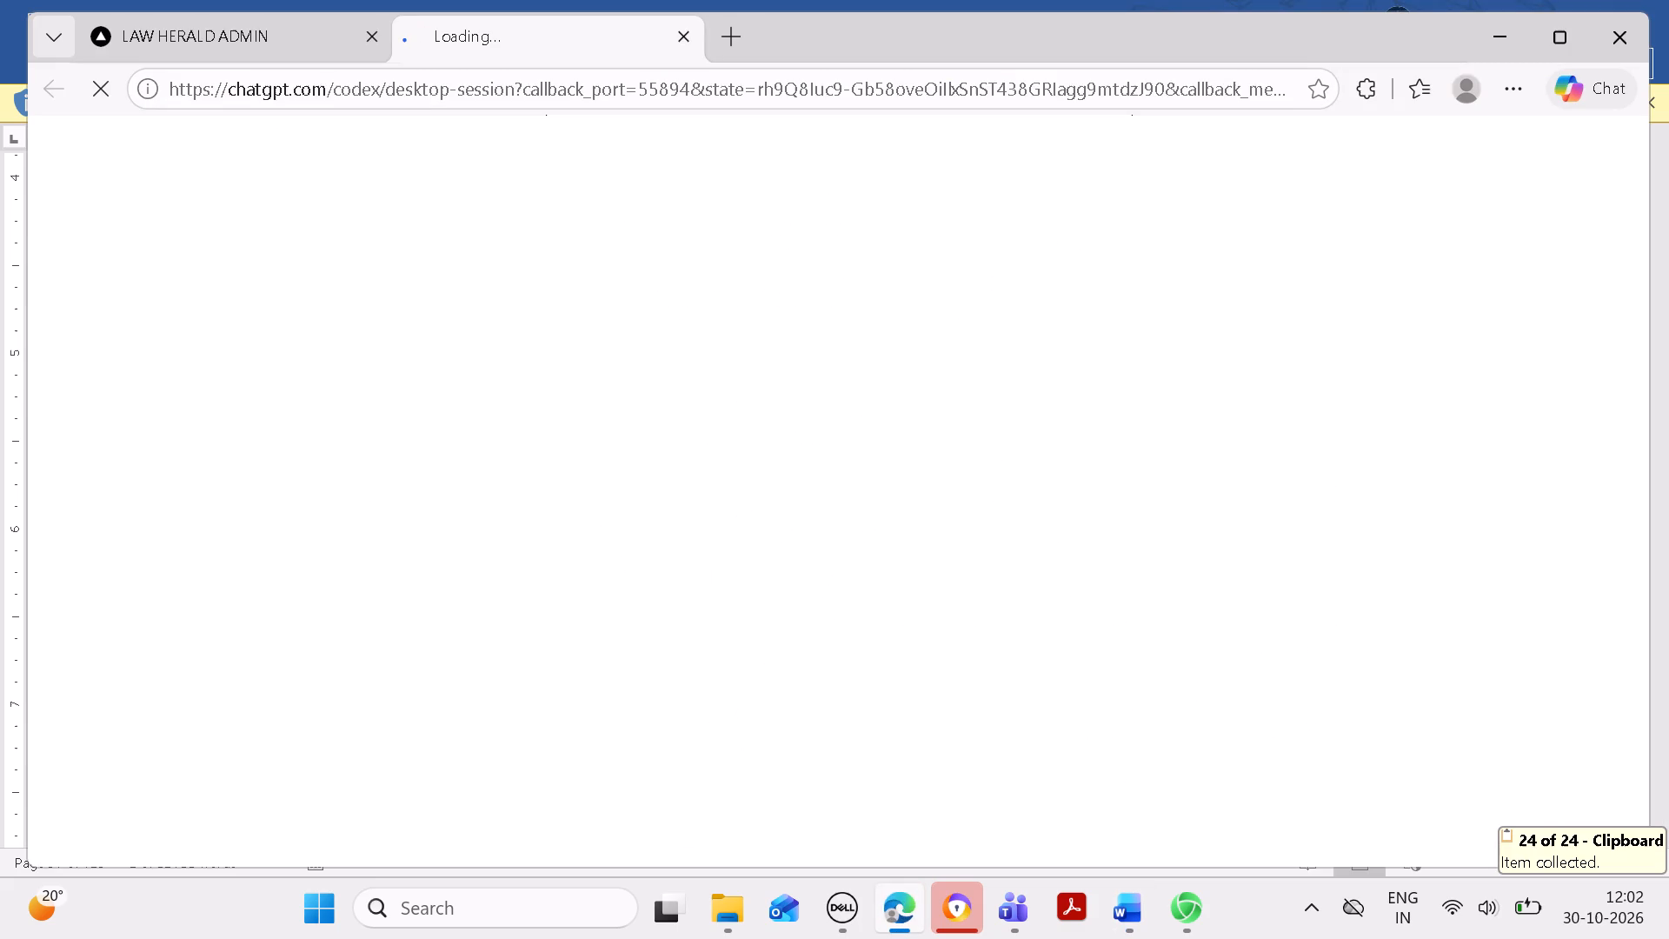
{"action": "left_click", "coordinate": [302, 43]}
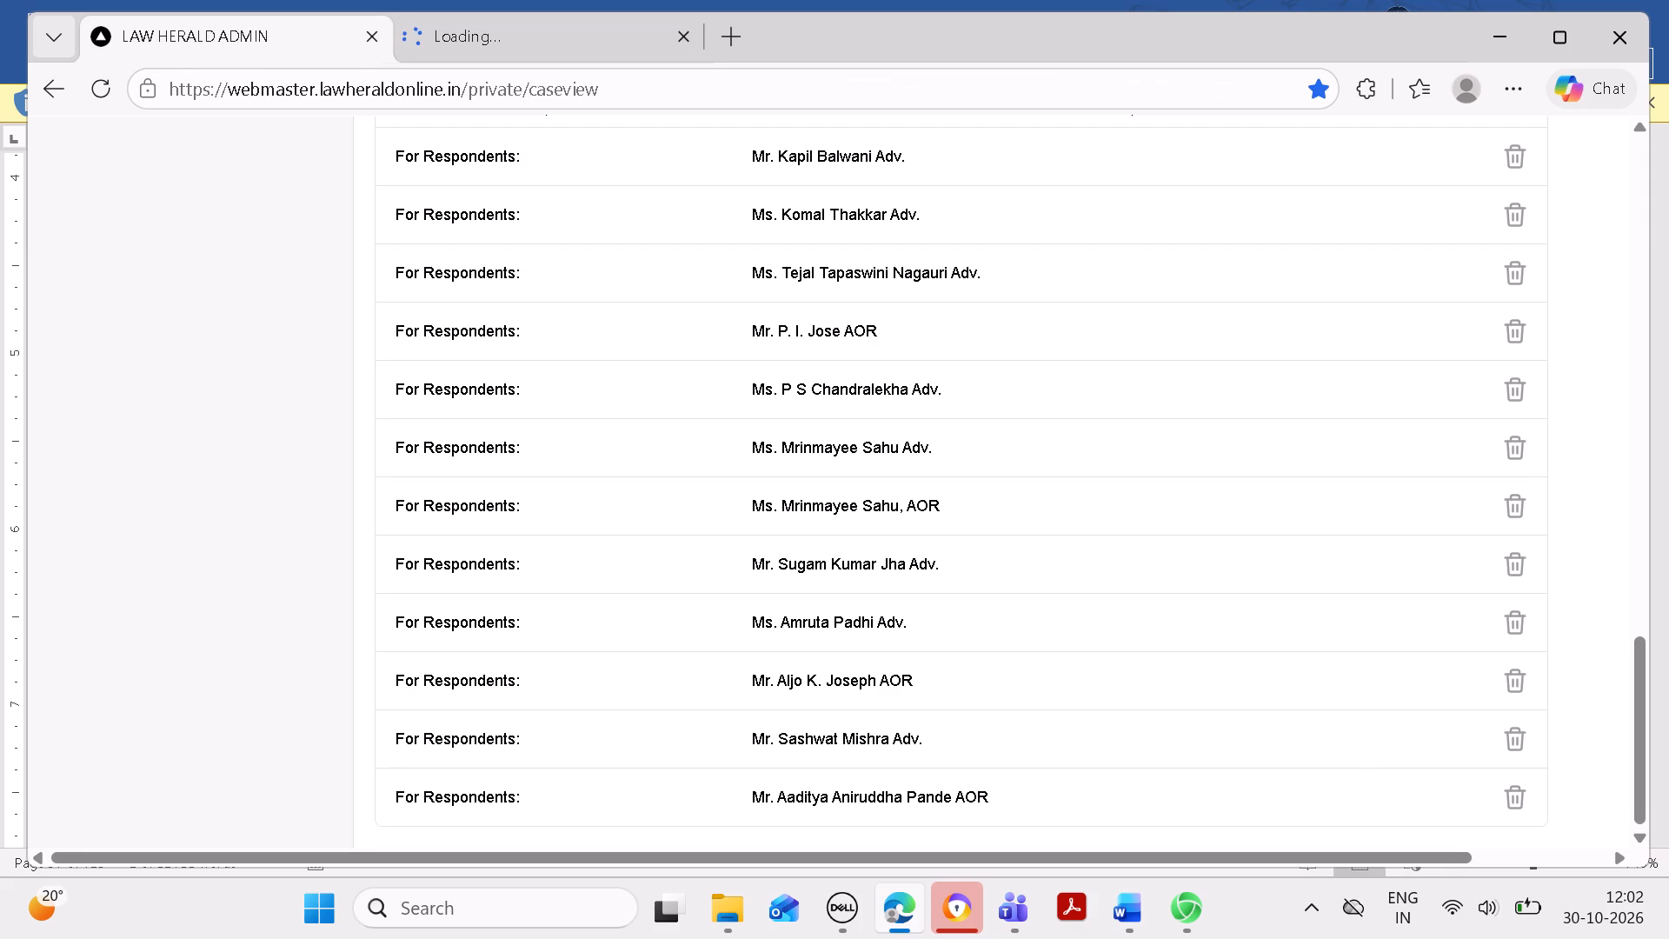
{"action": "scroll", "coordinate": [943, 454], "scroll_direction": "up", "scroll_amount": 3}
{"action": "left_click", "coordinate": [1267, 785]}
{"action": "key", "text": "ctrl+v"}
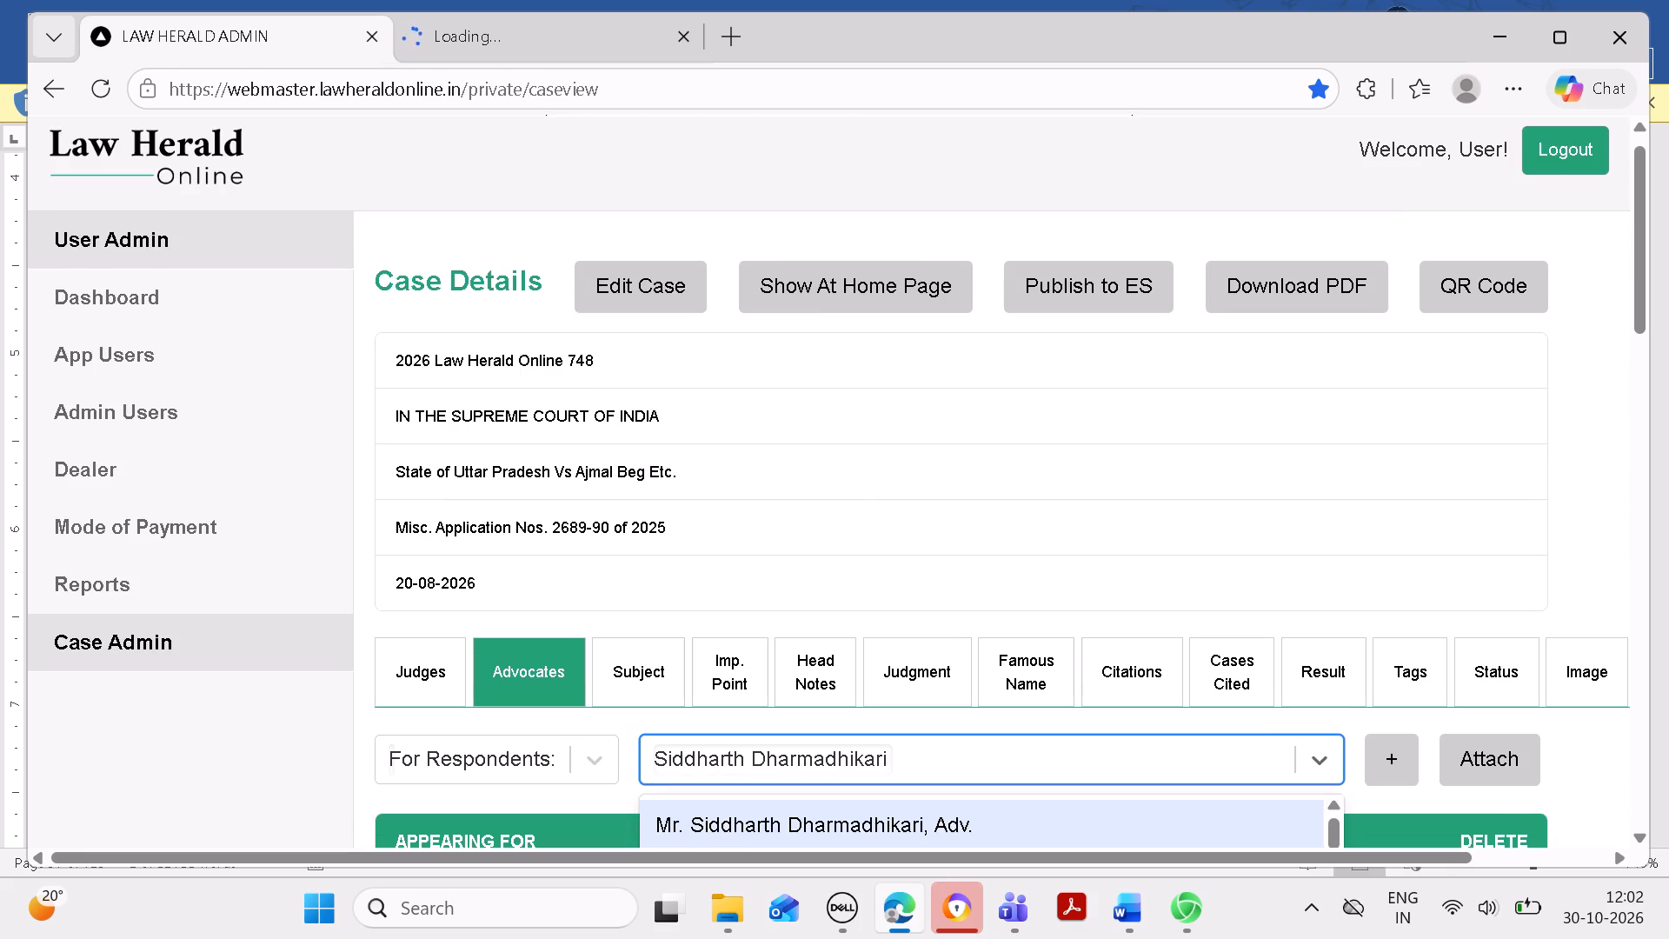
{"action": "left_click", "coordinate": [1159, 813]}
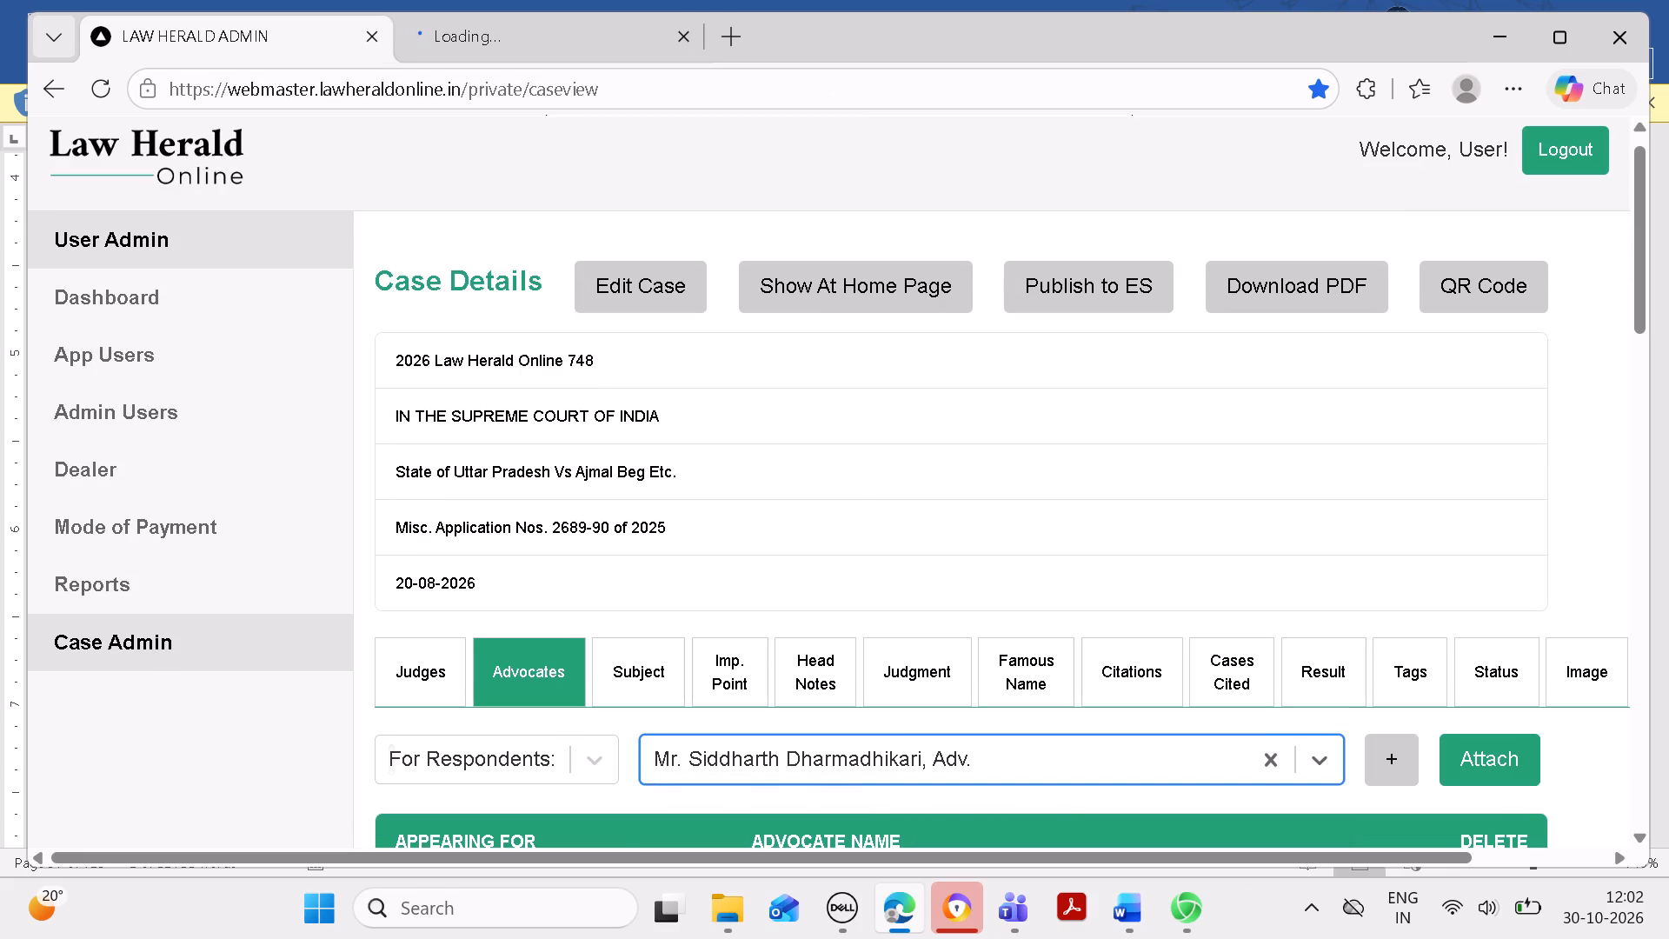
{"action": "left_click", "coordinate": [1479, 754]}
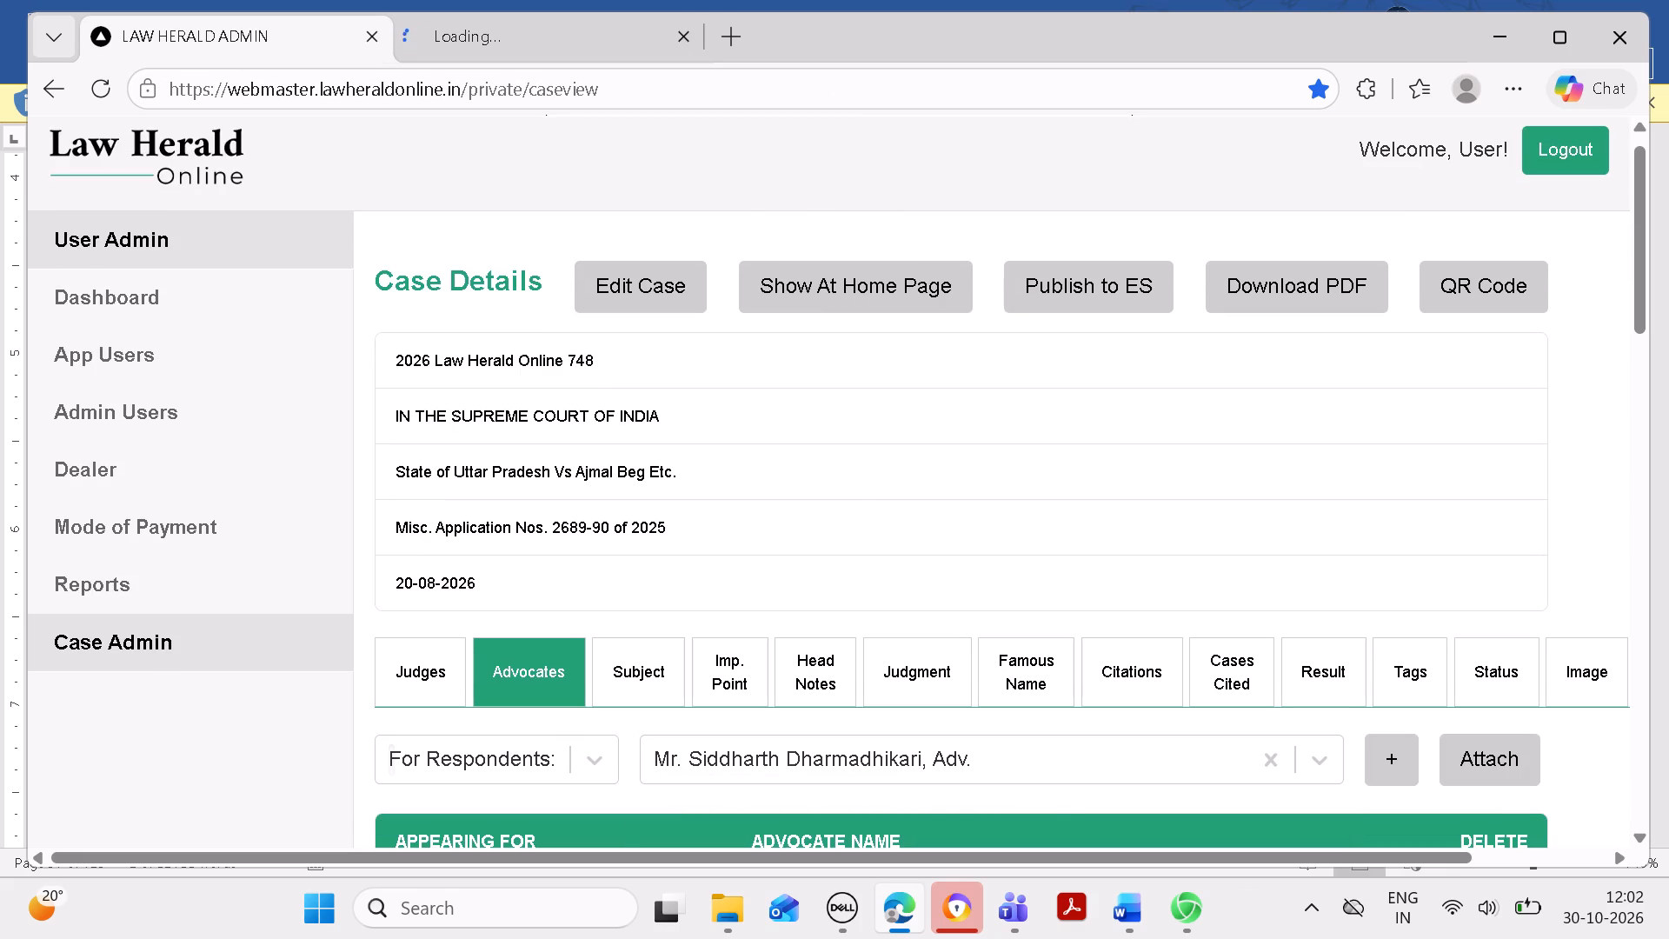
{"action": "left_click", "coordinate": [1082, 250]}
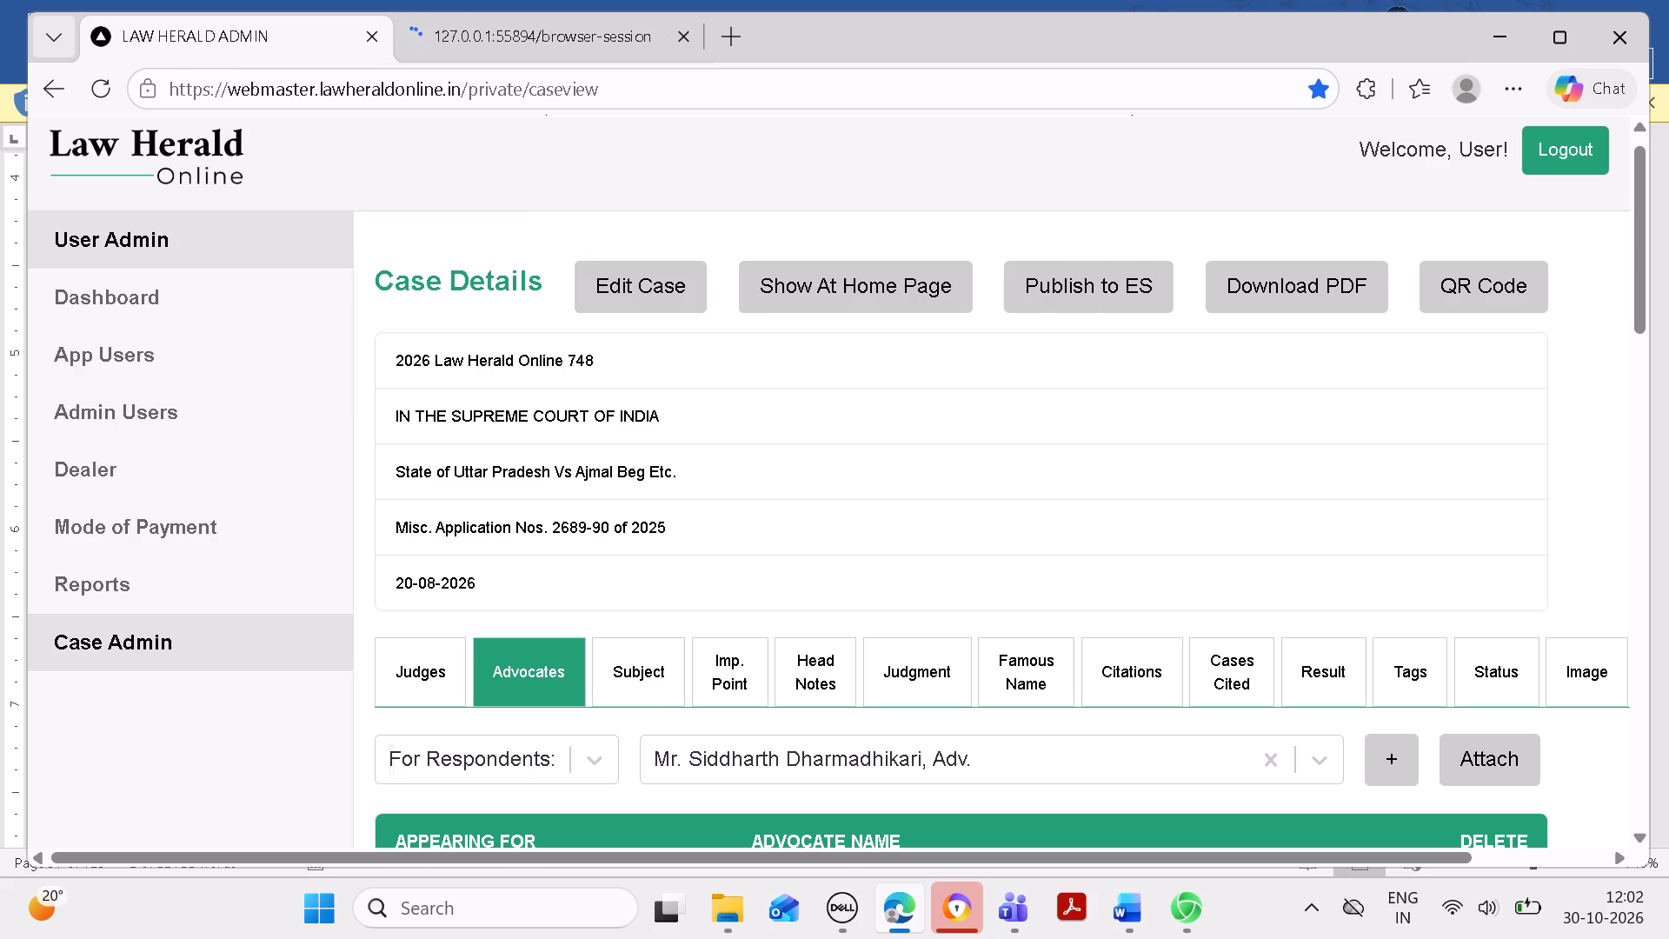
{"action": "scroll", "coordinate": [1092, 329], "scroll_direction": "down", "scroll_amount": 5}
{"action": "scroll", "coordinate": [1076, 629], "scroll_direction": "down", "scroll_amount": 4}
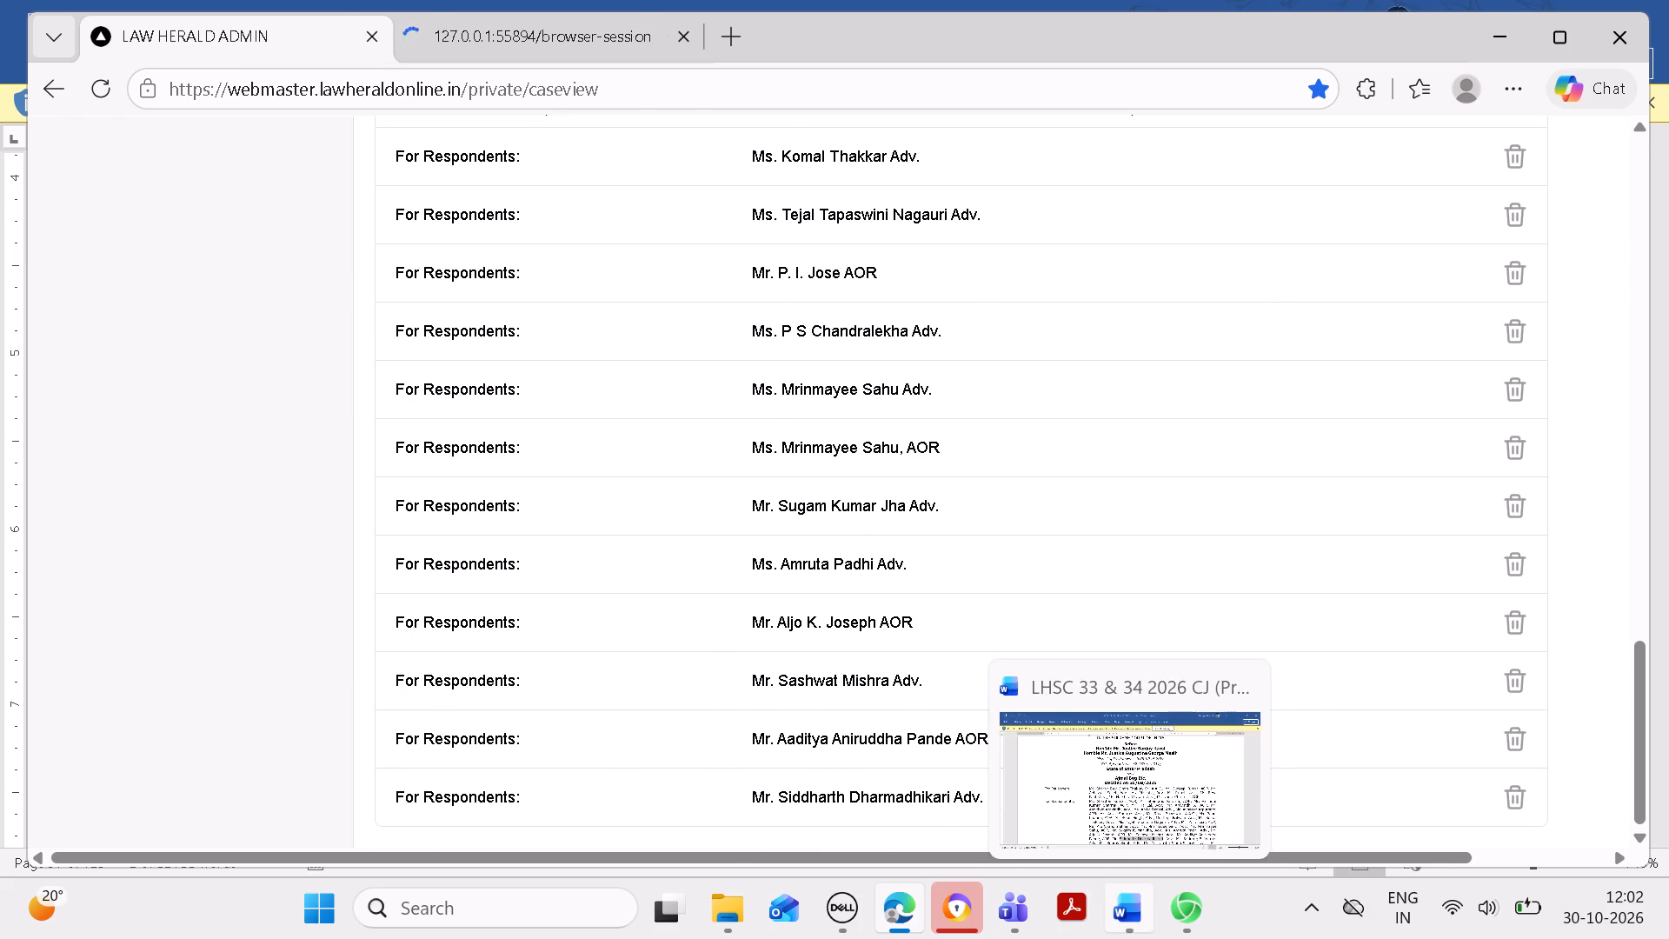
In the Word judgment, begin selecting the twenty-sixth respondents' advocate's name, leaving out its prefix.
{"action": "left_click", "coordinate": [1144, 914]}
{"action": "left_click_drag", "start_coordinate": [1179, 805], "coordinate": [1189, 802]}
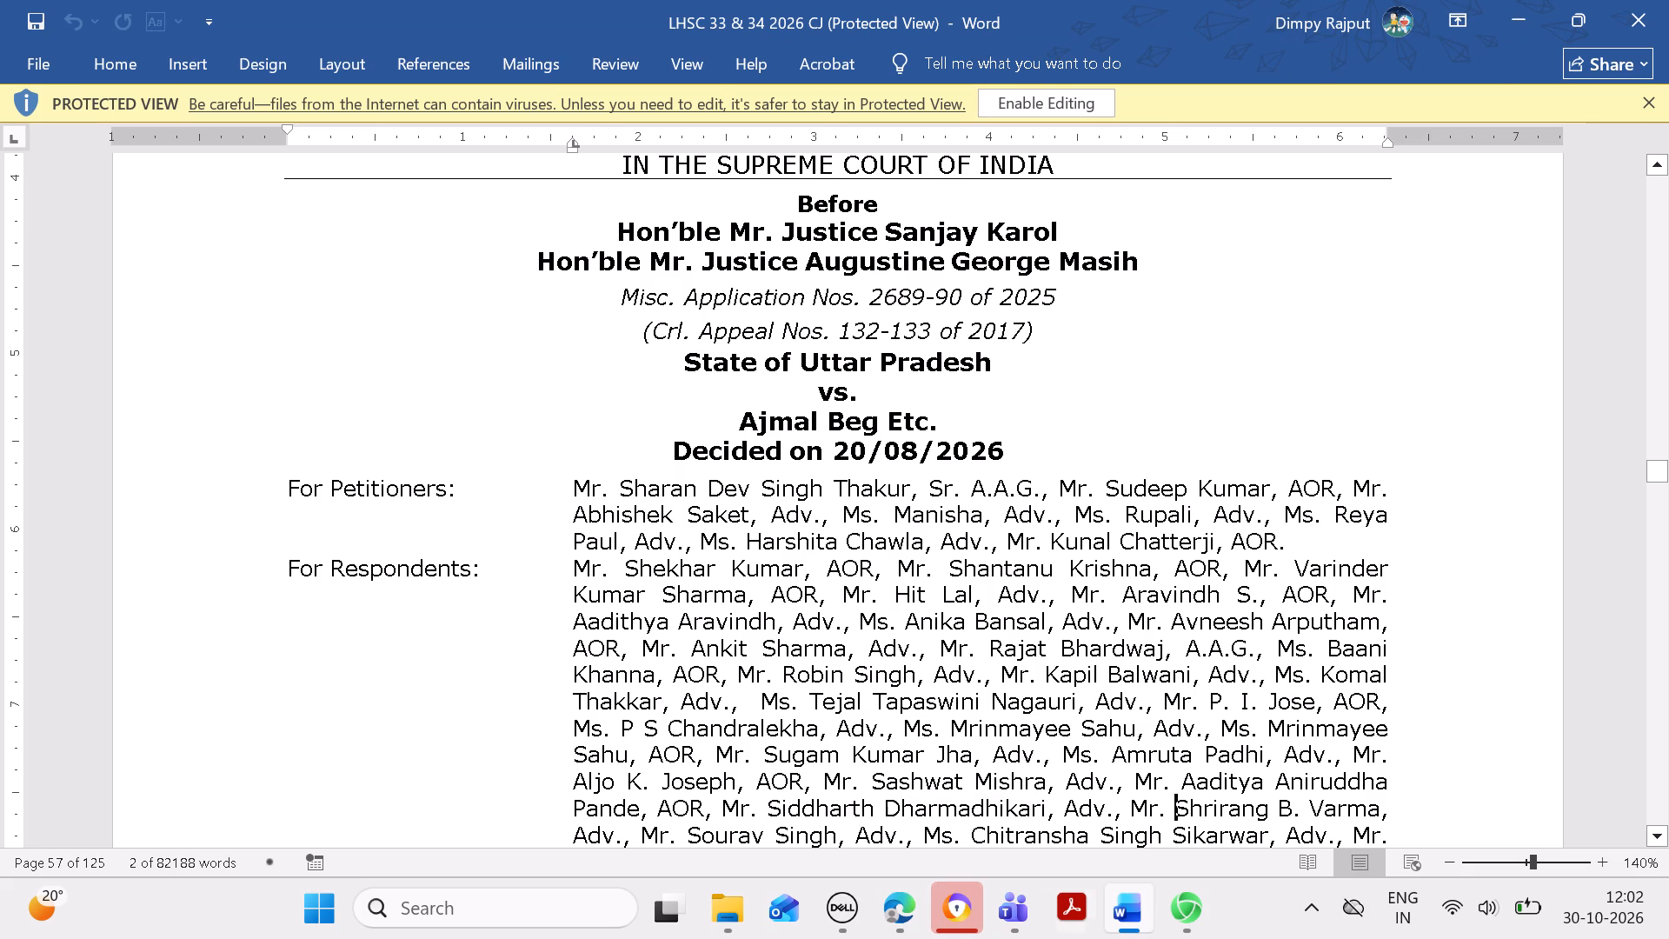
Copy the twenty-sixth respondents' advocate's full name, without its prefix and designation, from the judgment in Word.
{"action": "left_click_drag", "start_coordinate": [1189, 802], "coordinate": [1353, 802]}
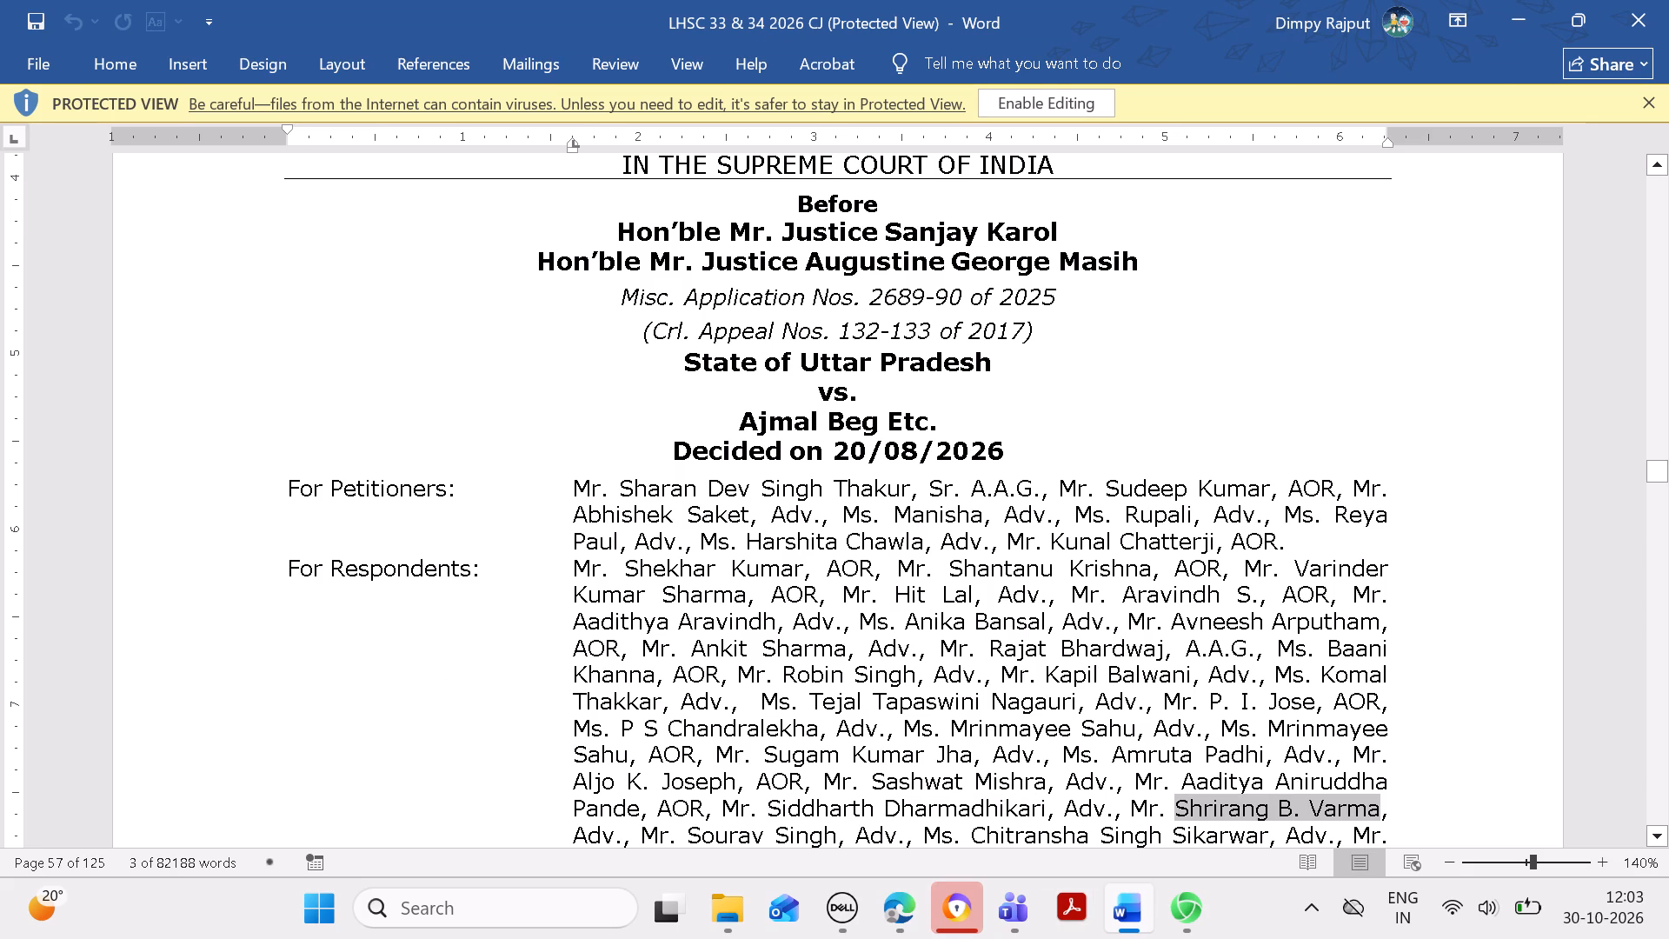
{"action": "key", "text": "ctrl+c"}
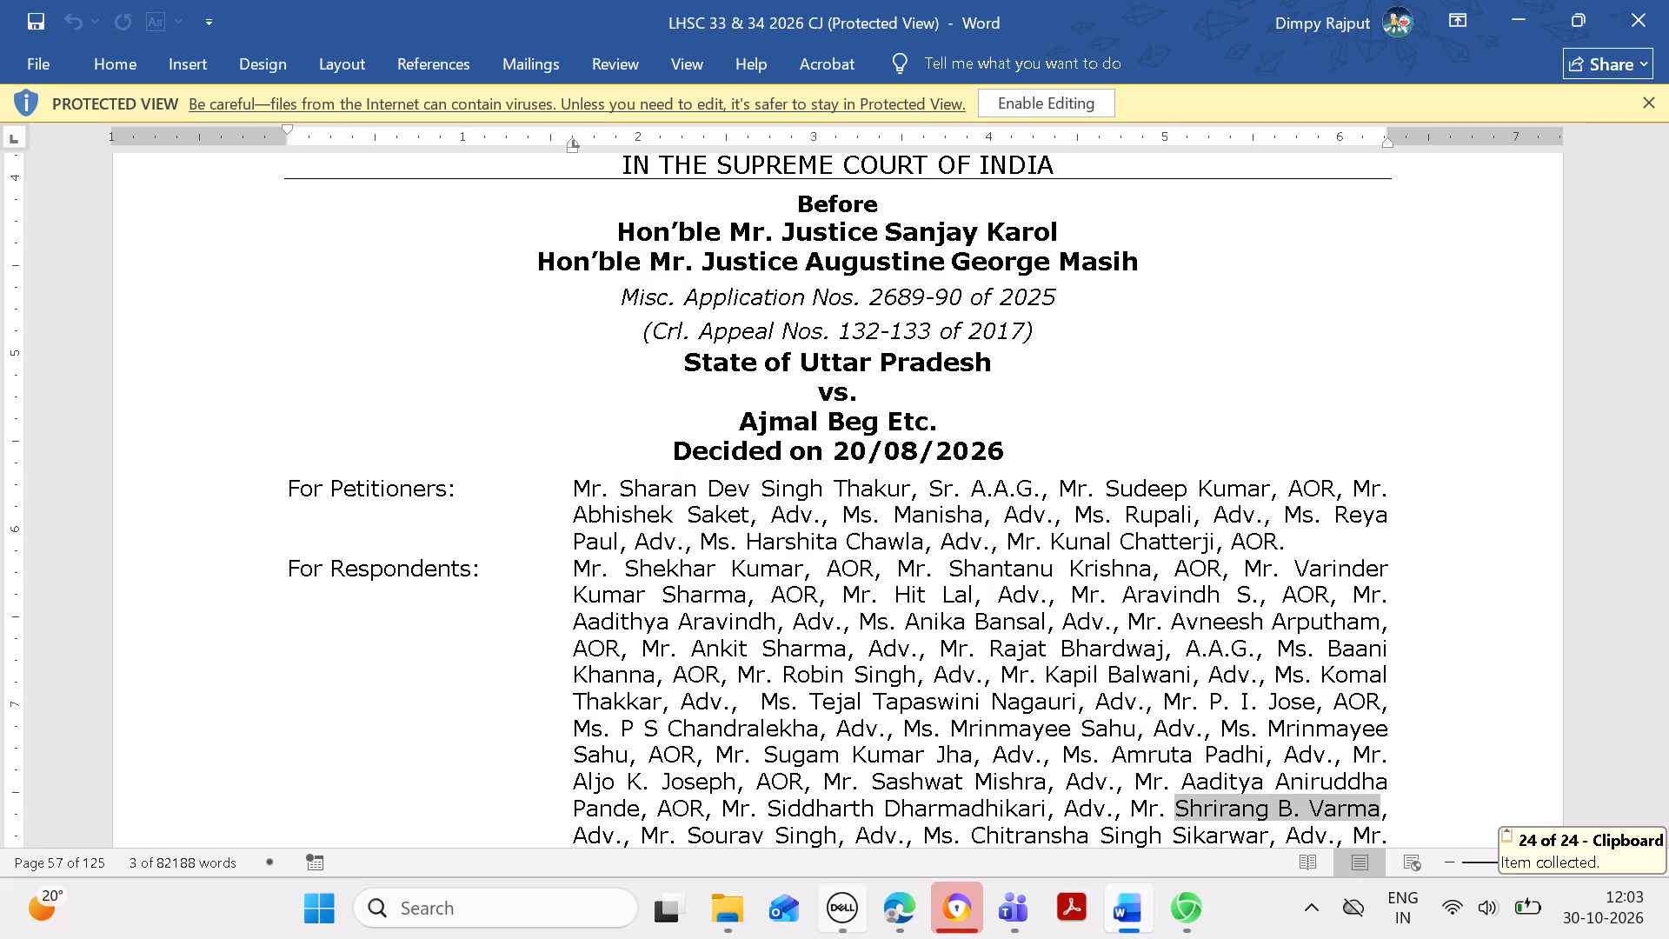
In the Edge case record, find the copied twenty-sixth advocate's name and attach the matching Mr. entry designated Adv. for the respondents.
{"action": "left_click", "coordinate": [884, 910]}
{"action": "scroll", "coordinate": [923, 849], "scroll_direction": "up", "scroll_amount": 2}
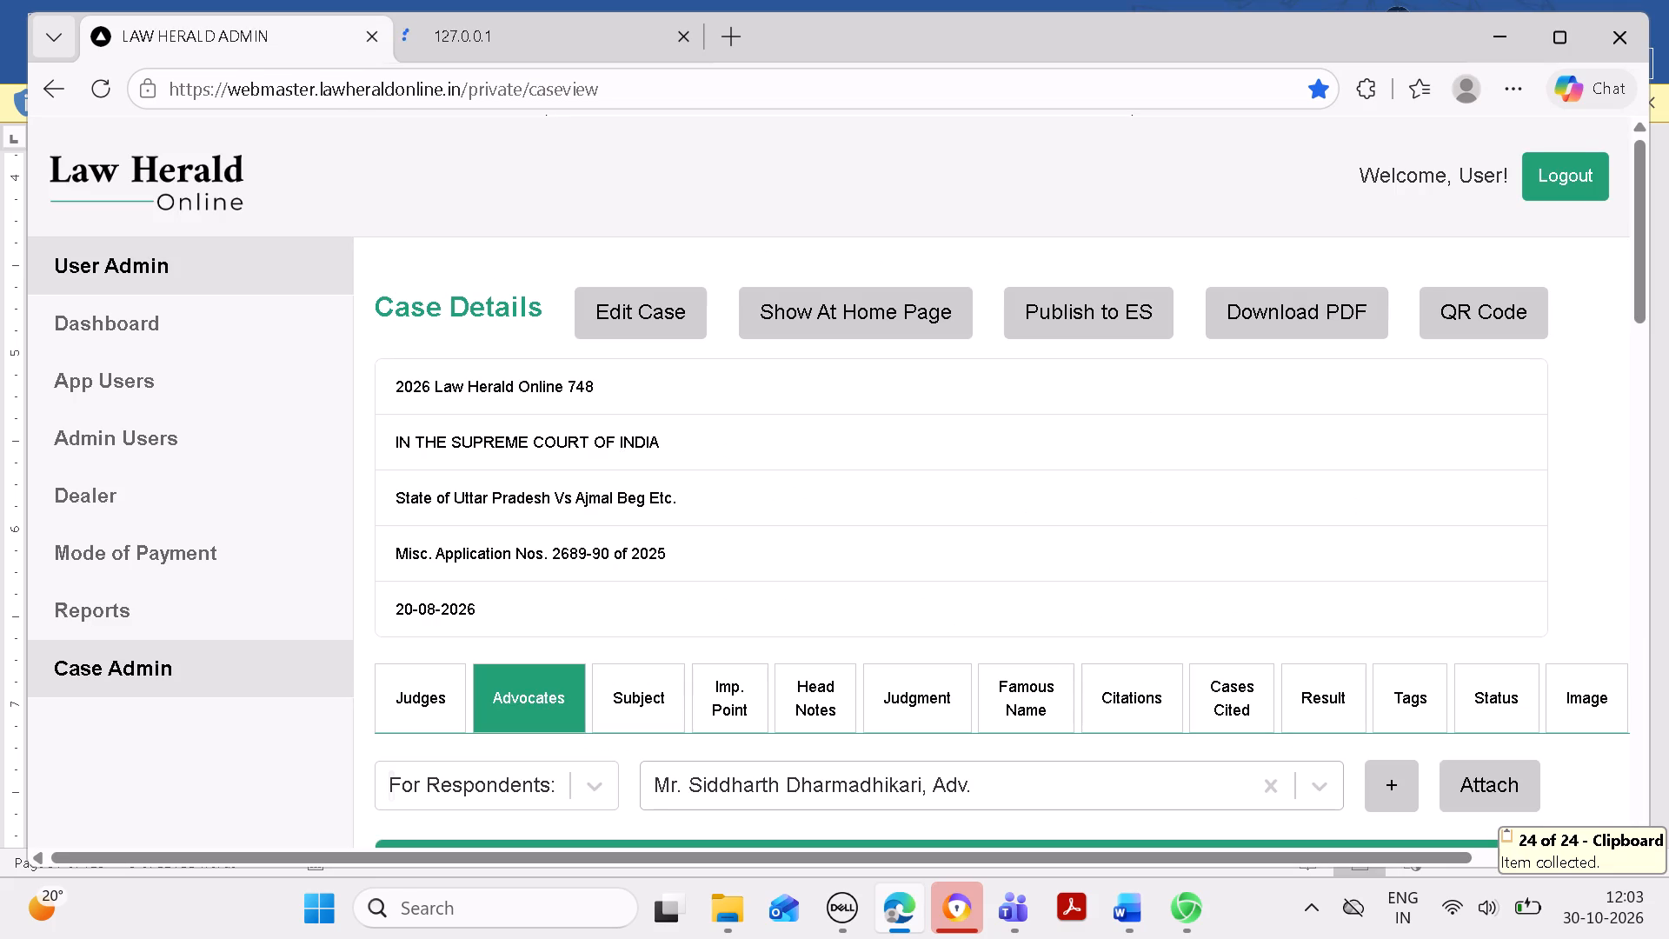
{"action": "left_click", "coordinate": [1270, 778]}
{"action": "key", "text": "ctrl+v"}
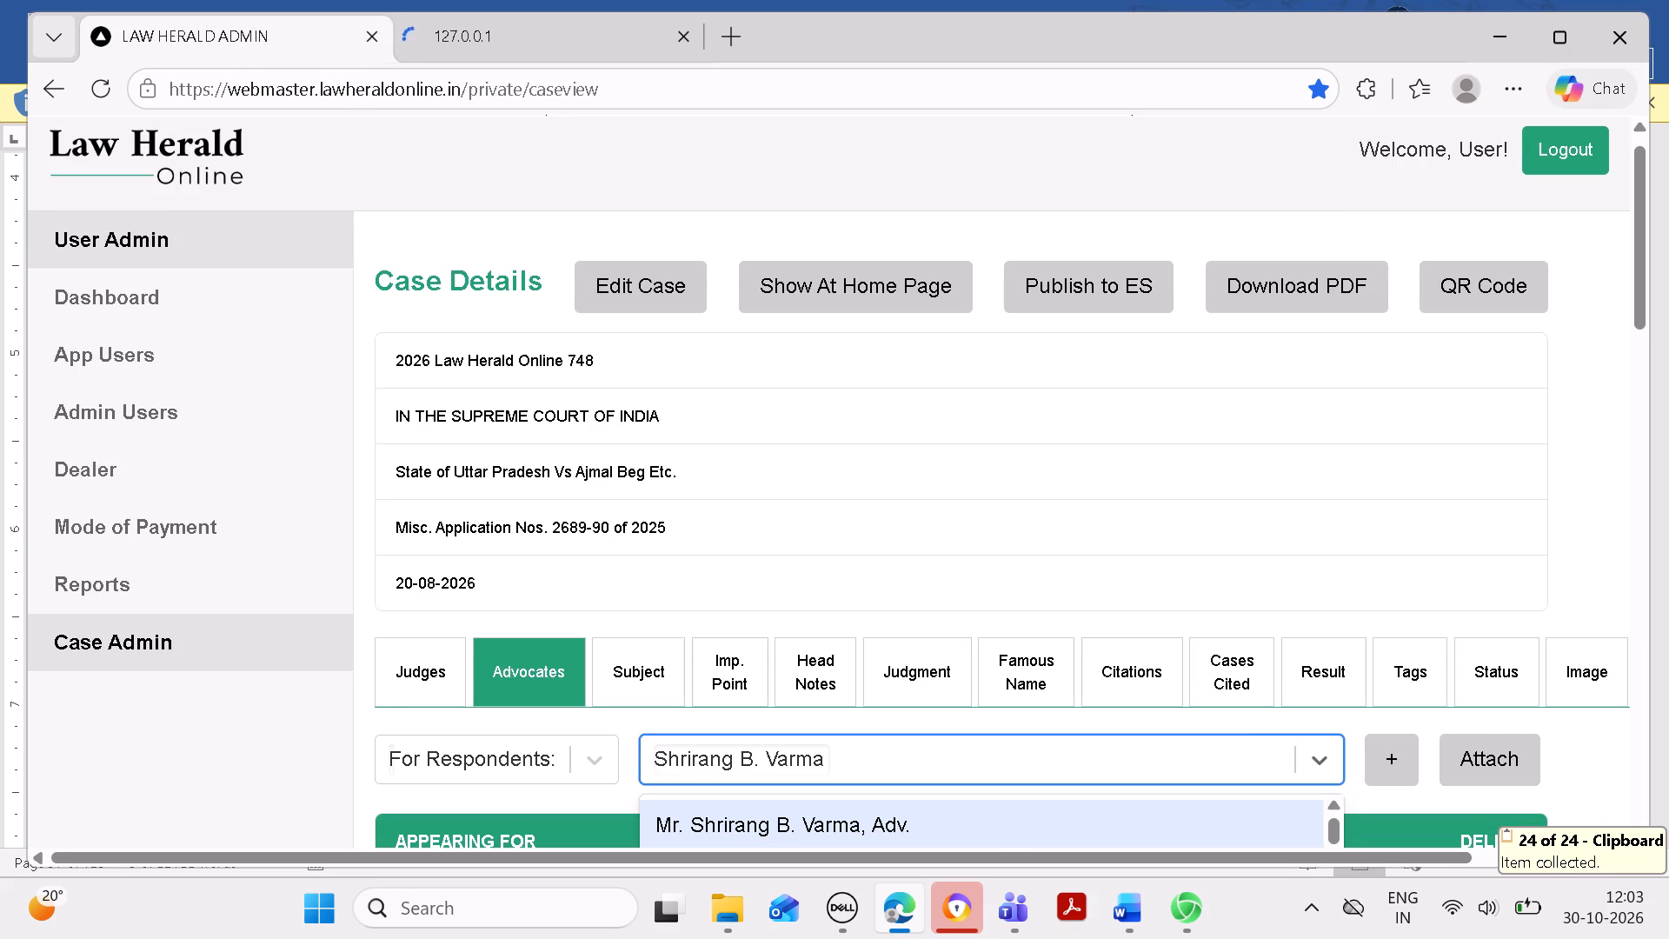
{"action": "left_click", "coordinate": [1010, 822]}
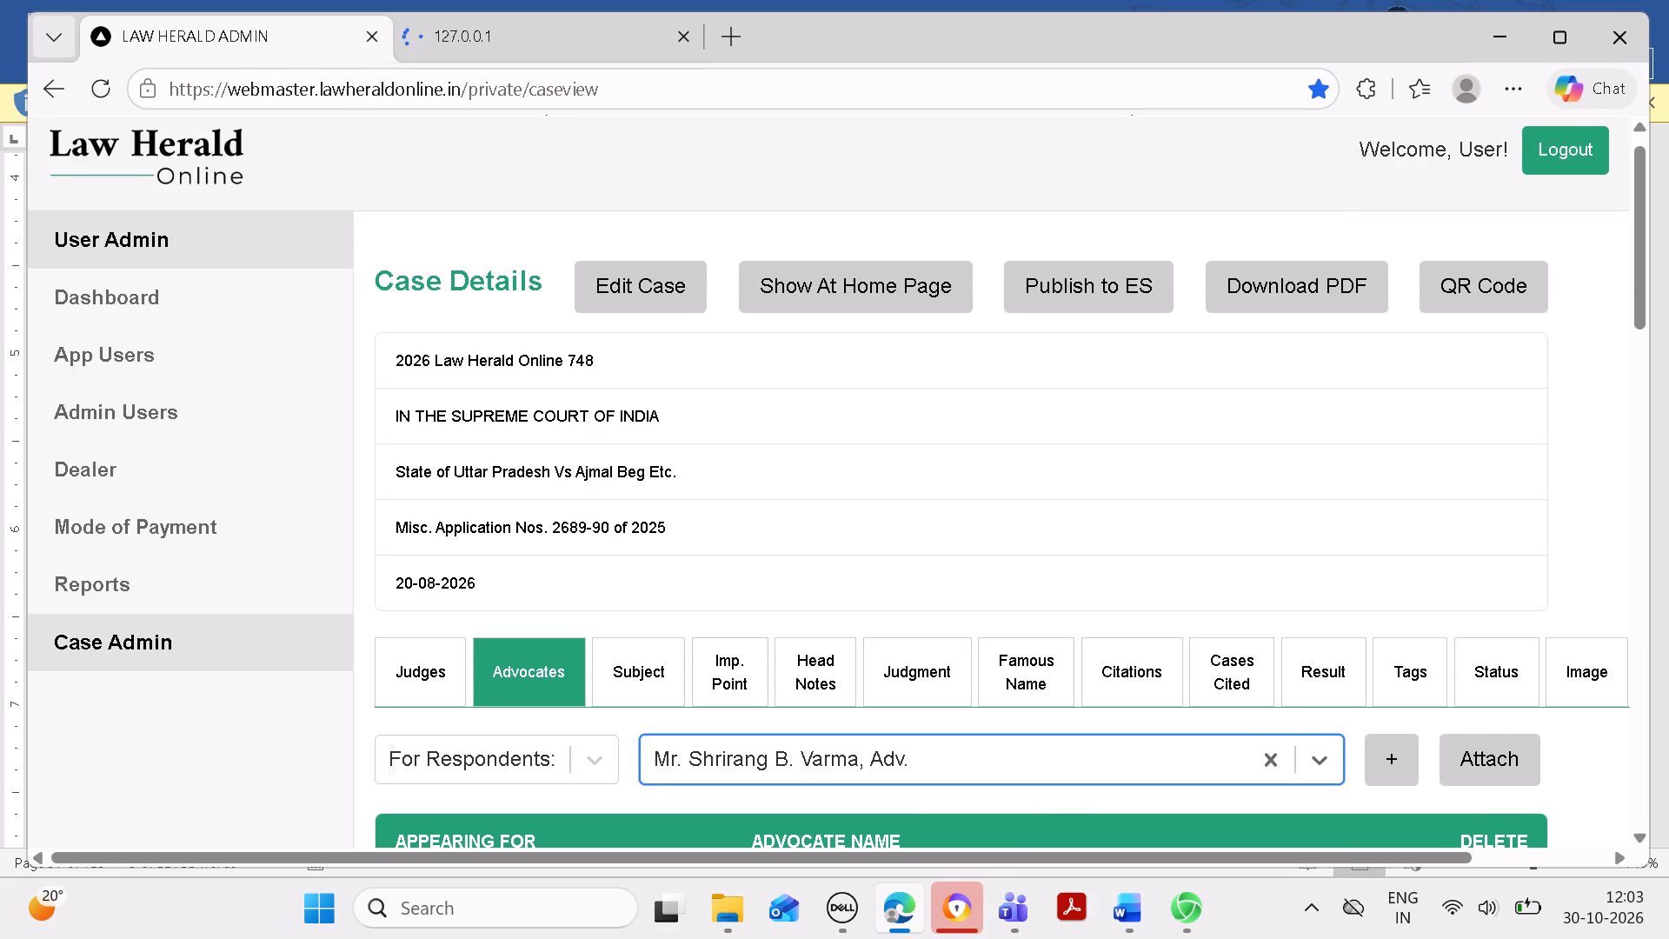
{"action": "left_click", "coordinate": [1504, 768]}
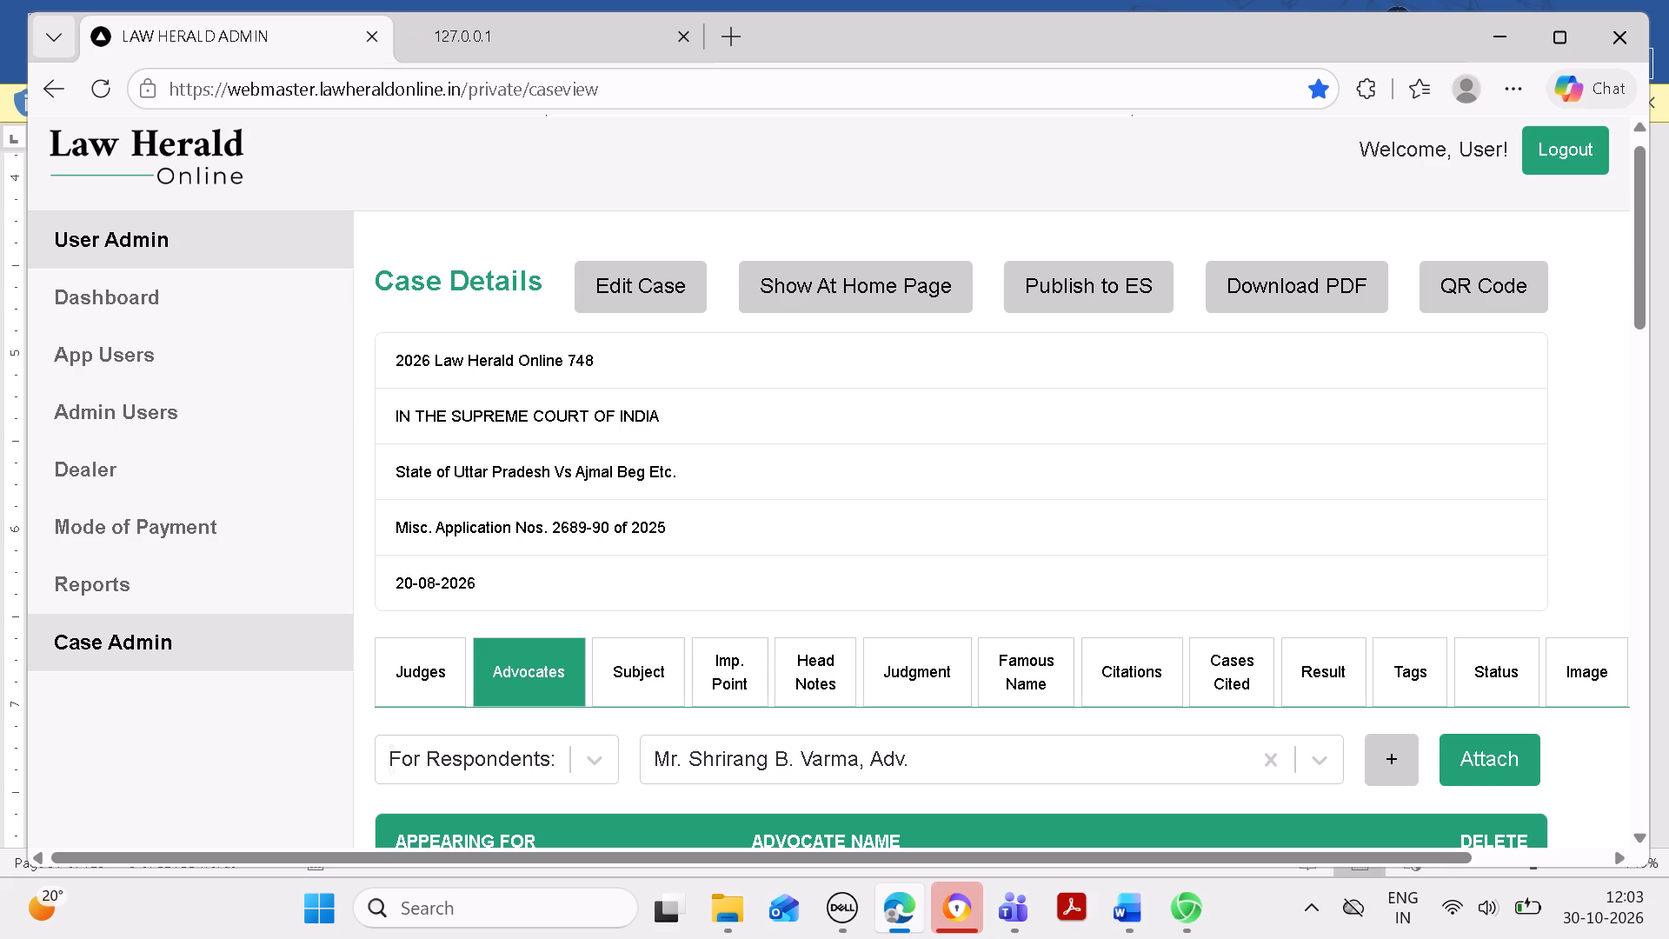
{"action": "left_click", "coordinate": [1083, 262]}
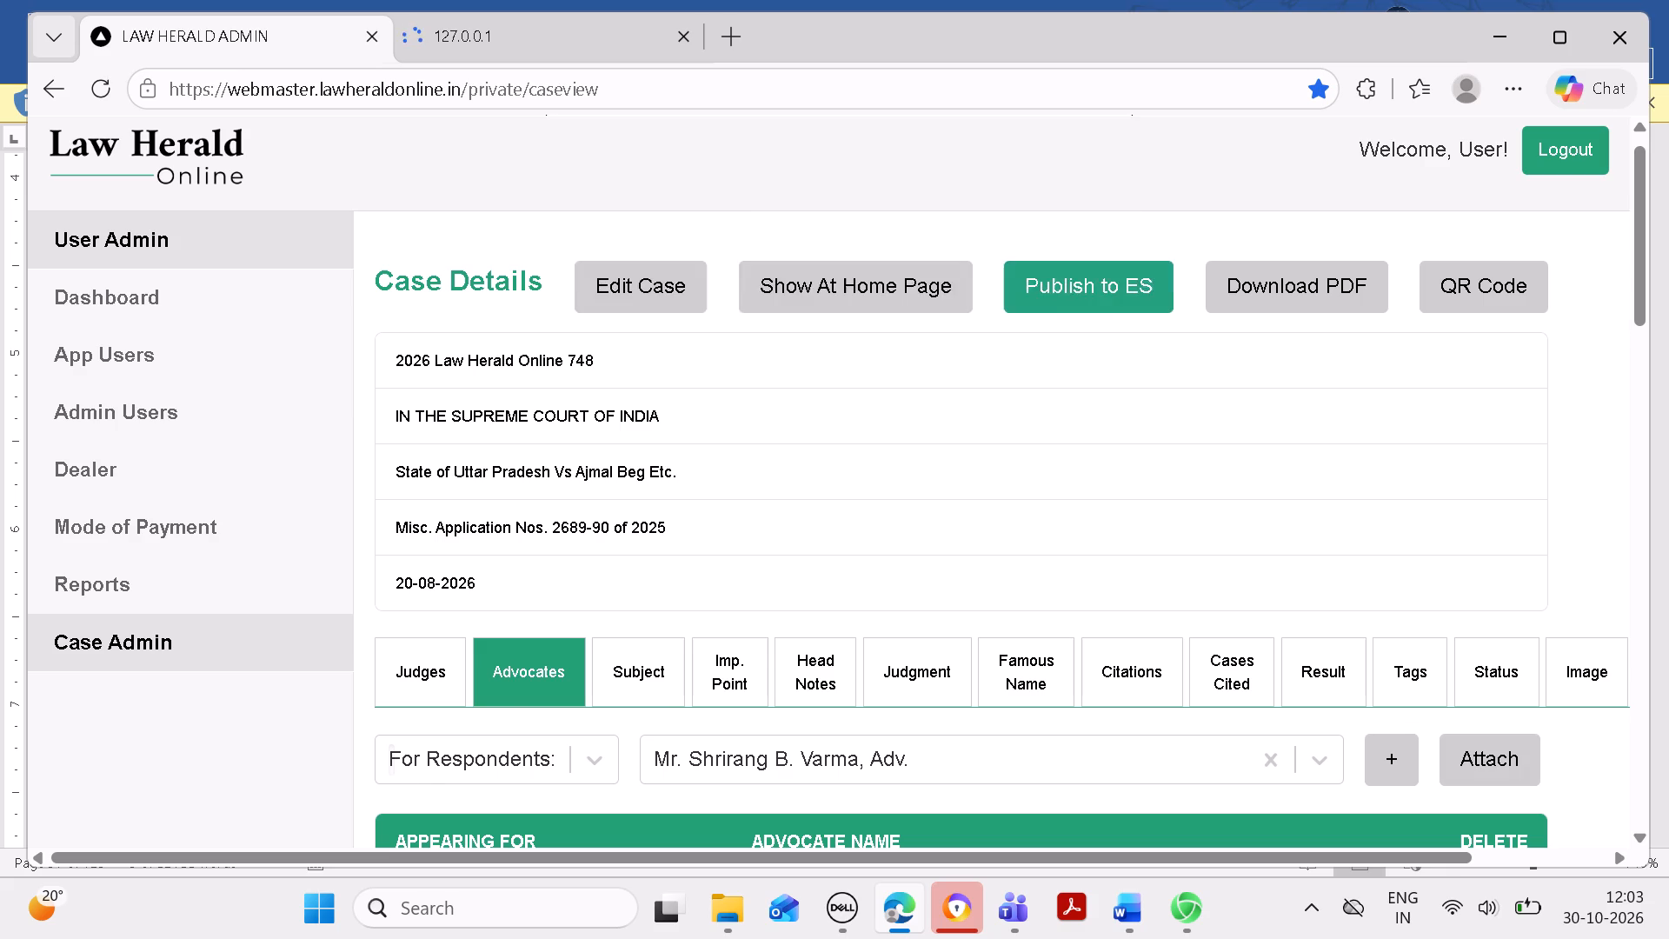
{"action": "scroll", "coordinate": [1146, 795], "scroll_direction": "down", "scroll_amount": 6}
In the Word judgment, copy the twenty-seventh respondents' advocate's full name, leaving out its prefix and designation.
{"action": "left_click", "coordinate": [1127, 895]}
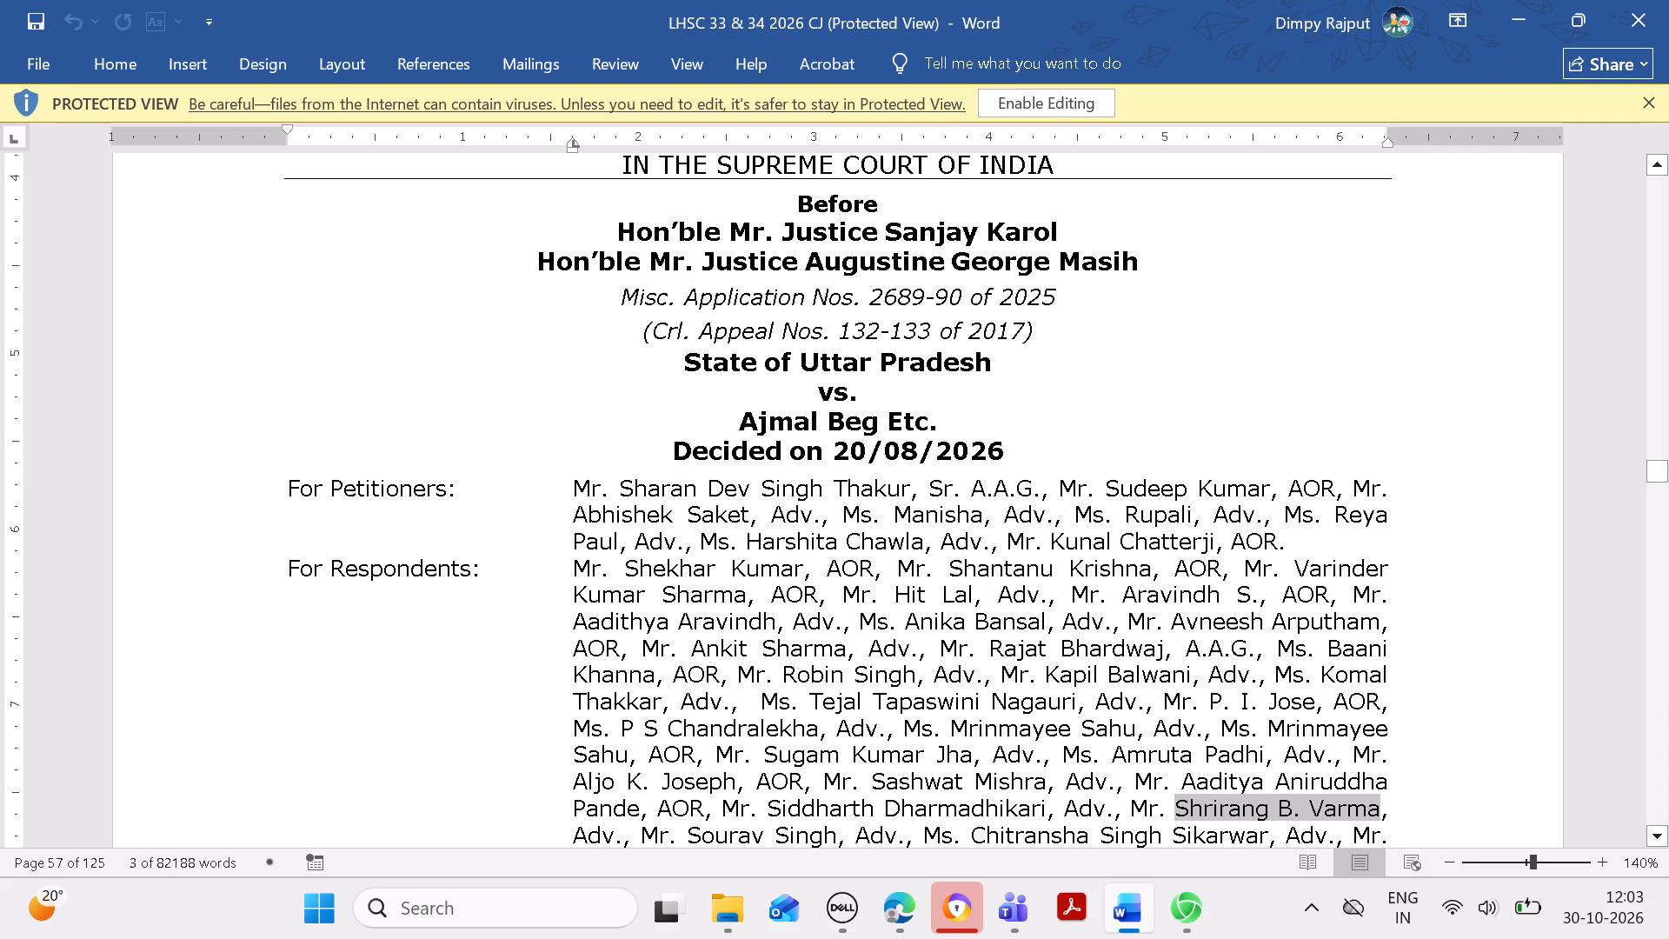
{"action": "left_click_drag", "start_coordinate": [691, 832], "coordinate": [802, 832]}
{"action": "key", "text": "ctrl+c"}
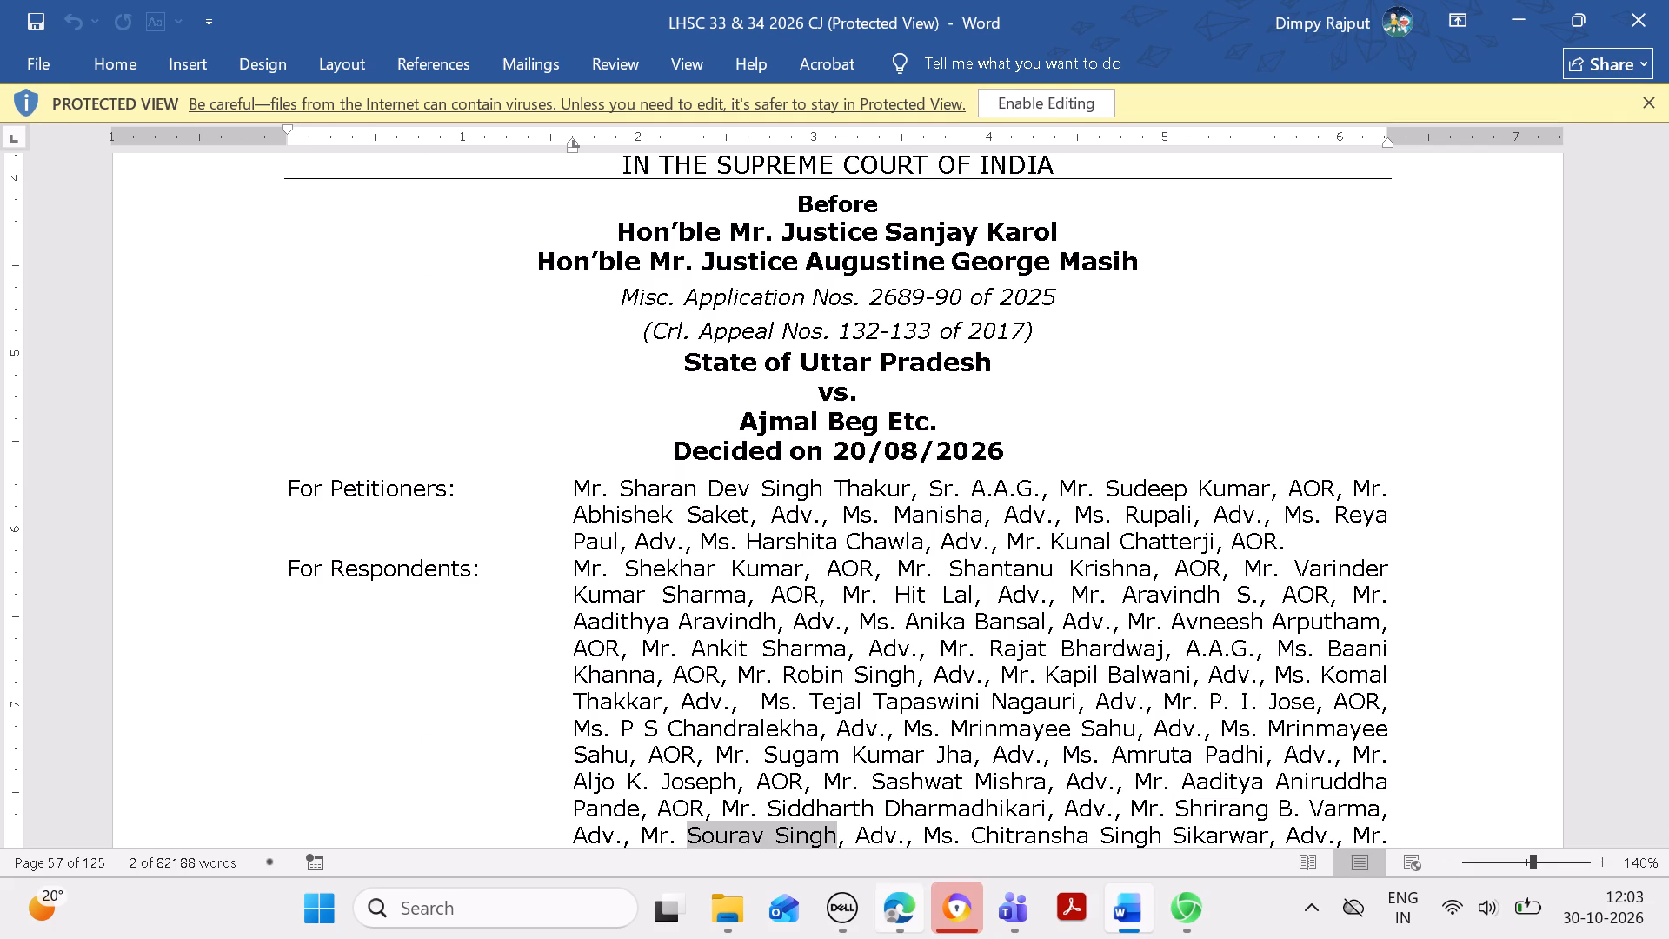
In the Edge case record, find the copied twenty-seventh advocate's name and attach the matching Mr. entry designated Adv. for the respondents.
{"action": "left_click", "coordinate": [901, 906]}
{"action": "scroll", "coordinate": [1025, 809], "scroll_direction": "up", "scroll_amount": 2}
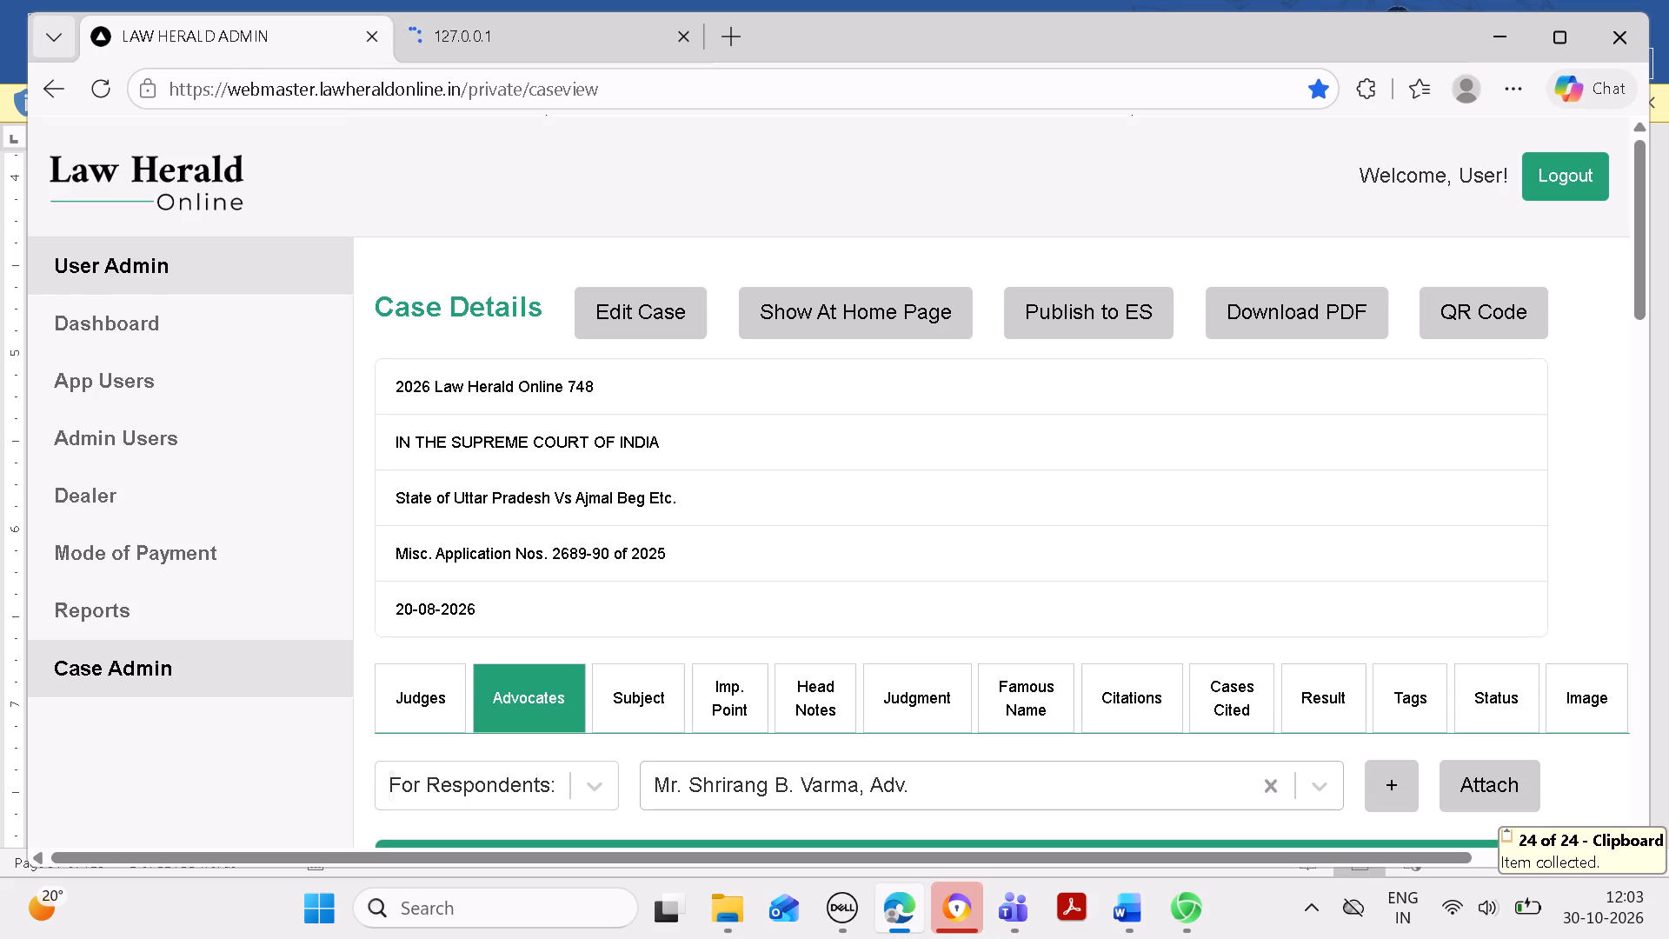
{"action": "left_click", "coordinate": [1259, 789]}
{"action": "key", "text": "ctrl+v"}
{"action": "left_click", "coordinate": [1082, 828]}
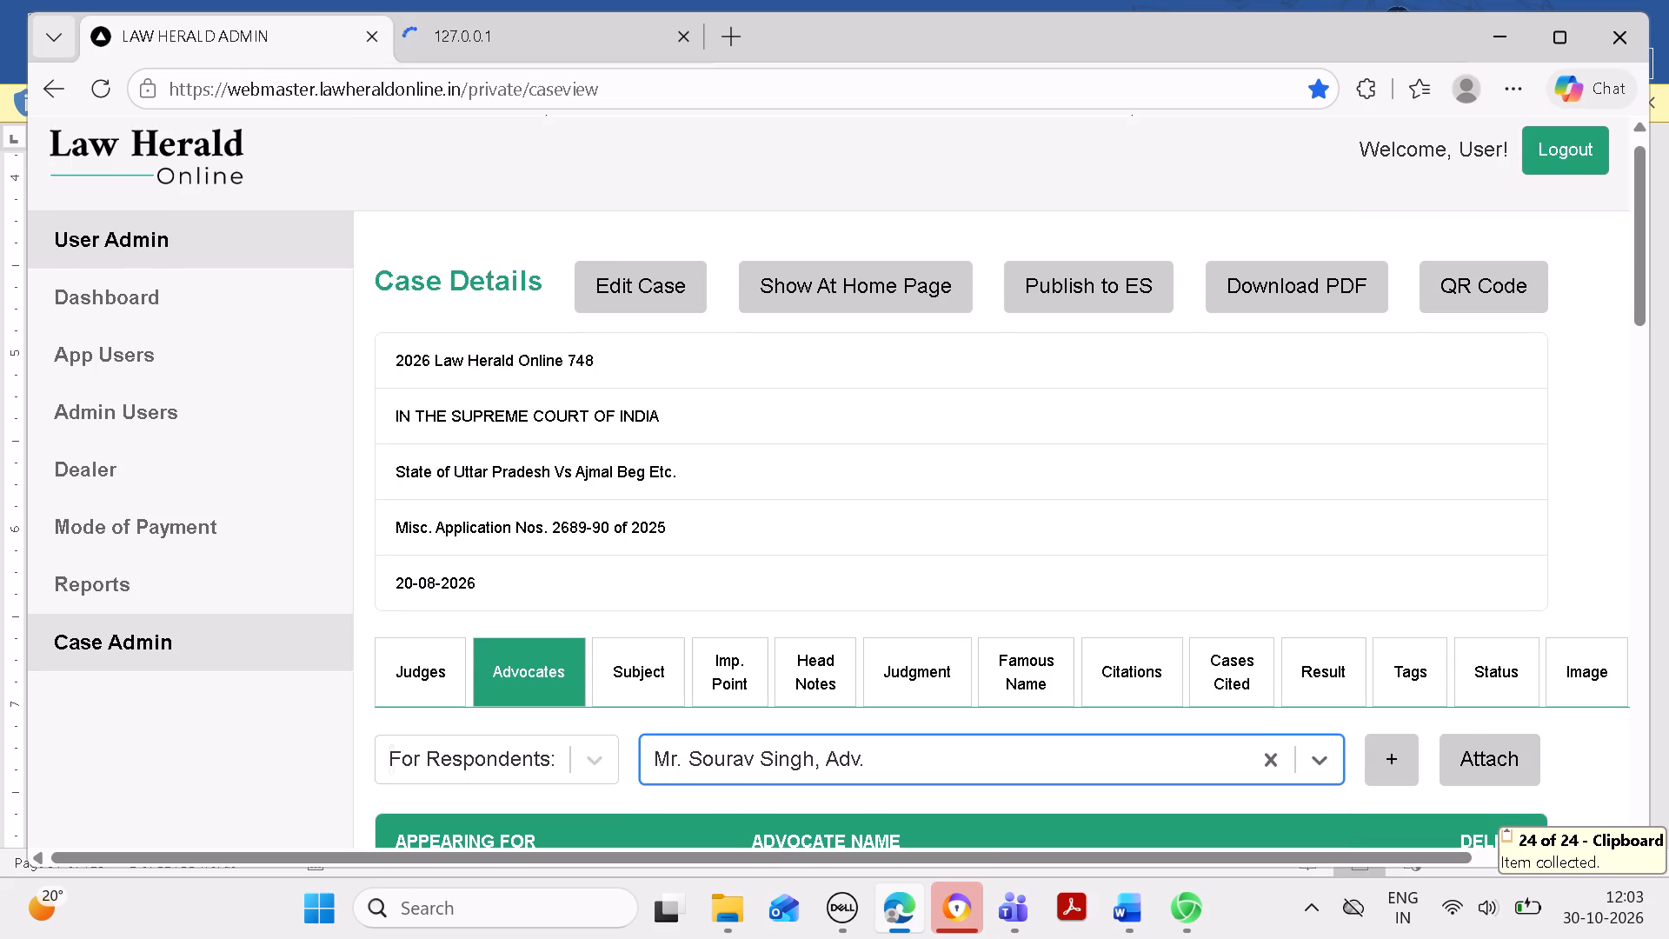
{"action": "left_click", "coordinate": [1499, 766]}
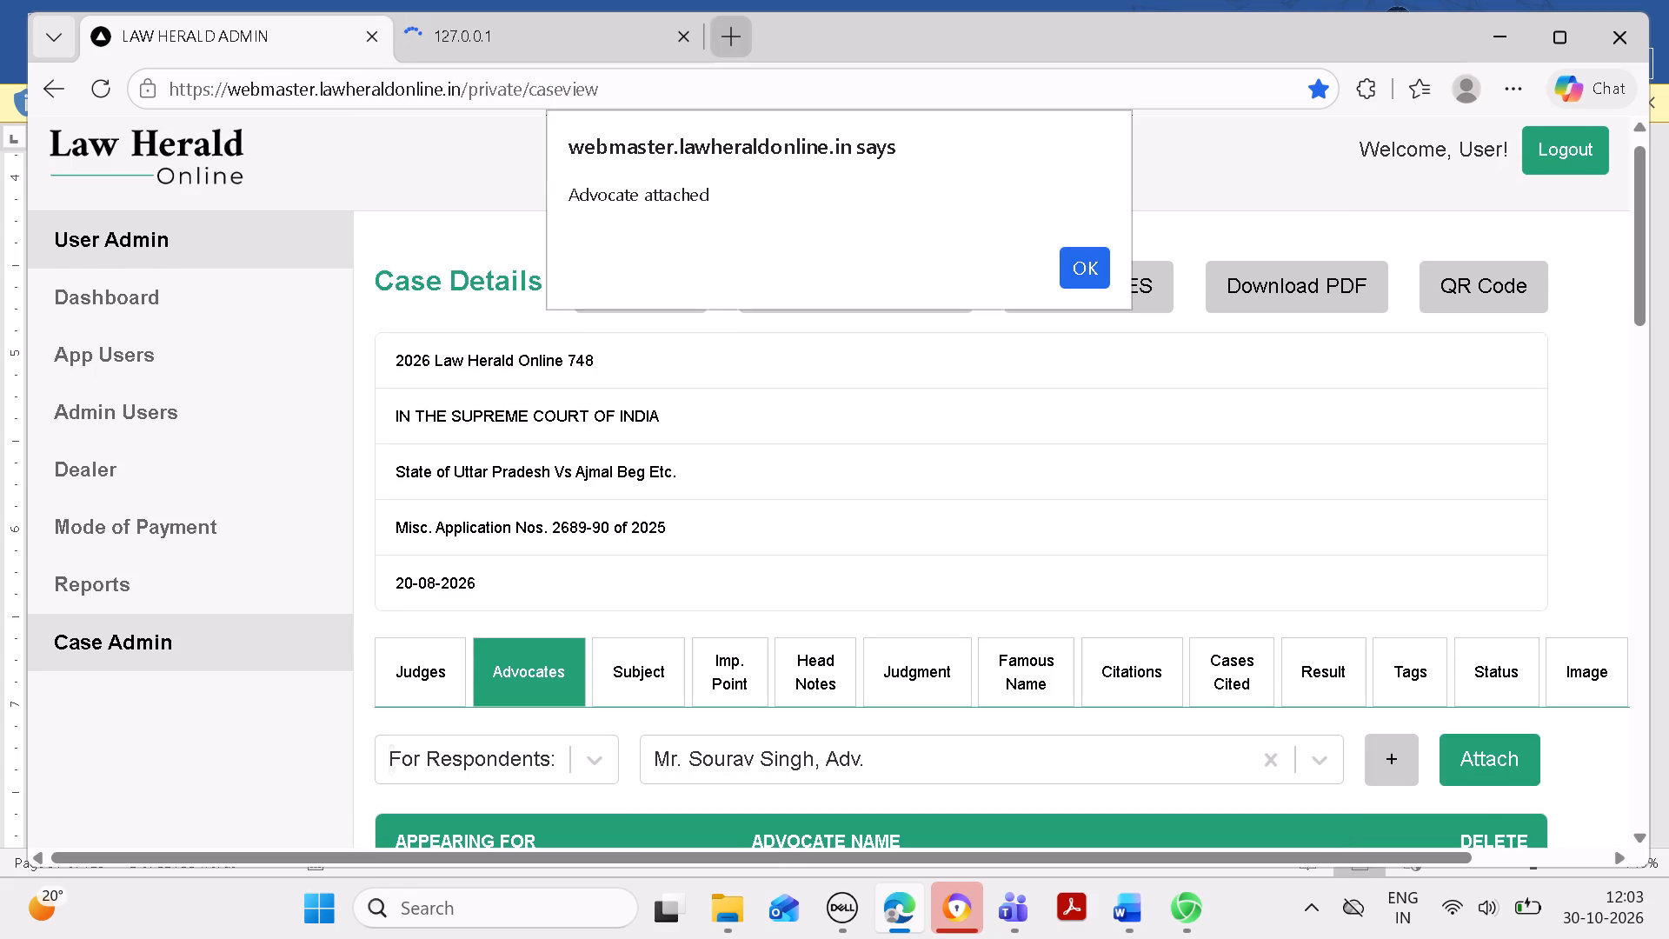
{"action": "left_click", "coordinate": [1086, 262]}
{"action": "scroll", "coordinate": [991, 333], "scroll_direction": "down", "scroll_amount": 2}
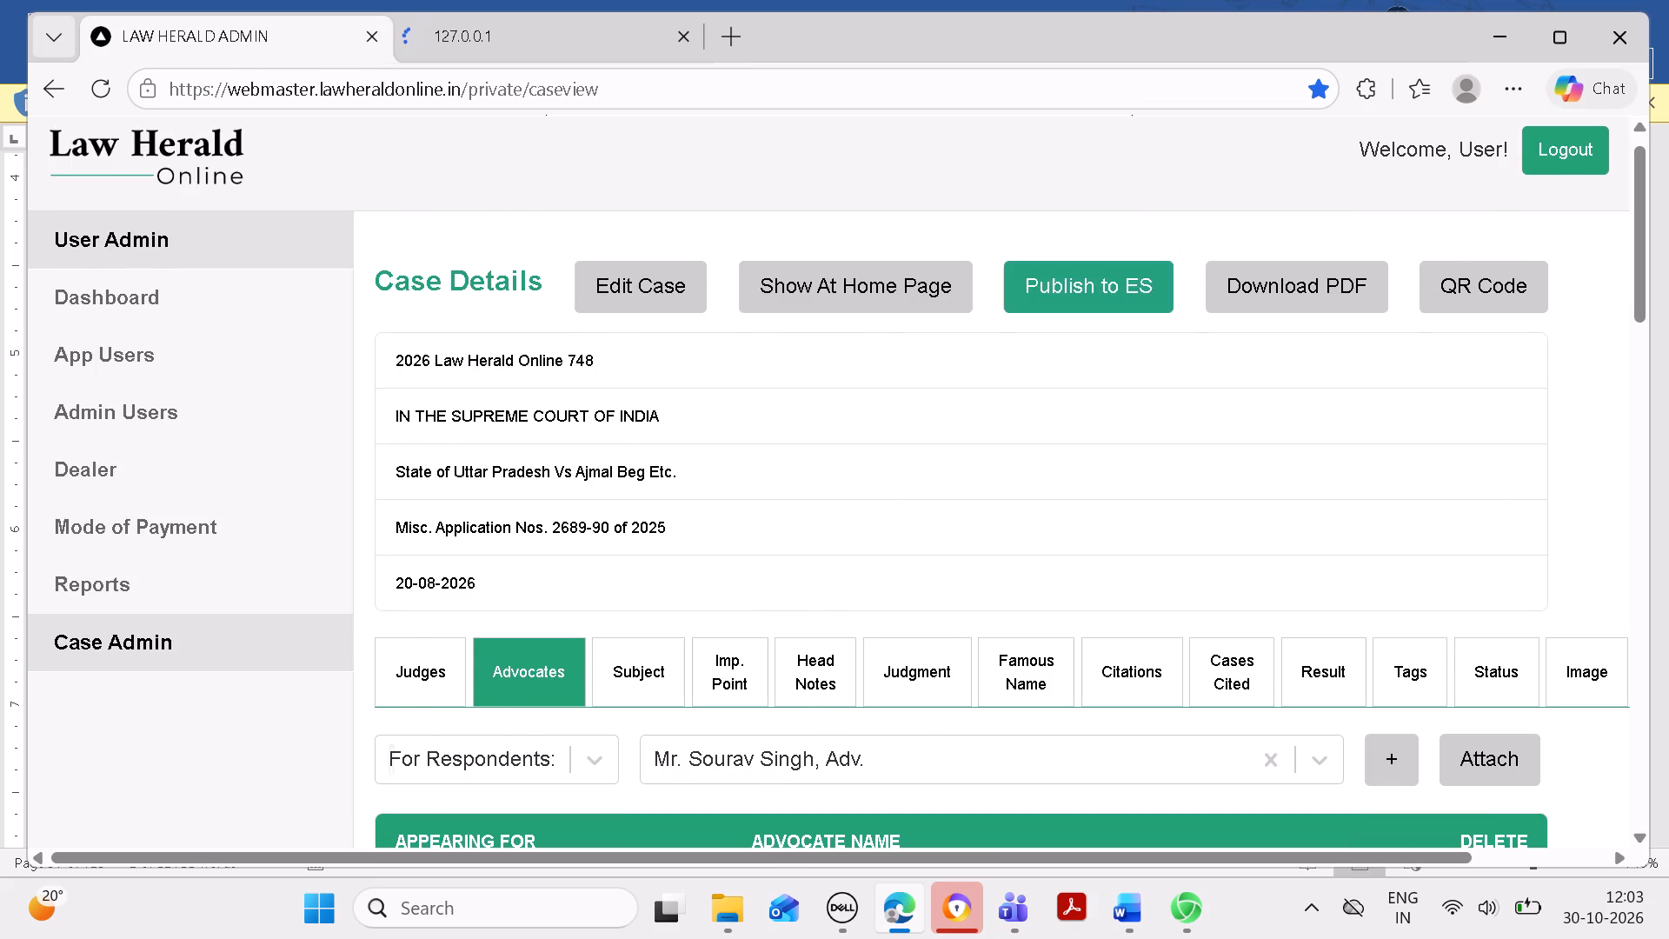
{"action": "scroll", "coordinate": [1011, 290], "scroll_direction": "down", "scroll_amount": 3}
{"action": "scroll", "coordinate": [975, 451], "scroll_direction": "down", "scroll_amount": 5}
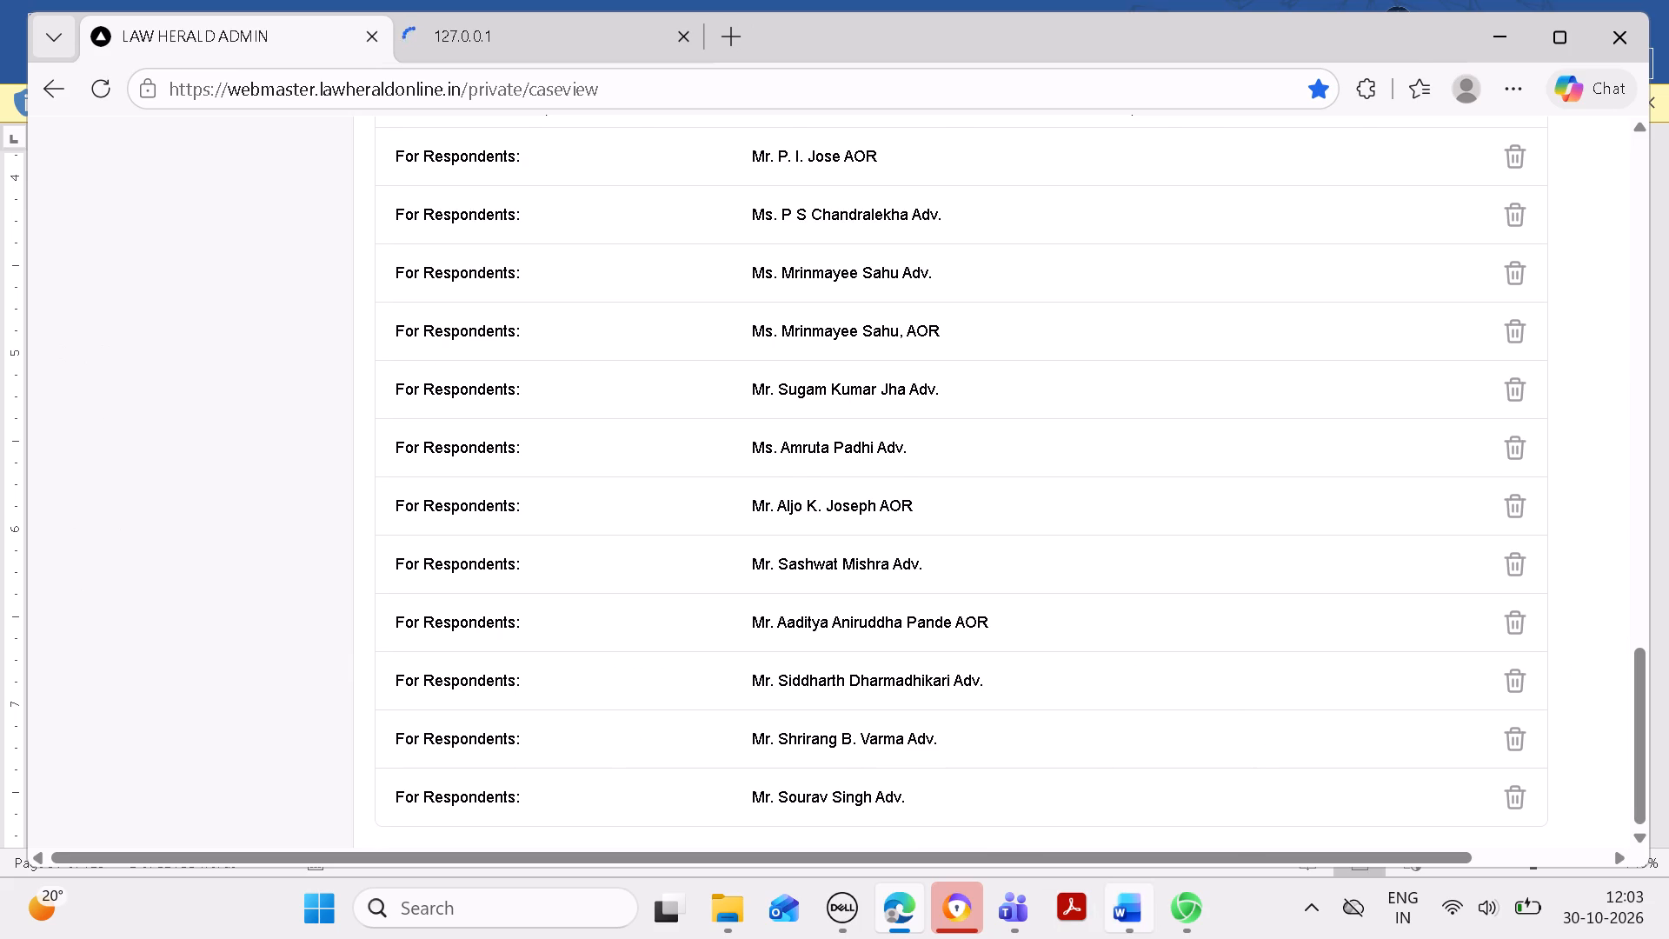
In the Word judgment, copy the twenty-eighth respondents' advocate's full name, leaving out its prefix and designation.
{"action": "left_click", "coordinate": [1120, 911]}
{"action": "left_click_drag", "start_coordinate": [969, 838], "coordinate": [1006, 831]}
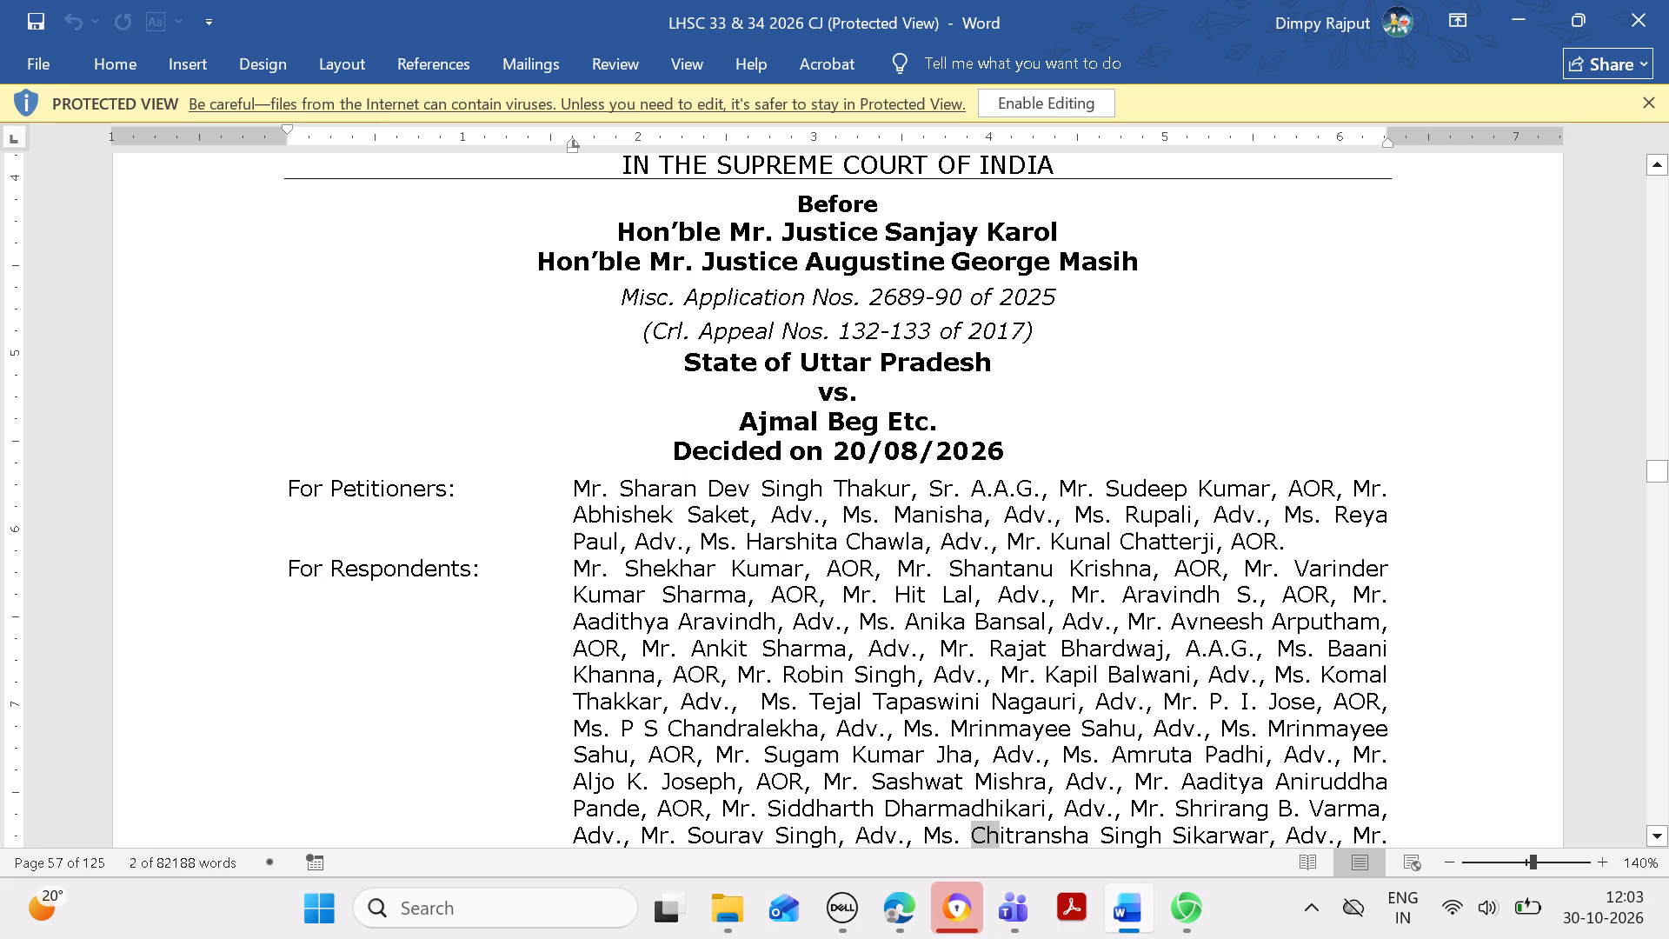
{"action": "left_click_drag", "start_coordinate": [1006, 831], "coordinate": [1181, 828]}
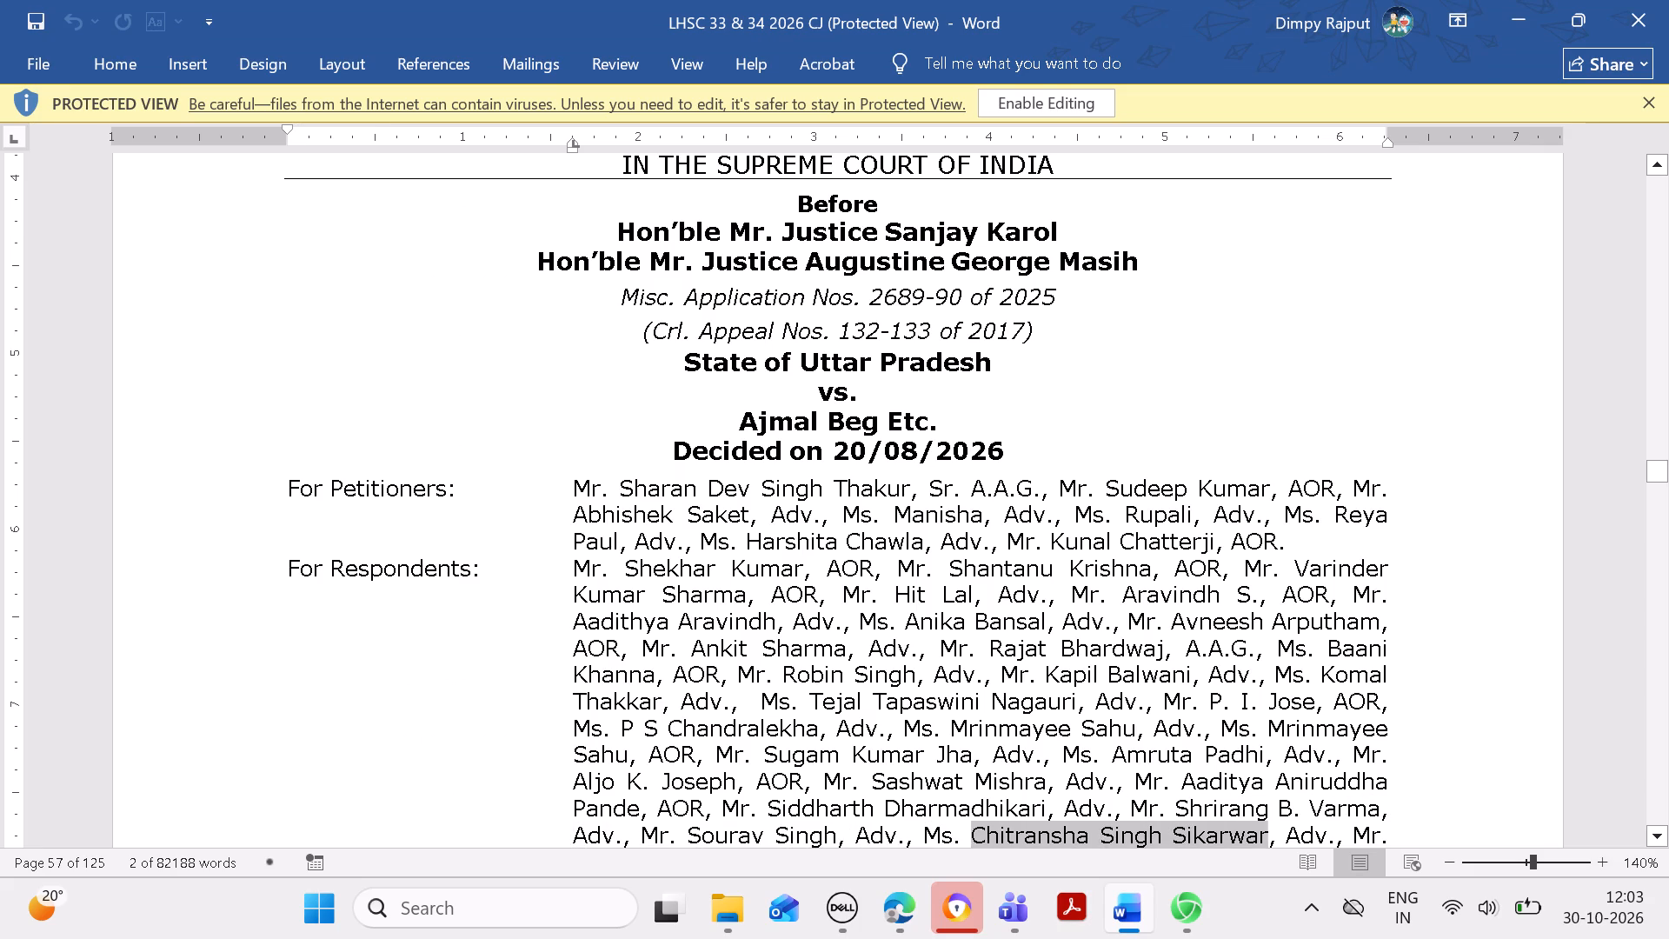
{"action": "left_click_drag", "start_coordinate": [1181, 828], "coordinate": [1198, 832]}
{"action": "key", "text": "ctrl+c"}
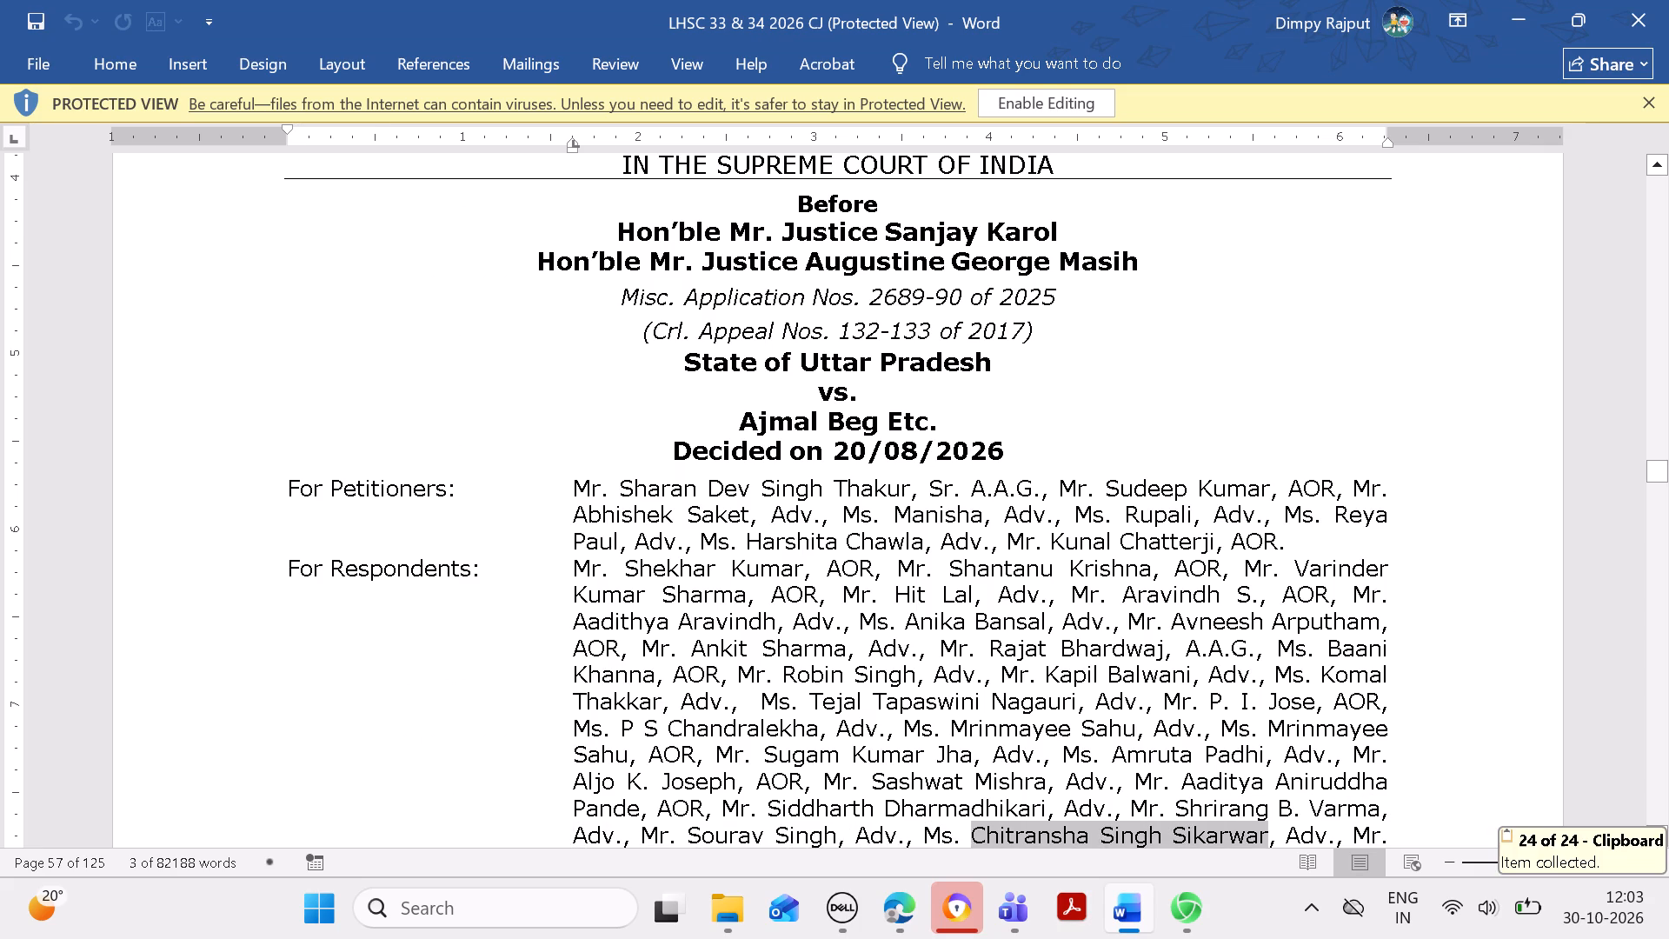
In the Edge case record, find the copied twenty-eighth advocate's name and attach the matching Ms. entry designated Adv. for the respondents.
{"action": "left_click", "coordinate": [899, 916]}
{"action": "scroll", "coordinate": [966, 826], "scroll_direction": "up", "scroll_amount": 2}
{"action": "left_click_drag", "start_coordinate": [1253, 796], "coordinate": [1253, 797]}
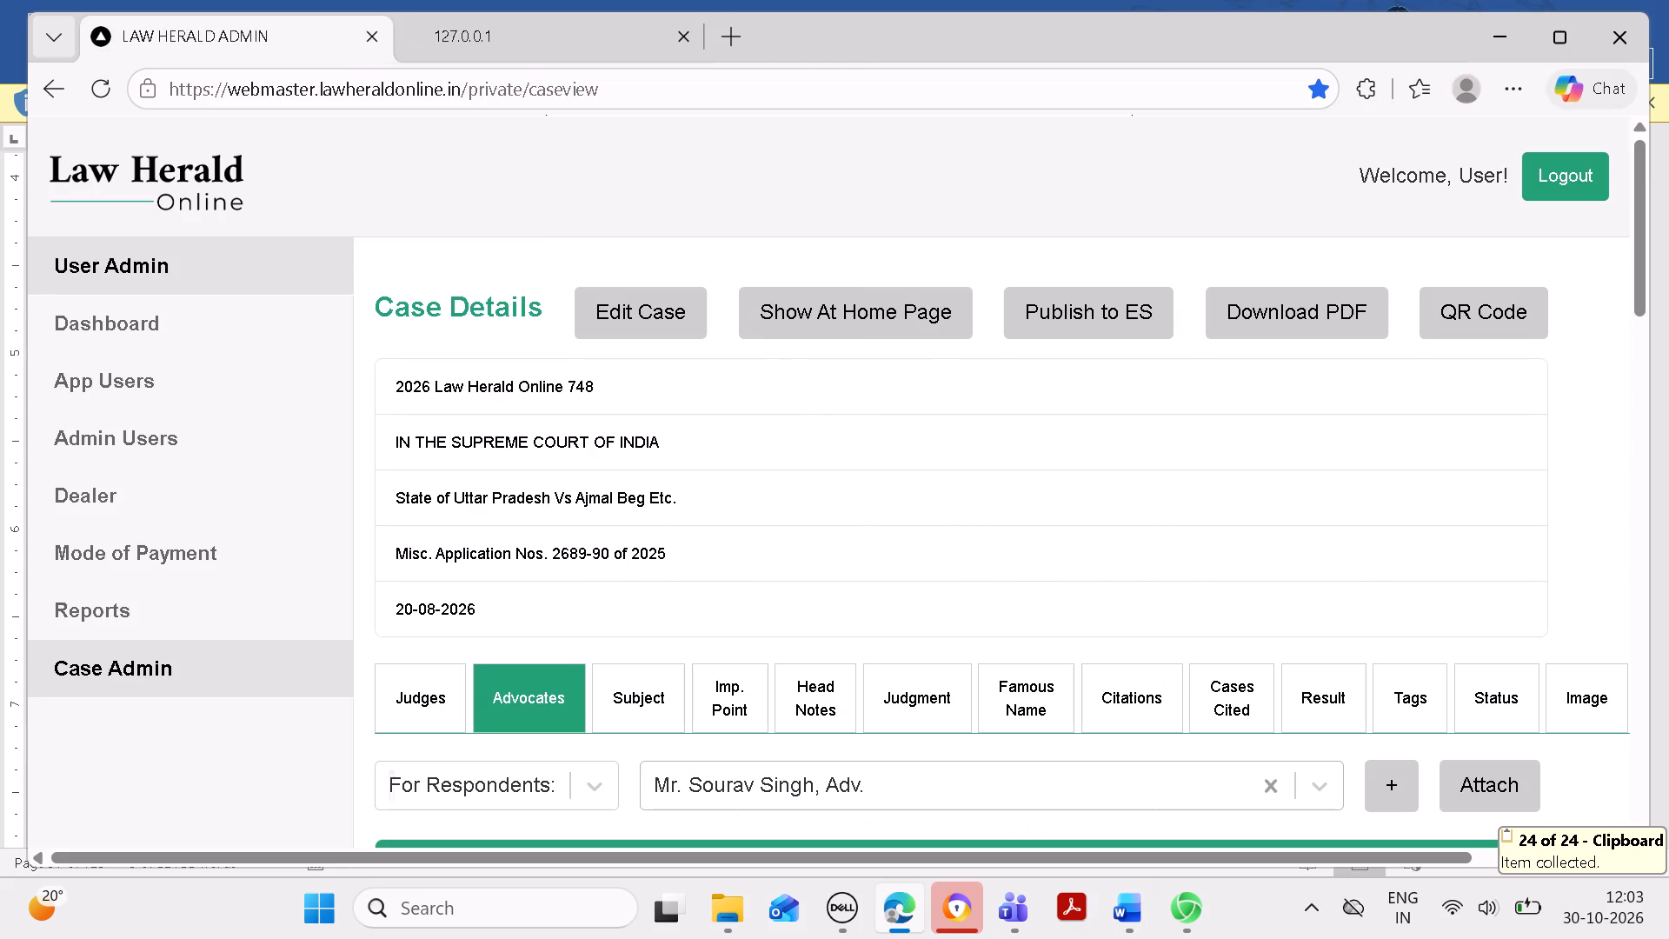
{"action": "left_click_drag", "start_coordinate": [1253, 797], "coordinate": [1258, 788]}
{"action": "key", "text": "ctrl+v"}
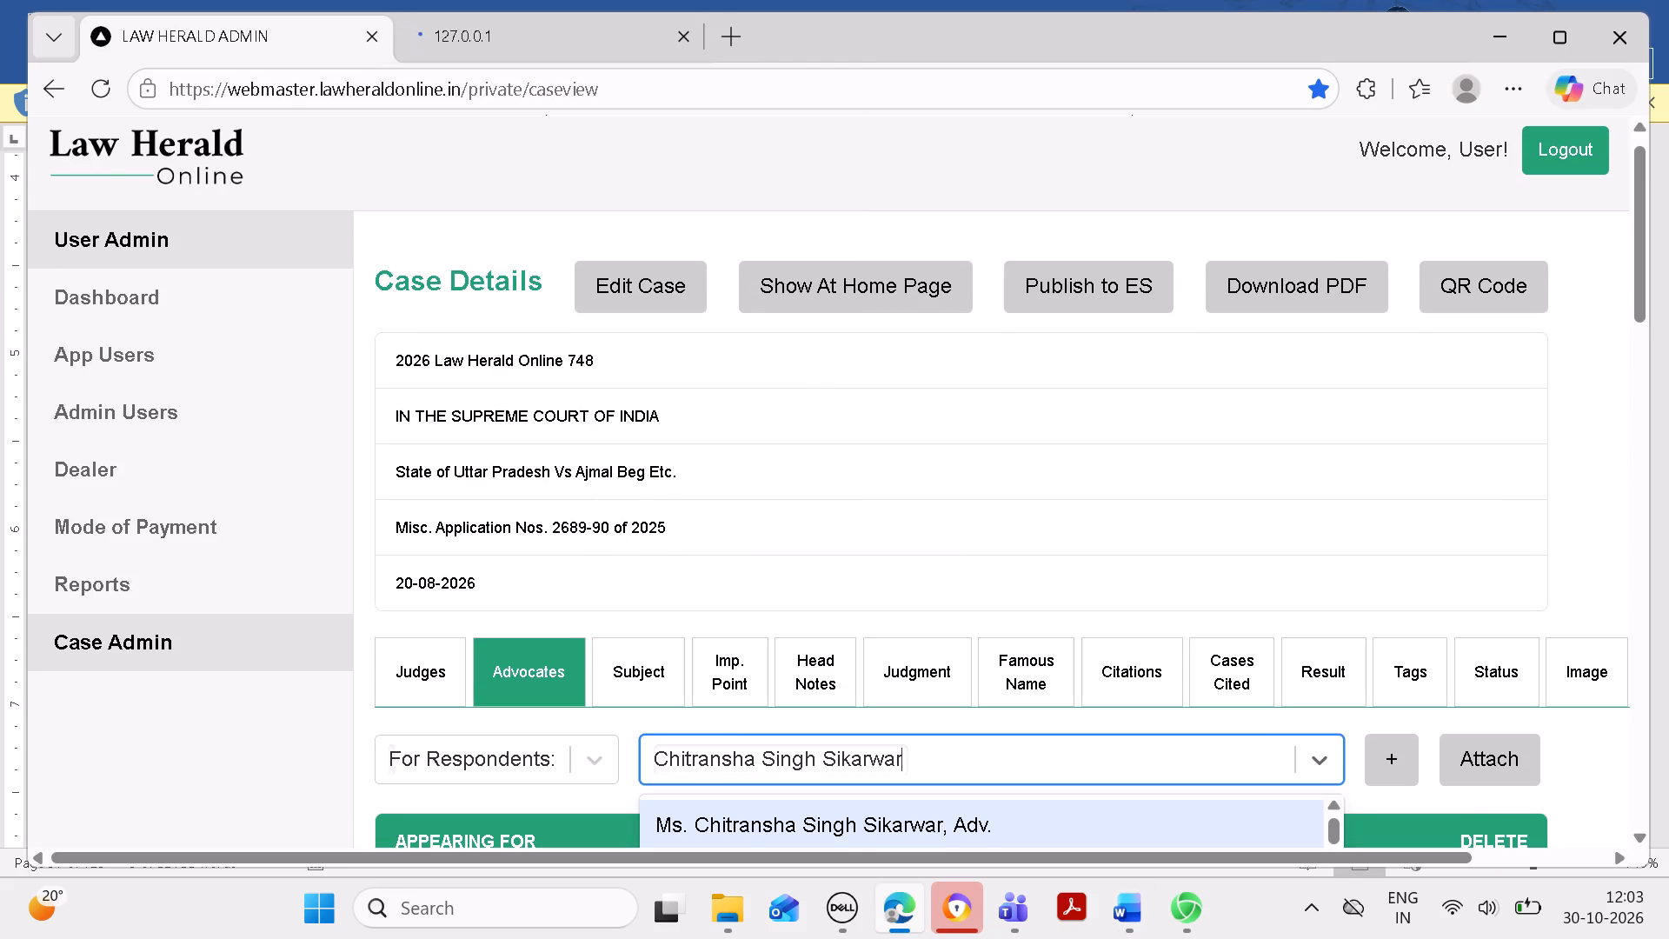
{"action": "left_click", "coordinate": [1229, 818]}
{"action": "left_click", "coordinate": [1513, 762]}
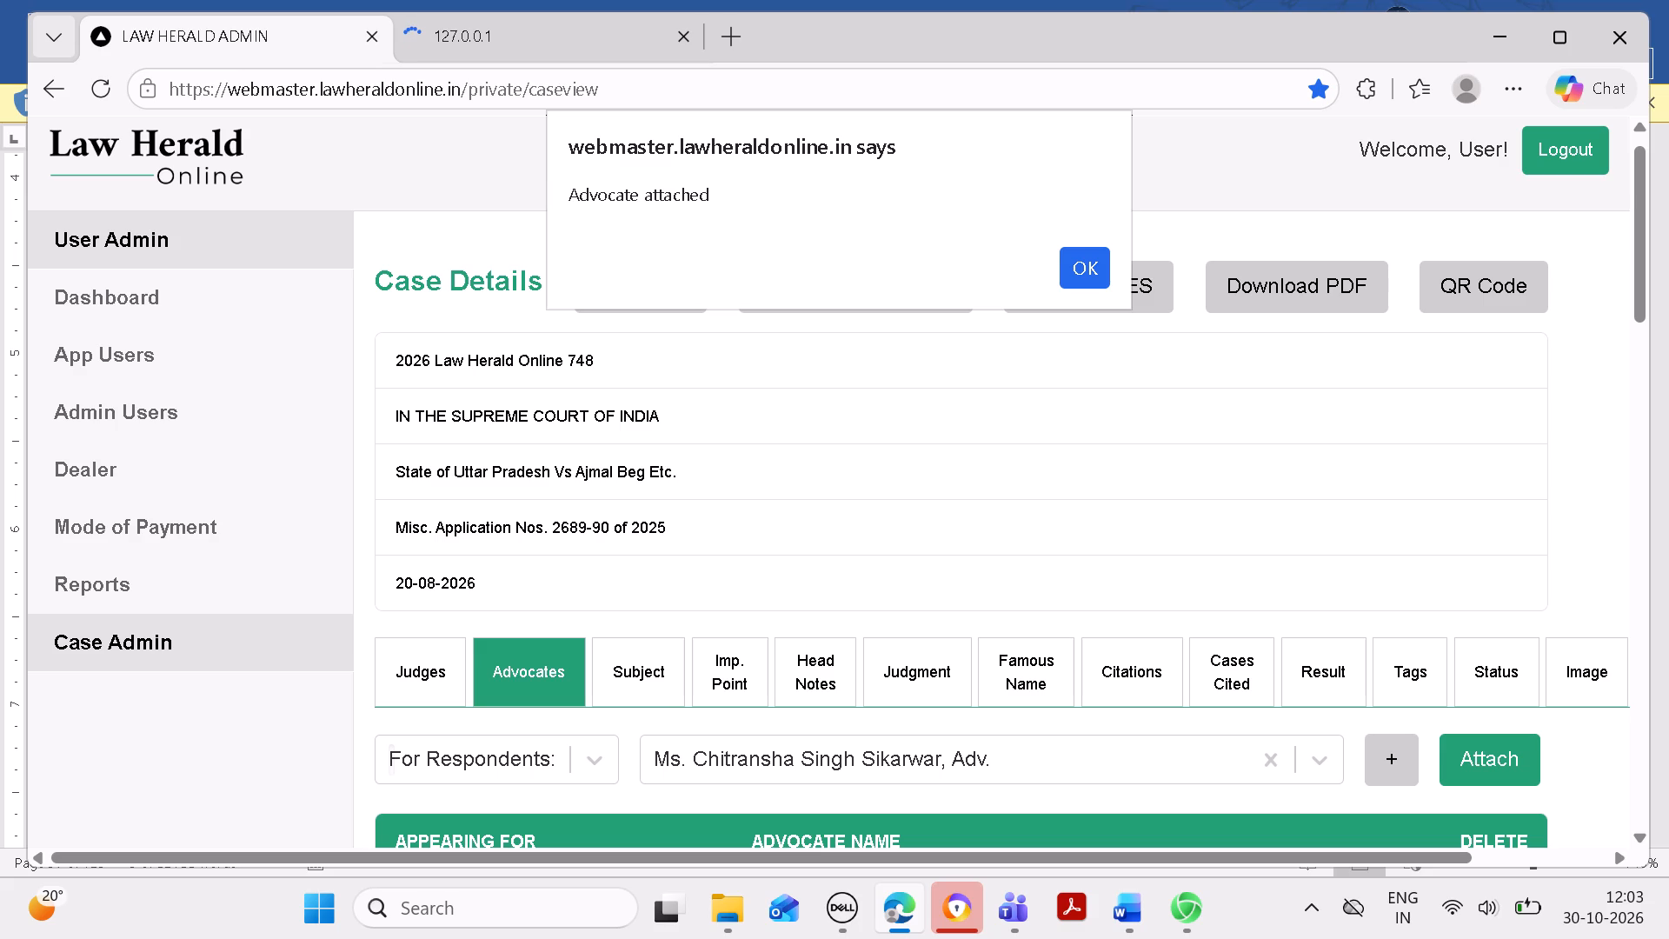
{"action": "left_click", "coordinate": [1088, 263]}
{"action": "scroll", "coordinate": [960, 563], "scroll_direction": "down", "scroll_amount": 10}
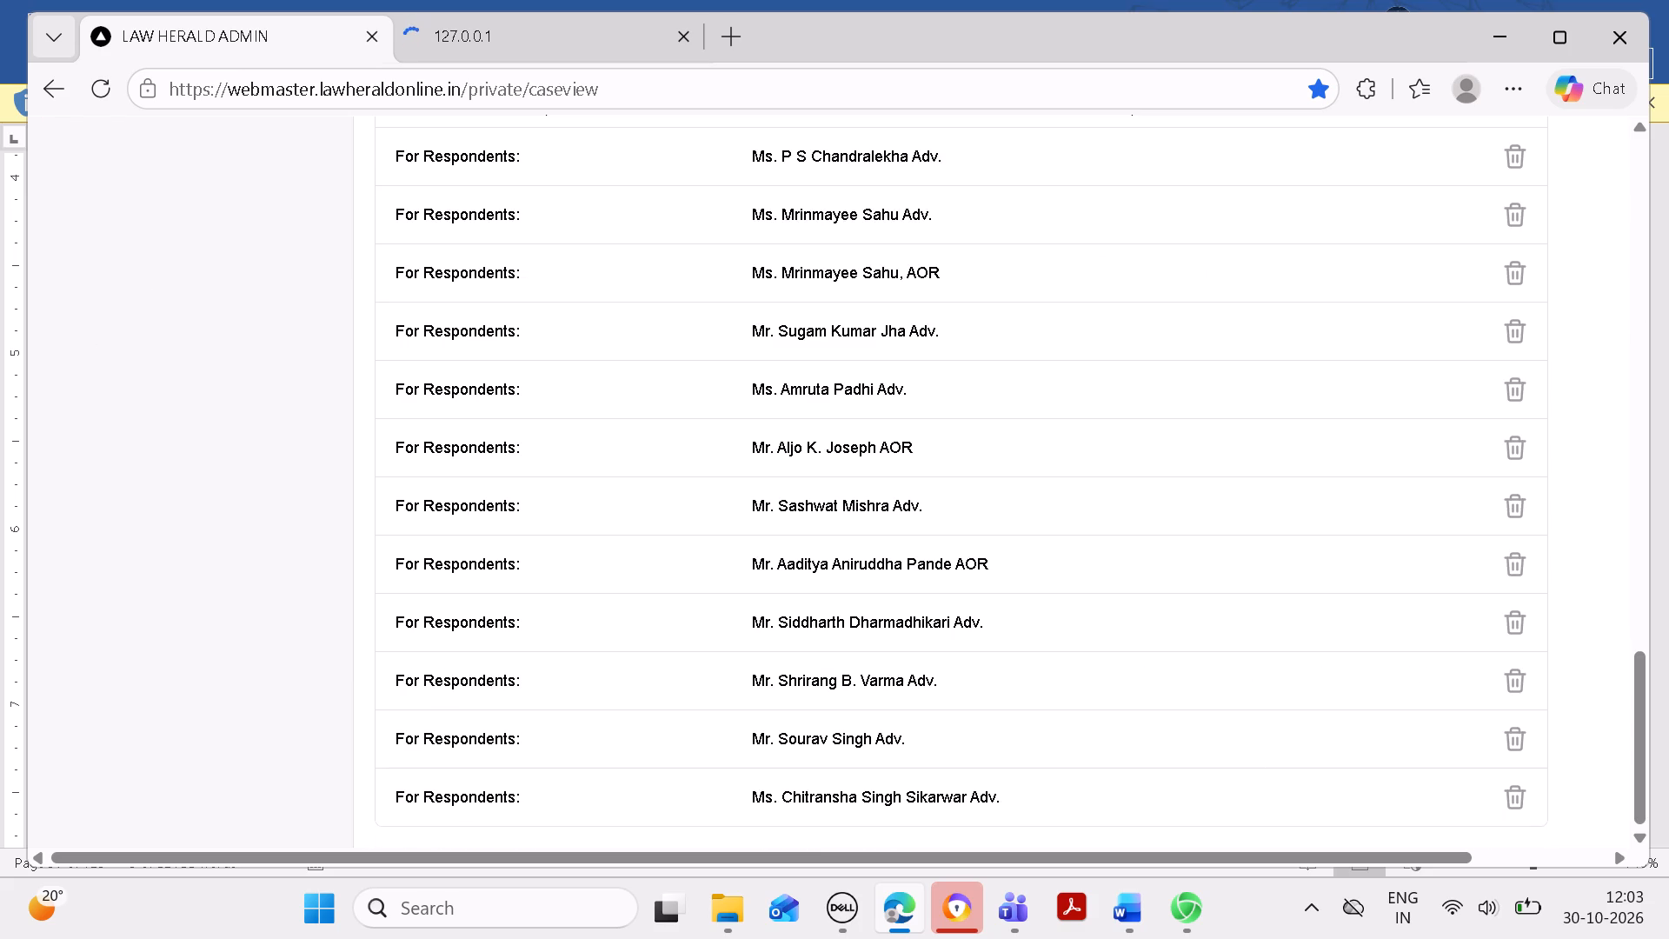
In the Word judgment, copy the twenty-ninth respondents' advocate's full name, leaving out its prefix and designation.
{"action": "left_click", "coordinate": [1127, 907]}
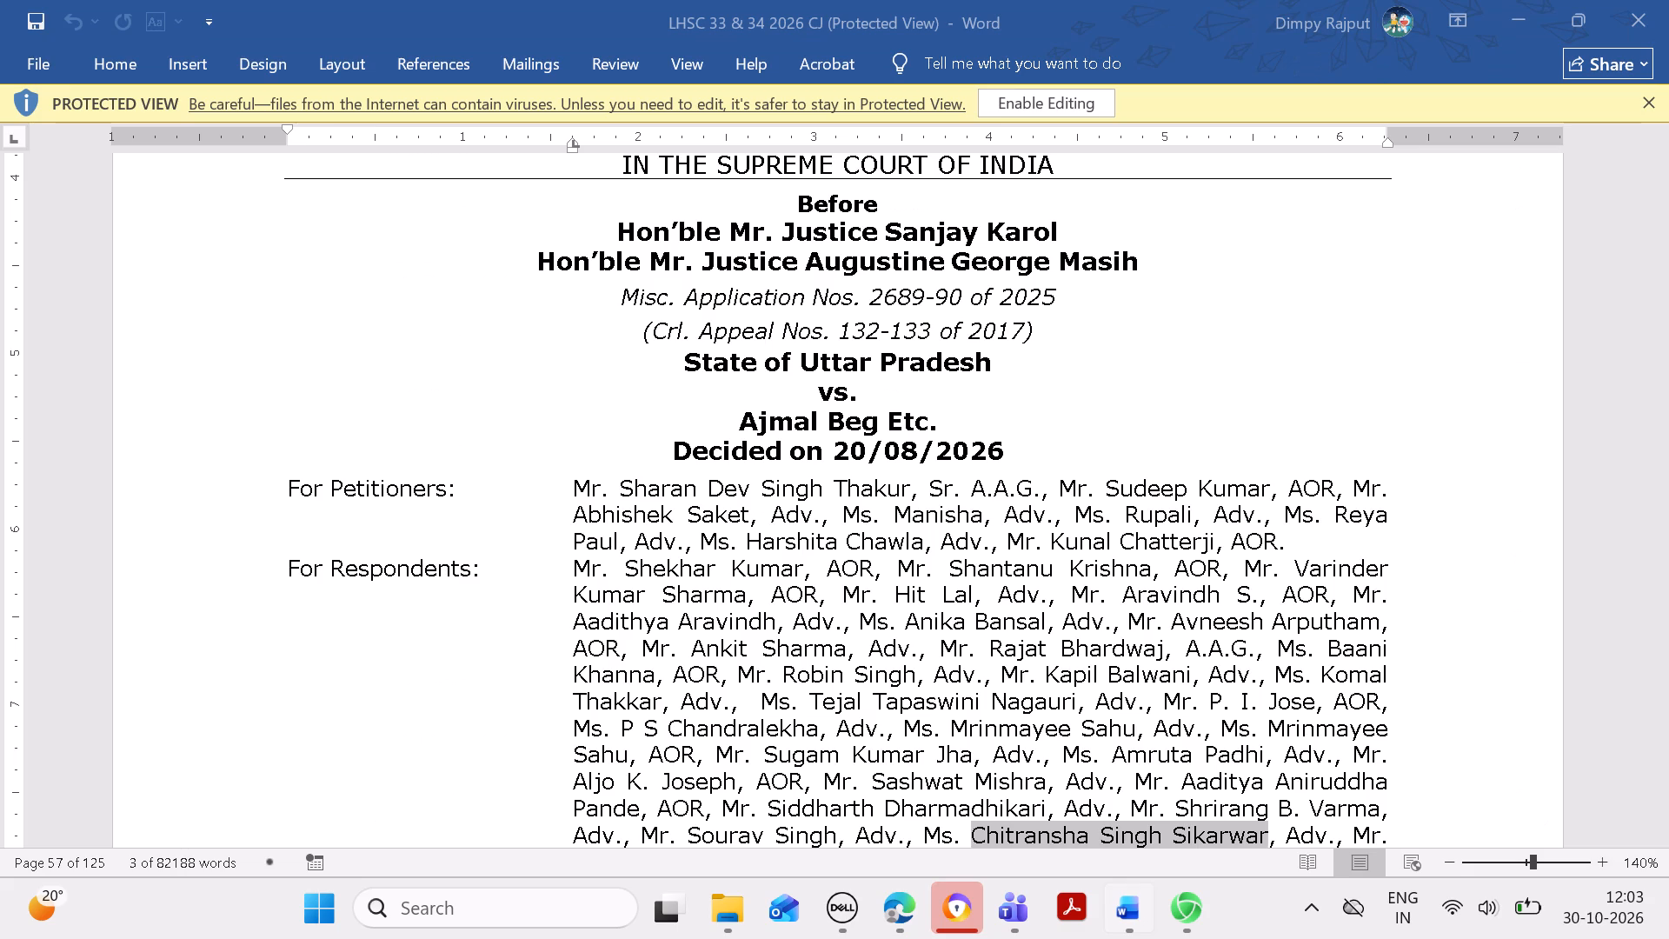
{"action": "key", "text": "Down"}
{"action": "key", "text": "Down"}
{"action": "key", "text": "Down"}
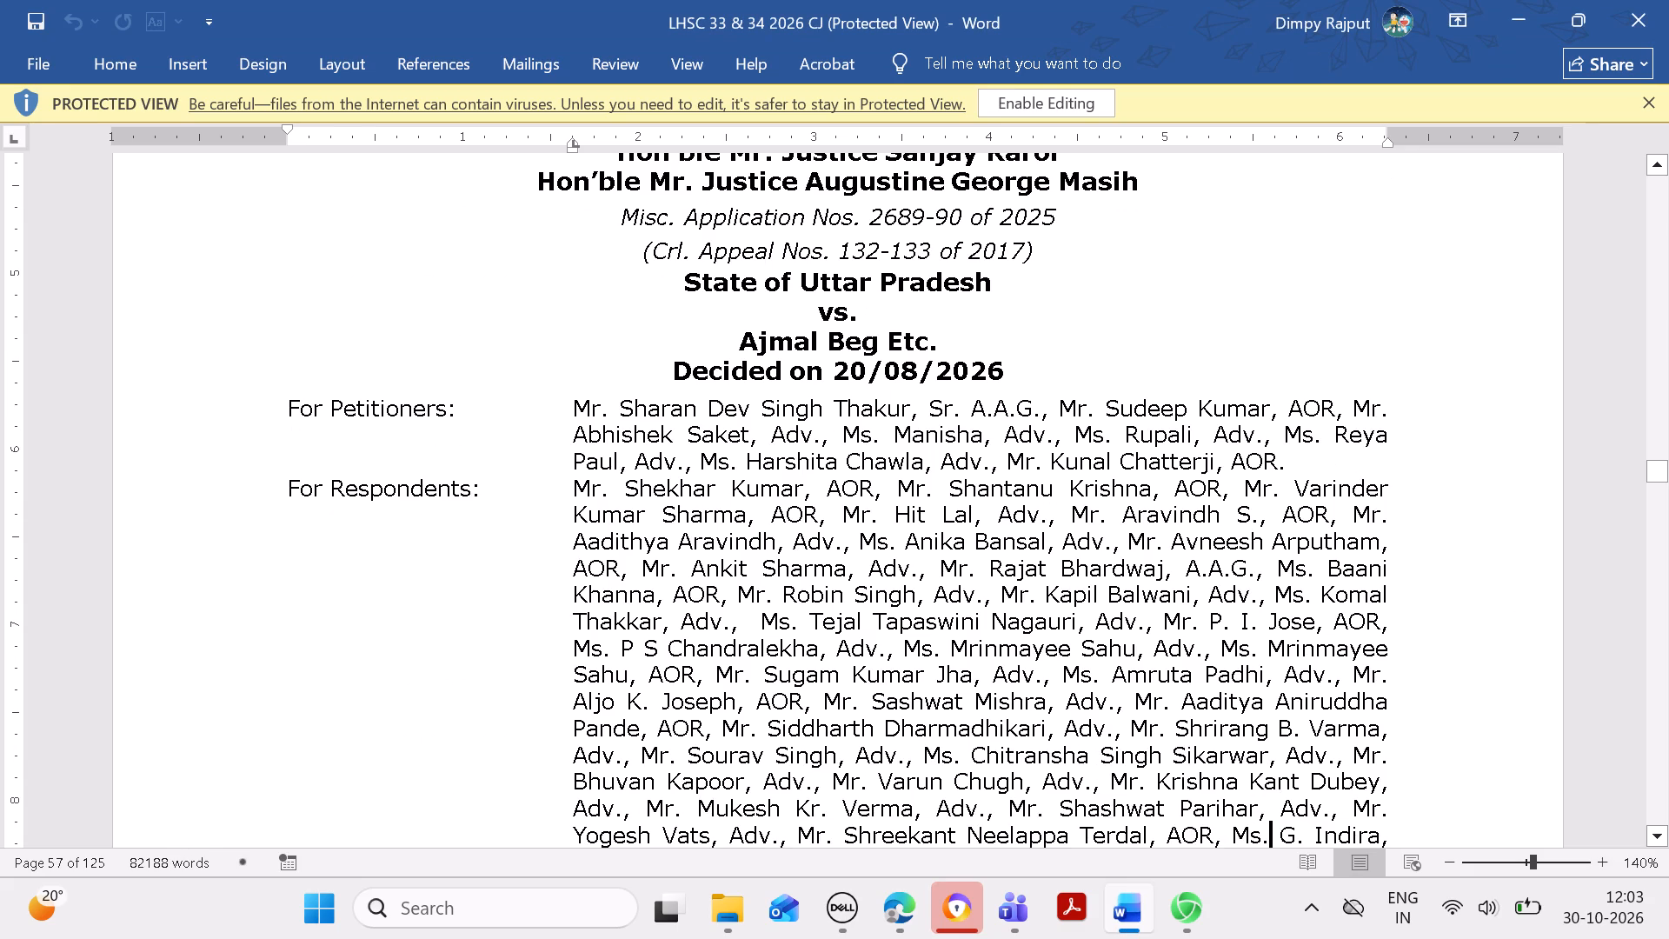
{"action": "key", "text": "Left"}
{"action": "key", "text": "Left"}
{"action": "key", "text": "Down"}
{"action": "key", "text": "Down"}
{"action": "key", "text": "Down"}
{"action": "key", "text": "Down"}
{"action": "key", "text": "Down"}
{"action": "key", "text": "Down"}
{"action": "key", "text": "Down"}
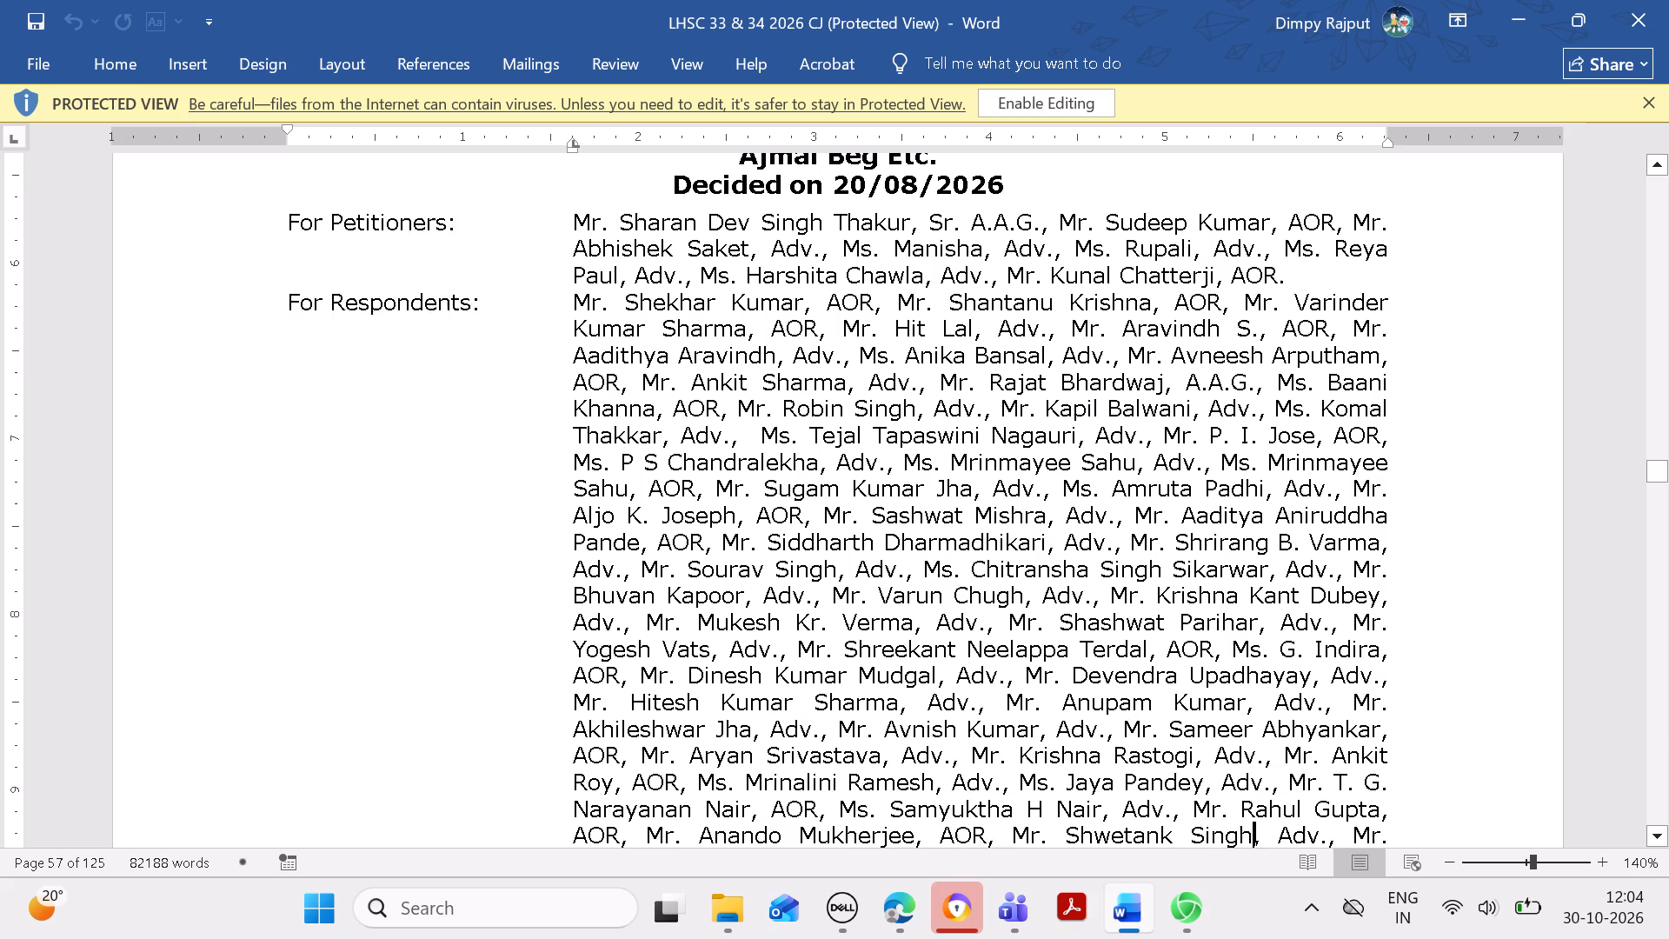
{"action": "key", "text": "Down"}
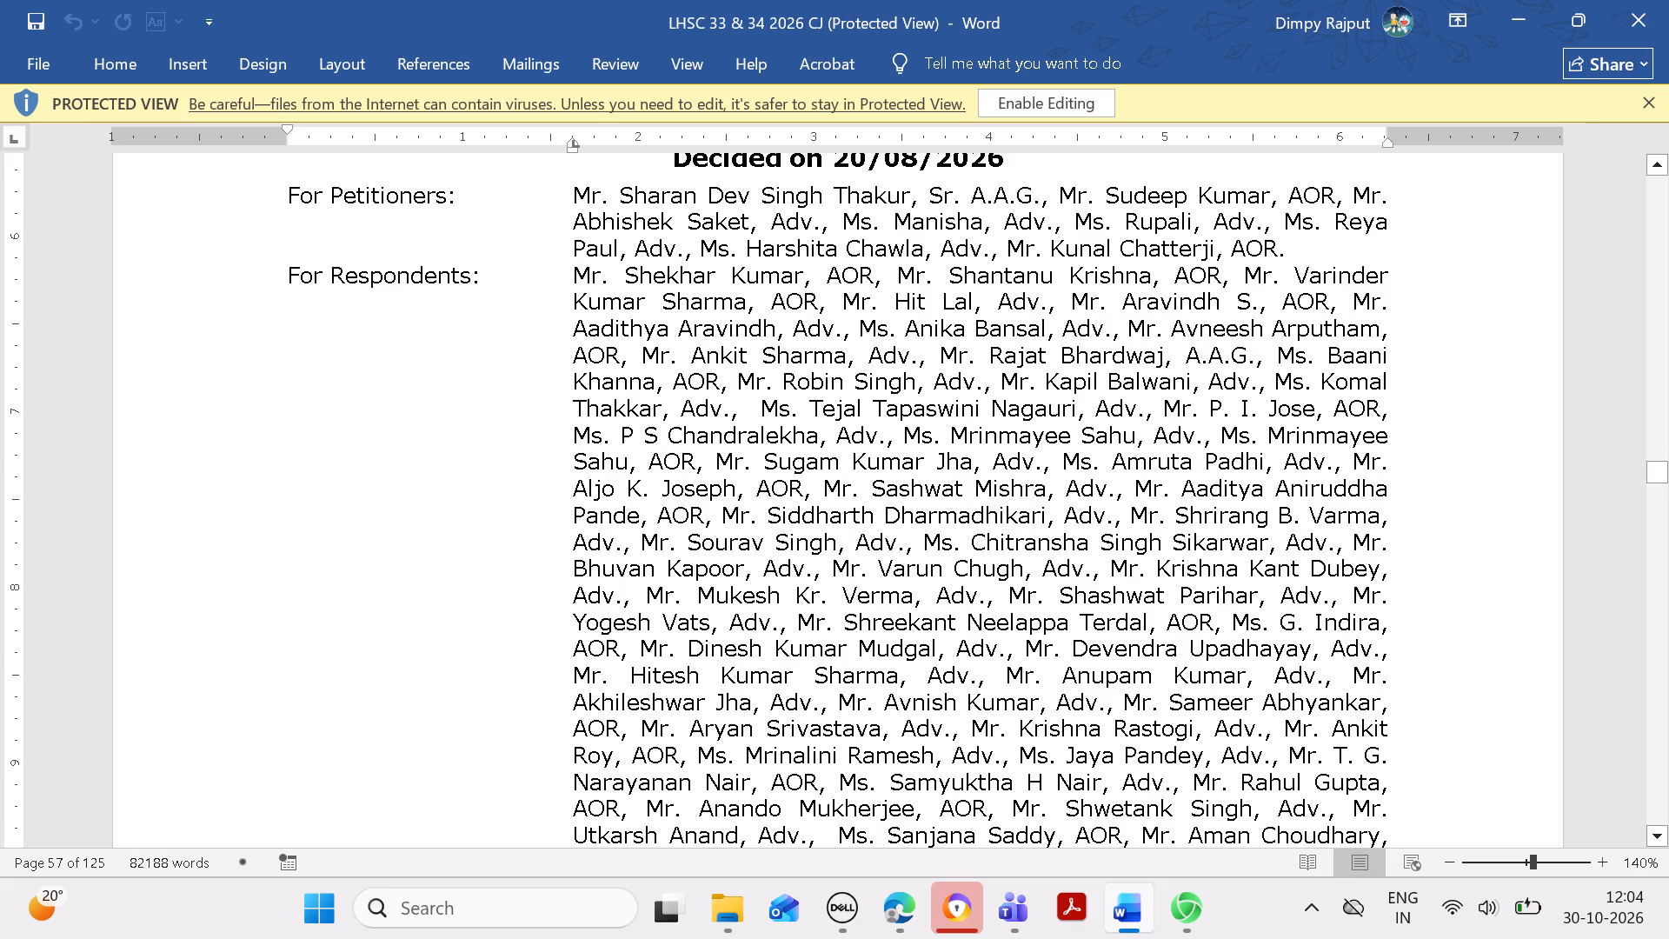
{"action": "left_click_drag", "start_coordinate": [572, 569], "coordinate": [584, 566]}
{"action": "left_click_drag", "start_coordinate": [584, 566], "coordinate": [692, 569]}
{"action": "key", "text": "ctrl+c"}
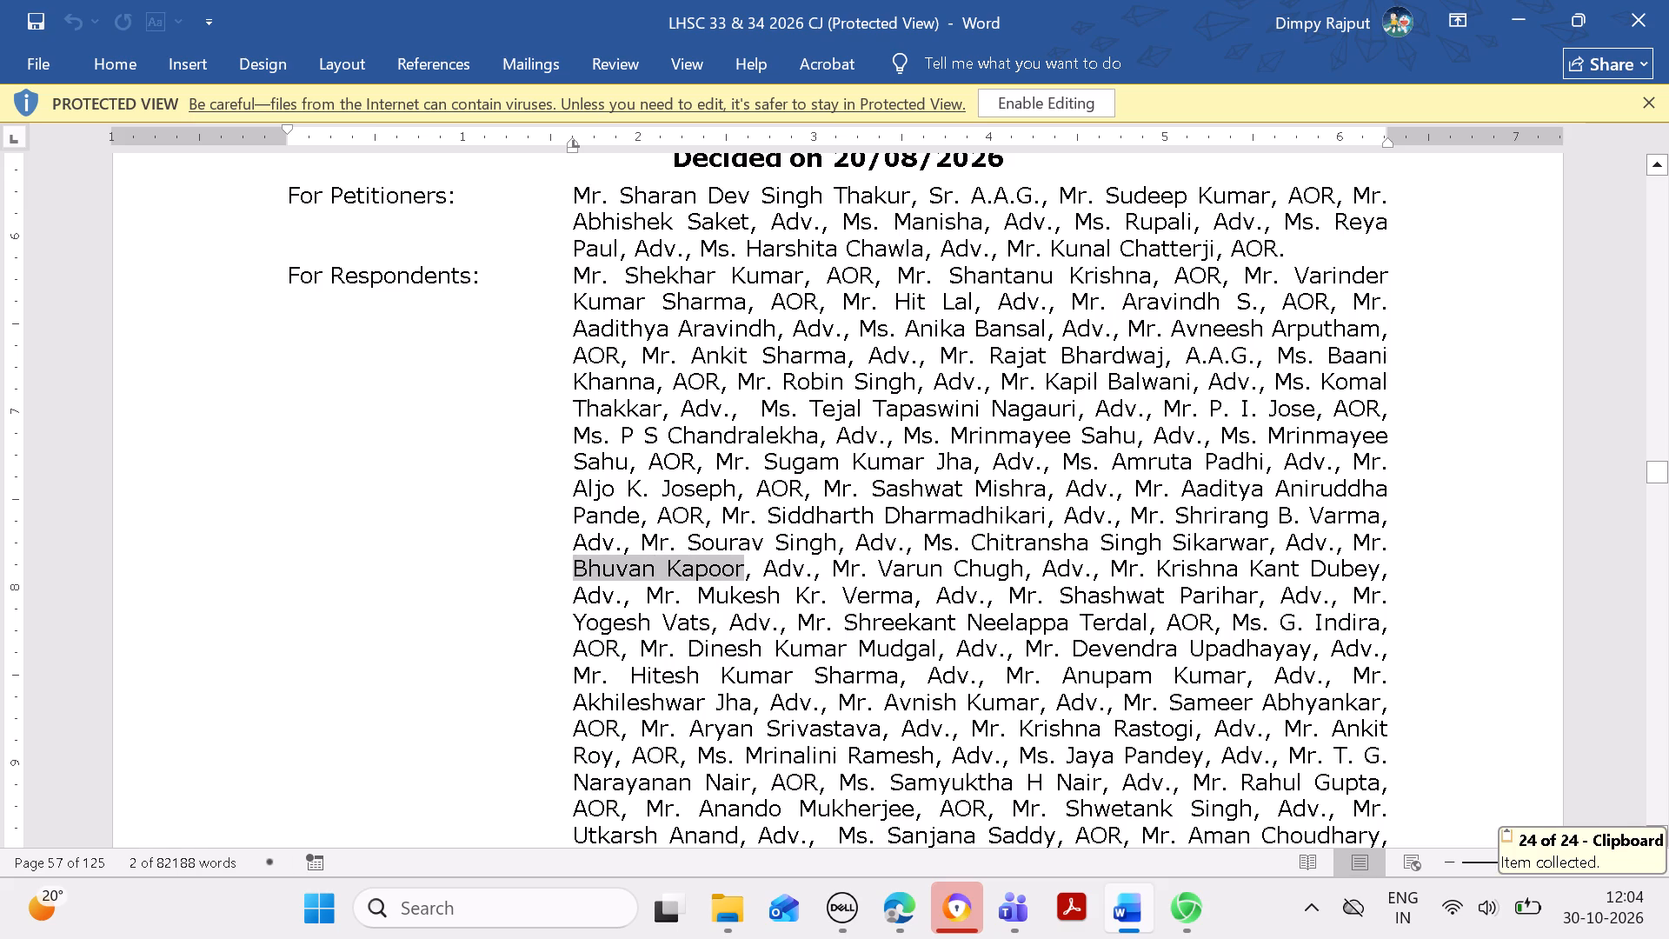
In the Edge case record, find the copied twenty-ninth advocate's name and attach the matching Mr. entry designated Adv. for the respondents.
{"action": "left_click", "coordinate": [914, 900]}
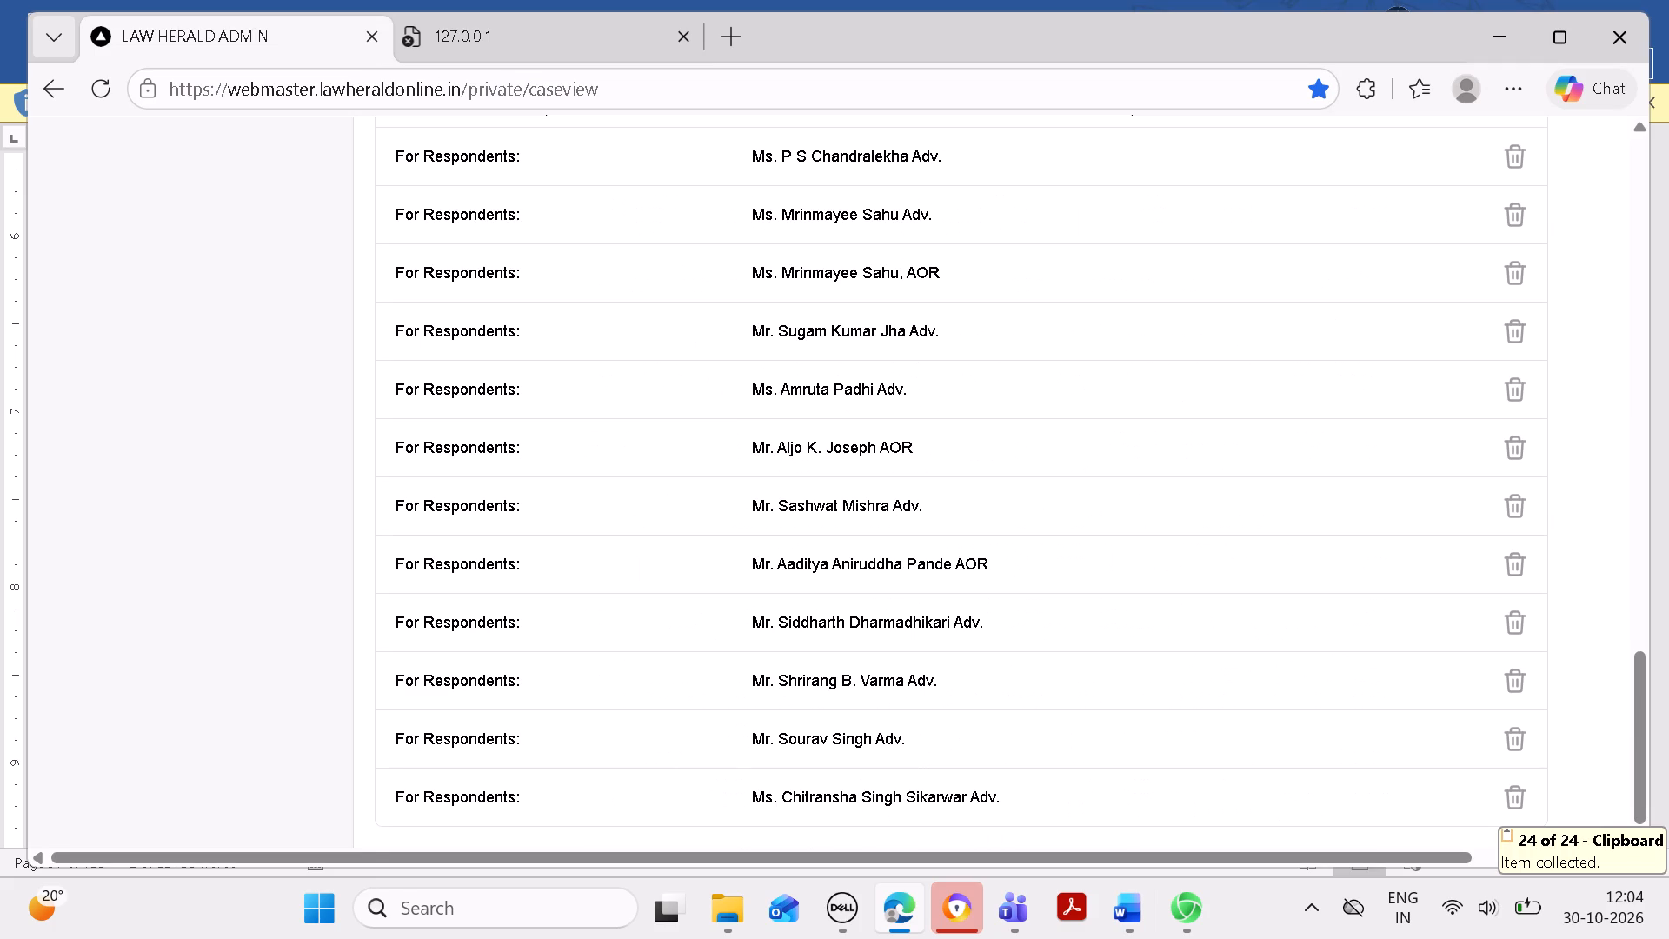
{"action": "scroll", "coordinate": [1022, 697], "scroll_direction": "up", "scroll_amount": 2}
{"action": "left_click", "coordinate": [1259, 785]}
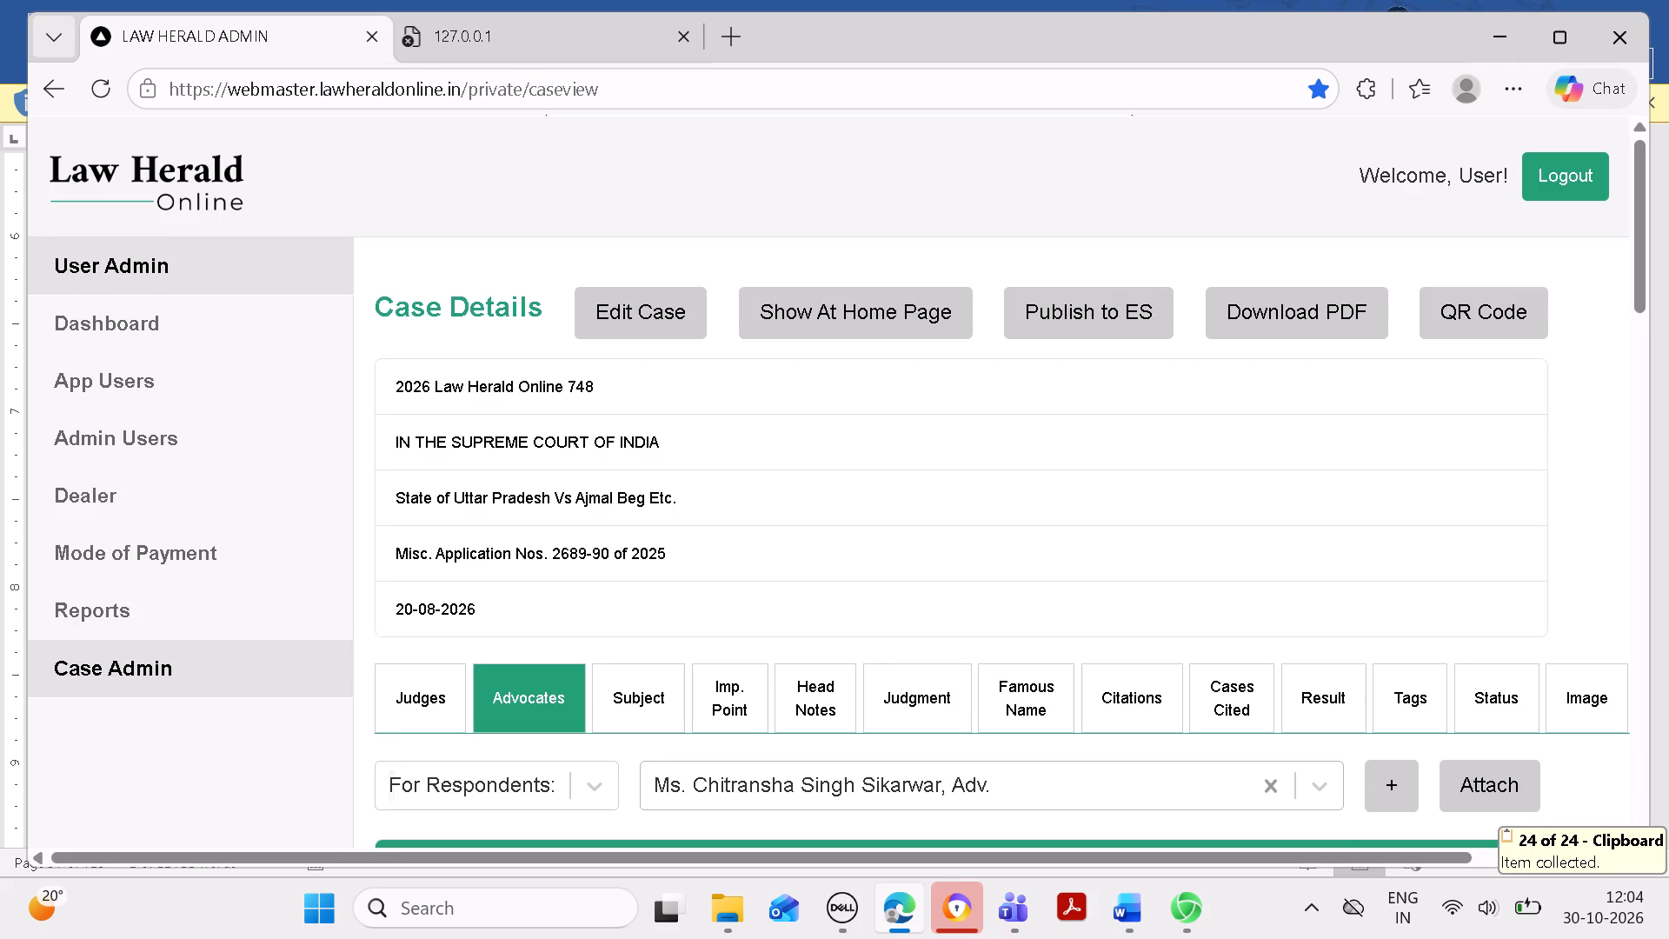
{"action": "key", "text": "ctrl+v"}
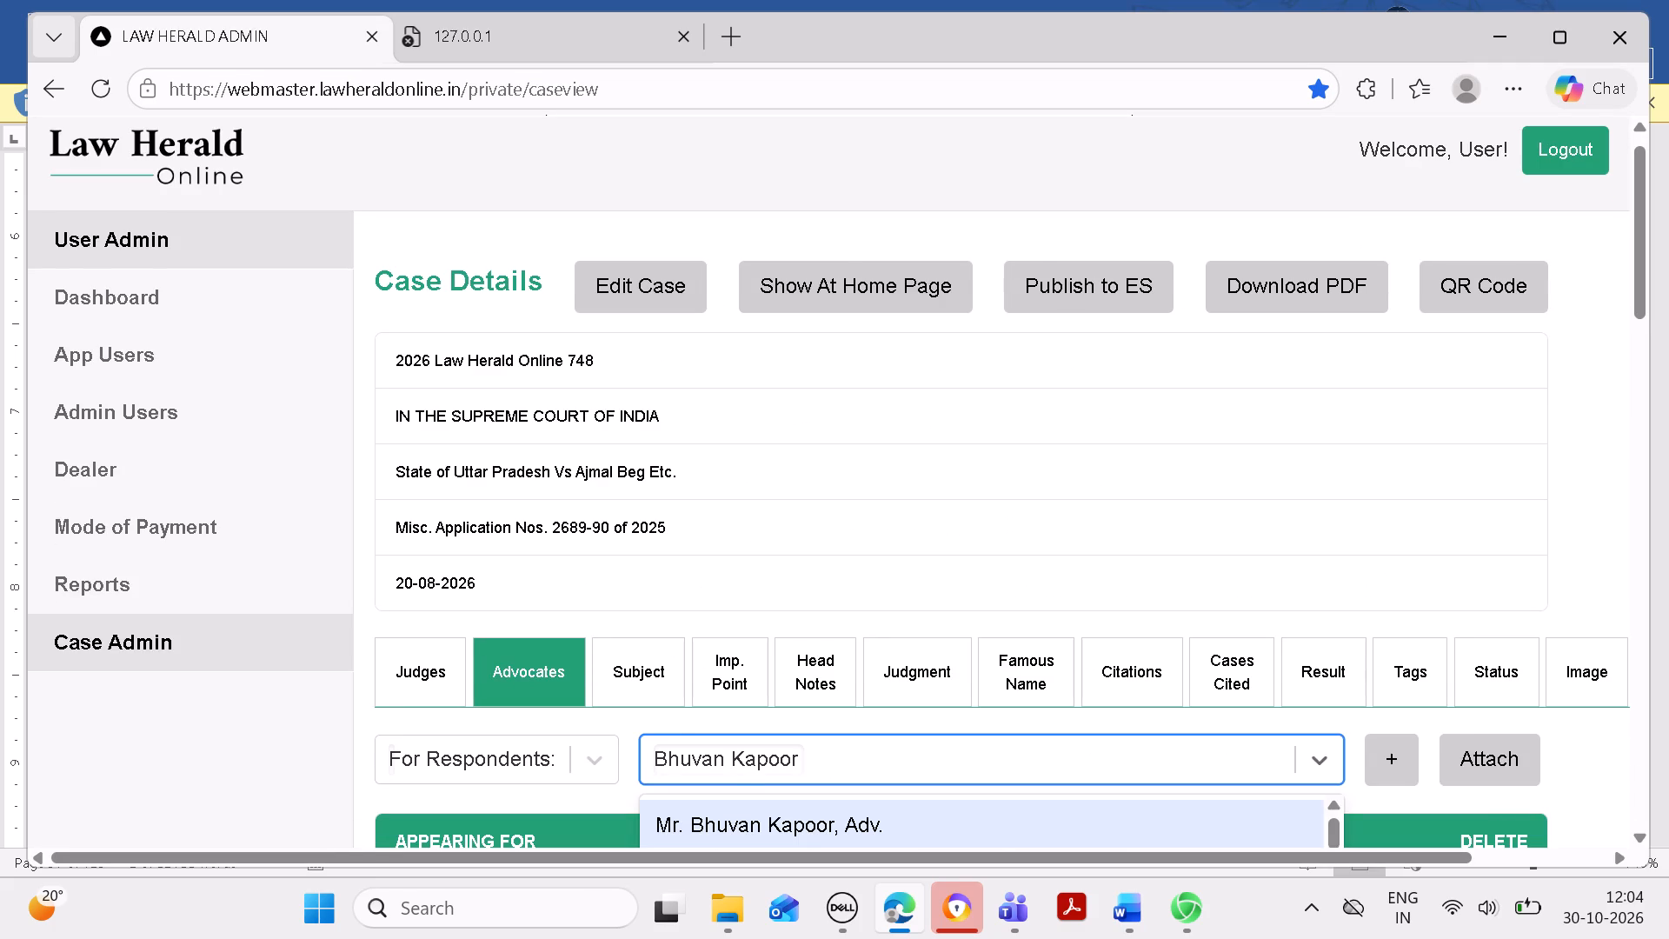
{"action": "left_click", "coordinate": [1154, 812]}
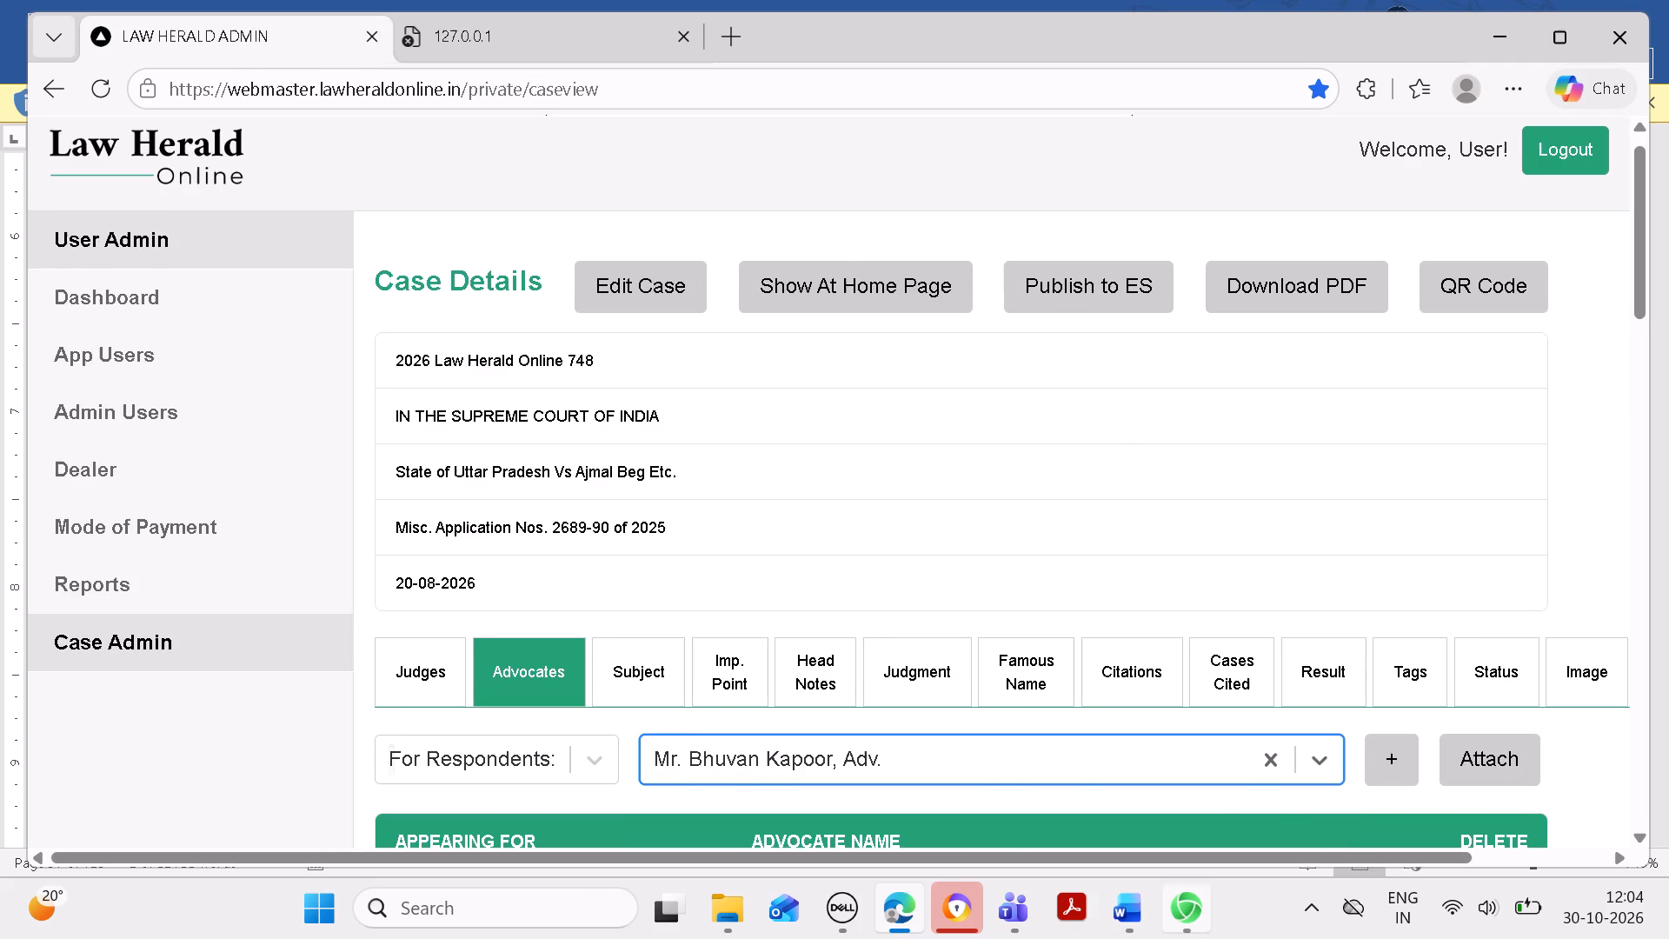
{"action": "left_click", "coordinate": [1140, 909]}
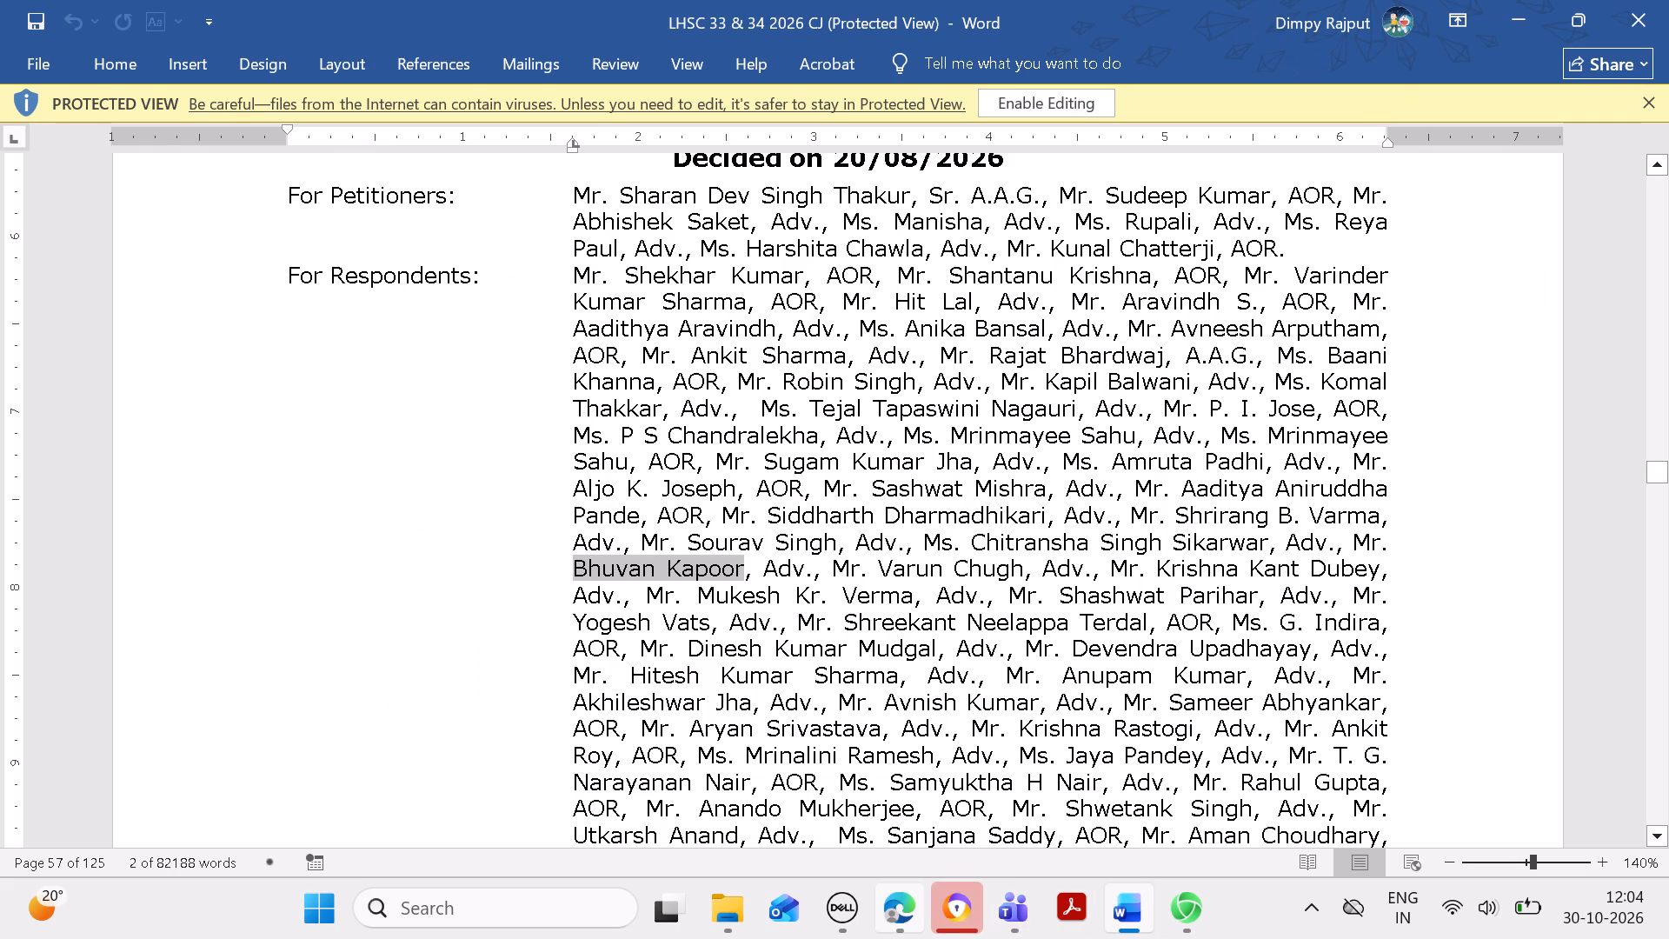
{"action": "left_click", "coordinate": [913, 902]}
{"action": "left_click", "coordinate": [1461, 769]}
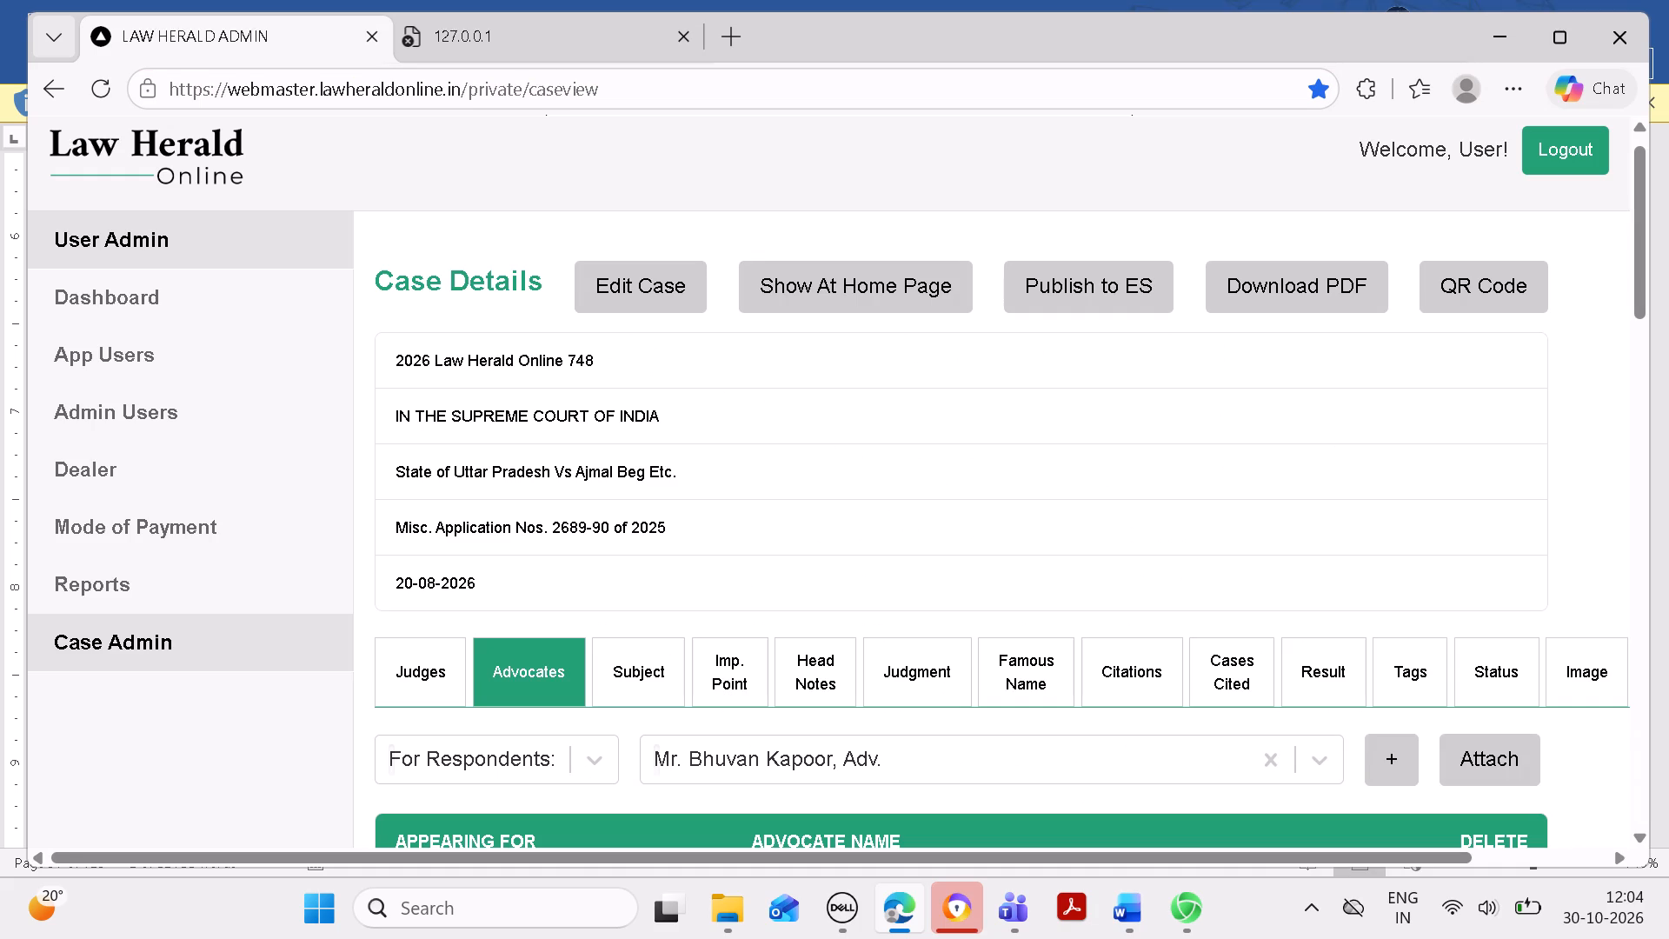
{"action": "left_click", "coordinate": [1094, 268]}
{"action": "scroll", "coordinate": [1174, 694], "scroll_direction": "down", "scroll_amount": 6}
In the Word judgment, copy the thirtieth respondents' advocate's full name, leaving out its prefix and designation.
{"action": "left_click", "coordinate": [1134, 899]}
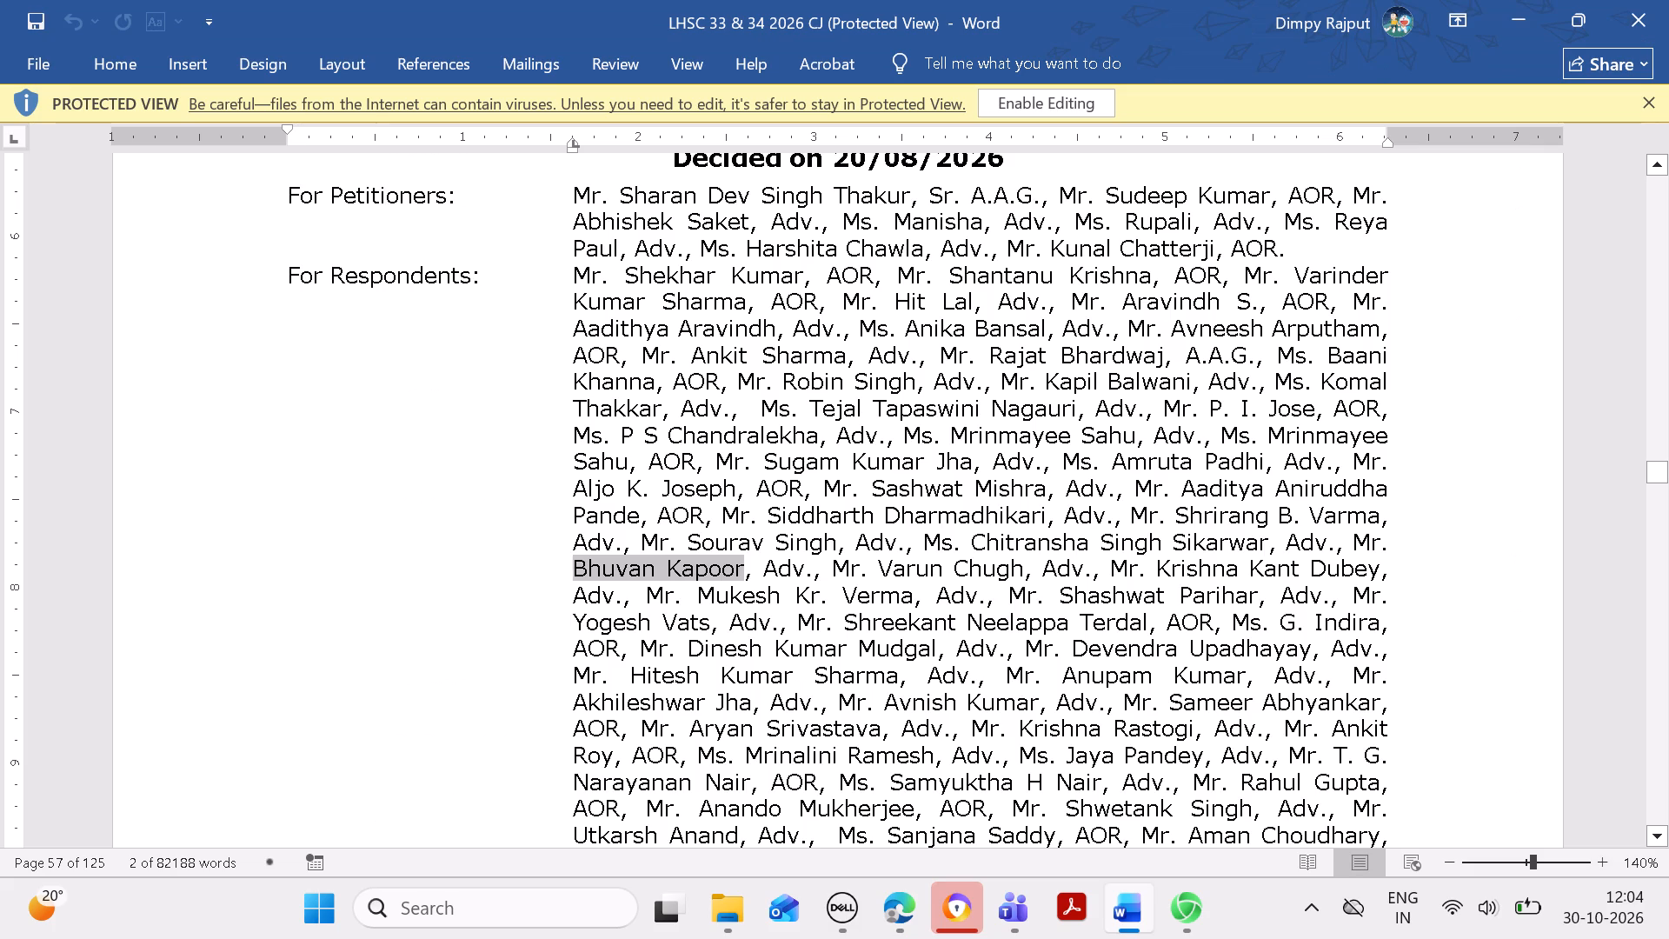
{"action": "left_click_drag", "start_coordinate": [881, 566], "coordinate": [974, 568]}
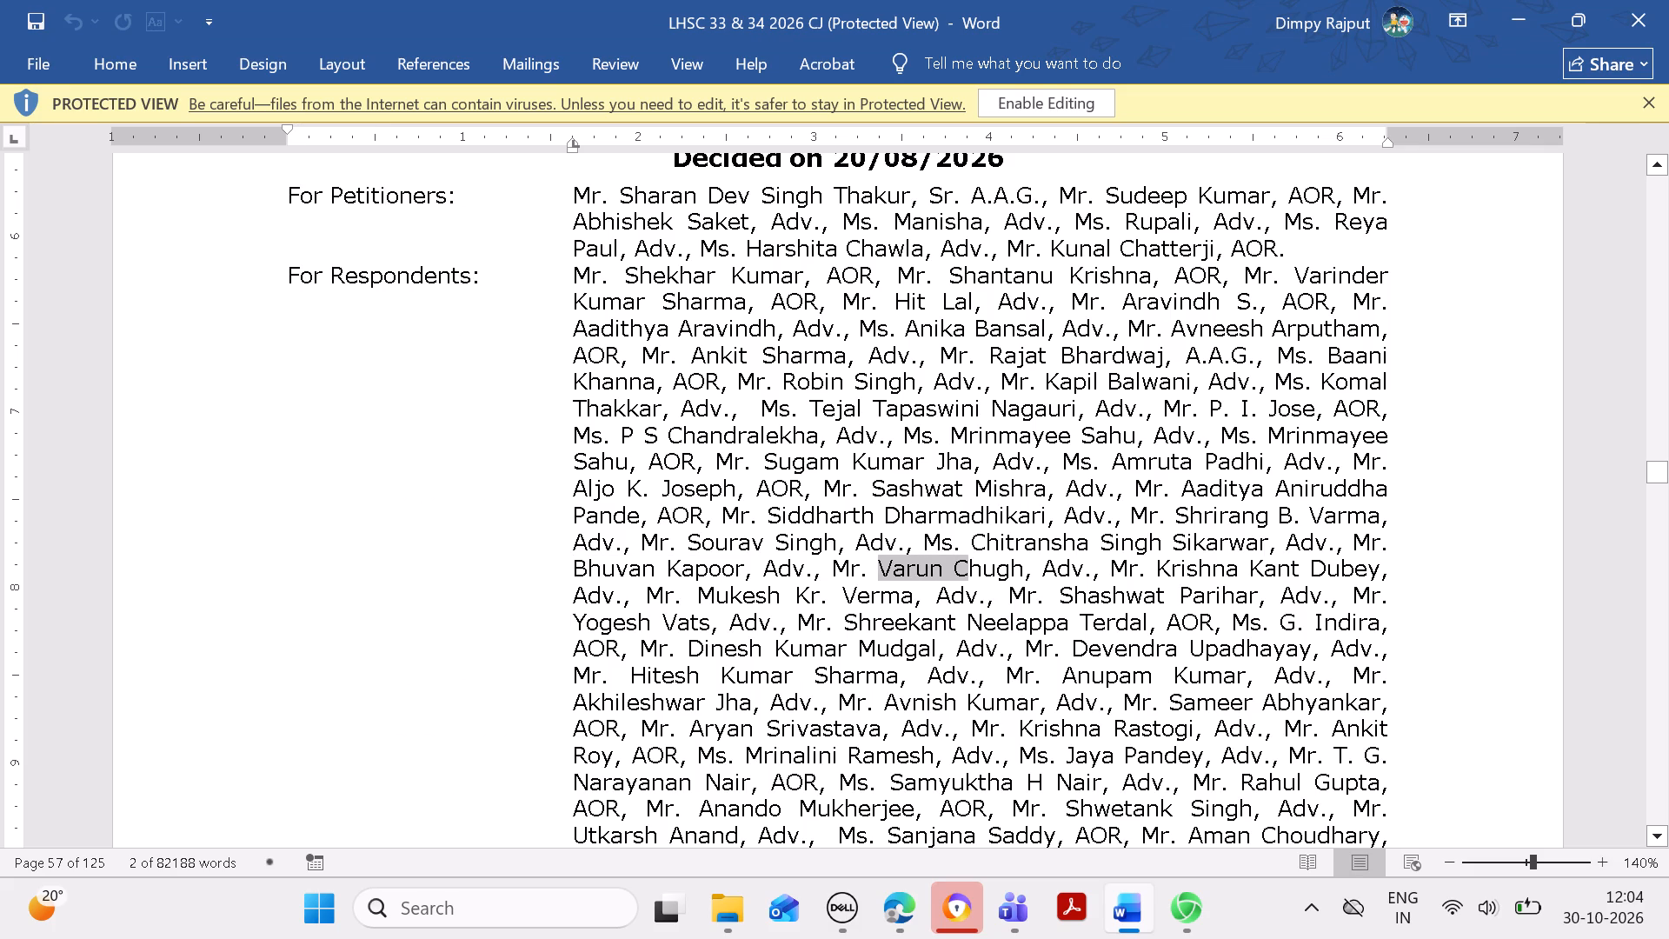
{"action": "left_click_drag", "start_coordinate": [974, 568], "coordinate": [987, 566]}
{"action": "key", "text": "ctrl+c"}
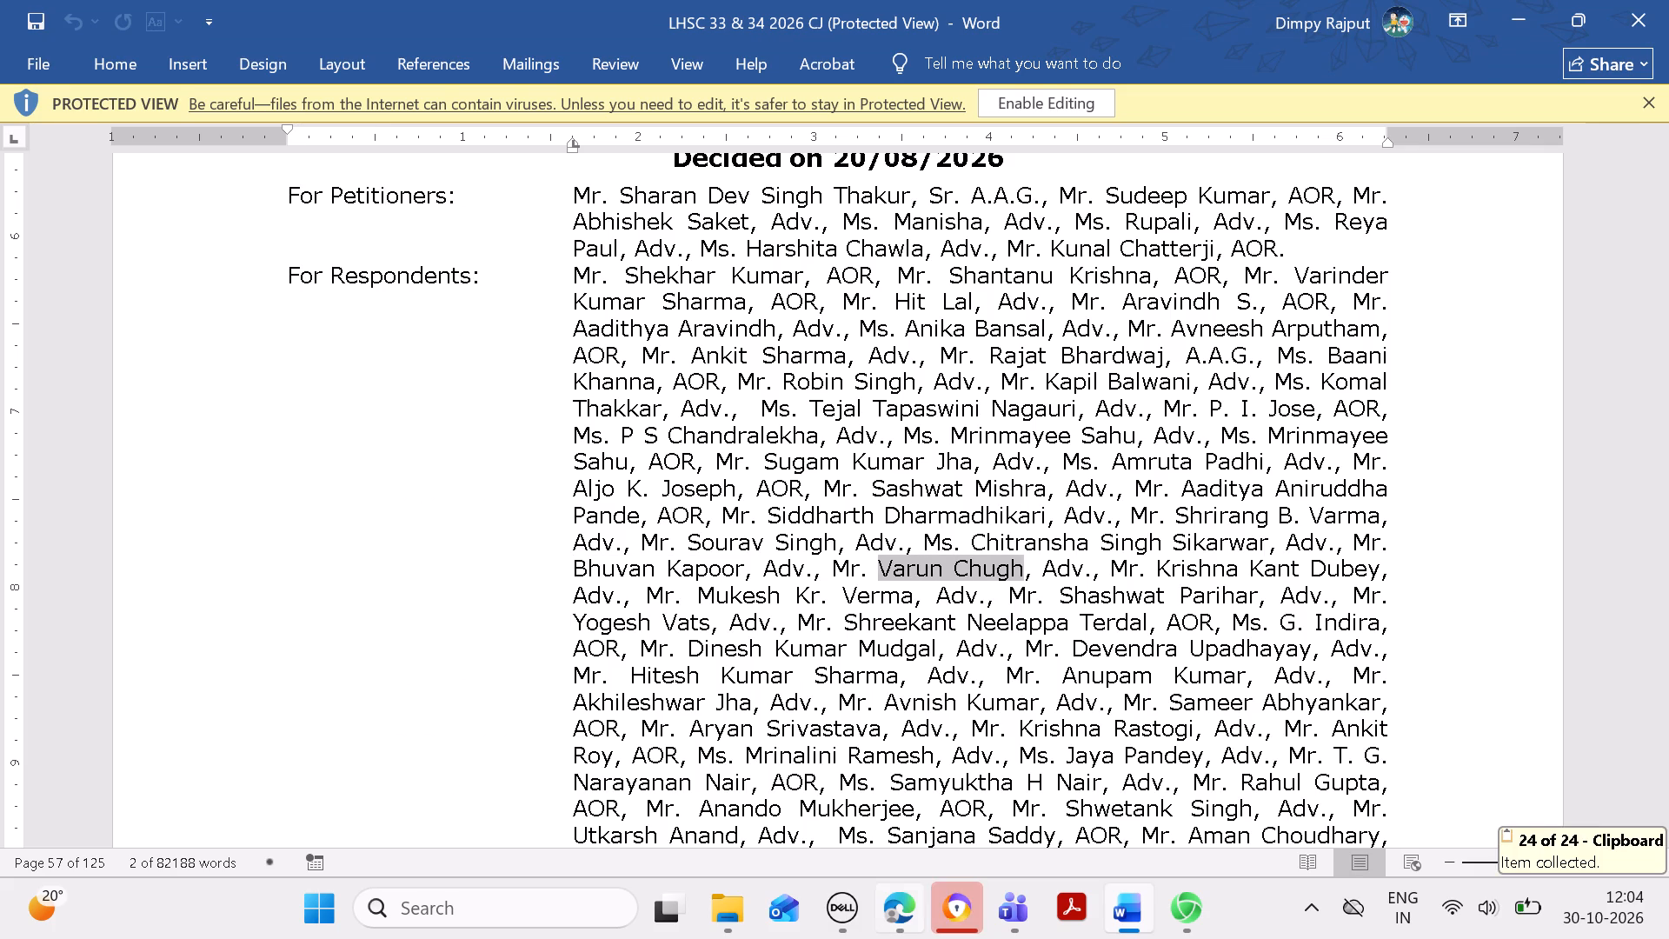
In the Edge case record, find the copied thirtieth advocate's name and attach the matching Mr. entry designated Adv. for the respondents.
{"action": "left_click", "coordinate": [905, 913]}
{"action": "scroll", "coordinate": [1087, 813], "scroll_direction": "up", "scroll_amount": 2}
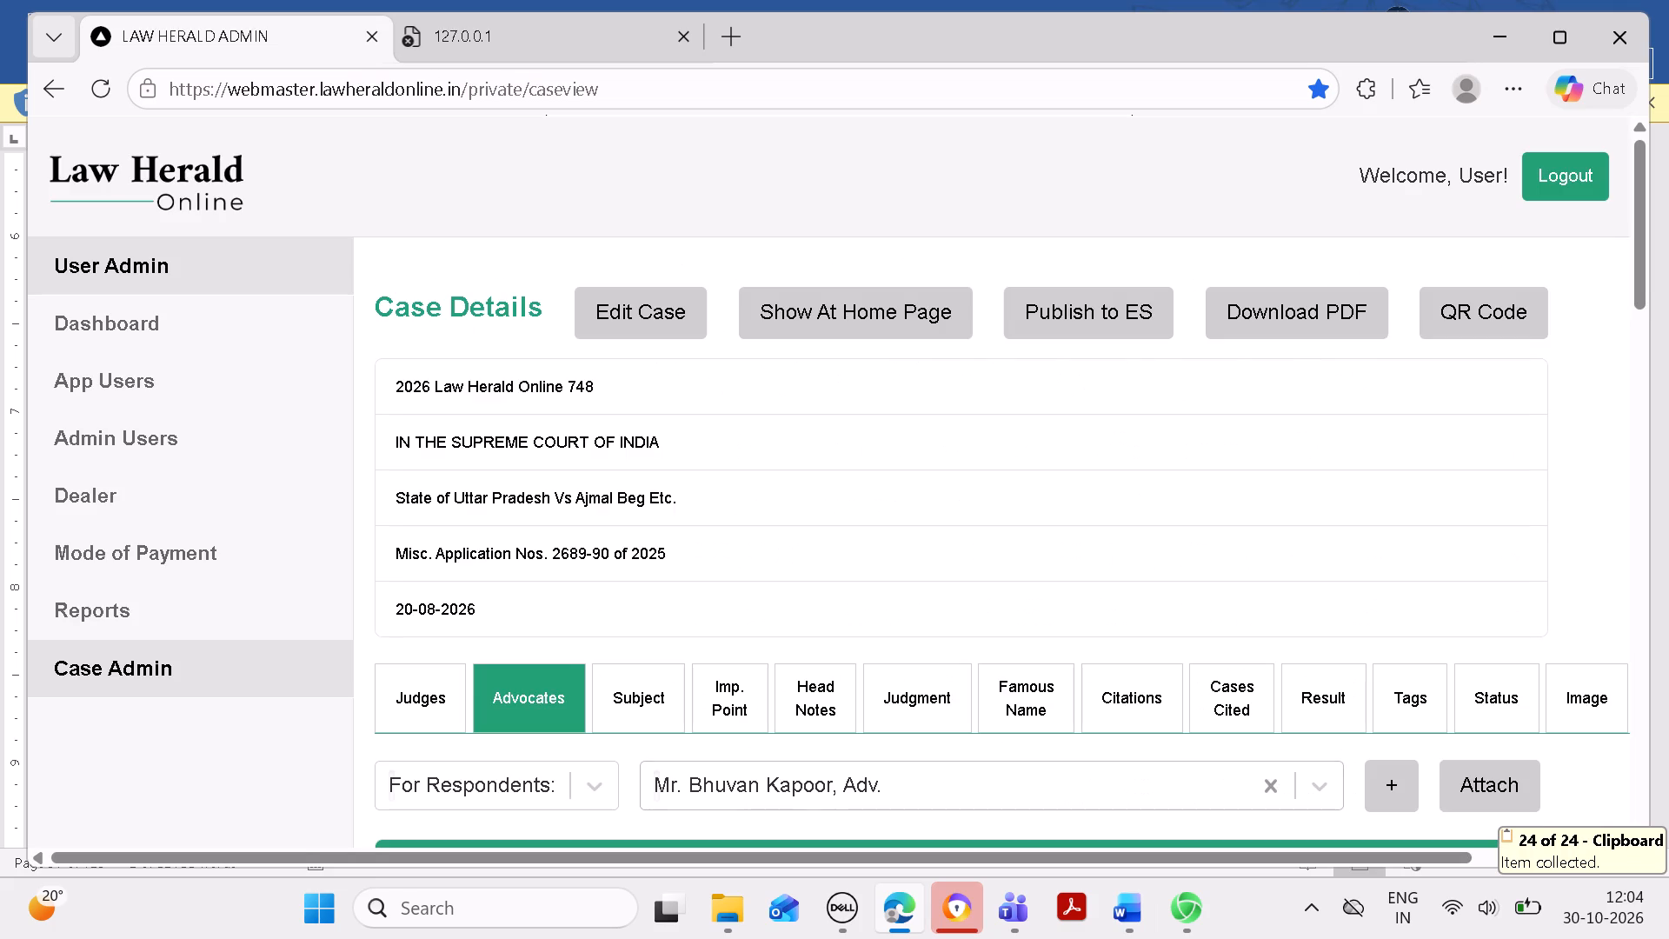
{"action": "left_click", "coordinate": [1279, 778]}
{"action": "key", "text": "ctrl+v"}
{"action": "left_click", "coordinate": [1156, 819]}
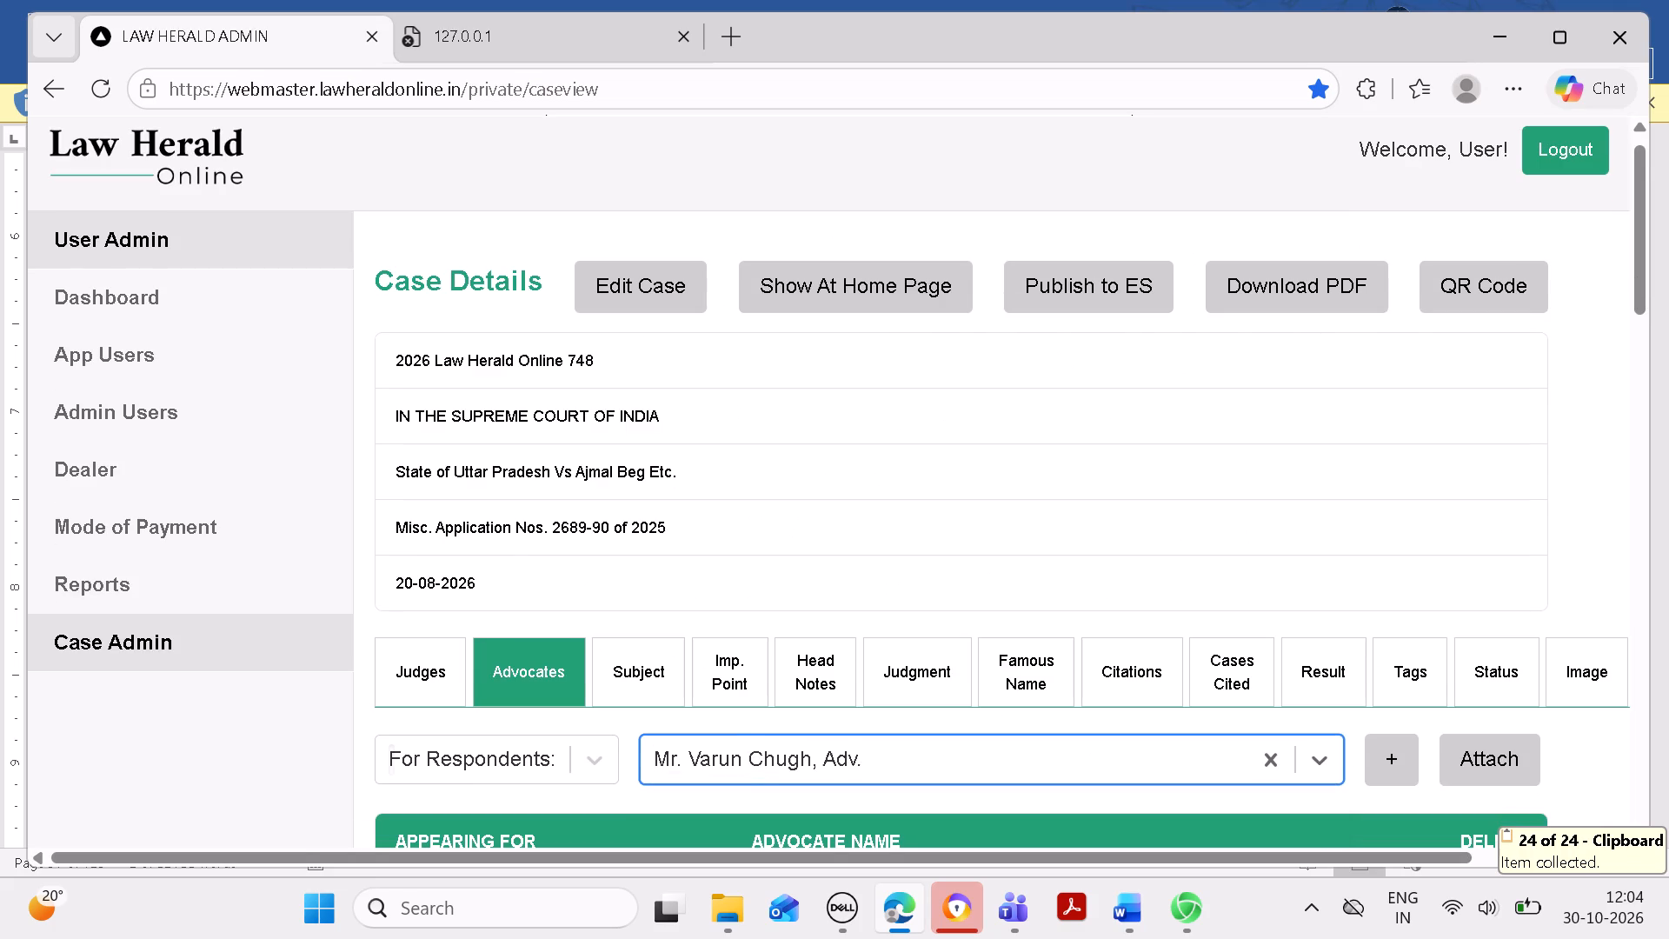
{"action": "left_click", "coordinate": [1490, 764]}
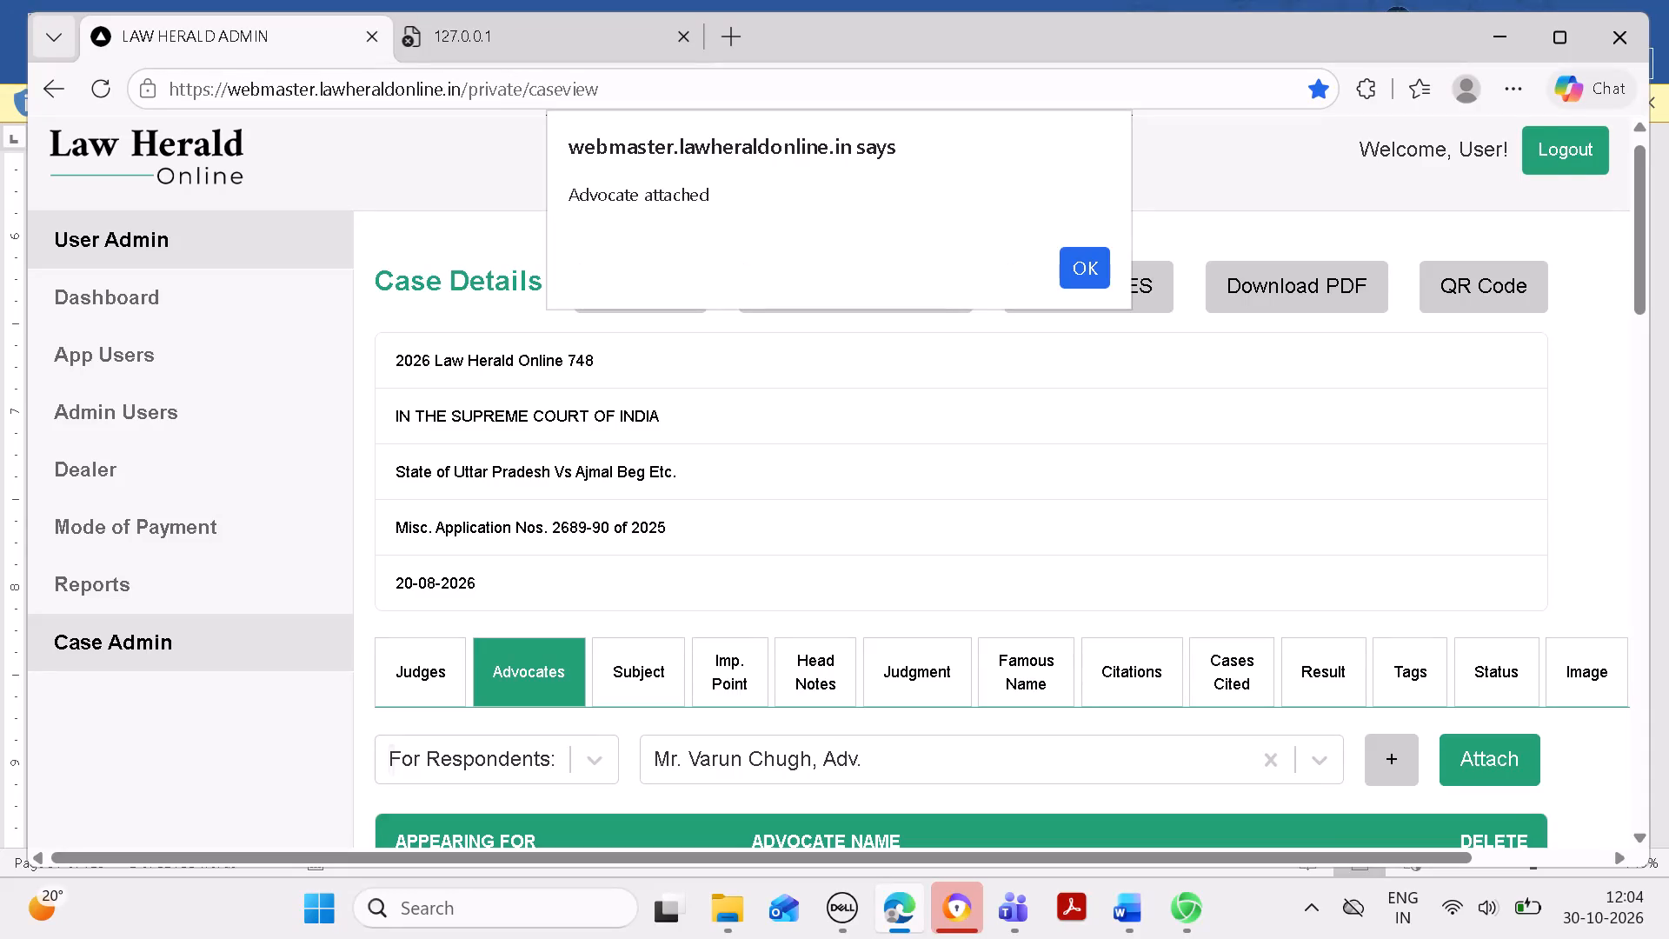
{"action": "left_click", "coordinate": [1100, 259]}
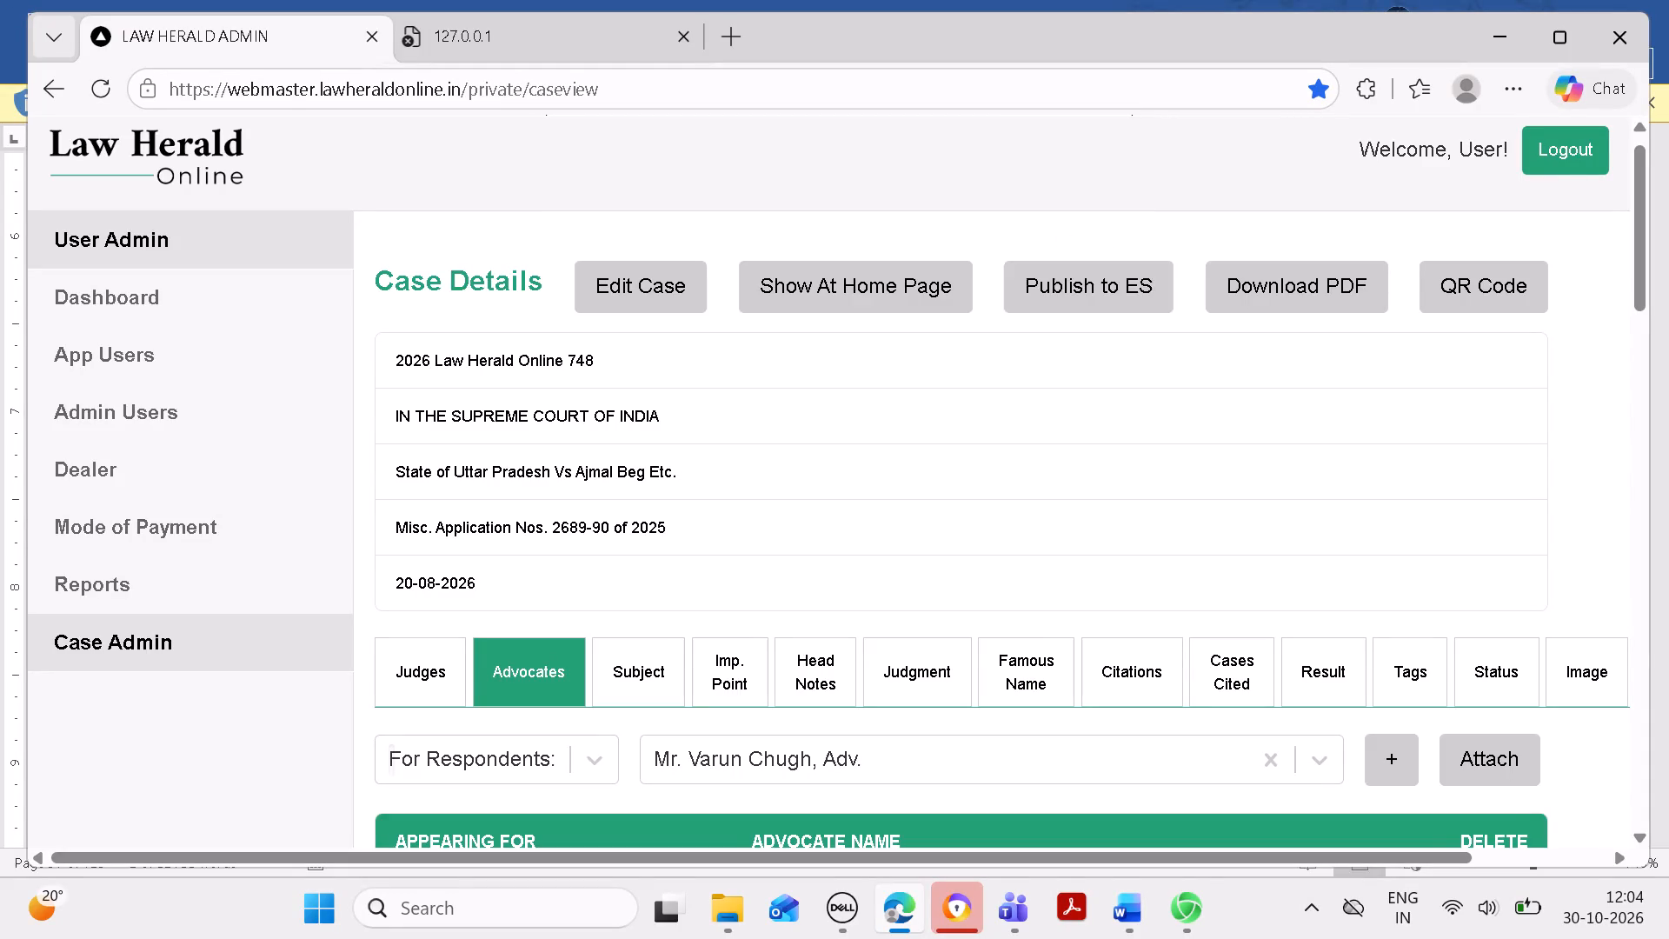
{"action": "scroll", "coordinate": [1280, 648], "scroll_direction": "down", "scroll_amount": 5}
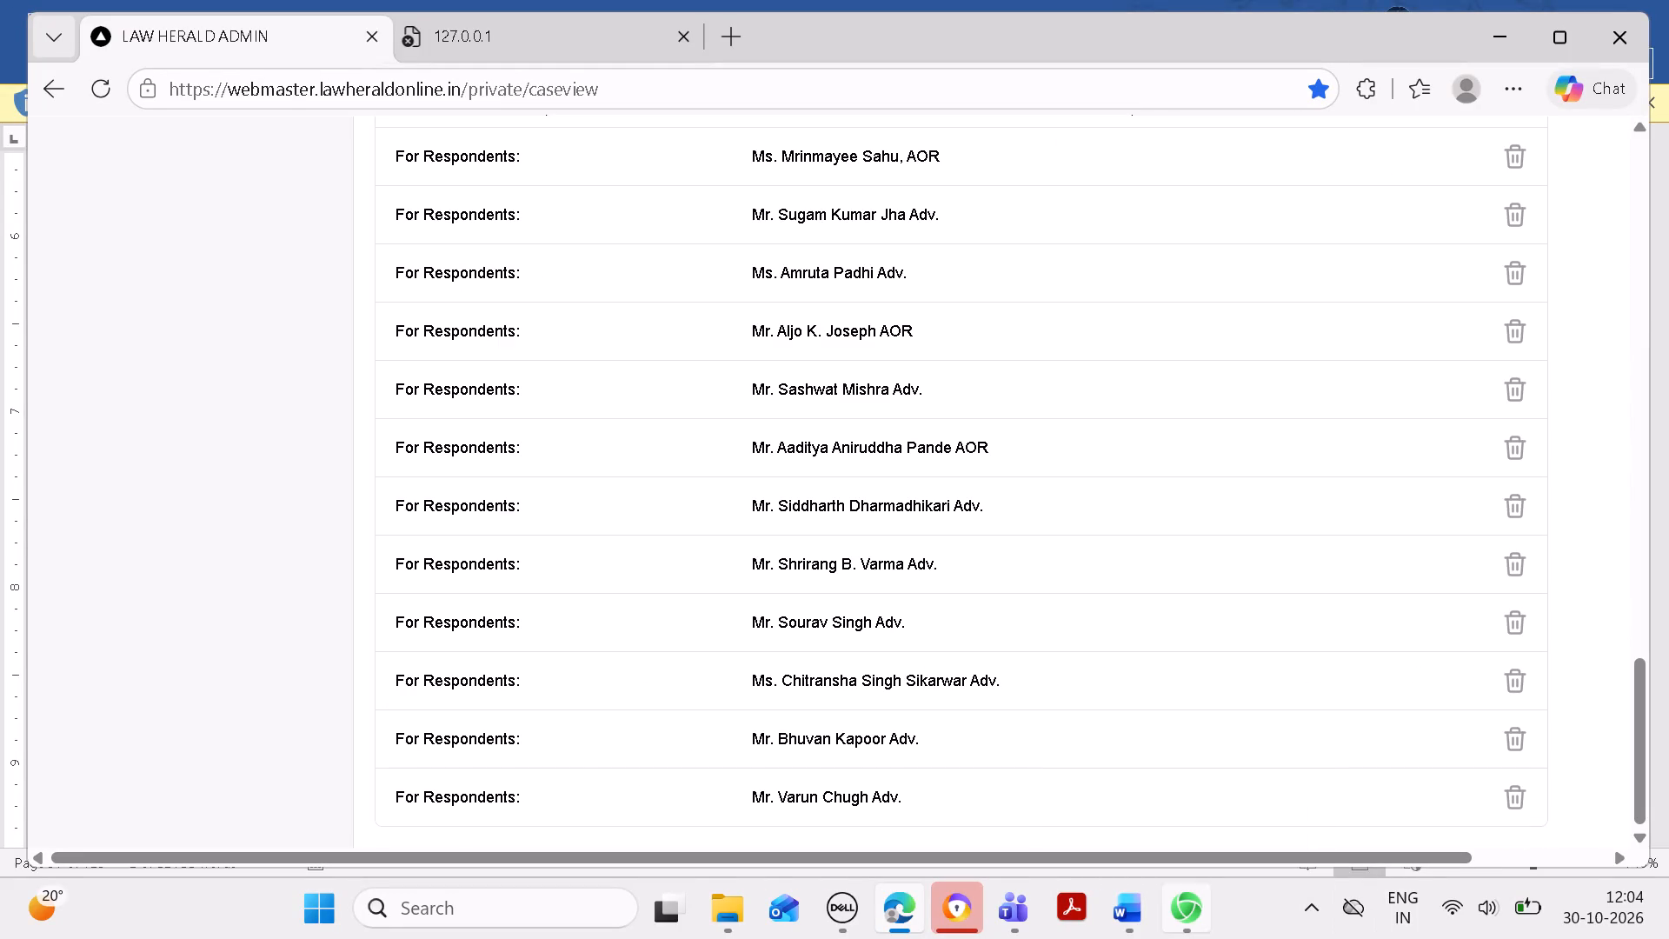
In the Word judgment, copy the thirty-first respondents' advocate's full name, leaving out its prefix and designation.
{"action": "left_click", "coordinate": [1139, 900]}
{"action": "left_click", "coordinate": [1121, 908]}
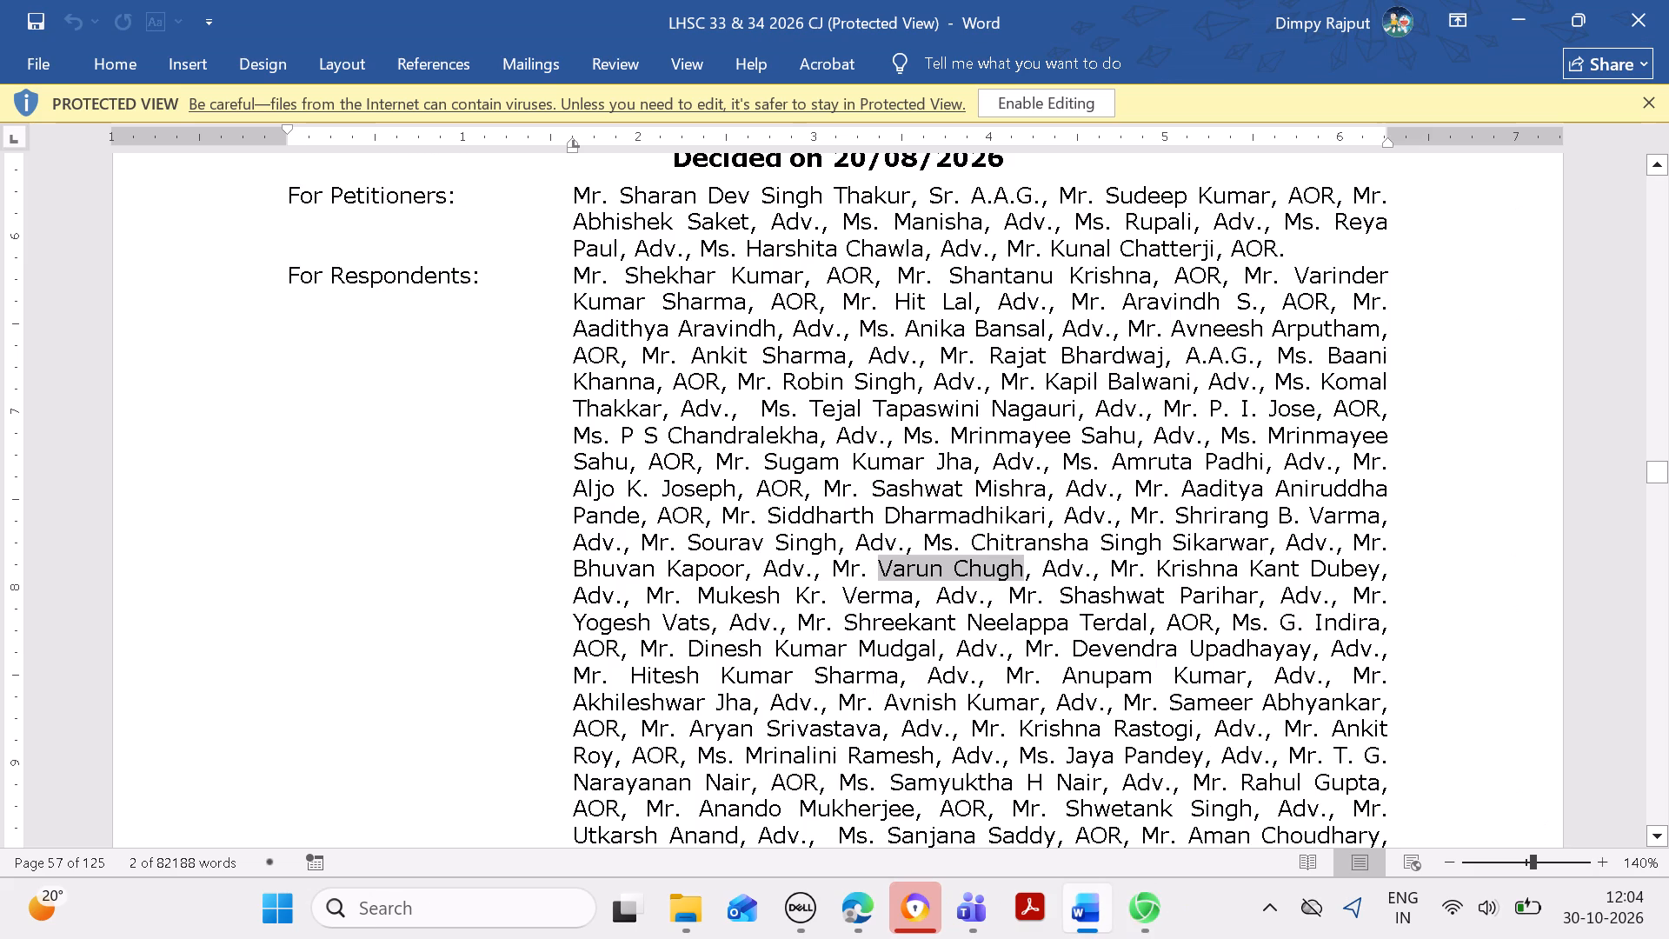
{"action": "left_click_drag", "start_coordinate": [1154, 555], "coordinate": [1188, 555]}
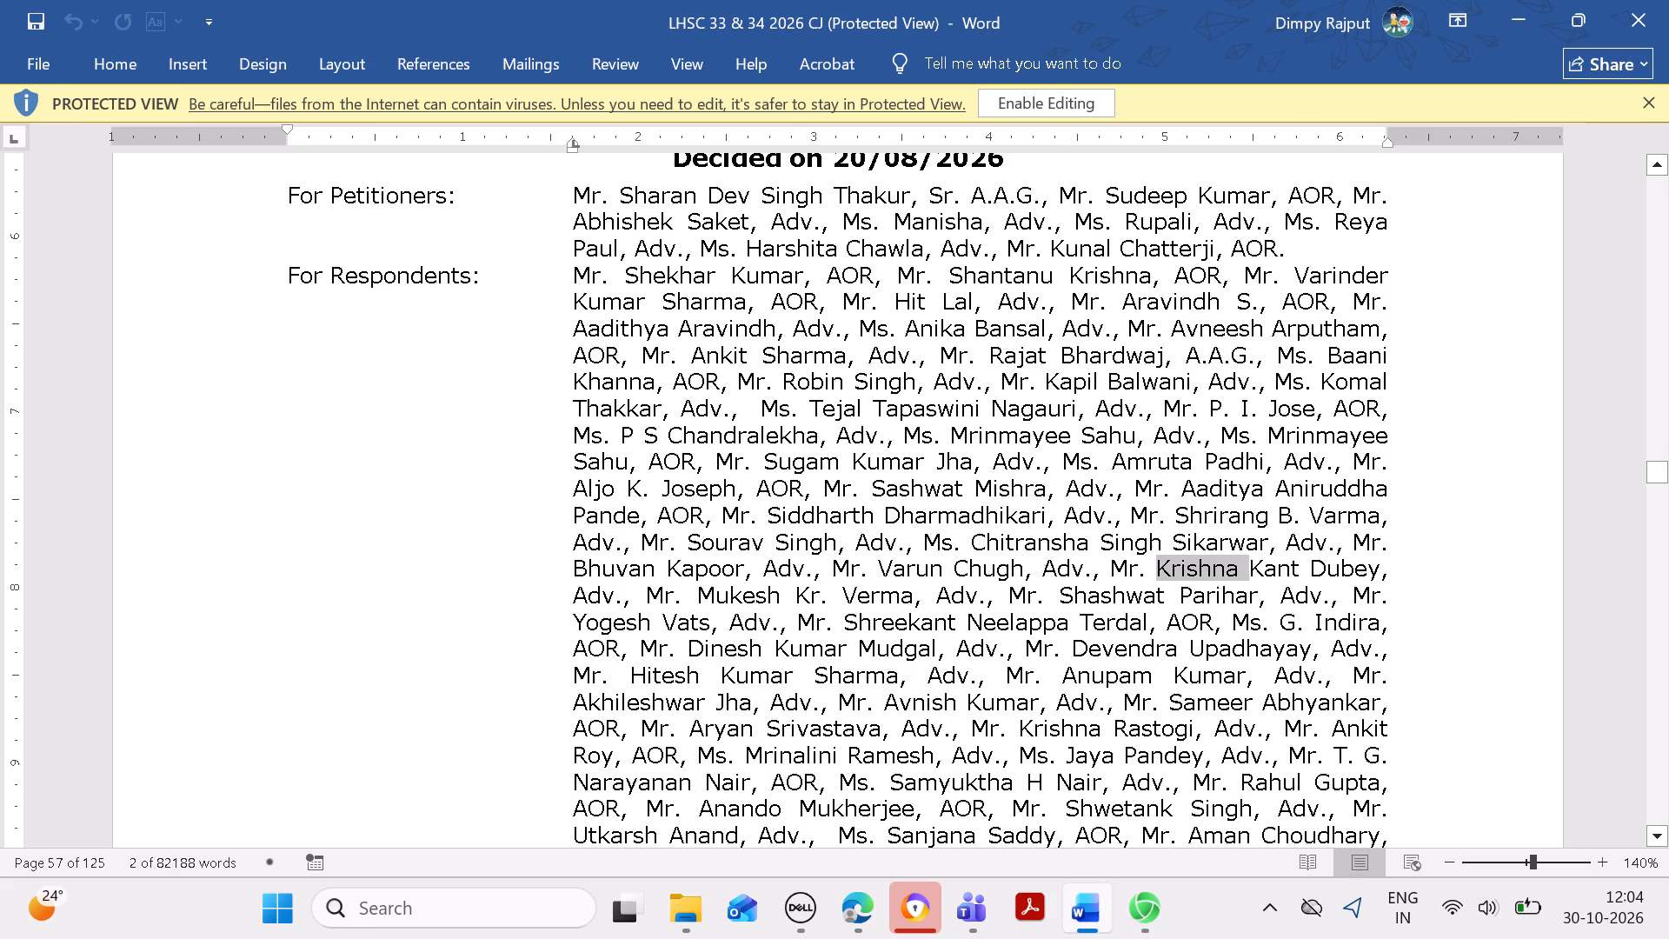
{"action": "left_click_drag", "start_coordinate": [1188, 555], "coordinate": [1357, 558]}
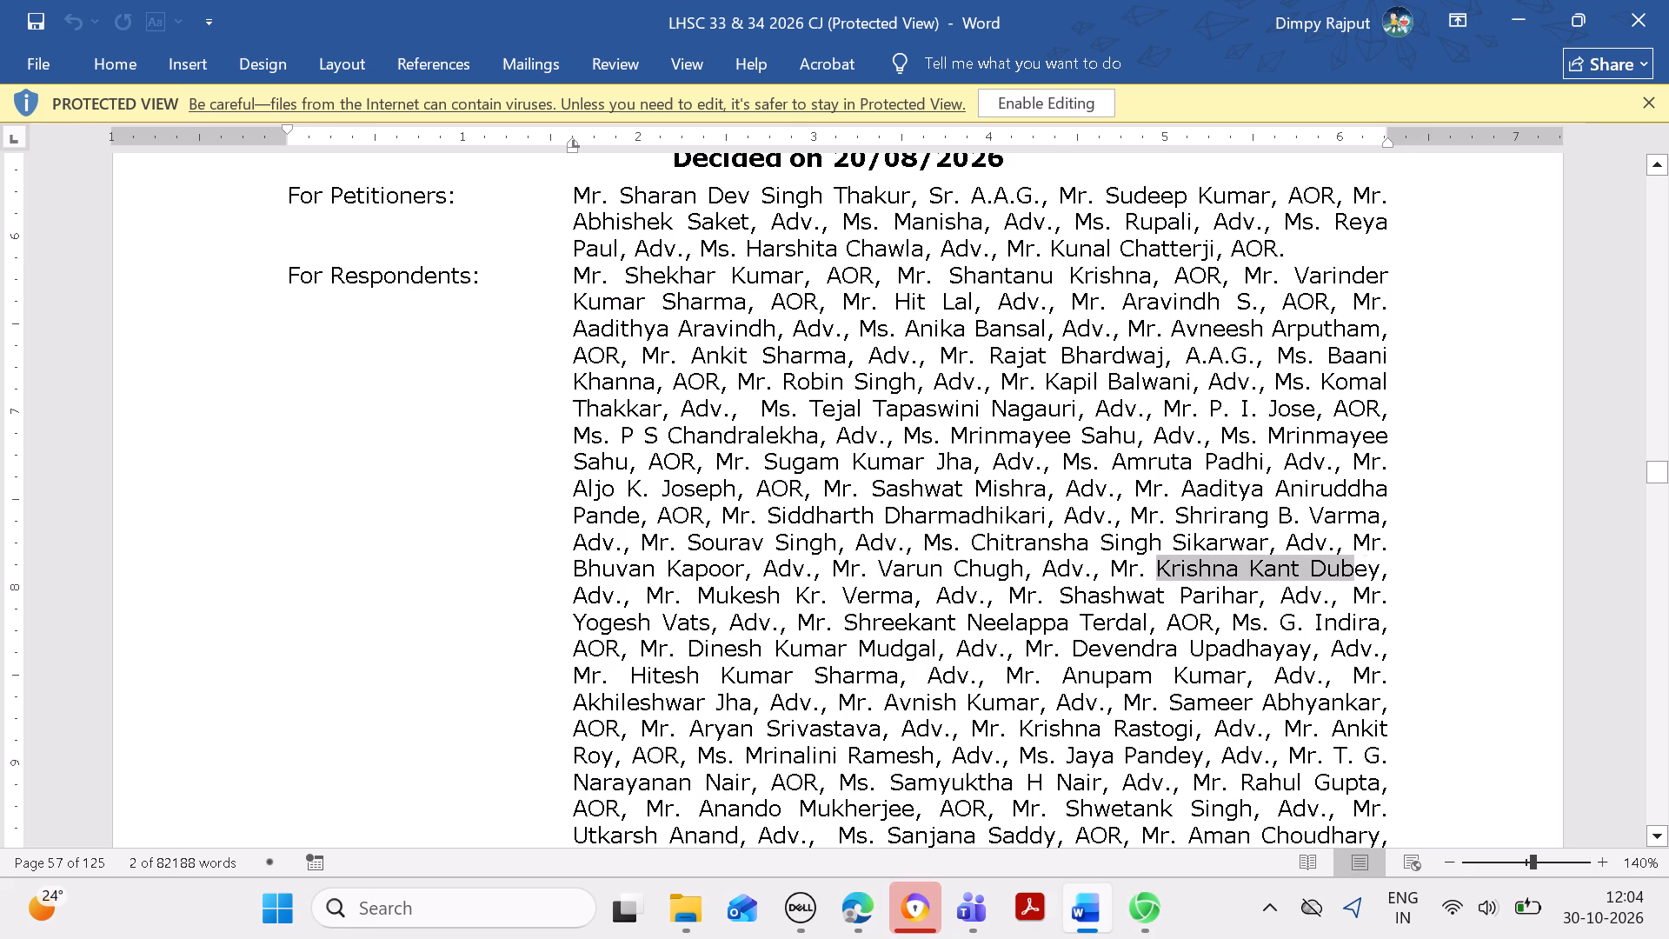
{"action": "left_click_drag", "start_coordinate": [1357, 558], "coordinate": [1377, 566]}
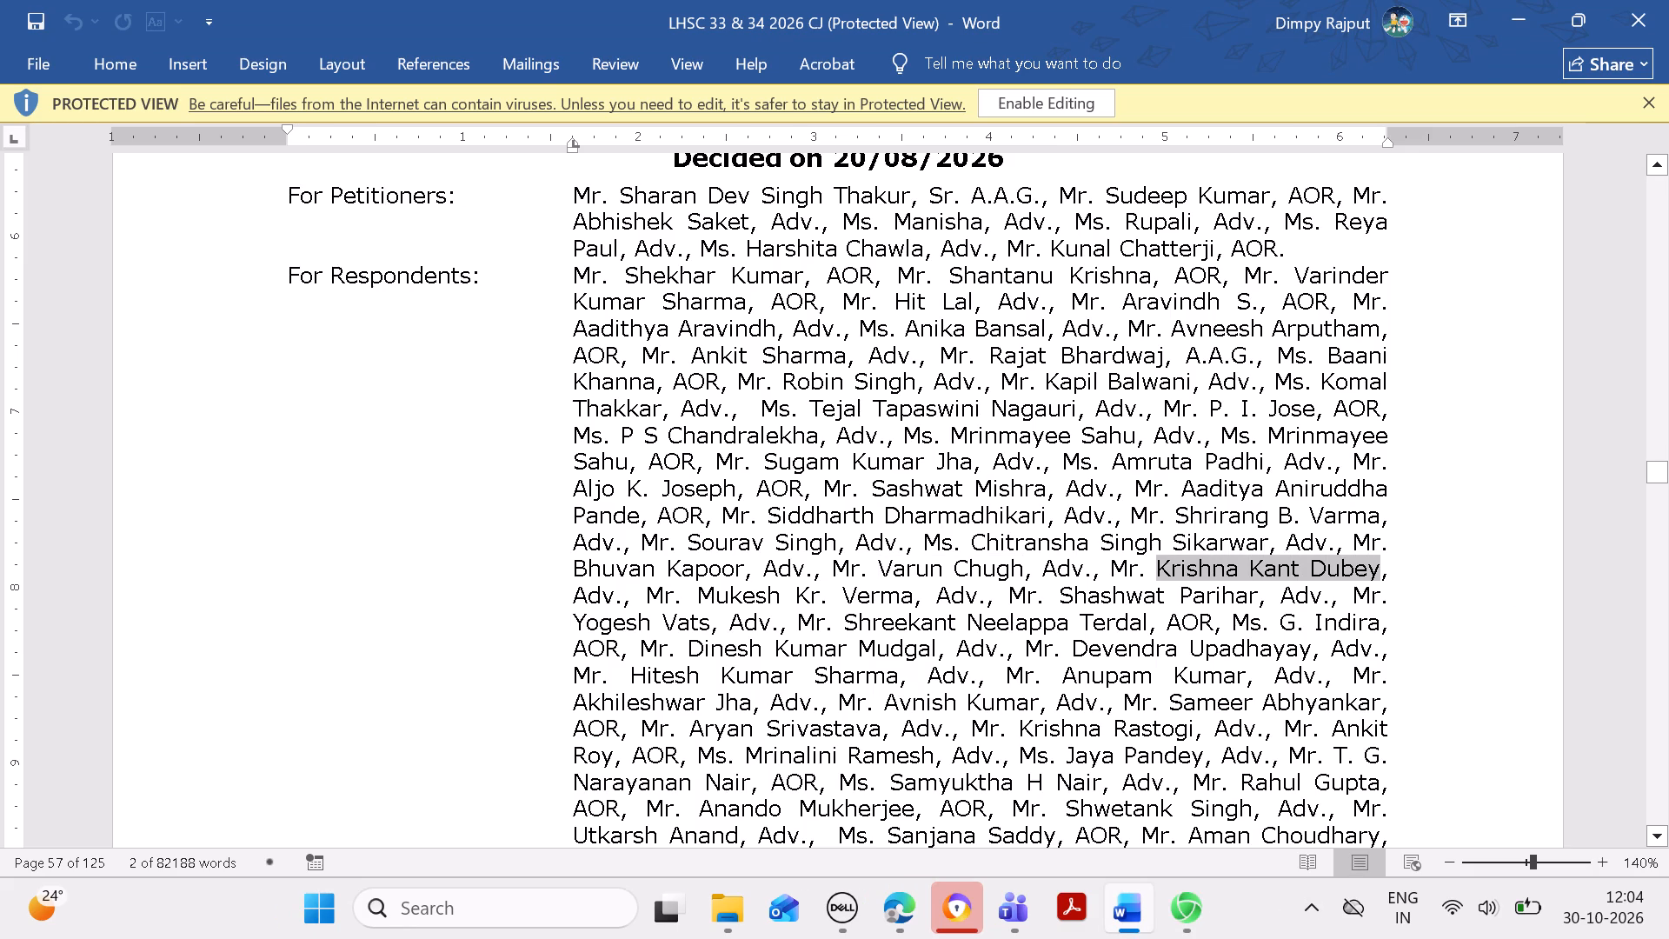
{"action": "key", "text": "ctrl+c"}
In the Edge case record, find the copied thirty-first advocate's name and attach the matching Mr. entry designated Adv. for the respondents.
{"action": "left_click", "coordinate": [915, 907]}
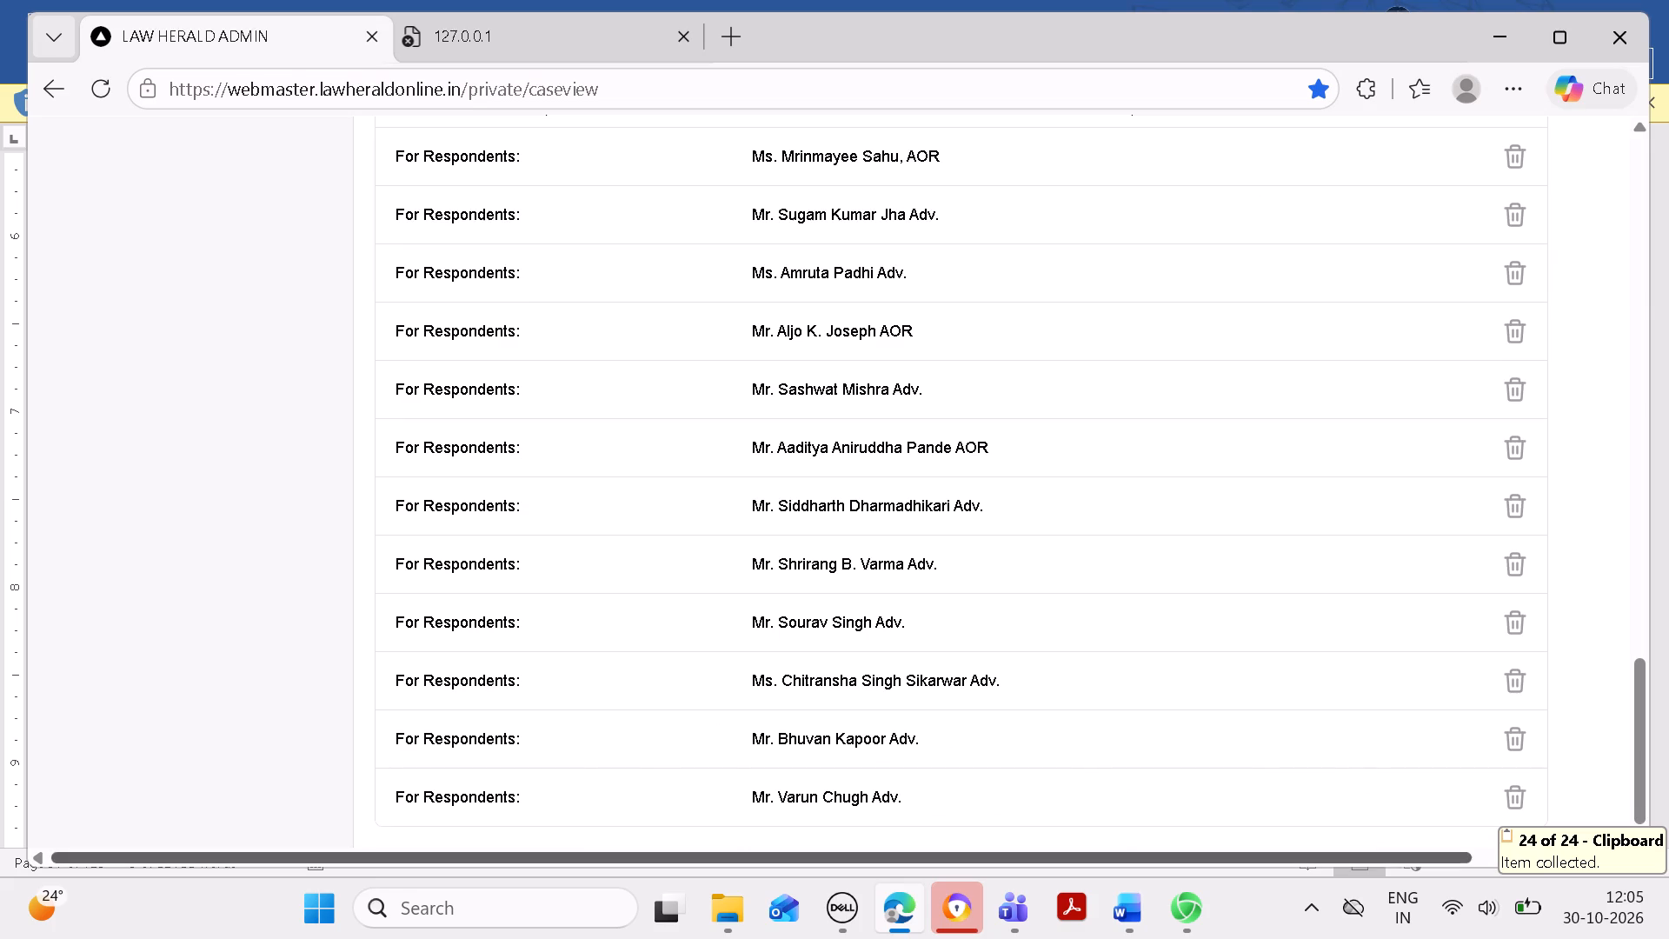
{"action": "scroll", "coordinate": [1085, 773], "scroll_direction": "up", "scroll_amount": 2}
{"action": "left_click", "coordinate": [1263, 782]}
{"action": "key", "text": "ctrl+v"}
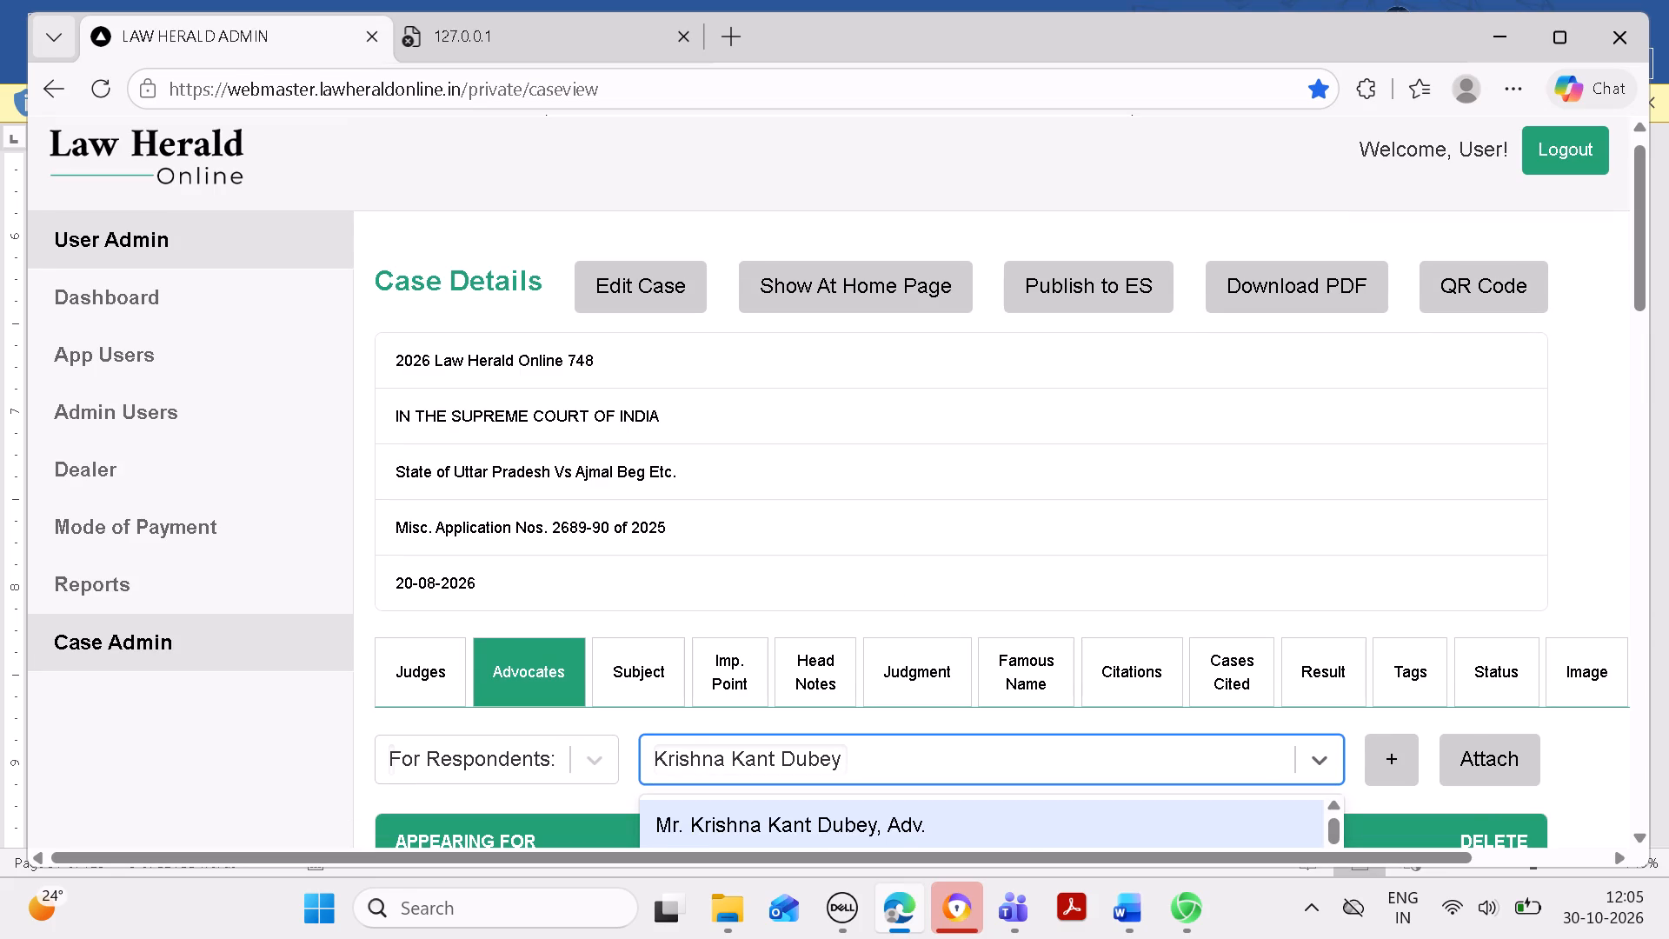
{"action": "left_click", "coordinate": [1112, 808]}
{"action": "left_click", "coordinate": [1457, 771]}
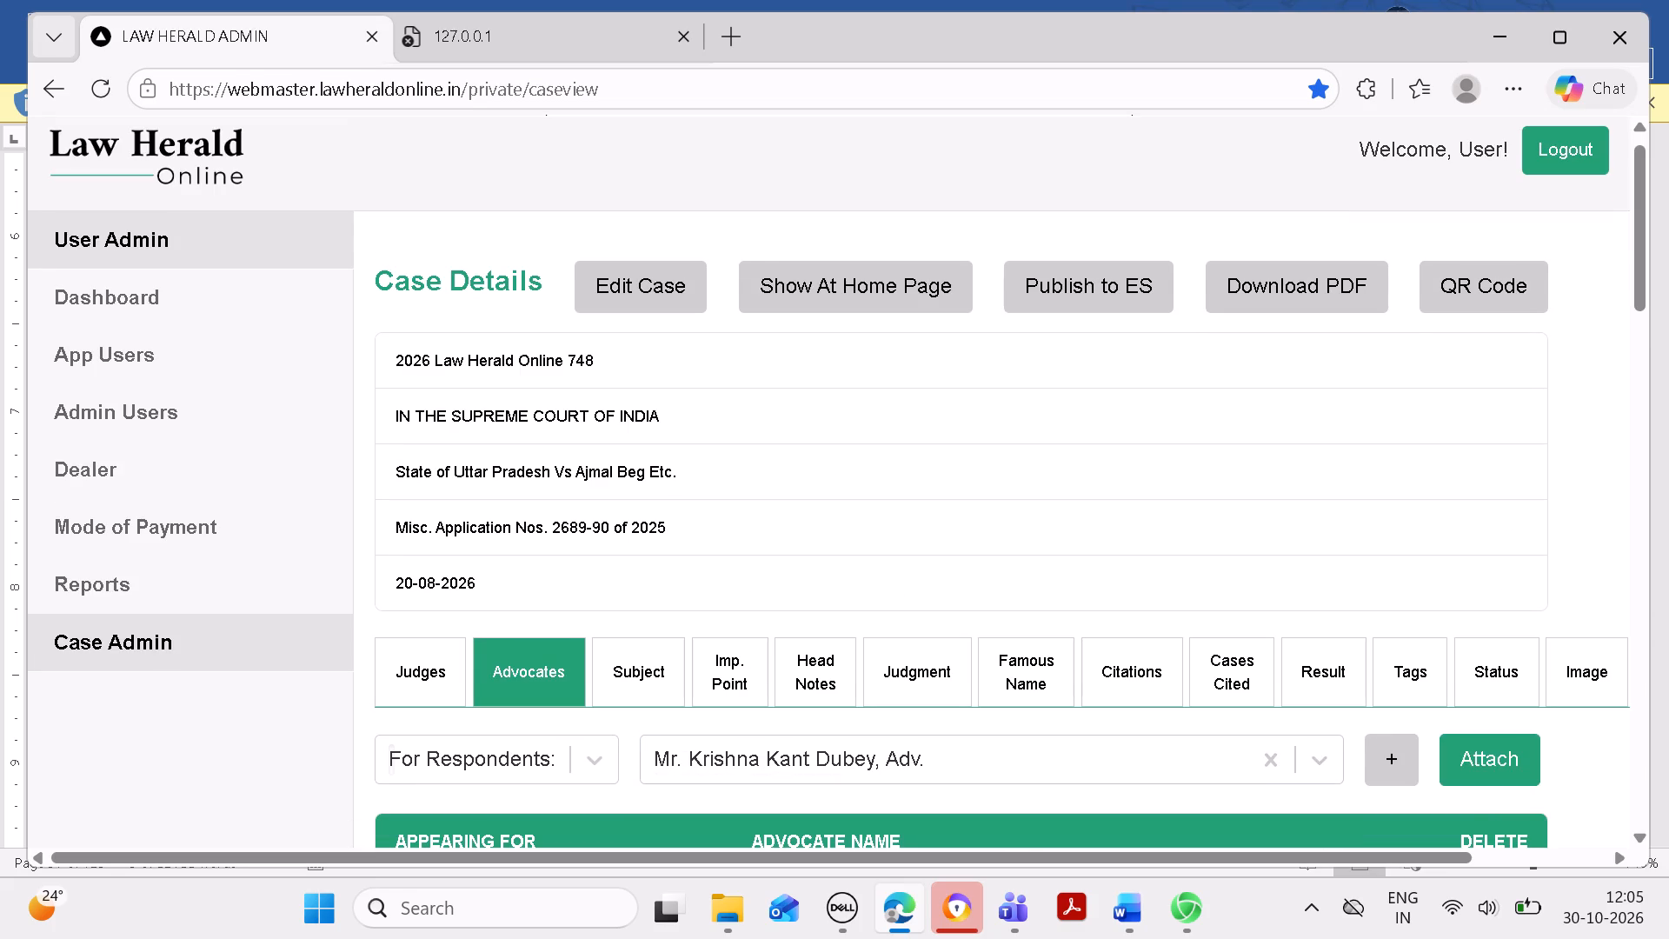
{"action": "left_click", "coordinate": [1094, 256]}
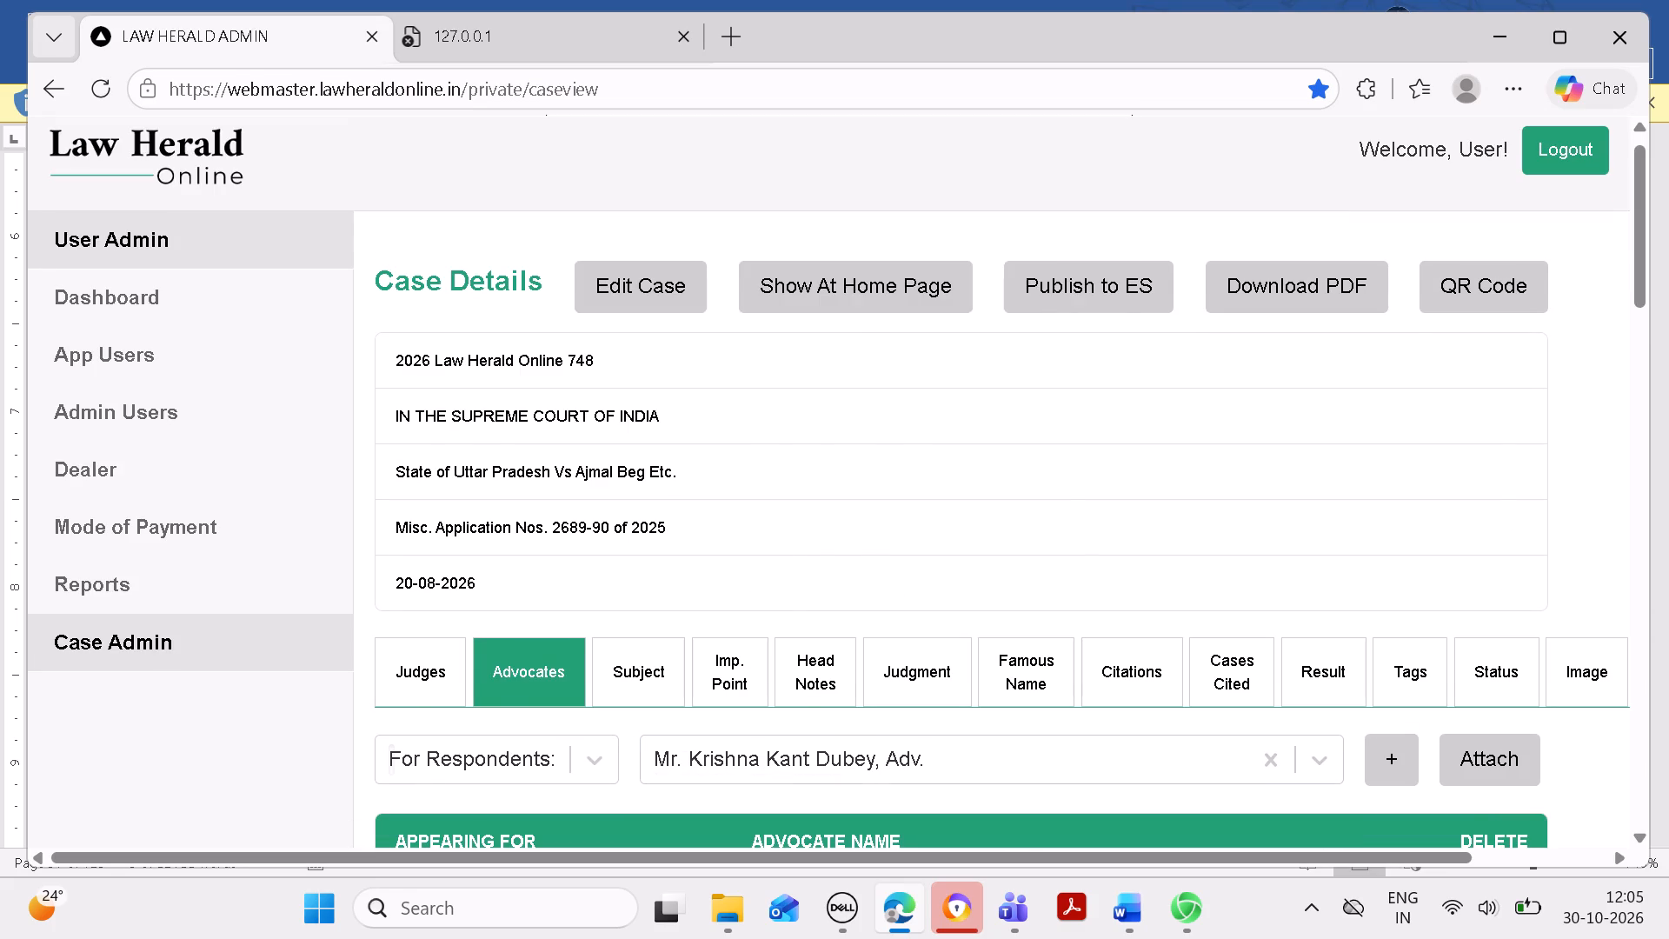
{"action": "scroll", "coordinate": [1114, 440], "scroll_direction": "down", "scroll_amount": 9}
In the Word judgment, copy the thirty-second respondents' advocate's full name, leaving out its prefix and designation.
{"action": "left_click", "coordinate": [1122, 900]}
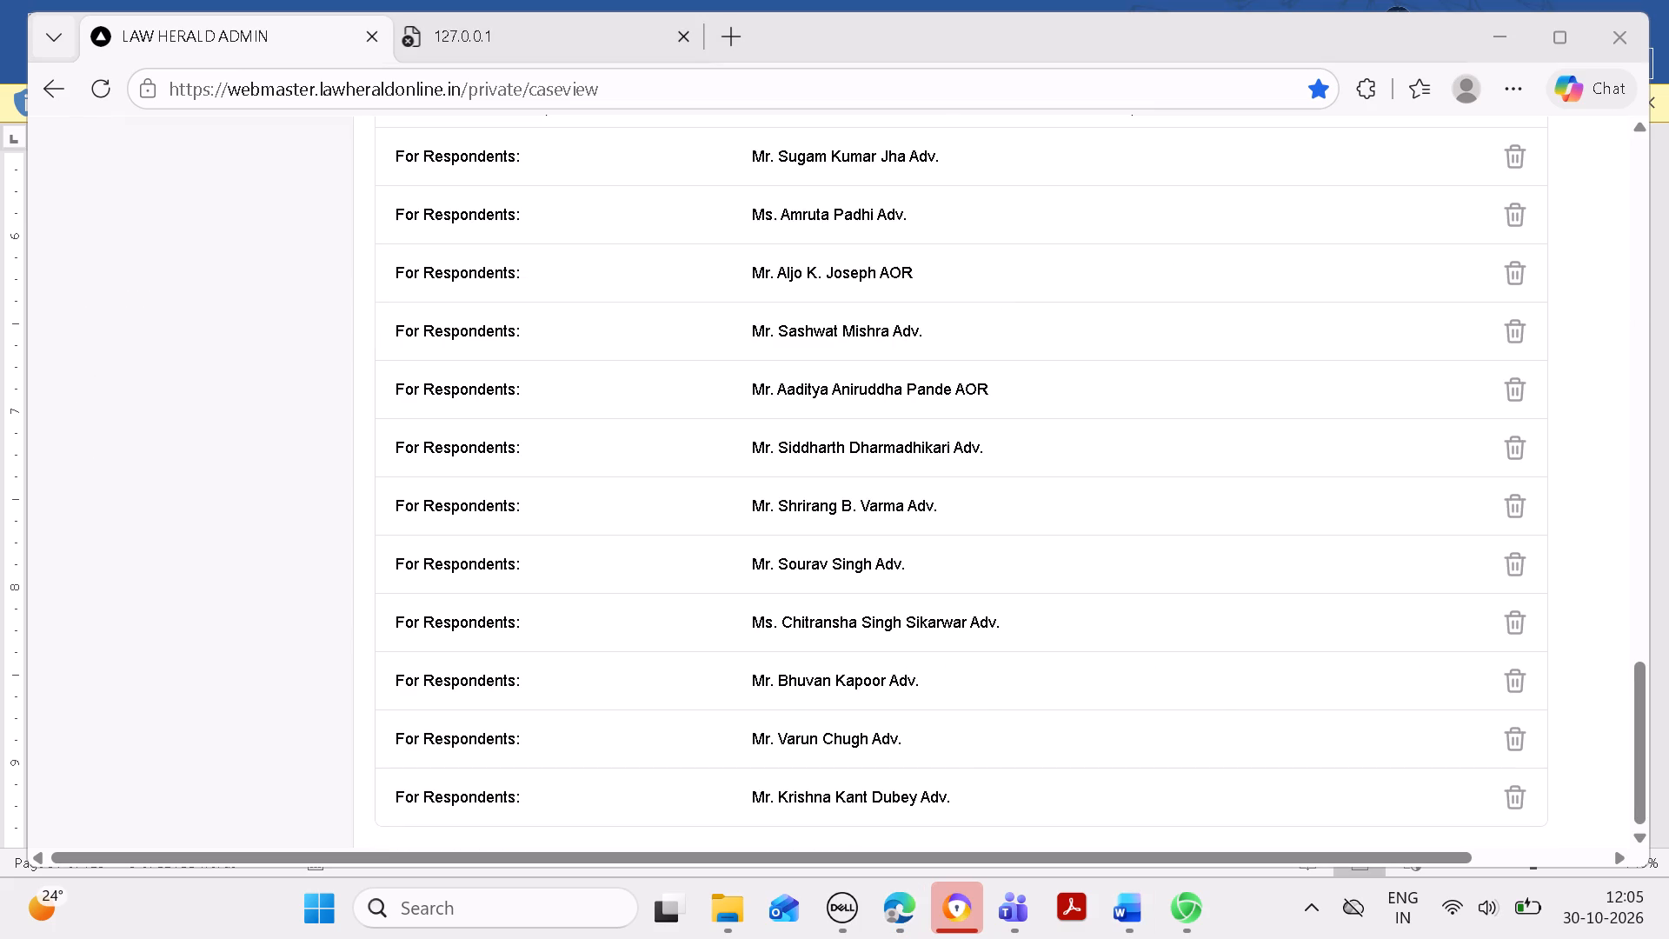
{"action": "left_click", "coordinate": [1125, 903]}
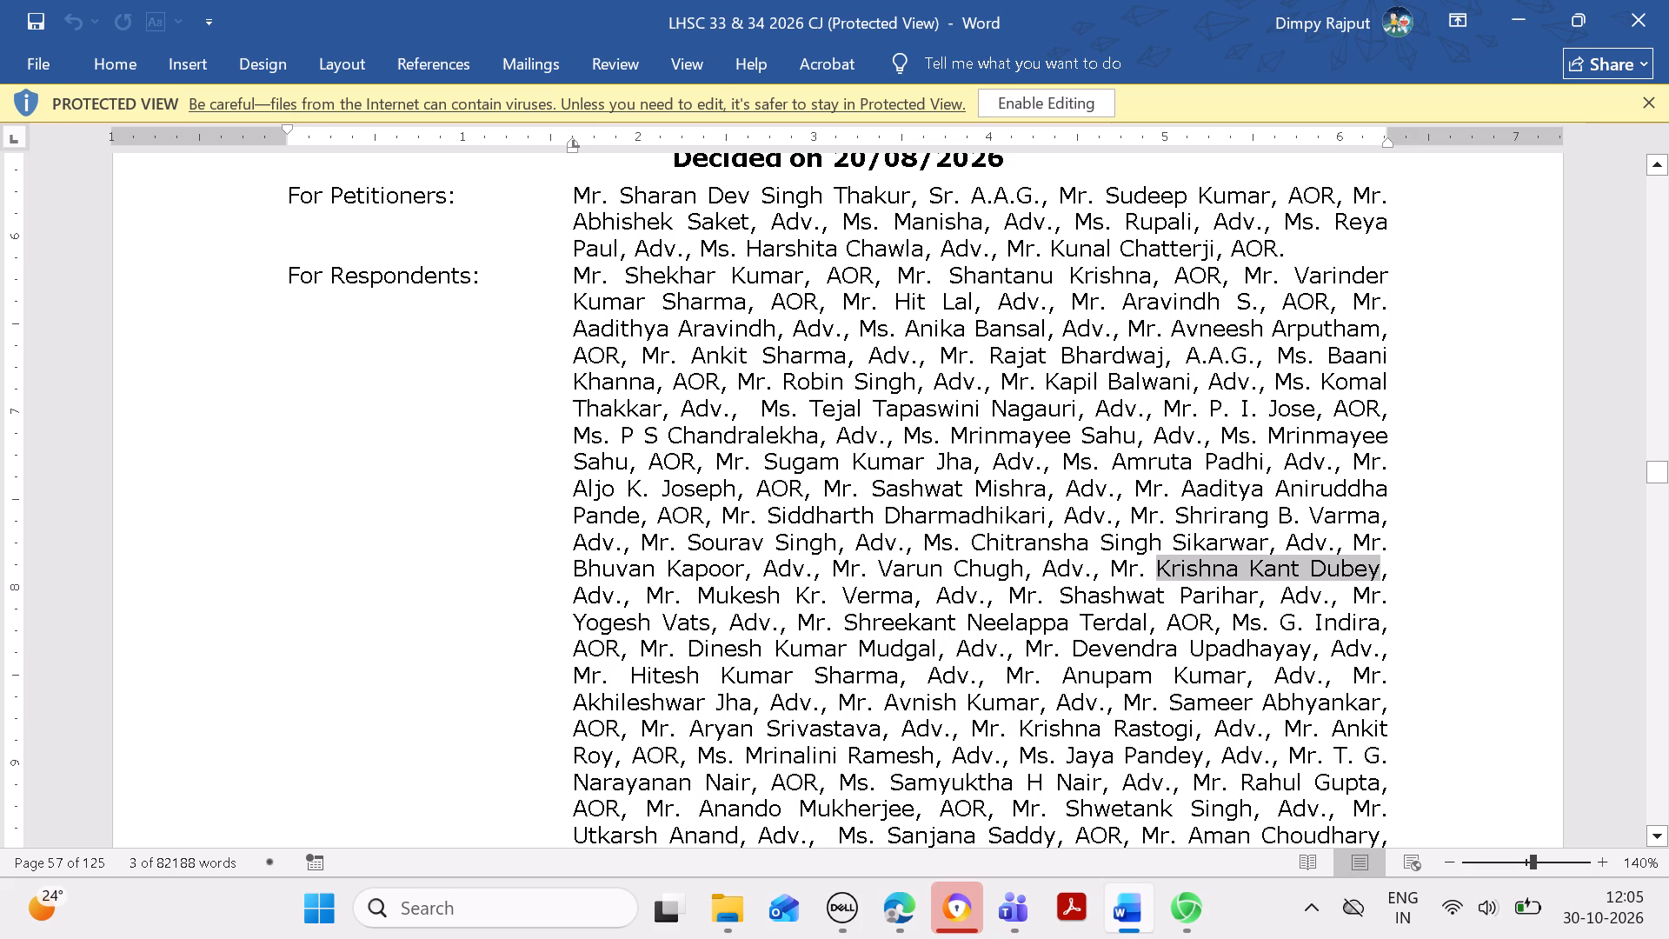
{"action": "left_click_drag", "start_coordinate": [702, 587], "coordinate": [865, 596]}
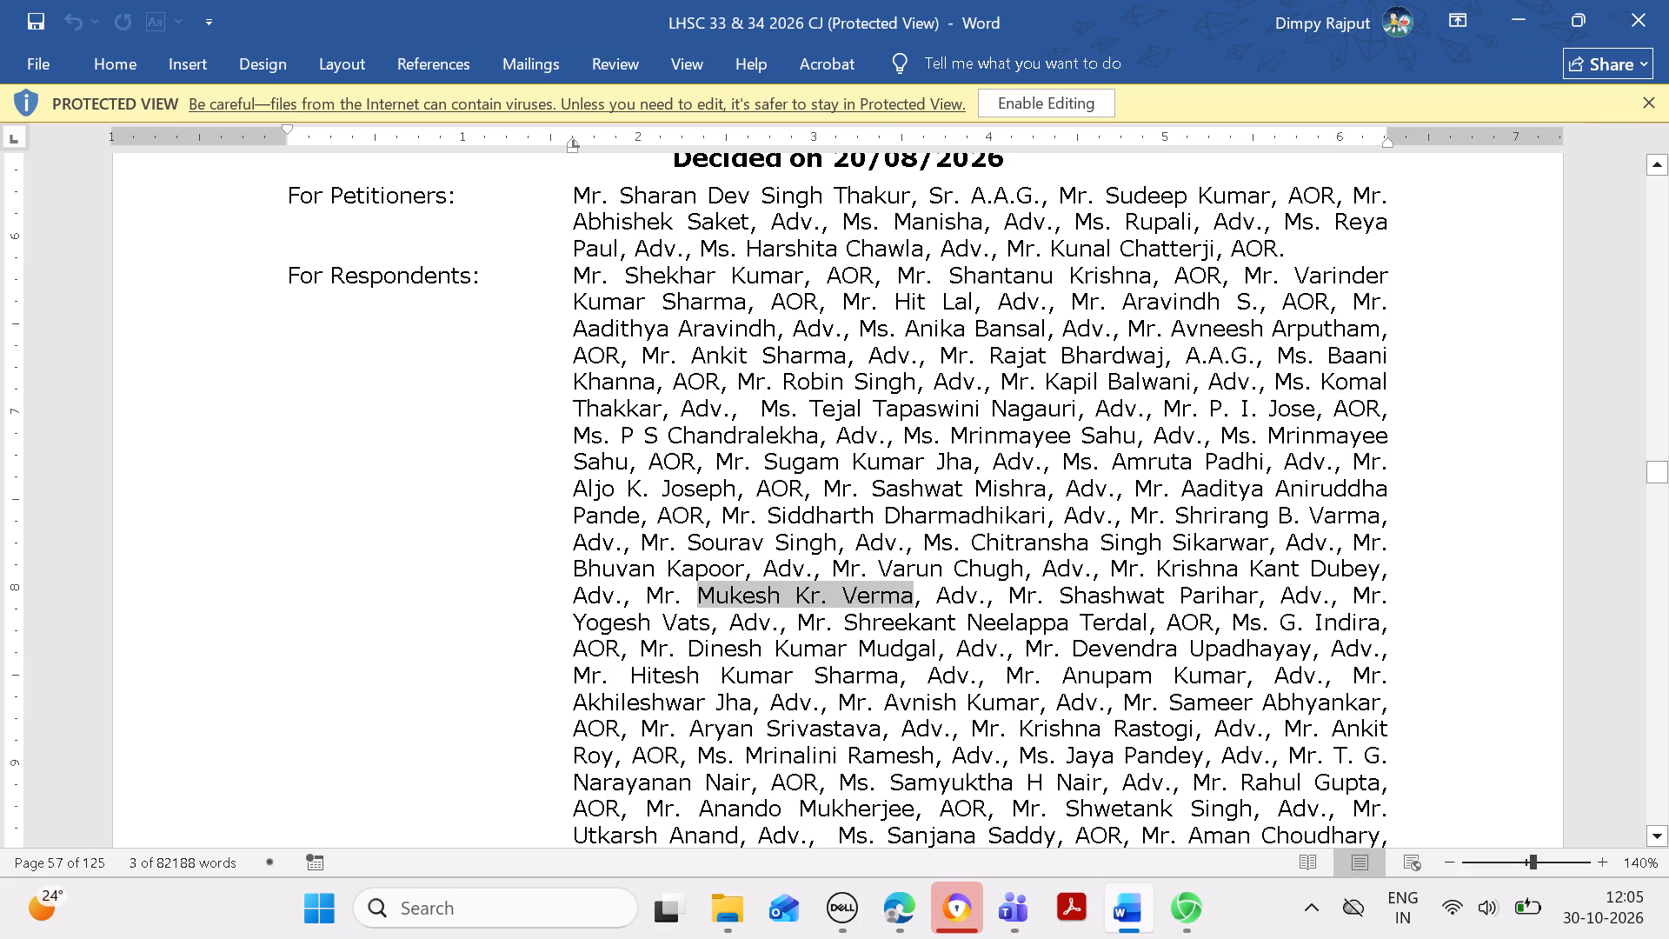
{"action": "key", "text": "ctrl+c"}
In the Edge case record, add the copied thirty-second respondents' advocate as a new advocate with prefix Mr. and designation ADV.
{"action": "left_click", "coordinate": [916, 894]}
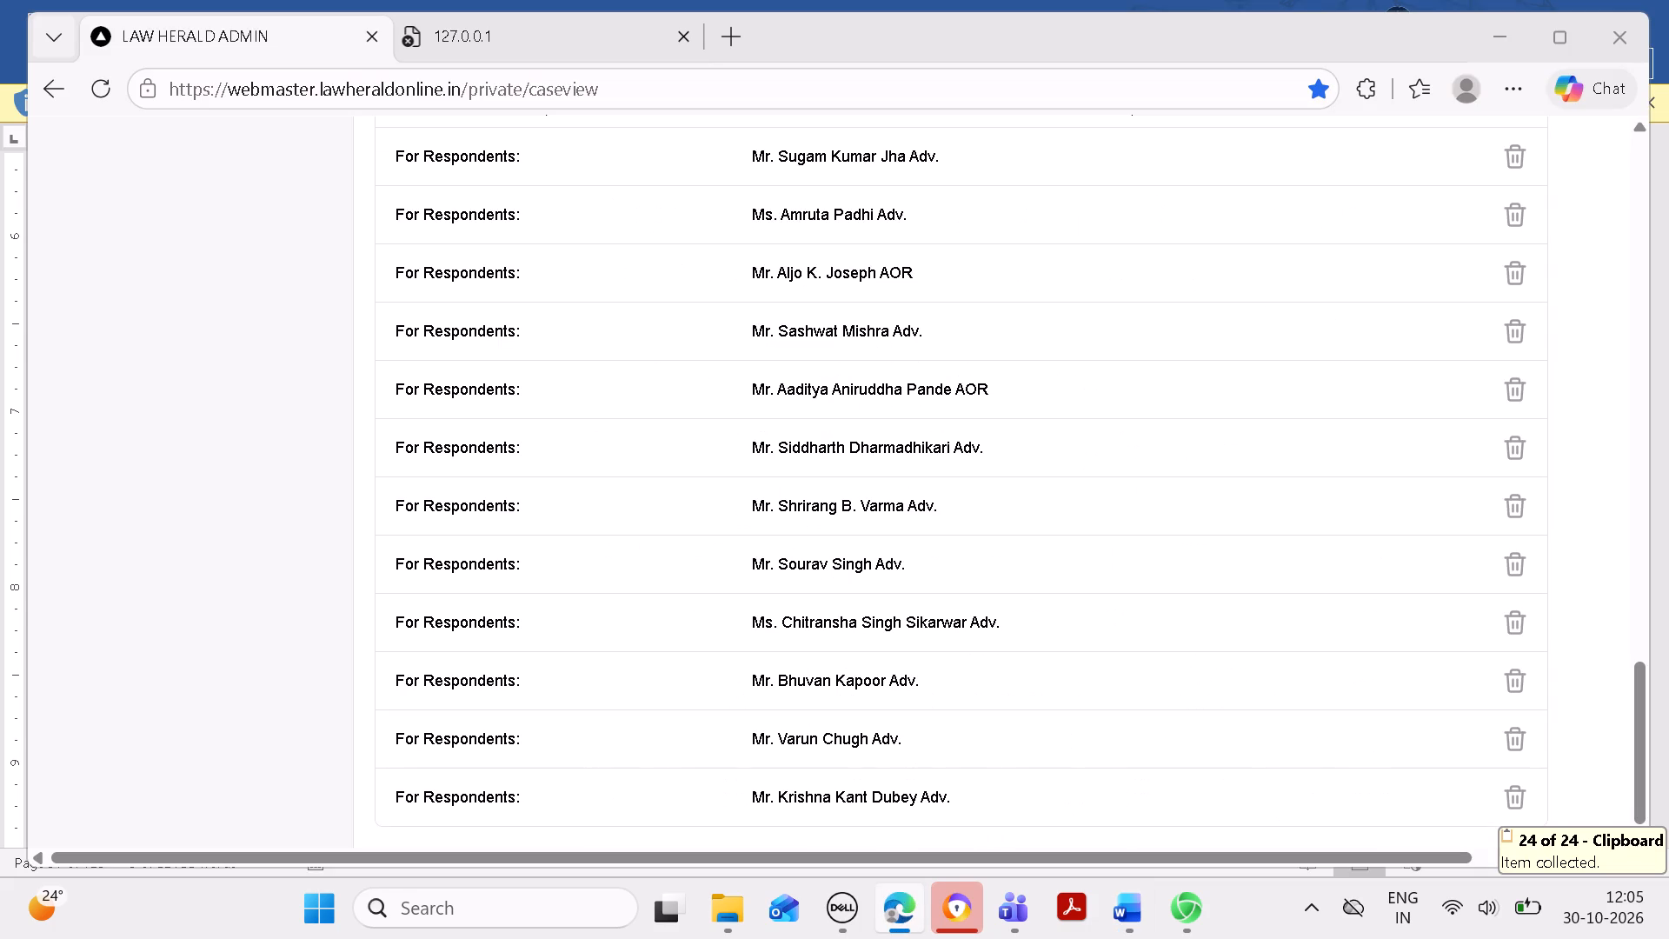
{"action": "scroll", "coordinate": [1000, 776], "scroll_direction": "down", "scroll_amount": 3}
{"action": "scroll", "coordinate": [1013, 761], "scroll_direction": "up", "scroll_amount": 3}
{"action": "left_click", "coordinate": [1261, 782]}
{"action": "key", "text": "ctrl+v"}
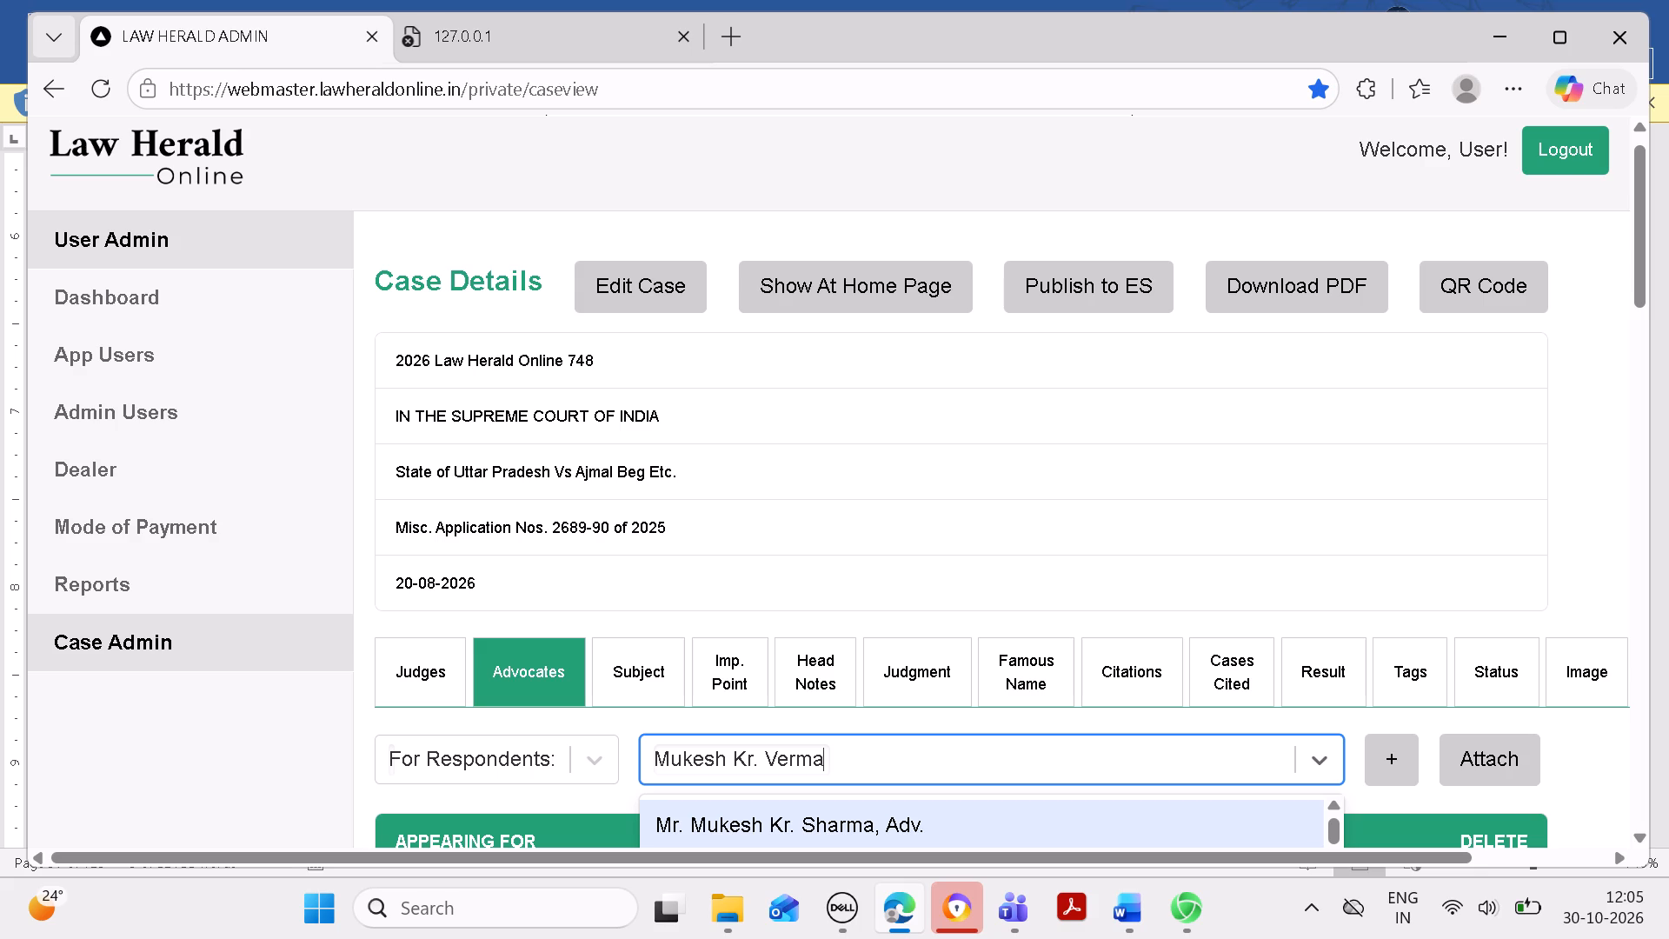
{"action": "left_click", "coordinate": [1377, 766]}
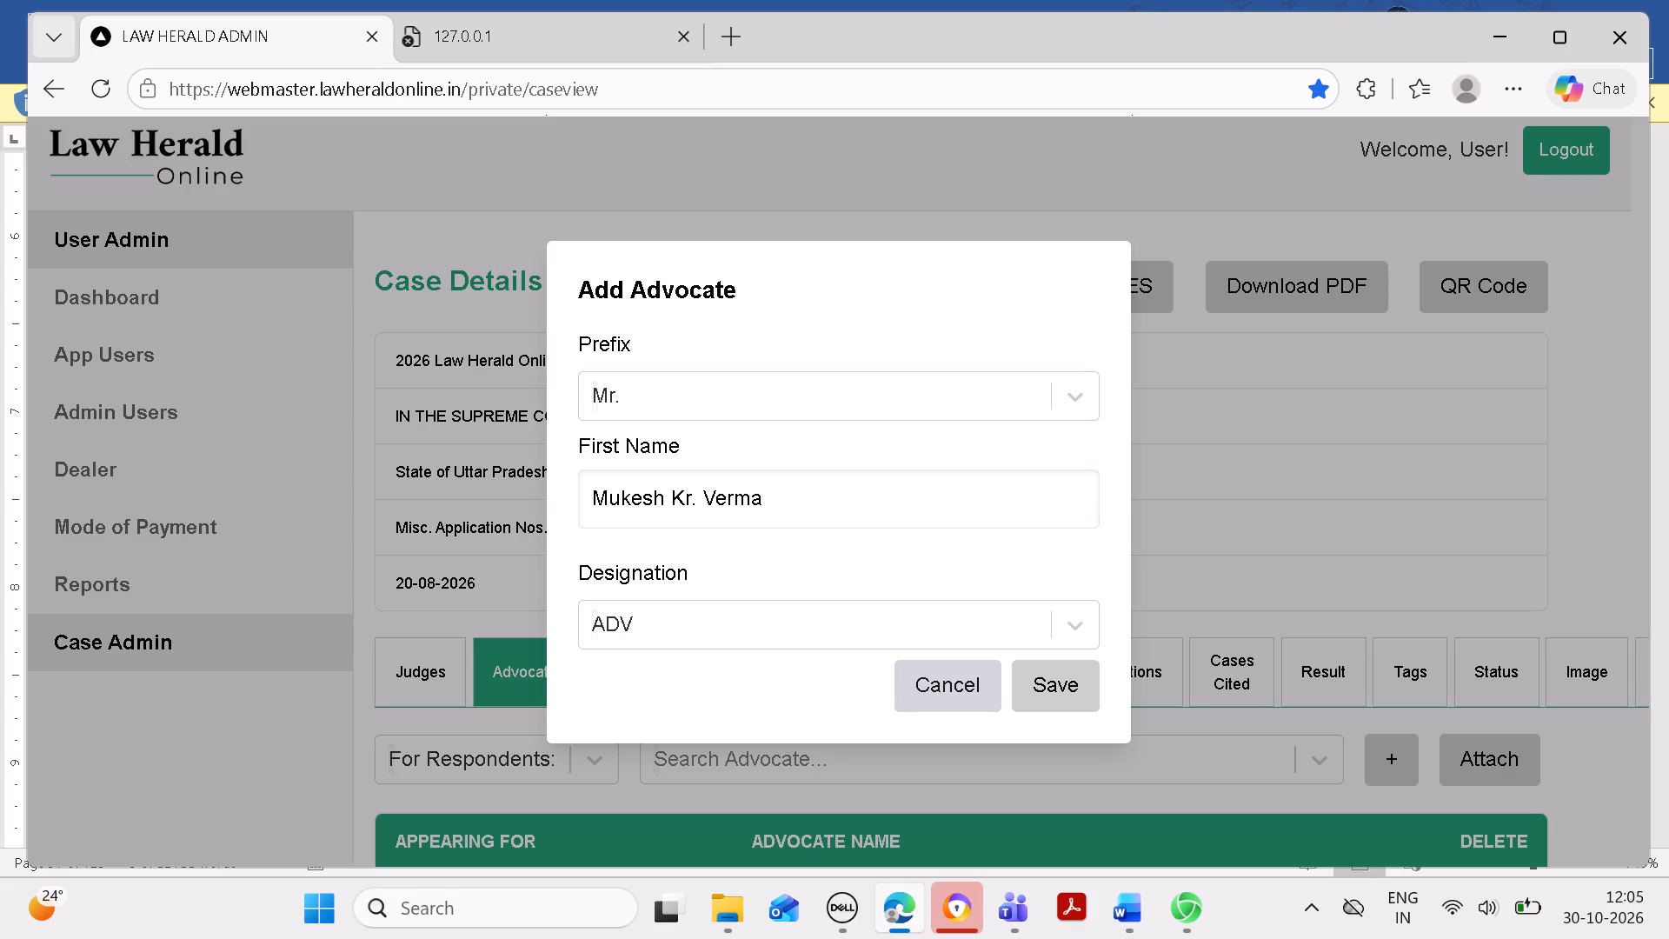
{"action": "left_click", "coordinate": [1033, 674]}
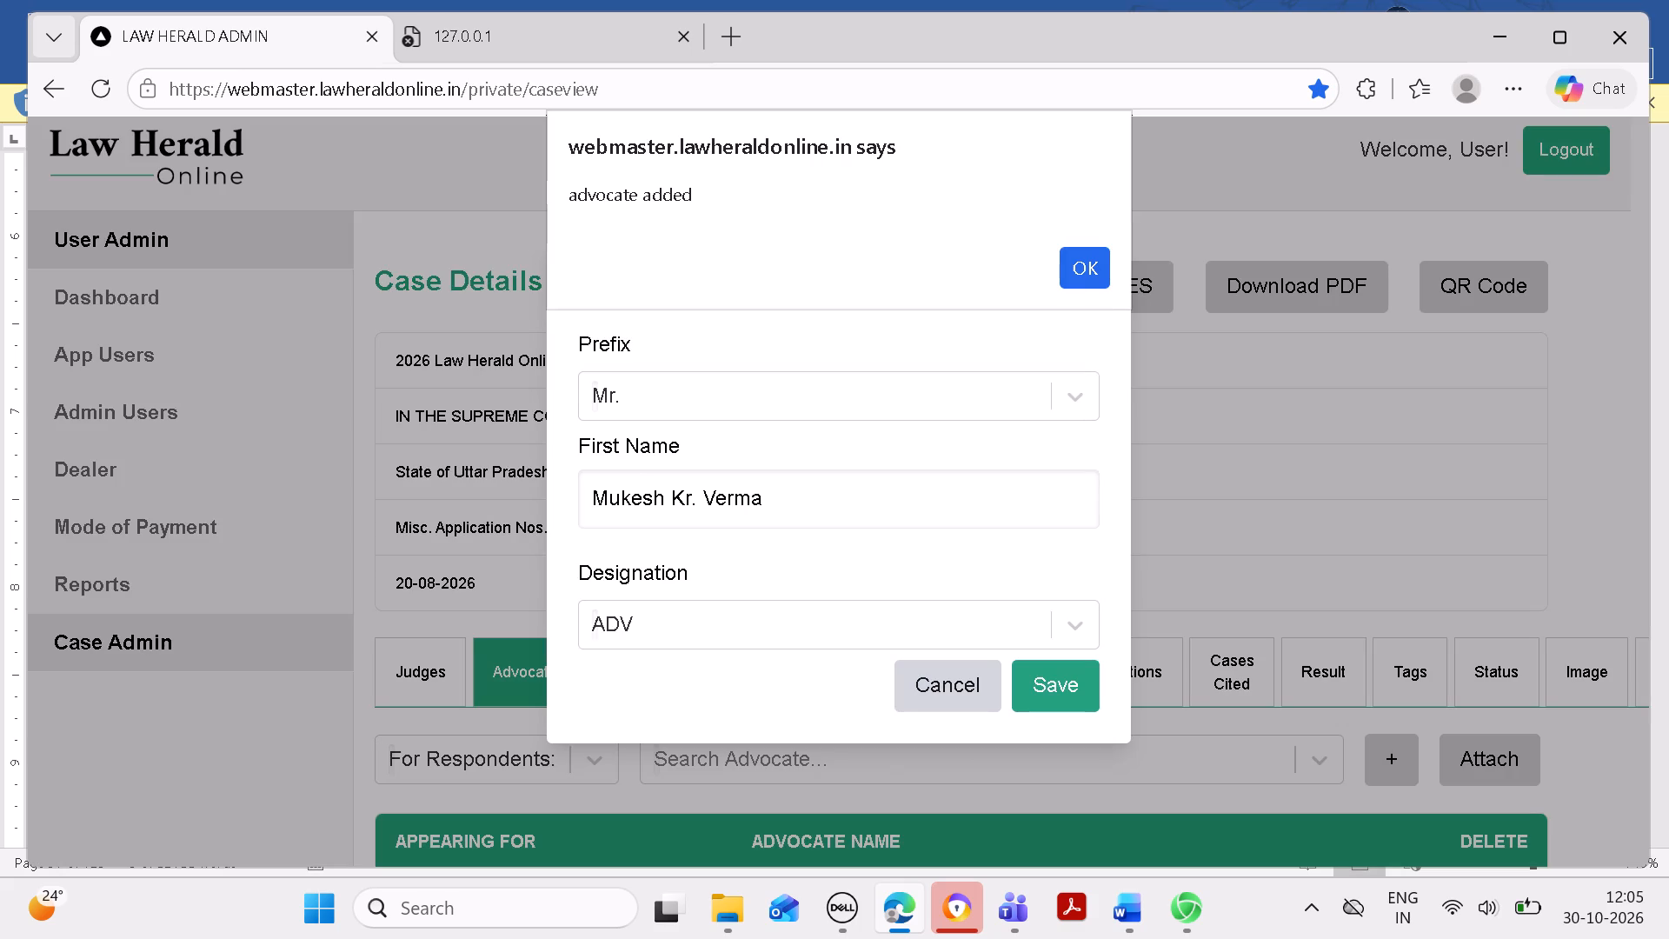
{"action": "left_click", "coordinate": [1081, 263]}
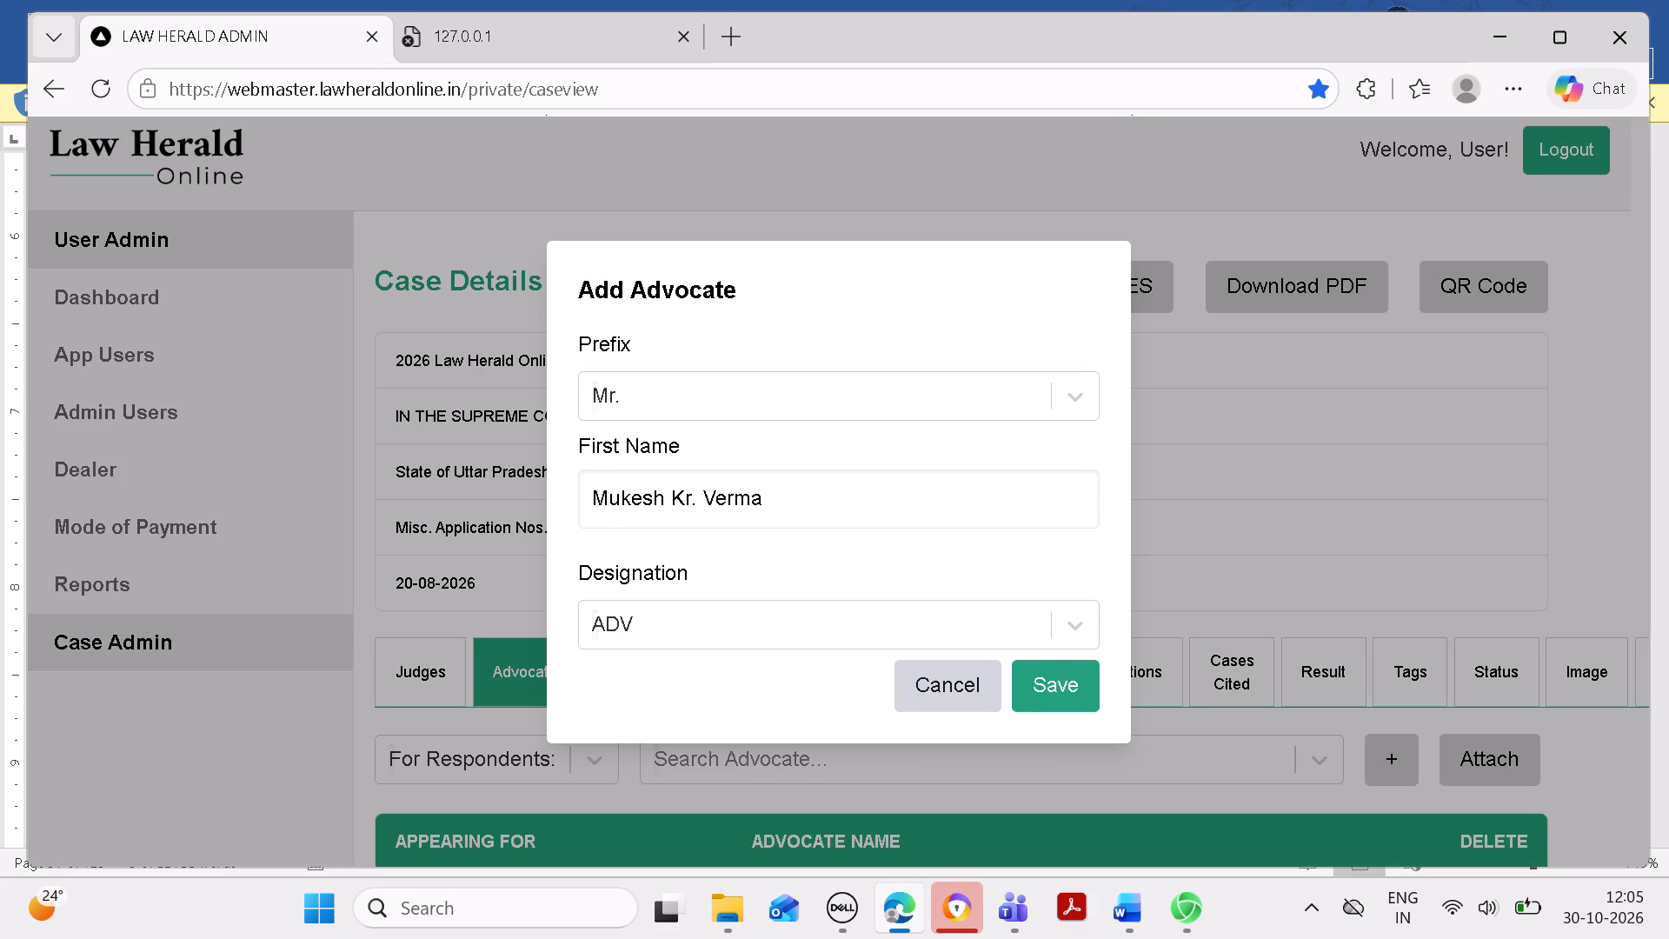
{"action": "scroll", "coordinate": [1054, 487], "scroll_direction": "down", "scroll_amount": 9}
{"action": "left_click", "coordinate": [1087, 272]}
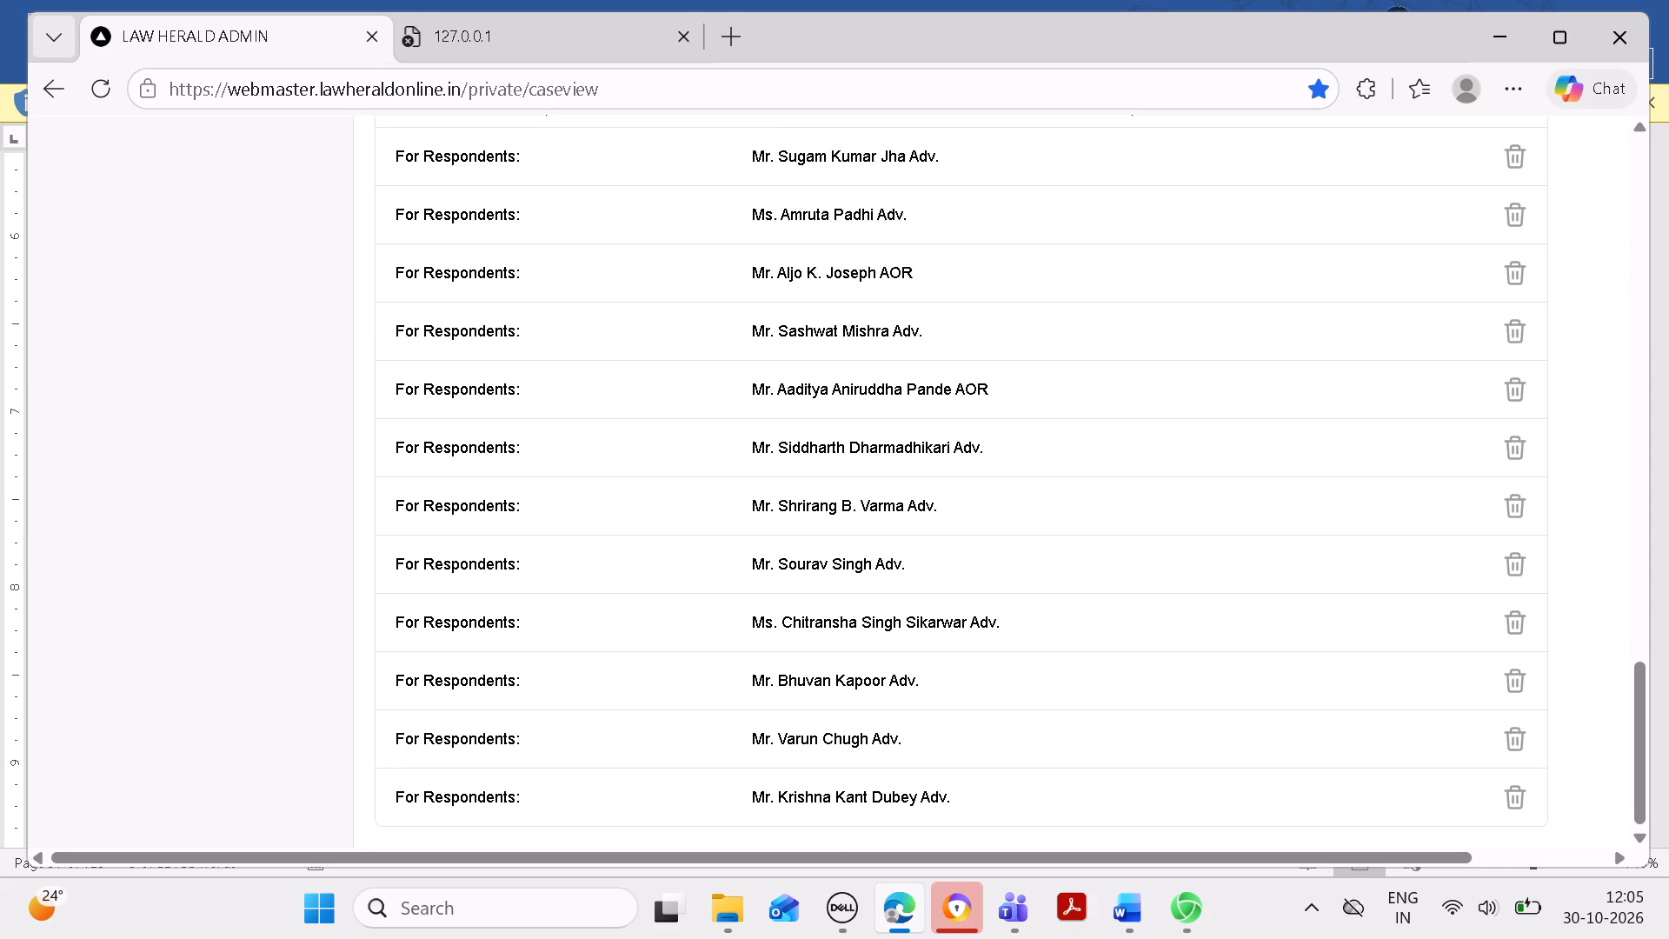
{"action": "scroll", "coordinate": [1088, 450], "scroll_direction": "down", "scroll_amount": 6}
In the Word judgment, copy the thirty-third respondents' advocate's full name, leaving out its prefix and designation.
{"action": "left_click", "coordinate": [1118, 892]}
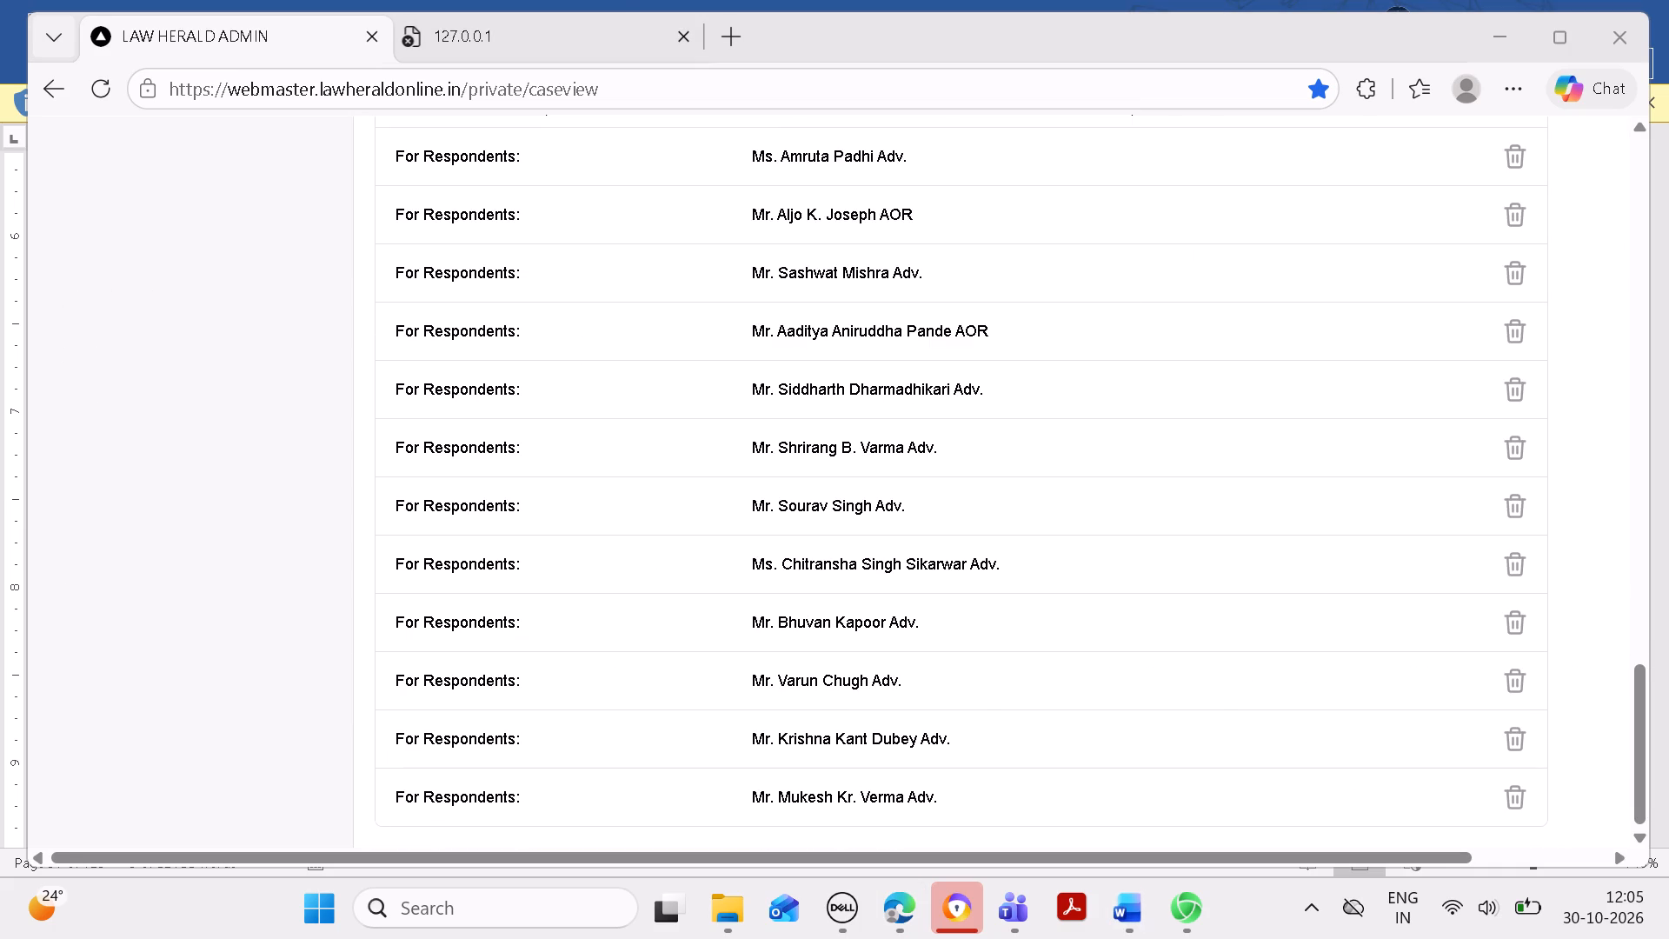
{"action": "left_click", "coordinate": [1122, 895]}
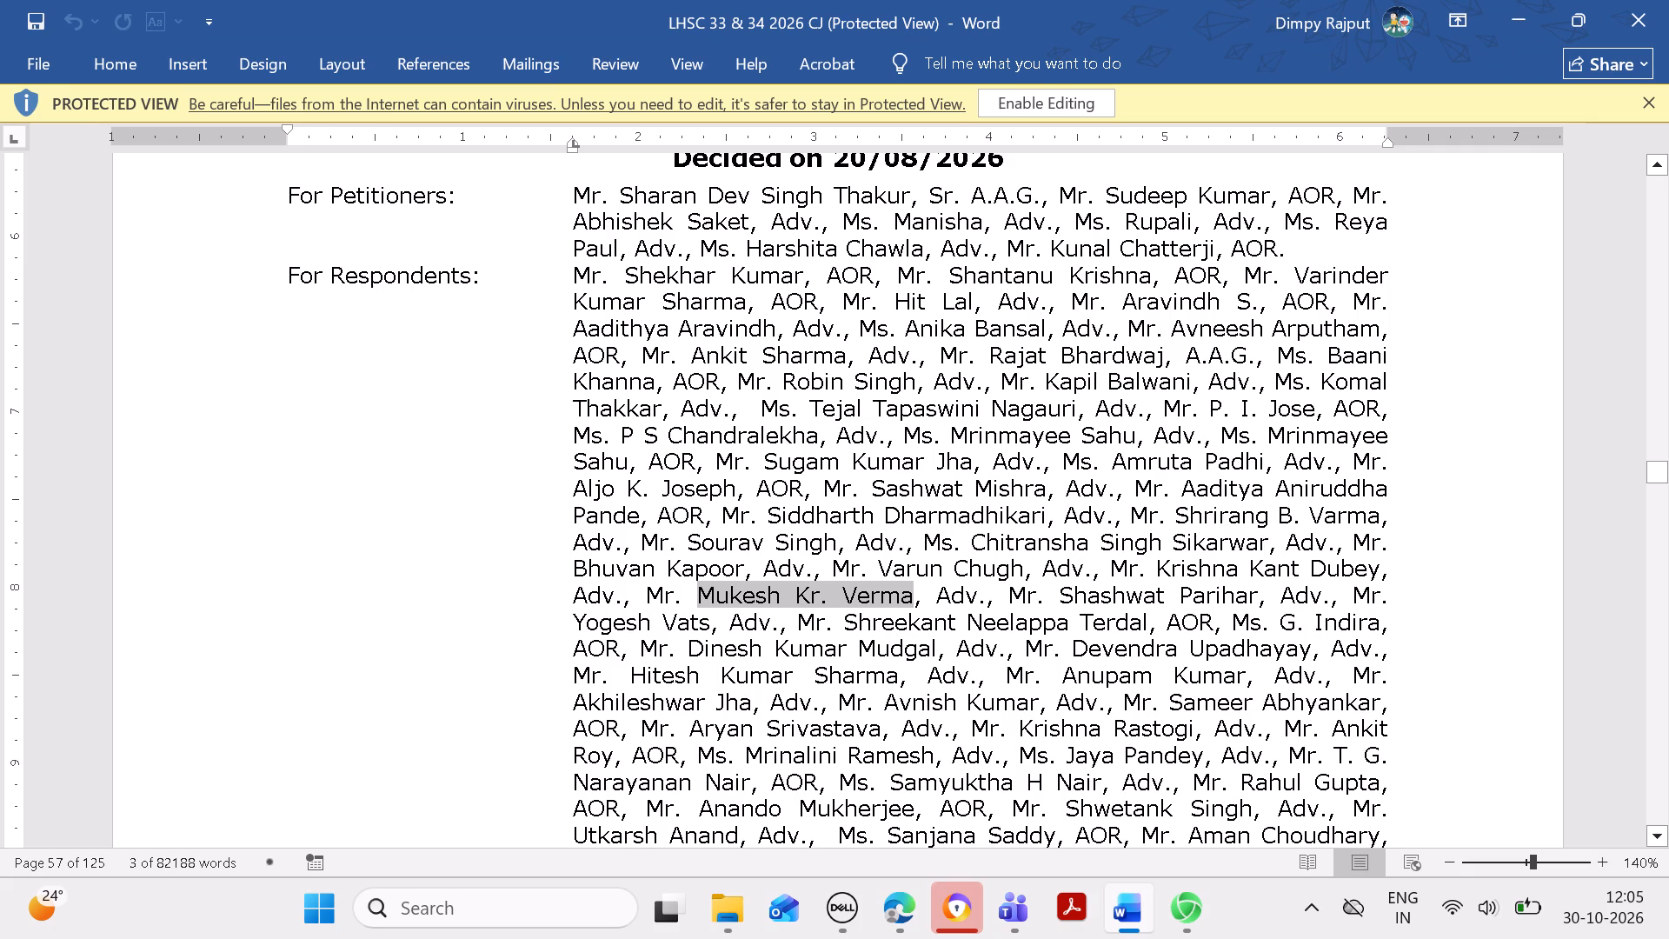
{"action": "left_click_drag", "start_coordinate": [1063, 595], "coordinate": [1214, 598]}
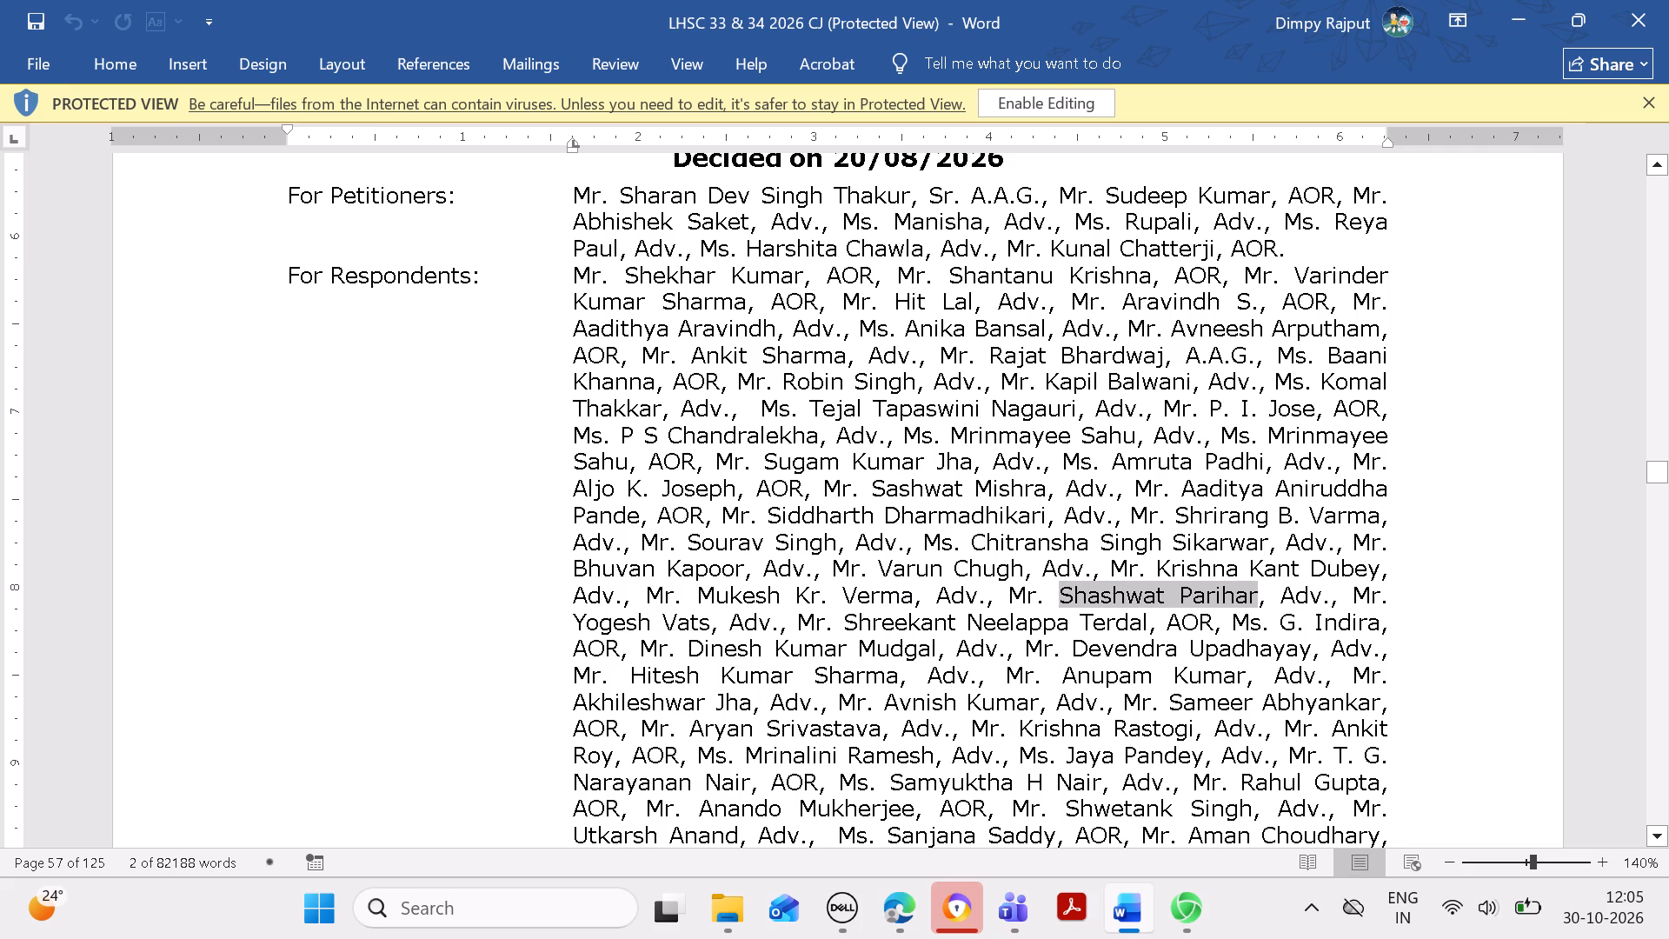
{"action": "key", "text": "ctrl+c"}
In the Edge case record, find the copied thirty-third advocate's name and attach the matching Mr. entry designated Adv. for the respondents.
{"action": "left_click", "coordinate": [886, 901]}
{"action": "scroll", "coordinate": [1039, 711], "scroll_direction": "up", "scroll_amount": 2}
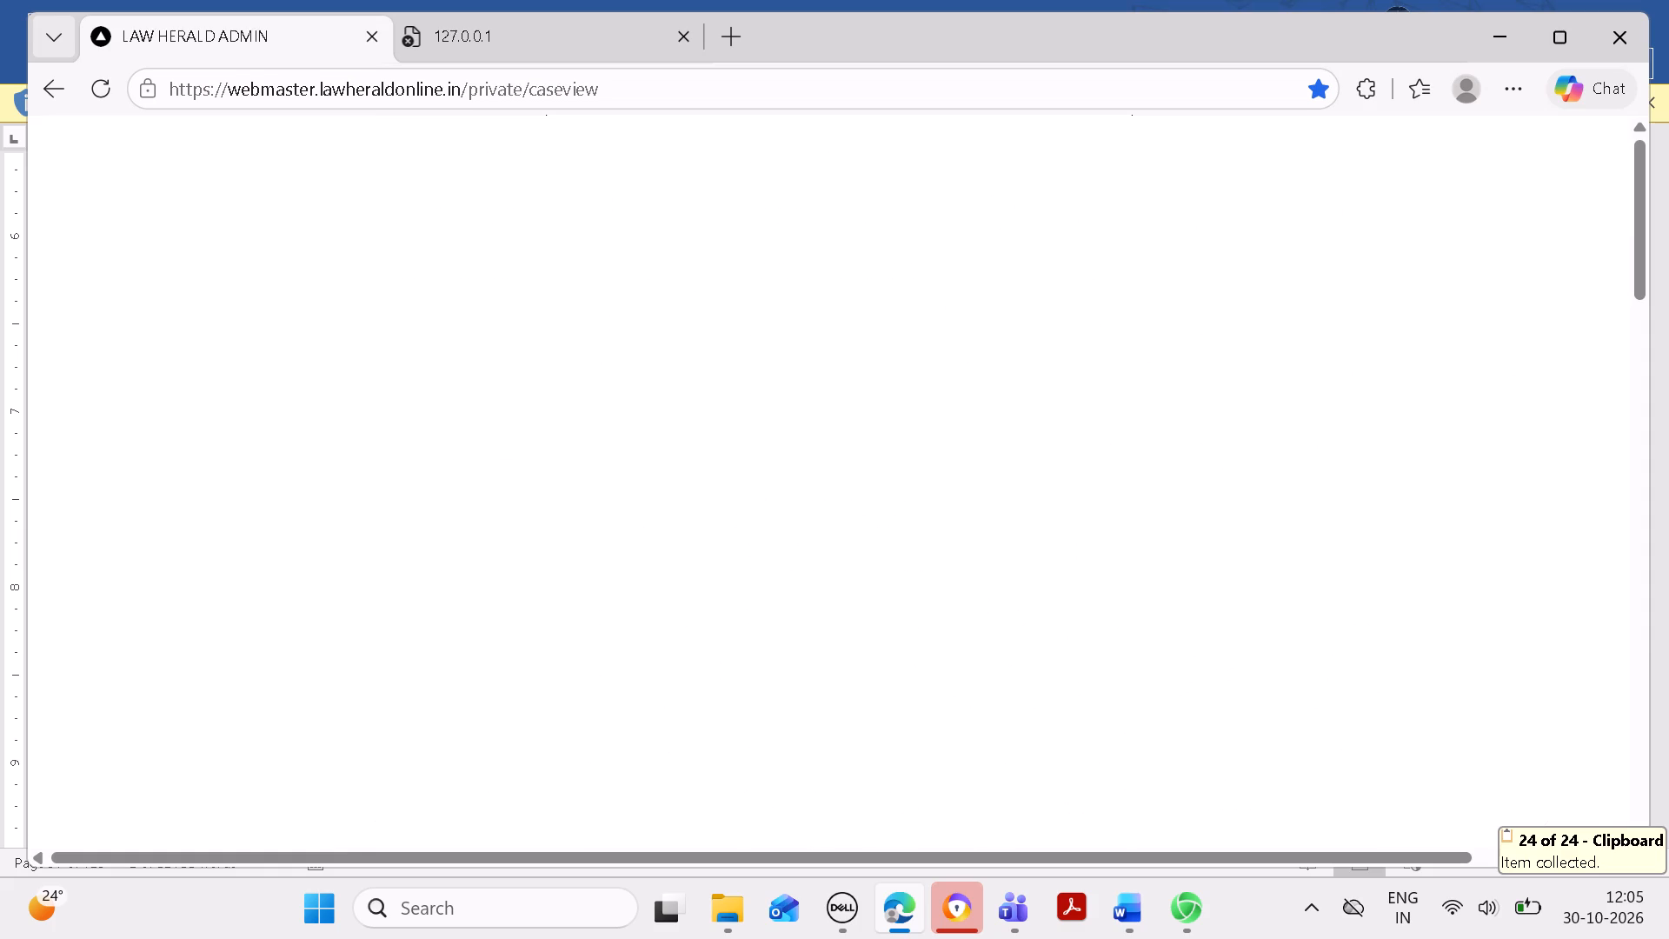
{"action": "left_click", "coordinate": [1267, 792]}
{"action": "key", "text": "ctrl+v"}
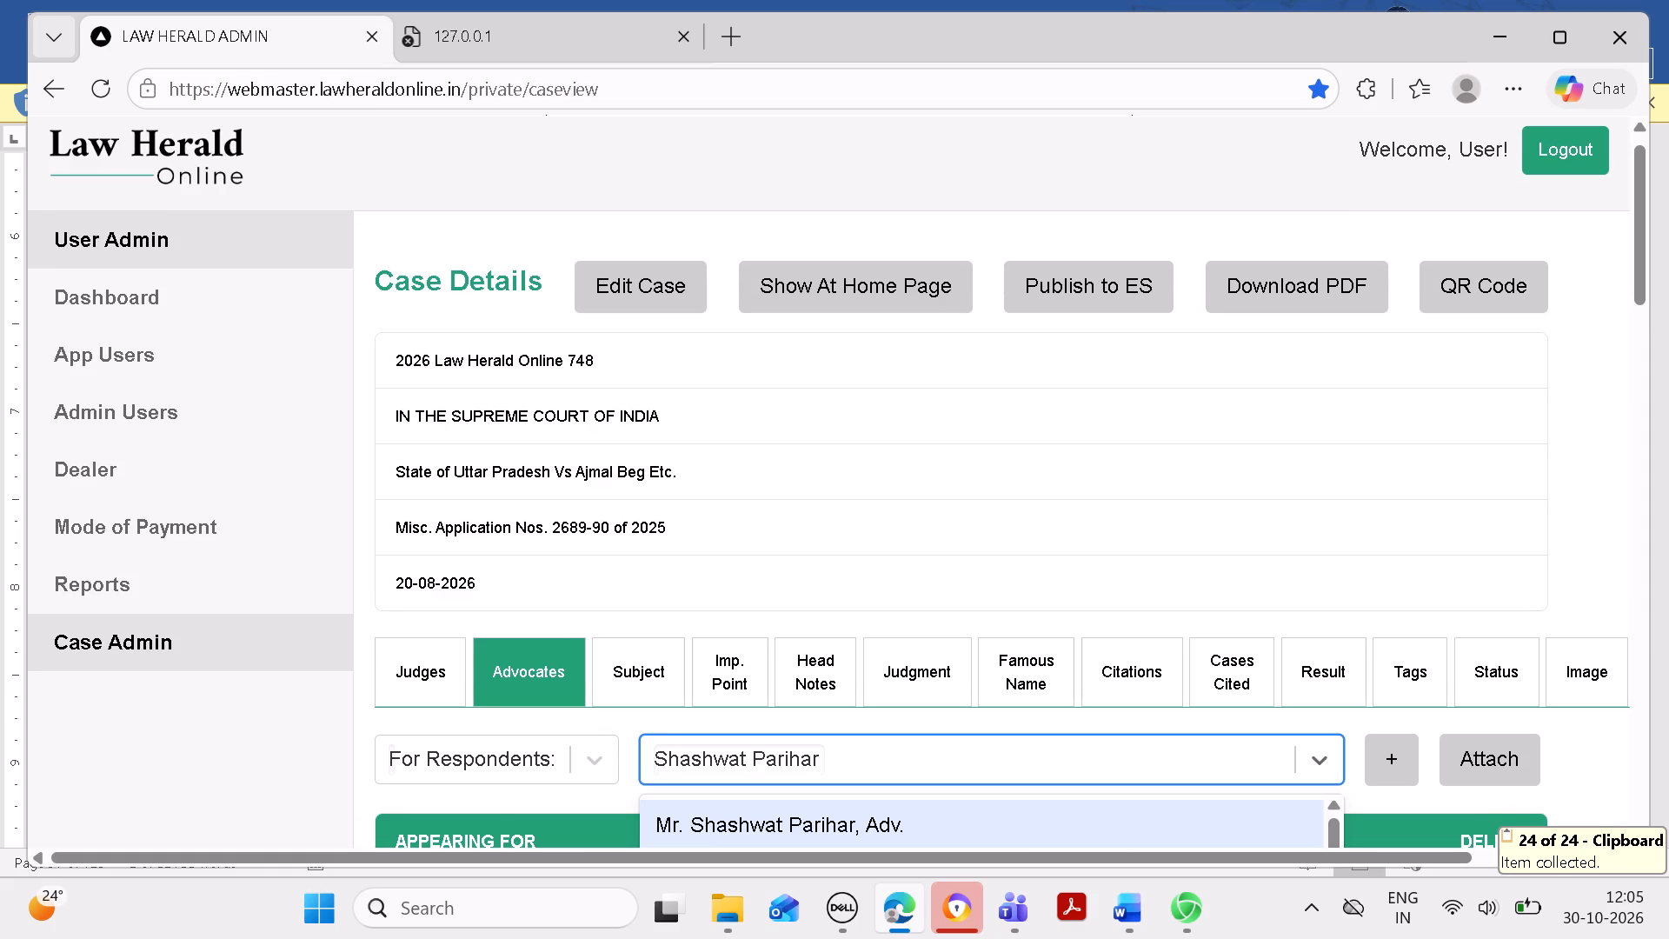
{"action": "left_click", "coordinate": [1120, 816]}
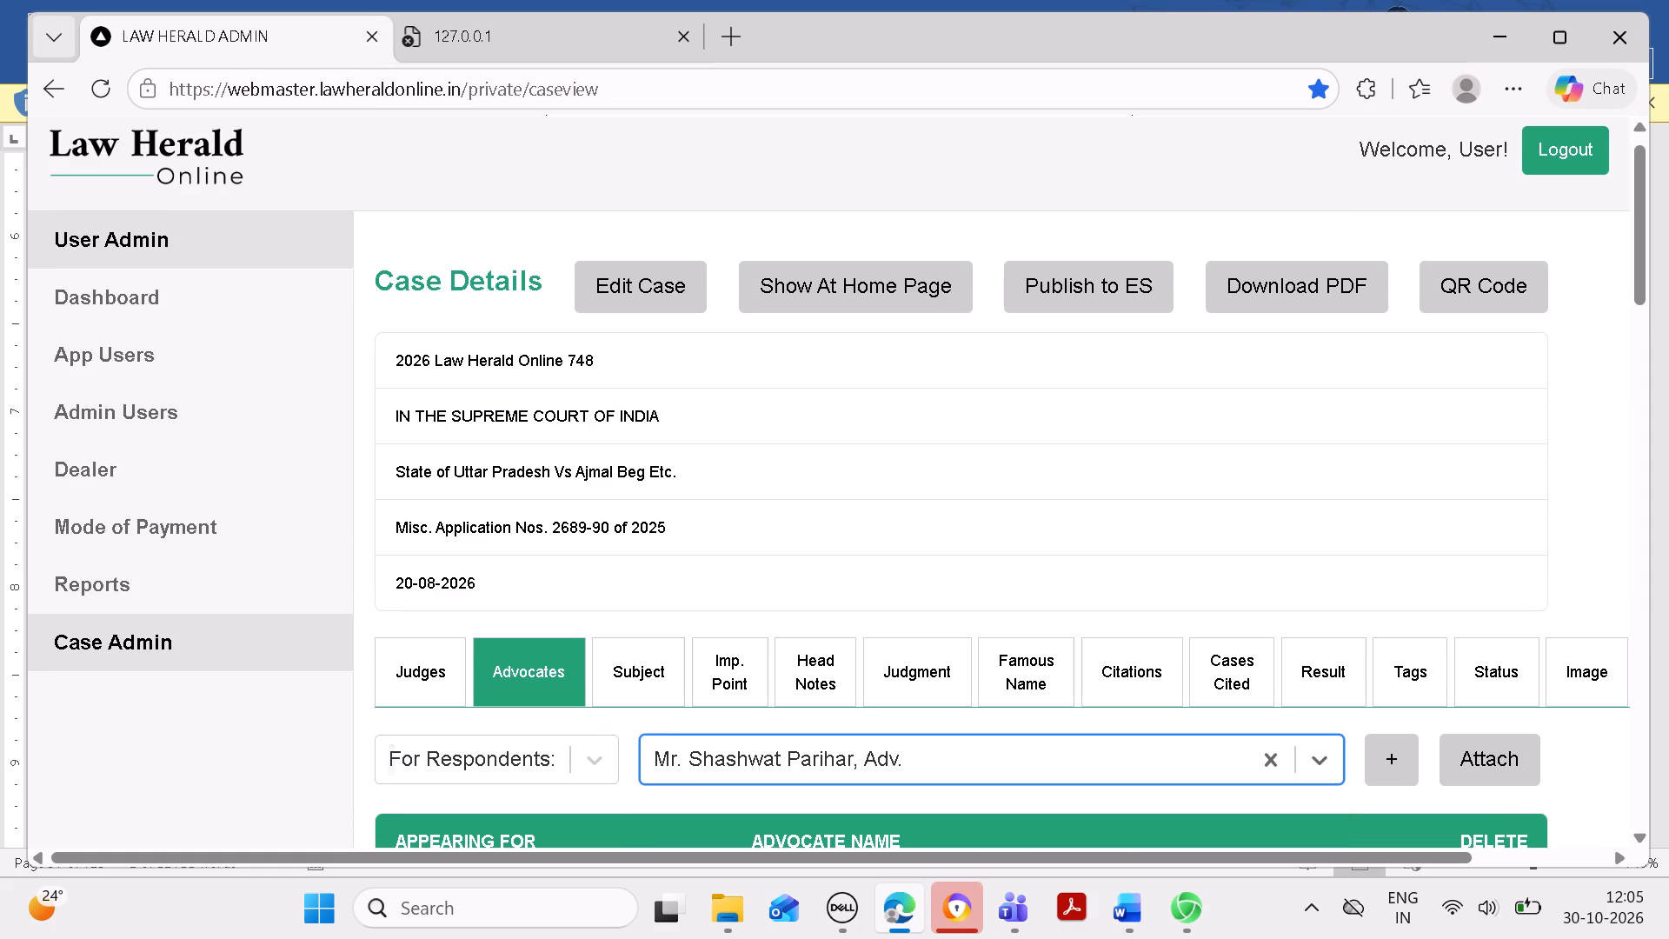
{"action": "left_click", "coordinate": [1481, 764]}
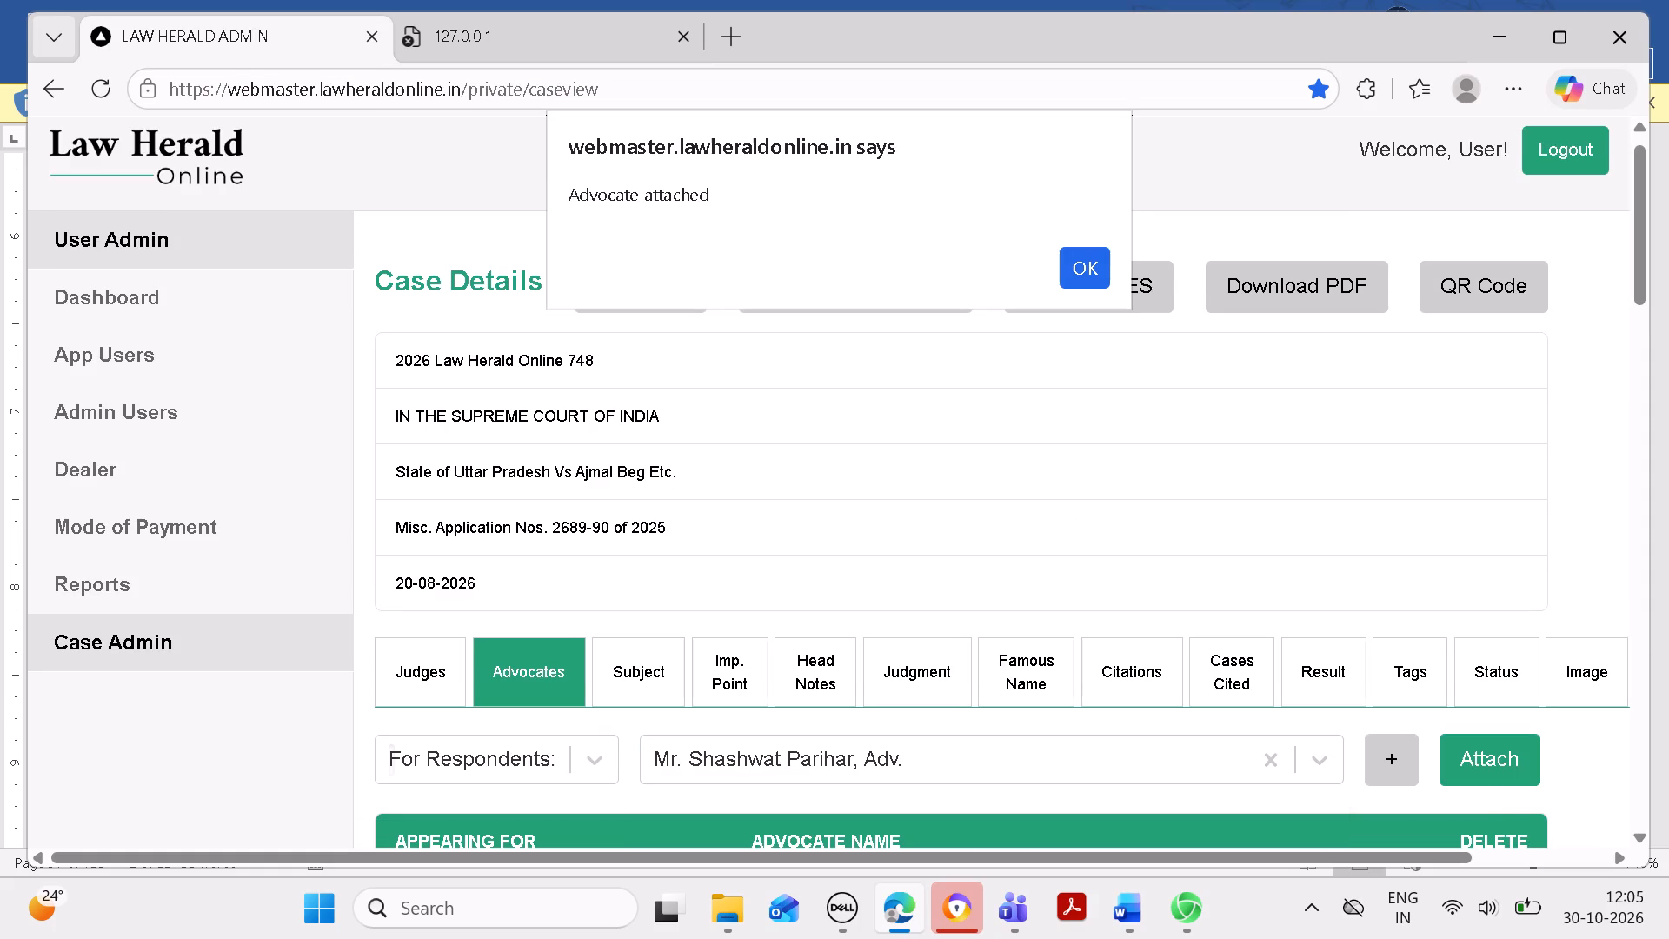
{"action": "left_click", "coordinate": [1106, 263]}
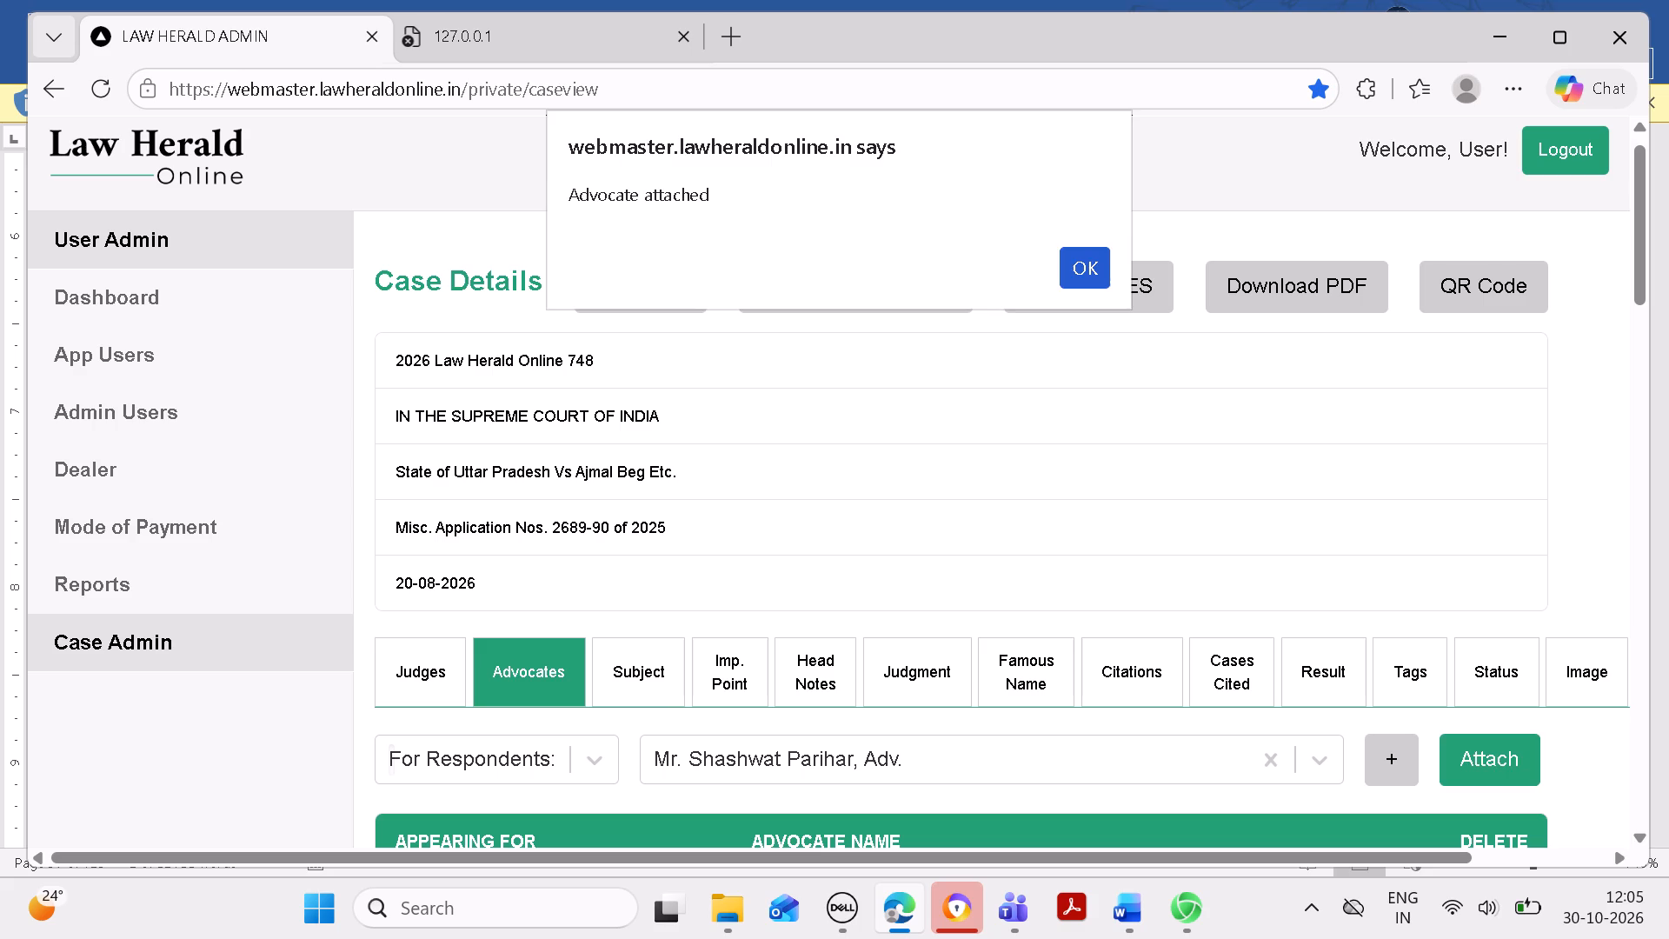
{"action": "scroll", "coordinate": [1061, 369], "scroll_direction": "down", "scroll_amount": 6}
In the Word judgment, copy the thirty-fourth respondents' advocate's full name, leaving out its prefix and designation.
{"action": "left_click", "coordinate": [1120, 893]}
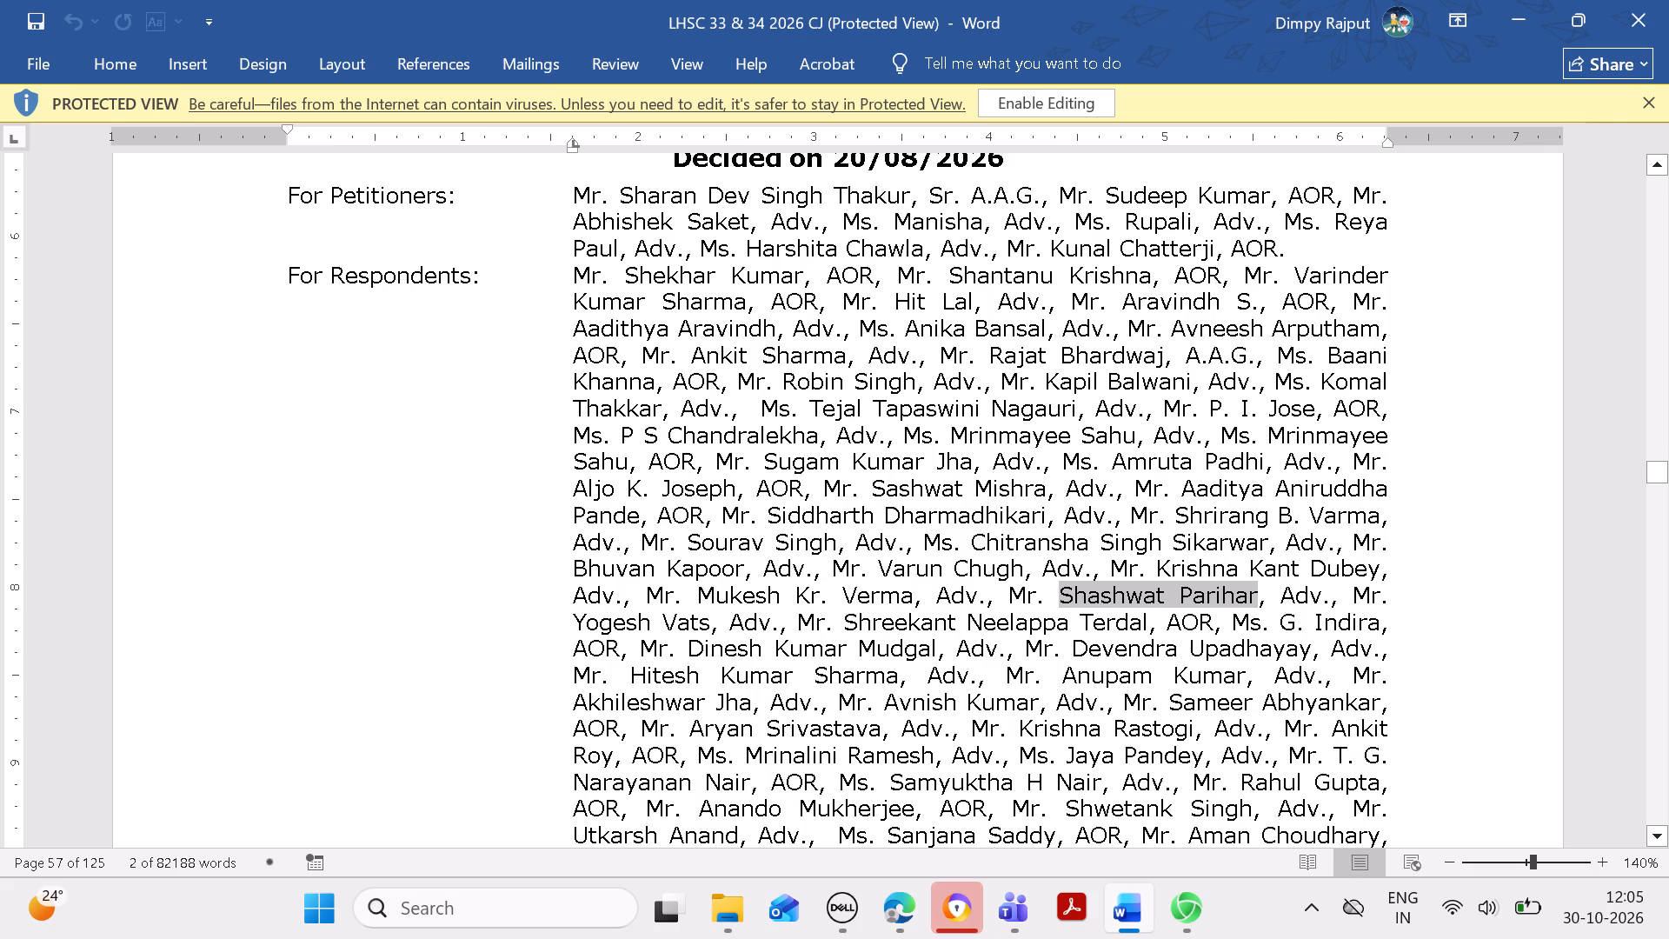
{"action": "left_click_drag", "start_coordinate": [575, 623], "coordinate": [683, 623]}
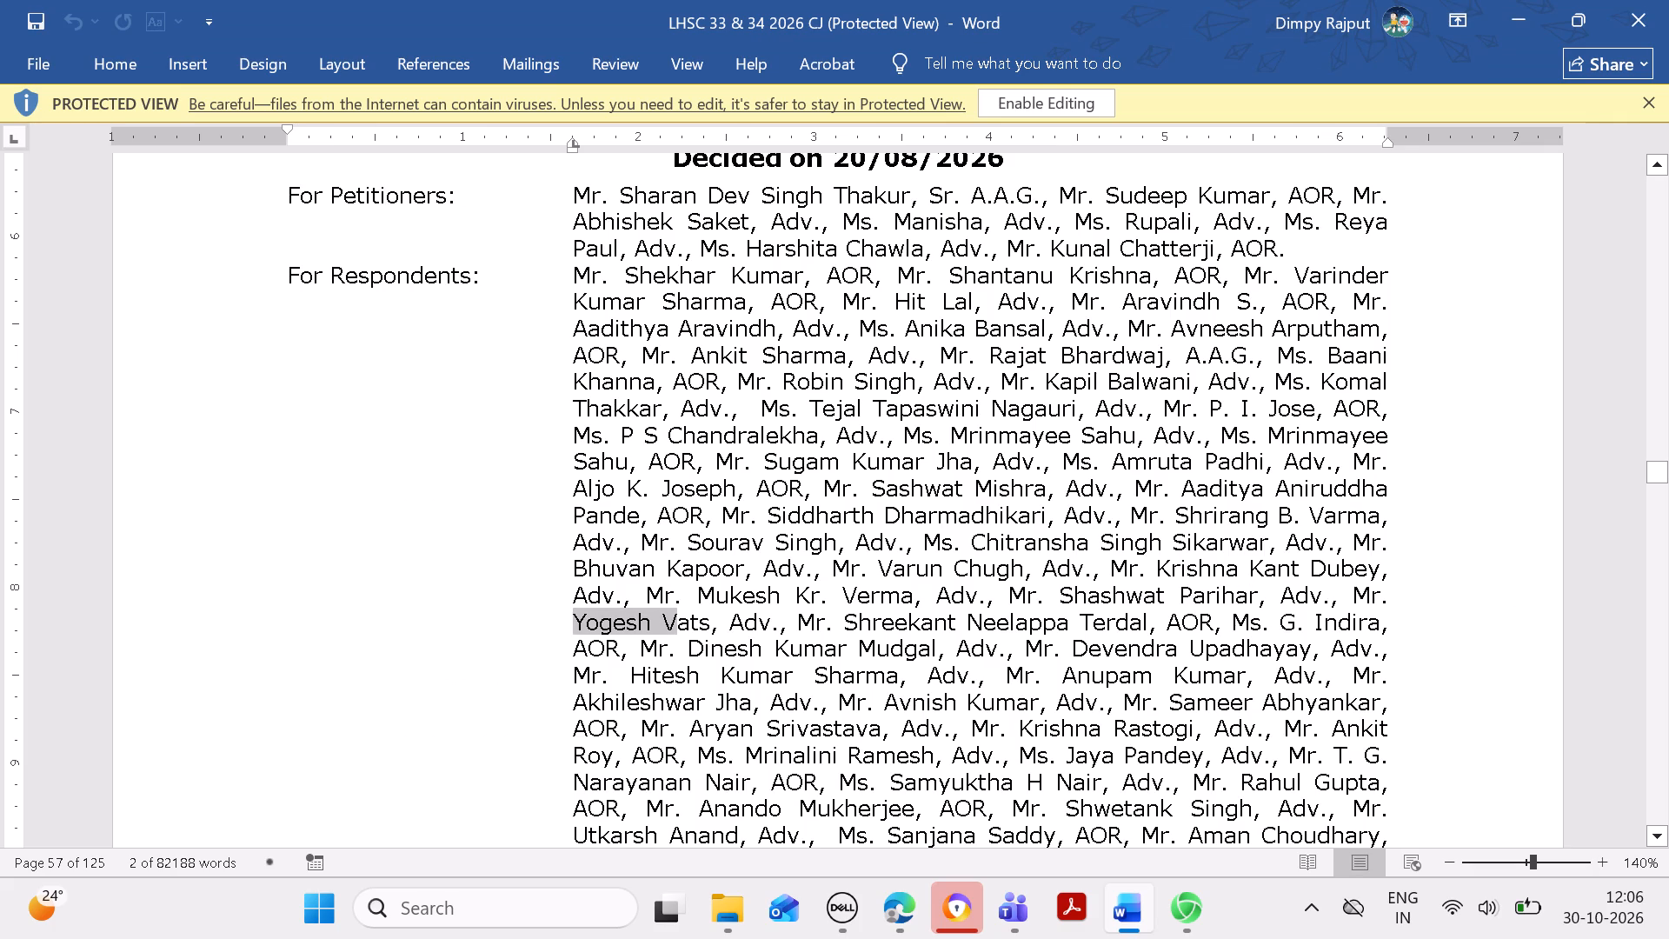
{"action": "left_click_drag", "start_coordinate": [683, 623], "coordinate": [695, 623]}
{"action": "key", "text": "ctrl+c"}
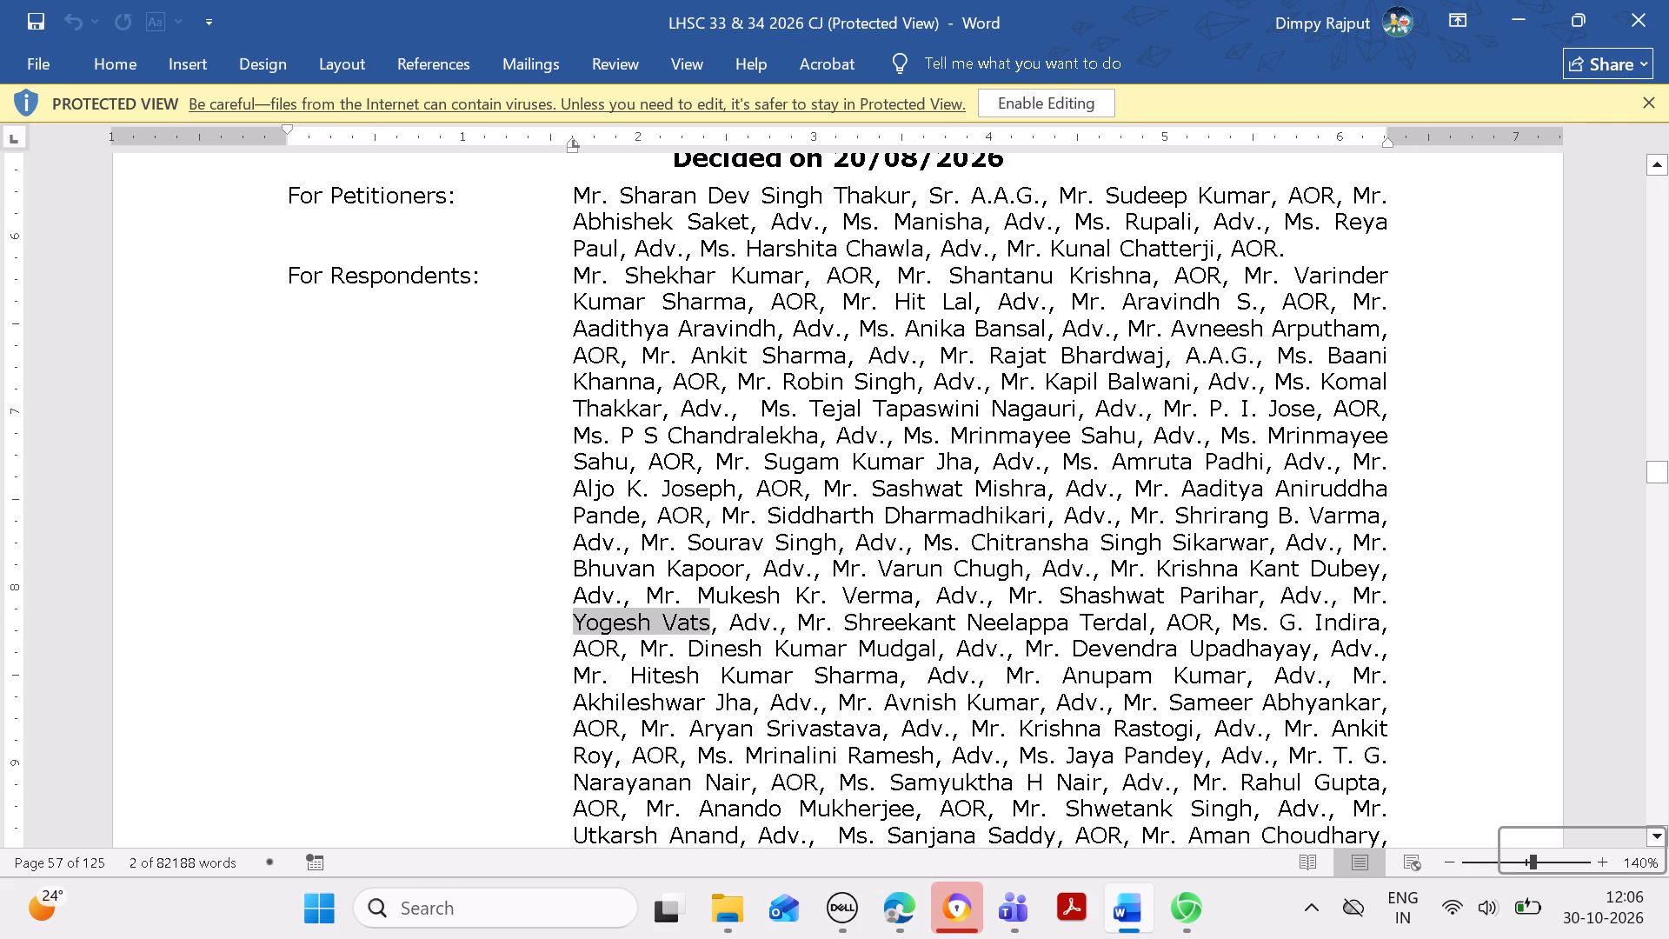
Return to the advocate search in the Edge case record for the copied thirty-fourth respondents' advocate.
{"action": "left_click", "coordinate": [917, 905]}
{"action": "scroll", "coordinate": [911, 887], "scroll_direction": "up", "scroll_amount": 2}
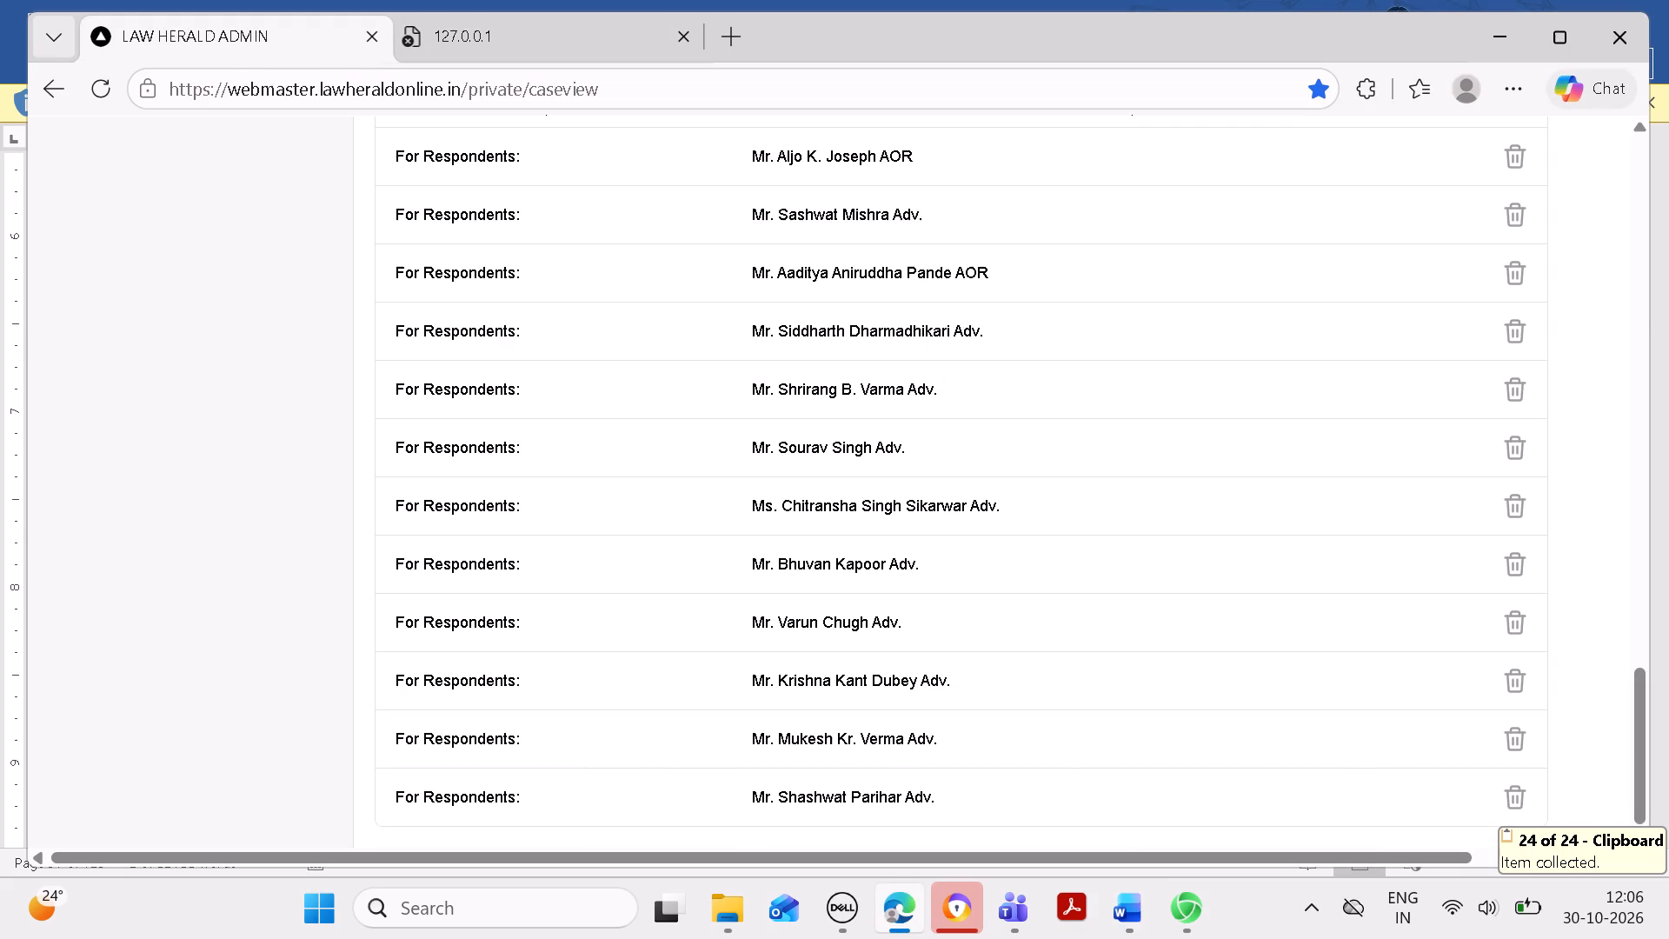
In the Edge case record, search the copied thirty-fourth advocate's name and add it as a new Mr. entry designated ADV for the respondents.
{"action": "scroll", "coordinate": [961, 819], "scroll_direction": "up", "scroll_amount": 2}
{"action": "left_click", "coordinate": [1288, 778]}
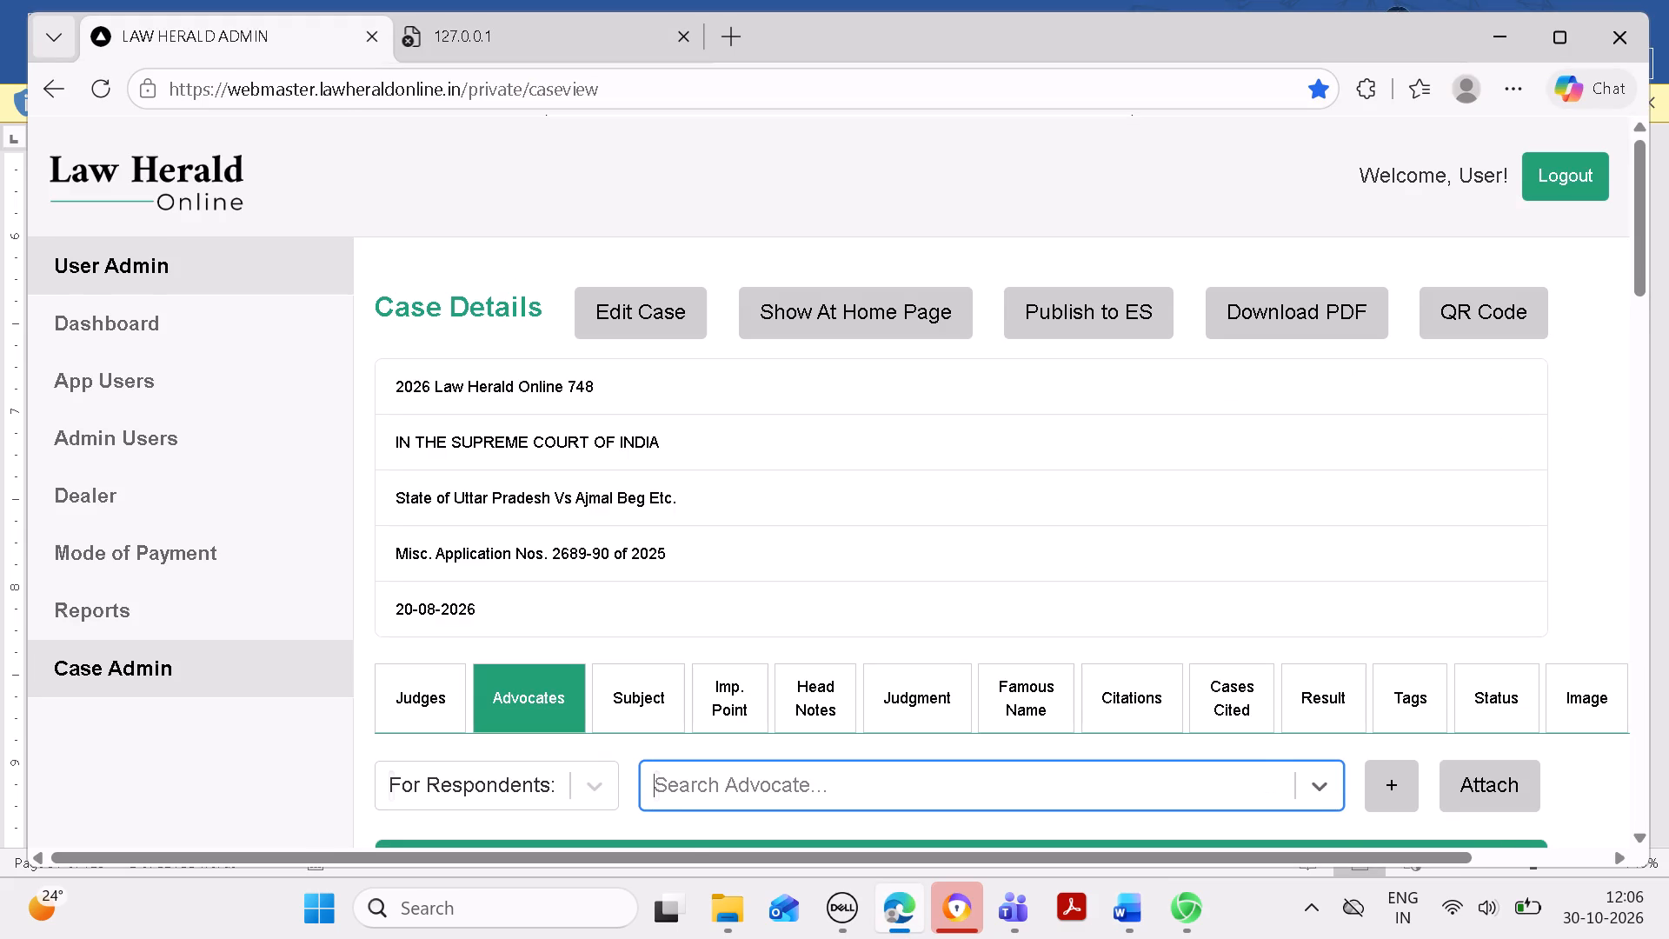
{"action": "key", "text": "ctrl+v"}
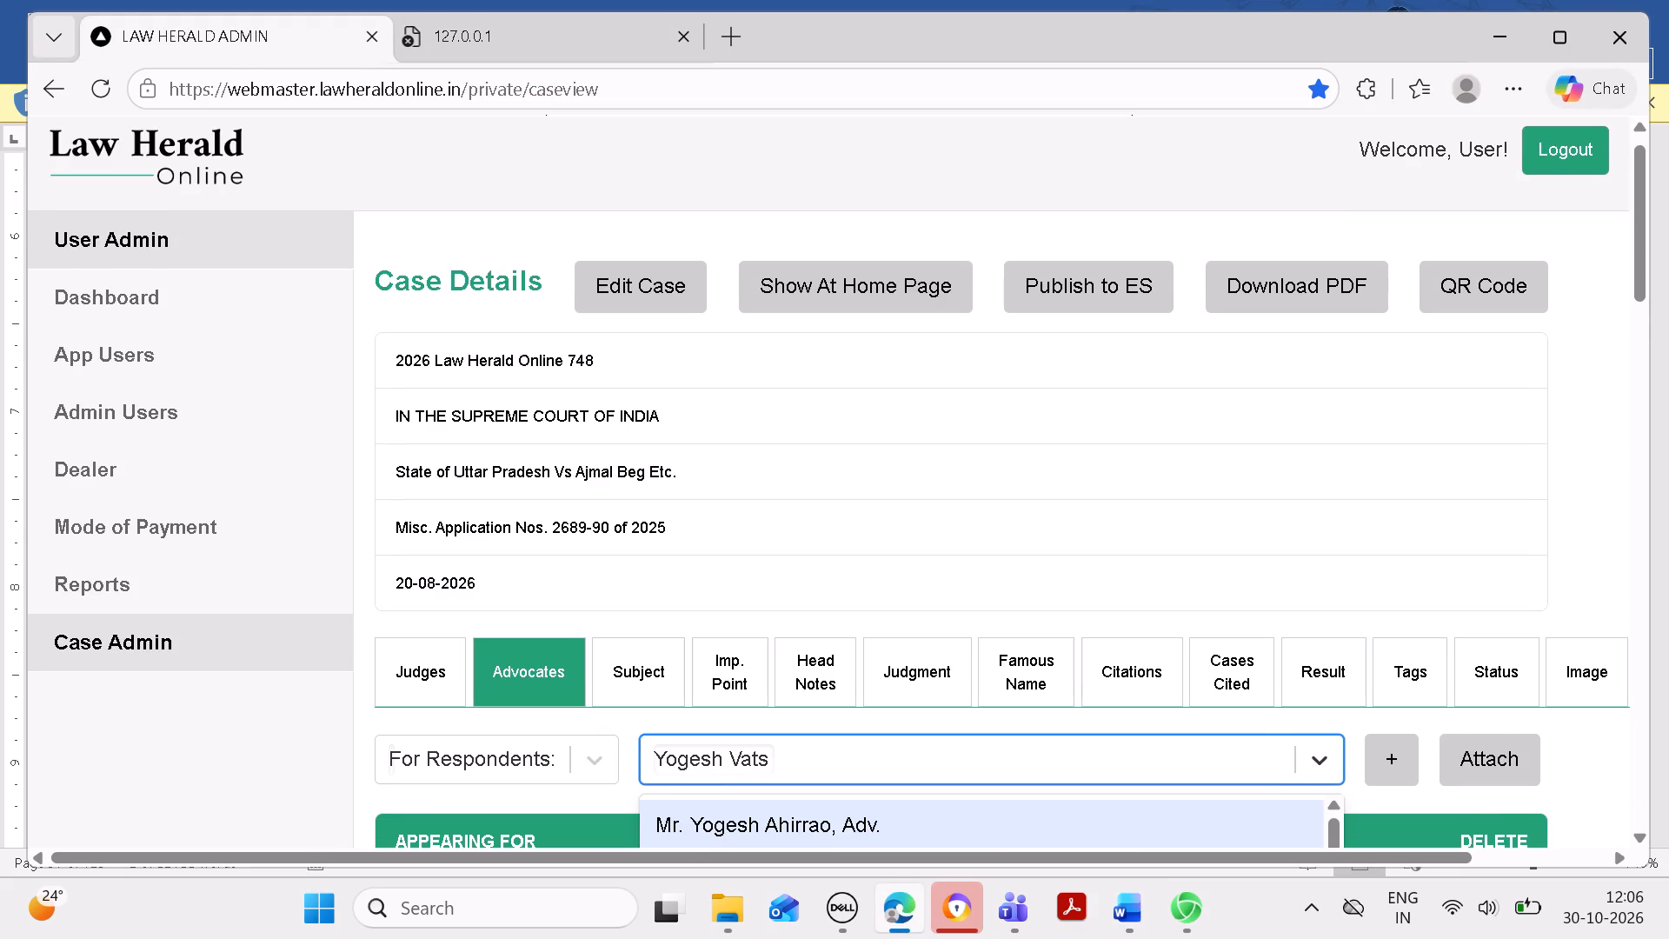
{"action": "left_click", "coordinate": [1375, 761]}
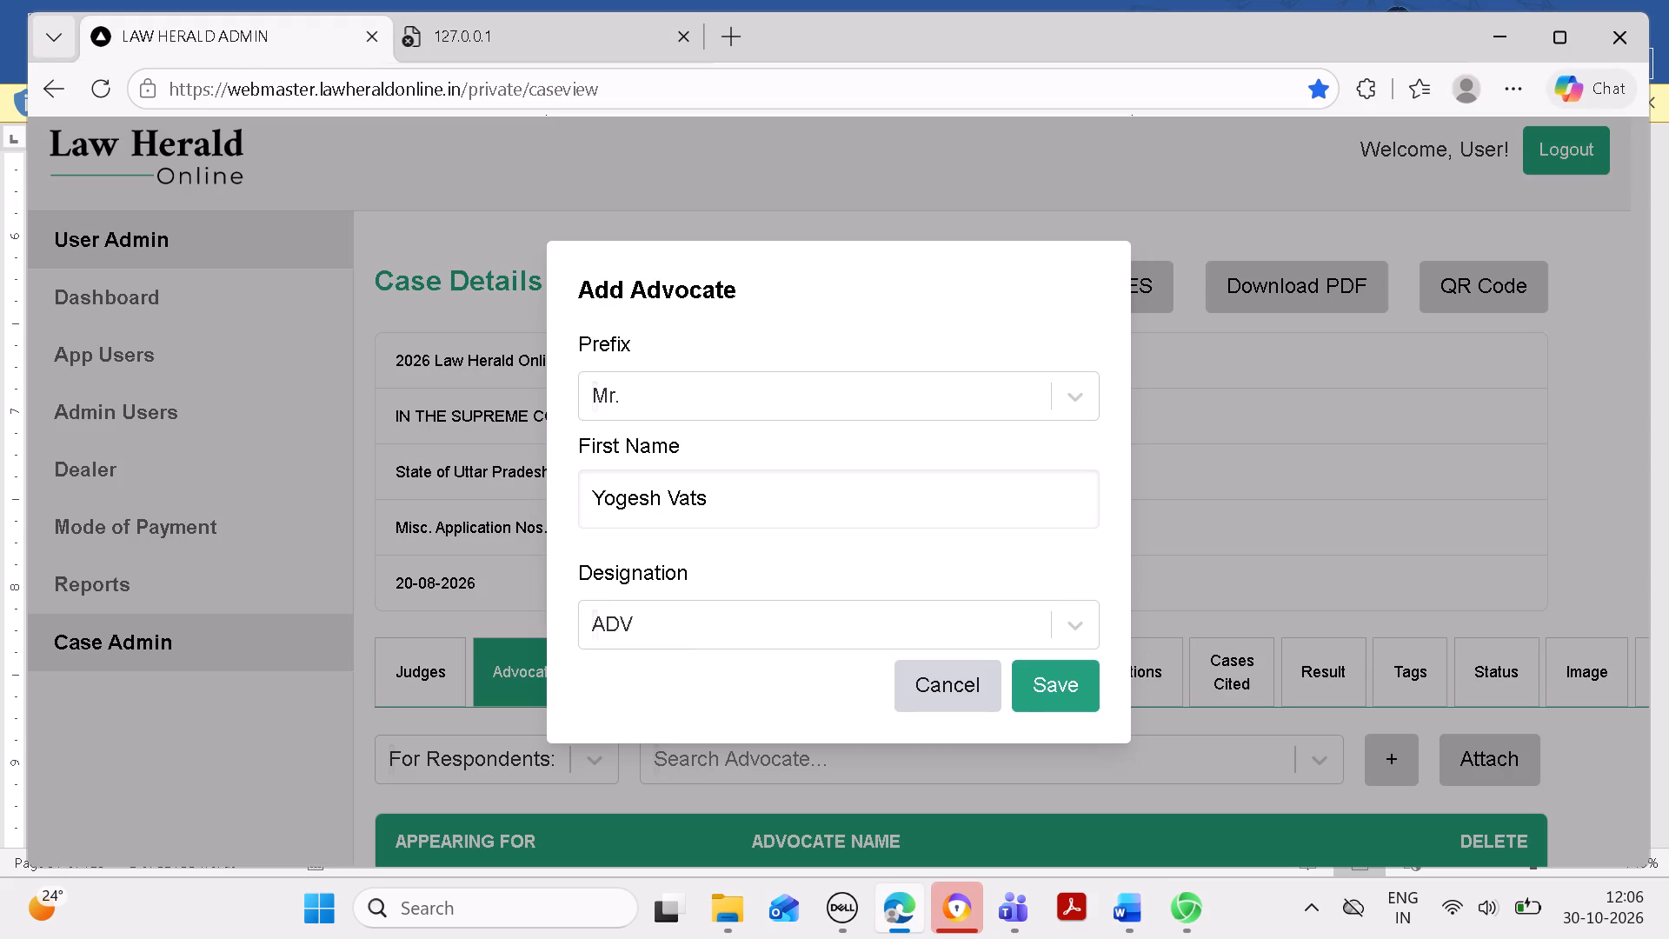
{"action": "left_click", "coordinate": [1072, 690]}
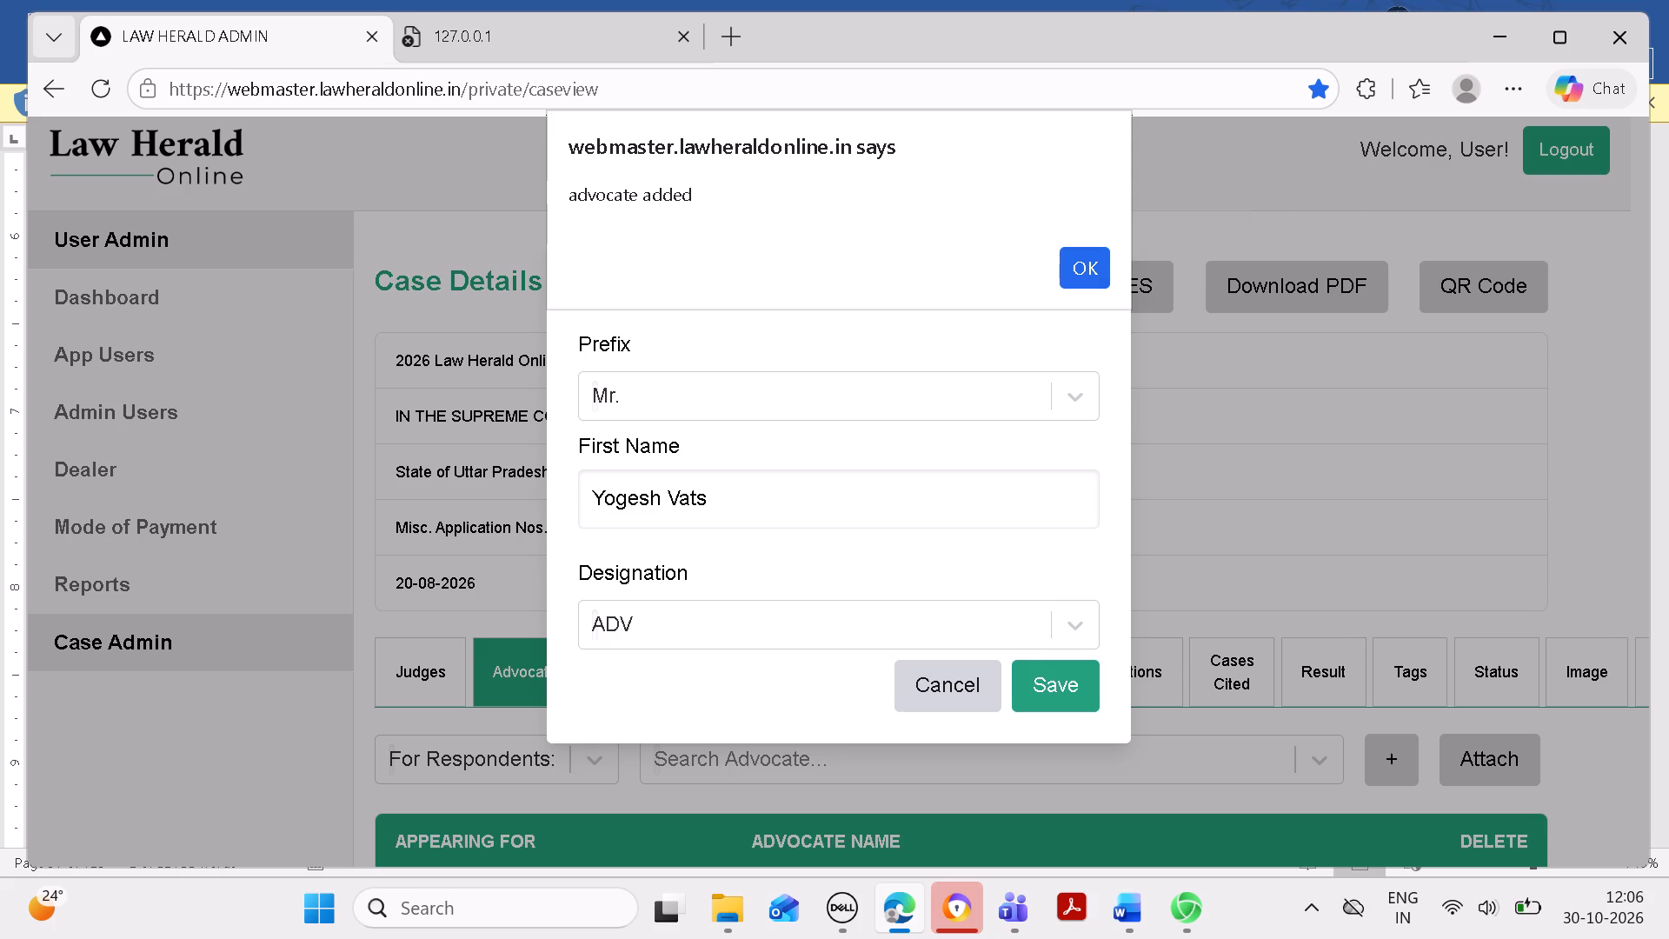
{"action": "left_click", "coordinate": [1074, 270]}
{"action": "scroll", "coordinate": [1037, 524], "scroll_direction": "down", "scroll_amount": 11}
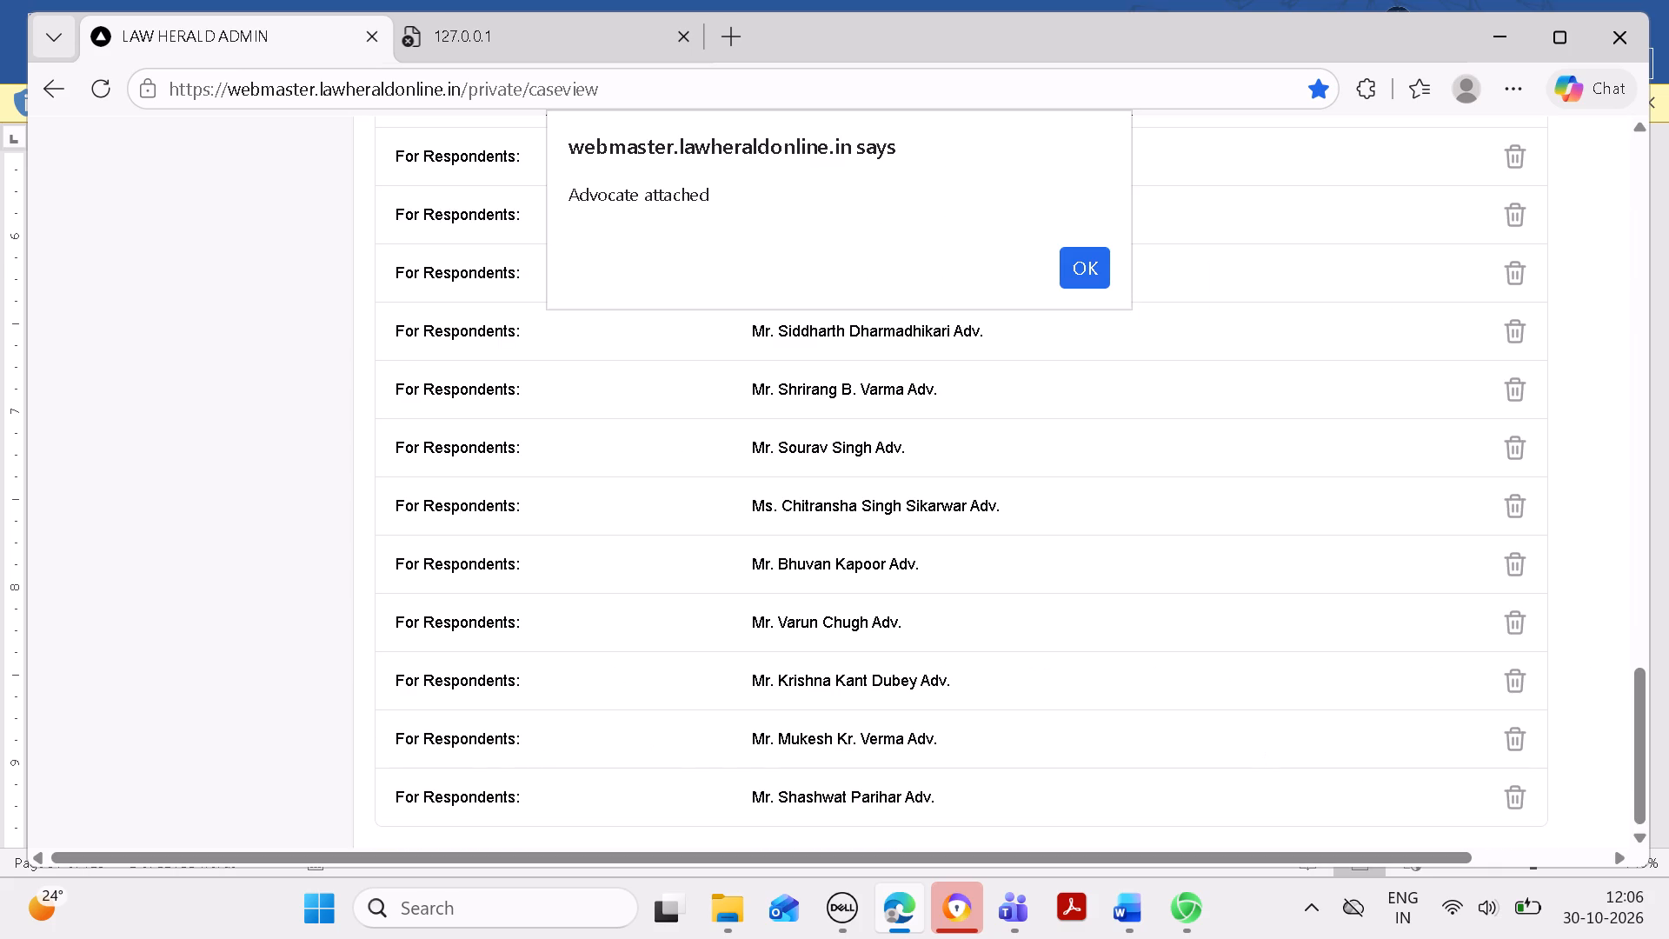
{"action": "left_click", "coordinate": [1083, 278]}
{"action": "scroll", "coordinate": [1059, 463], "scroll_direction": "down", "scroll_amount": 6}
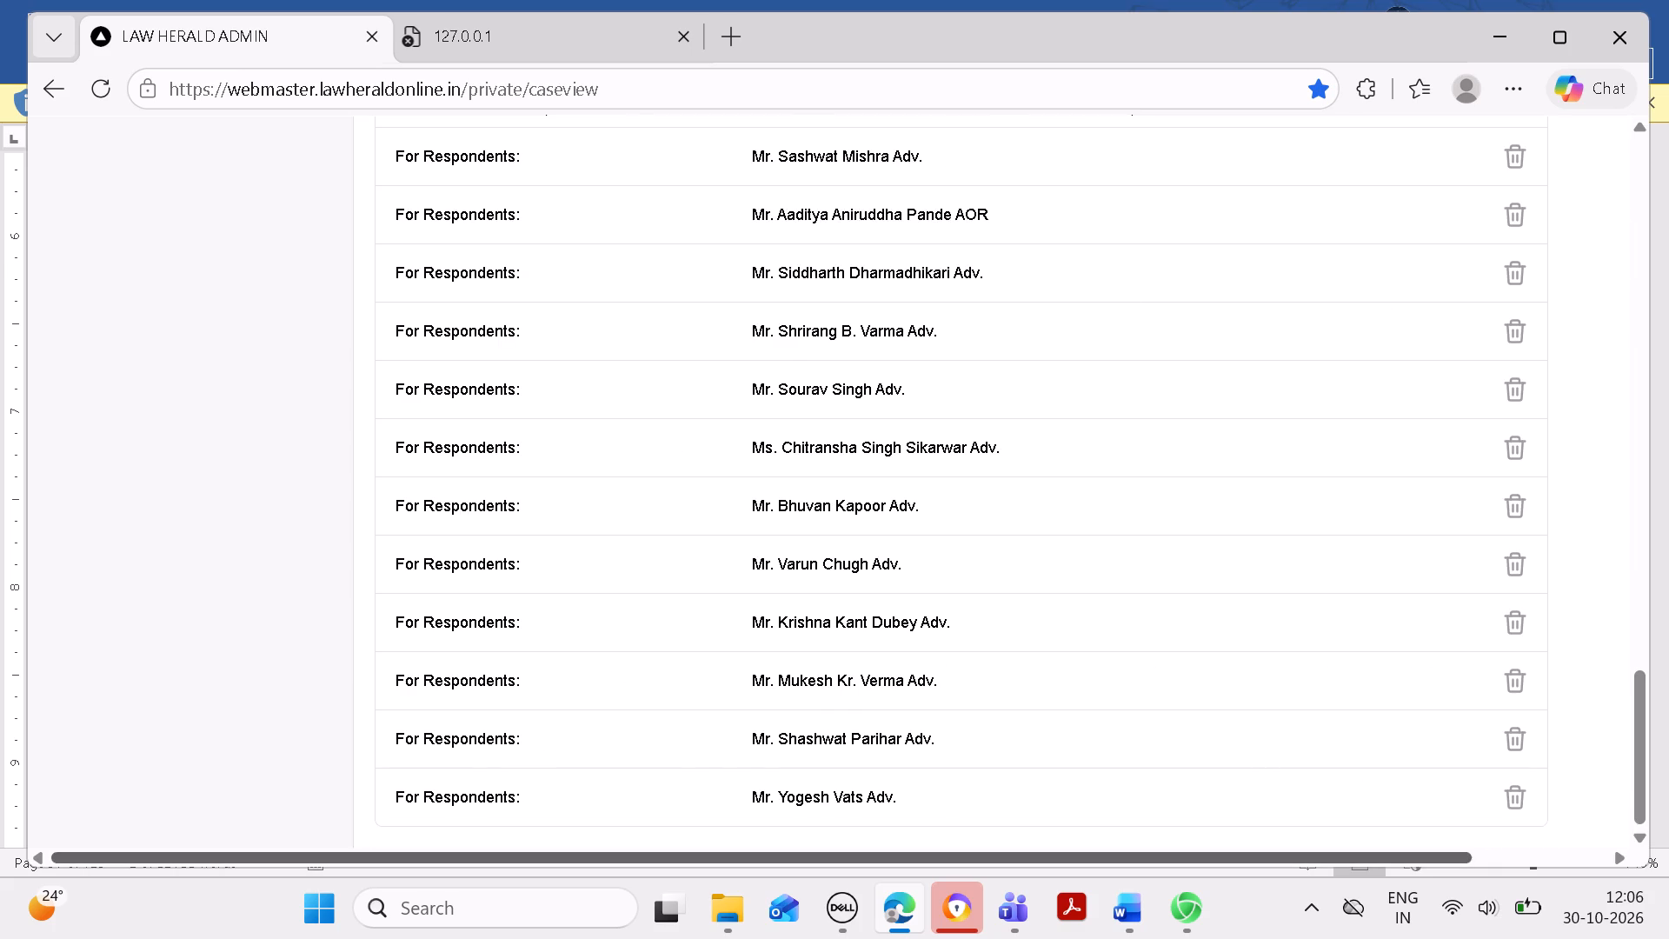
Copy the thirty-fifth respondents' advocate's three-word name, without its prefix and designation, from the judgment in Word.
{"action": "left_click", "coordinate": [1116, 909]}
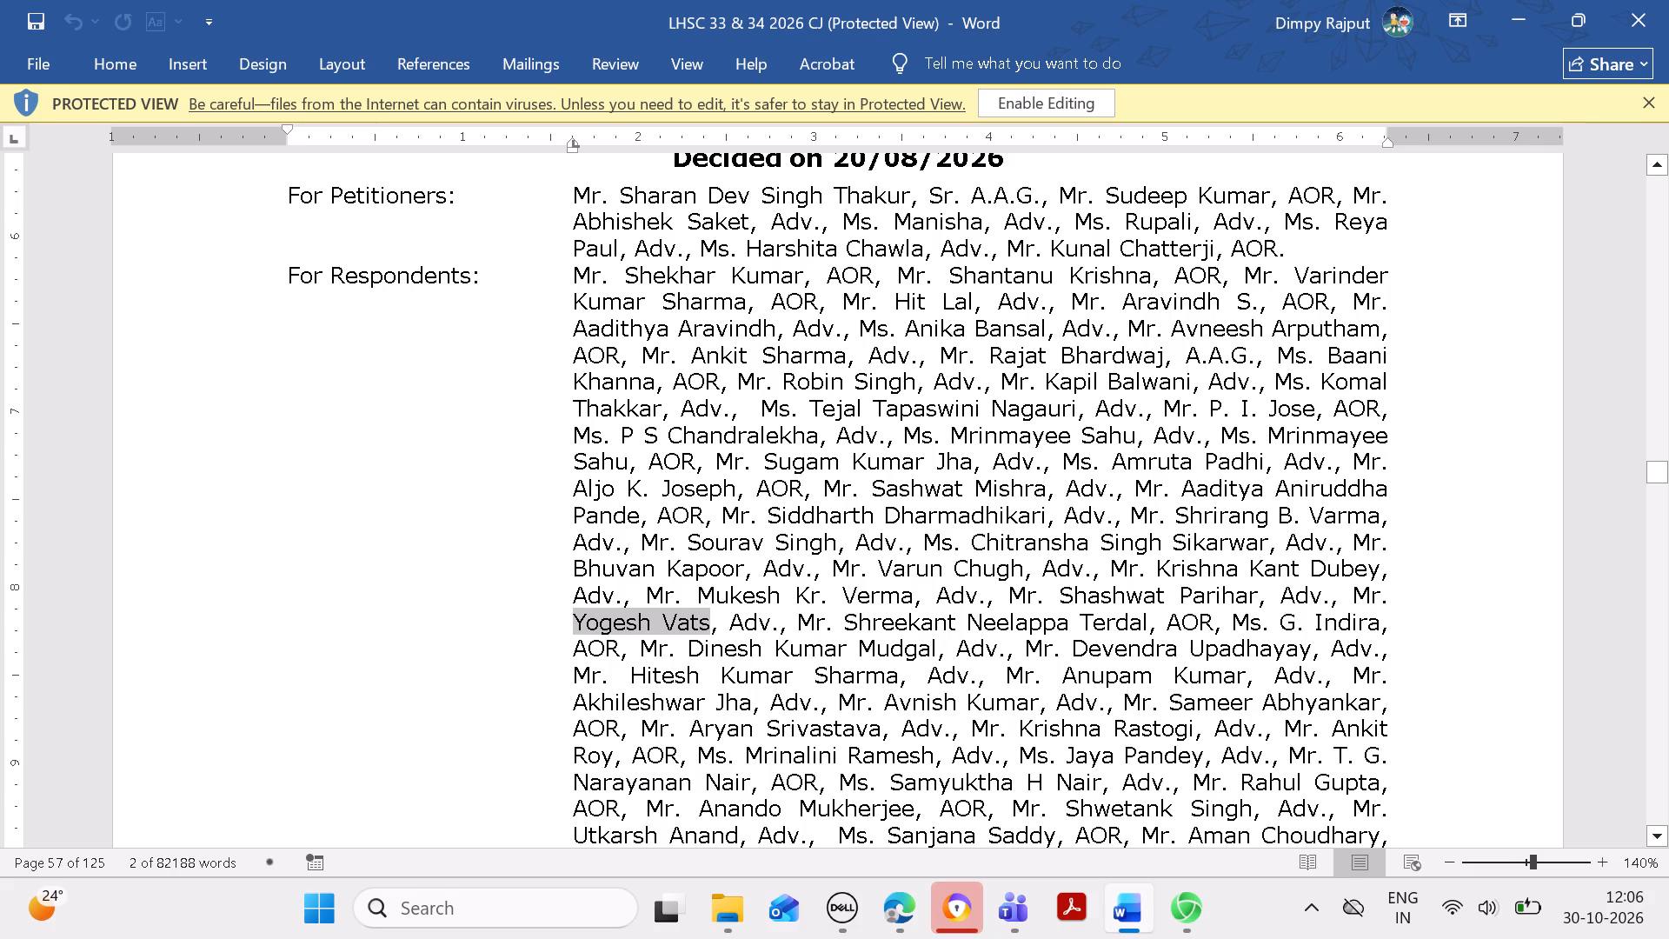
{"action": "left_click_drag", "start_coordinate": [847, 616], "coordinate": [1140, 623]}
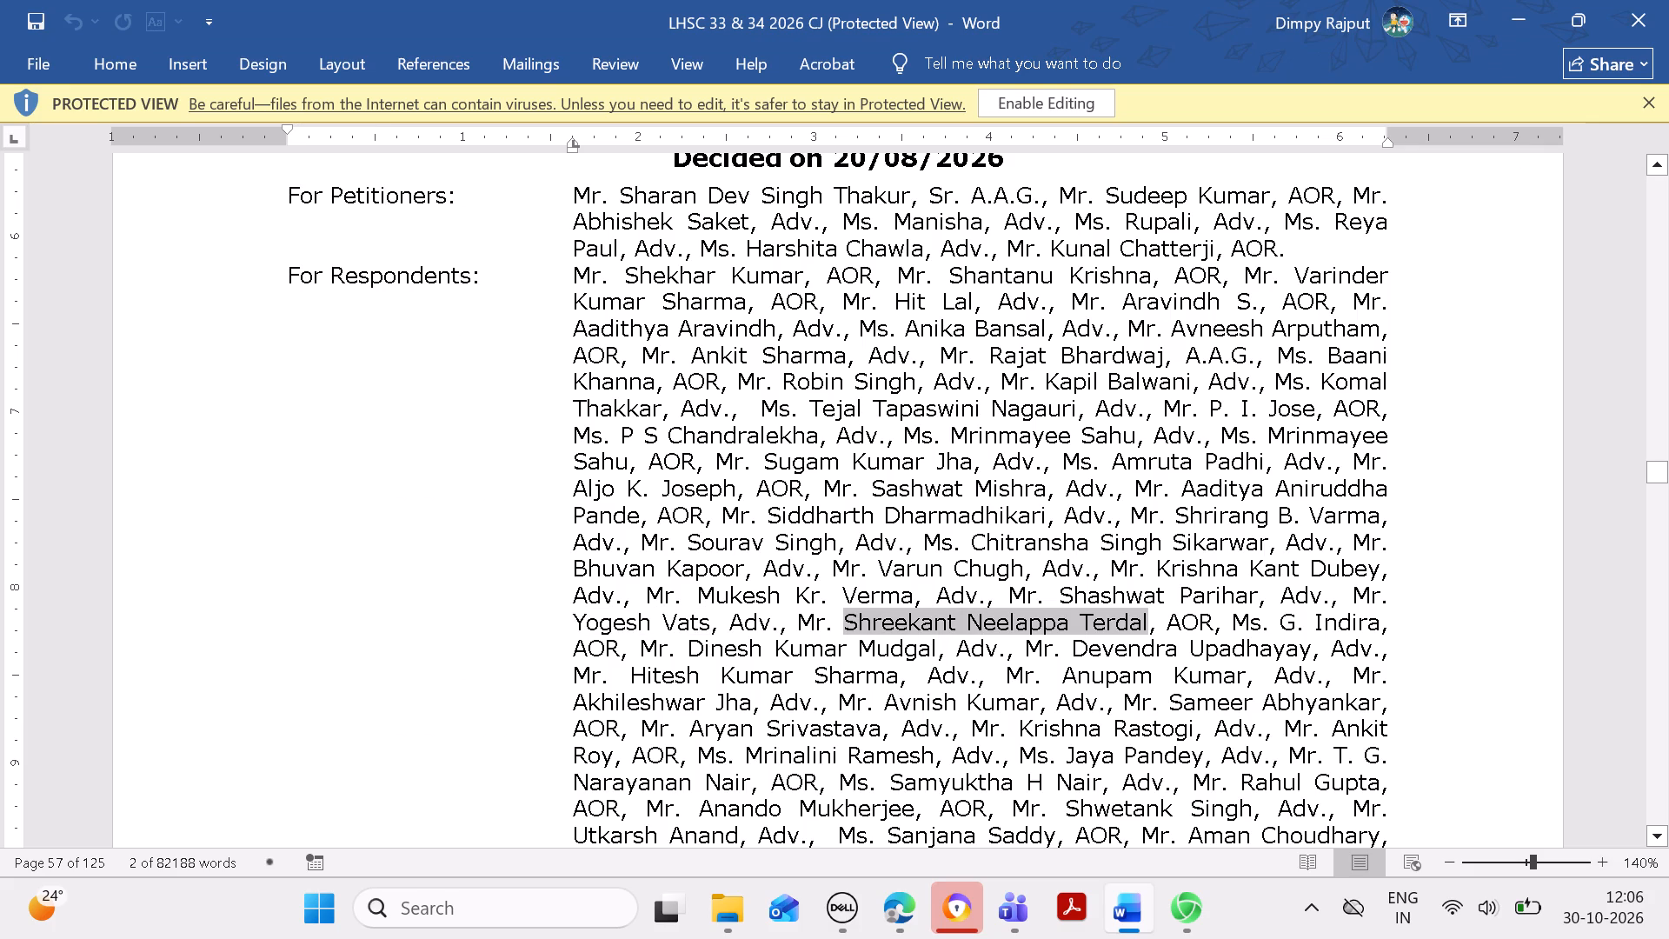
{"action": "left_click_drag", "start_coordinate": [1140, 623], "coordinate": [1137, 623]}
{"action": "key", "text": "ctrl+c"}
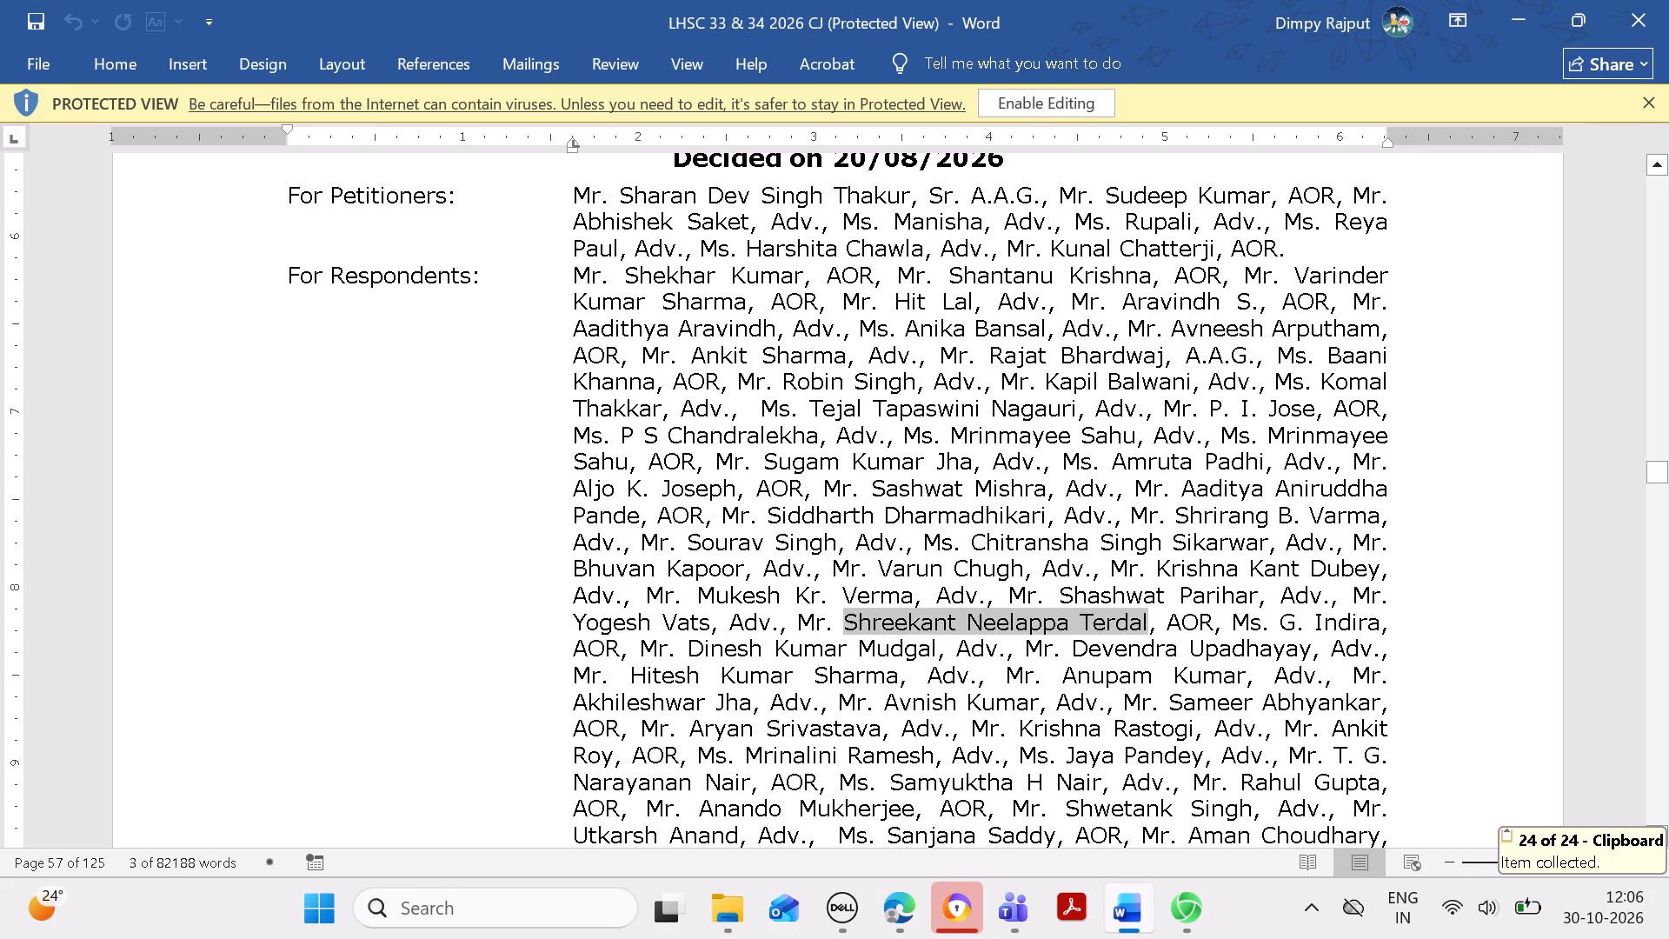
In the Edge case record, find the copied thirty-fifth advocate's name and attach the matching Mr. entry designated AOR for the respondents.
{"action": "left_click", "coordinate": [906, 904]}
{"action": "scroll", "coordinate": [1001, 828], "scroll_direction": "up", "scroll_amount": 3}
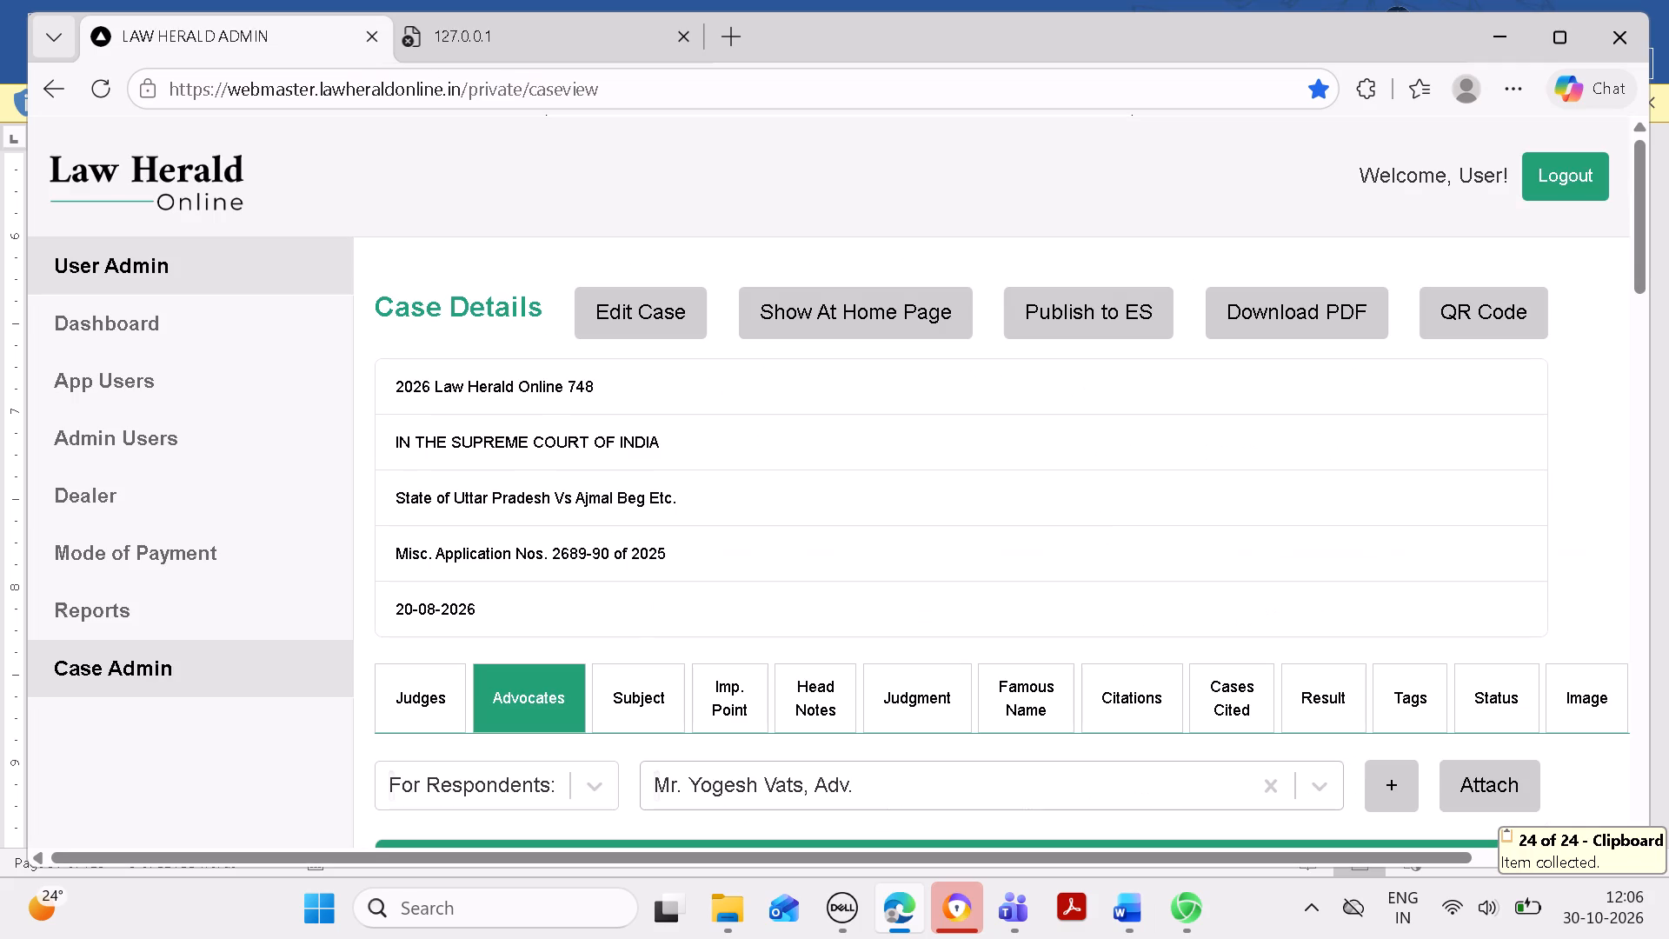
{"action": "left_click", "coordinate": [1261, 784]}
{"action": "key", "text": "ctrl+v"}
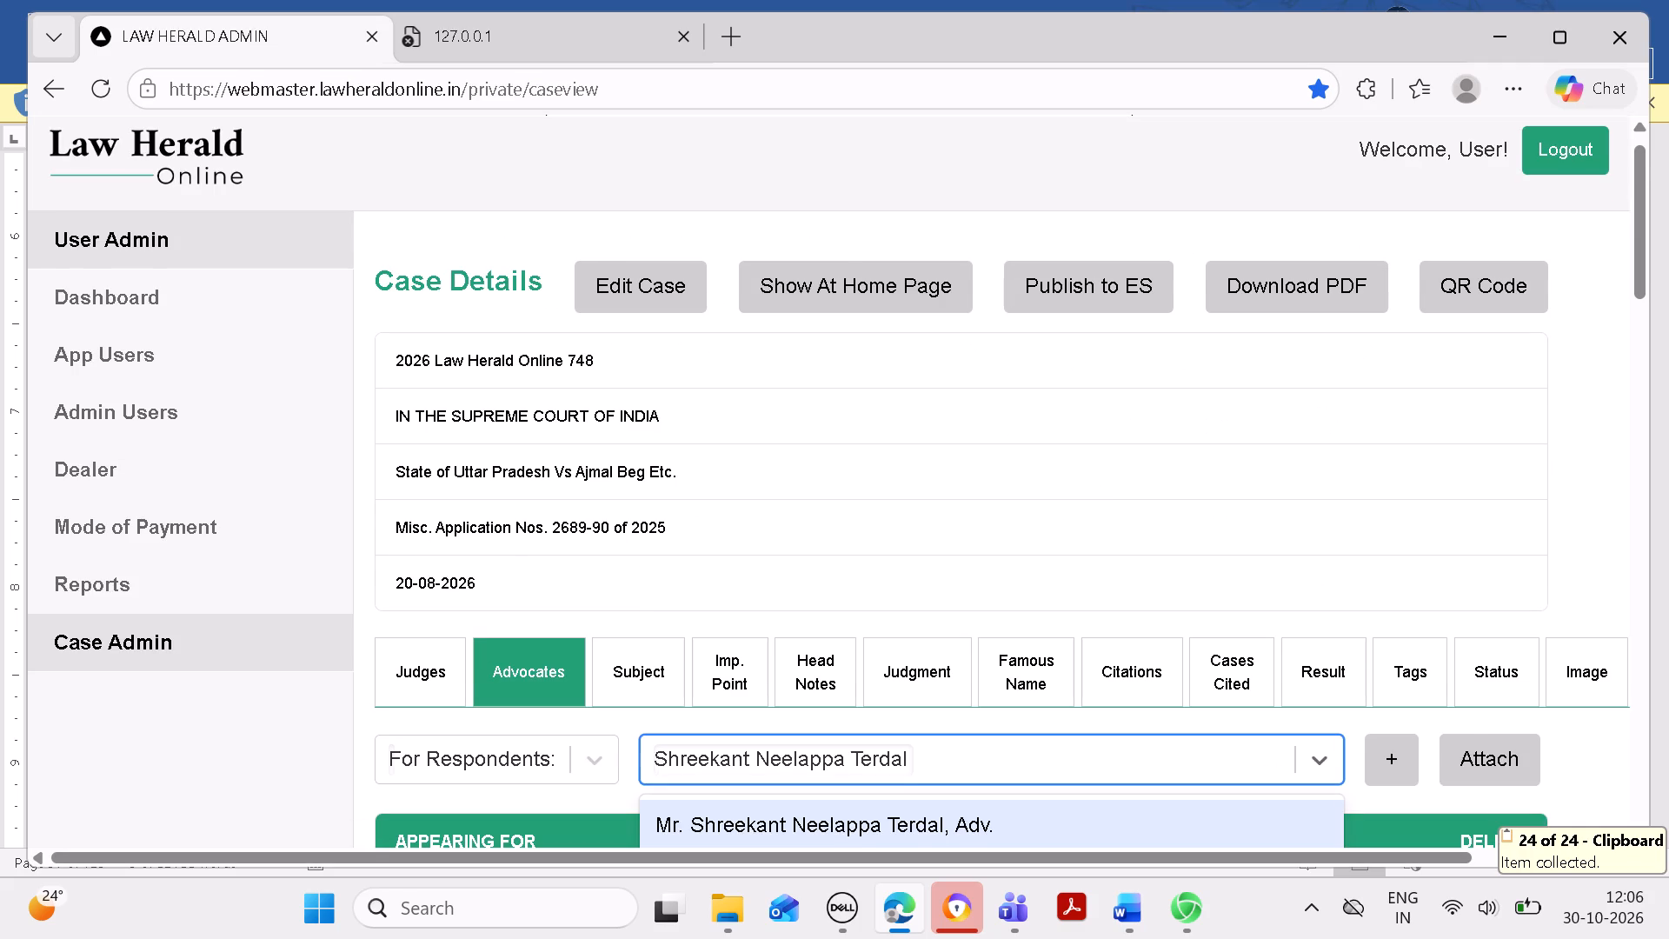
{"action": "left_click_drag", "start_coordinate": [1644, 275], "coordinate": [1648, 316]}
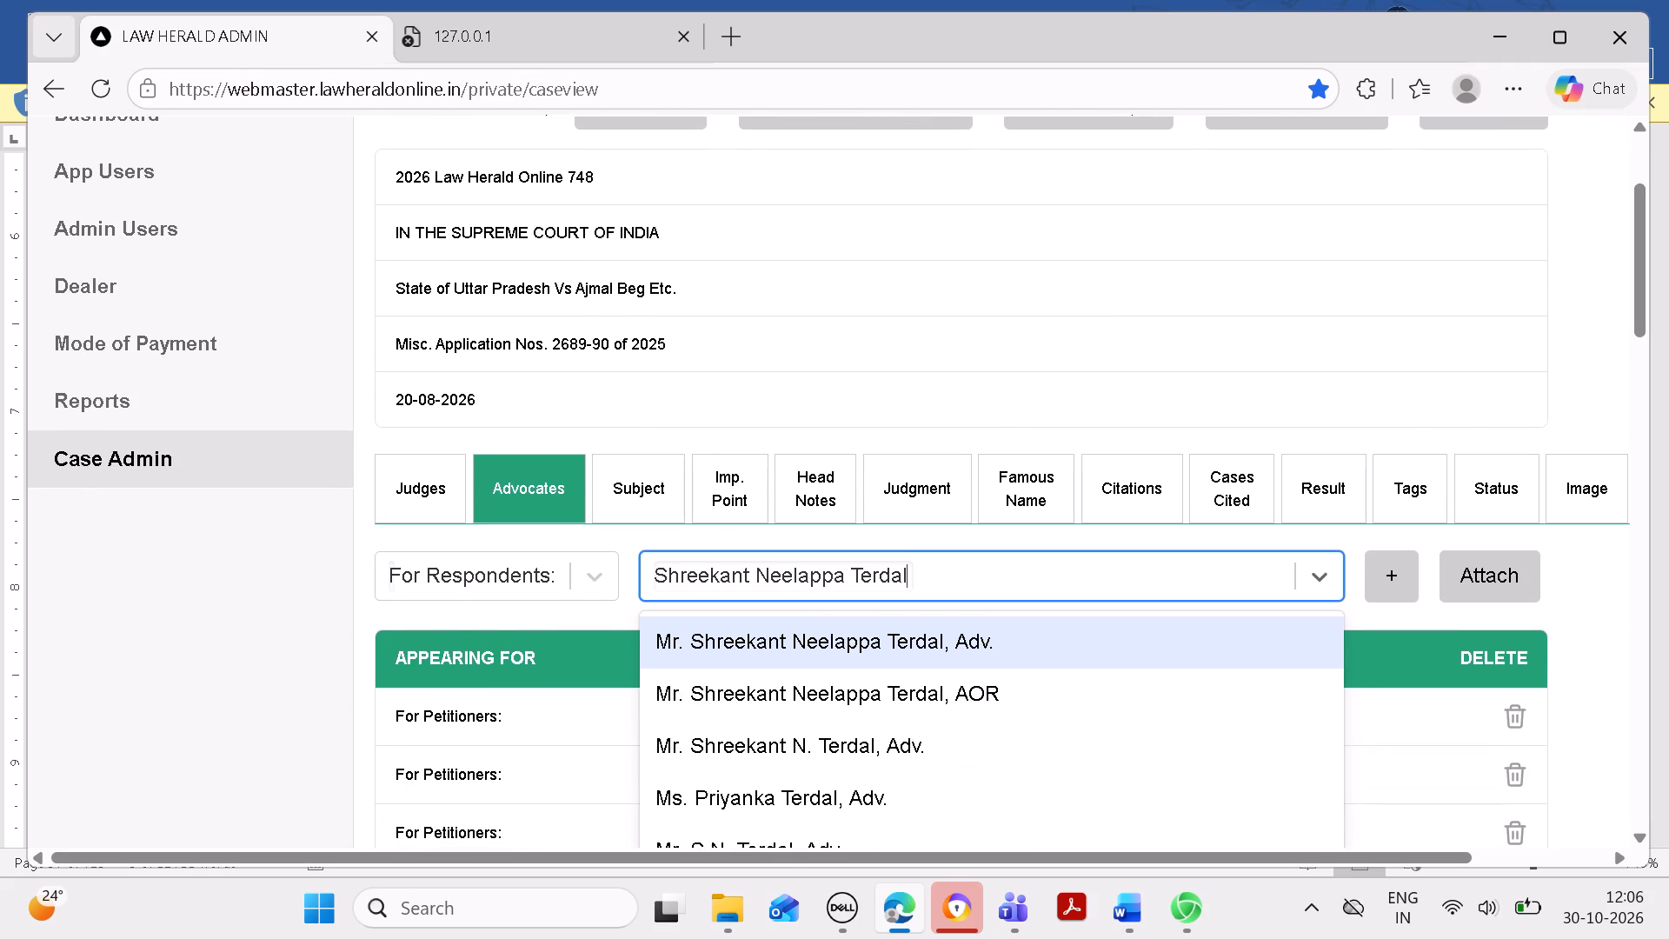
{"action": "left_click", "coordinate": [1110, 671]}
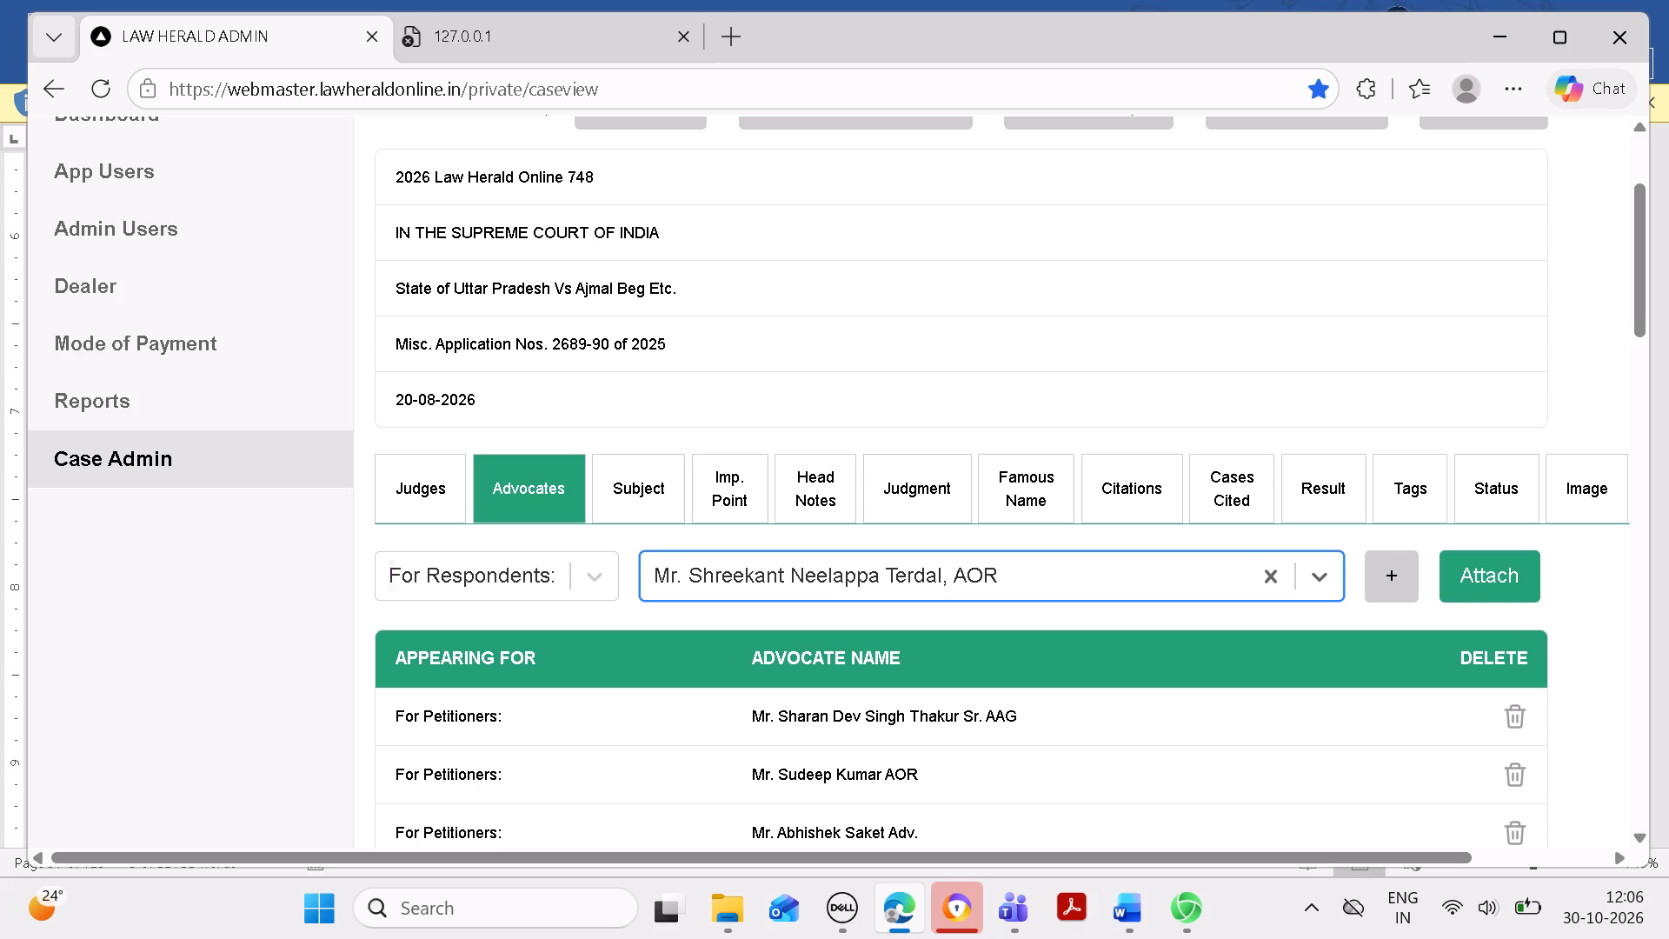
{"action": "left_click", "coordinate": [1493, 569]}
{"action": "left_click", "coordinate": [1094, 274]}
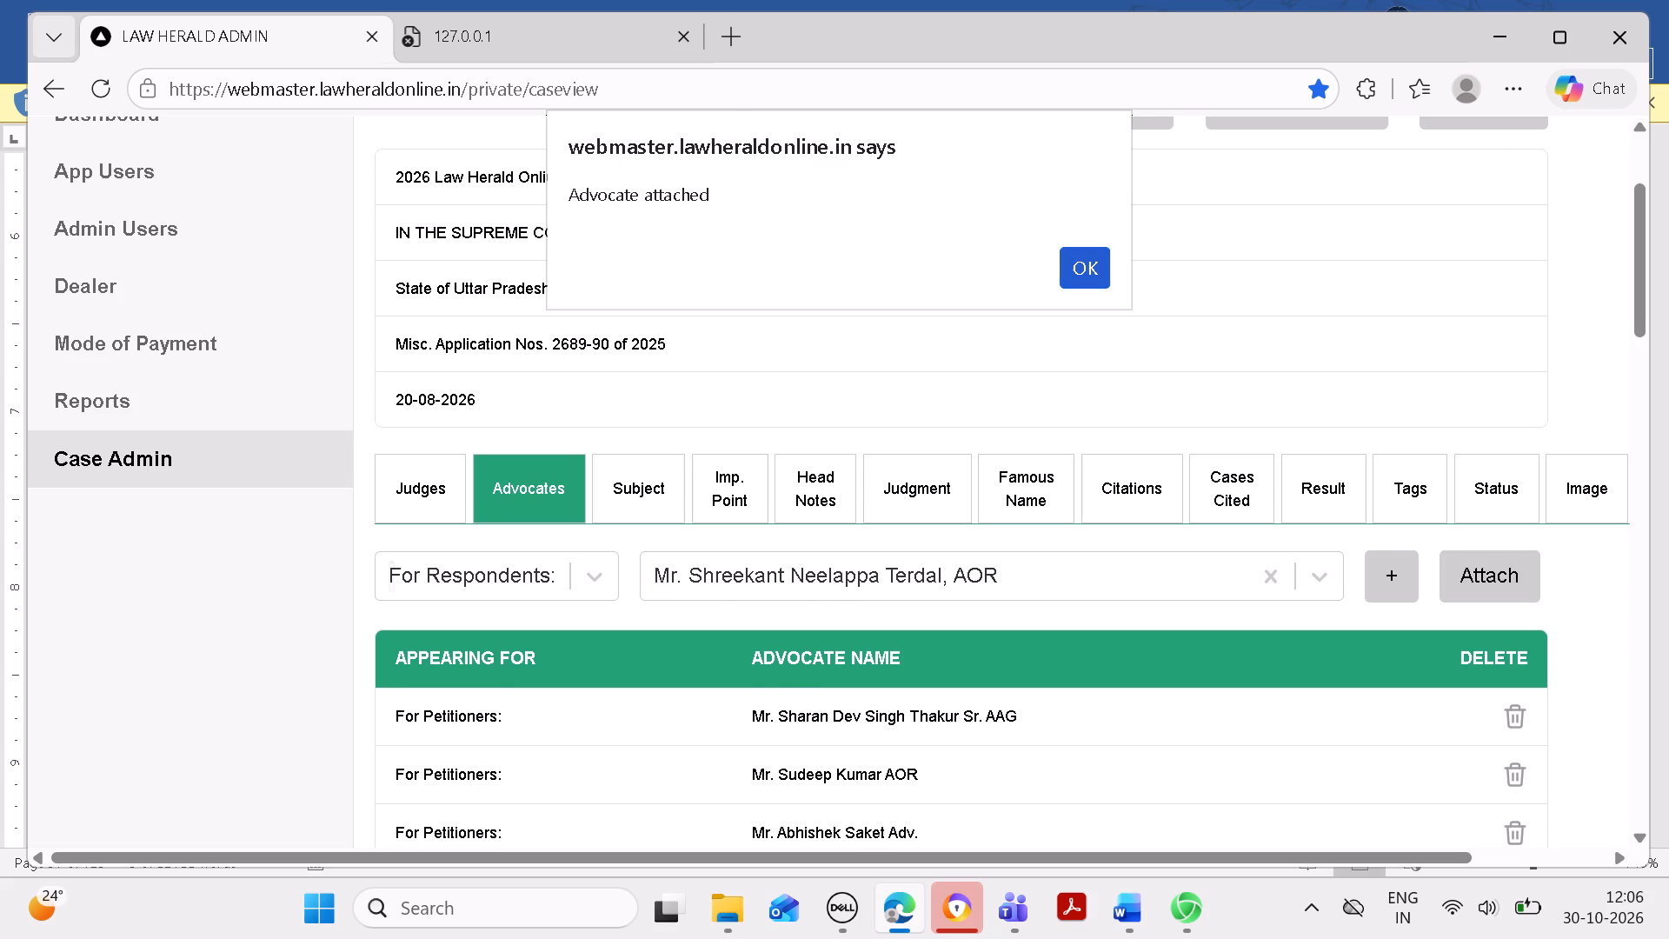
{"action": "scroll", "coordinate": [1175, 458], "scroll_direction": "down", "scroll_amount": 11}
Copy the thirty-sixth respondents' advocate's name, without its Ms. prefix and AOR designation, from the judgment in Word.
{"action": "left_click", "coordinate": [1133, 909]}
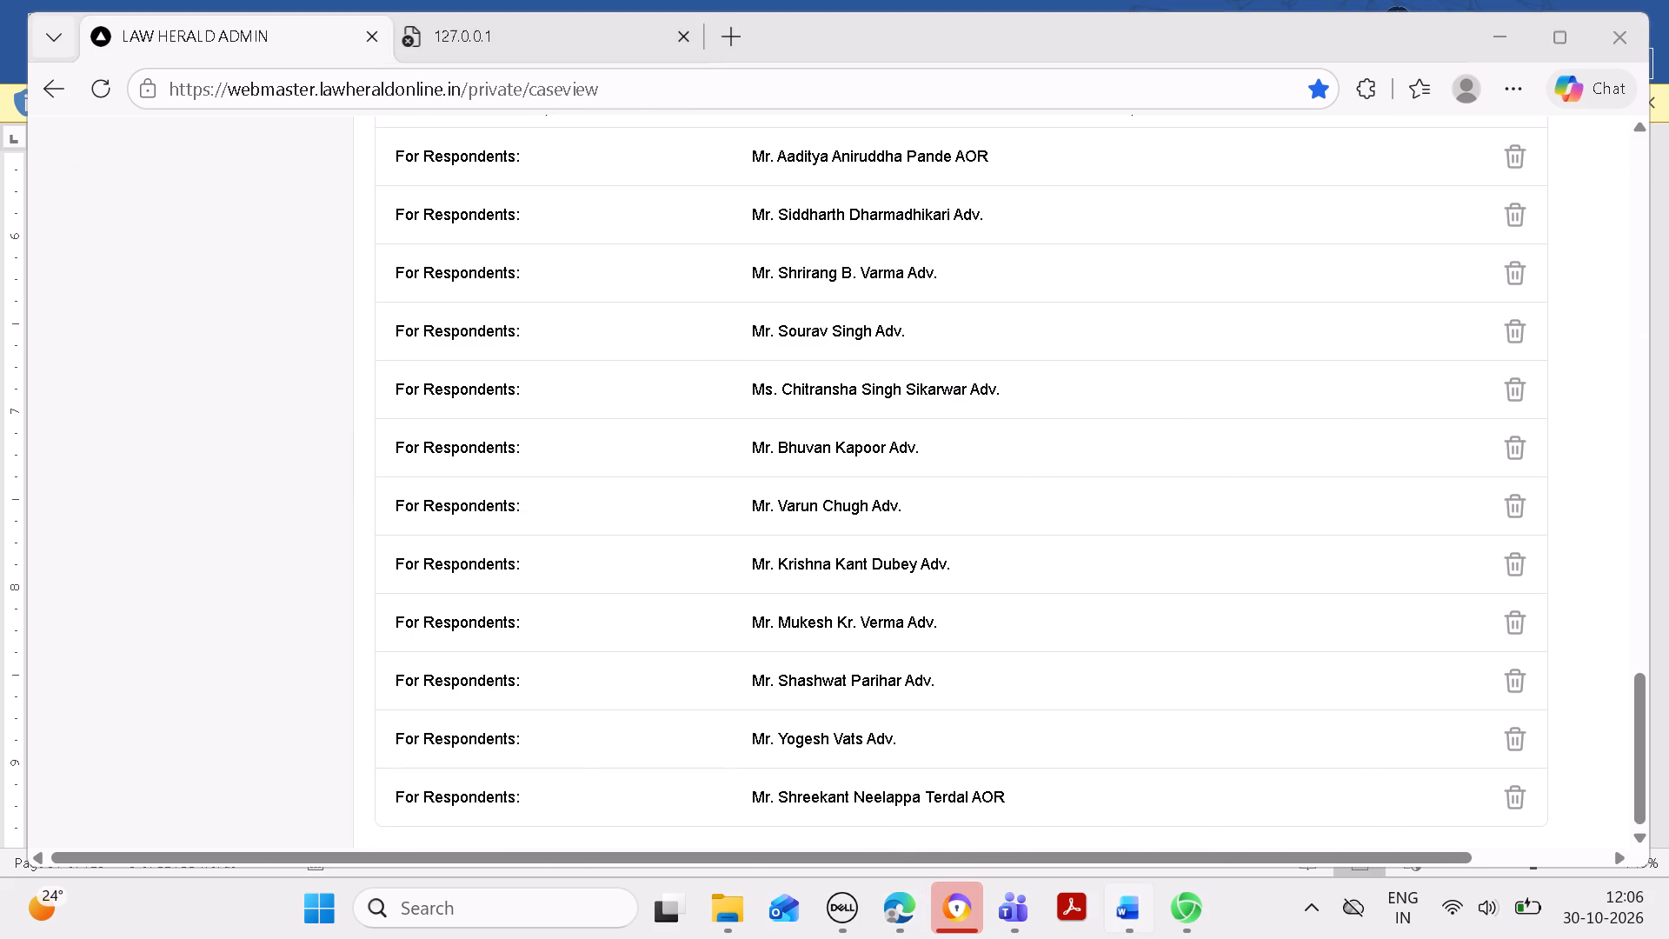
{"action": "left_click_drag", "start_coordinate": [1282, 623], "coordinate": [1285, 621]}
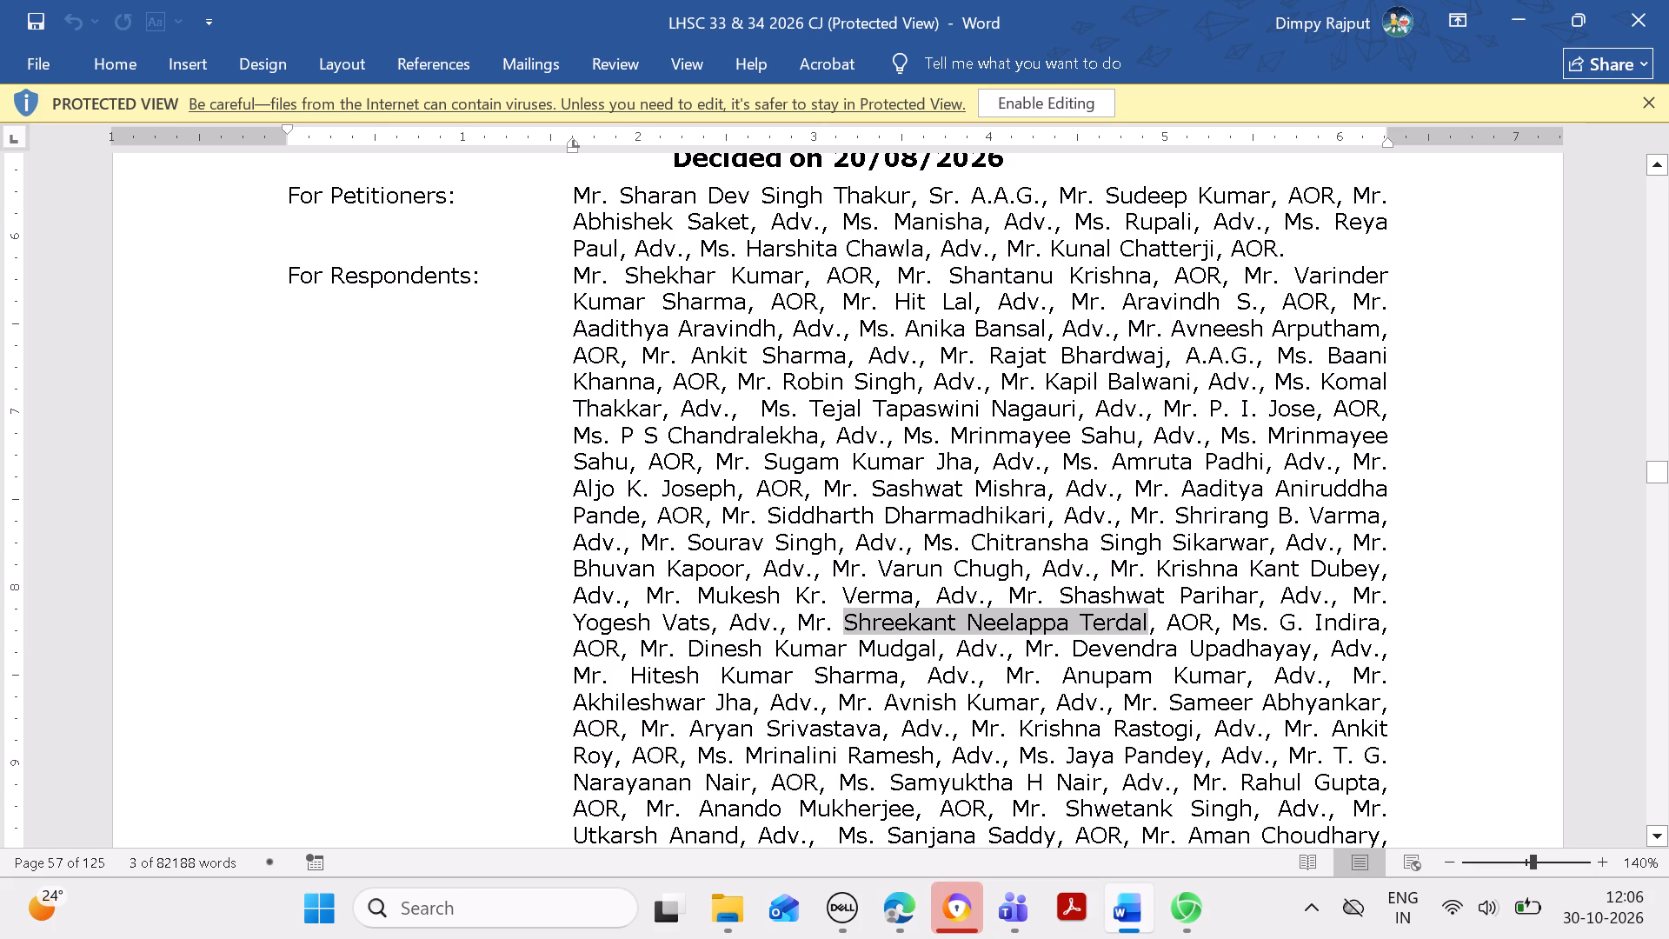
{"action": "left_click_drag", "start_coordinate": [1285, 621], "coordinate": [1132, 629]}
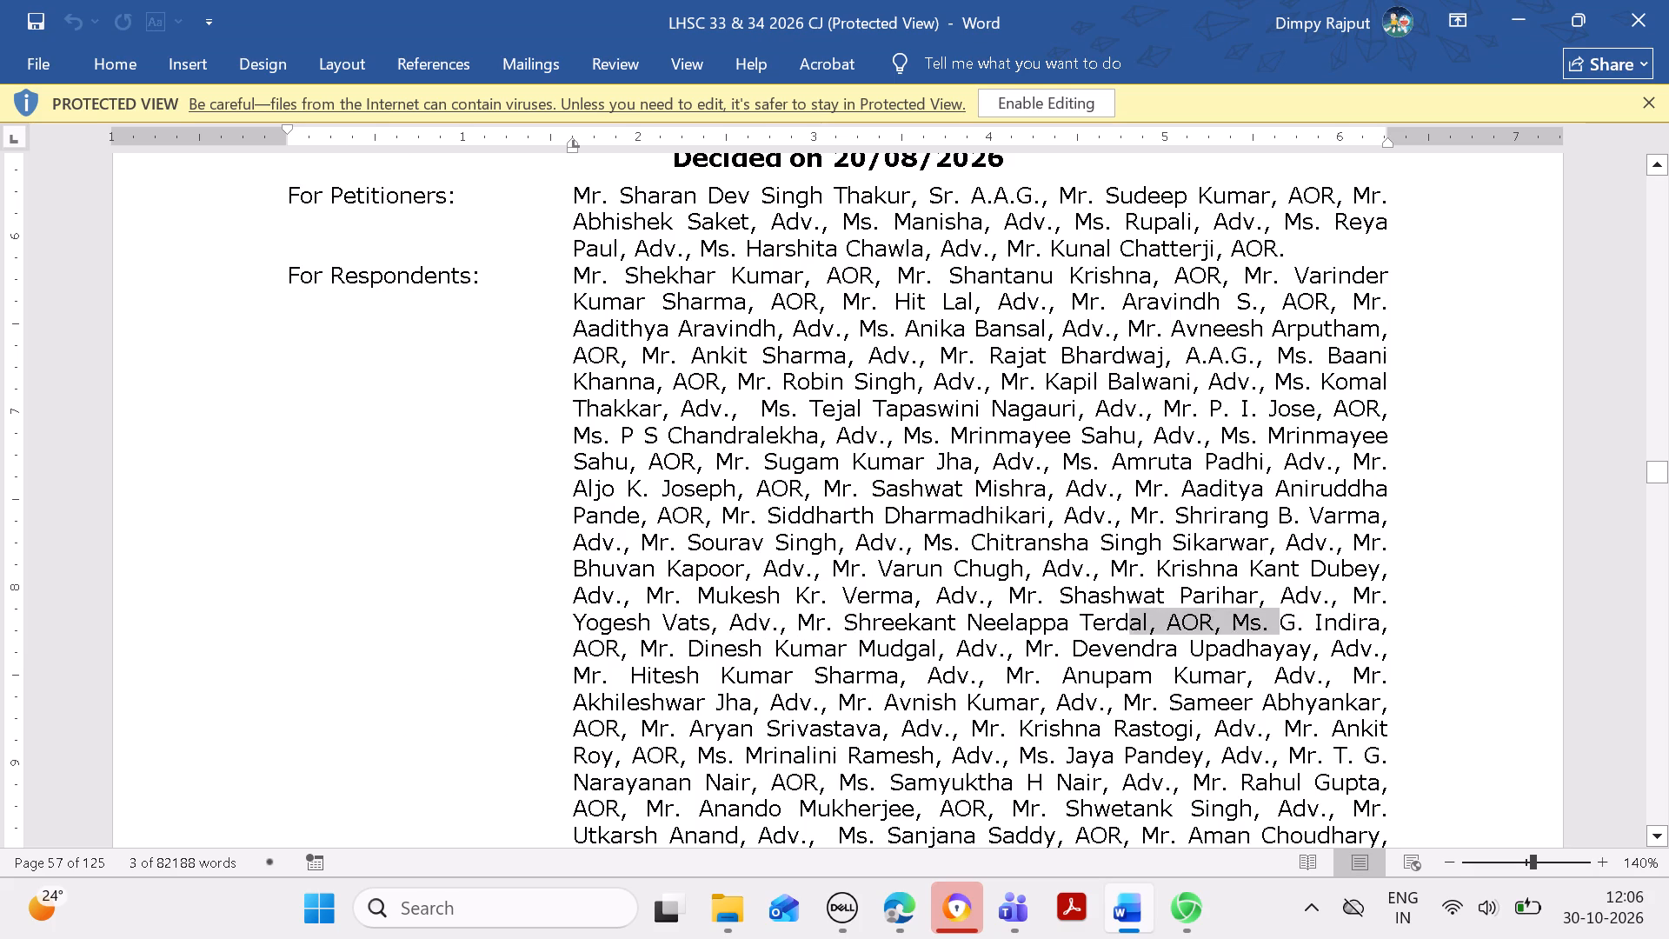
{"action": "left_click_drag", "start_coordinate": [1132, 629], "coordinate": [1367, 631]}
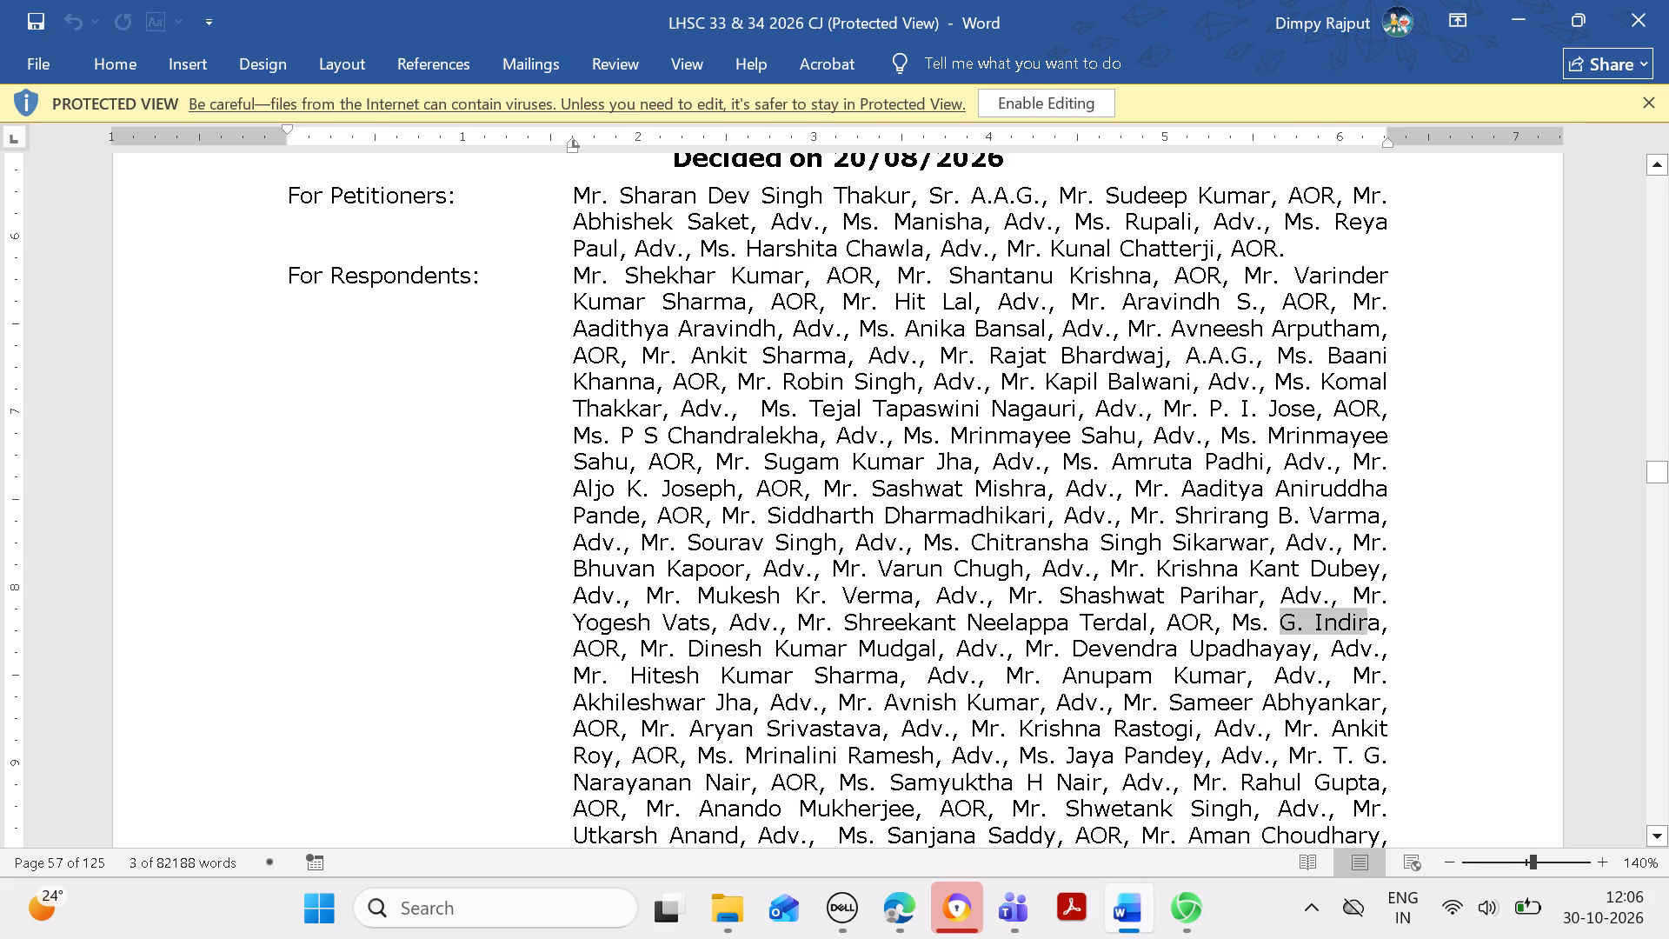
{"action": "left_click_drag", "start_coordinate": [1367, 631], "coordinate": [1371, 631]}
{"action": "key", "text": "ctrl+c"}
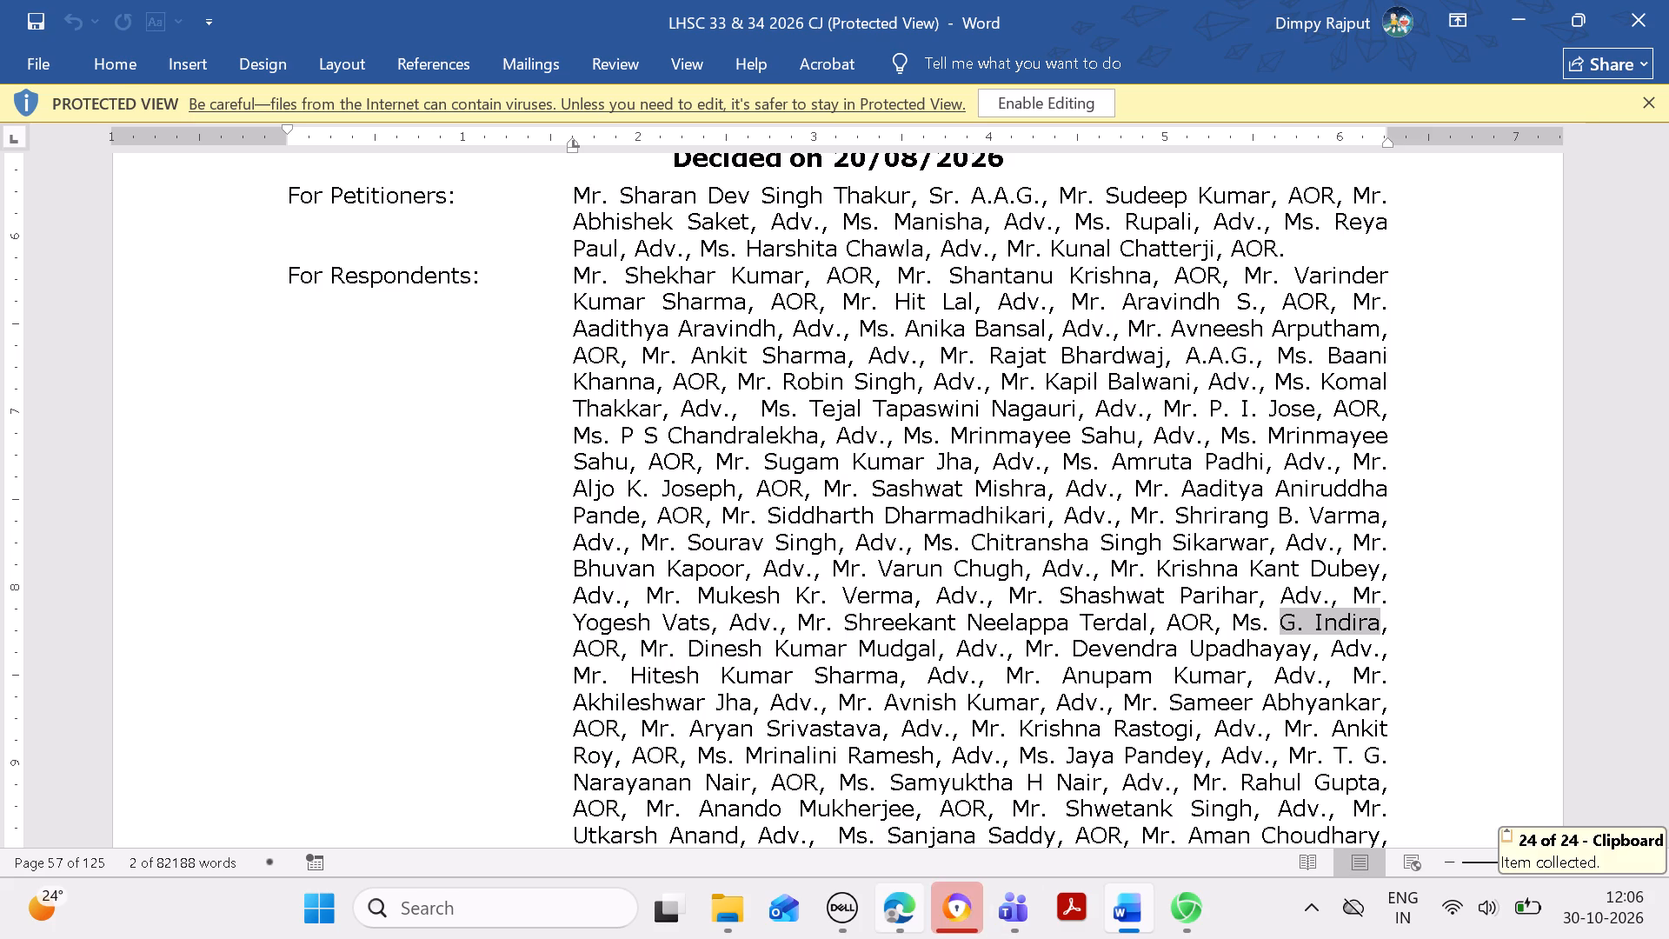
In the Edge case record, find the copied thirty-sixth advocate's name and attach the matching Ms. entry designated AOR for the respondents.
{"action": "left_click", "coordinate": [896, 906]}
{"action": "scroll", "coordinate": [1001, 830], "scroll_direction": "up", "scroll_amount": 2}
{"action": "left_click", "coordinate": [1261, 786]}
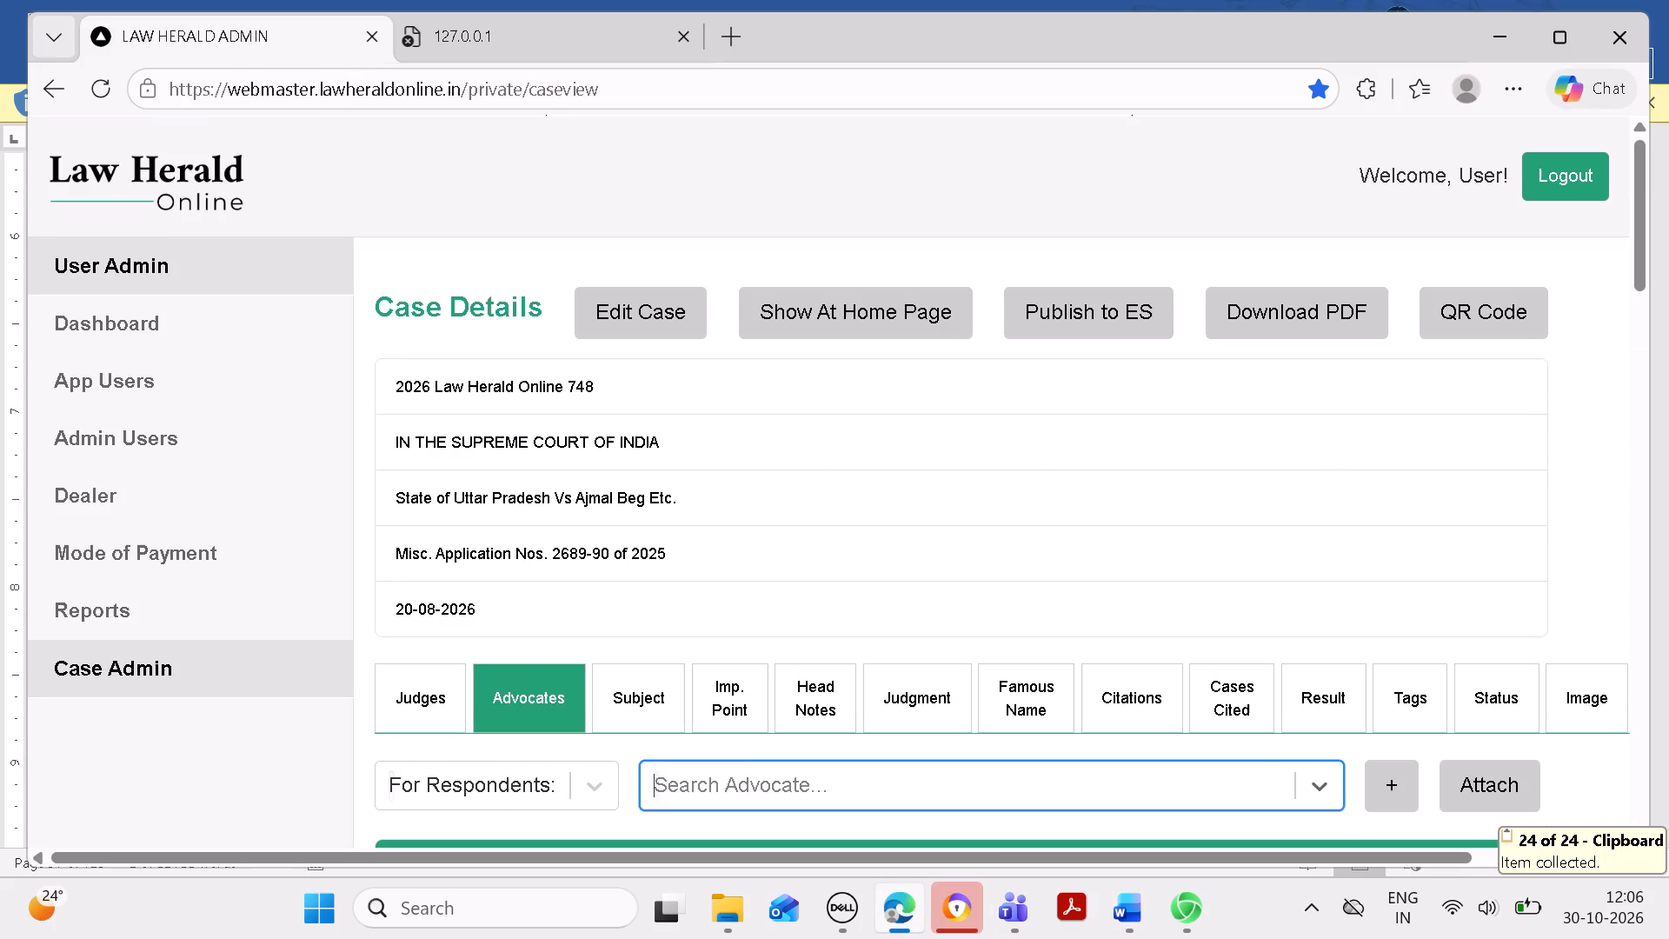
{"action": "key", "text": "ctrl+v"}
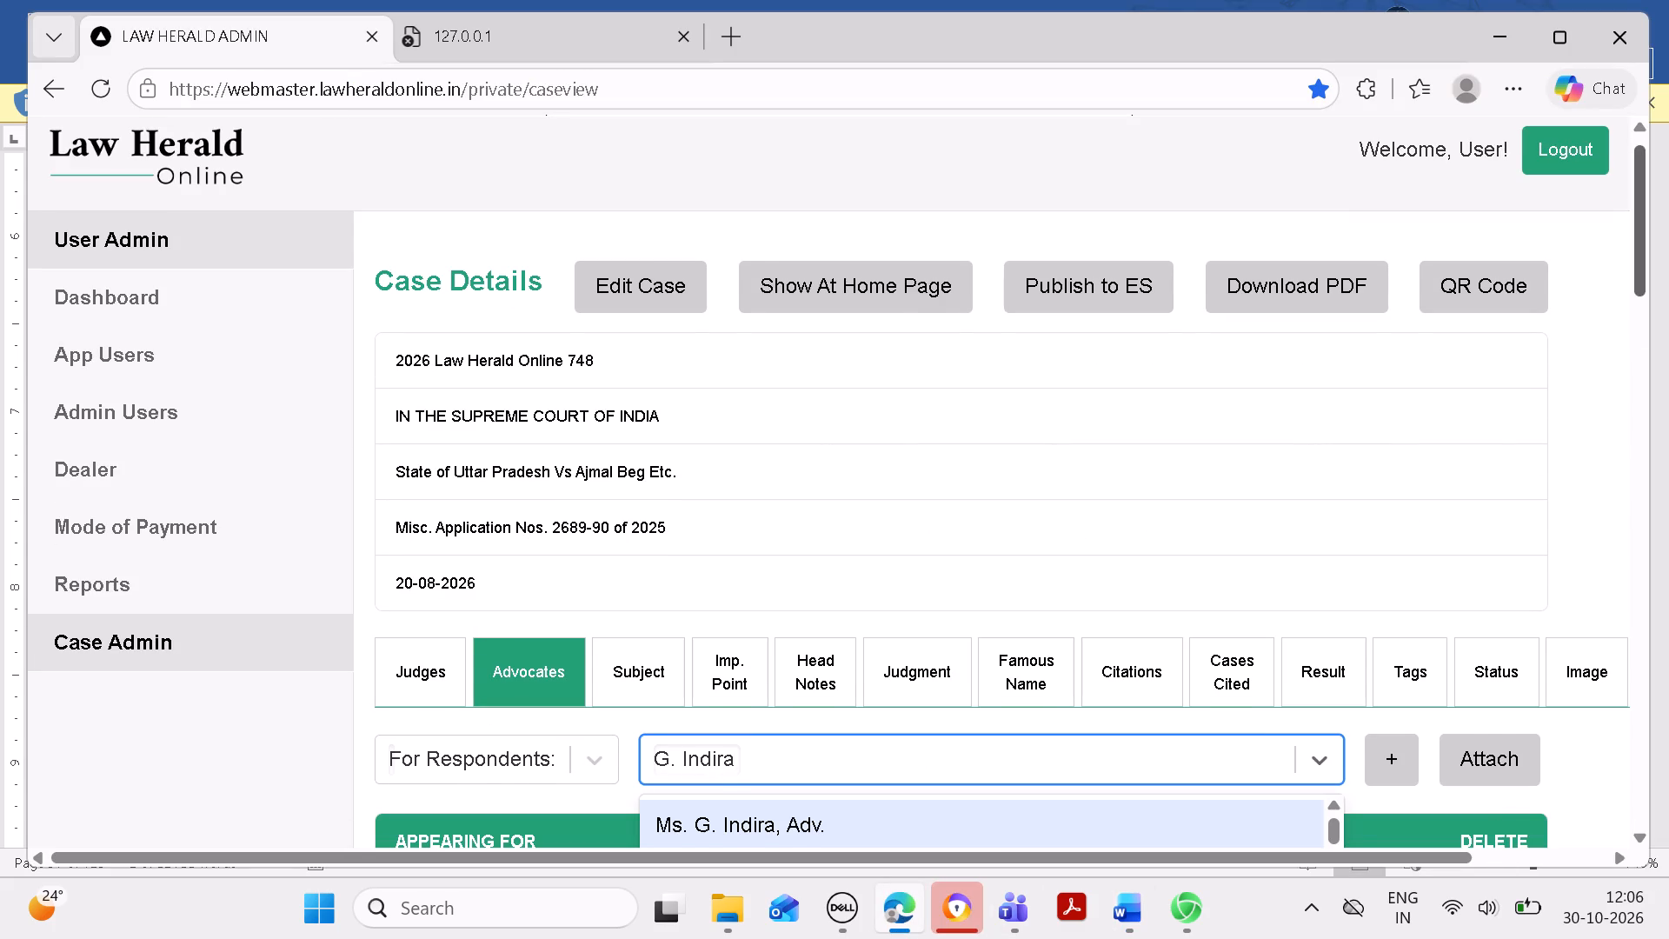
{"action": "left_click_drag", "start_coordinate": [1638, 279], "coordinate": [1652, 336]}
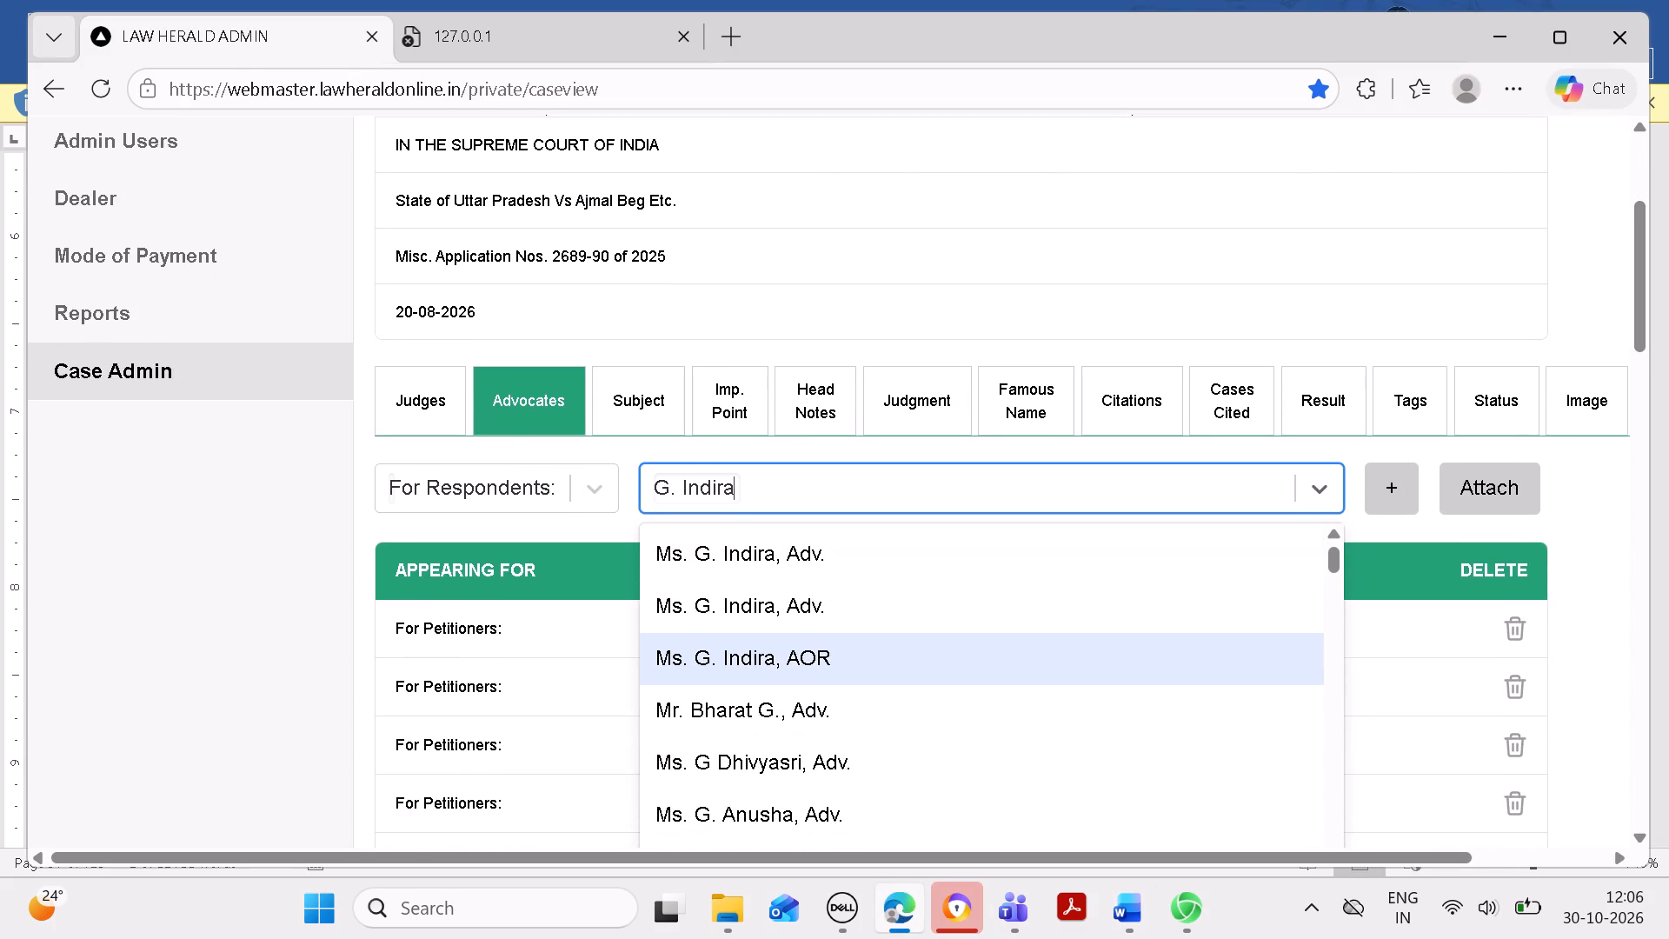
{"action": "left_click", "coordinate": [1134, 649]}
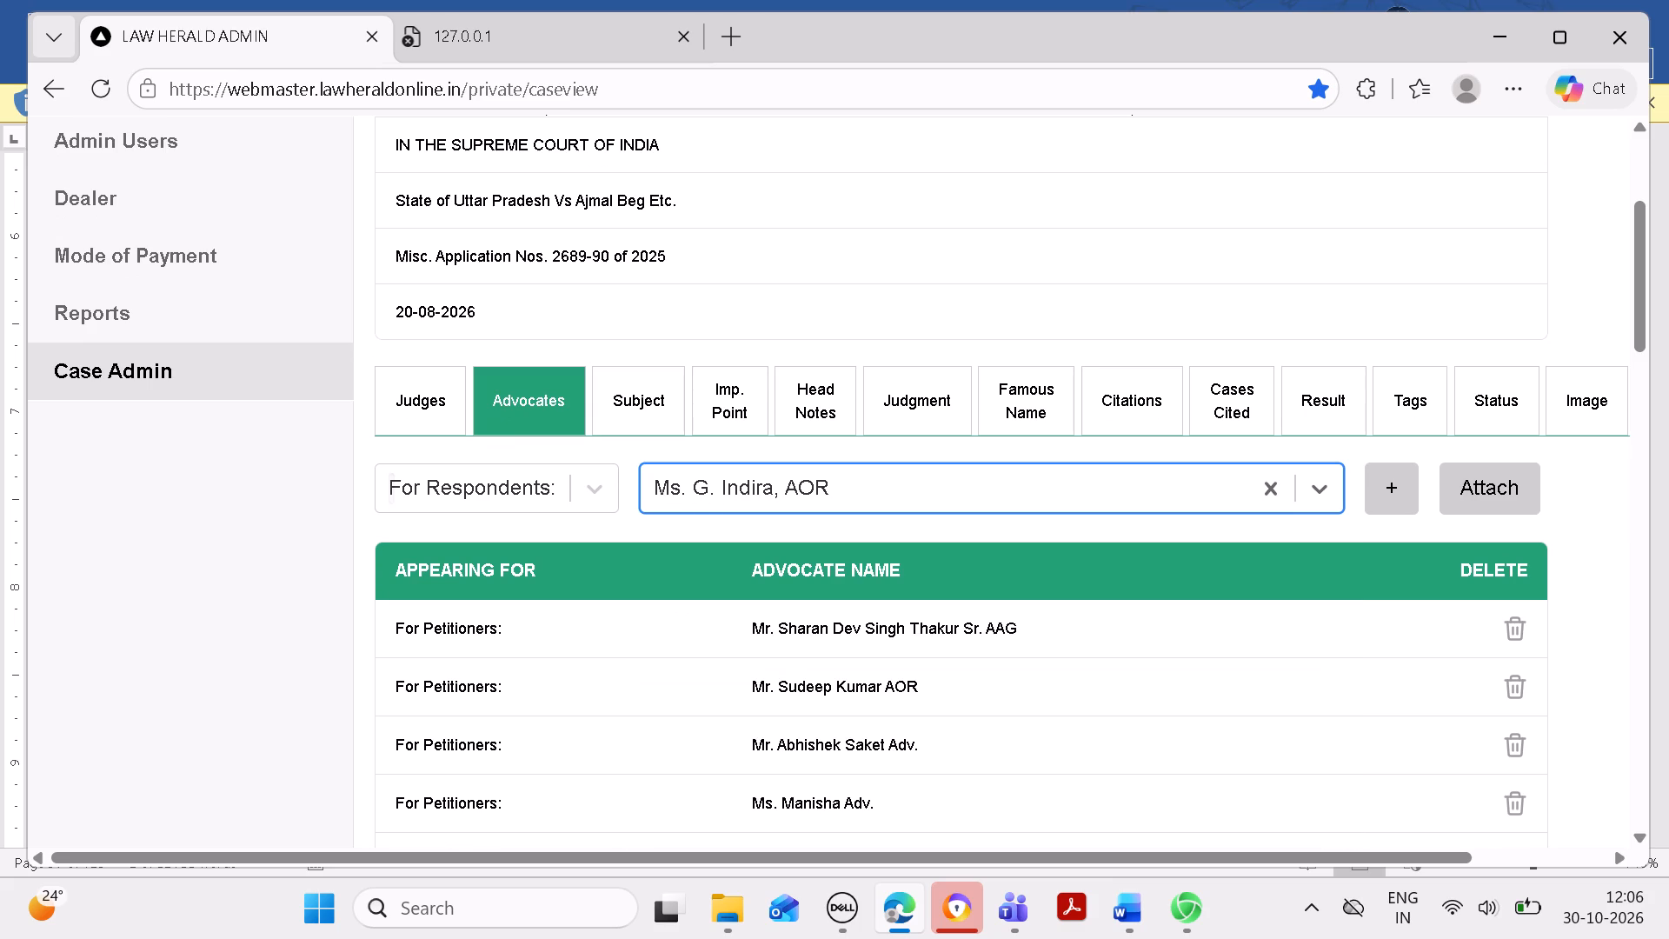
{"action": "left_click", "coordinate": [1470, 499]}
{"action": "left_click", "coordinate": [1046, 246]}
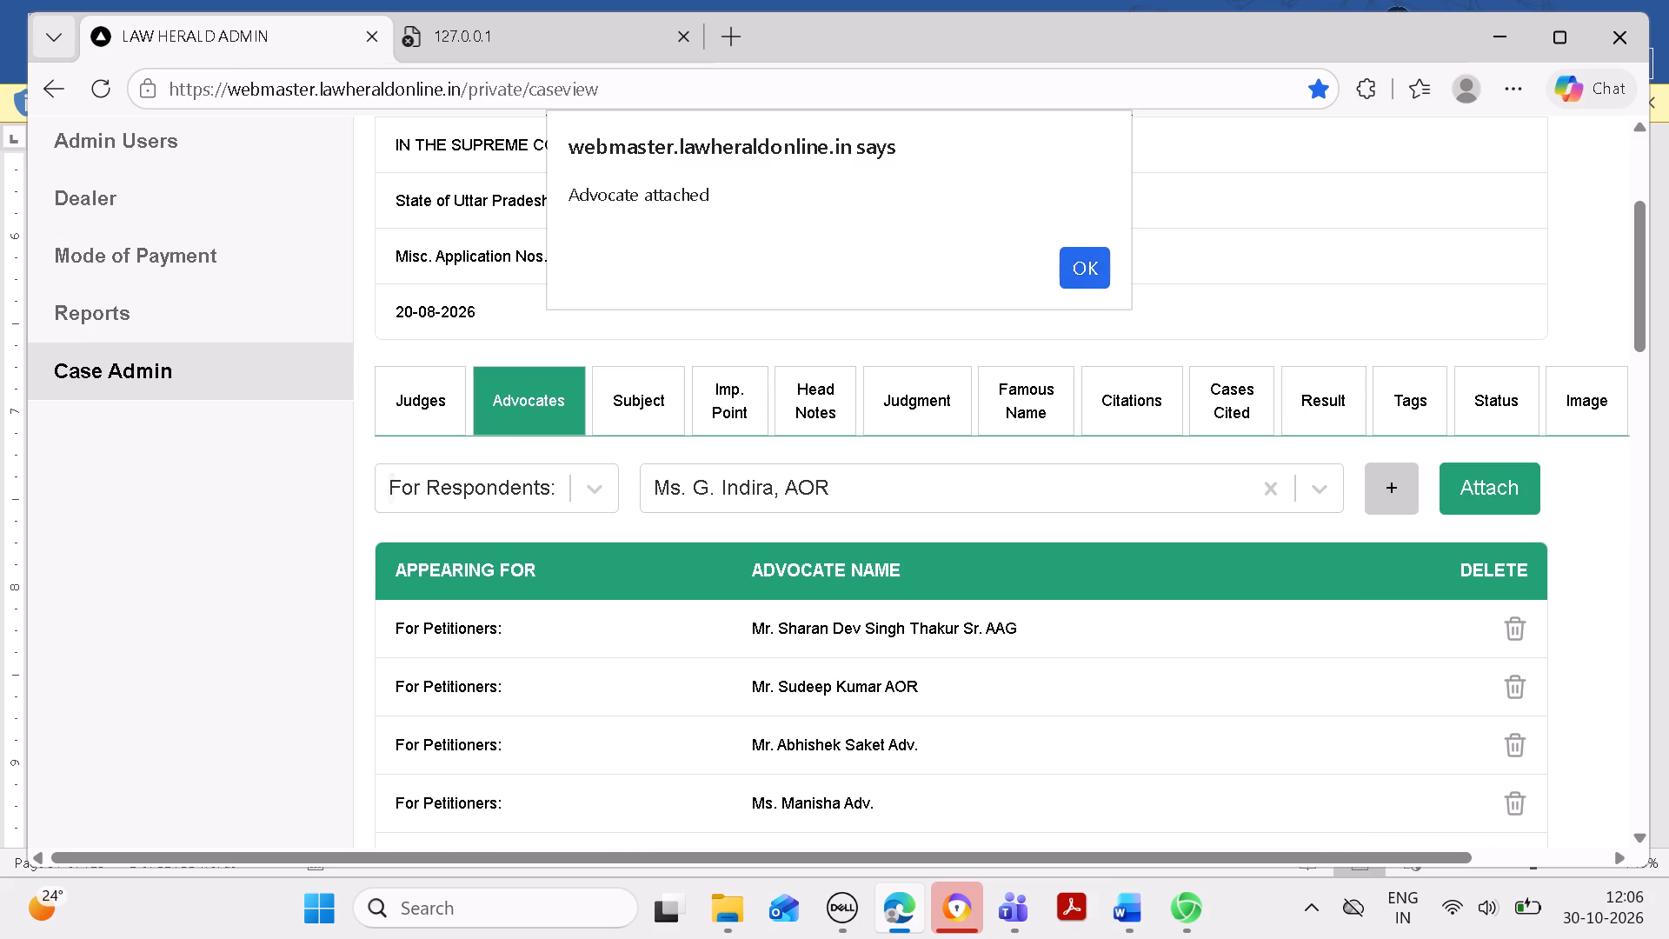
{"action": "left_click", "coordinate": [1096, 269]}
{"action": "scroll", "coordinate": [1134, 436], "scroll_direction": "down", "scroll_amount": 8}
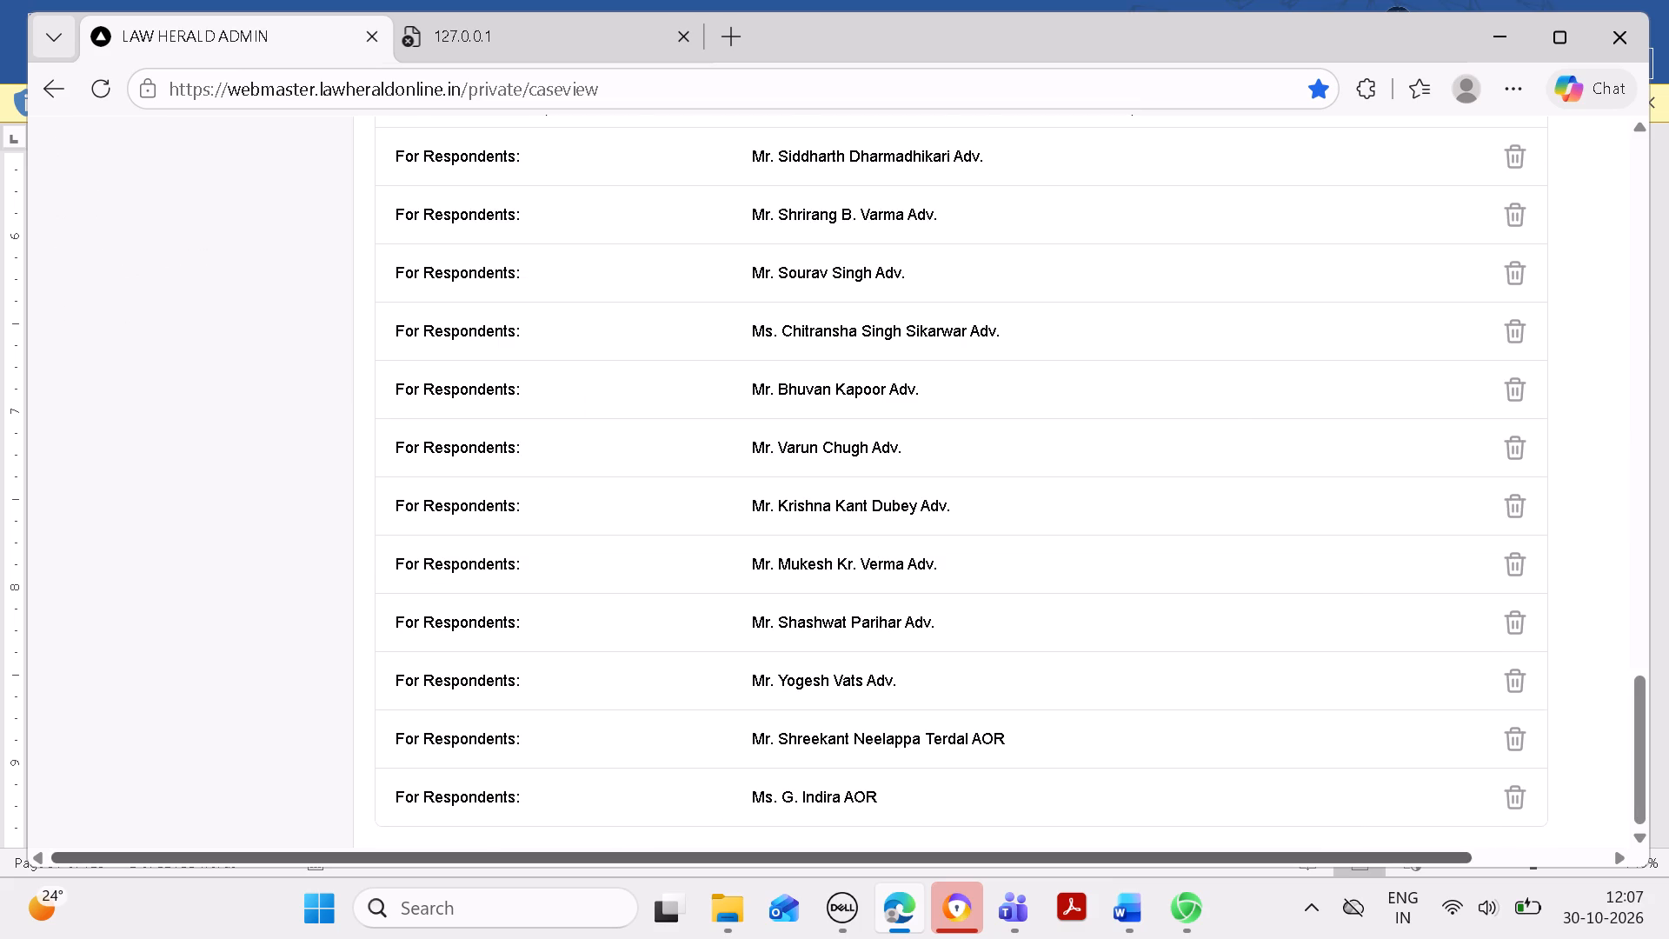
Switch to the judgment in Word for the thirty-seventh respondents' advocate.
{"action": "left_click", "coordinate": [1129, 901]}
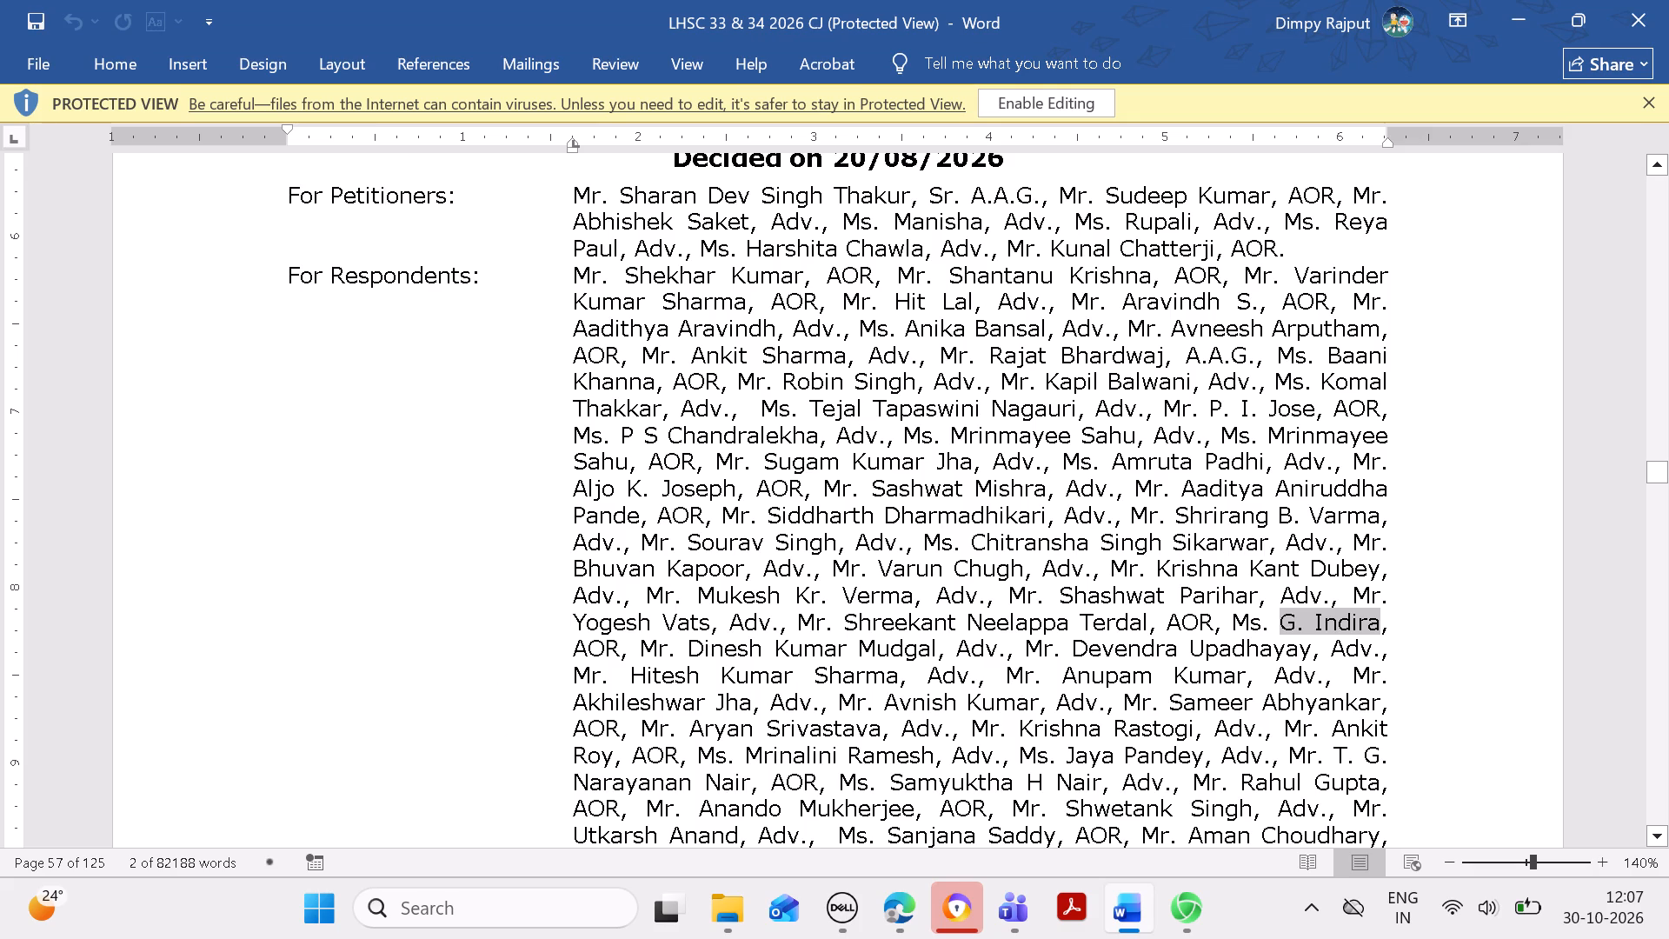
Copy the thirty-seventh respondents' advocate's name, without its Mr. prefix and Adv. designation, from the judgment in Word.
{"action": "left_click_drag", "start_coordinate": [680, 648], "coordinate": [707, 643]}
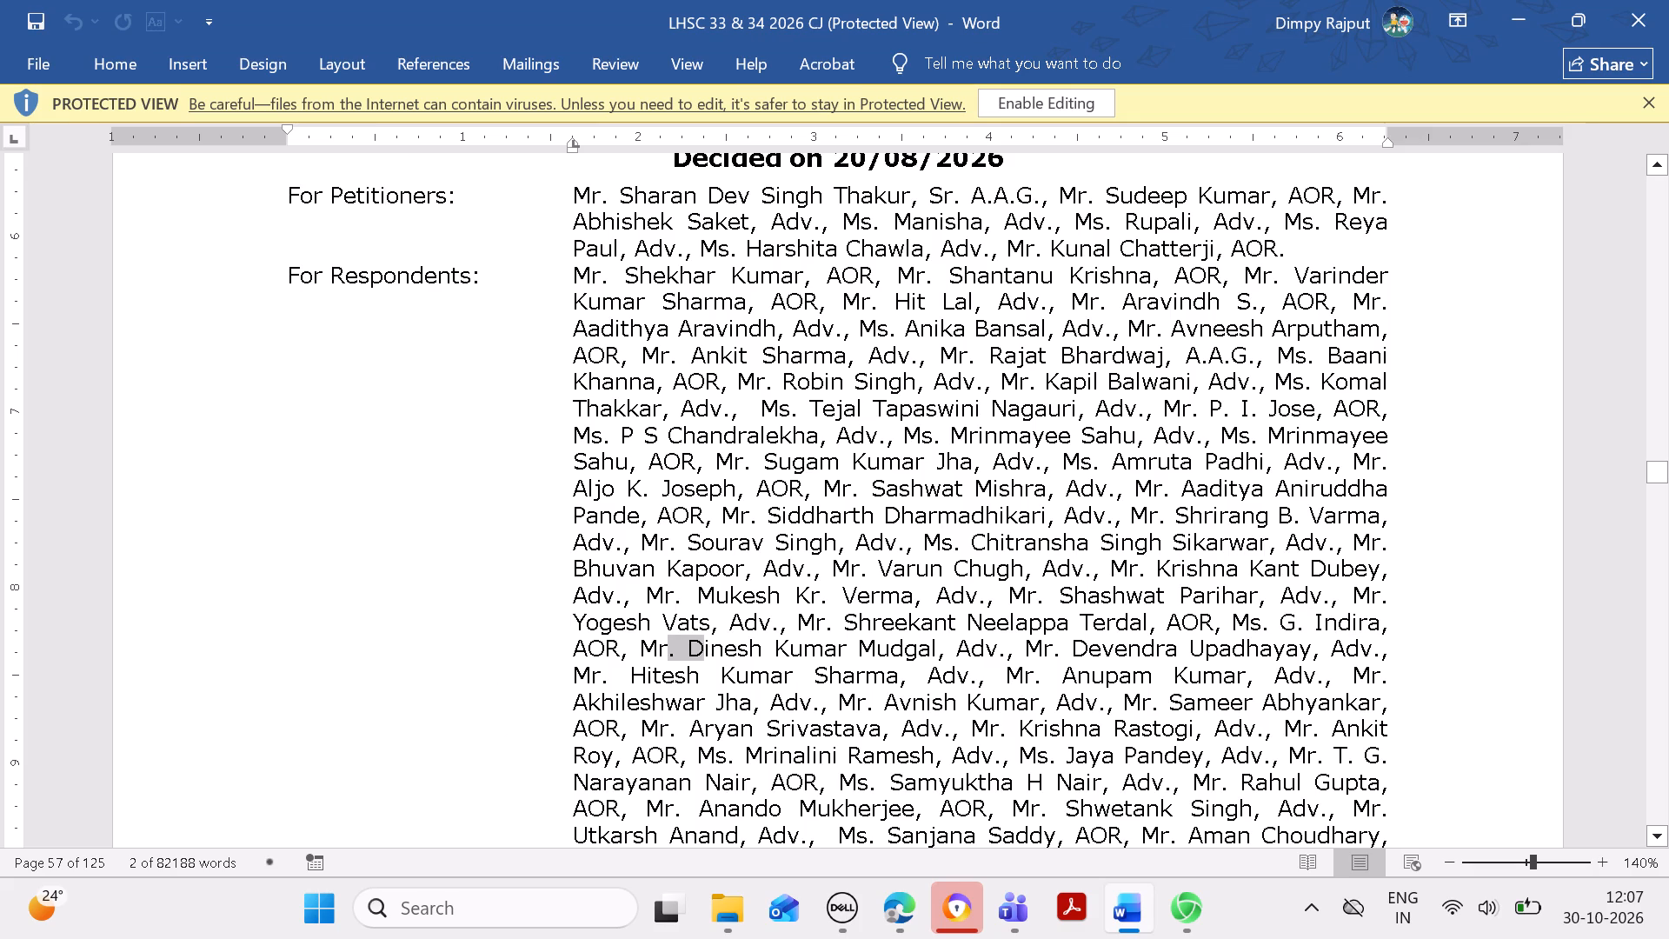
{"action": "left_click_drag", "start_coordinate": [707, 643], "coordinate": [714, 645]}
{"action": "left_click", "coordinate": [710, 645]}
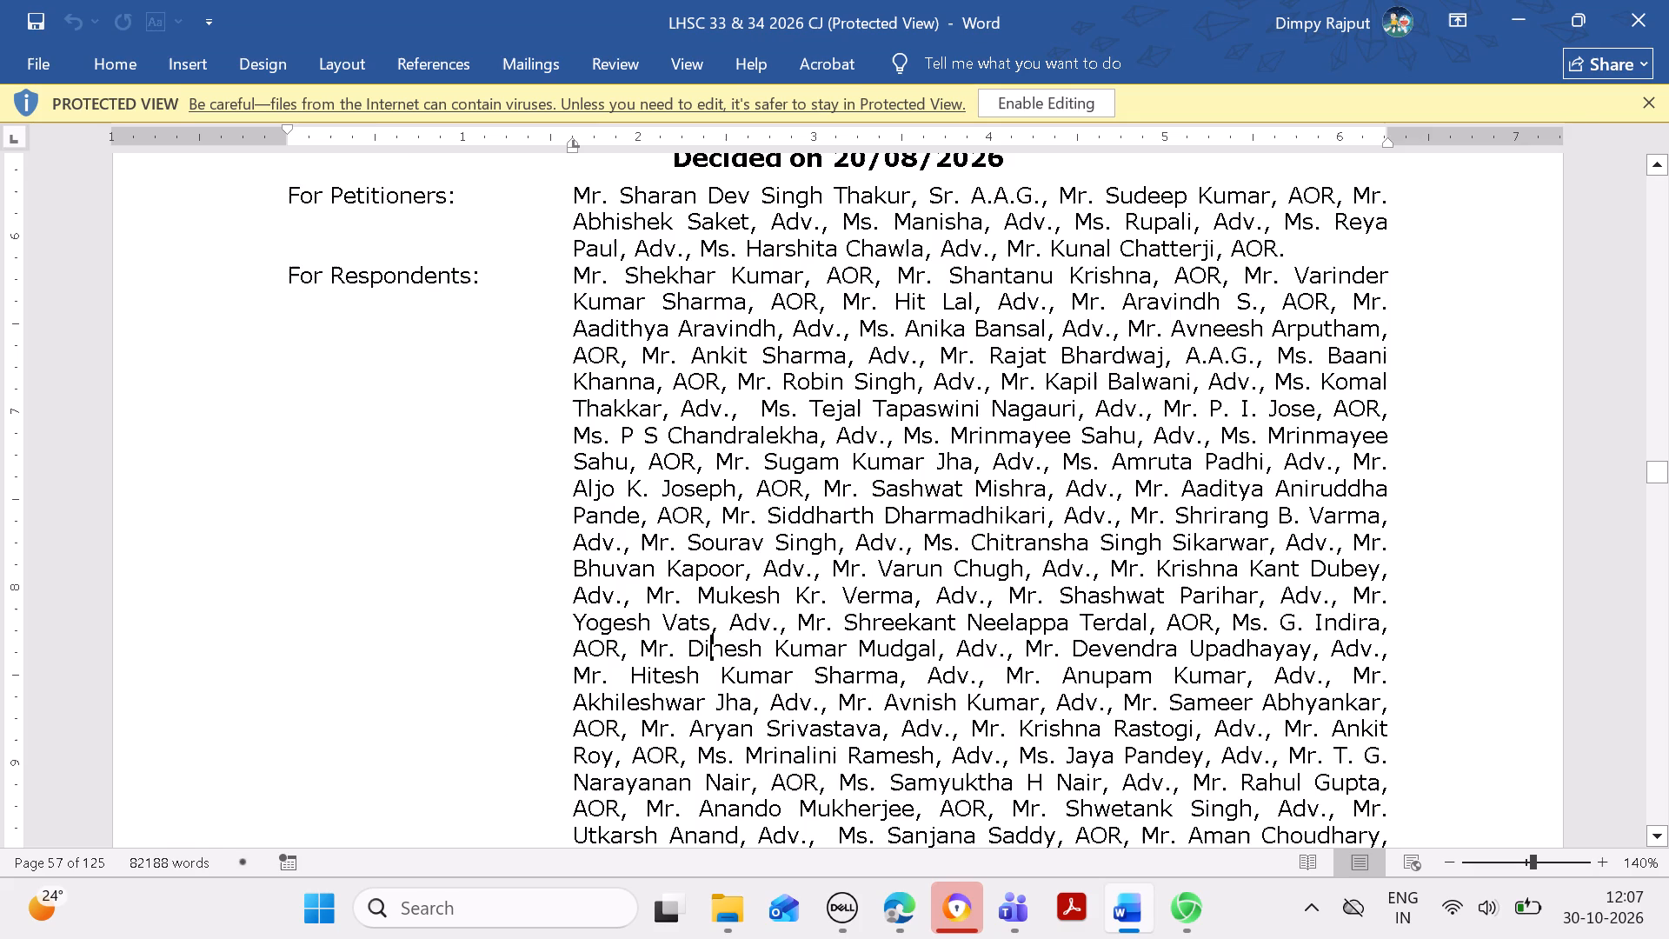
{"action": "left_click_drag", "start_coordinate": [688, 645], "coordinate": [890, 653]}
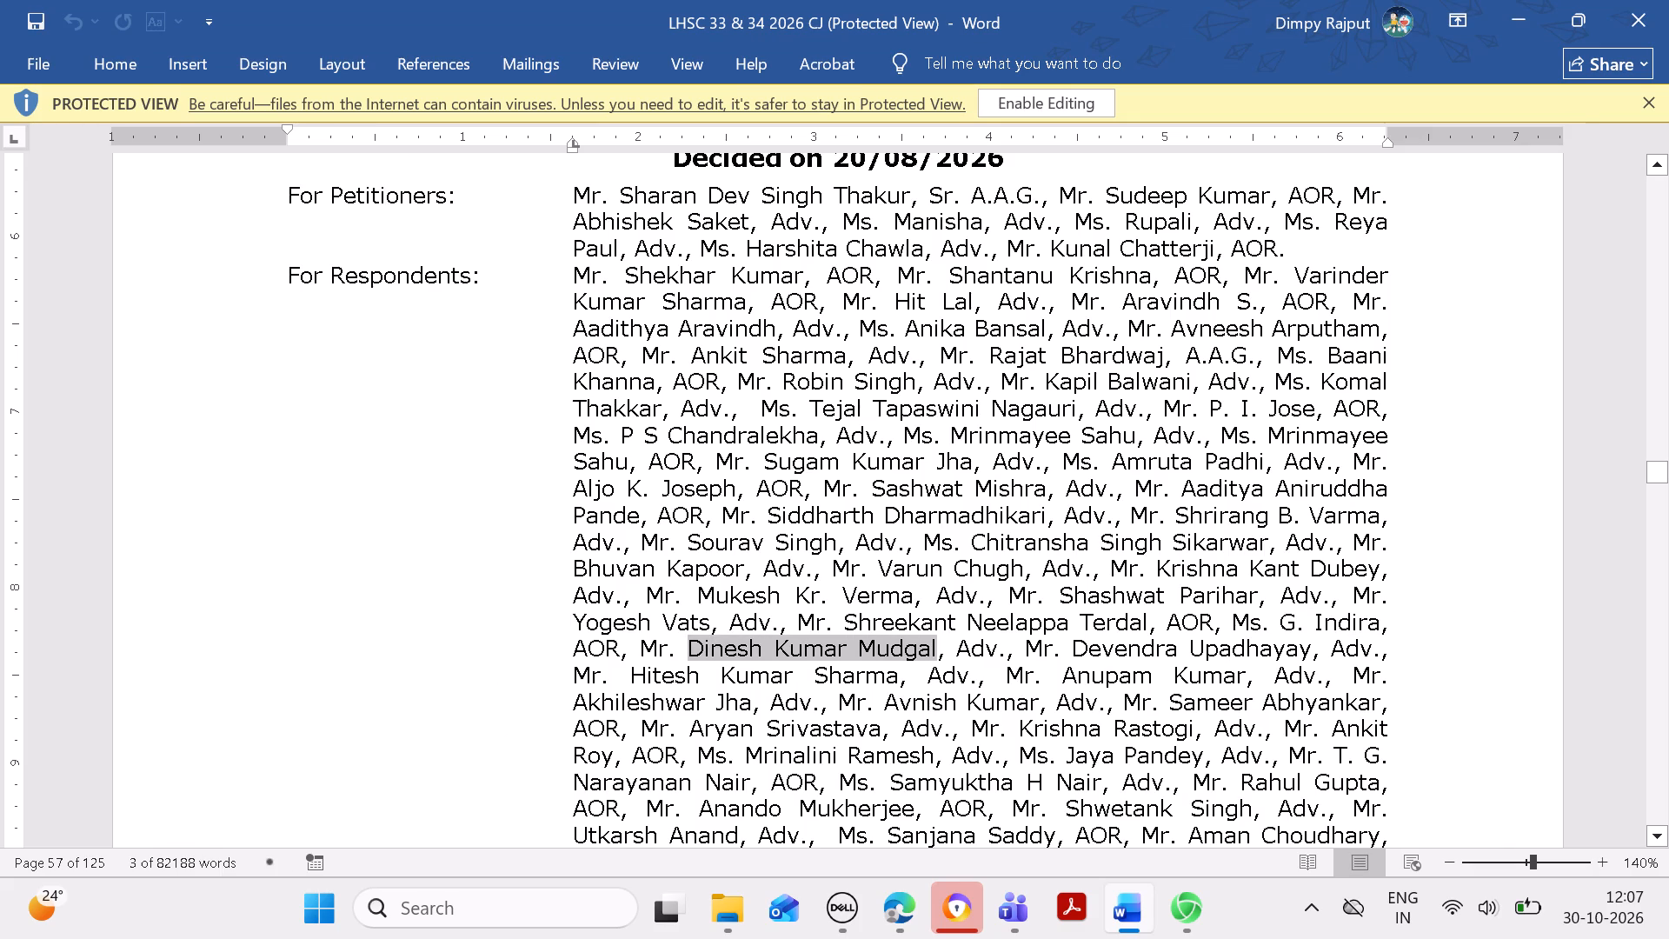
{"action": "key", "text": "ctrl+c"}
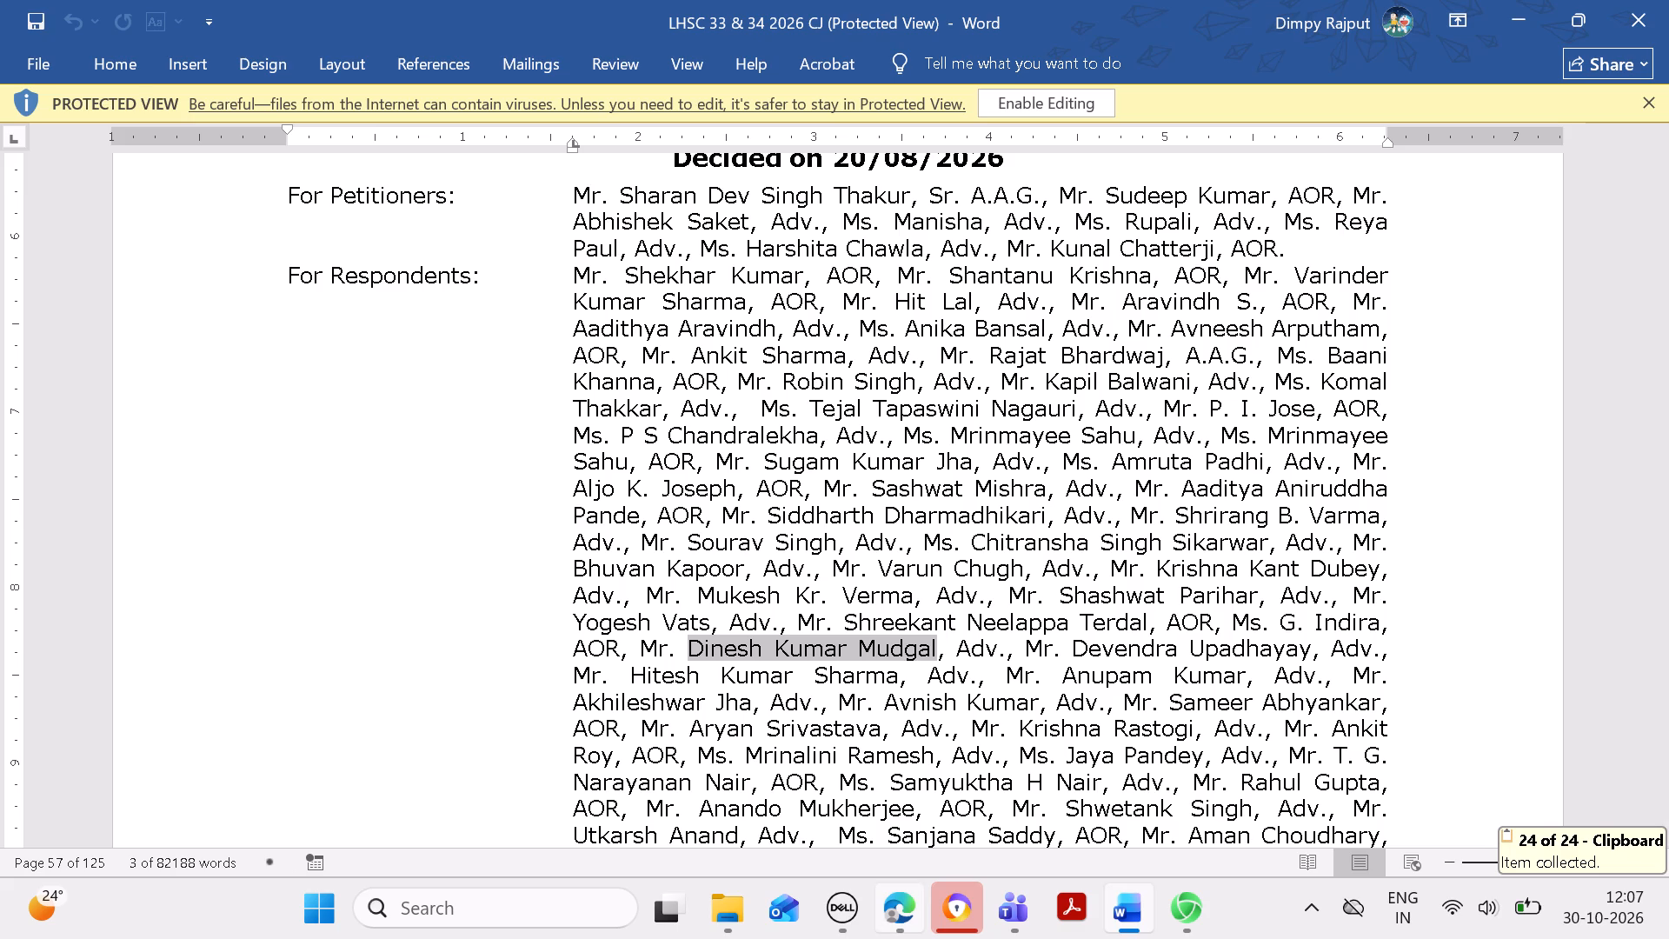
In the Edge case record, find the copied thirty-seventh advocate's name and attach the matching Mr. entry designated Adv. for the respondents.
{"action": "left_click", "coordinate": [900, 904]}
{"action": "scroll", "coordinate": [1030, 782], "scroll_direction": "up", "scroll_amount": 2}
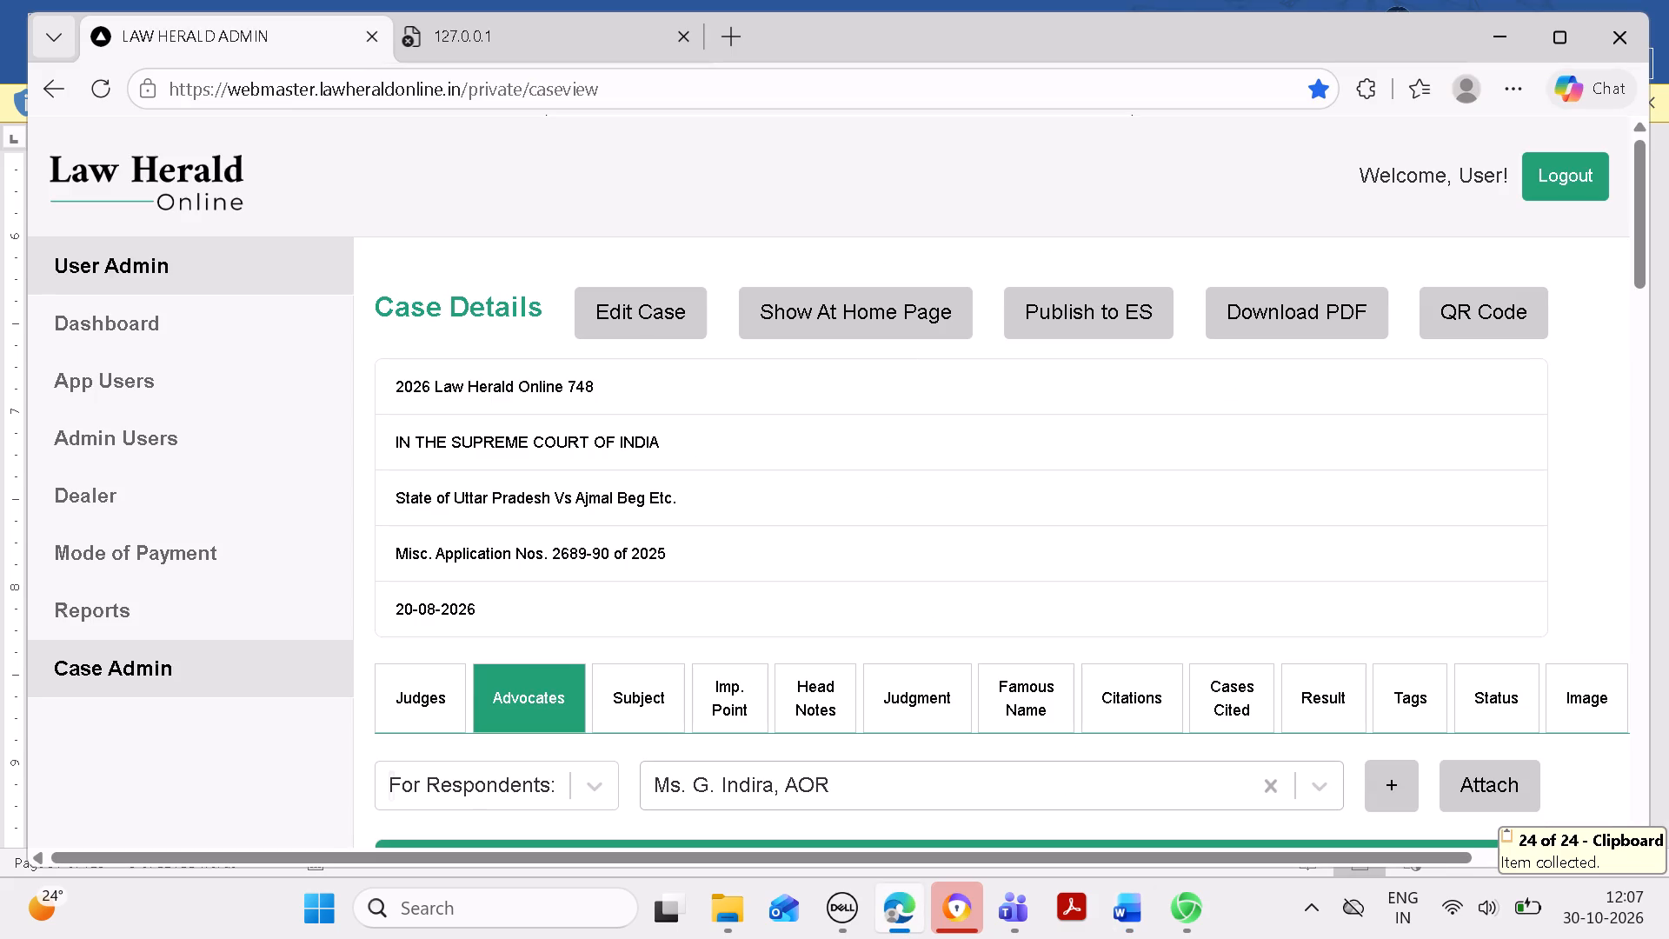
{"action": "left_click", "coordinate": [1267, 782]}
{"action": "key", "text": "ctrl+v"}
{"action": "left_click", "coordinate": [1119, 810]}
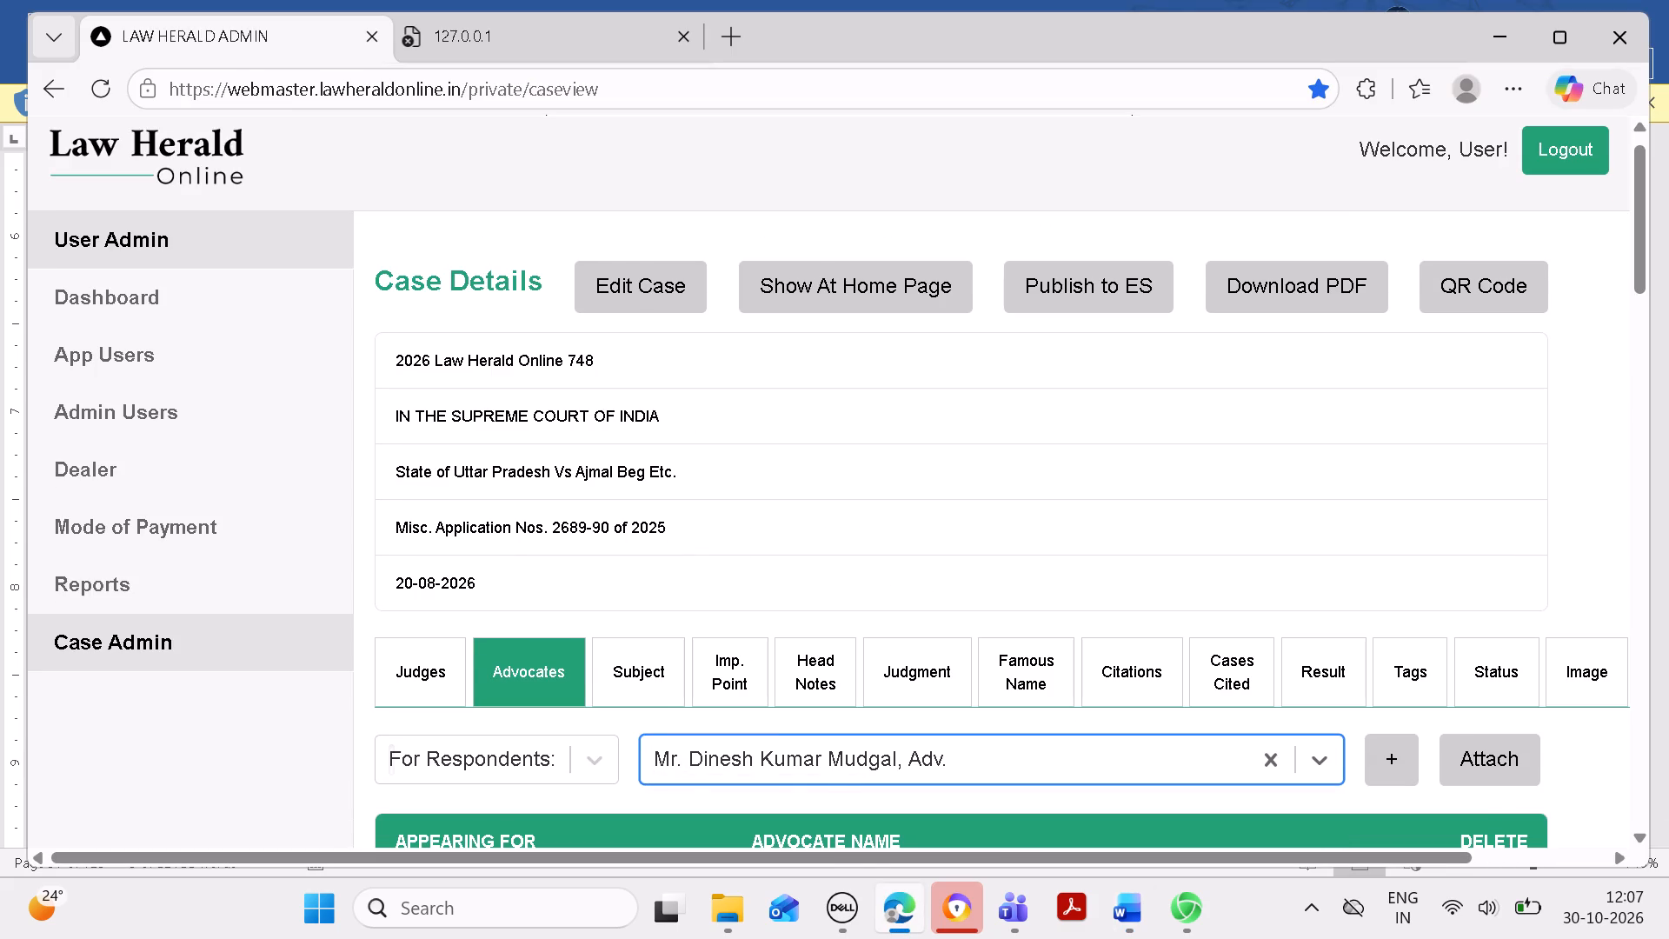
{"action": "left_click", "coordinate": [1473, 765]}
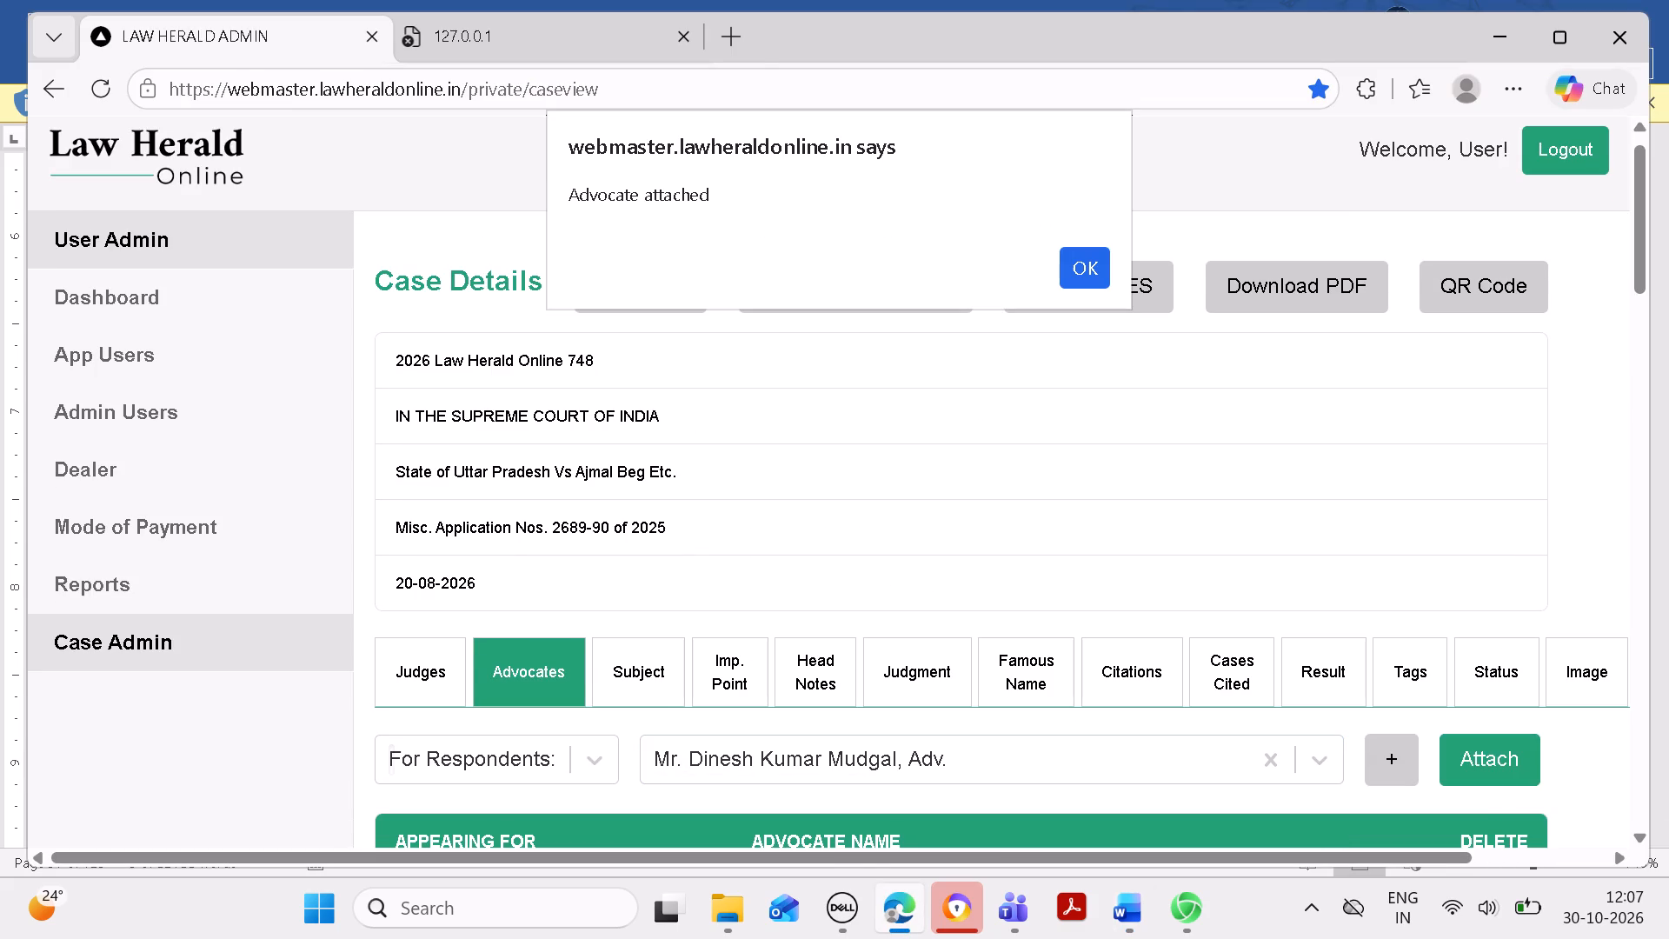
{"action": "left_click", "coordinate": [1098, 266]}
{"action": "scroll", "coordinate": [1176, 802], "scroll_direction": "down", "scroll_amount": 5}
{"action": "scroll", "coordinate": [1185, 882], "scroll_direction": "down", "scroll_amount": 5}
Copy the thirty-eighth respondents' advocate's name, without its Mr. prefix and Adv. designation, from the judgment in Word.
{"action": "left_click", "coordinate": [1133, 903]}
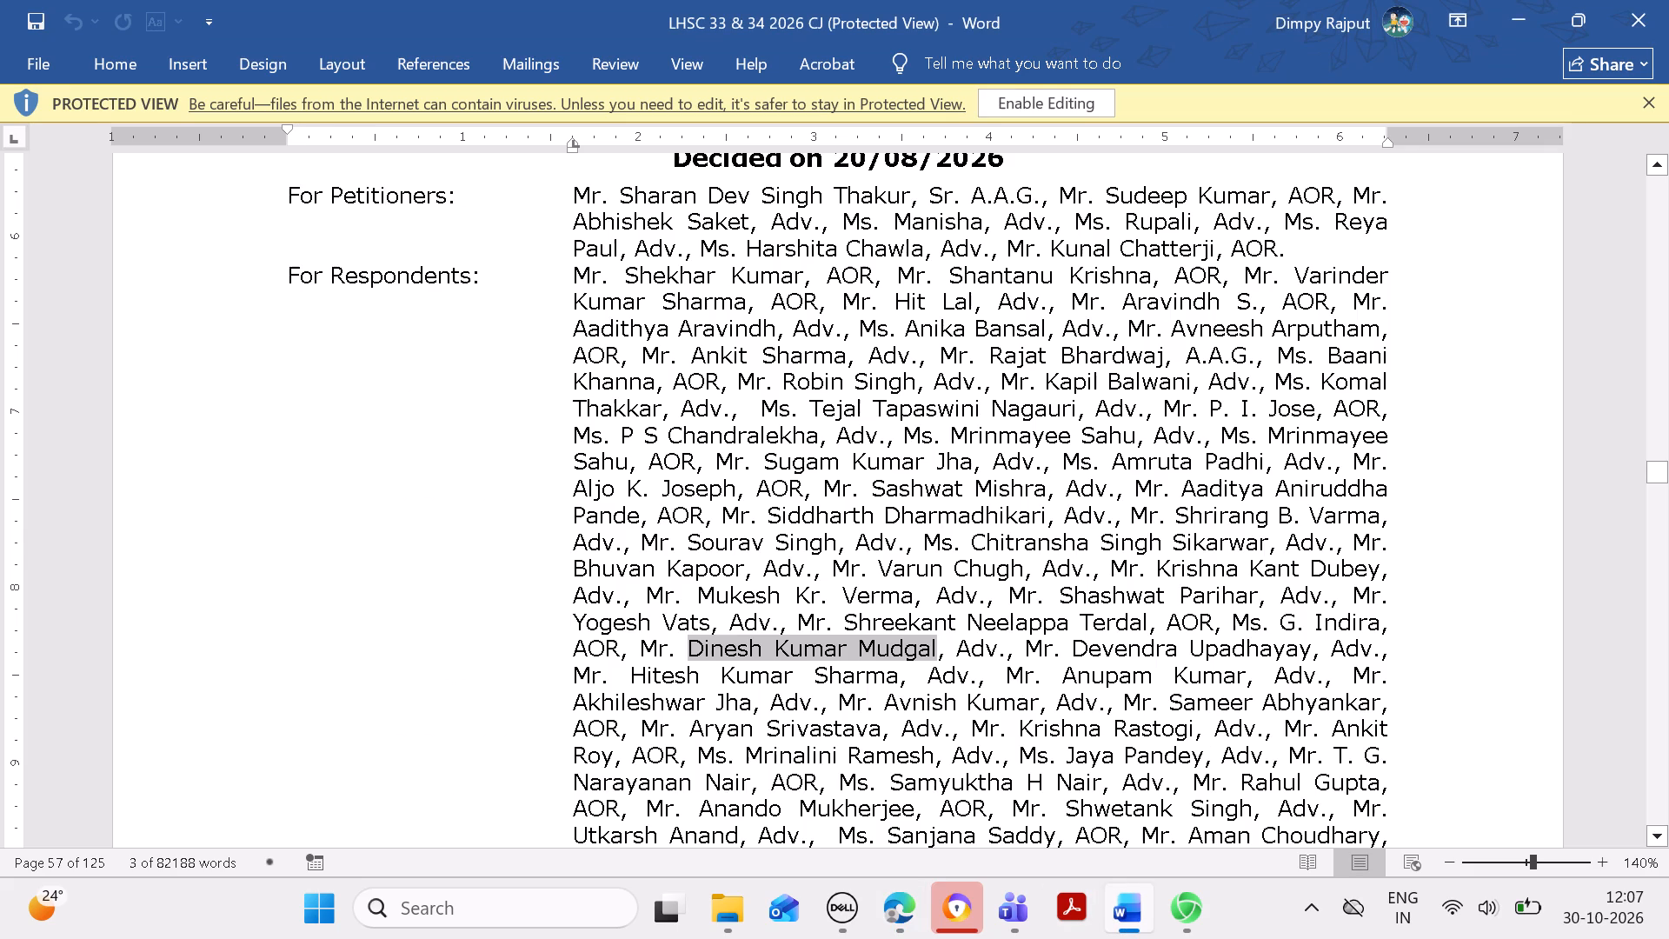
{"action": "left_click_drag", "start_coordinate": [1069, 644], "coordinate": [1258, 656]}
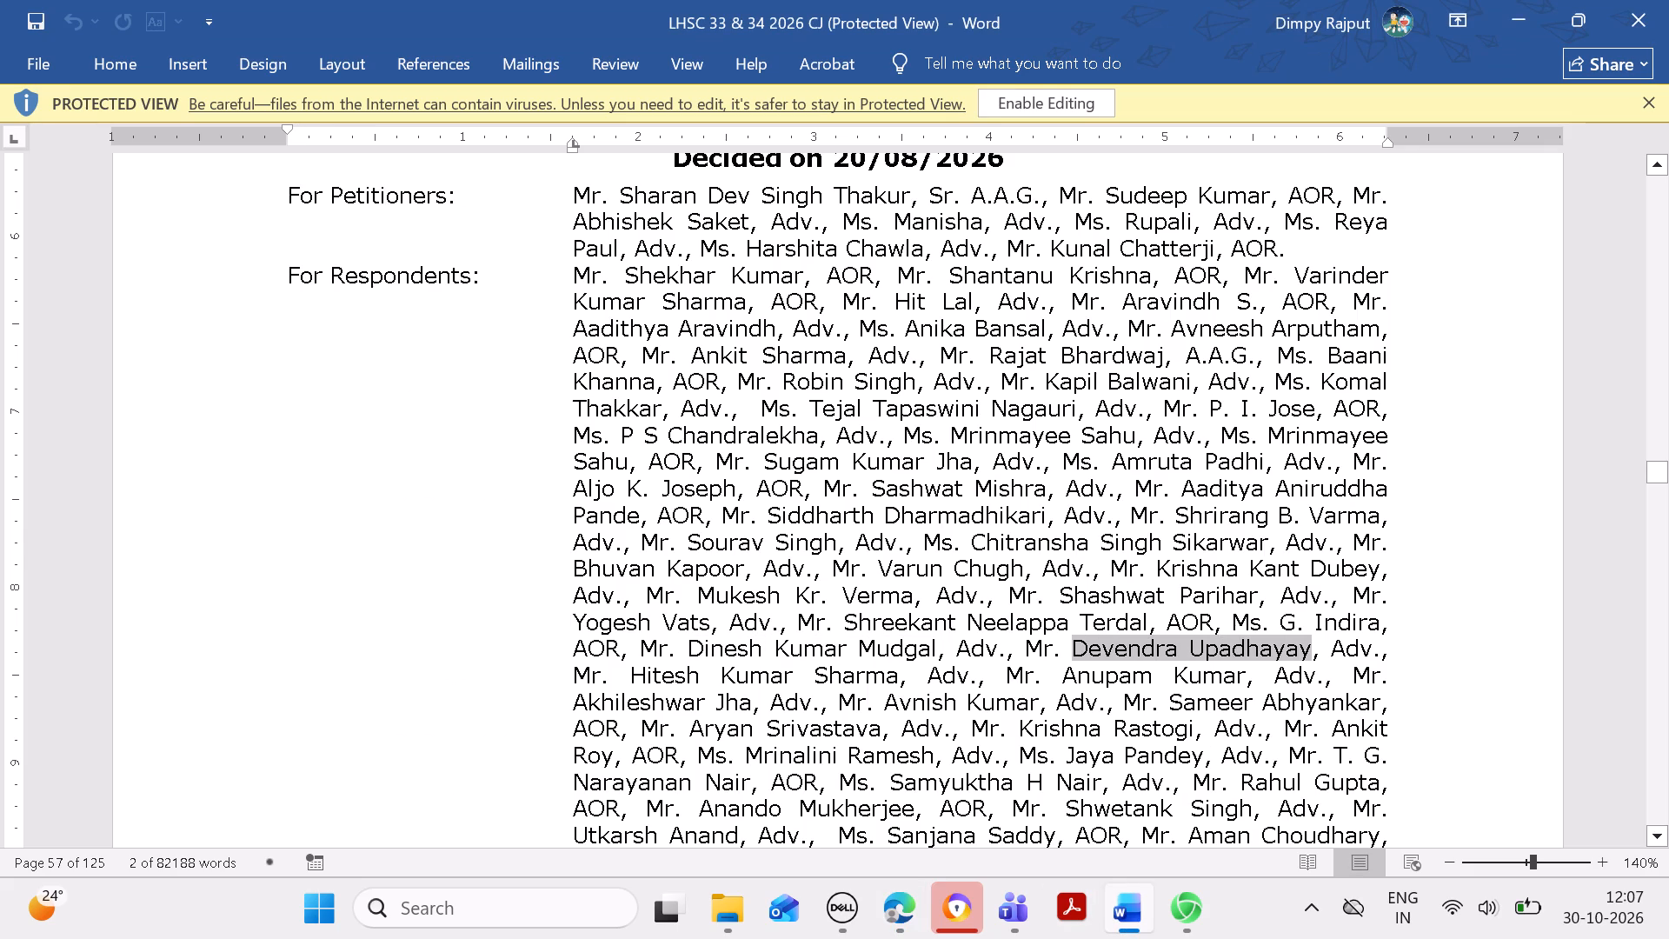
{"action": "key", "text": "ctrl+c"}
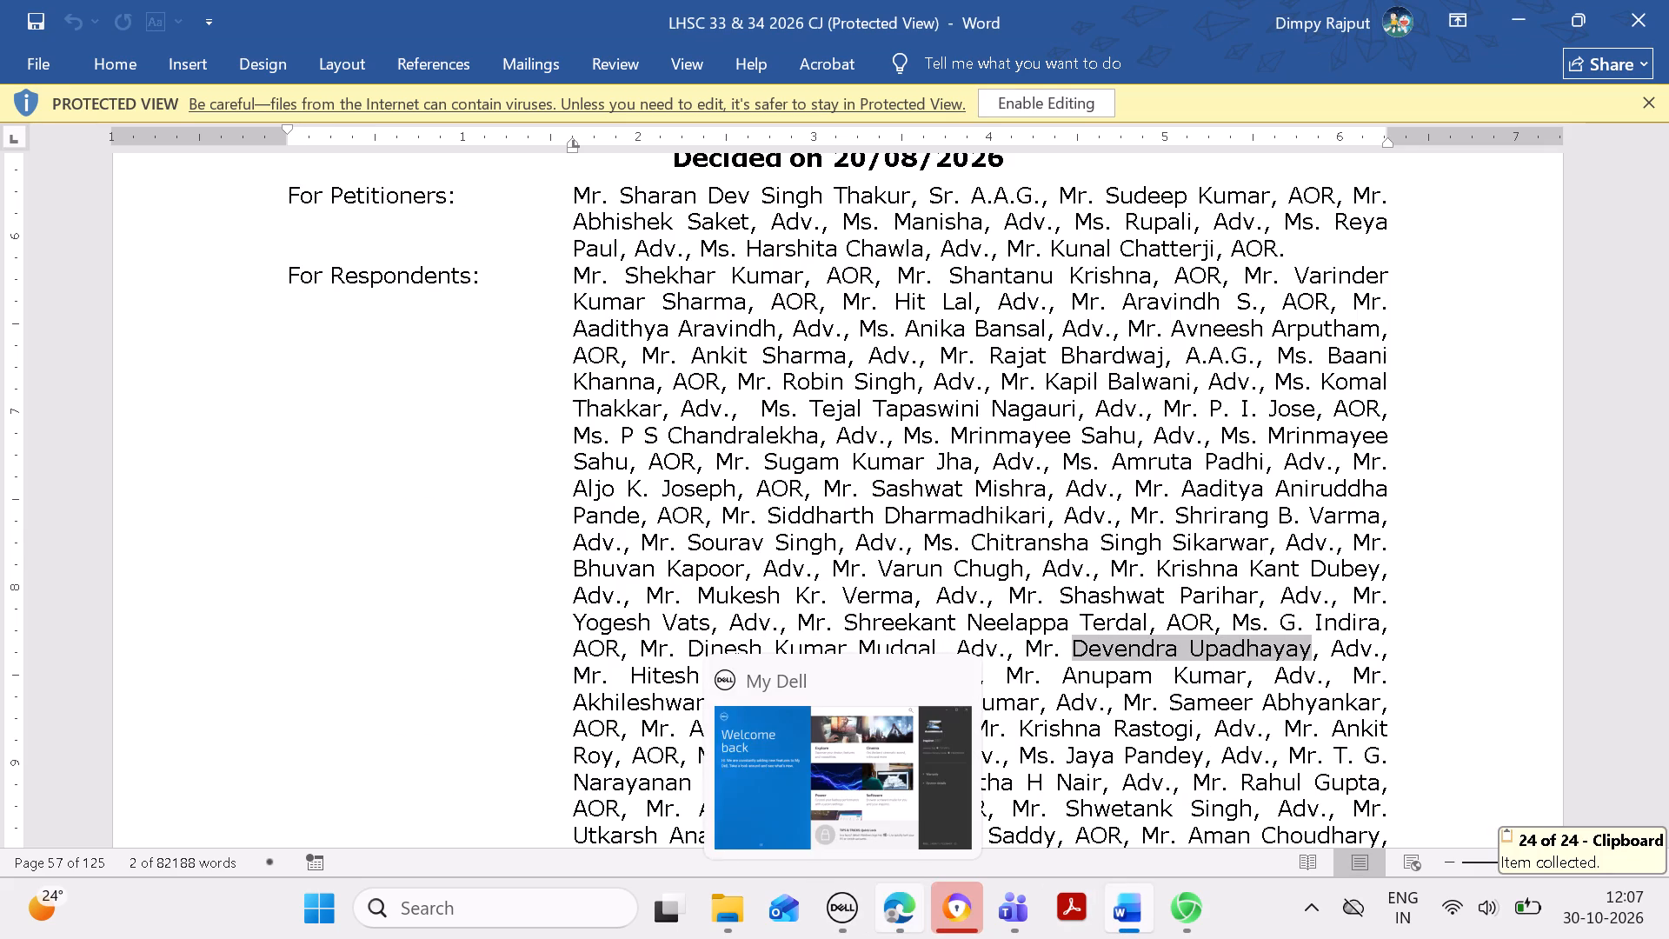
In the Edge case record, add the copied thirty-eighth name as a new advocate with prefix Mr. and designation ADV, attached for the respondents.
{"action": "left_click", "coordinate": [901, 902]}
{"action": "scroll", "coordinate": [1073, 806], "scroll_direction": "up", "scroll_amount": 3}
{"action": "left_click", "coordinate": [1265, 785]}
{"action": "key", "text": "ctrl+v"}
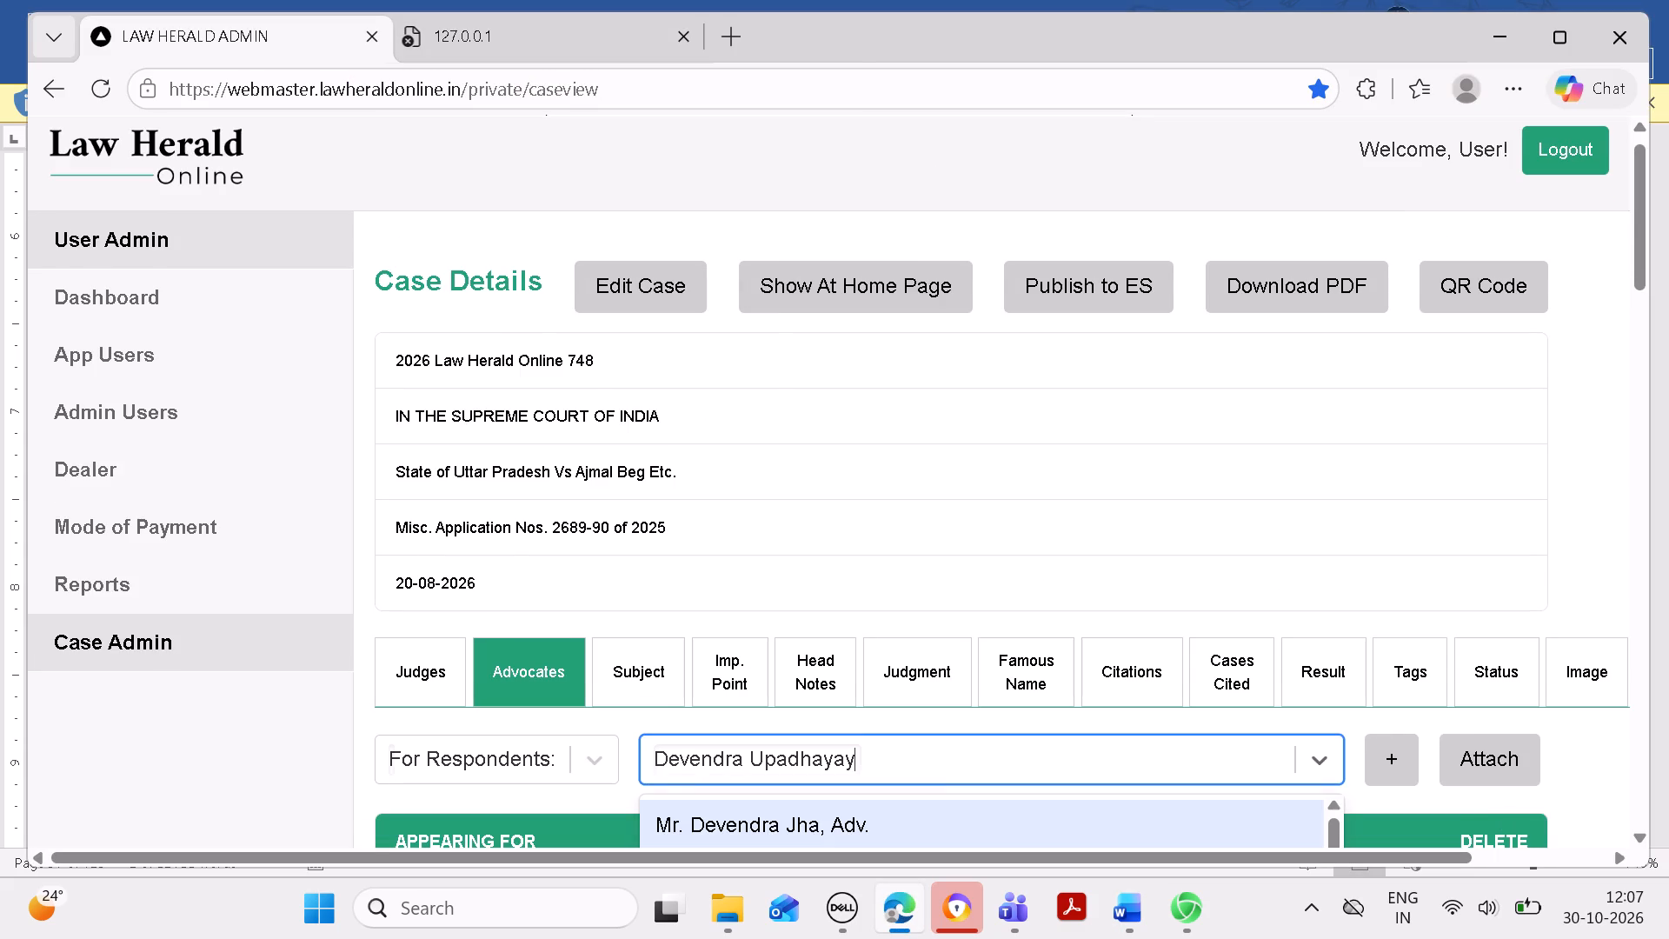
{"action": "left_click", "coordinate": [1389, 776]}
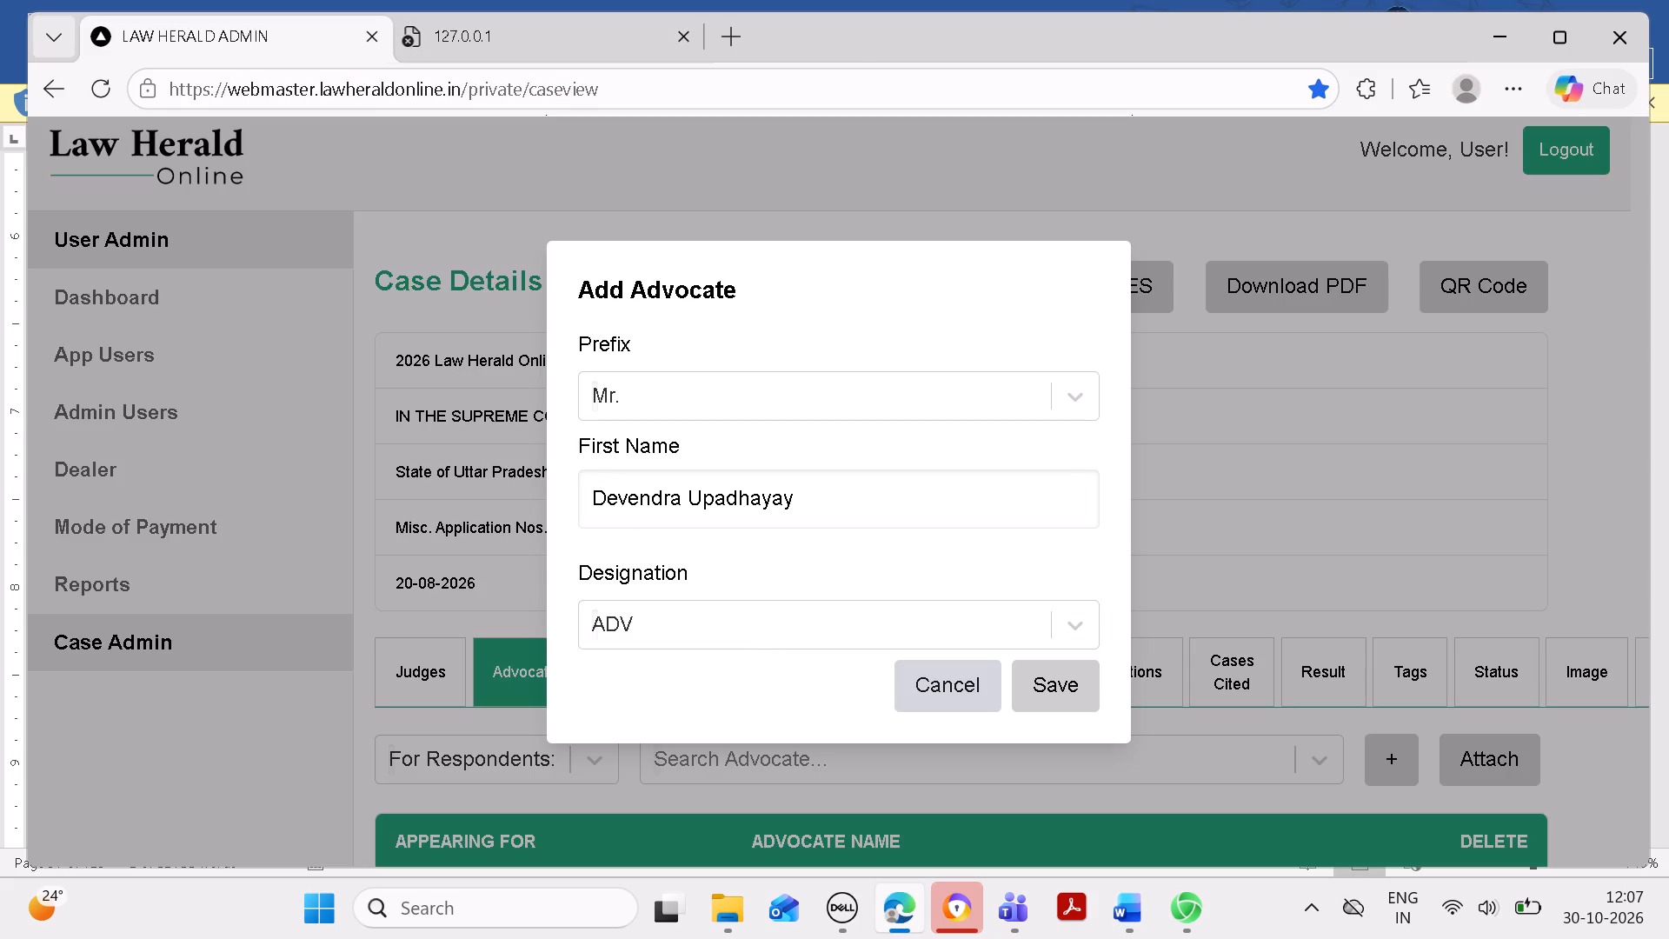
{"action": "left_click", "coordinate": [1087, 691]}
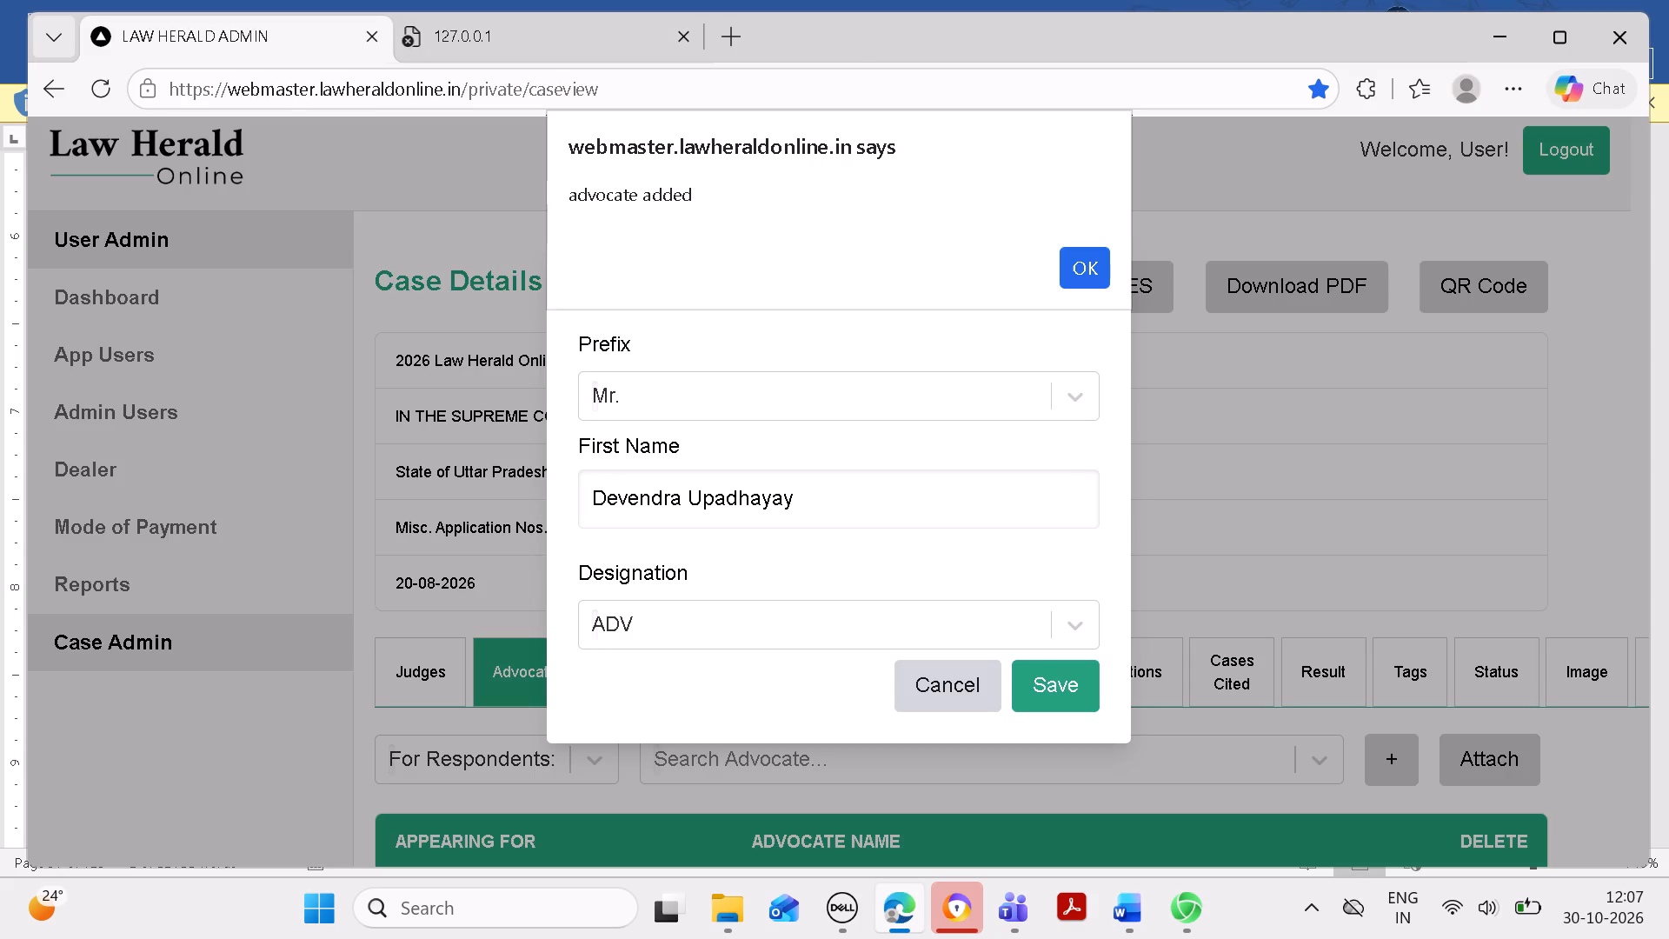
{"action": "left_click", "coordinate": [1096, 250]}
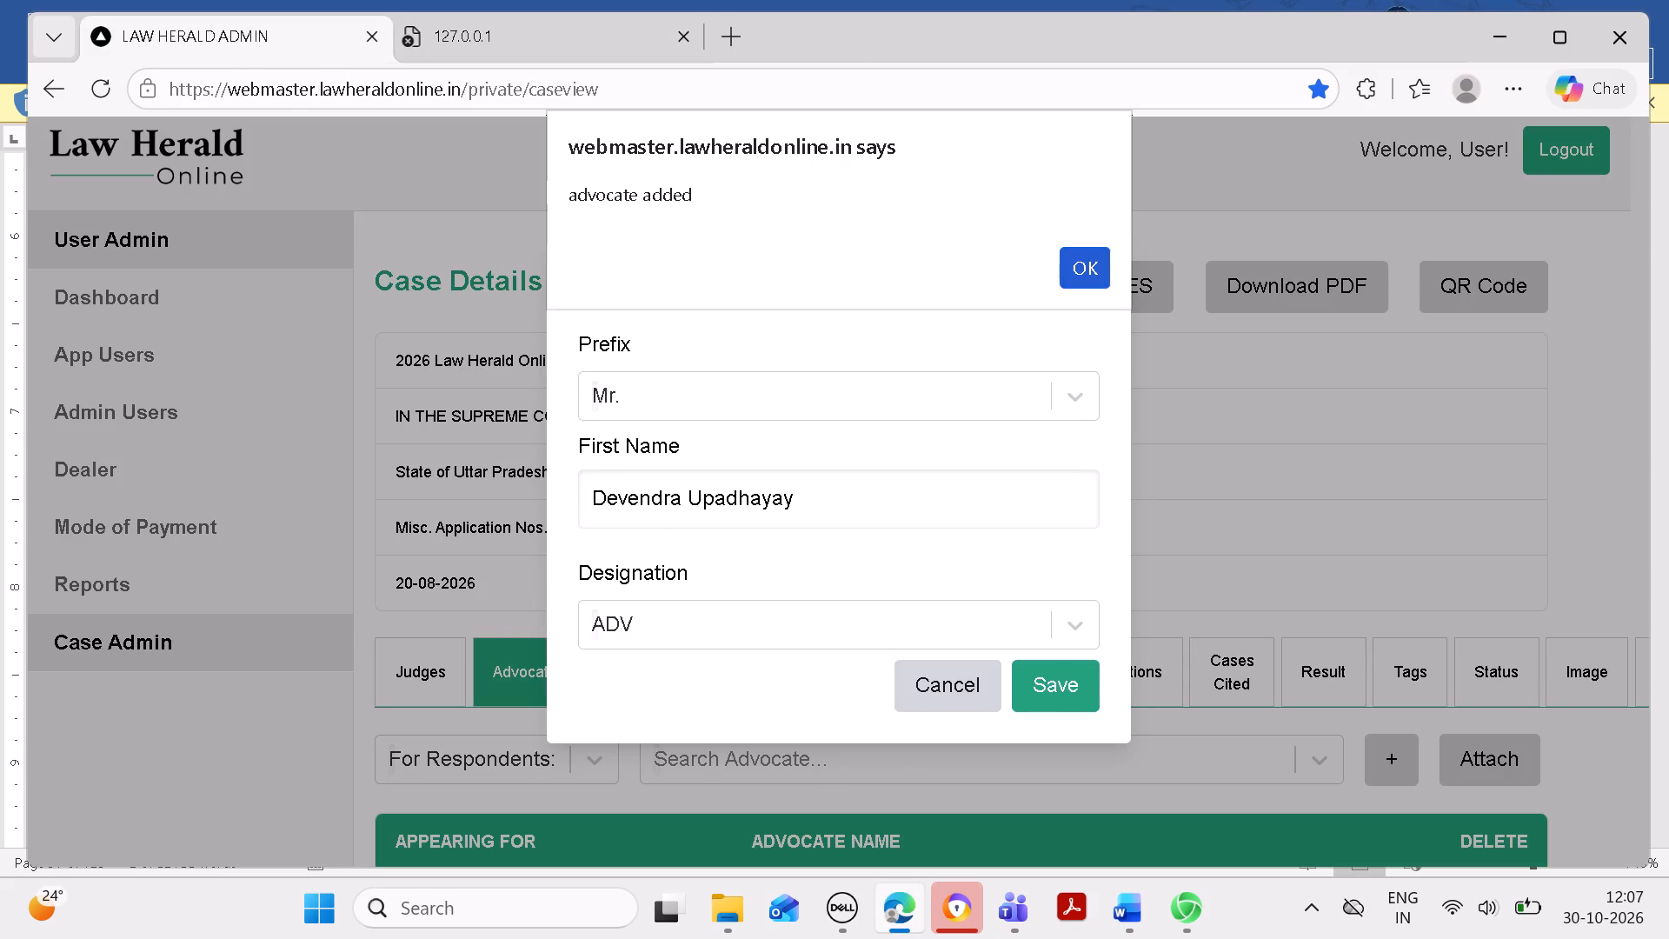
{"action": "left_click", "coordinate": [1090, 256]}
{"action": "left_click", "coordinate": [1099, 250]}
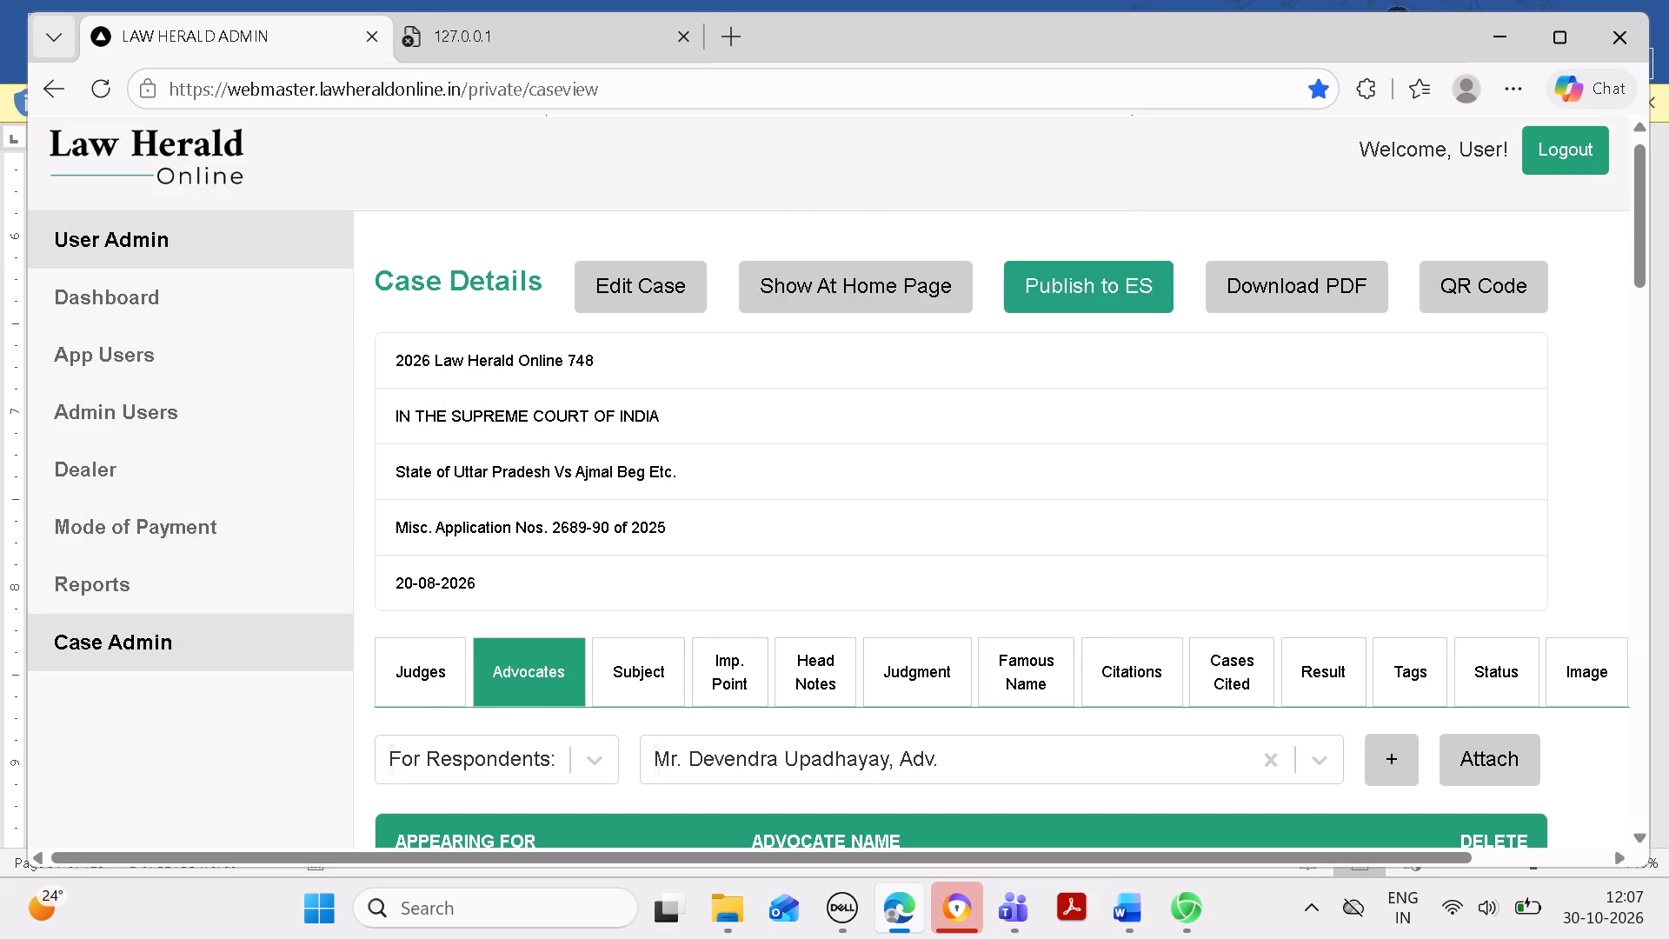
{"action": "scroll", "coordinate": [1128, 410], "scroll_direction": "down", "scroll_amount": 6}
{"action": "scroll", "coordinate": [1153, 570], "scroll_direction": "down", "scroll_amount": 4}
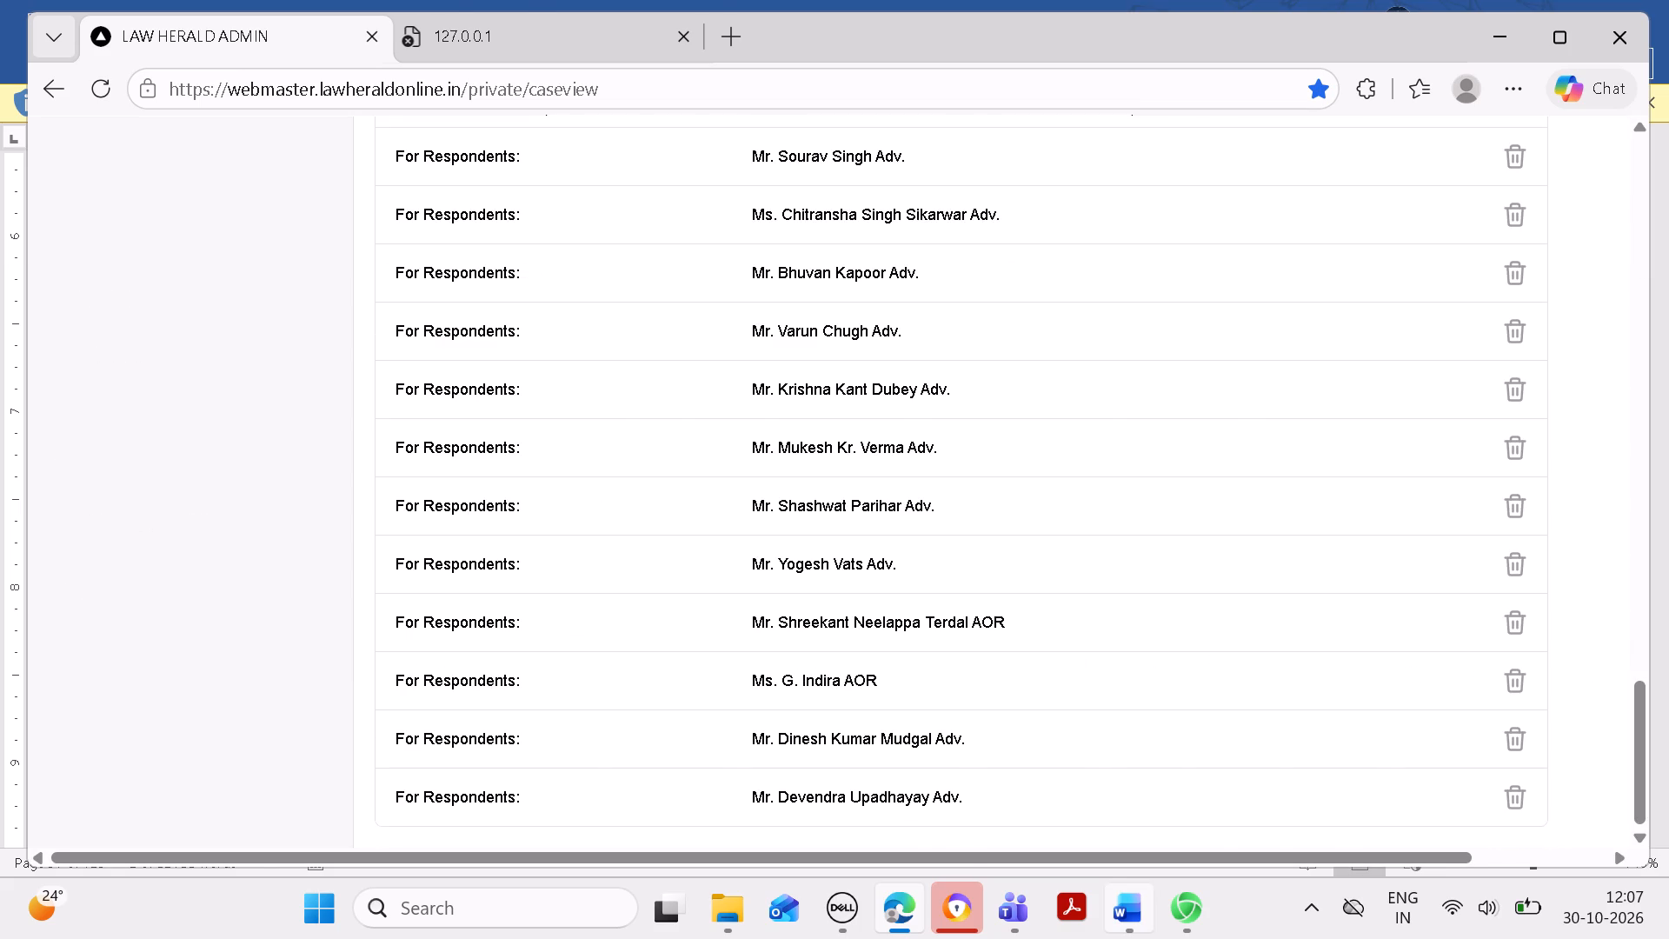
Copy the thirty-ninth respondents' advocate's name, without its Mr. prefix and Adv. designation, from the judgment in Word.
{"action": "left_click", "coordinate": [1122, 909]}
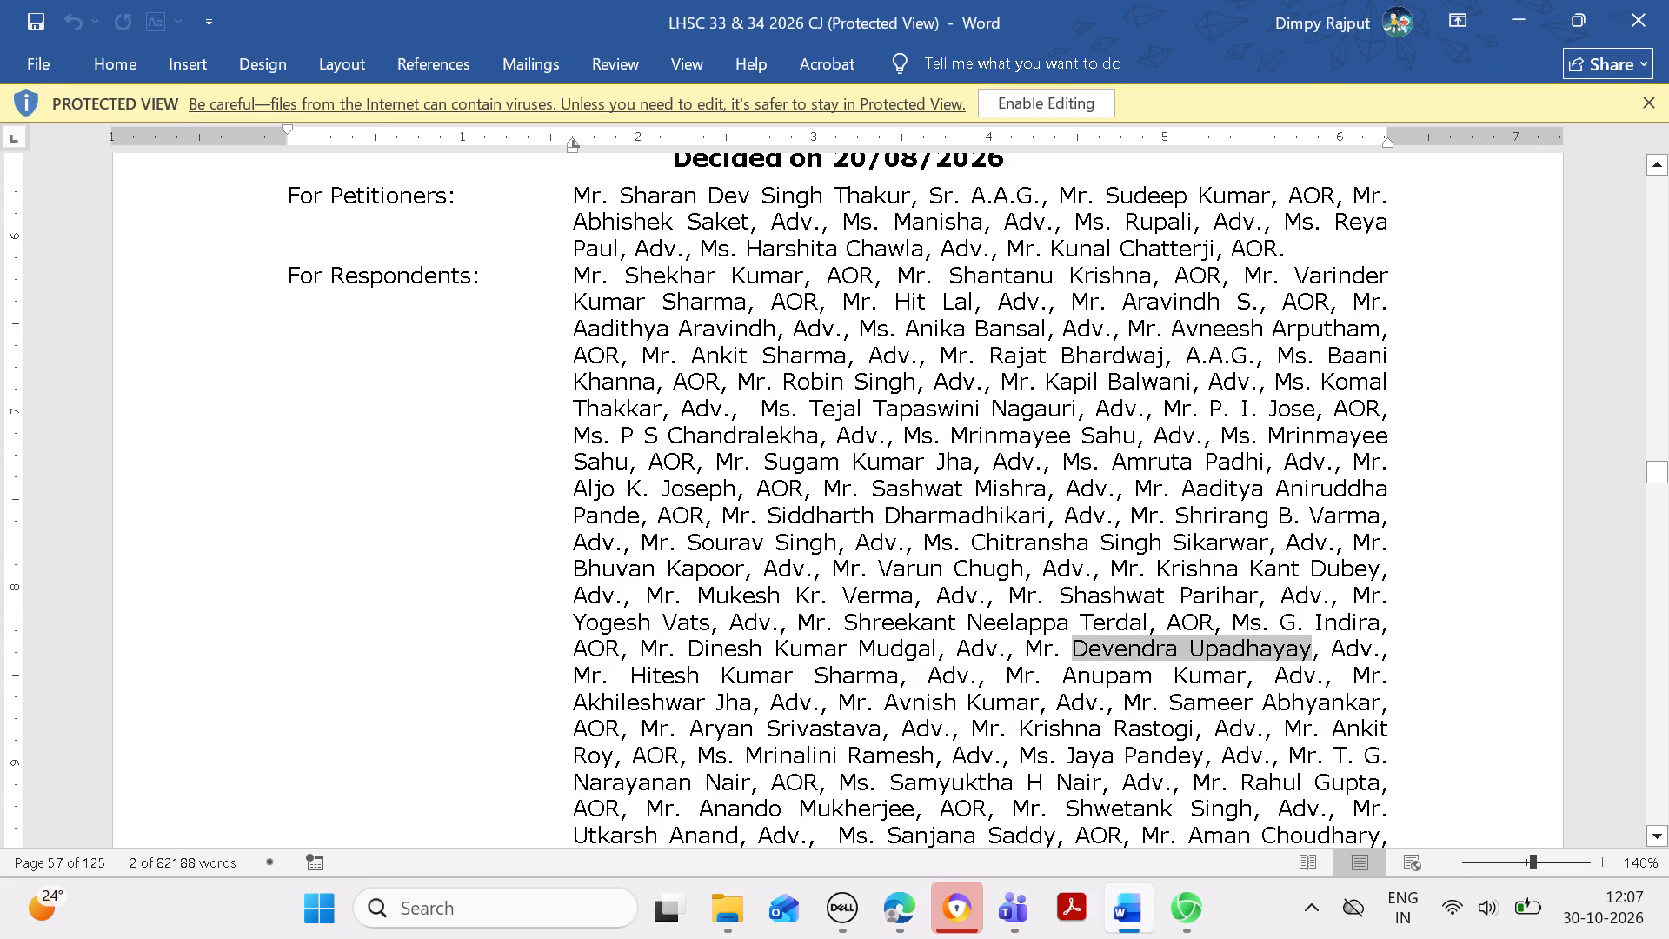
{"action": "left_click_drag", "start_coordinate": [628, 670], "coordinate": [629, 670]}
{"action": "left_click_drag", "start_coordinate": [629, 670], "coordinate": [849, 682]}
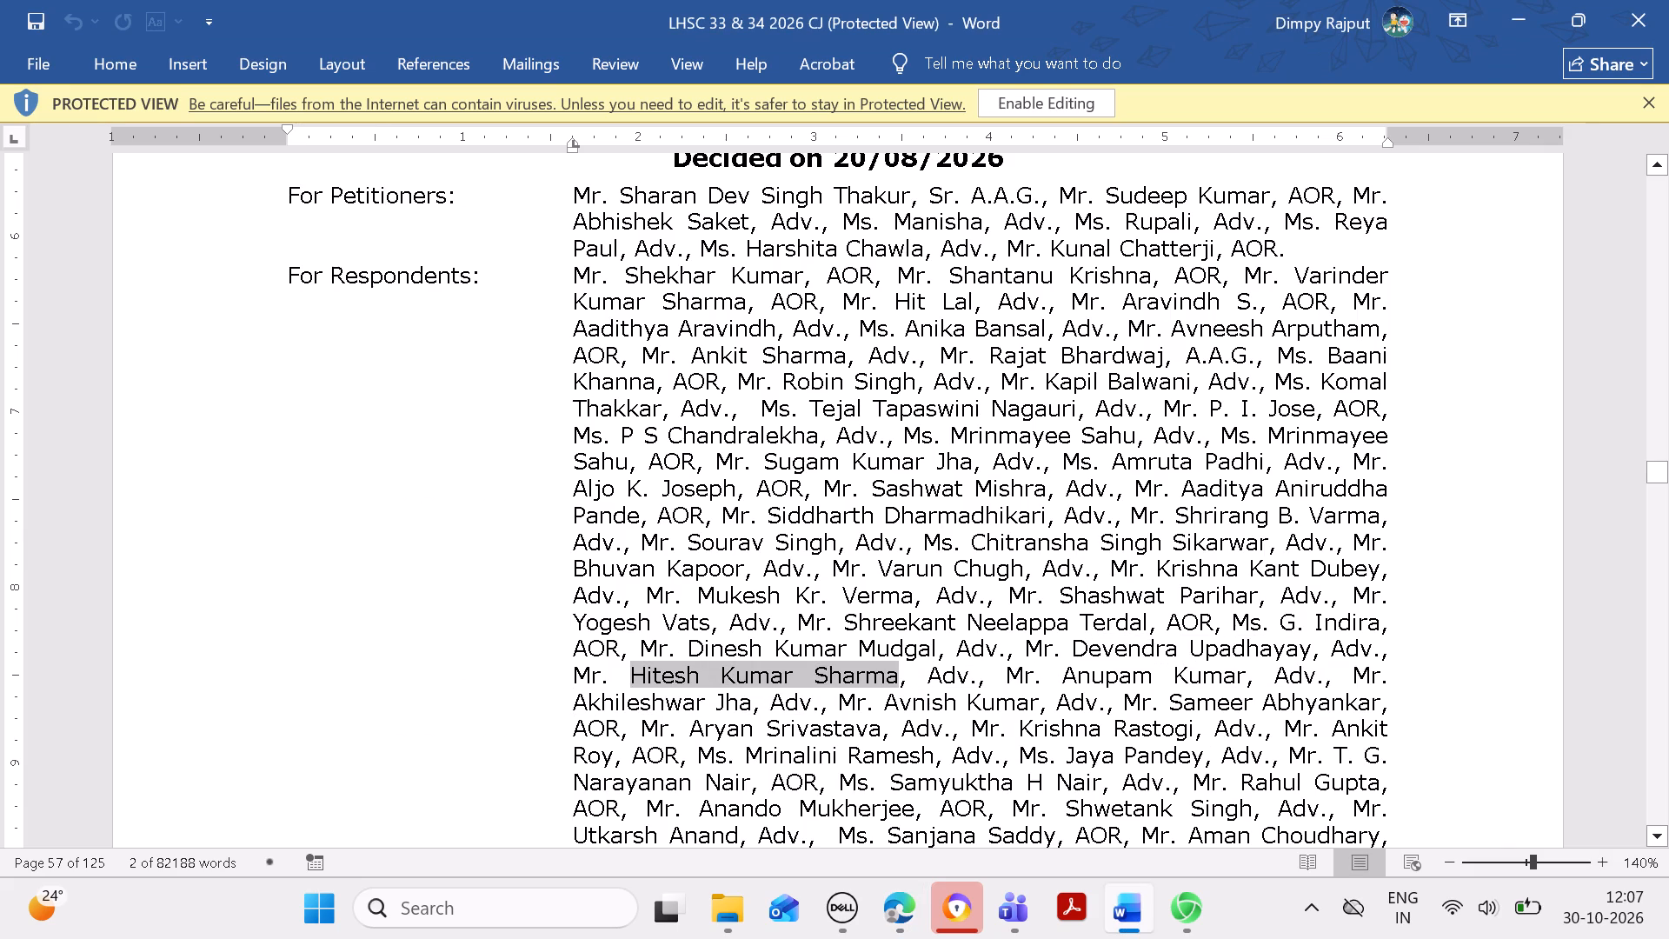
{"action": "key", "text": "ctrl+c"}
In the Edge case record, find the copied thirty-ninth advocate's name and attach the matching Mr. entry designated Adv. for the respondents.
{"action": "left_click", "coordinate": [901, 904]}
{"action": "scroll", "coordinate": [931, 847], "scroll_direction": "up", "scroll_amount": 3}
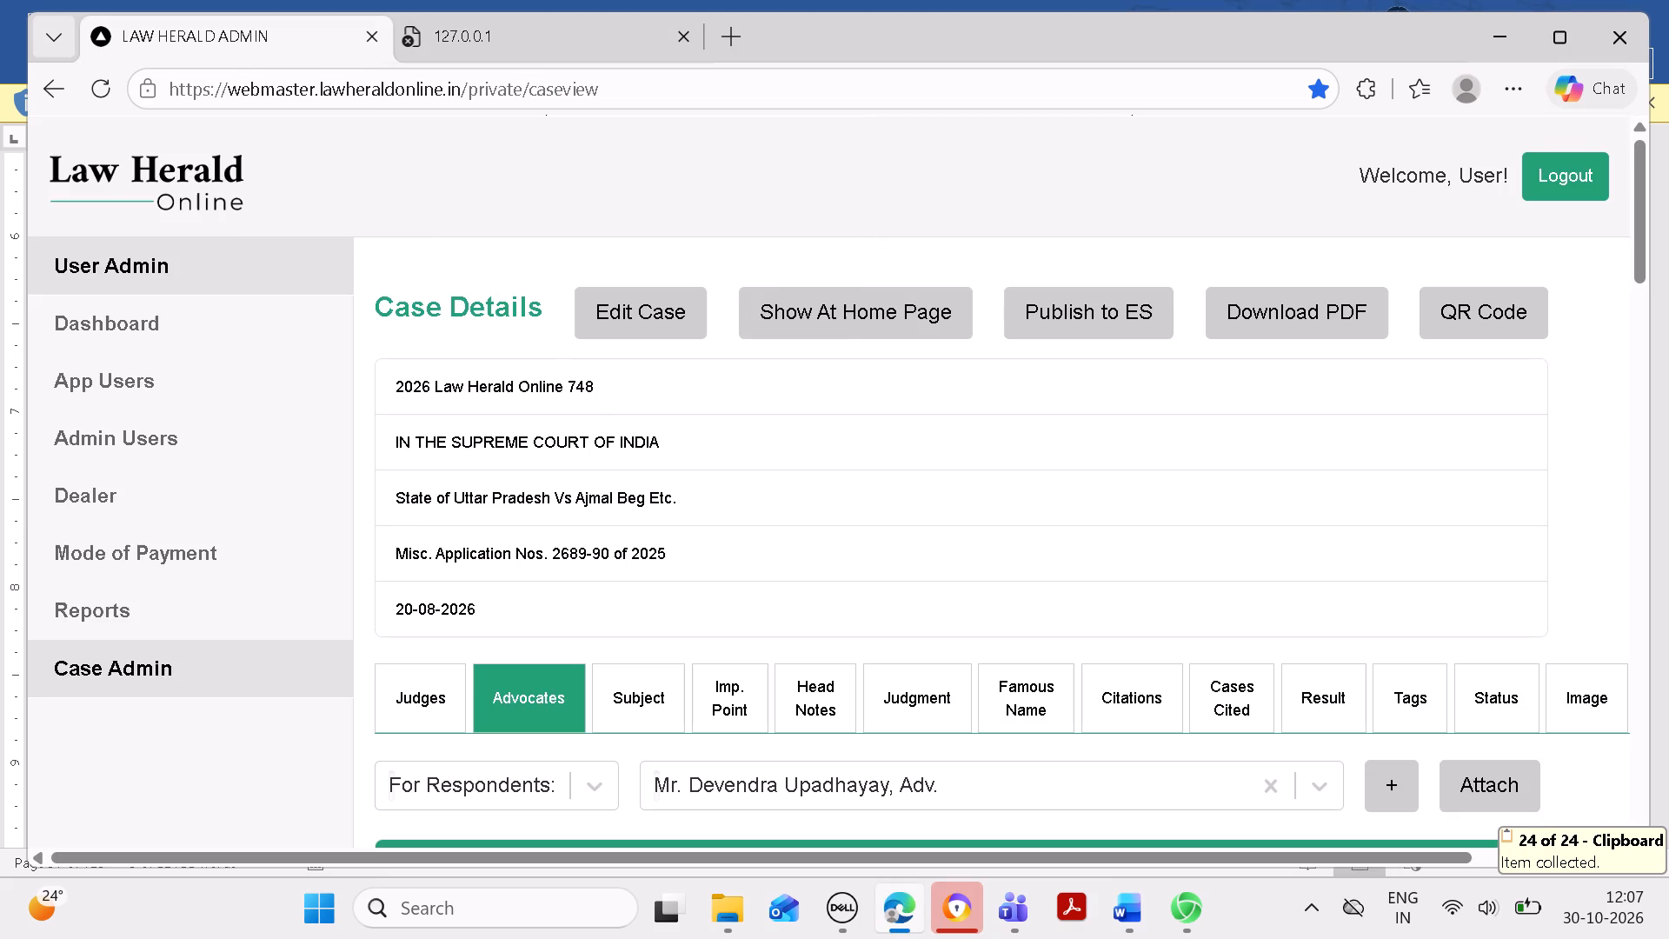
{"action": "left_click", "coordinate": [1261, 789]}
{"action": "key", "text": "ctrl+v"}
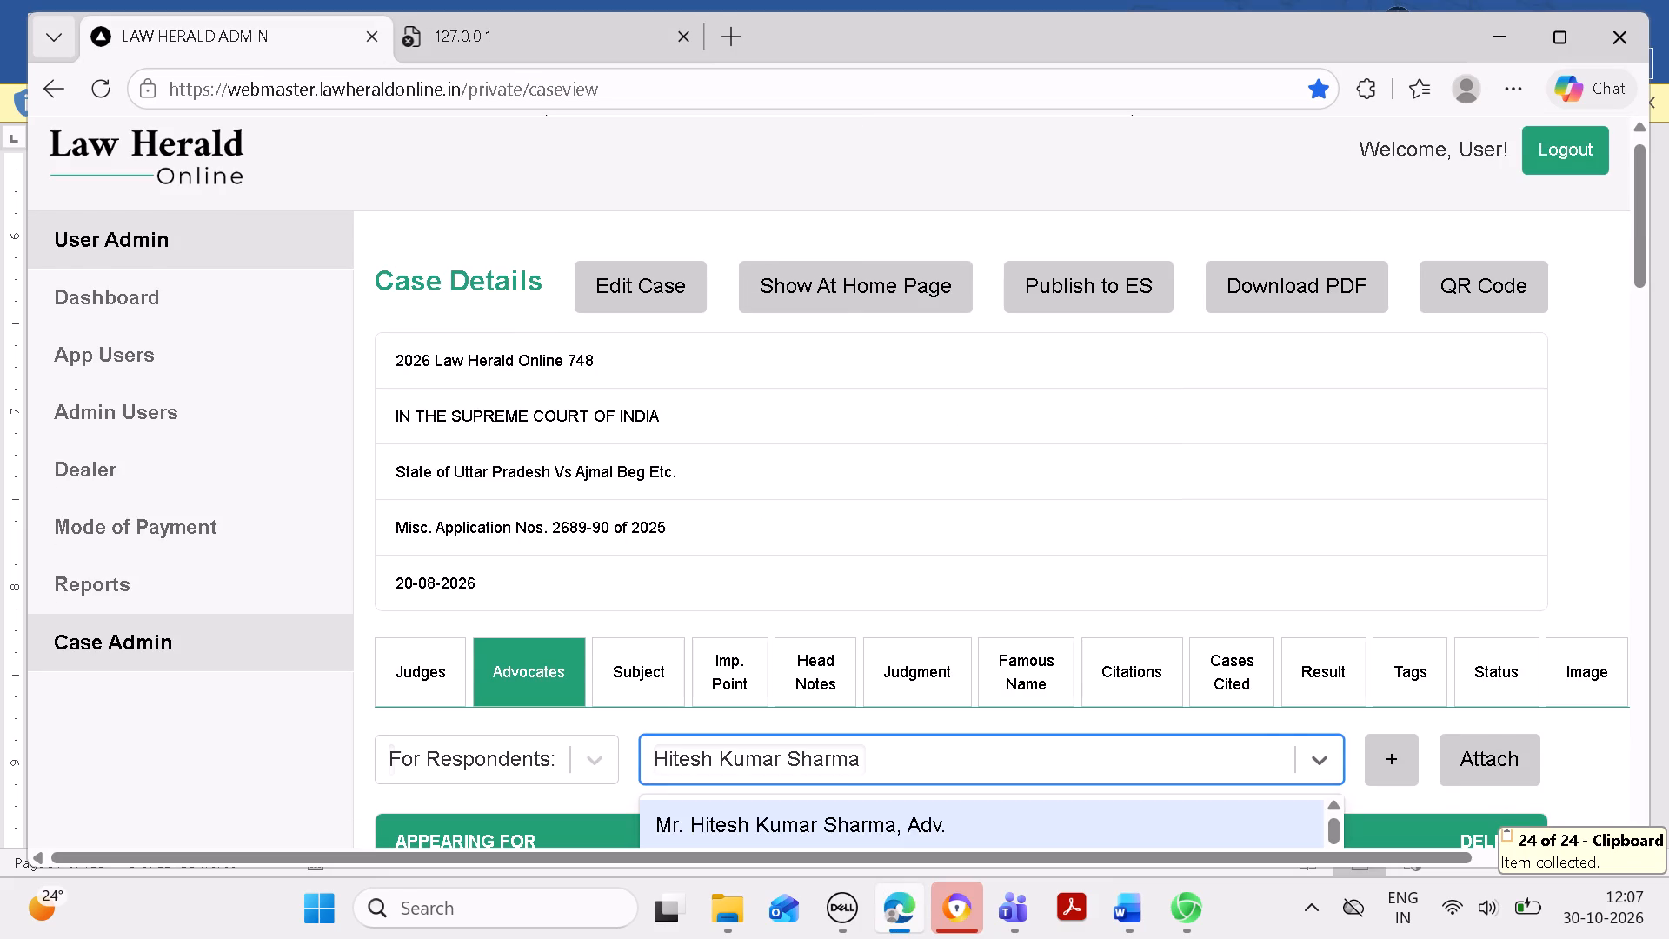
{"action": "left_click", "coordinate": [1137, 821]}
{"action": "left_click", "coordinate": [1461, 766]}
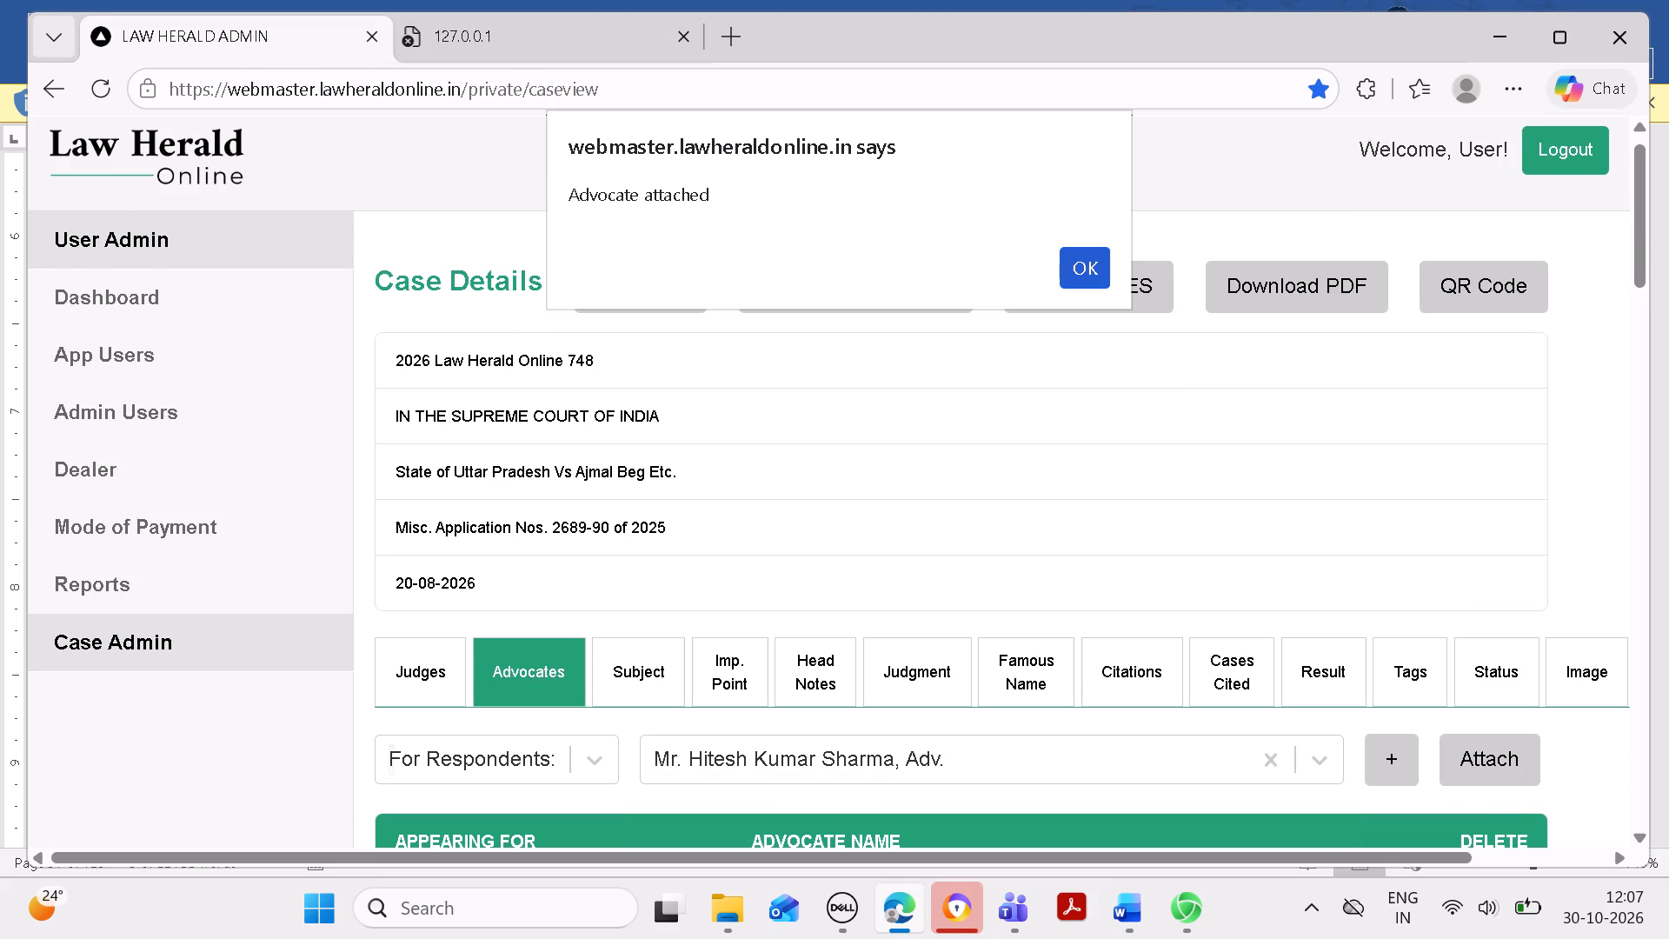
{"action": "left_click", "coordinate": [1099, 263]}
{"action": "scroll", "coordinate": [1279, 511], "scroll_direction": "down", "scroll_amount": 9}
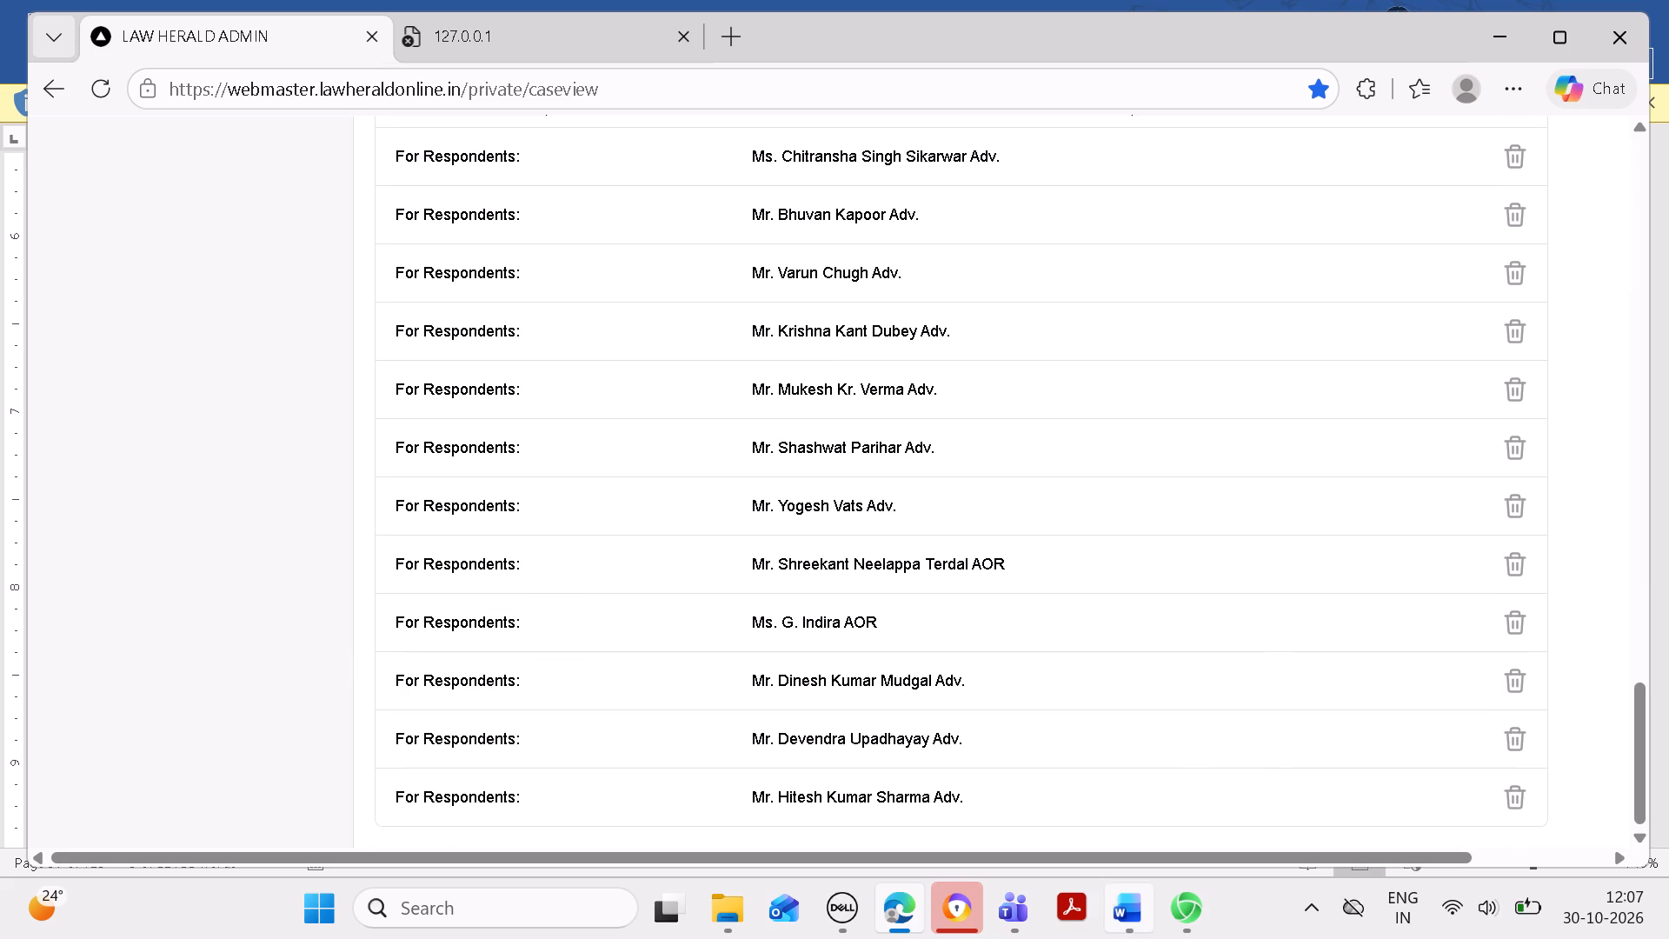
Copy the fortieth respondents' advocate's name, without its Mr. prefix and Adv. designation, from the judgment in Word.
{"action": "left_click", "coordinate": [1126, 906]}
{"action": "left_click_drag", "start_coordinate": [1064, 671], "coordinate": [1083, 671]}
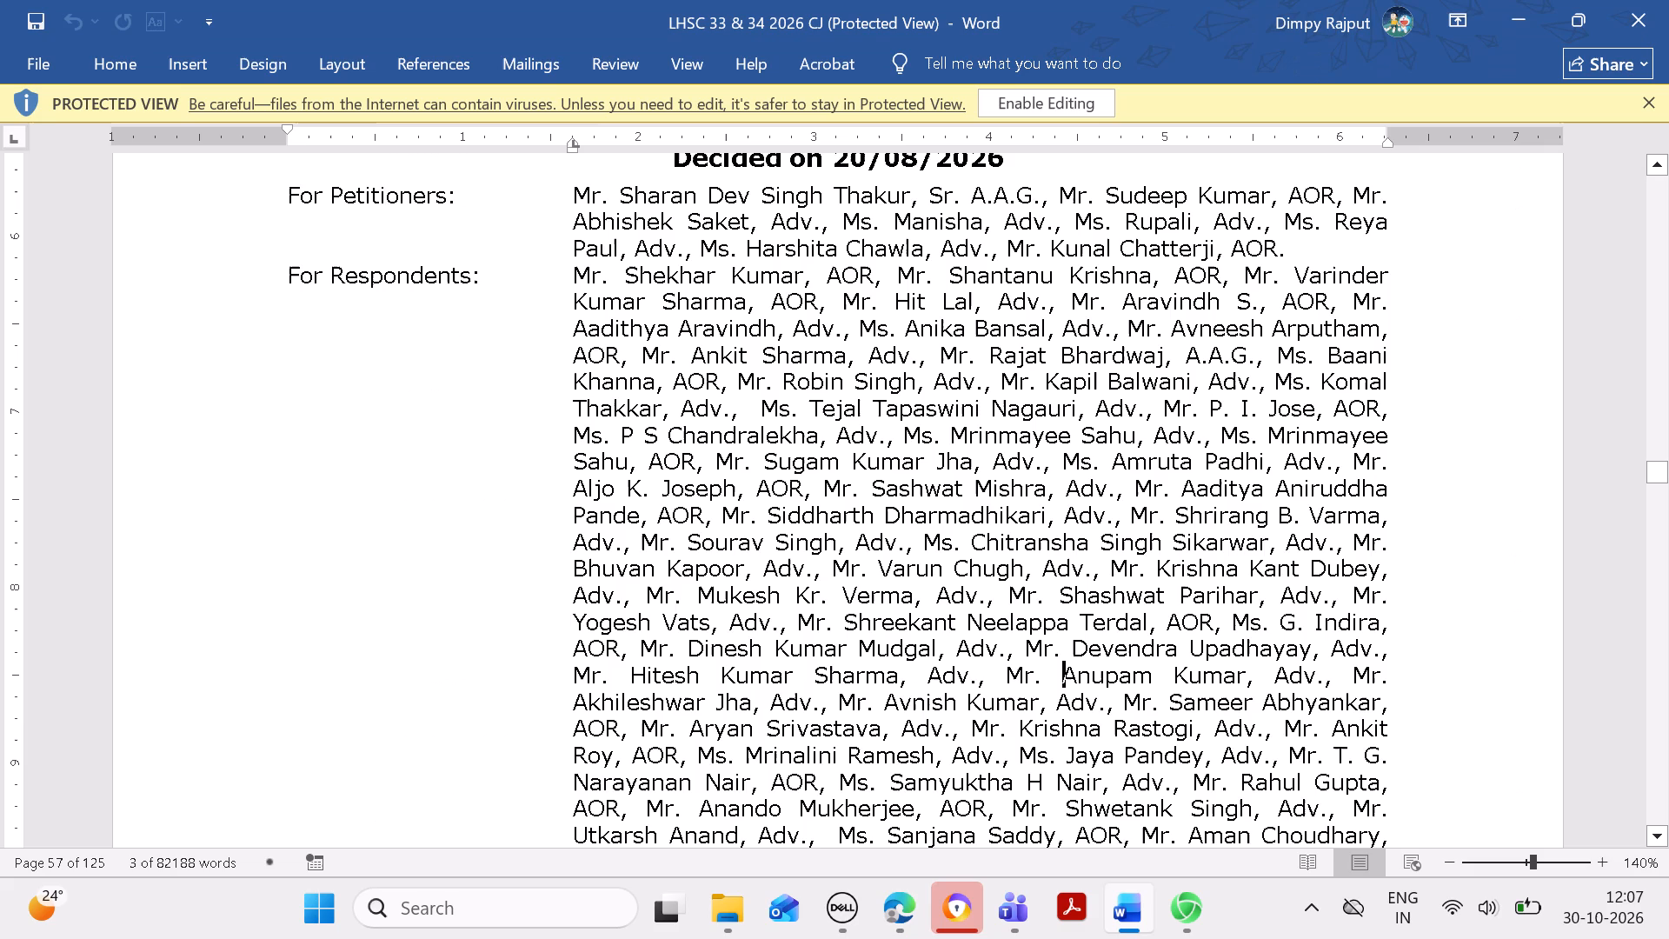
{"action": "left_click_drag", "start_coordinate": [1083, 671], "coordinate": [1216, 673]}
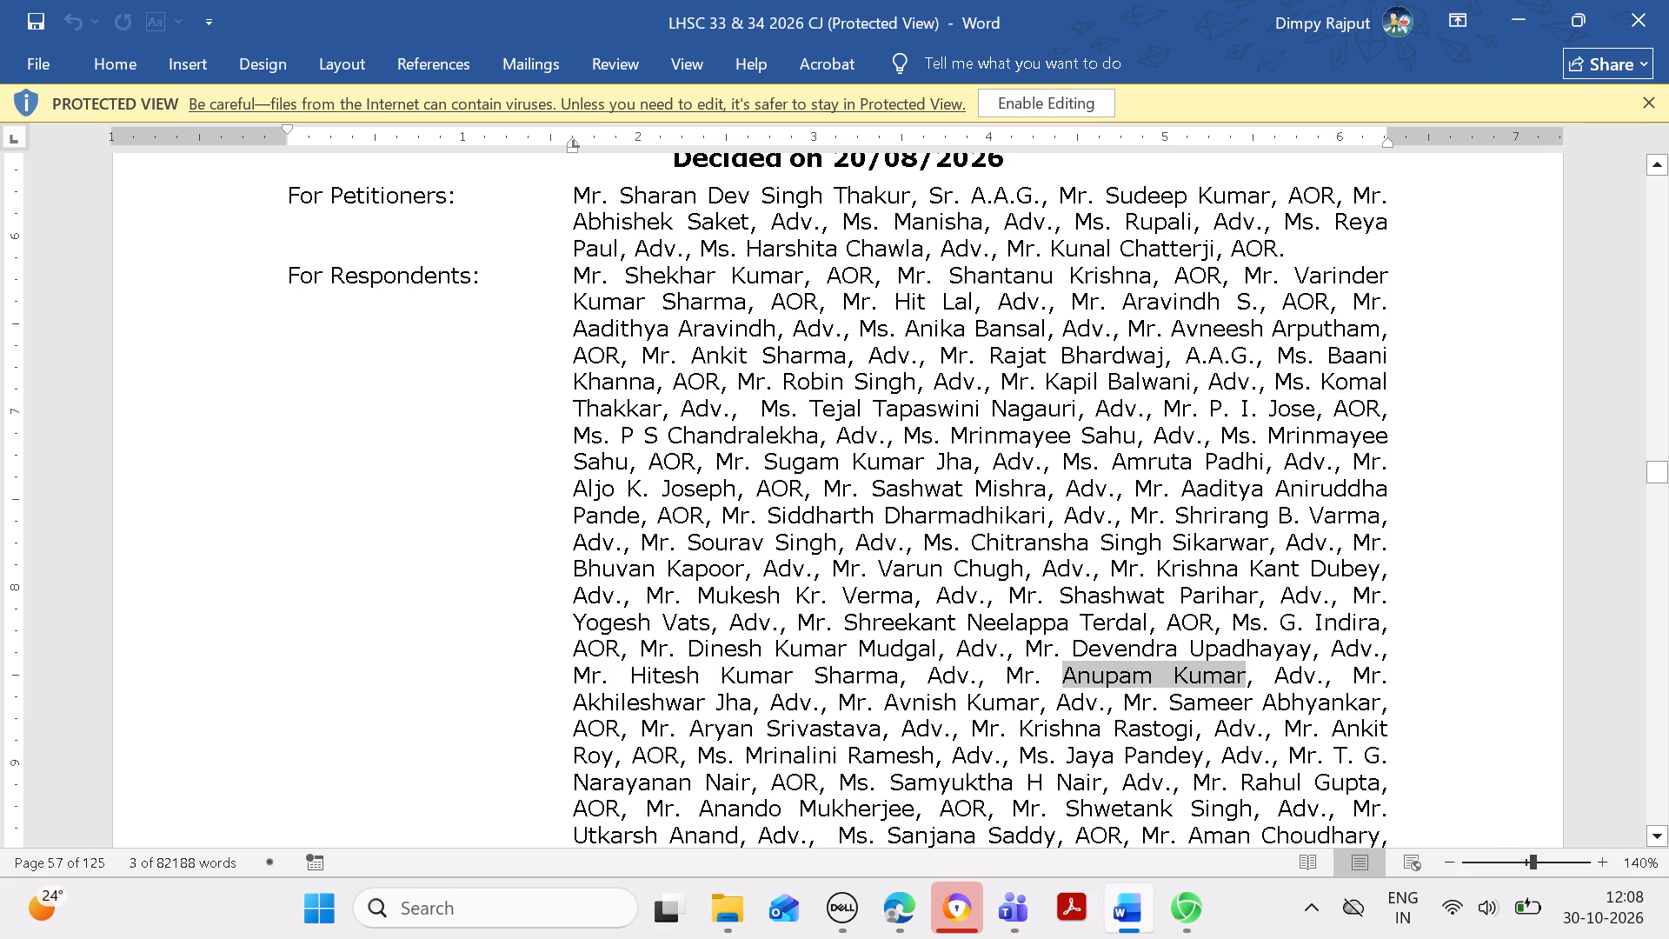
{"action": "key", "text": "ctrl+c"}
Switch to the case record in Edge for the copied fortieth respondents' advocate.
{"action": "left_click", "coordinate": [886, 917]}
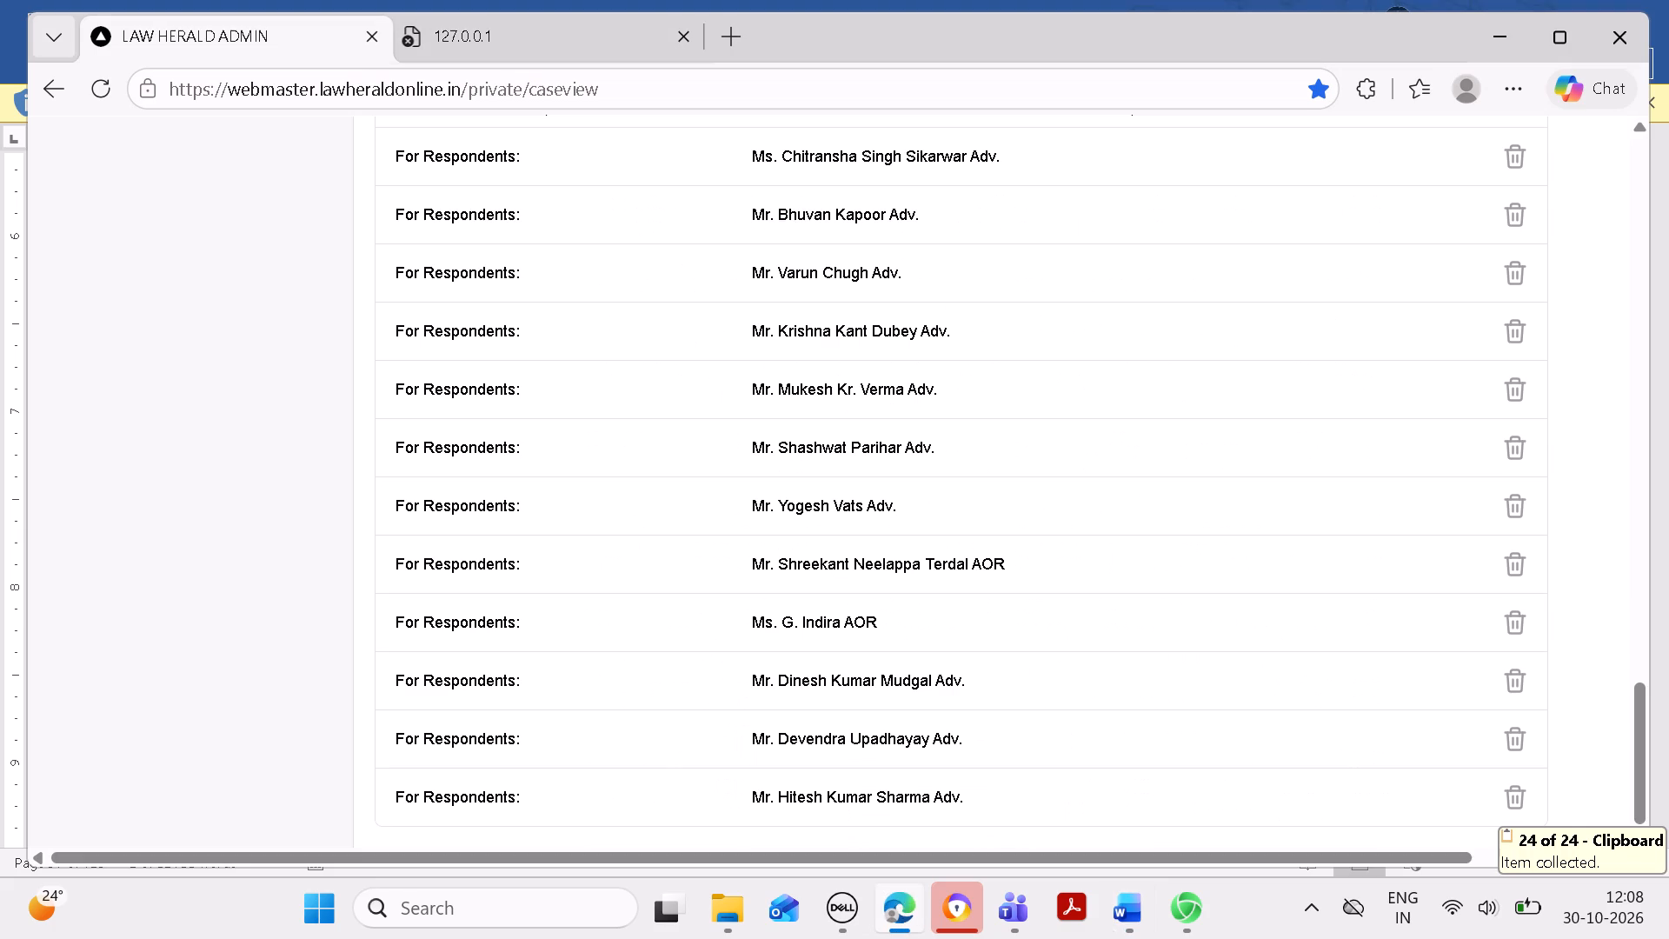
In the Edge case record, add the copied fortieth advocate's name as a new Mr. entry designated ADV and attach it for the respondents.
{"action": "scroll", "coordinate": [914, 880], "scroll_direction": "up", "scroll_amount": 3}
{"action": "scroll", "coordinate": [1107, 809], "scroll_direction": "up", "scroll_amount": 2}
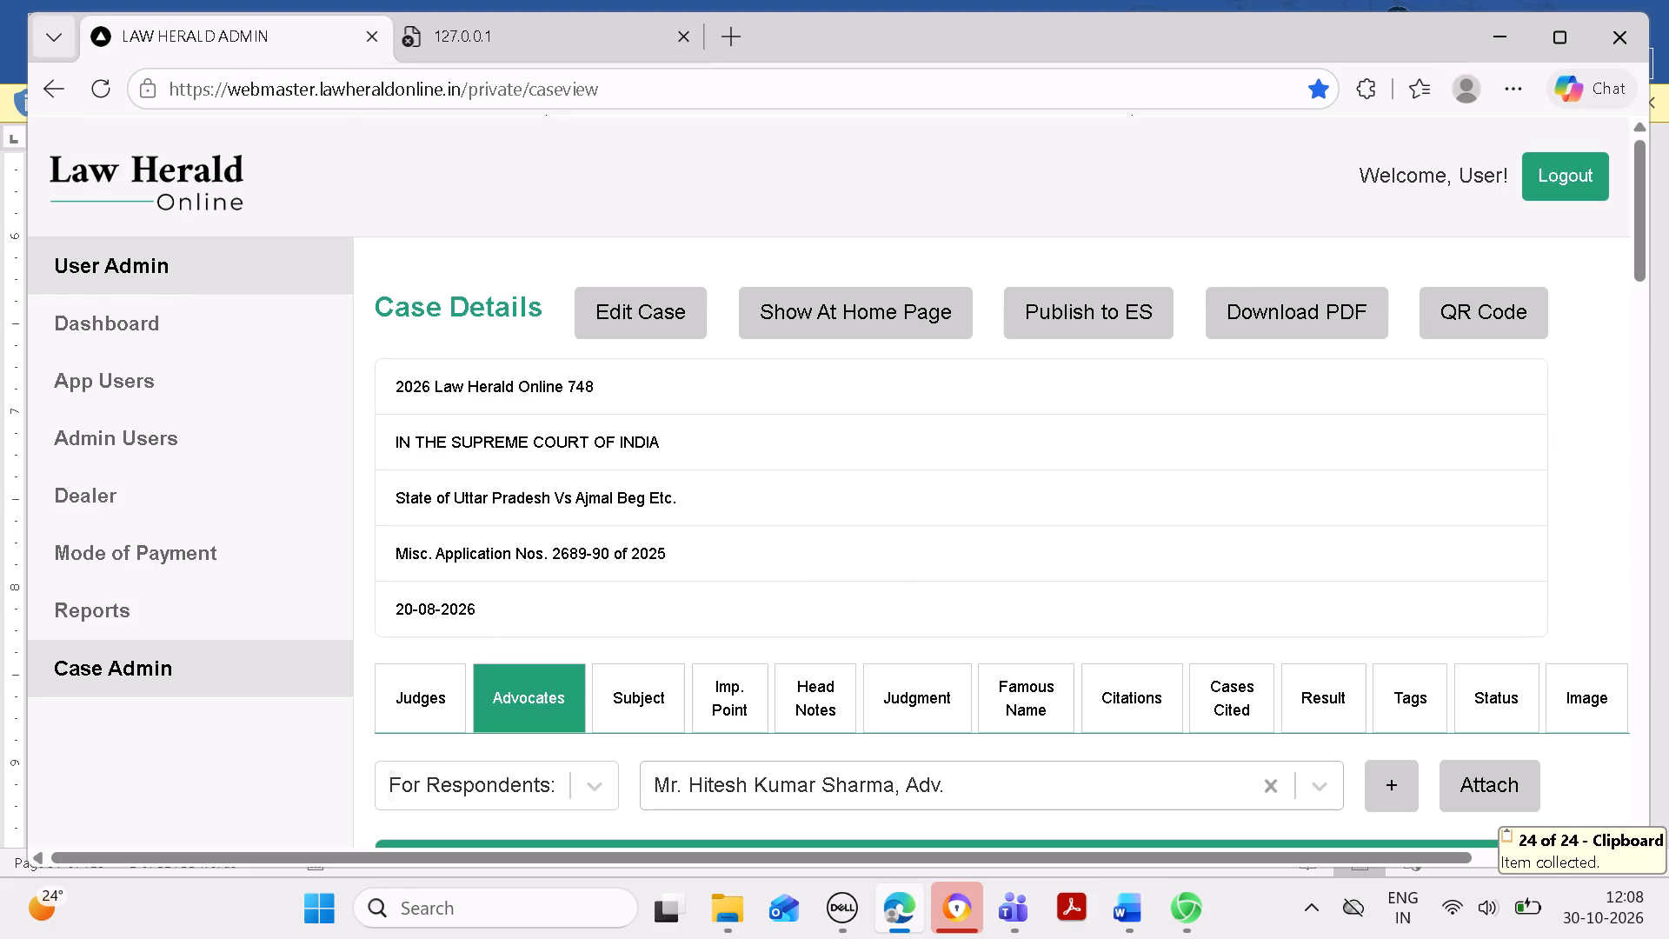
{"action": "left_click", "coordinate": [1273, 777]}
{"action": "key", "text": "ctrl+v"}
{"action": "left_click", "coordinate": [1381, 767]}
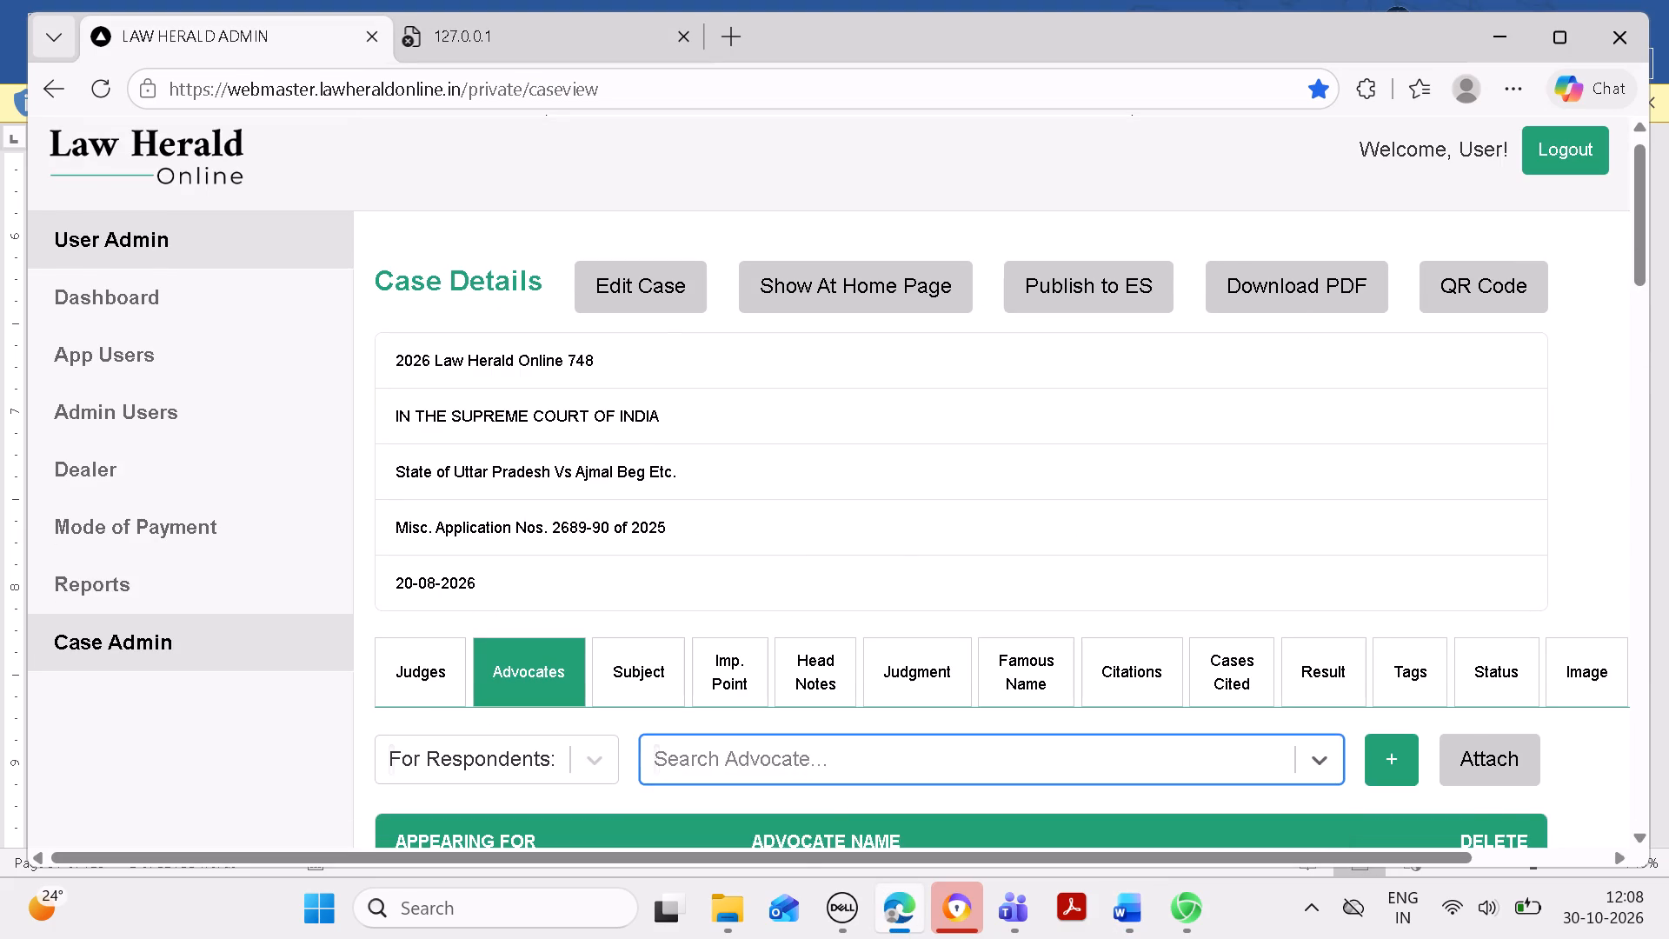
{"action": "left_click", "coordinate": [1065, 691]}
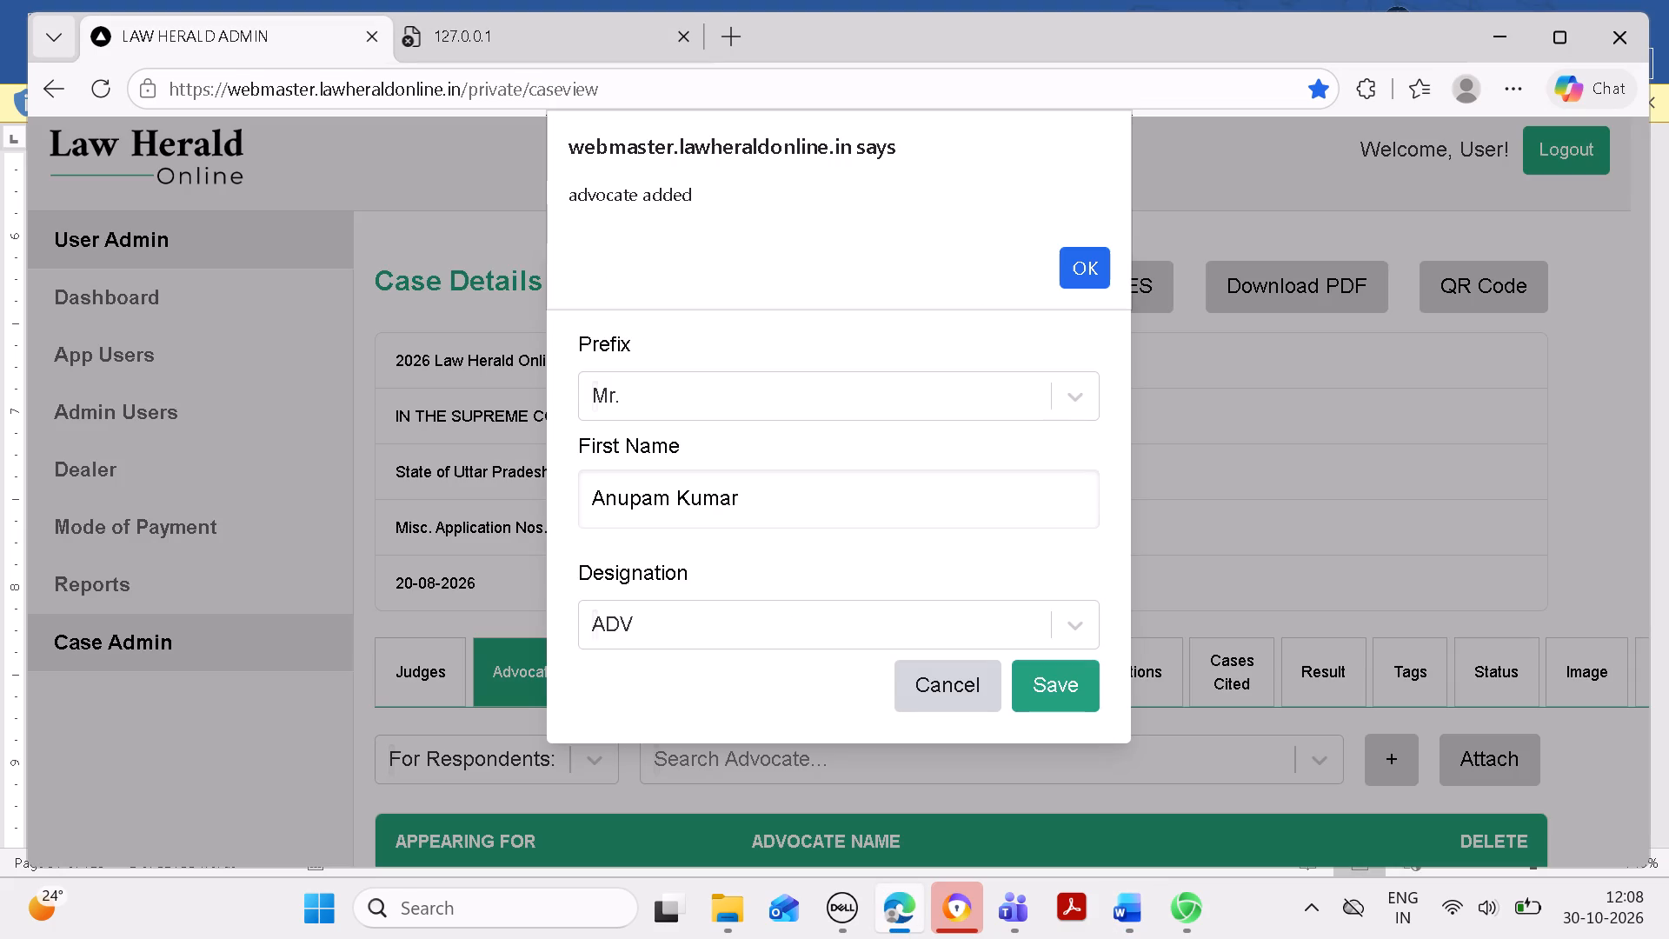
{"action": "left_click", "coordinate": [1075, 266]}
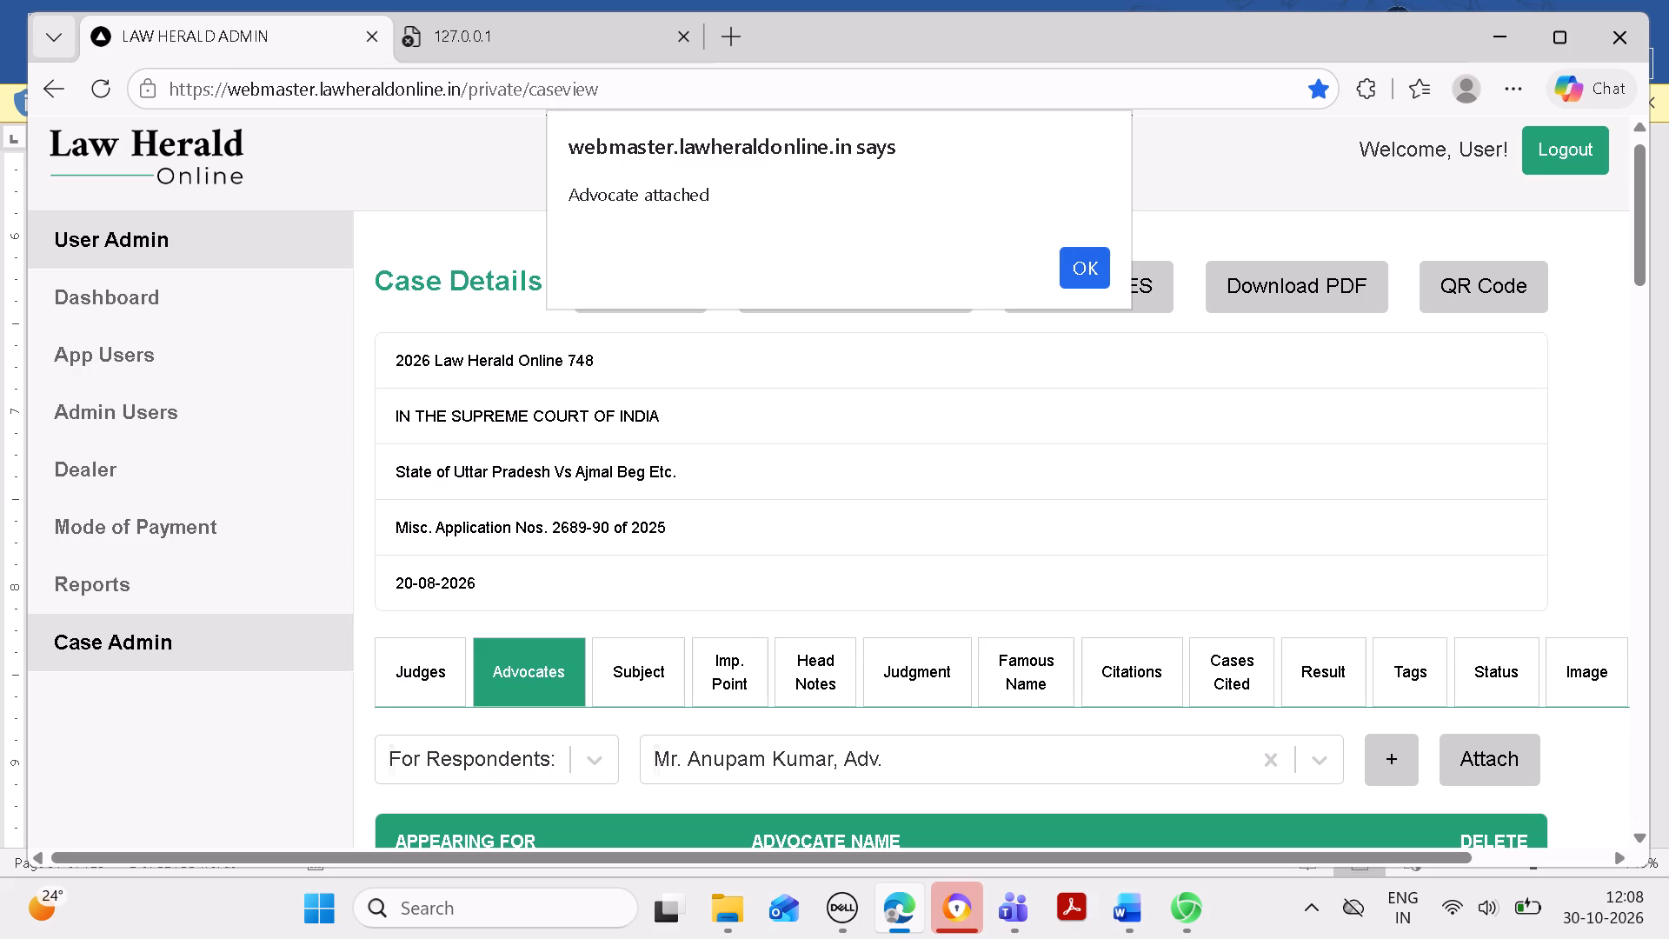
{"action": "scroll", "coordinate": [1150, 575], "scroll_direction": "down", "scroll_amount": 6}
{"action": "left_click", "coordinate": [1092, 261]}
{"action": "scroll", "coordinate": [1104, 662], "scroll_direction": "down", "scroll_amount": 7}
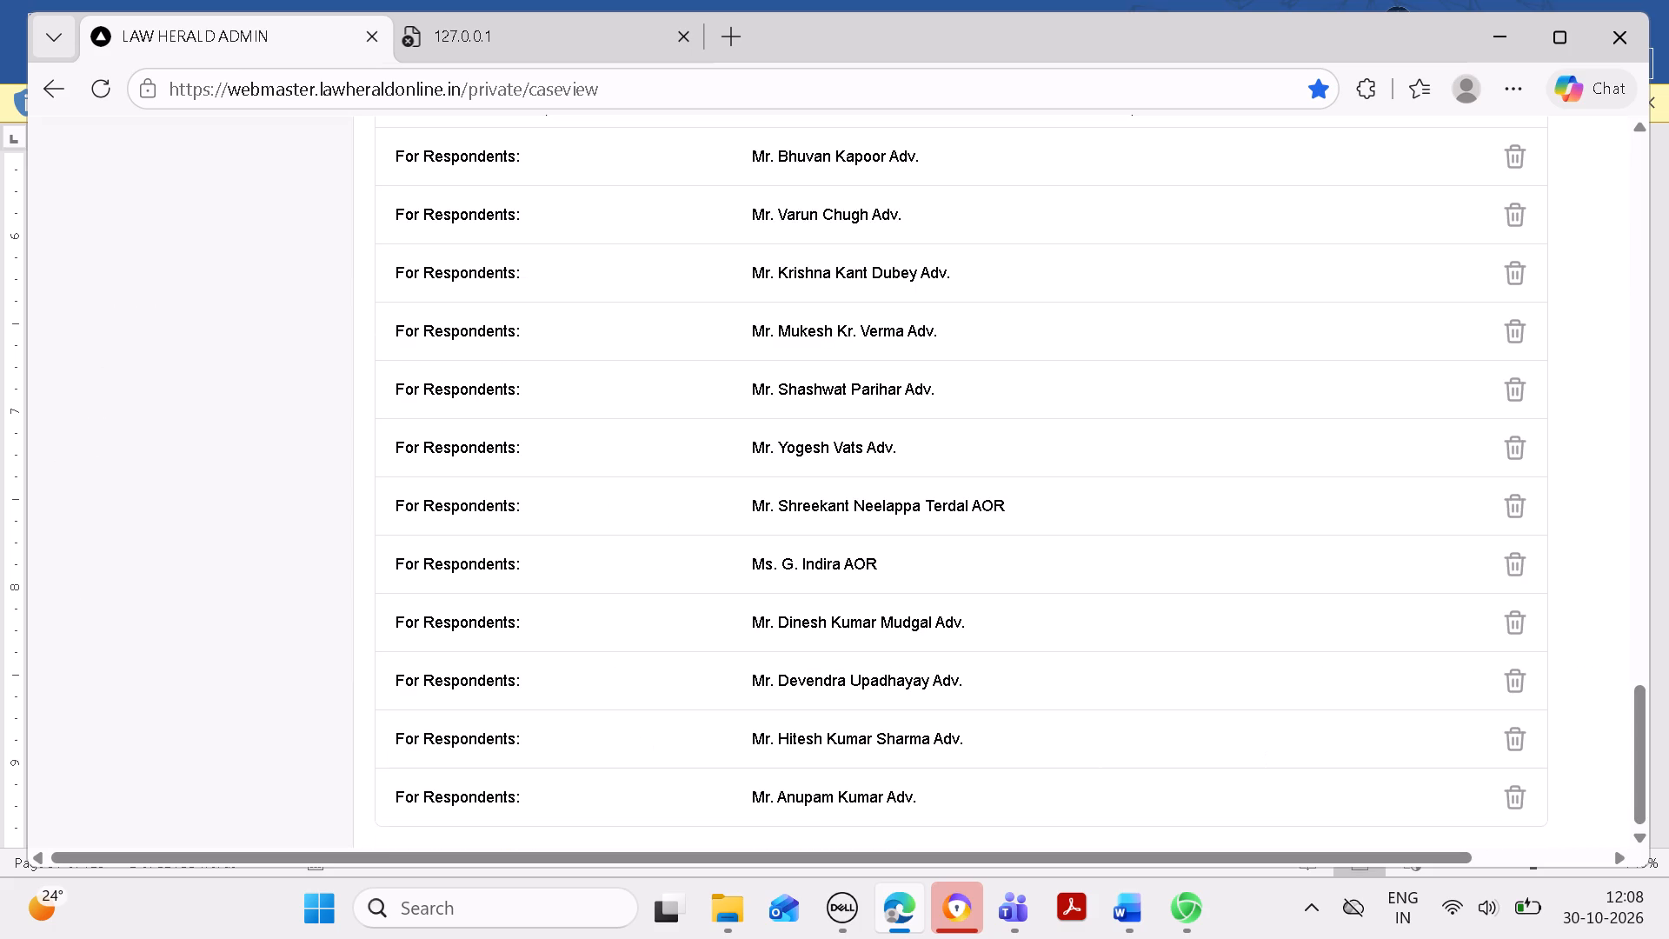
{"action": "scroll", "coordinate": [1091, 769], "scroll_direction": "down", "scroll_amount": 1}
Switch to the judgment in Word for the forty-first respondents' advocate.
{"action": "left_click", "coordinate": [1127, 929]}
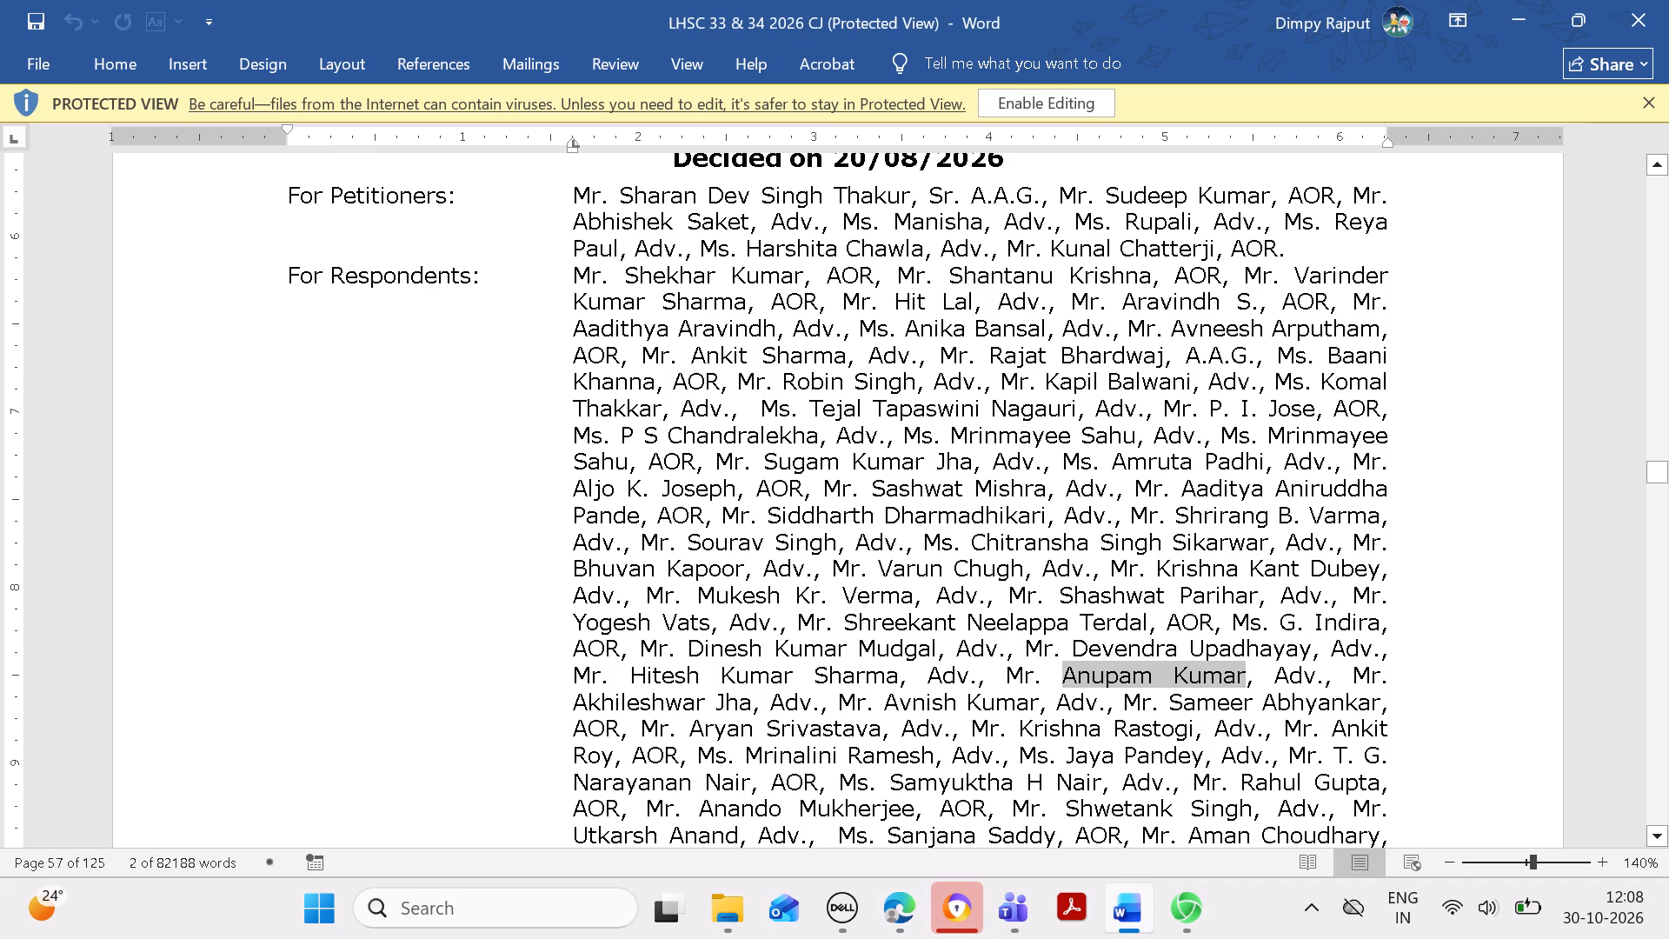
Copy the forty-first respondents' advocate's name, without prefix or designation, from the judgment.
{"action": "left_click_drag", "start_coordinate": [568, 701], "coordinate": [725, 709]}
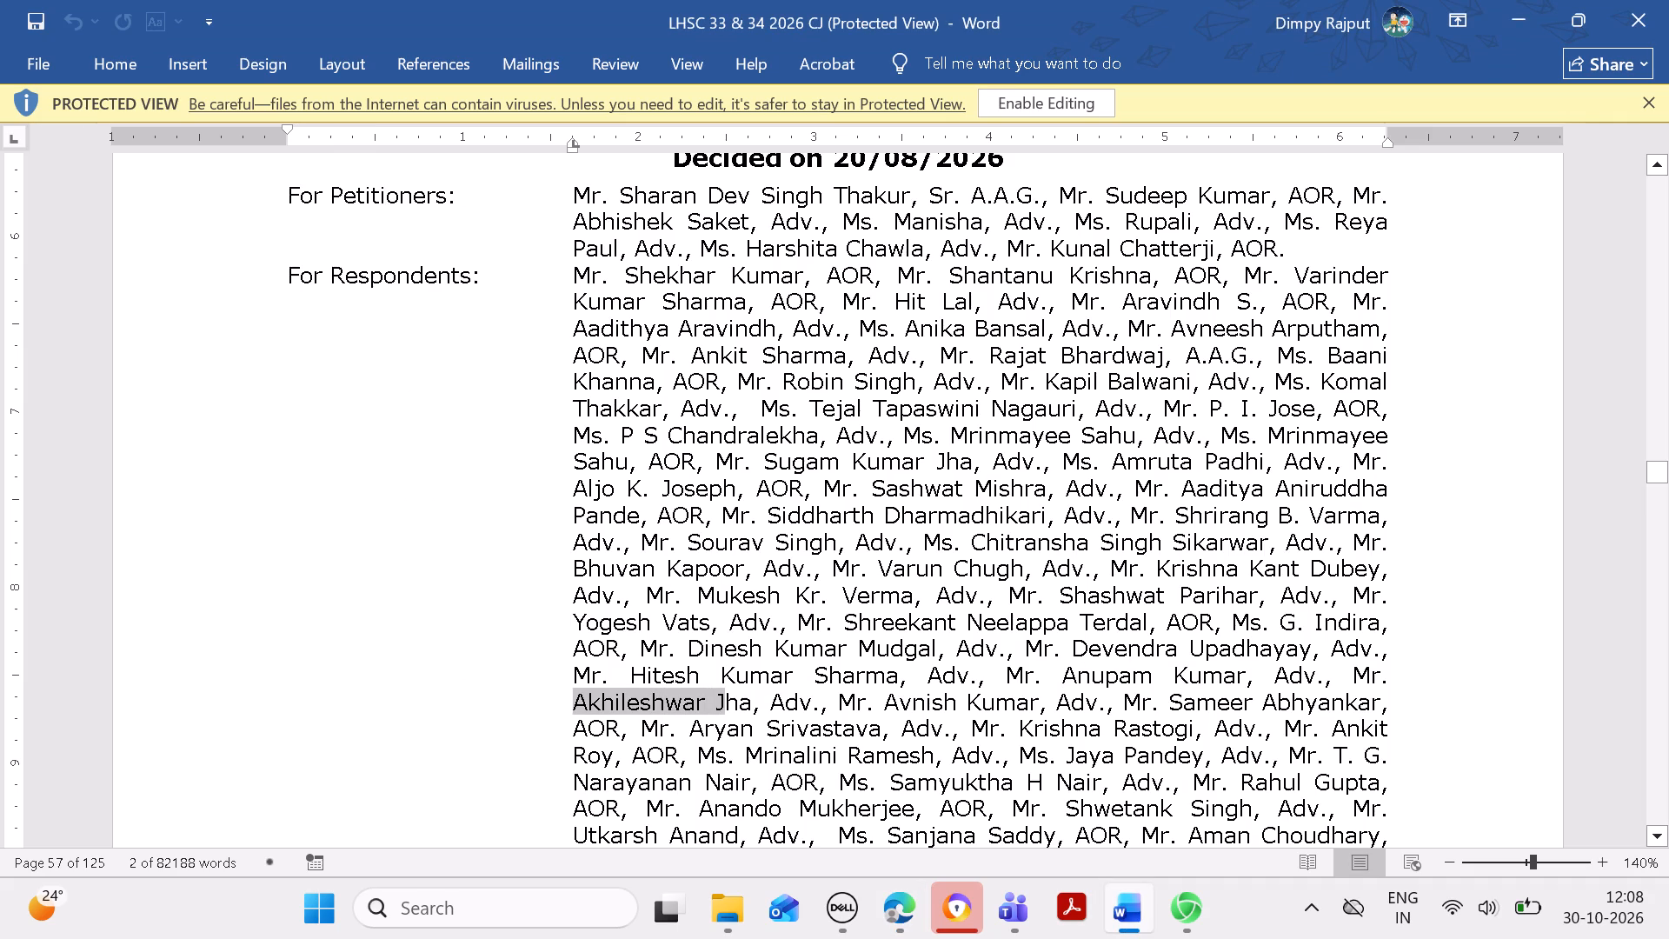
{"action": "left_click_drag", "start_coordinate": [725, 709], "coordinate": [745, 709]}
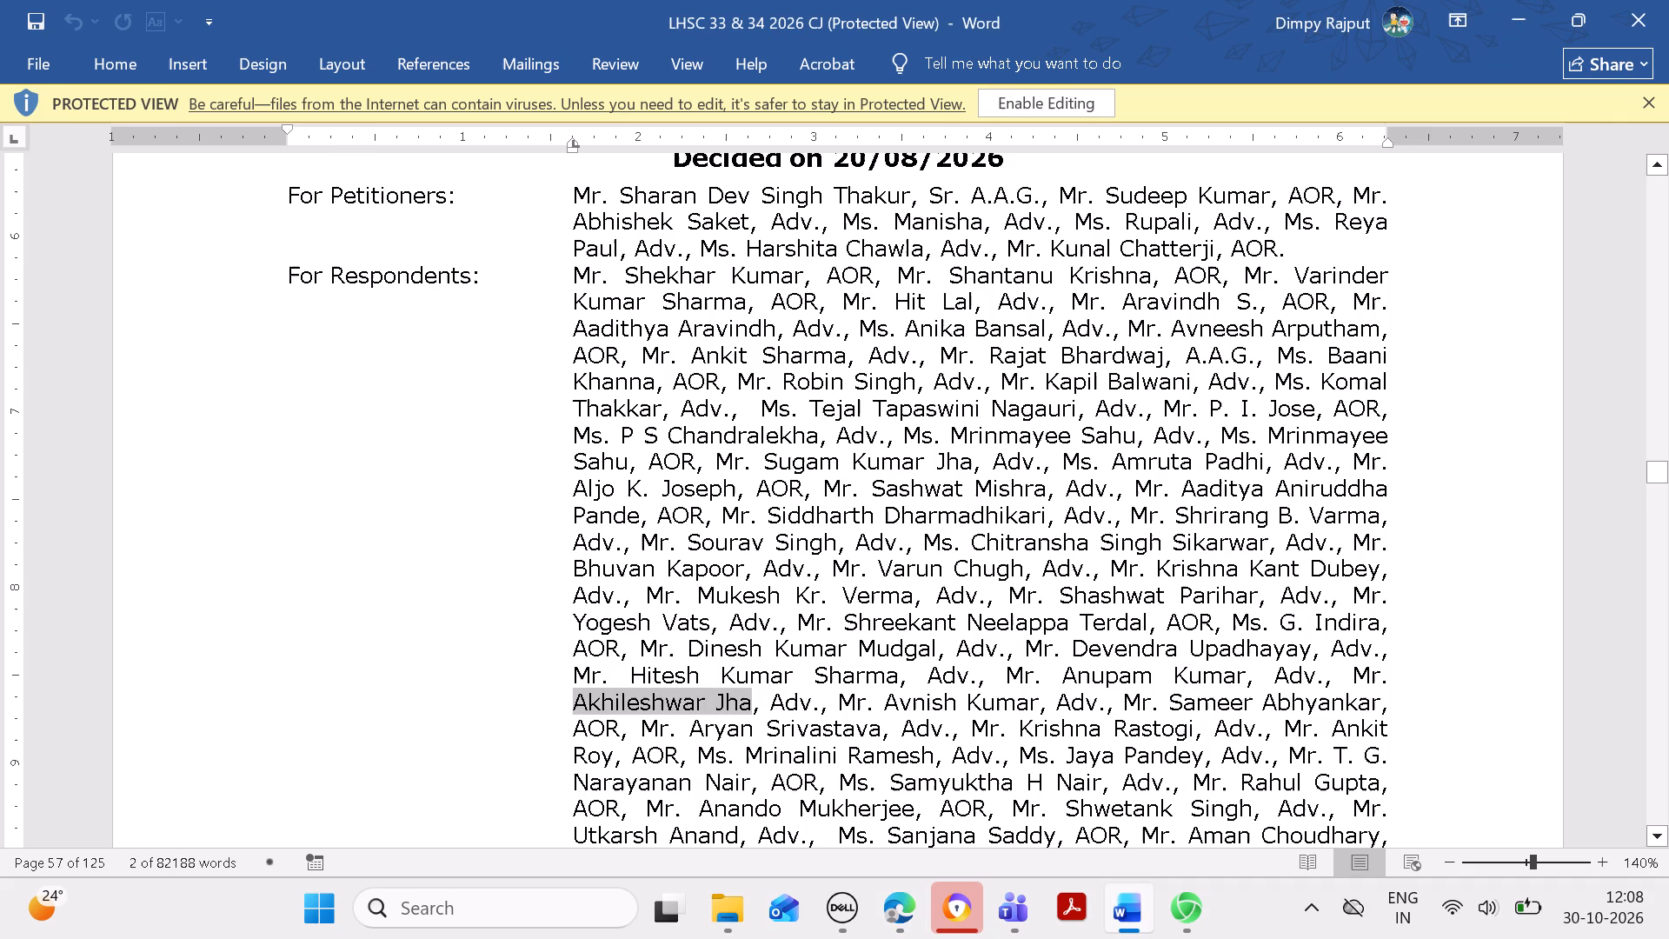
{"action": "key", "text": "ctrl+c"}
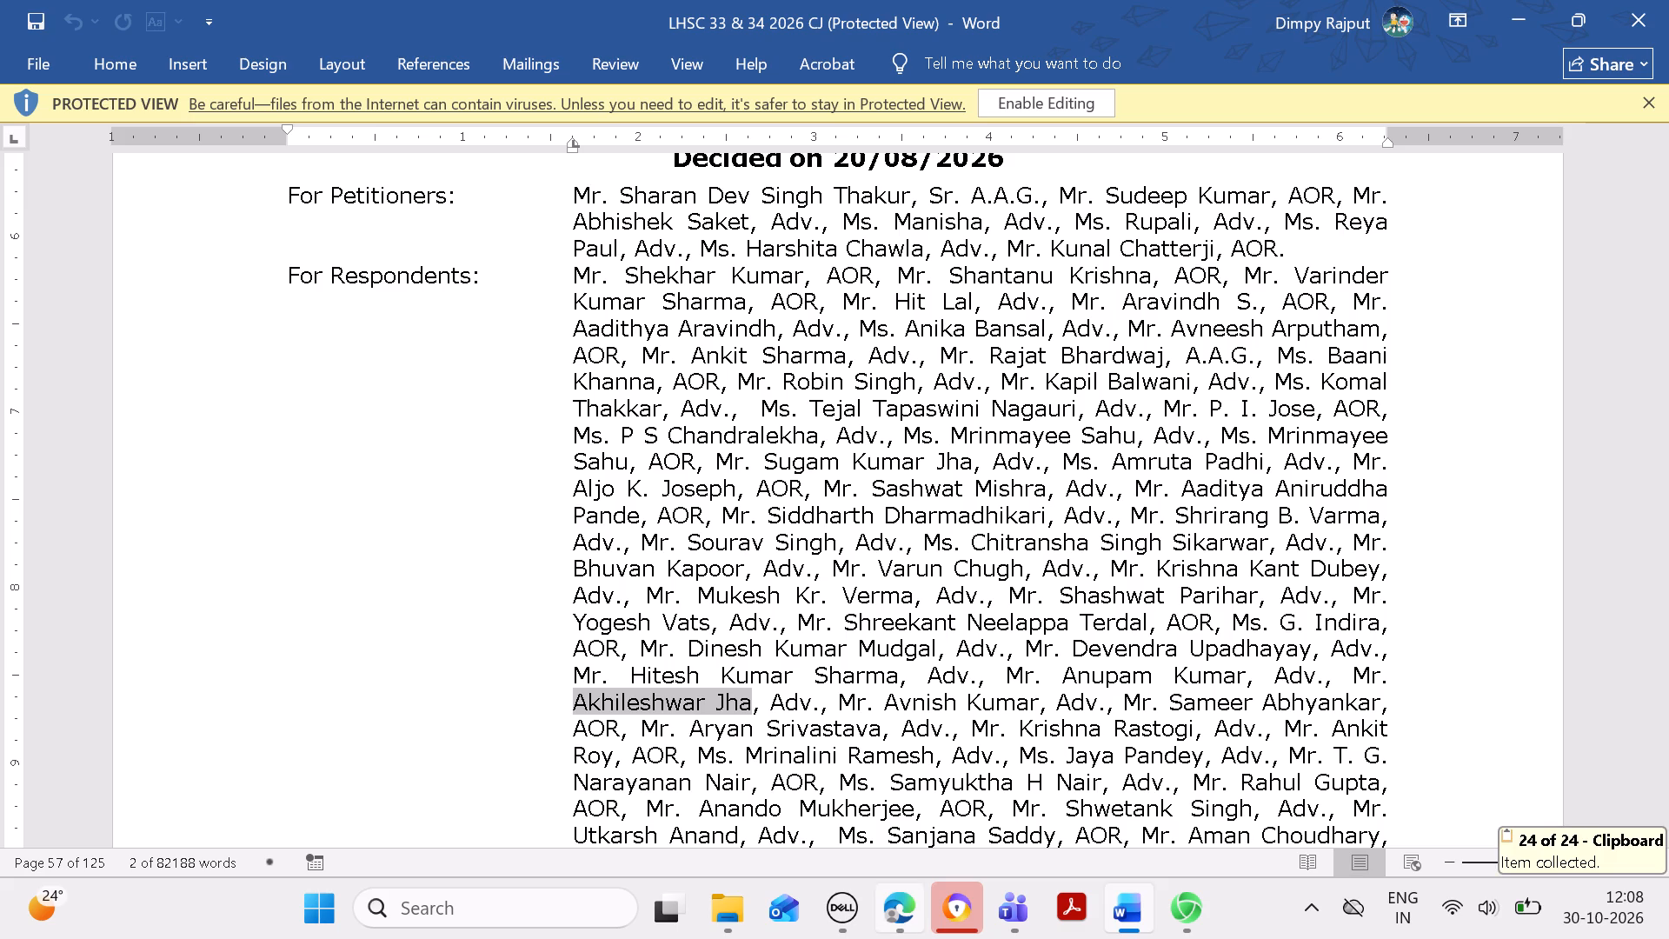
In the Edge case record, find the copied forty-first advocate's name and attach the matching Mr. entry designated Adv. for the respondents.
{"action": "left_click", "coordinate": [899, 911]}
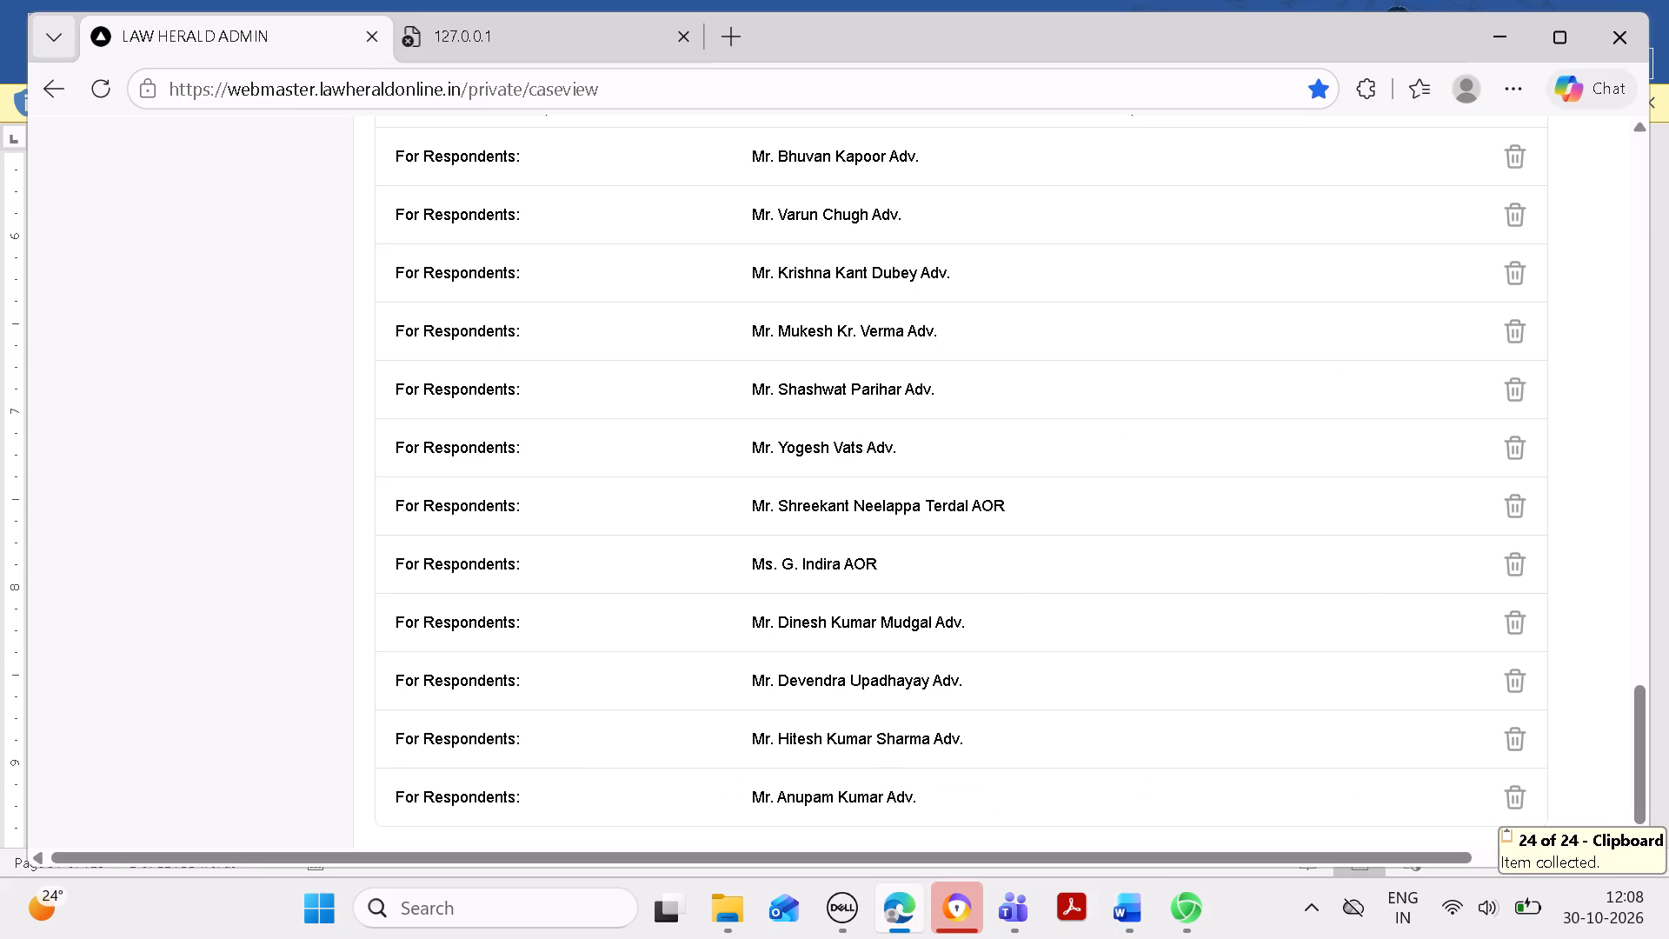
{"action": "scroll", "coordinate": [895, 898], "scroll_direction": "up", "scroll_amount": 2}
{"action": "scroll", "coordinate": [1147, 730], "scroll_direction": "up", "scroll_amount": 2}
{"action": "left_click", "coordinate": [1268, 785]}
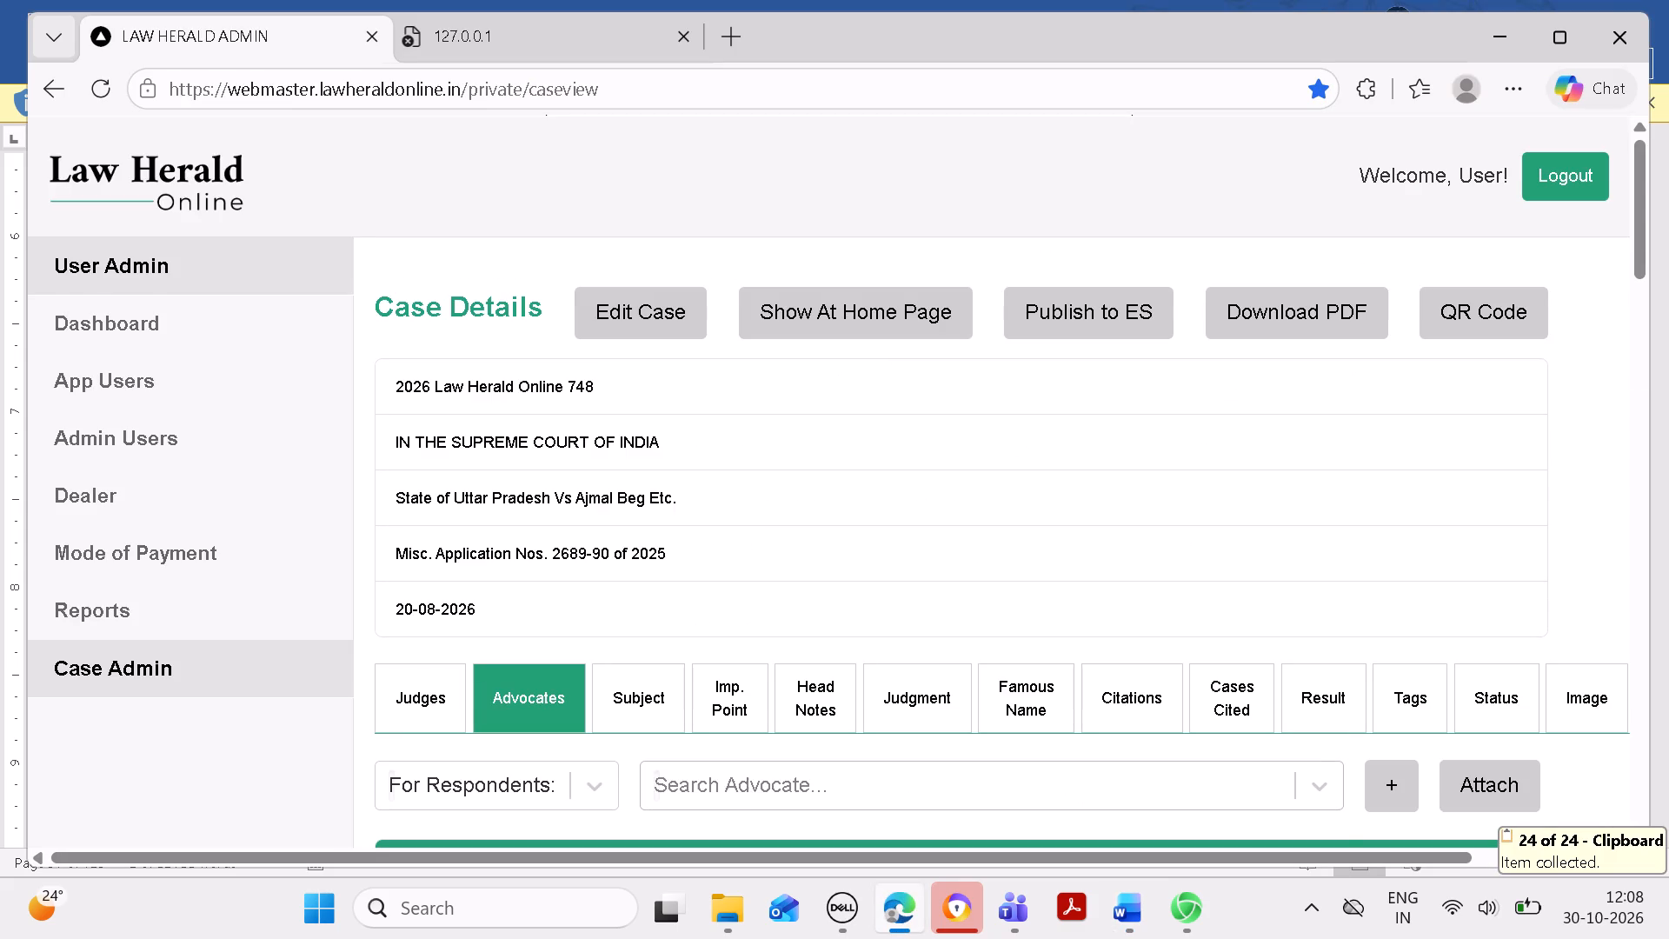
{"action": "key", "text": "ctrl+v"}
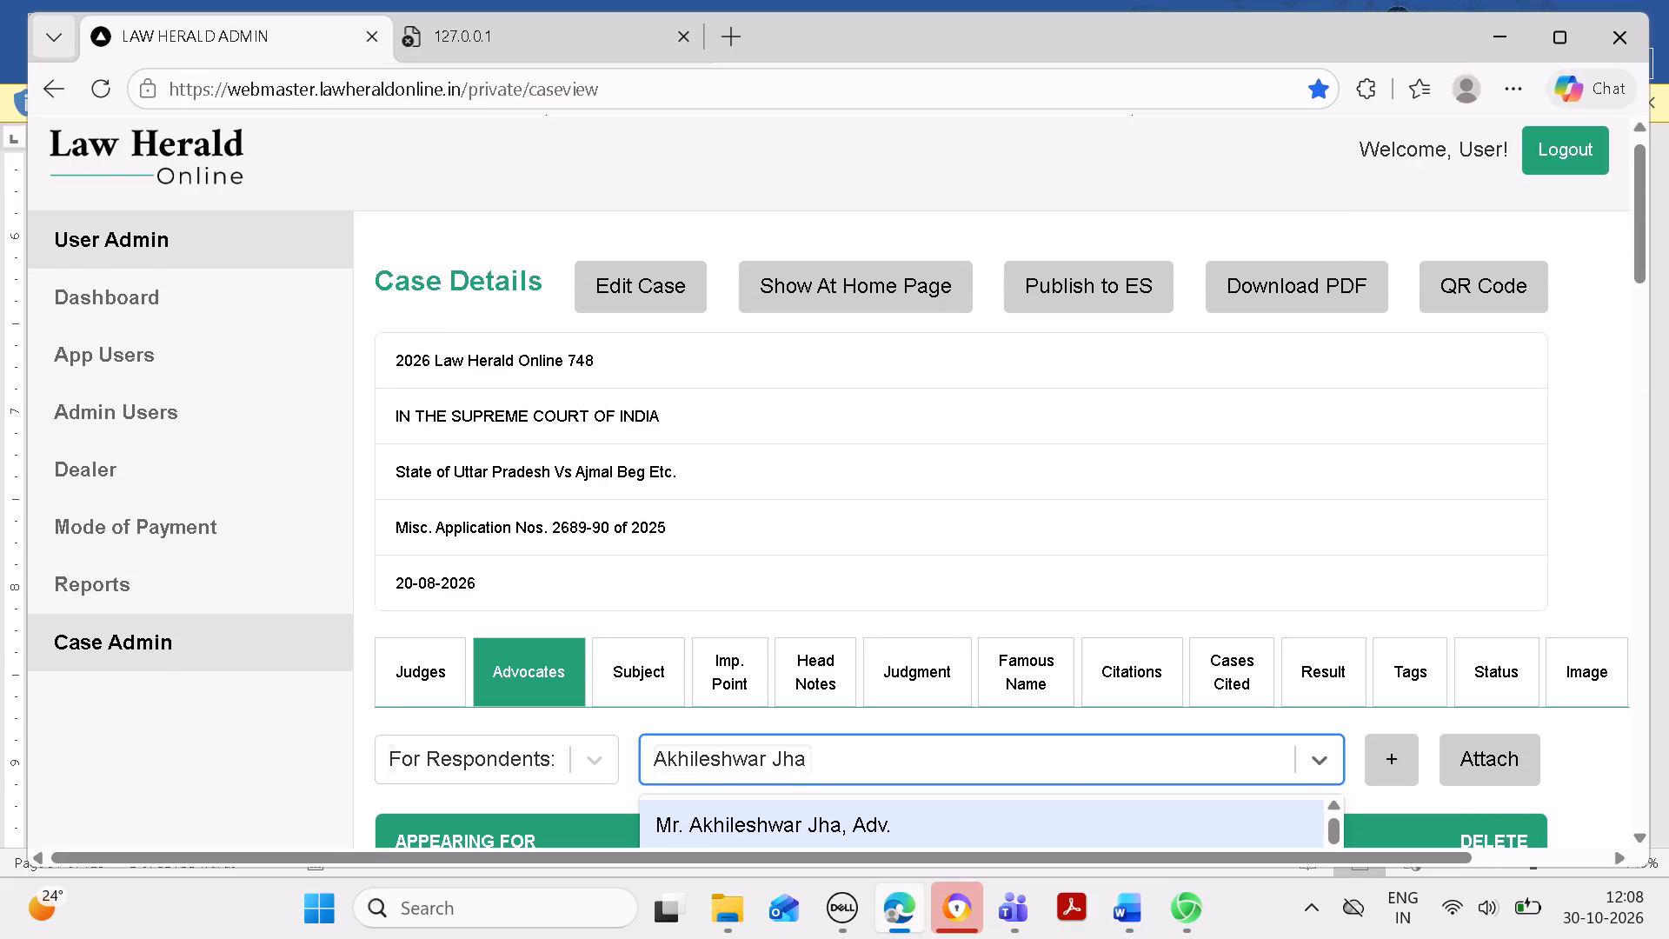
{"action": "left_click", "coordinate": [1138, 821]}
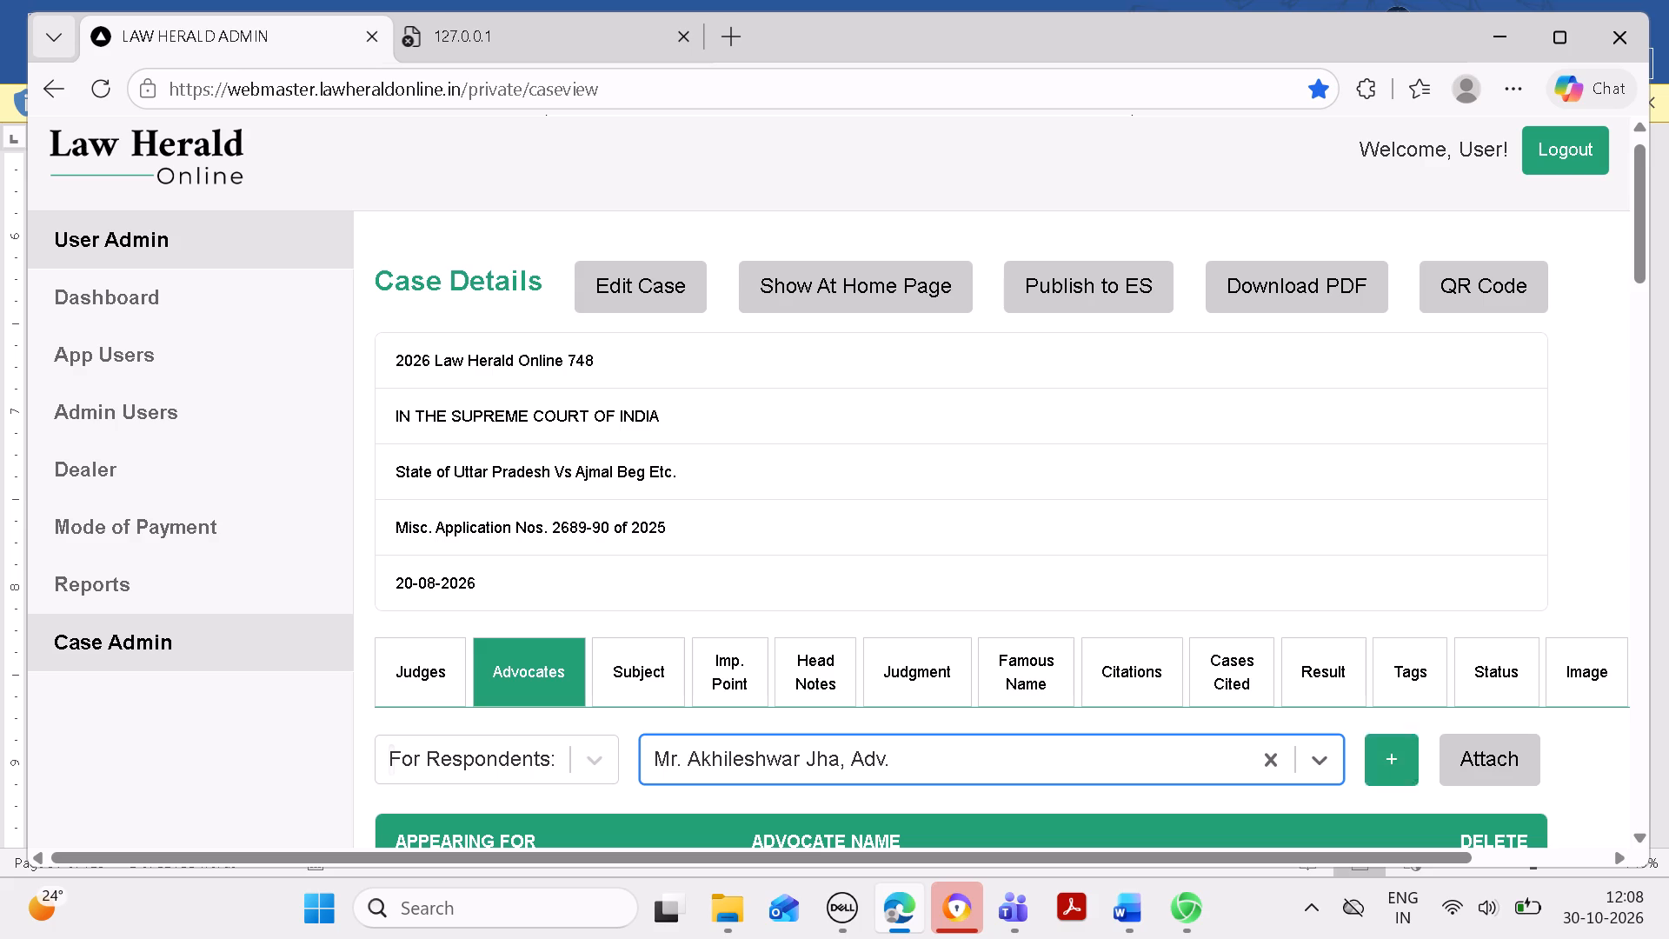
{"action": "left_click", "coordinate": [1478, 760]}
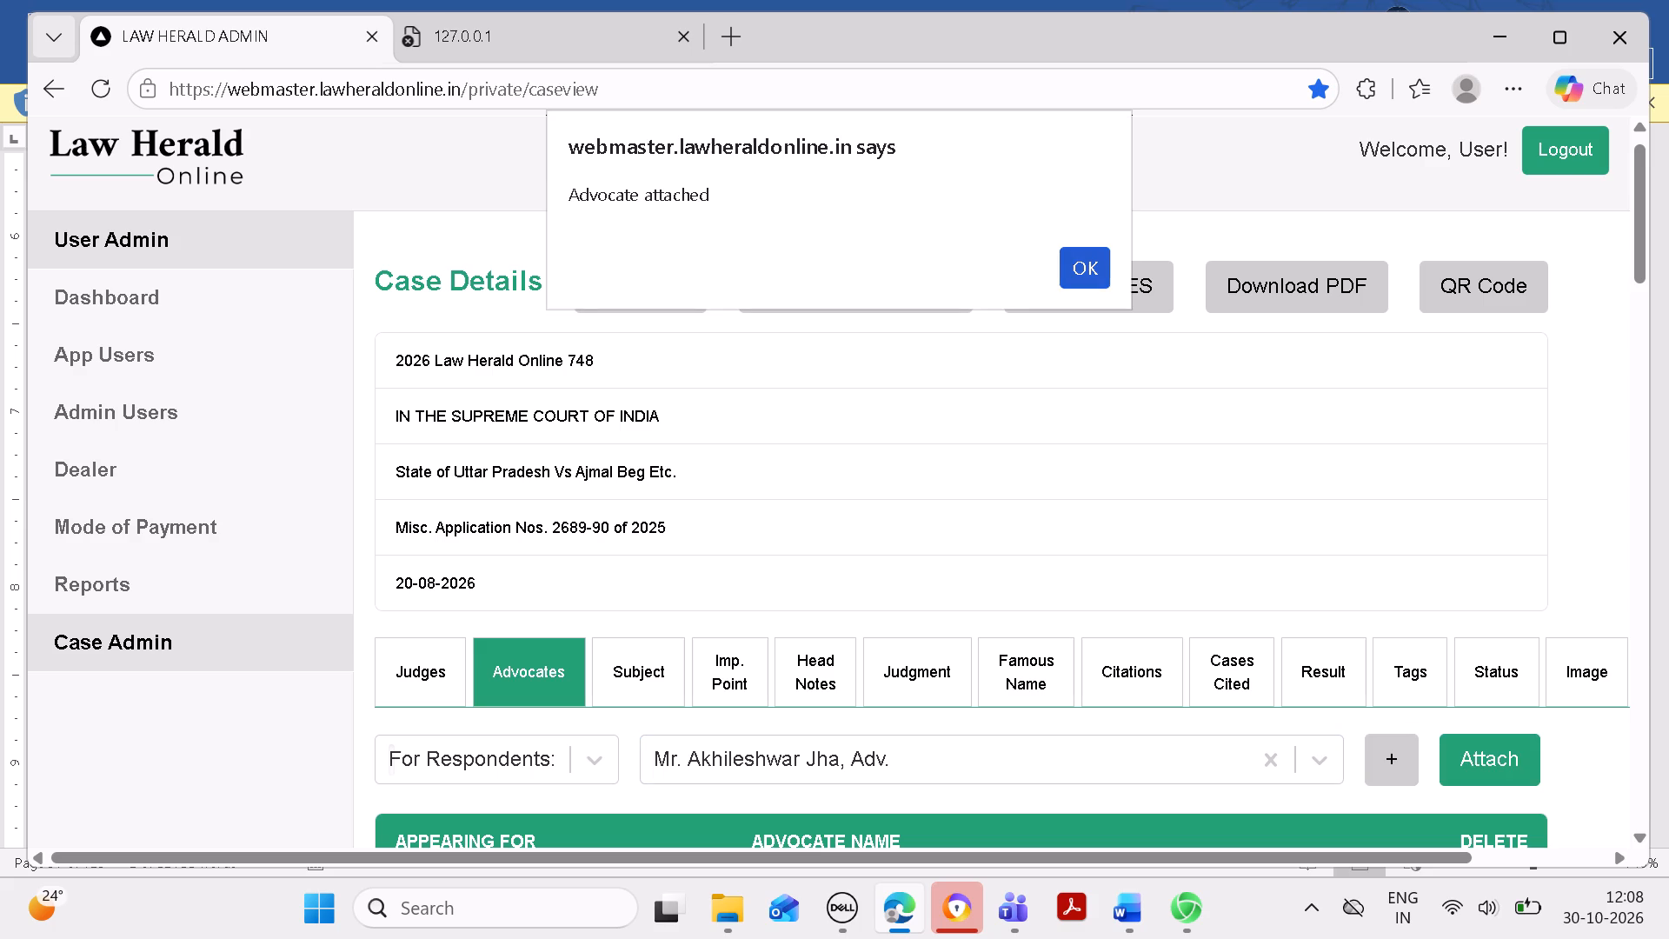
{"action": "left_click", "coordinate": [1098, 259]}
{"action": "scroll", "coordinate": [1200, 569], "scroll_direction": "down", "scroll_amount": 9}
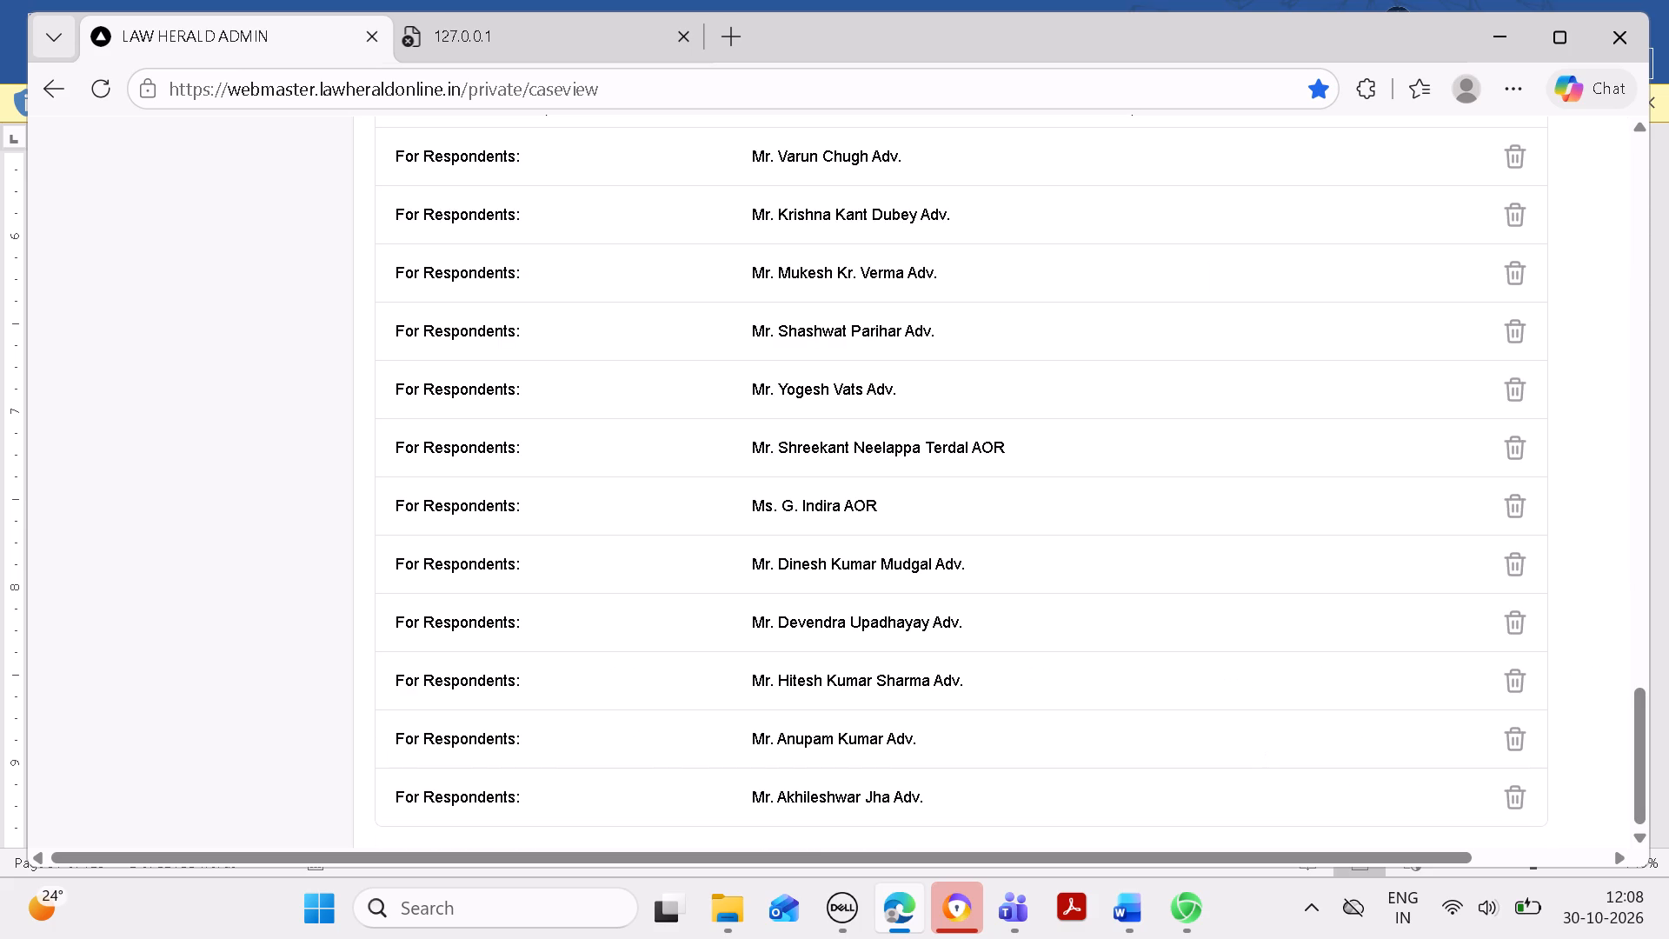
Switch to the judgment in Word and copy the forty-second respondents' advocate's name.
{"action": "left_click", "coordinate": [1119, 902]}
{"action": "left_click", "coordinate": [1125, 898]}
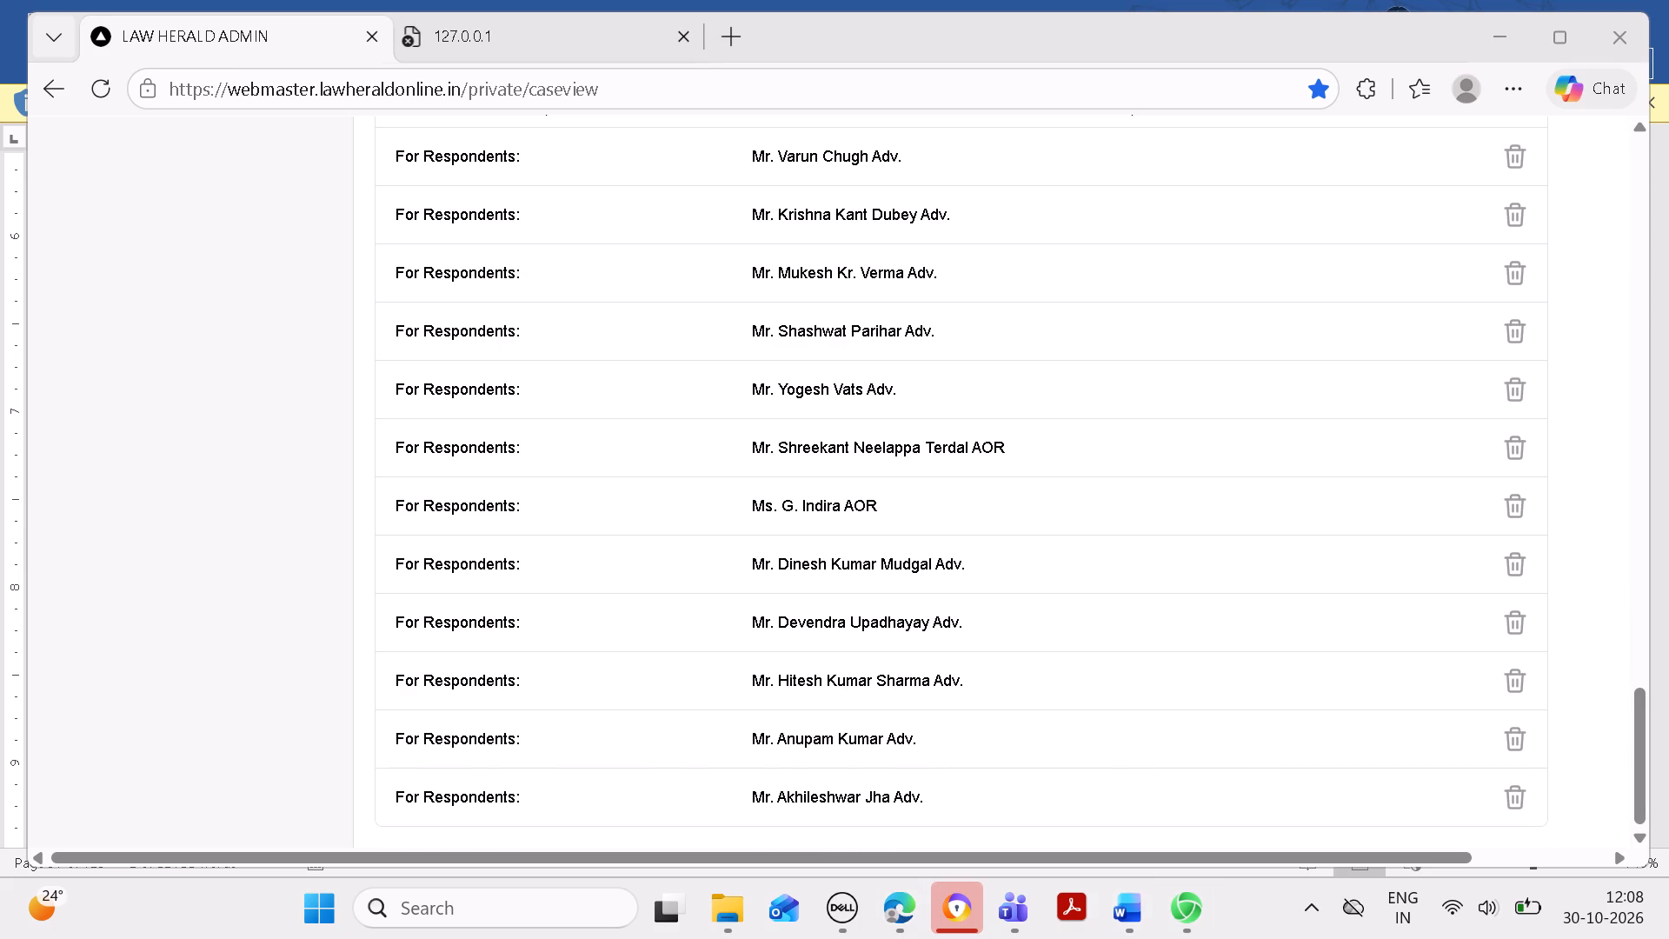
{"action": "left_click", "coordinate": [1128, 904]}
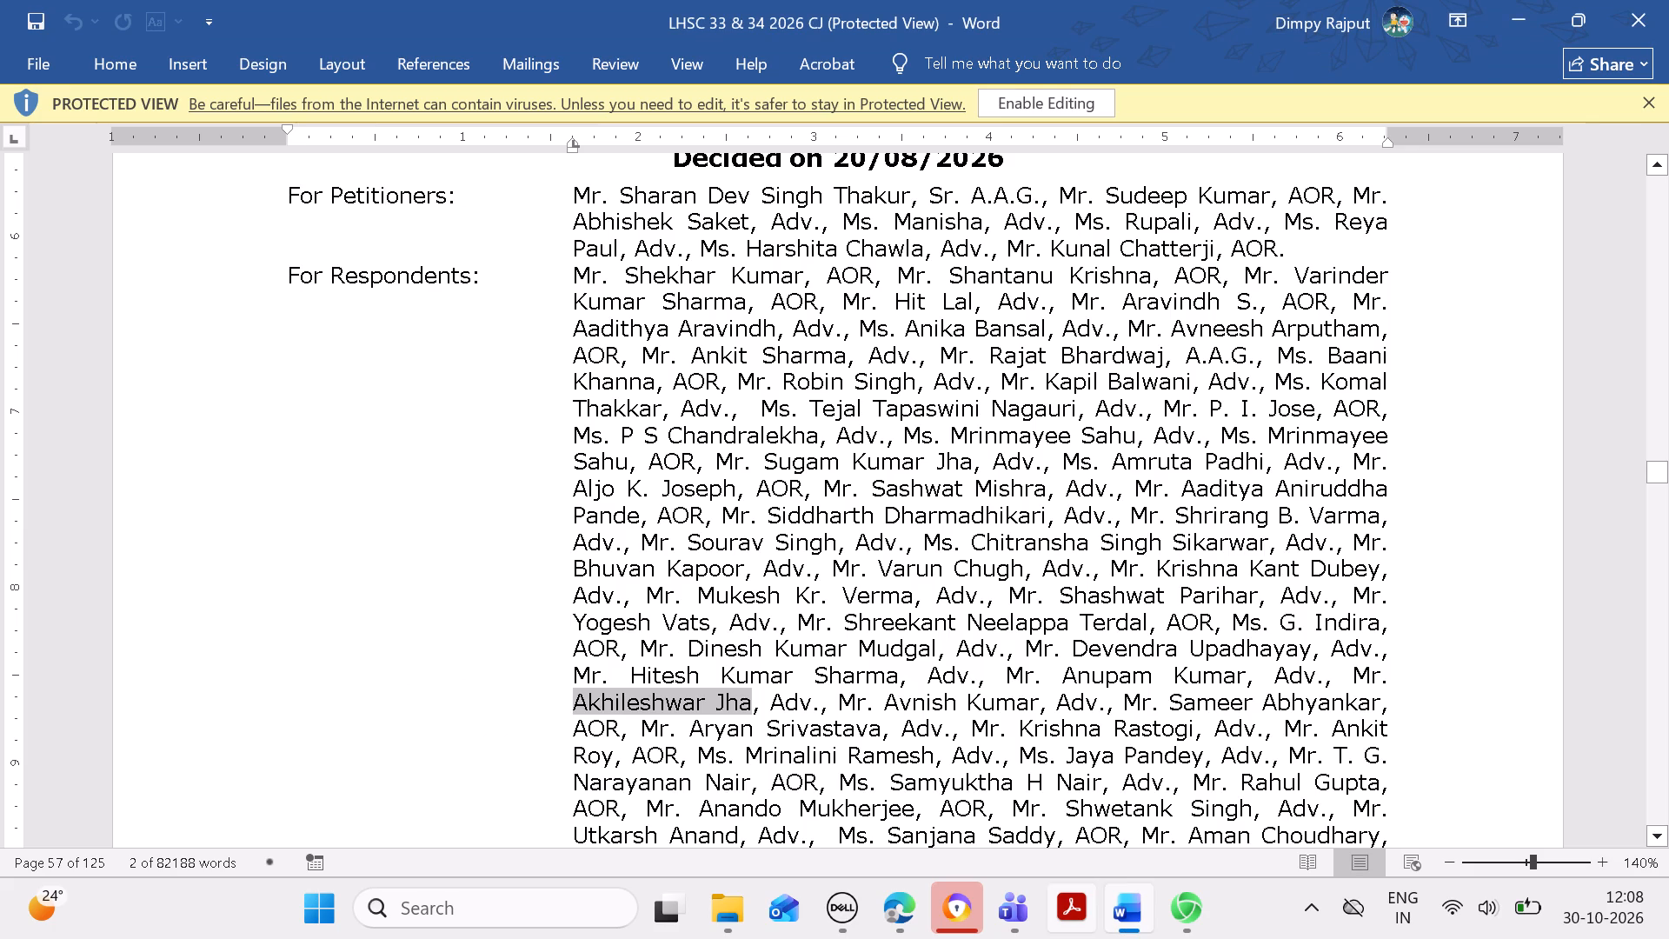
{"action": "left_click_drag", "start_coordinate": [884, 702], "coordinate": [998, 699]}
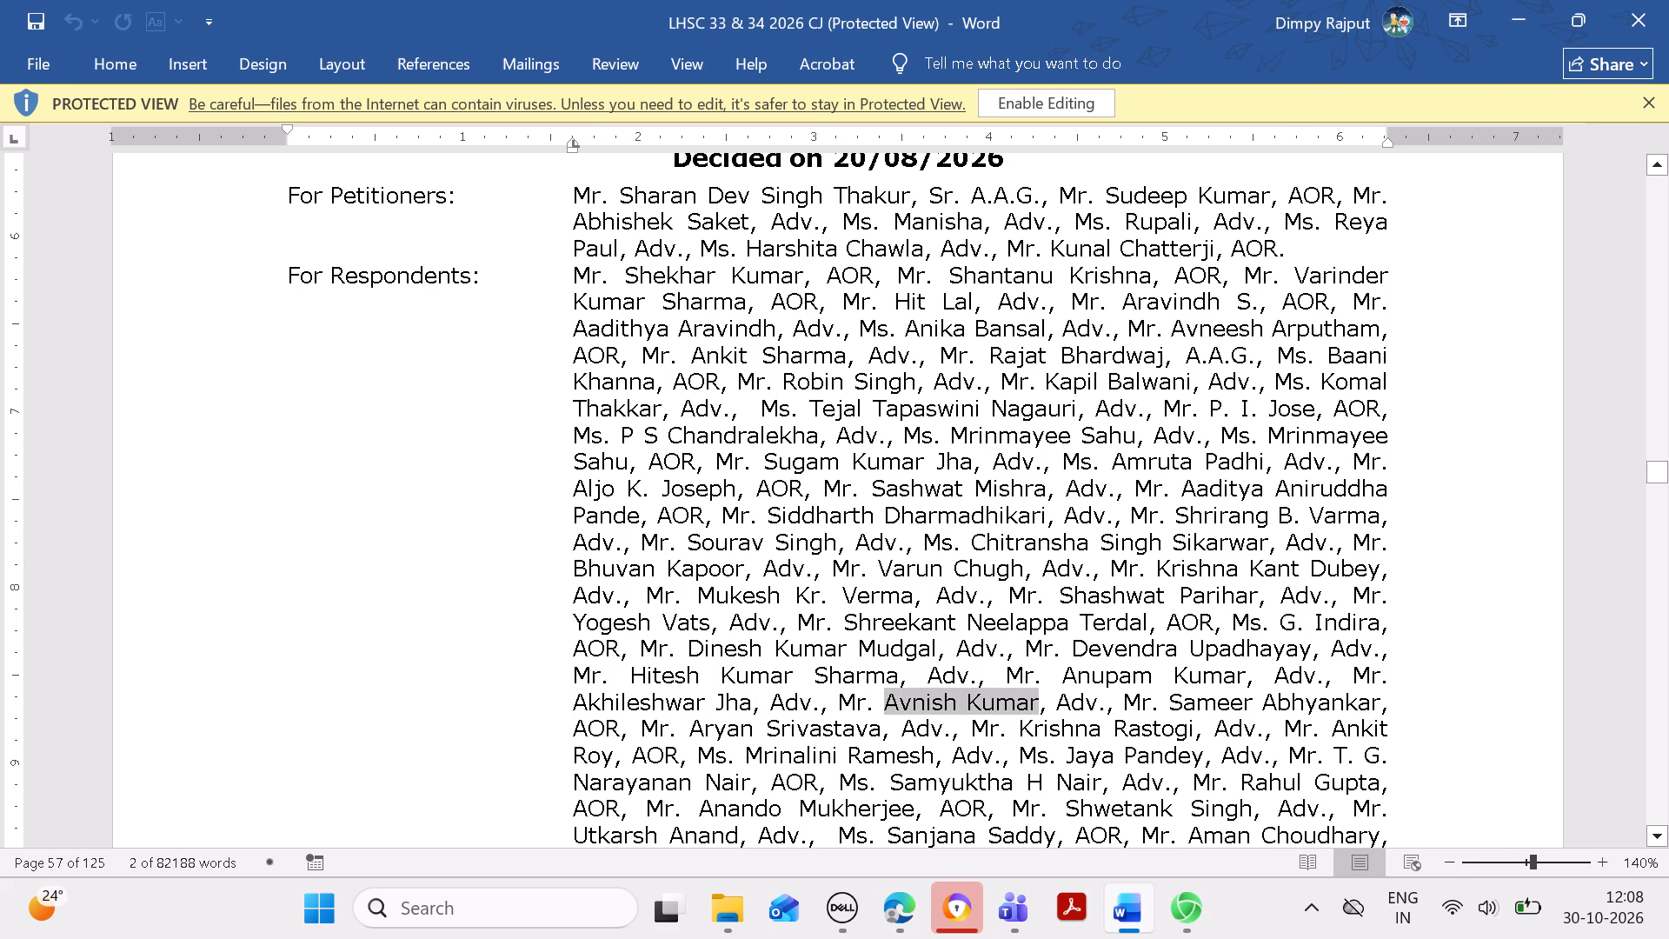
{"action": "key", "text": "ctrl+c"}
In the Edge case record, find the copied forty-second advocate's name and attach the matching Mr. entry designated Adv. for the respondents.
{"action": "left_click", "coordinate": [904, 902]}
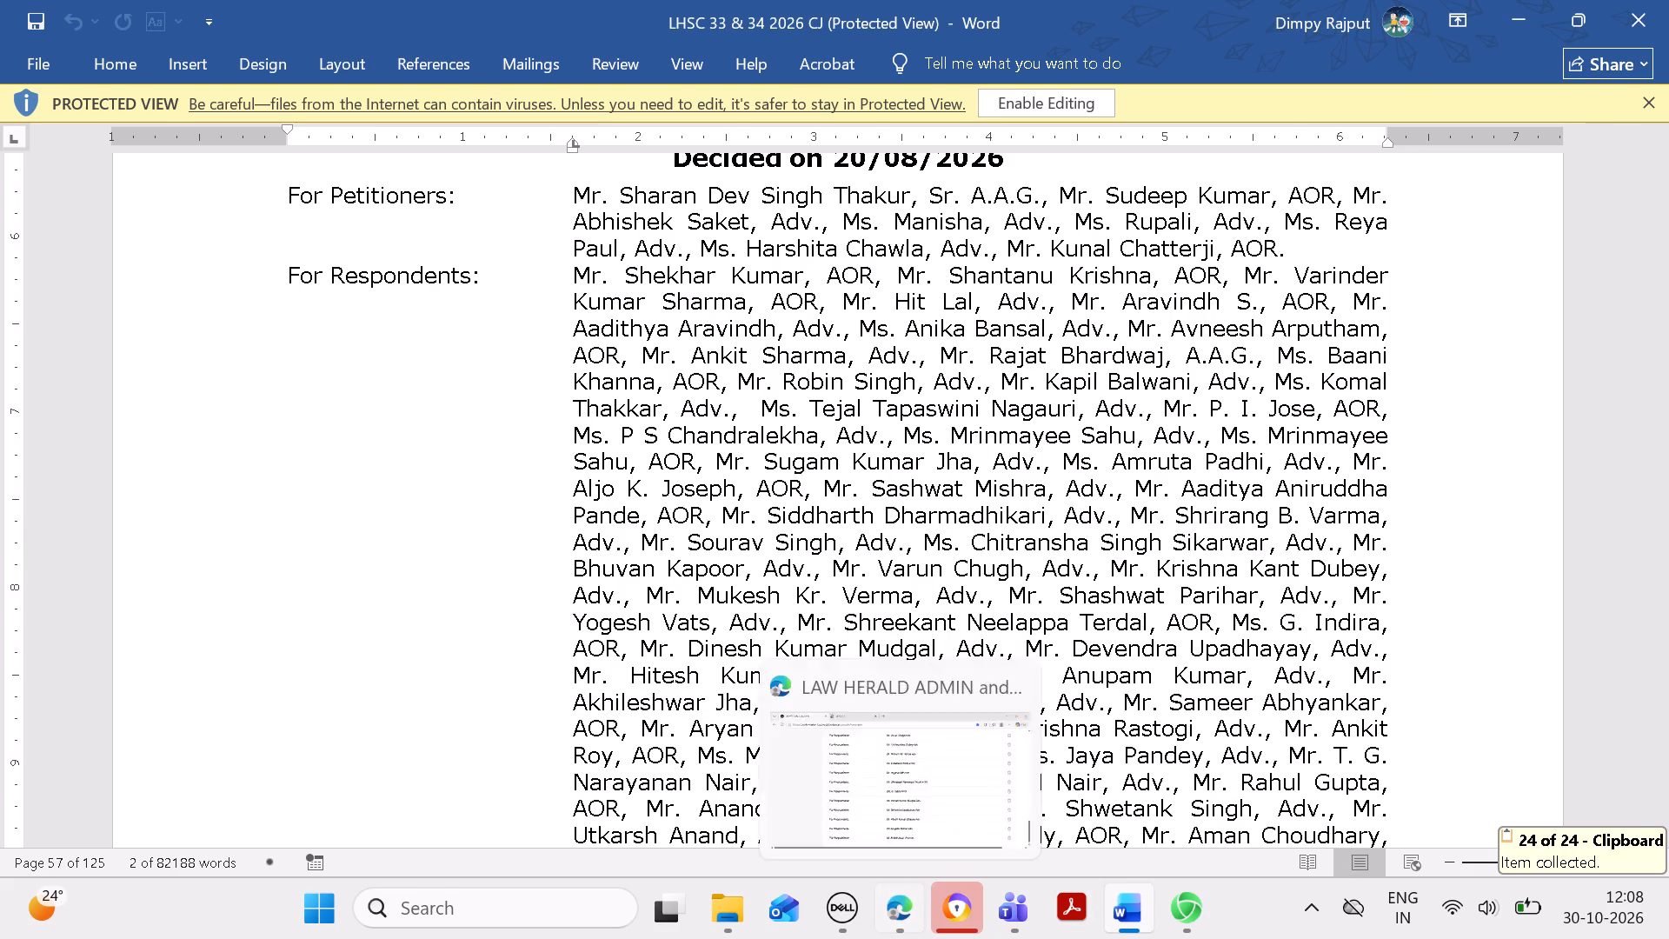
{"action": "scroll", "coordinate": [964, 734], "scroll_direction": "up", "scroll_amount": 3}
{"action": "left_click", "coordinate": [1257, 788]}
{"action": "key", "text": "ctrl+v"}
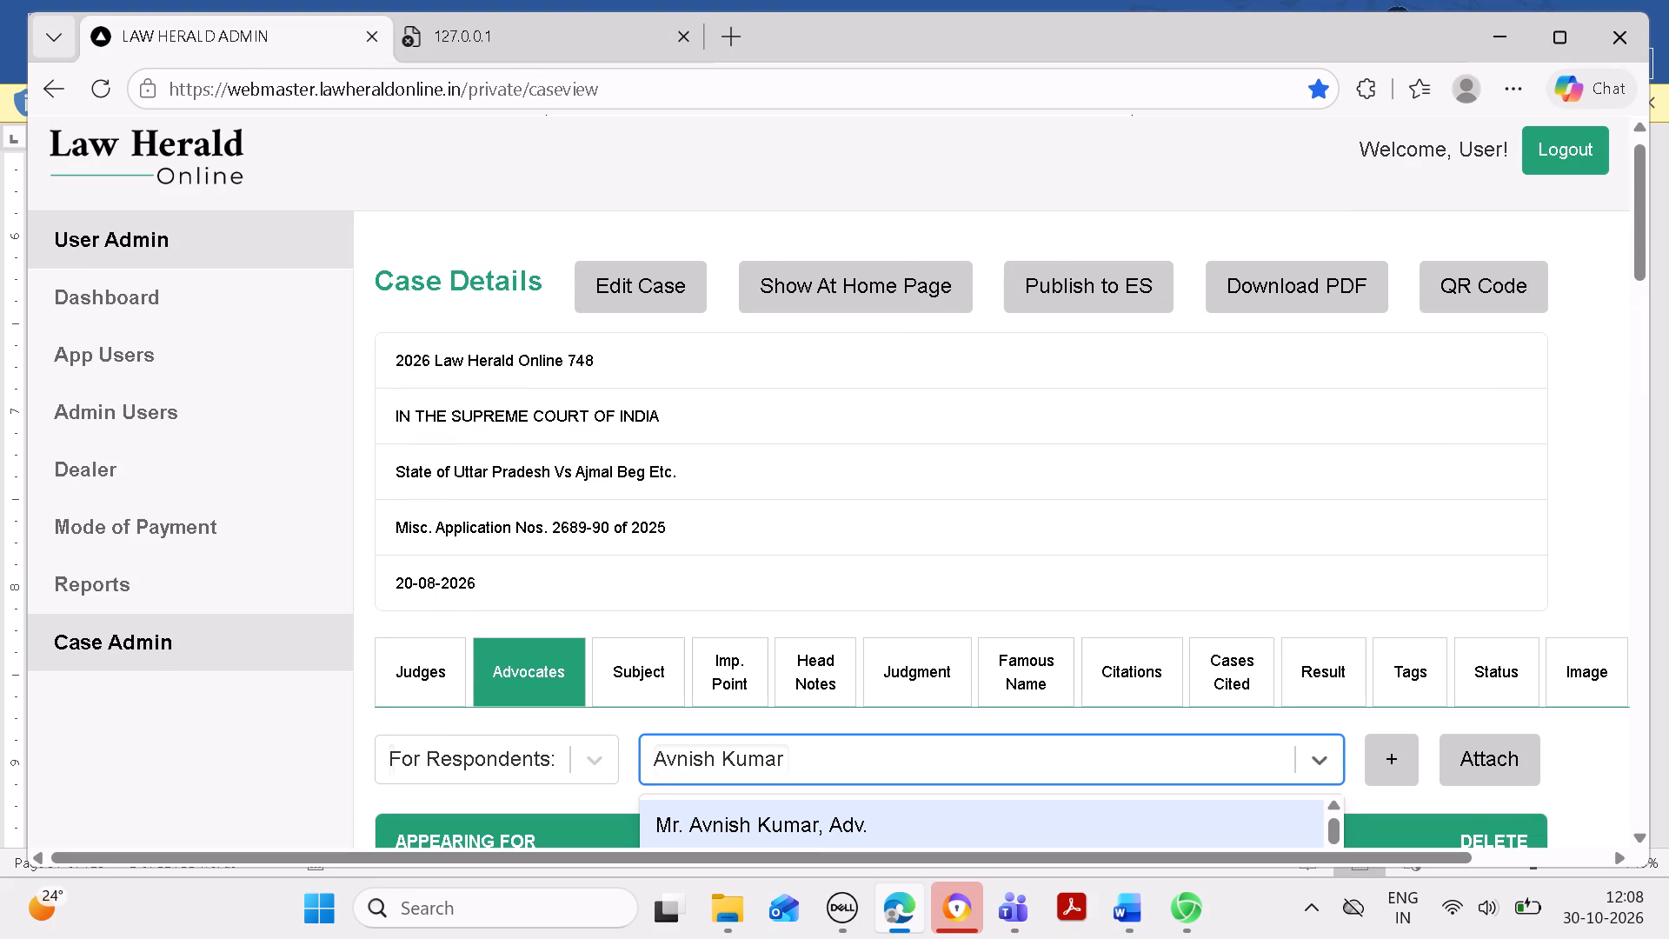
{"action": "left_click", "coordinate": [1047, 822]}
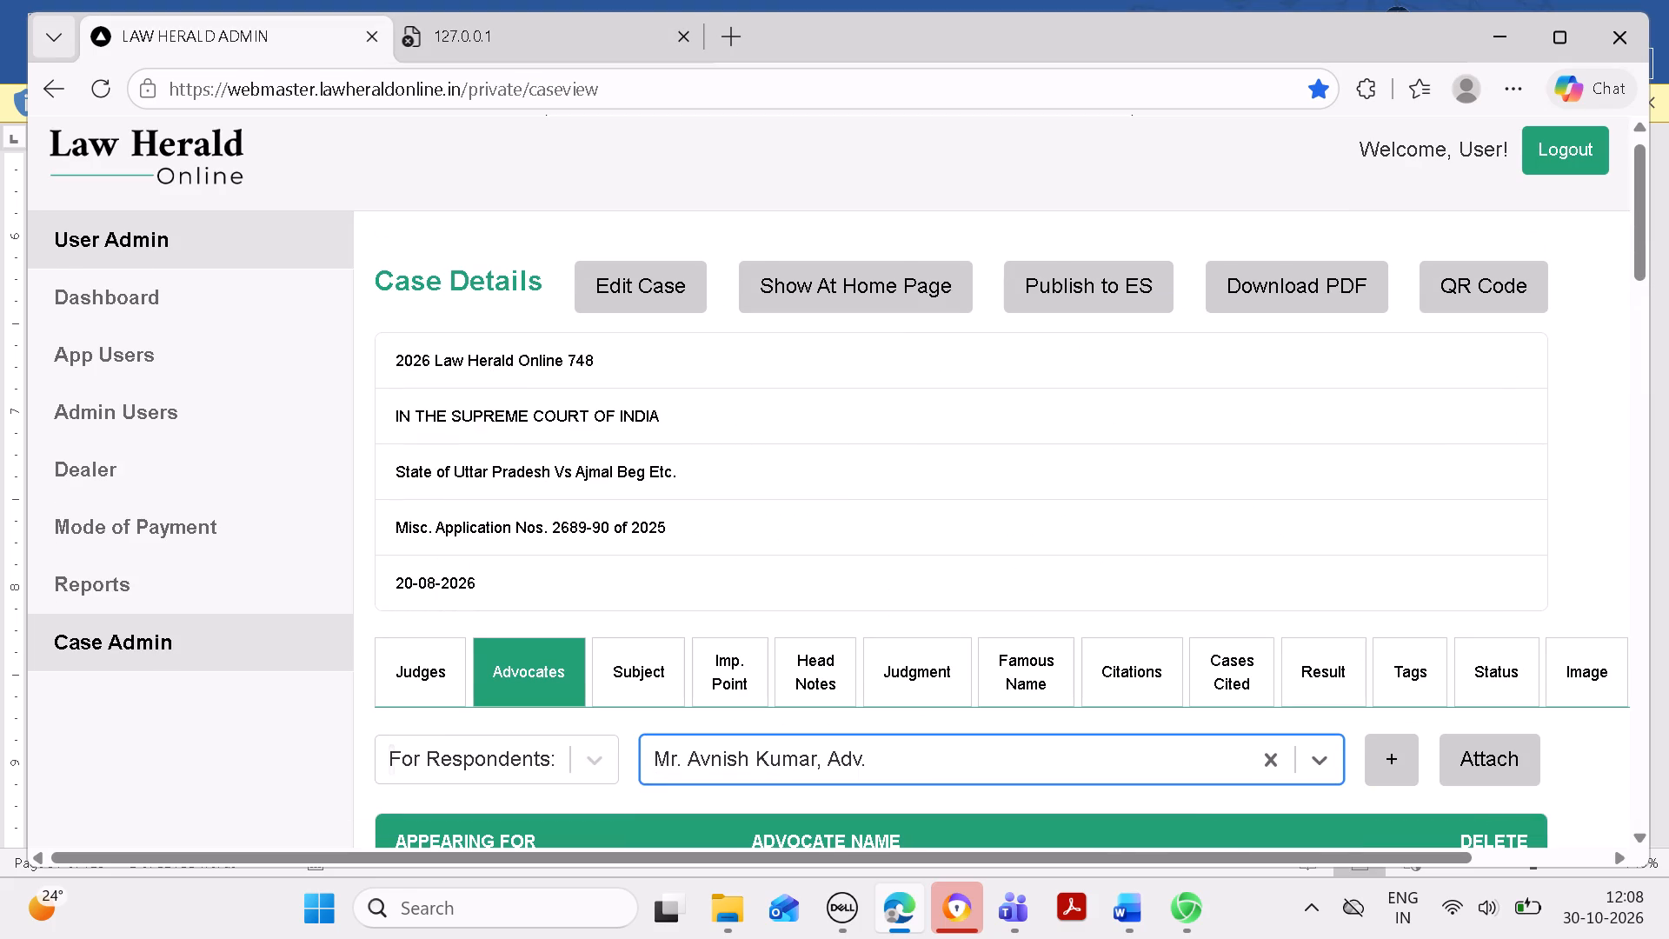
{"action": "left_click", "coordinate": [1470, 759]}
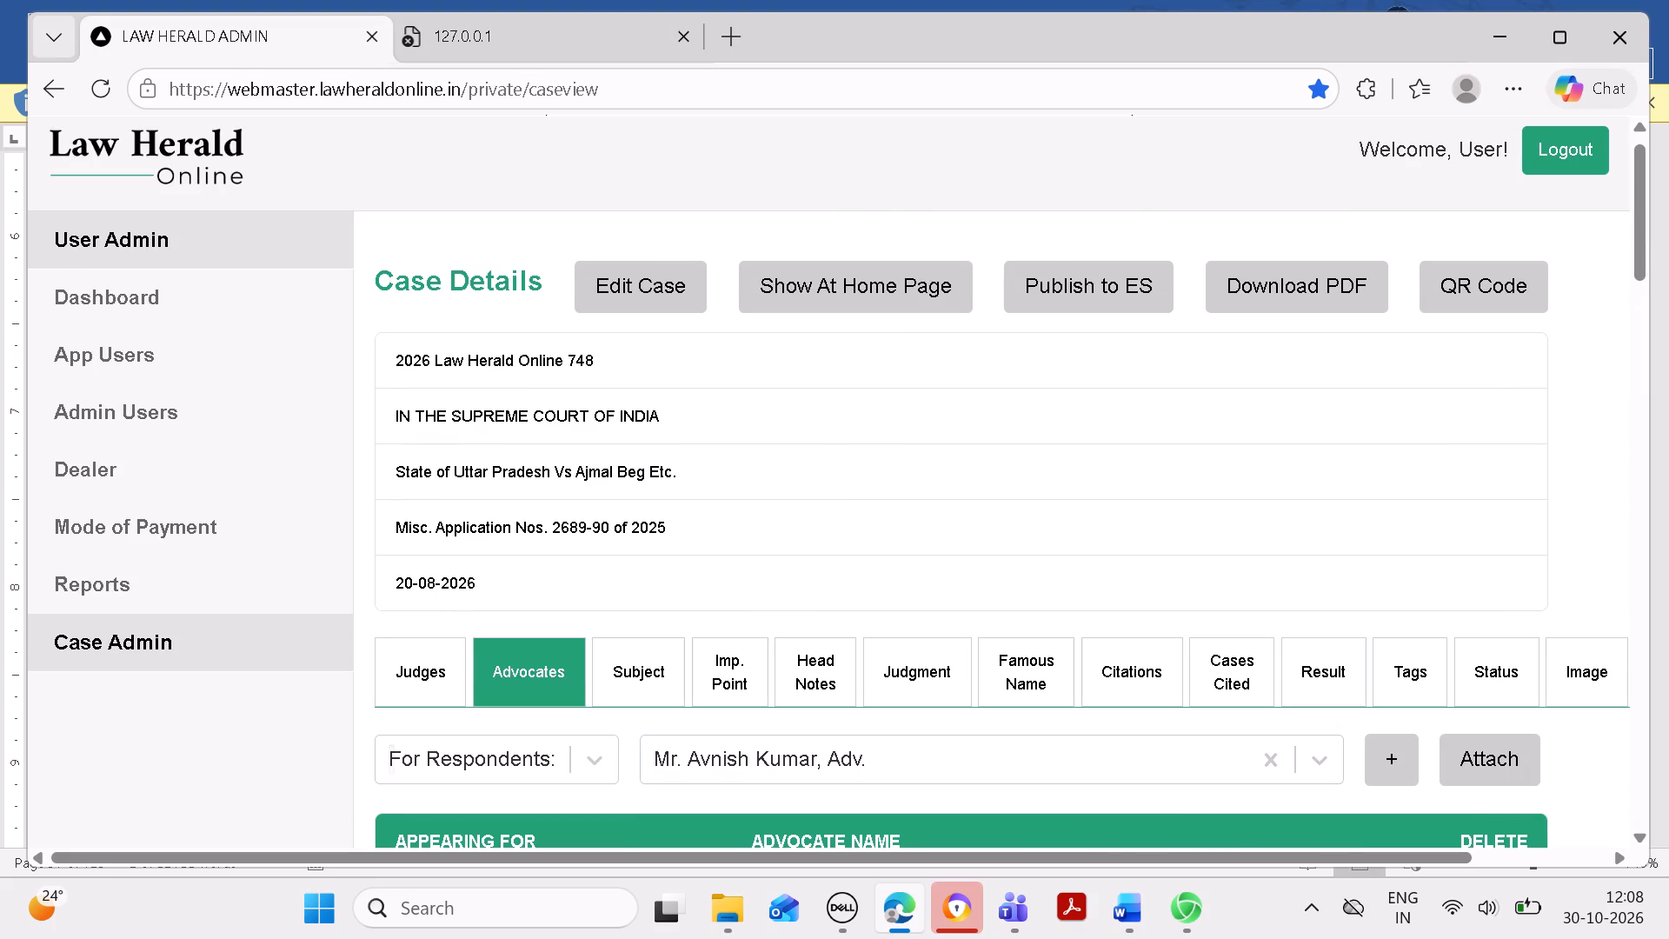
{"action": "left_click", "coordinate": [1091, 261]}
{"action": "left_click_drag", "start_coordinate": [1641, 250], "coordinate": [1575, 722]}
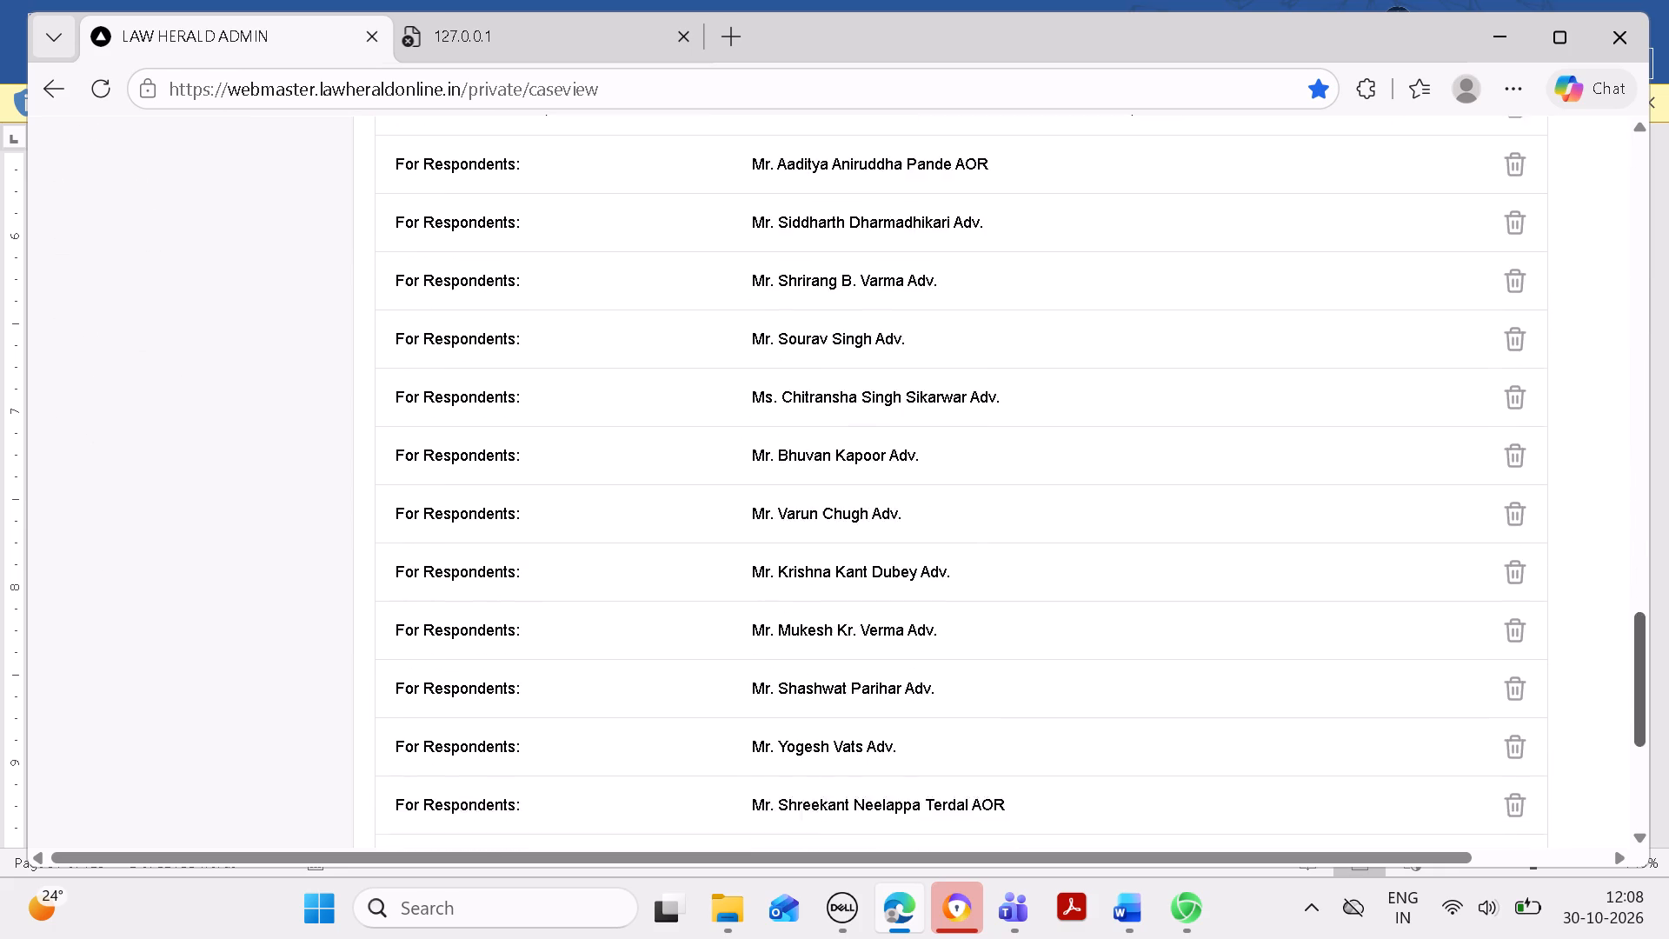
{"action": "left_click_drag", "start_coordinate": [1575, 722], "coordinate": [1593, 836]}
Switch to the judgment in Word and copy the forty-third respondents' advocate's name.
{"action": "left_click", "coordinate": [1132, 911]}
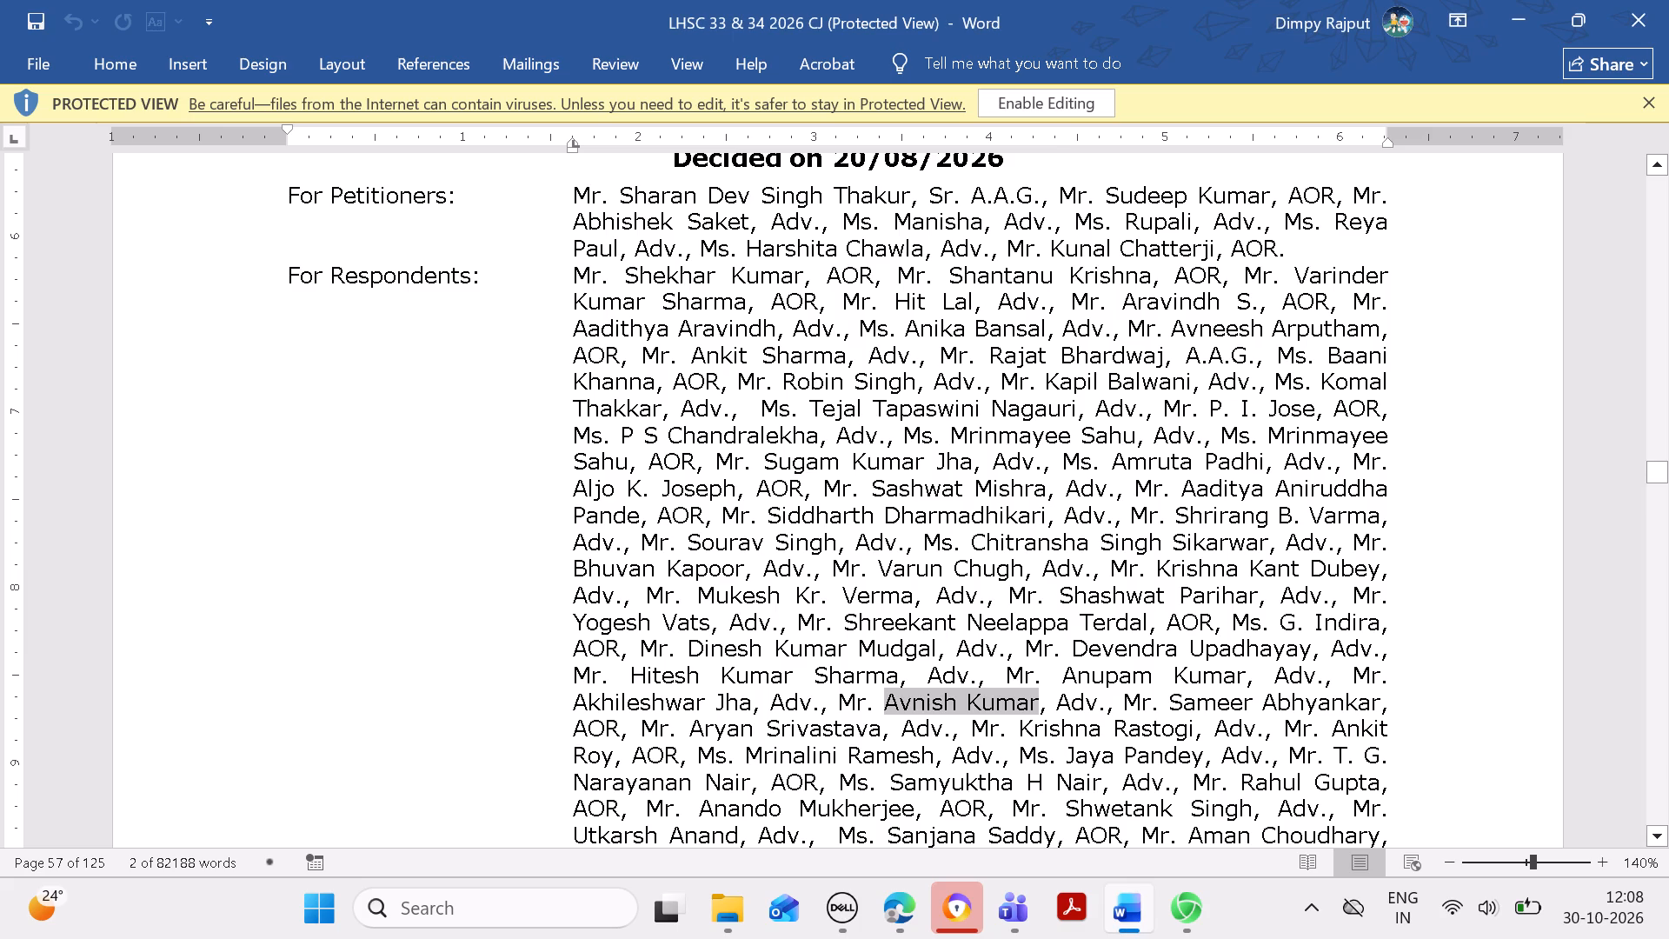
{"action": "left_click_drag", "start_coordinate": [1173, 705], "coordinate": [1308, 703]}
{"action": "key", "text": "ctrl+c"}
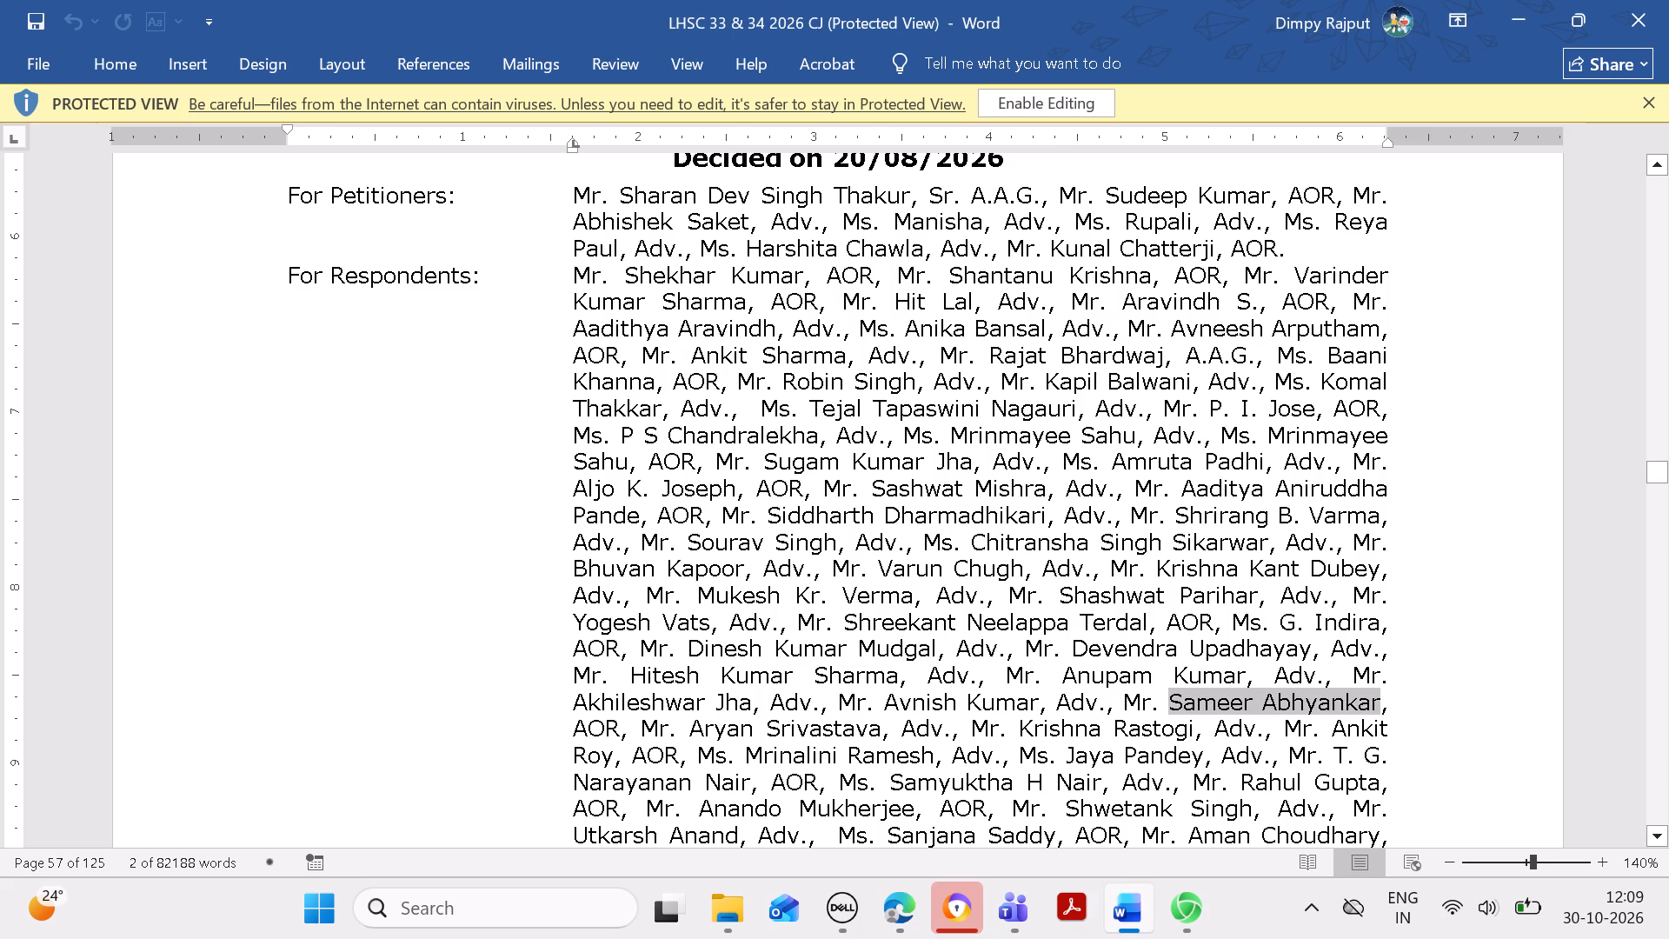
In the Edge case record, add the copied forty-third advocate's name as a new Mr. entry designated AOR and attach it for the respondents.
{"action": "left_click", "coordinate": [886, 915]}
{"action": "scroll", "coordinate": [887, 911], "scroll_direction": "up", "scroll_amount": 2}
{"action": "scroll", "coordinate": [939, 849], "scroll_direction": "up", "scroll_amount": 3}
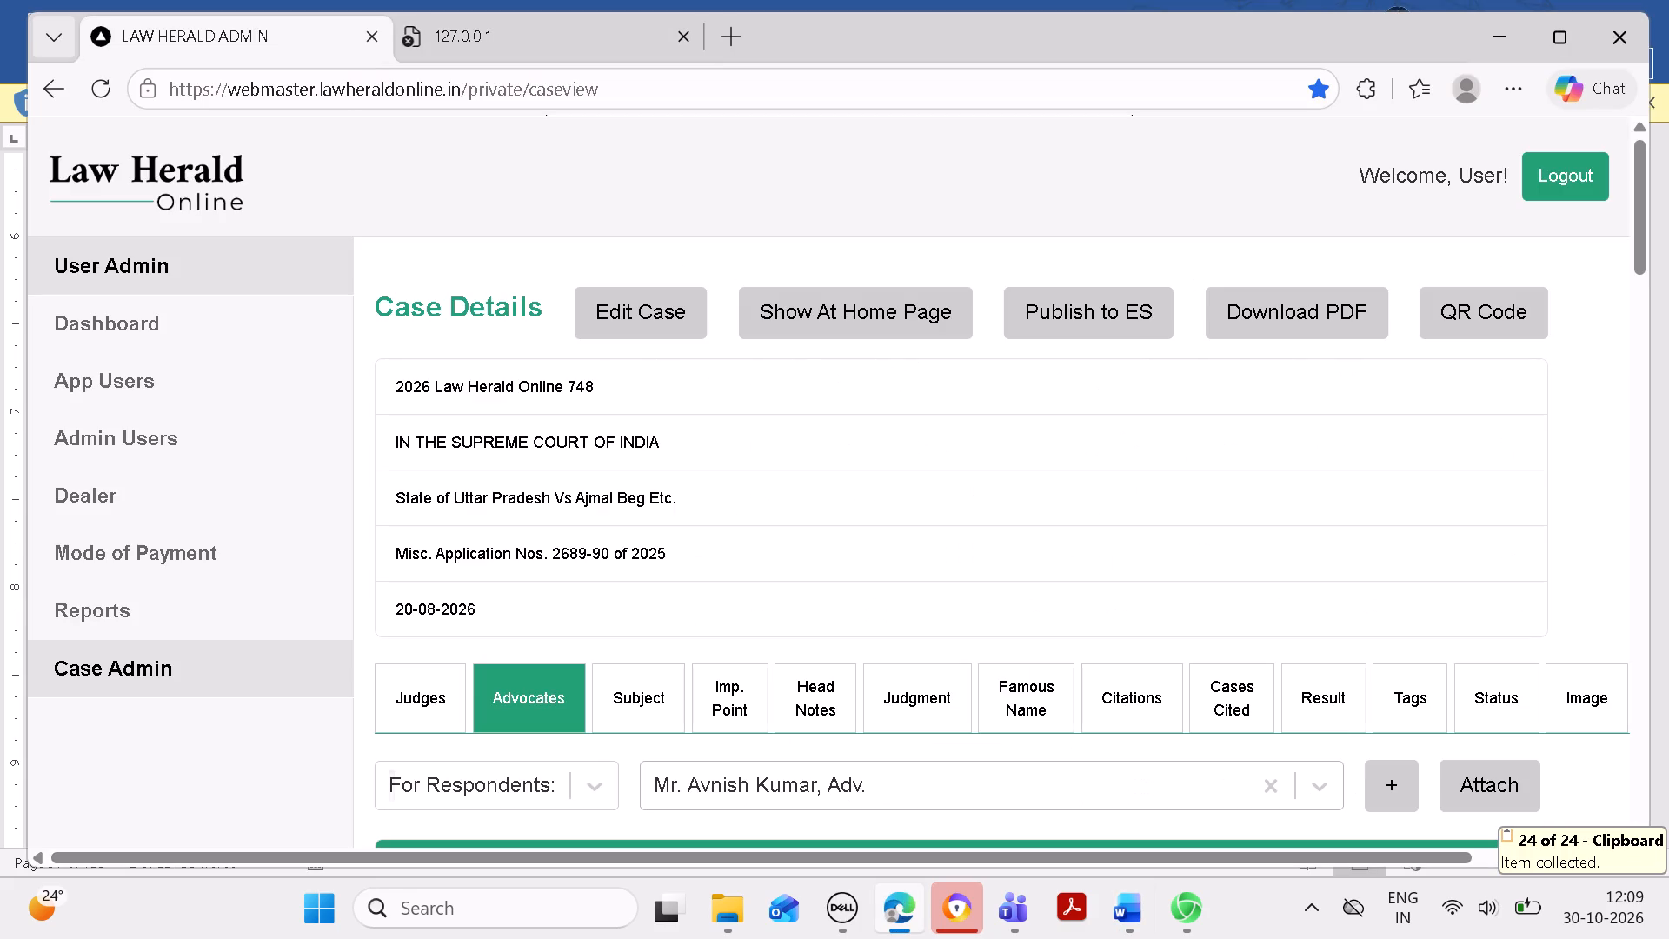
{"action": "left_click", "coordinate": [1260, 781]}
{"action": "key", "text": "ctrl+v"}
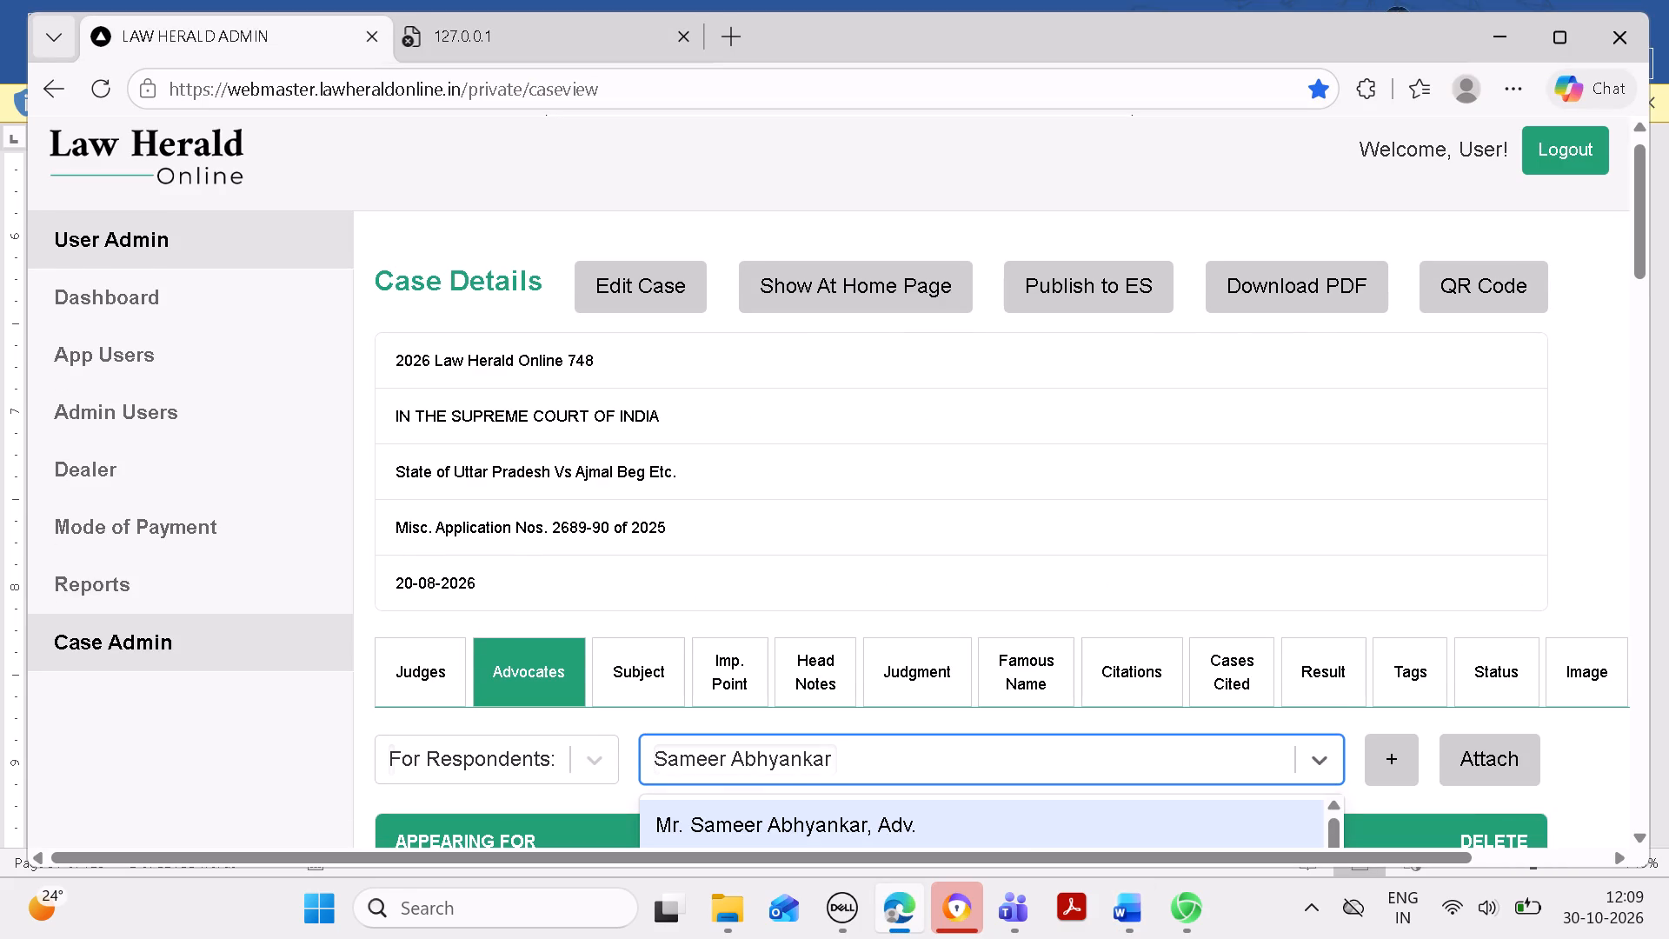
{"action": "left_click_drag", "start_coordinate": [1634, 266], "coordinate": [1648, 296]}
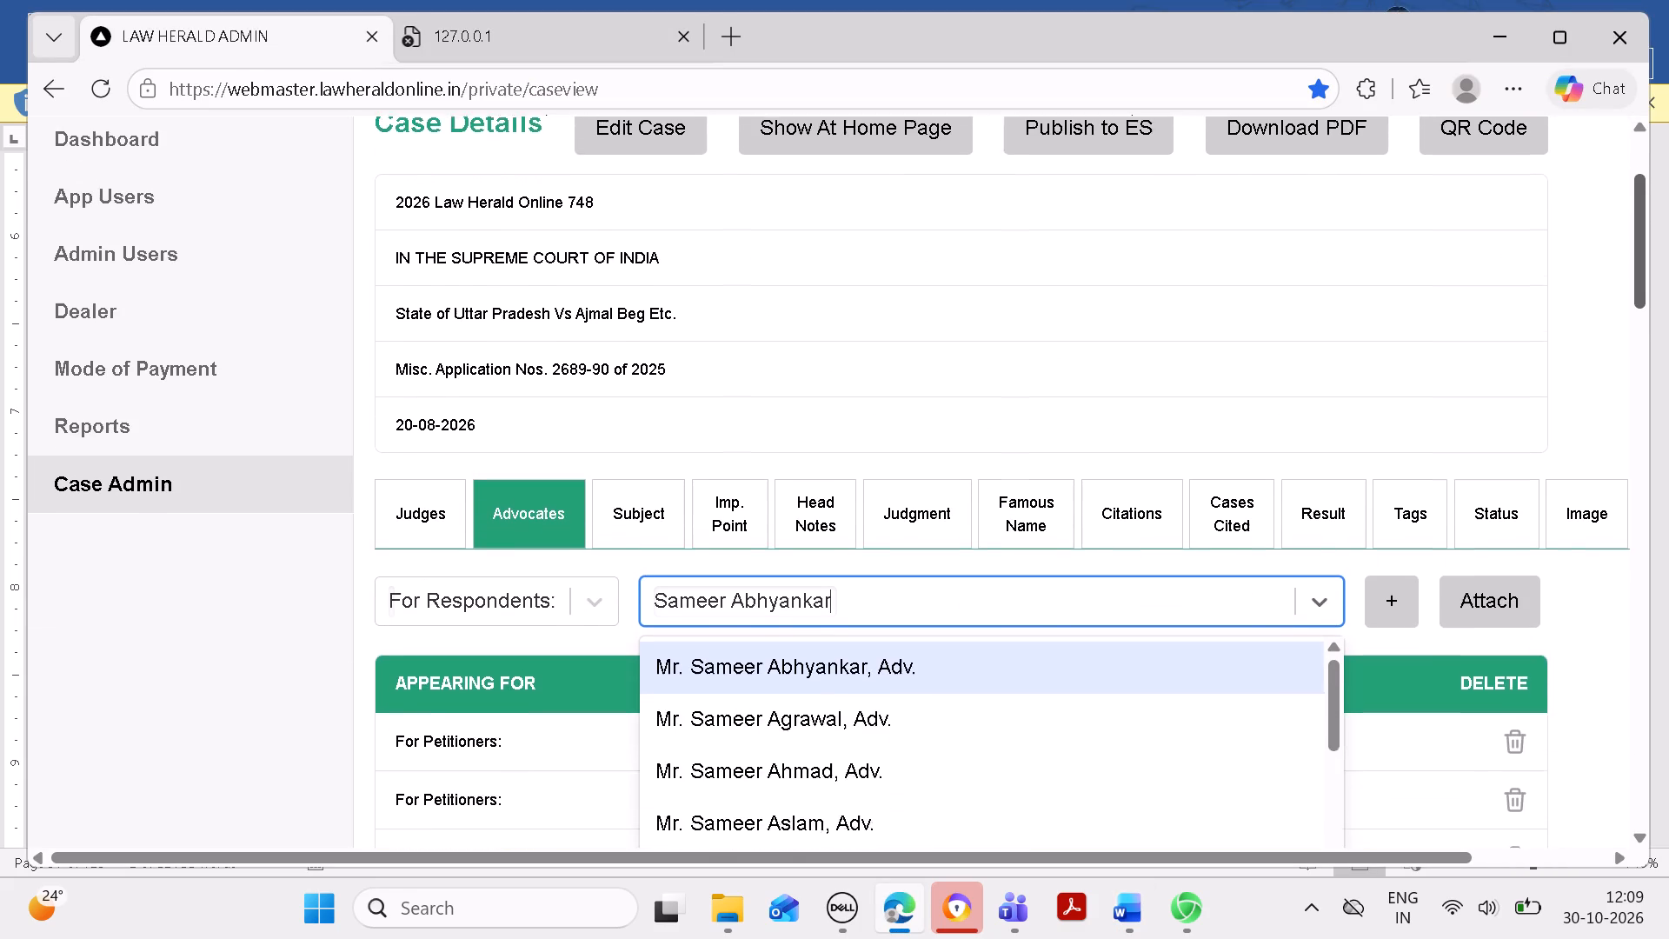
{"action": "left_click_drag", "start_coordinate": [1648, 296], "coordinate": [1654, 319]}
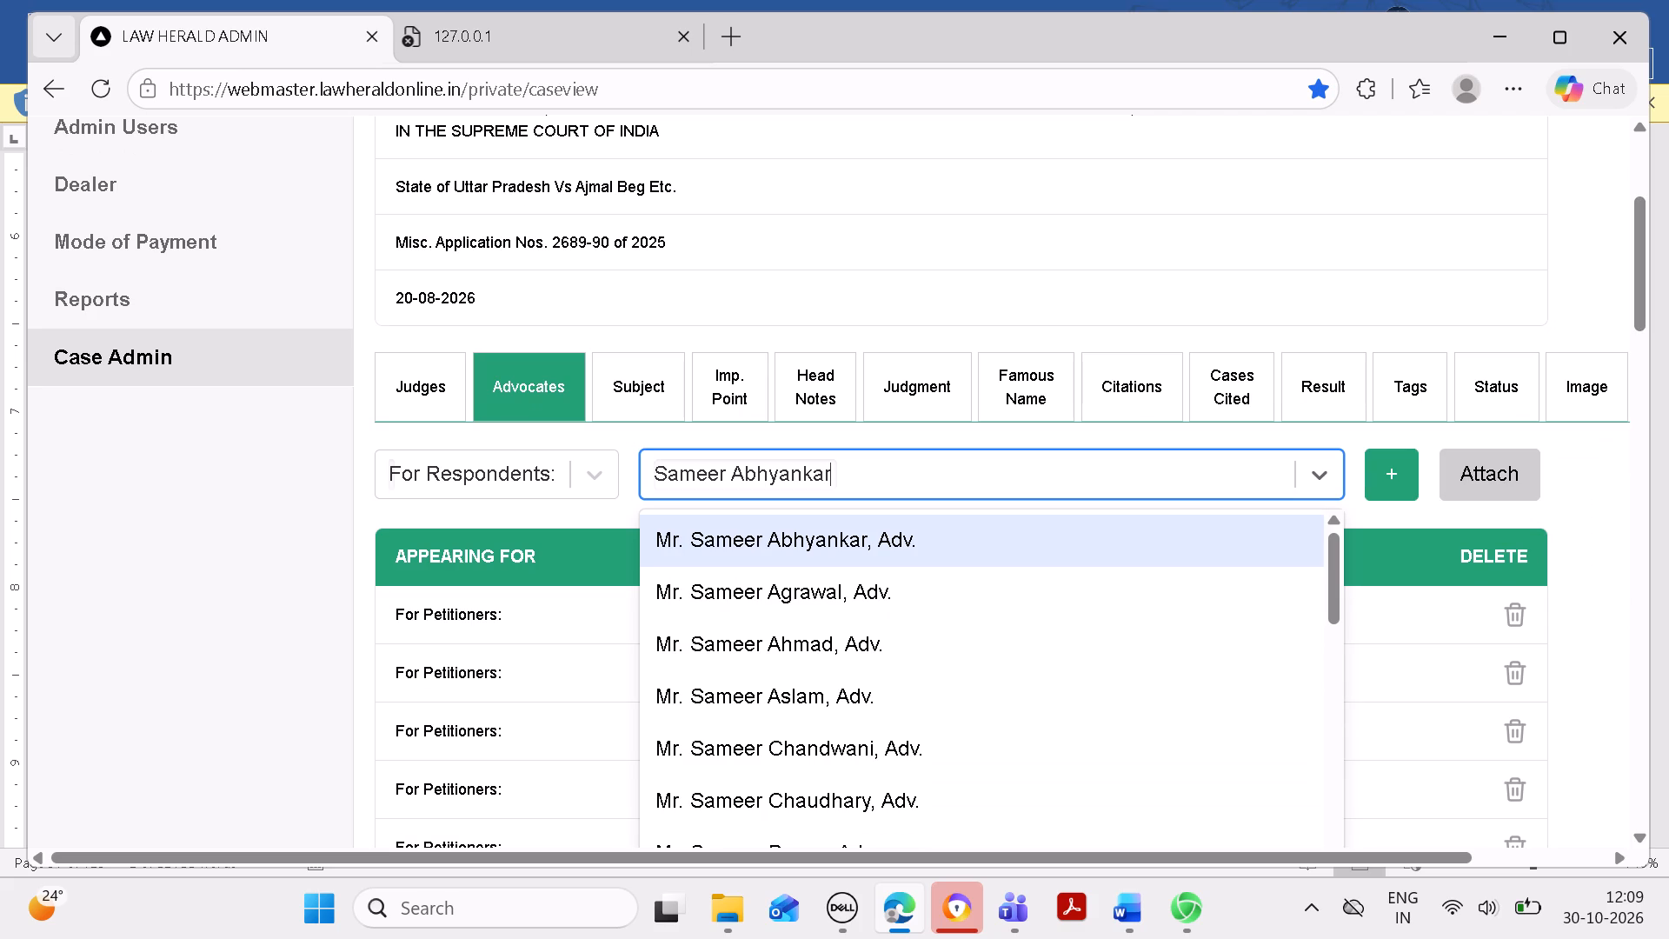
{"action": "left_click", "coordinate": [1380, 484]}
{"action": "left_click", "coordinate": [924, 610]}
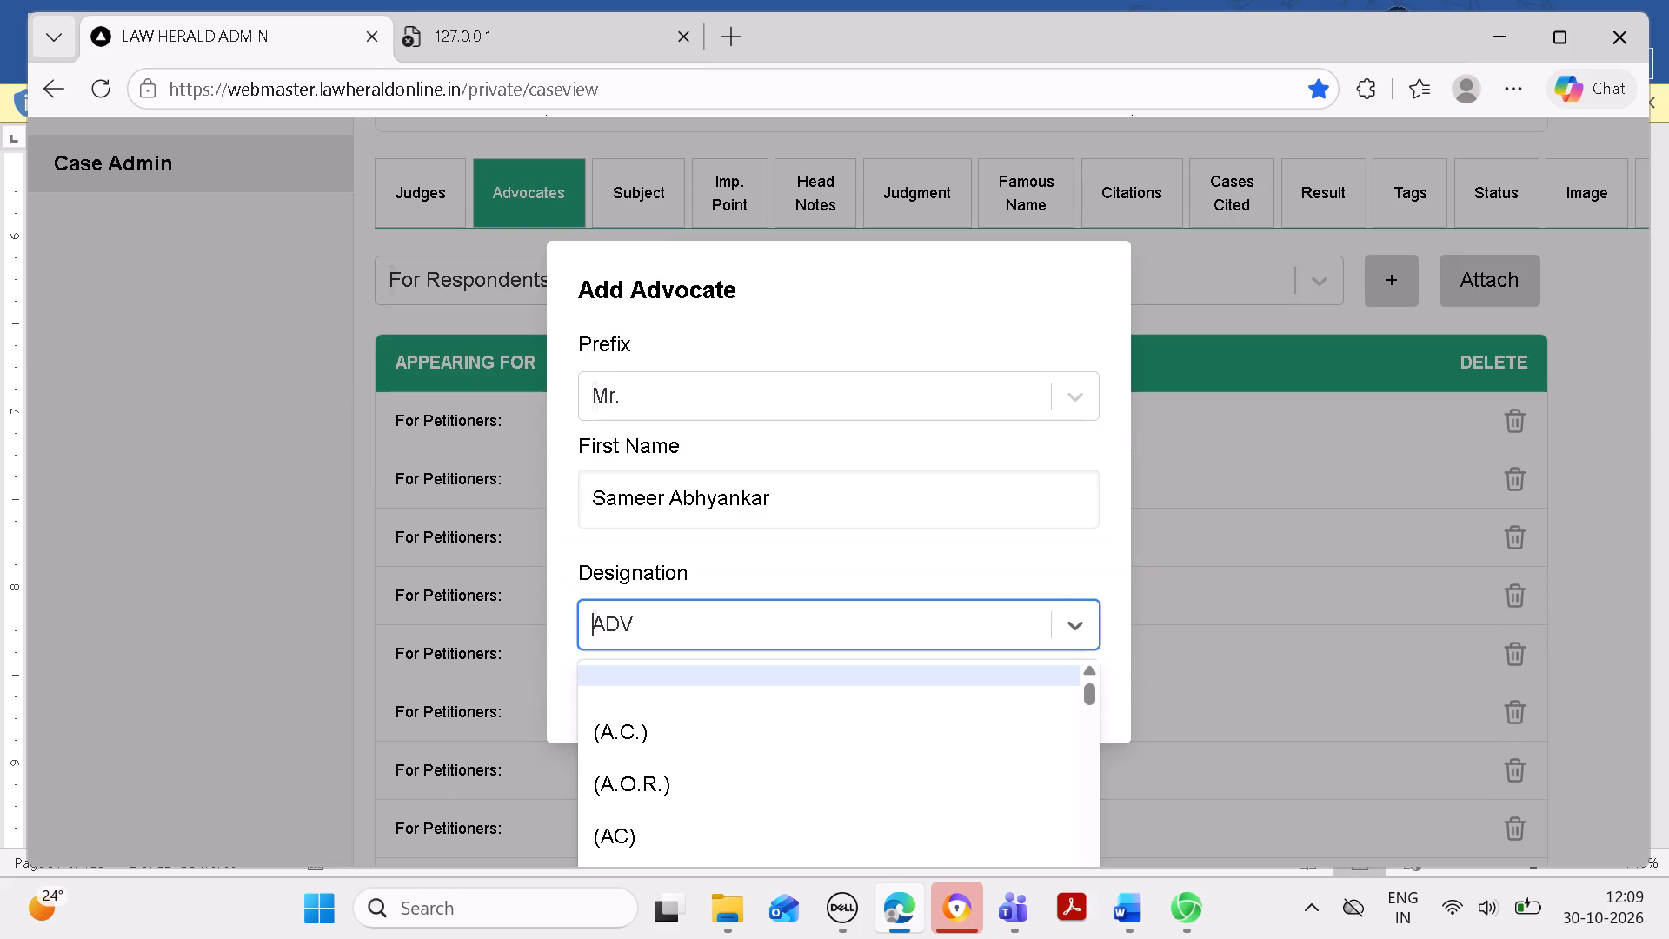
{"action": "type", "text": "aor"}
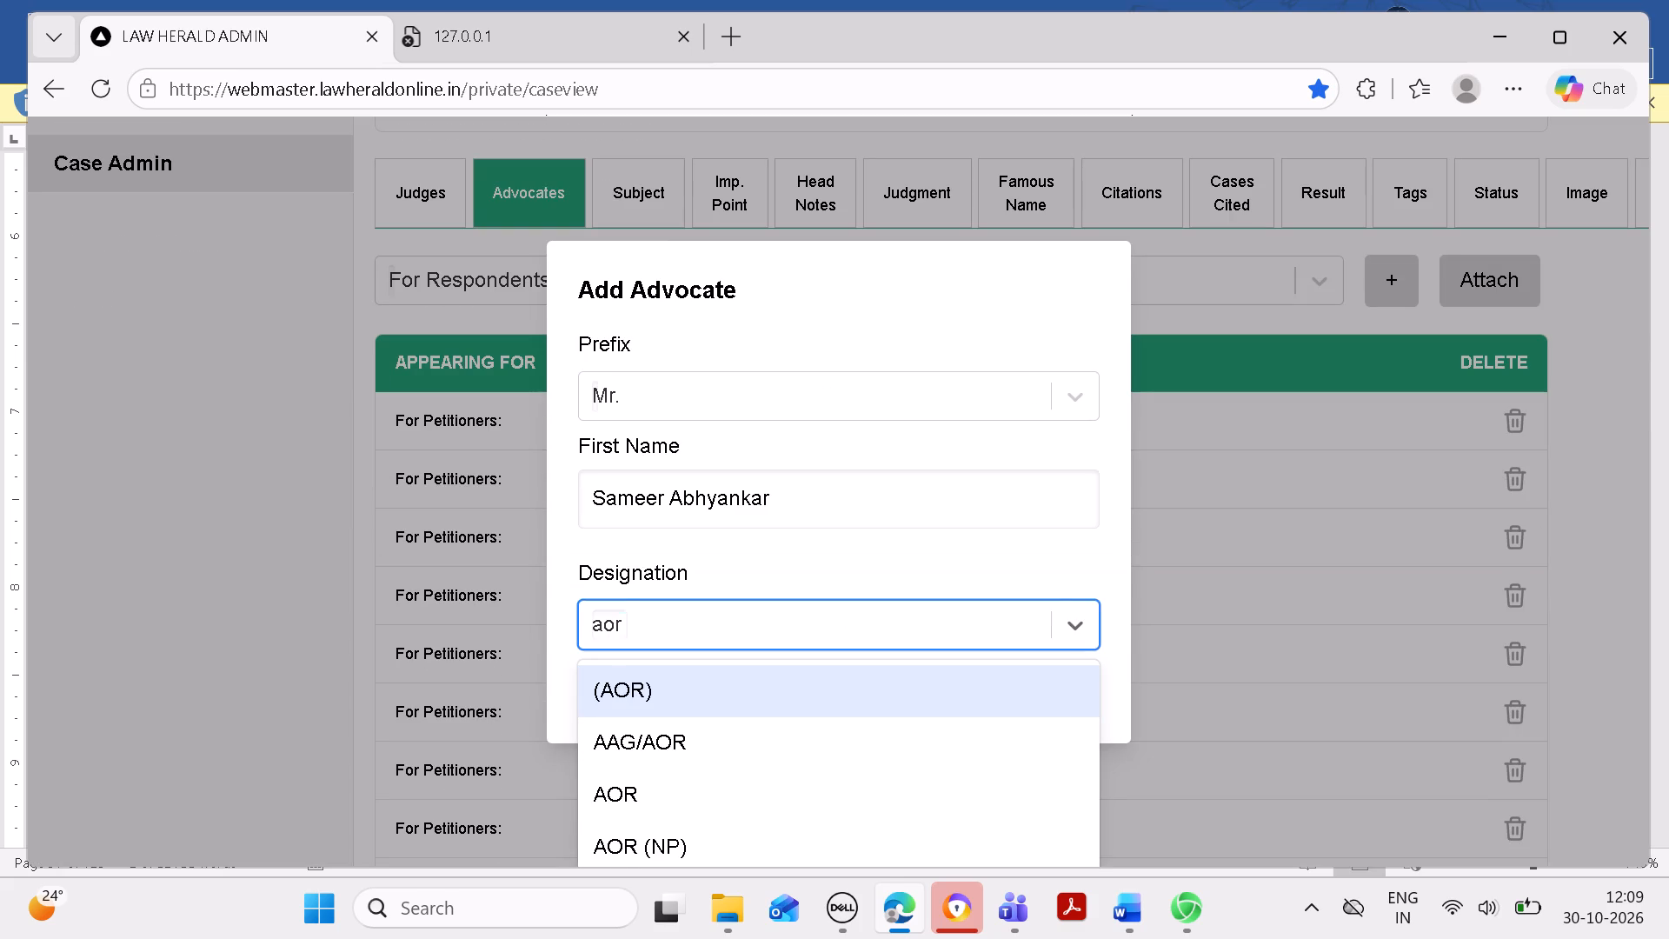
{"action": "left_click", "coordinate": [886, 775]}
{"action": "left_click", "coordinate": [1039, 703]}
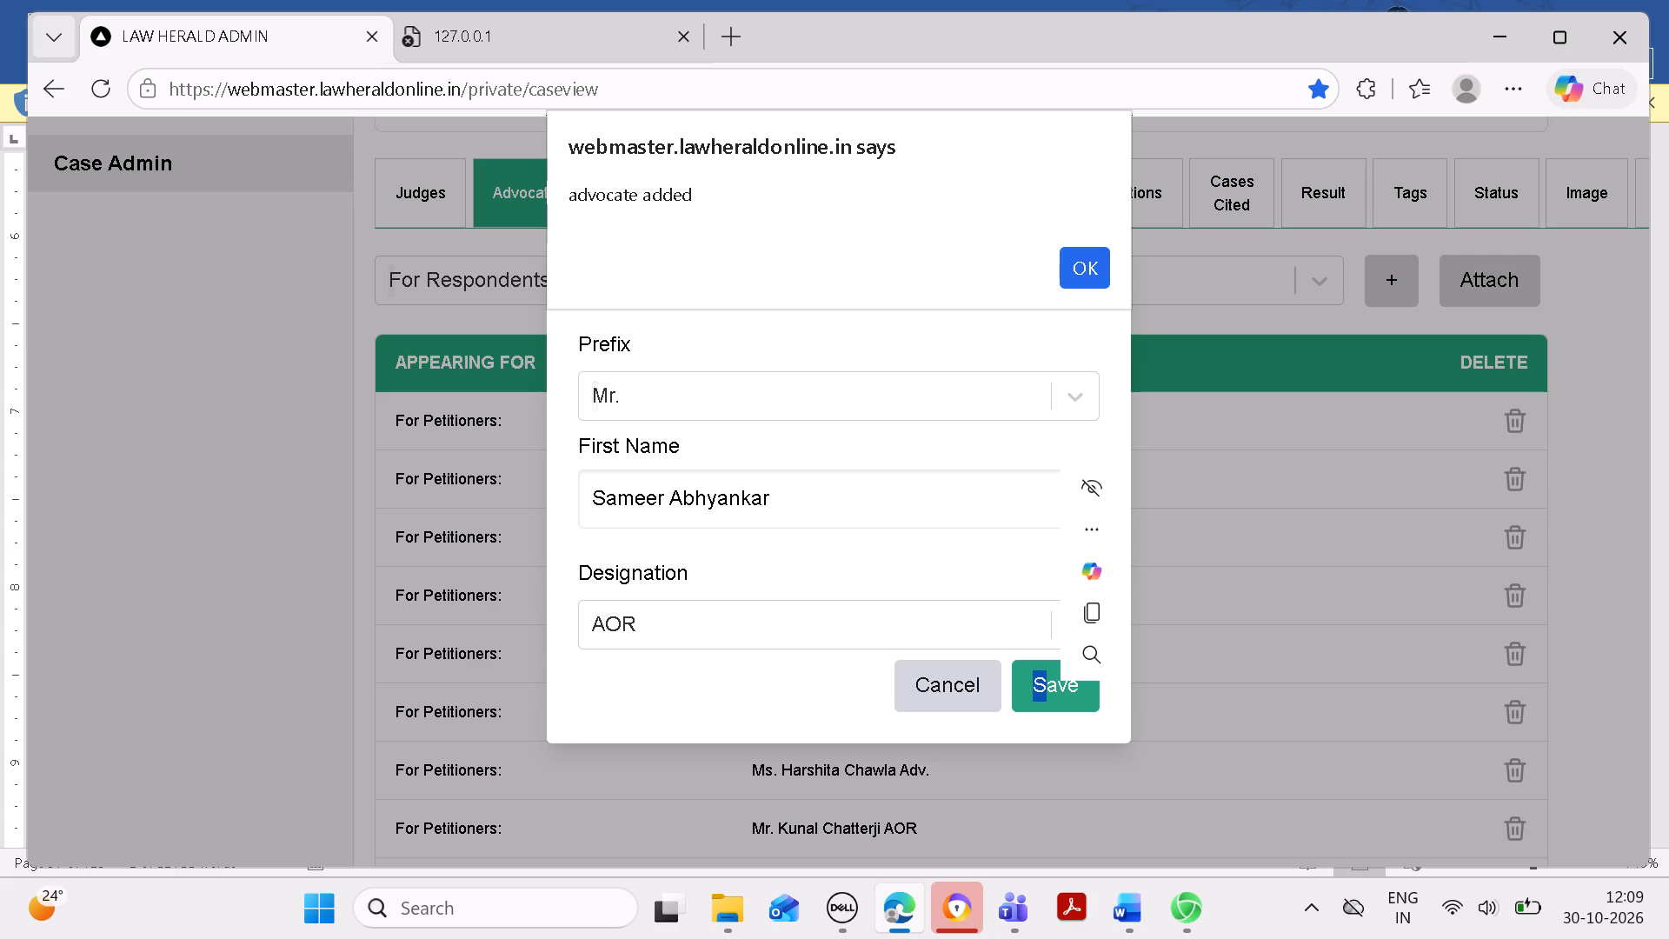
{"action": "left_click", "coordinate": [1087, 281]}
{"action": "left_click", "coordinate": [1102, 274]}
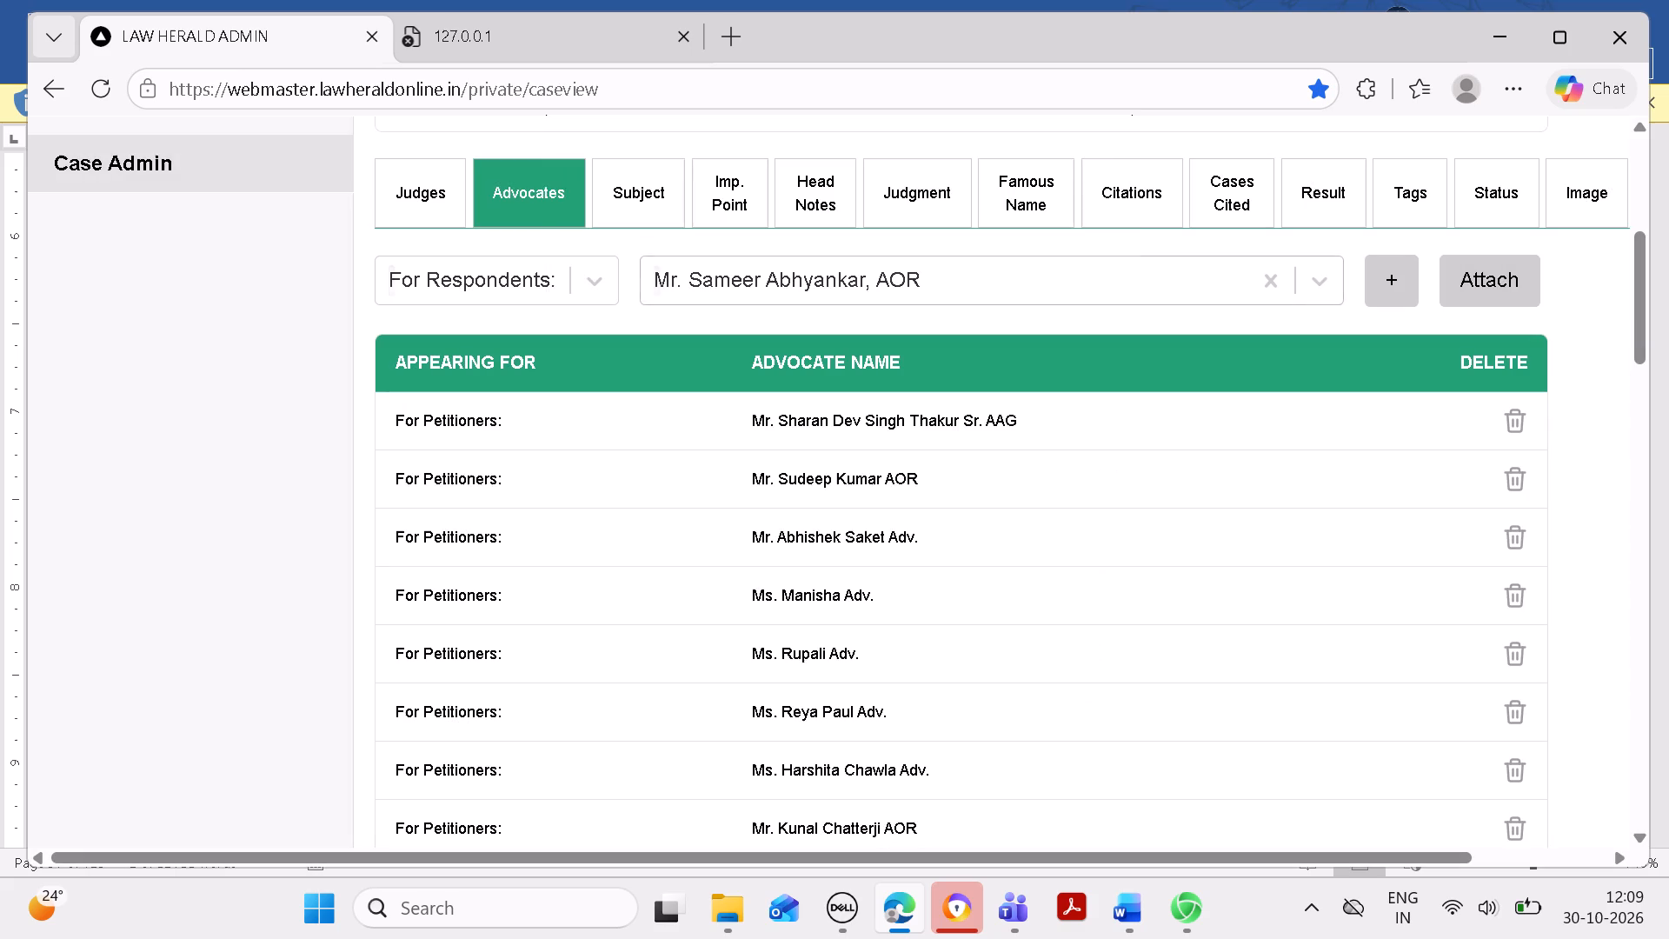
{"action": "scroll", "coordinate": [1102, 496], "scroll_direction": "down", "scroll_amount": 10}
Switch to the judgment in Word and copy the forty-fourth respondents' advocate's name.
{"action": "left_click", "coordinate": [1128, 908]}
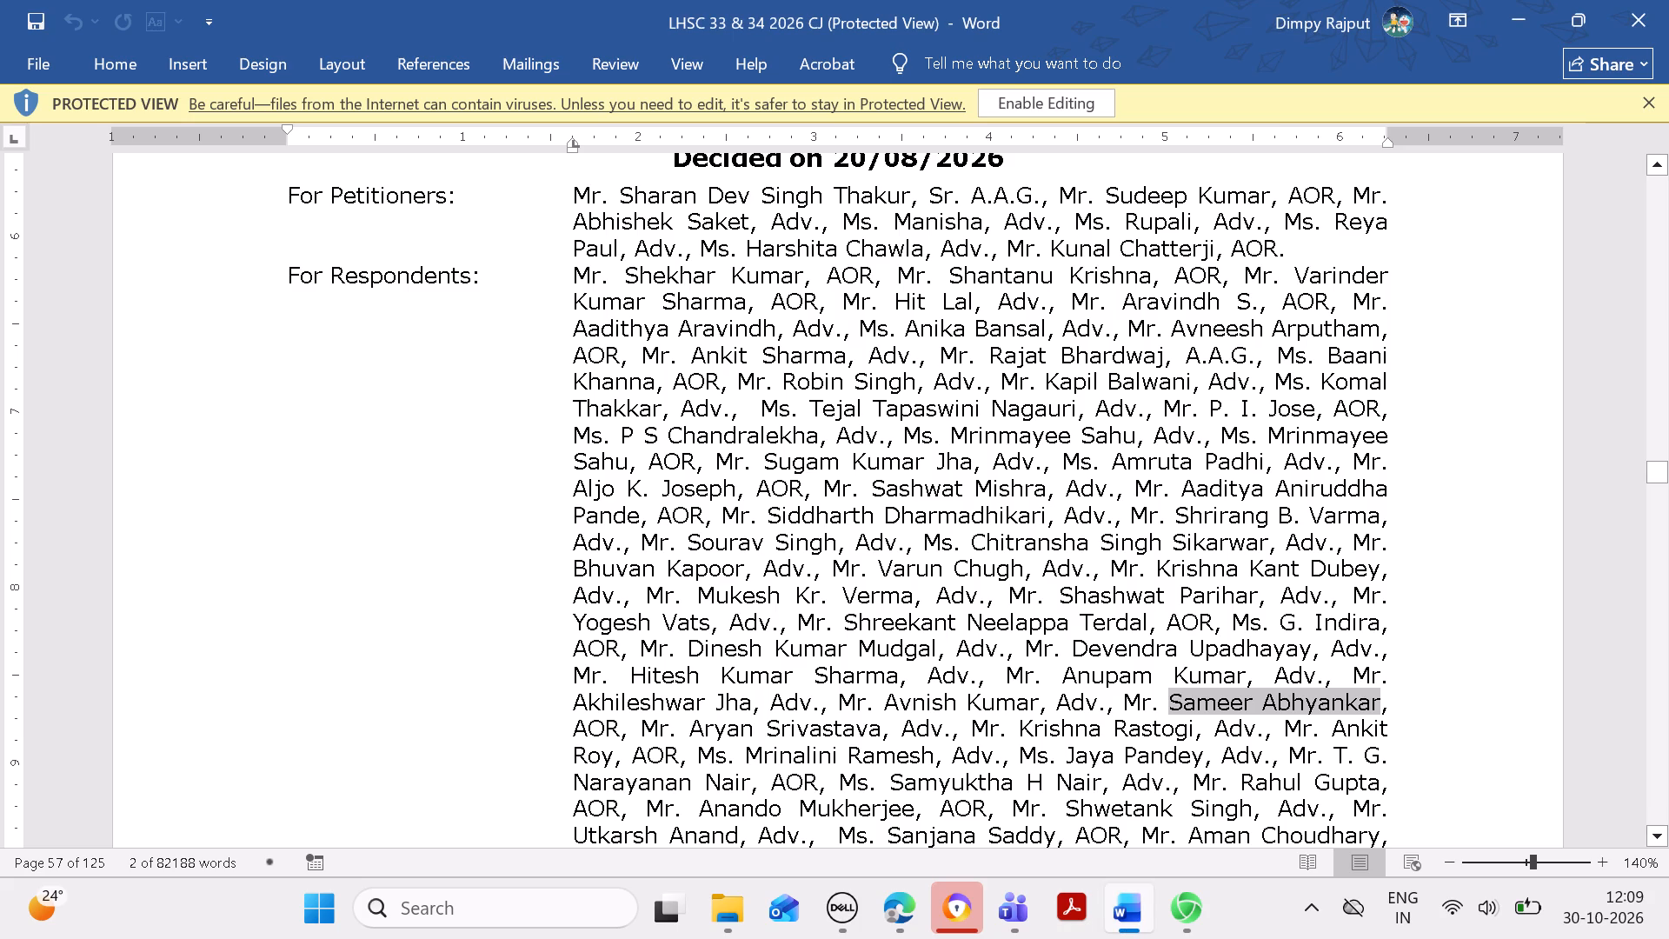
{"action": "left_click_drag", "start_coordinate": [695, 730], "coordinate": [810, 732]}
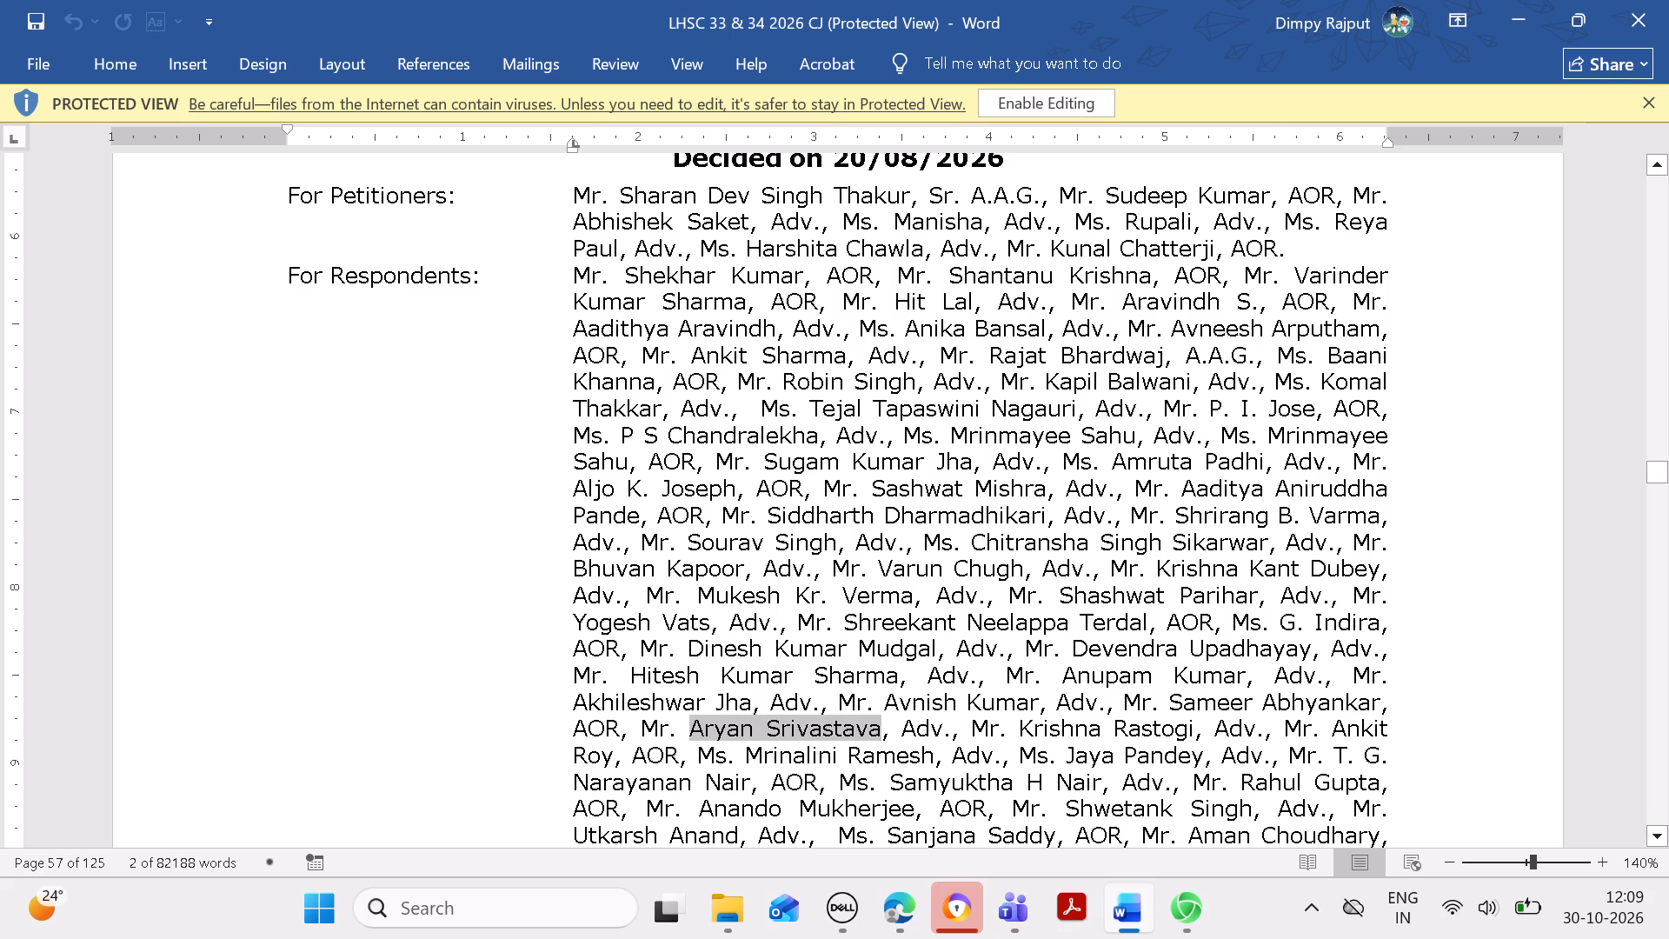
{"action": "left_click_drag", "start_coordinate": [810, 732], "coordinate": [810, 730]}
{"action": "key", "text": "ctrl+c"}
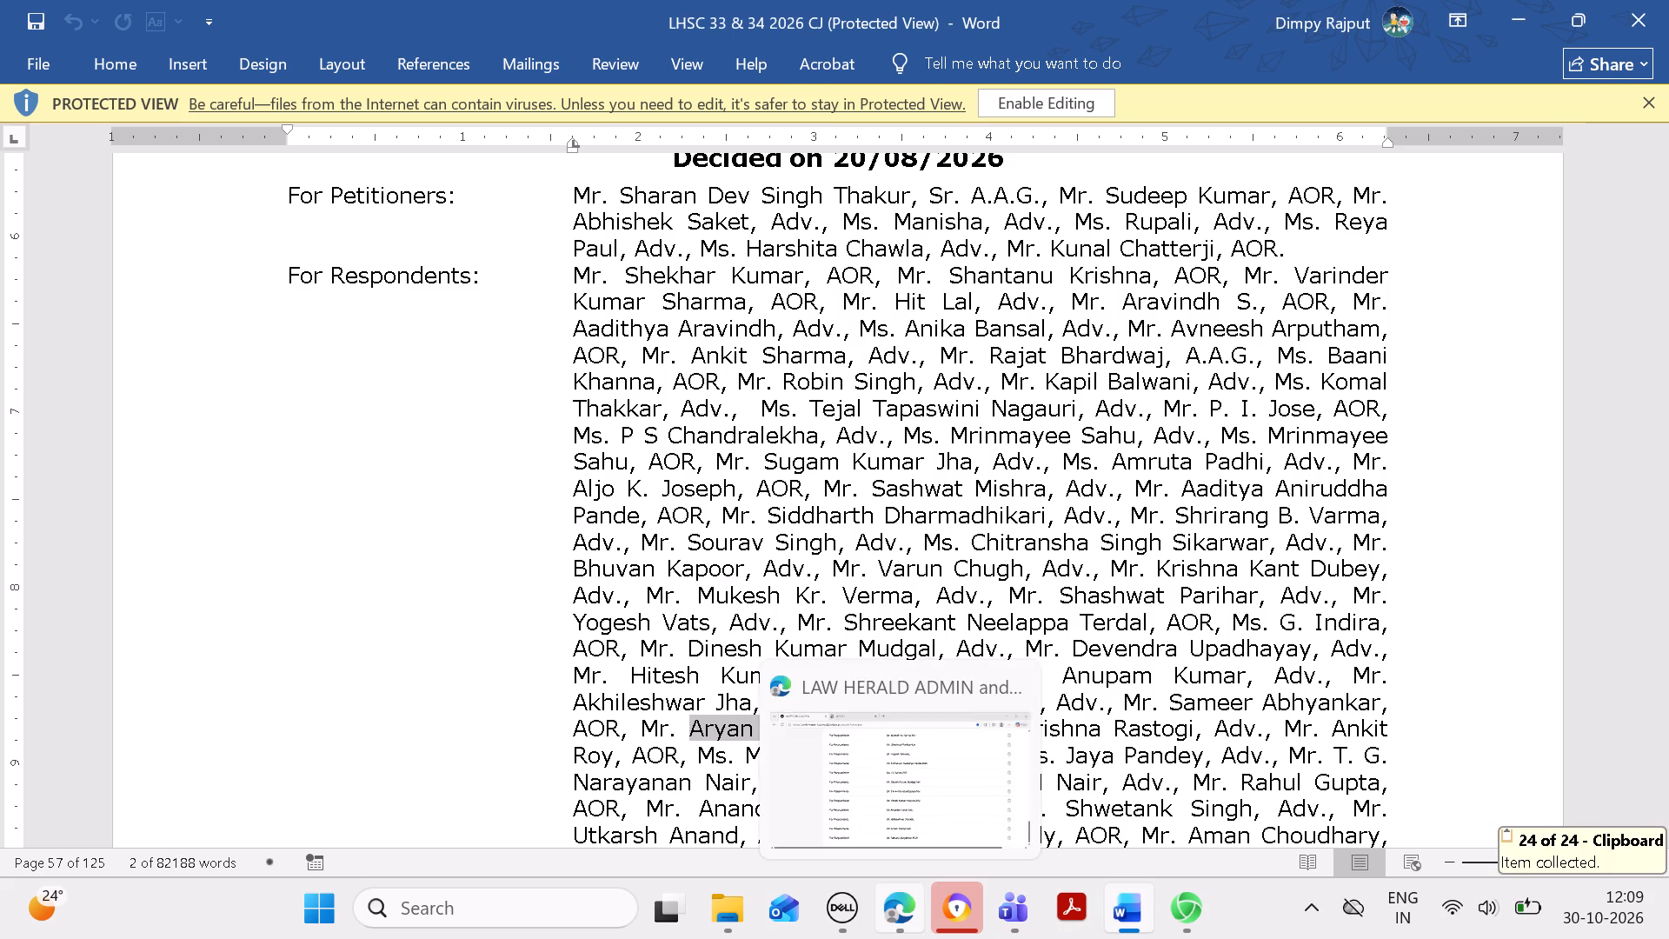
In the Edge case record, add the copied forty-fourth advocate's name as a new Mr. entry designated ADV and attach it for the respondents.
{"action": "left_click", "coordinate": [896, 916]}
{"action": "scroll", "coordinate": [884, 906], "scroll_direction": "up", "scroll_amount": 3}
{"action": "scroll", "coordinate": [880, 827], "scroll_direction": "up", "scroll_amount": 2}
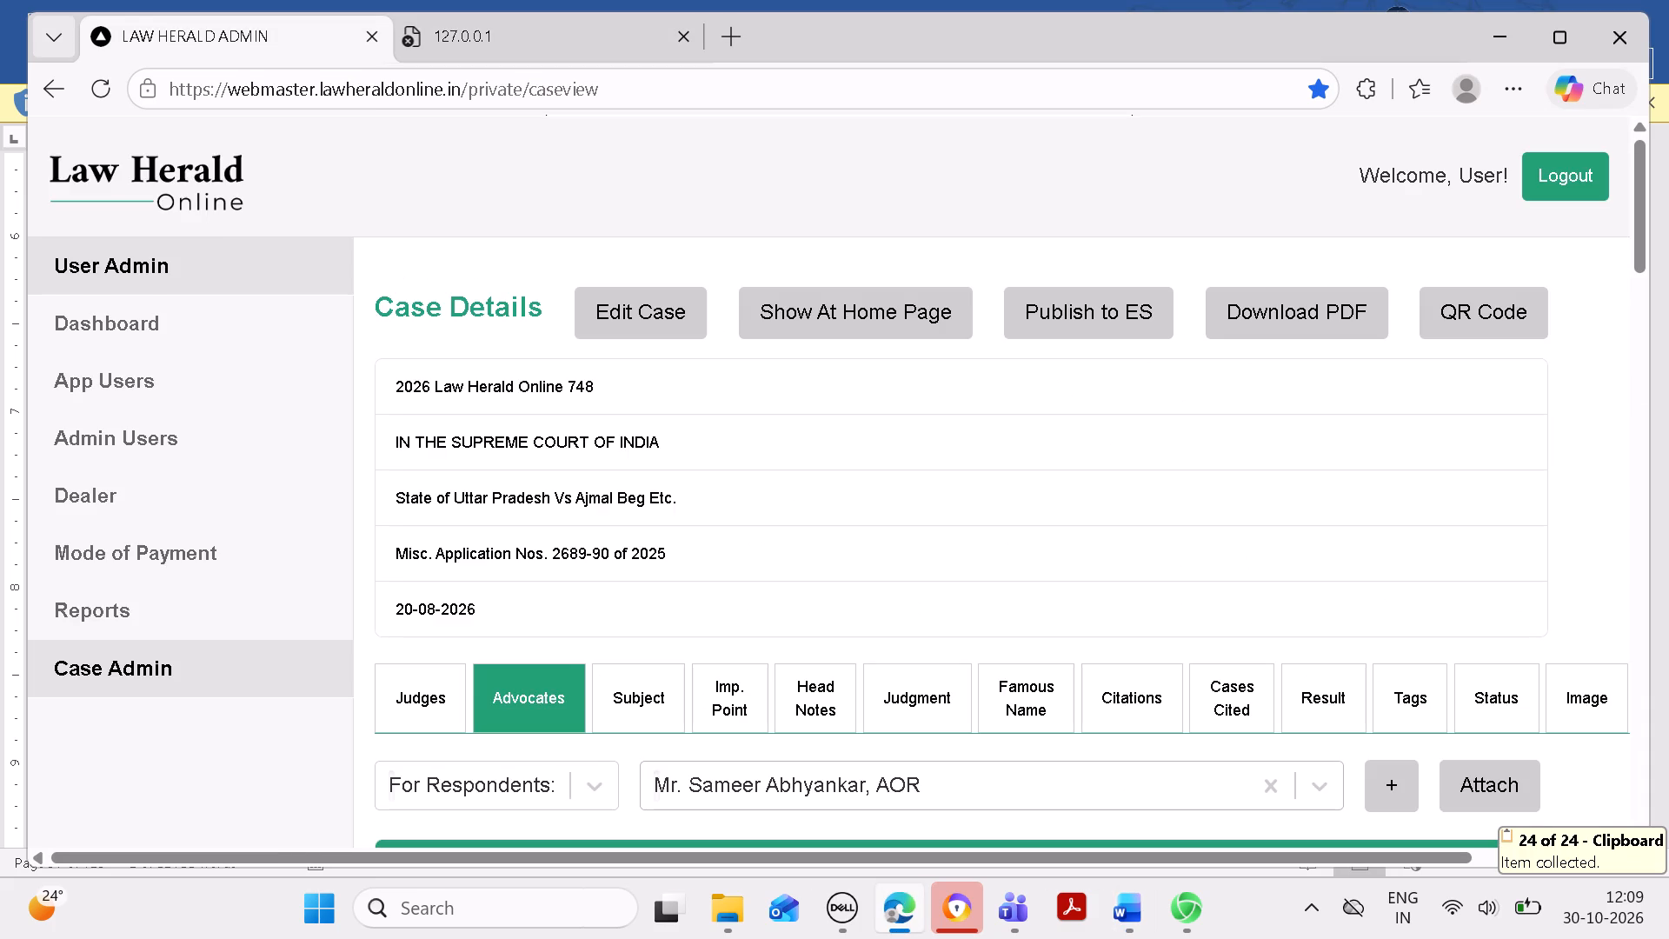
{"action": "left_click", "coordinate": [1256, 790]}
{"action": "key", "text": "ctrl+v"}
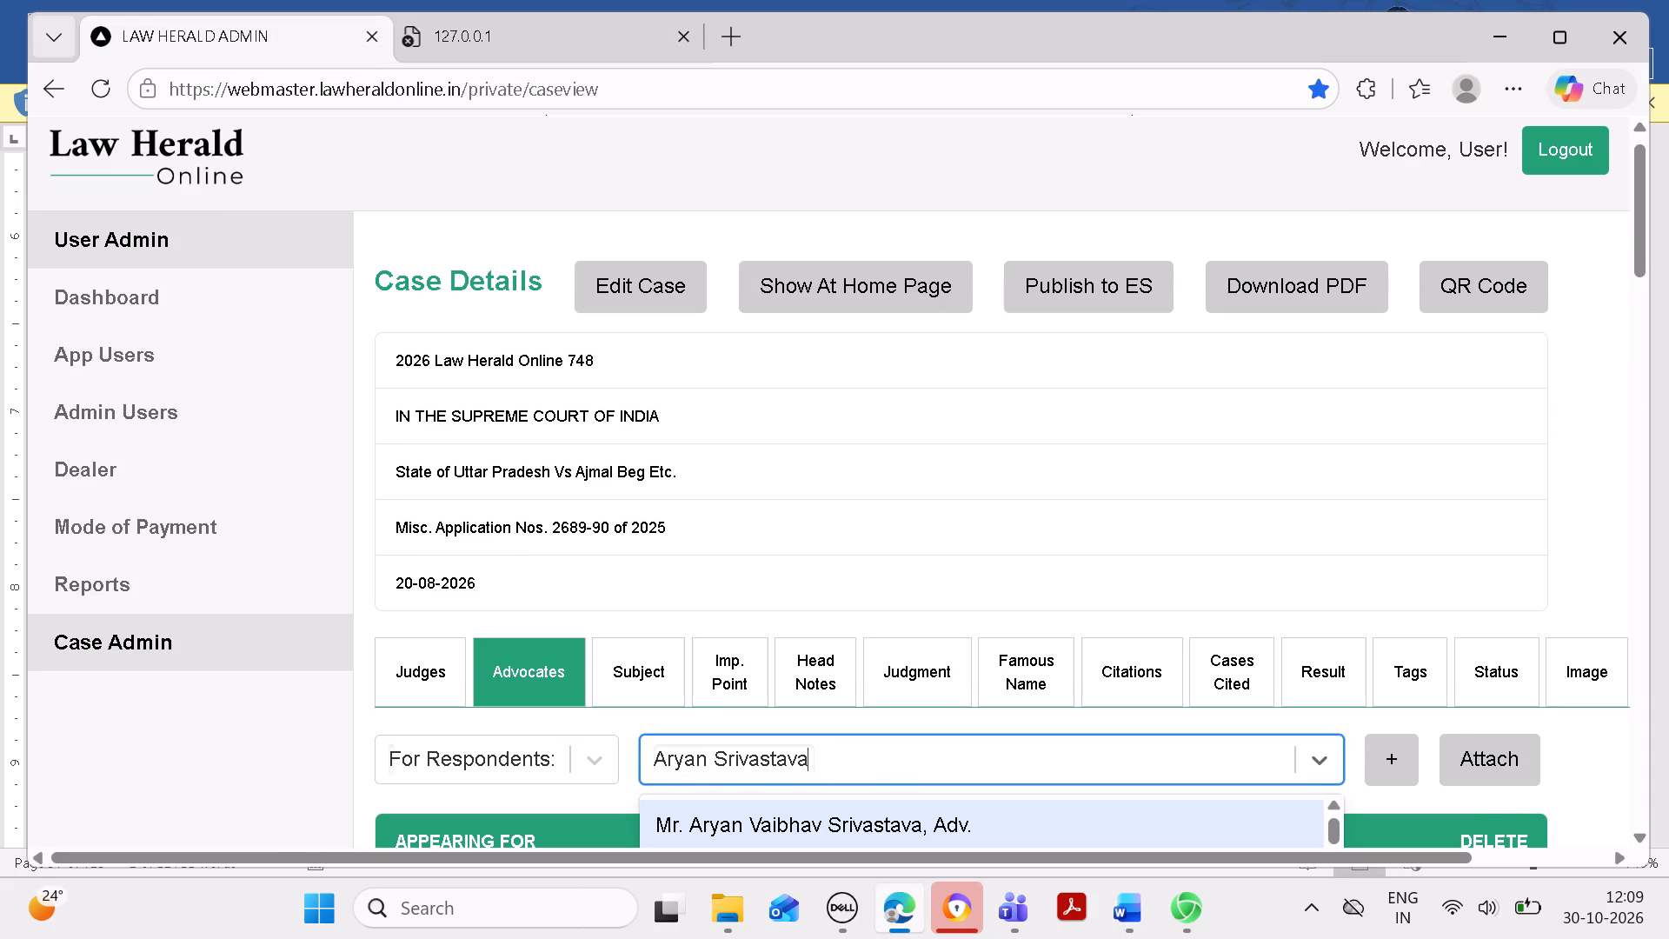
{"action": "left_click", "coordinate": [1386, 757]}
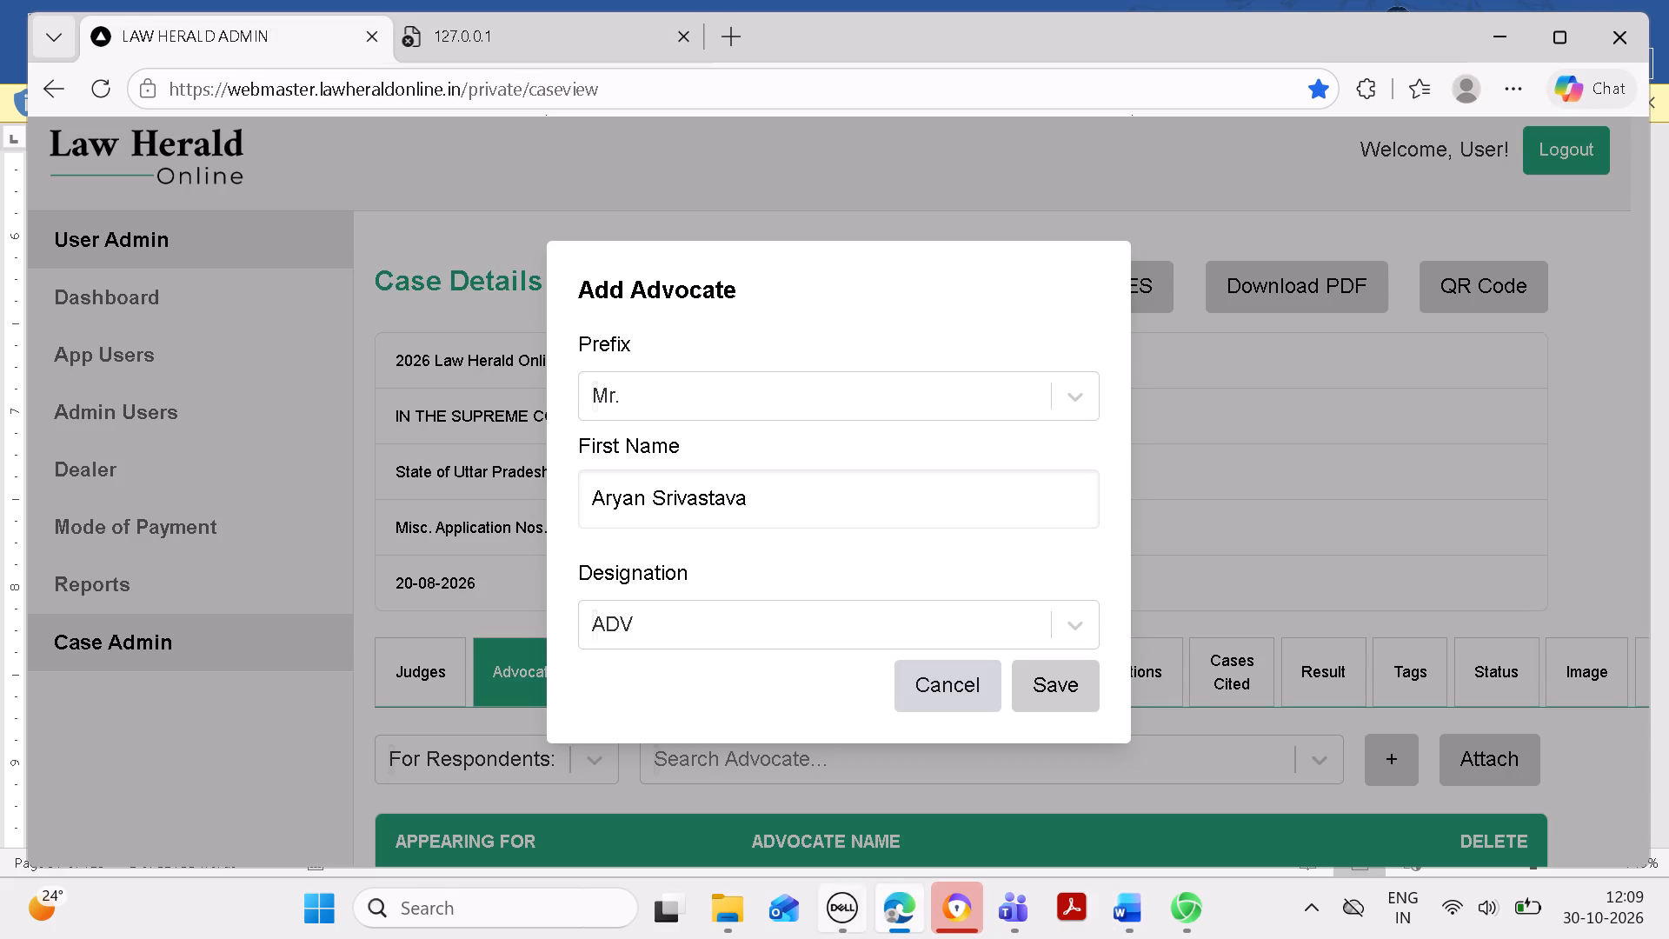
{"action": "left_click", "coordinate": [1123, 916]}
{"action": "left_click", "coordinate": [1114, 919]}
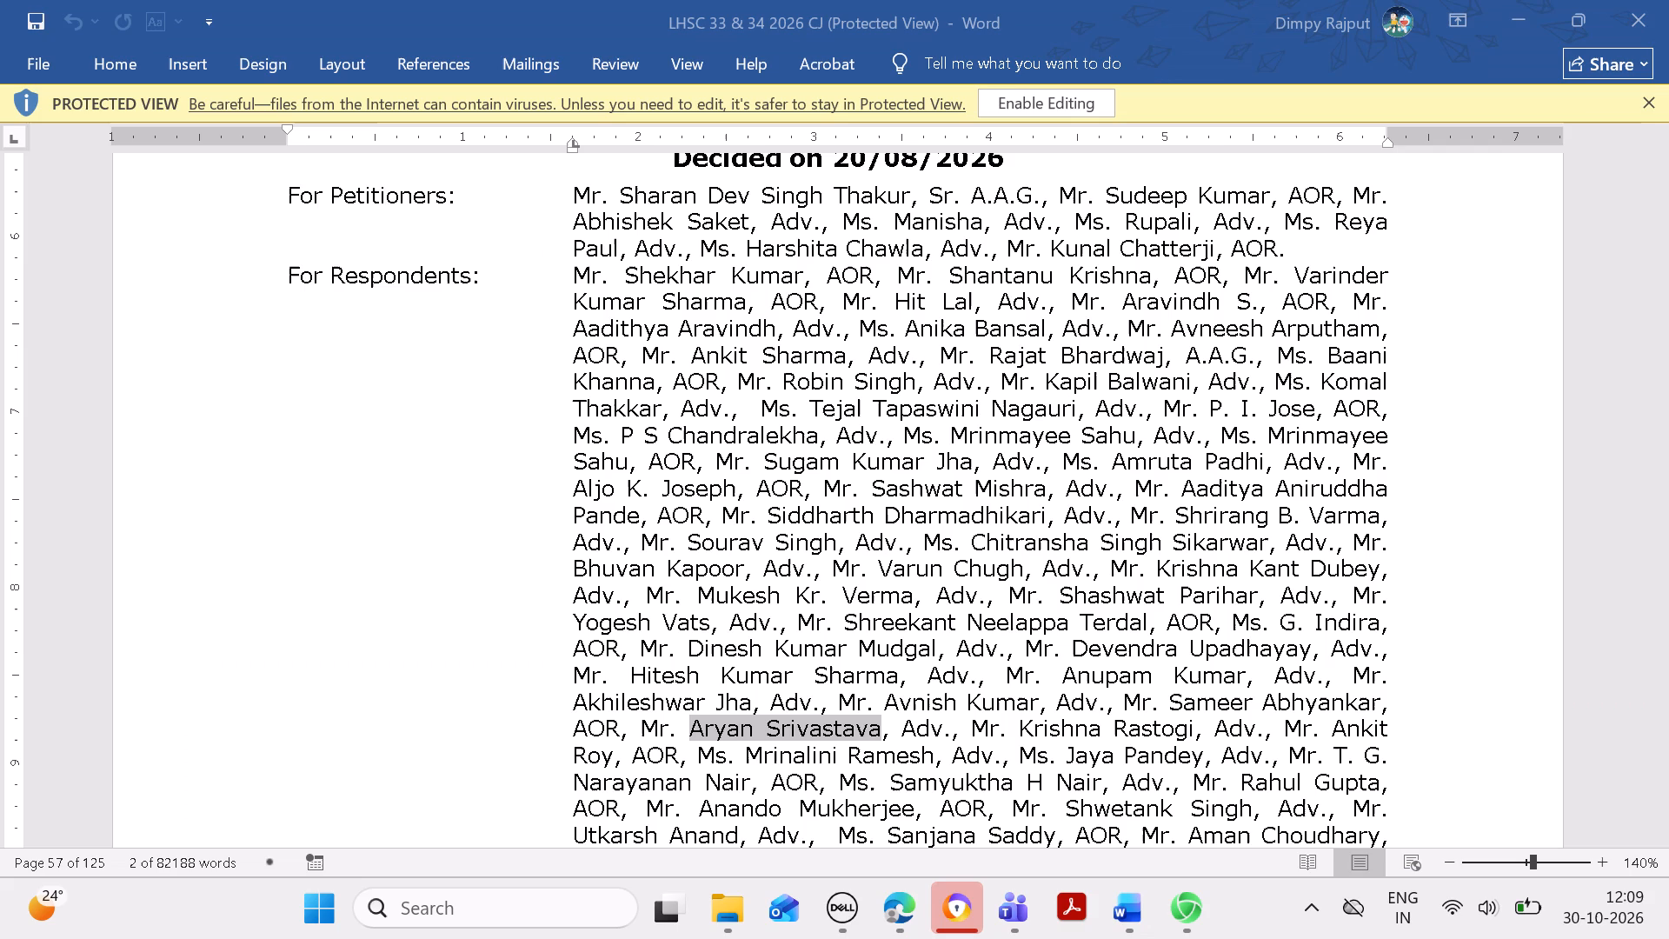
{"action": "left_click", "coordinate": [891, 916]}
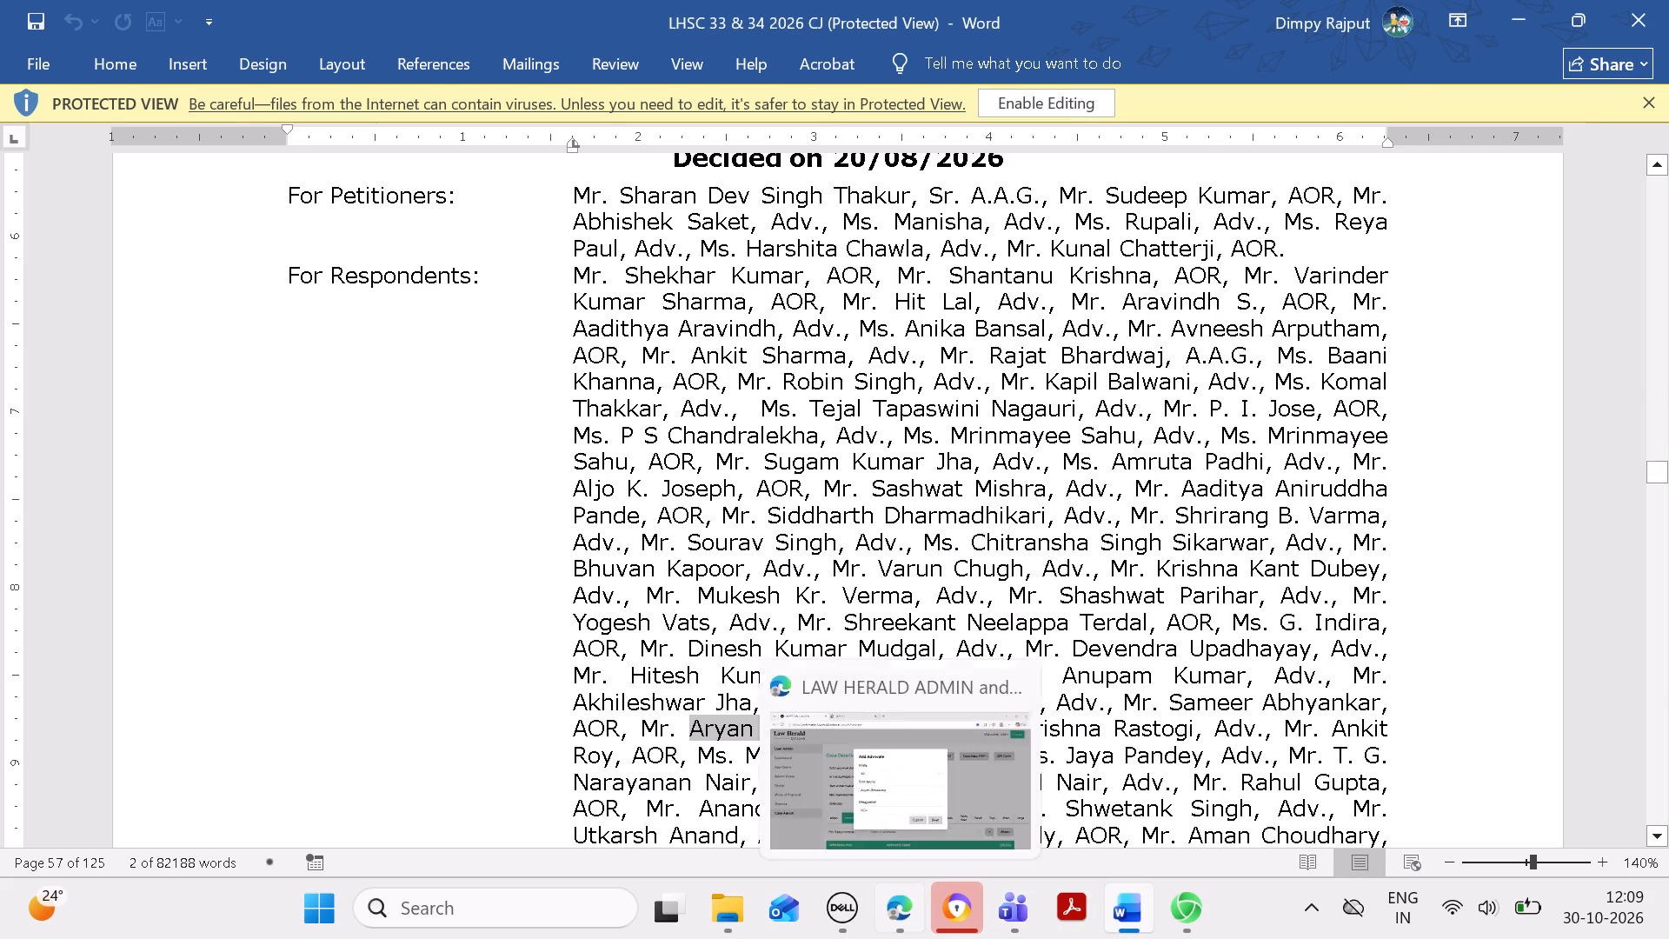
{"action": "left_click", "coordinate": [1054, 691]}
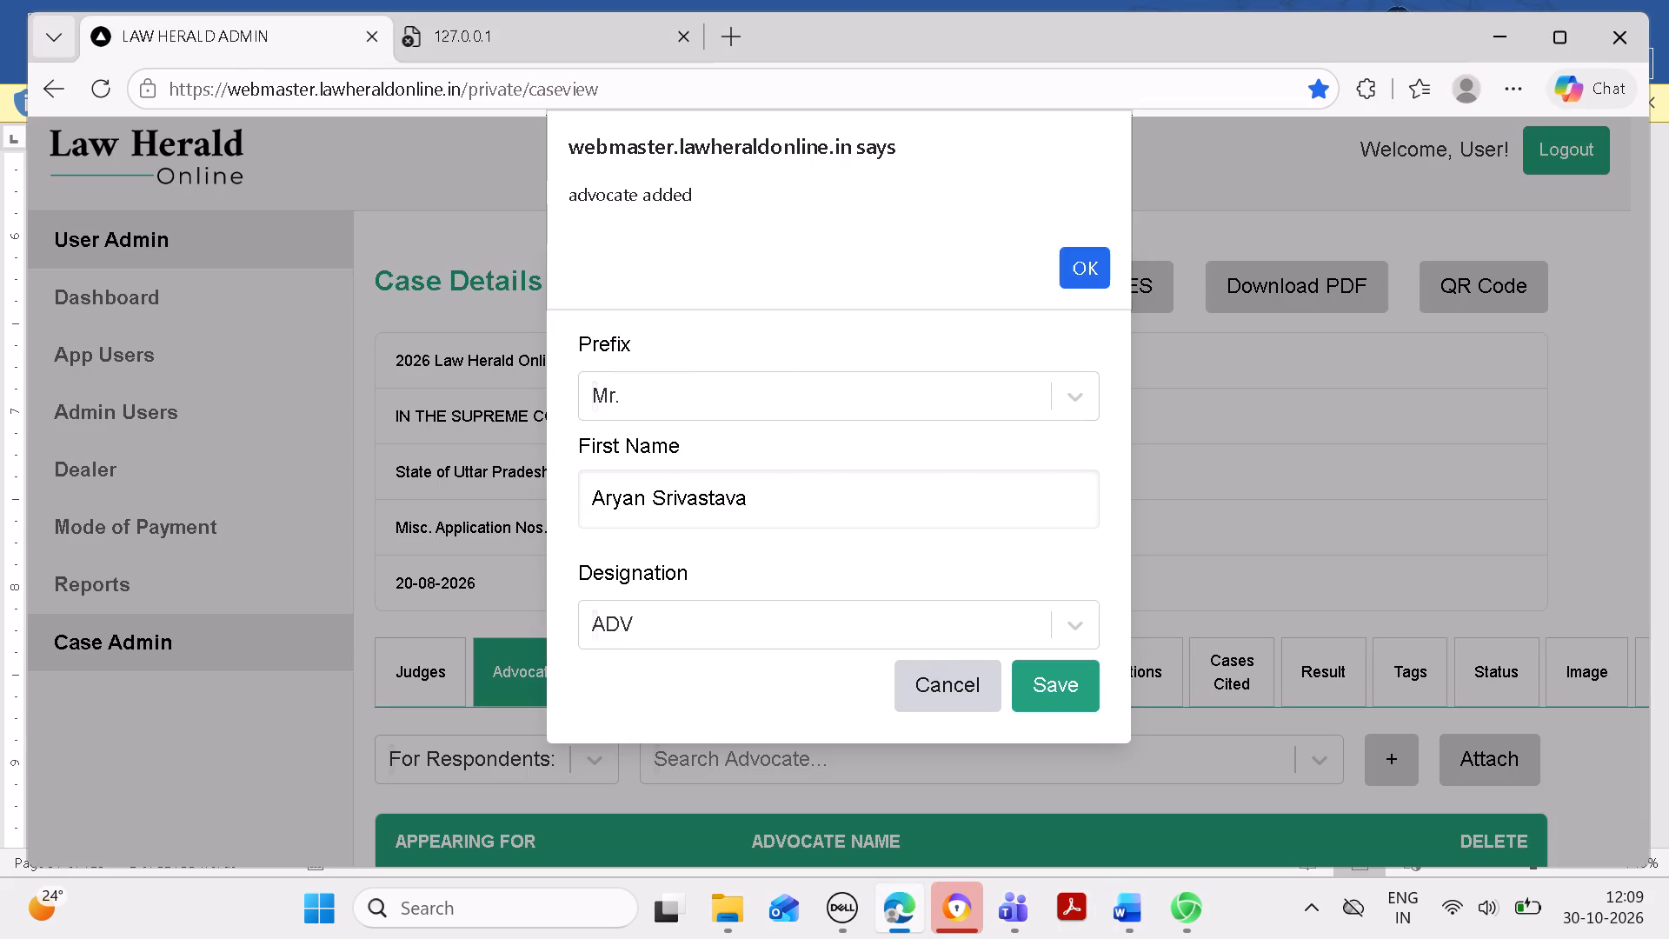
{"action": "left_click", "coordinate": [1083, 263]}
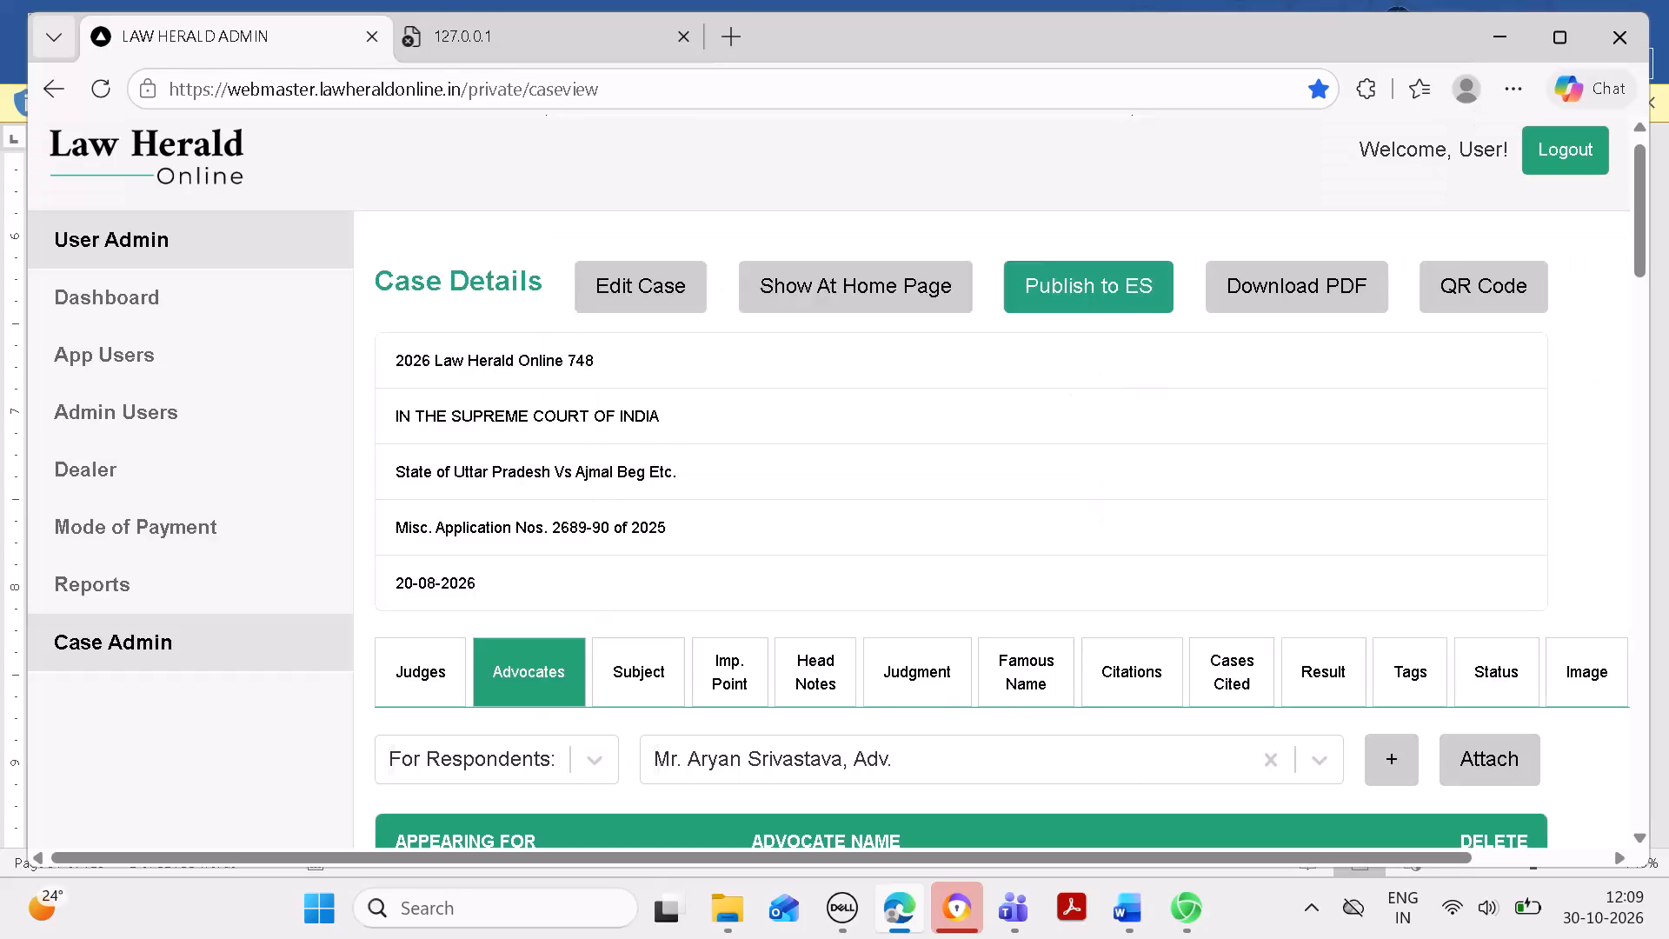
{"action": "left_click", "coordinate": [1094, 245]}
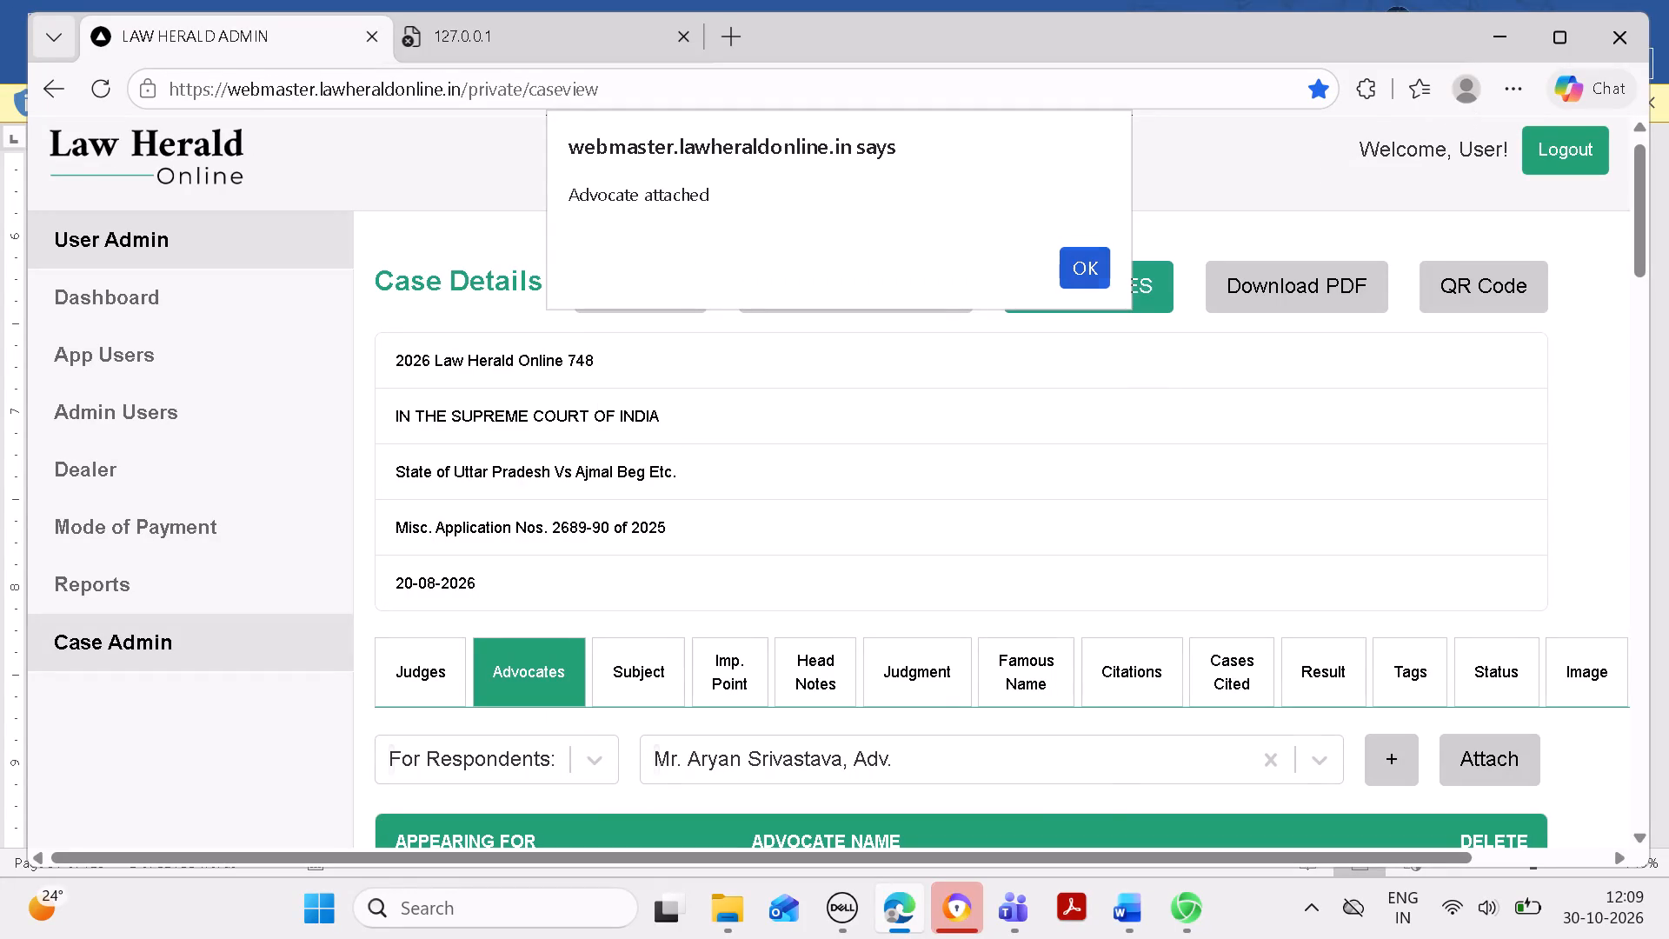
{"action": "left_click", "coordinate": [1094, 258]}
{"action": "scroll", "coordinate": [1050, 532], "scroll_direction": "down", "scroll_amount": 9}
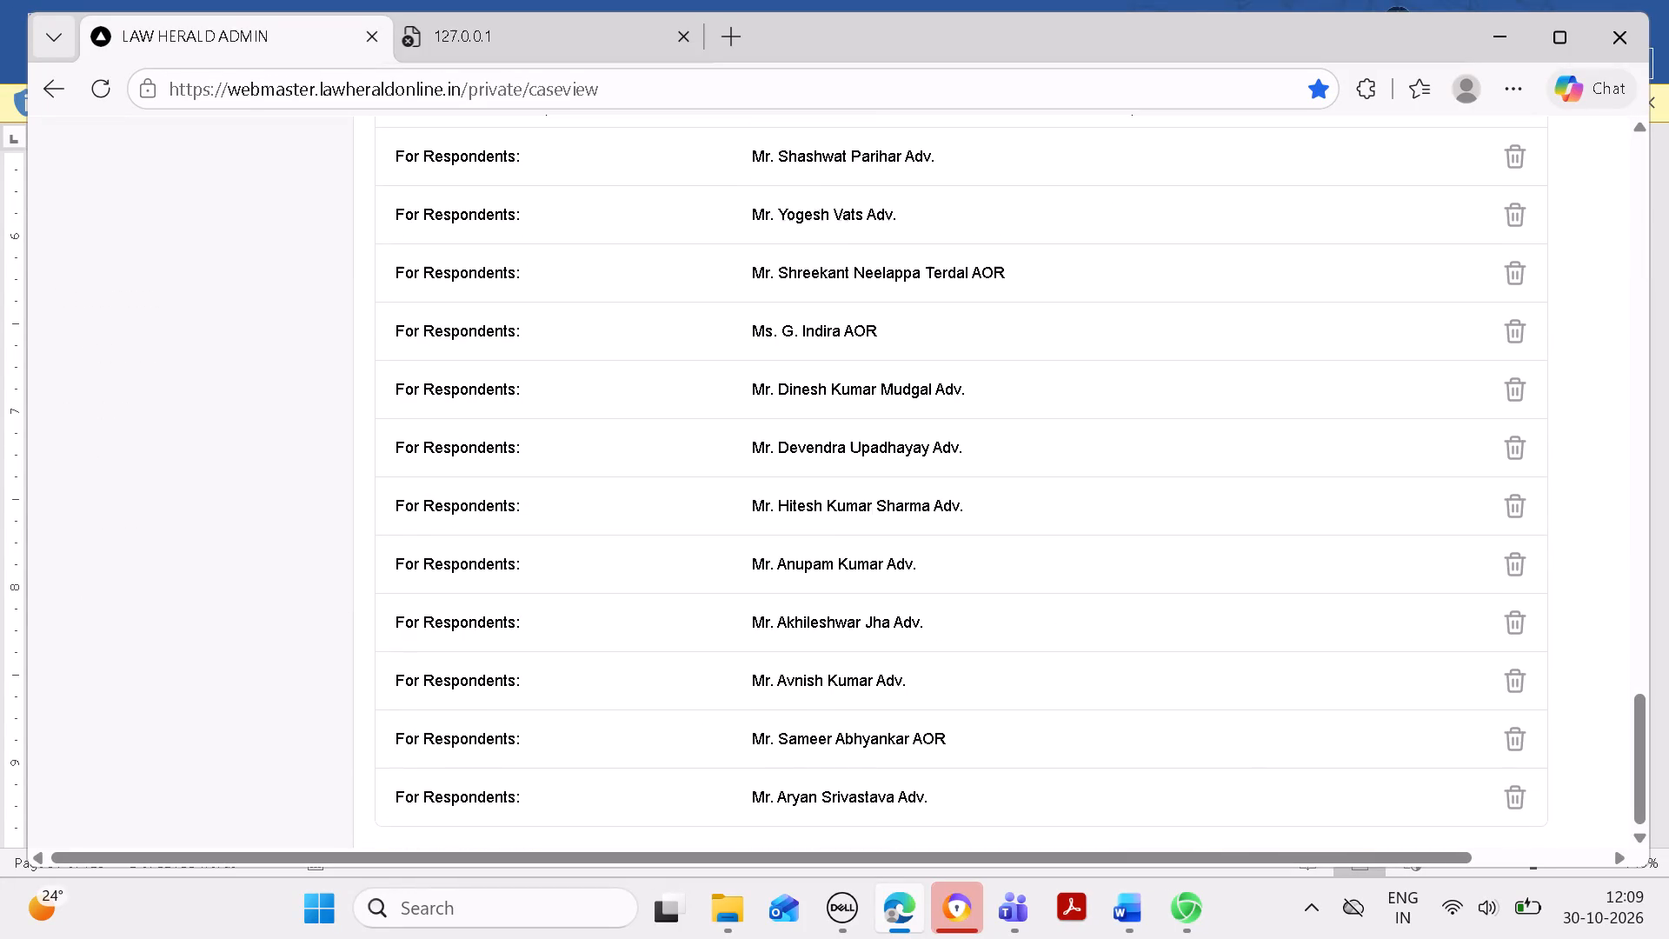
Switch to the judgment in Word and copy the forty-fifth respondents' advocate's name.
{"action": "left_click", "coordinate": [1120, 901]}
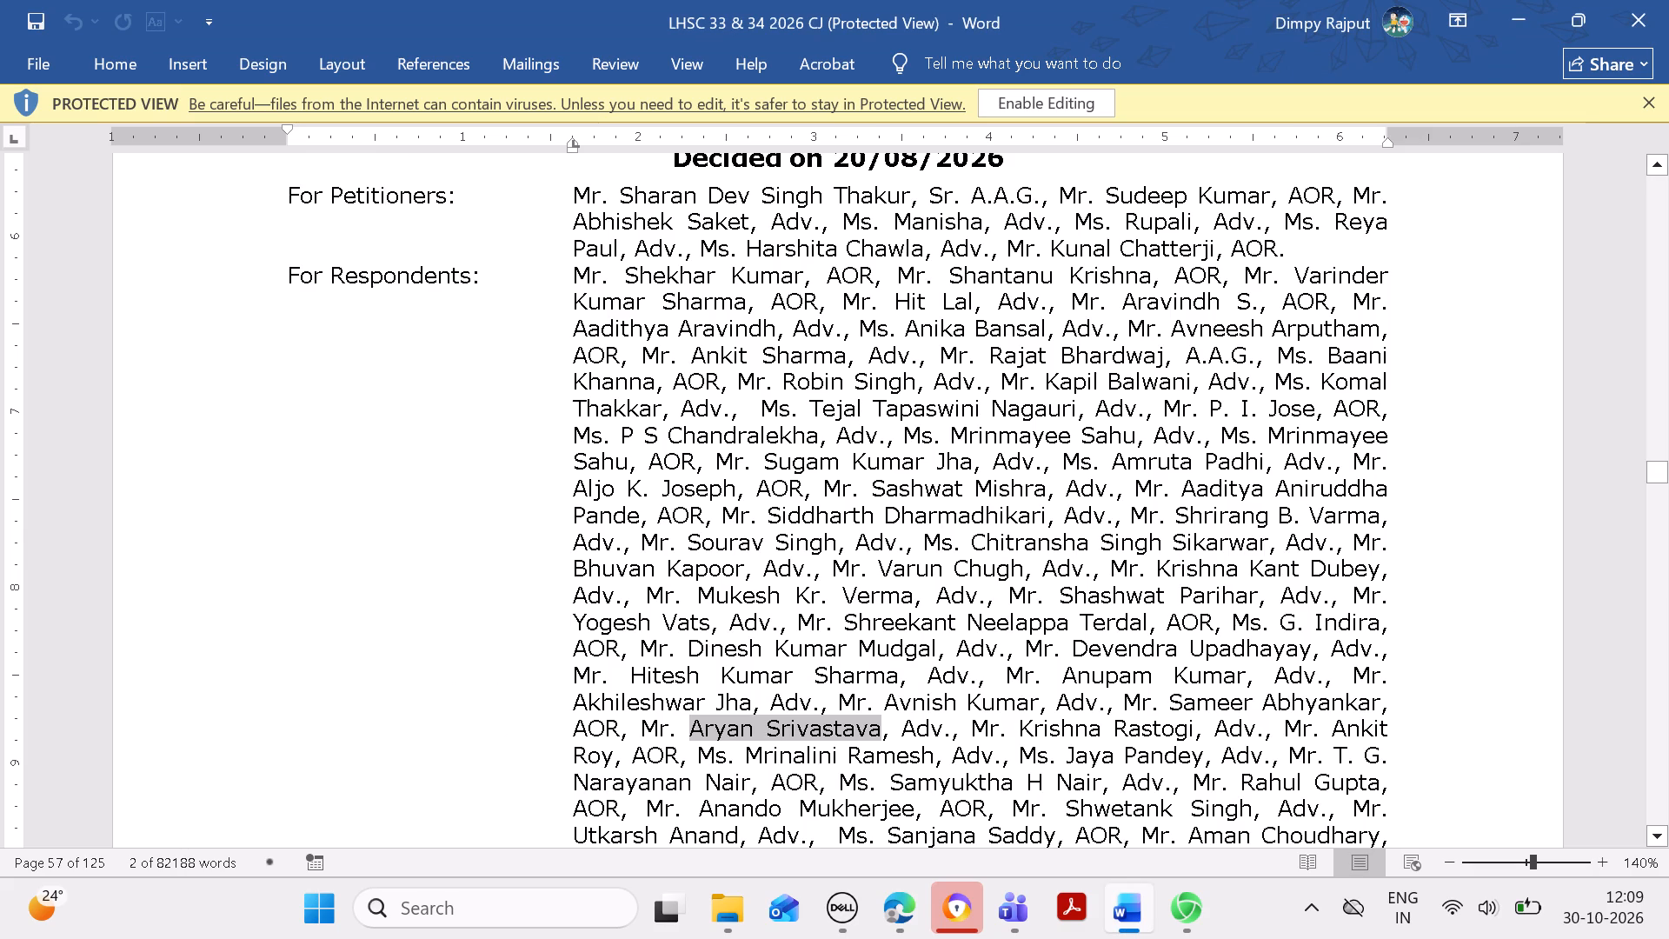
{"action": "left_click_drag", "start_coordinate": [1017, 724], "coordinate": [1150, 736]}
{"action": "key", "text": "ctrl+c"}
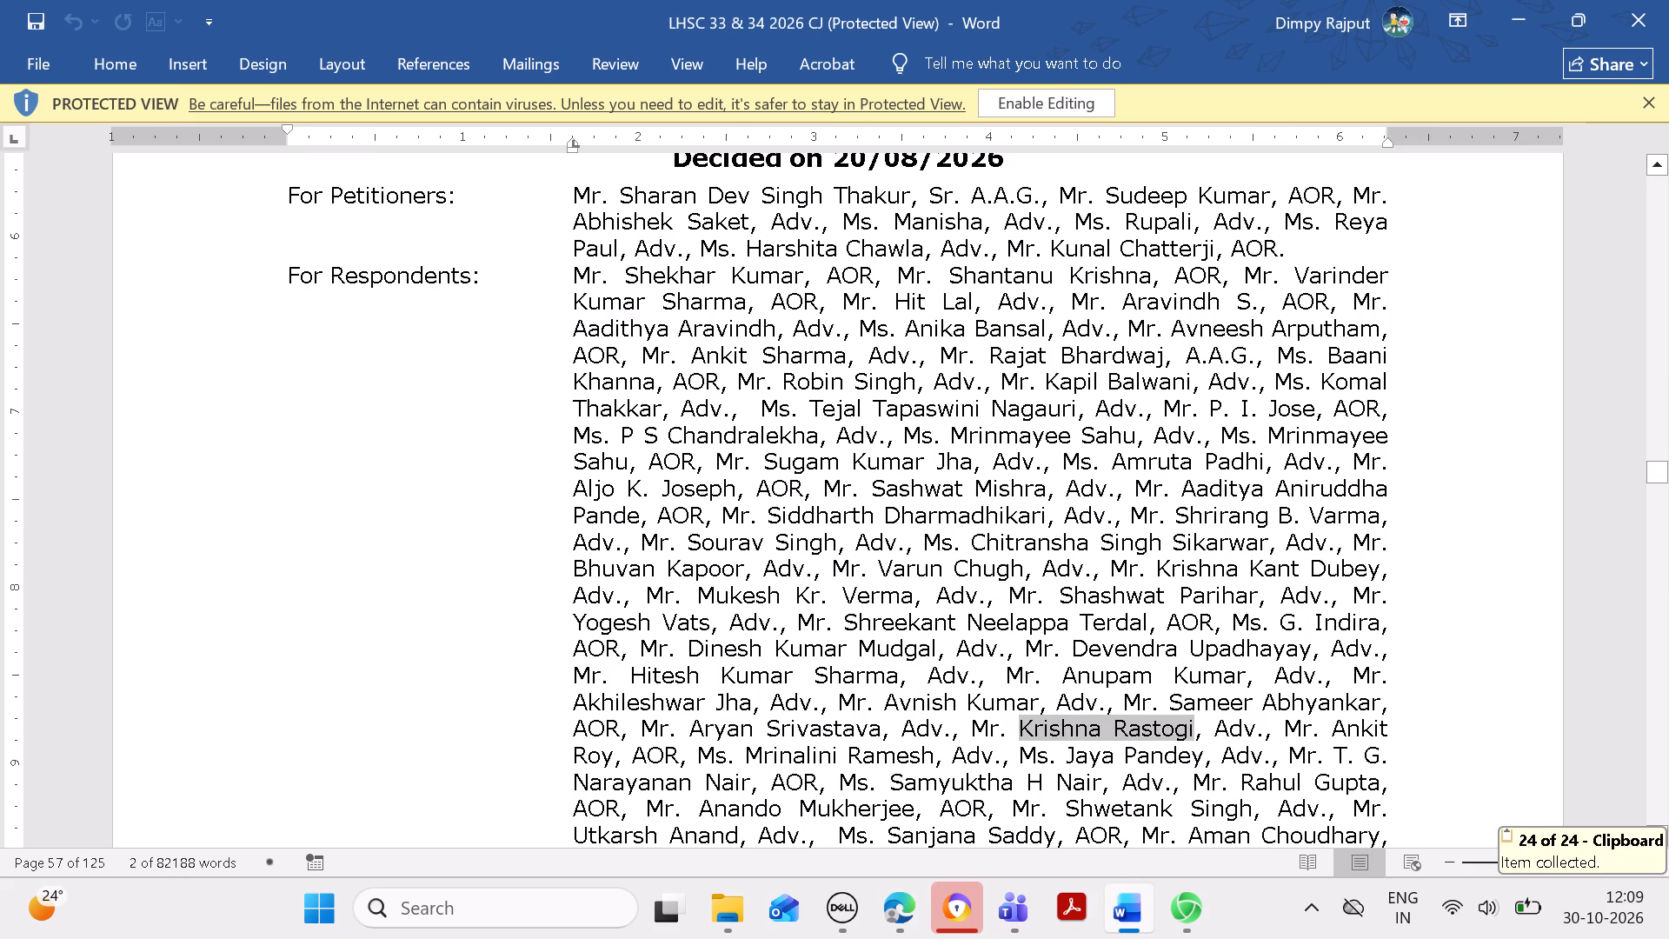
In the Edge case record, add the copied forty-fifth advocate's name as a new Mr. entry designated ADV and attach it for the respondents.
{"action": "left_click", "coordinate": [898, 907]}
{"action": "scroll", "coordinate": [898, 887], "scroll_direction": "up", "scroll_amount": 2}
{"action": "scroll", "coordinate": [1146, 715], "scroll_direction": "up", "scroll_amount": 2}
{"action": "left_click", "coordinate": [1261, 776]}
{"action": "key", "text": "ctrl+v"}
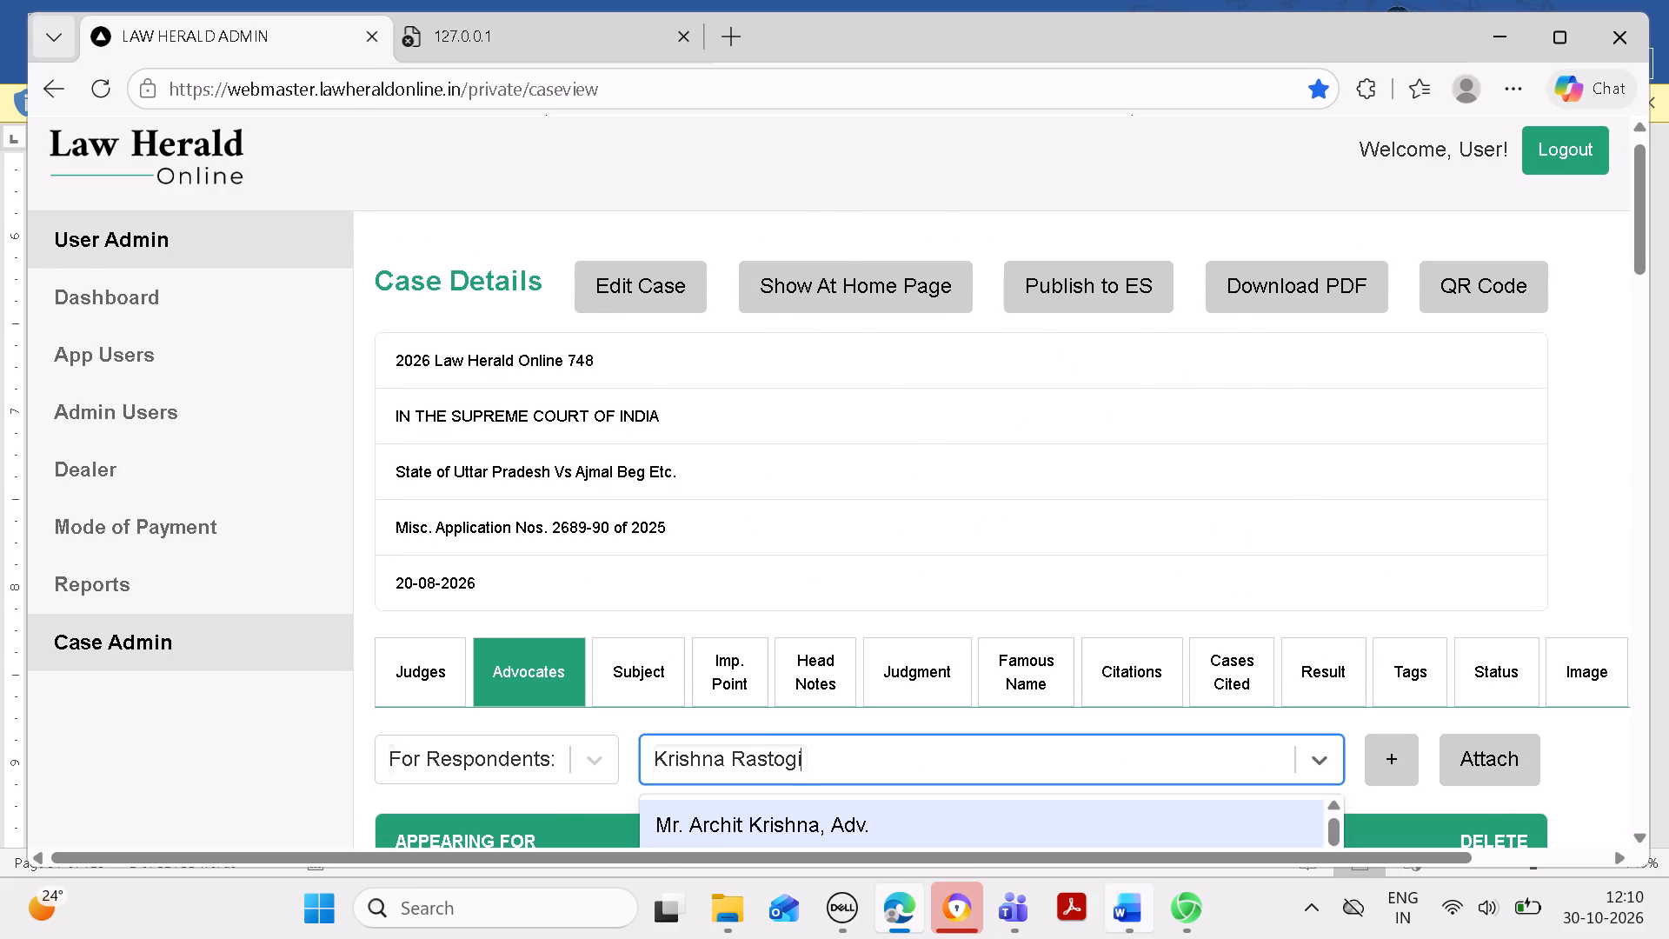
{"action": "left_click", "coordinate": [1131, 900]}
{"action": "left_click", "coordinate": [909, 901]}
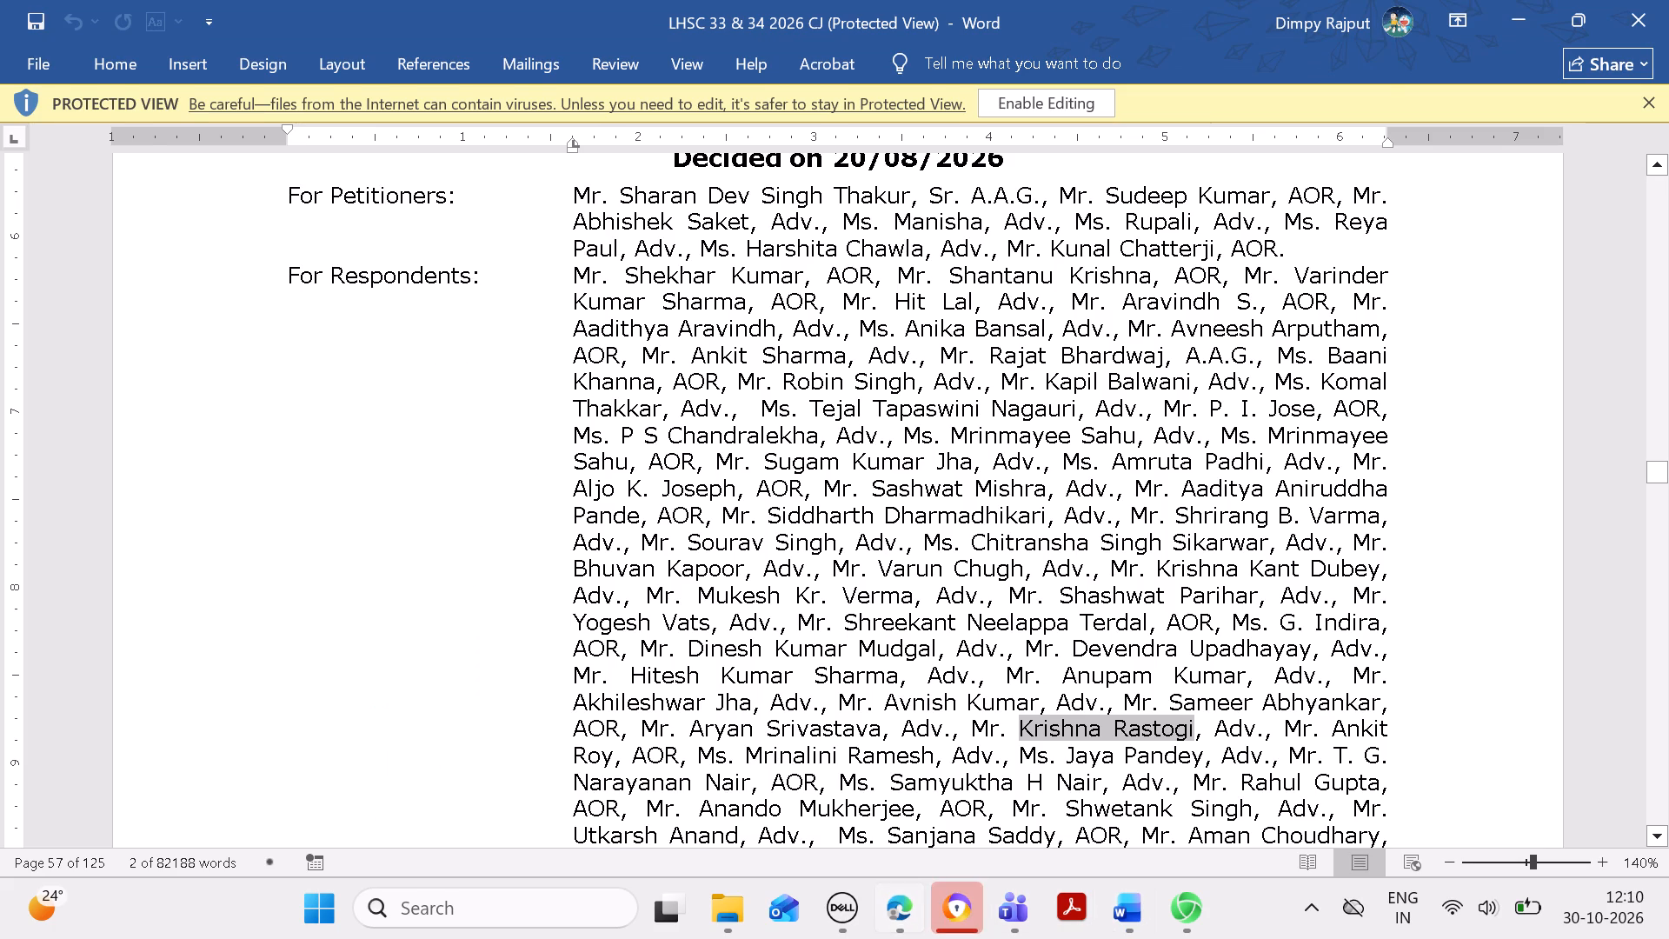
{"action": "left_click", "coordinate": [1383, 757]}
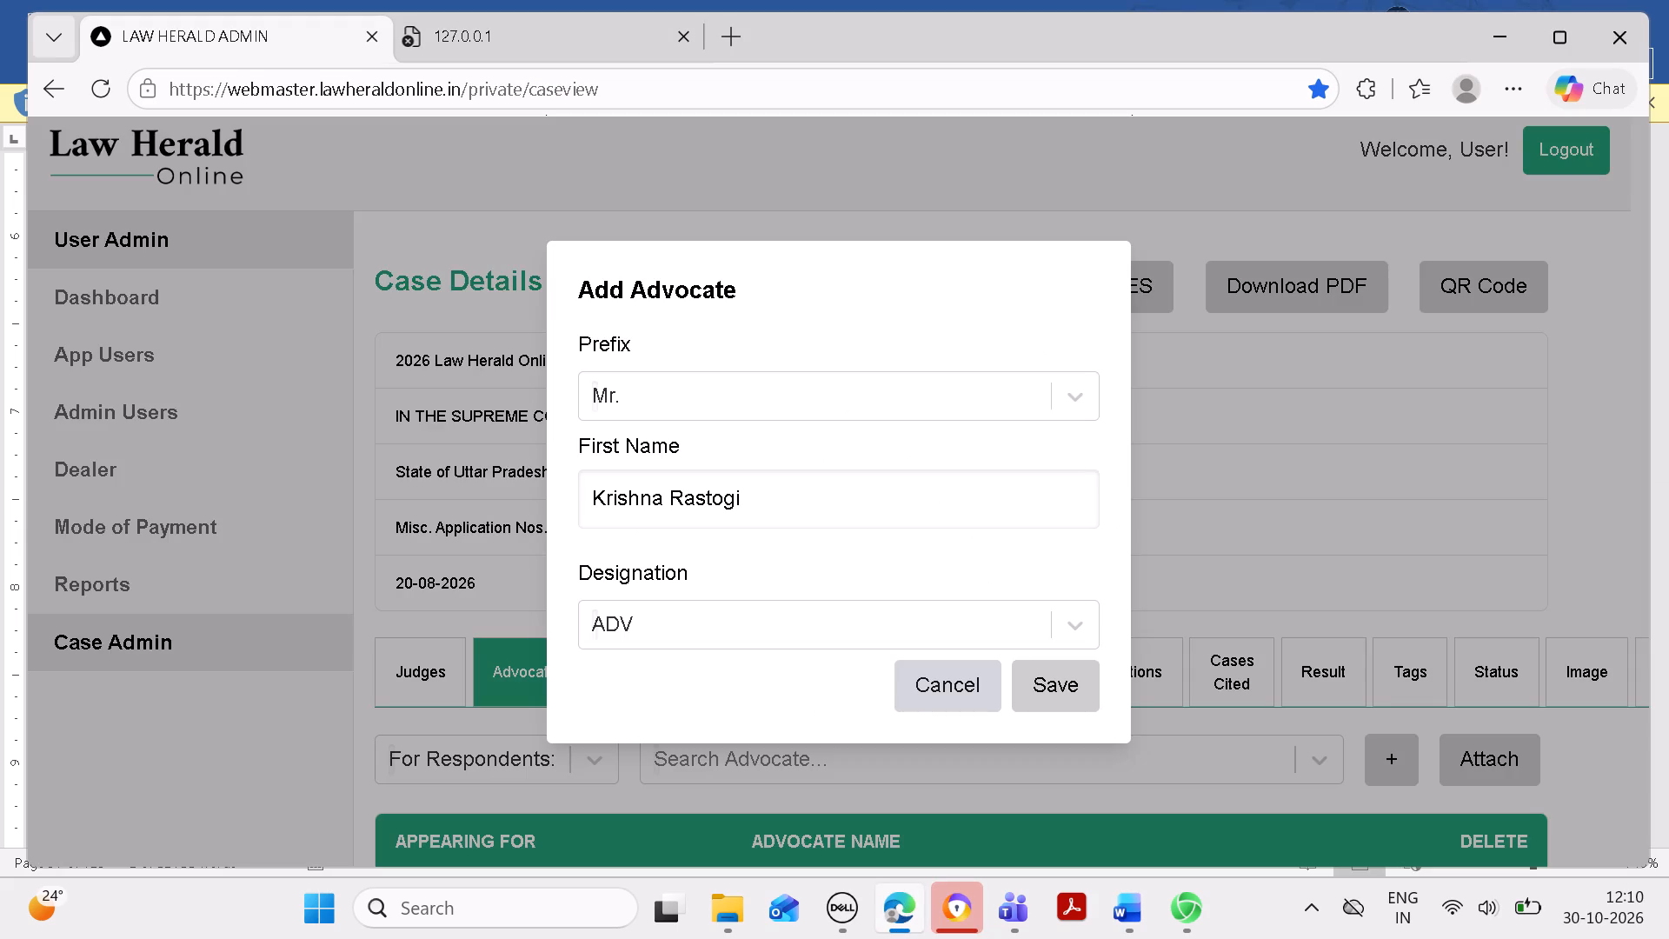
{"action": "left_click", "coordinate": [1058, 683]}
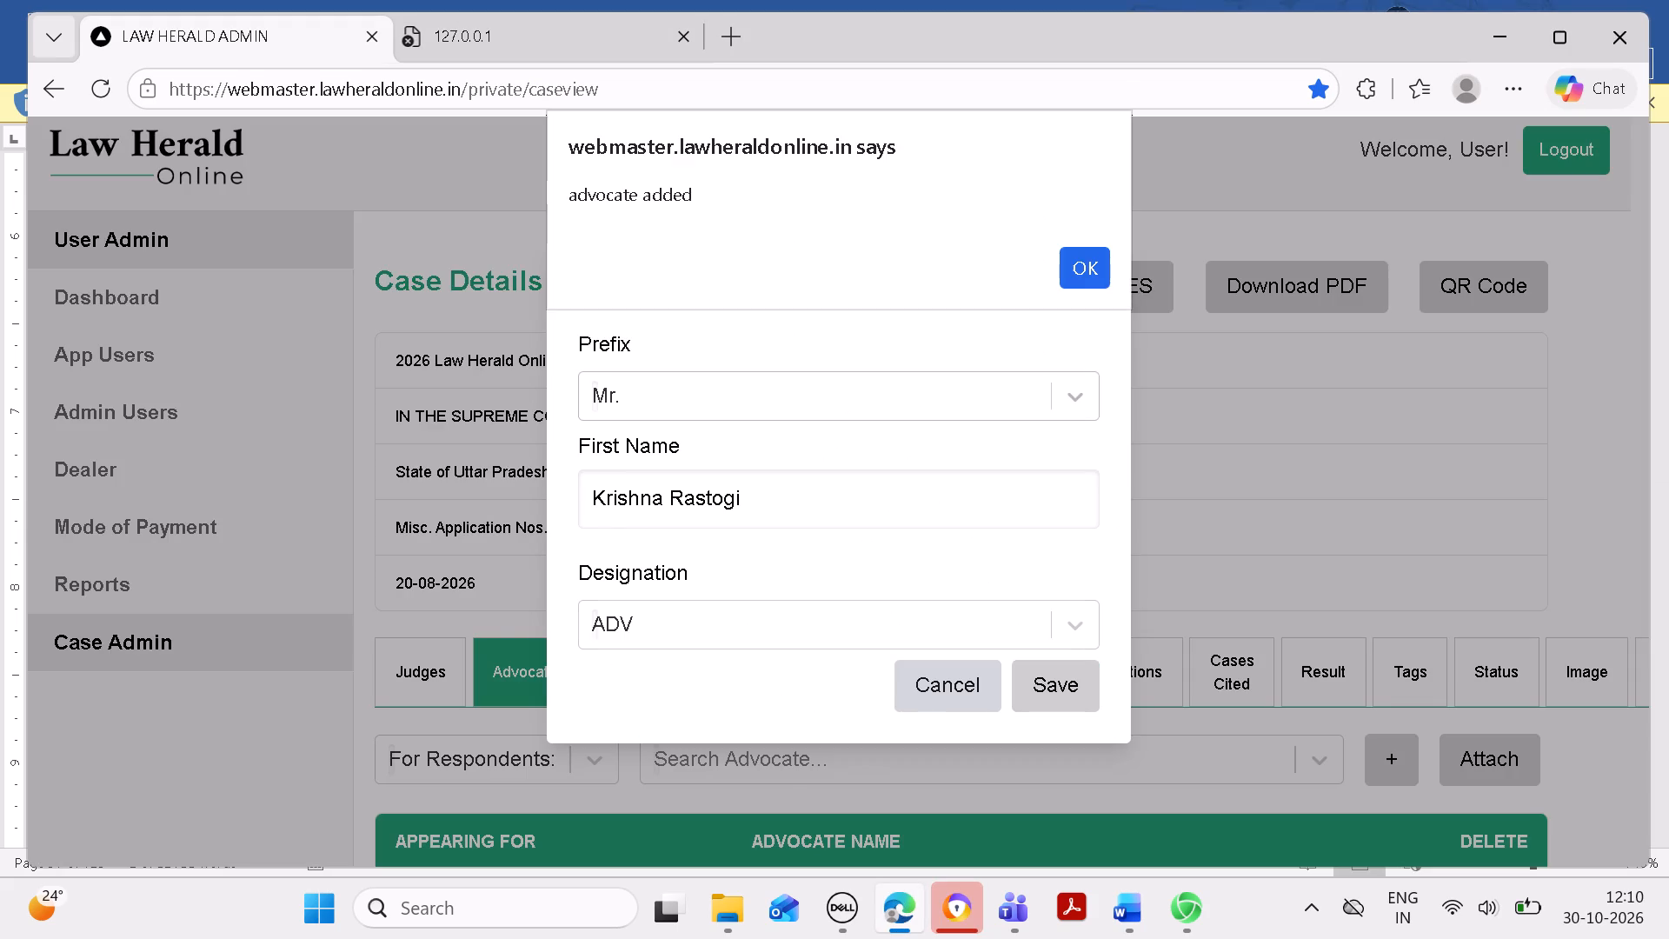
{"action": "left_click", "coordinate": [1094, 254]}
{"action": "left_click", "coordinate": [1094, 252]}
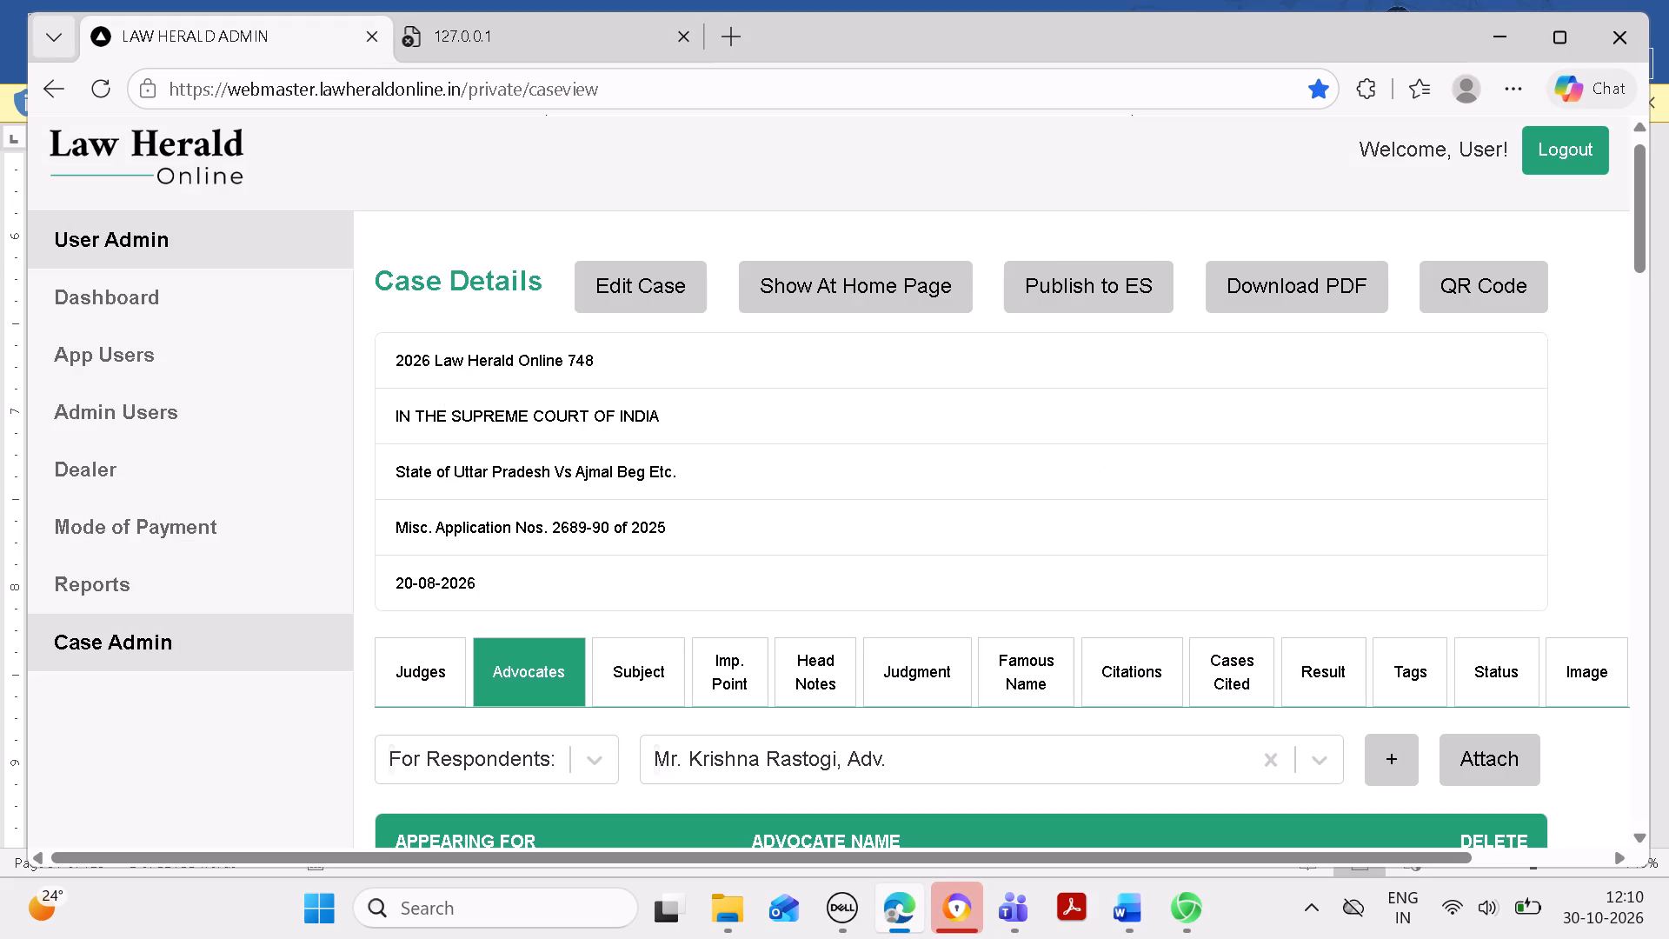
{"action": "scroll", "coordinate": [1033, 505], "scroll_direction": "down", "scroll_amount": 10}
Switch to the judgment in Word and copy the forty-sixth respondents' advocate's name.
{"action": "left_click", "coordinate": [1134, 906]}
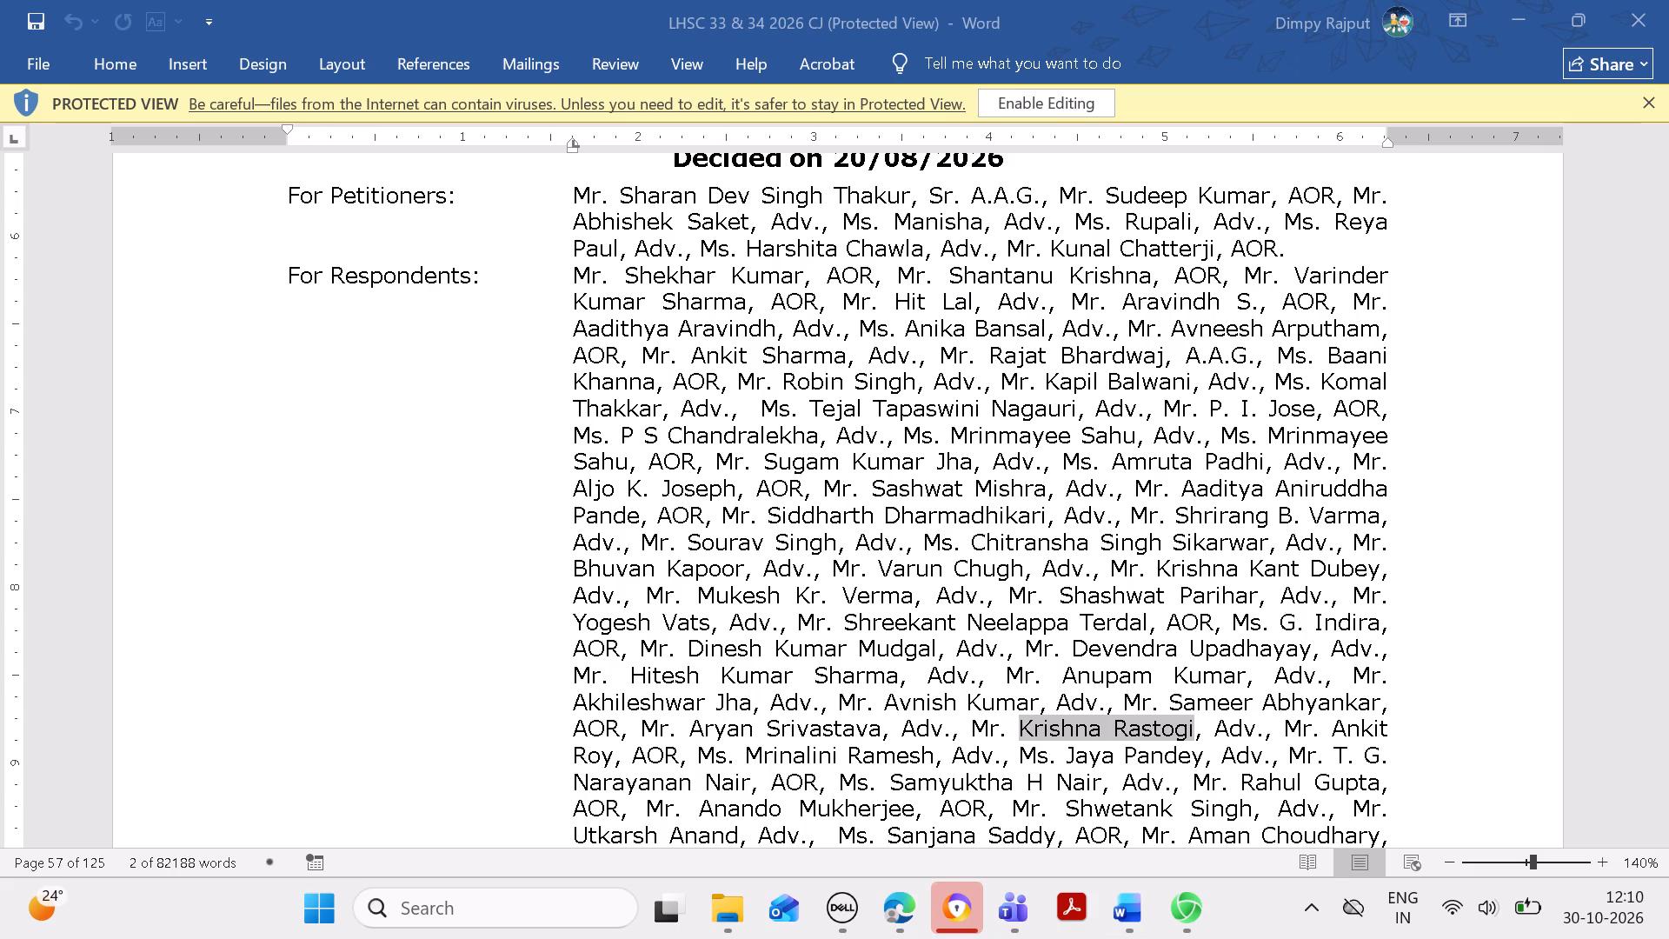
{"action": "left_click_drag", "start_coordinate": [1334, 729], "coordinate": [1134, 724]}
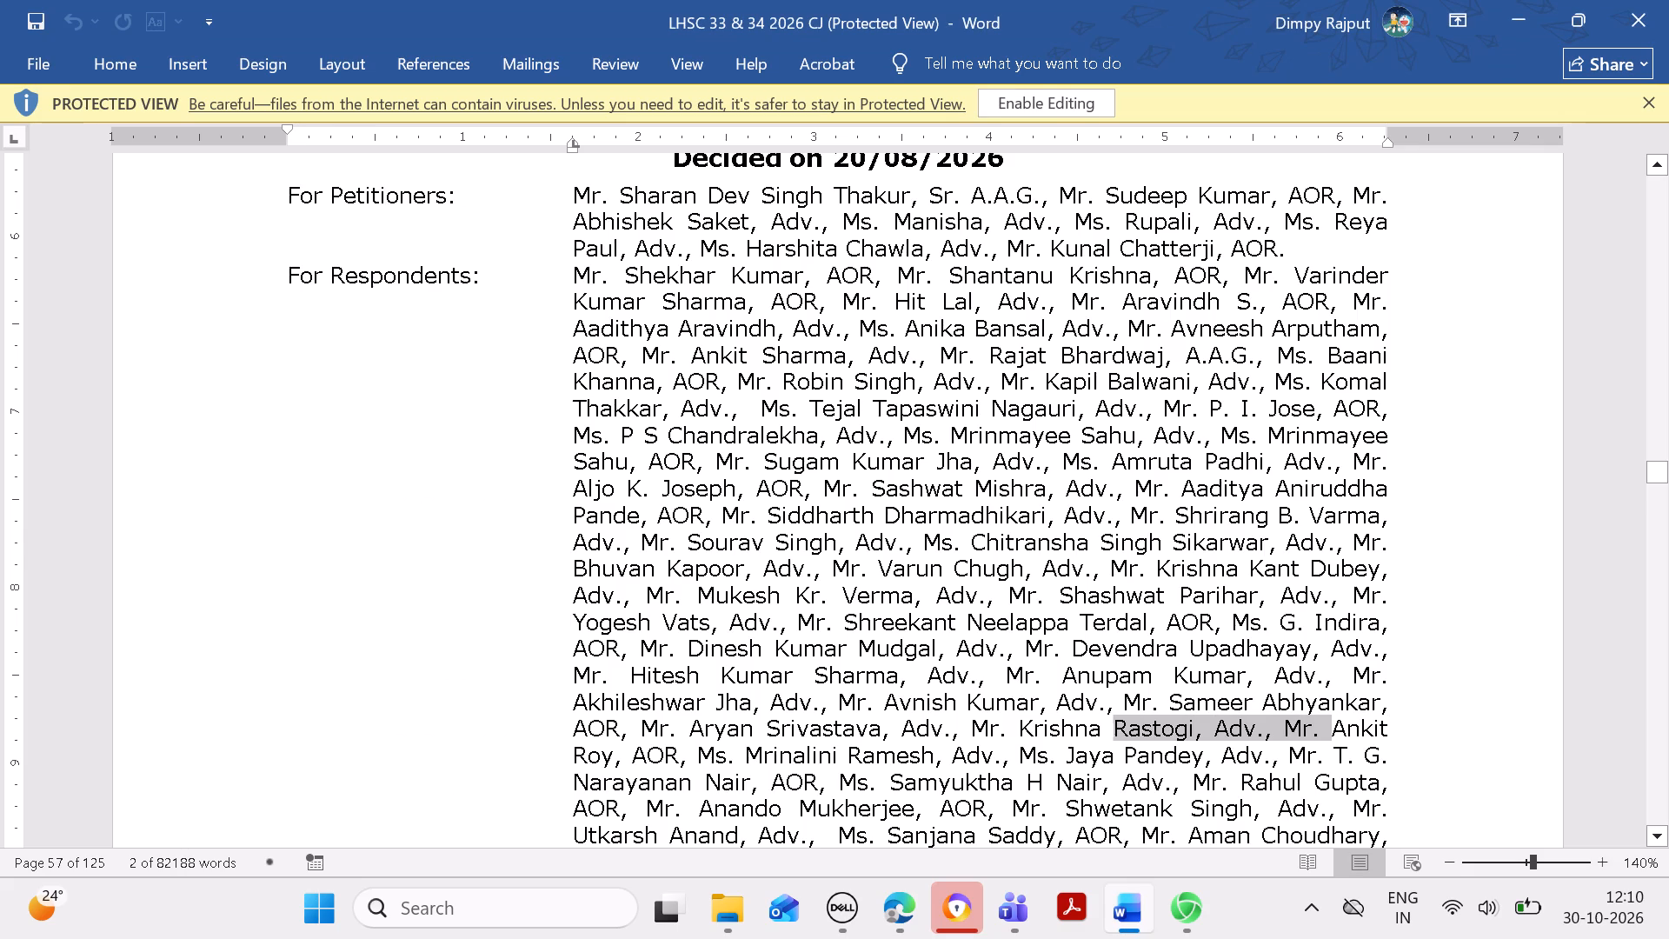
{"action": "left_click_drag", "start_coordinate": [1134, 724], "coordinate": [615, 742]}
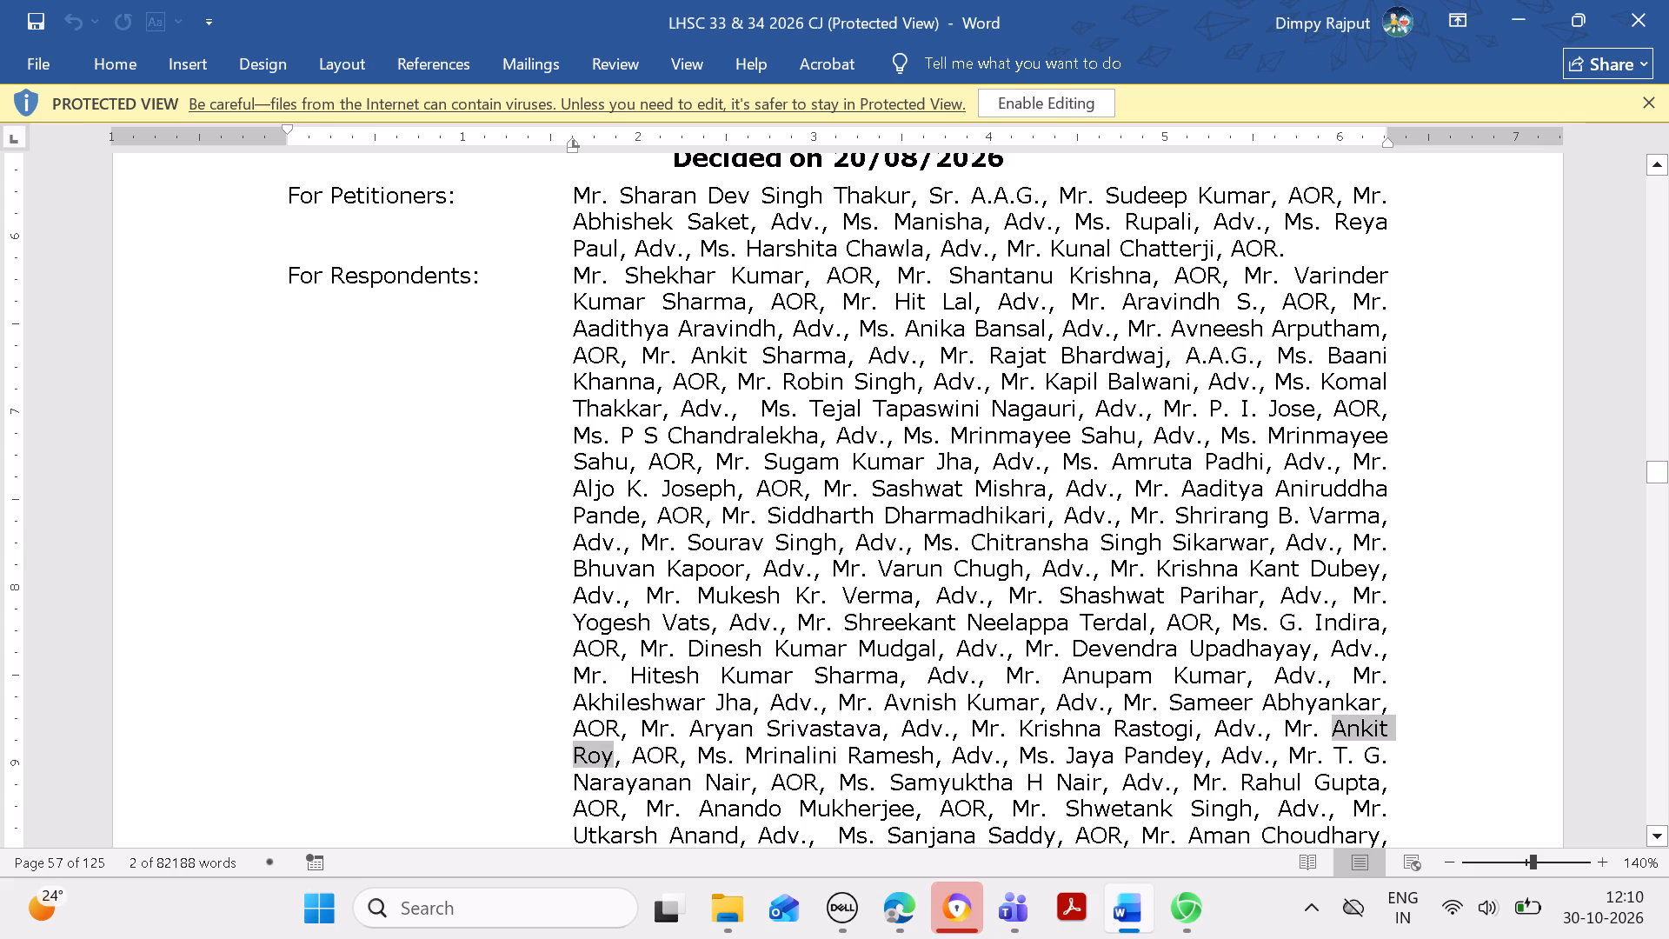
{"action": "left_click_drag", "start_coordinate": [615, 742], "coordinate": [620, 742]}
{"action": "key", "text": "ctrl+c"}
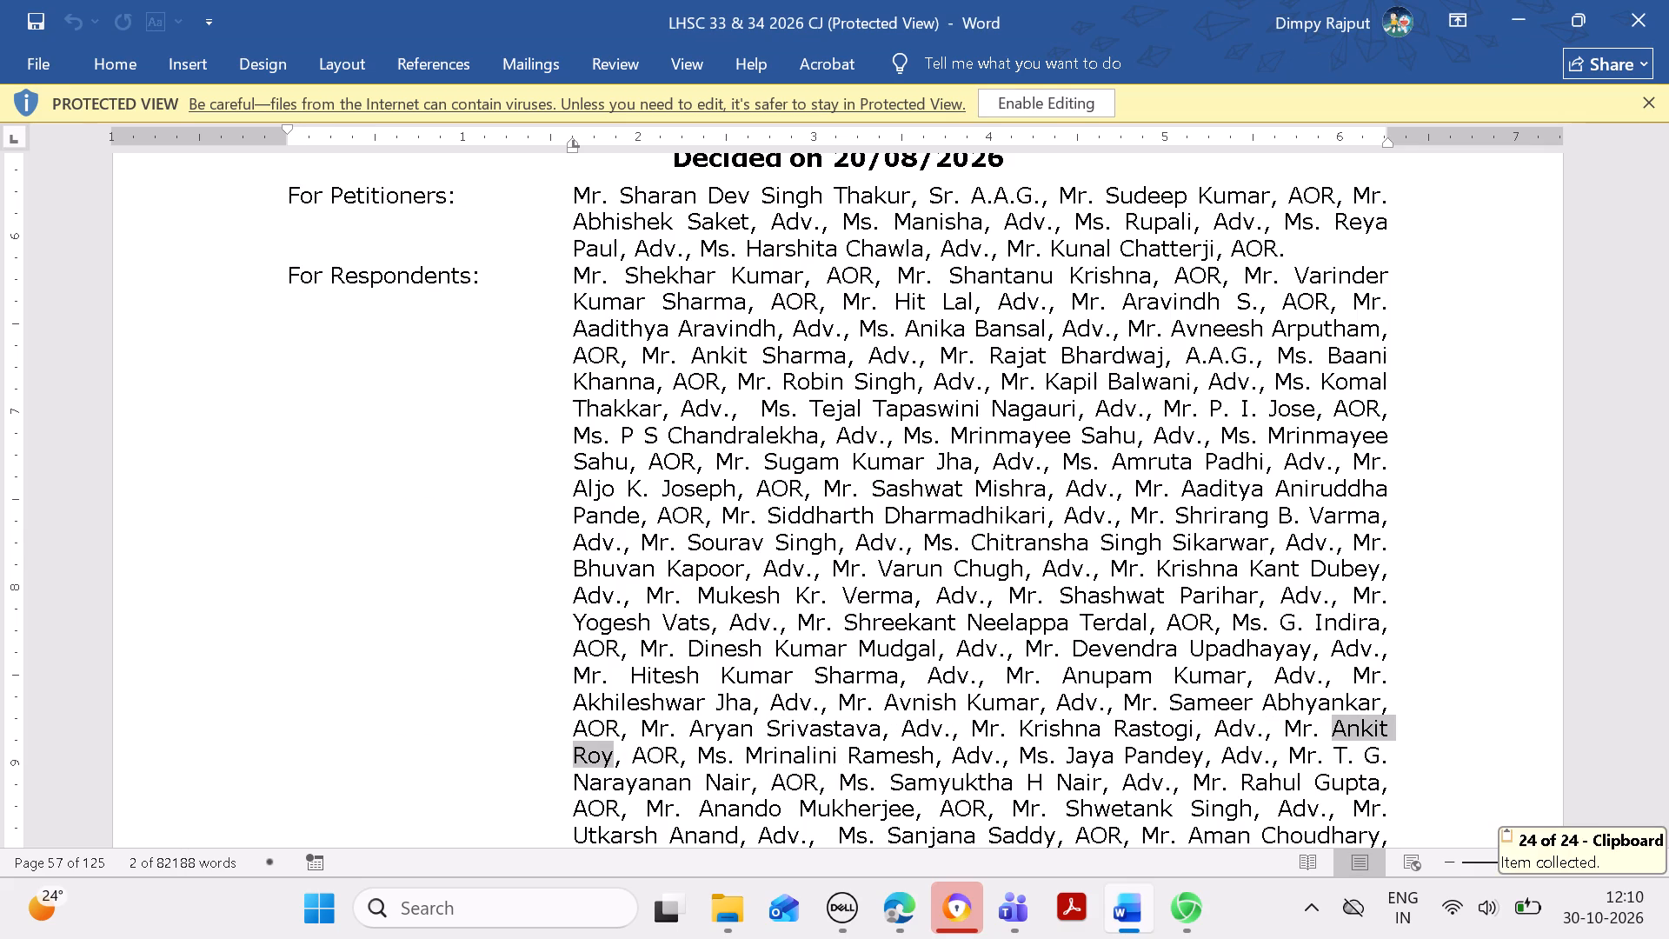
In the Edge case record, find the copied forty-sixth advocate's name and attach the matching Mr. entry designated AOR for the respondents.
{"action": "left_click", "coordinate": [908, 907]}
{"action": "scroll", "coordinate": [901, 888], "scroll_direction": "up", "scroll_amount": 4}
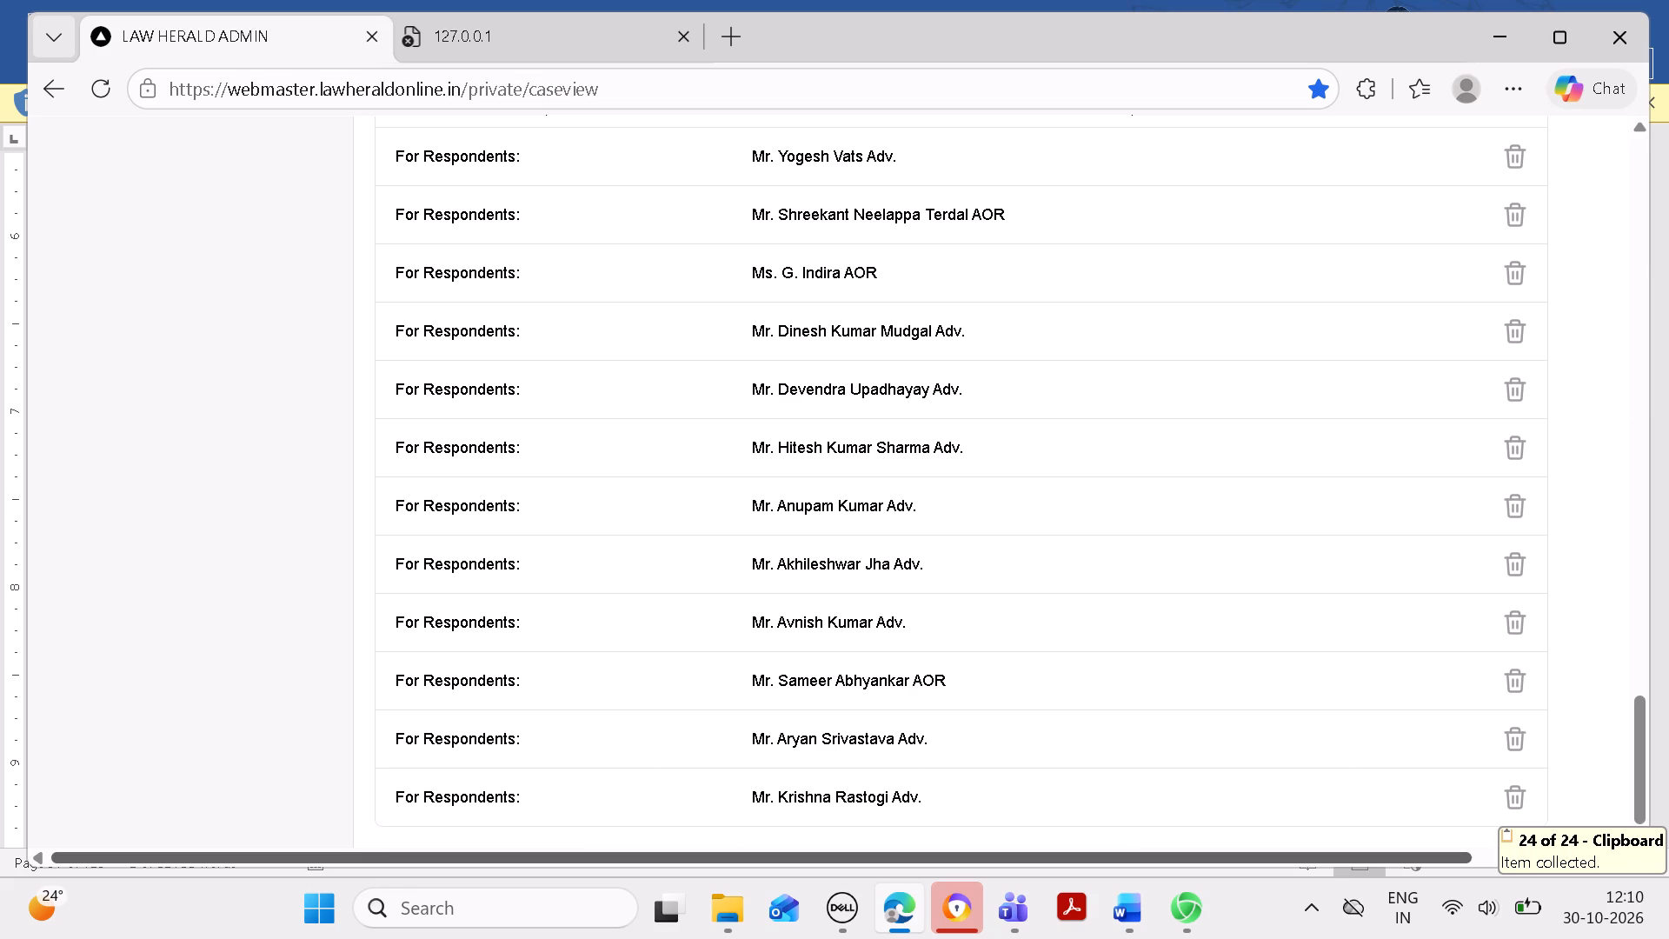
{"action": "scroll", "coordinate": [902, 859], "scroll_direction": "up", "scroll_amount": 3}
{"action": "left_click", "coordinate": [1260, 782]}
{"action": "key", "text": "ctrl+v"}
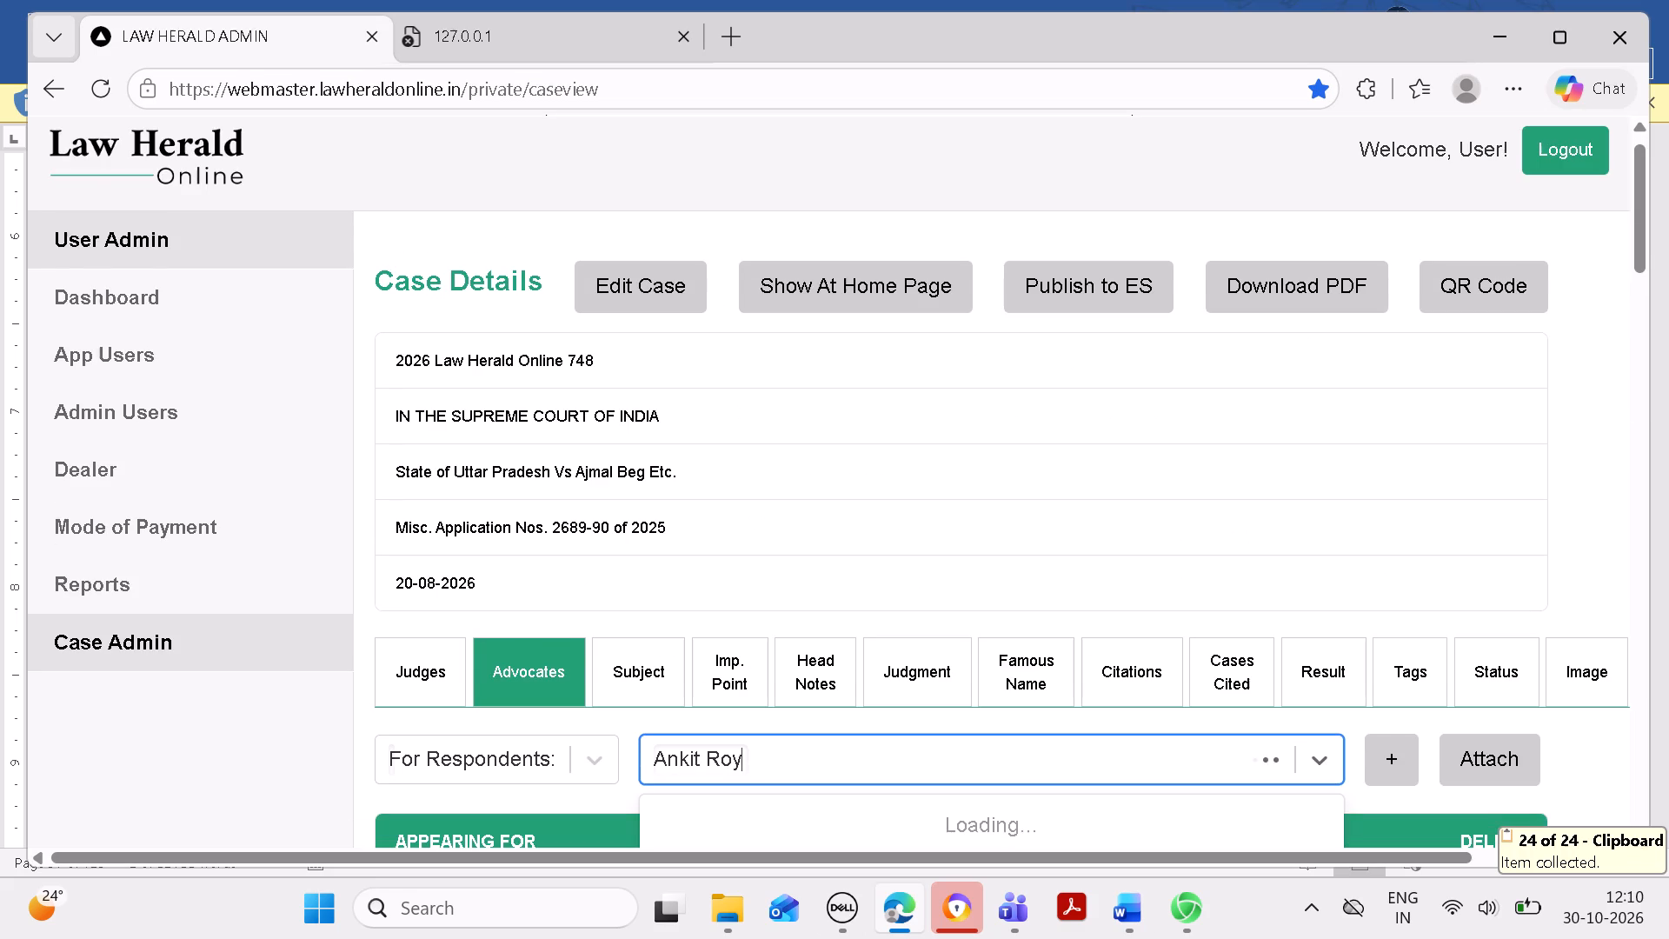
{"action": "left_click", "coordinate": [1132, 805]}
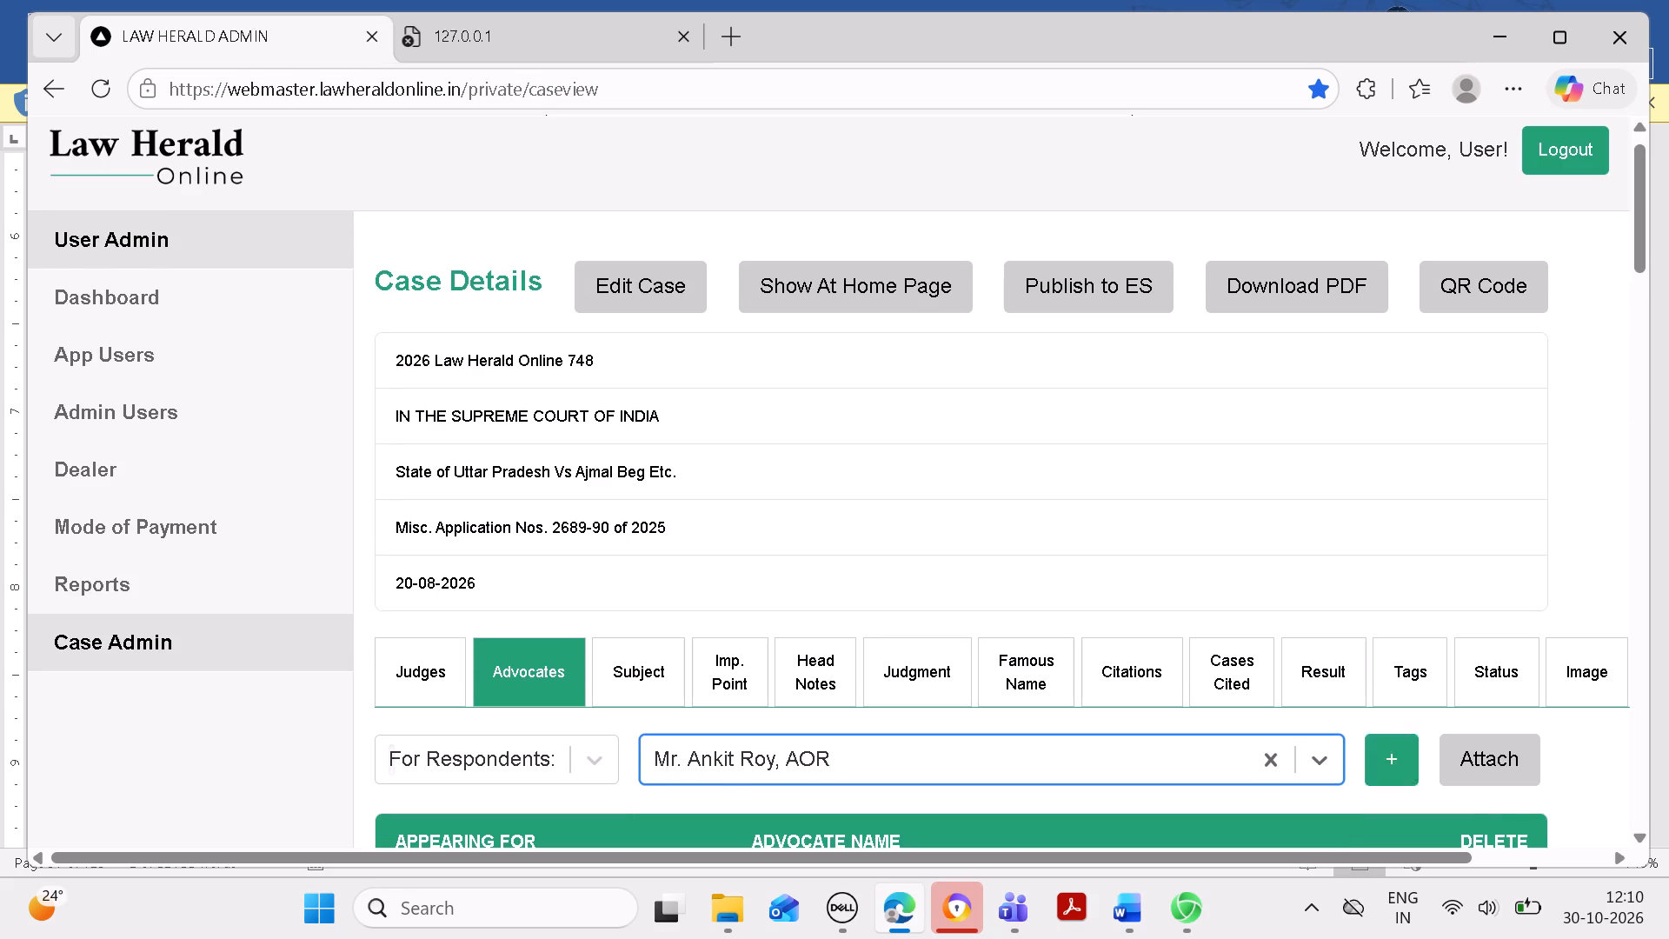
{"action": "left_click", "coordinate": [1473, 758]}
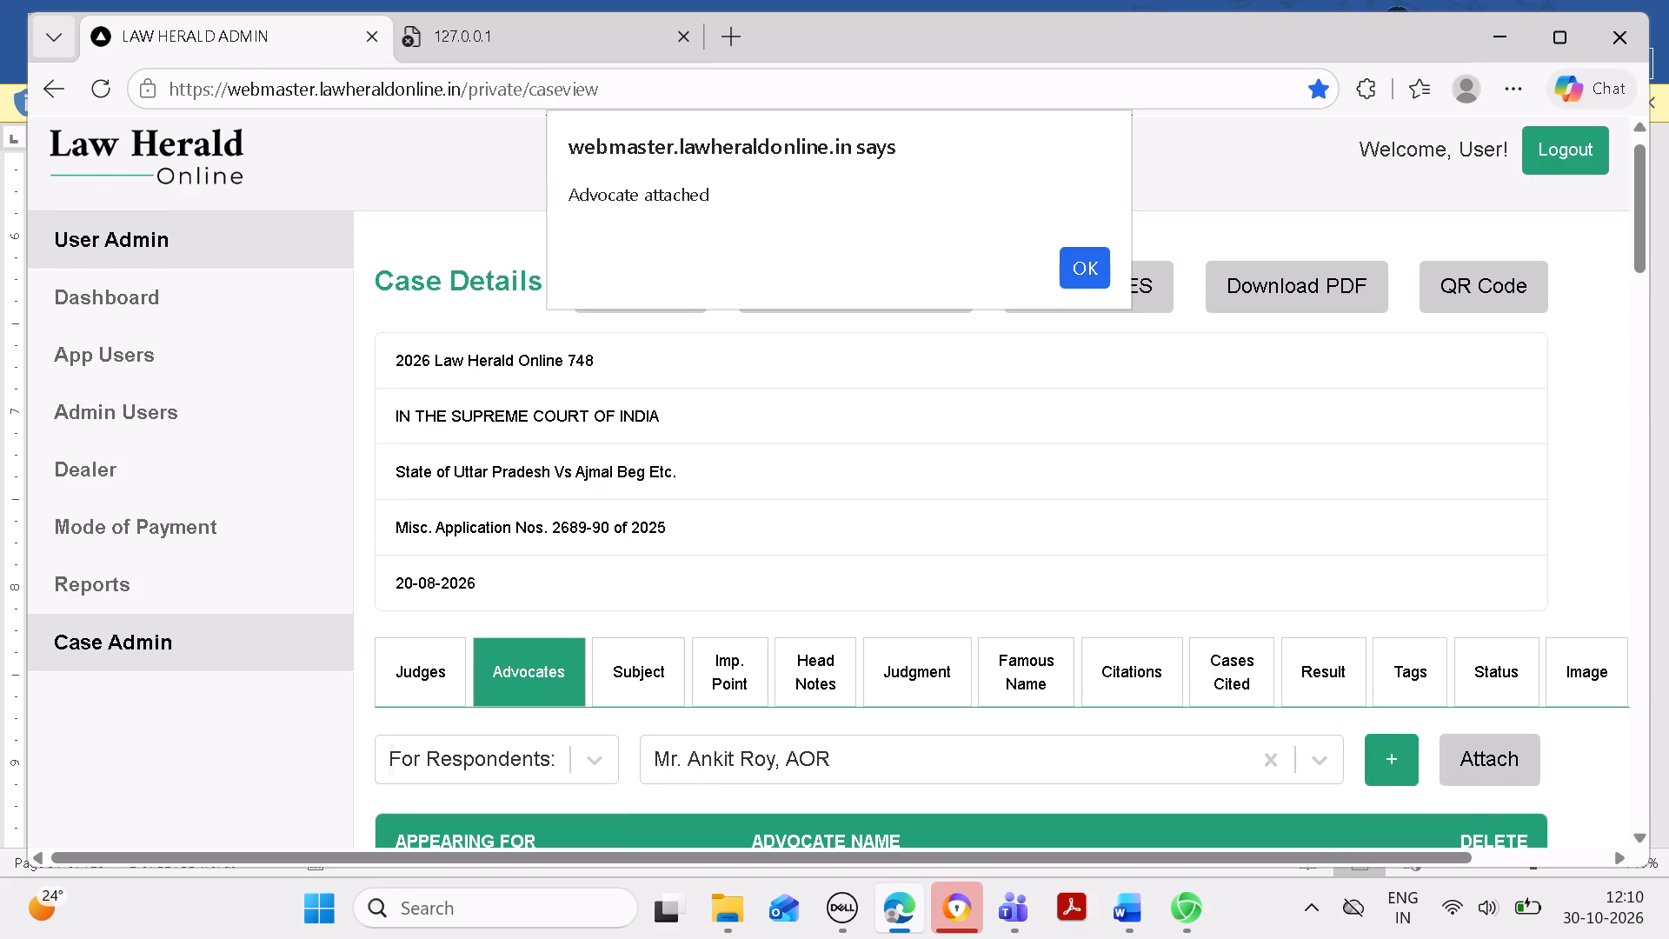
{"action": "left_click", "coordinate": [1092, 259]}
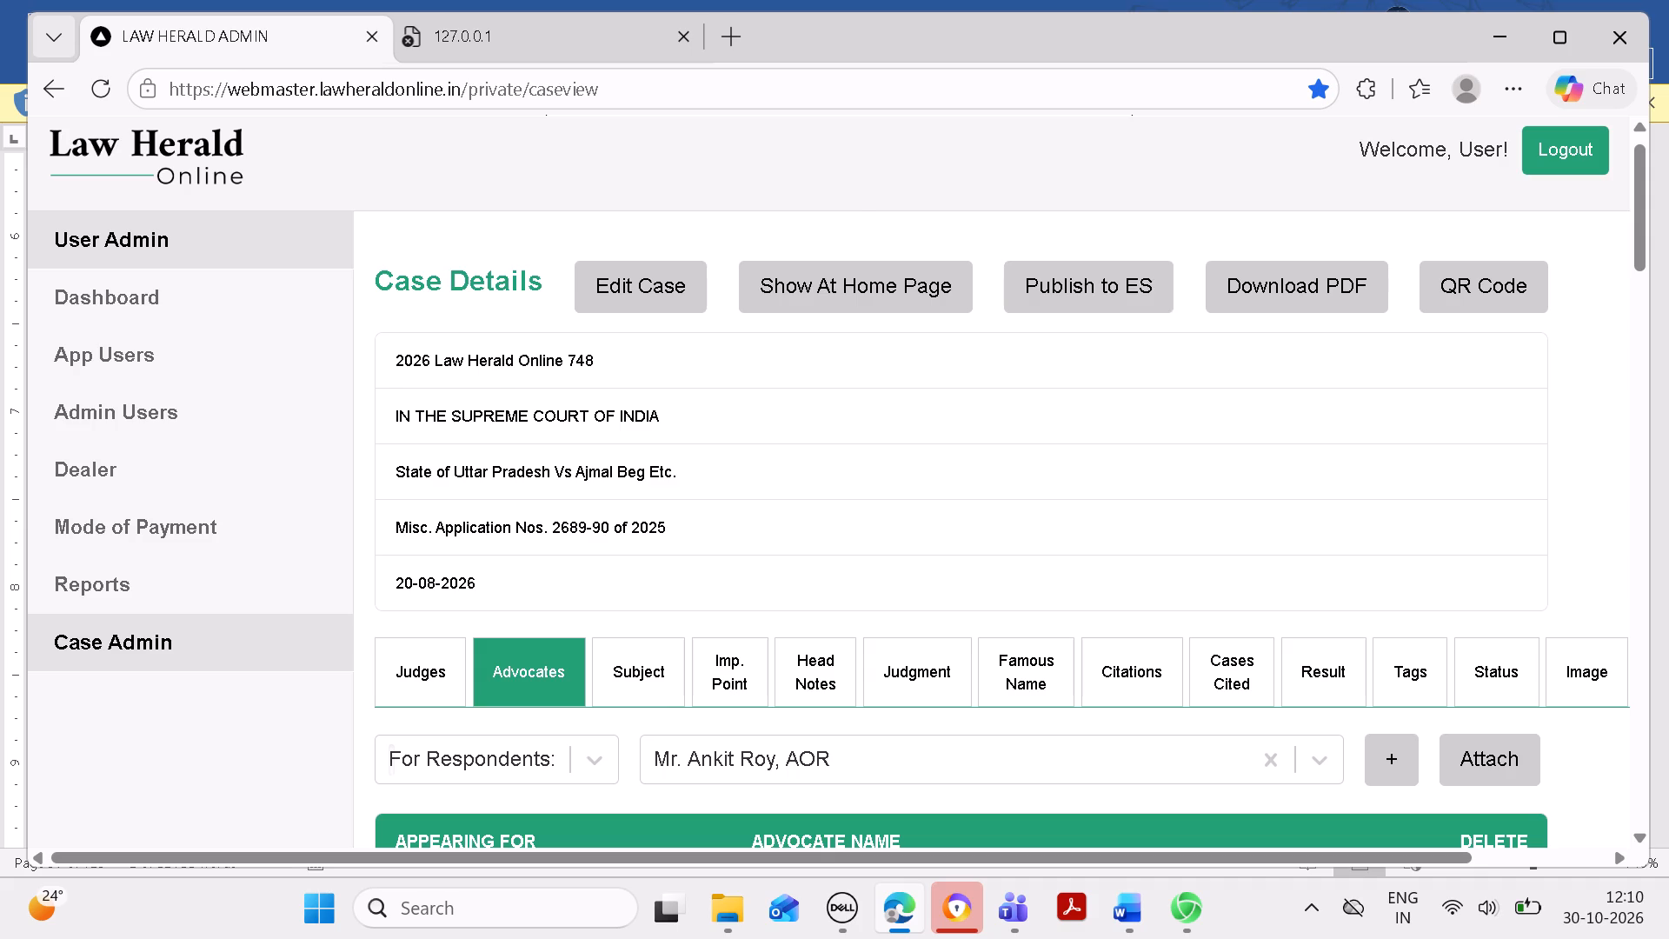
{"action": "scroll", "coordinate": [1024, 635], "scroll_direction": "down", "scroll_amount": 11}
Switch to the judgment in Word and copy the forty-seventh respondents' advocate's name.
{"action": "left_click", "coordinate": [1123, 902]}
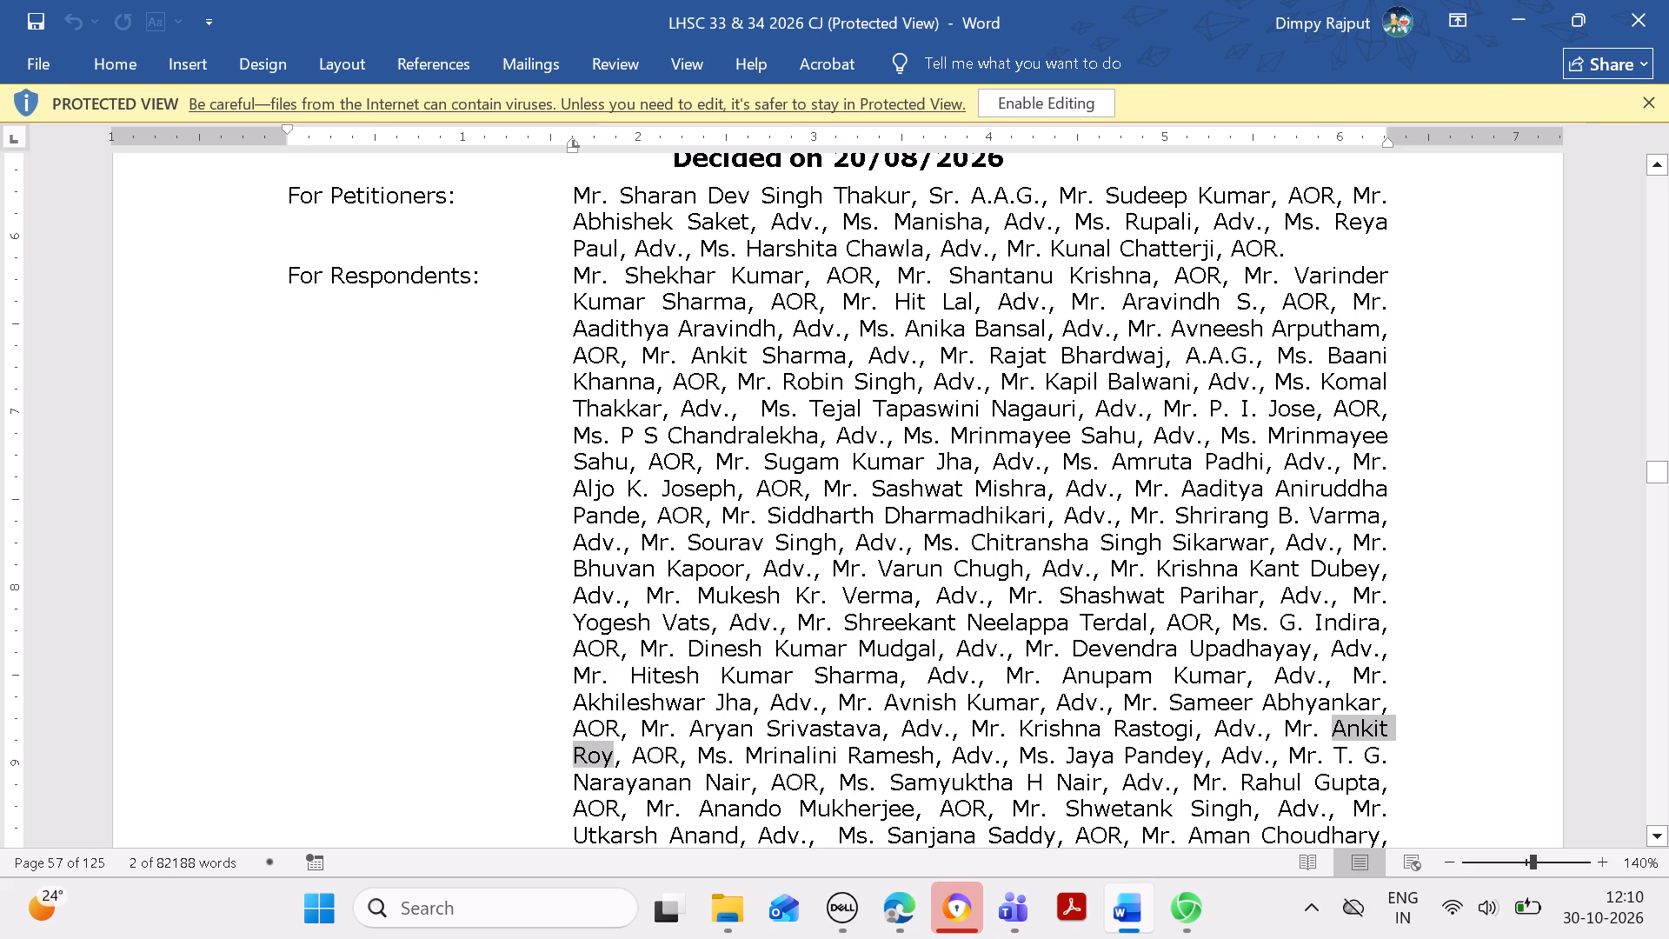
{"action": "left_click_drag", "start_coordinate": [748, 751], "coordinate": [897, 762]}
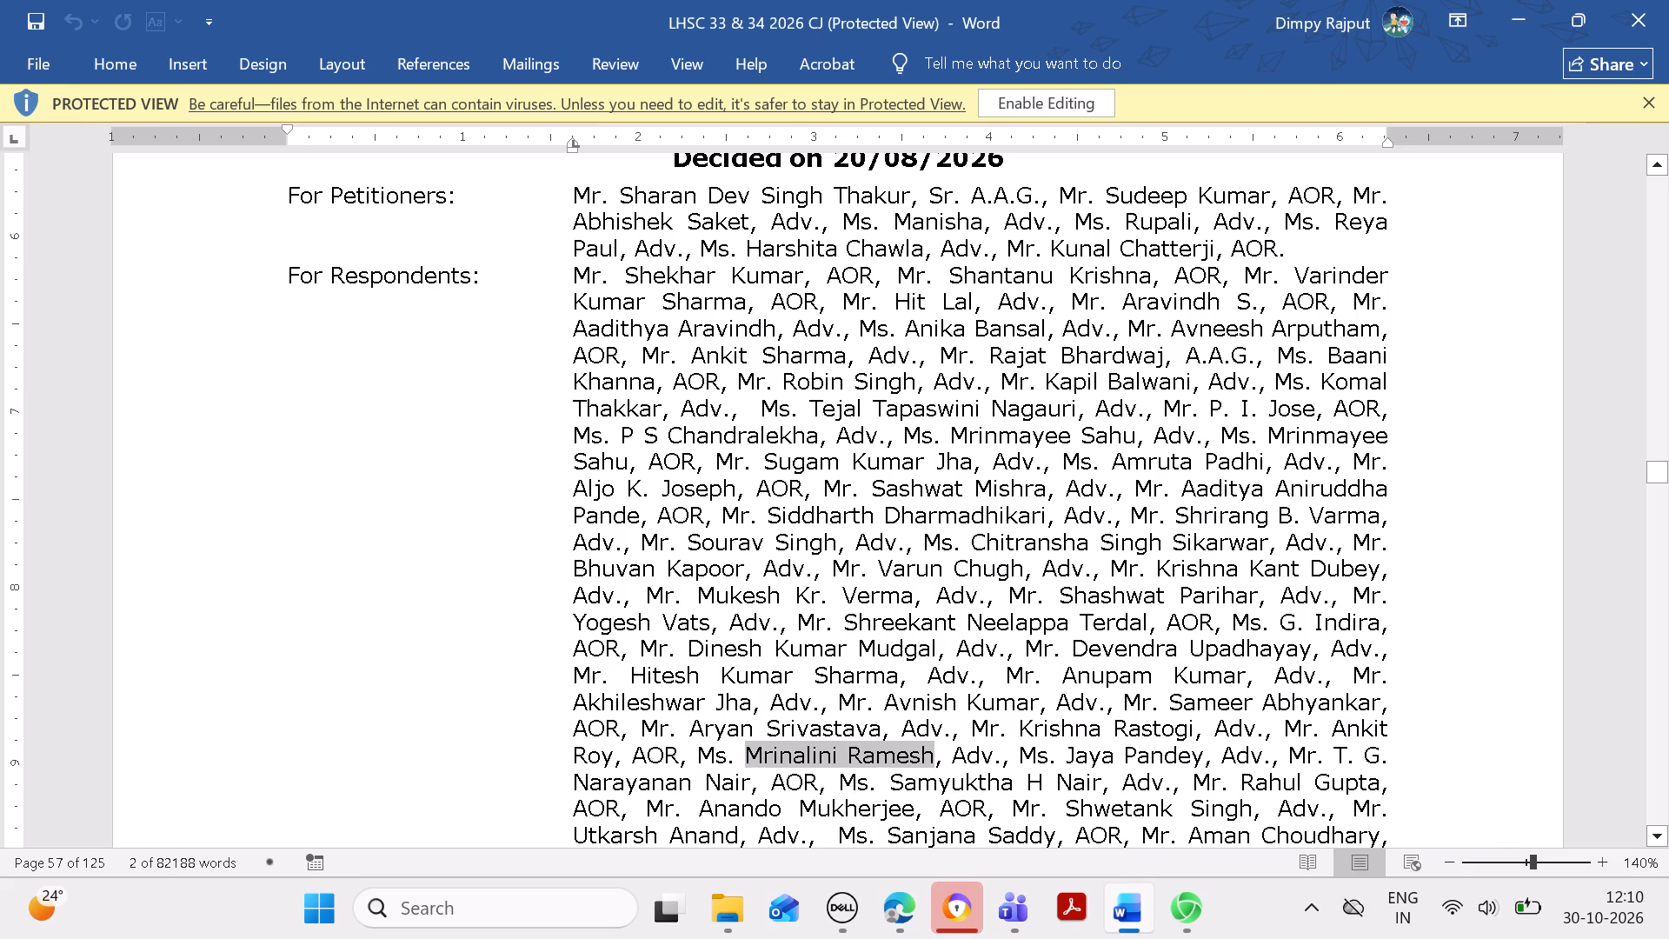
{"action": "key", "text": "ctrl+c"}
In the Edge case record, find the copied forty-seventh advocate's name and attach the matching Ms. entry designated Adv. for the respondents.
{"action": "left_click", "coordinate": [900, 907]}
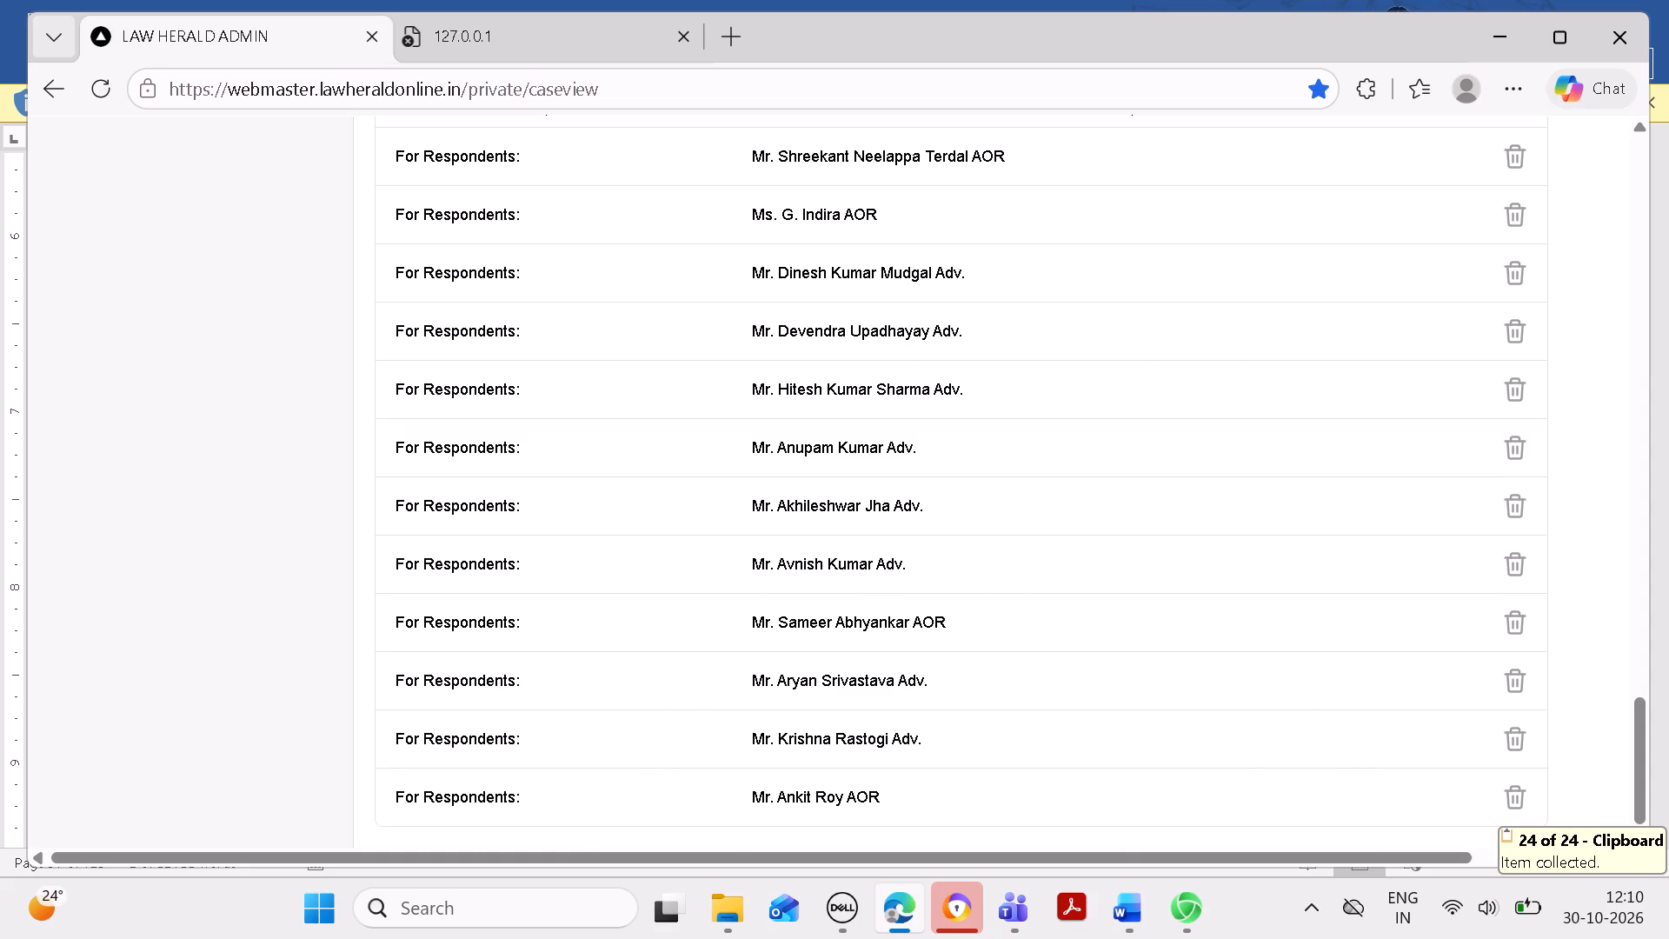
{"action": "scroll", "coordinate": [894, 892], "scroll_direction": "up", "scroll_amount": 3}
{"action": "scroll", "coordinate": [1007, 804], "scroll_direction": "up", "scroll_amount": 3}
{"action": "left_click", "coordinate": [1257, 789]}
{"action": "key", "text": "ctrl+v"}
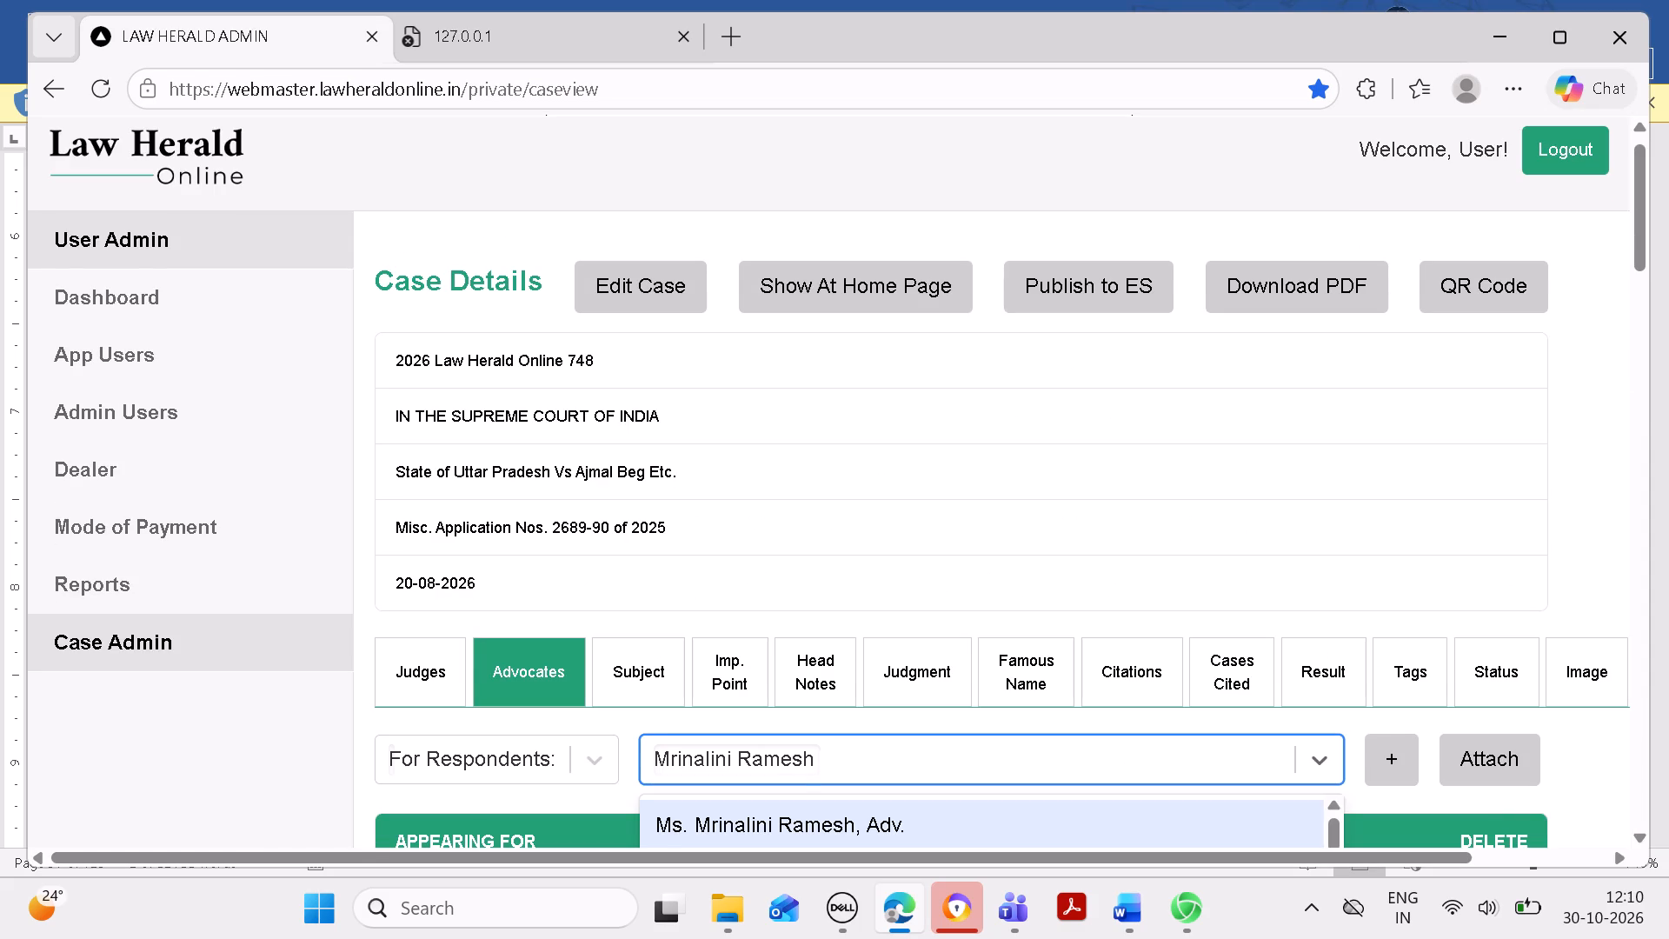
{"action": "left_click", "coordinate": [1049, 809]}
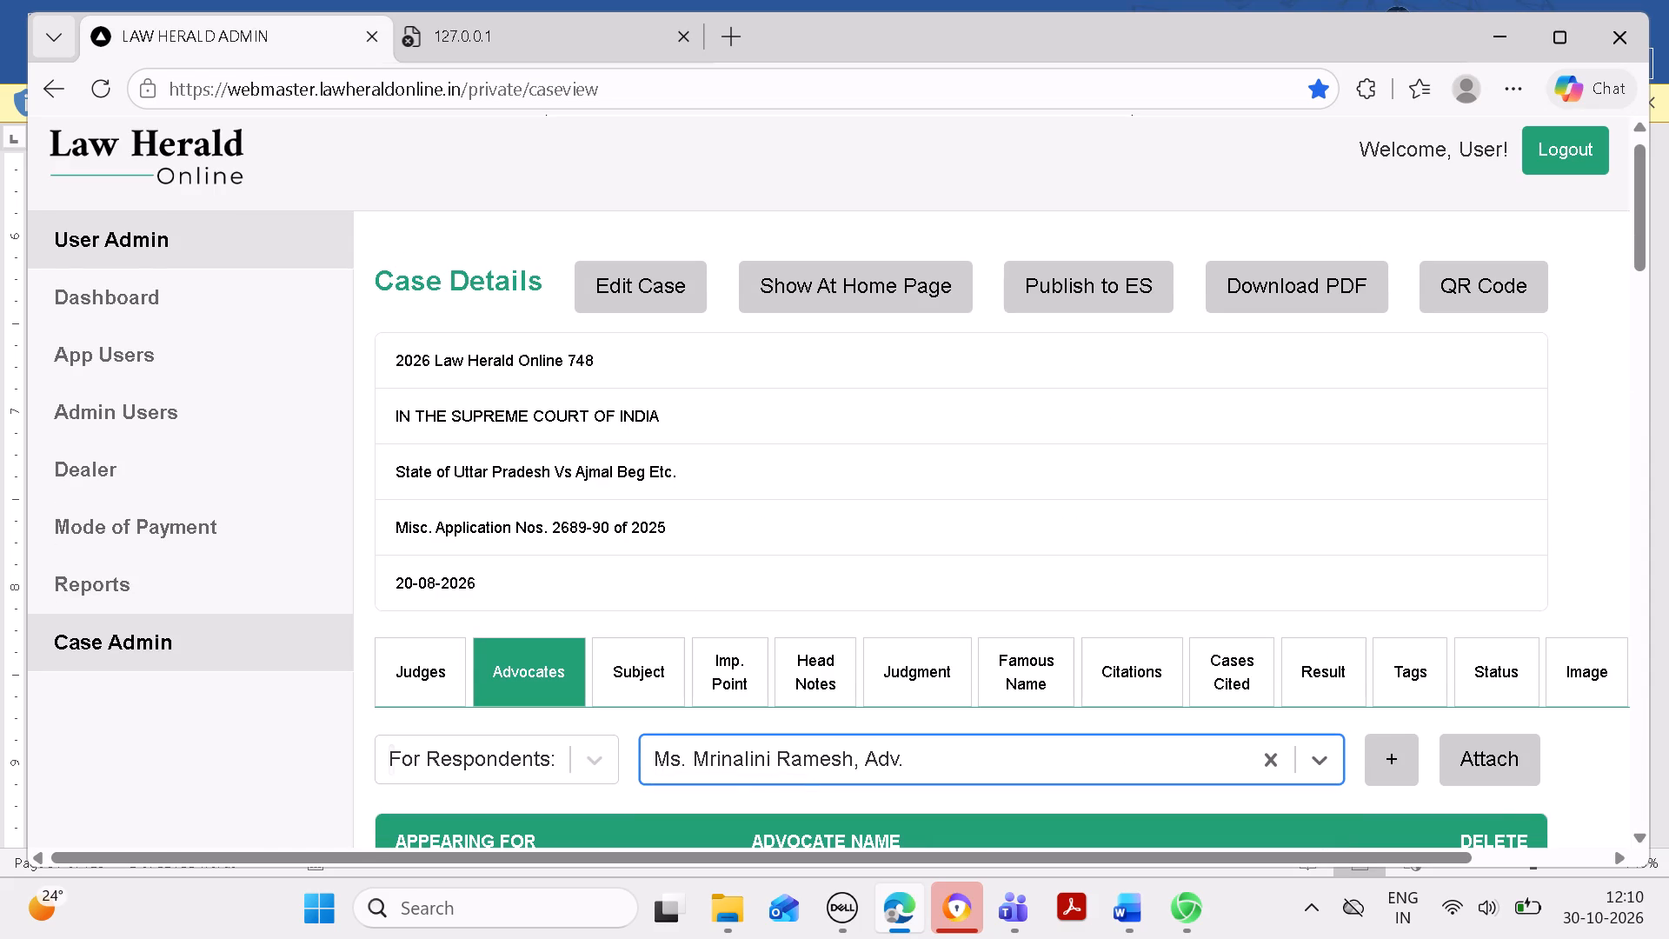
{"action": "left_click", "coordinate": [1459, 762]}
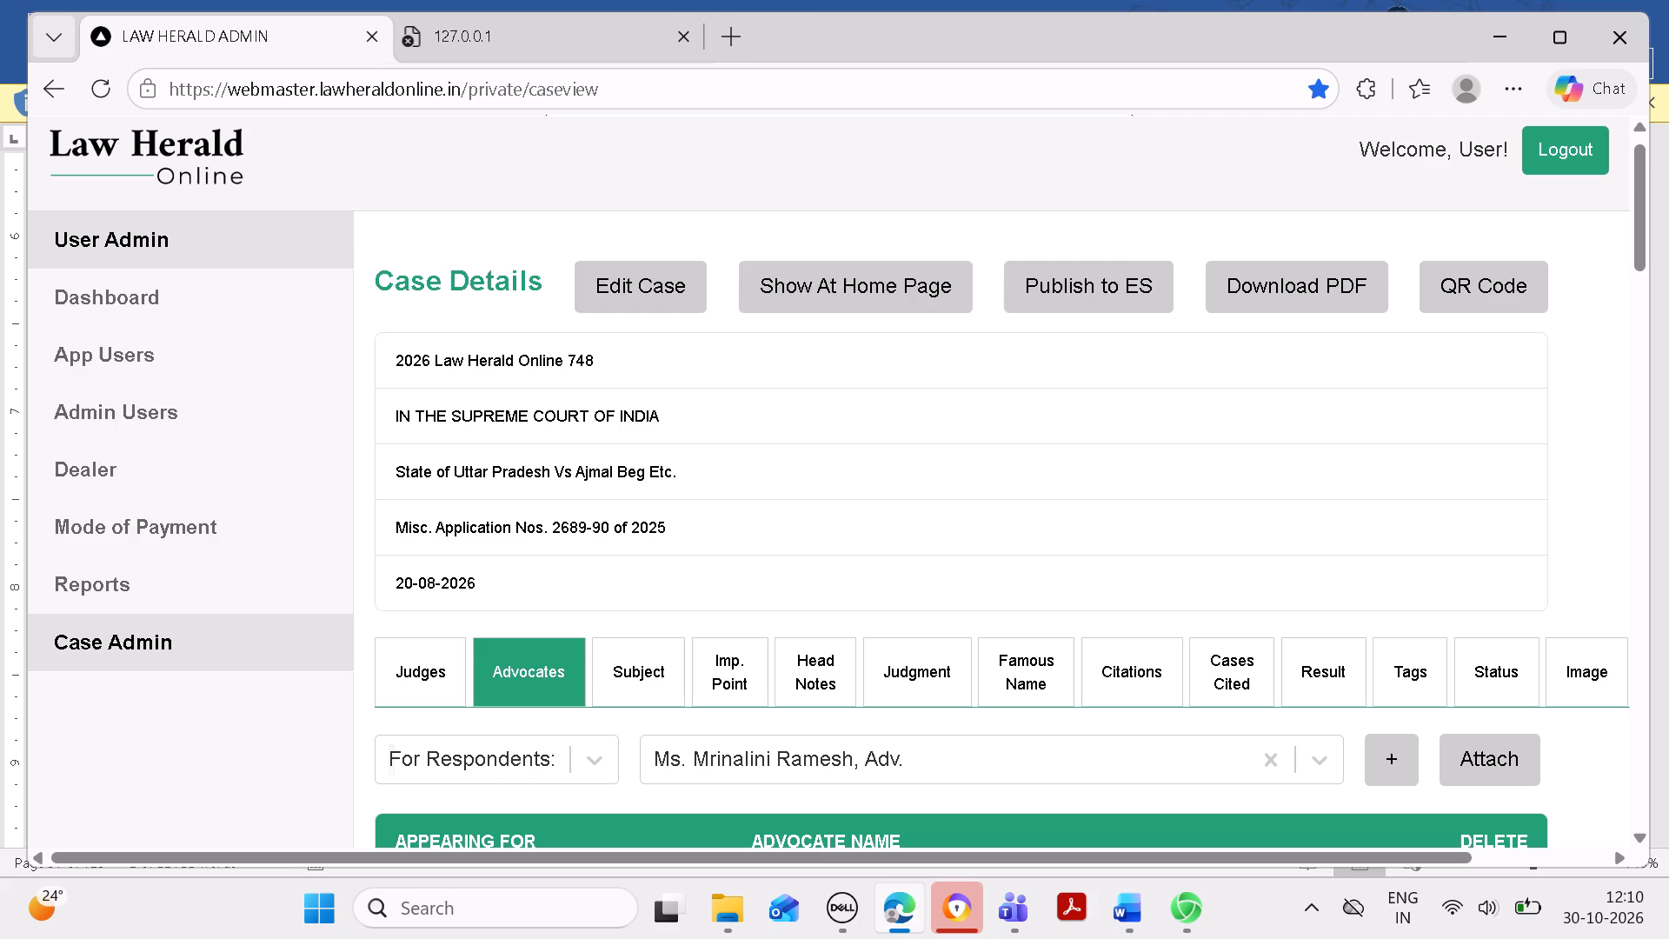
{"action": "left_click", "coordinate": [1086, 256]}
{"action": "scroll", "coordinate": [1102, 530], "scroll_direction": "down", "scroll_amount": 5}
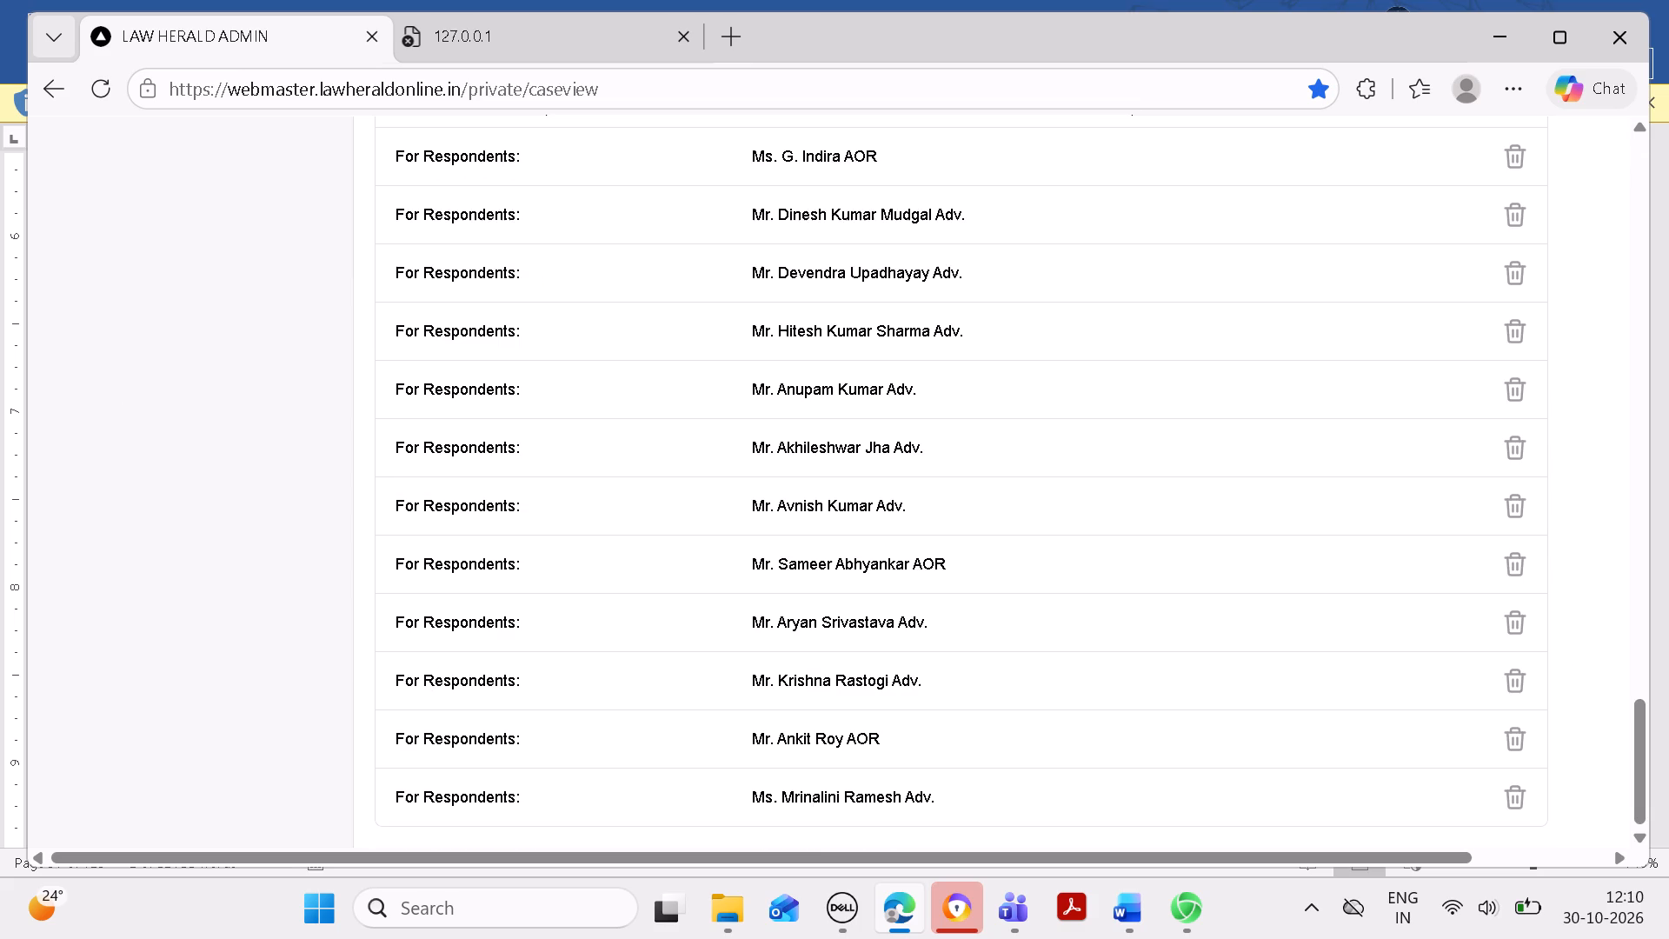
{"action": "scroll", "coordinate": [1097, 665], "scroll_direction": "down", "scroll_amount": 5}
Switch to the judgment in Word and copy the forty-eighth respondents' advocate's name.
{"action": "left_click", "coordinate": [1129, 911]}
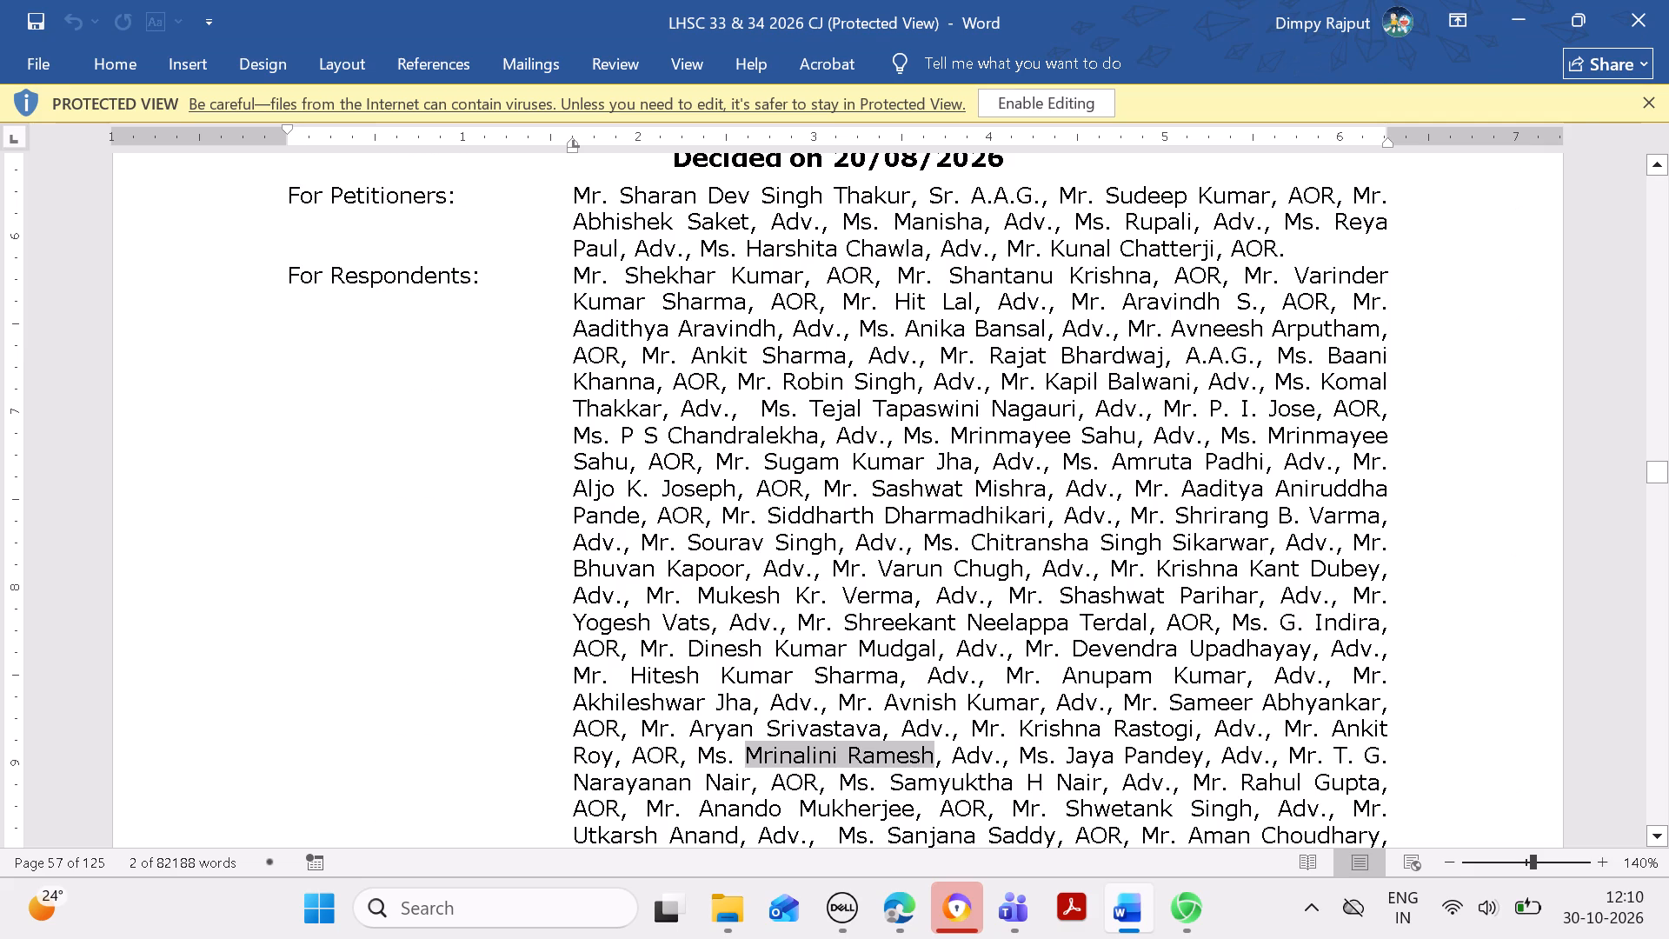
{"action": "left_click_drag", "start_coordinate": [1072, 749], "coordinate": [1176, 746]}
{"action": "key", "text": "ctrl+c"}
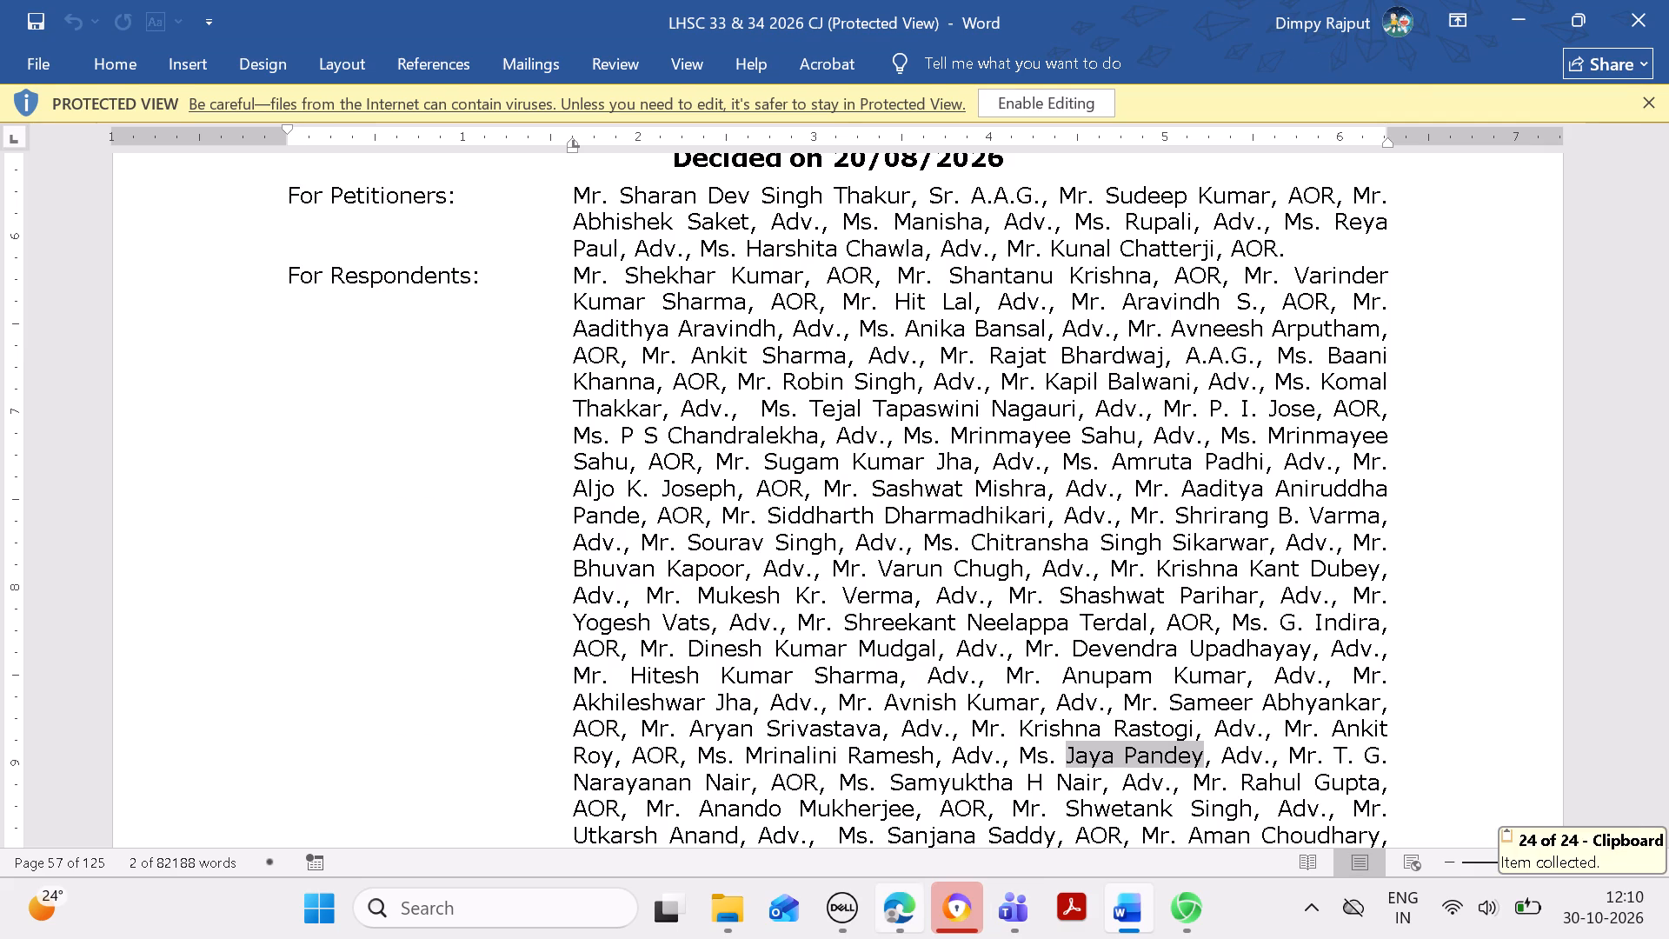
In the Edge case record, add the copied forty-eighth advocate as a new Ms. entry designated ADV and attach it for the respondents.
{"action": "left_click", "coordinate": [888, 916]}
{"action": "scroll", "coordinate": [890, 920], "scroll_direction": "up", "scroll_amount": 4}
{"action": "scroll", "coordinate": [950, 838], "scroll_direction": "up", "scroll_amount": 3}
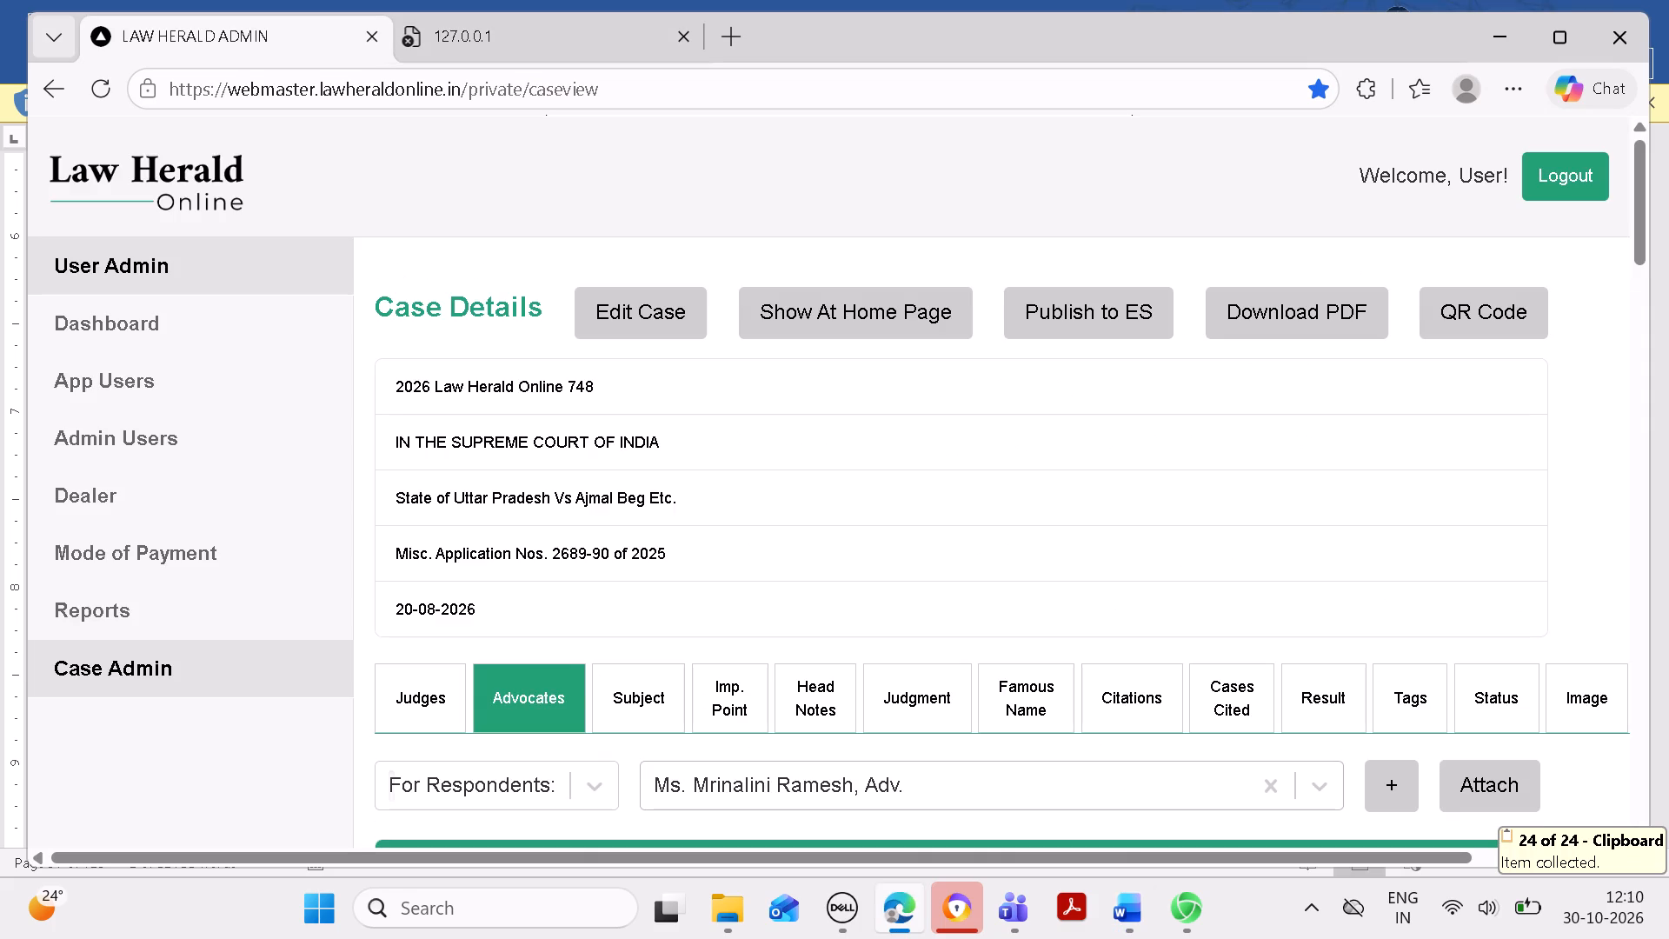
{"action": "left_click", "coordinate": [1261, 776]}
{"action": "key", "text": "ctrl+v"}
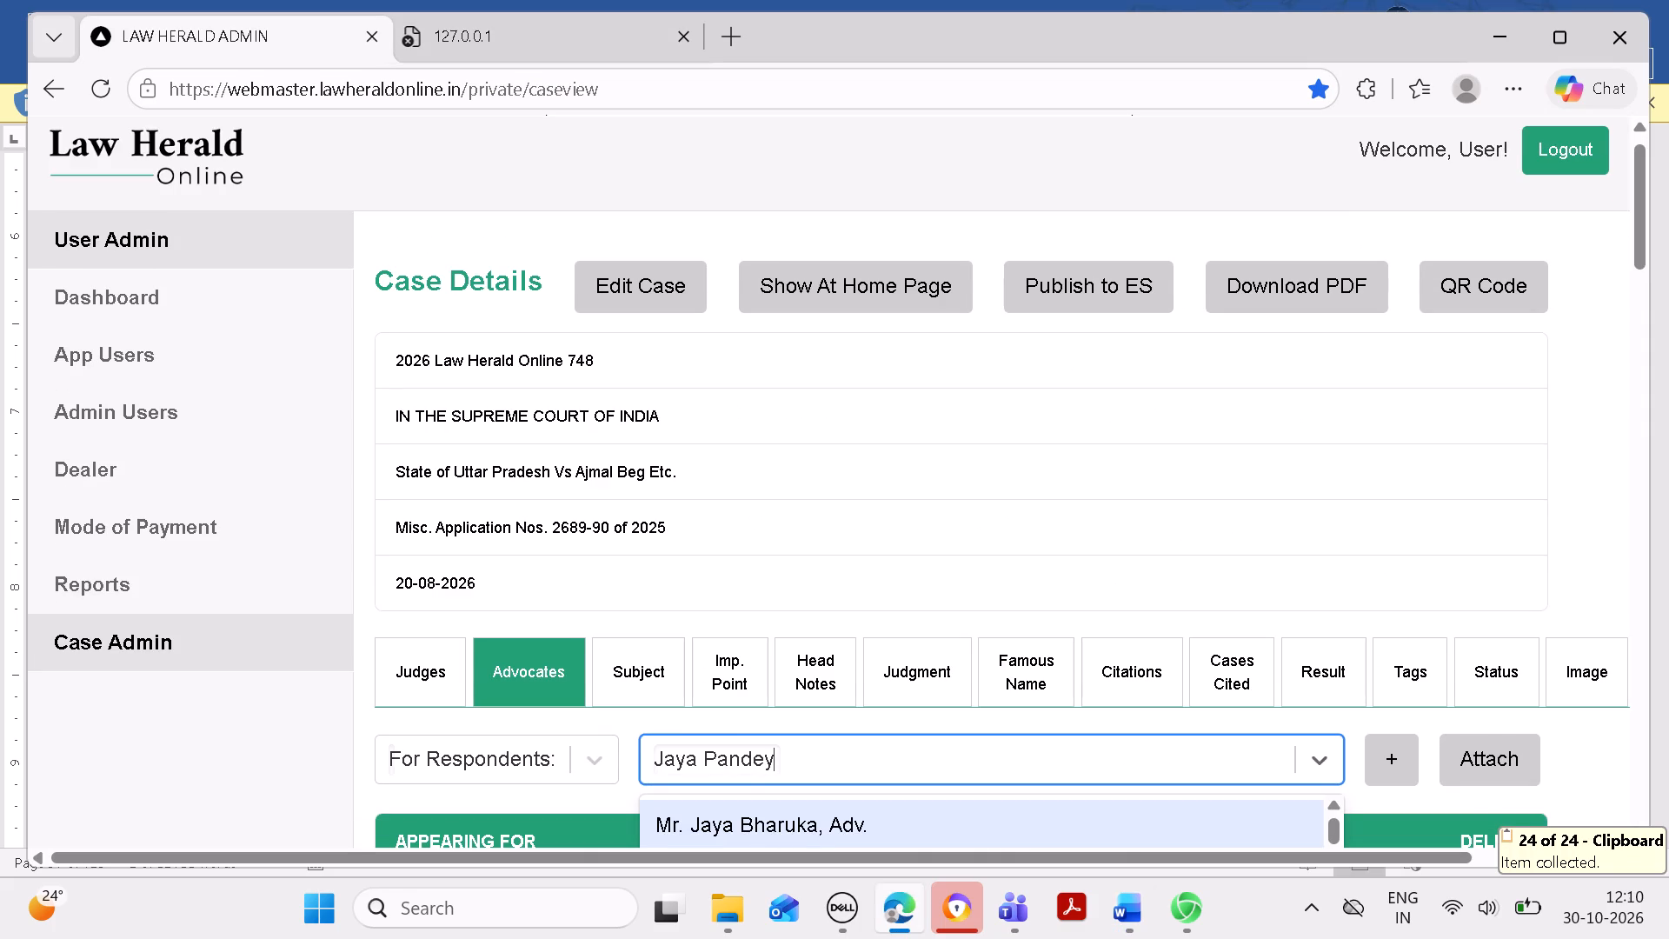
{"action": "left_click", "coordinate": [1380, 769]}
{"action": "left_click", "coordinate": [1079, 403]}
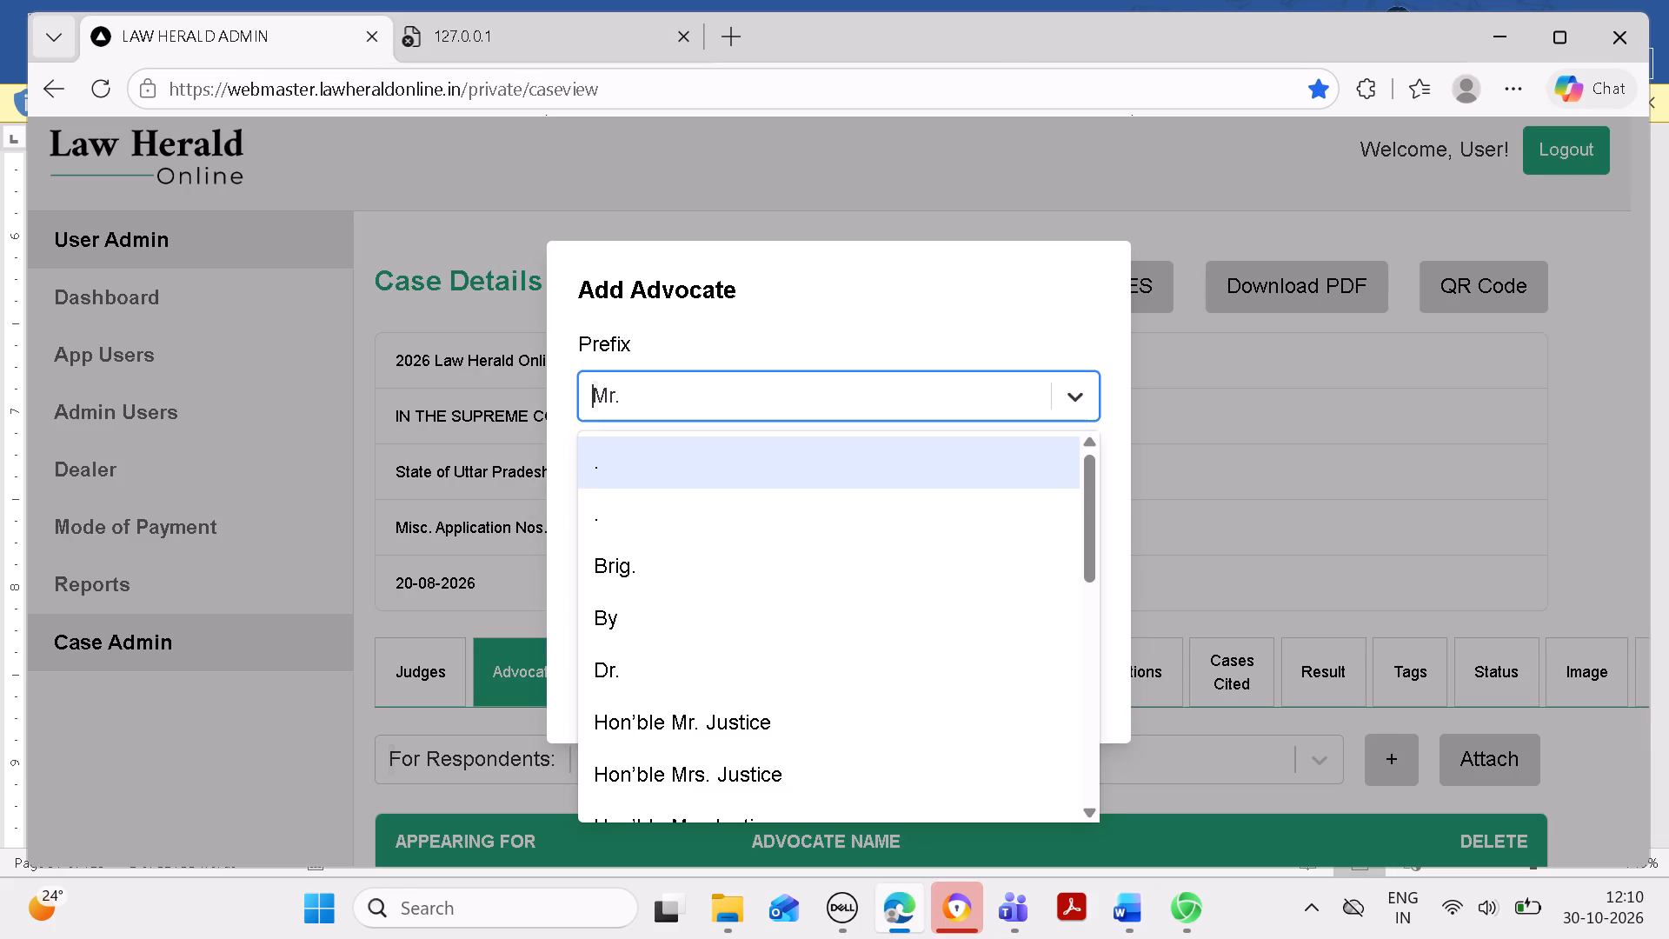
{"action": "scroll", "coordinate": [1030, 568], "scroll_direction": "down", "scroll_amount": 3}
{"action": "left_click", "coordinate": [1003, 577]}
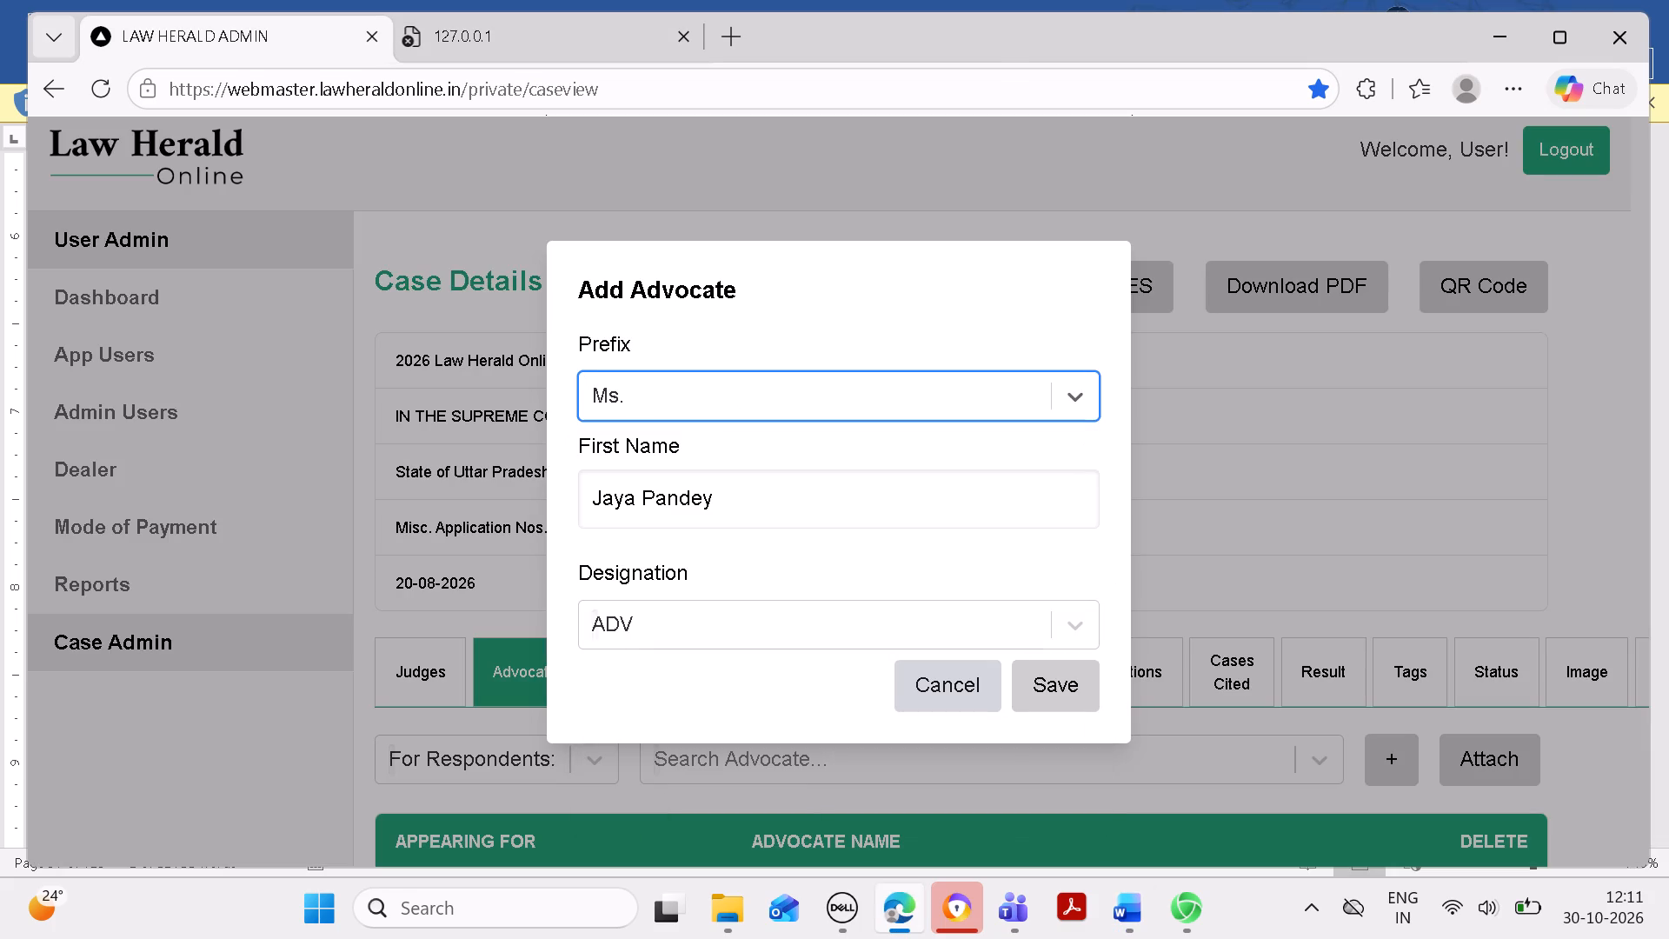
{"action": "left_click", "coordinate": [1091, 706]}
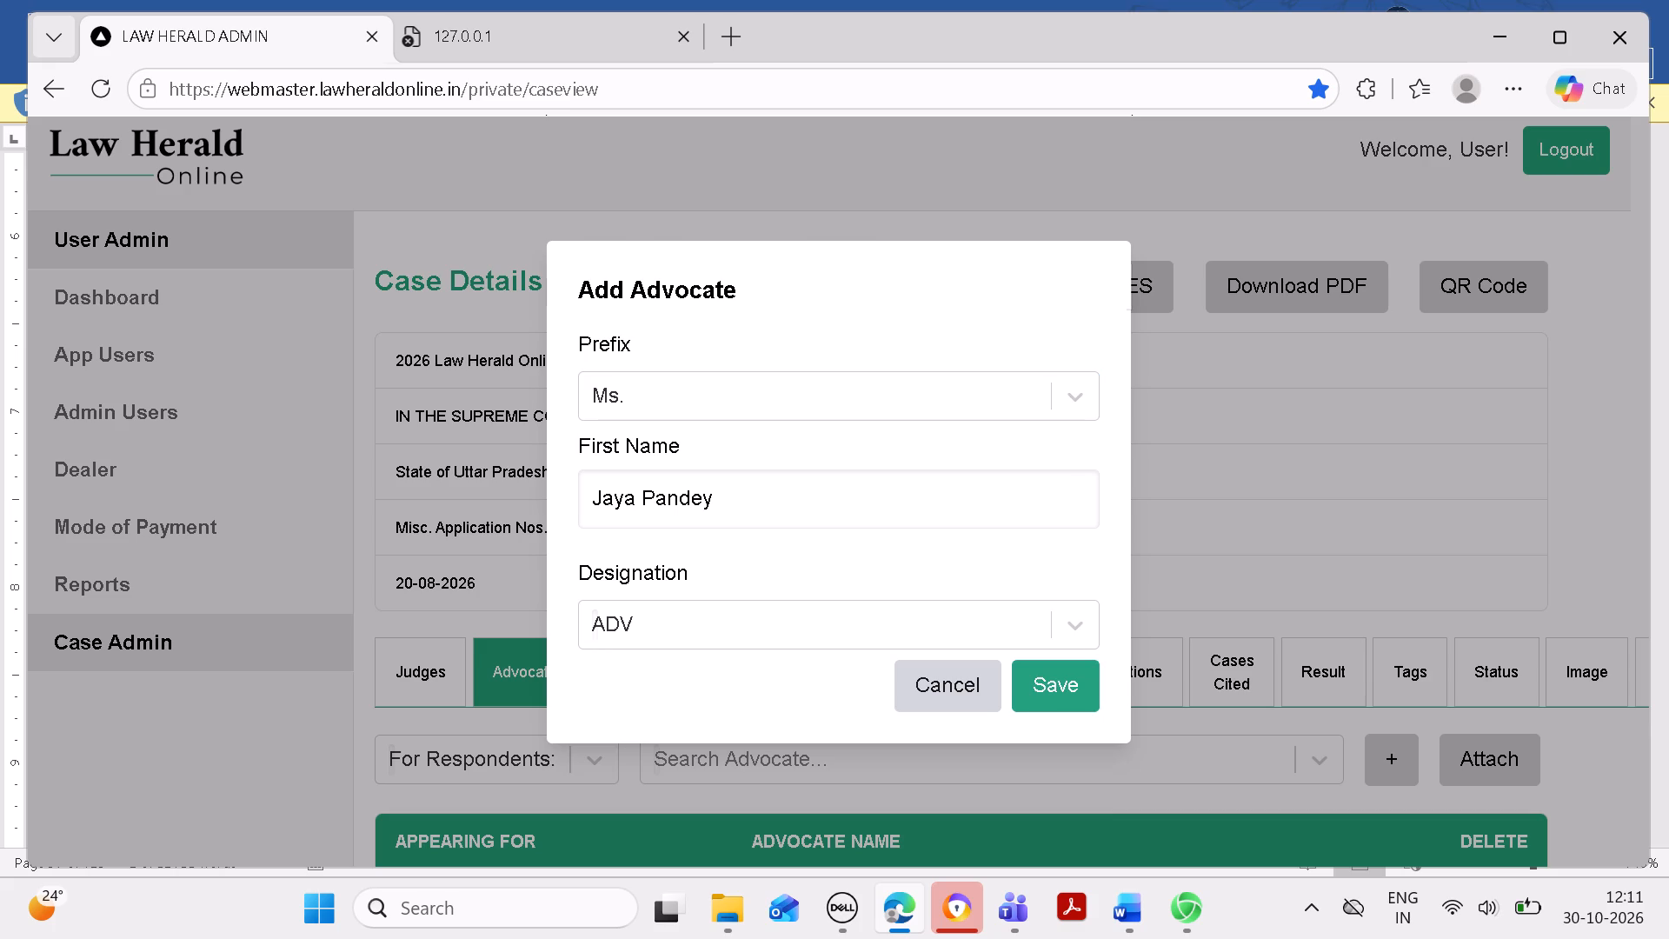
{"action": "left_click", "coordinate": [1086, 268]}
{"action": "scroll", "coordinate": [1105, 531], "scroll_direction": "down", "scroll_amount": 6}
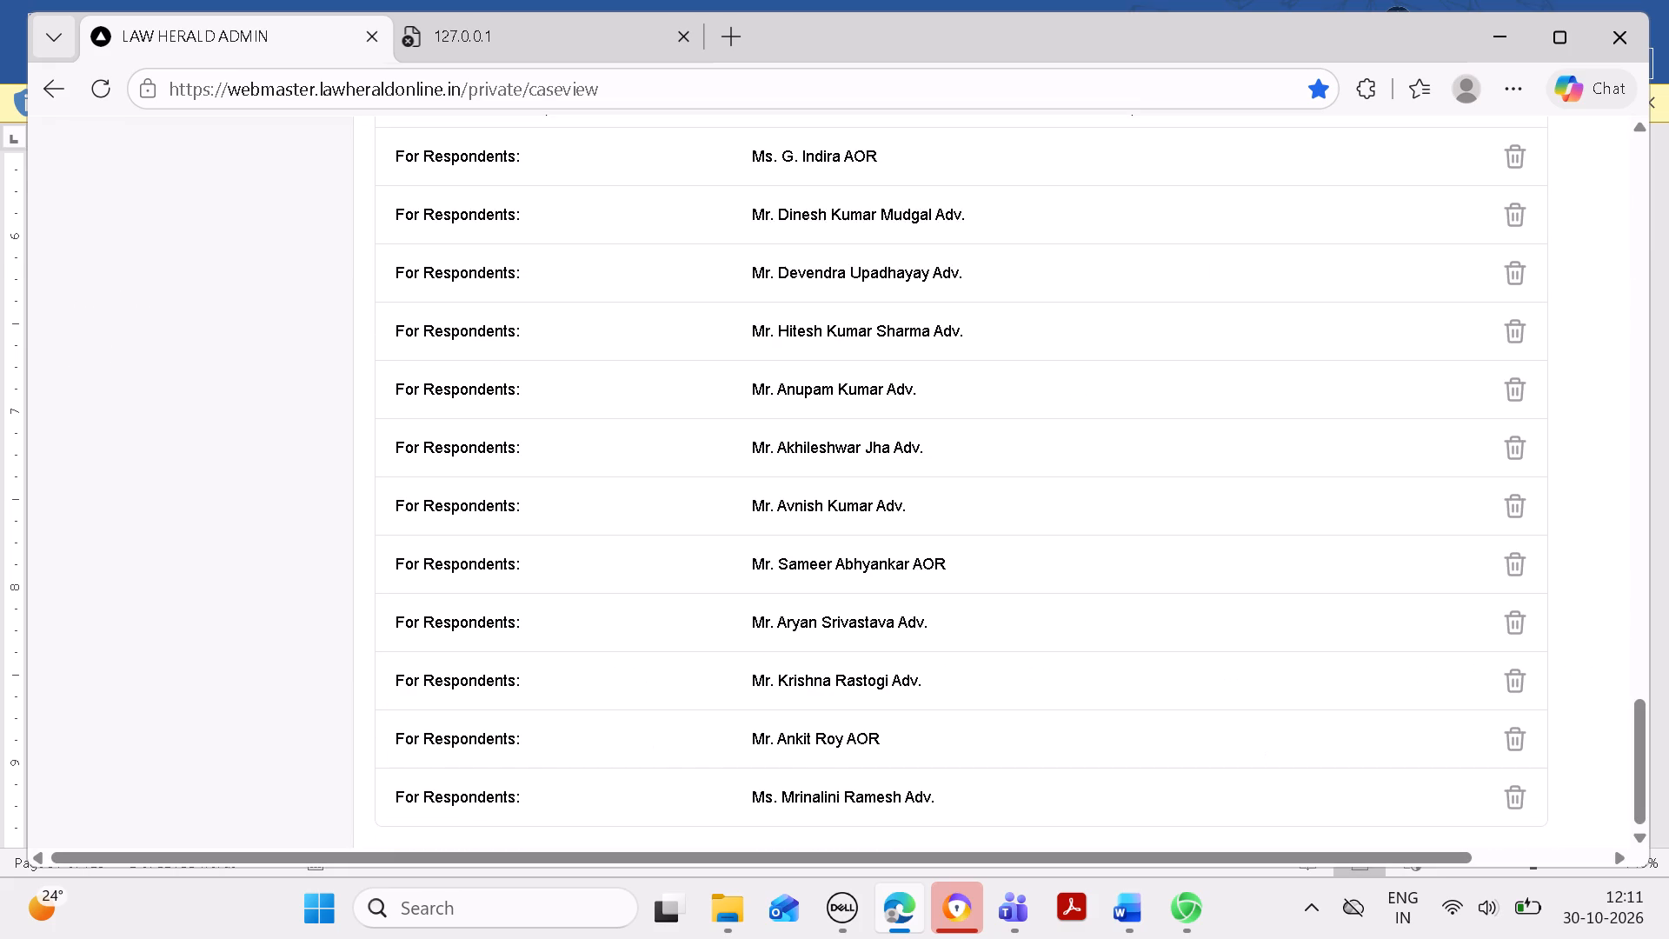
{"action": "scroll", "coordinate": [1116, 571], "scroll_direction": "down", "scroll_amount": 5}
{"action": "left_click", "coordinate": [1094, 259]}
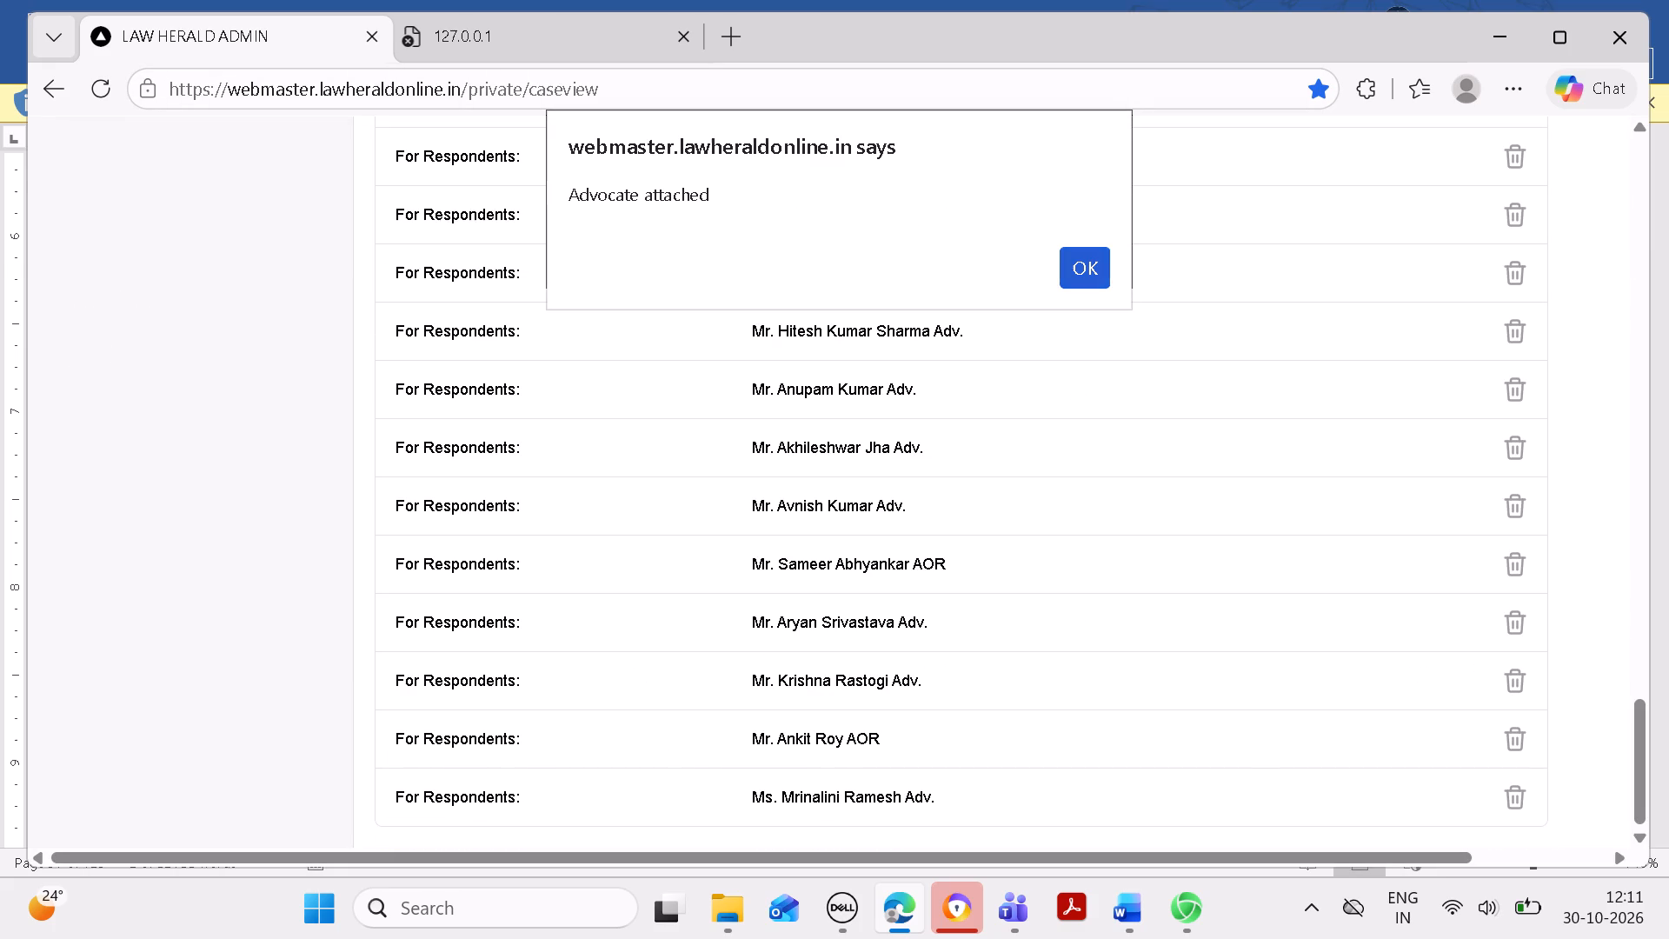
{"action": "scroll", "coordinate": [1108, 421], "scroll_direction": "down", "scroll_amount": 6}
Switch to the judgment in Word and copy the forty-ninth respondents' advocate's name.
{"action": "left_click", "coordinate": [1132, 887]}
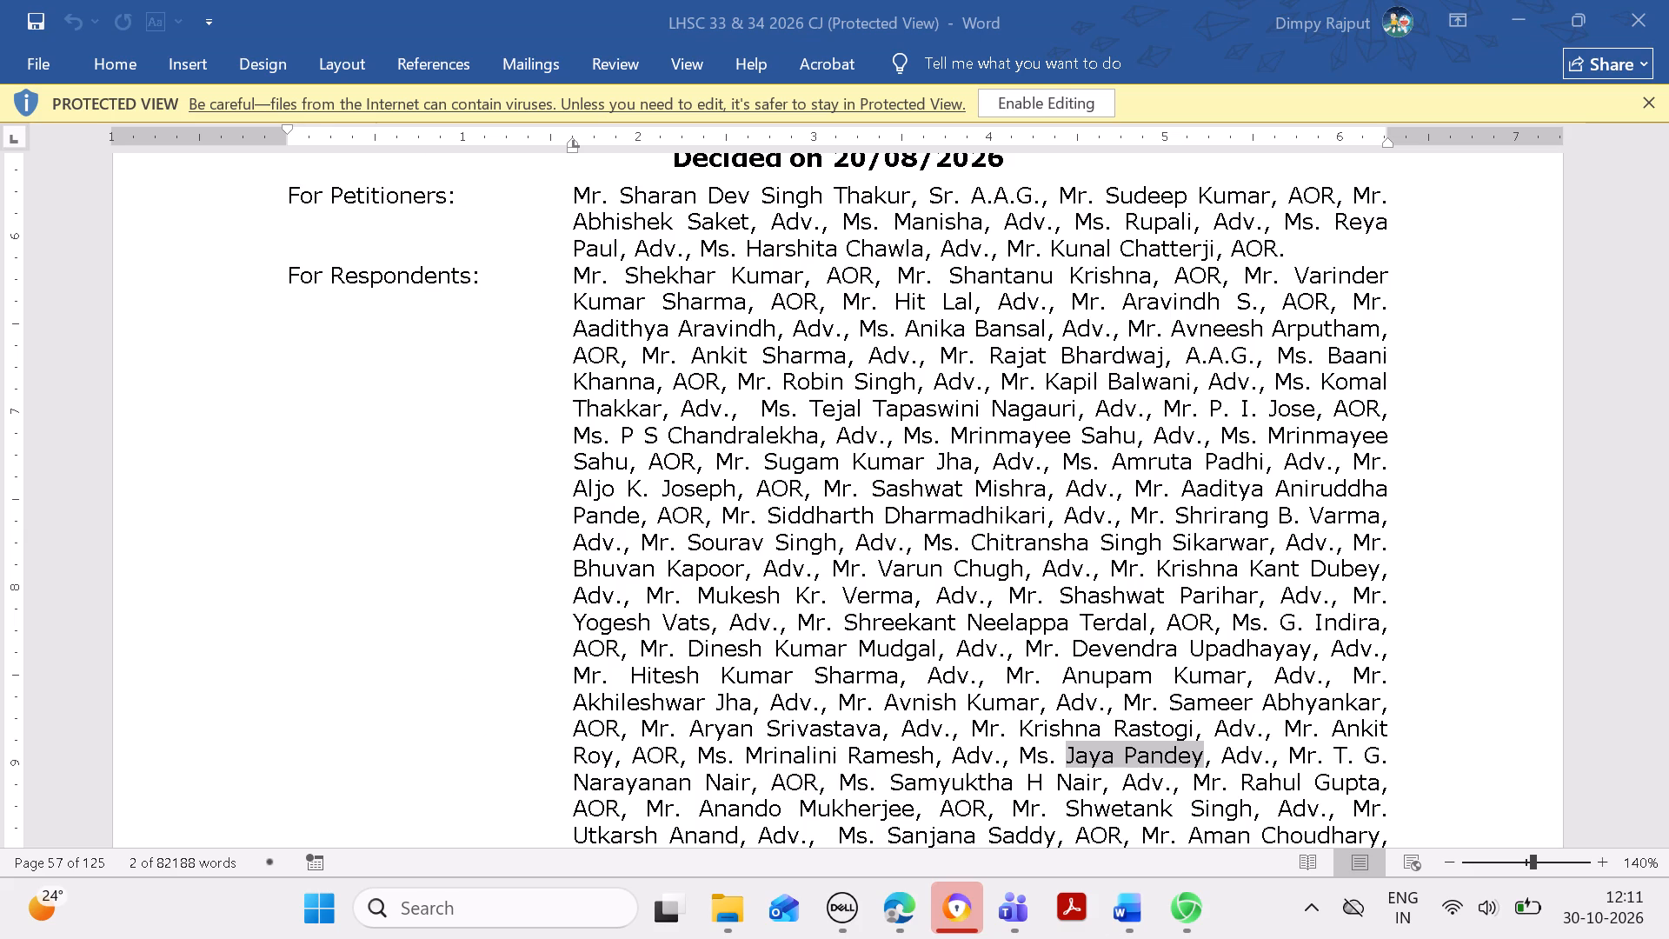
{"action": "left_click_drag", "start_coordinate": [1337, 756], "coordinate": [1375, 755]}
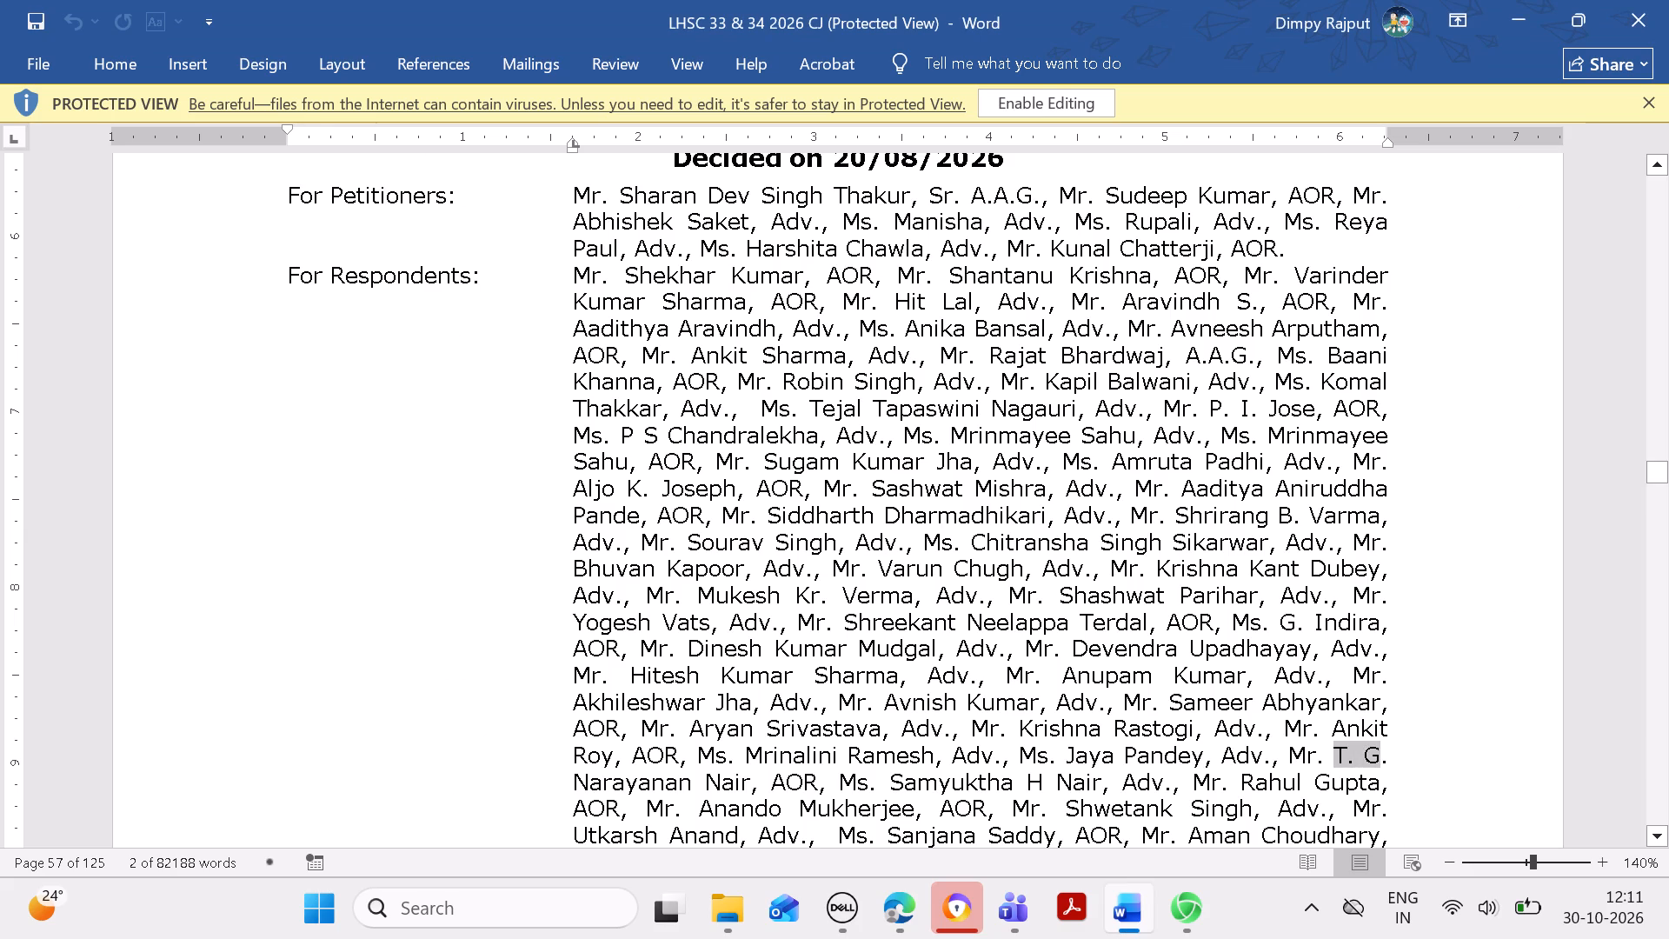
{"action": "left_click_drag", "start_coordinate": [1375, 755], "coordinate": [750, 783]}
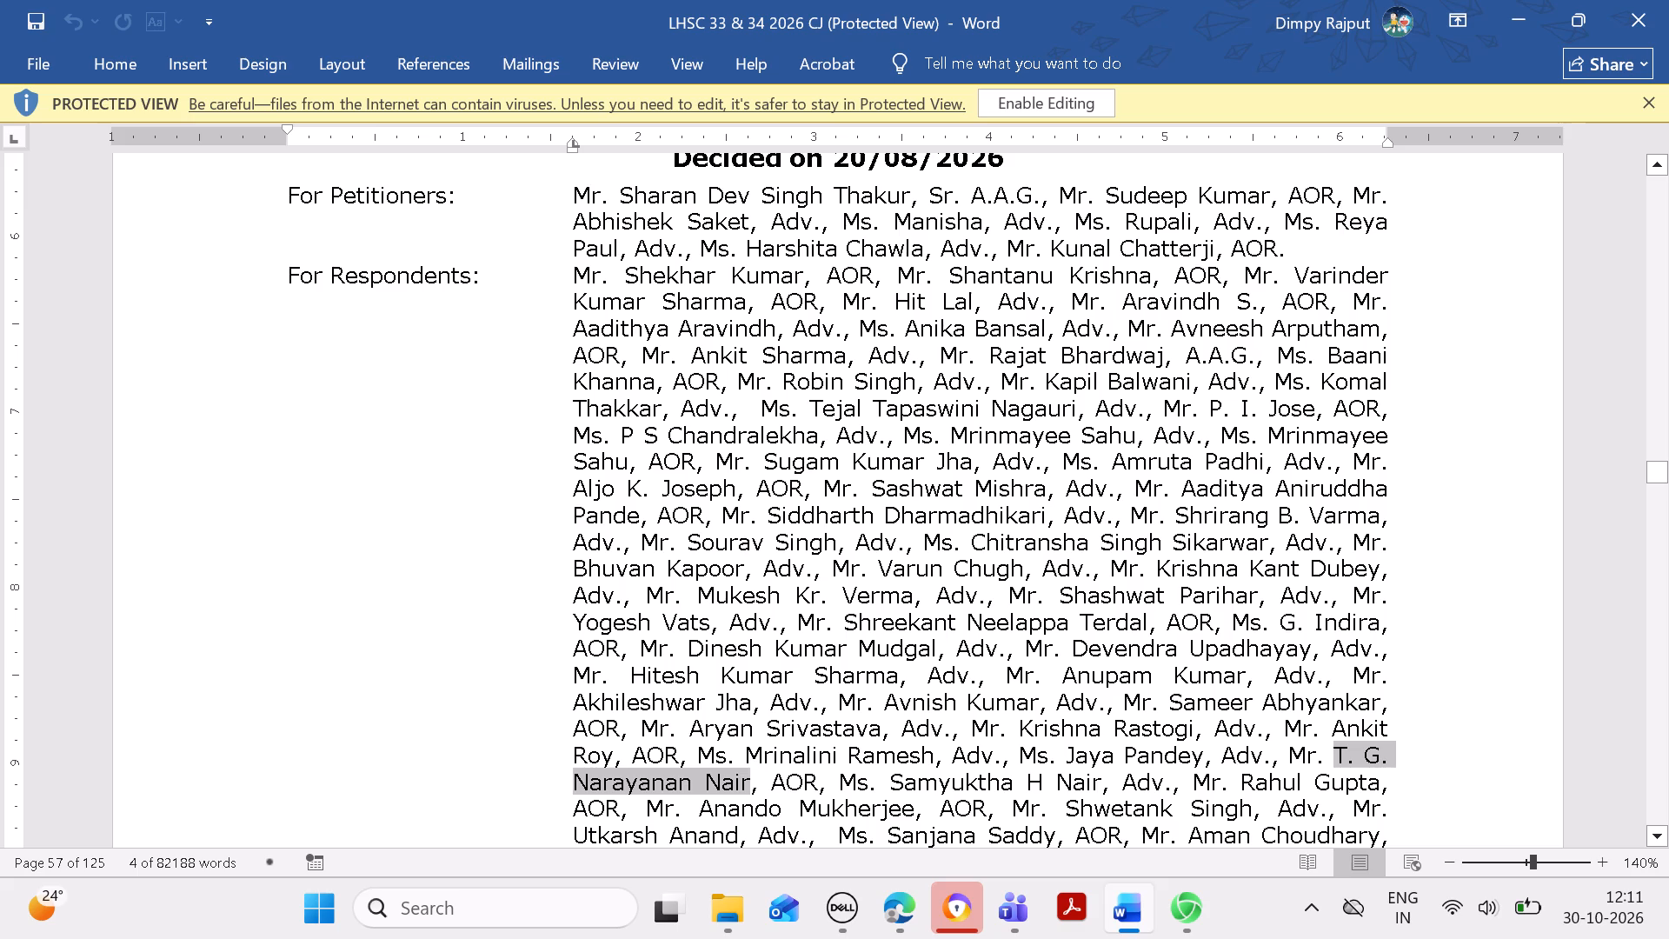
{"action": "key", "text": "ctrl+c"}
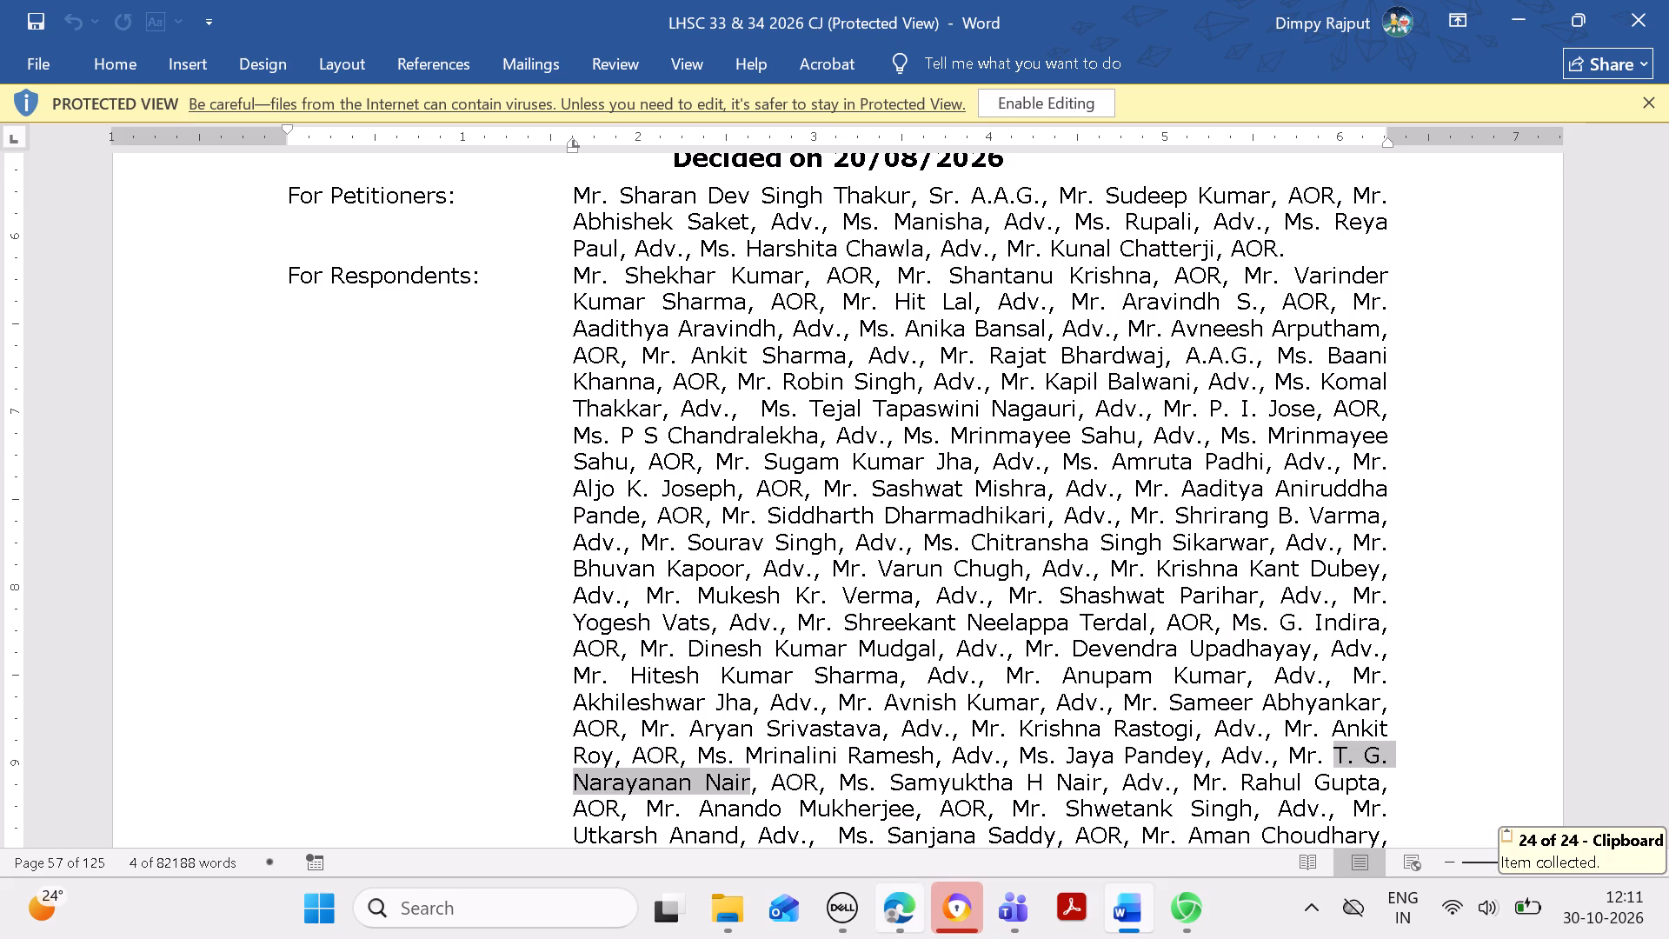
Return to the advocate search in the Edge case record for the copied forty-ninth respondents' advocate.
{"action": "left_click", "coordinate": [901, 898]}
{"action": "scroll", "coordinate": [923, 860], "scroll_direction": "up", "scroll_amount": 3}
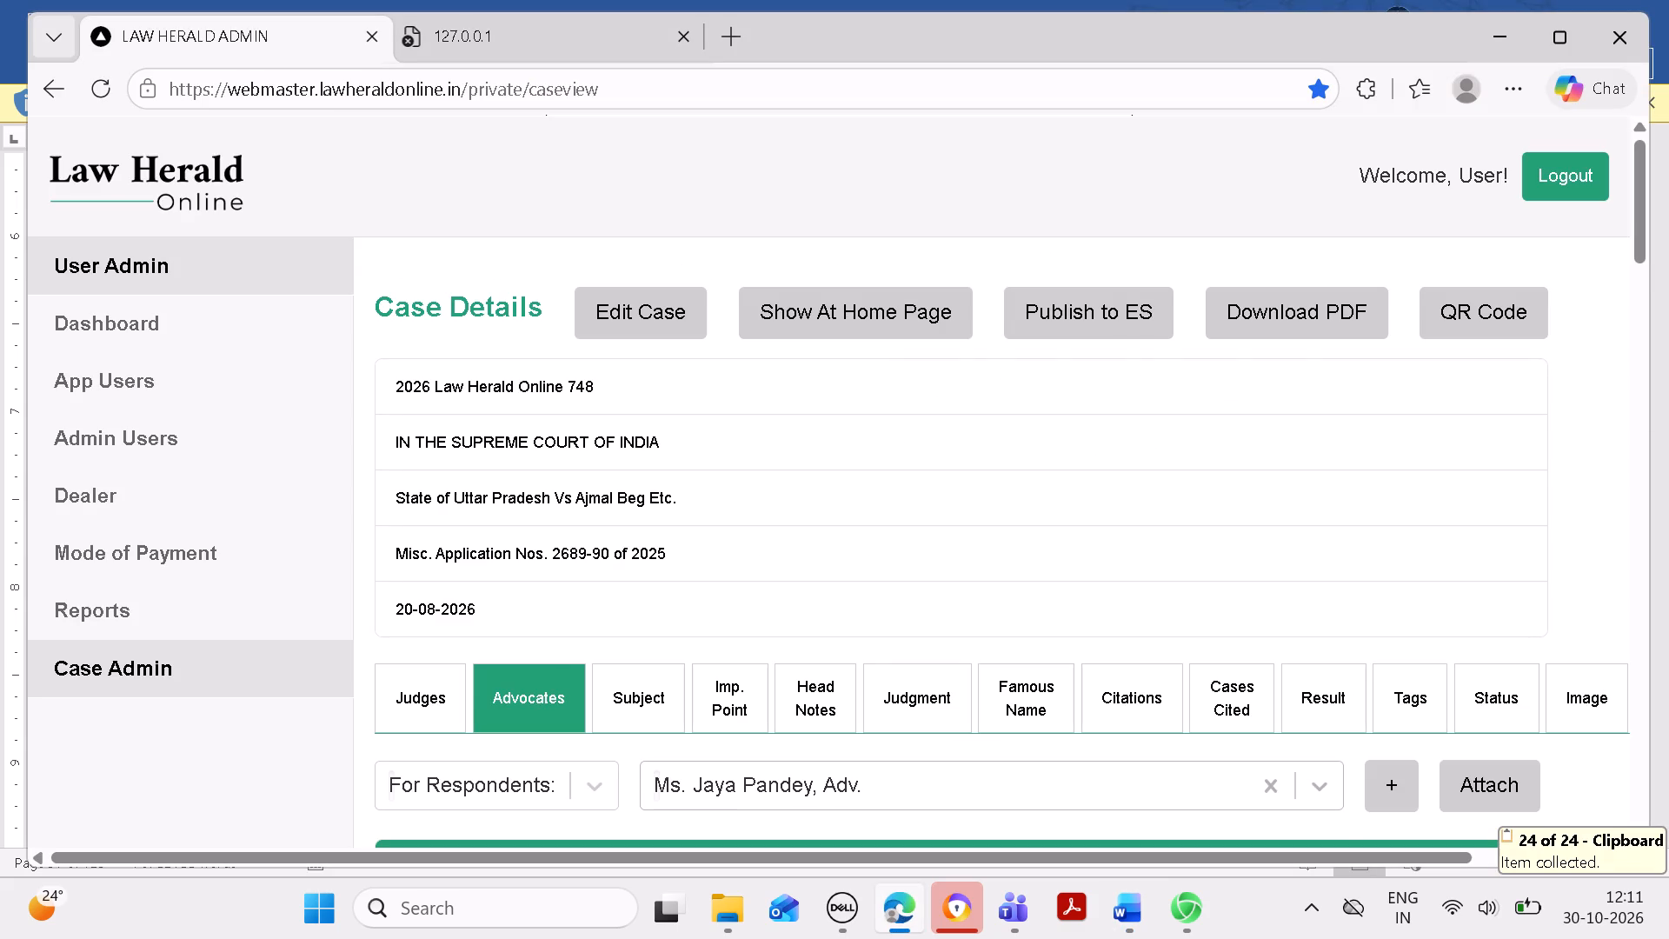
In the Edge case record, search the copied forty-ninth advocate's name and add it as a new Mr. entry designated AOR for the respondents.
{"action": "left_click", "coordinate": [1260, 782]}
{"action": "key", "text": "ctrl+v"}
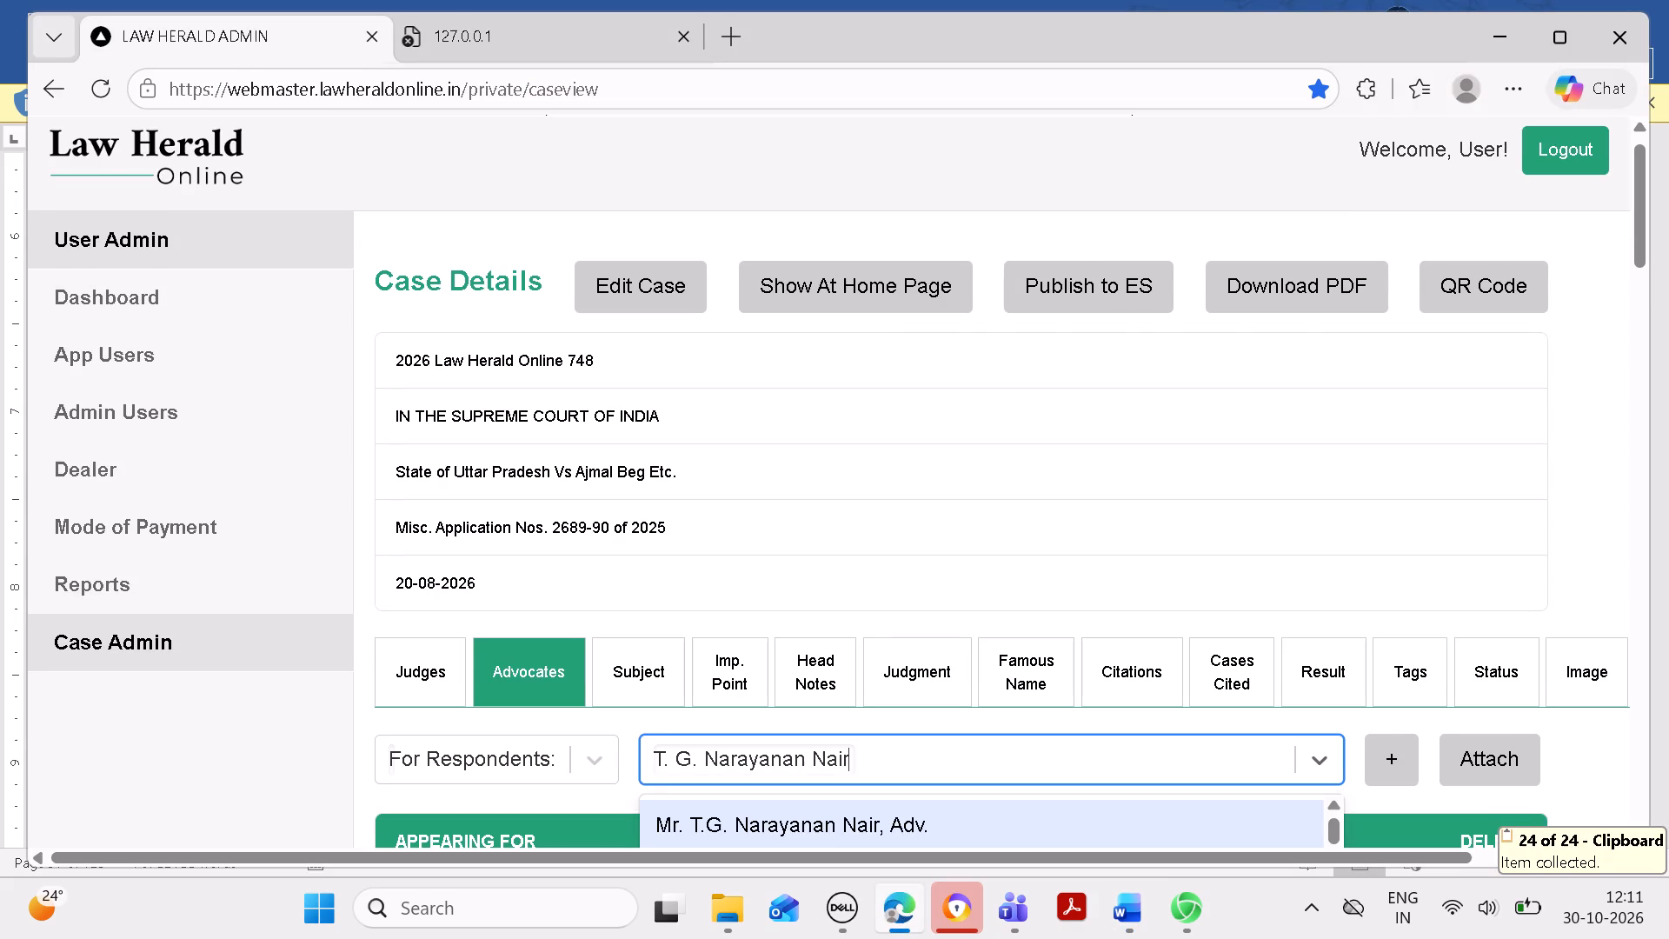
{"action": "left_click_drag", "start_coordinate": [1643, 250], "coordinate": [1647, 269]}
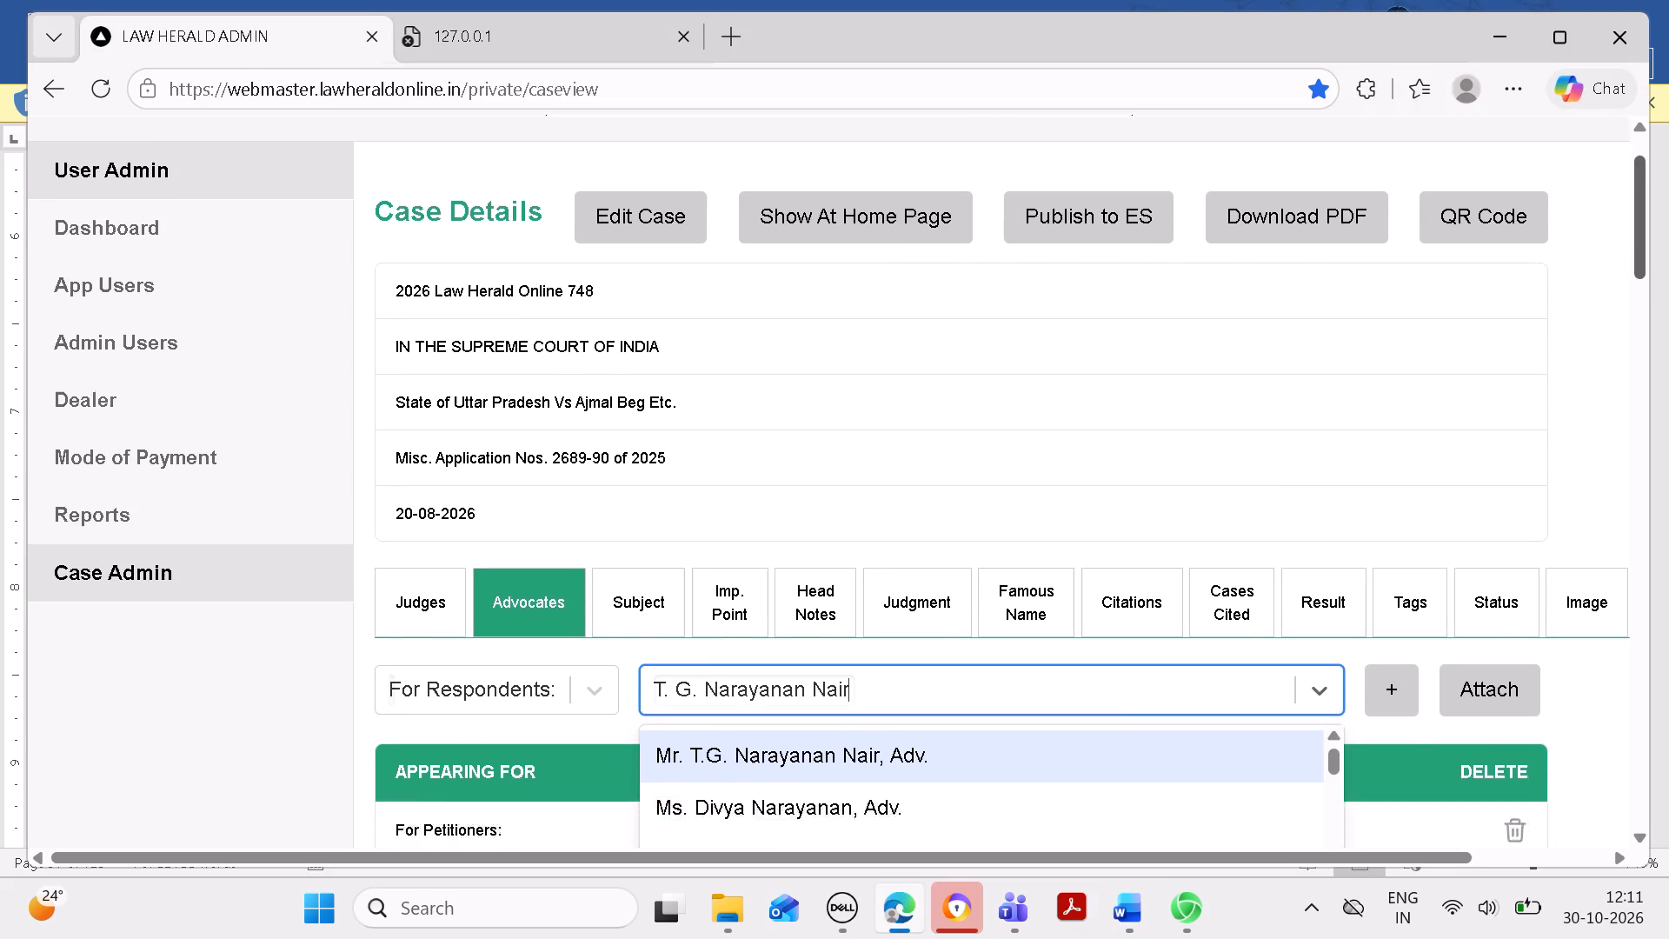
{"action": "left_click_drag", "start_coordinate": [1647, 269], "coordinate": [1650, 293]}
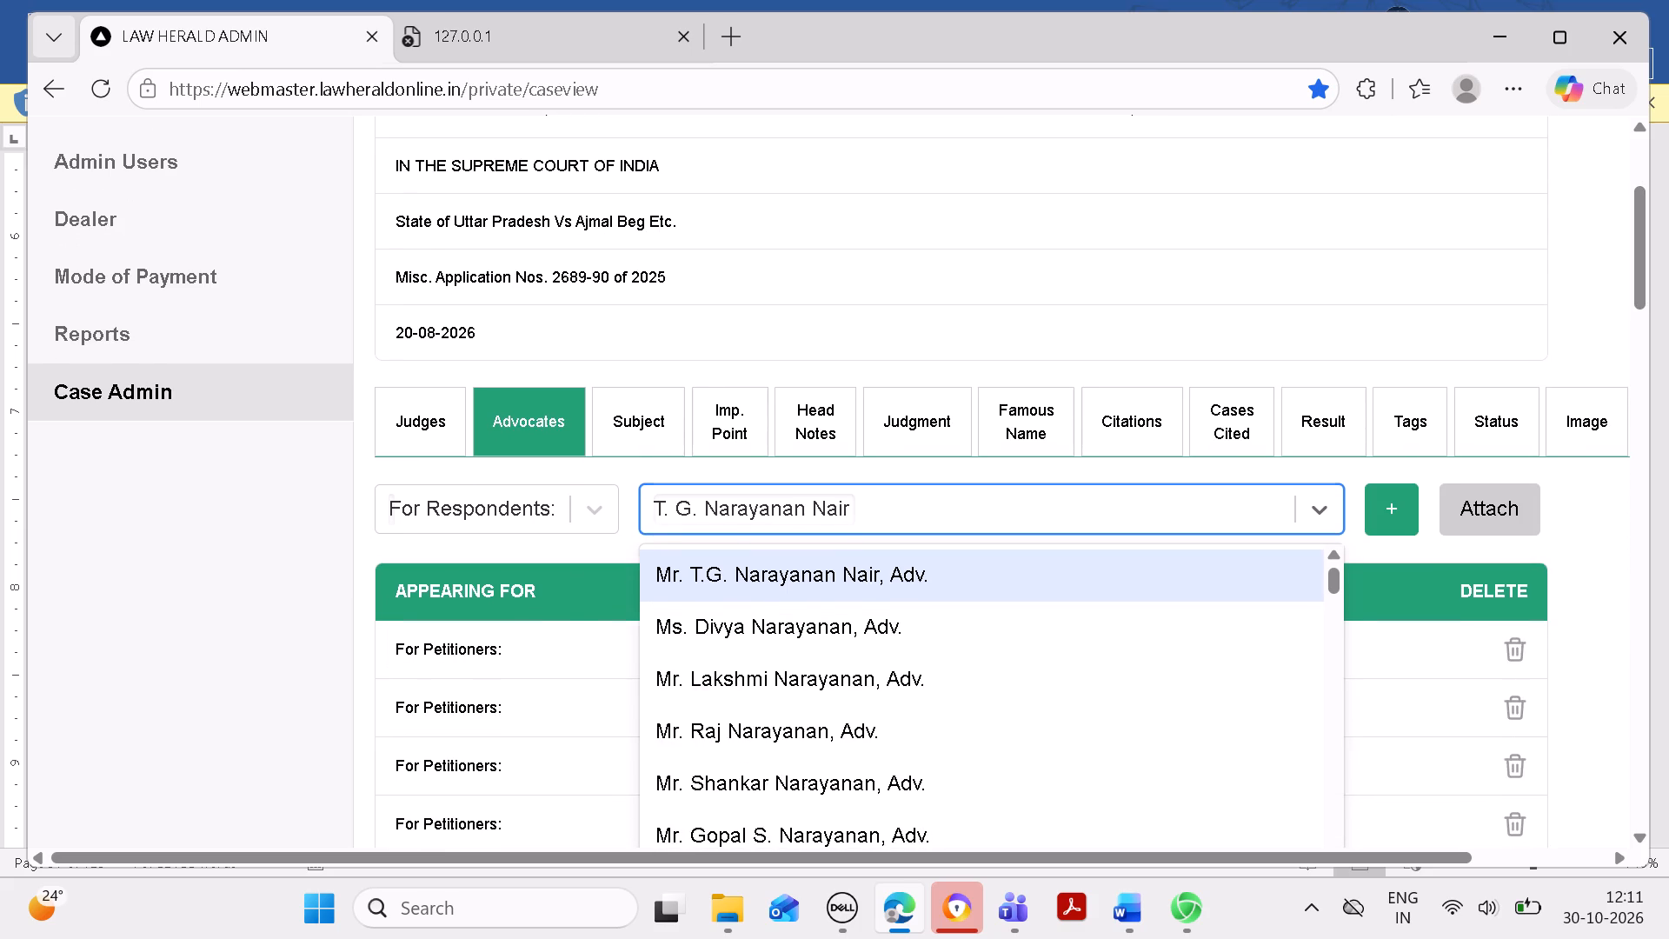
{"action": "left_click", "coordinate": [1398, 501]}
{"action": "left_click", "coordinate": [1016, 621]}
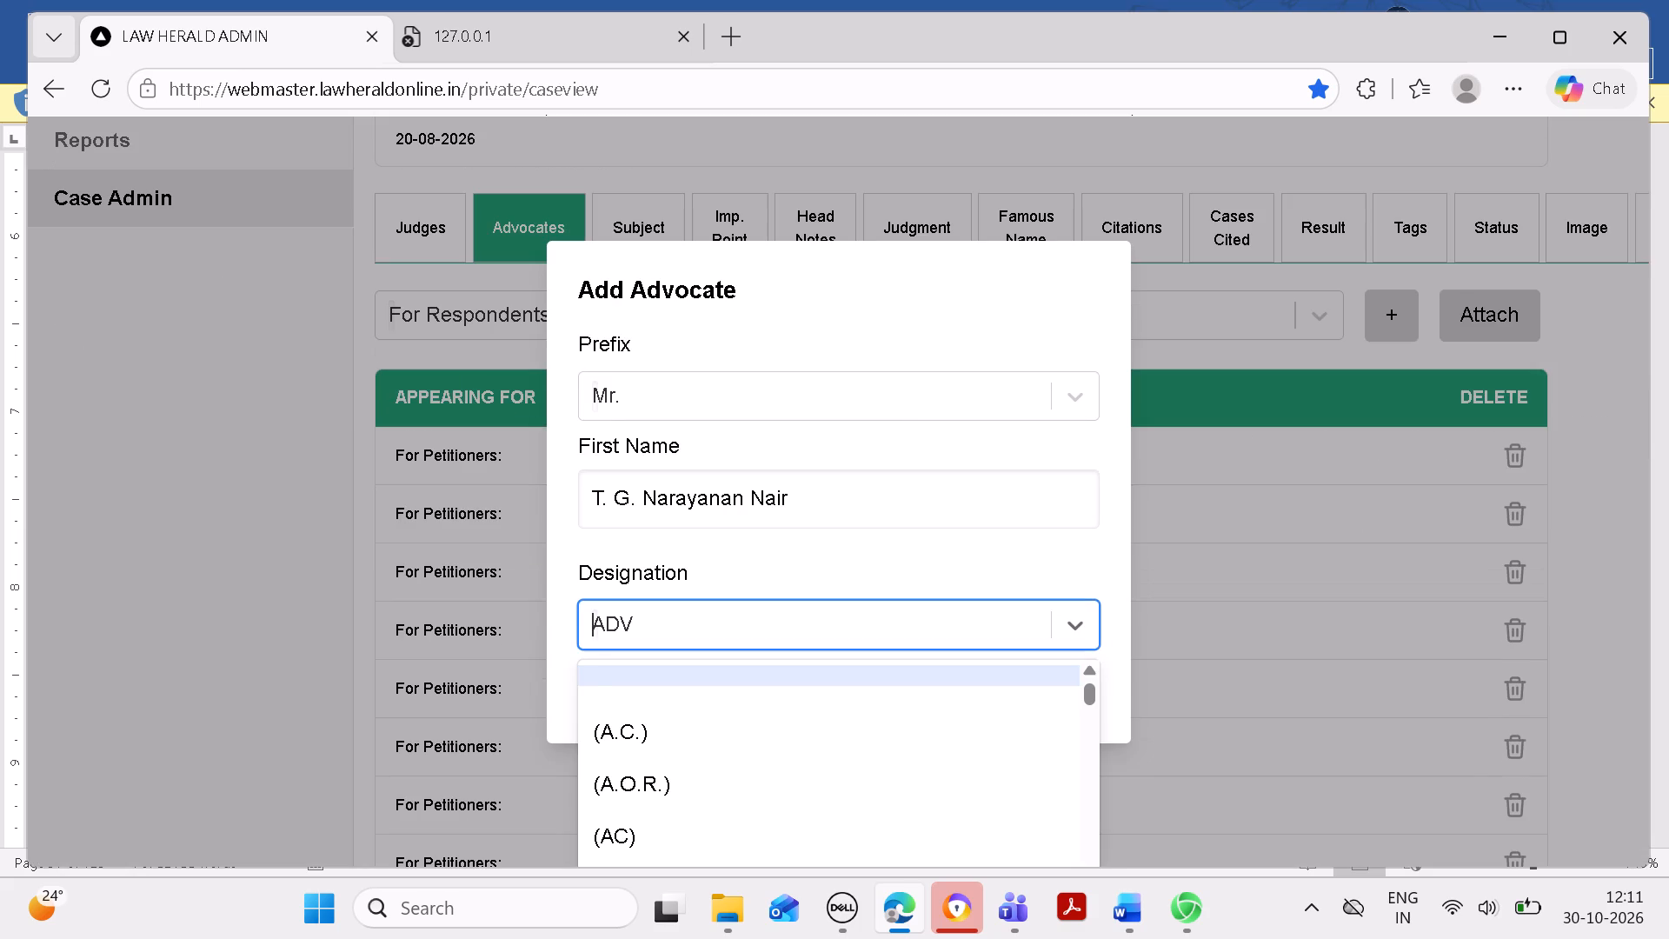
{"action": "type", "text": "aor"}
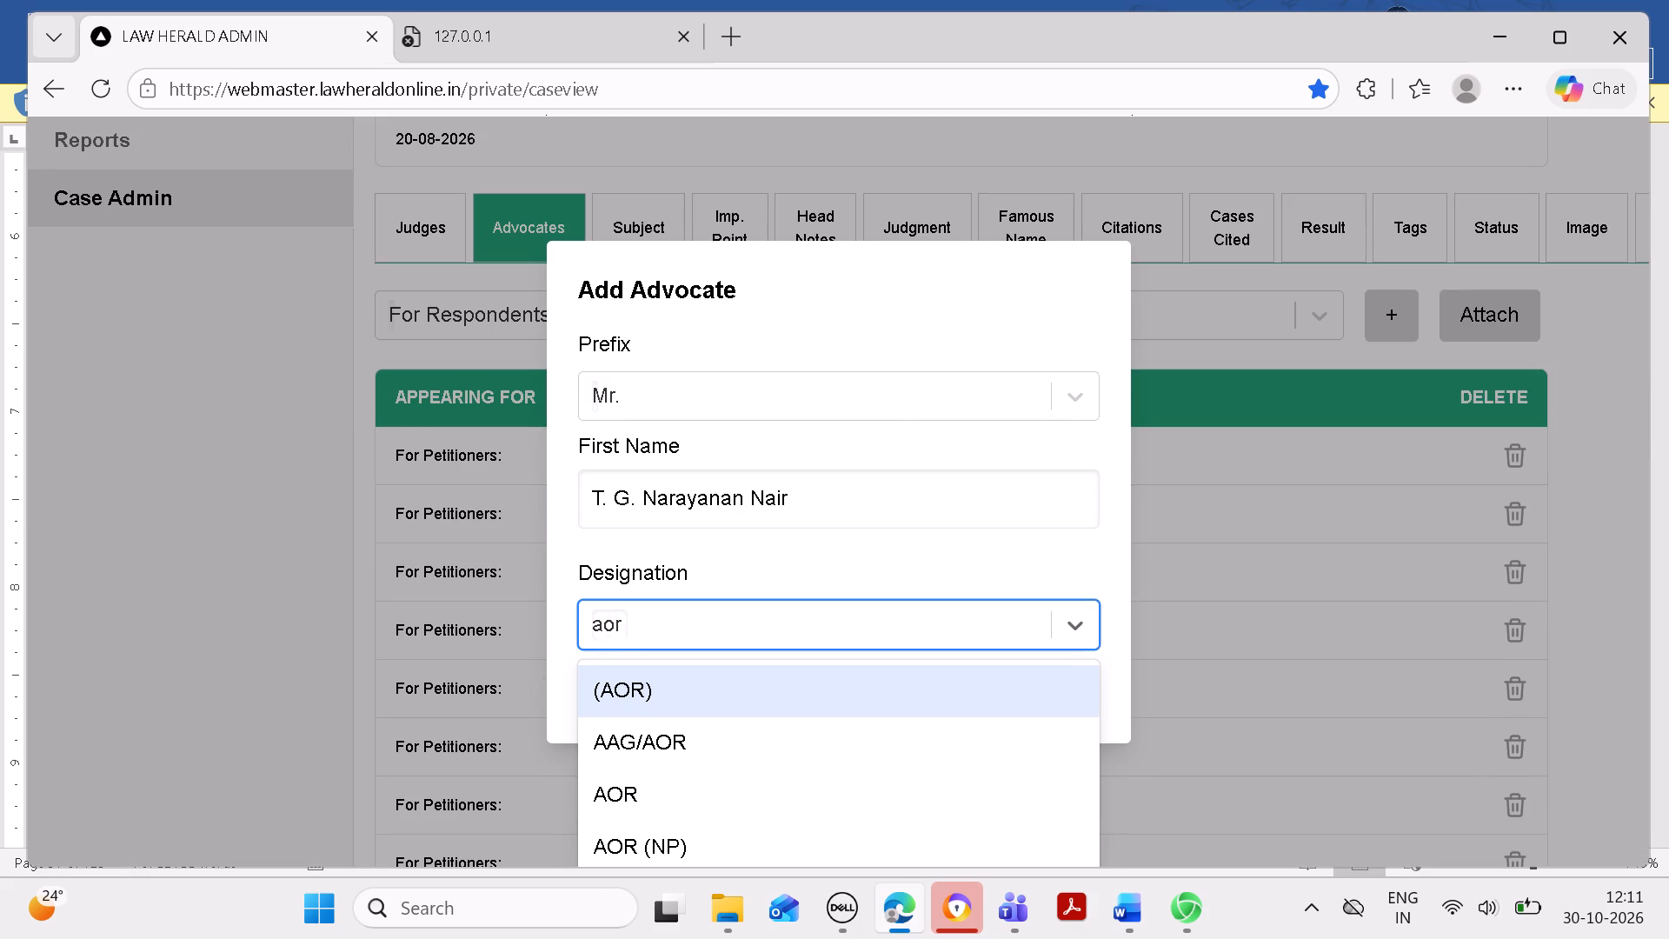
{"action": "left_click", "coordinate": [975, 790]}
{"action": "left_click", "coordinate": [1041, 710]}
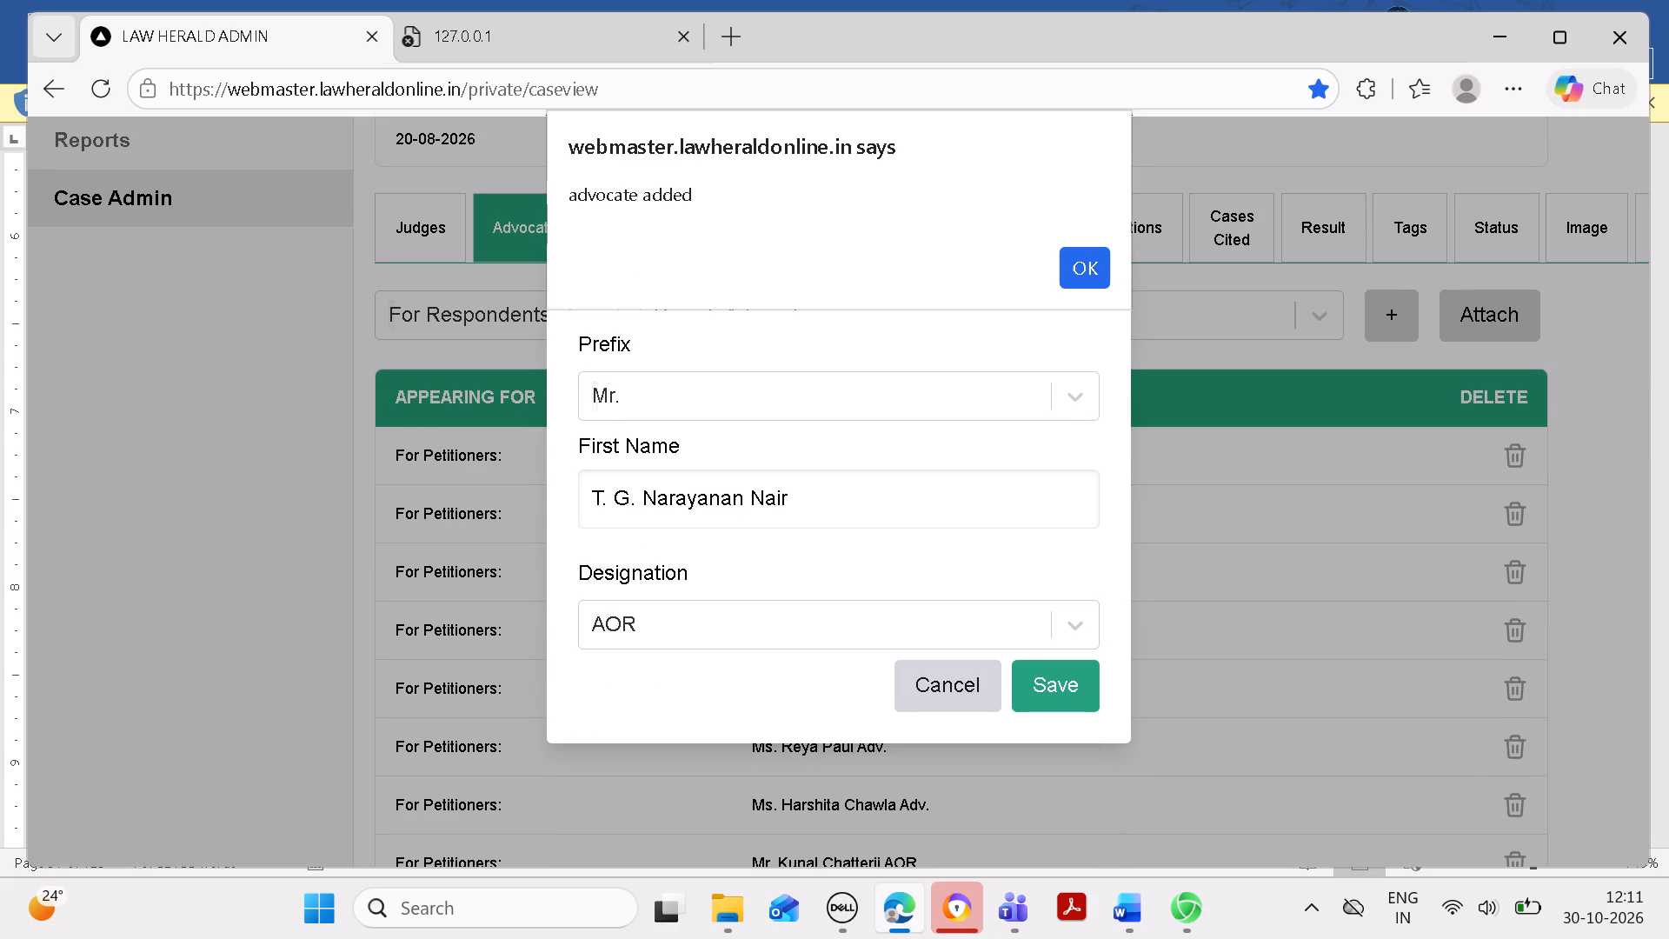
{"action": "left_click", "coordinate": [1090, 270]}
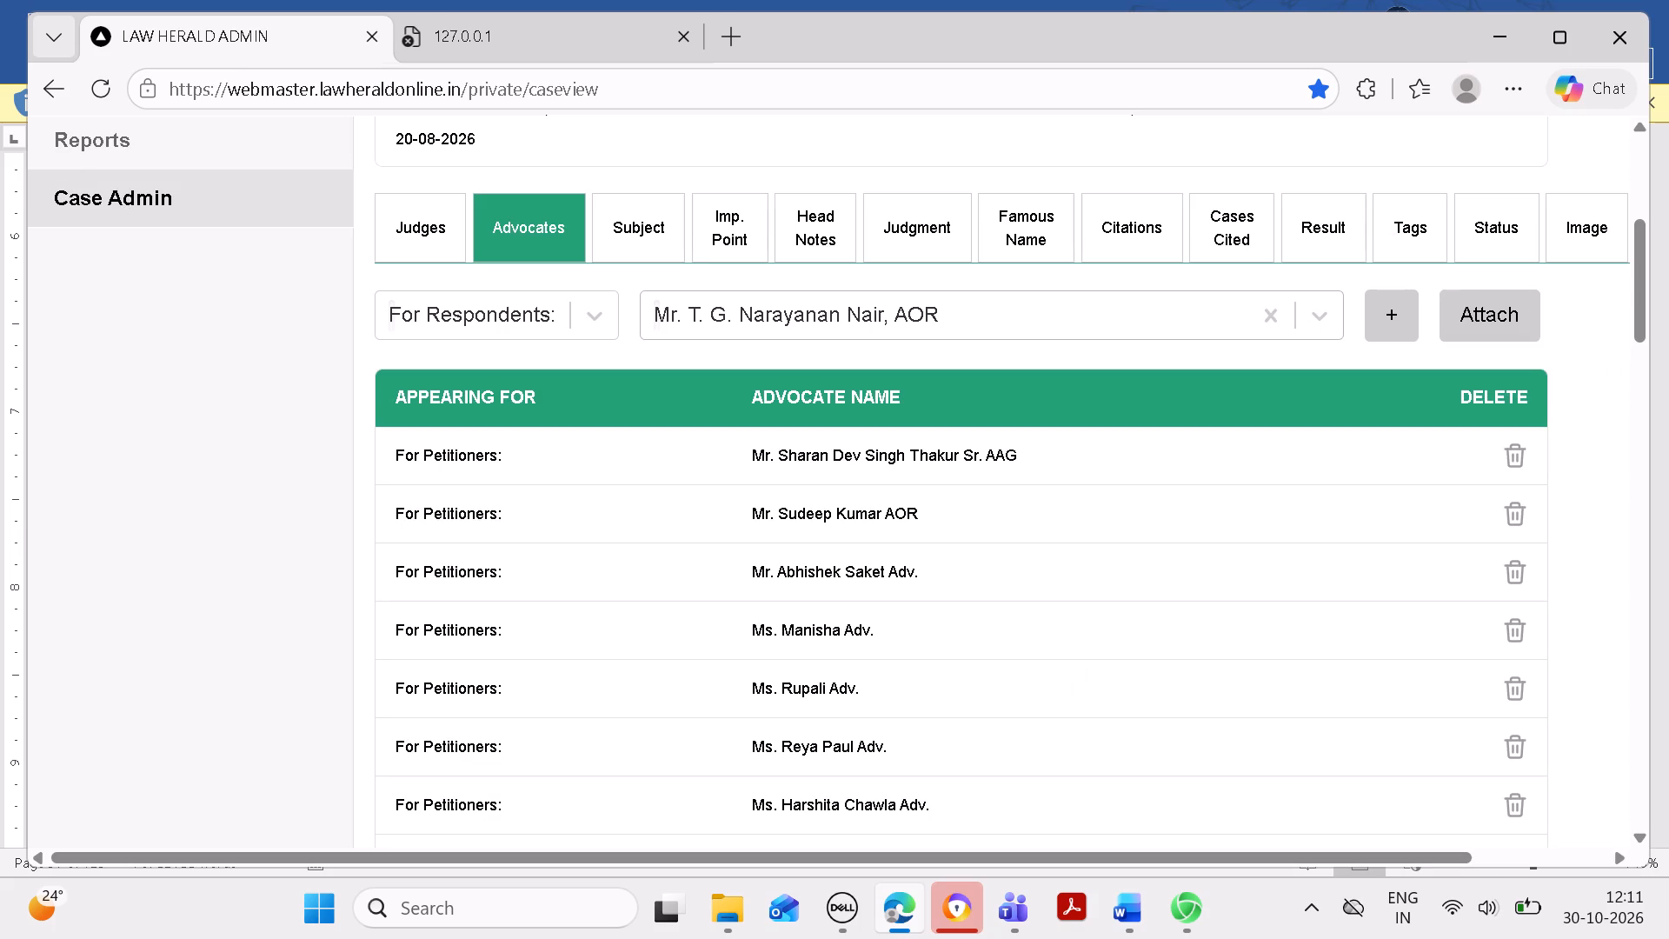
{"action": "left_click", "coordinate": [1094, 275]}
{"action": "scroll", "coordinate": [1176, 502], "scroll_direction": "down", "scroll_amount": 6}
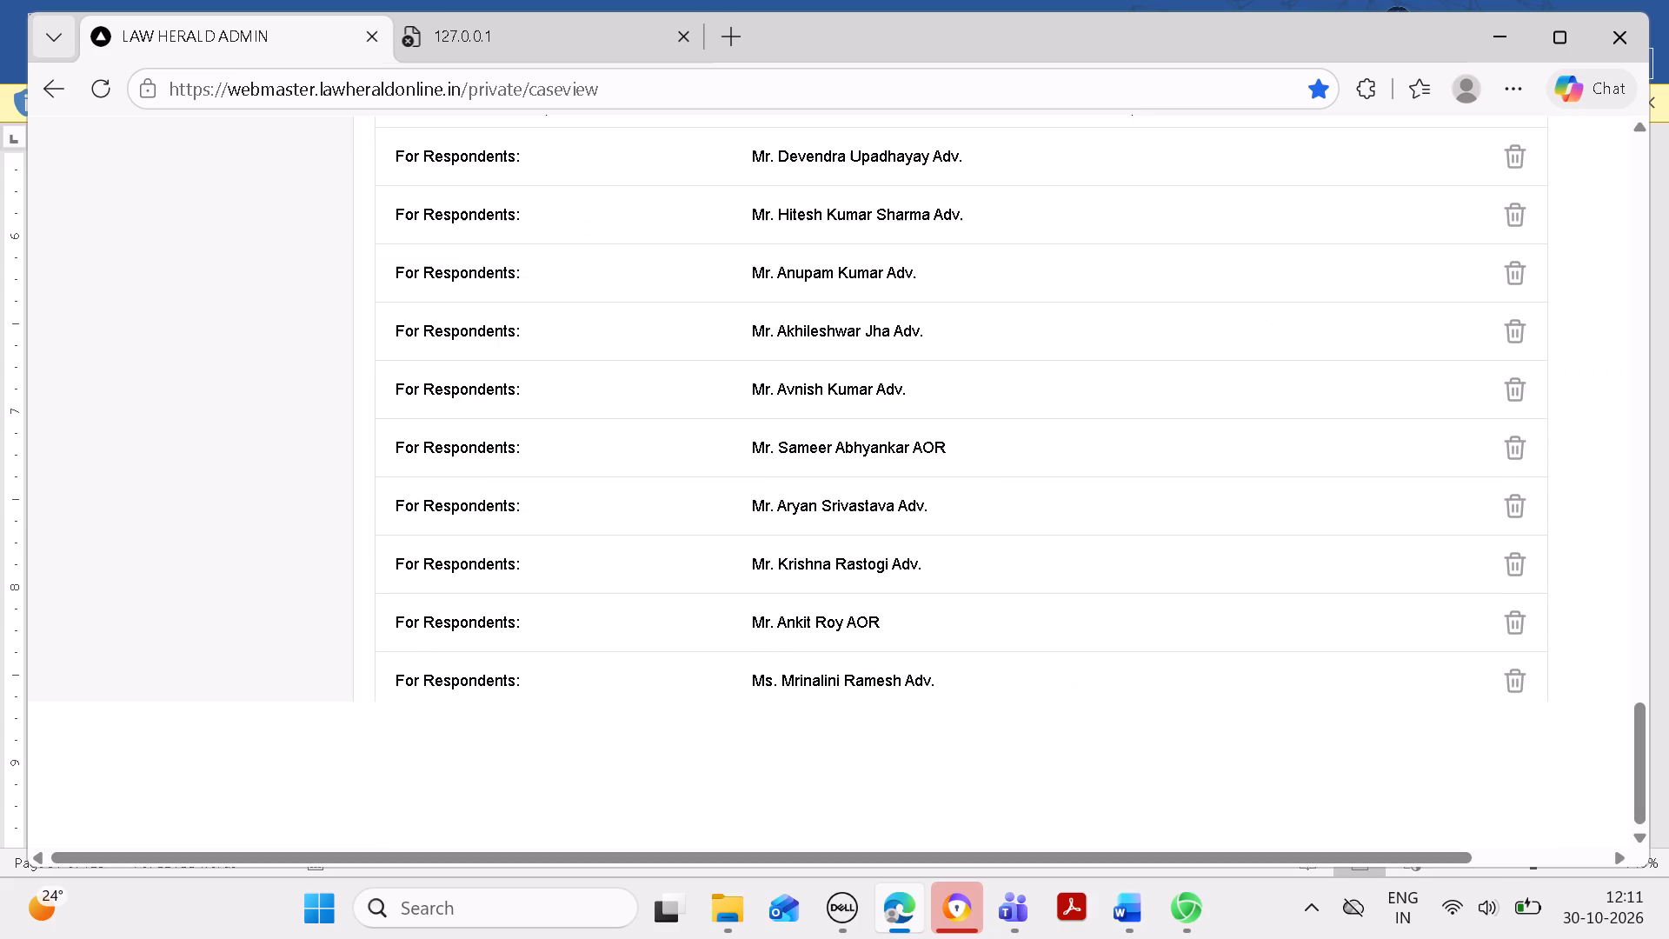
{"action": "scroll", "coordinate": [1176, 497], "scroll_direction": "down", "scroll_amount": 3}
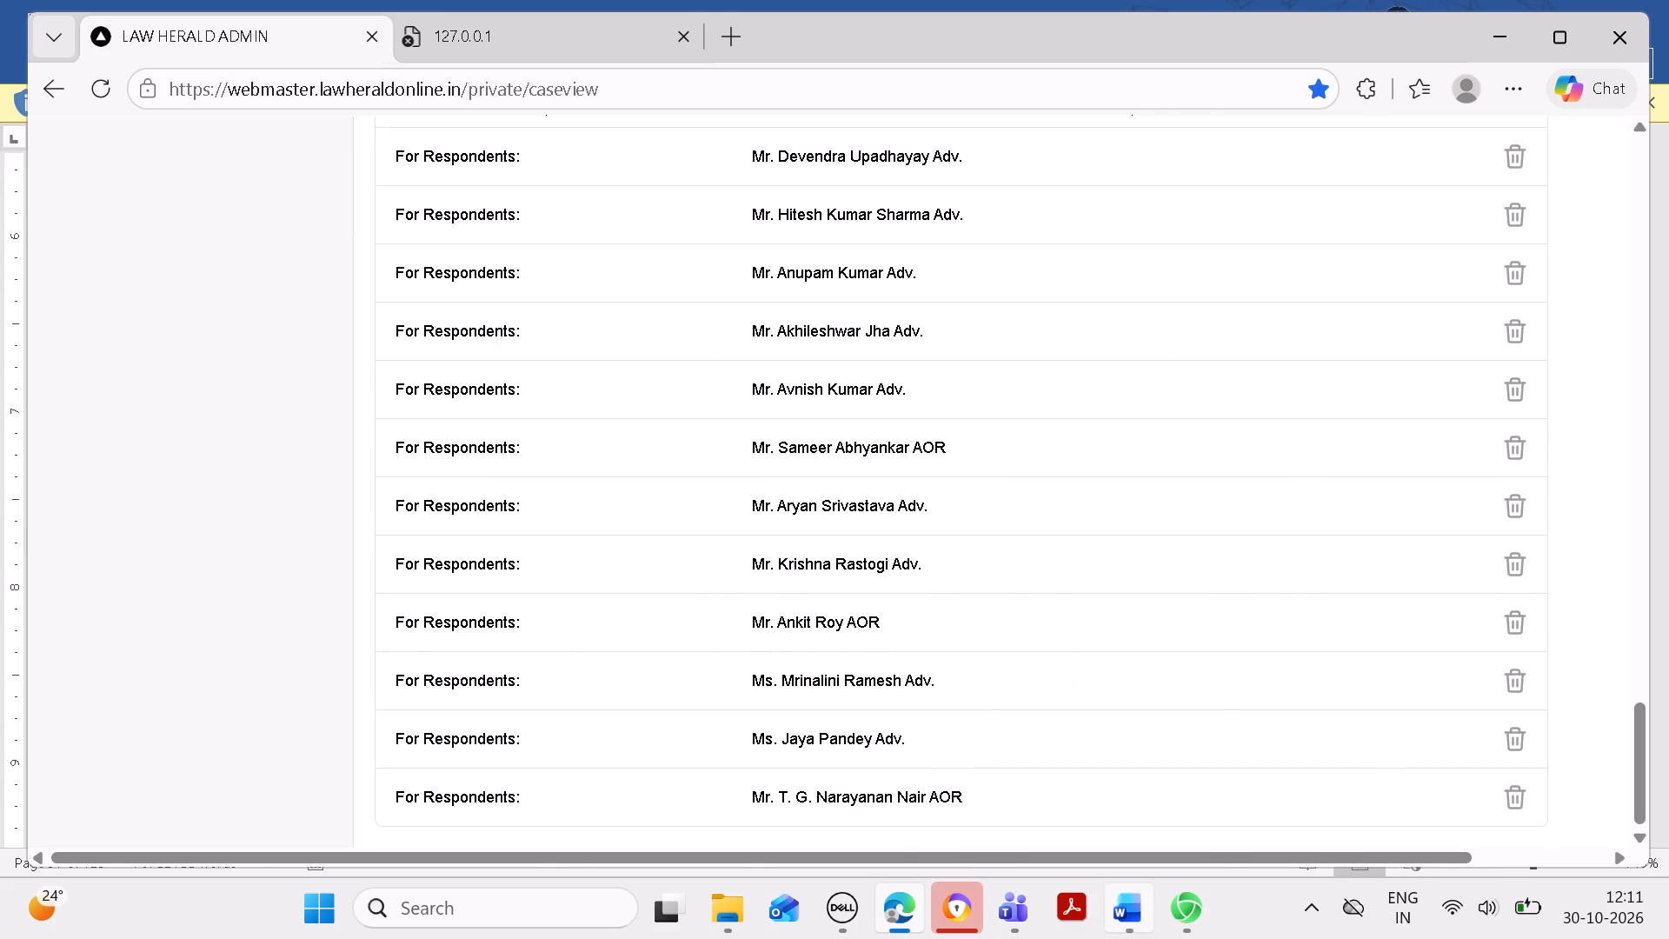
Copy the fiftieth respondents' advocate's name, without its Ms. prefix and Adv. designation, from the judgment in Word.
{"action": "left_click", "coordinate": [1125, 906]}
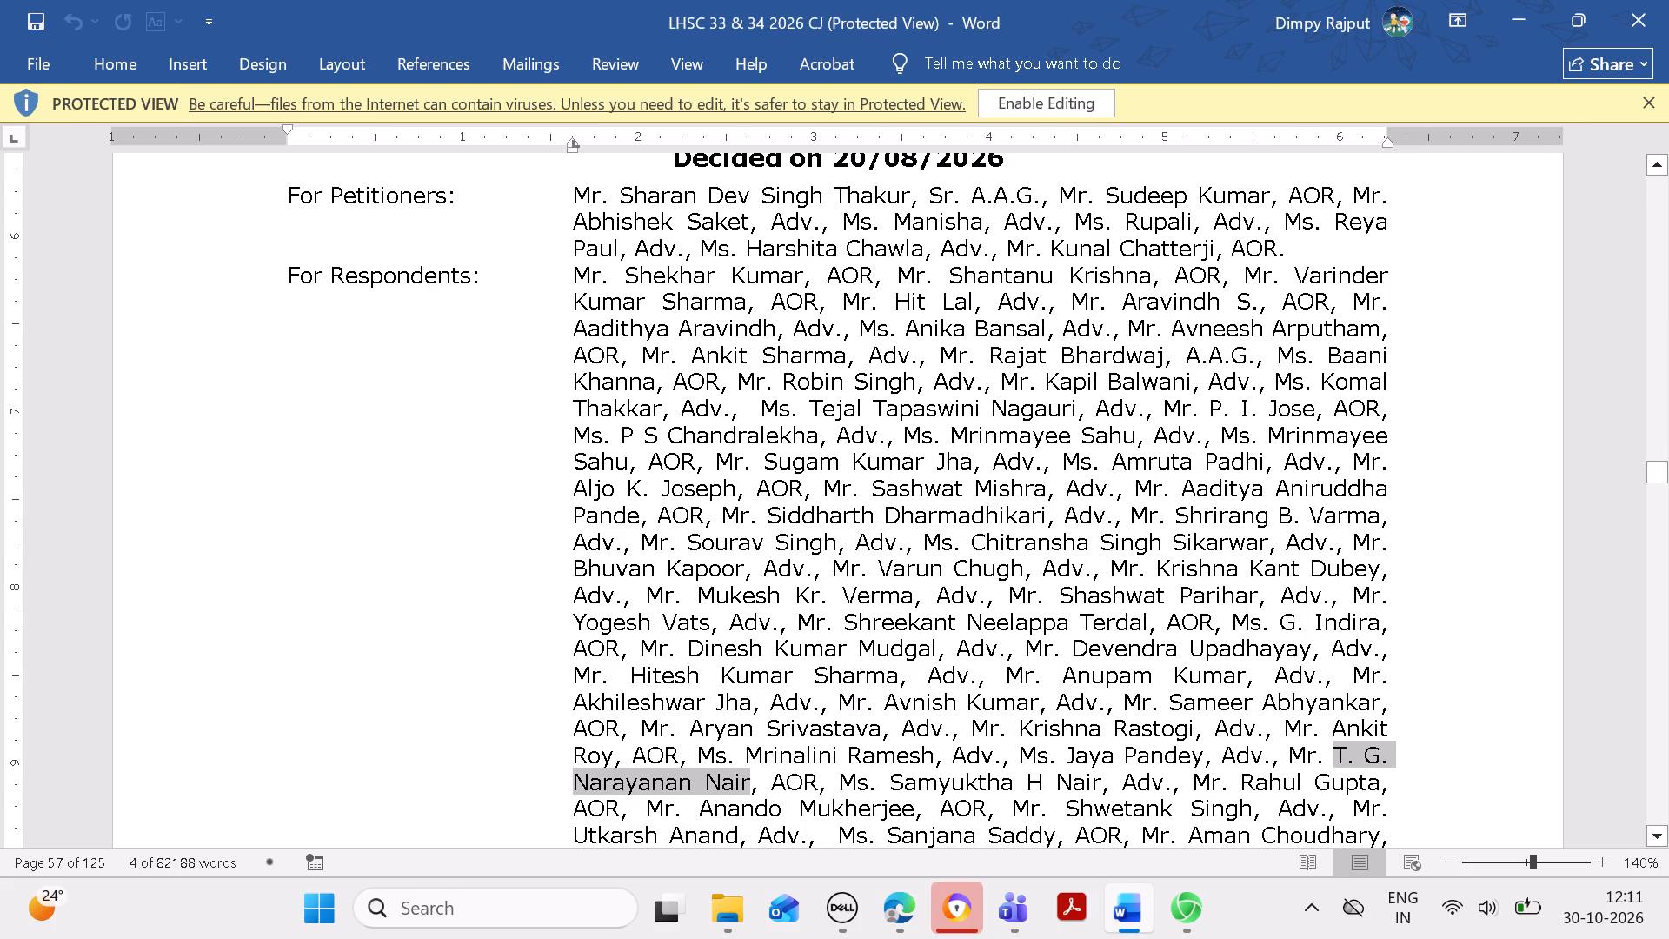
{"action": "left_click_drag", "start_coordinate": [888, 784], "coordinate": [1071, 777]}
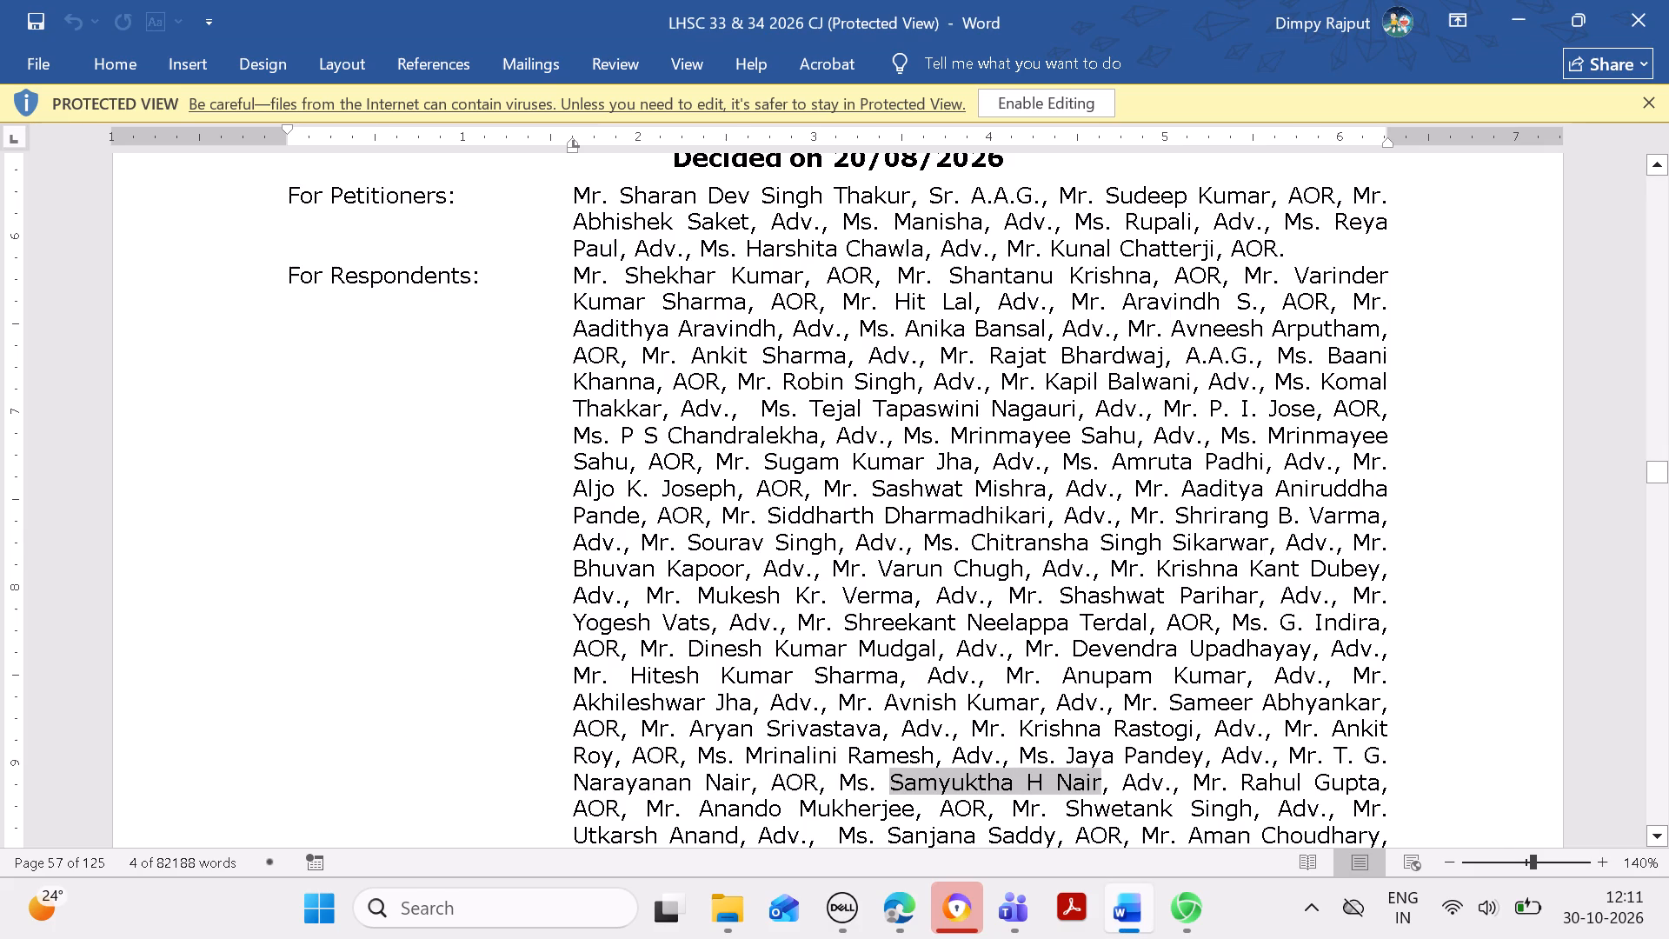
{"action": "key", "text": "ctrl+c"}
In the Edge case record, add the copied fiftieth advocate's name as a new Ms. entry designated ADV and attach it for the respondents.
{"action": "left_click", "coordinate": [890, 912]}
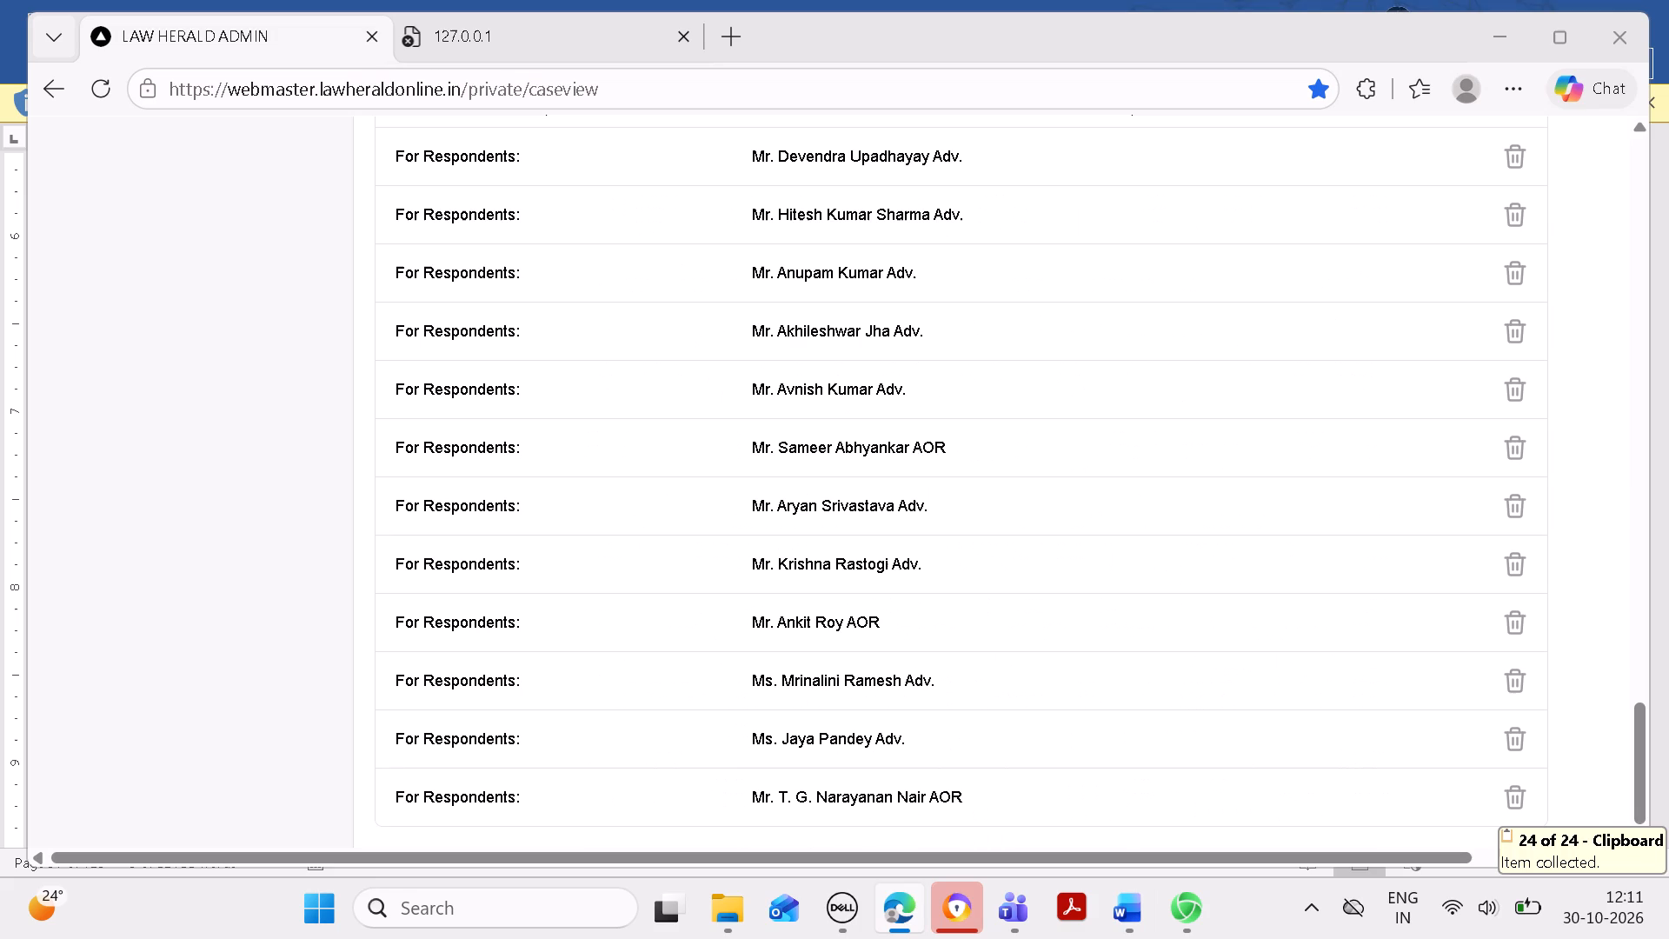
{"action": "scroll", "coordinate": [904, 890], "scroll_direction": "up", "scroll_amount": 2}
{"action": "scroll", "coordinate": [1009, 778], "scroll_direction": "up", "scroll_amount": 3}
{"action": "left_click", "coordinate": [1270, 779]}
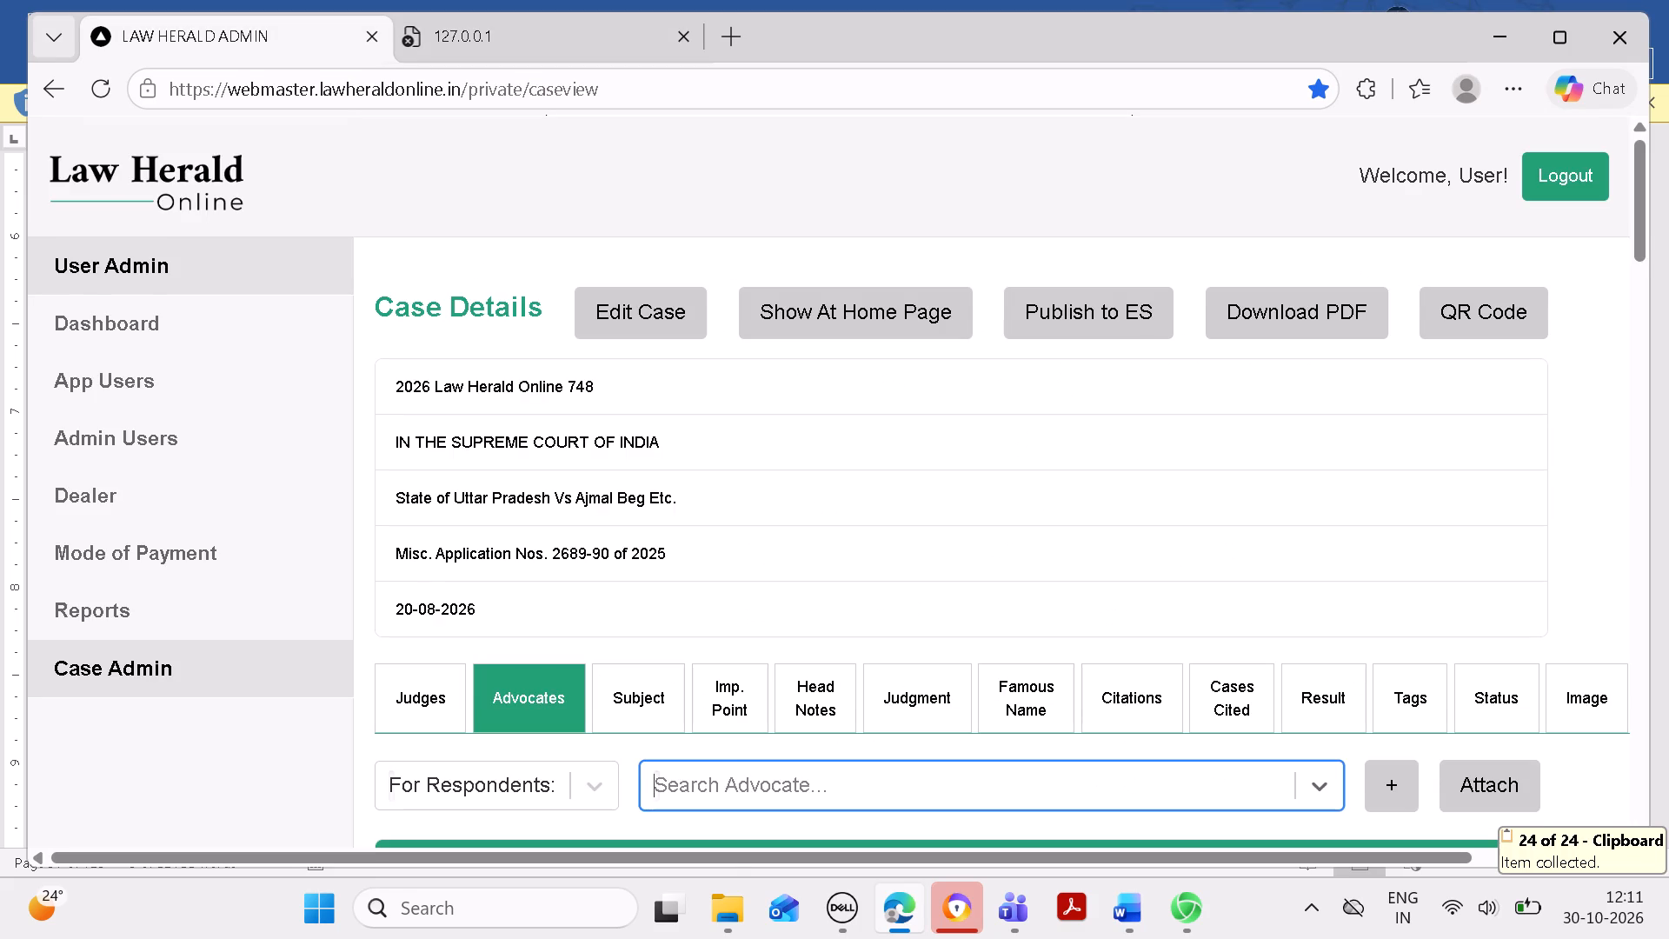
{"action": "key", "text": "ctrl+v"}
{"action": "left_click", "coordinate": [1380, 754]}
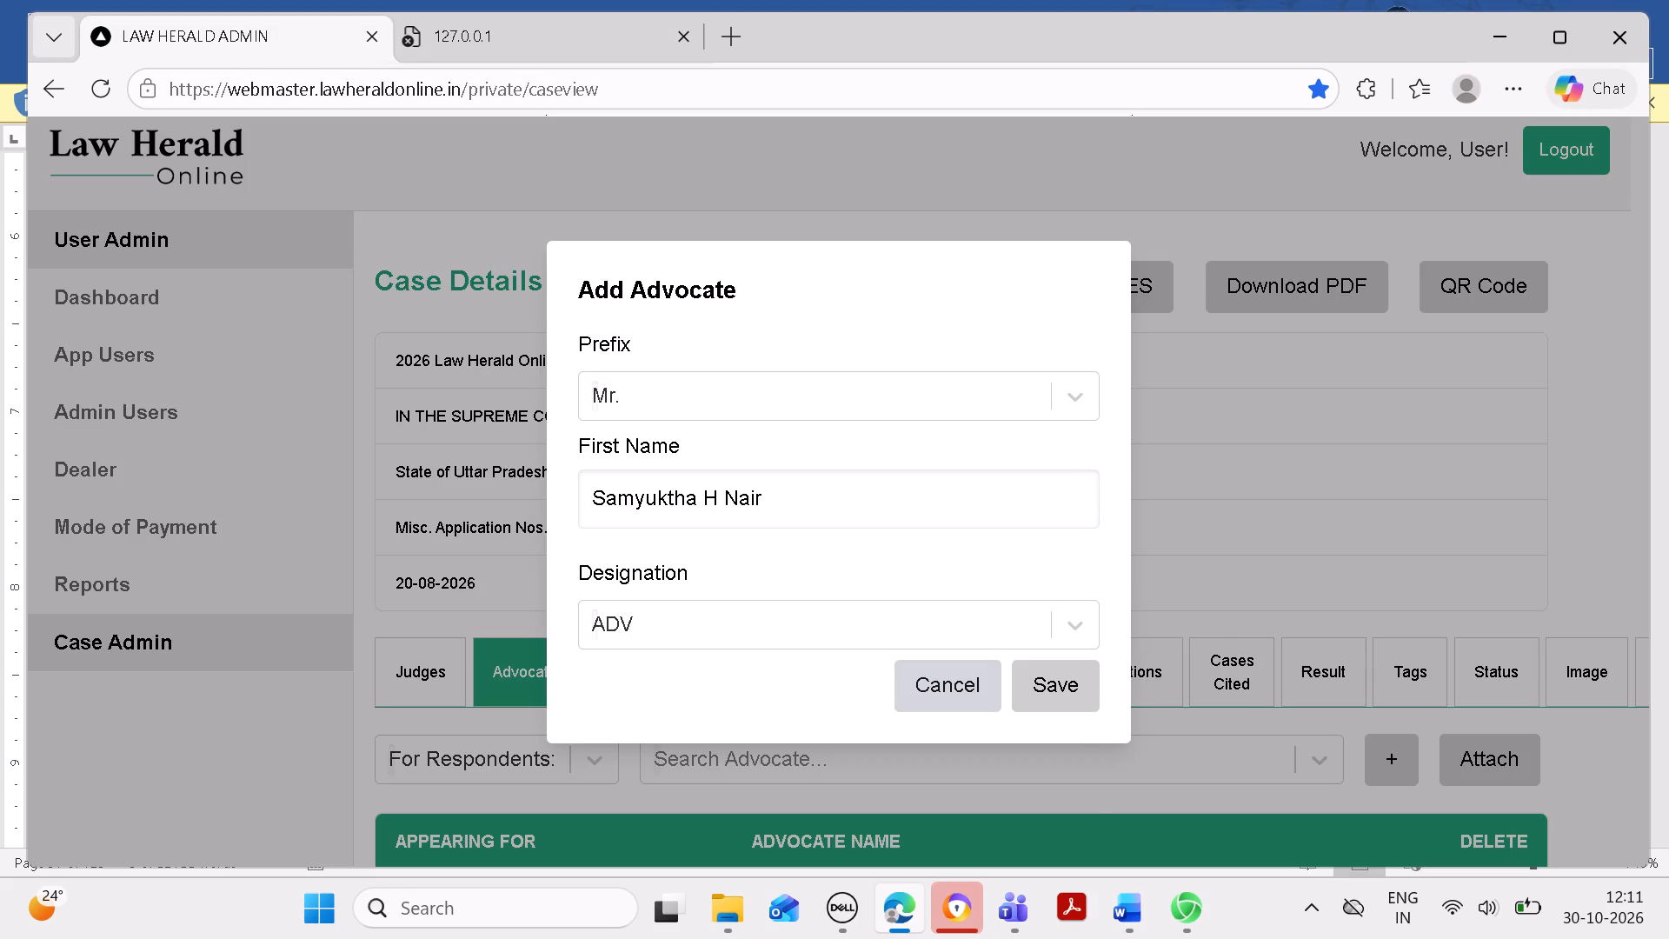
{"action": "left_click", "coordinate": [1078, 400]}
{"action": "scroll", "coordinate": [1041, 564], "scroll_direction": "down", "scroll_amount": 2}
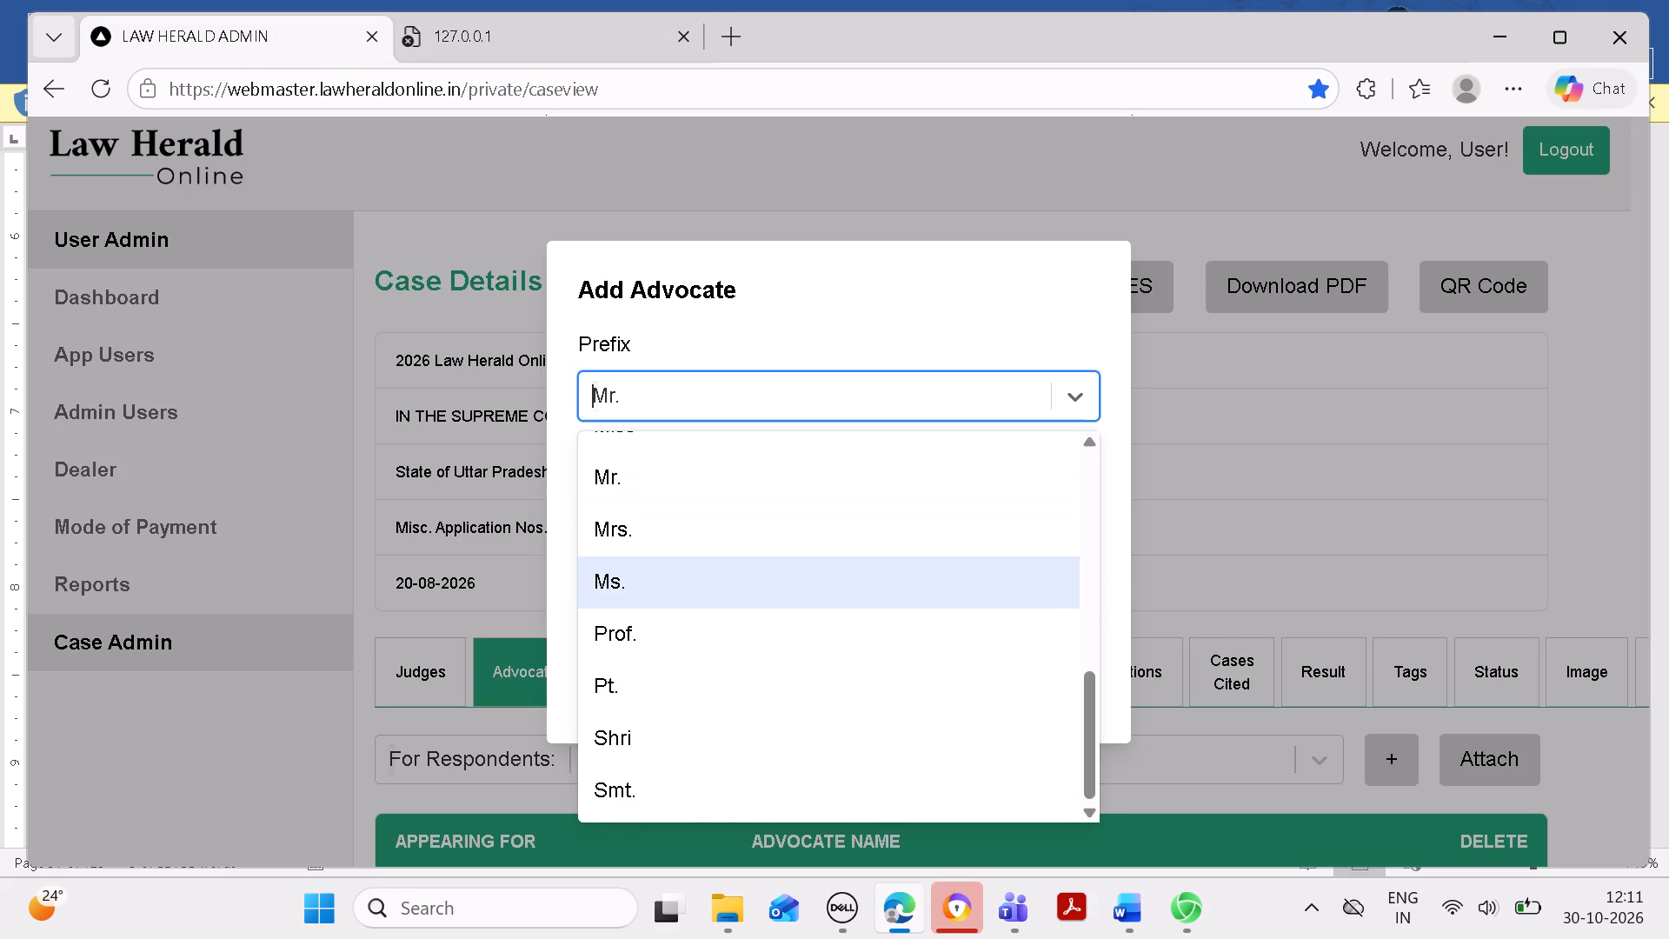
{"action": "left_click", "coordinate": [1008, 591]}
{"action": "left_click", "coordinate": [1080, 682]}
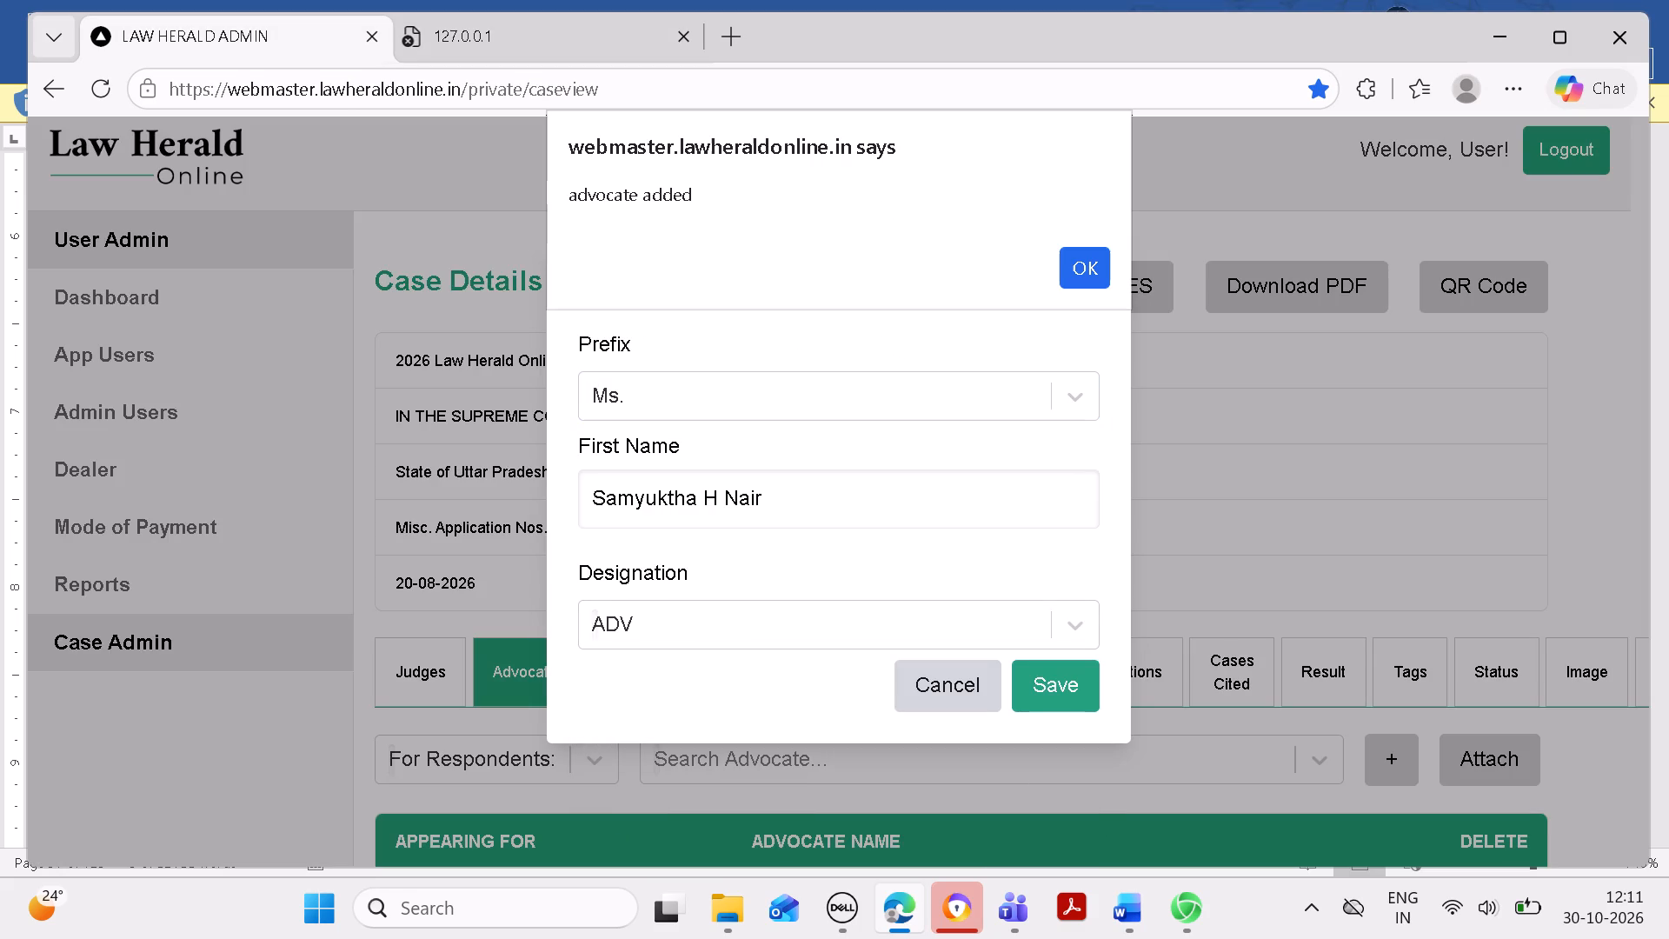
{"action": "left_click", "coordinate": [1085, 263]}
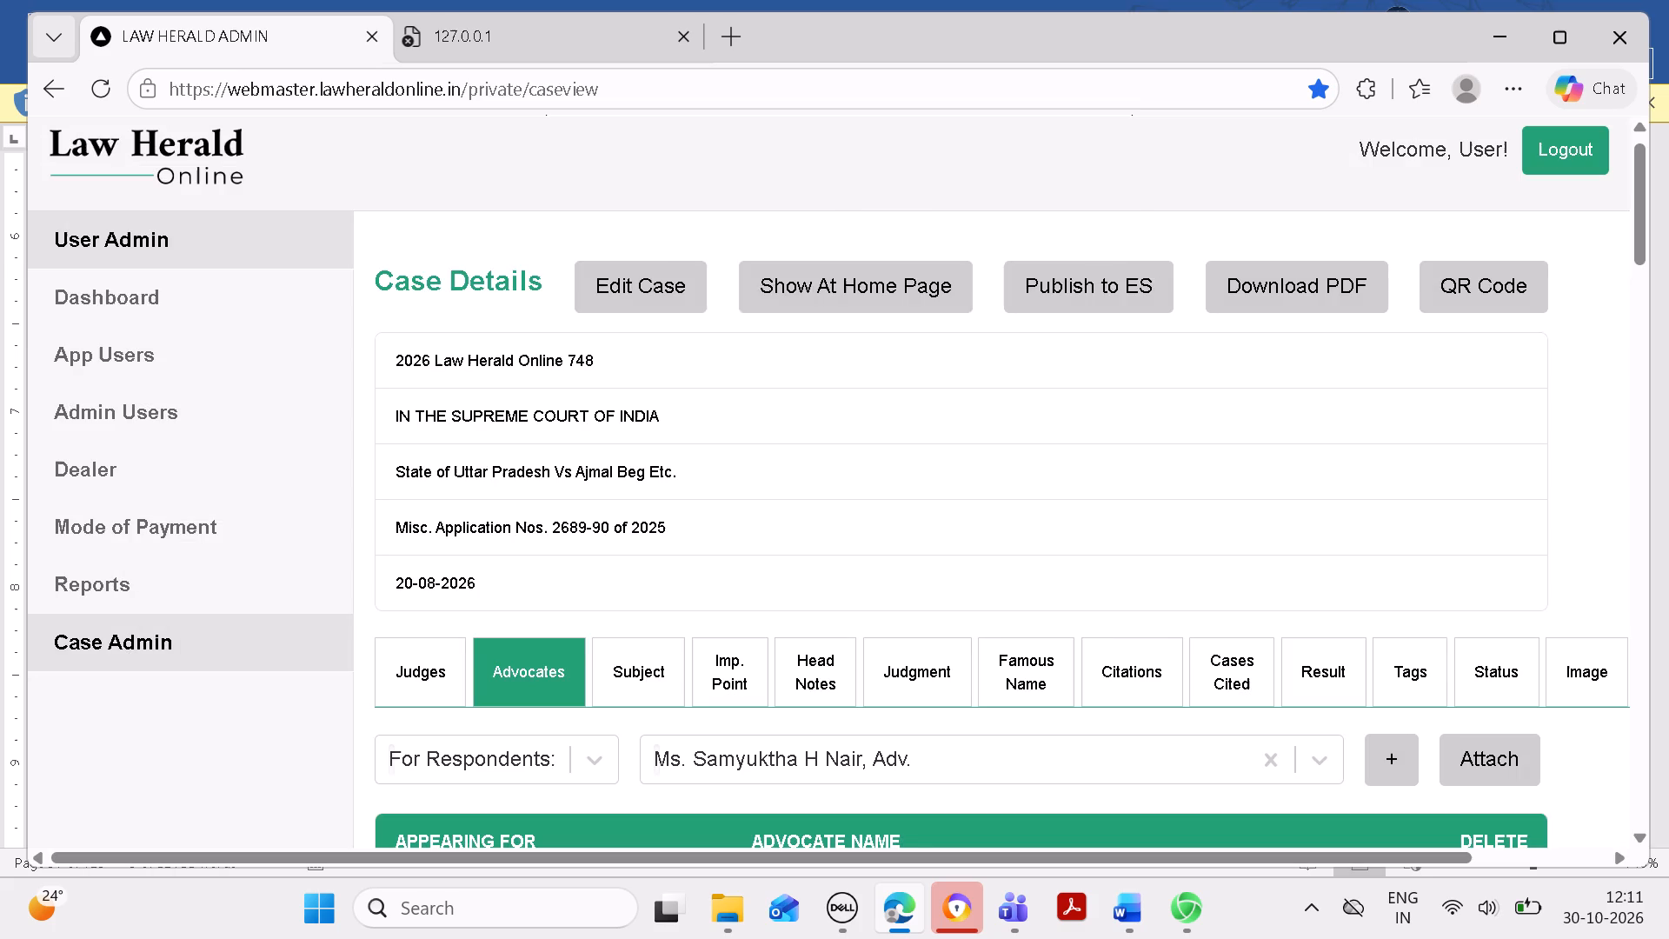
{"action": "left_click", "coordinate": [1078, 260]}
{"action": "scroll", "coordinate": [961, 555], "scroll_direction": "down", "scroll_amount": 12}
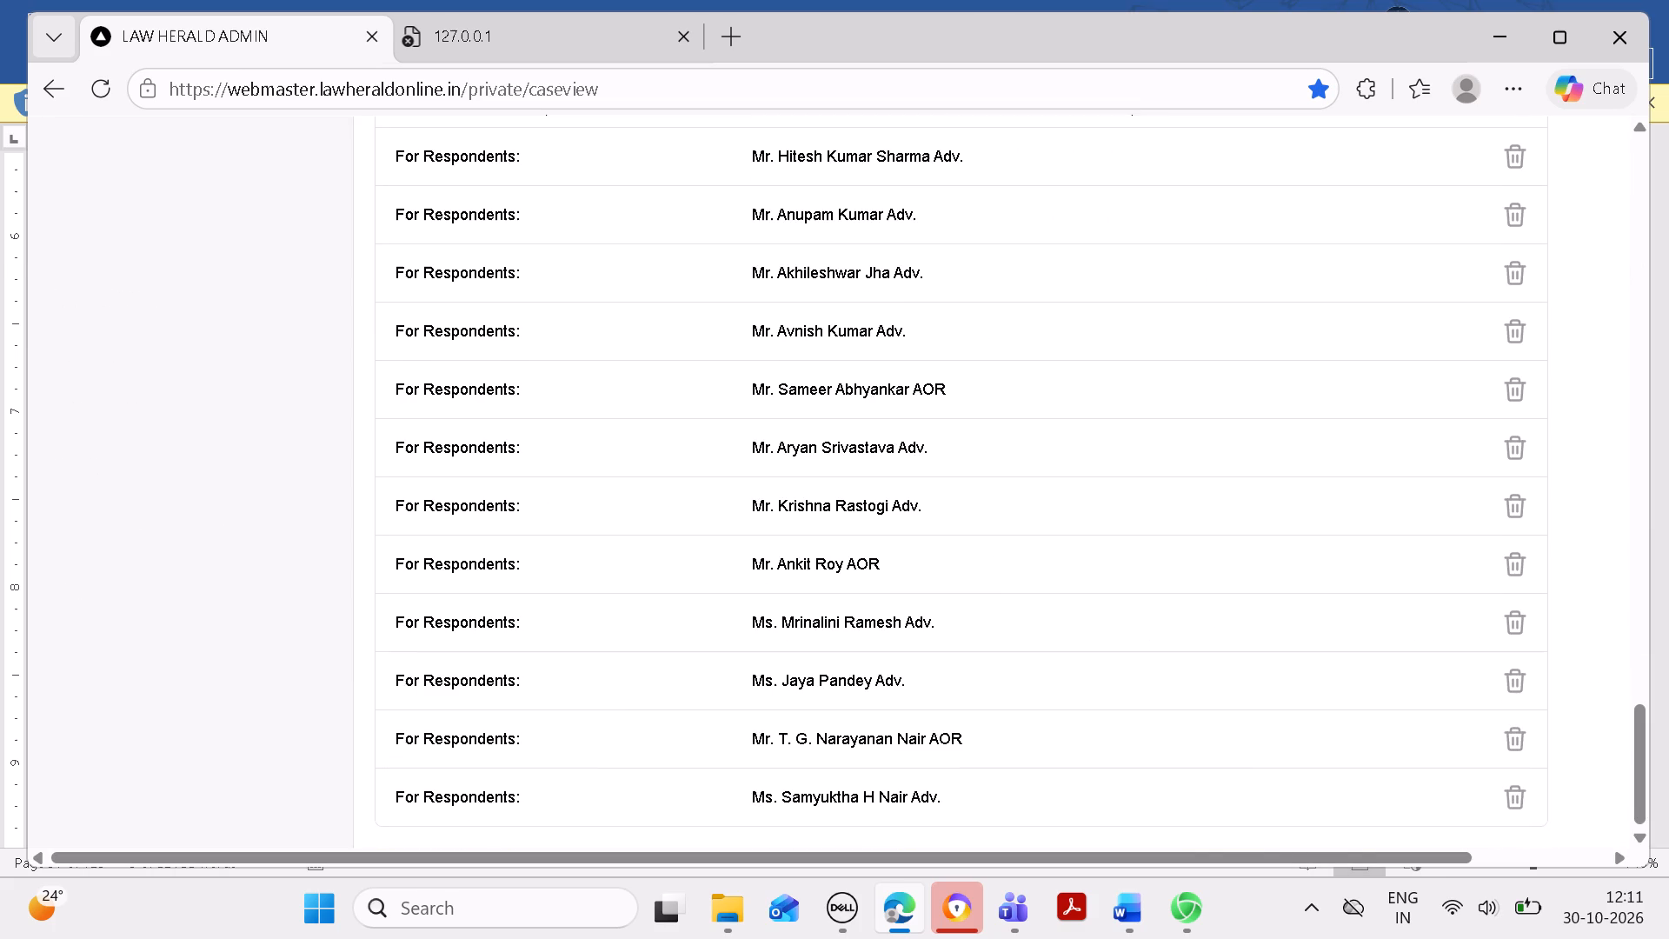
Switch to the judgment in Word for the fifty-first respondents' advocate.
{"action": "left_click", "coordinate": [1129, 909]}
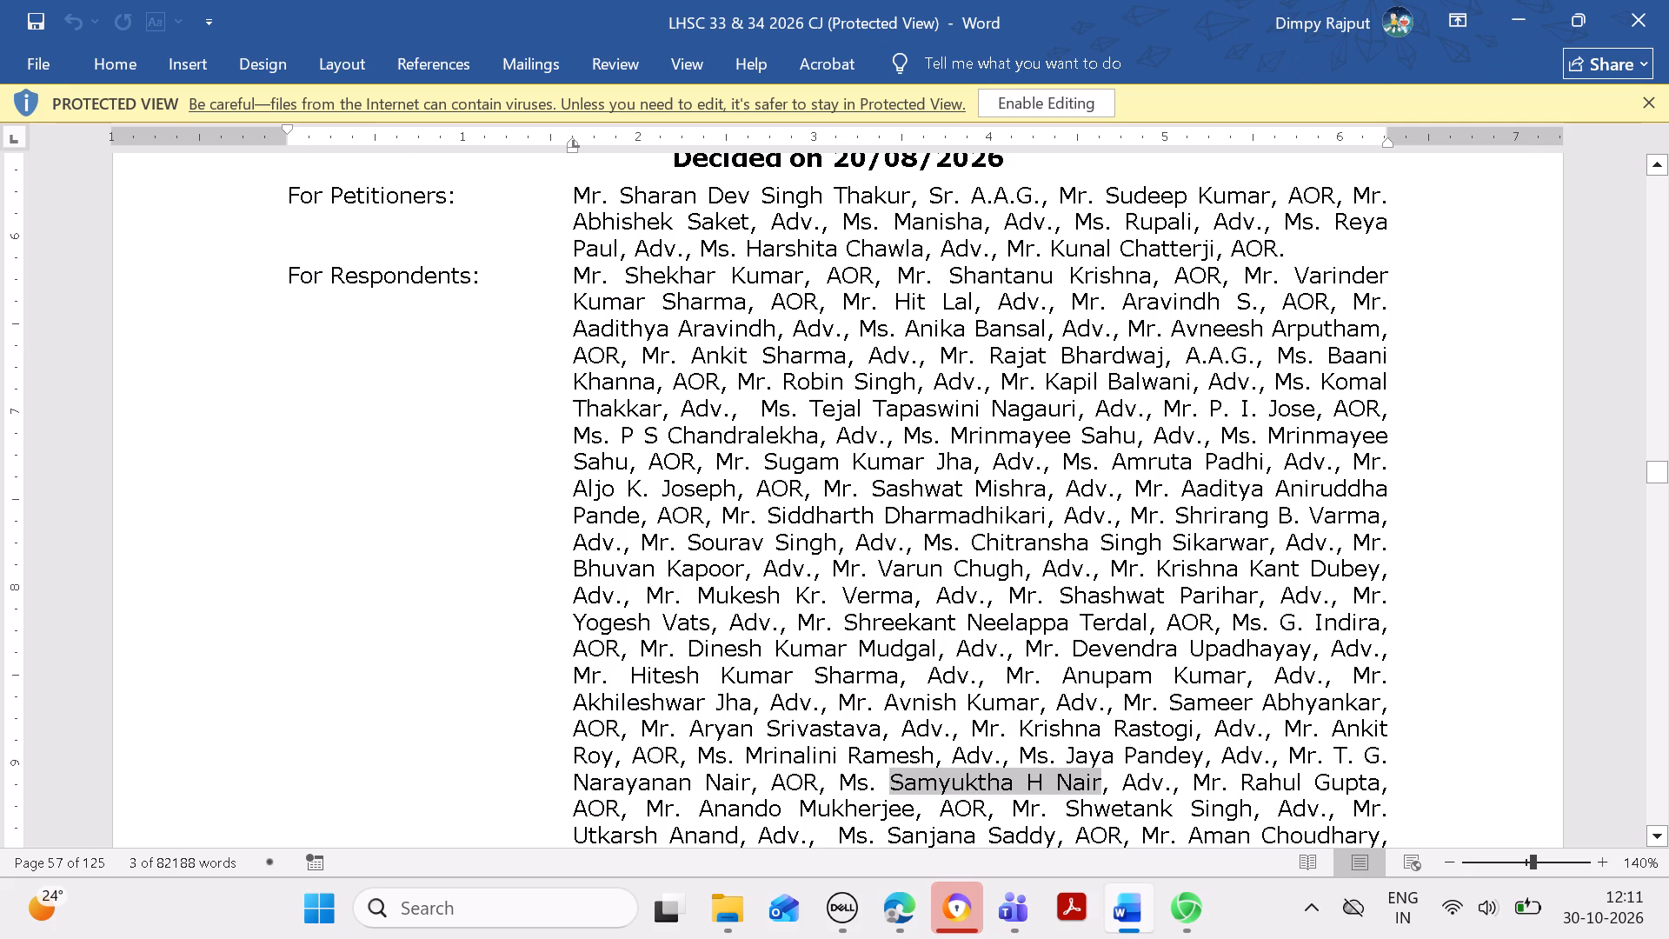
Copy the fifty-first respondents' advocate's name, without its Mr. prefix and AOR designation, from the judgment in Word.
{"action": "left_click_drag", "start_coordinate": [1240, 774], "coordinate": [1244, 774]}
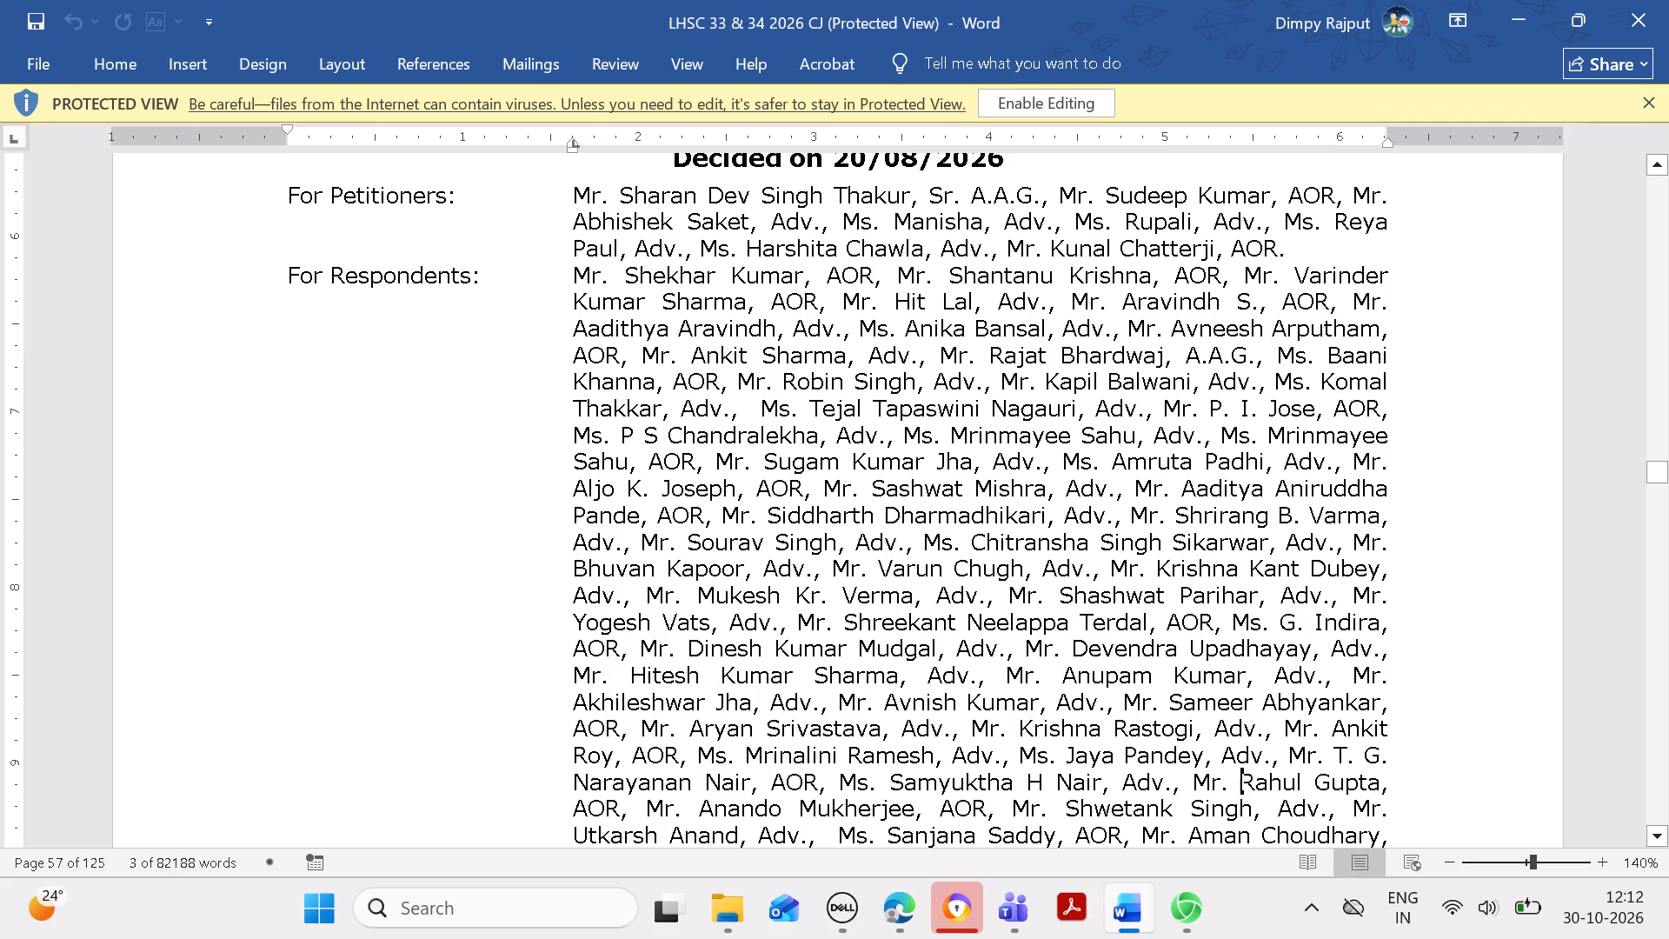
{"action": "left_click_drag", "start_coordinate": [1244, 774], "coordinate": [1352, 770]}
{"action": "key", "text": "ctrl+c"}
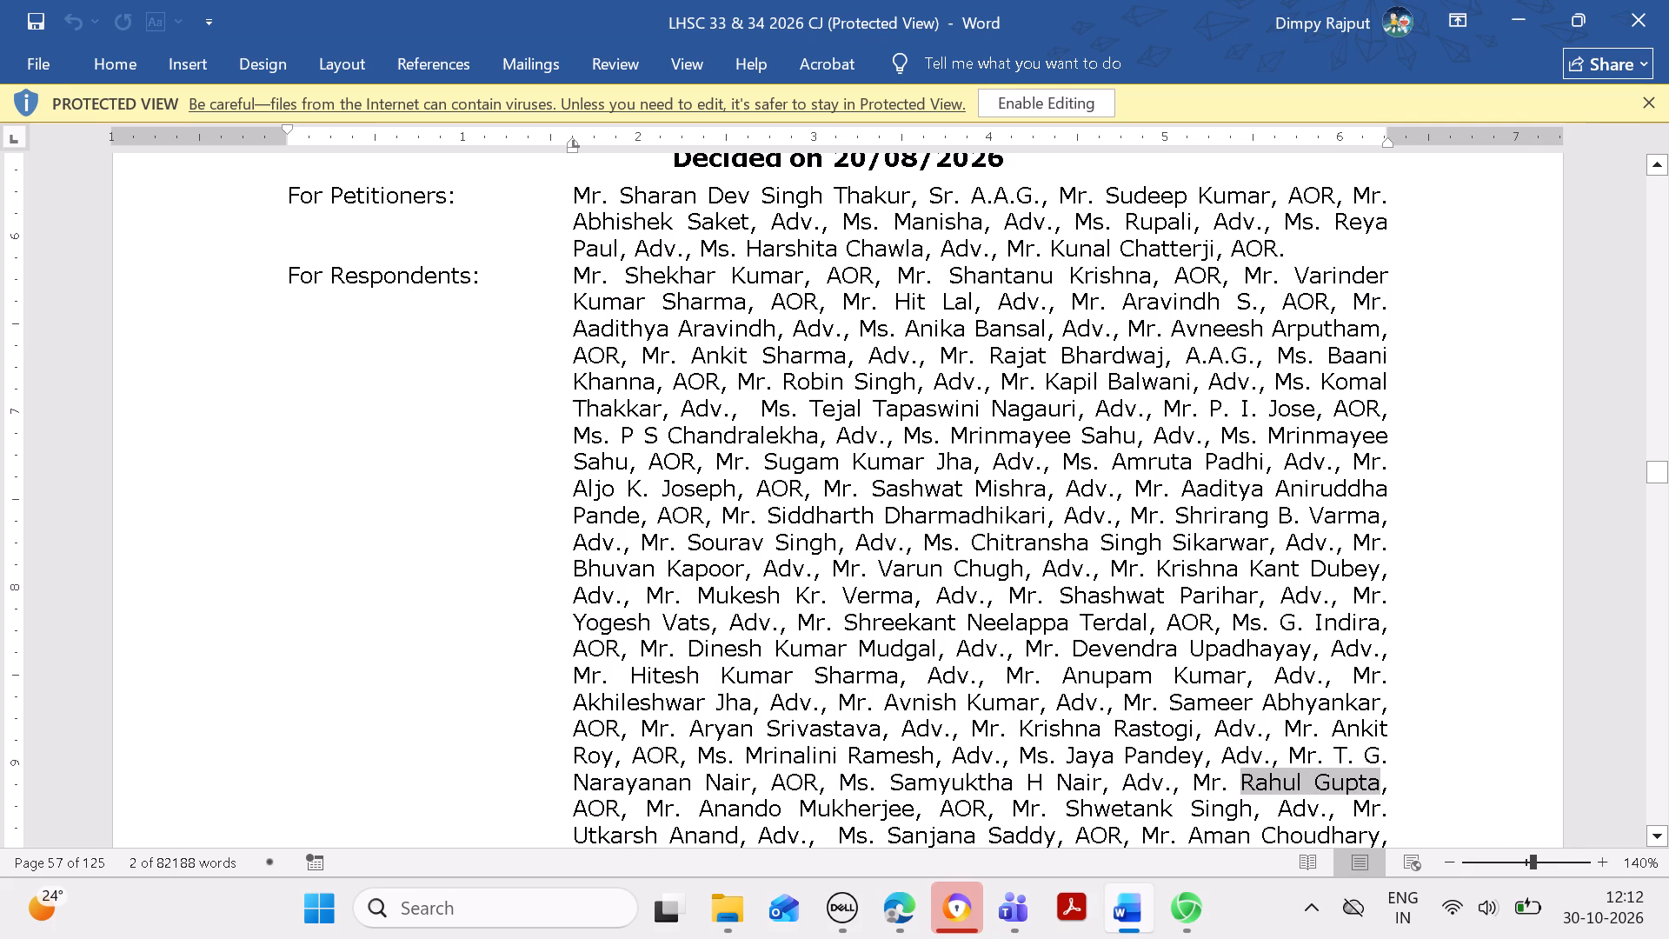
In the Edge case record, search the copied fifty-first advocate's name, choose the existing Mr. entry designated AOR and attach it for the respondents.
{"action": "left_click", "coordinate": [902, 909]}
{"action": "scroll", "coordinate": [901, 899], "scroll_direction": "up", "scroll_amount": 5}
{"action": "scroll", "coordinate": [1045, 750], "scroll_direction": "up", "scroll_amount": 3}
{"action": "left_click", "coordinate": [1260, 779]}
{"action": "key", "text": "ctrl+v"}
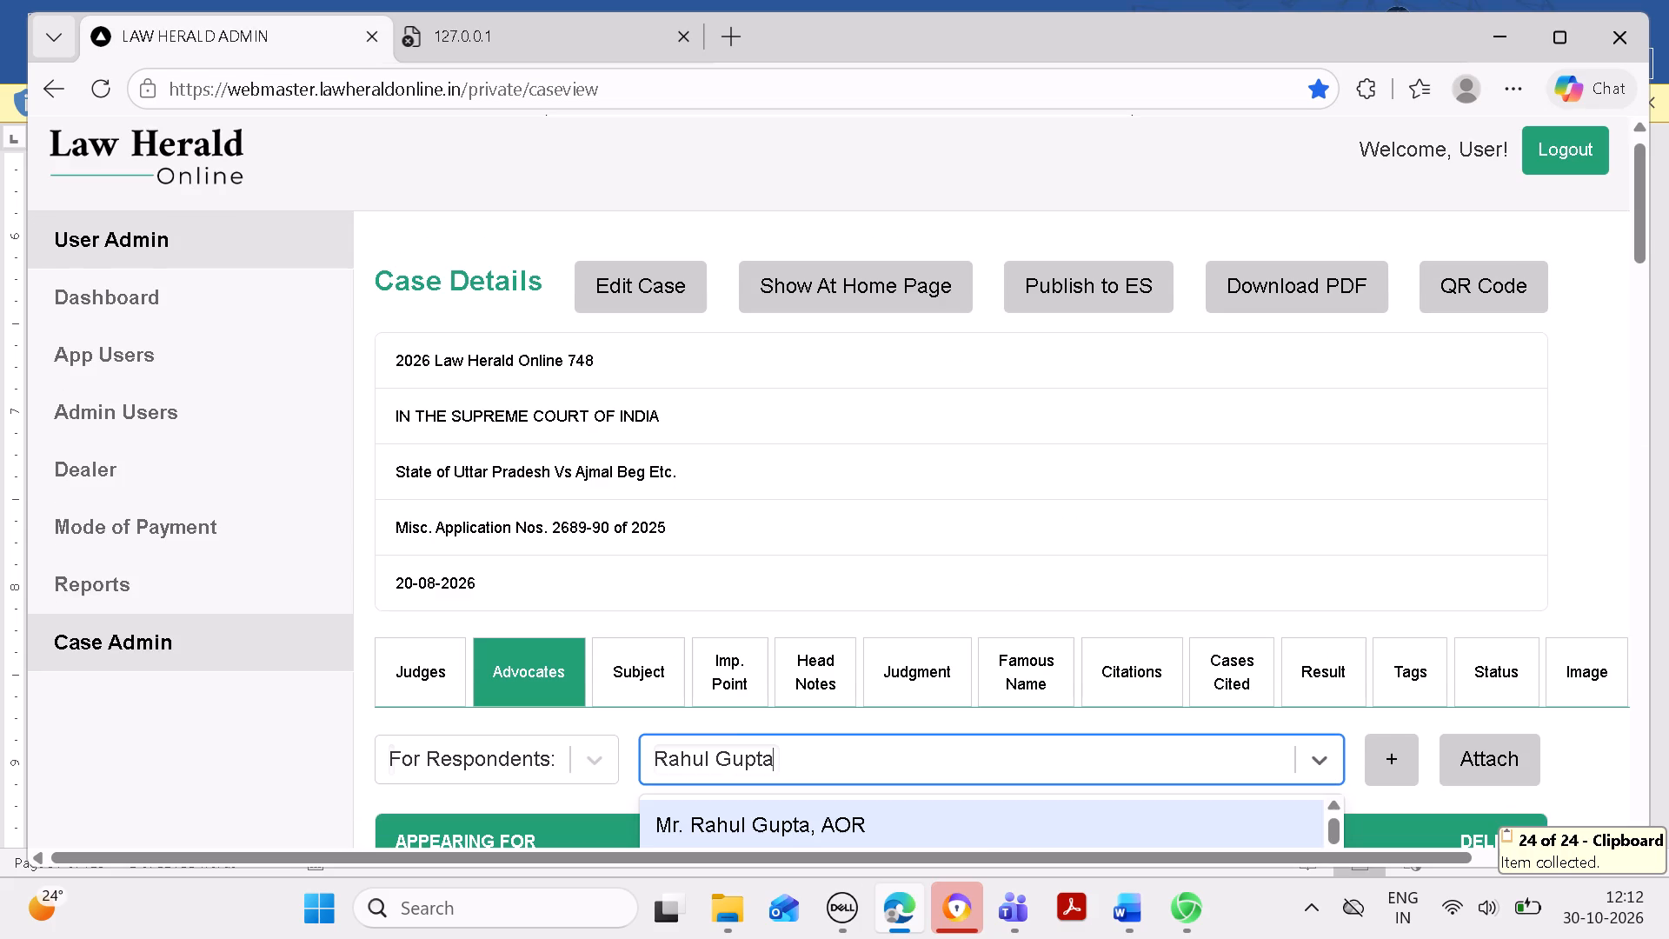
{"action": "left_click", "coordinate": [1038, 815]}
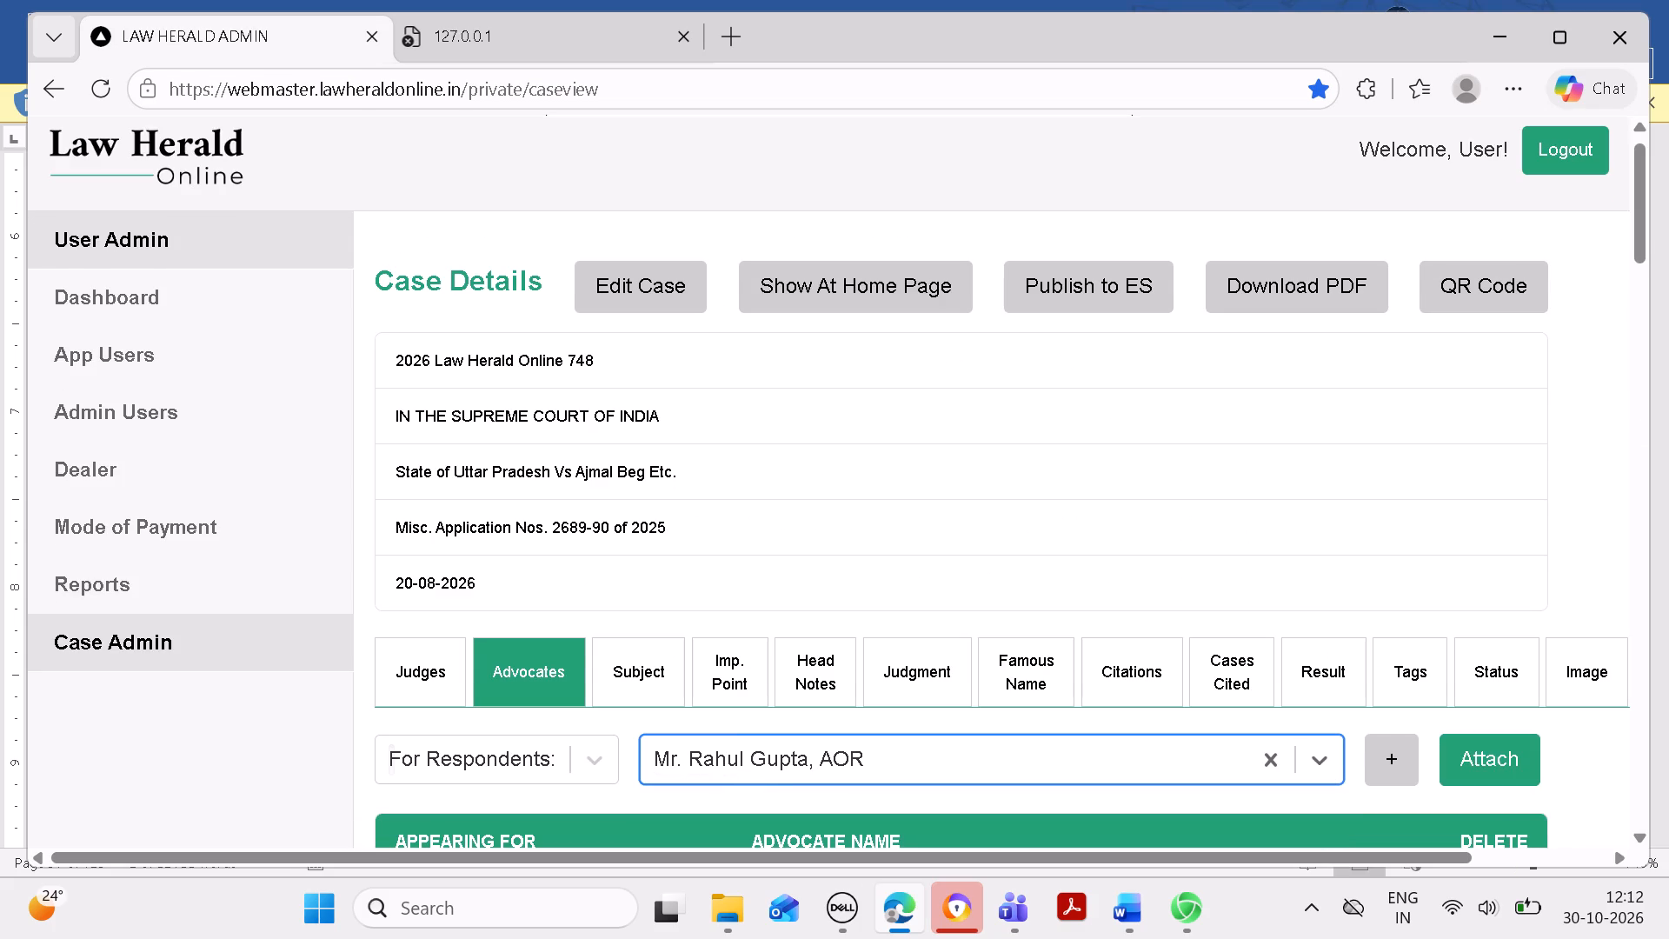
{"action": "left_click", "coordinate": [1478, 752]}
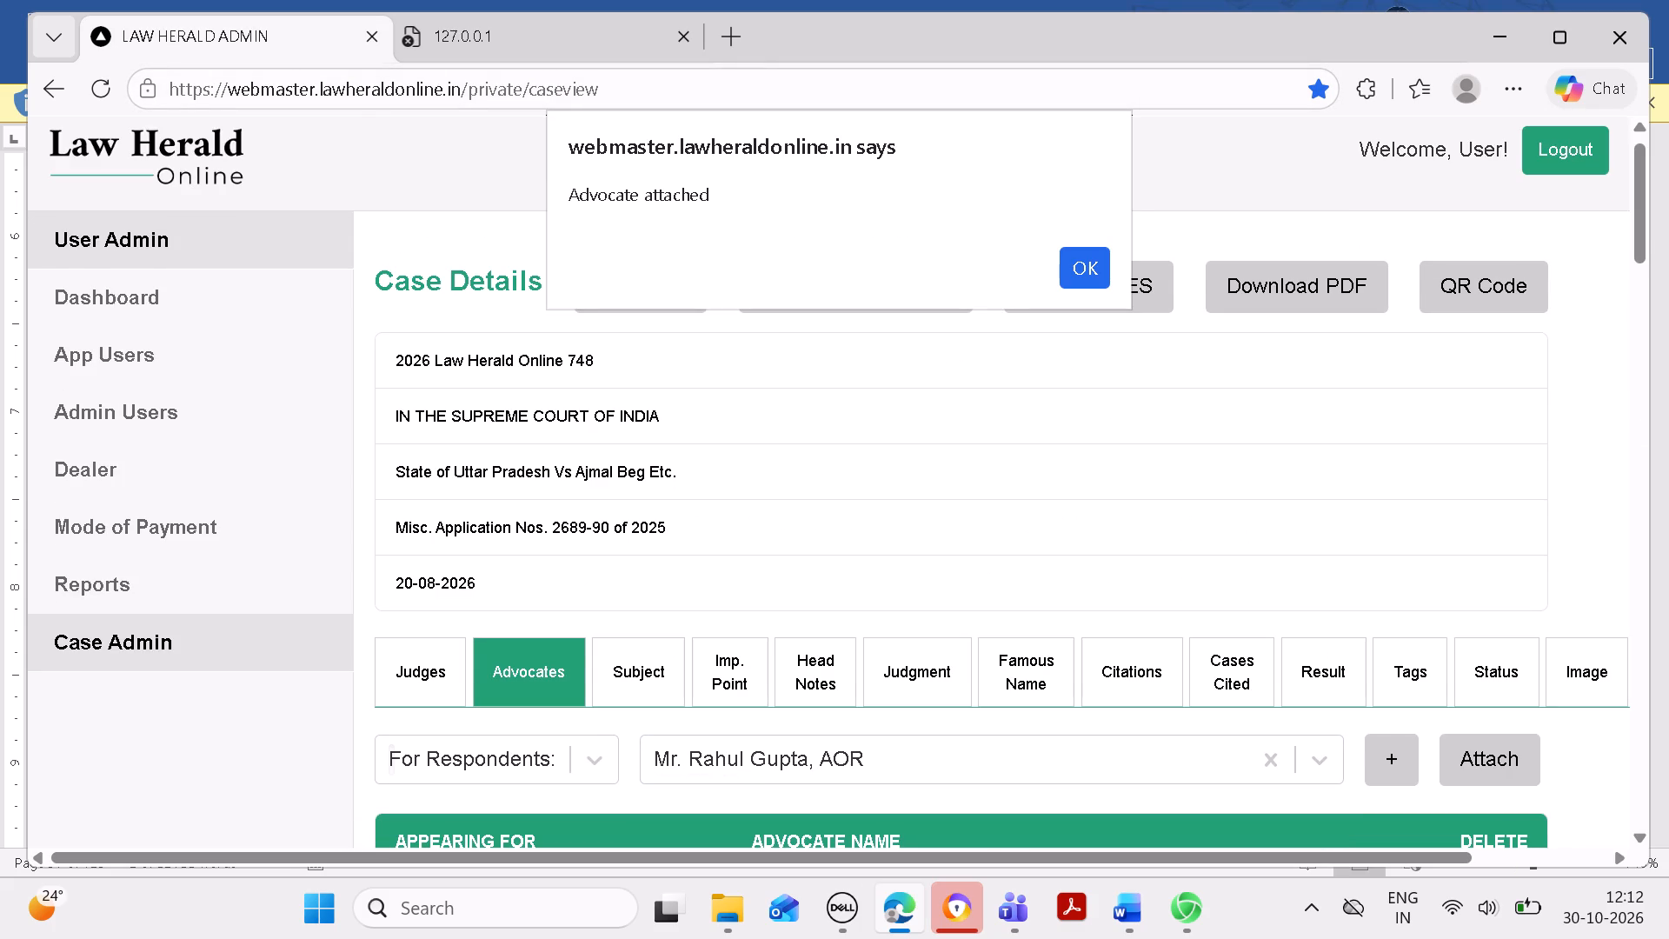
{"action": "left_click", "coordinate": [1085, 248]}
{"action": "scroll", "coordinate": [1024, 199], "scroll_direction": "down", "scroll_amount": 6}
{"action": "scroll", "coordinate": [963, 486], "scroll_direction": "down", "scroll_amount": 5}
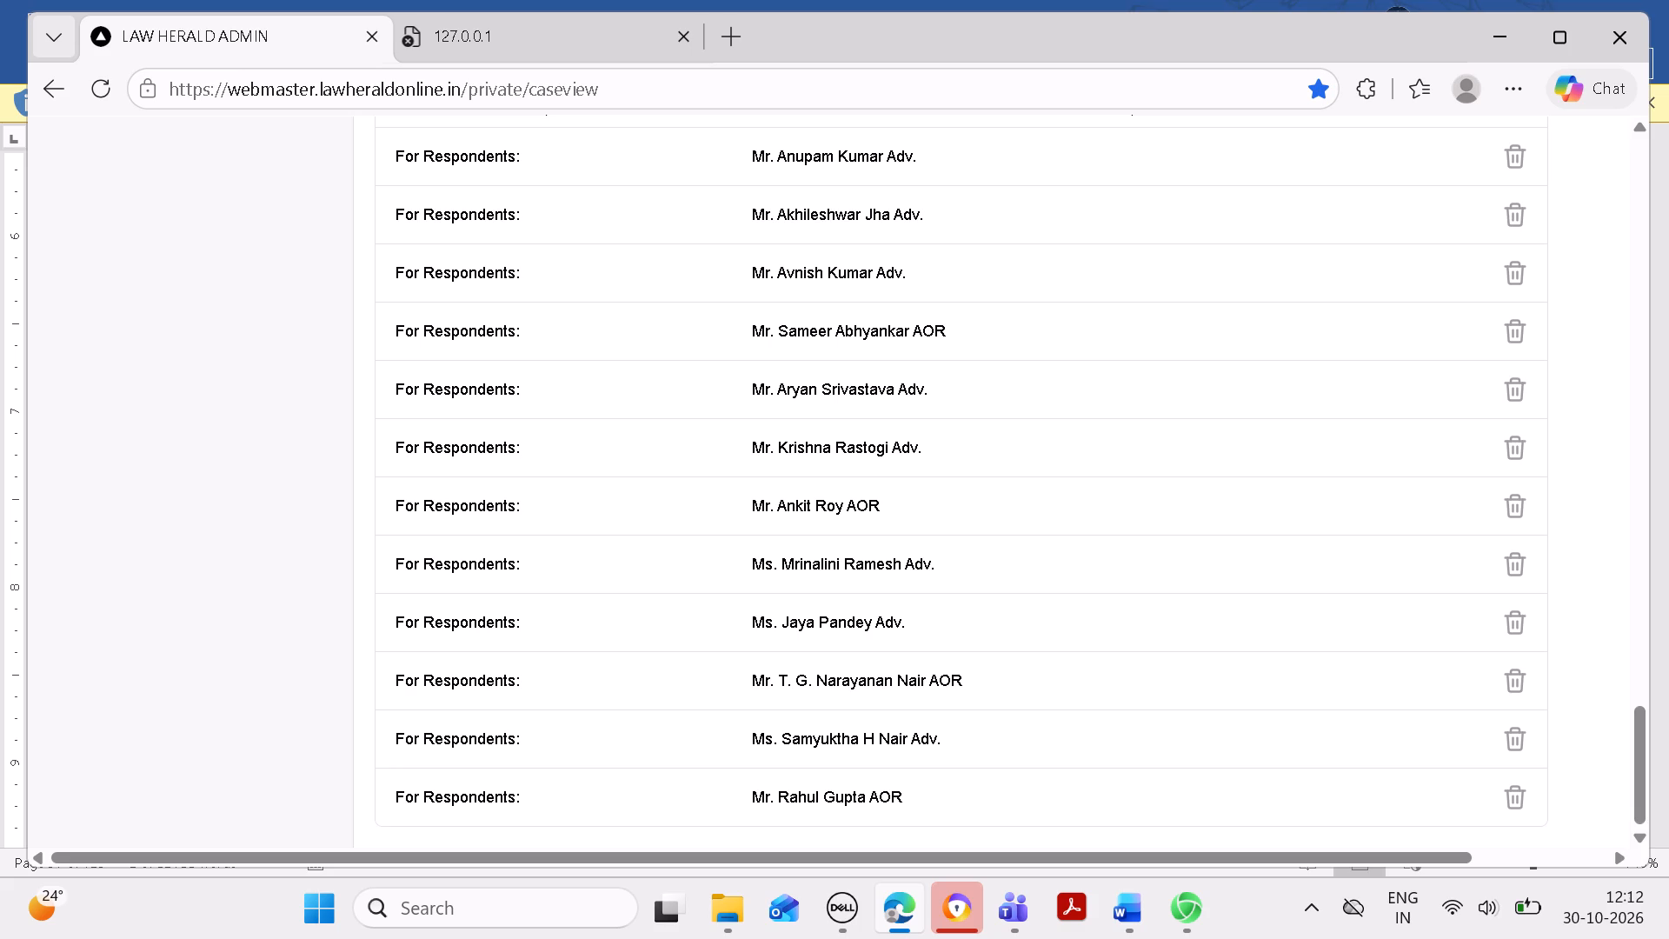
Copy the fifty-second respondents' advocate's name, without its Mr. prefix and AOR designation, from the judgment in Word.
{"action": "left_click", "coordinate": [1116, 896]}
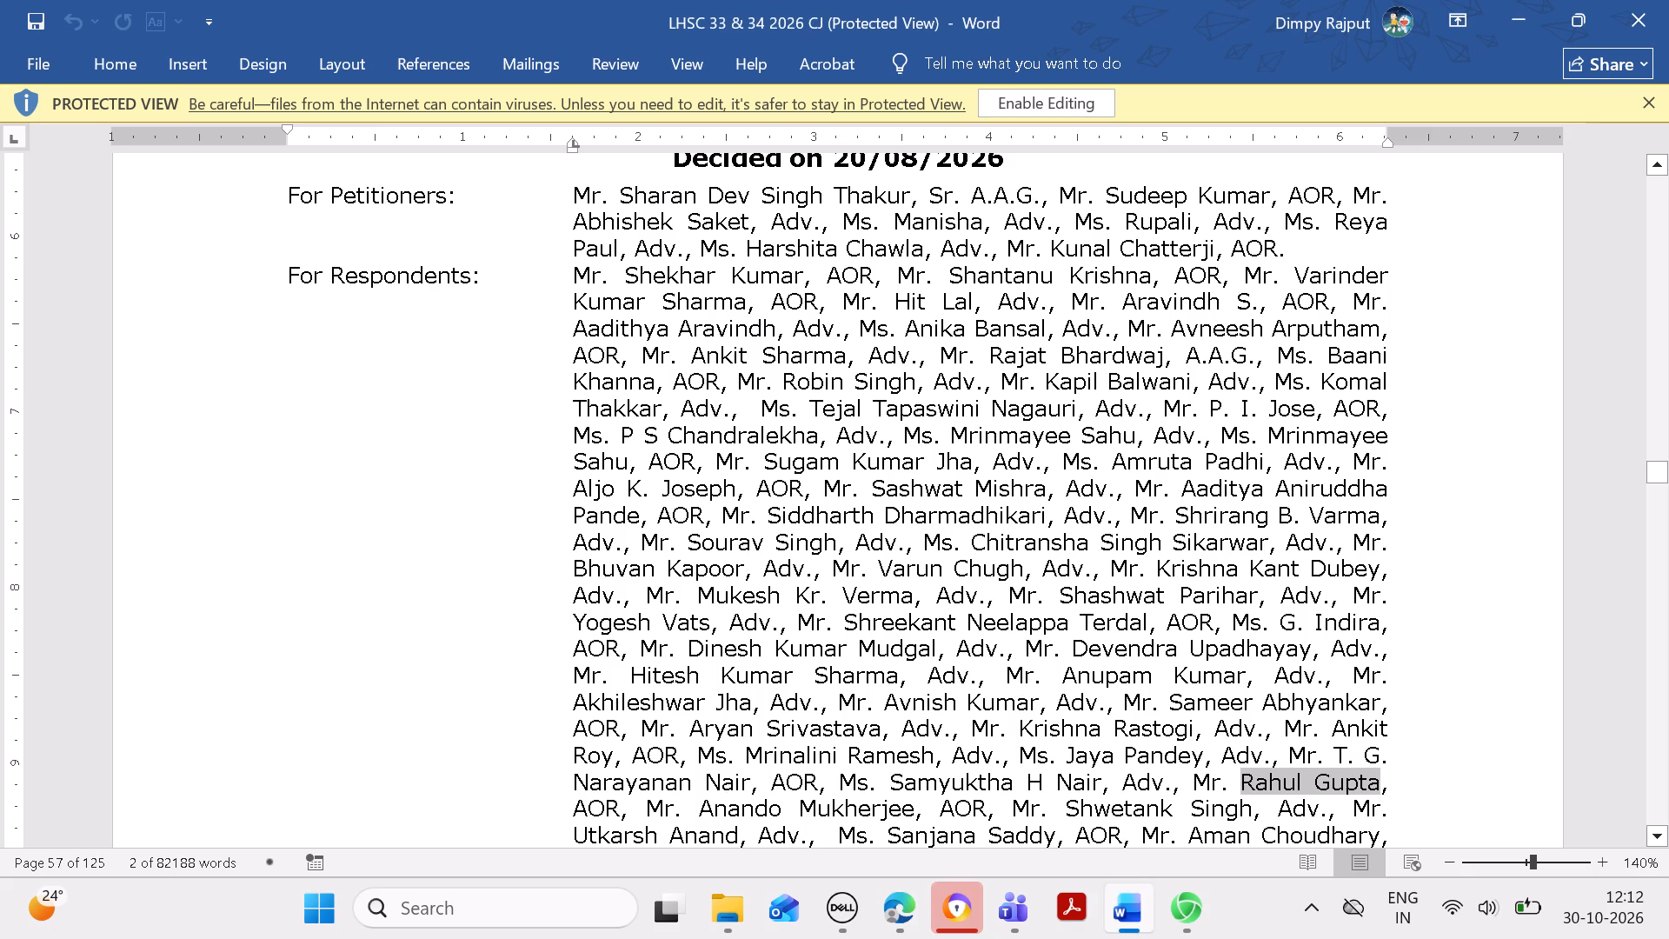
{"action": "left_click_drag", "start_coordinate": [701, 807], "coordinate": [812, 810]}
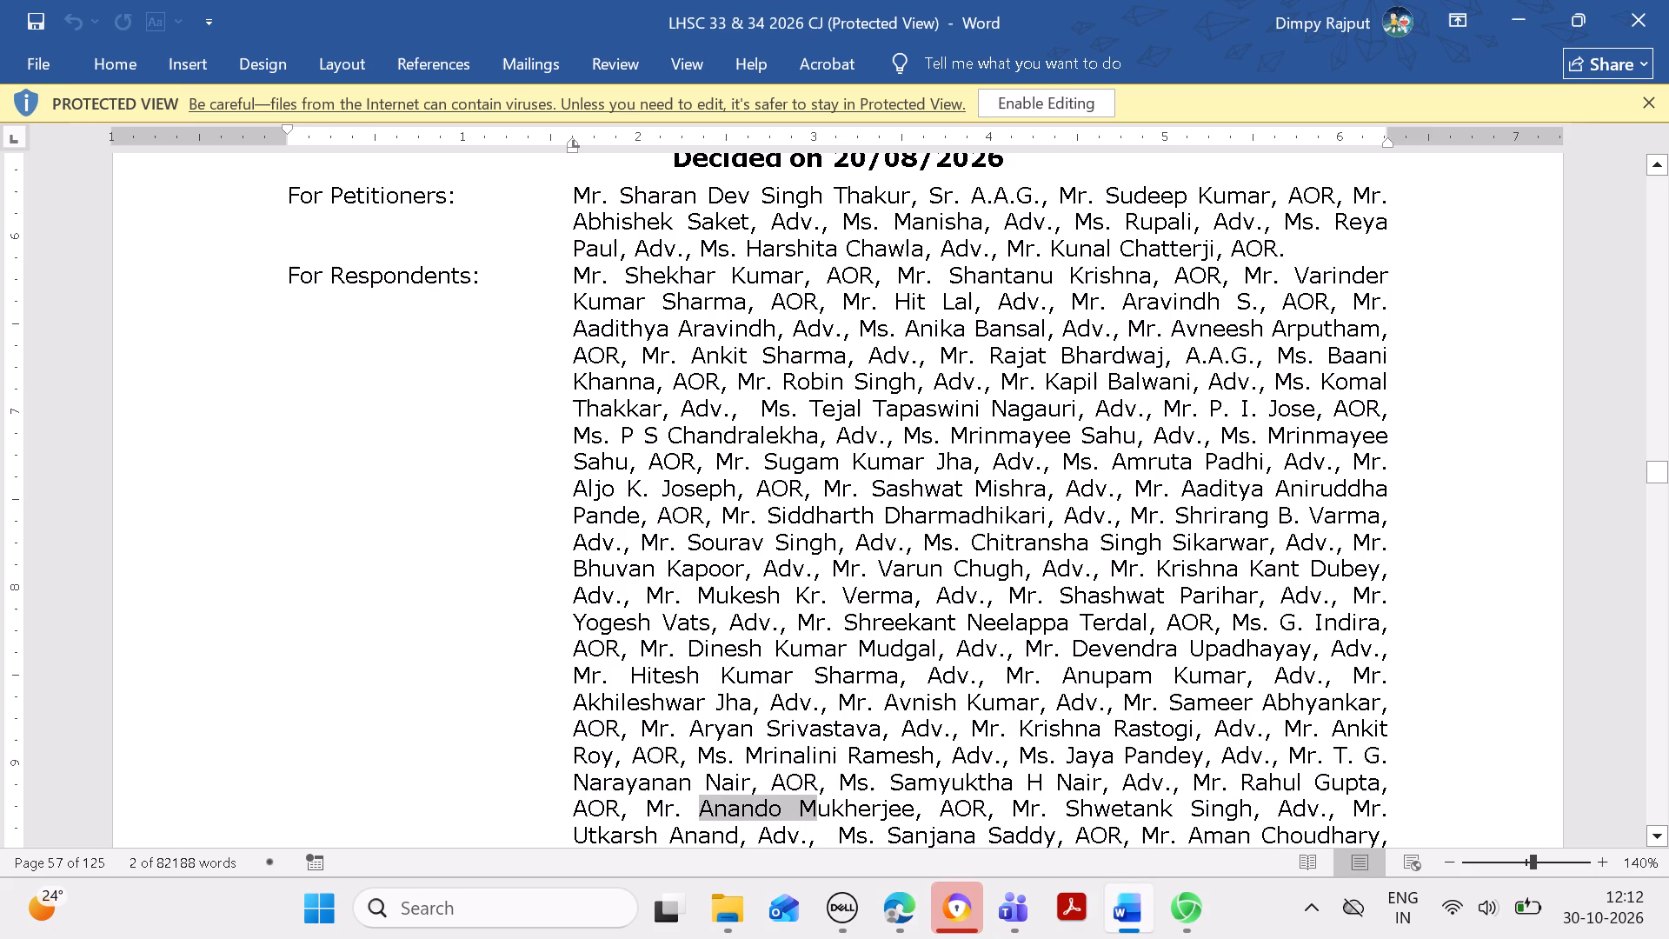
{"action": "left_click_drag", "start_coordinate": [812, 810], "coordinate": [843, 810]}
{"action": "key", "text": "ctrl+c"}
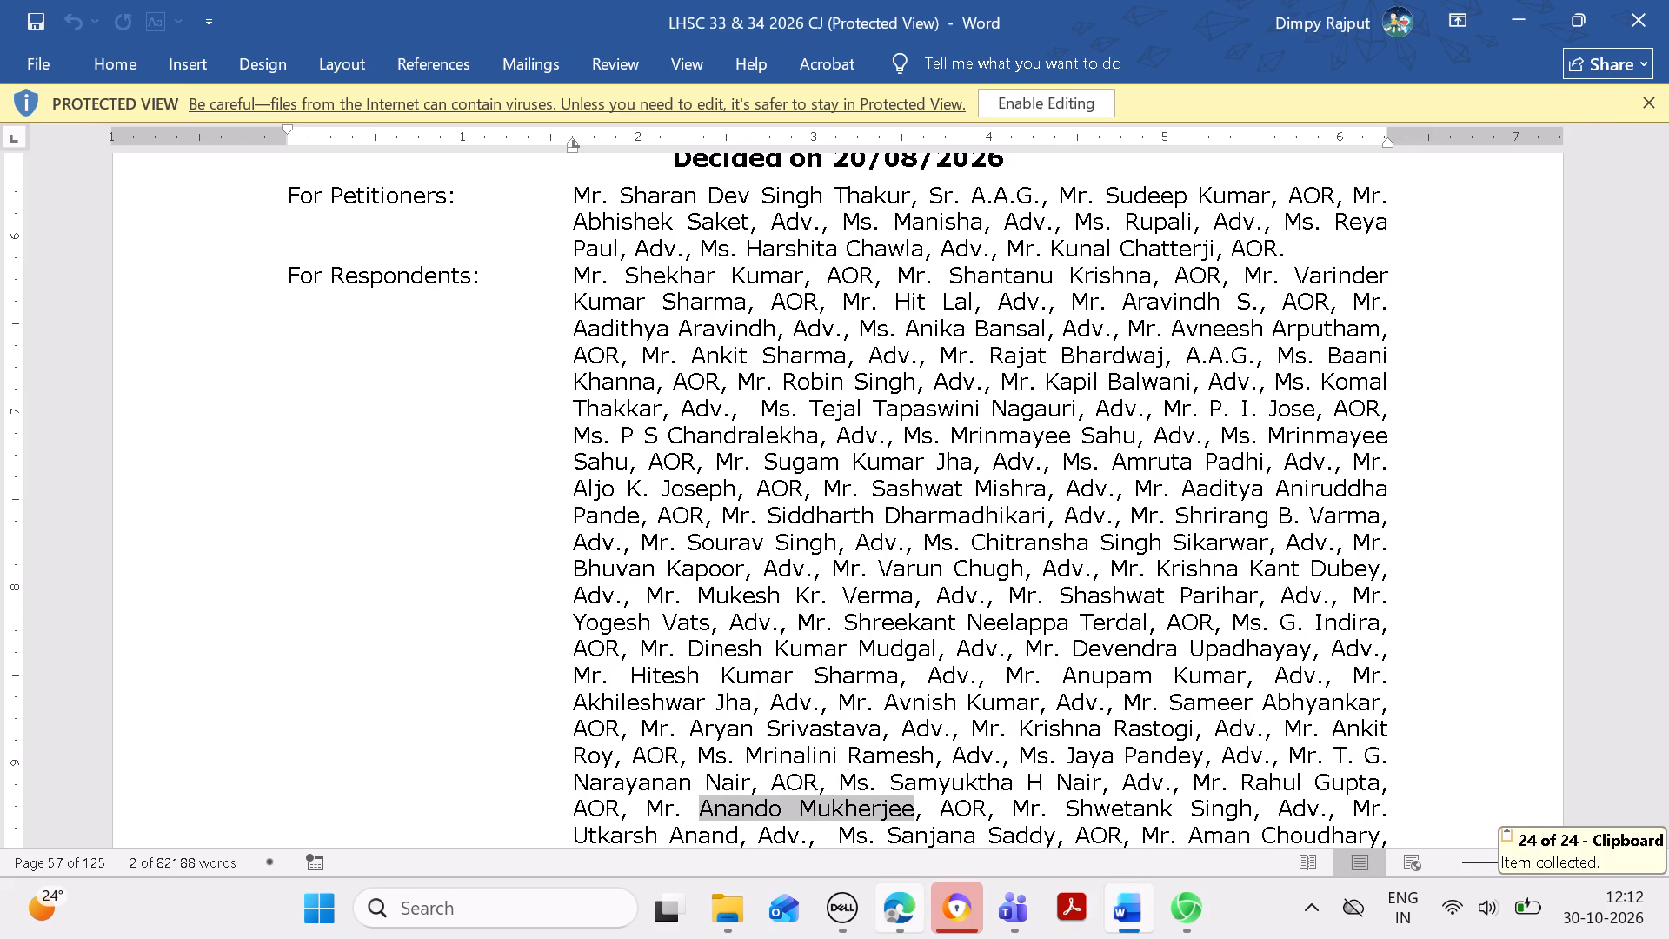
Return to the advocate search in the Edge case record for the copied fifty-second respondents' advocate.
{"action": "left_click", "coordinate": [898, 909]}
{"action": "scroll", "coordinate": [867, 876], "scroll_direction": "up", "scroll_amount": 3}
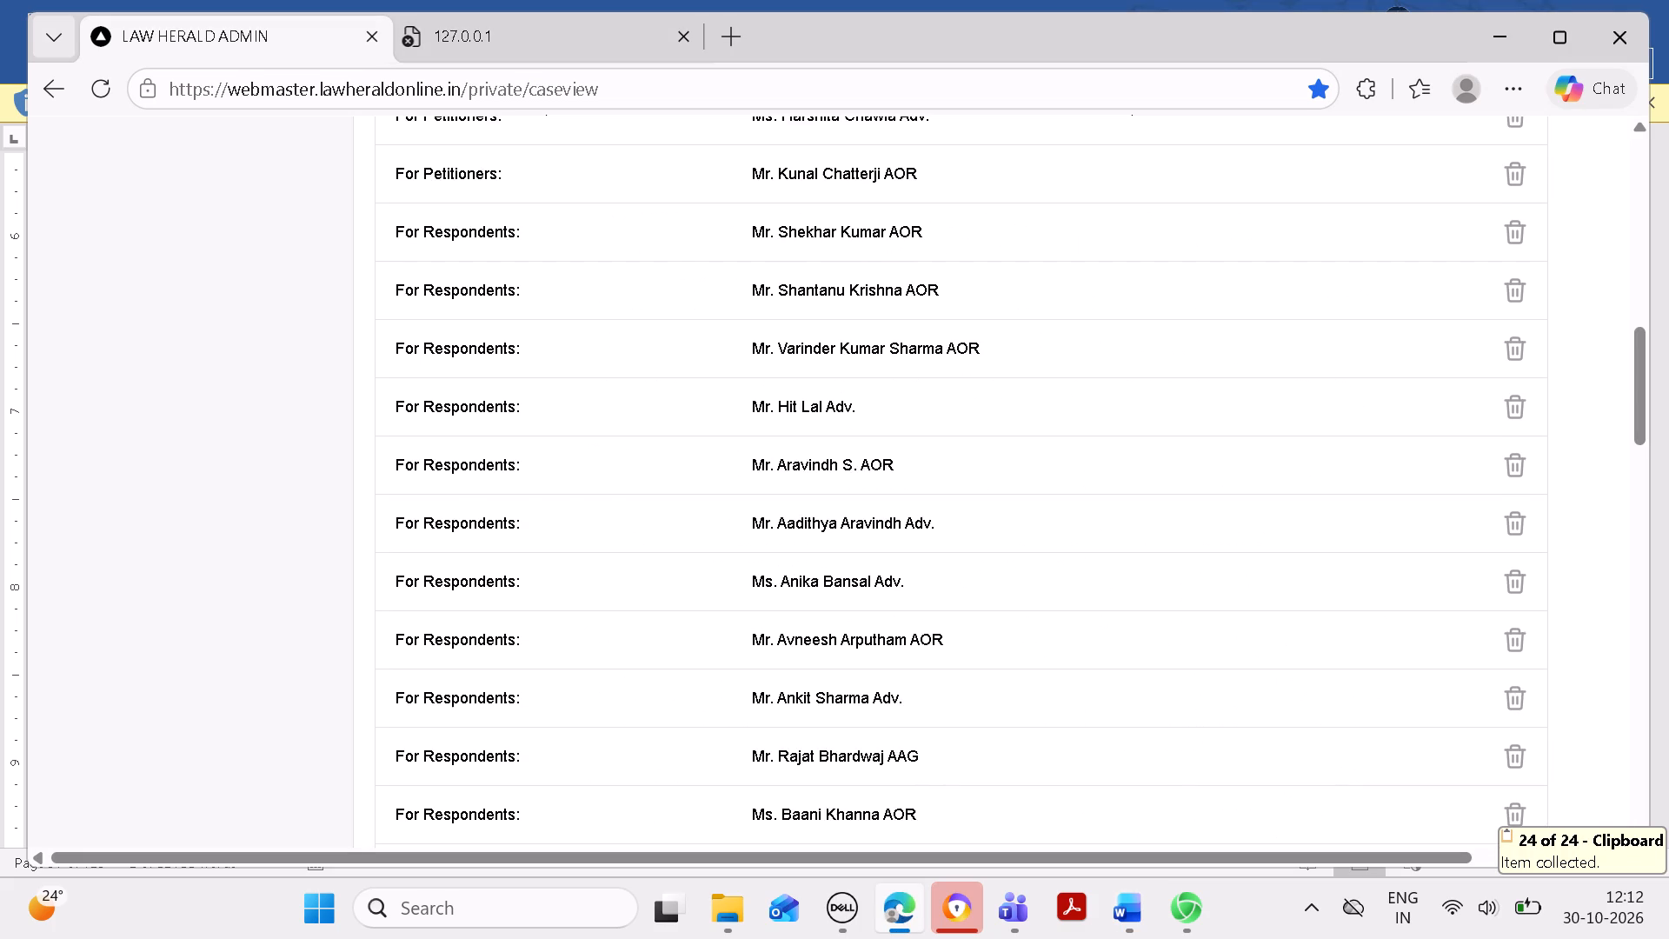
In the Edge case record, search the copied fifty-second advocate's name and attach it for the respondents as a new Mr. entry designated AOR.
{"action": "scroll", "coordinate": [1029, 730], "scroll_direction": "up", "scroll_amount": 3}
{"action": "left_click_drag", "start_coordinate": [1280, 790], "coordinate": [1274, 782]}
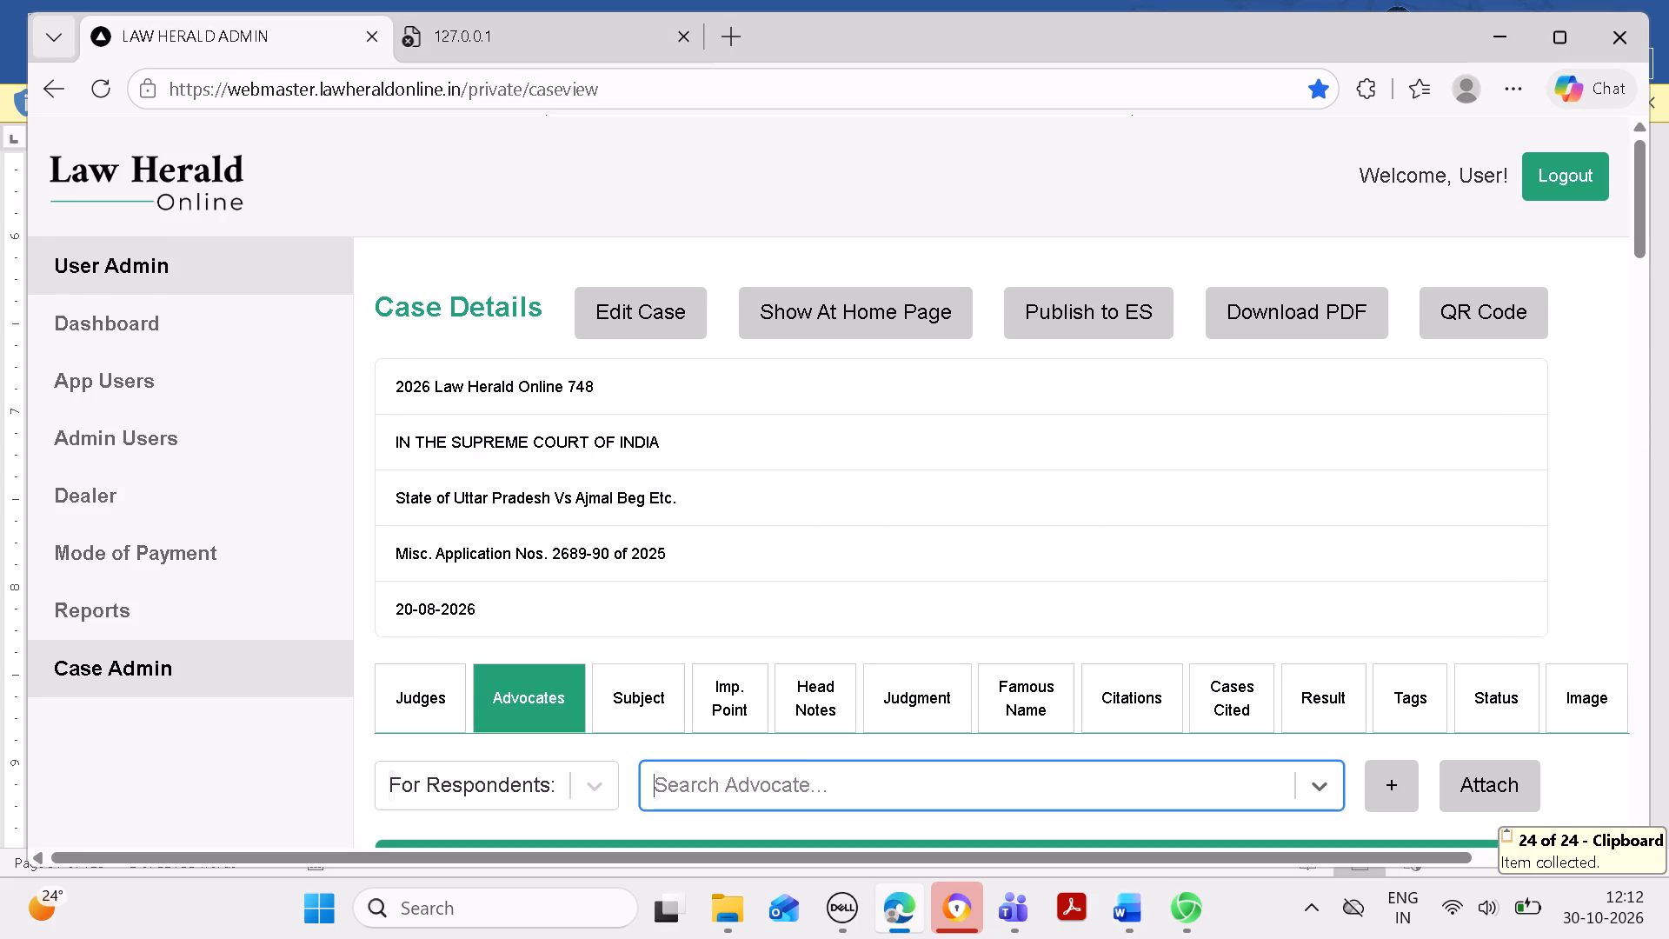
{"action": "key", "text": "ctrl+v"}
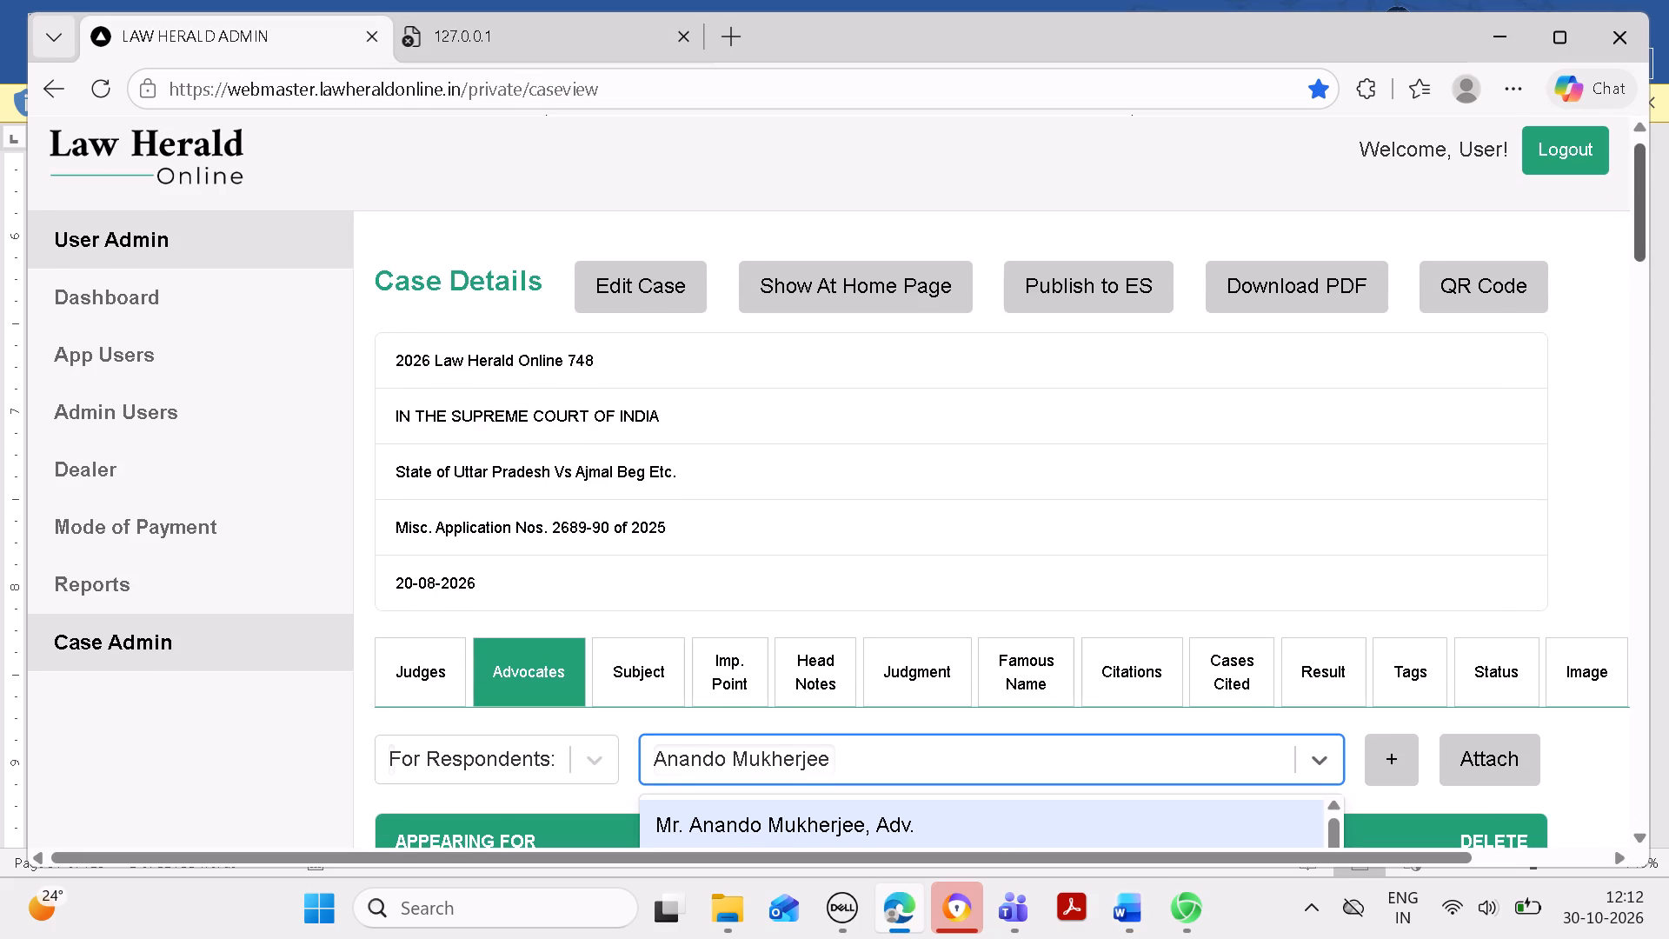
{"action": "left_click_drag", "start_coordinate": [1642, 232], "coordinate": [1653, 278]}
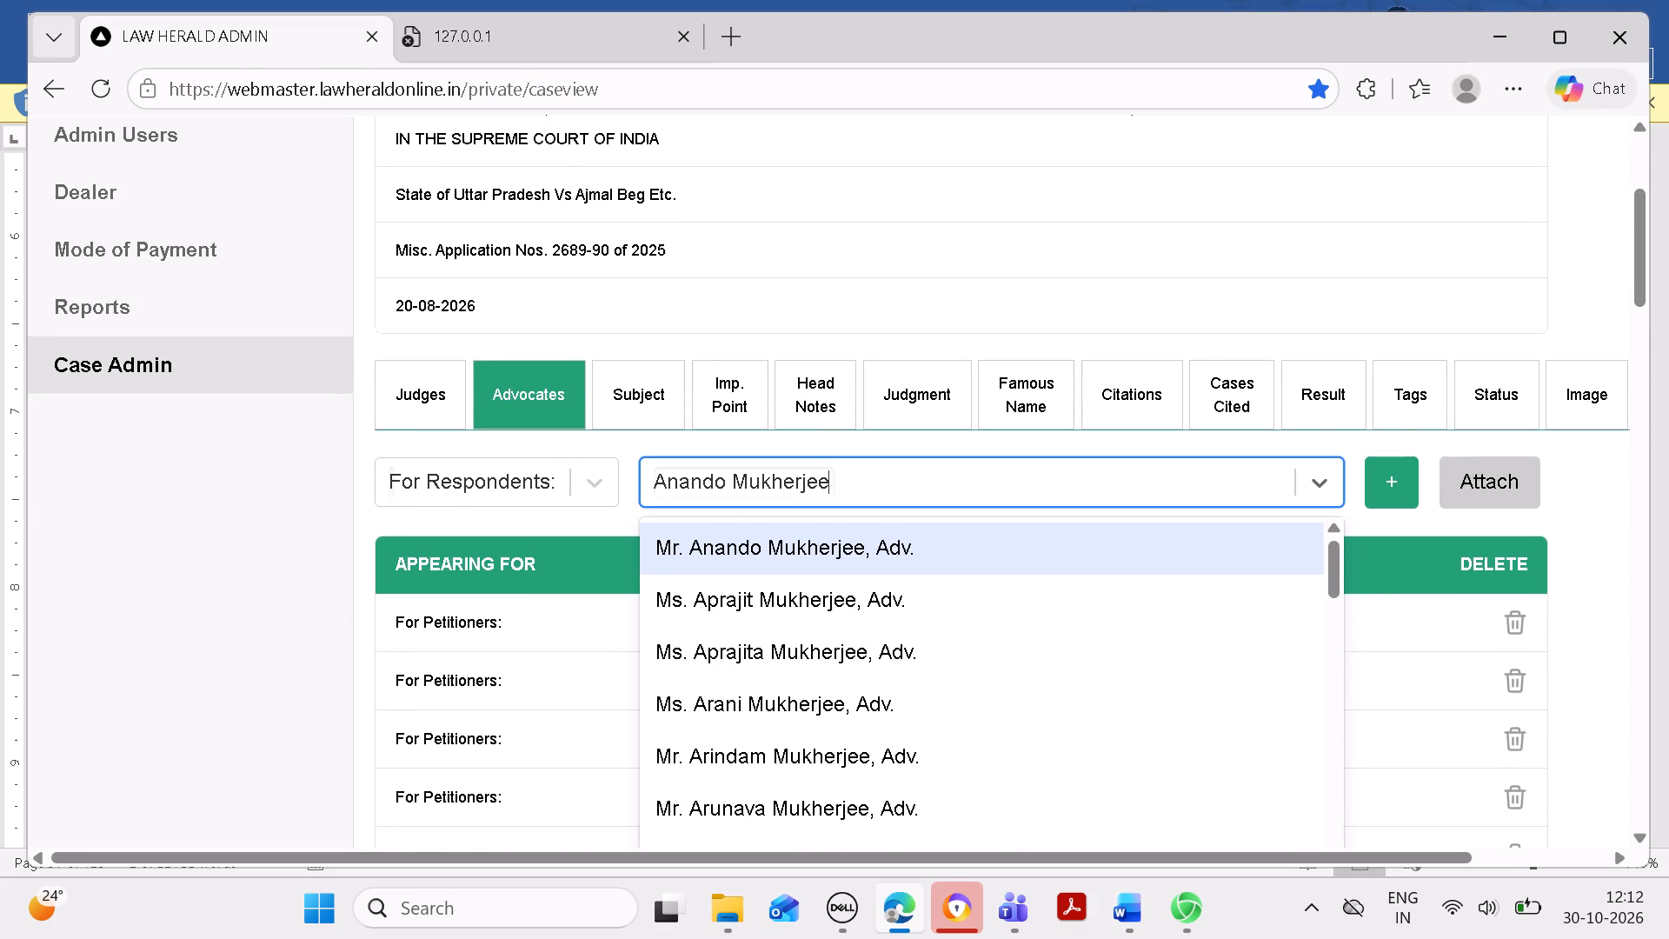
{"action": "left_click", "coordinate": [1401, 476]}
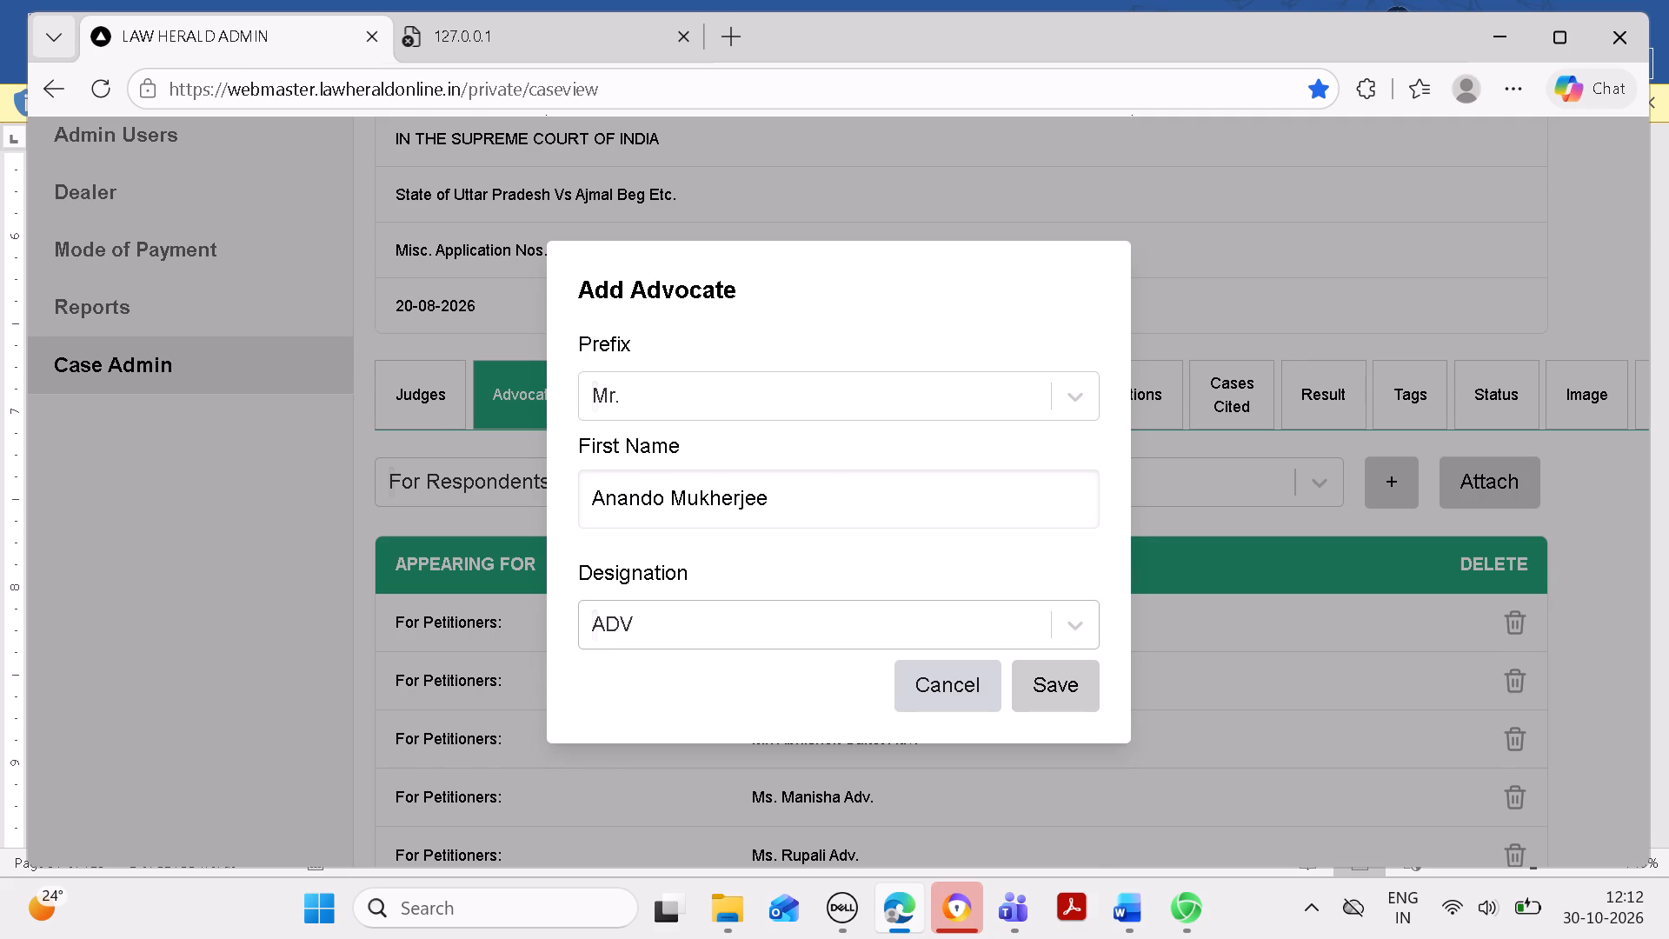
{"action": "left_click", "coordinate": [861, 629]}
{"action": "type", "text": "aor"}
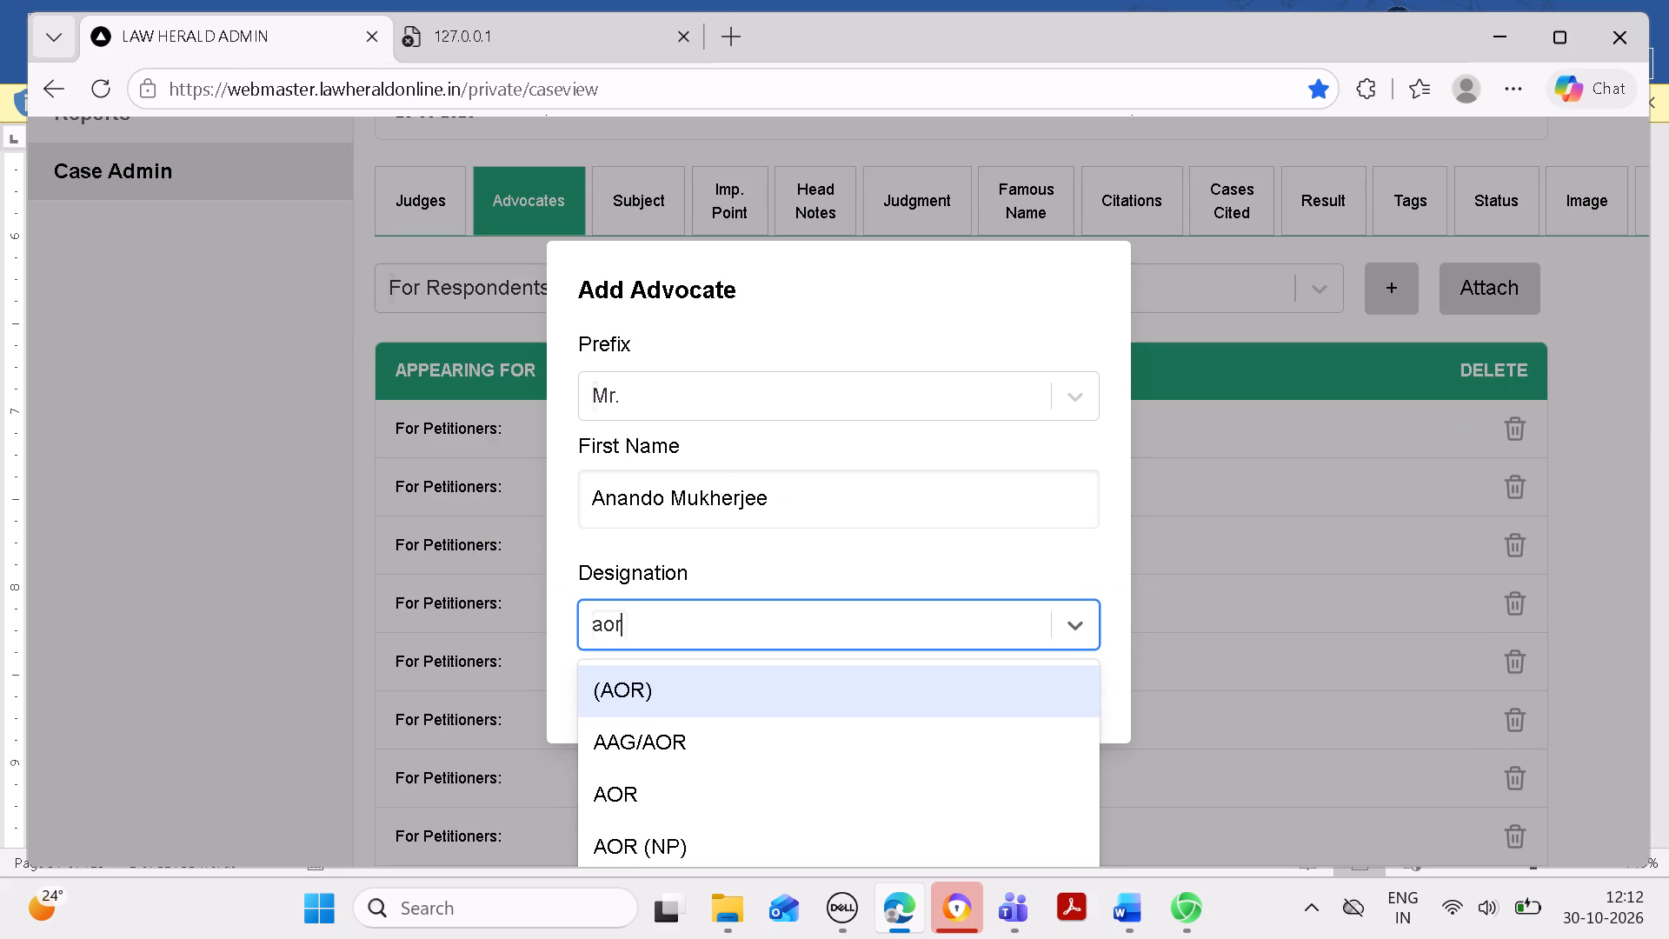
{"action": "left_click", "coordinate": [756, 777]}
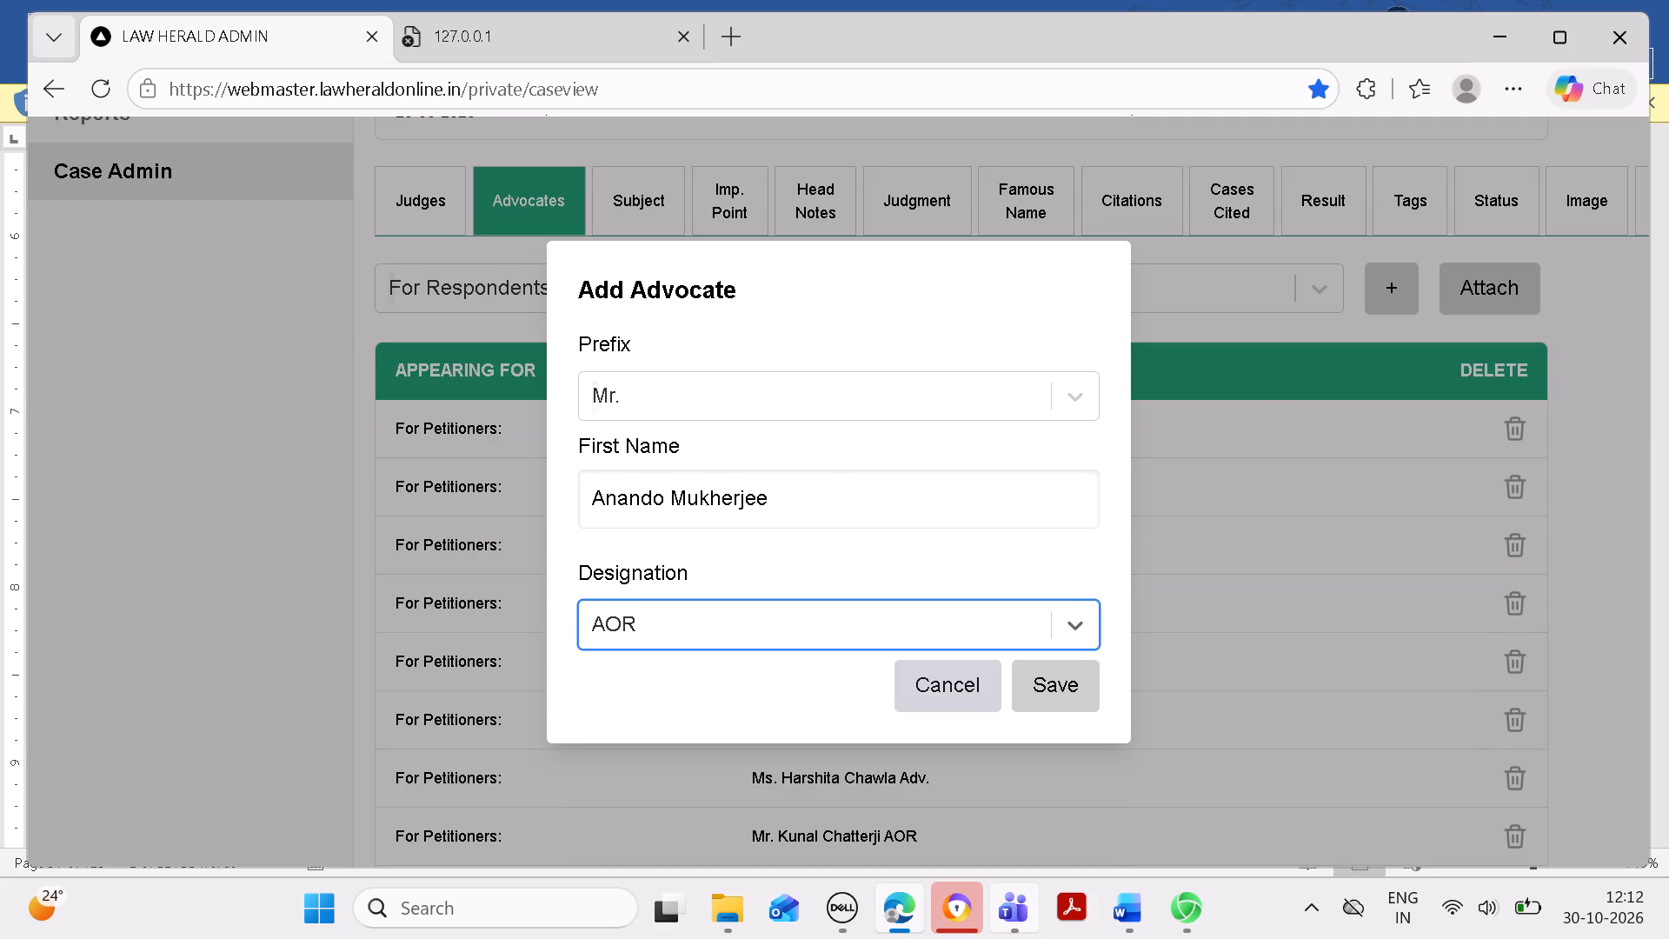
{"action": "left_click", "coordinate": [1121, 922]}
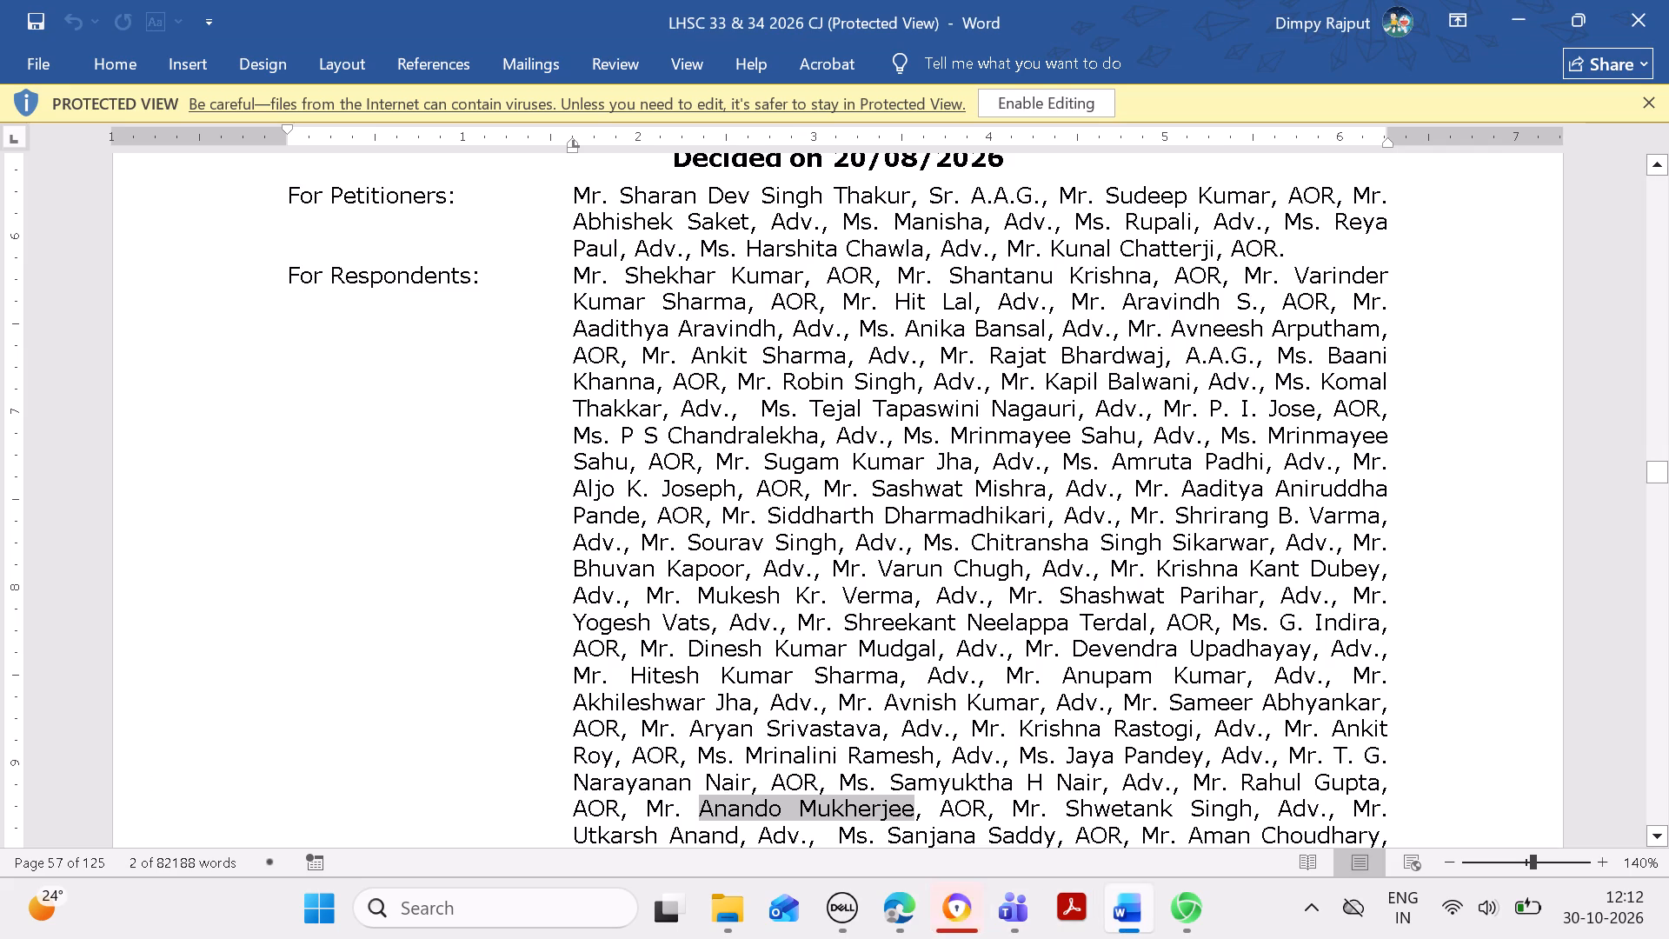
{"action": "left_click", "coordinate": [903, 920]}
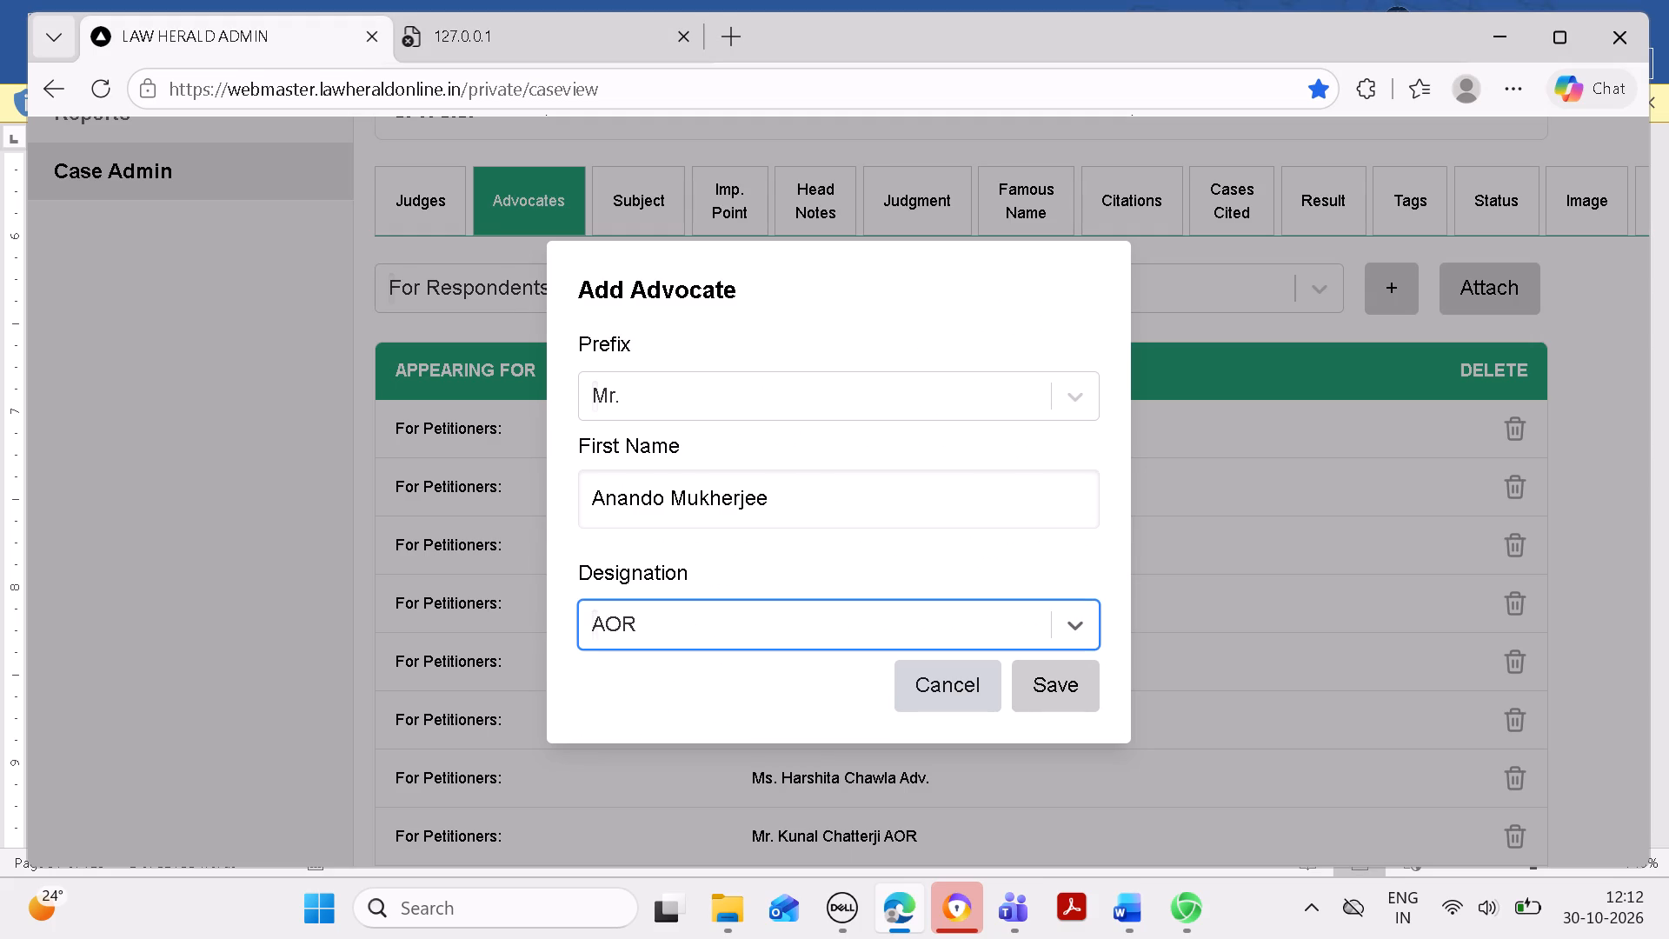
{"action": "left_click", "coordinate": [1041, 705]}
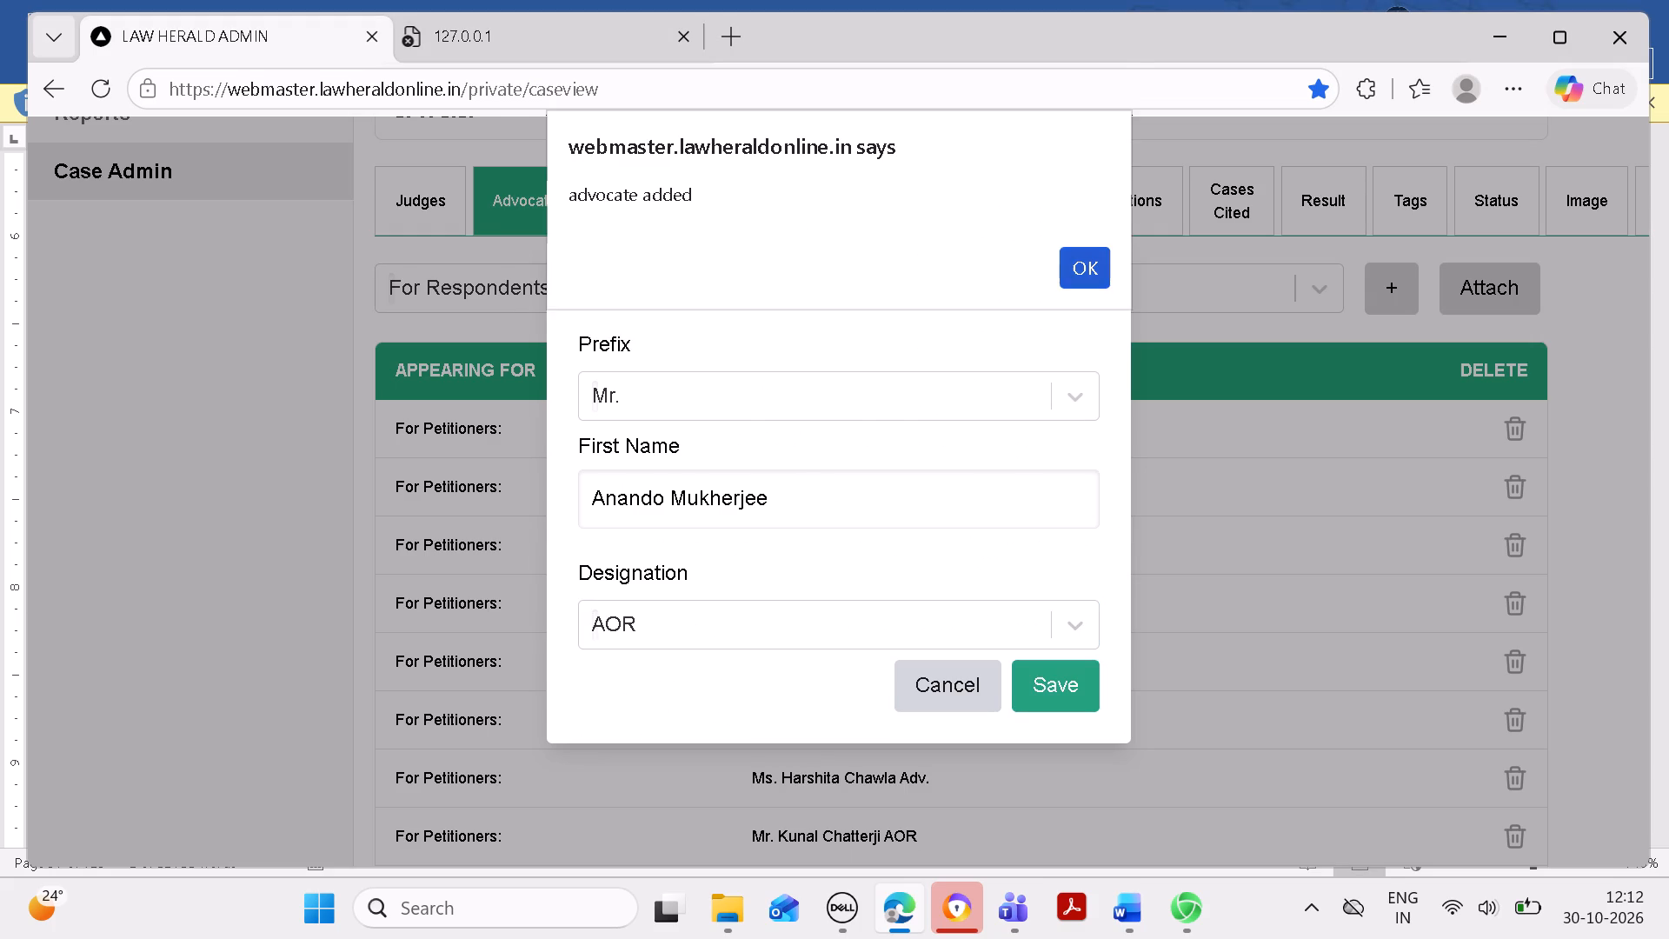
{"action": "left_click", "coordinate": [1077, 270]}
{"action": "left_click", "coordinate": [1087, 263]}
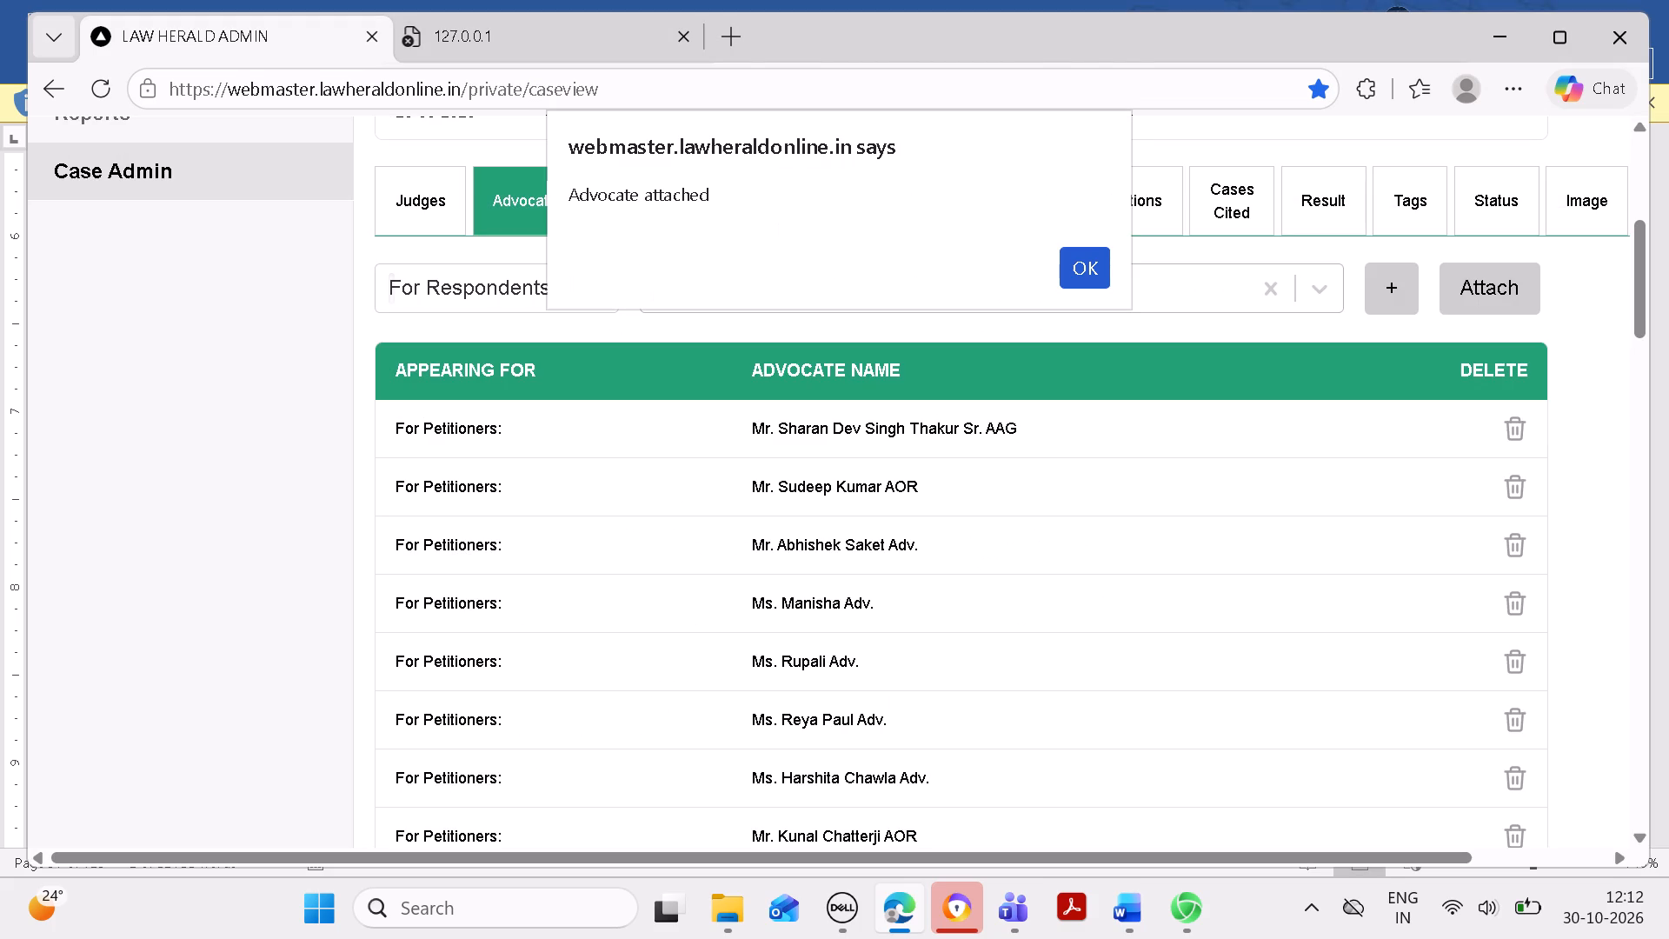
{"action": "left_click", "coordinate": [1074, 267]}
{"action": "scroll", "coordinate": [985, 368], "scroll_direction": "down", "scroll_amount": 6}
{"action": "scroll", "coordinate": [941, 513], "scroll_direction": "down", "scroll_amount": 5}
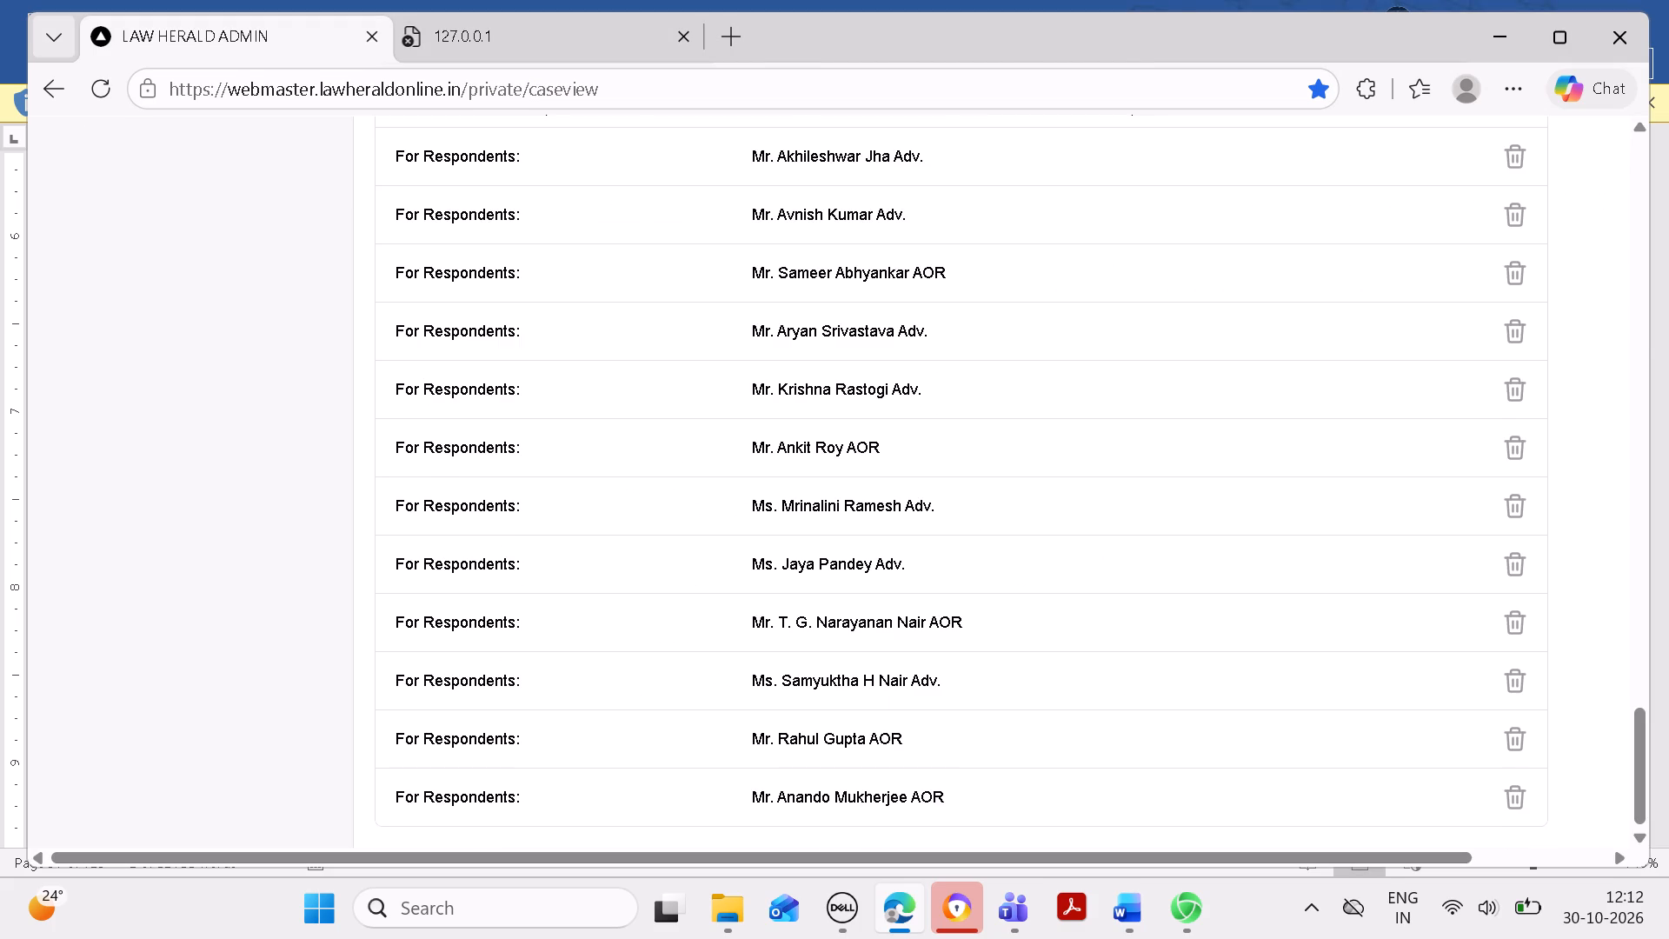
Switch to the judgment in Word for the fifty-third respondents' advocate.
{"action": "left_click", "coordinate": [1126, 919]}
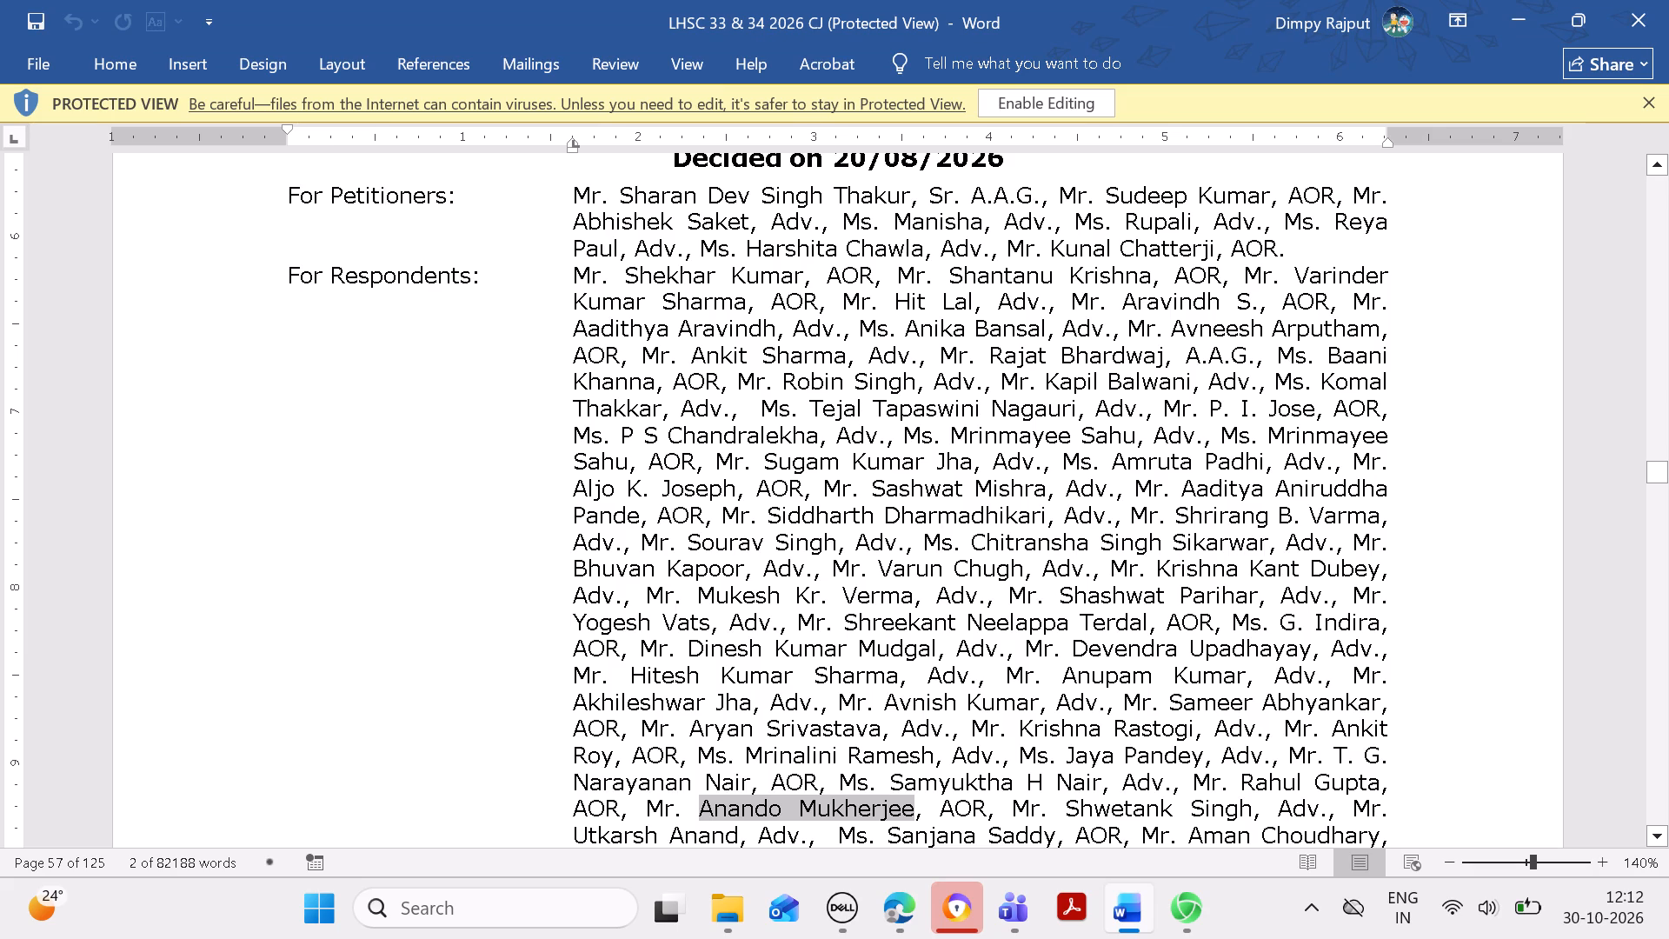
Copy the fifty-third respondents' advocate's name from the judgment and attach the matching existing Mr., Adv. entry for the respondents in the Edge case record.
{"action": "left_click_drag", "start_coordinate": [1065, 808], "coordinate": [1232, 813]}
{"action": "key", "text": "ctrl+c"}
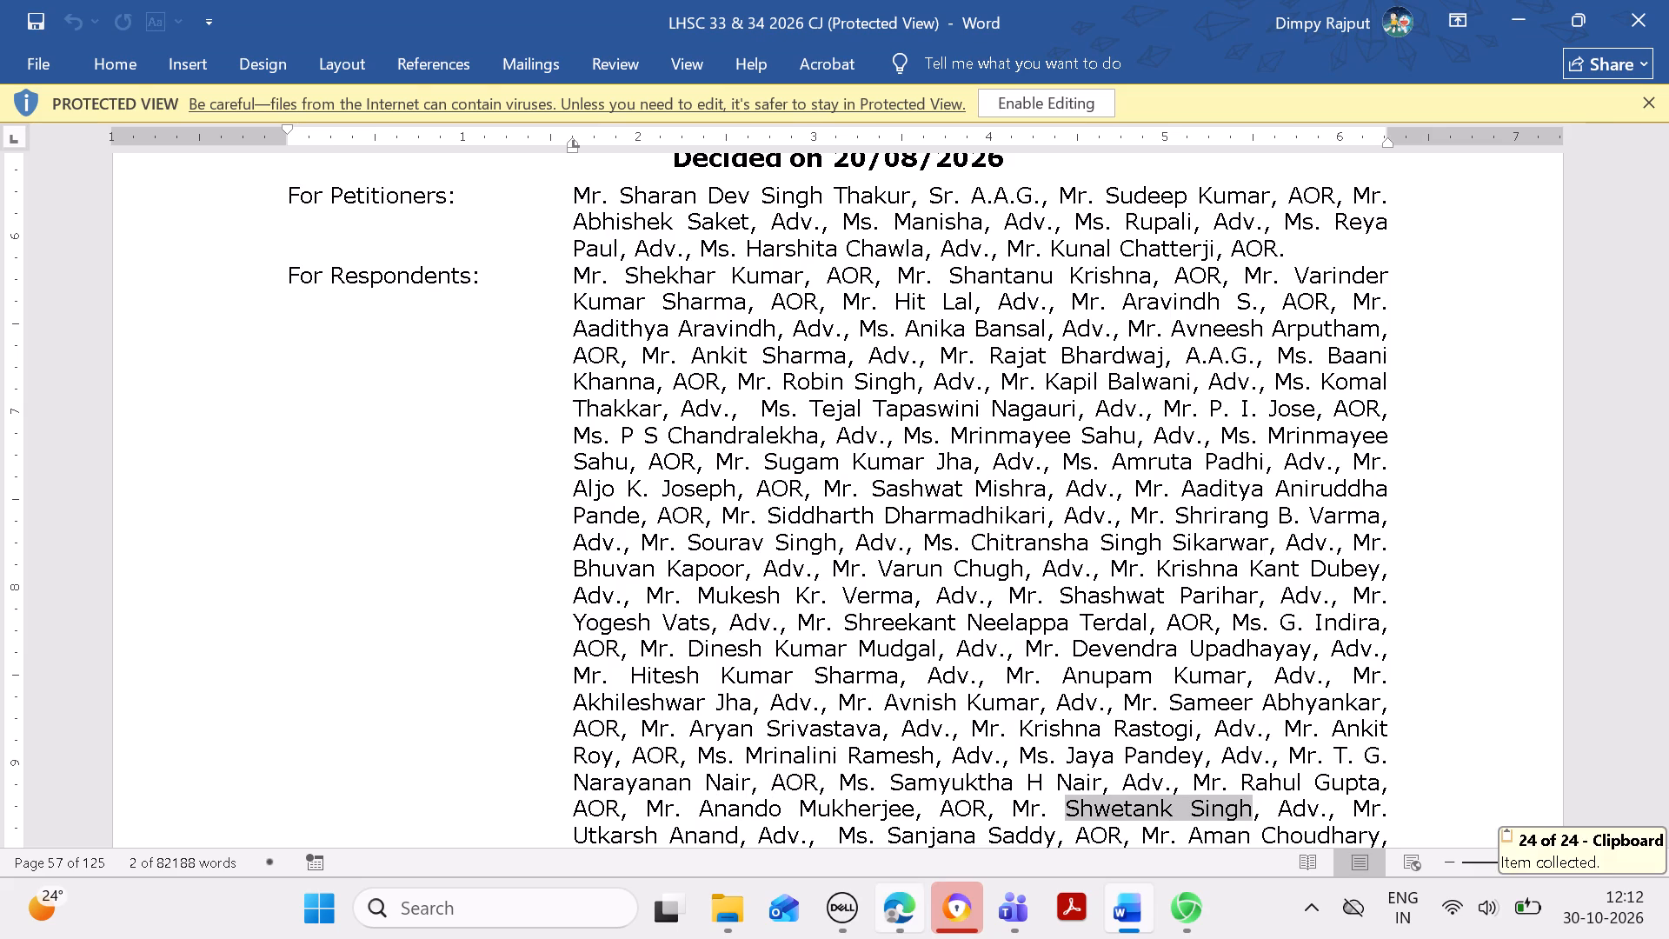
{"action": "left_click", "coordinate": [889, 916]}
{"action": "scroll", "coordinate": [889, 909], "scroll_direction": "up", "scroll_amount": 4}
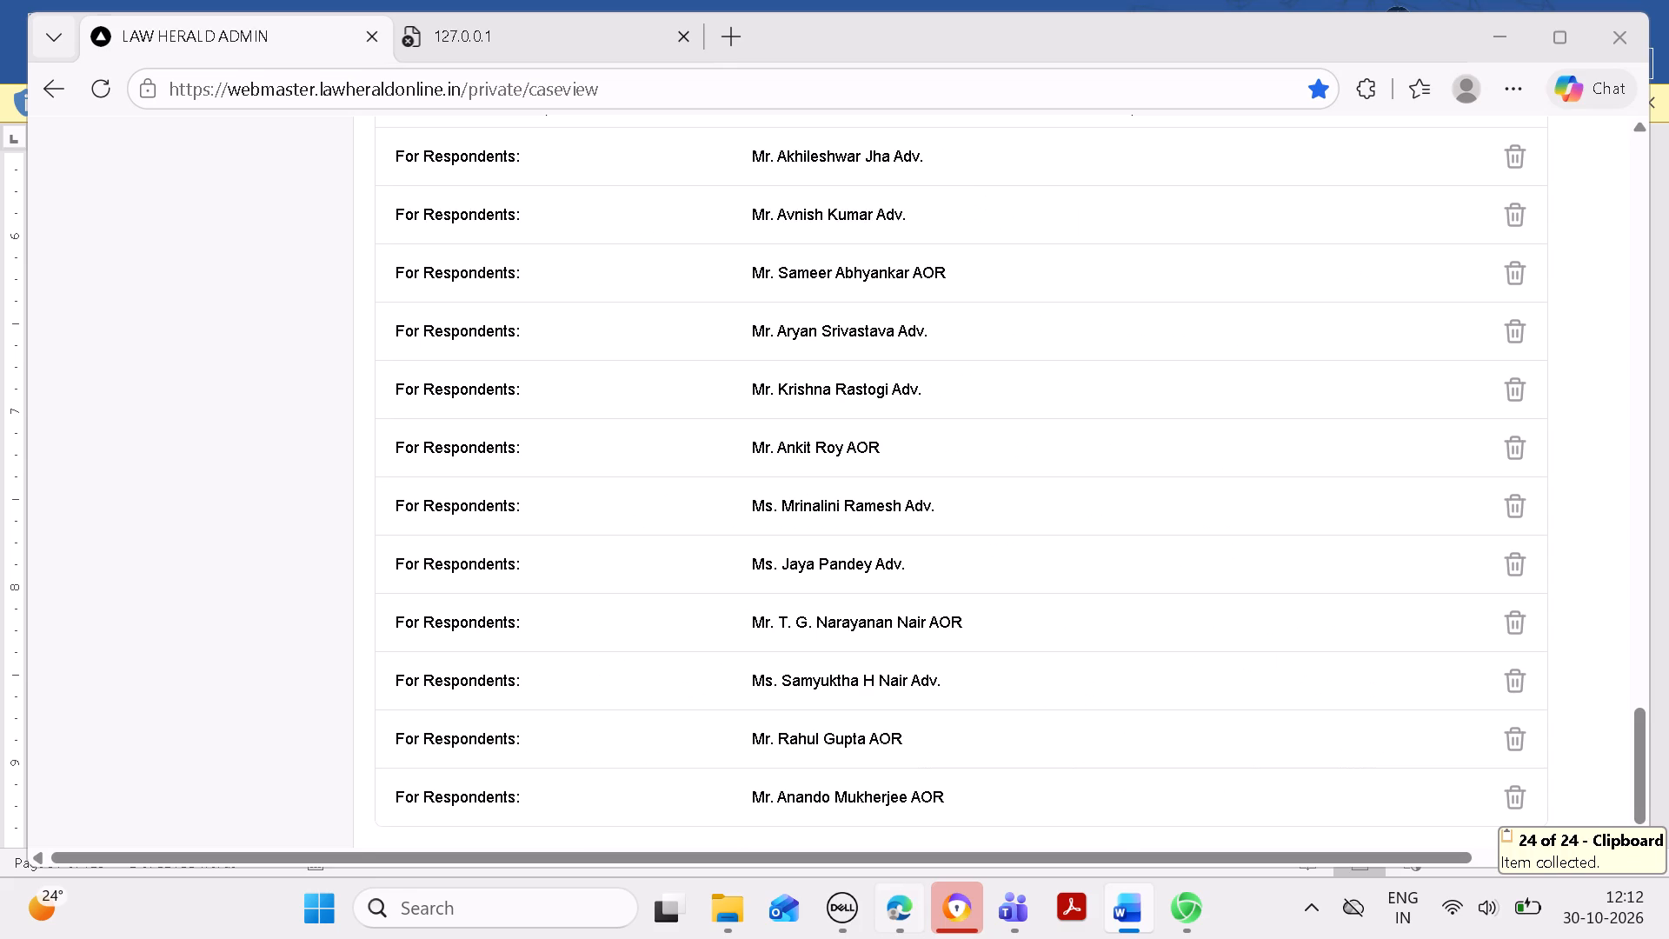
{"action": "scroll", "coordinate": [1020, 743], "scroll_direction": "up", "scroll_amount": 4}
{"action": "left_click", "coordinate": [1266, 780]}
{"action": "key", "text": "ctrl+v"}
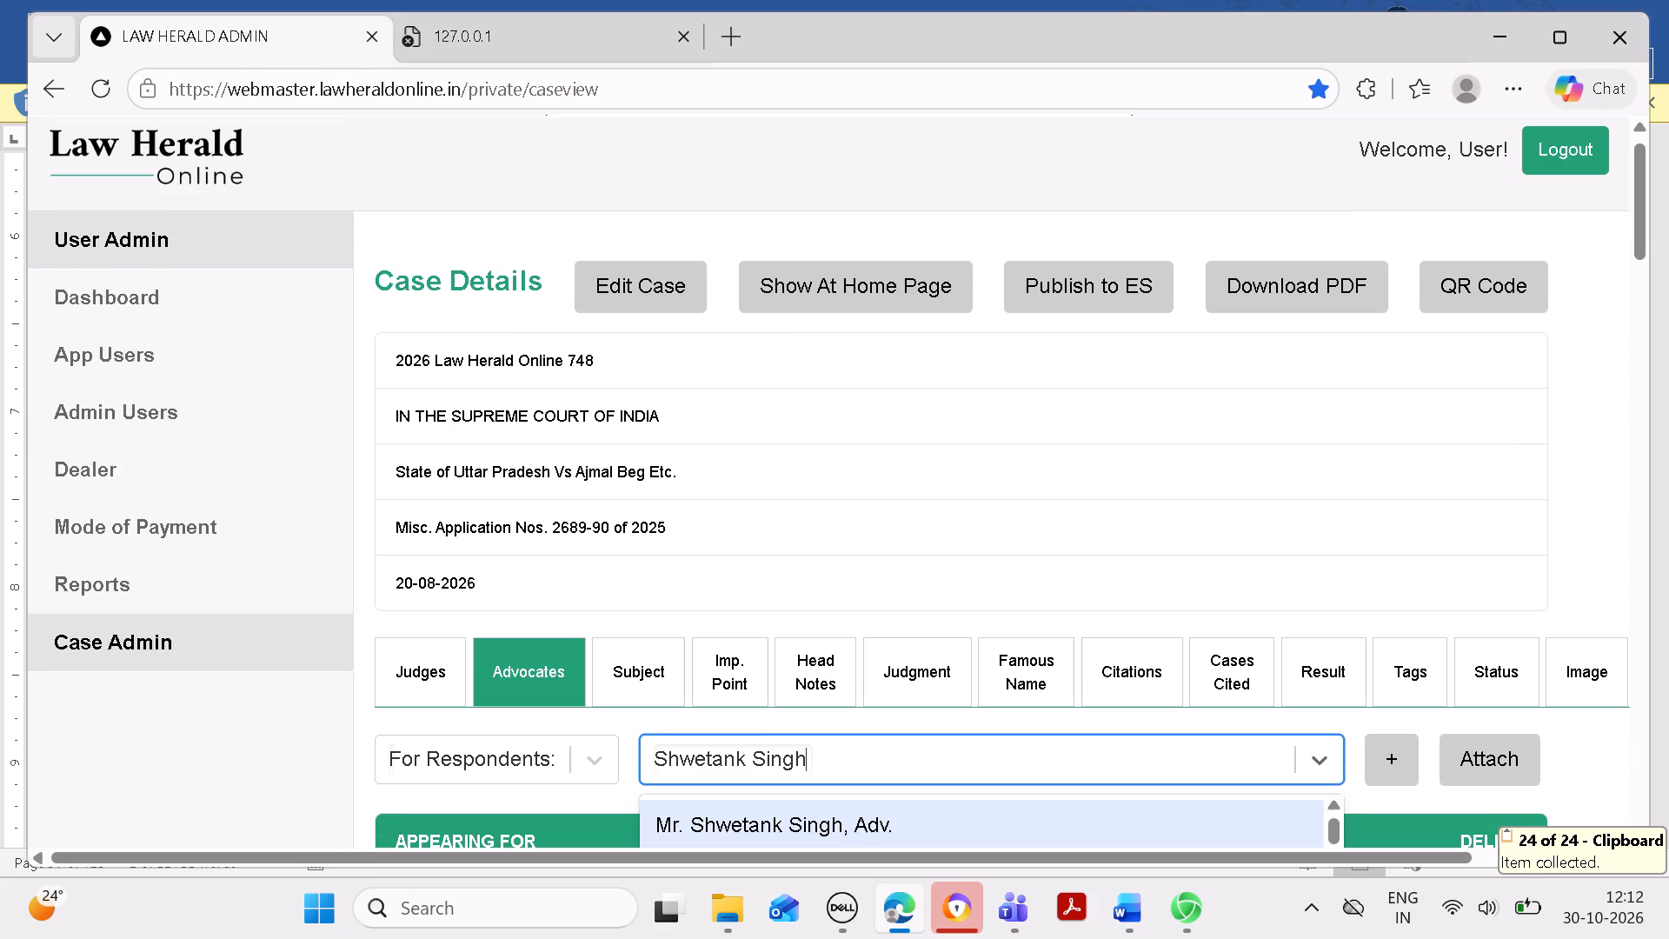
{"action": "left_click", "coordinate": [1073, 809]}
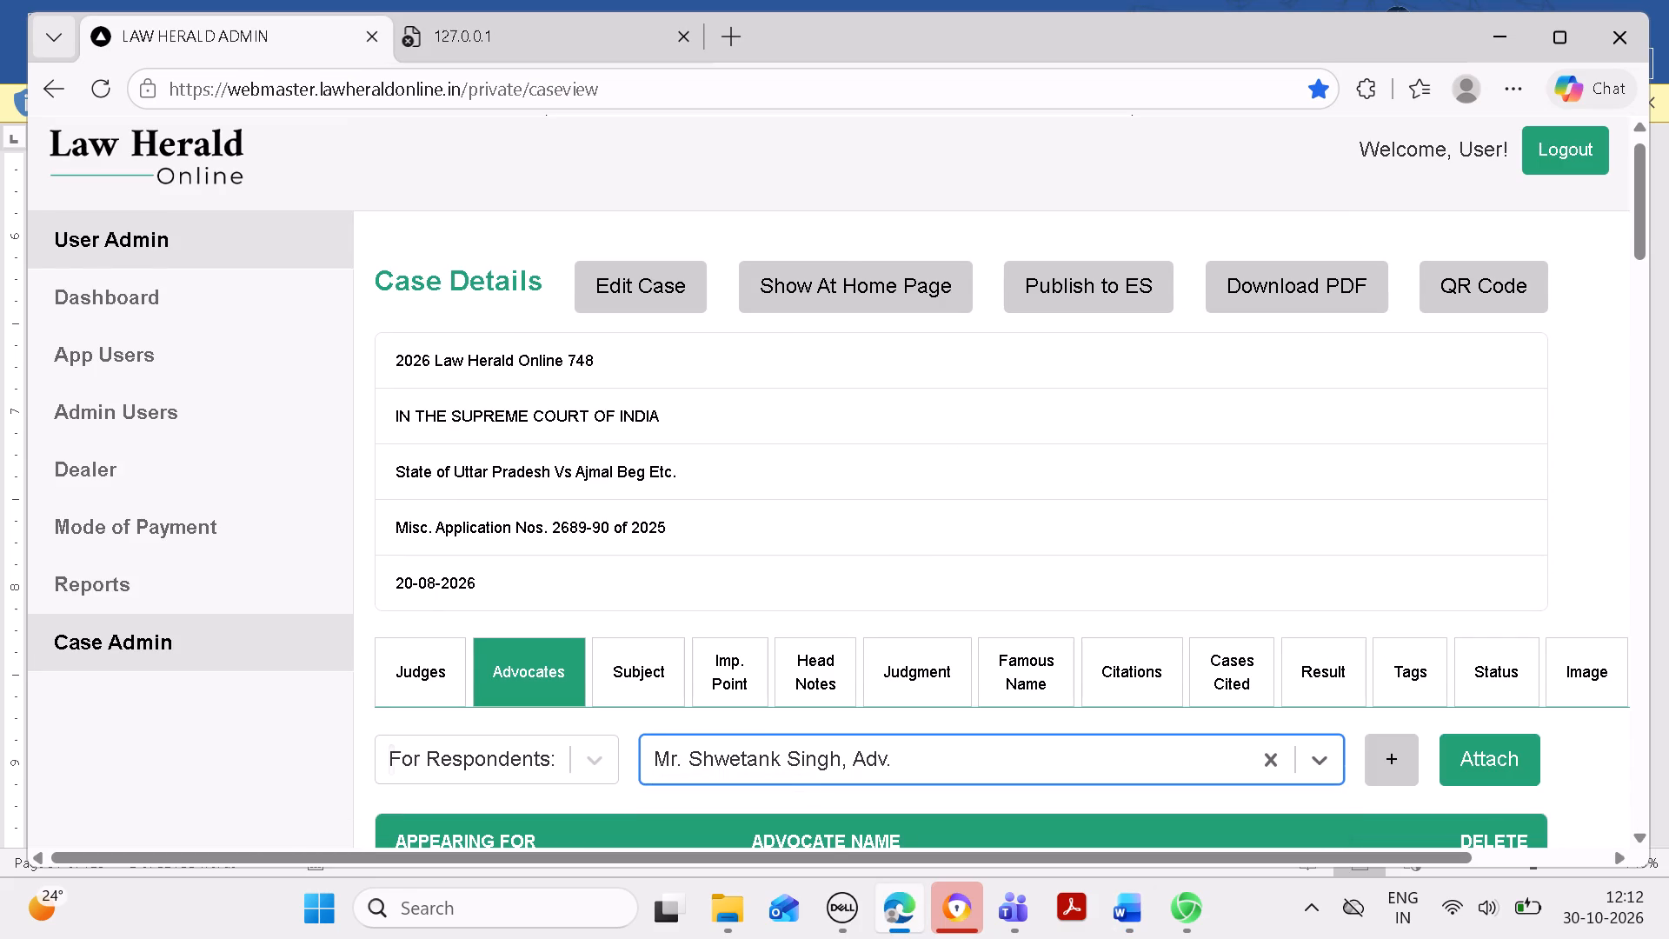
{"action": "left_click", "coordinate": [1499, 756]}
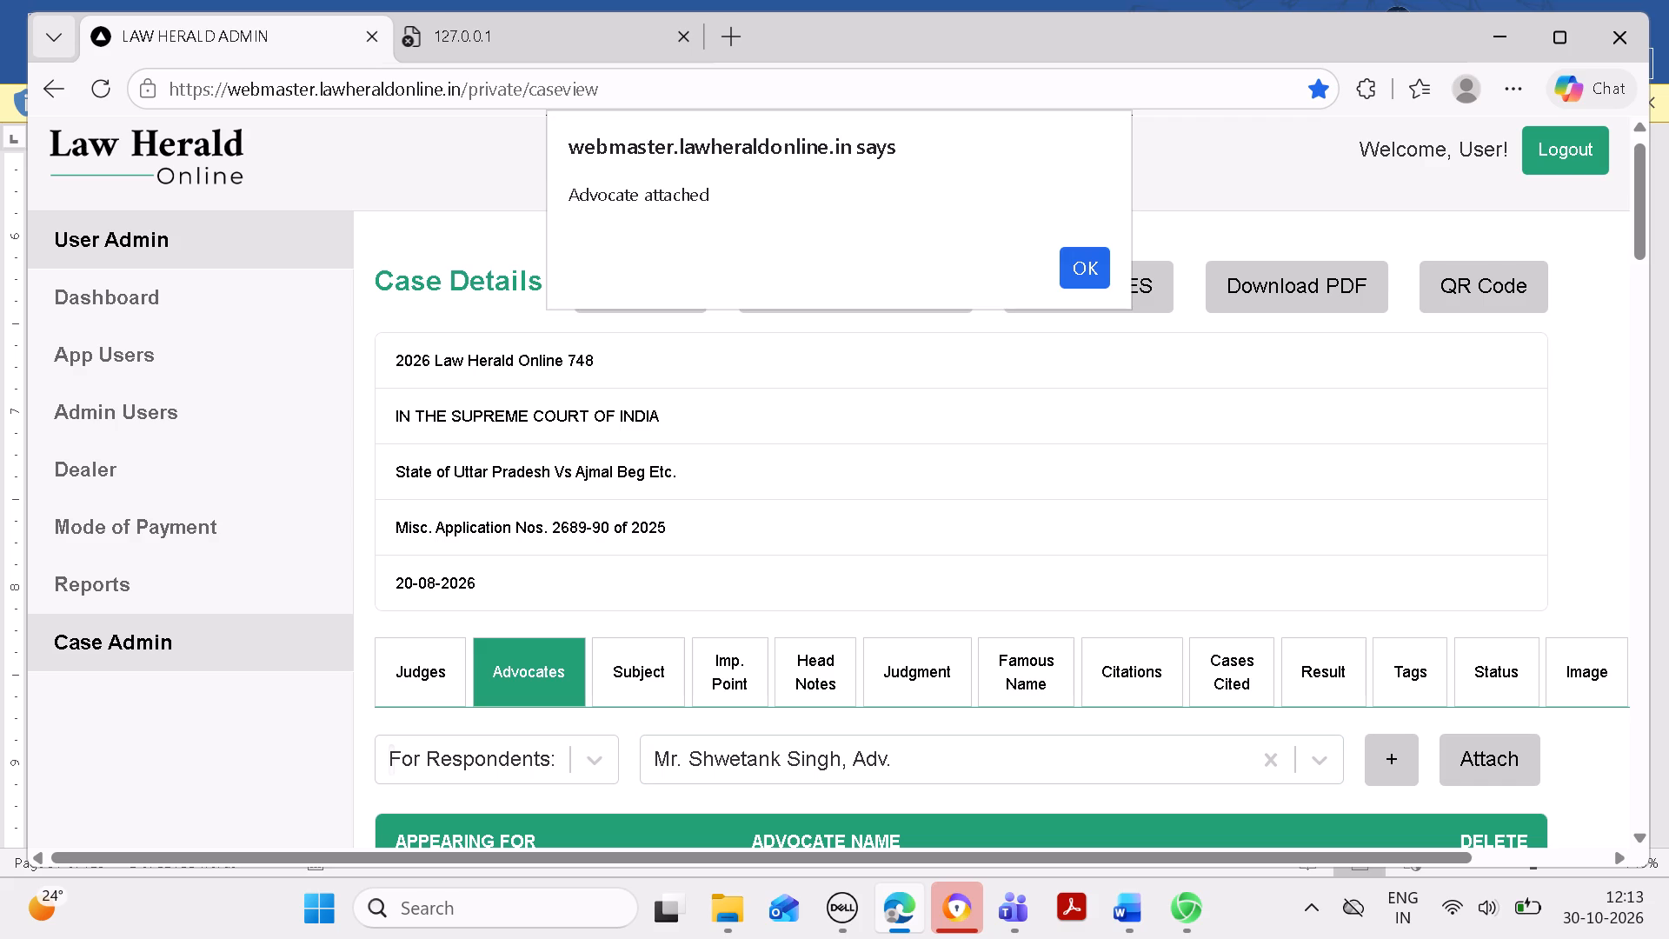
{"action": "left_click", "coordinate": [1090, 257]}
{"action": "scroll", "coordinate": [1103, 619], "scroll_direction": "down", "scroll_amount": 11}
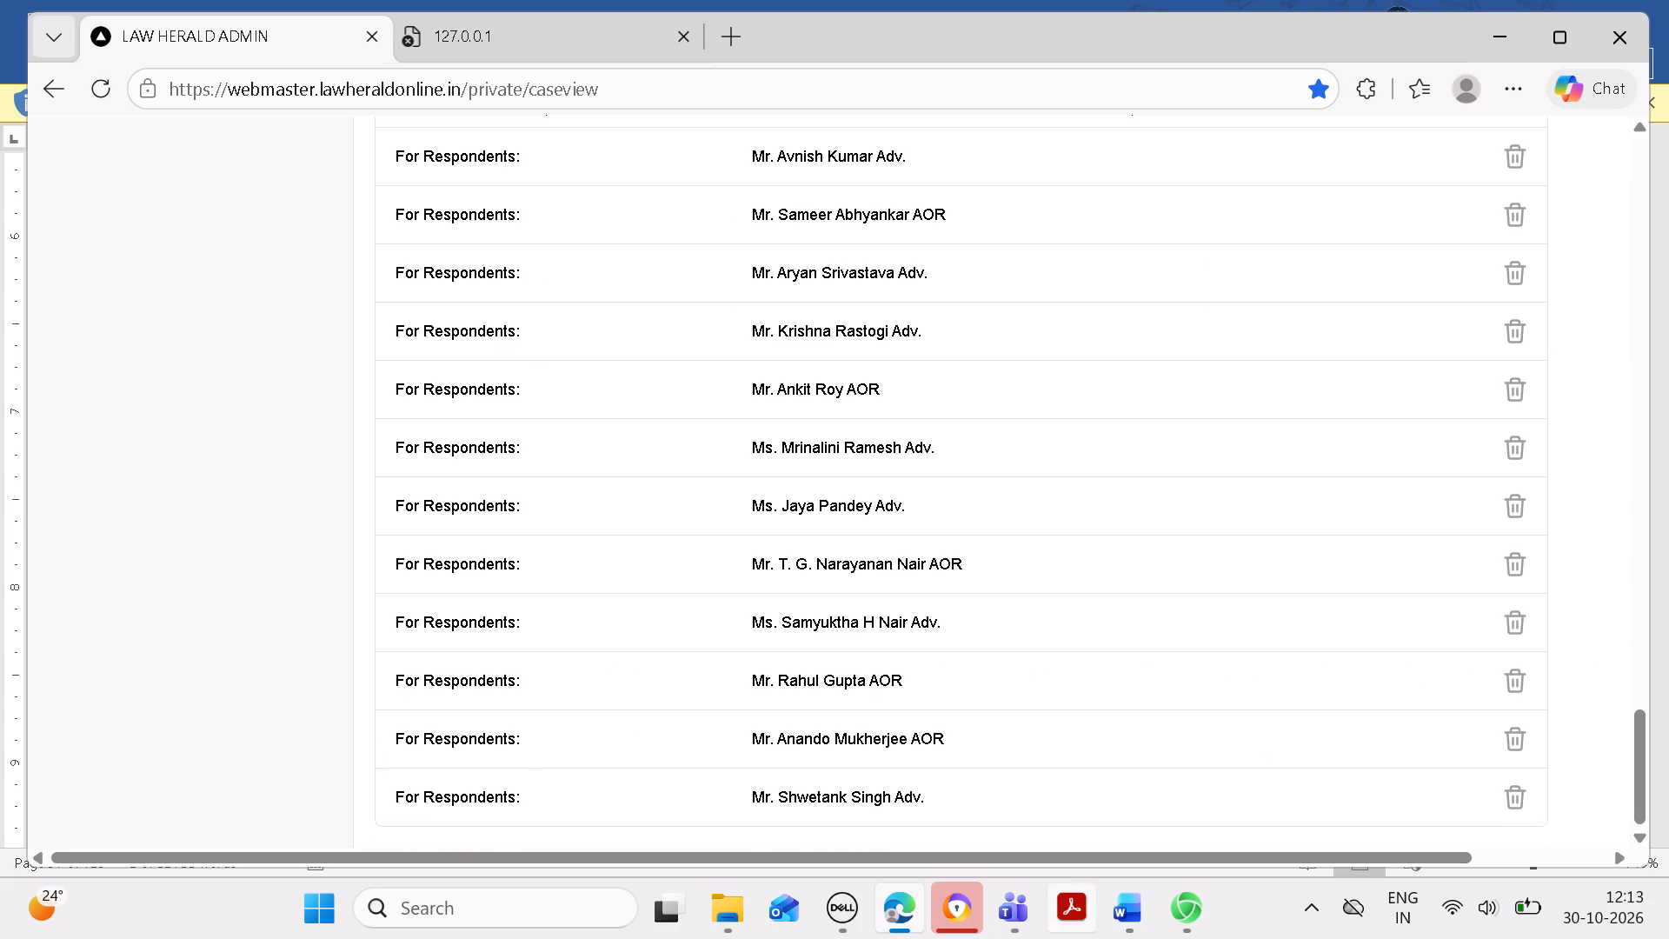
Switch to the judgment in Word and look through the remaining respondents' advocates continuing from page 57 onto page 58.
{"action": "left_click", "coordinate": [1120, 925]}
{"action": "left_click", "coordinate": [1120, 916]}
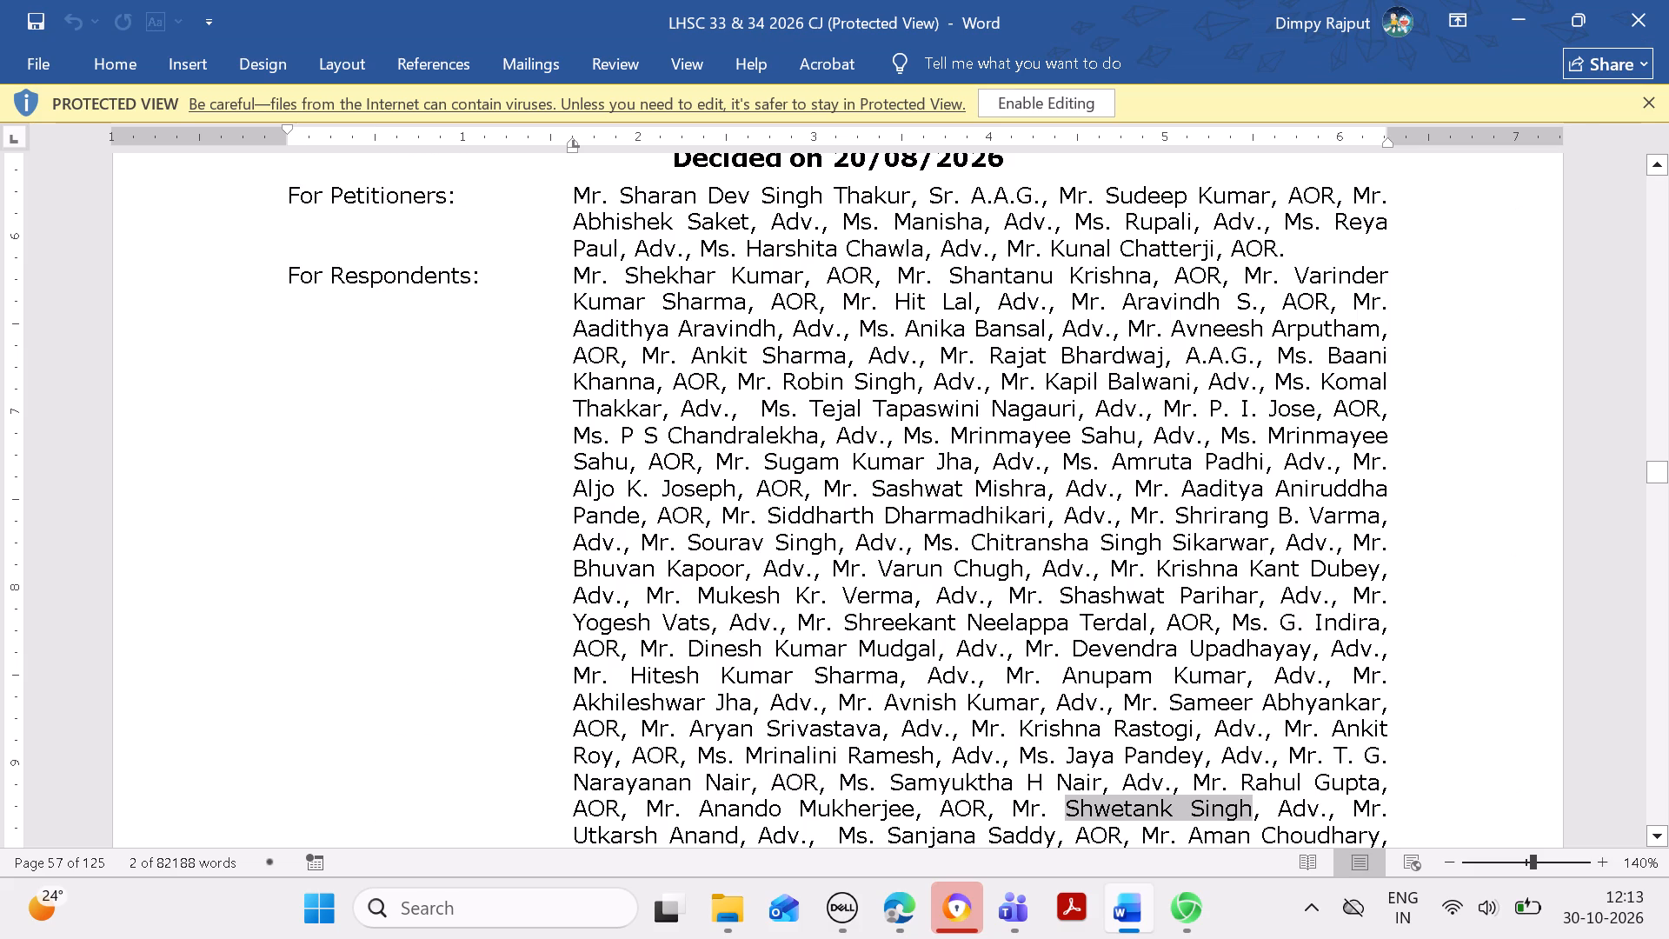
{"action": "key", "text": "Down"}
{"action": "key", "text": "Down"}
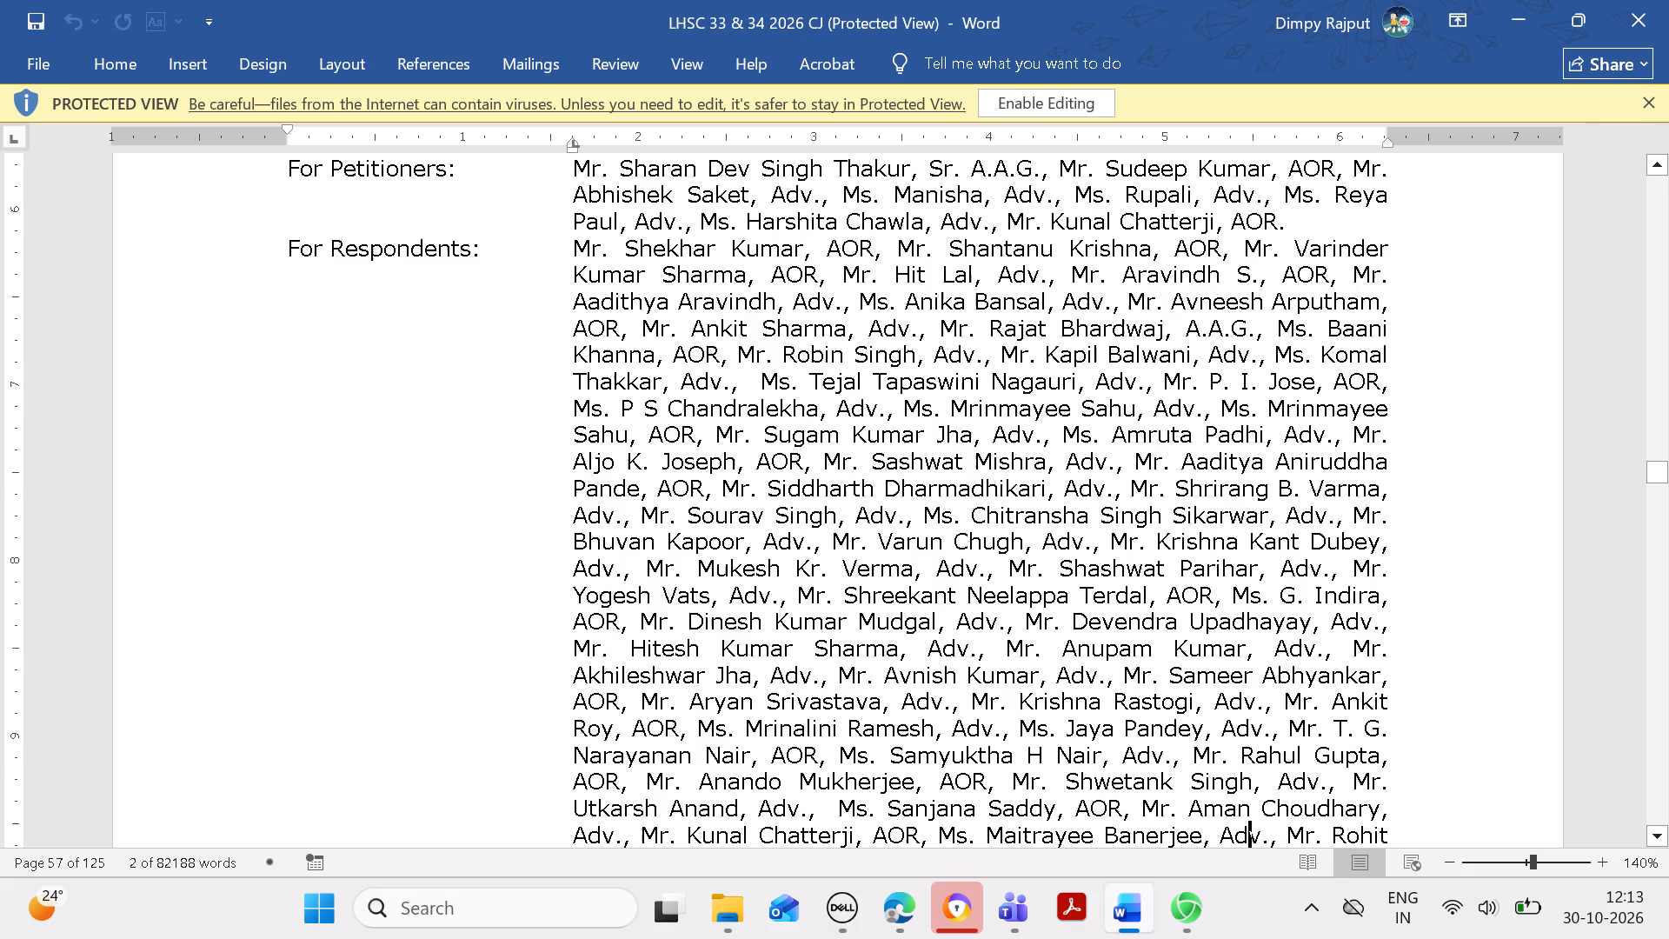
{"action": "key", "text": "Down"}
{"action": "key", "text": "Down"}
{"action": "key", "text": "Down"}
{"action": "key", "text": "Down"}
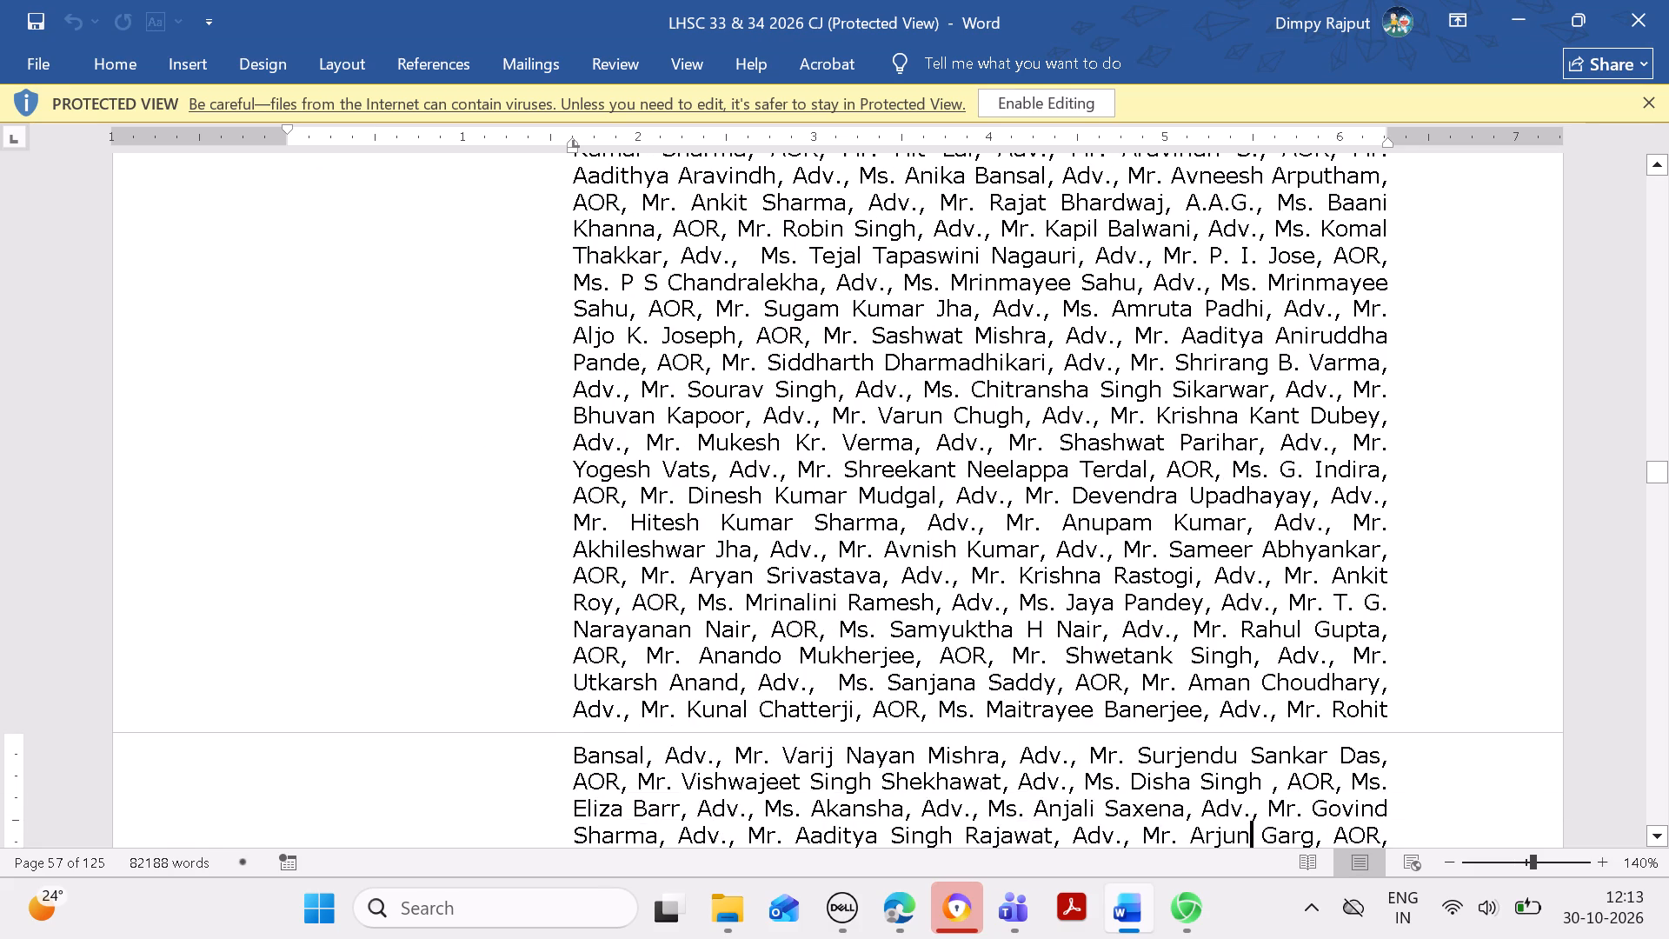
{"action": "key", "text": "Down"}
{"action": "key", "text": "Down"}
{"action": "key", "text": "Down"}
{"action": "key", "text": "Down"}
{"action": "key", "text": "Down"}
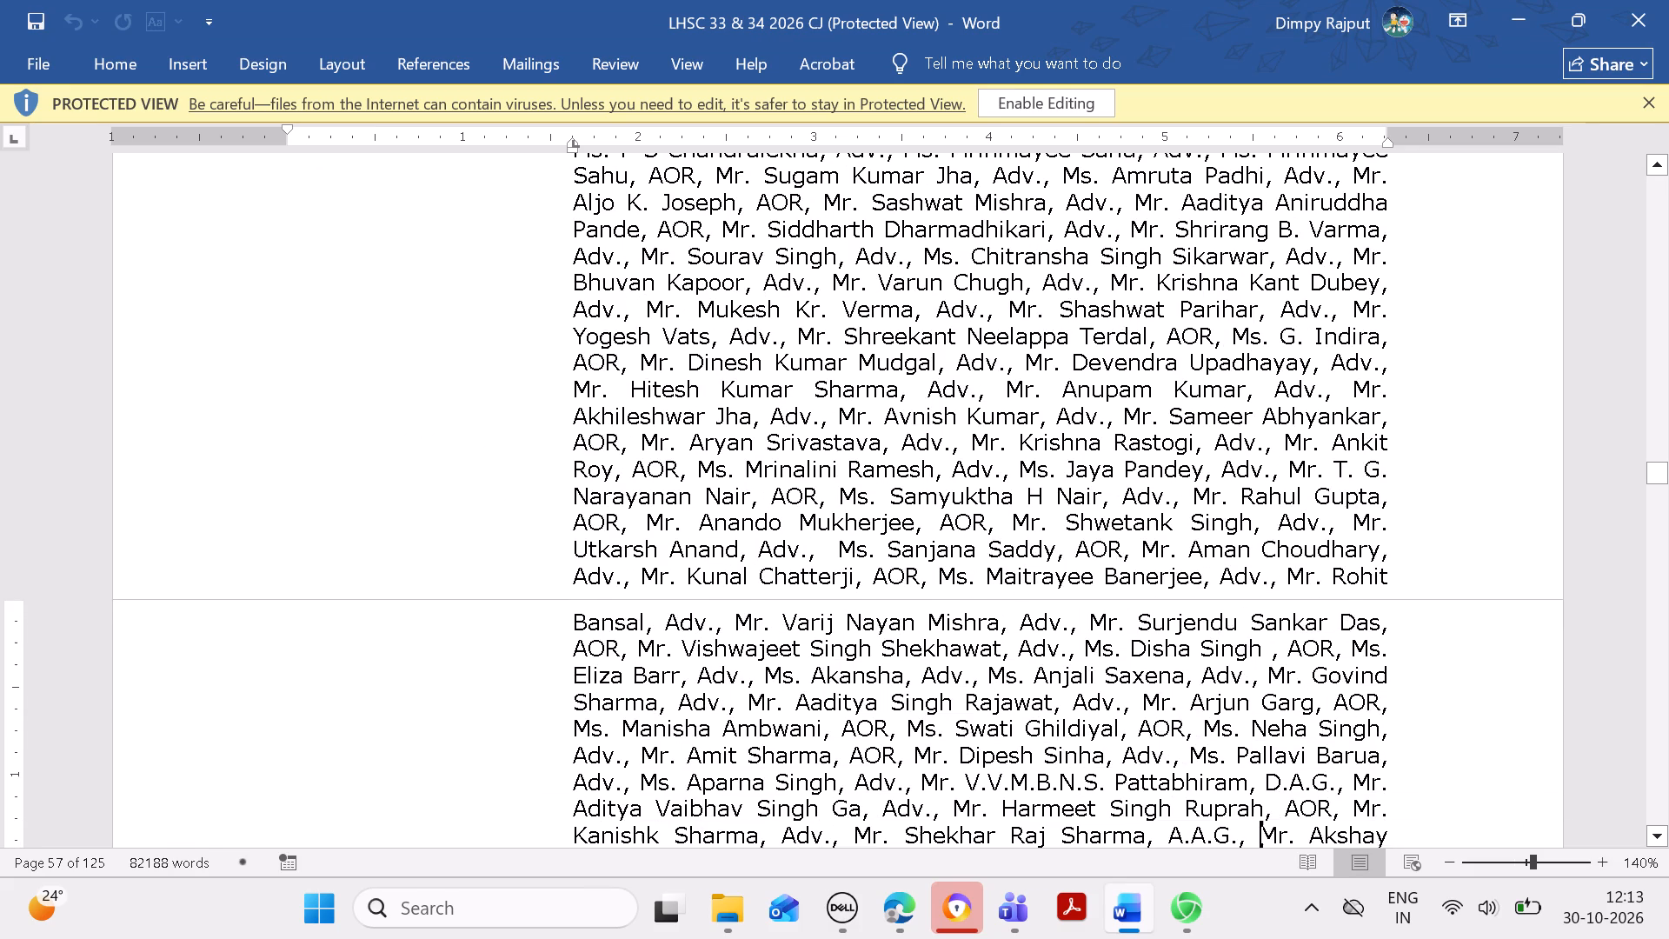
{"action": "key", "text": "Down"}
{"action": "key", "text": "Down"}
{"action": "key", "text": "Down"}
{"action": "key", "text": "Down"}
{"action": "key", "text": "Down"}
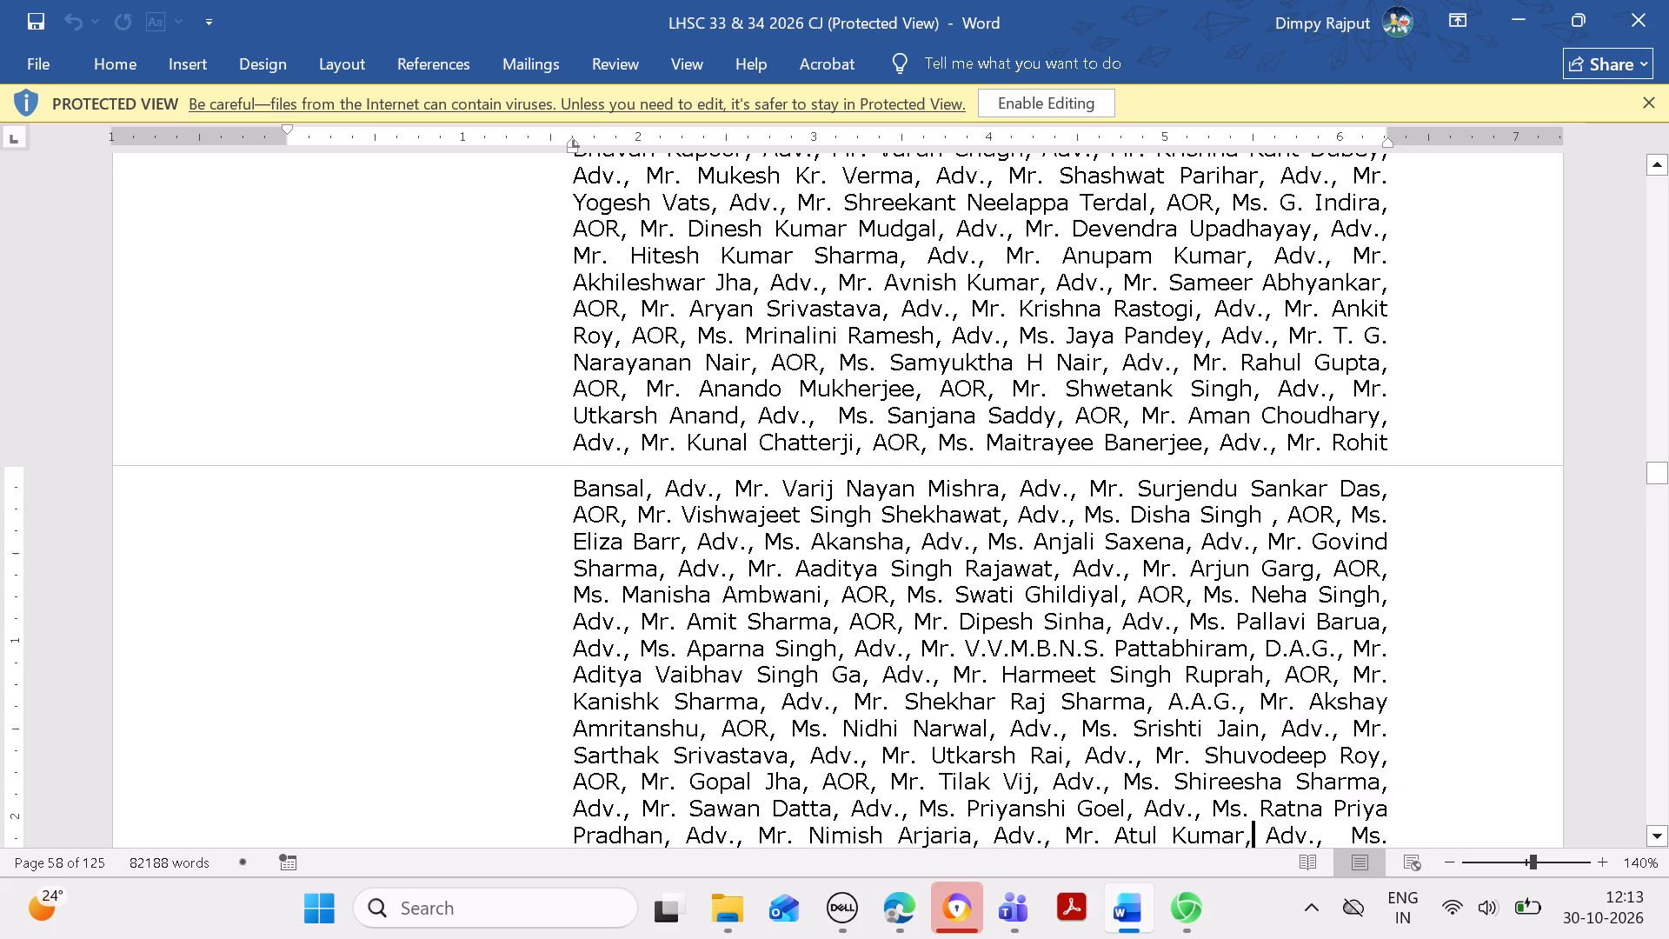
{"action": "key", "text": "Down"}
{"action": "key", "text": "Down"}
{"action": "key", "text": "Down"}
{"action": "key", "text": "Down"}
{"action": "key", "text": "Down"}
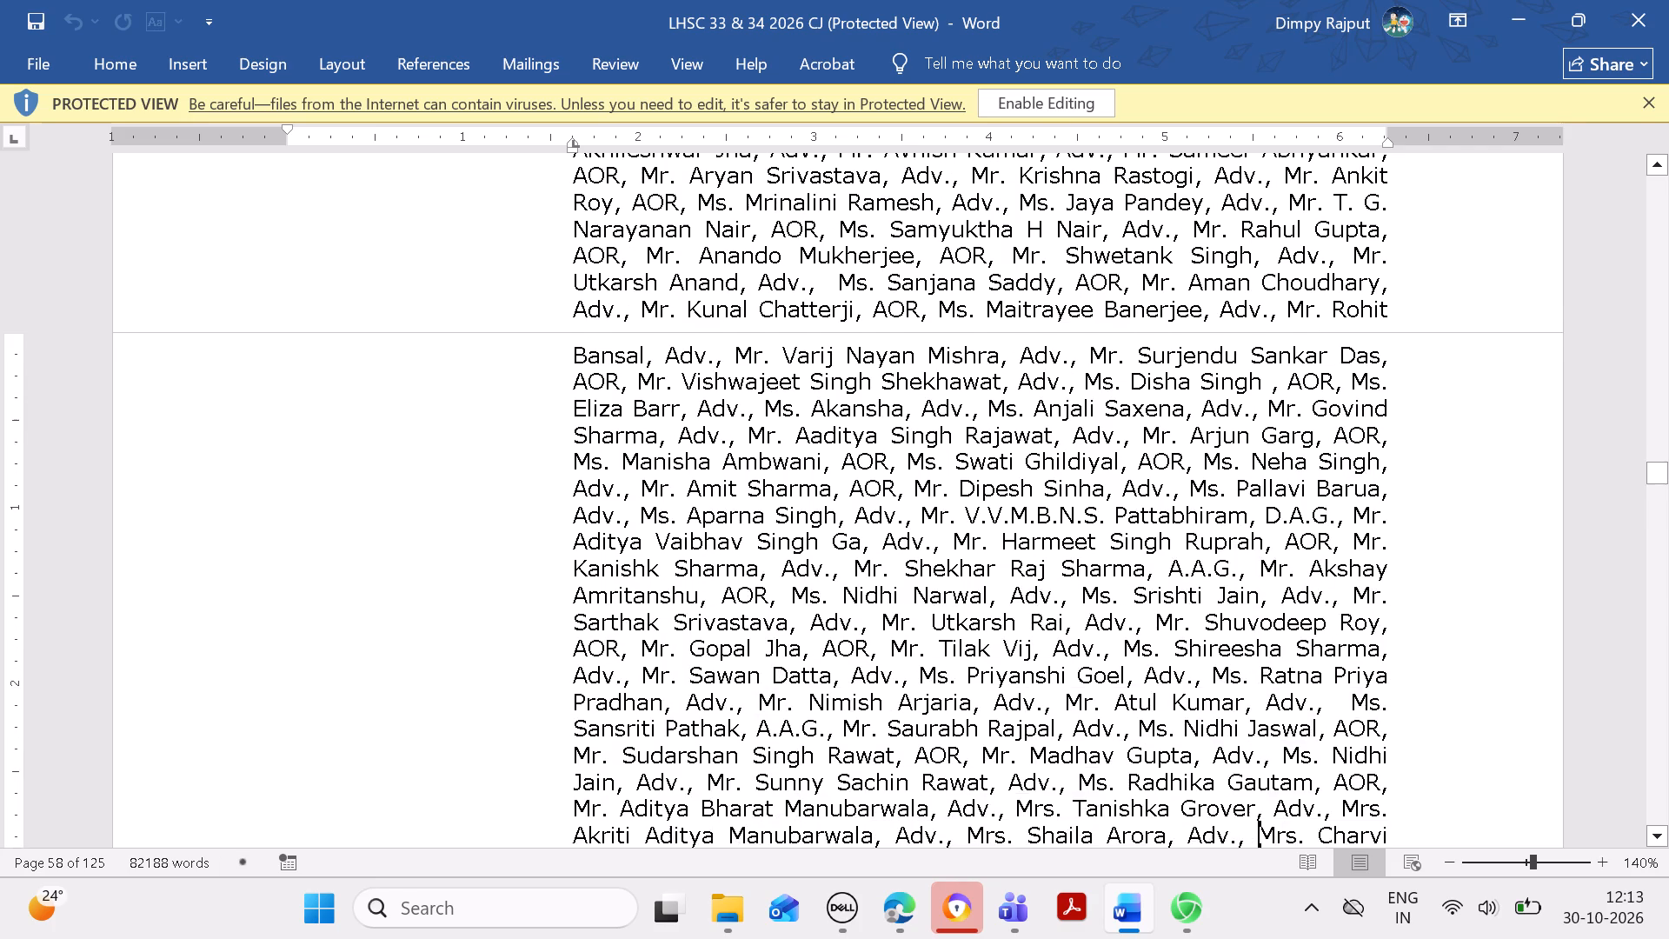
{"action": "key", "text": "Down"}
{"action": "key", "text": "Down"}
{"action": "key", "text": "Down"}
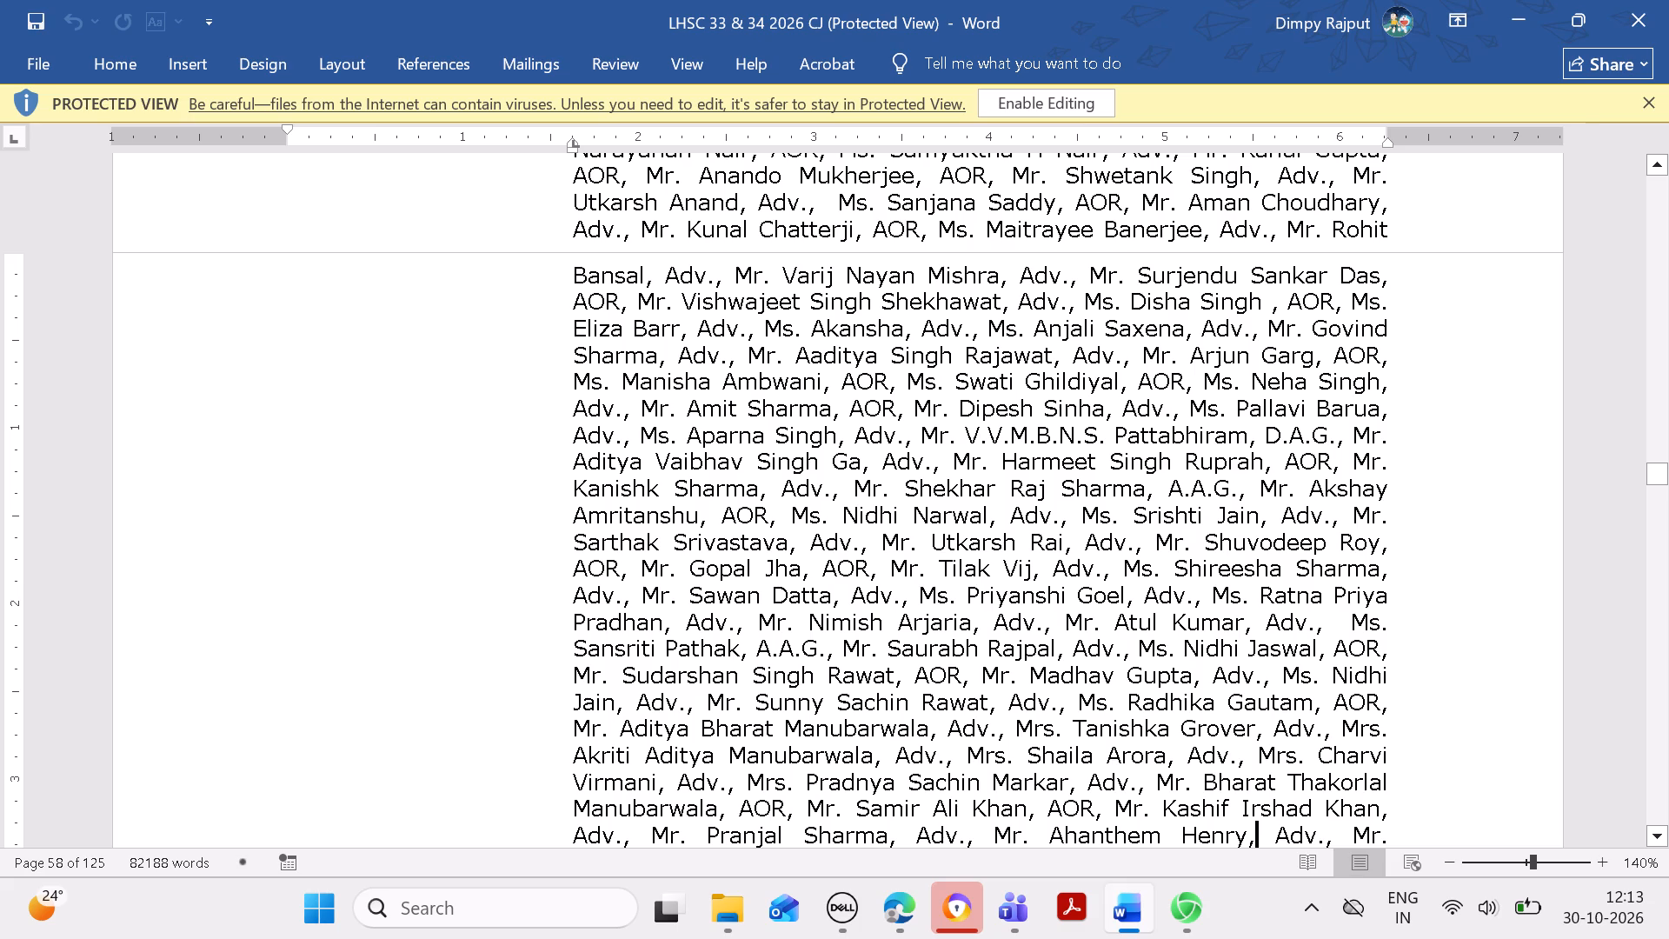
Copy the fifty-fourth respondents' advocate's name, without its Mr. prefix and Adv. designation, from the judgment.
{"action": "left_click_drag", "start_coordinate": [572, 203], "coordinate": [690, 203]}
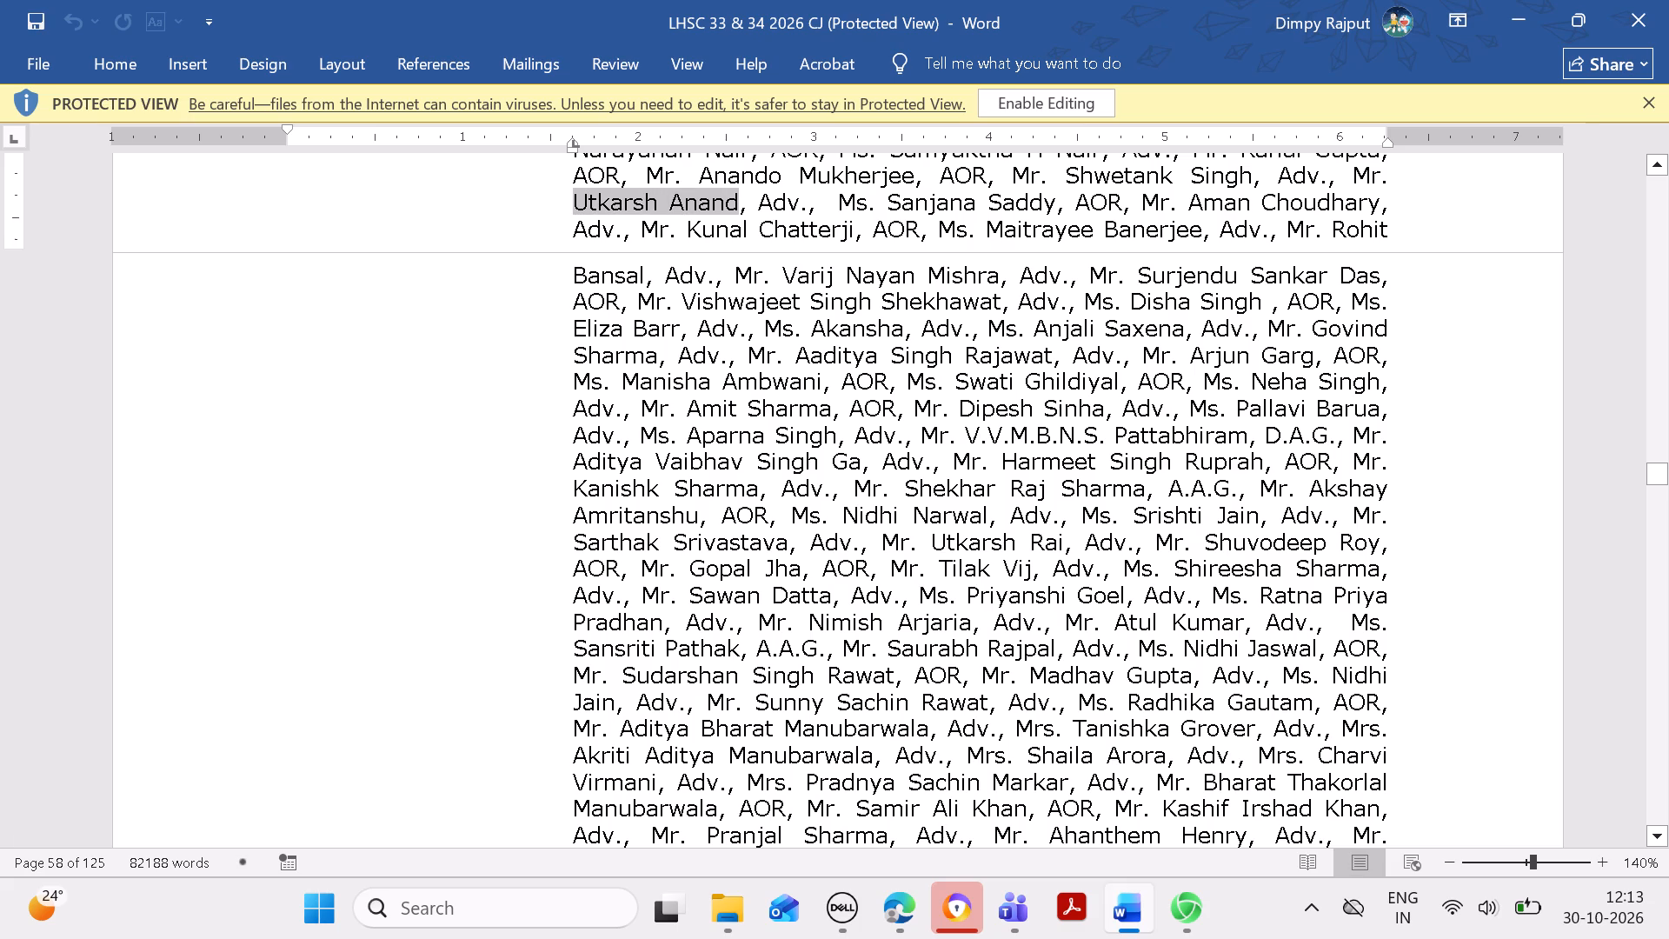
{"action": "key", "text": "ctrl+c"}
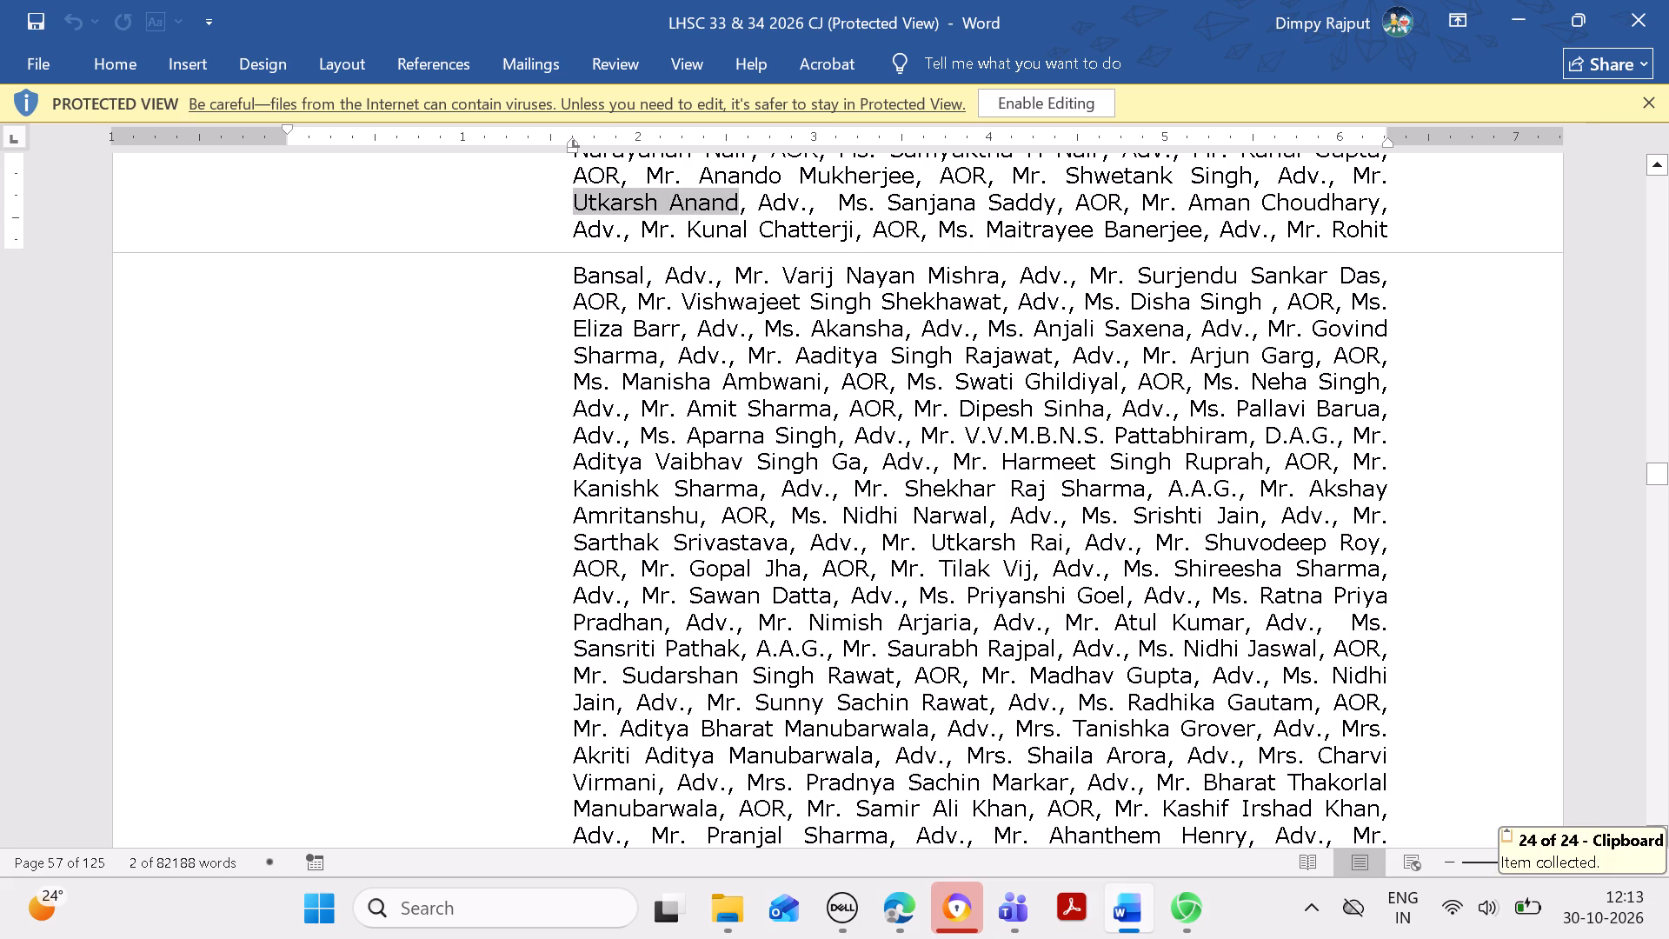
In the Edge case record, add the copied fifty-fourth advocate's name as a new Mr. entry designated ADV and attach it for the respondents.
{"action": "left_click", "coordinate": [895, 917]}
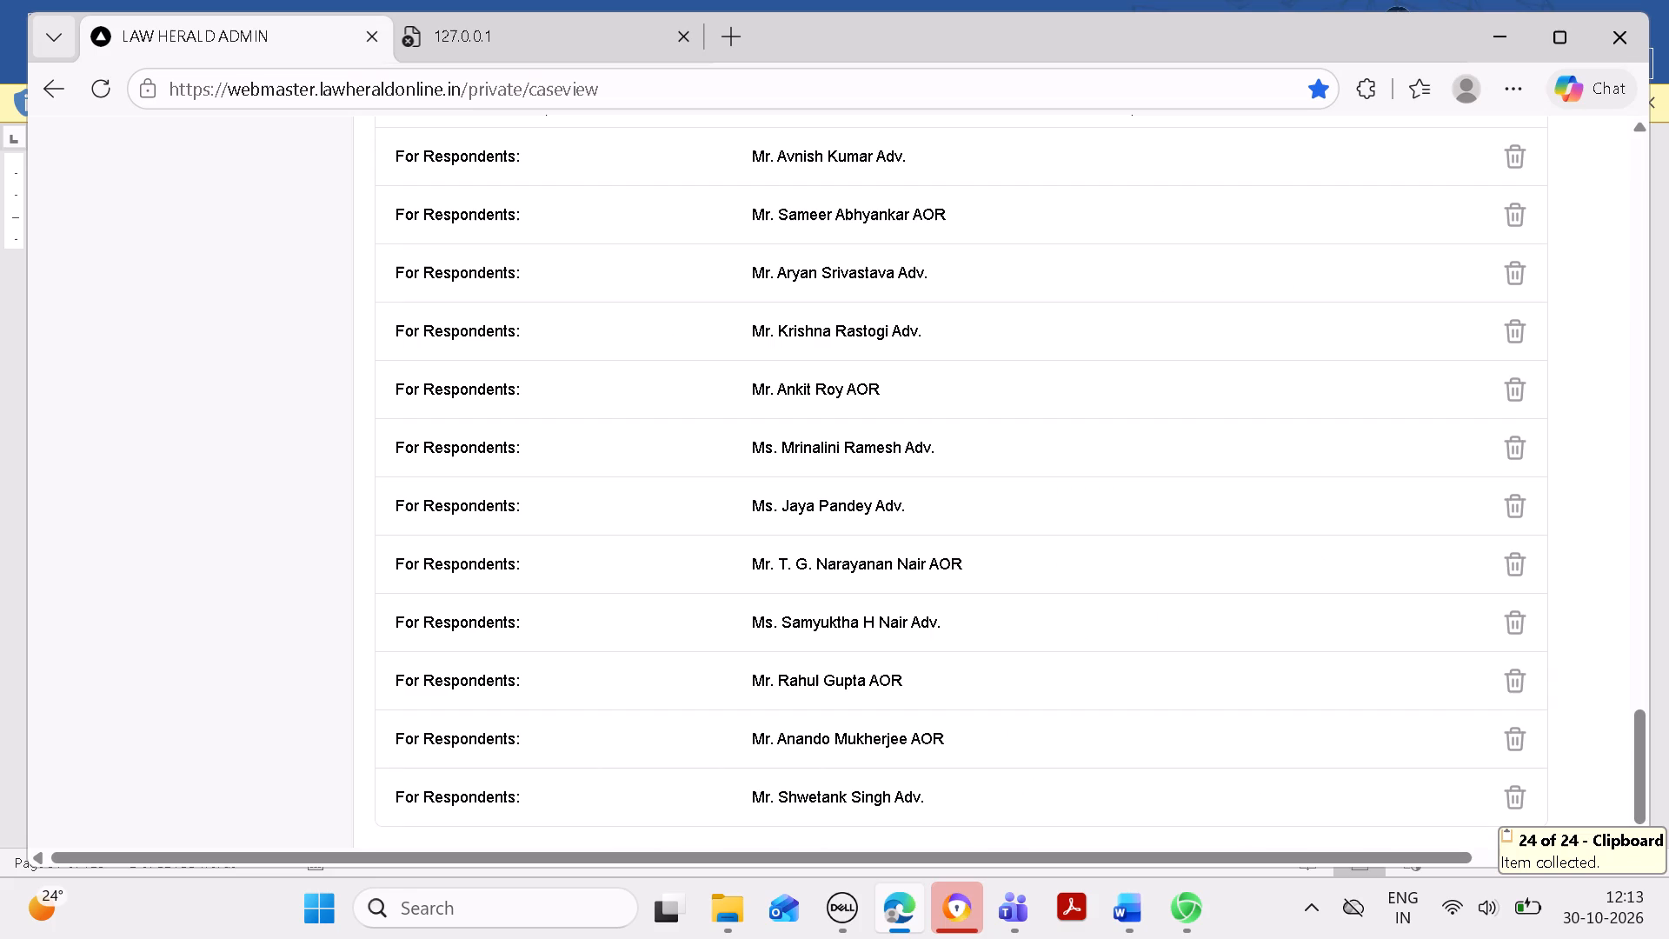
{"action": "scroll", "coordinate": [858, 819], "scroll_direction": "up", "scroll_amount": 3}
{"action": "left_click", "coordinate": [1269, 789]}
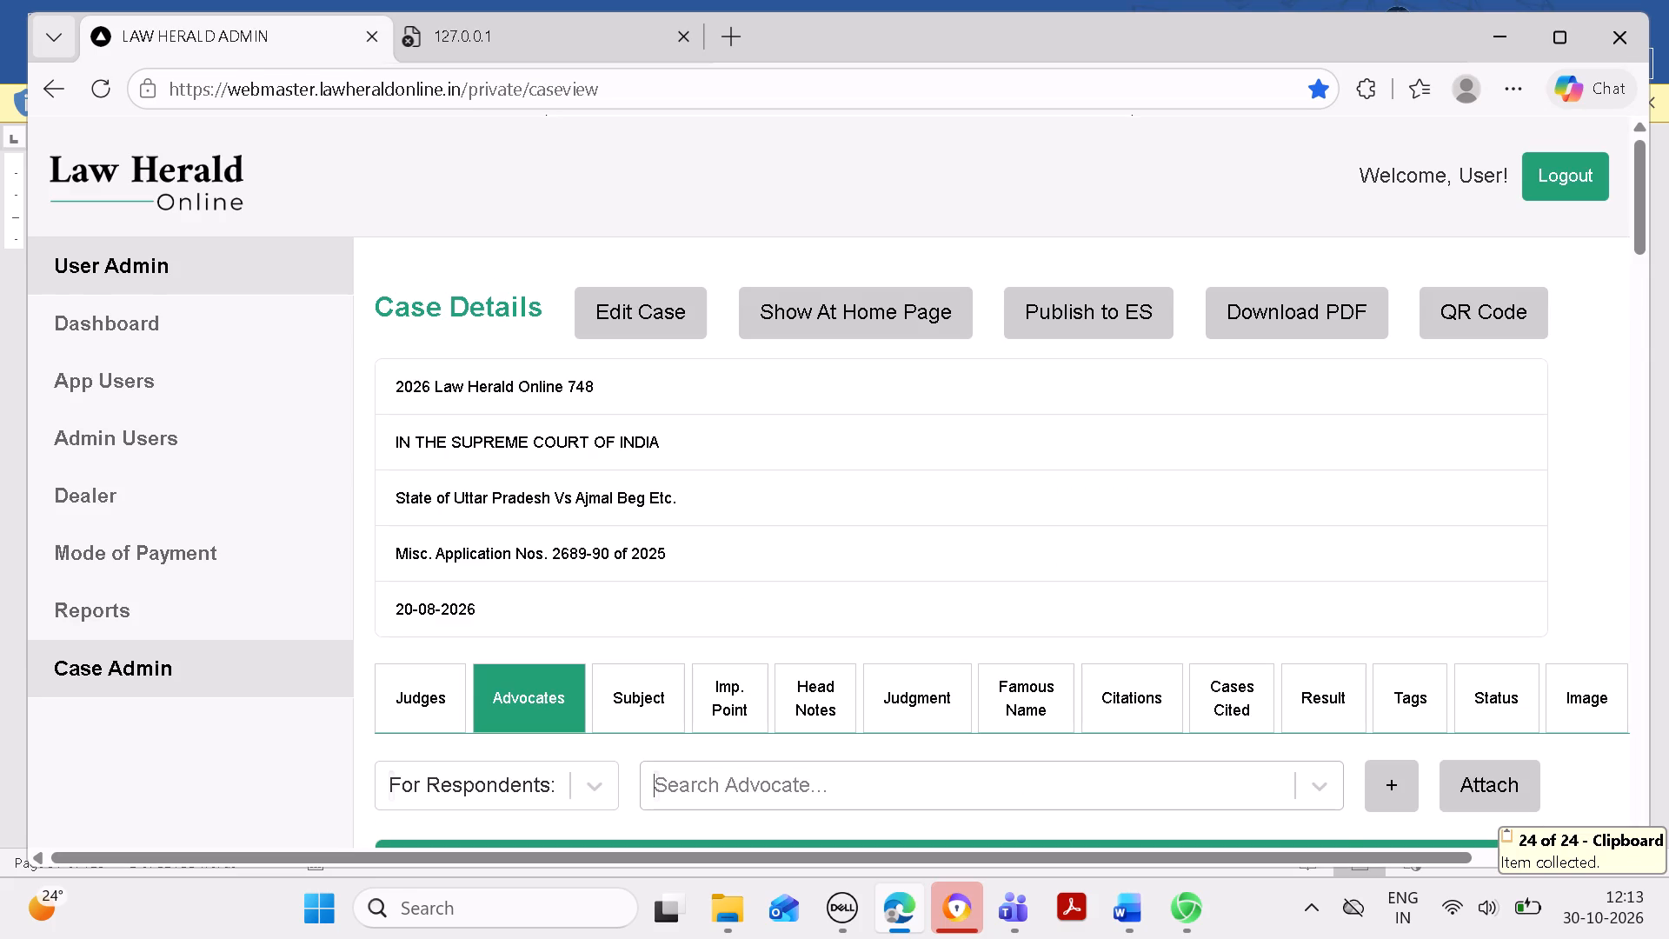
{"action": "key", "text": "ctrl+v"}
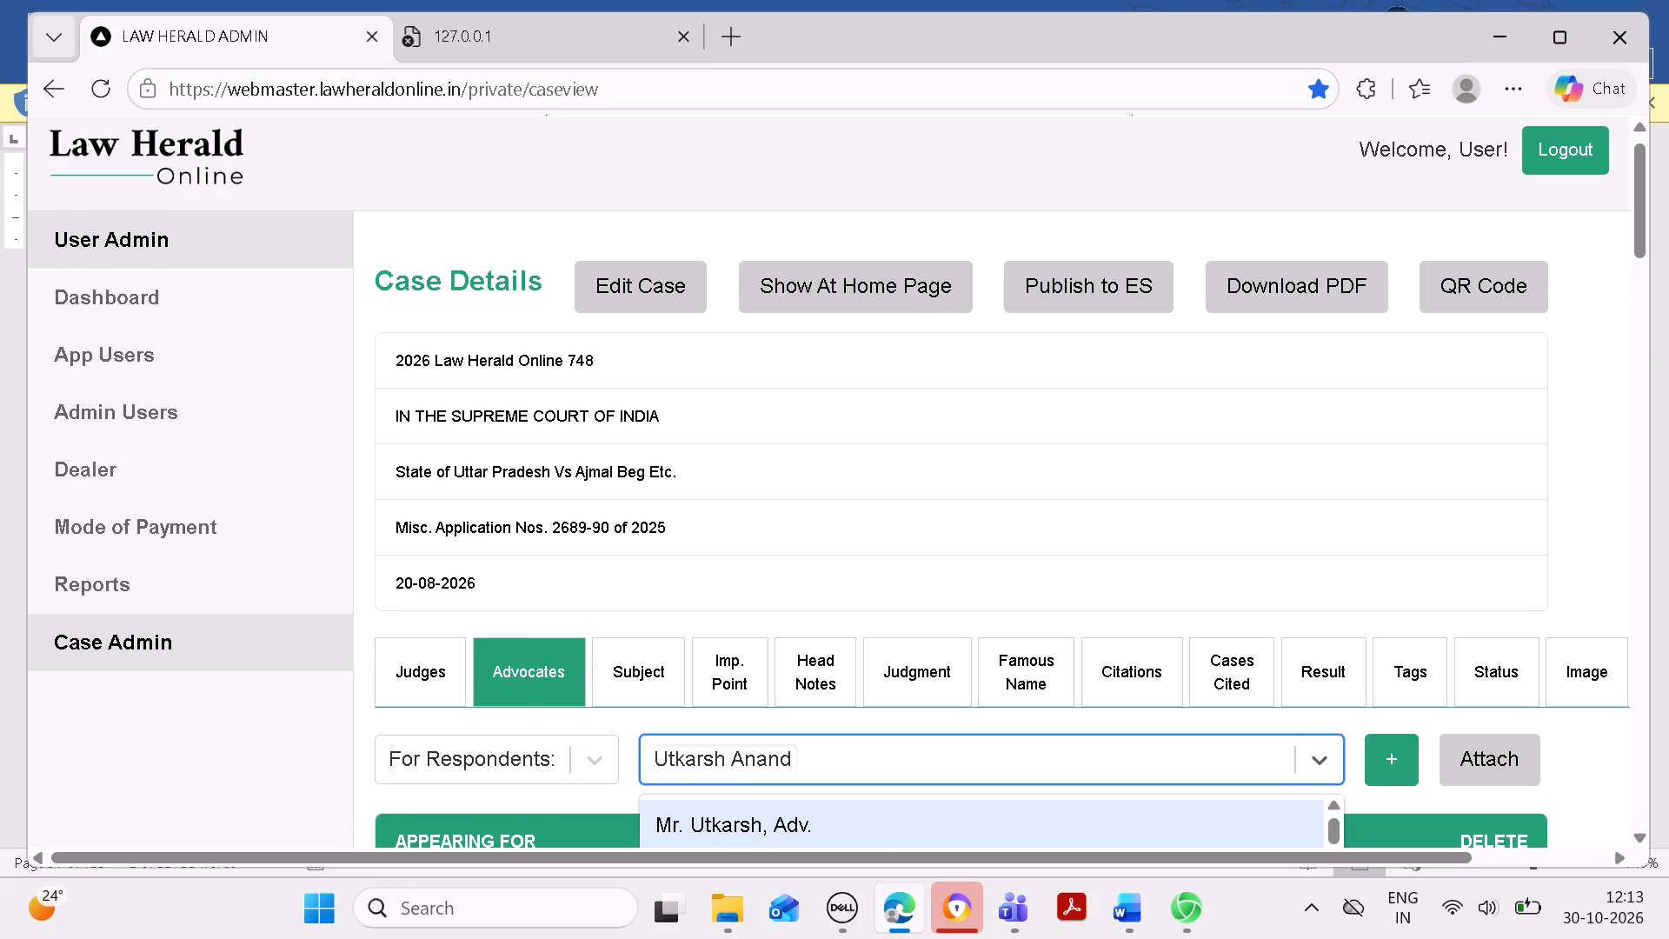
{"action": "left_click", "coordinate": [1375, 763]}
{"action": "left_click", "coordinate": [1068, 675]}
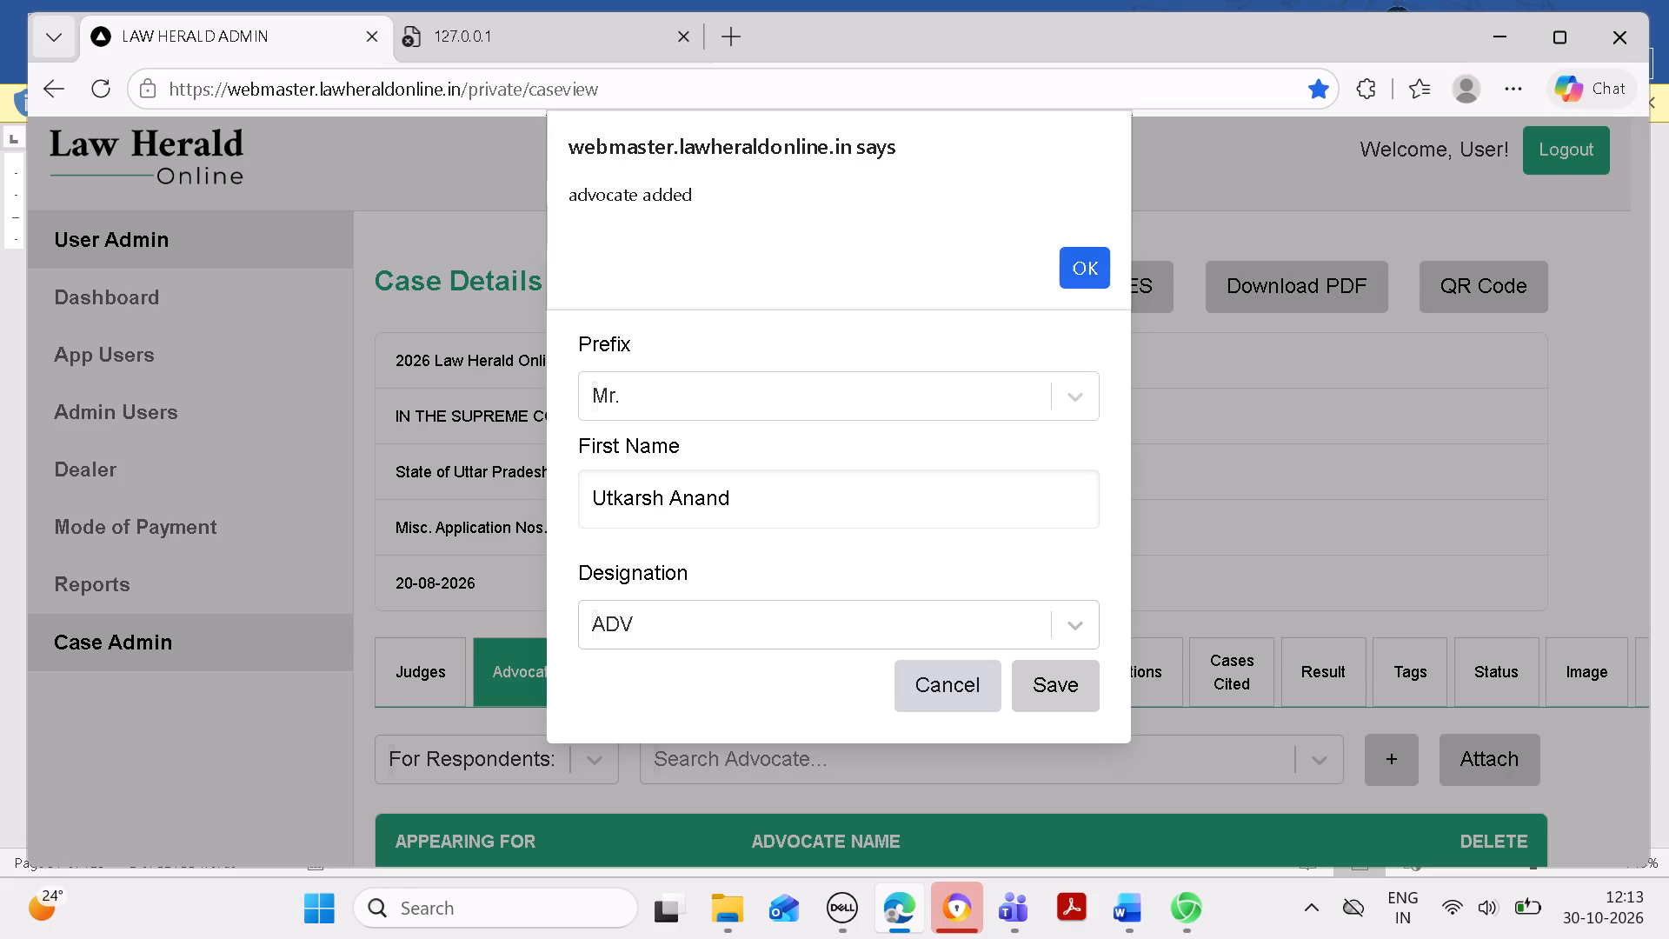
{"action": "left_click", "coordinate": [1081, 257]}
{"action": "scroll", "coordinate": [1078, 229], "scroll_direction": "down", "scroll_amount": 5}
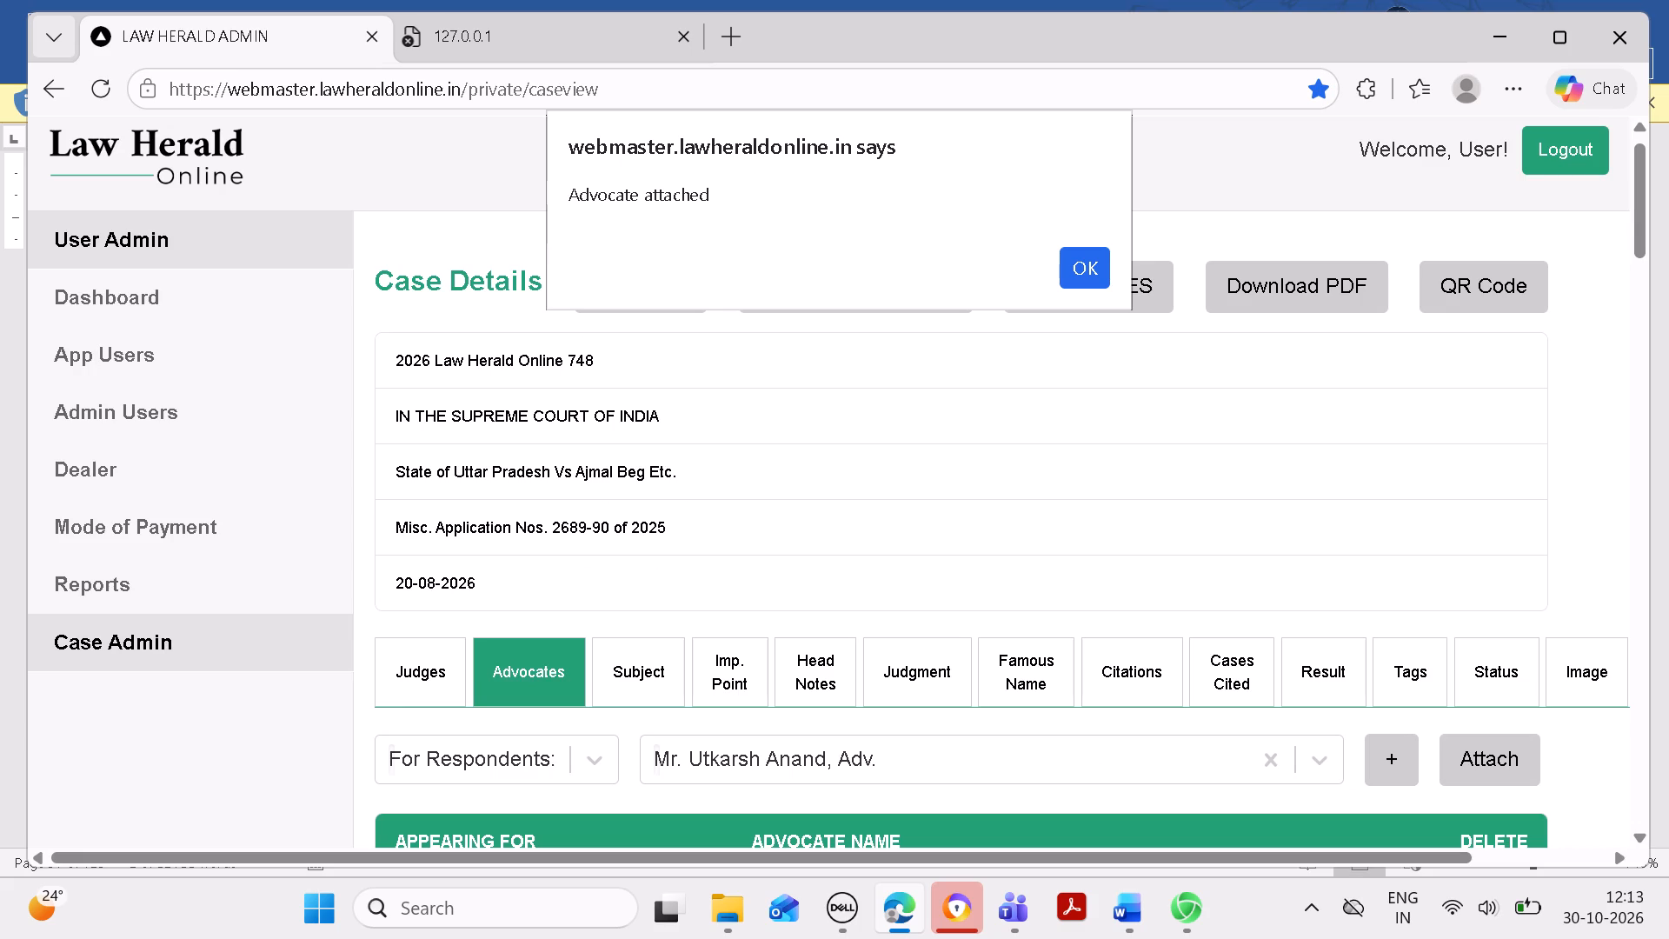
{"action": "left_click", "coordinate": [1073, 241]}
{"action": "left_click", "coordinate": [1081, 254]}
{"action": "scroll", "coordinate": [1074, 239], "scroll_direction": "down", "scroll_amount": 7}
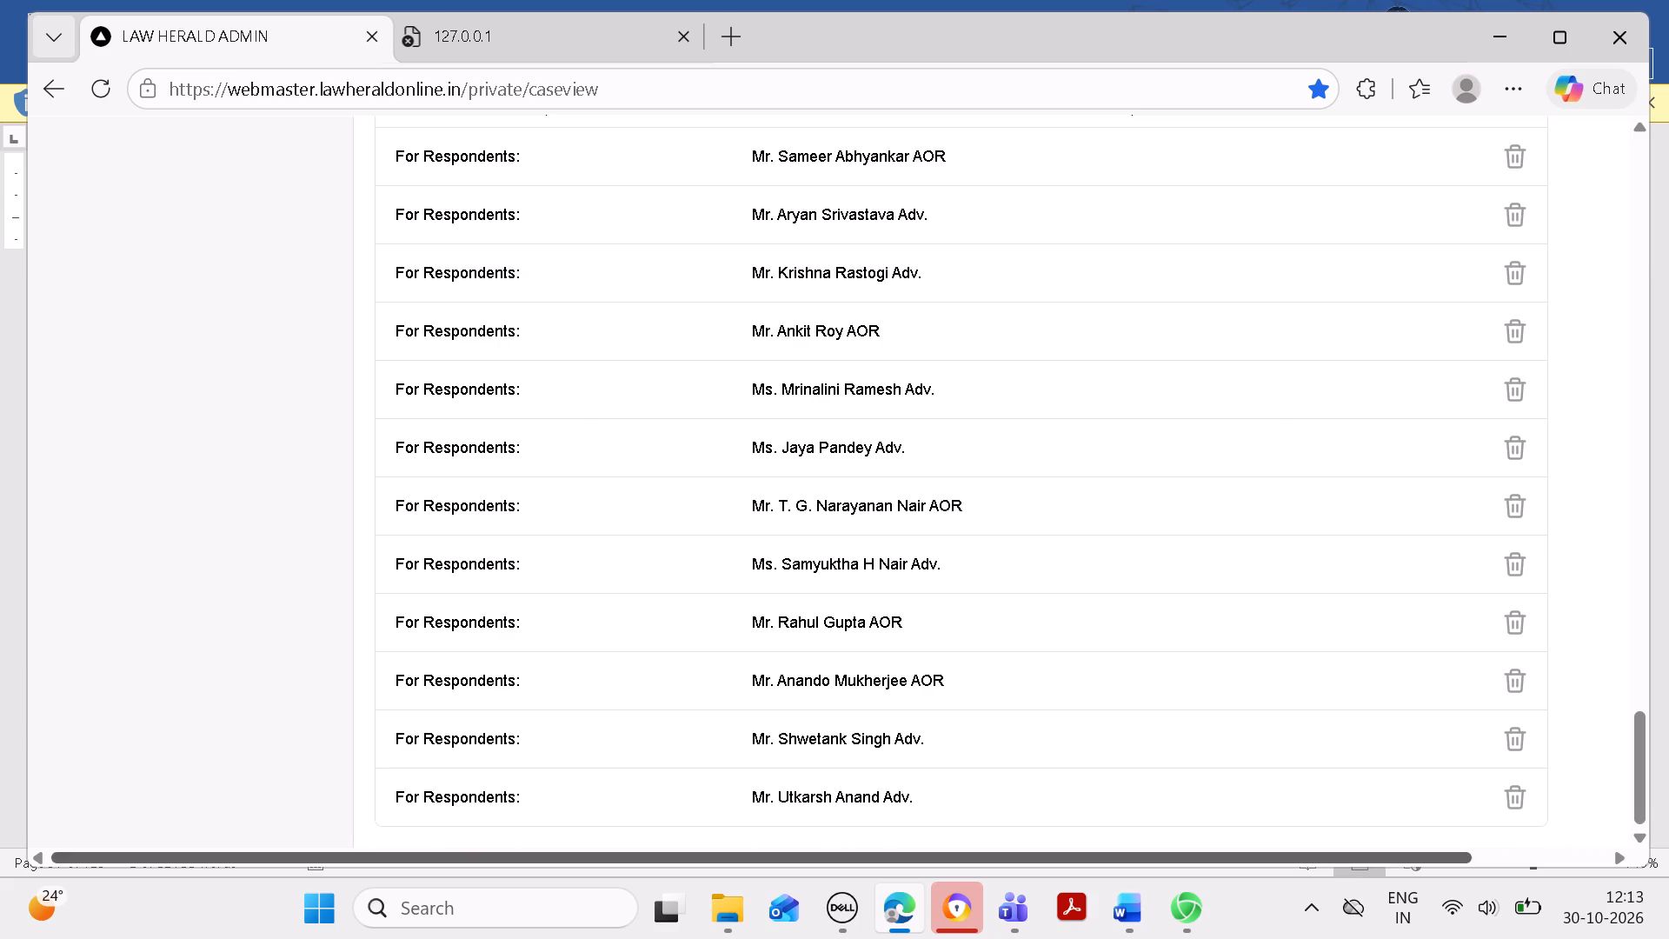
Copy the fifty-fifth respondents' advocate's name, without its Ms. prefix and AOR designation, from the judgment in Word.
{"action": "left_click", "coordinate": [1126, 903]}
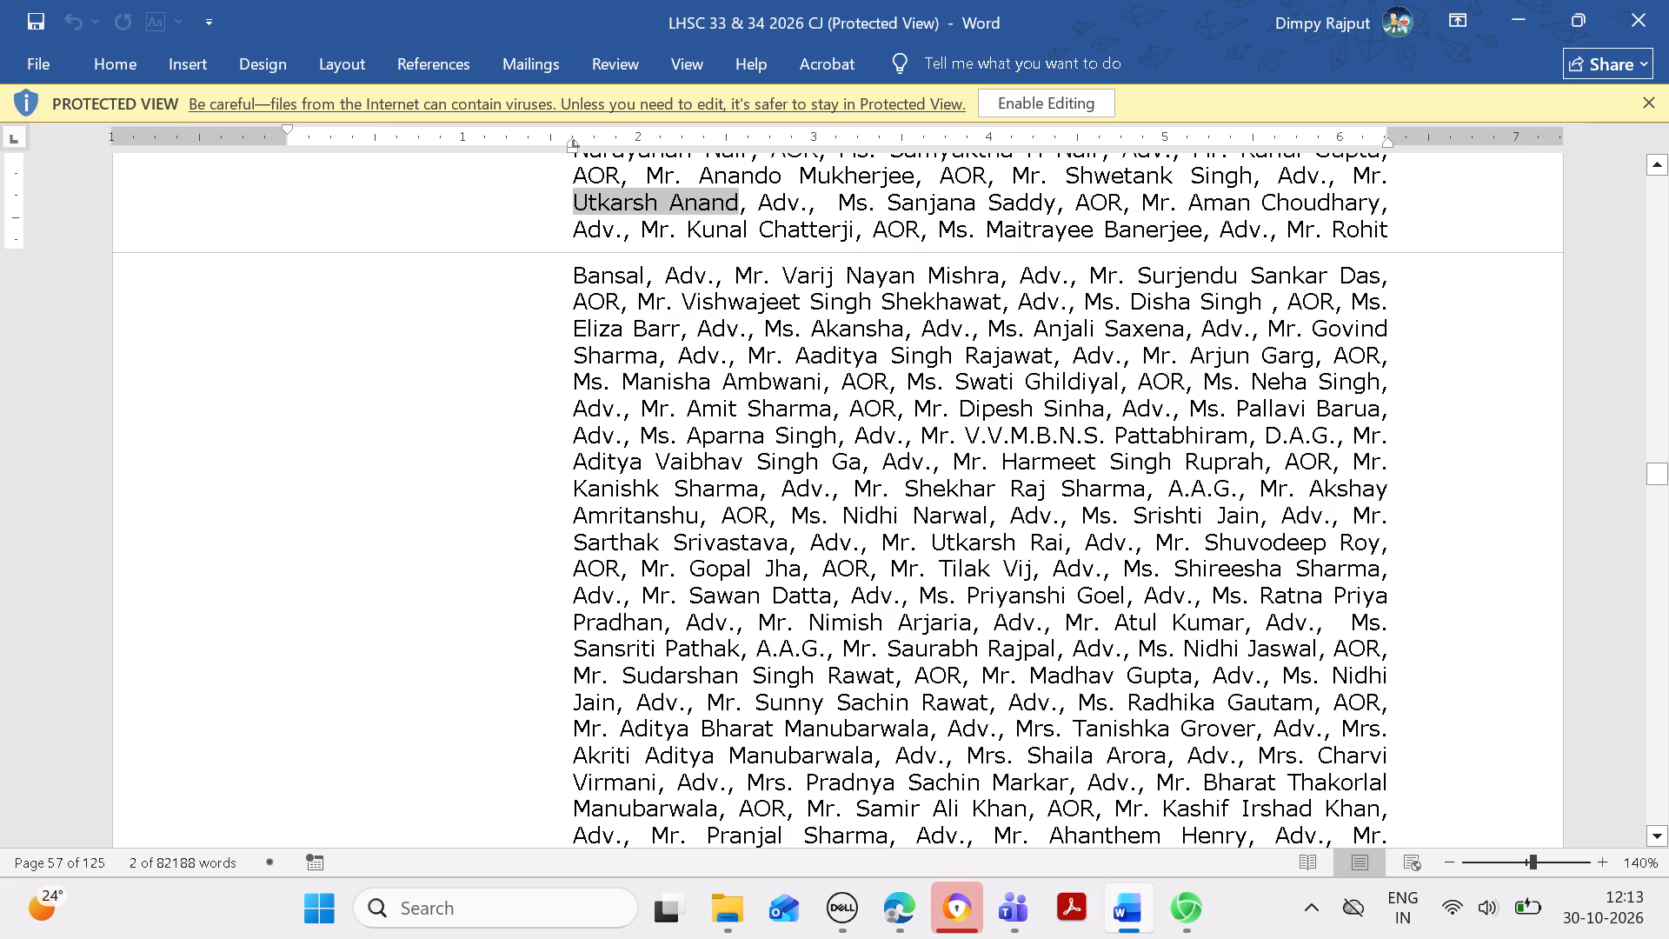
{"action": "left_click_drag", "start_coordinate": [888, 202], "coordinate": [1021, 205]}
{"action": "key", "text": "ctrl+c"}
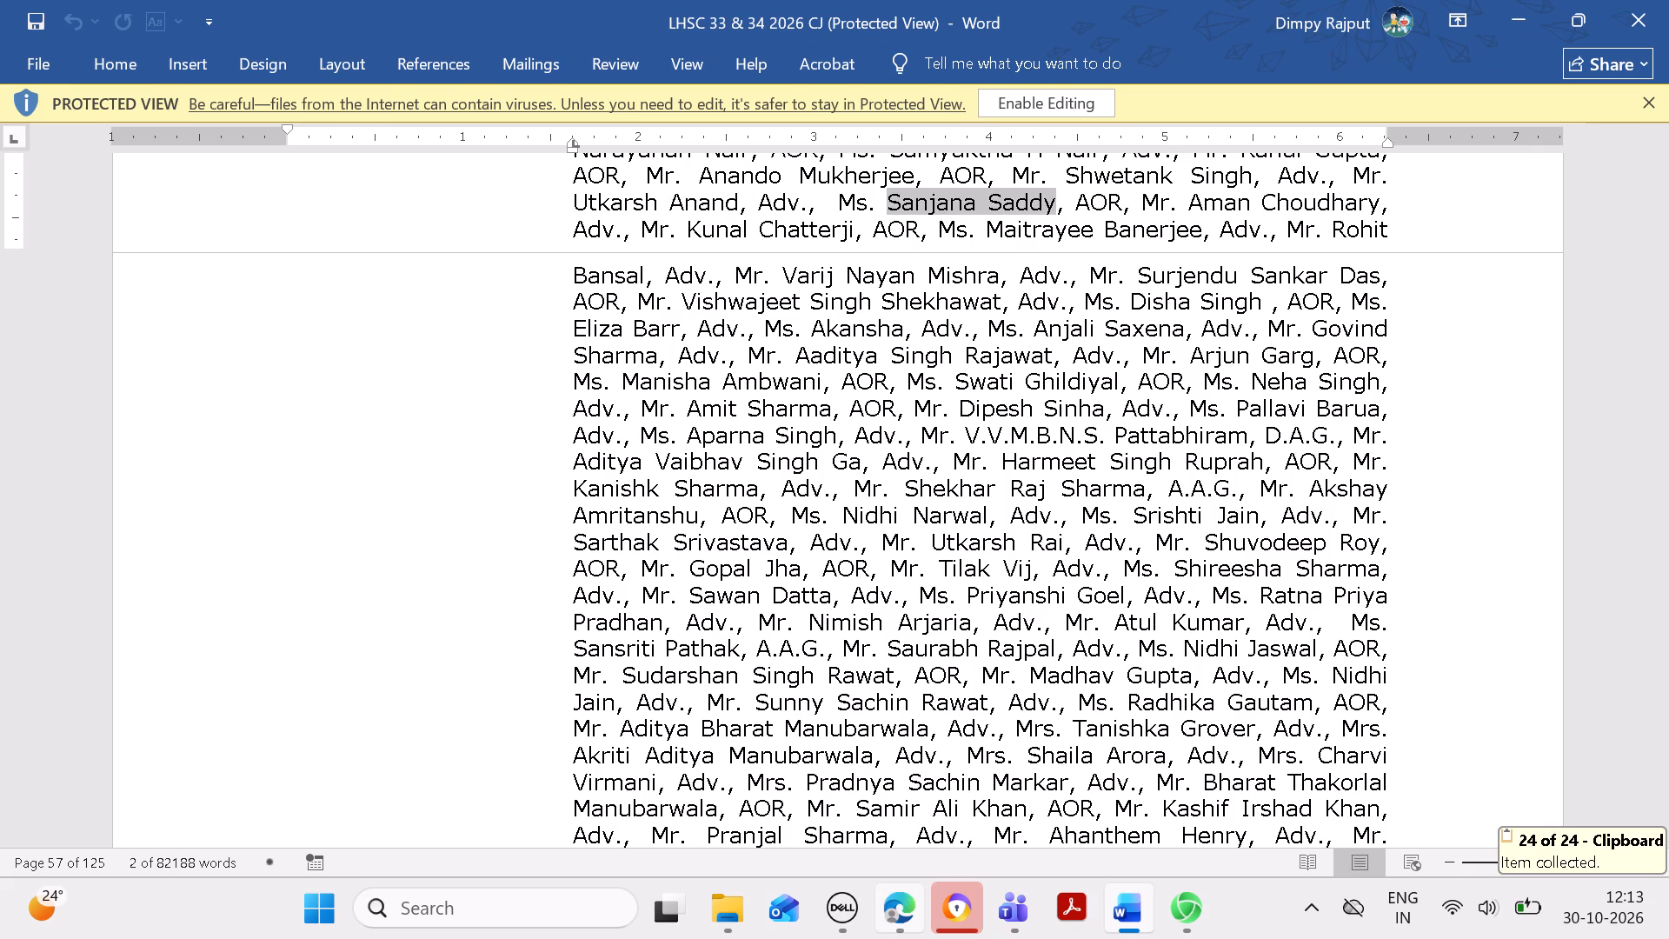
In the Edge case record, search the copied fifty-fifth advocate's name and attach the existing Ms. entry designated AOR for the respondents.
{"action": "left_click", "coordinate": [896, 909]}
{"action": "scroll", "coordinate": [848, 836], "scroll_direction": "up", "scroll_amount": 3}
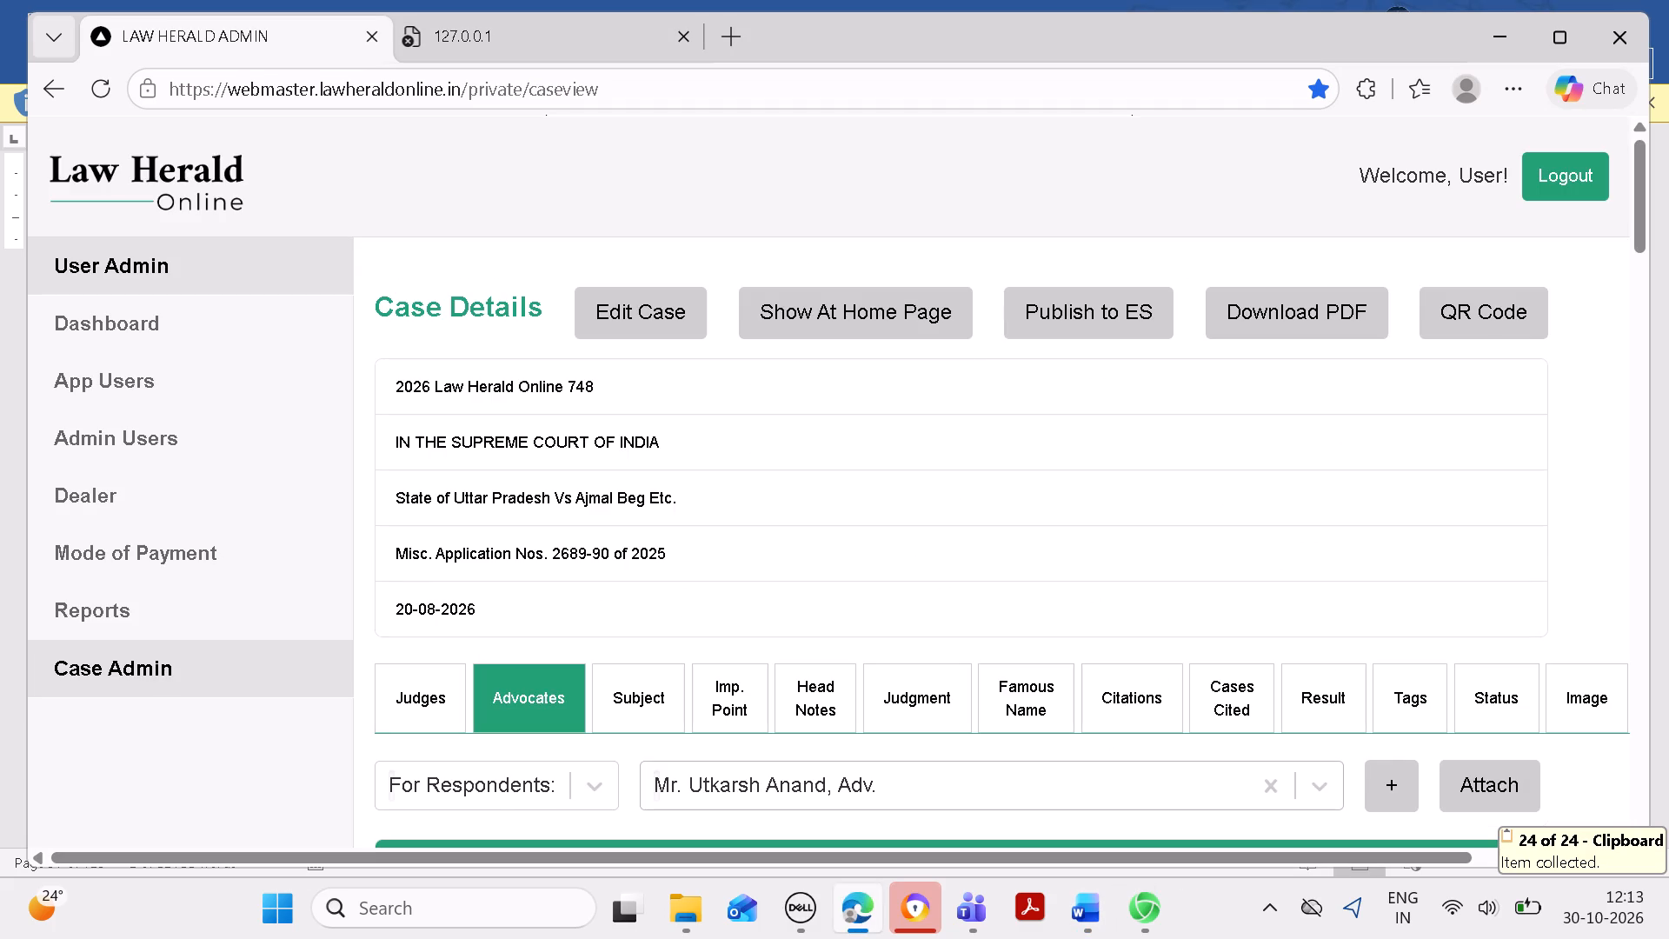
{"action": "left_click", "coordinate": [1267, 778]}
{"action": "key", "text": "ctrl+v"}
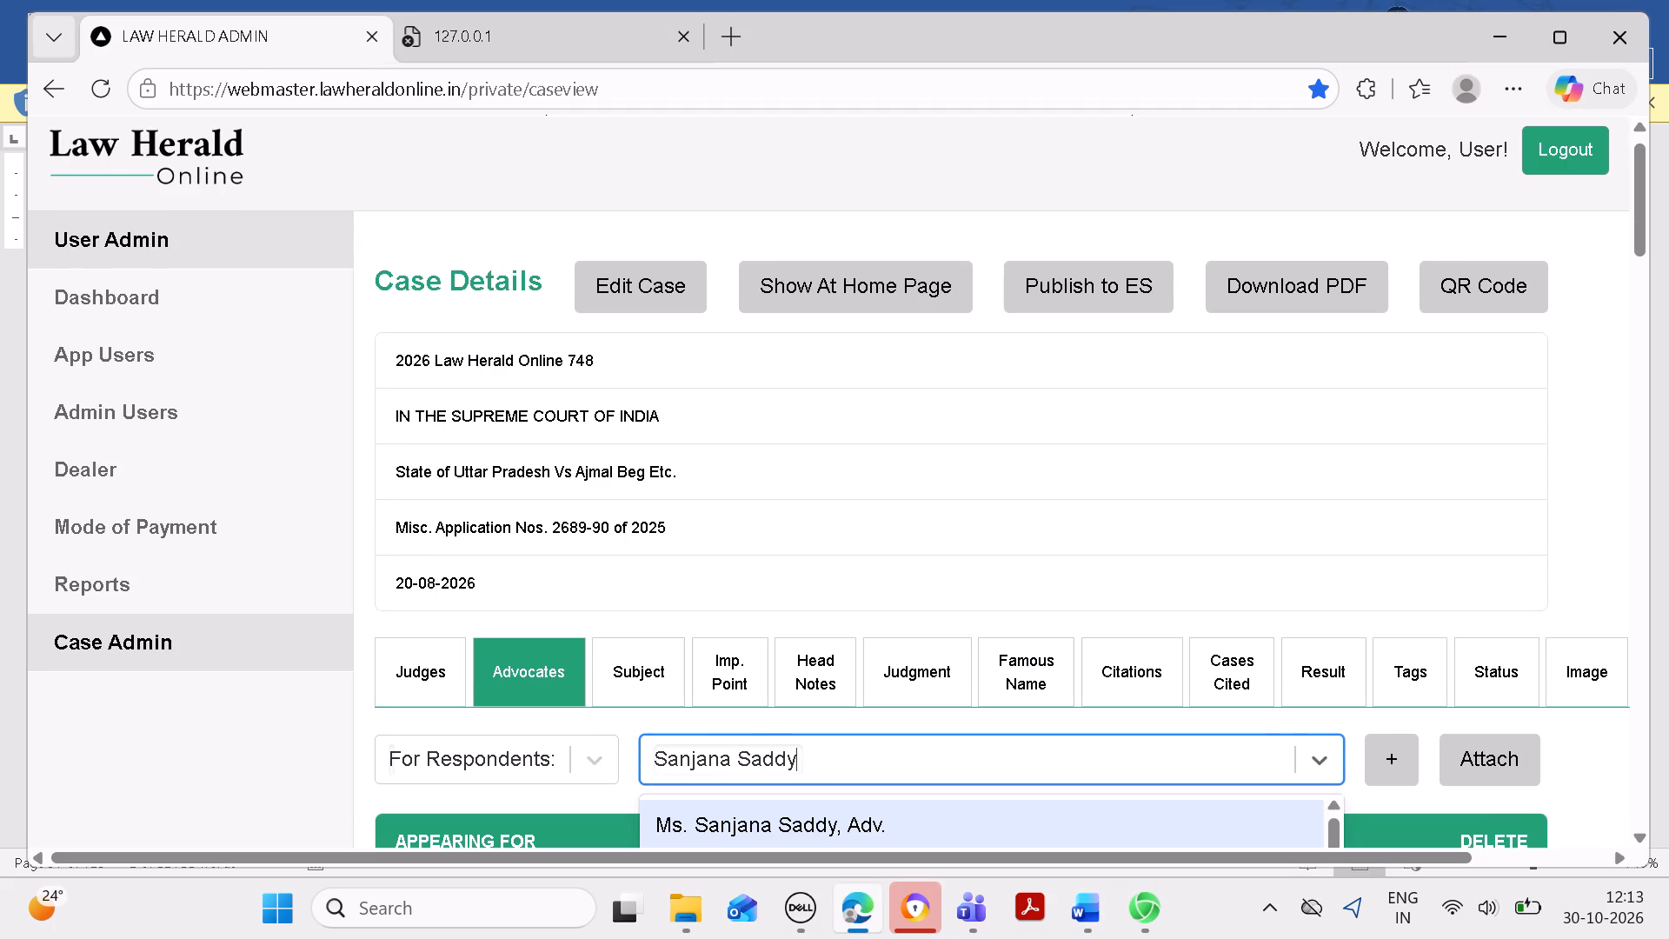
{"action": "left_click_drag", "start_coordinate": [1638, 229], "coordinate": [1649, 275]}
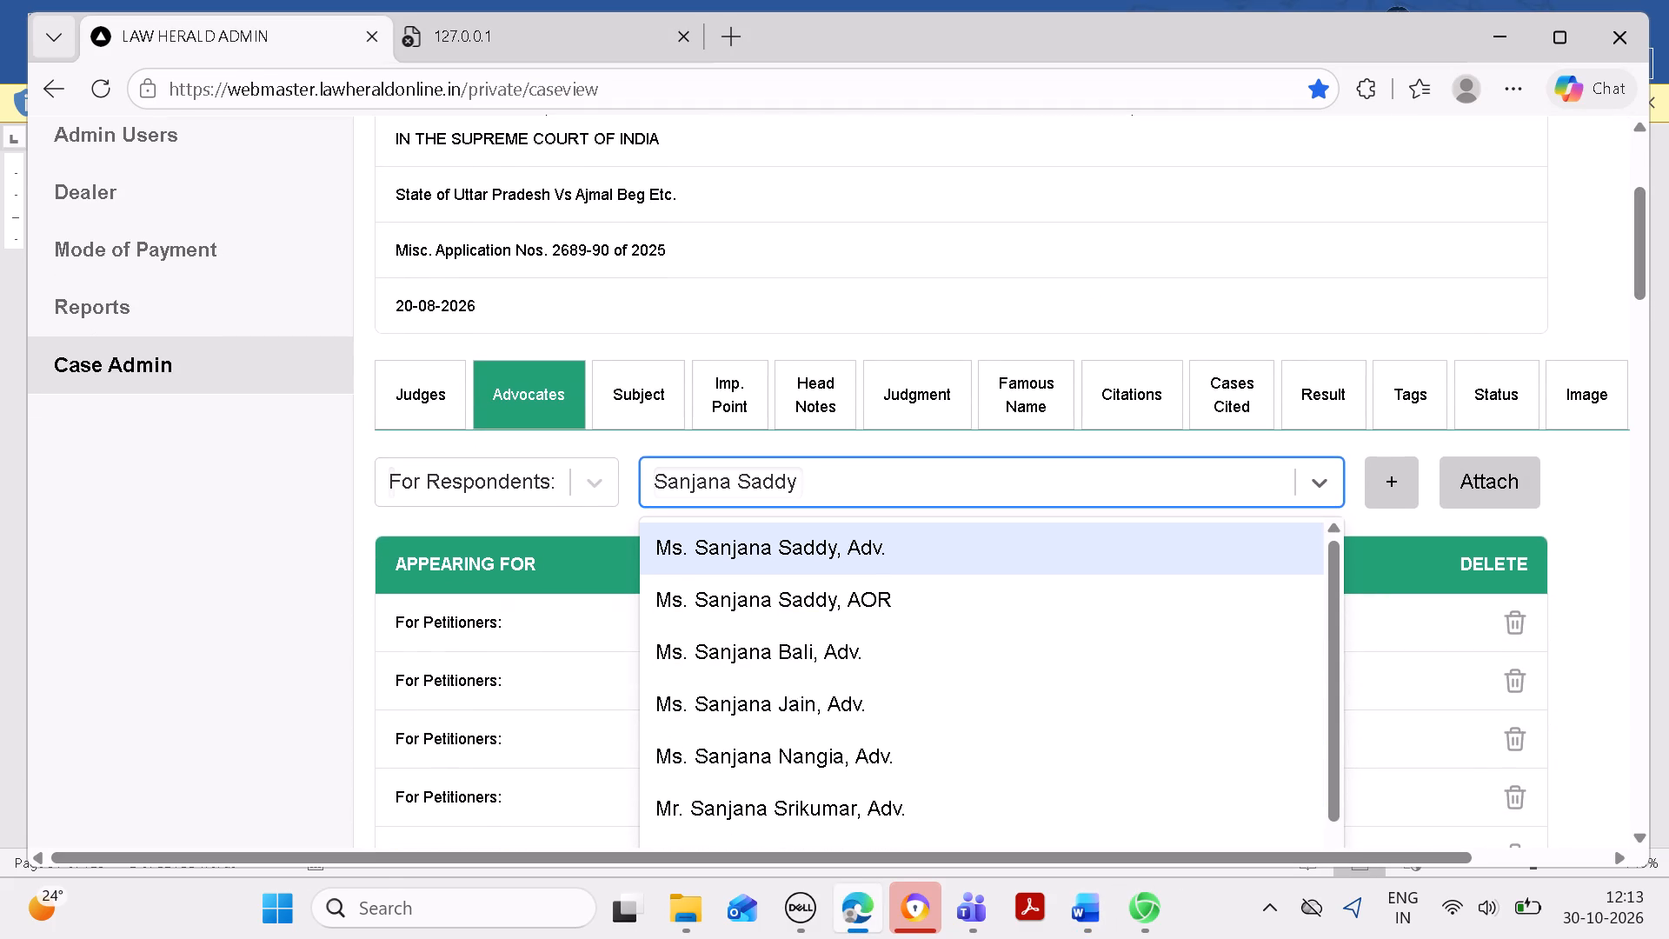
{"action": "left_click", "coordinate": [901, 603]}
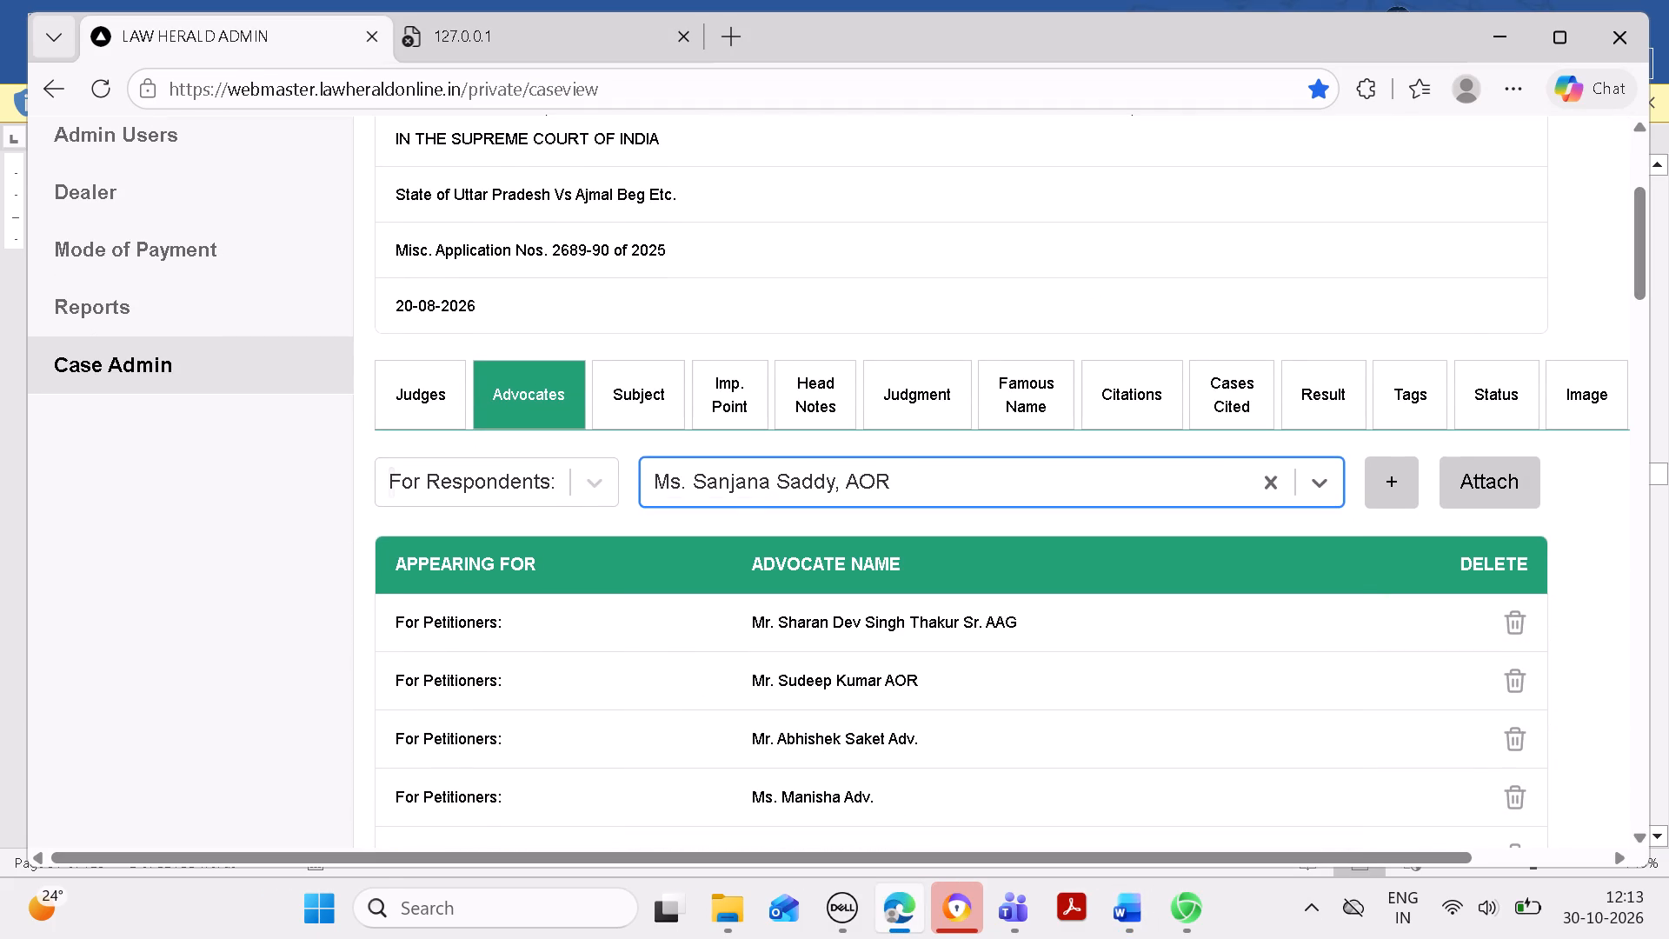
{"action": "left_click", "coordinate": [1510, 465]}
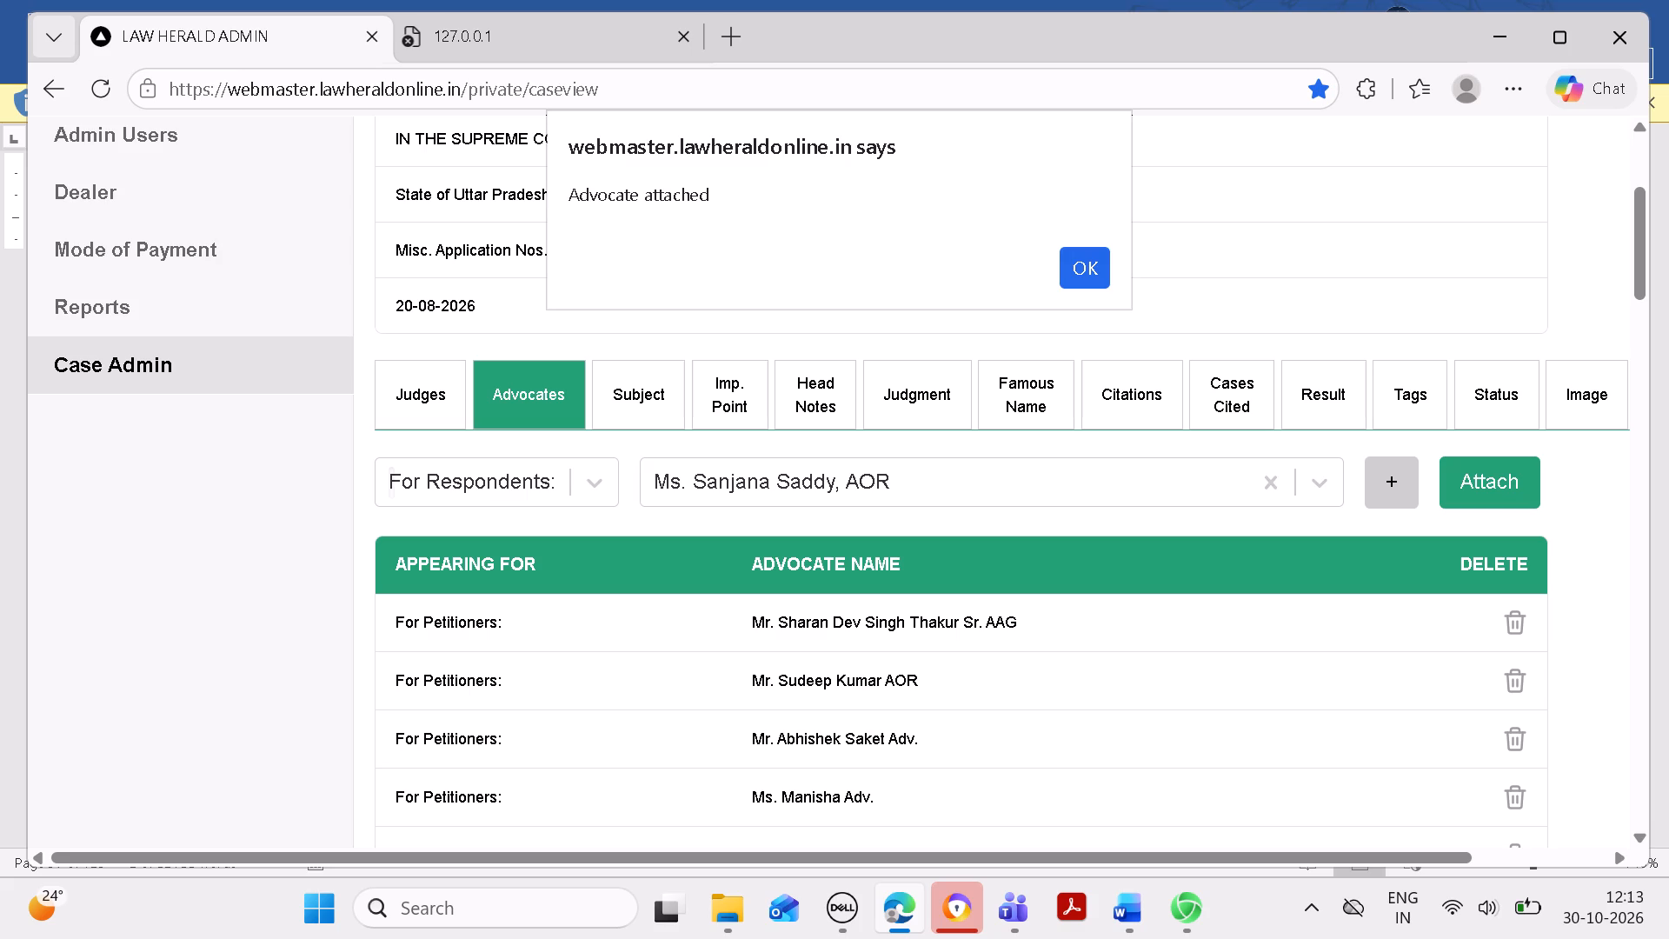
Finish attaching the fifty-fifth respondents' advocate and check the end of the attached advocates list.
{"action": "left_click", "coordinate": [1087, 267]}
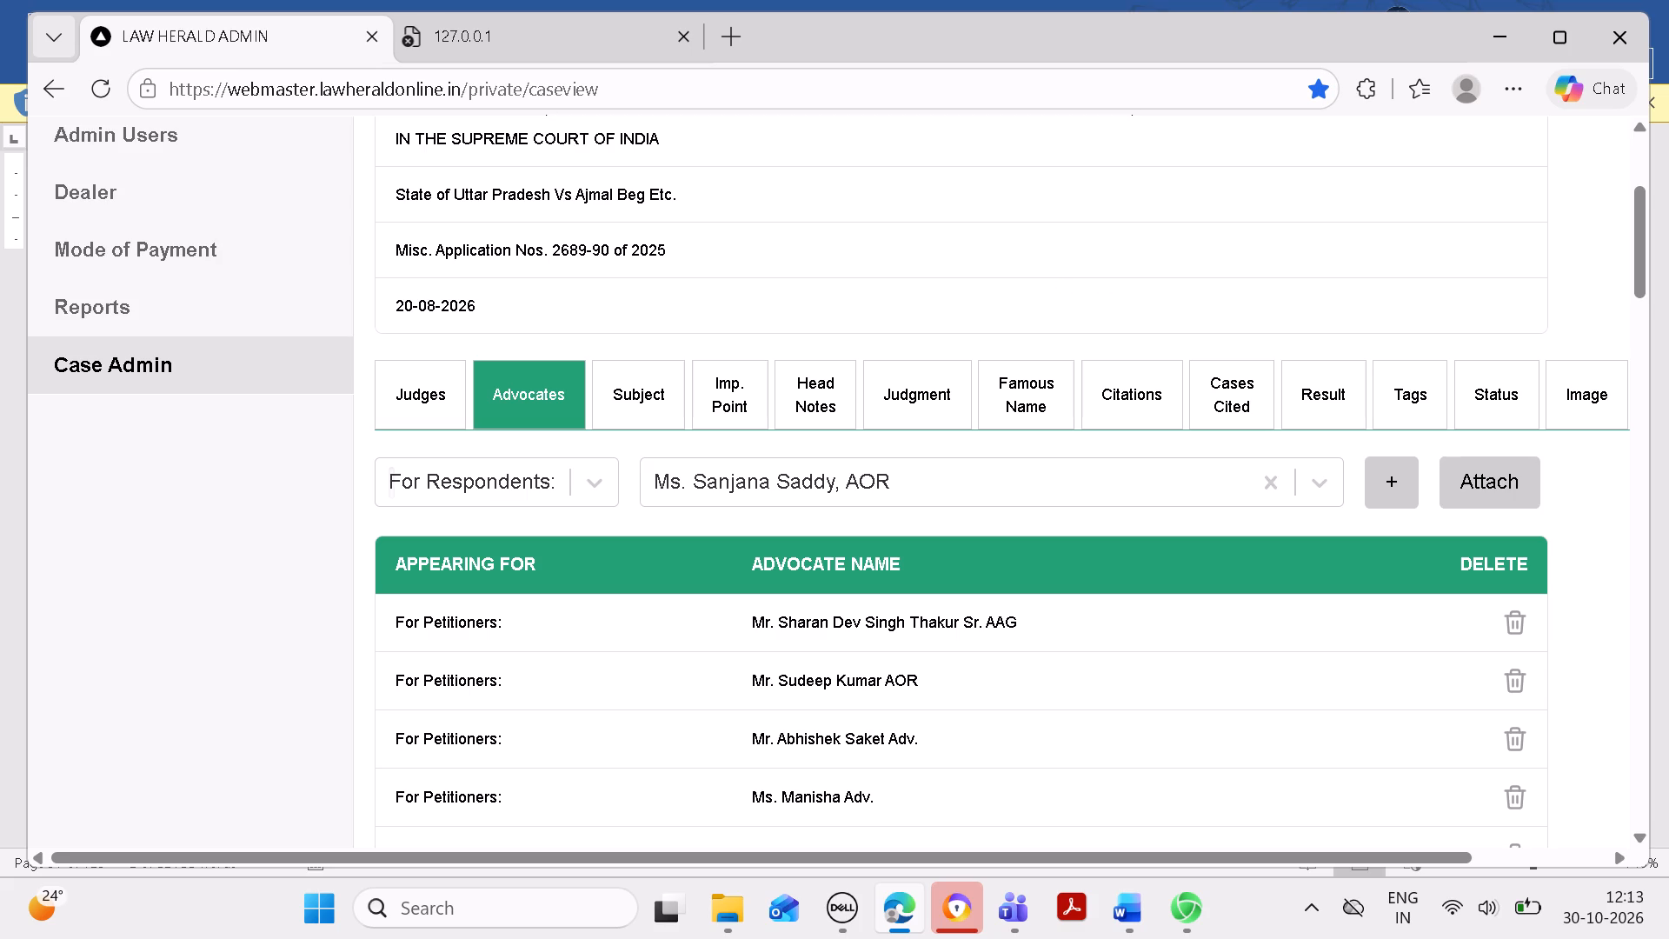
{"action": "scroll", "coordinate": [1136, 313], "scroll_direction": "down", "scroll_amount": 7}
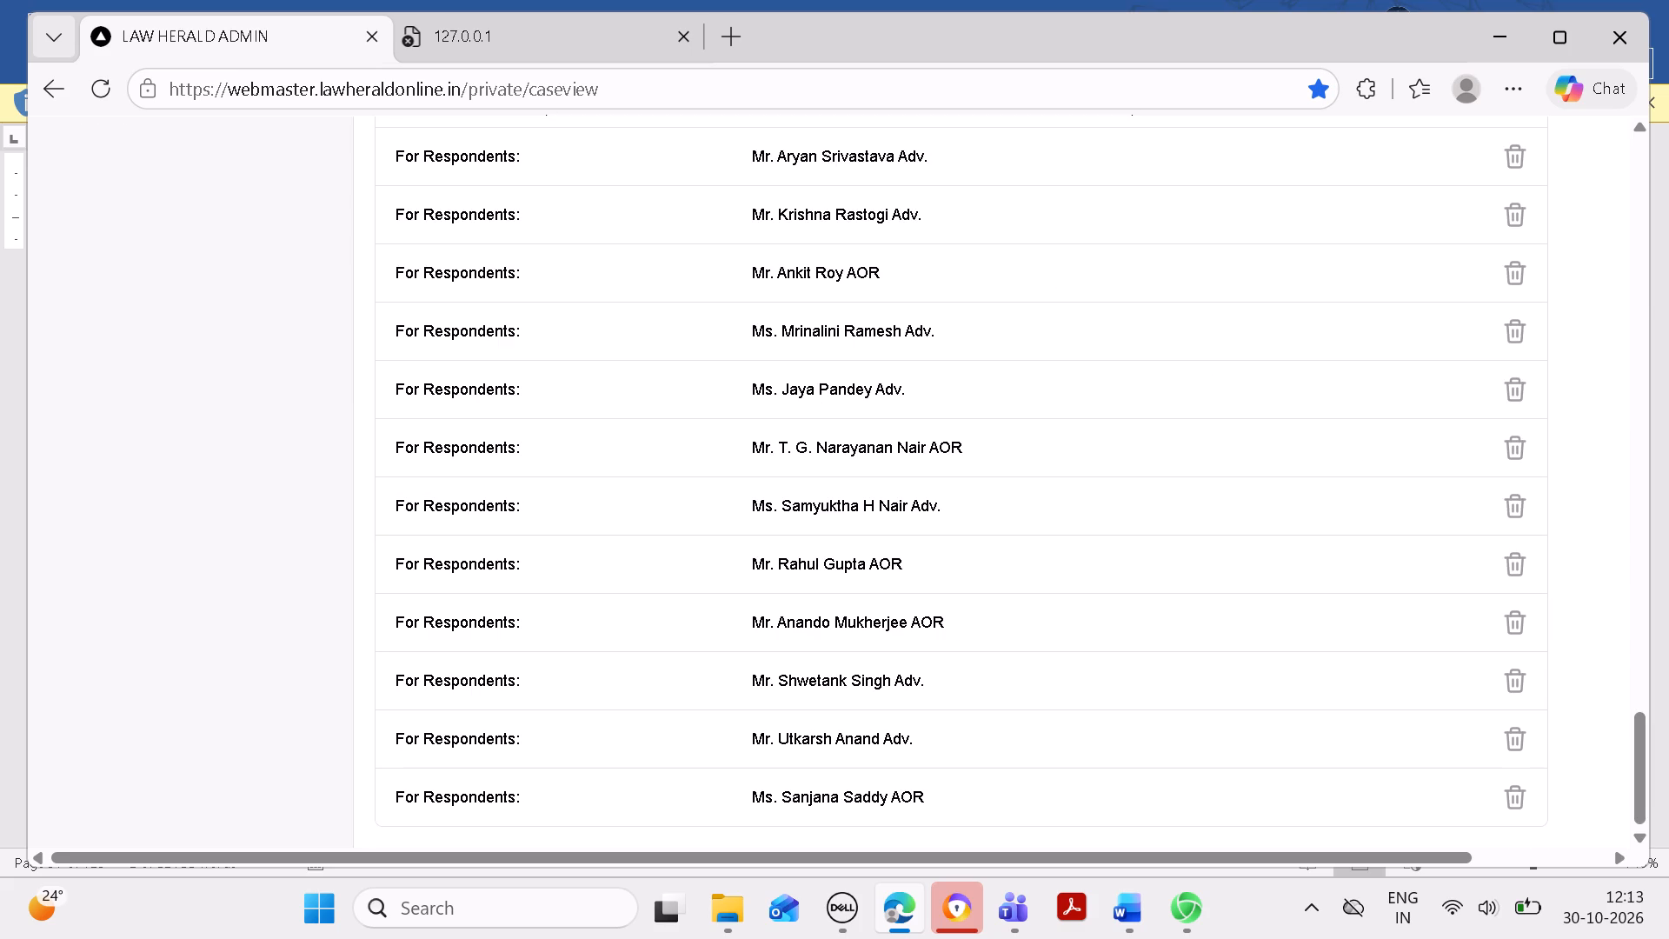
Copy the fifty-sixth respondents' advocate's name, without its Mr. prefix and Adv. designation, from the judgment in Word.
{"action": "left_click", "coordinate": [1127, 904]}
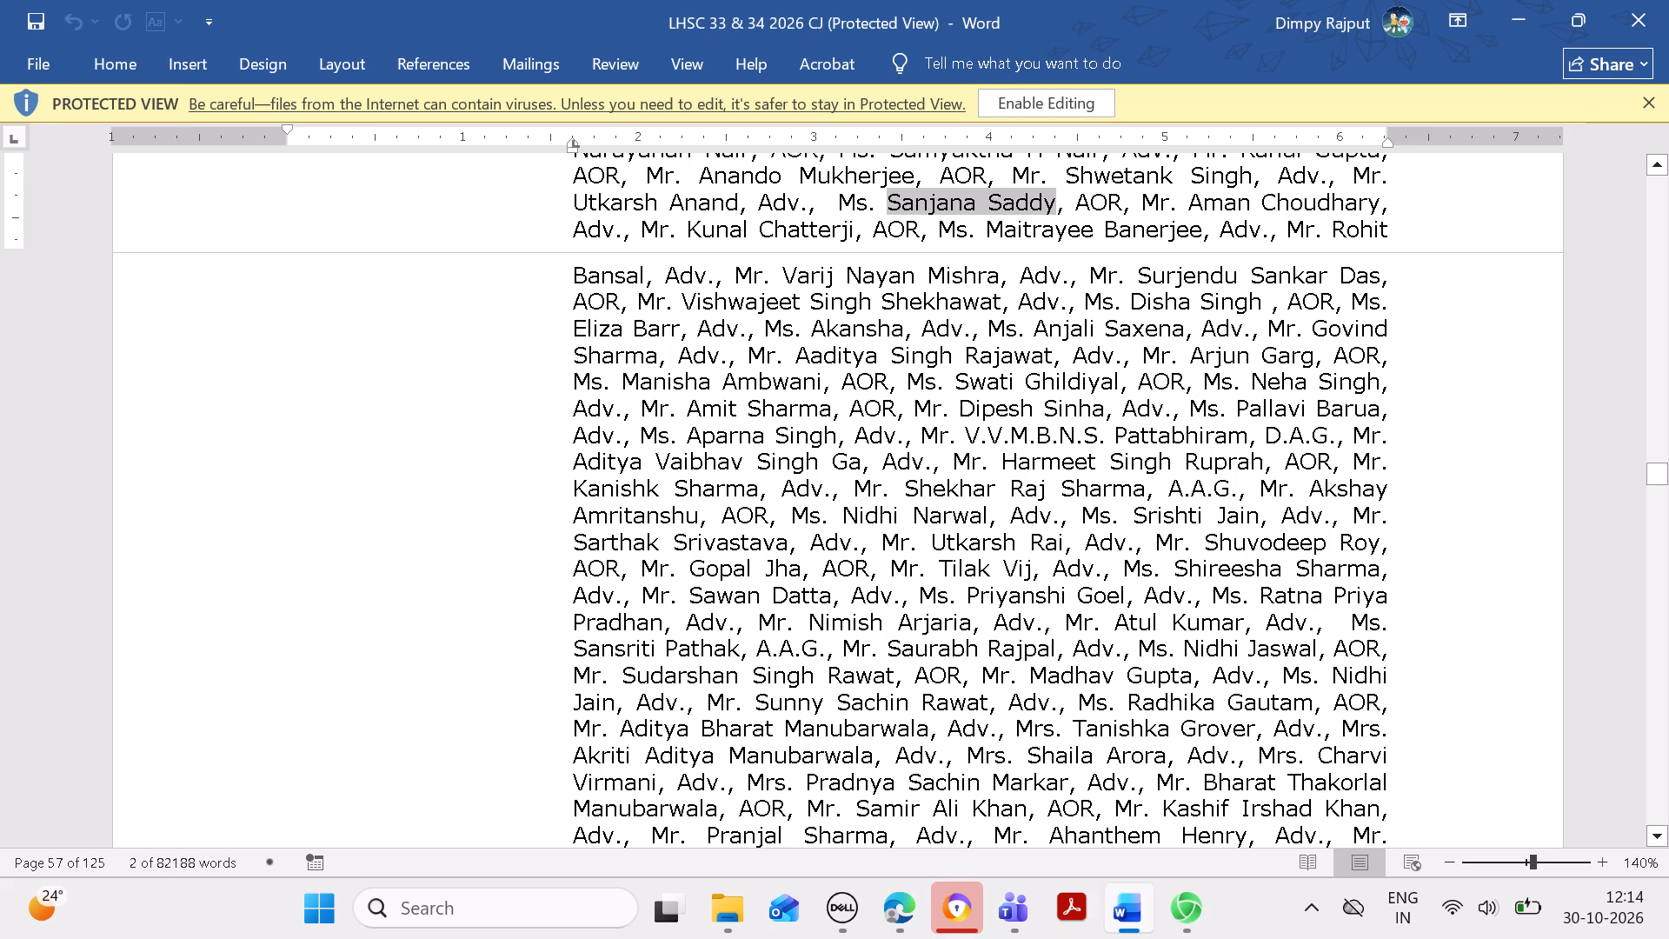
{"action": "left_click_drag", "start_coordinate": [1193, 194], "coordinate": [1376, 202]}
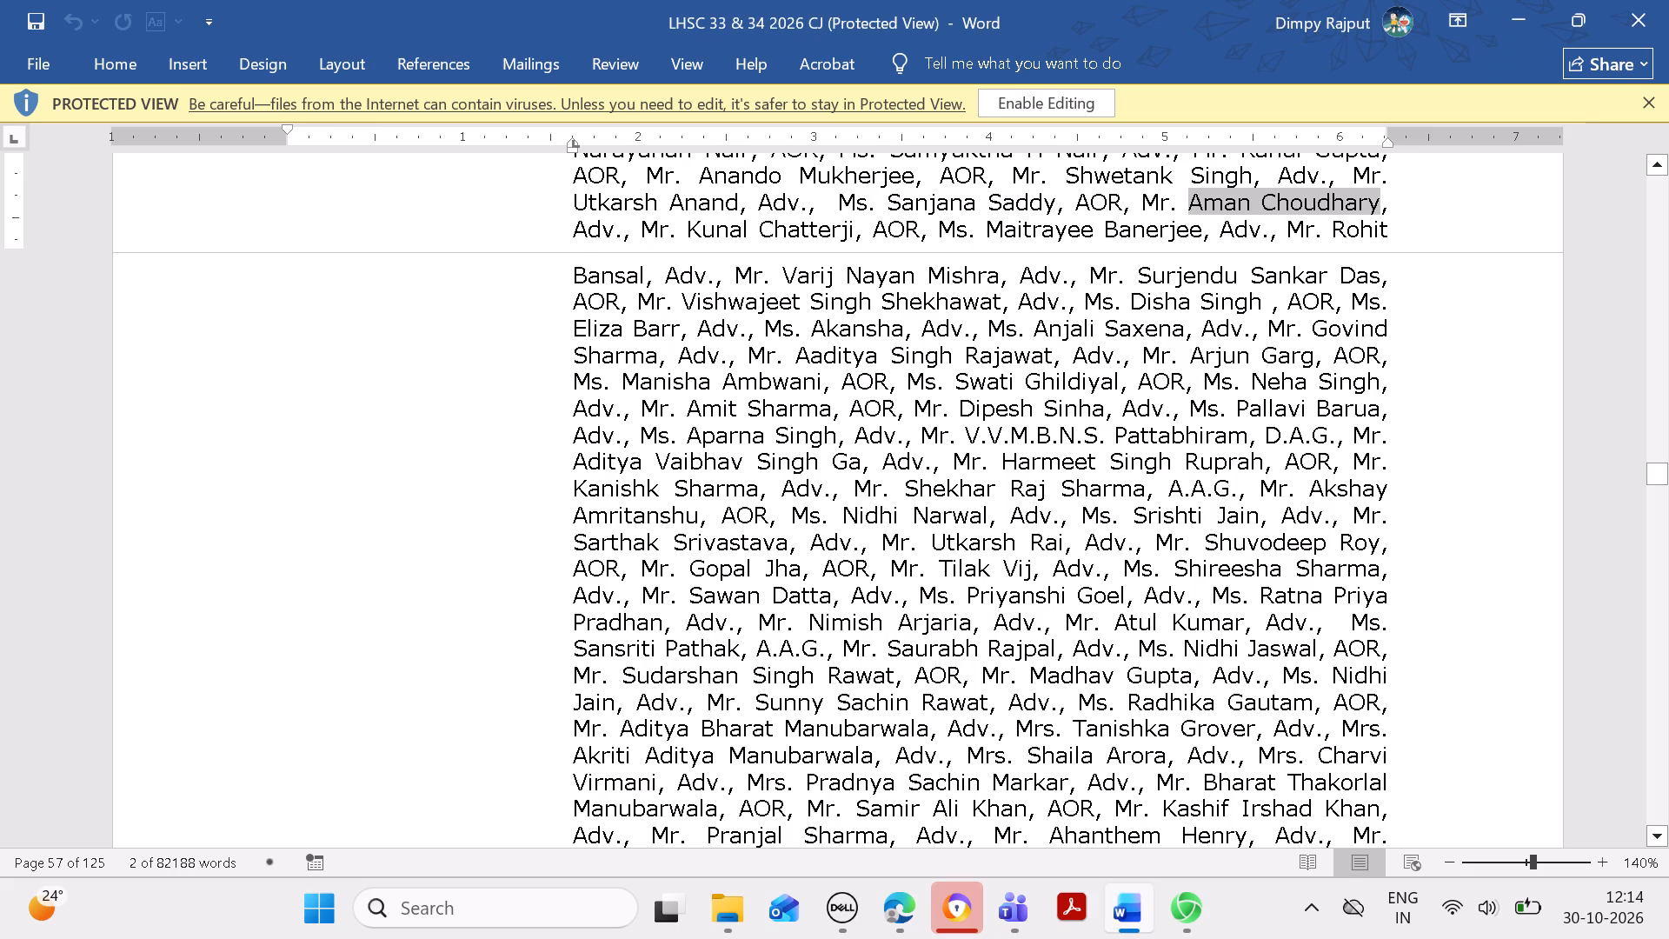
{"action": "left_click_drag", "start_coordinate": [1376, 202], "coordinate": [1374, 202]}
{"action": "key", "text": "ctrl+c"}
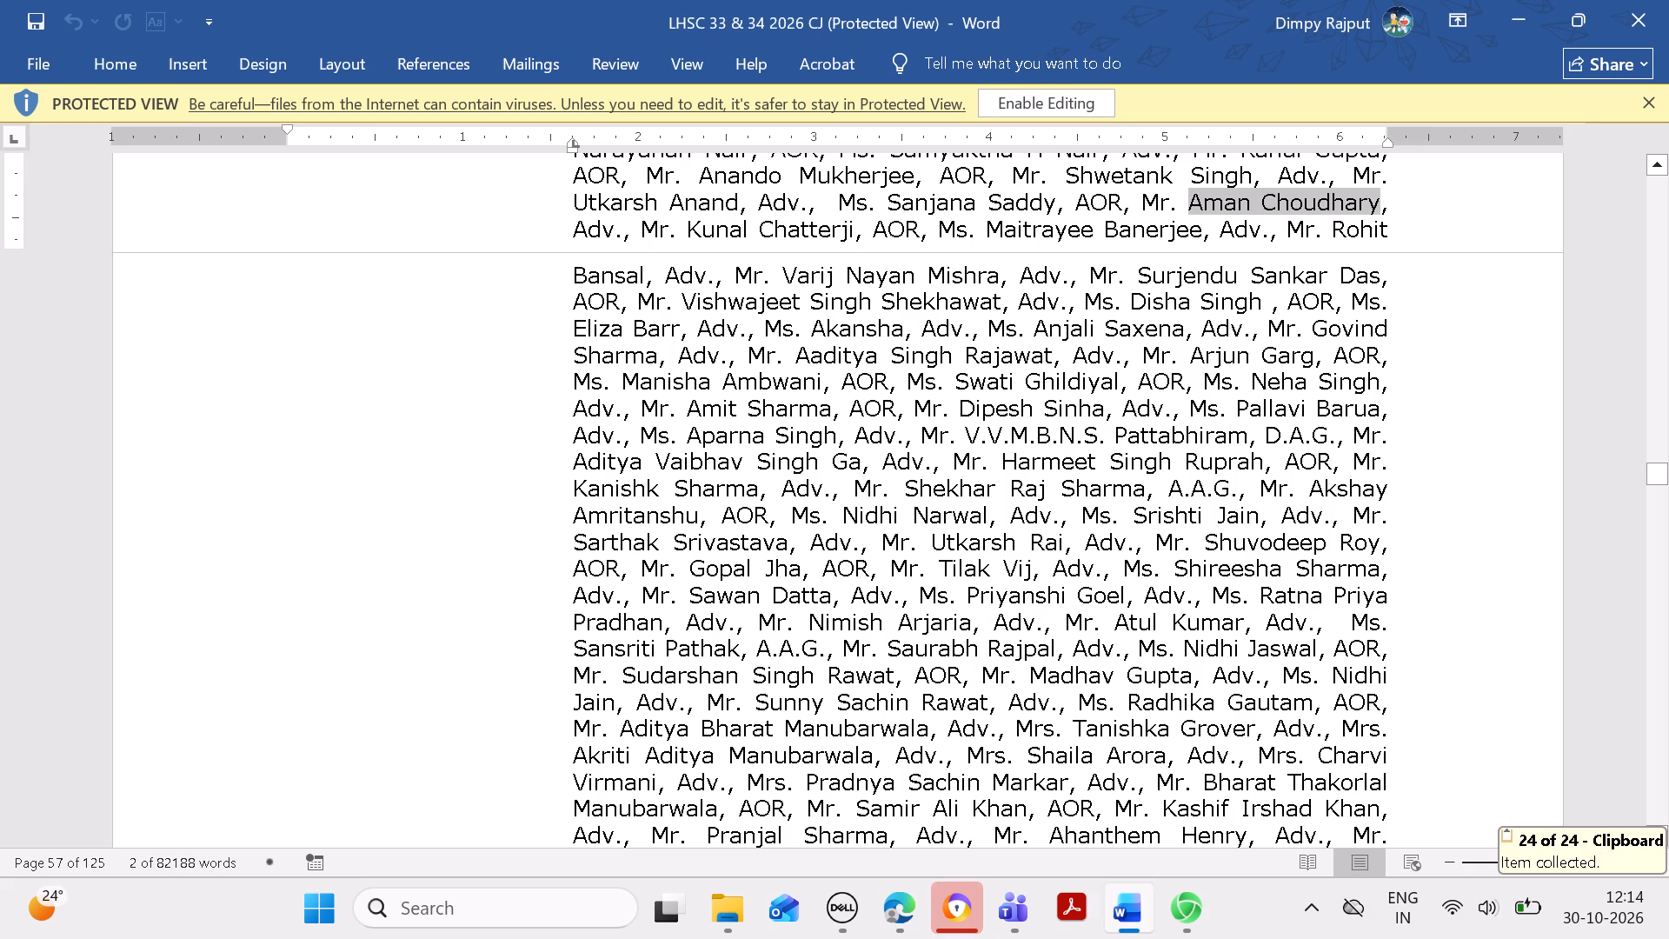
In the Edge case record, add the copied fifty-sixth advocate's name as a new Mr. entry designated ADV and attach it for the respondents.
{"action": "left_click", "coordinate": [895, 919]}
{"action": "scroll", "coordinate": [898, 791], "scroll_direction": "up", "scroll_amount": 4}
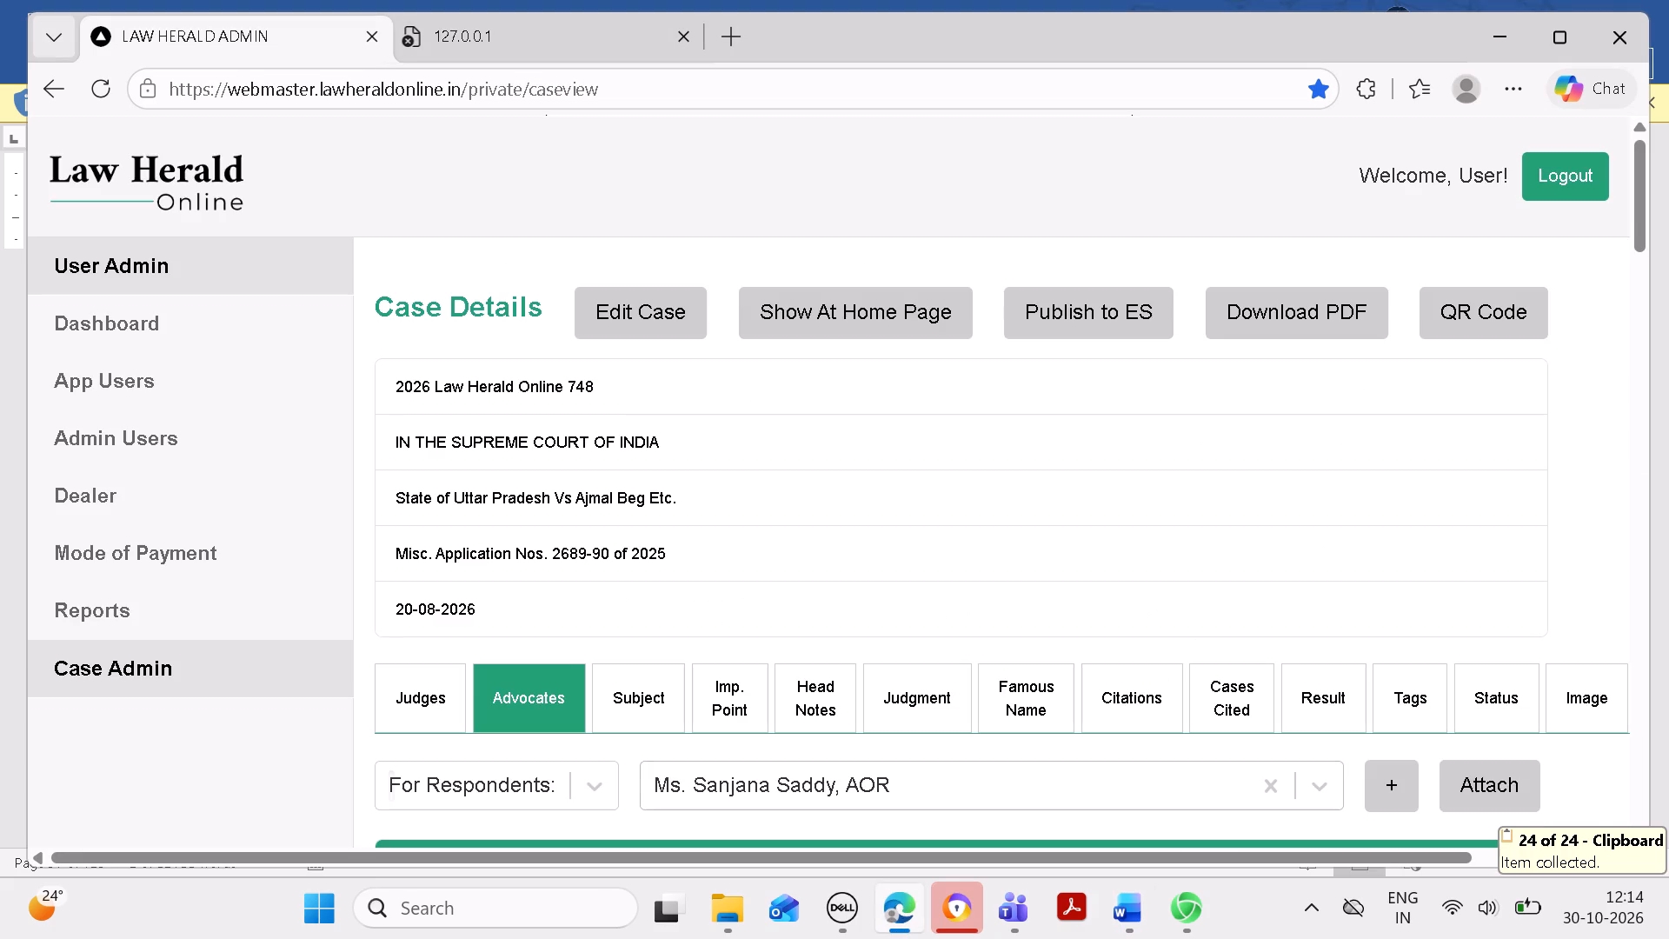
{"action": "left_click", "coordinate": [1254, 780]}
{"action": "key", "text": "ctrl+v"}
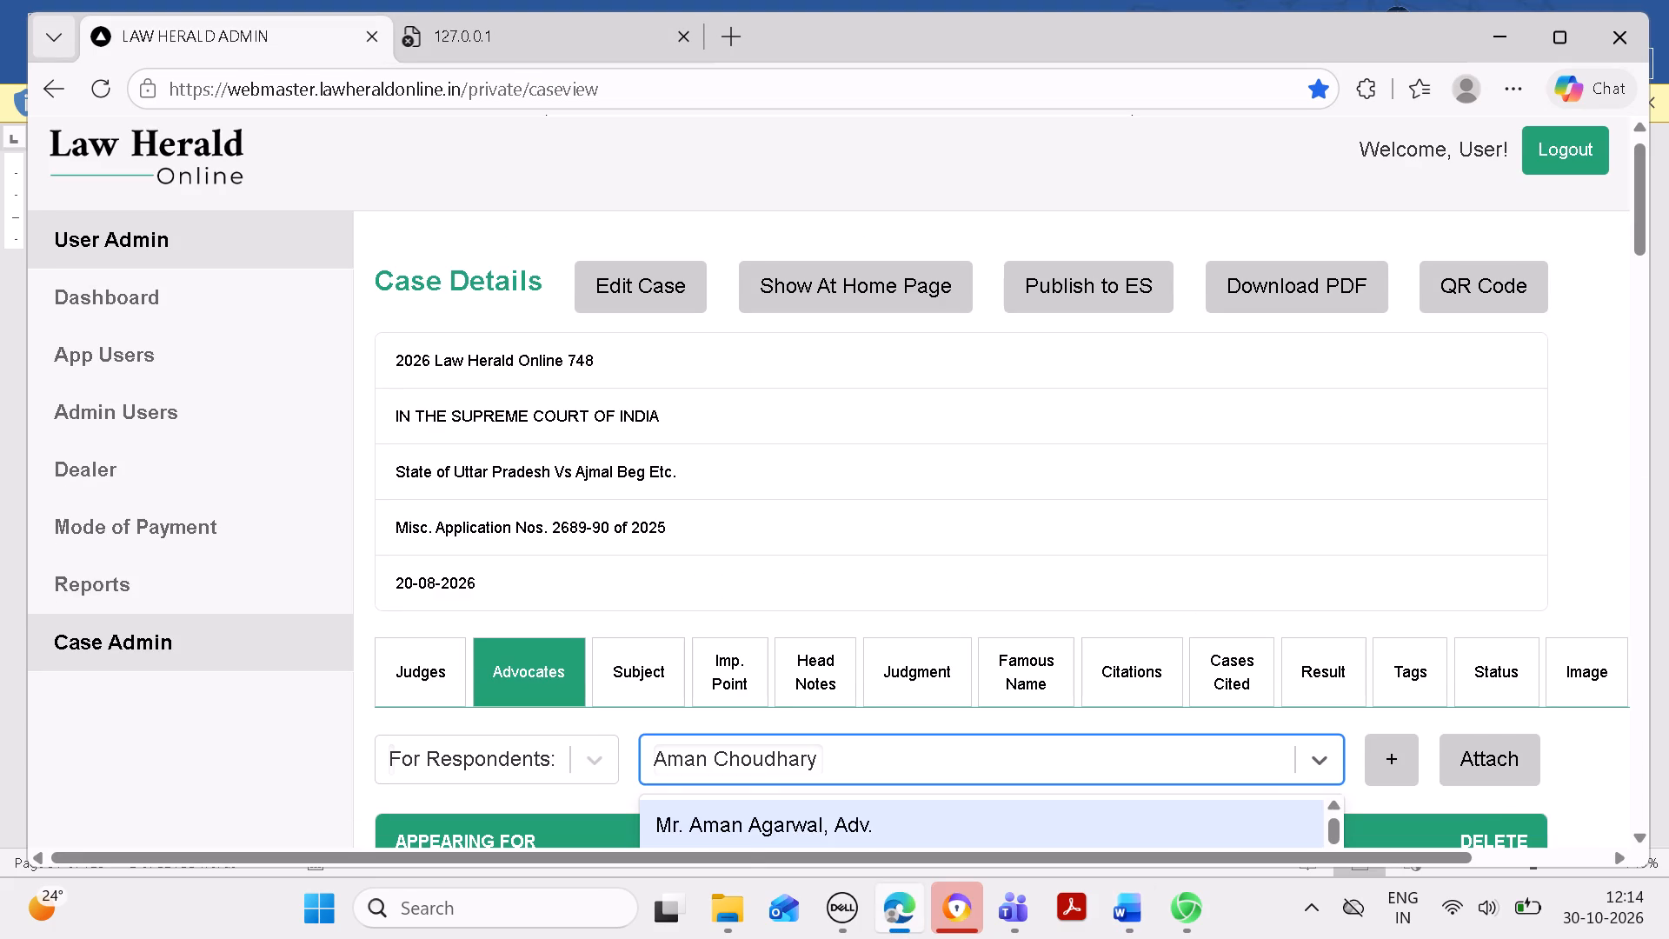
{"action": "left_click", "coordinate": [1377, 749]}
{"action": "left_click", "coordinate": [1136, 902]}
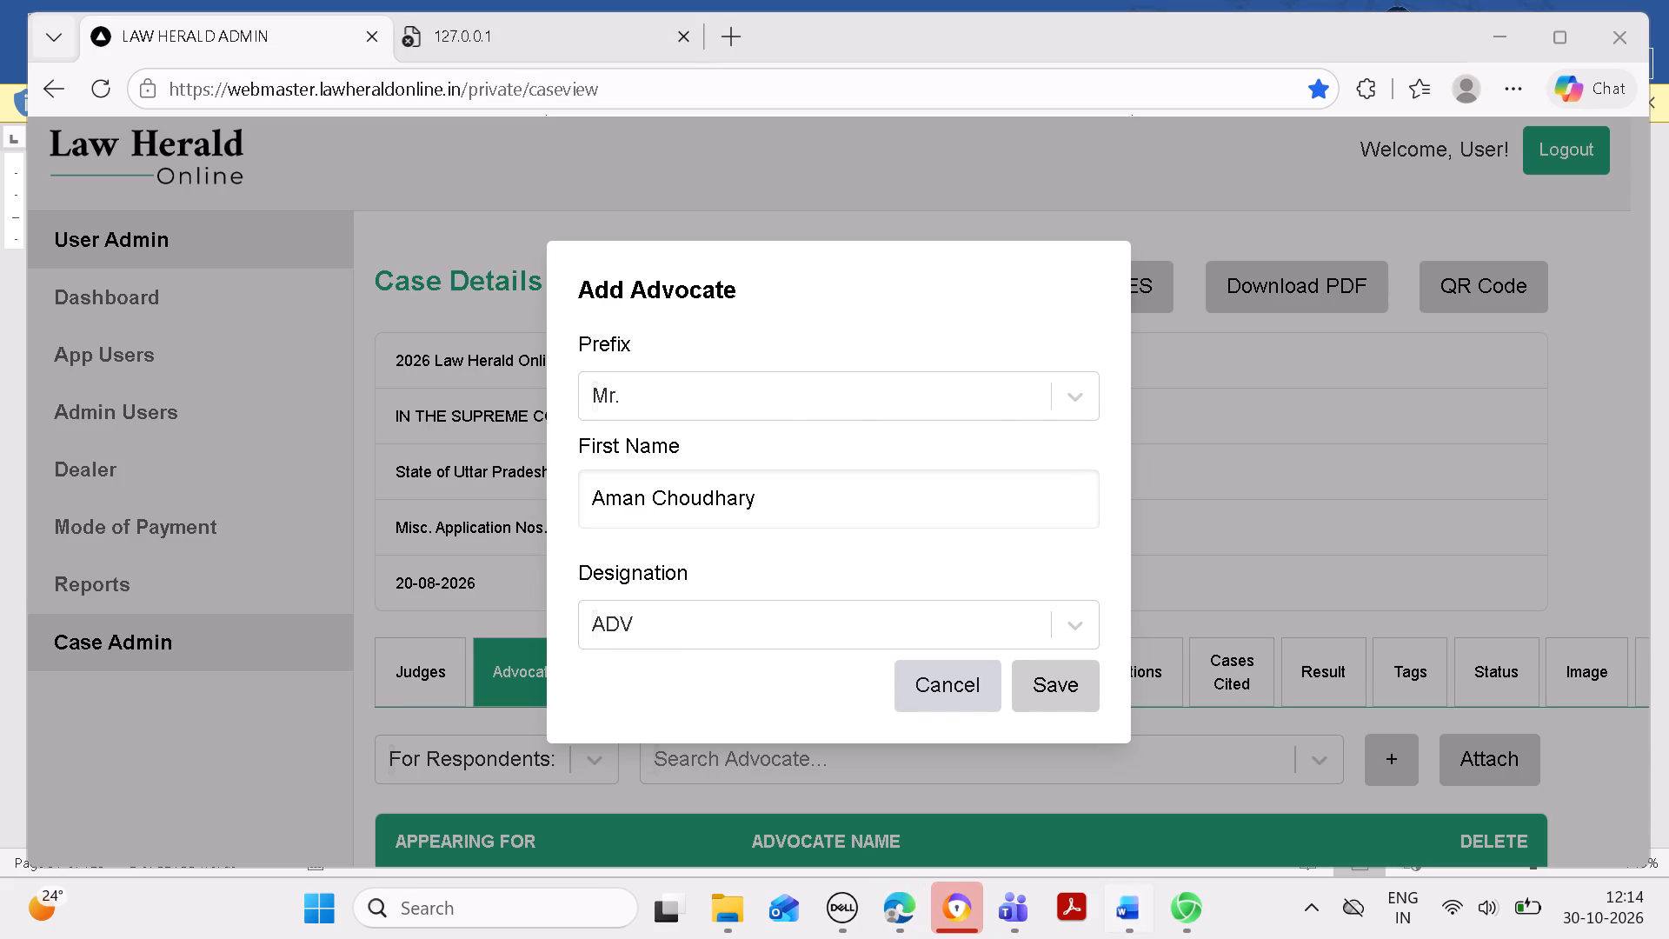
{"action": "left_click", "coordinate": [1126, 904]}
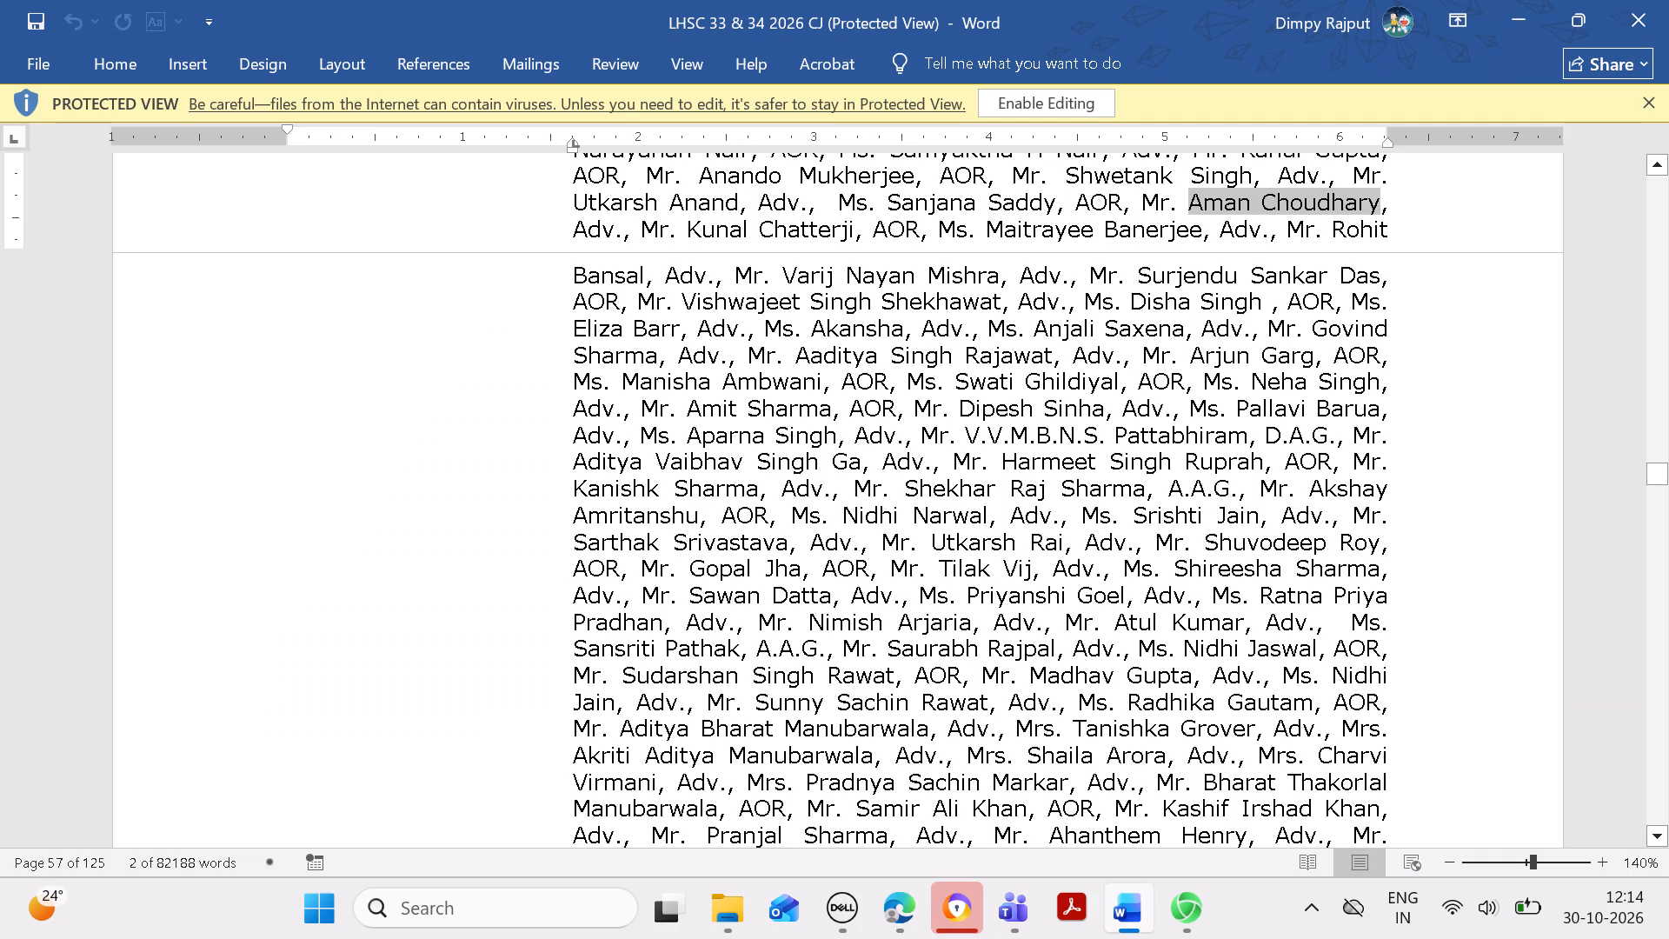
{"action": "left_click", "coordinate": [909, 911]}
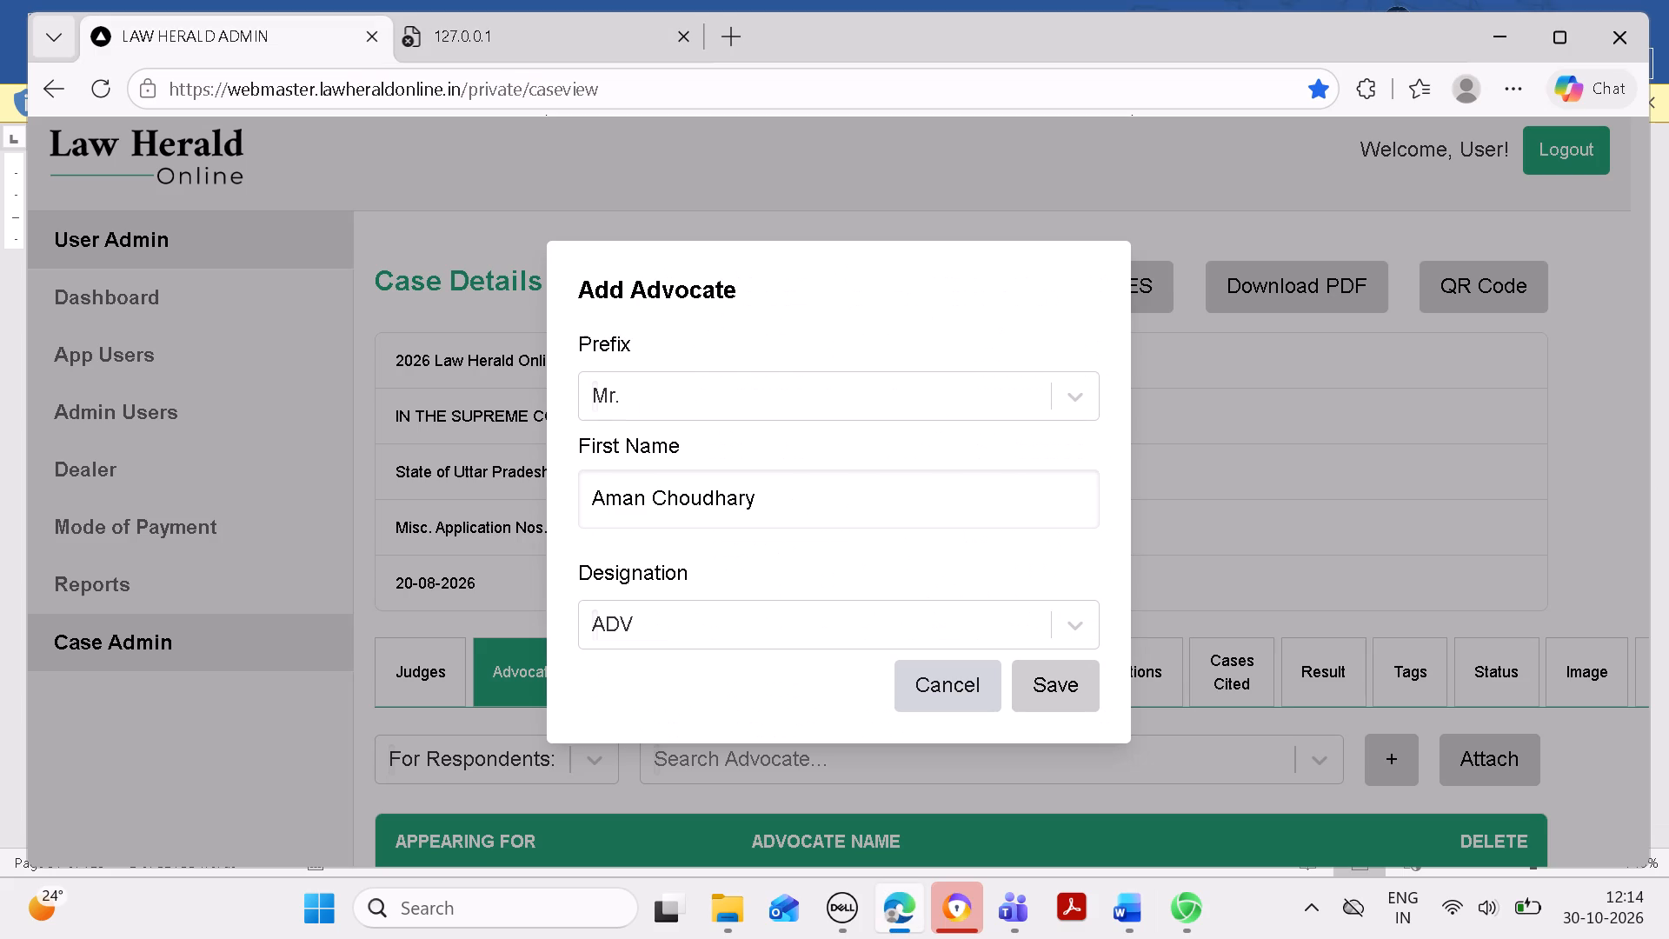
{"action": "left_click", "coordinate": [1034, 696]}
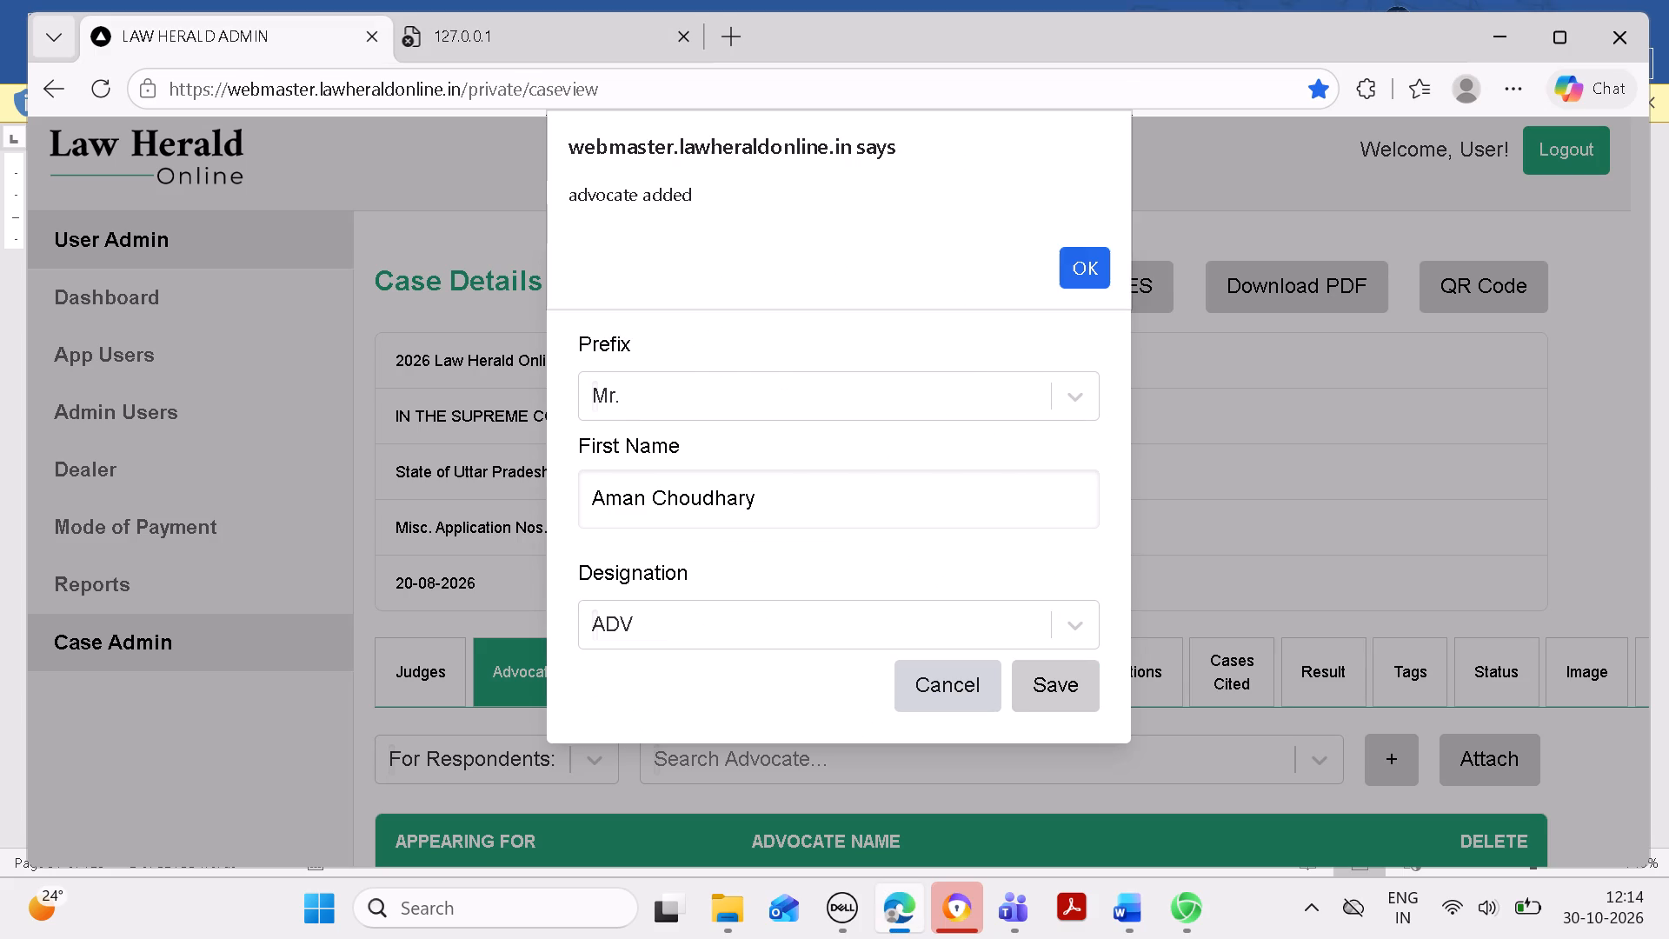
{"action": "left_click", "coordinate": [1079, 263]}
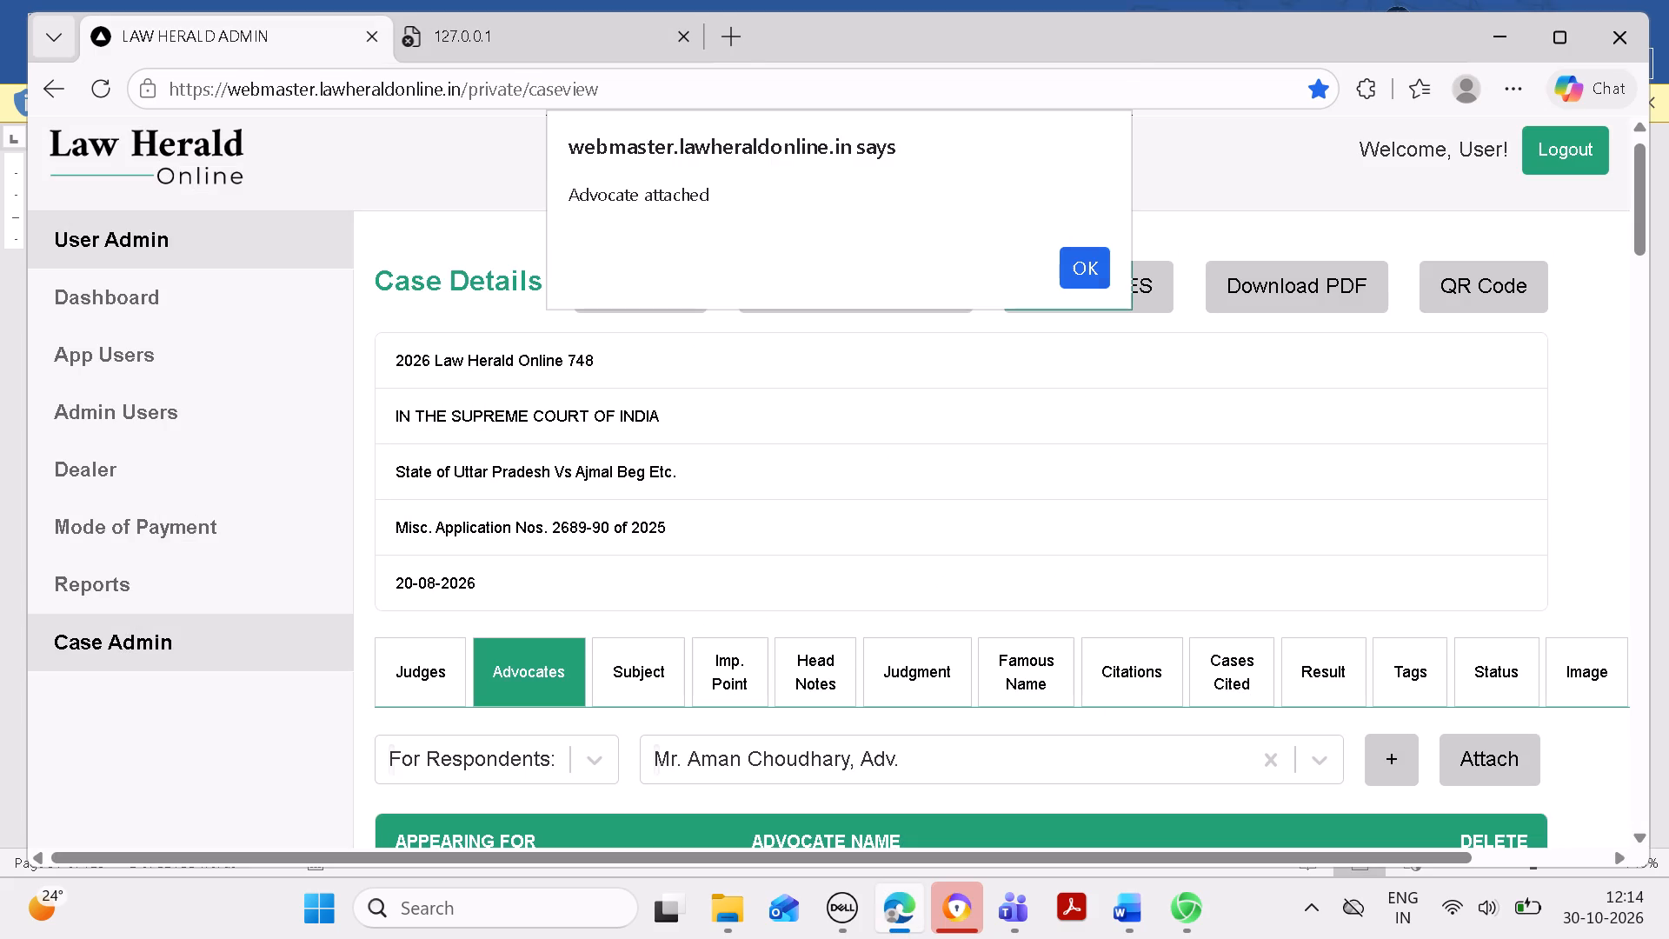
{"action": "left_click", "coordinate": [1094, 253]}
{"action": "scroll", "coordinate": [1091, 231], "scroll_direction": "down", "scroll_amount": 6}
{"action": "scroll", "coordinate": [1021, 745], "scroll_direction": "down", "scroll_amount": 2}
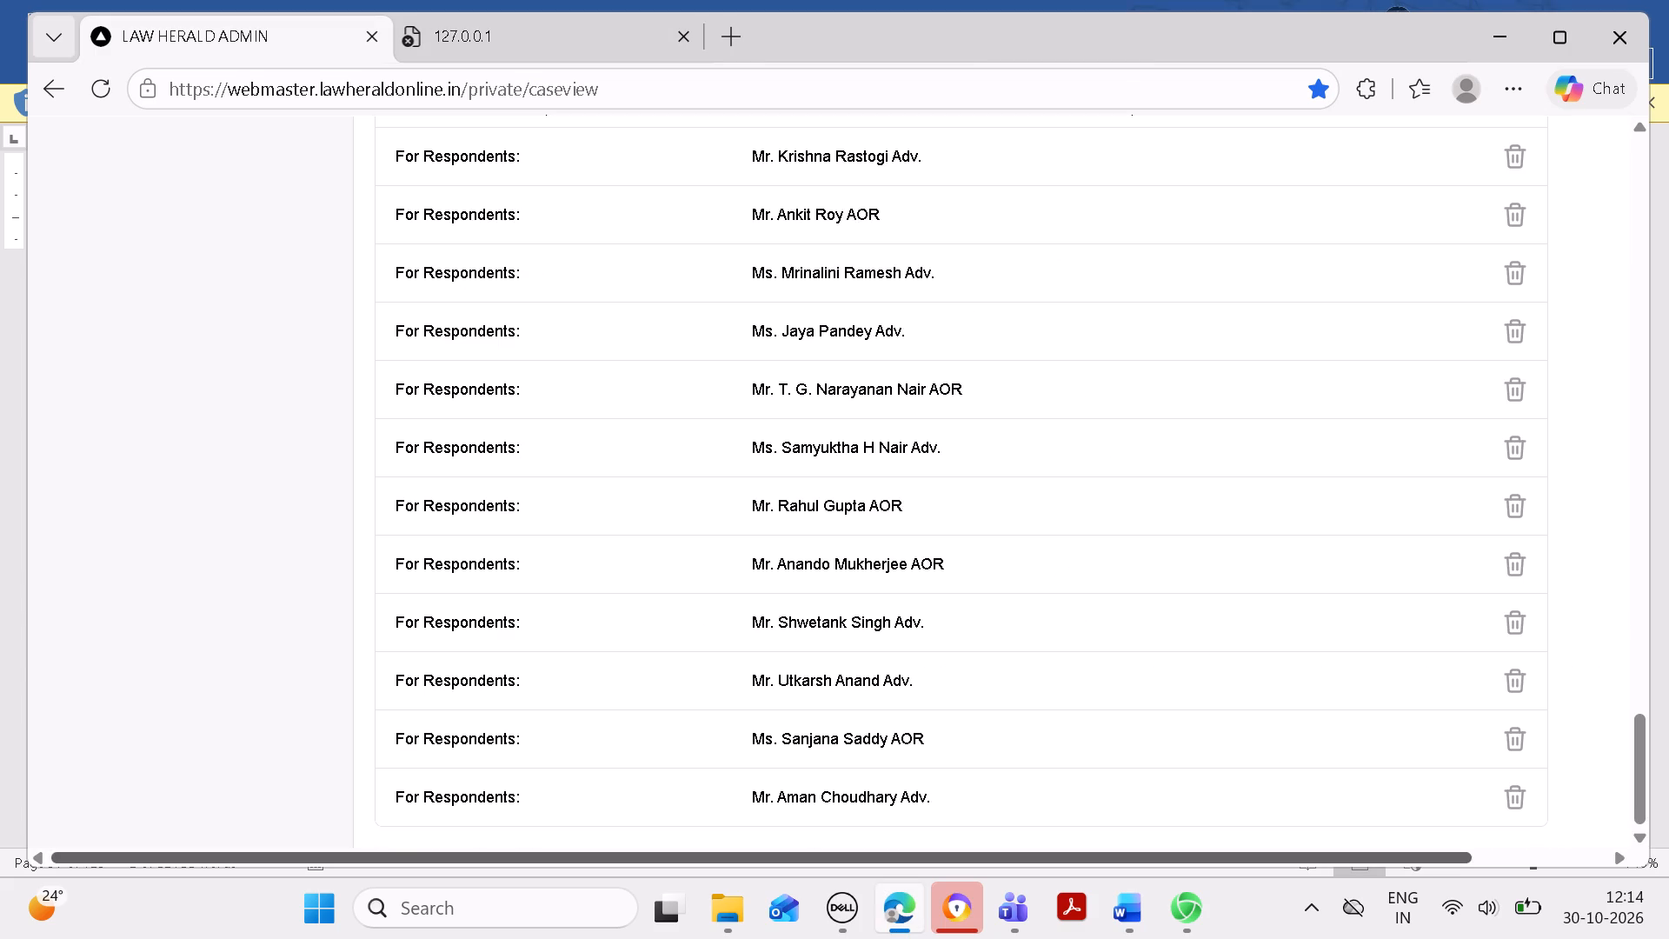
{"action": "left_click_drag", "start_coordinate": [1089, 832], "coordinate": [1139, 853]}
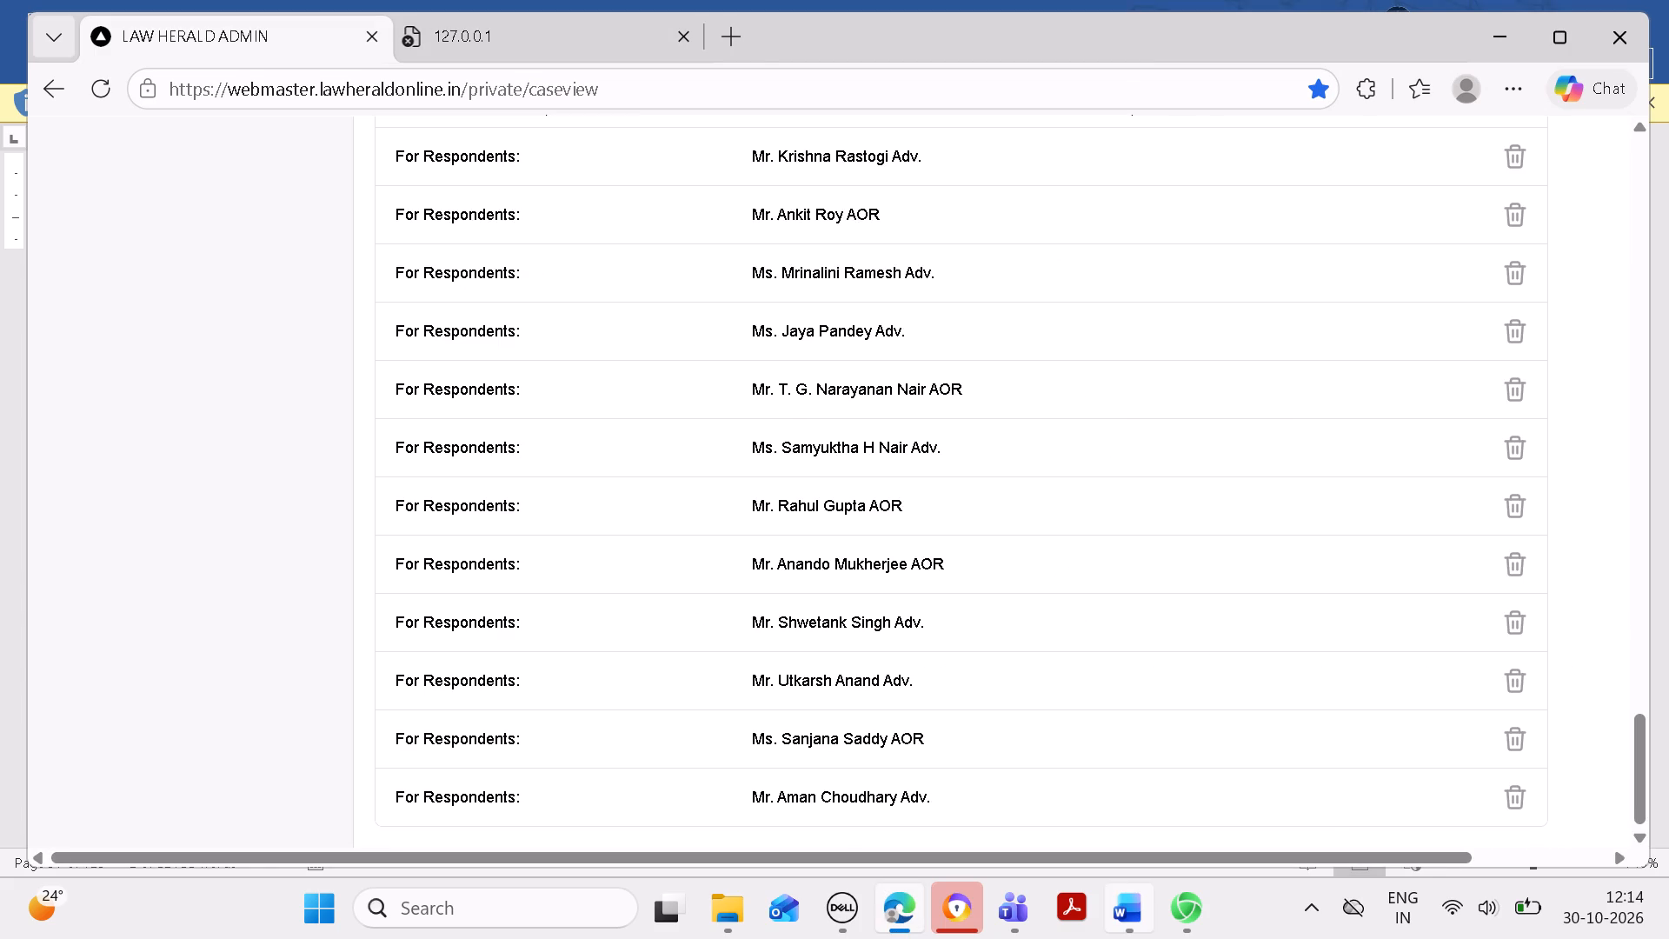
Copy the fifty-seventh respondents' advocate's name, without its Mr. prefix and AOR designation, from the judgment in Word.
{"action": "left_click", "coordinate": [1121, 906]}
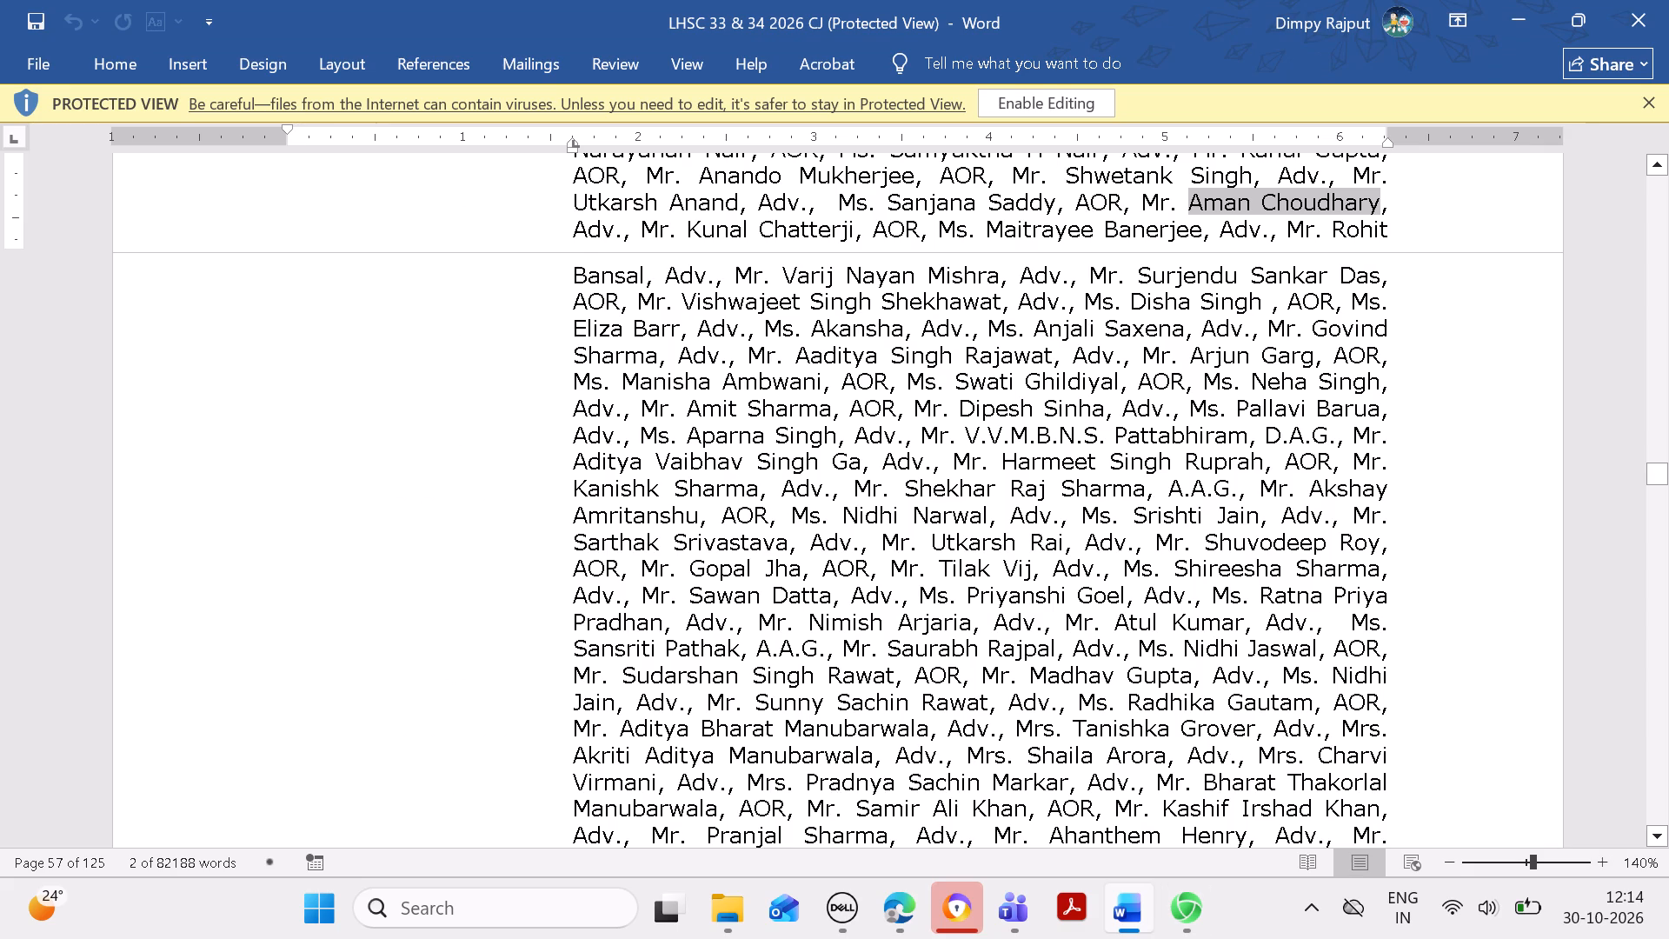
{"action": "left_click_drag", "start_coordinate": [692, 232], "coordinate": [801, 237]}
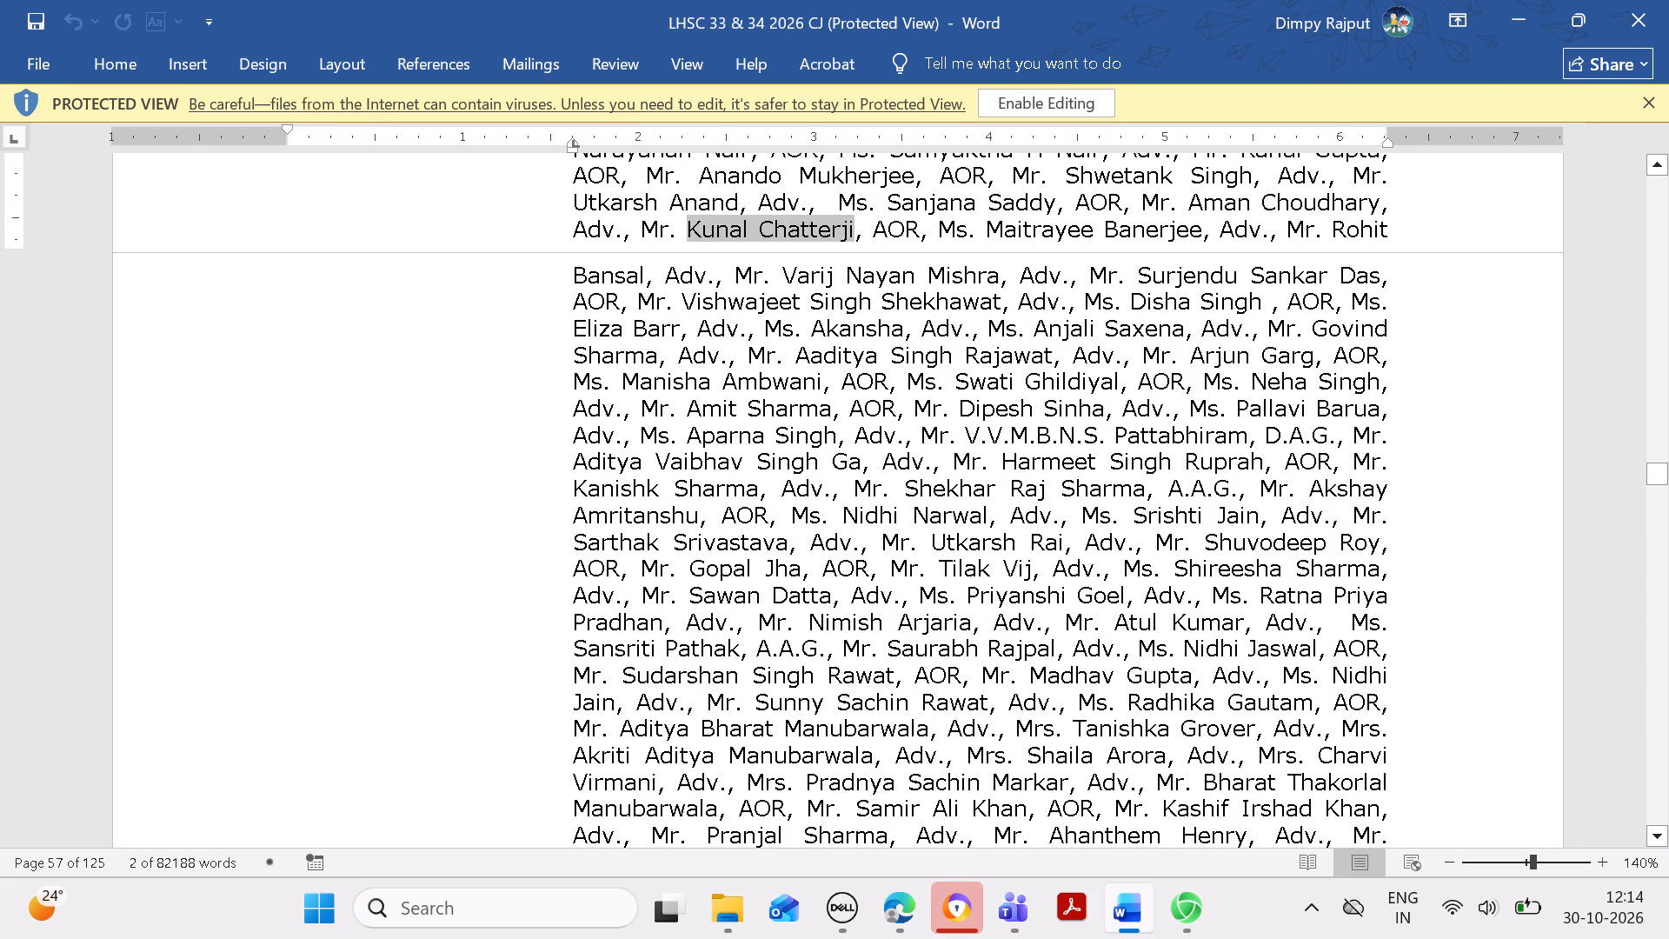
{"action": "key", "text": "ctrl+c"}
In the Edge case record, search the copied fifty-seventh advocate's name and attach the existing Mr. entry designated AOR for the respondents.
{"action": "left_click", "coordinate": [899, 911]}
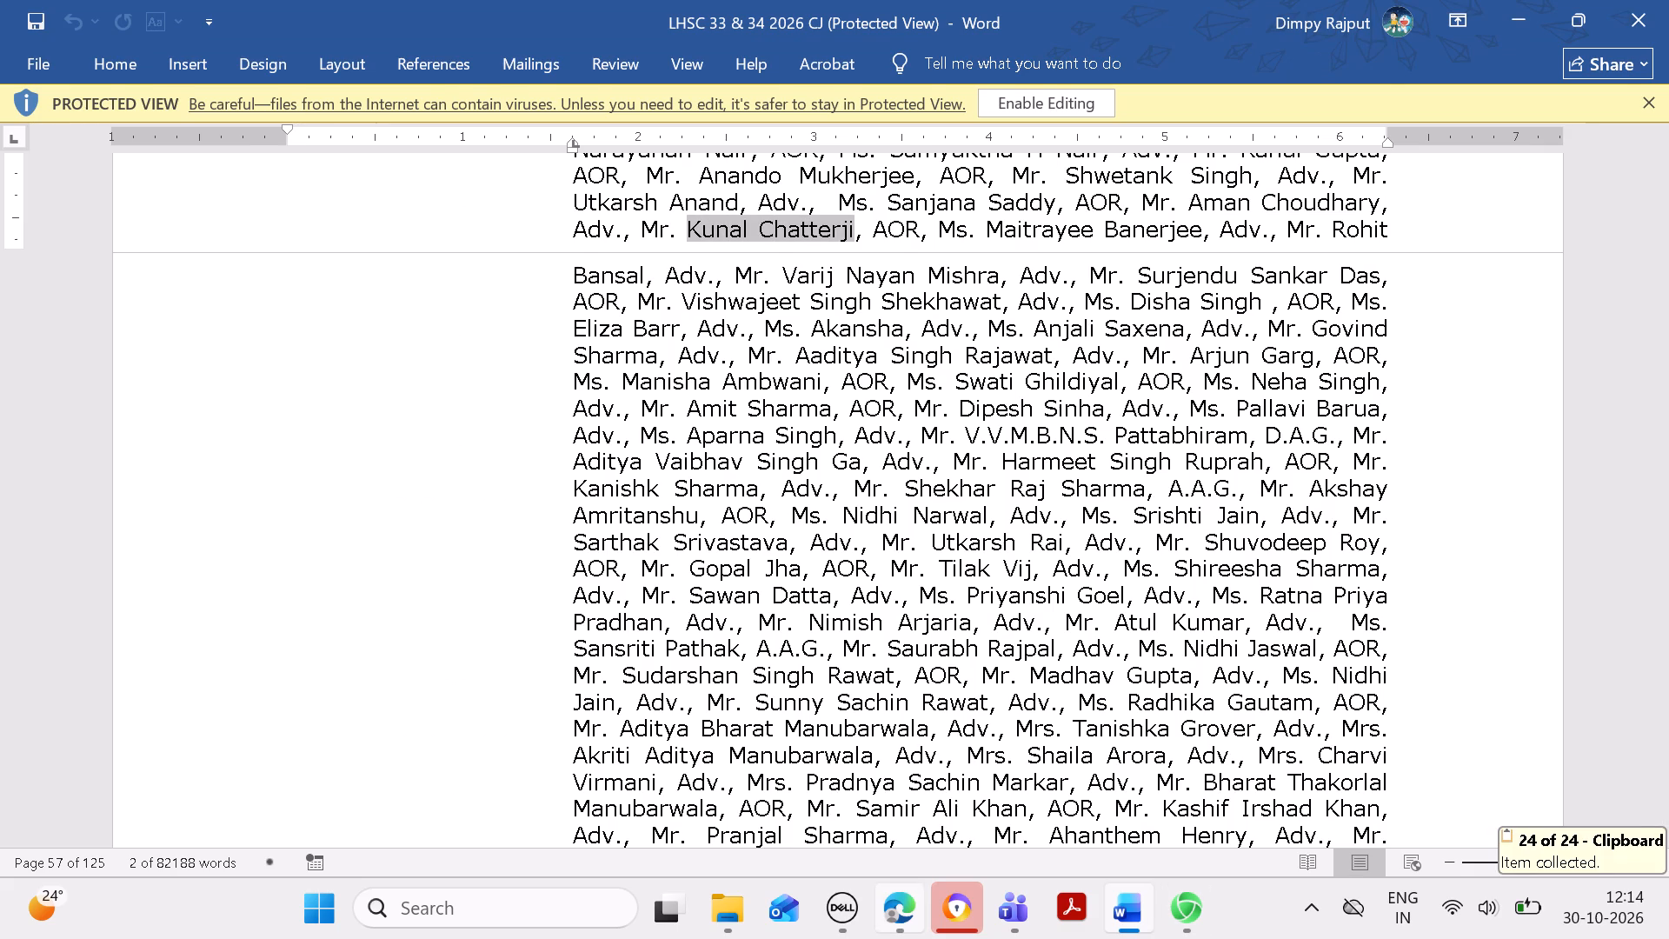
{"action": "scroll", "coordinate": [812, 681], "scroll_direction": "up", "scroll_amount": 3}
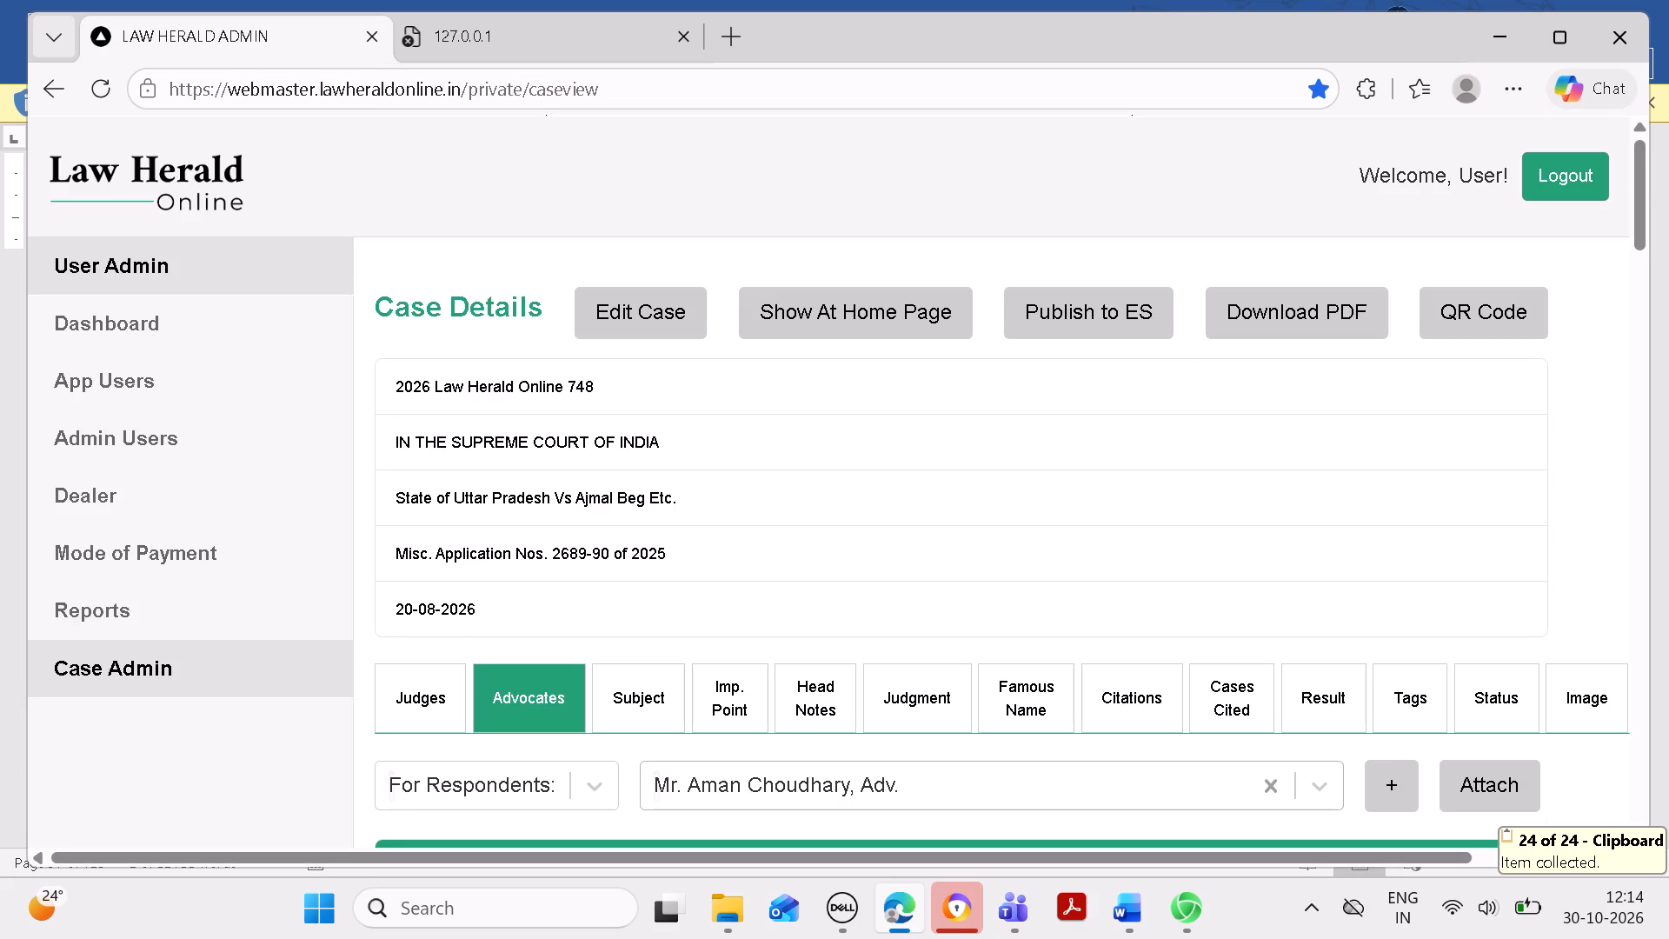
{"action": "left_click", "coordinate": [1267, 778]}
{"action": "key", "text": "ctrl+v"}
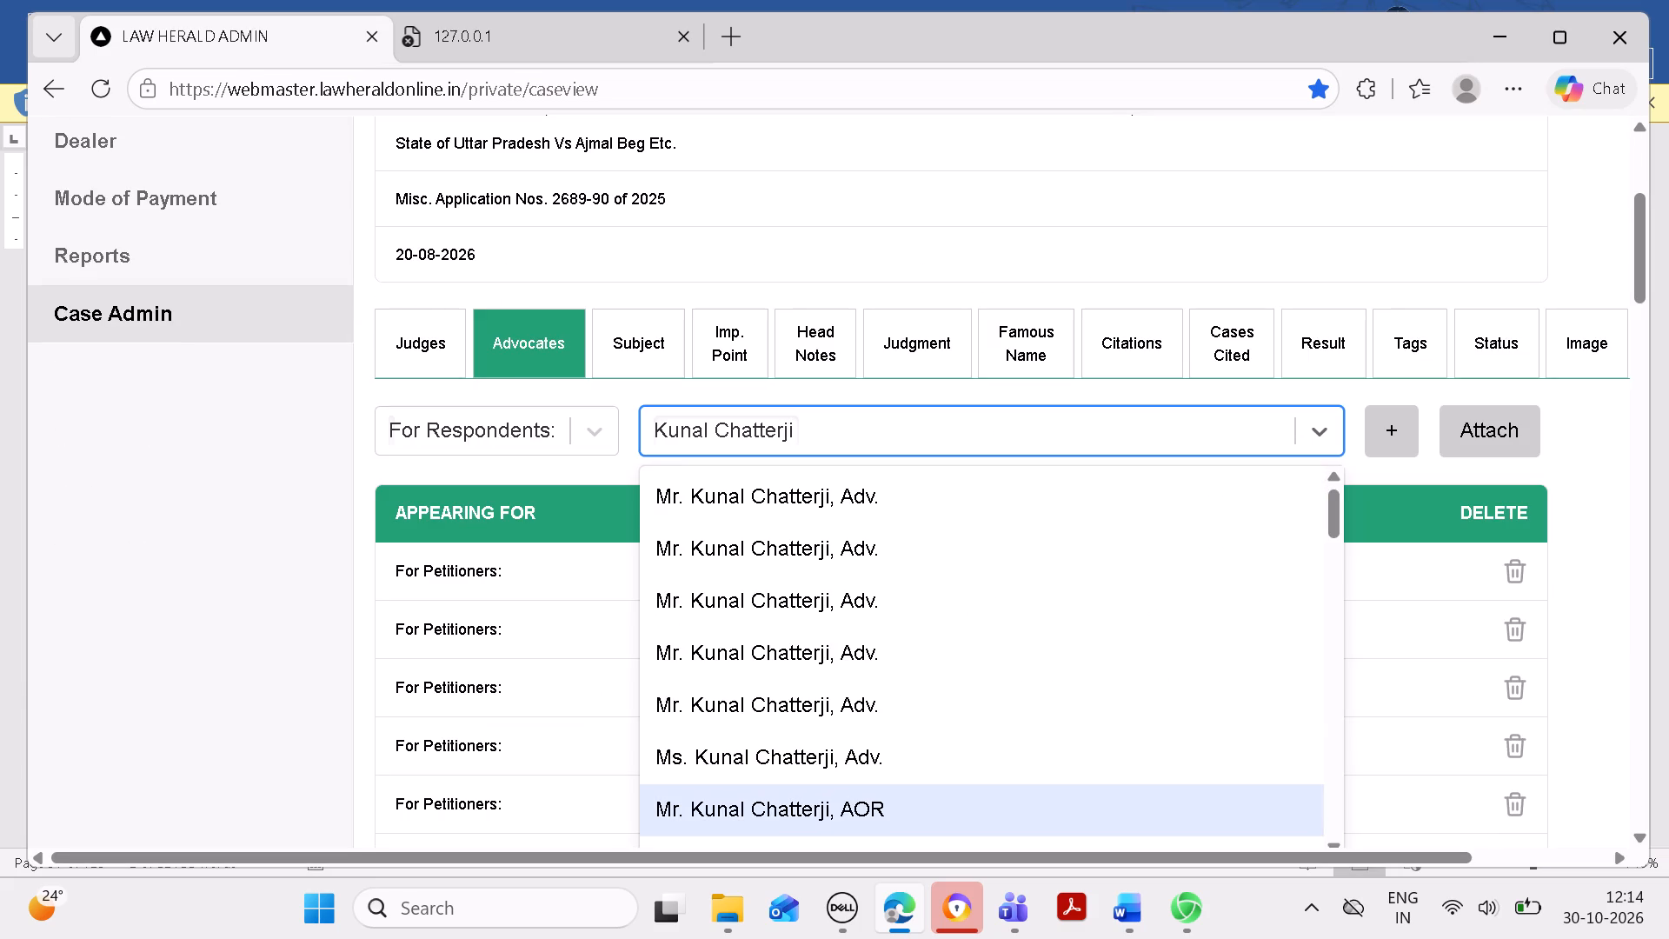
{"action": "left_click", "coordinate": [1054, 789]}
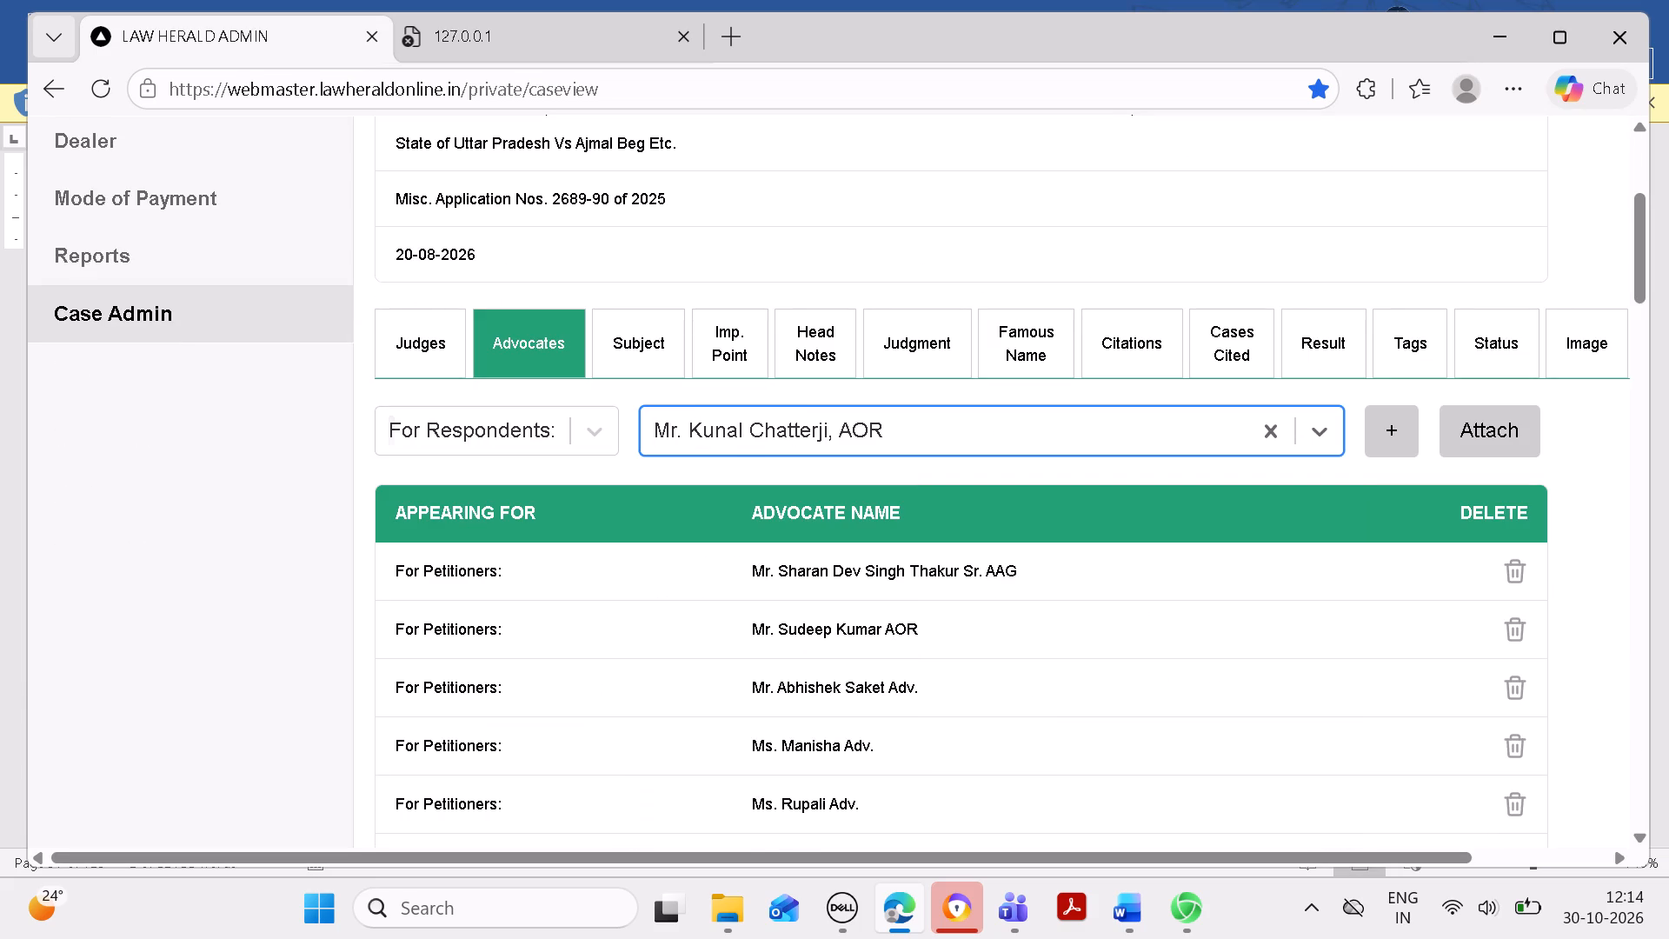
{"action": "left_click", "coordinate": [1475, 430]}
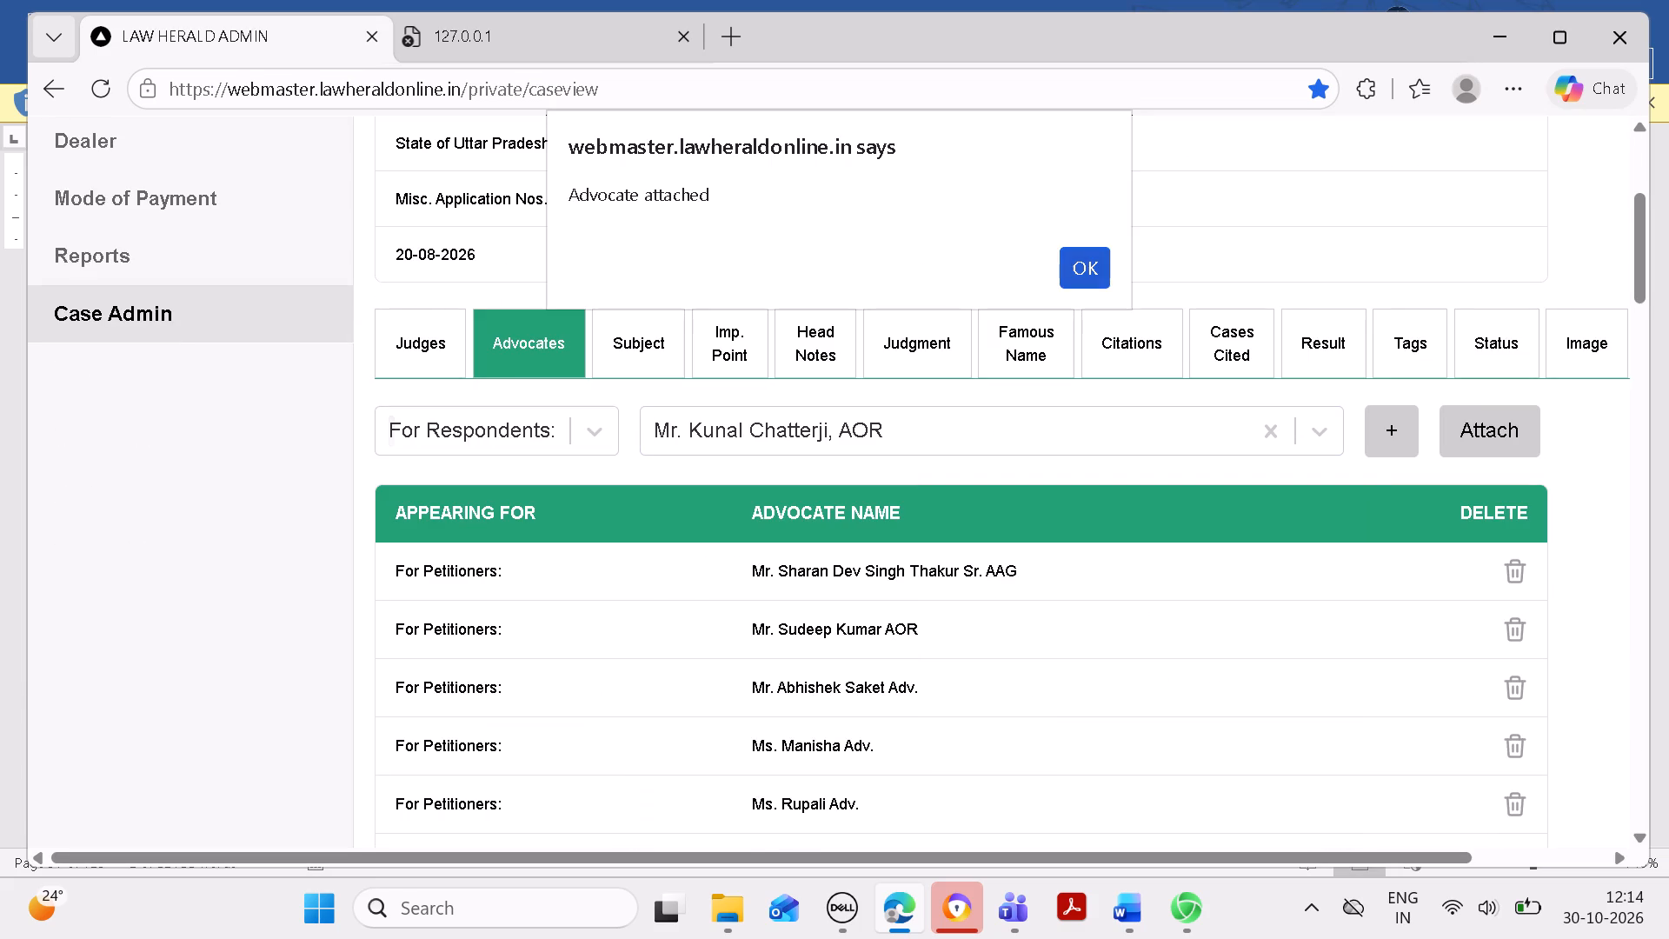
{"action": "left_click", "coordinate": [1087, 260]}
{"action": "scroll", "coordinate": [1084, 265], "scroll_direction": "down", "scroll_amount": 6}
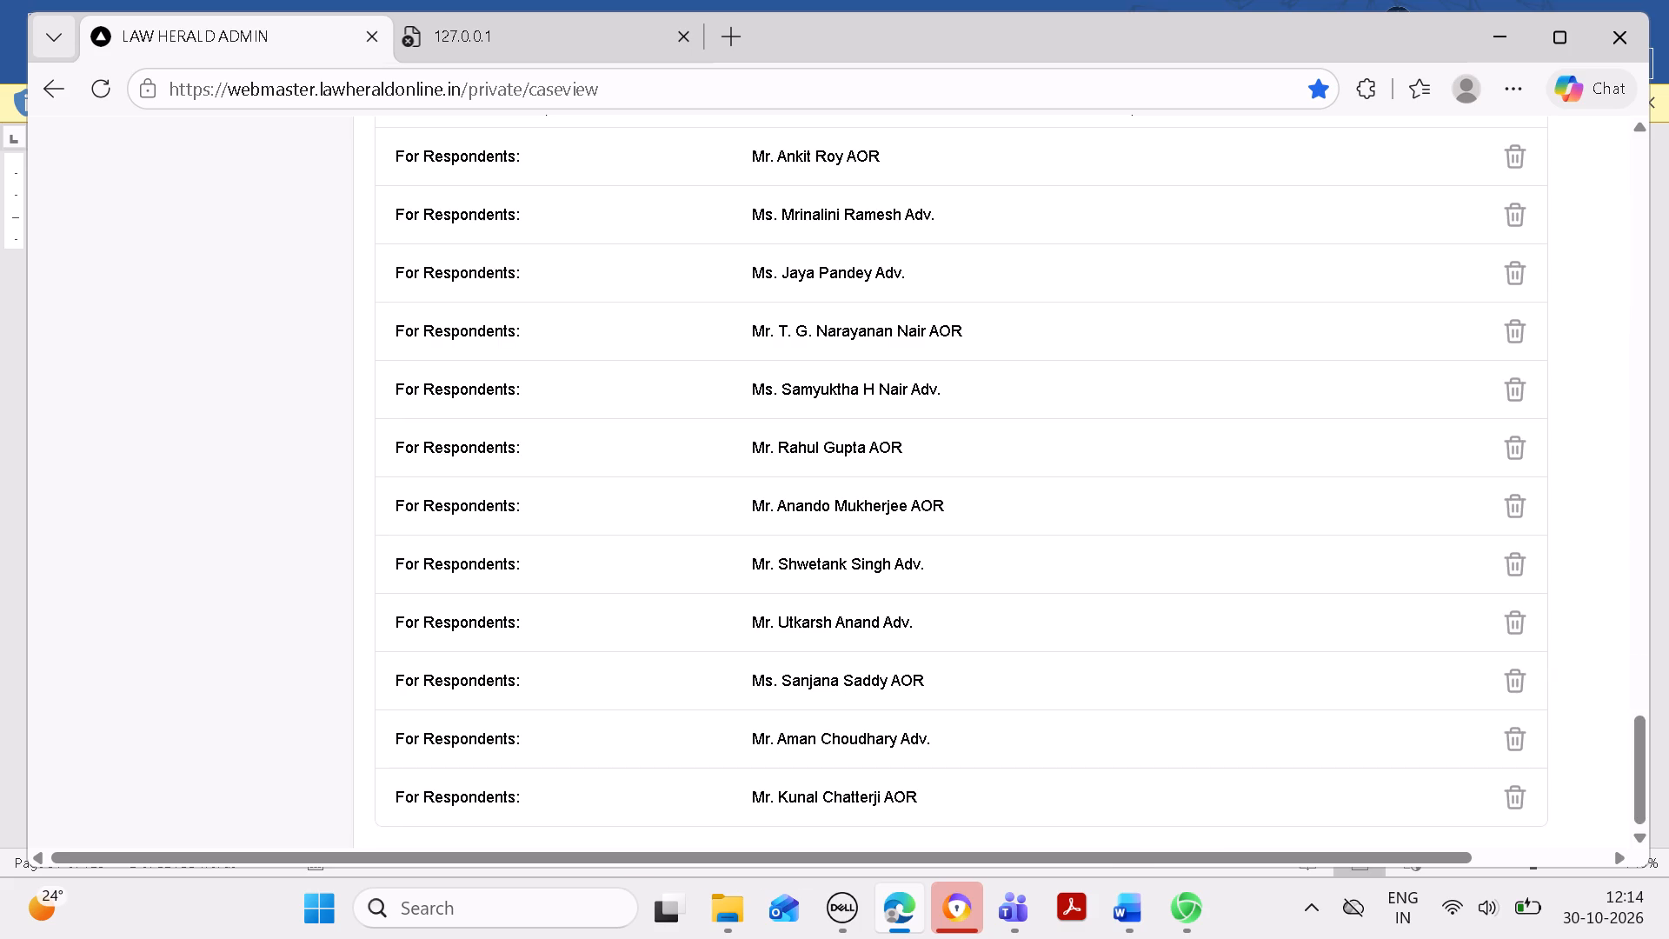
{"action": "scroll", "coordinate": [988, 525], "scroll_direction": "down", "scroll_amount": 5}
Switch to the judgment in Word for the fifty-eighth respondents' advocate's name.
{"action": "left_click", "coordinate": [1110, 909]}
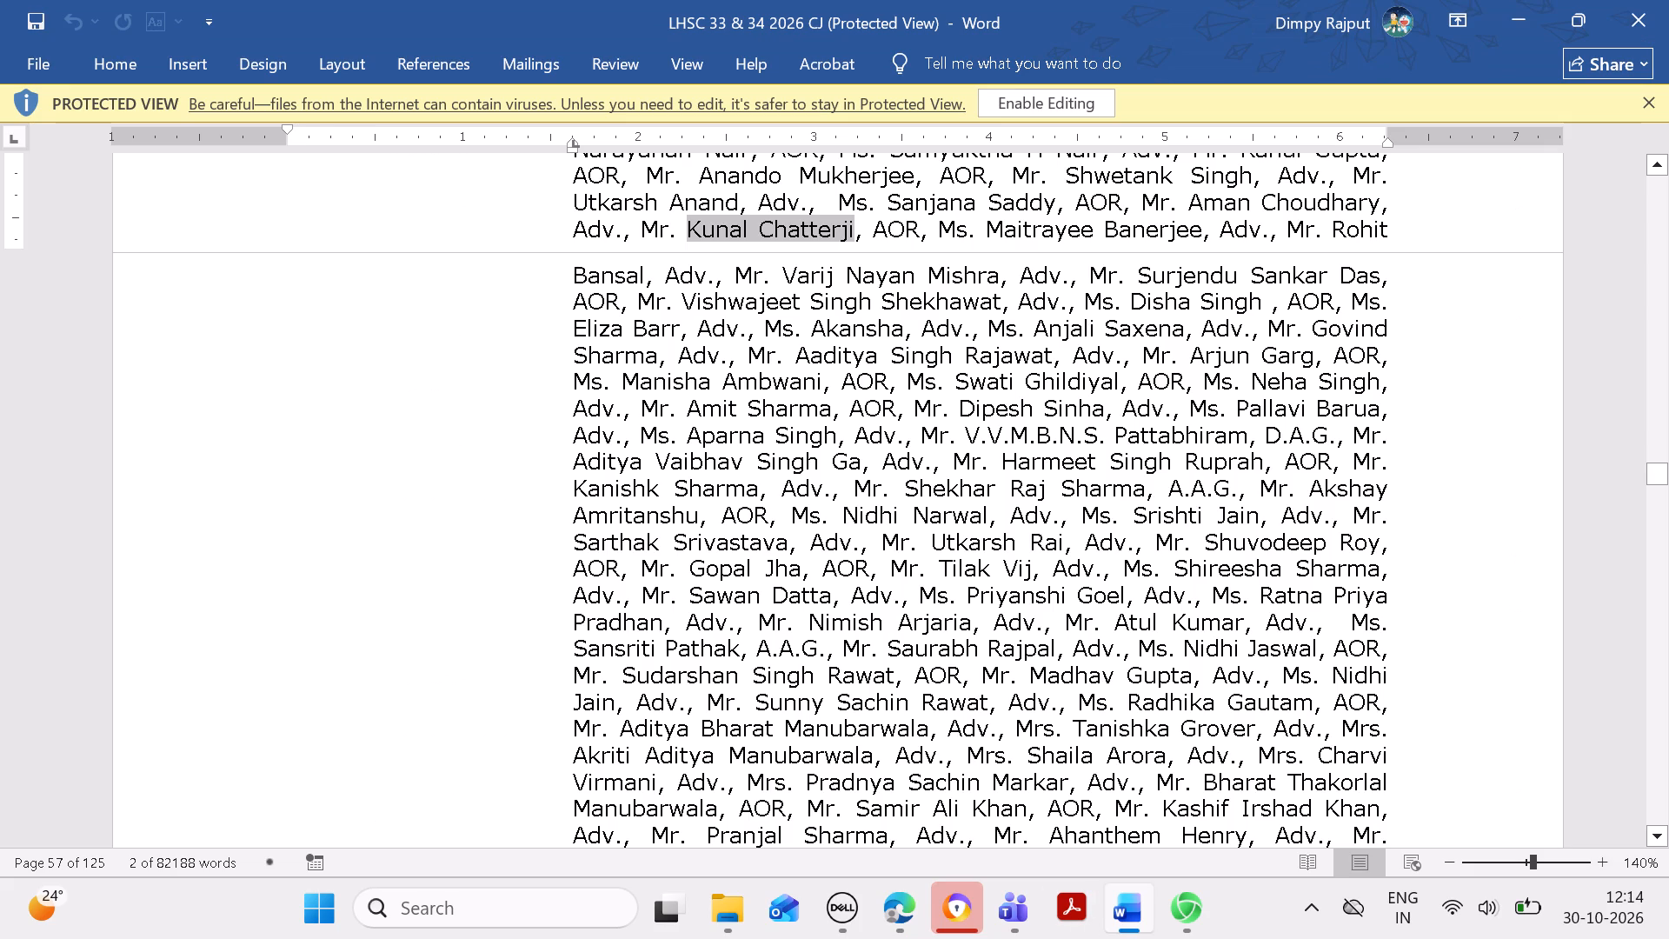
Copy the fifty-eighth respondents' advocate's name, without its Ms. prefix and Adv. designation, from the judgment in Word.
{"action": "left_click_drag", "start_coordinate": [990, 225], "coordinate": [1116, 225]}
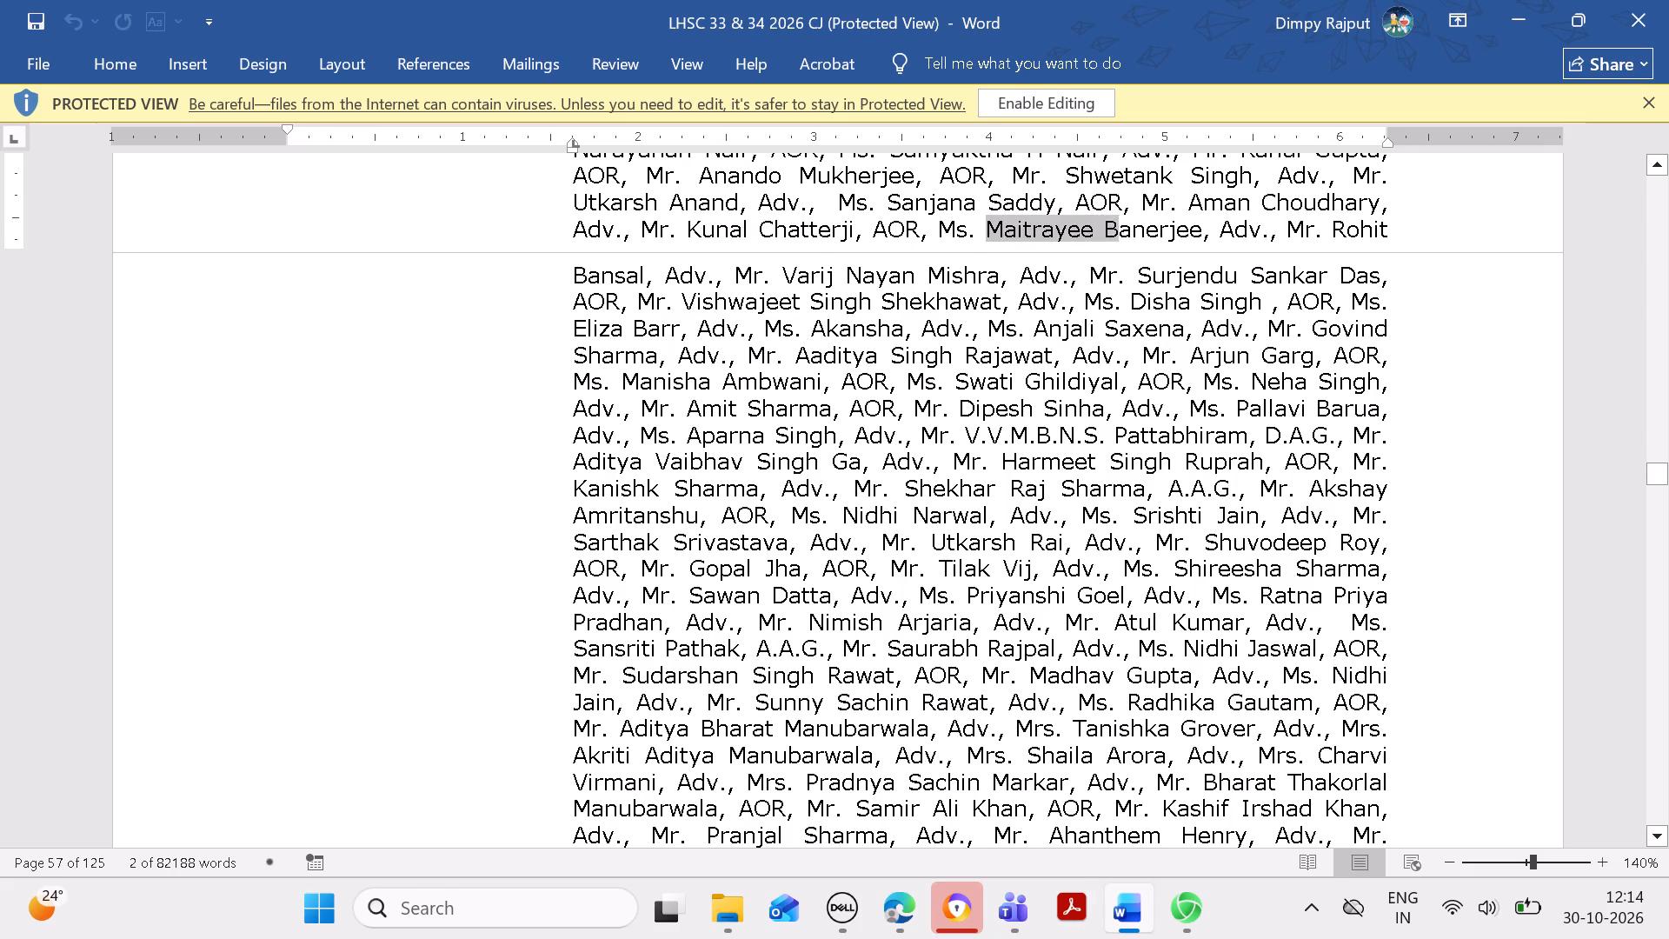
{"action": "left_click_drag", "start_coordinate": [1116, 225], "coordinate": [1150, 227]}
{"action": "key", "text": "ctrl+c"}
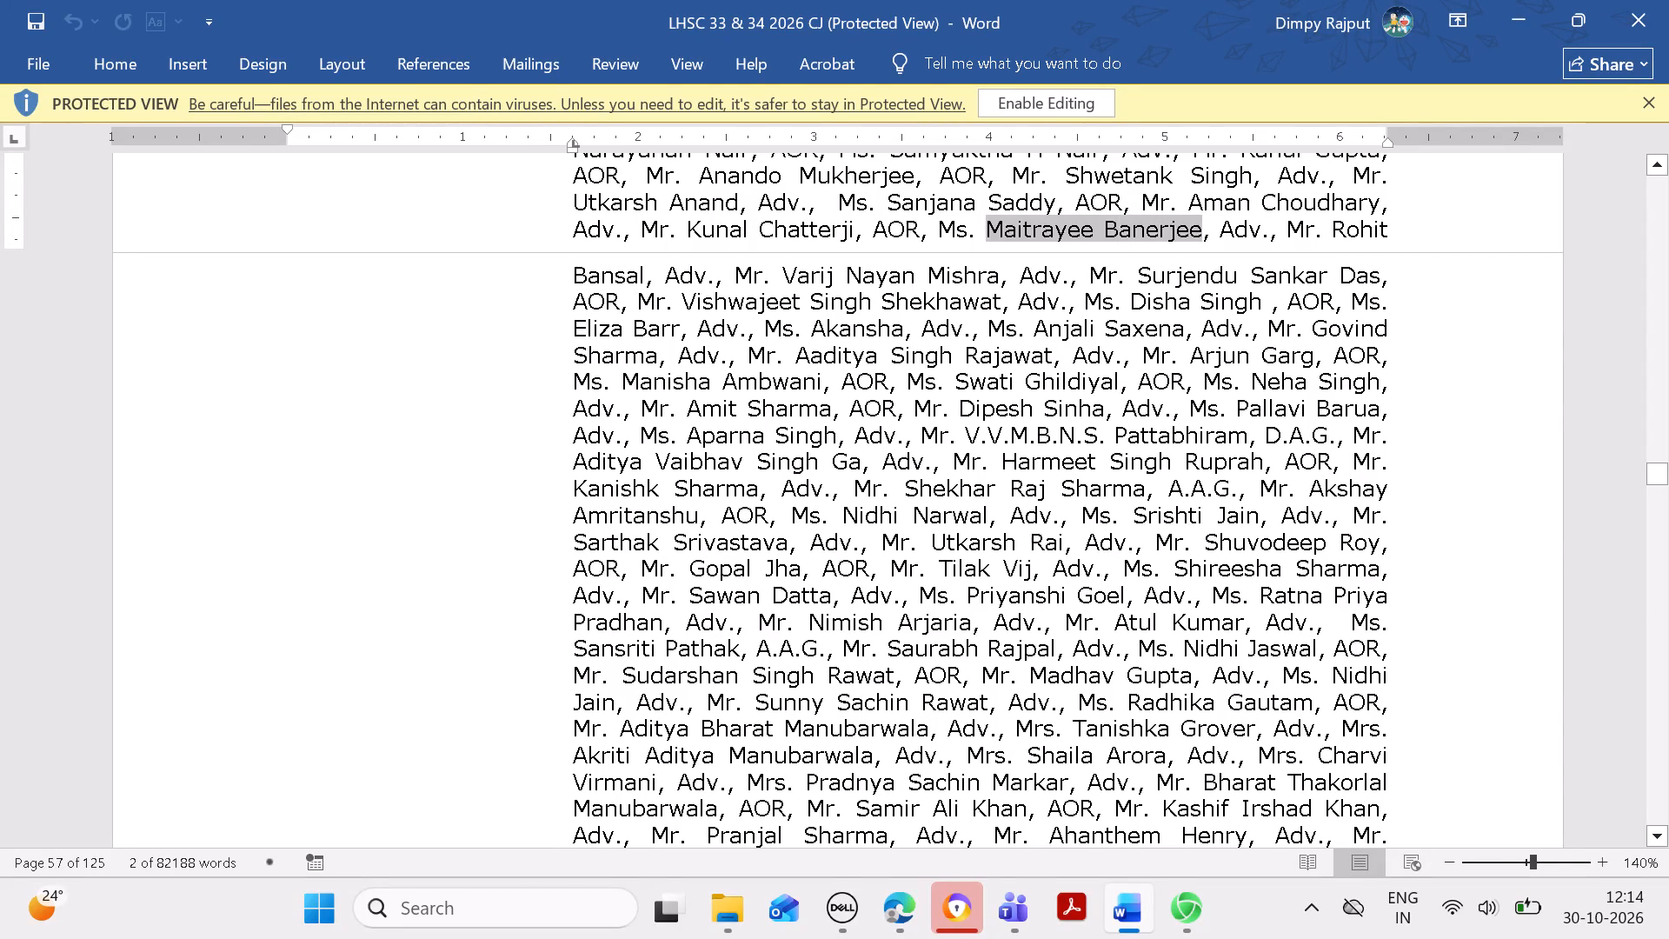
In the Edge case record, search the copied fifty-eighth advocate's name and select the existing Ms. entry designated Adv., checking it against the Word judgment.
{"action": "left_click", "coordinate": [900, 917]}
{"action": "scroll", "coordinate": [871, 849], "scroll_direction": "up", "scroll_amount": 3}
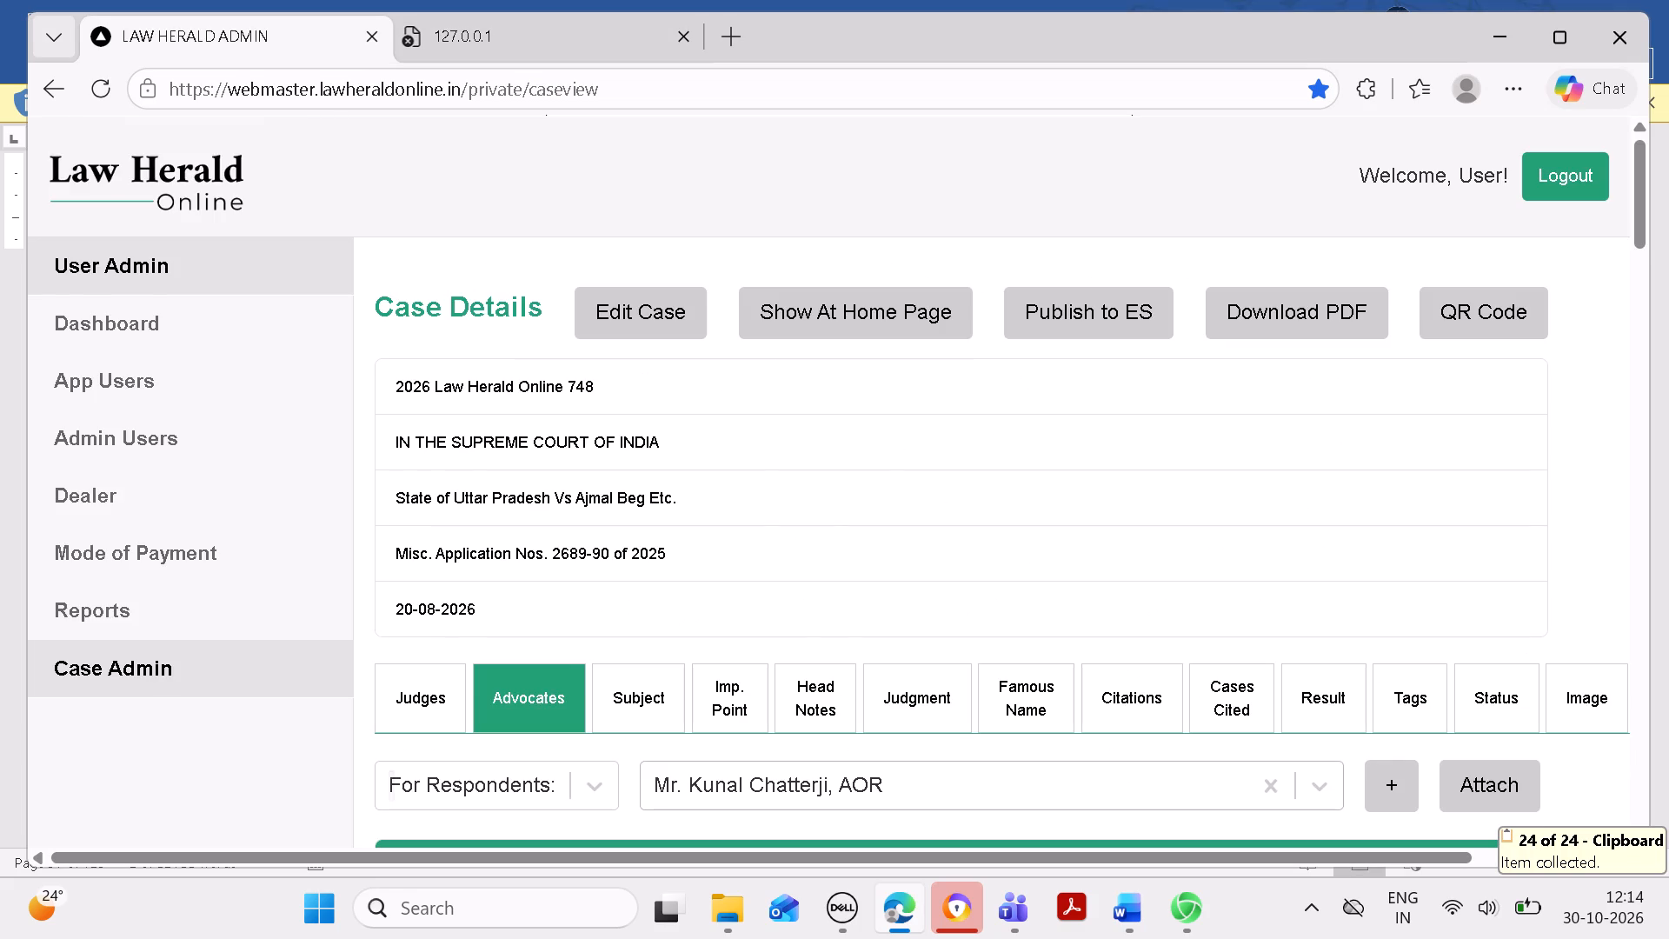
{"action": "left_click", "coordinate": [1269, 776]}
{"action": "key", "text": "ctrl+v"}
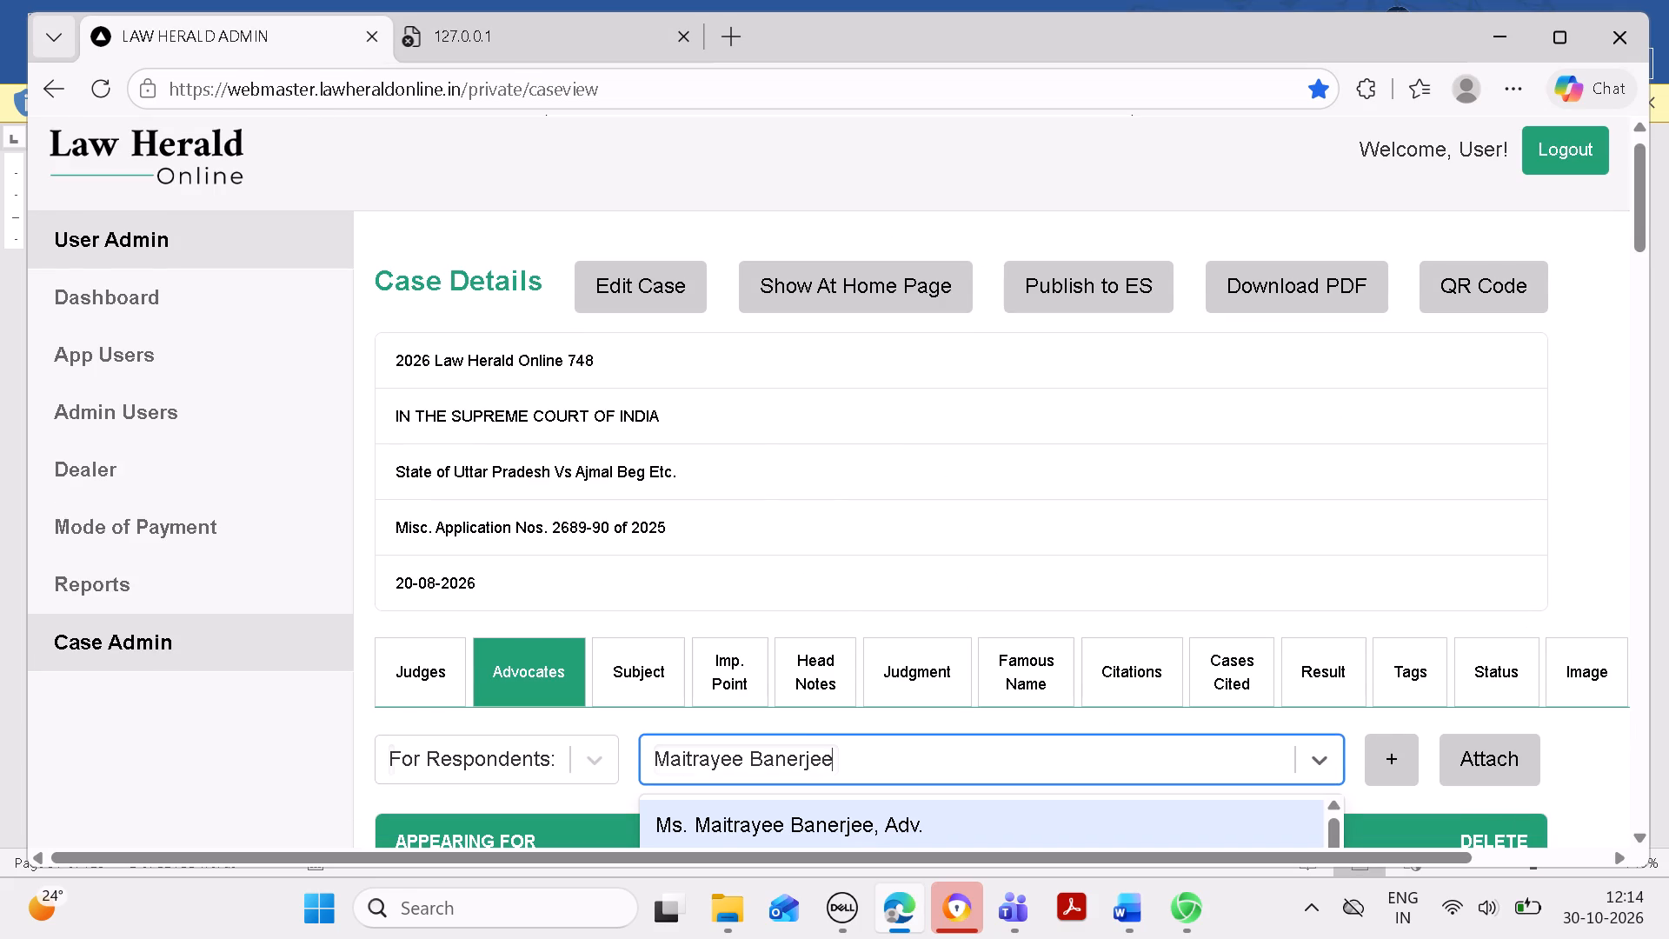
{"action": "left_click", "coordinate": [1092, 804]}
{"action": "left_click", "coordinate": [1127, 911]}
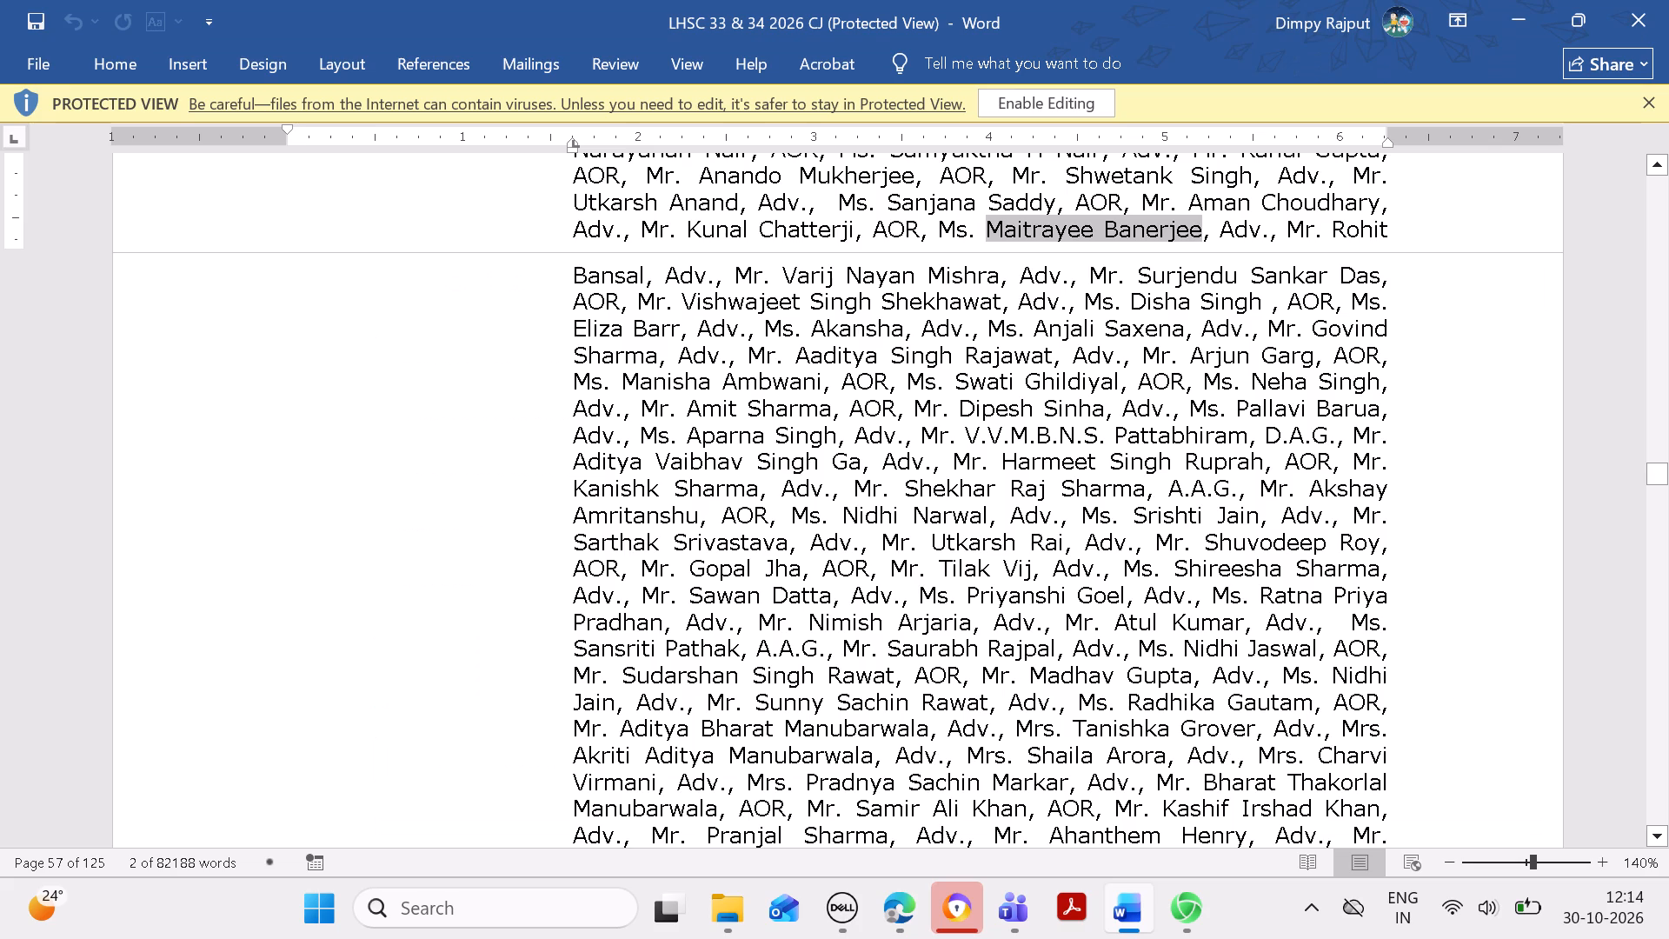
{"action": "left_click", "coordinate": [869, 935]}
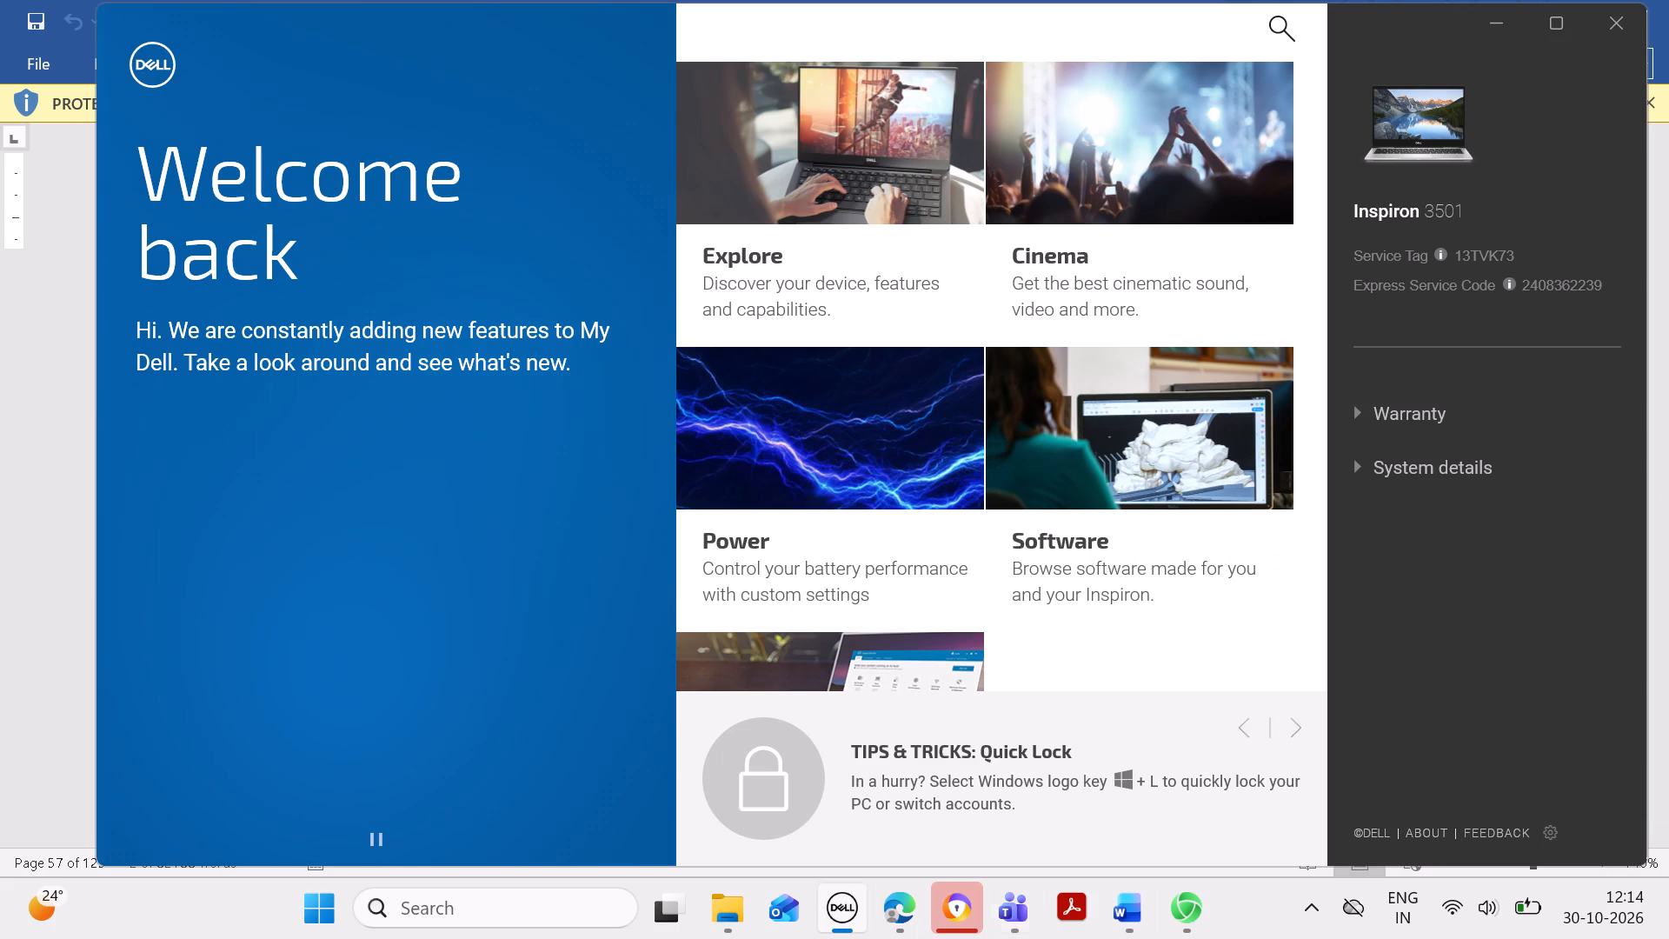
{"action": "left_click", "coordinate": [913, 915]}
{"action": "left_click", "coordinate": [886, 916]}
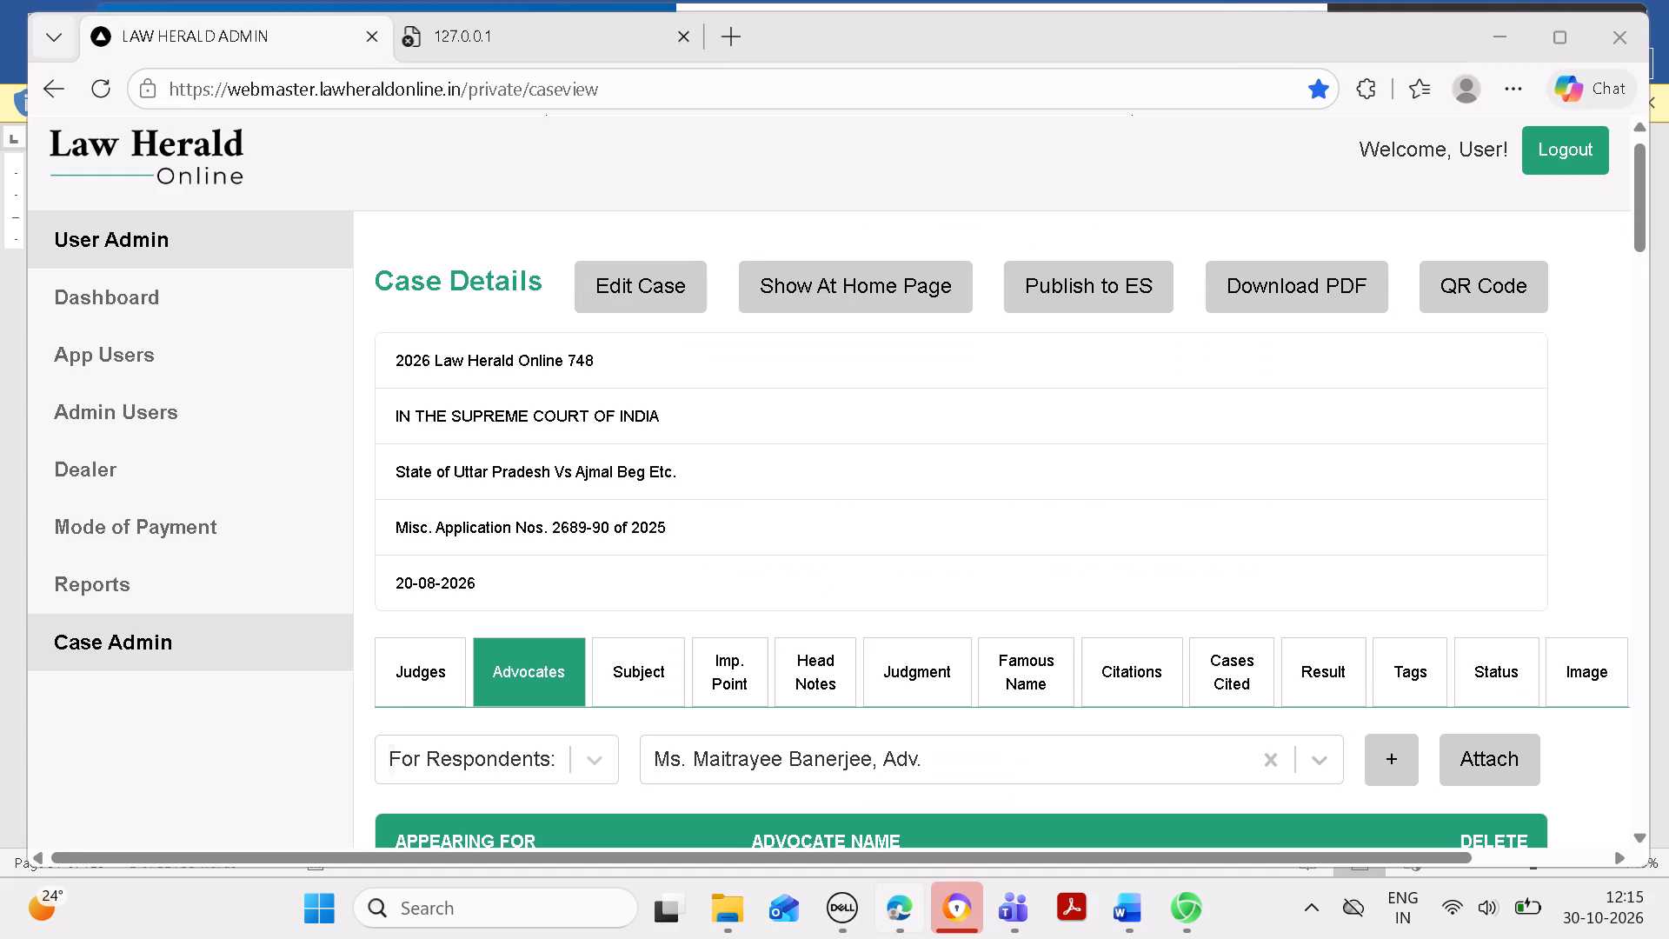
In the Edge case record, attach the selected fifty-eighth advocate, the Ms. entry designated Adv., for the respondents.
{"action": "left_click", "coordinate": [1472, 756]}
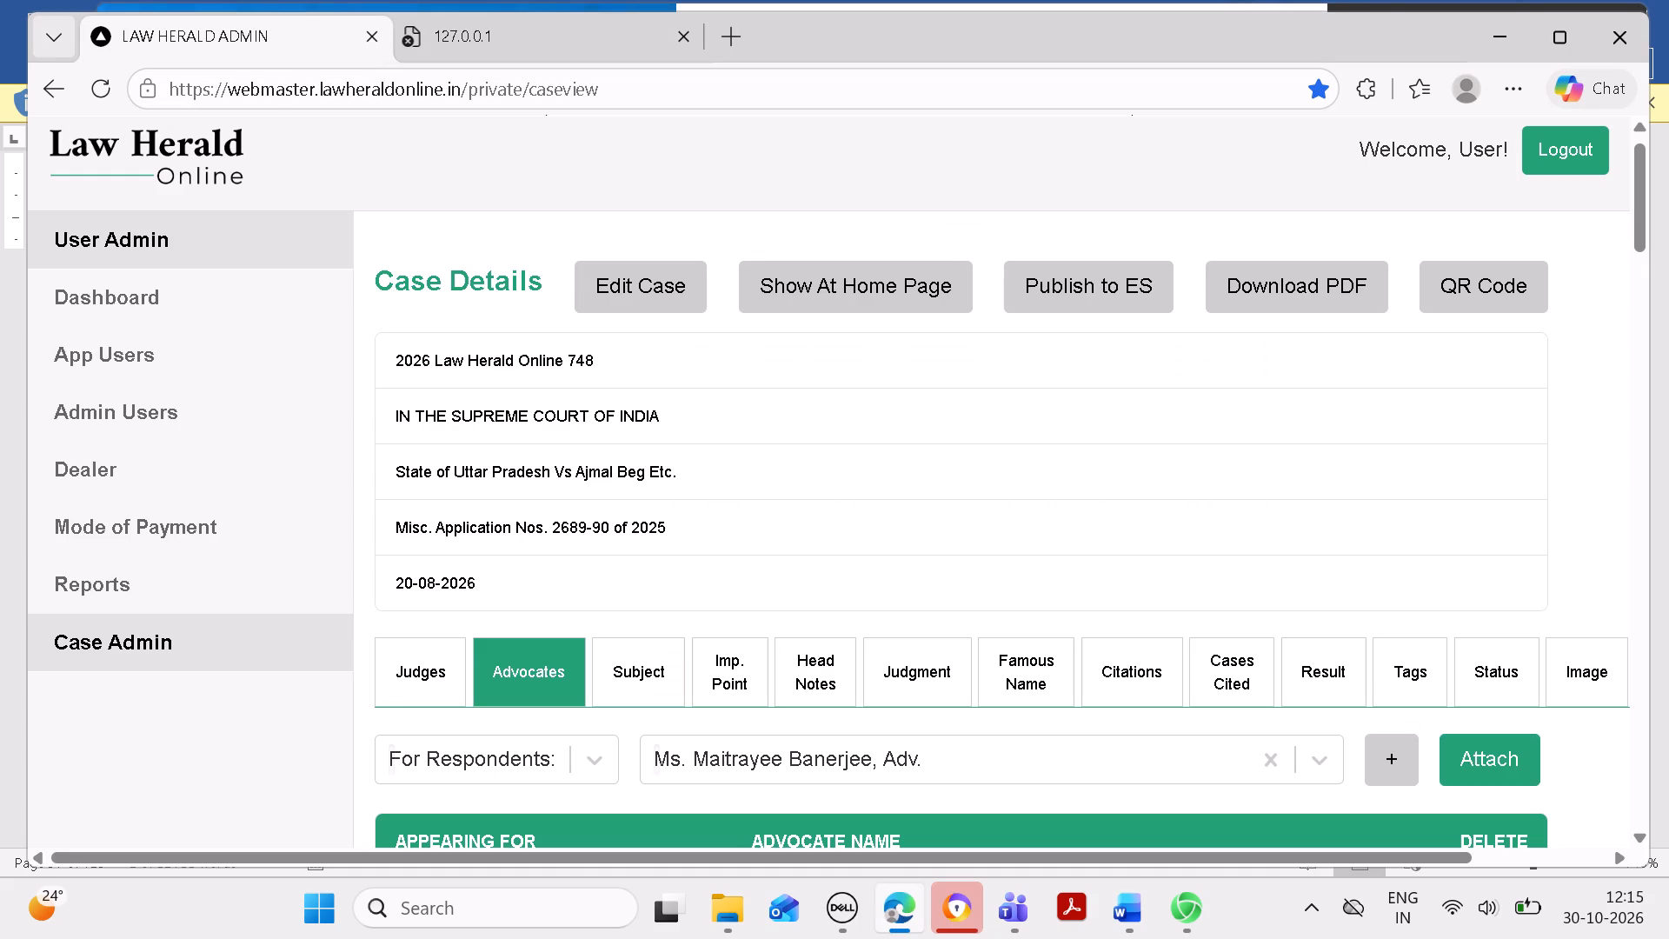
{"action": "left_click", "coordinate": [1085, 256]}
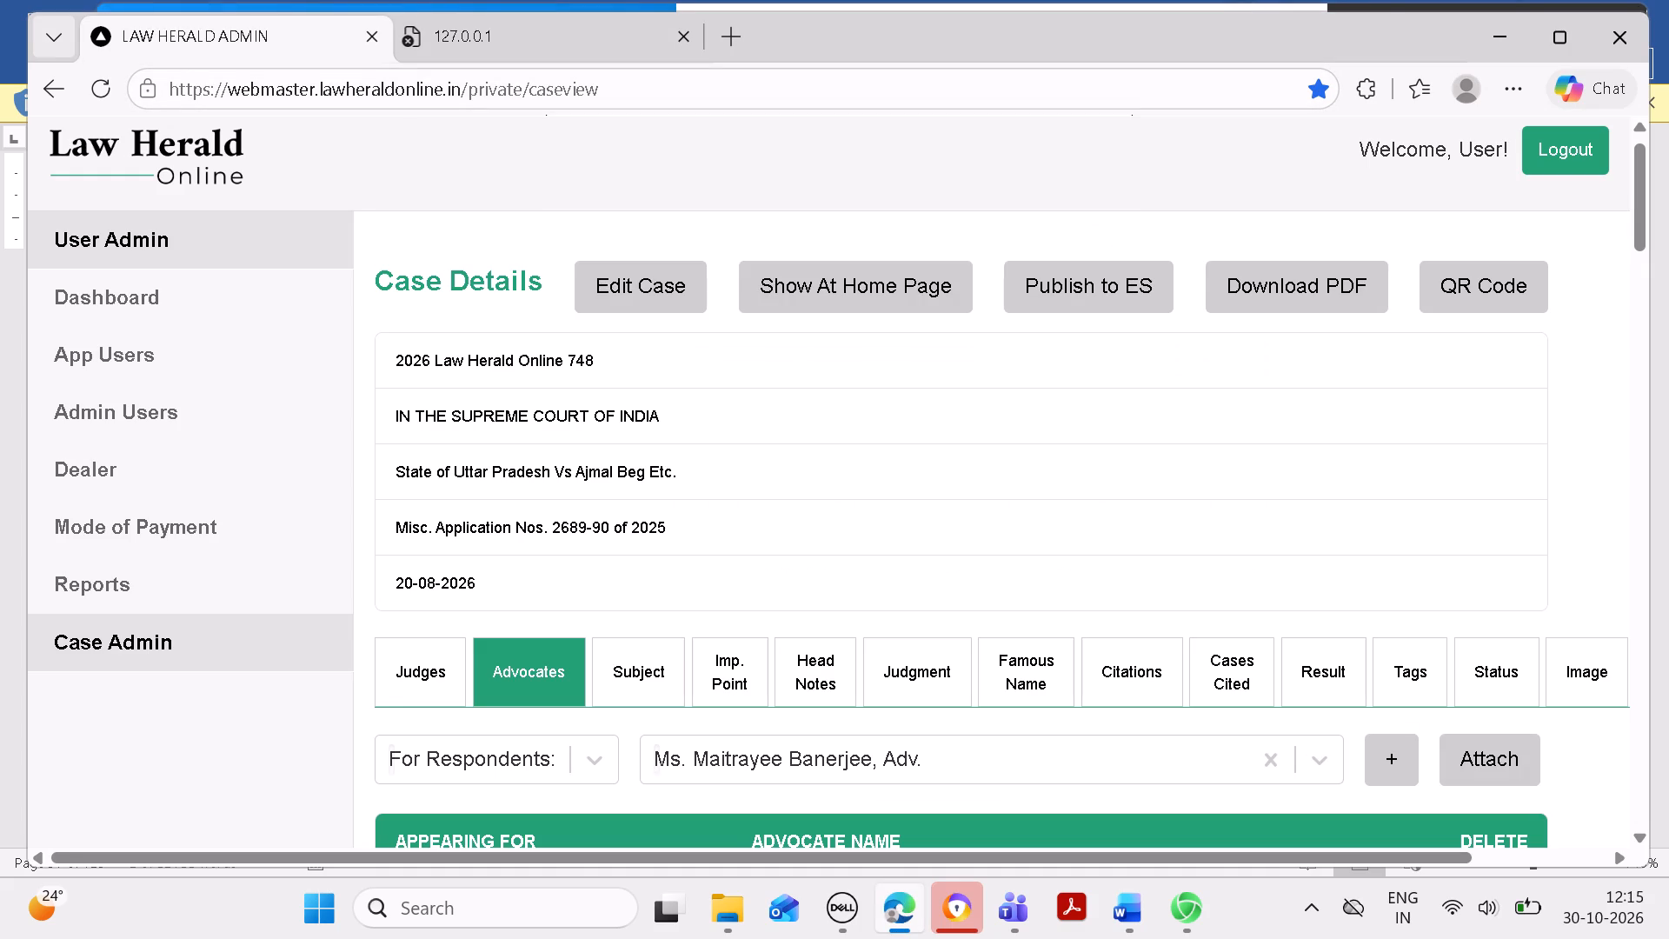
{"action": "scroll", "coordinate": [1038, 203], "scroll_direction": "down", "scroll_amount": 11}
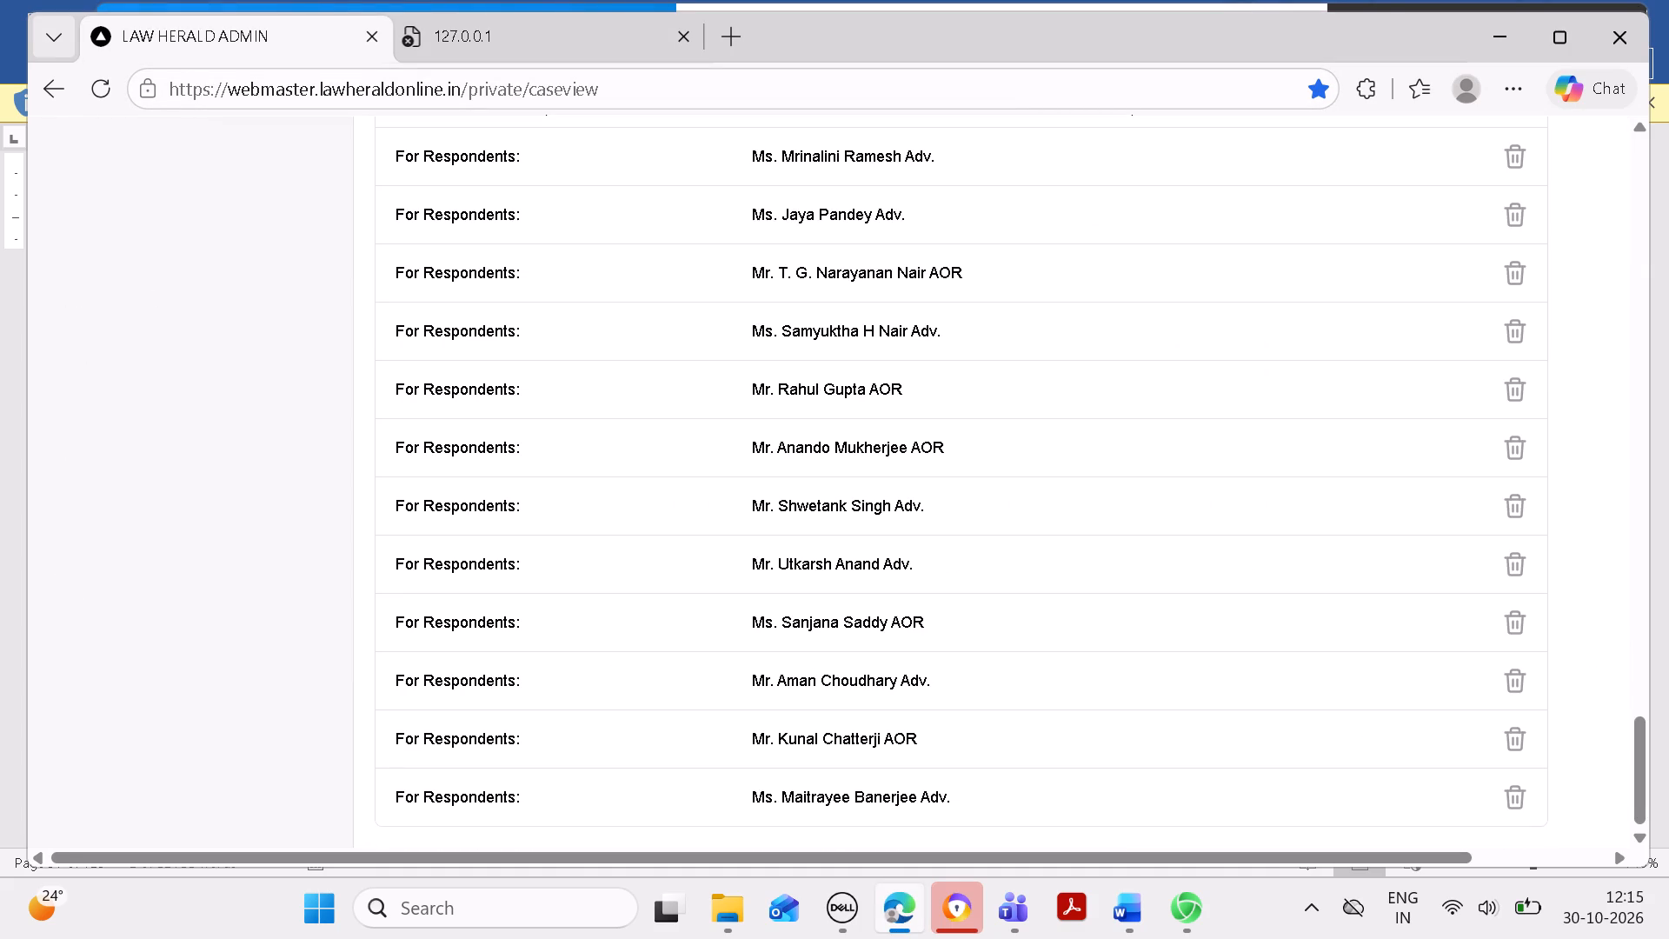
Copy the fifty-ninth respondents' advocate's name, split across the page break, without its Mr. prefix and Adv. designation, from the judgment in Word.
{"action": "left_click", "coordinate": [1120, 923]}
{"action": "left_click", "coordinate": [1128, 916]}
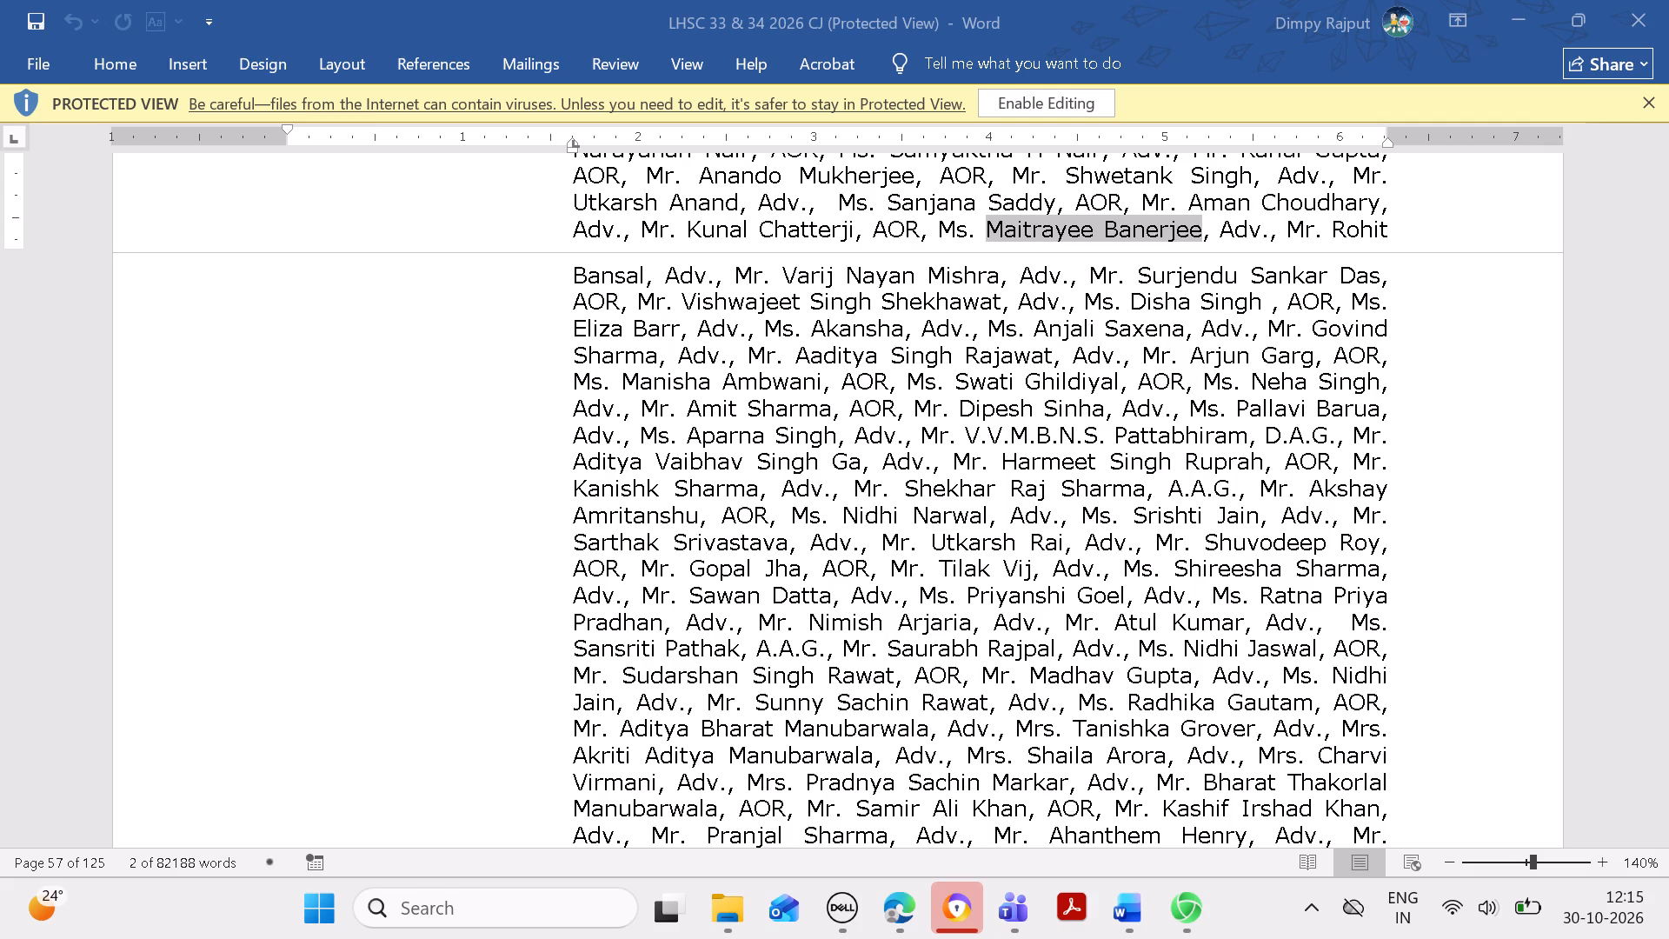
{"action": "left_click_drag", "start_coordinate": [1330, 234], "coordinate": [1090, 246]}
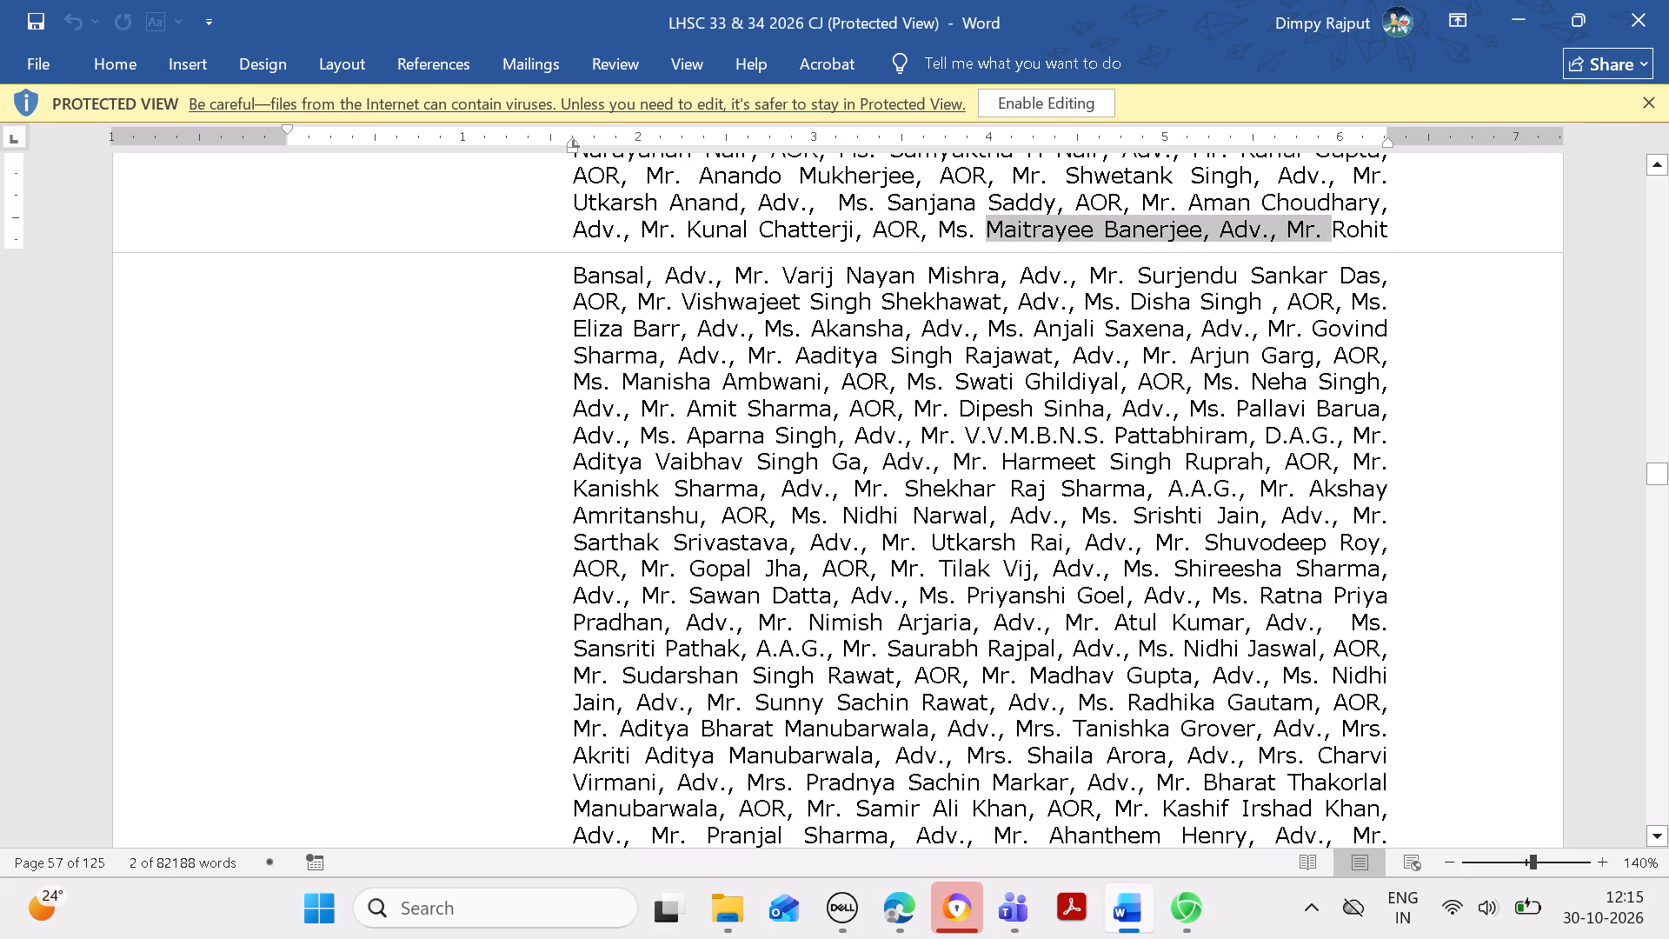
{"action": "left_click_drag", "start_coordinate": [1090, 246], "coordinate": [630, 277]}
{"action": "key", "text": "ctrl+c"}
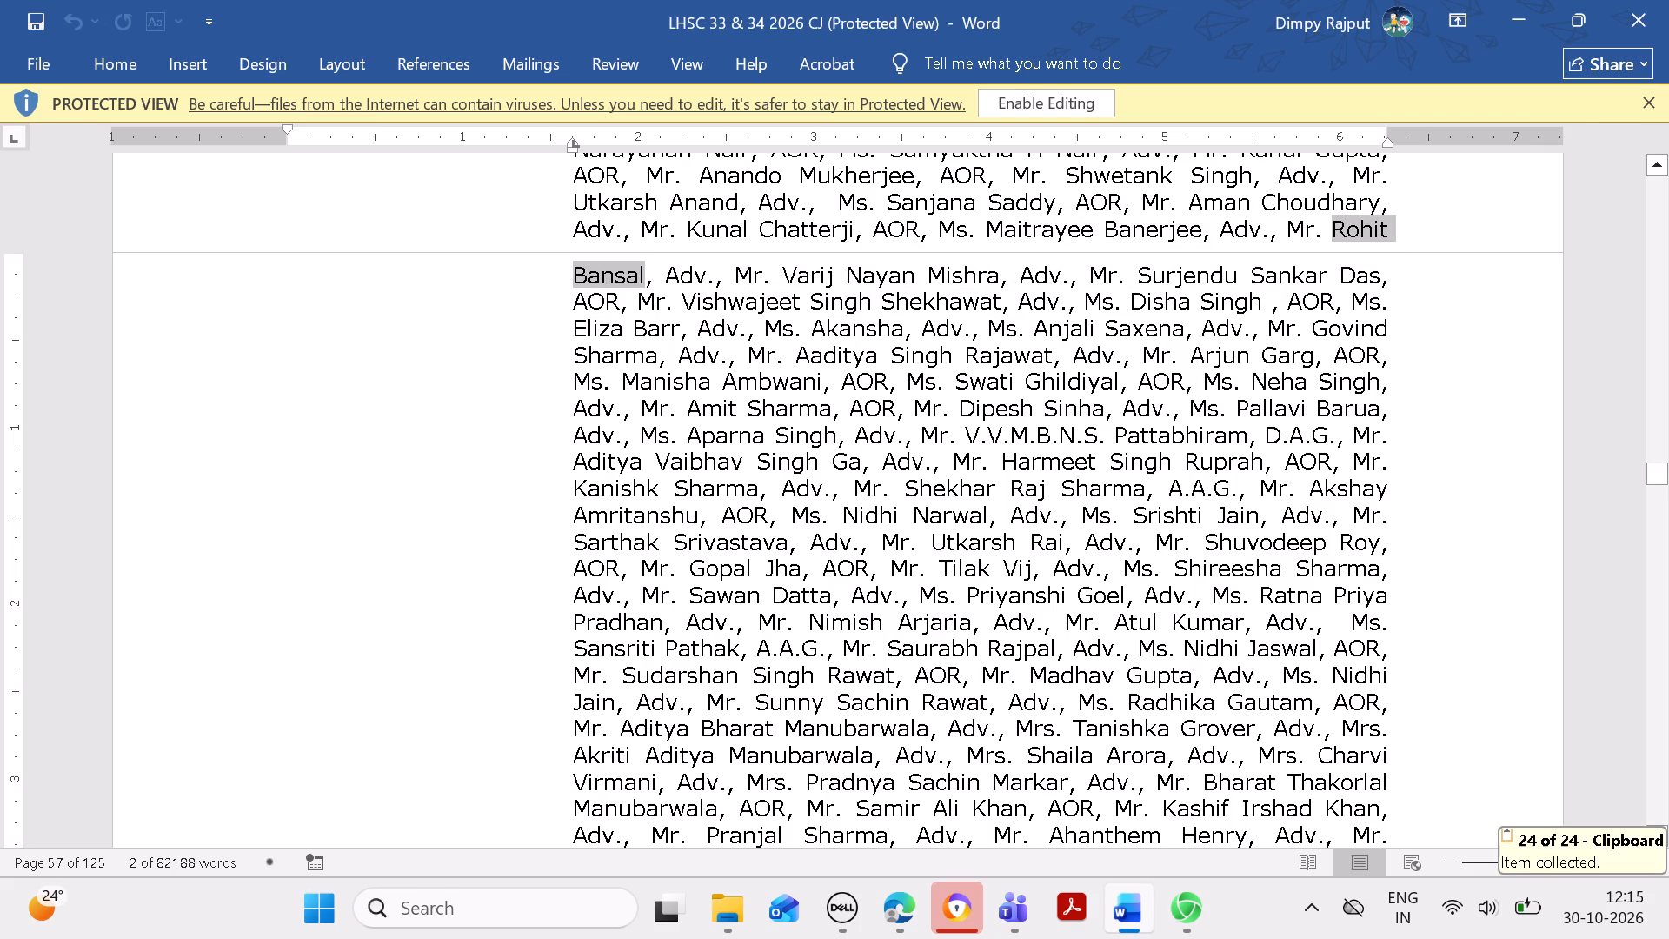
In the Edge case record, search the copied fifty-ninth advocate's name and attach the existing Mr. entry designated Adv. for the respondents.
{"action": "left_click", "coordinate": [891, 906]}
{"action": "scroll", "coordinate": [825, 802], "scroll_direction": "up", "scroll_amount": 2}
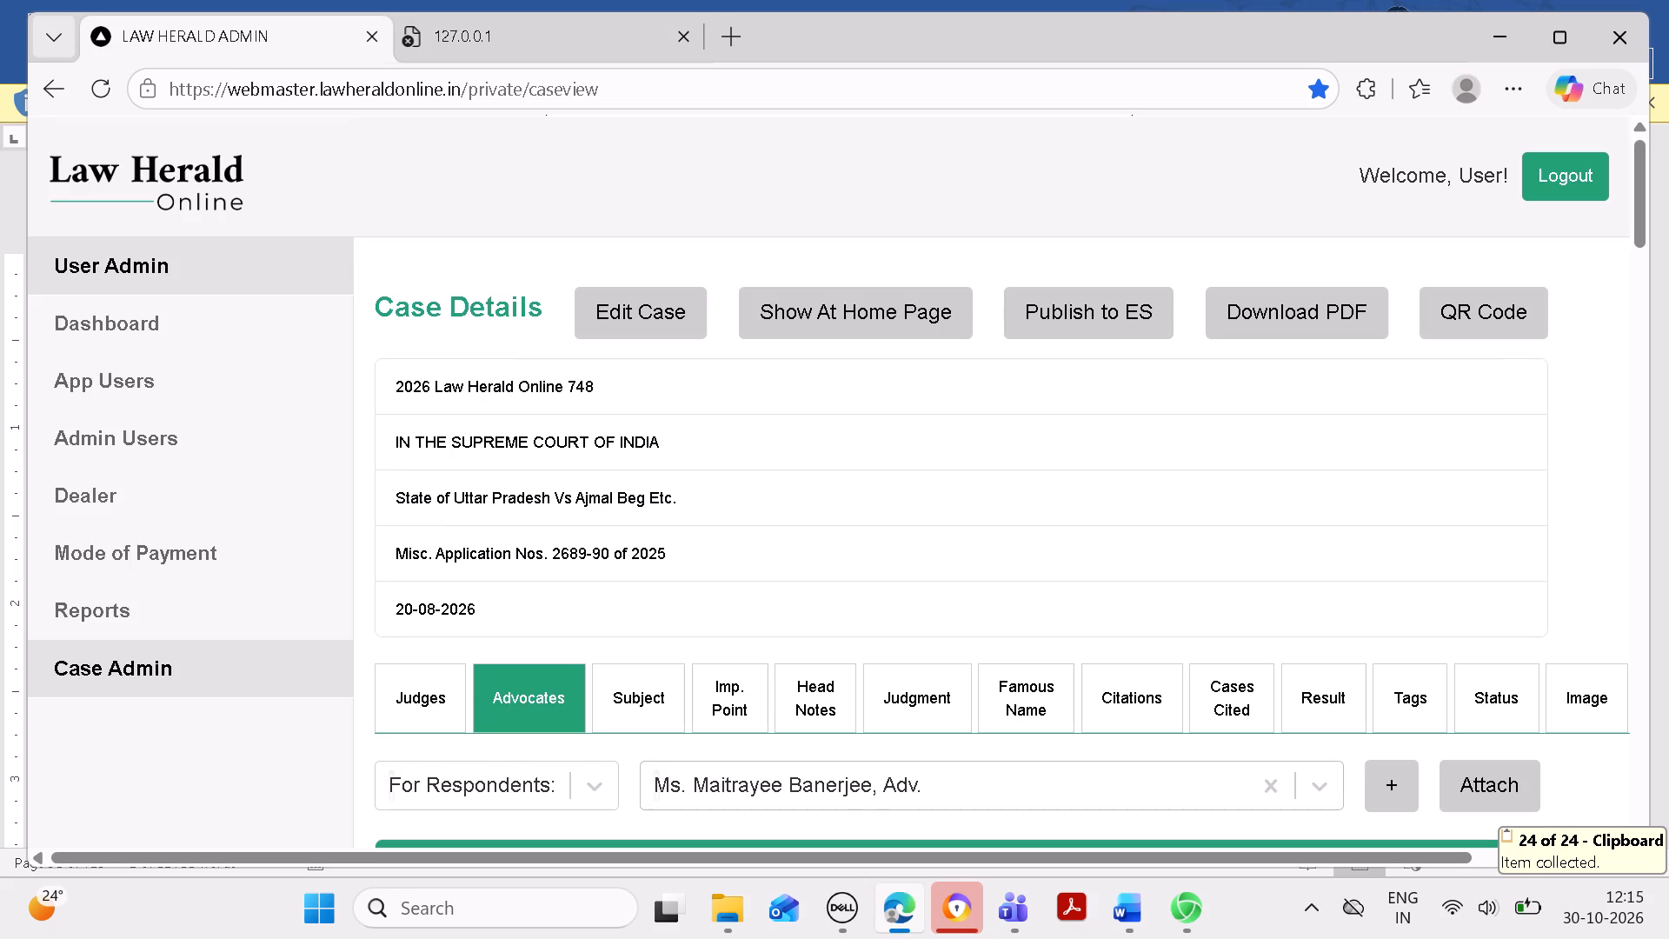
{"action": "left_click", "coordinate": [1268, 785]}
{"action": "key", "text": "ctrl+v"}
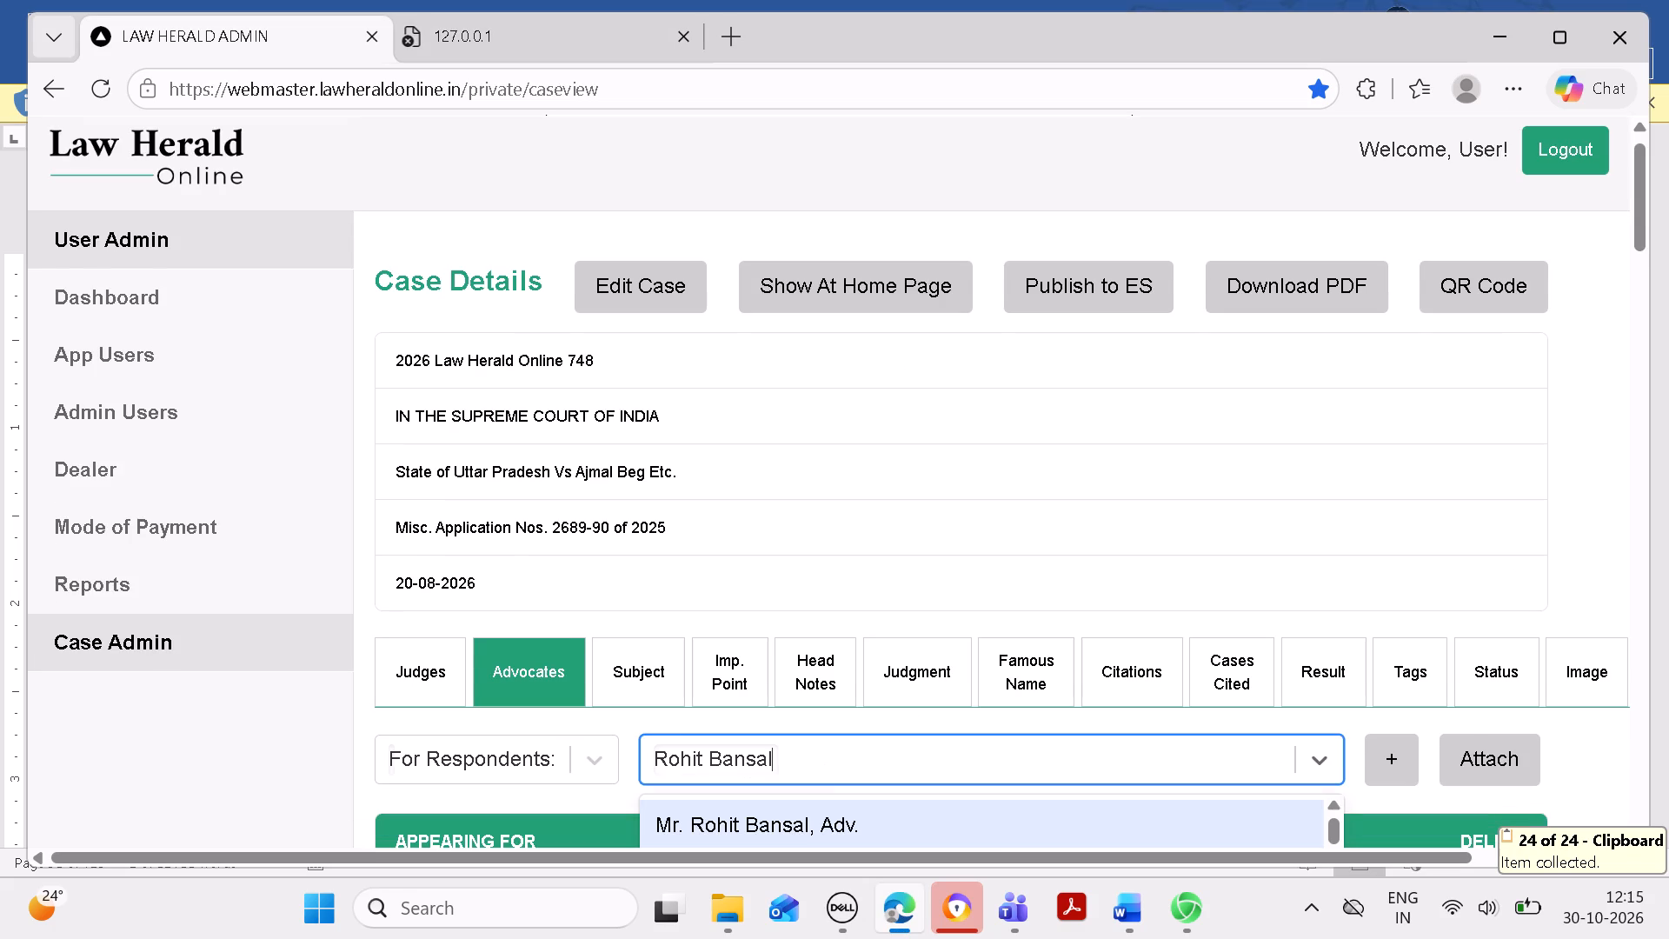
{"action": "left_click", "coordinate": [1031, 808]}
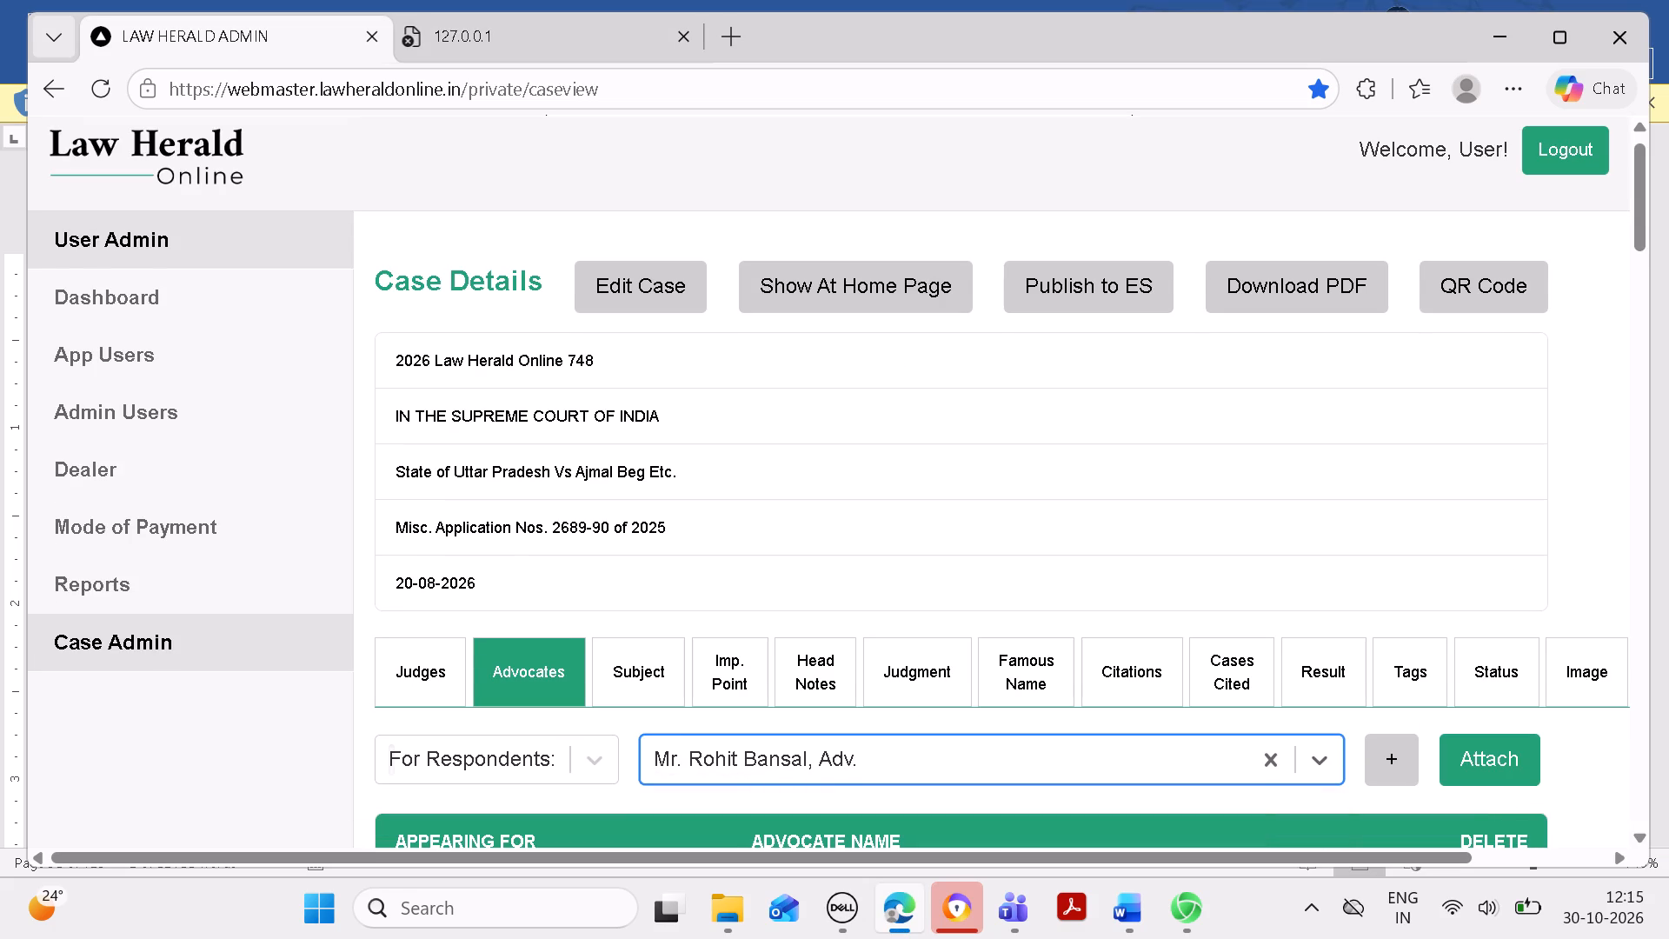
{"action": "left_click", "coordinate": [1468, 756]}
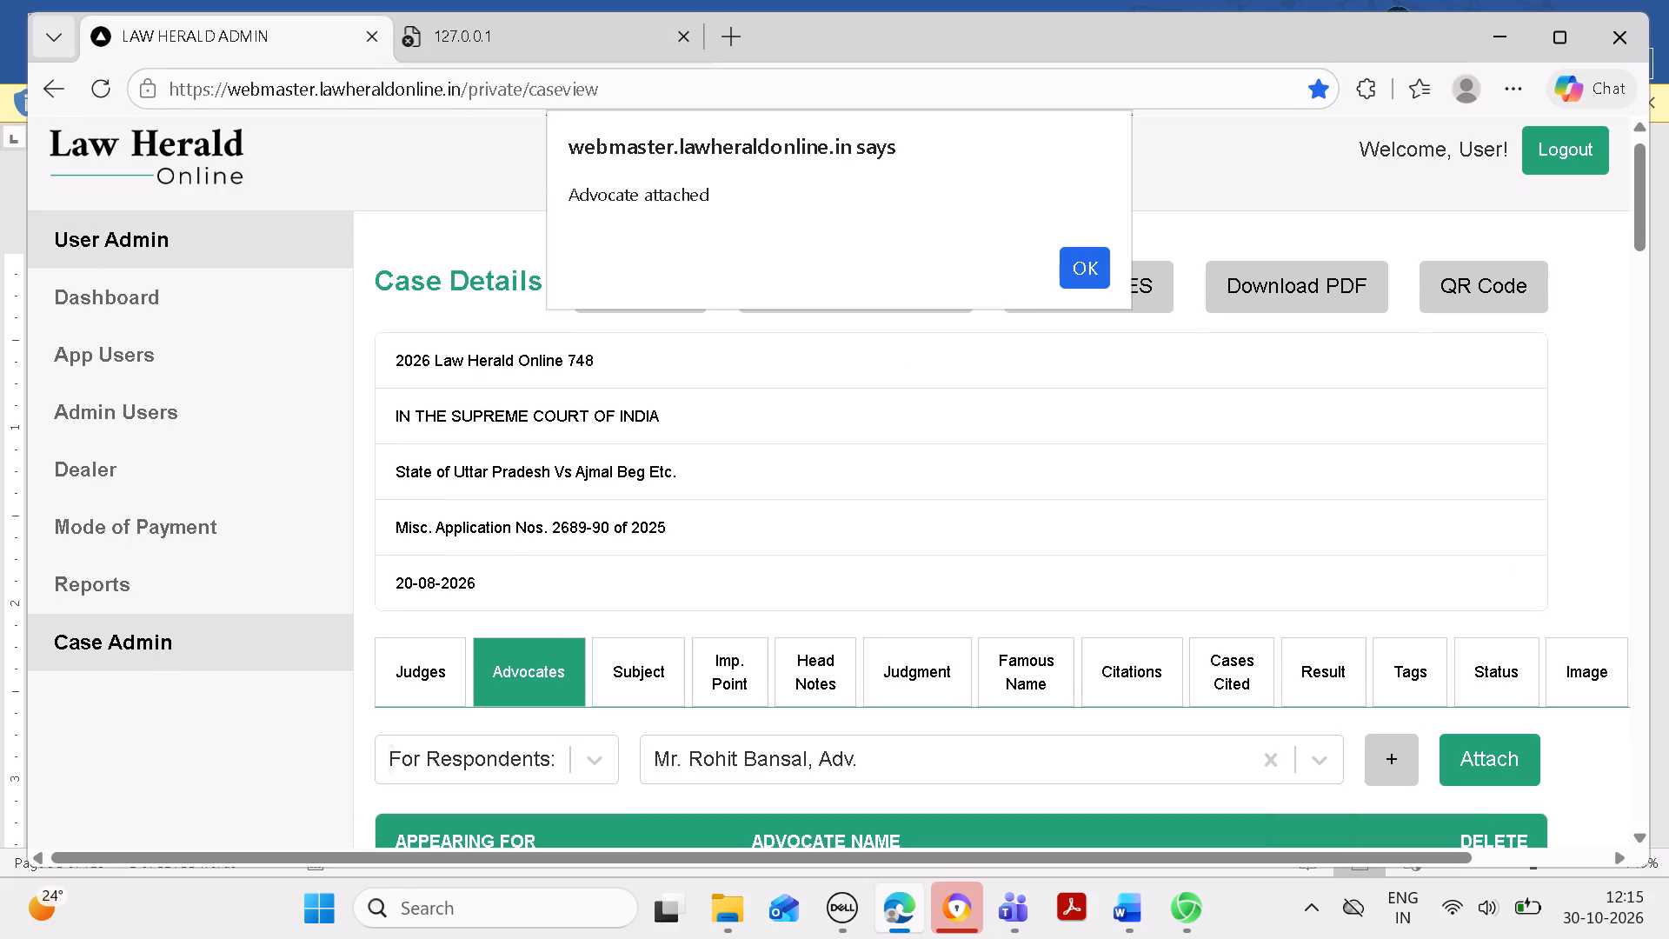
{"action": "left_click", "coordinate": [1101, 251]}
{"action": "scroll", "coordinate": [1064, 193], "scroll_direction": "down", "scroll_amount": 6}
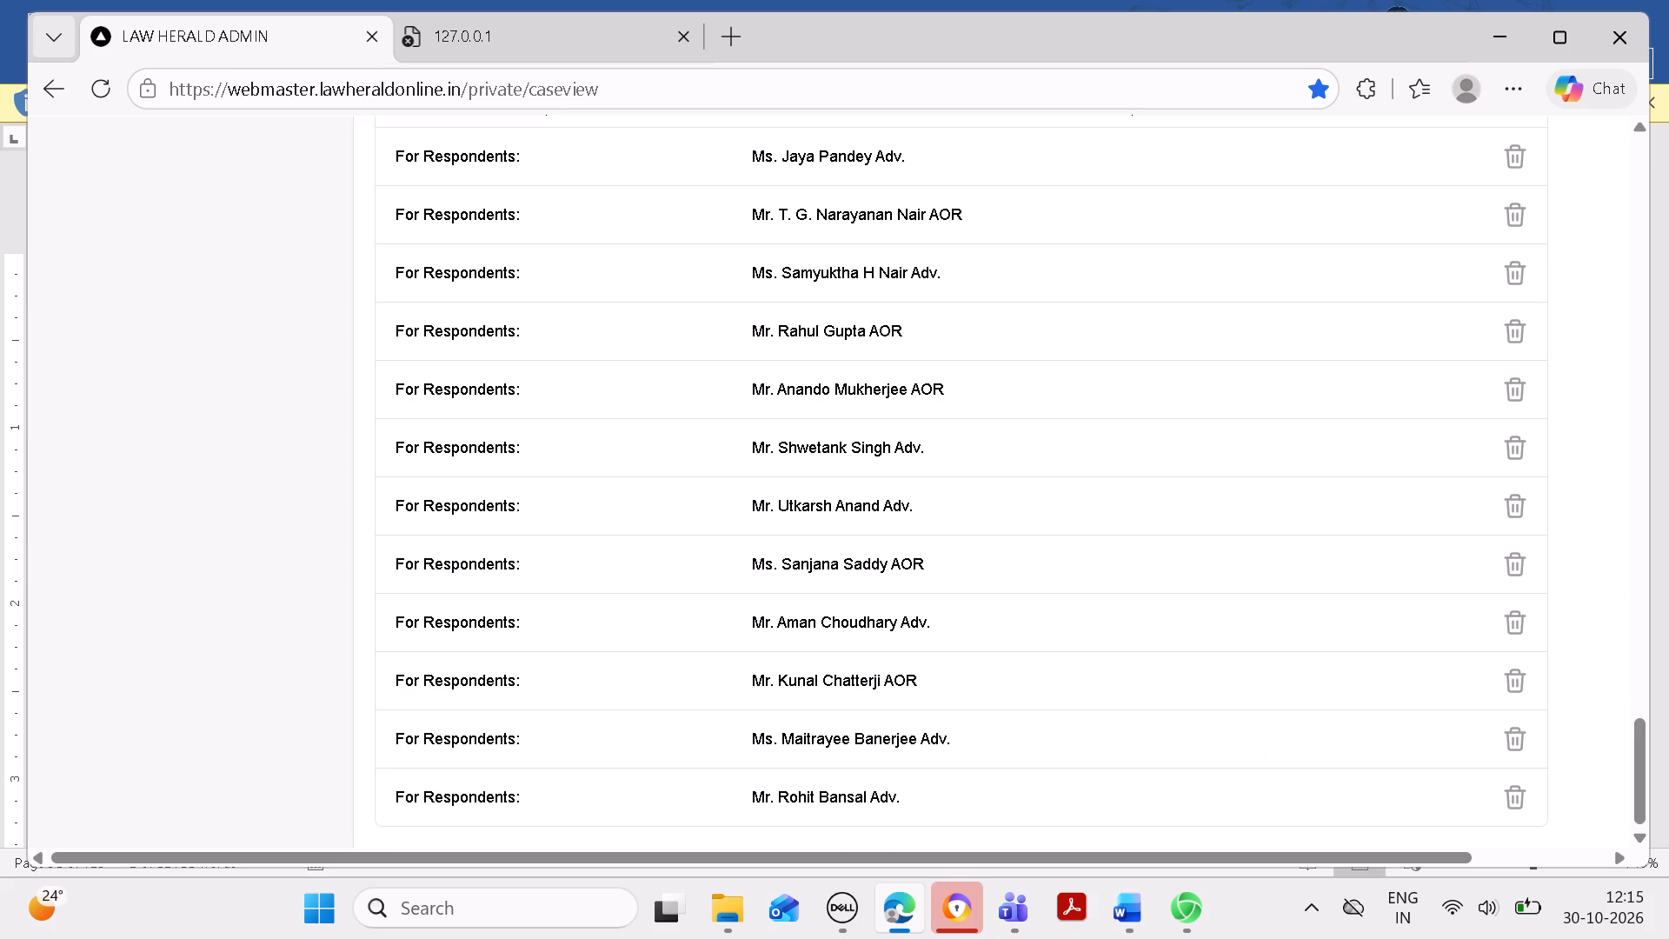
{"action": "scroll", "coordinate": [1047, 446], "scroll_direction": "down", "scroll_amount": 5}
Switch to the judgment in Word for the sixtieth respondents' advocate's name.
{"action": "left_click", "coordinate": [1119, 909]}
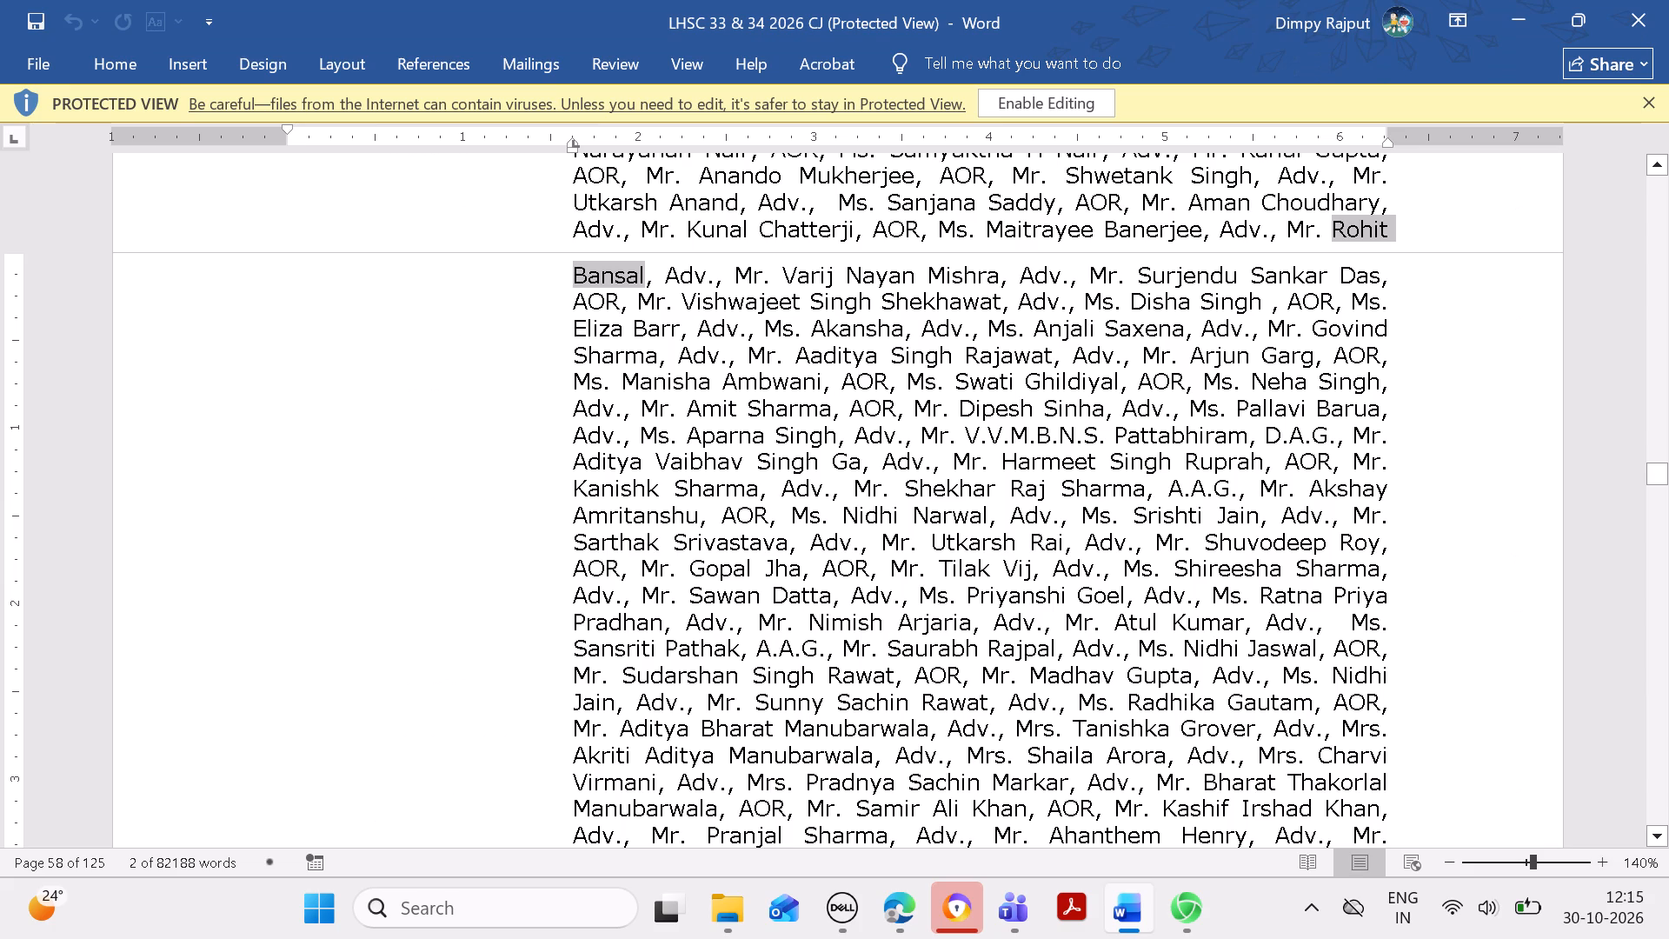
Copy the sixtieth respondents' advocate's name, without its Mr. prefix and Adv. designation, from the judgment in Word.
{"action": "left_click_drag", "start_coordinate": [788, 270], "coordinate": [789, 266]}
{"action": "left_click_drag", "start_coordinate": [789, 266], "coordinate": [964, 262]}
{"action": "key", "text": "ctrl+c"}
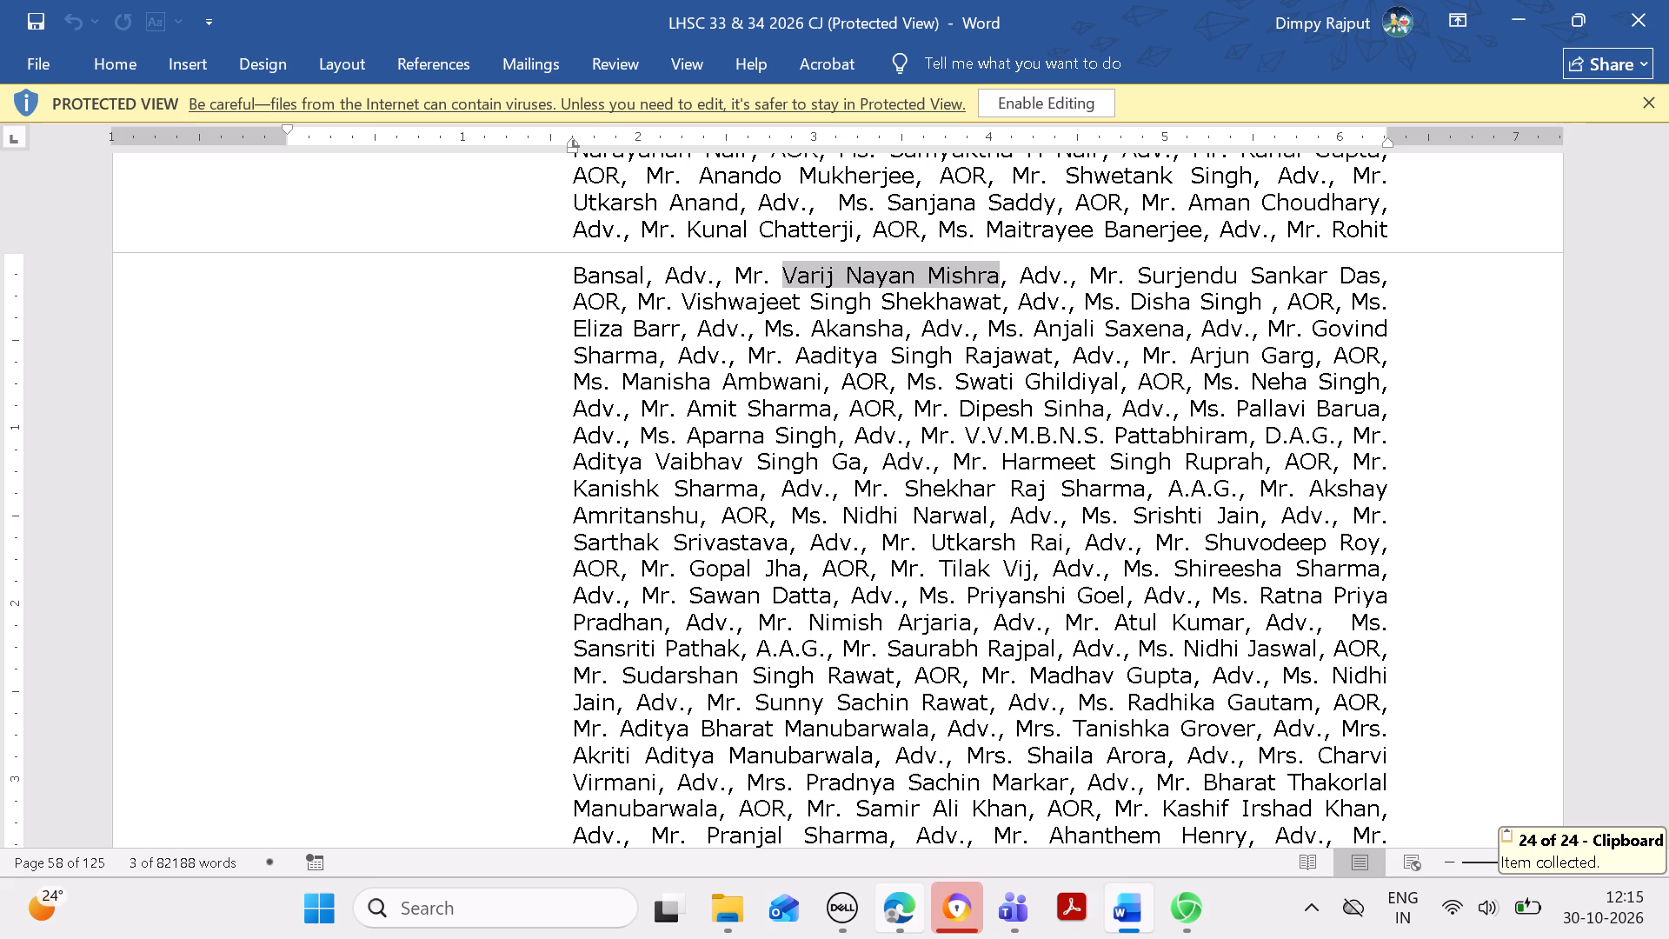
In the Edge case record, search the copied sixtieth advocate's name and attach the existing Mr. entry designated Adv. for the respondents.
{"action": "left_click", "coordinate": [894, 910]}
{"action": "scroll", "coordinate": [878, 861], "scroll_direction": "up", "scroll_amount": 4}
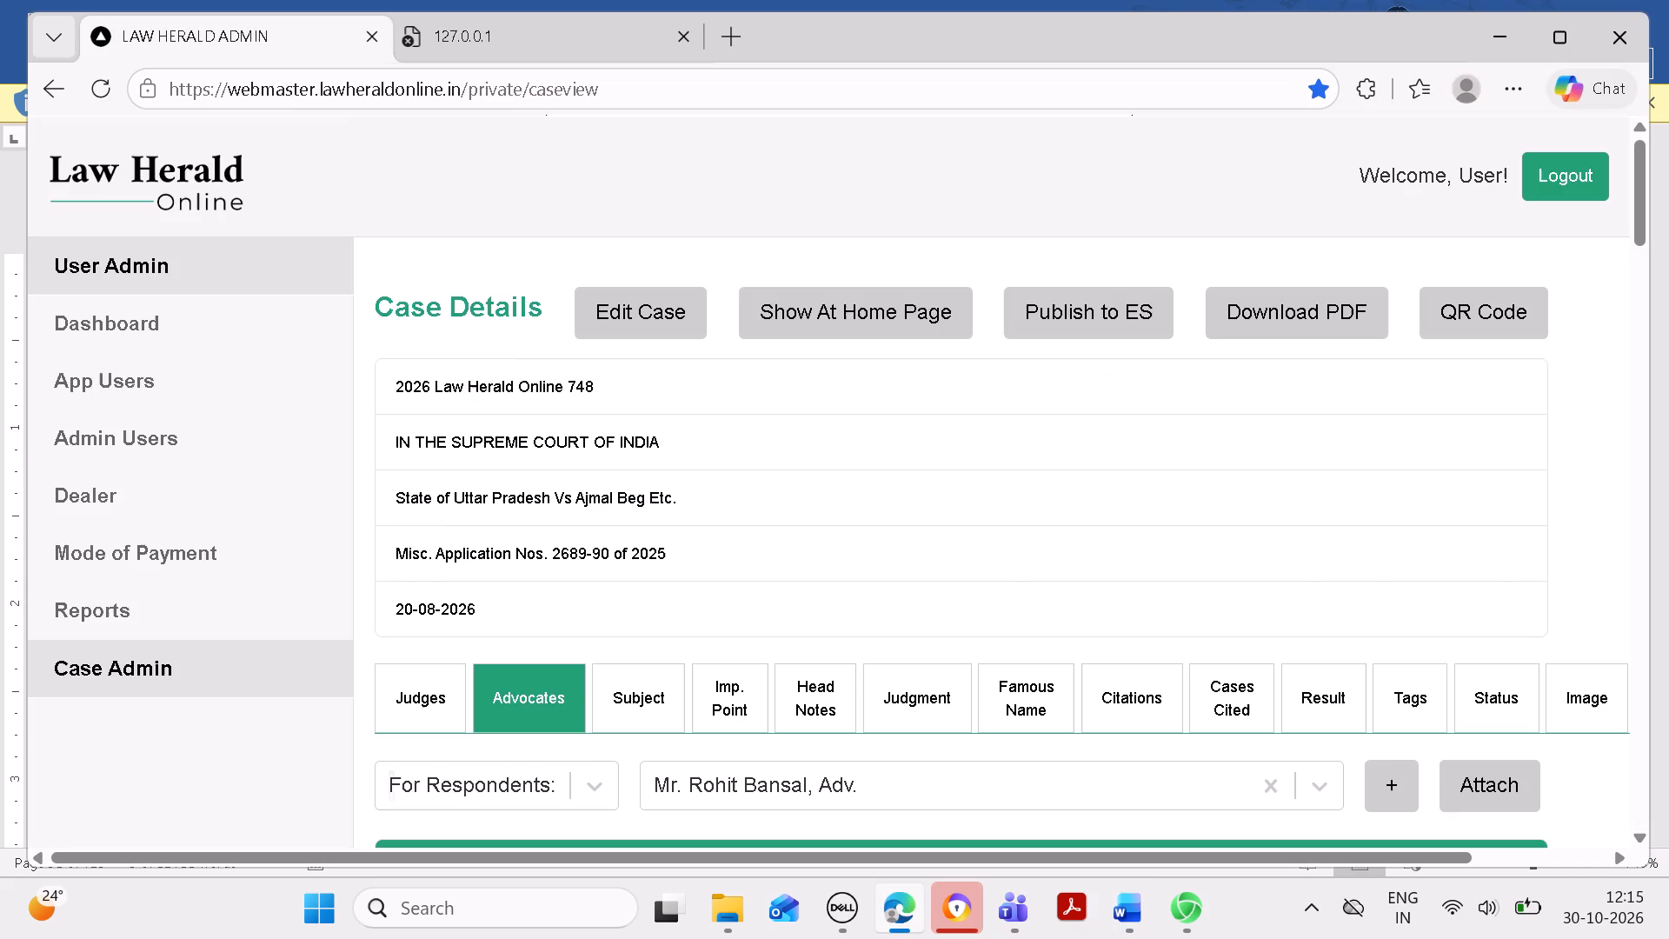
{"action": "left_click", "coordinate": [1263, 781]}
{"action": "key", "text": "ctrl+v"}
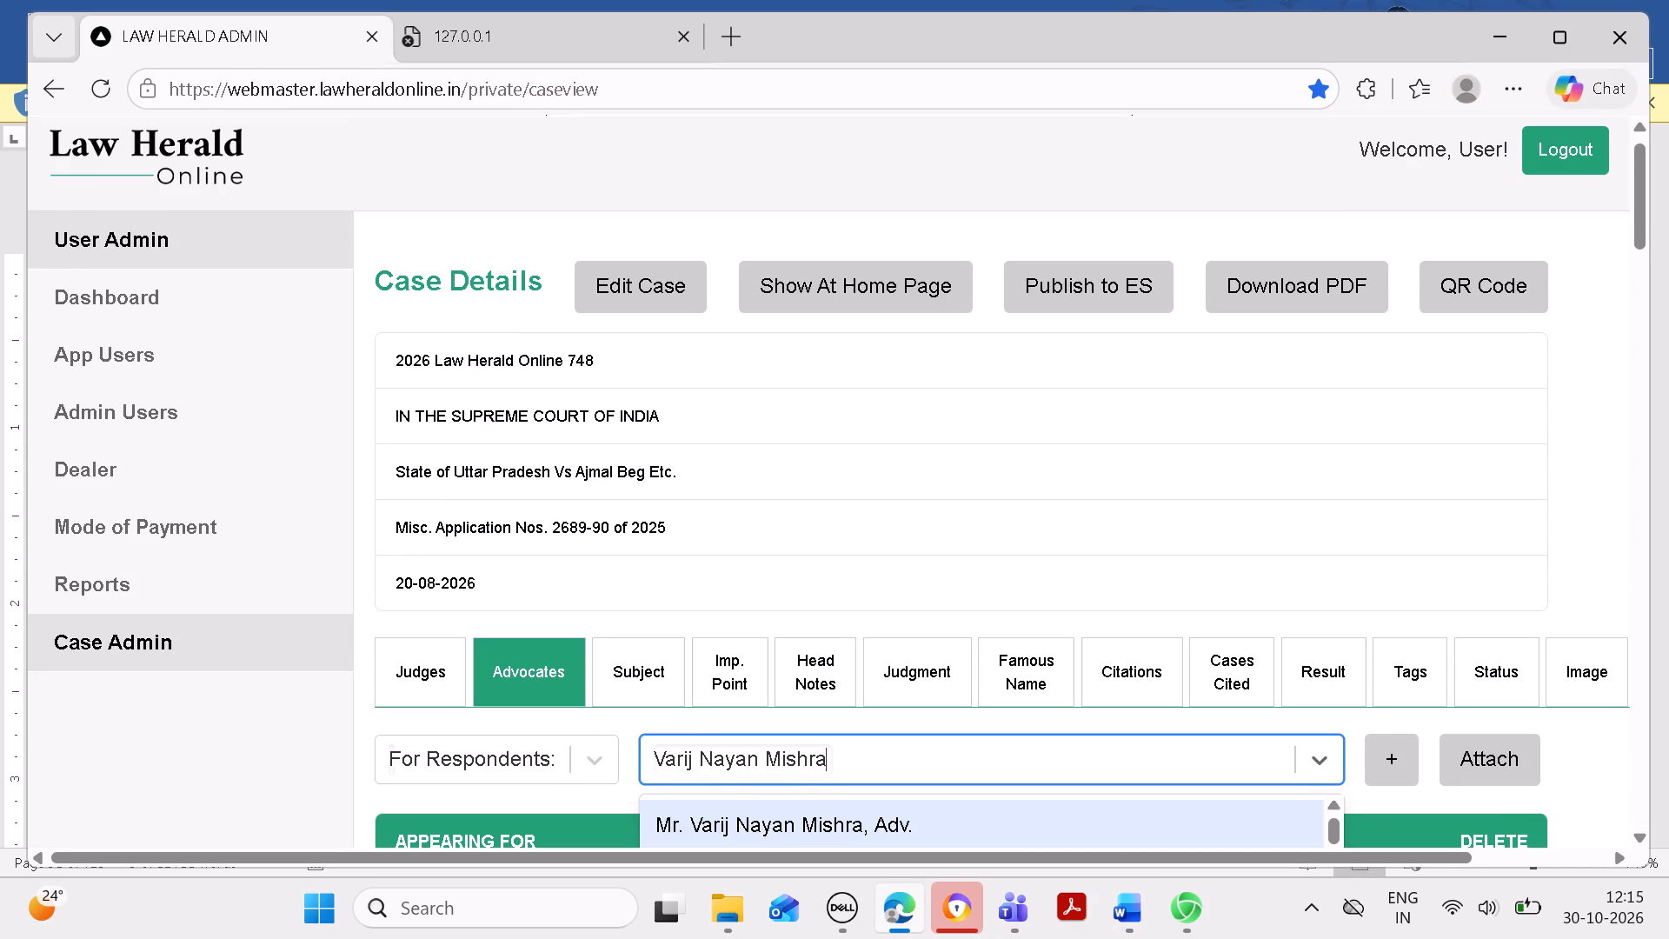
{"action": "left_click", "coordinate": [1016, 813]}
{"action": "left_click", "coordinate": [1455, 754]}
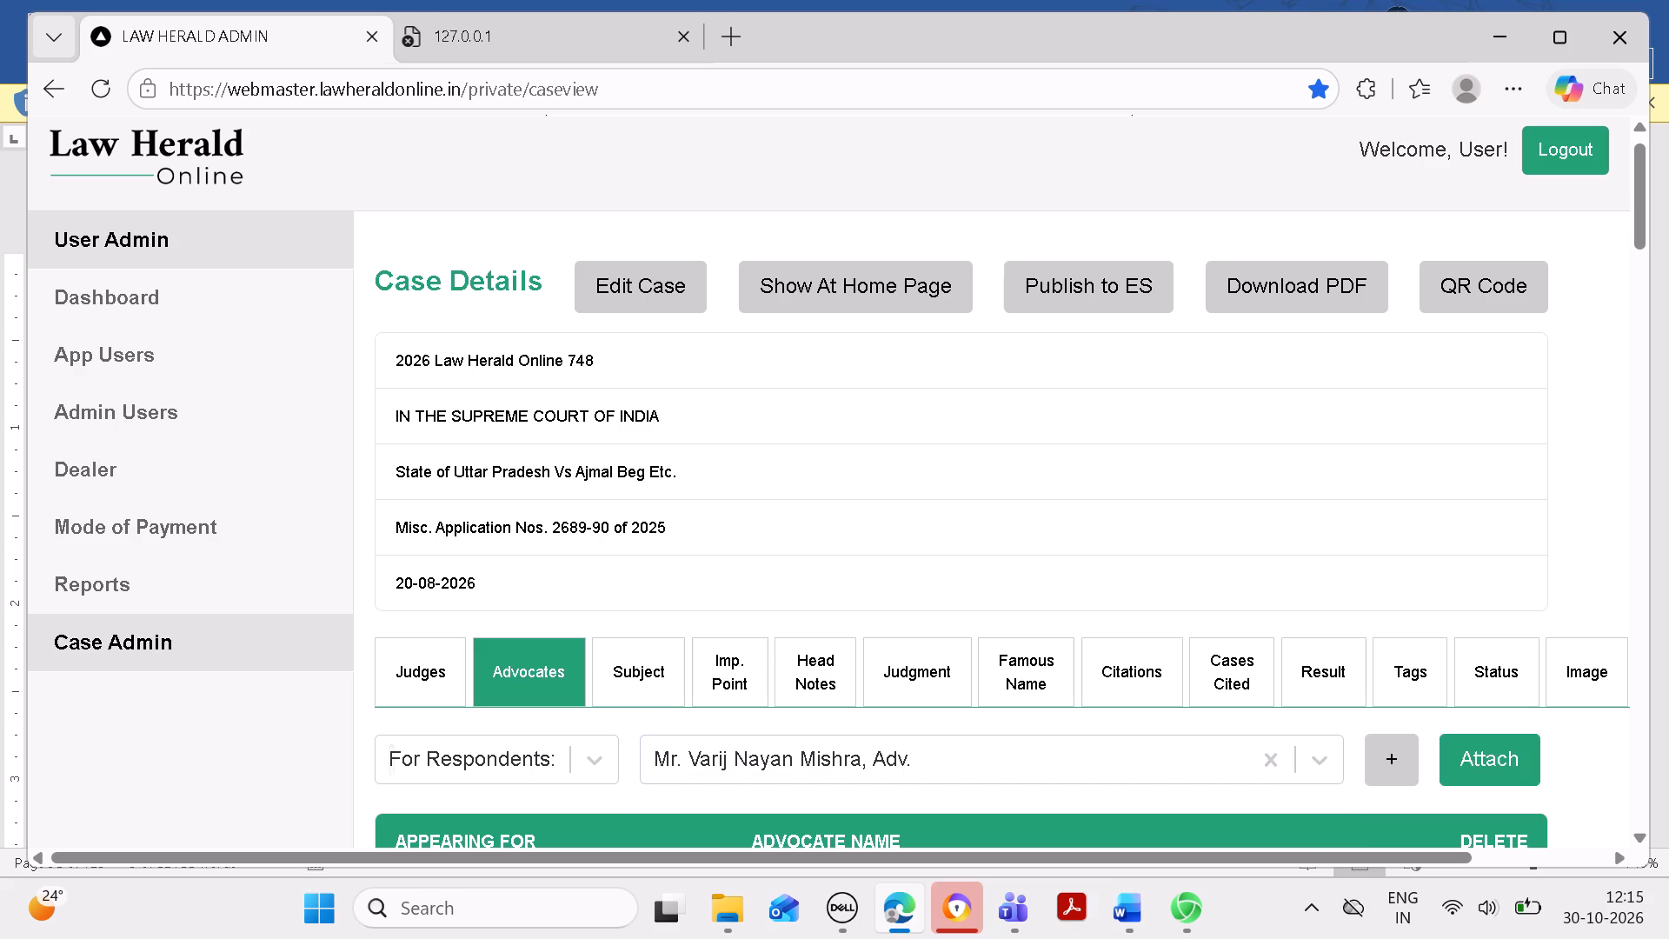
{"action": "left_click", "coordinate": [1088, 263]}
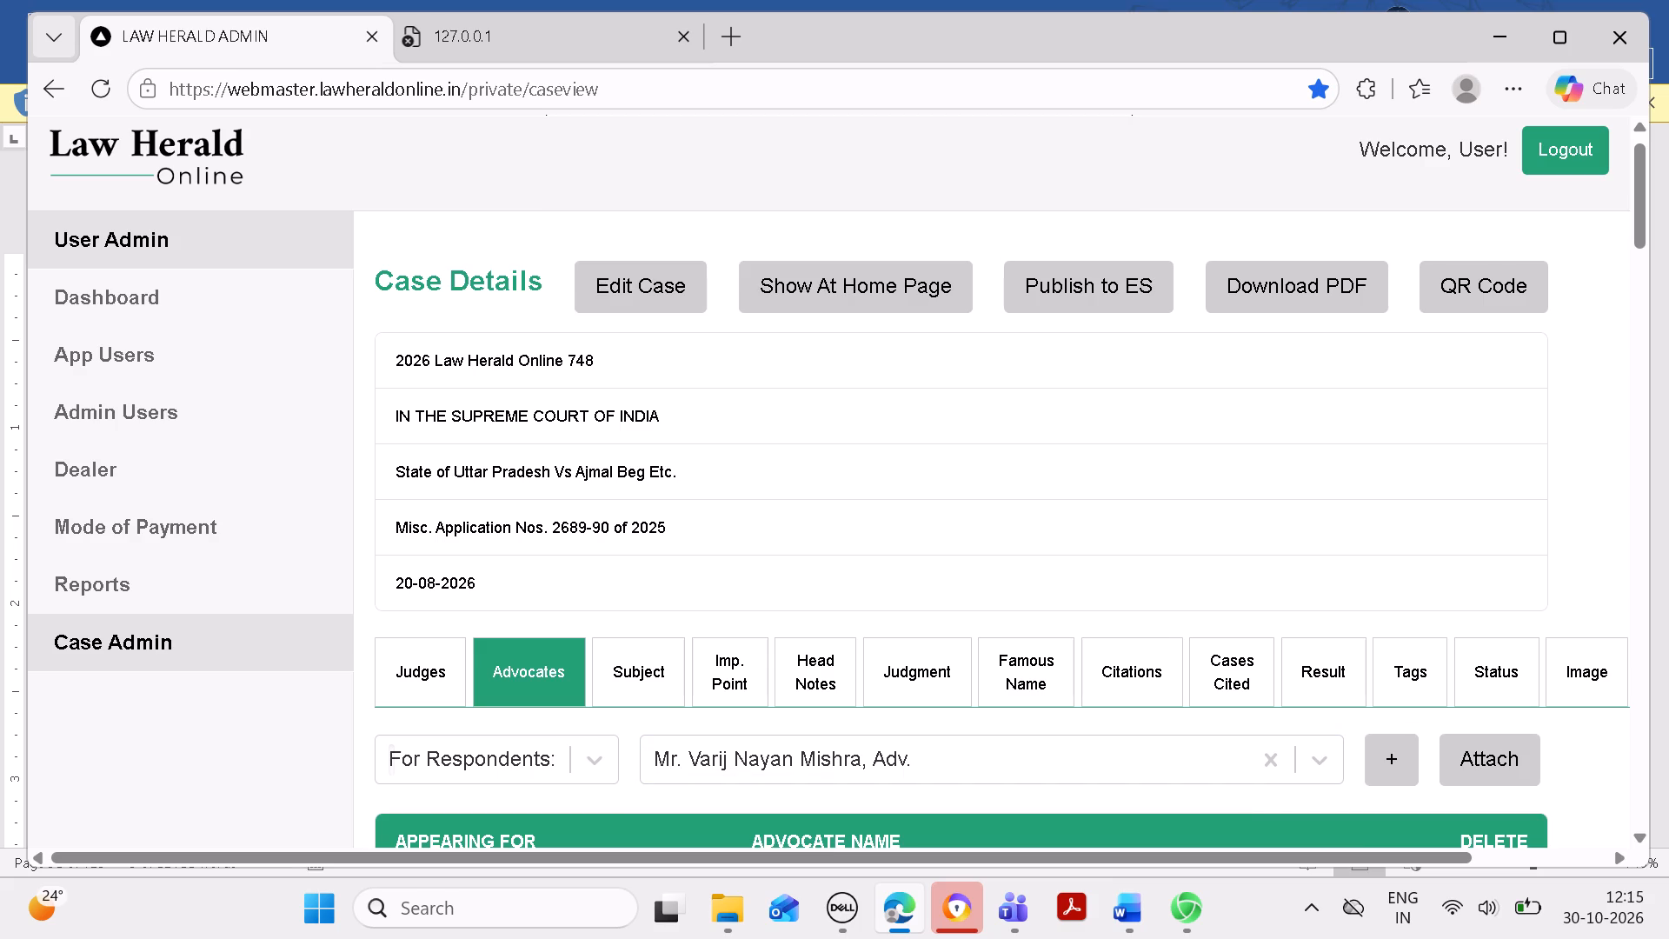
{"action": "scroll", "coordinate": [1071, 235], "scroll_direction": "down", "scroll_amount": 12}
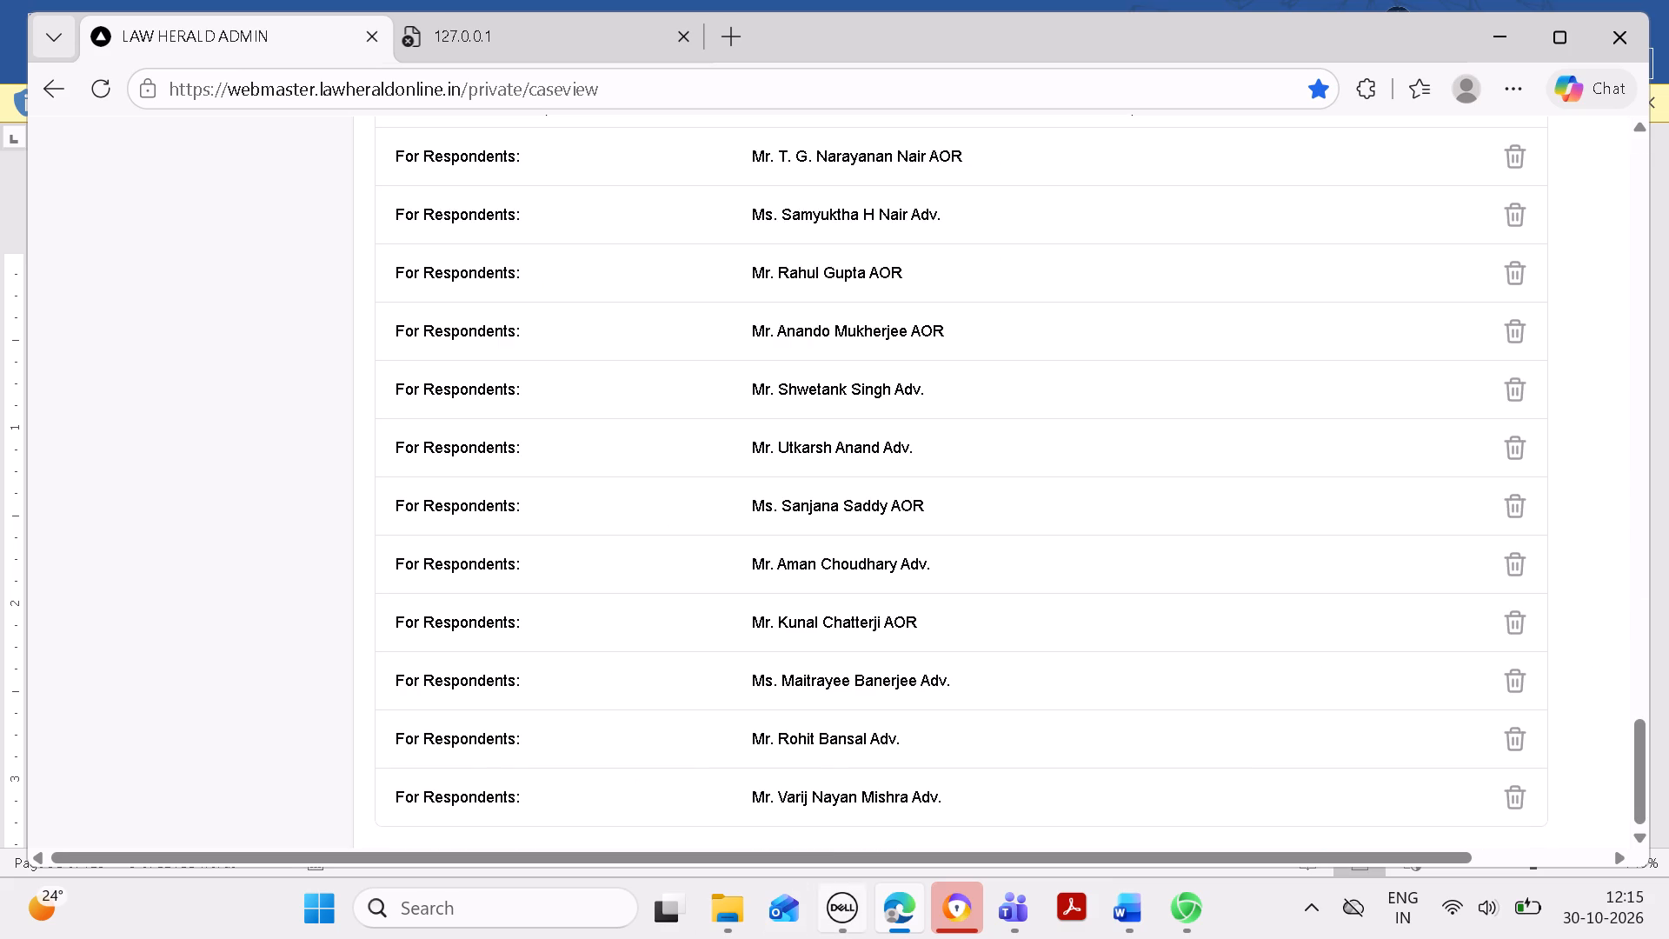
Copy the sixty-first respondents' advocate's name, without its Mr. prefix and AOR designation, from the judgment in Word.
{"action": "left_click", "coordinate": [1116, 925]}
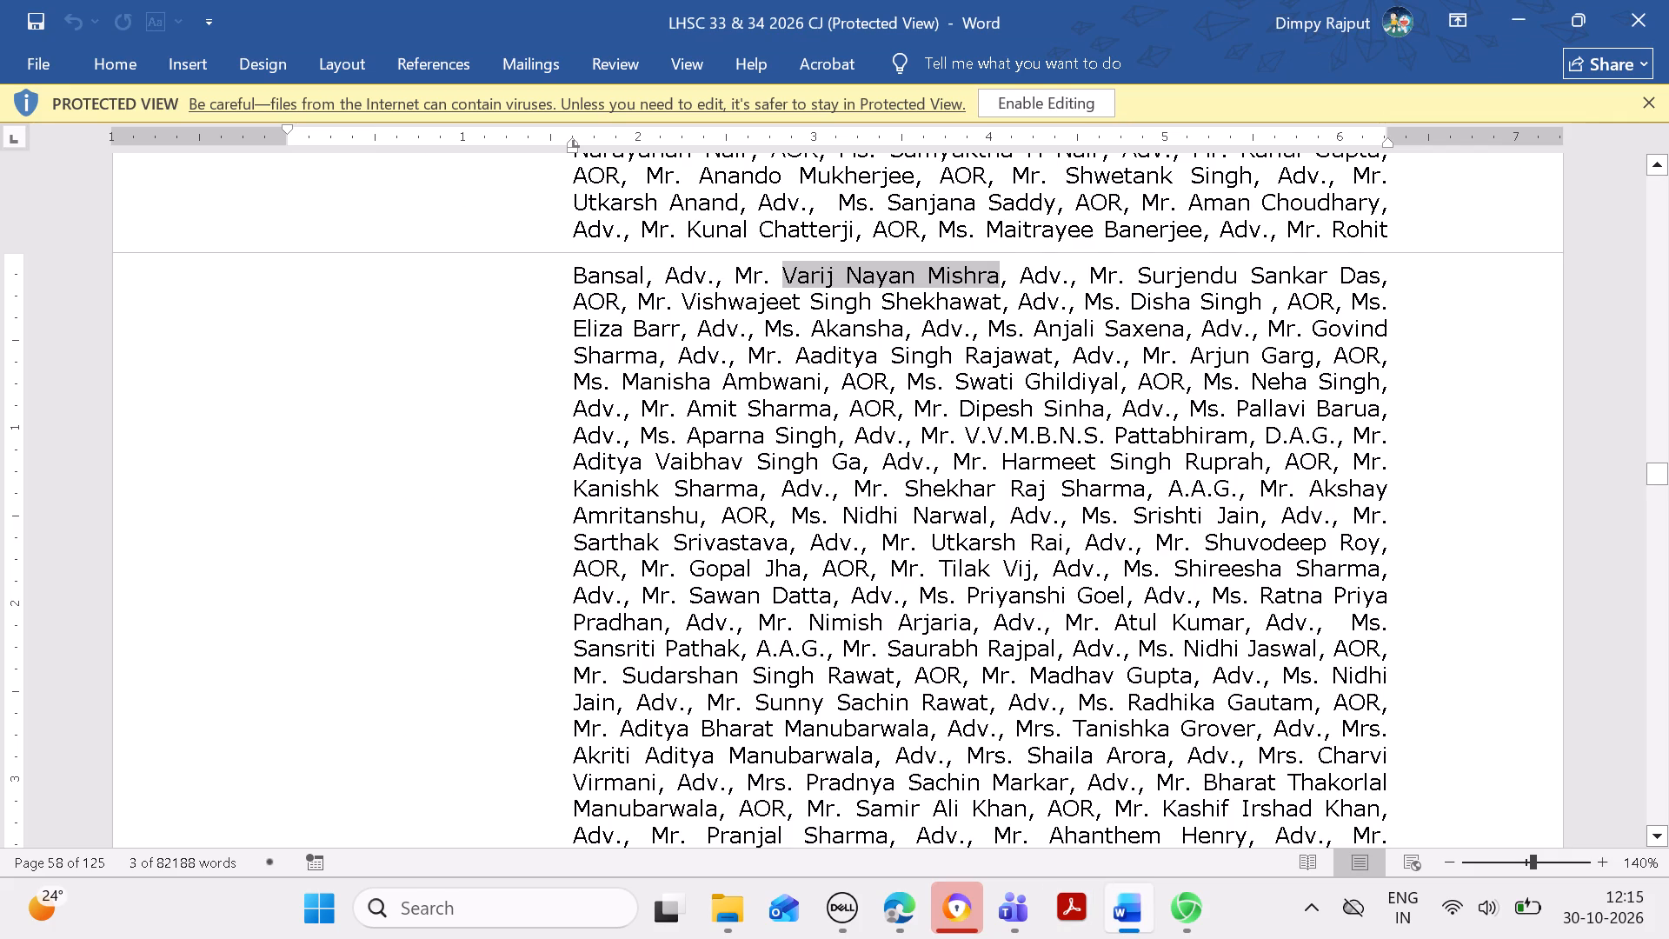
{"action": "left_click_drag", "start_coordinate": [1135, 274], "coordinate": [1303, 282]}
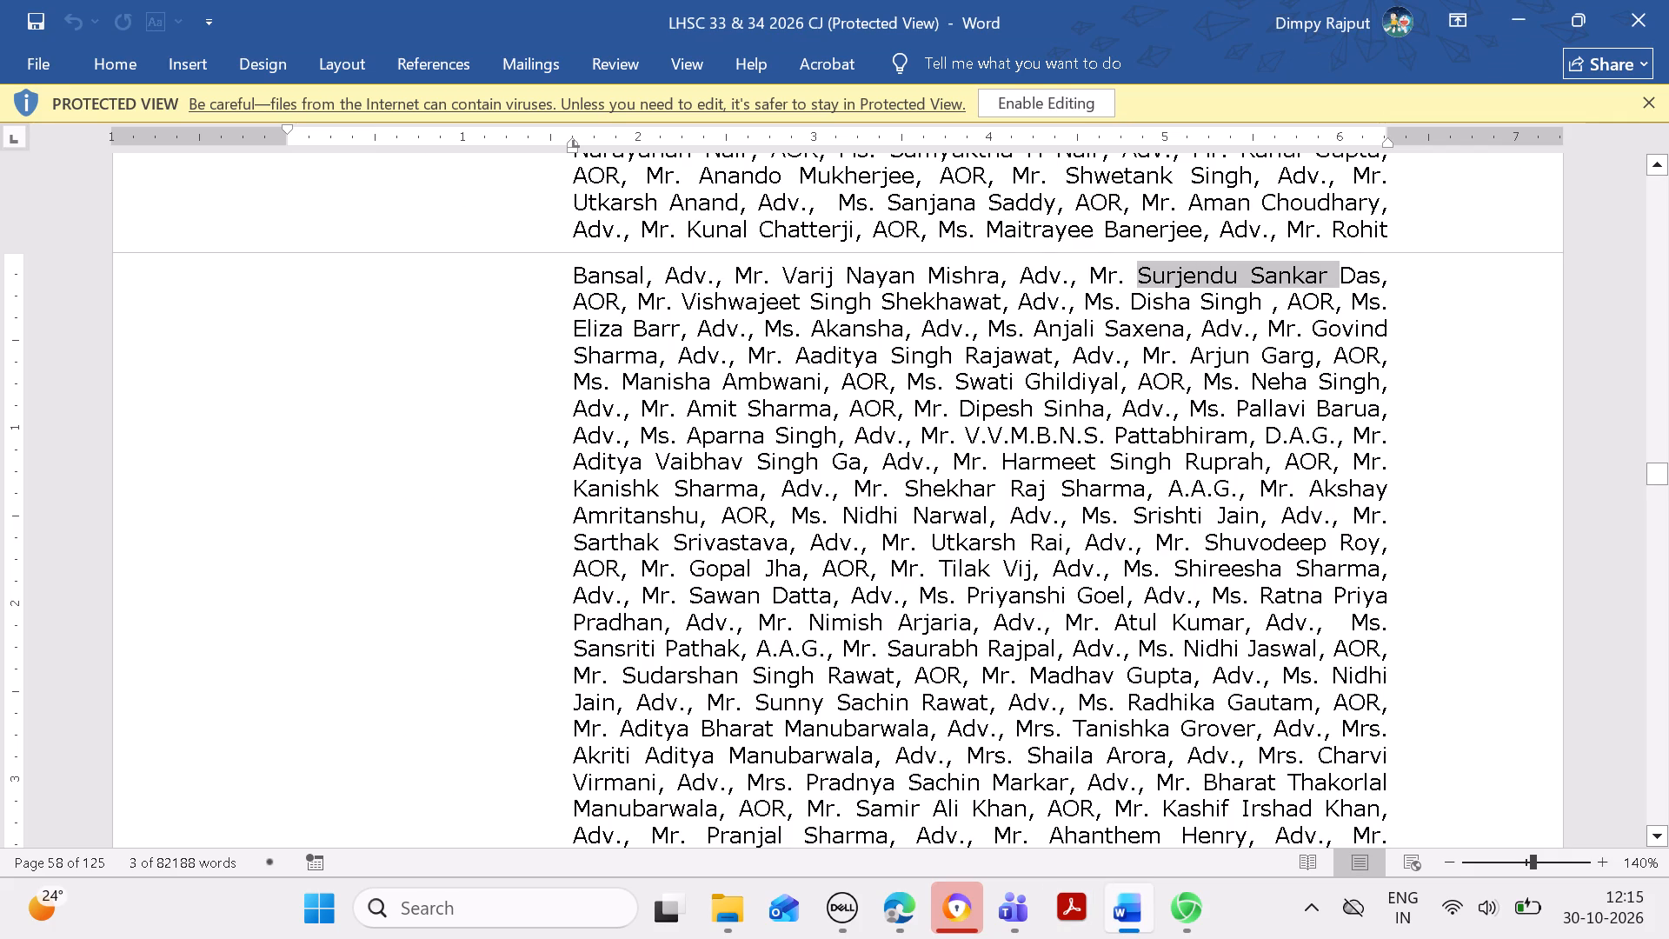
{"action": "left_click_drag", "start_coordinate": [1303, 282], "coordinate": [1353, 289]}
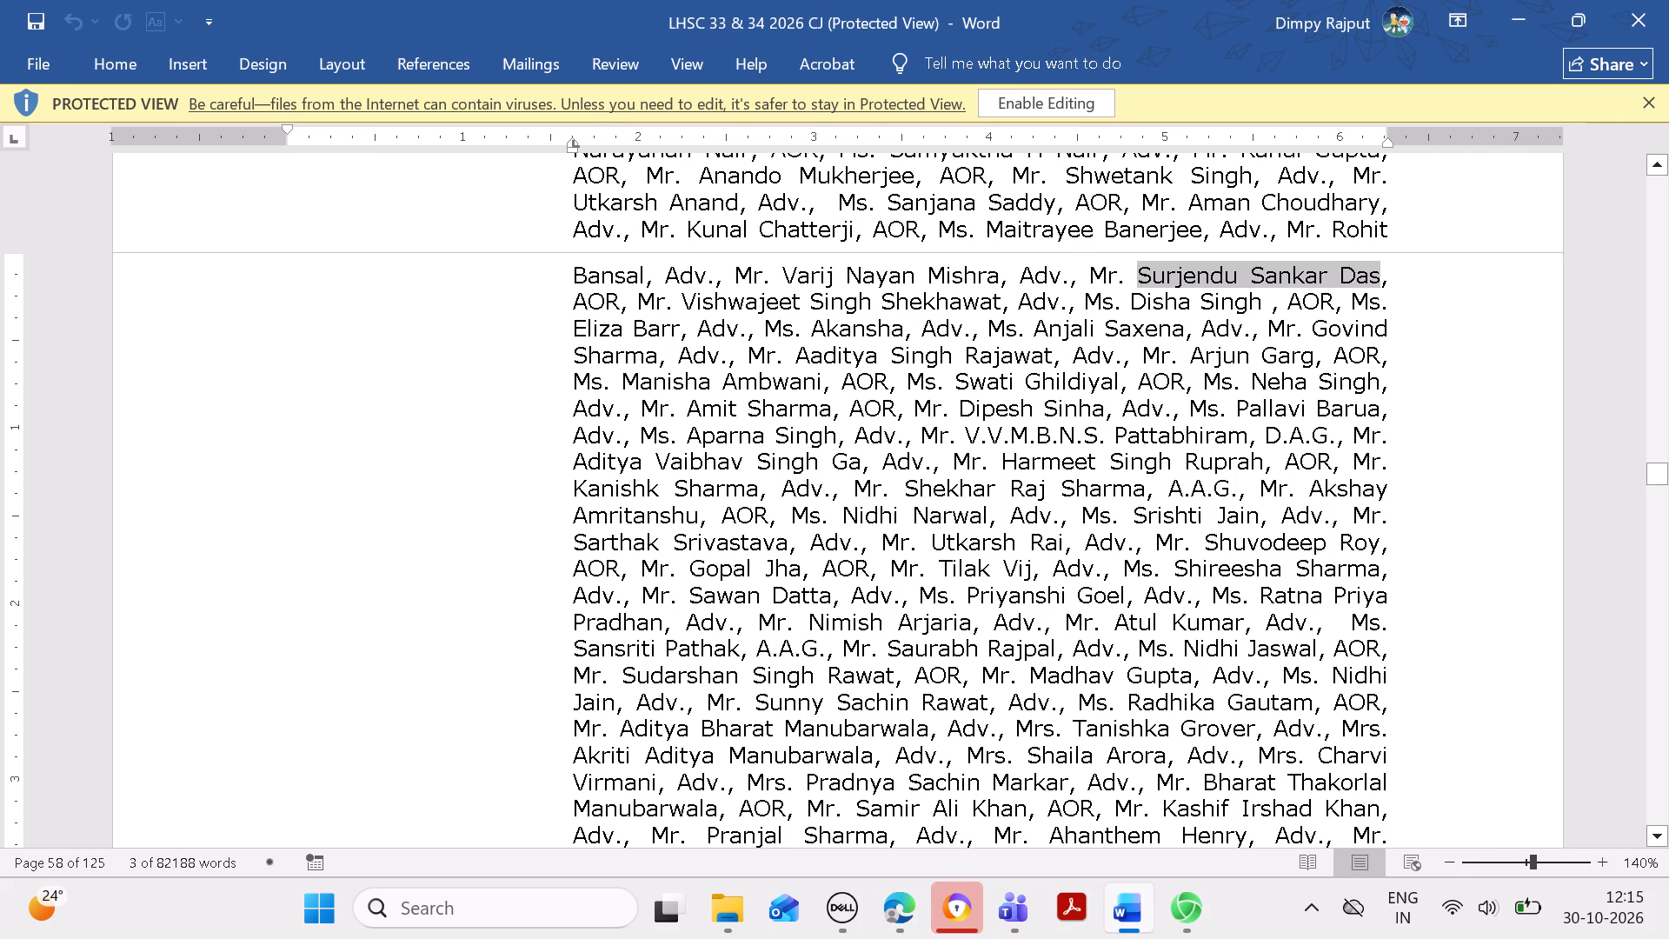
{"action": "key", "text": "ctrl+c"}
In the Edge case record, search the copied sixty-first advocate's name and attach the existing Mr. entry designated AOR for the respondents.
{"action": "left_click", "coordinate": [887, 912]}
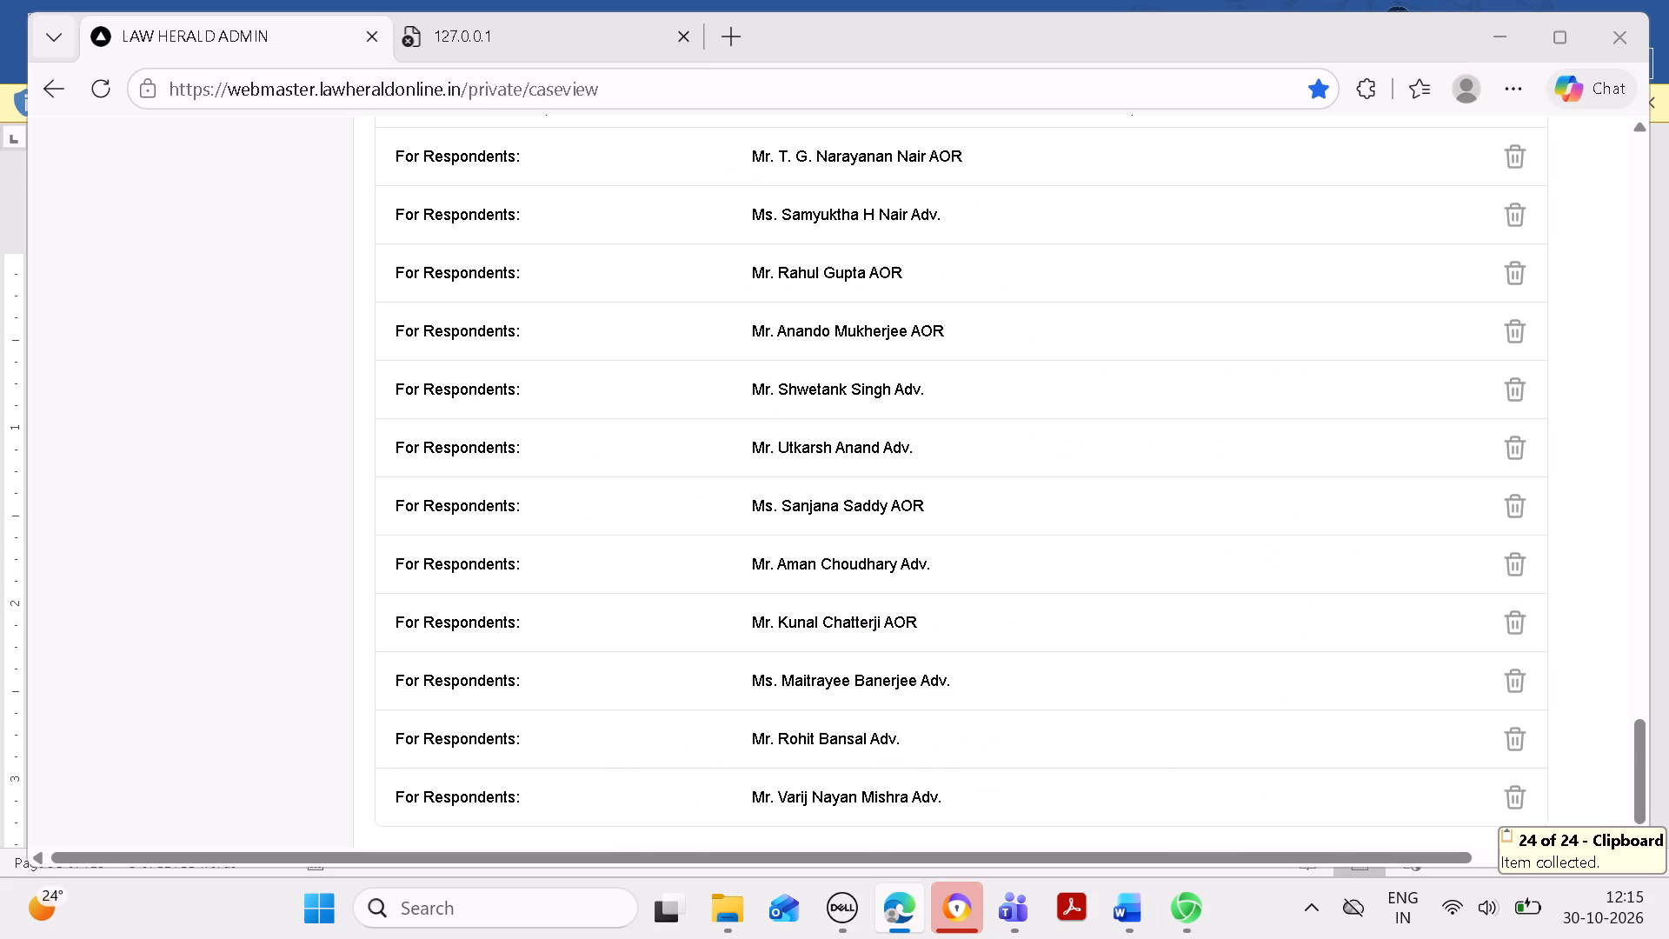
{"action": "scroll", "coordinate": [796, 782], "scroll_direction": "up", "scroll_amount": 4}
{"action": "left_click", "coordinate": [1275, 782]}
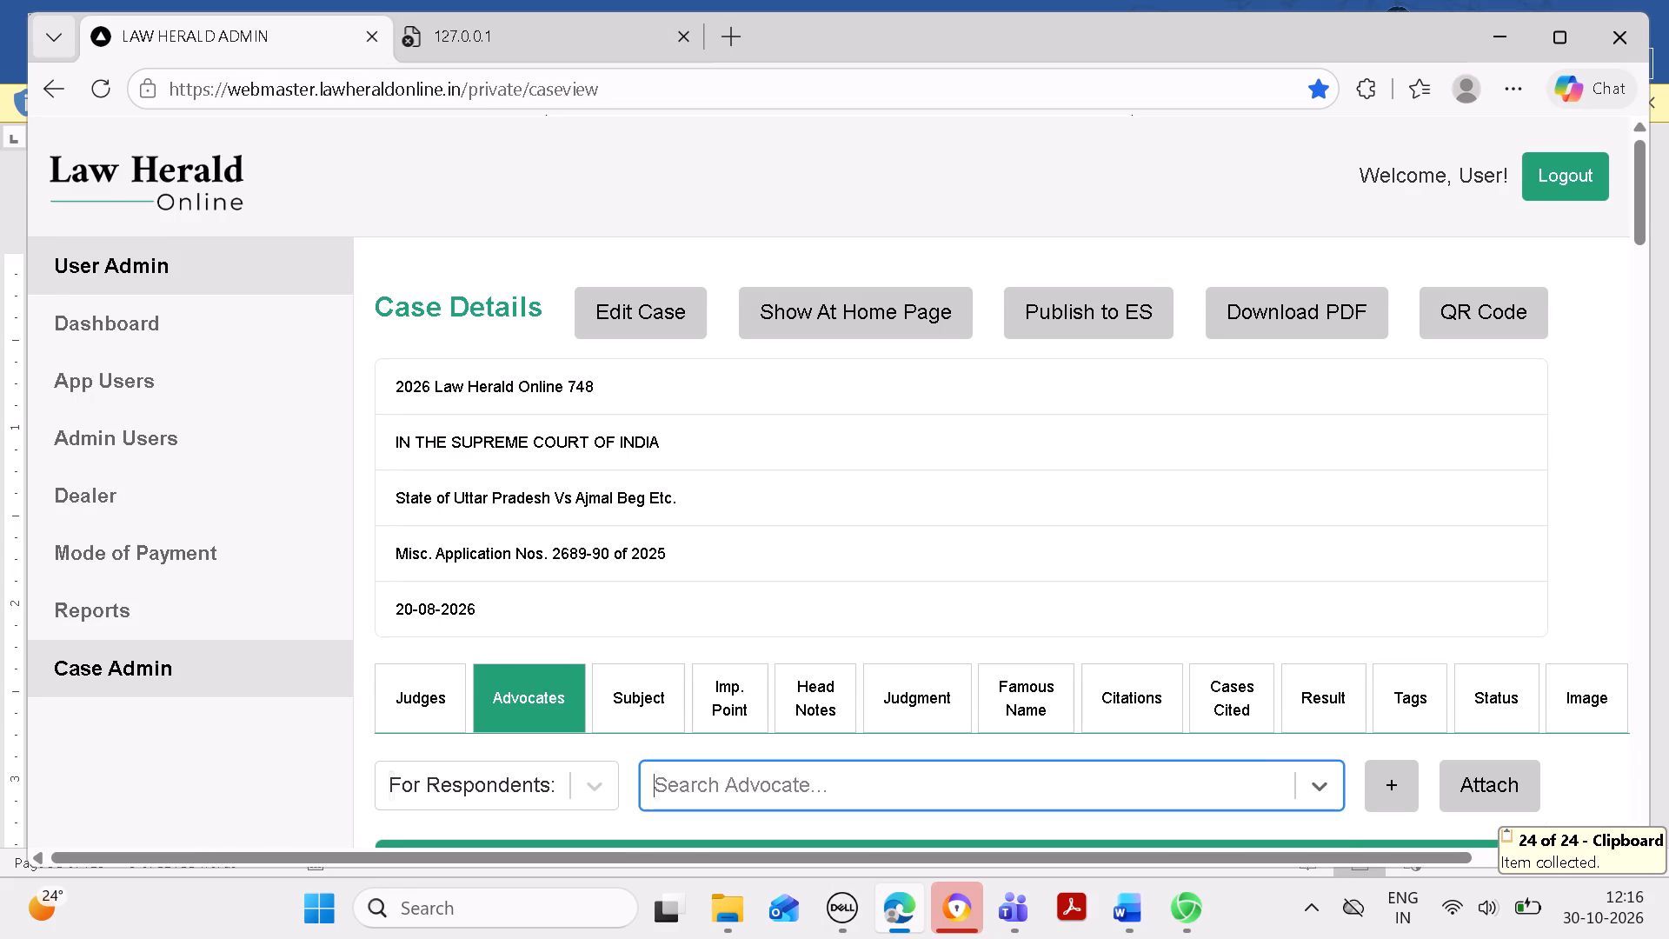
{"action": "key", "text": "ctrl+v"}
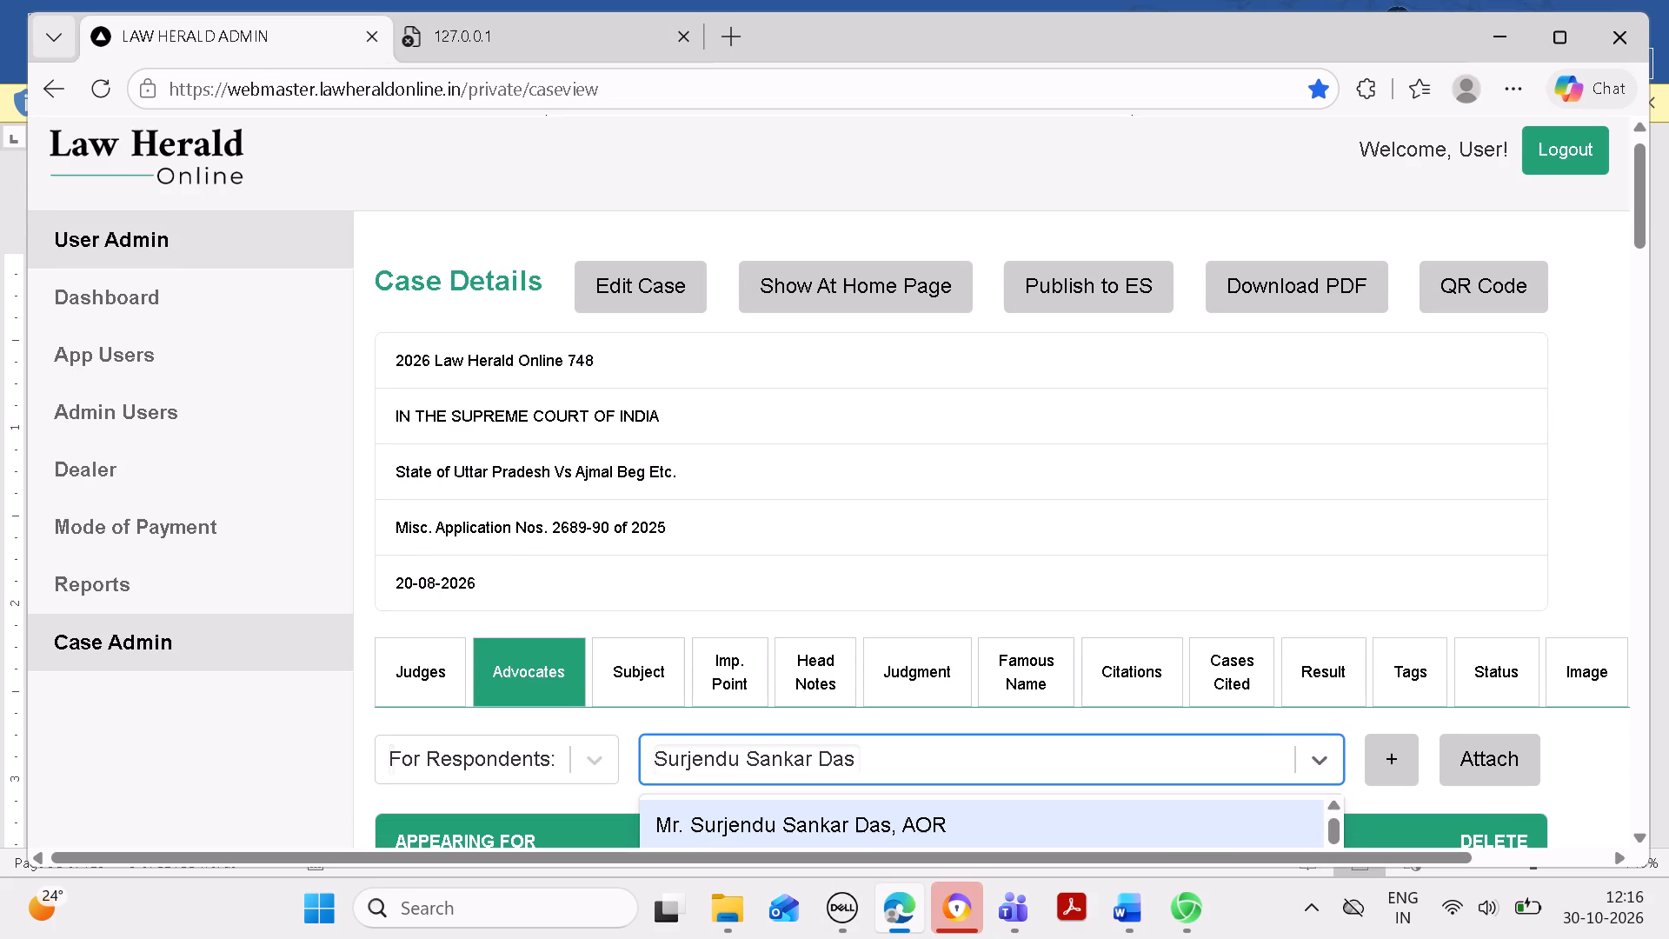
{"action": "left_click", "coordinate": [1008, 815]}
{"action": "left_click", "coordinate": [1471, 781]}
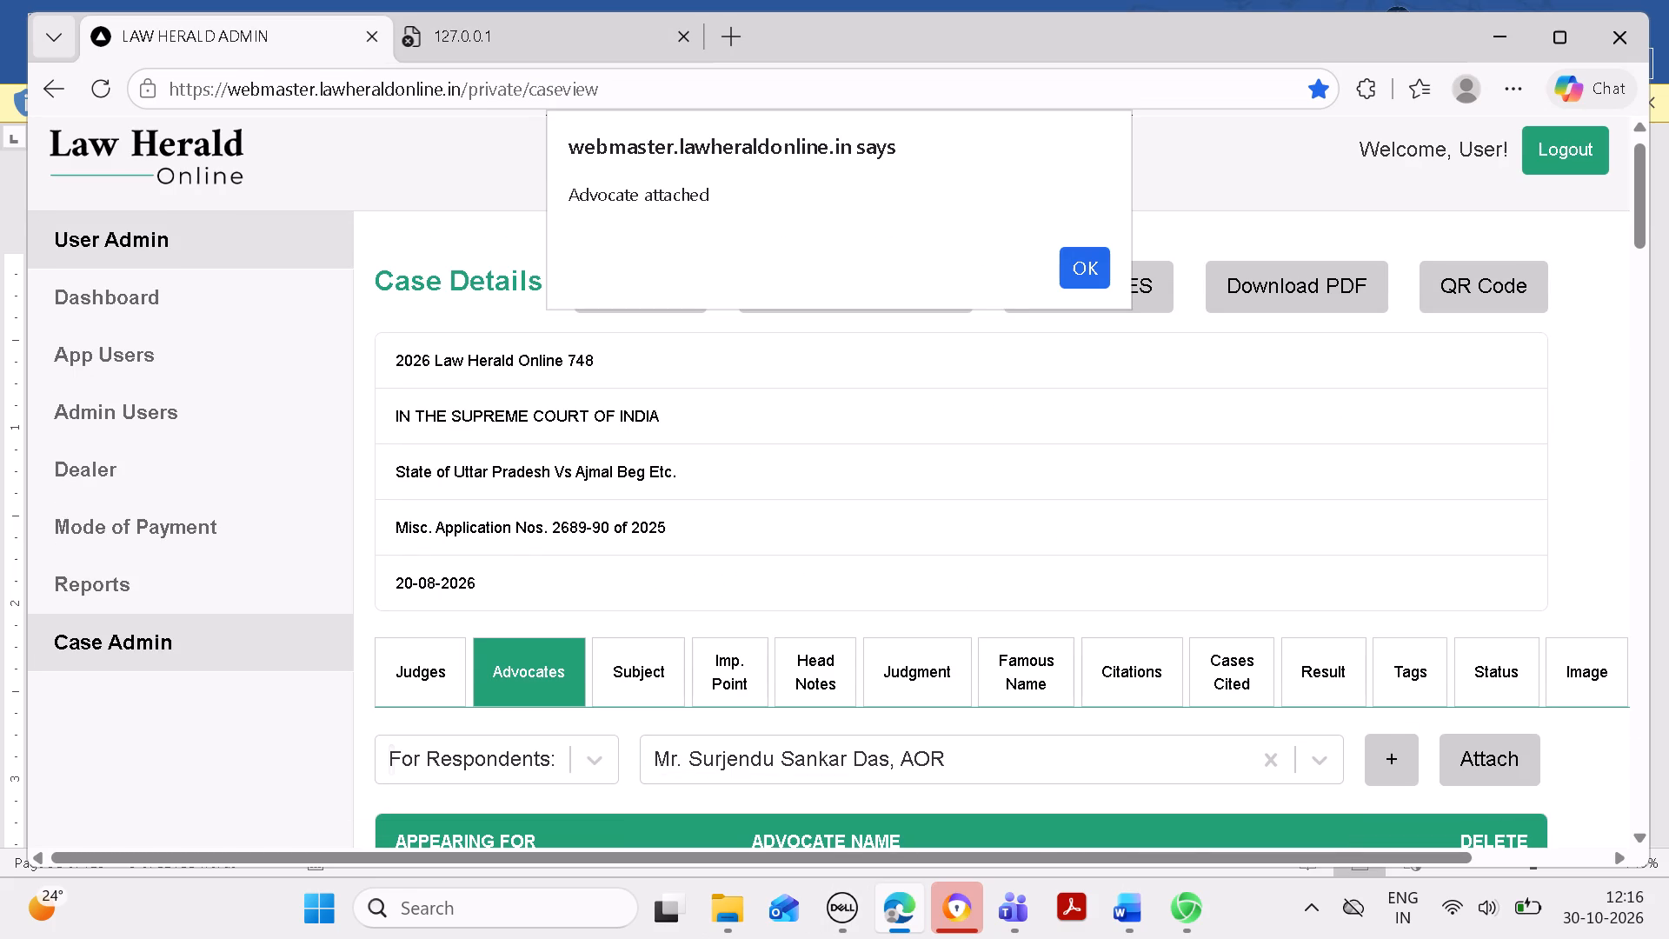
{"action": "left_click", "coordinate": [1088, 266]}
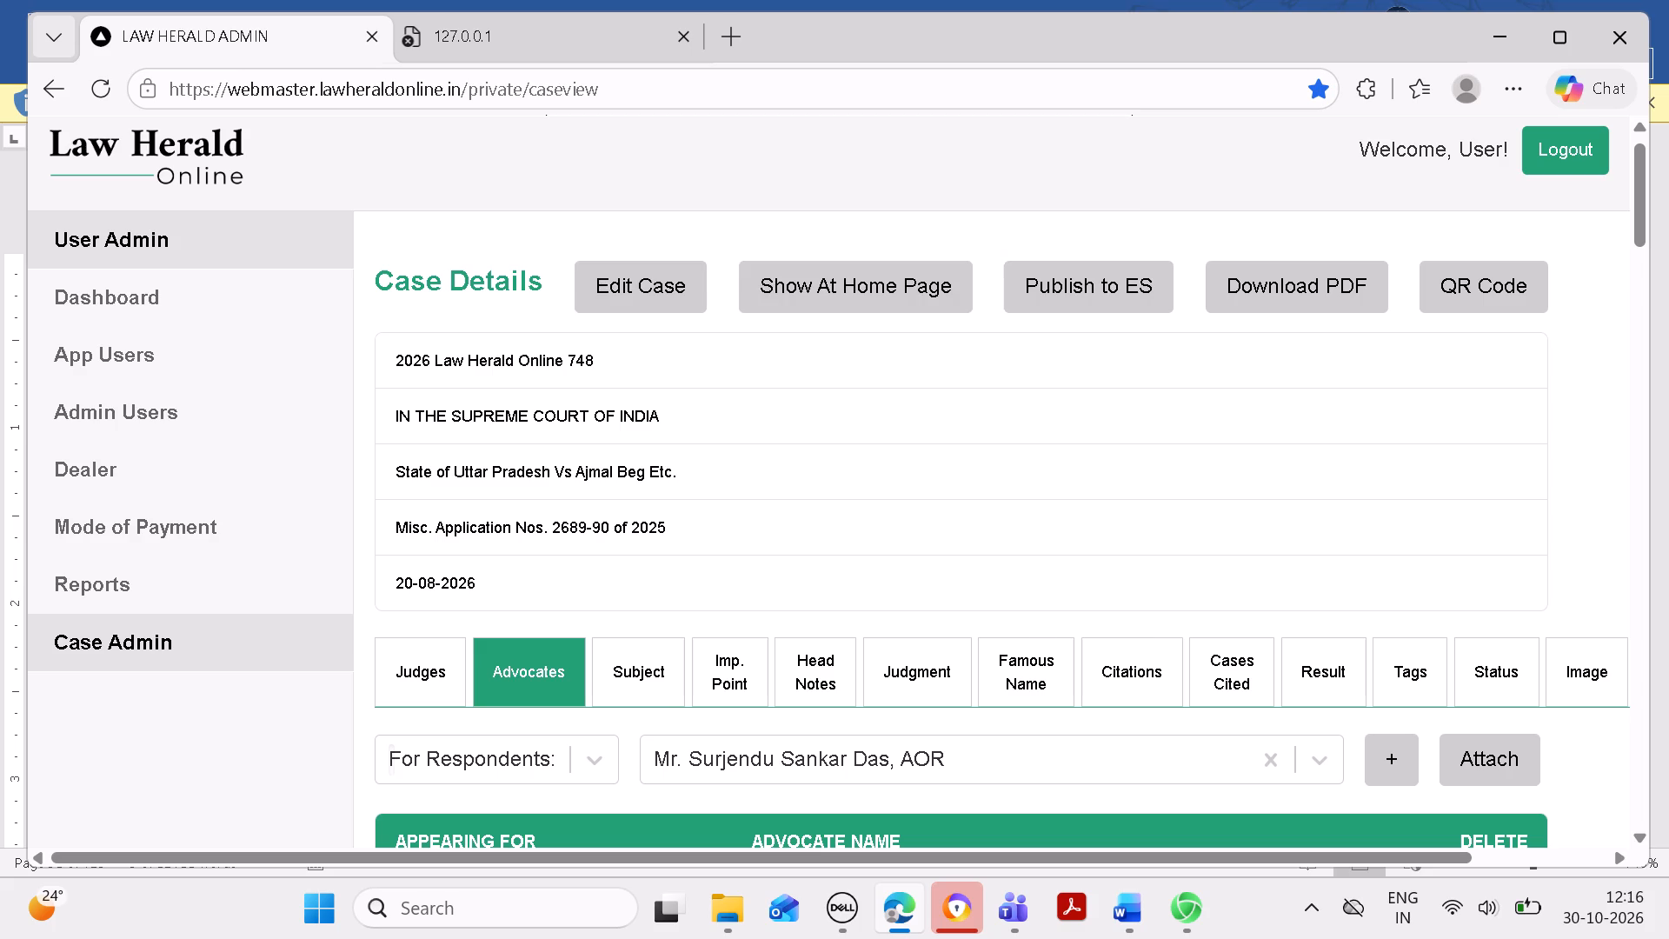
{"action": "scroll", "coordinate": [1143, 477], "scroll_direction": "down", "scroll_amount": 3}
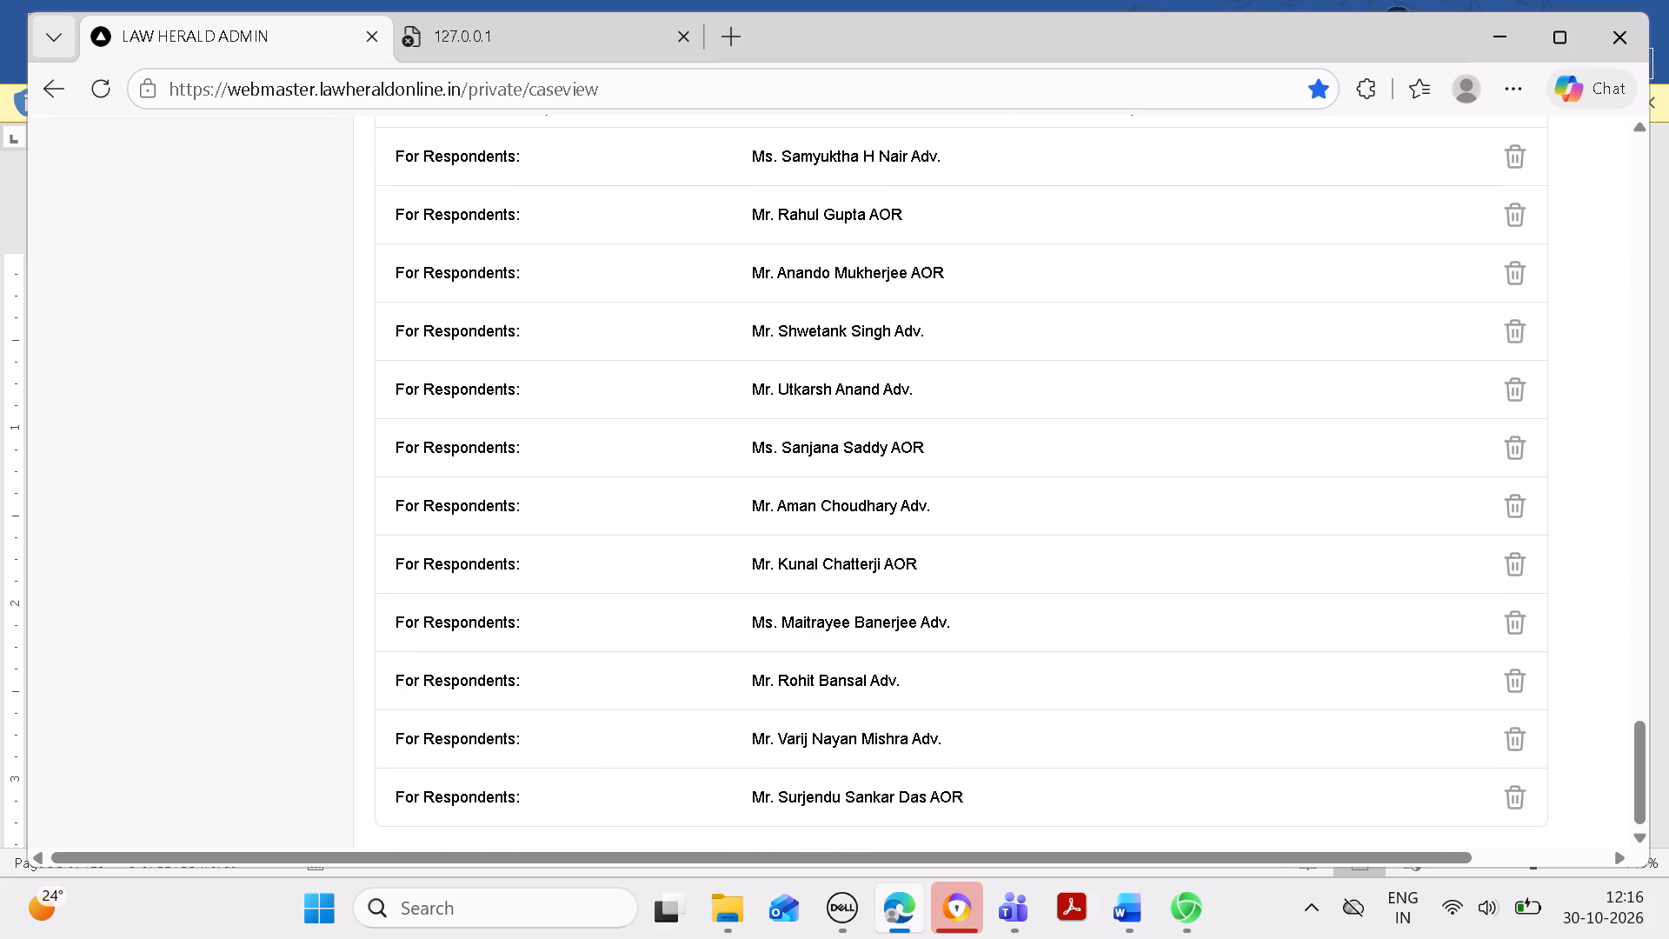
{"action": "scroll", "coordinate": [921, 716], "scroll_direction": "down", "scroll_amount": 4}
Switch to the judgment in Word for the sixty-second respondents' advocate's name.
{"action": "left_click", "coordinate": [1124, 921]}
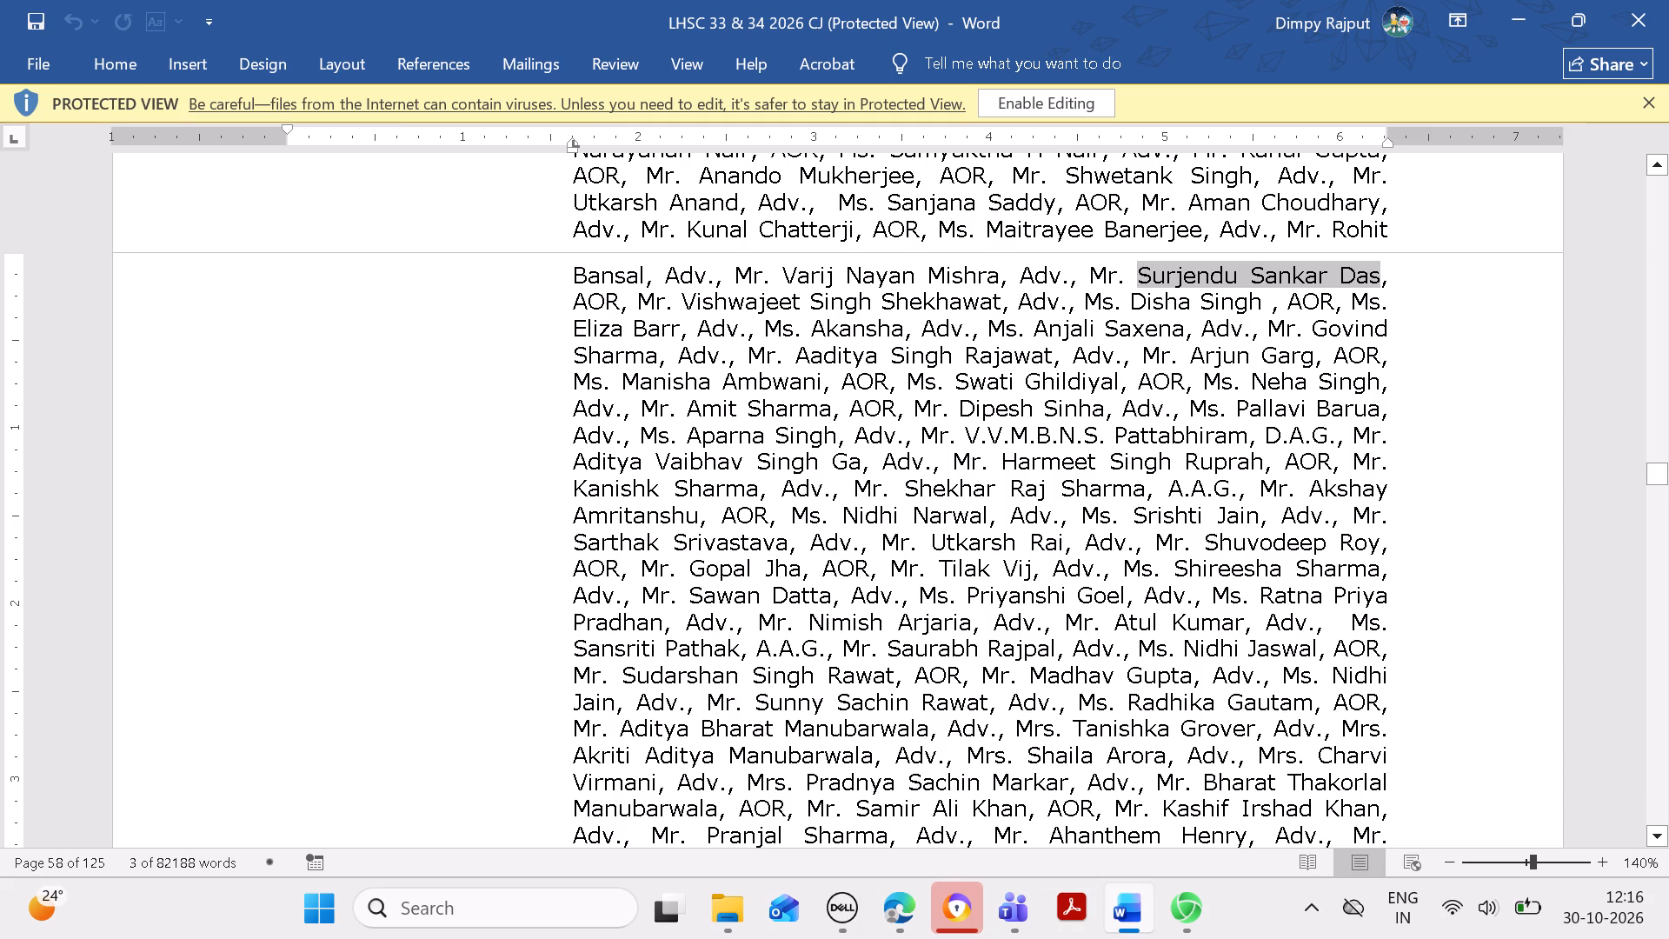
{"action": "left_click", "coordinate": [915, 906]}
{"action": "left_click", "coordinate": [1123, 907]}
Copy the sixty-second respondents' advocate's name, without its Mr. prefix and Adv. designation, from the judgment in Word.
{"action": "left_click_drag", "start_coordinate": [684, 304], "coordinate": [942, 309]}
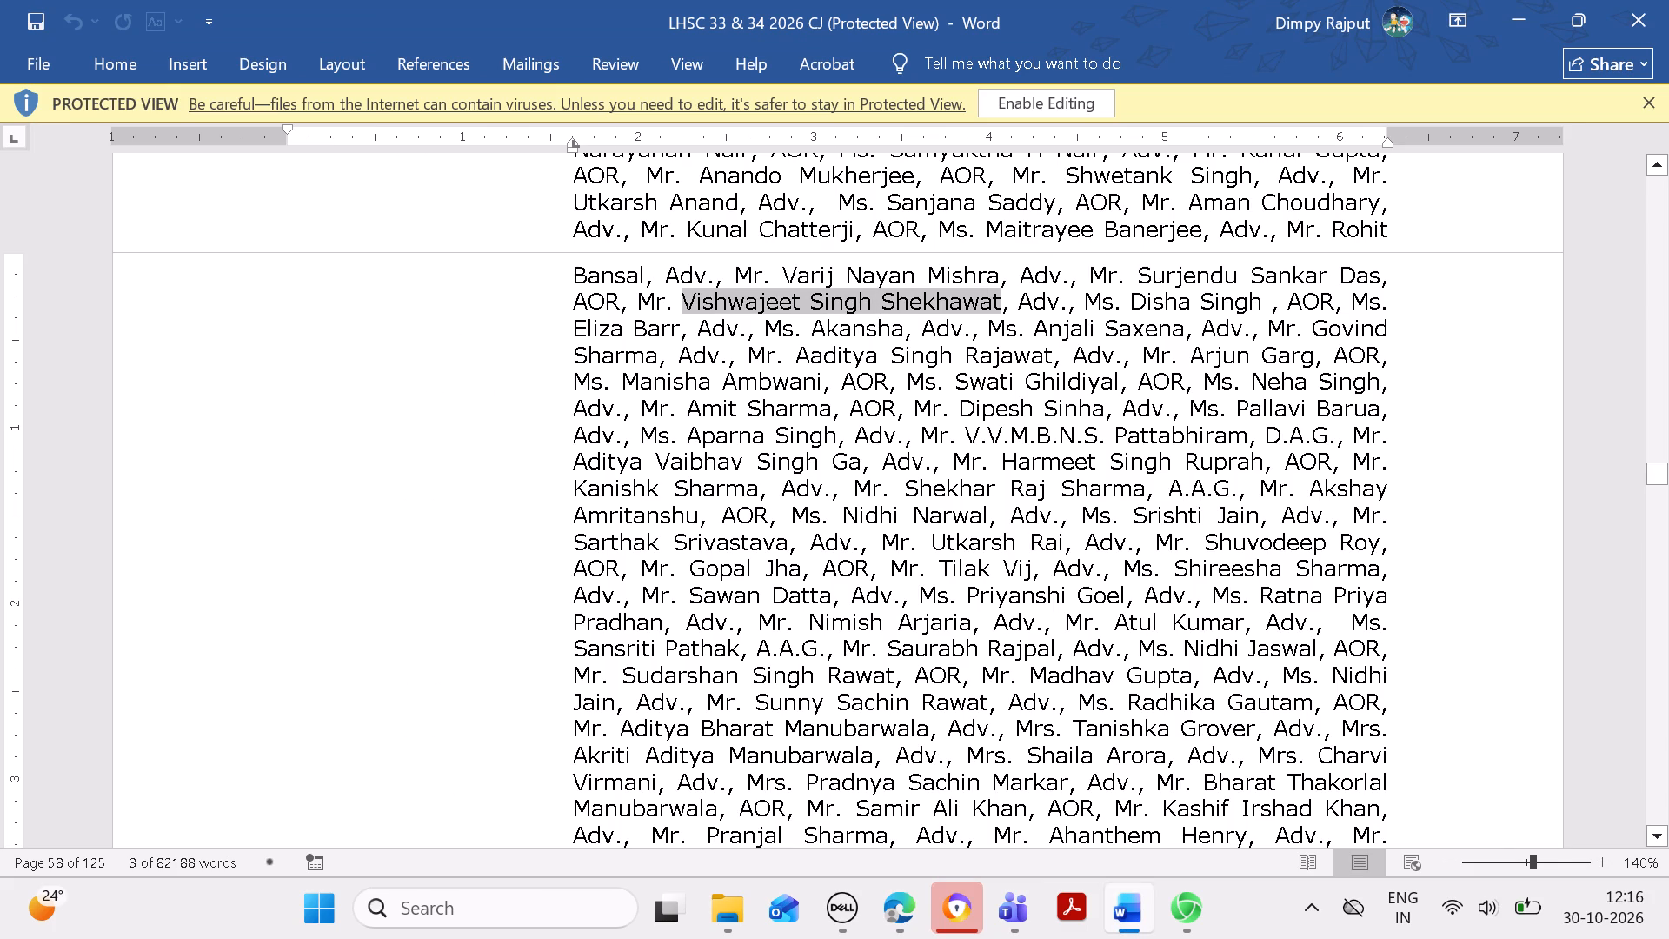
{"action": "key", "text": "ctrl+c"}
In the Edge case record, search the copied sixty-second advocate's name and add a new entry for the respondents with prefix Mr. and designation ADV.
{"action": "left_click", "coordinate": [896, 902]}
{"action": "scroll", "coordinate": [877, 807], "scroll_direction": "up", "scroll_amount": 1}
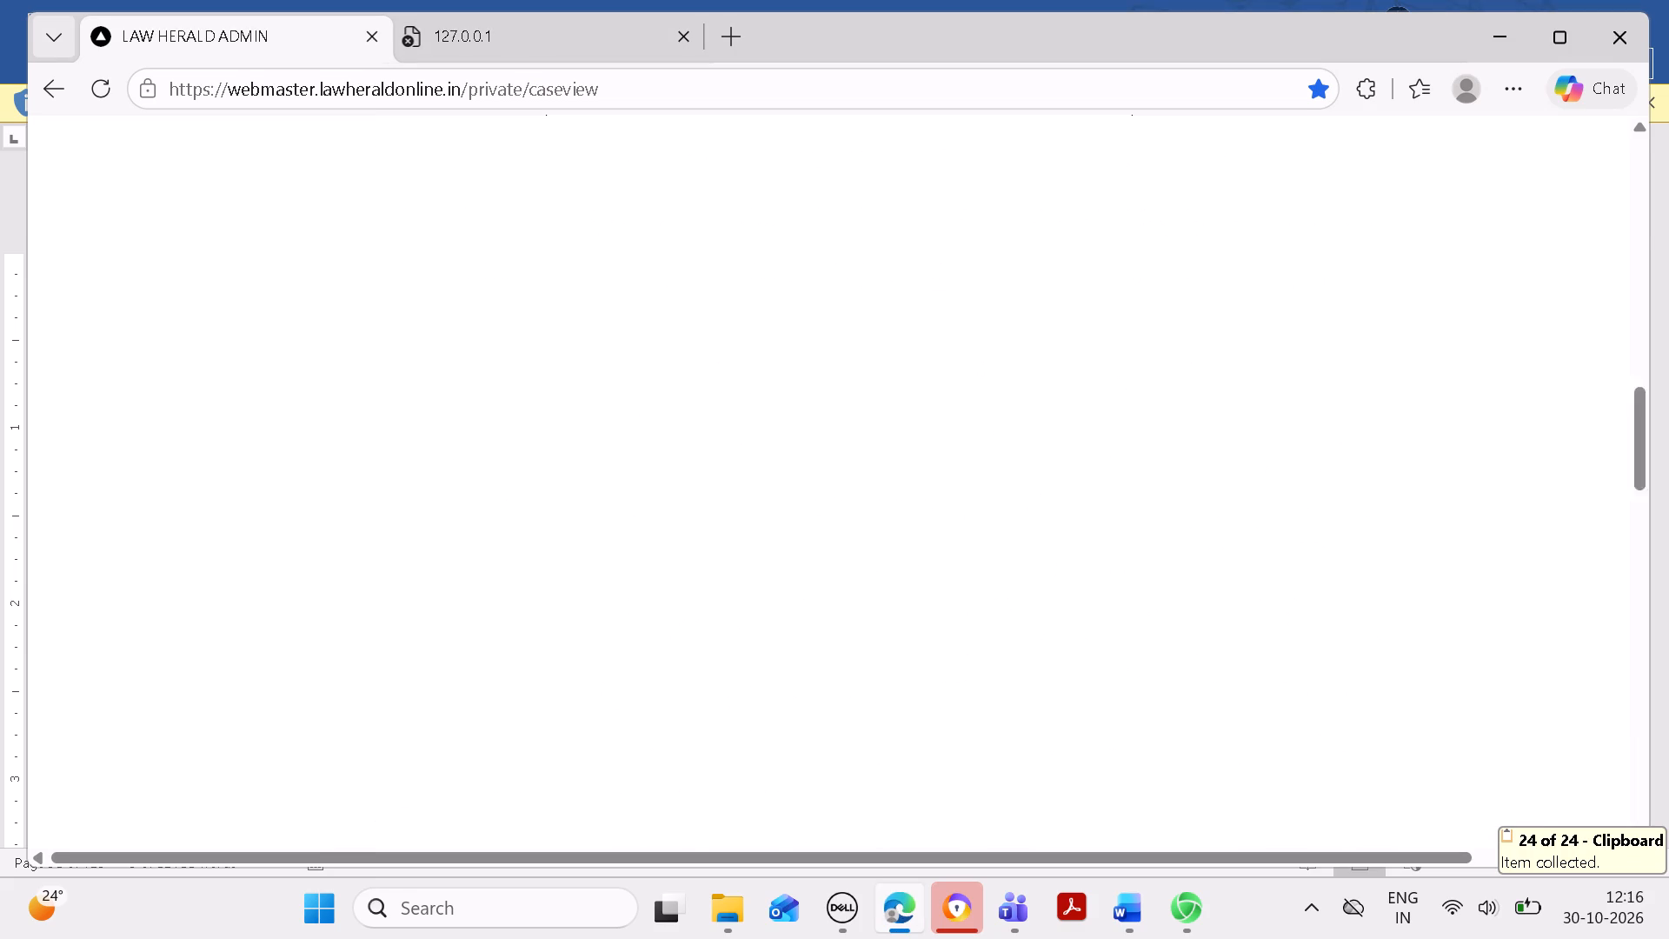
{"action": "scroll", "coordinate": [874, 805], "scroll_direction": "up", "scroll_amount": 1}
{"action": "left_click", "coordinate": [1268, 783]}
{"action": "key", "text": "ctrl+v"}
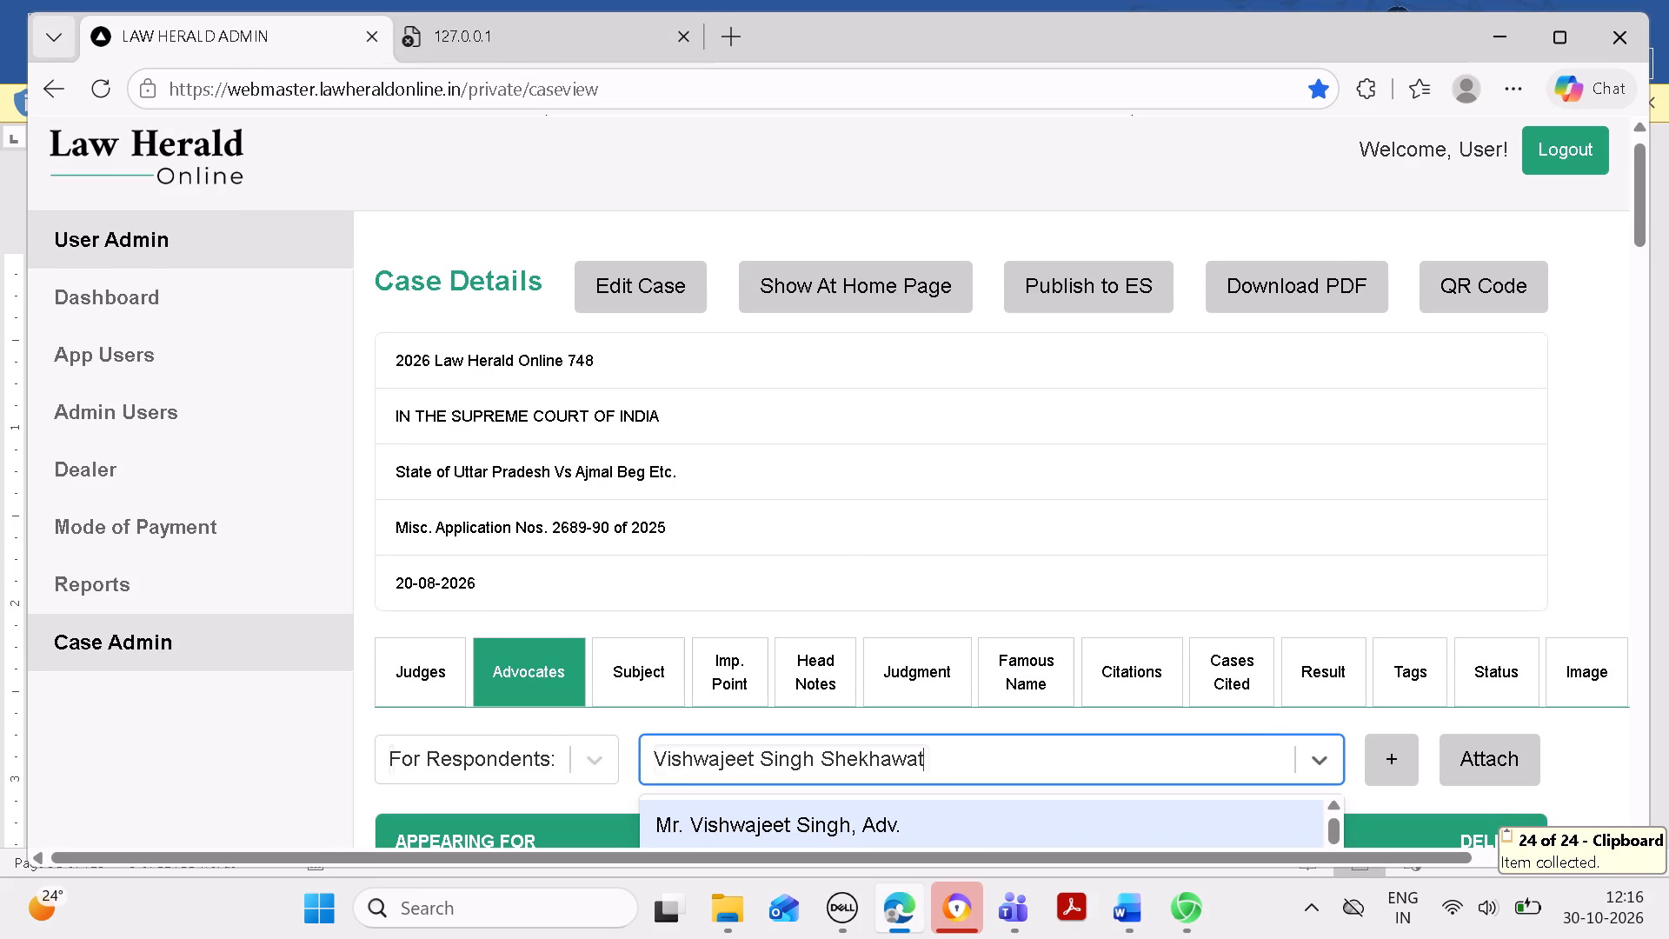
{"action": "left_click", "coordinate": [1386, 761]}
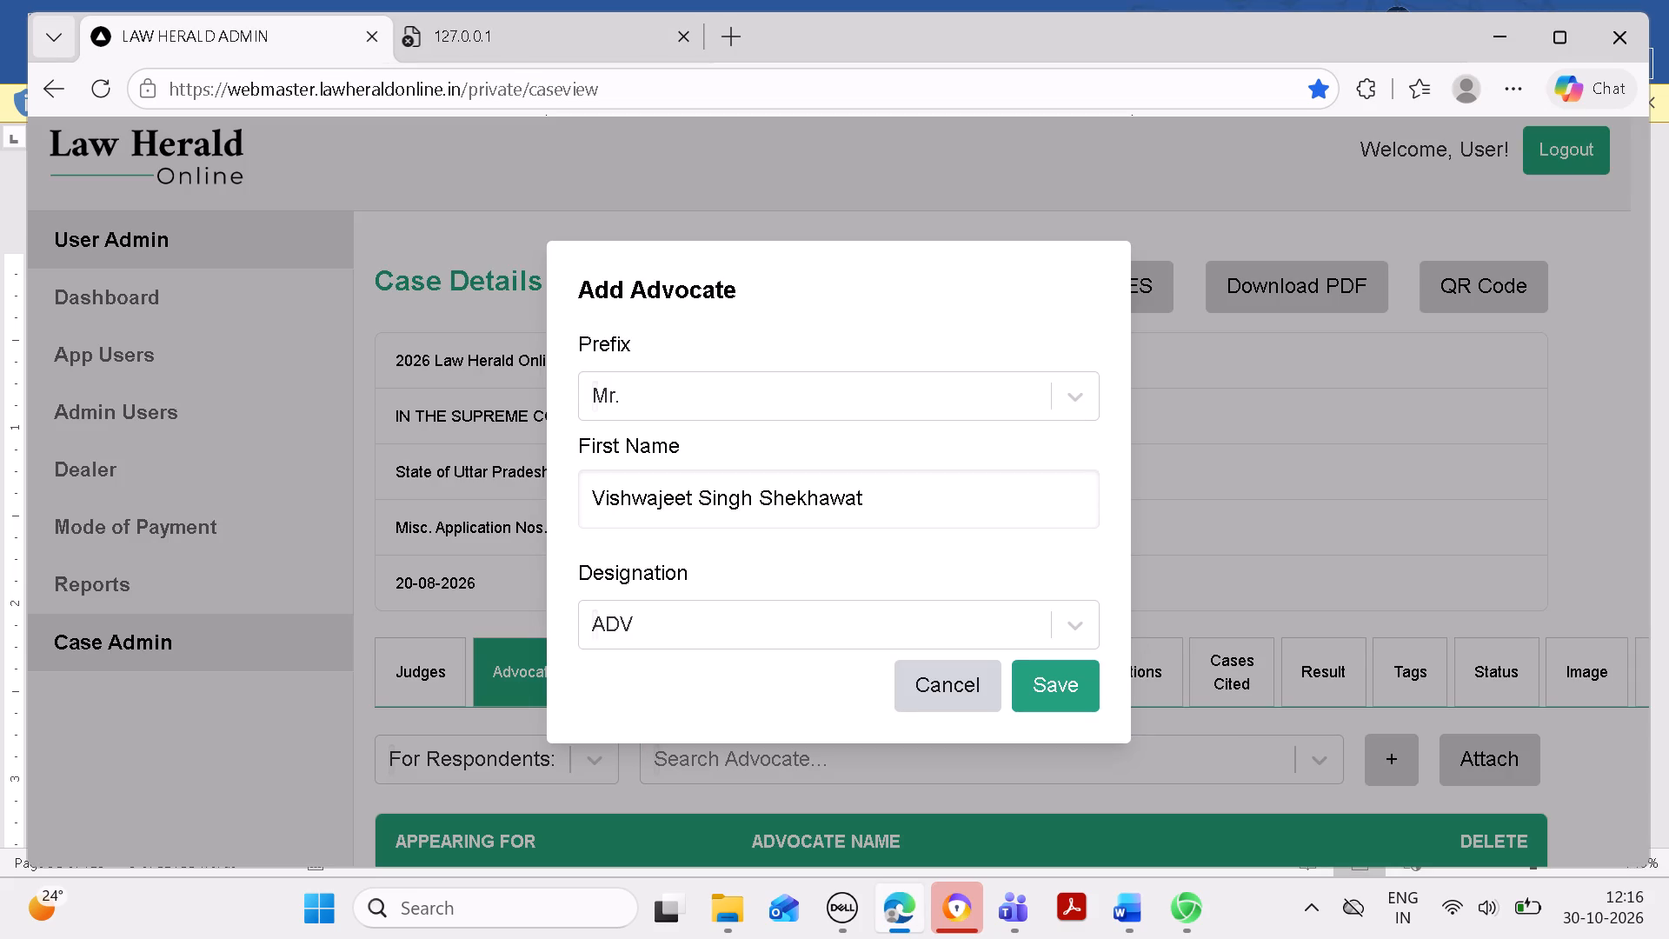
{"action": "left_click", "coordinate": [1060, 682]}
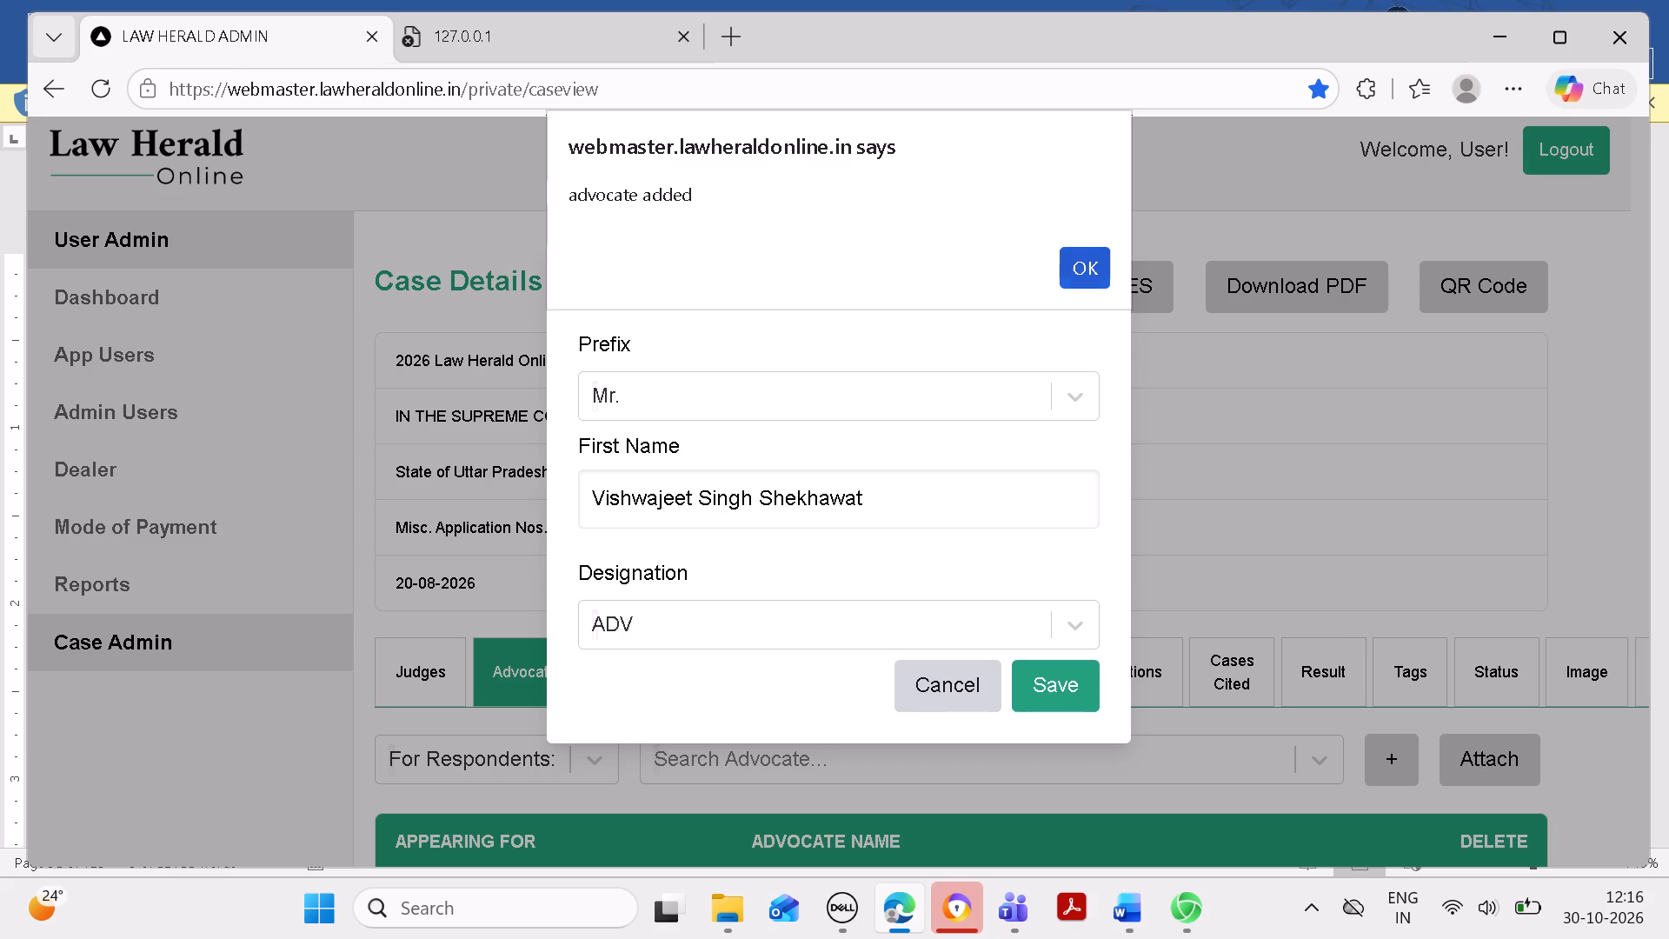
{"action": "left_click", "coordinate": [1086, 265]}
{"action": "left_click", "coordinate": [1086, 250]}
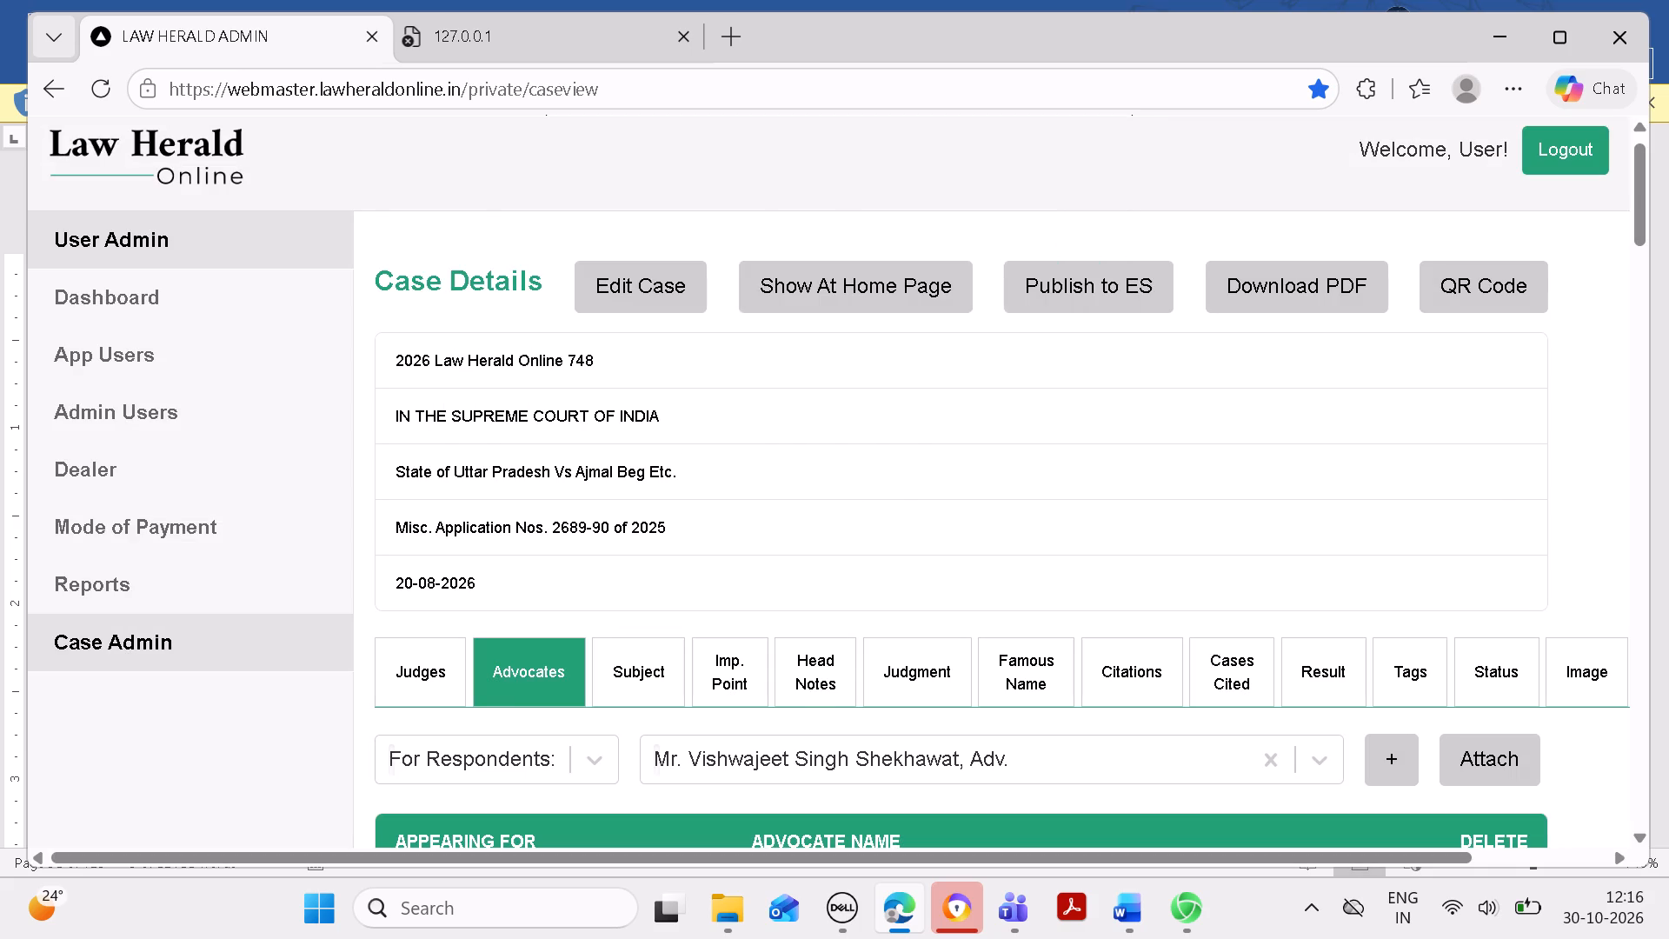
{"action": "scroll", "coordinate": [986, 549], "scroll_direction": "down", "scroll_amount": 6}
Copy the sixty-third respondents' advocate's name, without its Ms. prefix and AOR designation, from the judgment in Word and return to Edge.
{"action": "left_click", "coordinate": [1123, 909]}
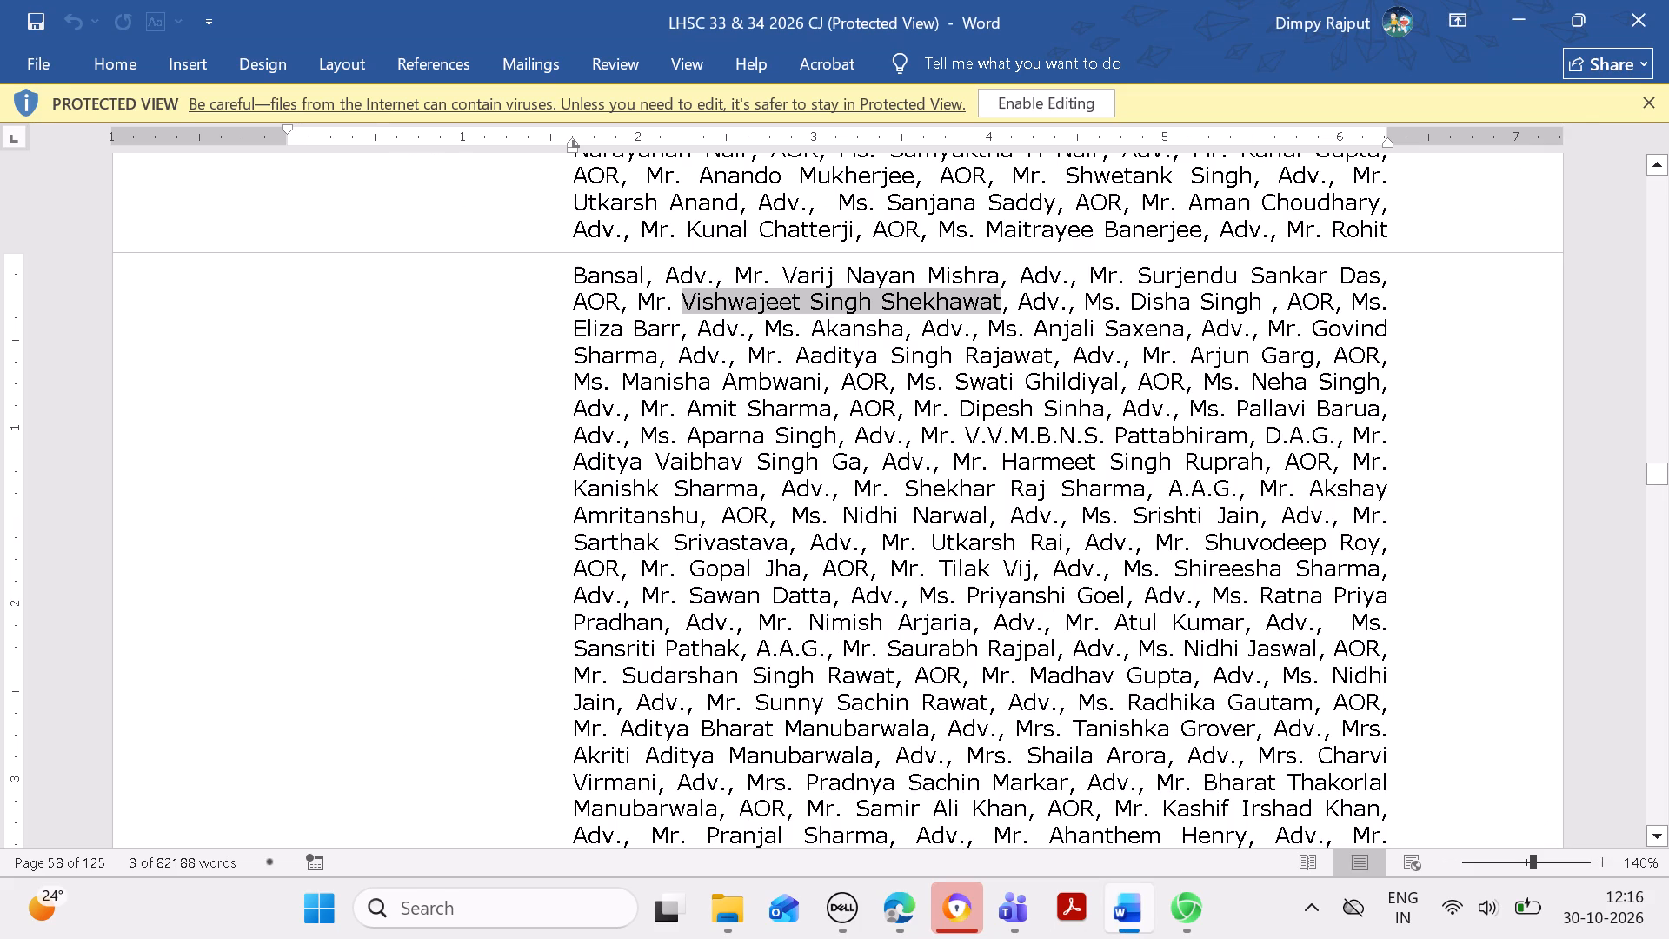
{"action": "left_click_drag", "start_coordinate": [1138, 300], "coordinate": [1227, 297]}
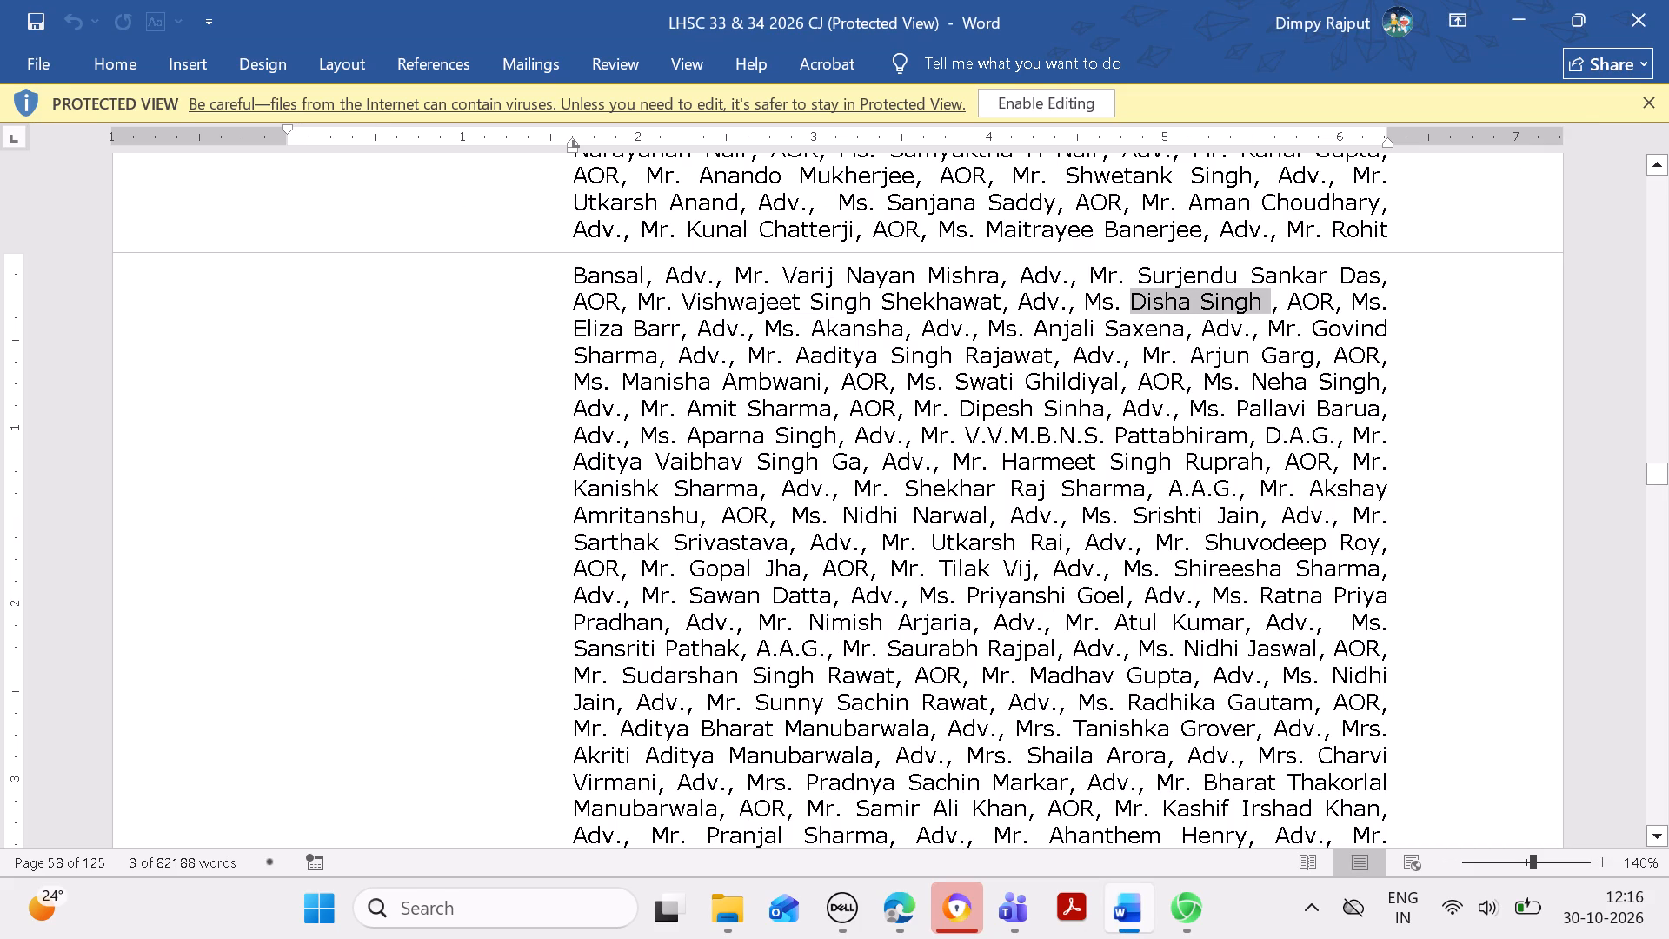
{"action": "key", "text": "ctrl+c"}
{"action": "left_click", "coordinate": [889, 922]}
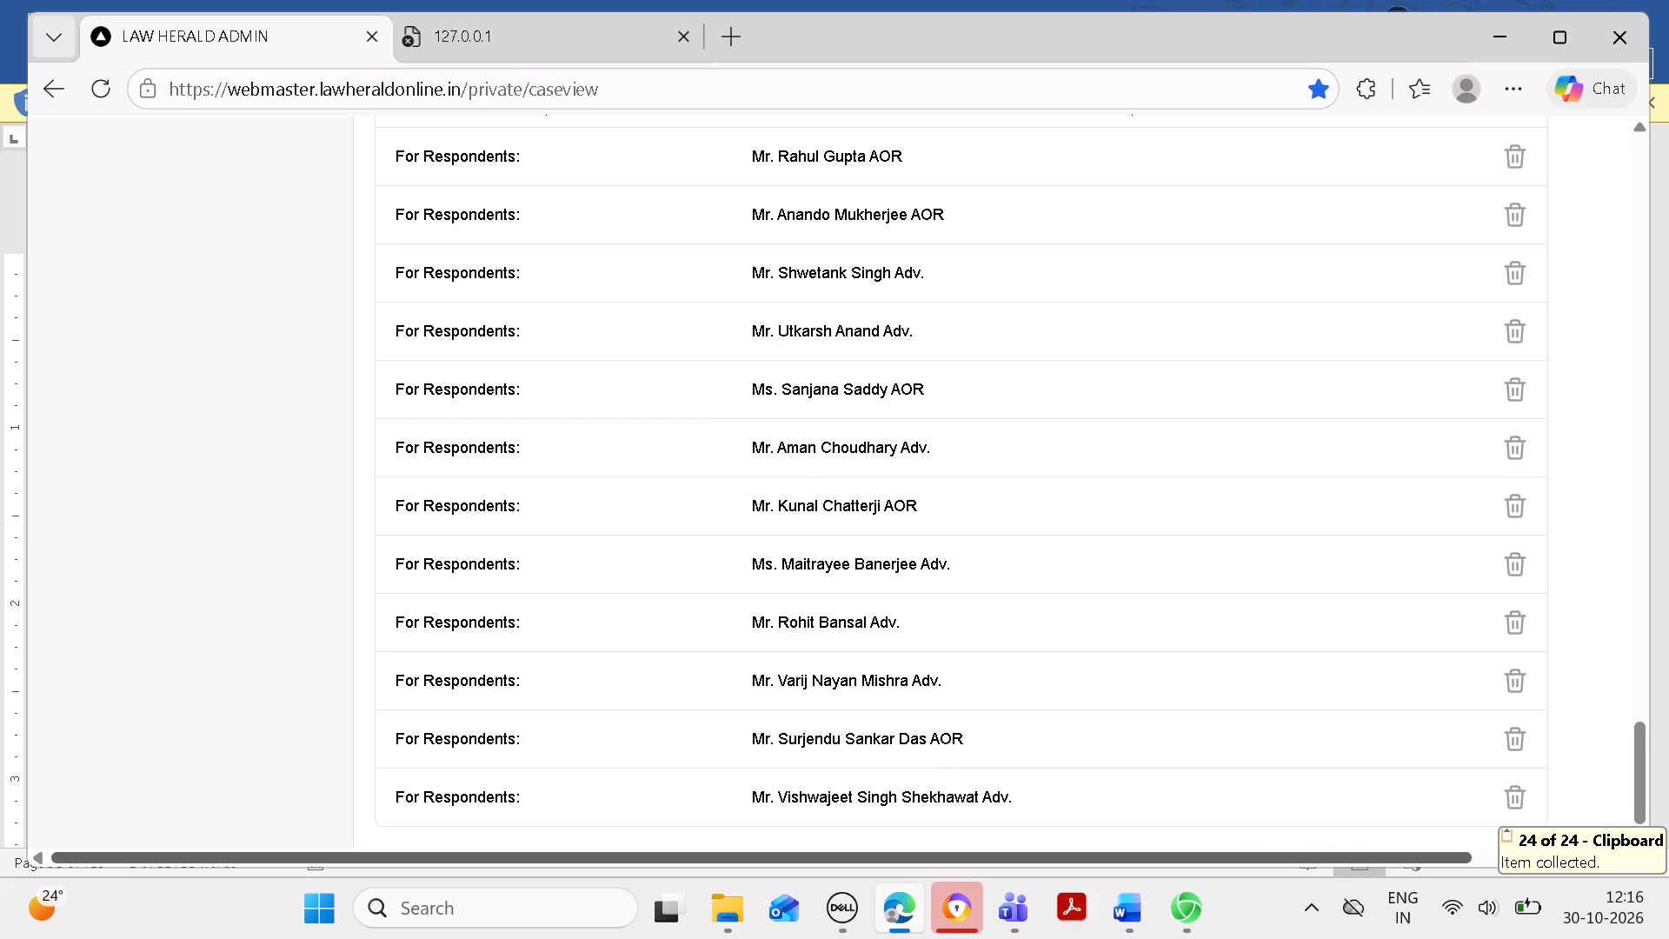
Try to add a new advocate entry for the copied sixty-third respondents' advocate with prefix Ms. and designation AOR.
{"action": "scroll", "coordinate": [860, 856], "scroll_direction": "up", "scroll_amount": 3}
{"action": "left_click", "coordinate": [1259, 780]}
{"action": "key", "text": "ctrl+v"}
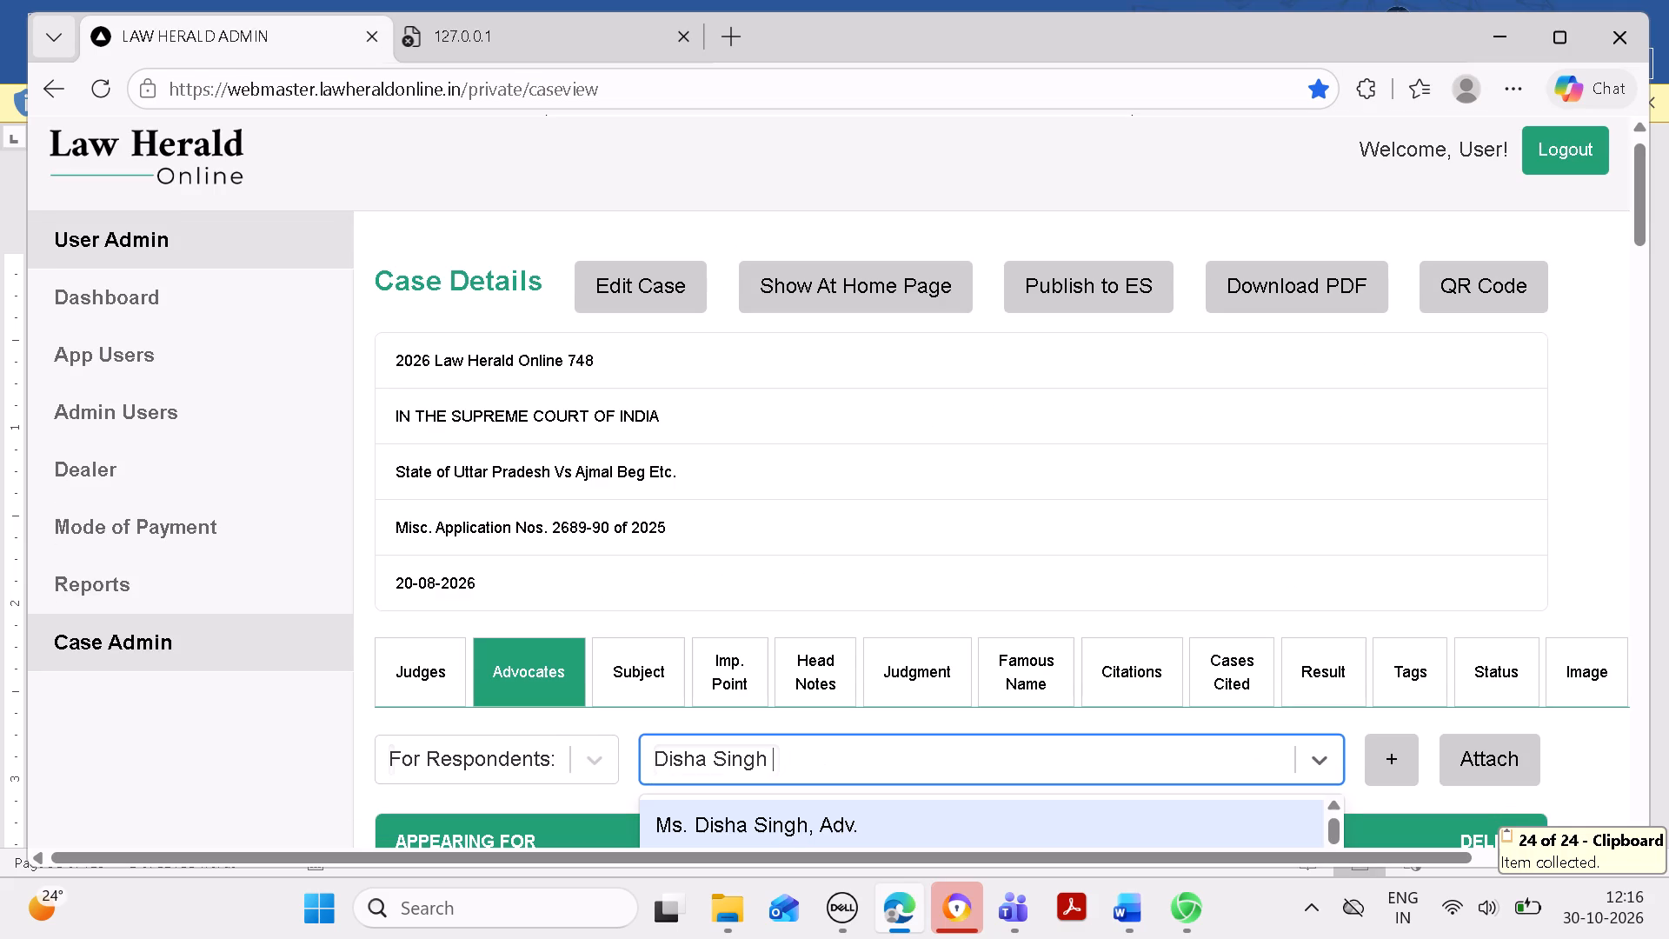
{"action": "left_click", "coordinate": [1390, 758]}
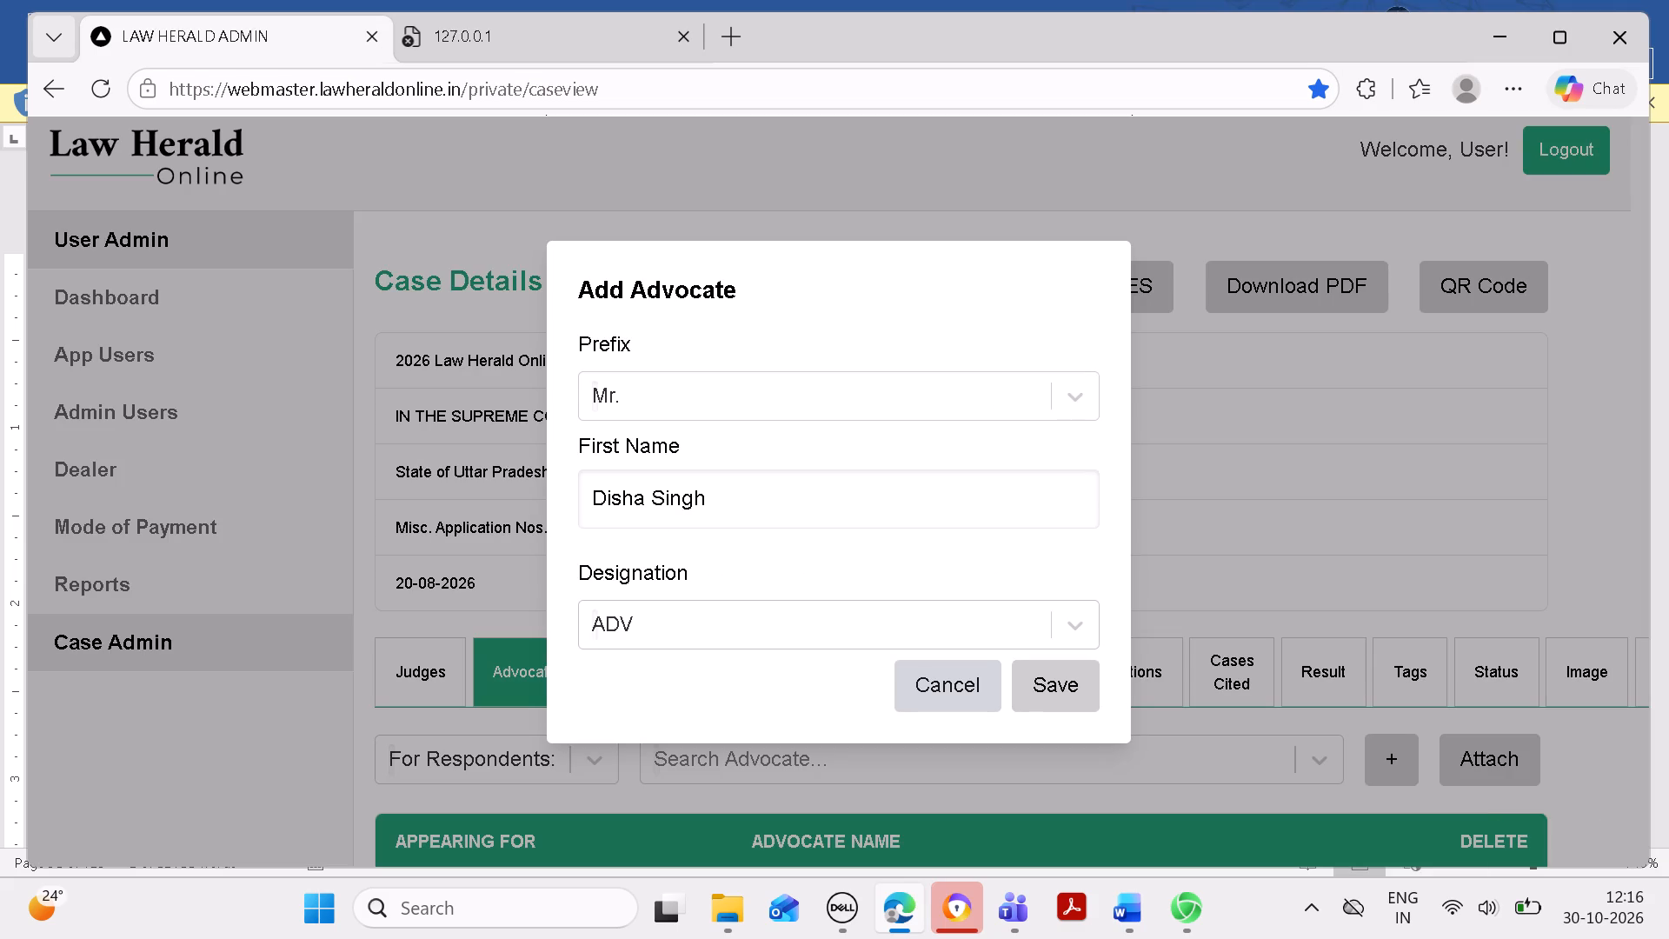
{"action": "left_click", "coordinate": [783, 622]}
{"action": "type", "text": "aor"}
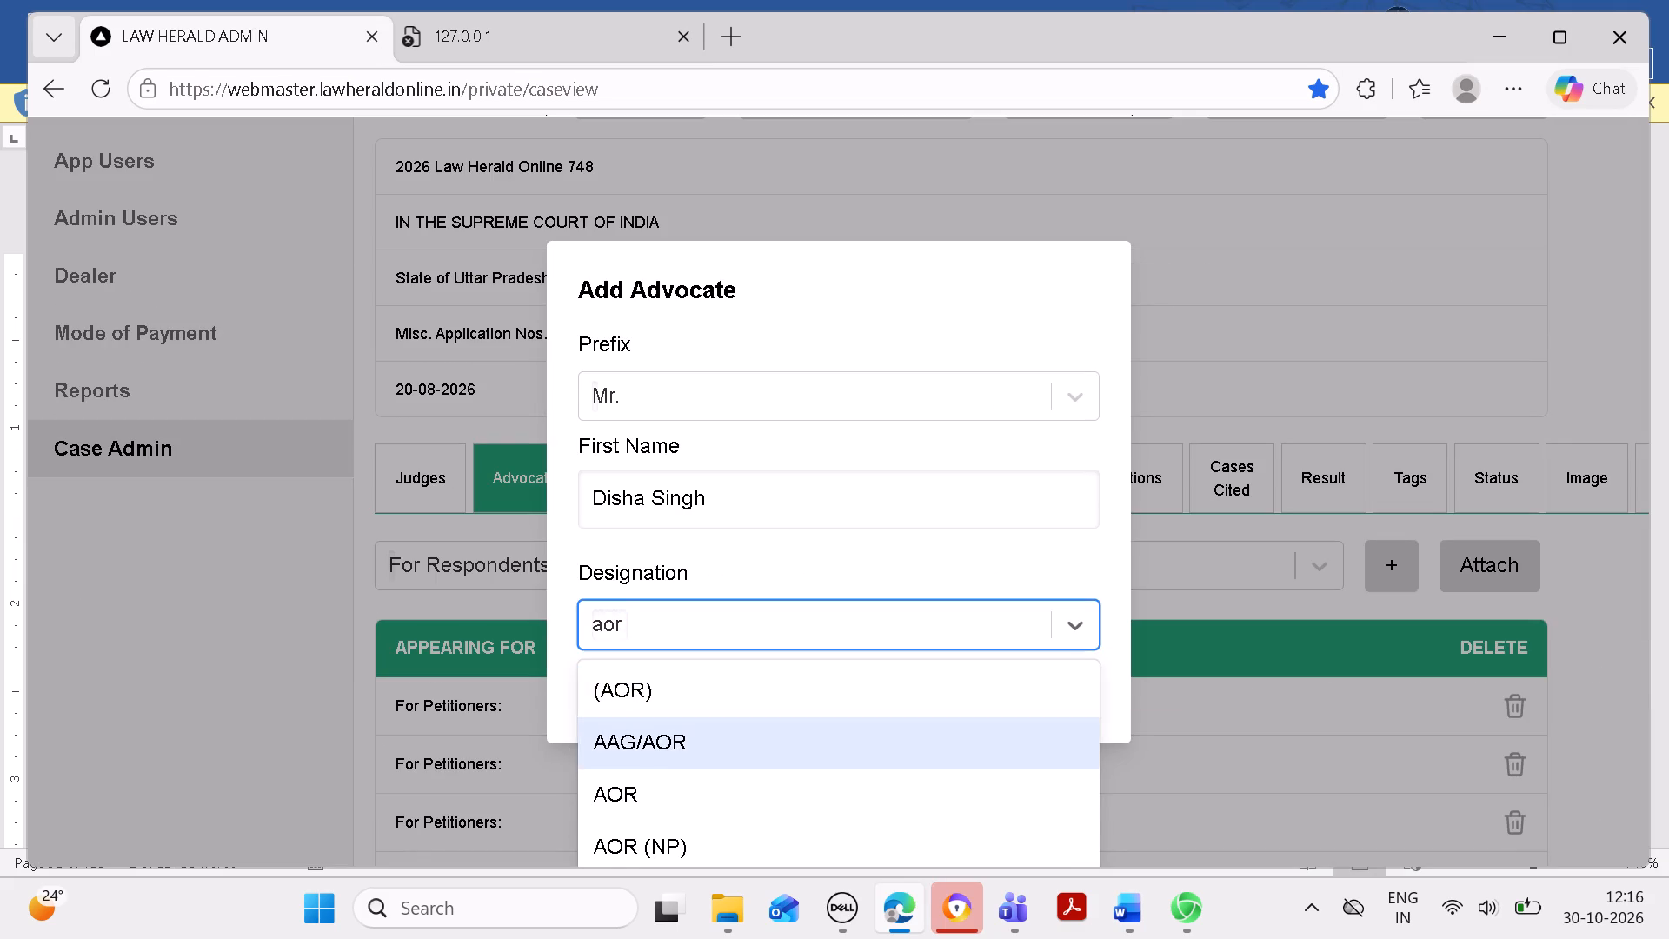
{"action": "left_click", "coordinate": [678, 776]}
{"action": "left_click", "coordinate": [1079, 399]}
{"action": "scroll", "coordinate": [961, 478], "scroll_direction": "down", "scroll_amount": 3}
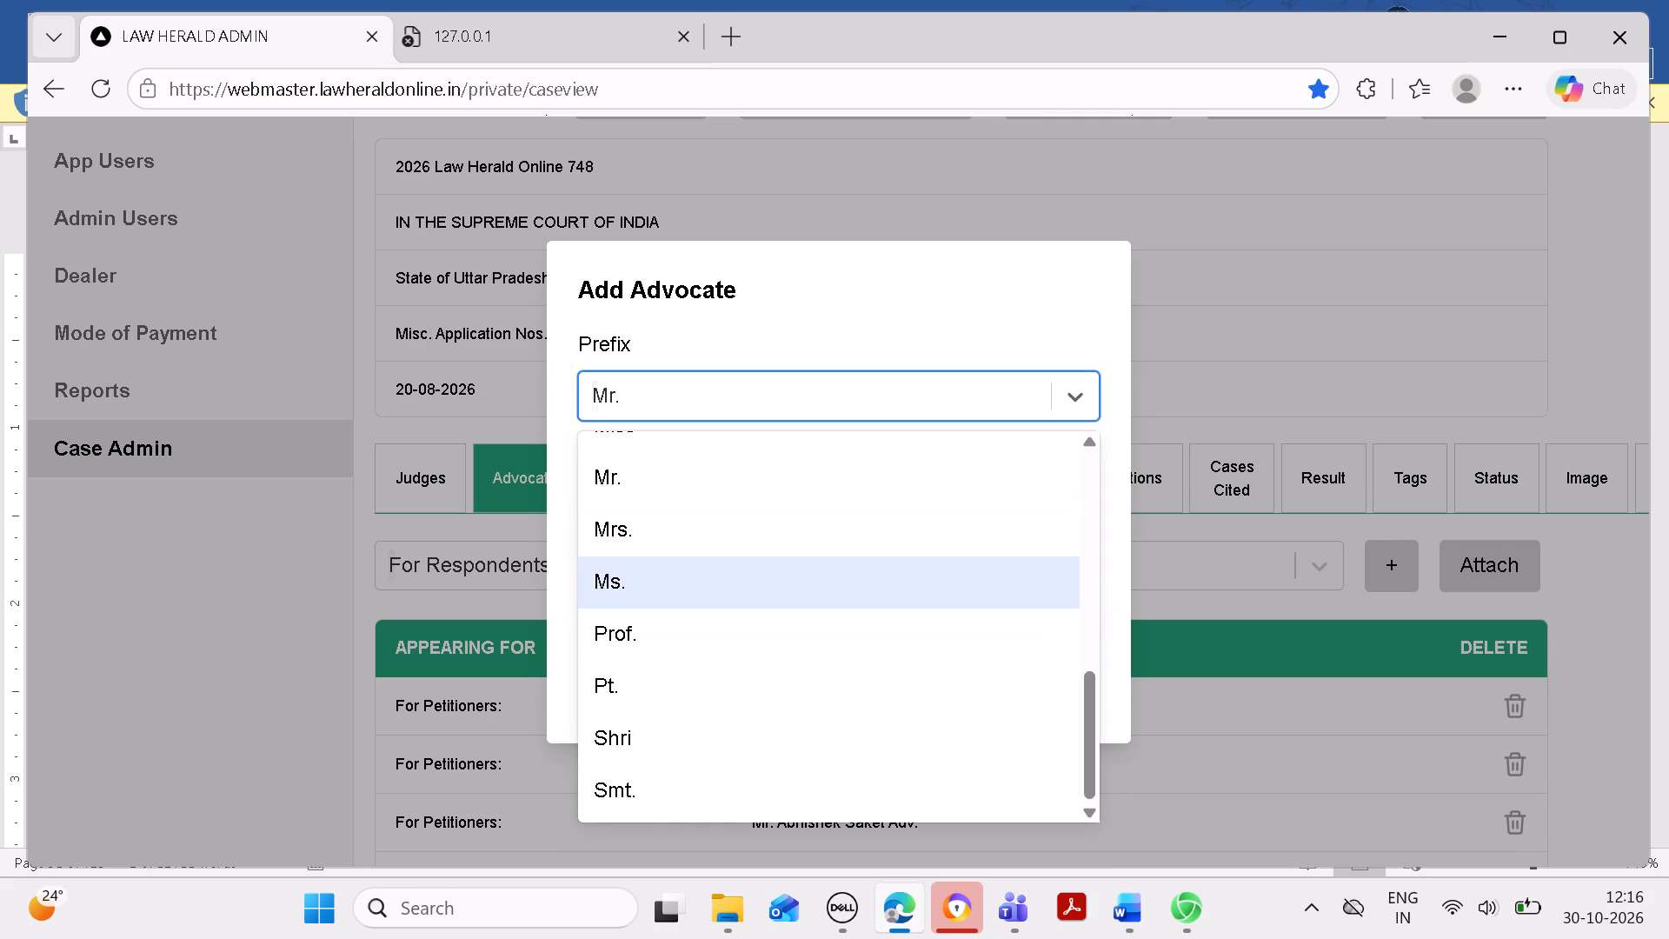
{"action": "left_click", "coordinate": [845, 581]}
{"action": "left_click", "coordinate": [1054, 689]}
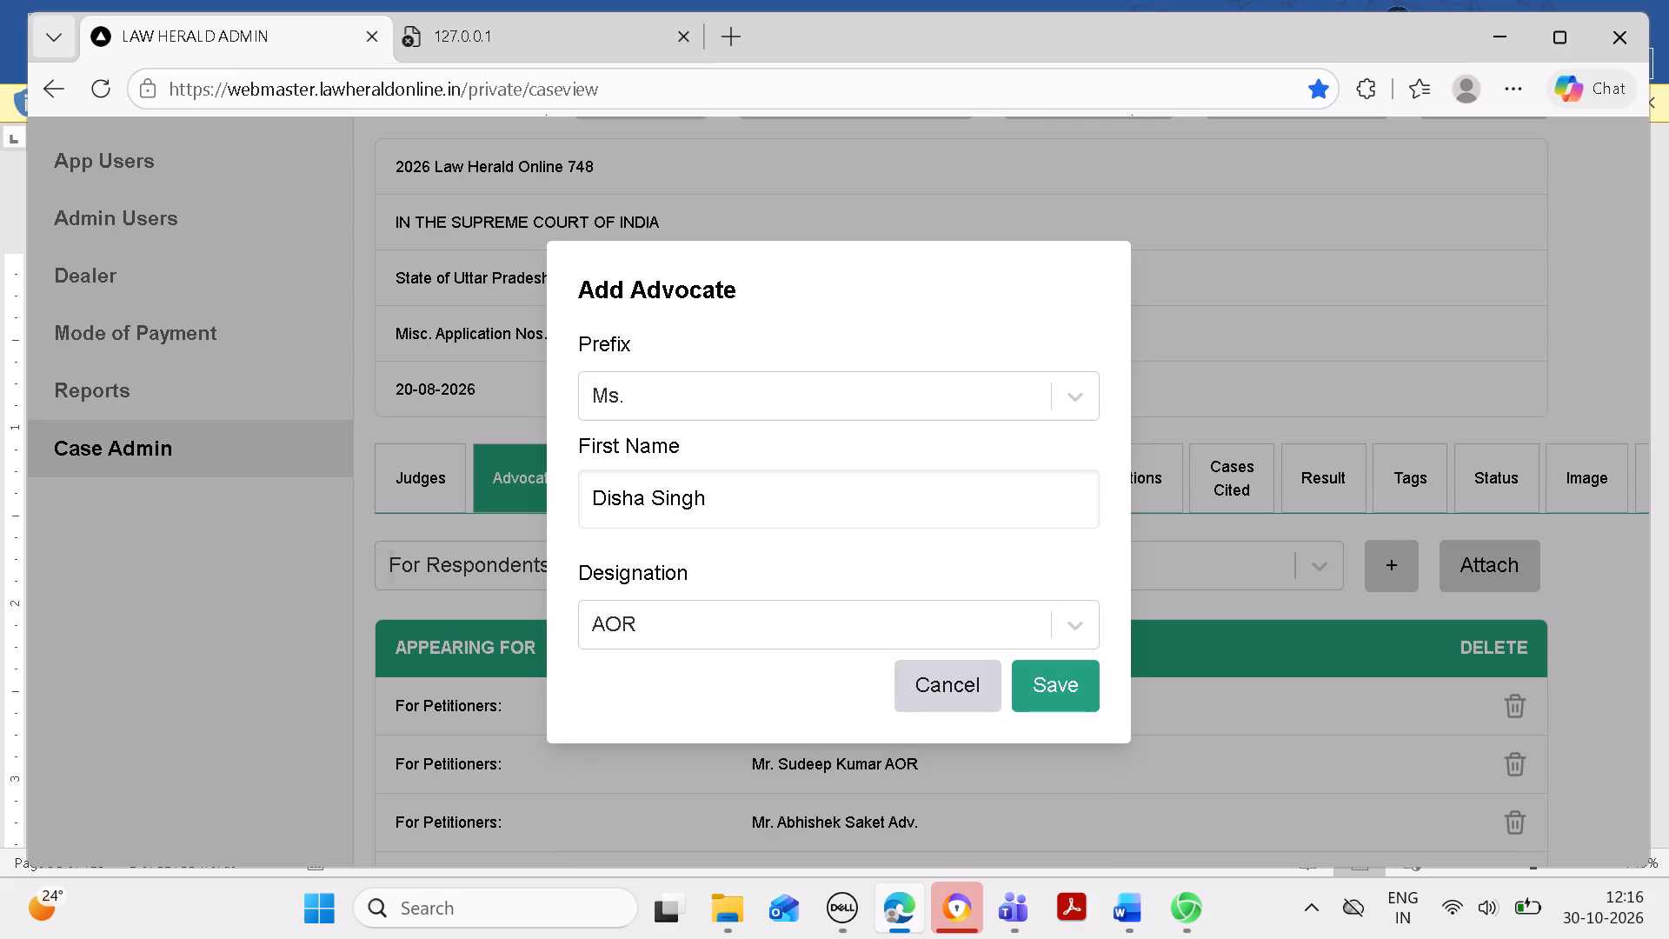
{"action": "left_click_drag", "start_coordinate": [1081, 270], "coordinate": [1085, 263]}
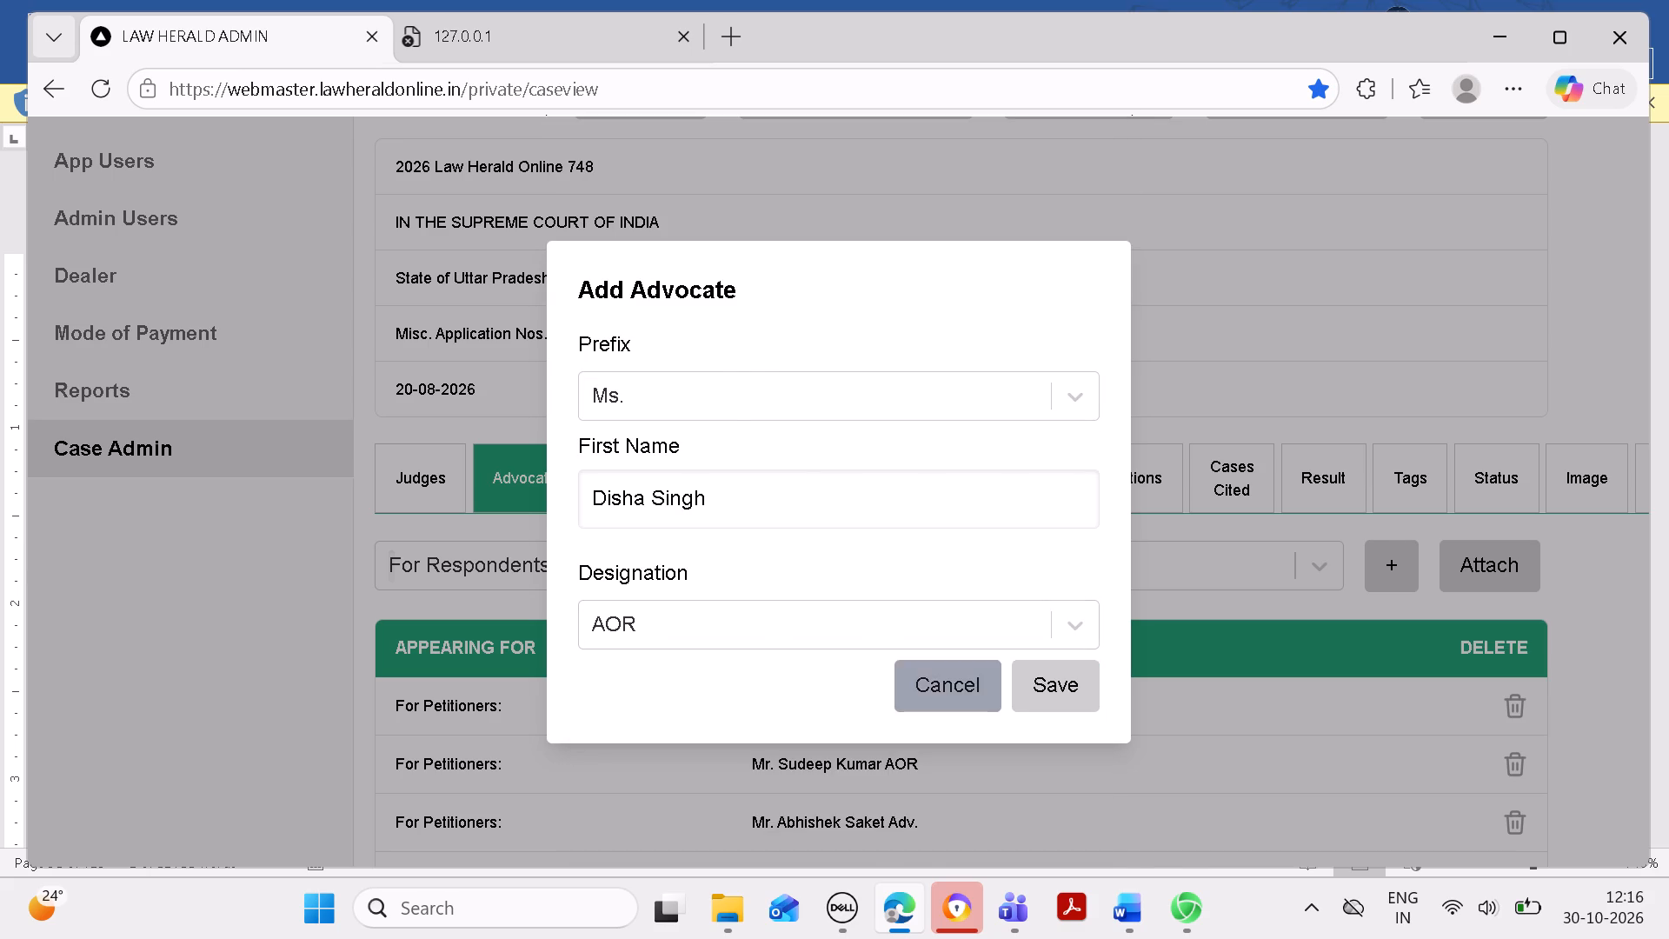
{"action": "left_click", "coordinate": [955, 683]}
Search the copied sixty-third advocate's name again and attach the existing entry with prefix Ms. and designation AOR for the respondents.
{"action": "left_click", "coordinate": [1079, 556]}
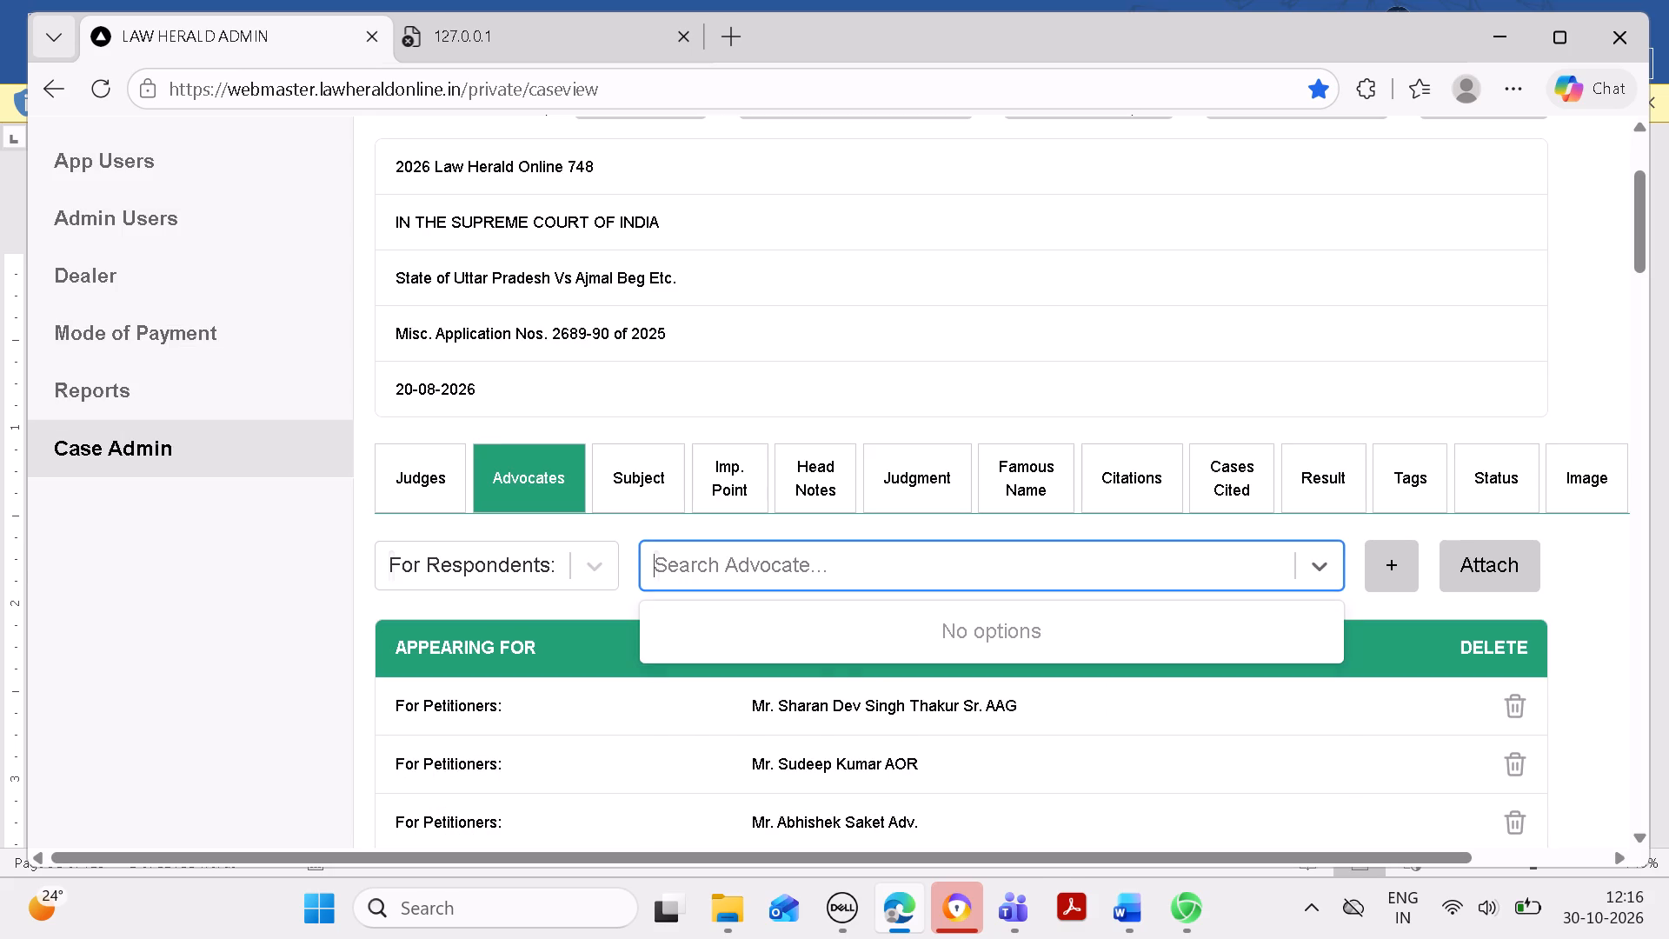
{"action": "key", "text": "ctrl+v"}
{"action": "left_click", "coordinate": [981, 673]}
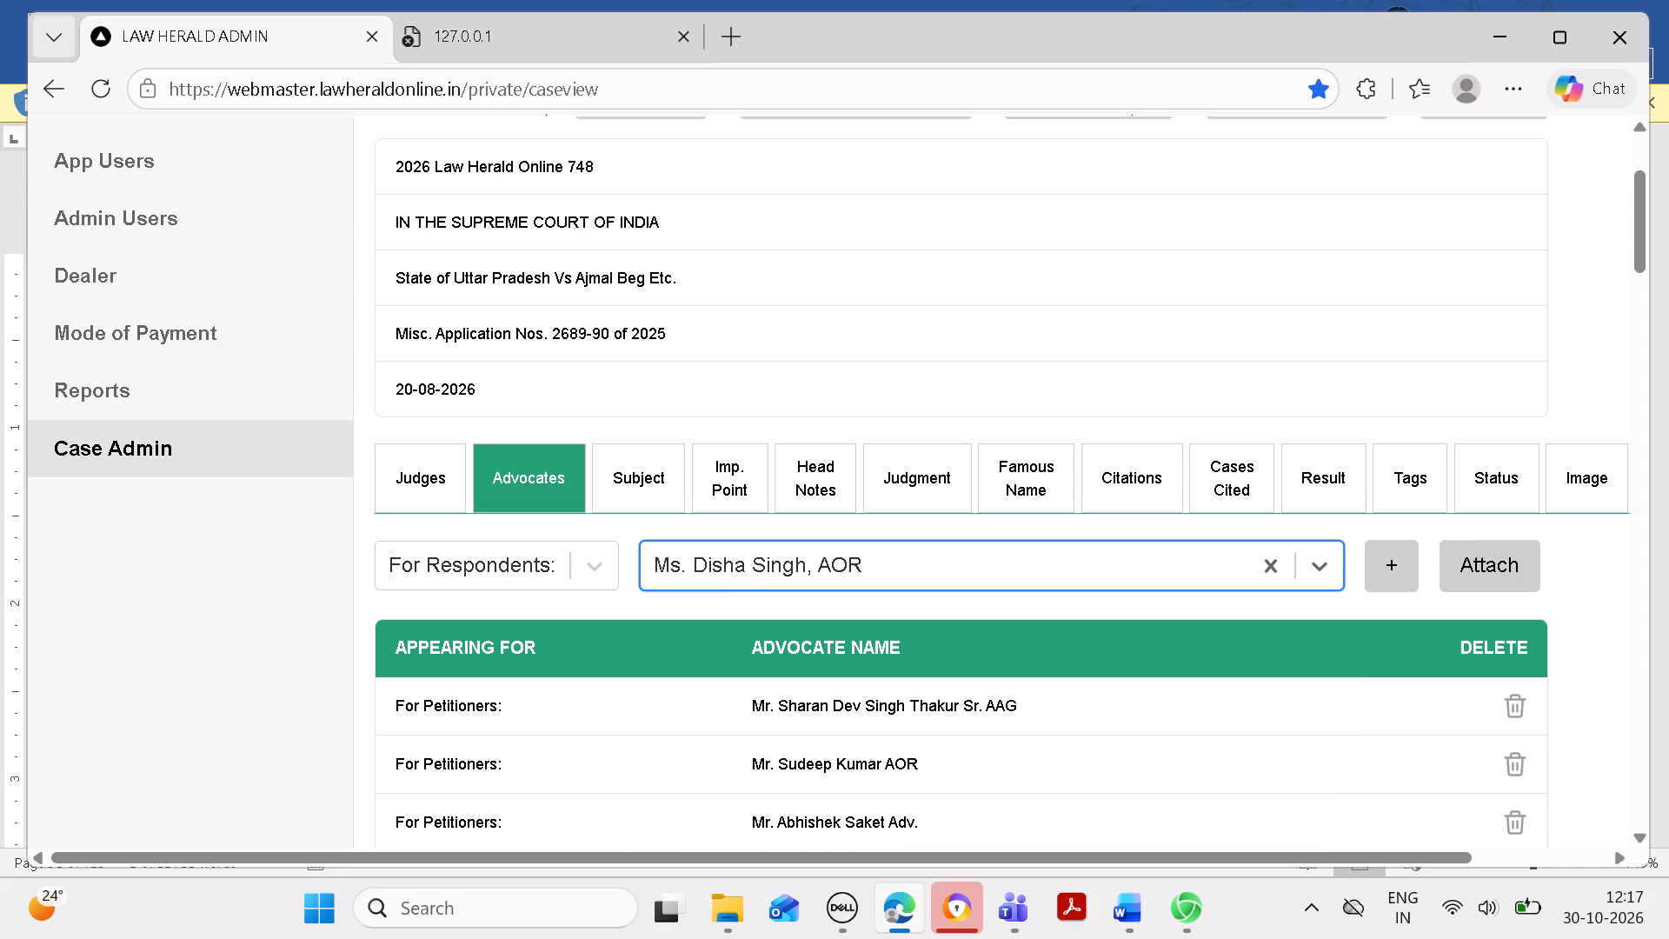
{"action": "left_click", "coordinate": [1502, 570]}
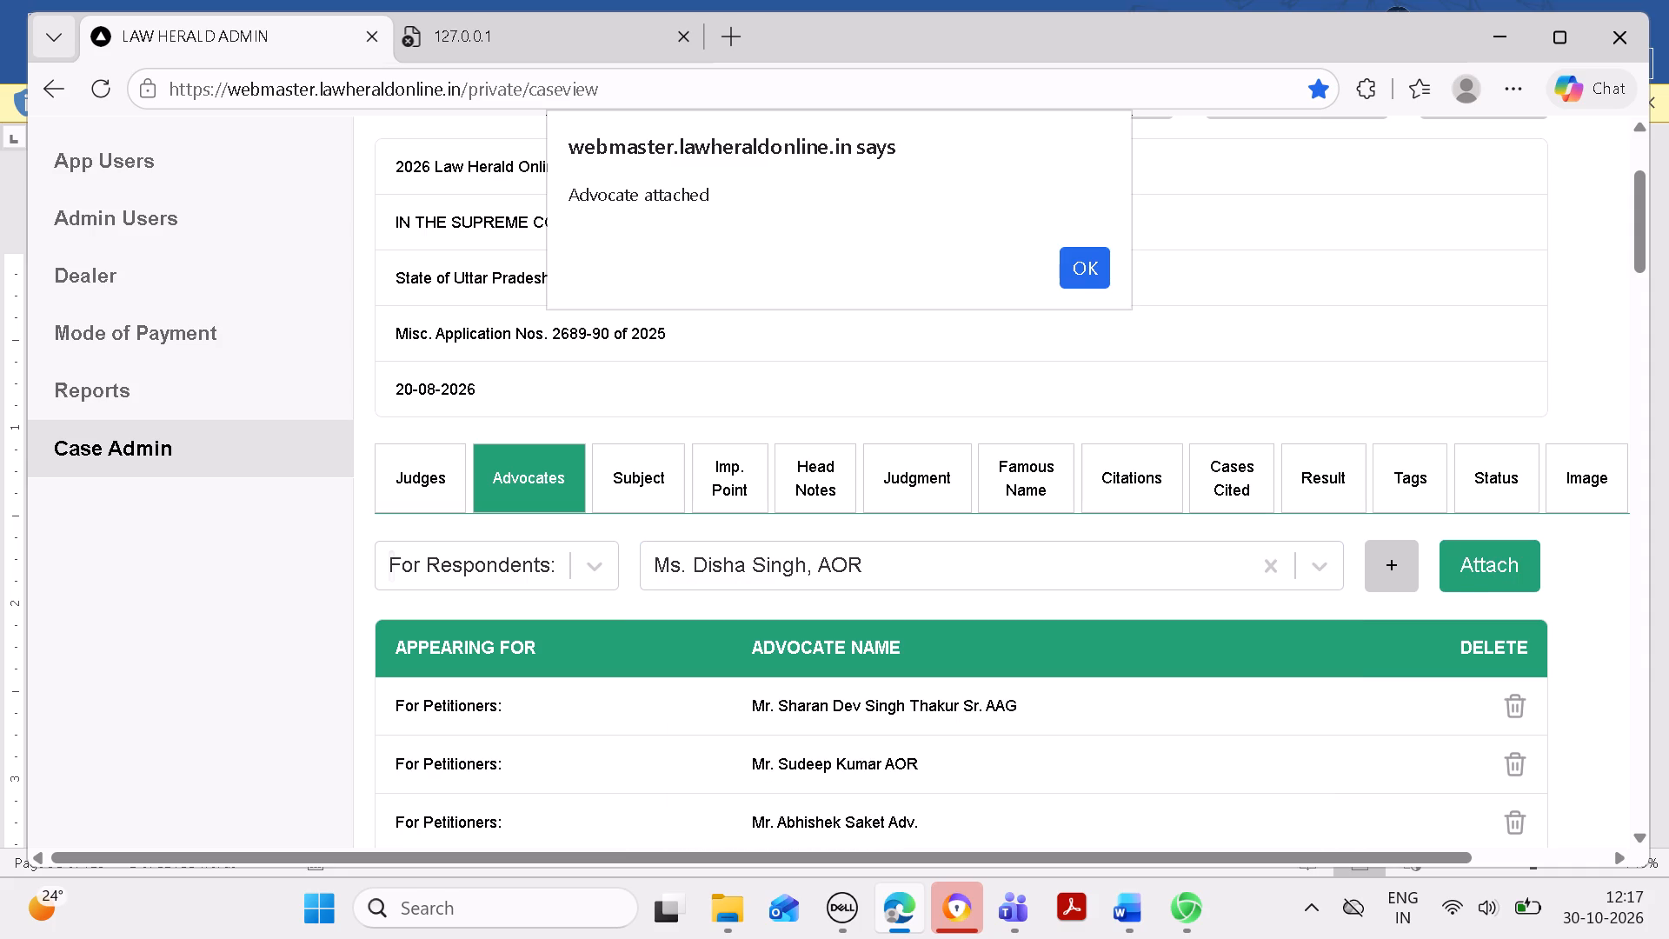
{"action": "left_click", "coordinate": [1087, 270]}
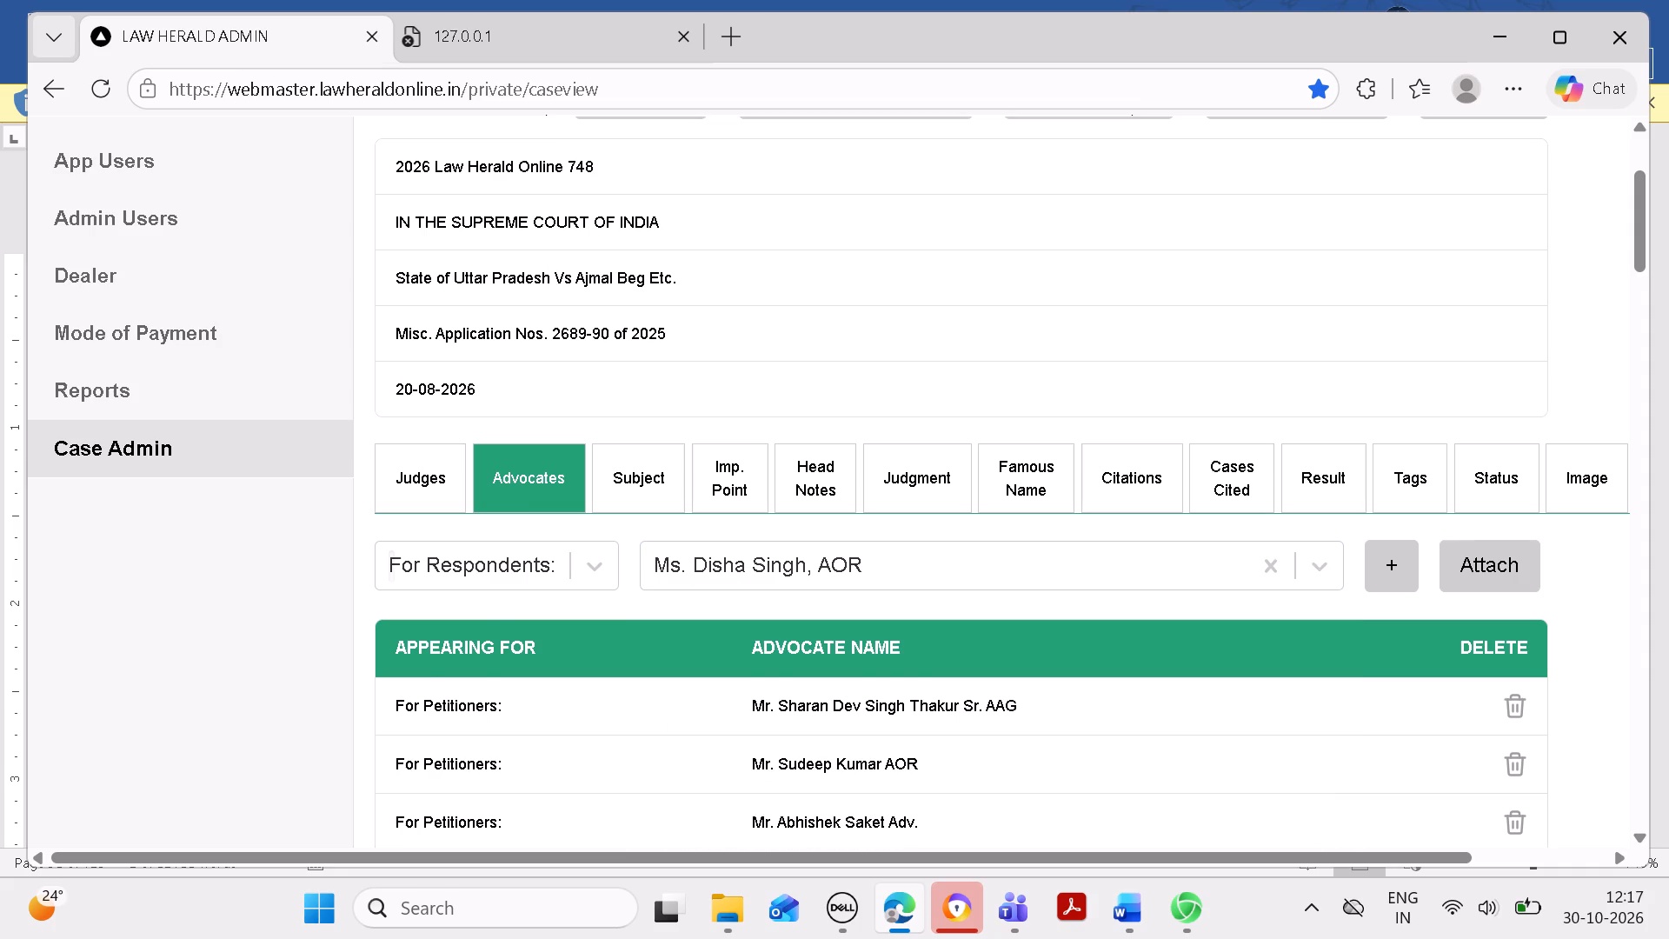
{"action": "scroll", "coordinate": [1114, 341], "scroll_direction": "down", "scroll_amount": 6}
{"action": "scroll", "coordinate": [969, 523], "scroll_direction": "down", "scroll_amount": 4}
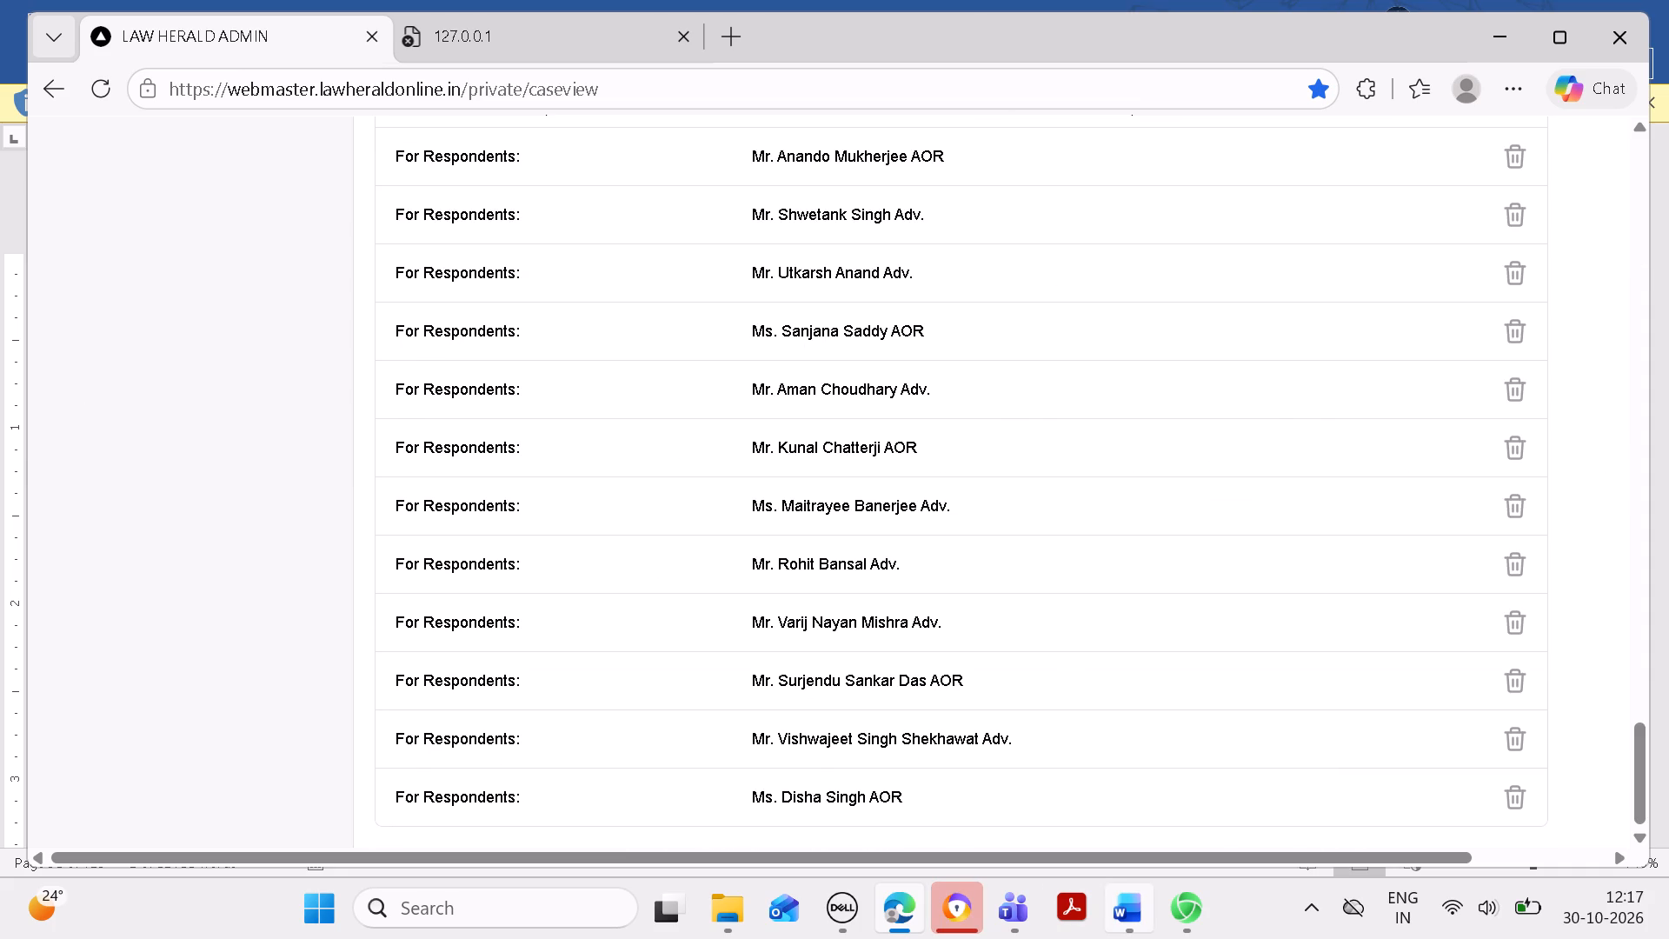
Copy the sixty-fourth respondents' advocate's name, without its Ms. prefix and Adv. designation, from the judgment in Word and return to Edge.
{"action": "left_click", "coordinate": [1120, 916]}
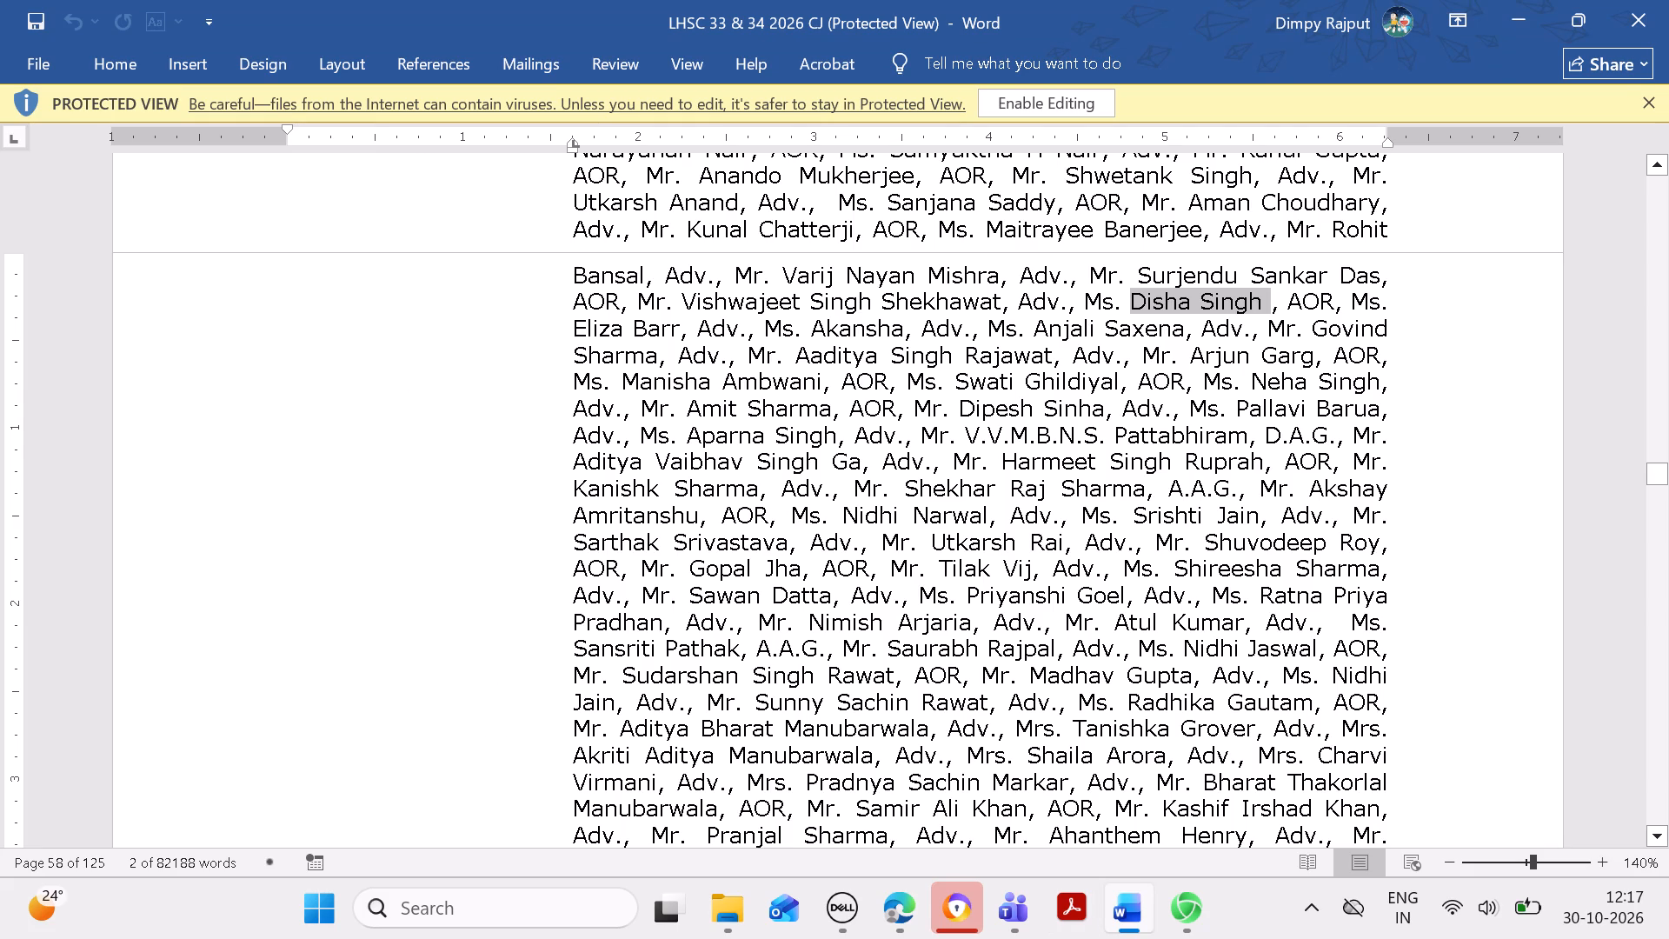
{"action": "left_click_drag", "start_coordinate": [573, 323], "coordinate": [635, 328]}
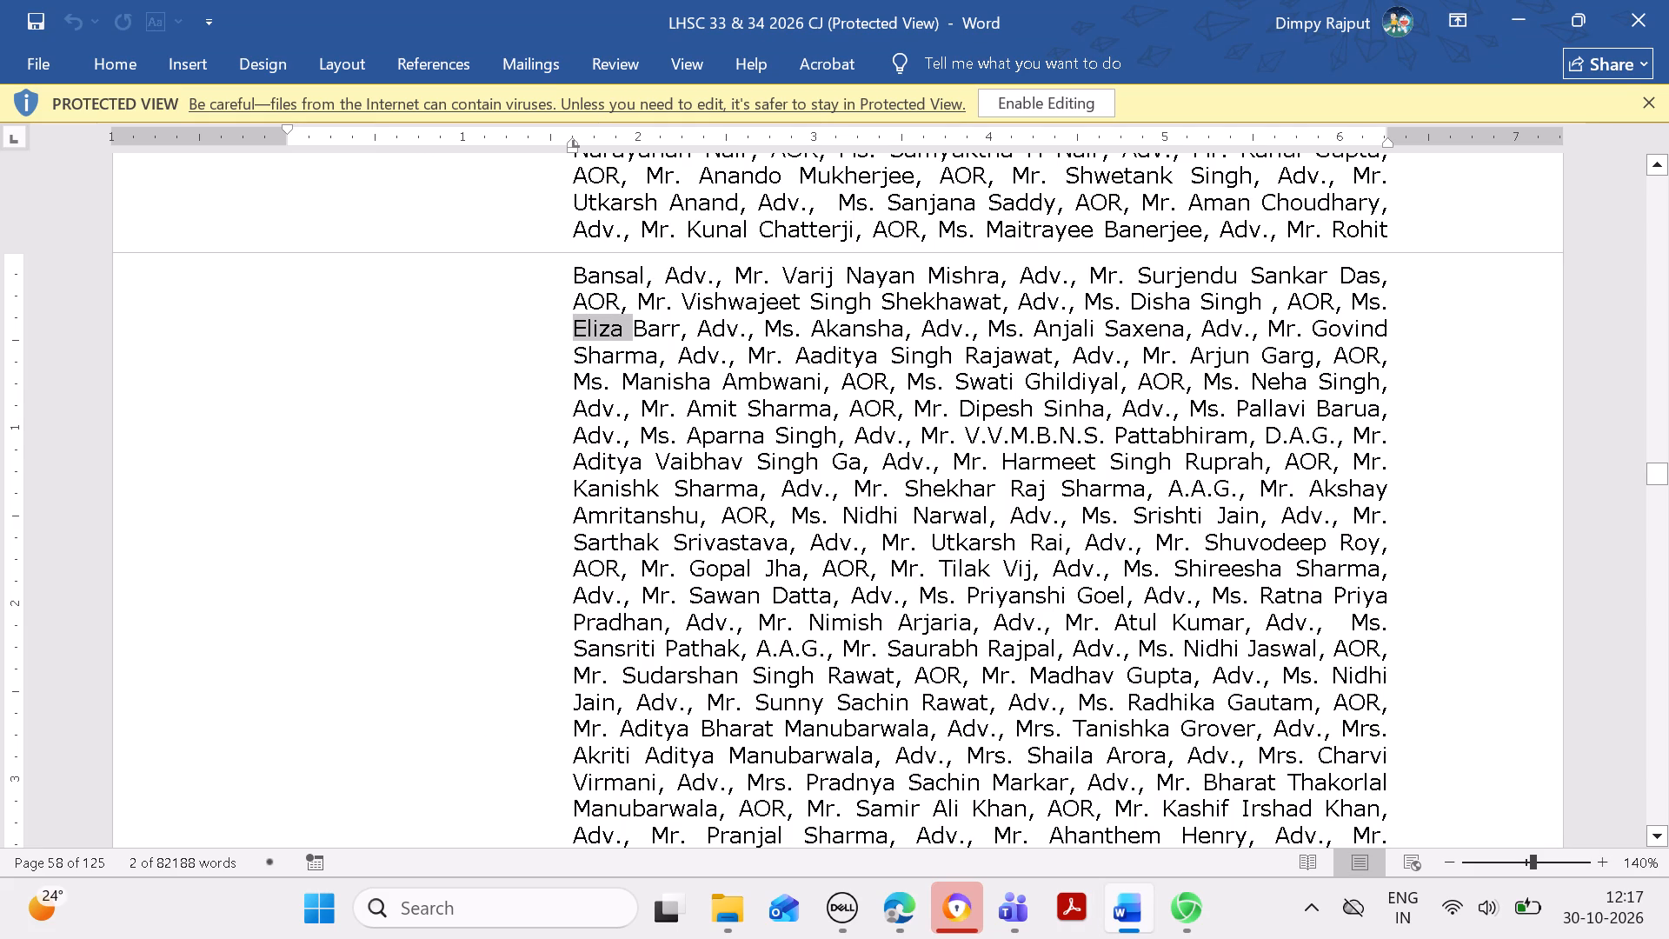
{"action": "left_click_drag", "start_coordinate": [635, 328], "coordinate": [659, 333]}
{"action": "key", "text": "ctrl+c"}
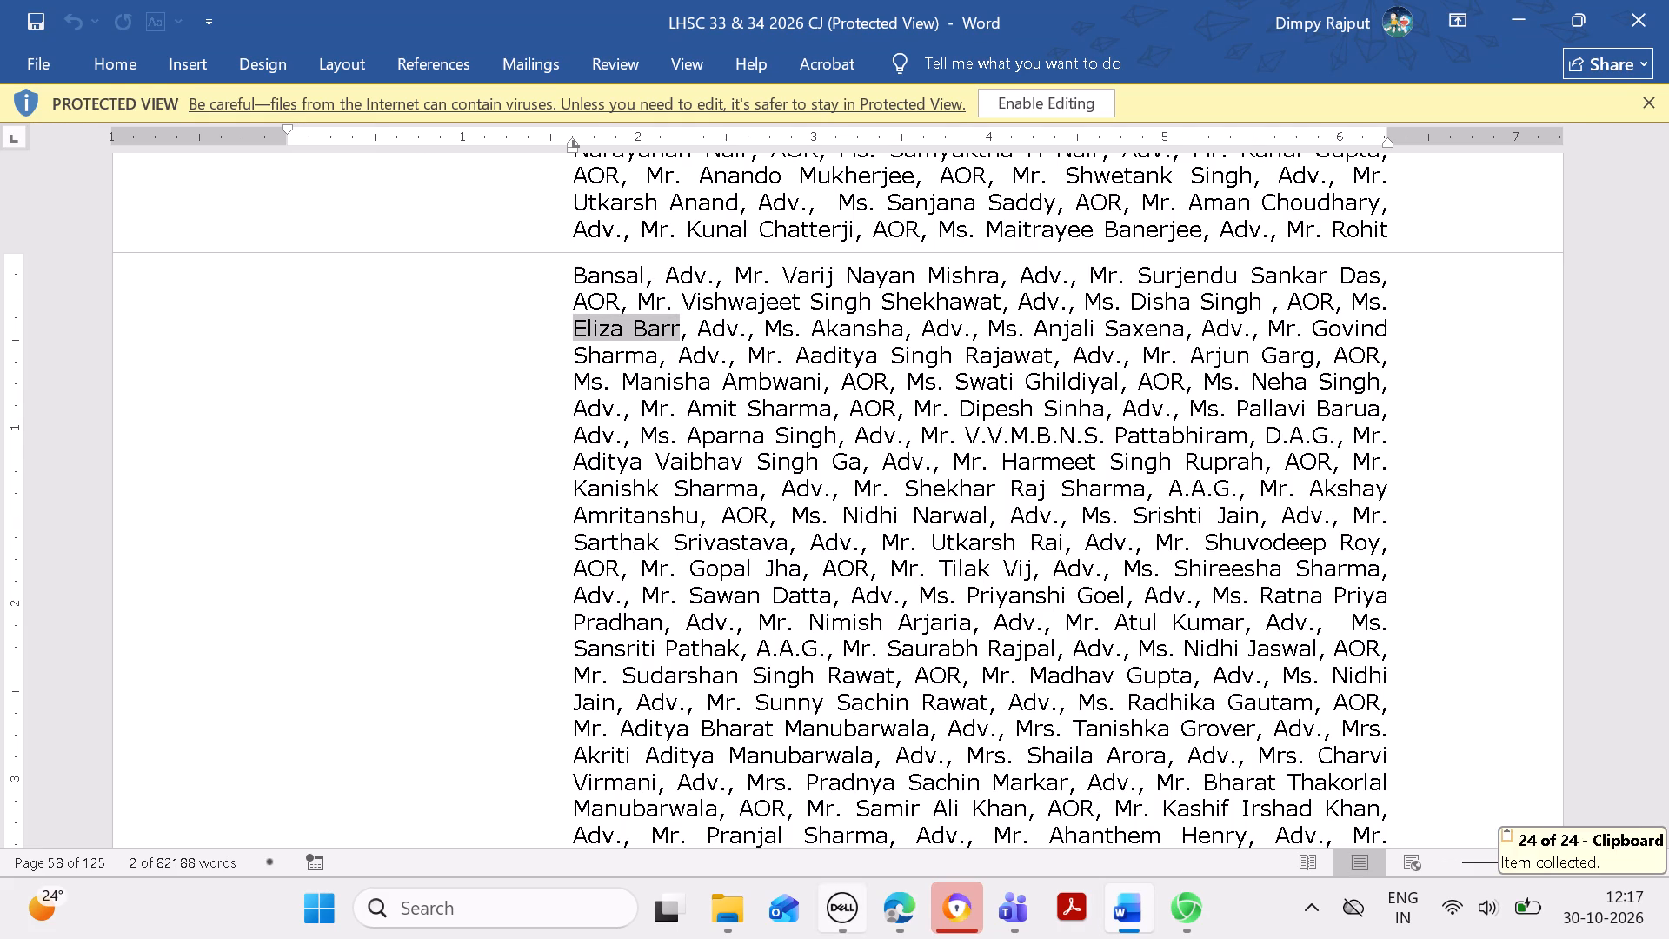
{"action": "left_click", "coordinate": [885, 917]}
Search the copied sixty-fourth advocate's name and attach the existing entry with prefix Ms. and designation Adv. for the respondents.
{"action": "scroll", "coordinate": [782, 855], "scroll_direction": "up", "scroll_amount": 2}
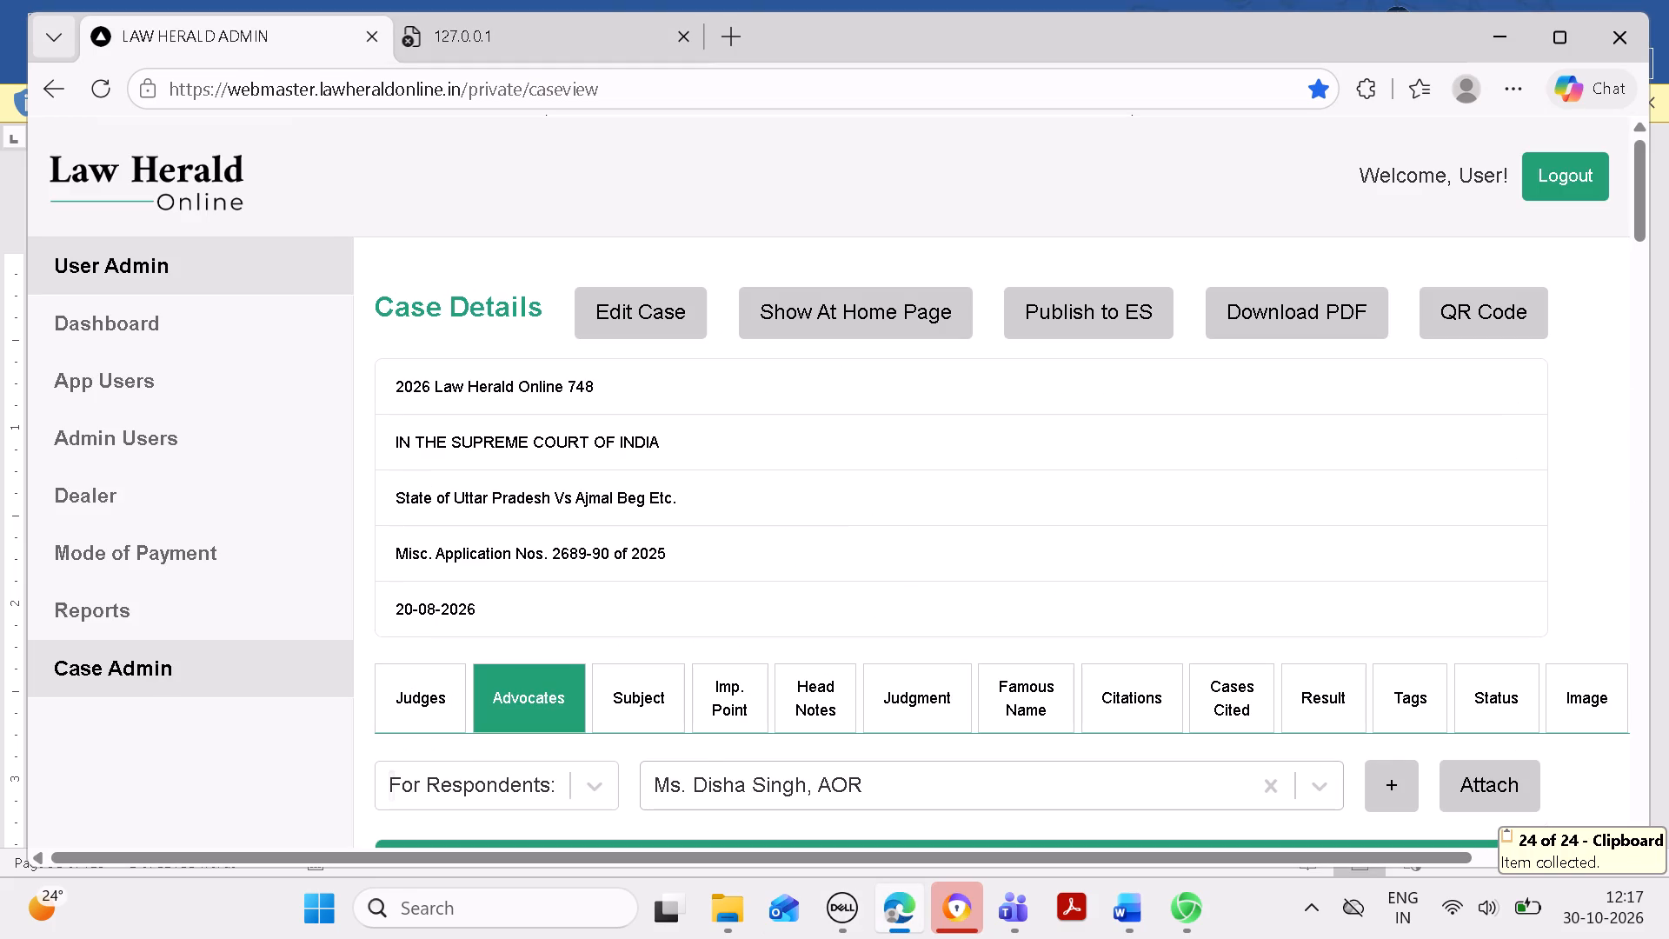
{"action": "left_click", "coordinate": [1259, 780]}
{"action": "key", "text": "ctrl+v"}
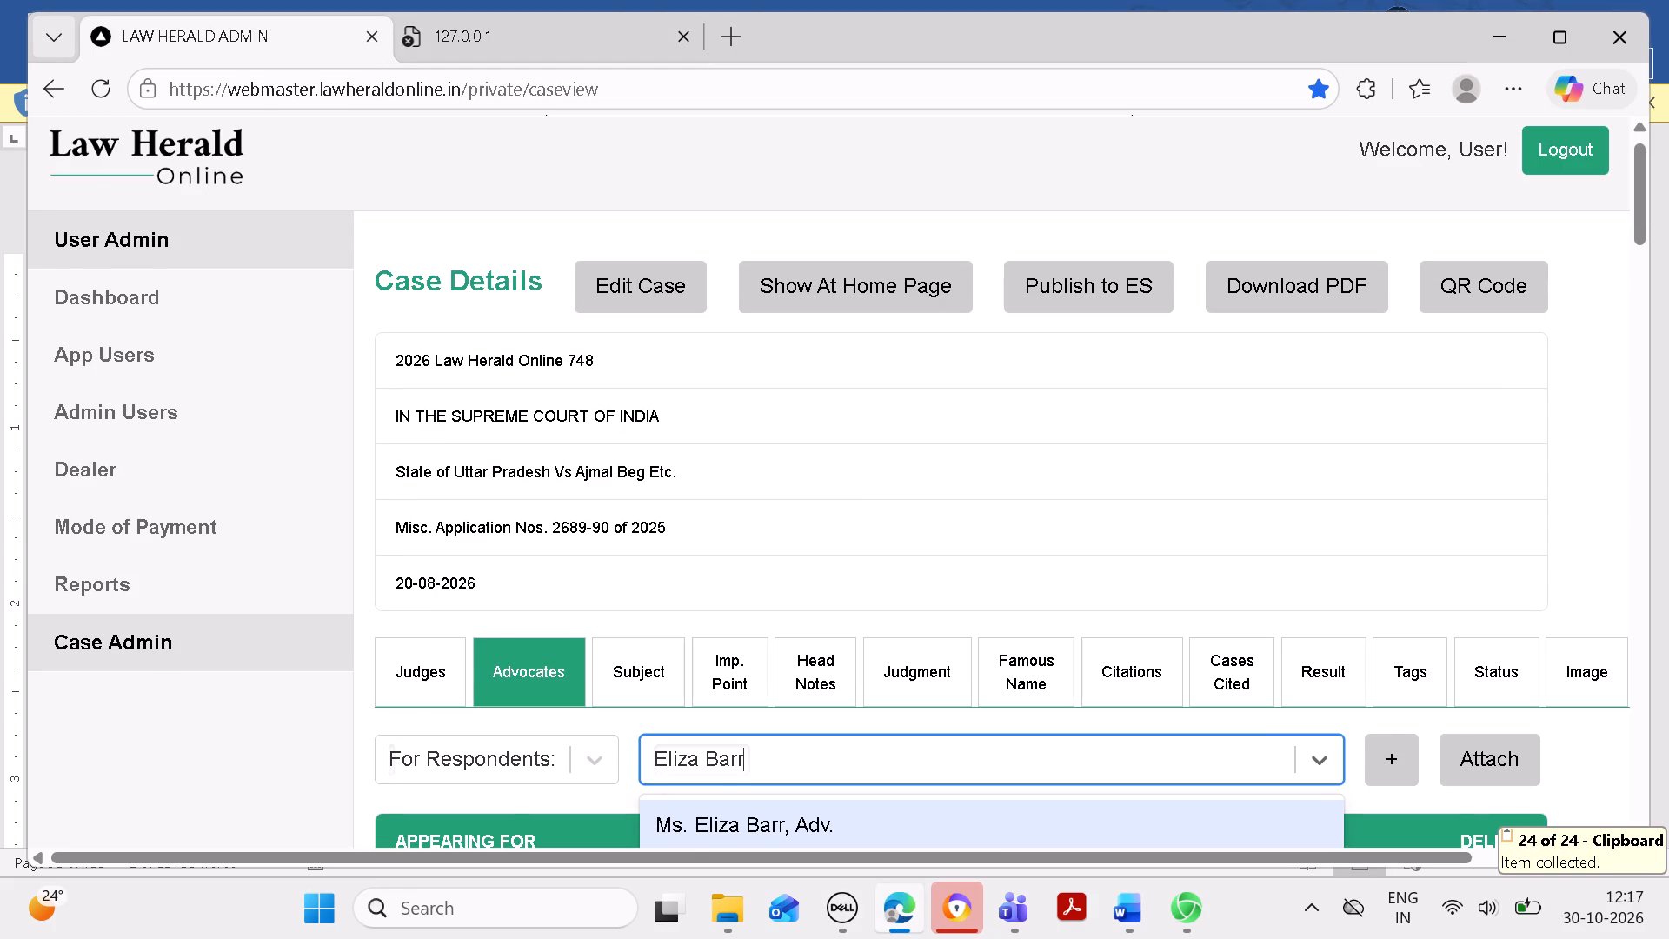
{"action": "left_click", "coordinate": [968, 815]}
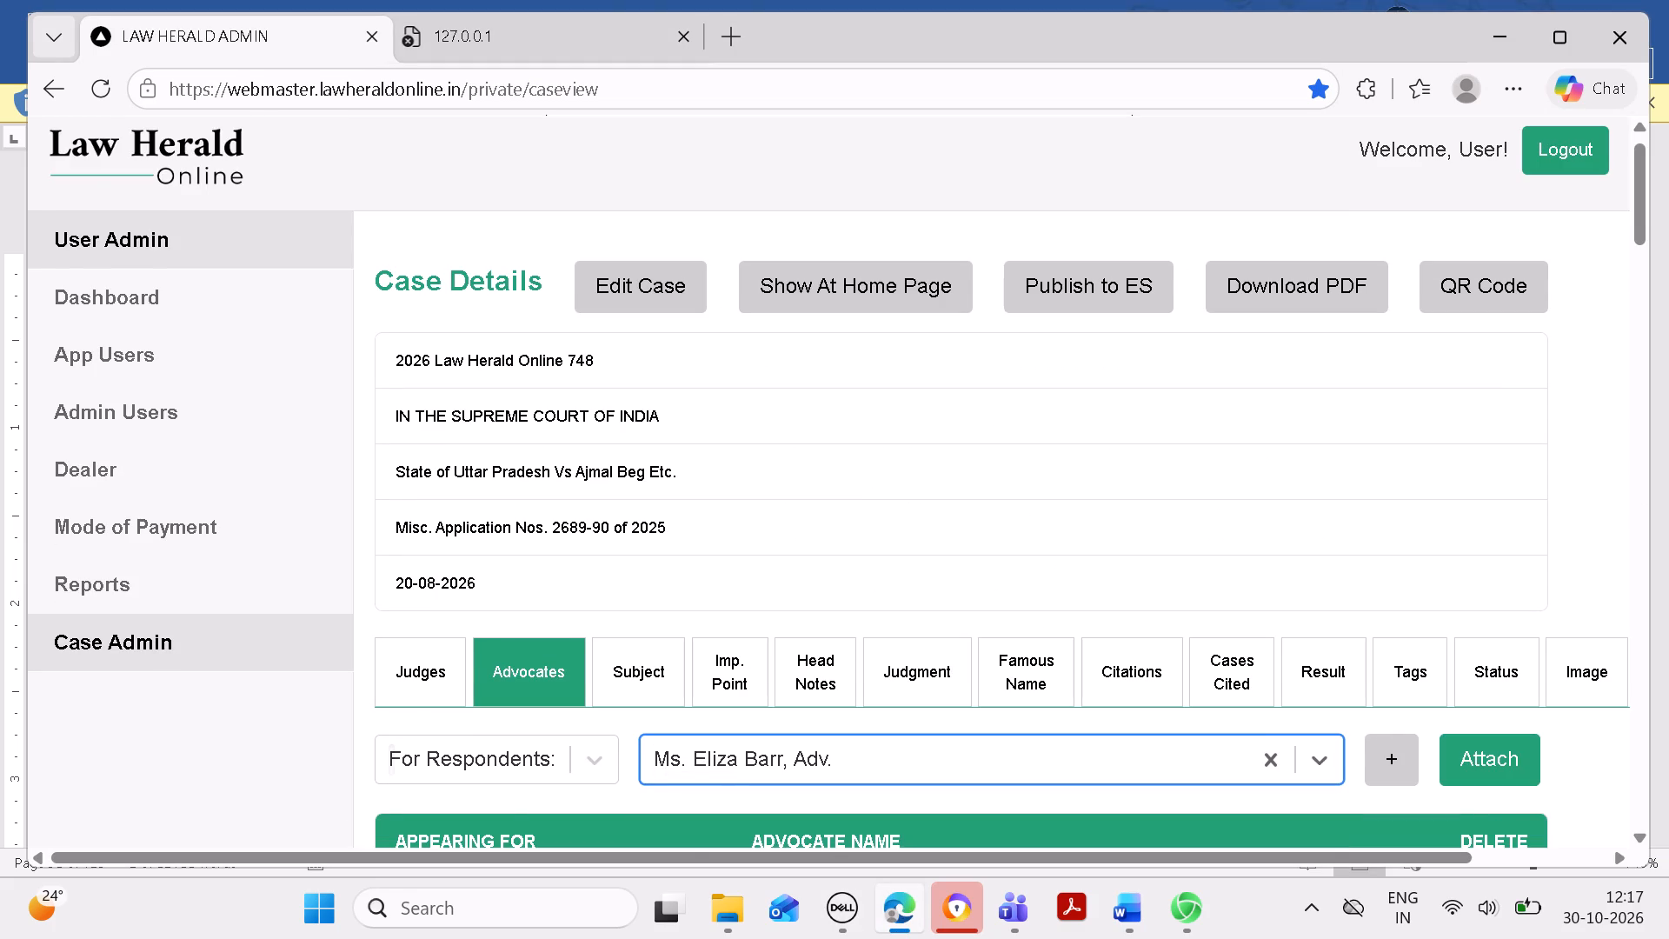
{"action": "left_click", "coordinate": [1506, 758]}
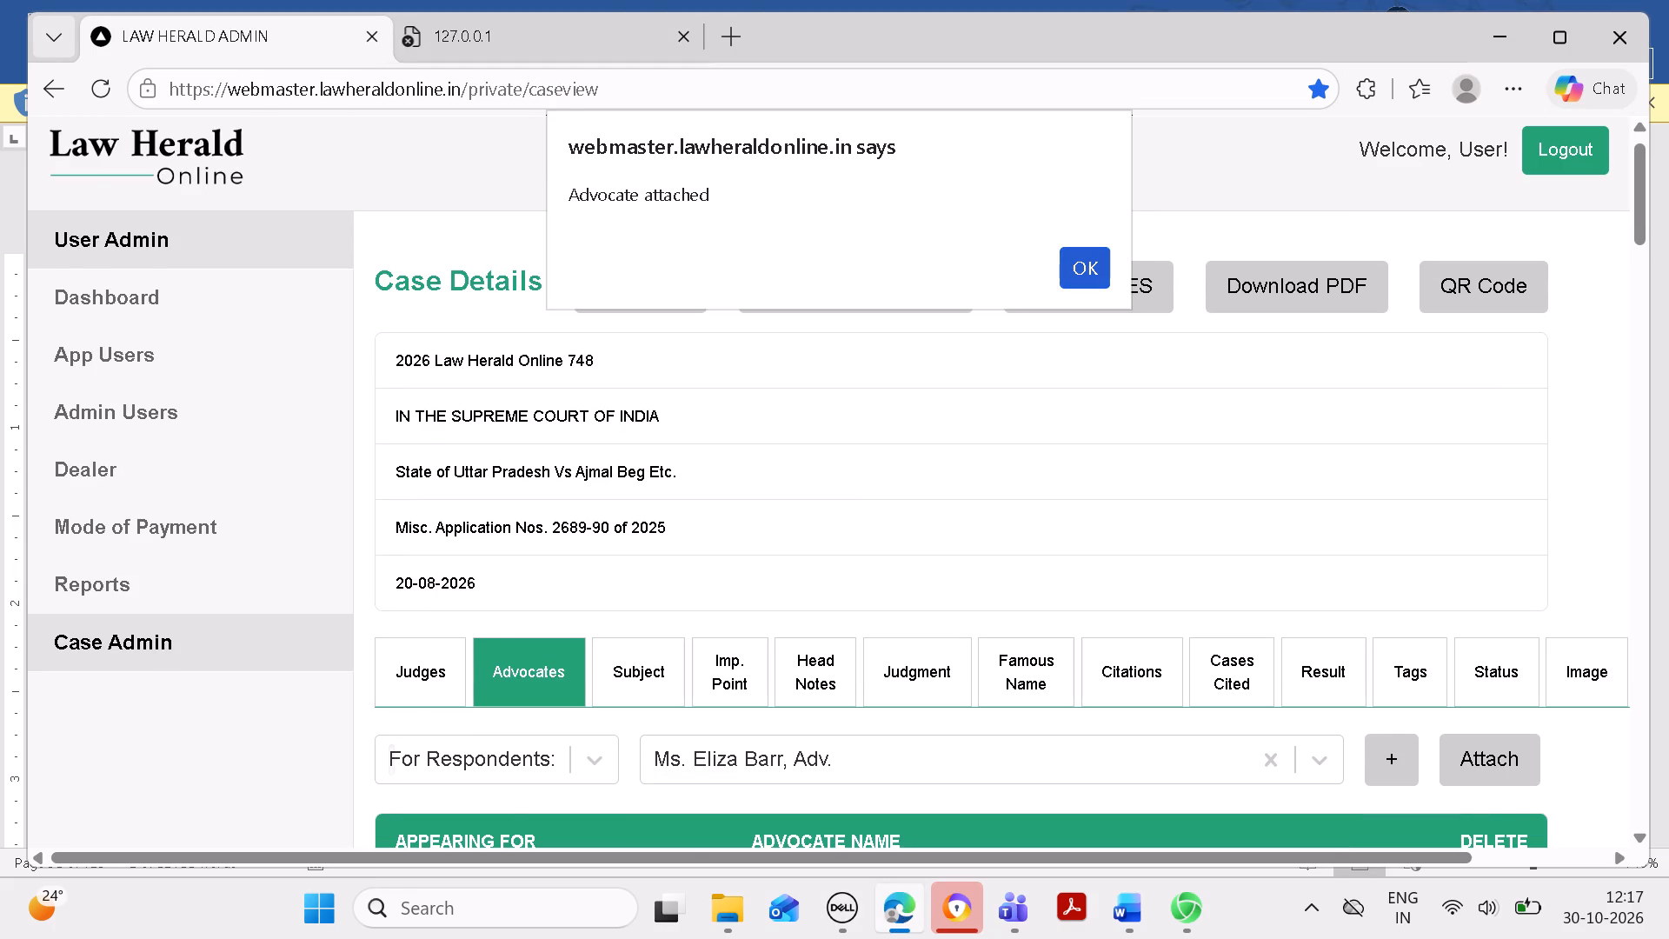
{"action": "left_click", "coordinate": [1094, 261]}
{"action": "scroll", "coordinate": [1025, 657], "scroll_direction": "down", "scroll_amount": 8}
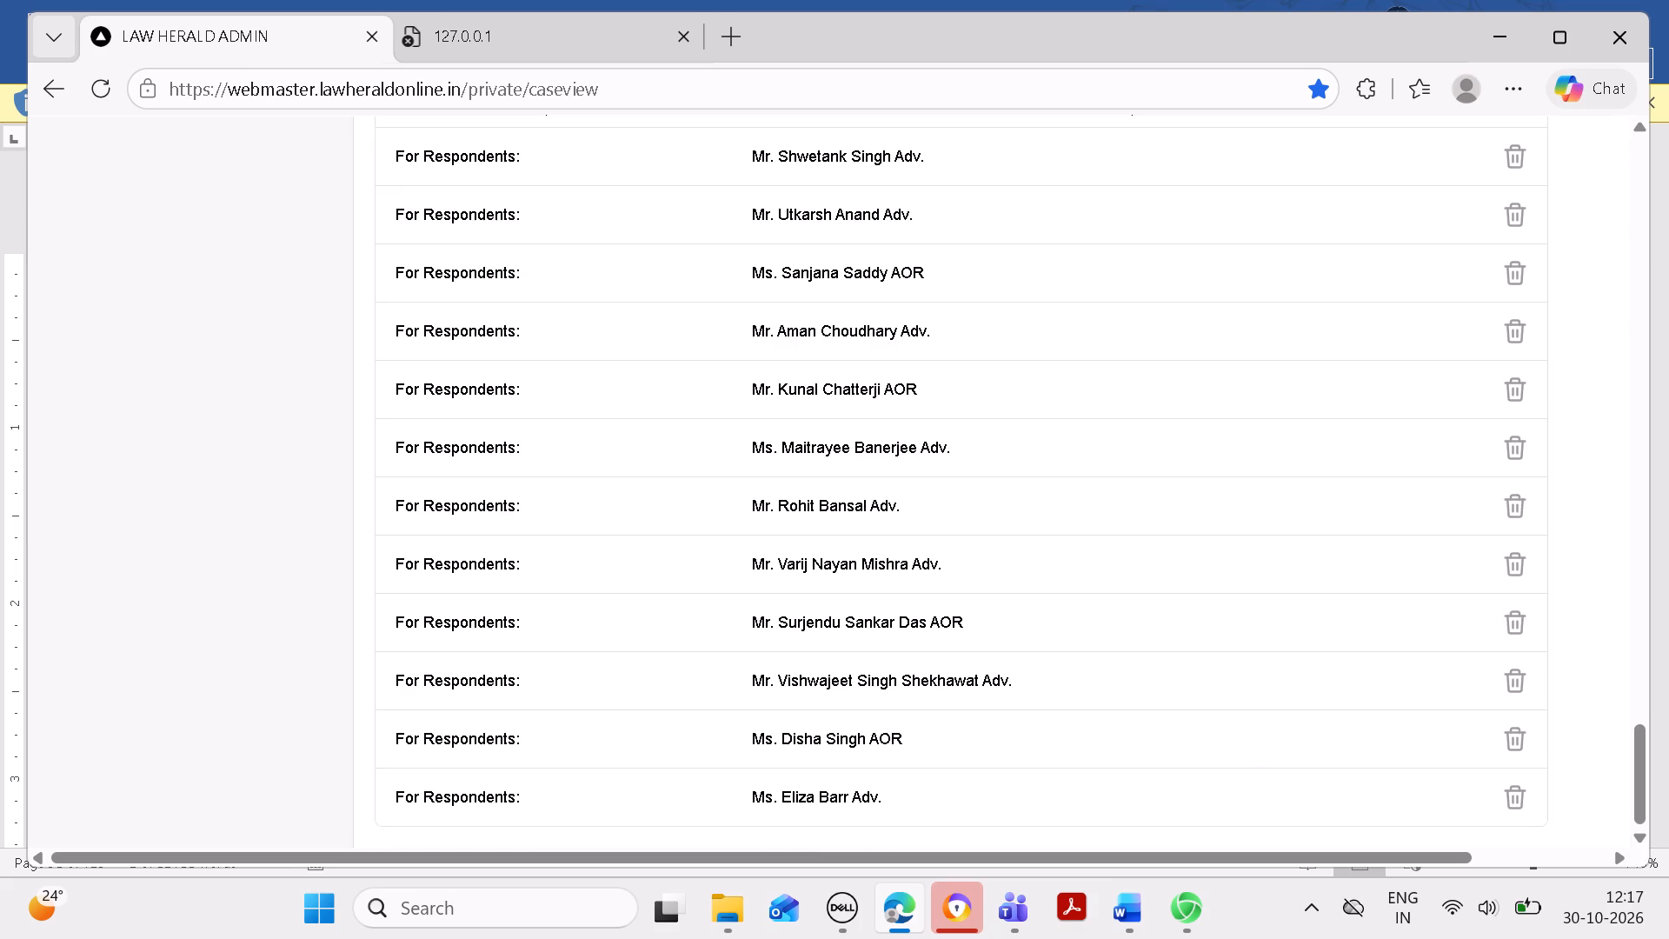
{"action": "scroll", "coordinate": [917, 786], "scroll_direction": "down", "scroll_amount": 2}
Copy the sixty-fifth respondents' advocate's name, without its Ms. prefix and Adv. designation, from the judgment in Word and return to Edge.
{"action": "left_click", "coordinate": [1120, 908]}
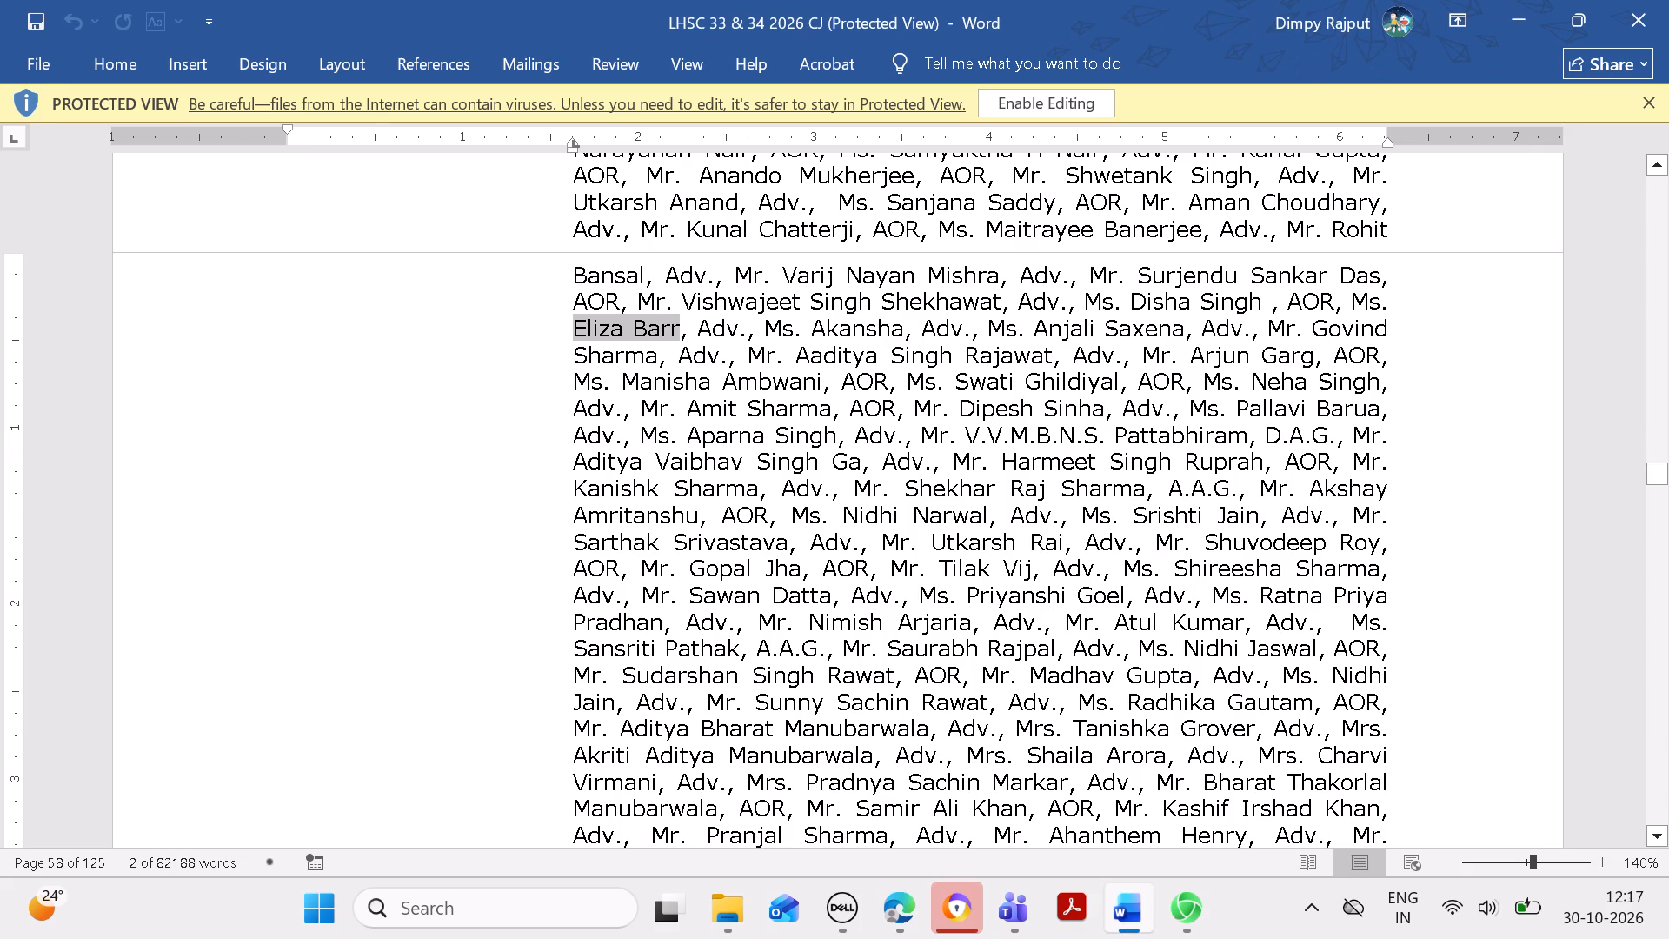
{"action": "left_click_drag", "start_coordinate": [813, 326], "coordinate": [891, 328]}
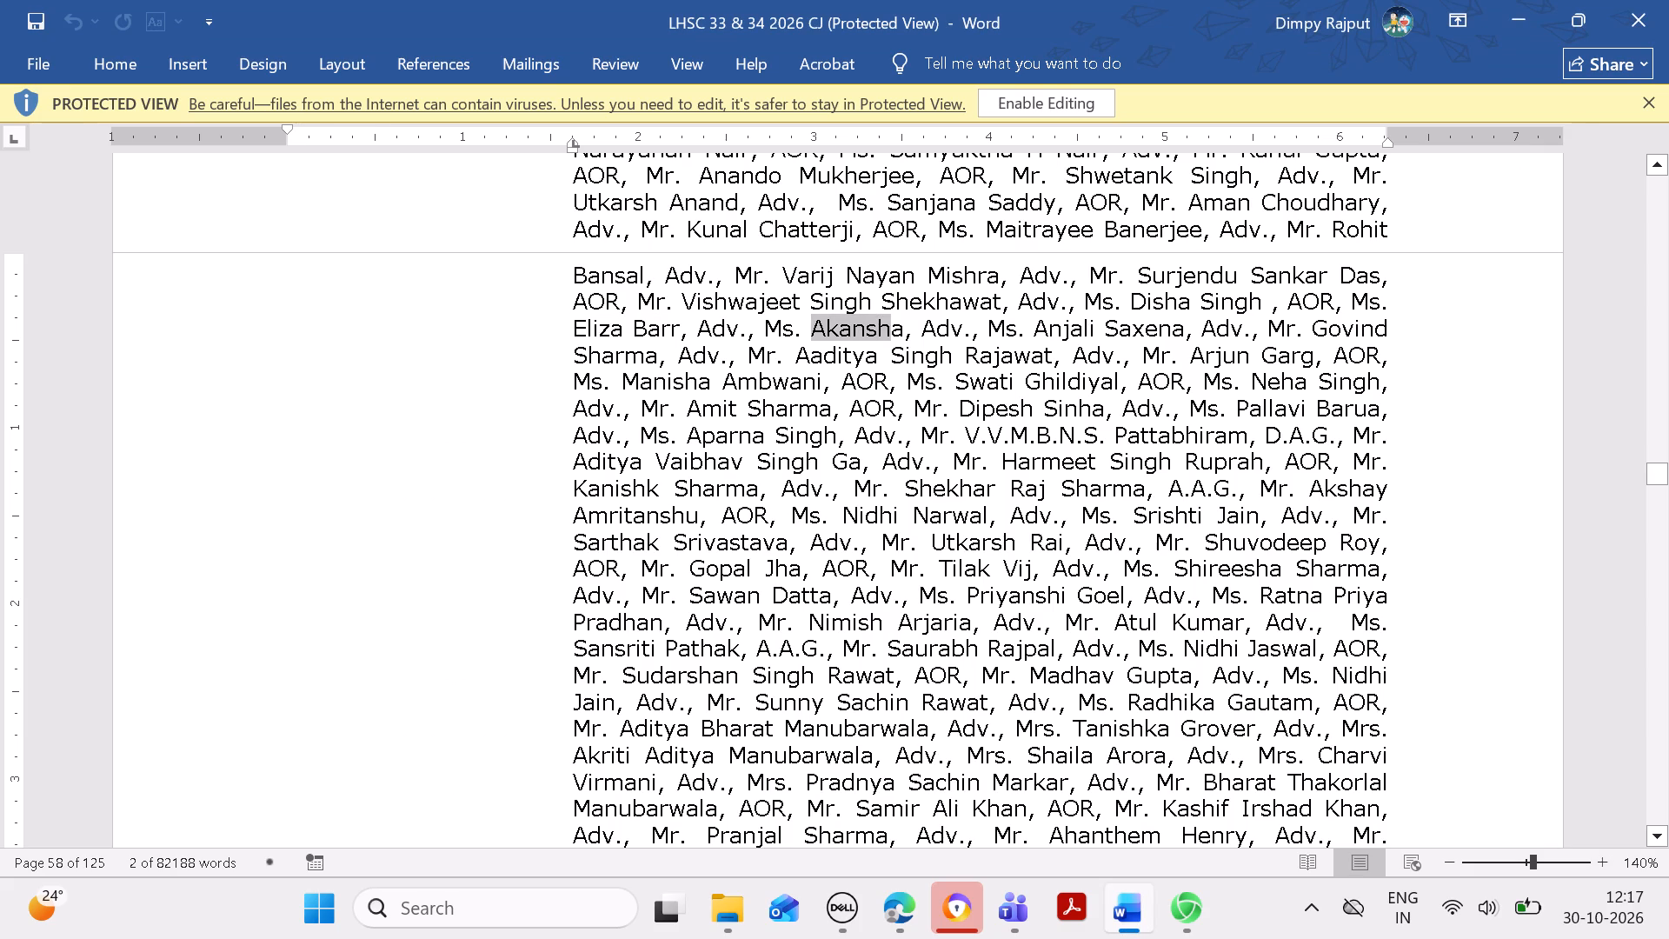
{"action": "left_click_drag", "start_coordinate": [891, 328], "coordinate": [901, 333]}
{"action": "key", "text": "ctrl+c"}
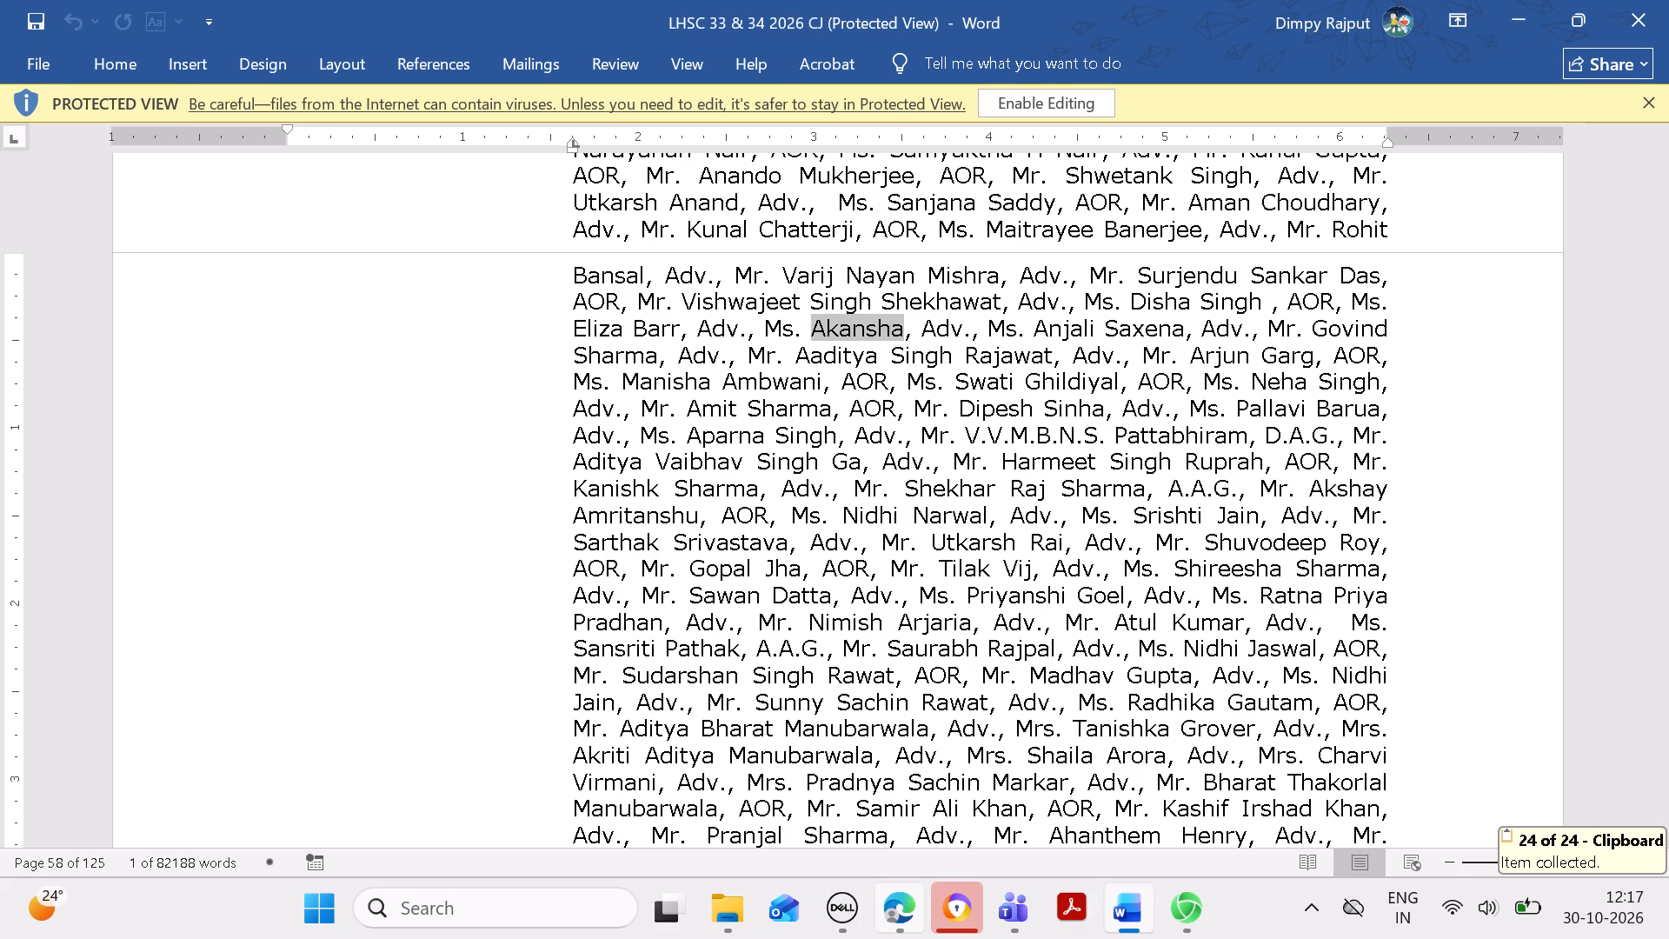
{"action": "left_click", "coordinate": [895, 911]}
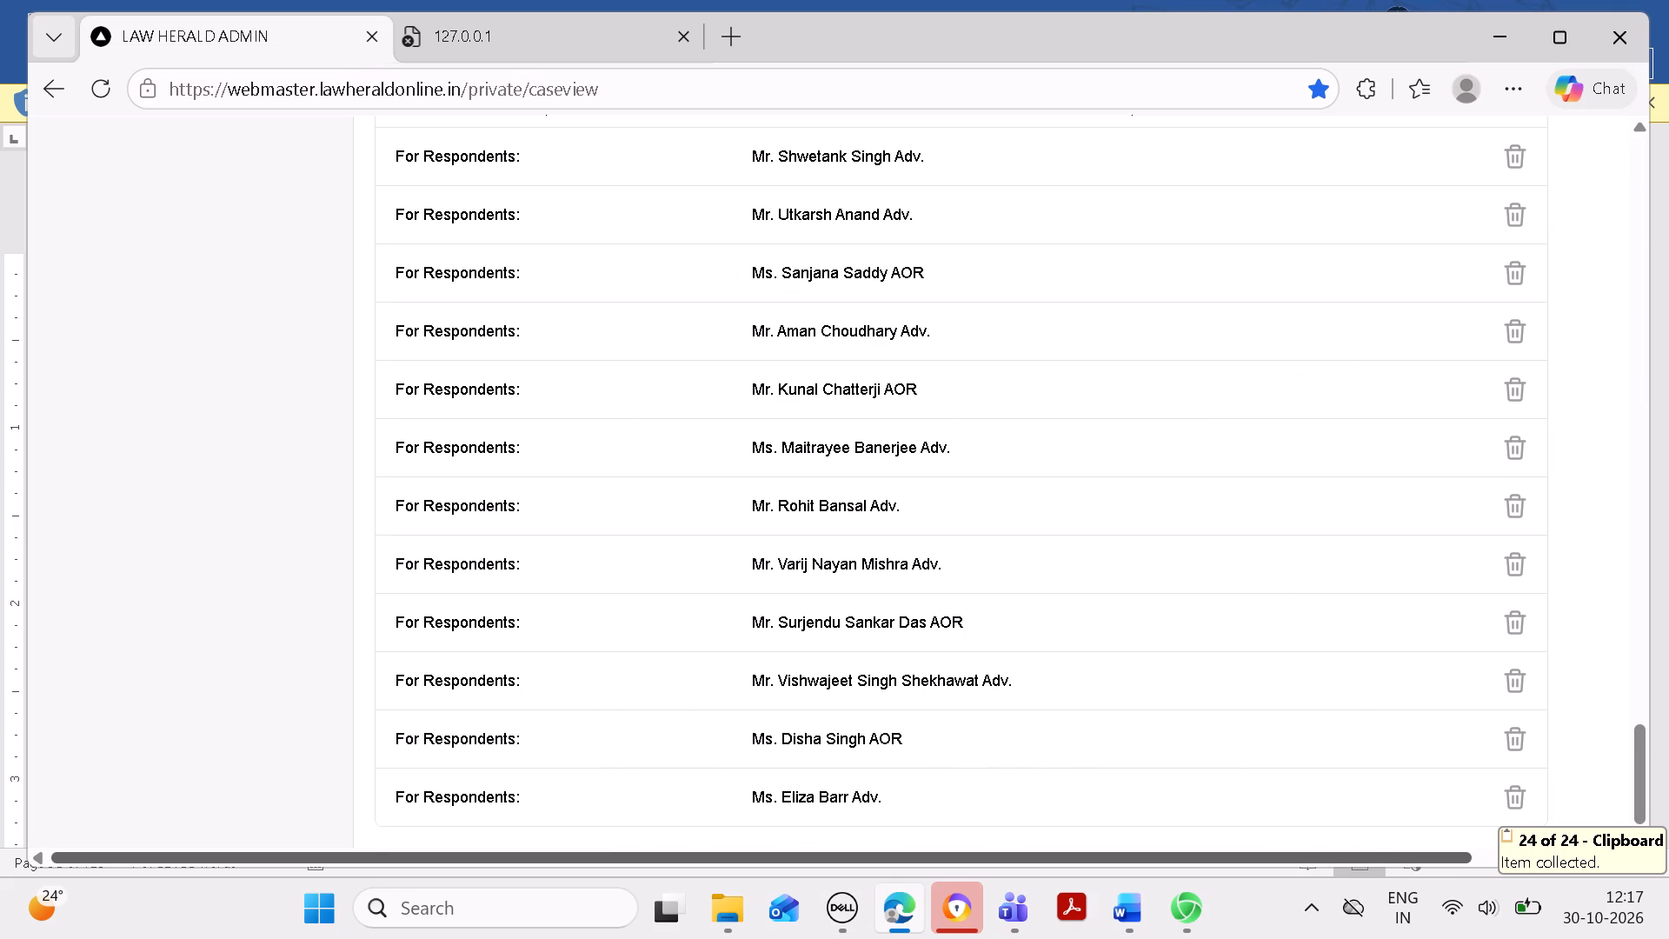
Search the copied sixty-fifth advocate's name and add a new entry for the respondents with prefix Ms. and designation ADV.
{"action": "scroll", "coordinate": [841, 861], "scroll_direction": "up", "scroll_amount": 2}
{"action": "left_click", "coordinate": [1273, 783]}
{"action": "key", "text": "ctrl+v"}
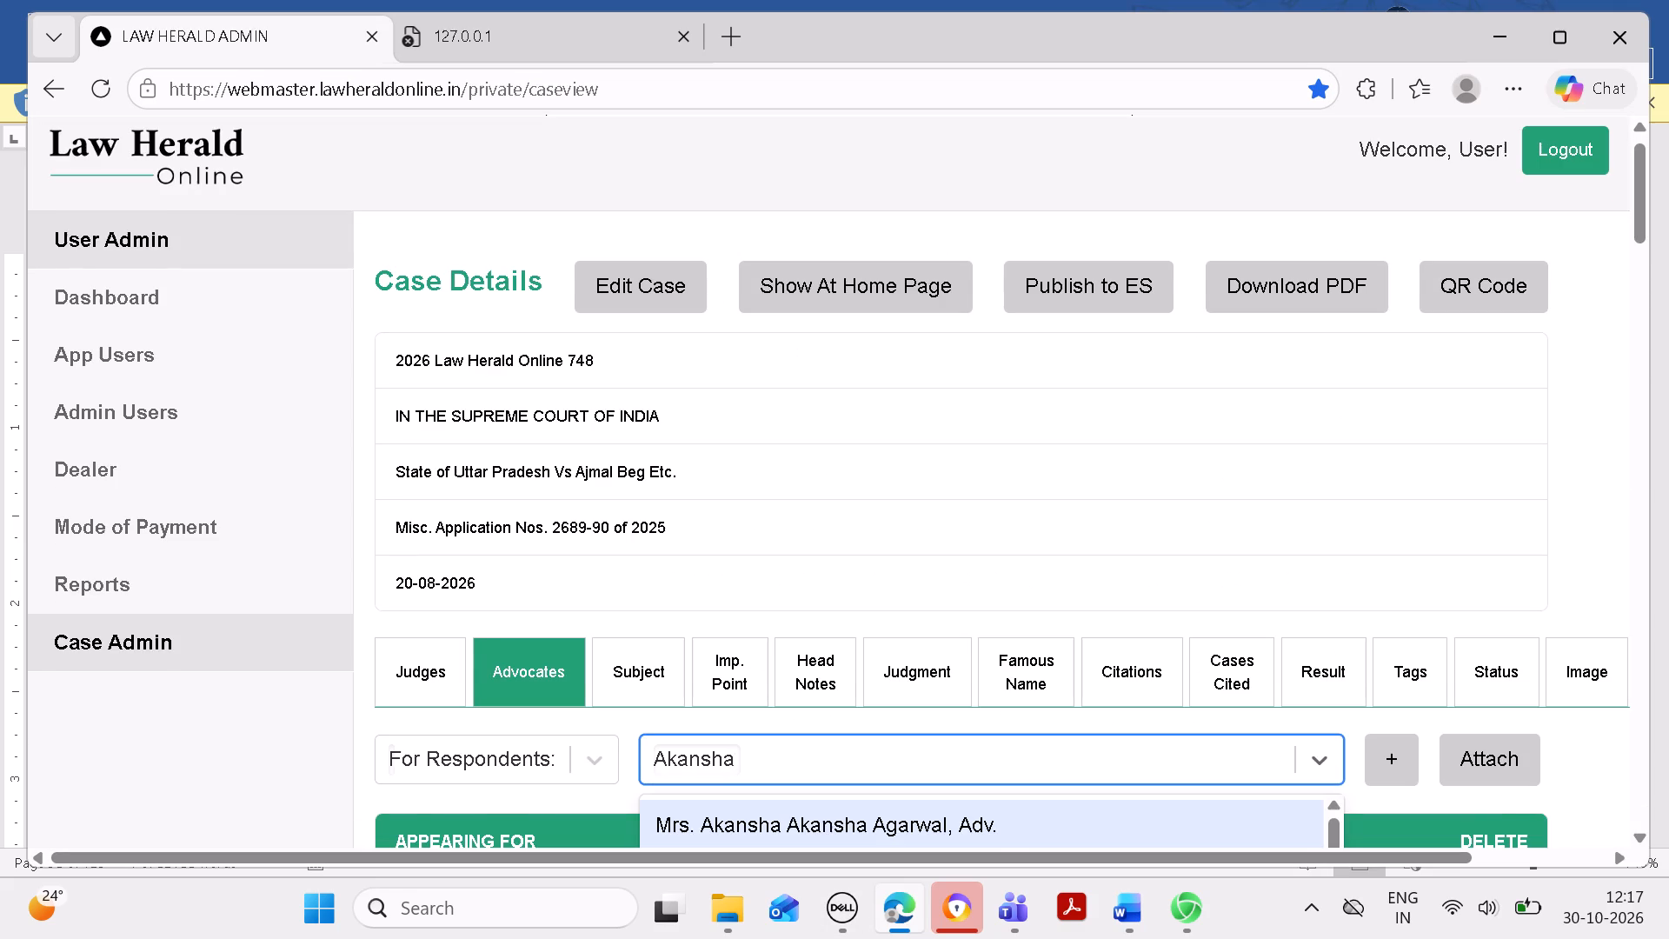
{"action": "left_click", "coordinate": [1386, 769]}
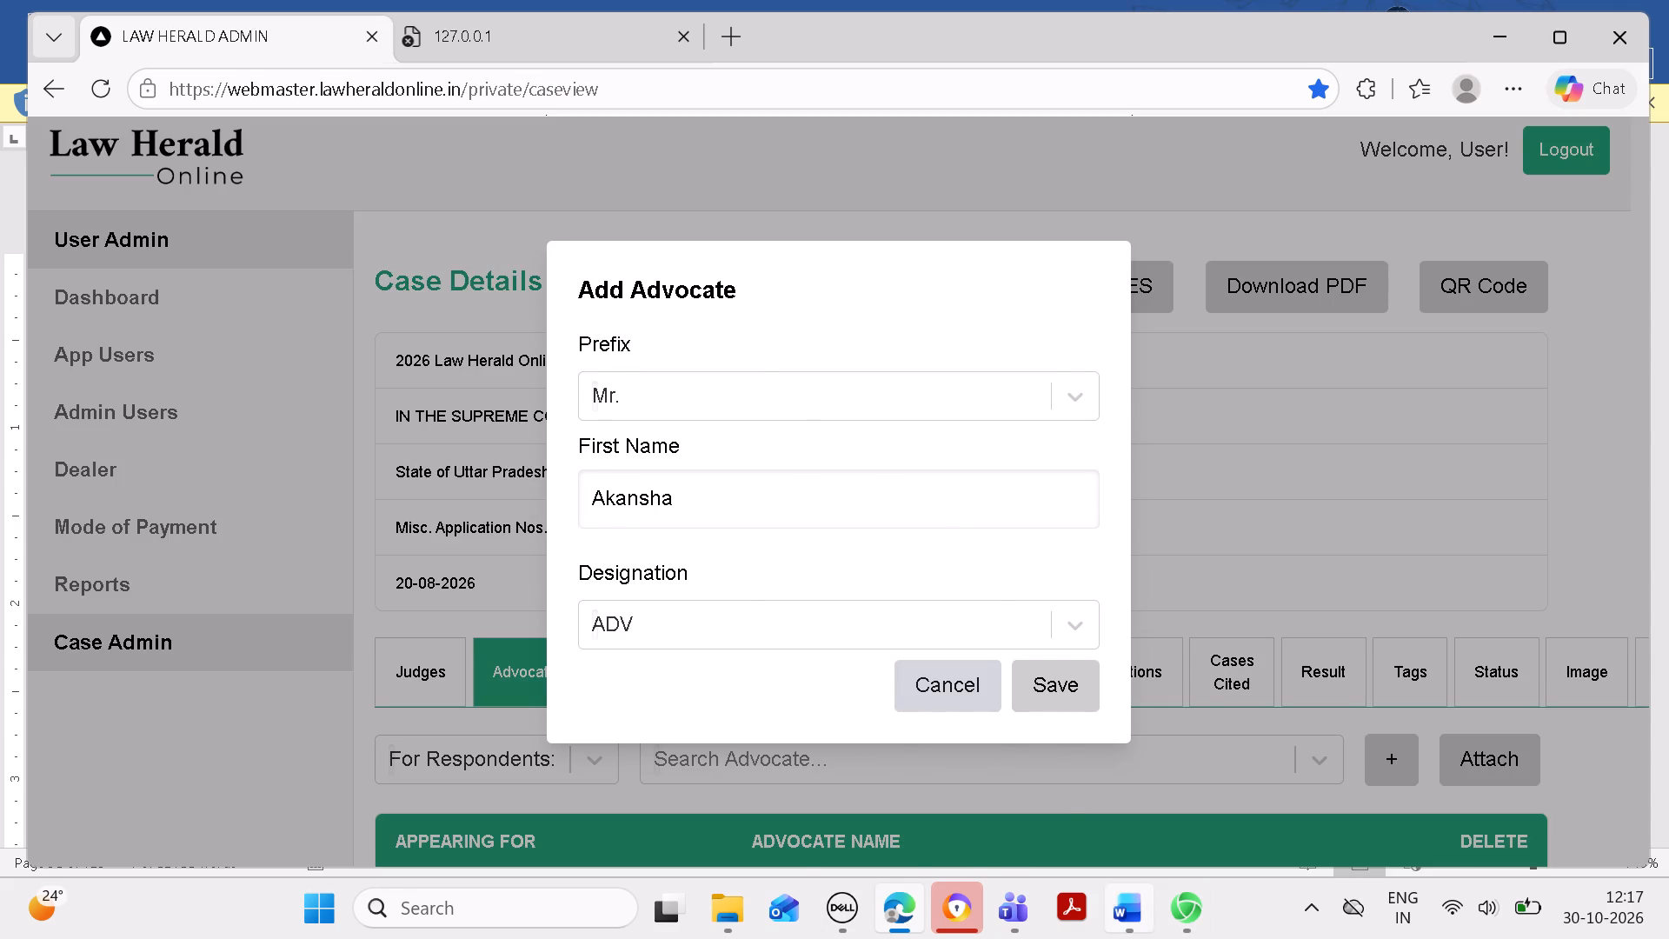
{"action": "left_click", "coordinate": [1124, 922]}
{"action": "left_click", "coordinate": [901, 912]}
{"action": "left_click", "coordinate": [1074, 398]}
{"action": "scroll", "coordinate": [942, 589], "scroll_direction": "down", "scroll_amount": 2}
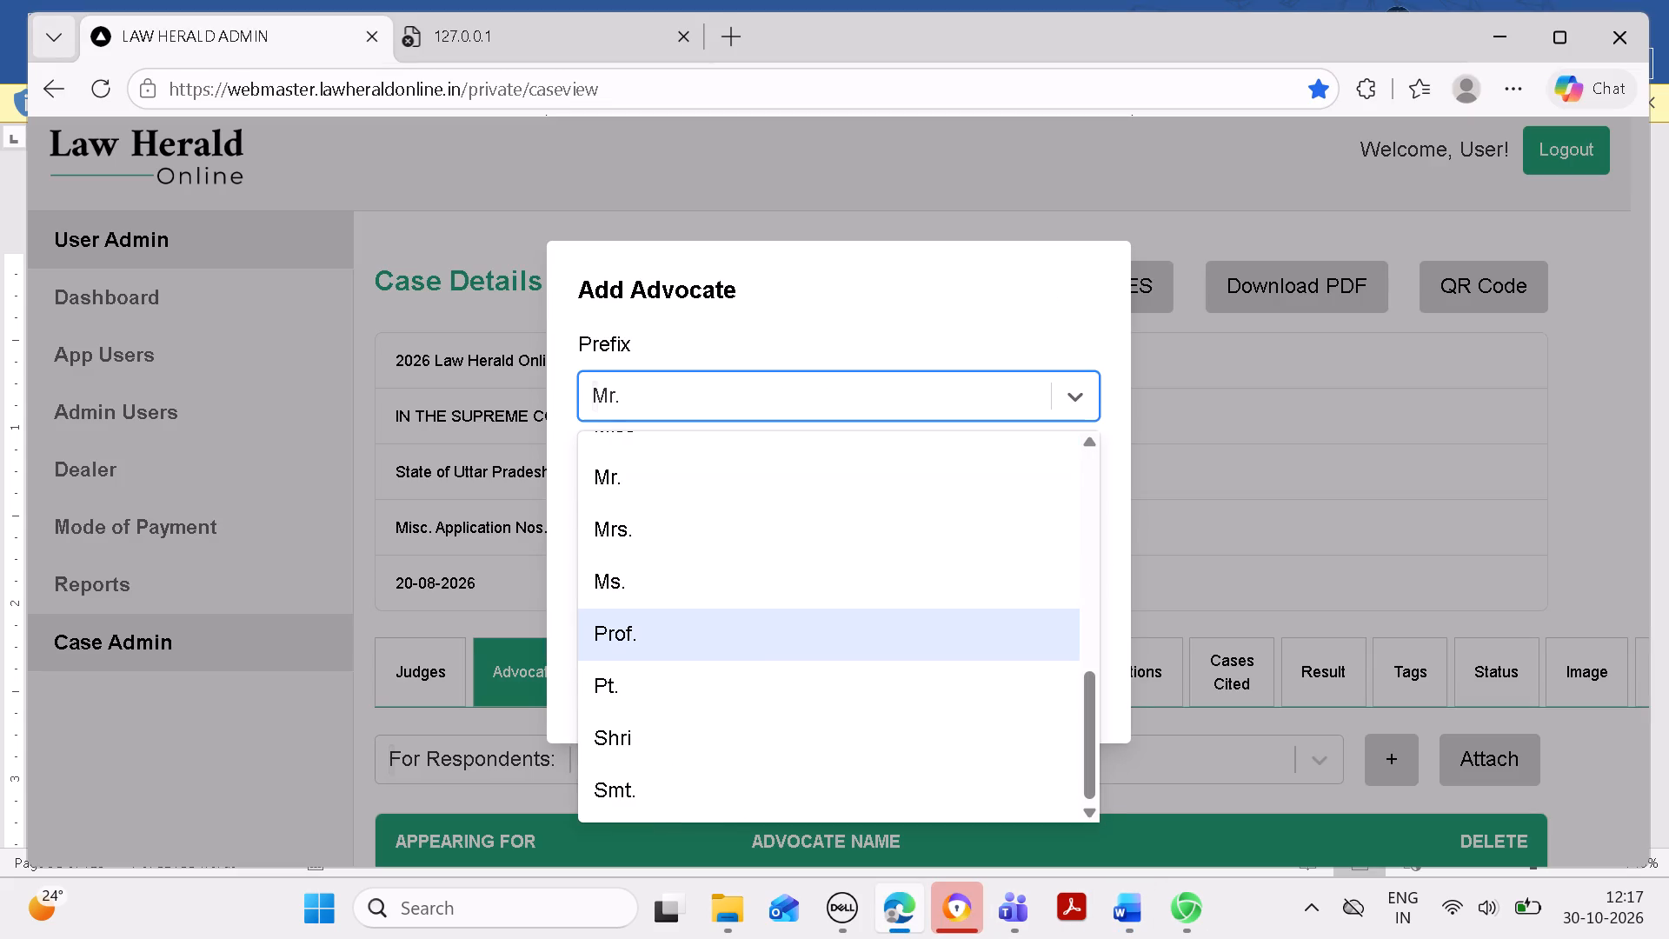
{"action": "left_click", "coordinate": [929, 593]}
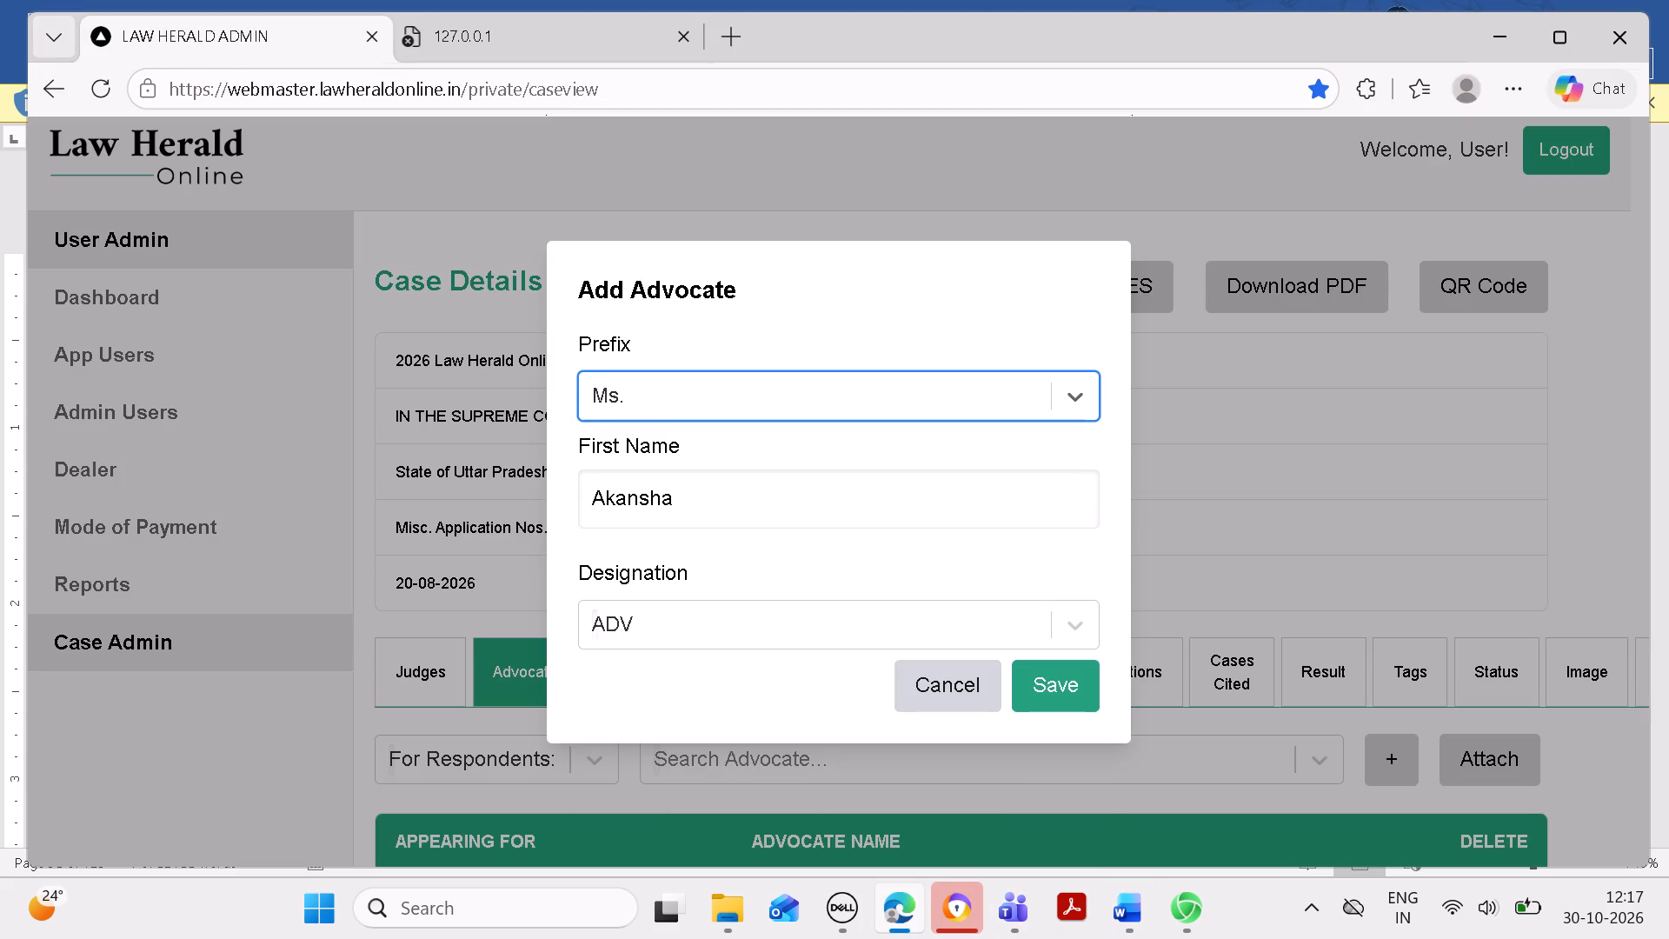
{"action": "left_click", "coordinate": [1032, 679]}
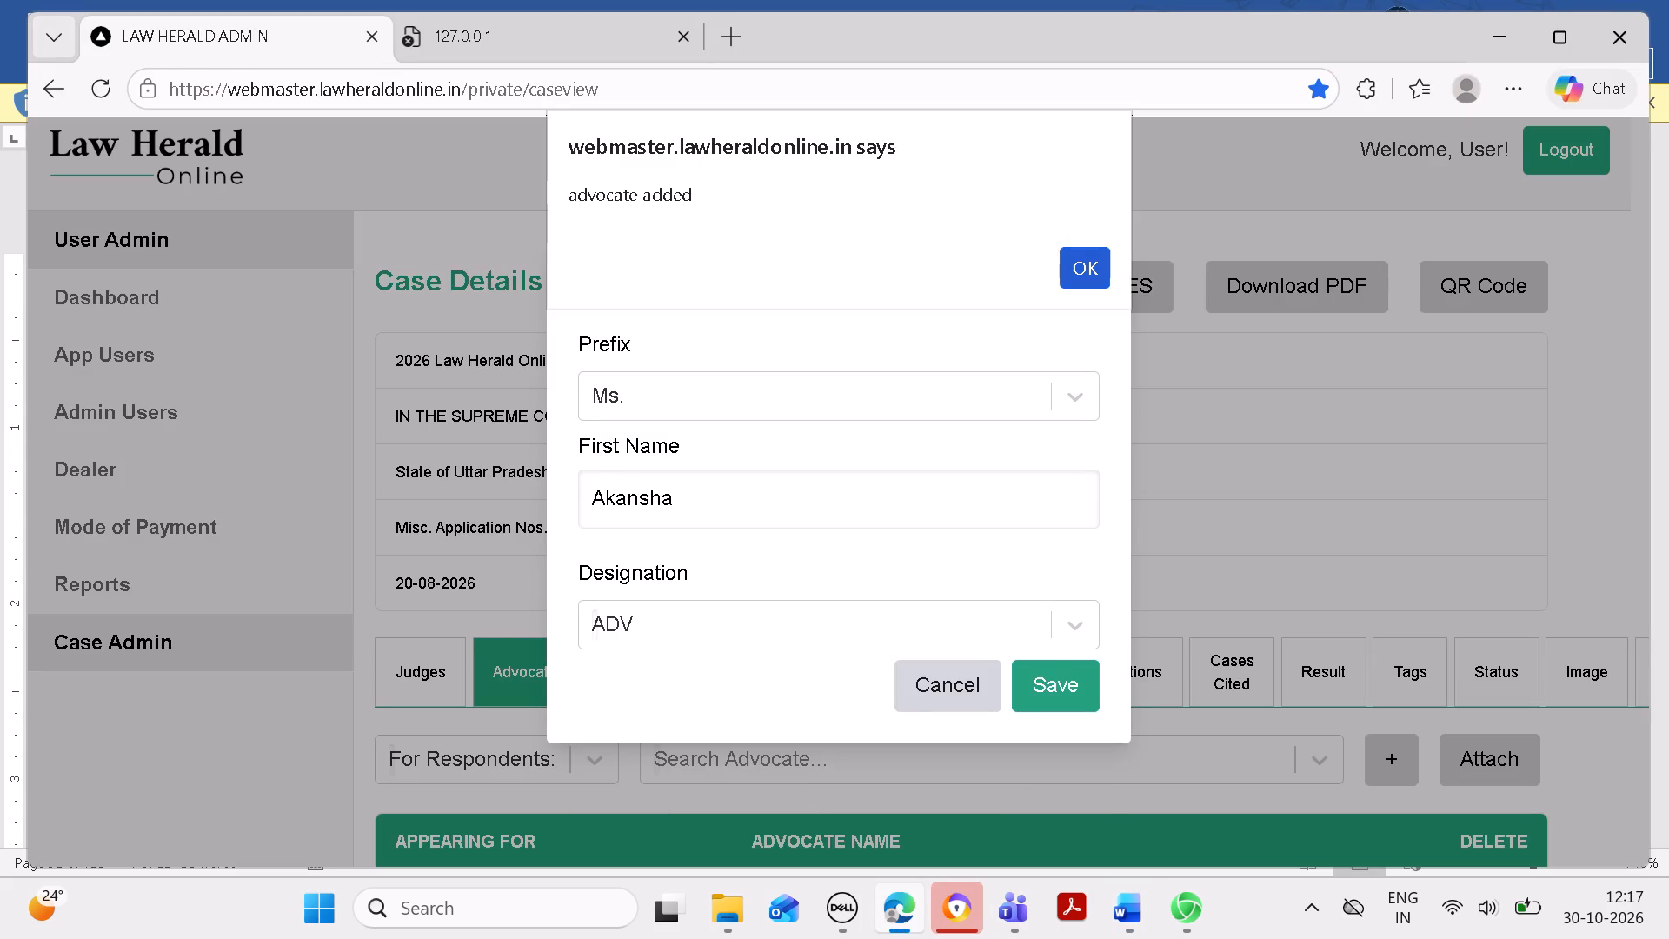
{"action": "left_click", "coordinate": [1081, 259]}
{"action": "left_click", "coordinate": [1088, 250]}
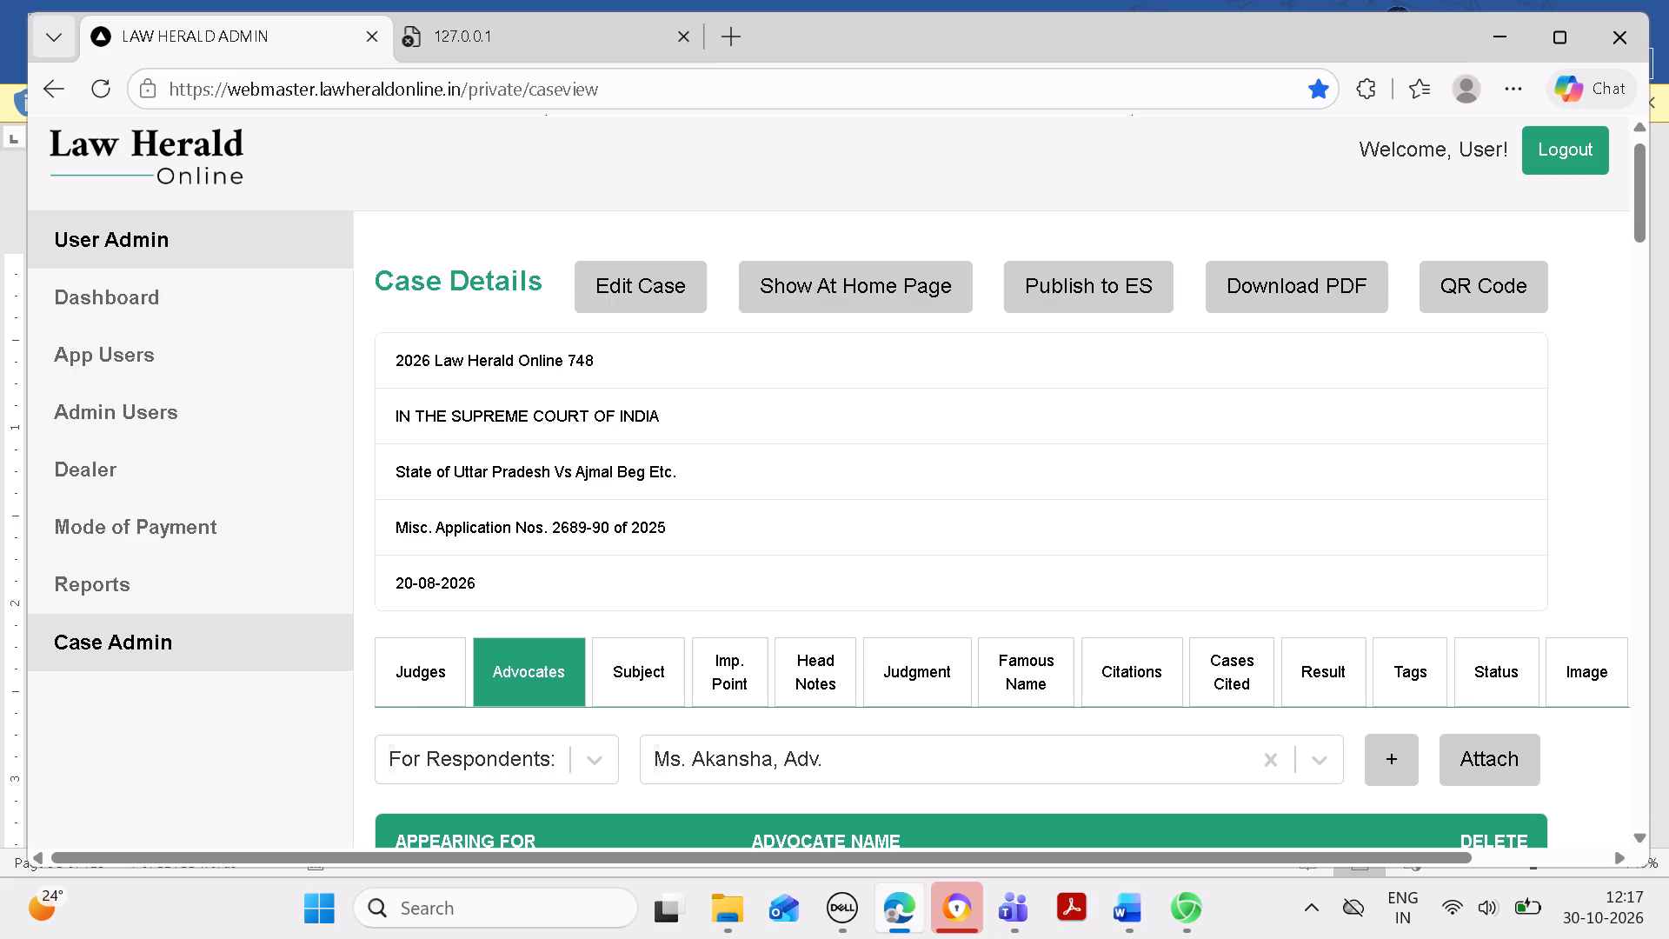
{"action": "scroll", "coordinate": [959, 612], "scroll_direction": "down", "scroll_amount": 11}
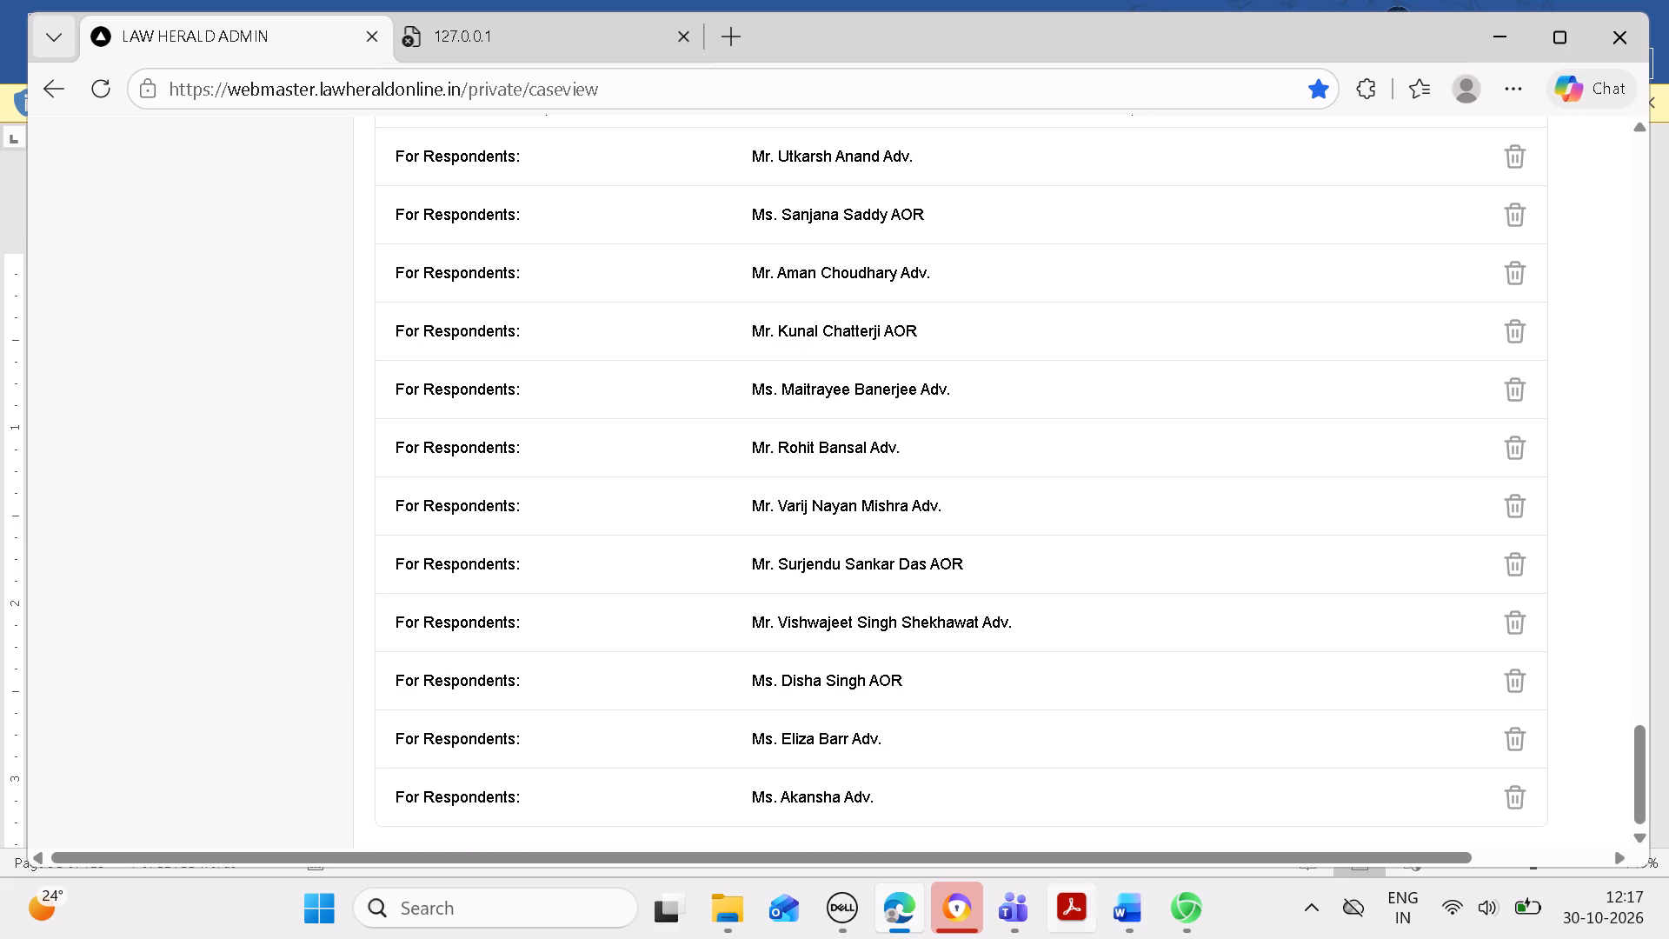
Copy the sixty-sixth respondents' advocate's name, without its Ms. prefix and Adv. designation, from the judgment in Word and return to Edge.
{"action": "left_click", "coordinate": [1120, 912]}
{"action": "left_click", "coordinate": [1132, 908]}
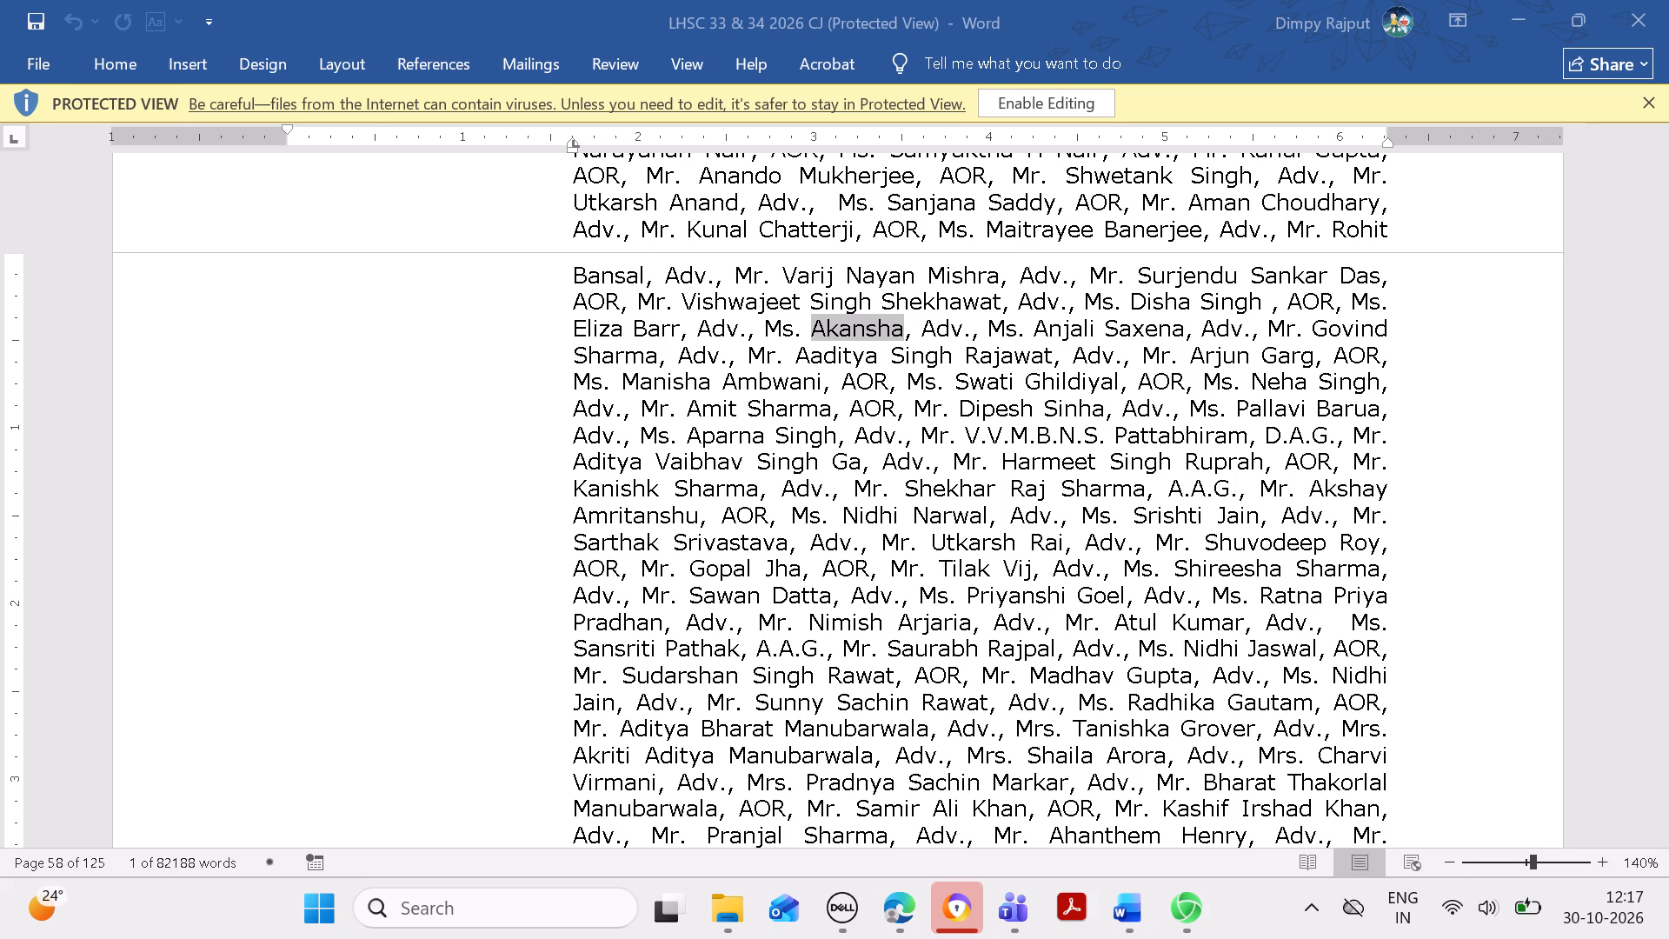
{"action": "left_click_drag", "start_coordinate": [1030, 333], "coordinate": [1148, 323]}
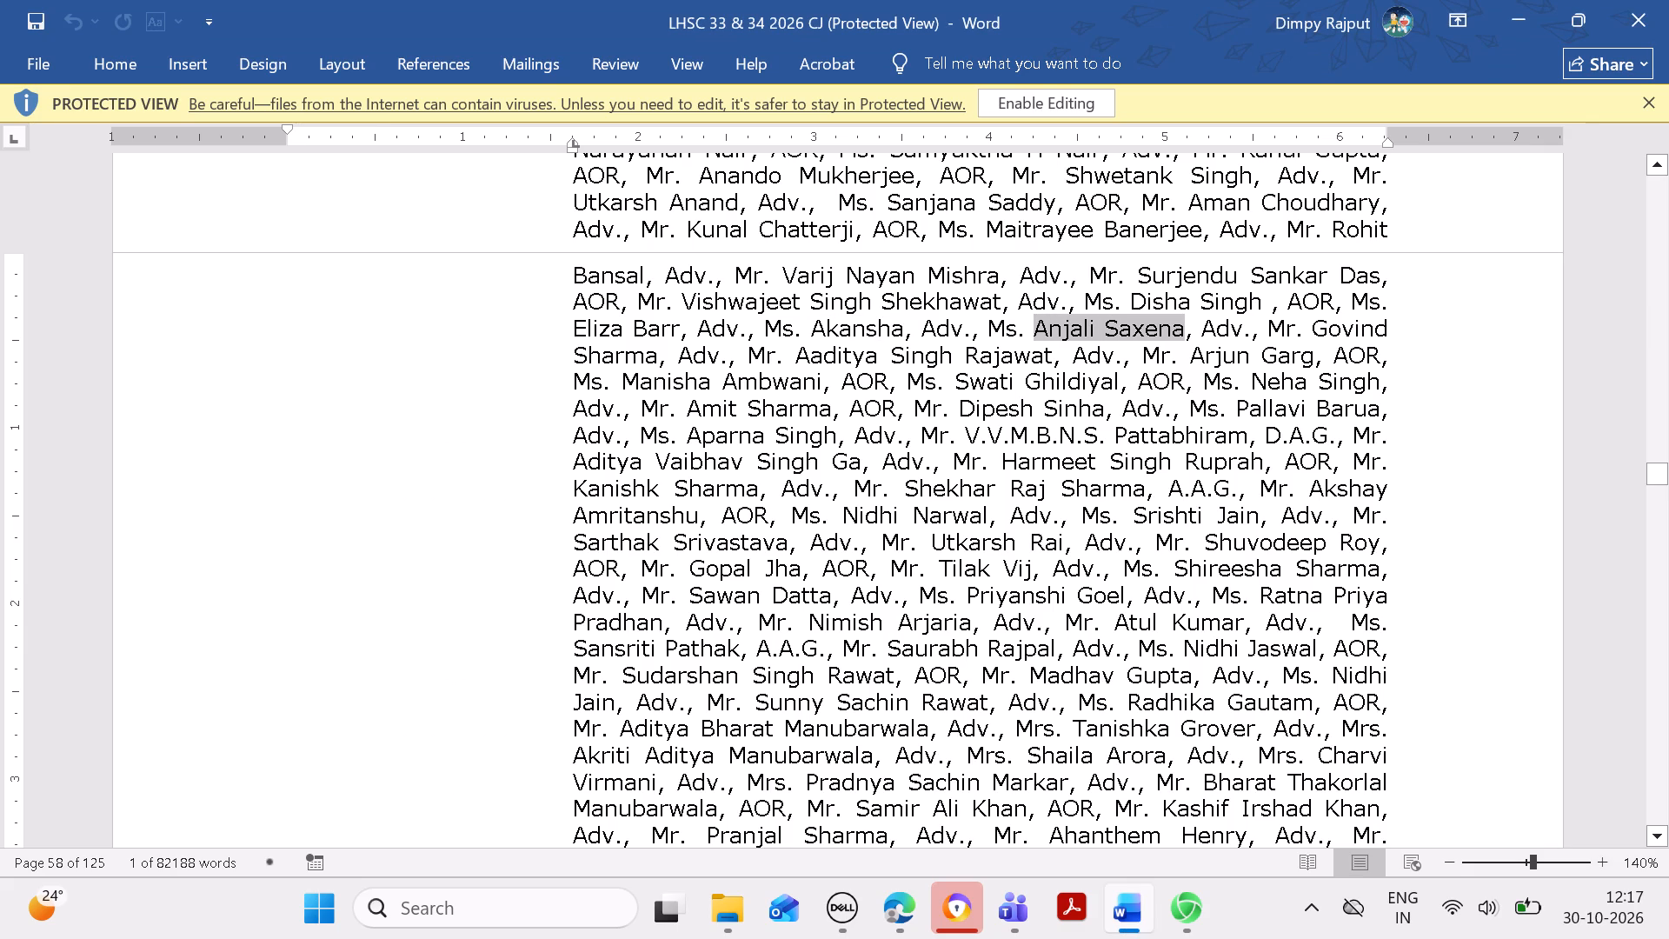
{"action": "left_click_drag", "start_coordinate": [1148, 323], "coordinate": [1148, 325]}
{"action": "key", "text": "ctrl+c"}
{"action": "left_click", "coordinate": [897, 909]}
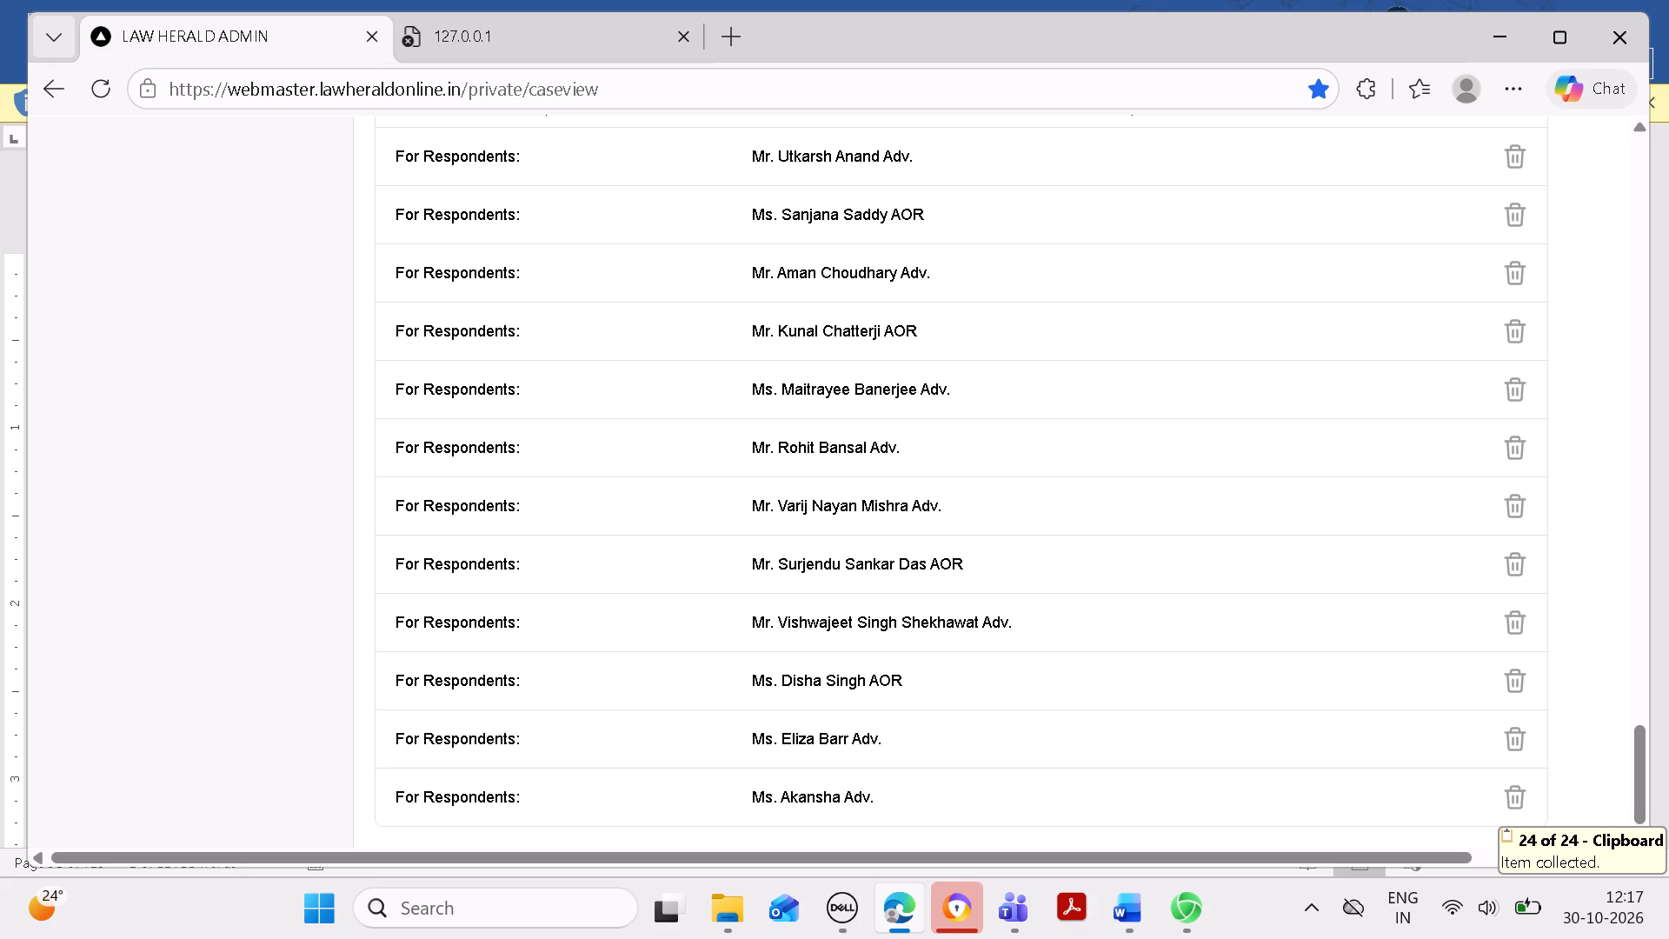
Search the copied sixty-sixth advocate's name and attach the existing entry with prefix Ms. and designation Adv. for the respondents.
{"action": "scroll", "coordinate": [895, 767], "scroll_direction": "up", "scroll_amount": 3}
{"action": "left_click", "coordinate": [1253, 782]}
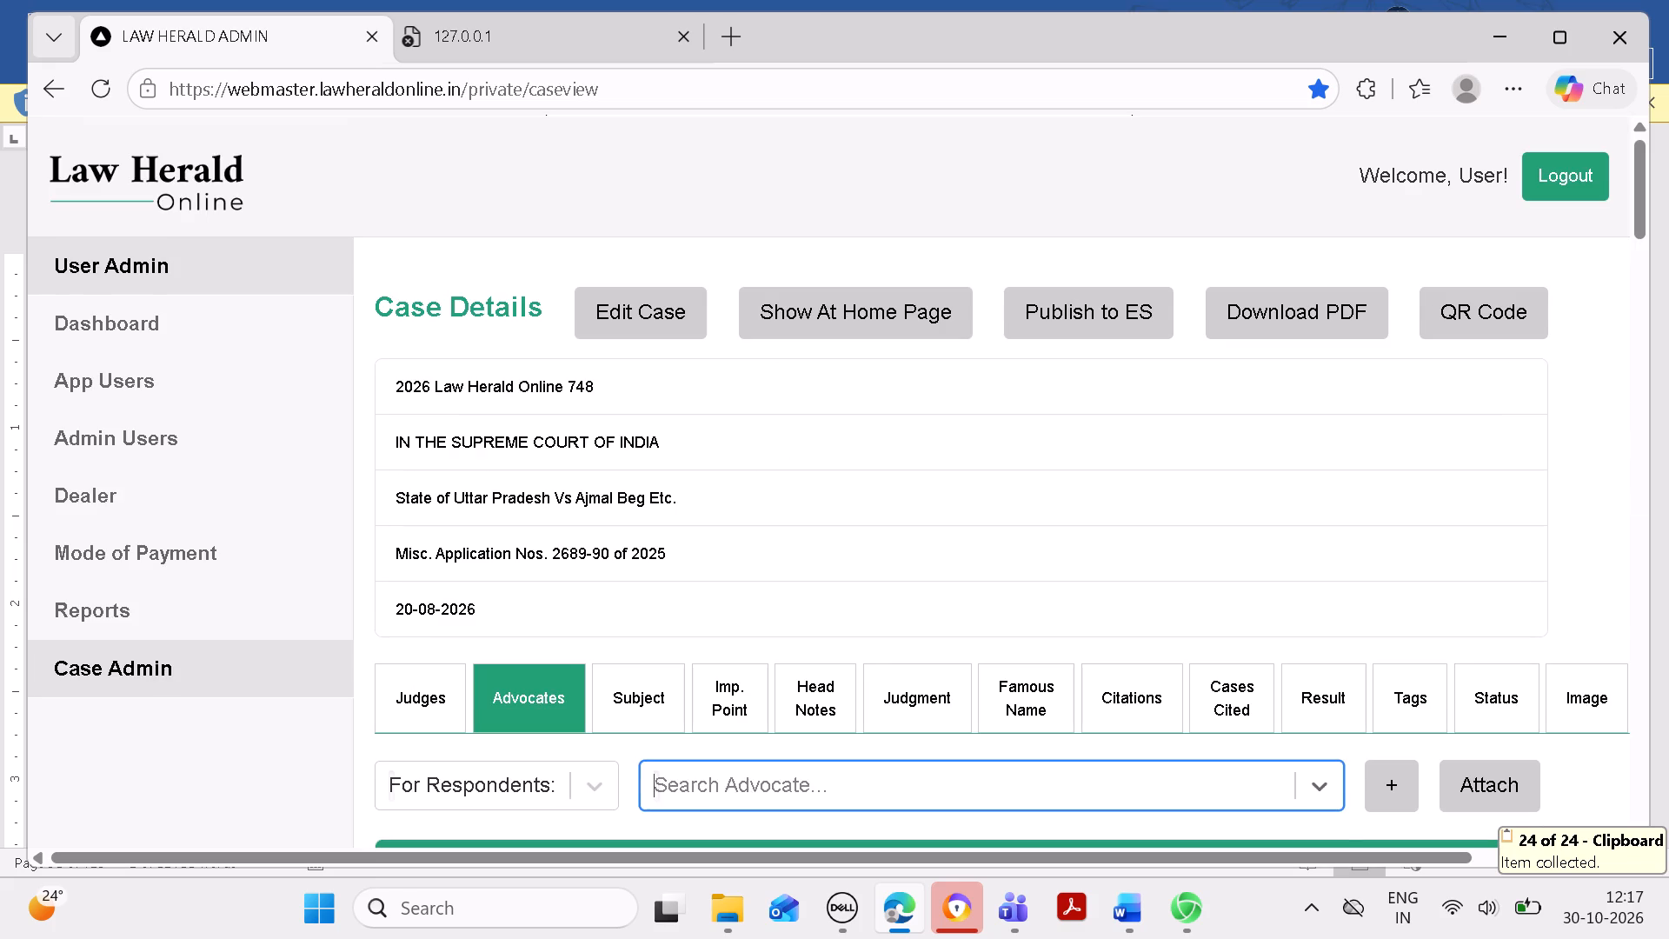
{"action": "key", "text": "ctrl+v"}
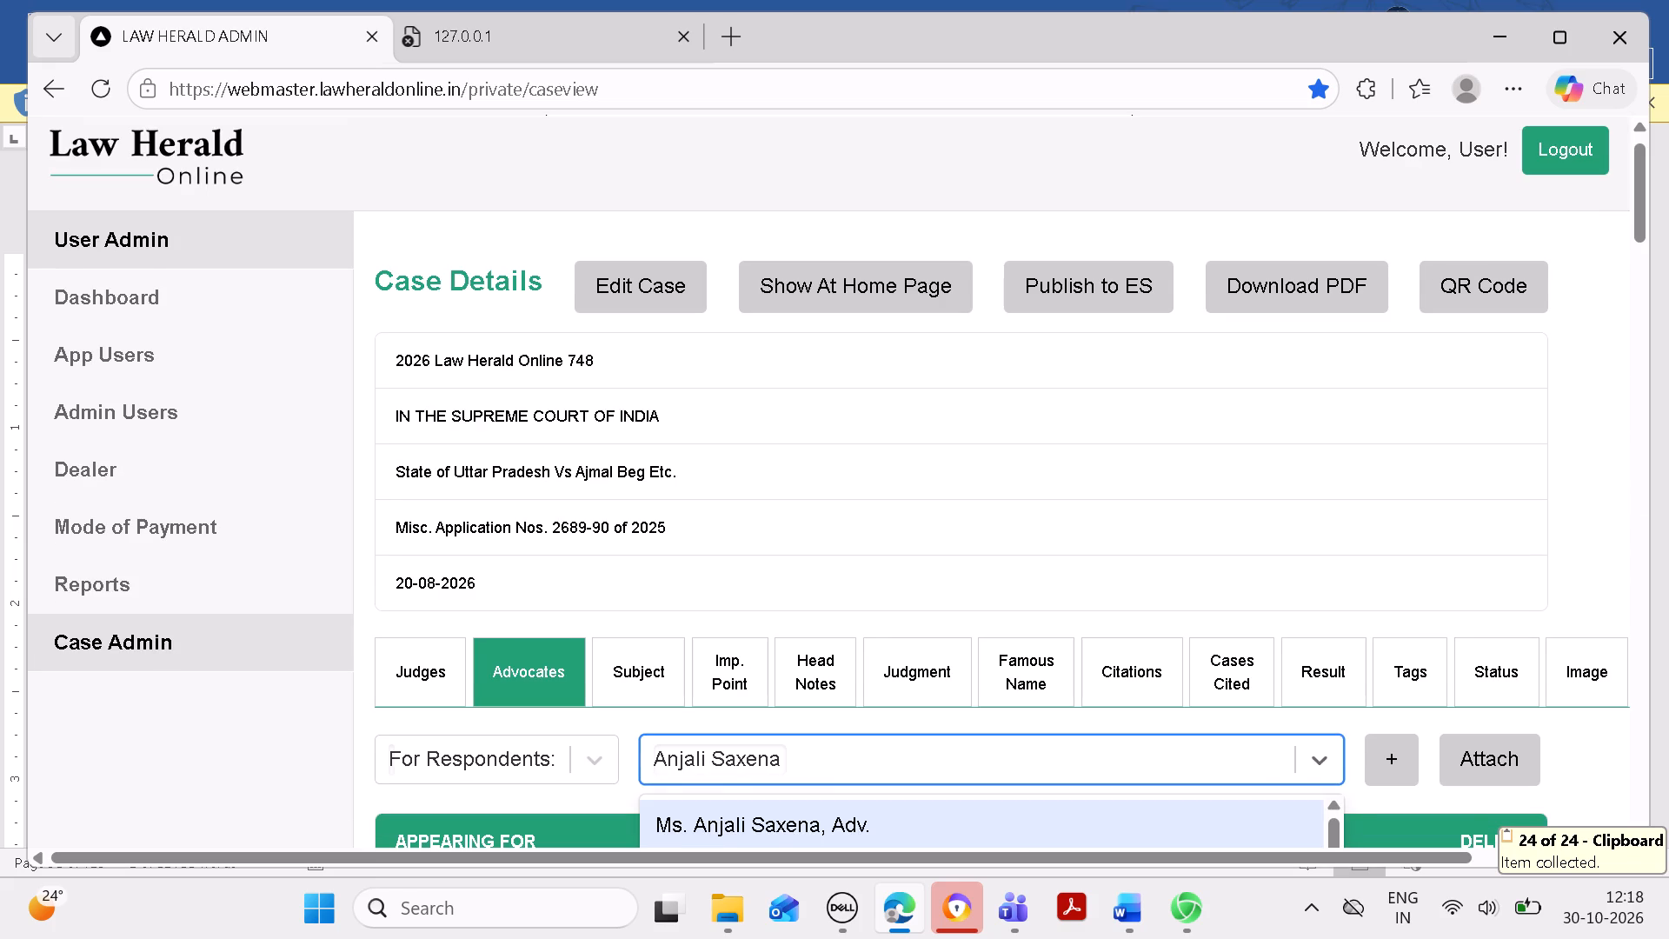
{"action": "left_click", "coordinate": [1028, 818]}
{"action": "left_click", "coordinate": [1486, 763]}
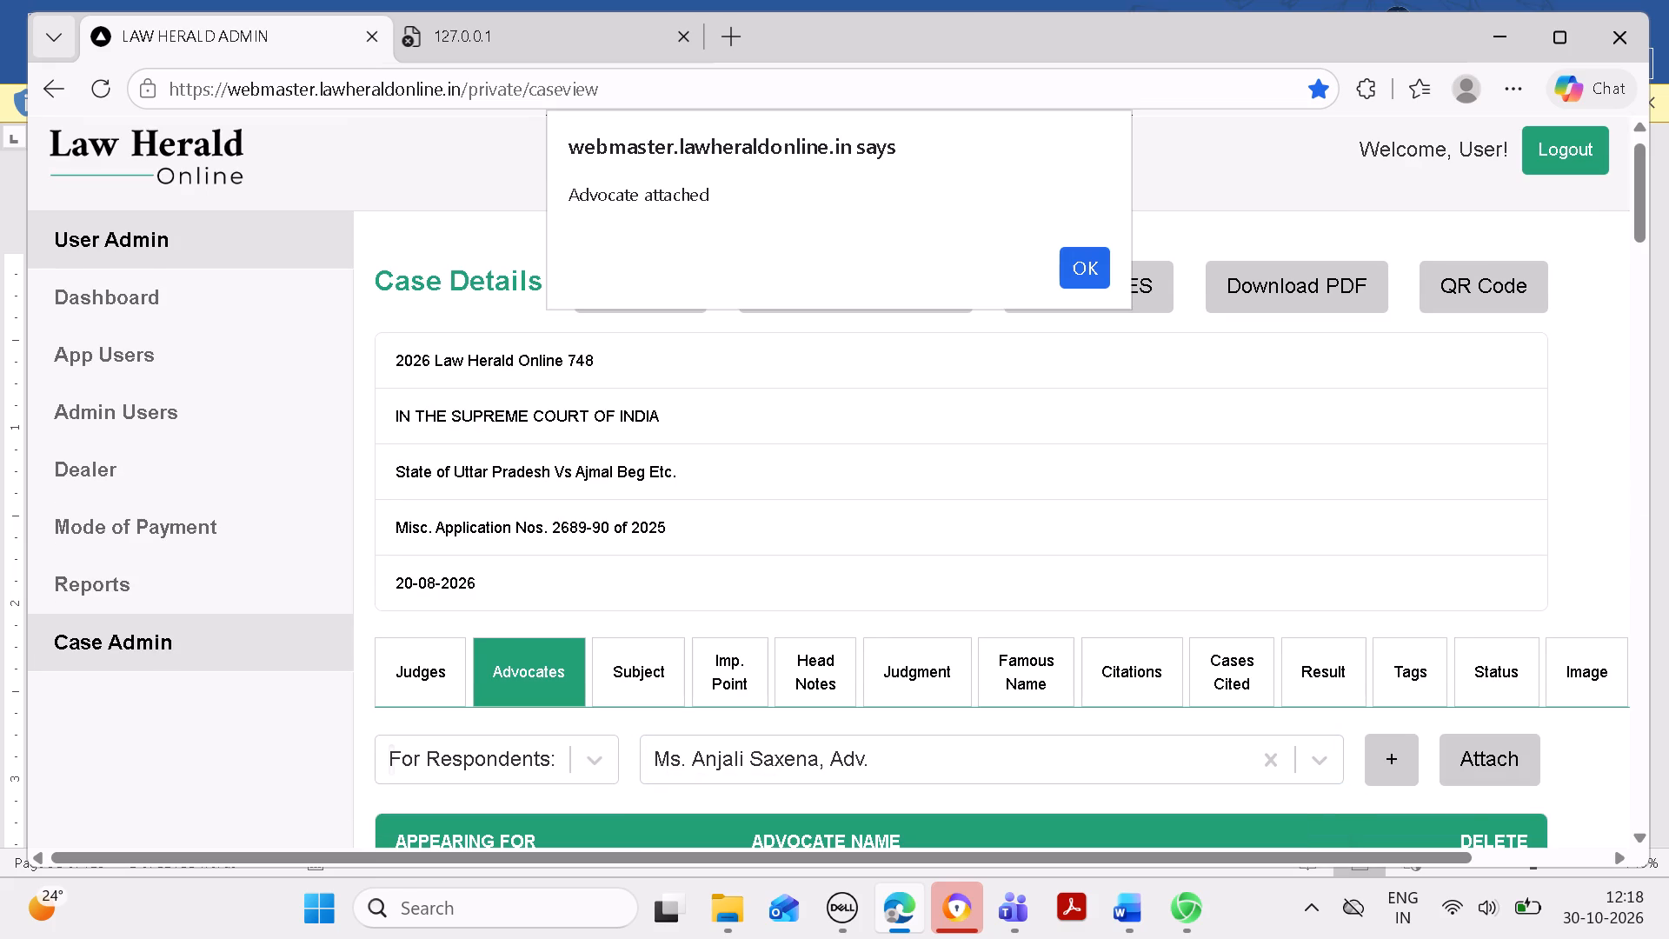
{"action": "left_click", "coordinate": [1088, 258]}
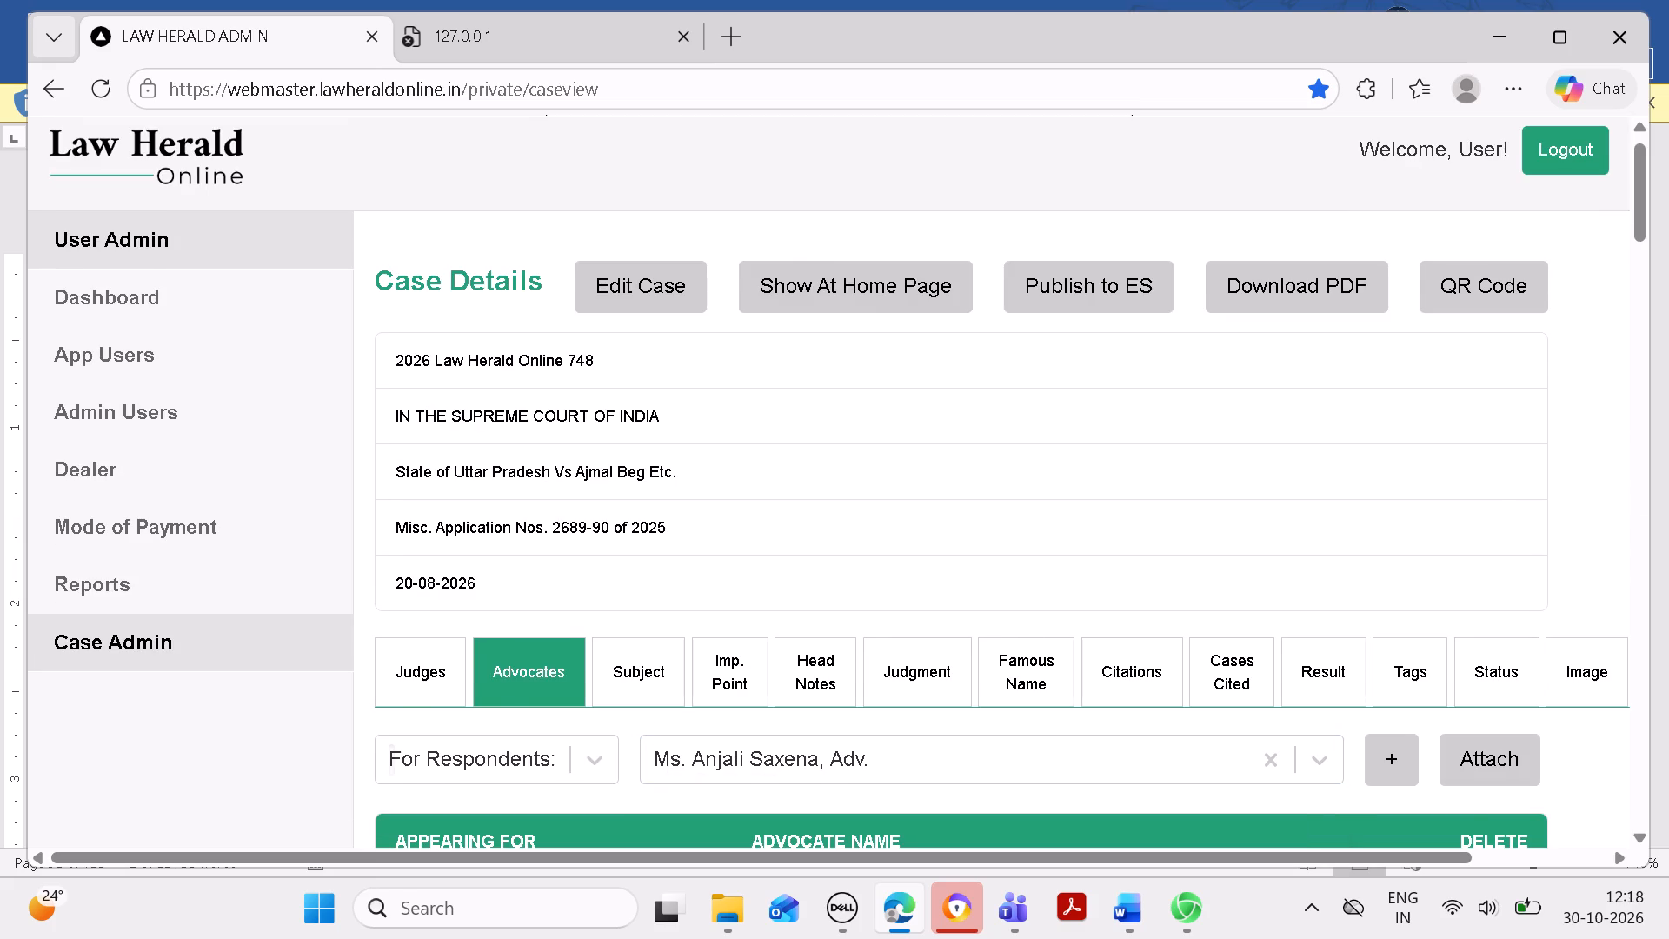
{"action": "scroll", "coordinate": [1114, 582], "scroll_direction": "down", "scroll_amount": 9}
Copy the sixty-seventh respondents' advocate's name, without its Mr. prefix and Adv. designation, from the judgment in Word and return to Edge.
{"action": "left_click", "coordinate": [1121, 922]}
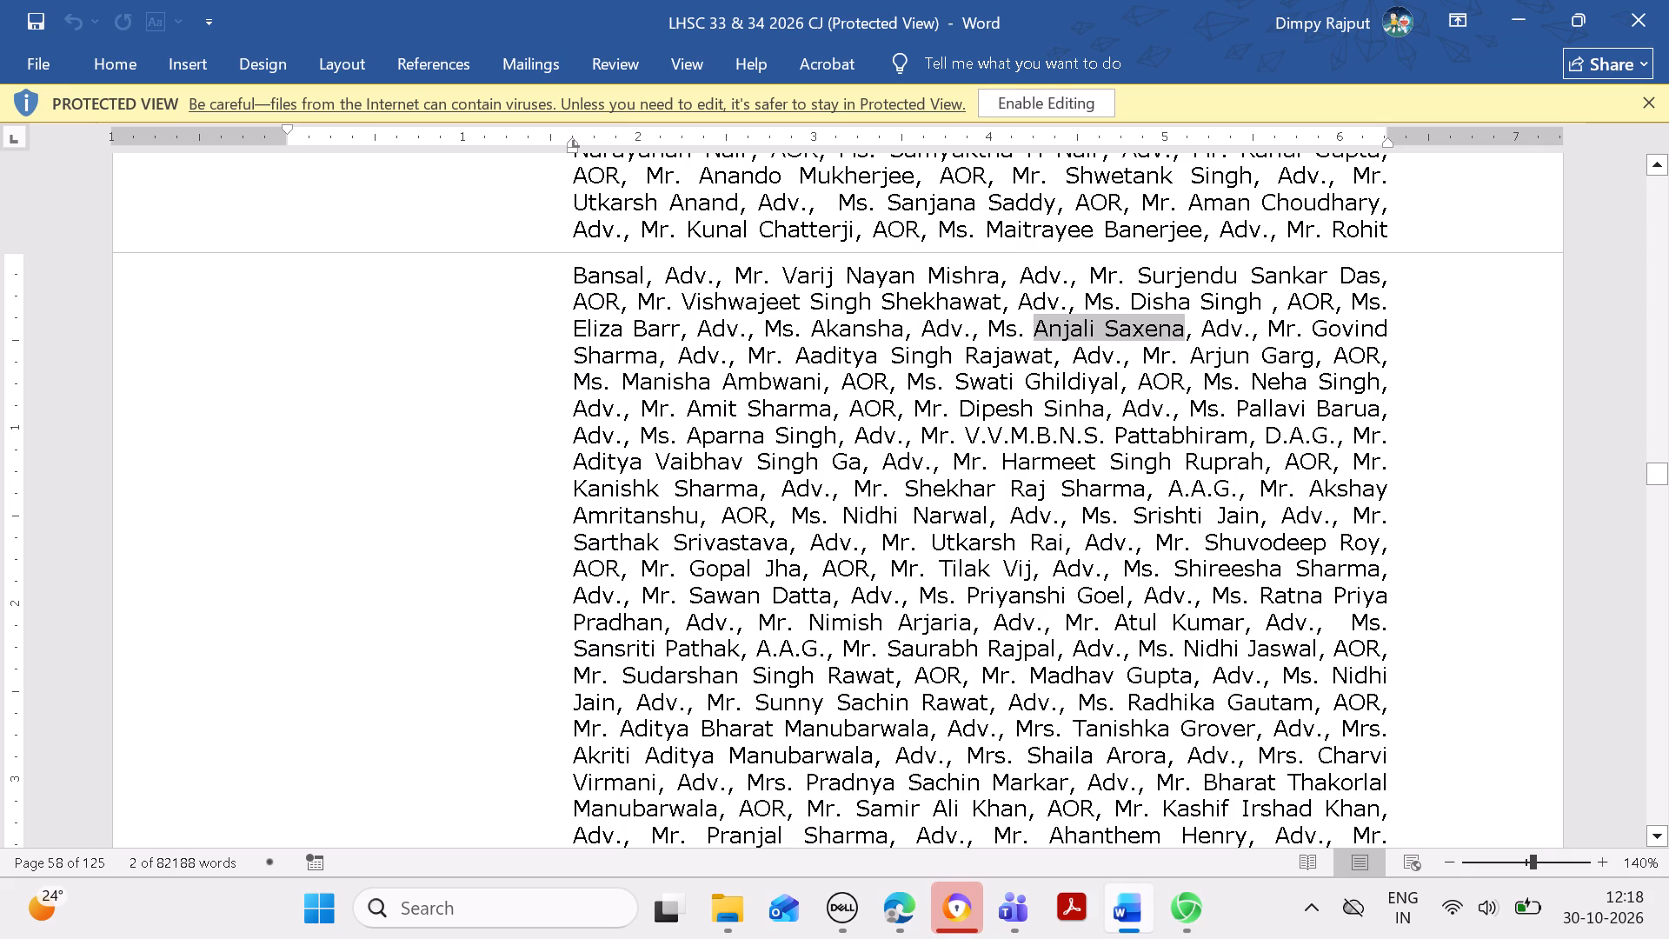
{"action": "left_click_drag", "start_coordinate": [1316, 326], "coordinate": [752, 369]}
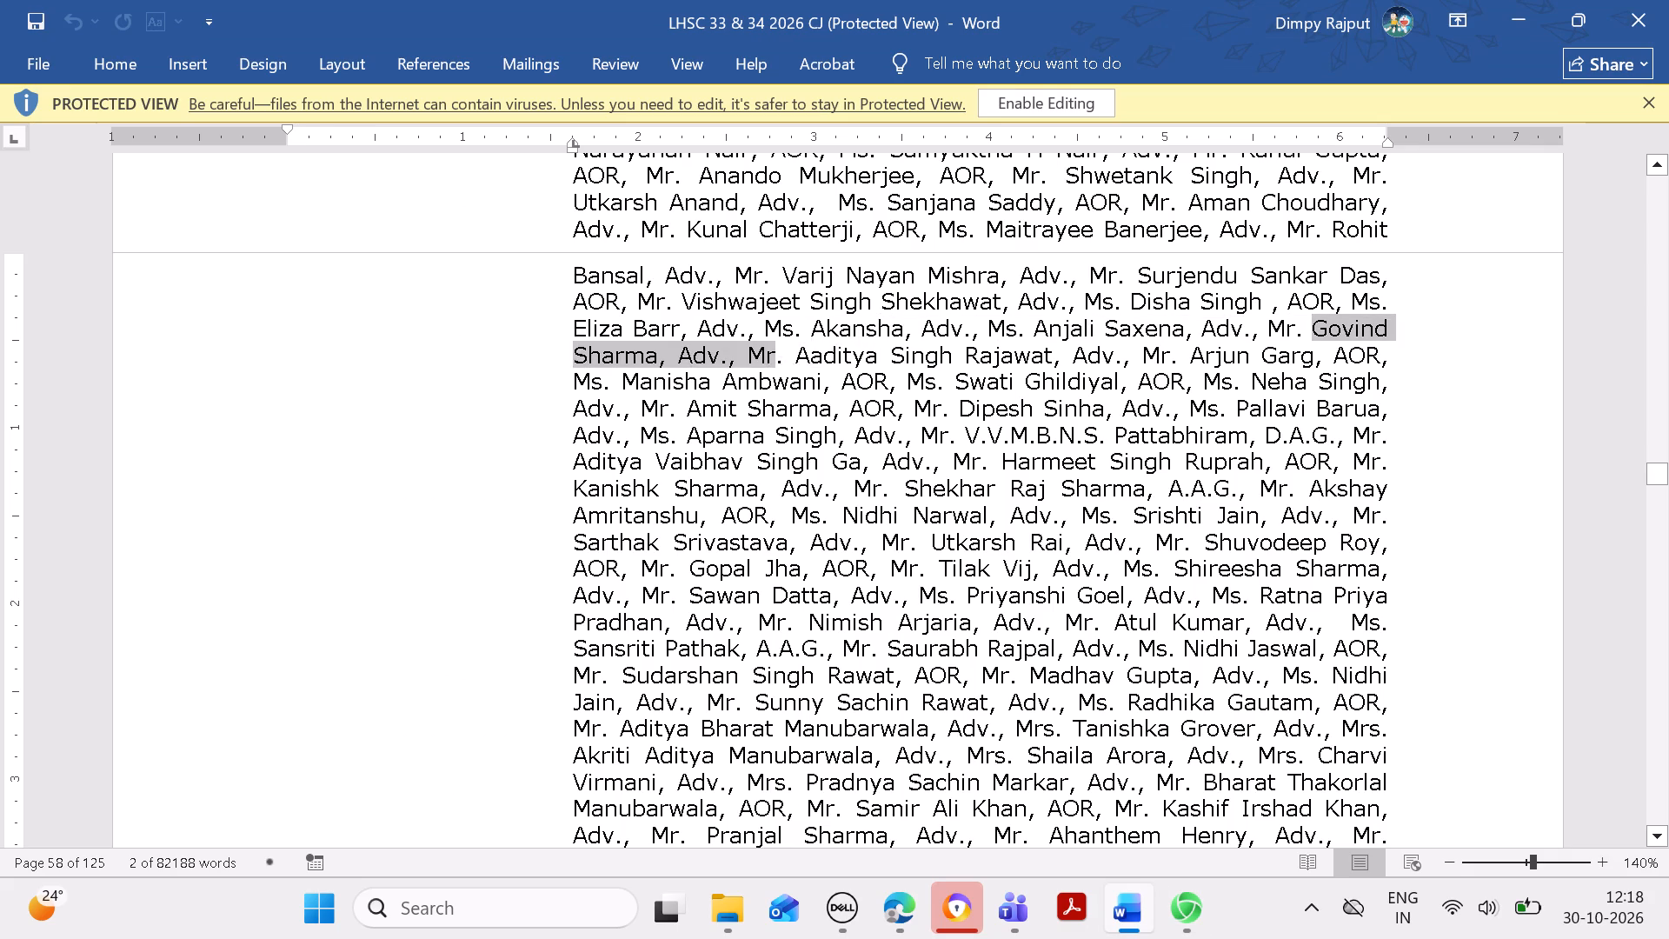
{"action": "left_click_drag", "start_coordinate": [752, 369], "coordinate": [656, 355]}
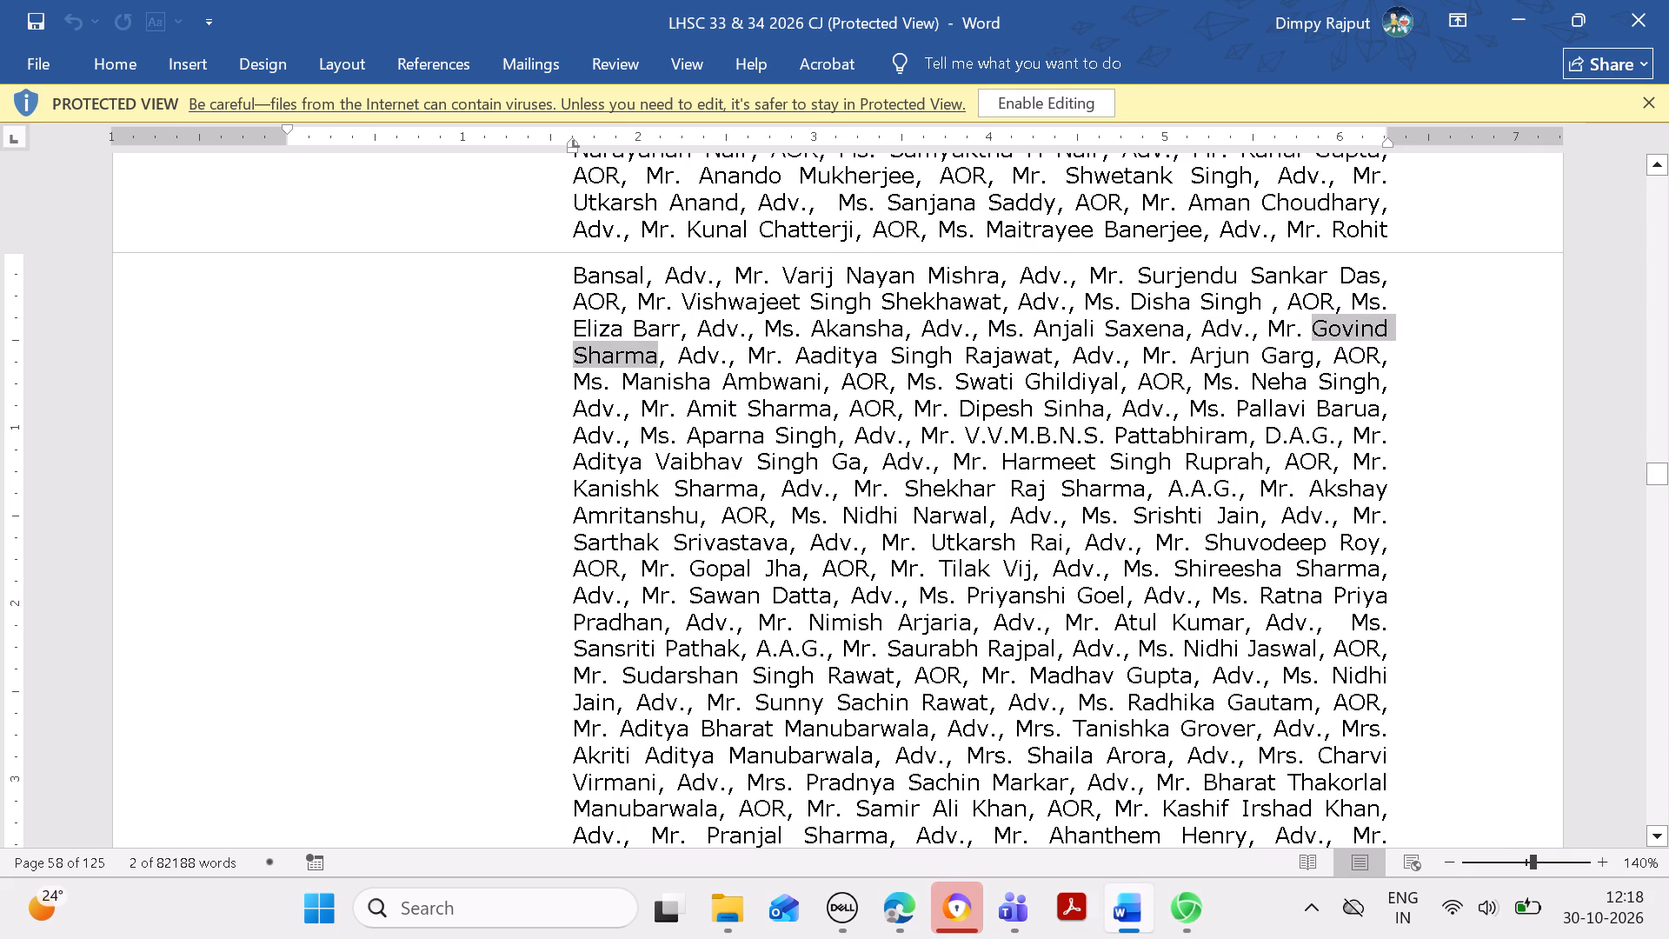
{"action": "key", "text": "ctrl+c"}
{"action": "left_click", "coordinate": [890, 918]}
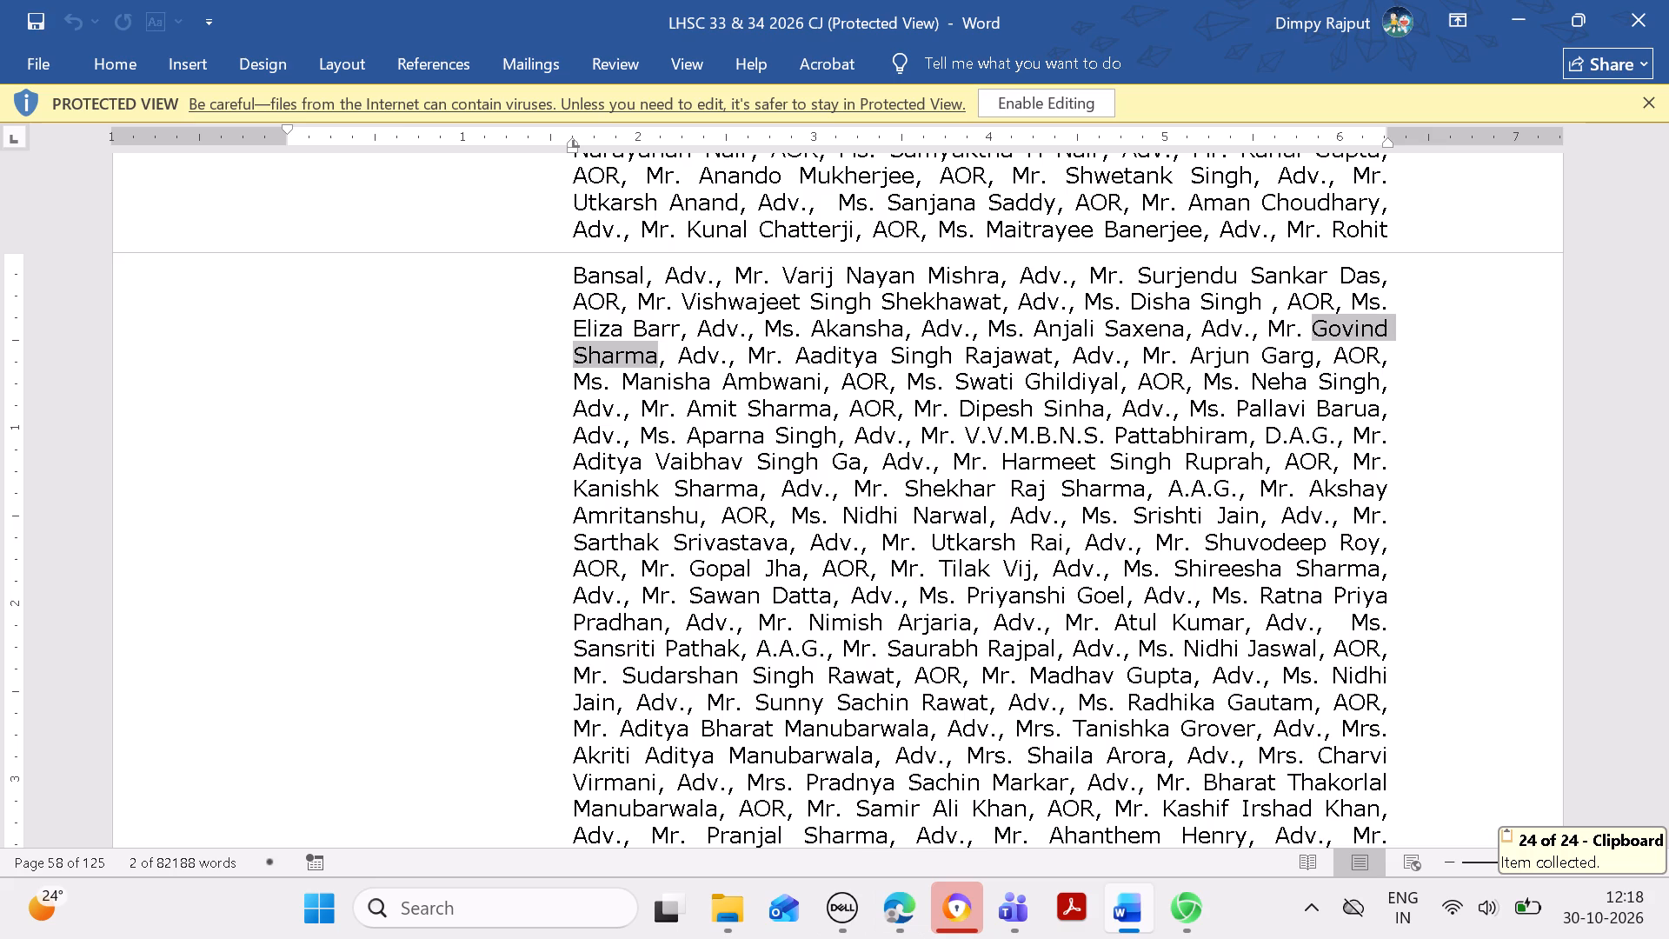
{"action": "left_click", "coordinate": [894, 909]}
Search the copied sixty-seventh advocate's name and attach the existing entry with prefix Mr. and designation Adv. for the respondents.
{"action": "scroll", "coordinate": [846, 851], "scroll_direction": "up", "scroll_amount": 3}
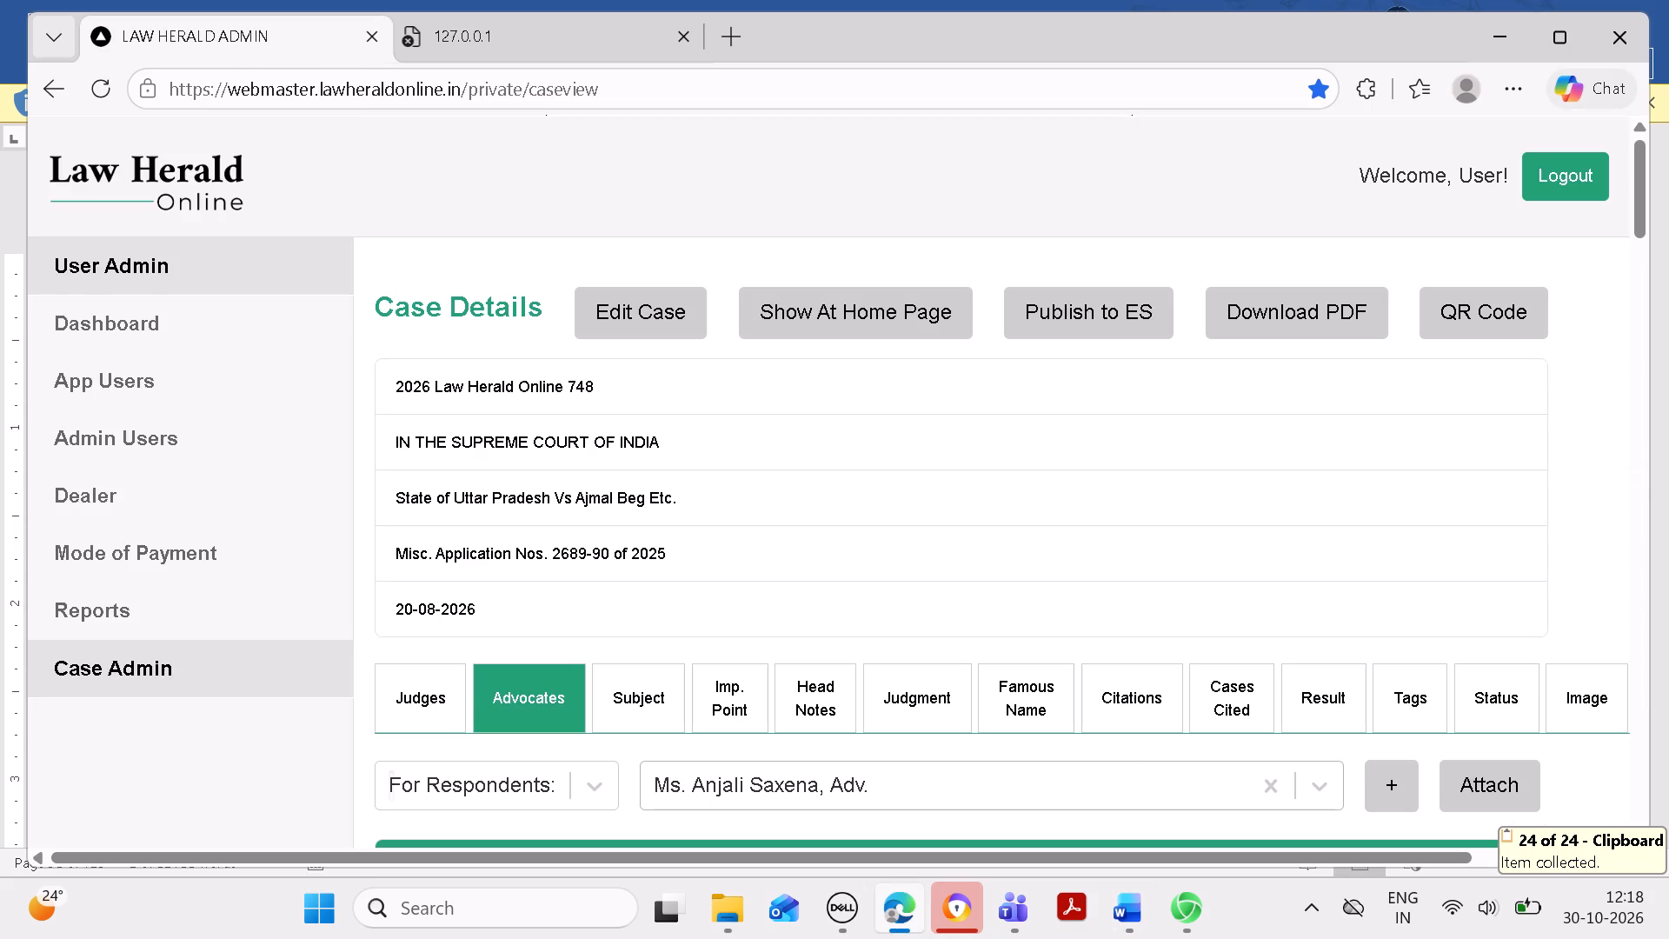
{"action": "left_click_drag", "start_coordinate": [1259, 784], "coordinate": [1260, 775]}
{"action": "key", "text": "ctrl+v"}
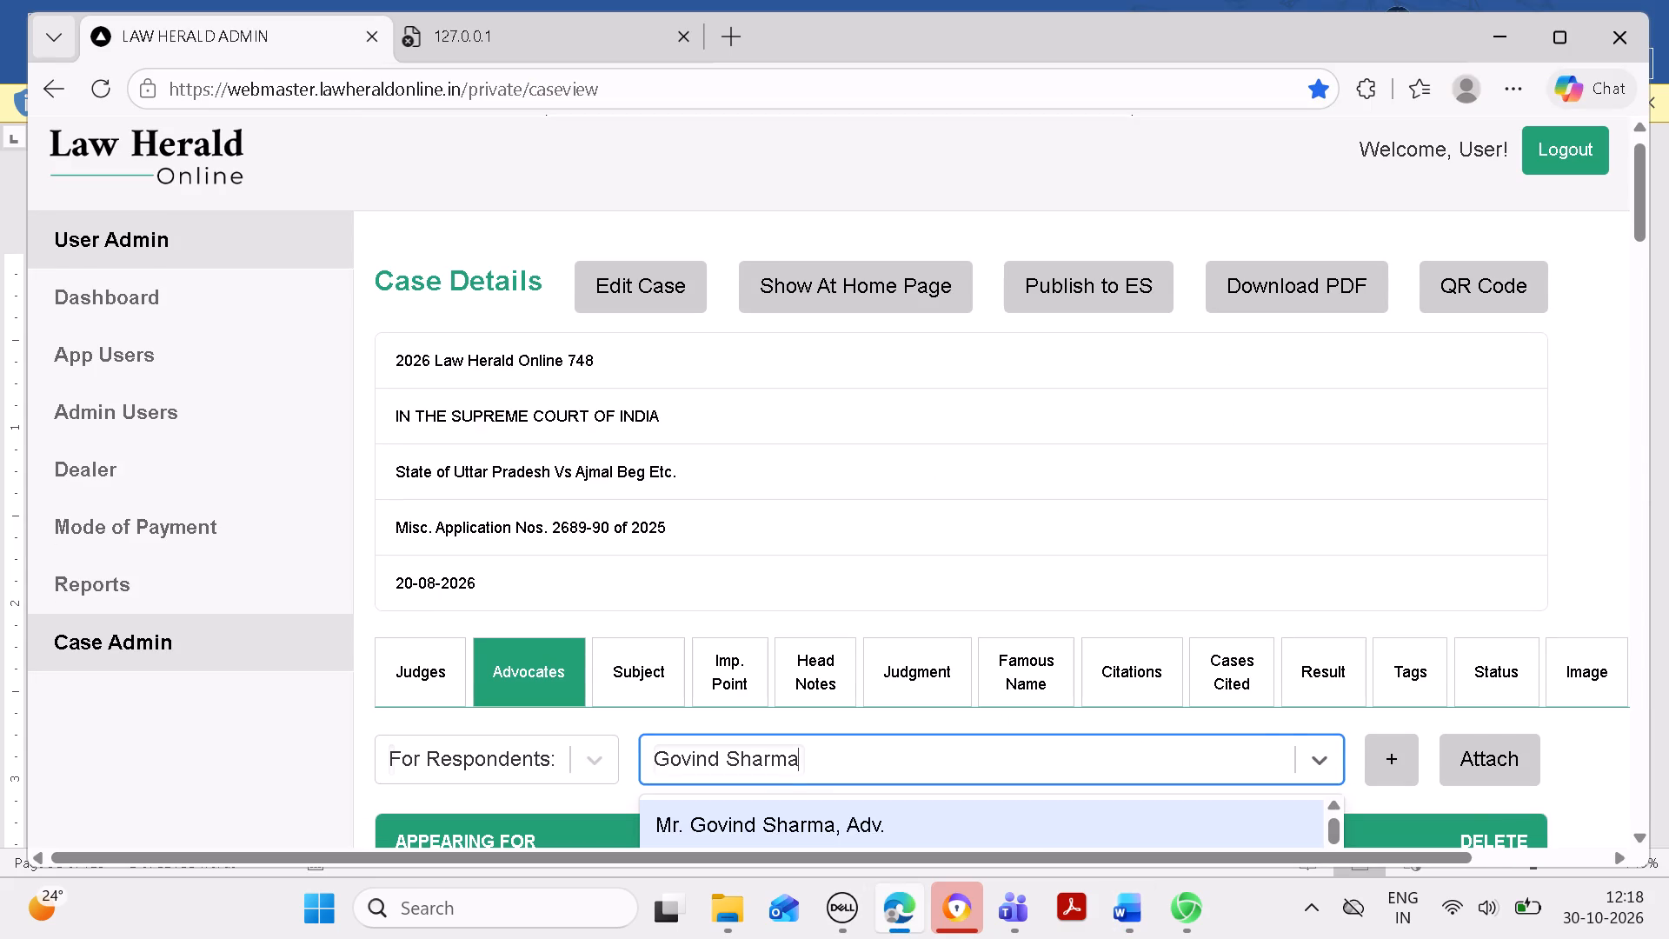
{"action": "left_click", "coordinate": [1018, 811]}
{"action": "left_click", "coordinate": [1474, 757]}
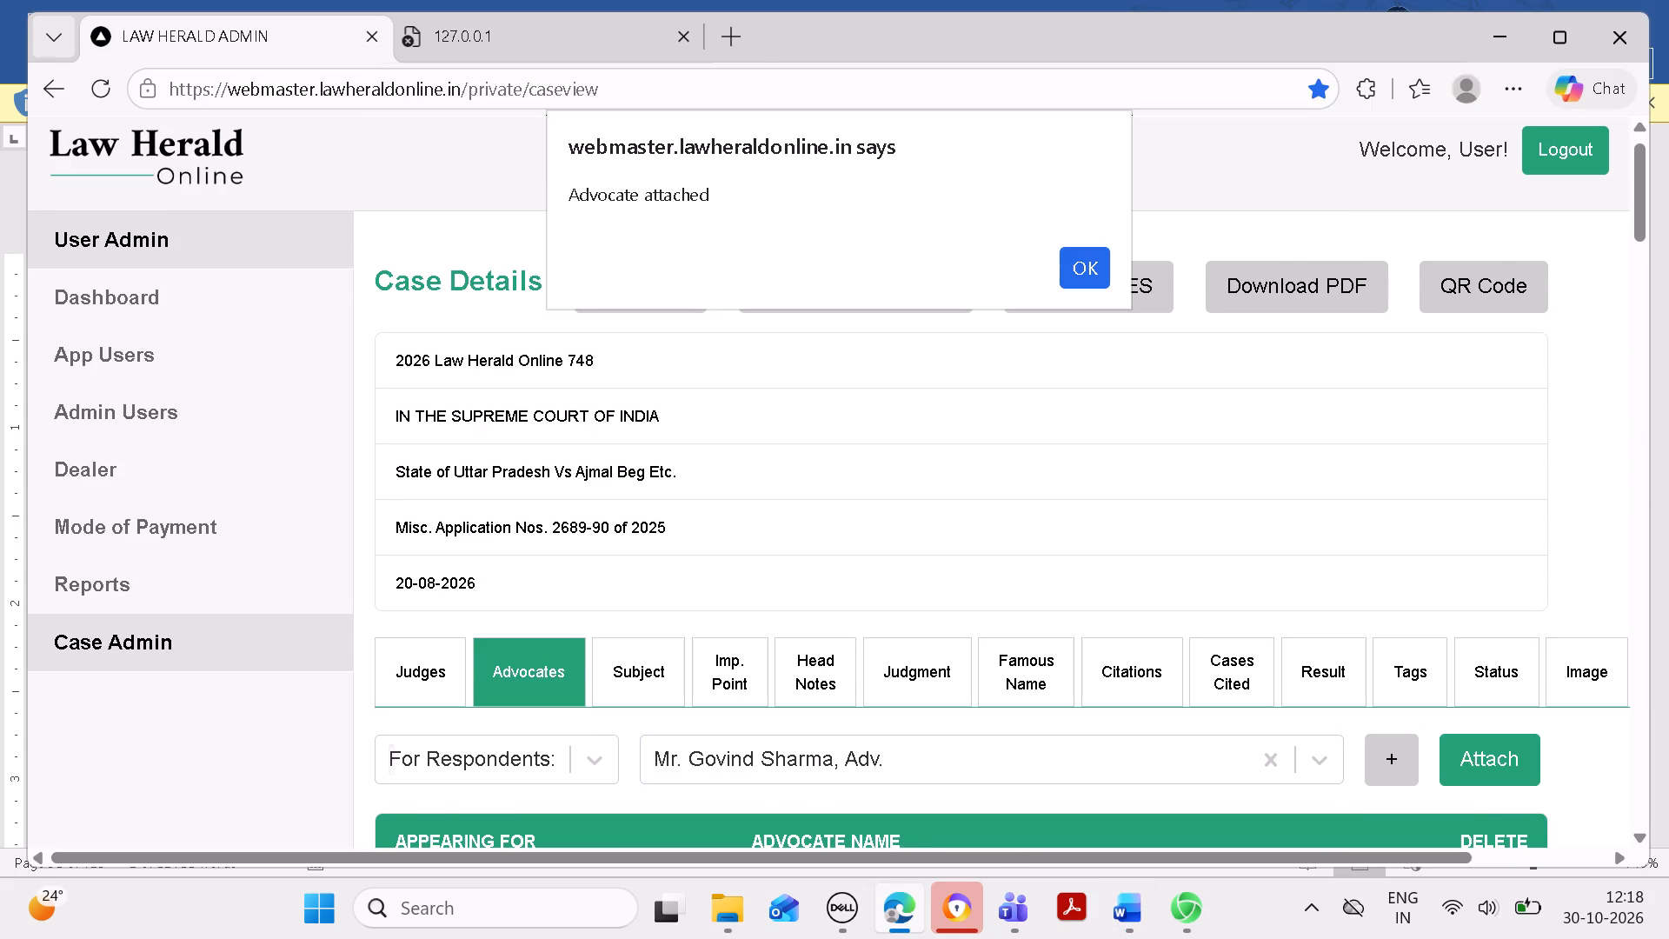
{"action": "left_click", "coordinate": [1076, 266]}
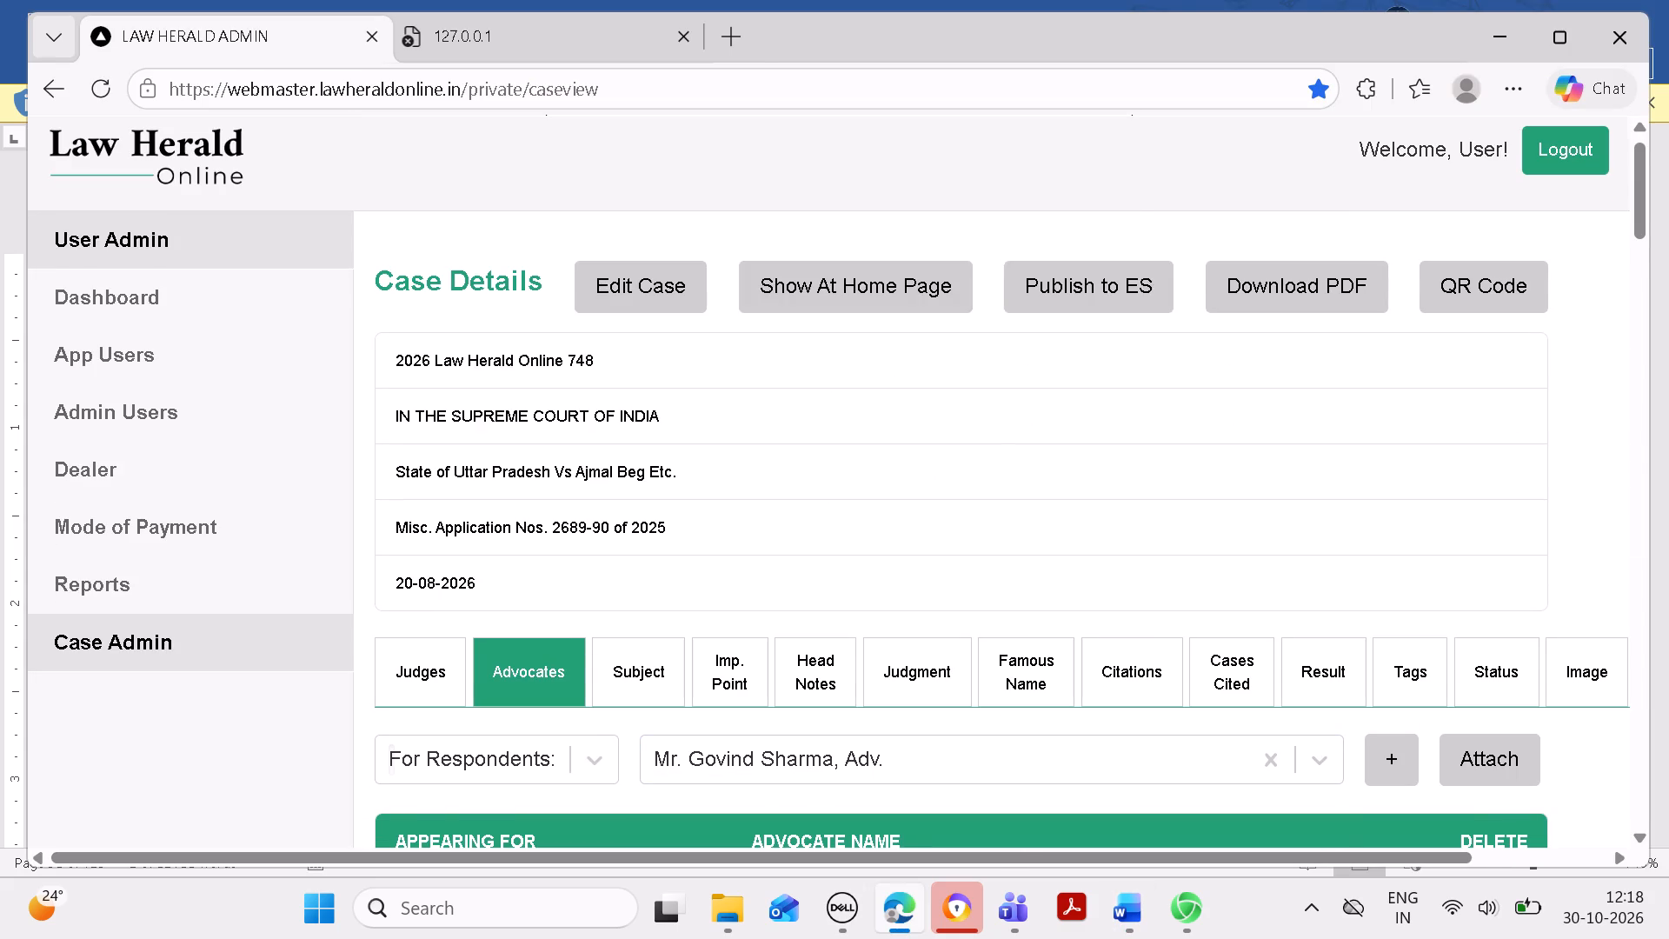
{"action": "scroll", "coordinate": [992, 523], "scroll_direction": "down", "scroll_amount": 11}
Copy the sixty-eighth respondents' advocate's name, without its Mr. prefix and Adv. designation, from the judgment in Word and return to Edge.
{"action": "left_click", "coordinate": [1142, 906]}
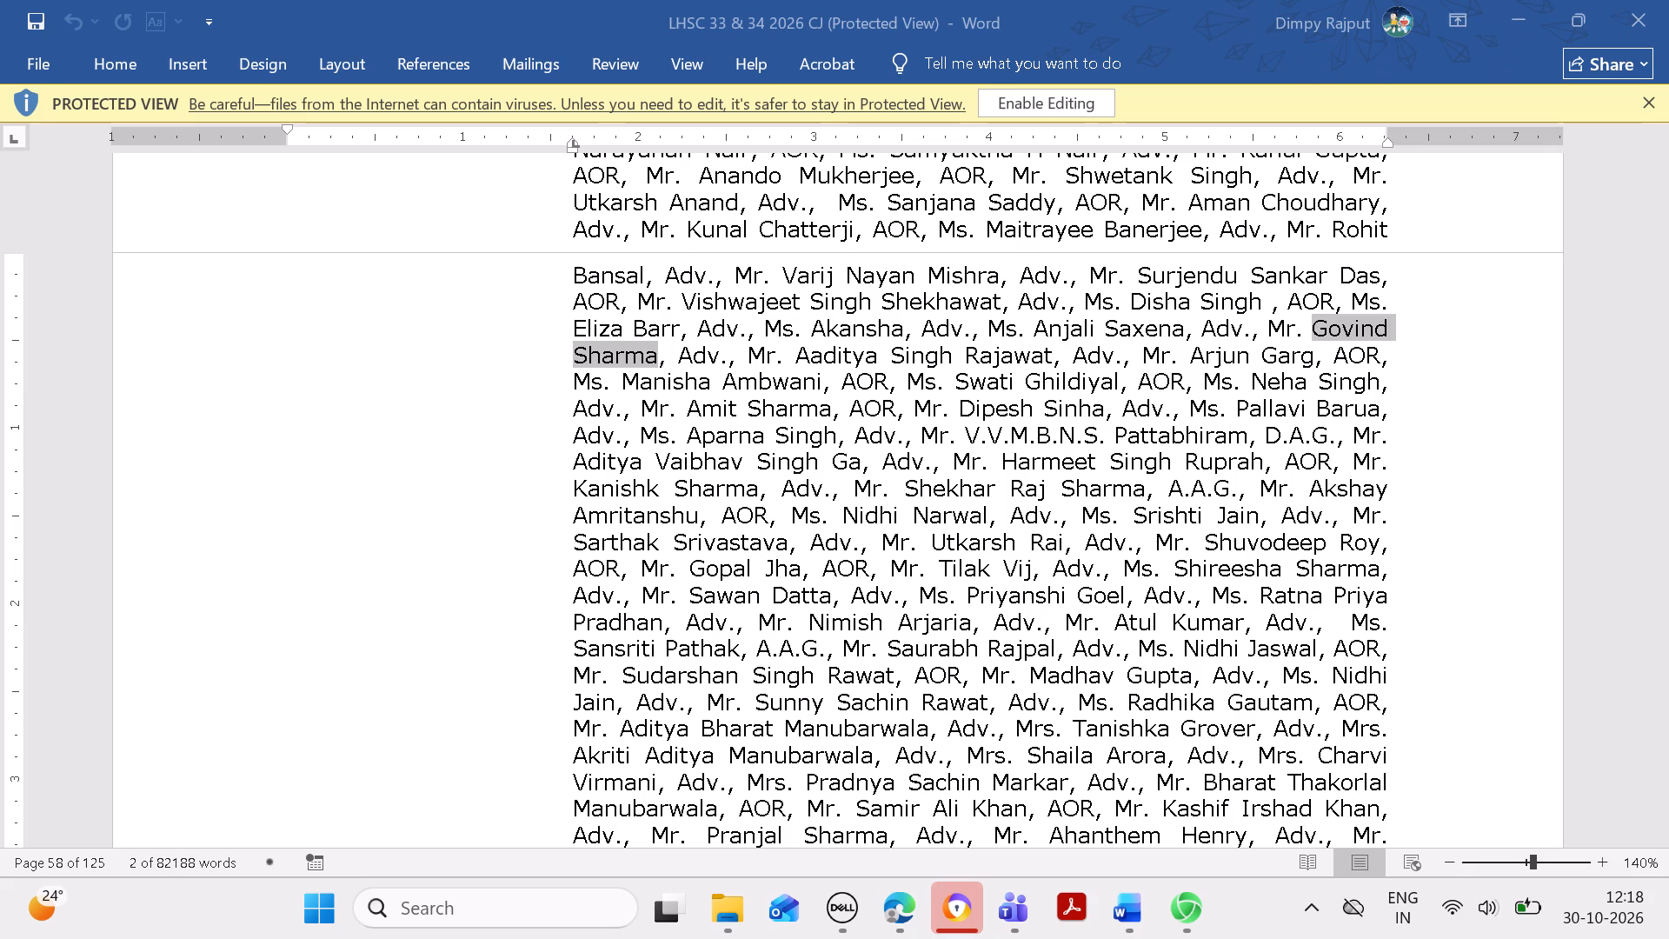
{"action": "left_click_drag", "start_coordinate": [798, 355], "coordinate": [839, 349]}
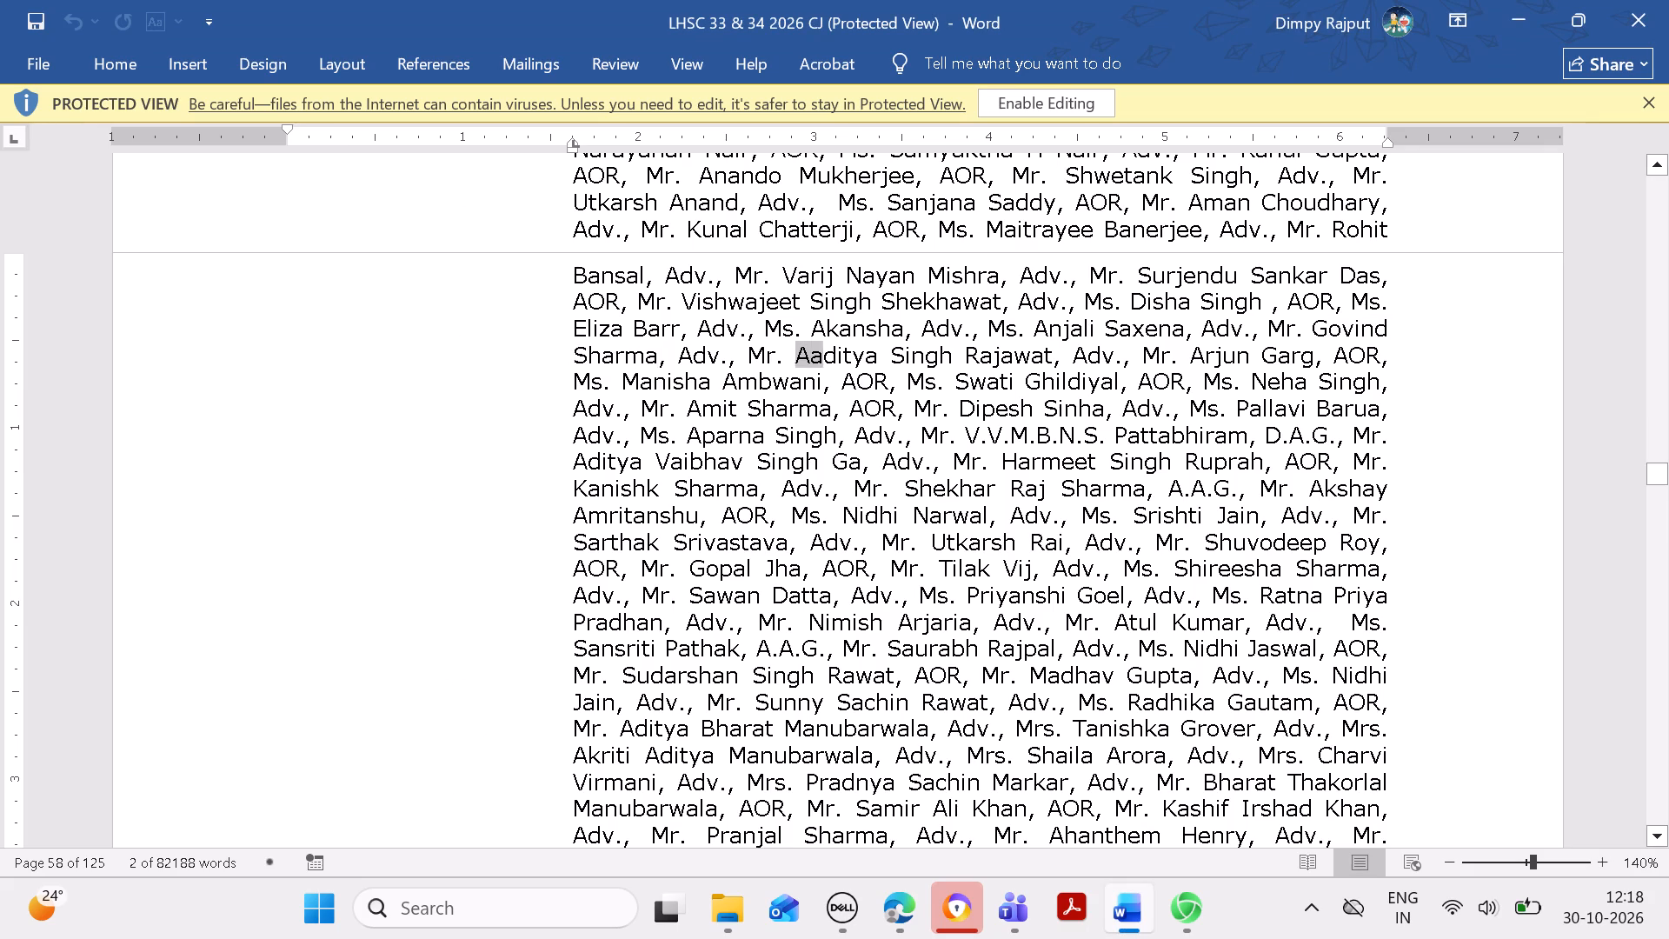
{"action": "left_click_drag", "start_coordinate": [839, 349], "coordinate": [1003, 346]}
{"action": "key", "text": "ctrl+c"}
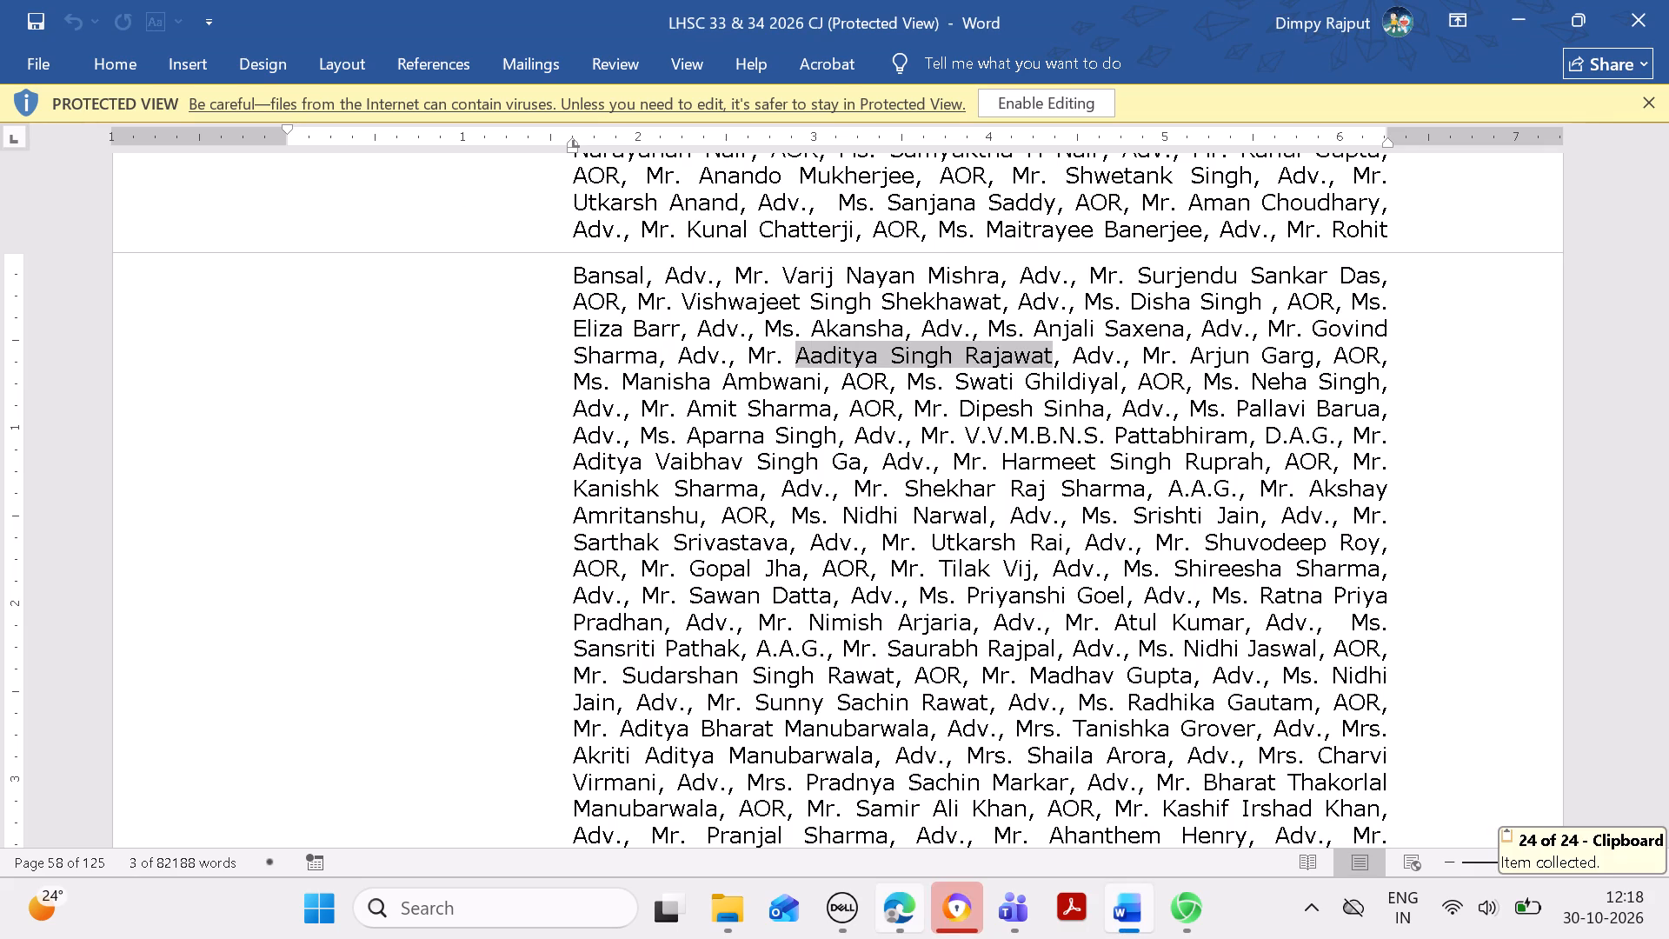
{"action": "left_click", "coordinate": [905, 919]}
Search the copied sixty-eighth advocate's name and attach the existing entry with prefix Mr. and designation Adv. for the respondents.
{"action": "scroll", "coordinate": [851, 846], "scroll_direction": "up", "scroll_amount": 2}
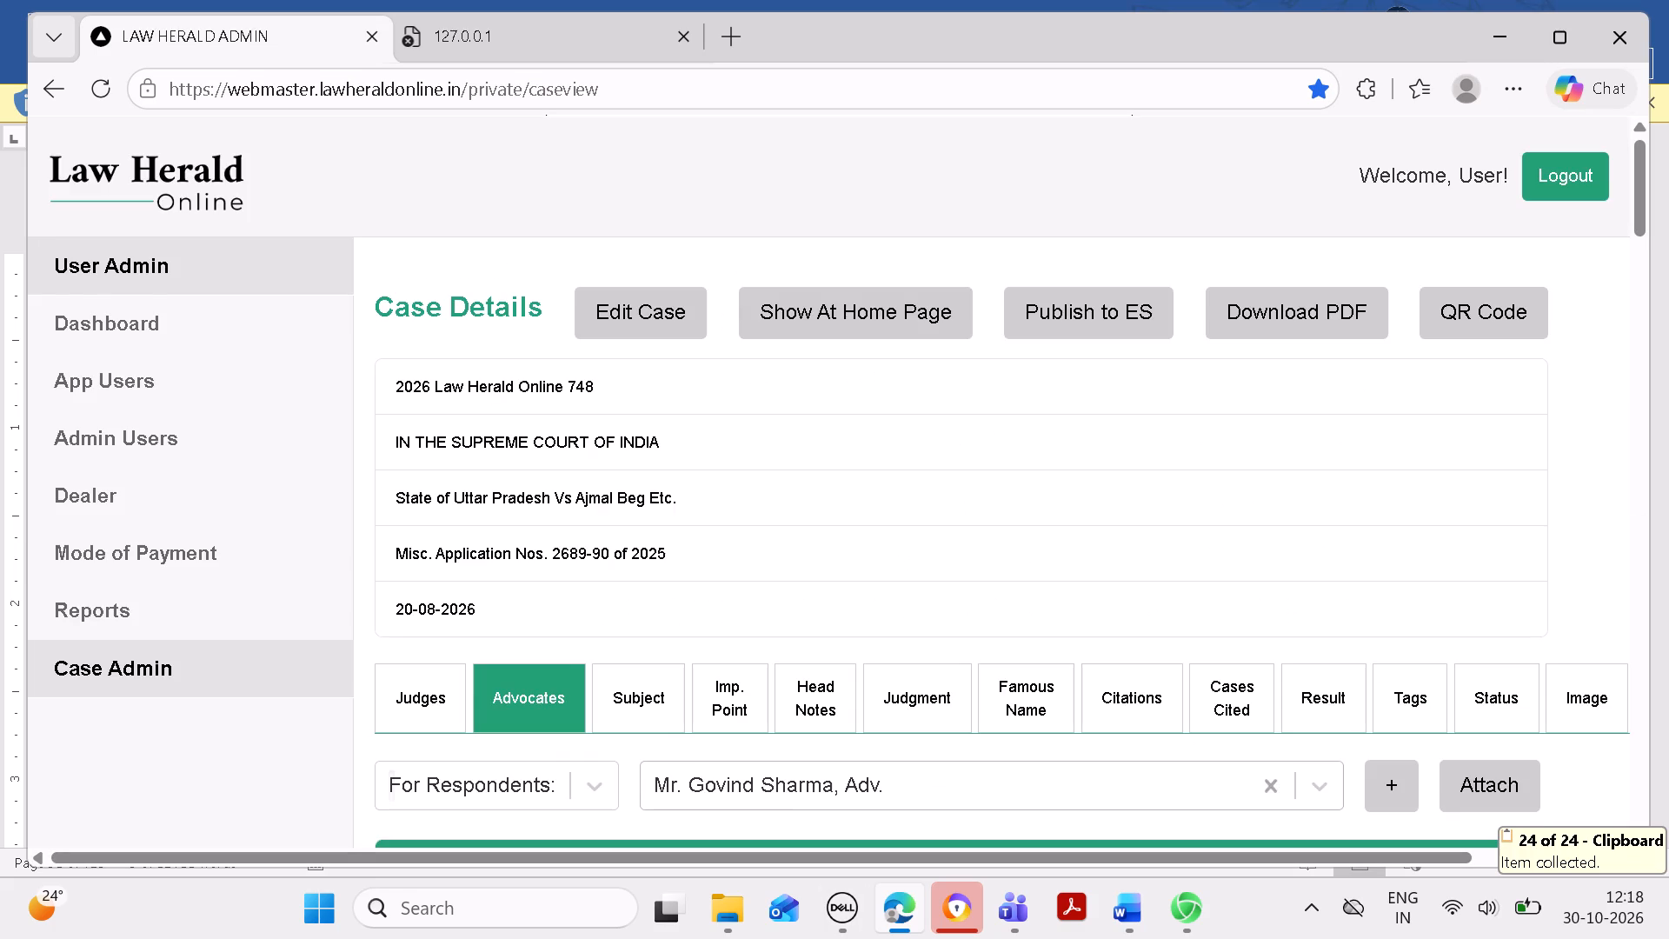
{"action": "left_click", "coordinate": [1266, 780]}
{"action": "key", "text": "ctrl+v"}
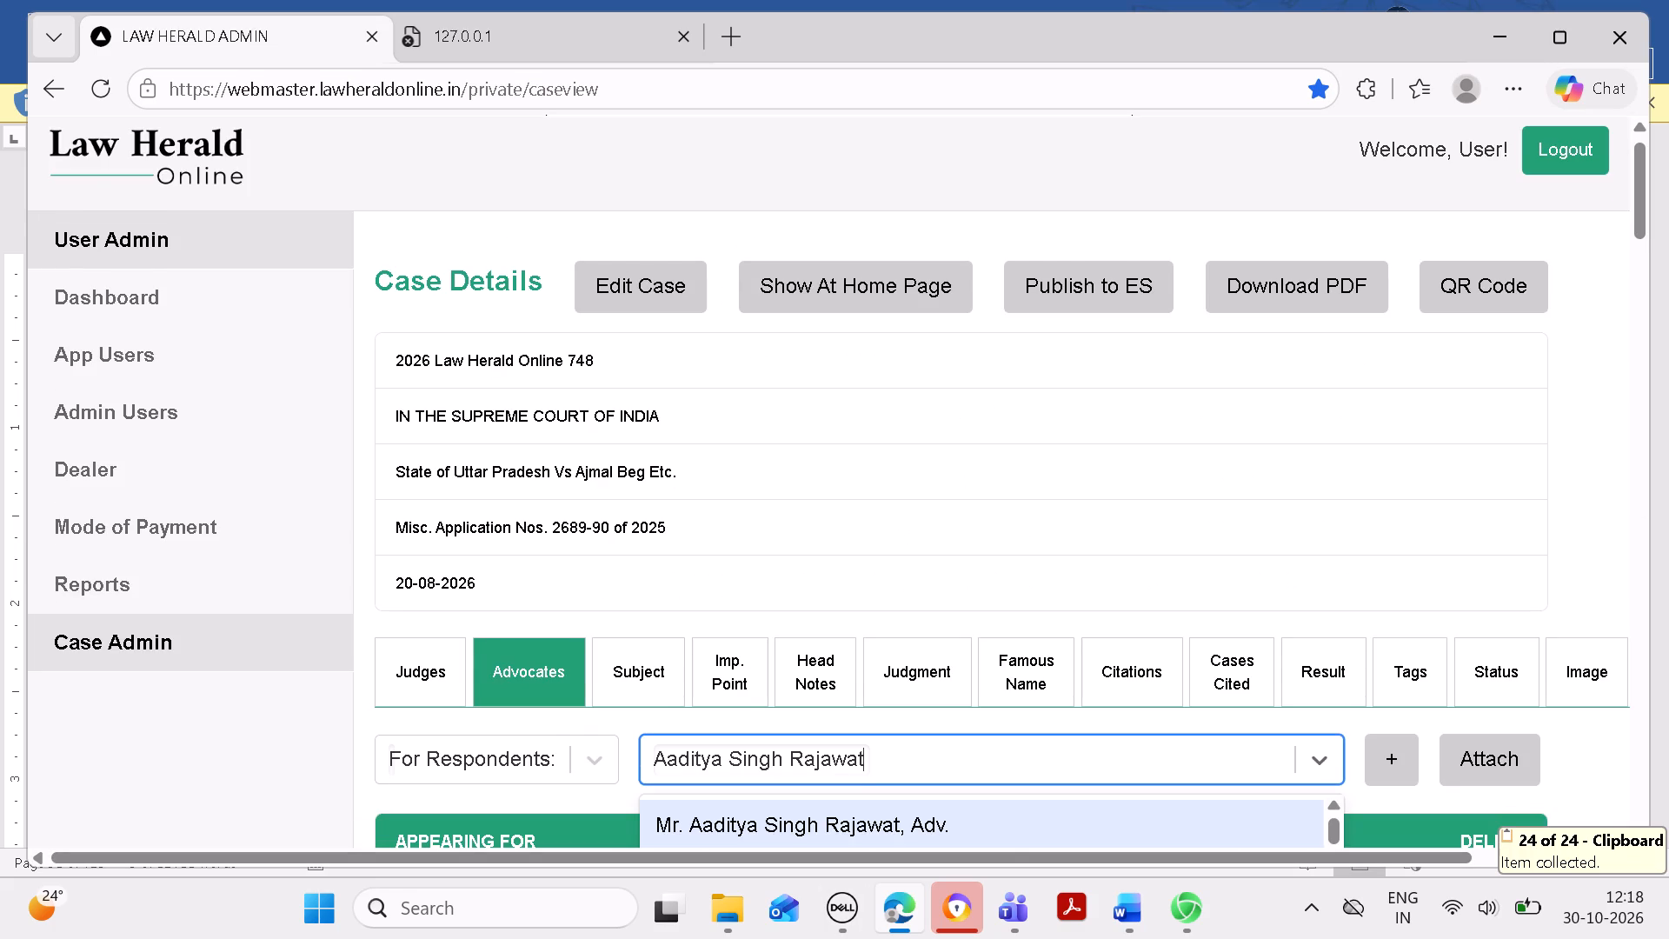
{"action": "left_click", "coordinate": [1088, 807]}
{"action": "left_click", "coordinate": [1502, 753]}
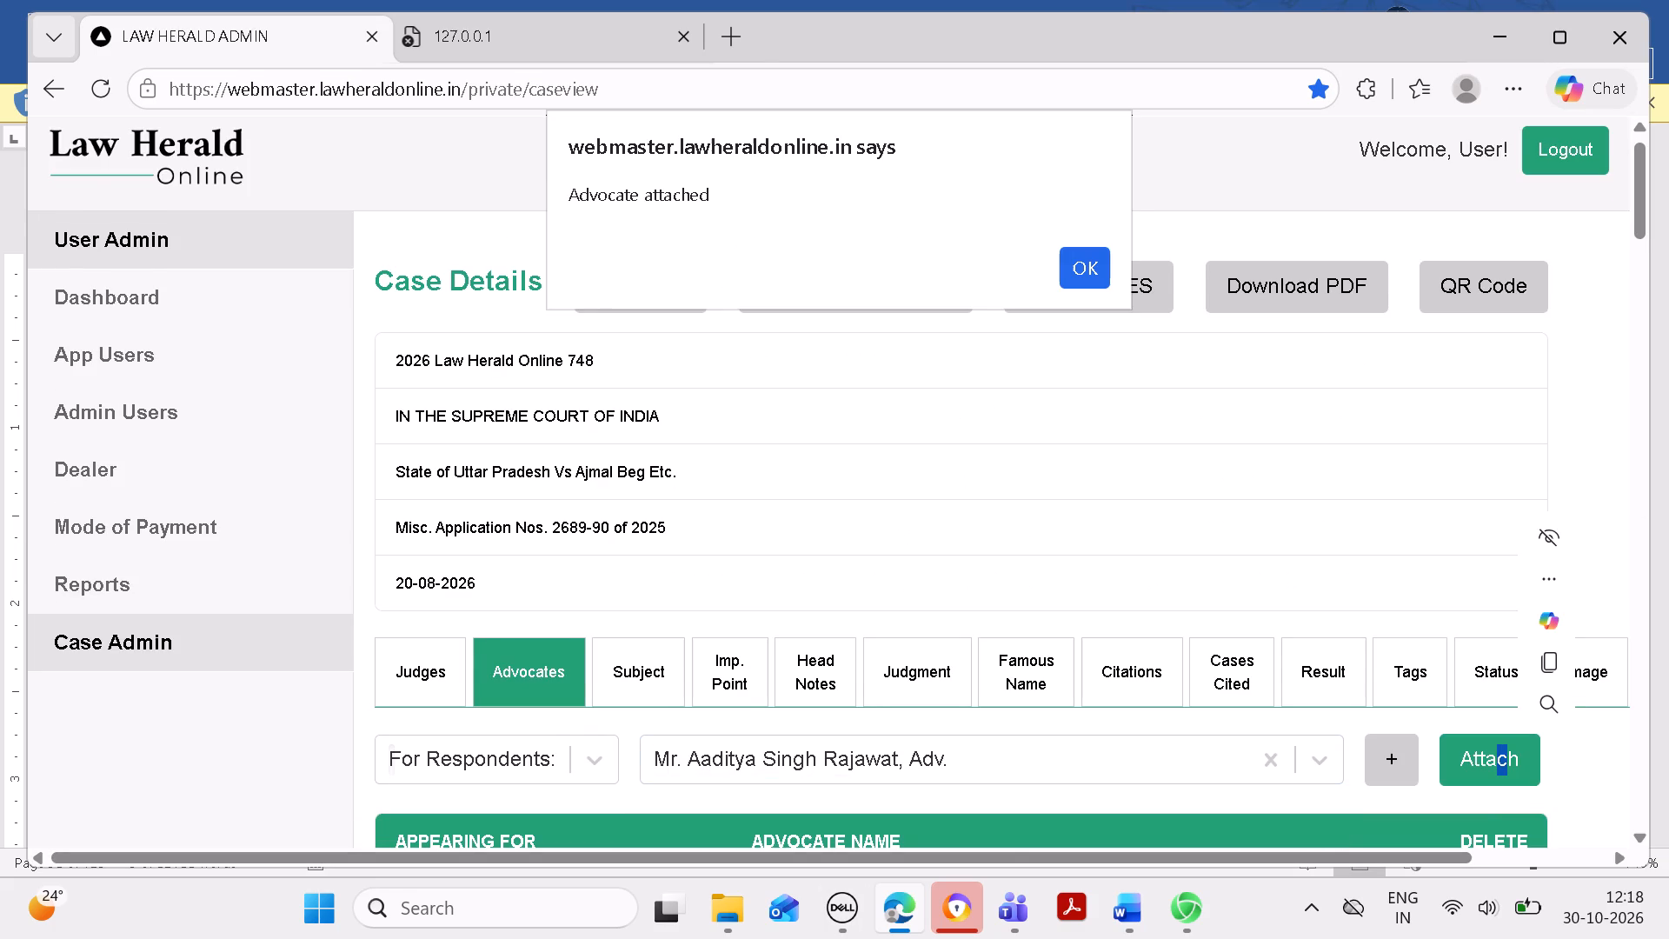
{"action": "left_click", "coordinate": [1083, 256]}
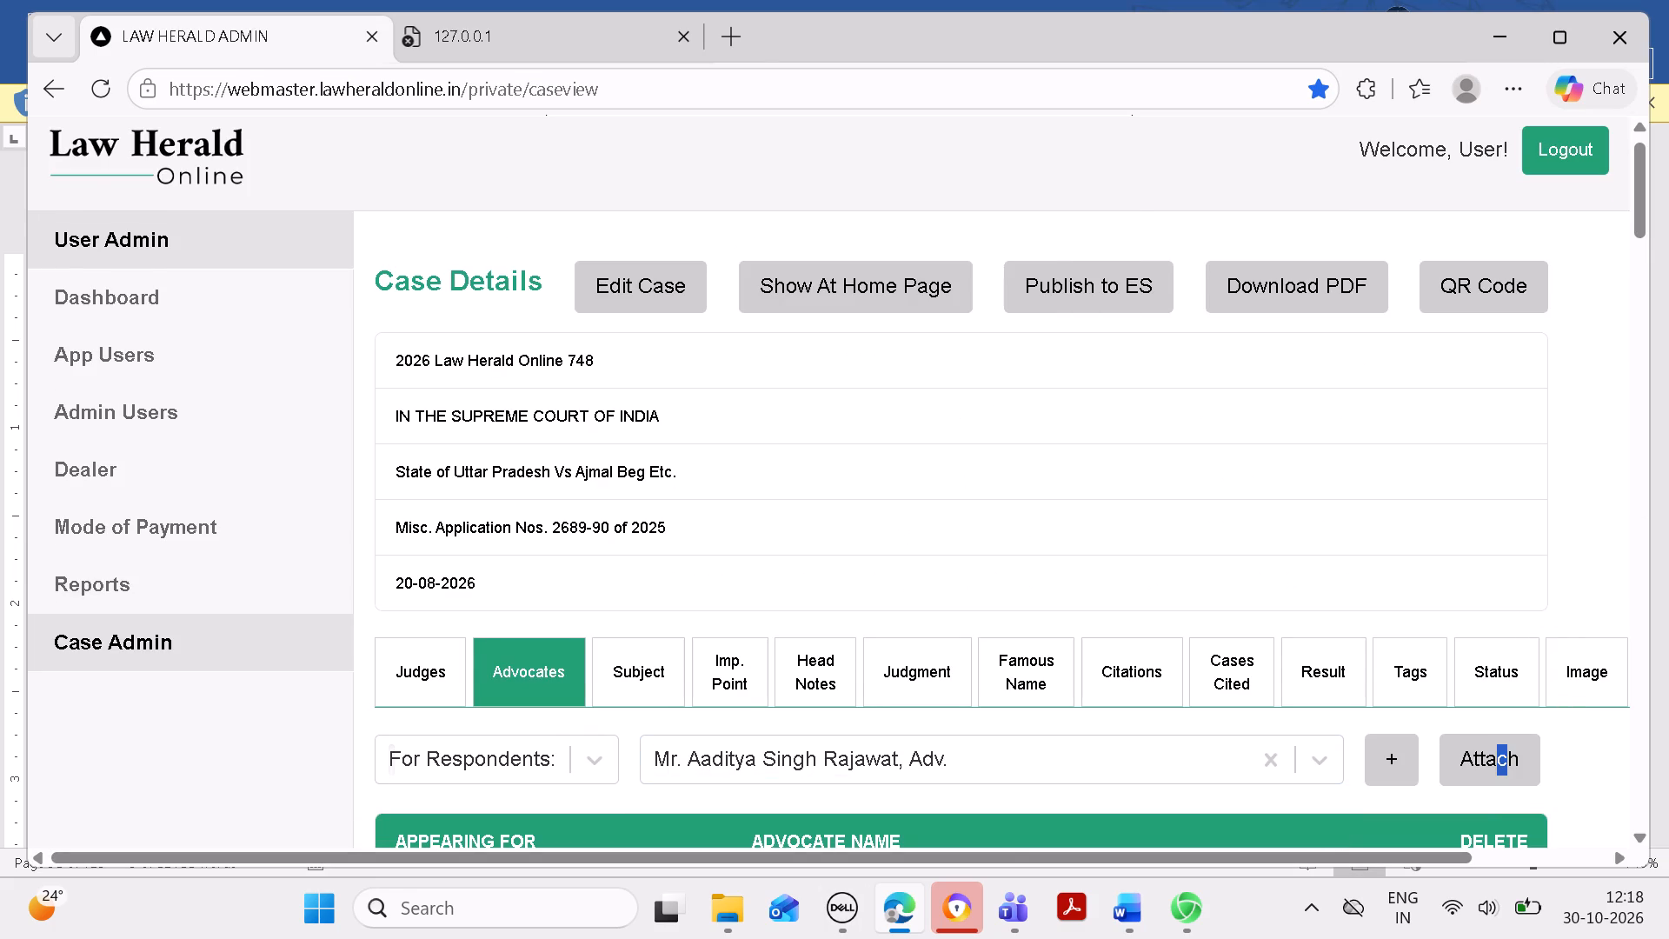
{"action": "scroll", "coordinate": [1003, 659], "scroll_direction": "down", "scroll_amount": 10}
Copy the sixty-ninth respondents' advocate's name, without its Mr. prefix and AOR designation, from the judgment in Word and return to Edge.
{"action": "left_click", "coordinate": [1127, 910]}
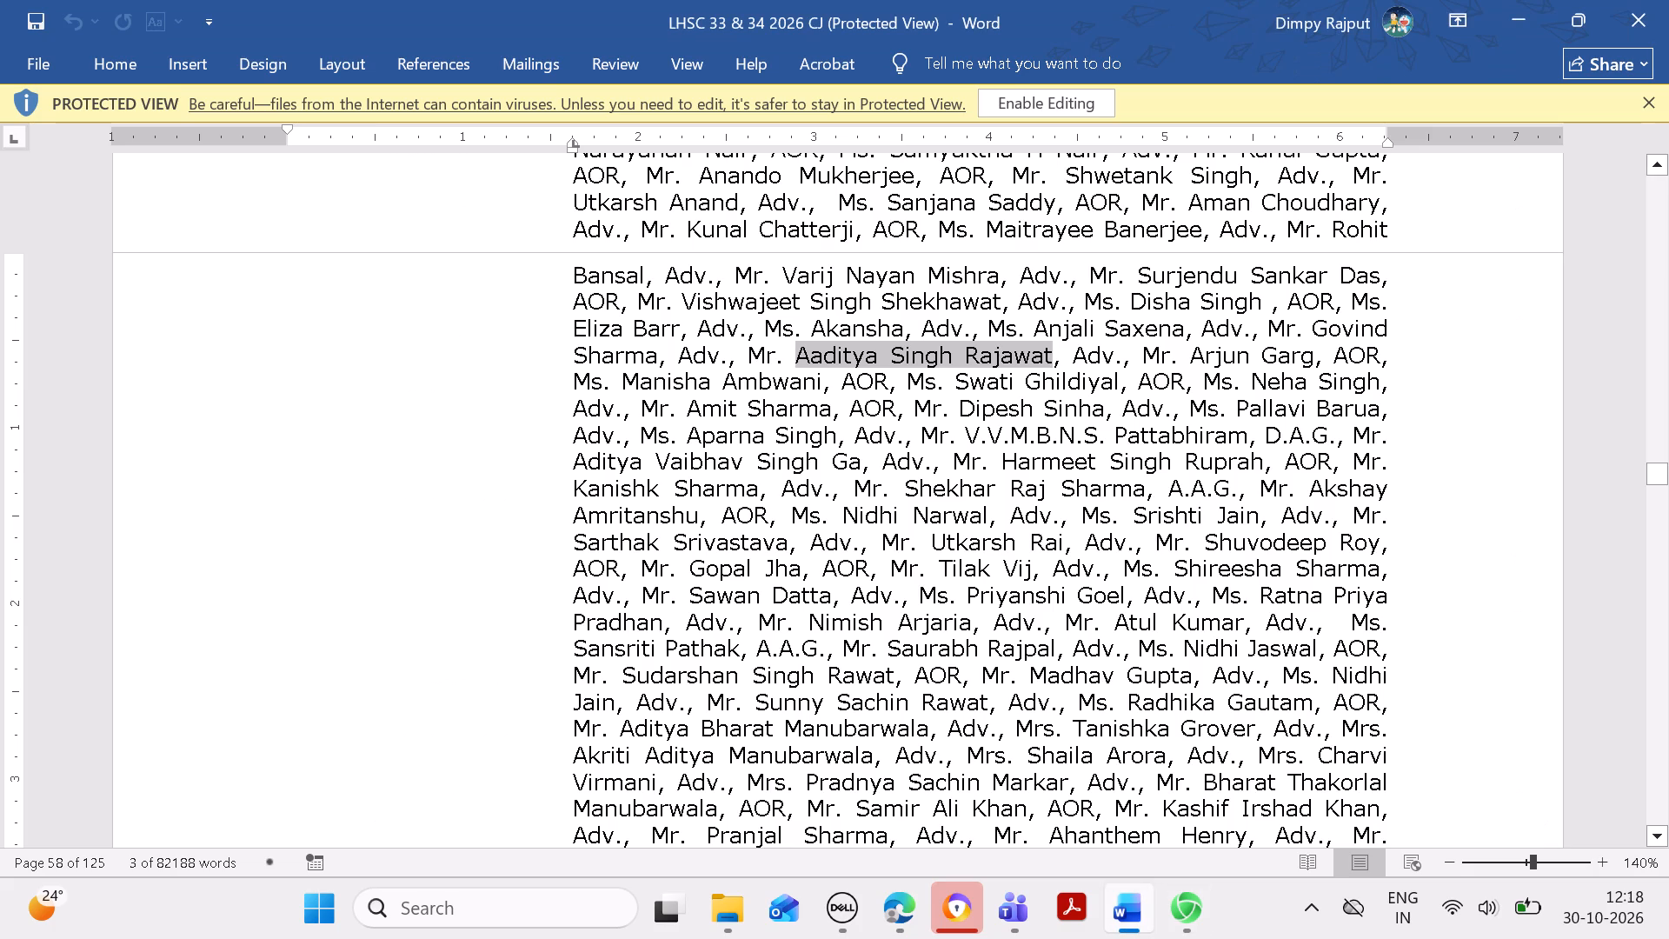
{"action": "left_click_drag", "start_coordinate": [1192, 356], "coordinate": [1236, 353]}
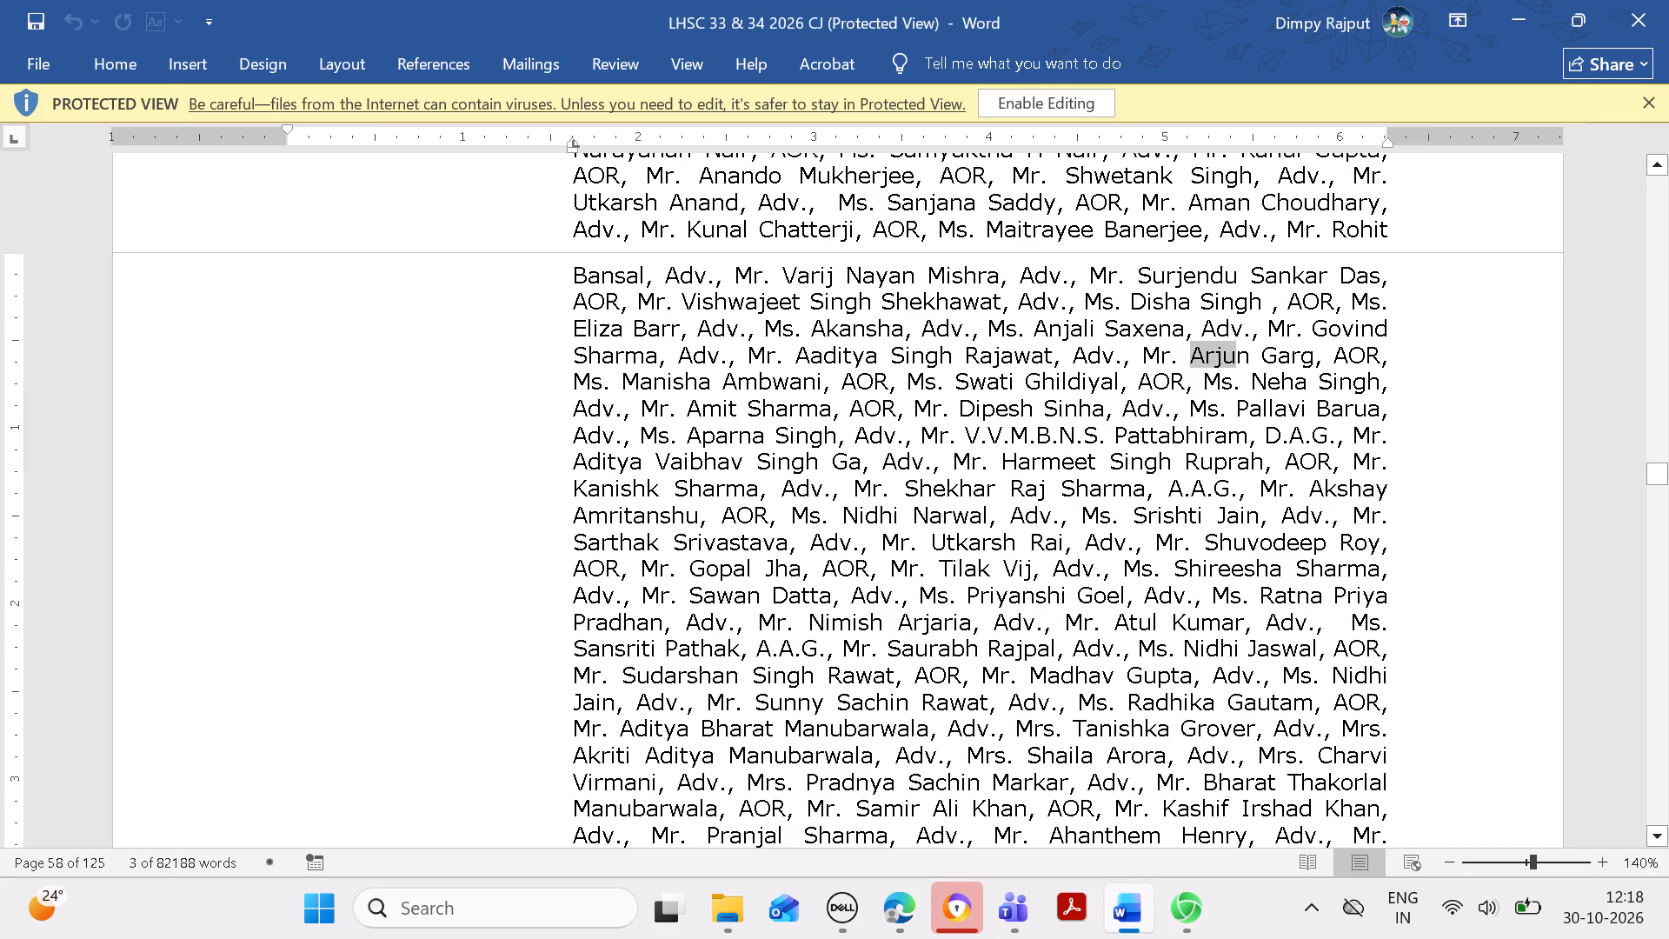
{"action": "left_click_drag", "start_coordinate": [1236, 353], "coordinate": [1292, 353]}
{"action": "key", "text": "ctrl+c"}
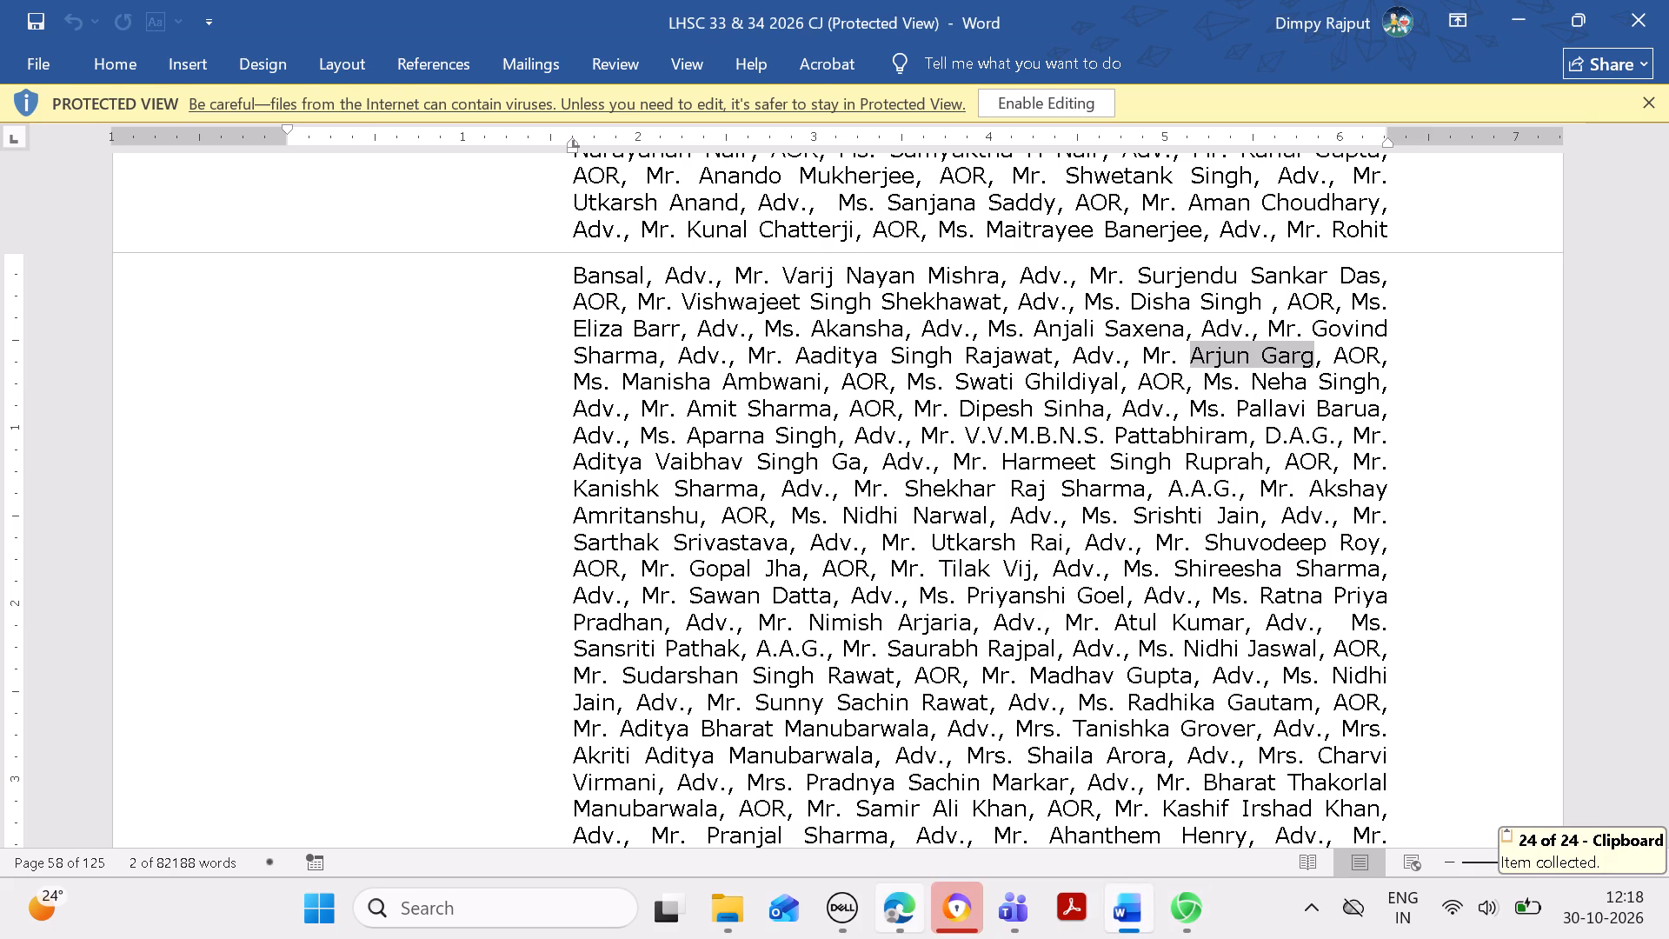
{"action": "left_click", "coordinate": [898, 916]}
Search the copied sixty-ninth advocate's name and attach the existing entry with prefix Mr. and designation AOR for the respondents.
{"action": "scroll", "coordinate": [892, 806], "scroll_direction": "up", "scroll_amount": 3}
{"action": "left_click", "coordinate": [1266, 784]}
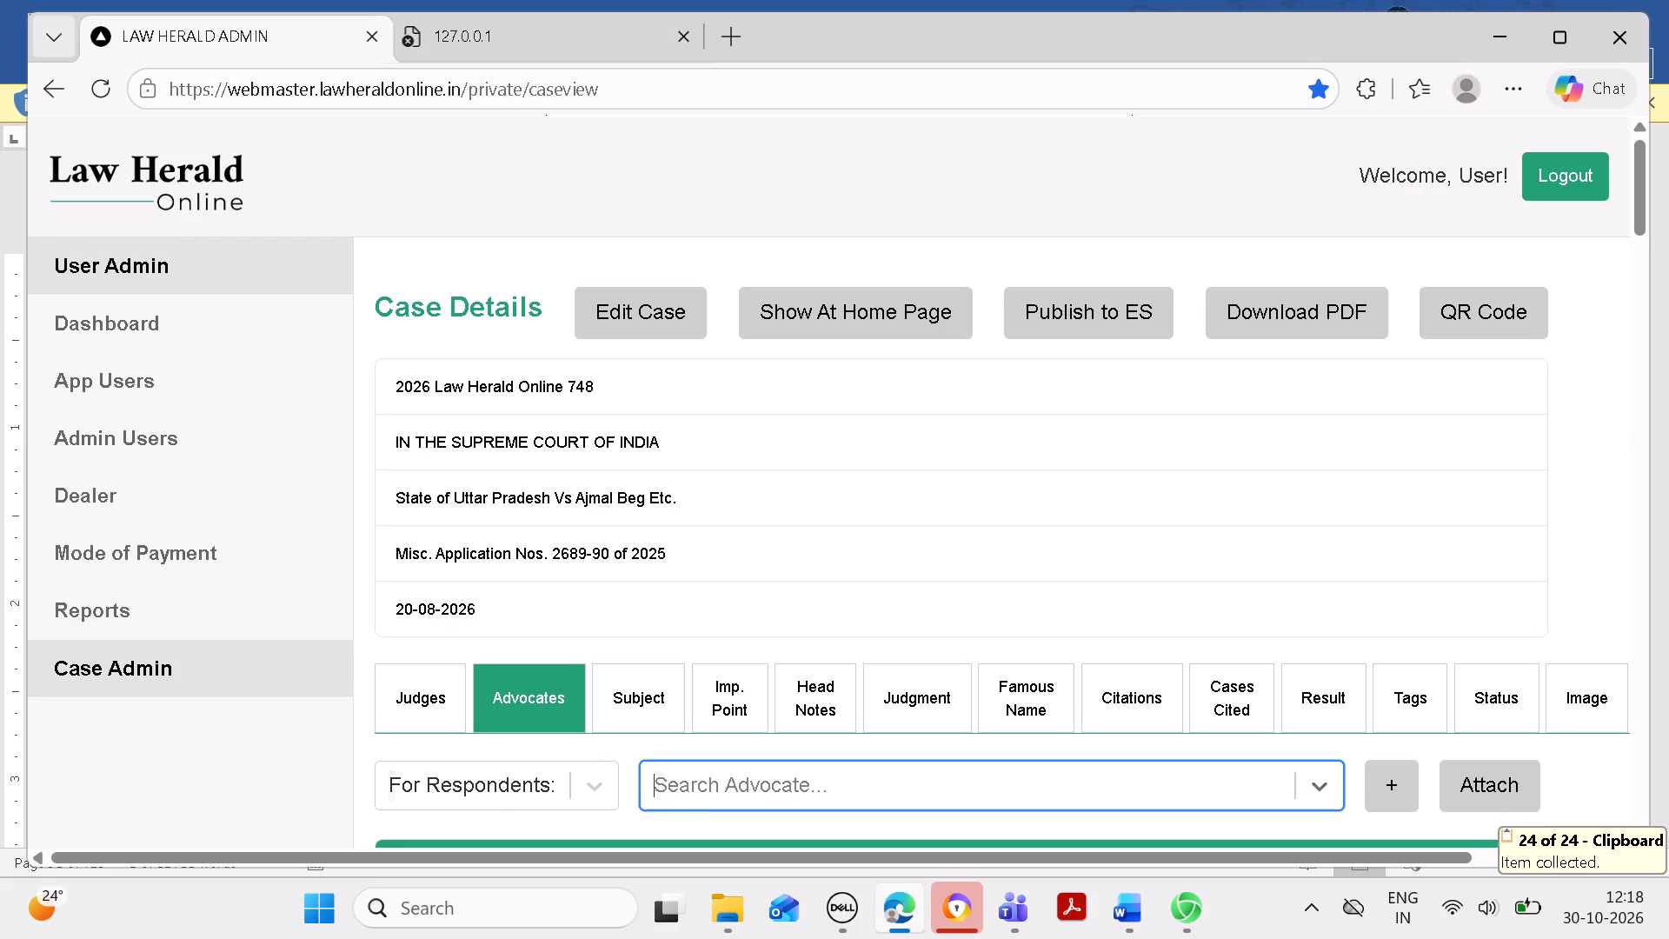
{"action": "key", "text": "ctrl+v"}
{"action": "left_click_drag", "start_coordinate": [1636, 210], "coordinate": [1649, 234]}
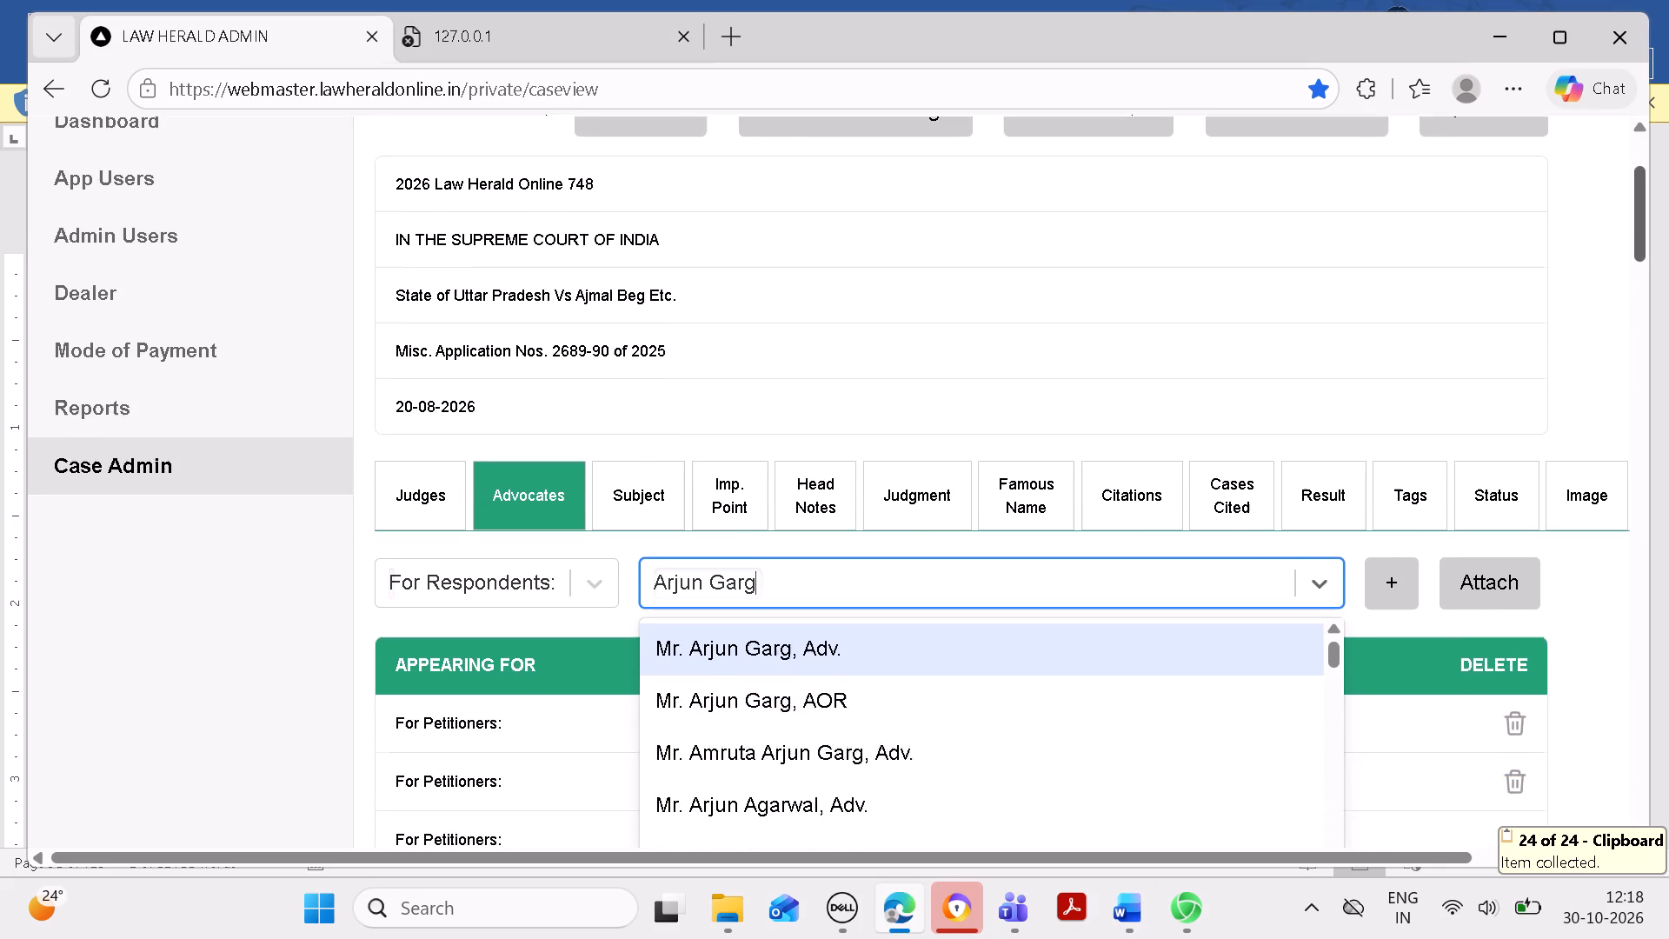
{"action": "left_click_drag", "start_coordinate": [1649, 234], "coordinate": [1653, 245]}
{"action": "left_click", "coordinate": [987, 614]}
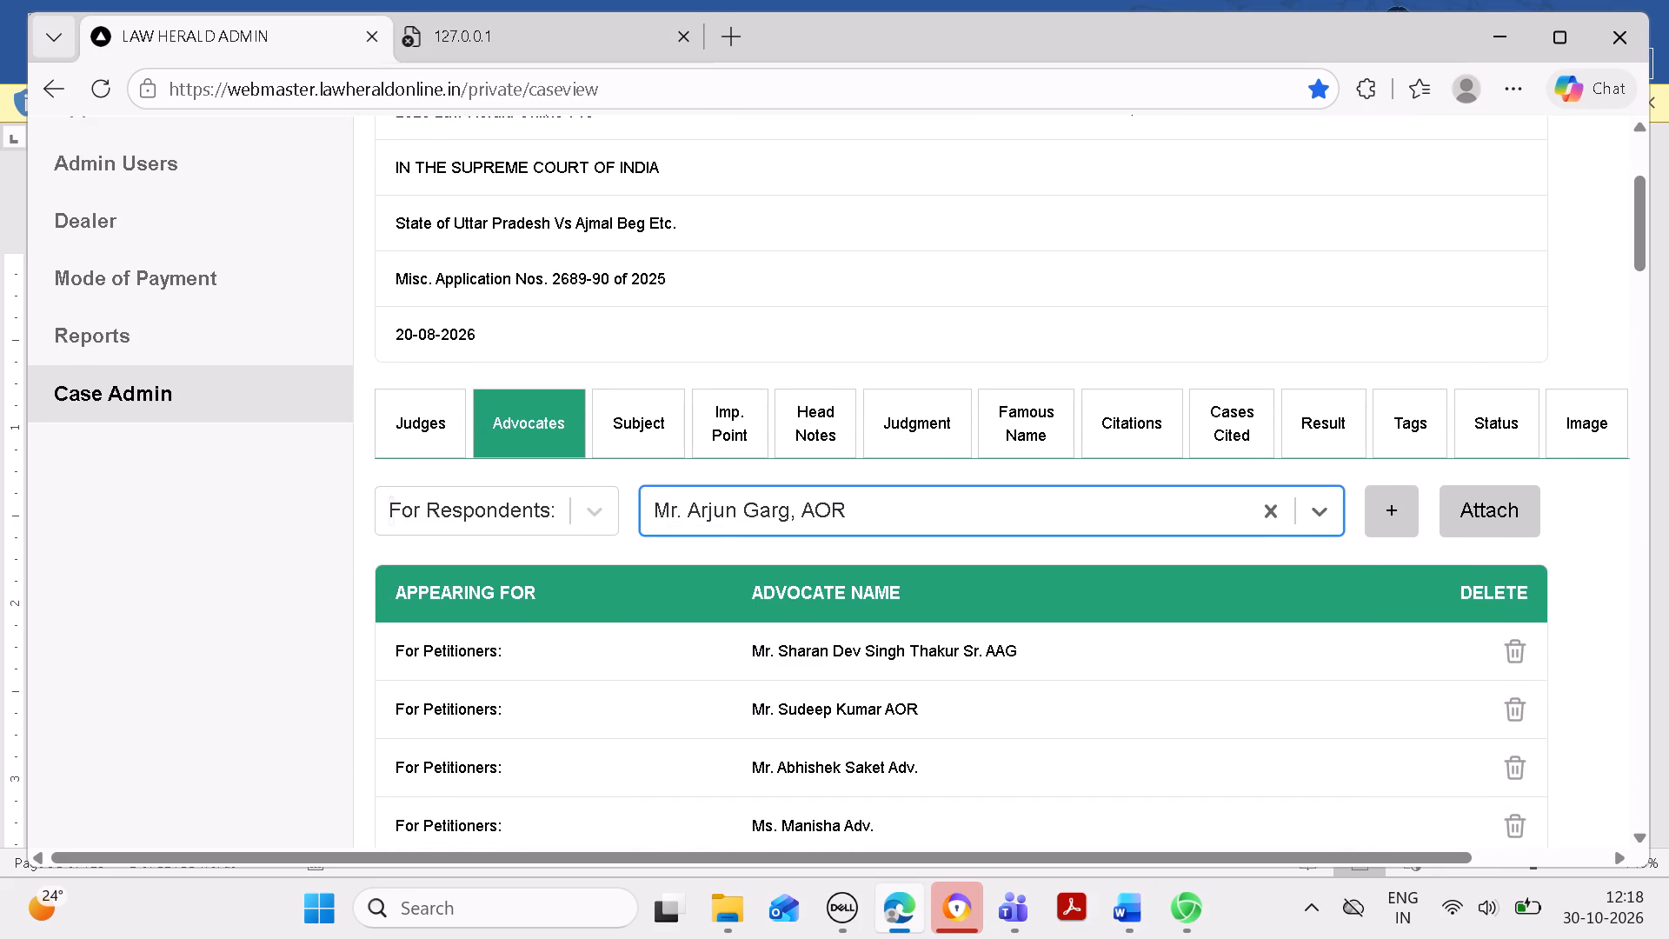
{"action": "left_click", "coordinate": [1482, 503]}
{"action": "left_click", "coordinate": [1094, 261]}
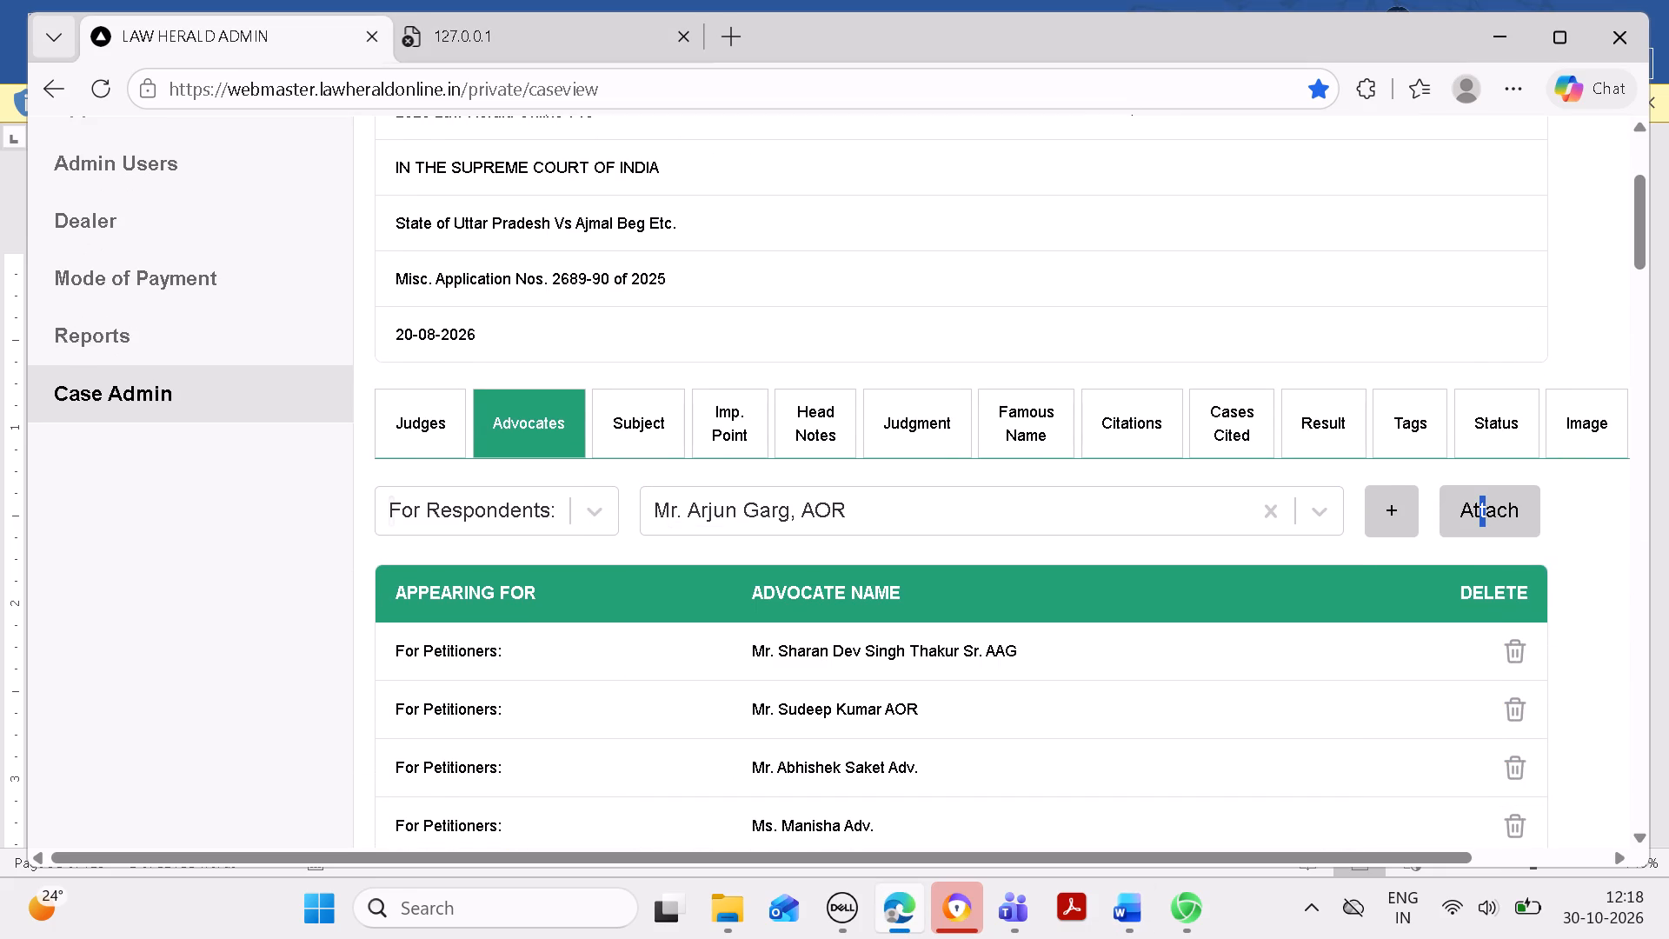
{"action": "scroll", "coordinate": [1004, 393], "scroll_direction": "down", "scroll_amount": 6}
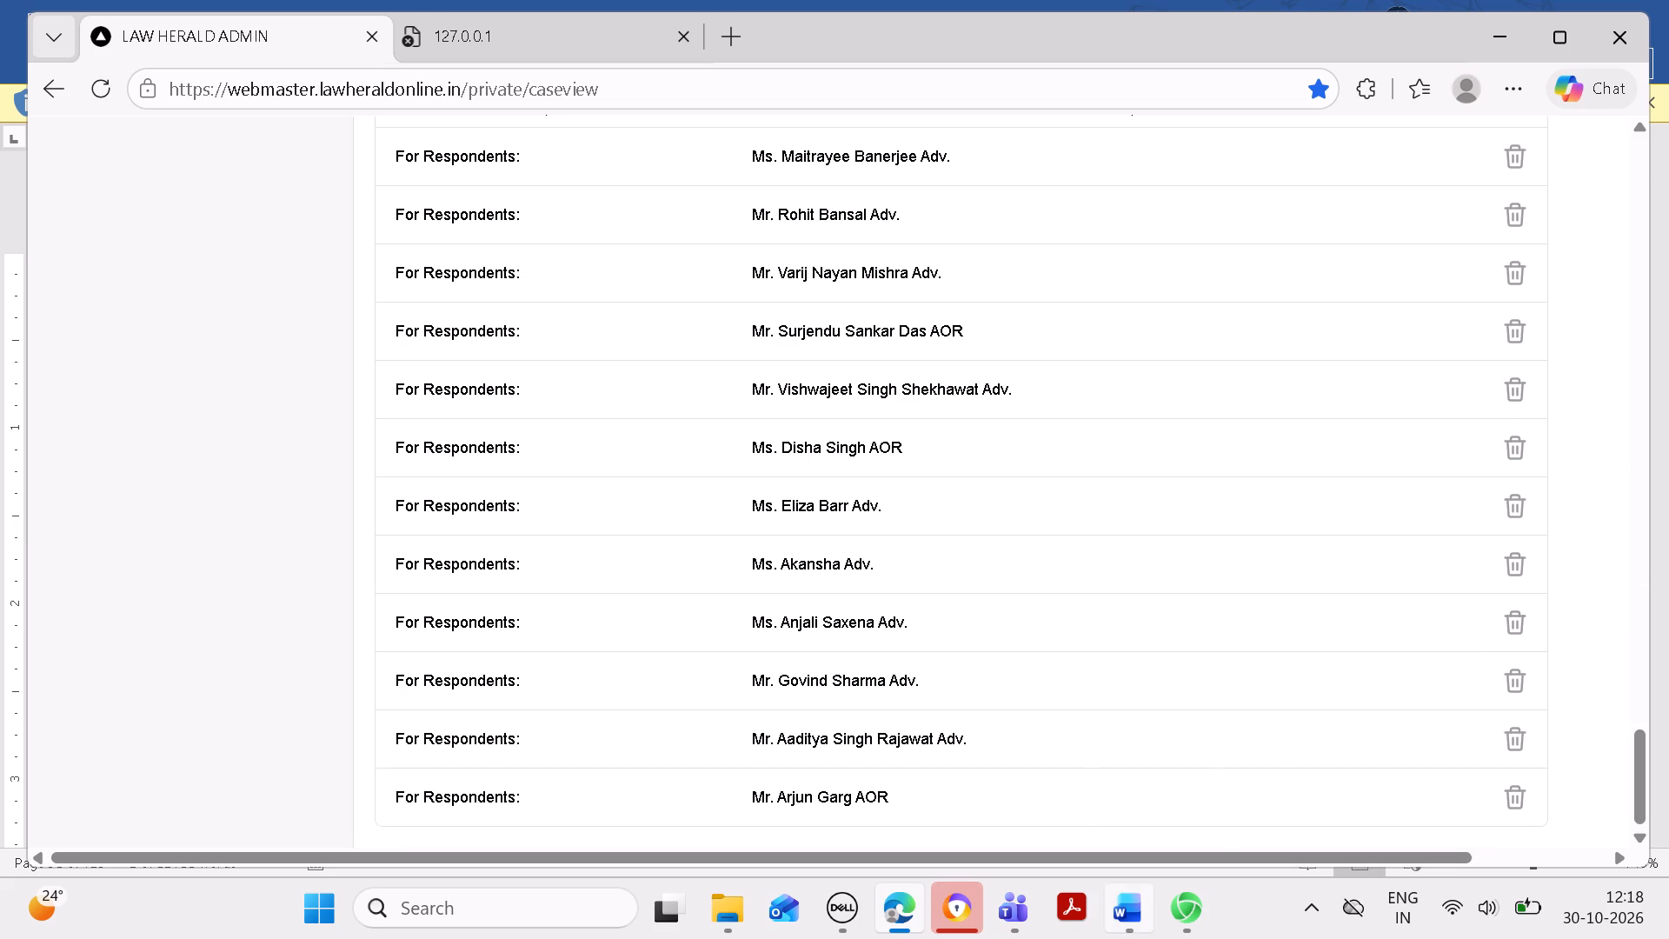
Copy the seventieth respondents' advocate's name, without its Ms. prefix and AOR designation, from the judgment in Word and return to Edge.
{"action": "left_click", "coordinate": [1127, 930]}
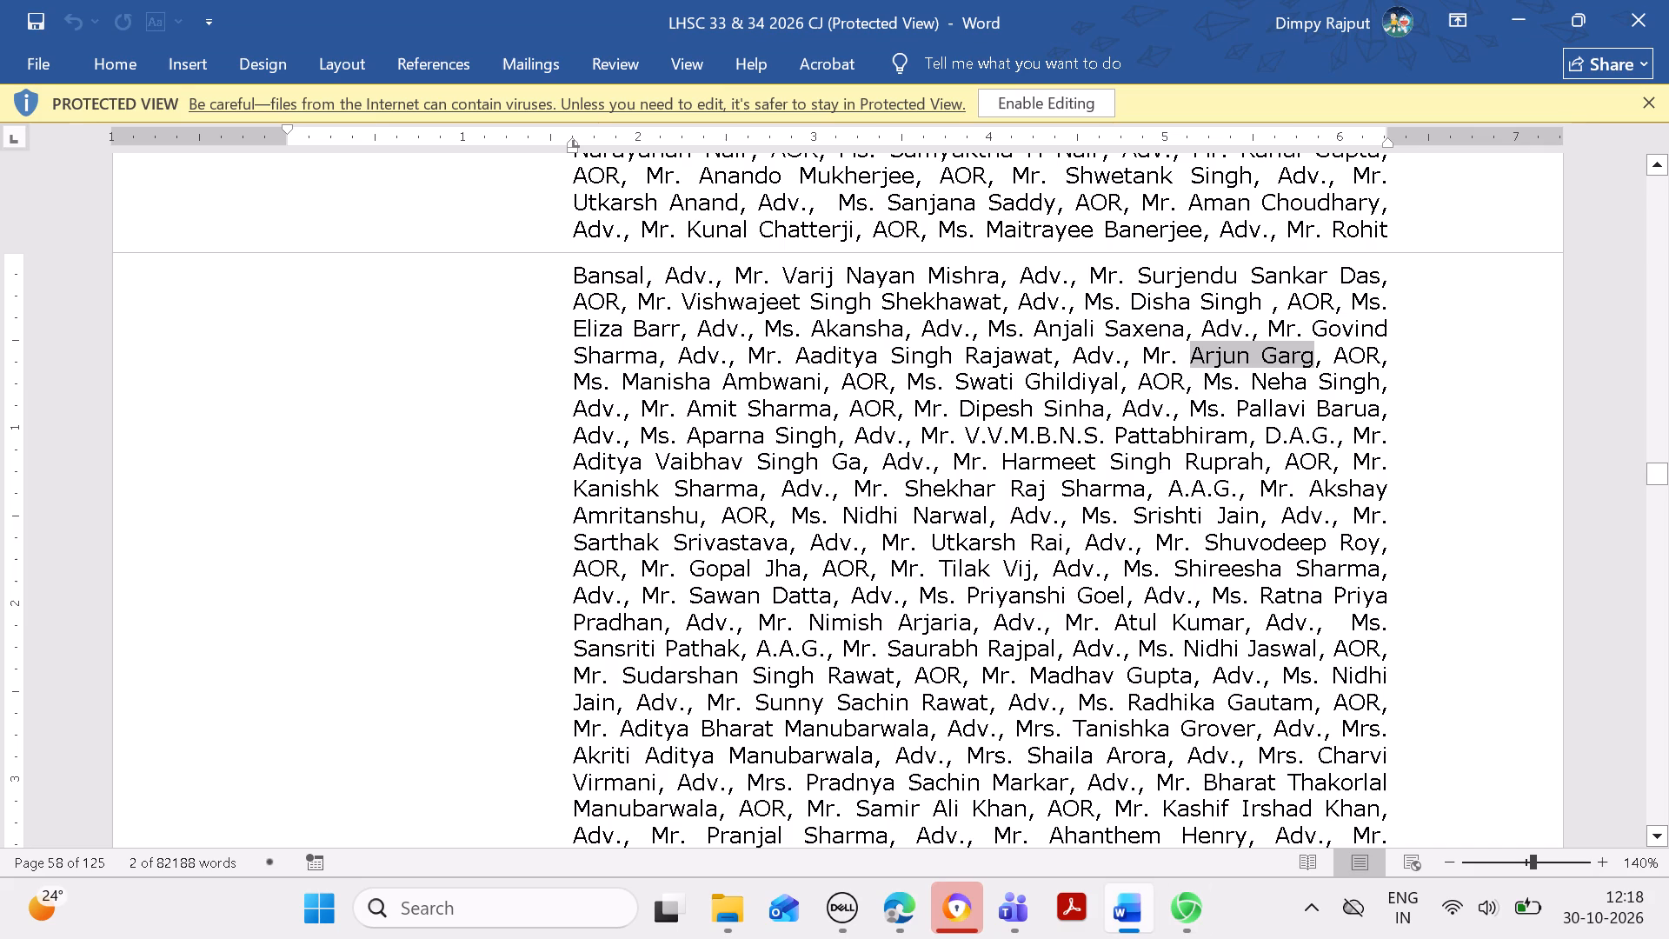
{"action": "left_click_drag", "start_coordinate": [625, 377], "coordinate": [768, 388]}
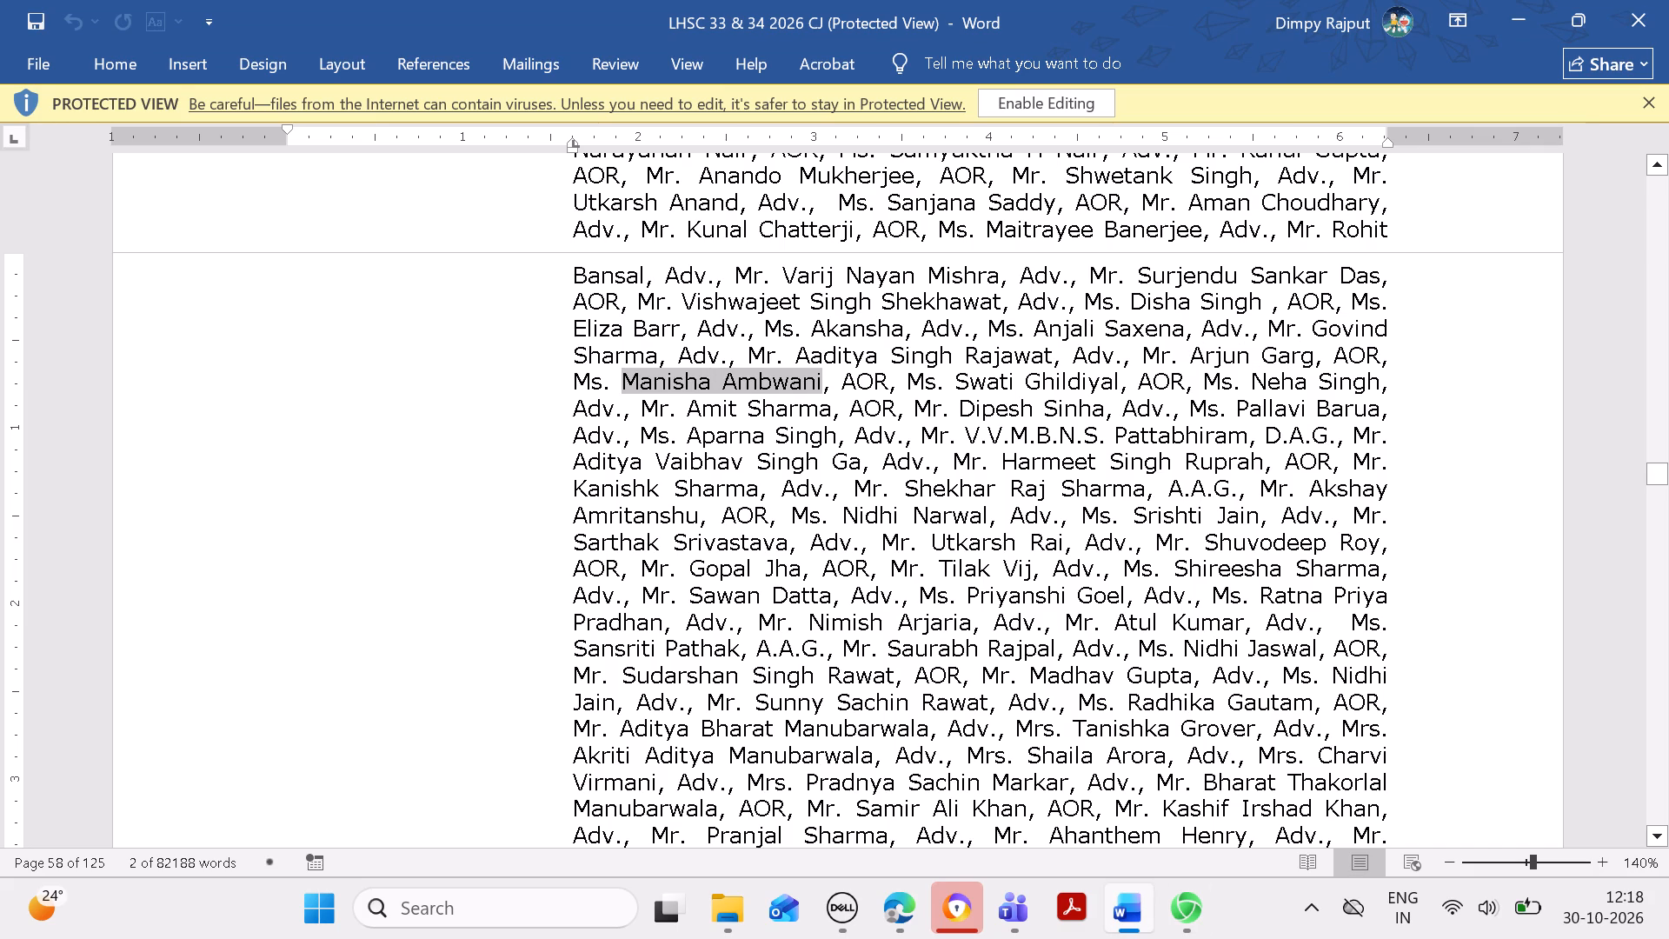
{"action": "key", "text": "ctrl+c"}
{"action": "left_click", "coordinate": [885, 921]}
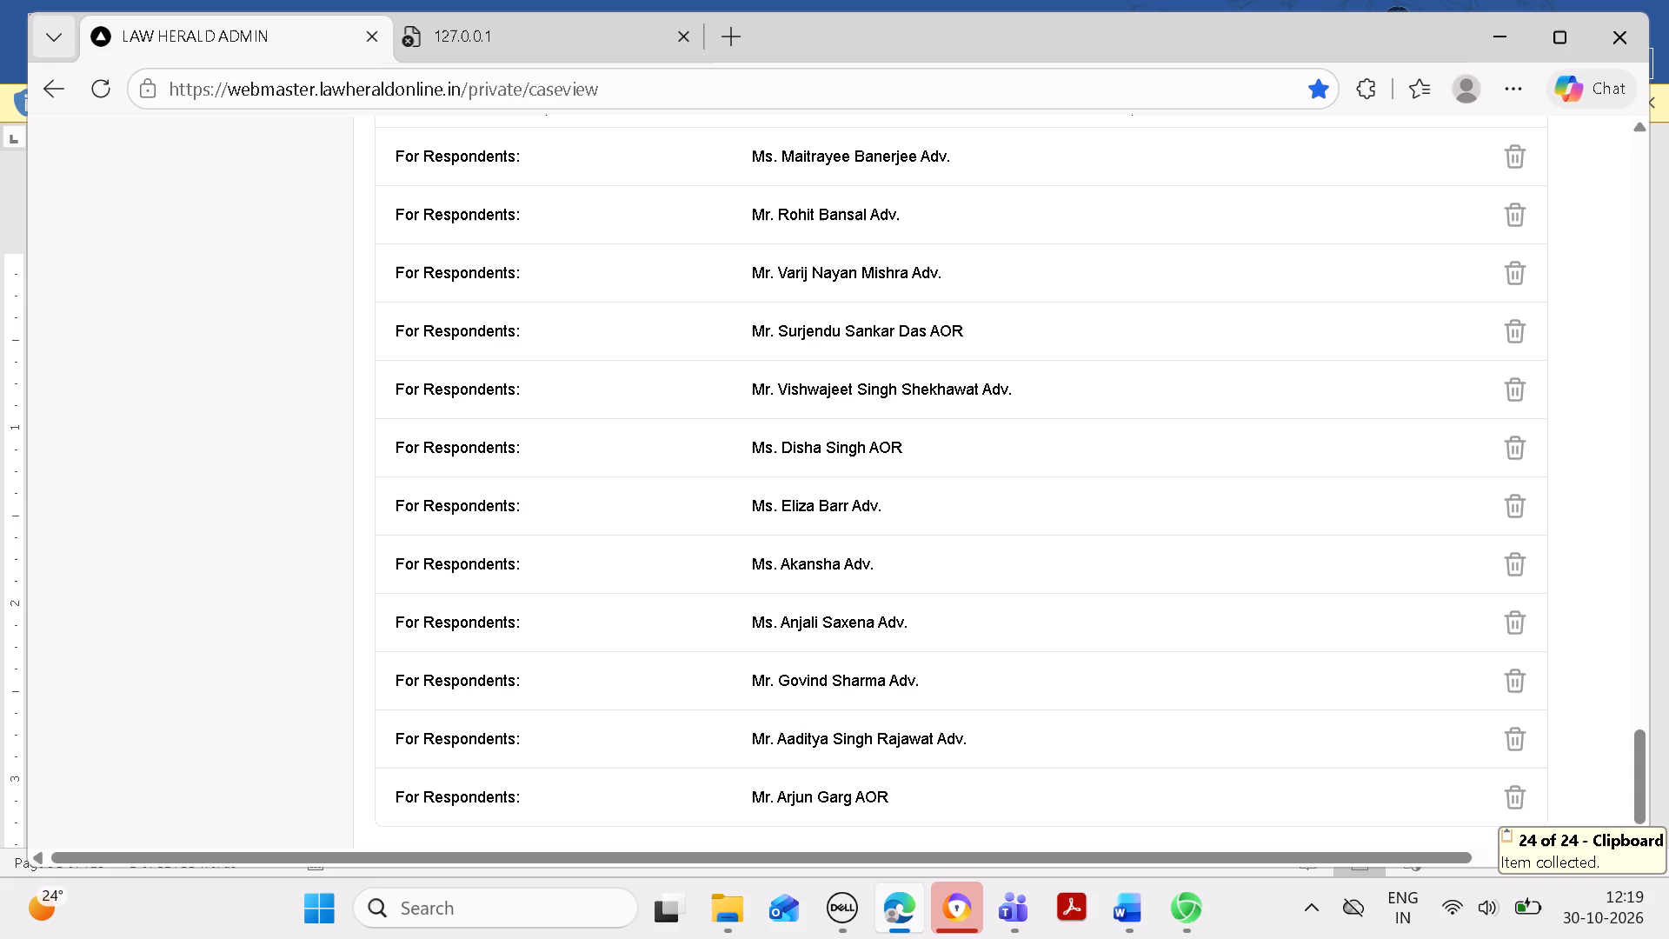
Search the copied seventieth advocate's name, then add and attach a new entry with prefix Ms. and designation AOR for the respondents.
{"action": "scroll", "coordinate": [854, 846], "scroll_direction": "up", "scroll_amount": 3}
{"action": "left_click", "coordinate": [1259, 767]}
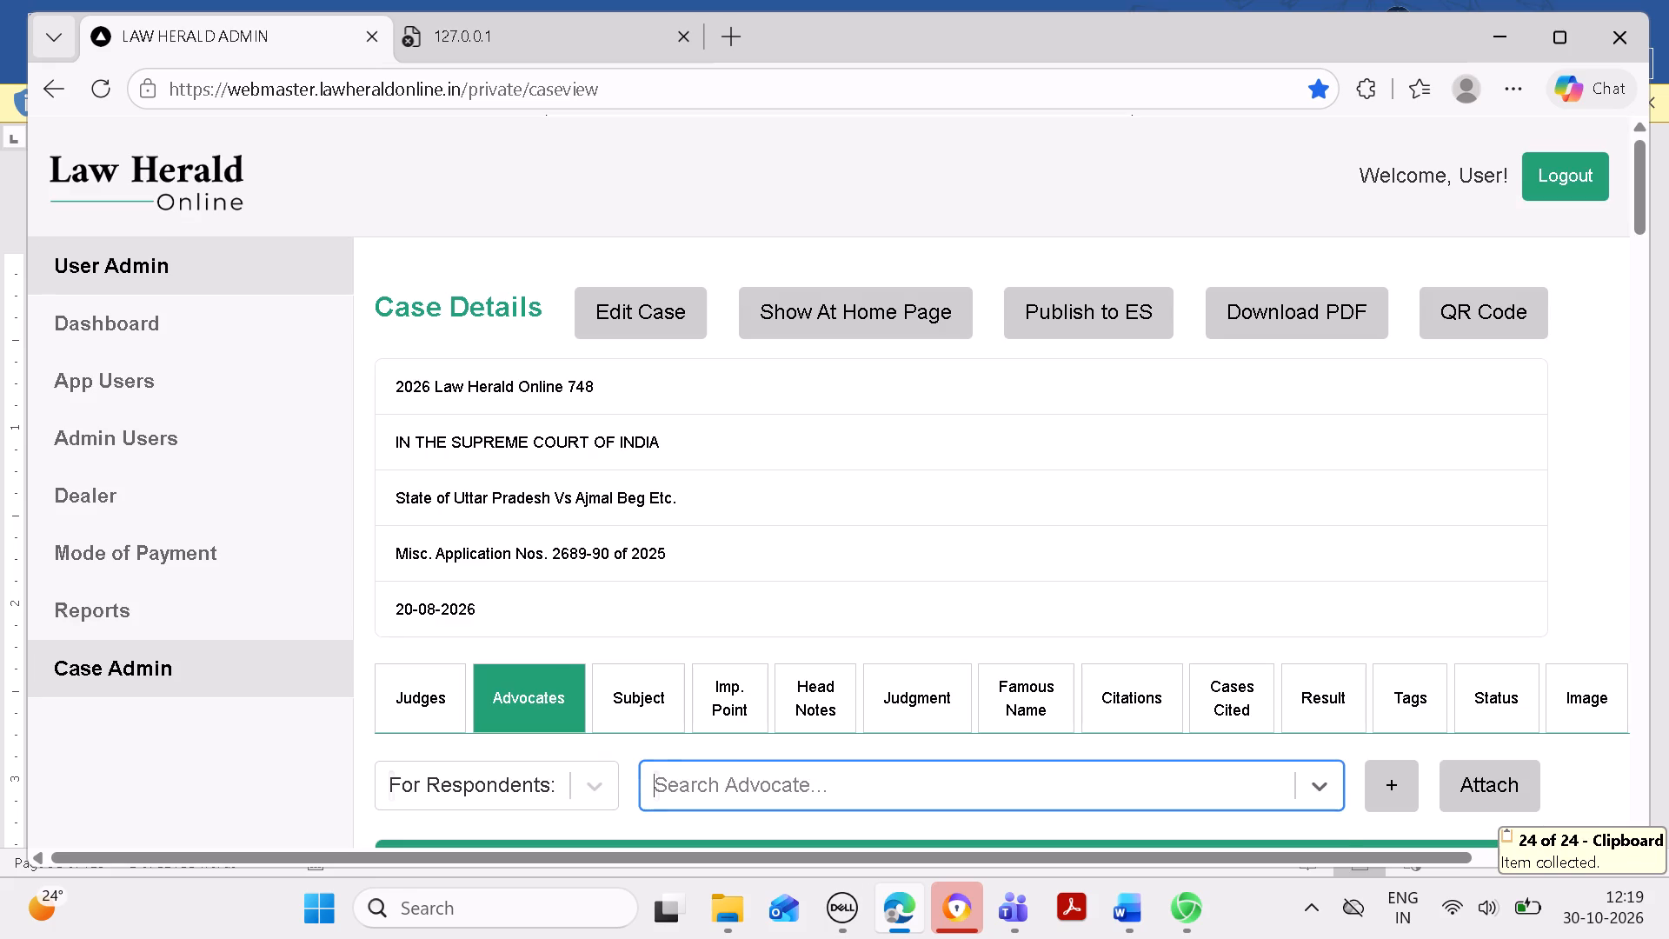
{"action": "key", "text": "ctrl+v"}
{"action": "left_click_drag", "start_coordinate": [1639, 211], "coordinate": [1640, 215]}
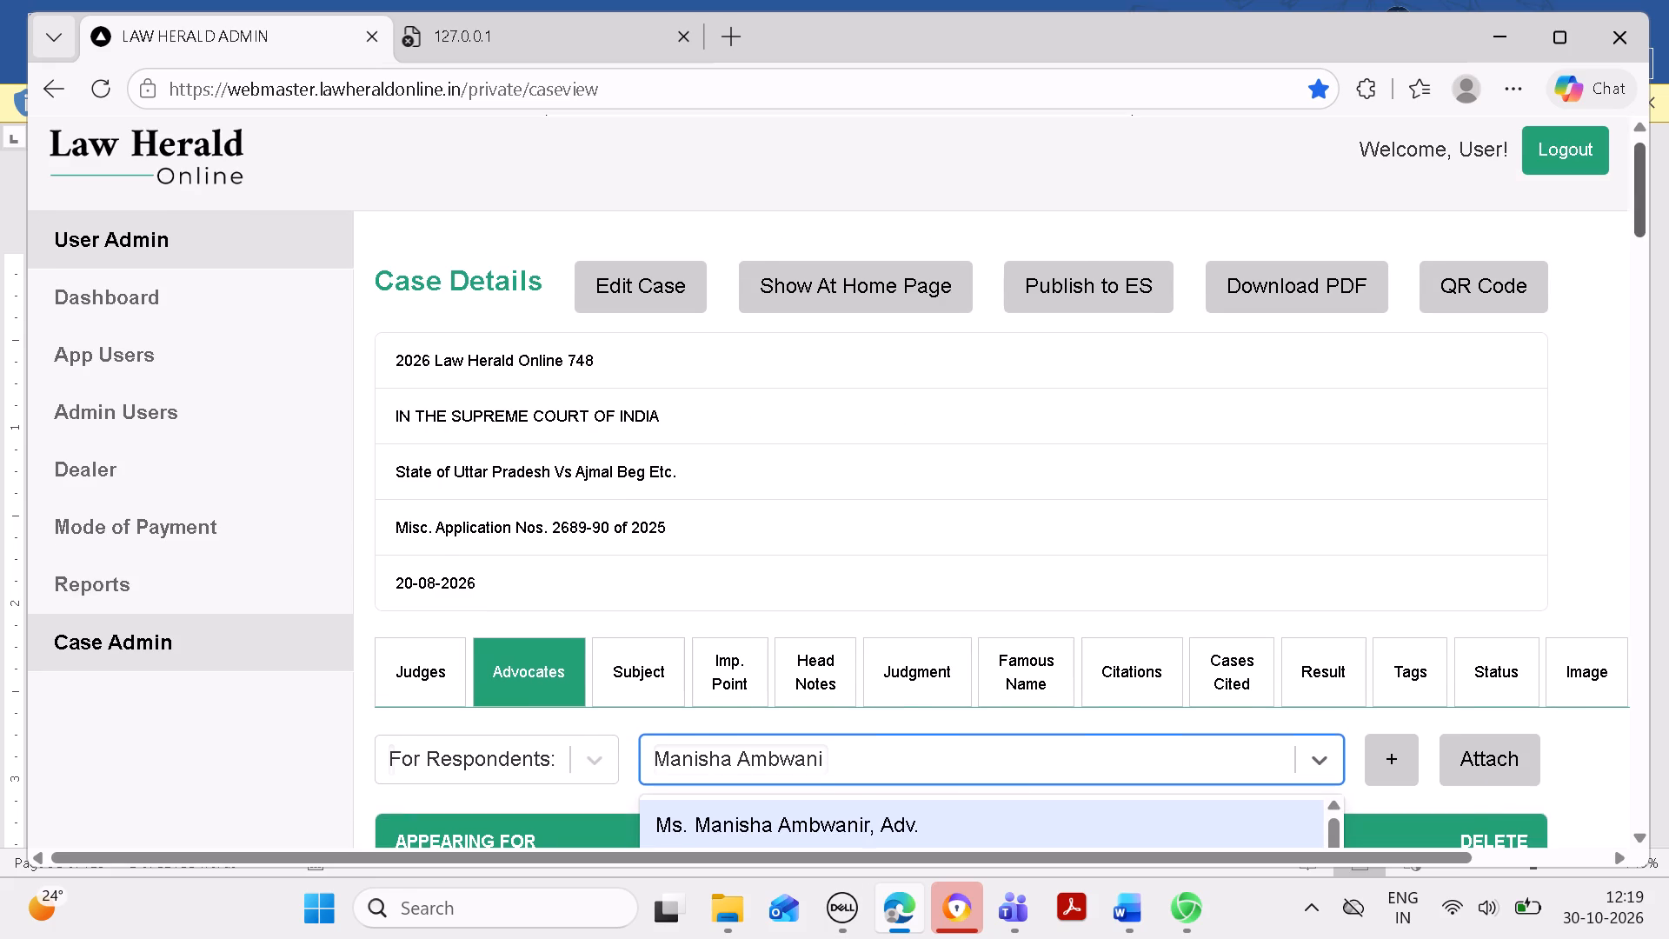
{"action": "left_click_drag", "start_coordinate": [1640, 215], "coordinate": [1647, 246]}
{"action": "left_click", "coordinate": [1380, 496]}
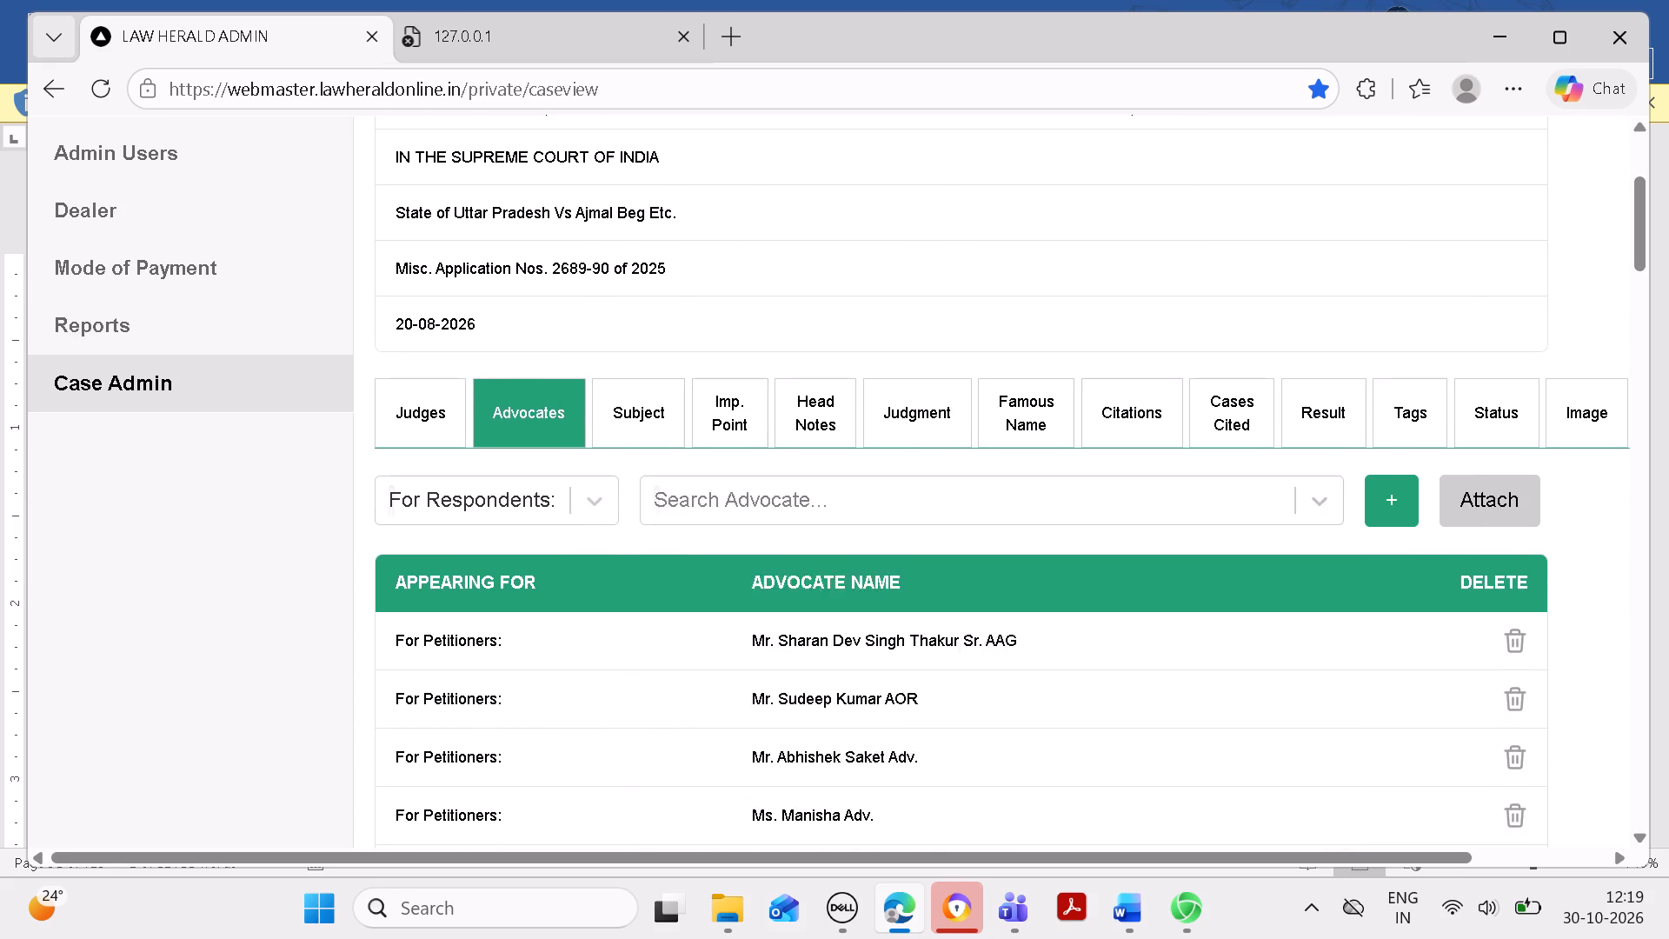
{"action": "left_click", "coordinate": [1067, 393]}
{"action": "scroll", "coordinate": [915, 567], "scroll_direction": "down", "scroll_amount": 2}
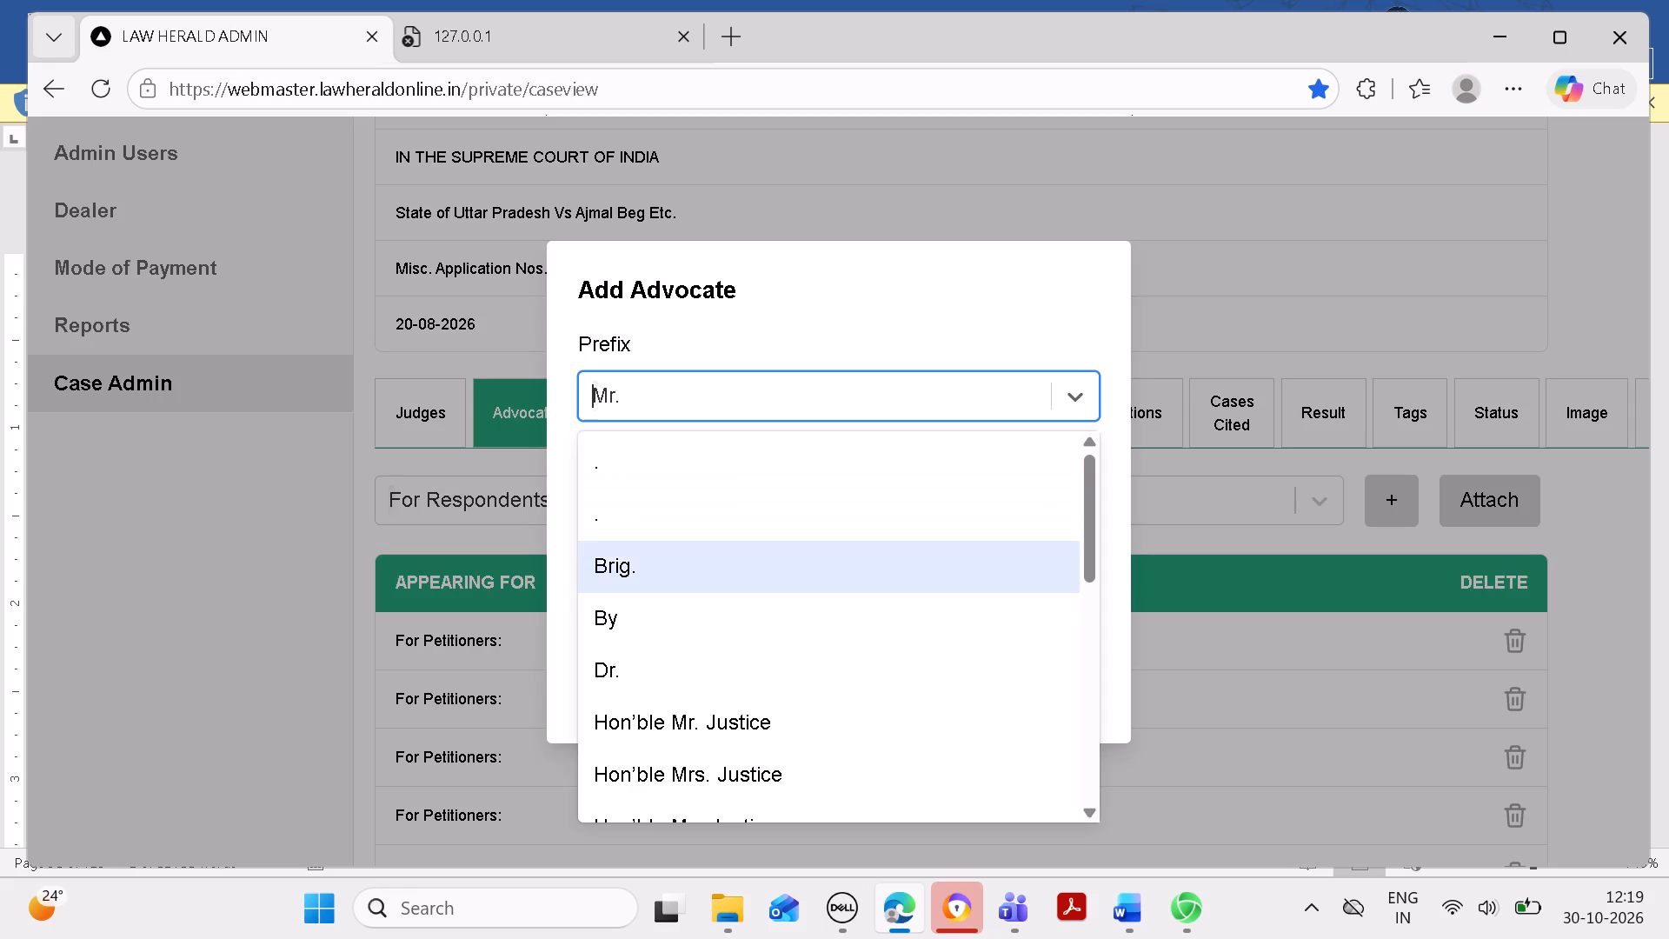
{"action": "left_click", "coordinate": [892, 589]}
{"action": "left_click", "coordinate": [849, 633]}
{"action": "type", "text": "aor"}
{"action": "left_click", "coordinate": [812, 798]}
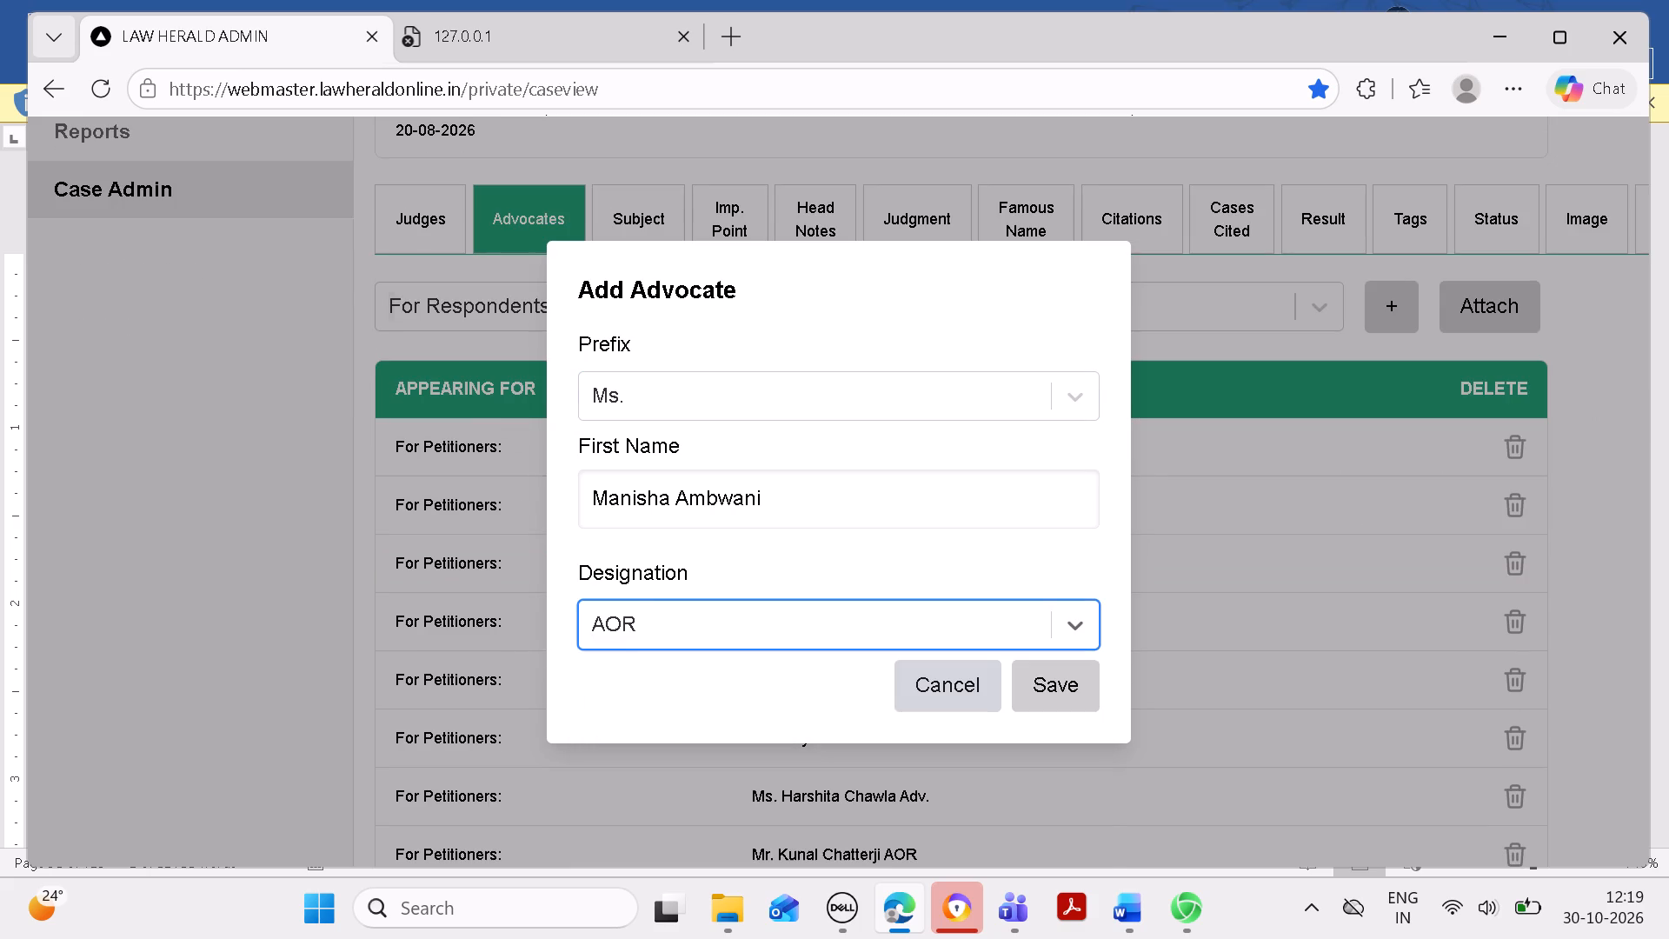
{"action": "left_click", "coordinate": [1039, 703]}
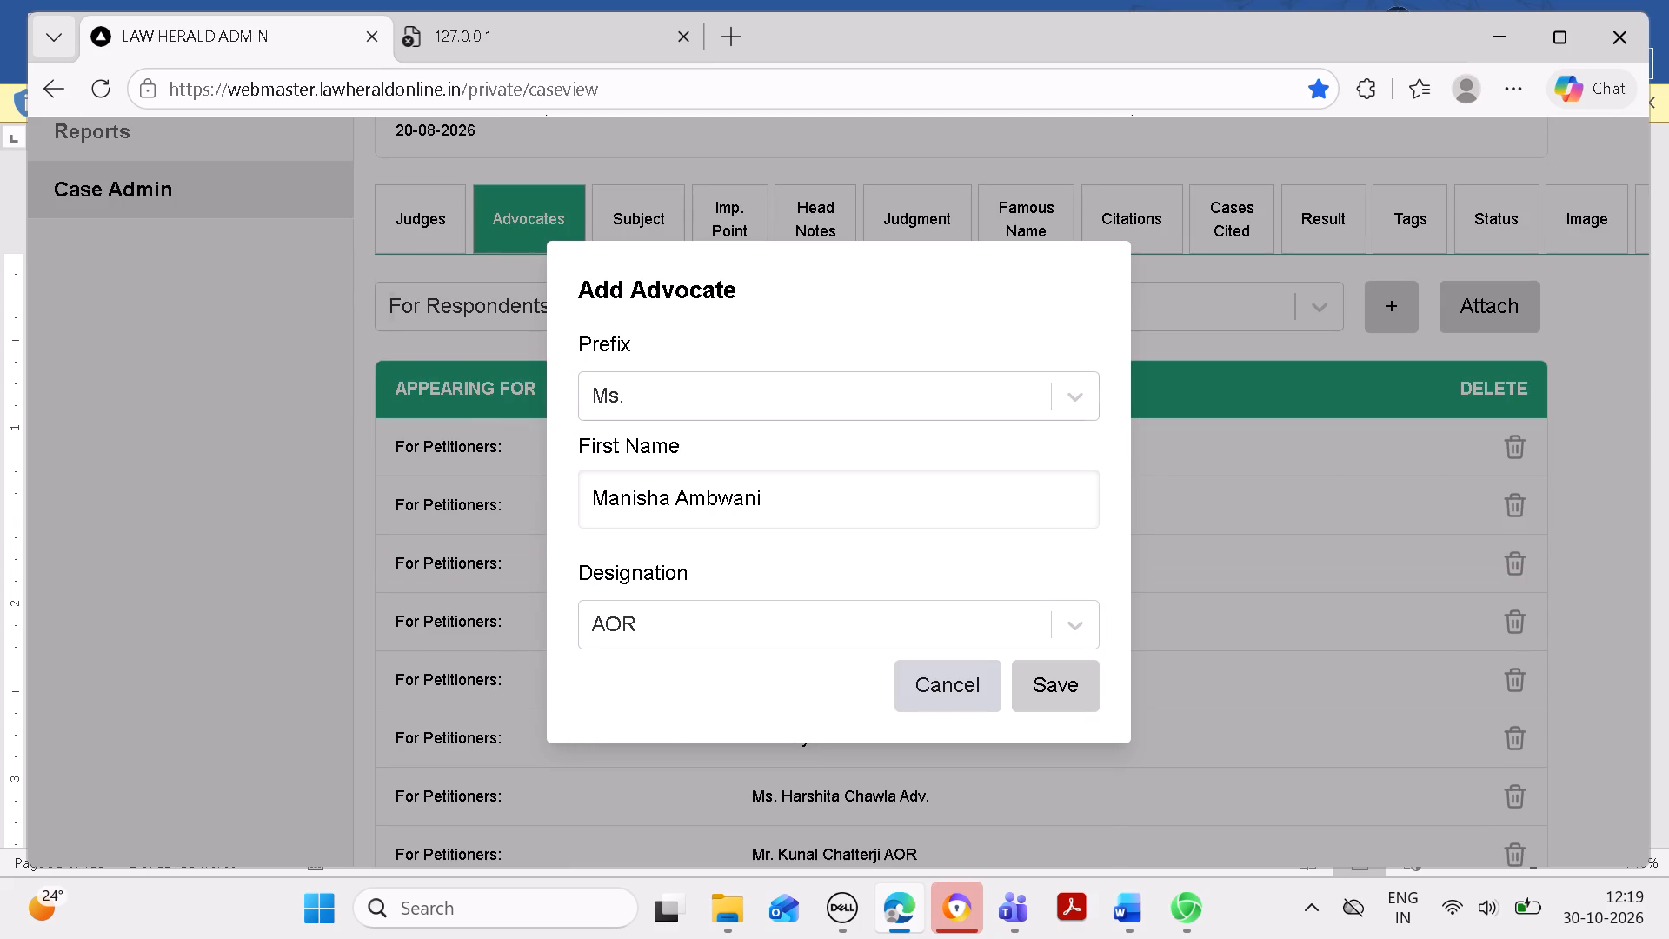
{"action": "left_click", "coordinate": [1063, 281]}
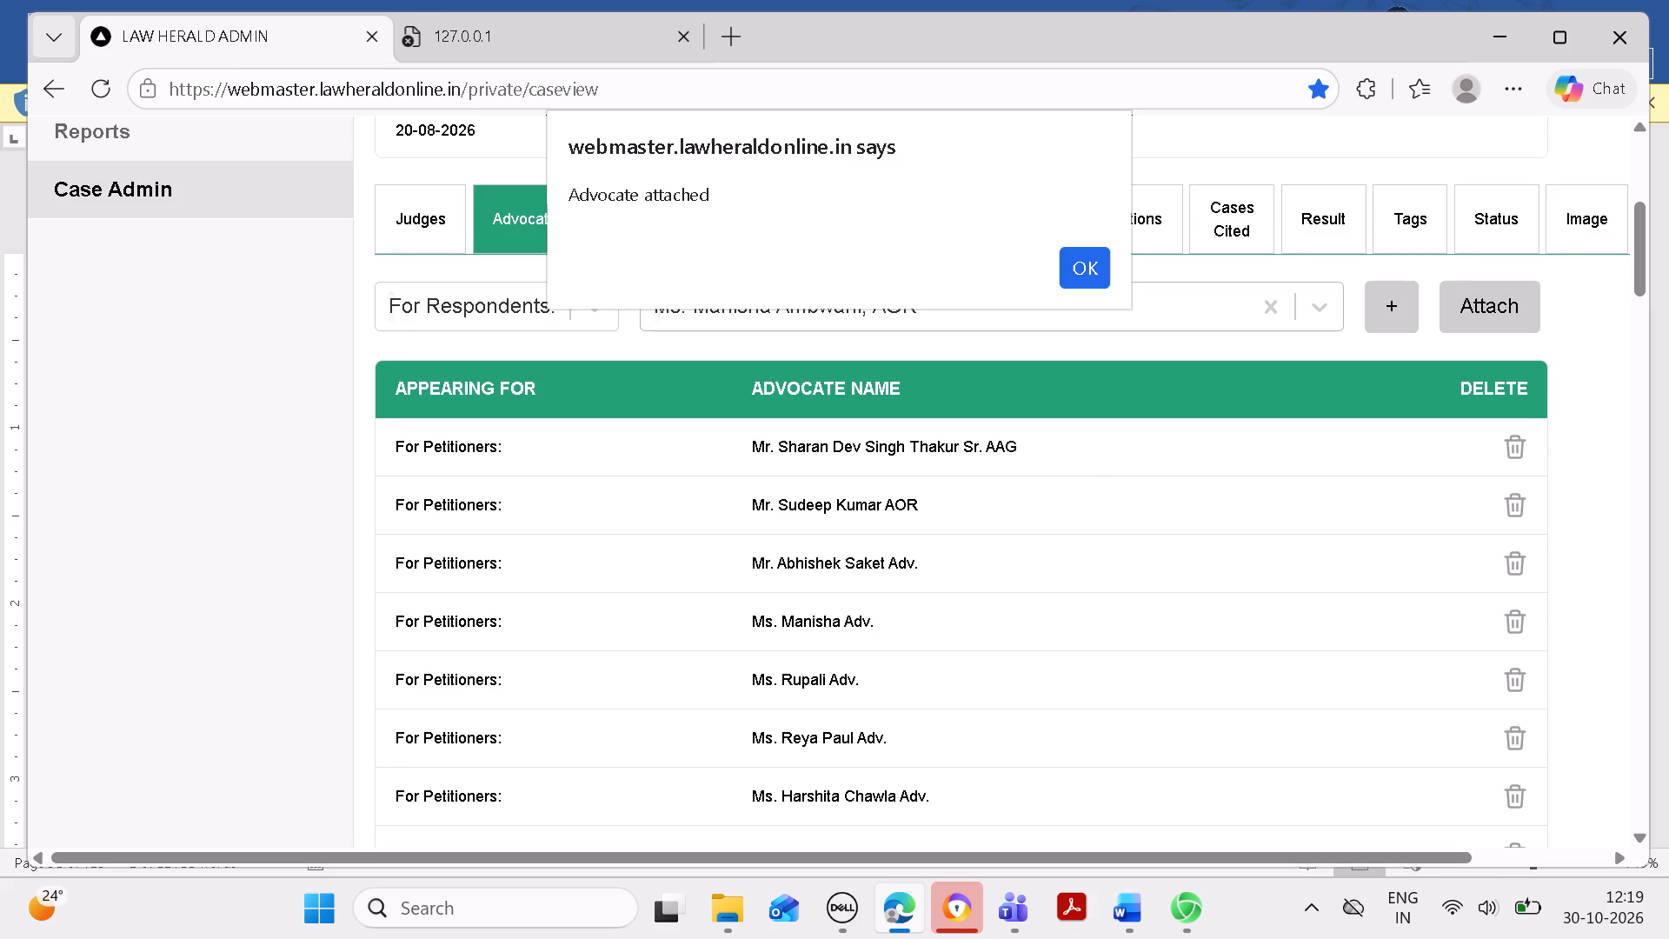
{"action": "left_click", "coordinate": [1079, 270]}
{"action": "scroll", "coordinate": [974, 356], "scroll_direction": "down", "scroll_amount": 10}
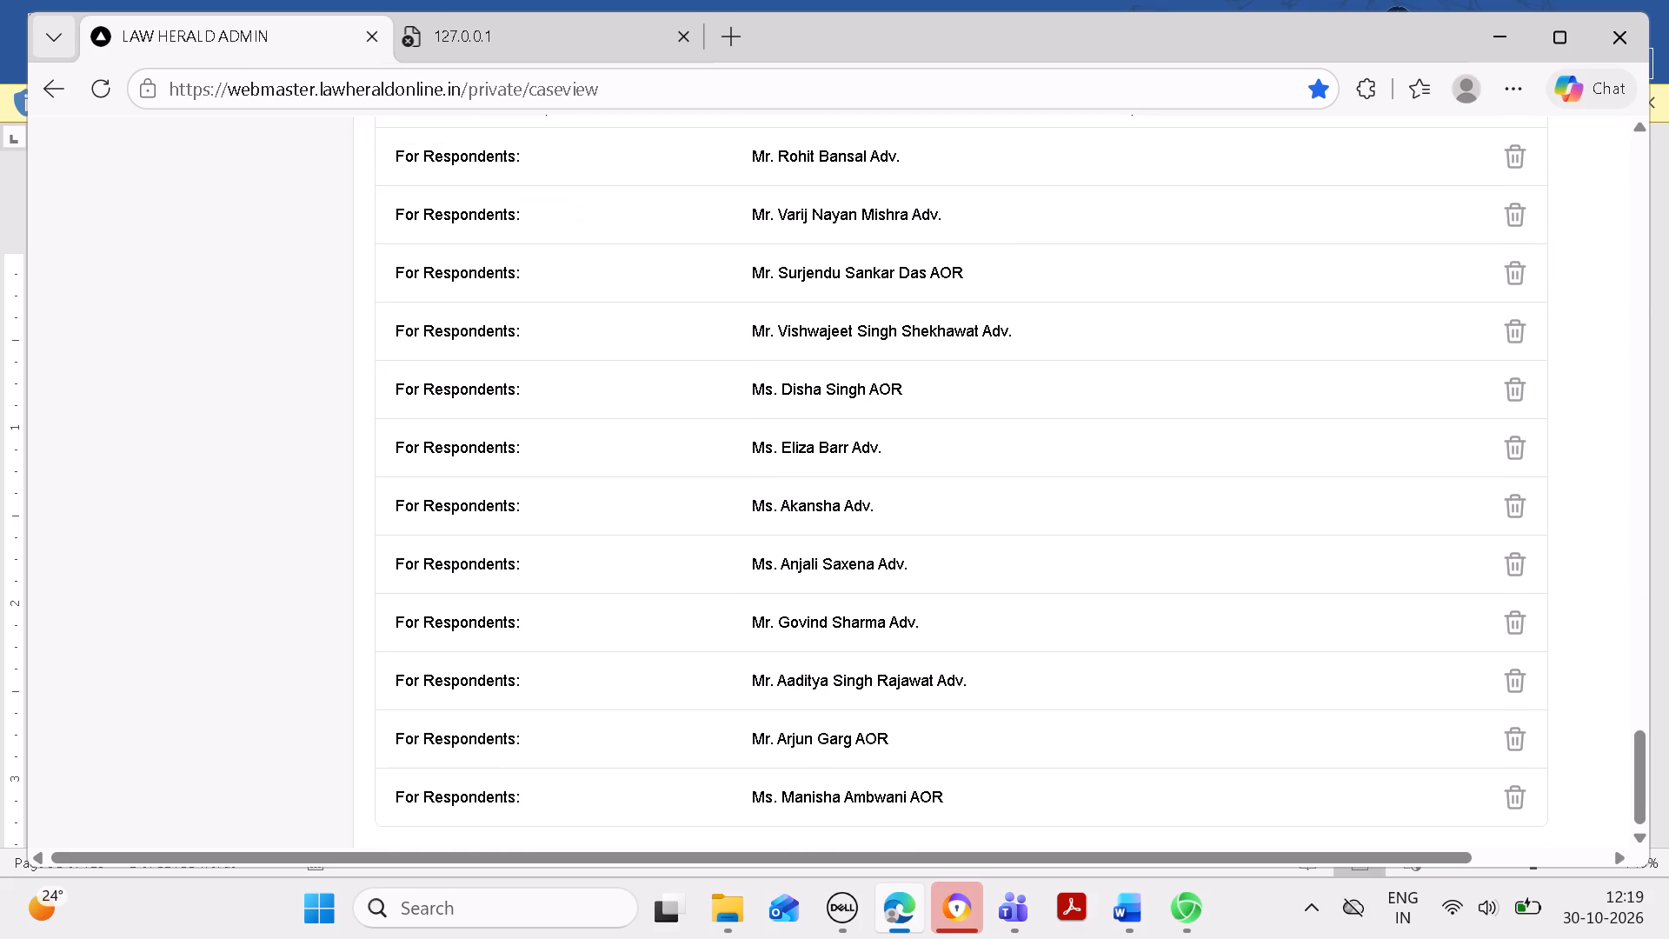
{"action": "scroll", "coordinate": [930, 421], "scroll_direction": "down", "scroll_amount": 1}
{"action": "scroll", "coordinate": [918, 547], "scroll_direction": "down", "scroll_amount": 4}
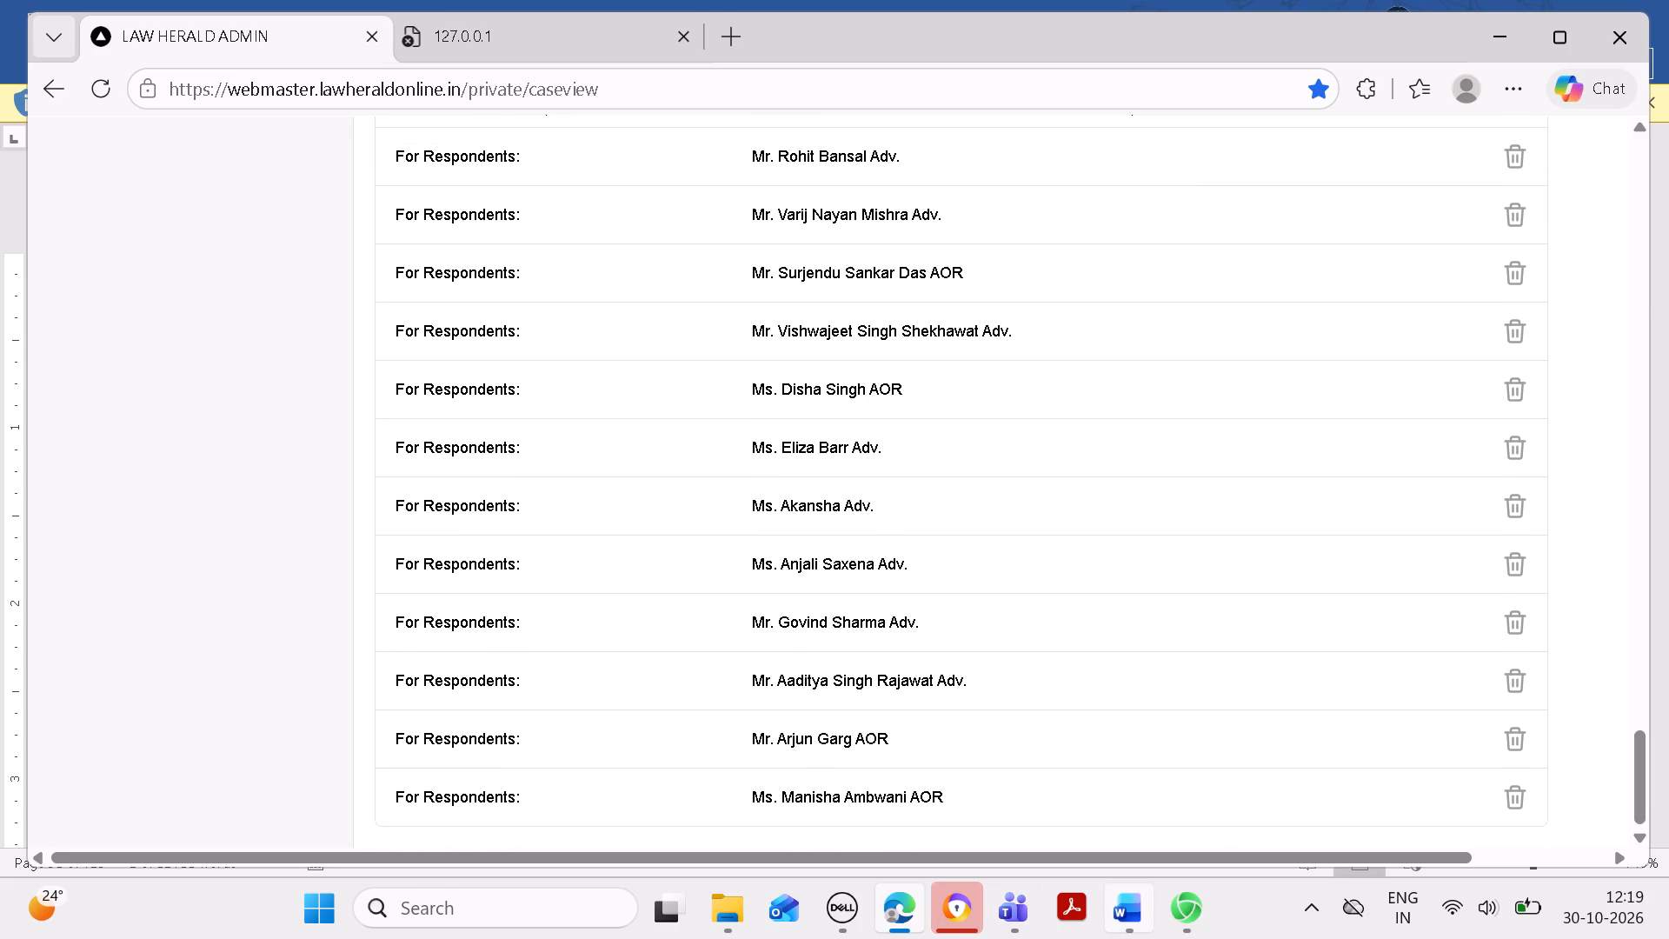
Copy the seventy-first respondents' advocate's name, without its Ms. prefix and AOR designation, from the judgment in Word and return to Edge.
{"action": "left_click", "coordinate": [1119, 919]}
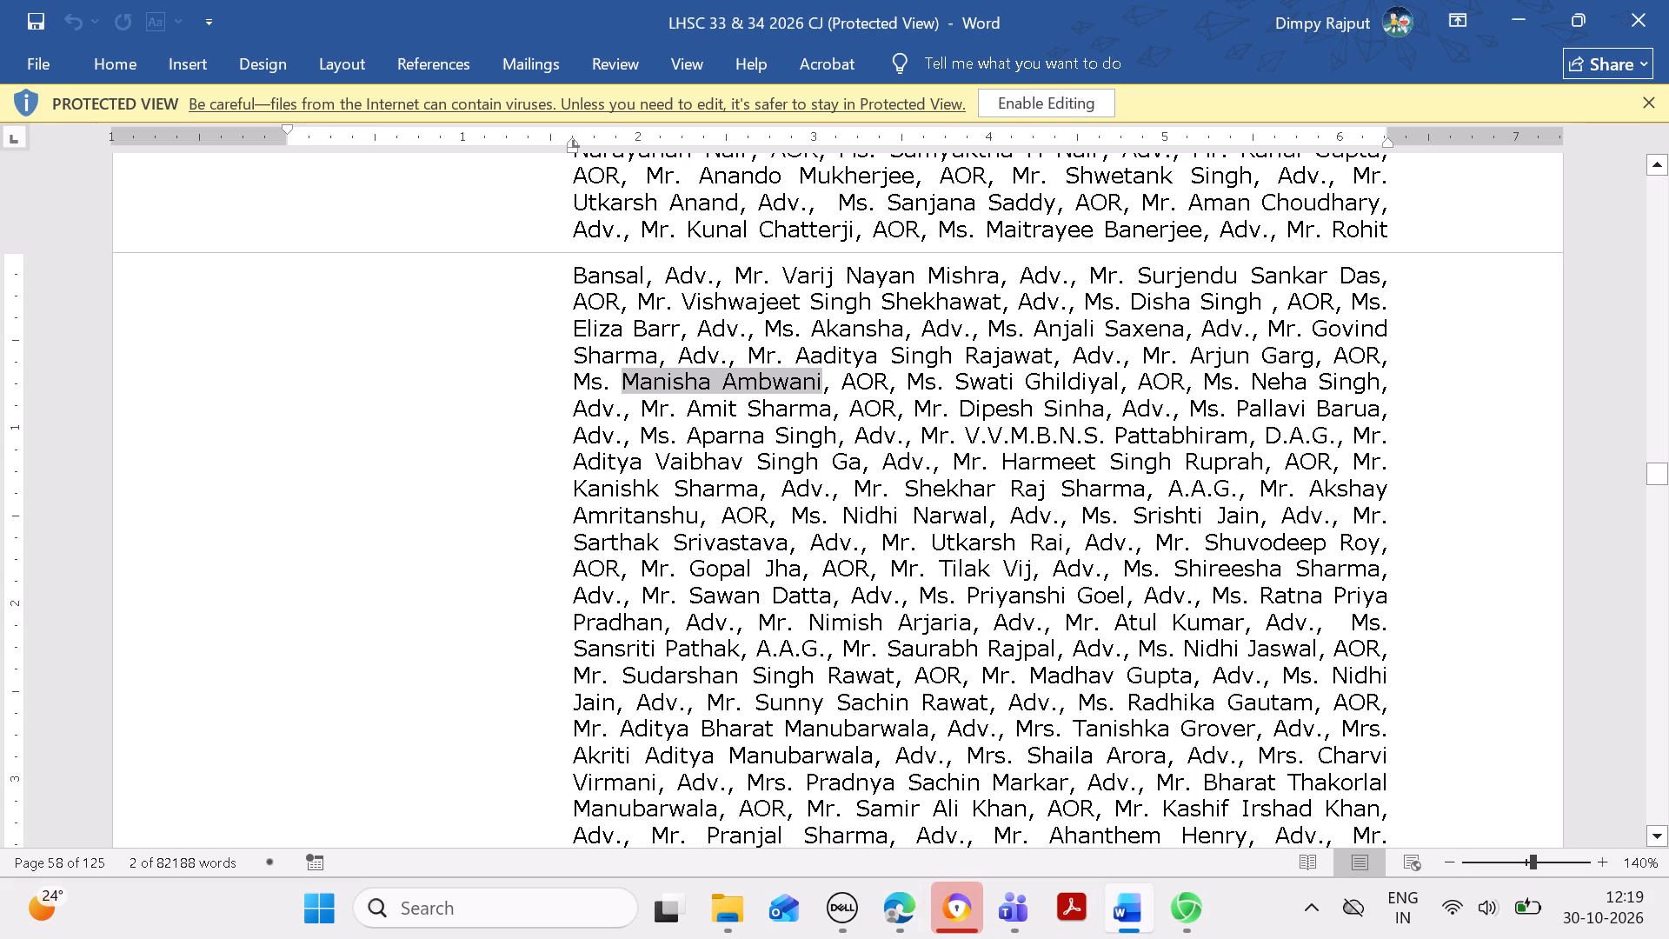
{"action": "left_click_drag", "start_coordinate": [959, 376], "coordinate": [1054, 376]}
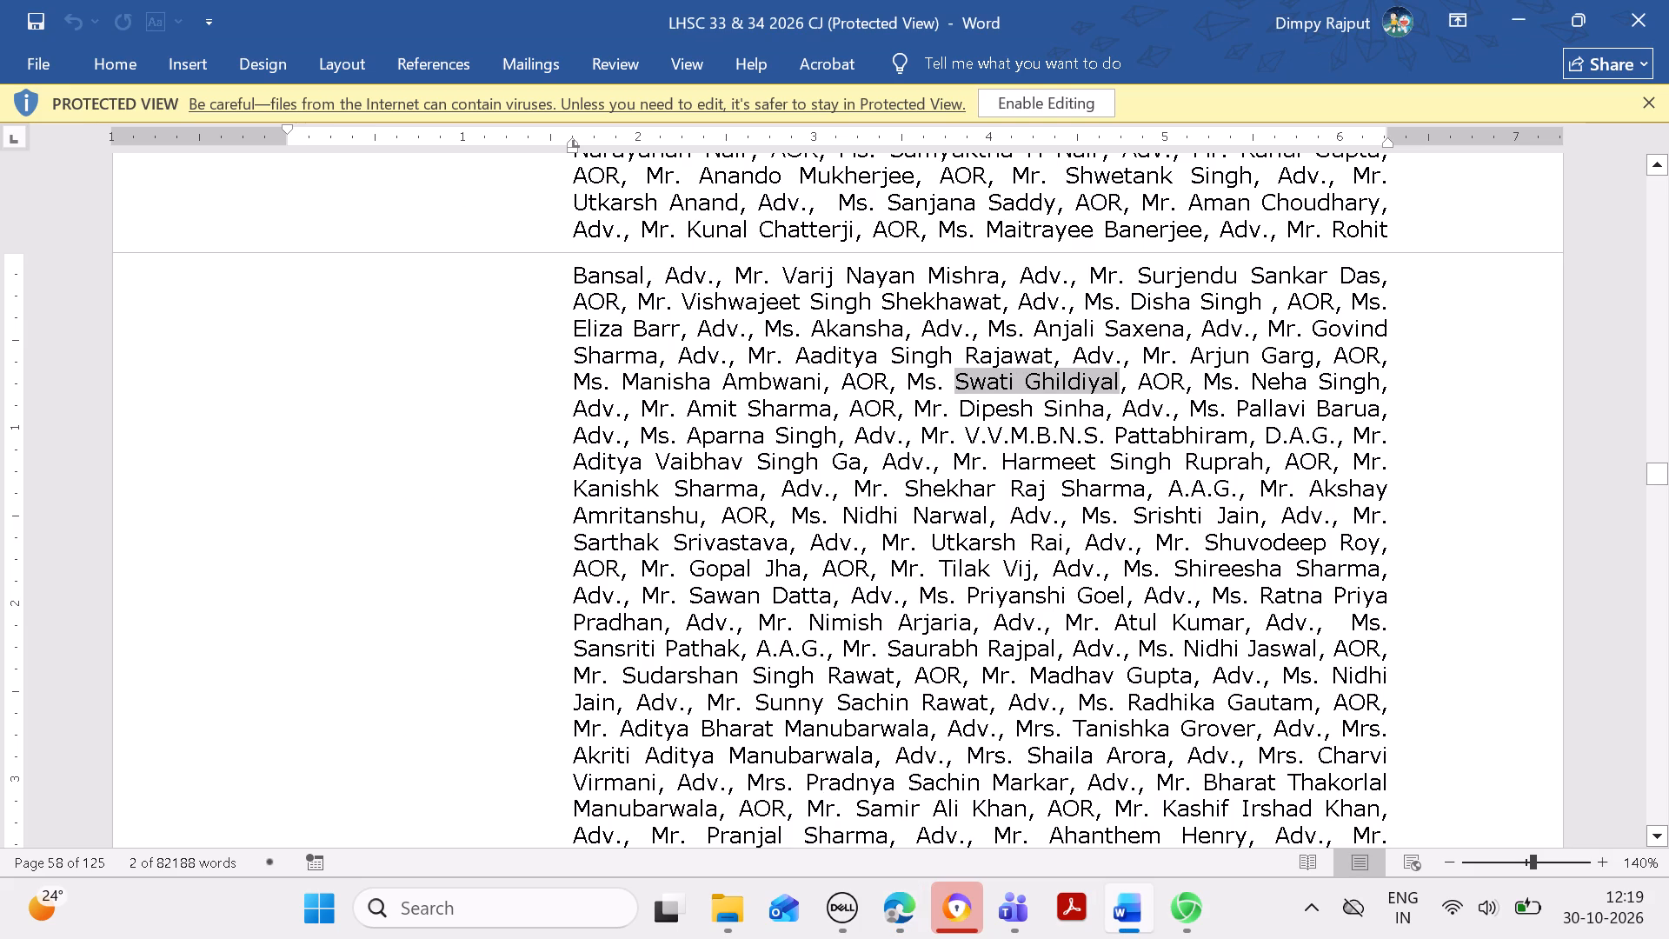
{"action": "left_click_drag", "start_coordinate": [1054, 376], "coordinate": [1066, 376]}
{"action": "key", "text": "ctrl+c"}
{"action": "left_click", "coordinate": [905, 911]}
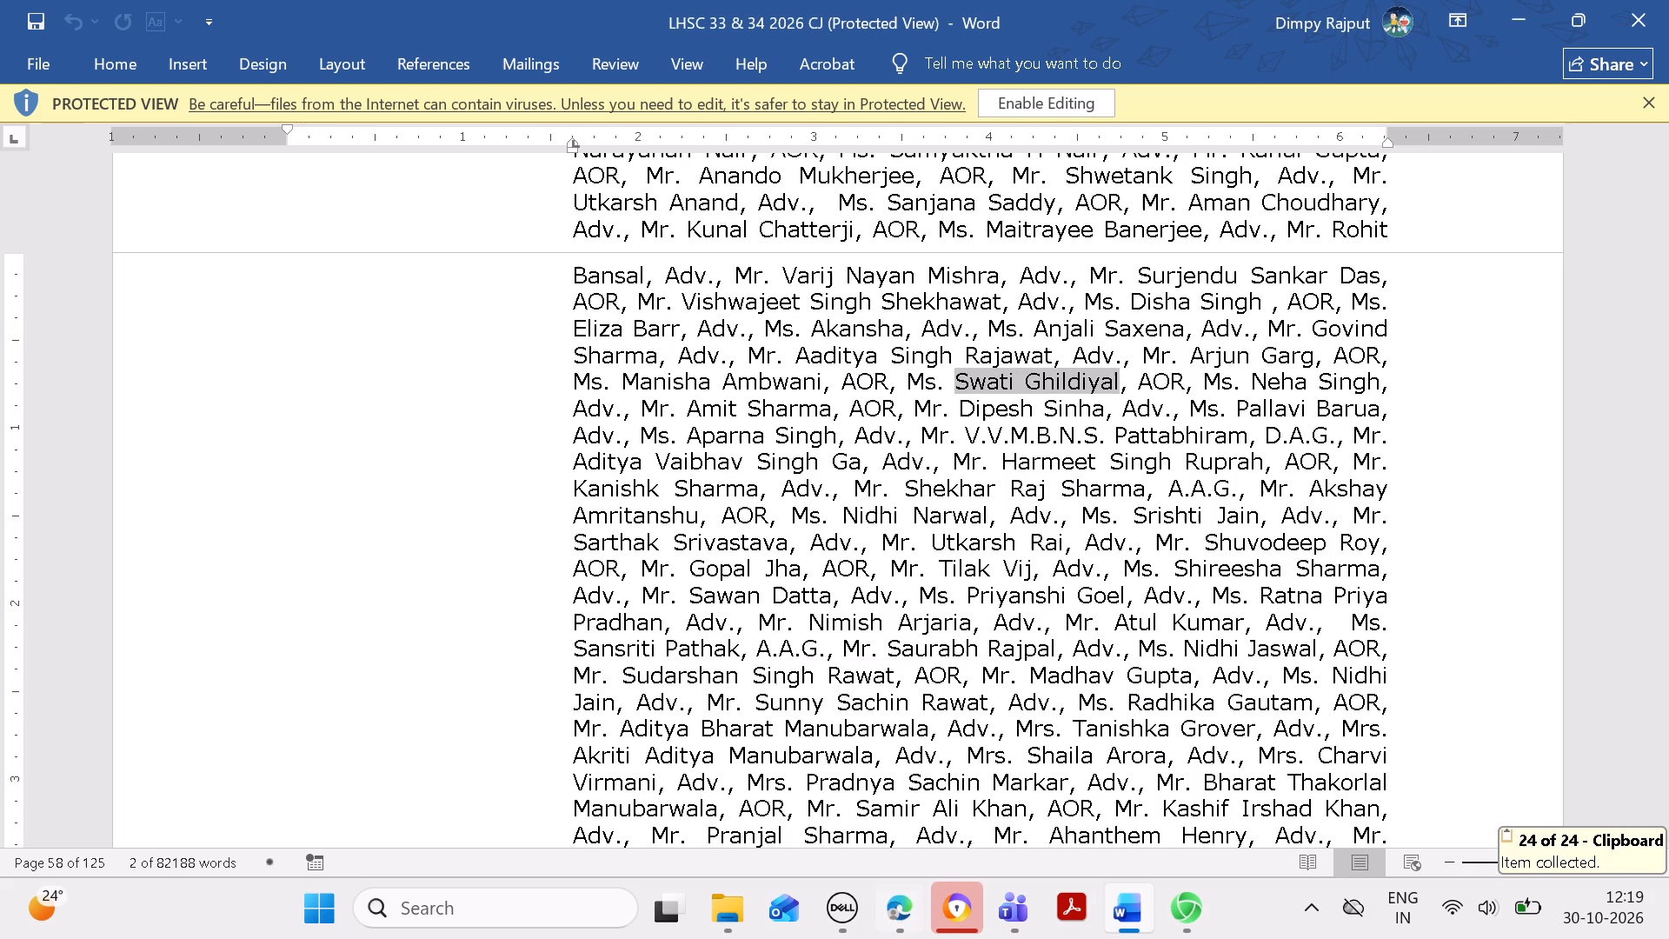
{"action": "left_click", "coordinate": [901, 908]}
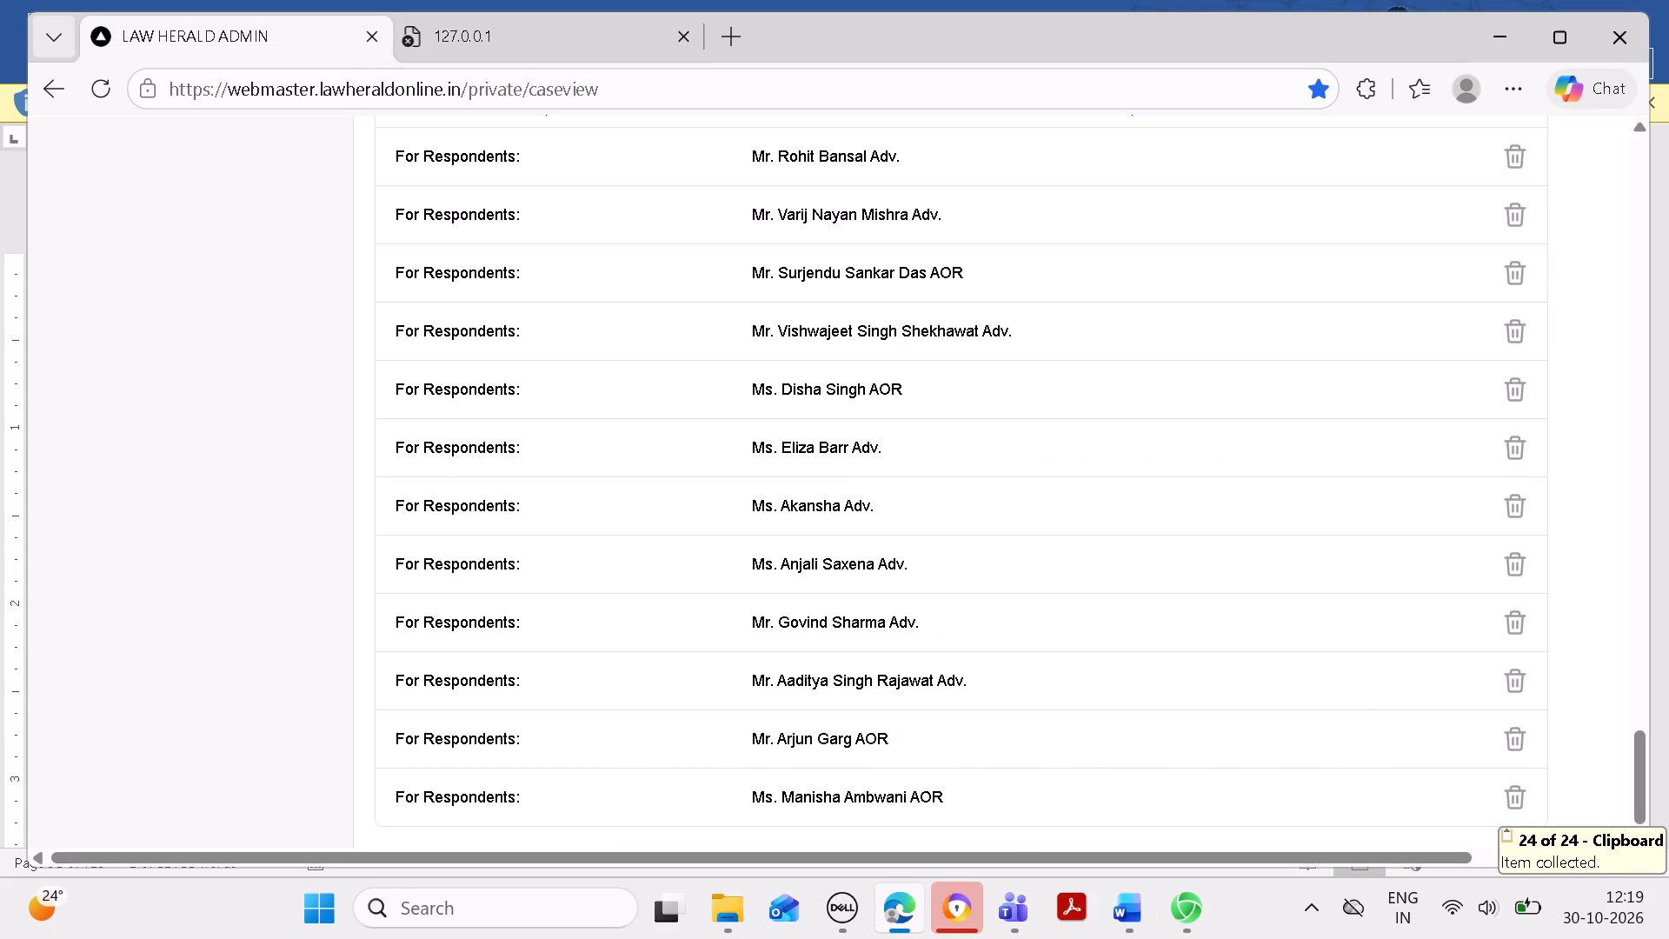
Search the copied seventy-first advocate's name and attach the existing entry with prefix Ms. and designation AOR for the respondents.
{"action": "scroll", "coordinate": [894, 768], "scroll_direction": "up", "scroll_amount": 4}
{"action": "left_click", "coordinate": [1270, 776]}
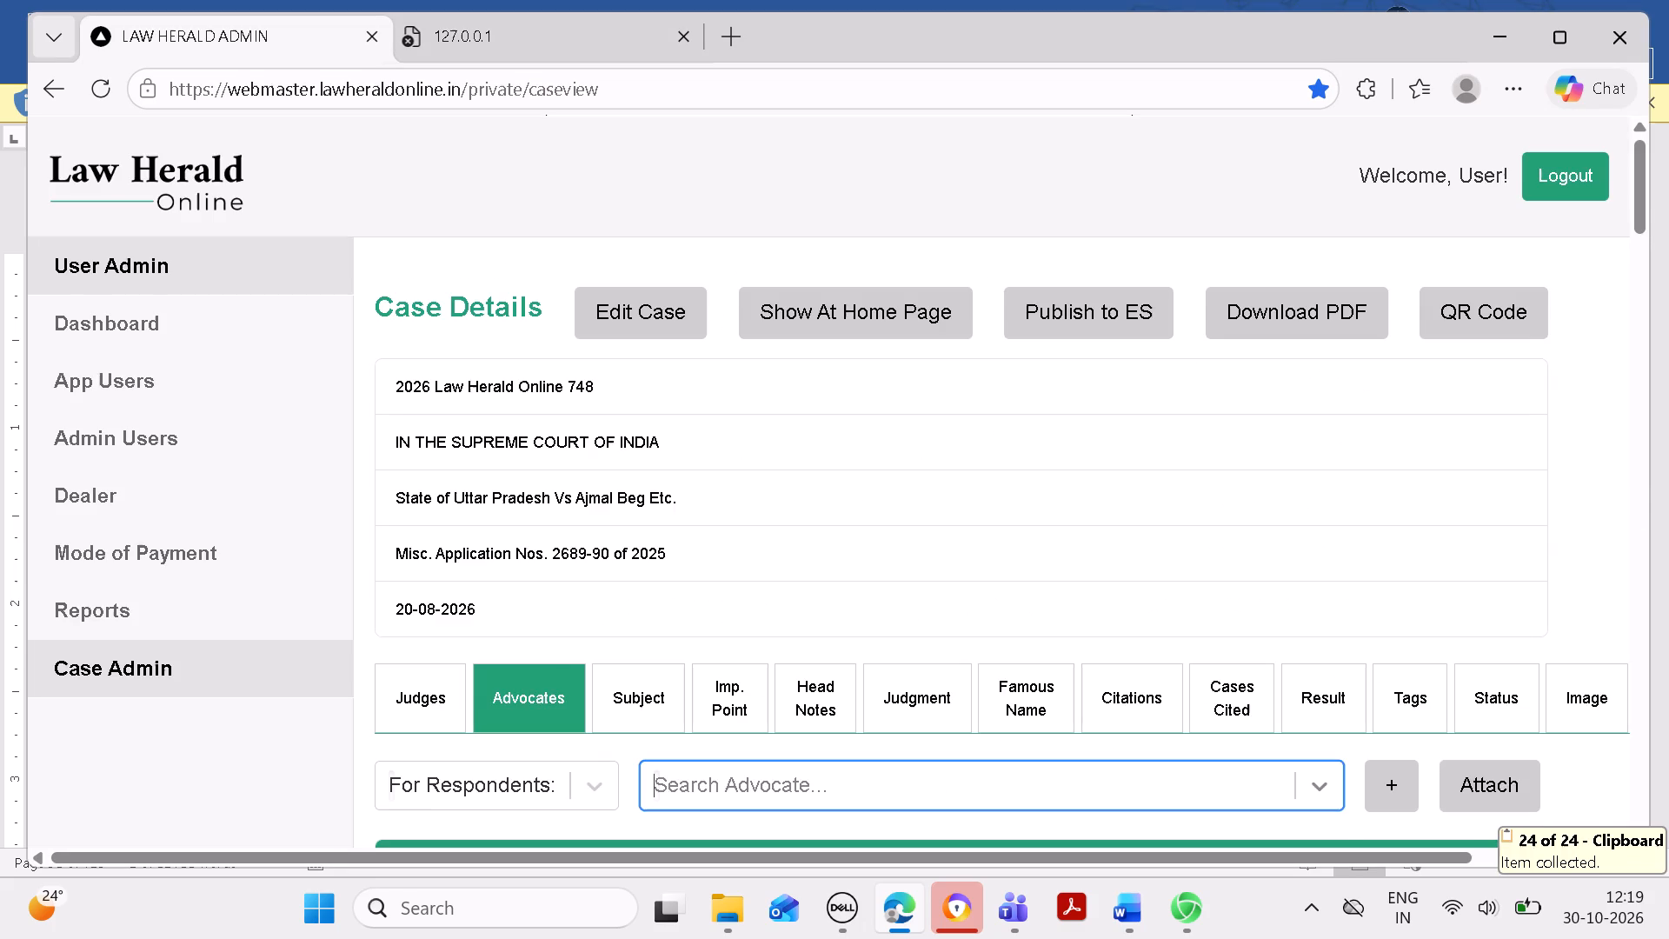
{"action": "key", "text": "ctrl+v"}
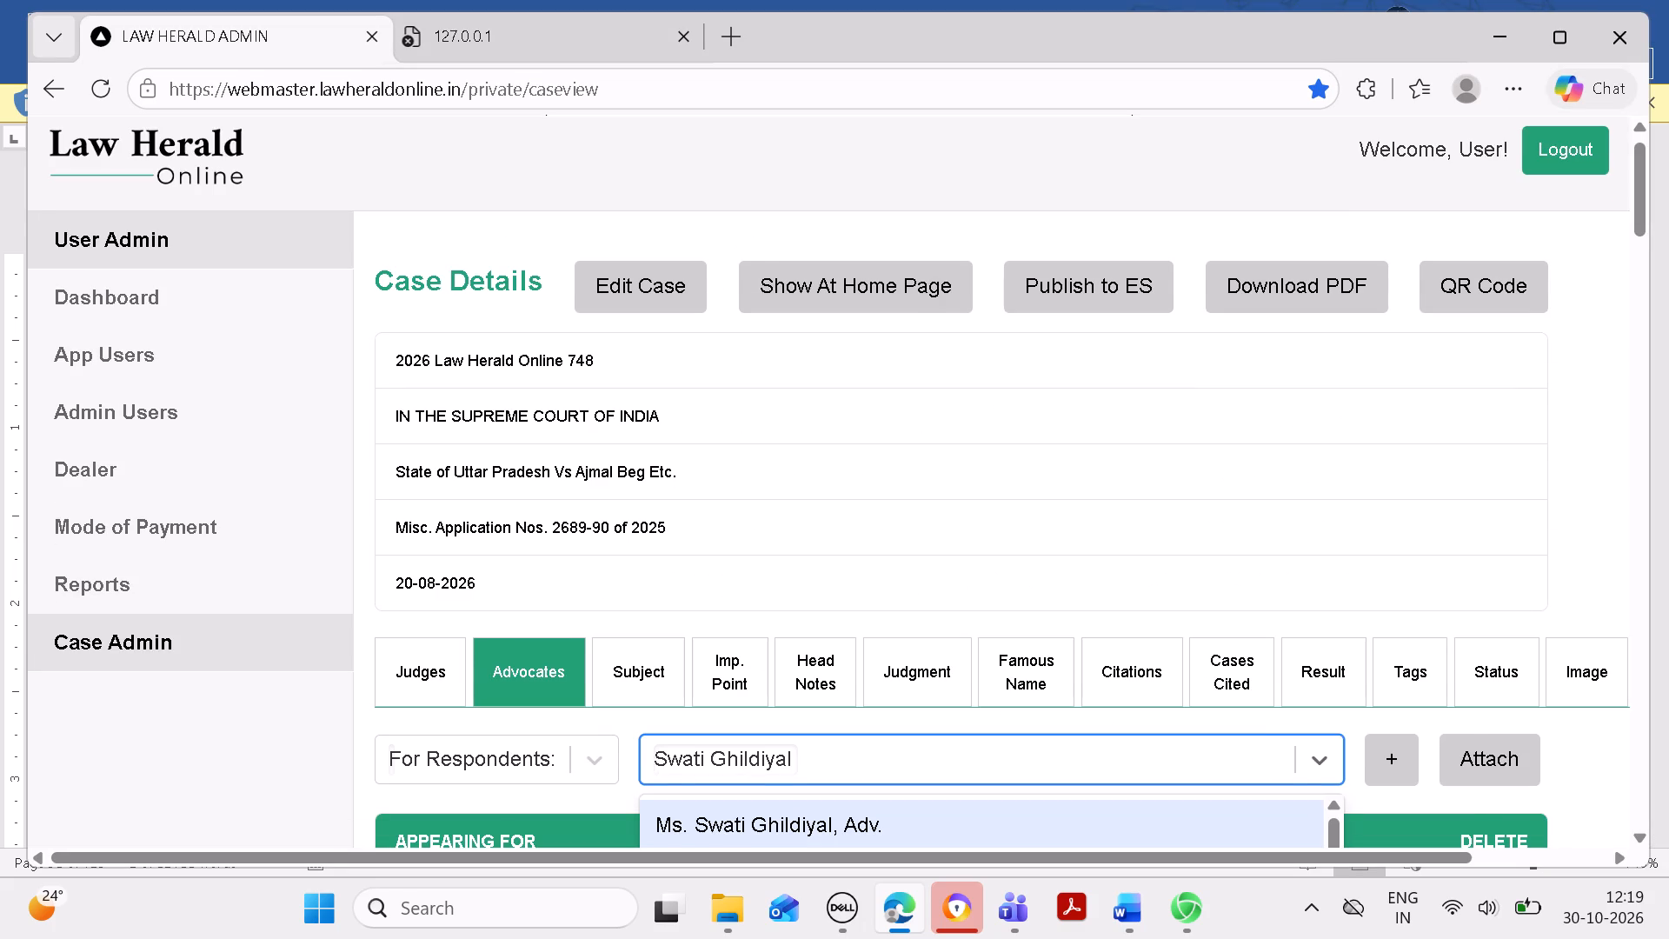
{"action": "left_click_drag", "start_coordinate": [1644, 210], "coordinate": [1656, 236]}
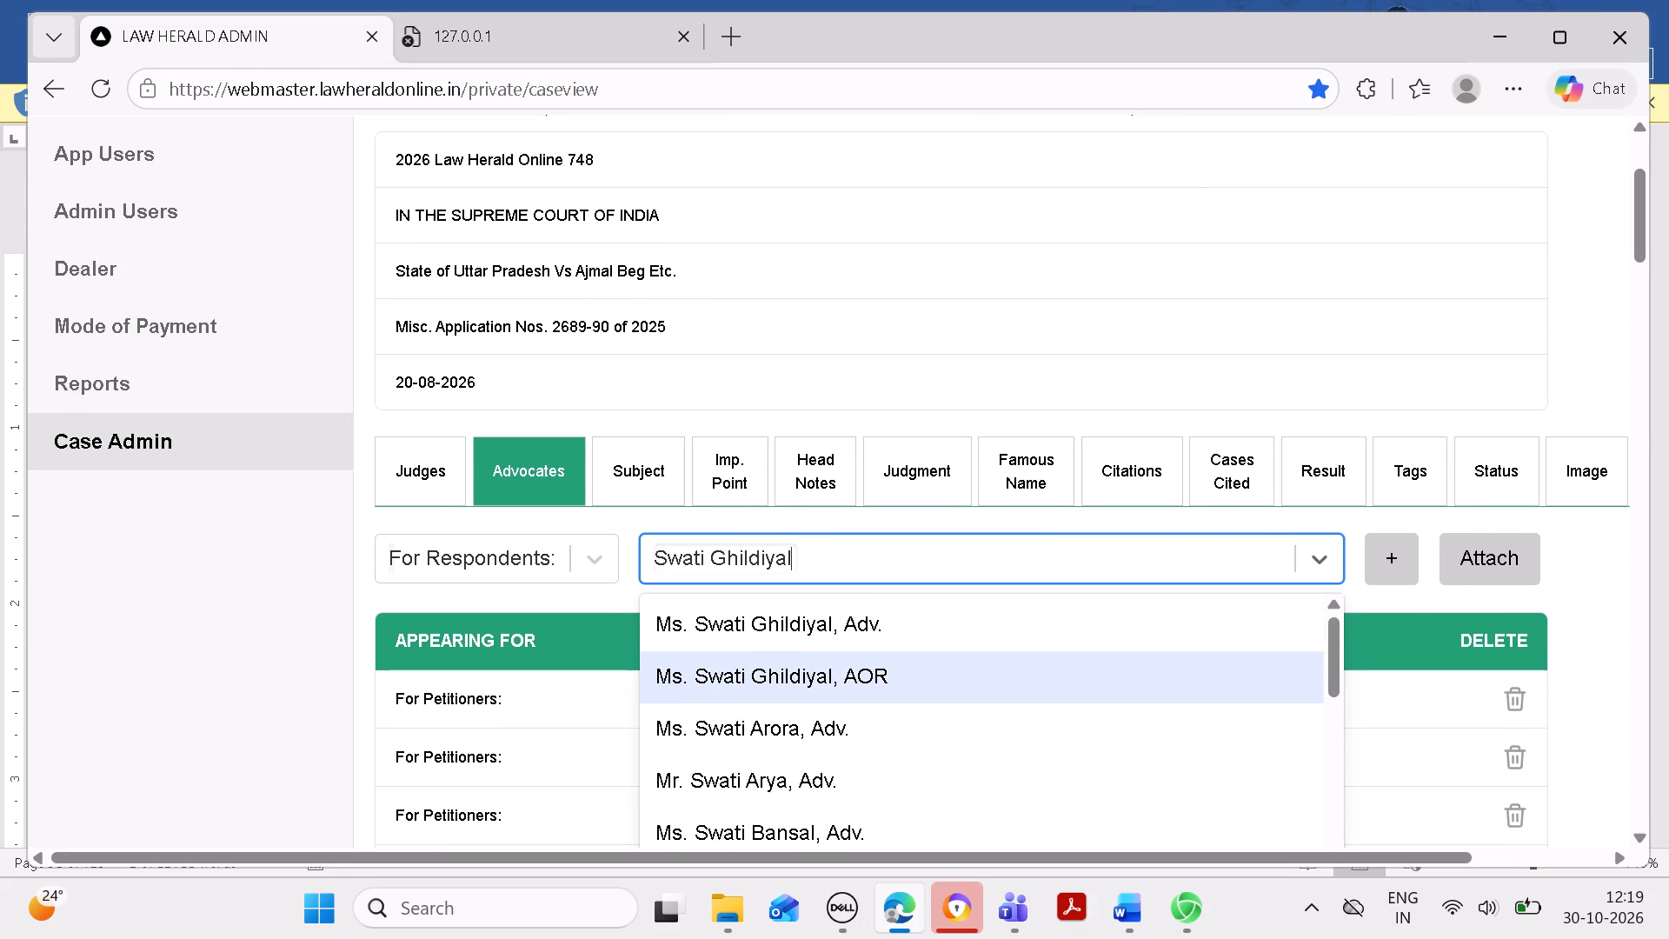
{"action": "left_click", "coordinate": [1017, 671]}
{"action": "left_click", "coordinate": [1487, 550]}
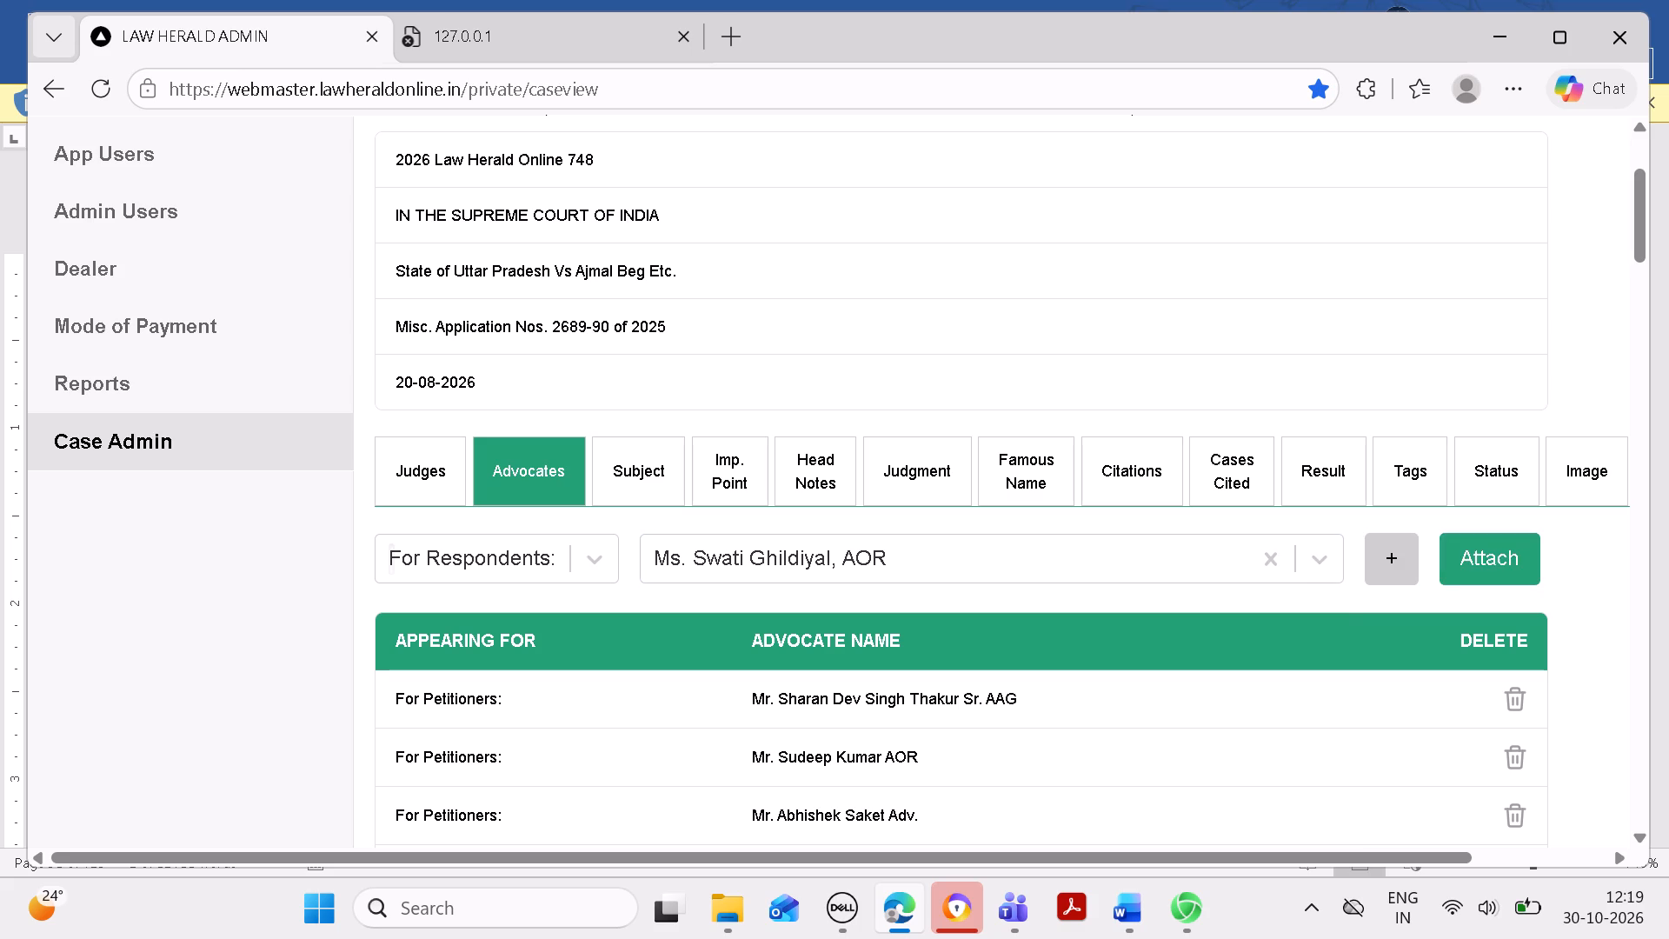
{"action": "left_click", "coordinate": [1101, 260]}
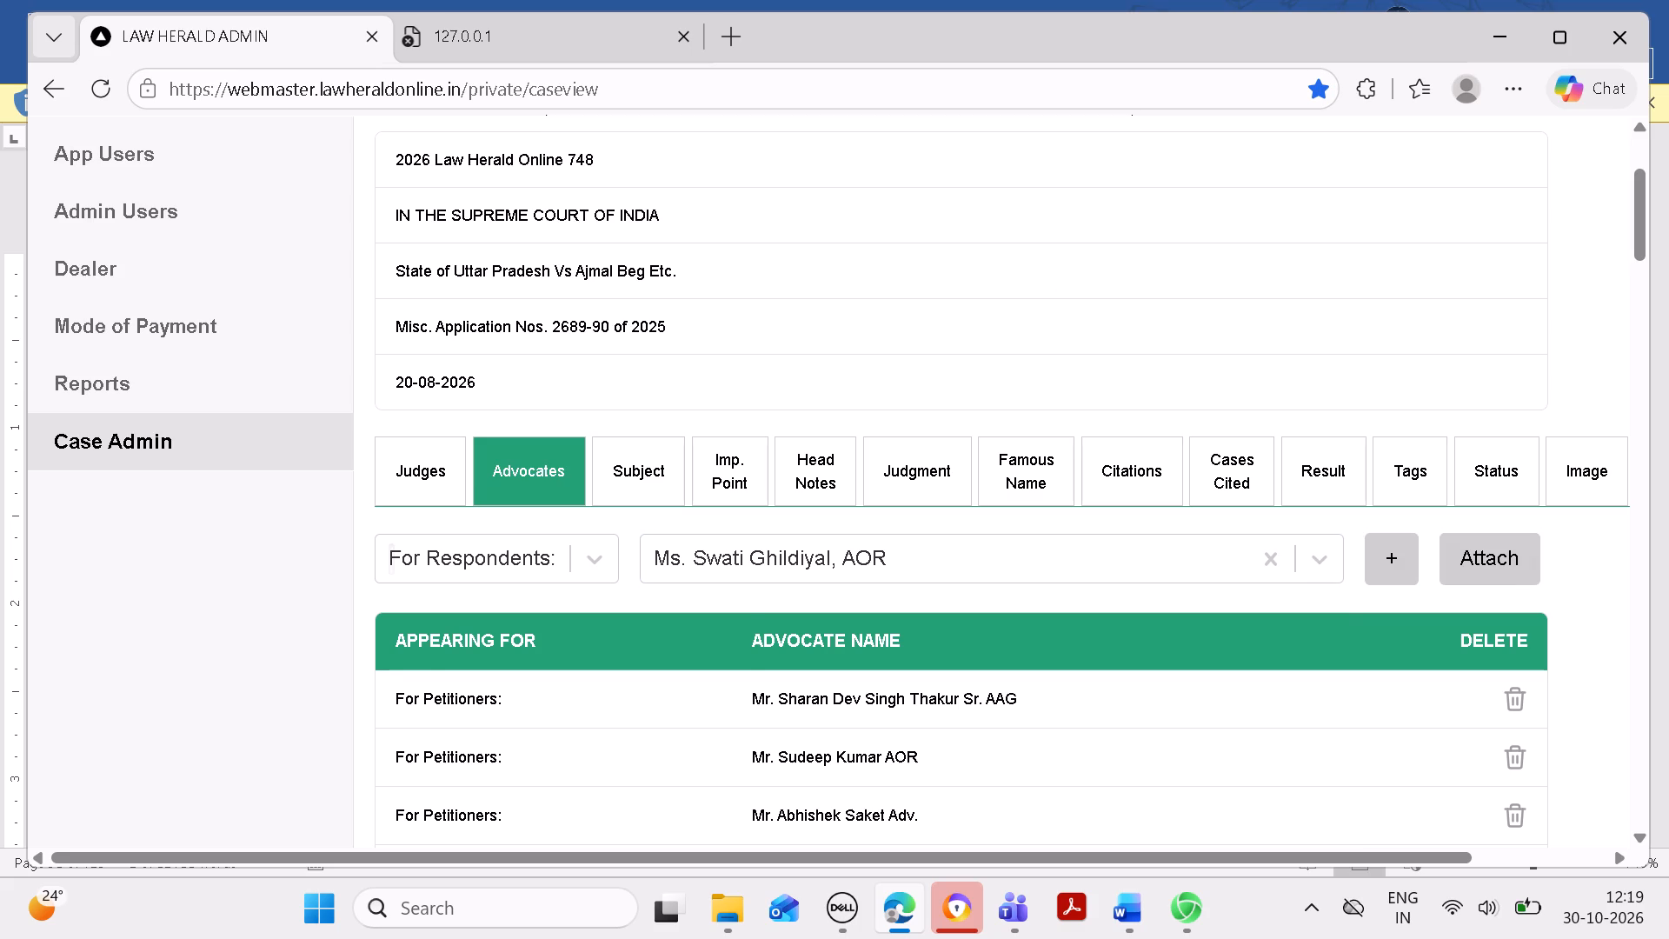
{"action": "scroll", "coordinate": [1109, 276], "scroll_direction": "down", "scroll_amount": 6}
{"action": "scroll", "coordinate": [1004, 610], "scroll_direction": "down", "scroll_amount": 5}
Copy the seventy-second respondents' advocate's name, without its Ms. prefix and Adv. designation, from the judgment in Word and return to Edge.
{"action": "left_click", "coordinate": [1118, 911]}
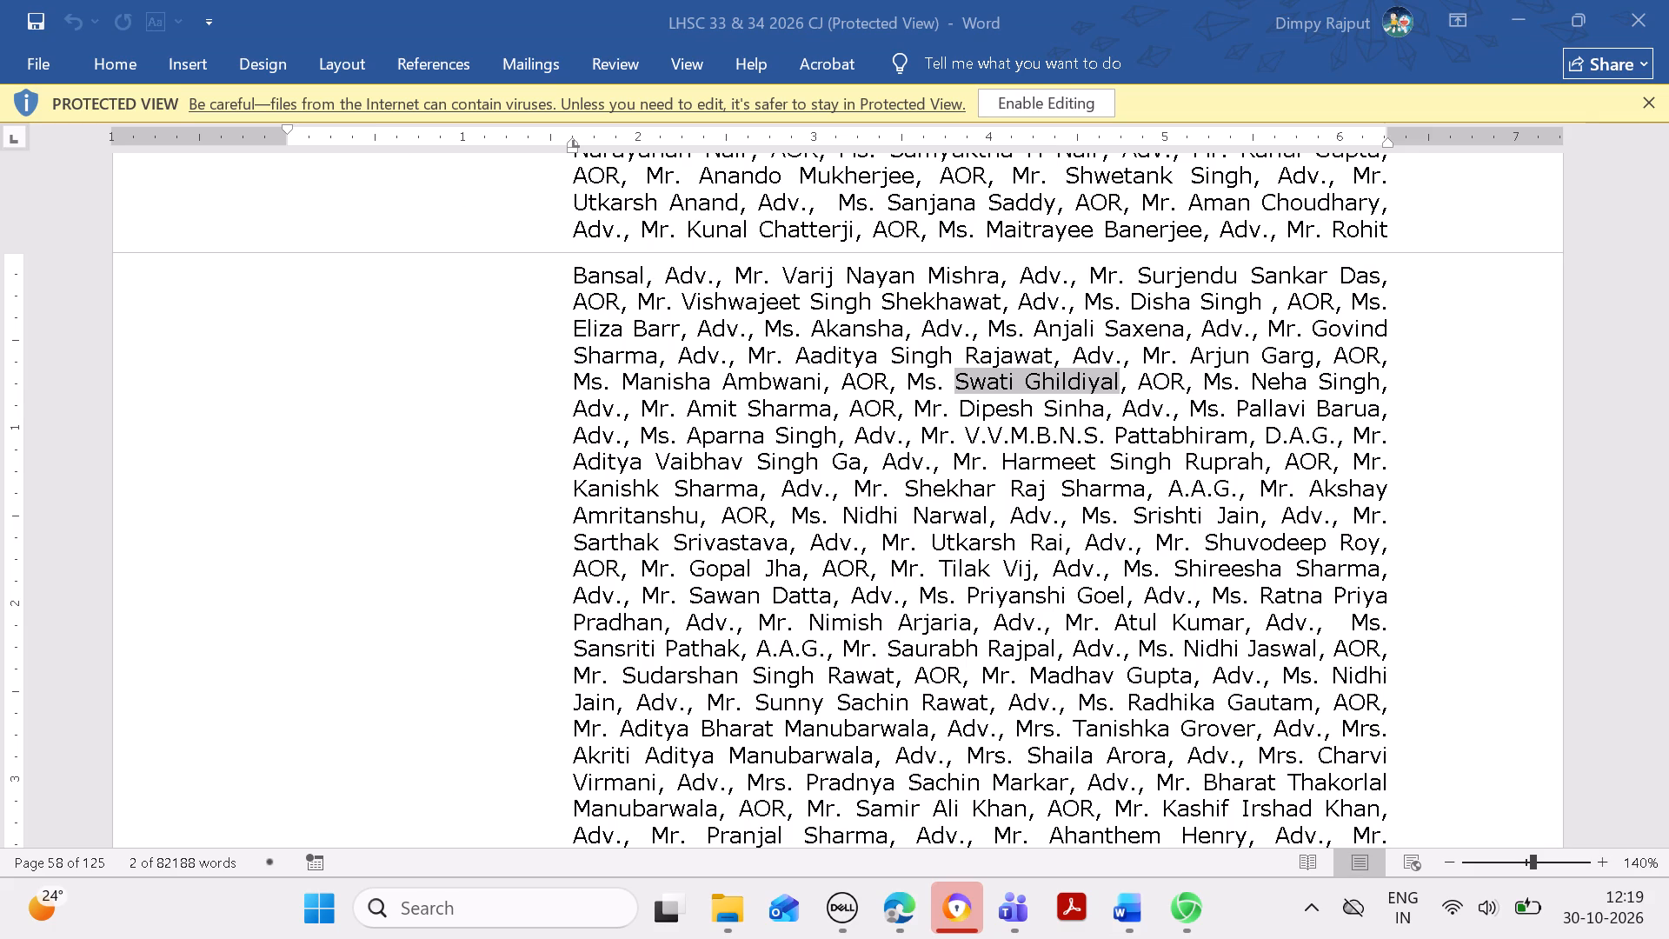
{"action": "left_click_drag", "start_coordinate": [1253, 378], "coordinate": [1364, 379]}
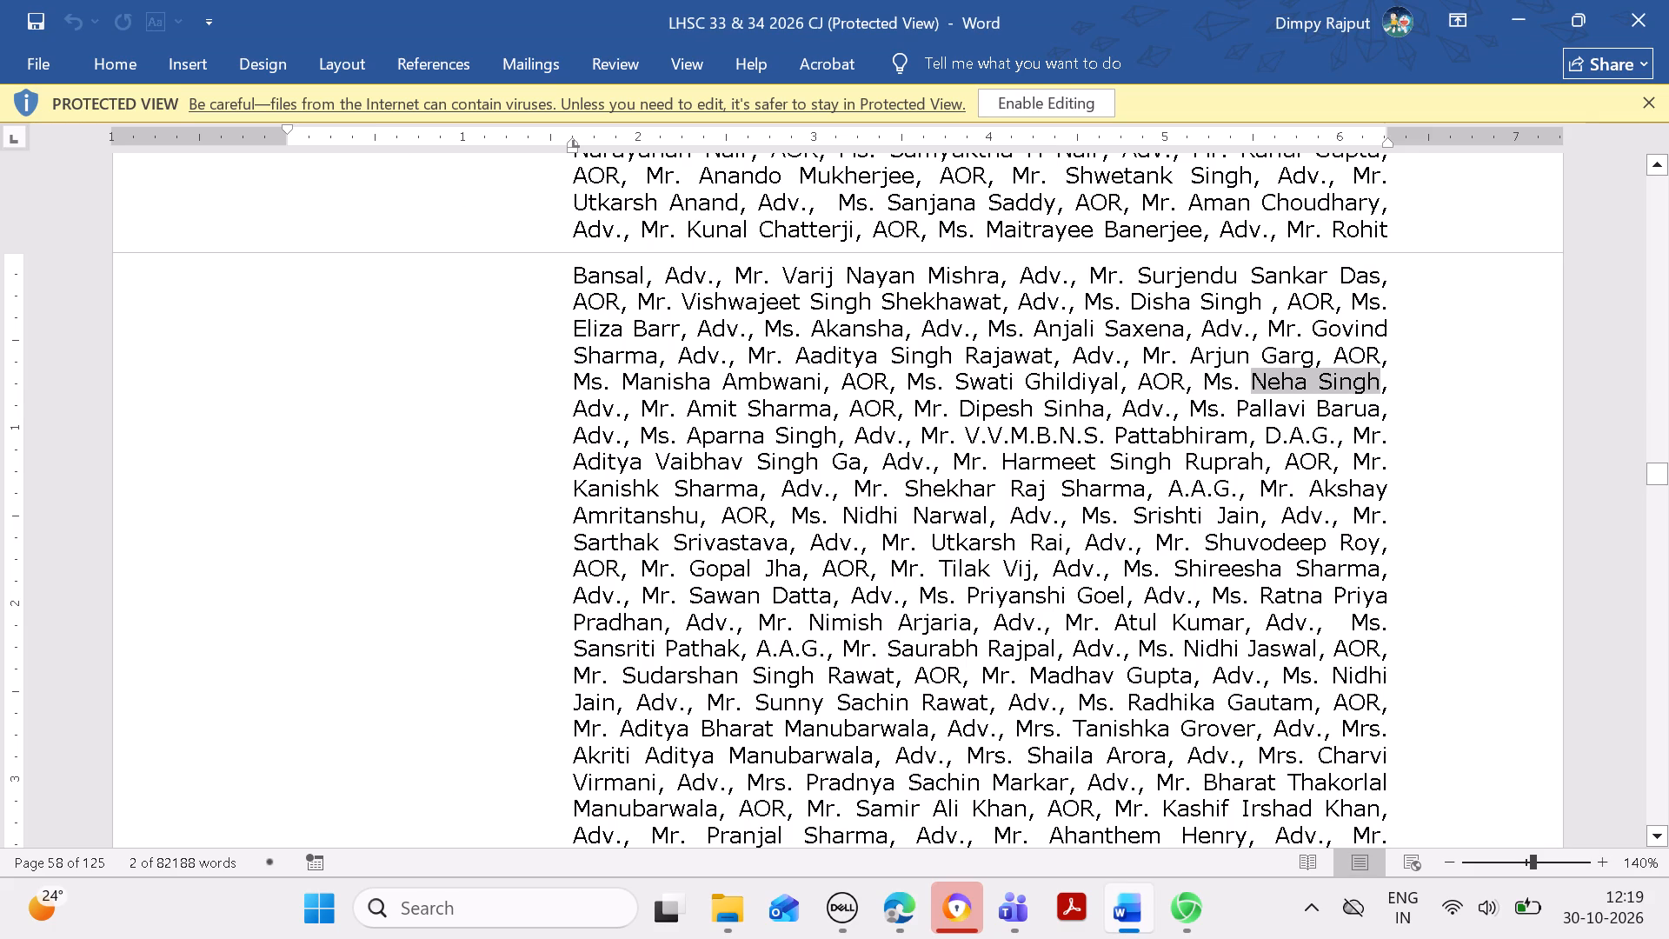
{"action": "key", "text": "ctrl+c"}
{"action": "left_click", "coordinate": [896, 906]}
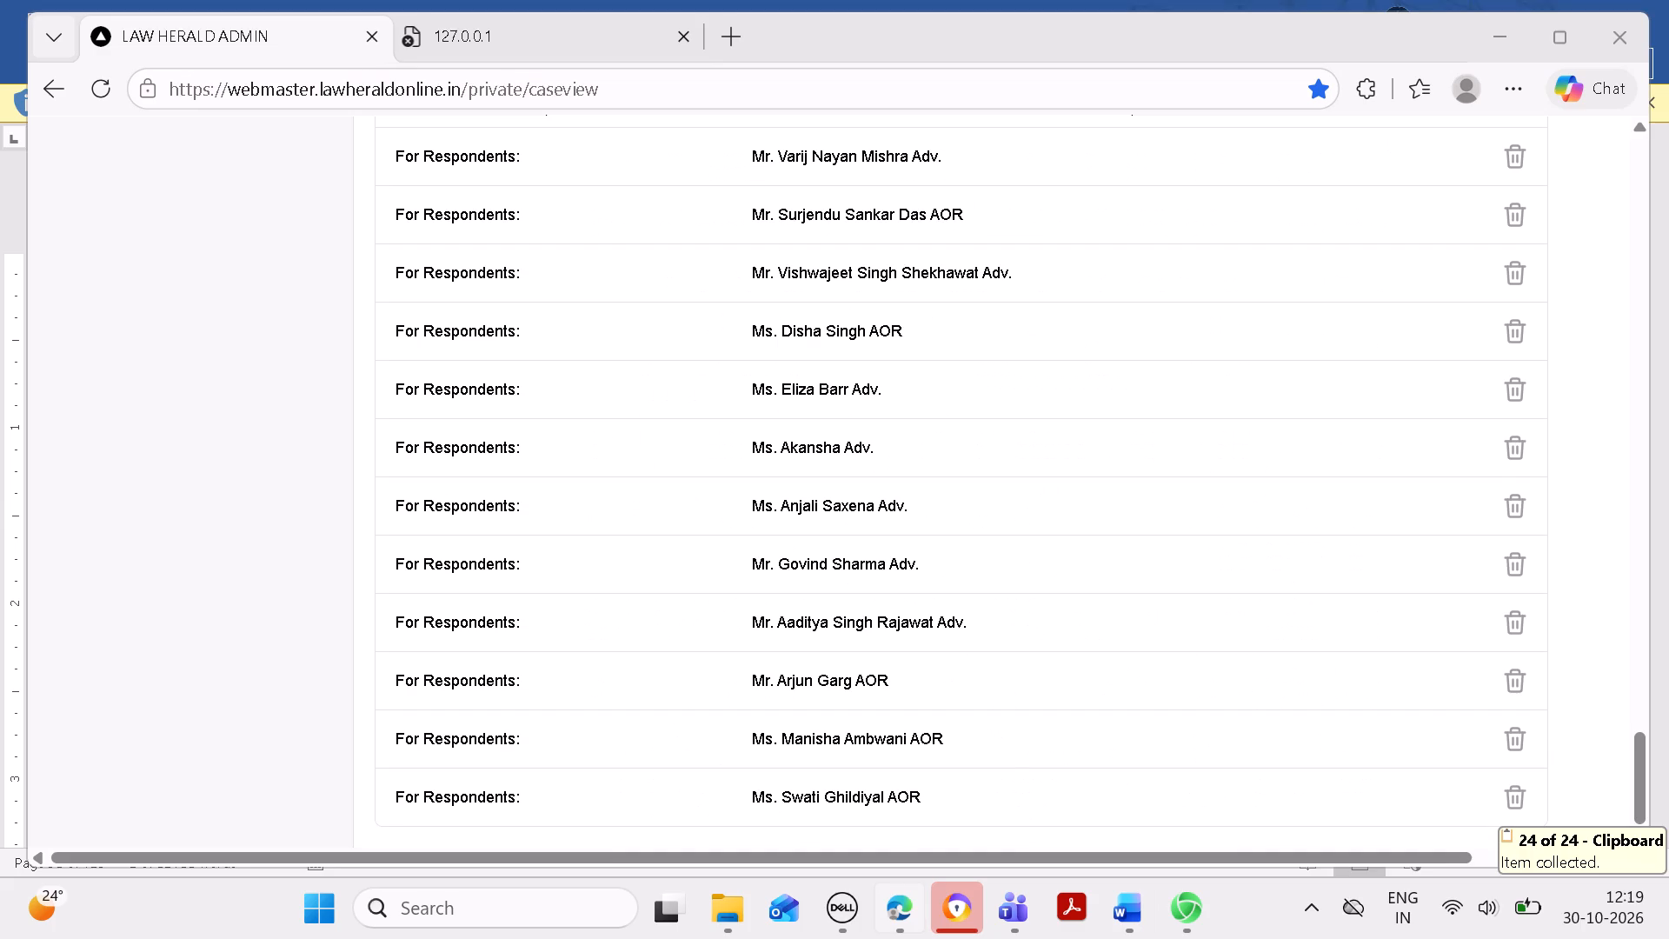
Search the copied seventy-second advocate's name and attach the existing entry with prefix Ms. and designation Adv. for the respondents.
{"action": "scroll", "coordinate": [869, 821], "scroll_direction": "up", "scroll_amount": 3}
{"action": "left_click", "coordinate": [1265, 777]}
{"action": "key", "text": "ctrl+v"}
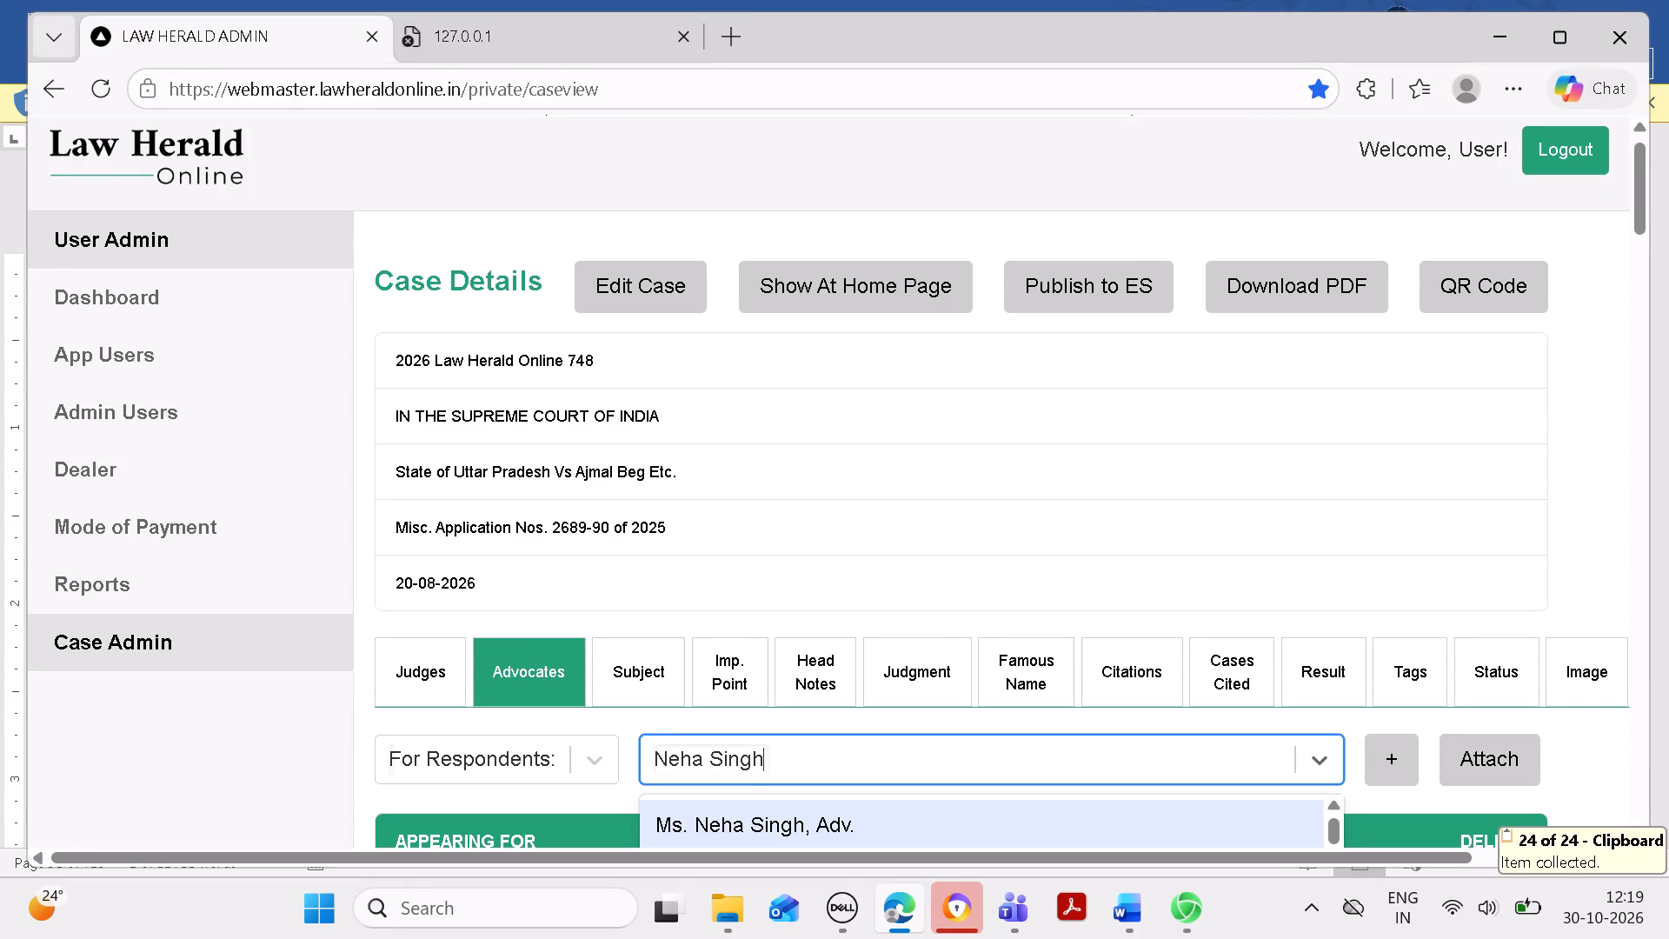
{"action": "left_click", "coordinate": [1002, 803]}
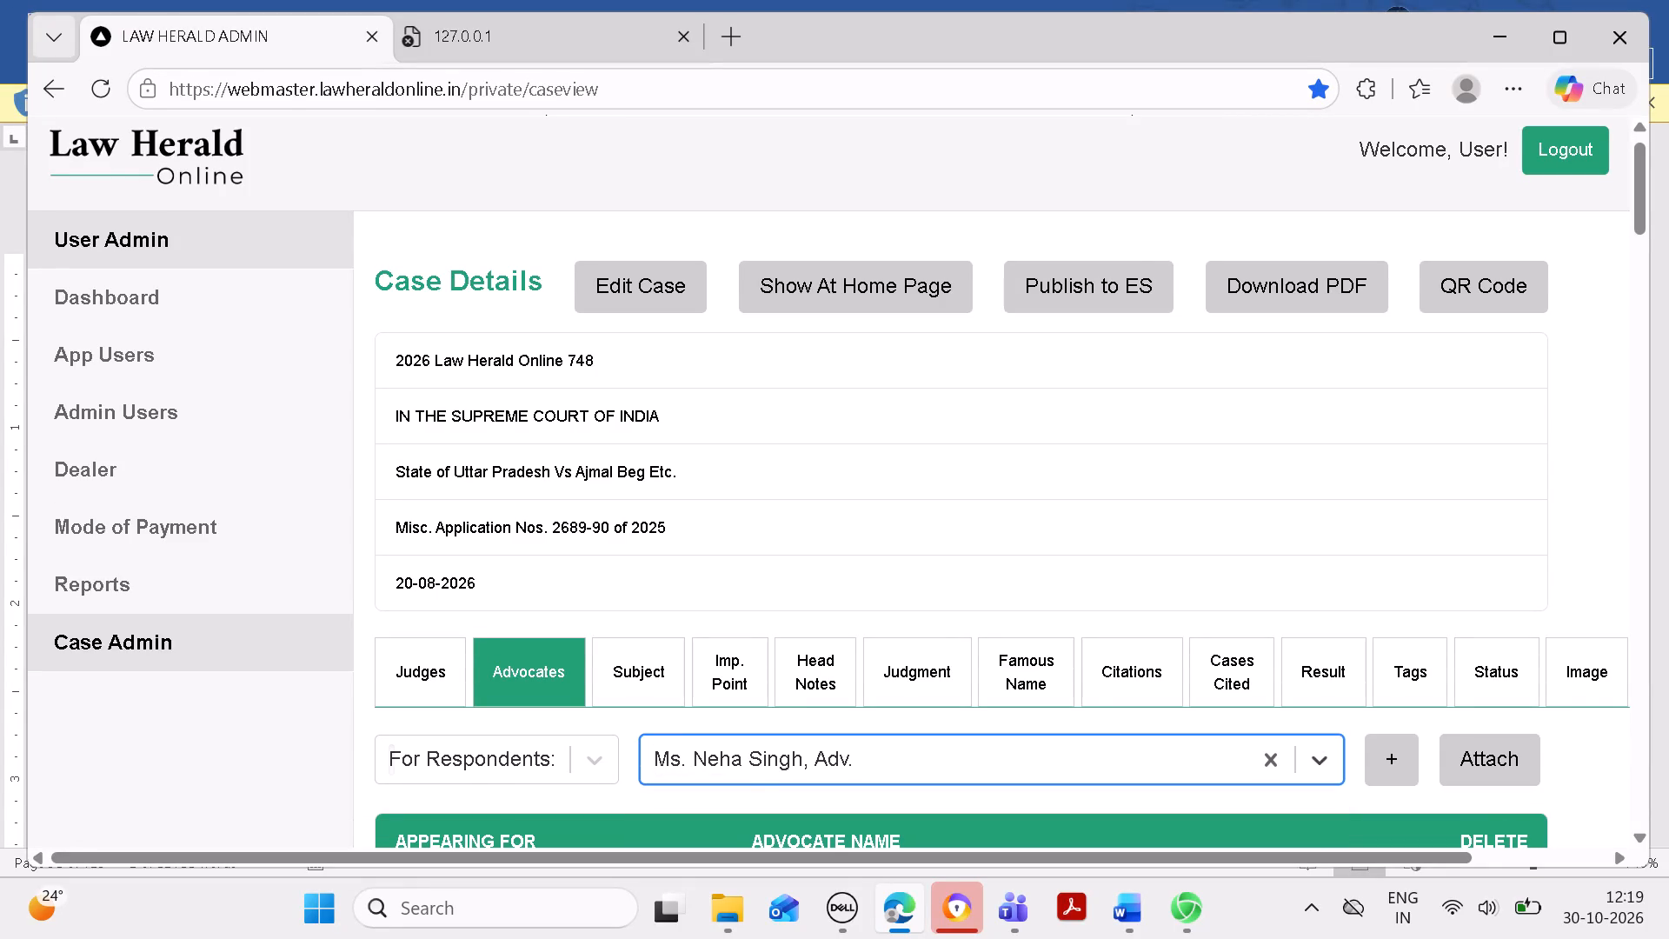
{"action": "left_click", "coordinate": [1486, 755]}
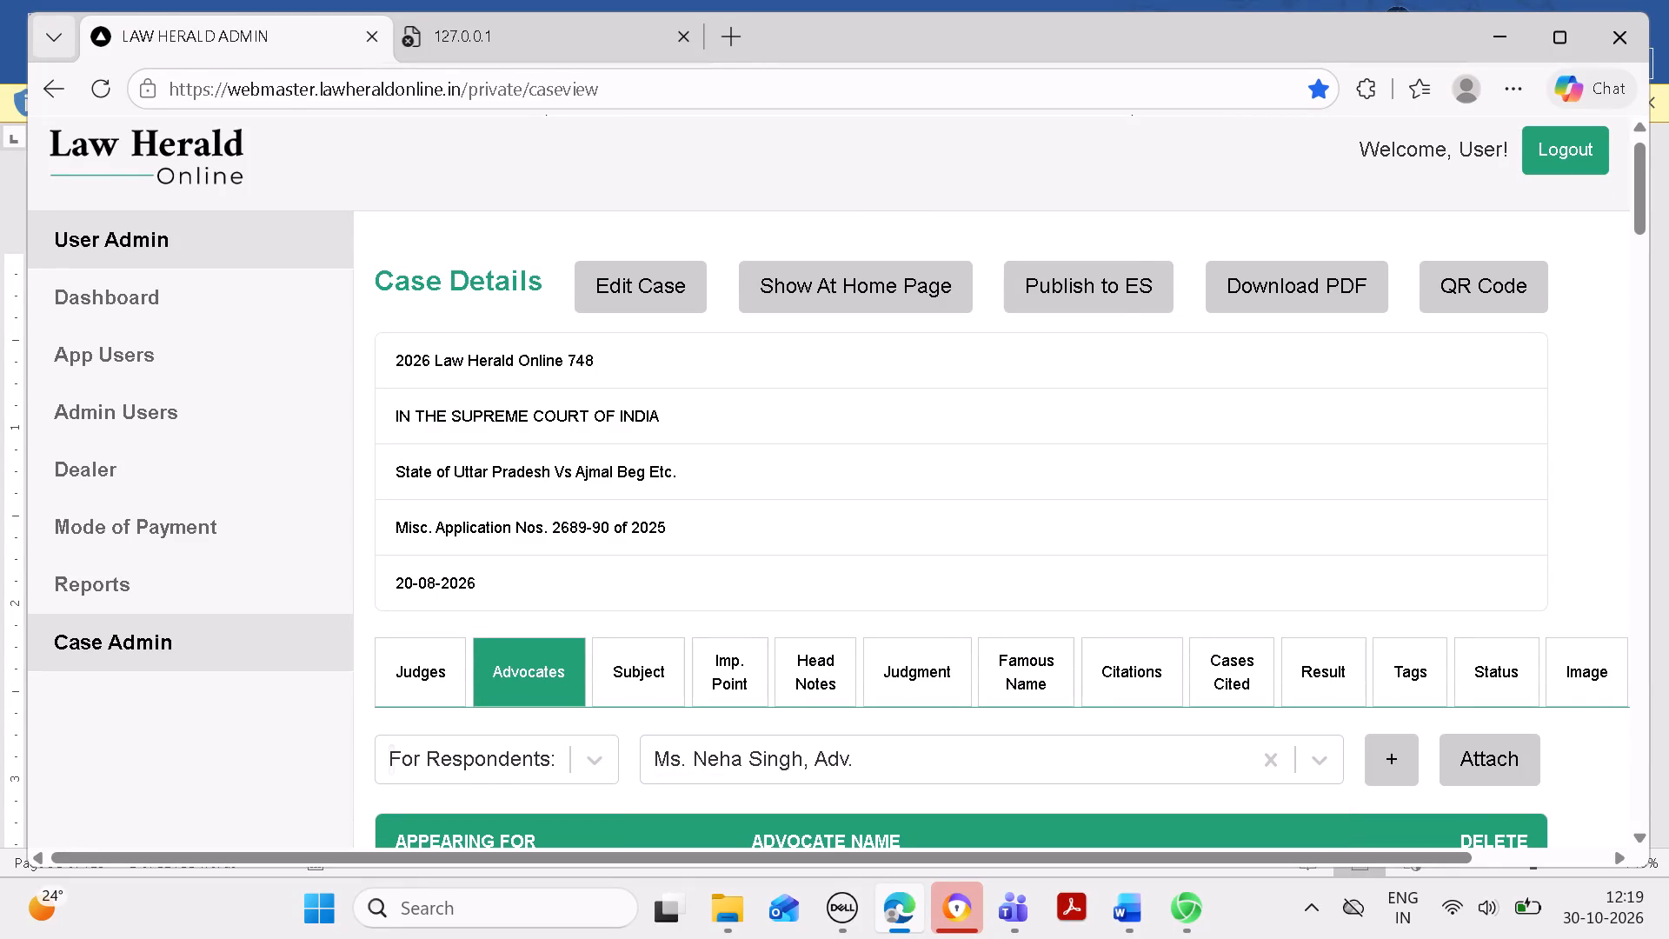
{"action": "left_click", "coordinate": [1098, 254]}
{"action": "scroll", "coordinate": [1156, 629], "scroll_direction": "down", "scroll_amount": 6}
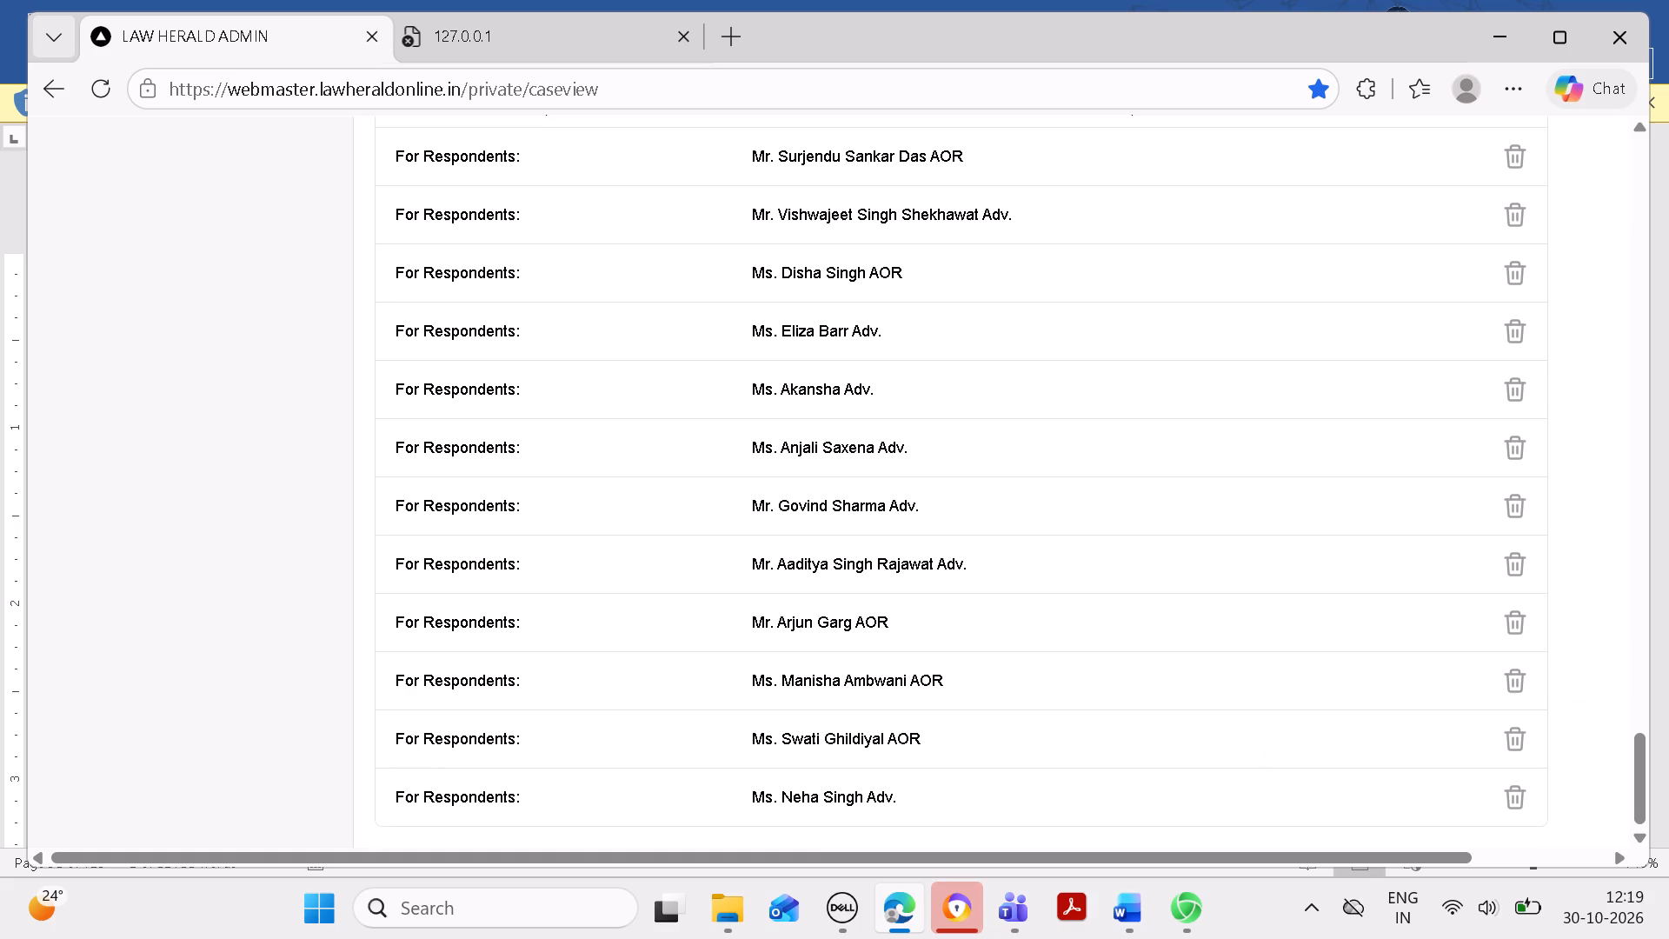
{"action": "scroll", "coordinate": [912, 793], "scroll_direction": "down", "scroll_amount": 4}
Switch to the judgment in Word to get the seventy-third respondents' advocate's name.
{"action": "left_click", "coordinate": [1114, 922]}
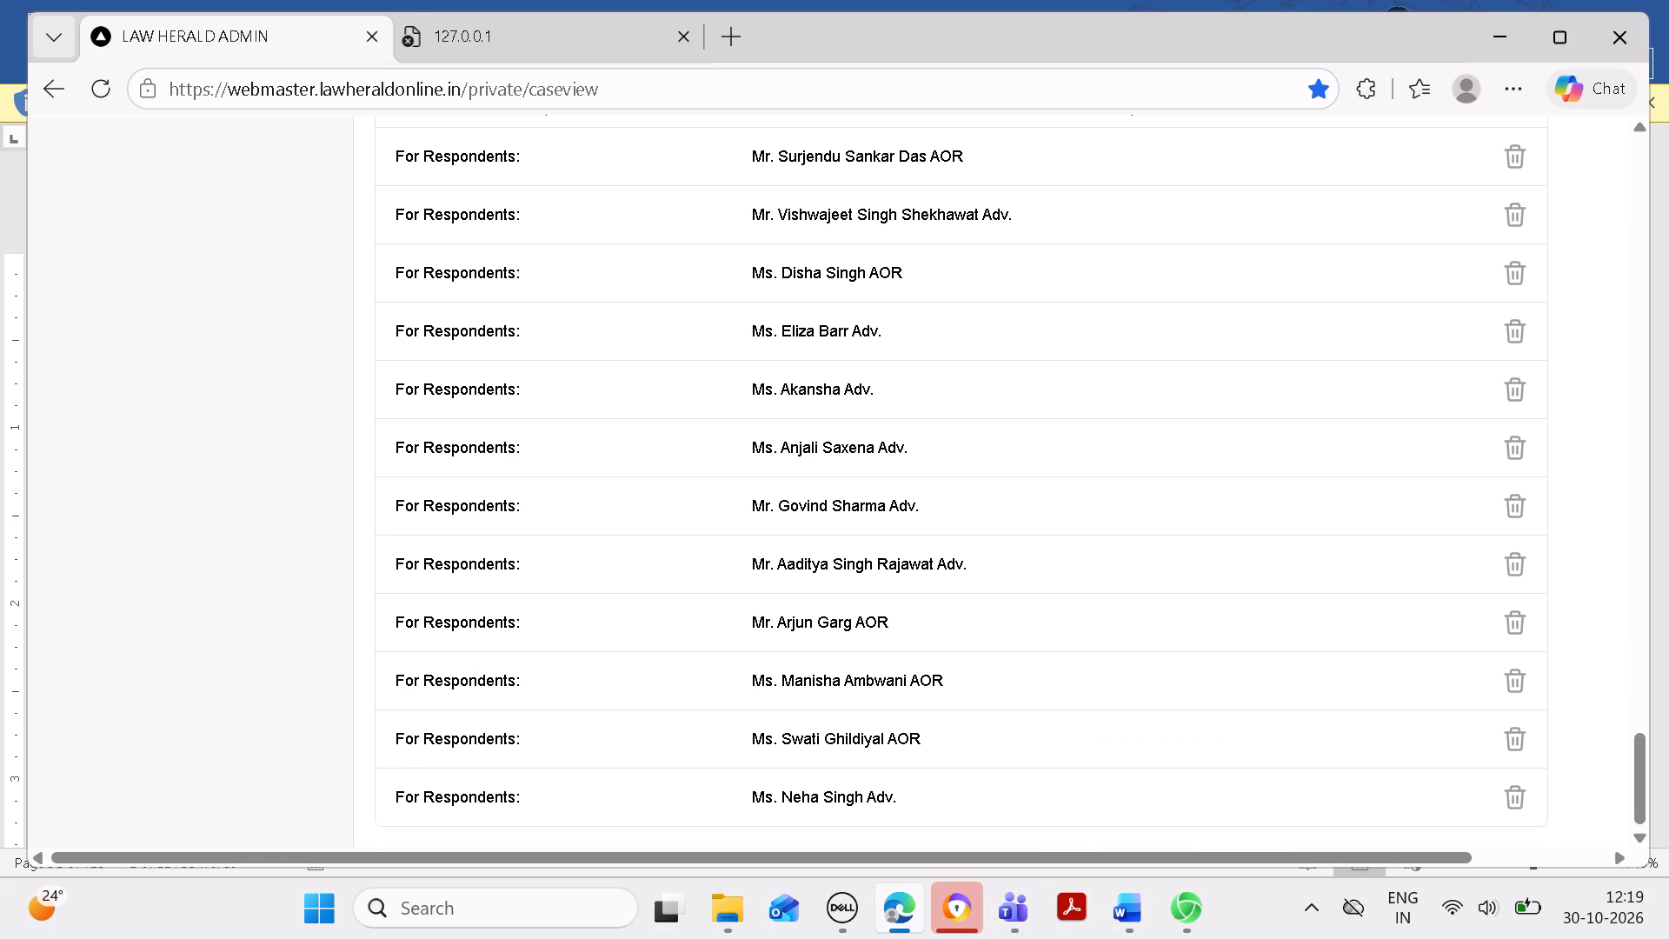
{"action": "left_click", "coordinate": [1113, 918]}
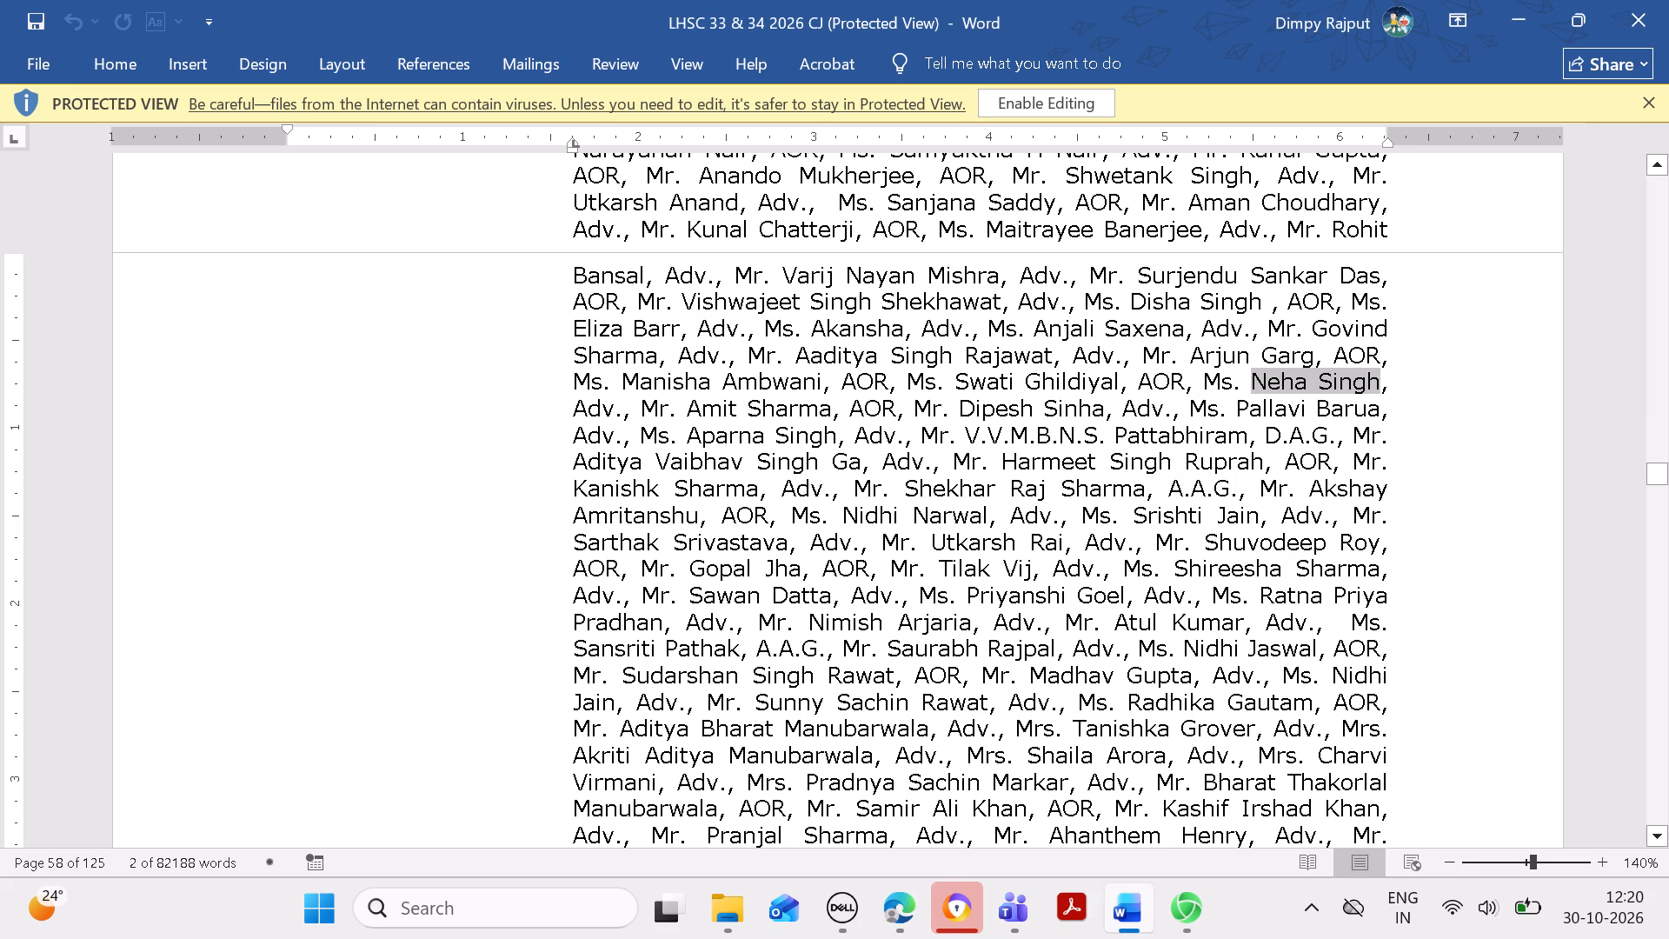
Copy the seventy-third respondents' advocate's name, without its Mr. prefix and AOR designation, from the judgment in Word and return to Edge.
{"action": "left_click_drag", "start_coordinate": [690, 411], "coordinate": [801, 404]}
{"action": "key", "text": "ctrl+c"}
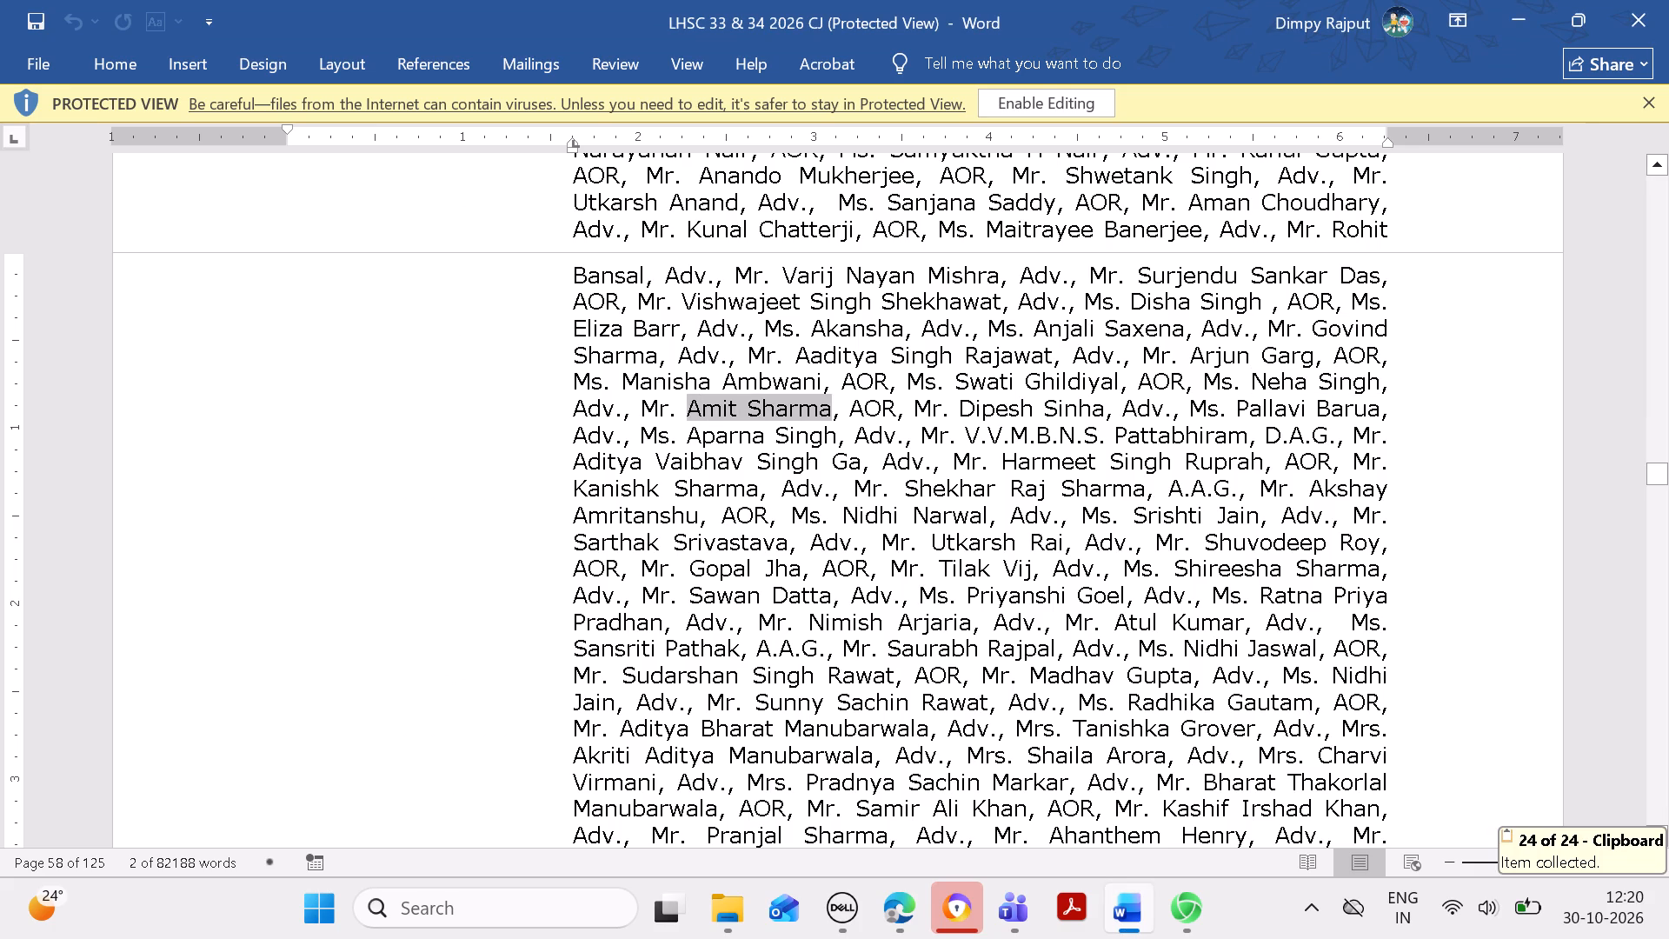
{"action": "left_click", "coordinate": [895, 913]}
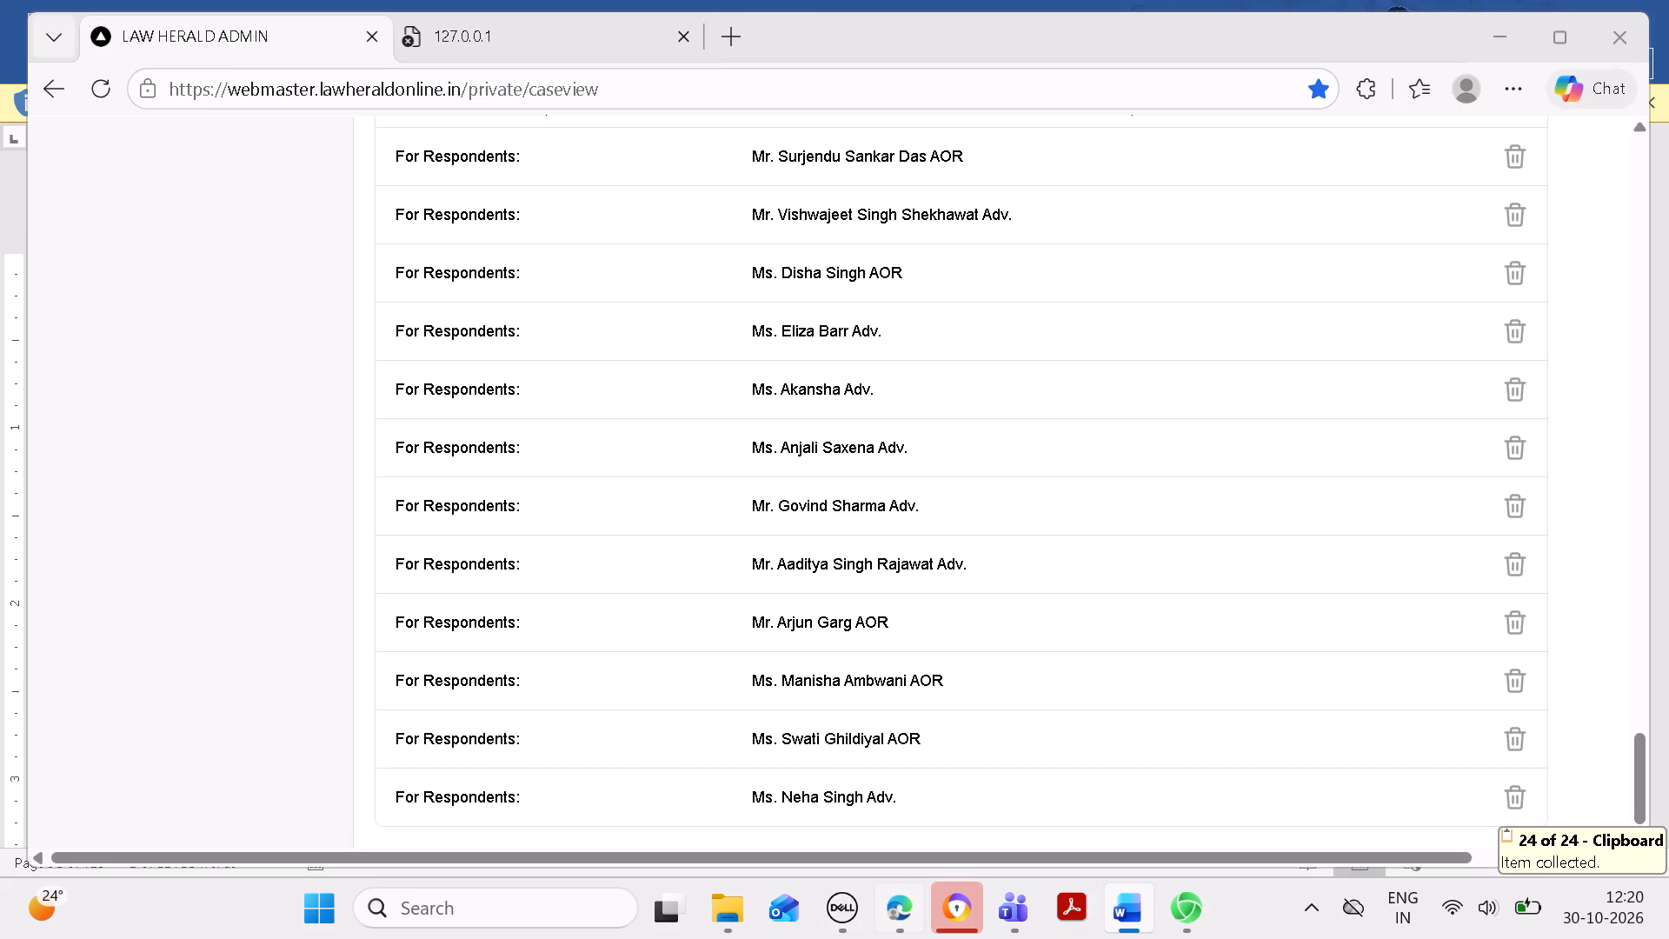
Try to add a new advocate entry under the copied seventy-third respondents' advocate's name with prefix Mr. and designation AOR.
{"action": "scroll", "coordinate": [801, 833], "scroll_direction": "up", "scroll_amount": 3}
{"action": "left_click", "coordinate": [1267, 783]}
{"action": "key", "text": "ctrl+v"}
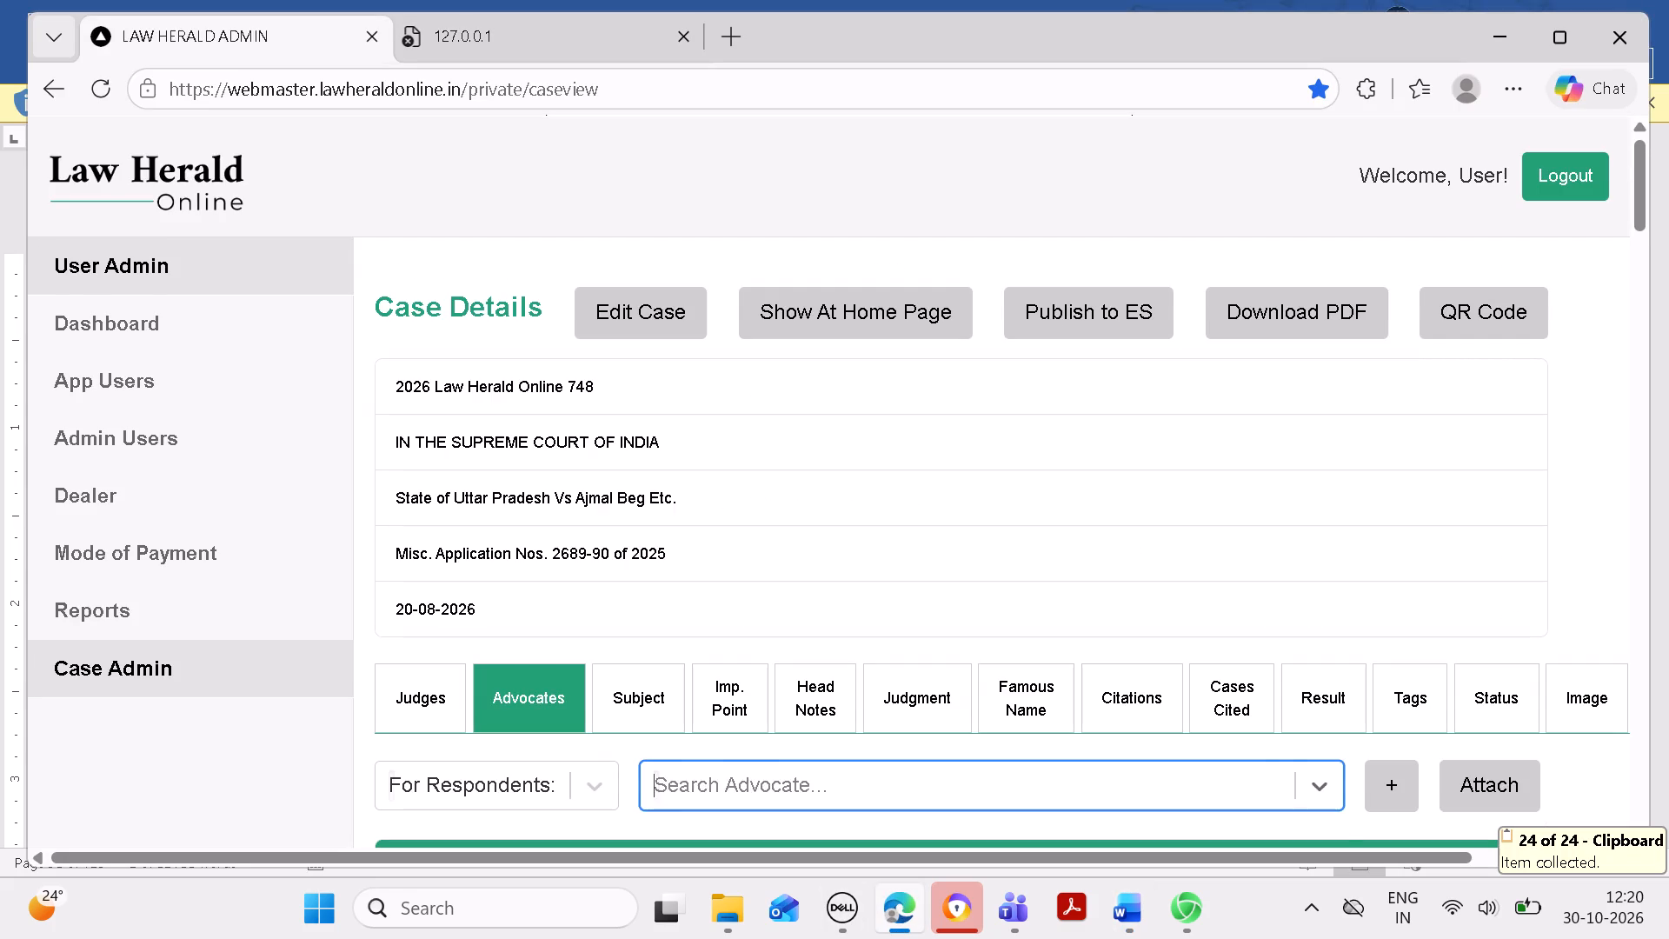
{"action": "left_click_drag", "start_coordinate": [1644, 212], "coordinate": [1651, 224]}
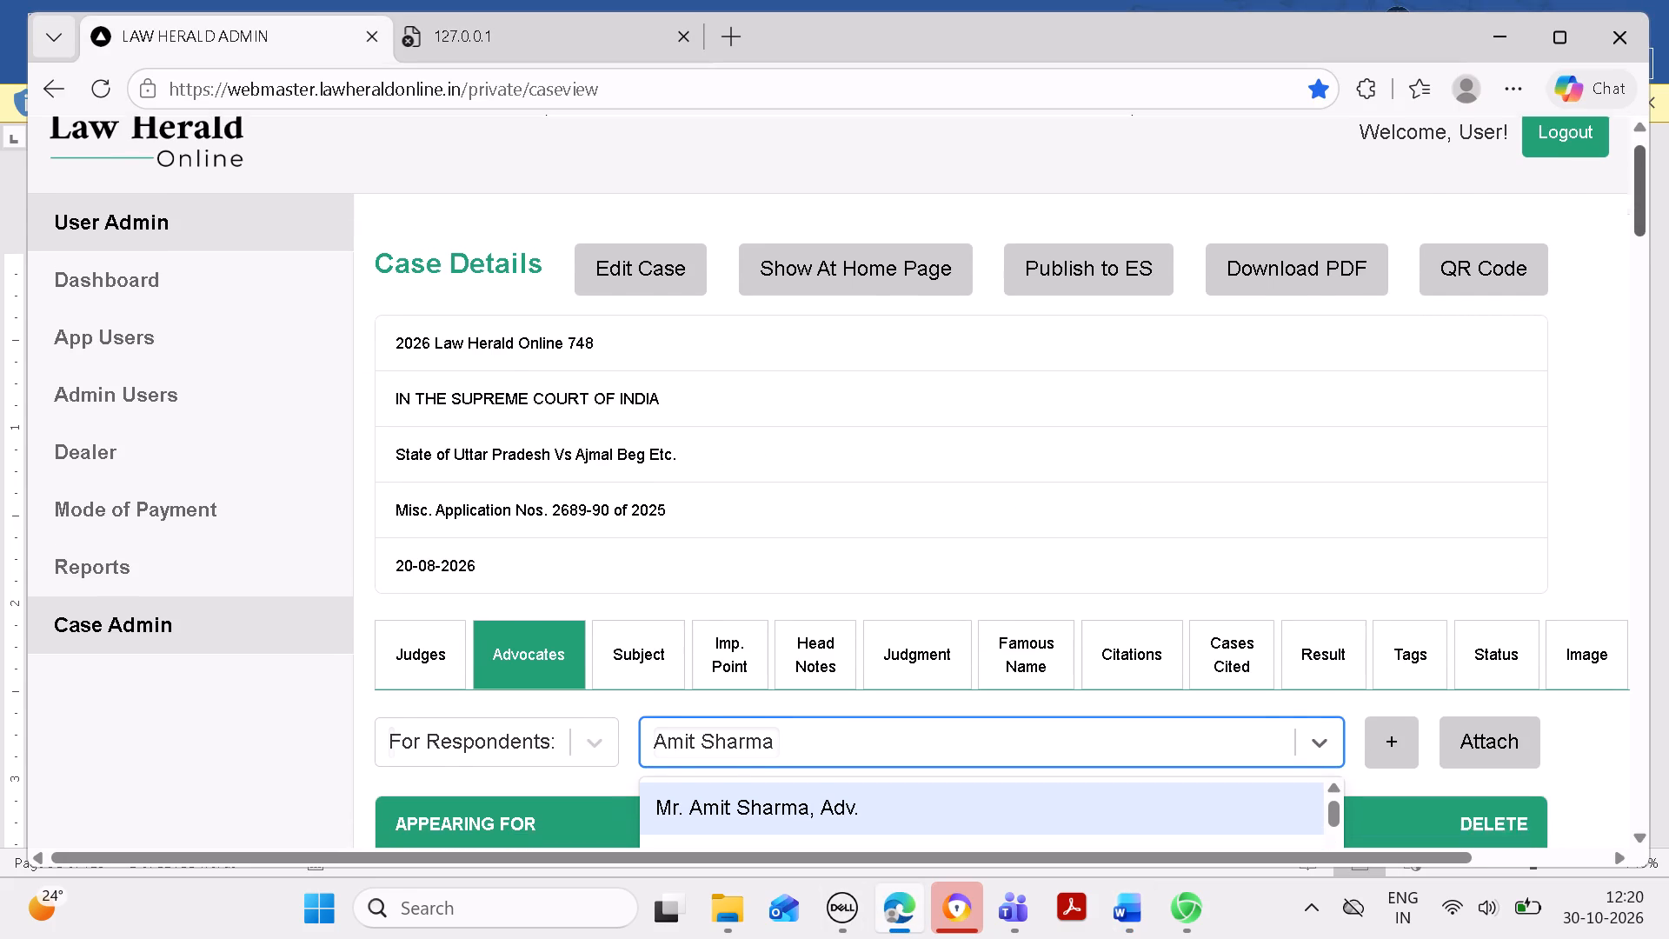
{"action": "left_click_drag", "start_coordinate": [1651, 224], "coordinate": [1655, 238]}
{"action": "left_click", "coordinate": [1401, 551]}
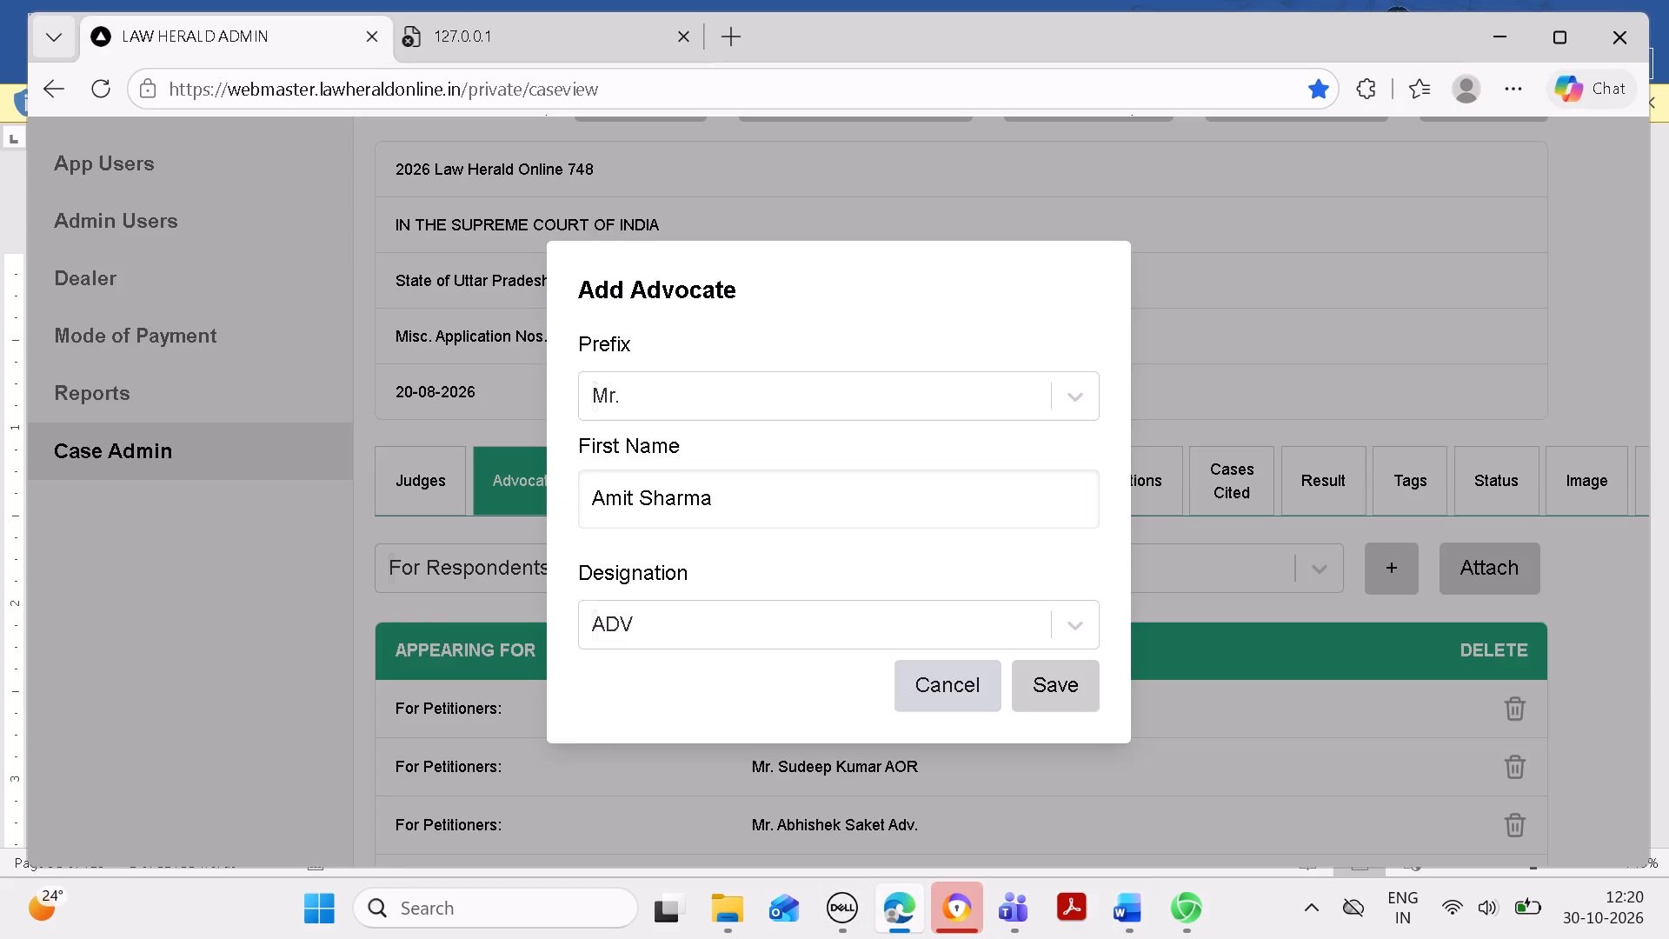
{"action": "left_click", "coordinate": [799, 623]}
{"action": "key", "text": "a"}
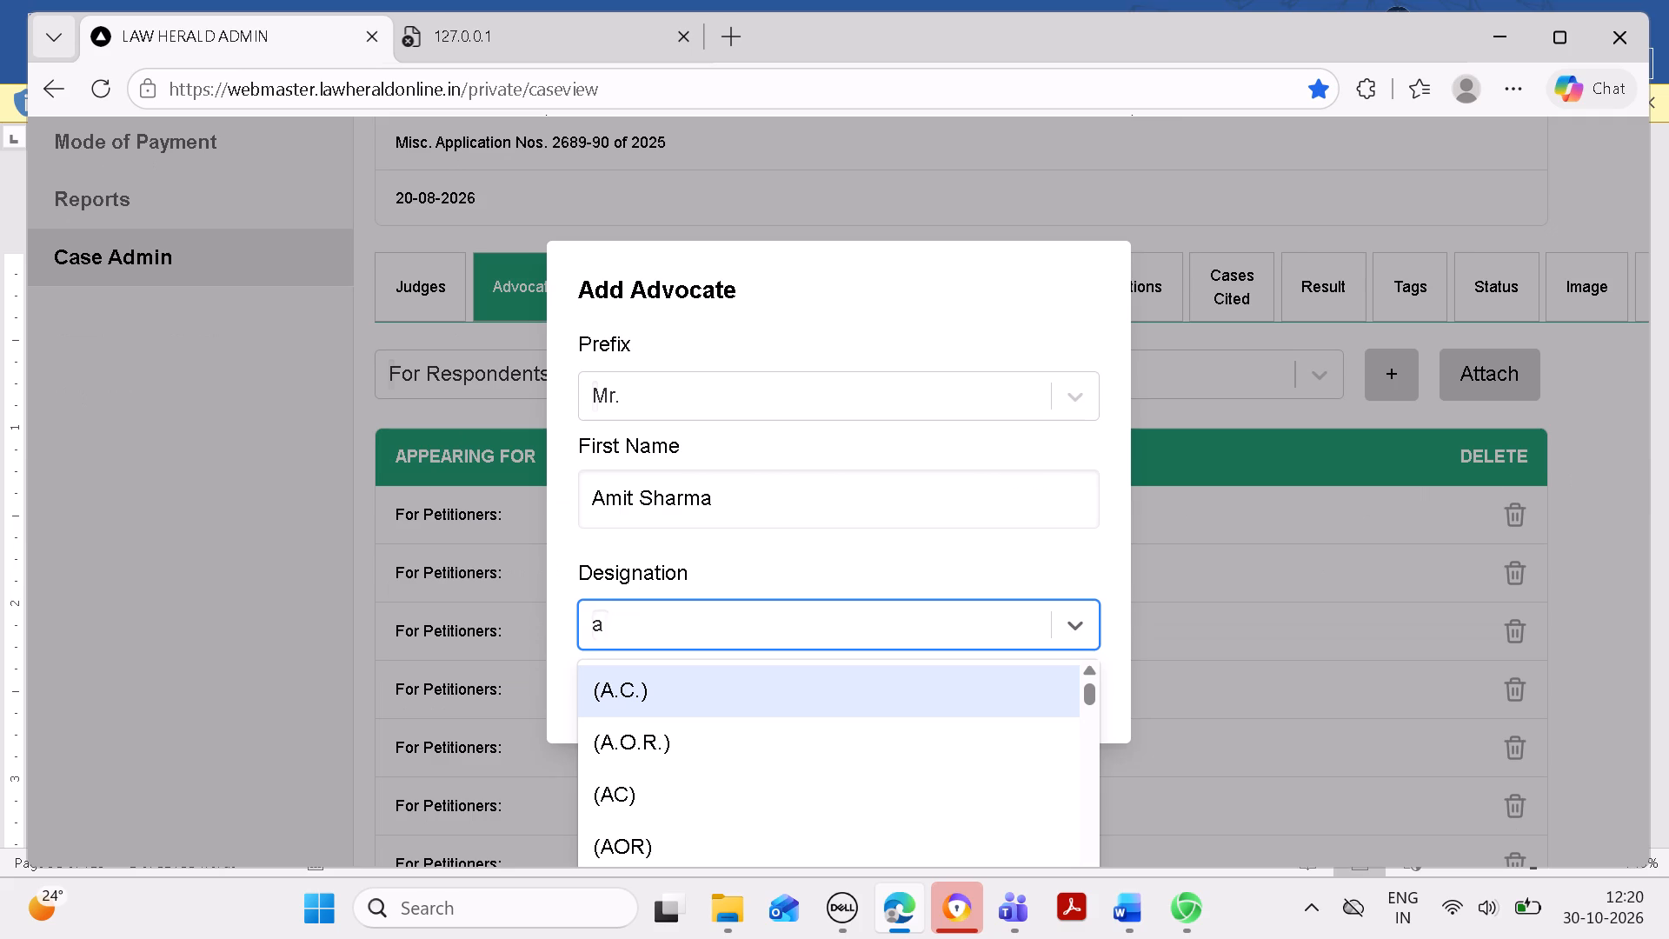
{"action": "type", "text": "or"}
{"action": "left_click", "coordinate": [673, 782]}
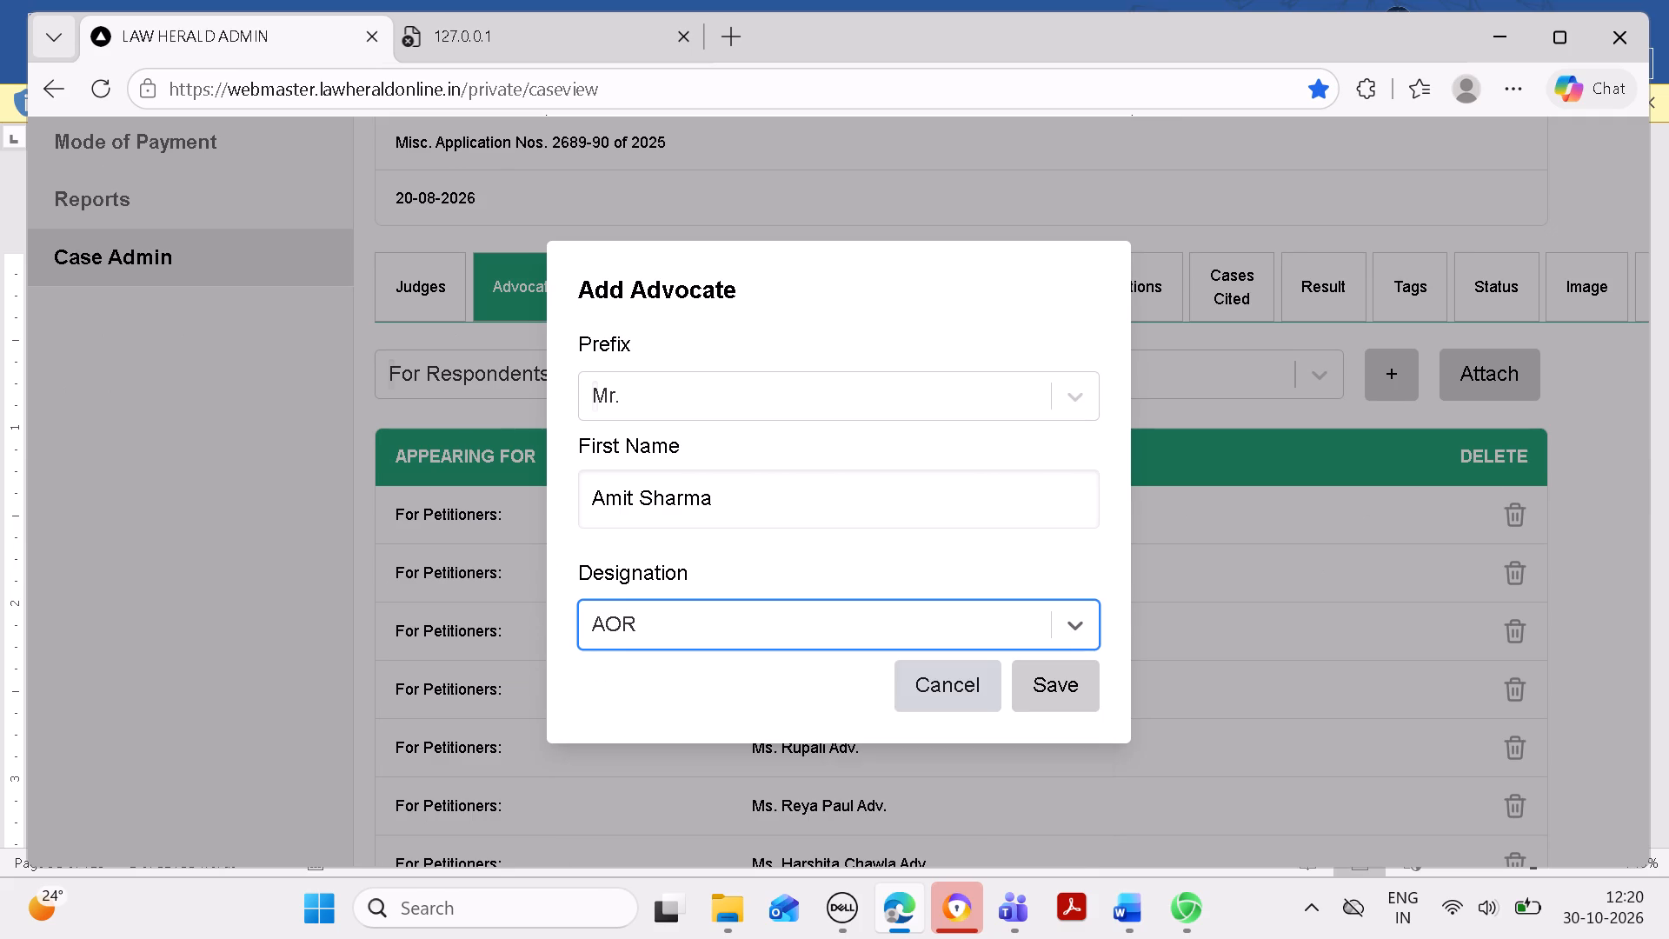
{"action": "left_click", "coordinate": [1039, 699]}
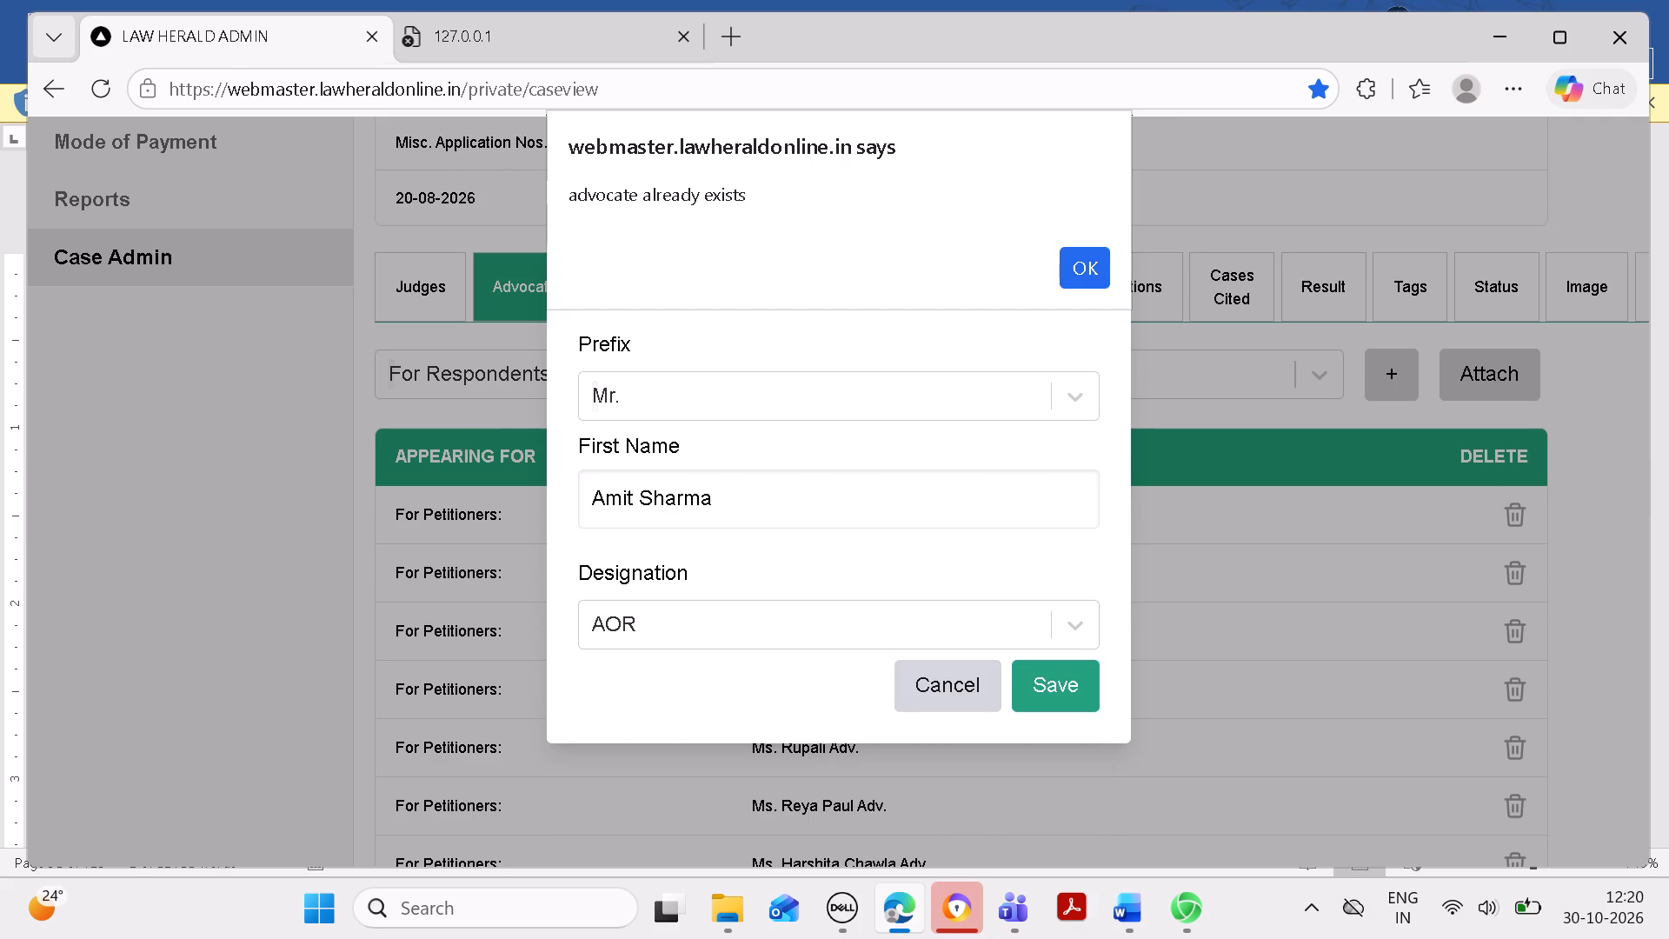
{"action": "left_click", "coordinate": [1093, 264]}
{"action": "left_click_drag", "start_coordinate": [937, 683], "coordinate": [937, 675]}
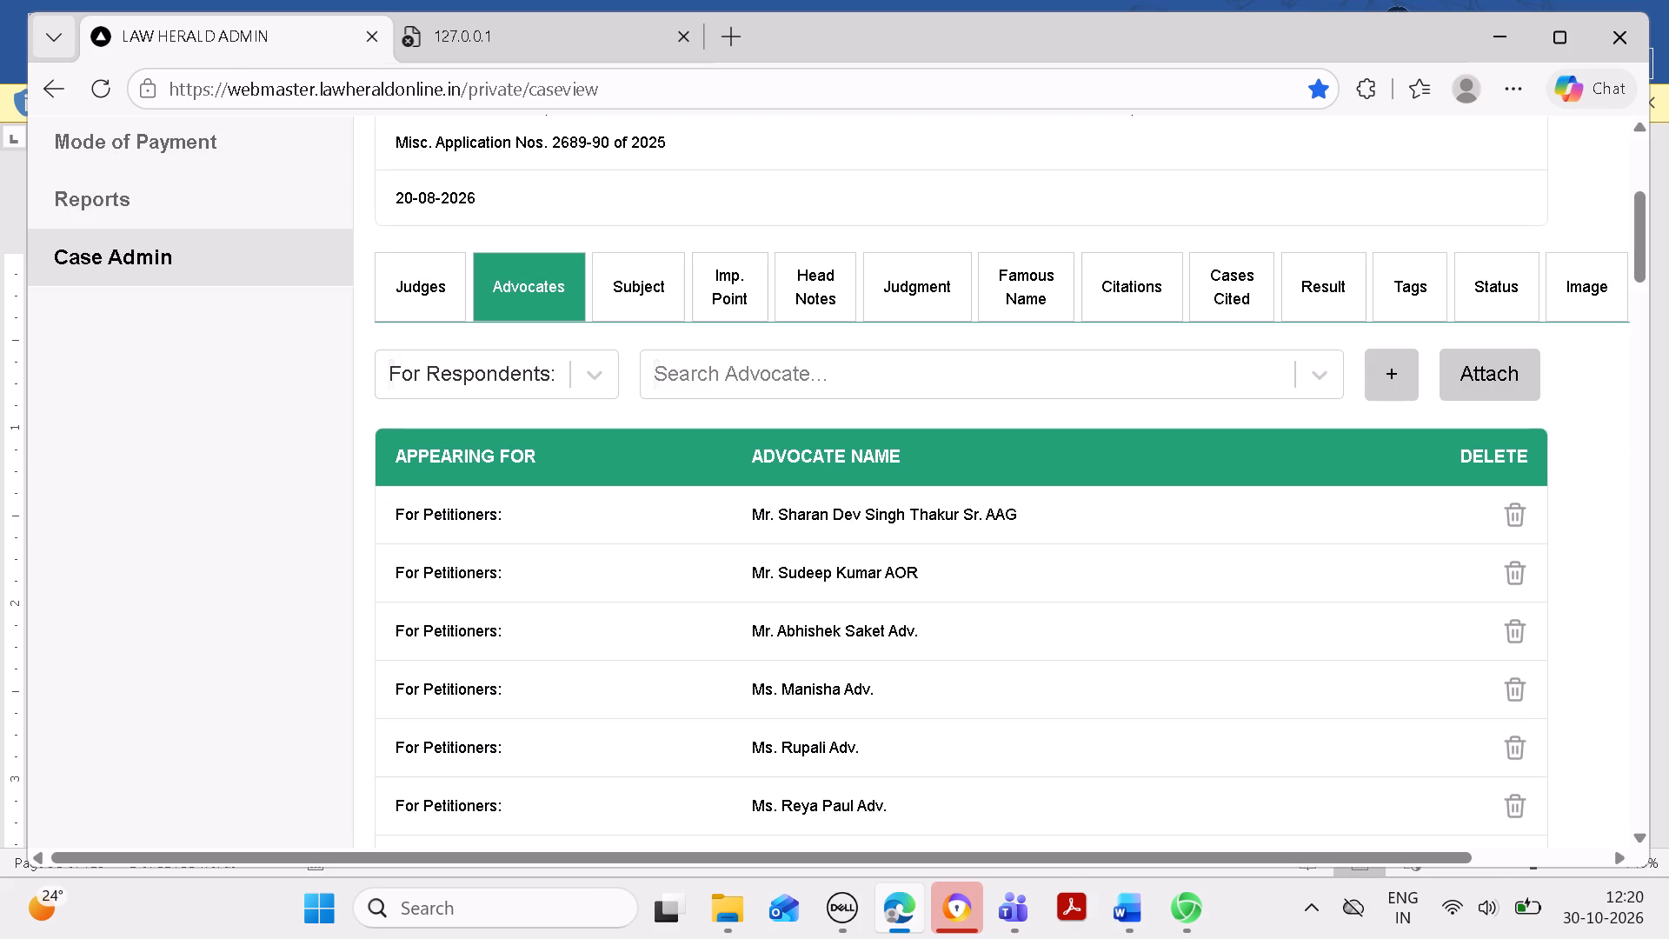
Search the copied seventy-third advocate's name and attach the existing Mr. entry with designation AOR for the respondents.
{"action": "left_click", "coordinate": [1069, 362]}
{"action": "key", "text": "ctrl+v"}
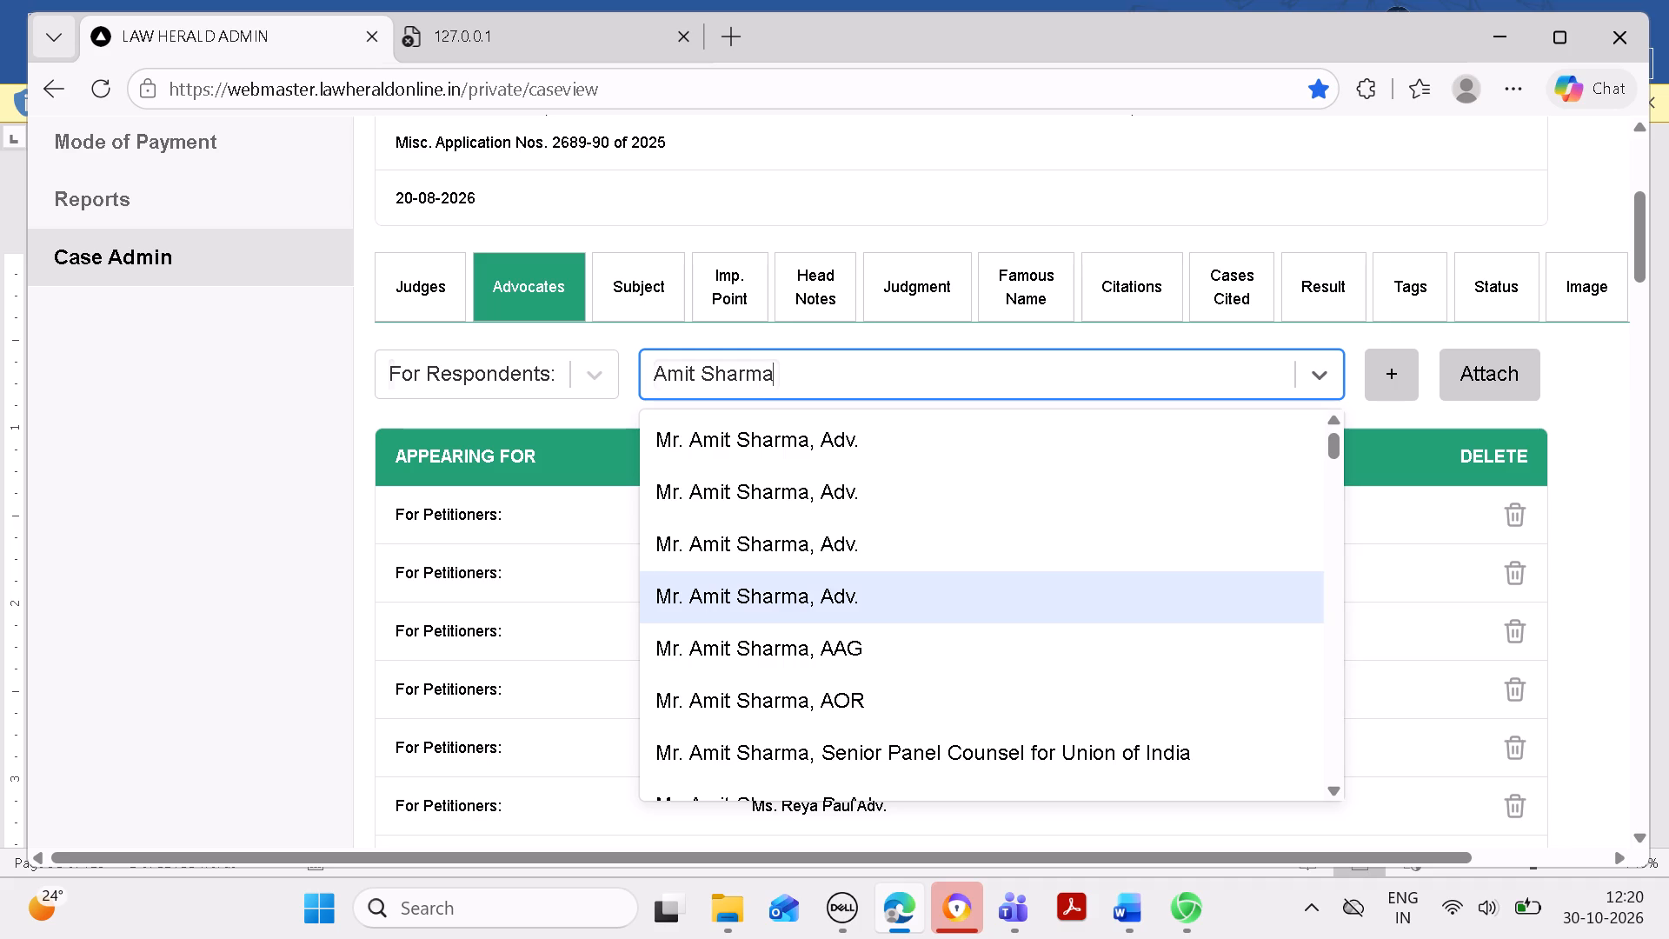
{"action": "left_click", "coordinate": [961, 691]}
{"action": "left_click", "coordinate": [1461, 383]}
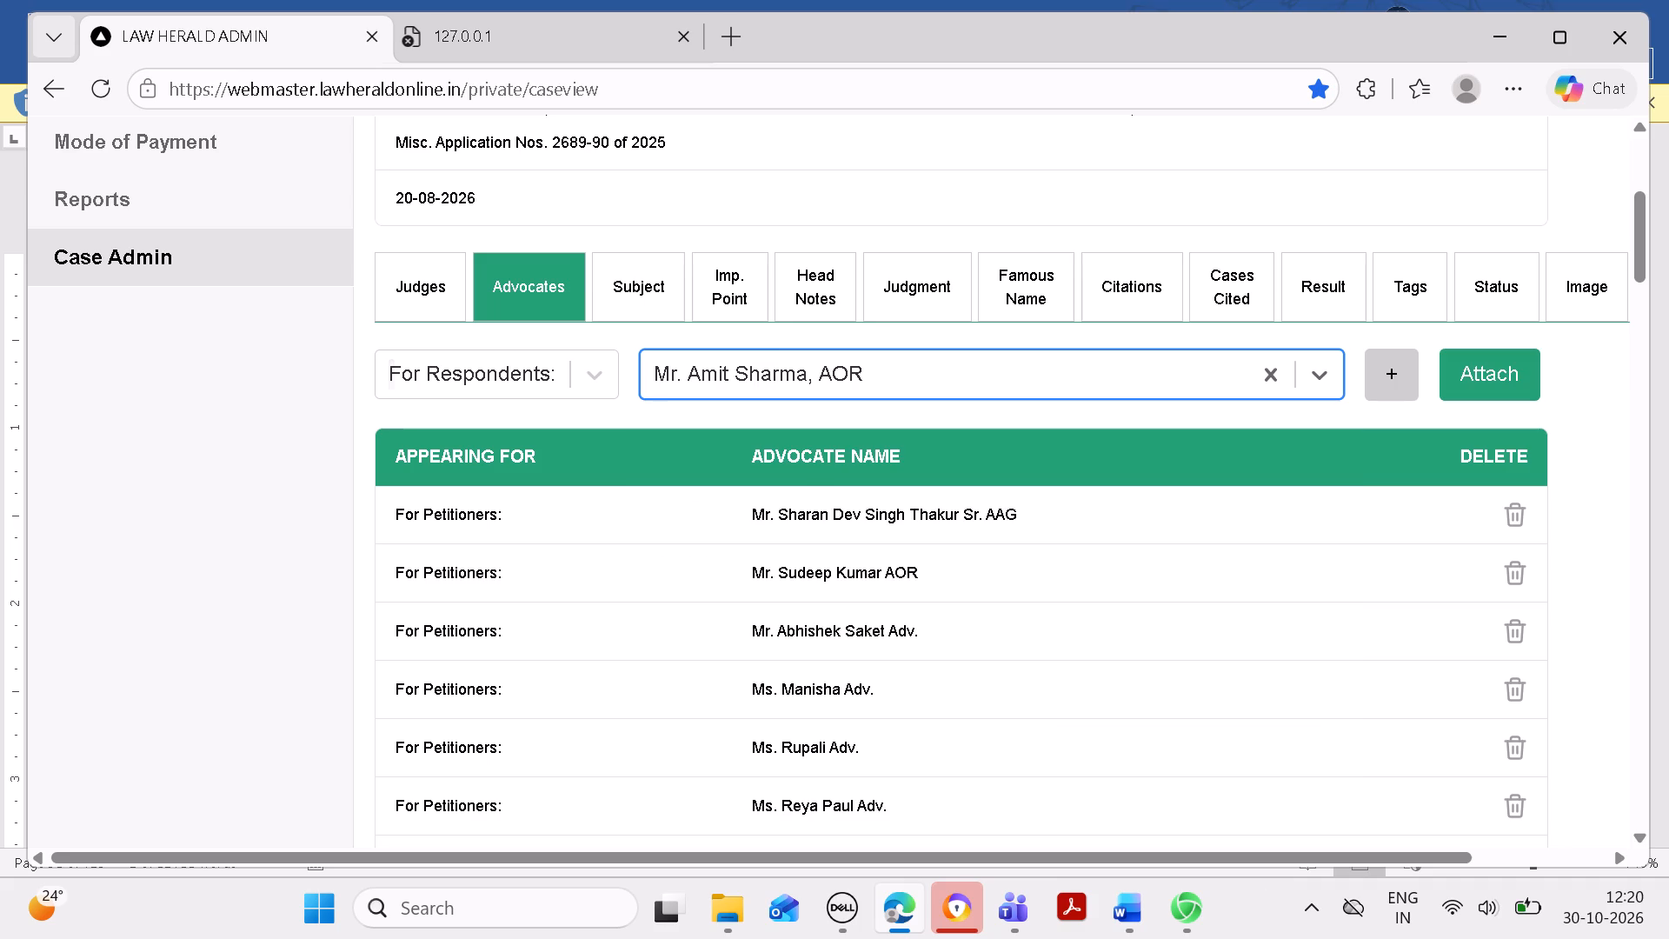
{"action": "left_click", "coordinate": [1092, 264]}
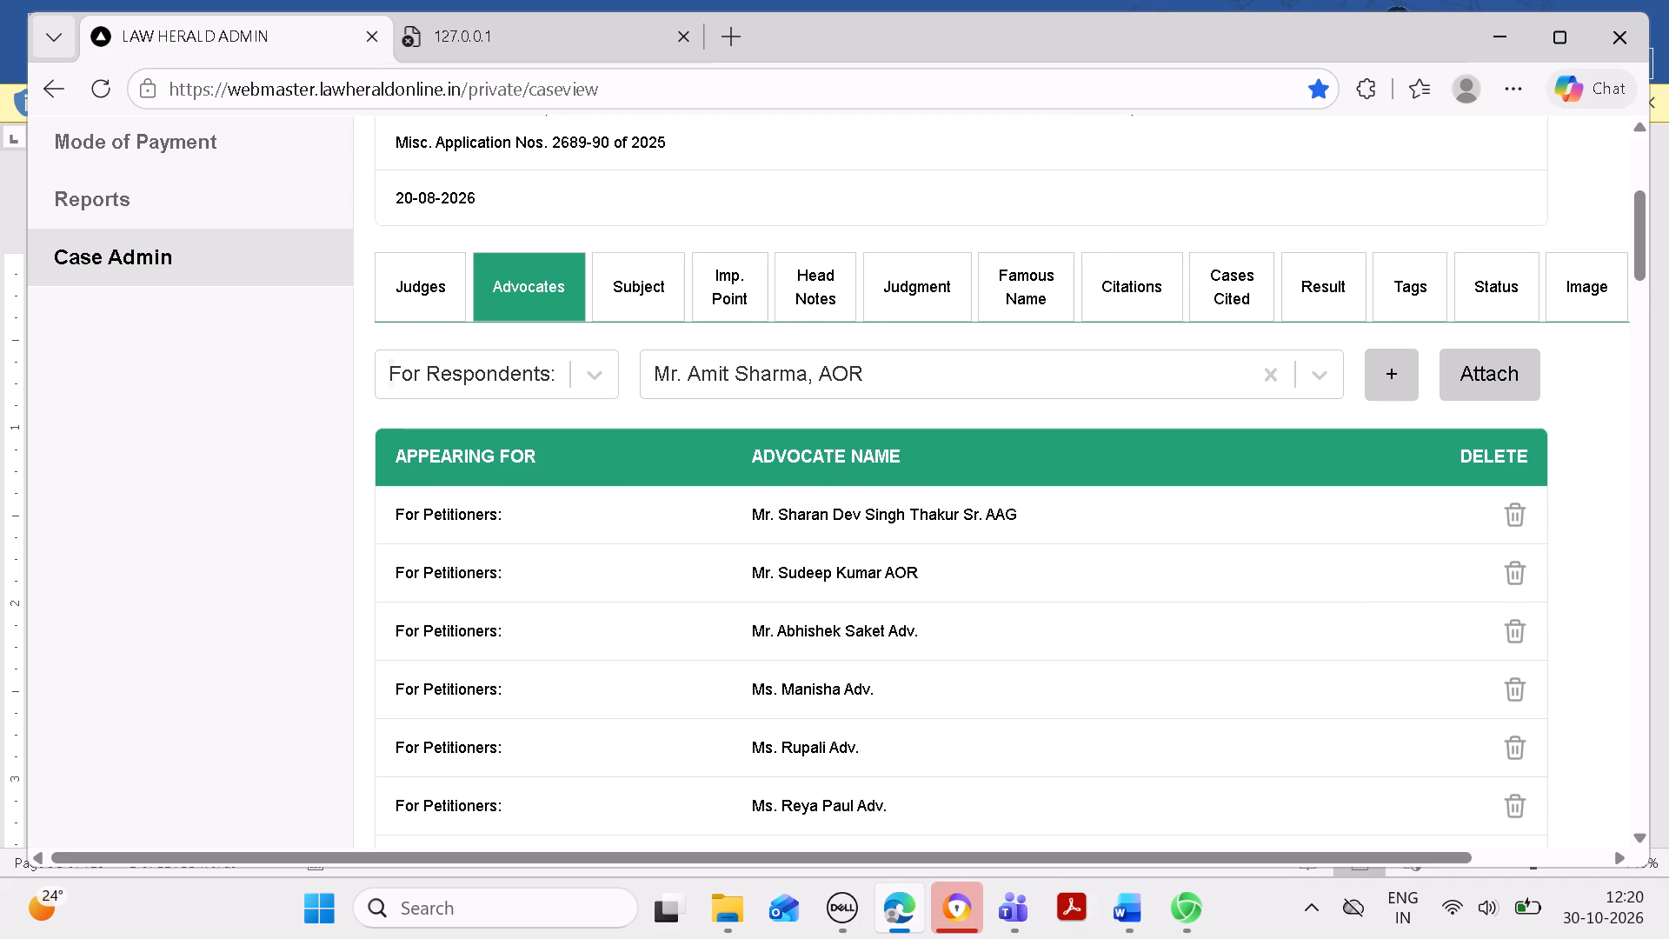
{"action": "scroll", "coordinate": [987, 329], "scroll_direction": "down", "scroll_amount": 5}
{"action": "scroll", "coordinate": [888, 549], "scroll_direction": "down", "scroll_amount": 2}
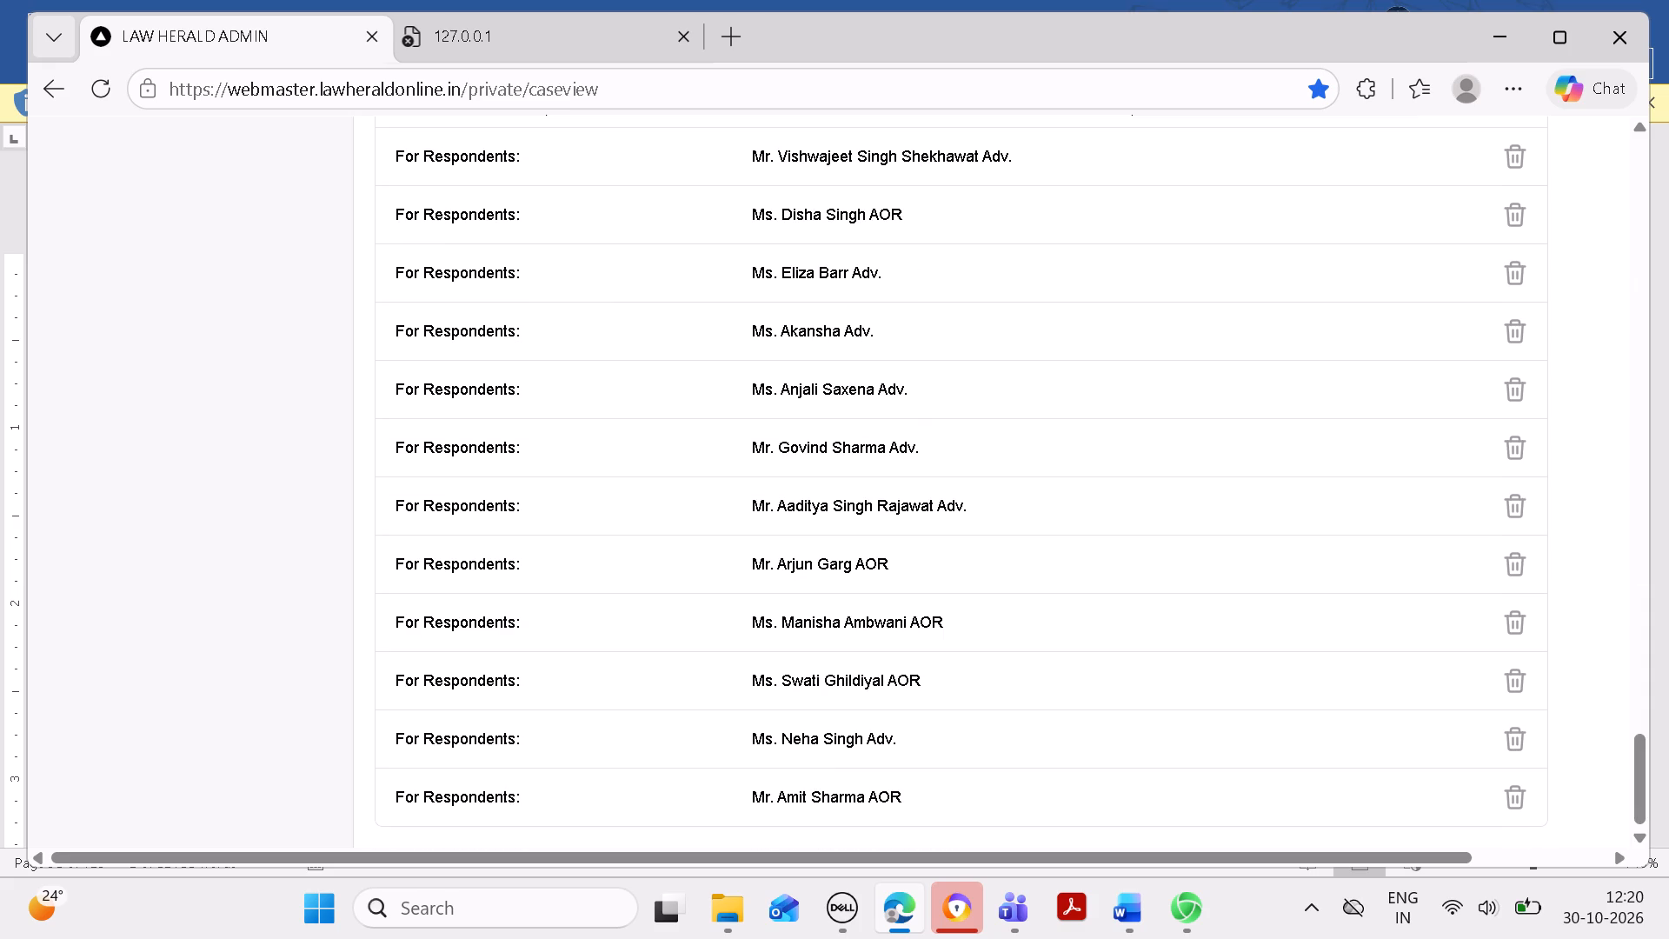
Copy the seventy-fourth respondents' advocate's name, without its Mr. prefix and Adv. designation, from the judgment in Word and return to Edge.
{"action": "left_click", "coordinate": [1113, 922]}
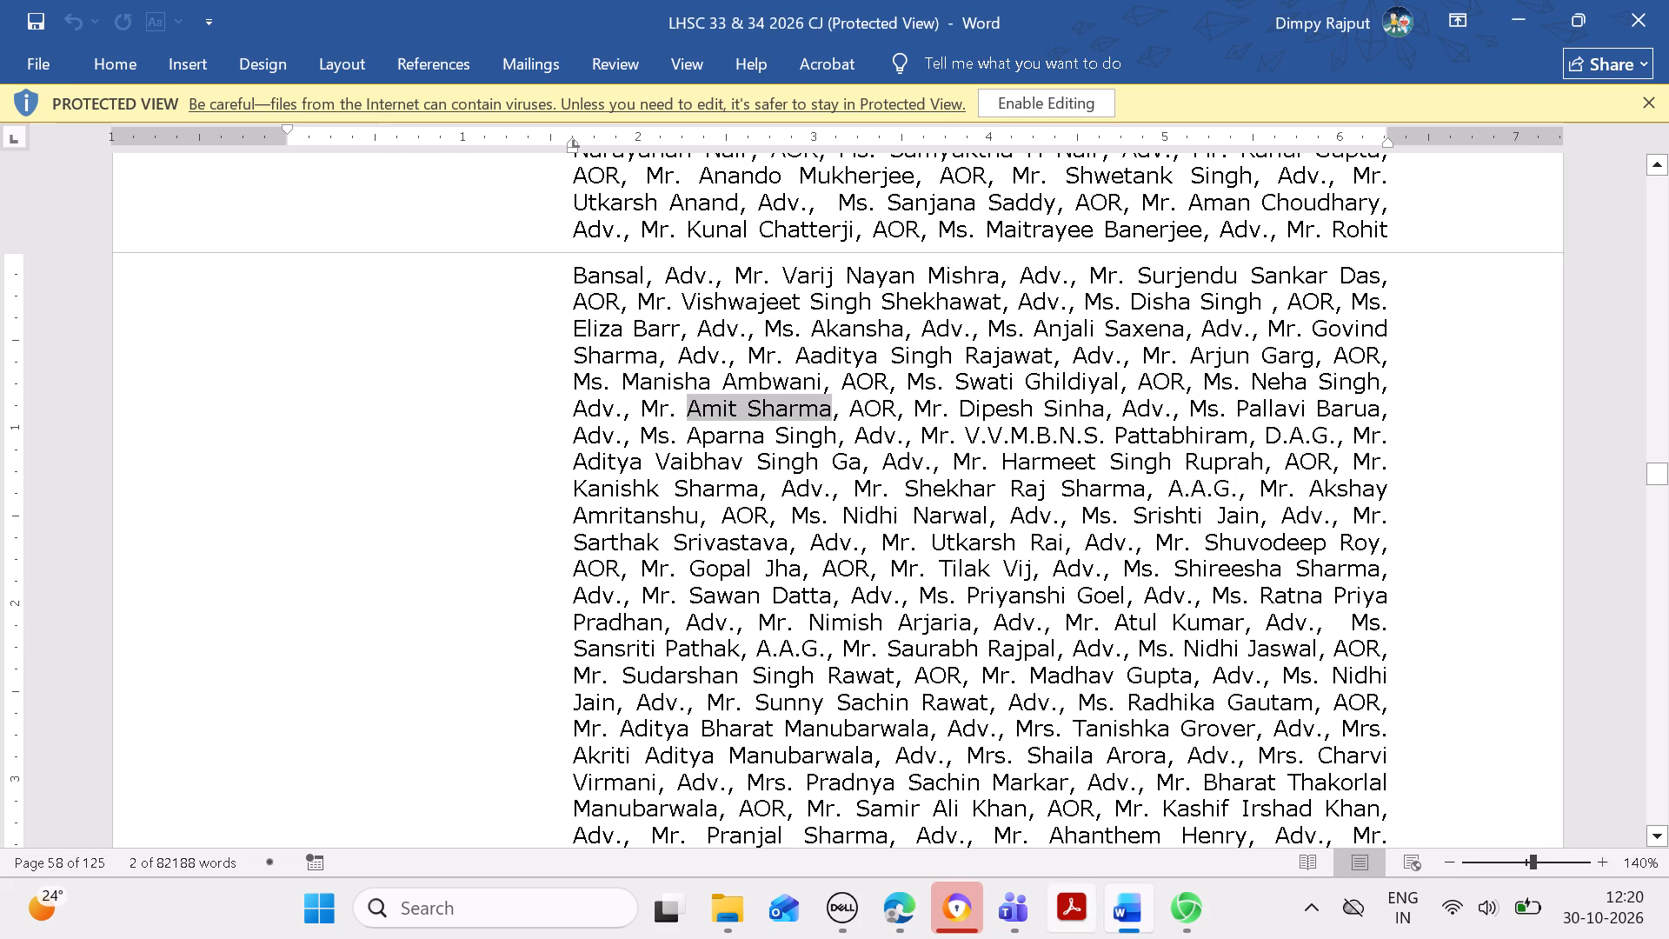
{"action": "left_click_drag", "start_coordinate": [961, 407], "coordinate": [1061, 396]}
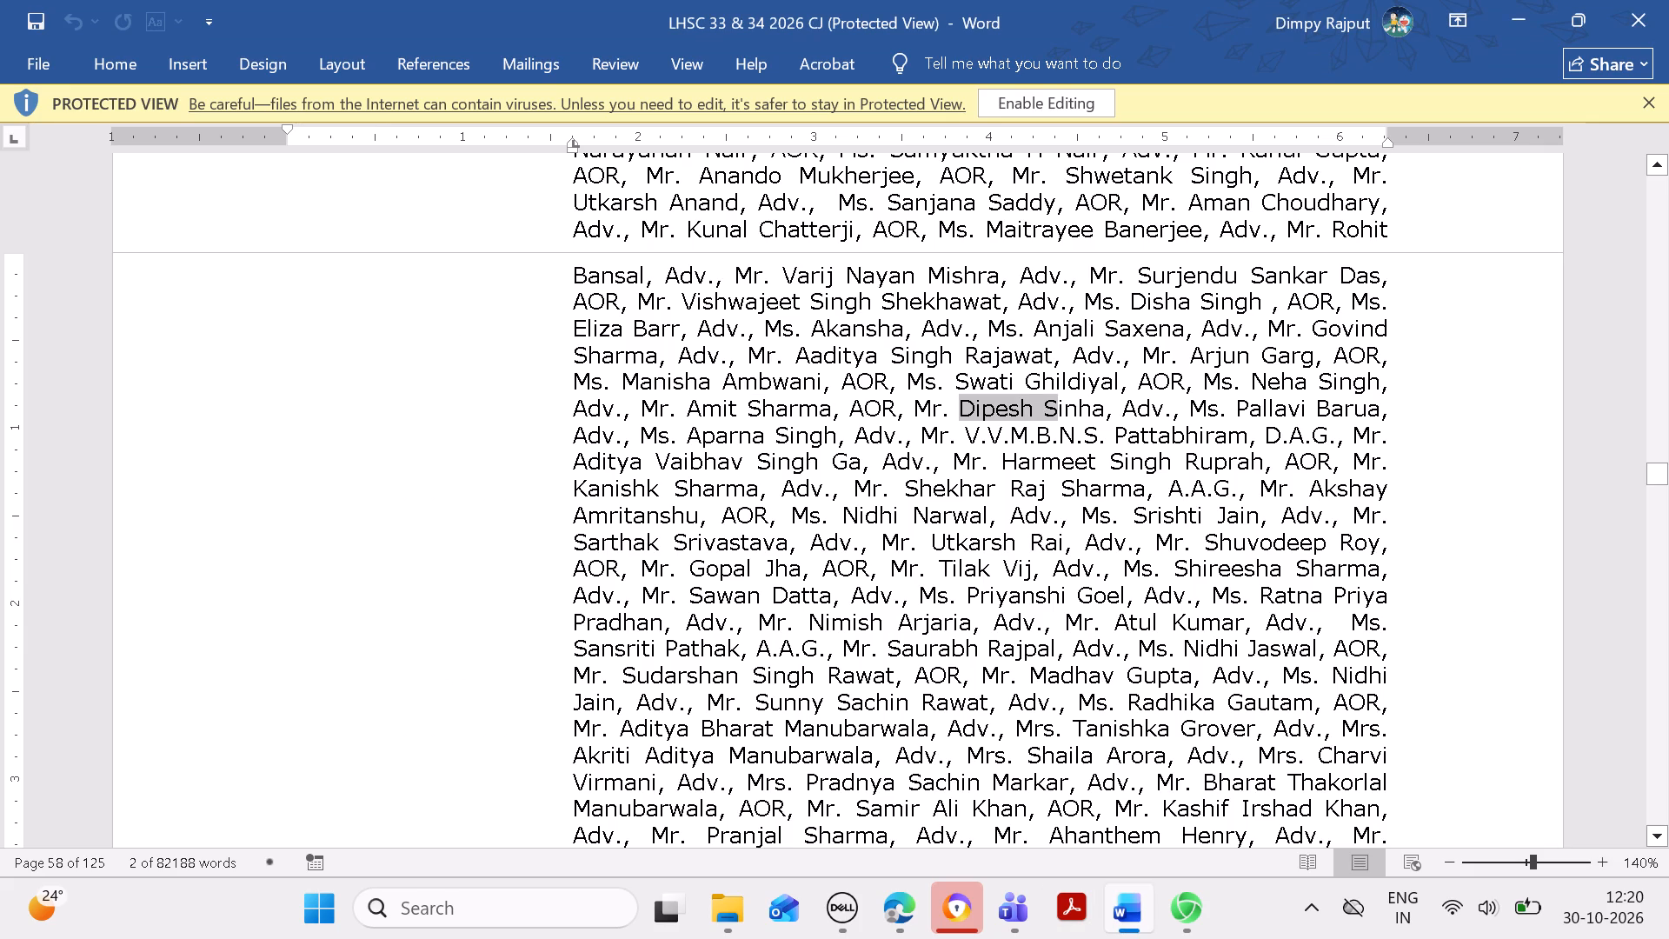
{"action": "left_click_drag", "start_coordinate": [1061, 396], "coordinate": [1066, 396]}
{"action": "key", "text": "ctrl+c"}
{"action": "left_click", "coordinate": [901, 902]}
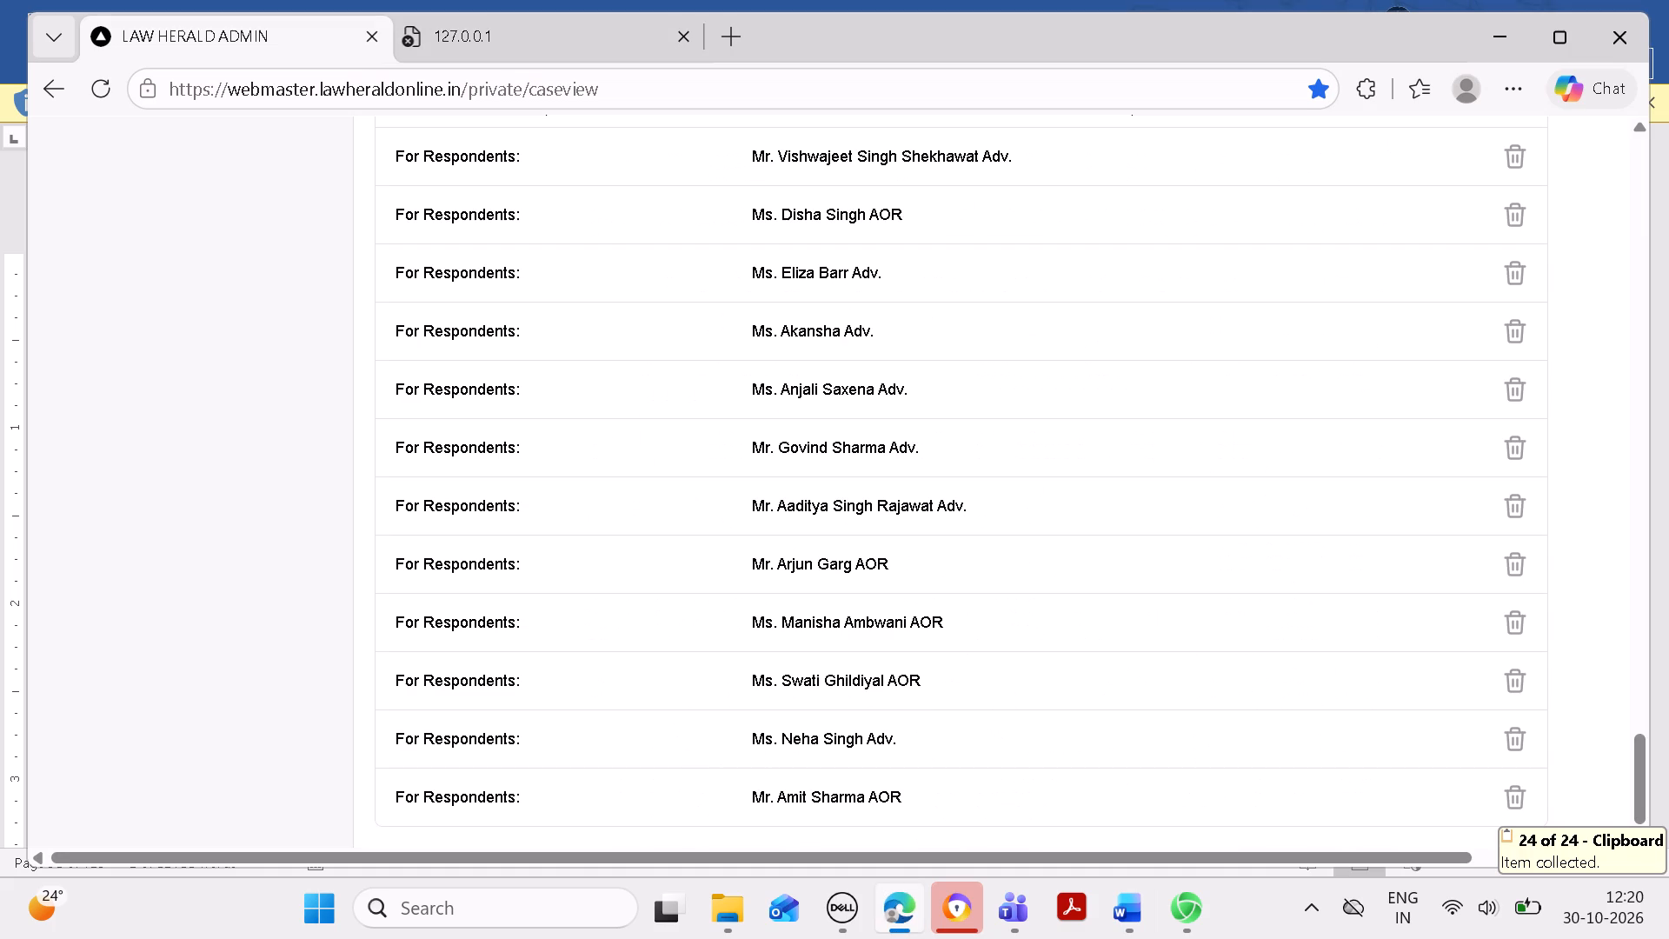
Search the copied seventy-fourth advocate's name and attach the existing Mr. entry with designation Adv. for the respondents.
{"action": "scroll", "coordinate": [881, 768], "scroll_direction": "up", "scroll_amount": 3}
{"action": "left_click", "coordinate": [1262, 785]}
{"action": "key", "text": "ctrl+v"}
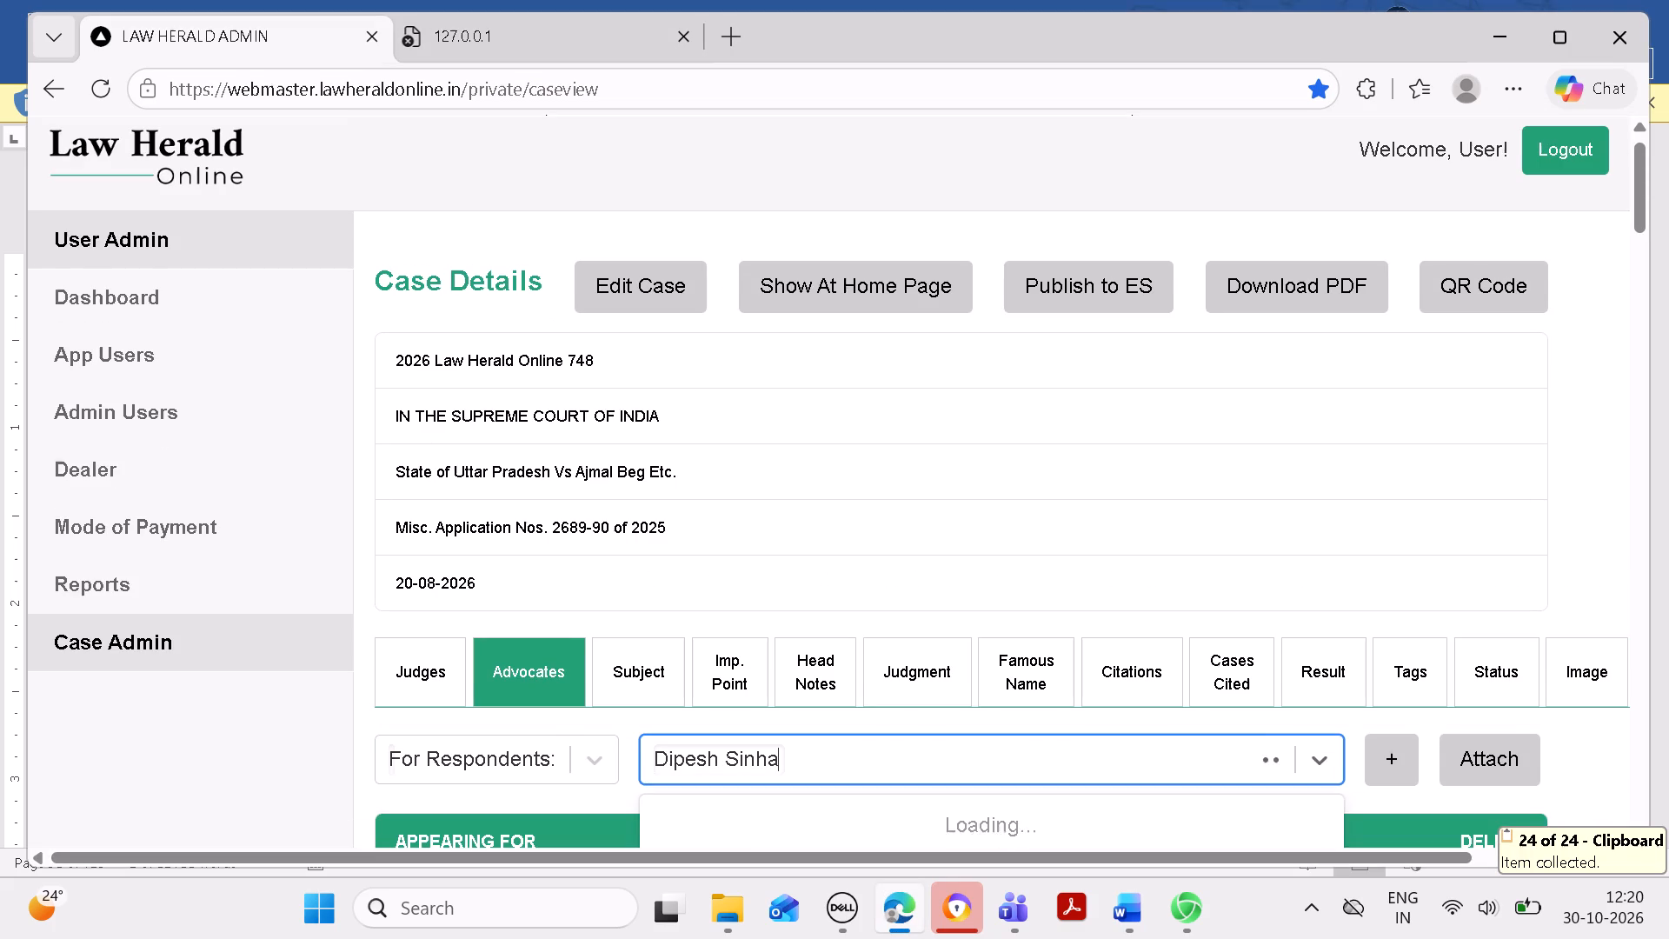
{"action": "left_click", "coordinate": [1094, 805]}
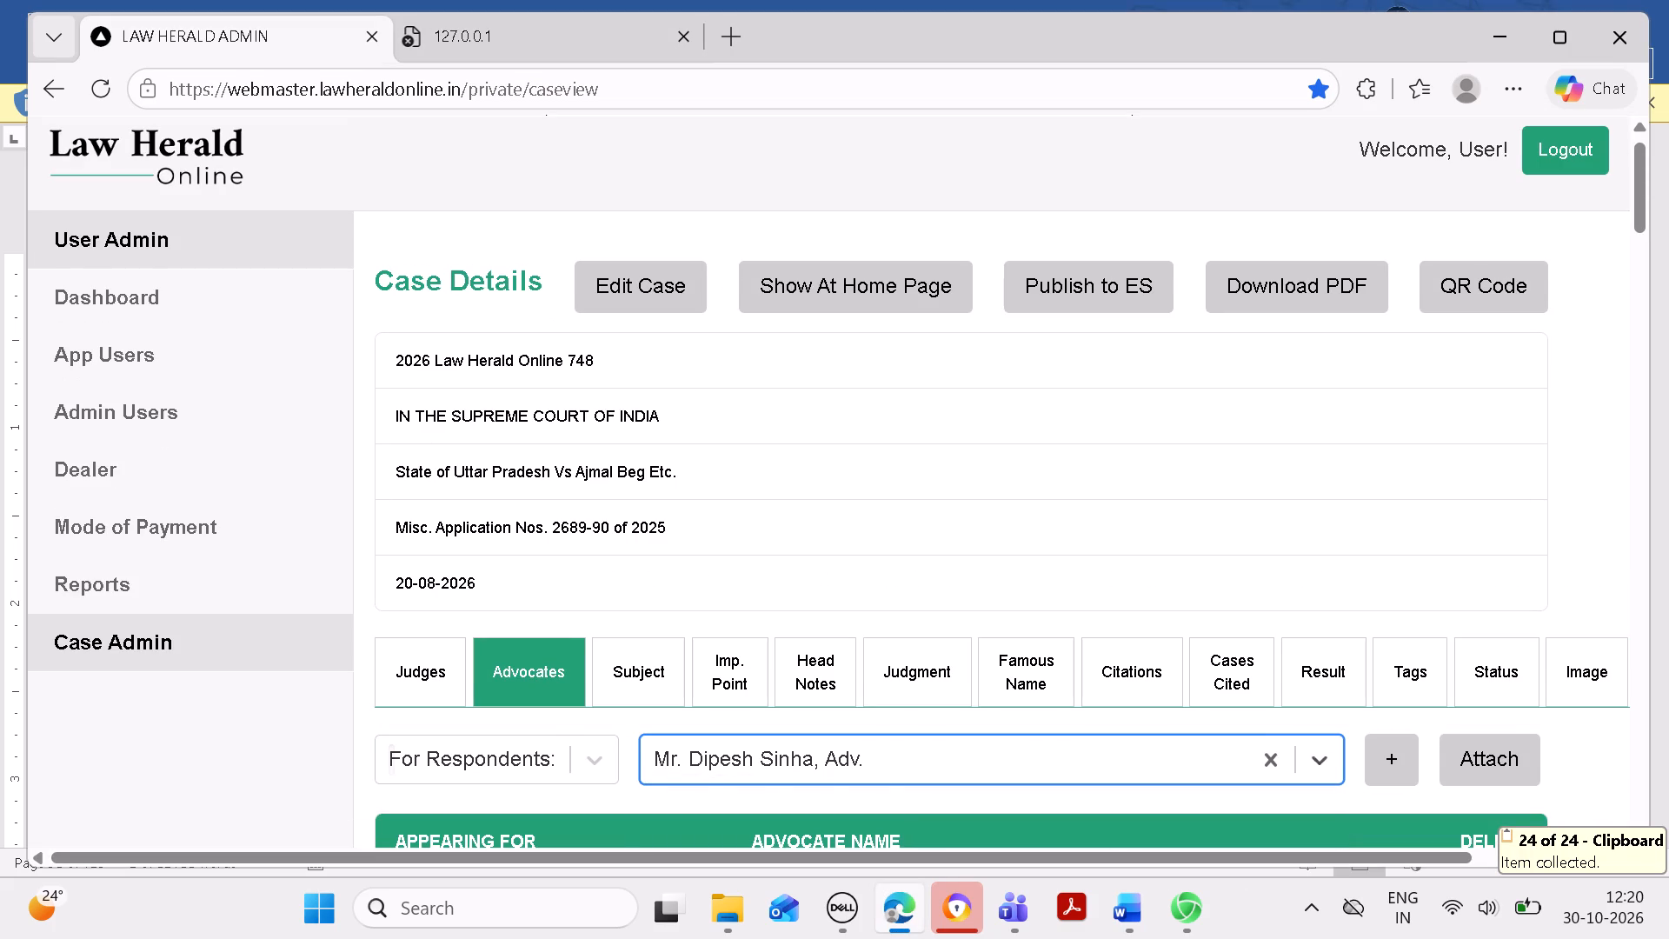
{"action": "left_click", "coordinate": [1492, 756]}
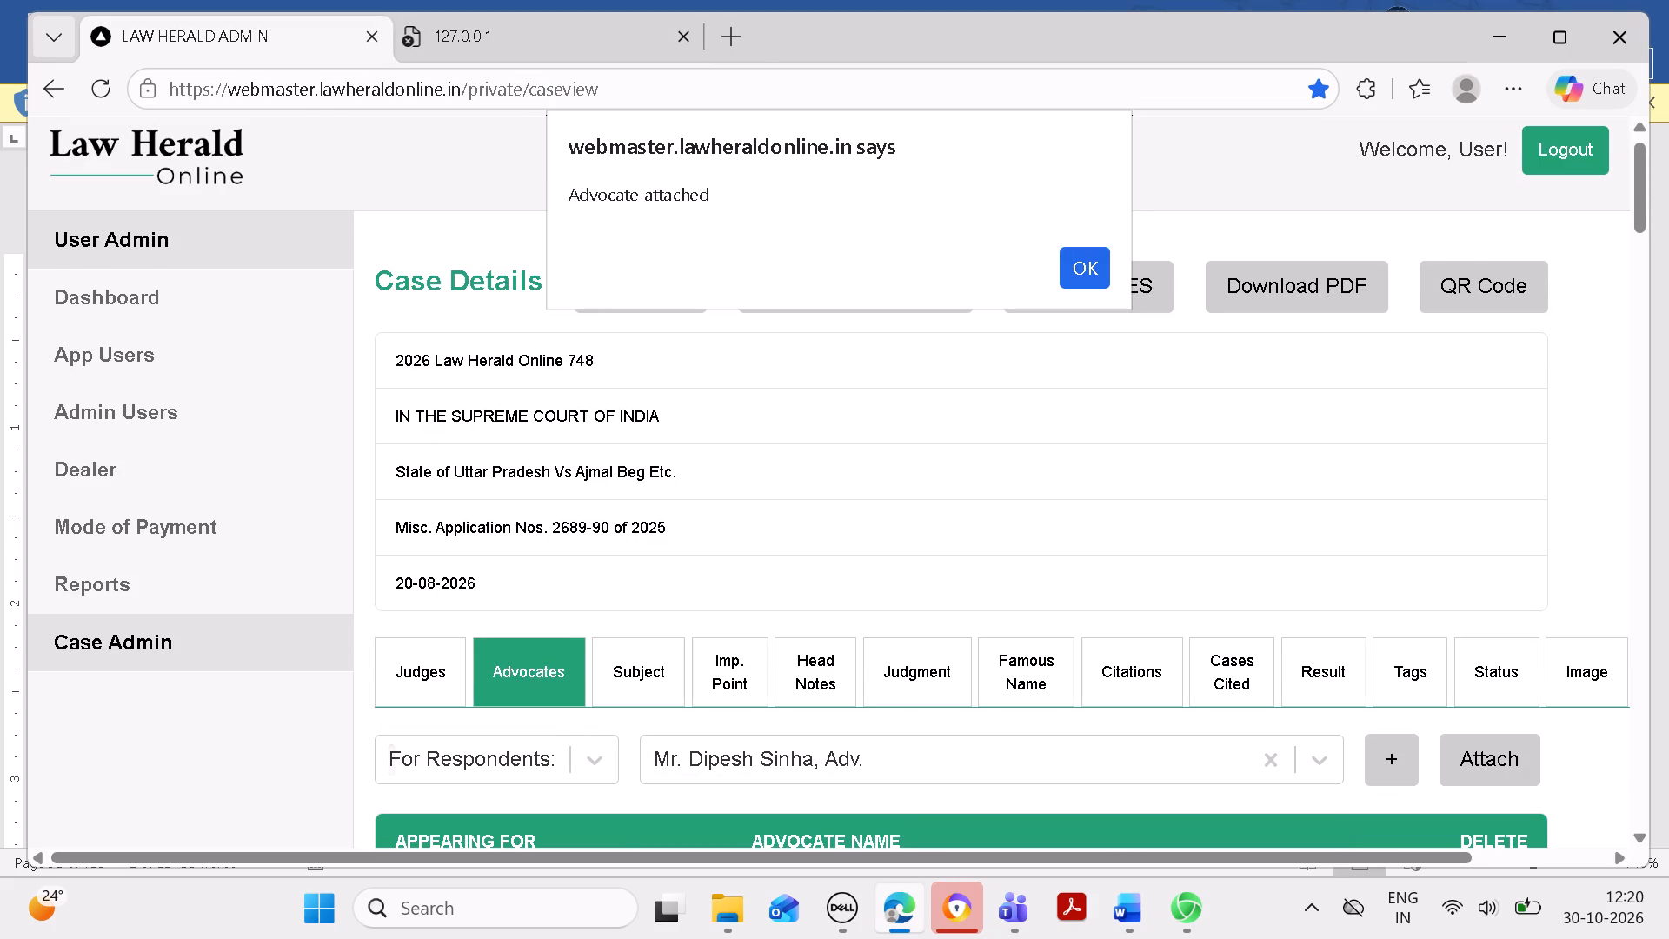
{"action": "left_click", "coordinate": [1091, 262]}
{"action": "scroll", "coordinate": [1153, 505], "scroll_direction": "down", "scroll_amount": 9}
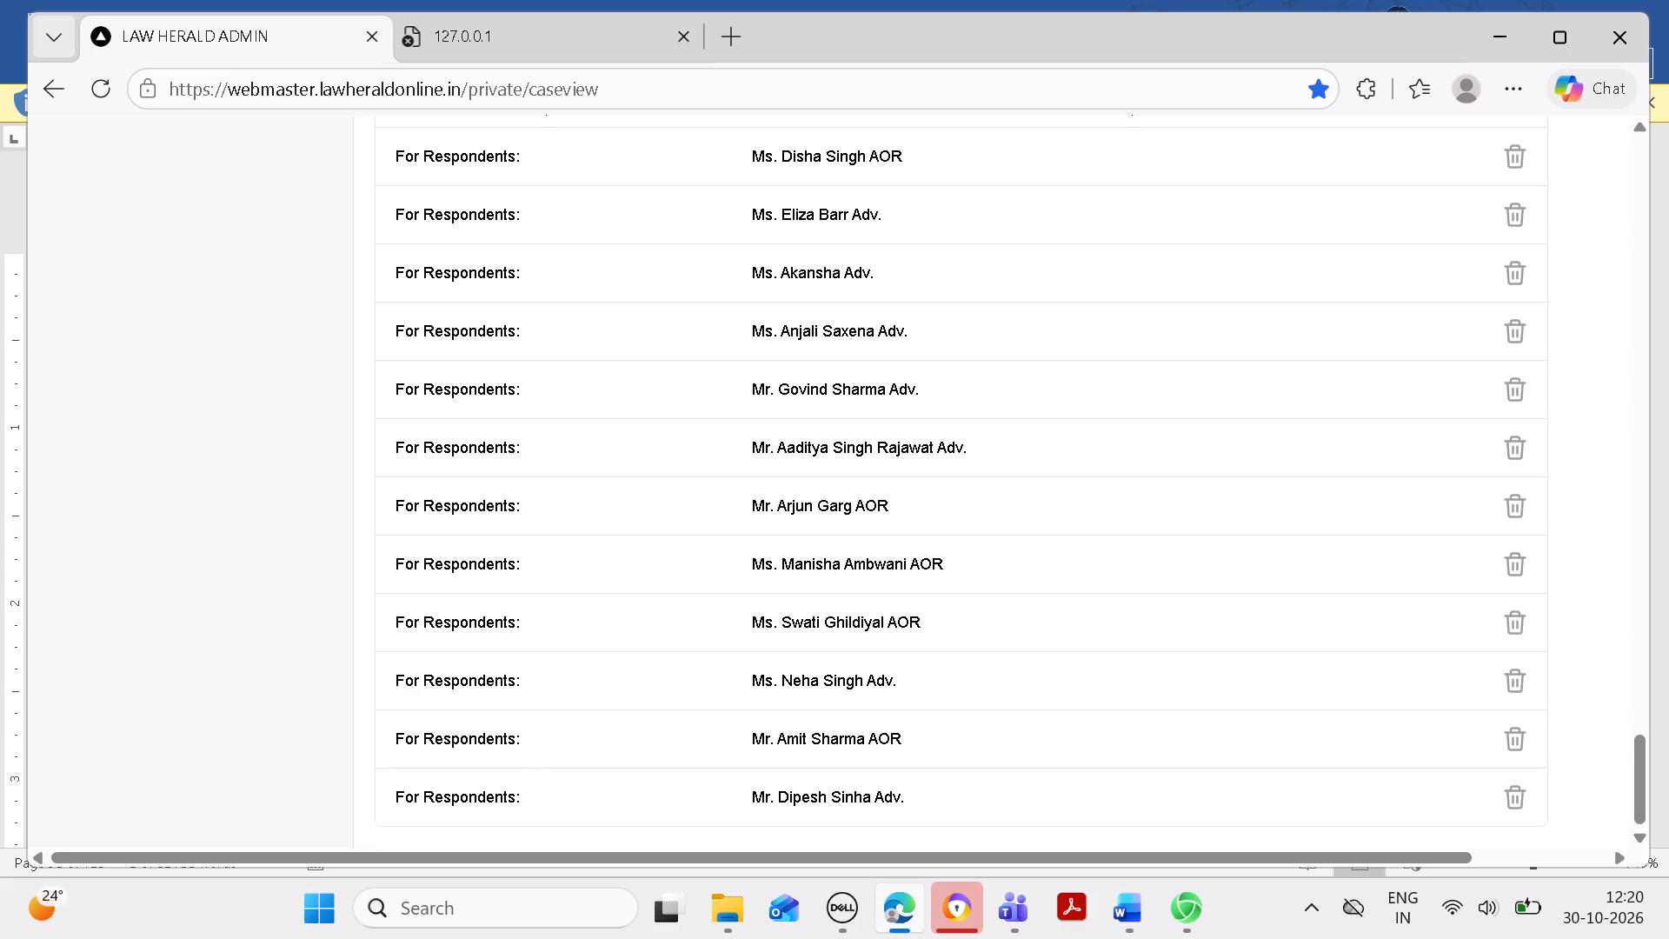
Copy the seventy-fifth respondents' advocate's name, without its Ms. prefix and Adv. designation, from the judgment in Word and return to Edge.
{"action": "left_click", "coordinate": [1114, 907]}
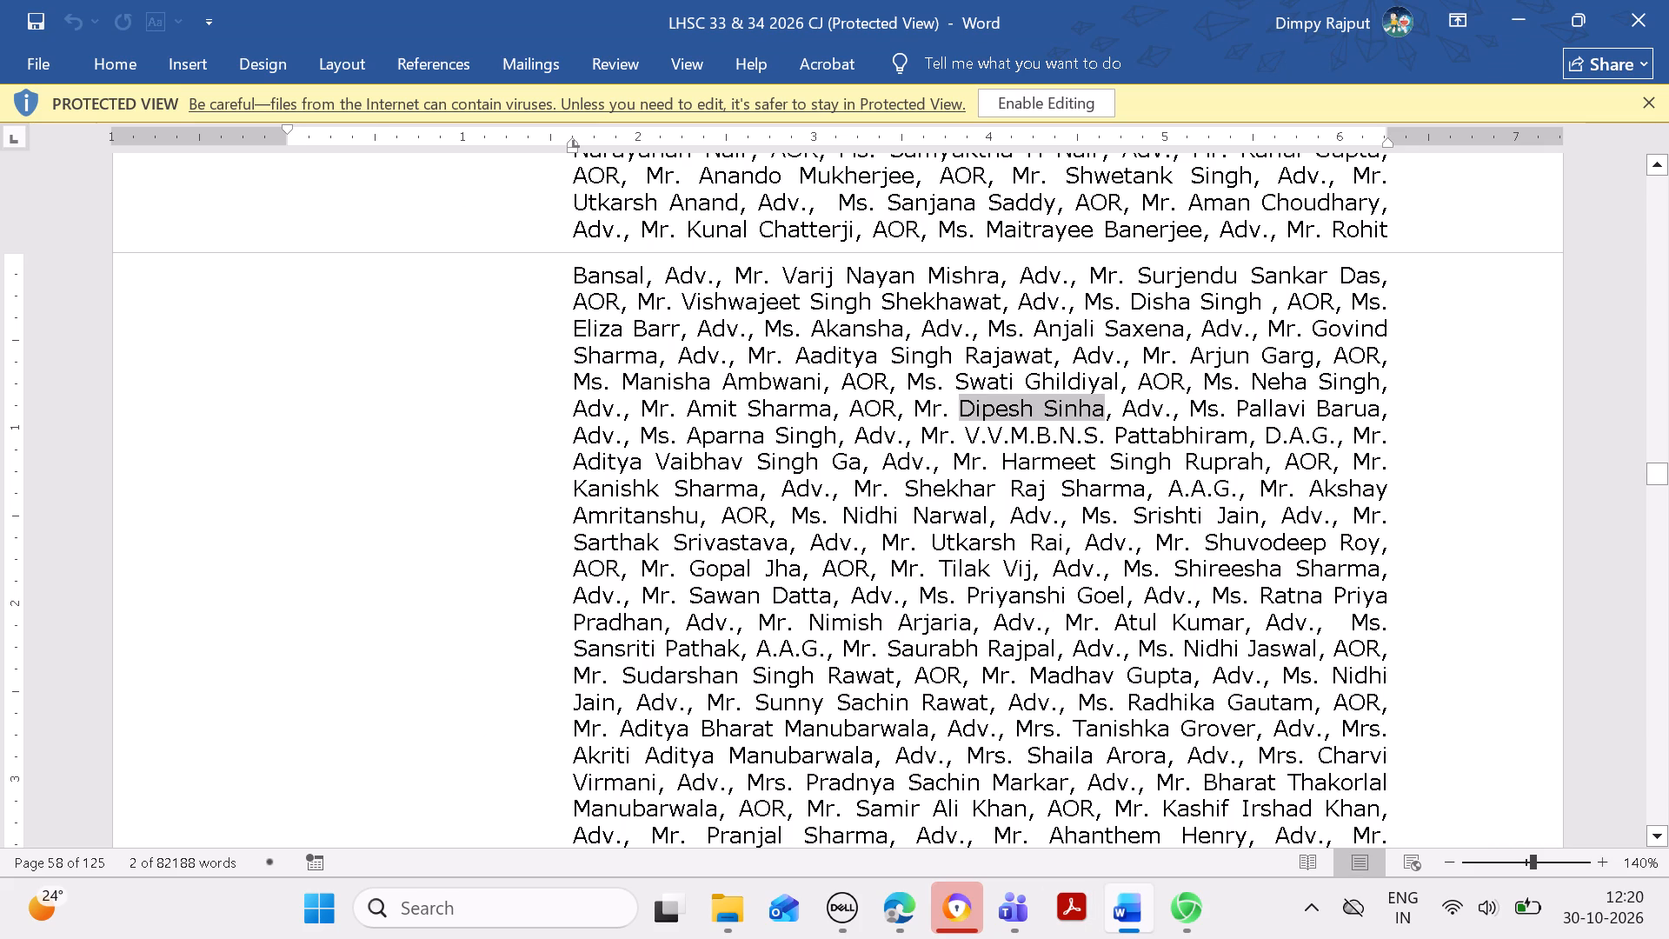
{"action": "left_click_drag", "start_coordinate": [1242, 403], "coordinate": [1342, 400]}
{"action": "key", "text": "ctrl+c"}
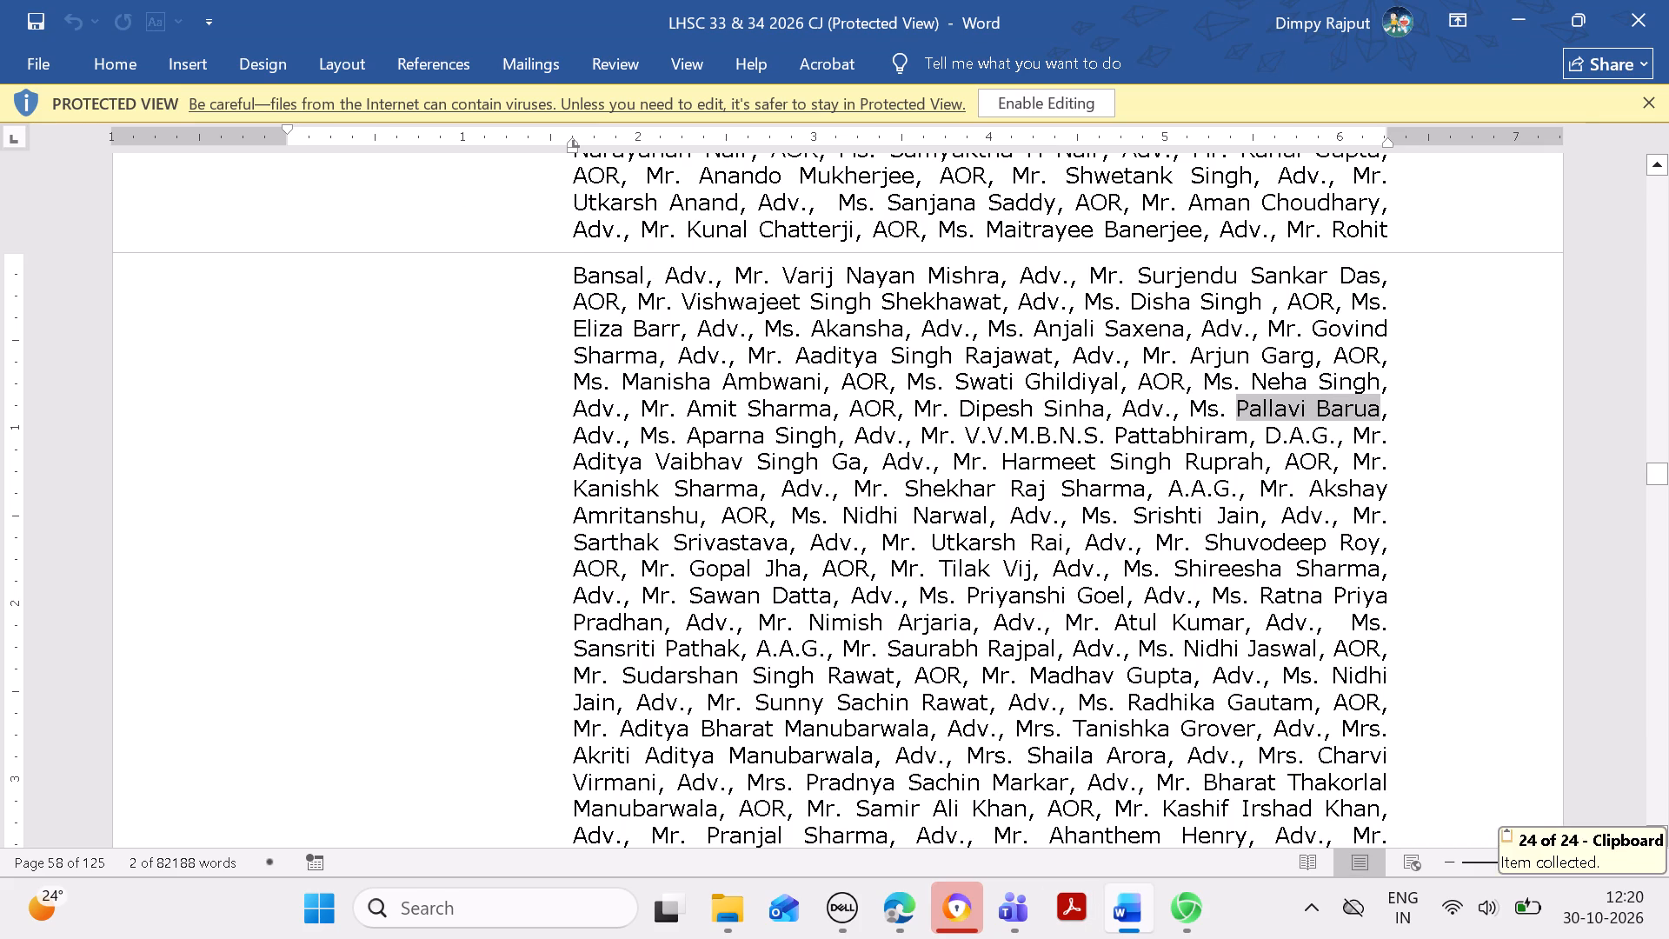
{"action": "left_click", "coordinate": [893, 914]}
{"action": "scroll", "coordinate": [838, 802], "scroll_direction": "up", "scroll_amount": 2}
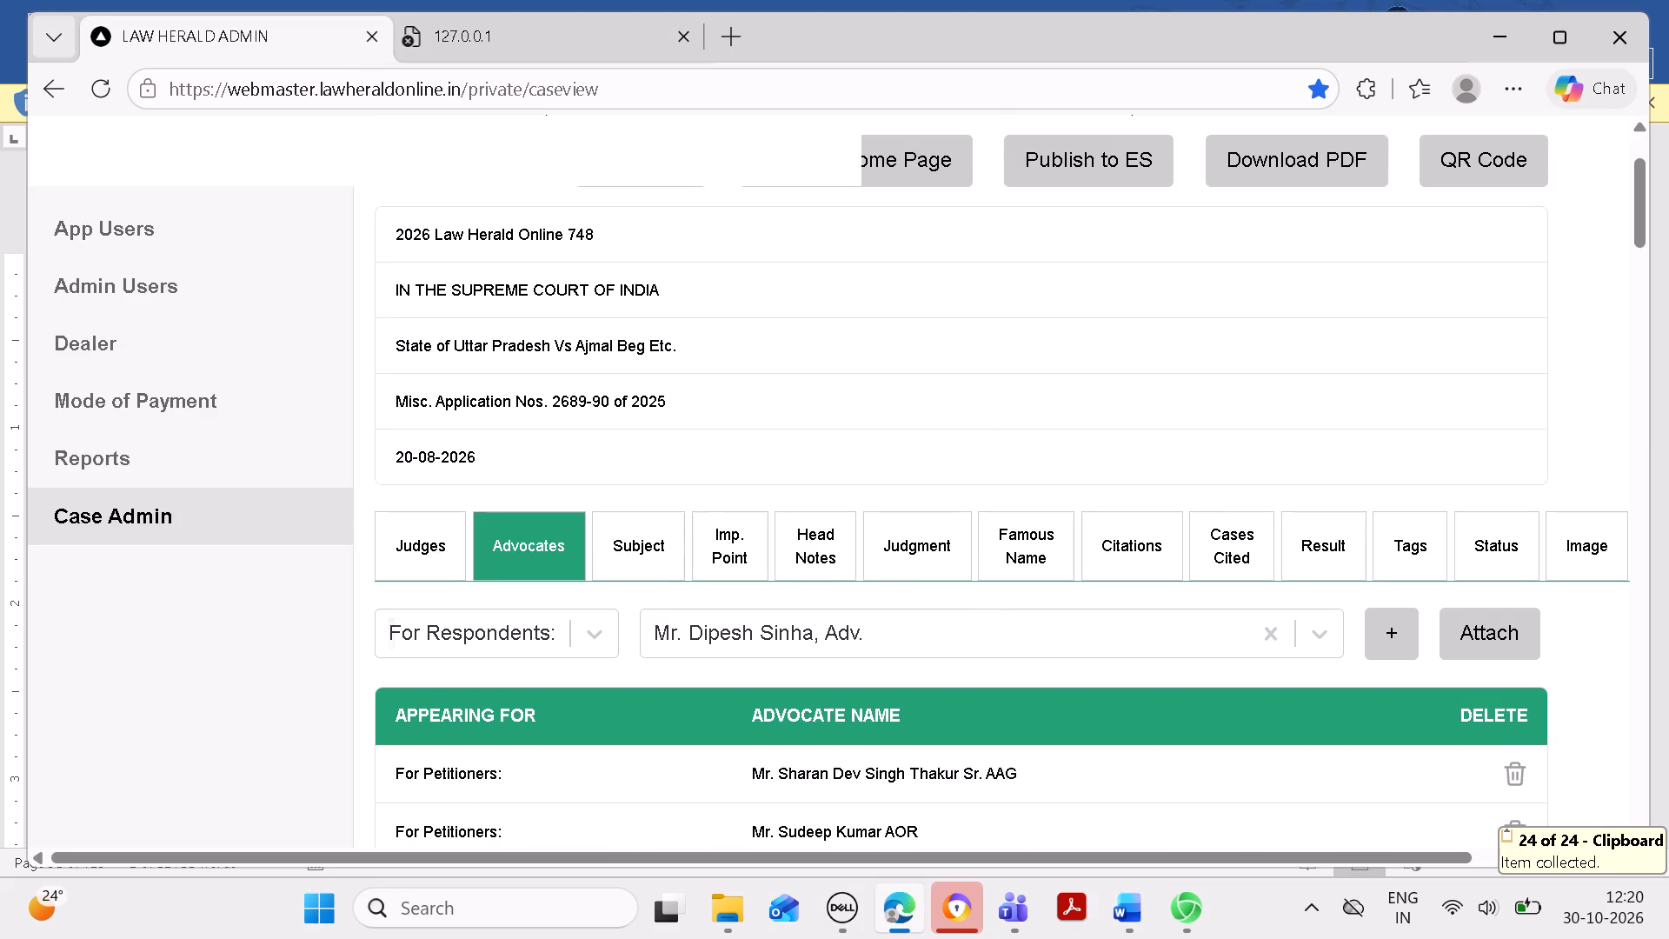
In the Edge case record, search the copied seventy-fifth advocate's name, open a new advocate entry for it, and check its prefix in the Word judgment.
{"action": "left_click", "coordinate": [1255, 634]}
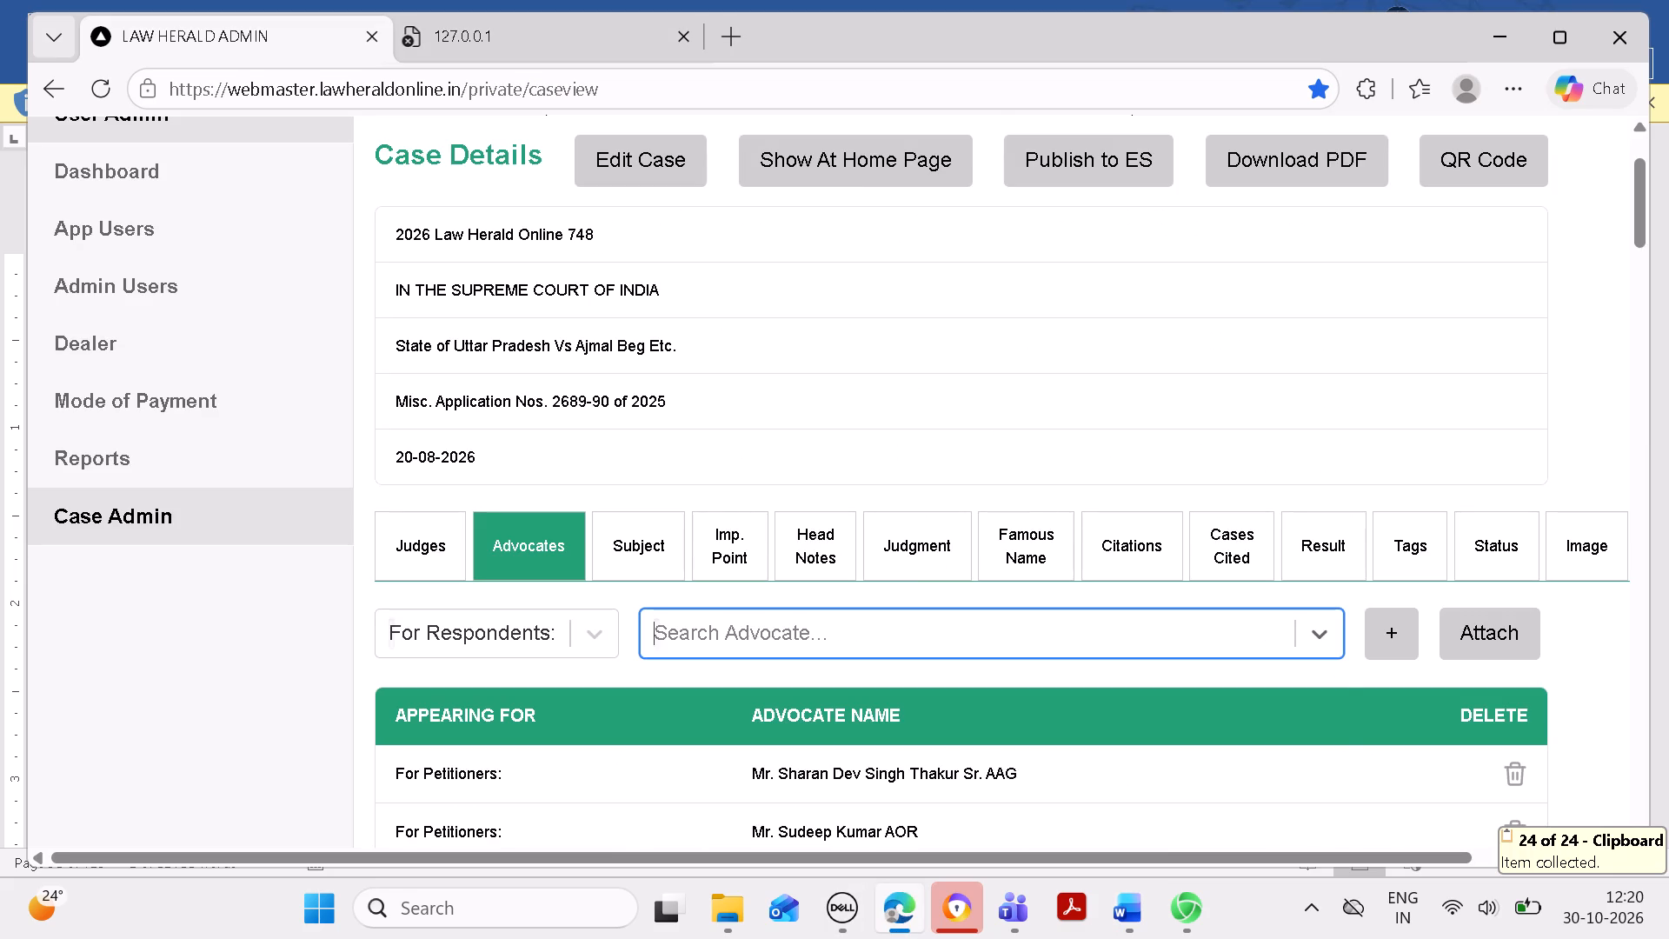
{"action": "key", "text": "ctrl+v"}
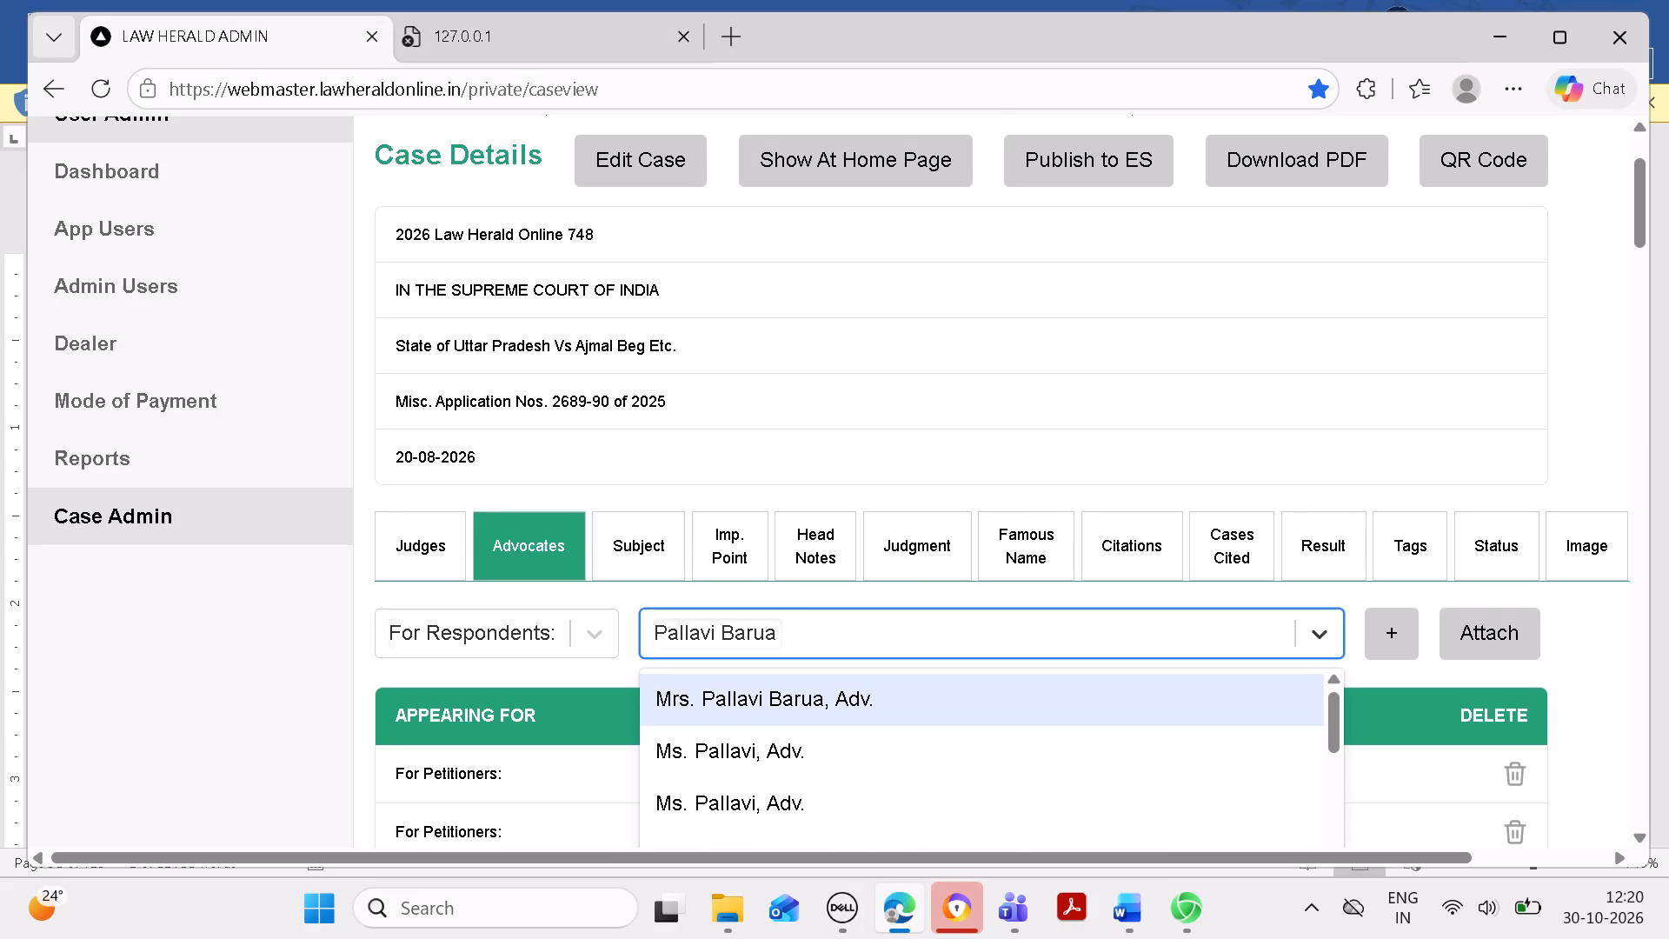
{"action": "left_click", "coordinate": [1386, 611]}
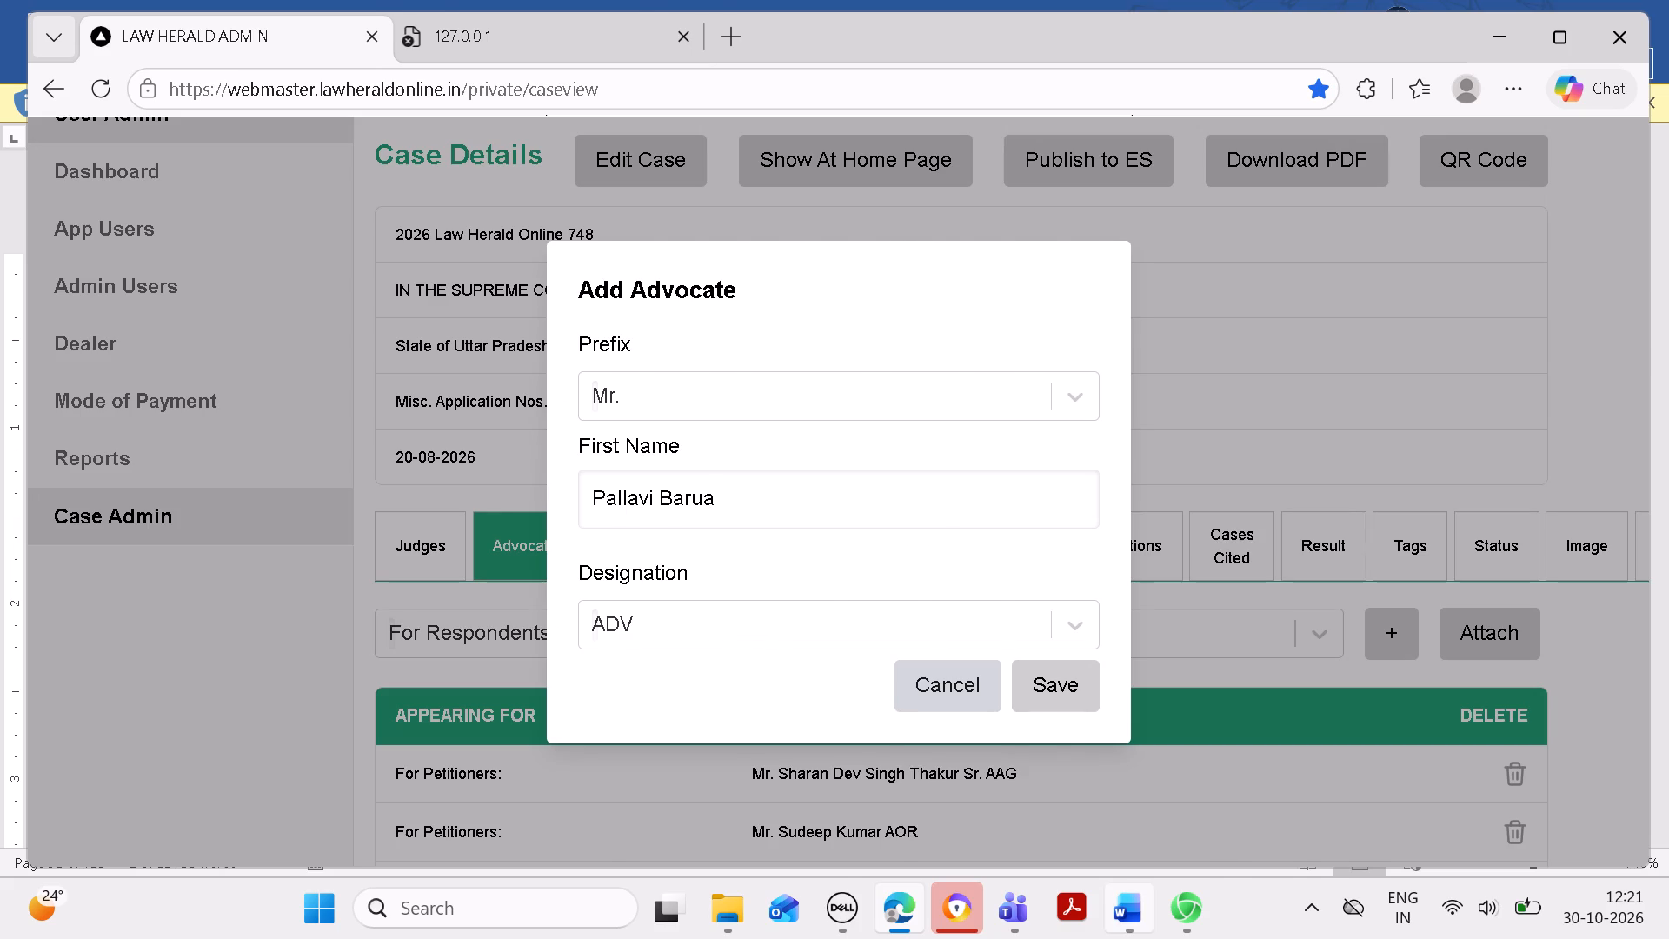
{"action": "left_click", "coordinate": [1117, 901]}
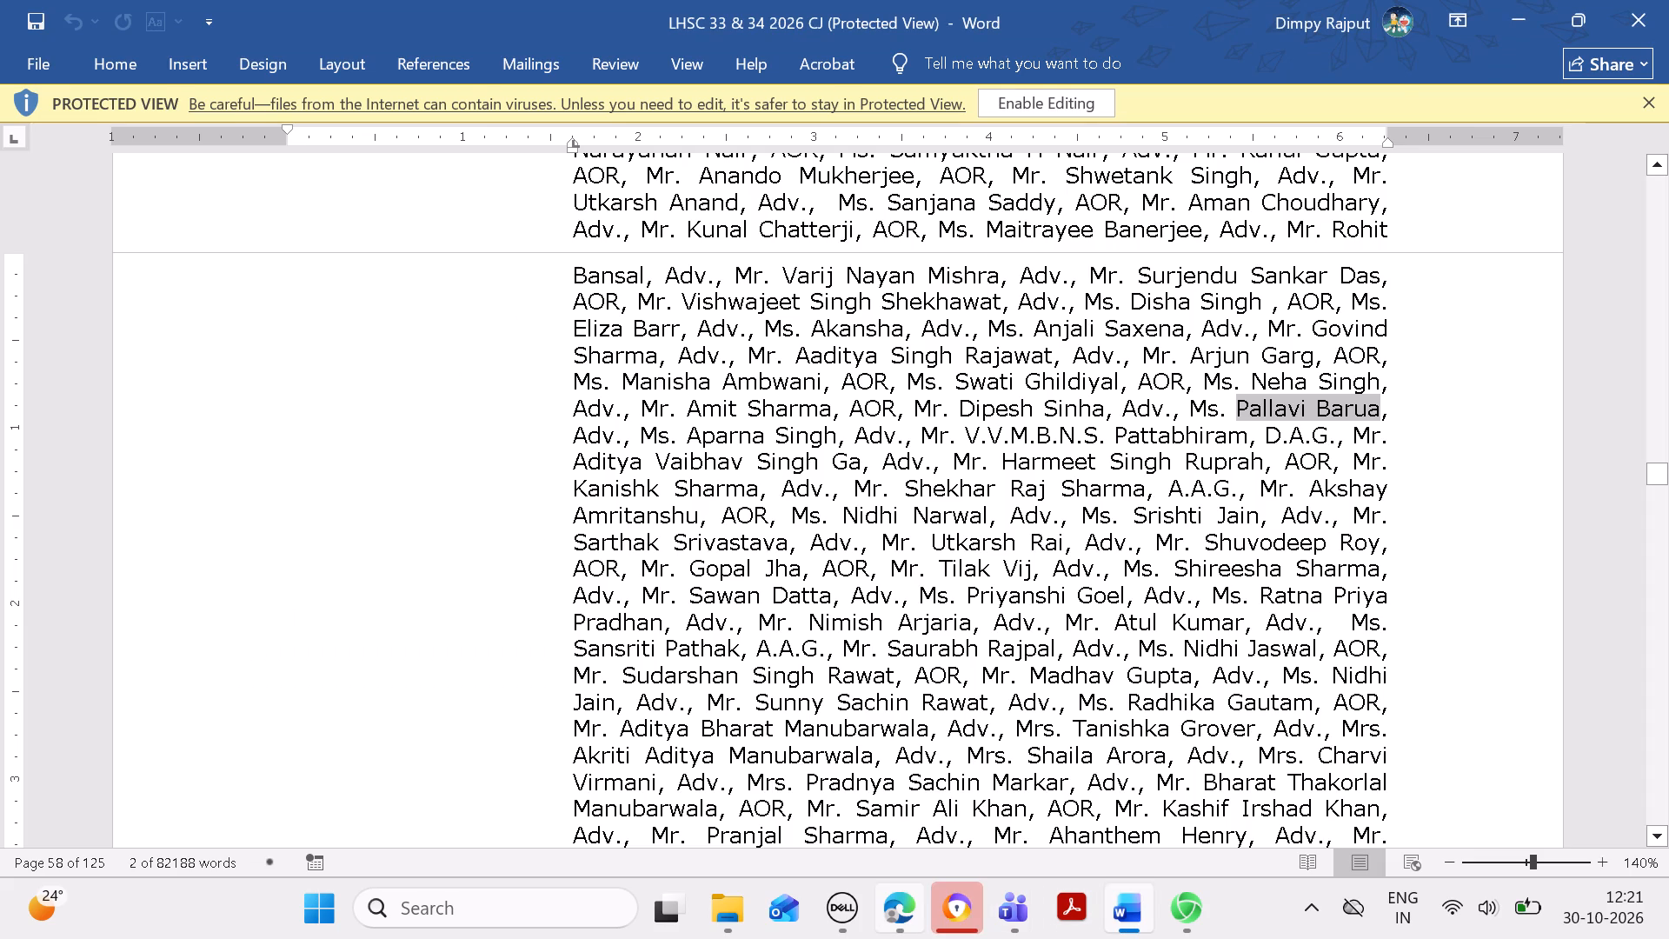
{"action": "left_click", "coordinate": [901, 902]}
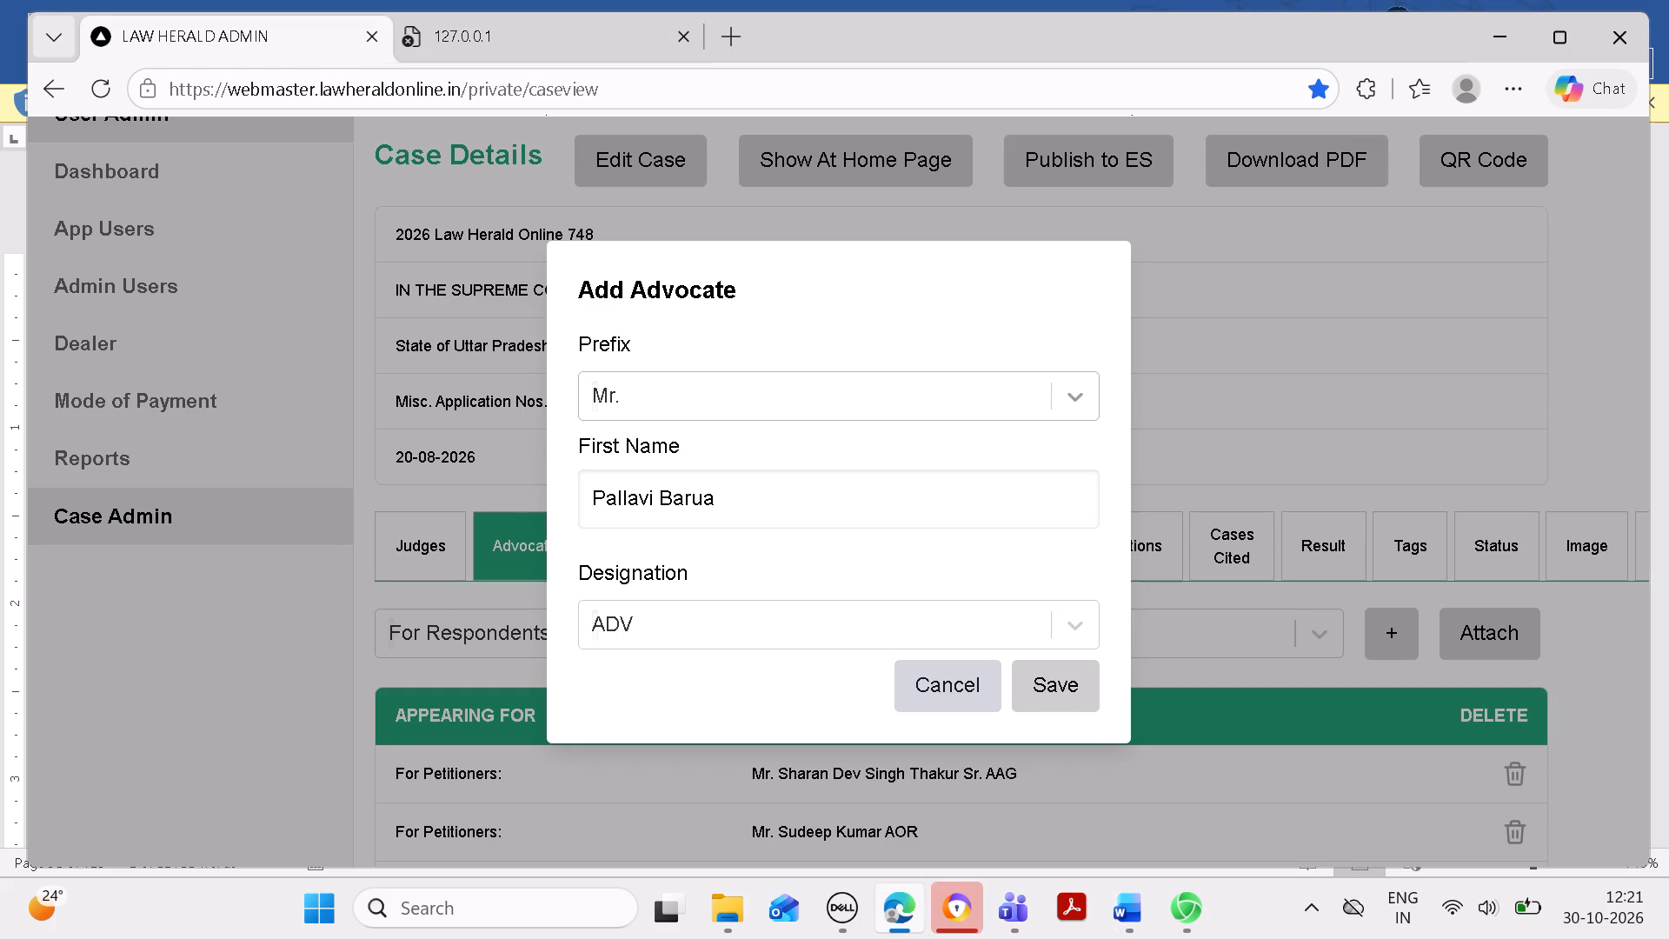
Set the new respondents' advocate entry's prefix to Ms. and designation to Advocate, save it, and check the end of the attached advocates list.
{"action": "left_click", "coordinate": [1074, 395]}
{"action": "scroll", "coordinate": [987, 529], "scroll_direction": "down", "scroll_amount": 5}
{"action": "left_click", "coordinate": [923, 582]}
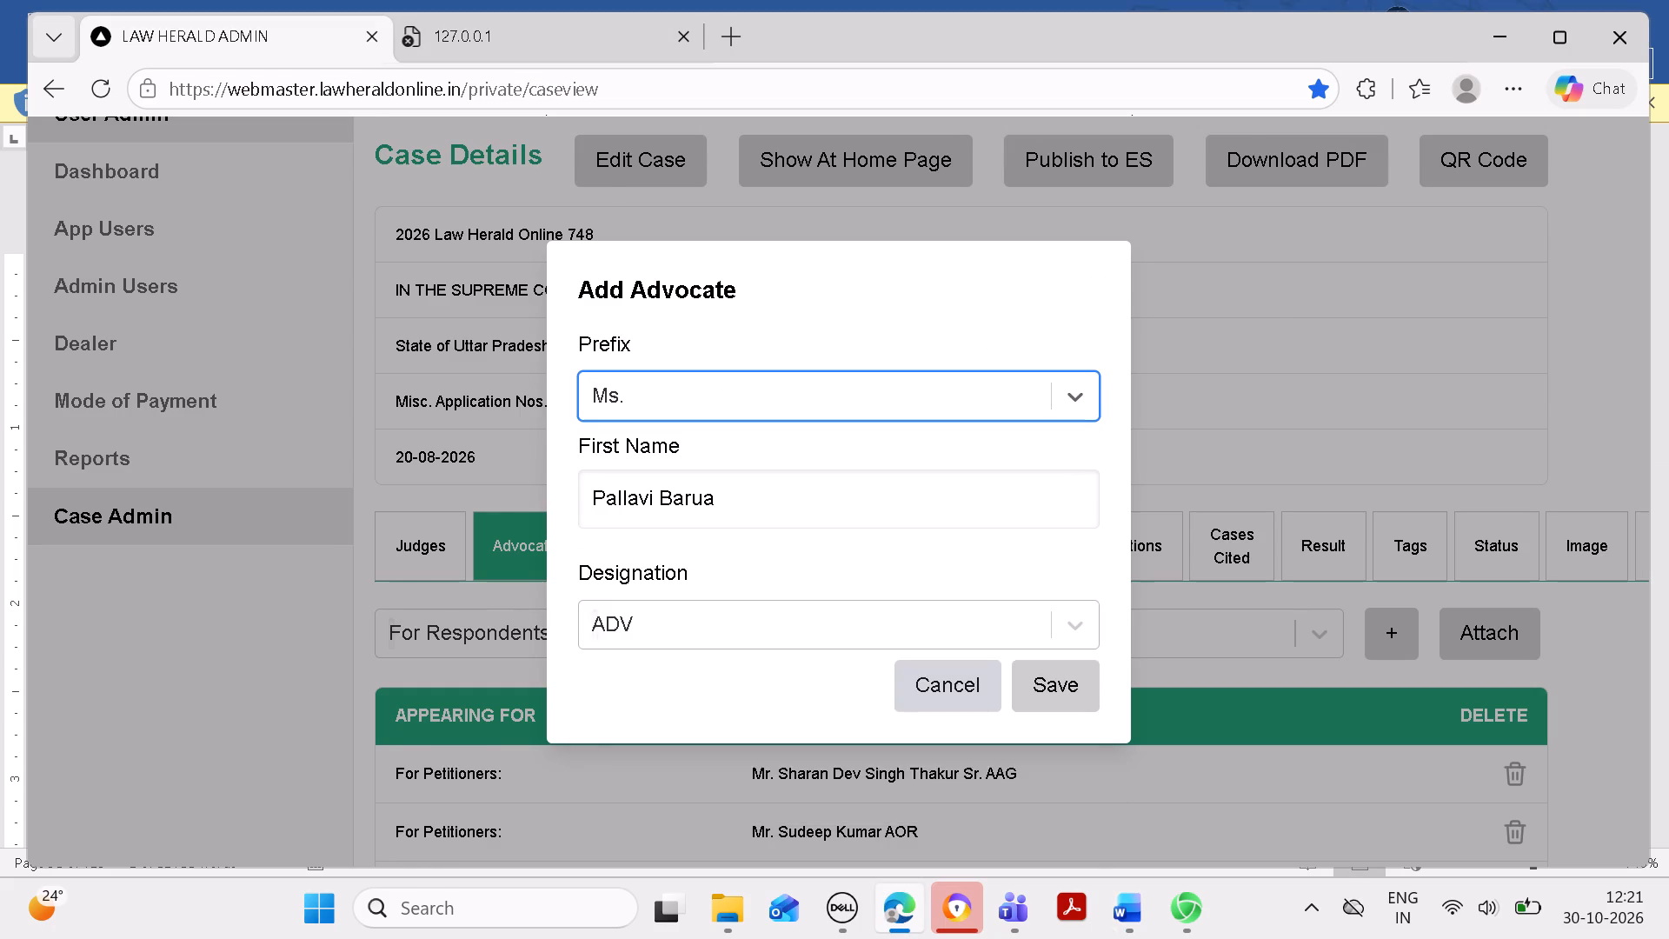
{"action": "left_click", "coordinate": [874, 621]}
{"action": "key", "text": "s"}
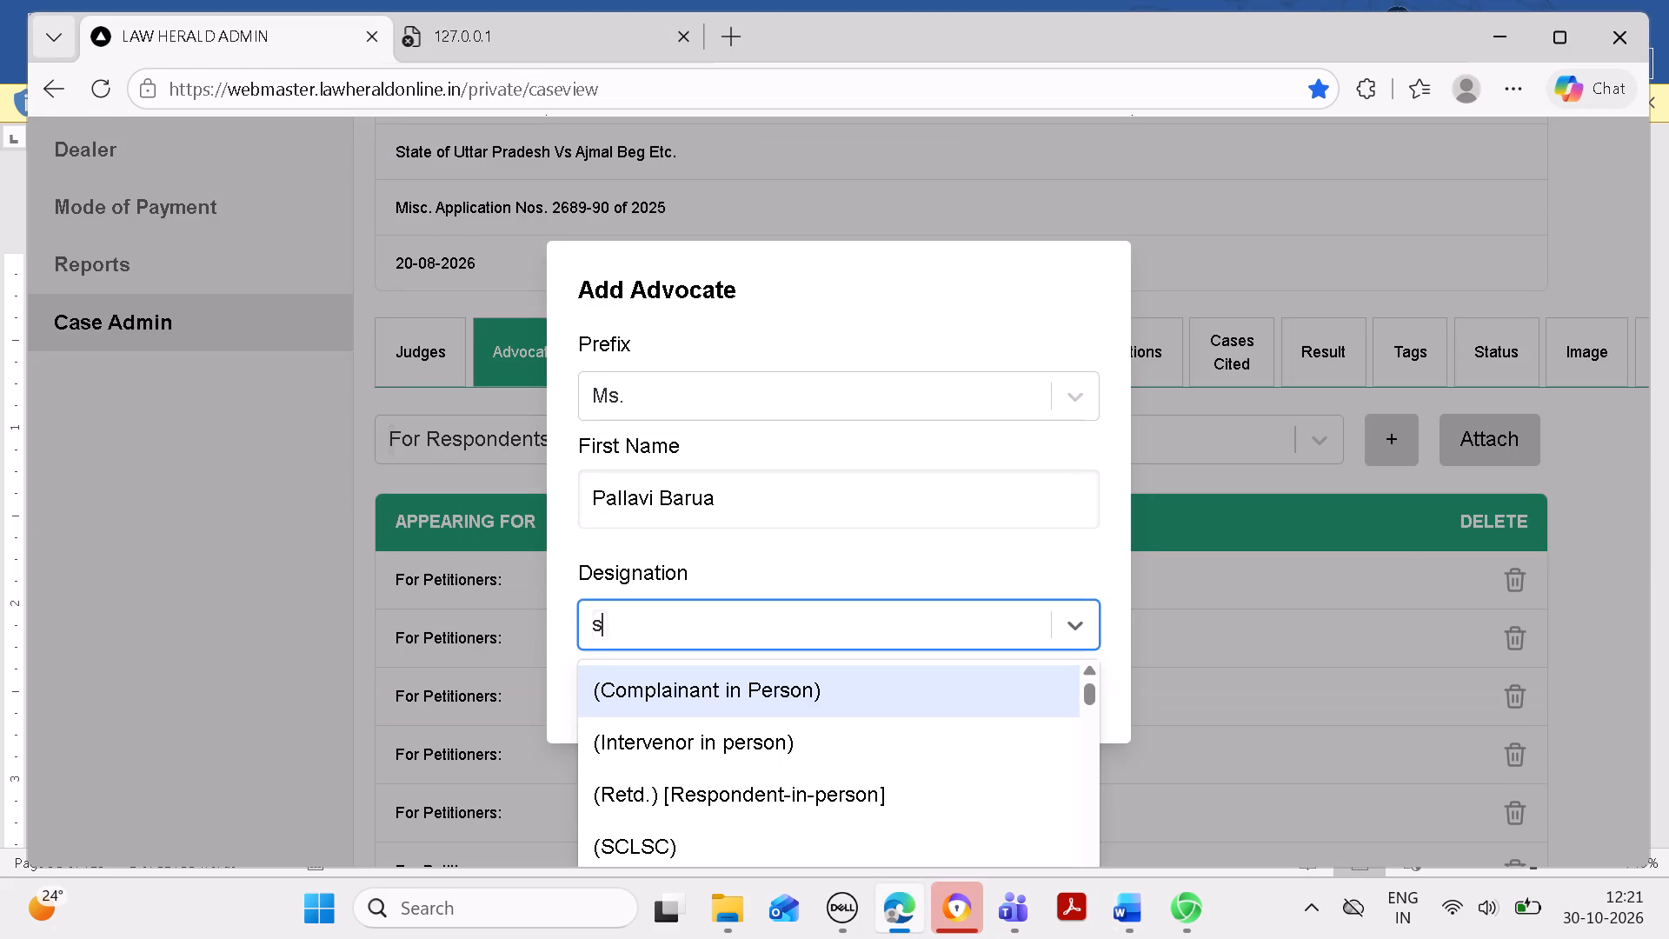
{"action": "key", "text": "BackSpace"}
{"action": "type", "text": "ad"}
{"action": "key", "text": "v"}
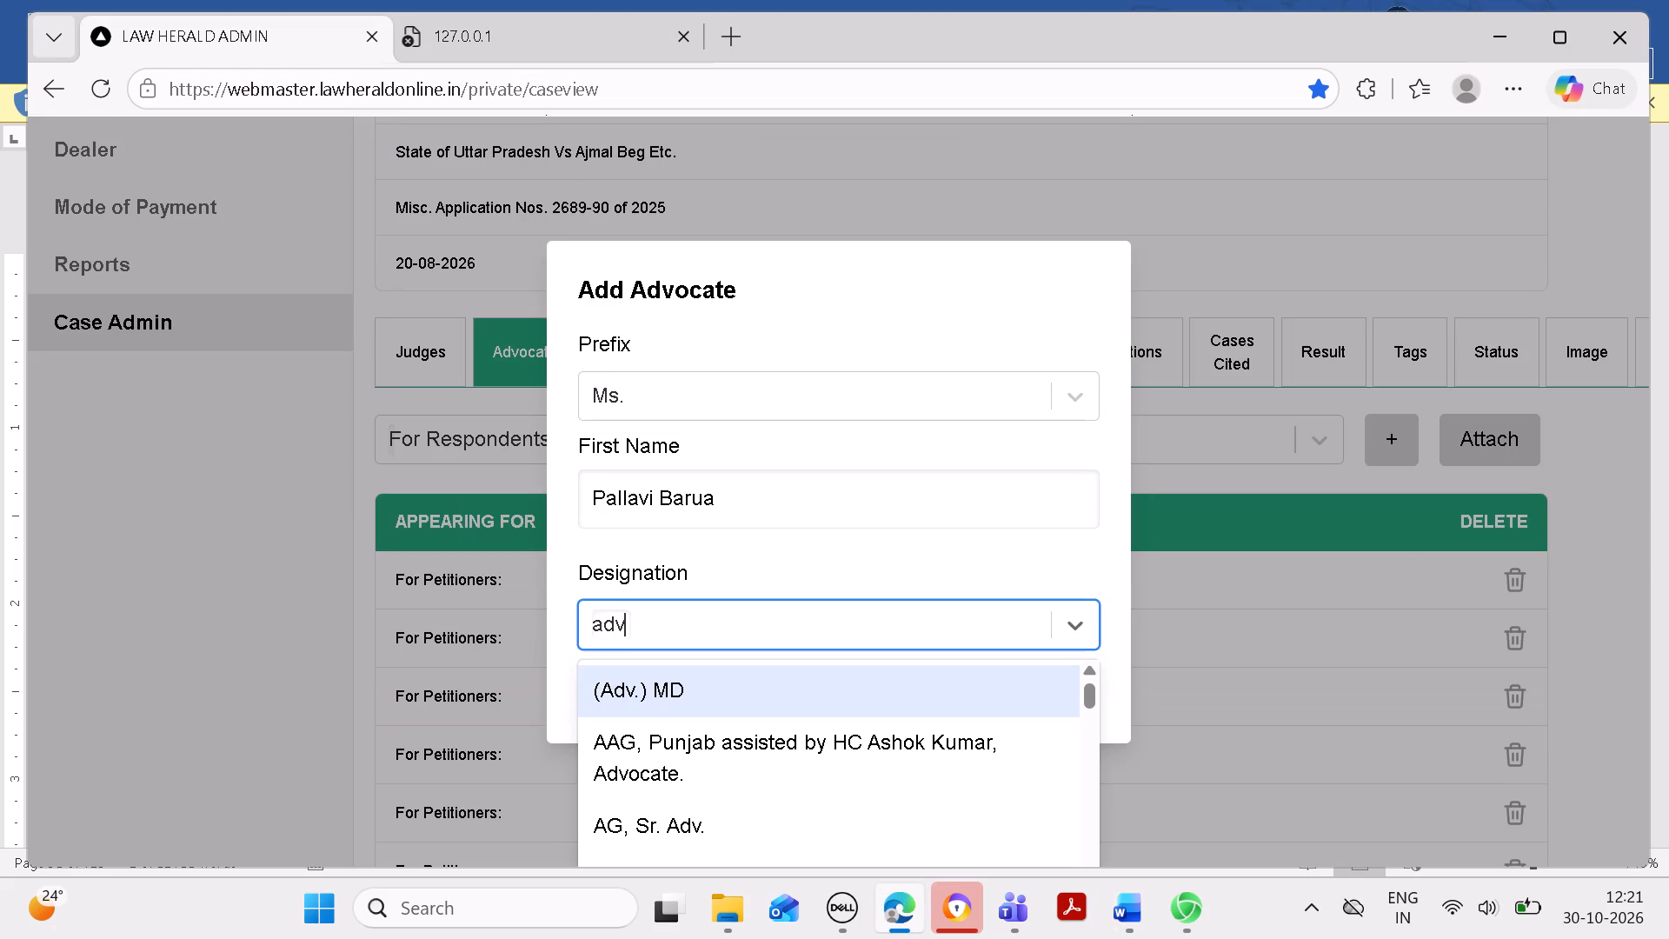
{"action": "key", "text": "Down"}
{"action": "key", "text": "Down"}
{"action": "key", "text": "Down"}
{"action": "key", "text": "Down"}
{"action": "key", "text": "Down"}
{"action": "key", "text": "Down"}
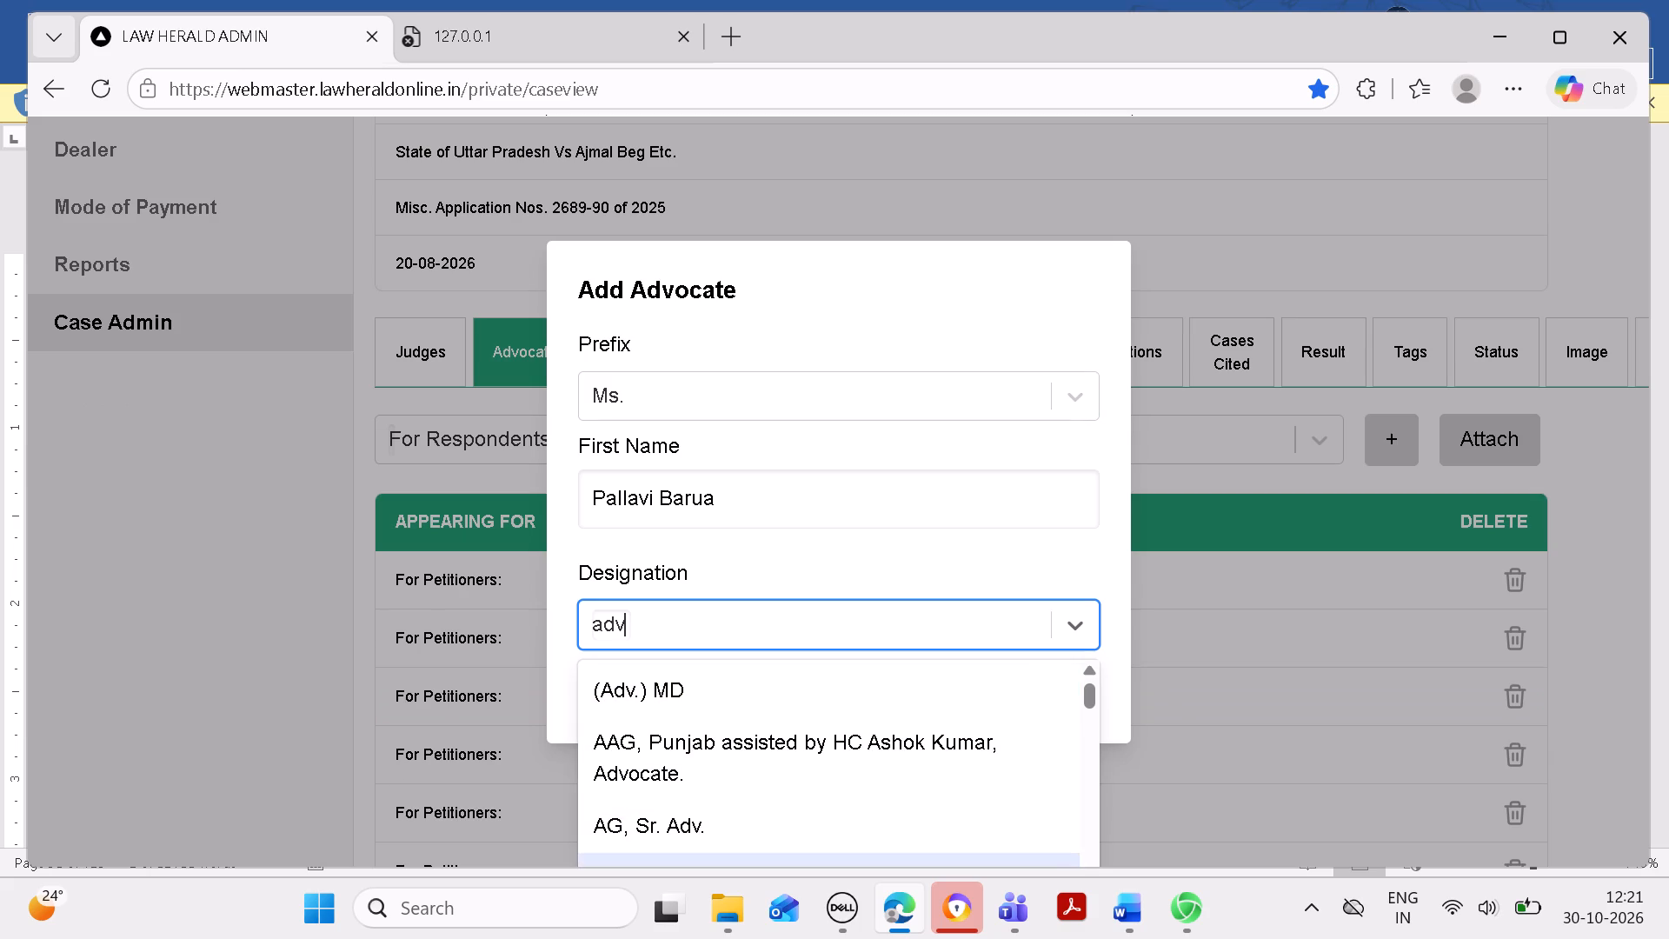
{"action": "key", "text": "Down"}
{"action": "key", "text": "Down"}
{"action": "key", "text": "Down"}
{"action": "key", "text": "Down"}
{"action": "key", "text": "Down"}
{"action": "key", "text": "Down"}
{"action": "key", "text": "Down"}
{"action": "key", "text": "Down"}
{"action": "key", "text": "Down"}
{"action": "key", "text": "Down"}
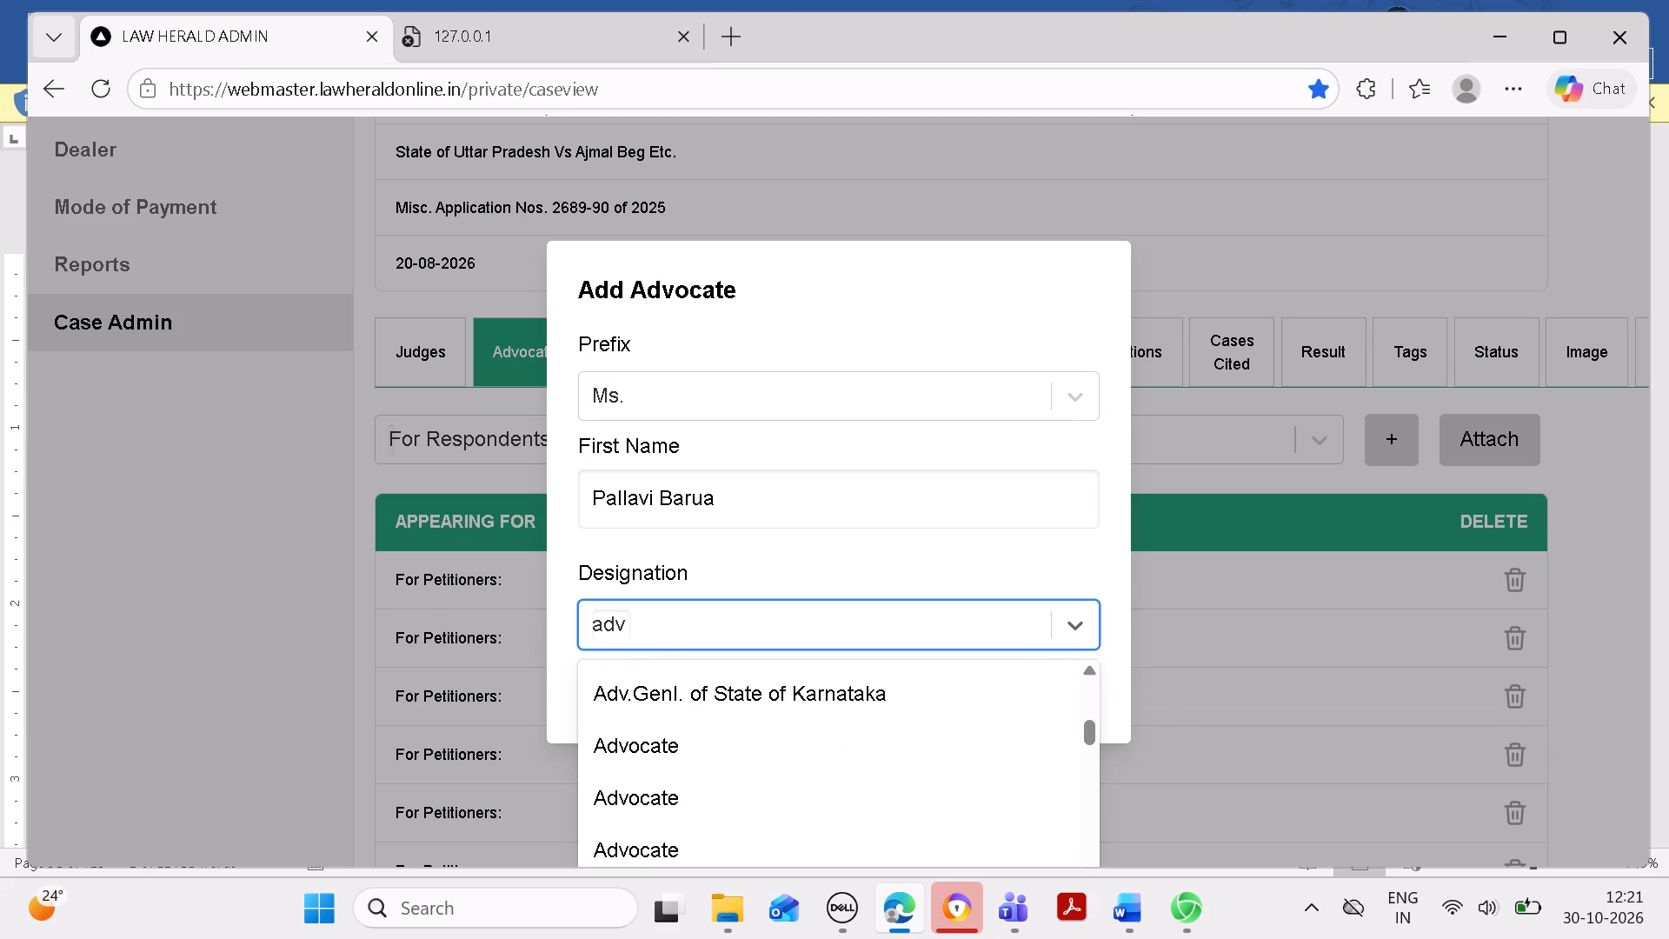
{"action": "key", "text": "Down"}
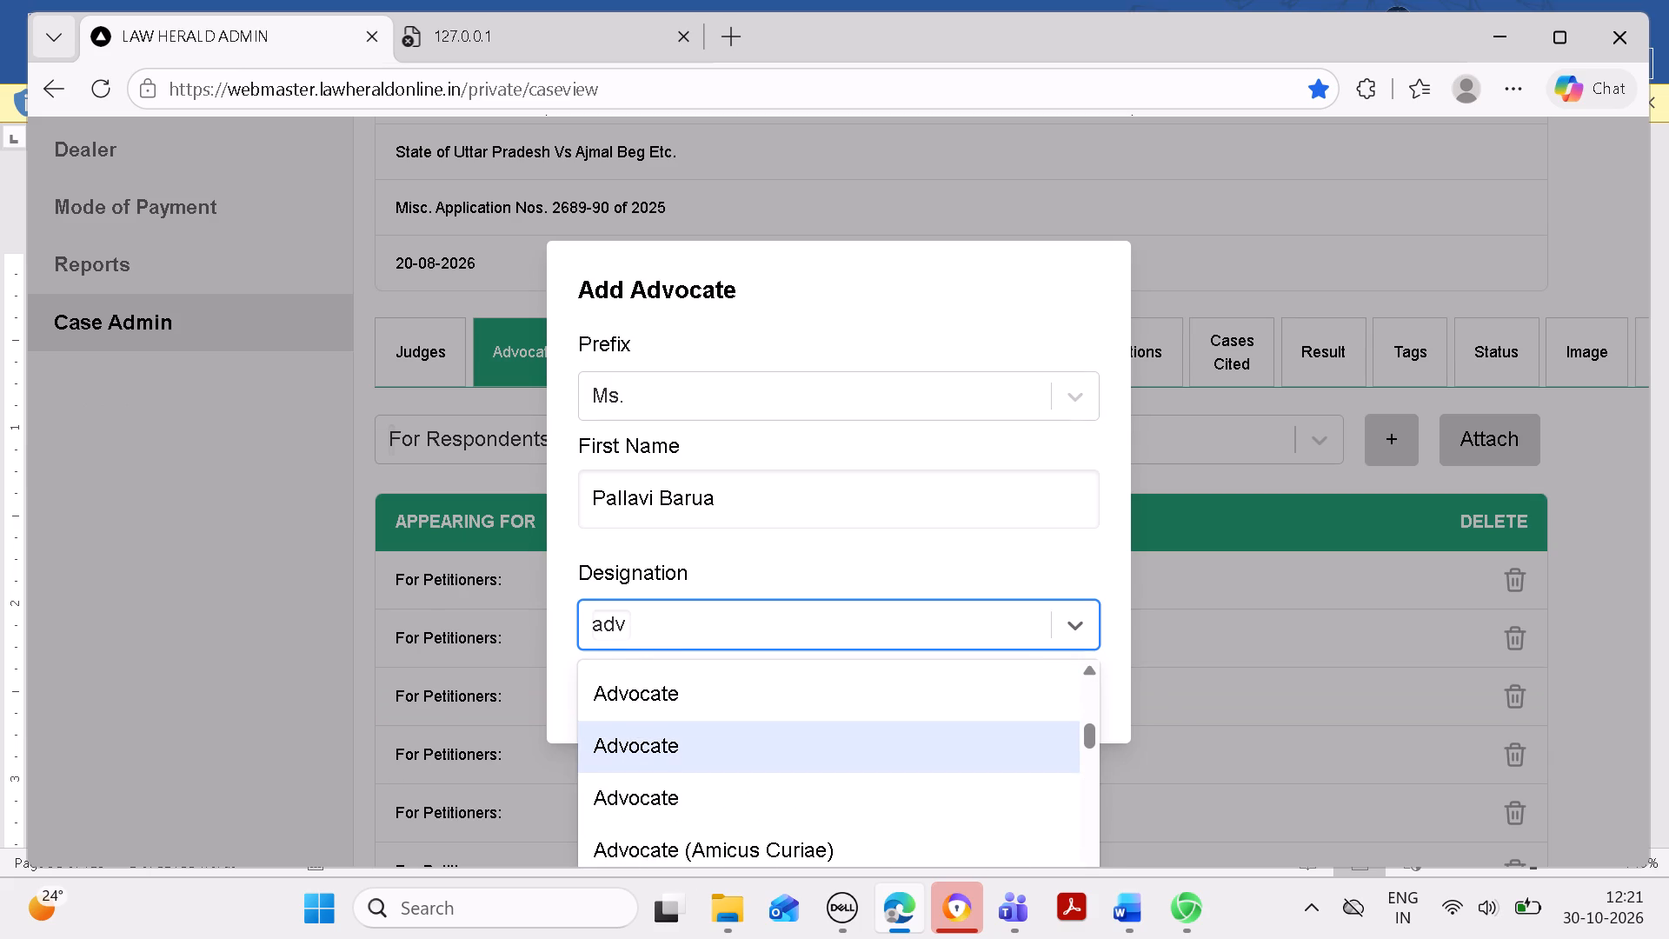
{"action": "left_click", "coordinate": [693, 719]}
{"action": "left_click", "coordinate": [1028, 709]}
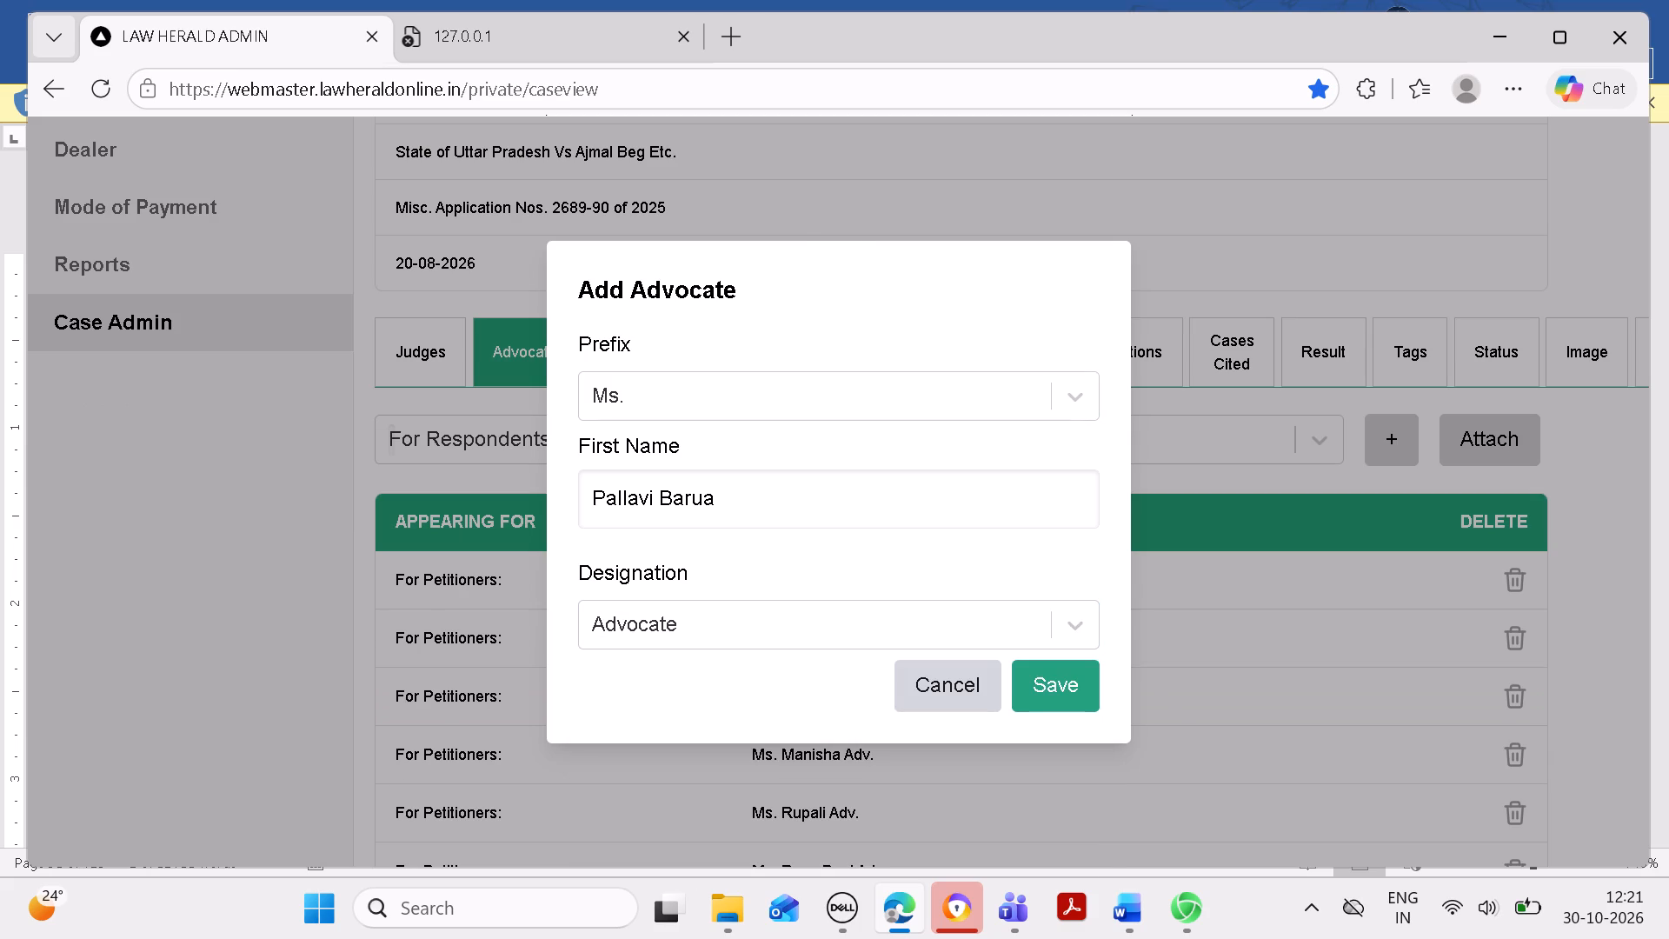
{"action": "left_click", "coordinate": [1077, 280]}
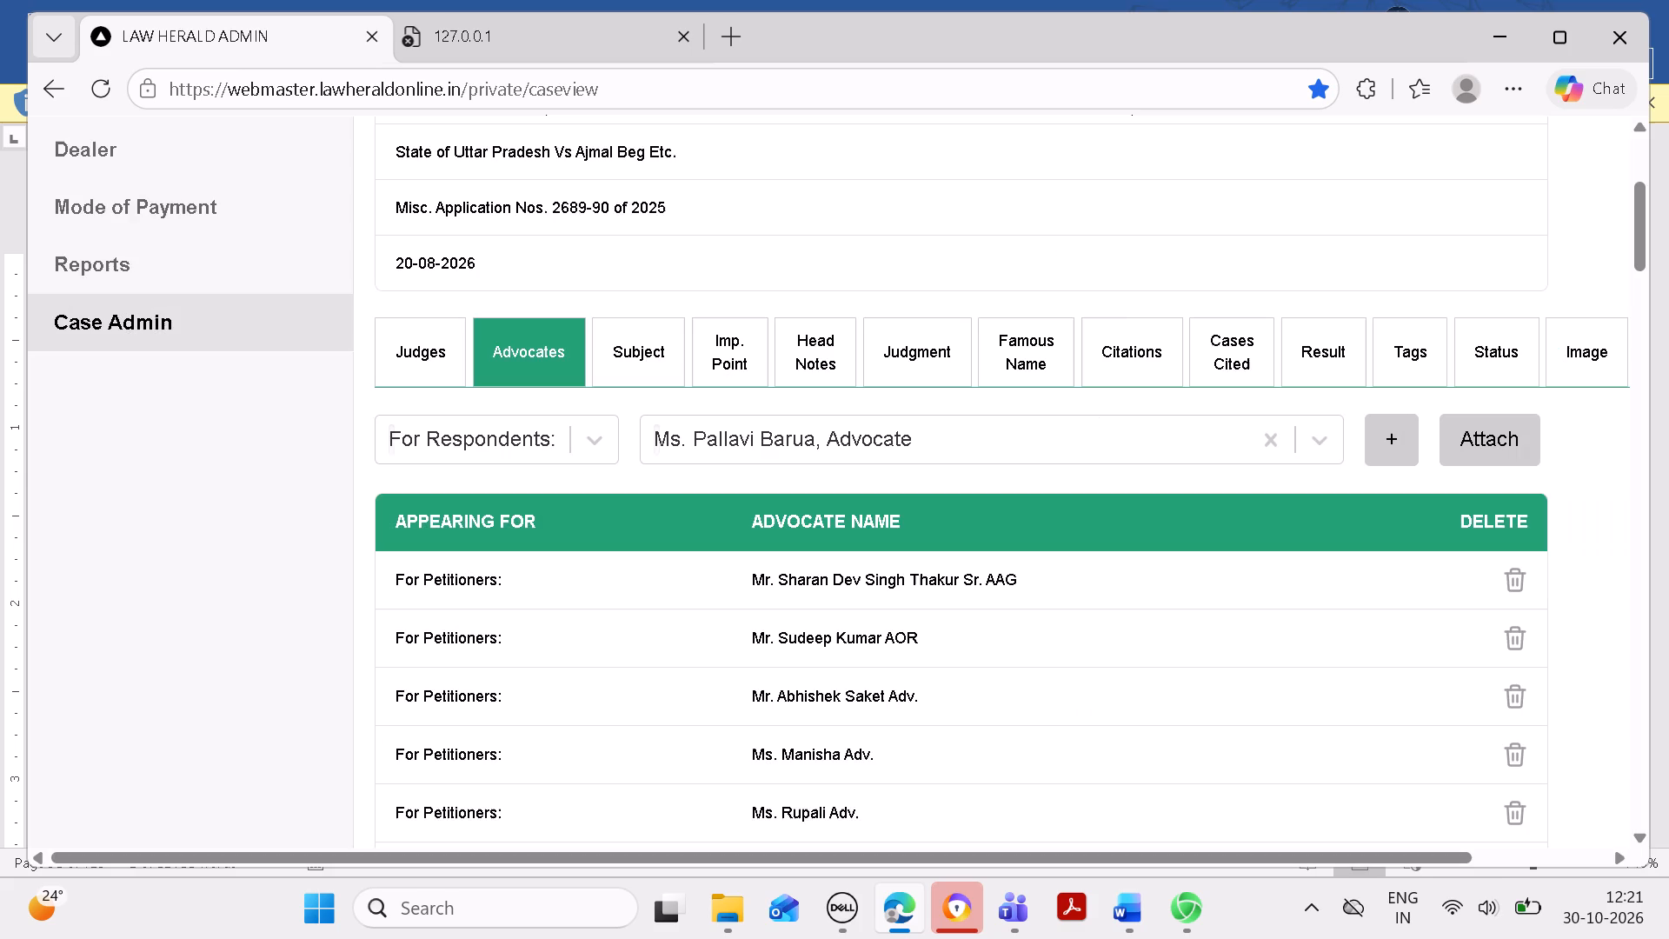
{"action": "left_click", "coordinate": [1089, 278]}
{"action": "scroll", "coordinate": [1038, 422], "scroll_direction": "down", "scroll_amount": 6}
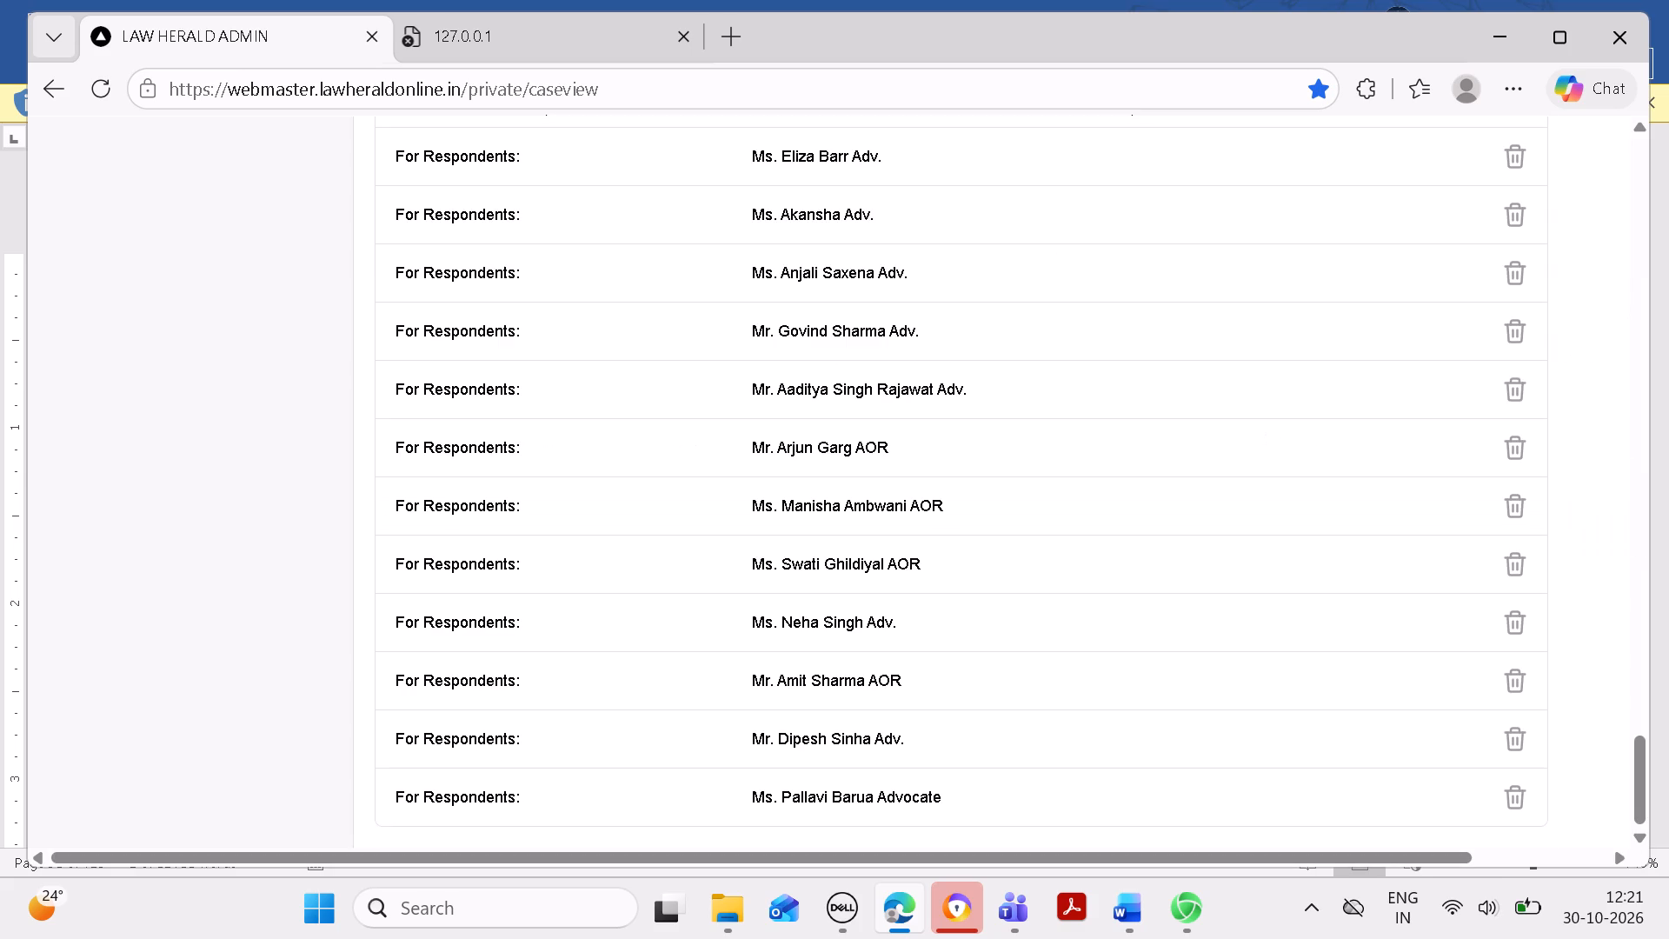
Copy the seventy-sixth respondents' advocate's name, without its Ms. prefix and Adv. designation, from the judgment in Word and return to Edge.
{"action": "left_click", "coordinate": [1127, 908]}
{"action": "left_click", "coordinate": [1127, 900]}
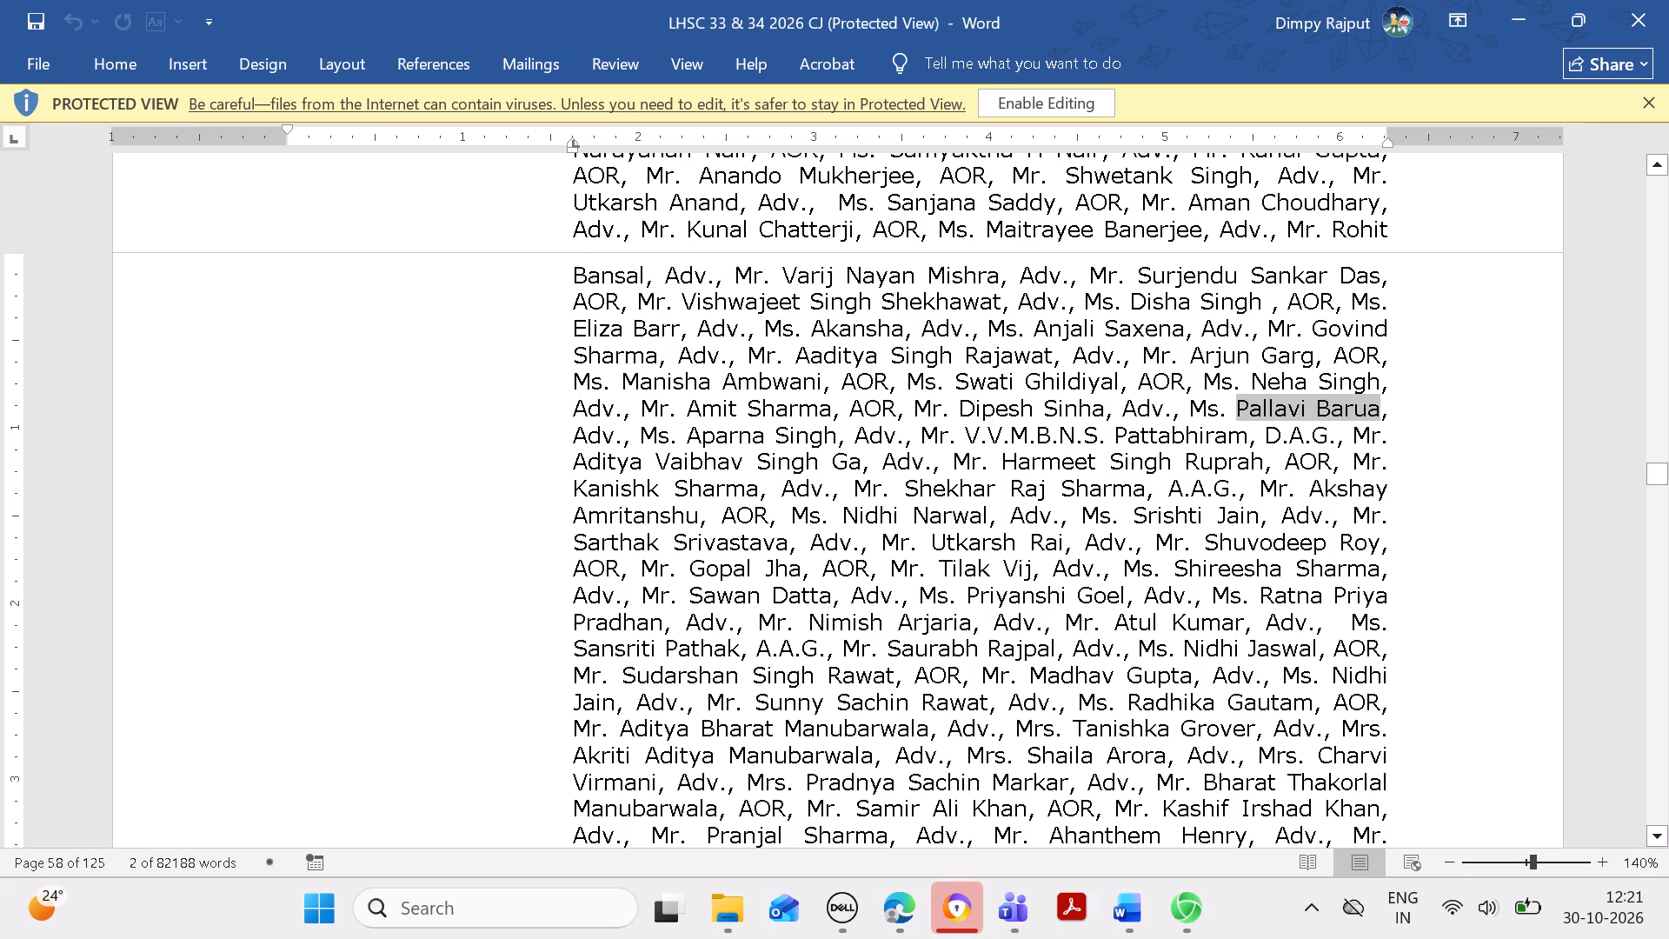
{"action": "left_click_drag", "start_coordinate": [693, 429], "coordinate": [799, 426]}
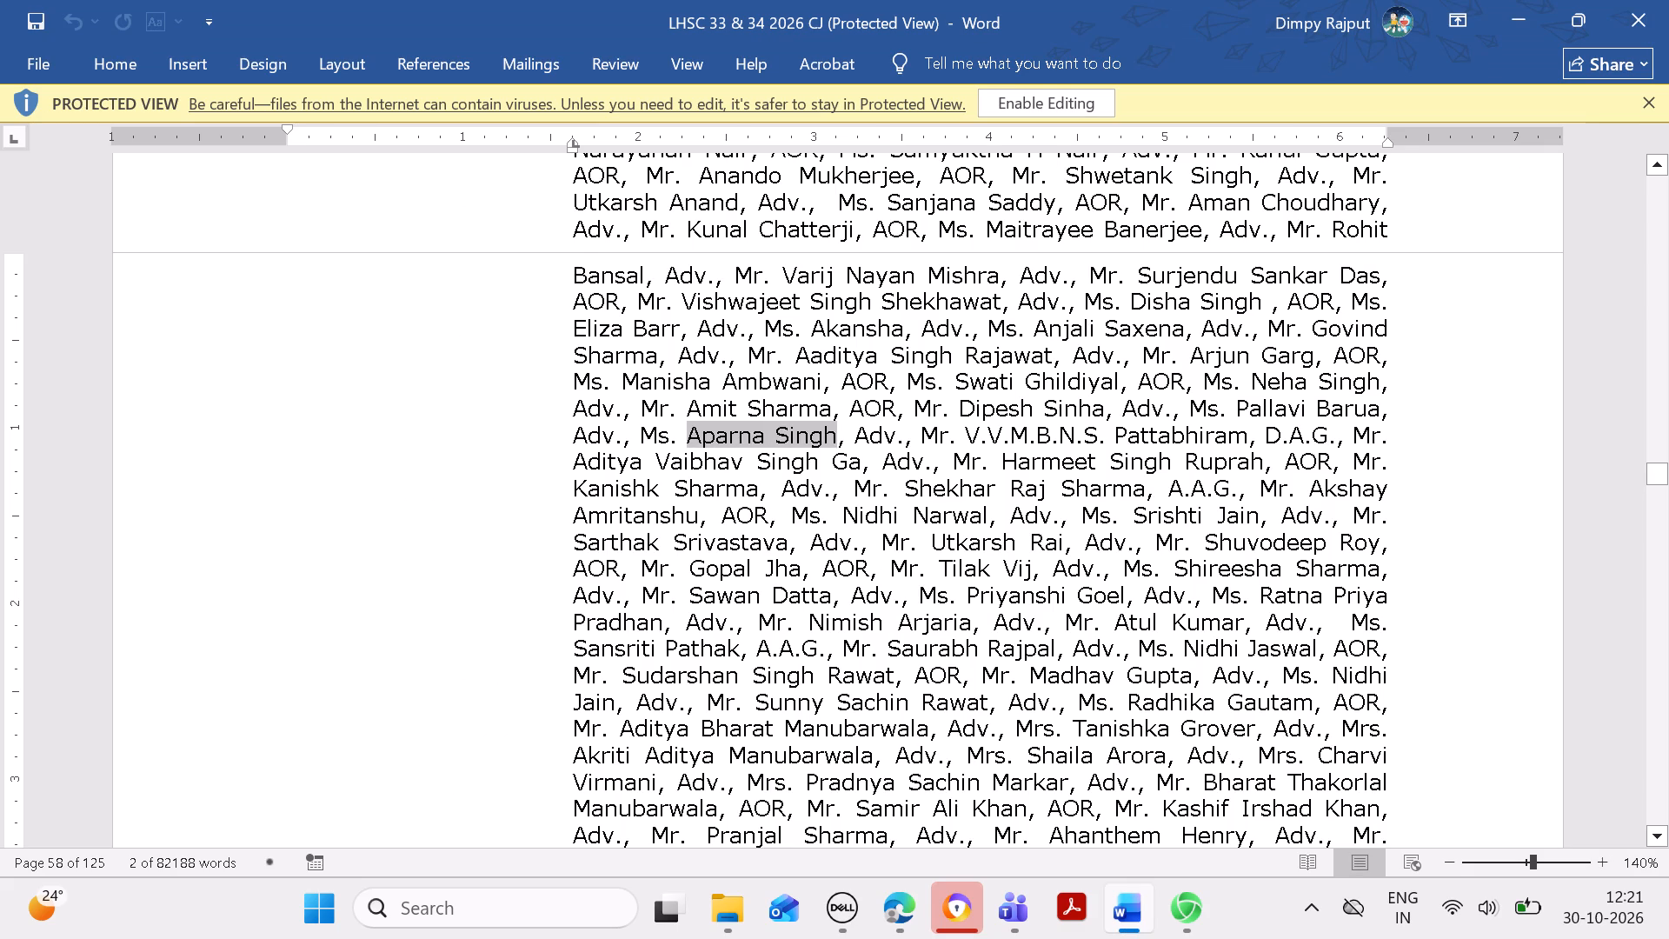
{"action": "left_click_drag", "start_coordinate": [799, 426], "coordinate": [809, 426]}
{"action": "key", "text": "ctrl+c"}
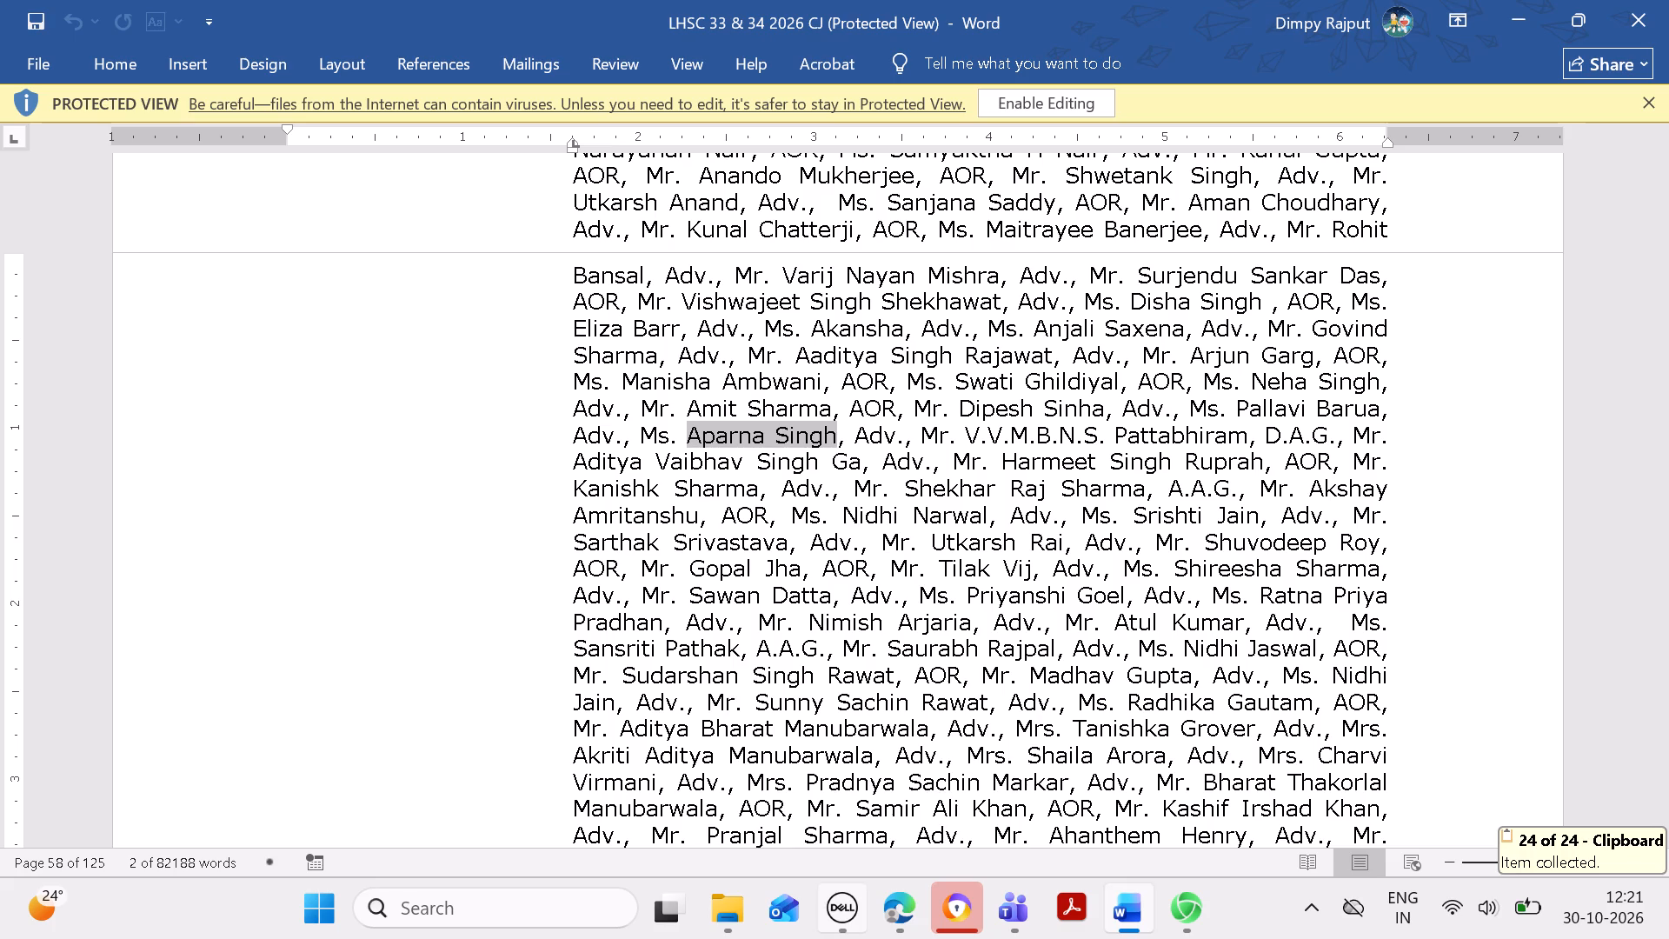
{"action": "left_click", "coordinate": [899, 918]}
{"action": "scroll", "coordinate": [870, 824], "scroll_direction": "up", "scroll_amount": 3}
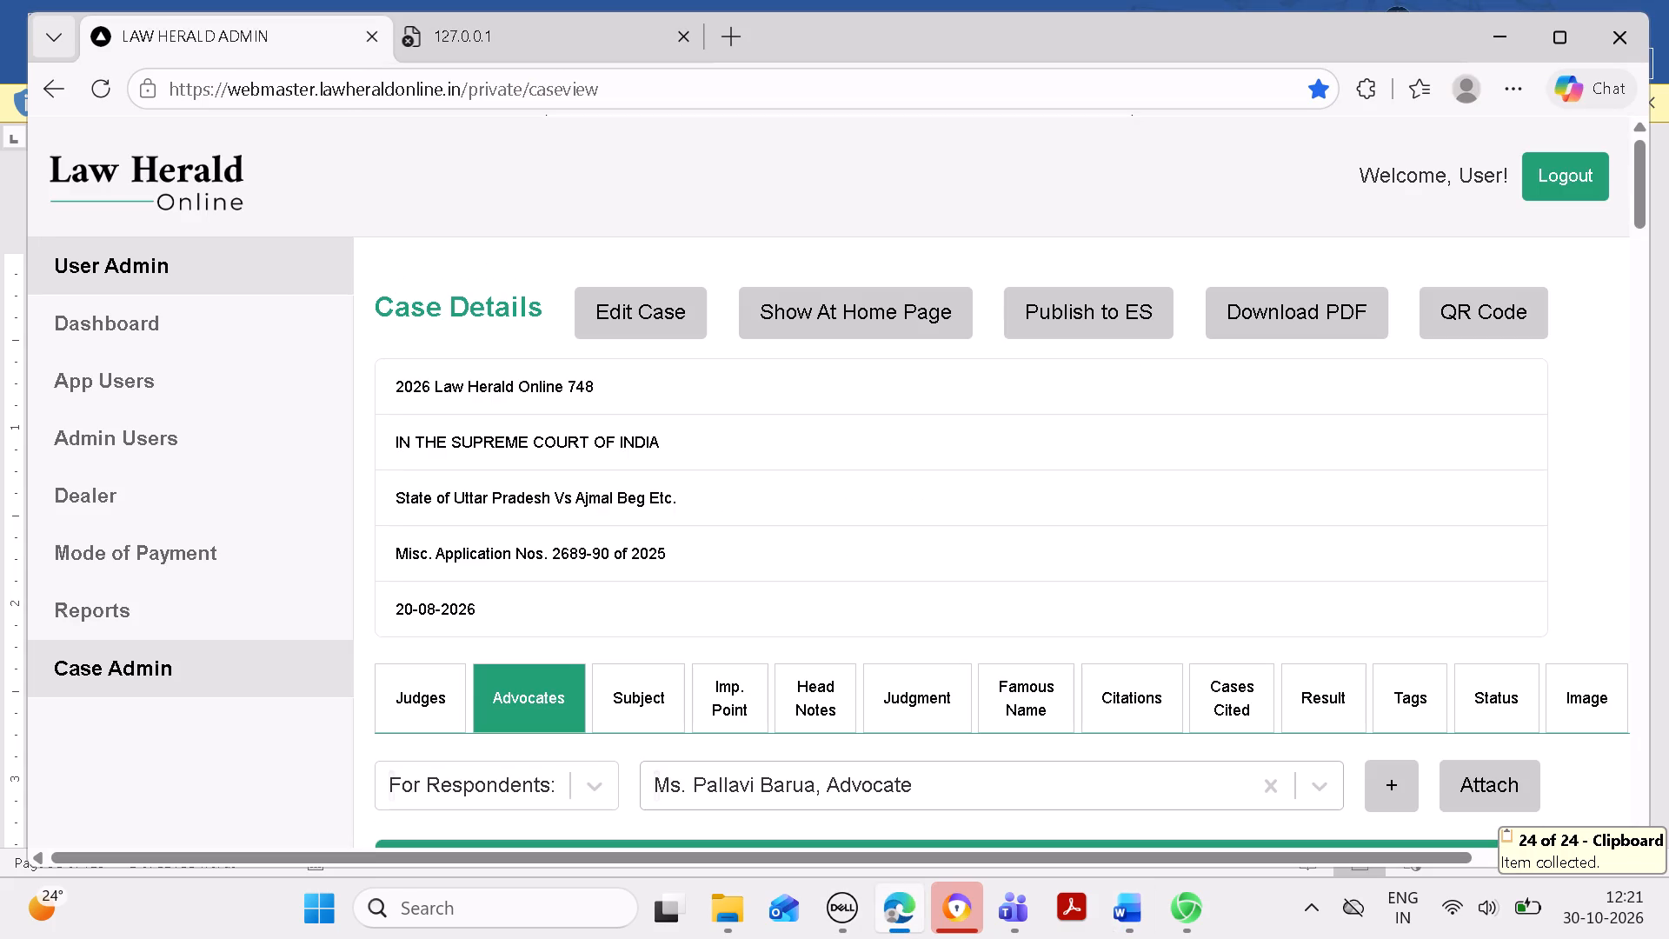
Search the copied seventy-sixth advocate's name in the case record and attach the existing Ms. entry designated Adv. for the respondents.
{"action": "left_click", "coordinate": [1270, 782]}
{"action": "key", "text": "ctrl+v"}
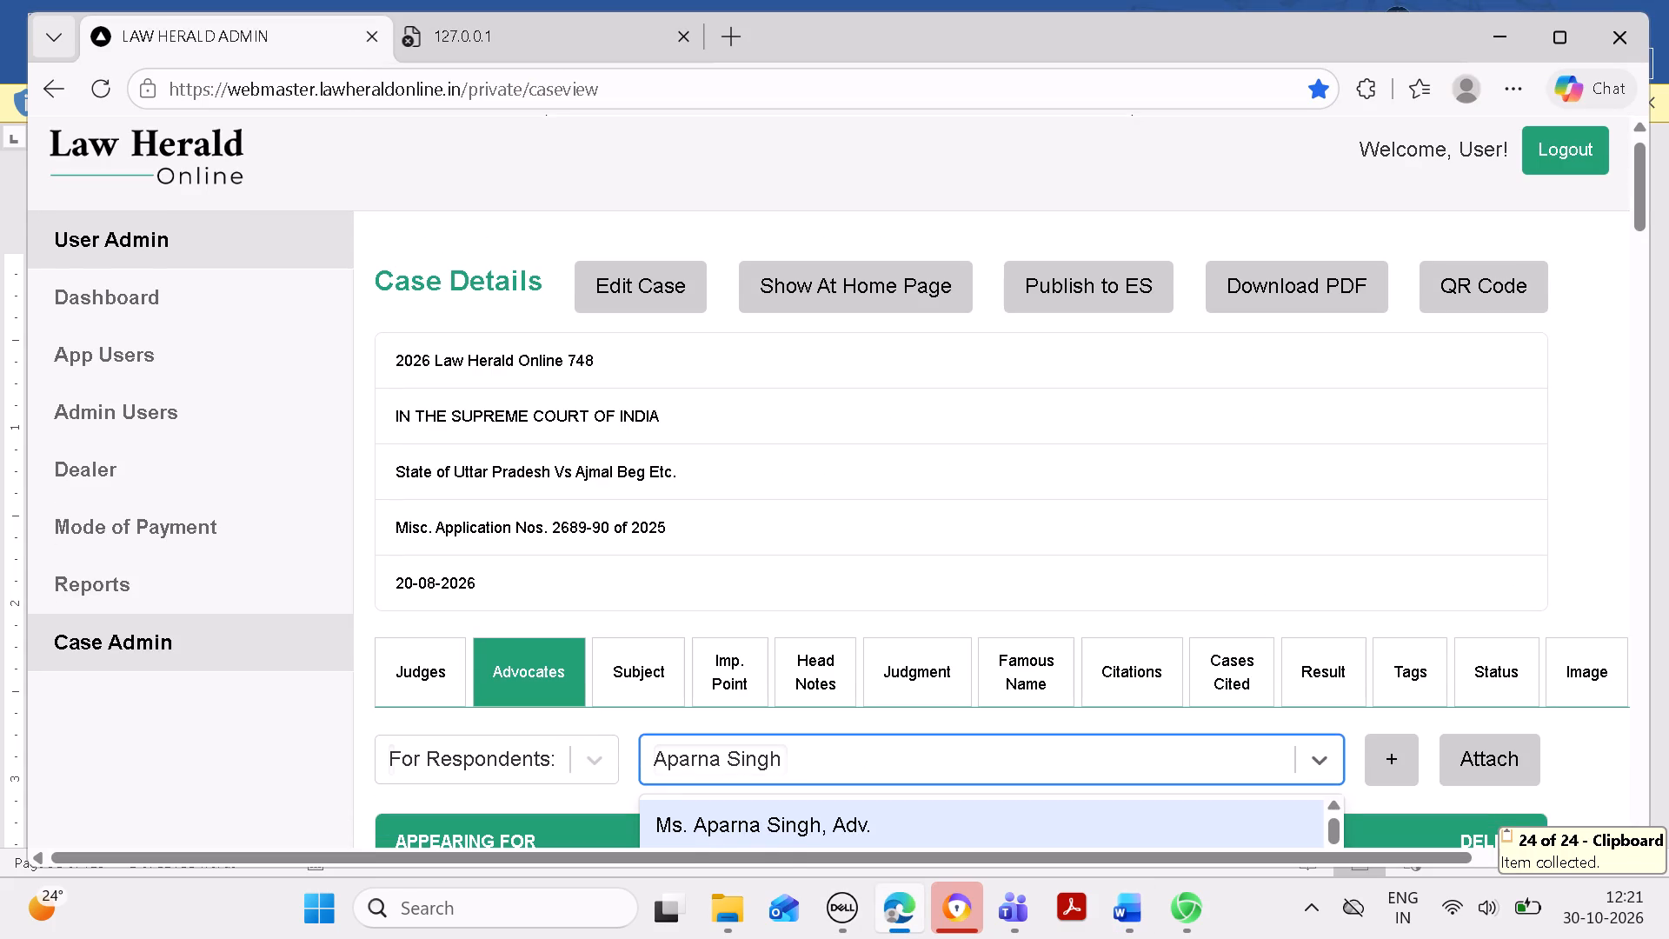
{"action": "left_click", "coordinate": [963, 812]}
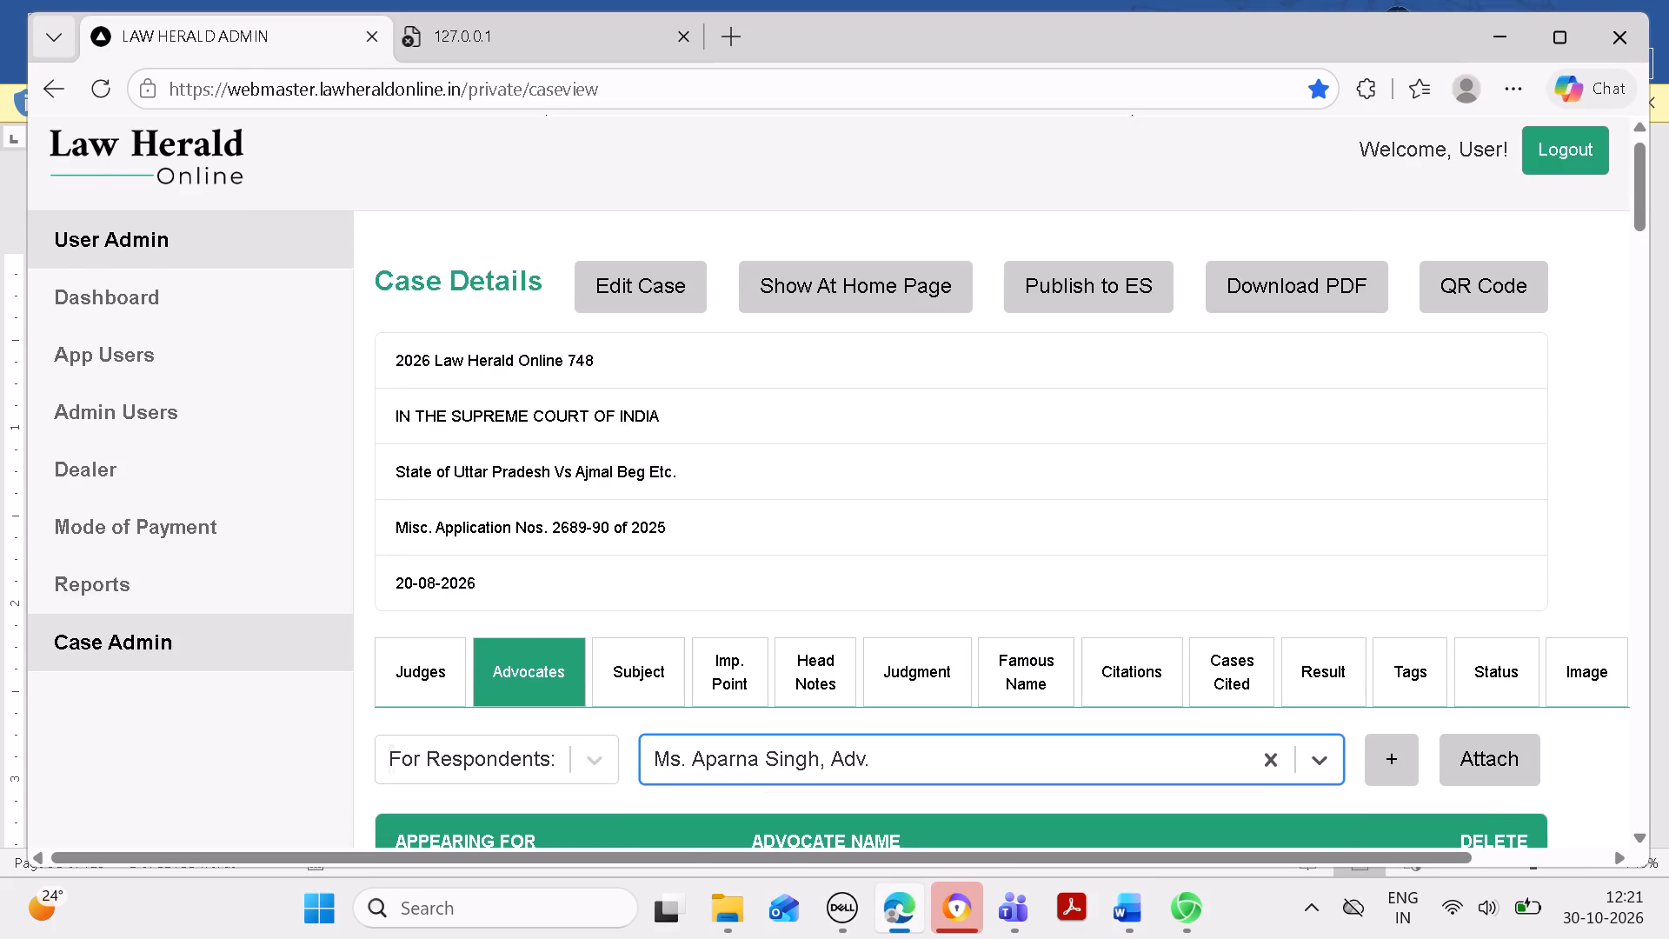
{"action": "left_click", "coordinate": [1479, 763]}
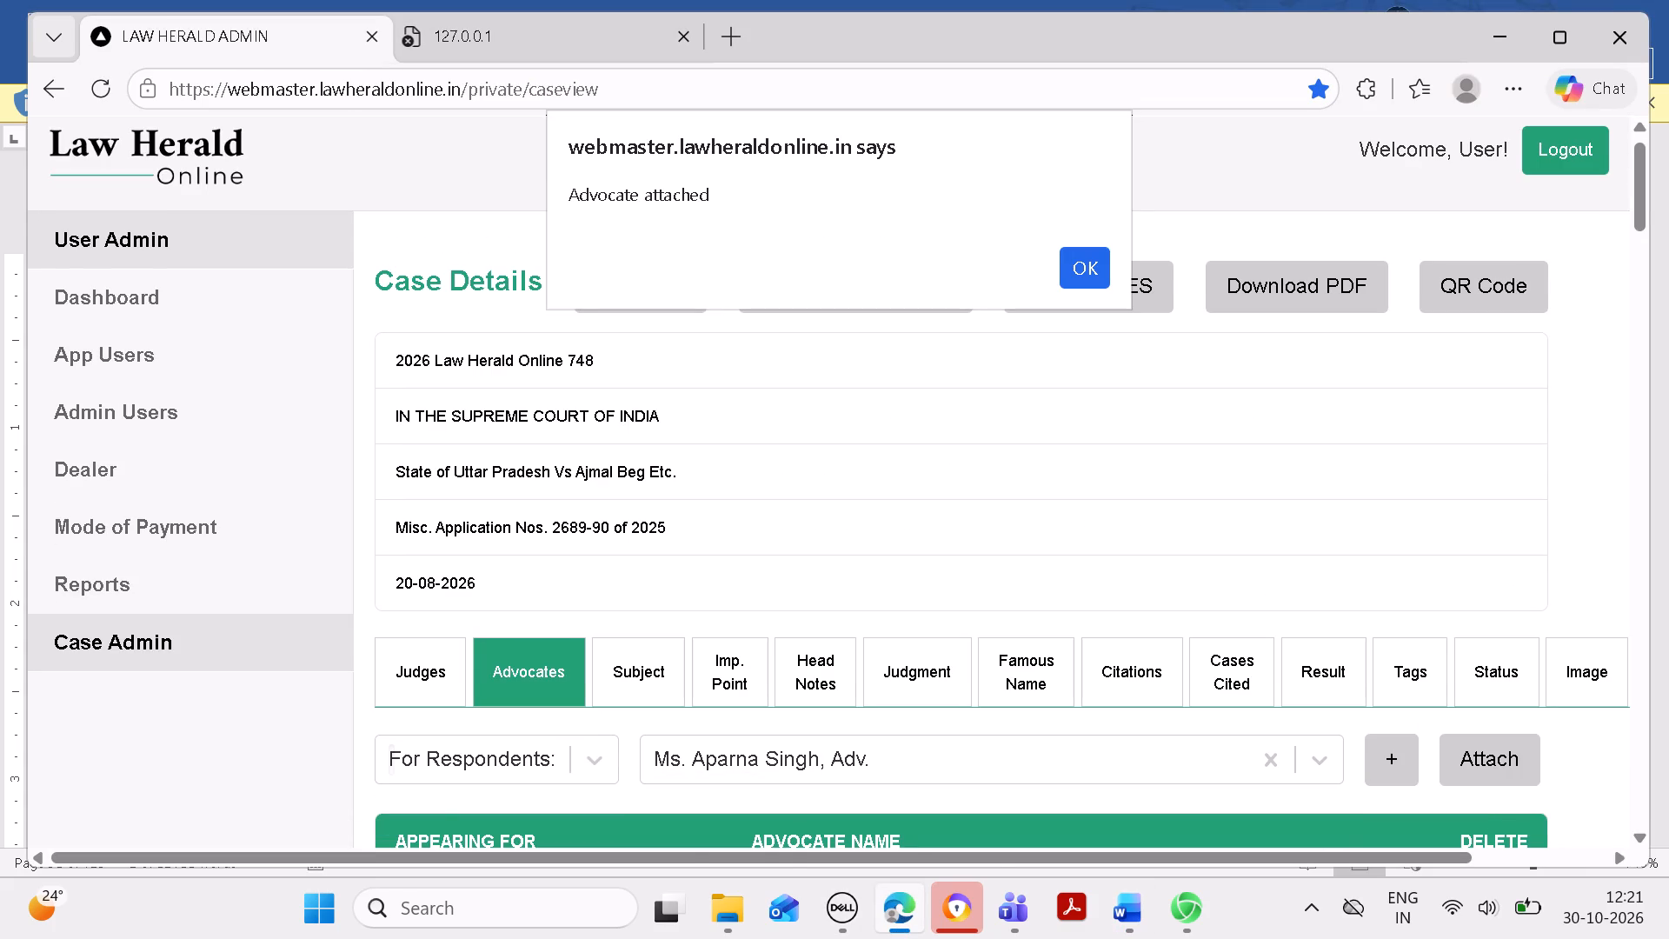
{"action": "left_click", "coordinate": [1088, 260]}
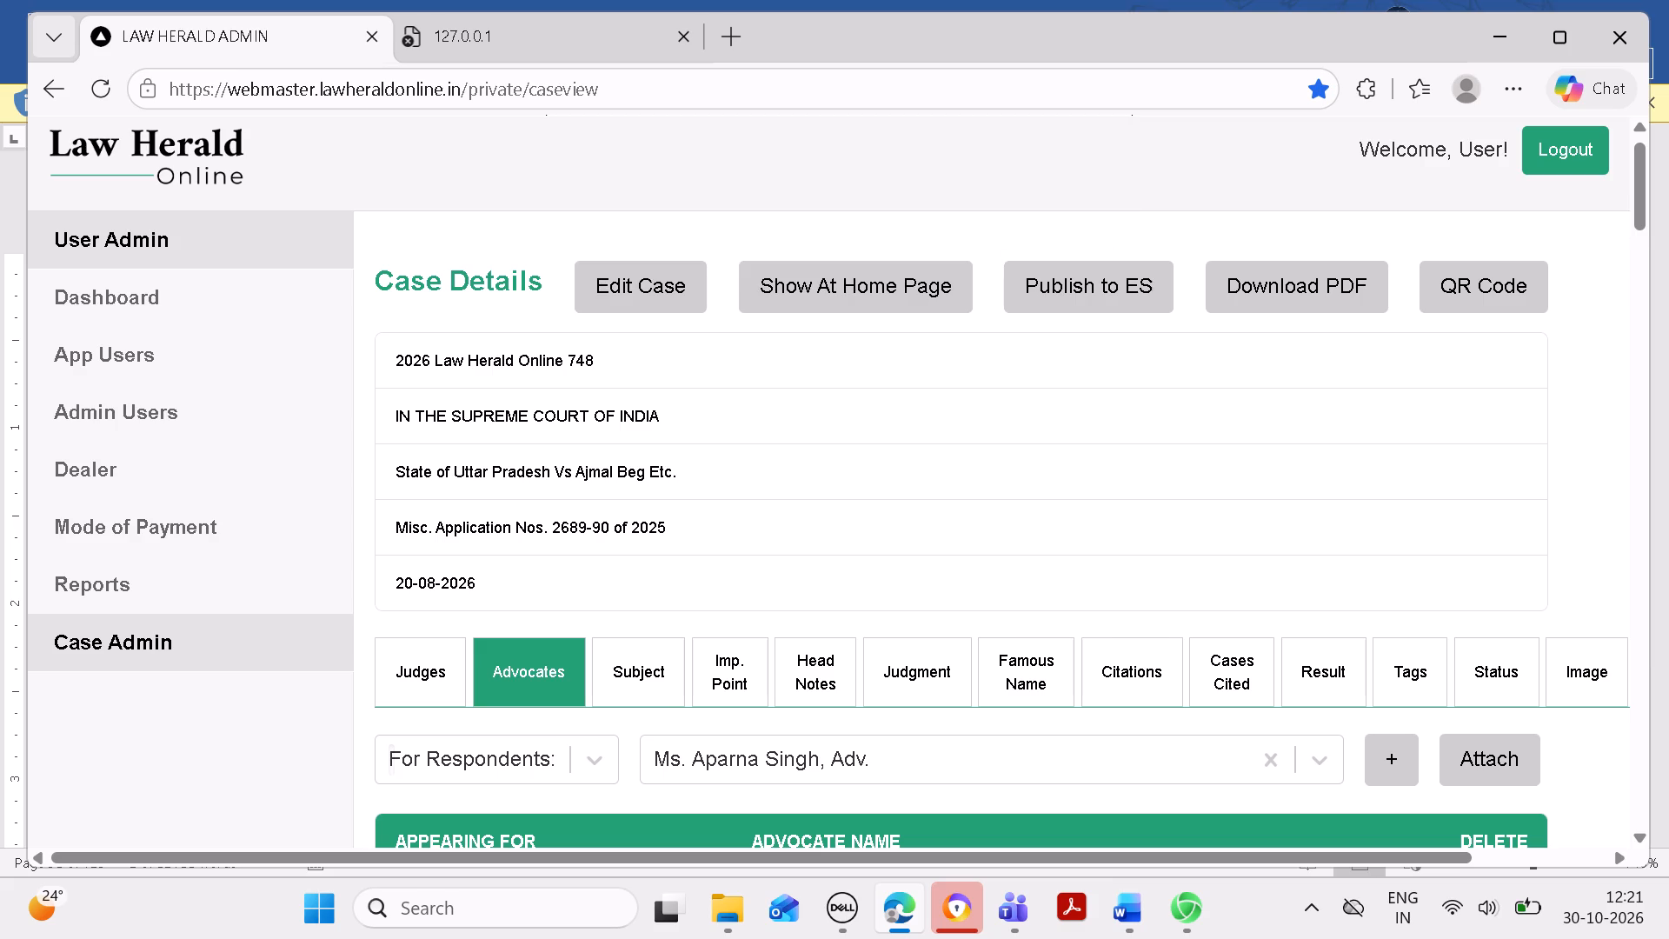
{"action": "scroll", "coordinate": [1006, 581], "scroll_direction": "down", "scroll_amount": 10}
Copy the seventy-seventh respondents' advocate's name, without its Mr. prefix and D.A.G. designation, from the judgment in Word.
{"action": "left_click", "coordinate": [1118, 912]}
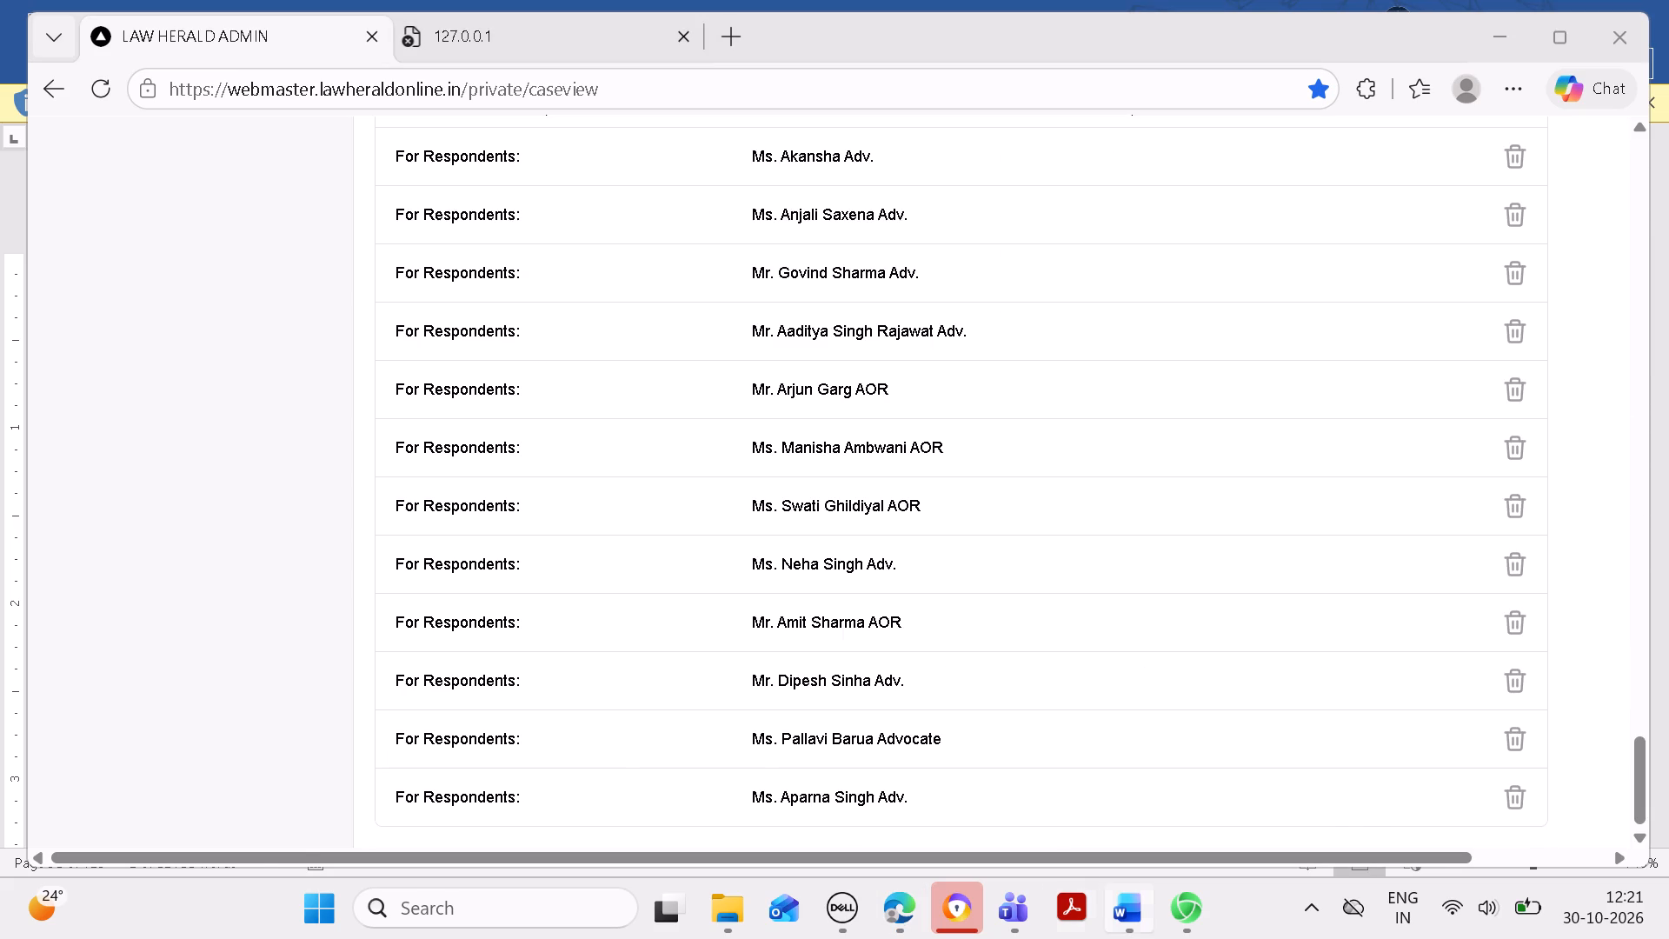
{"action": "left_click", "coordinate": [1126, 902]}
{"action": "left_click_drag", "start_coordinate": [966, 431], "coordinate": [1156, 427]}
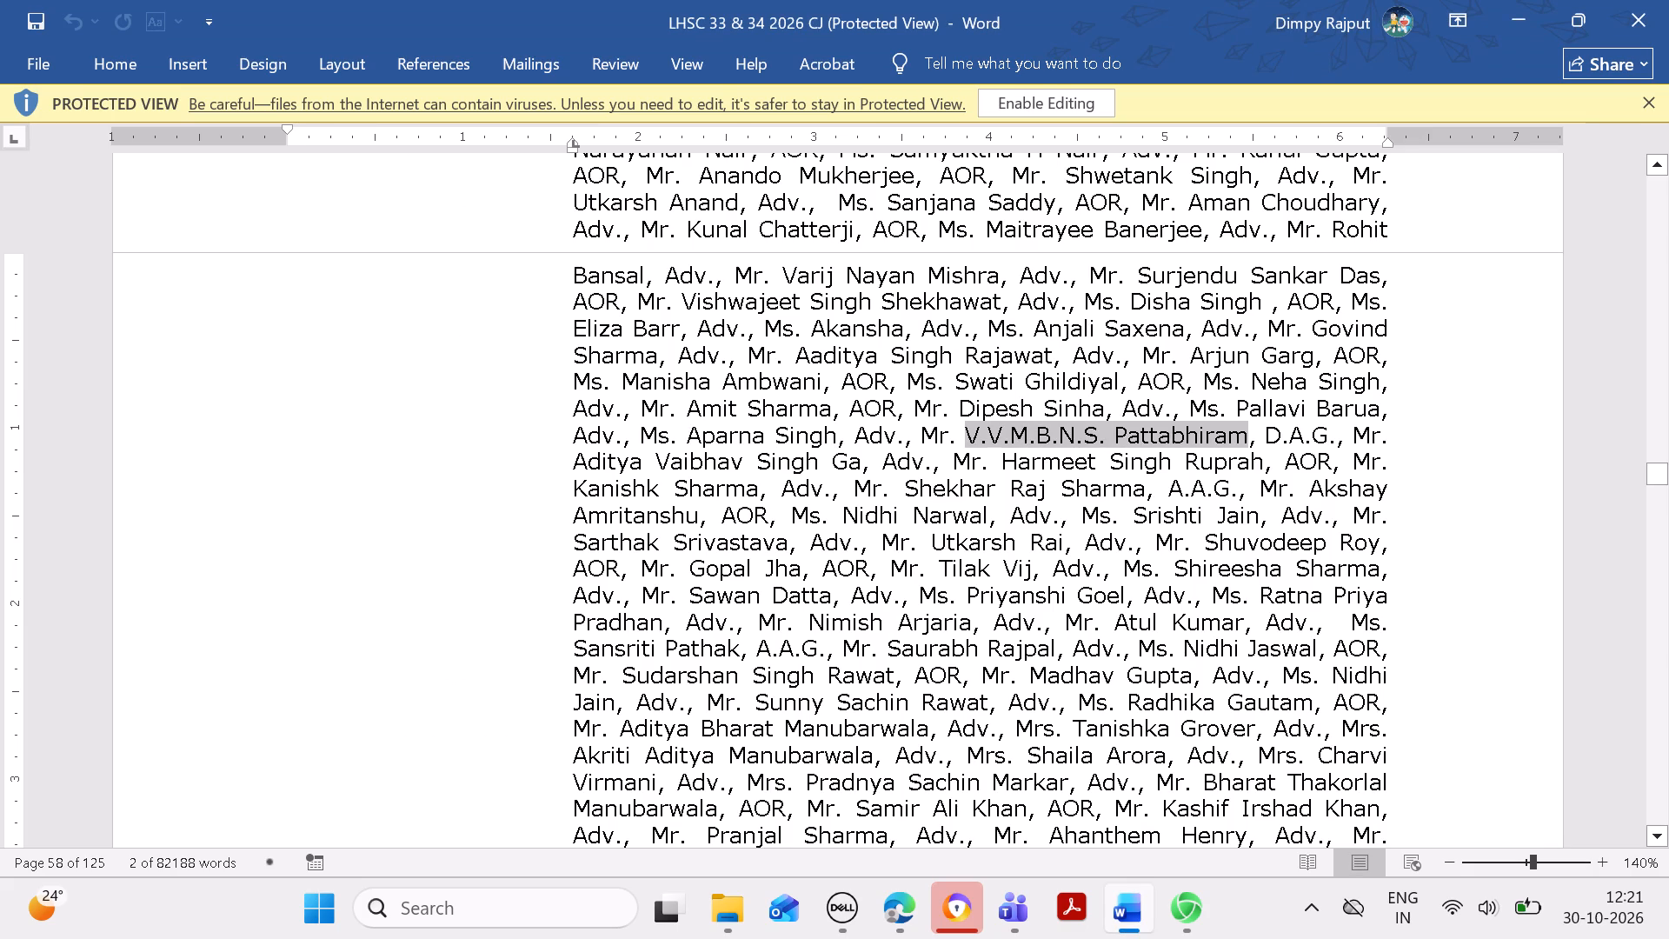
{"action": "key", "text": "ctrl+c"}
In the Edge case record, search the copied seventy-seventh advocate's name and attach the existing Mr. entry designated DAG for the respondents.
{"action": "left_click", "coordinate": [893, 900]}
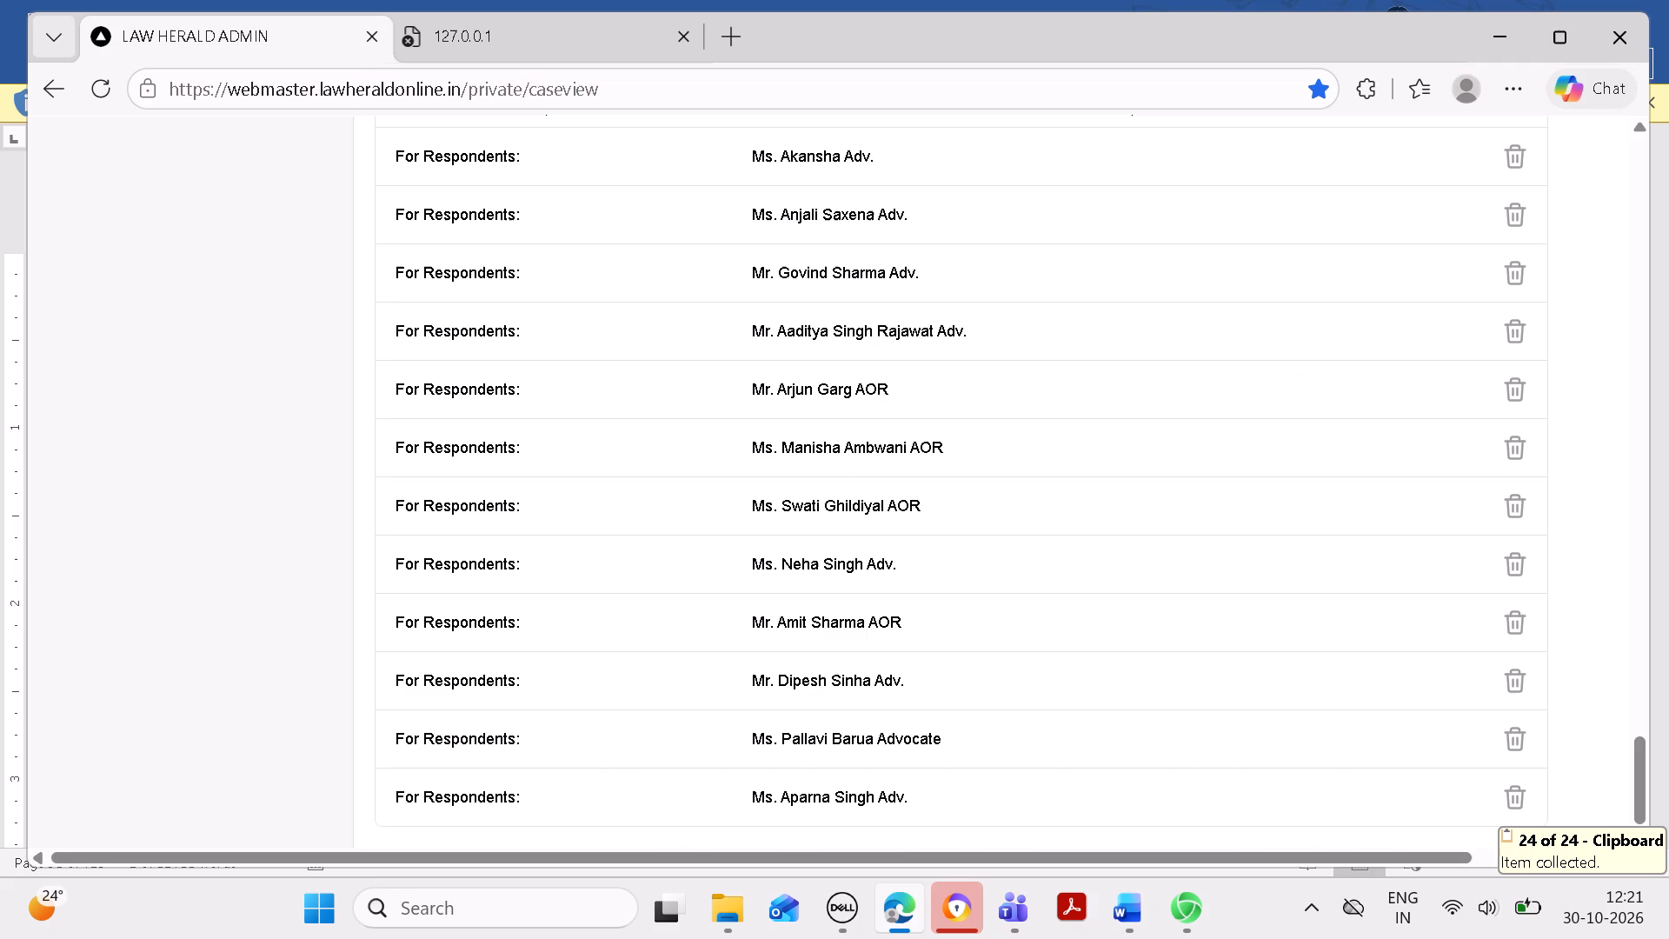
{"action": "scroll", "coordinate": [833, 827], "scroll_direction": "up", "scroll_amount": 2}
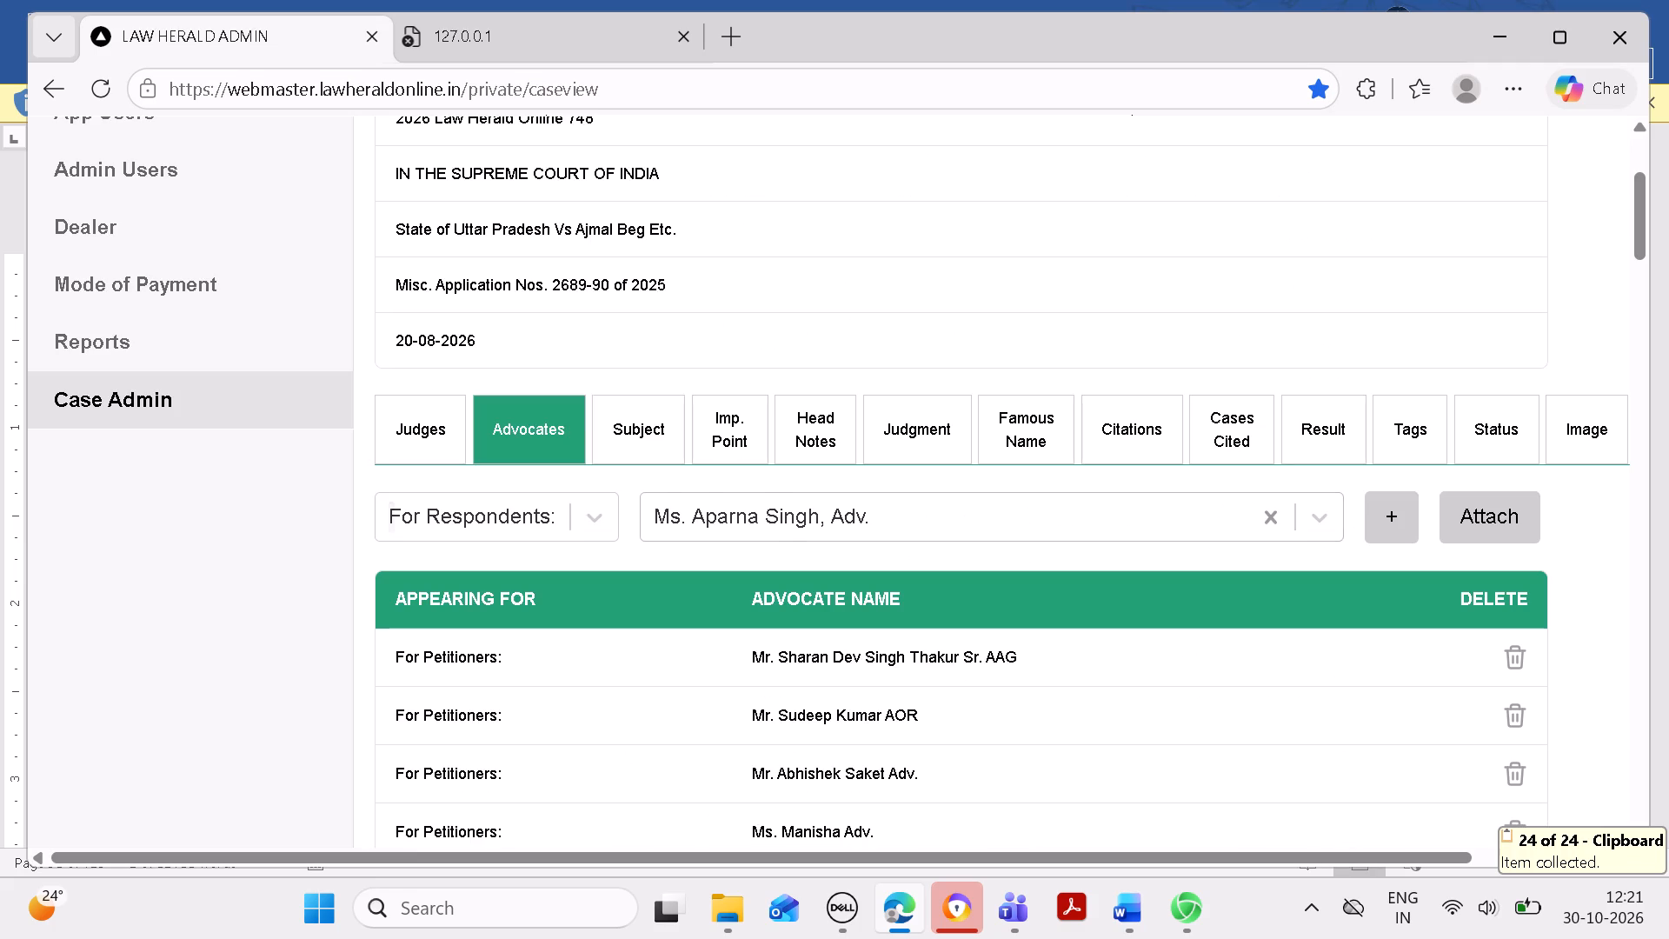
{"action": "left_click", "coordinate": [1264, 505]}
{"action": "key", "text": "ctrl+v"}
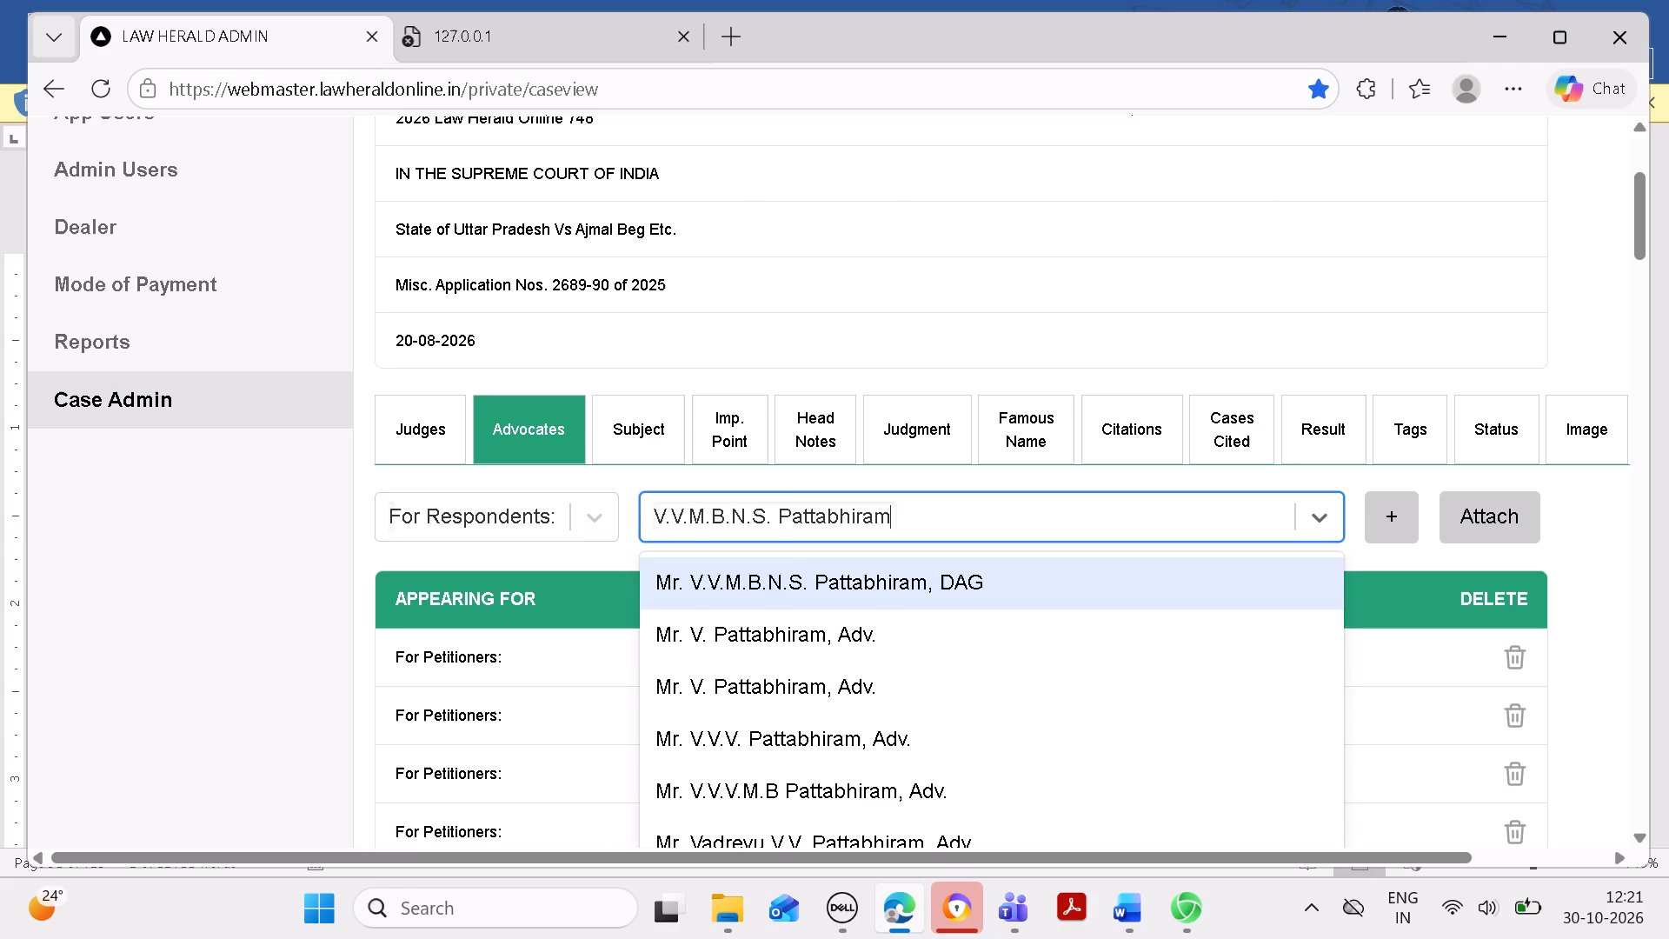
{"action": "left_click", "coordinate": [1021, 581]}
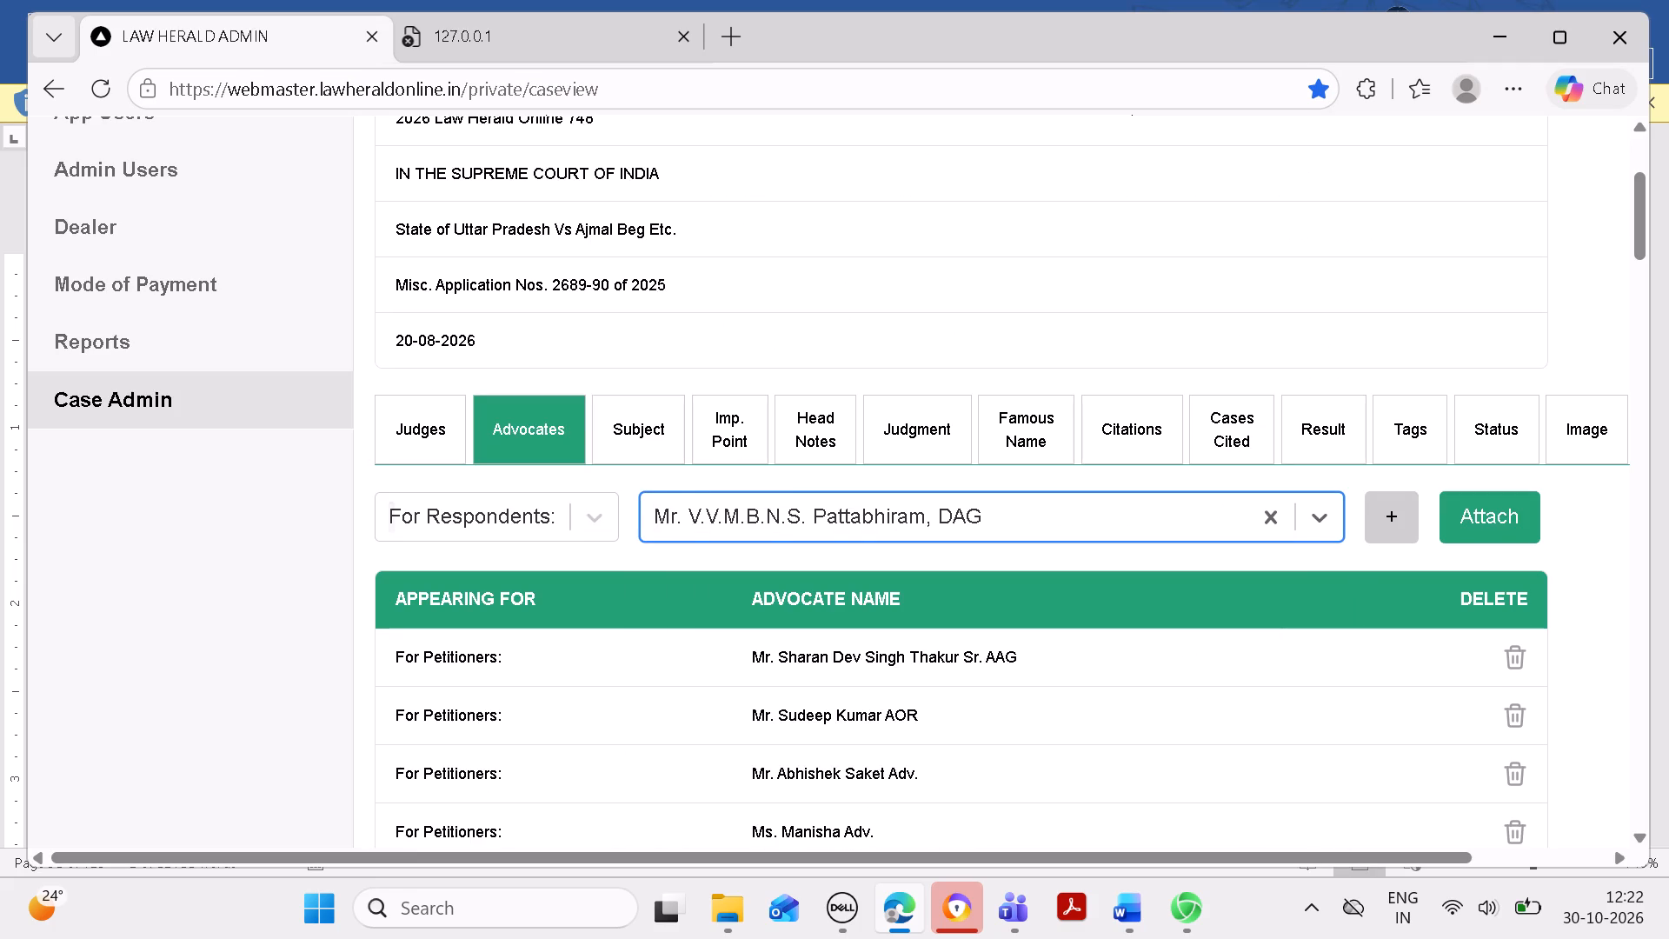
{"action": "left_click", "coordinate": [1451, 517]}
{"action": "left_click", "coordinate": [1097, 272]}
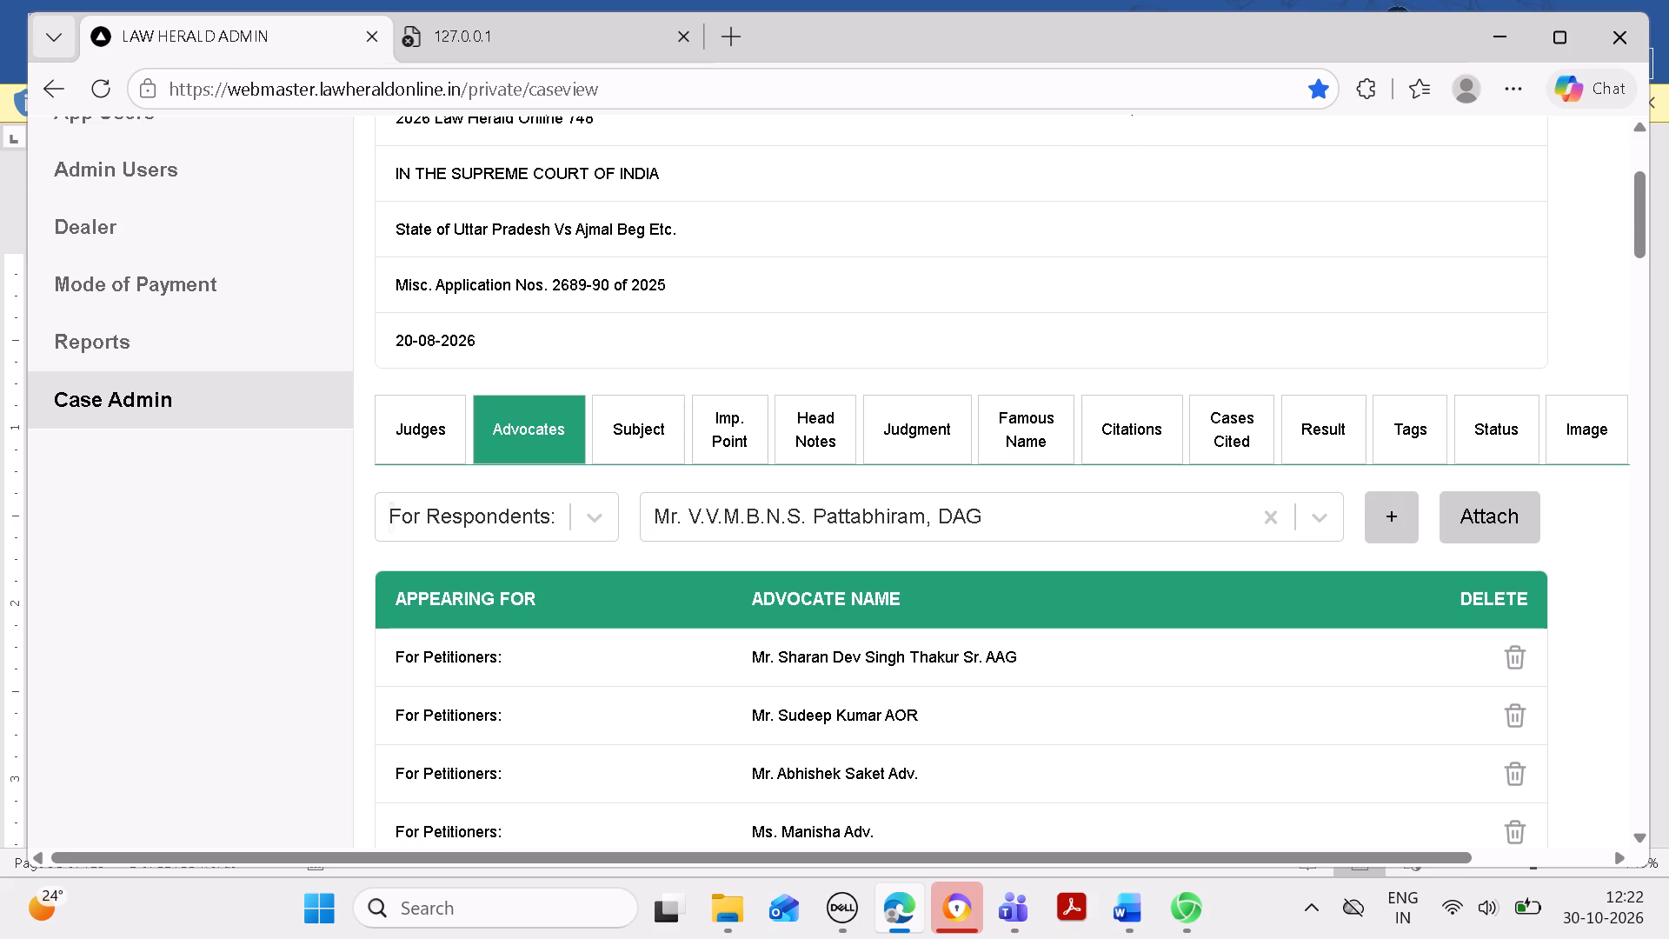
{"action": "scroll", "coordinate": [1006, 391], "scroll_direction": "down", "scroll_amount": 11}
Switch to the judgment in Word for the seventy-eighth respondents' advocate's name.
{"action": "left_click", "coordinate": [1126, 916]}
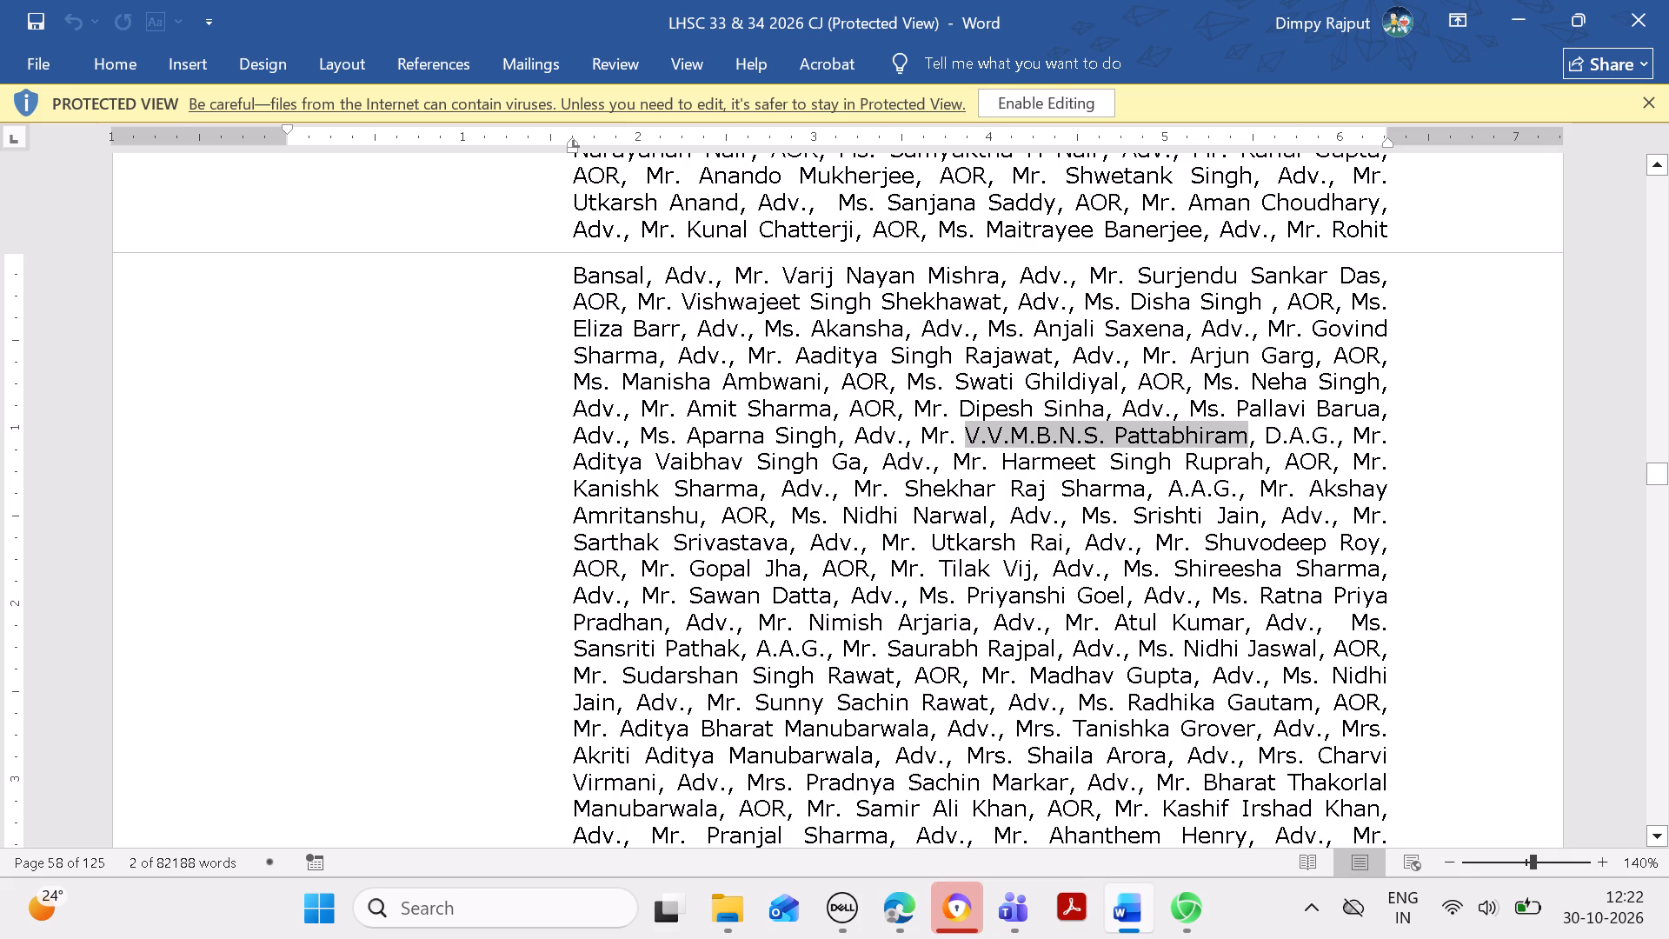
Copy the seventy-eighth respondents' advocate's name, without its Mr. prefix and Adv. designation, from the judgment in Word.
{"action": "left_click_drag", "start_coordinate": [575, 464], "coordinate": [848, 458]}
{"action": "key", "text": "ctrl+c"}
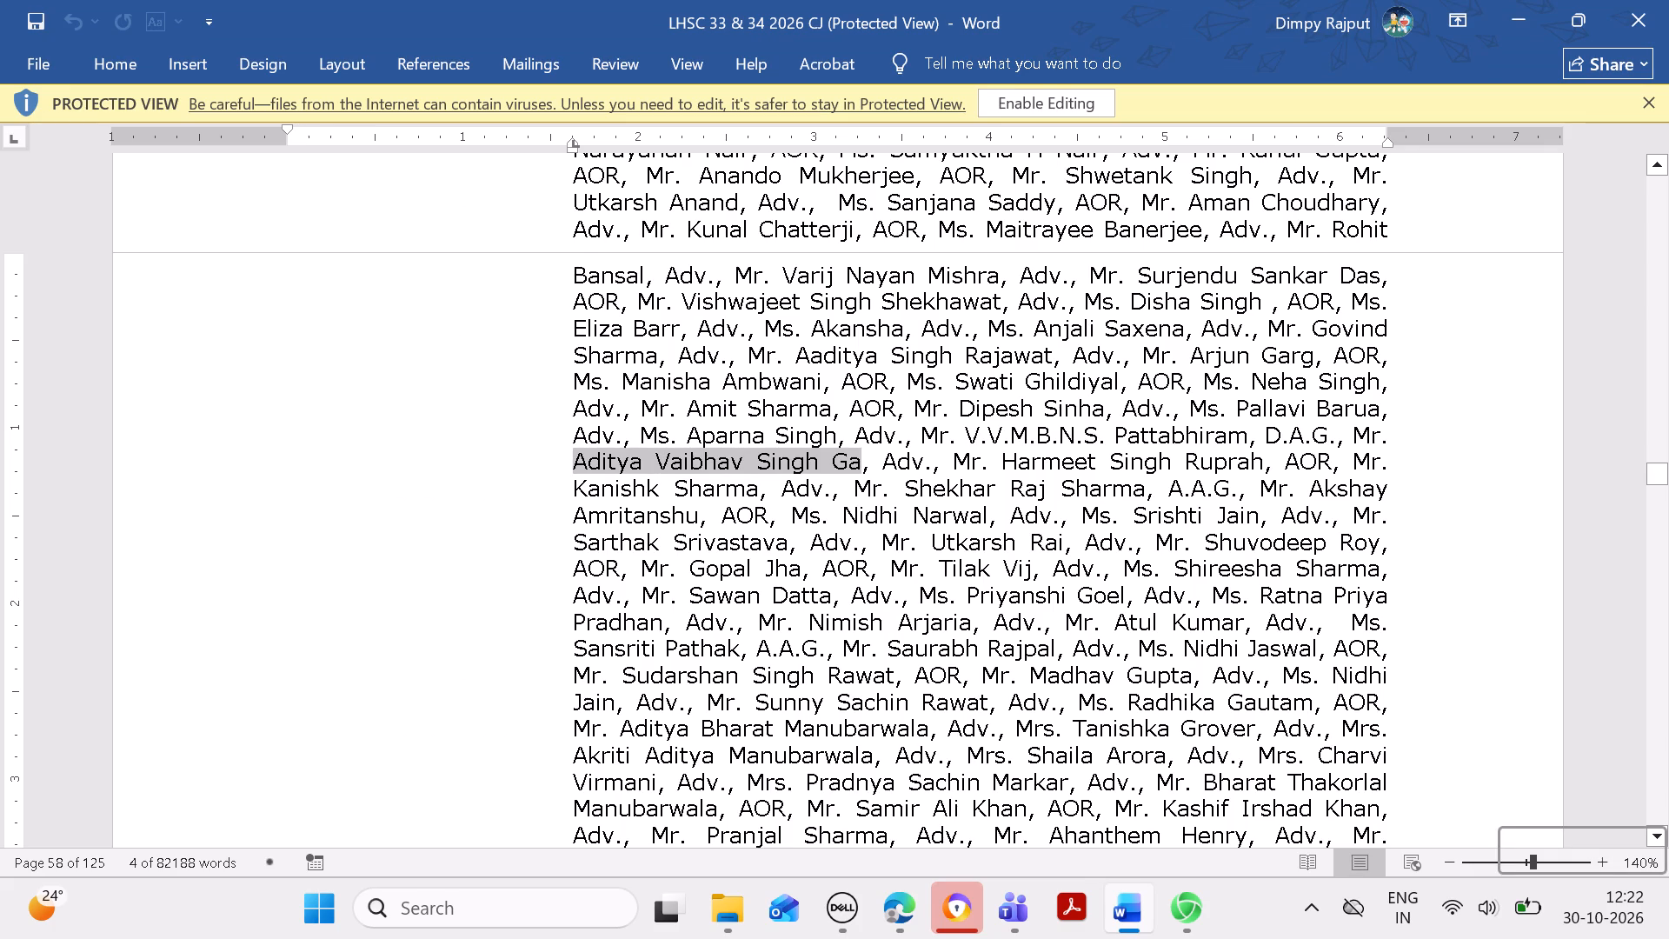
In the Edge case record, search the copied seventy-eighth name and attach the Mr. entry ending in Ga without brackets, designated Adv., for the respondents.
{"action": "left_click", "coordinate": [896, 898]}
{"action": "scroll", "coordinate": [847, 748], "scroll_direction": "up", "scroll_amount": 3}
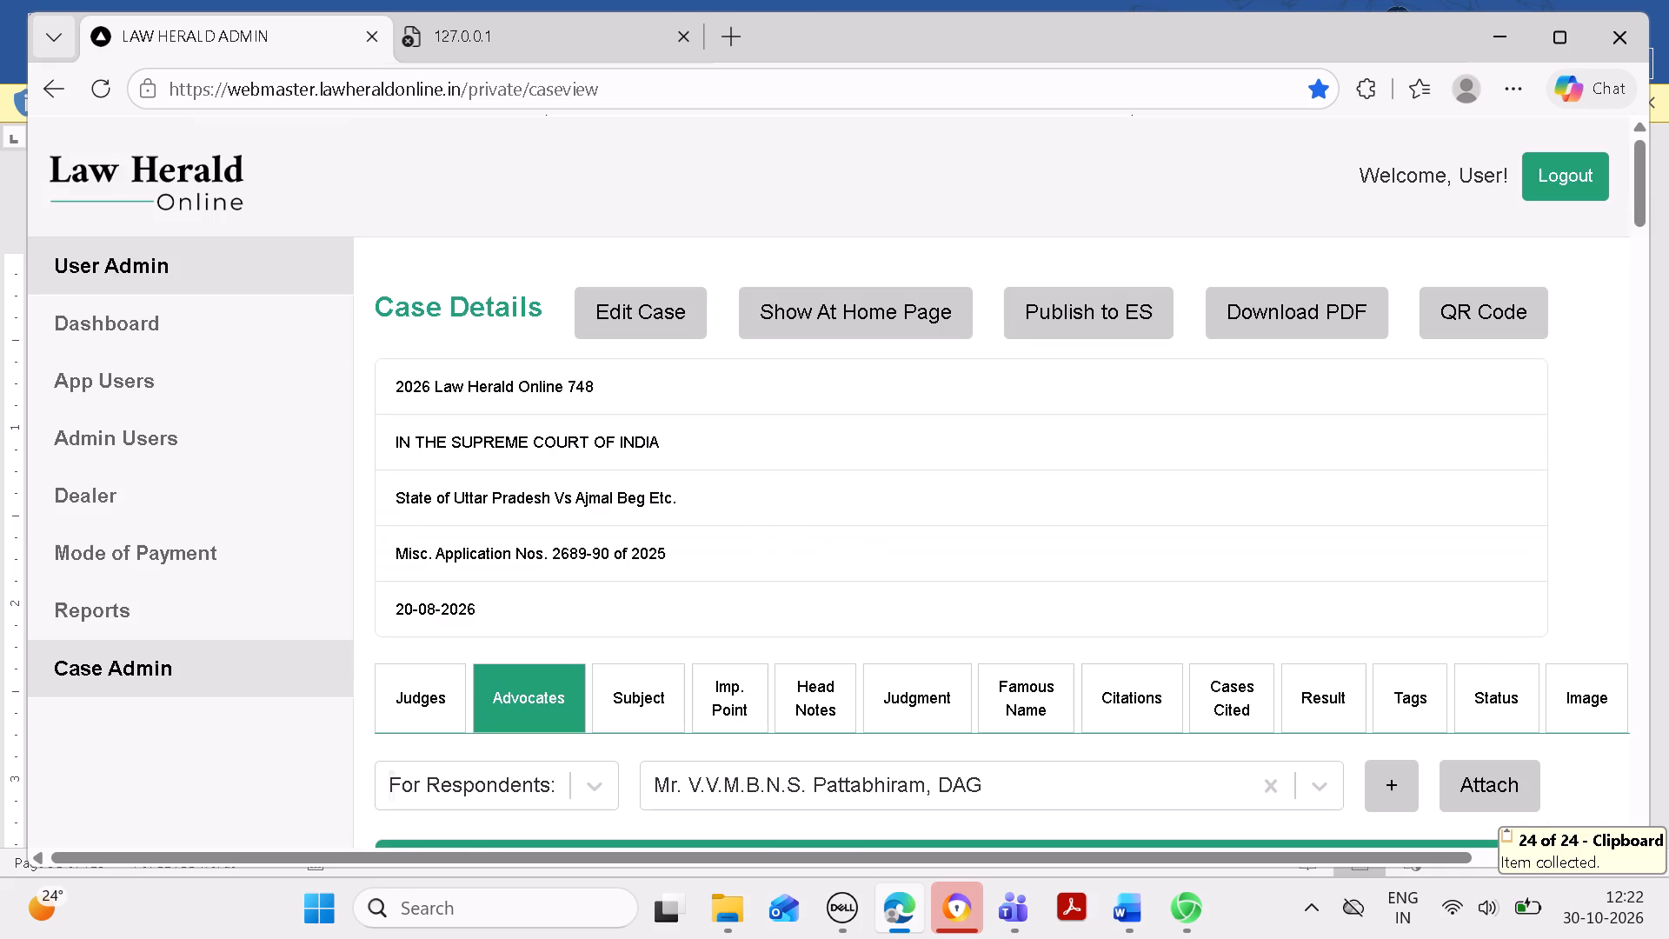
{"action": "left_click", "coordinate": [1274, 780]}
{"action": "key", "text": "ctrl+v"}
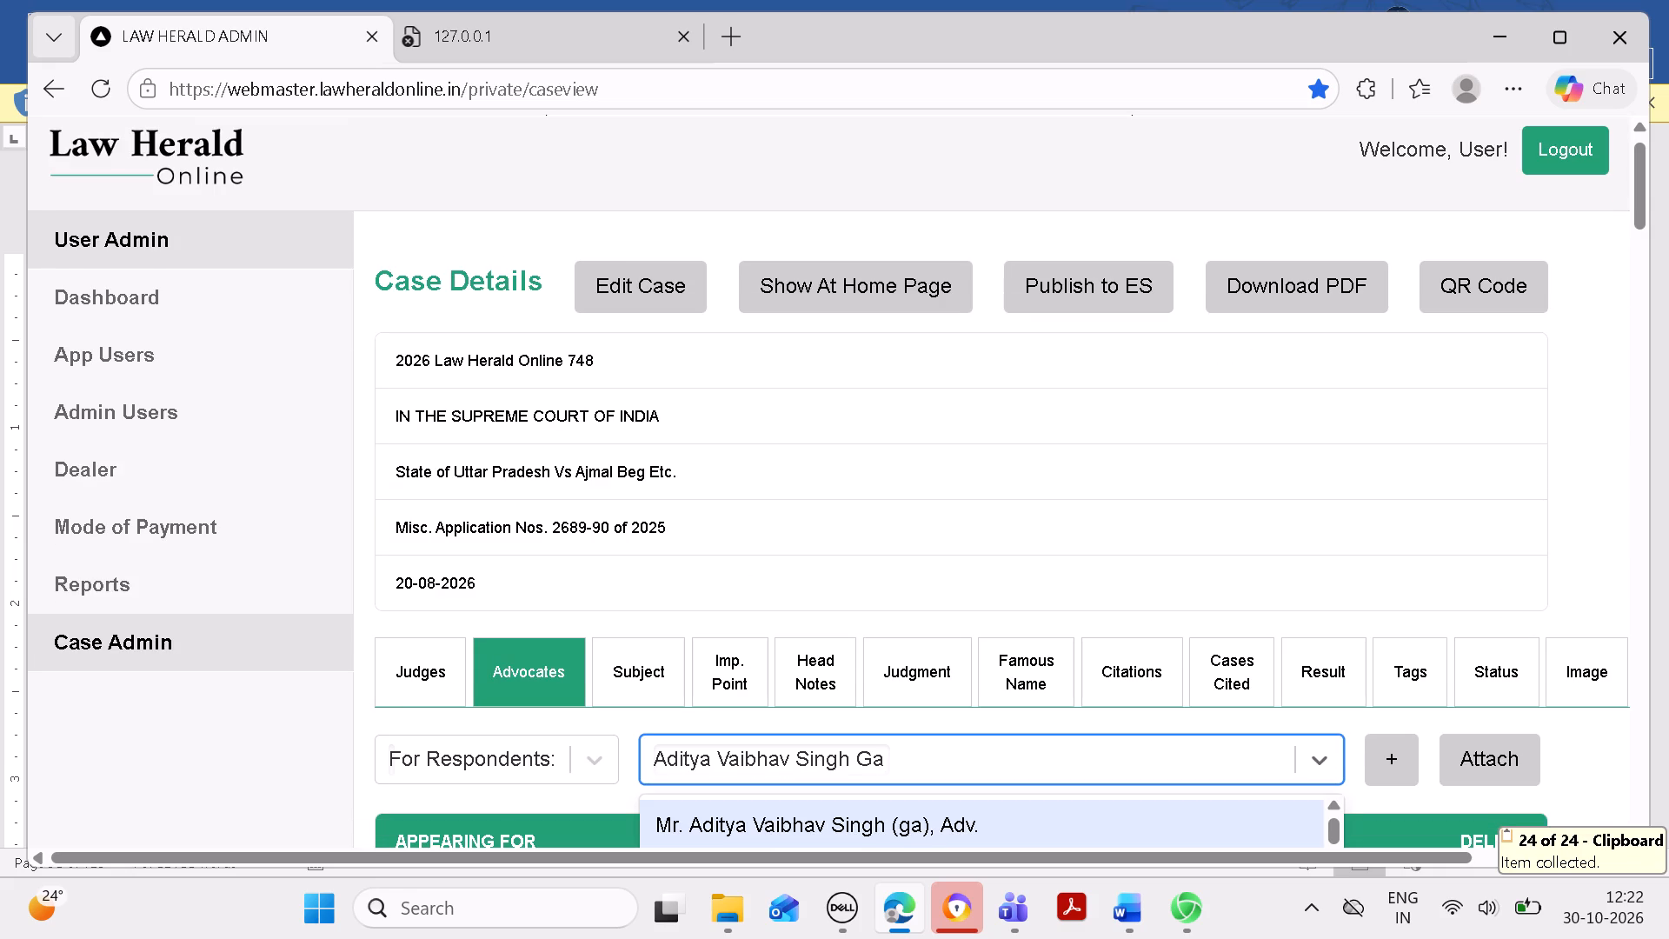
{"action": "left_click_drag", "start_coordinate": [1639, 206], "coordinate": [1648, 221]}
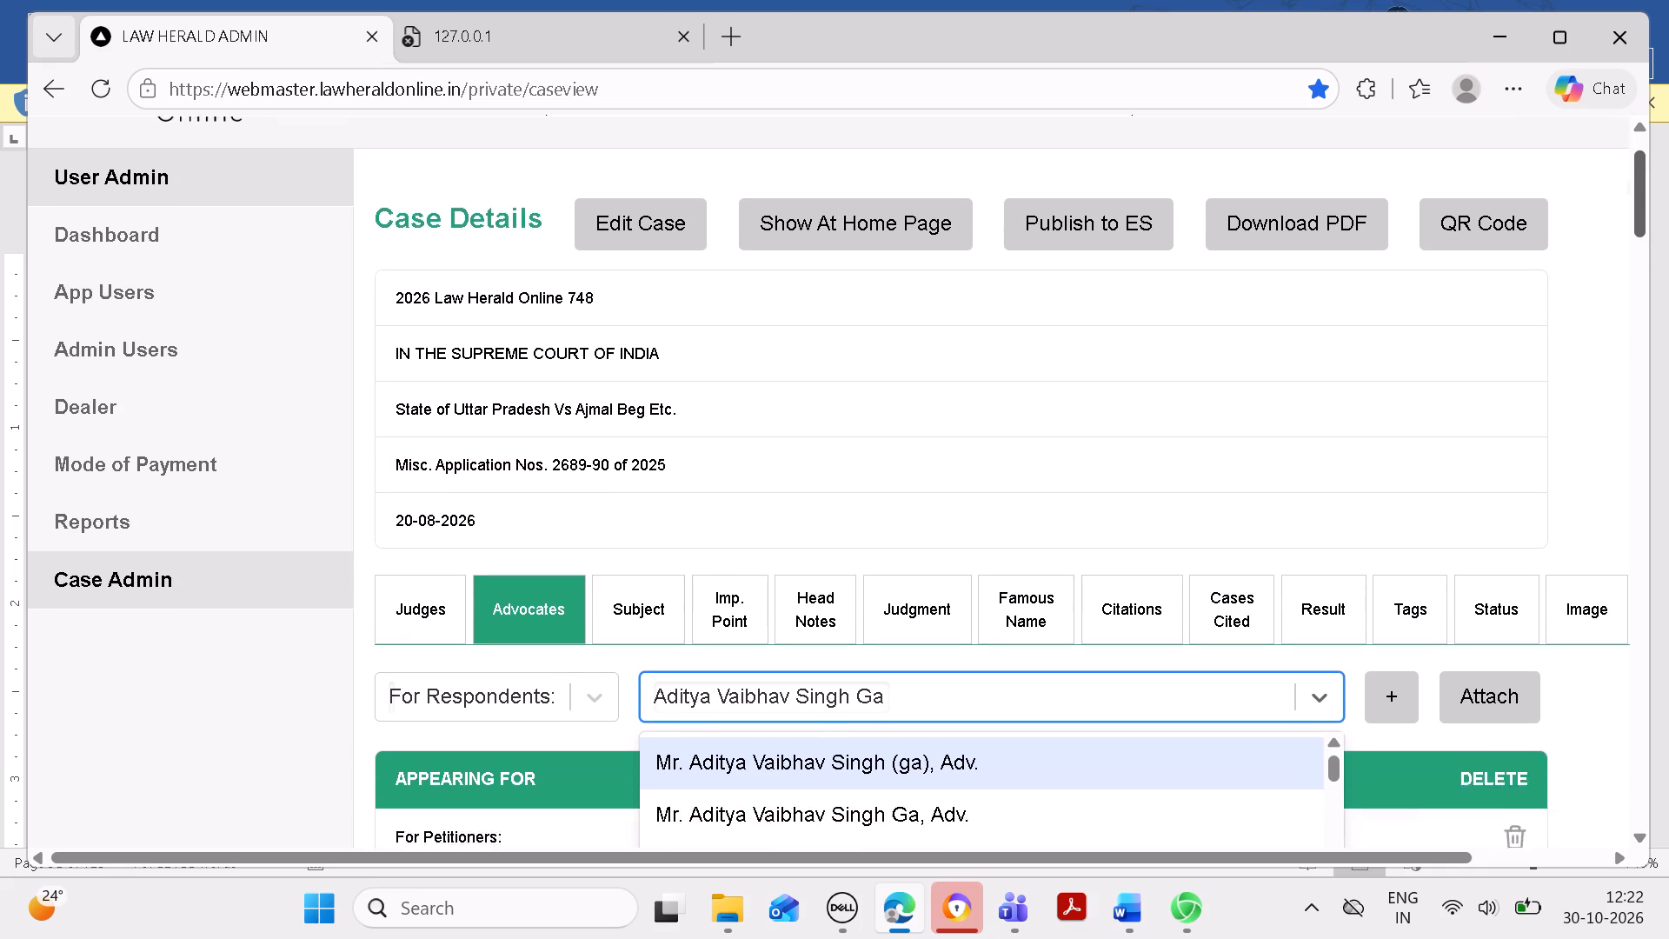
{"action": "left_click_drag", "start_coordinate": [1648, 221], "coordinate": [1654, 230]}
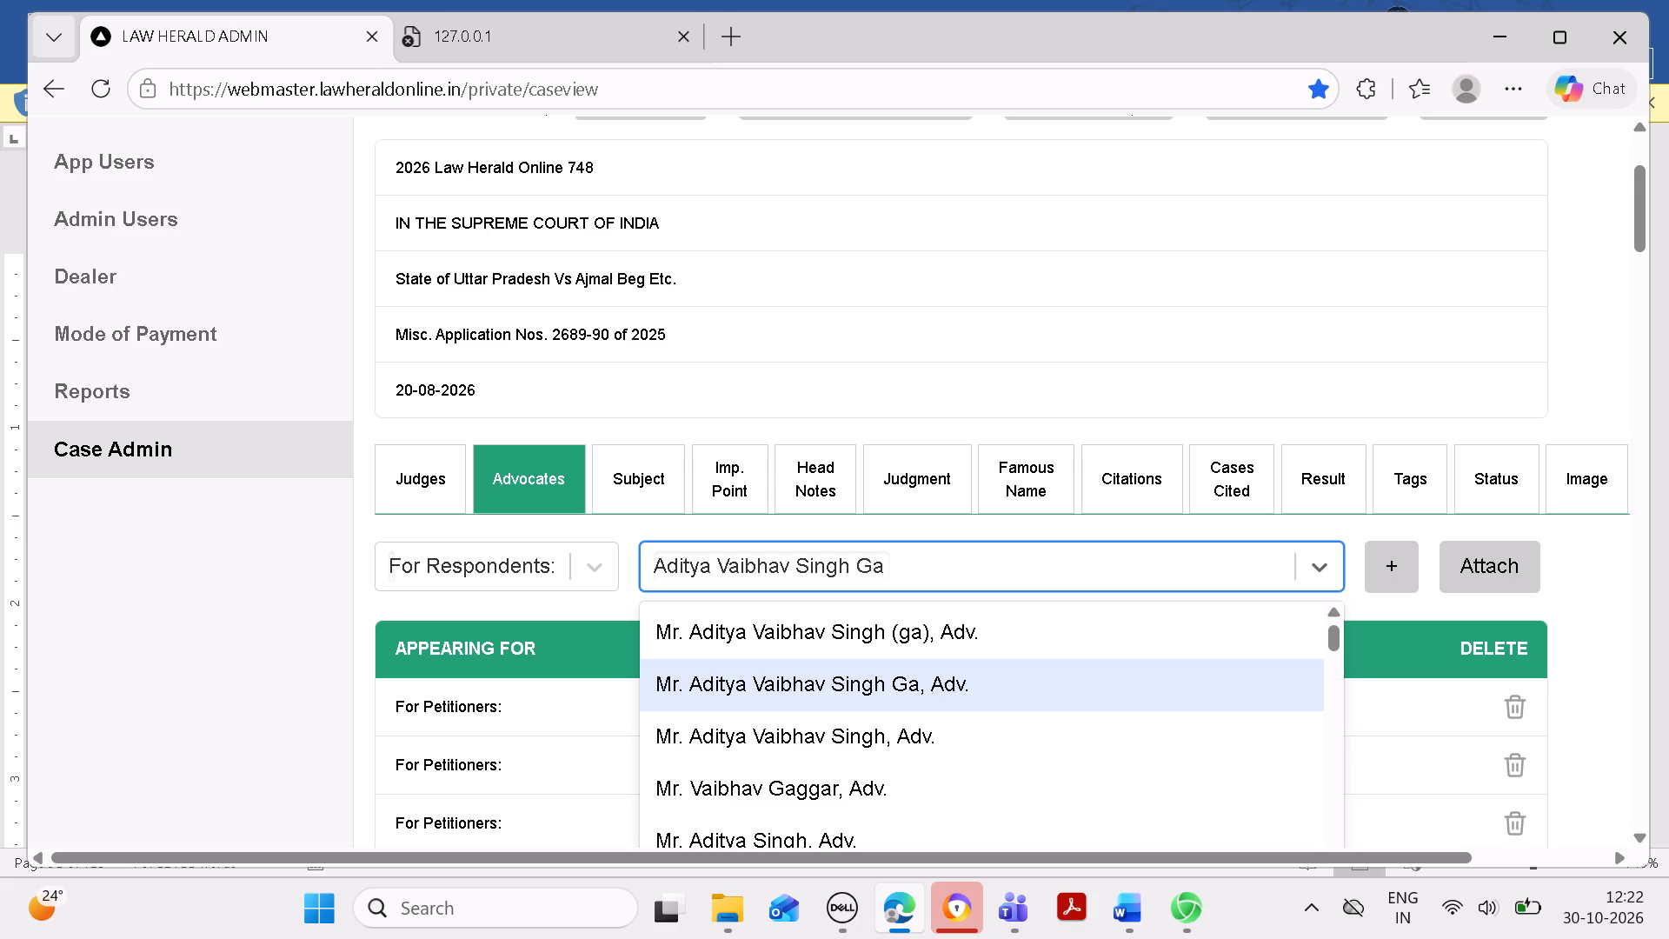
{"action": "left_click", "coordinate": [1039, 664]}
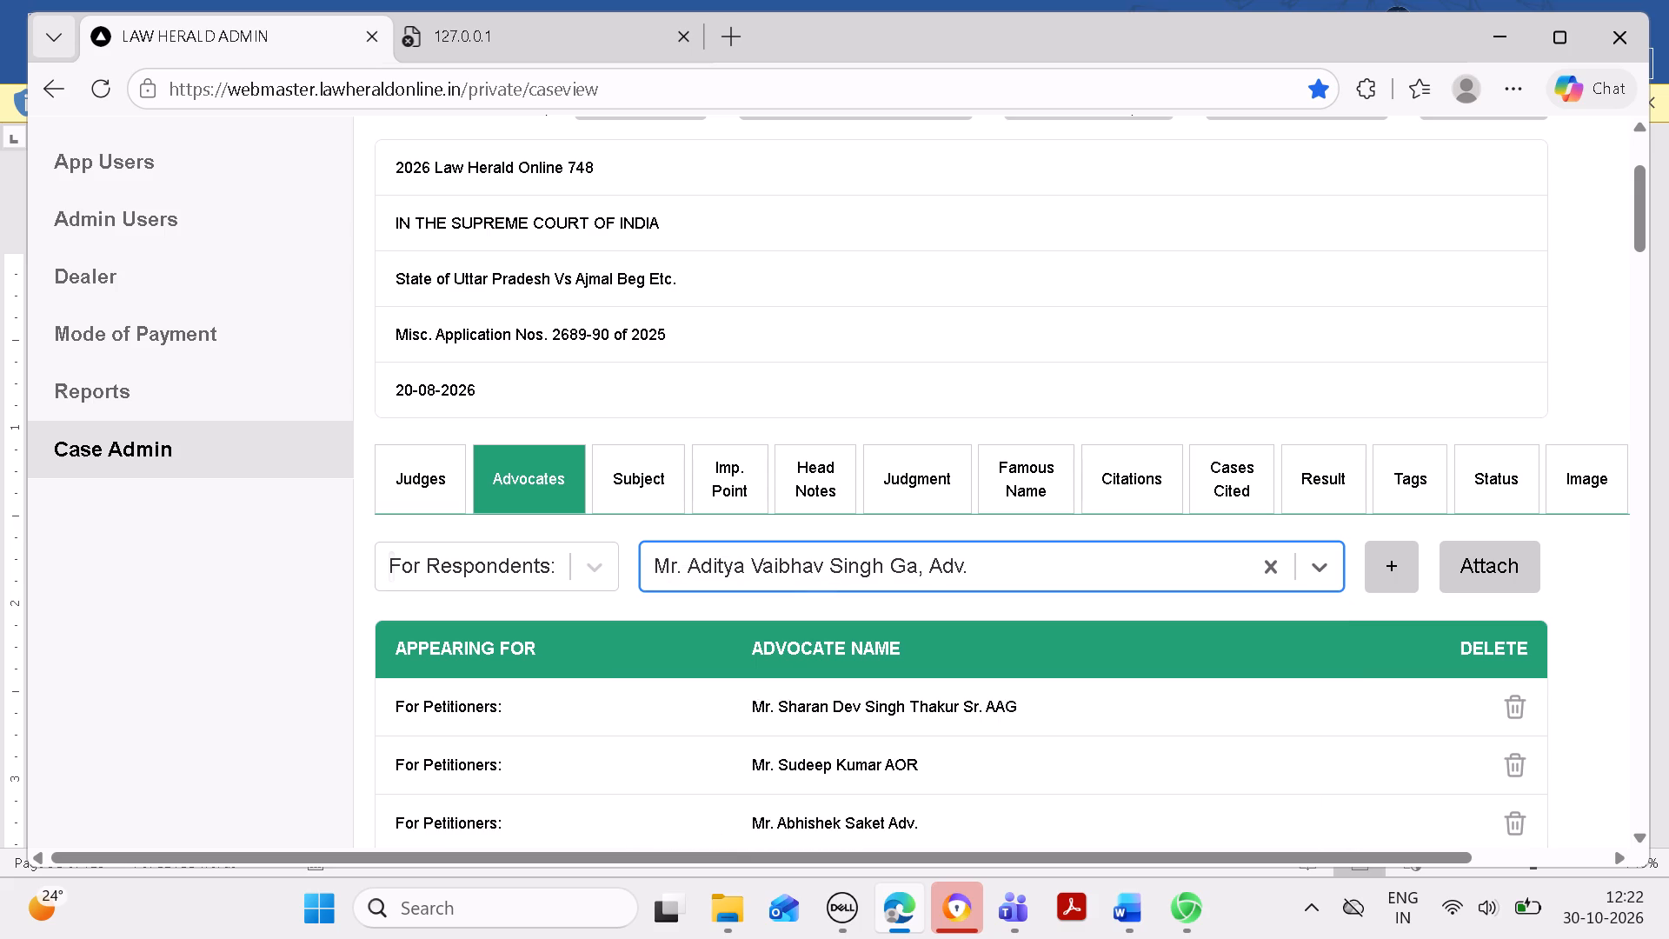
{"action": "left_click", "coordinate": [1479, 555]}
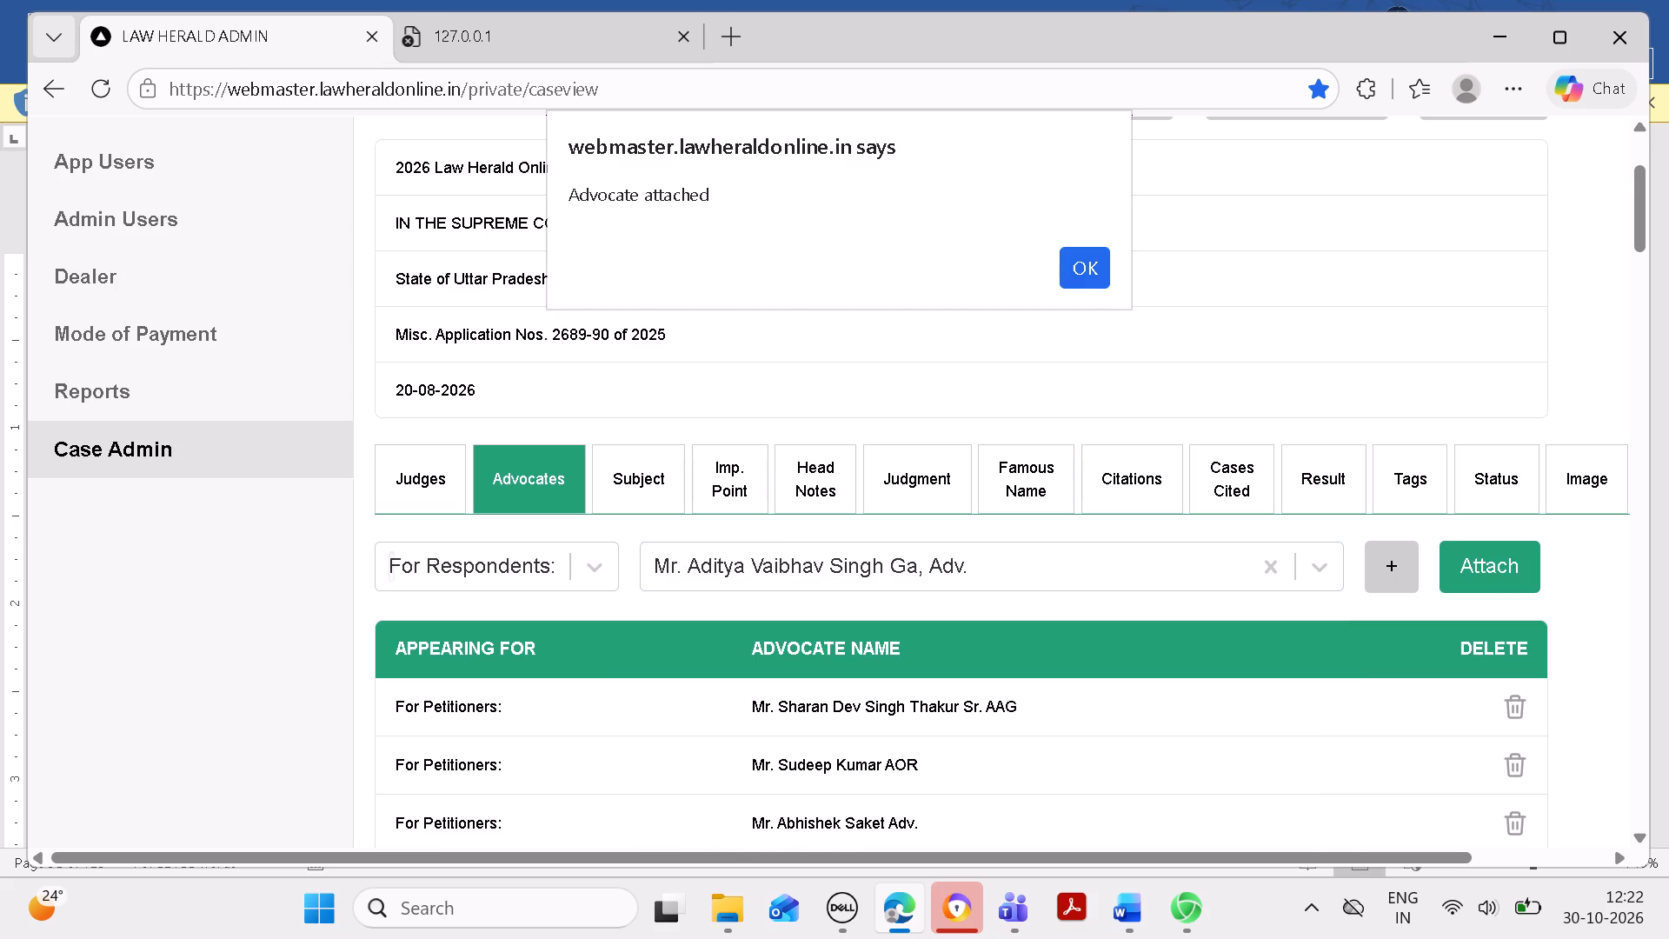
{"action": "left_click", "coordinate": [1087, 269]}
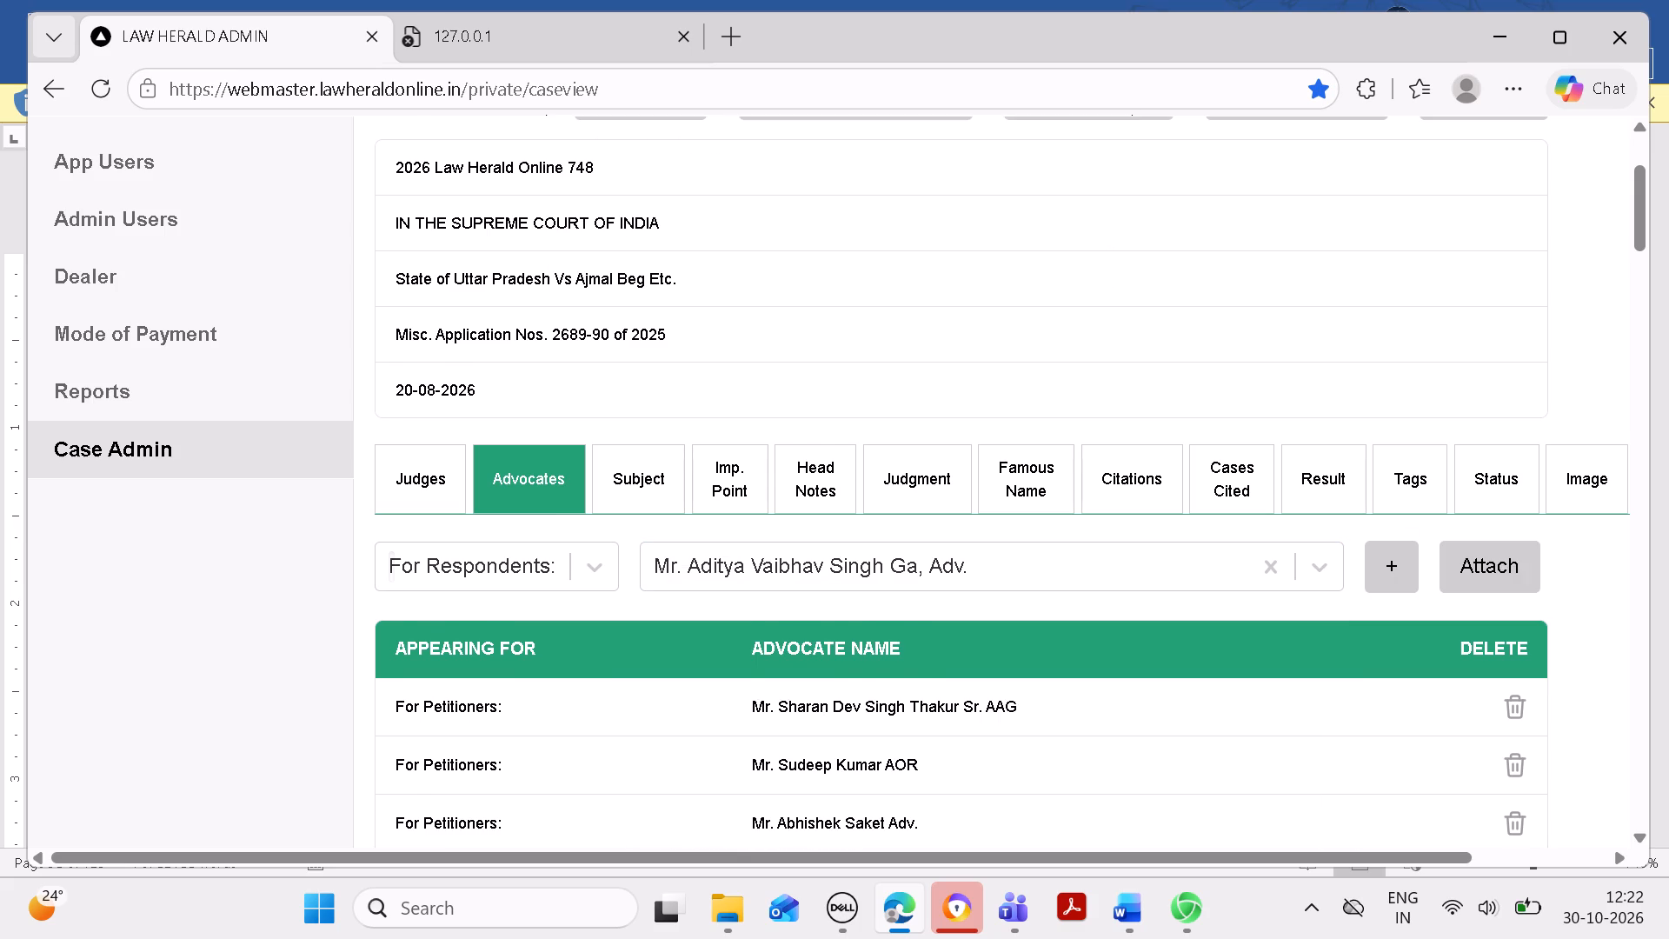
{"action": "scroll", "coordinate": [1092, 286], "scroll_direction": "down", "scroll_amount": 12}
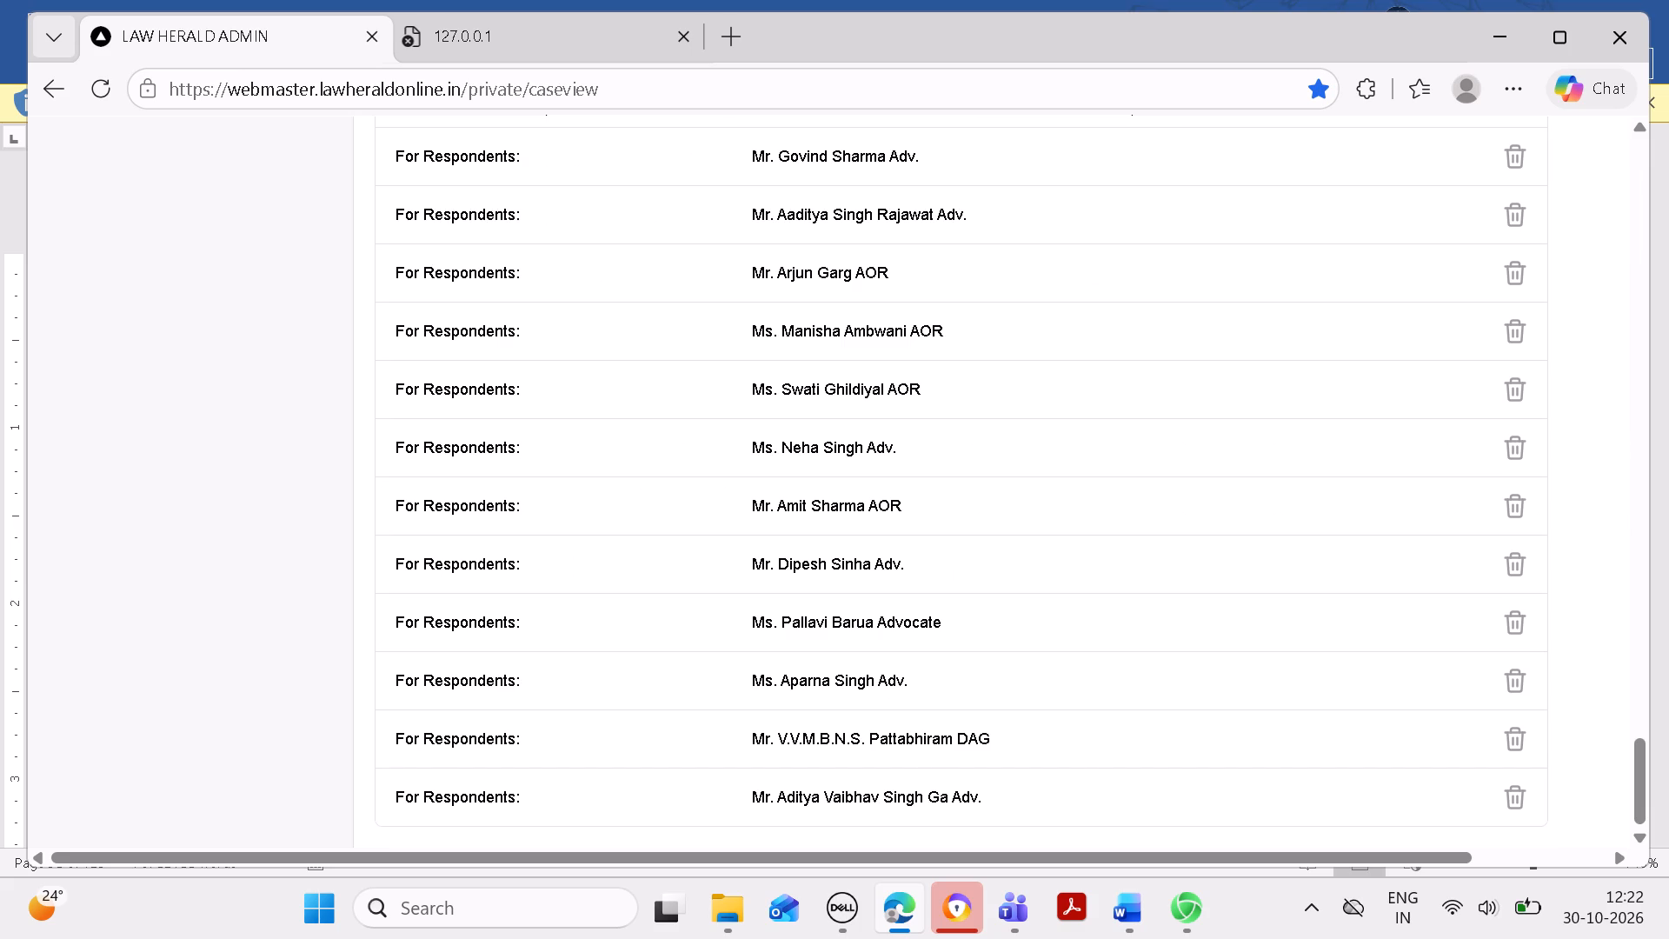
Copy the seventy-ninth respondents' advocate's name, without its Mr. prefix and AOR designation, from the judgment in Word.
{"action": "left_click", "coordinate": [1123, 905]}
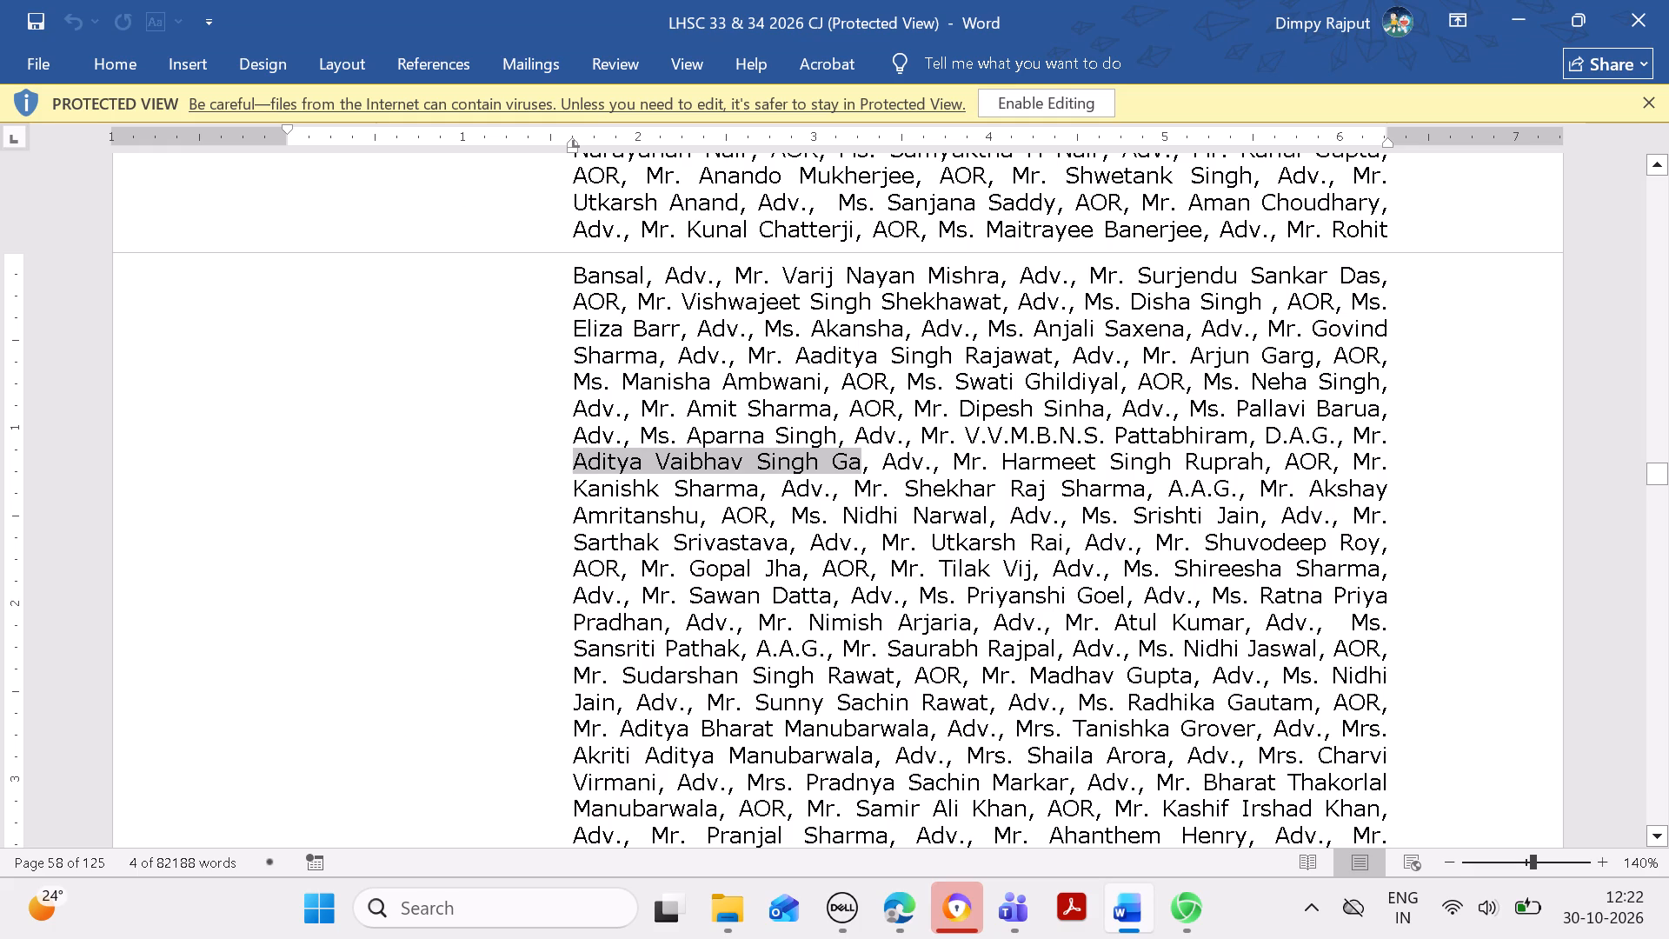
{"action": "left_click_drag", "start_coordinate": [1001, 462], "coordinate": [1210, 472]}
{"action": "key", "text": "ctrl+c"}
In the Edge case record, search the copied seventy-ninth advocate's name and attach the existing Mr. entry designated AOR for the respondents.
{"action": "left_click", "coordinate": [894, 903]}
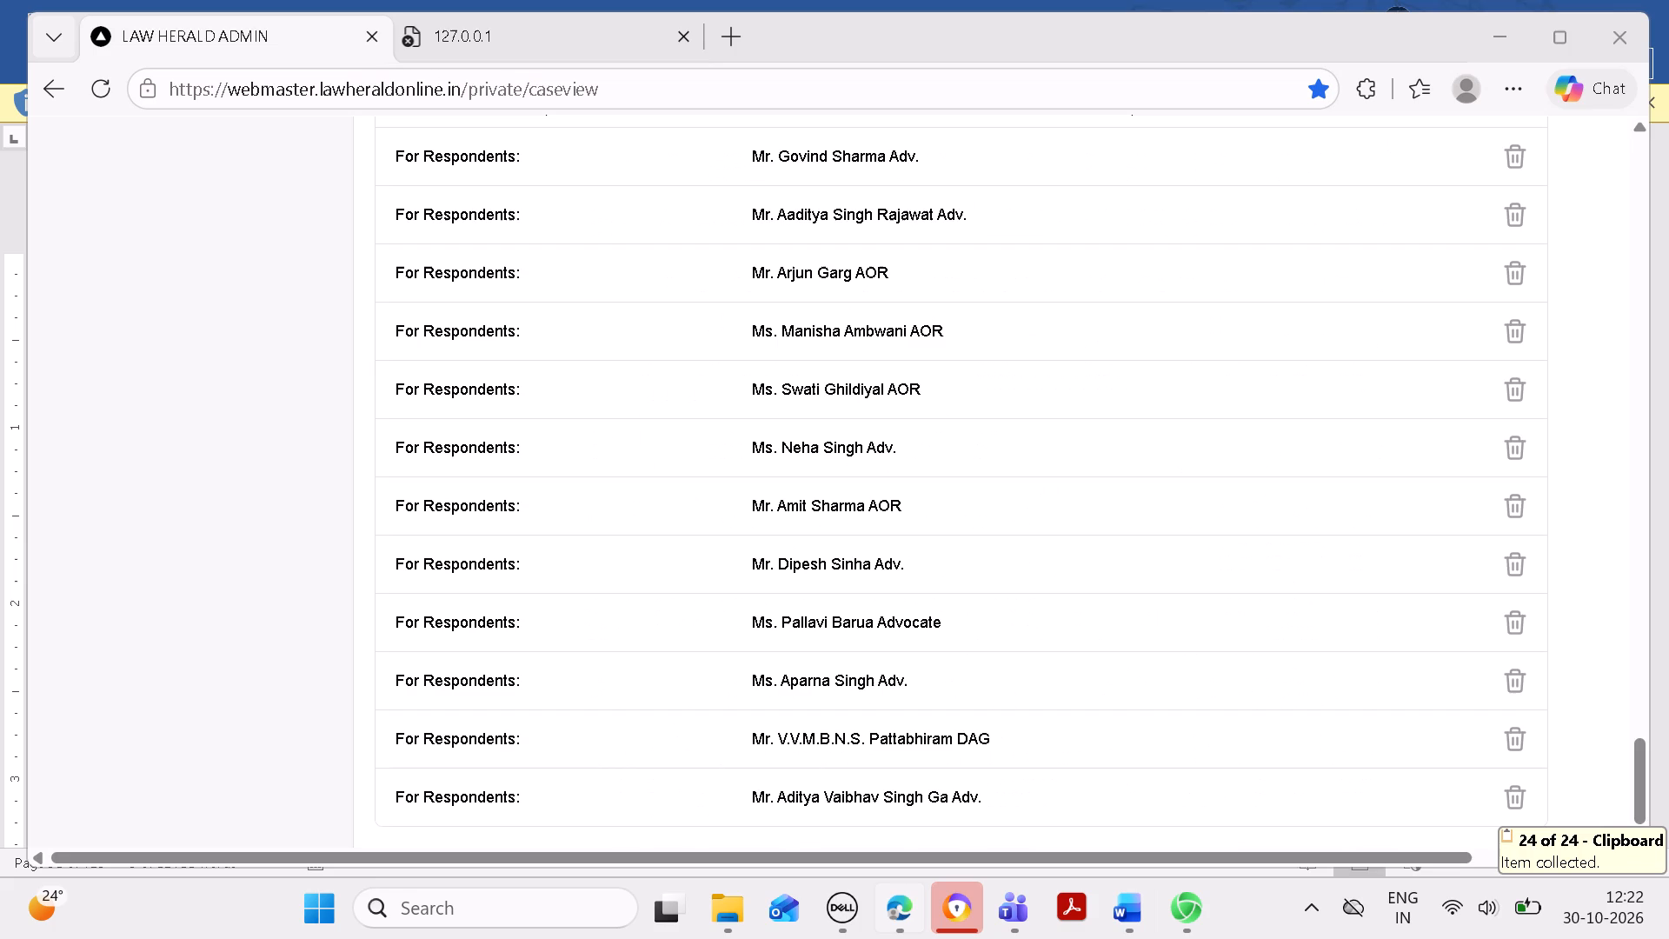
{"action": "scroll", "coordinate": [860, 813], "scroll_direction": "up", "scroll_amount": 3}
{"action": "left_click", "coordinate": [1260, 778]}
{"action": "key", "text": "ctrl+v"}
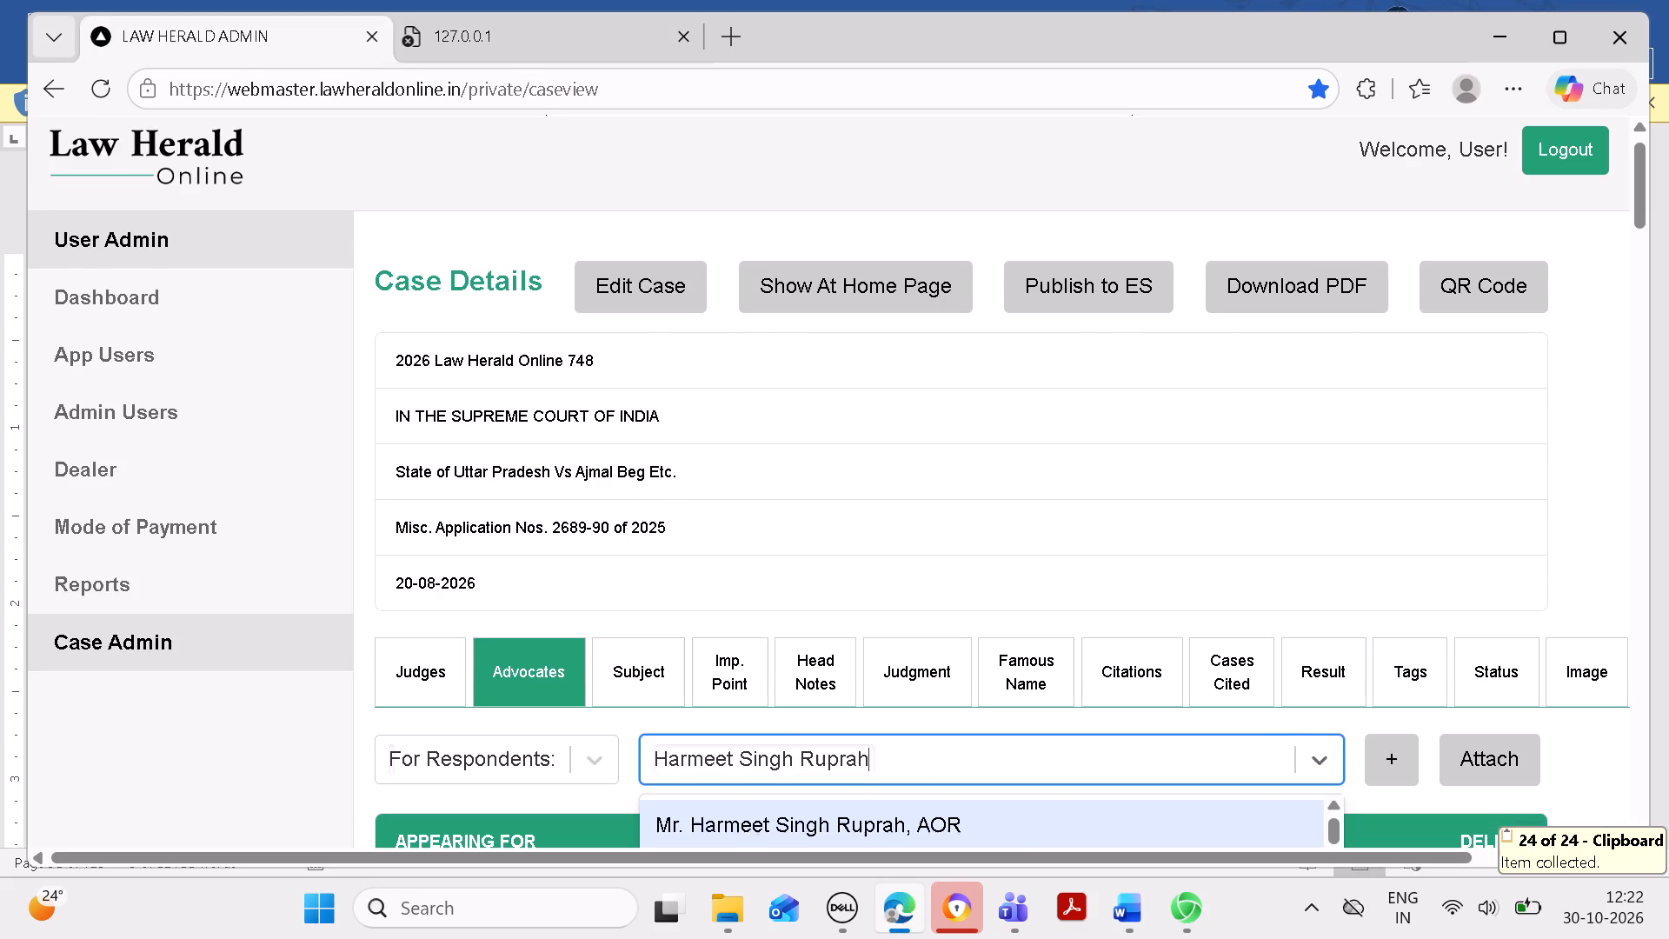
{"action": "left_click", "coordinate": [1001, 811]}
{"action": "left_click", "coordinate": [1481, 754]}
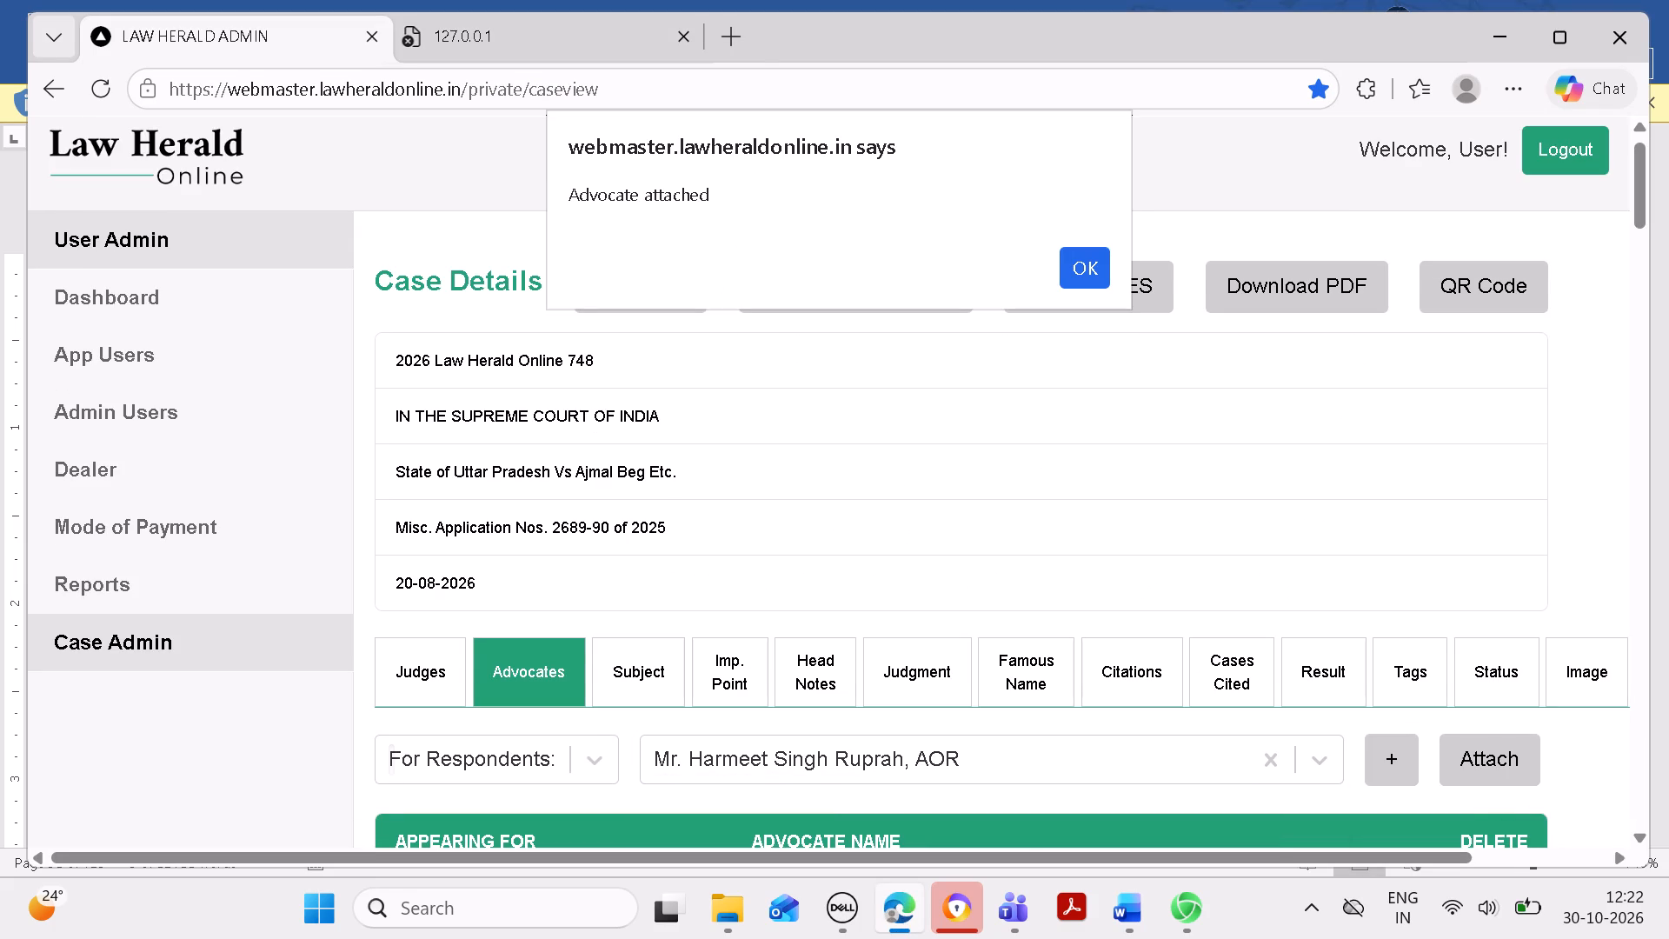
{"action": "left_click", "coordinate": [1081, 250]}
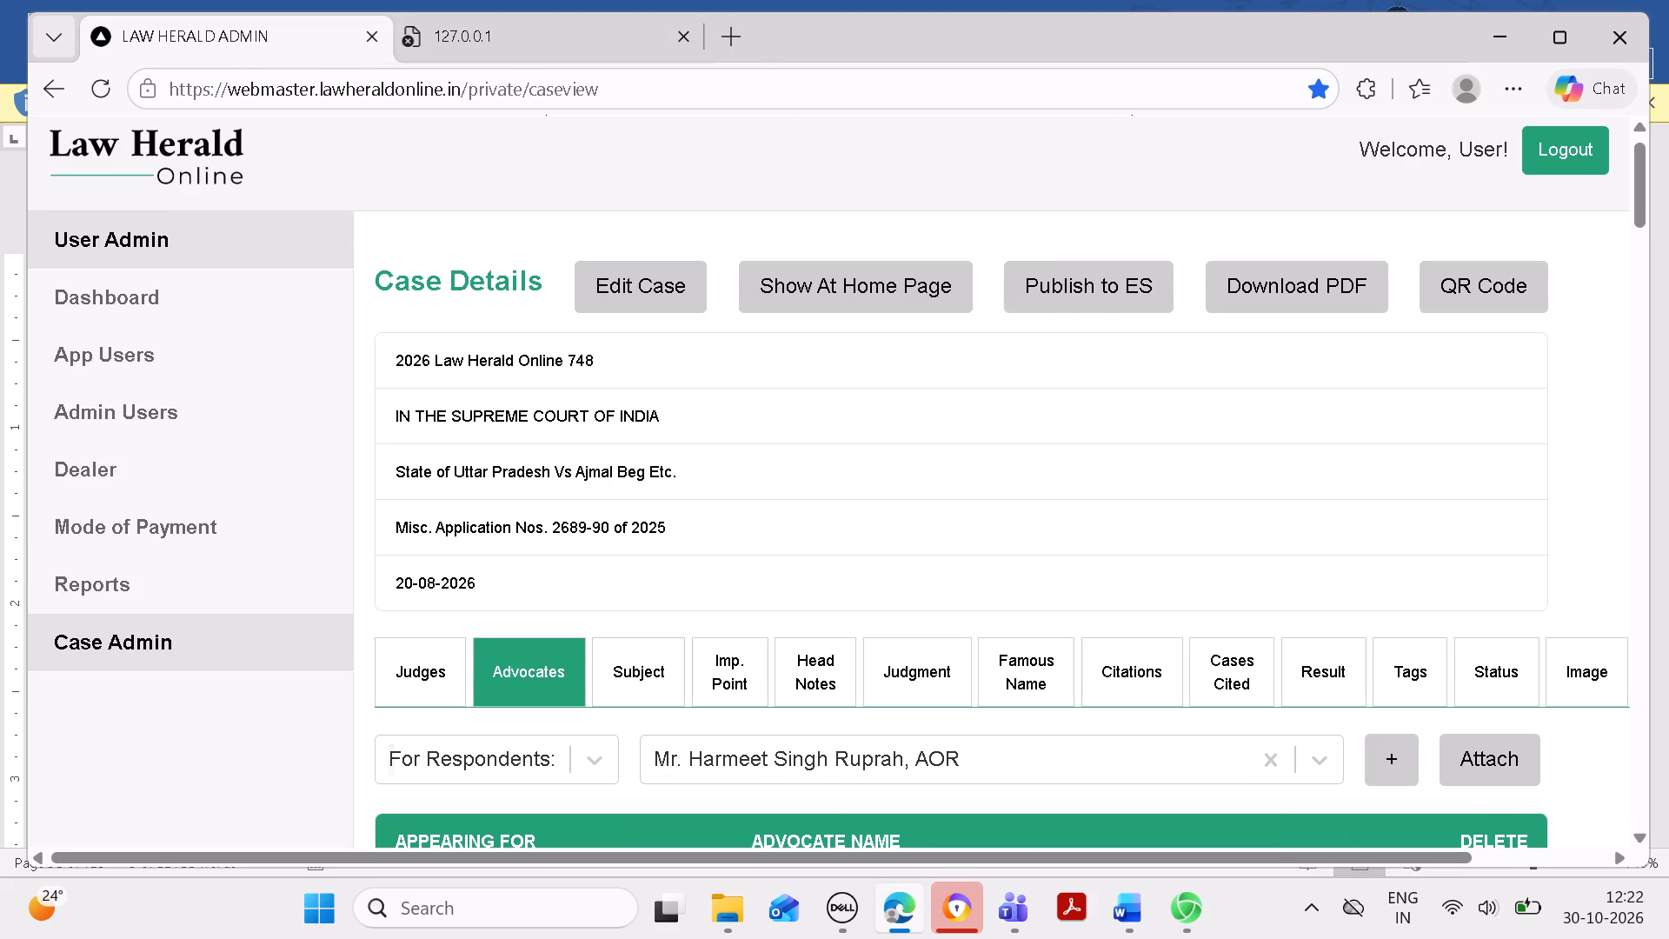
{"action": "scroll", "coordinate": [963, 563], "scroll_direction": "down", "scroll_amount": 6}
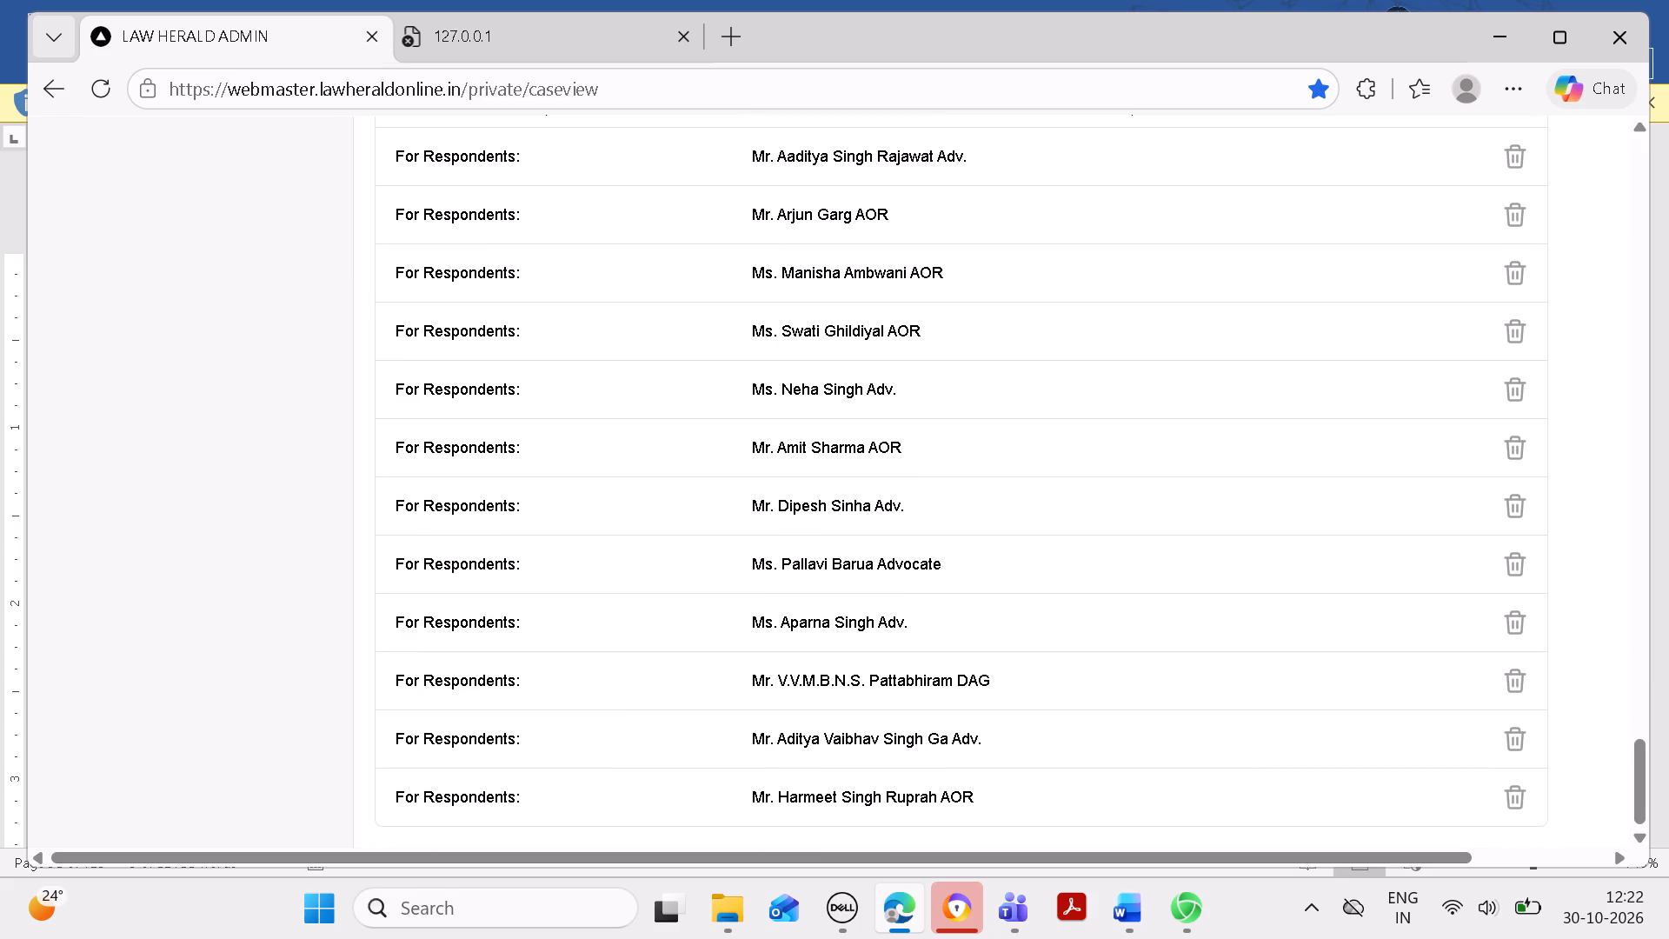
Copy the eightieth respondents' advocate's name, without its Mr. prefix and Adv. designation, from the judgment in Word.
{"action": "left_click", "coordinate": [1114, 910]}
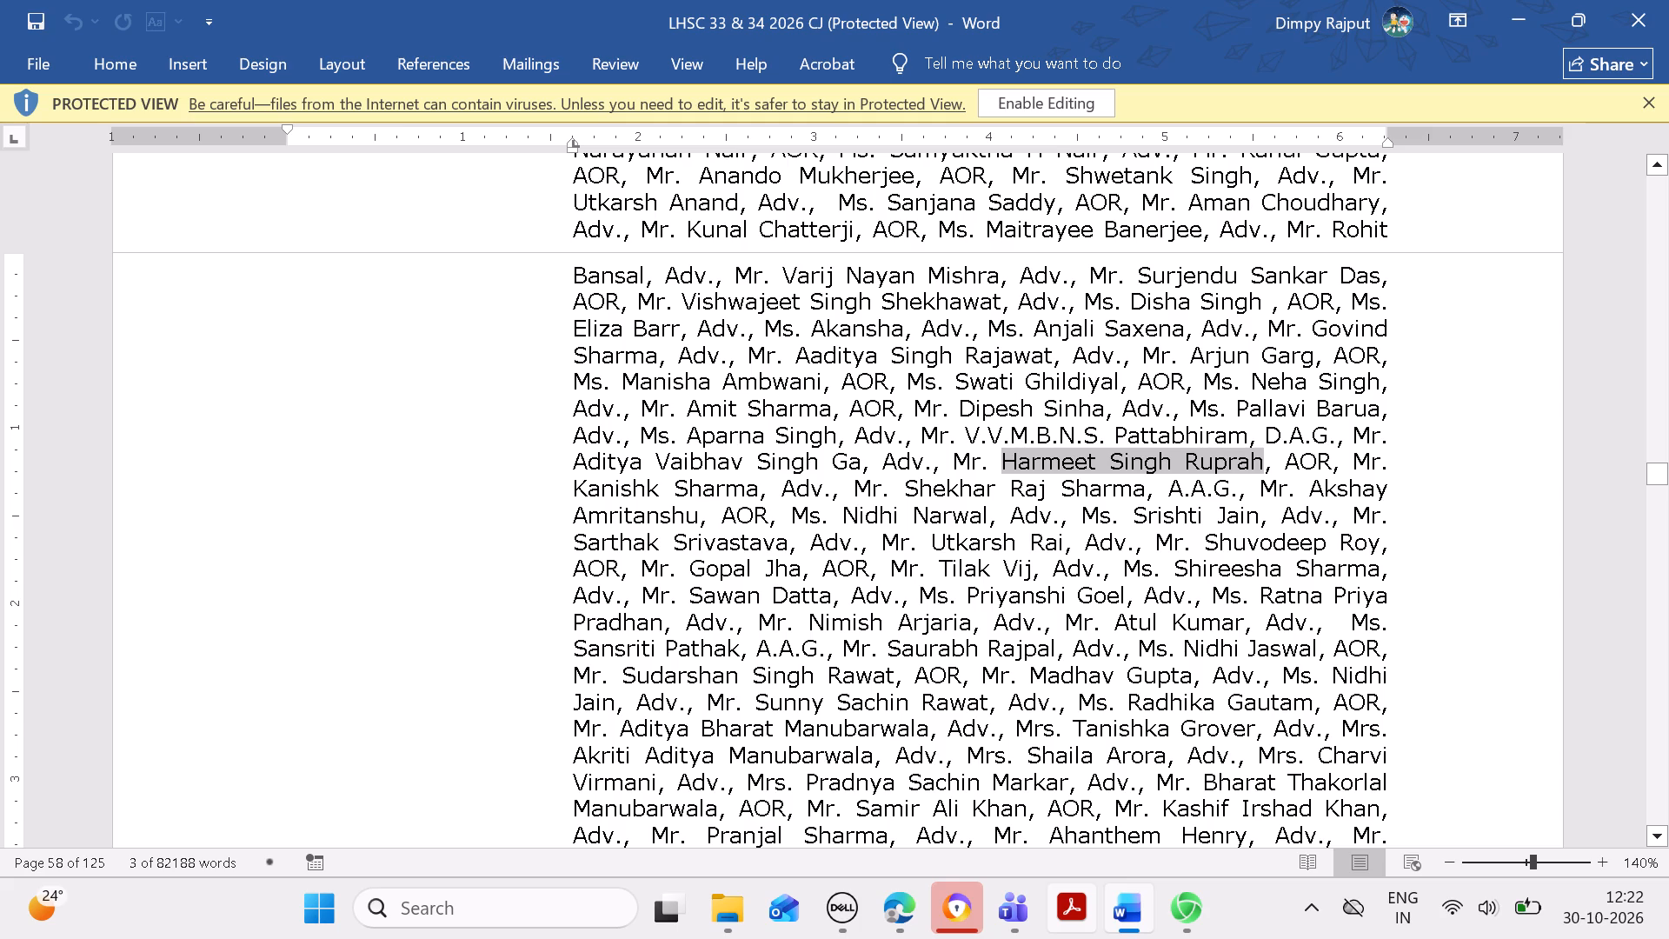
{"action": "left_click_drag", "start_coordinate": [571, 485], "coordinate": [709, 494]}
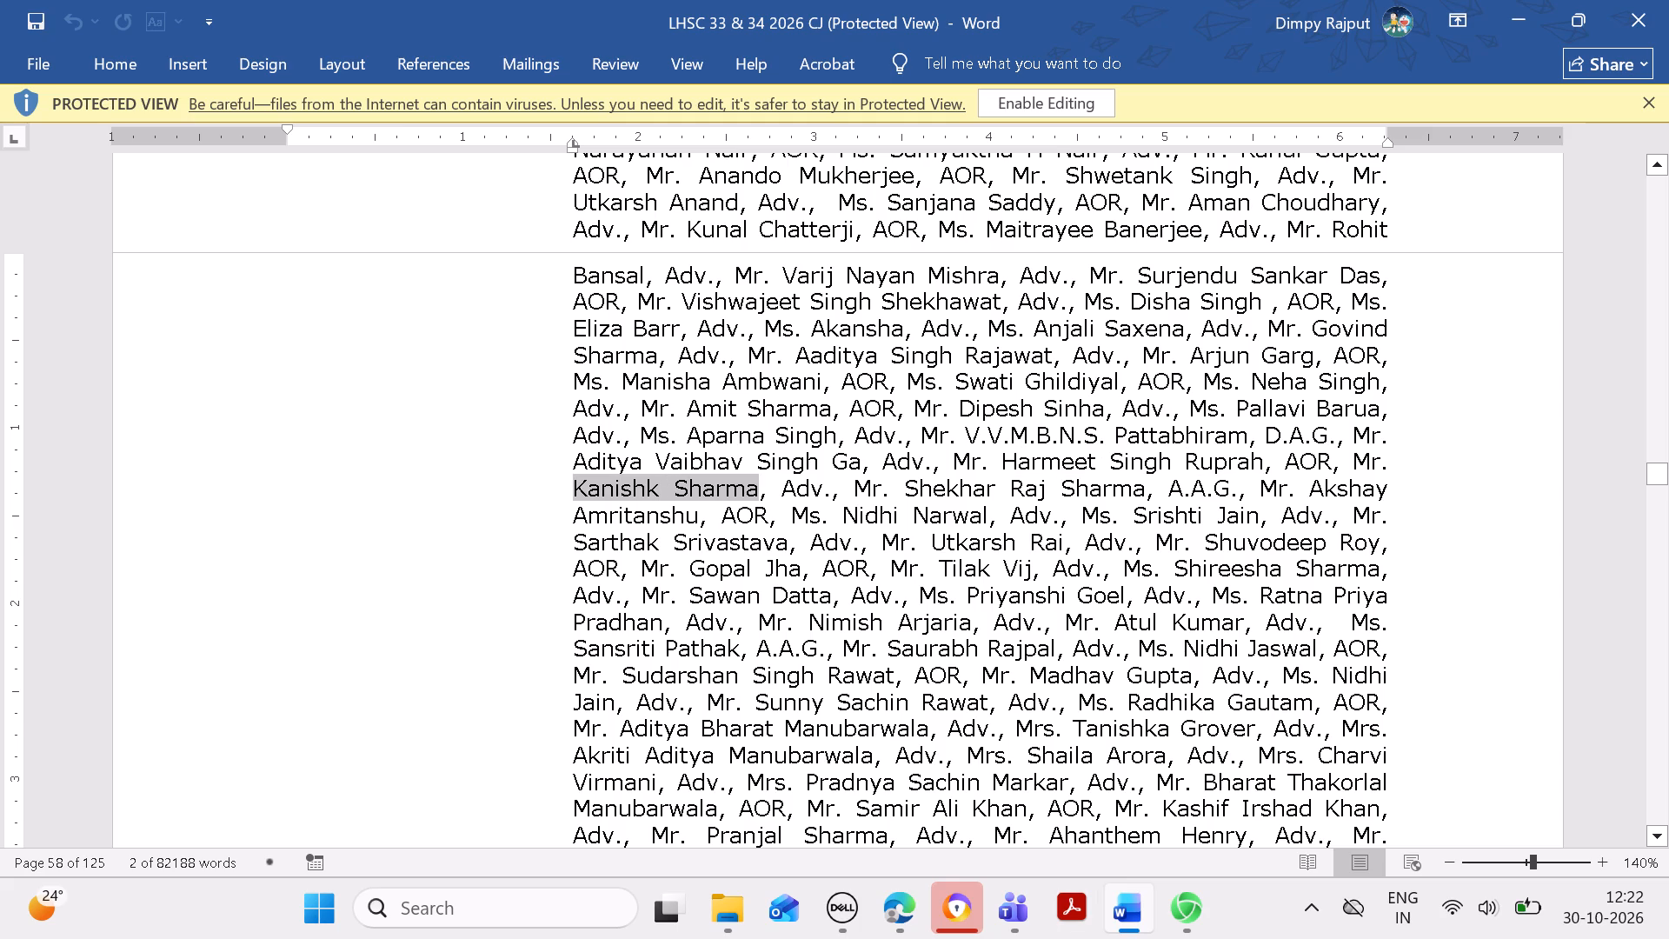
{"action": "key", "text": "ctrl+c"}
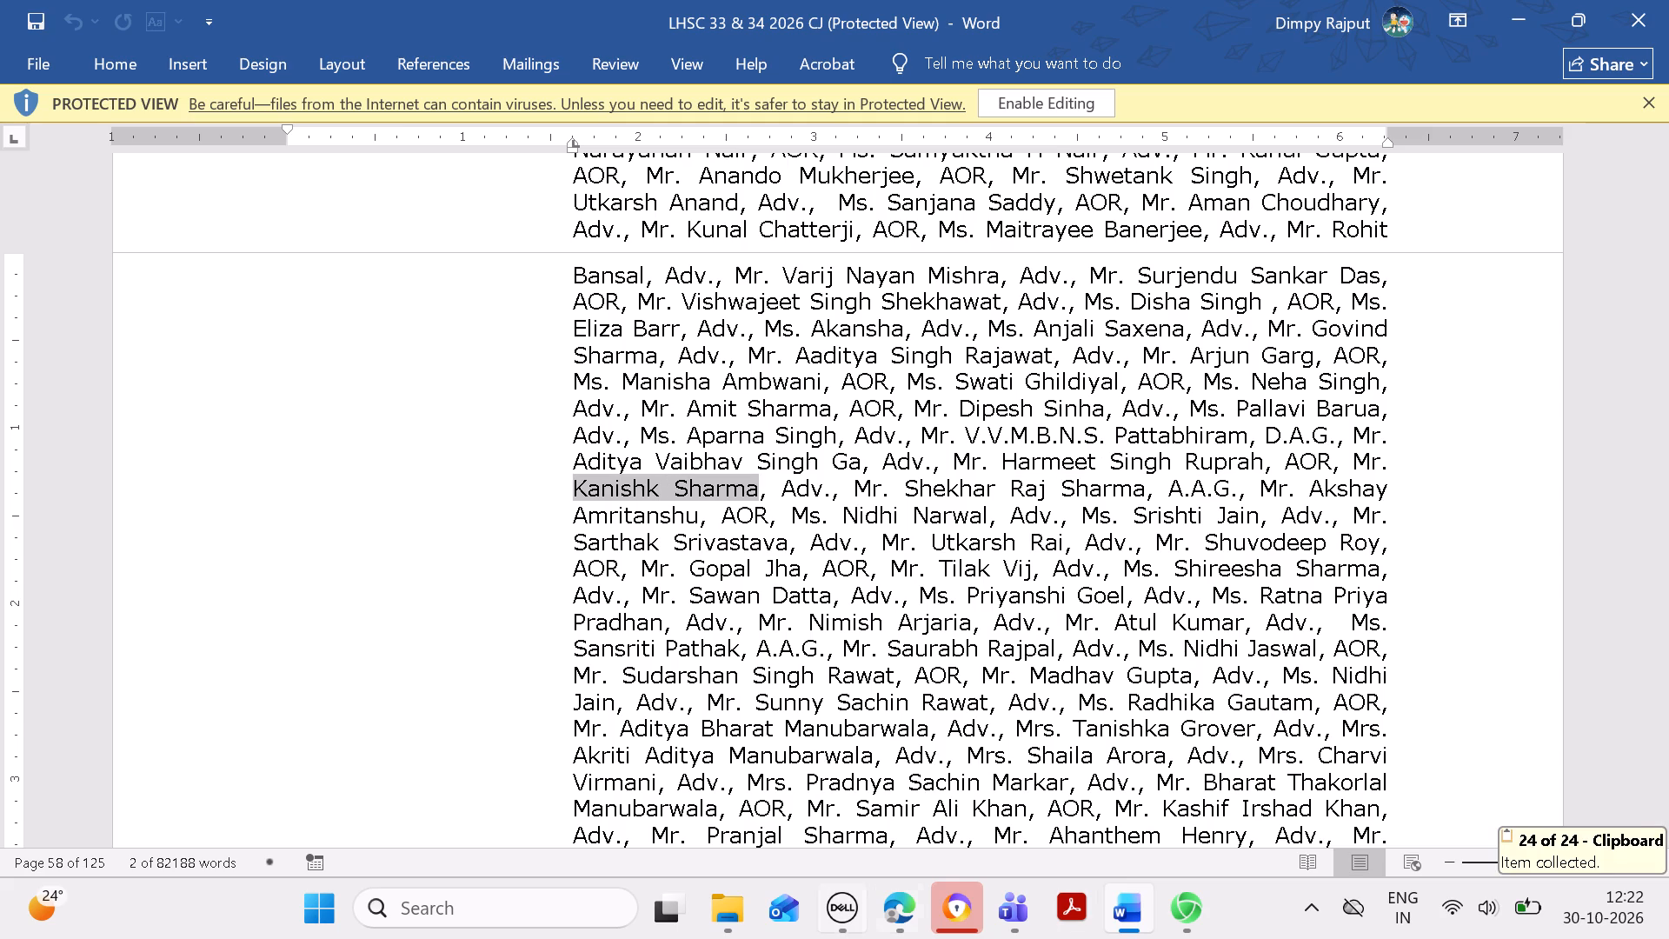
In the Edge case record, search the copied eightieth advocate's name and attach the existing Mr. entry designated Adv. for the respondents.
{"action": "left_click", "coordinate": [886, 911]}
{"action": "scroll", "coordinate": [813, 797], "scroll_direction": "up", "scroll_amount": 3}
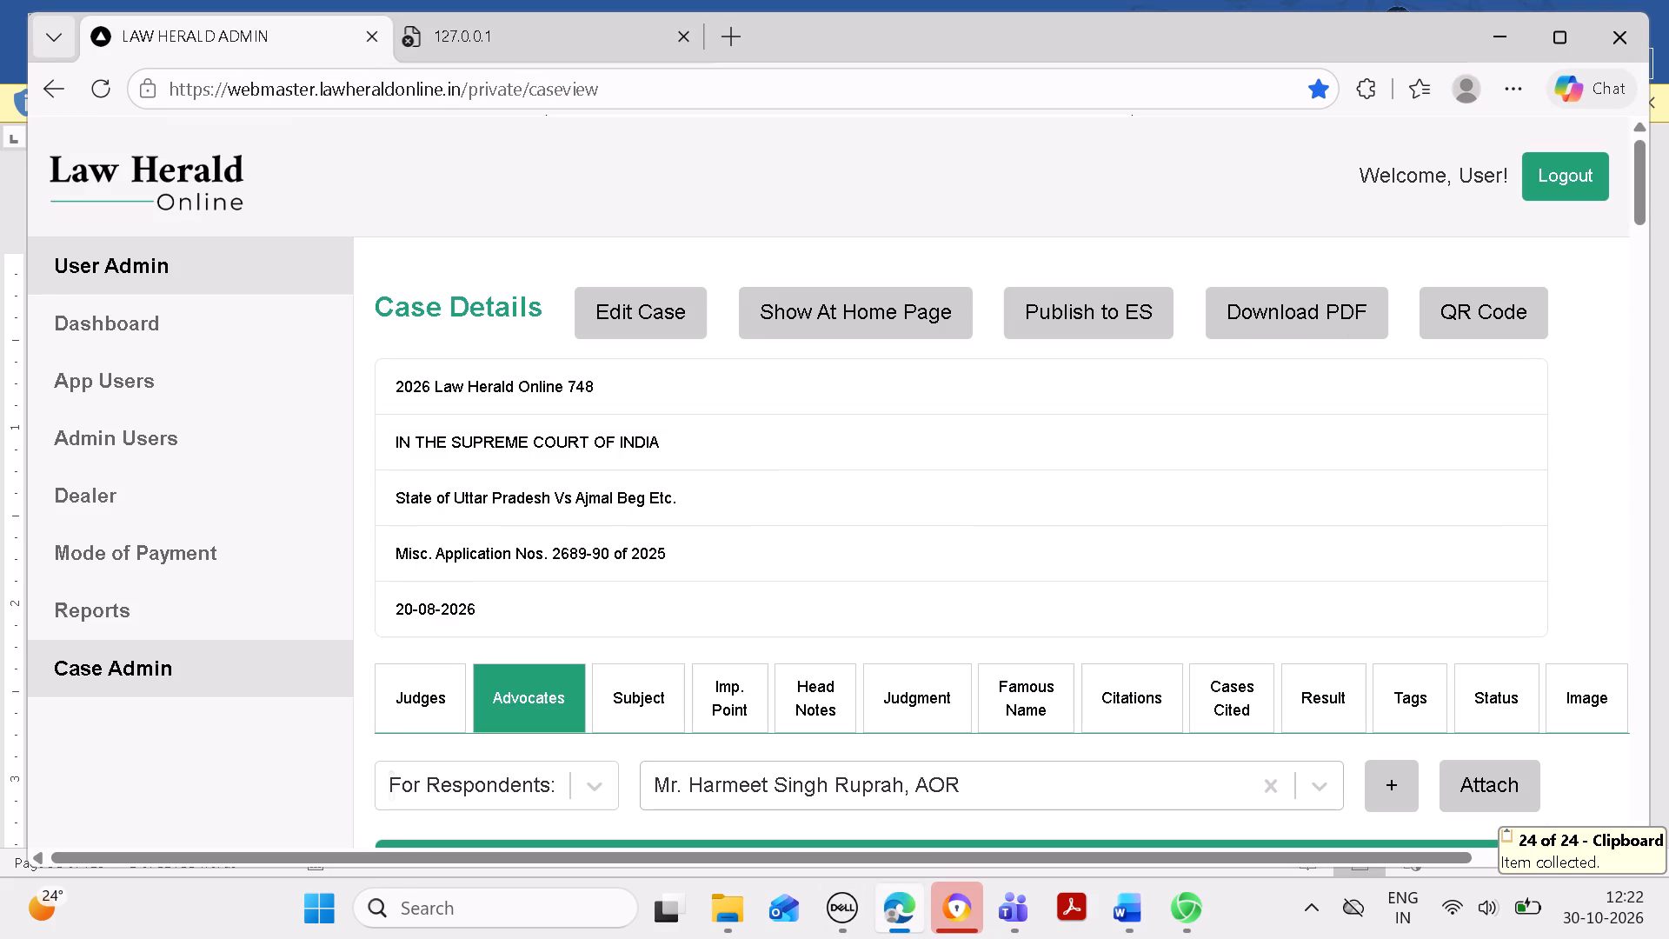
{"action": "left_click", "coordinate": [1282, 780]}
{"action": "key", "text": "ctrl+v"}
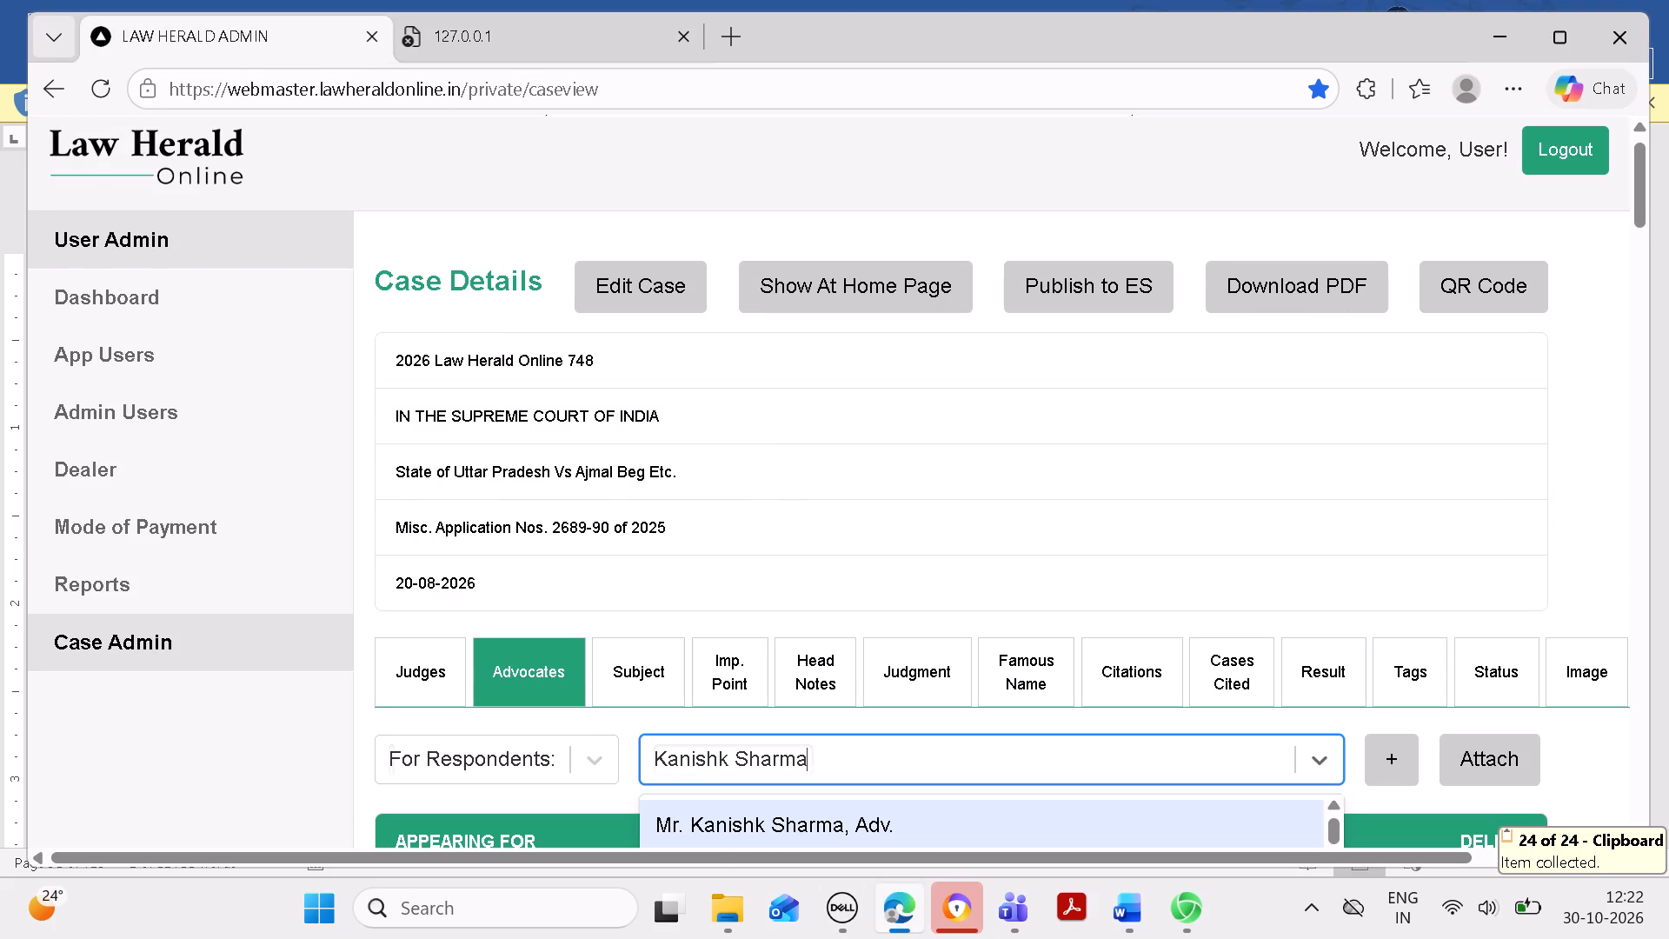
{"action": "left_click", "coordinate": [957, 817]}
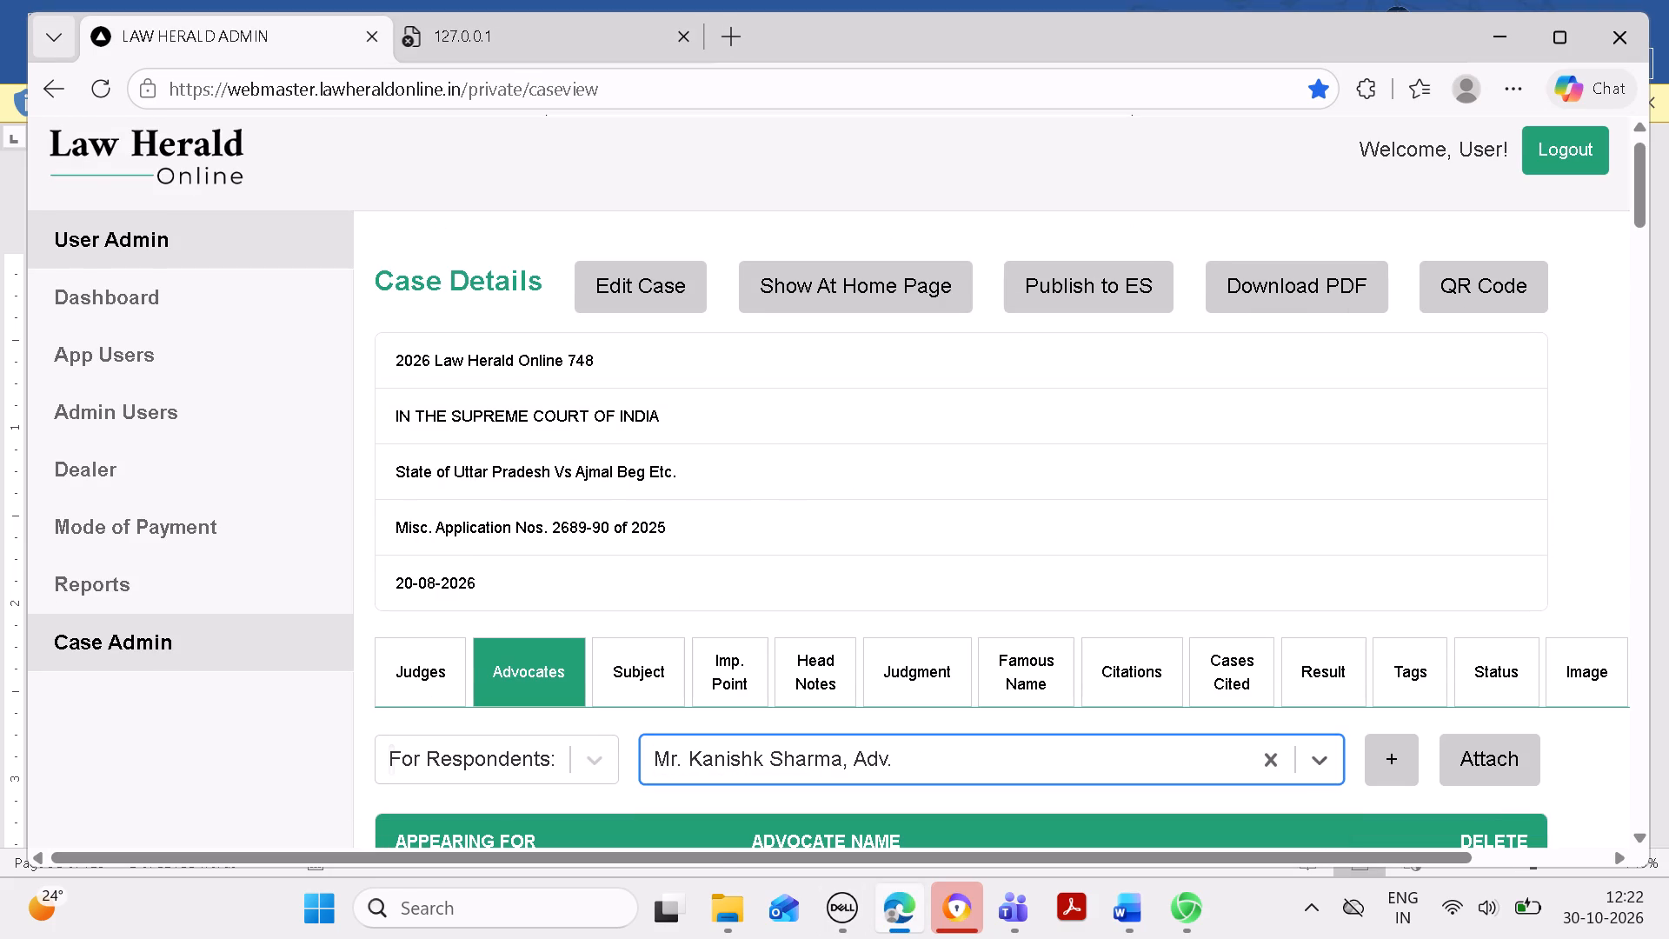
{"action": "left_click", "coordinate": [1479, 740]}
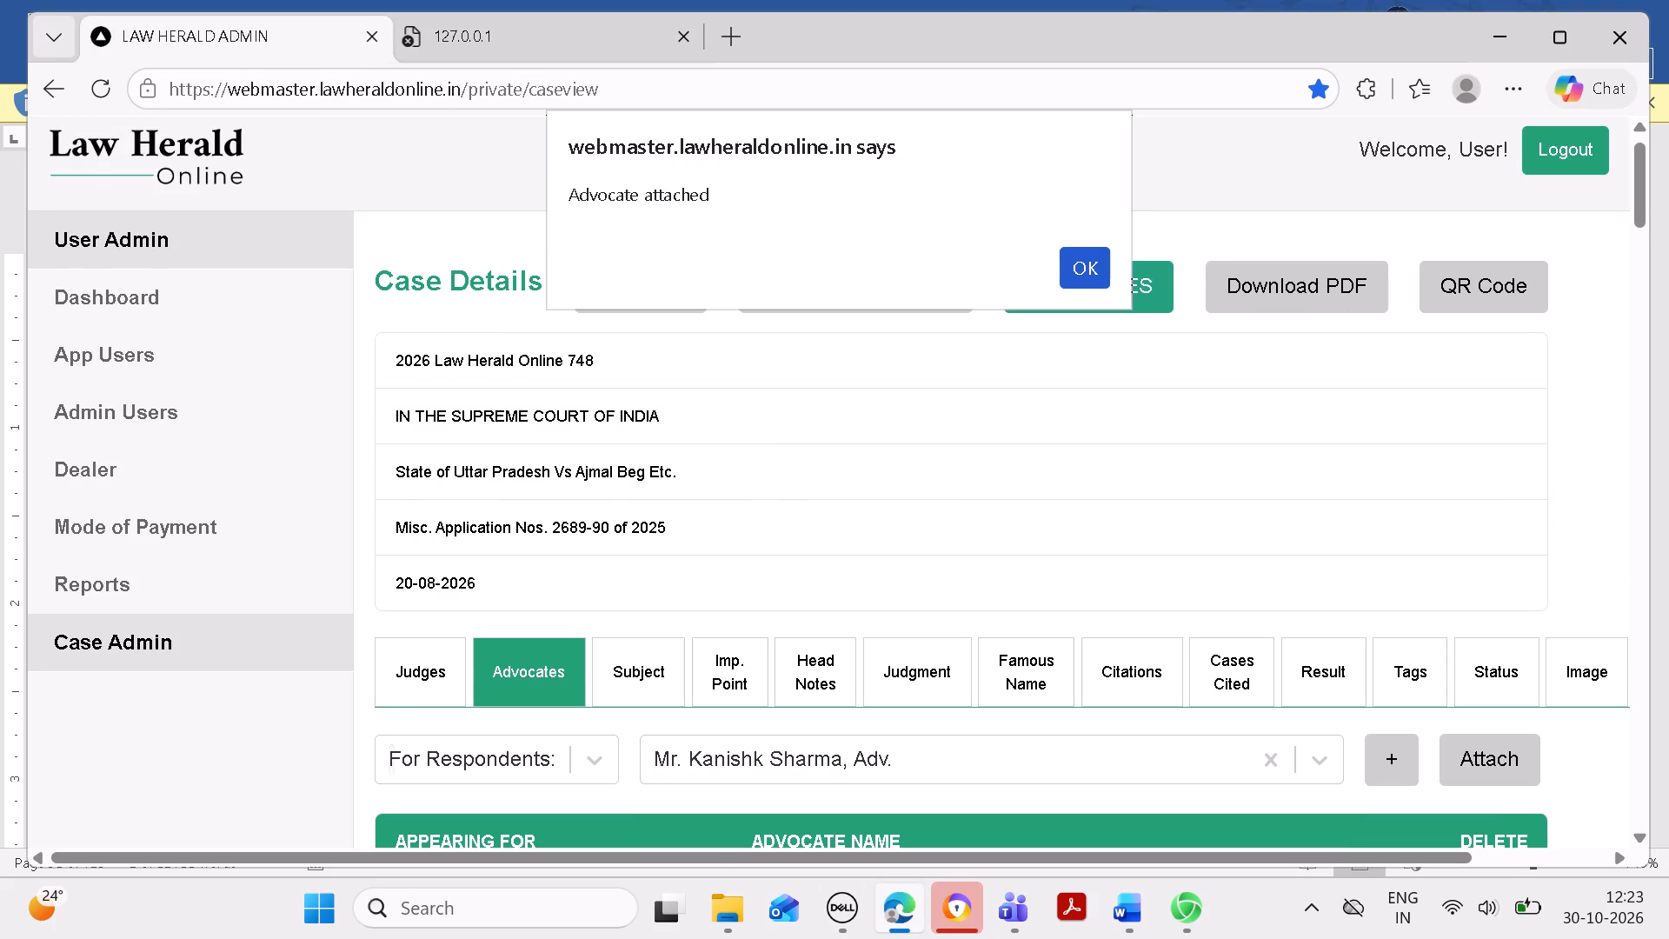
{"action": "left_click", "coordinate": [1087, 258]}
{"action": "scroll", "coordinate": [1026, 554], "scroll_direction": "down", "scroll_amount": 12}
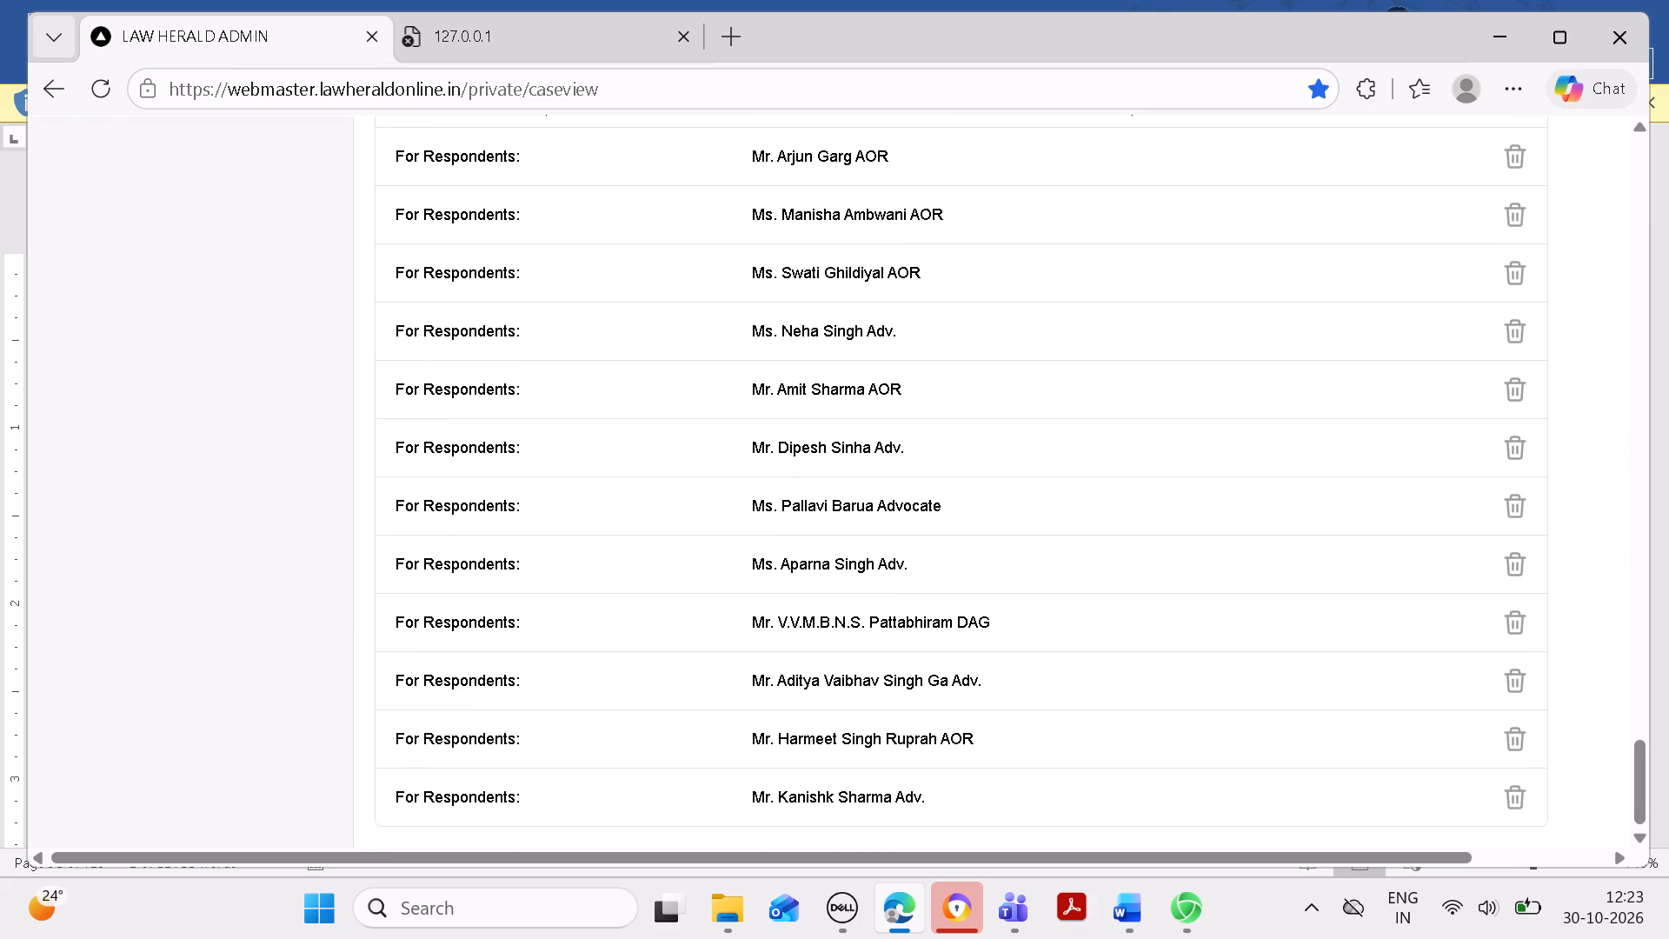
Copy the eighty-first respondents' advocate's name, without its Mr. prefix and A.A.G. designation, from the judgment in Word.
{"action": "left_click", "coordinate": [1110, 913]}
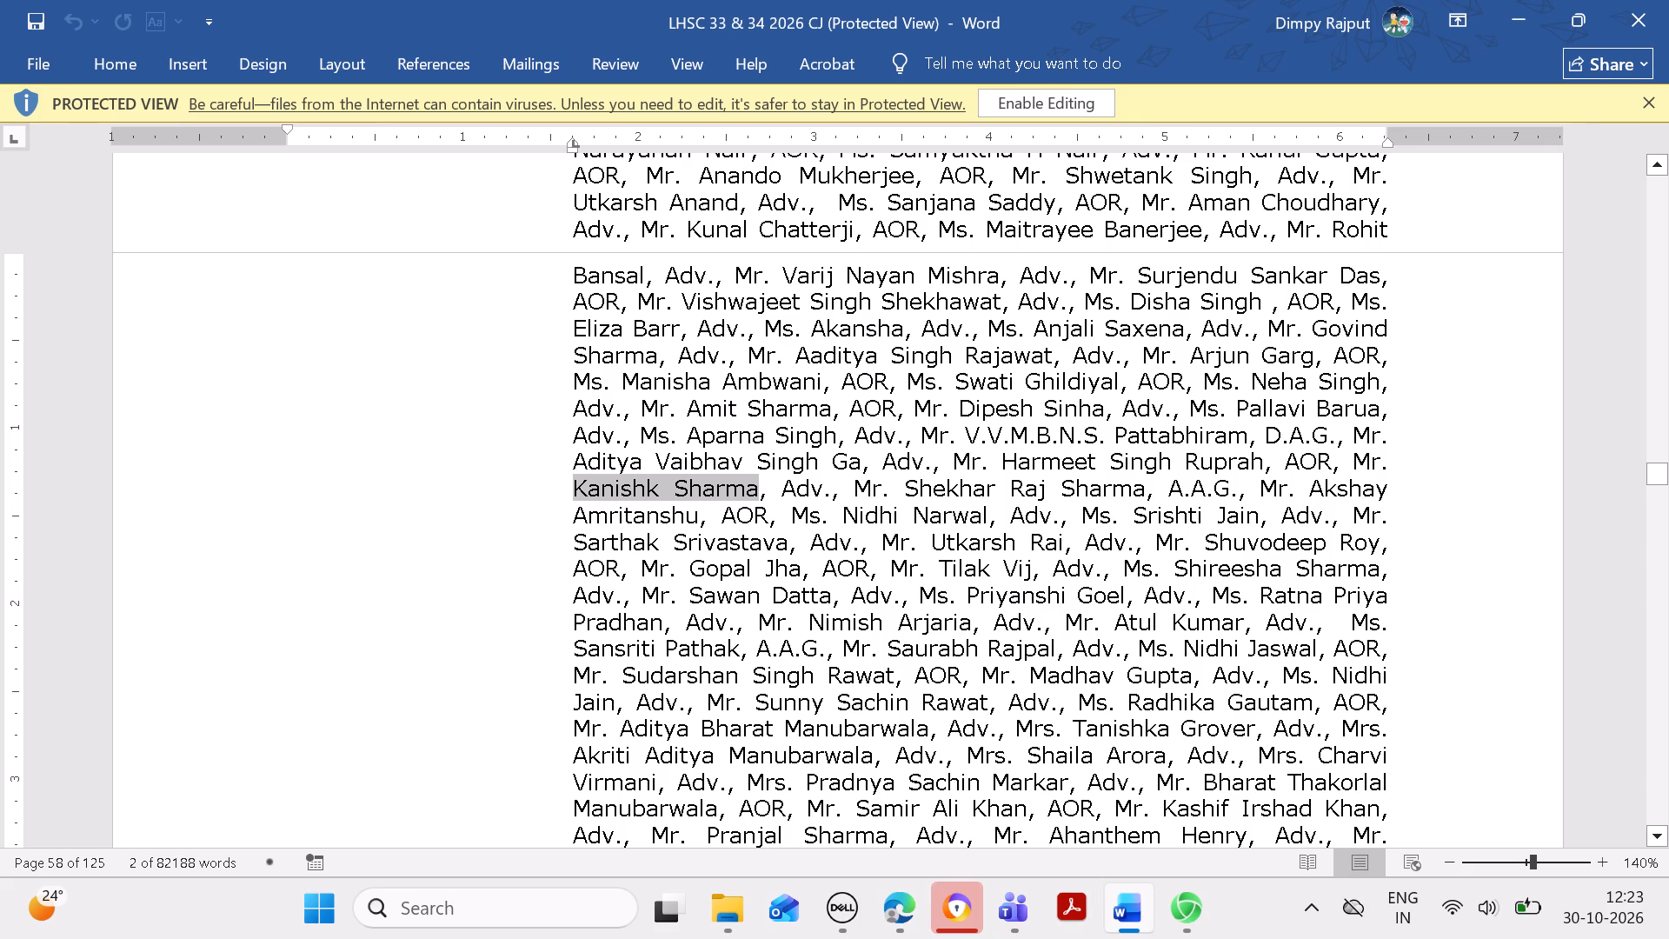
{"action": "left_click_drag", "start_coordinate": [908, 481], "coordinate": [1087, 489]}
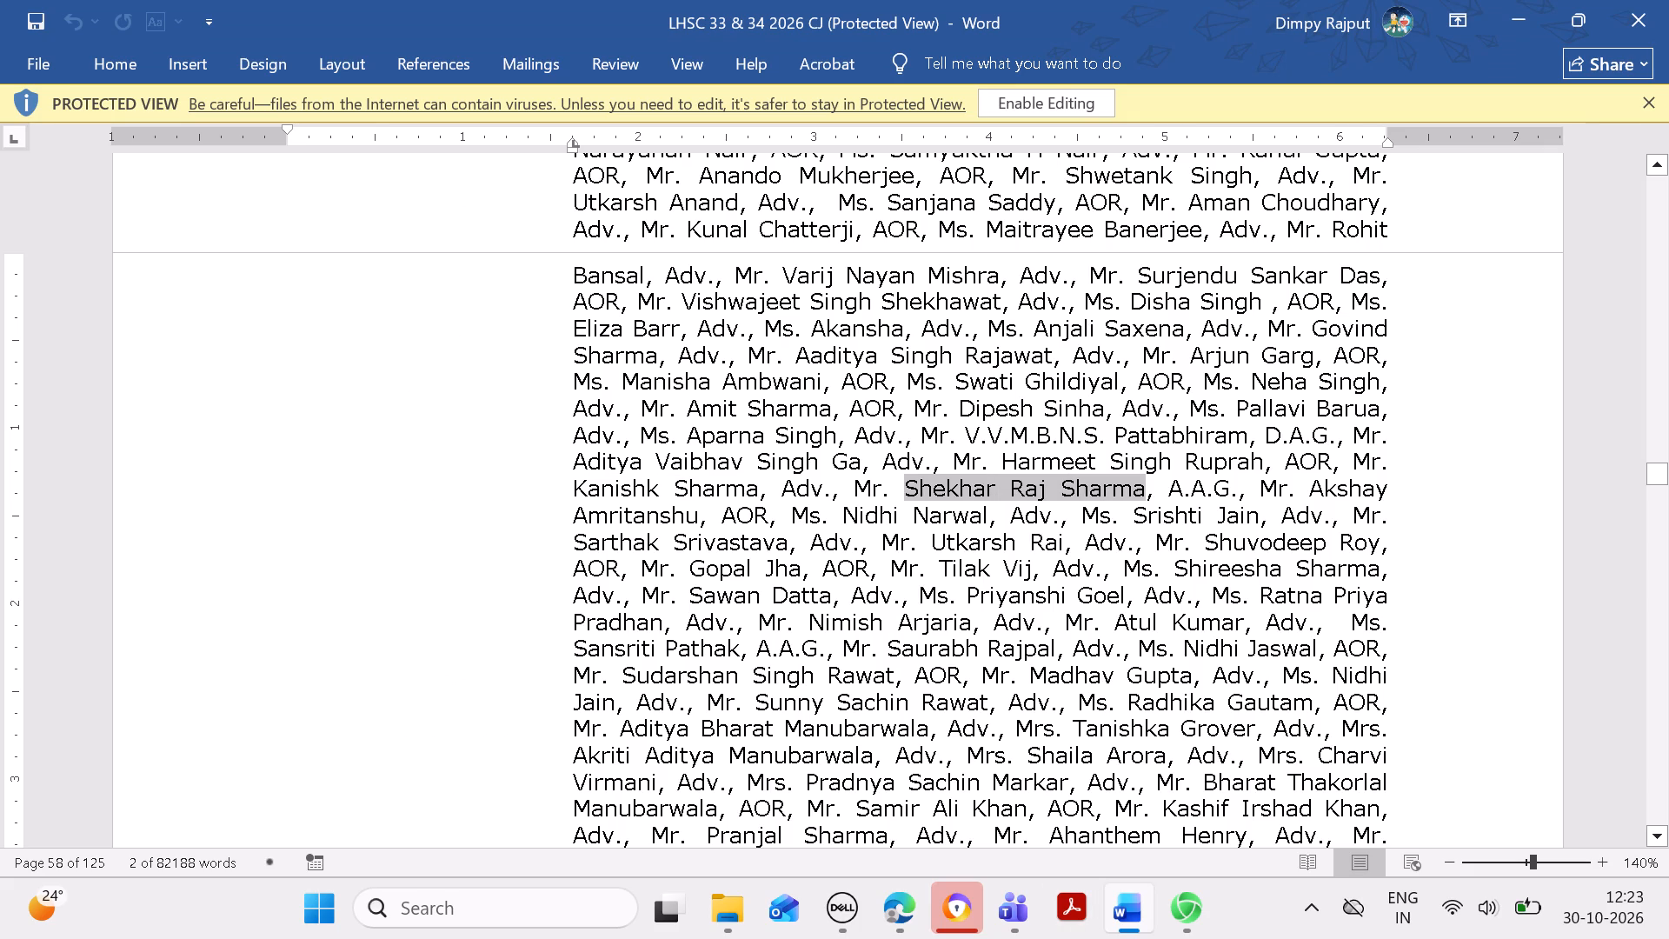
{"action": "key", "text": "ctrl+c"}
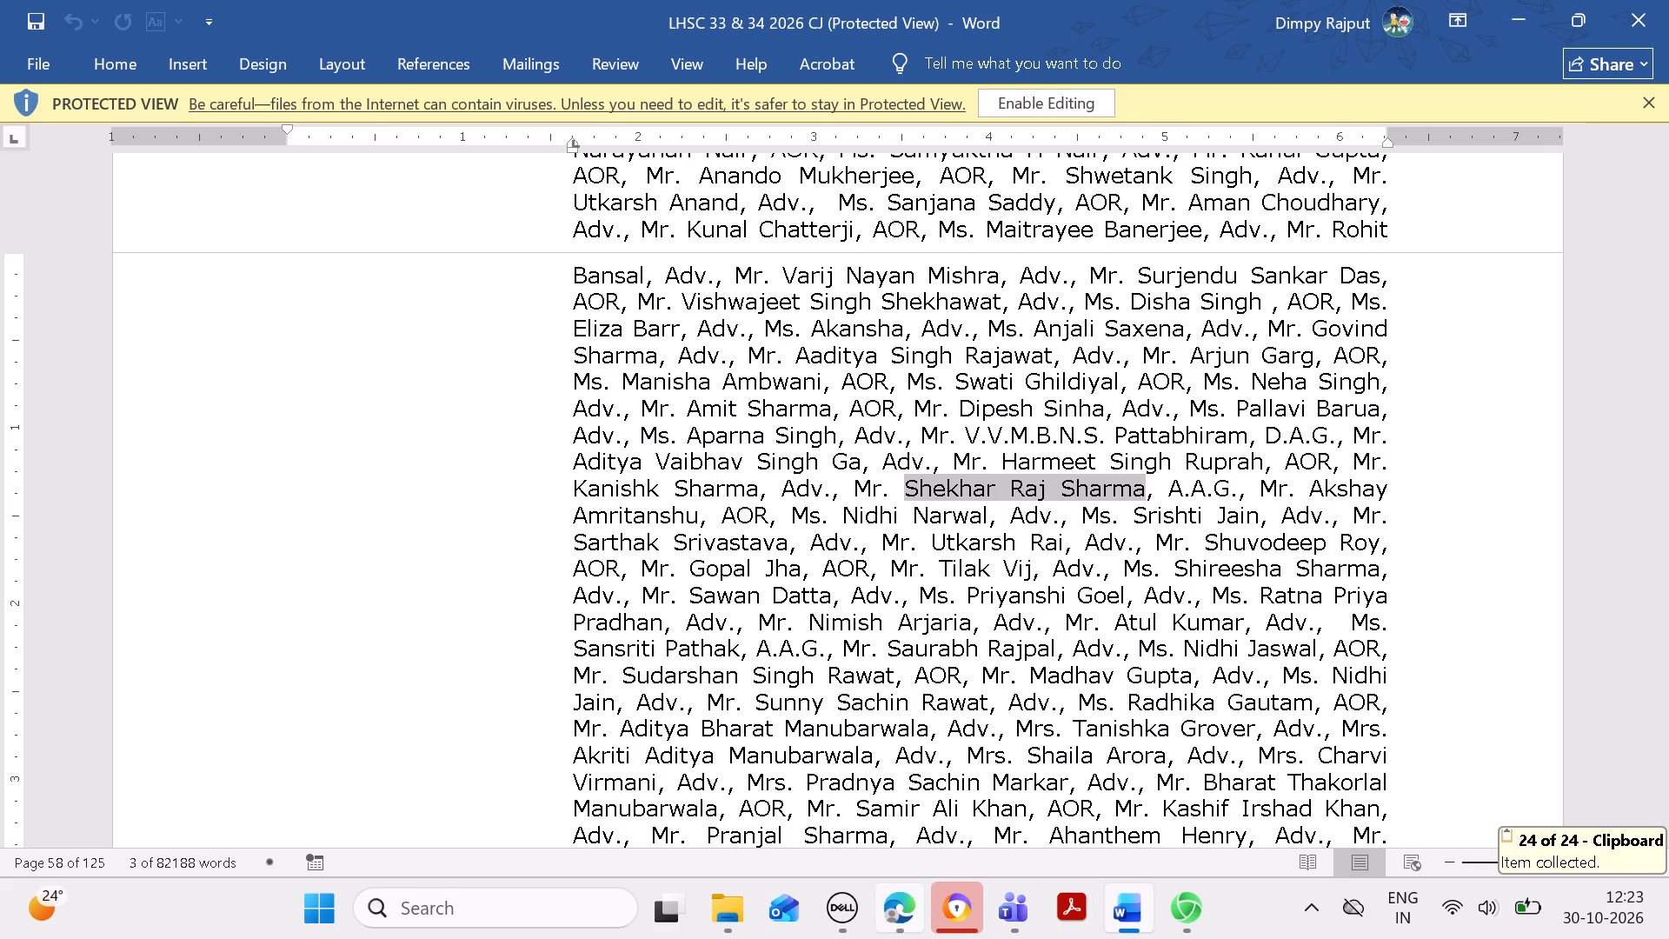
Return to the Edge case record to attach the copied eighty-first respondents' advocate, checking the end of the attached list against the Word judgment.
{"action": "left_click", "coordinate": [895, 913]}
{"action": "scroll", "coordinate": [881, 743], "scroll_direction": "up", "scroll_amount": 2}
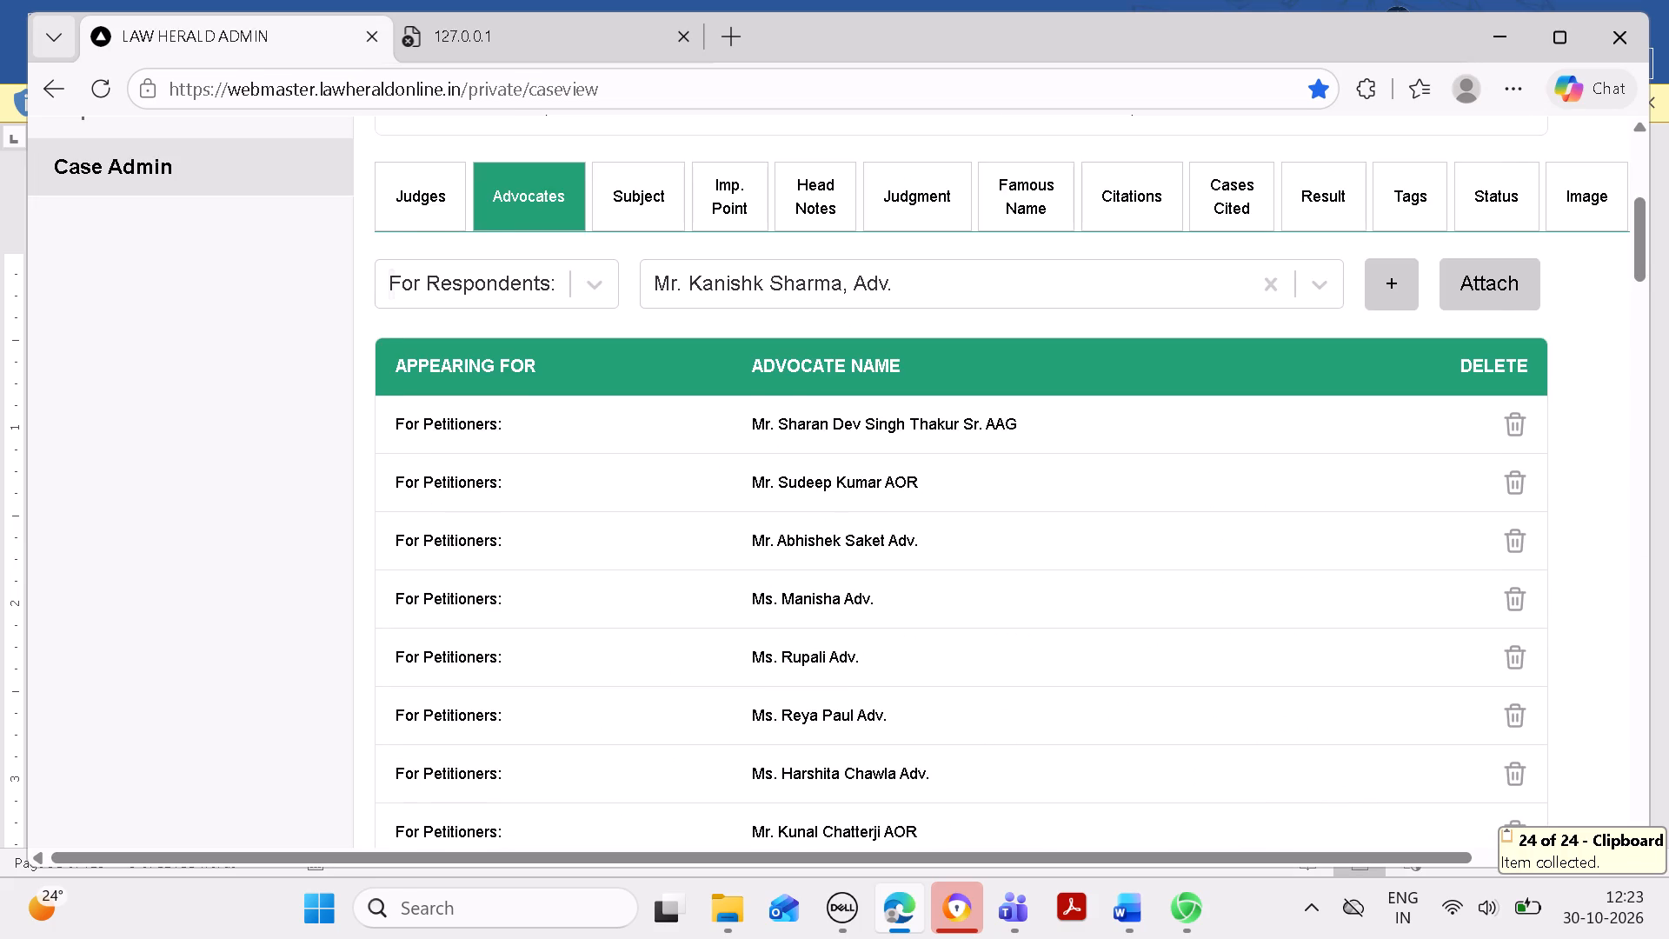
{"action": "scroll", "coordinate": [979, 715], "scroll_direction": "down", "scroll_amount": 4}
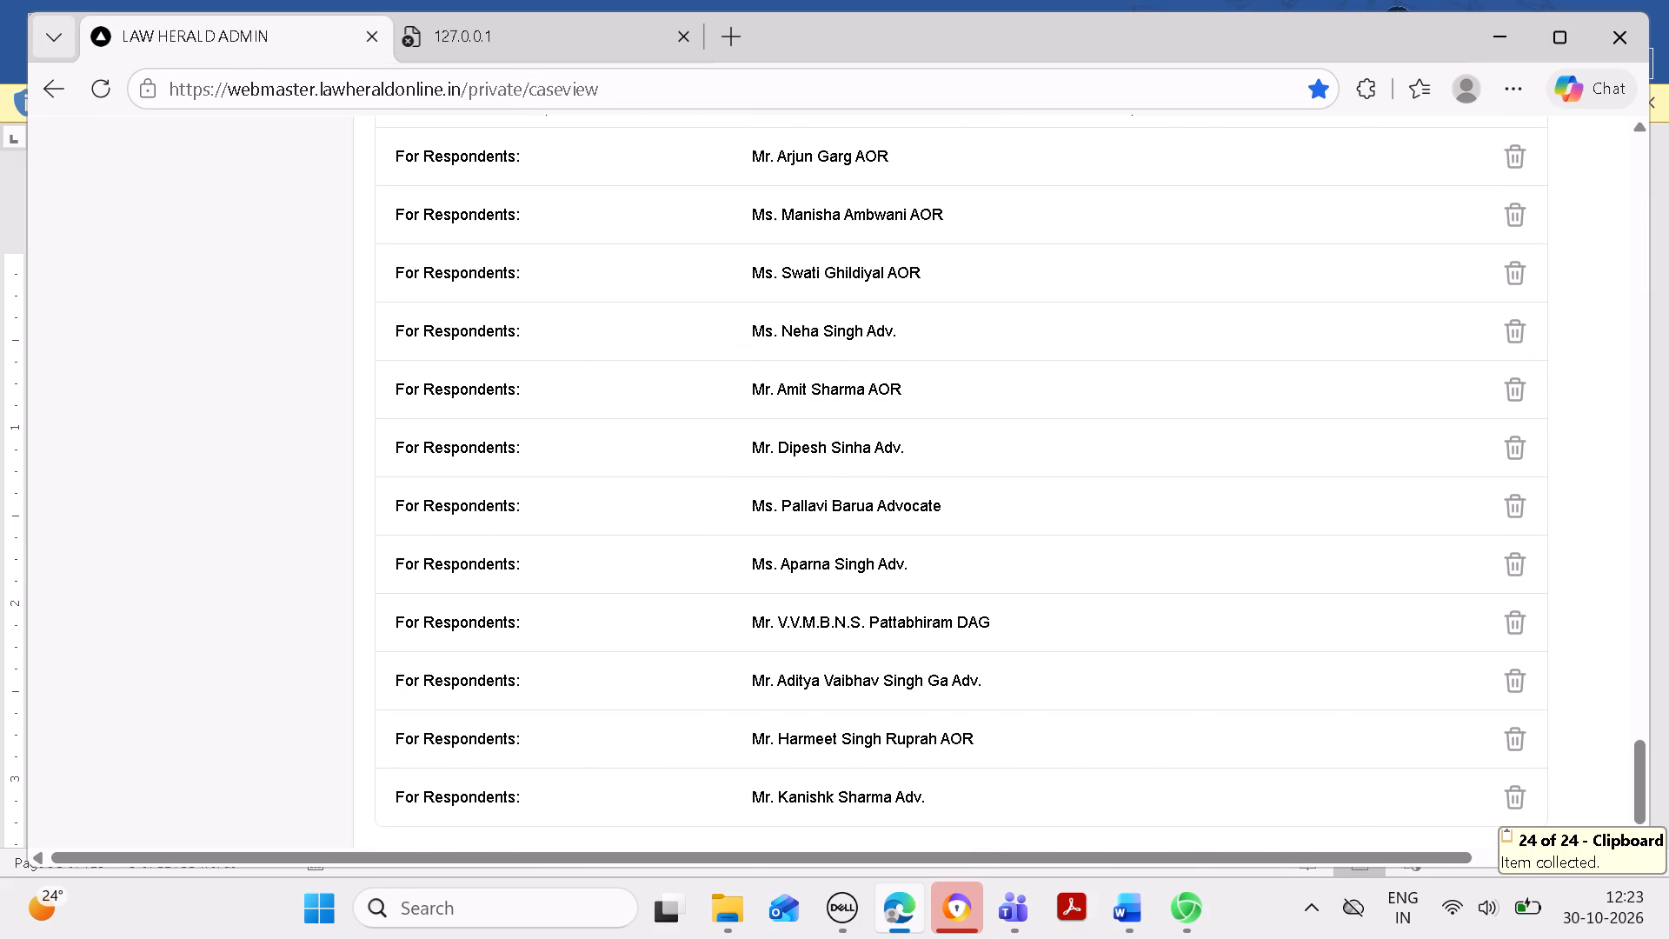
{"action": "left_click", "coordinate": [1116, 920]}
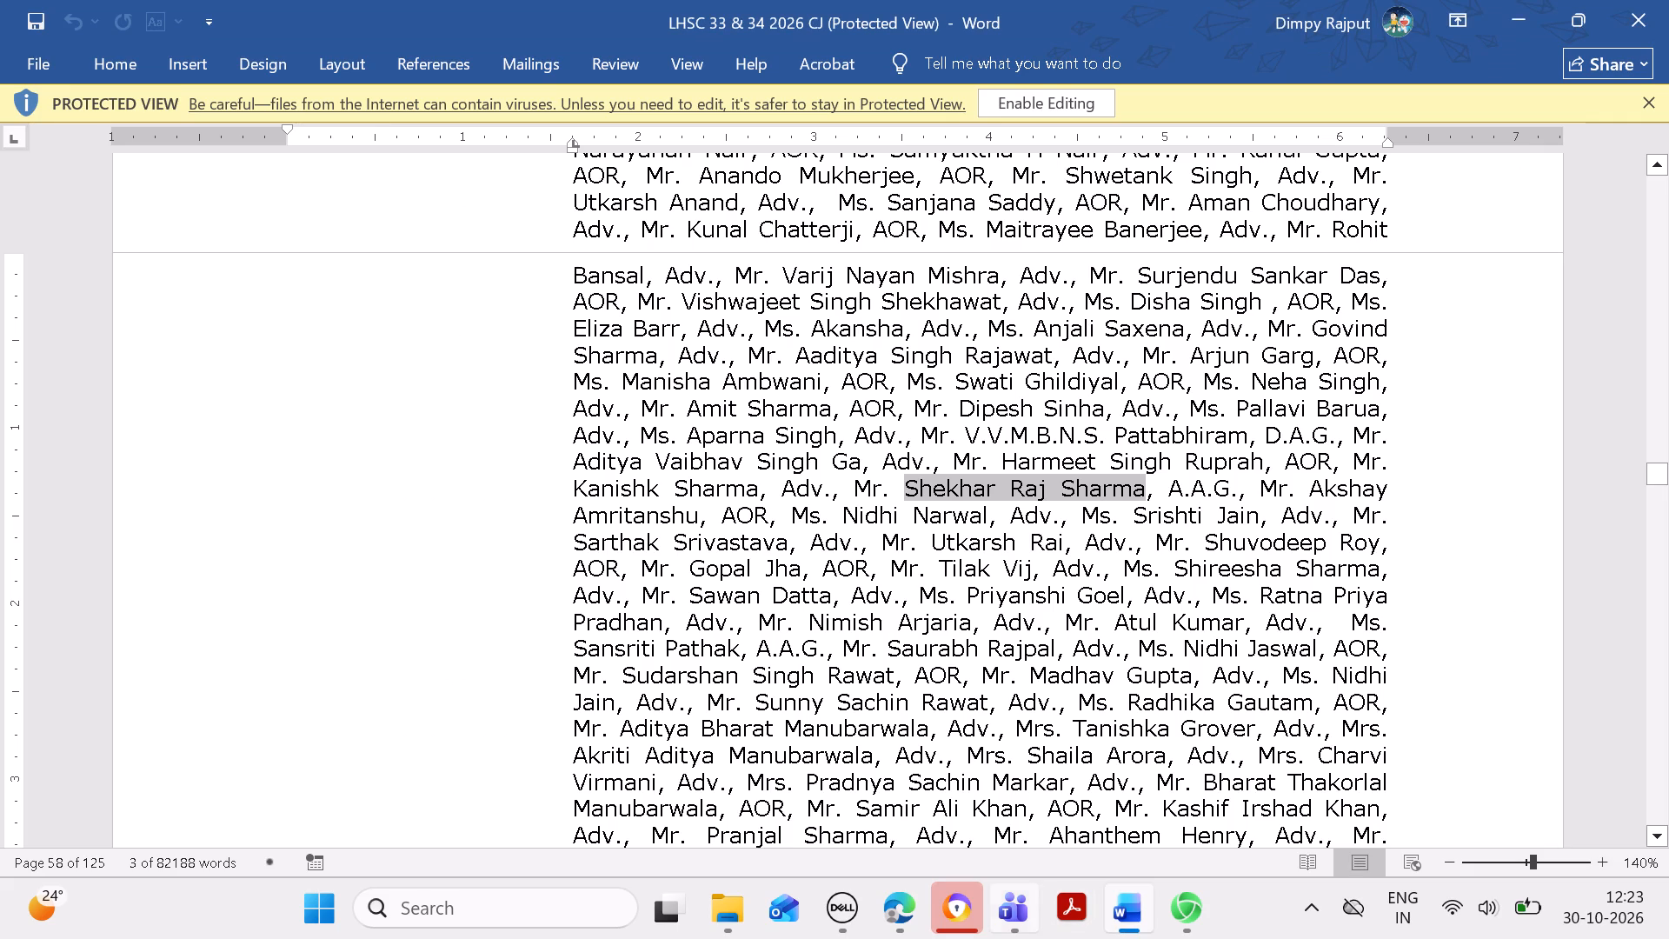
{"action": "left_click", "coordinate": [889, 907]}
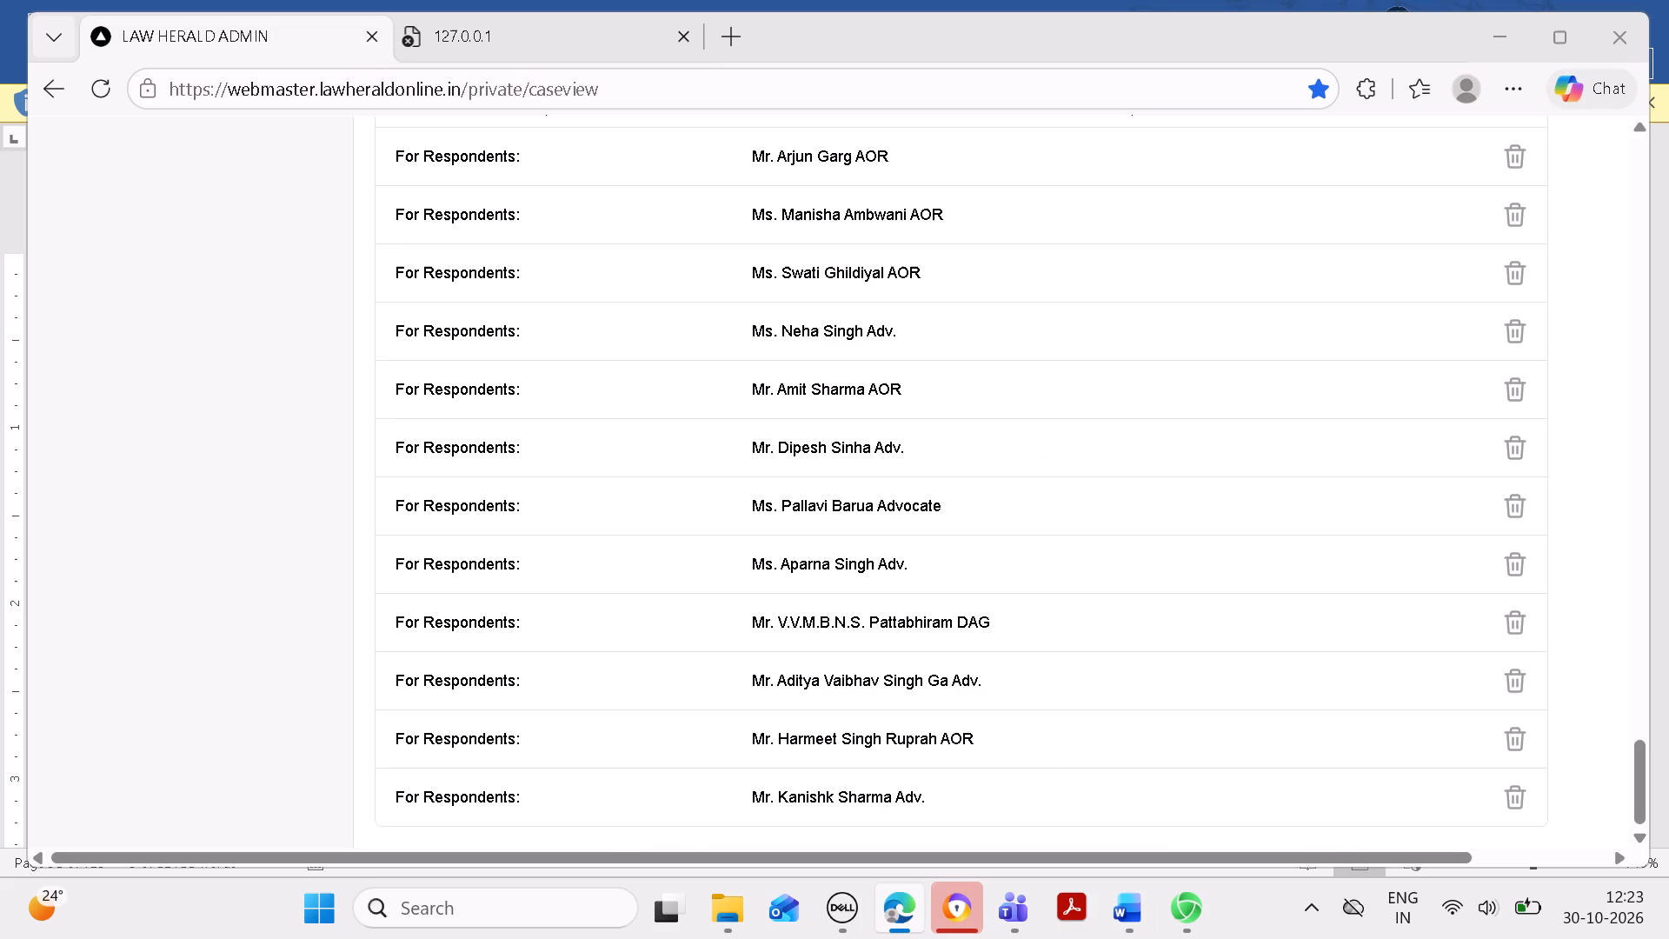
Search the copied eighty-first respondents' advocate's name in the case record, and check its designation in the Word judgment.
{"action": "scroll", "coordinate": [871, 882], "scroll_direction": "up", "scroll_amount": 5}
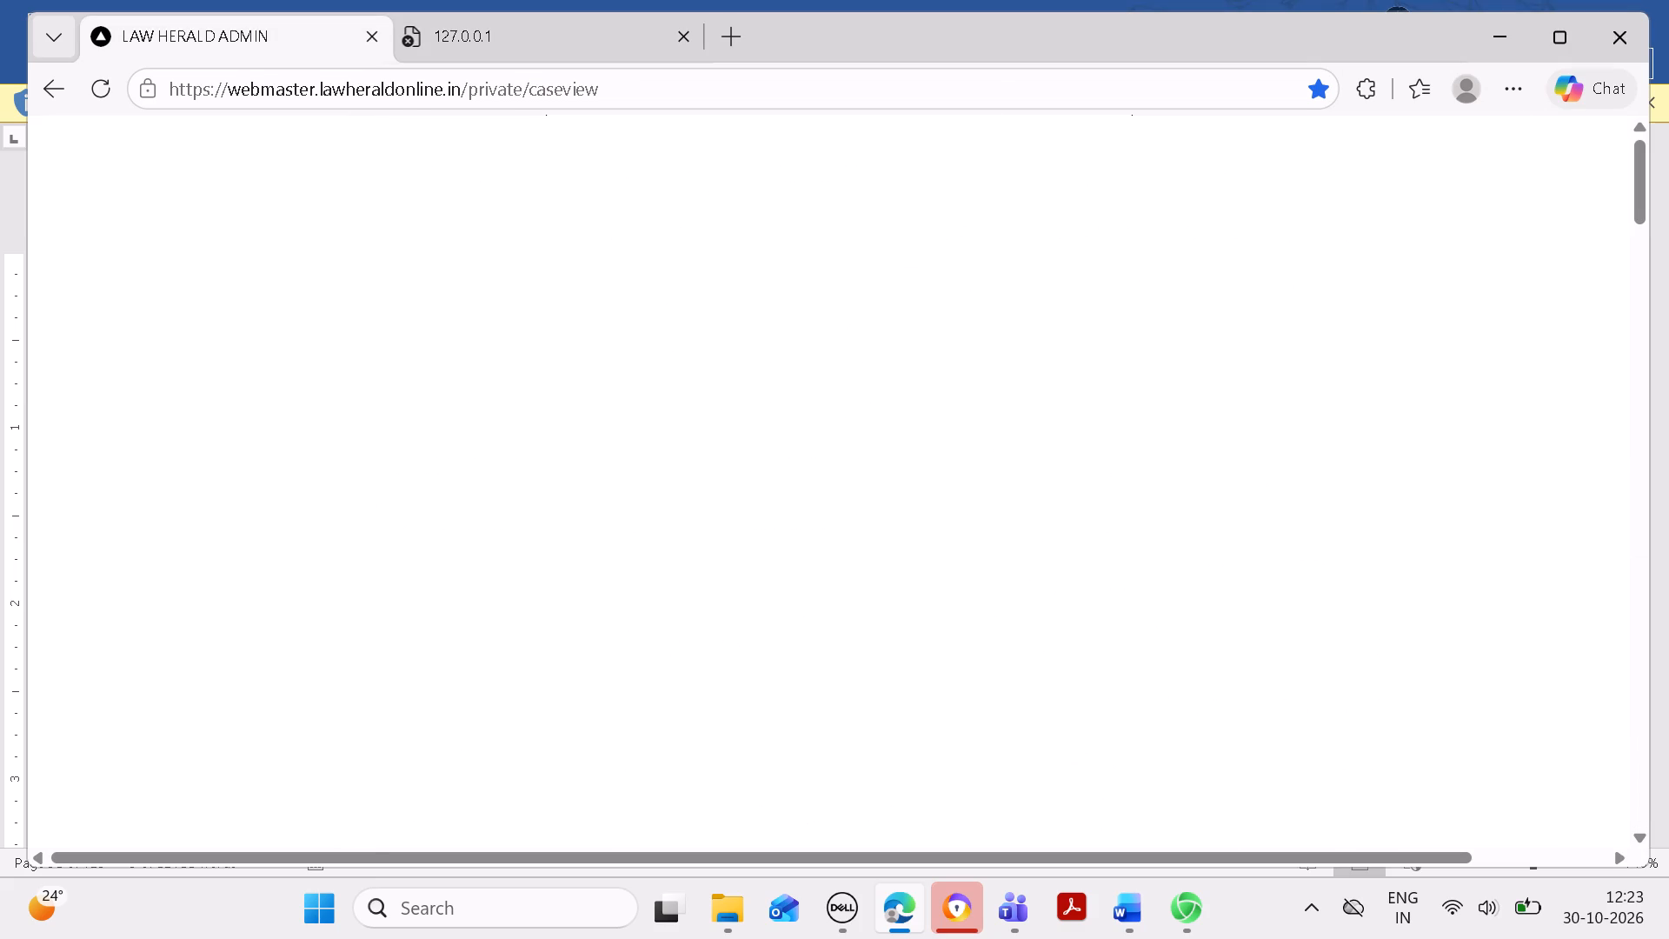
{"action": "scroll", "coordinate": [873, 820], "scroll_direction": "up", "scroll_amount": 2}
{"action": "left_click", "coordinate": [1255, 773]}
{"action": "key", "text": "ctrl+v"}
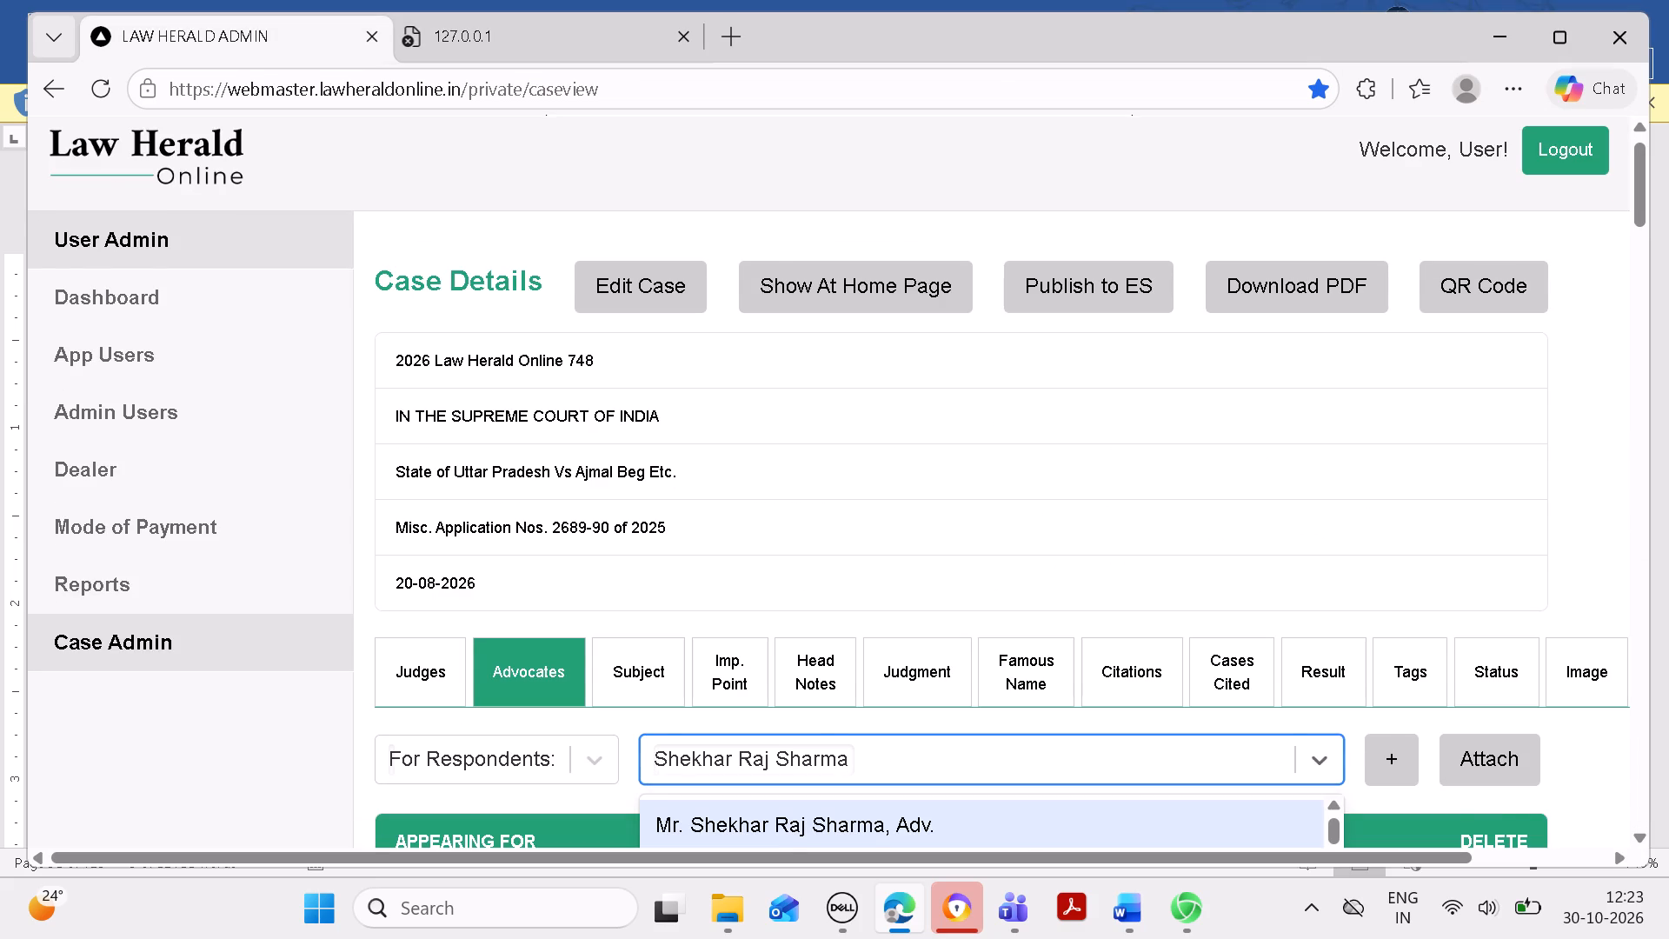
{"action": "left_click", "coordinate": [1129, 908]}
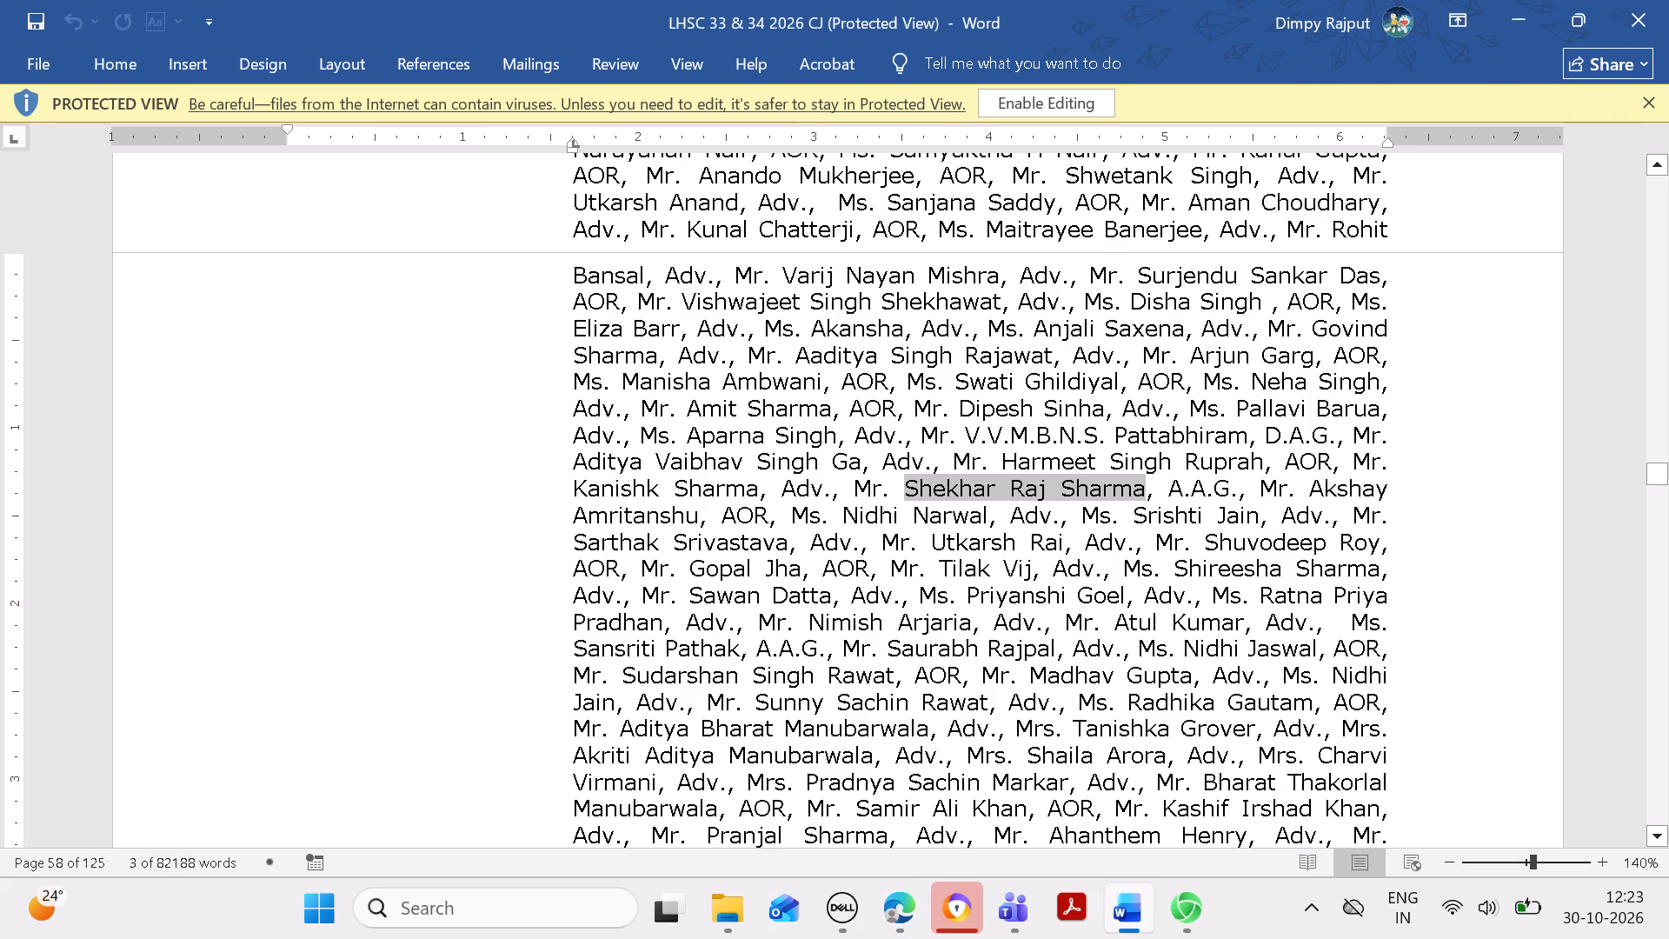
In the Edge case record, create an advocate entry for the eighty-first respondents' advocate with prefix Mr. and designation AAG.
{"action": "left_click", "coordinate": [903, 908]}
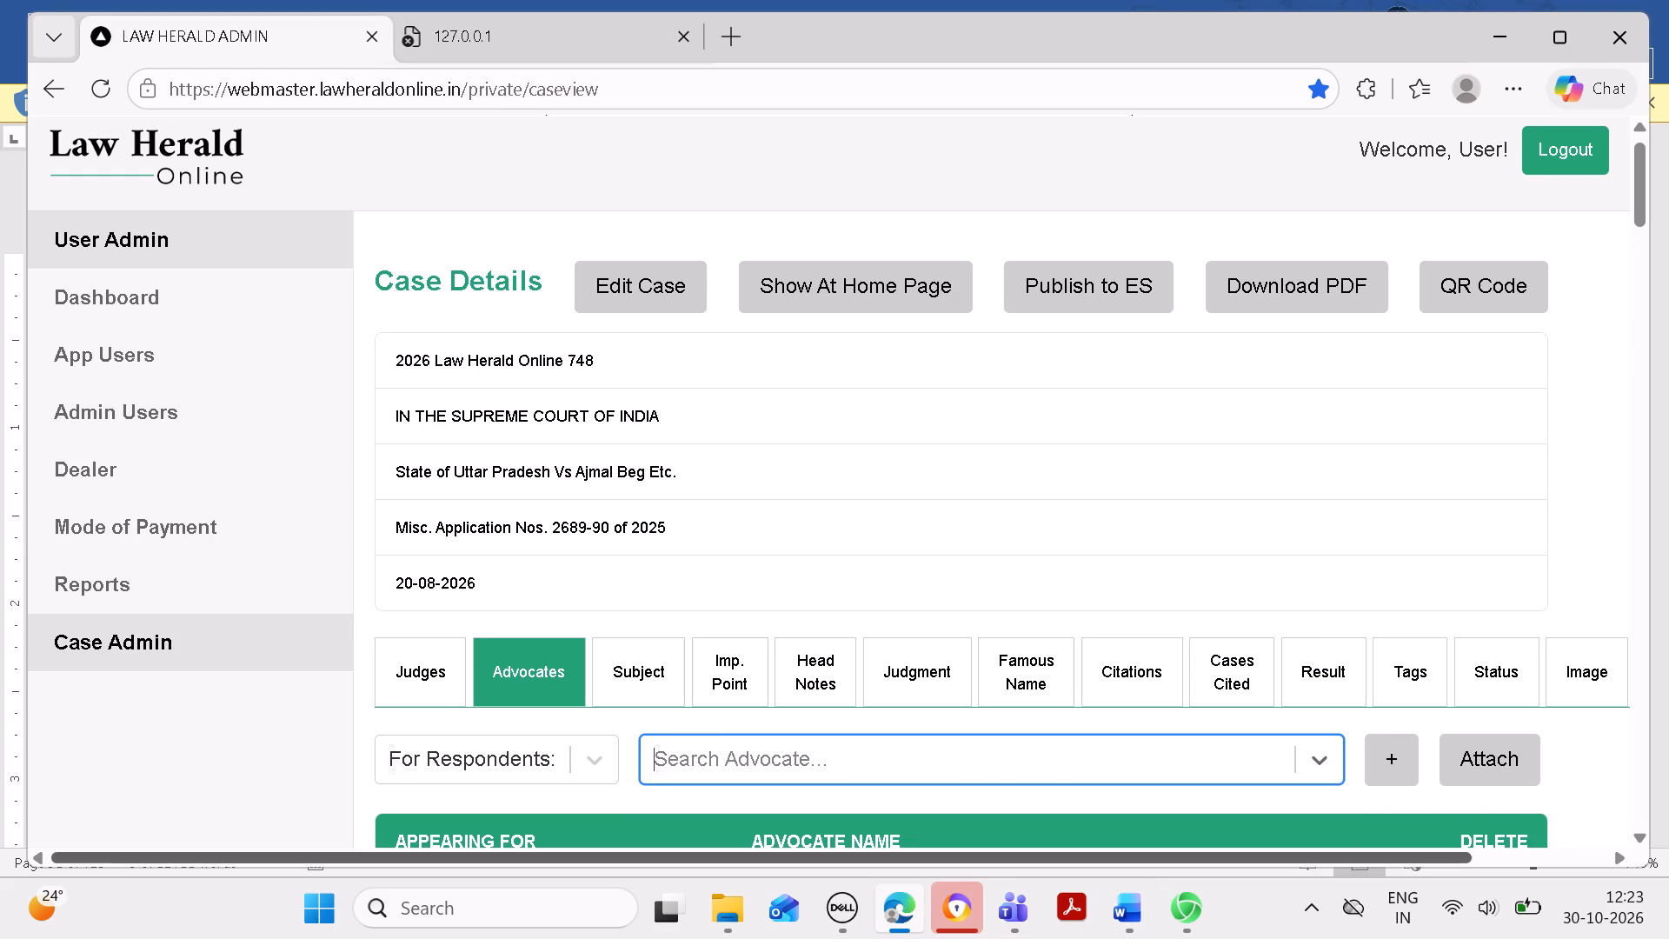
{"action": "left_click", "coordinate": [1379, 751]}
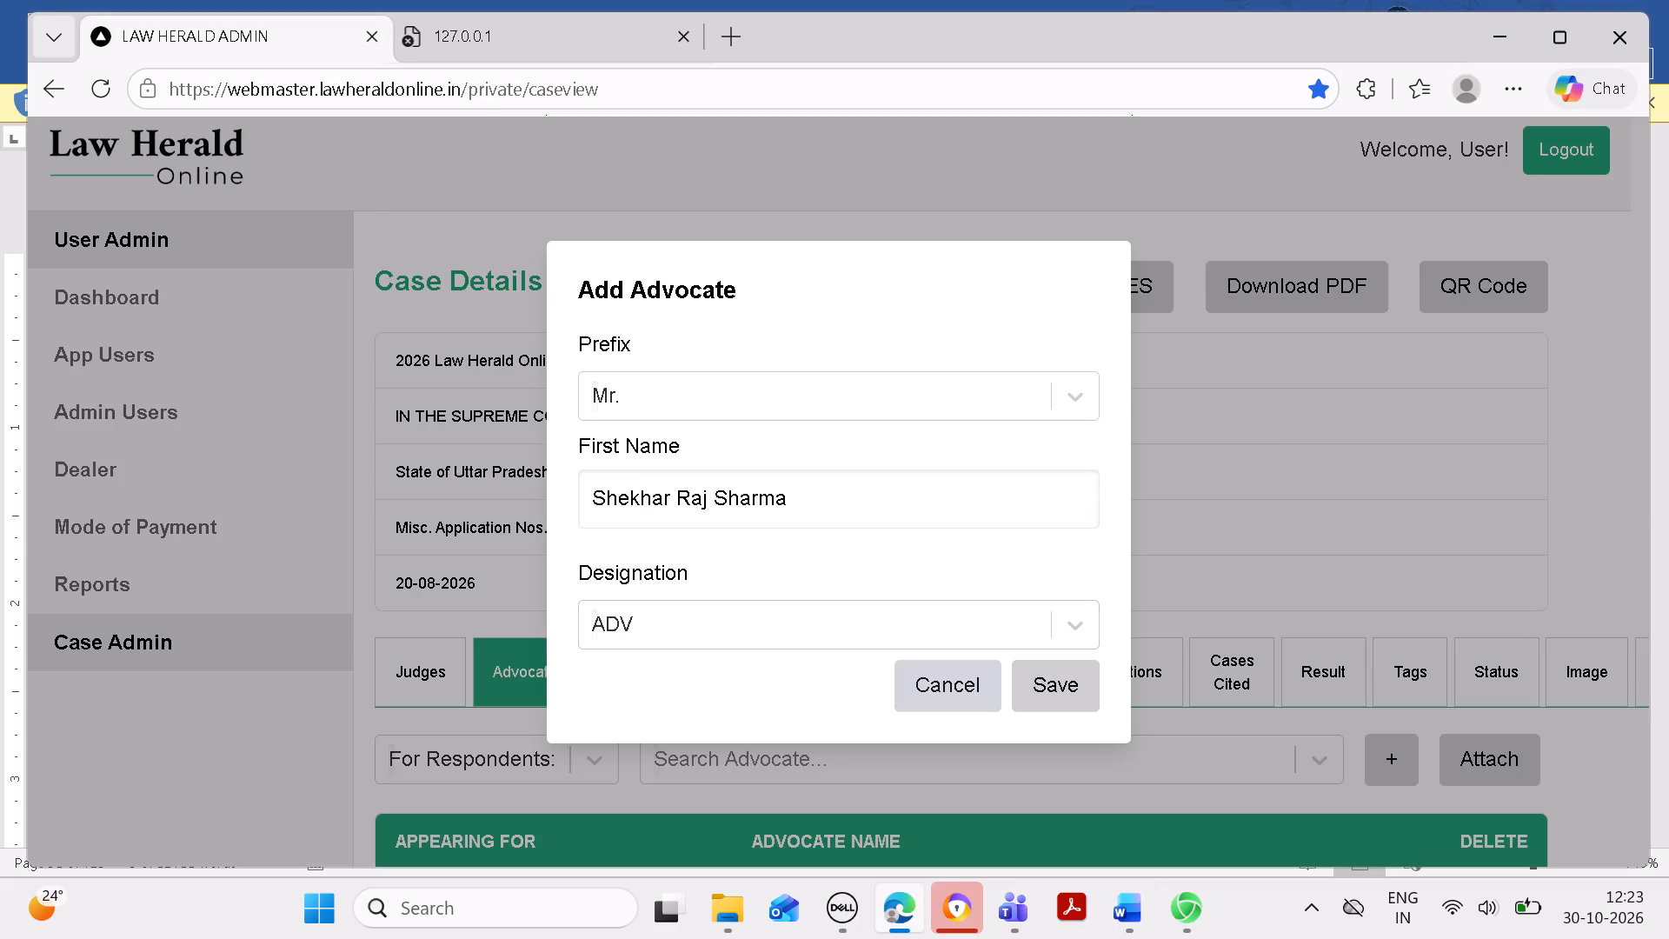
{"action": "left_click", "coordinate": [792, 618]}
{"action": "type", "text": "aag"}
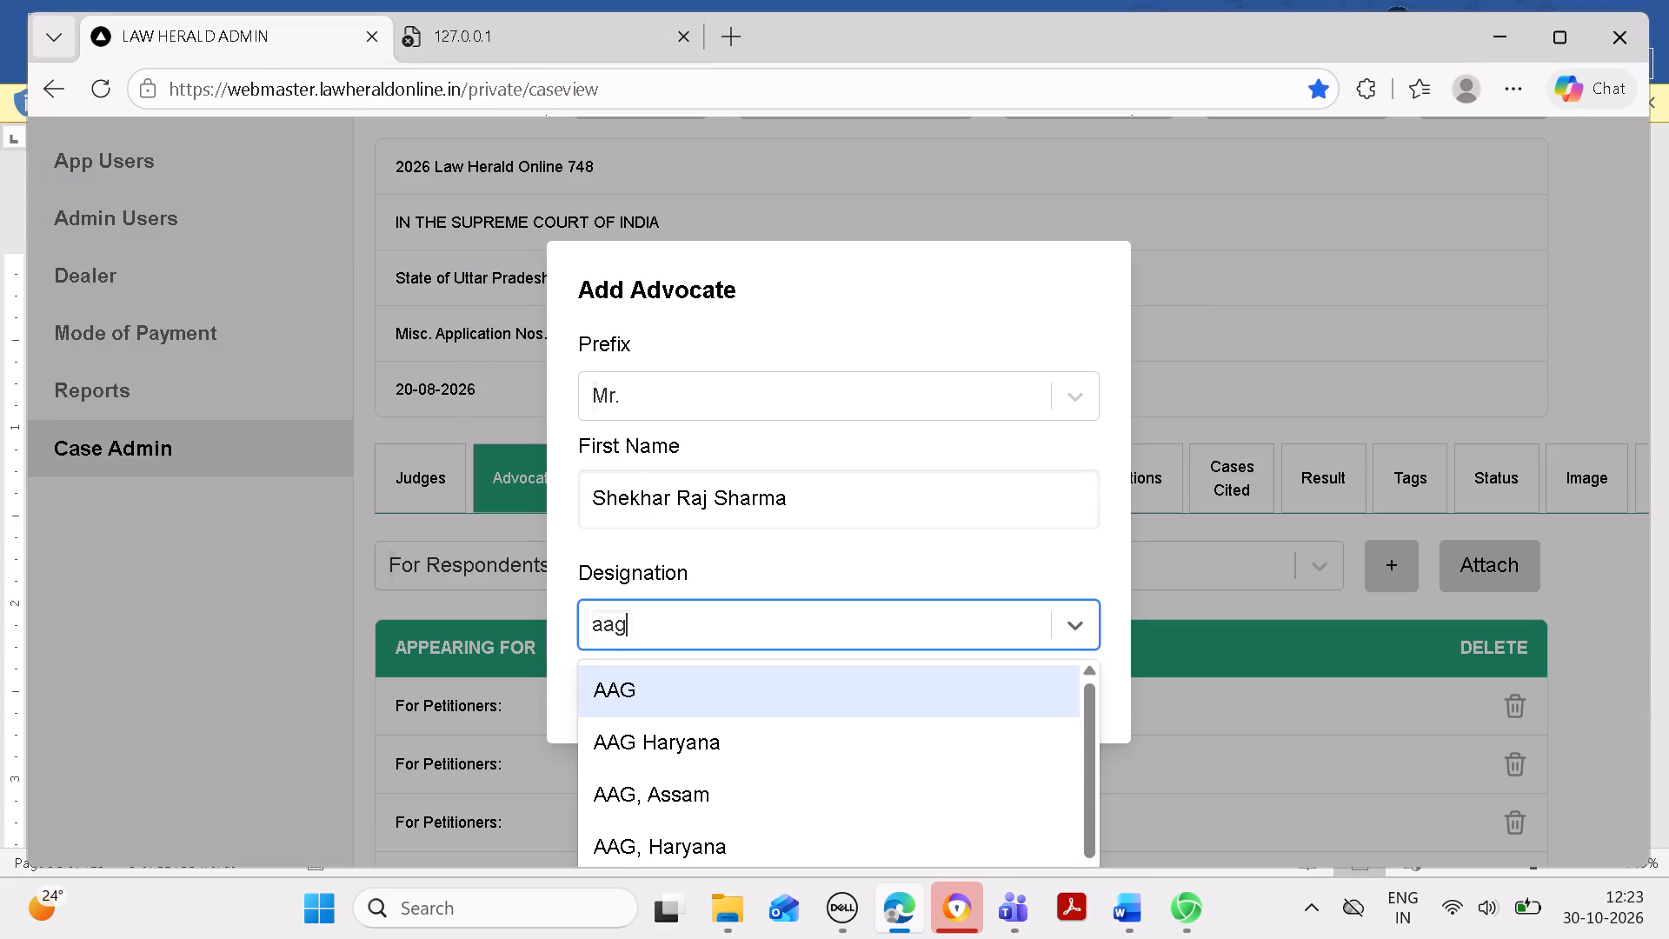
{"action": "left_click", "coordinate": [775, 682]}
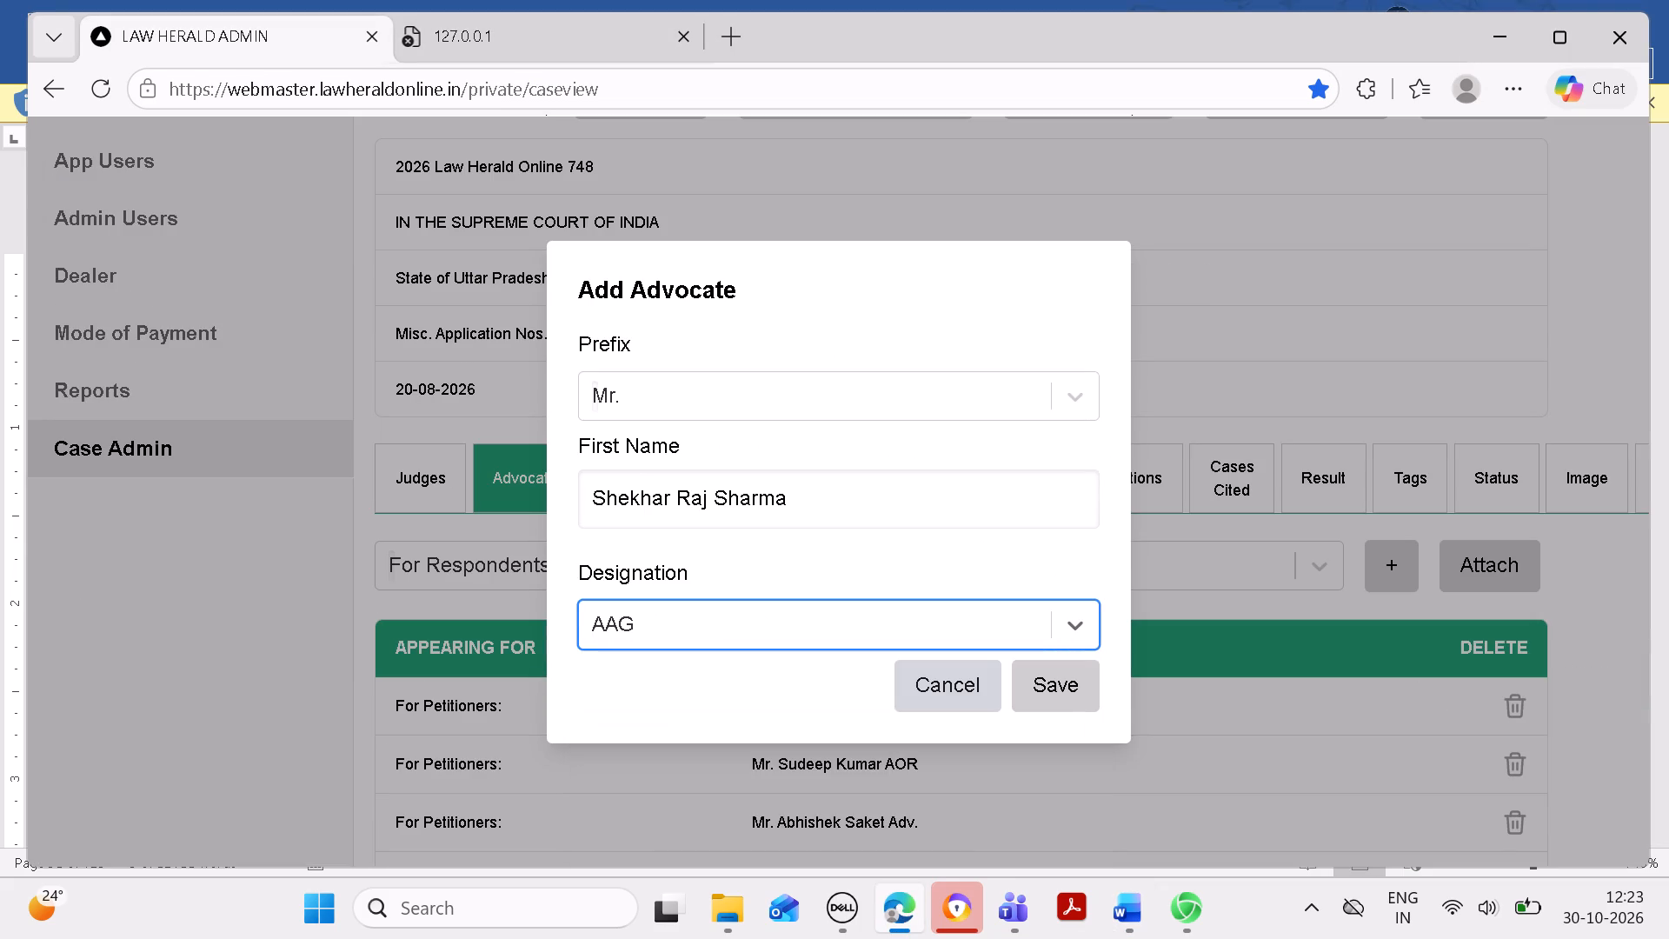
{"action": "left_click", "coordinate": [1039, 703]}
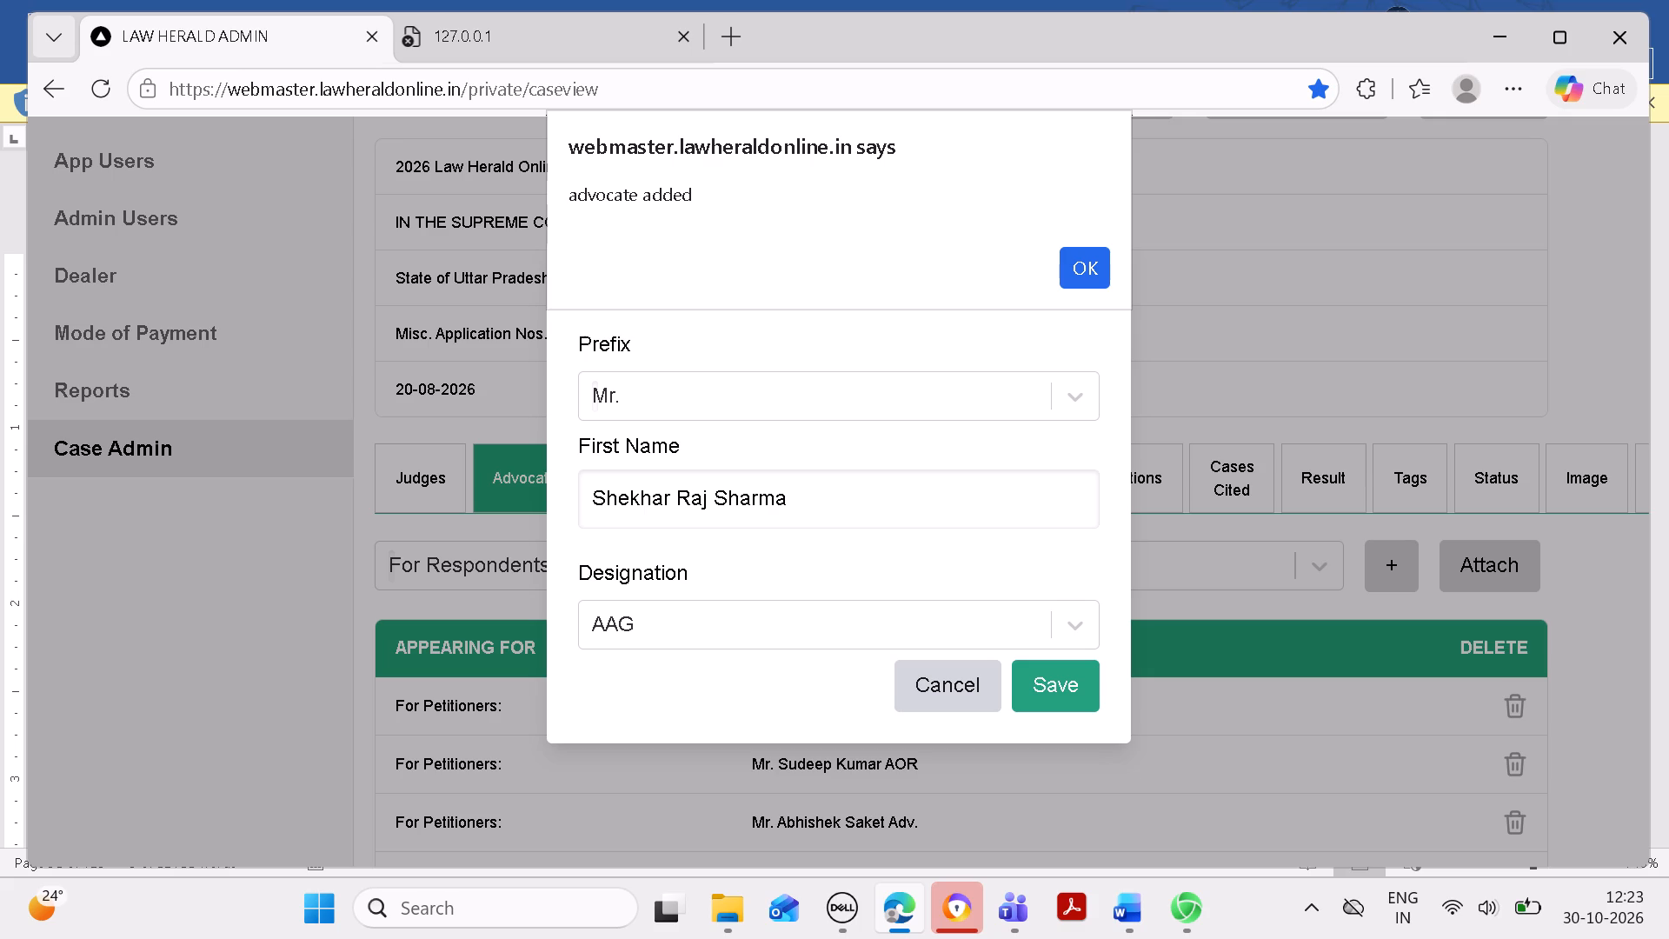
Finish attaching the new Mr. entry designated AAG for the respondents, and check it at the end of the case's advocate list.
{"action": "left_click", "coordinate": [1082, 279]}
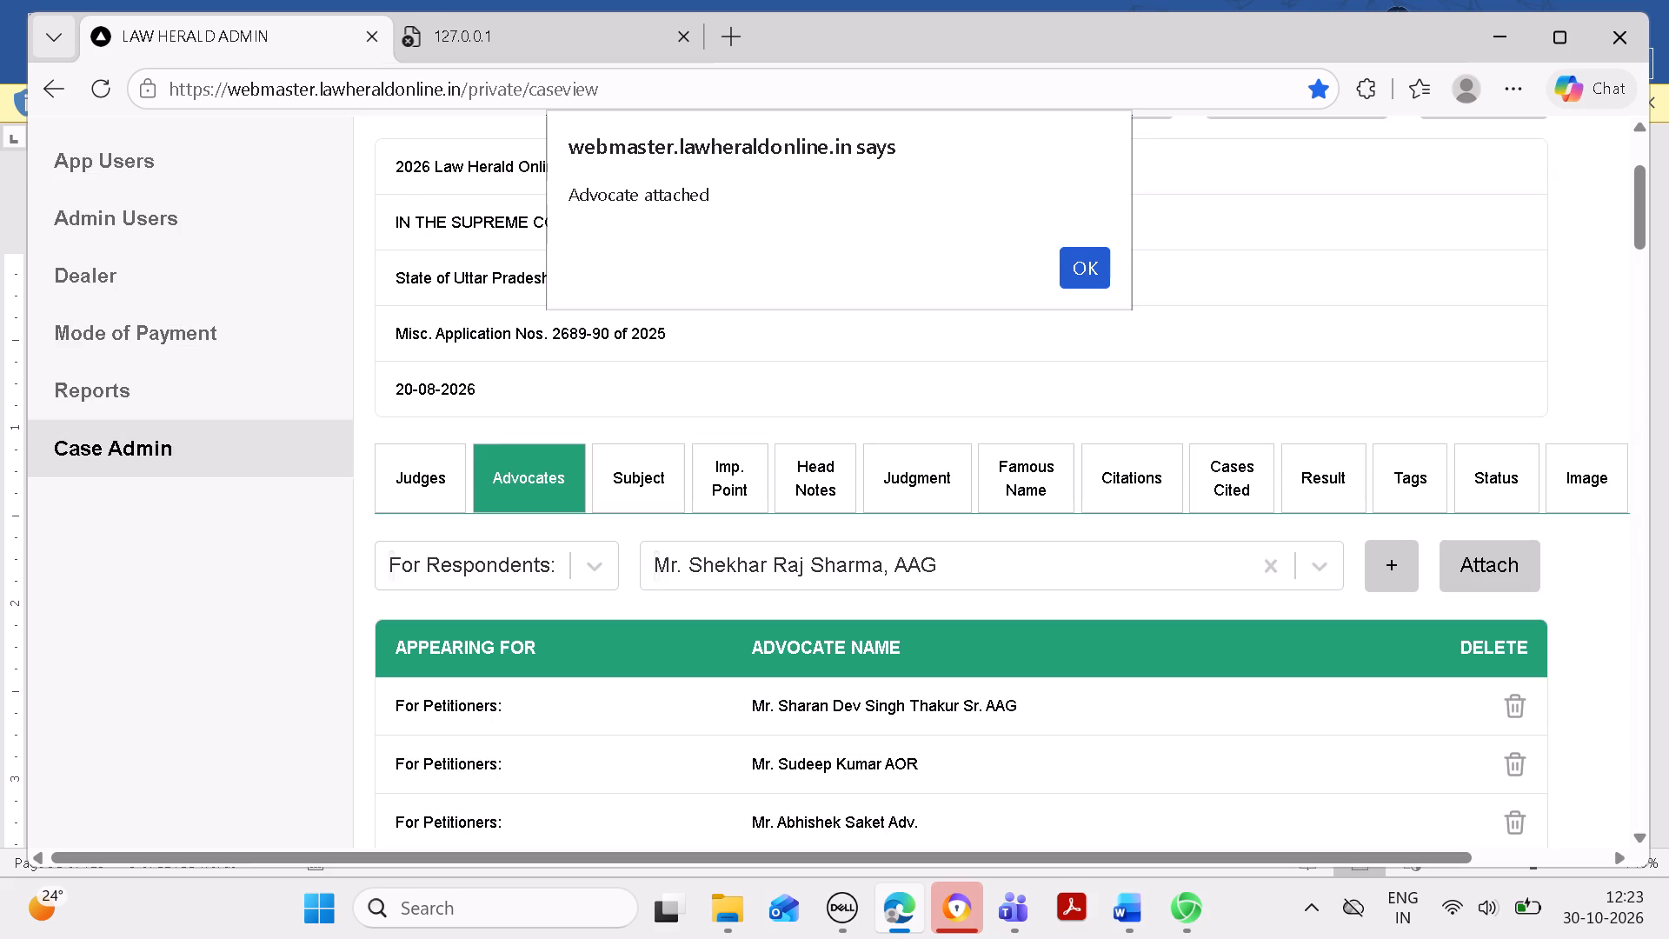
{"action": "left_click", "coordinate": [1090, 281]}
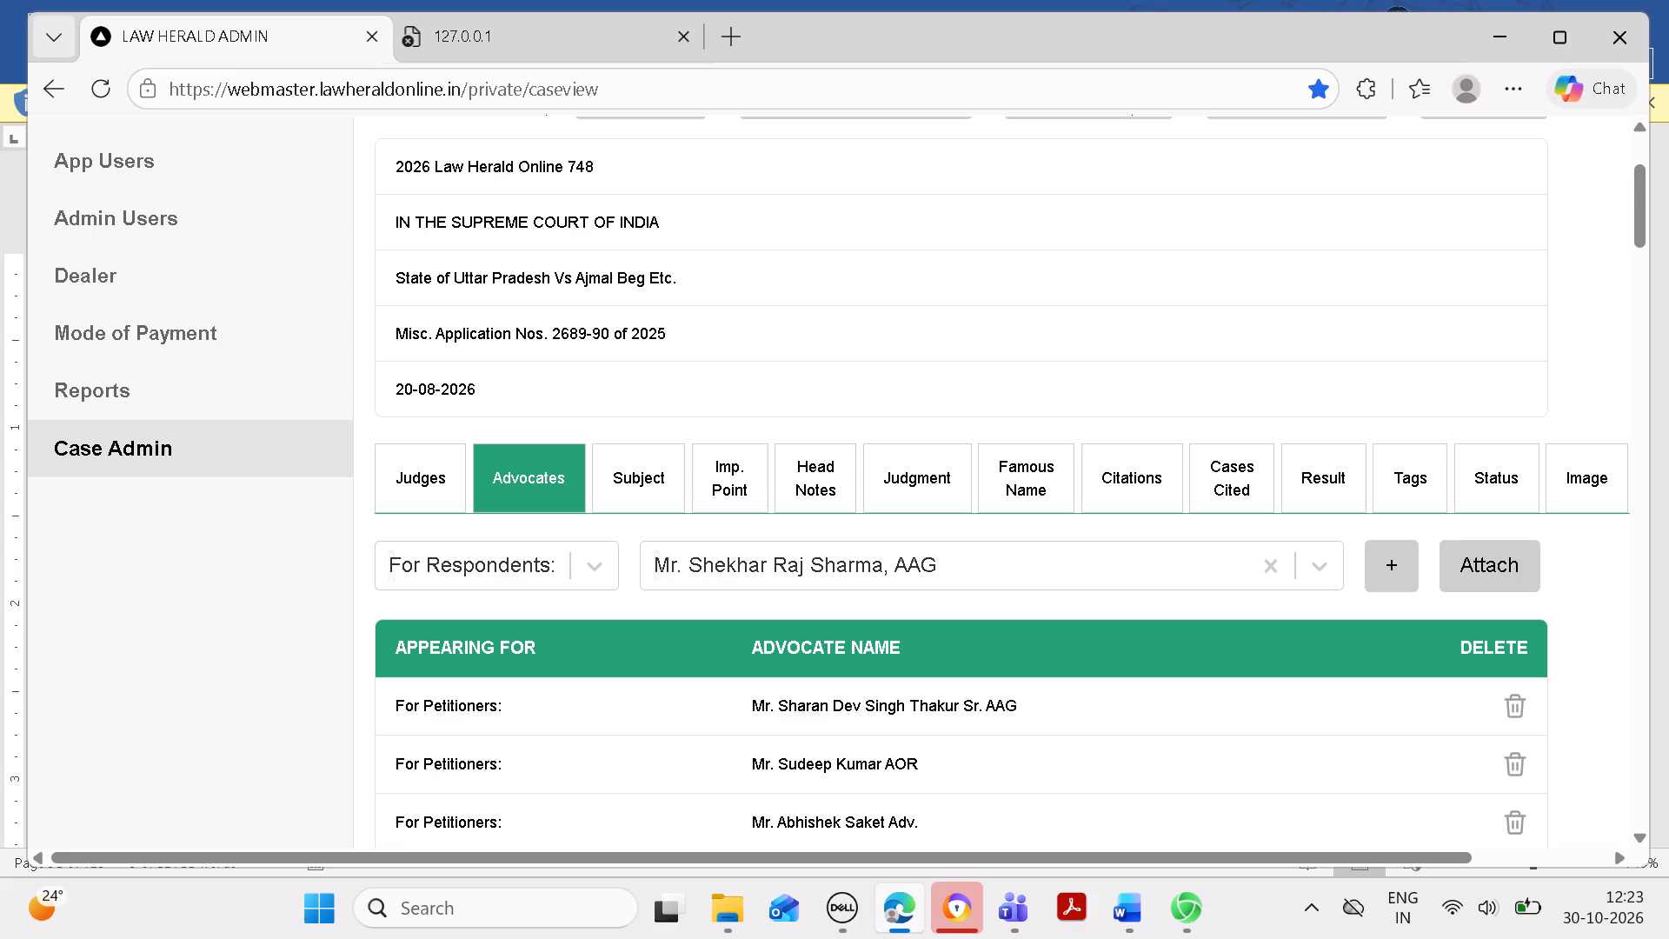
{"action": "scroll", "coordinate": [887, 789], "scroll_direction": "down", "scroll_amount": 6}
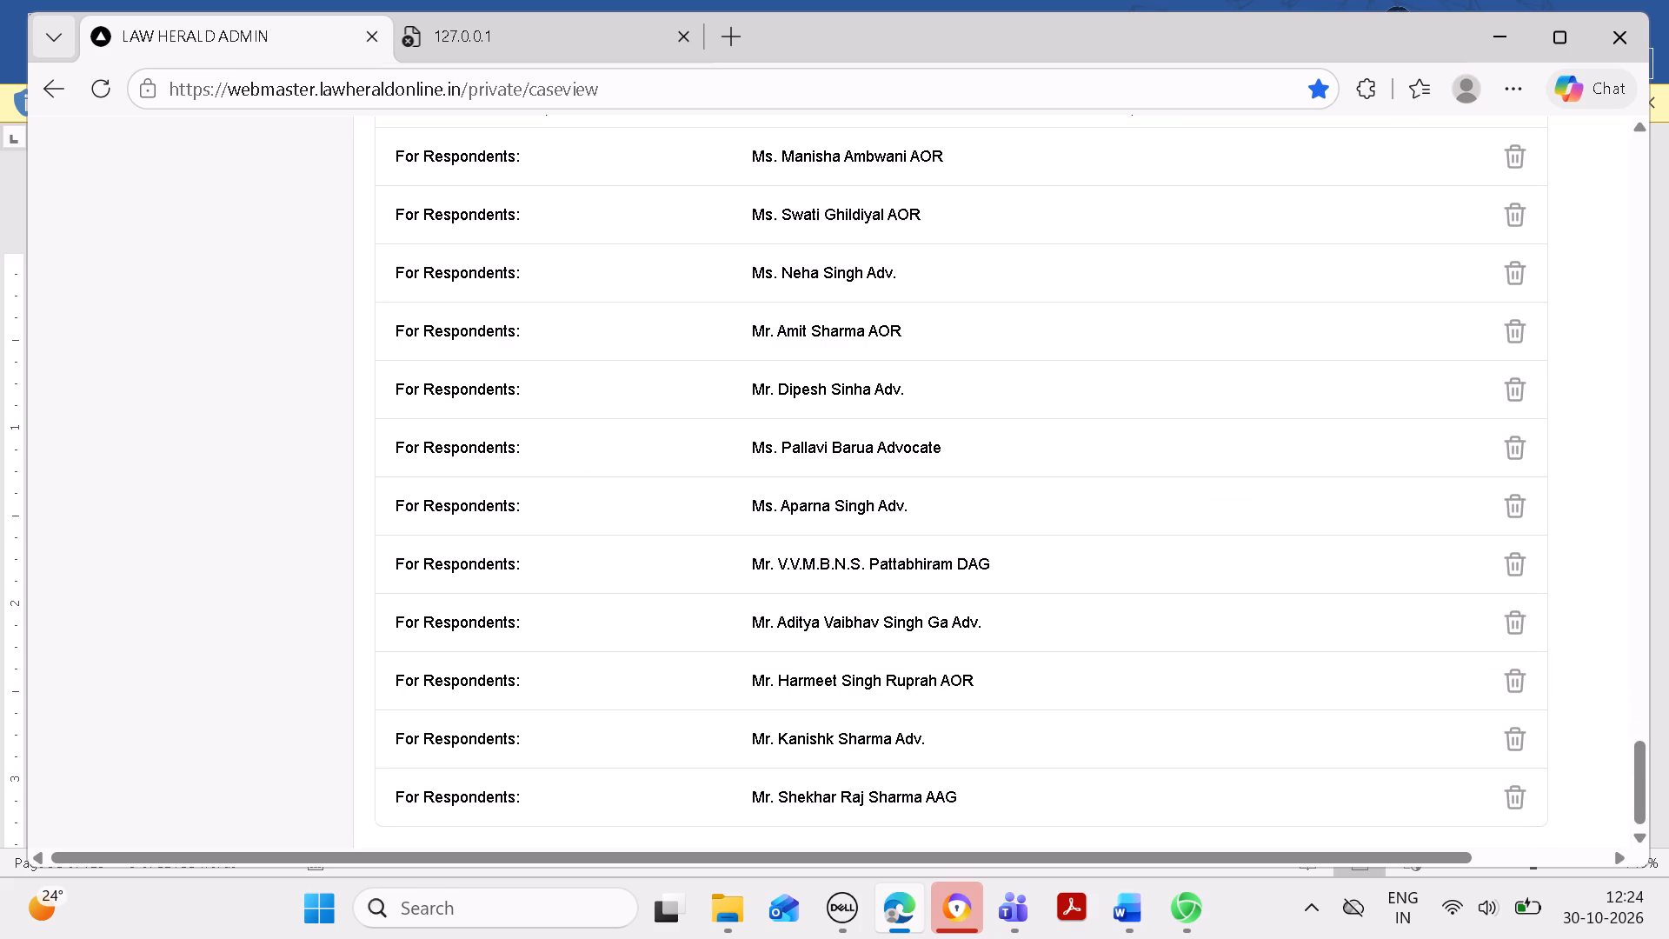
{"action": "scroll", "coordinate": [887, 773], "scroll_direction": "down", "scroll_amount": 5}
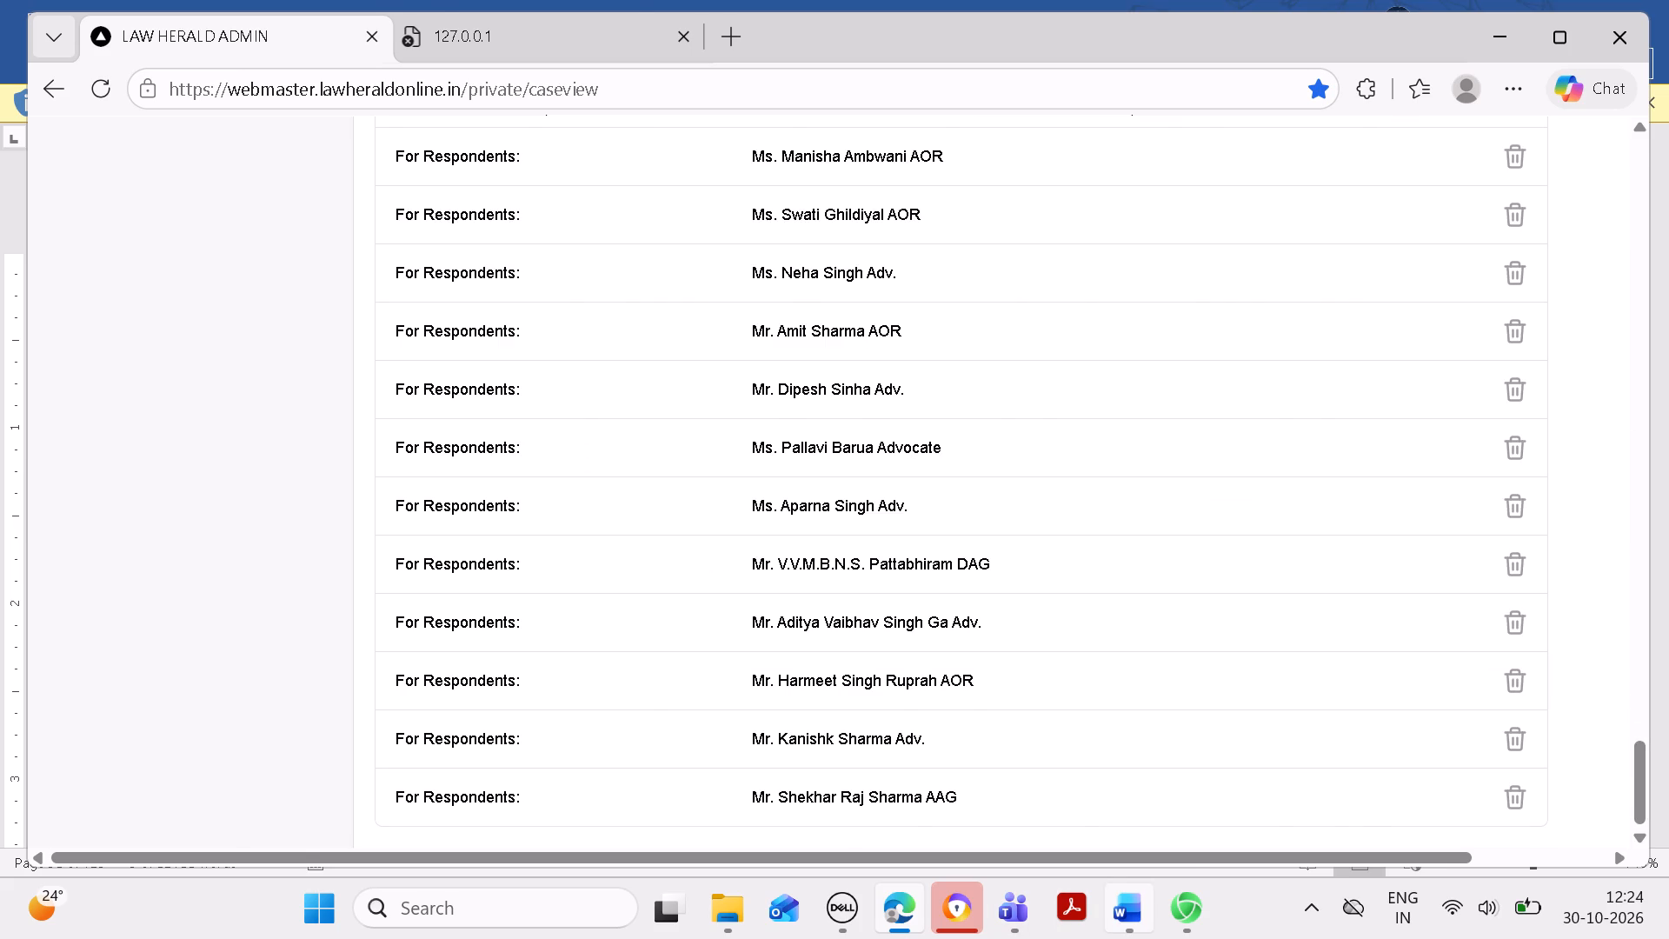
Switch to the Word judgment and copy the name of the eighty-second respondents' advocate, the Mr. entry with designation AOR after the A.A.G. one.
{"action": "left_click", "coordinate": [1120, 919]}
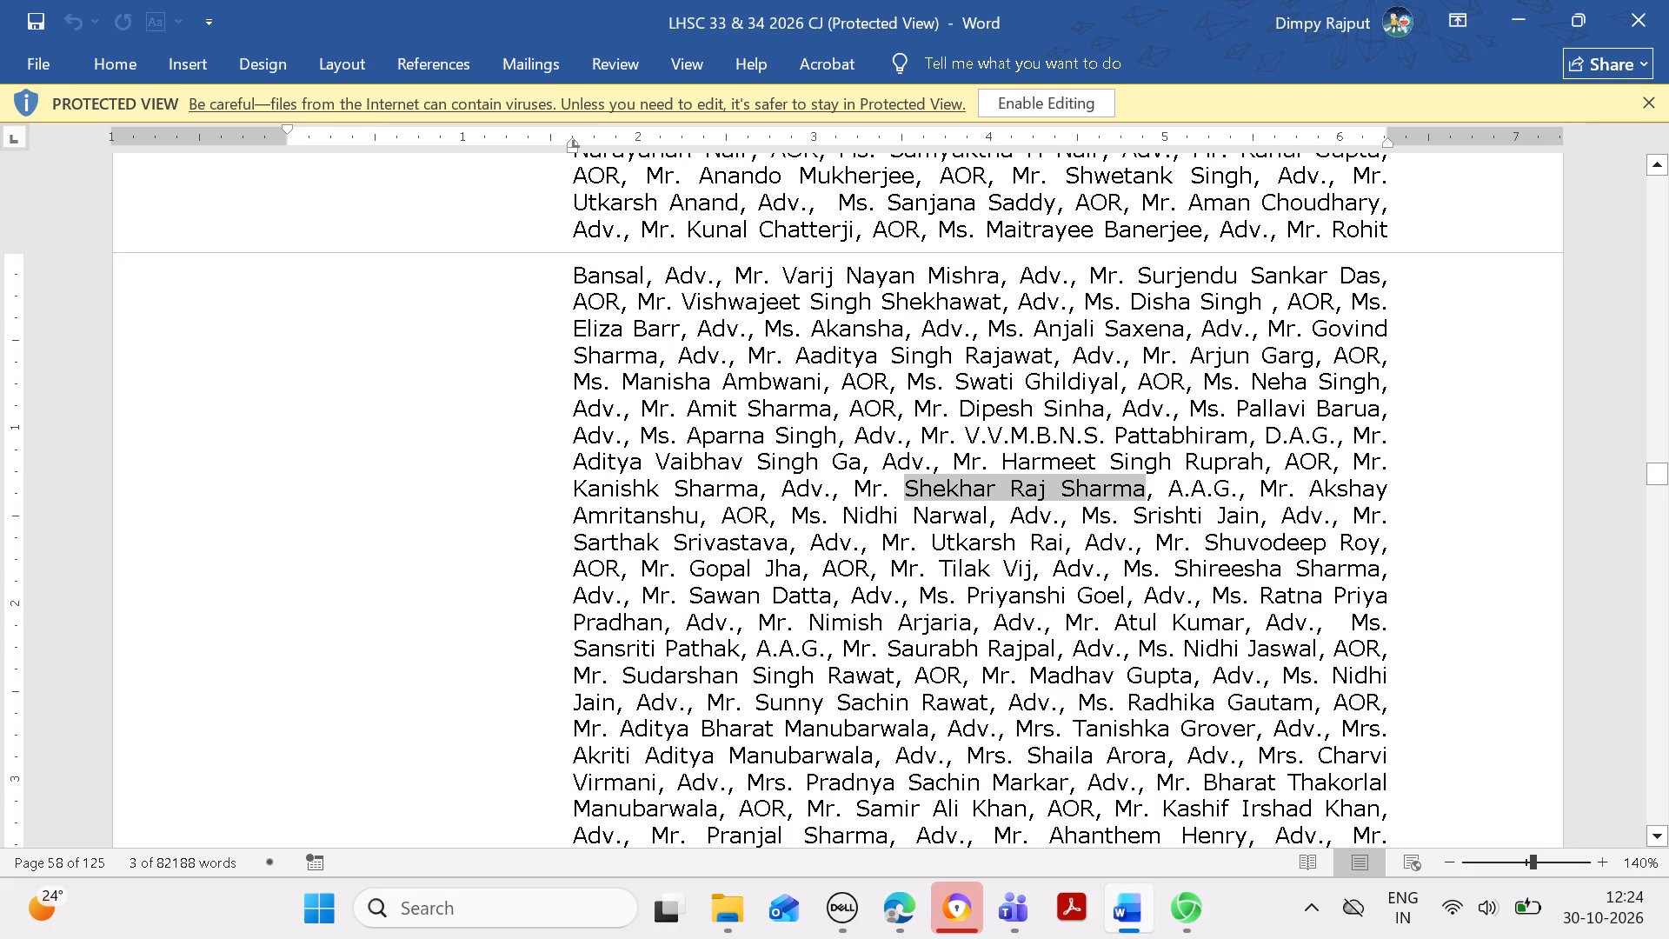
{"action": "left_click_drag", "start_coordinate": [1308, 483], "coordinate": [1400, 495]}
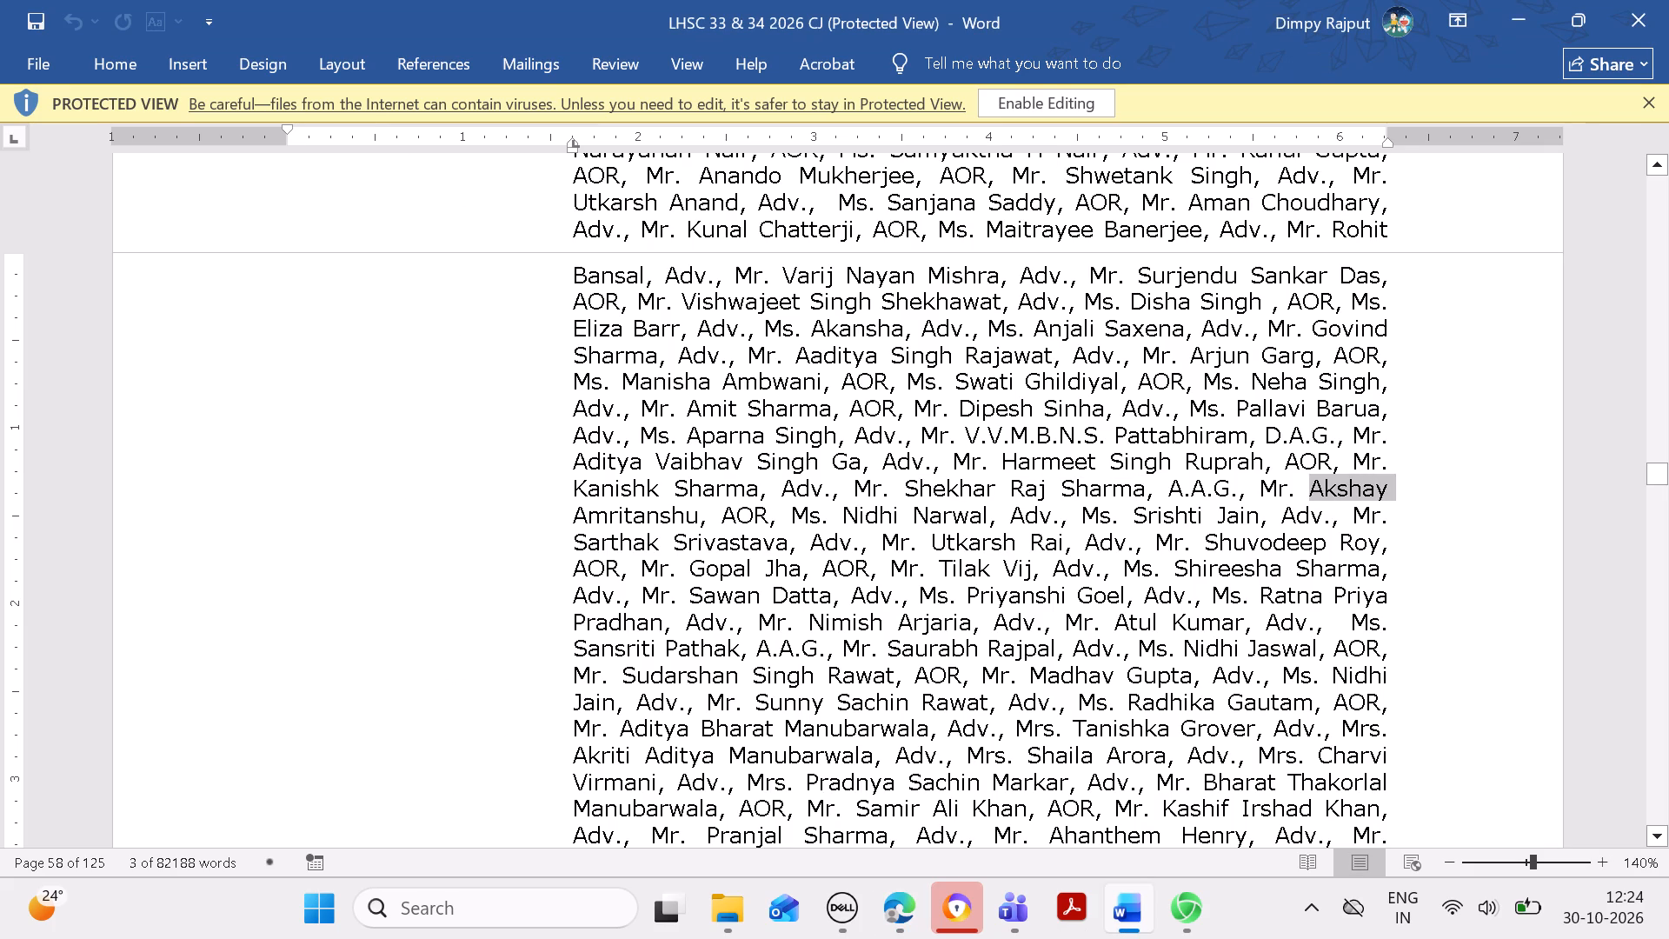
{"action": "left_click_drag", "start_coordinate": [1400, 495], "coordinate": [702, 513]}
{"action": "key", "text": "ctrl+c"}
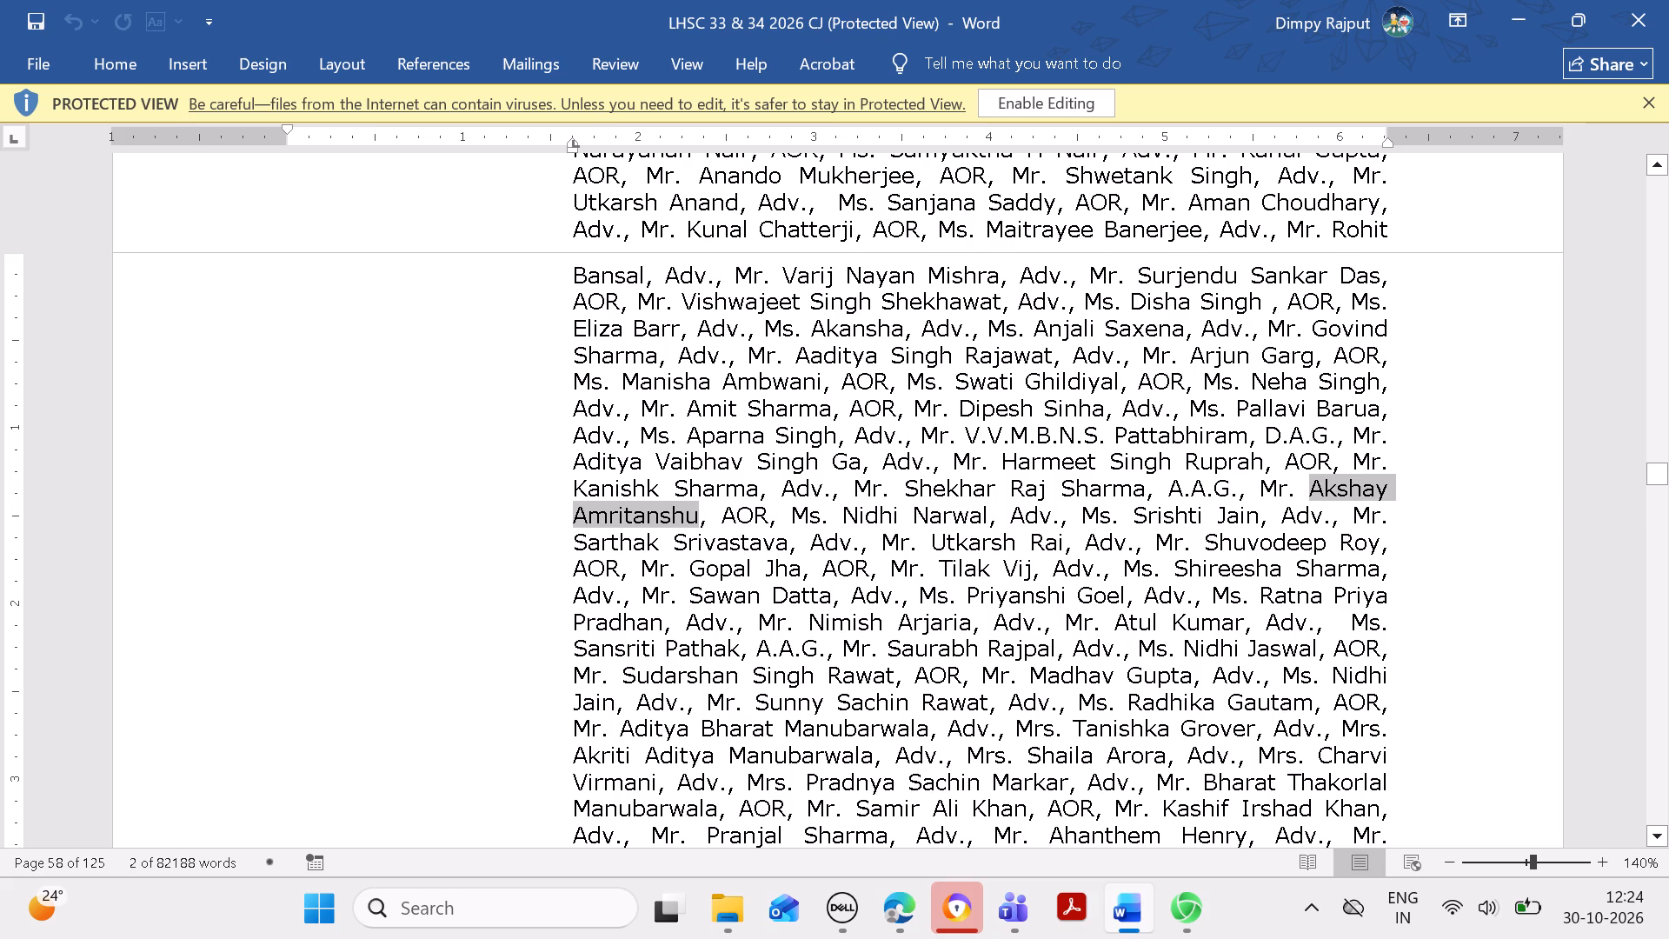
Switch to the Edge case record and return to the respondents' advocate selection for the copied eighty-second name.
{"action": "left_click", "coordinate": [896, 896]}
{"action": "scroll", "coordinate": [882, 692], "scroll_direction": "up", "scroll_amount": 2}
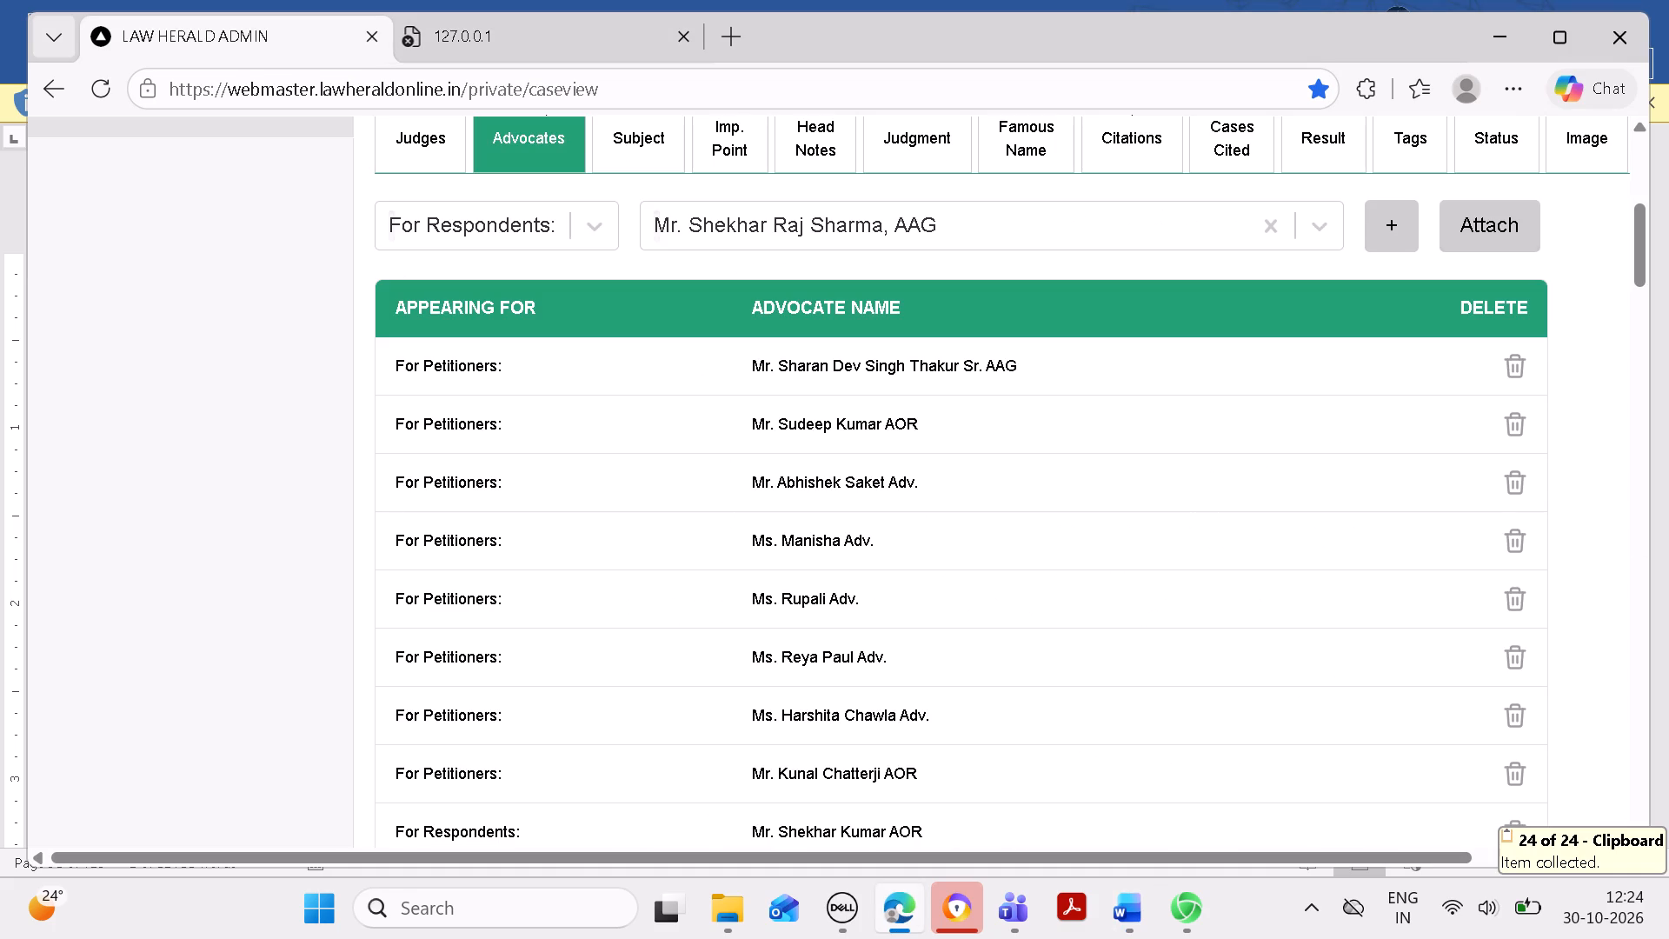
Search the copied eighty-second advocate's name in the case record and attach the existing Mr. entry designated AOR for the respondents.
{"action": "left_click", "coordinate": [1259, 220]}
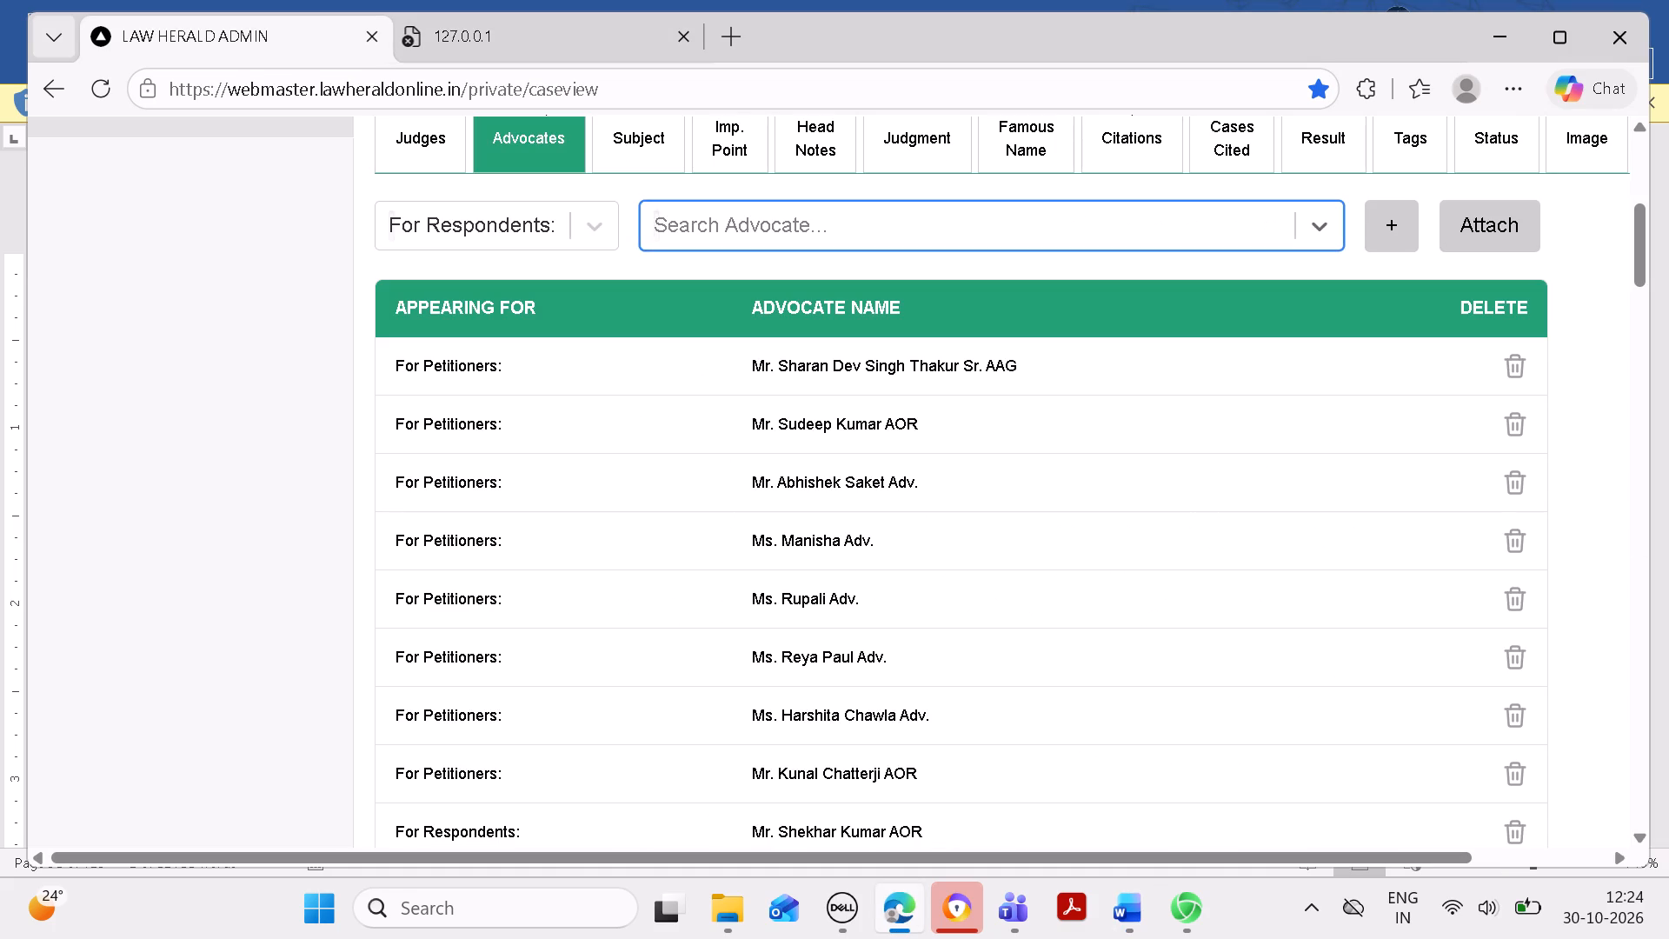
{"action": "key", "text": "ctrl+v"}
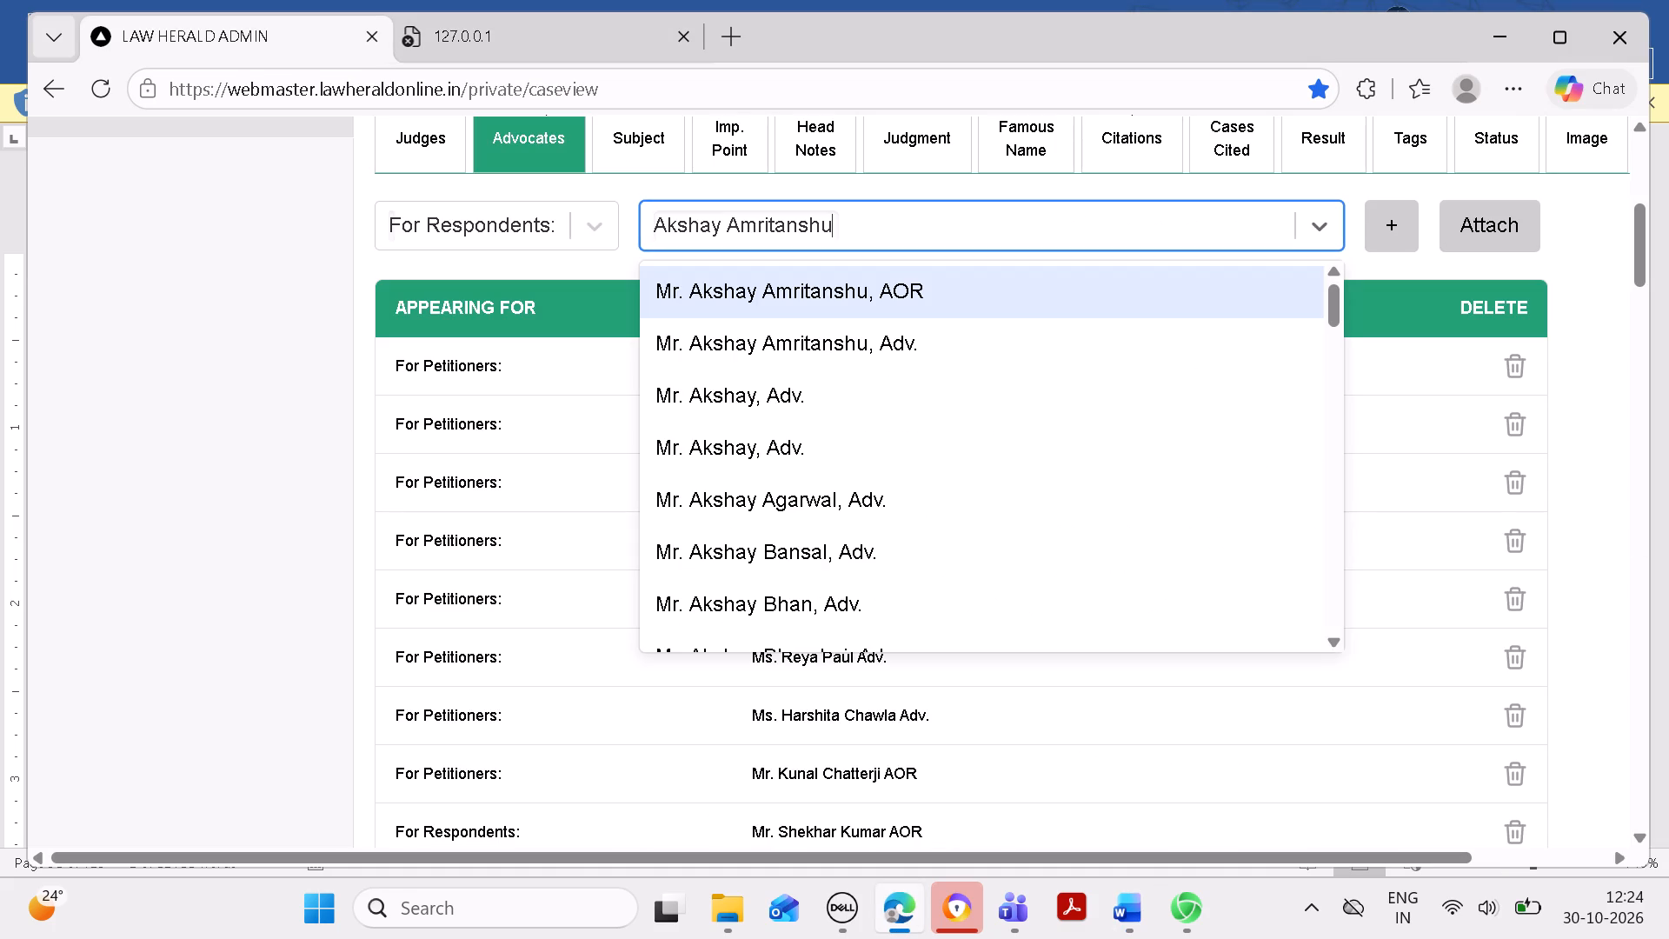
{"action": "left_click", "coordinate": [1161, 273]}
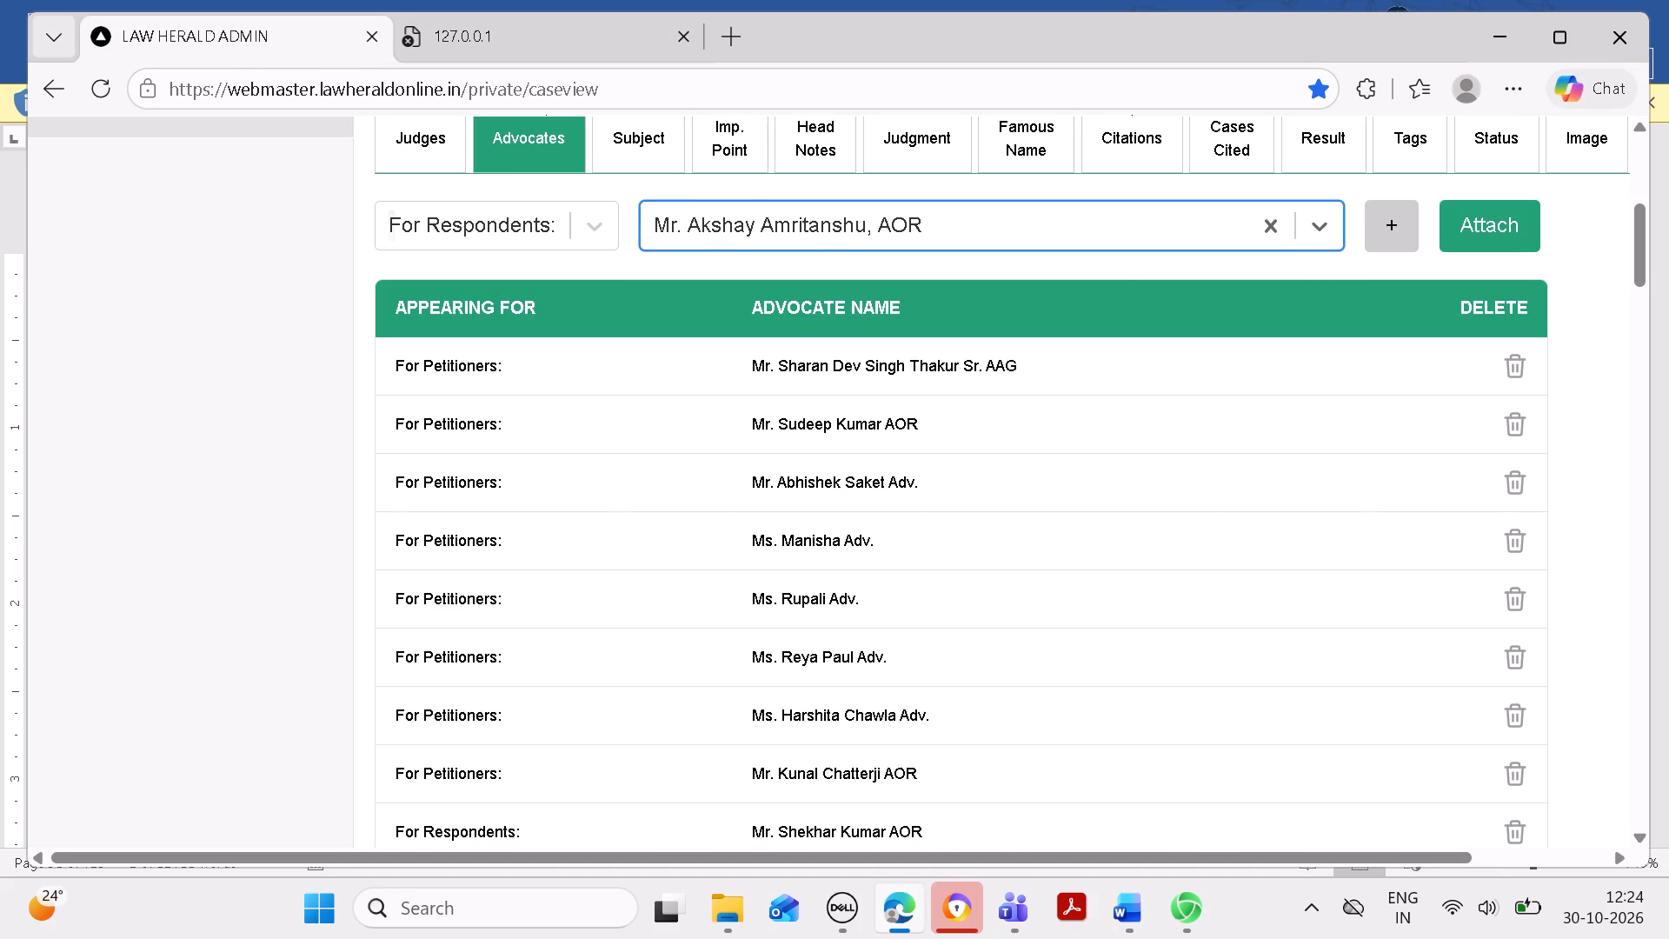
{"action": "left_click", "coordinate": [1462, 223]}
{"action": "left_click", "coordinate": [1090, 254]}
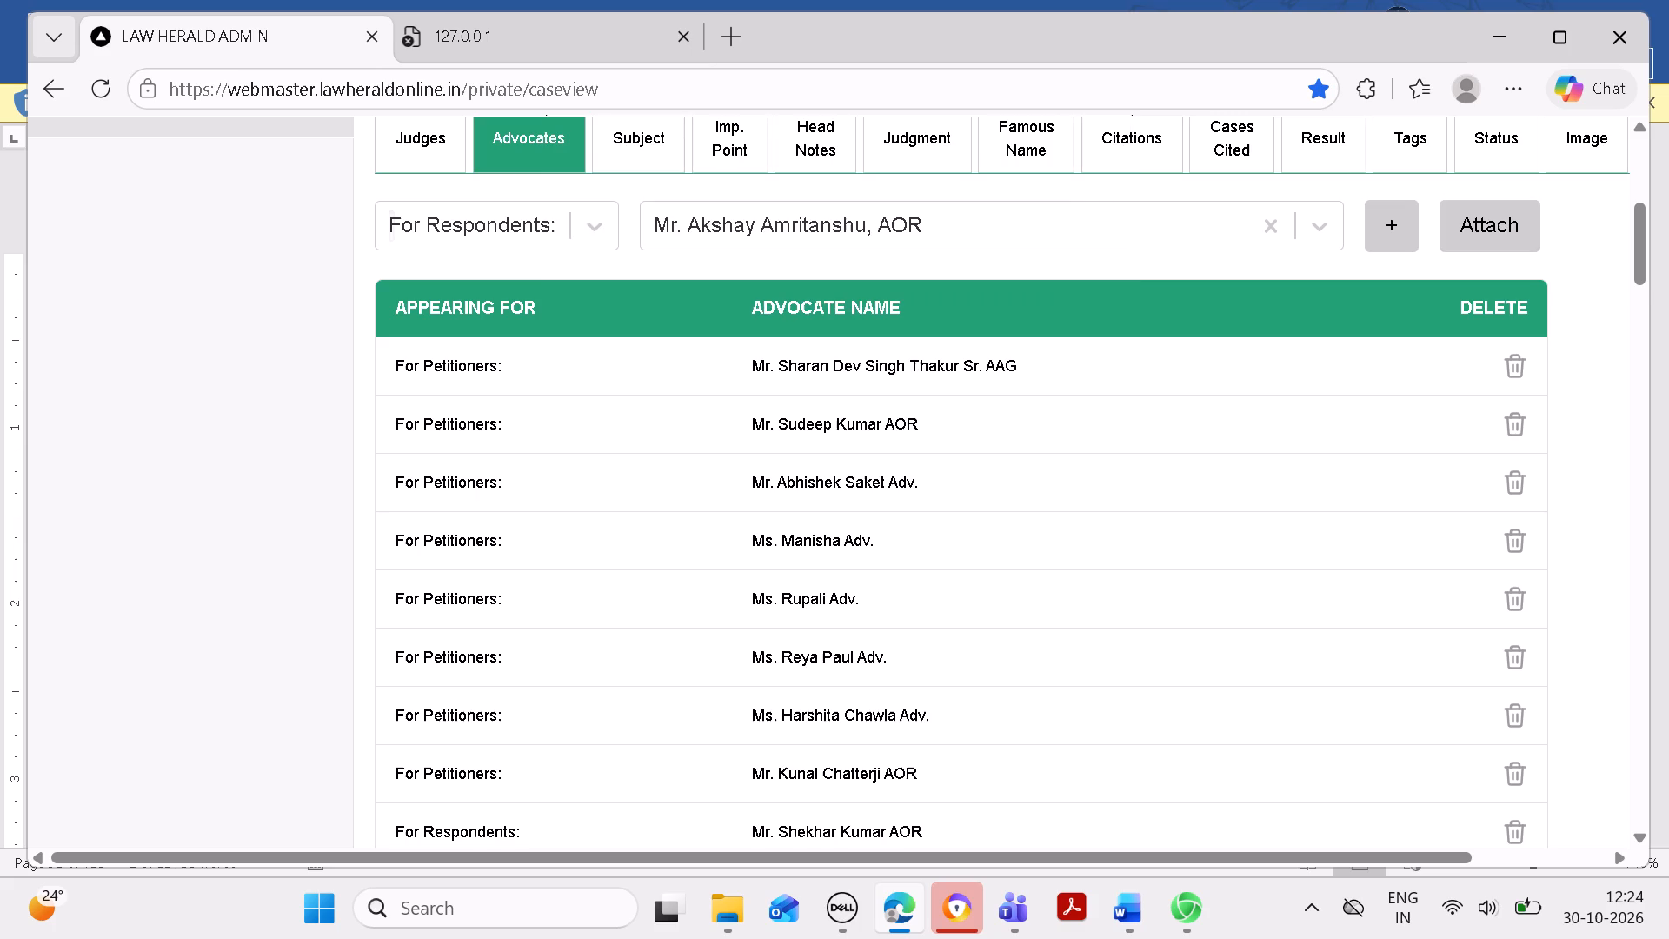
{"action": "scroll", "coordinate": [1036, 440], "scroll_direction": "down", "scroll_amount": 8}
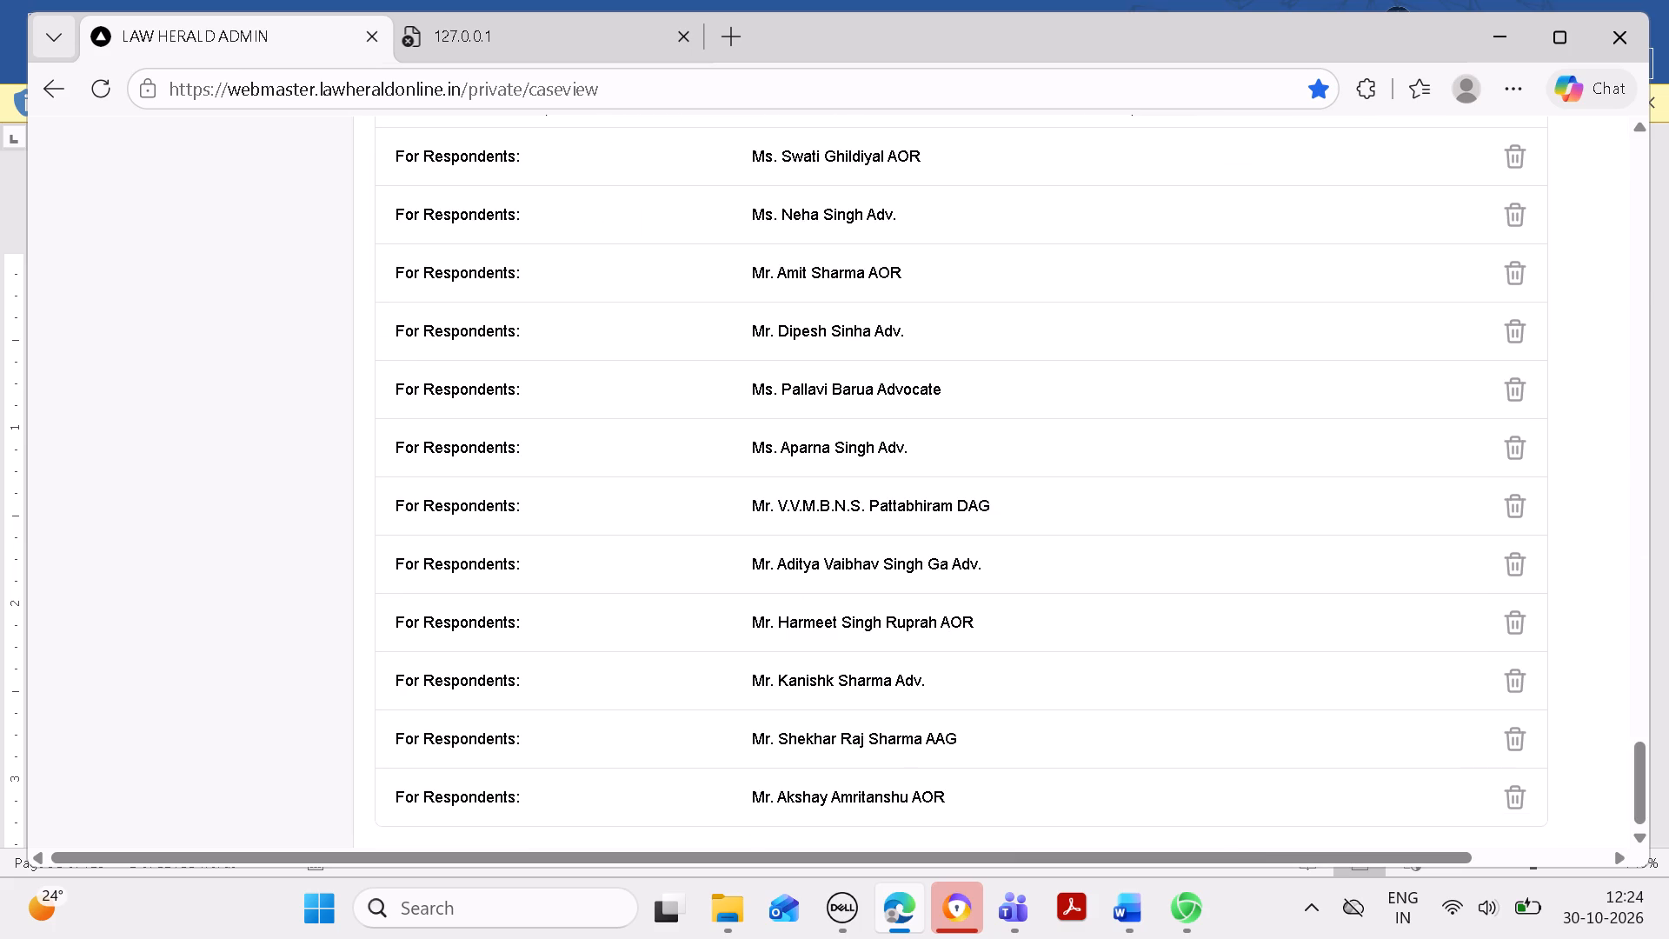
Switch to the judgment in Word for the eighty-third respondents' advocate's name.
{"action": "left_click", "coordinate": [1120, 888]}
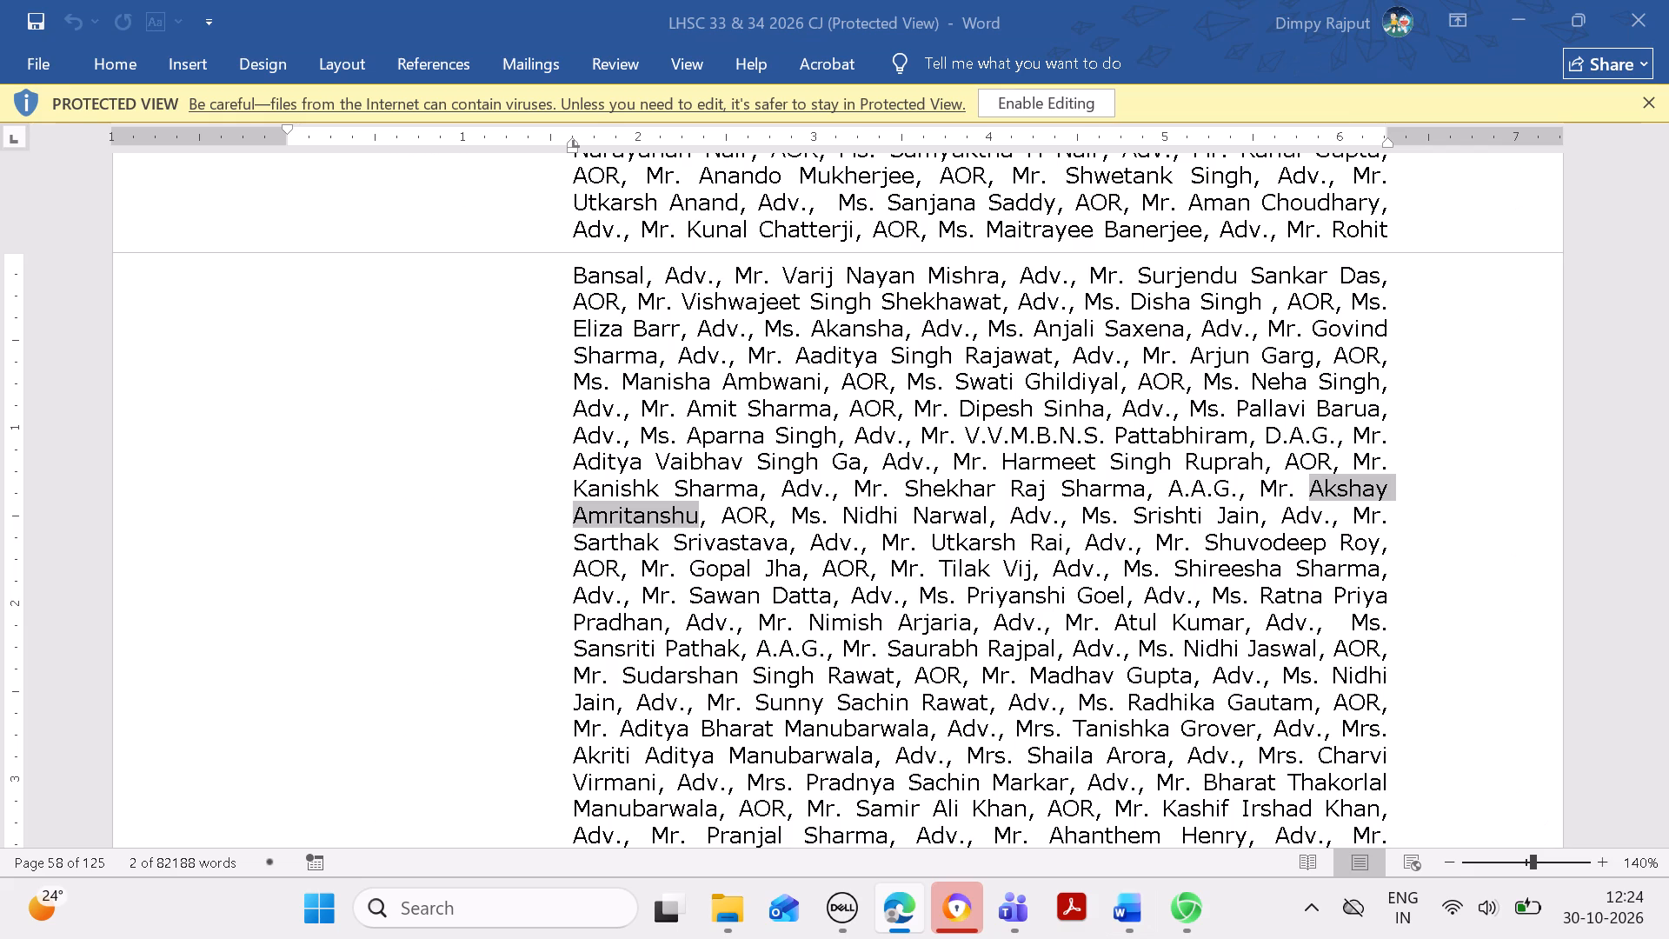
Copy the eighty-third respondents' advocate's name from the Word judgment and attach the existing Ms. entry designated Adv. in the Edge case record.
{"action": "left_click_drag", "start_coordinate": [842, 515], "coordinate": [865, 513]}
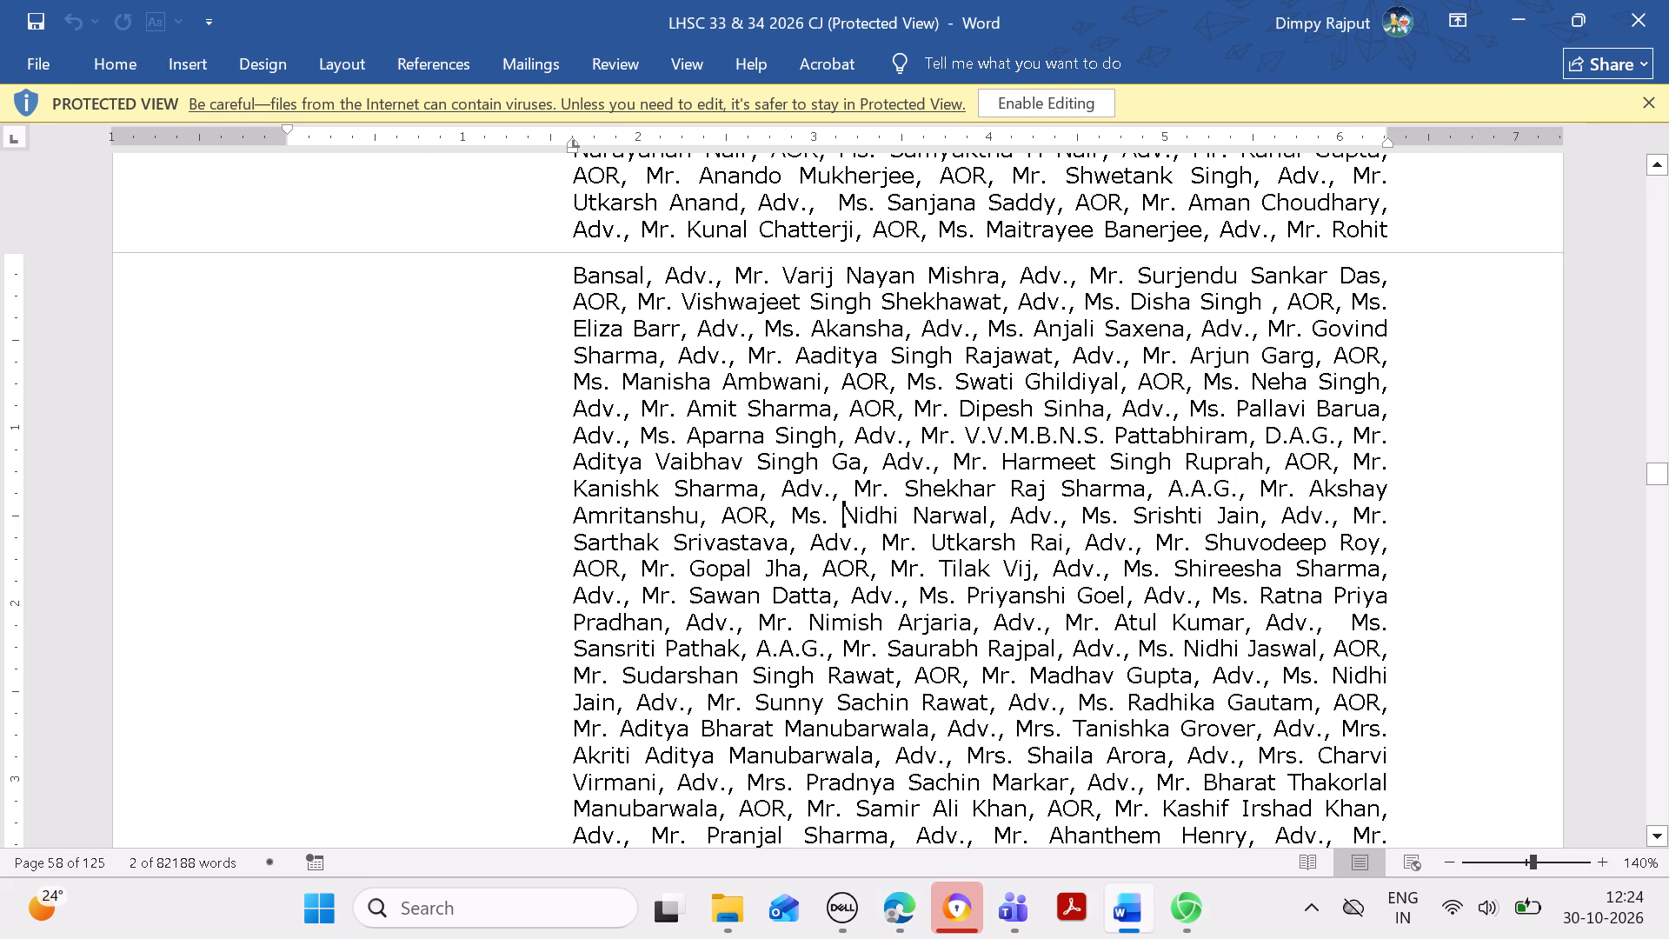
{"action": "left_click_drag", "start_coordinate": [865, 513], "coordinate": [964, 513]}
{"action": "key", "text": "ctrl+c"}
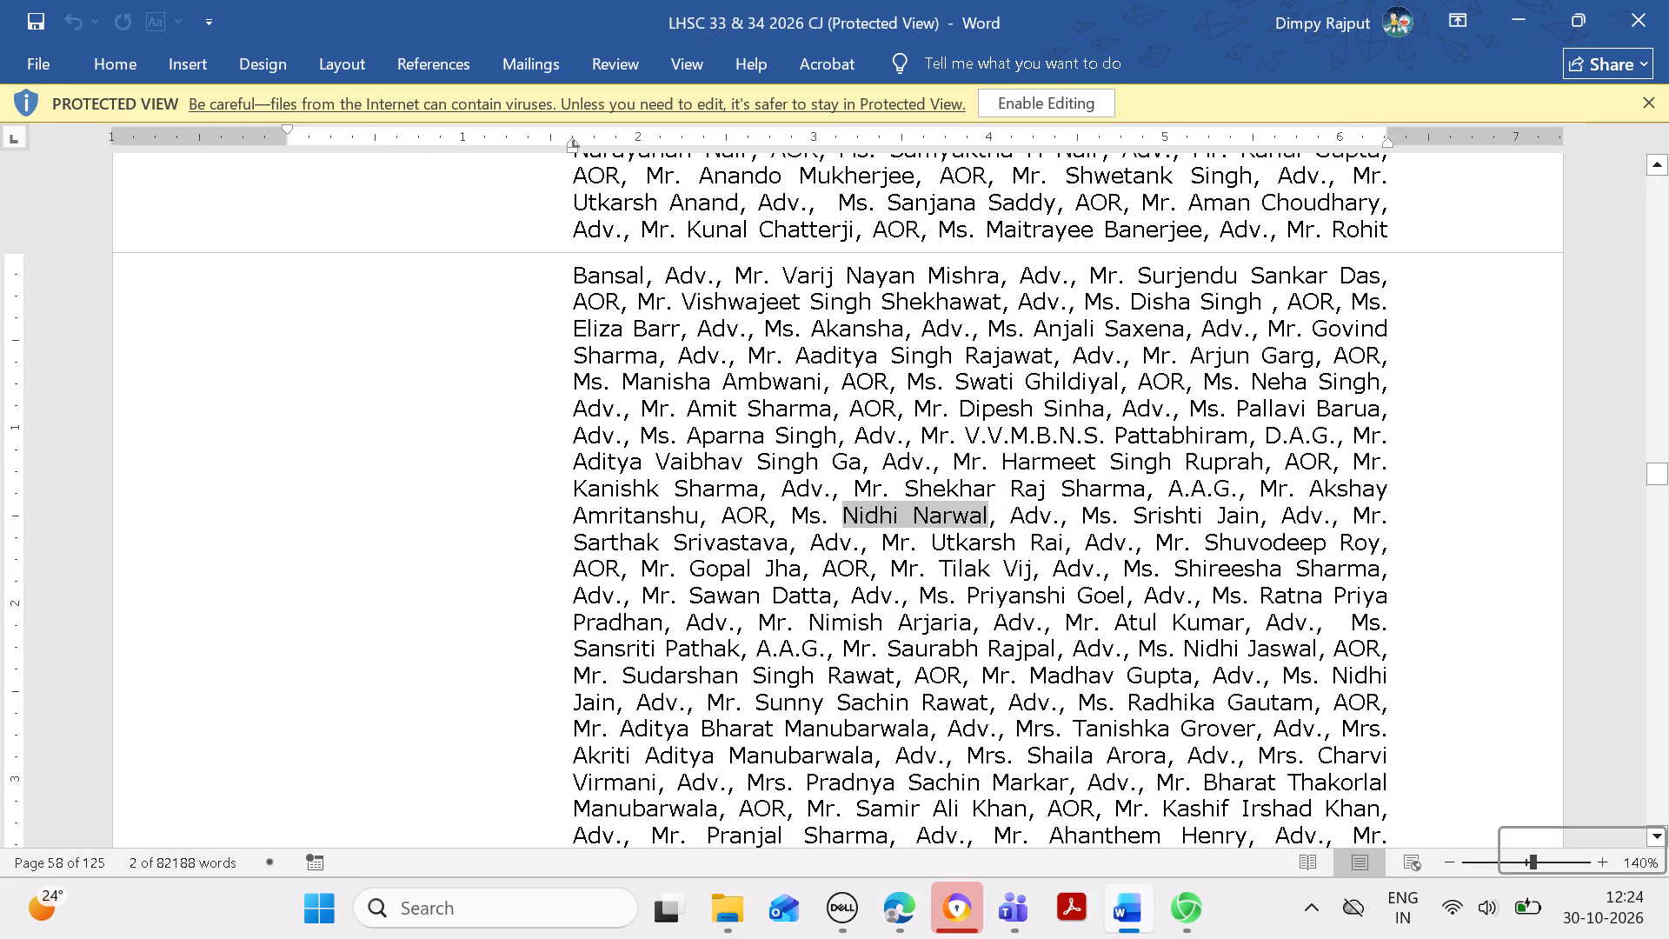
{"action": "left_click", "coordinate": [905, 902]}
{"action": "scroll", "coordinate": [928, 766], "scroll_direction": "up", "scroll_amount": 3}
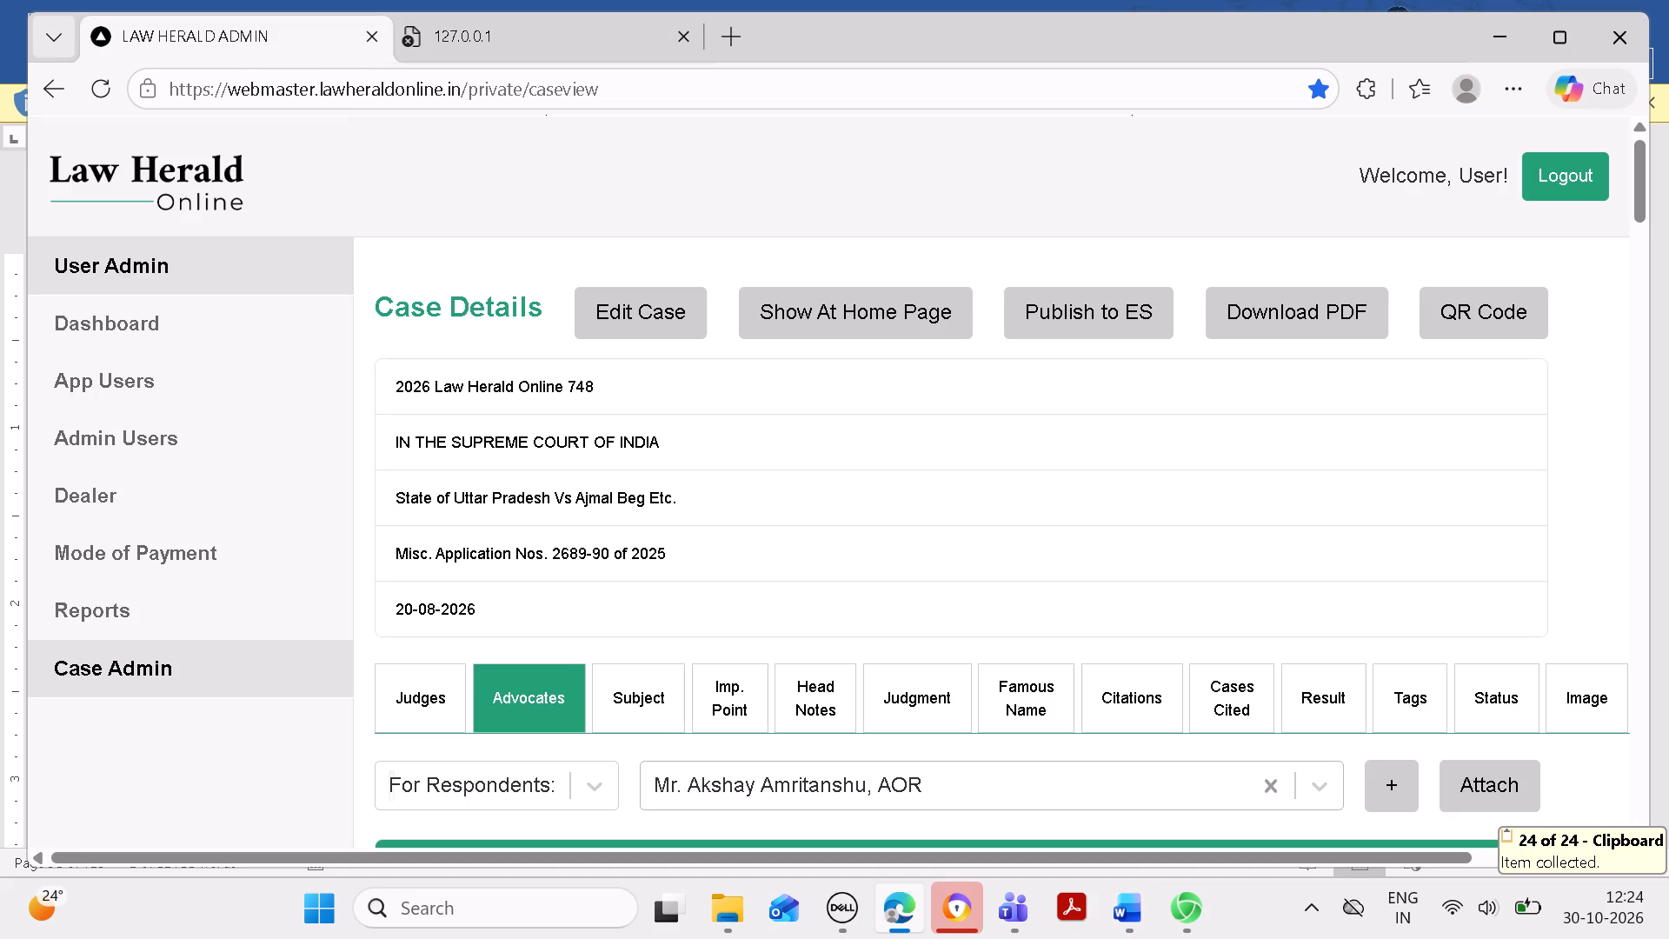
{"action": "left_click", "coordinate": [1263, 785]}
{"action": "key", "text": "ctrl+v"}
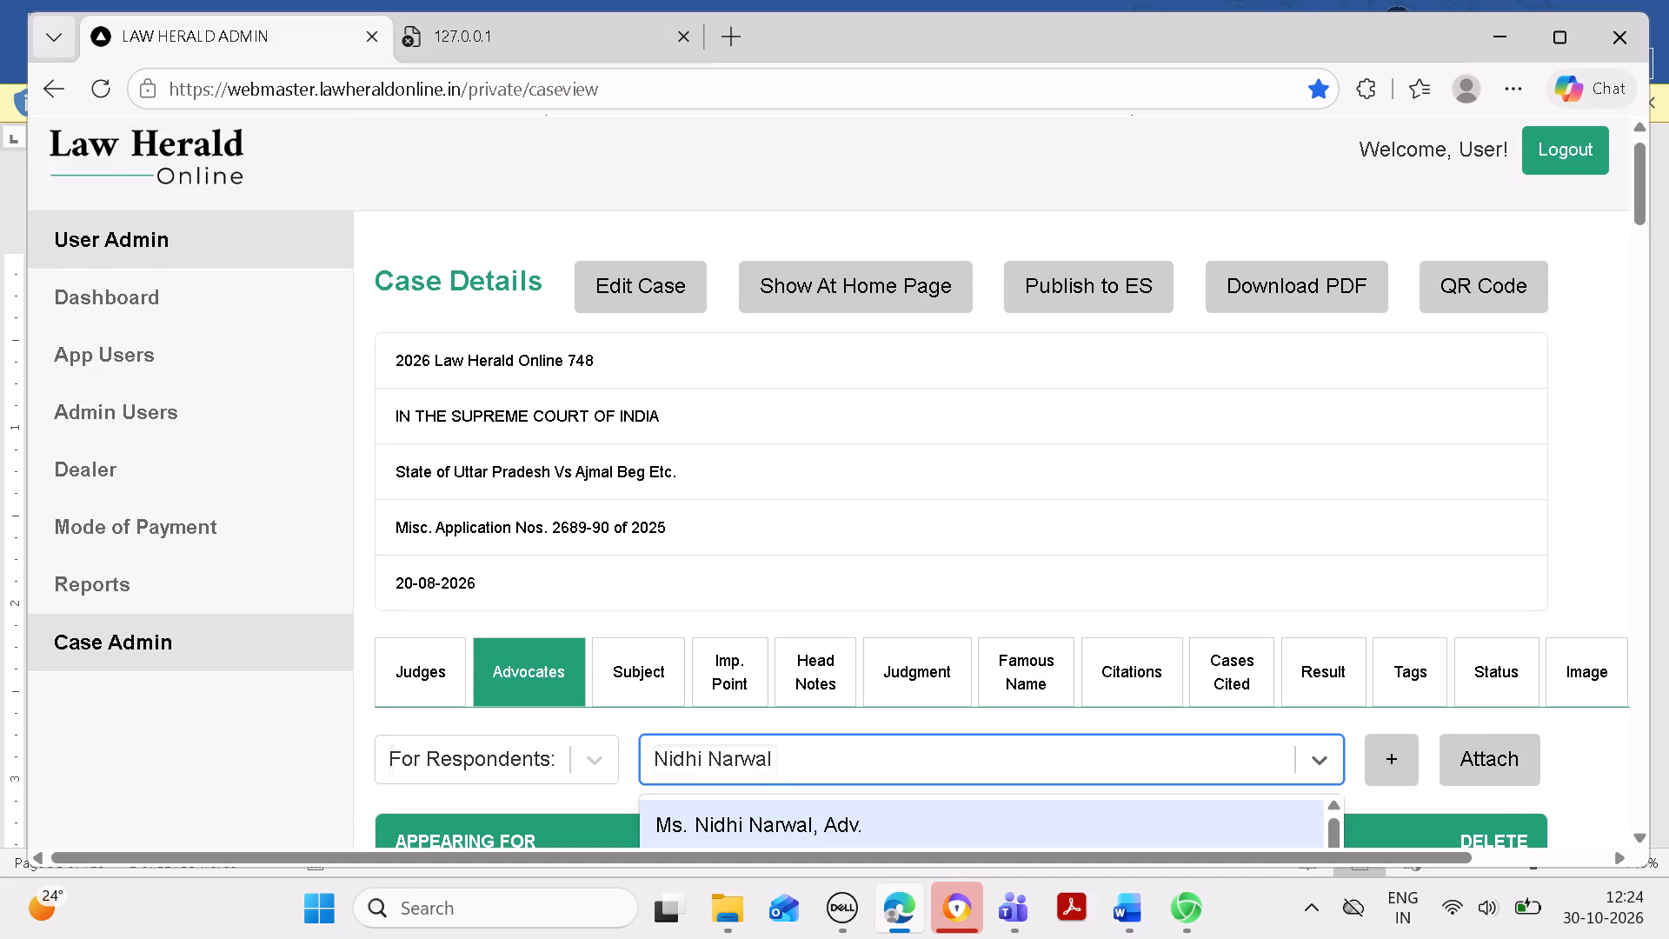
{"action": "left_click", "coordinate": [1147, 798]}
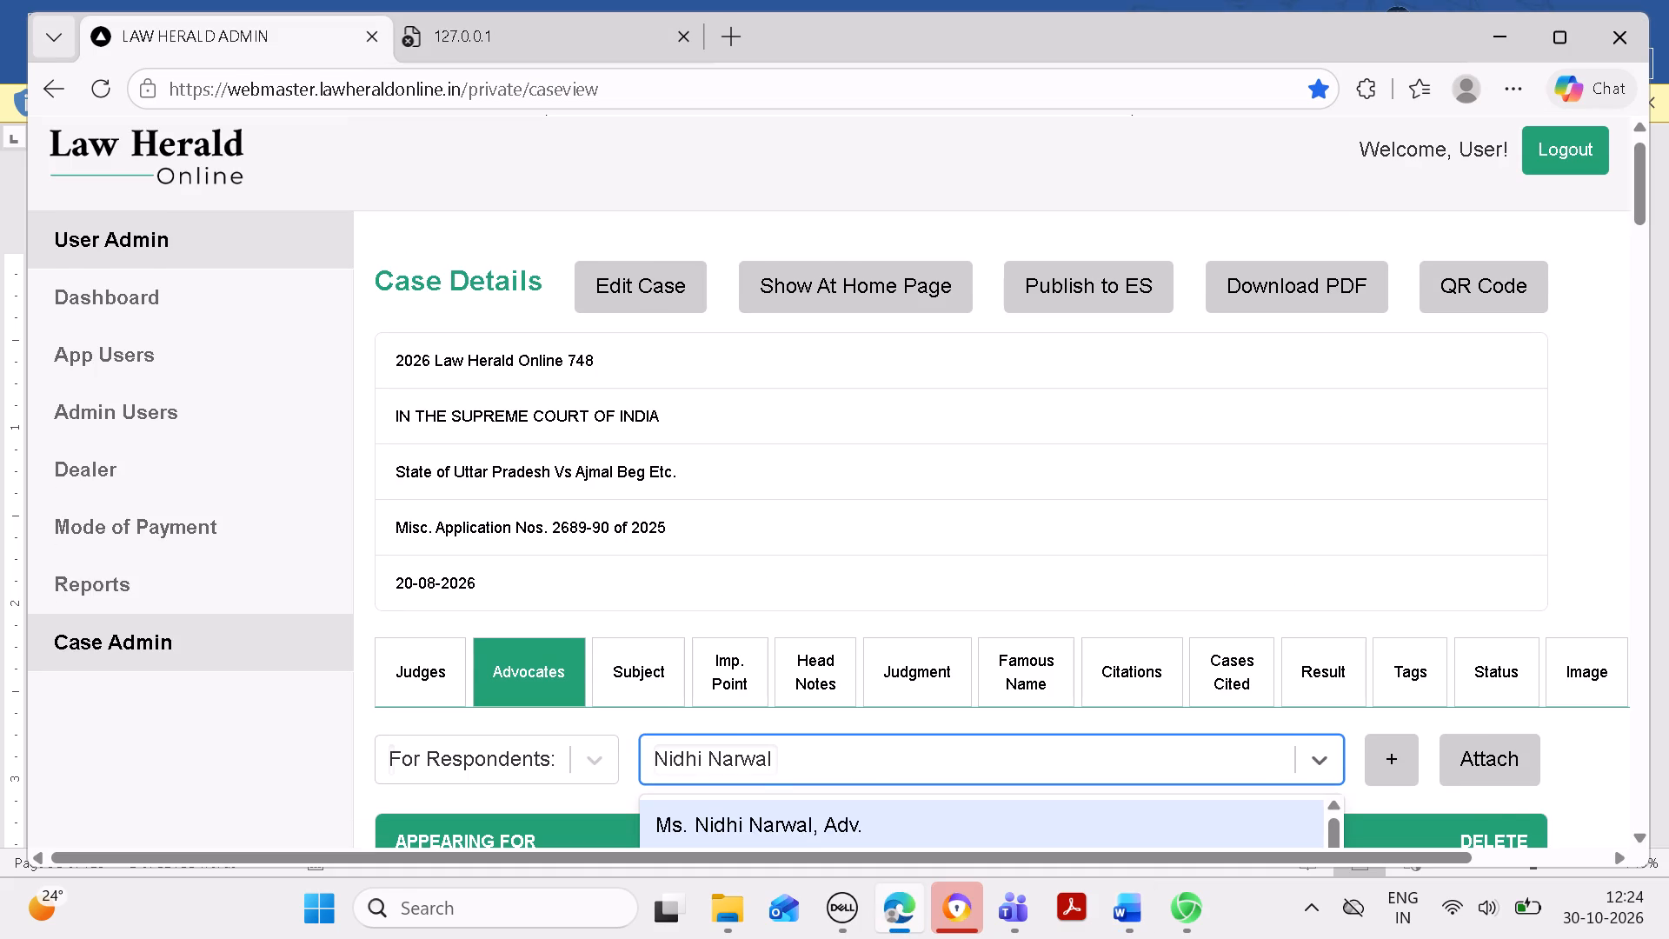
{"action": "left_click", "coordinate": [1154, 812]}
{"action": "left_click", "coordinate": [1463, 747]}
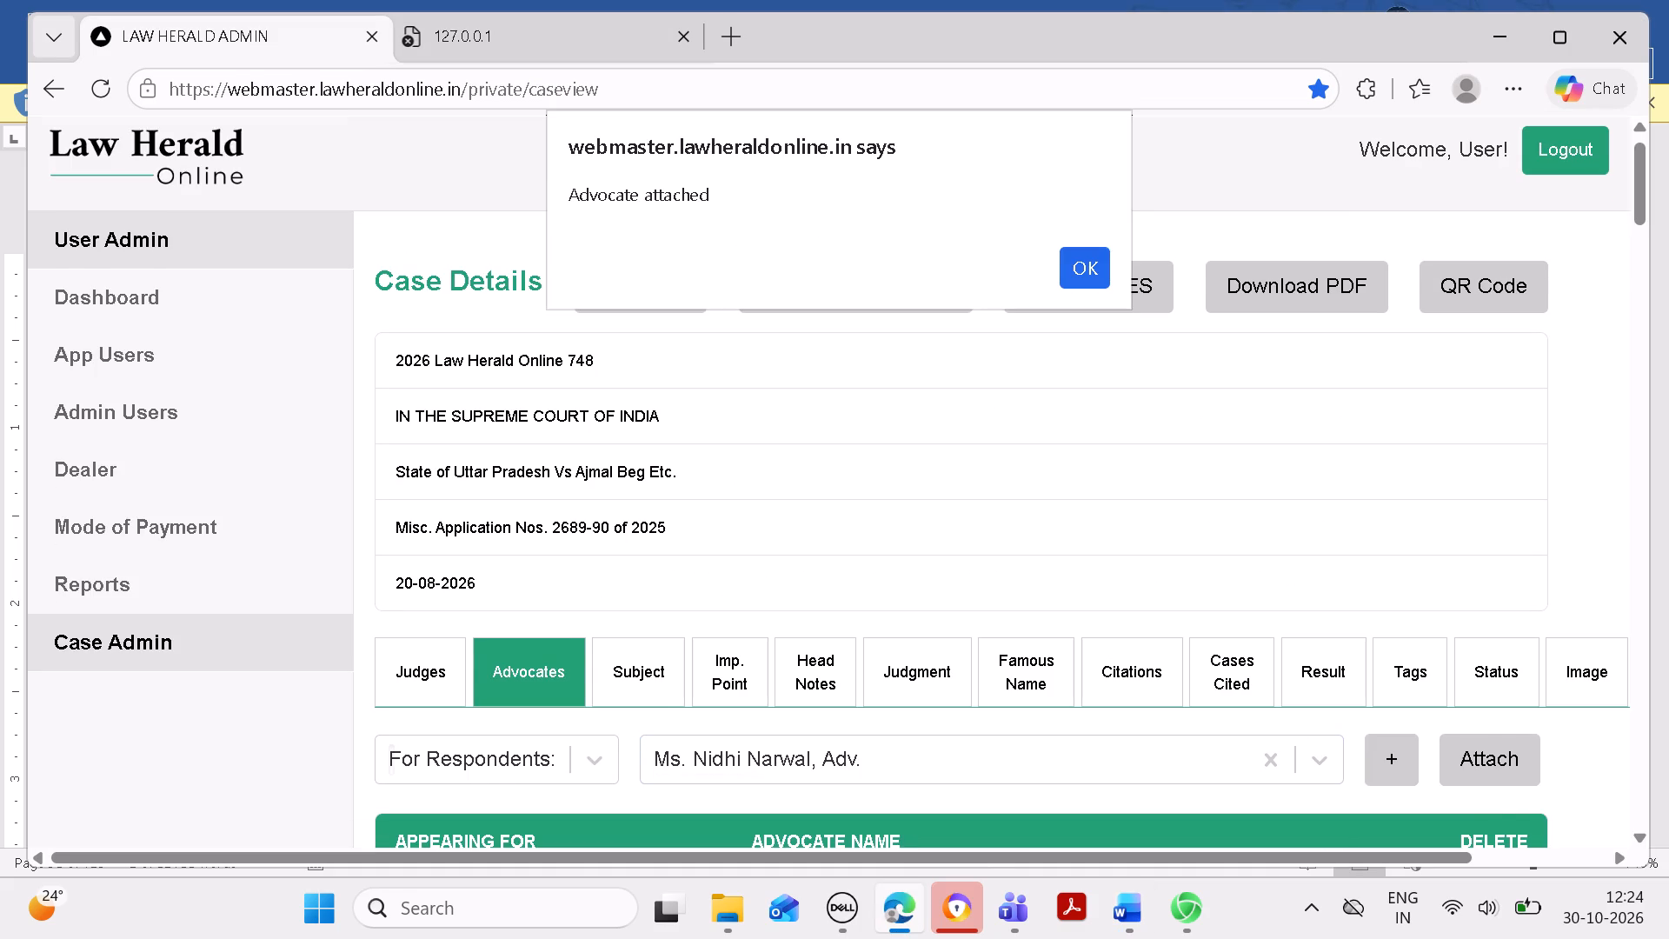
{"action": "left_click", "coordinate": [1094, 257]}
{"action": "scroll", "coordinate": [1090, 484], "scroll_direction": "down", "scroll_amount": 11}
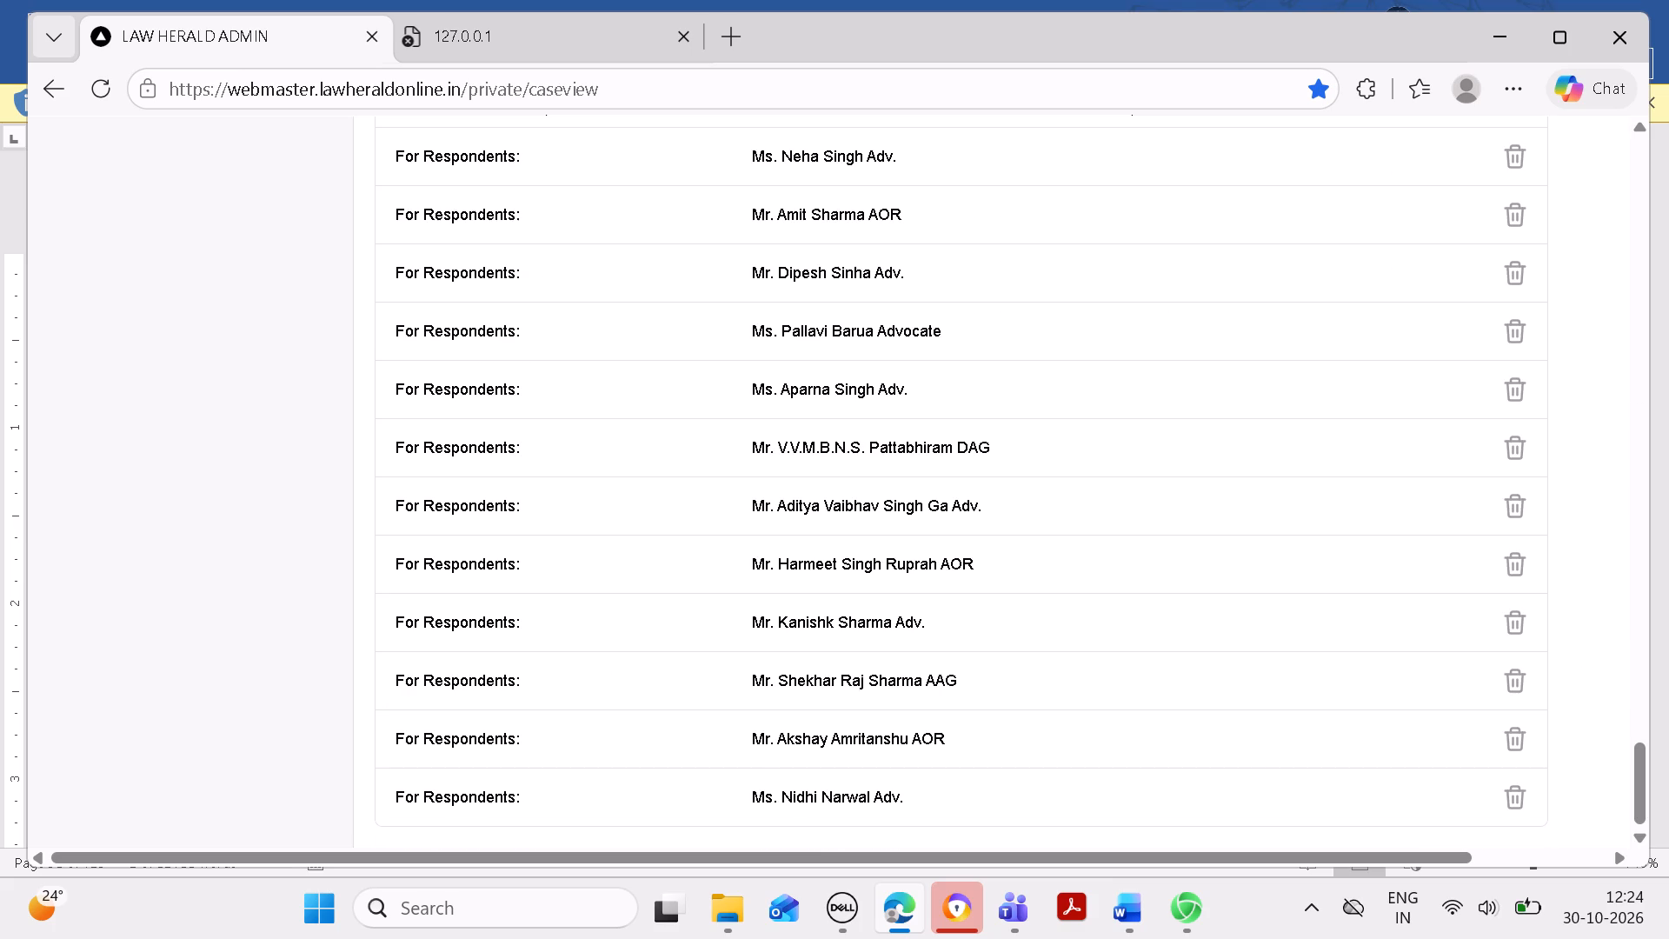
Copy the eighty-fourth respondents' advocate's name from the Word judgment and search for it in the Edge case record.
{"action": "left_click", "coordinate": [1137, 902]}
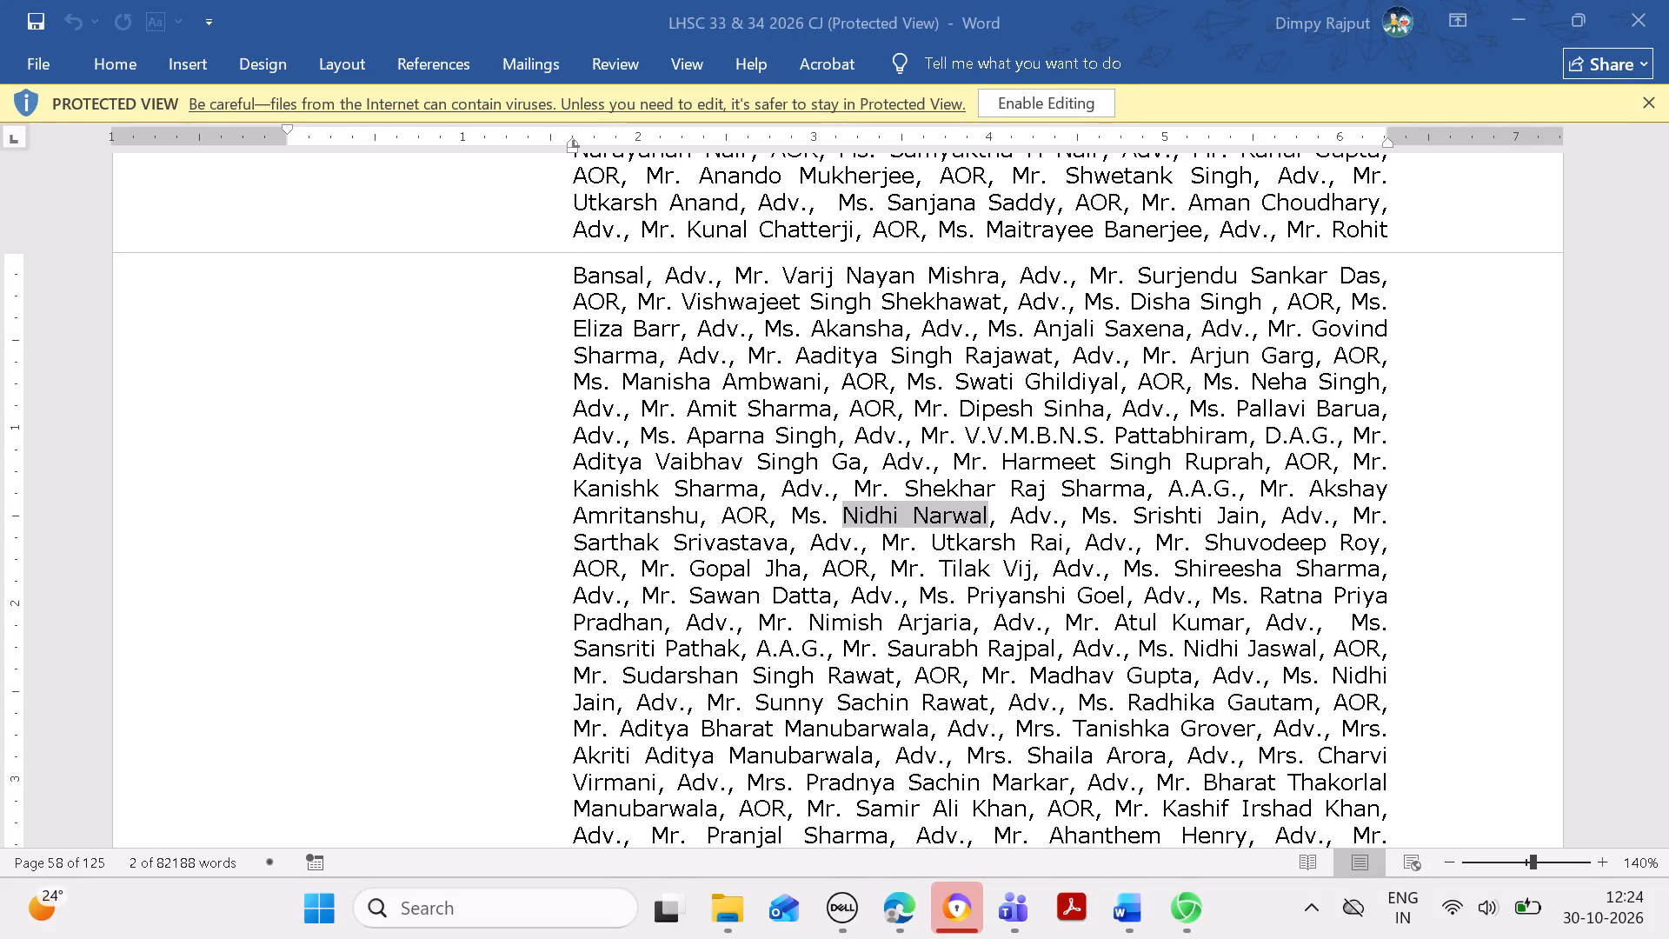
{"action": "left_click_drag", "start_coordinate": [1132, 509], "coordinate": [1235, 520]}
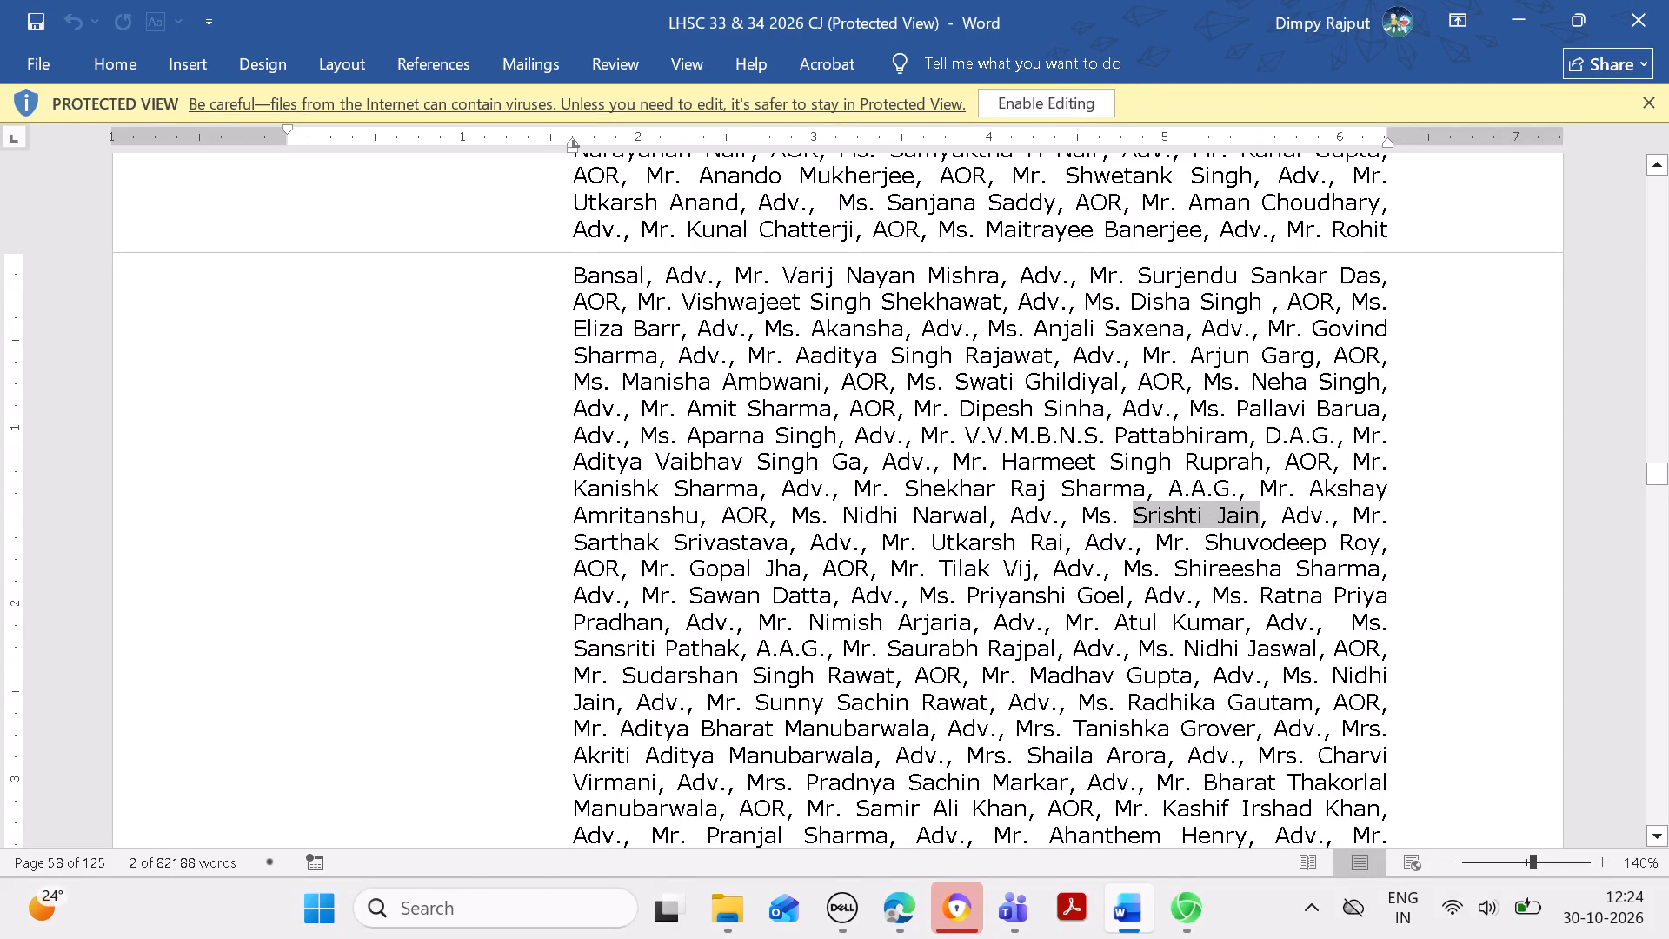
{"action": "left_click_drag", "start_coordinate": [1235, 520], "coordinate": [1244, 523]}
{"action": "key", "text": "ctrl+c"}
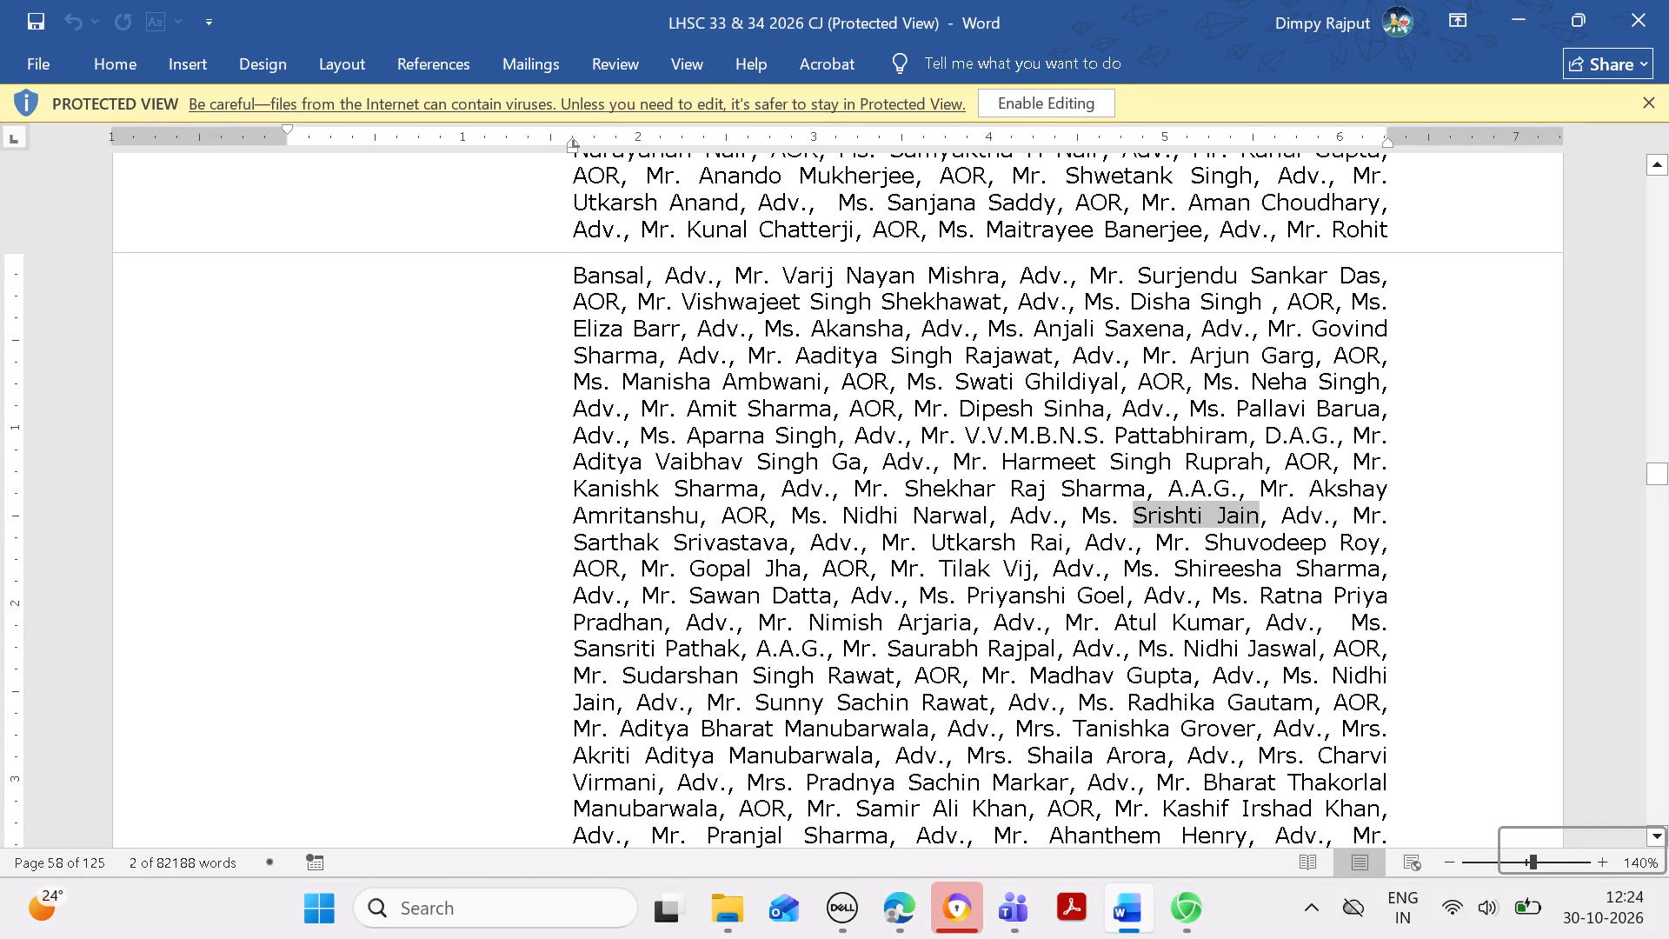
{"action": "left_click", "coordinate": [904, 907]}
{"action": "scroll", "coordinate": [913, 820], "scroll_direction": "up", "scroll_amount": 3}
{"action": "left_click", "coordinate": [1265, 785]}
{"action": "key", "text": "ctrl+v"}
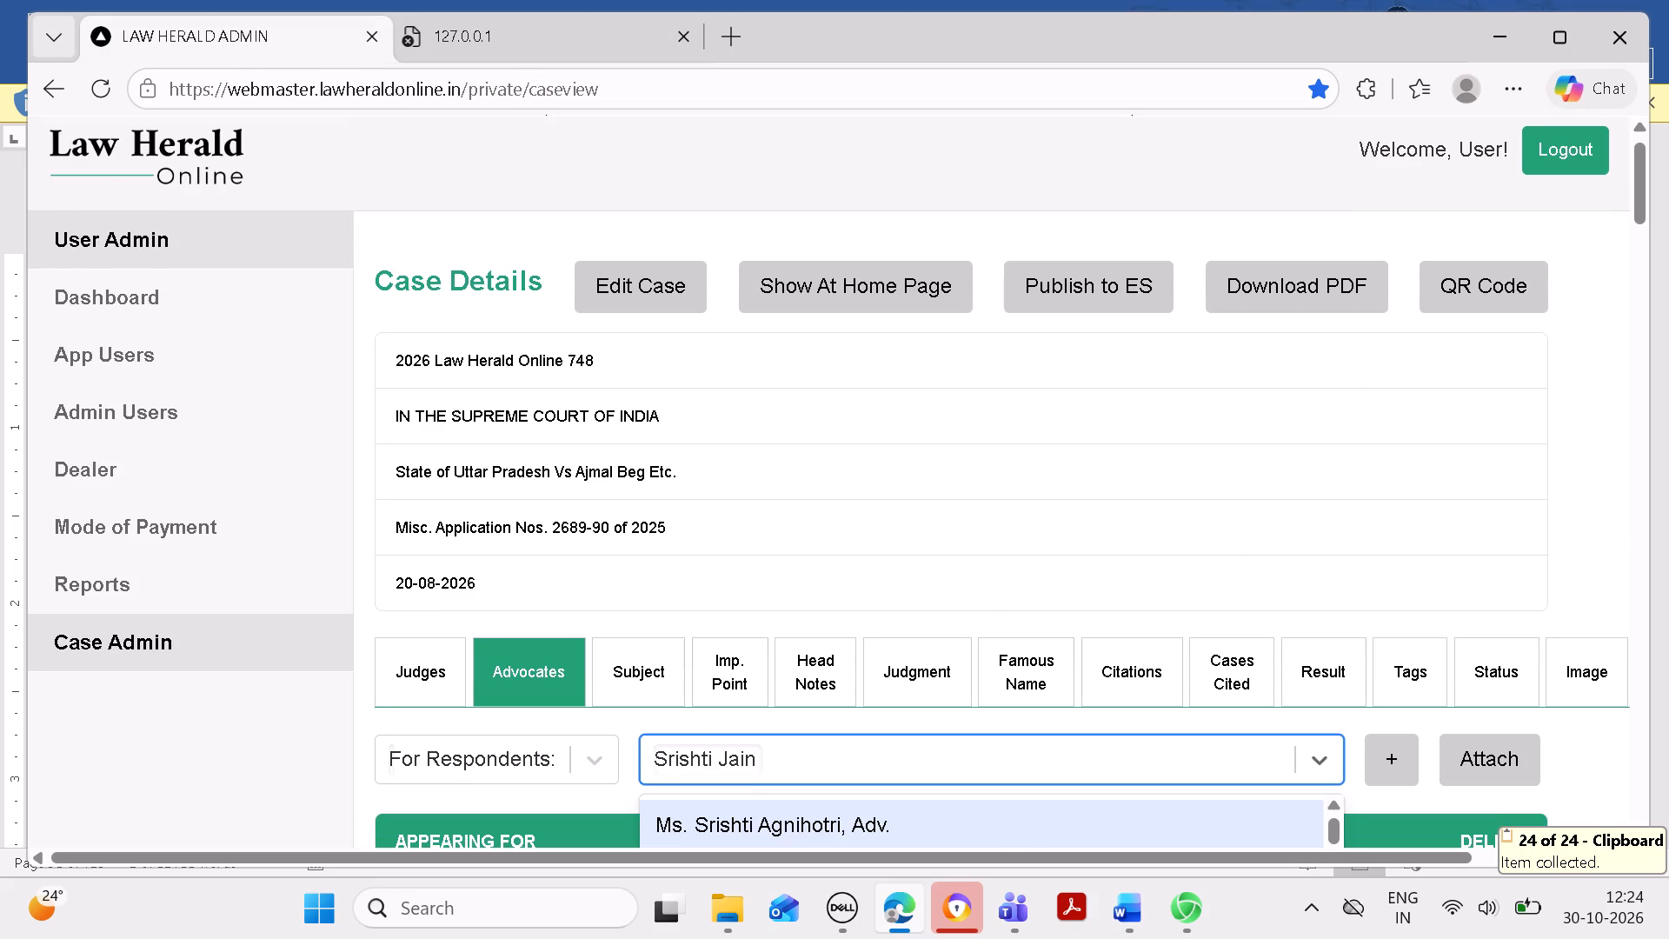
Create an advocate entry for the eighty-fourth advocate with prefix Ms. and designation ADV, and attach it for the respondents.
{"action": "left_click", "coordinate": [1393, 756]}
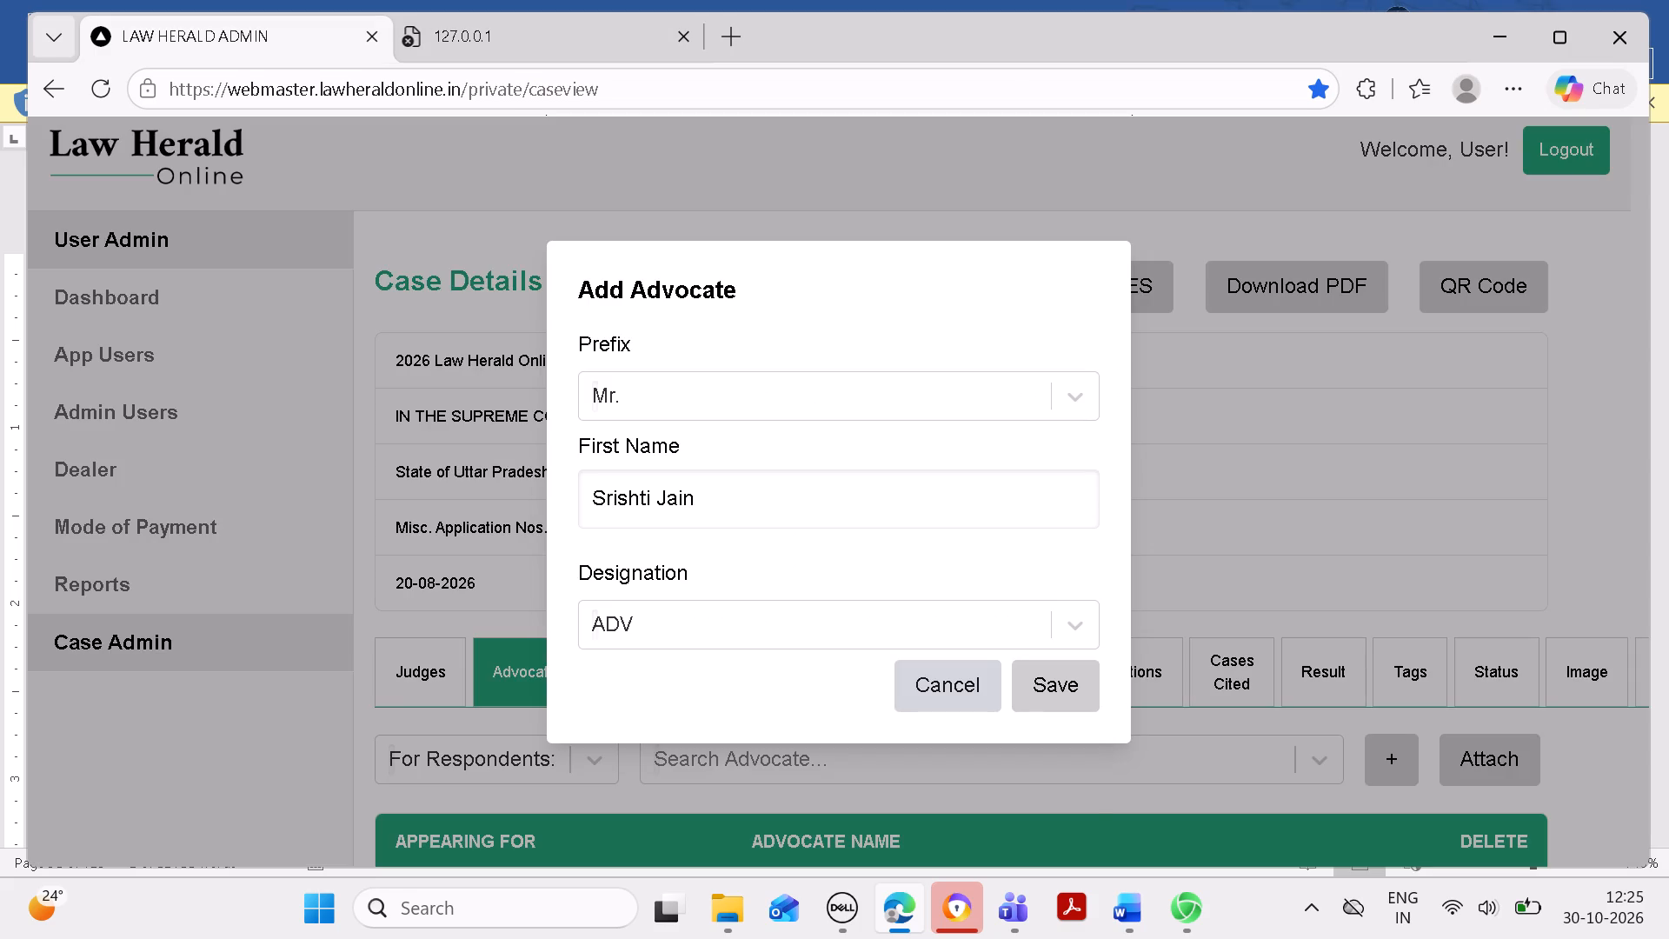
{"action": "left_click", "coordinate": [1079, 396]}
{"action": "scroll", "coordinate": [1025, 473], "scroll_direction": "down", "scroll_amount": 3}
{"action": "left_click", "coordinate": [986, 573]}
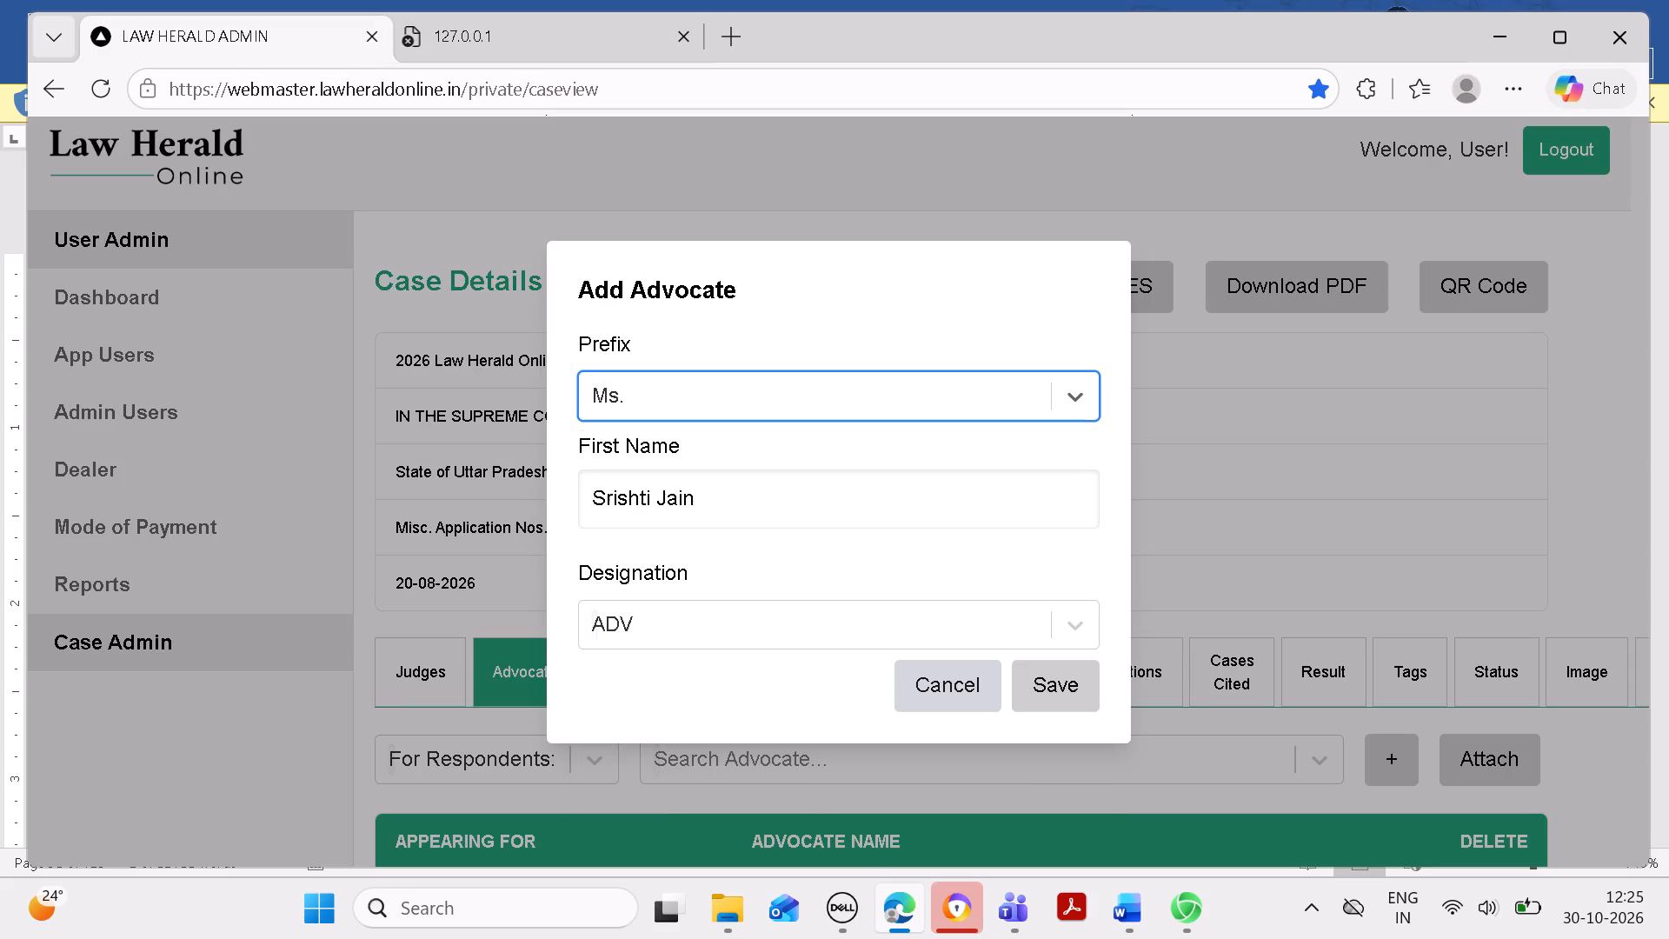
{"action": "left_click", "coordinate": [1079, 689]}
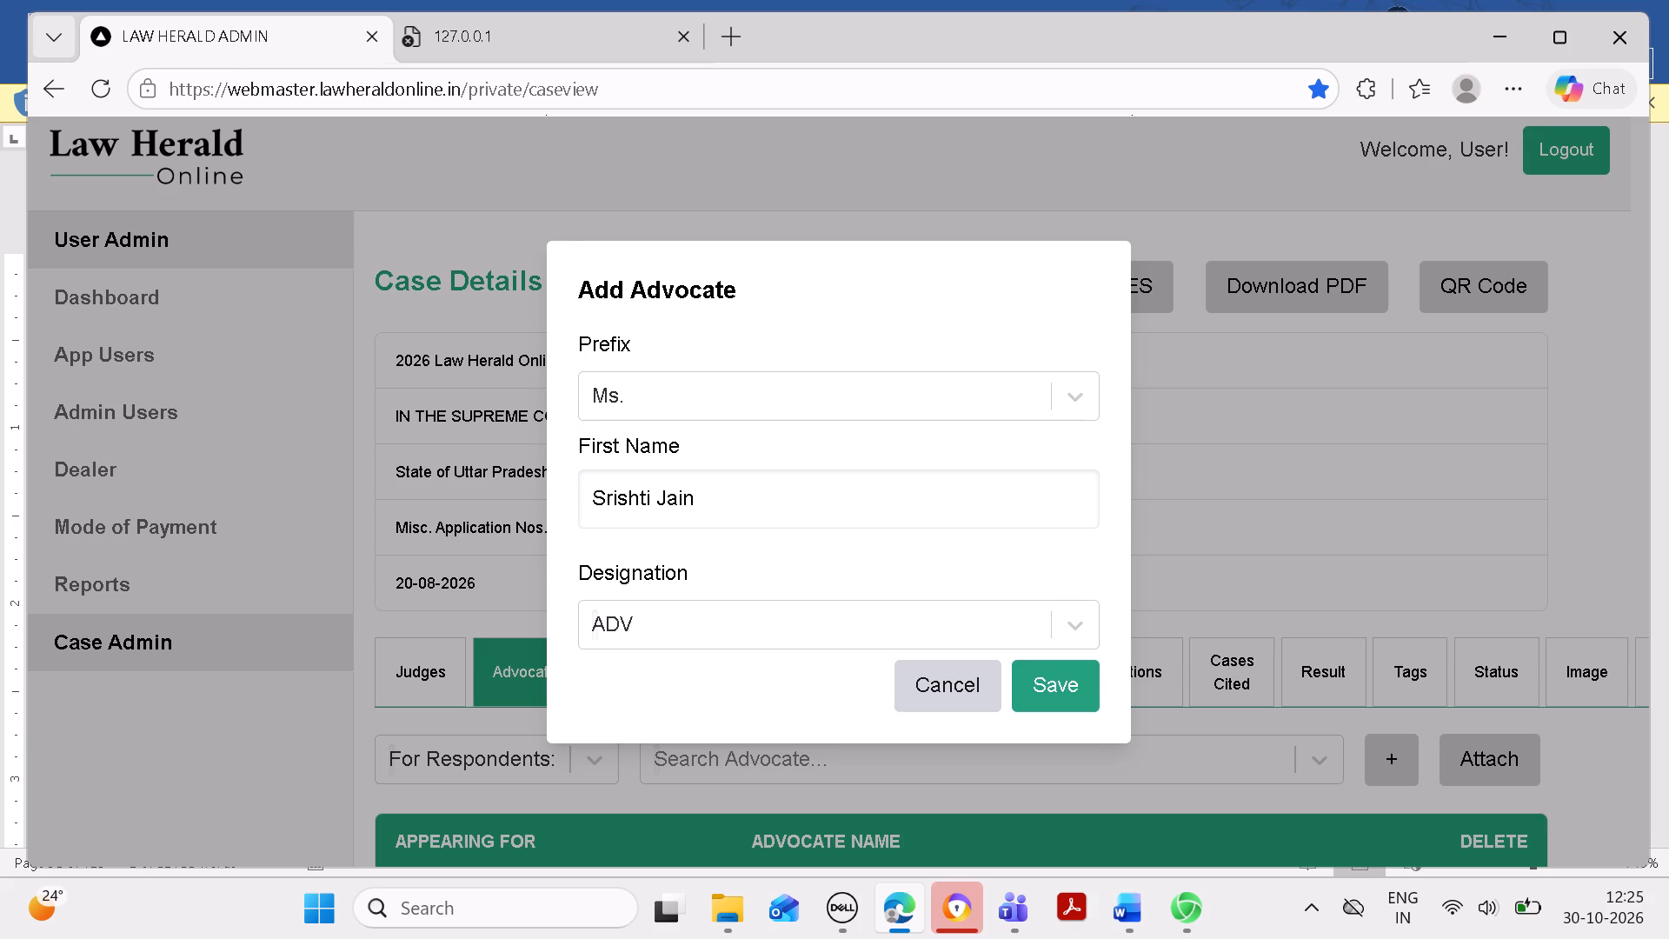
{"action": "left_click", "coordinate": [1093, 259]}
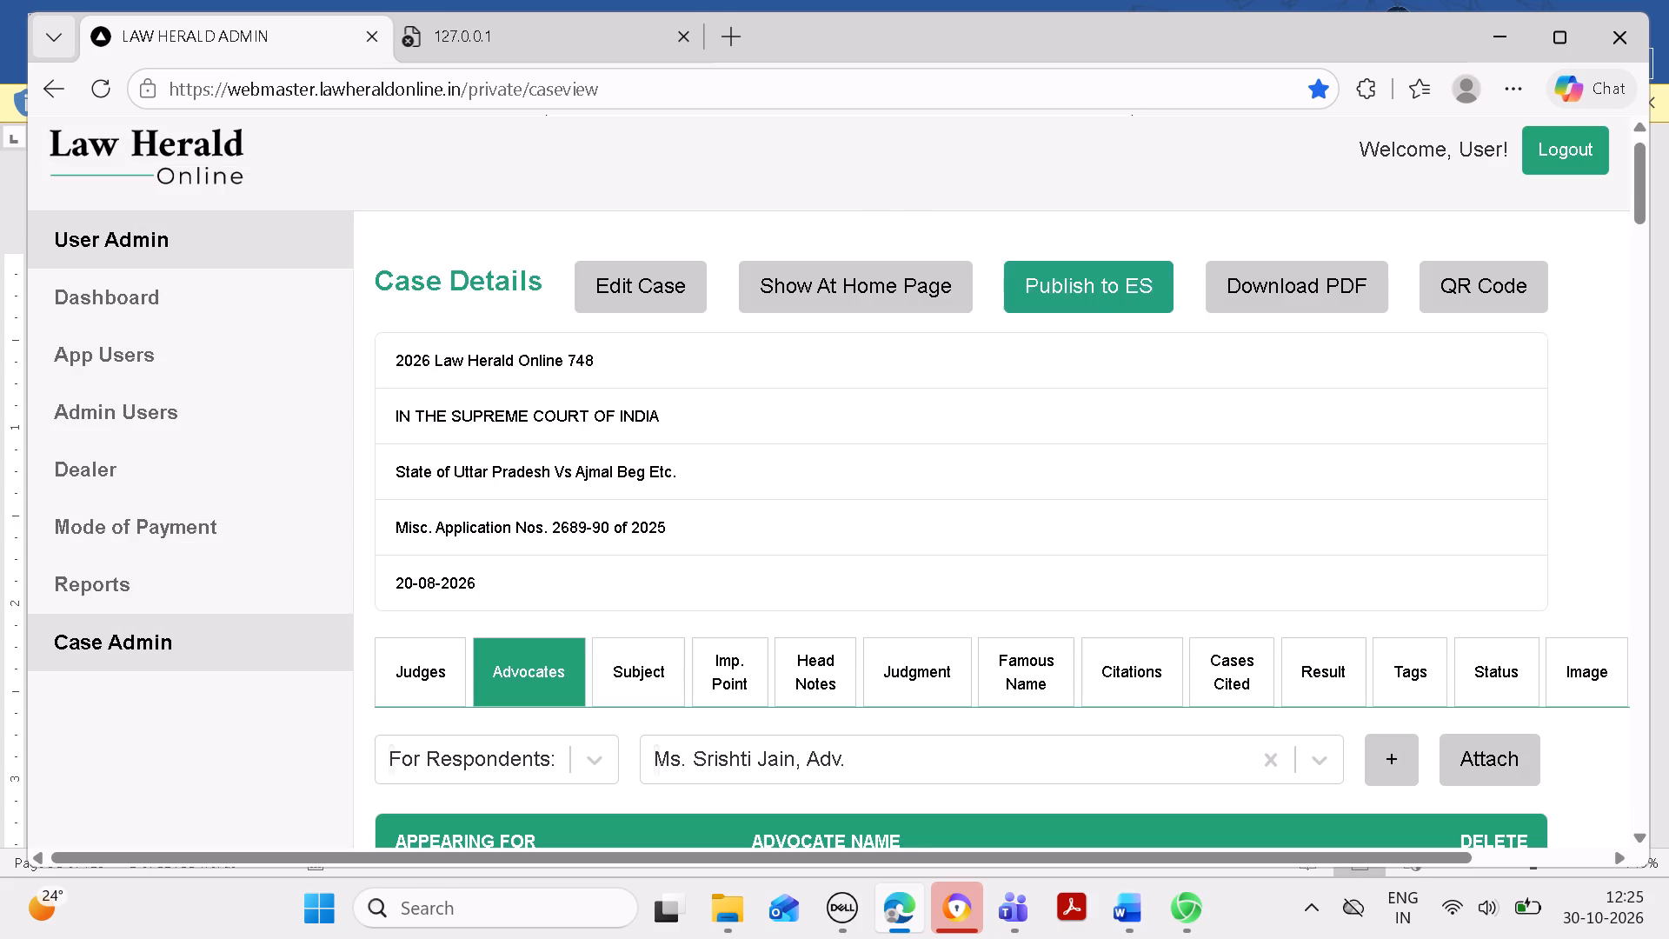
{"action": "scroll", "coordinate": [1072, 489], "scroll_direction": "down", "scroll_amount": 8}
{"action": "left_click", "coordinate": [1100, 254]}
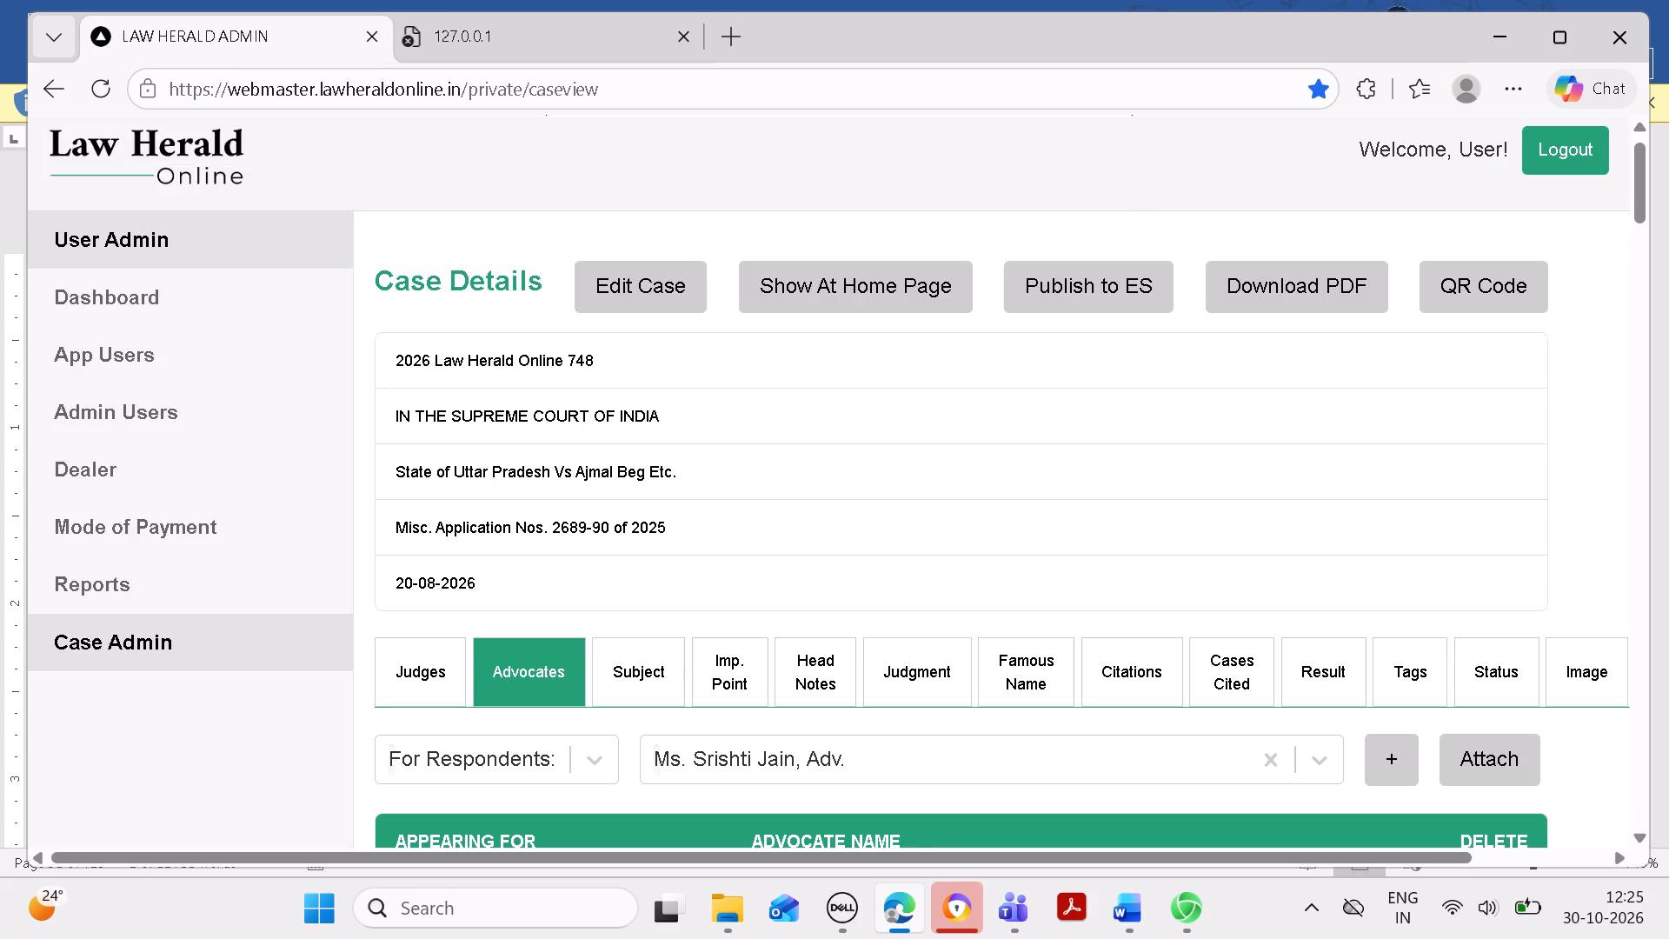
{"action": "scroll", "coordinate": [1155, 571], "scroll_direction": "down", "scroll_amount": 6}
{"action": "scroll", "coordinate": [1158, 730], "scroll_direction": "down", "scroll_amount": 3}
Copy the eighty-fifth respondents' advocate's name from the judgment in Word and return to the Edge case record.
{"action": "left_click", "coordinate": [1135, 904]}
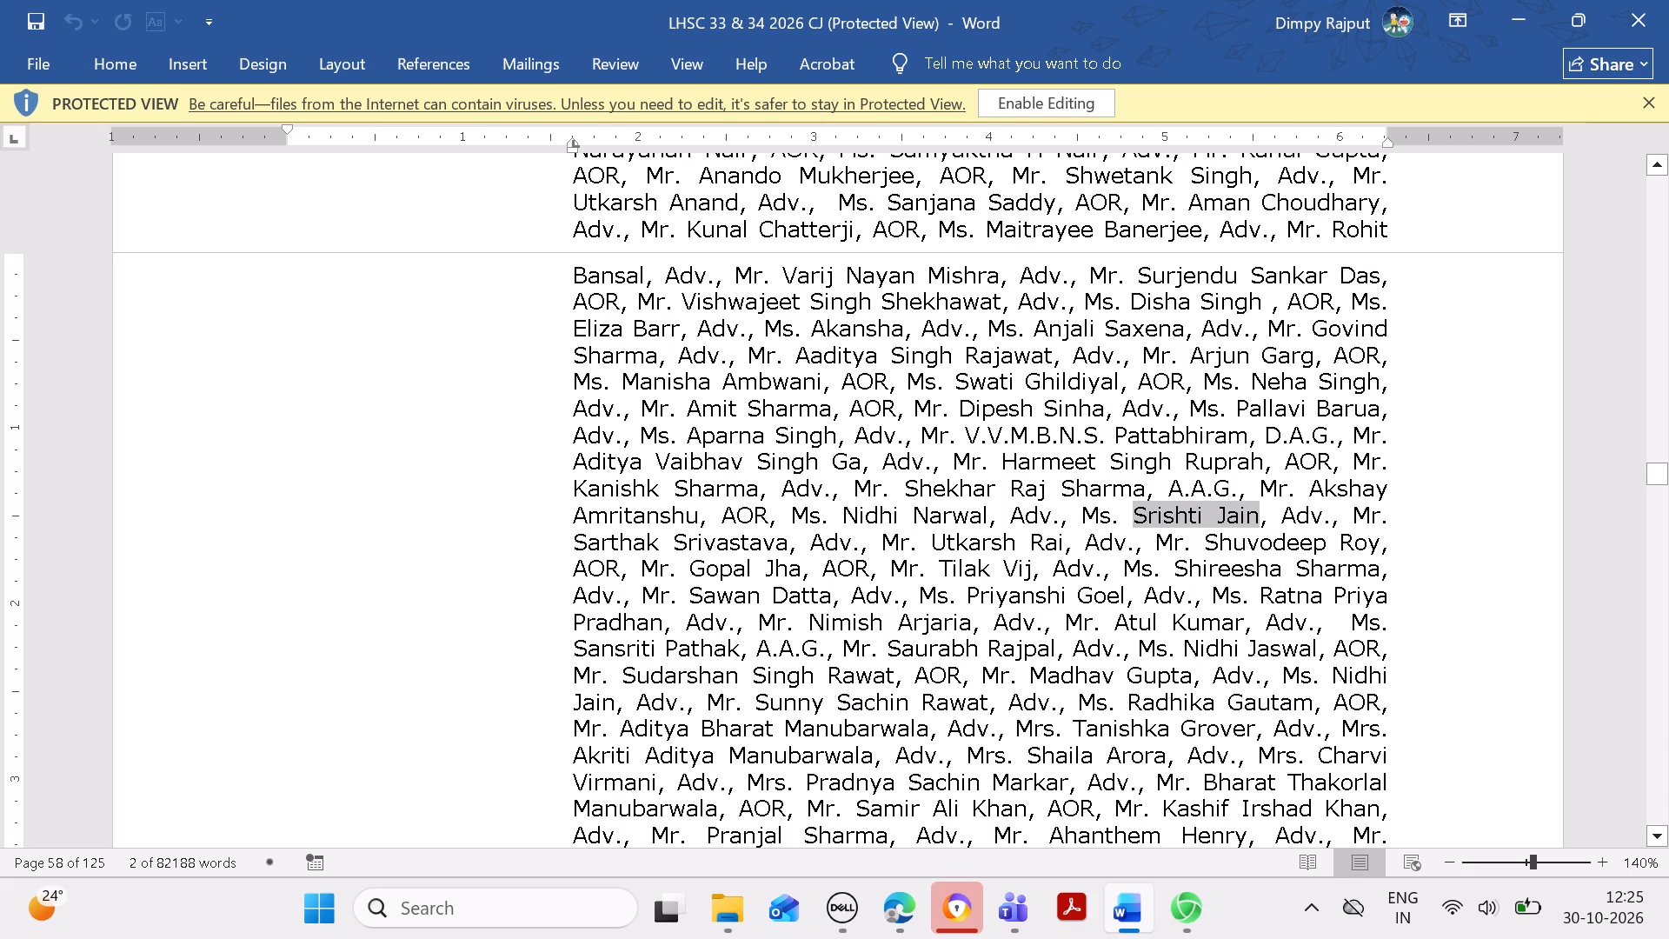
{"action": "left_click_drag", "start_coordinate": [577, 538], "coordinate": [703, 542]}
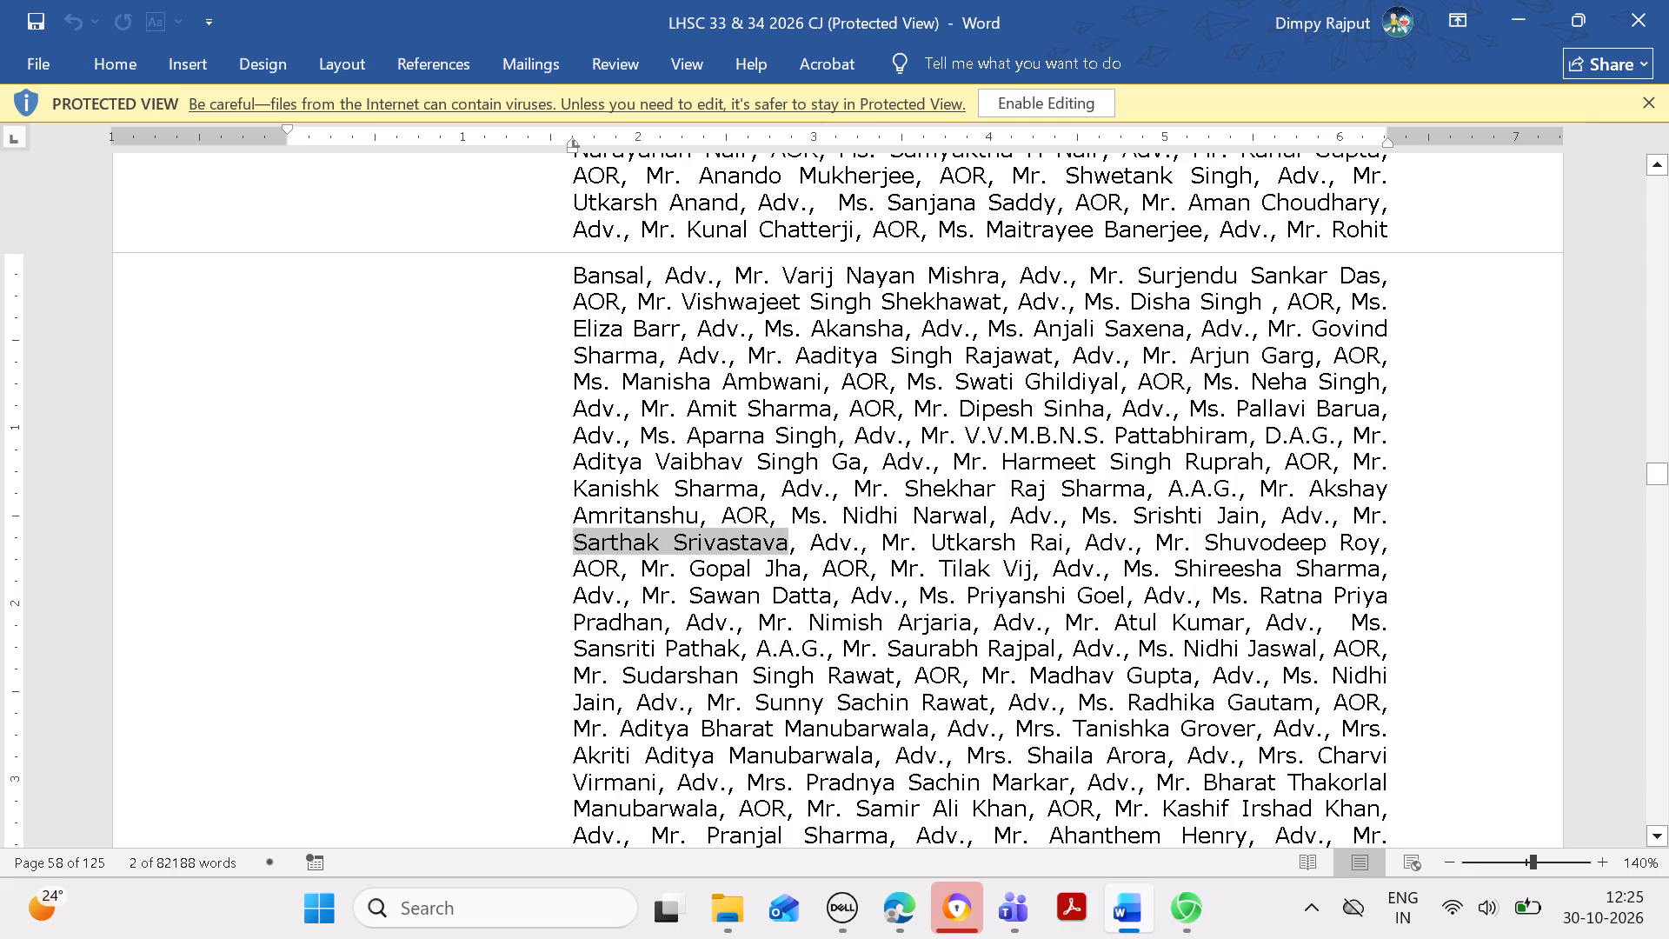
{"action": "key", "text": "ctrl+c"}
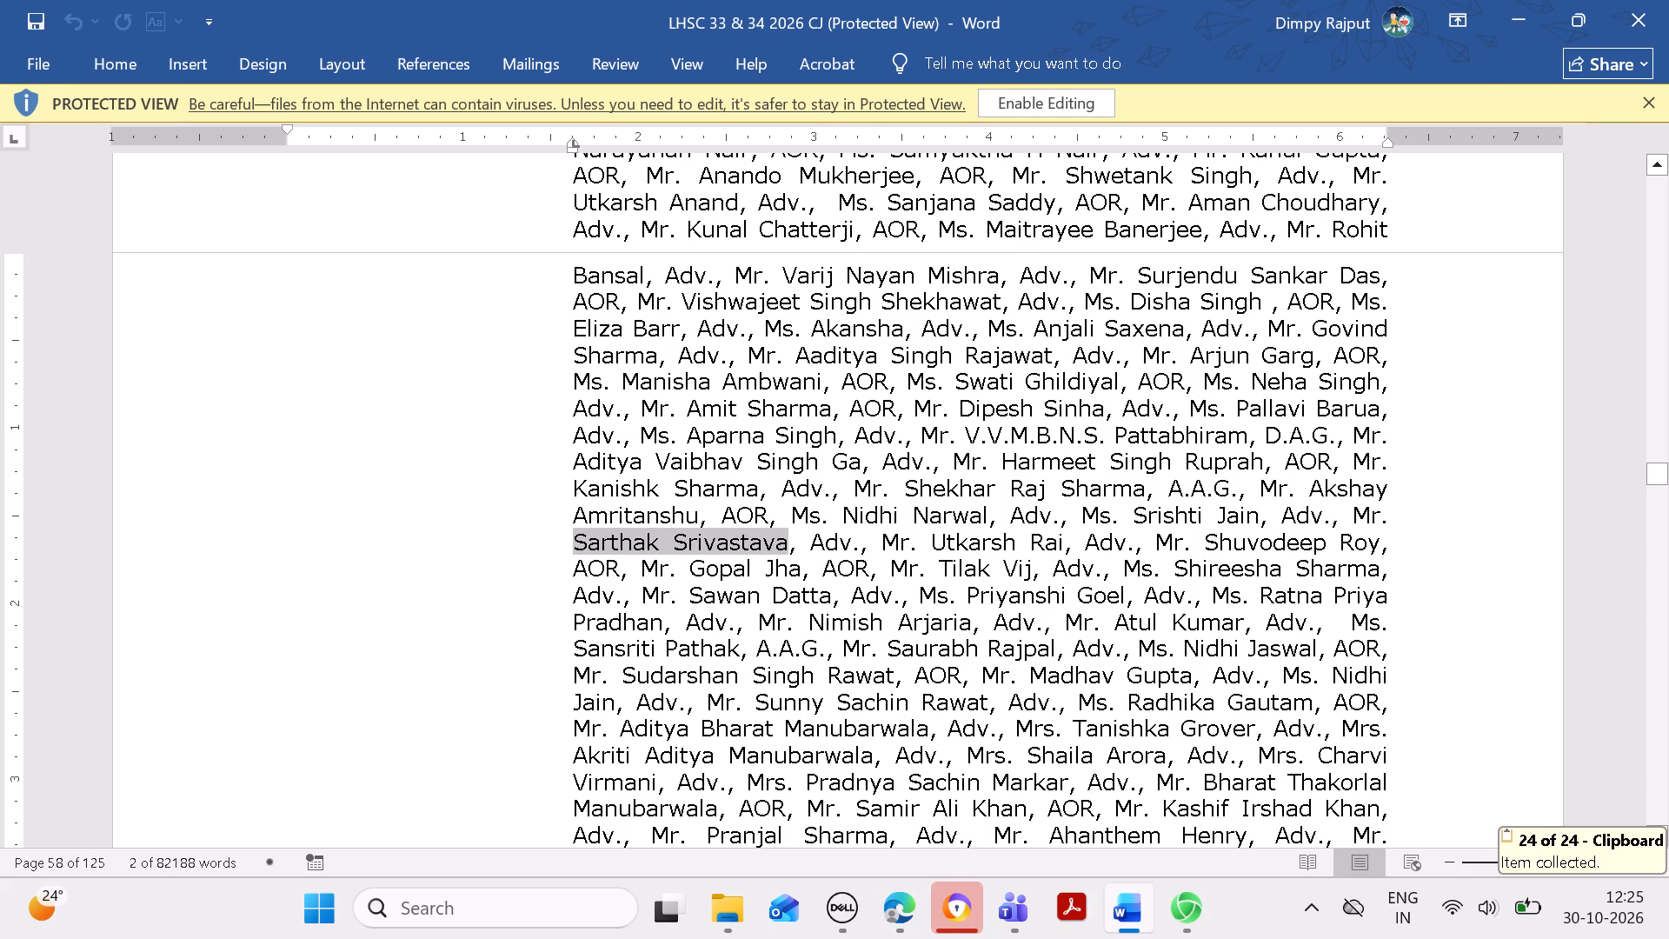
{"action": "left_click", "coordinate": [891, 907]}
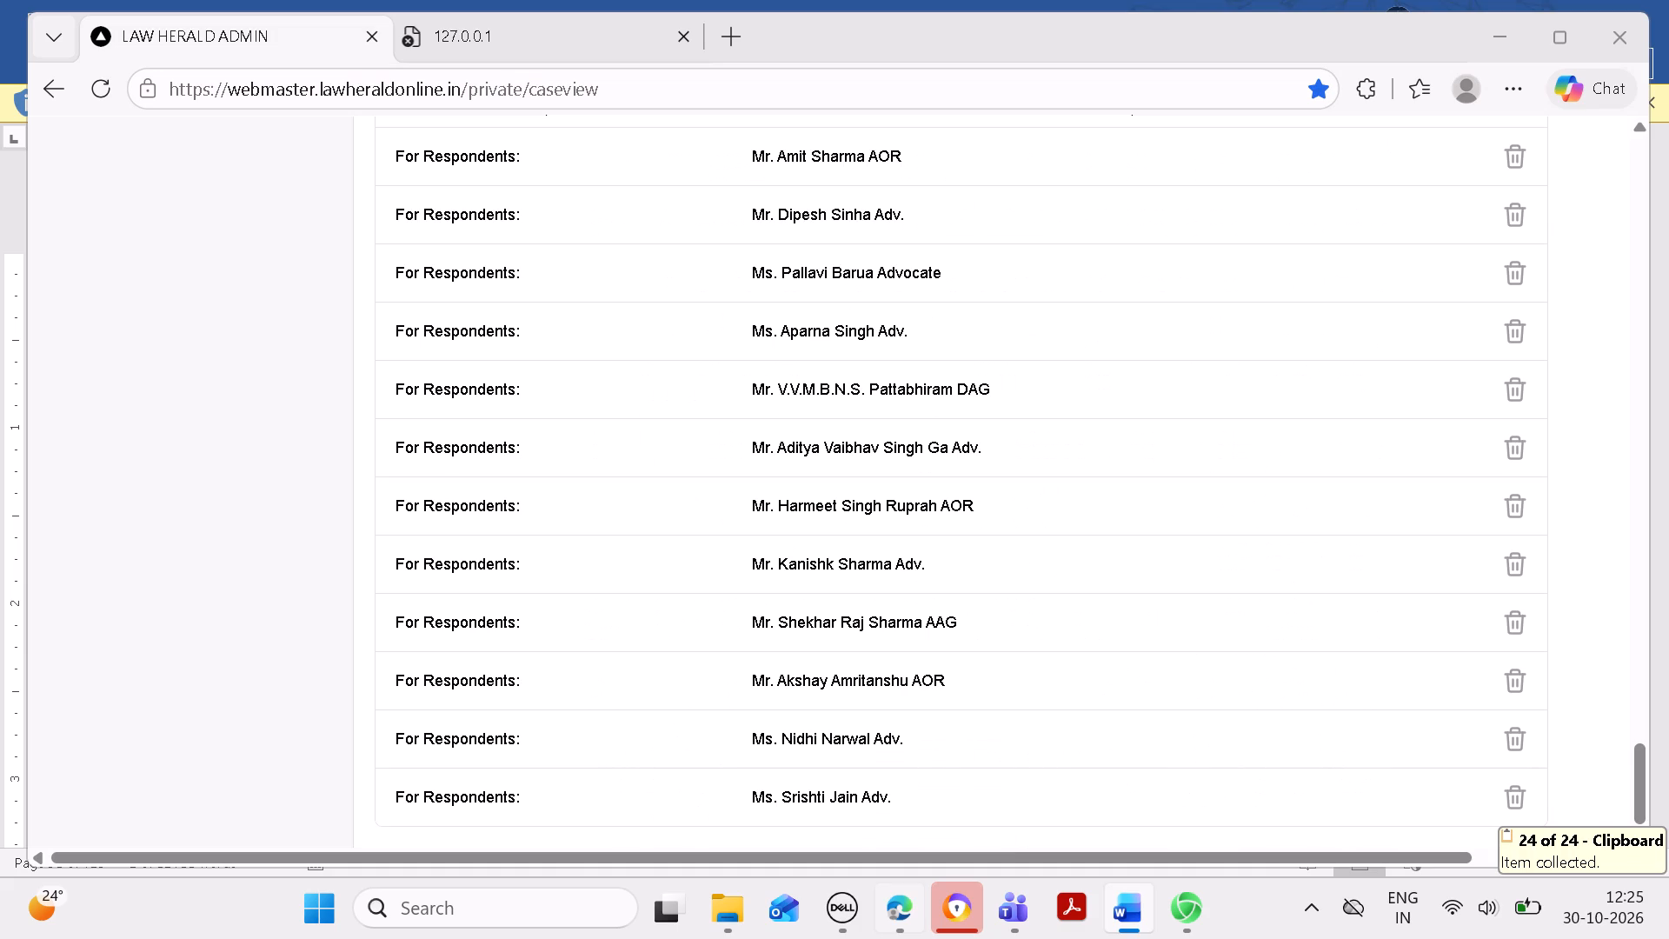
Search the copied eighty-fifth advocate's name in the case record and attach the existing Mr. entry designated Adv. for the respondents.
{"action": "scroll", "coordinate": [835, 818], "scroll_direction": "up", "scroll_amount": 3}
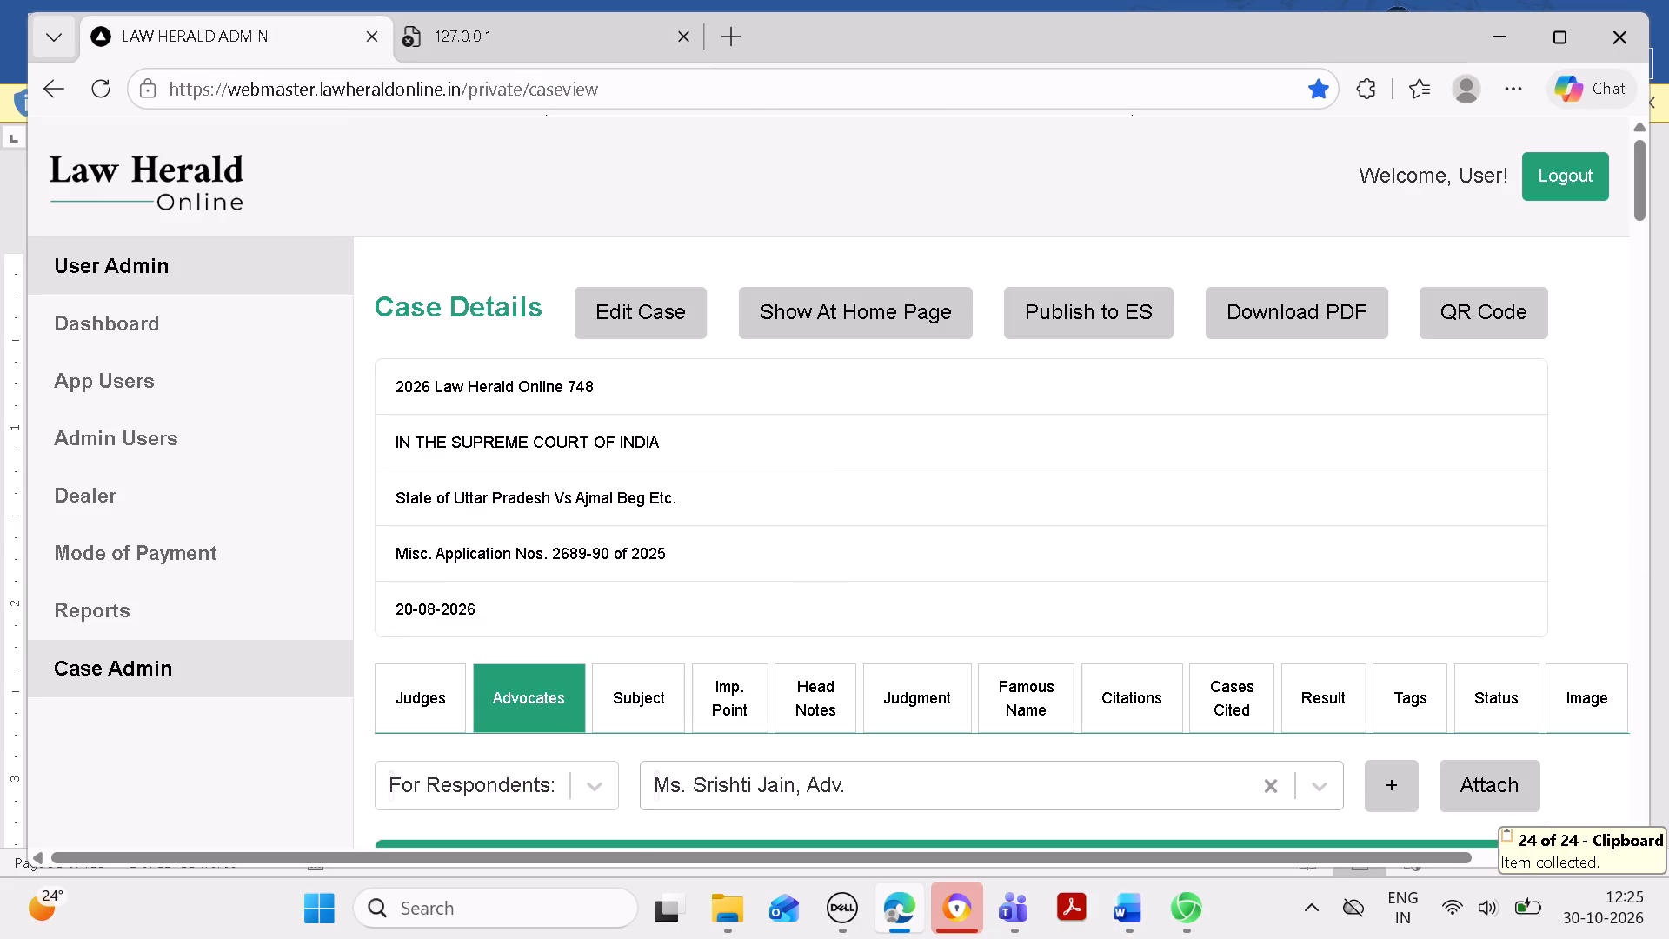
{"action": "left_click", "coordinate": [1274, 781]}
{"action": "key", "text": "ctrl+v"}
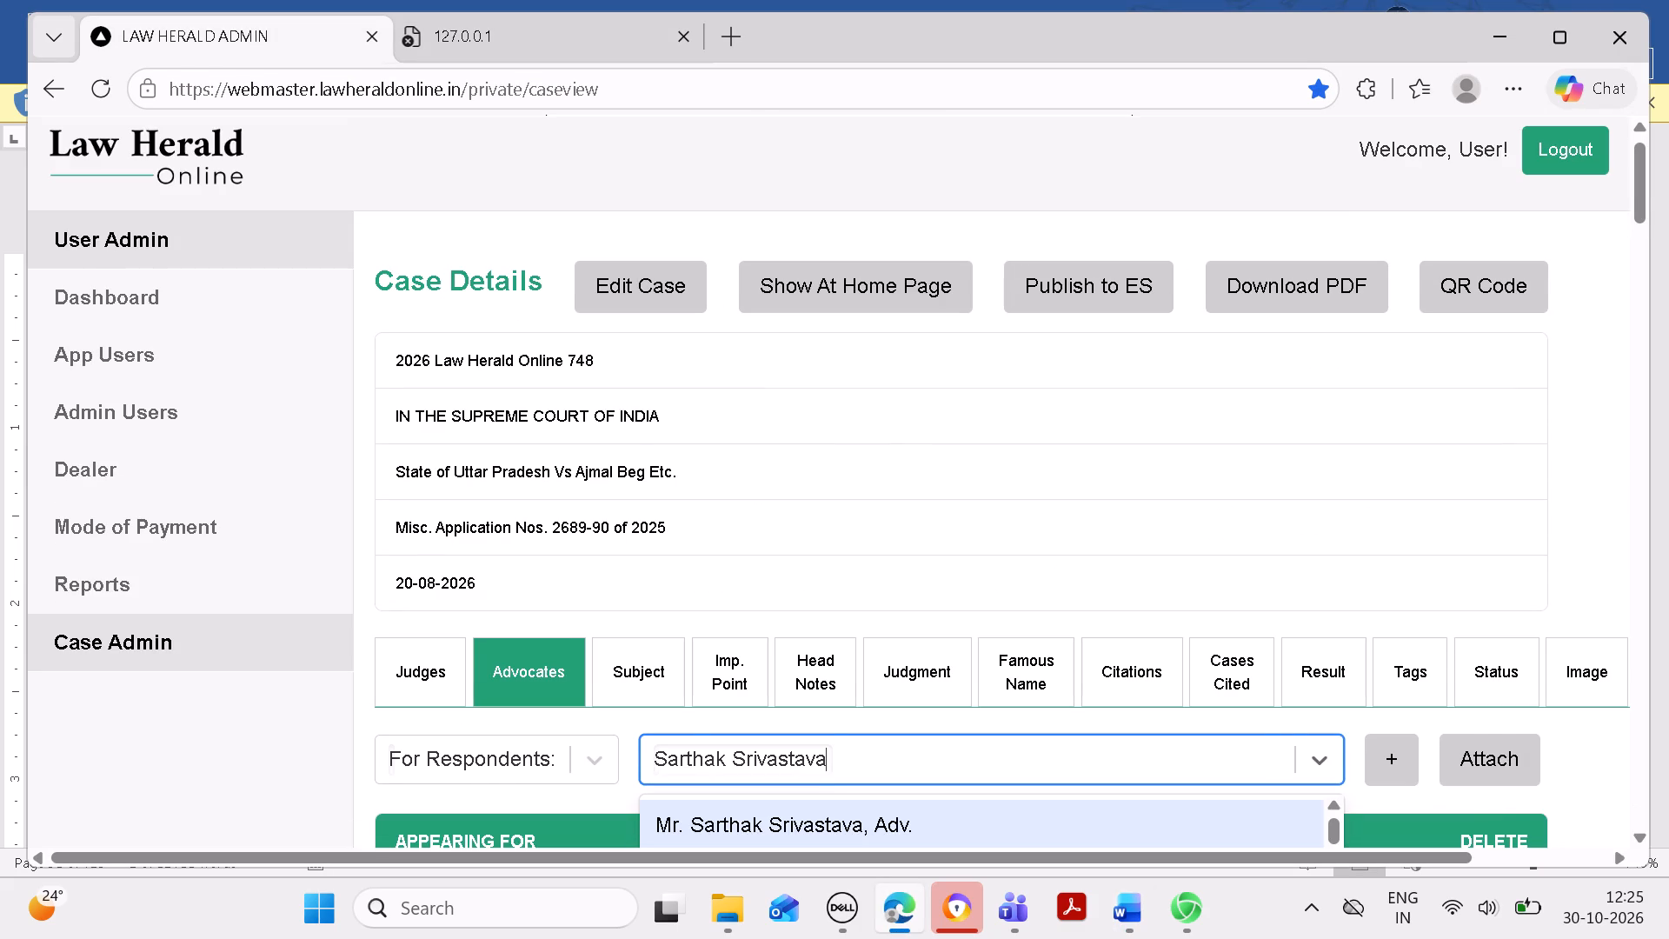
{"action": "left_click", "coordinate": [989, 816]}
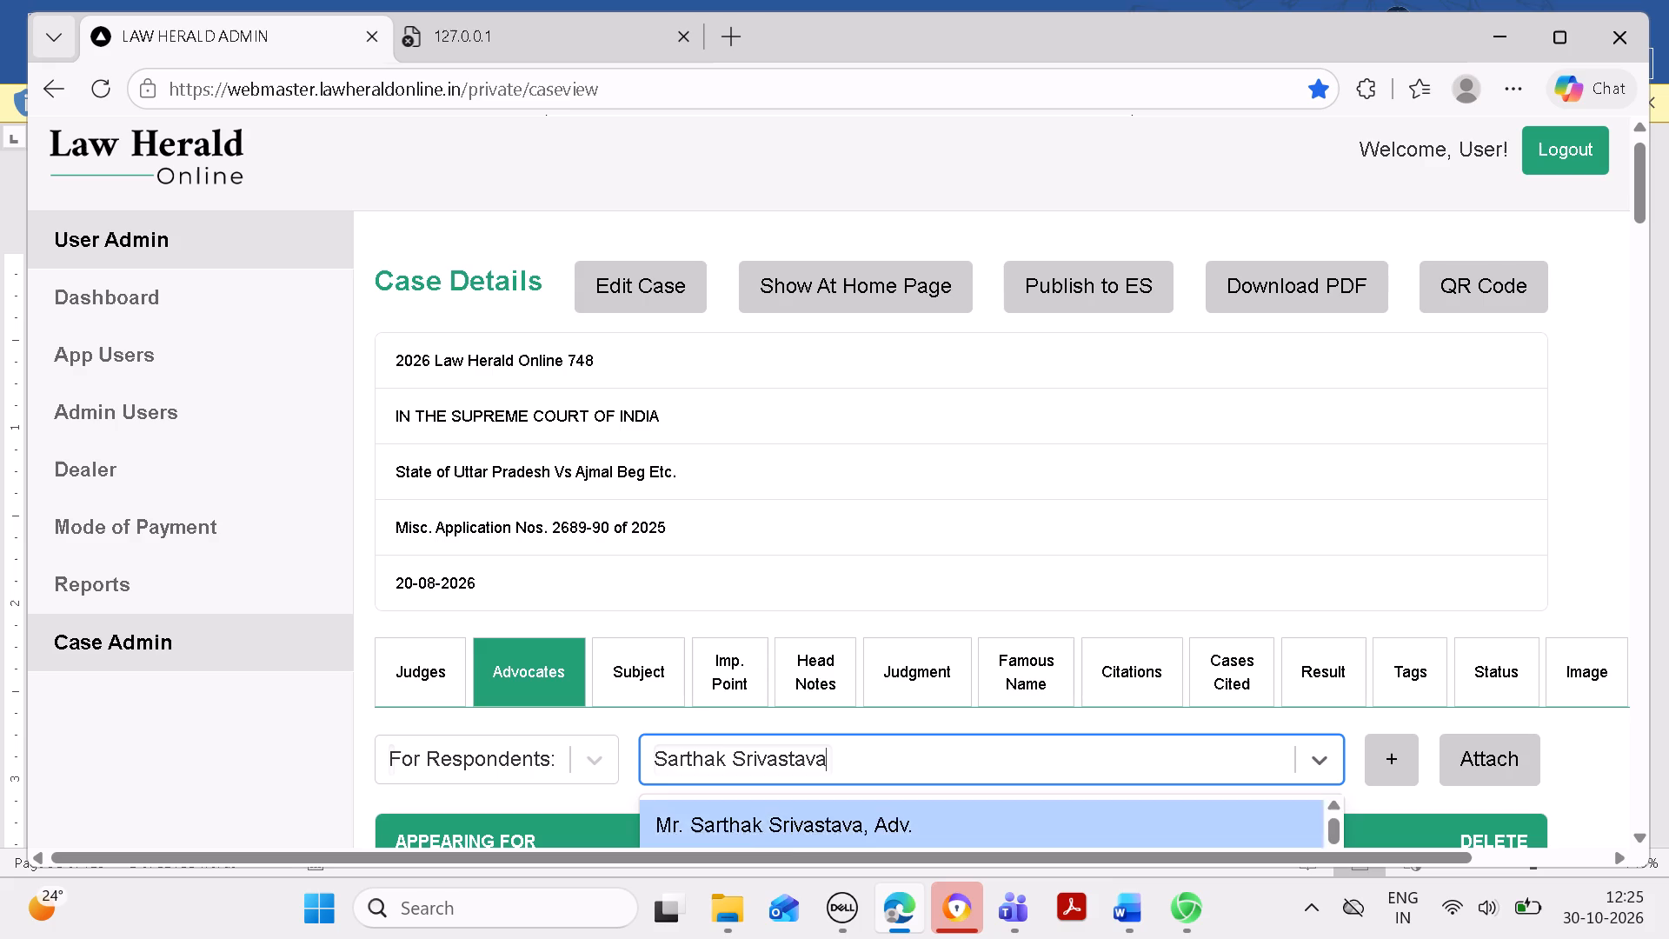
{"action": "left_click", "coordinate": [1504, 750]}
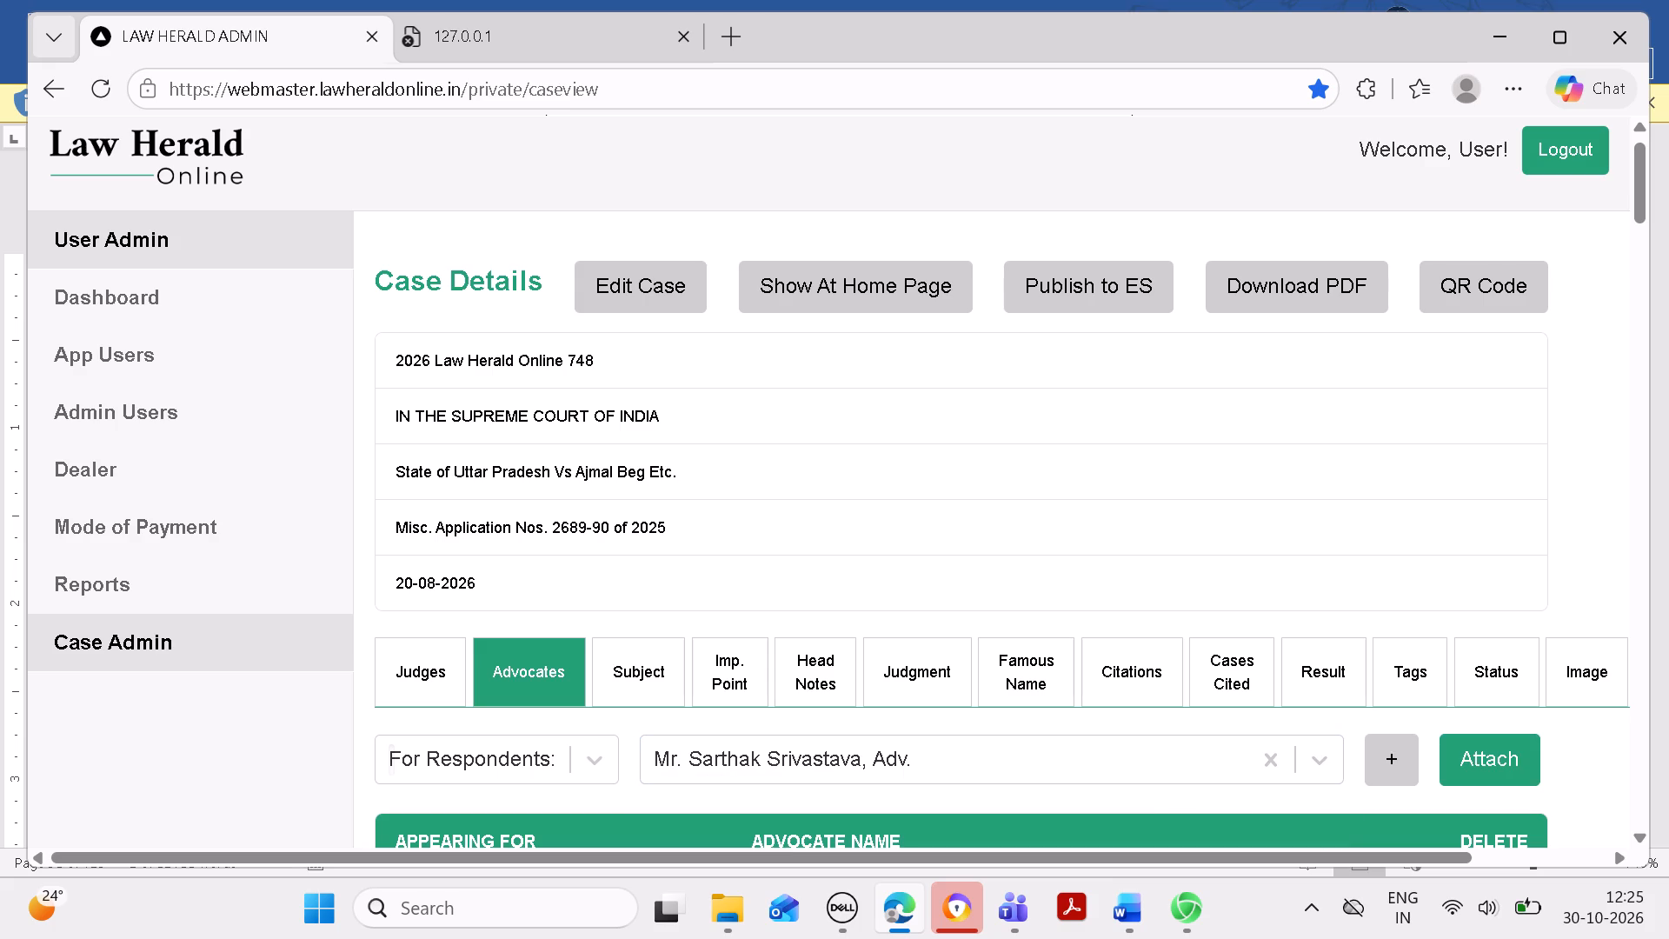
{"action": "left_click", "coordinate": [1100, 262]}
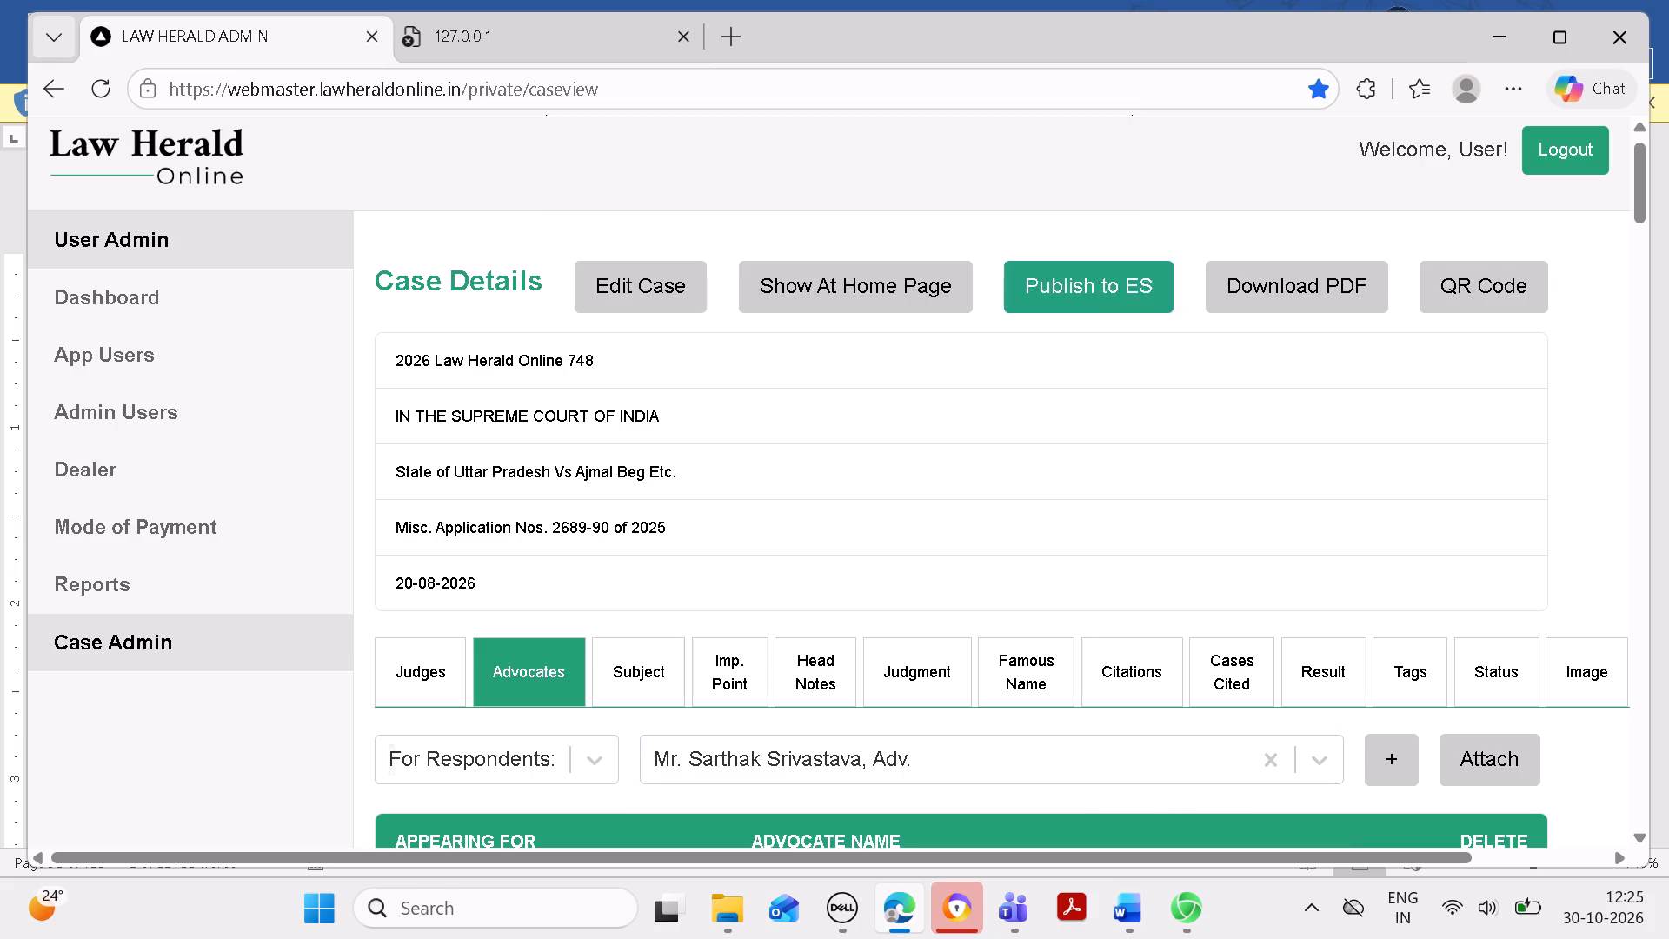
{"action": "scroll", "coordinate": [1188, 530], "scroll_direction": "down", "scroll_amount": 6}
{"action": "scroll", "coordinate": [1207, 641], "scroll_direction": "down", "scroll_amount": 5}
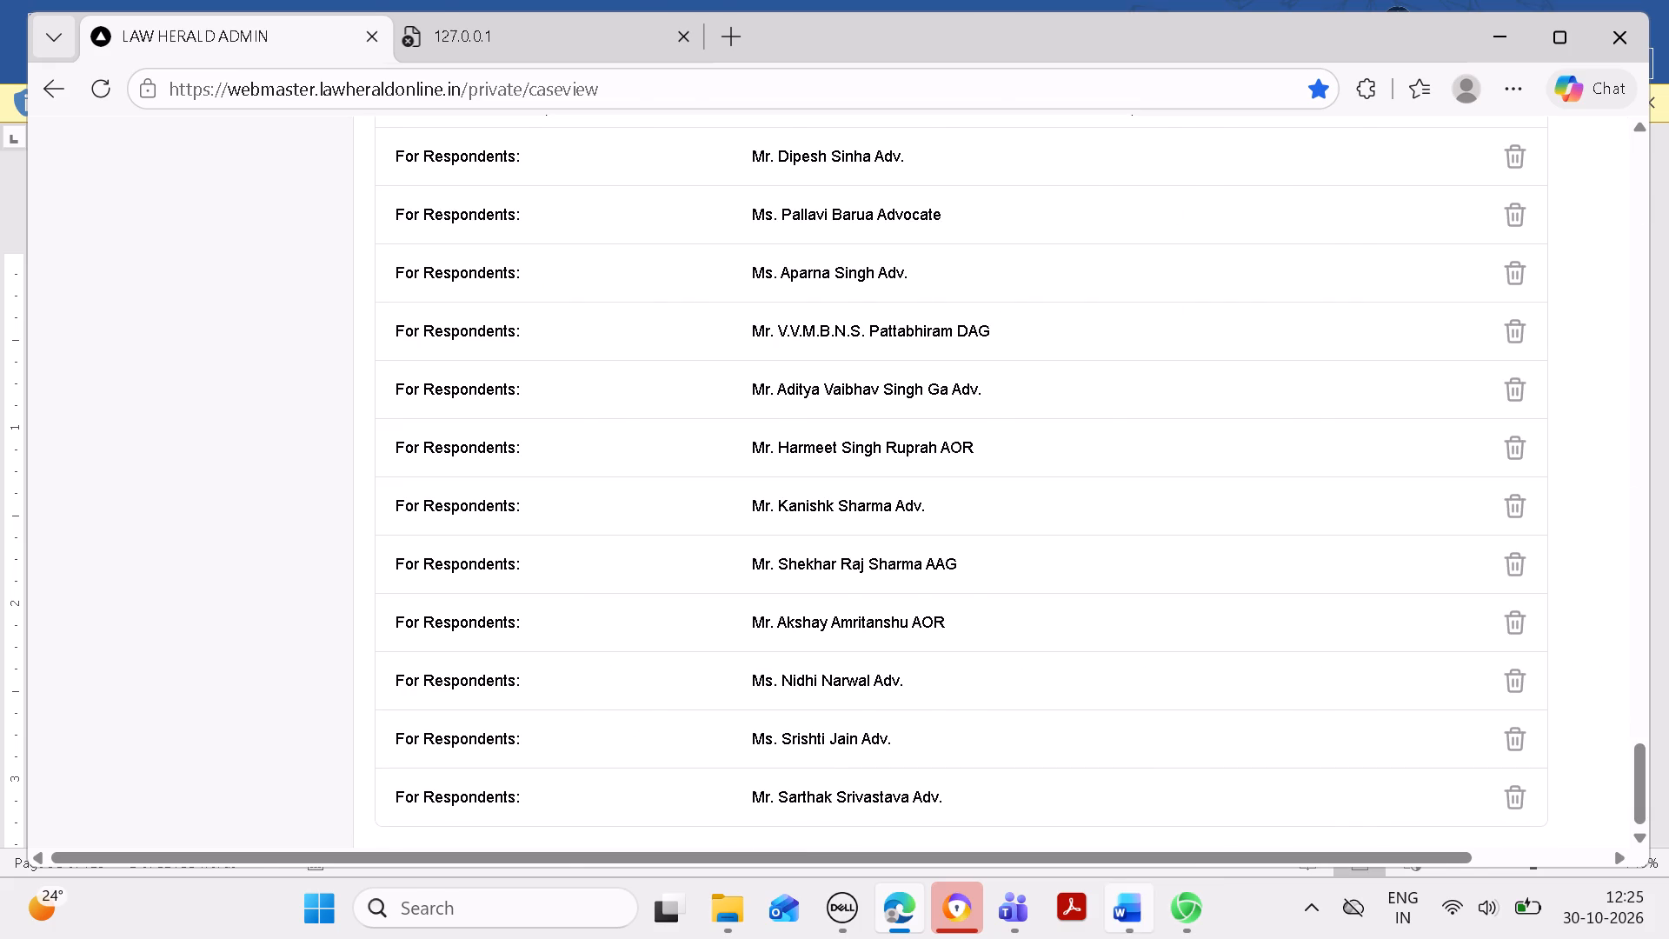
Copy the eighty-sixth respondents' advocate's name from the Word judgment and create and attach a Mr. entry designated ADV in the Edge case record.
{"action": "left_click", "coordinate": [1125, 908]}
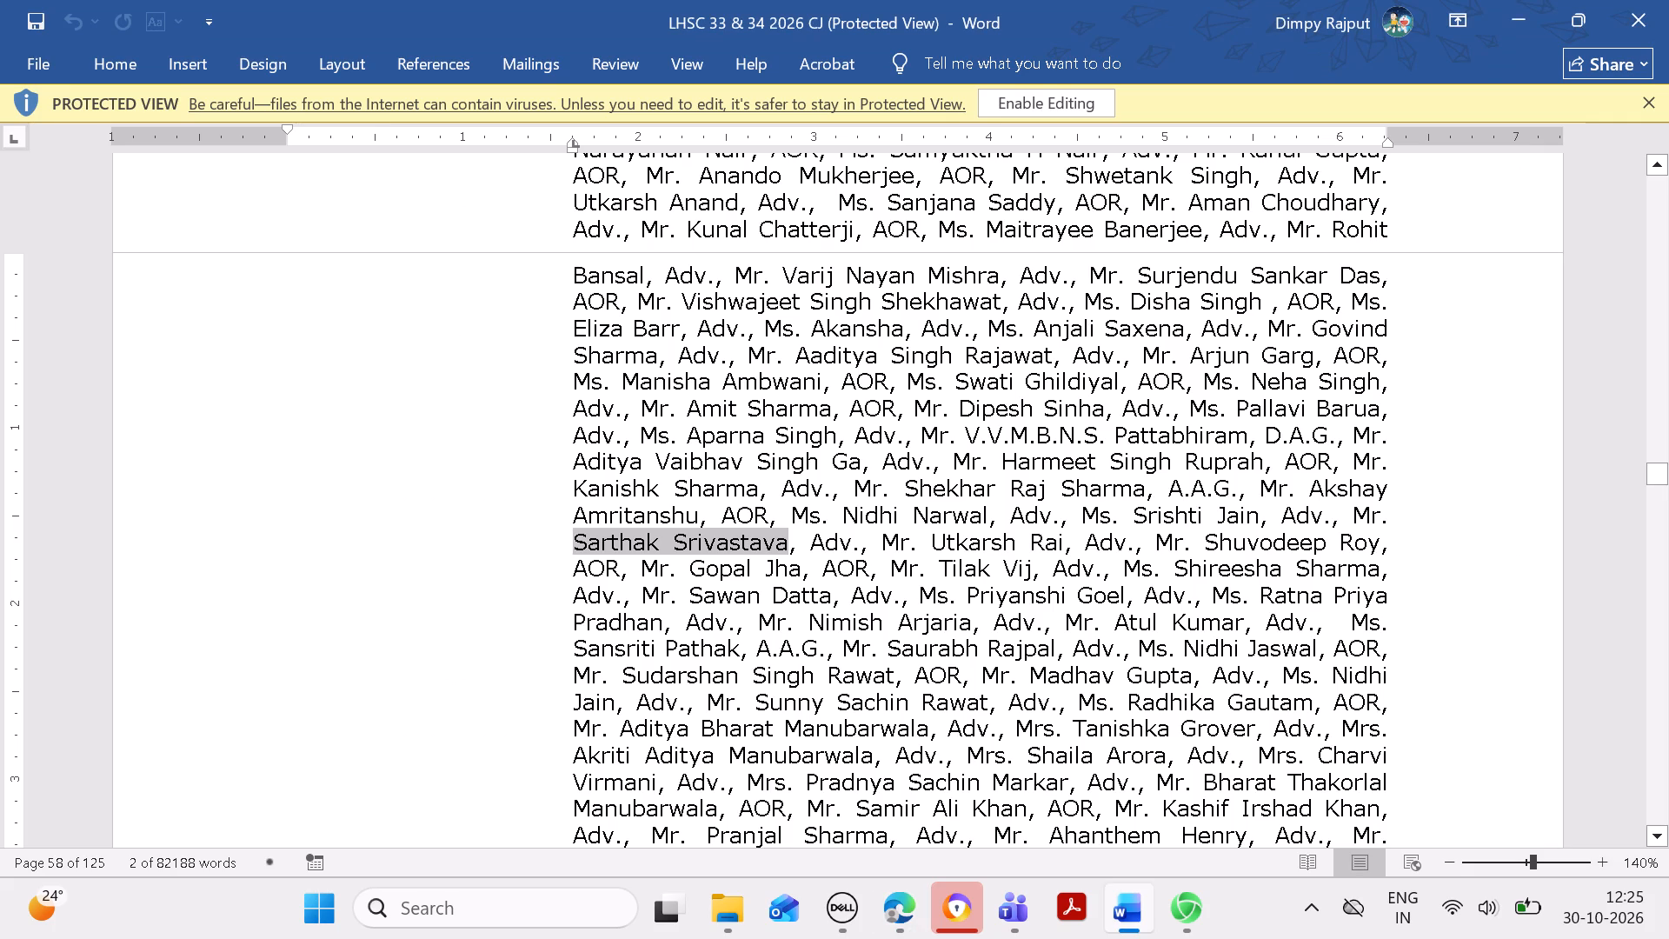
{"action": "left_click_drag", "start_coordinate": [935, 542], "coordinate": [1038, 543]}
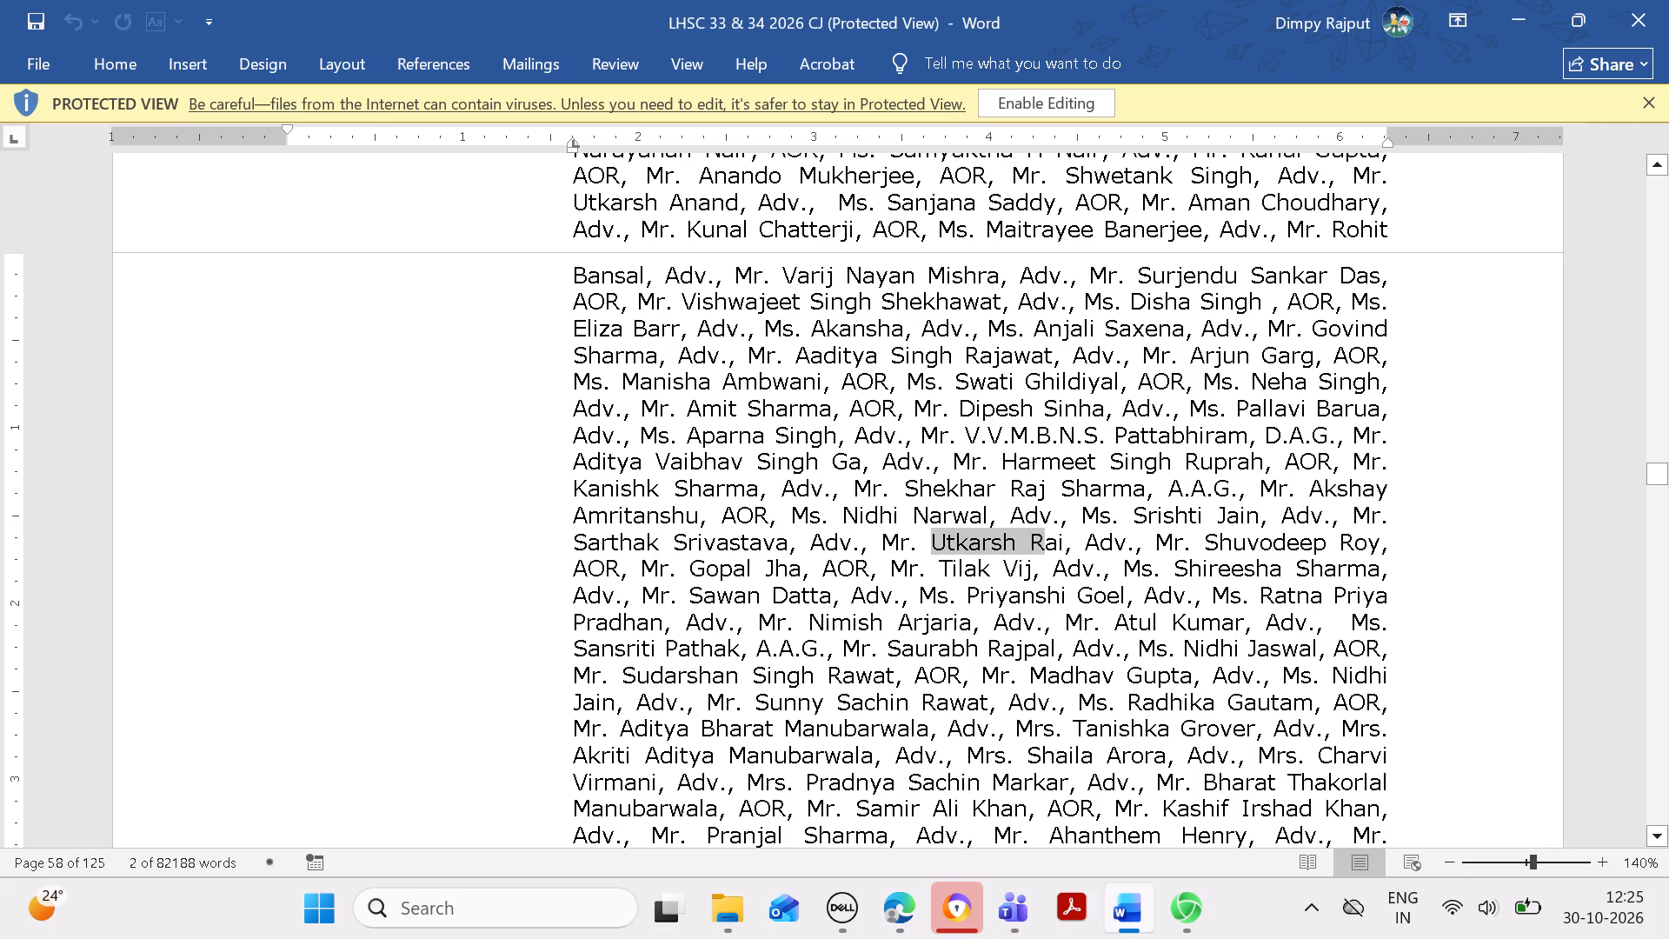
{"action": "left_click_drag", "start_coordinate": [1038, 543], "coordinate": [1065, 550]}
{"action": "key", "text": "ctrl+c"}
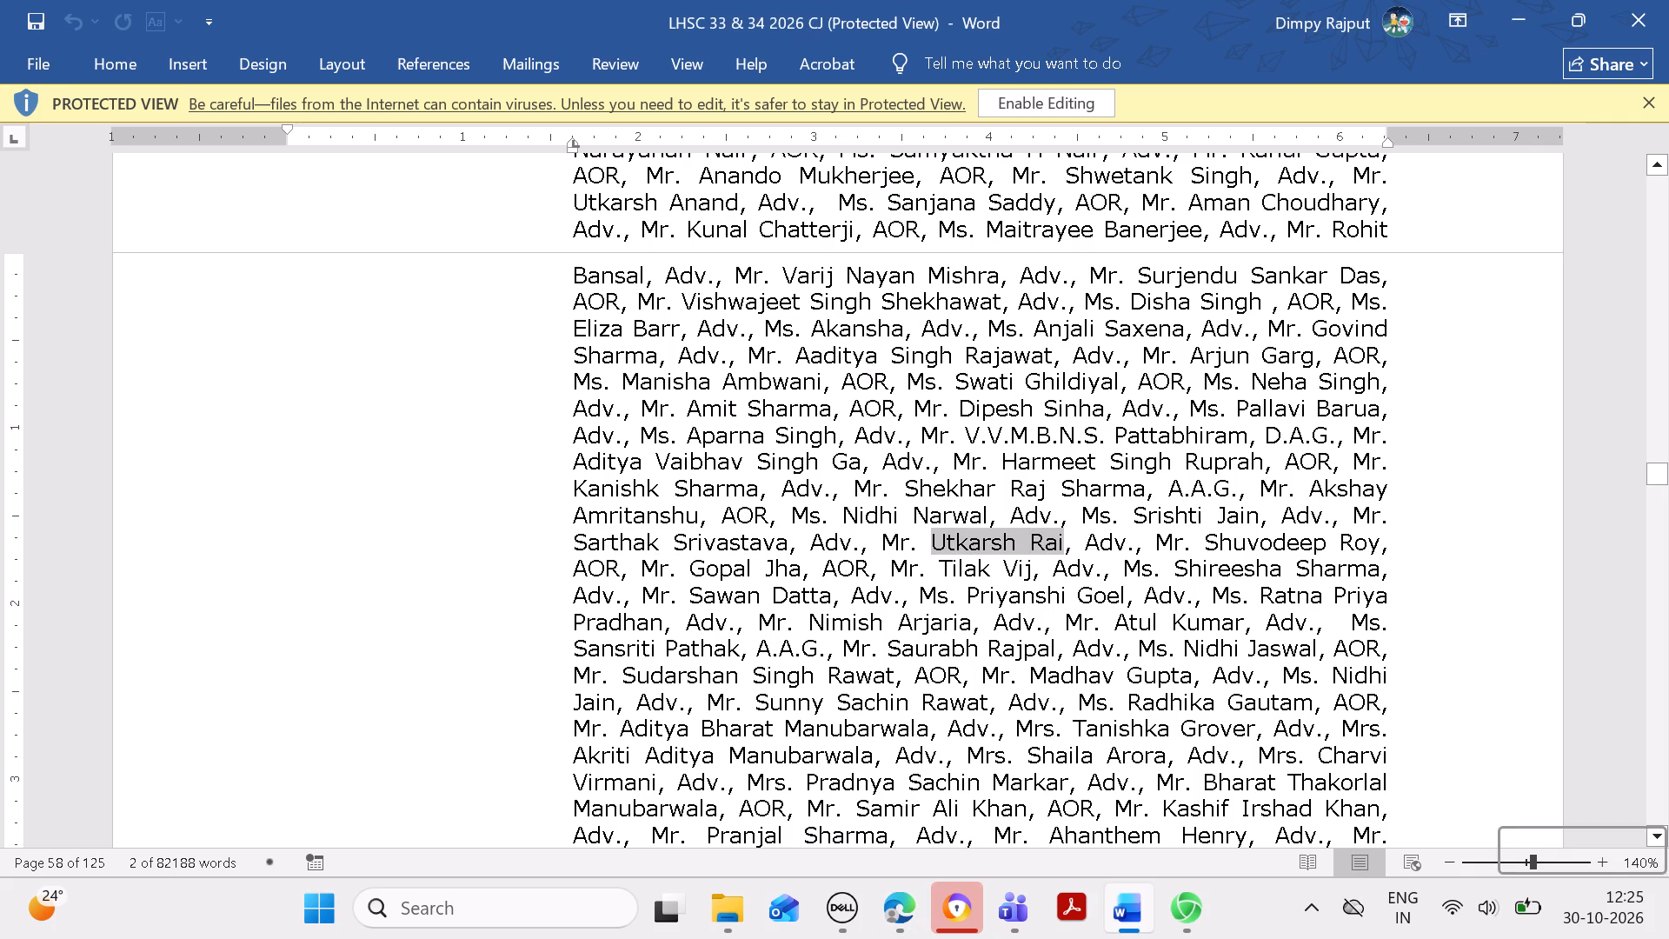
{"action": "left_click", "coordinate": [904, 907]}
{"action": "scroll", "coordinate": [886, 784], "scroll_direction": "up", "scroll_amount": 3}
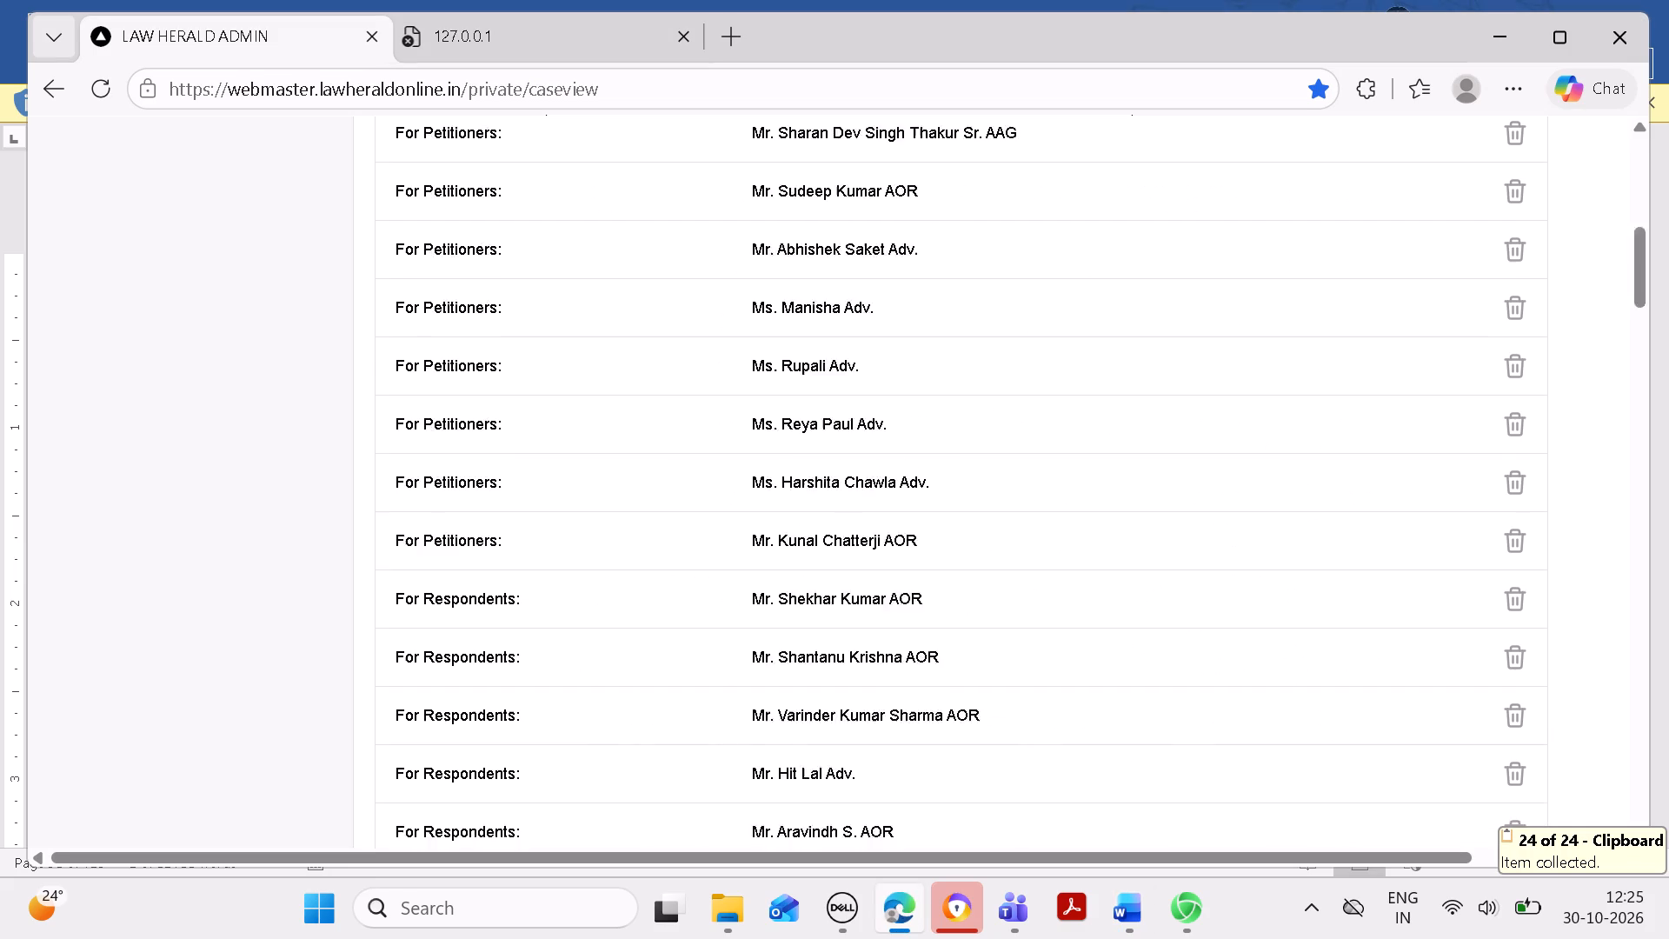
{"action": "left_click", "coordinate": [1267, 785]}
{"action": "key", "text": "ctrl+v"}
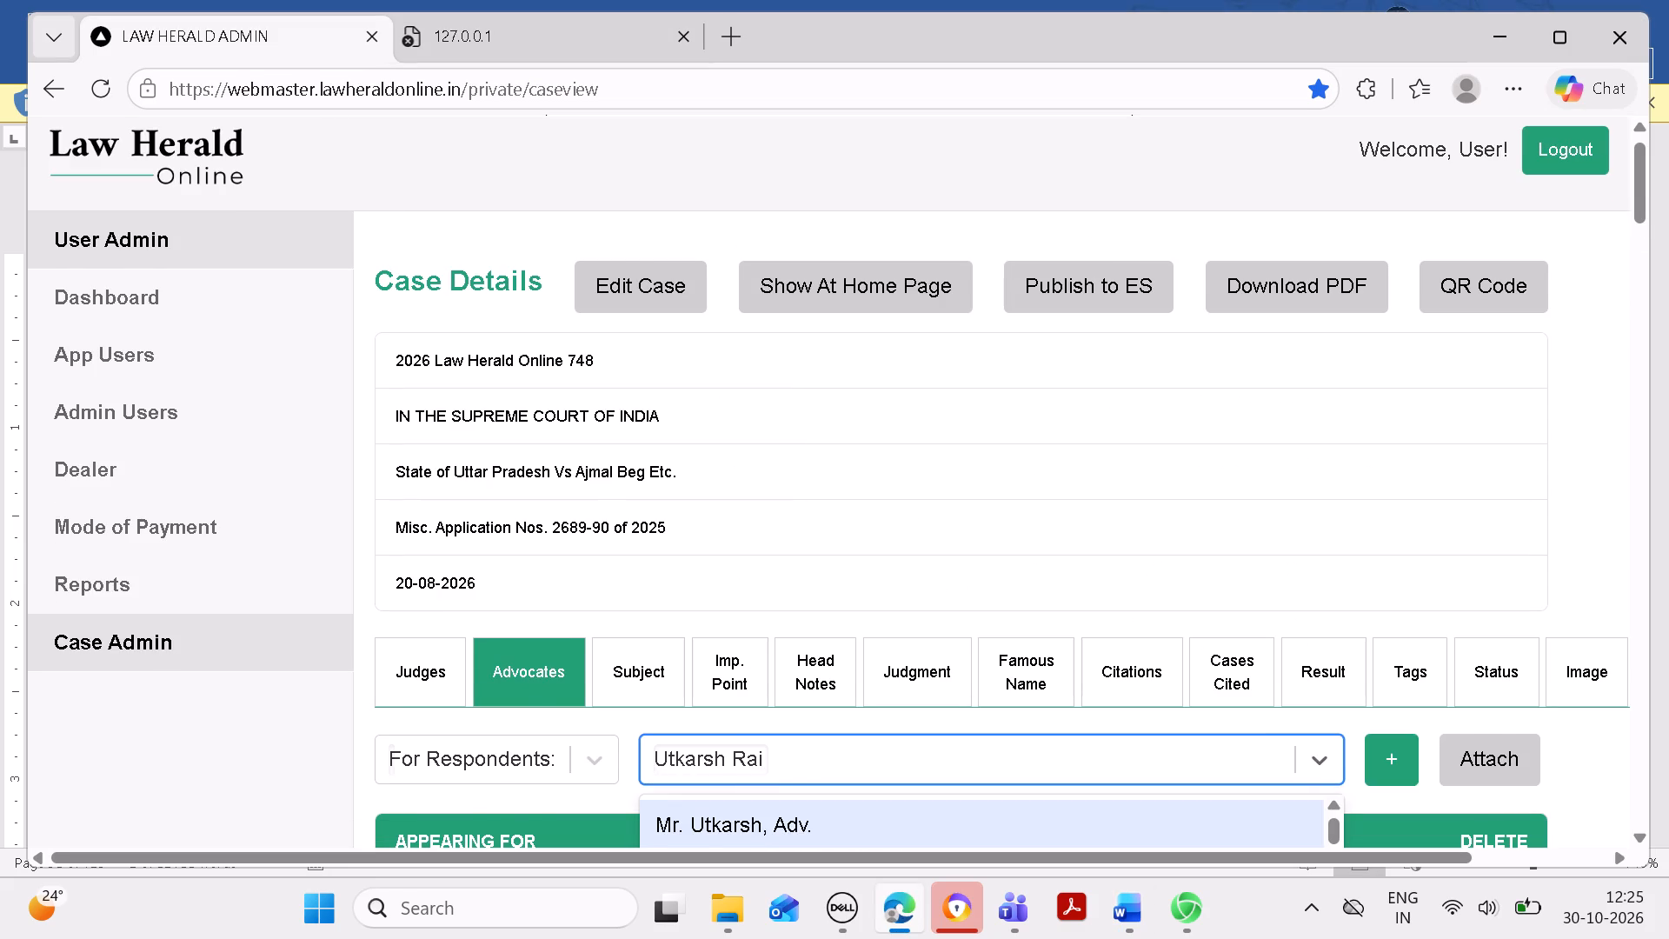
{"action": "left_click", "coordinate": [1366, 757]}
{"action": "left_click", "coordinate": [1080, 692]}
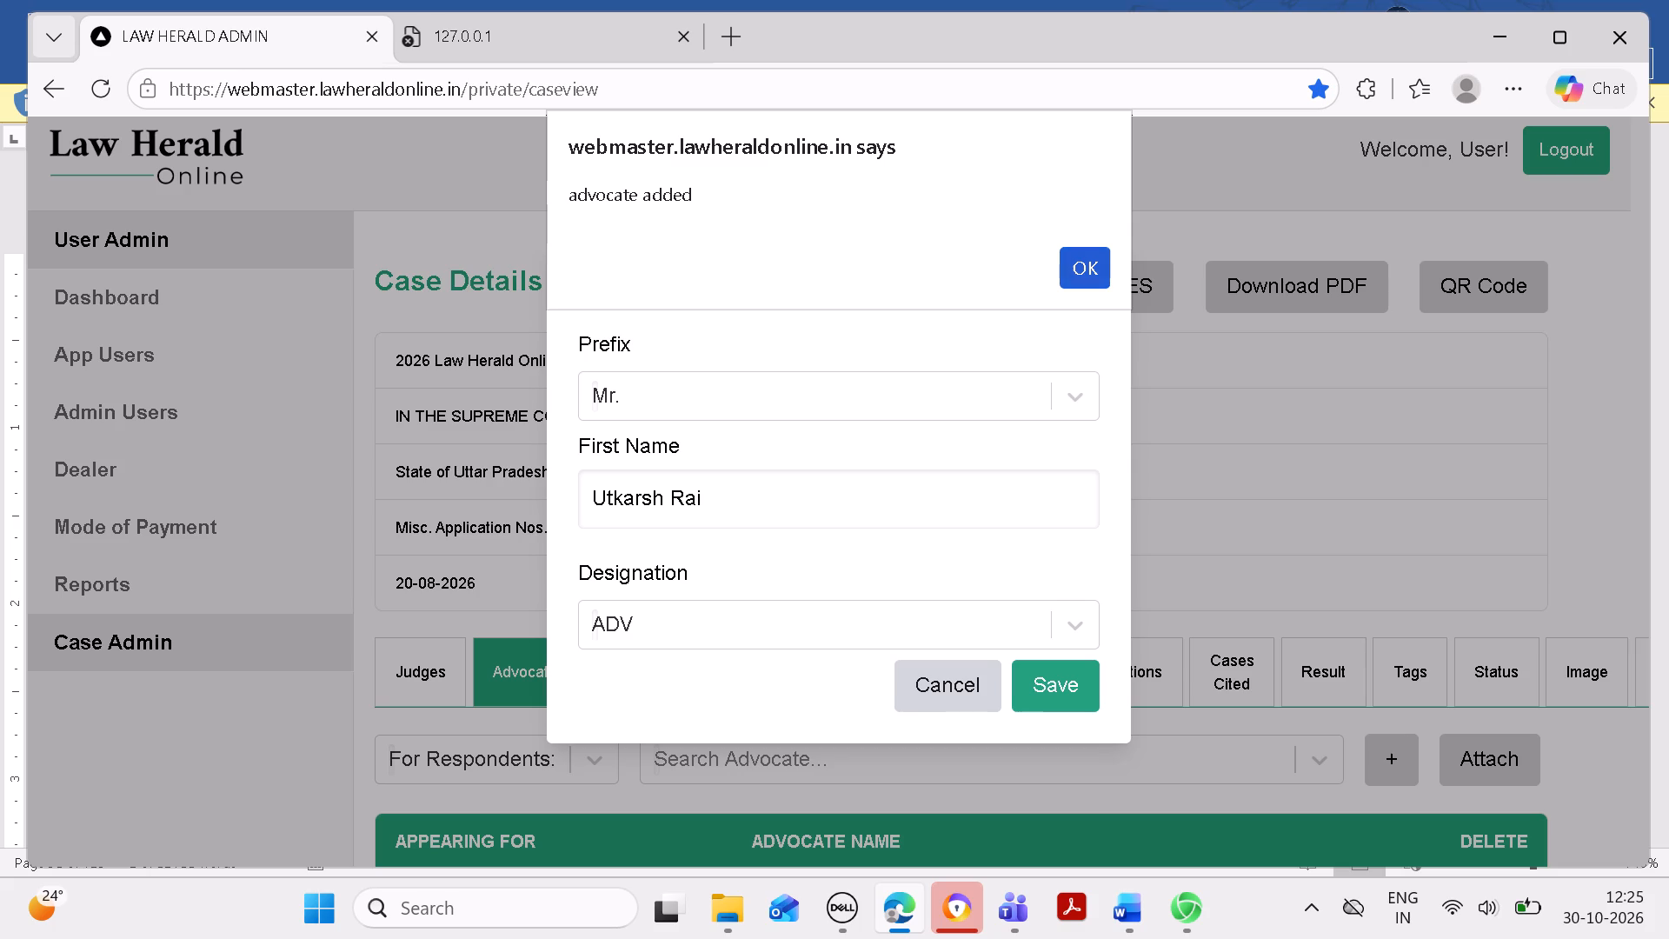
{"action": "left_click", "coordinate": [1074, 265]}
{"action": "left_click", "coordinate": [1092, 251]}
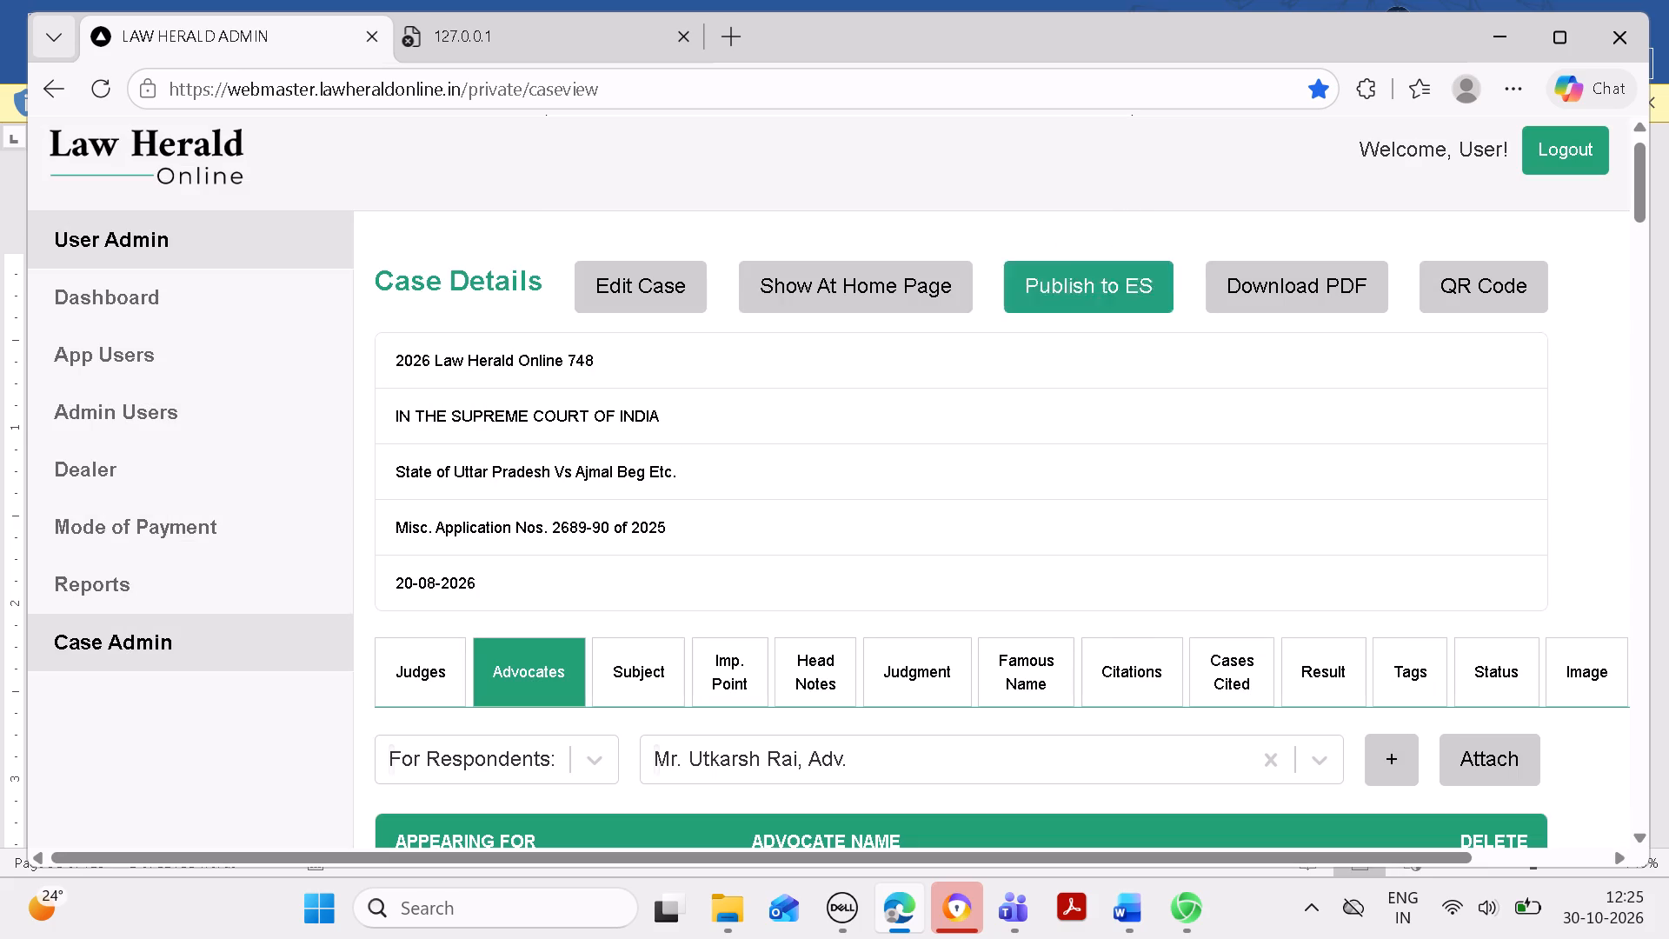
{"action": "scroll", "coordinate": [1094, 469], "scroll_direction": "down", "scroll_amount": 6}
Copy the eighty-seventh respondents' advocate's name from the Word judgment and attach the existing Mr. entry designated AOR in the Edge case record.
{"action": "left_click", "coordinate": [1131, 907]}
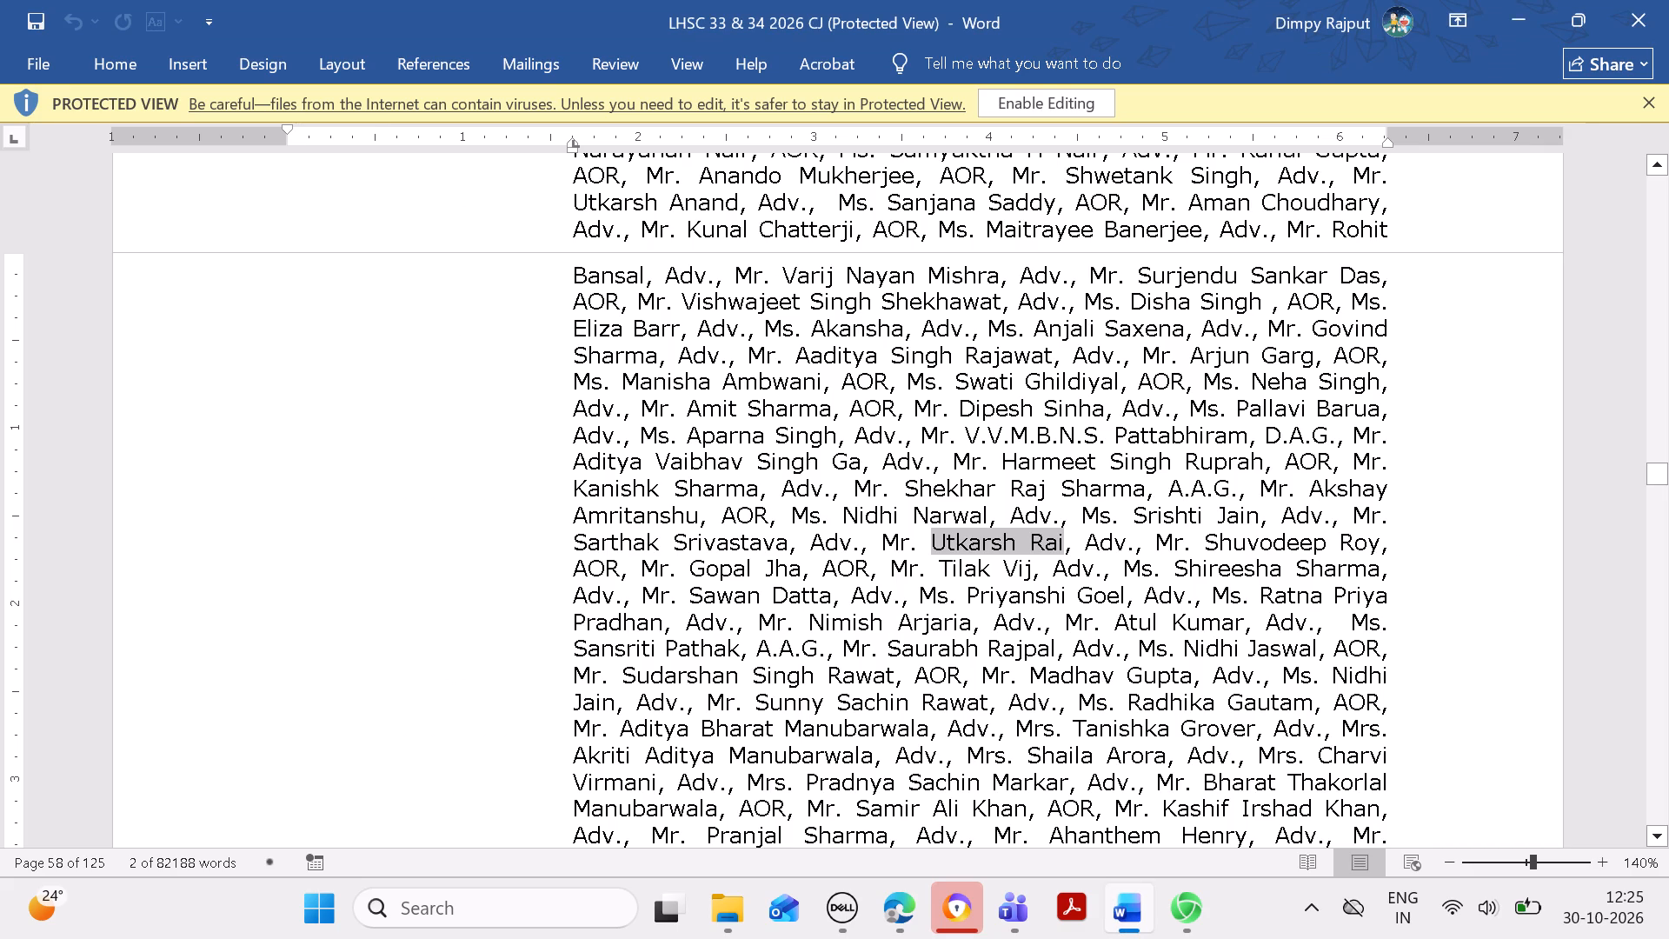
{"action": "left_click_drag", "start_coordinate": [1209, 542], "coordinate": [1361, 542]}
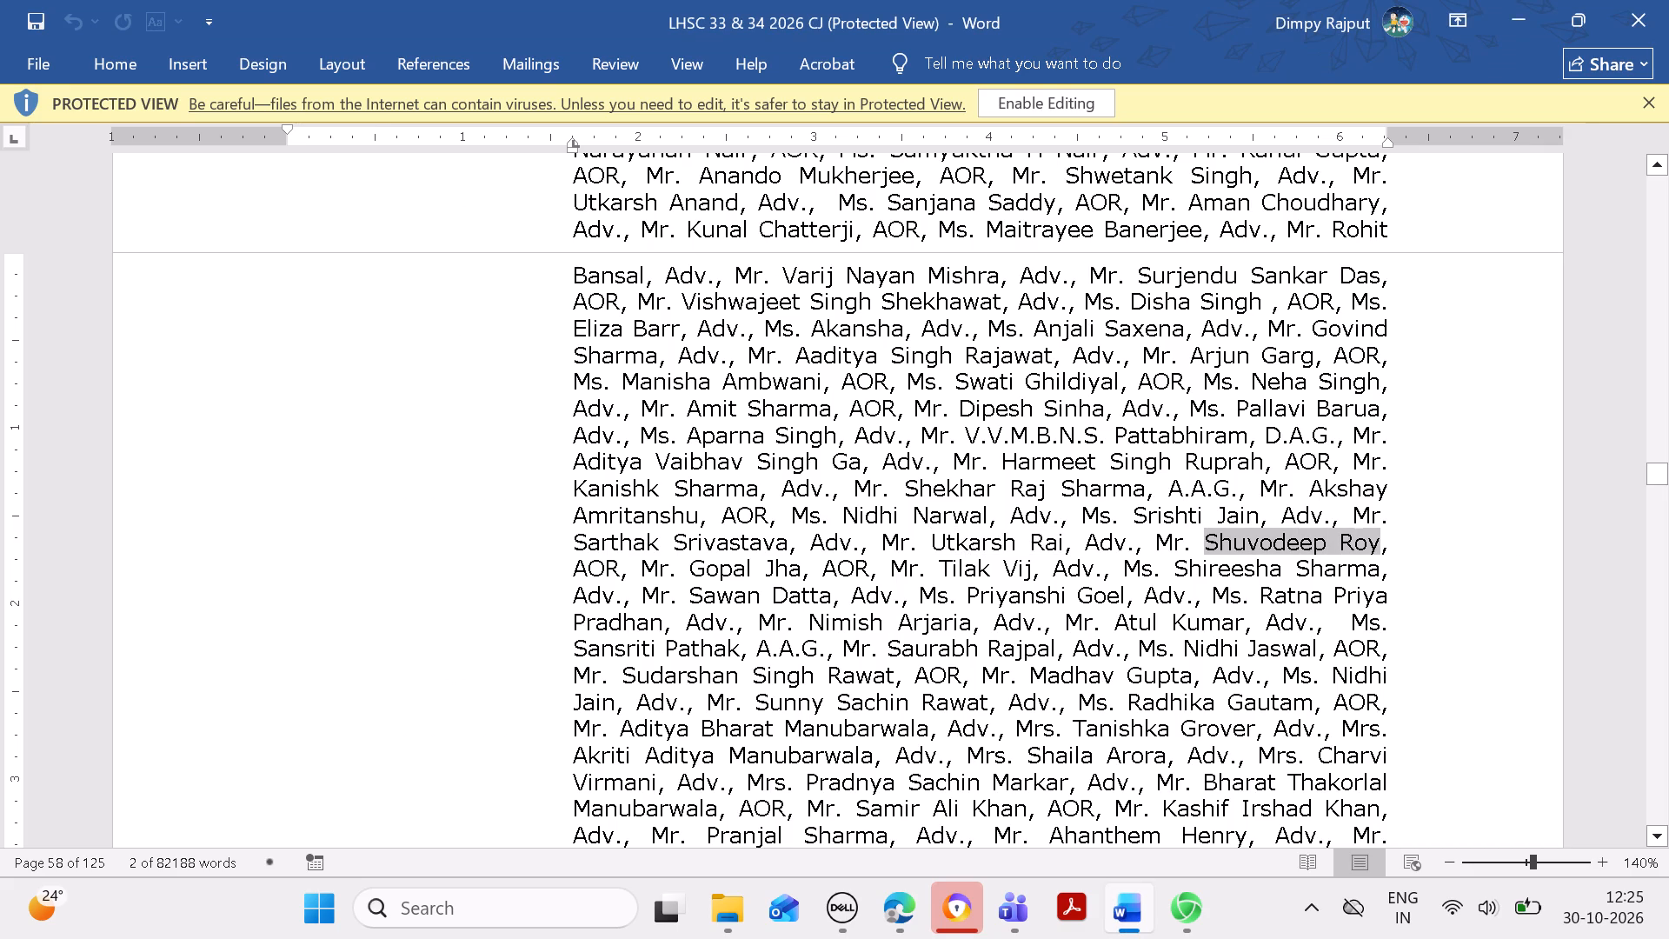
{"action": "left_click_drag", "start_coordinate": [1361, 542], "coordinate": [1366, 542]}
{"action": "key", "text": "ctrl+c"}
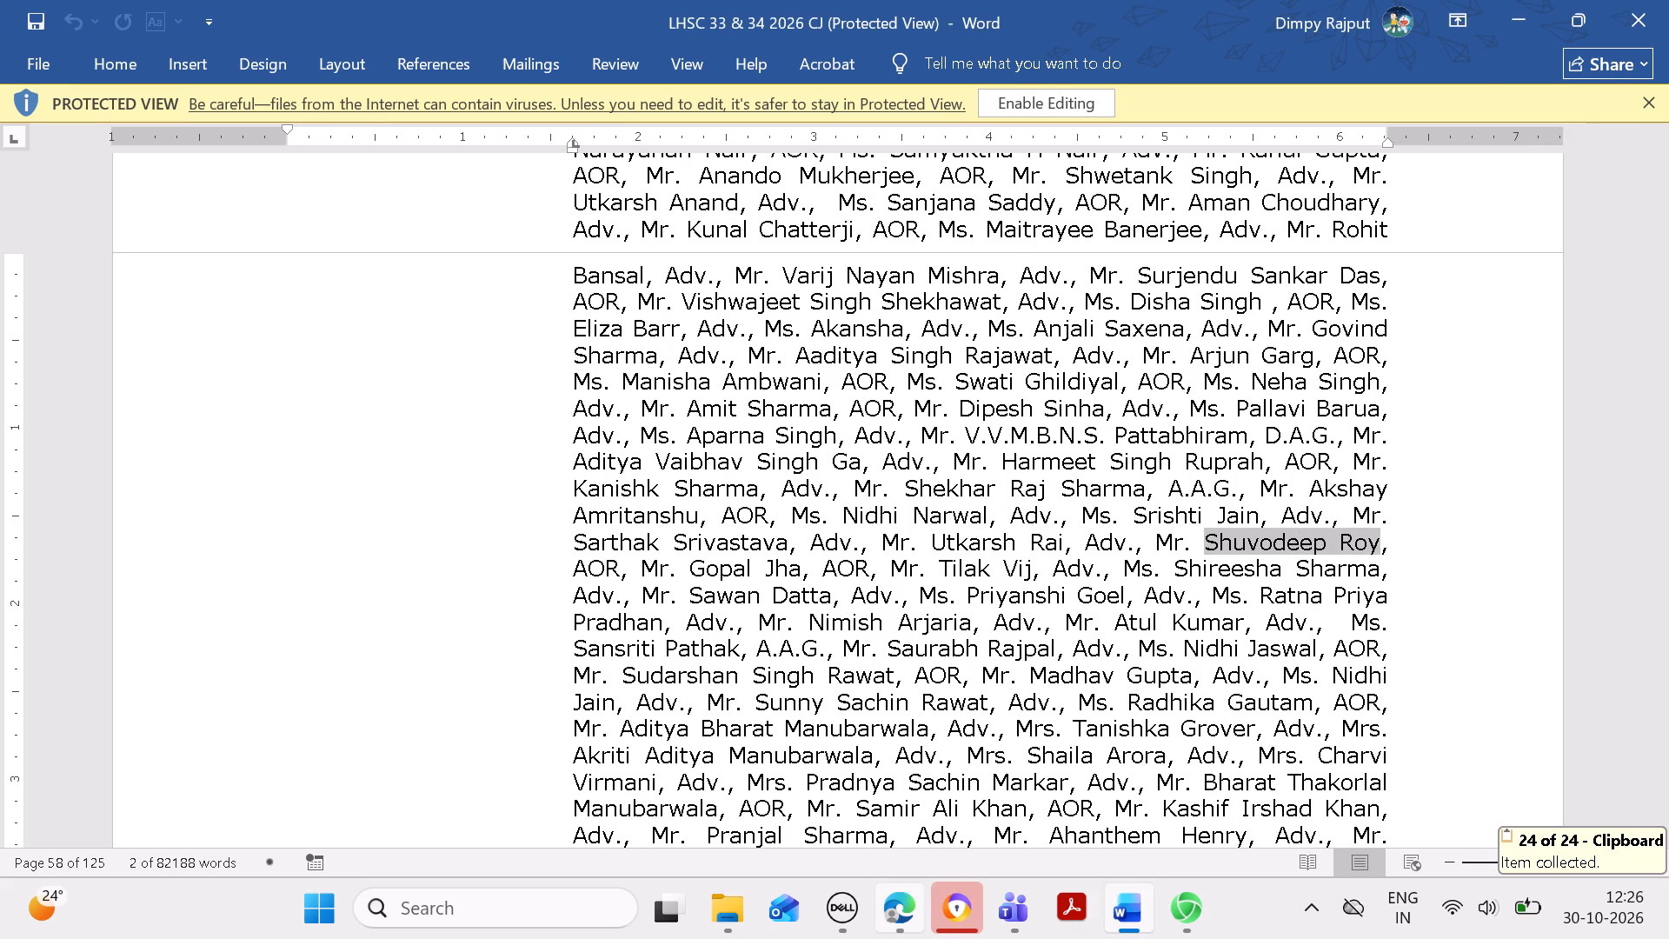
{"action": "left_click", "coordinate": [896, 905]}
{"action": "scroll", "coordinate": [908, 831], "scroll_direction": "up", "scroll_amount": 1}
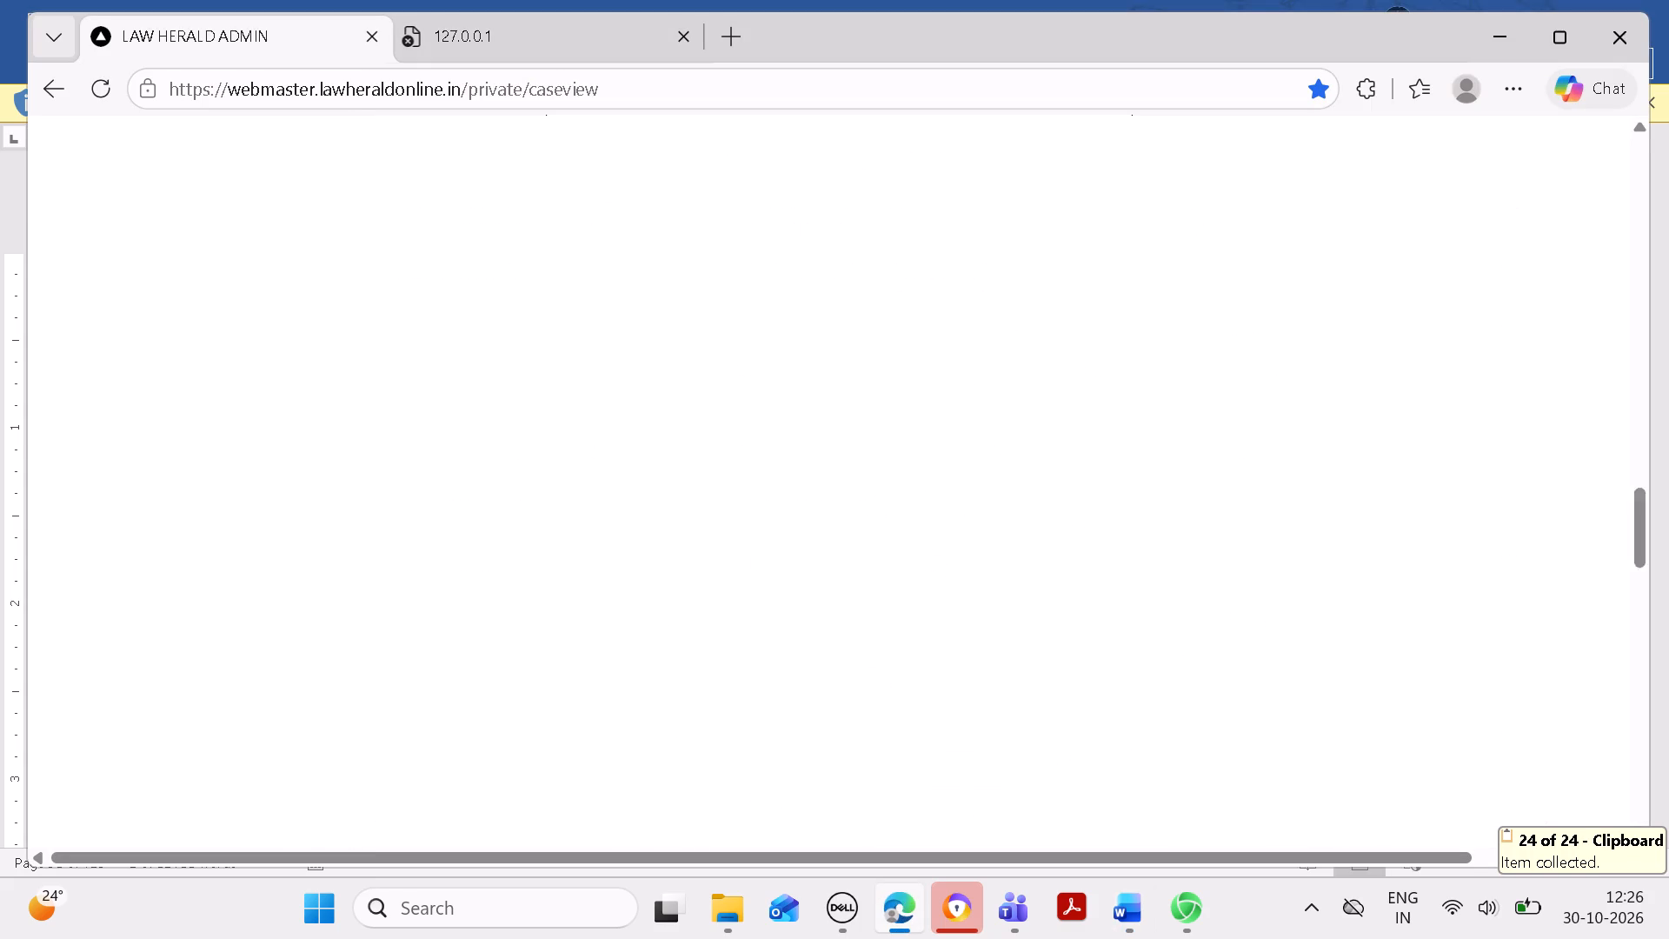
{"action": "scroll", "coordinate": [908, 830], "scroll_direction": "up", "scroll_amount": 2}
{"action": "left_click", "coordinate": [1263, 788]}
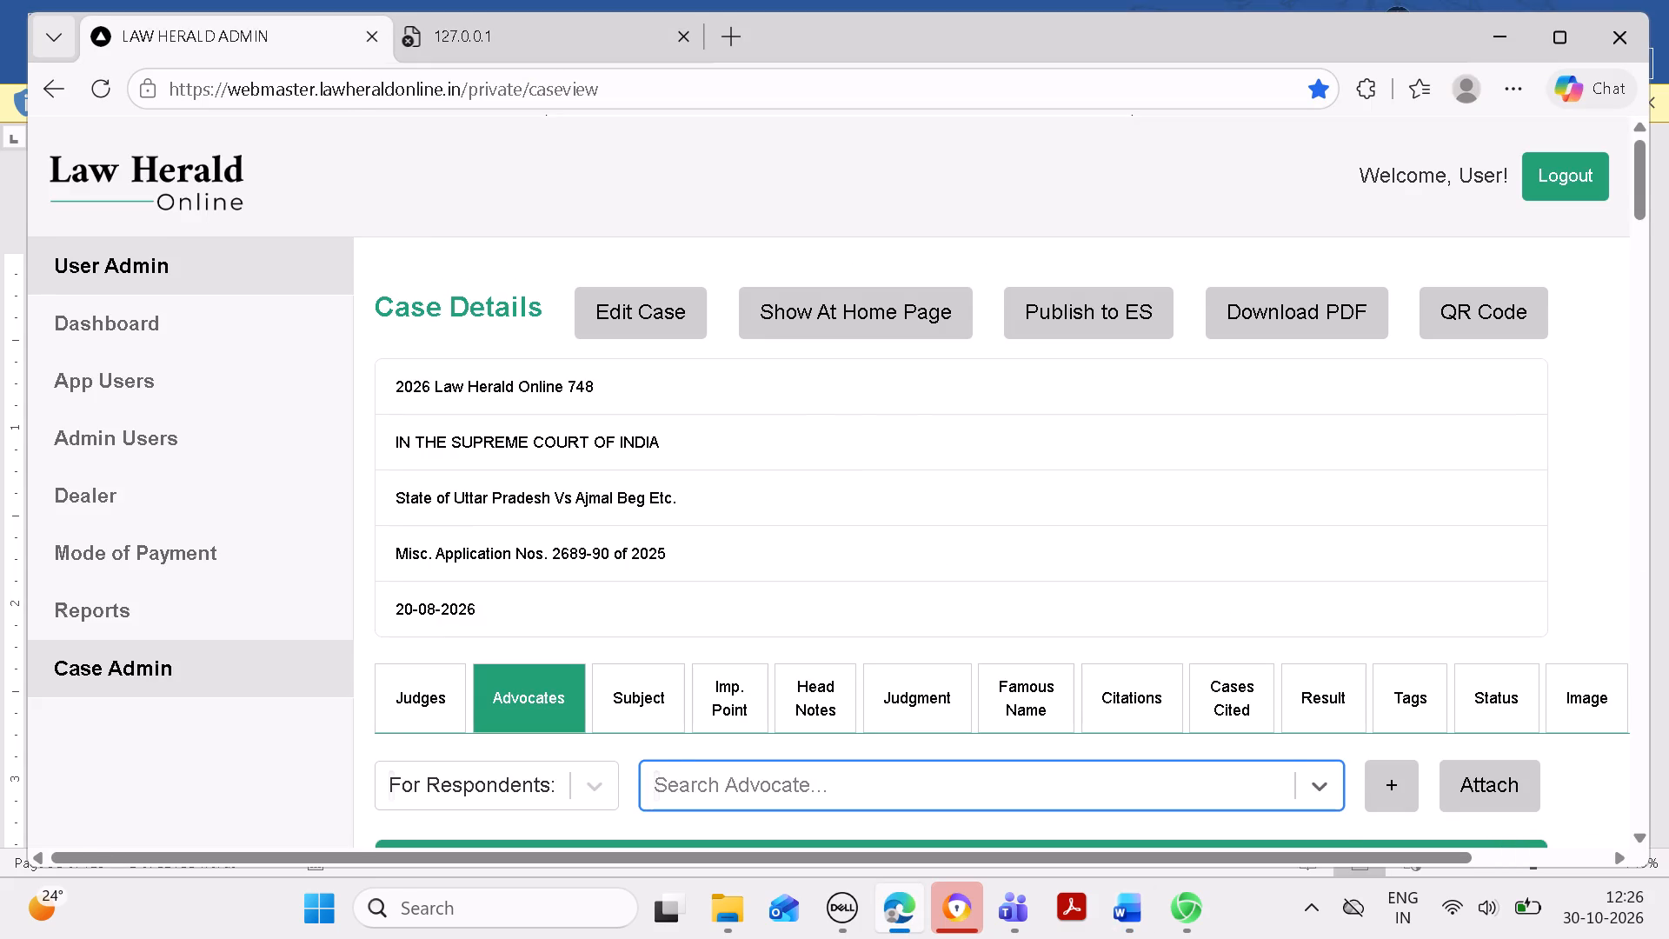
{"action": "key", "text": "ctrl+v"}
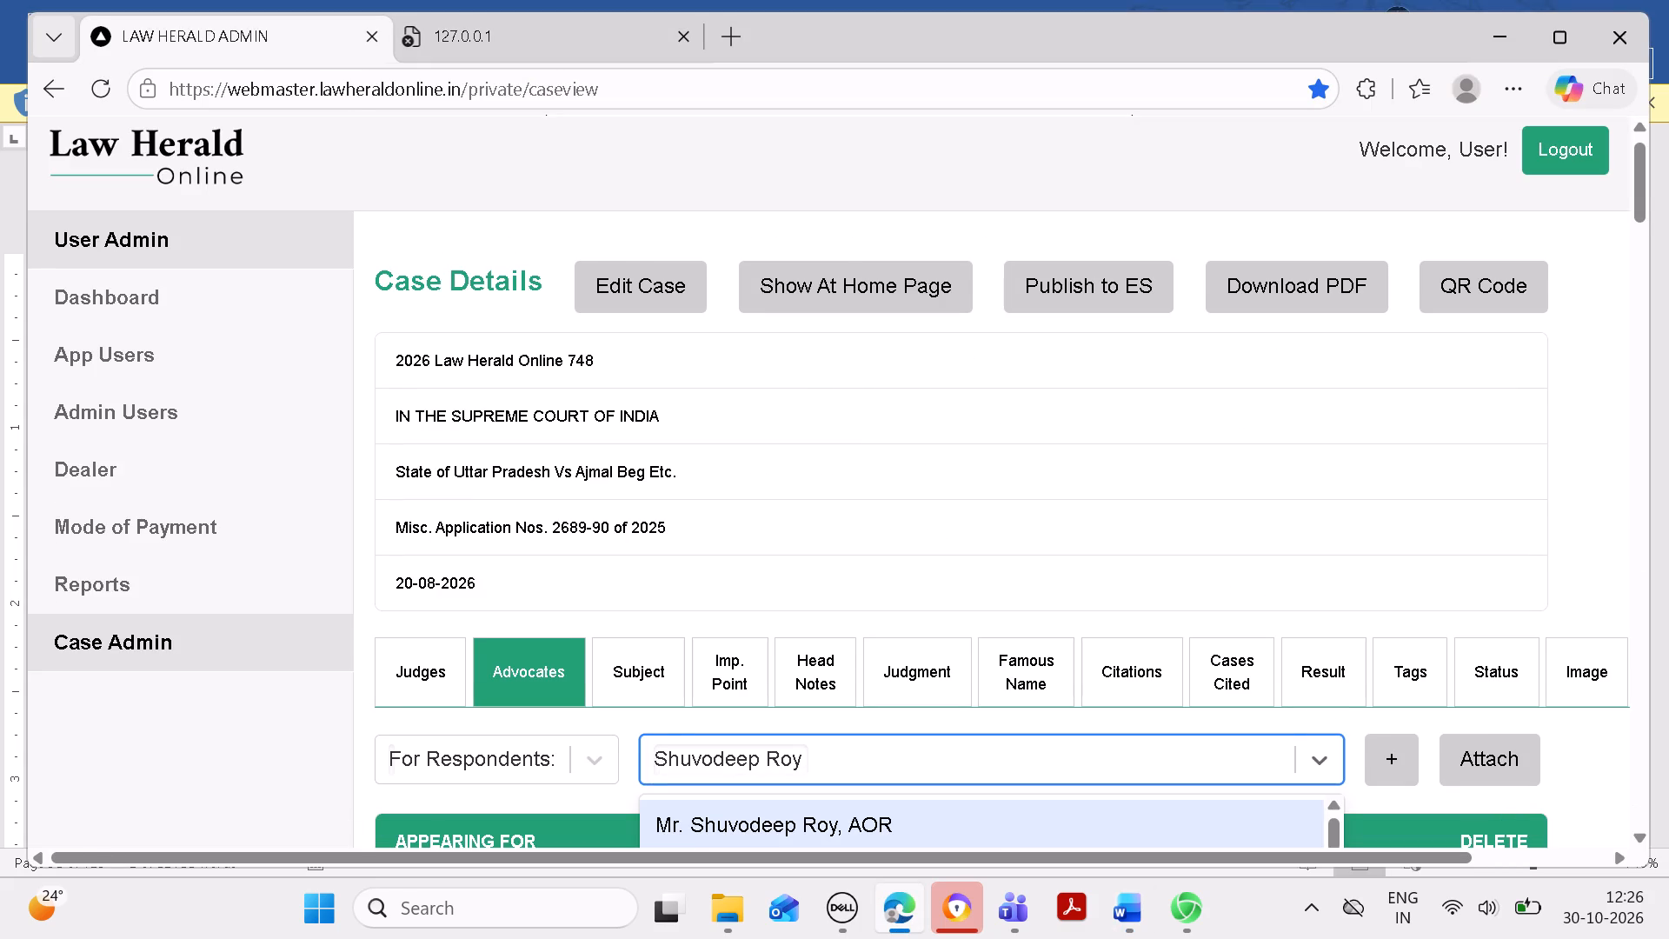
{"action": "left_click", "coordinate": [980, 818]}
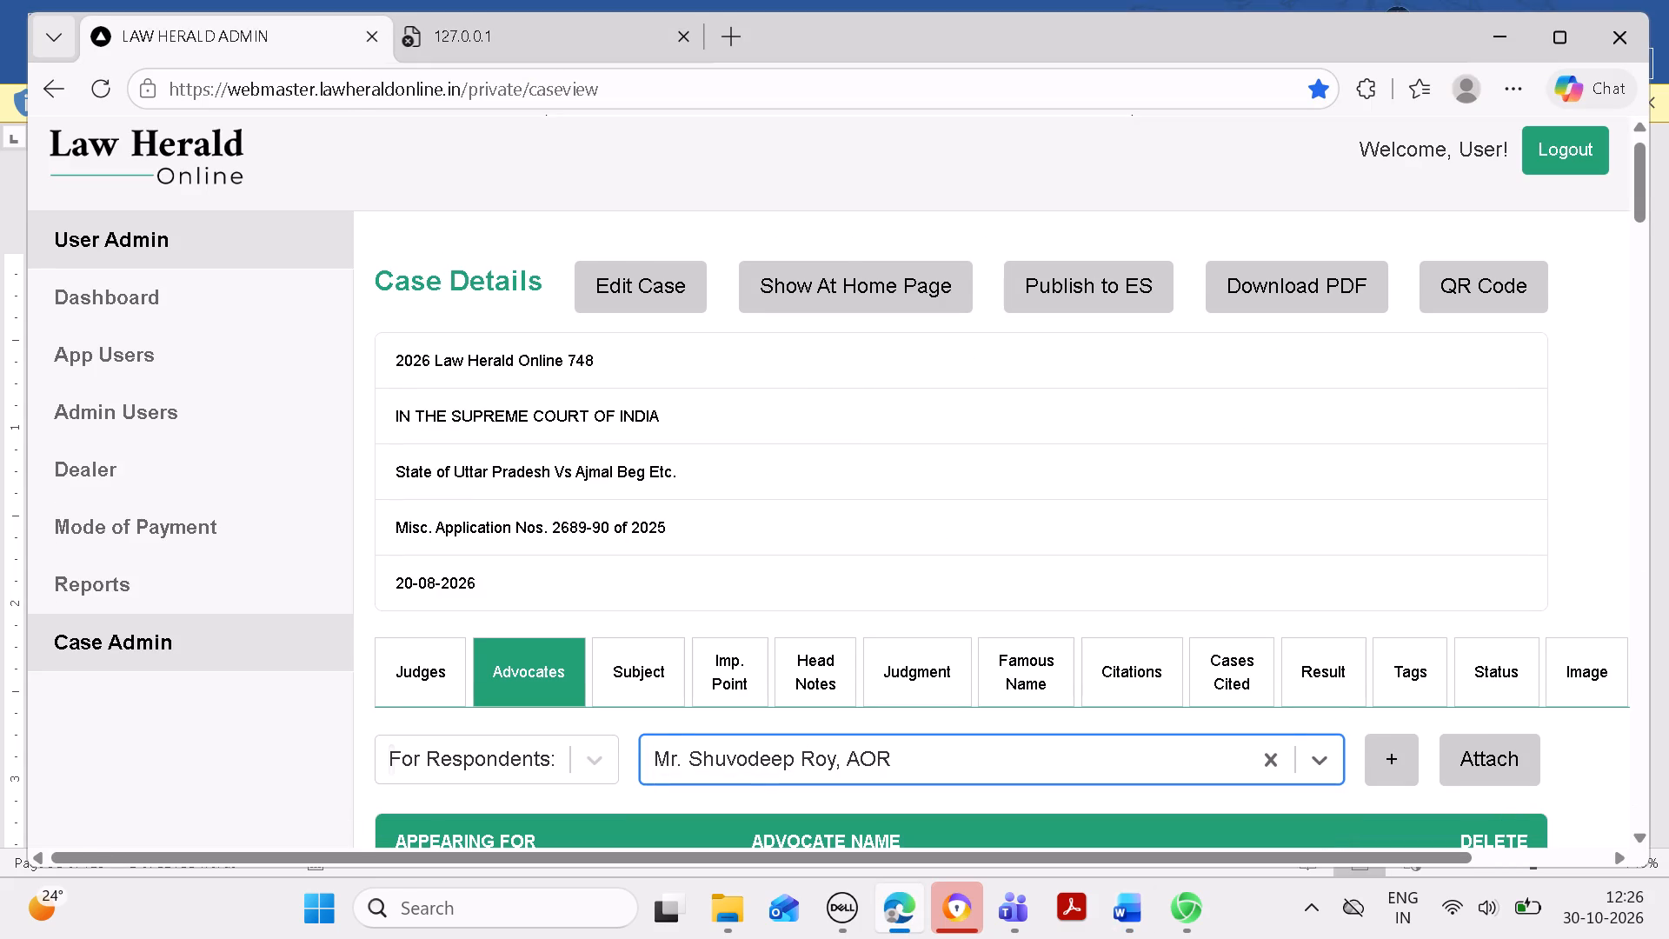
{"action": "left_click", "coordinate": [1498, 758]}
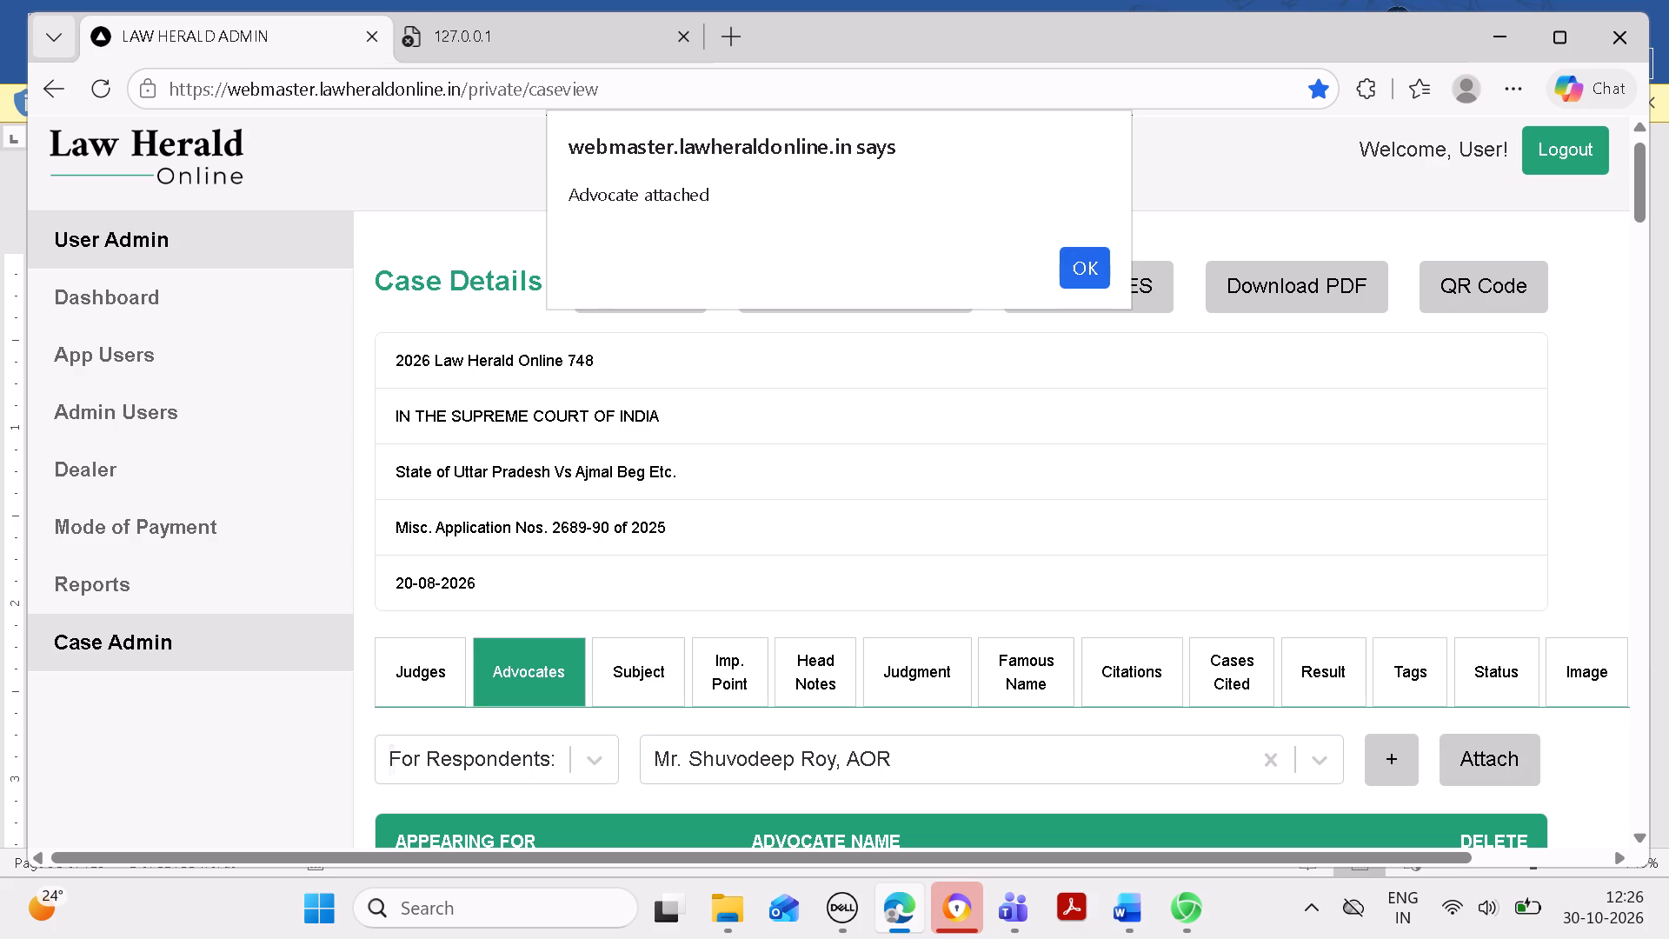
{"action": "left_click", "coordinate": [1088, 252]}
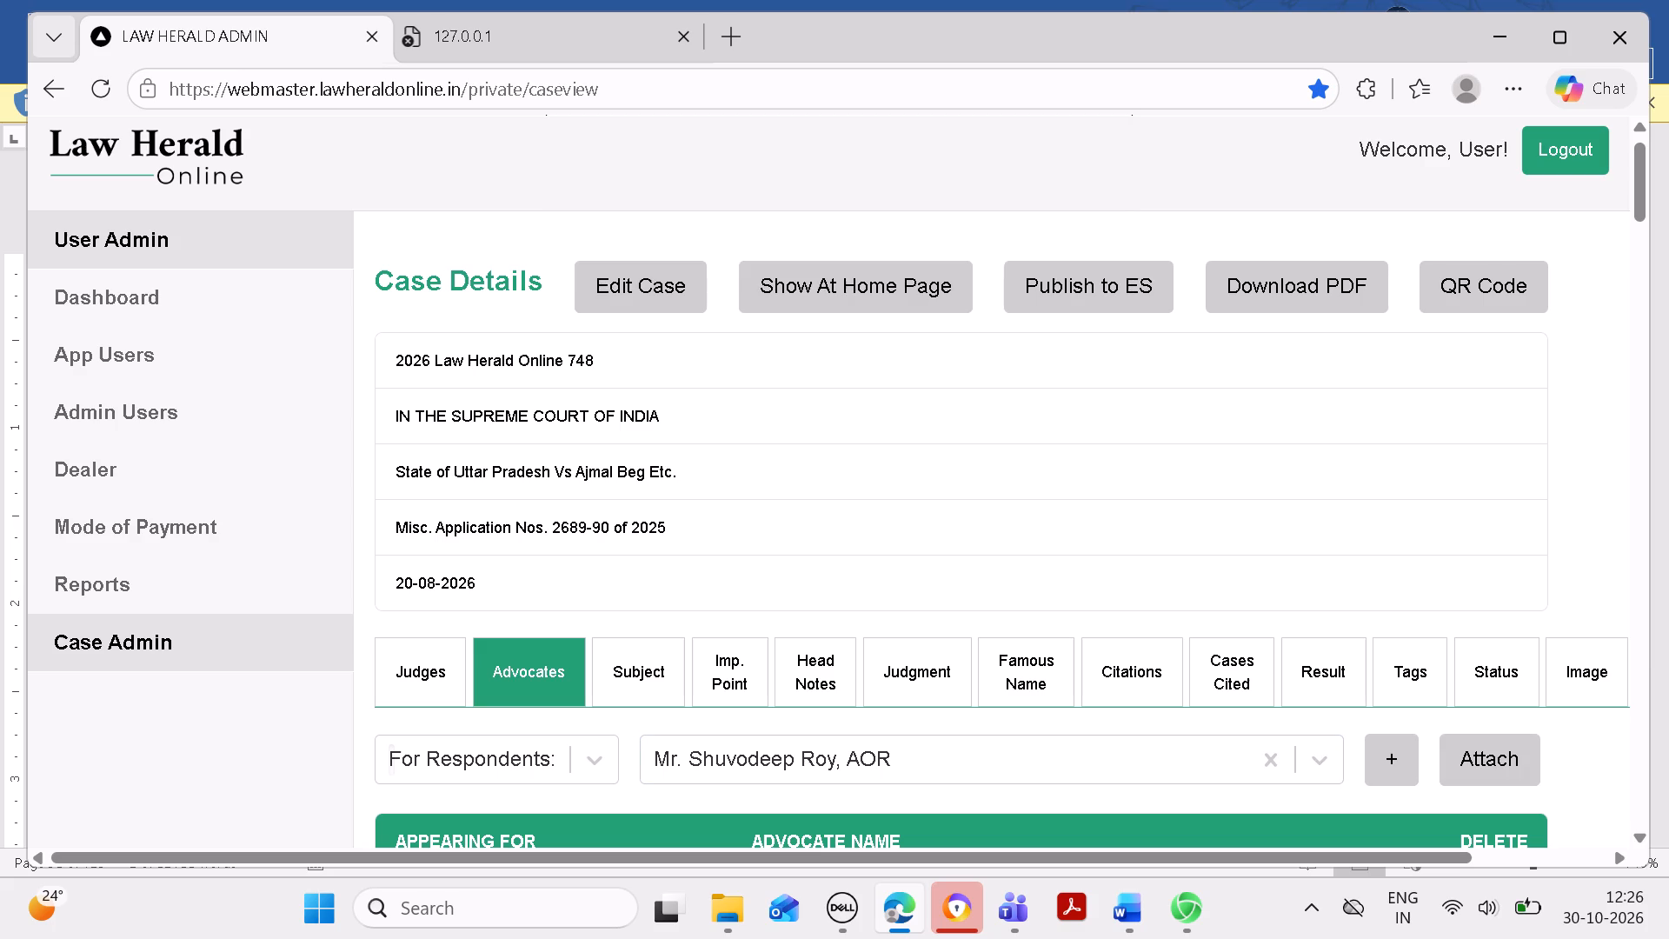
{"action": "scroll", "coordinate": [1061, 499], "scroll_direction": "down", "scroll_amount": 9}
Copy the eighty-eighth respondents' advocate's name from the Word judgment and attach the matching Mr. entry designated AOR in the Edge case record.
{"action": "left_click", "coordinate": [1123, 916]}
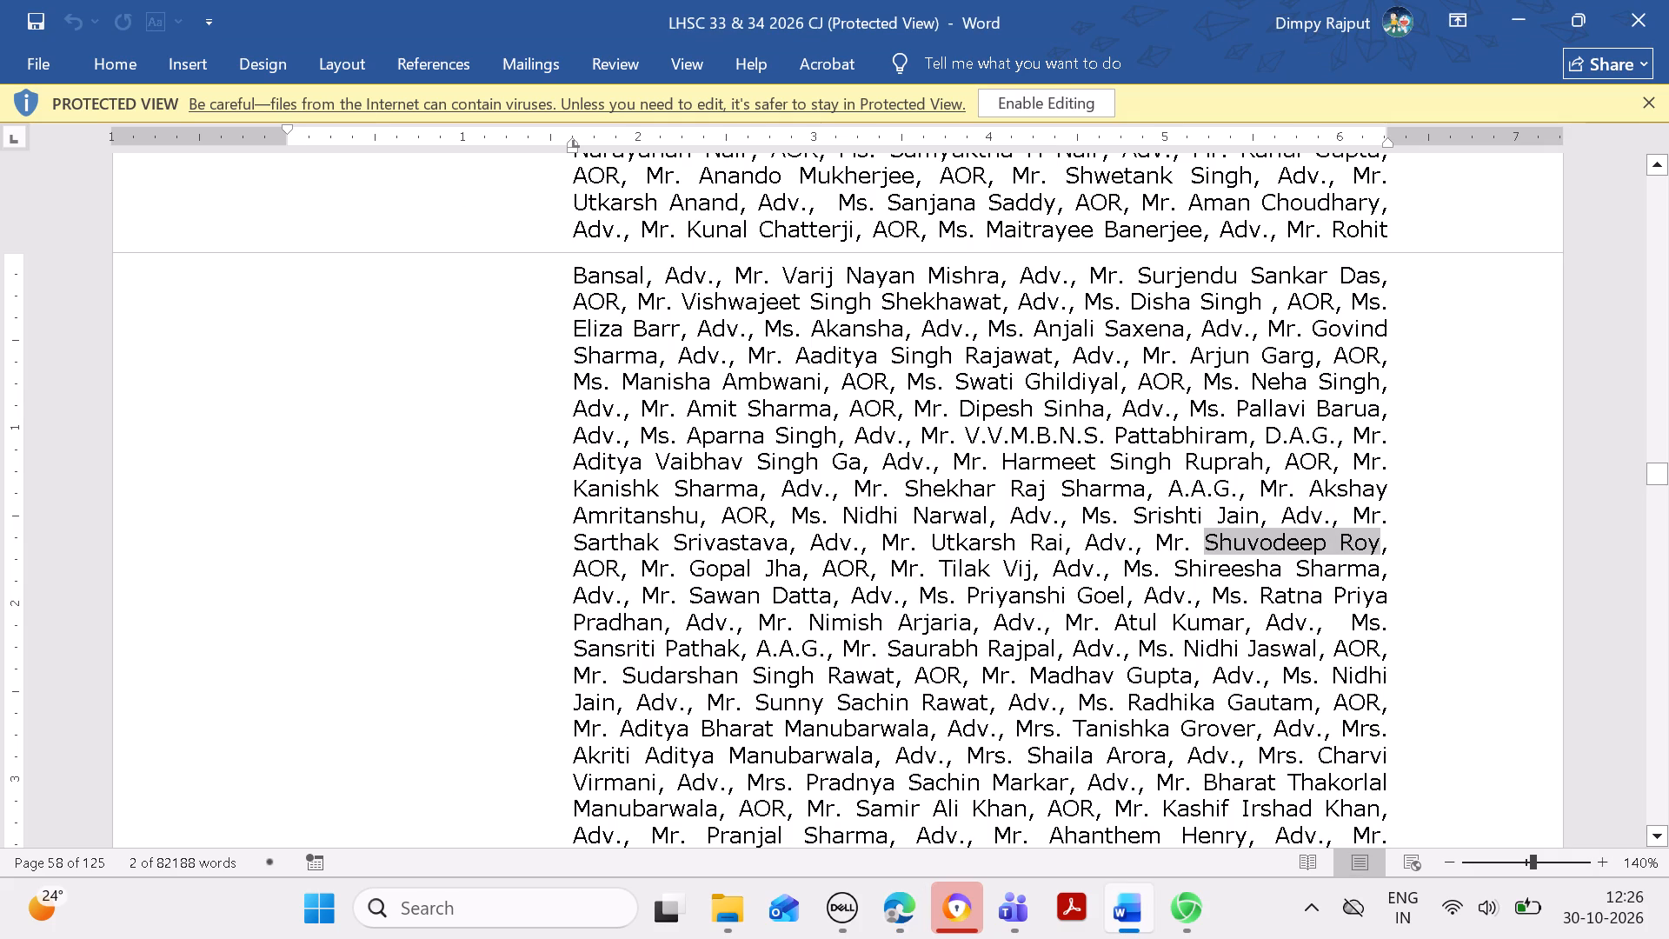
{"action": "left_click_drag", "start_coordinate": [690, 564], "coordinate": [791, 568]}
{"action": "key", "text": "ctrl+c"}
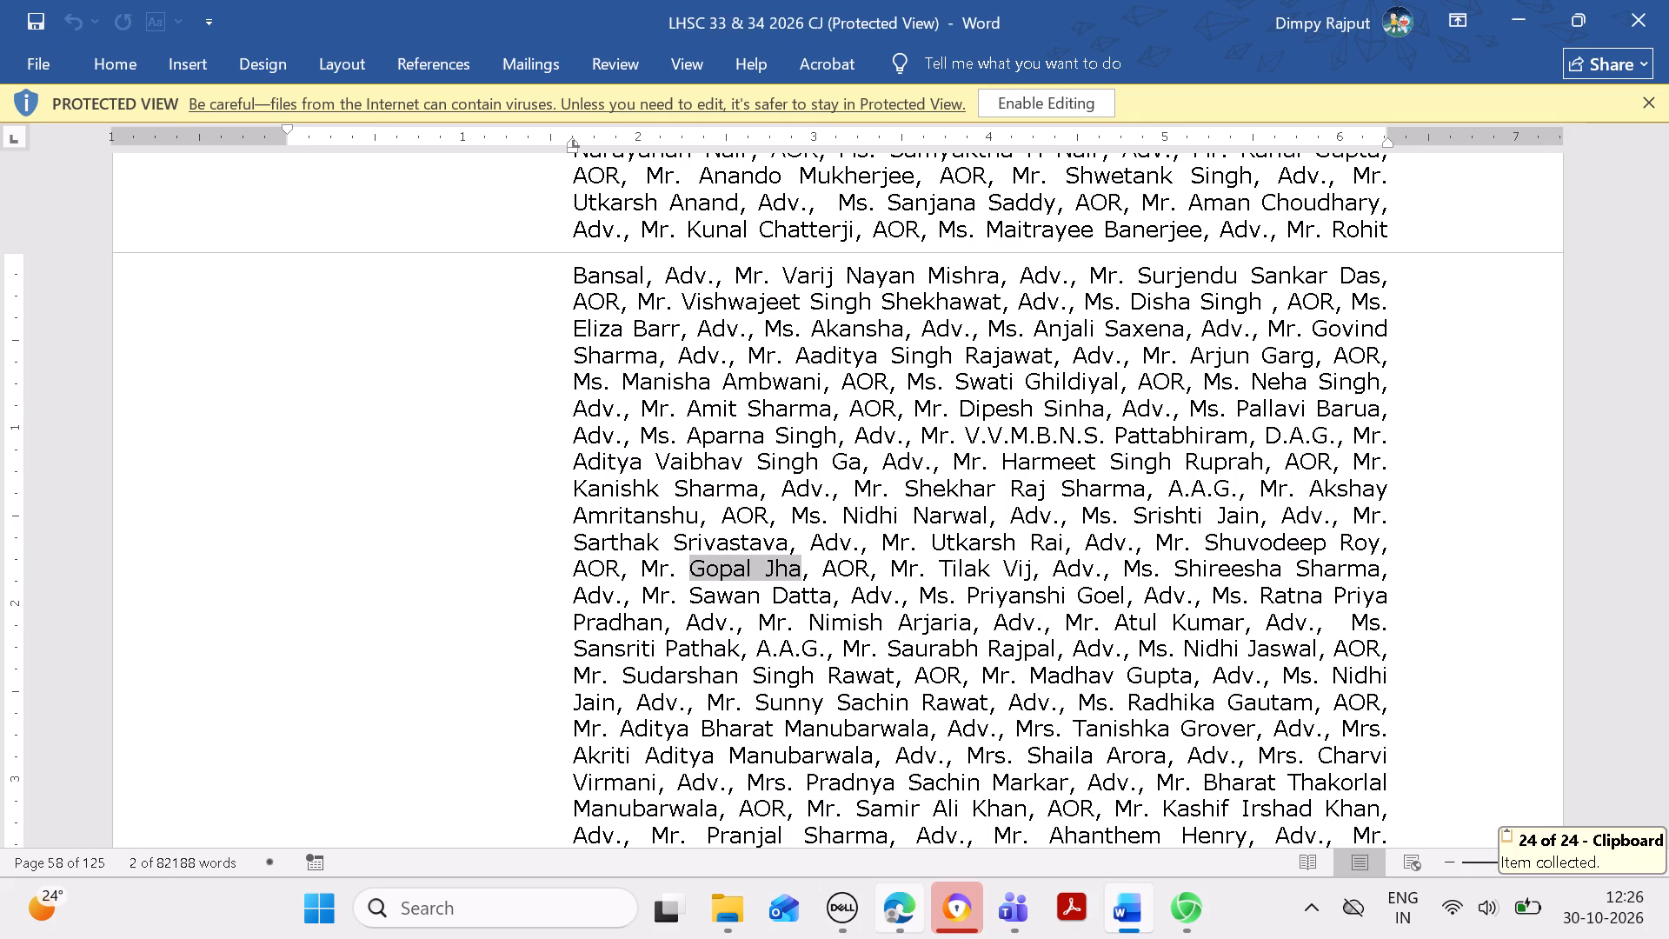
{"action": "left_click", "coordinate": [897, 924]}
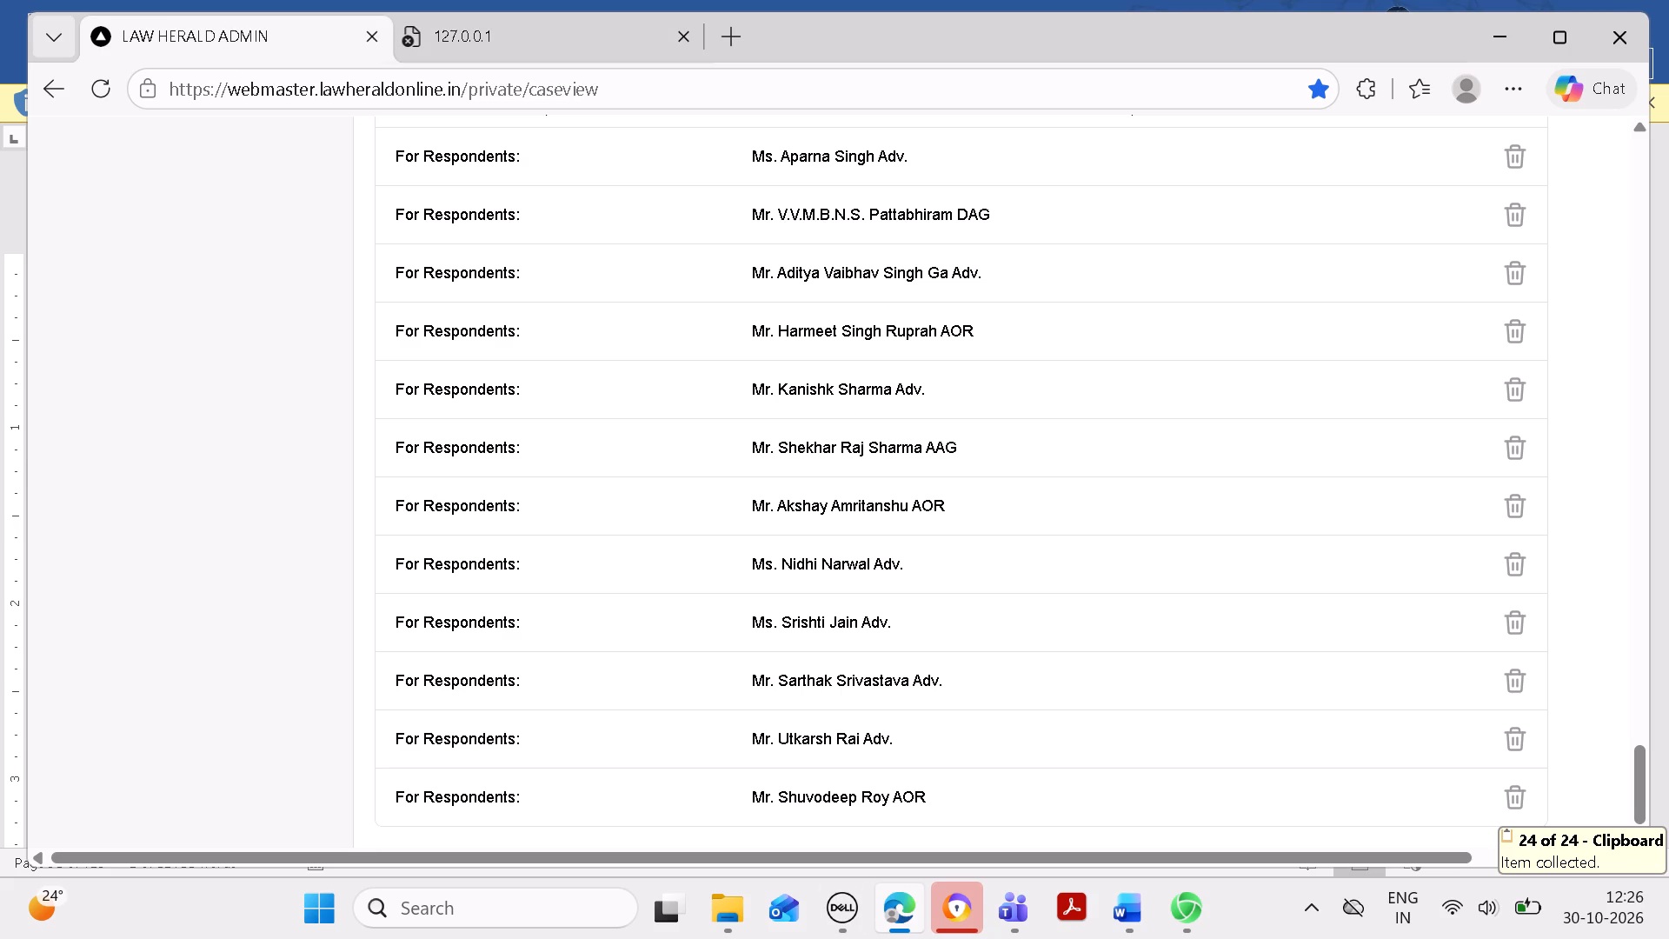
{"action": "scroll", "coordinate": [830, 848], "scroll_direction": "up", "scroll_amount": 3}
{"action": "left_click", "coordinate": [1275, 776]}
{"action": "key", "text": "ctrl+v"}
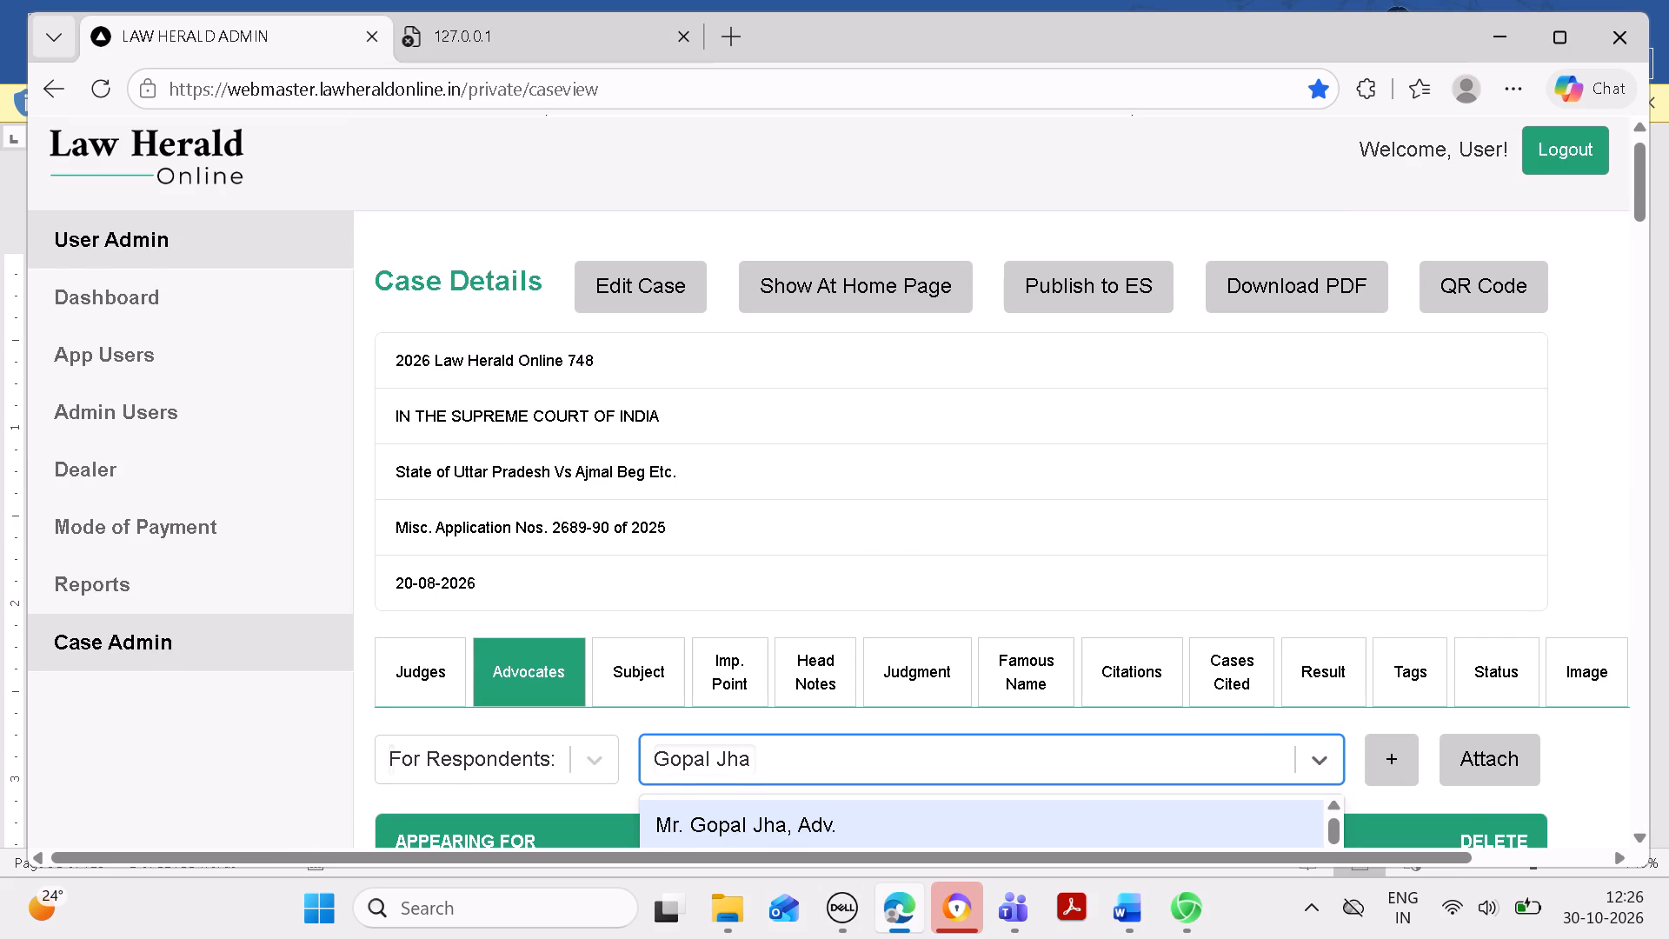
{"action": "left_click_drag", "start_coordinate": [1632, 203], "coordinate": [1650, 231]}
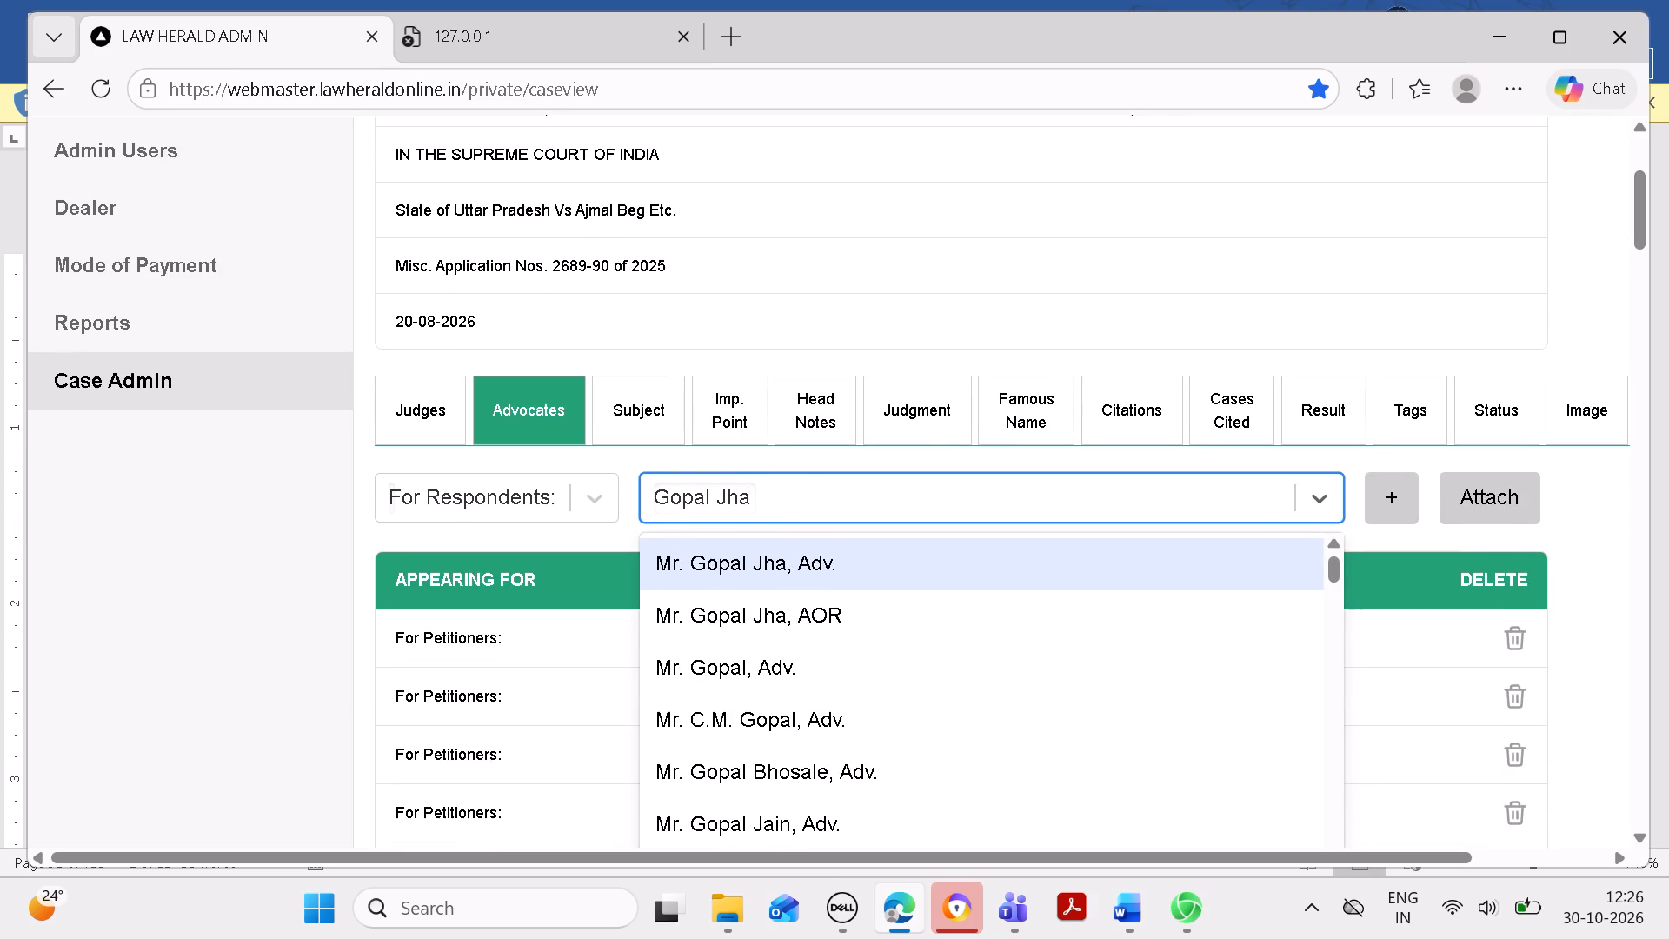
{"action": "left_click", "coordinate": [928, 623]}
{"action": "left_click", "coordinate": [1473, 496]}
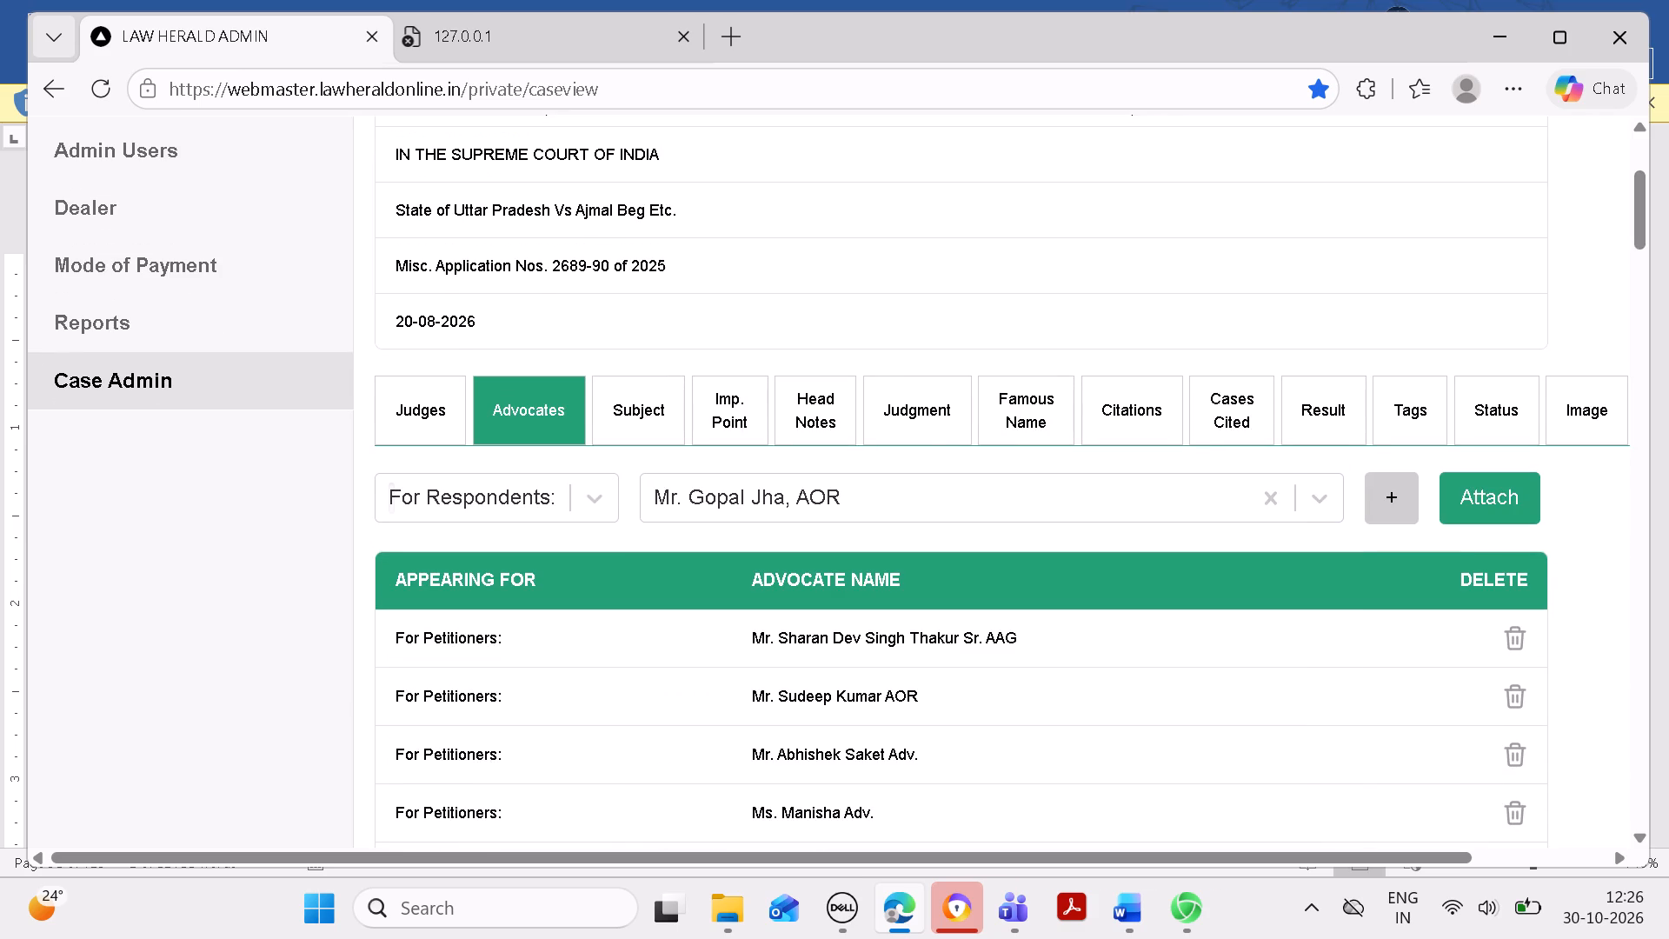
{"action": "left_click", "coordinate": [1100, 273]}
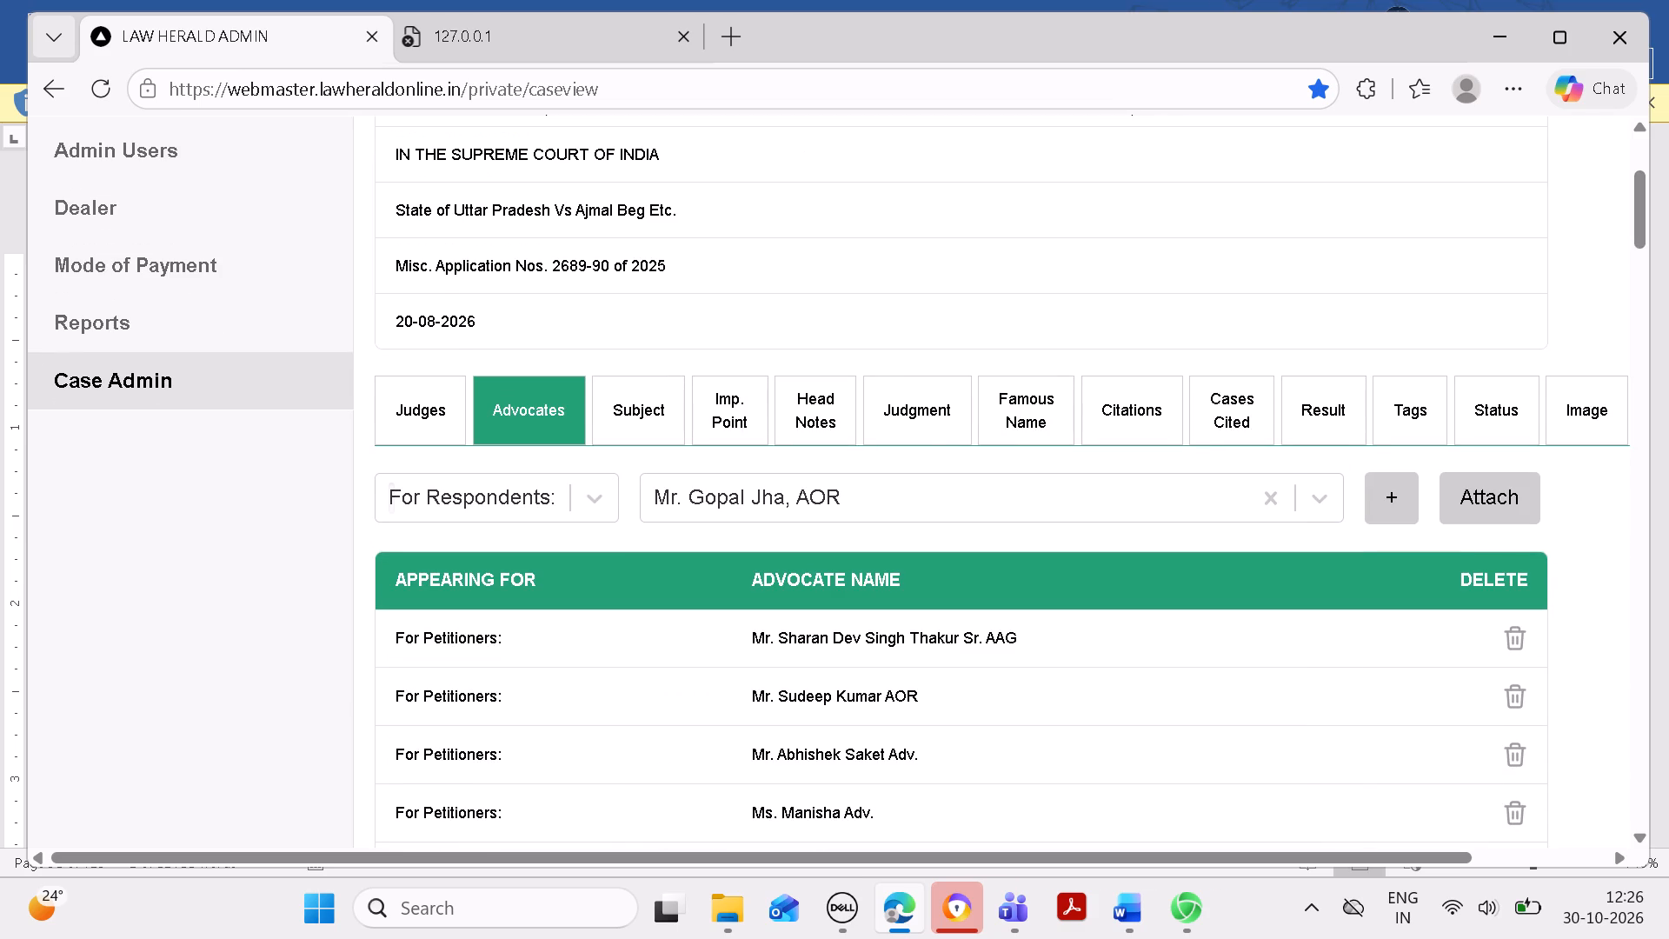
{"action": "scroll", "coordinate": [1108, 319], "scroll_direction": "down", "scroll_amount": 5}
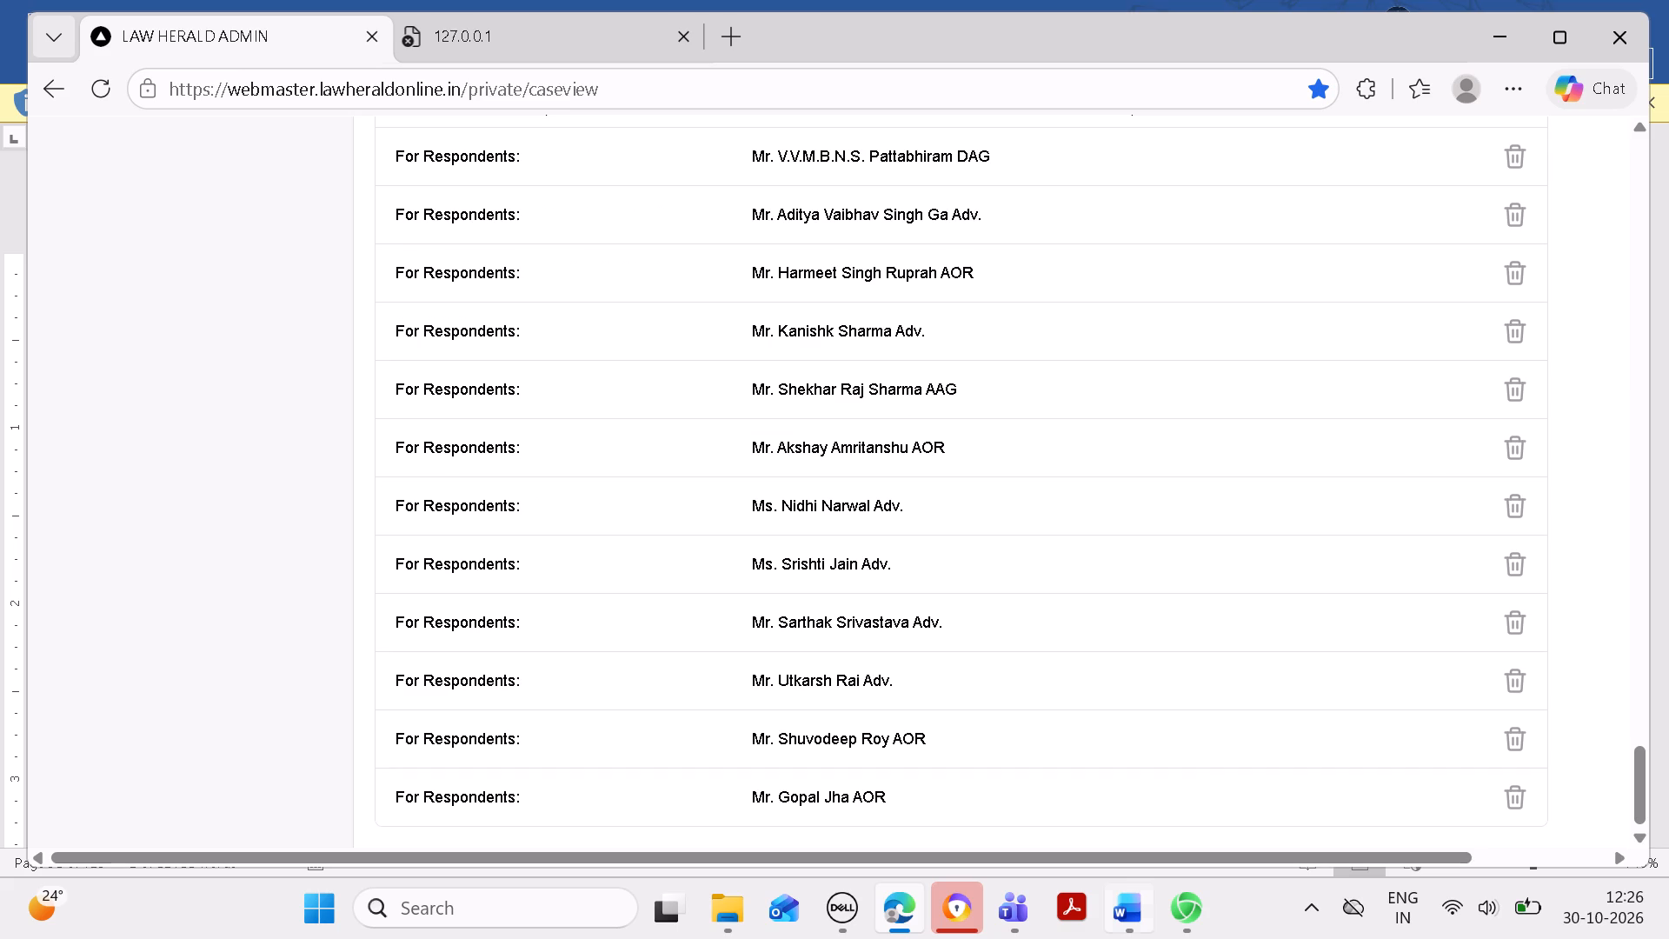
Copy the eighty-ninth respondents' advocate's name from the Word judgment and attach the existing Mr. entry designated Adv. in the Edge case record.
{"action": "left_click", "coordinate": [1127, 909]}
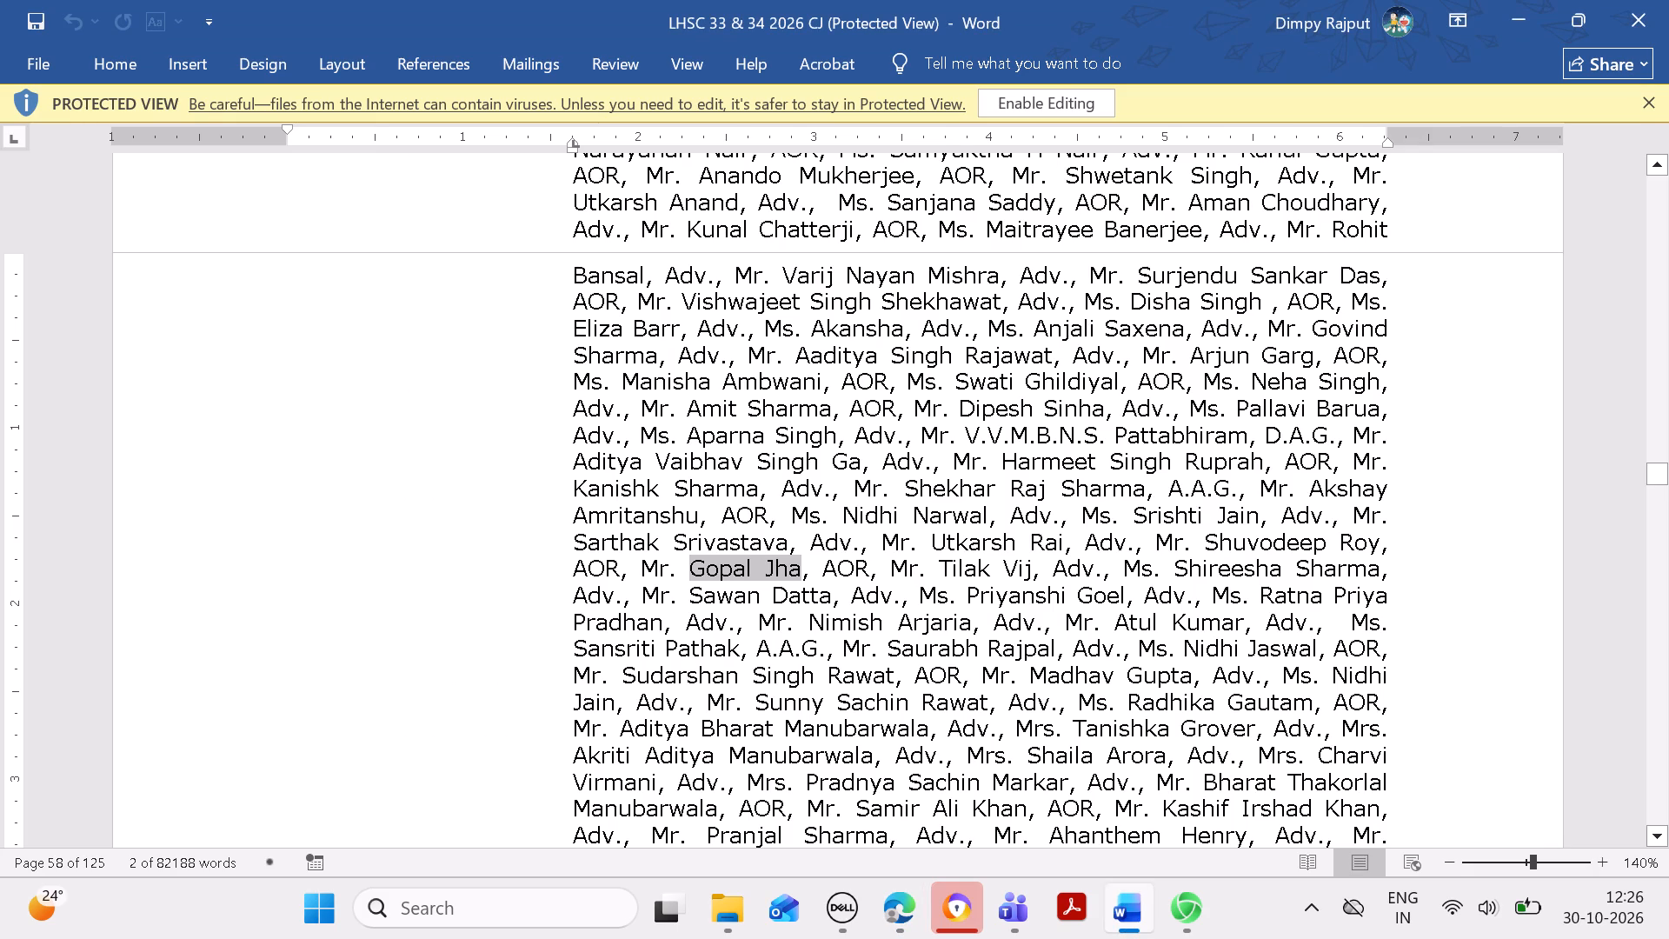
{"action": "left_click_drag", "start_coordinate": [945, 565], "coordinate": [1029, 565]}
{"action": "key", "text": "ctrl+c"}
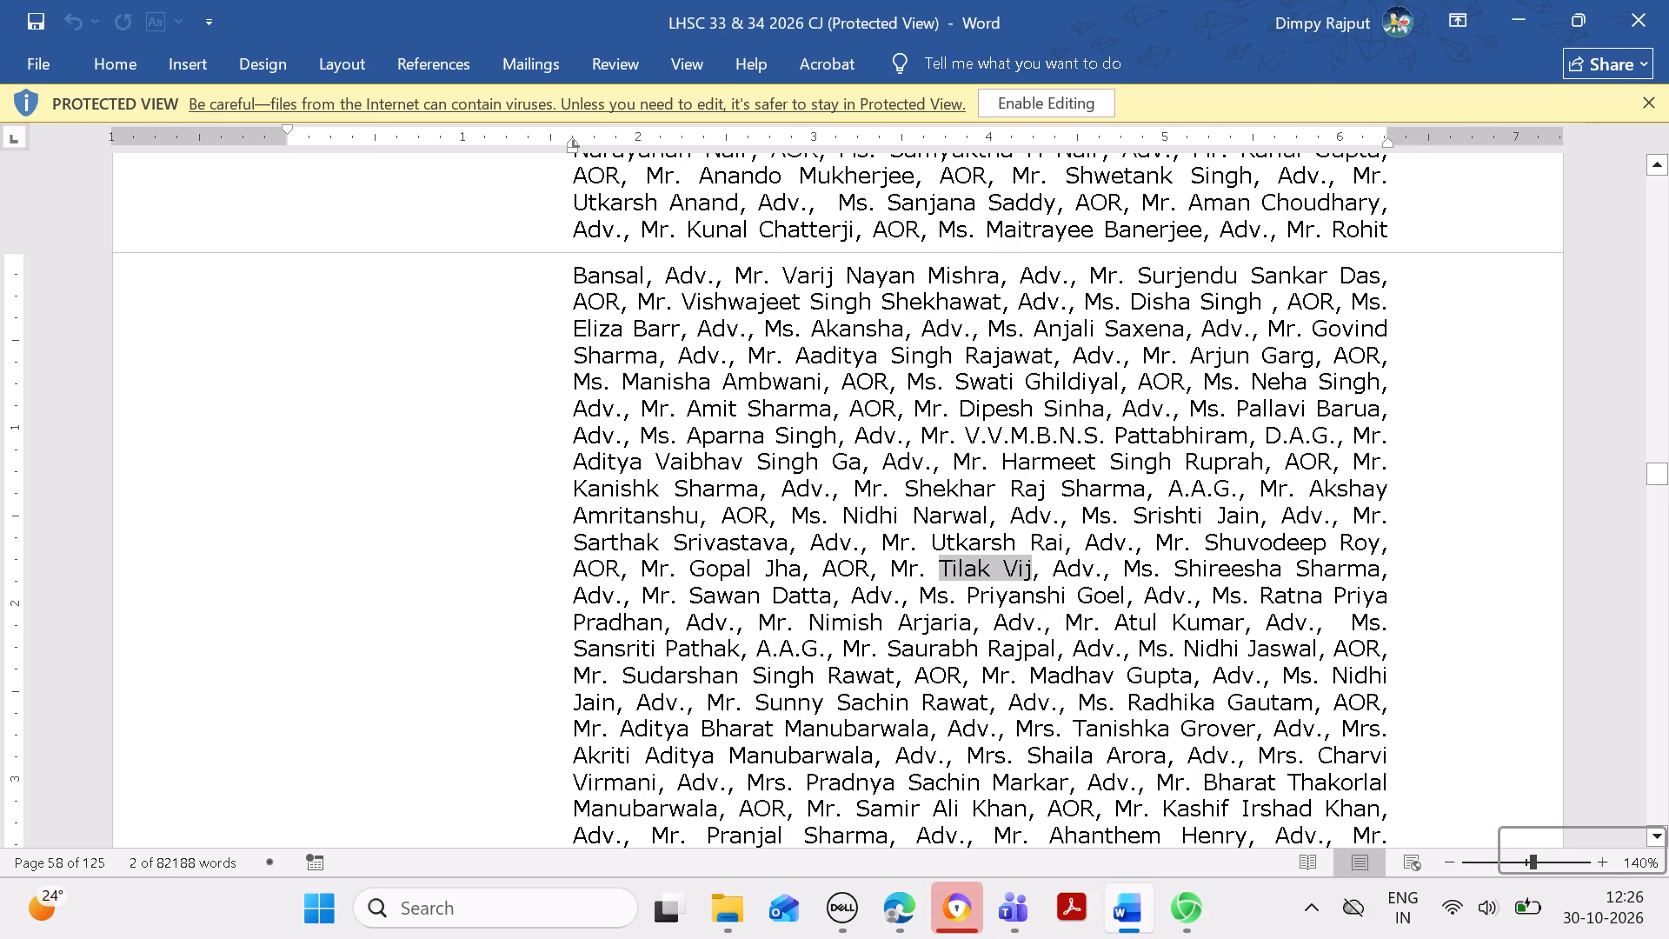
{"action": "left_click", "coordinate": [904, 909]}
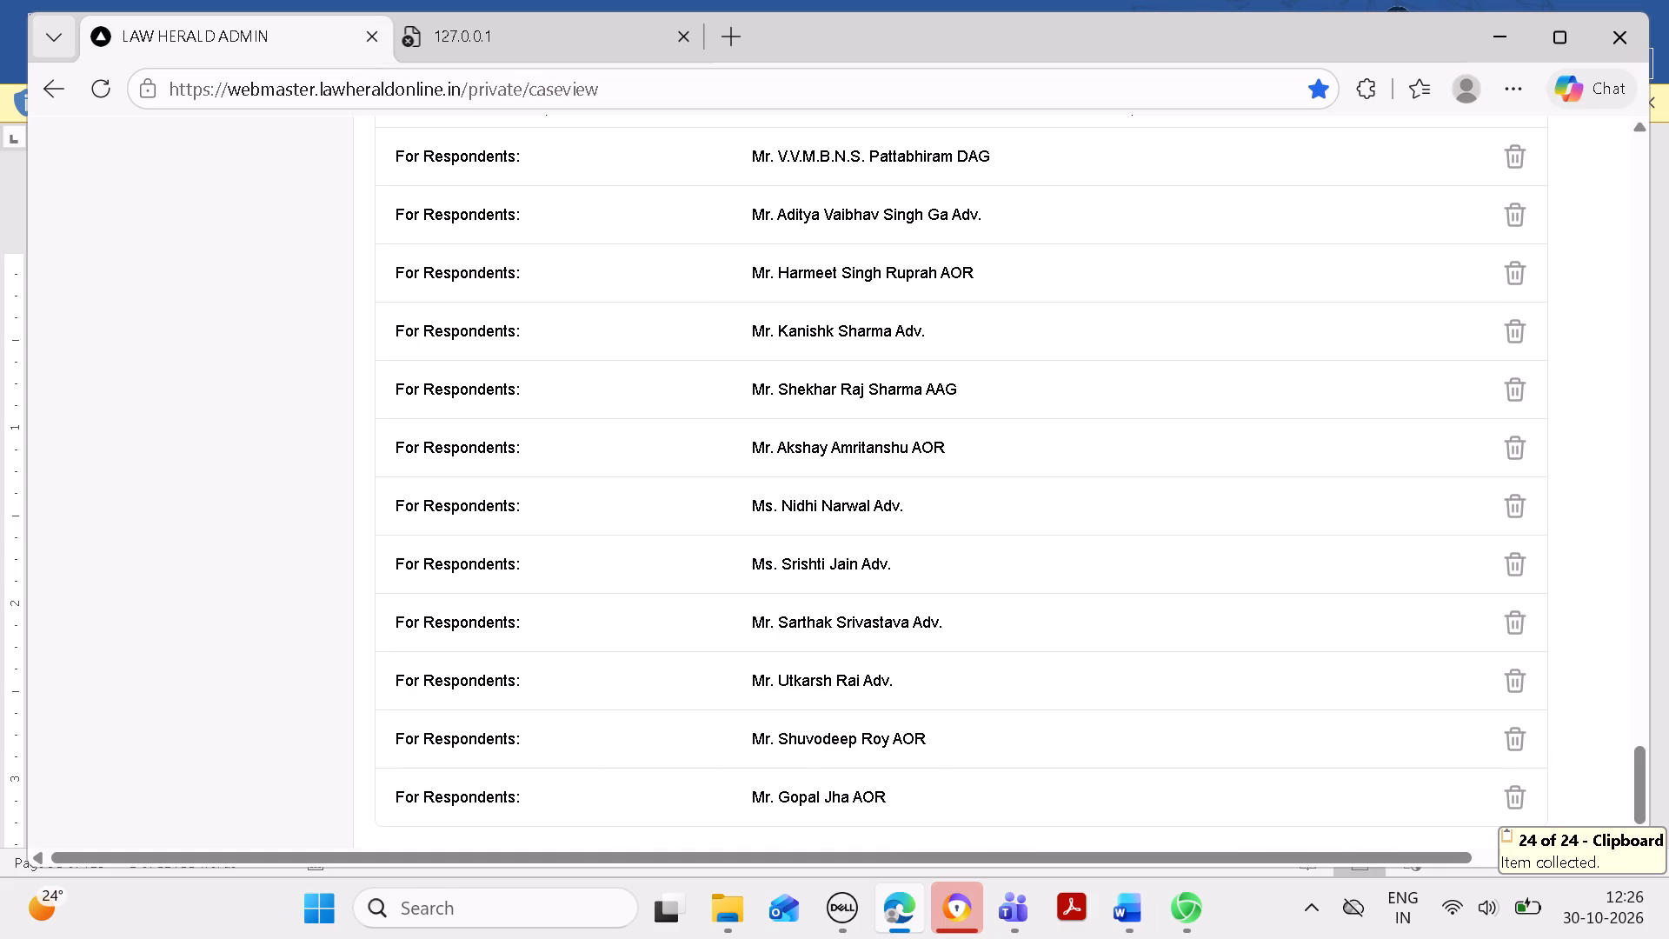
{"action": "scroll", "coordinate": [890, 816], "scroll_direction": "up", "scroll_amount": 3}
{"action": "left_click", "coordinate": [1267, 785]}
{"action": "key", "text": "ctrl+v"}
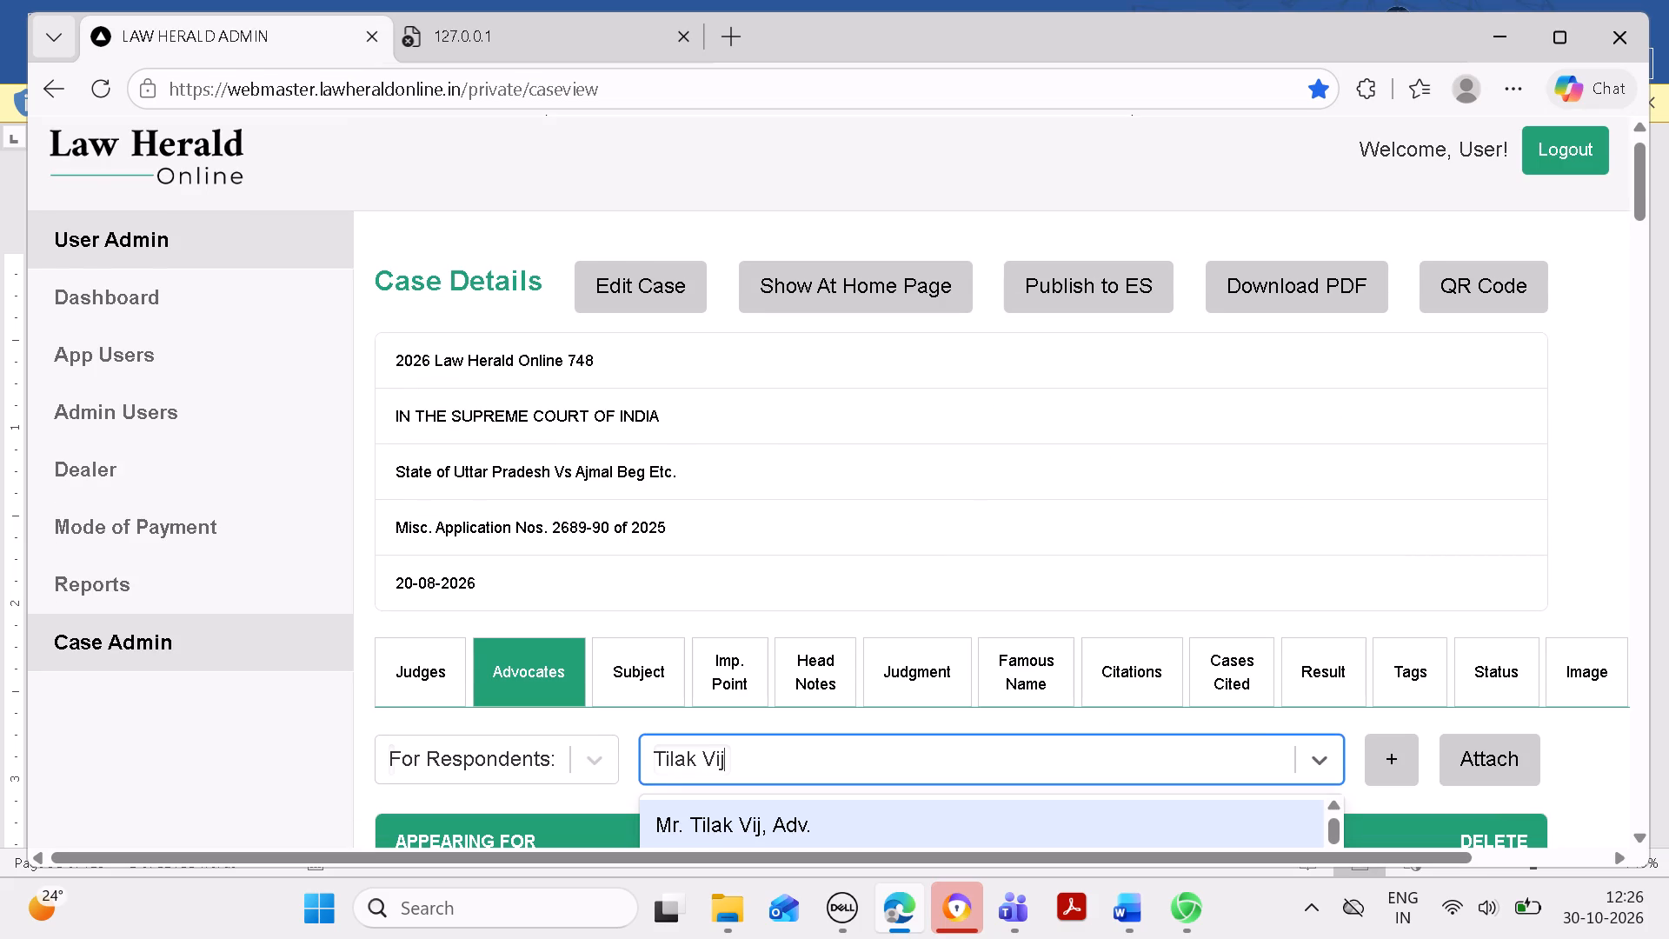
{"action": "left_click", "coordinate": [1035, 811]}
{"action": "left_click", "coordinate": [1493, 755]}
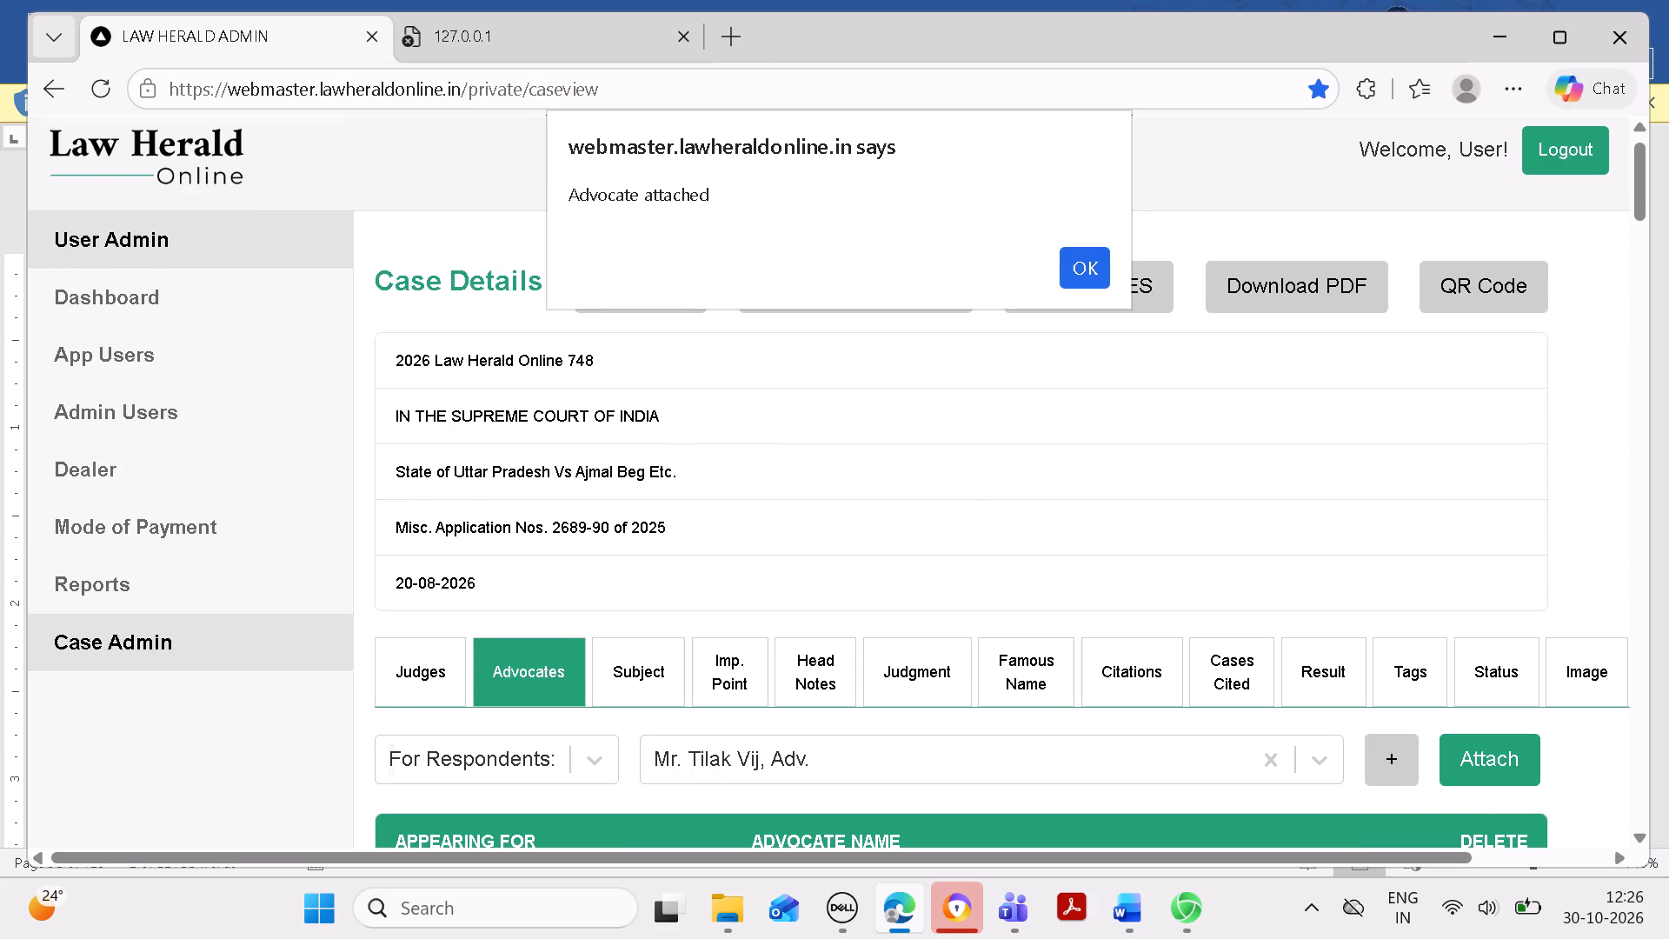
{"action": "left_click", "coordinate": [1088, 263]}
{"action": "scroll", "coordinate": [1045, 596], "scroll_direction": "down", "scroll_amount": 9}
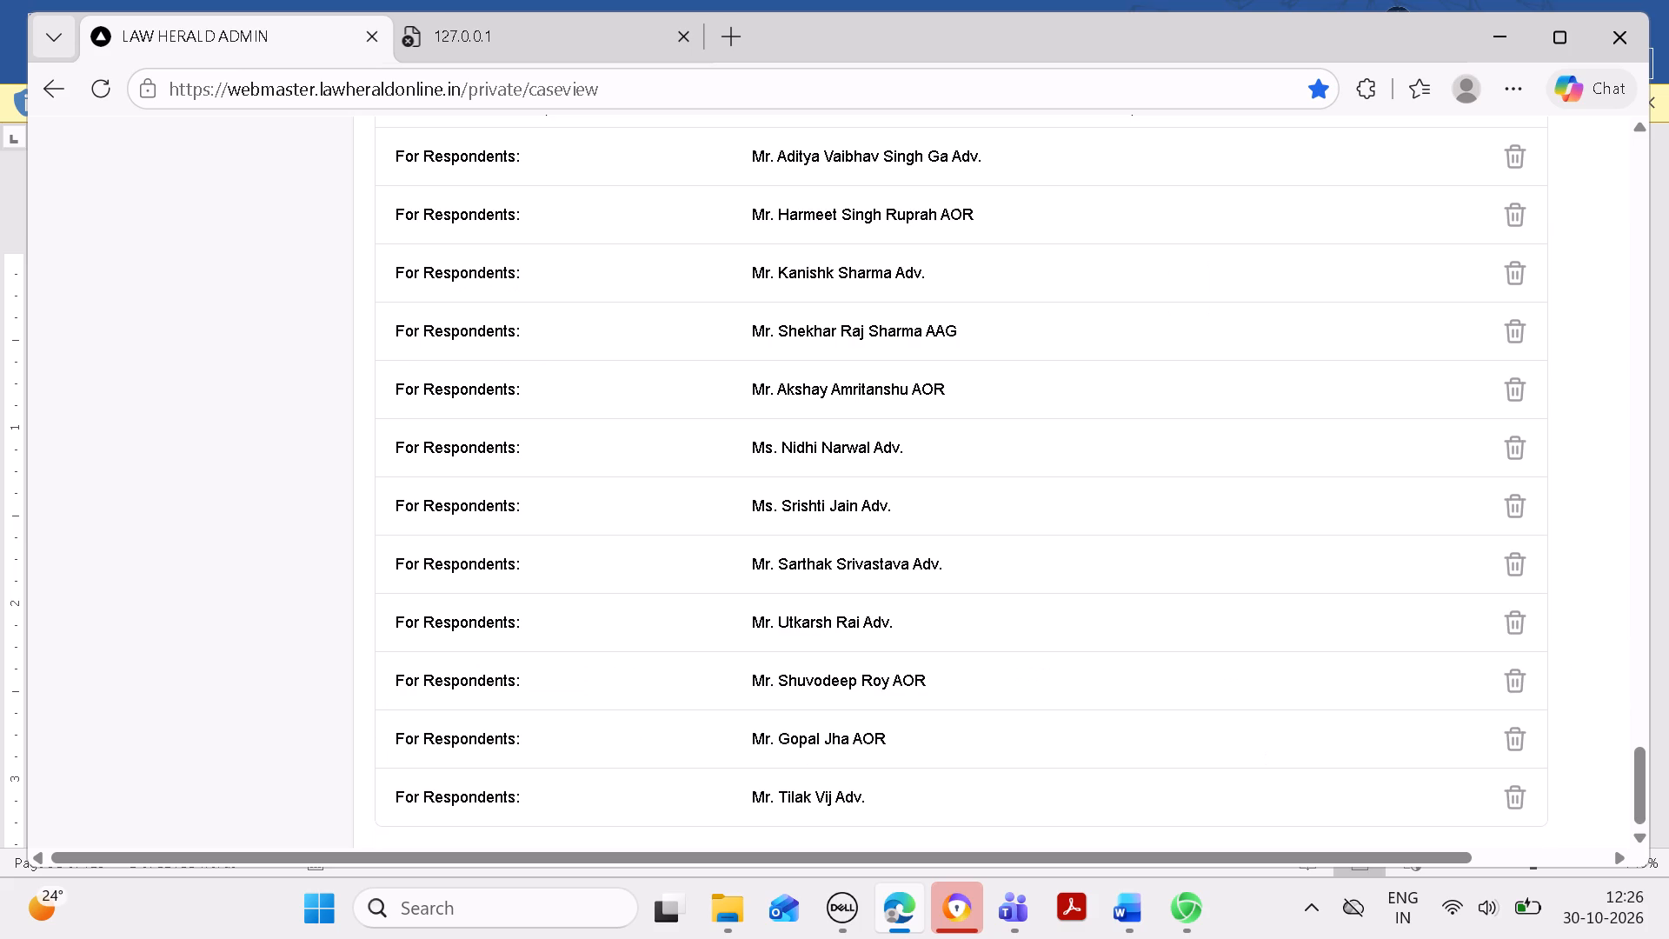
{"action": "scroll", "coordinate": [969, 675], "scroll_direction": "down", "scroll_amount": 2}
Copy the ninetieth respondents' advocate's name from the Word judgment and attach the existing Ms. entry designated Adv. in the Edge case record.
{"action": "left_click", "coordinate": [1116, 919]}
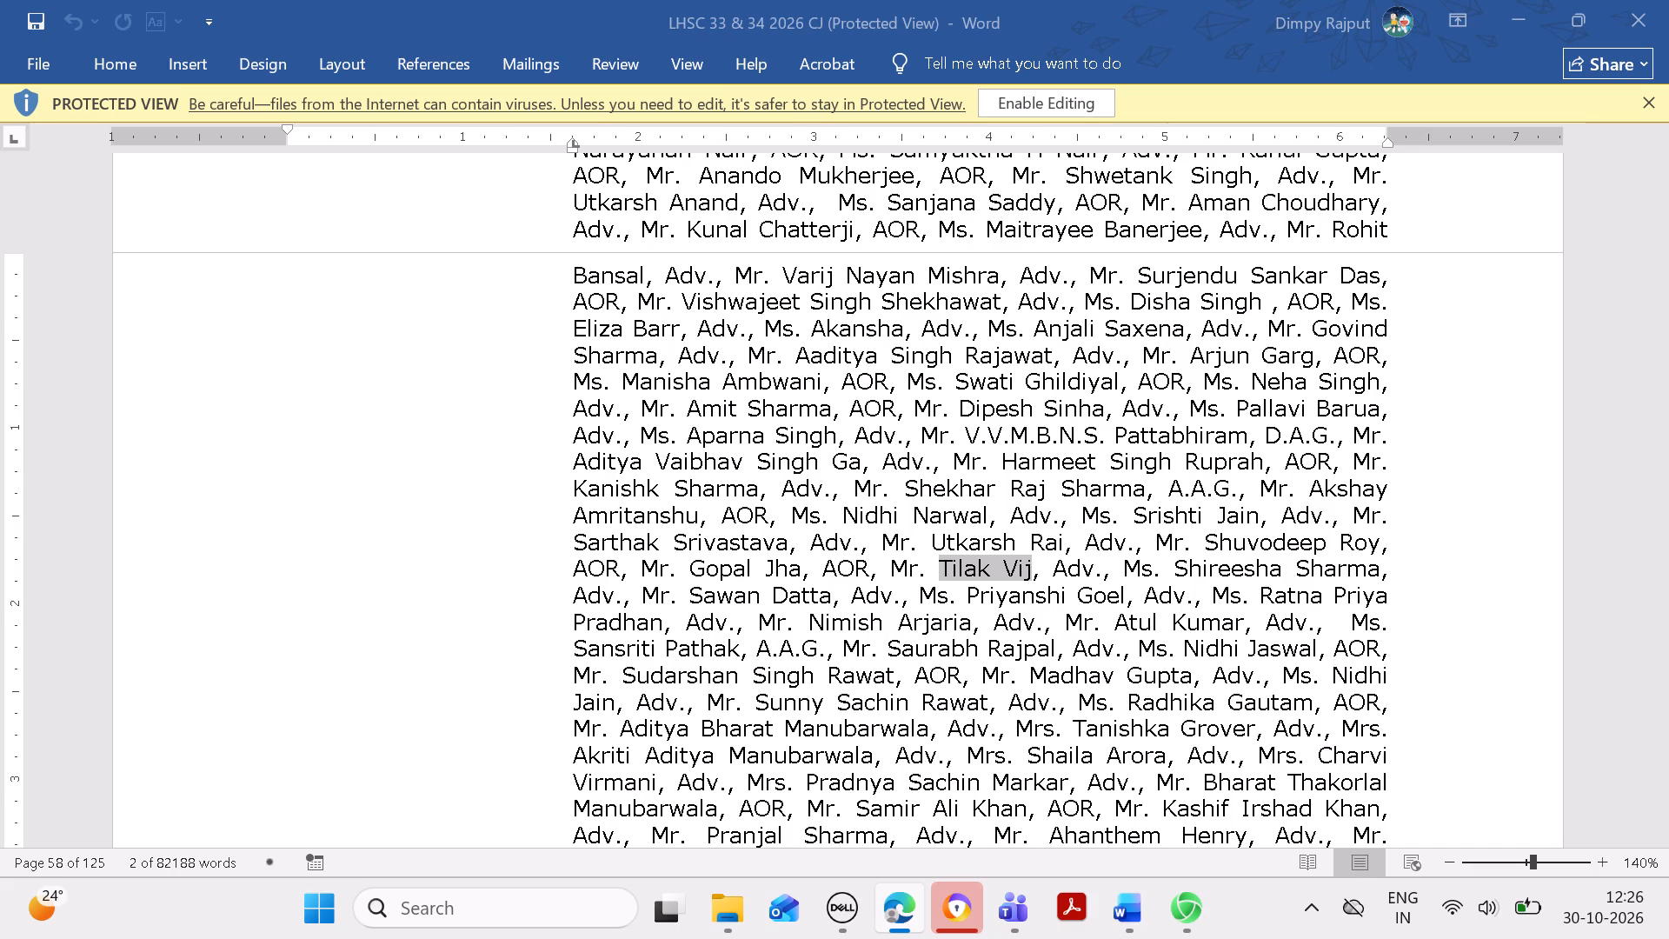
{"action": "left_click_drag", "start_coordinate": [1177, 565], "coordinate": [1223, 567]}
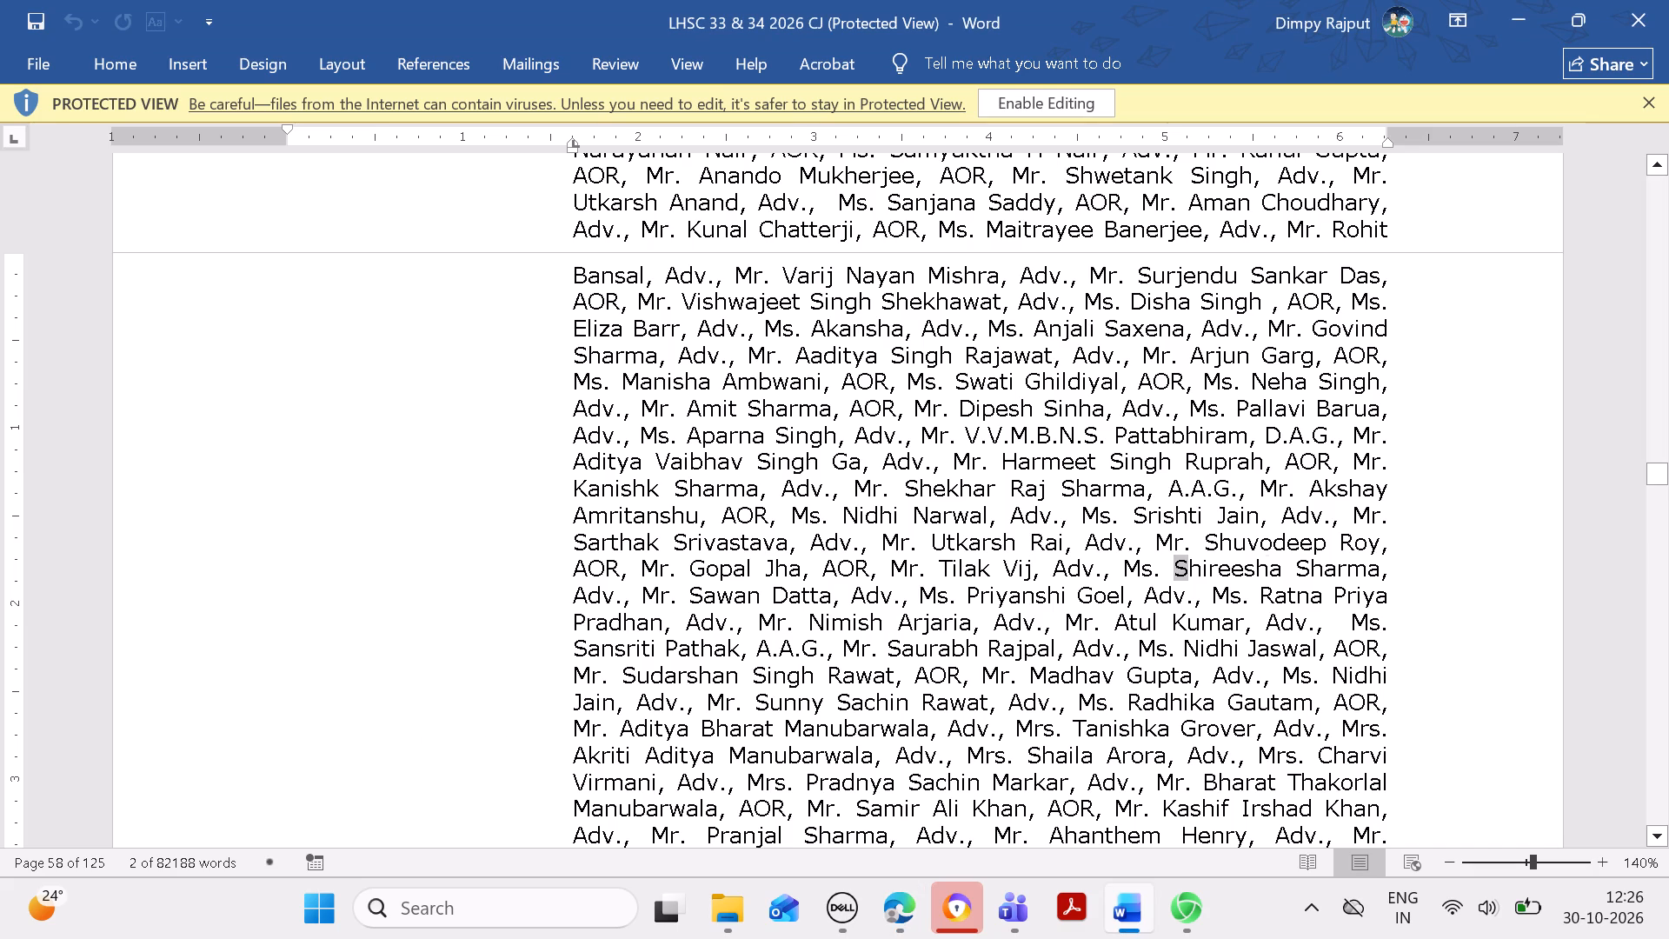
{"action": "left_click_drag", "start_coordinate": [1223, 567], "coordinate": [1361, 567]}
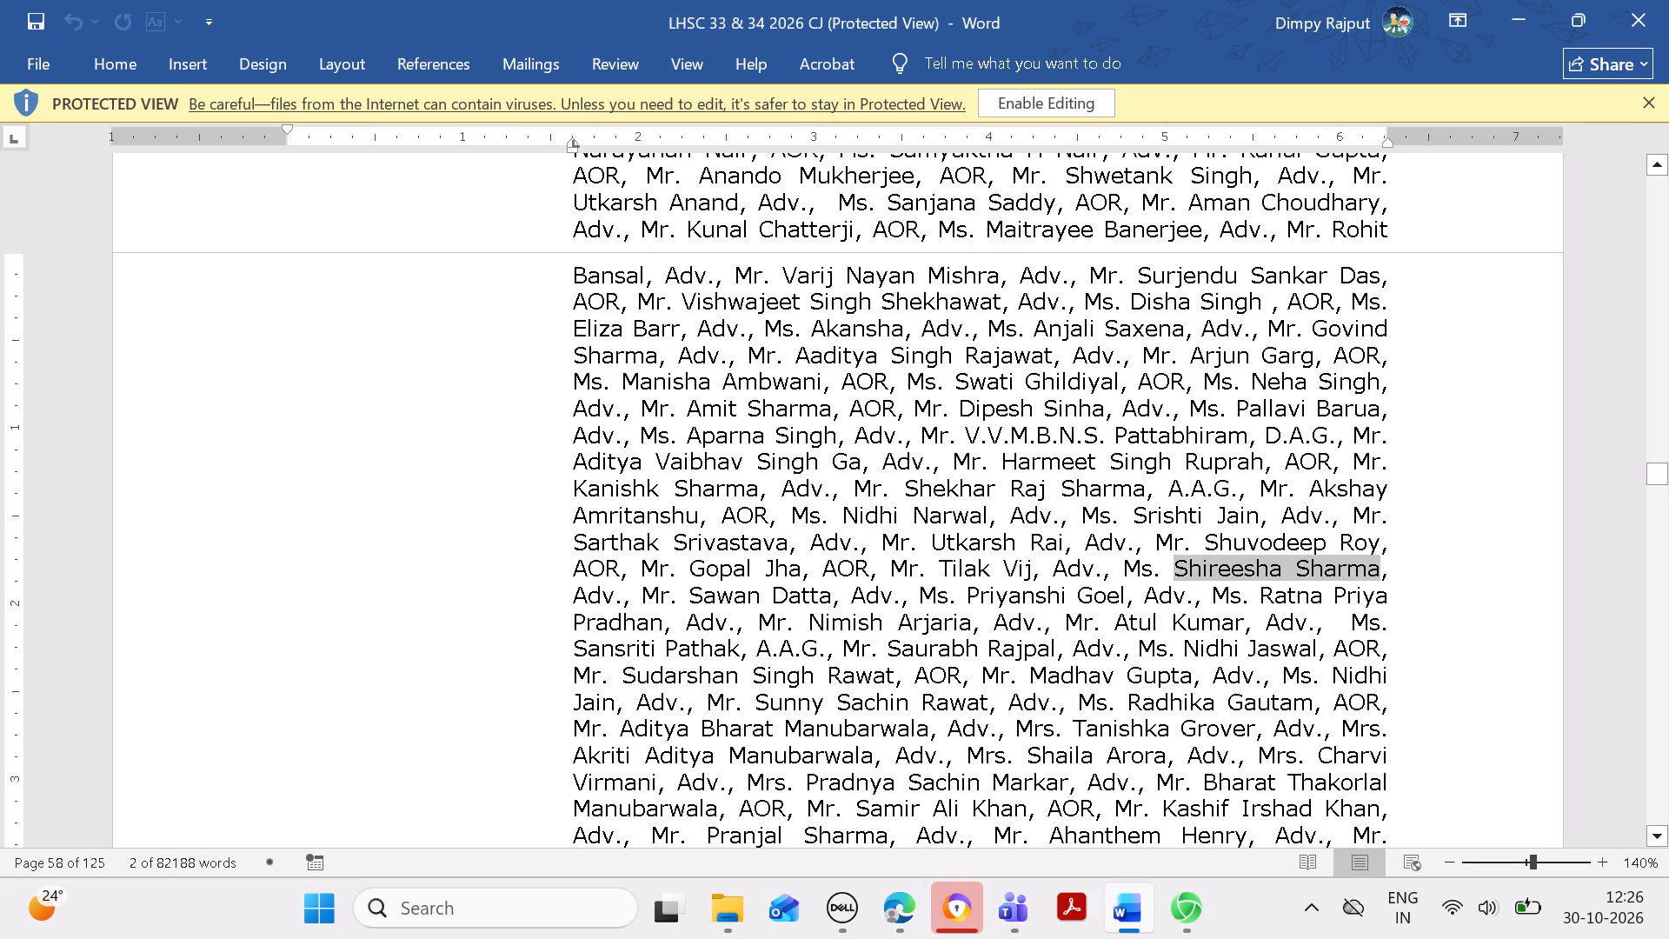
{"action": "key", "text": "ctrl+c"}
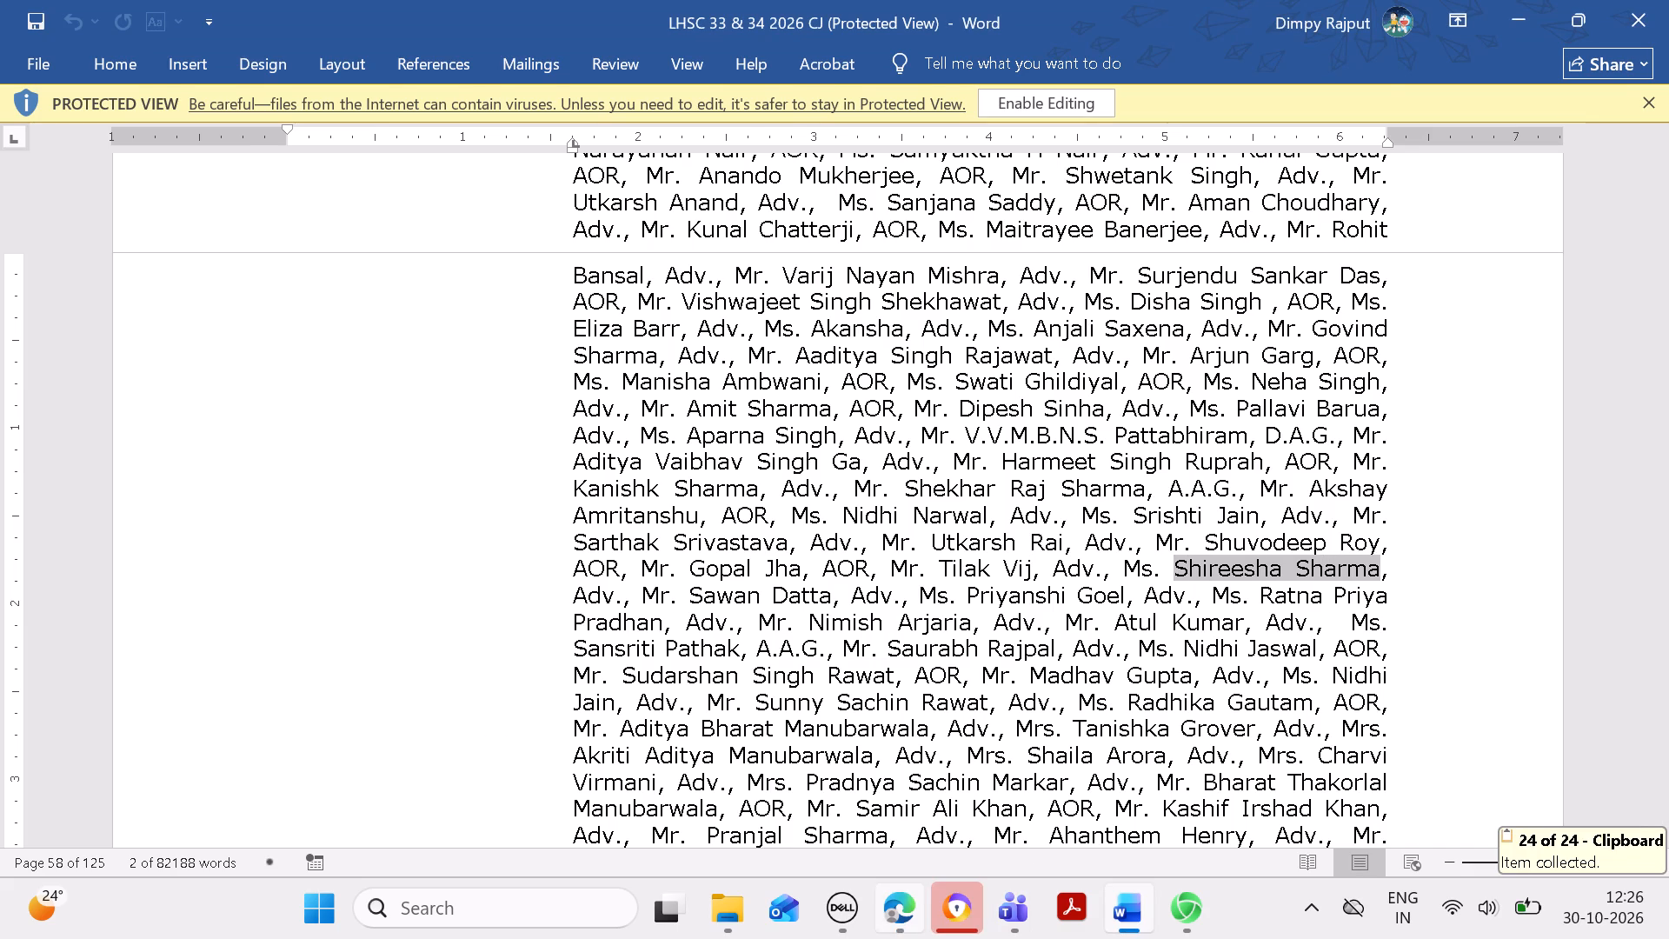
{"action": "left_click", "coordinate": [901, 904]}
{"action": "scroll", "coordinate": [910, 796], "scroll_direction": "up", "scroll_amount": 3}
{"action": "left_click", "coordinate": [1264, 781]}
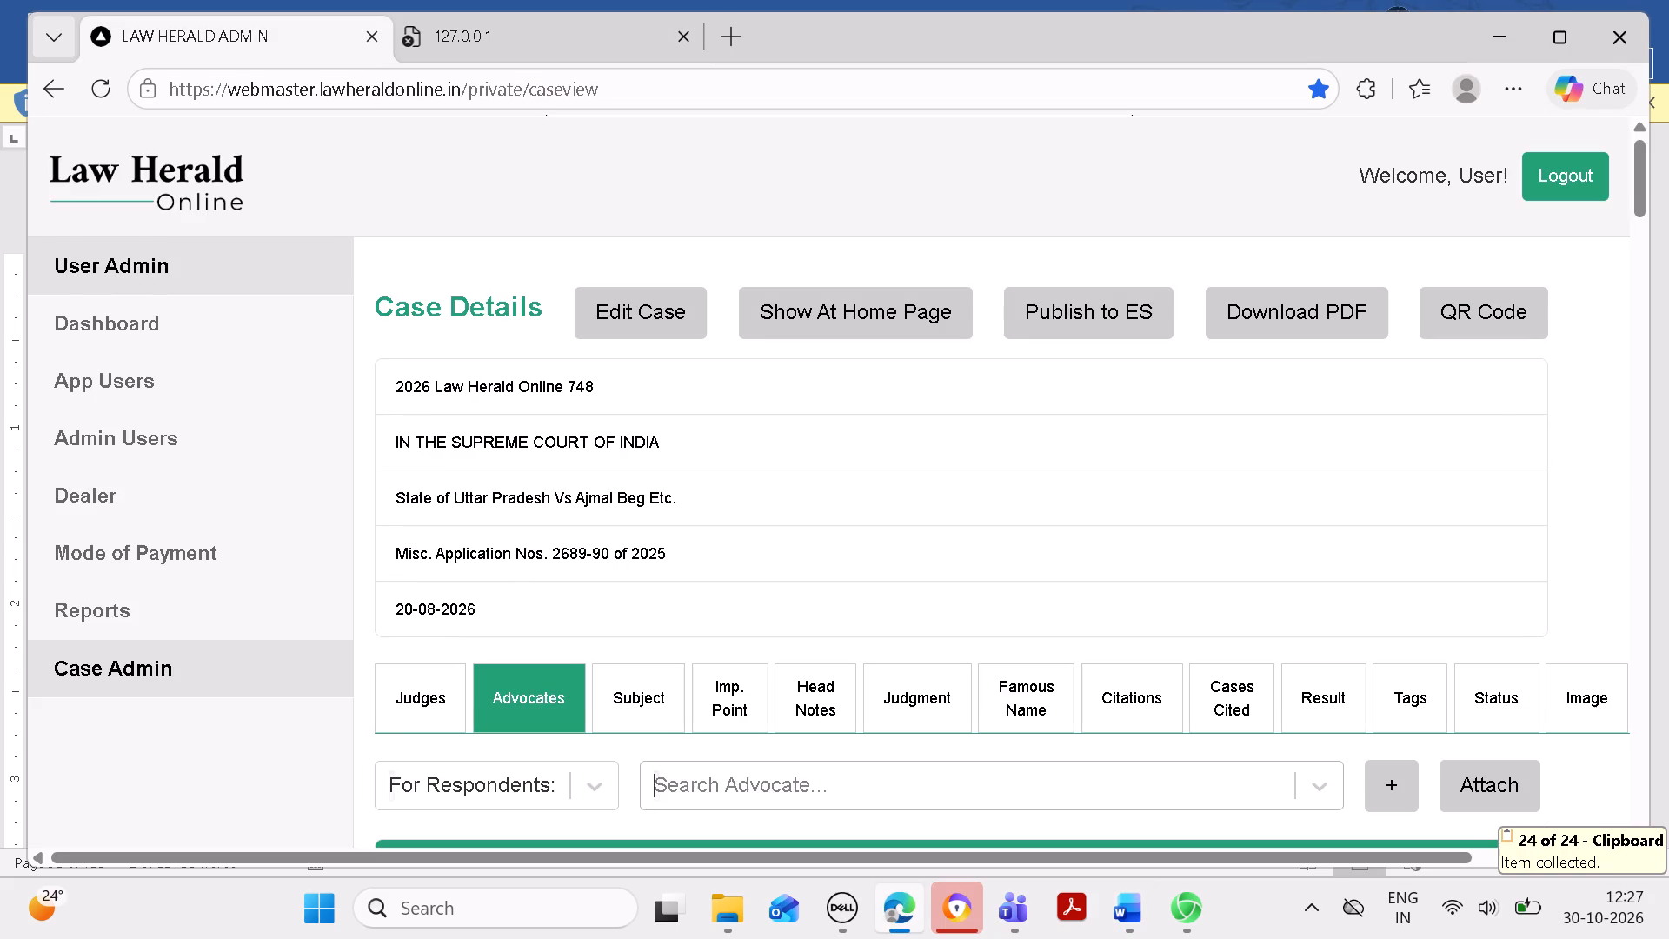
{"action": "key", "text": "ctrl+v"}
{"action": "left_click", "coordinate": [1033, 810]}
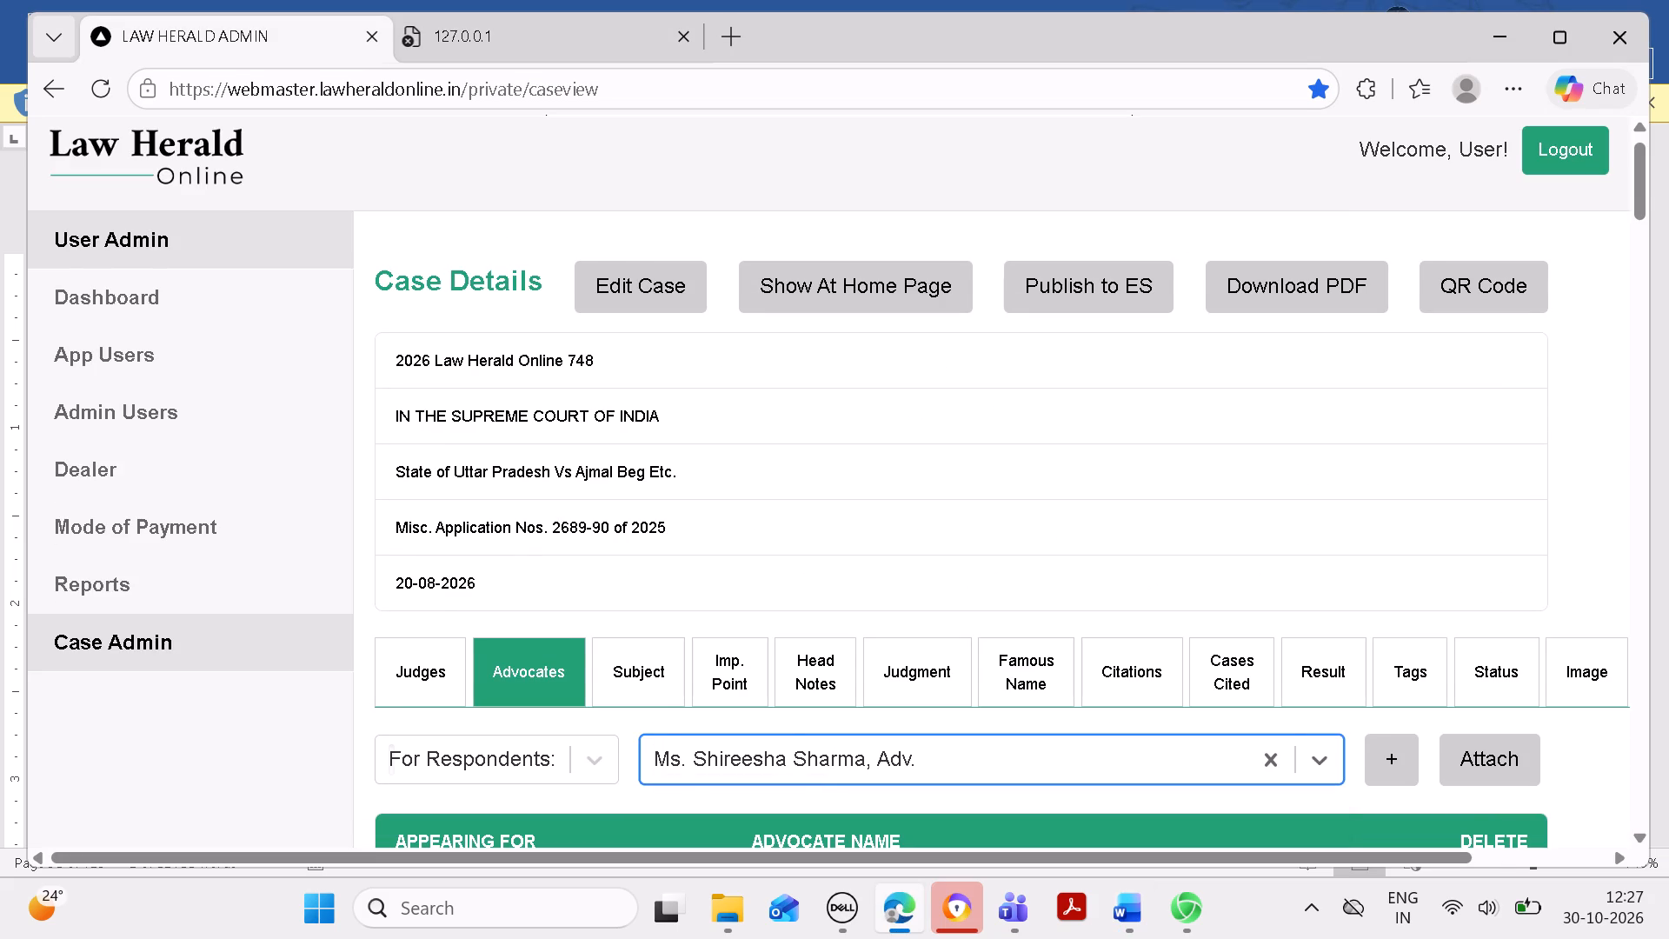
{"action": "left_click", "coordinate": [1479, 767]}
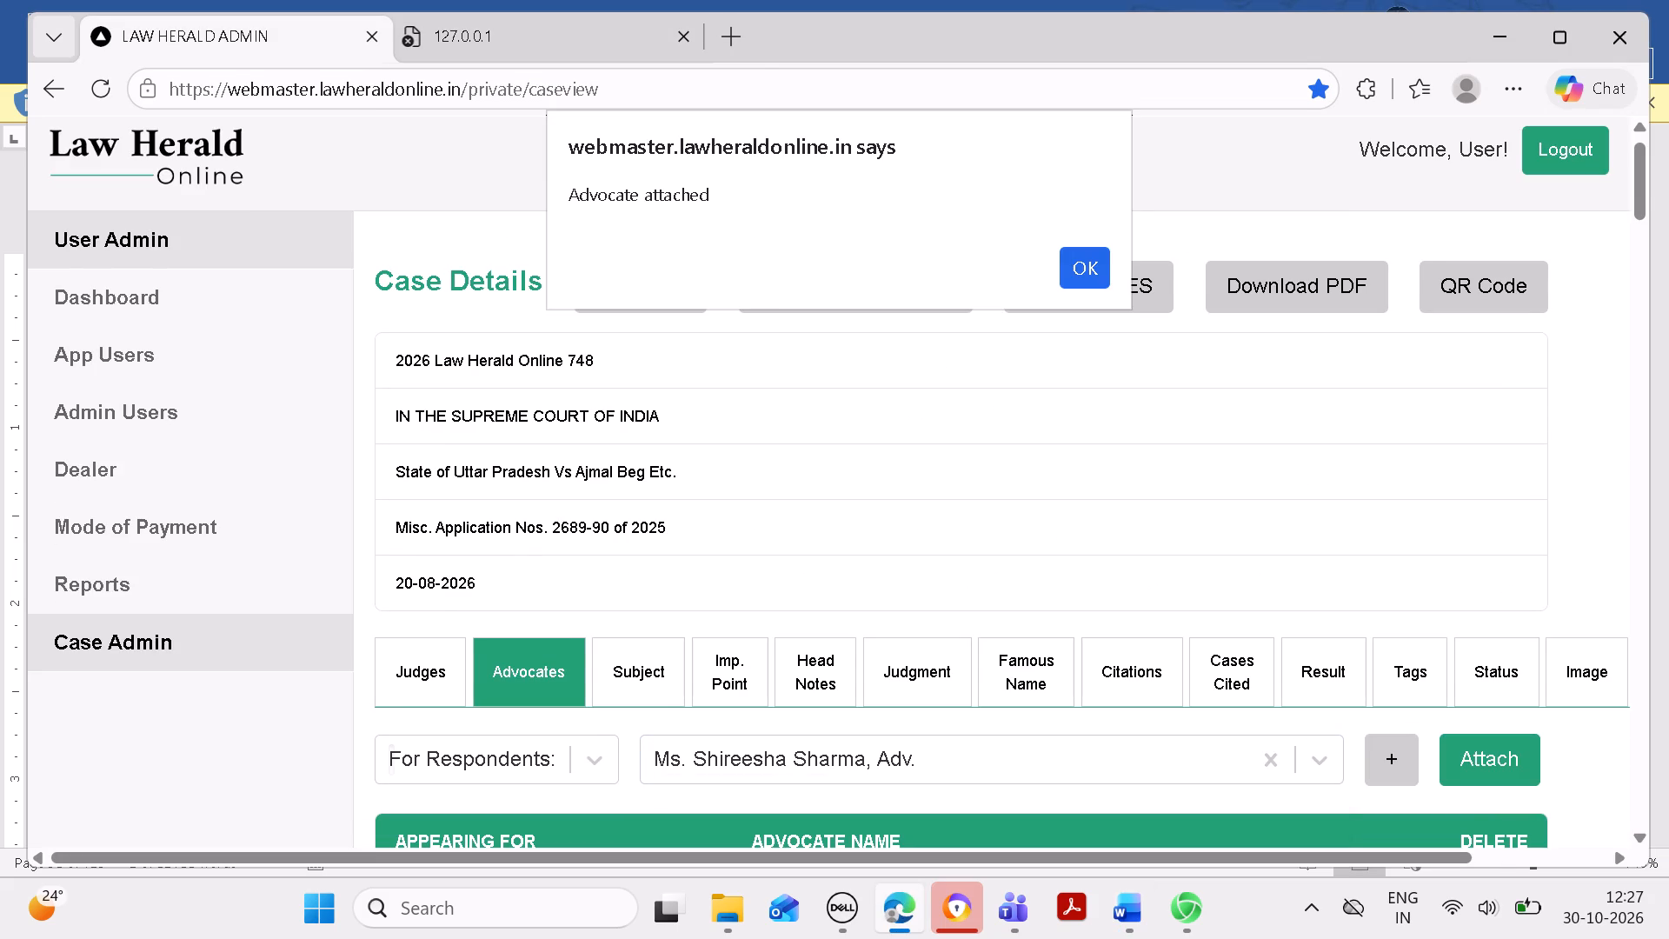
{"action": "left_click", "coordinate": [1081, 258]}
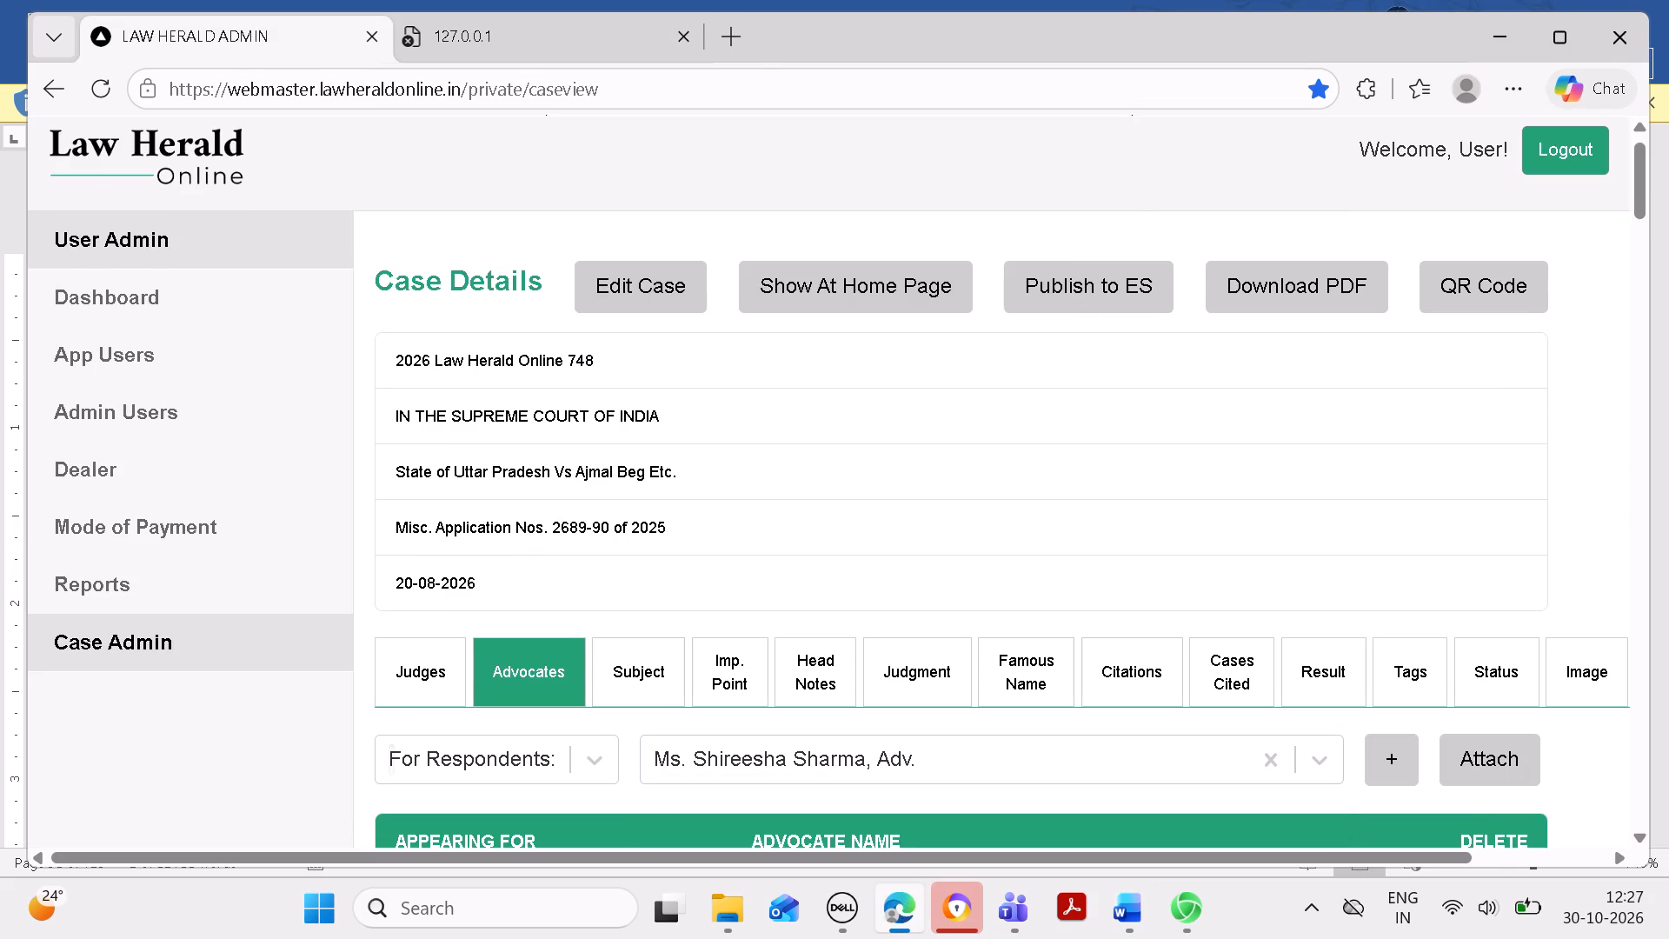
{"action": "scroll", "coordinate": [1142, 545], "scroll_direction": "down", "scroll_amount": 6}
Copy the ninety-first respondents' advocate's name from the Word judgment and attach the existing Mr. entry designated Adv. in the Edge case record.
{"action": "left_click", "coordinate": [1135, 903]}
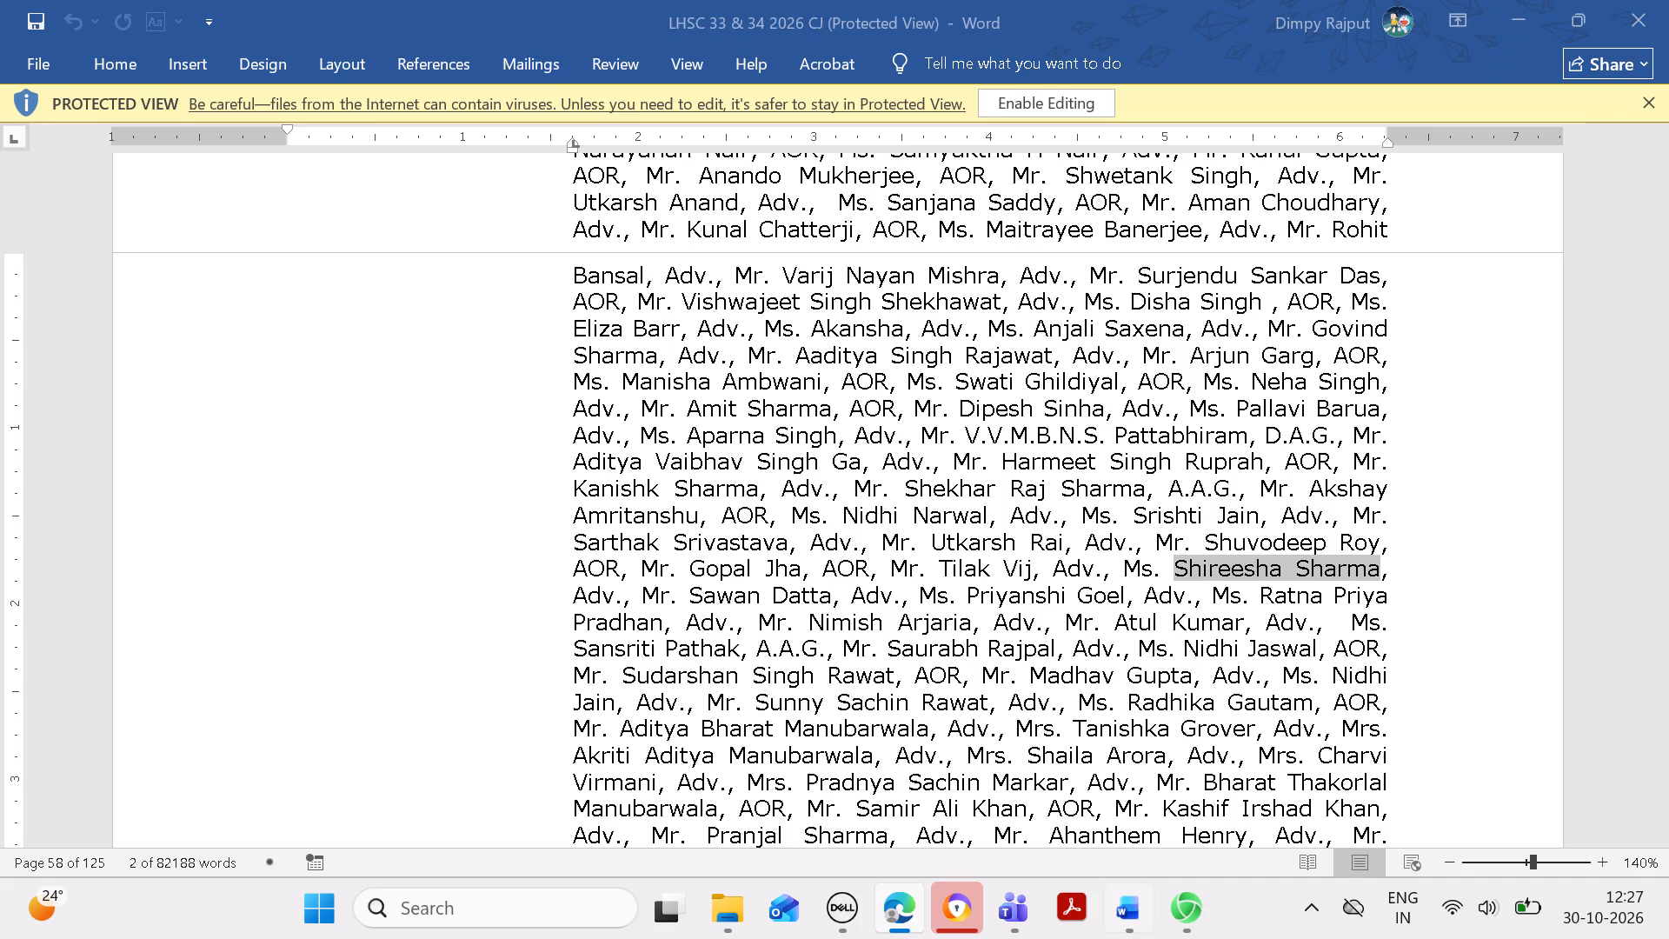
{"action": "left_click_drag", "start_coordinate": [689, 591], "coordinate": [828, 597]}
{"action": "key", "text": "ctrl+c"}
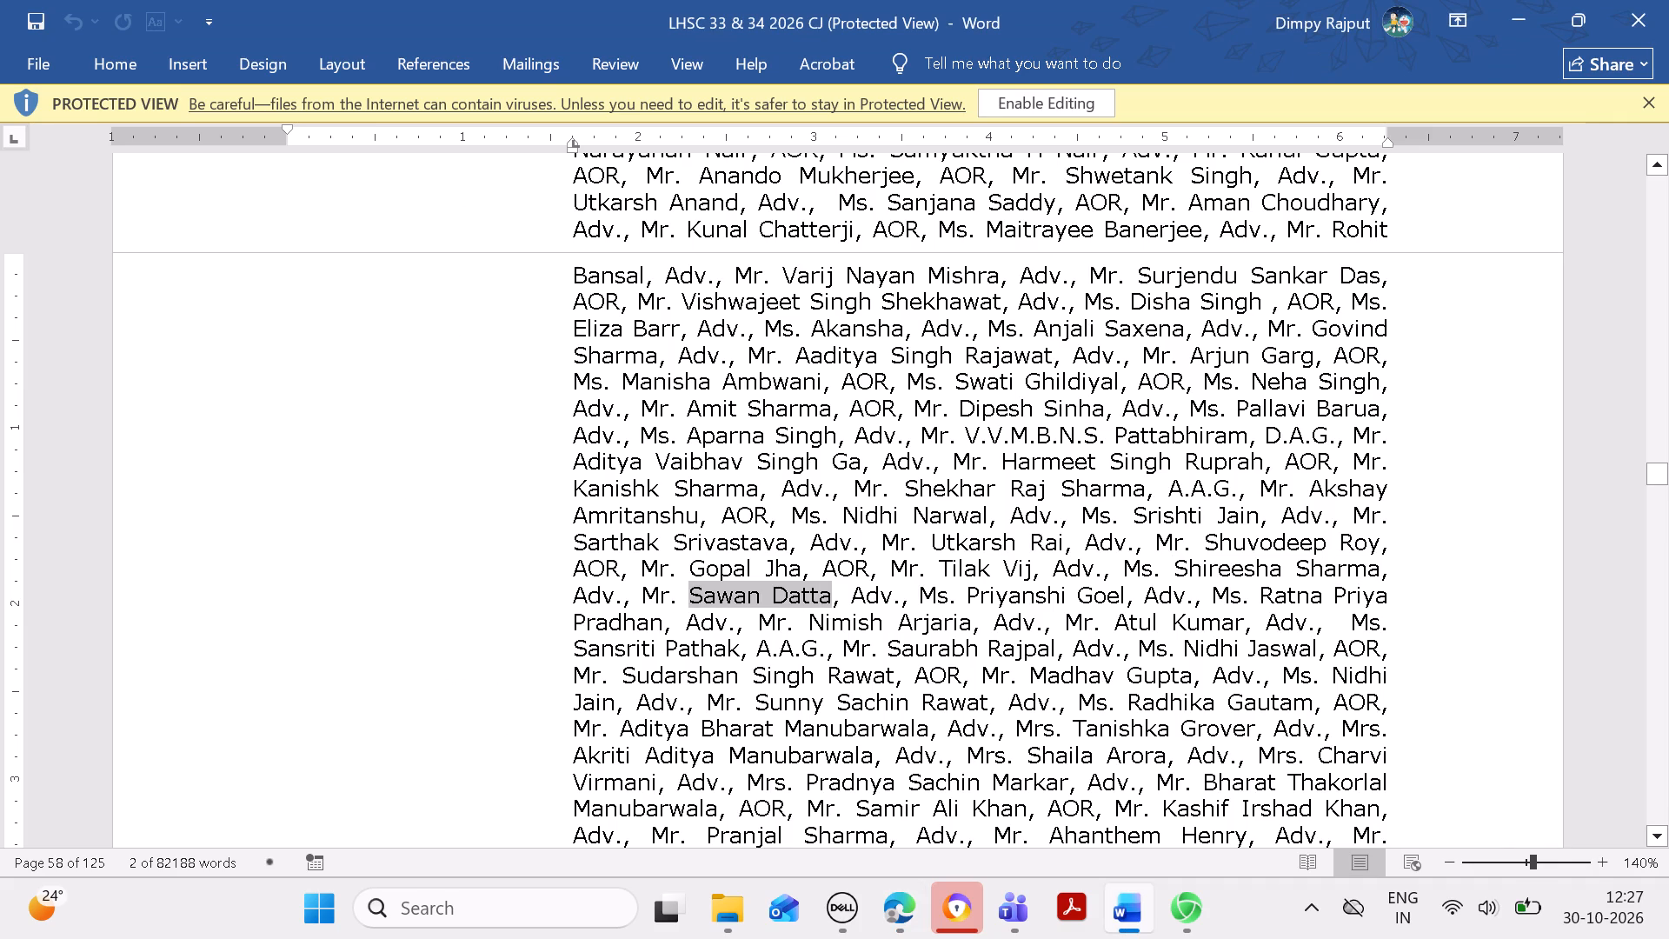
{"action": "left_click", "coordinate": [901, 912]}
{"action": "scroll", "coordinate": [871, 857], "scroll_direction": "up", "scroll_amount": 3}
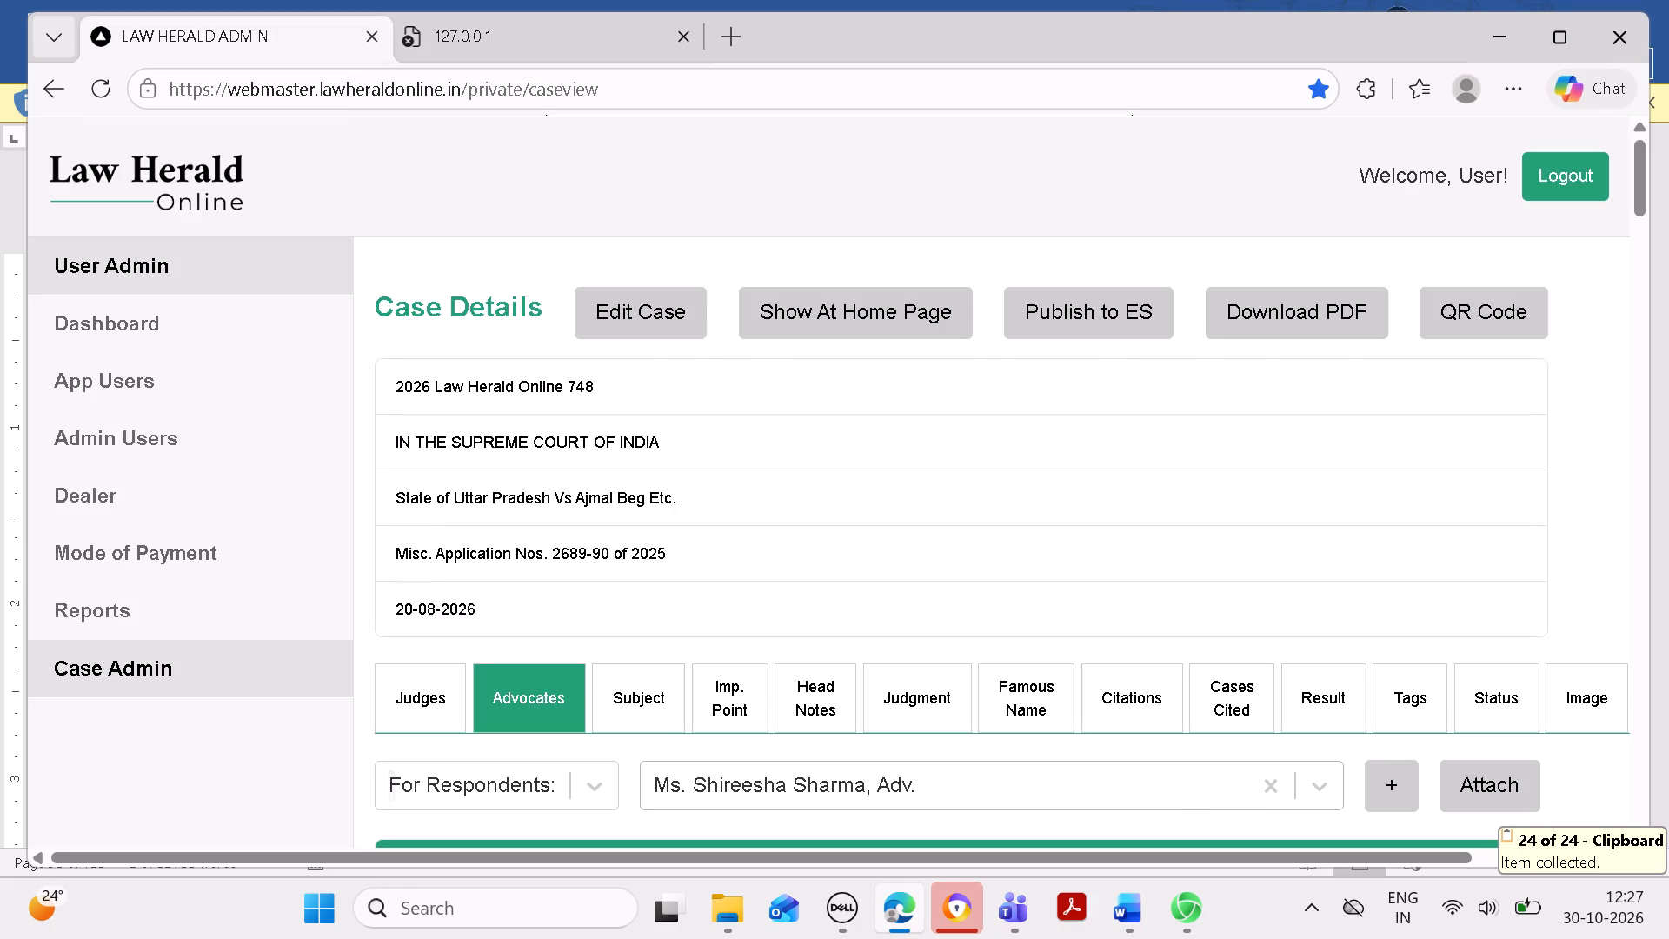
{"action": "left_click", "coordinate": [1264, 783]}
{"action": "key", "text": "ctrl+v"}
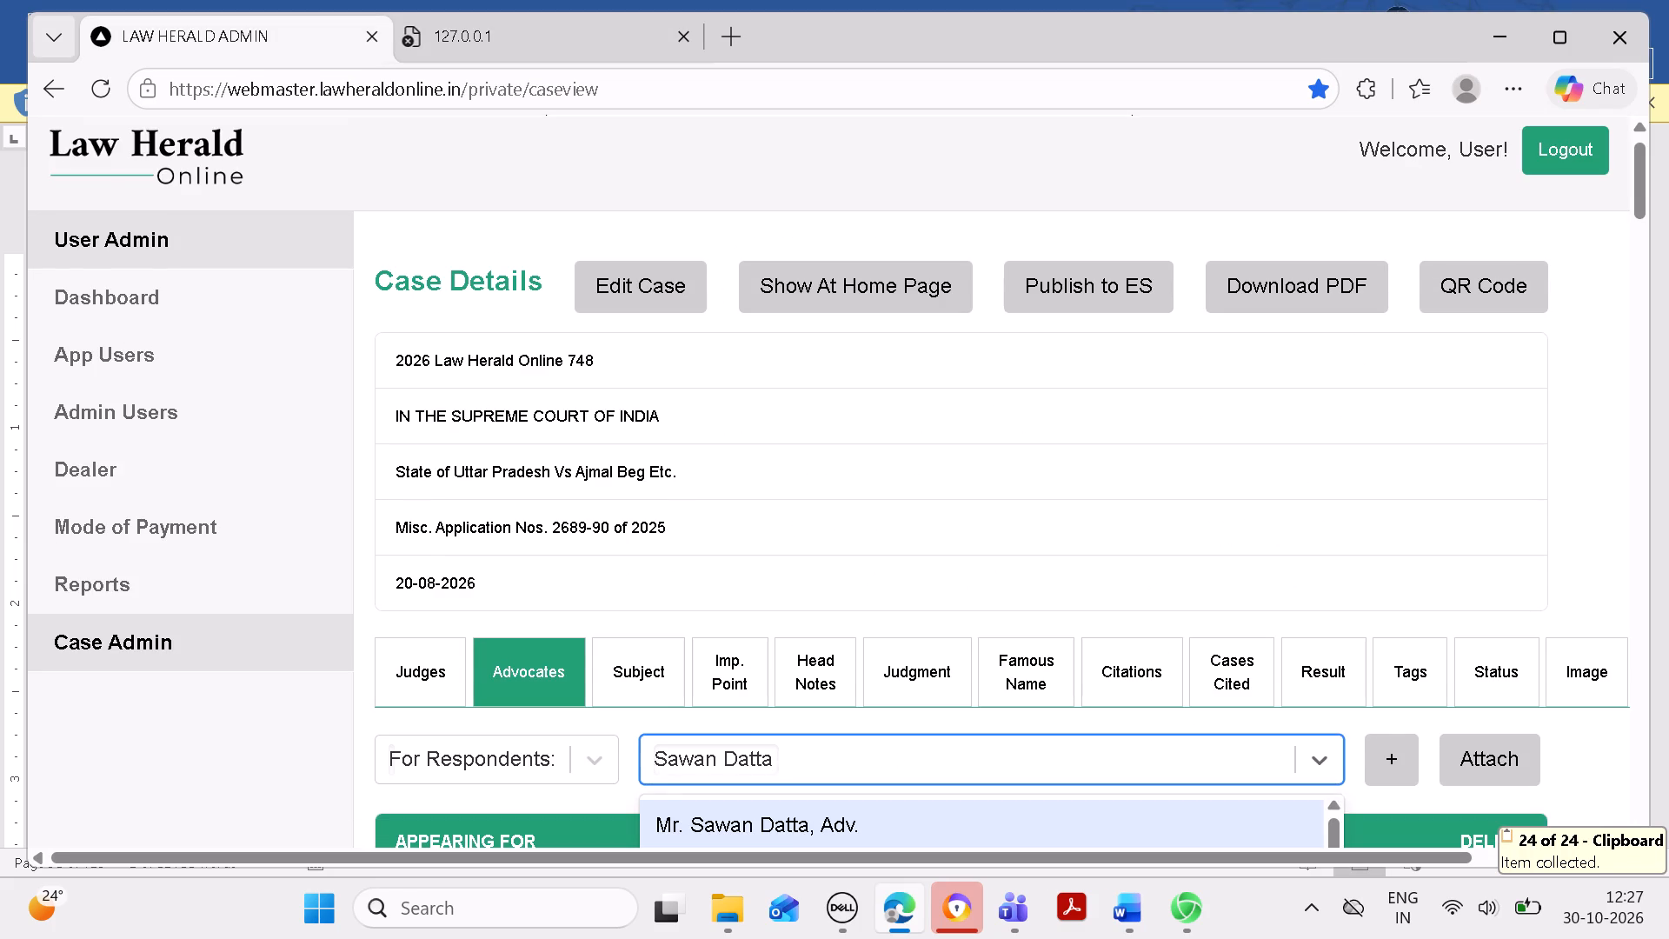
{"action": "left_click", "coordinate": [1038, 810]}
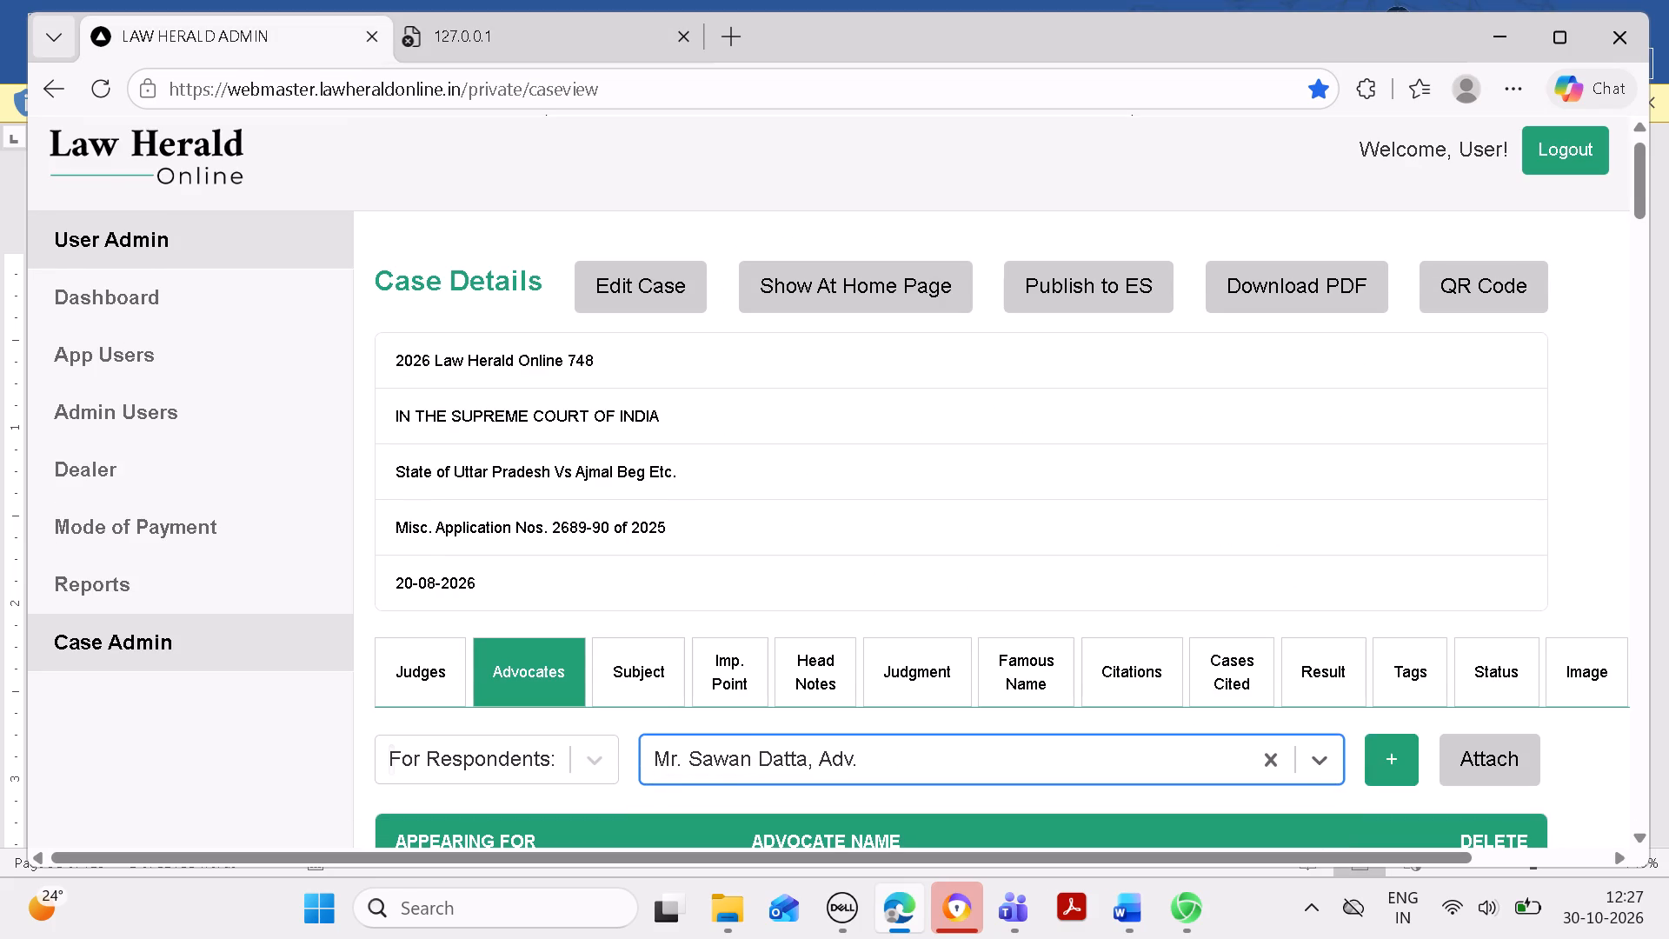
{"action": "left_click", "coordinate": [1476, 758]}
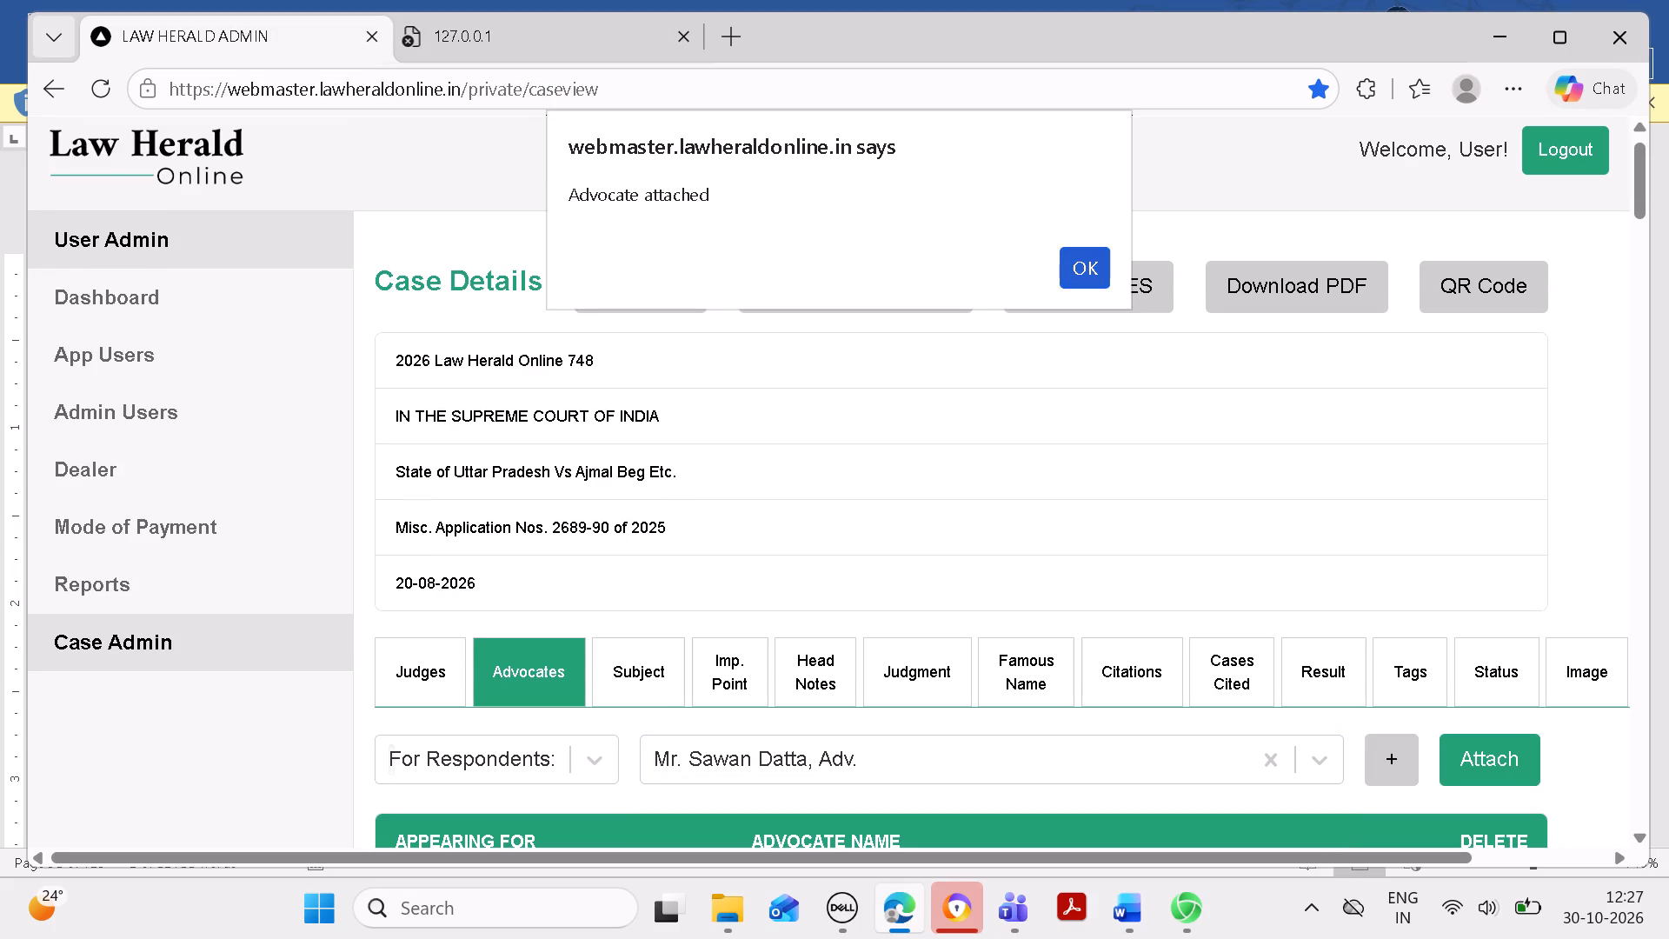
{"action": "left_click", "coordinate": [1081, 265]}
{"action": "scroll", "coordinate": [1076, 643], "scroll_direction": "down", "scroll_amount": 6}
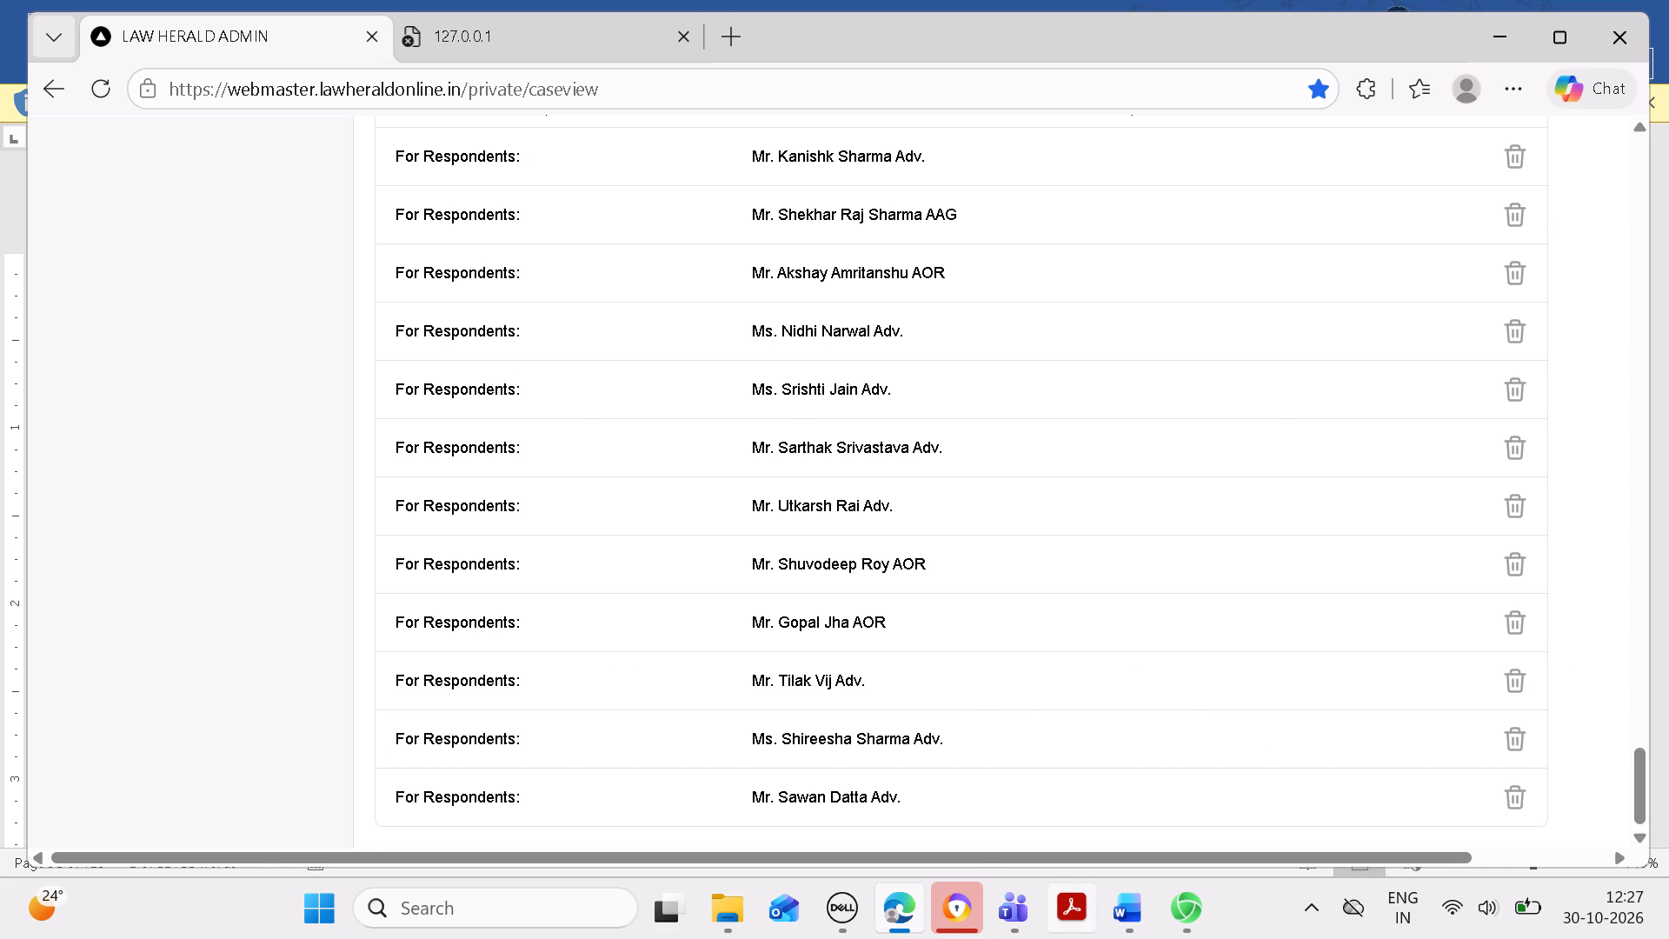
Copy the ninety-second respondents' advocate's name from the Word judgment and create and attach a Ms. entry designated ADV in the Edge case record.
{"action": "left_click", "coordinate": [1123, 921]}
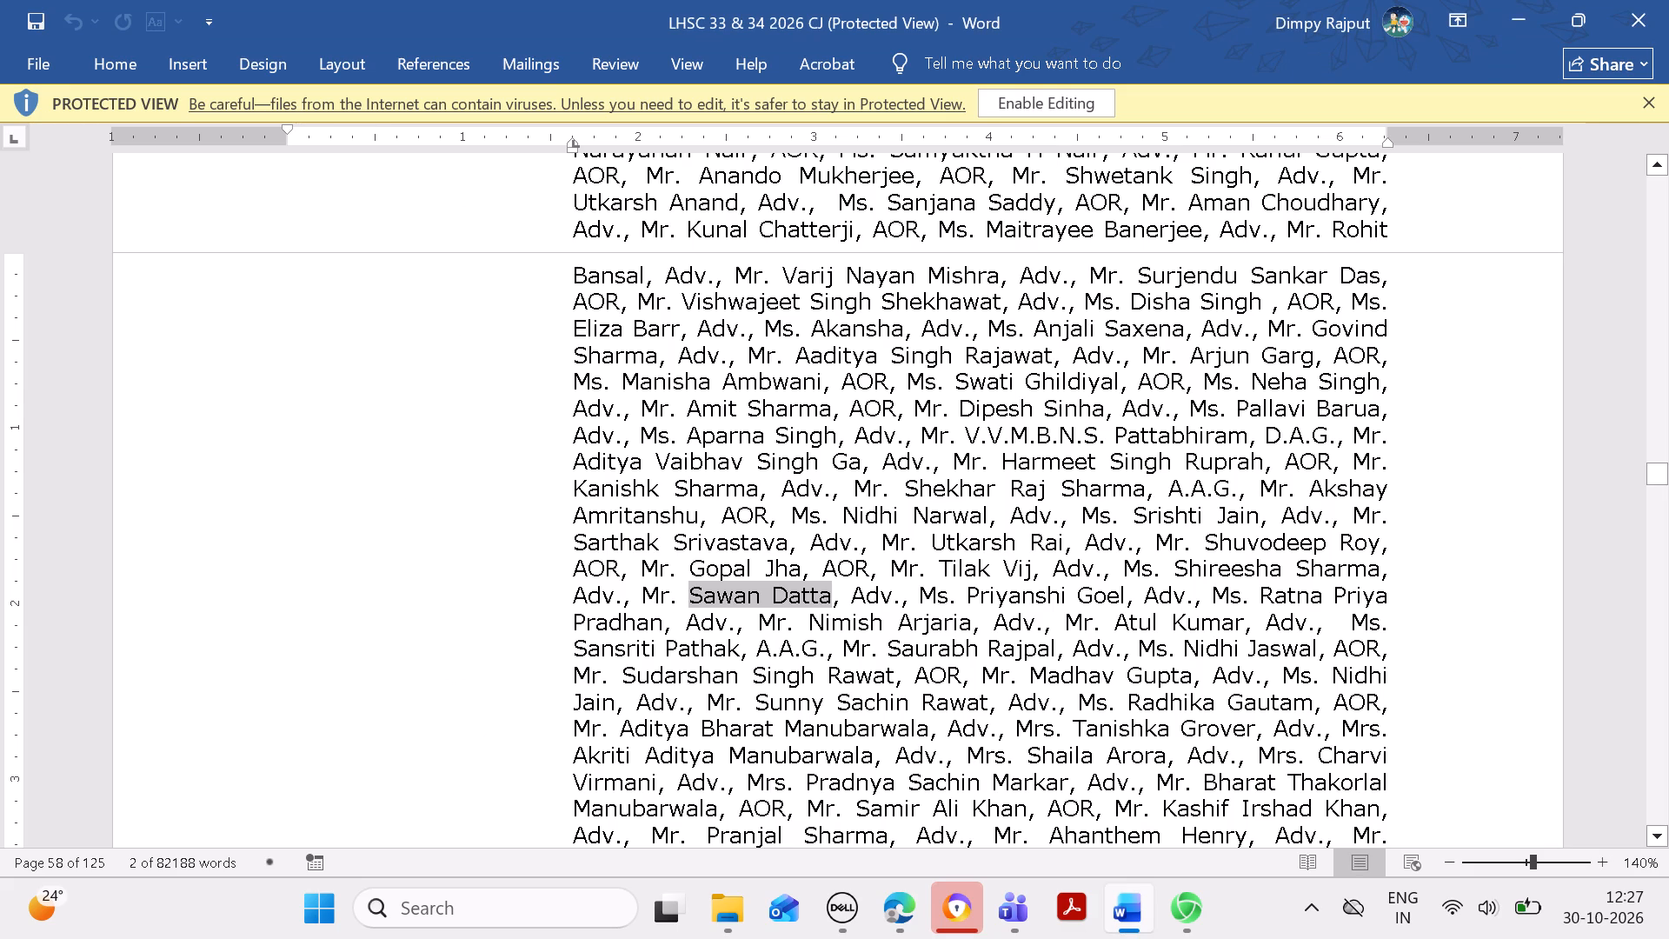
{"action": "left_click_drag", "start_coordinate": [969, 591], "coordinate": [1117, 604]}
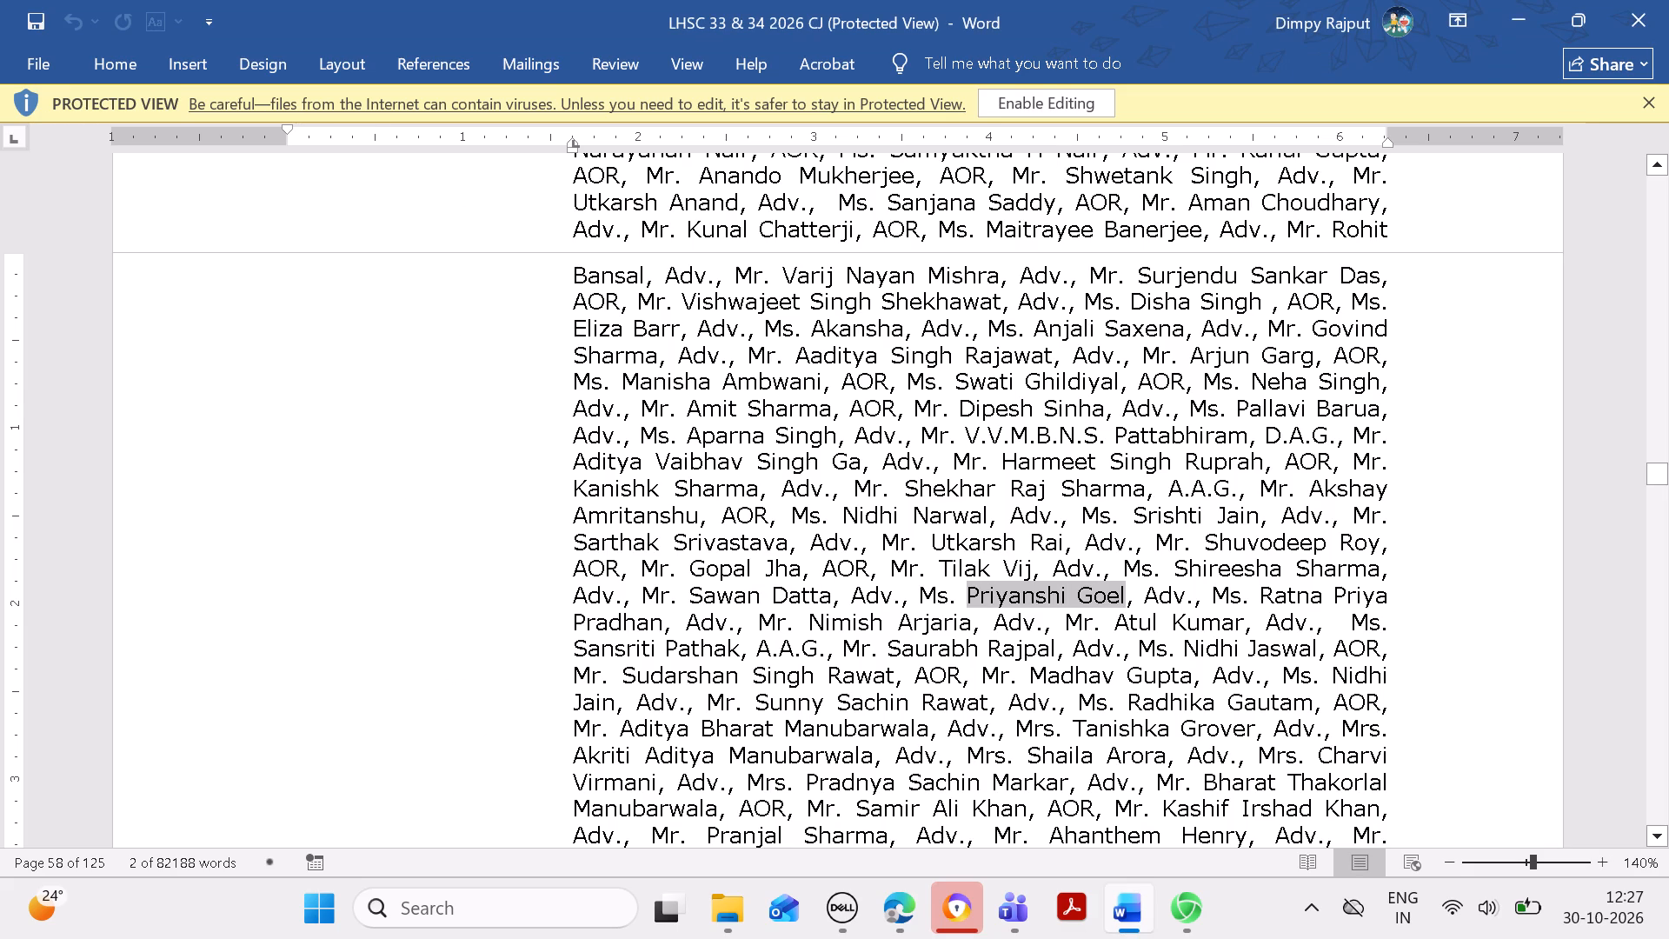
{"action": "key", "text": "ctrl+c"}
{"action": "left_click", "coordinate": [893, 914]}
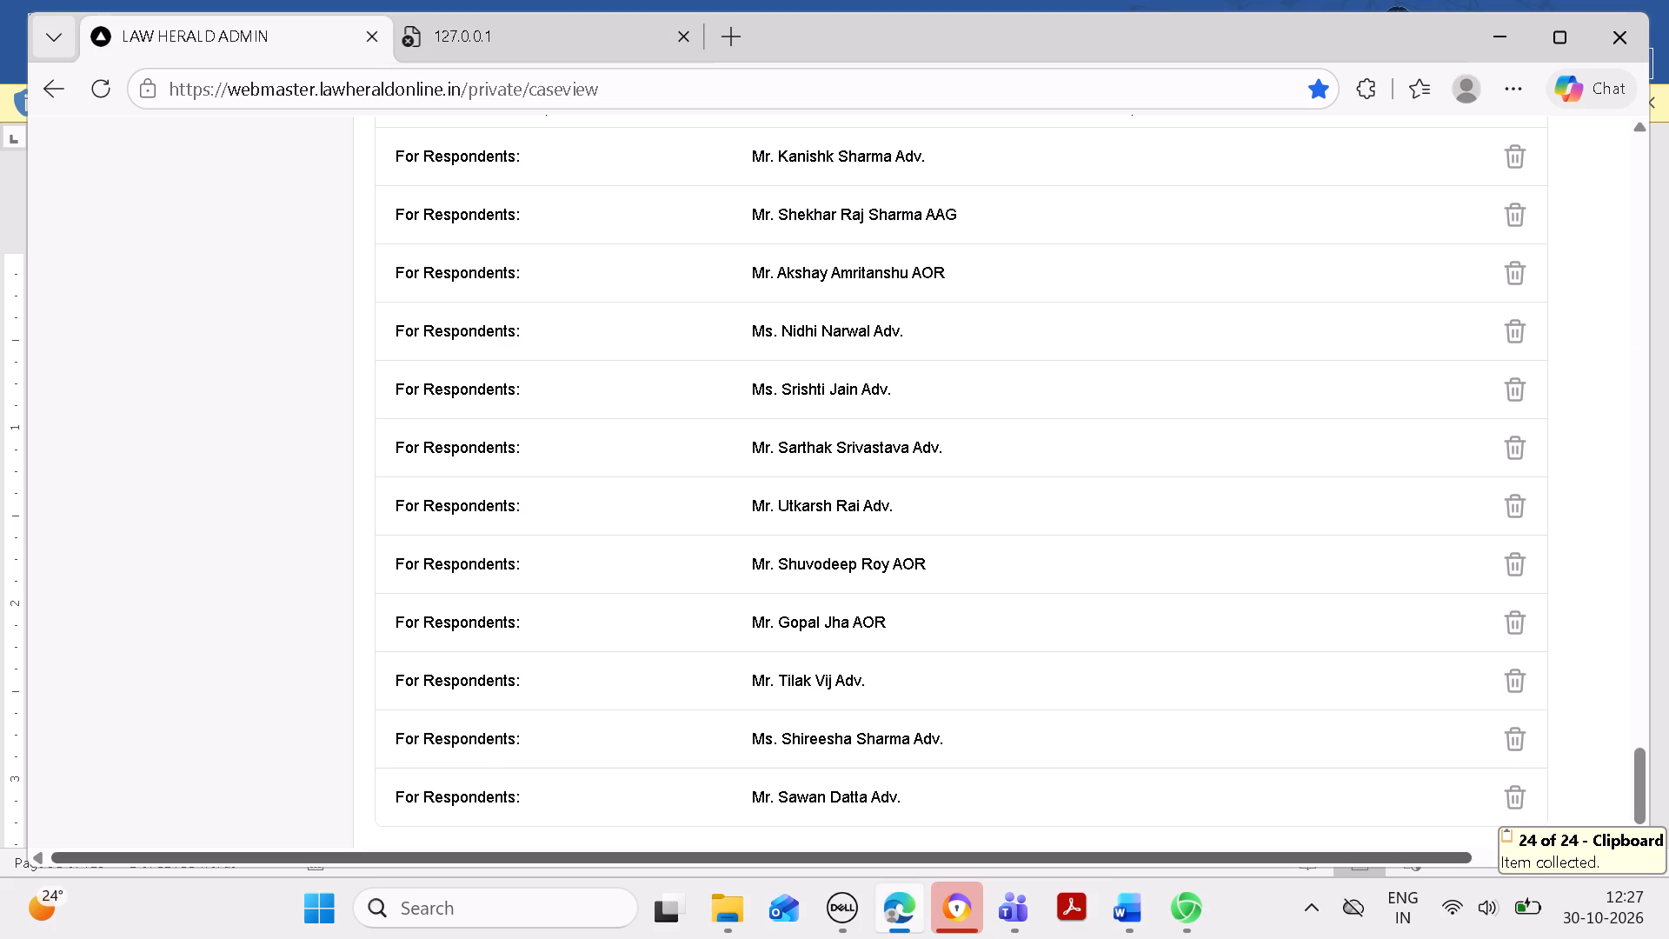
{"action": "scroll", "coordinate": [890, 855], "scroll_direction": "up", "scroll_amount": 4}
{"action": "left_click", "coordinate": [1268, 776]}
{"action": "key", "text": "ctrl+v"}
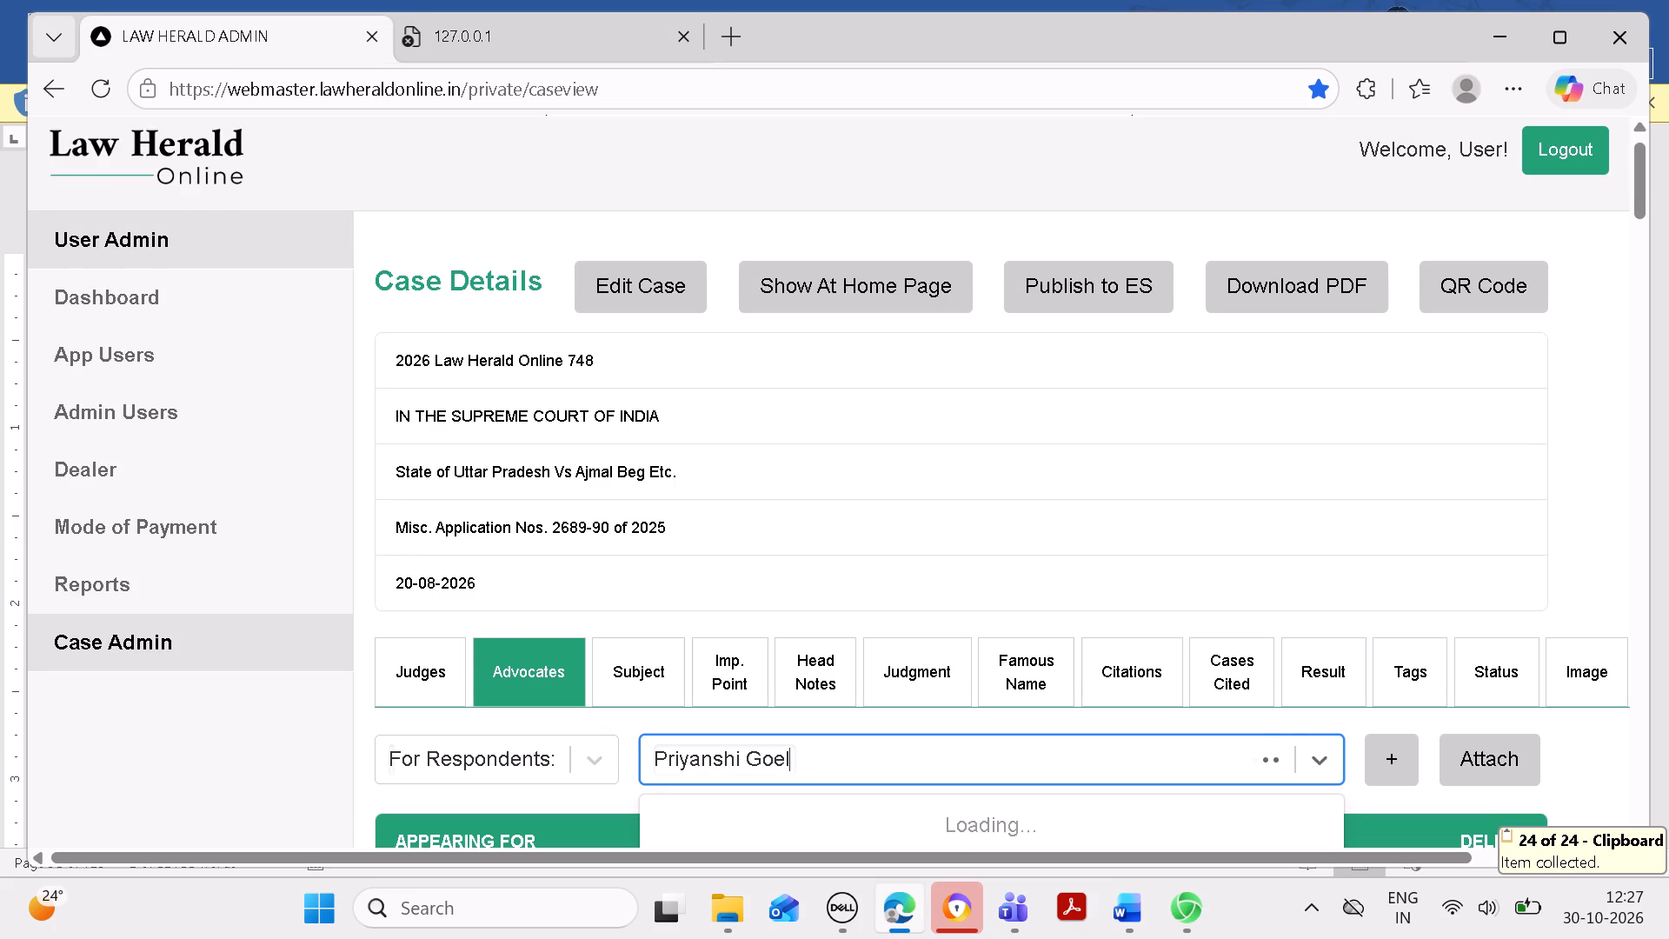
{"action": "left_click", "coordinate": [1376, 764]}
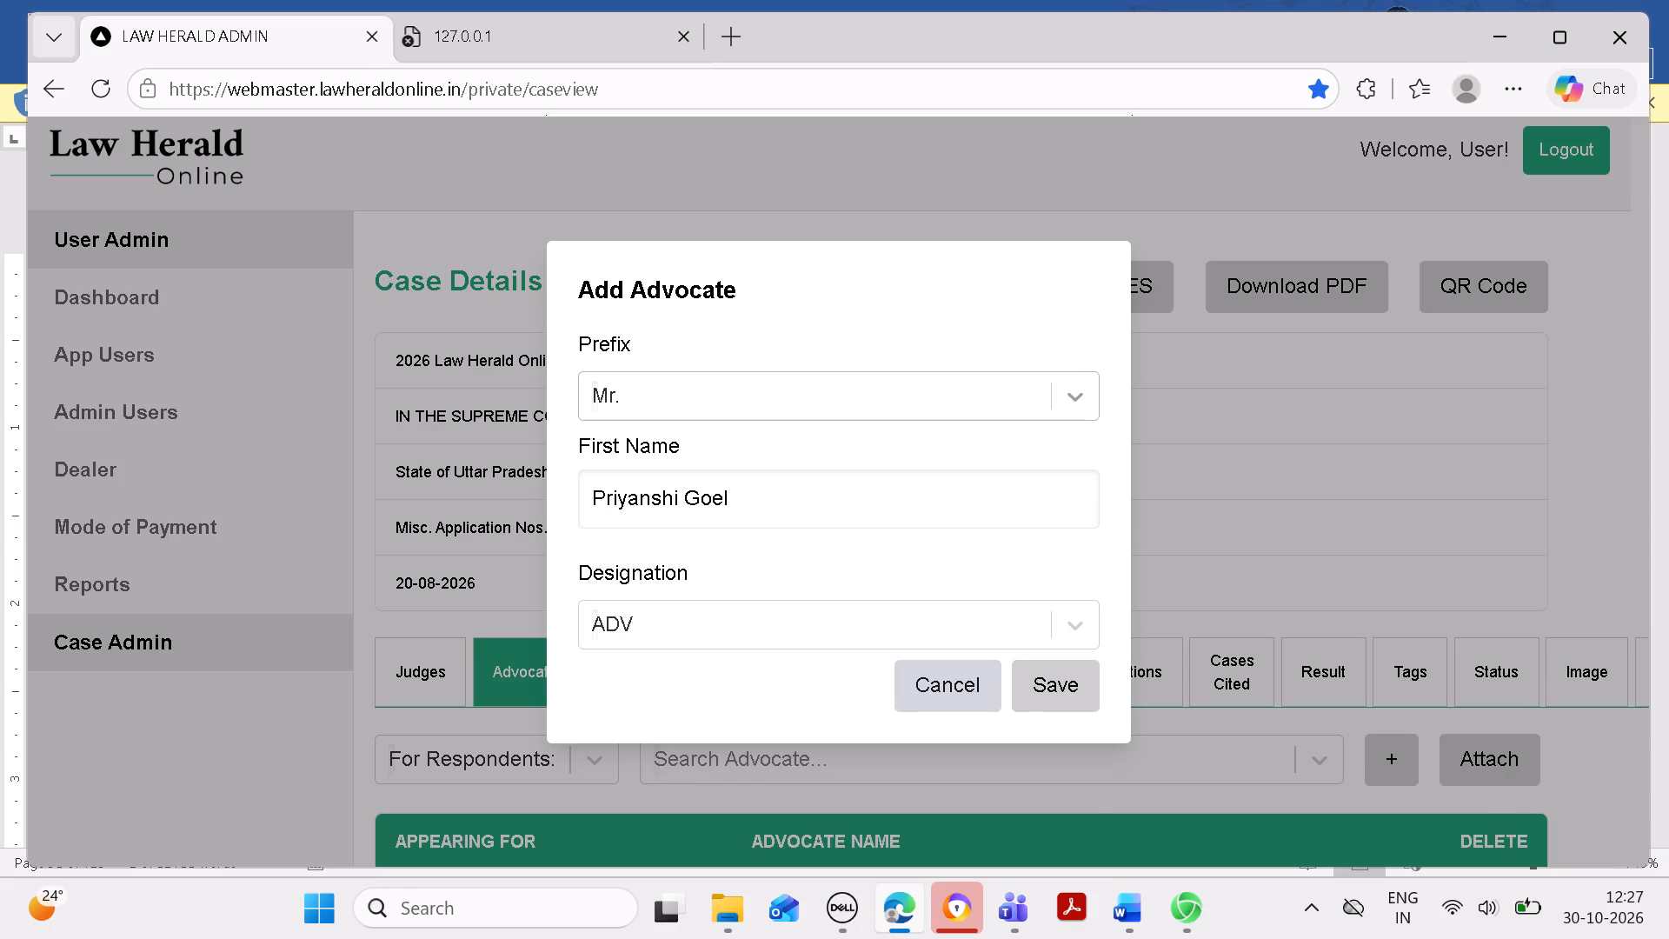
{"action": "left_click", "coordinate": [1084, 404]}
{"action": "scroll", "coordinate": [951, 594], "scroll_direction": "down", "scroll_amount": 2}
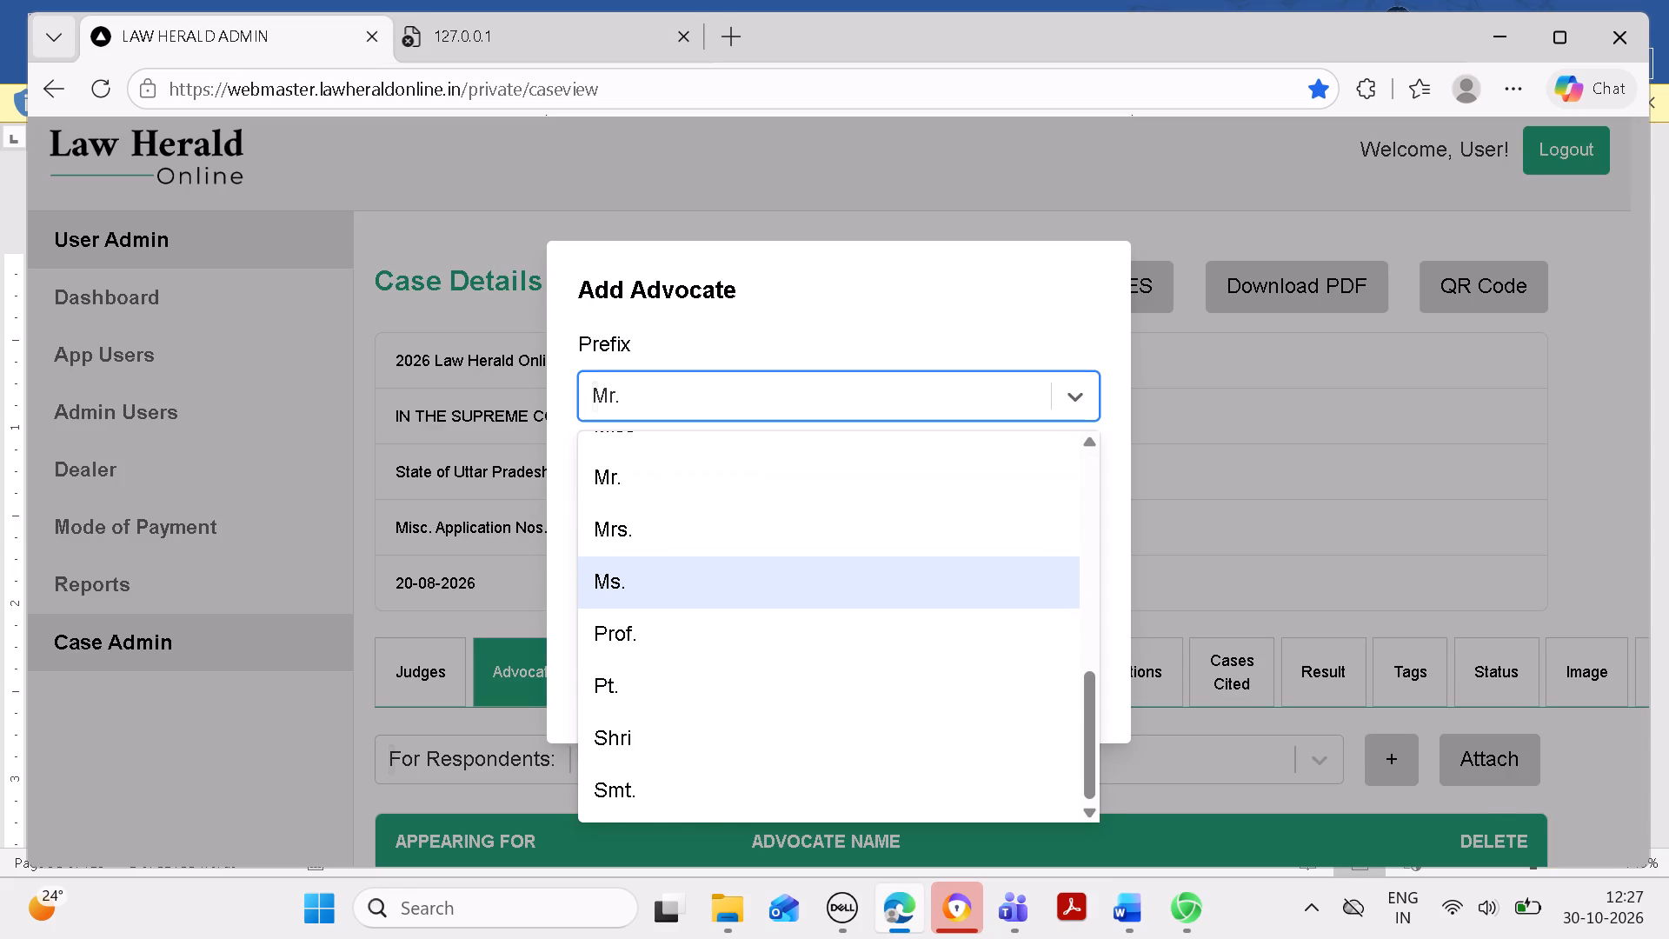
{"action": "left_click", "coordinate": [912, 589]}
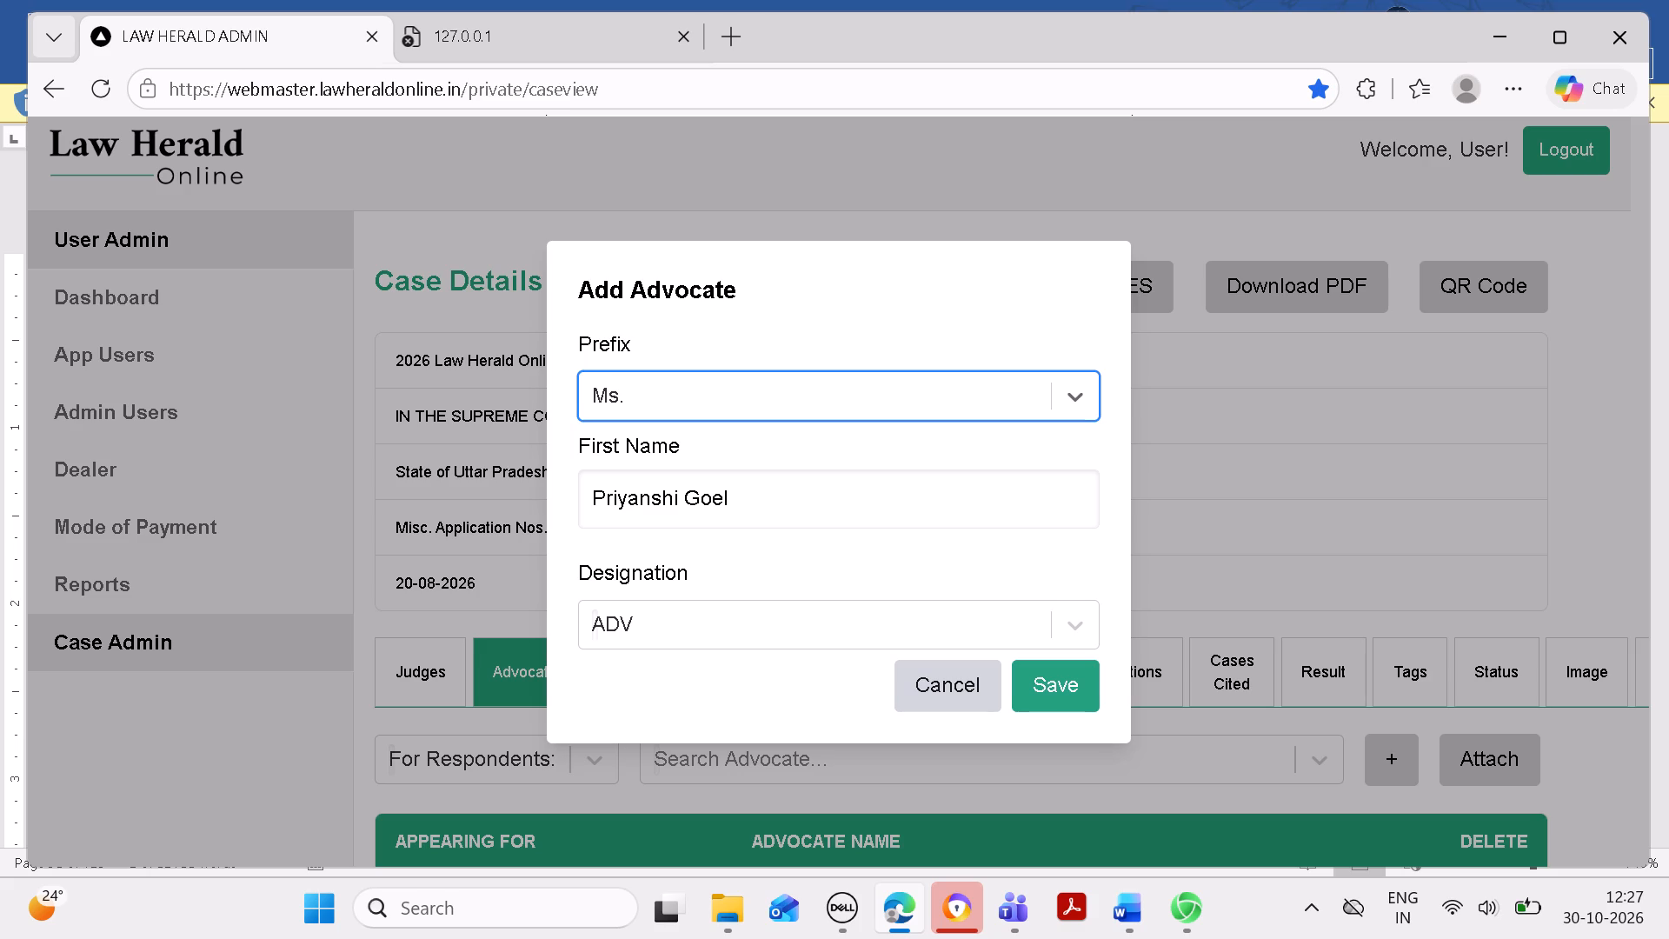
{"action": "left_click", "coordinate": [1049, 679]}
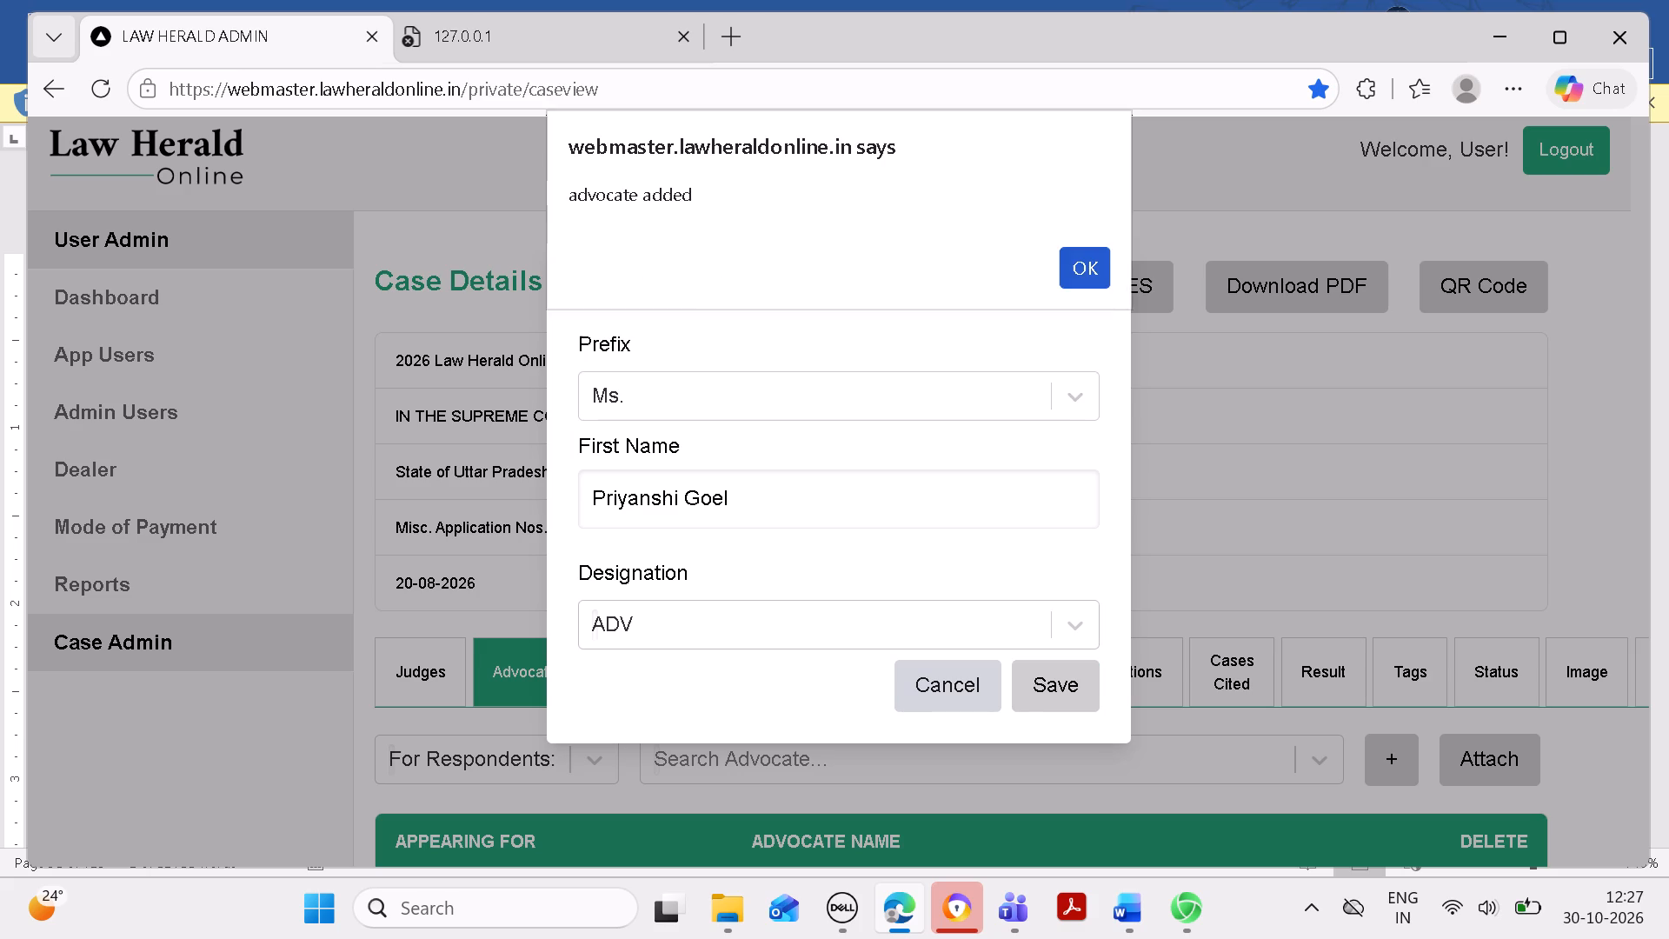
{"action": "left_click", "coordinate": [1073, 261]}
{"action": "left_click", "coordinate": [1082, 255]}
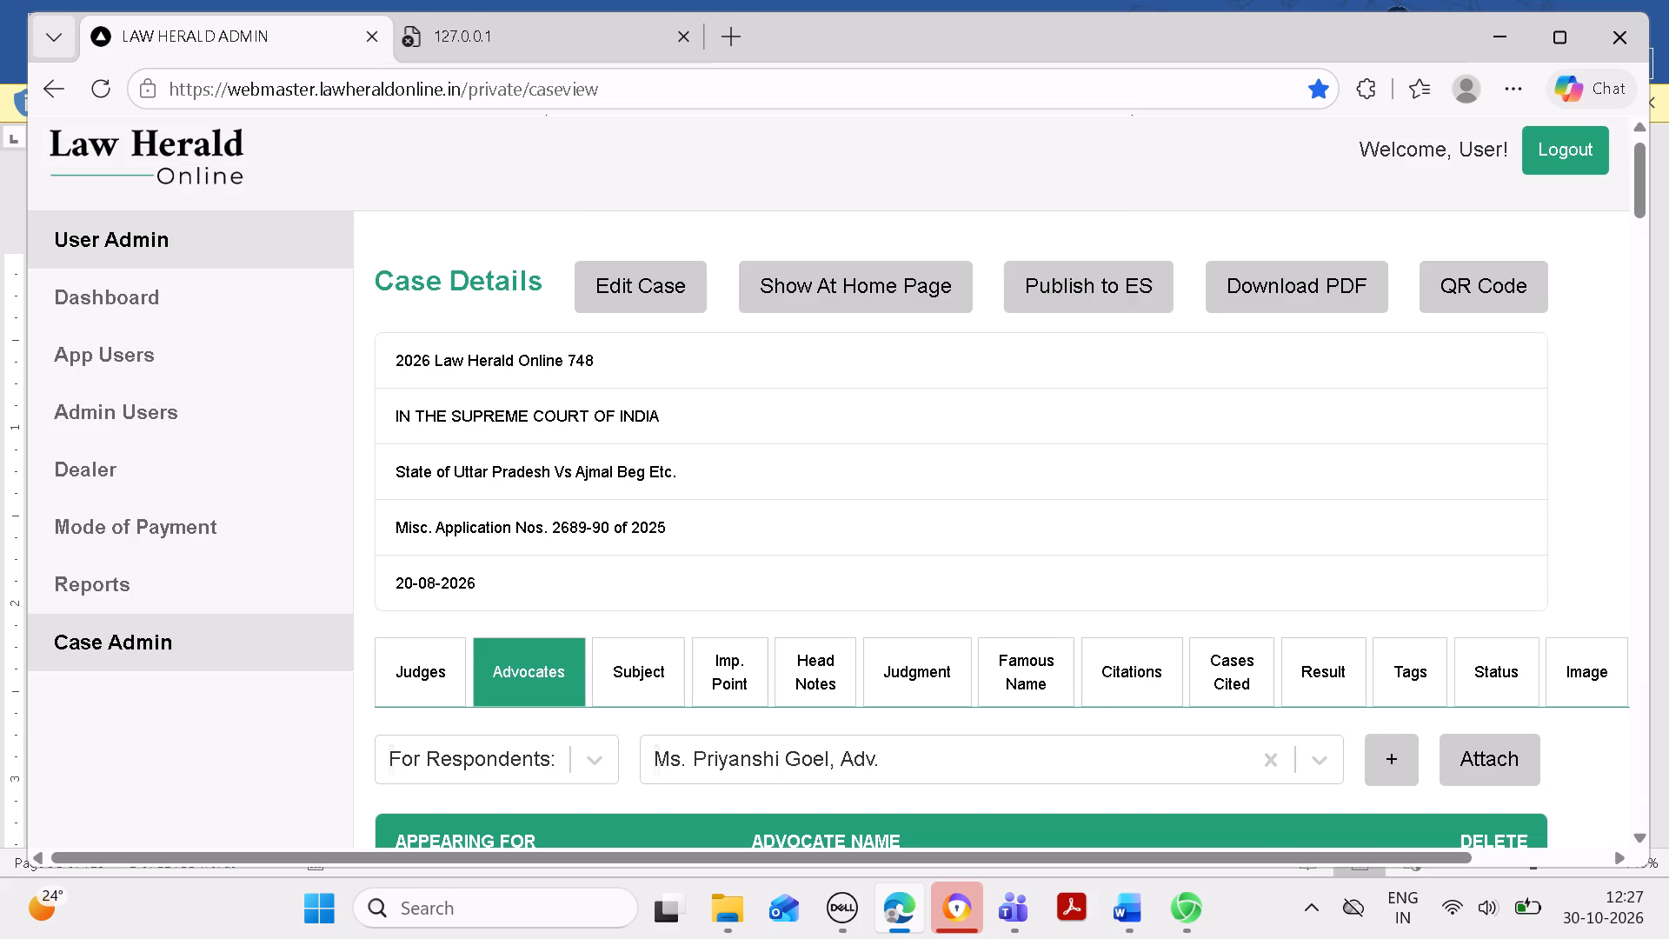
{"action": "scroll", "coordinate": [1032, 581], "scroll_direction": "down", "scroll_amount": 10}
Copy the ninety-third respondents' advocate's name from the Word judgment and attach the existing Ms. entry designated Adv. in the Edge case record.
{"action": "left_click", "coordinate": [1120, 916]}
{"action": "left_click", "coordinate": [1124, 916]}
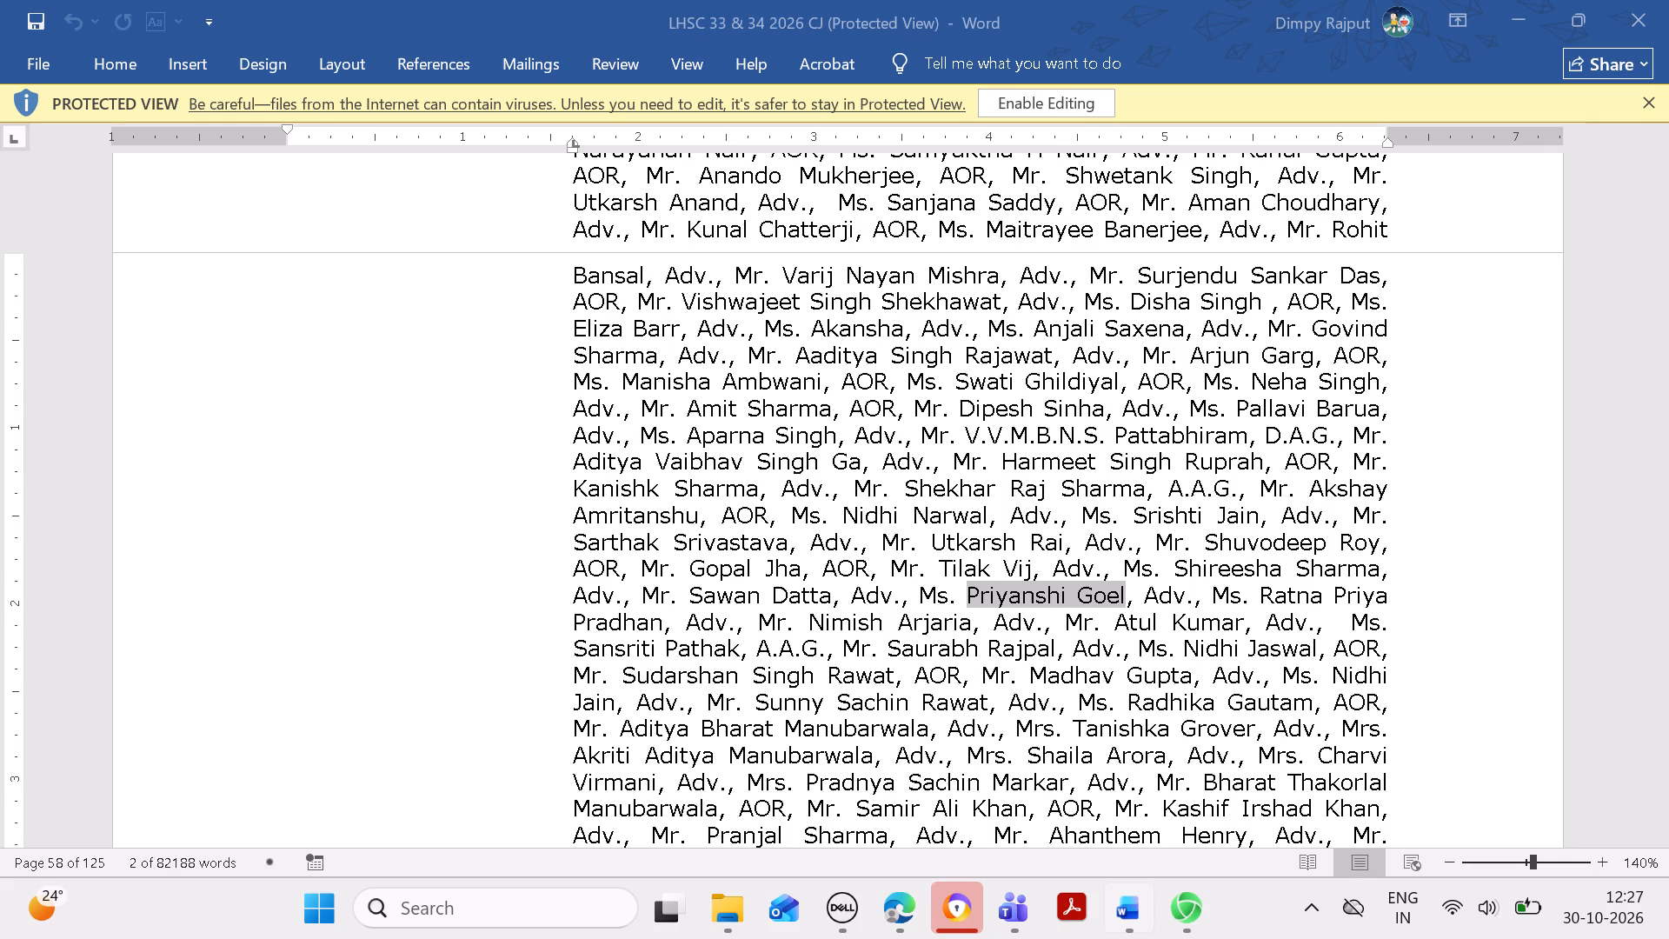
{"action": "left_click_drag", "start_coordinate": [1261, 588], "coordinate": [695, 649]}
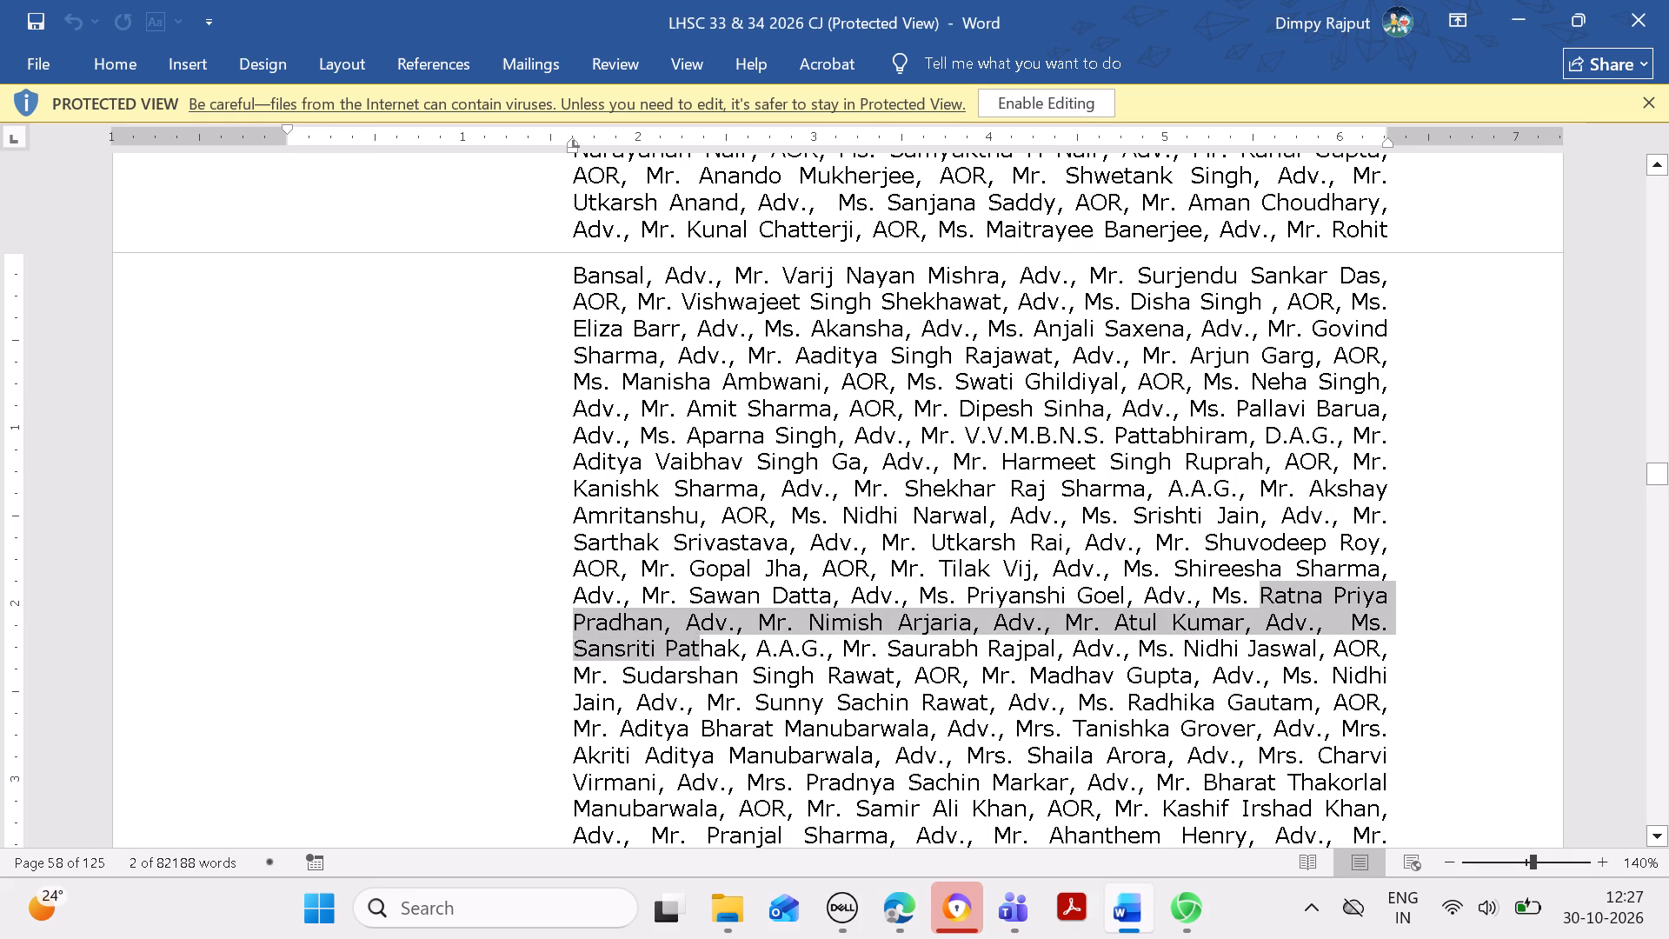
{"action": "left_click_drag", "start_coordinate": [695, 649], "coordinate": [659, 630]}
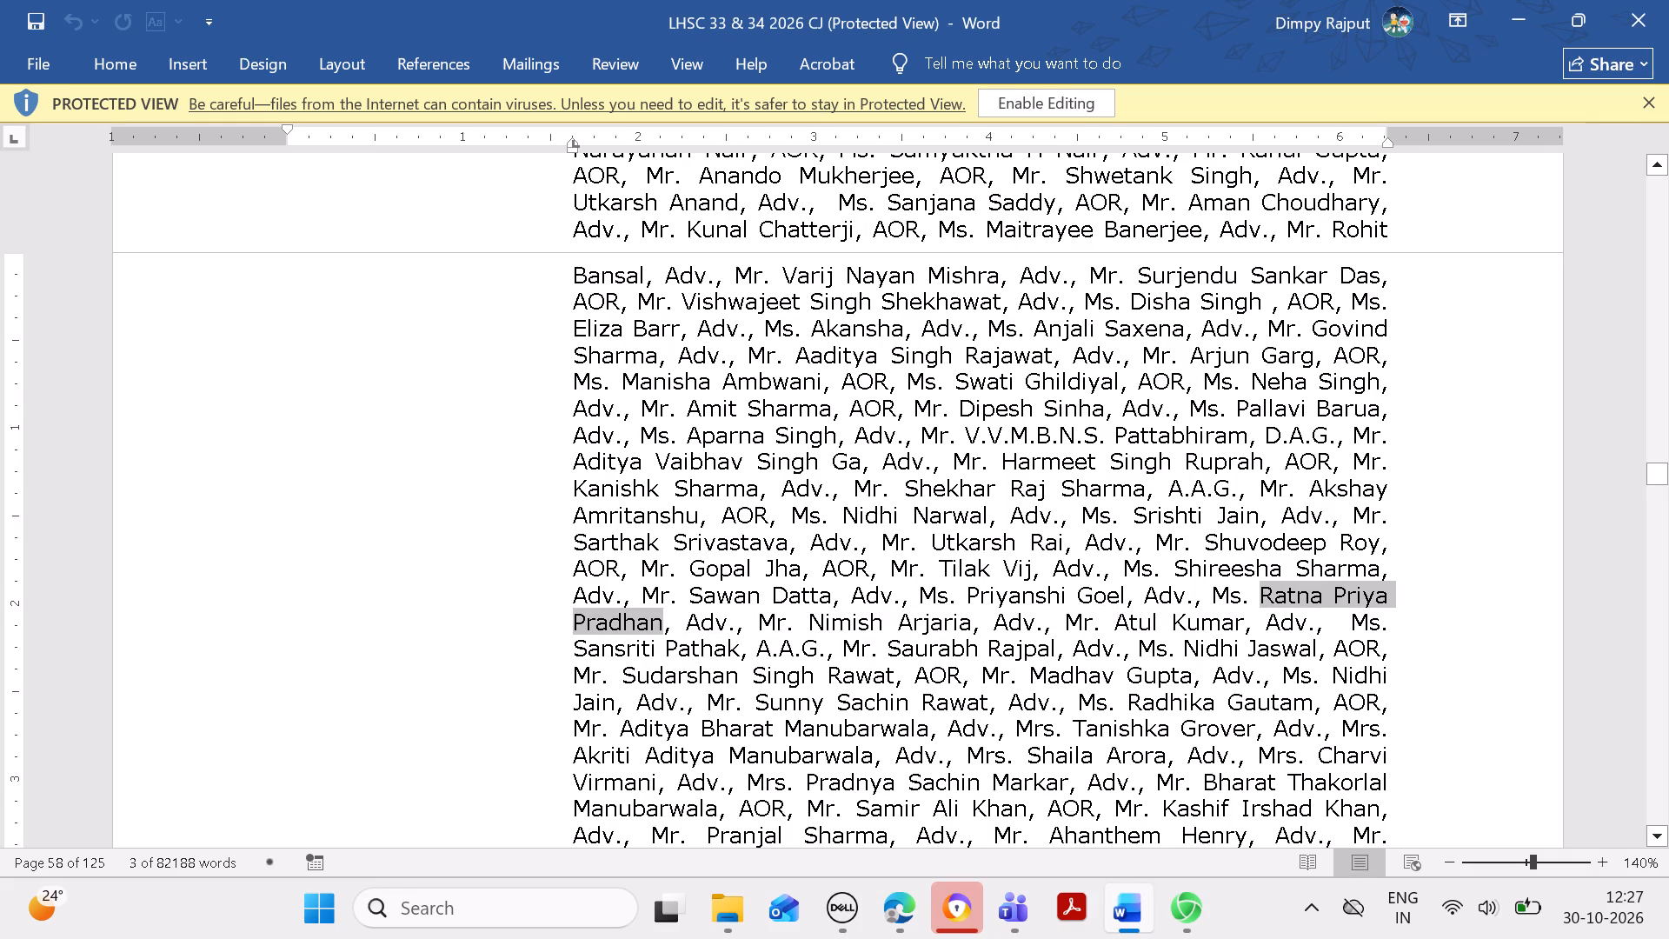
{"action": "key", "text": "ctrl+c"}
{"action": "left_click", "coordinate": [890, 916]}
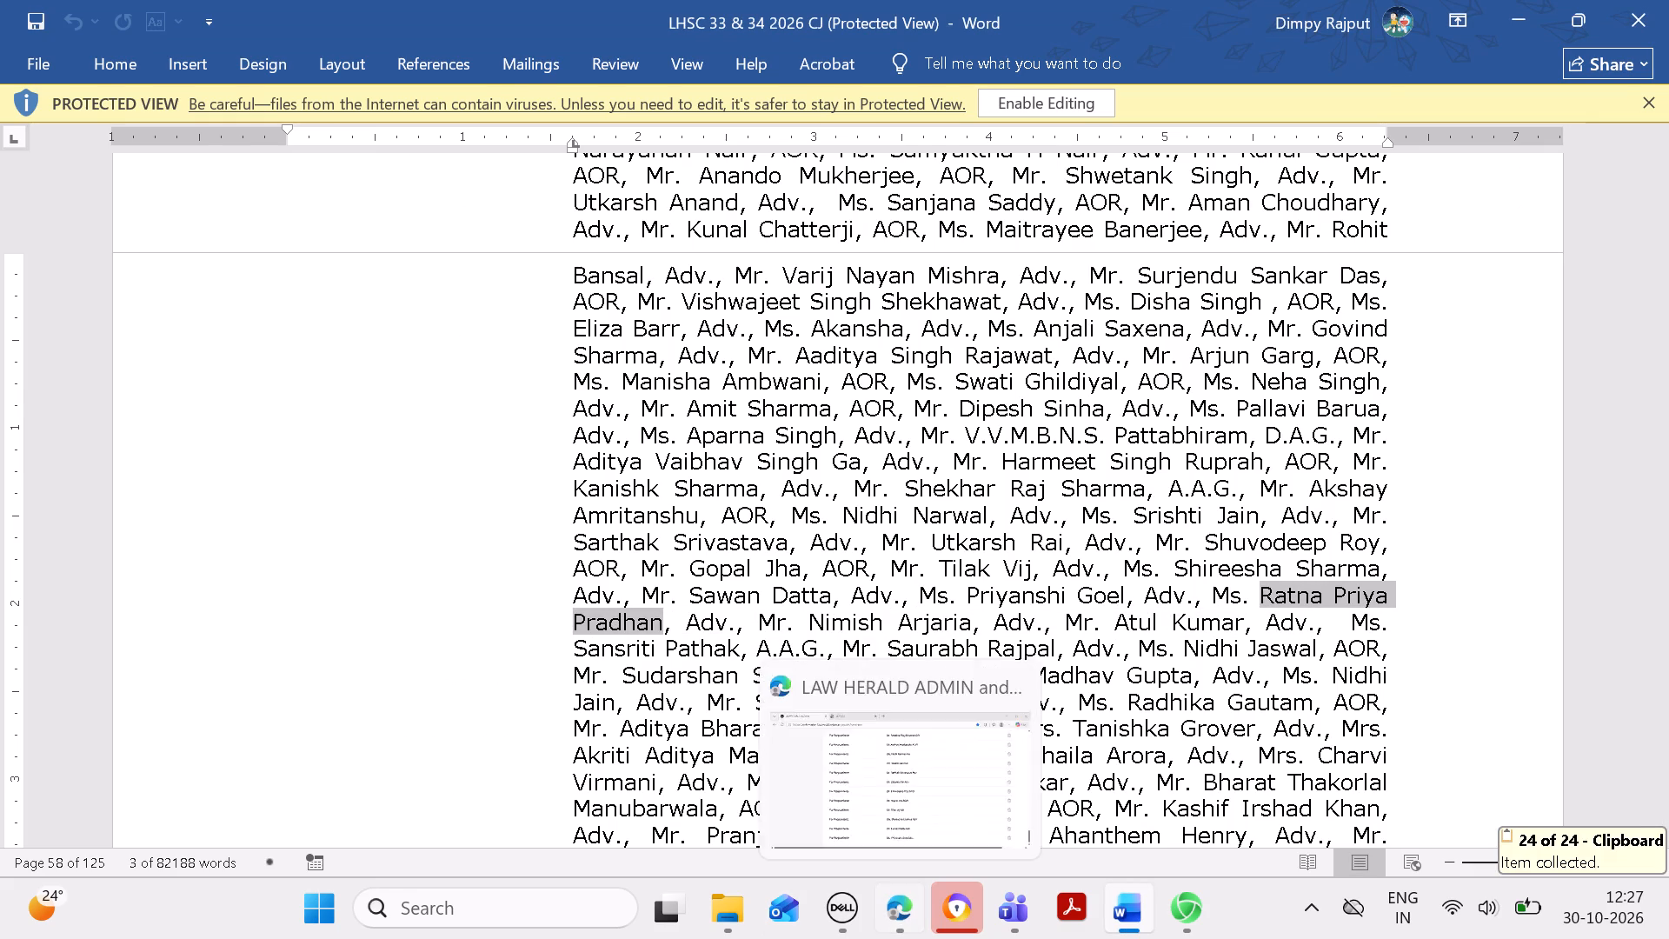
{"action": "scroll", "coordinate": [856, 840], "scroll_direction": "up", "scroll_amount": 2}
{"action": "scroll", "coordinate": [1046, 696], "scroll_direction": "up", "scroll_amount": 4}
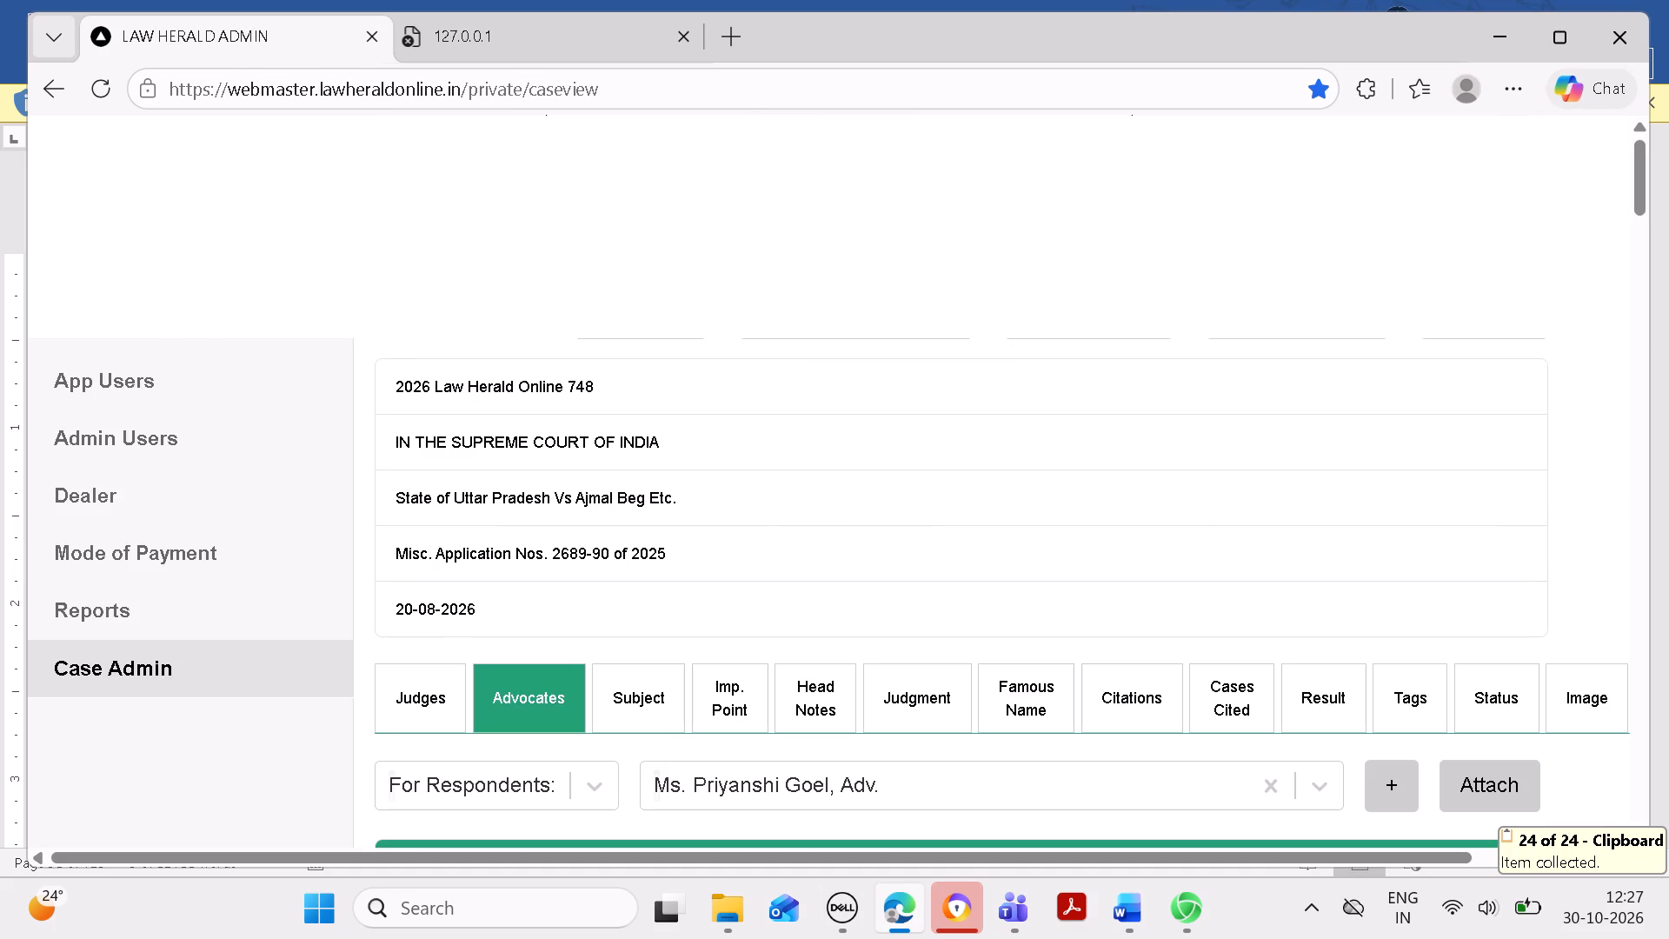
{"action": "left_click", "coordinate": [1250, 782]}
{"action": "key", "text": "ctrl+v"}
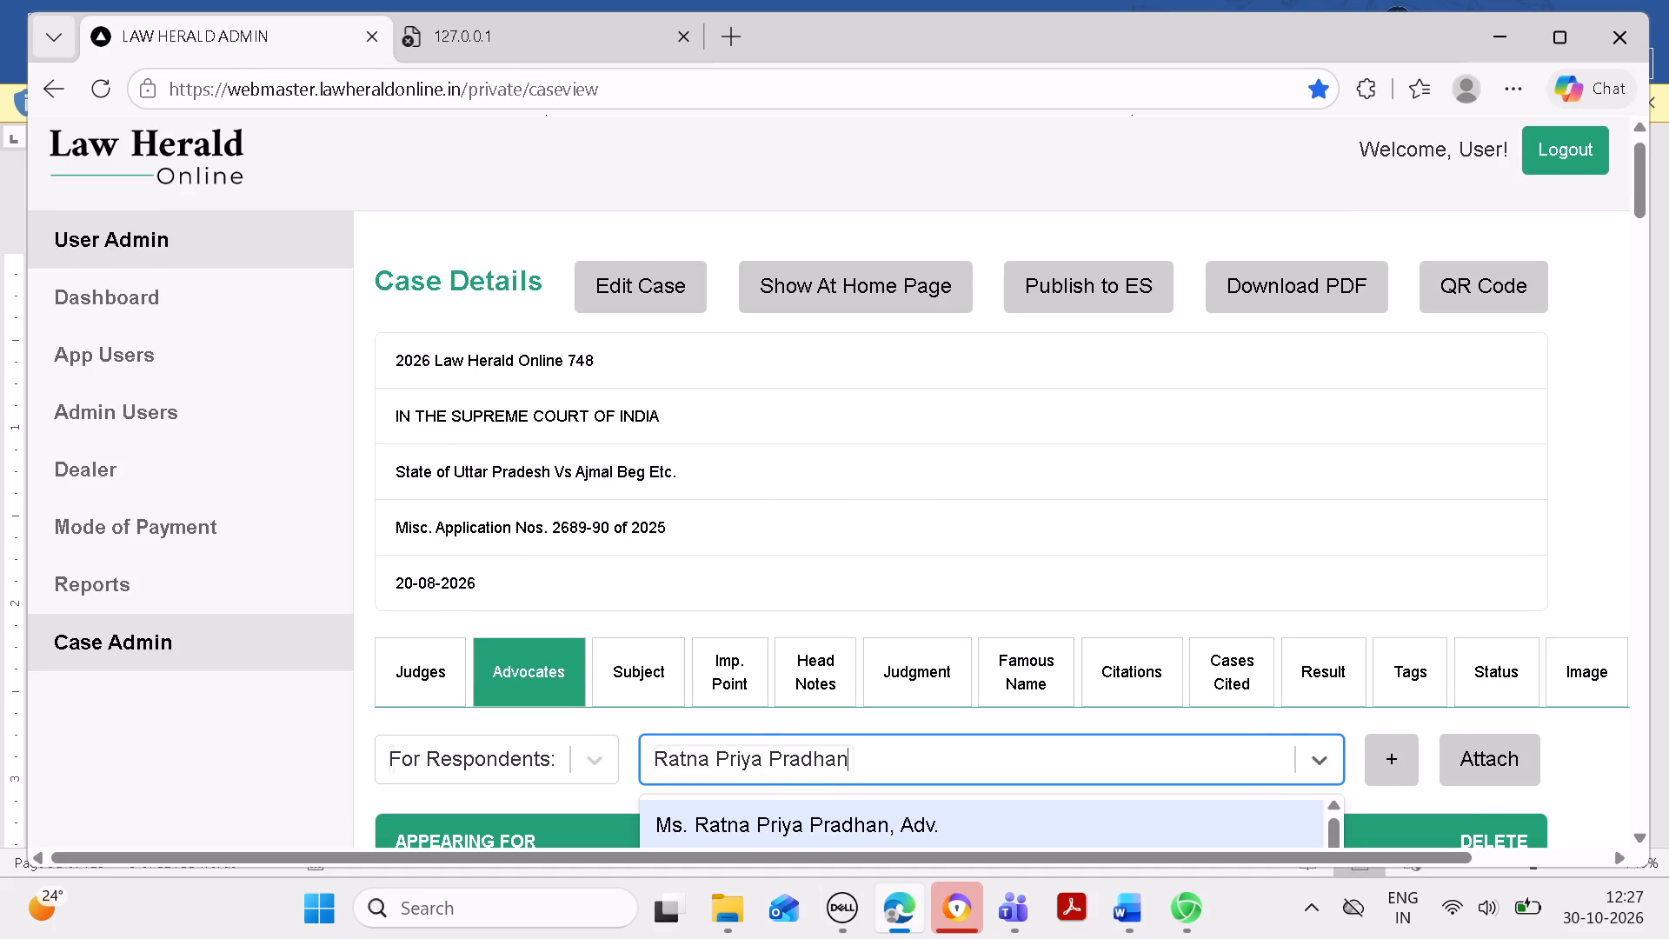
{"action": "left_click", "coordinate": [1130, 914]}
{"action": "left_click", "coordinate": [898, 920]}
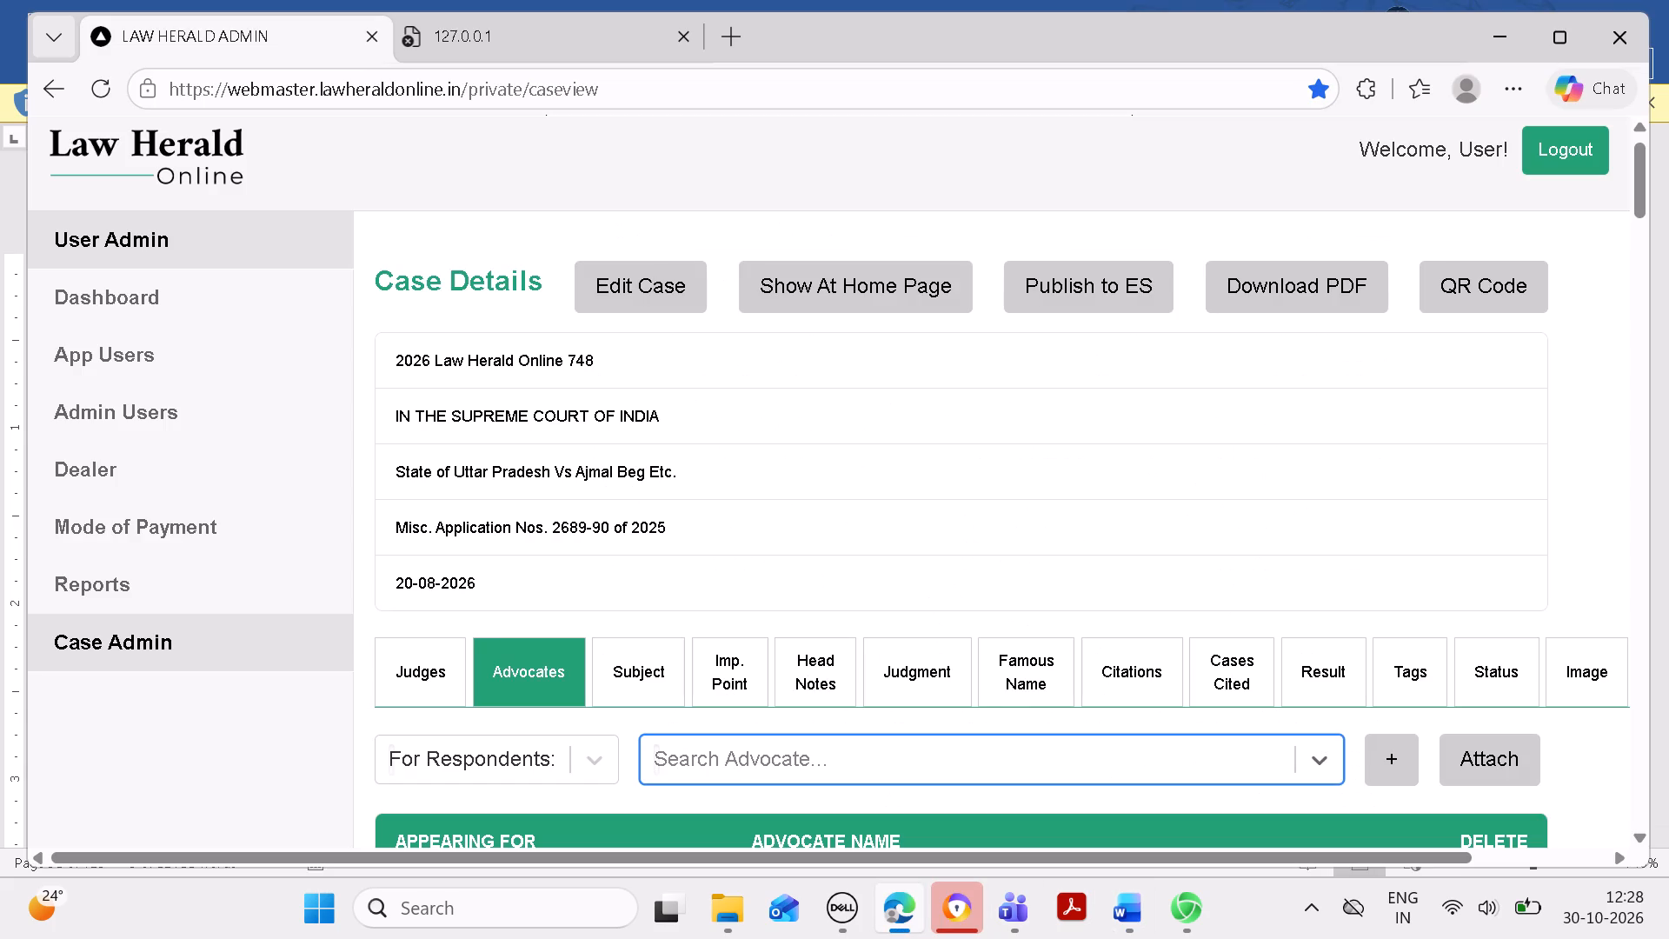
{"action": "left_click", "coordinate": [1372, 772]}
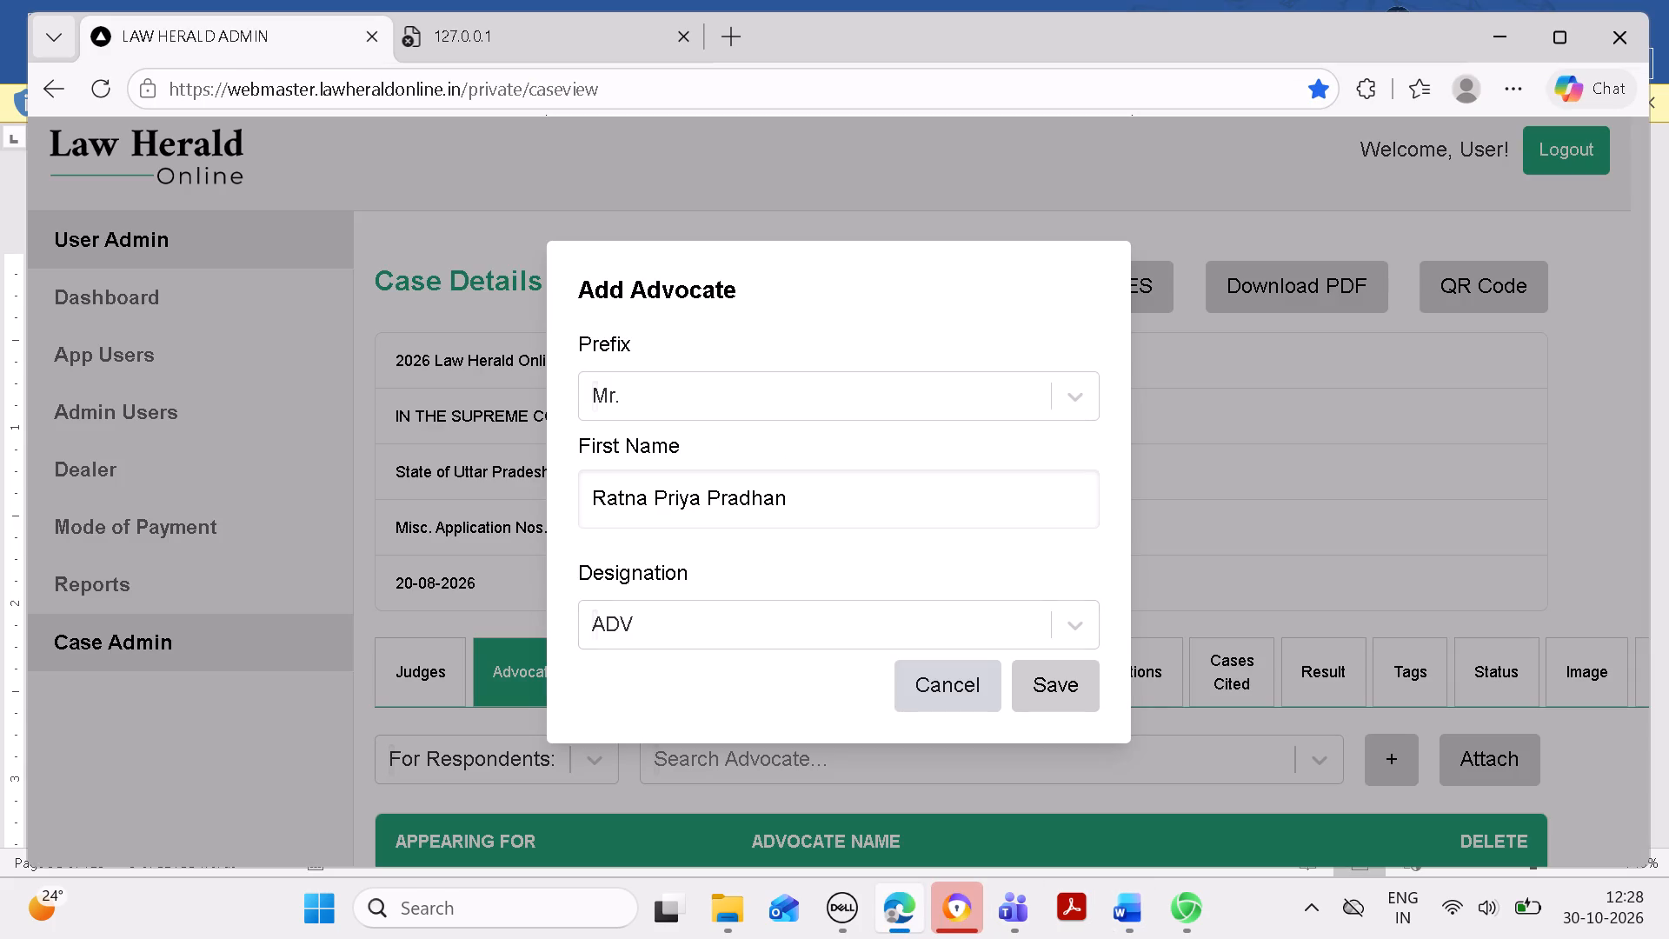
{"action": "left_click", "coordinate": [951, 686]}
{"action": "left_click", "coordinate": [1003, 752]}
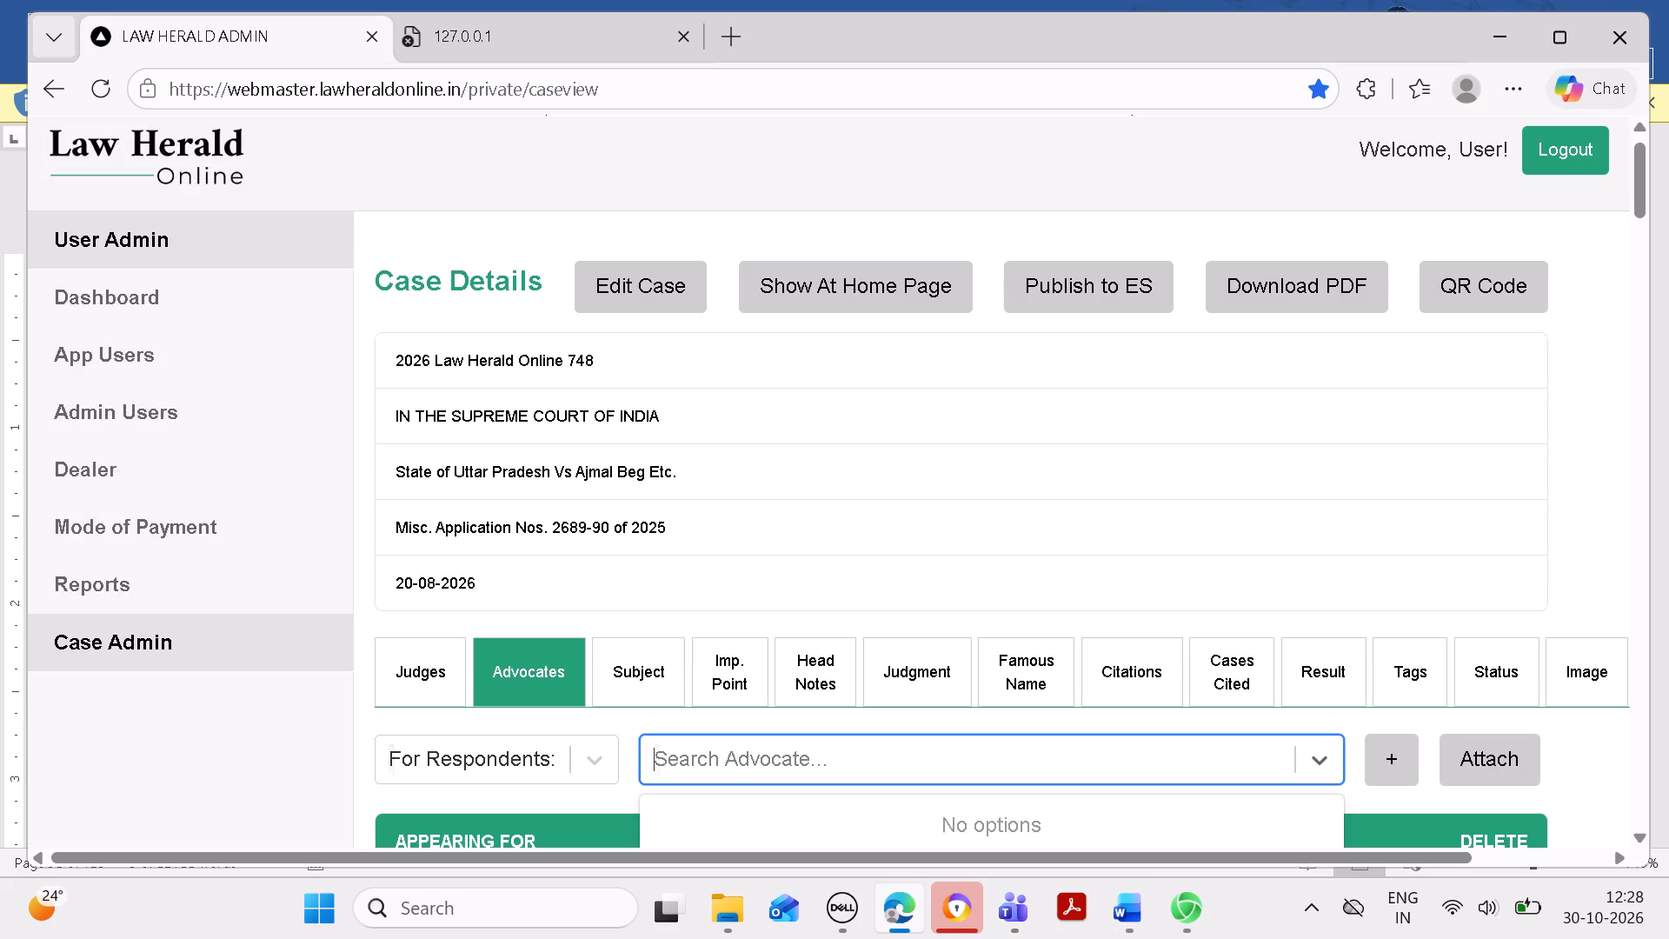
{"action": "key", "text": "ctrl+v"}
{"action": "left_click", "coordinate": [1001, 811]}
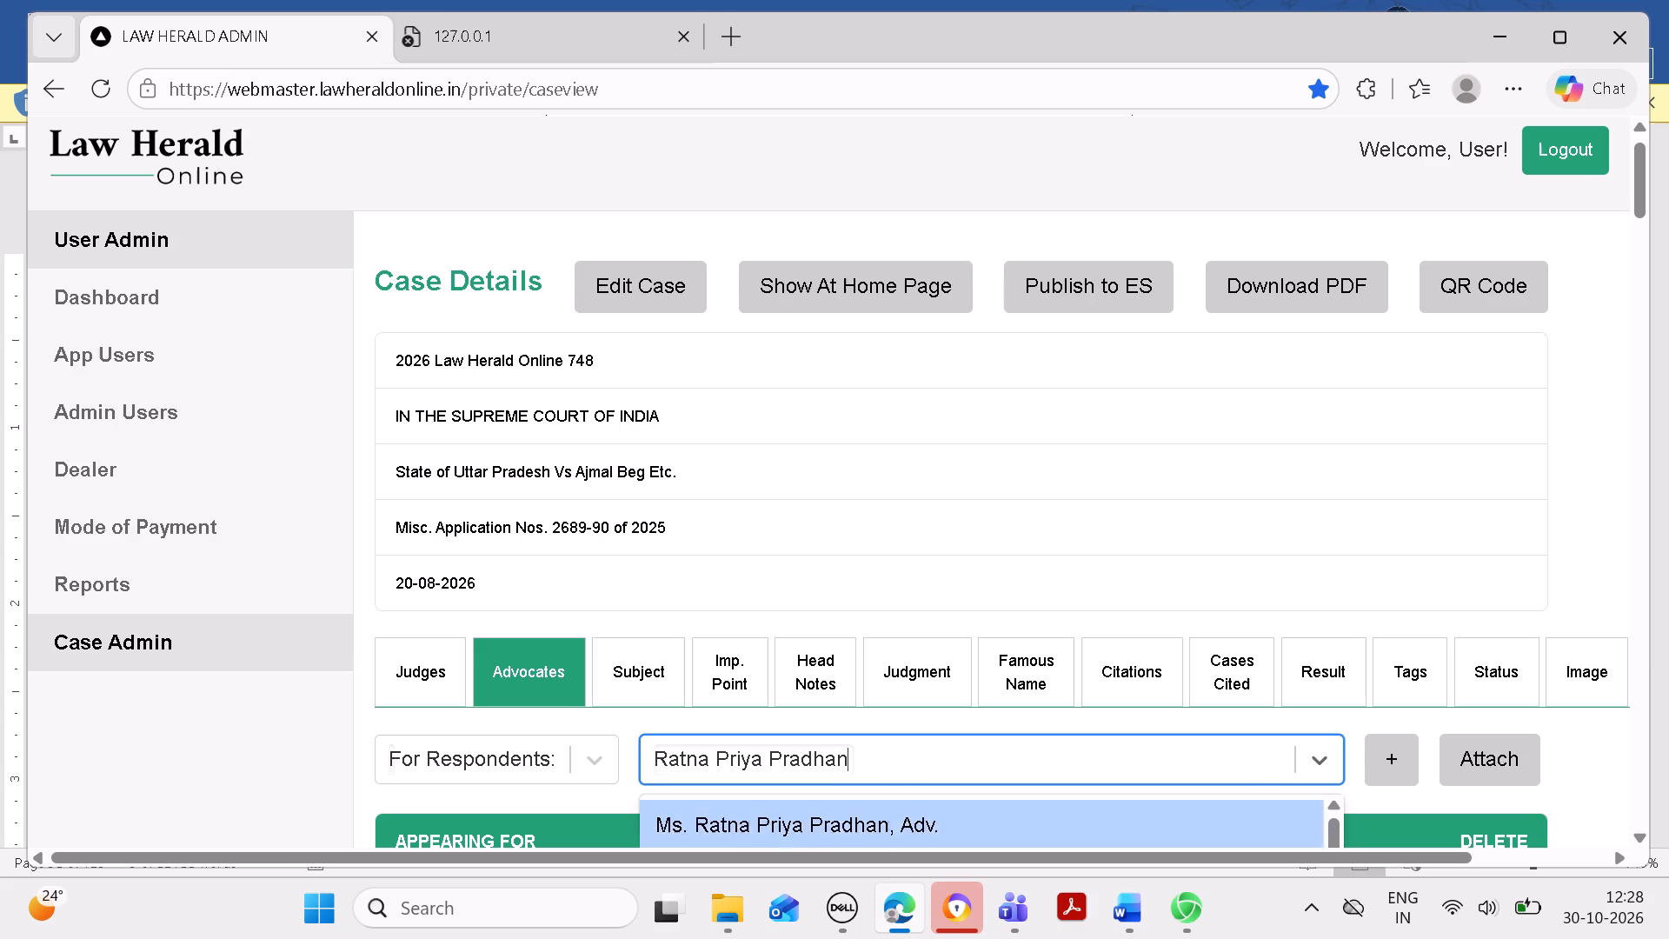
{"action": "left_click", "coordinate": [1501, 763]}
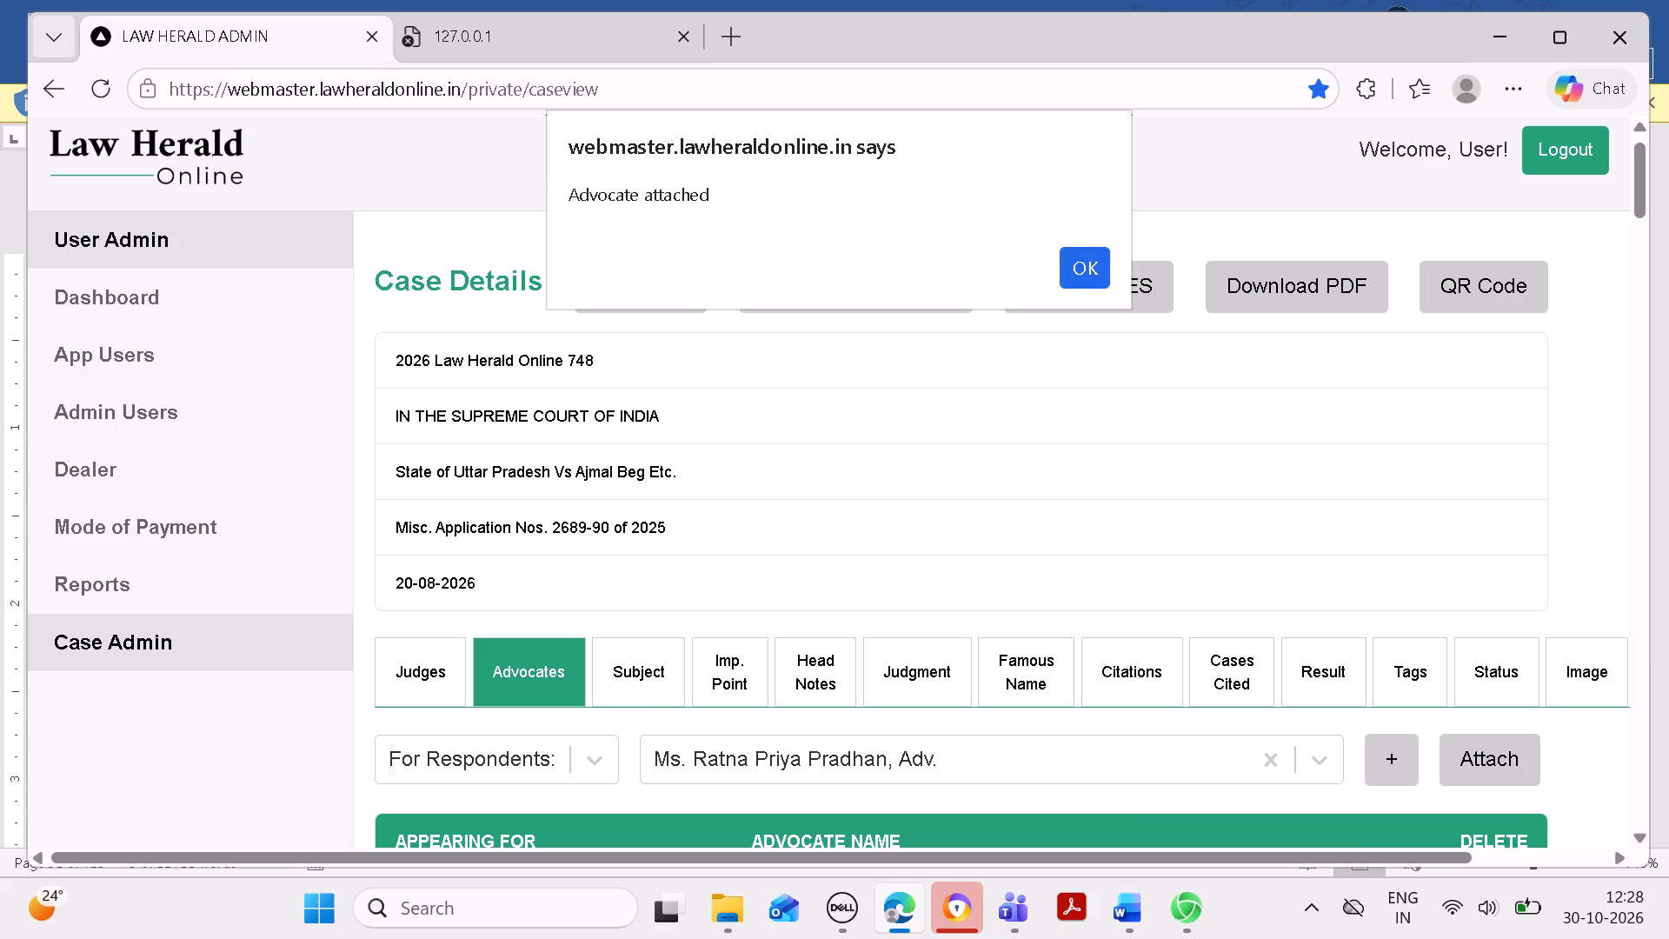
Copy the ninety-fourth respondents' advocate's name from the Word judgment and attach the existing Mr. entry designated Adv. in the Edge case record.
{"action": "left_click", "coordinate": [1081, 270]}
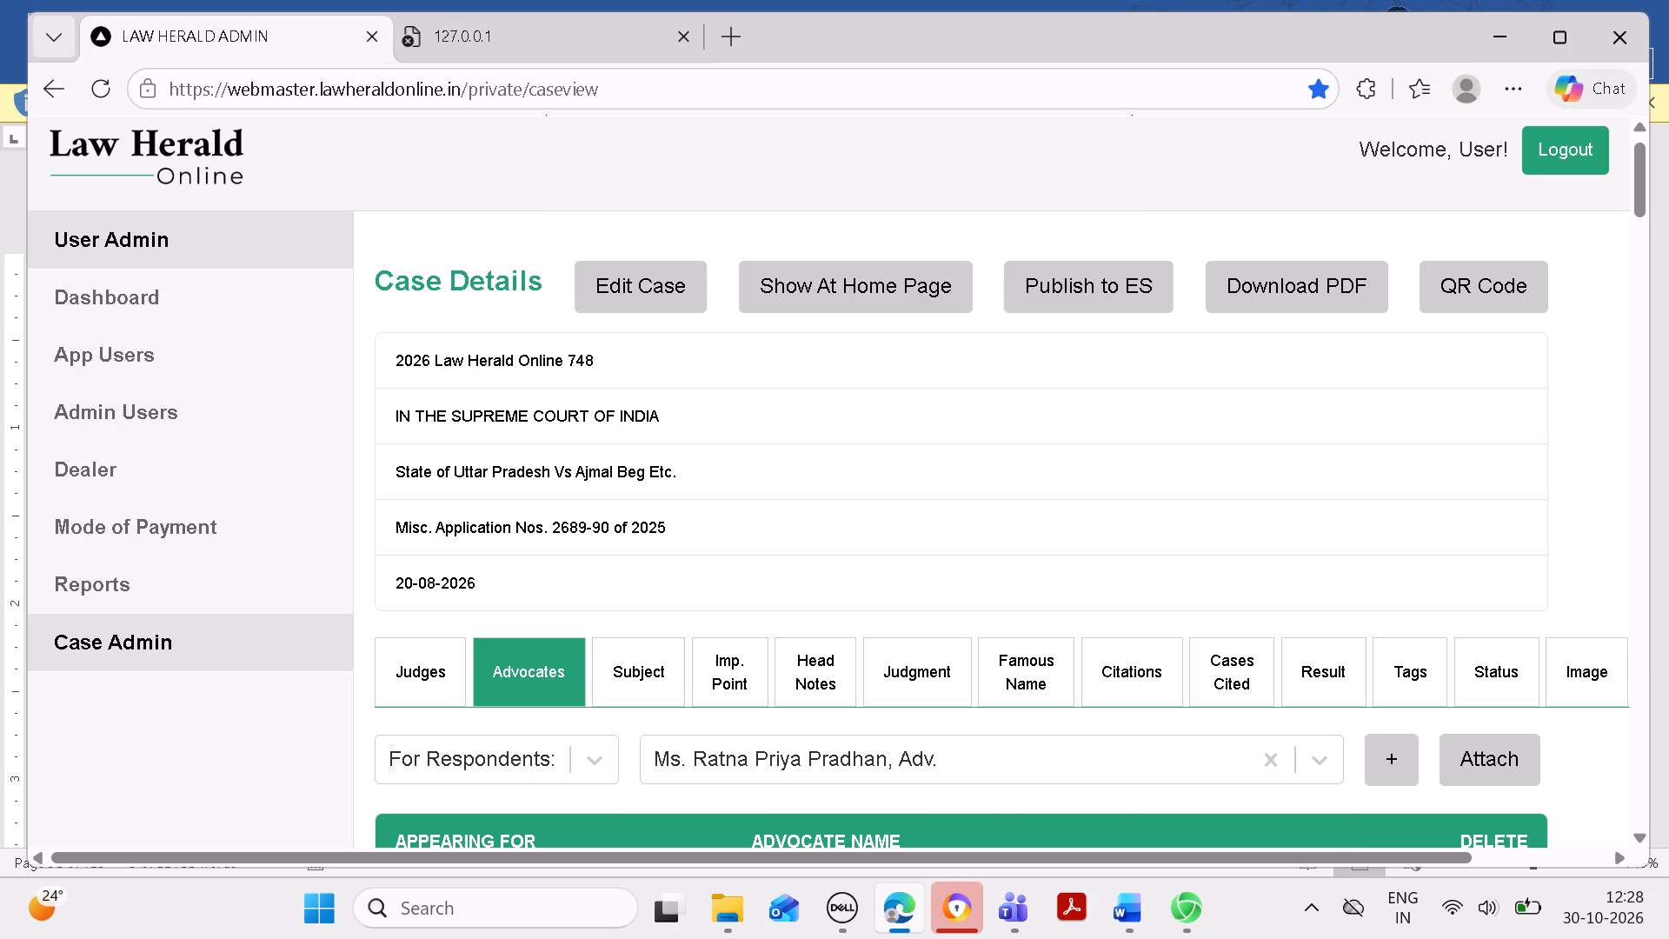
{"action": "scroll", "coordinate": [1080, 467], "scroll_direction": "down", "scroll_amount": 11}
{"action": "left_click", "coordinate": [1132, 898]}
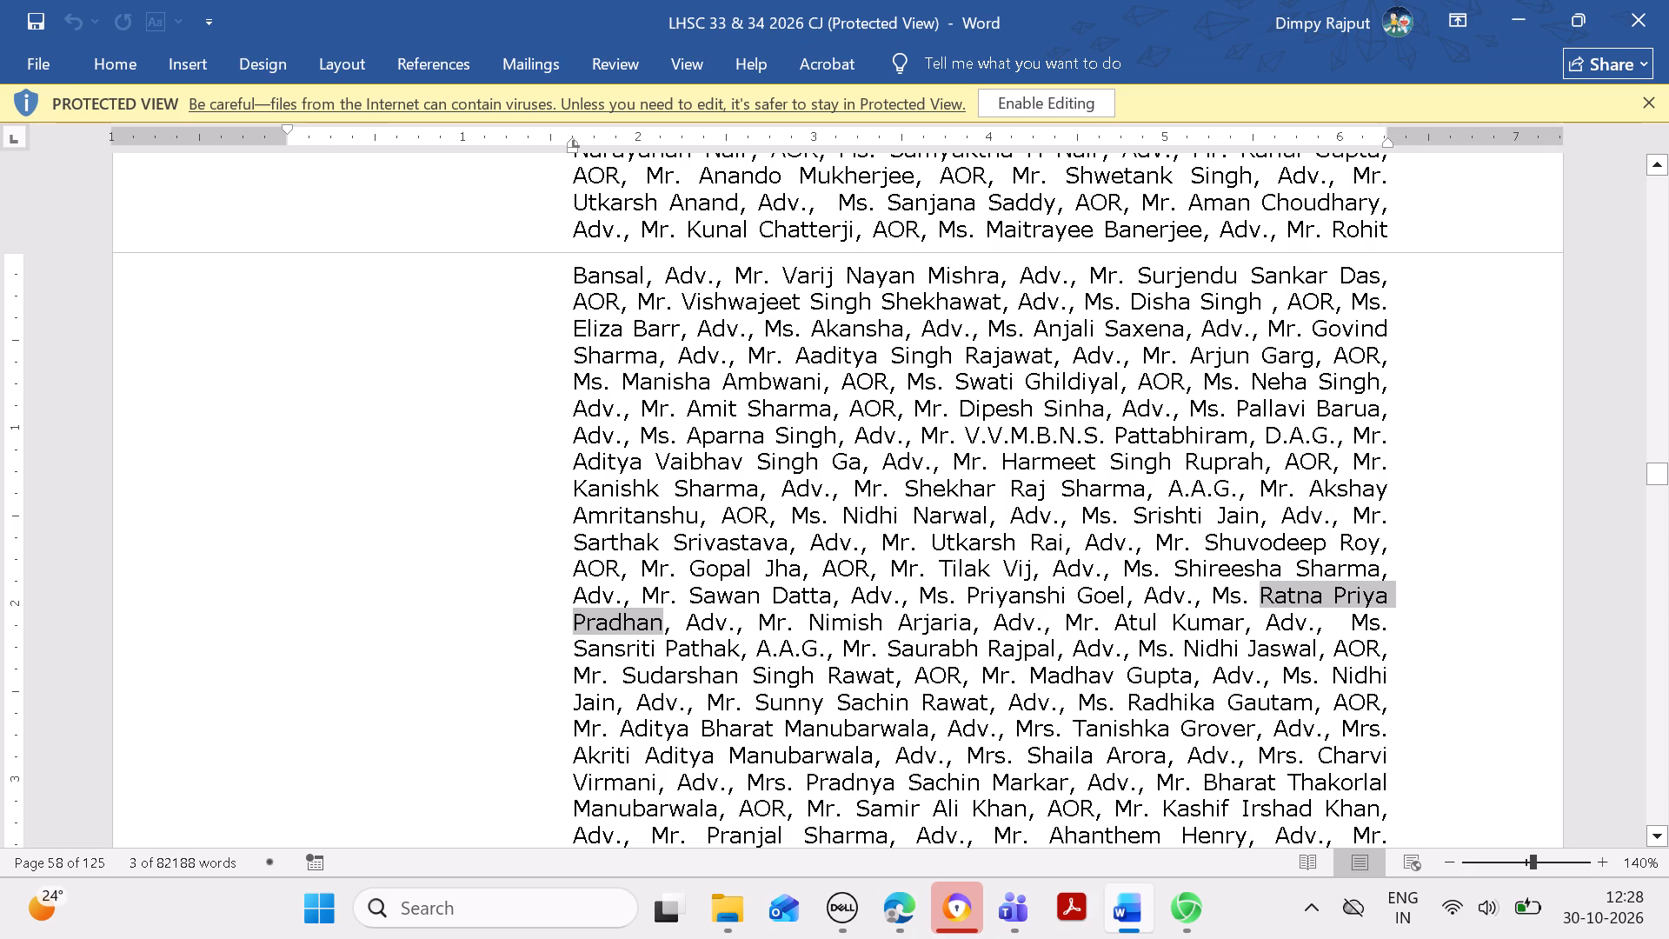
{"action": "left_click_drag", "start_coordinate": [806, 616], "coordinate": [828, 616]}
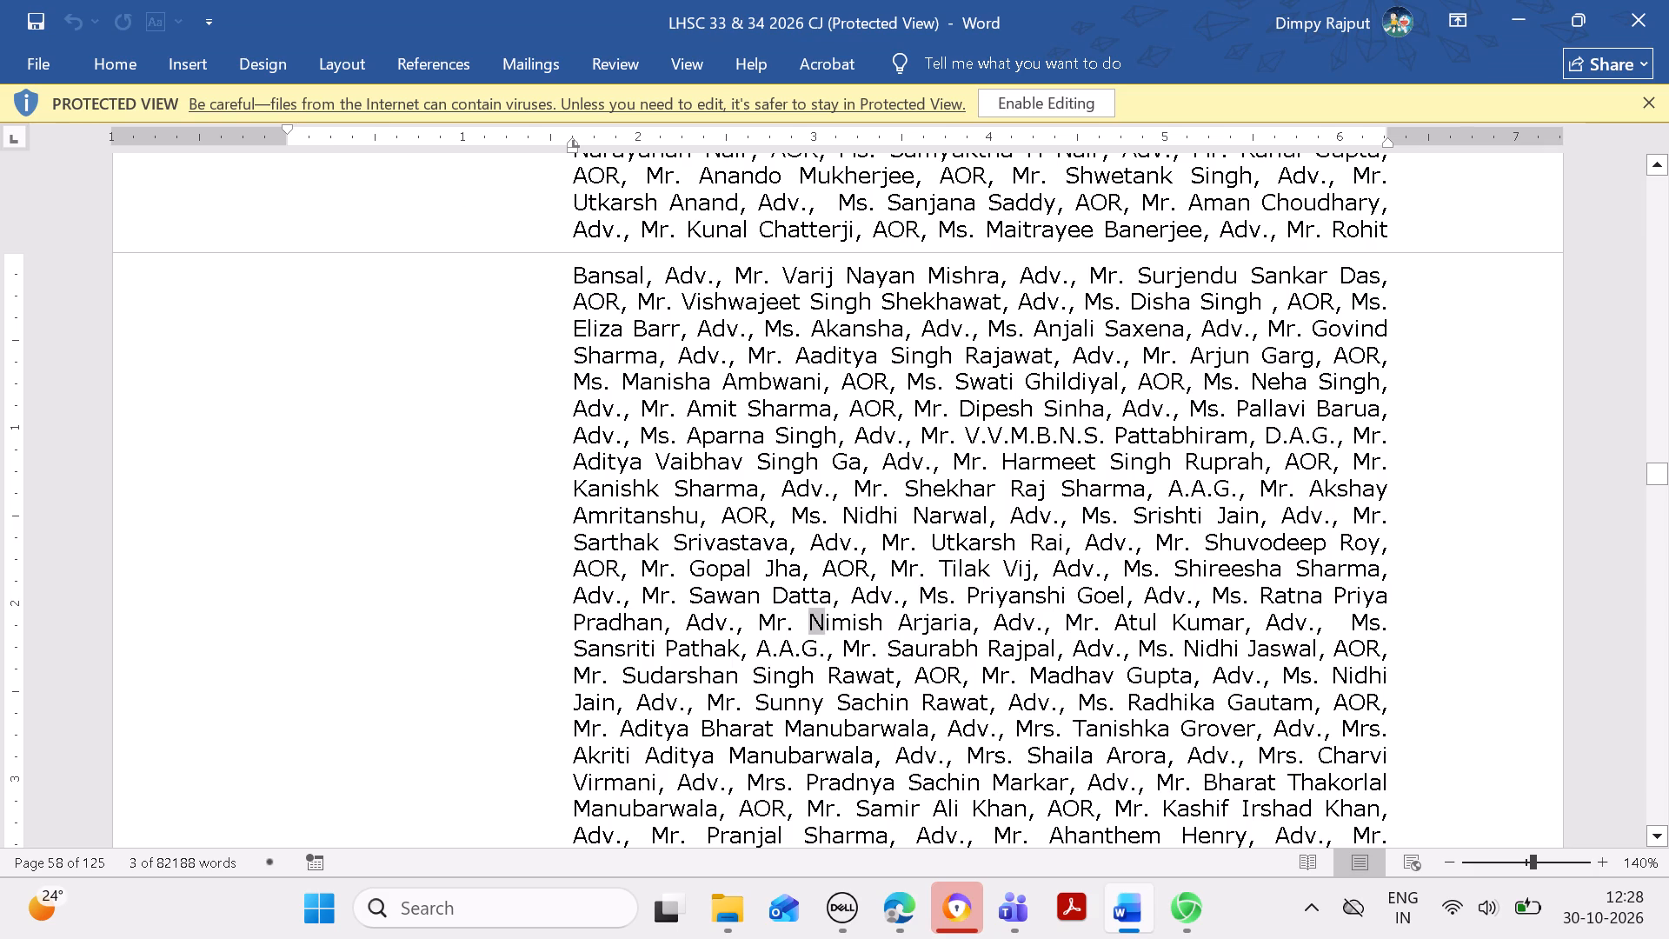
{"action": "left_click_drag", "start_coordinate": [828, 616], "coordinate": [948, 633]}
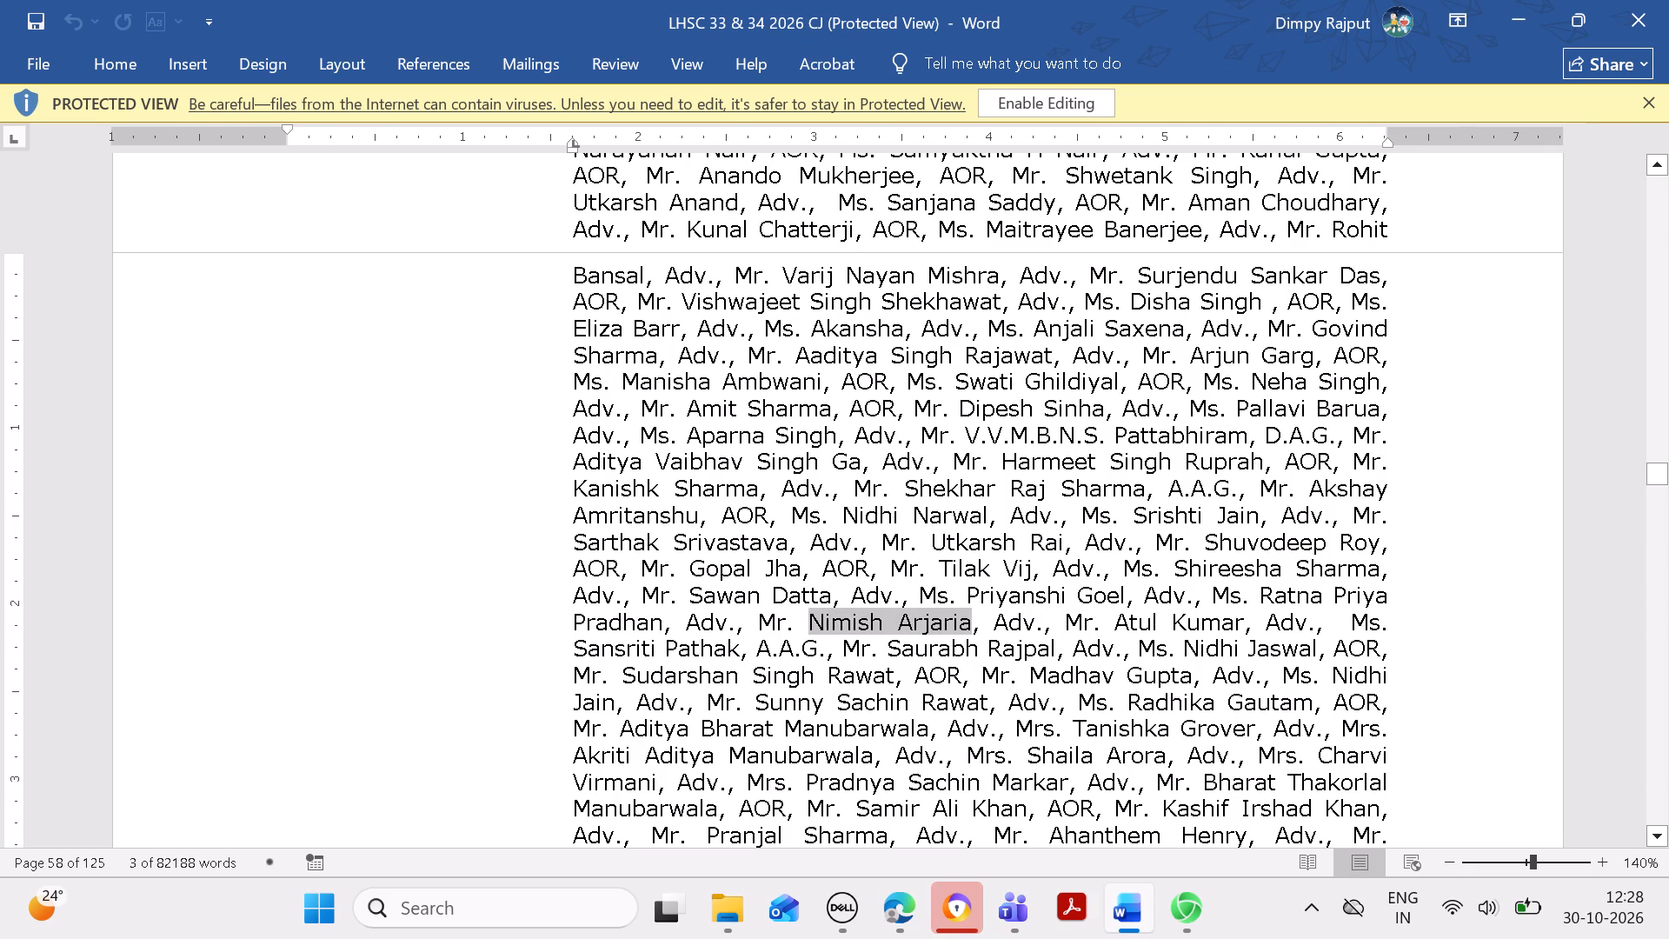
{"action": "key", "text": "ctrl+c"}
{"action": "key", "text": "ctrl+c"}
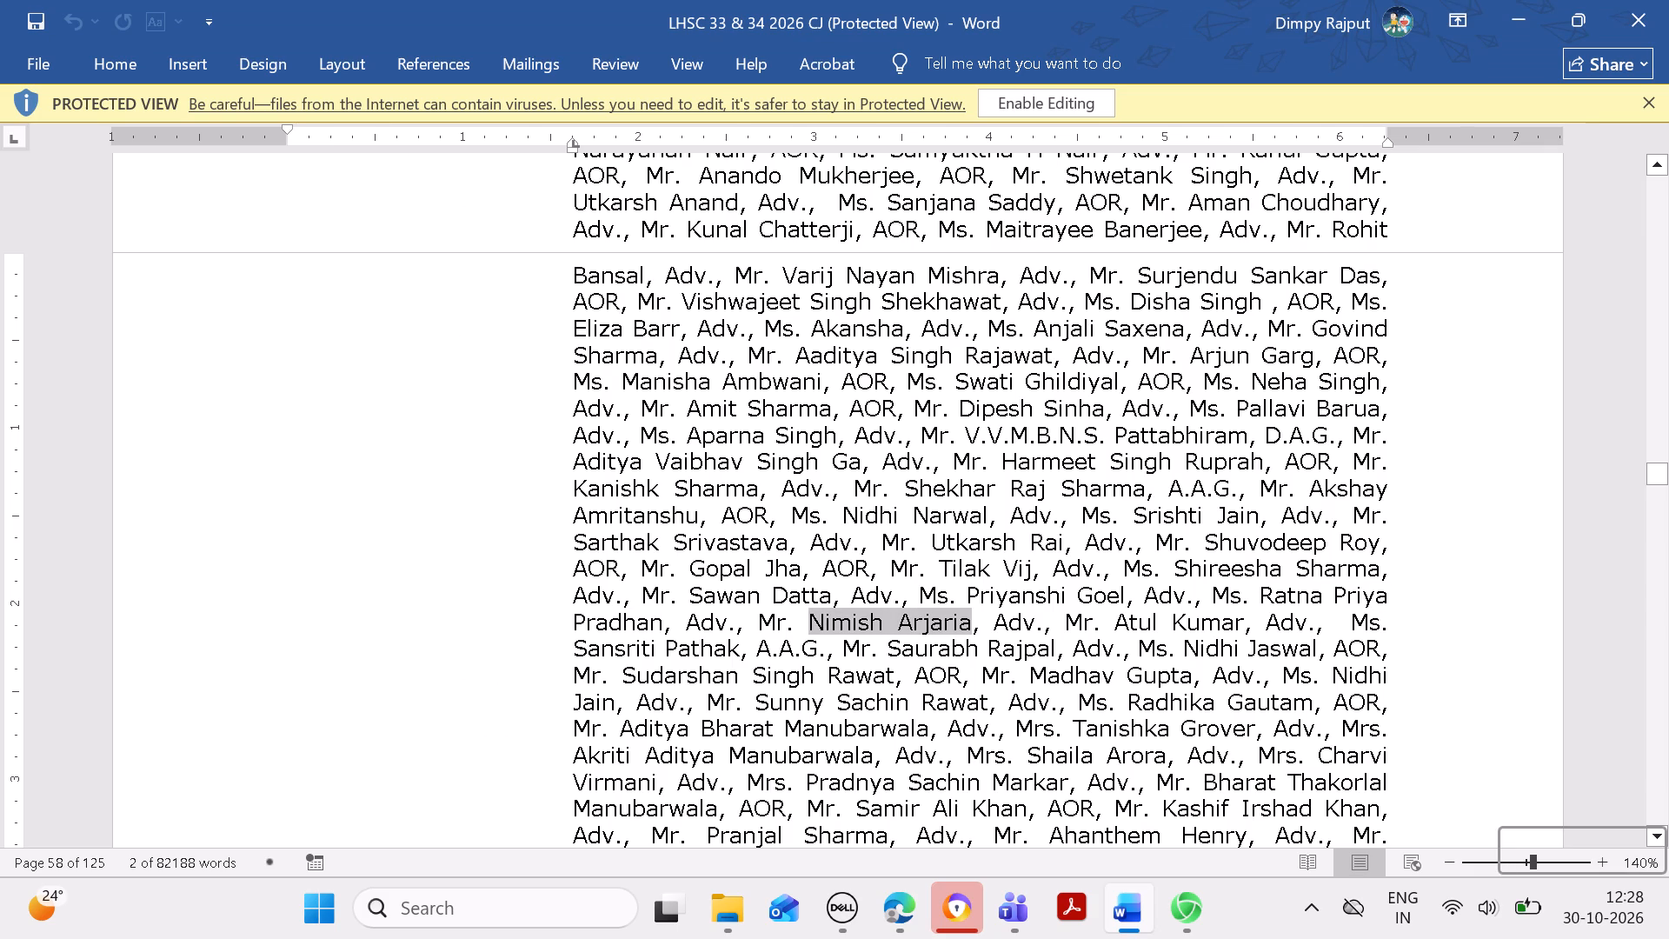
{"action": "left_click", "coordinate": [893, 912]}
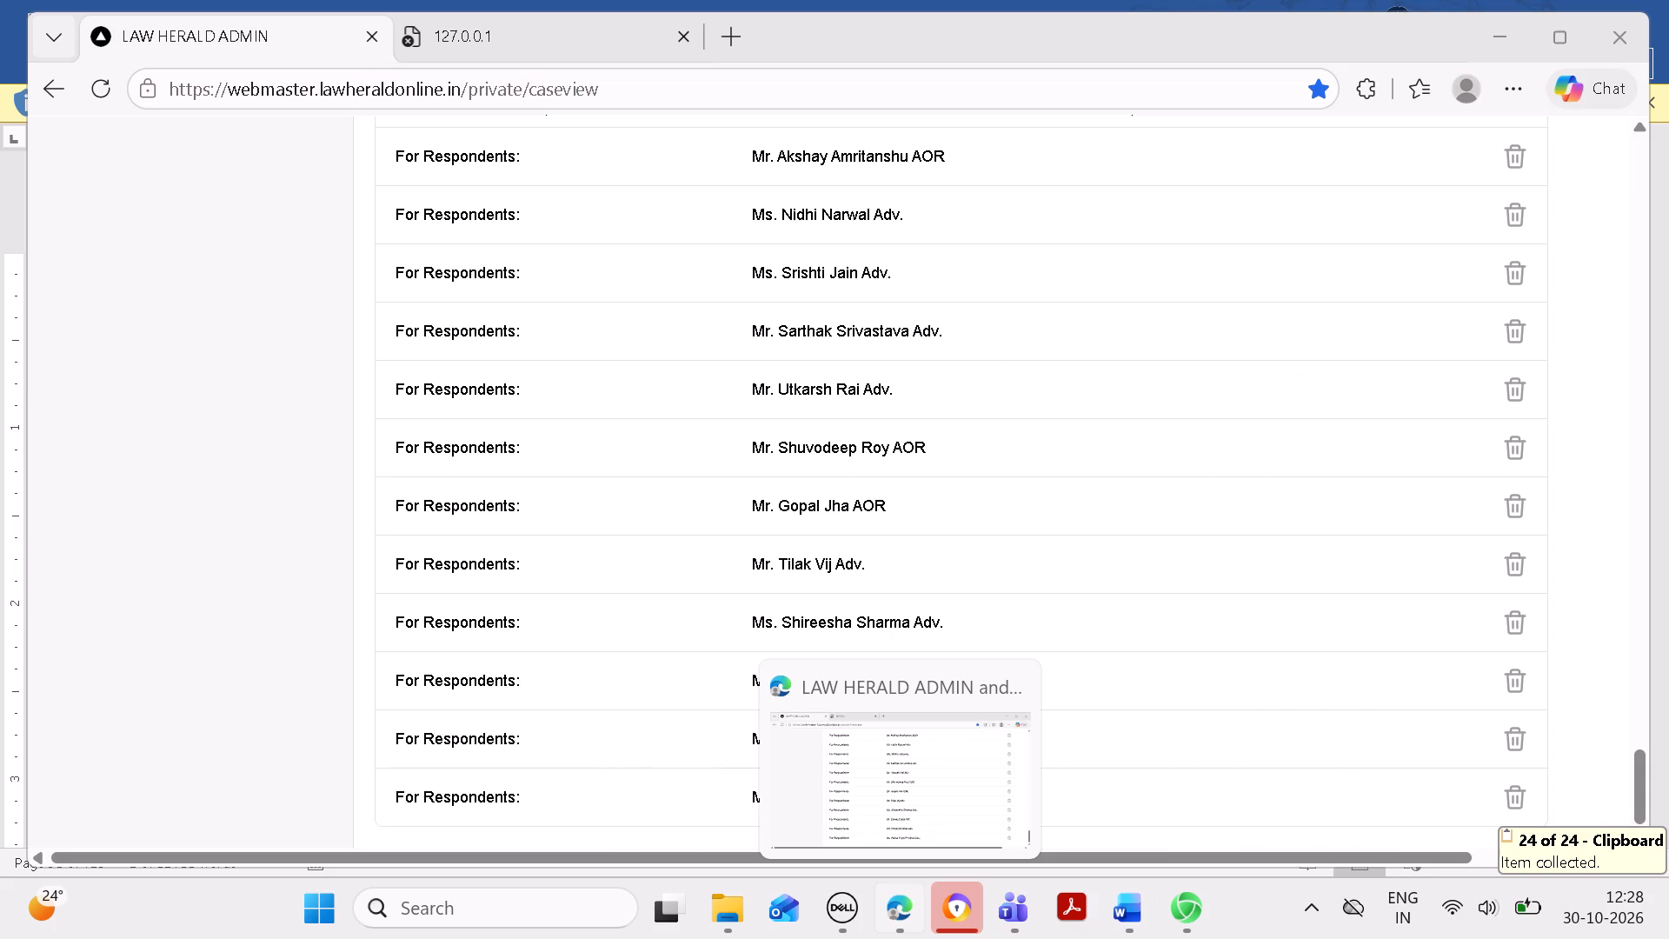
{"action": "scroll", "coordinate": [881, 835], "scroll_direction": "up", "scroll_amount": 2}
{"action": "scroll", "coordinate": [1078, 707], "scroll_direction": "up", "scroll_amount": 3}
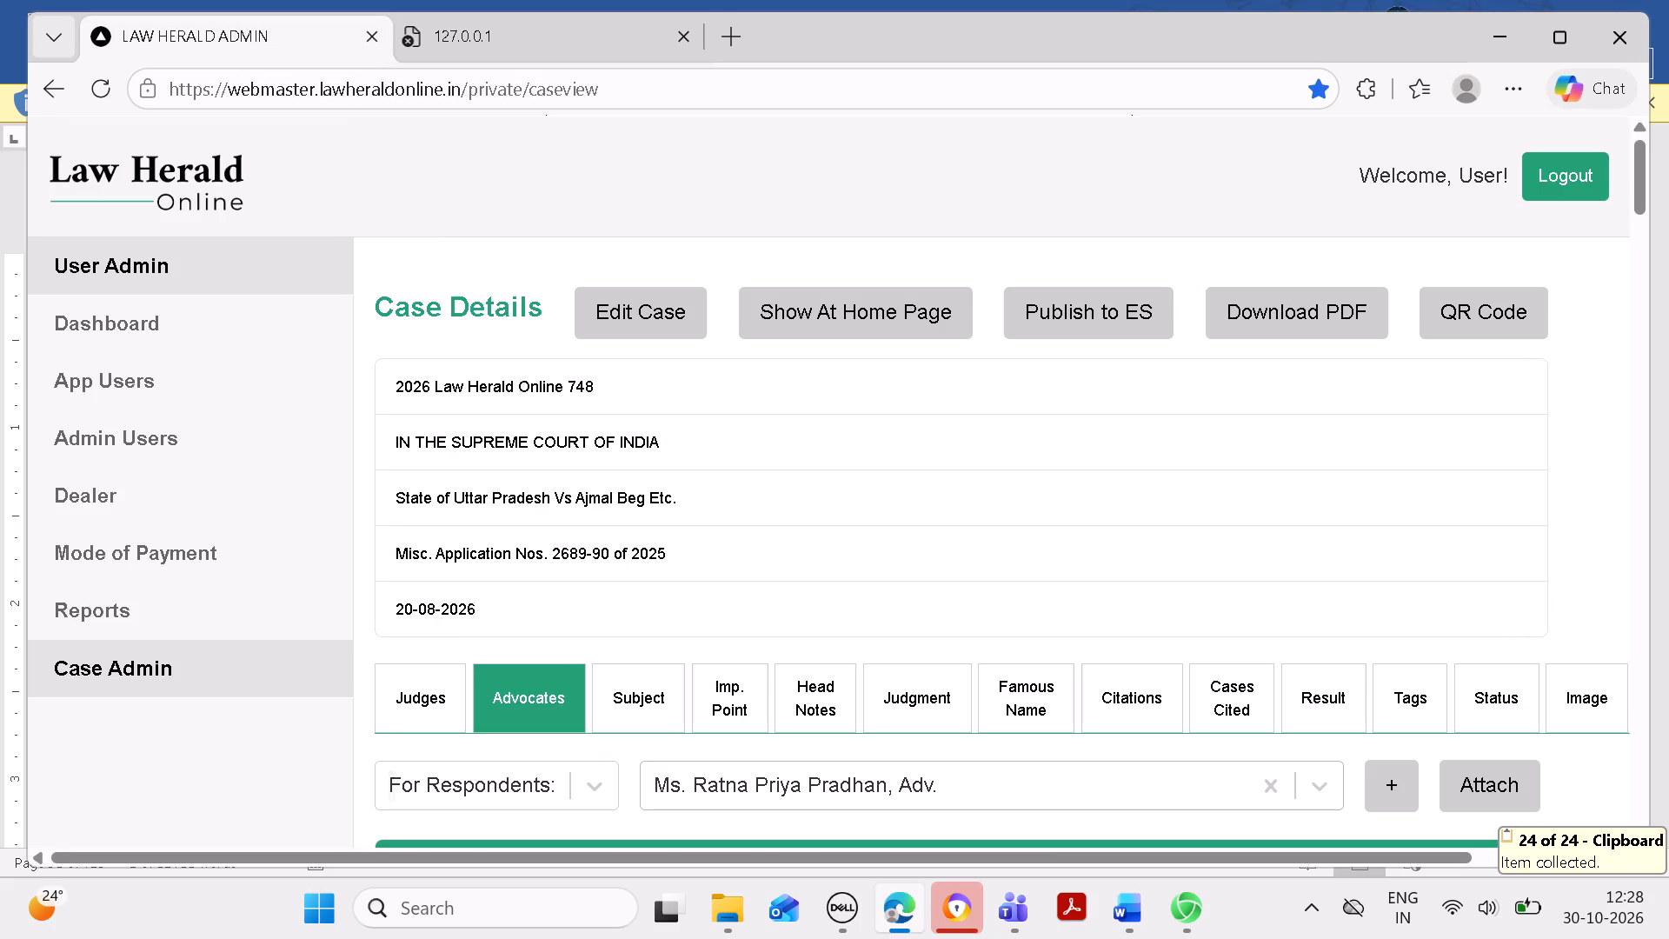
{"action": "left_click", "coordinate": [1263, 783]}
{"action": "key", "text": "ctrl+v"}
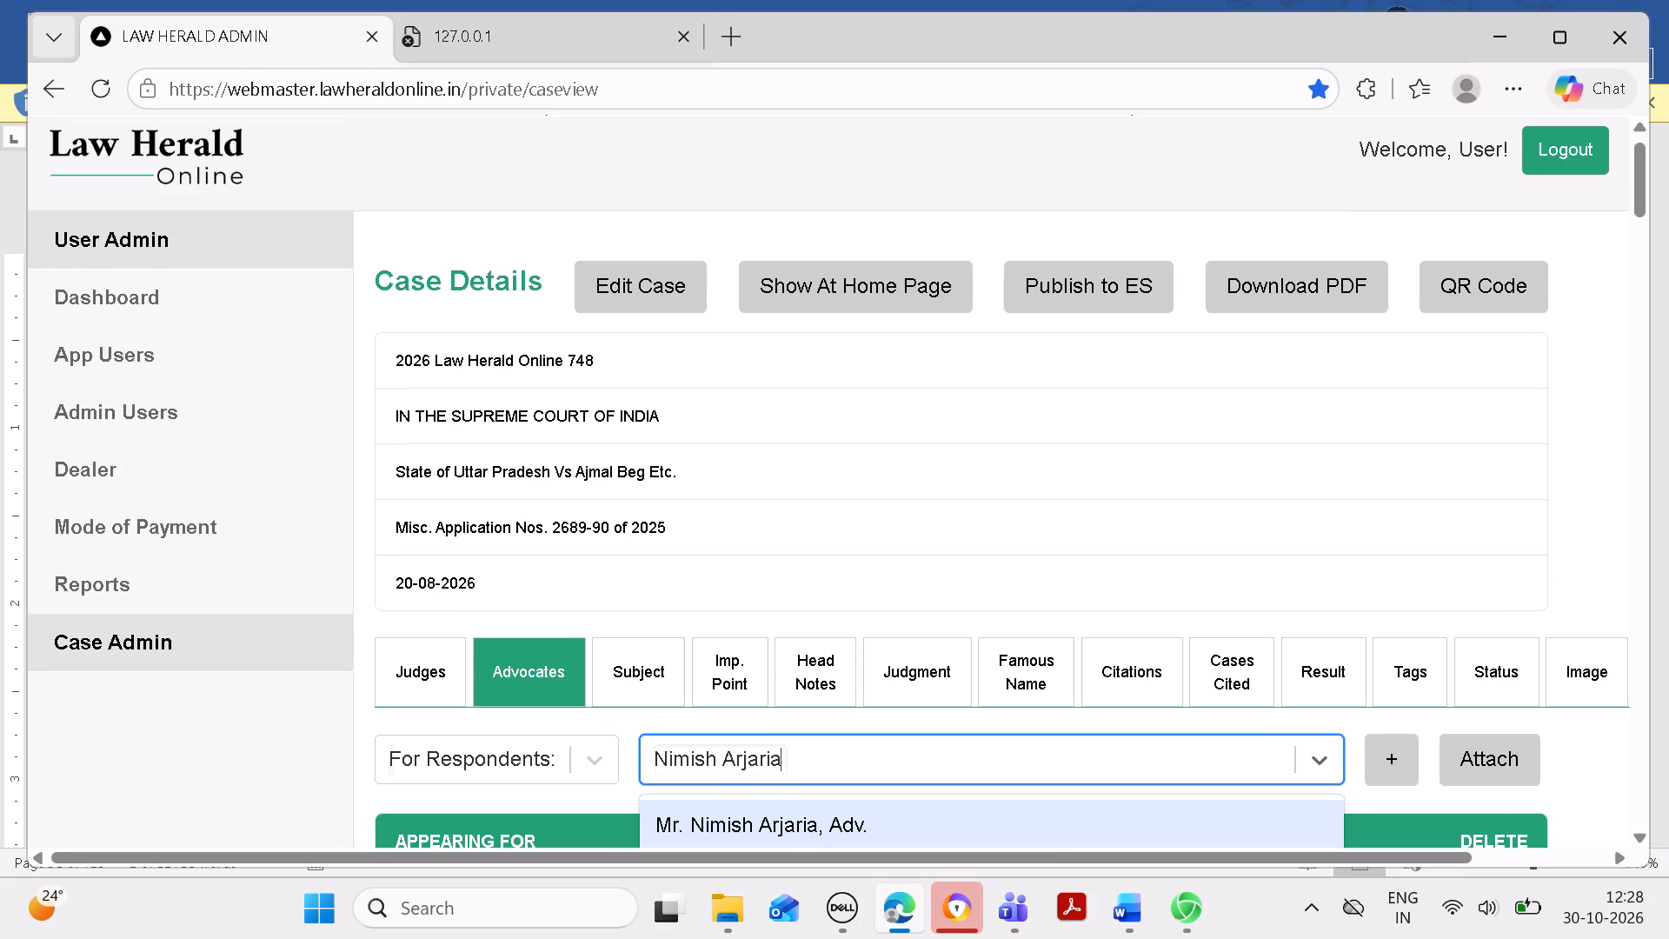
{"action": "left_click", "coordinate": [1043, 810]}
{"action": "left_click", "coordinate": [1480, 763]}
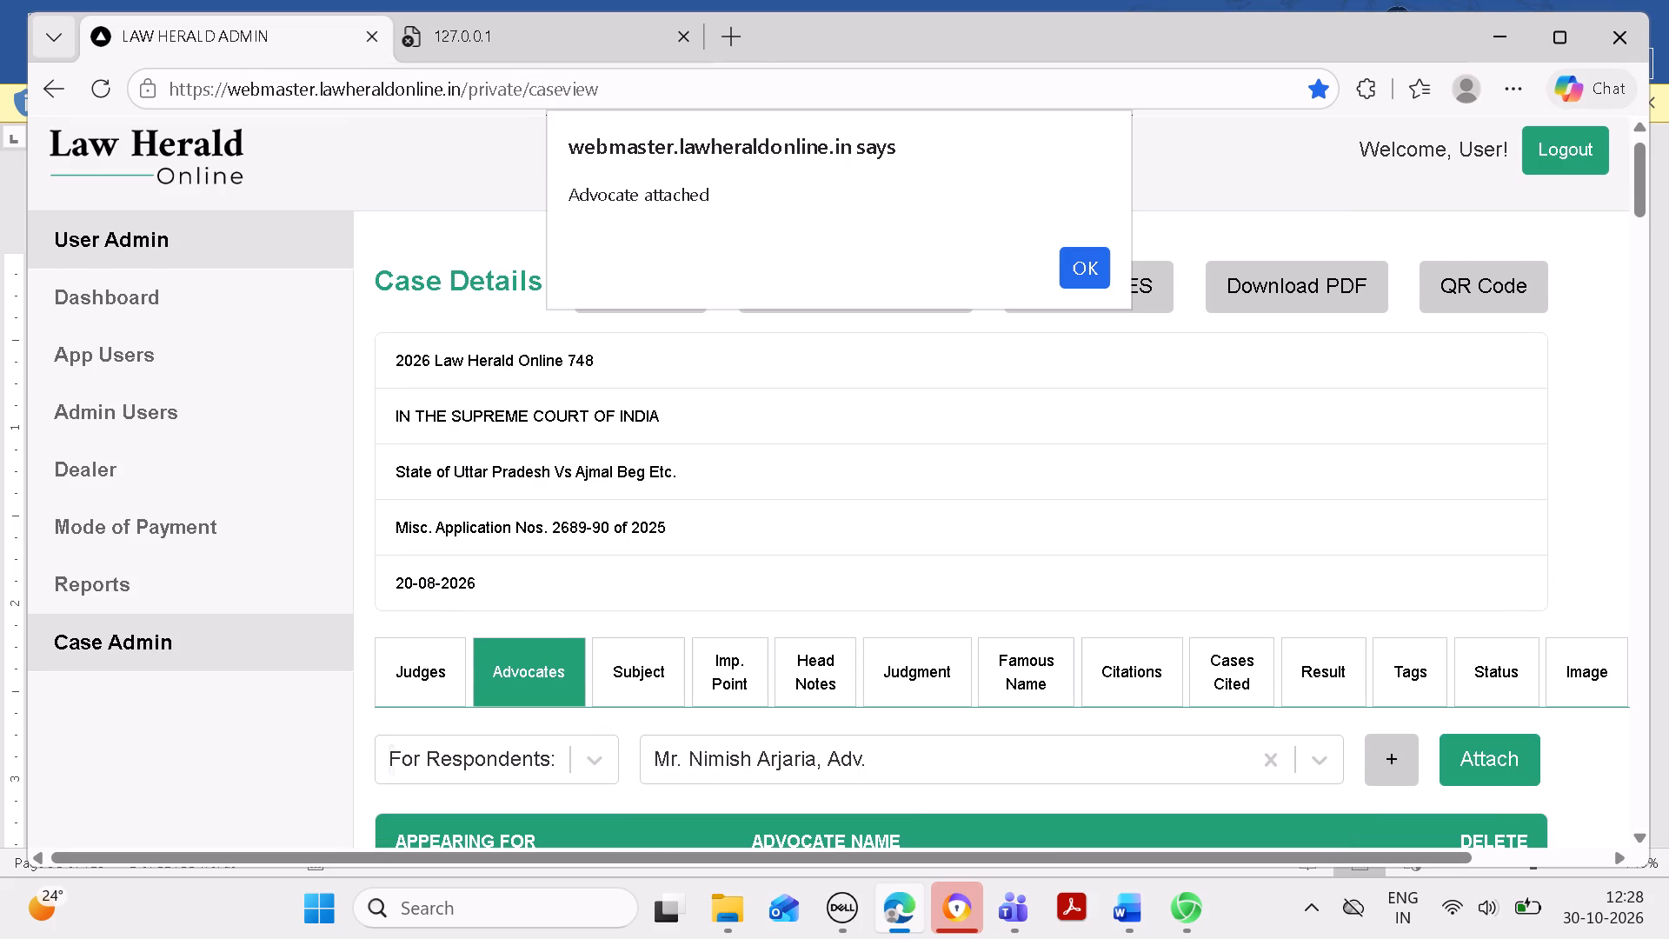
{"action": "left_click", "coordinate": [1084, 256]}
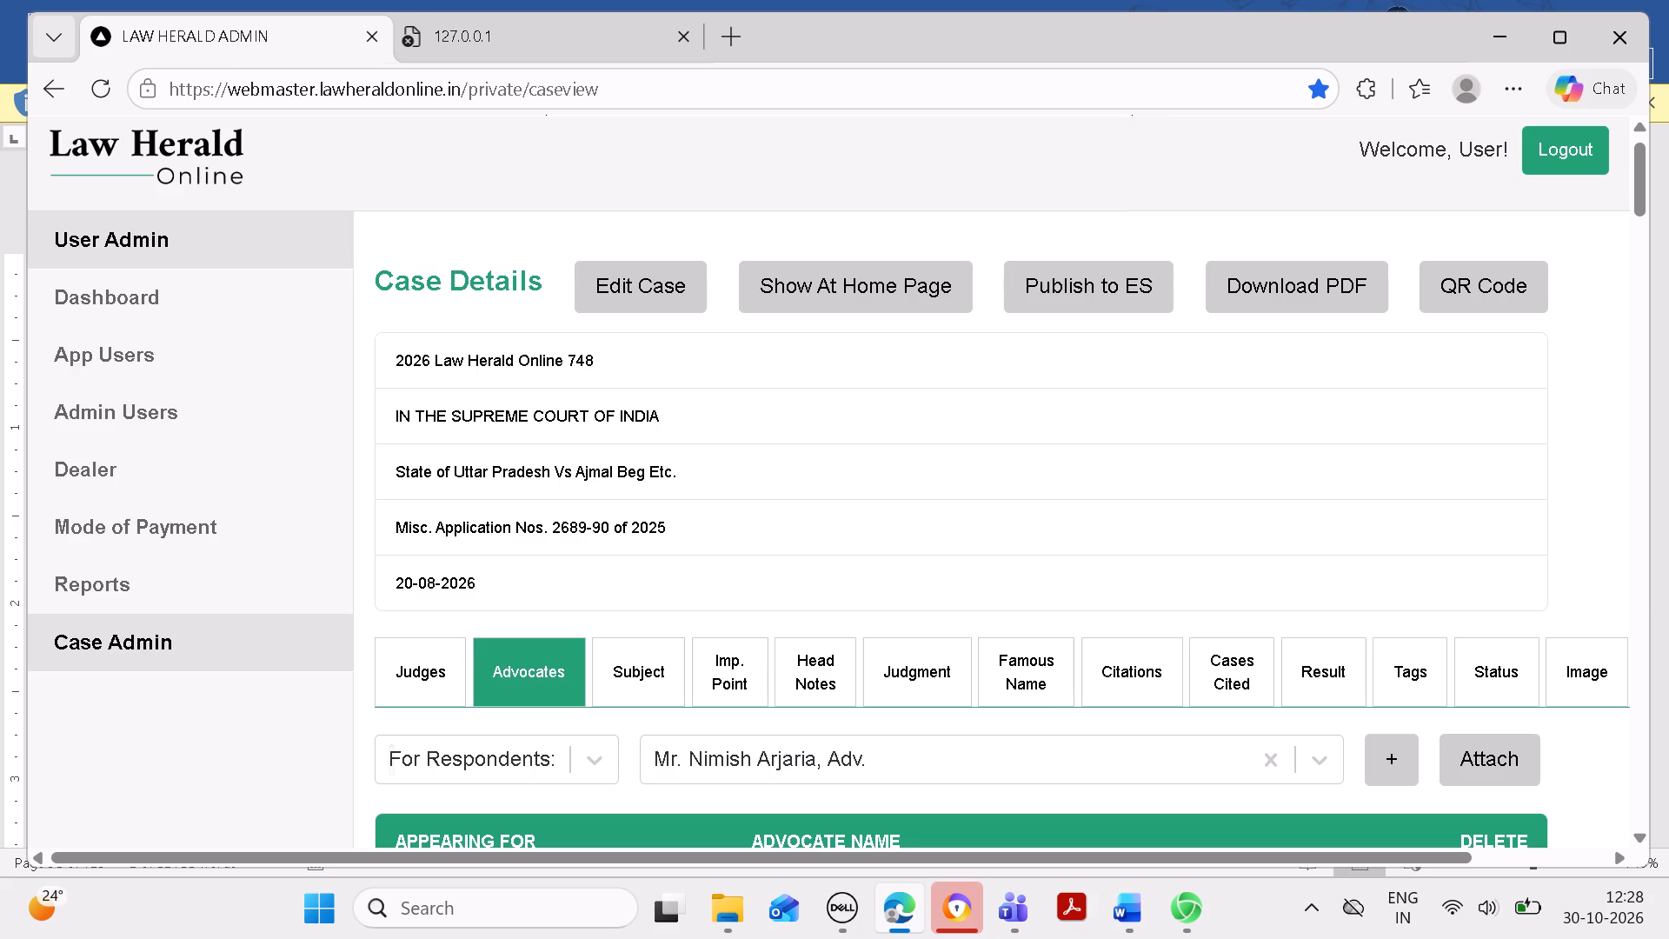
{"action": "scroll", "coordinate": [1021, 693], "scroll_direction": "down", "scroll_amount": 9}
Copy the ninety-fifth respondents' advocate's name from the Word judgment and attach the existing Mr. entry designated Adv. in the Edge case record.
{"action": "left_click", "coordinate": [1121, 922]}
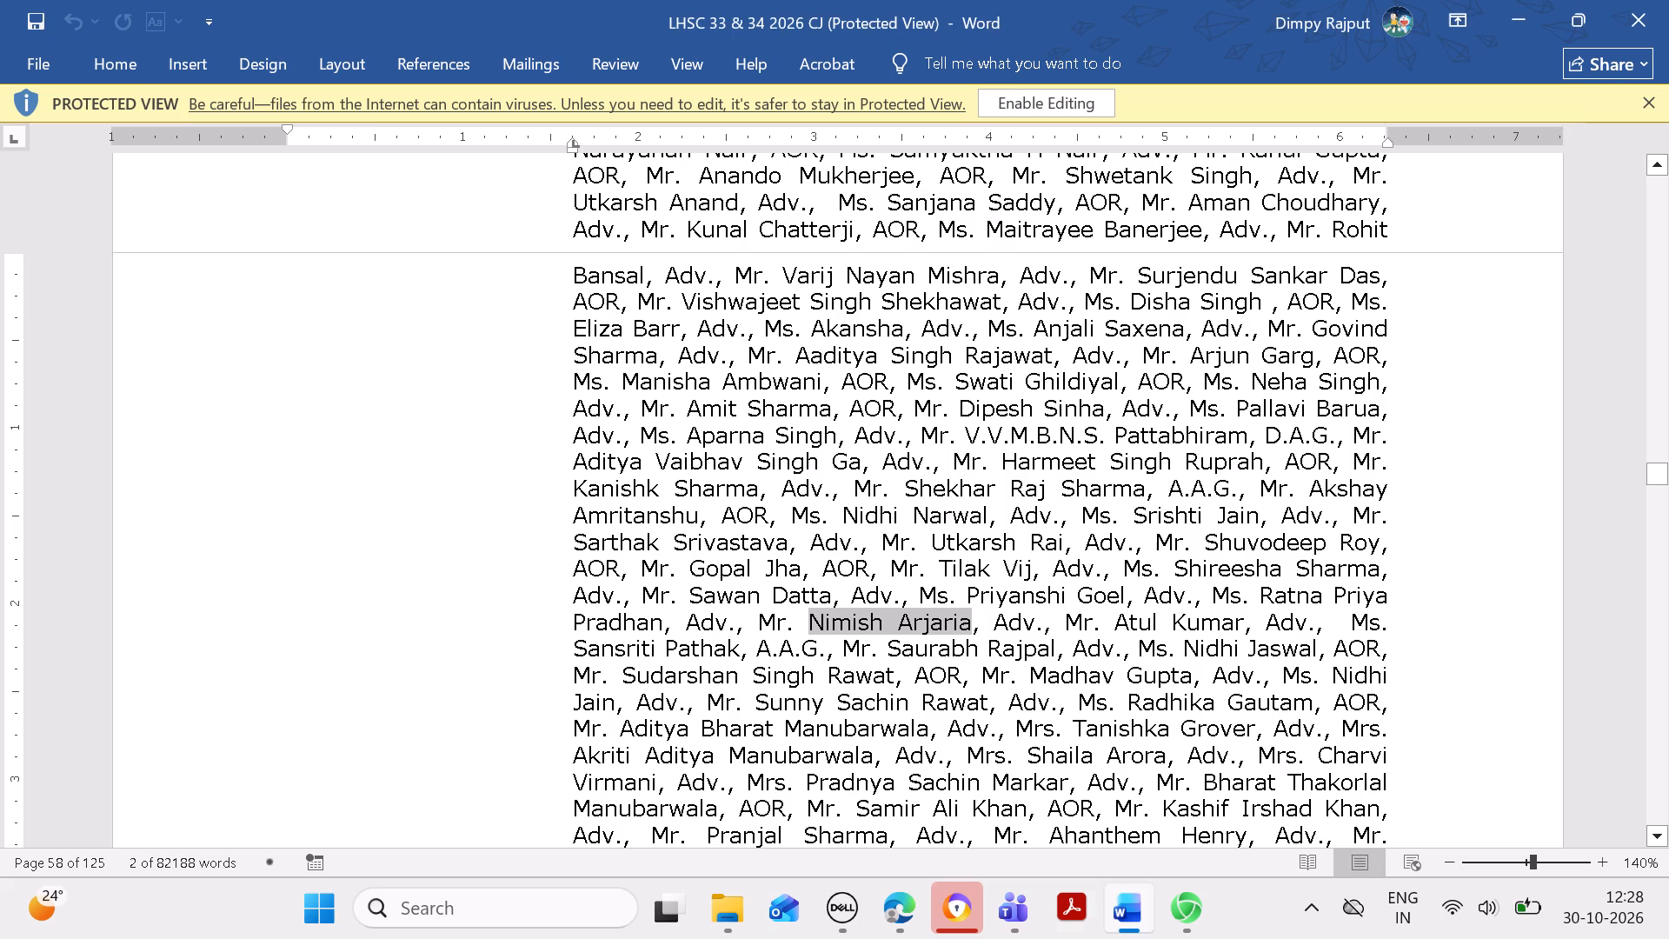
{"action": "left_click_drag", "start_coordinate": [1120, 623], "coordinate": [1208, 627]}
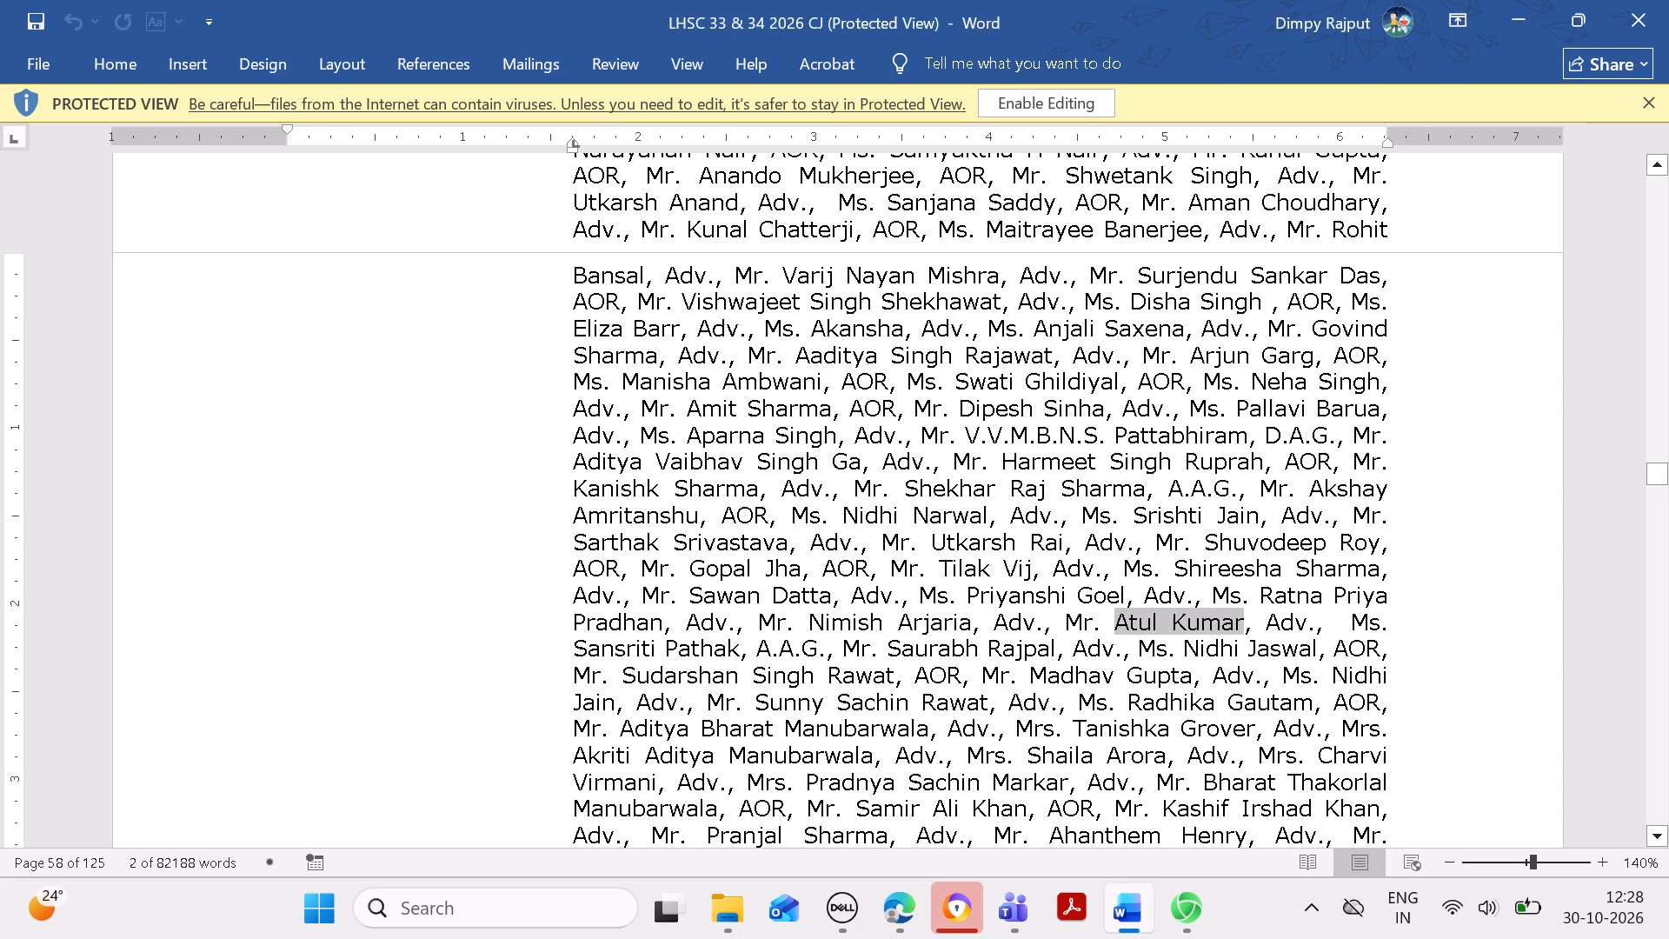
{"action": "left_click_drag", "start_coordinate": [1208, 627], "coordinate": [1210, 627]}
{"action": "key", "text": "ctrl+v"}
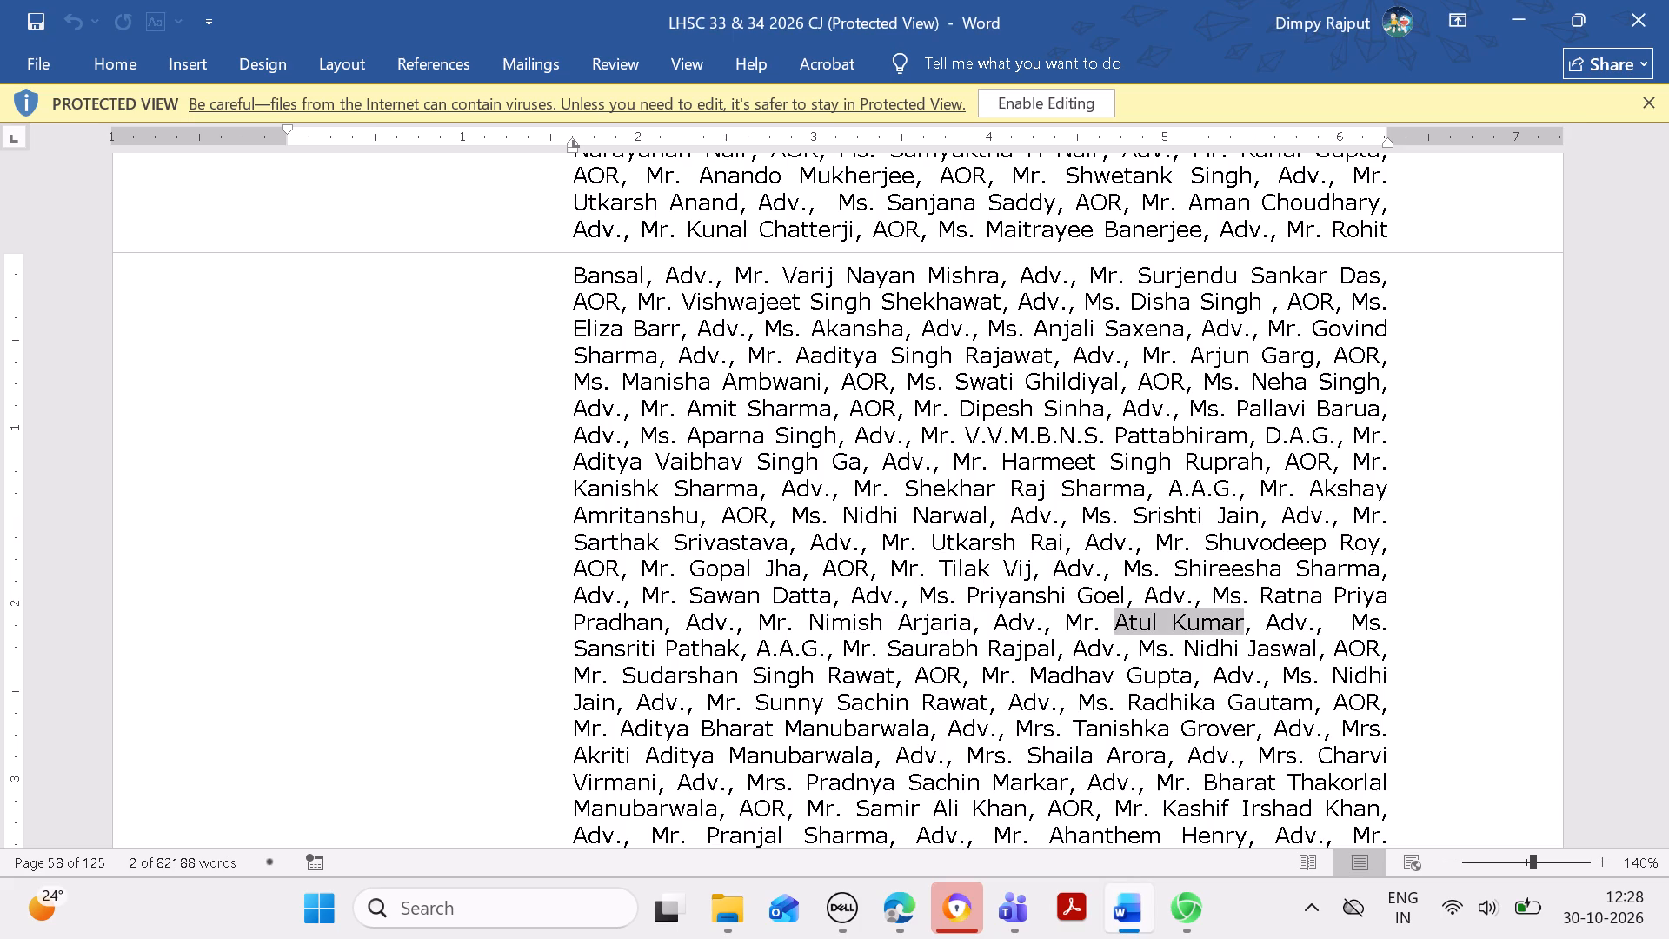
{"action": "key", "text": "ctrl+c"}
{"action": "left_click", "coordinate": [897, 901]}
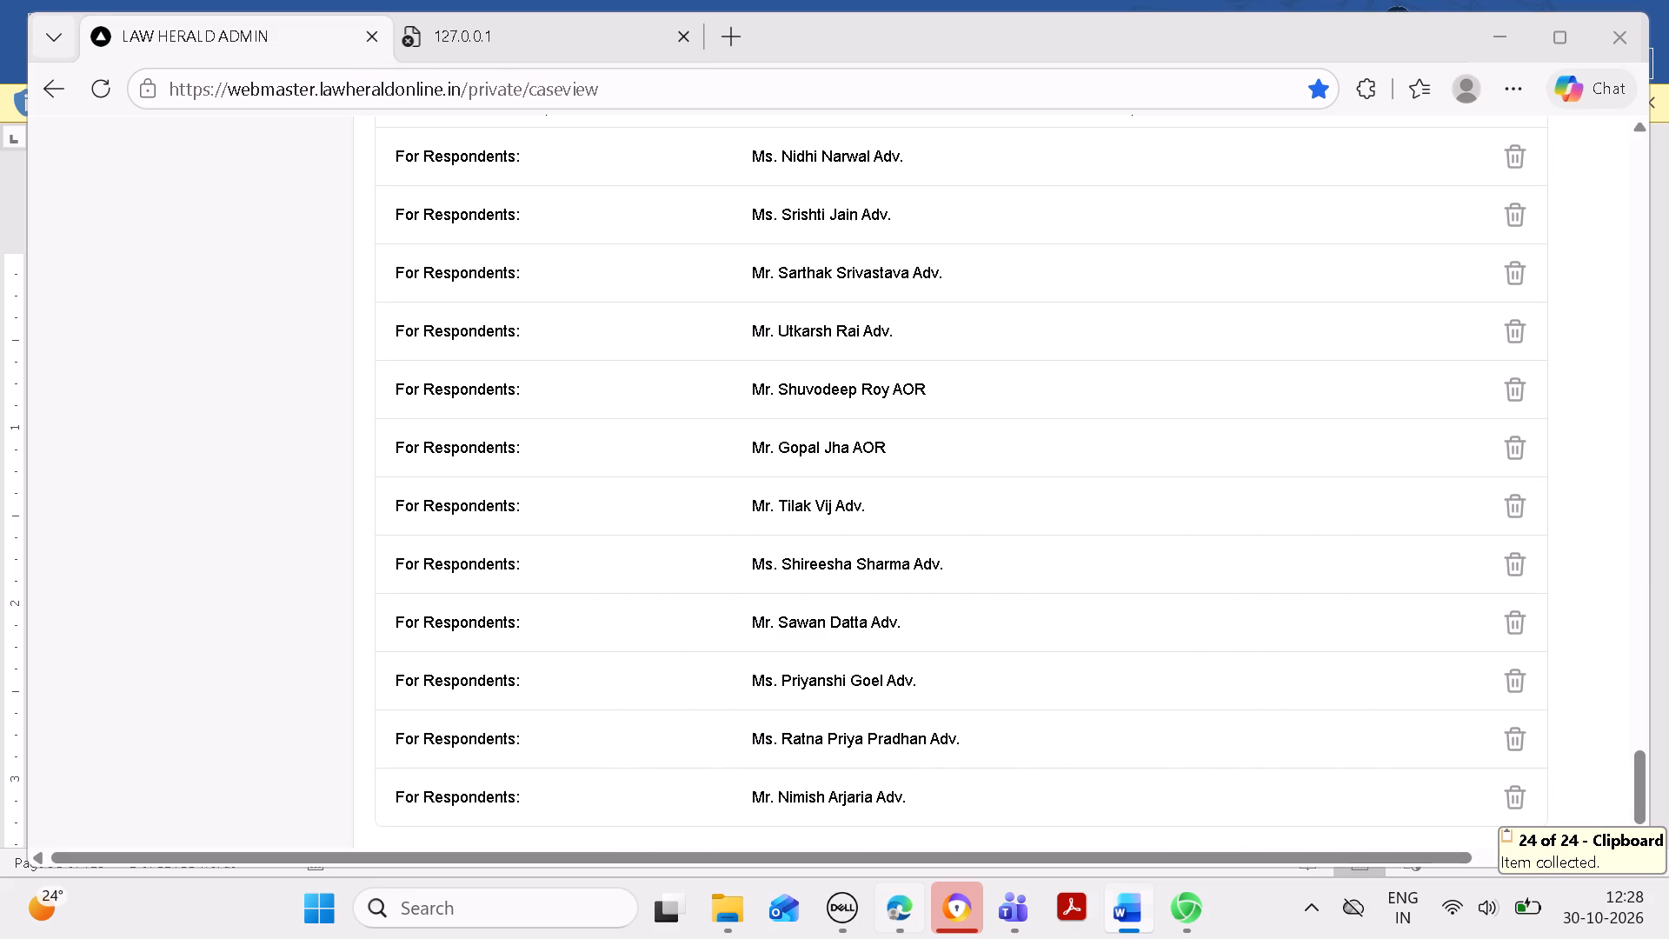
{"action": "scroll", "coordinate": [893, 822], "scroll_direction": "up", "scroll_amount": 2}
{"action": "scroll", "coordinate": [1160, 701], "scroll_direction": "up", "scroll_amount": 3}
{"action": "left_click", "coordinate": [1275, 784]}
{"action": "key", "text": "ctrl+v"}
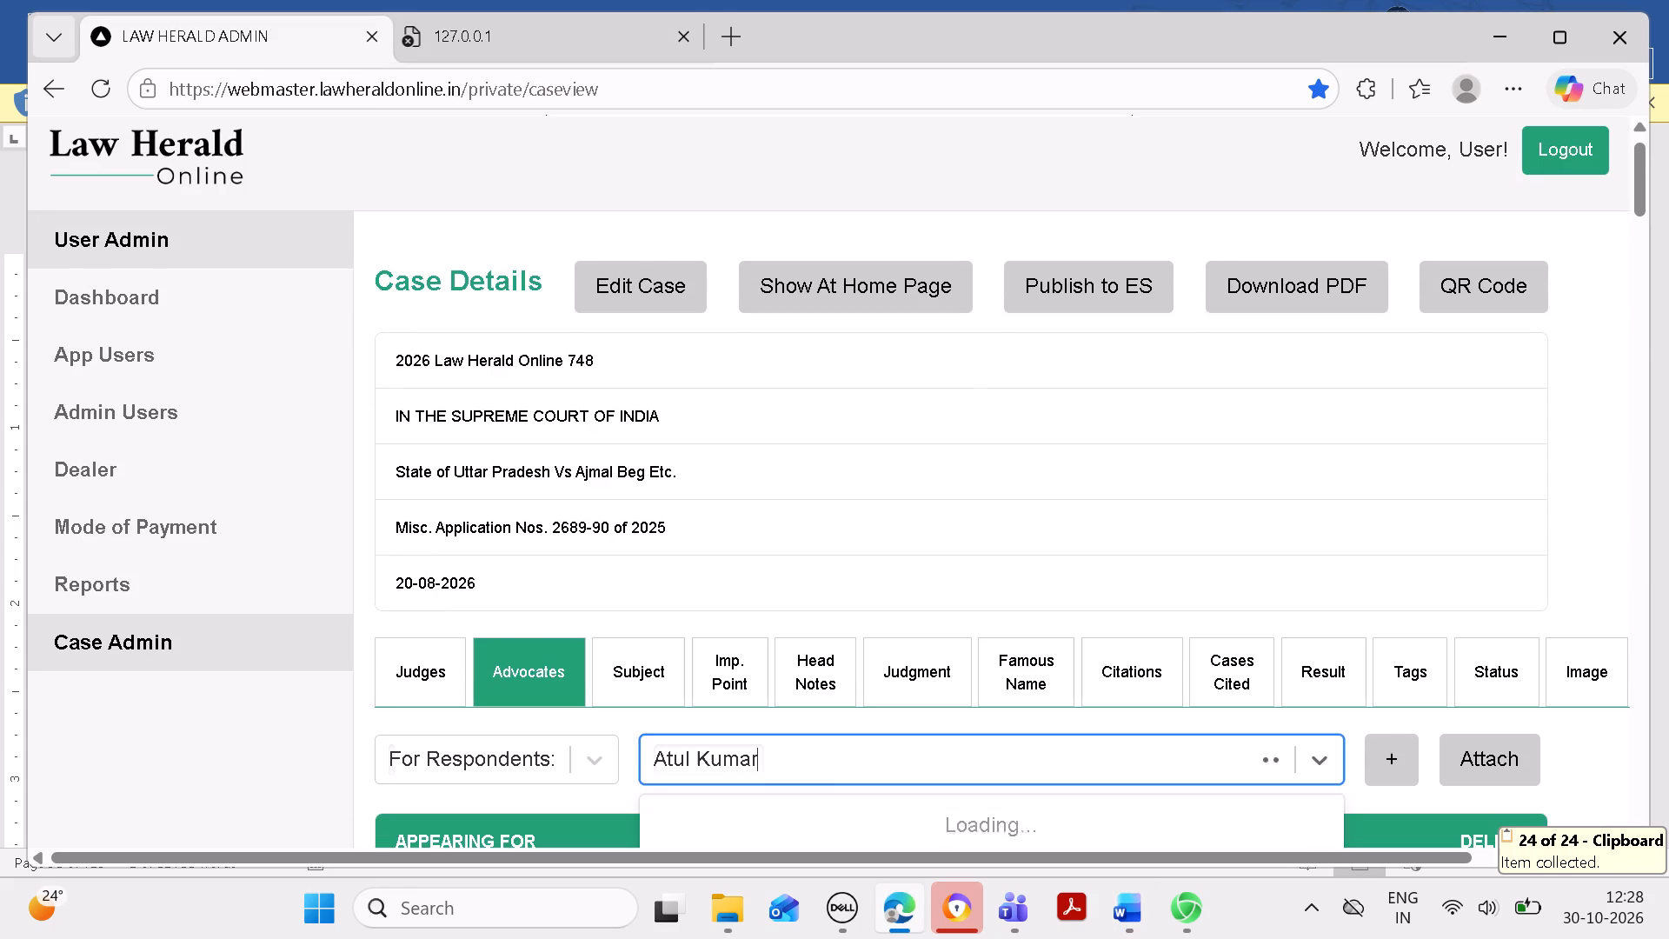
{"action": "left_click", "coordinate": [993, 808]}
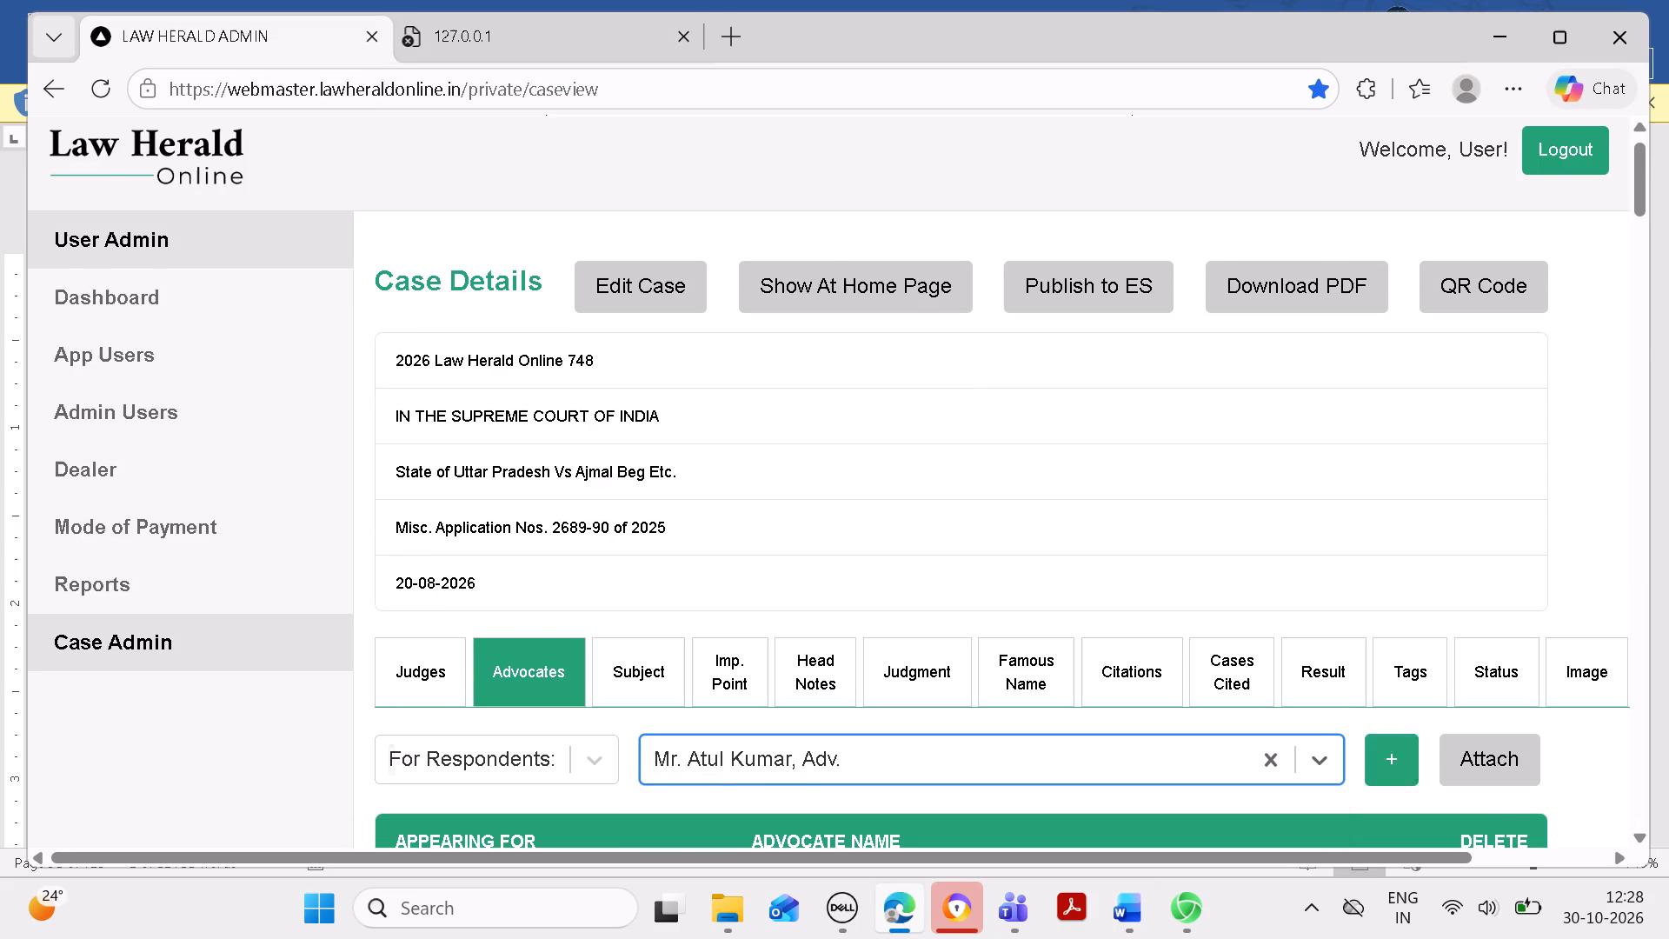
{"action": "left_click", "coordinate": [1463, 747]}
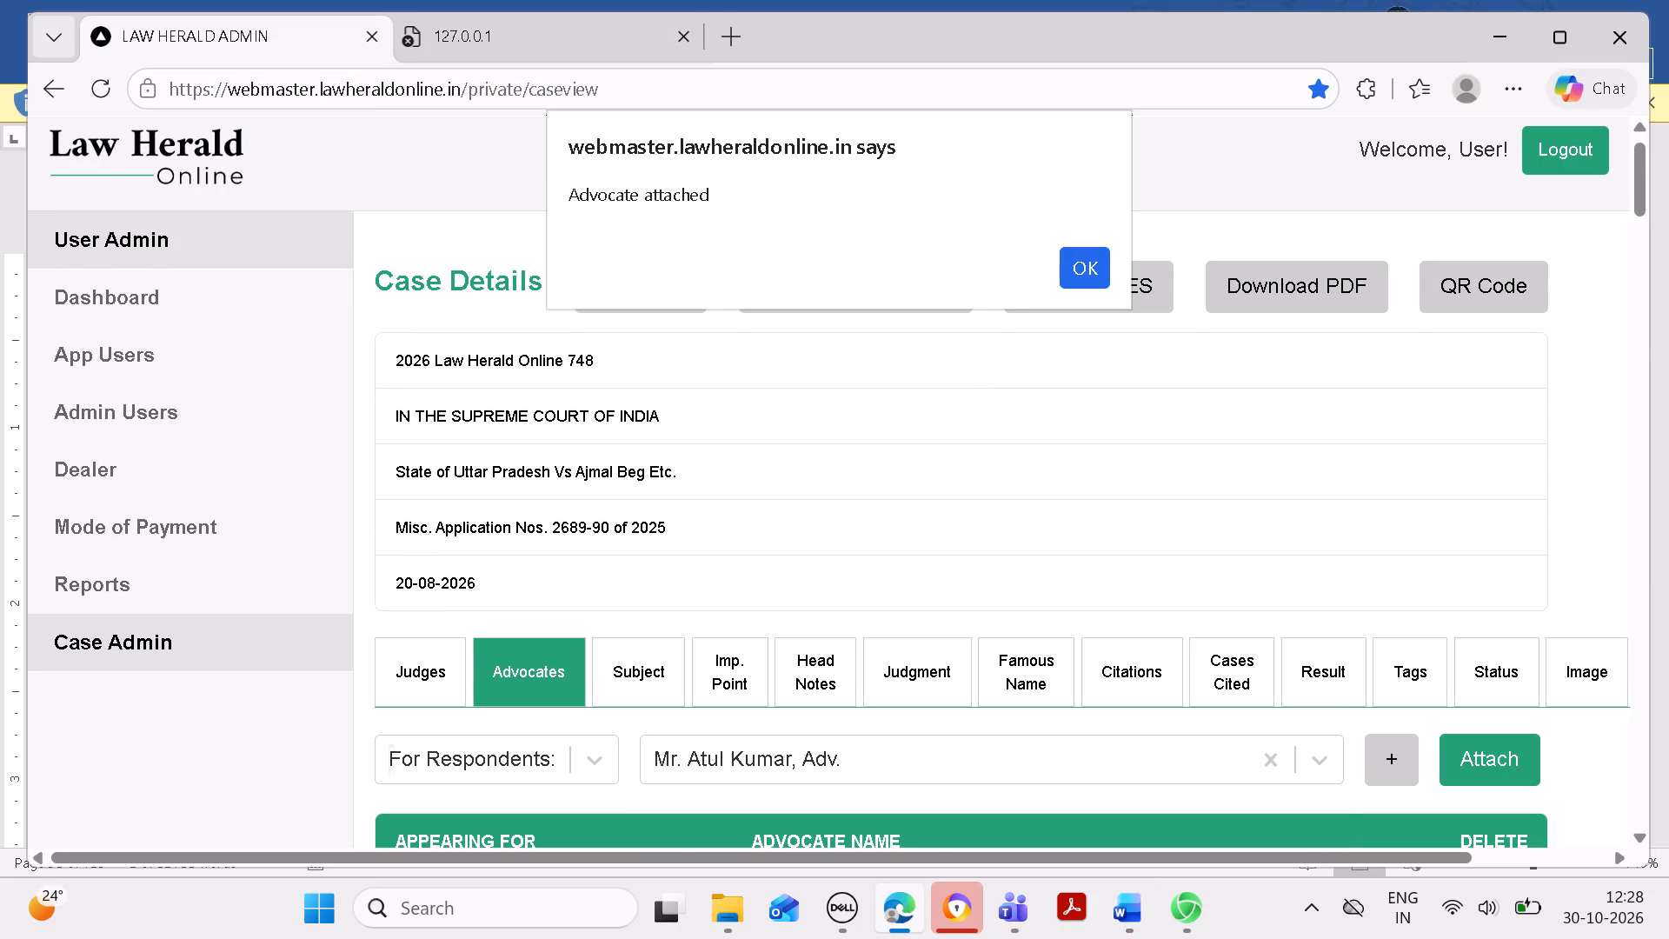
{"action": "left_click", "coordinate": [1082, 255]}
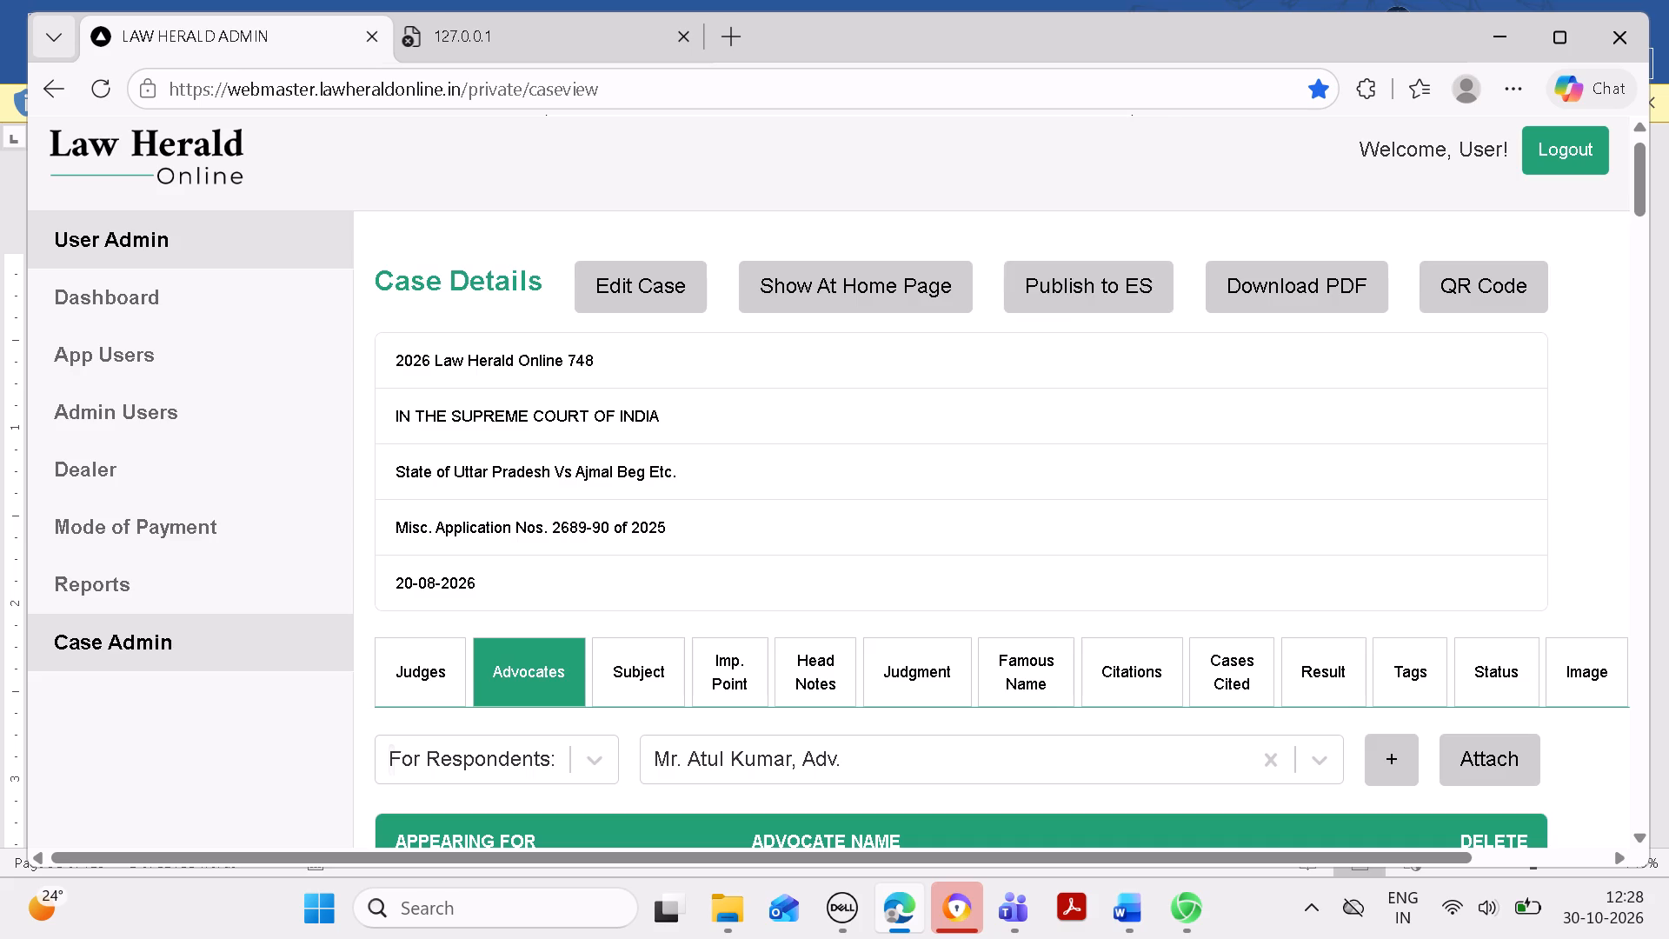
{"action": "scroll", "coordinate": [951, 726], "scroll_direction": "down", "scroll_amount": 9}
Copy the ninety-sixth respondents' advocate's name from the Word judgment and attach the existing Ms. entry designated AAG in the Edge case record.
{"action": "left_click", "coordinate": [1122, 909]}
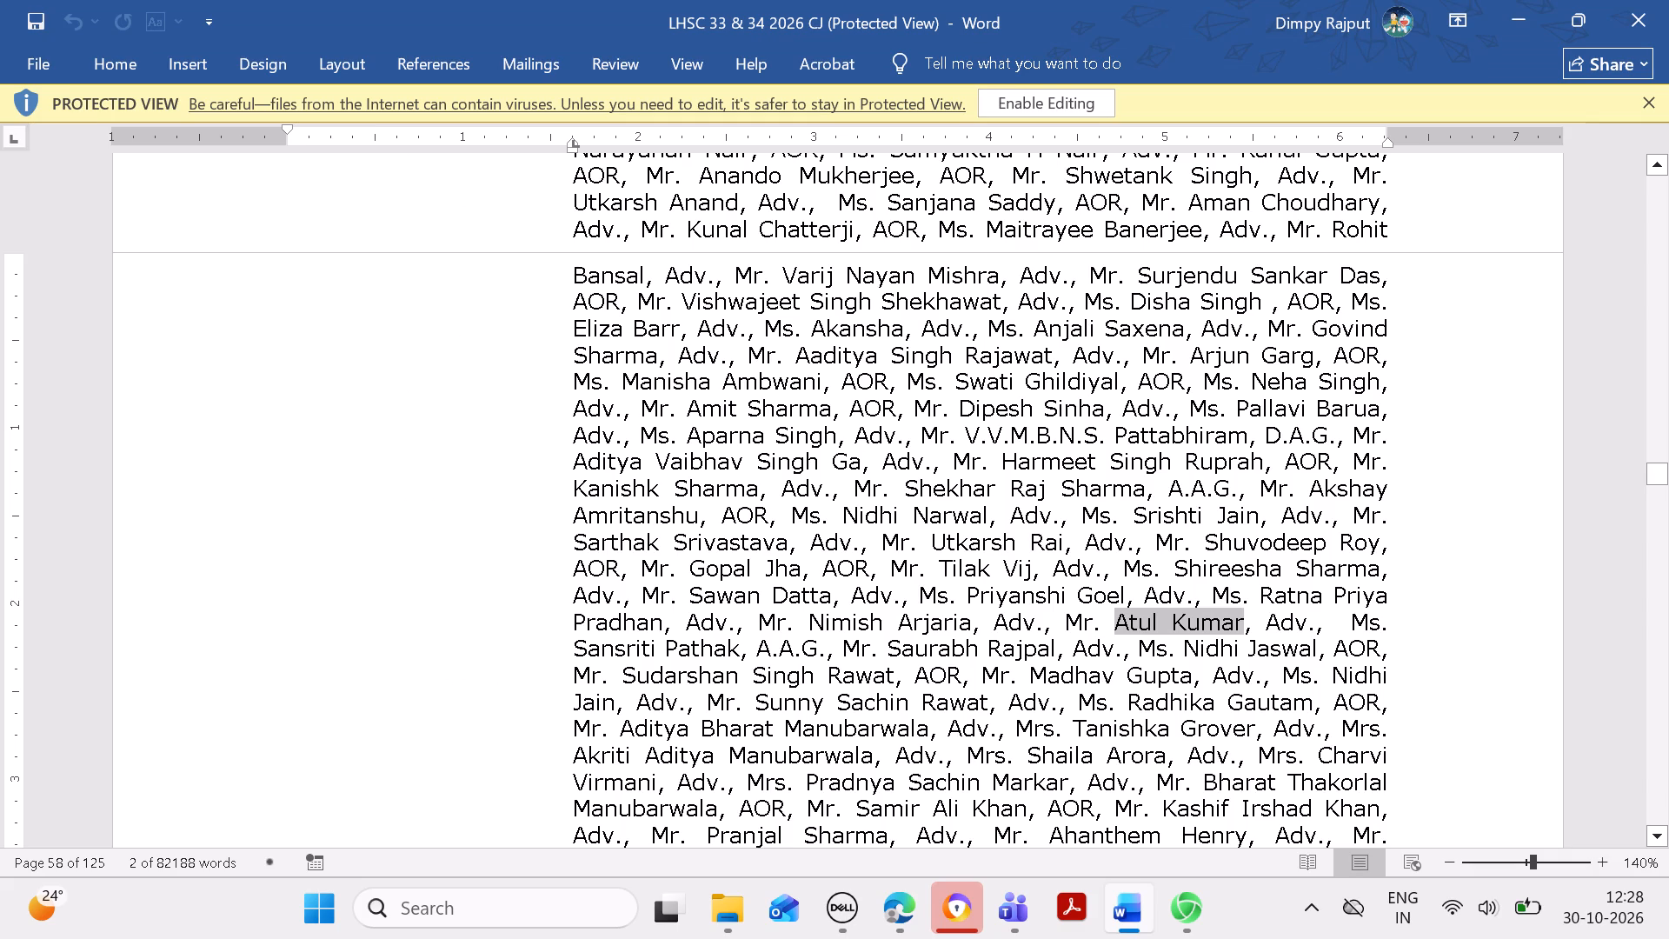
{"action": "left_click_drag", "start_coordinate": [577, 650], "coordinate": [599, 650]}
{"action": "left_click_drag", "start_coordinate": [599, 650], "coordinate": [704, 651]}
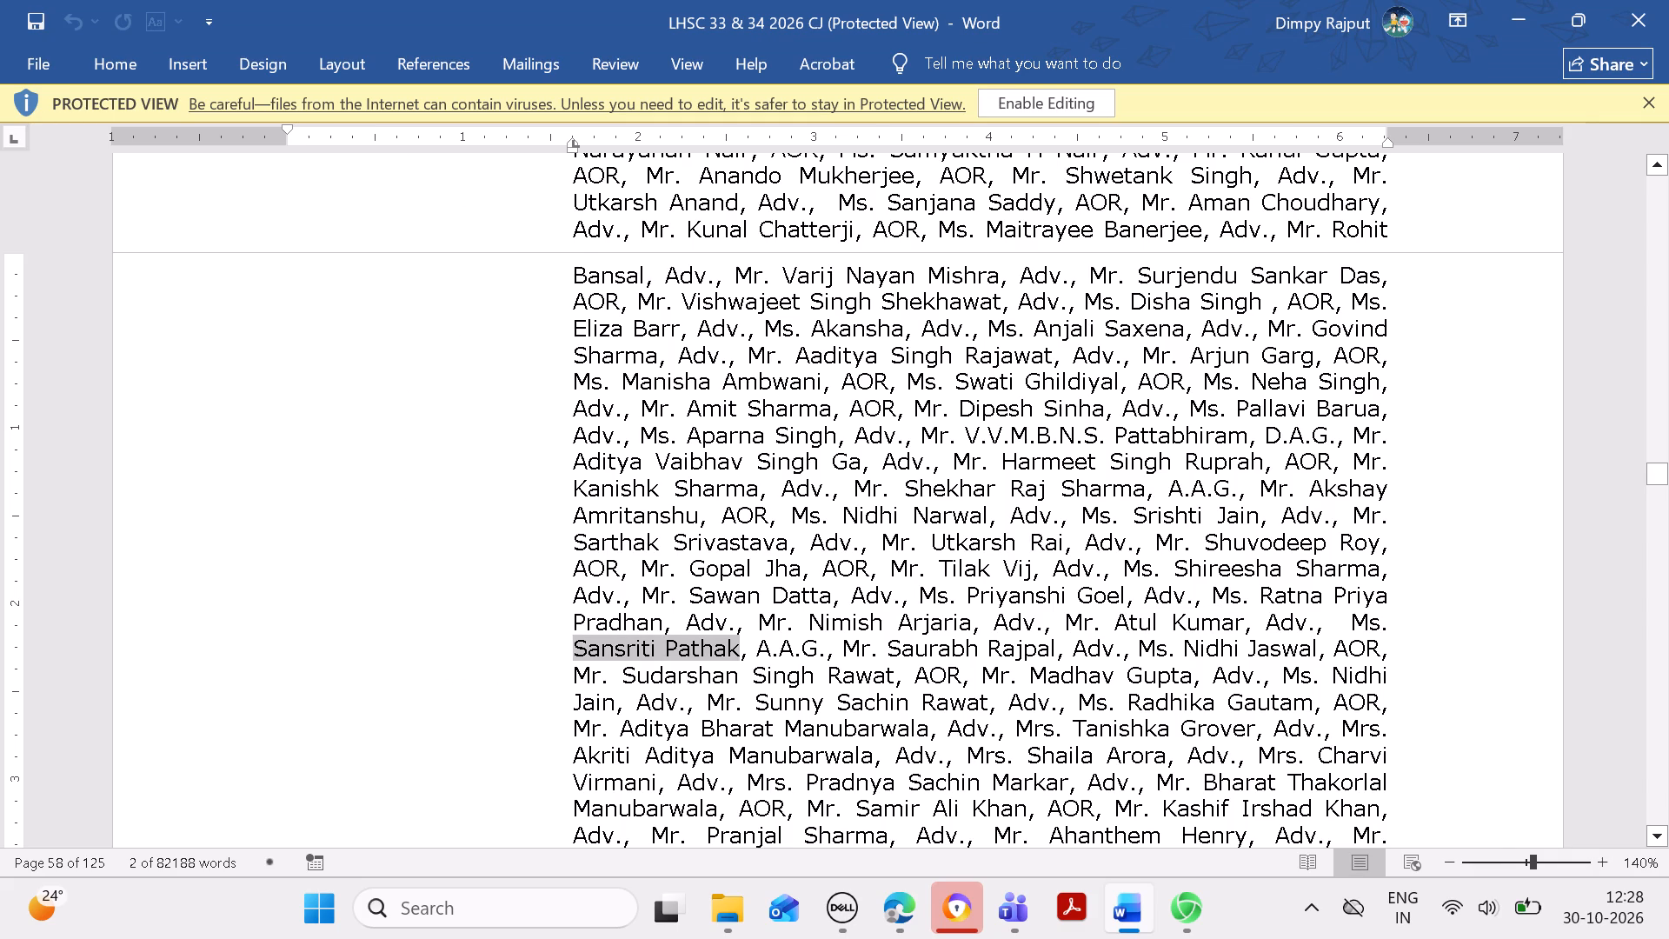
{"action": "key", "text": "ctrl+c"}
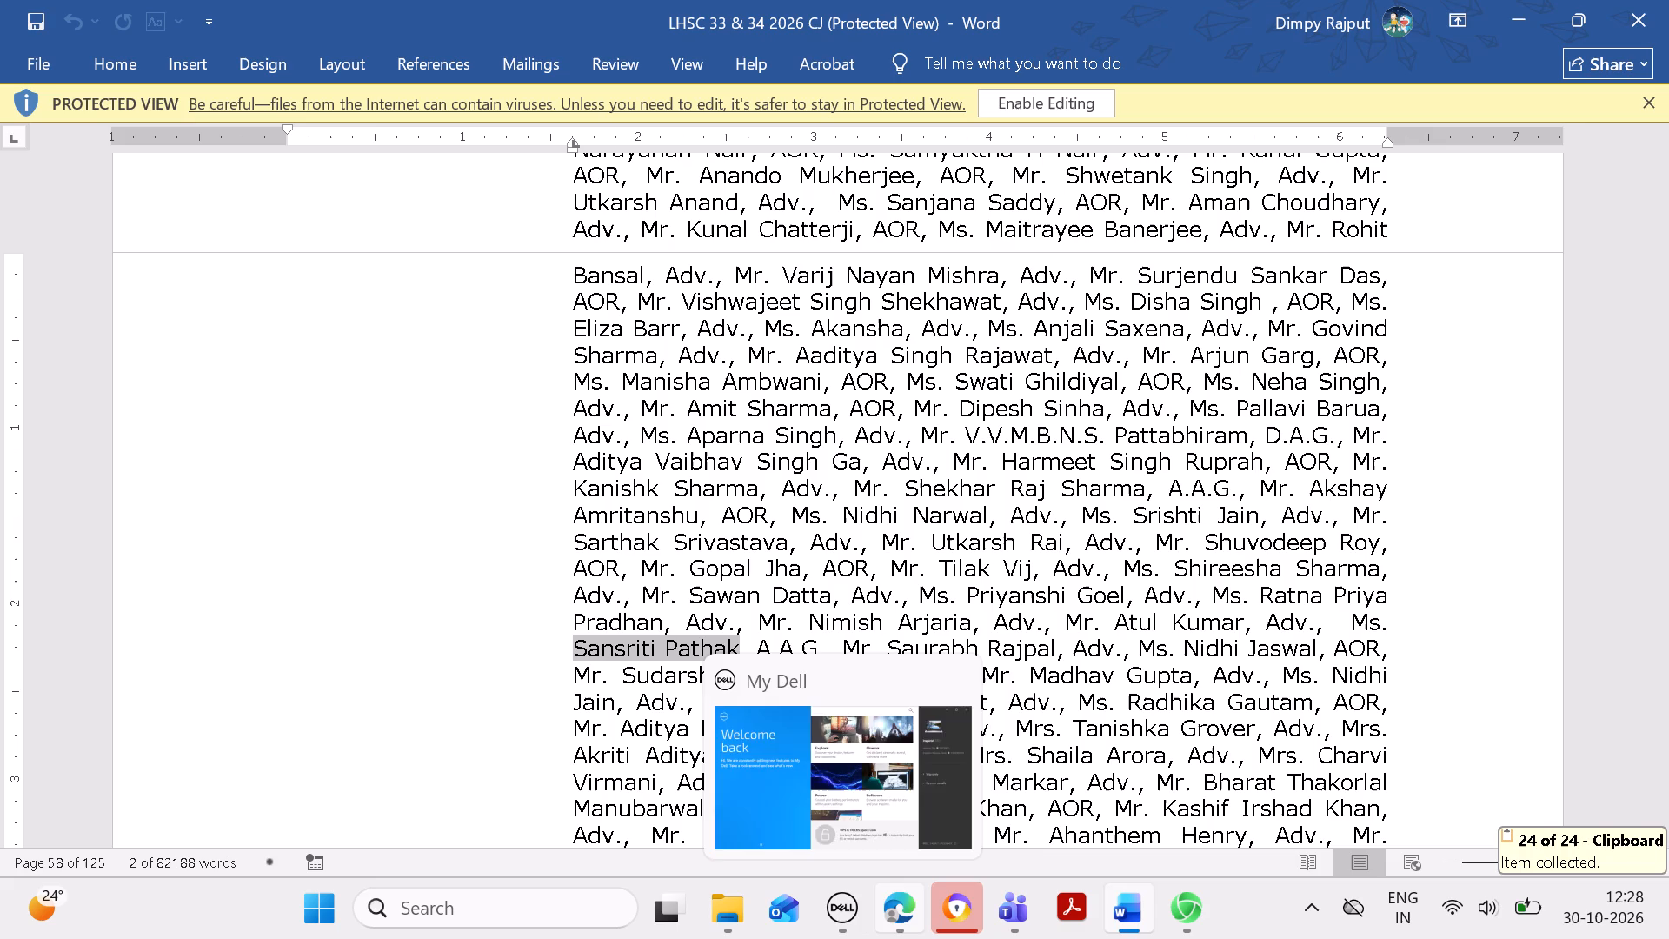
{"action": "left_click", "coordinate": [892, 911]}
{"action": "scroll", "coordinate": [839, 864], "scroll_direction": "up", "scroll_amount": 2}
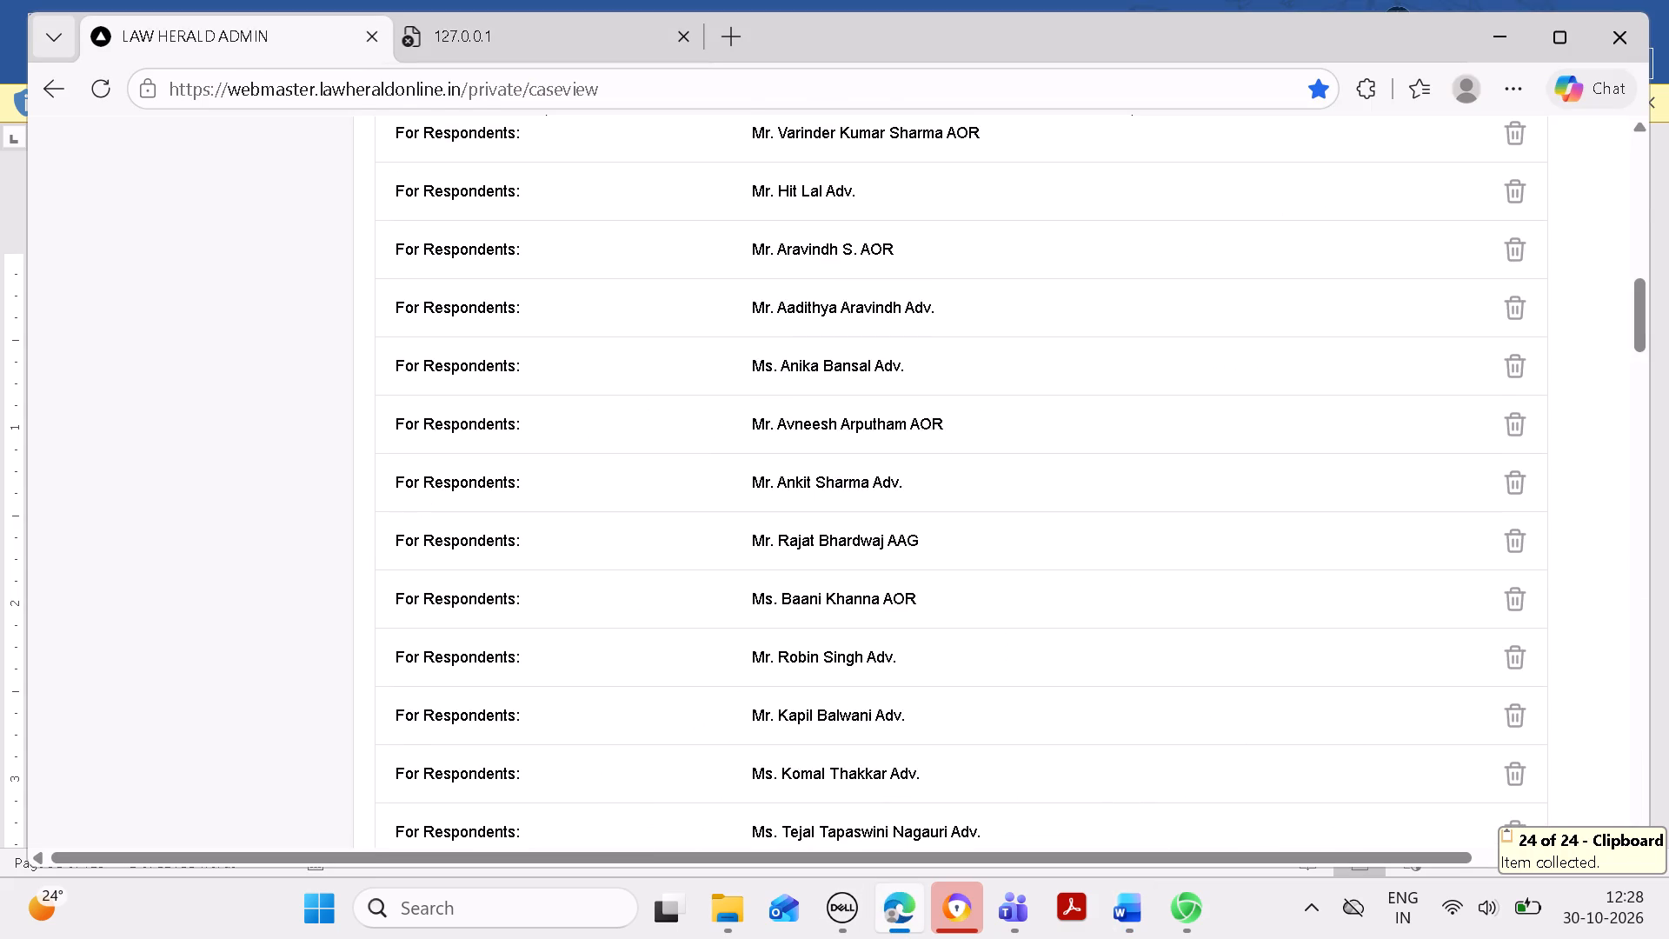
{"action": "scroll", "coordinate": [974, 776], "scroll_direction": "up", "scroll_amount": 3}
{"action": "left_click", "coordinate": [1259, 785]}
{"action": "key", "text": "ctrl+v"}
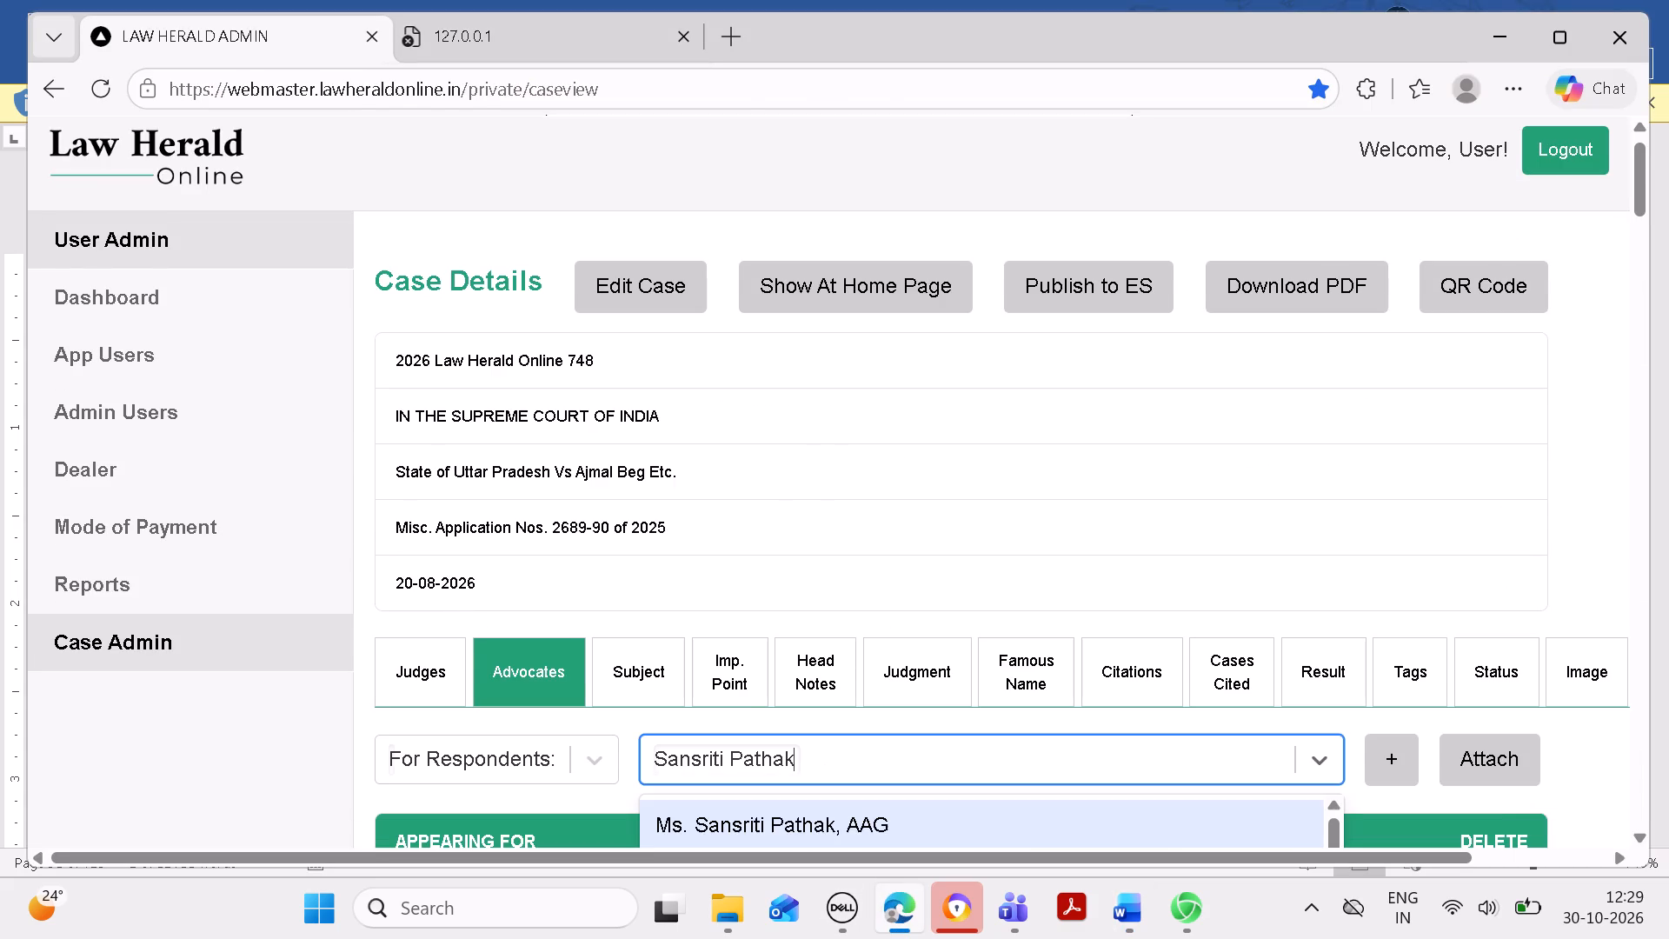
{"action": "left_click", "coordinate": [1015, 814]}
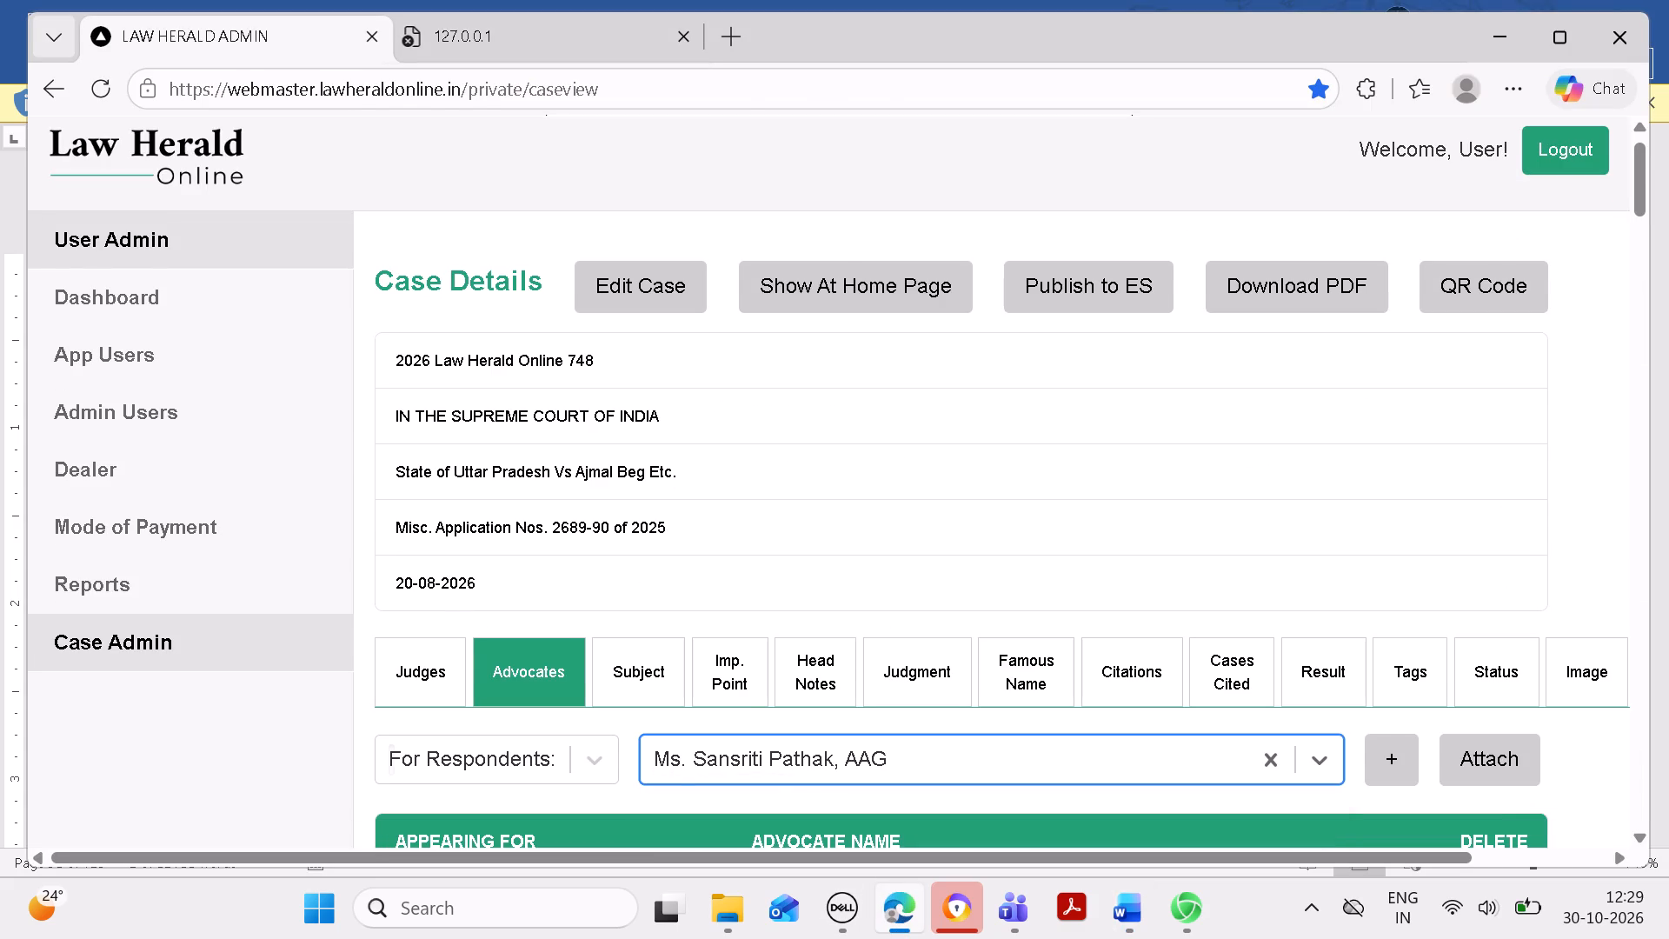
{"action": "left_click", "coordinate": [1450, 763]}
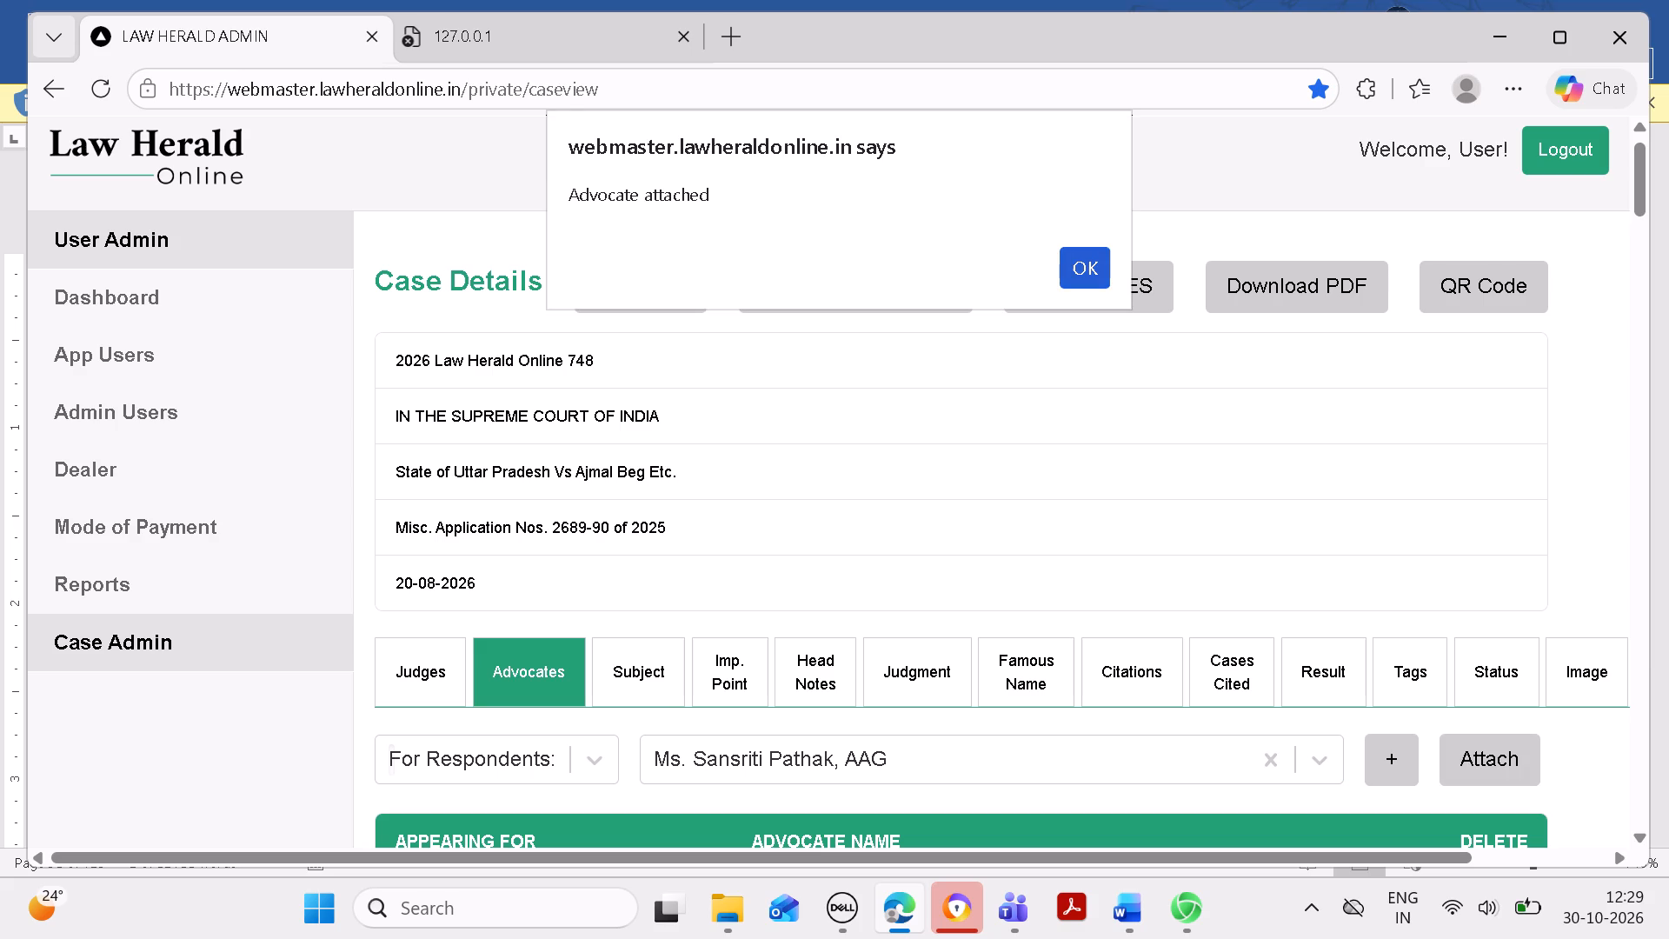
{"action": "left_click", "coordinate": [1078, 265]}
{"action": "scroll", "coordinate": [1000, 569], "scroll_direction": "down", "scroll_amount": 10}
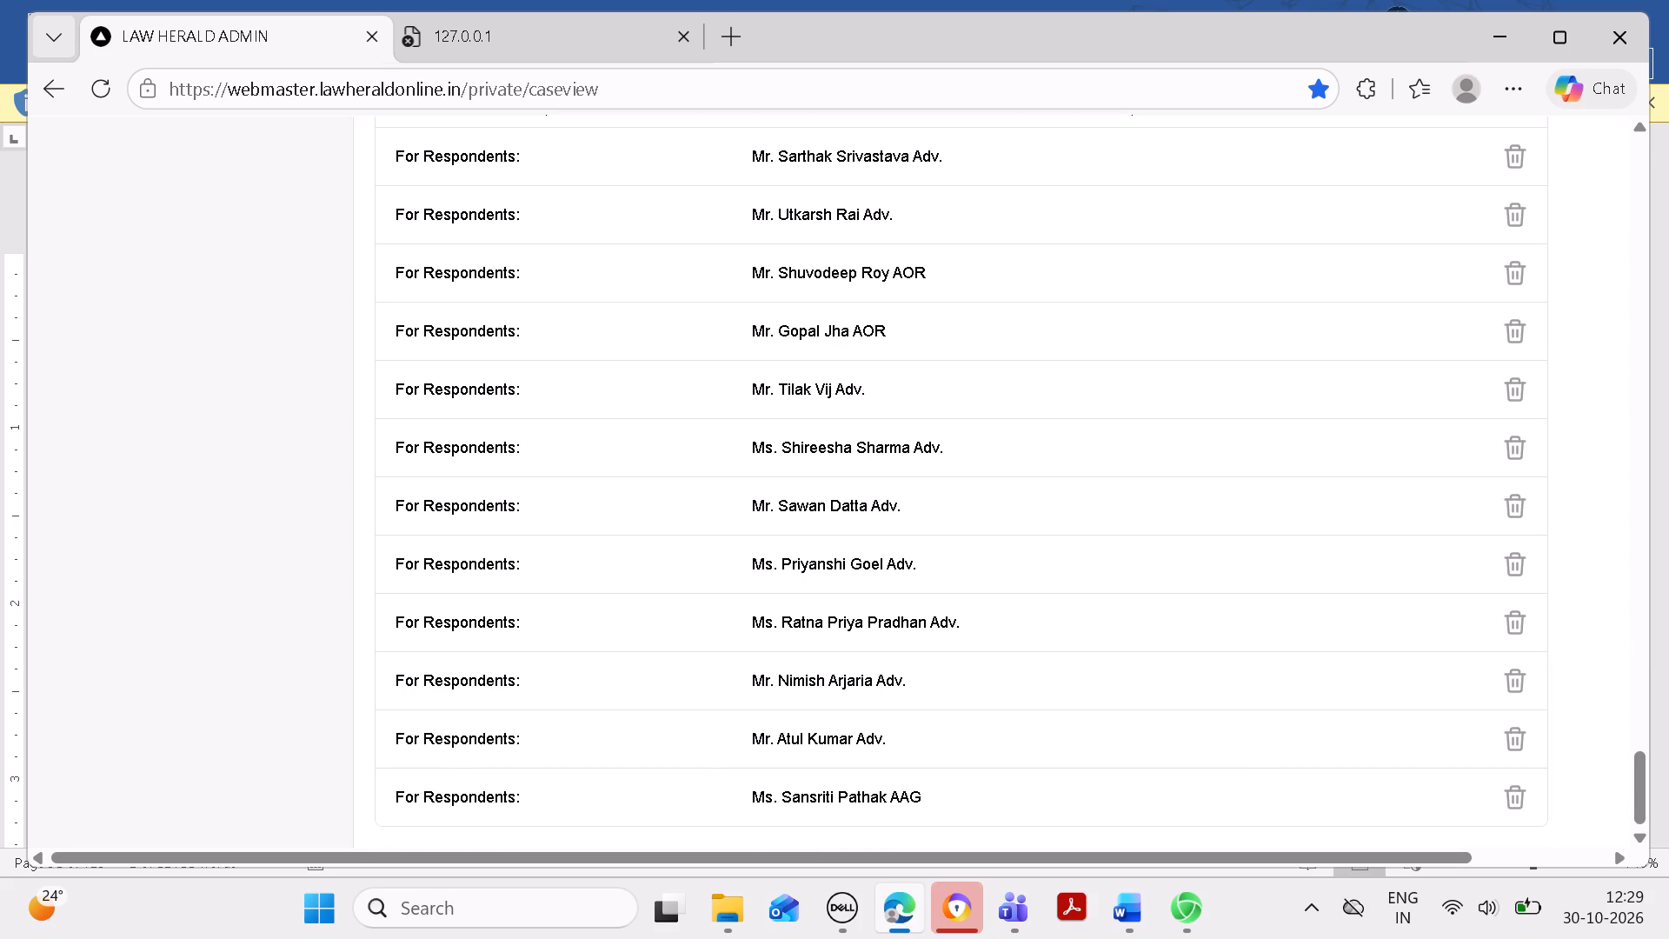
Copy the ninety-seventh respondents' advocate's name from the Word judgment and attach the Mr. entry designated Adv., not AOR, in the Edge case record.
{"action": "left_click", "coordinate": [1122, 905]}
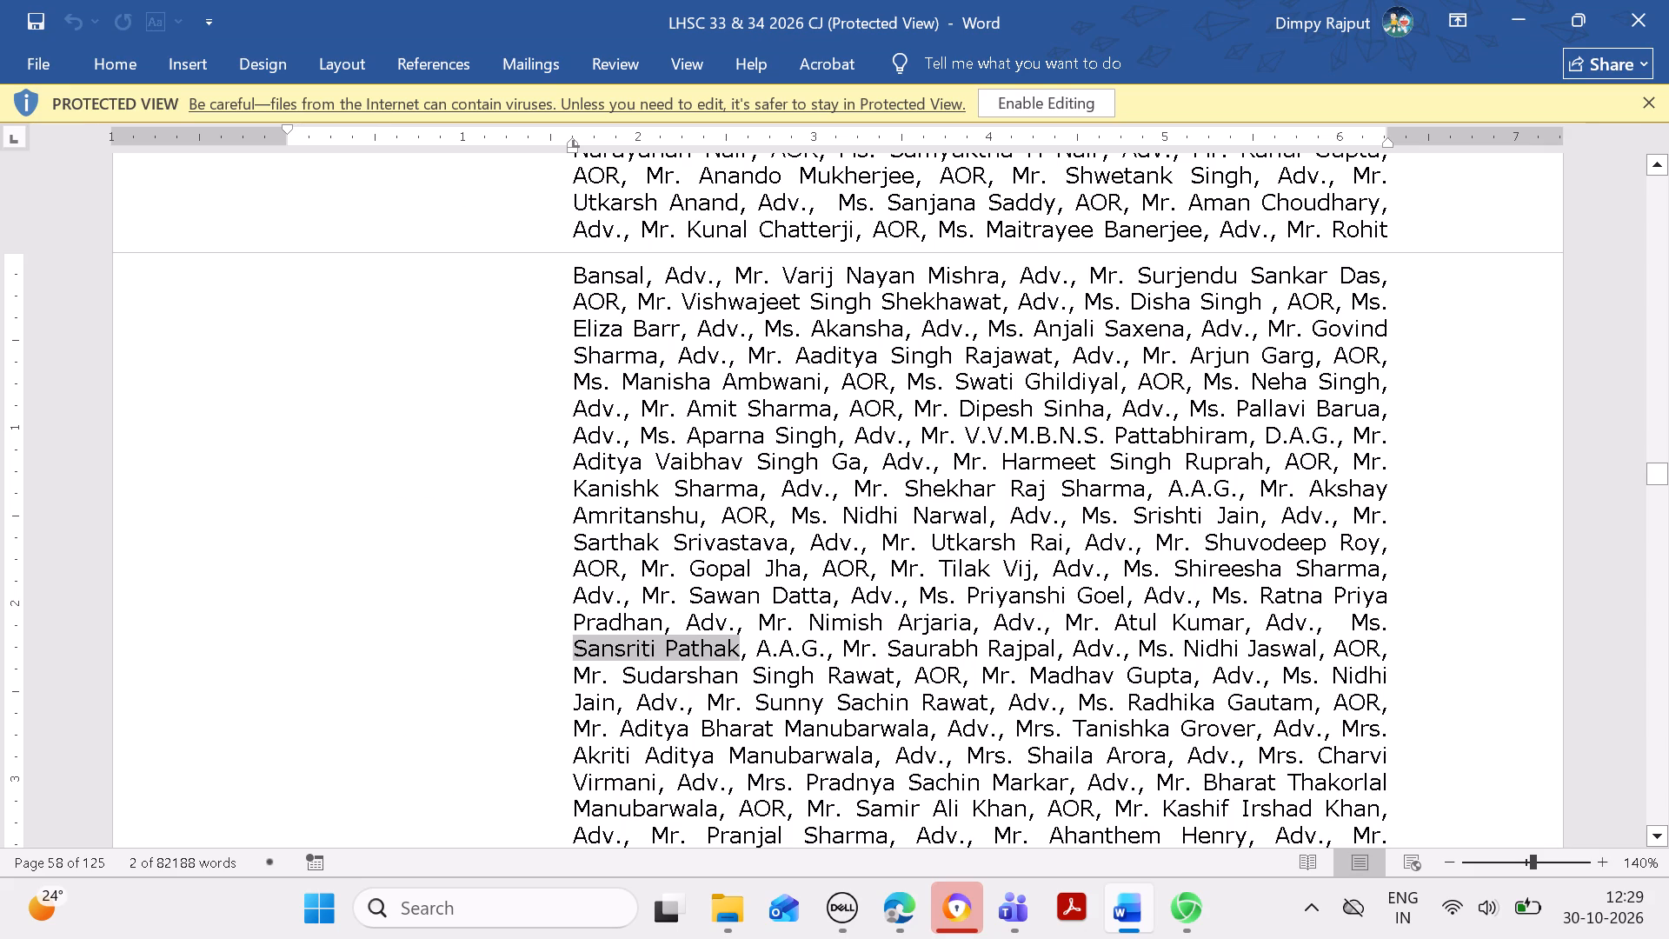
{"action": "left_click_drag", "start_coordinate": [888, 649], "coordinate": [1031, 644]}
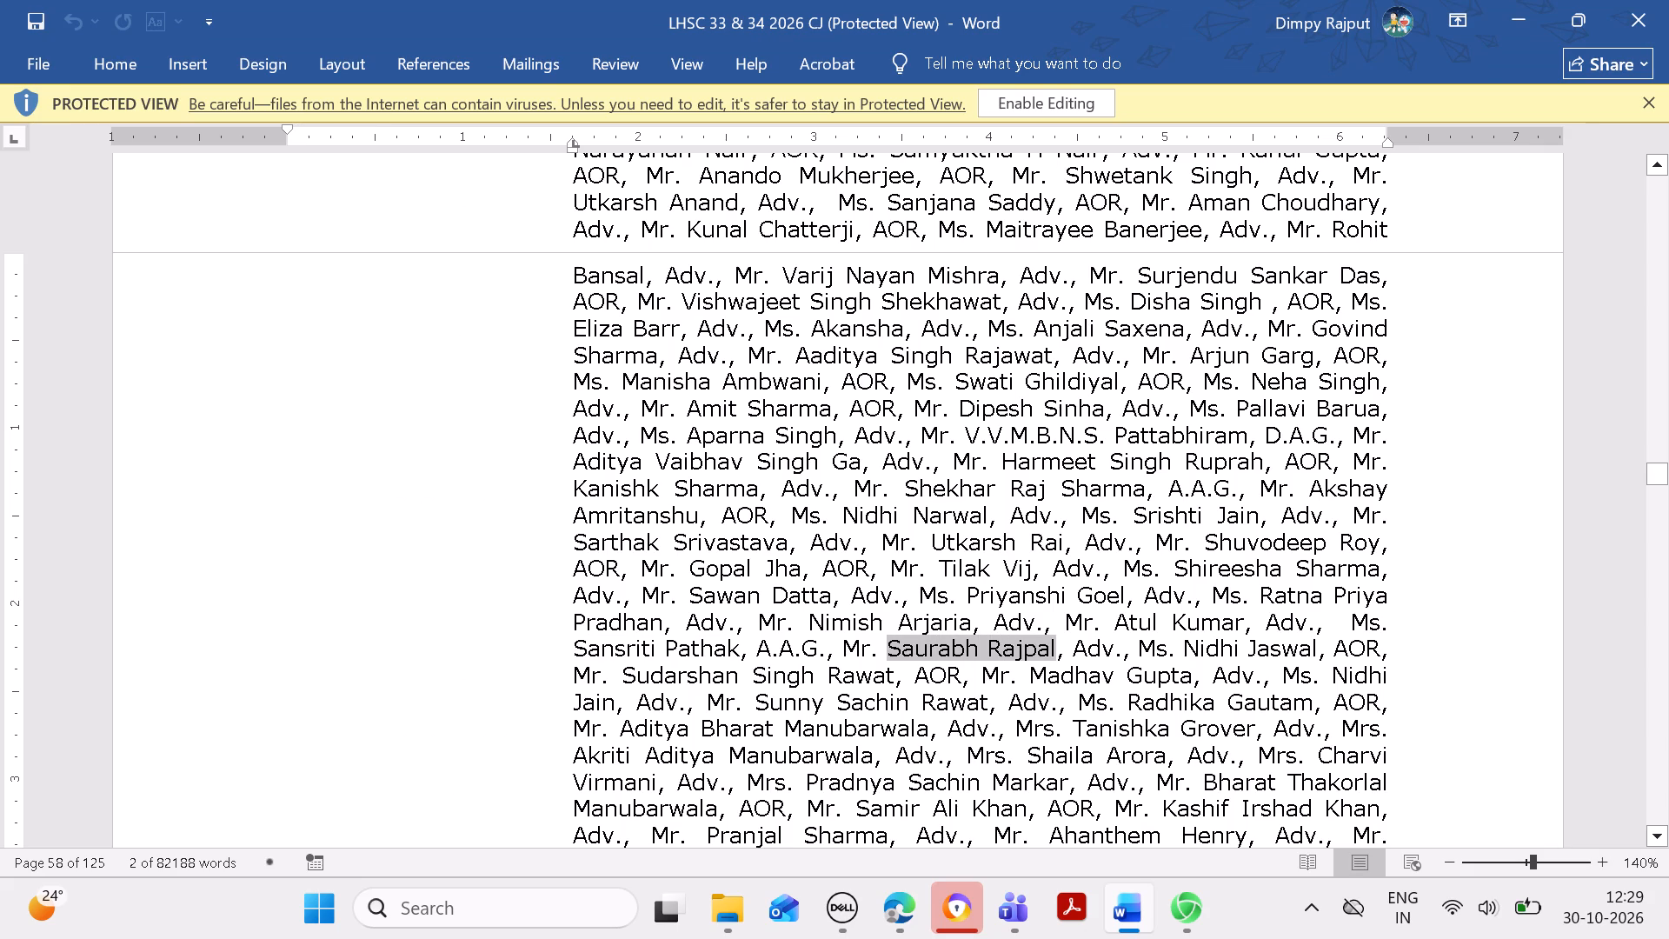
{"action": "key", "text": "ctrl+c"}
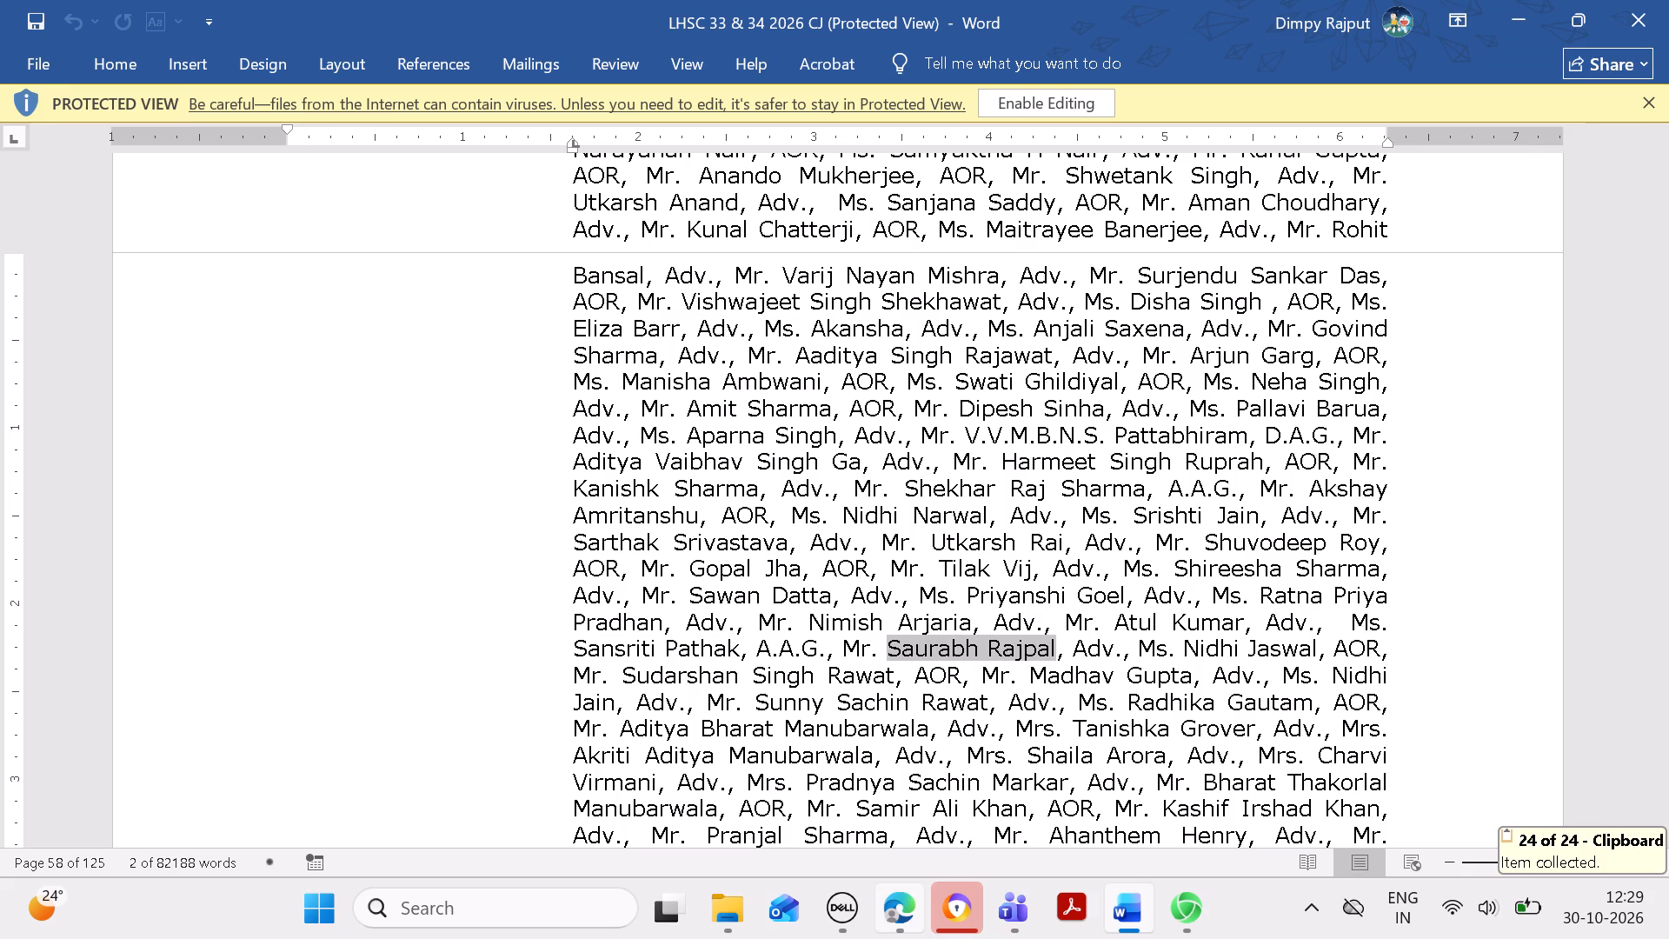
{"action": "left_click", "coordinate": [895, 916]}
{"action": "scroll", "coordinate": [861, 841], "scroll_direction": "up", "scroll_amount": 3}
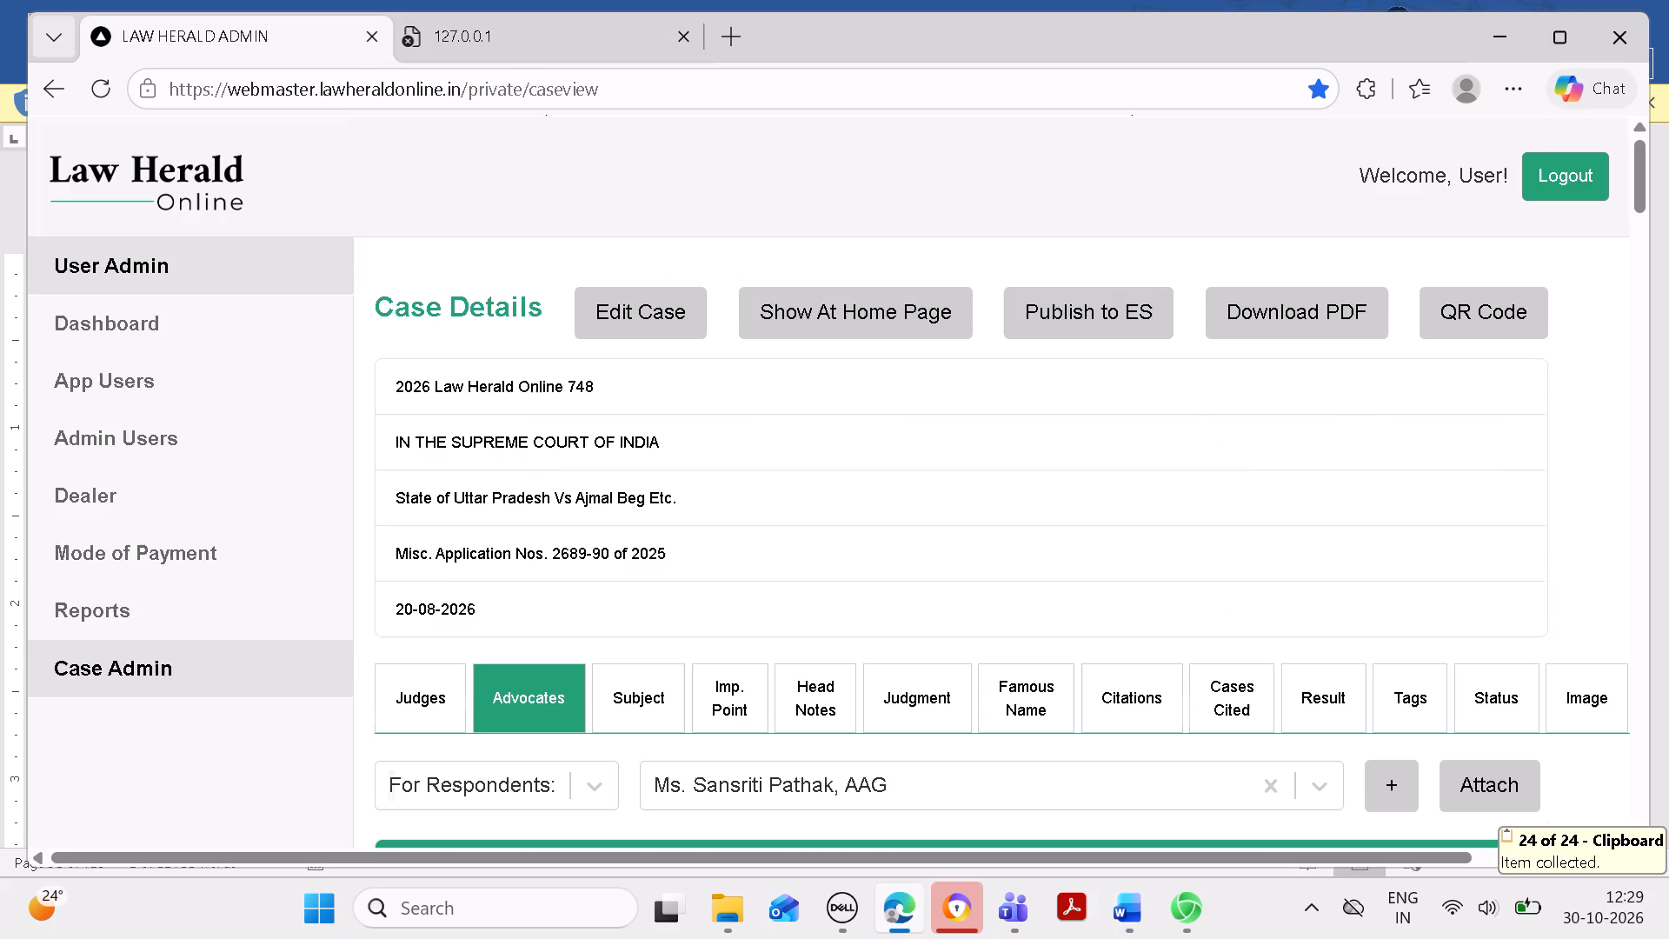
{"action": "left_click", "coordinate": [1274, 783]}
{"action": "key", "text": "ctrl+v"}
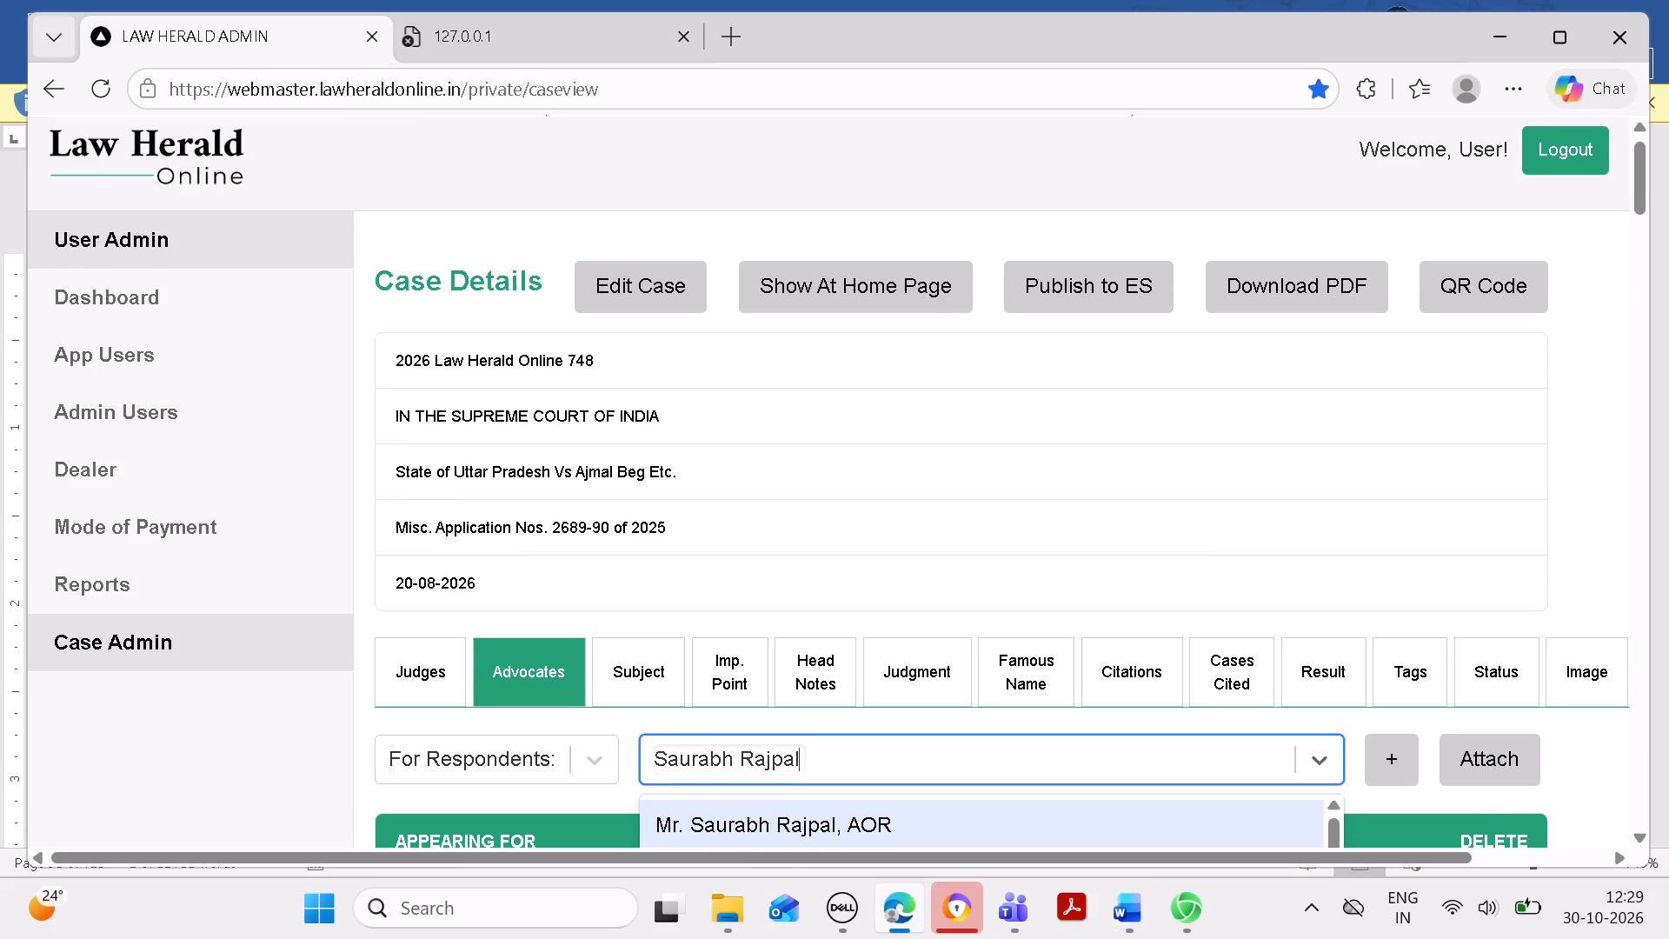
{"action": "left_click_drag", "start_coordinate": [1633, 197], "coordinate": [1642, 232]}
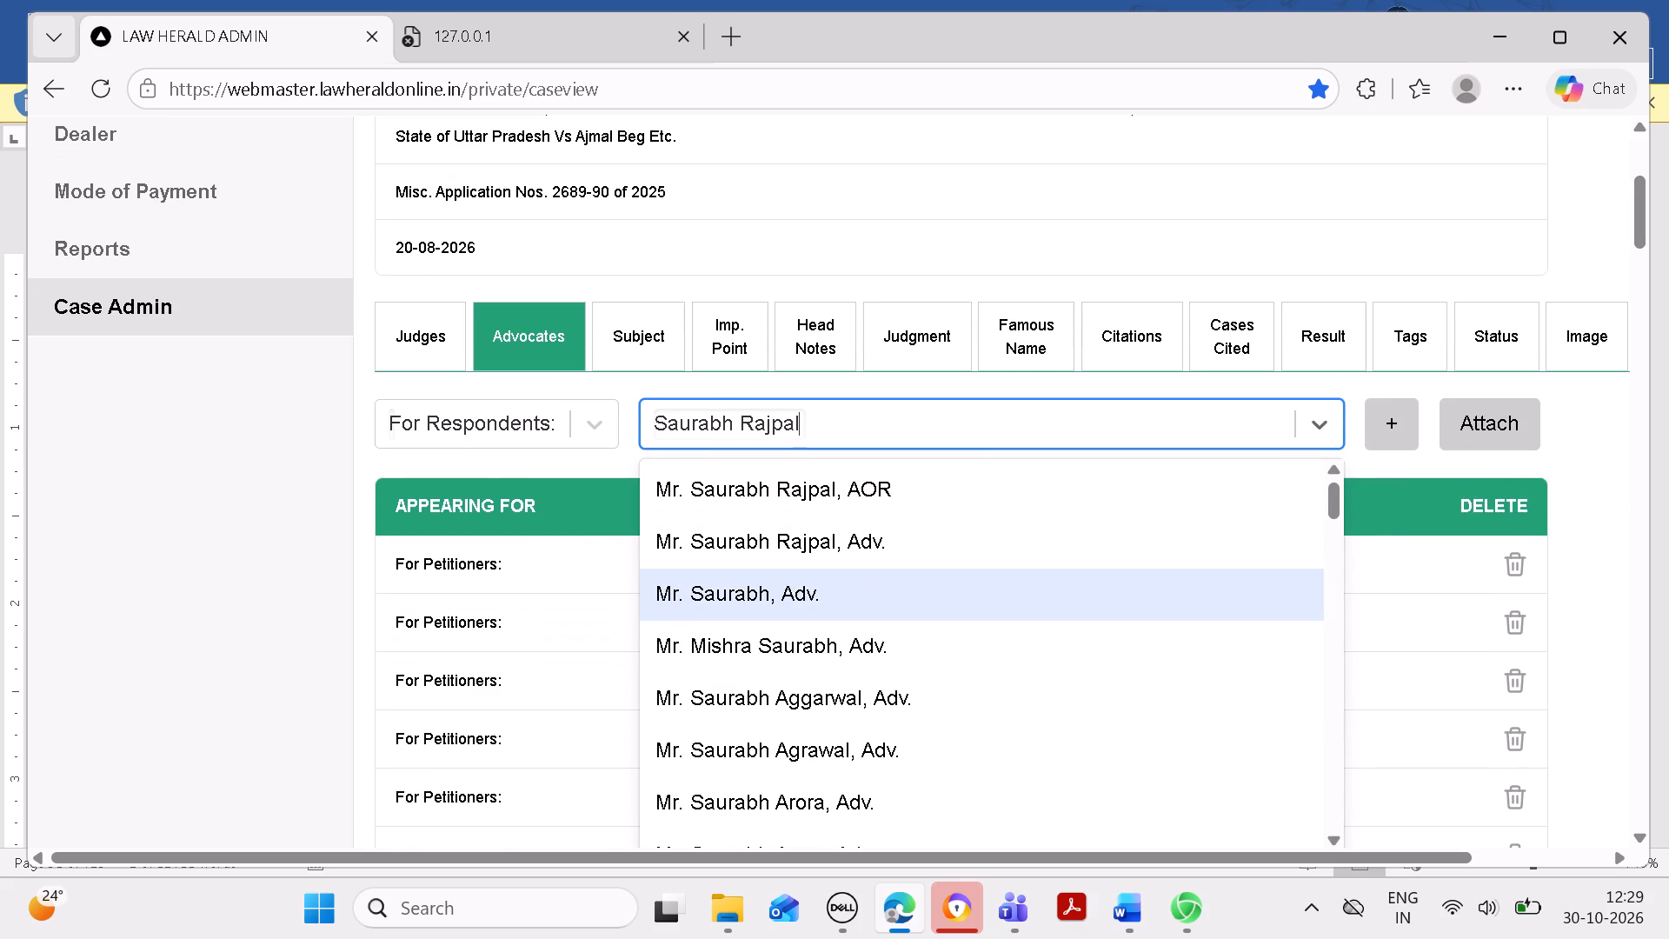
{"action": "left_click", "coordinate": [967, 539]}
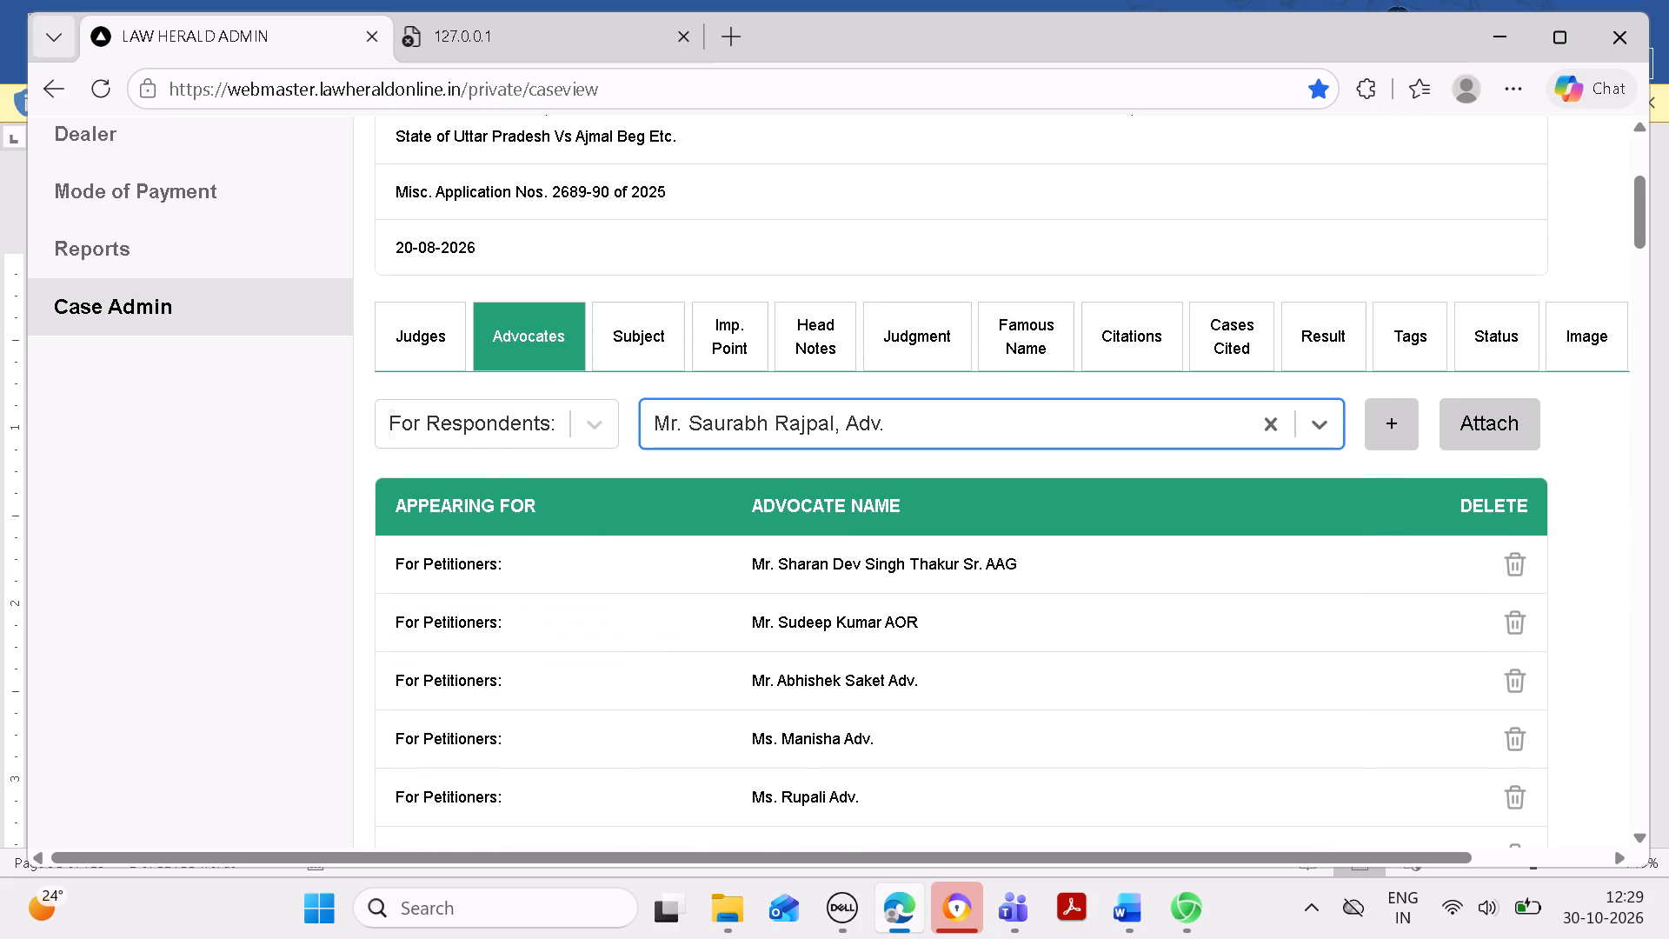
{"action": "left_click", "coordinate": [1460, 430]}
{"action": "left_click", "coordinate": [1088, 274]}
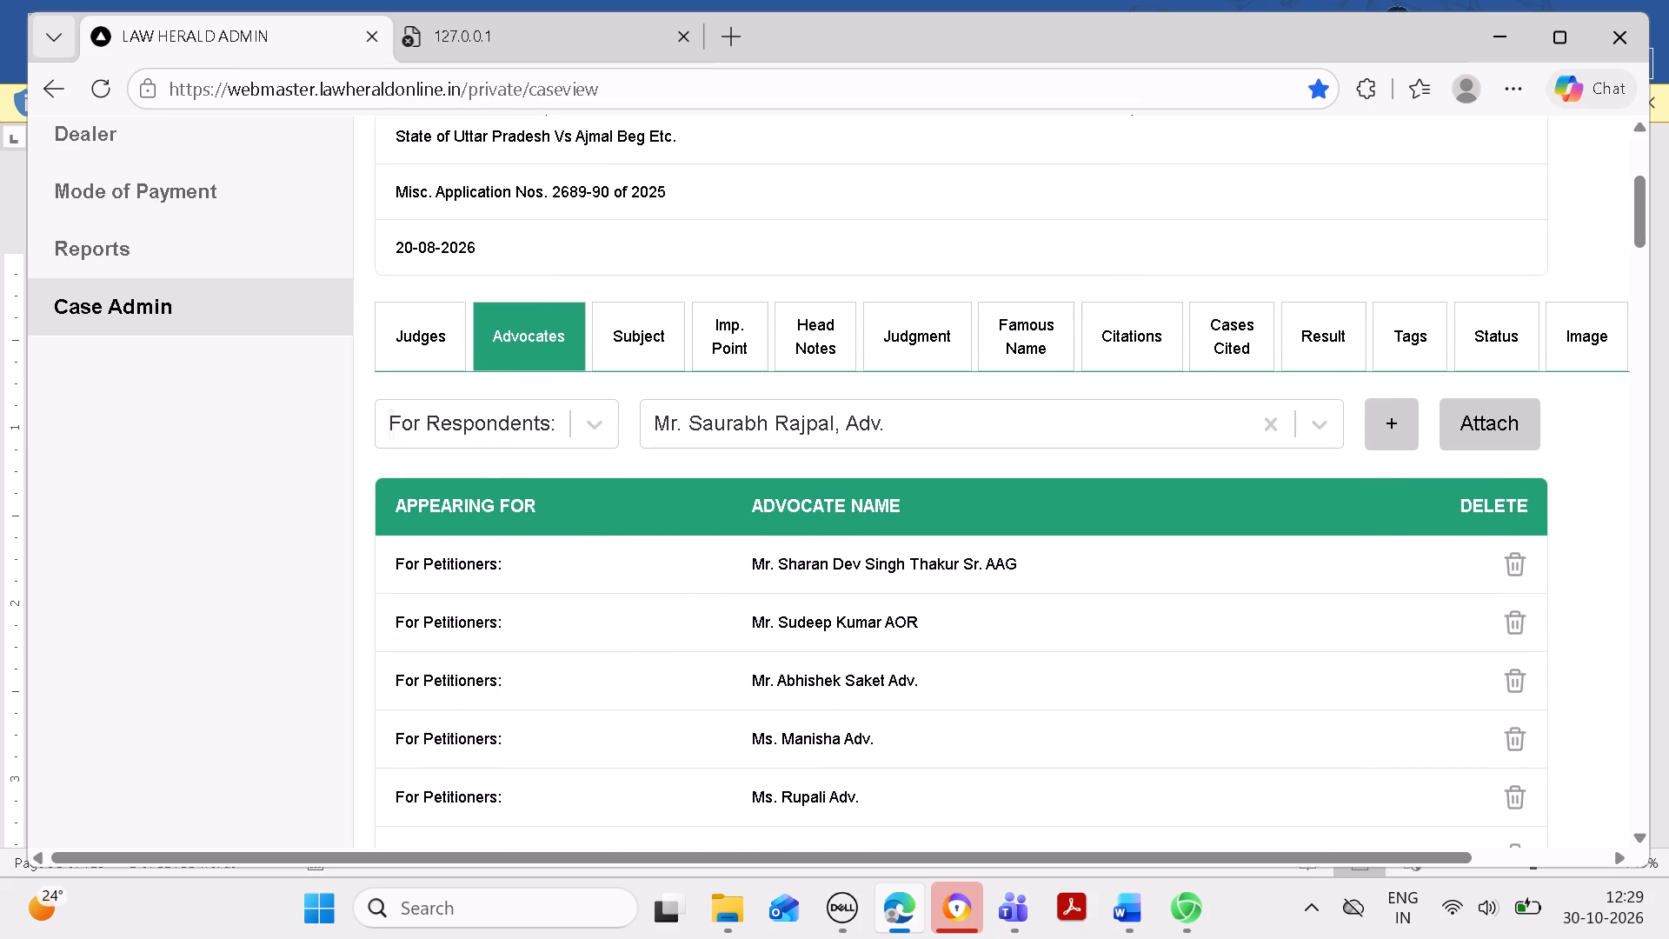
{"action": "scroll", "coordinate": [1080, 432], "scroll_direction": "down", "scroll_amount": 9}
Copy the ninety-eighth respondents' advocate's name from the Word judgment and attach the Ms. entry designated AOR, not the Mr. Adv. entry, in the Edge case record.
{"action": "left_click", "coordinate": [1118, 908]}
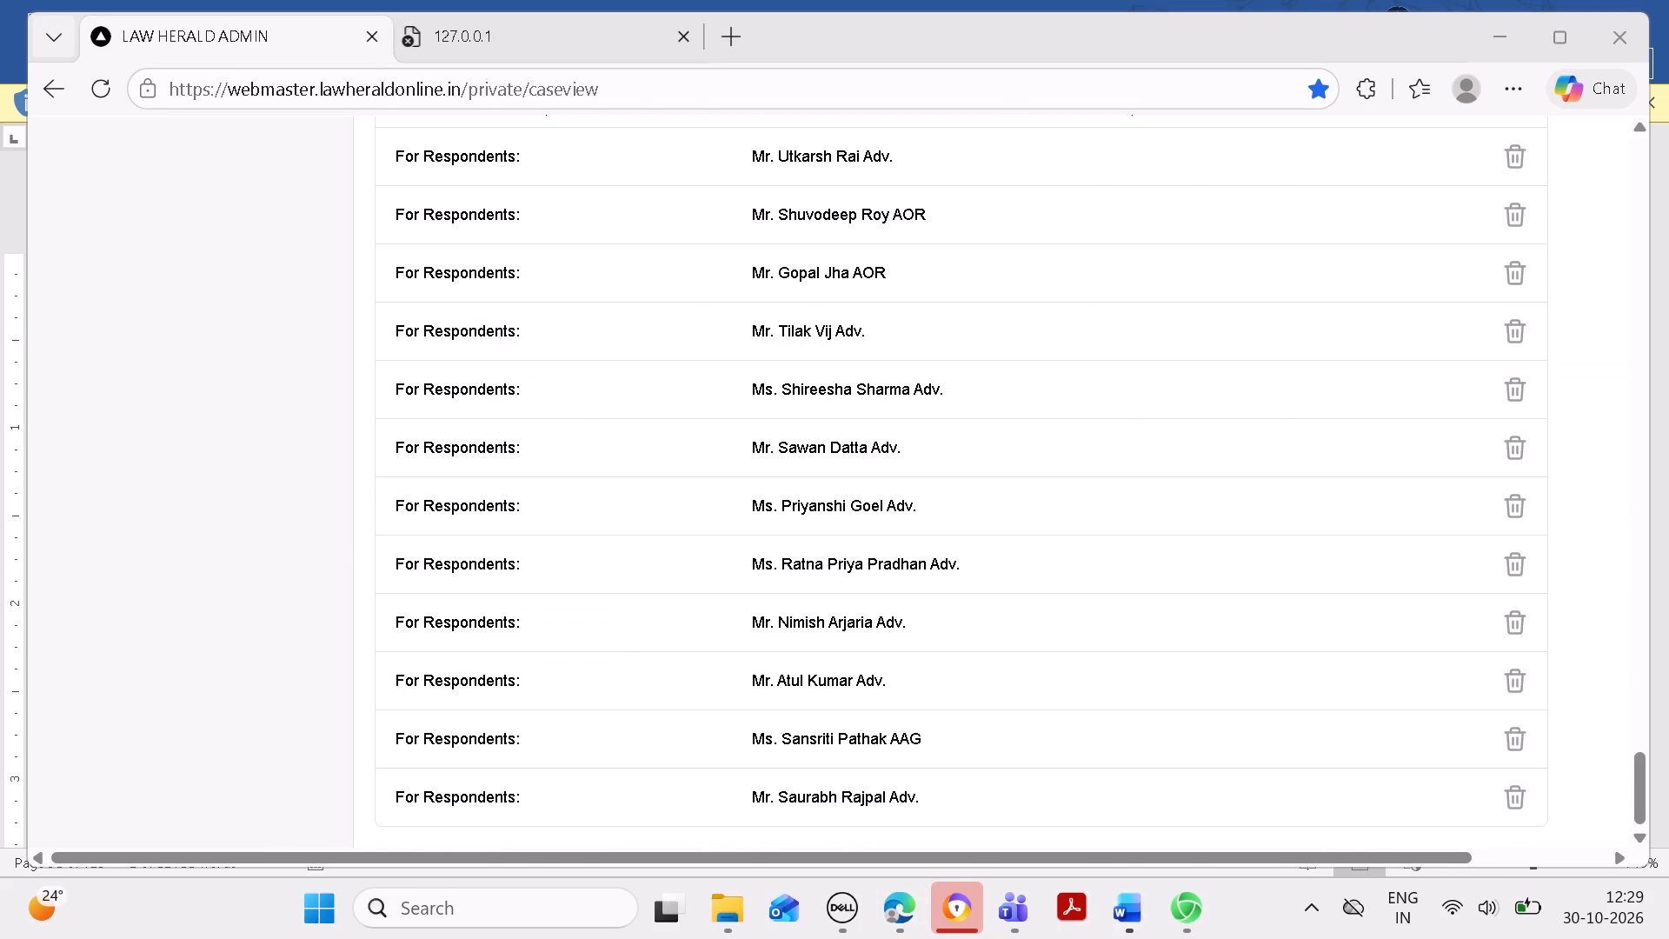
{"action": "left_click", "coordinate": [1114, 898]}
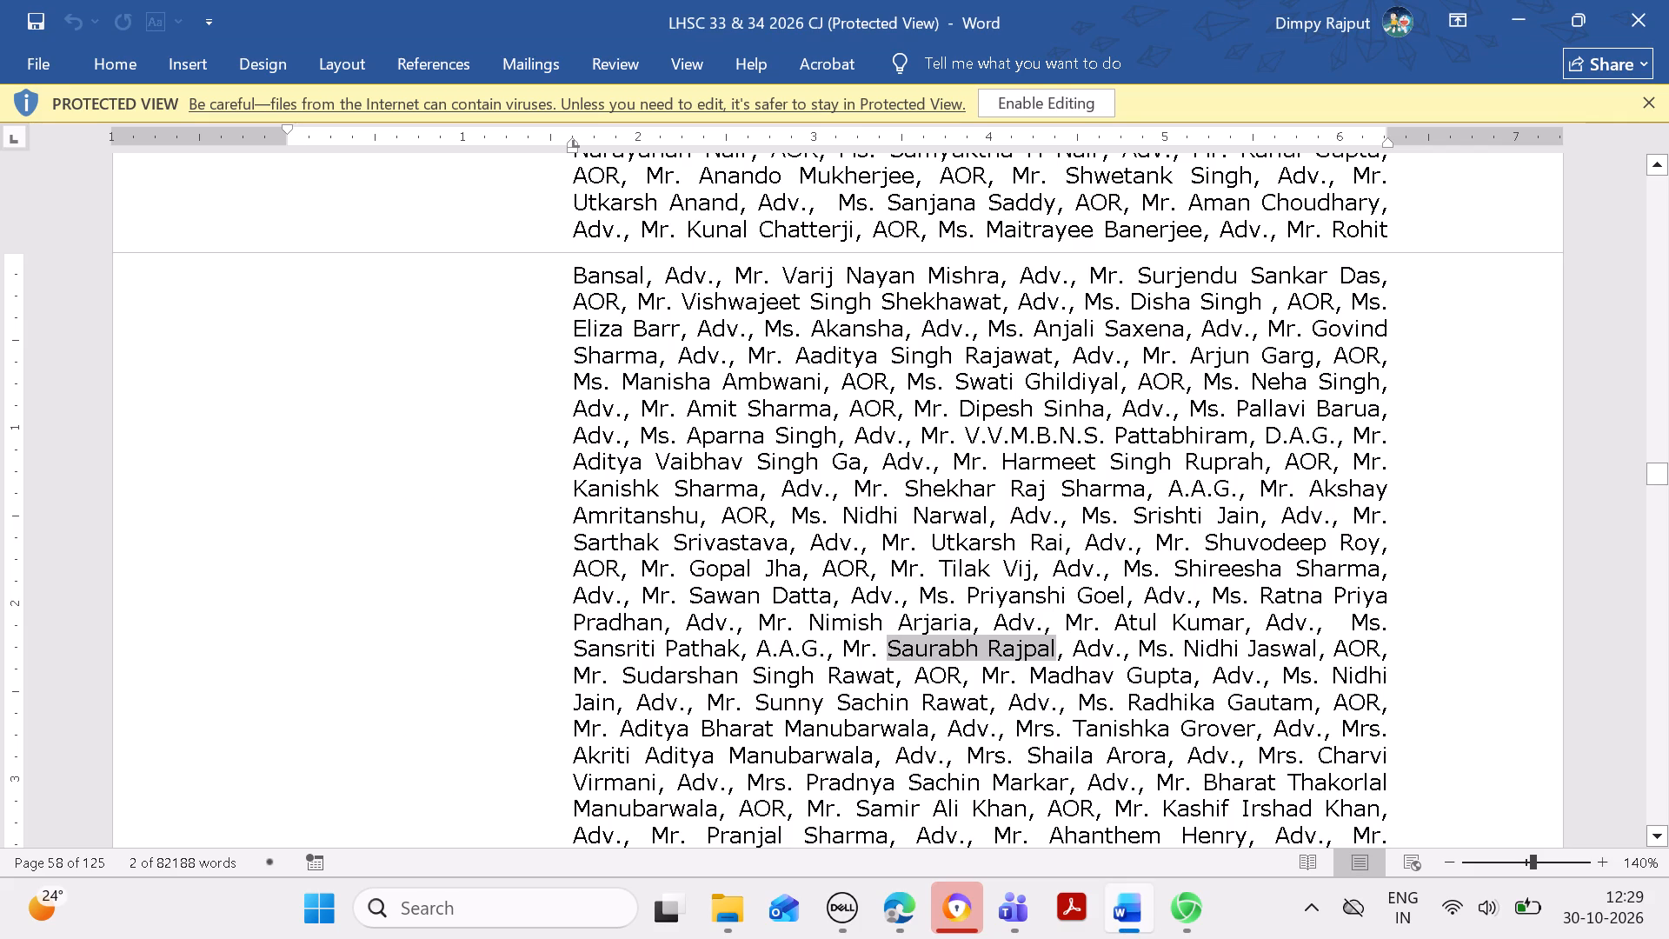
{"action": "left_click_drag", "start_coordinate": [1189, 647], "coordinate": [1280, 650]}
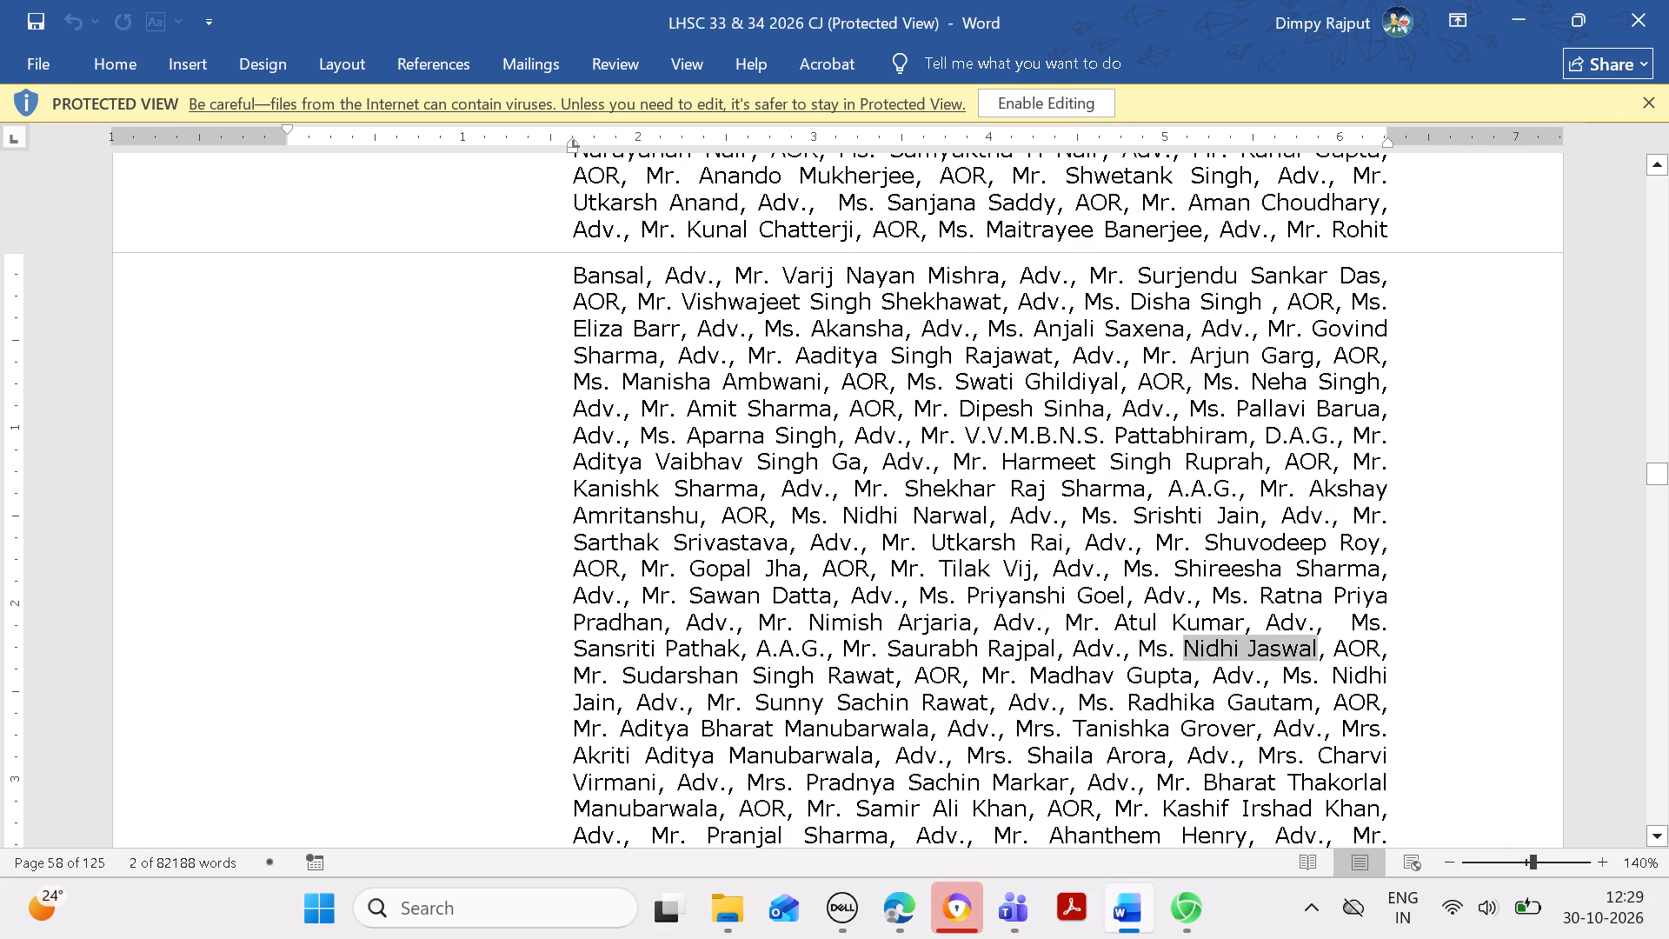
{"action": "key", "text": "ctrl+c"}
{"action": "left_click", "coordinate": [905, 901]}
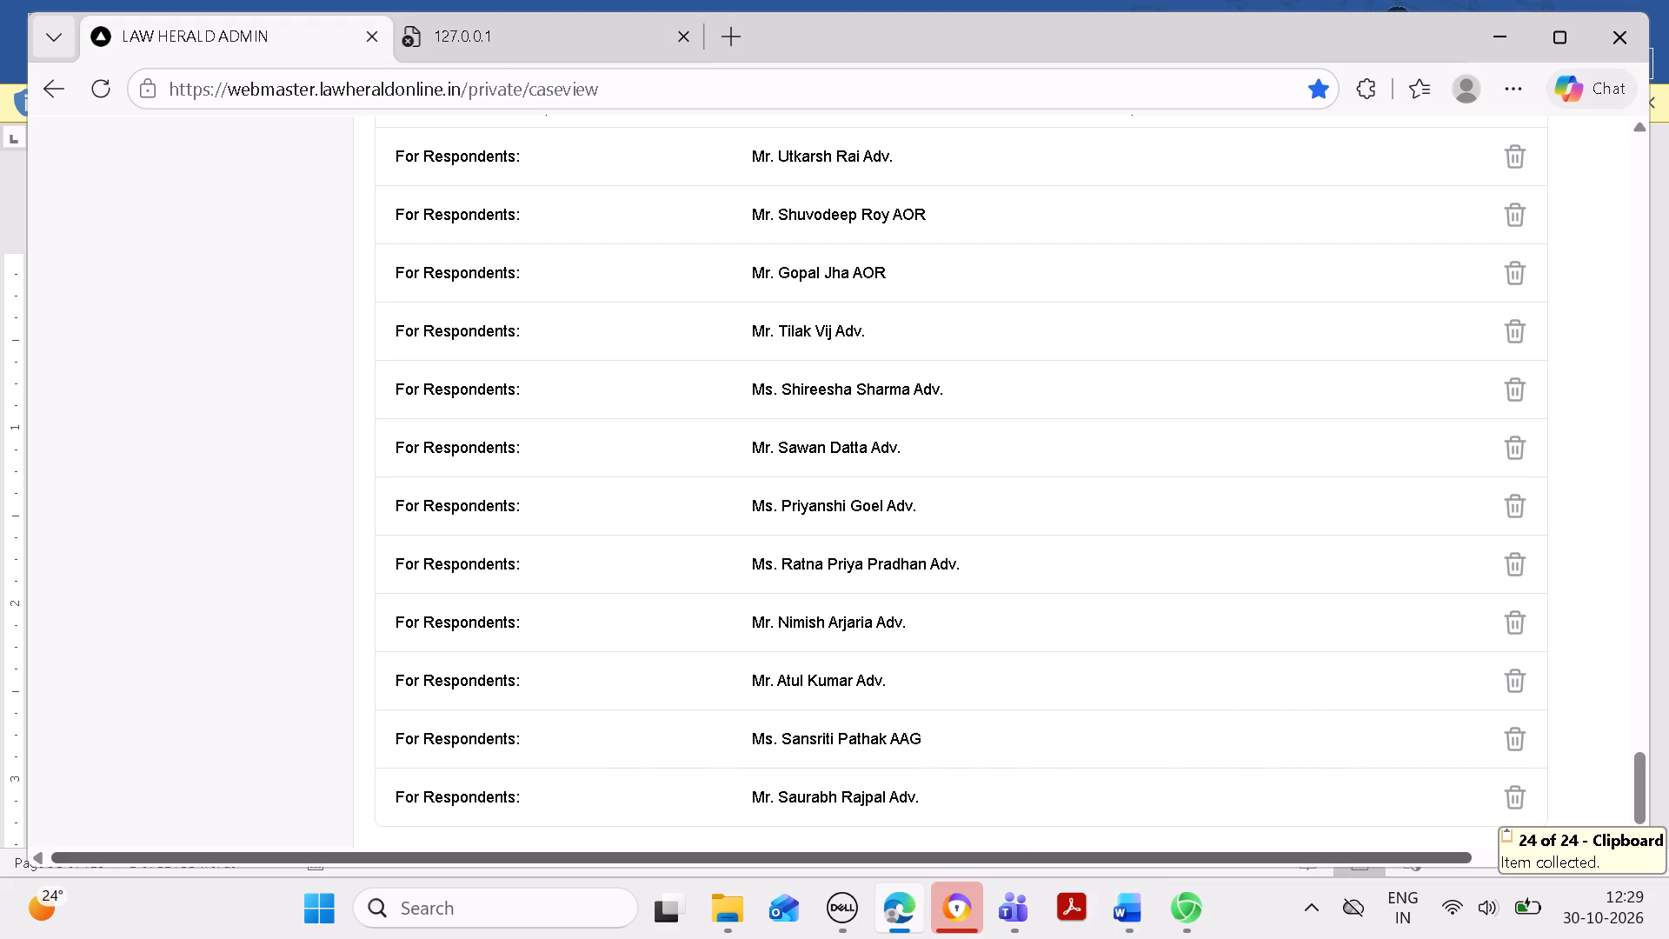
{"action": "scroll", "coordinate": [872, 801], "scroll_direction": "up", "scroll_amount": 4}
{"action": "left_click_drag", "start_coordinate": [1267, 790], "coordinate": [1263, 782]}
{"action": "key", "text": "ctrl+c"}
{"action": "key", "text": "ctrl+v"}
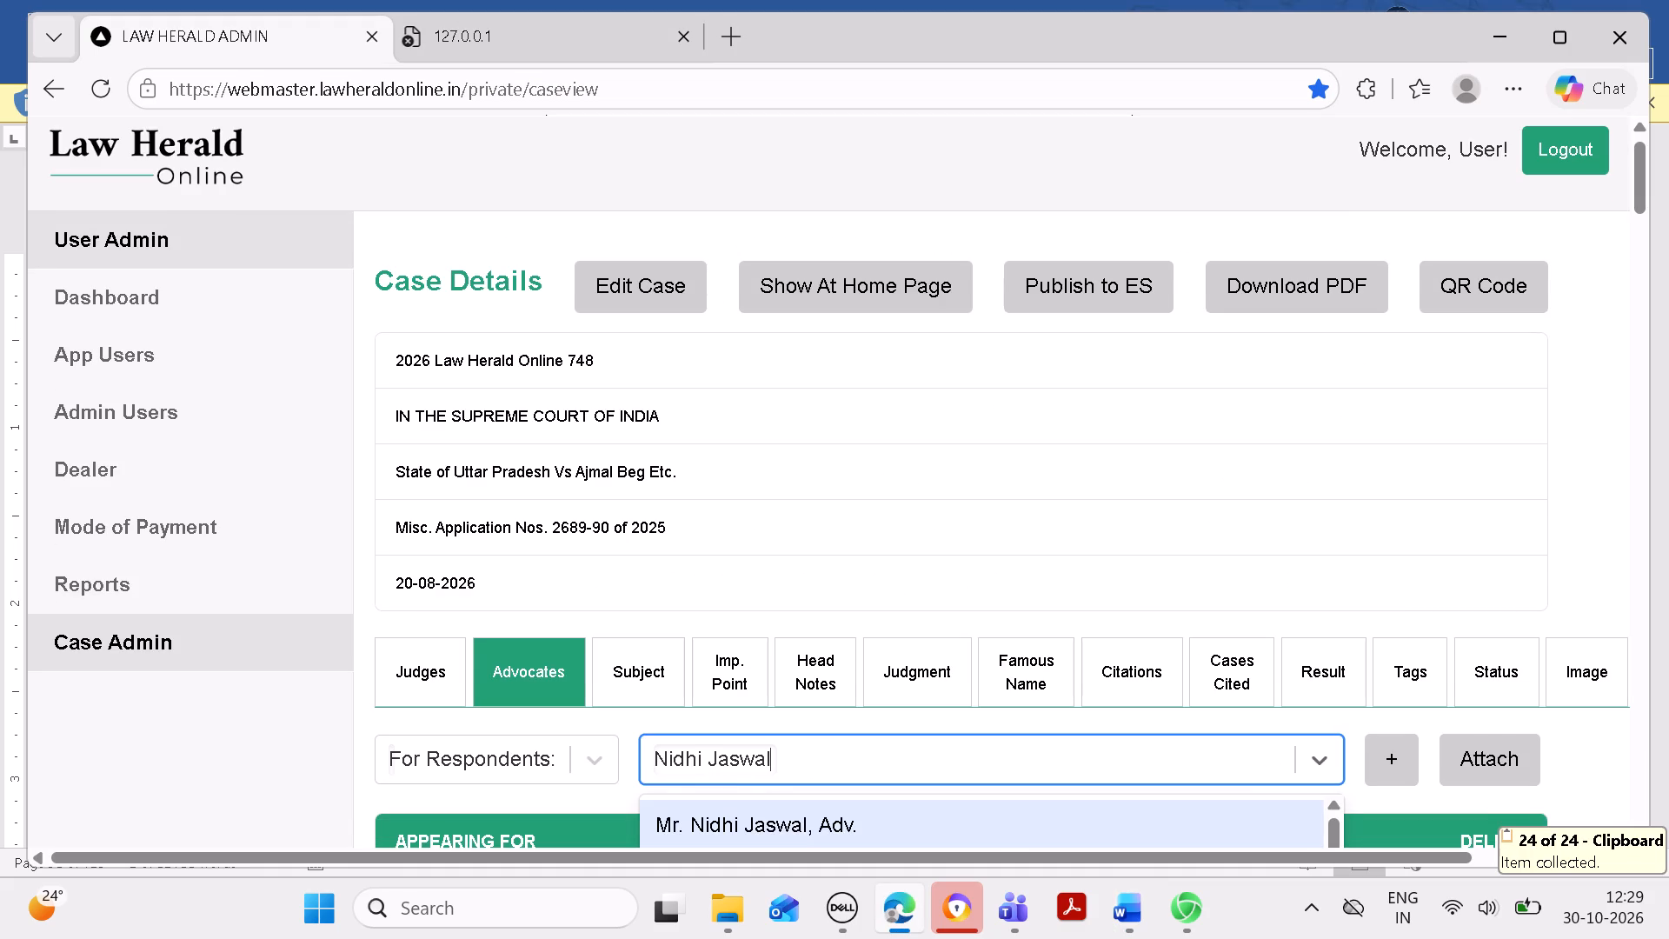
{"action": "left_click_drag", "start_coordinate": [1644, 196], "coordinate": [1651, 214]}
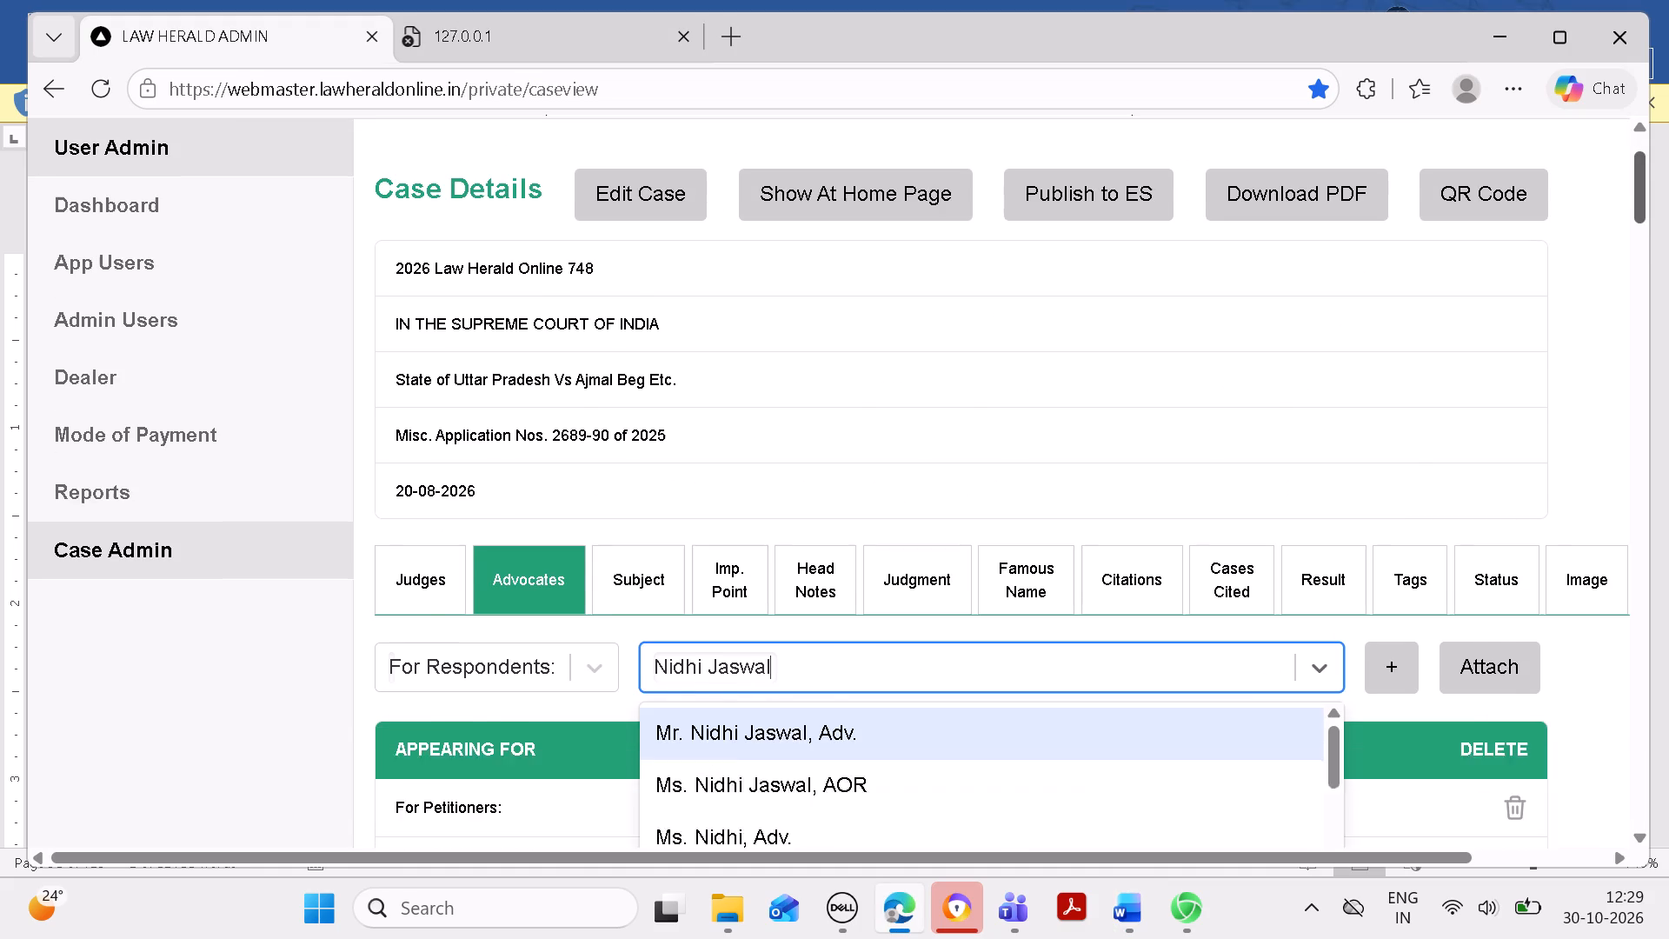
{"action": "left_click_drag", "start_coordinate": [1651, 214], "coordinate": [1658, 235]}
{"action": "left_click", "coordinate": [1100, 497]}
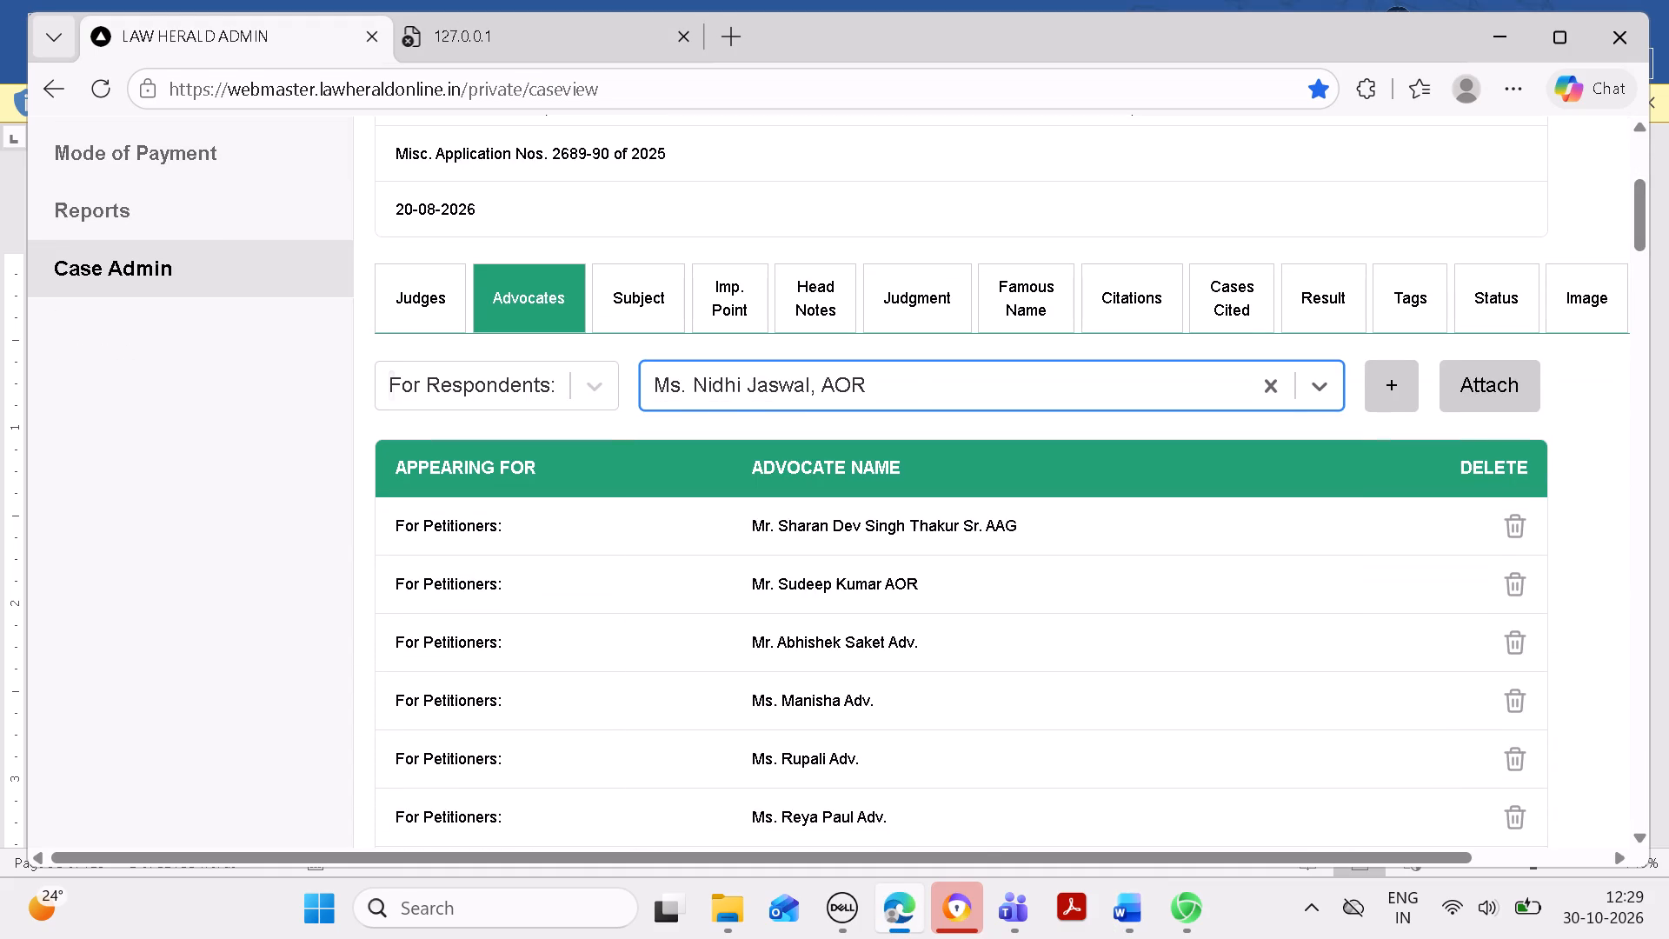
{"action": "left_click", "coordinate": [1466, 397]}
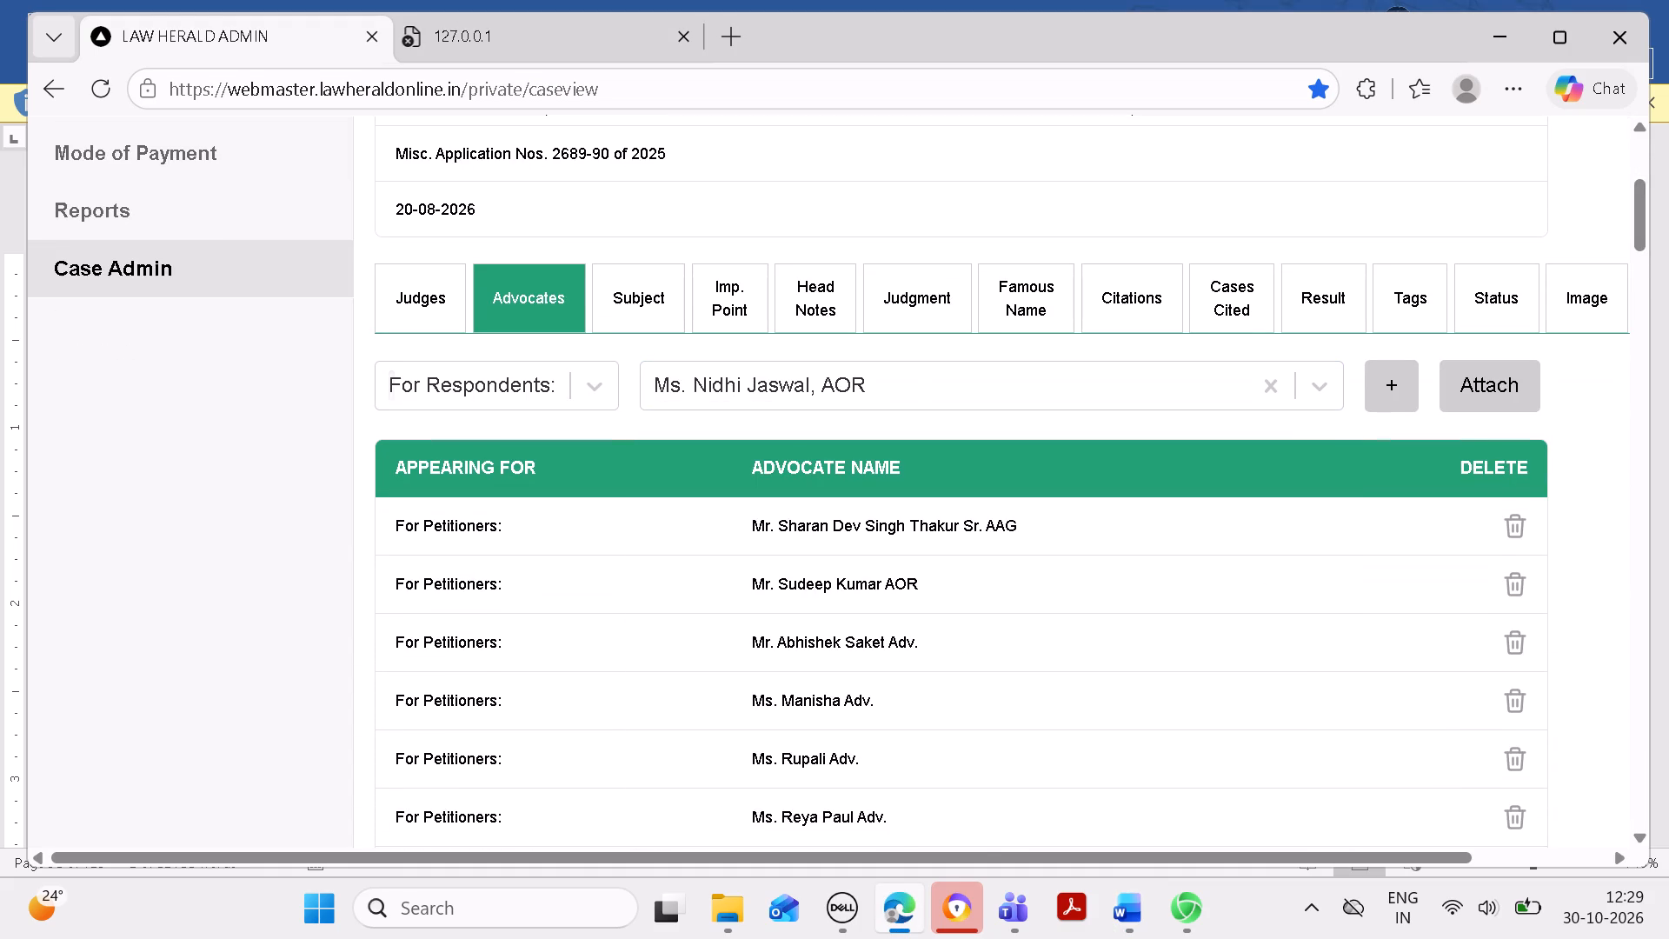
{"action": "left_click", "coordinate": [1078, 269]}
{"action": "scroll", "coordinate": [980, 365], "scroll_direction": "down", "scroll_amount": 11}
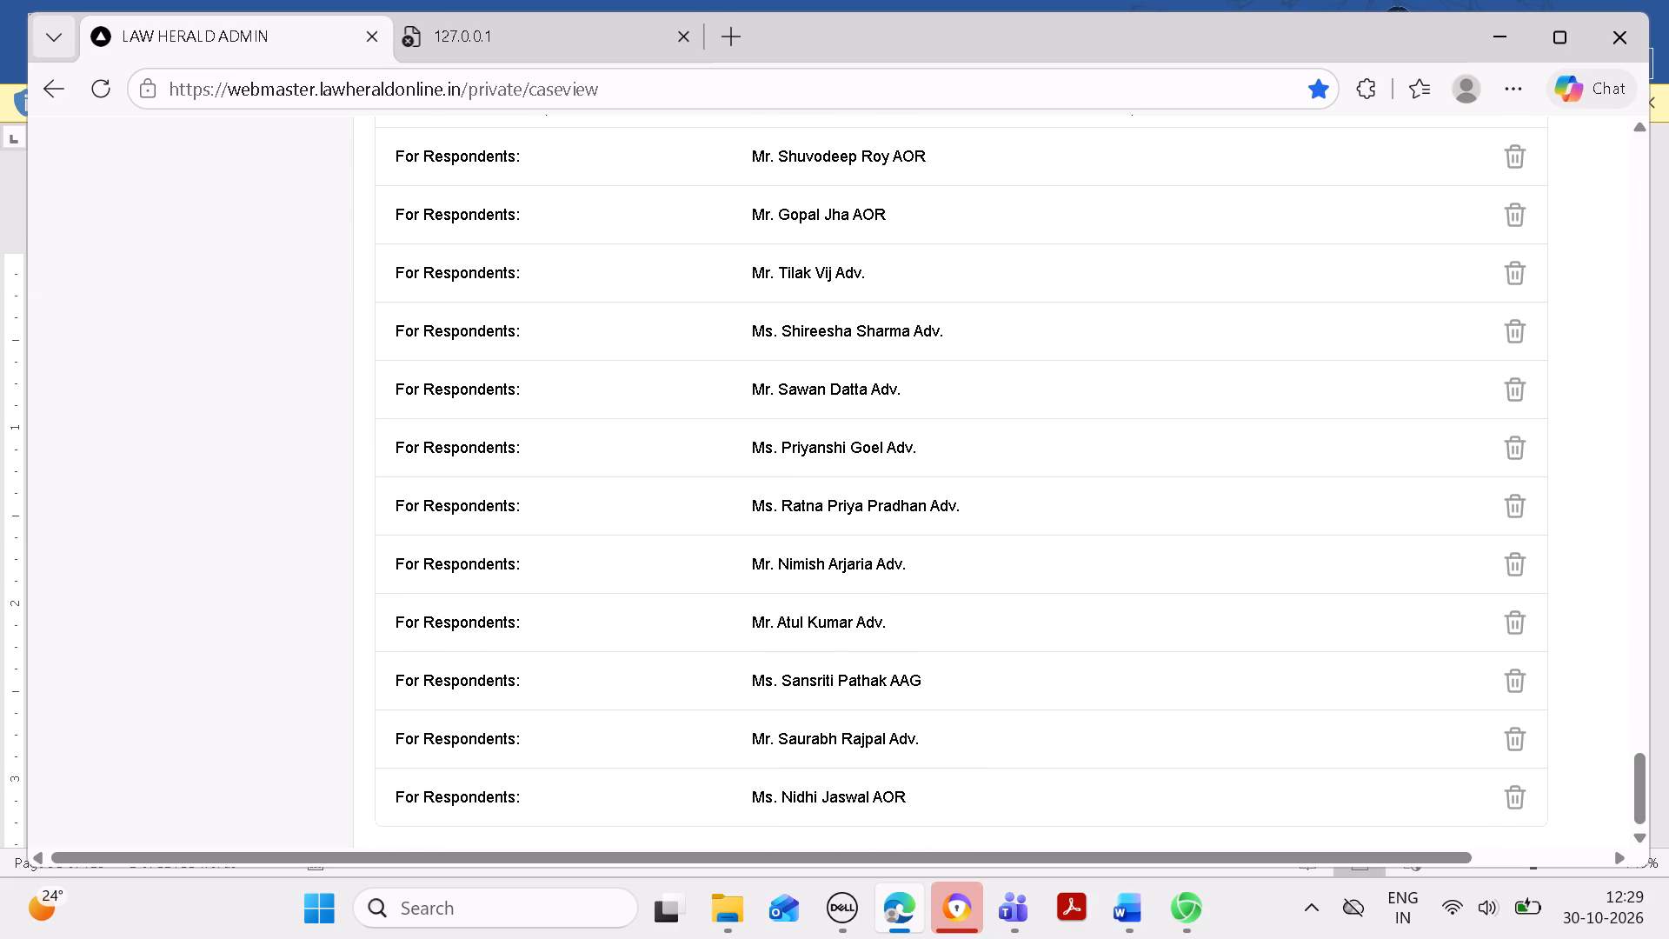
Return to the Word judgment to copy the ninety-ninth respondents' advocate's name.
{"action": "left_click", "coordinate": [1123, 895]}
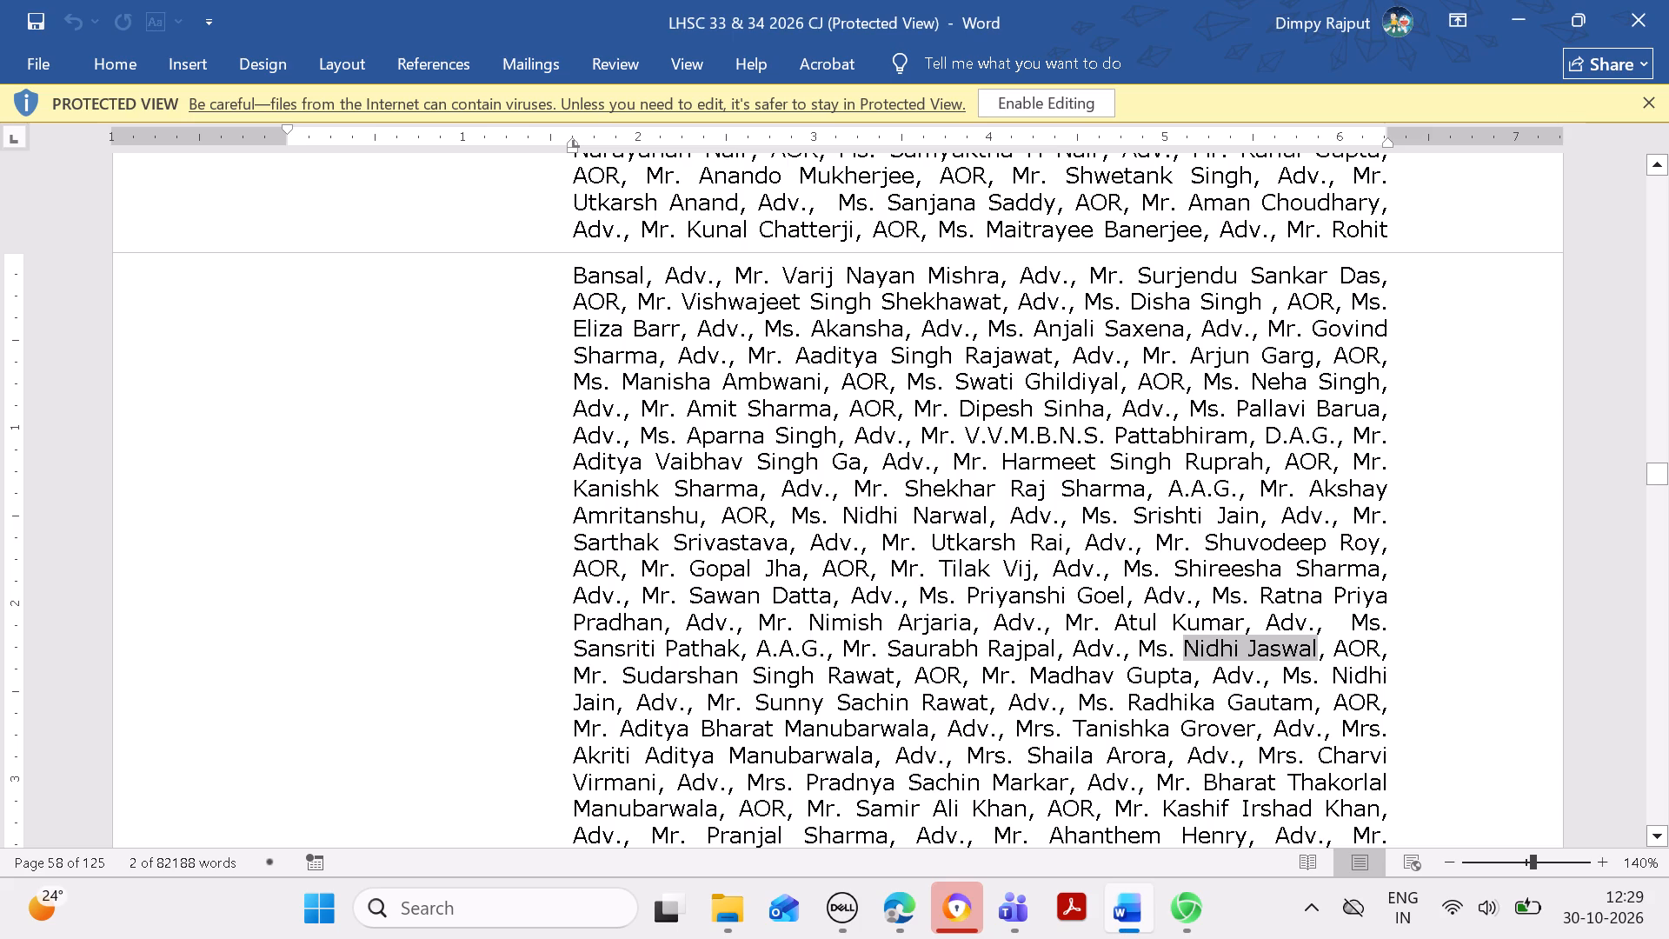
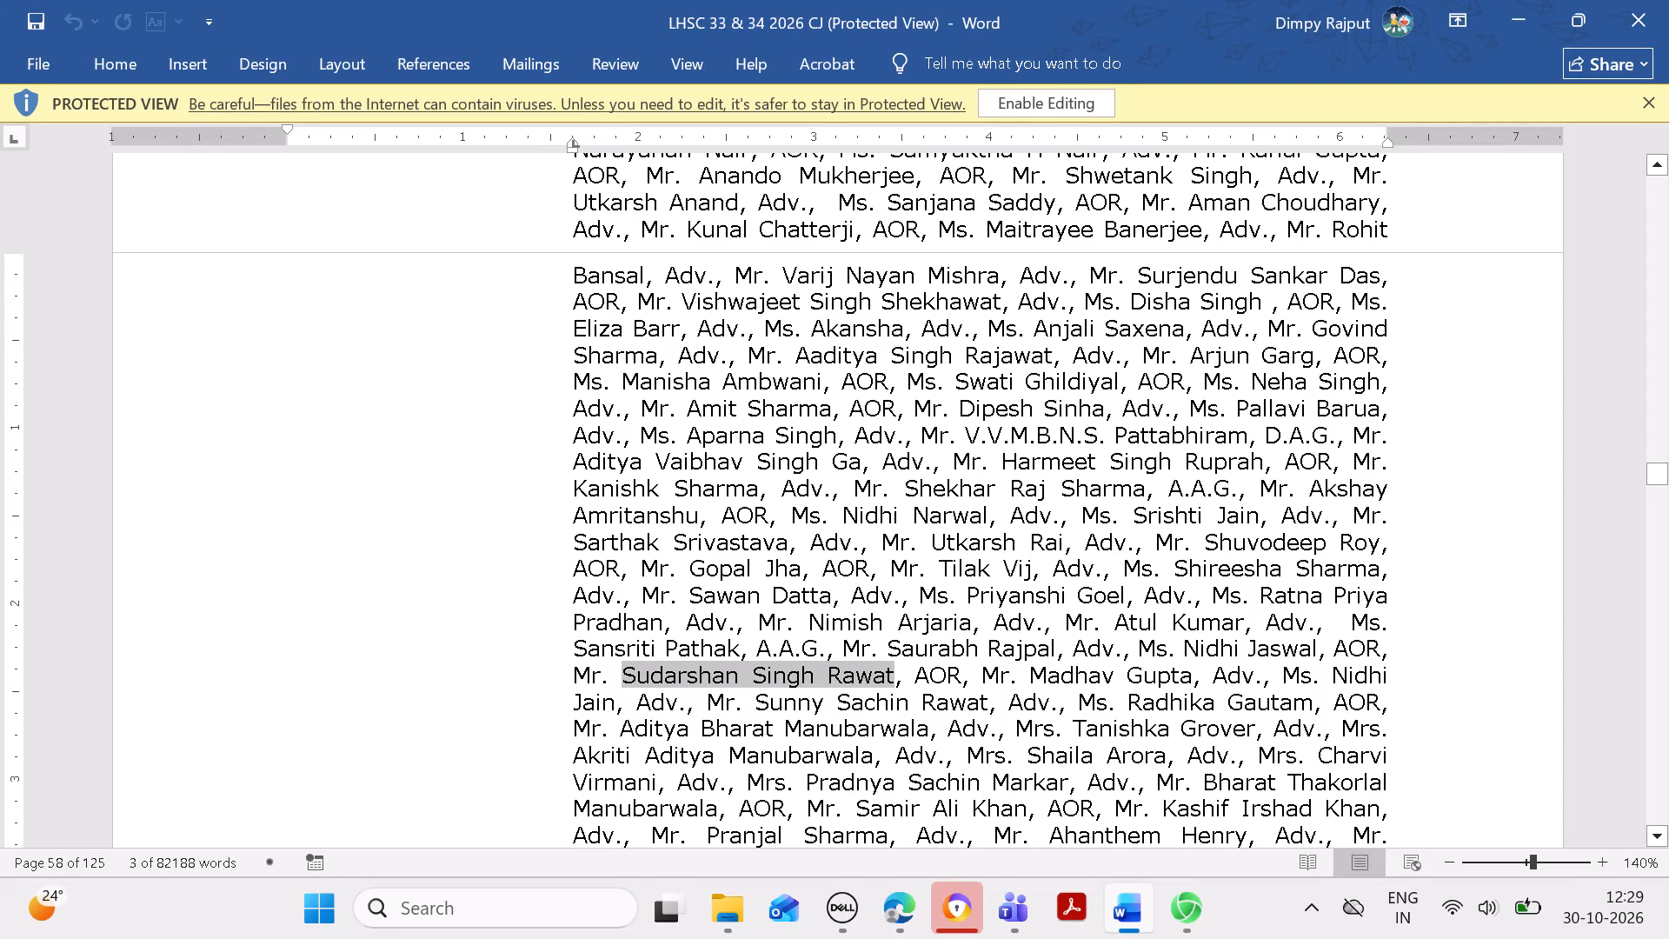
Copy the selected advocate's name from the judgment and attach the existing Mr. entry designated AOR for the respondents in the Edge case record.
{"action": "key", "text": "ctrl+c"}
{"action": "left_click", "coordinate": [889, 920]}
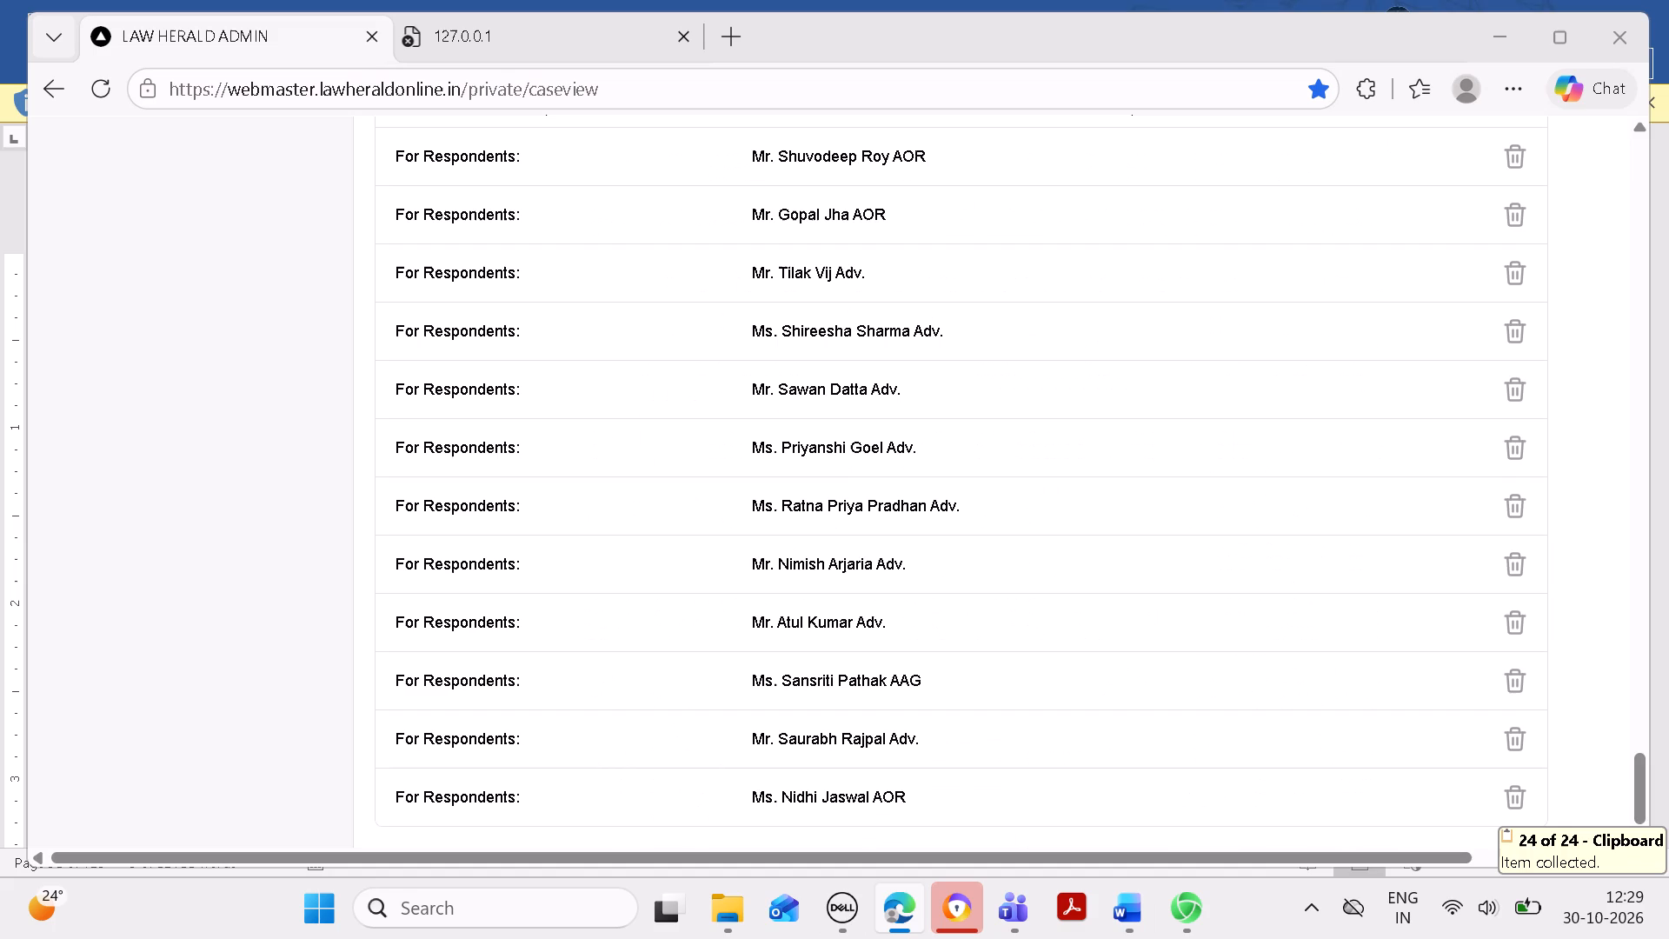
{"action": "scroll", "coordinate": [867, 855], "scroll_direction": "up", "scroll_amount": 3}
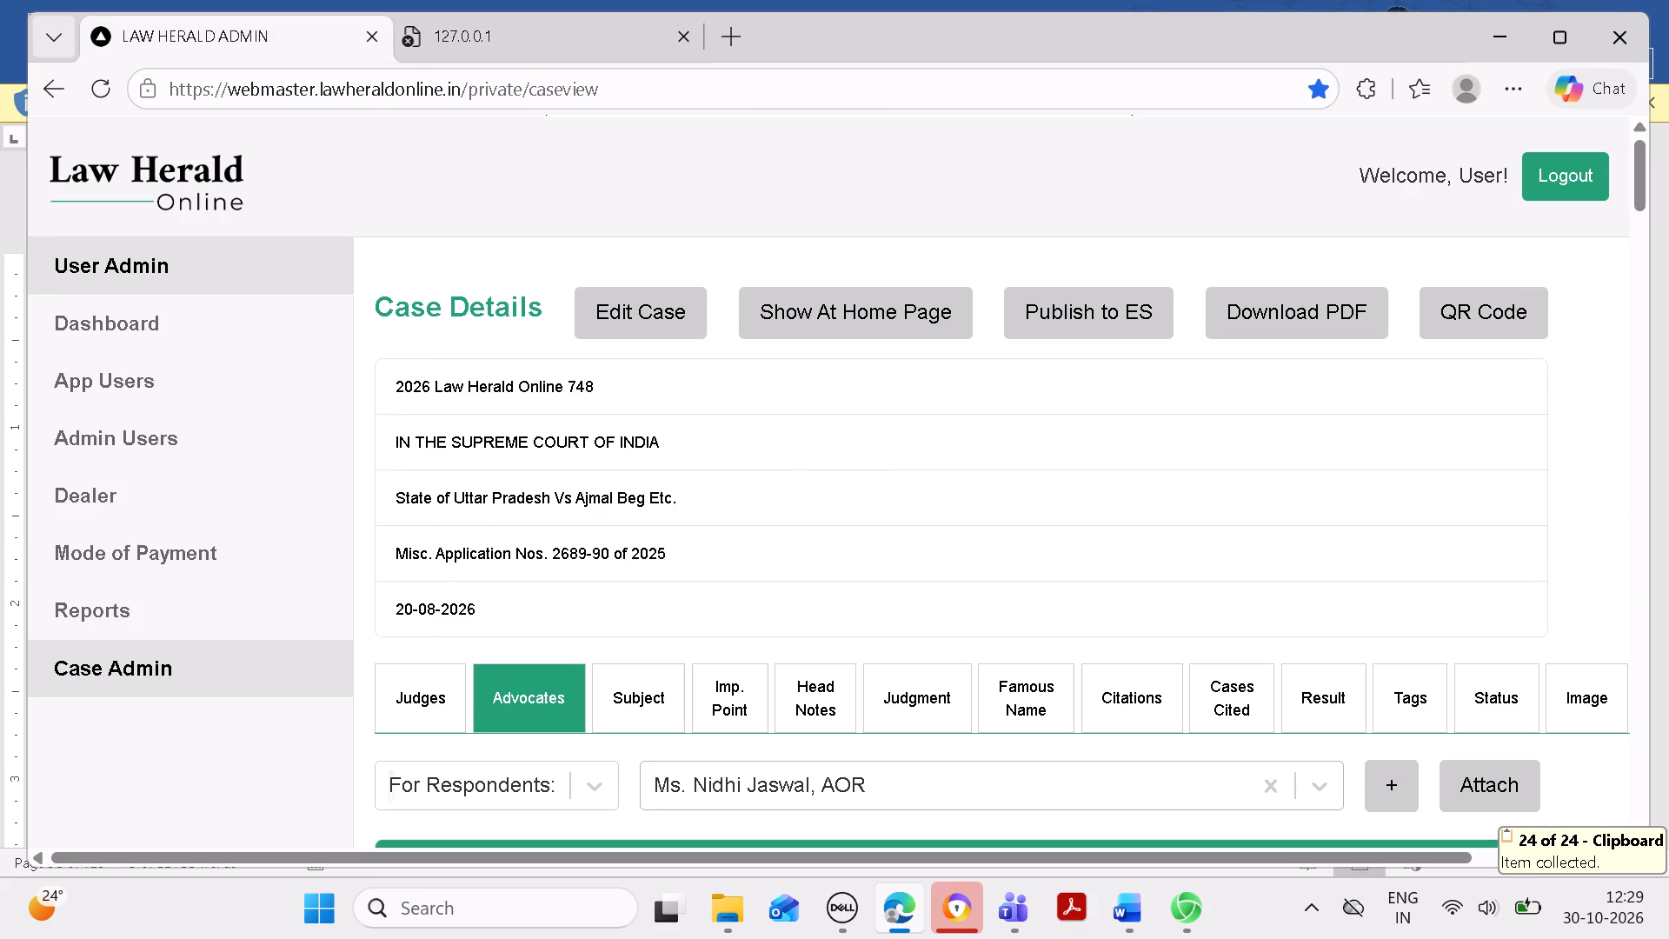
{"action": "left_click", "coordinate": [1264, 777]}
{"action": "key", "text": "ctrl+v"}
{"action": "left_click", "coordinate": [1054, 813]}
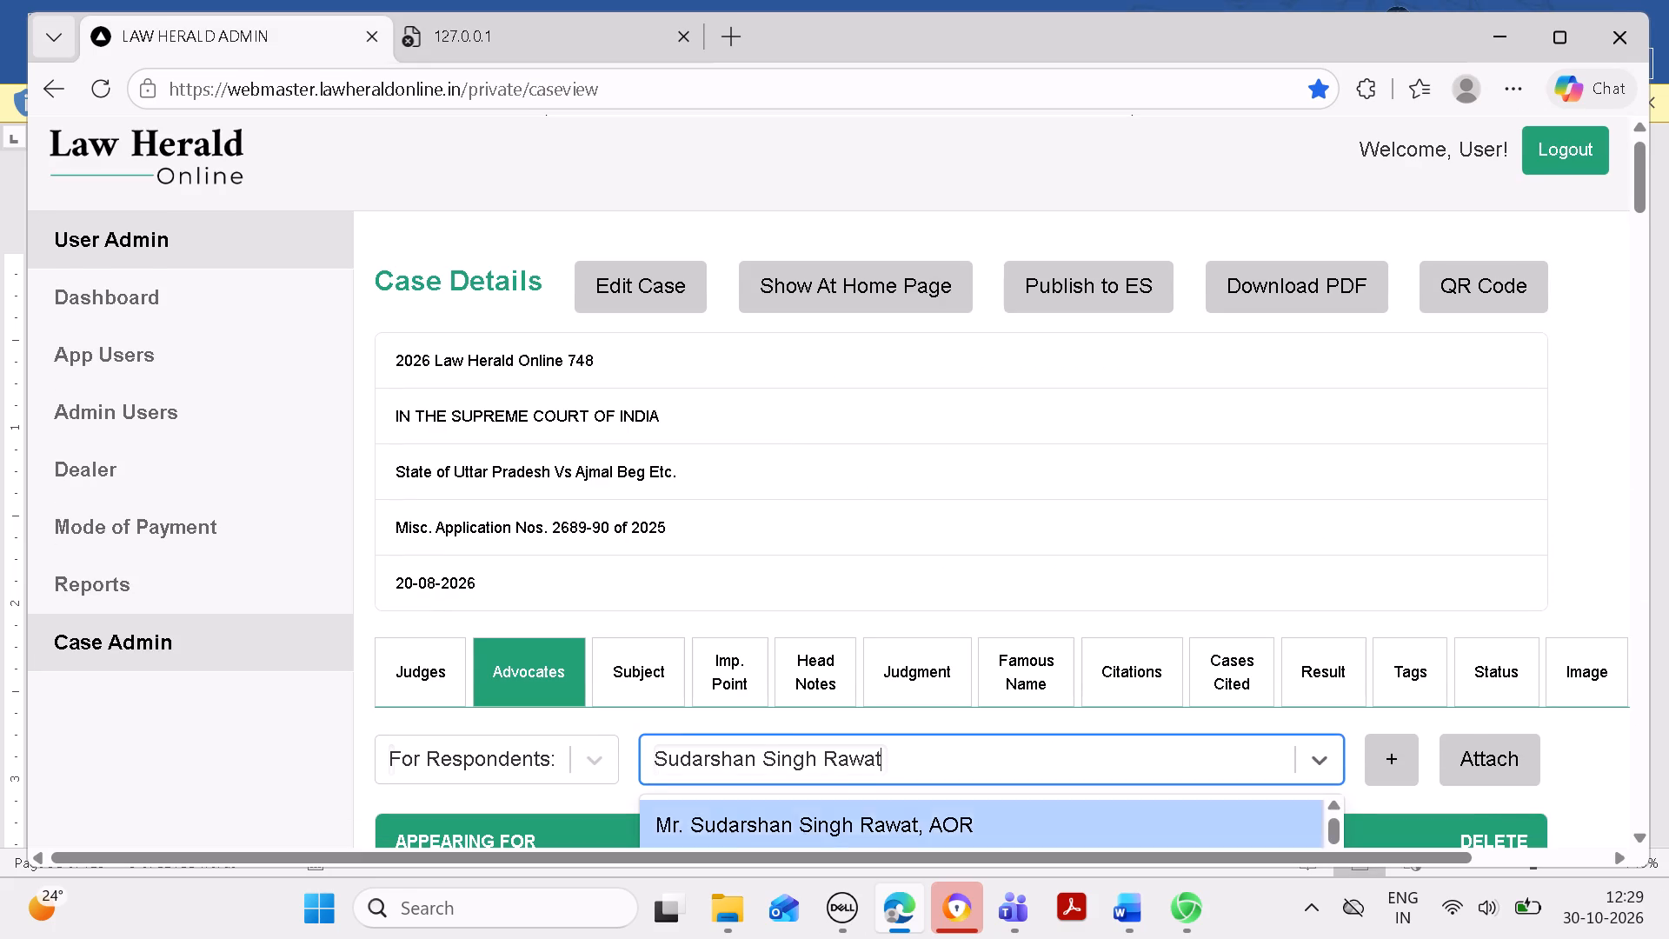
{"action": "left_click", "coordinate": [1115, 909]}
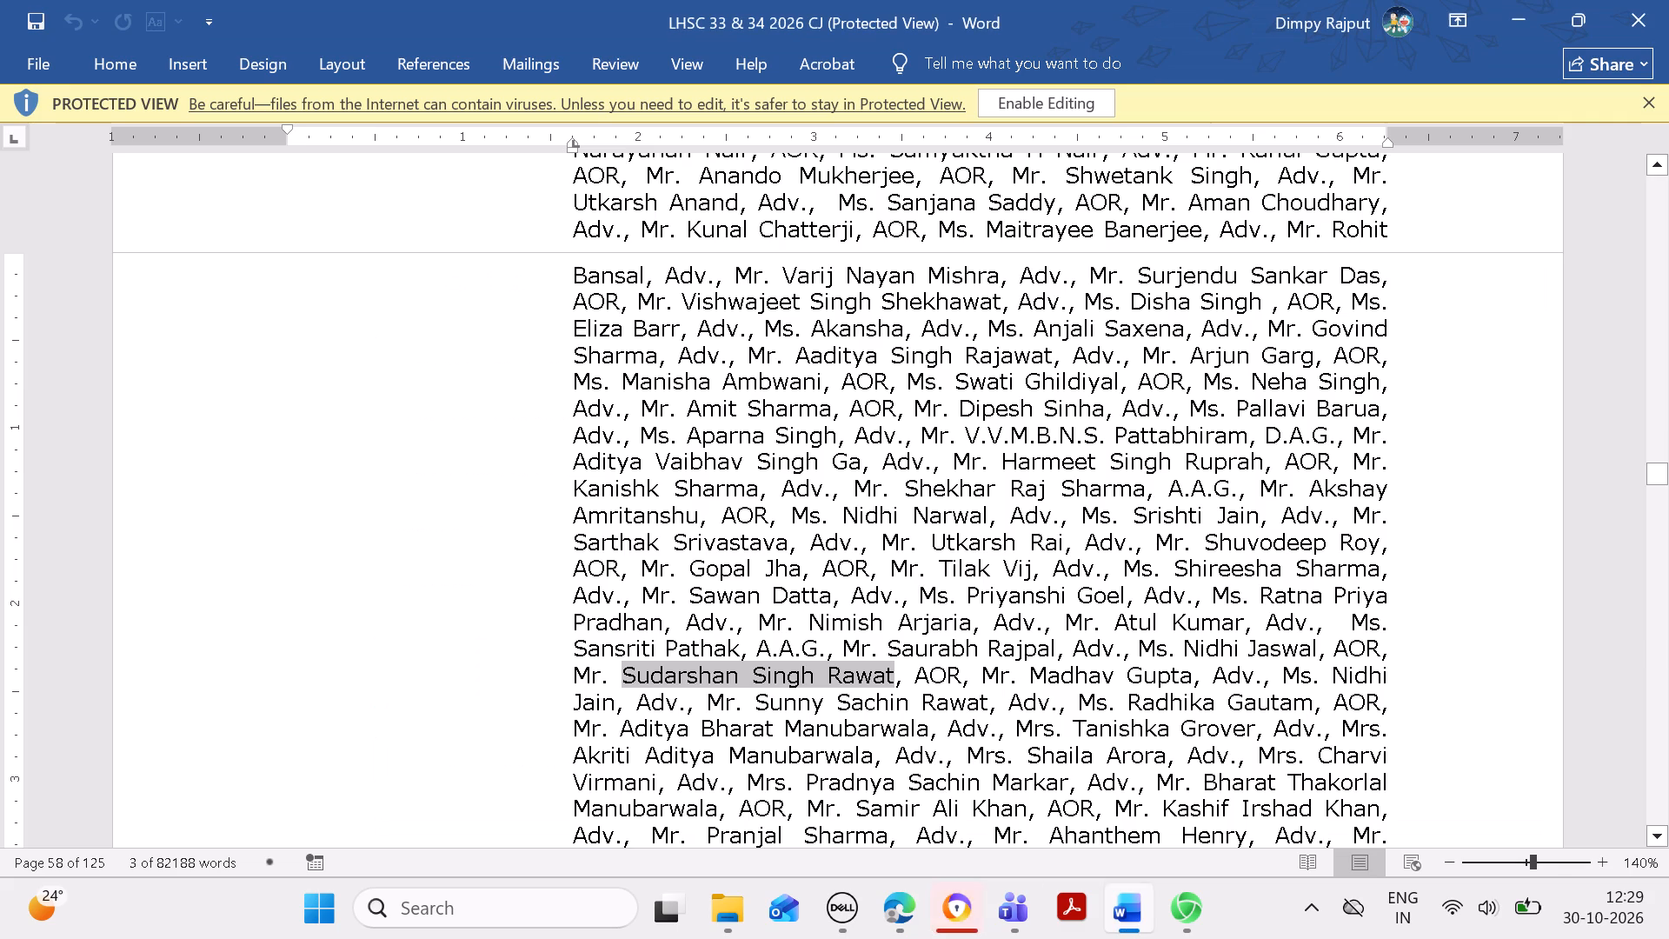
{"action": "left_click", "coordinate": [888, 904]}
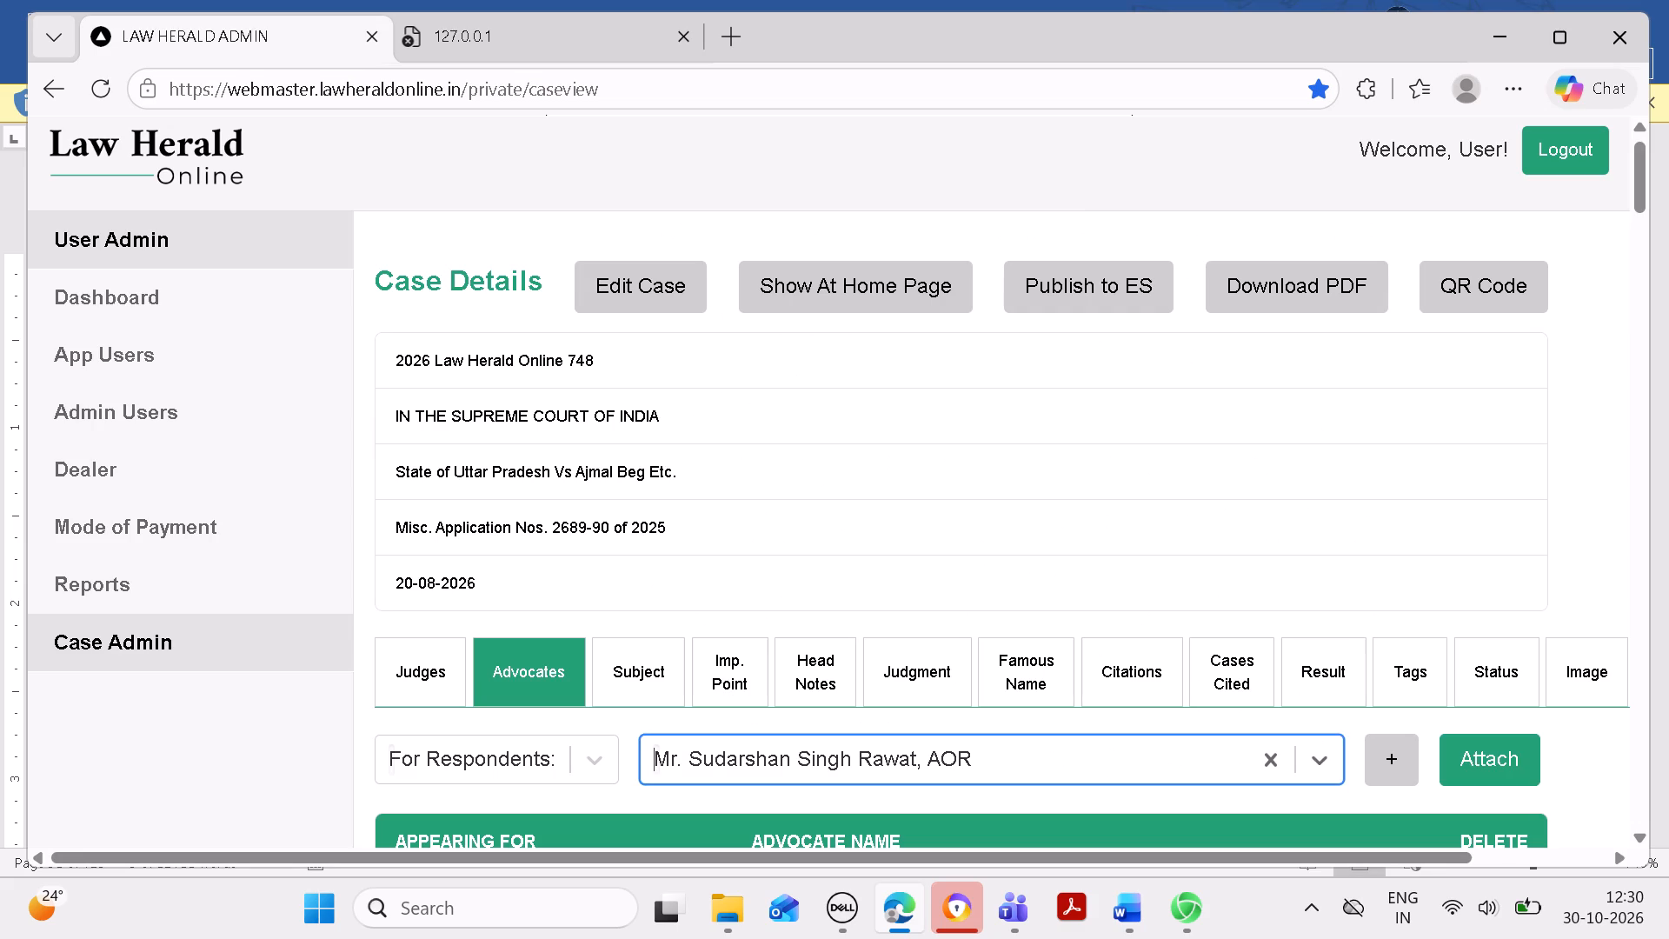
{"action": "left_click", "coordinate": [1456, 768]}
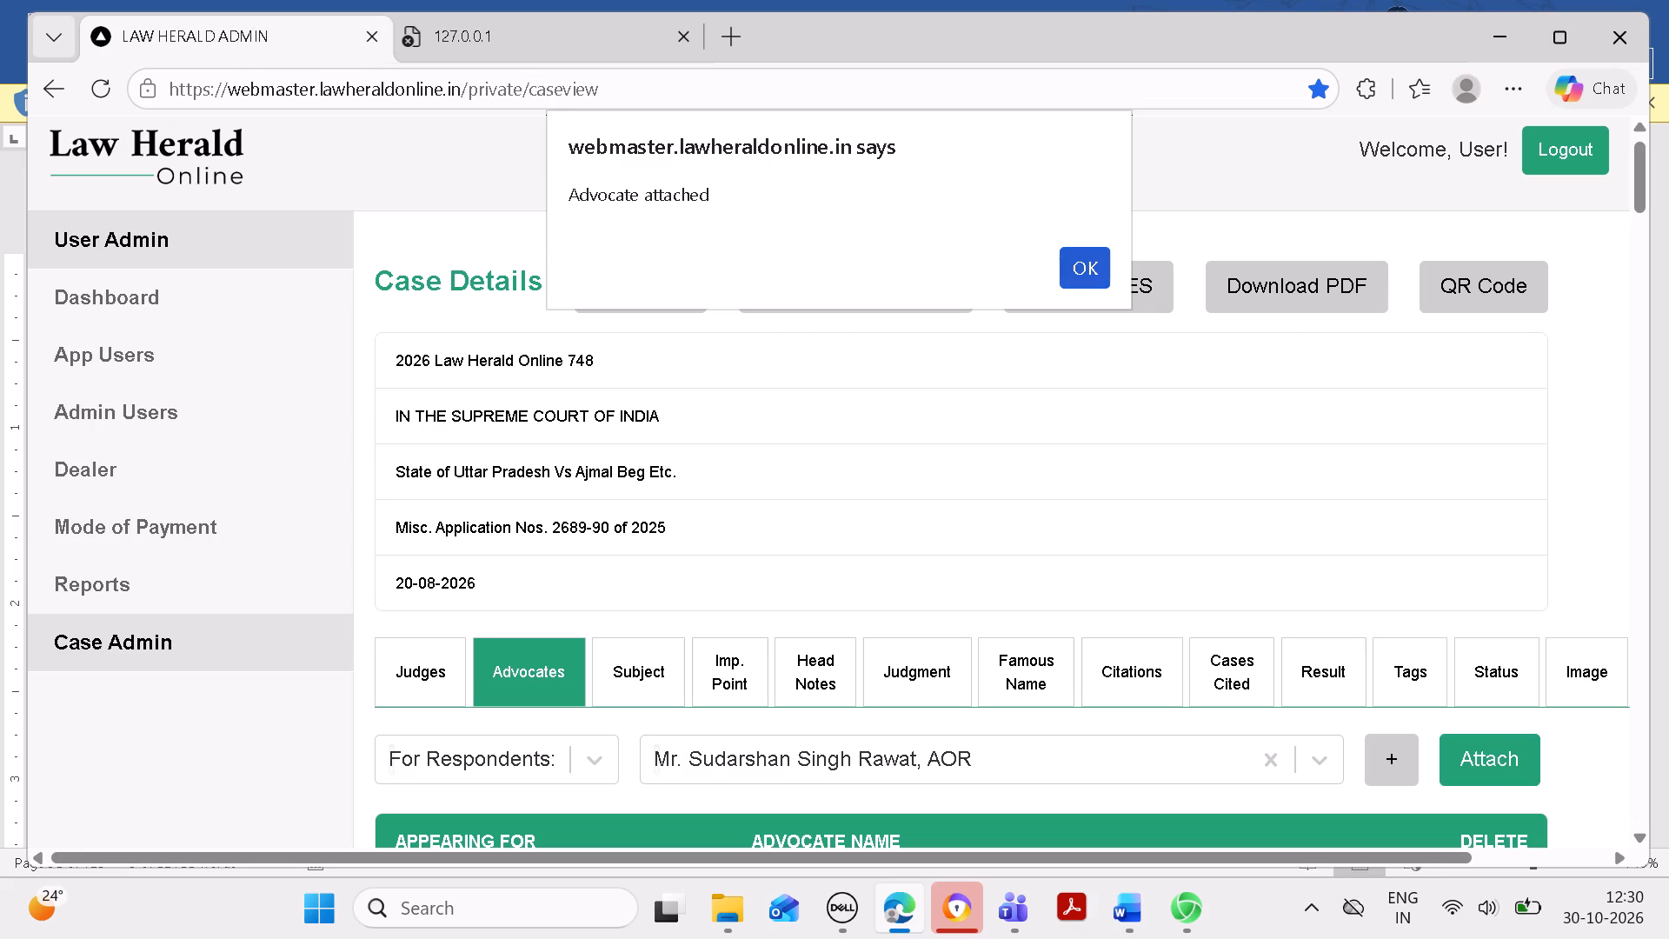
{"action": "left_click", "coordinate": [1081, 264]}
{"action": "scroll", "coordinate": [1033, 592], "scroll_direction": "down", "scroll_amount": 10}
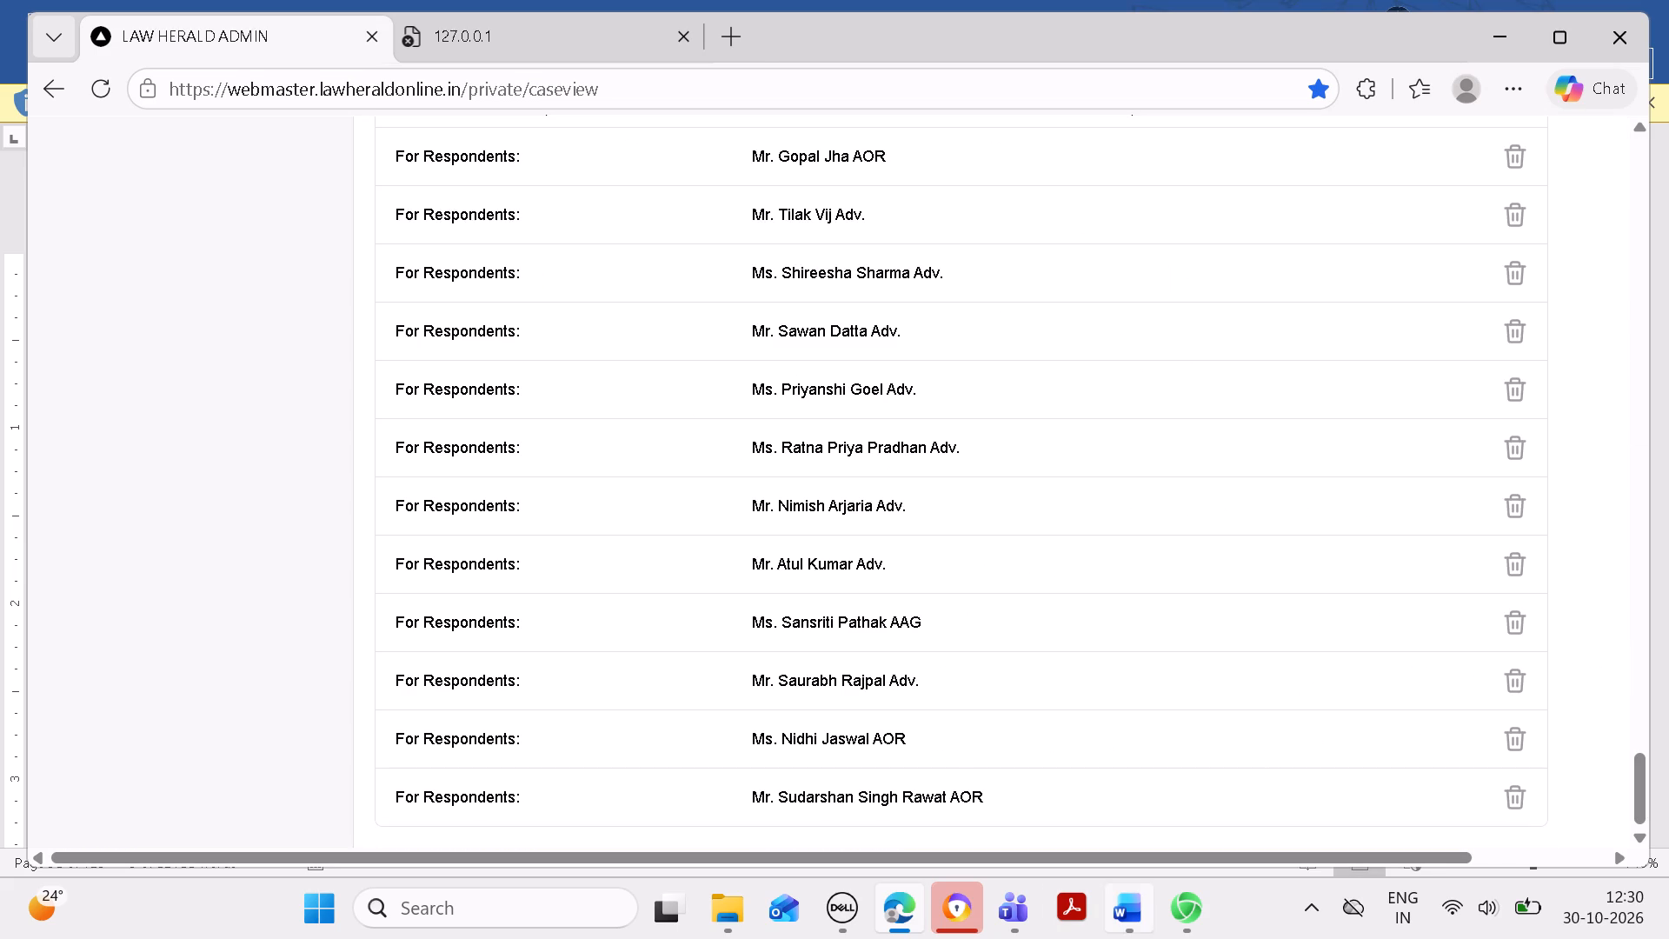
Copy the next respondents' advocate's name from the Word judgment and attach the existing Mr. entry designated Adv. in the Edge case record.
{"action": "left_click", "coordinate": [1120, 928]}
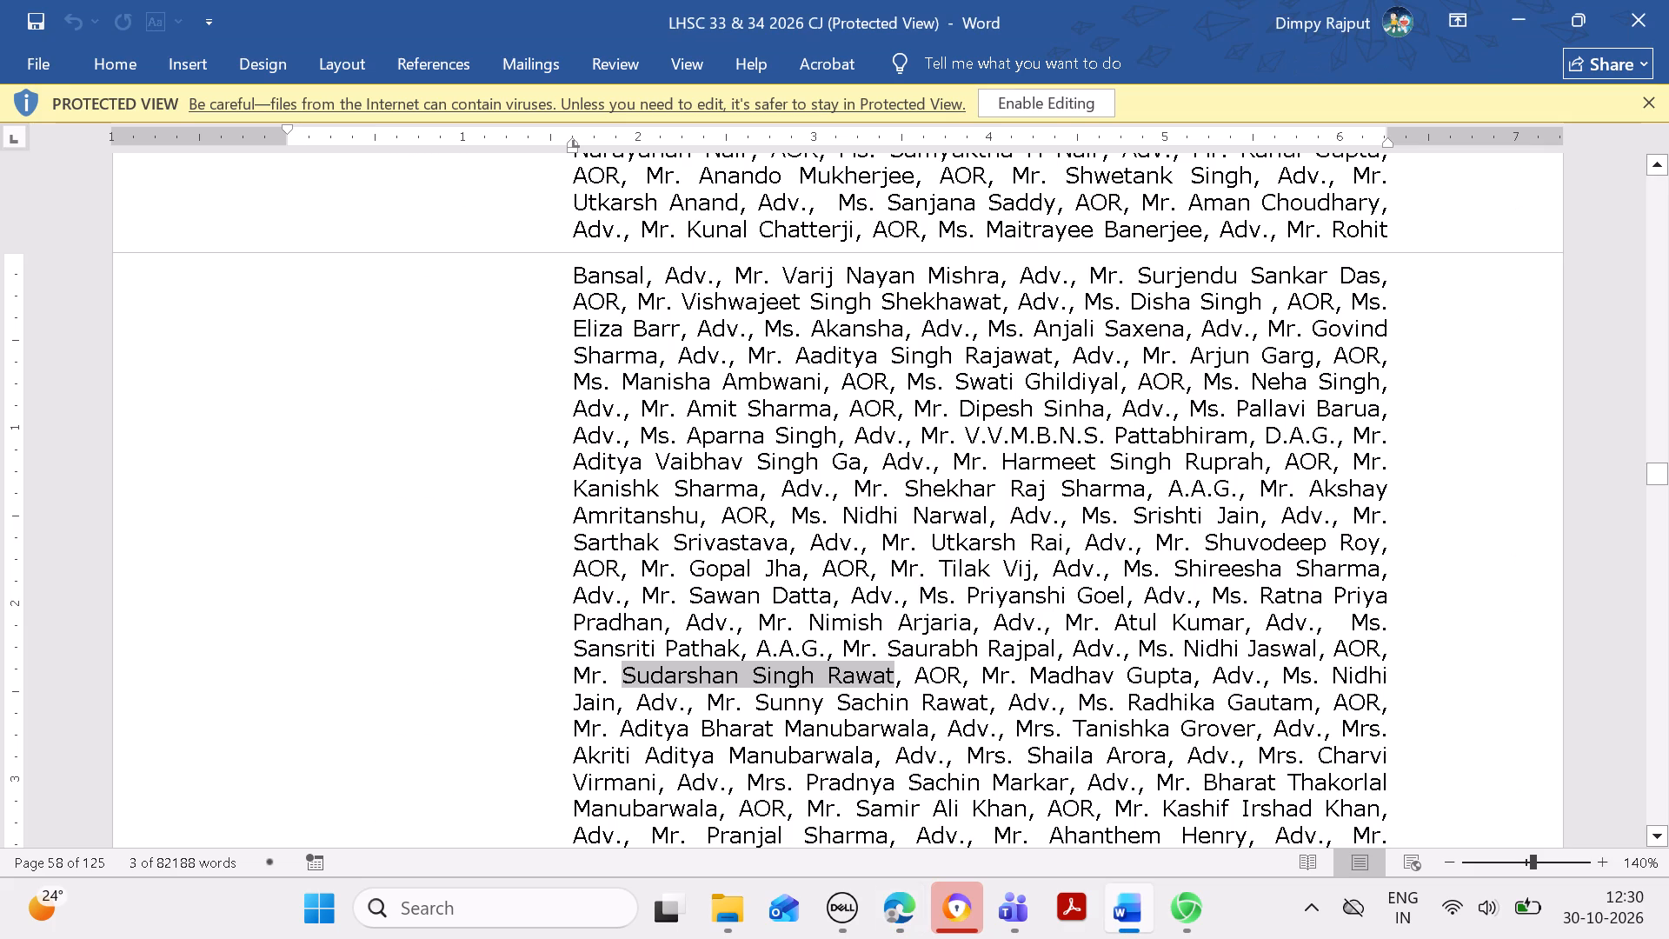
{"action": "left_click_drag", "start_coordinate": [1029, 671], "coordinate": [1165, 676]}
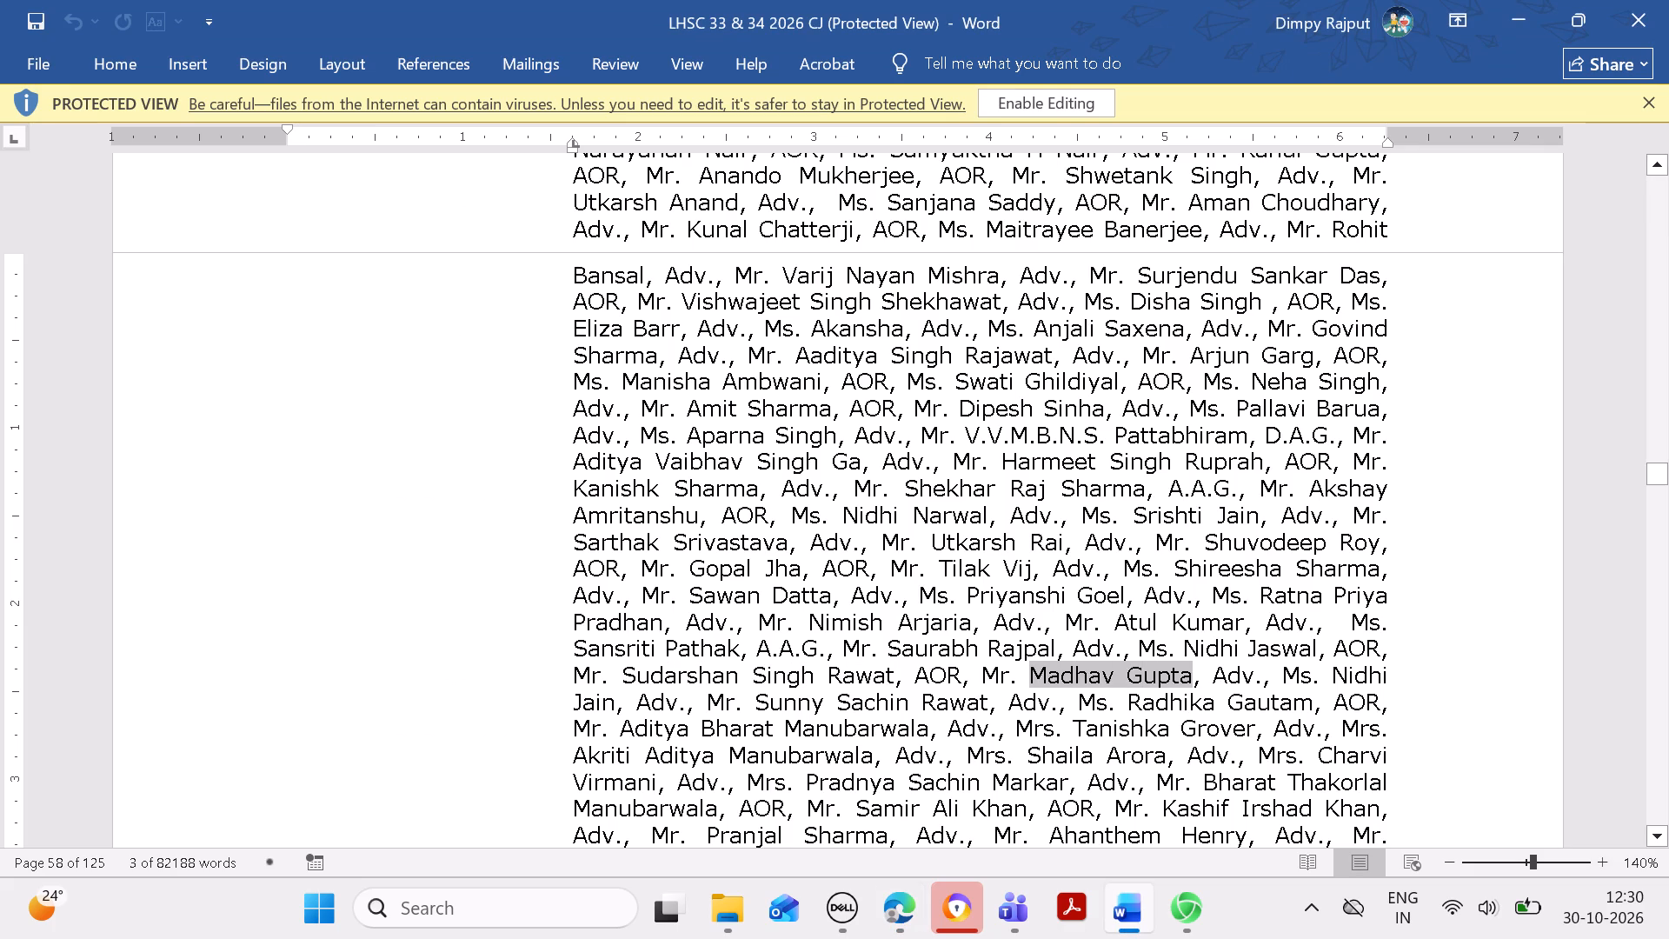
{"action": "key", "text": "ctrl+c"}
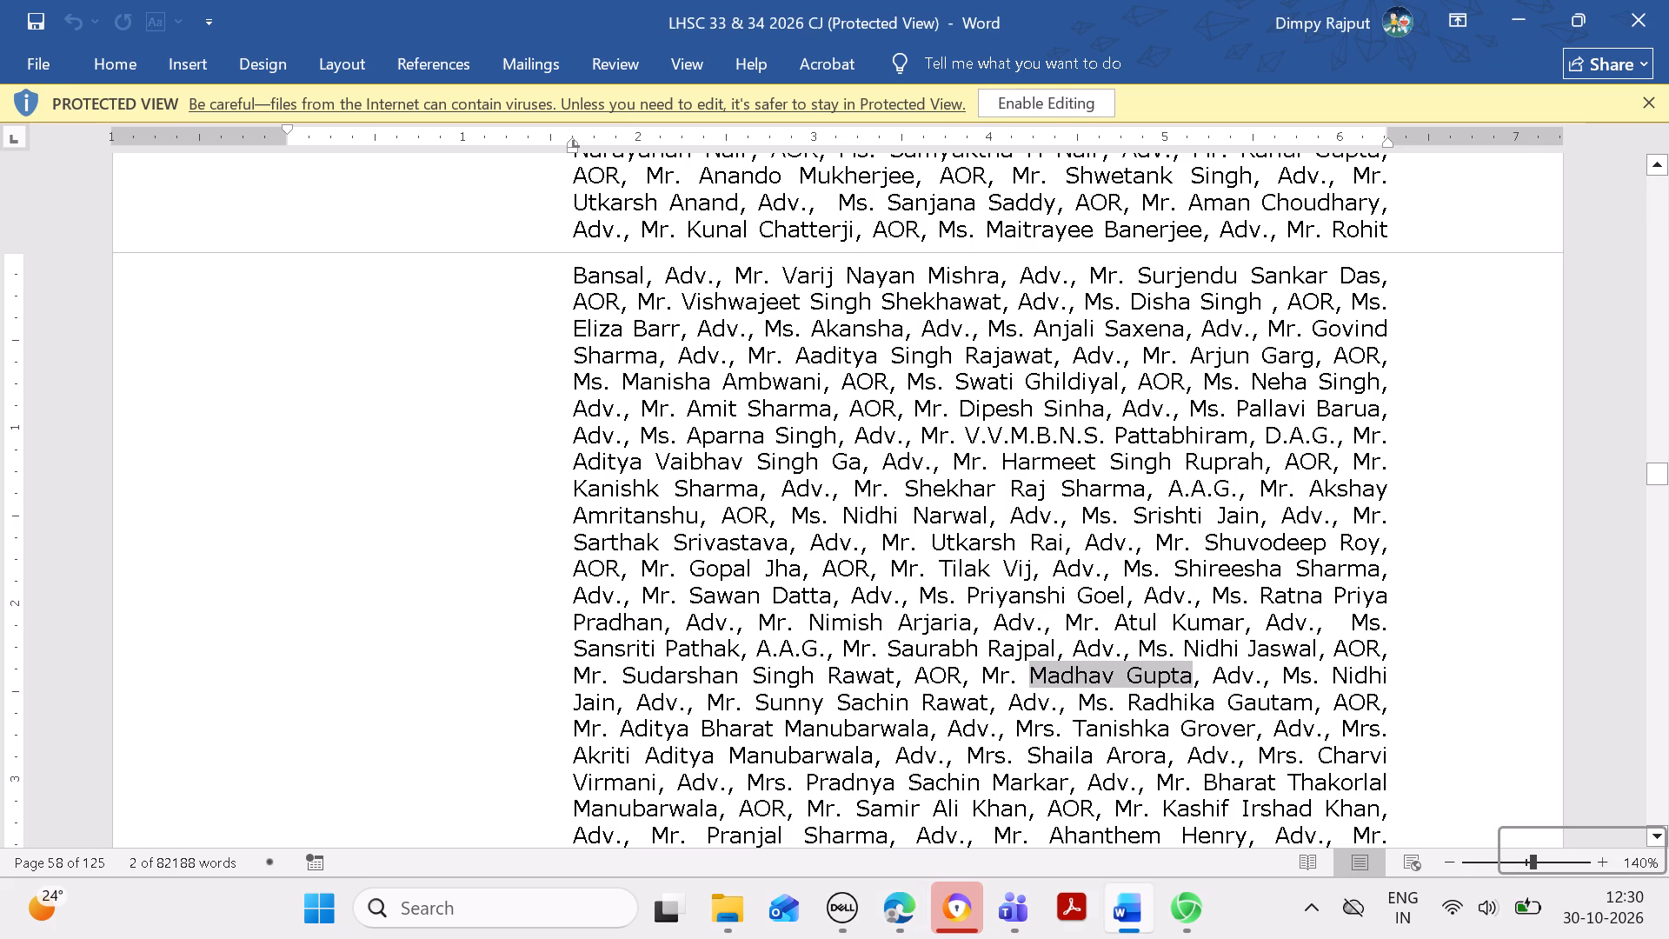
{"action": "left_click", "coordinate": [894, 907]}
{"action": "scroll", "coordinate": [945, 789], "scroll_direction": "up", "scroll_amount": 3}
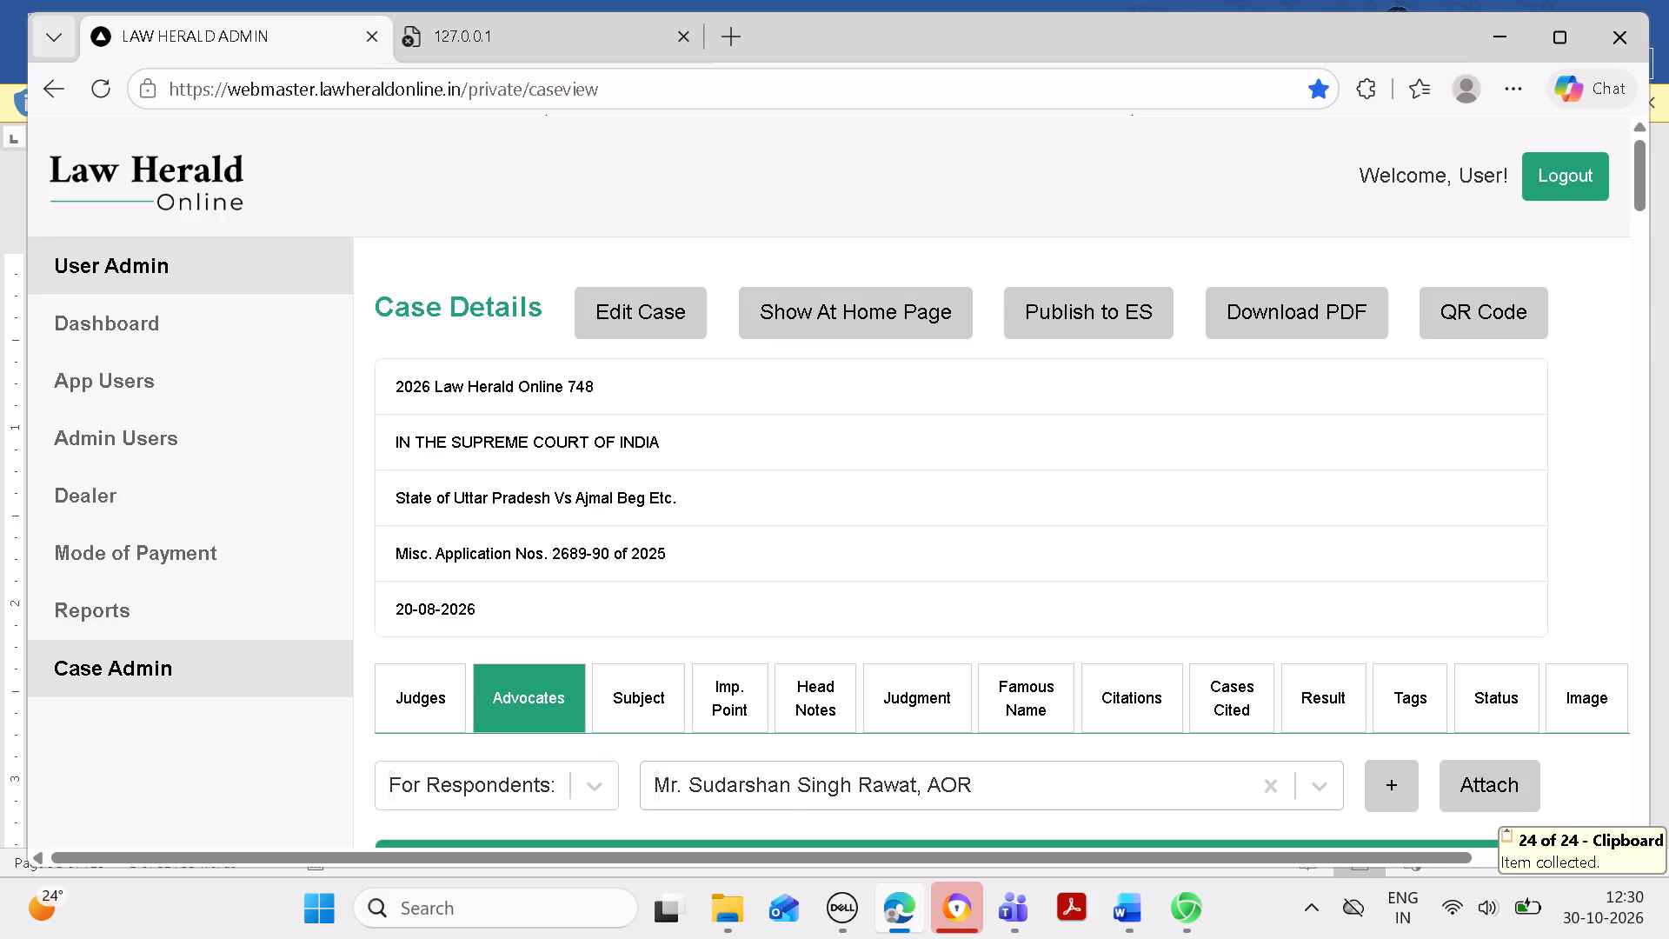
{"action": "left_click", "coordinate": [1262, 781]}
{"action": "key", "text": "ctrl+v"}
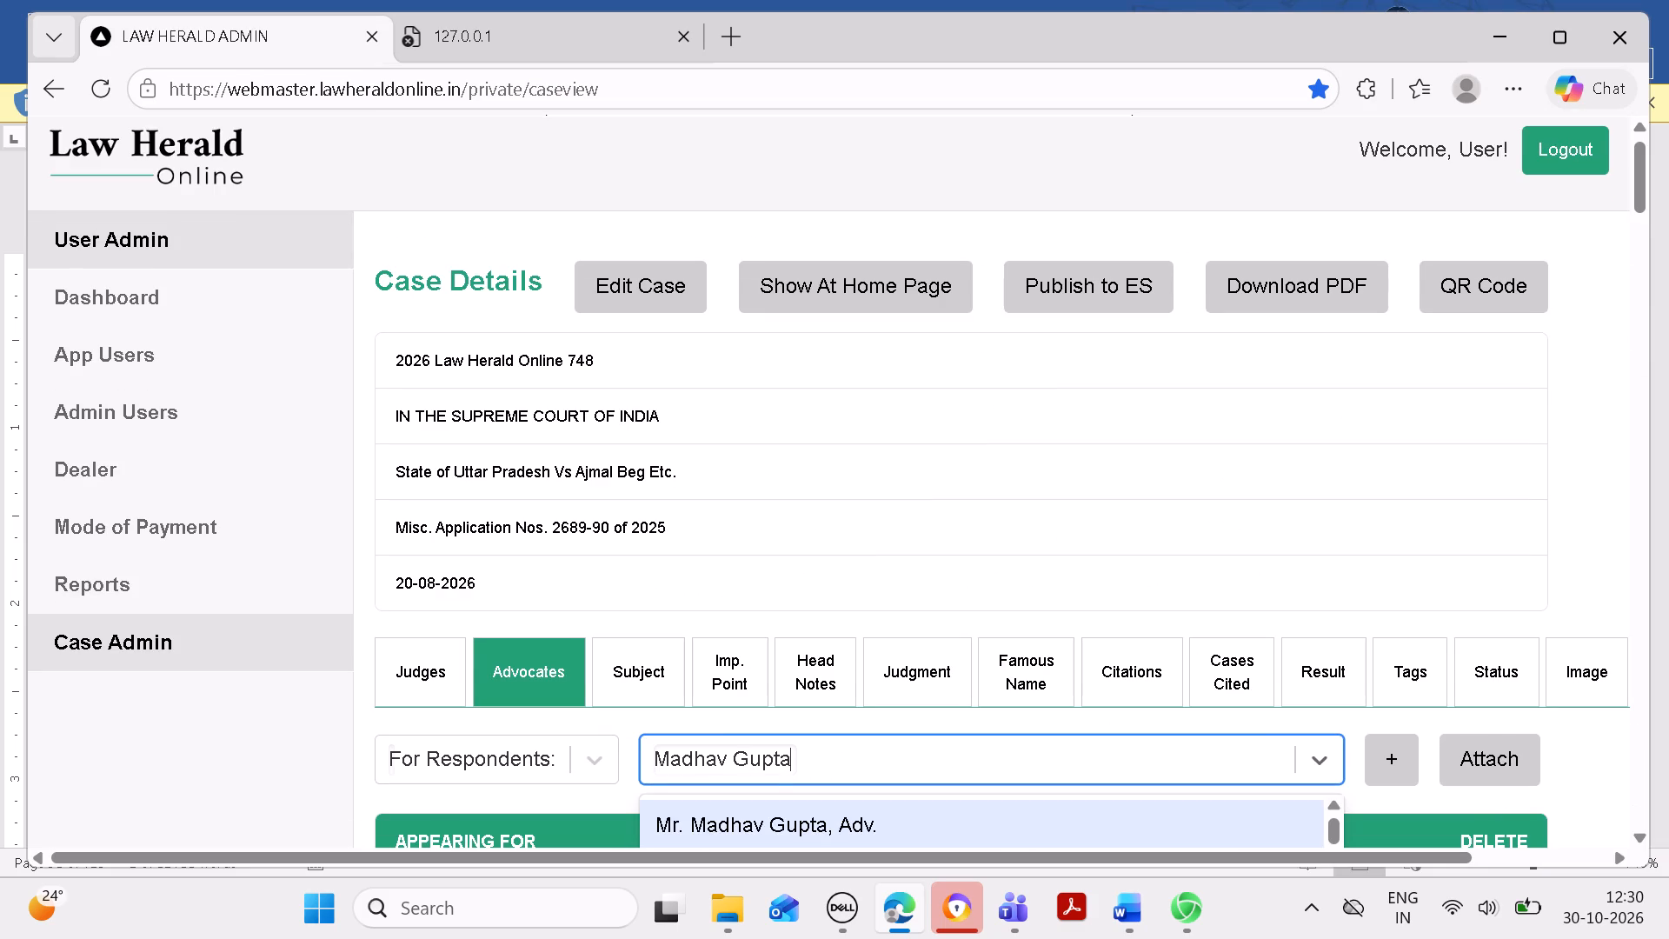
{"action": "left_click", "coordinate": [1075, 807]}
{"action": "left_click", "coordinate": [1503, 770]}
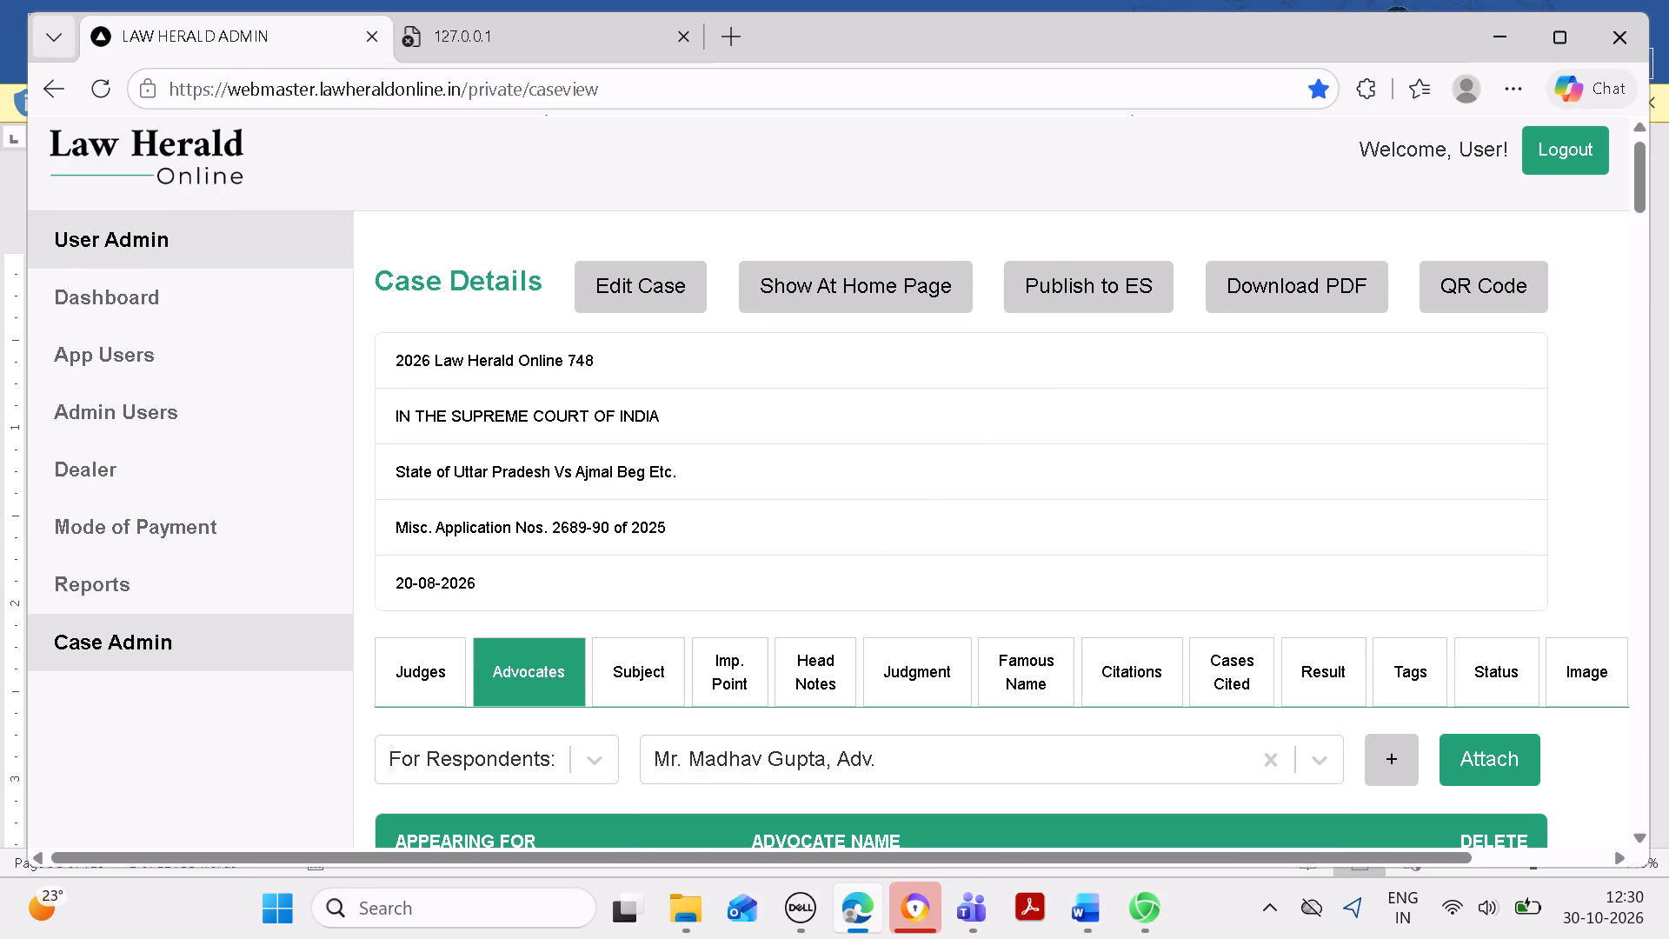
{"action": "left_click", "coordinate": [1091, 263]}
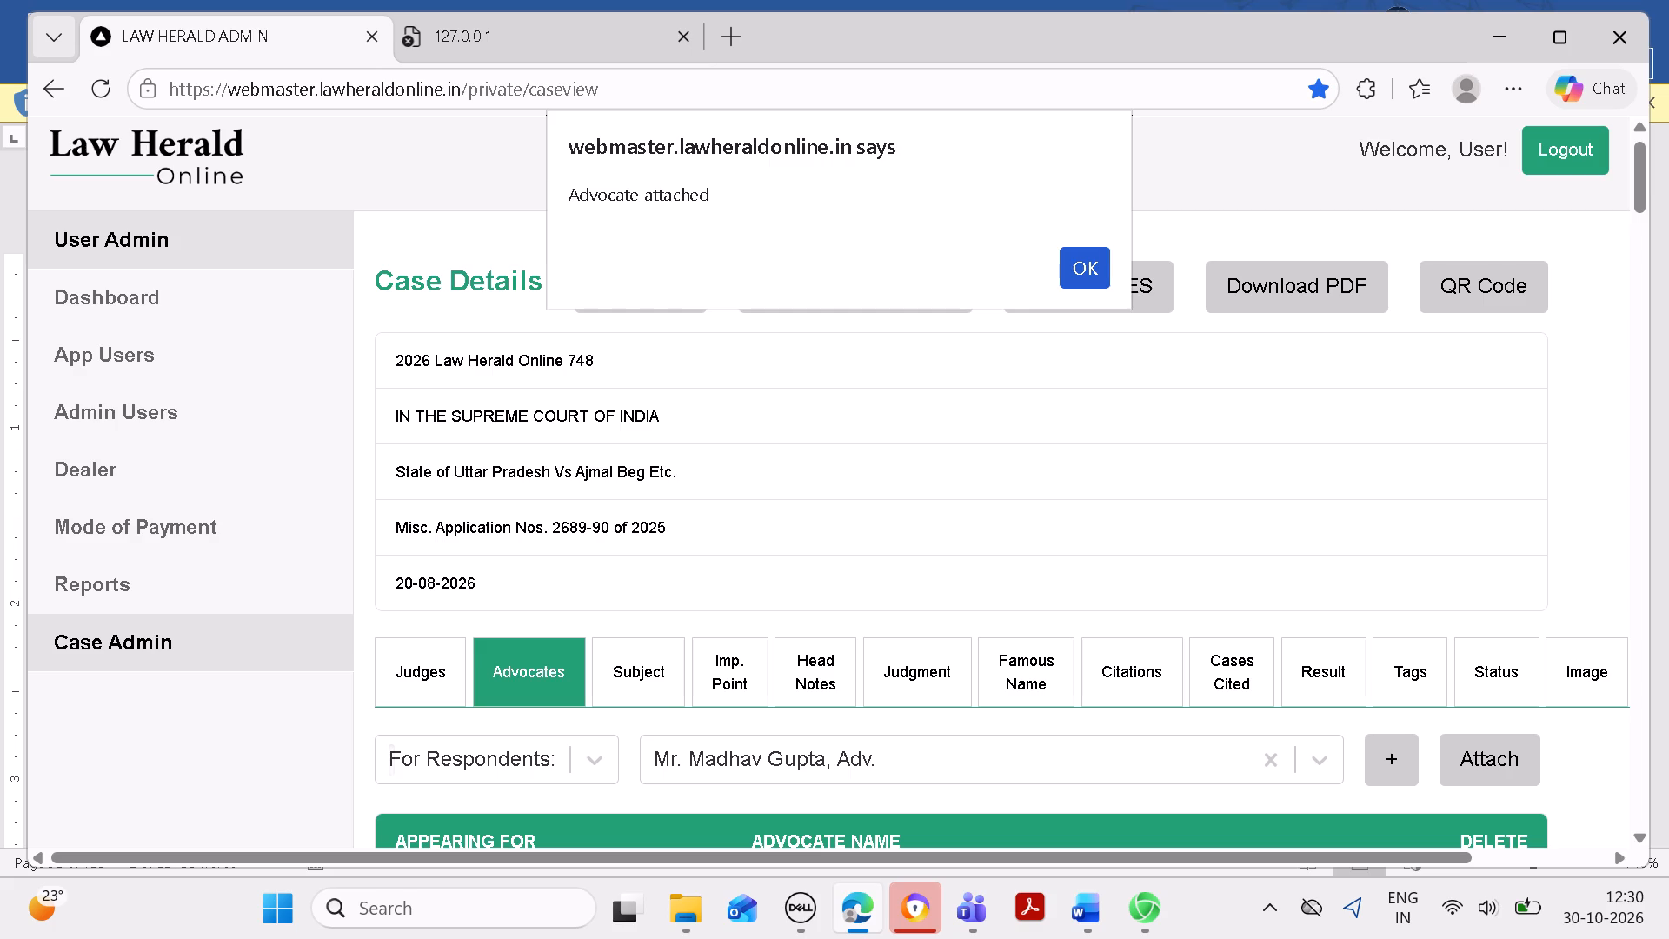
{"action": "scroll", "coordinate": [1060, 583], "scroll_direction": "down", "scroll_amount": 10}
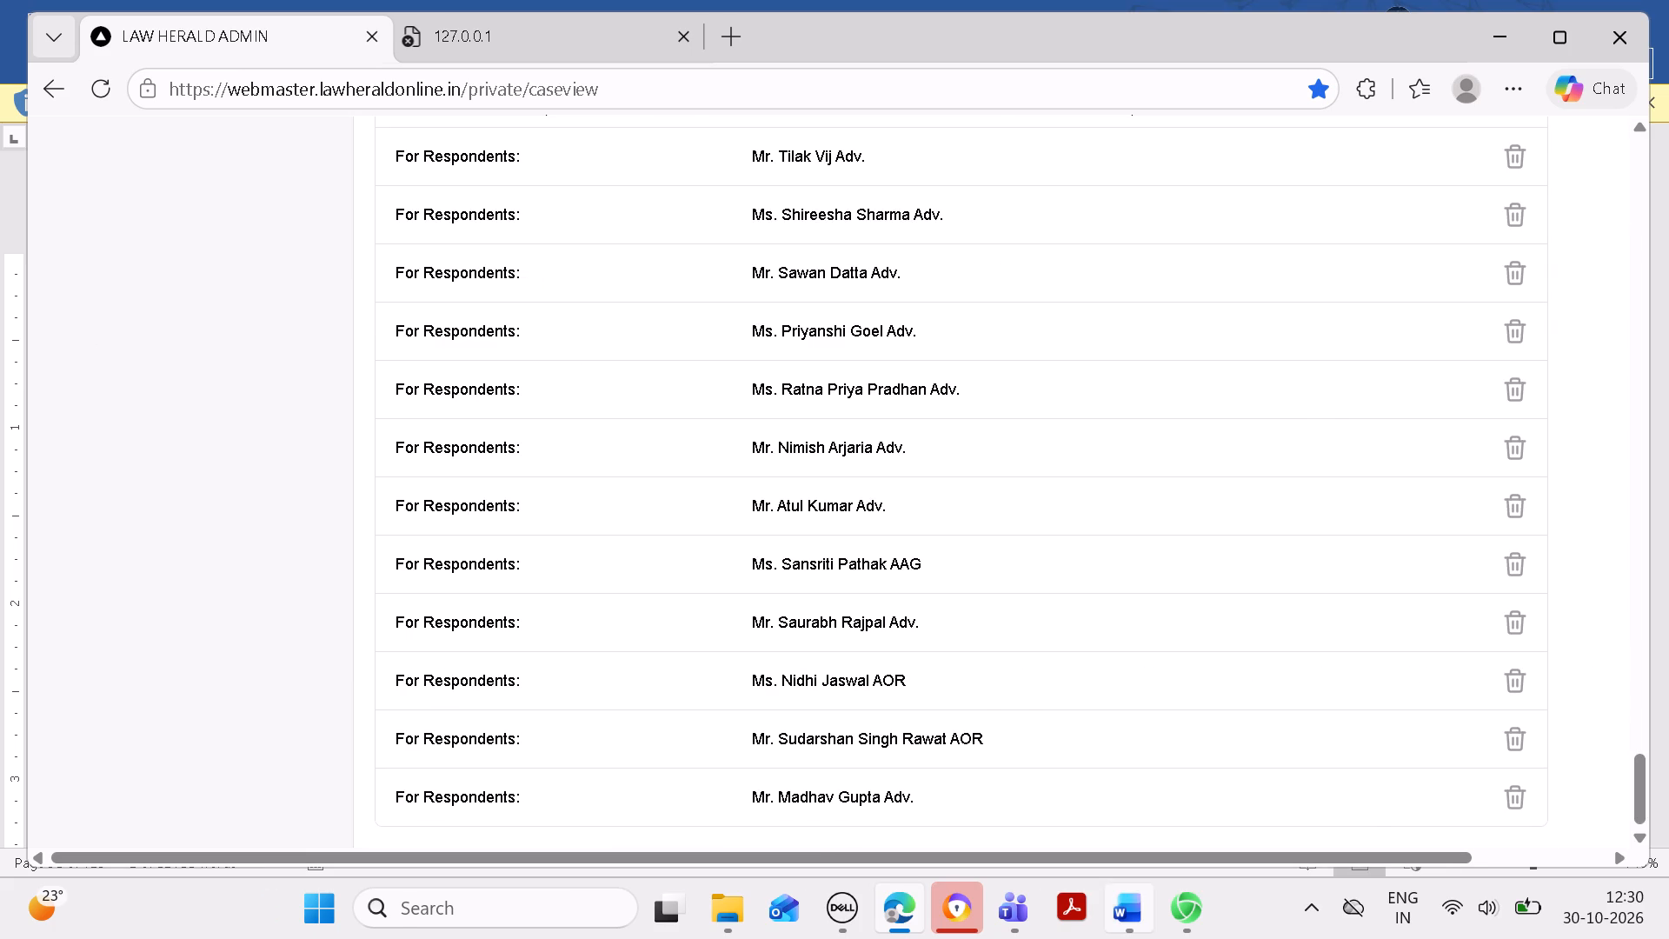
Copy the name of the next Ms. advocate designated Adv. from the Word judgment and return to the advocate selection in the Edge case record.
{"action": "left_click", "coordinate": [1123, 902]}
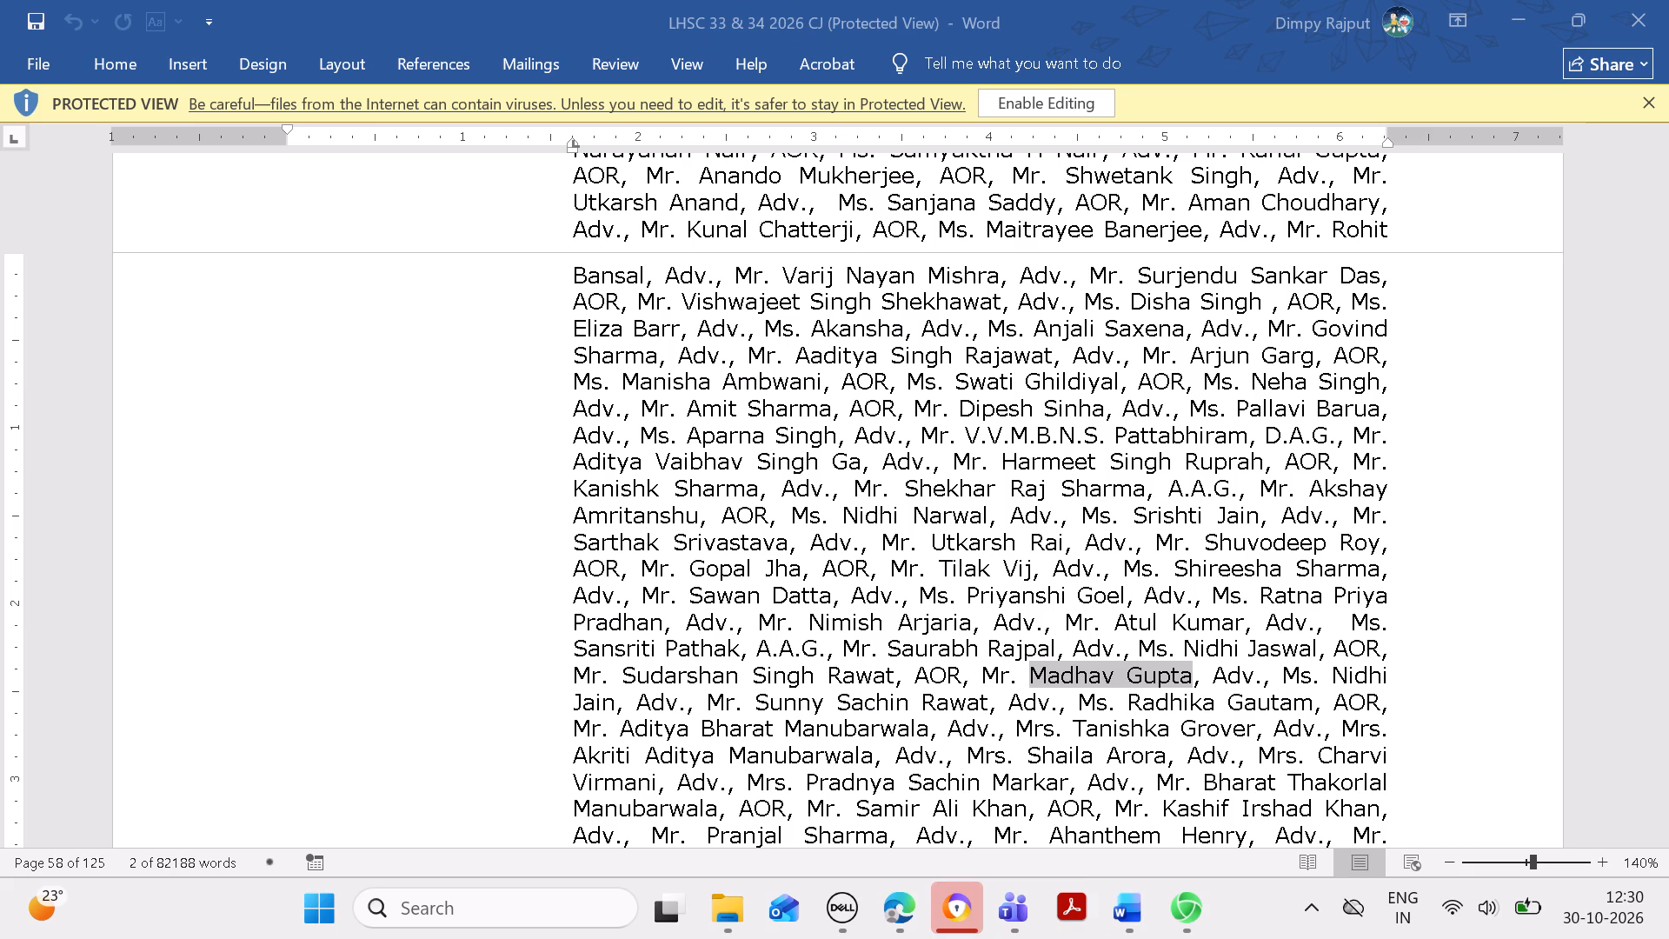
{"action": "left_click_drag", "start_coordinate": [1333, 678], "coordinate": [788, 689]}
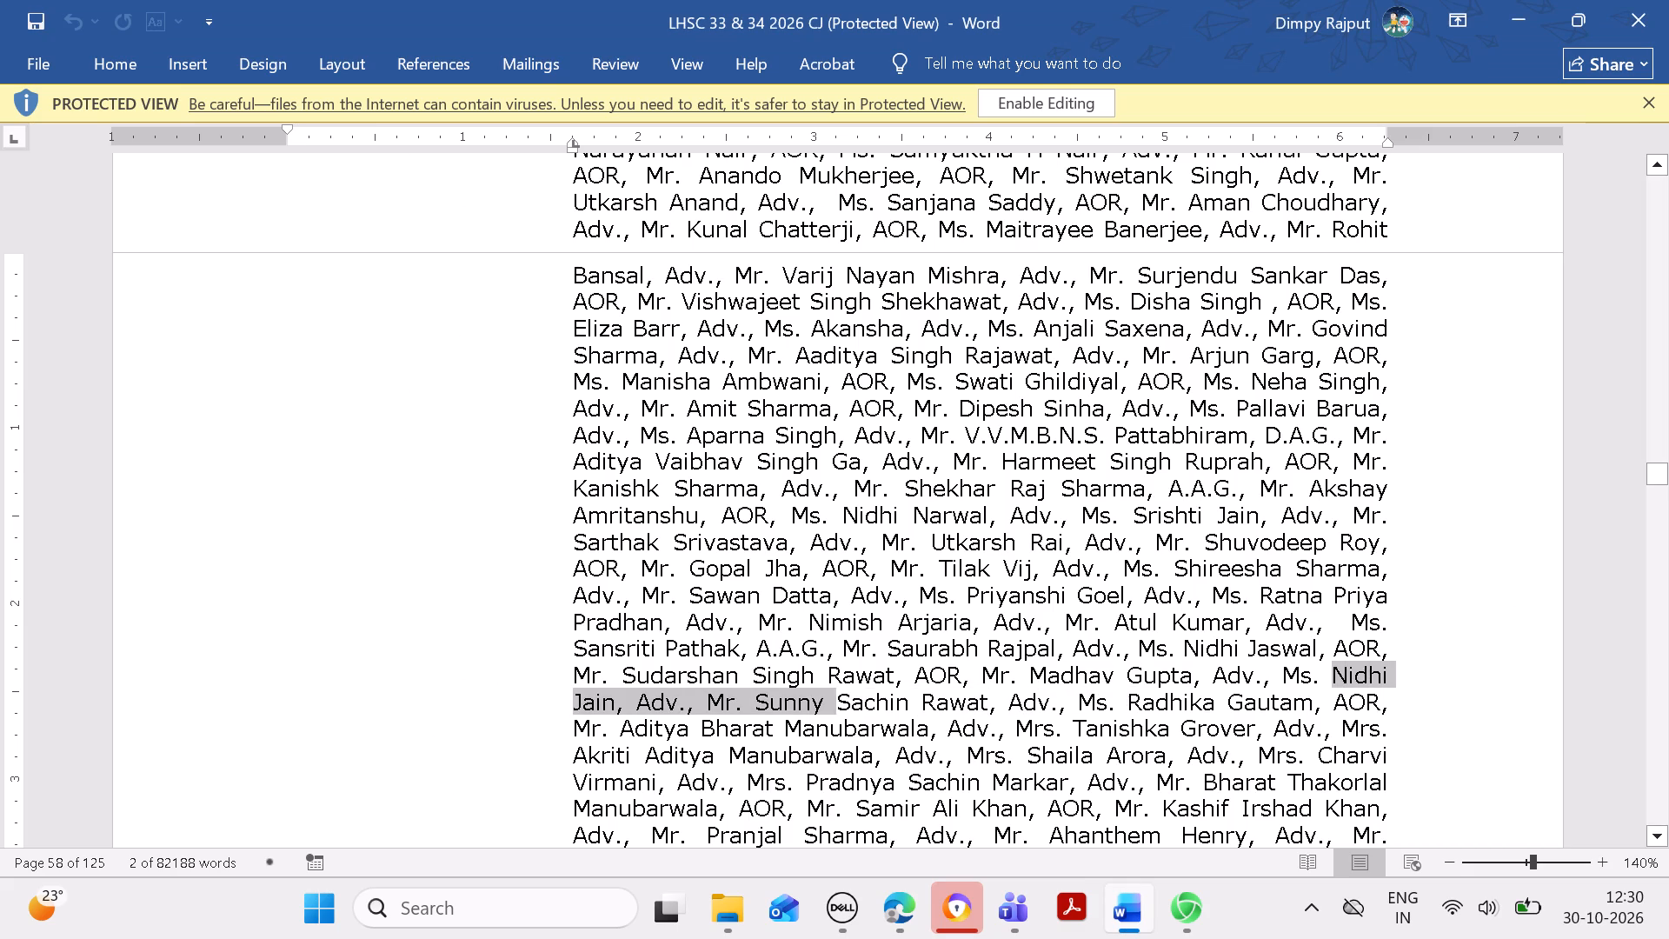
{"action": "left_click_drag", "start_coordinate": [788, 689], "coordinate": [622, 702]}
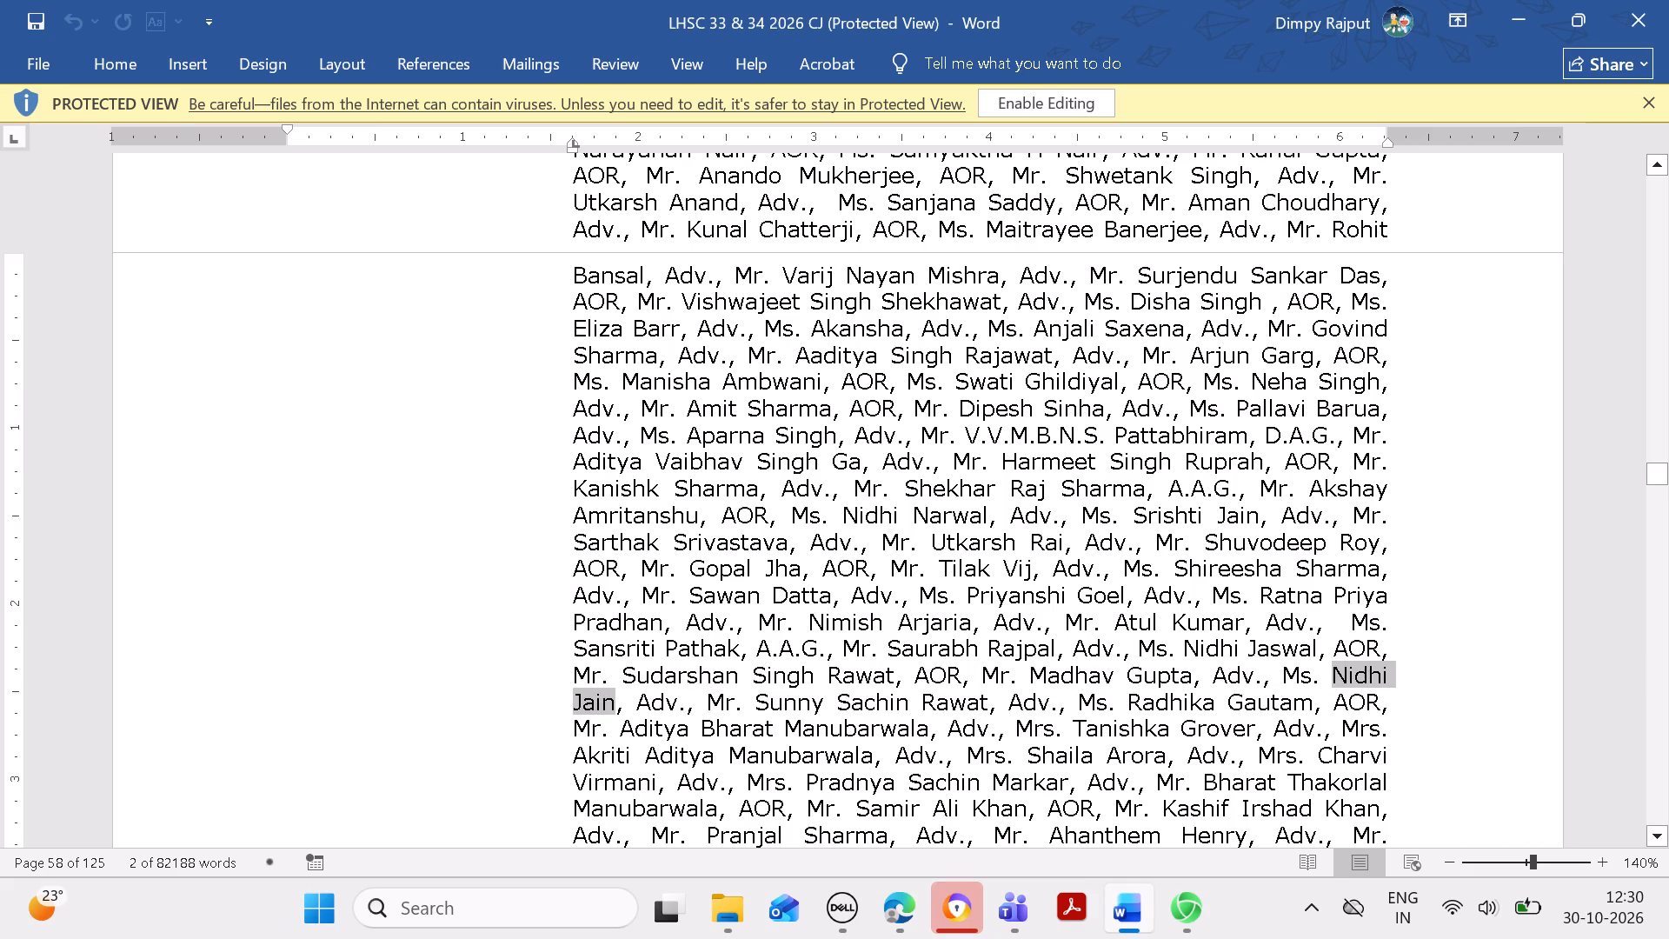
{"action": "key", "text": "ctrl+c"}
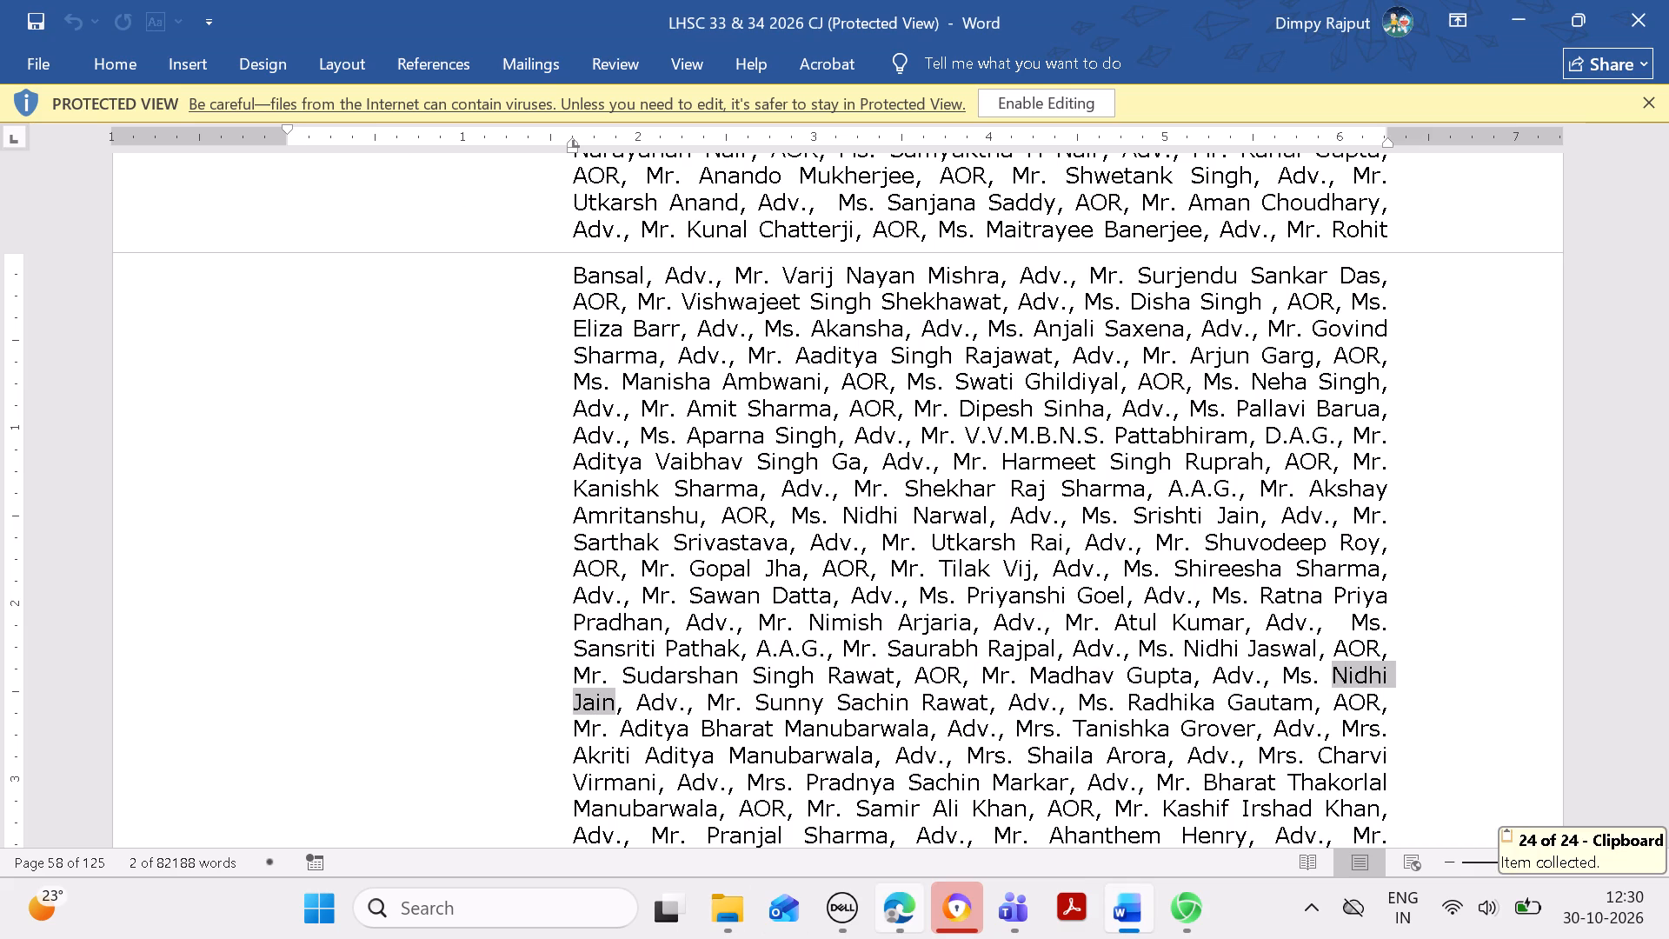
{"action": "left_click", "coordinate": [891, 914]}
{"action": "scroll", "coordinate": [879, 906], "scroll_direction": "up", "scroll_amount": 2}
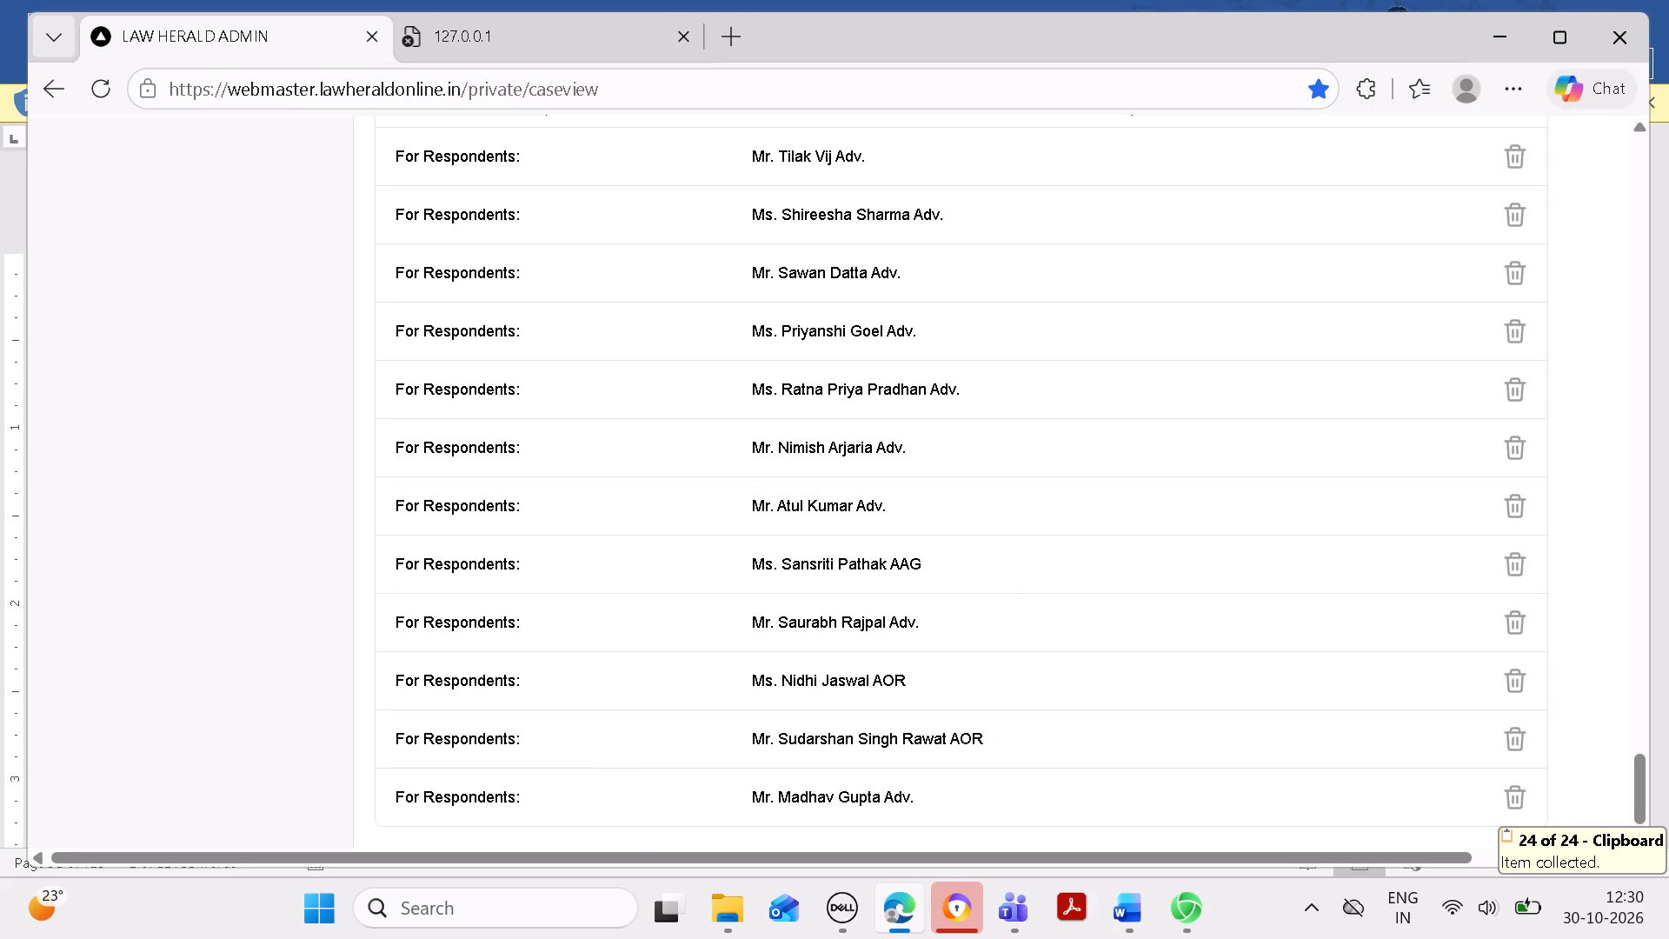
Create an advocate entry for the copied eighty-sixth advocate's name with prefix Ms. and designation ADV, and attach it for the respondents.
{"action": "scroll", "coordinate": [879, 902], "scroll_direction": "up", "scroll_amount": 4}
{"action": "left_click", "coordinate": [1270, 780]}
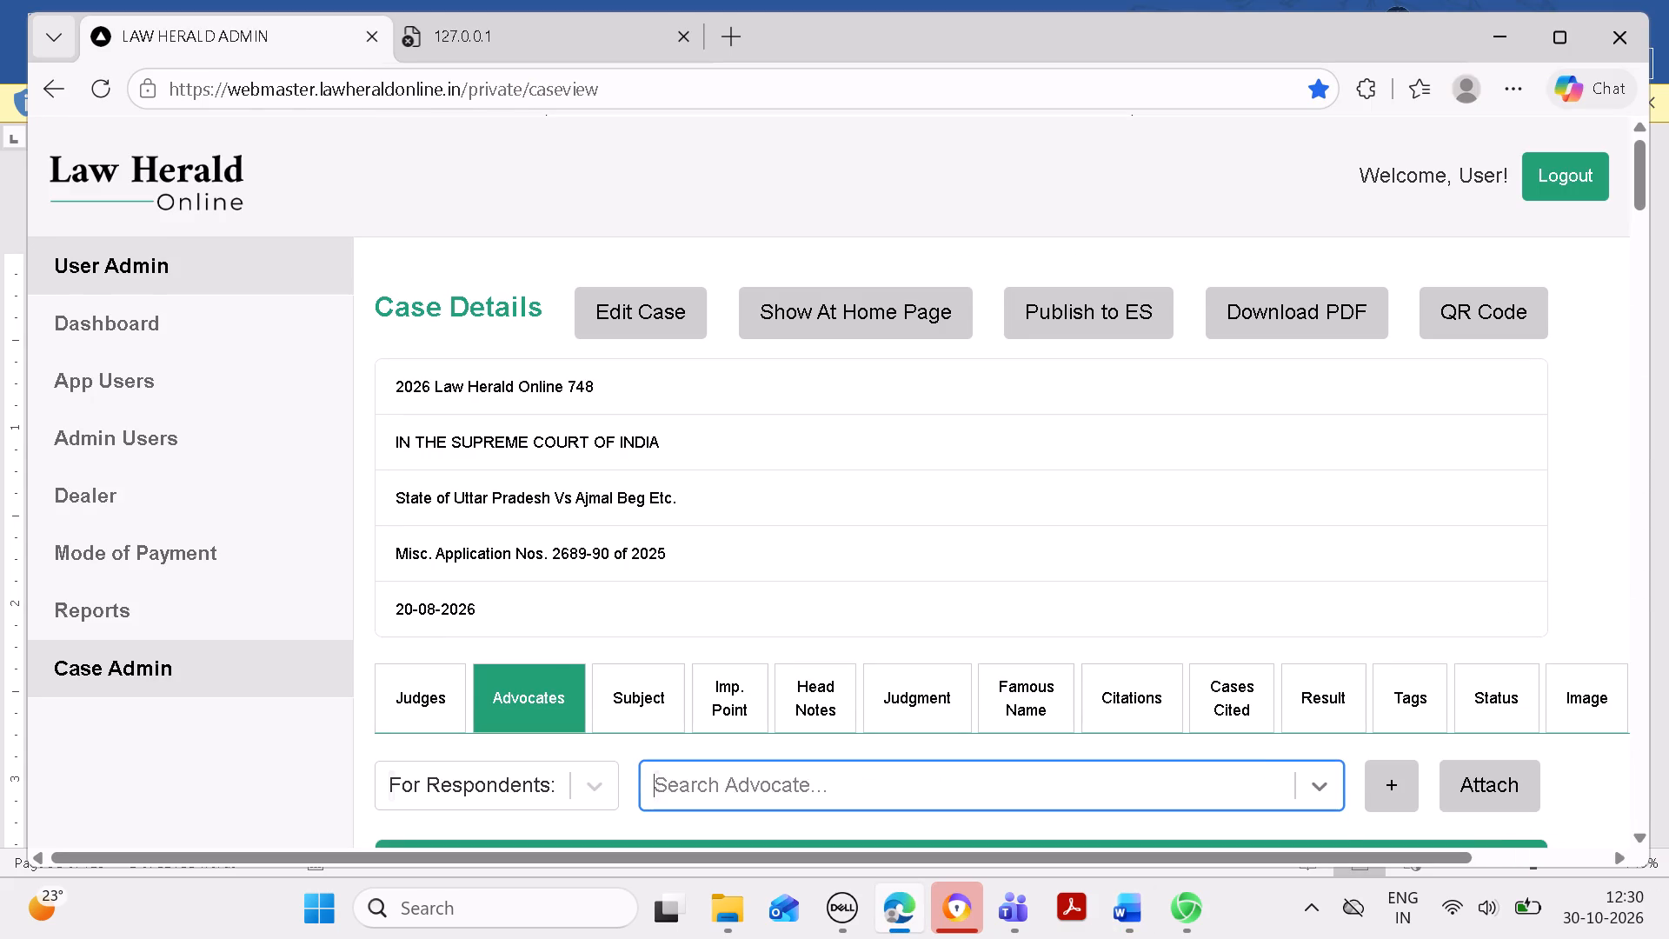
{"action": "key", "text": "ctrl+v"}
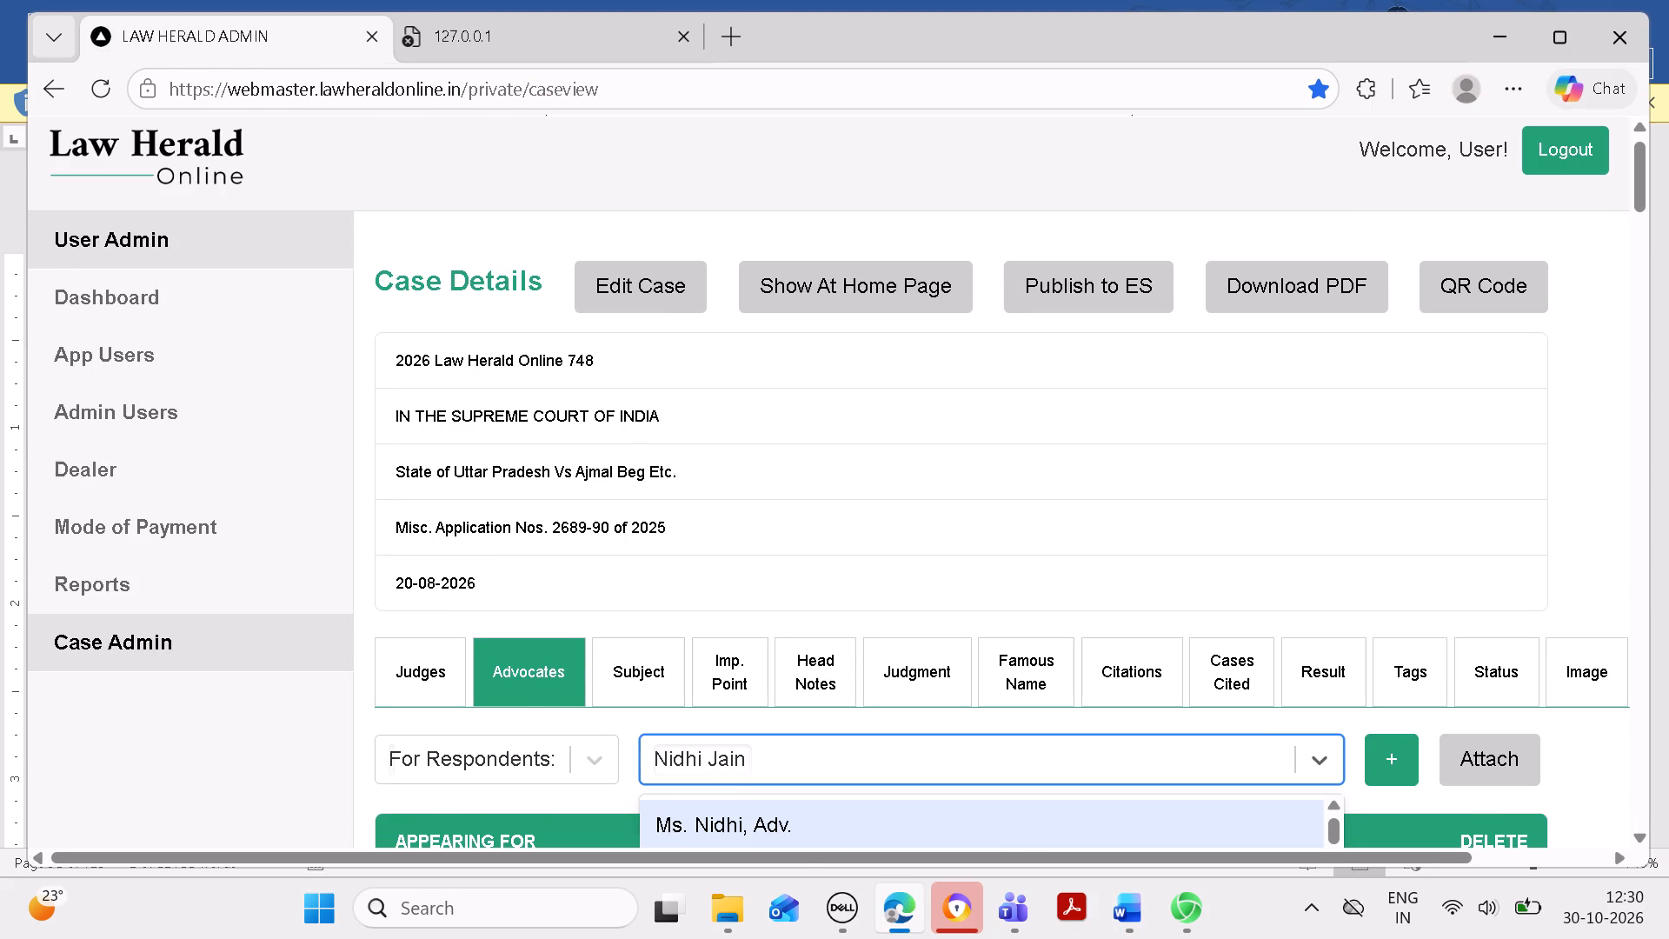
{"action": "left_click", "coordinate": [1376, 757]}
{"action": "left_click", "coordinate": [1073, 405]}
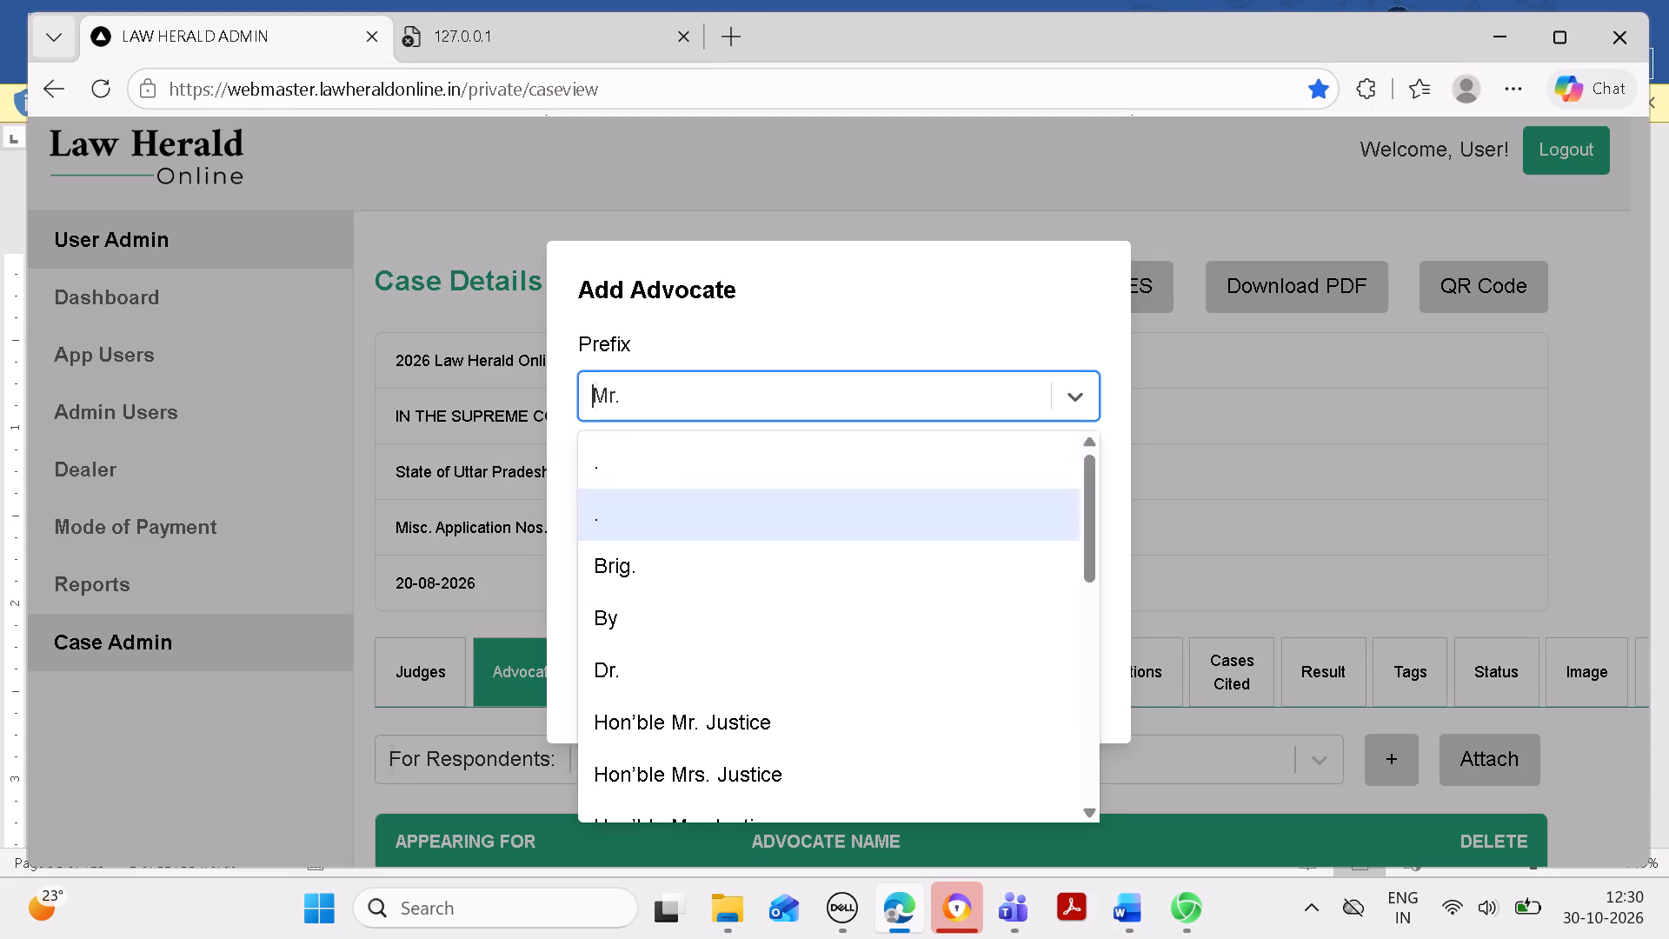
{"action": "scroll", "coordinate": [1009, 588], "scroll_direction": "down", "scroll_amount": 3}
{"action": "left_click", "coordinate": [980, 588]}
{"action": "left_click", "coordinate": [1080, 684]}
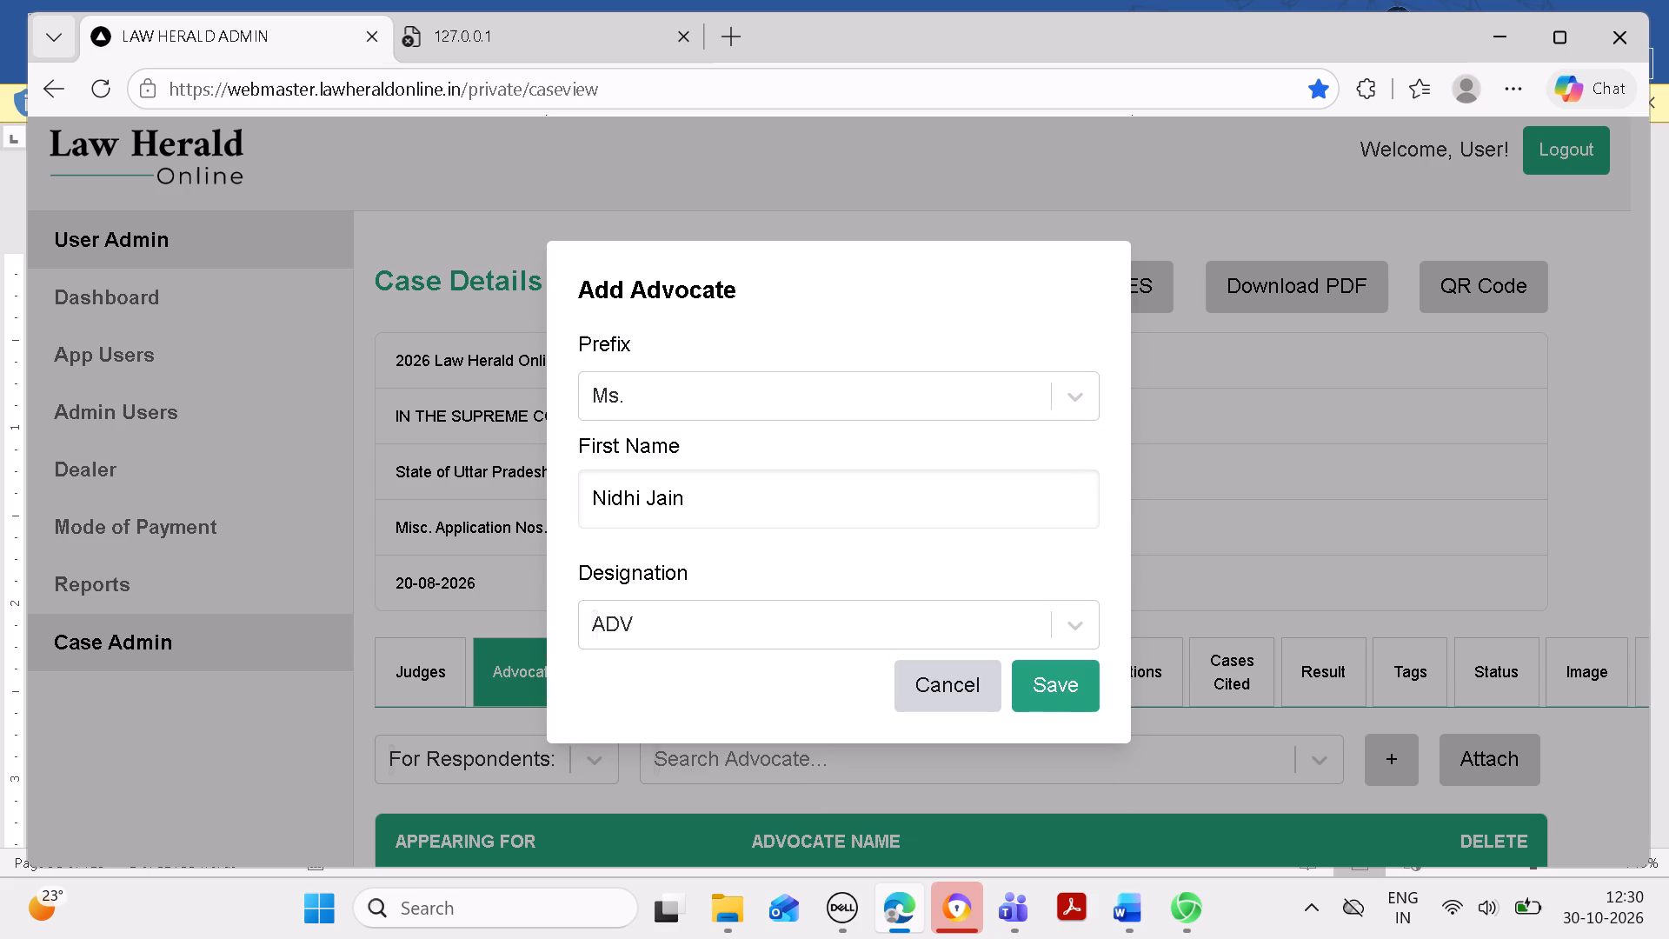
{"action": "left_click", "coordinate": [1069, 269]}
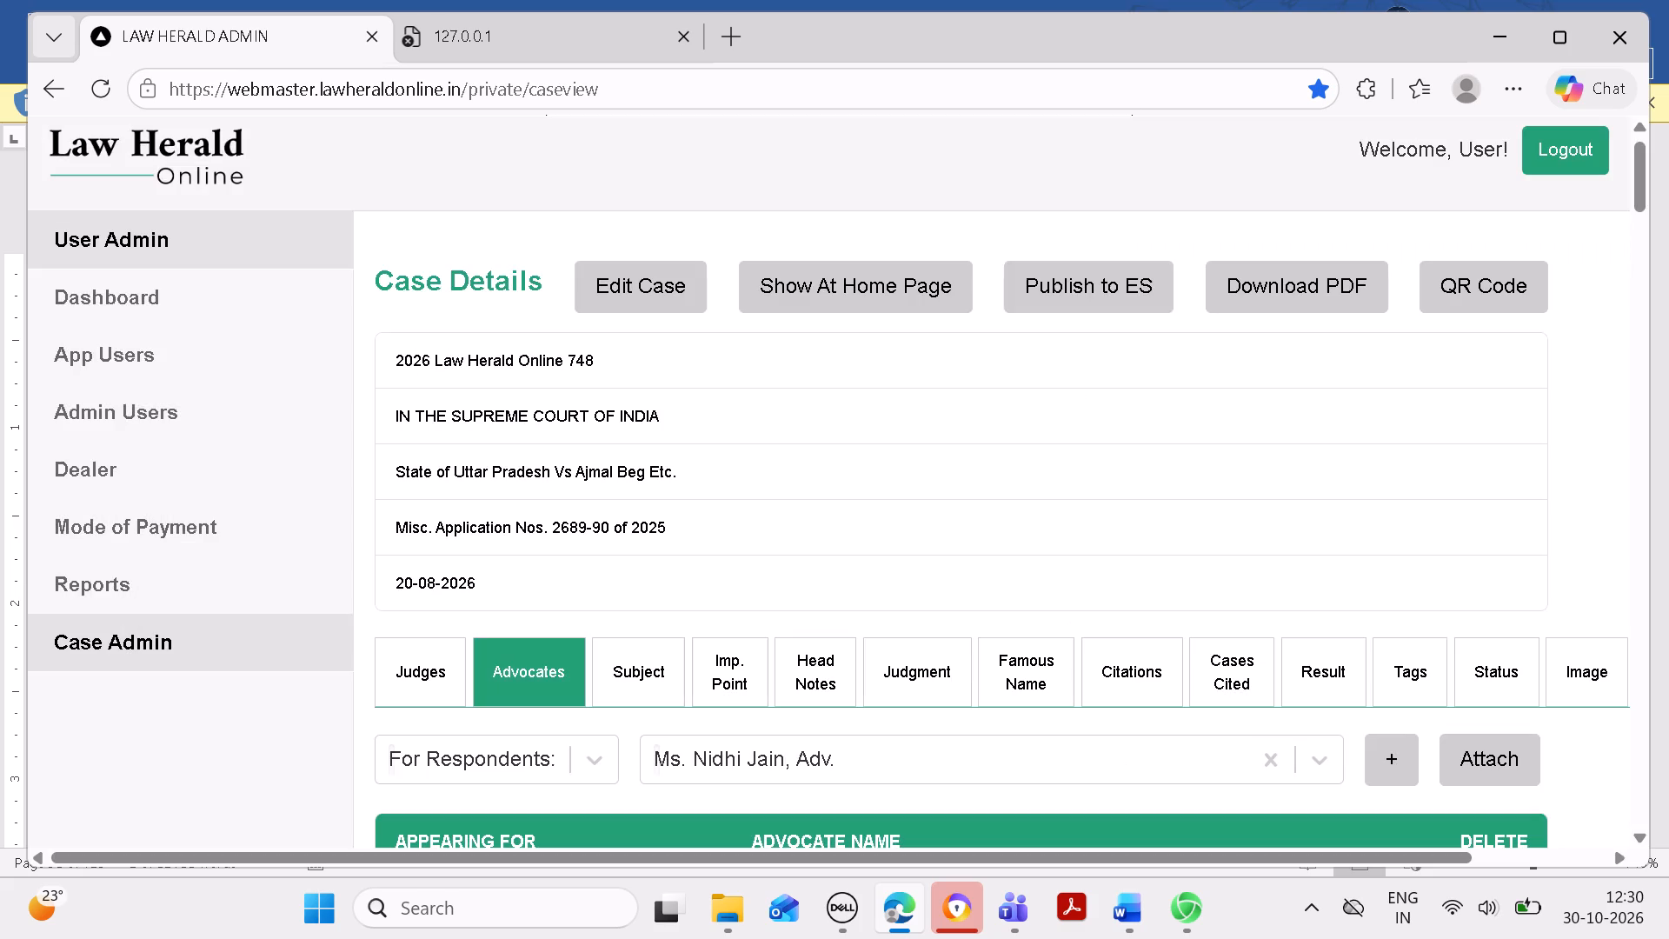
{"action": "scroll", "coordinate": [1065, 569], "scroll_direction": "down", "scroll_amount": 10}
{"action": "left_click", "coordinate": [1086, 263]}
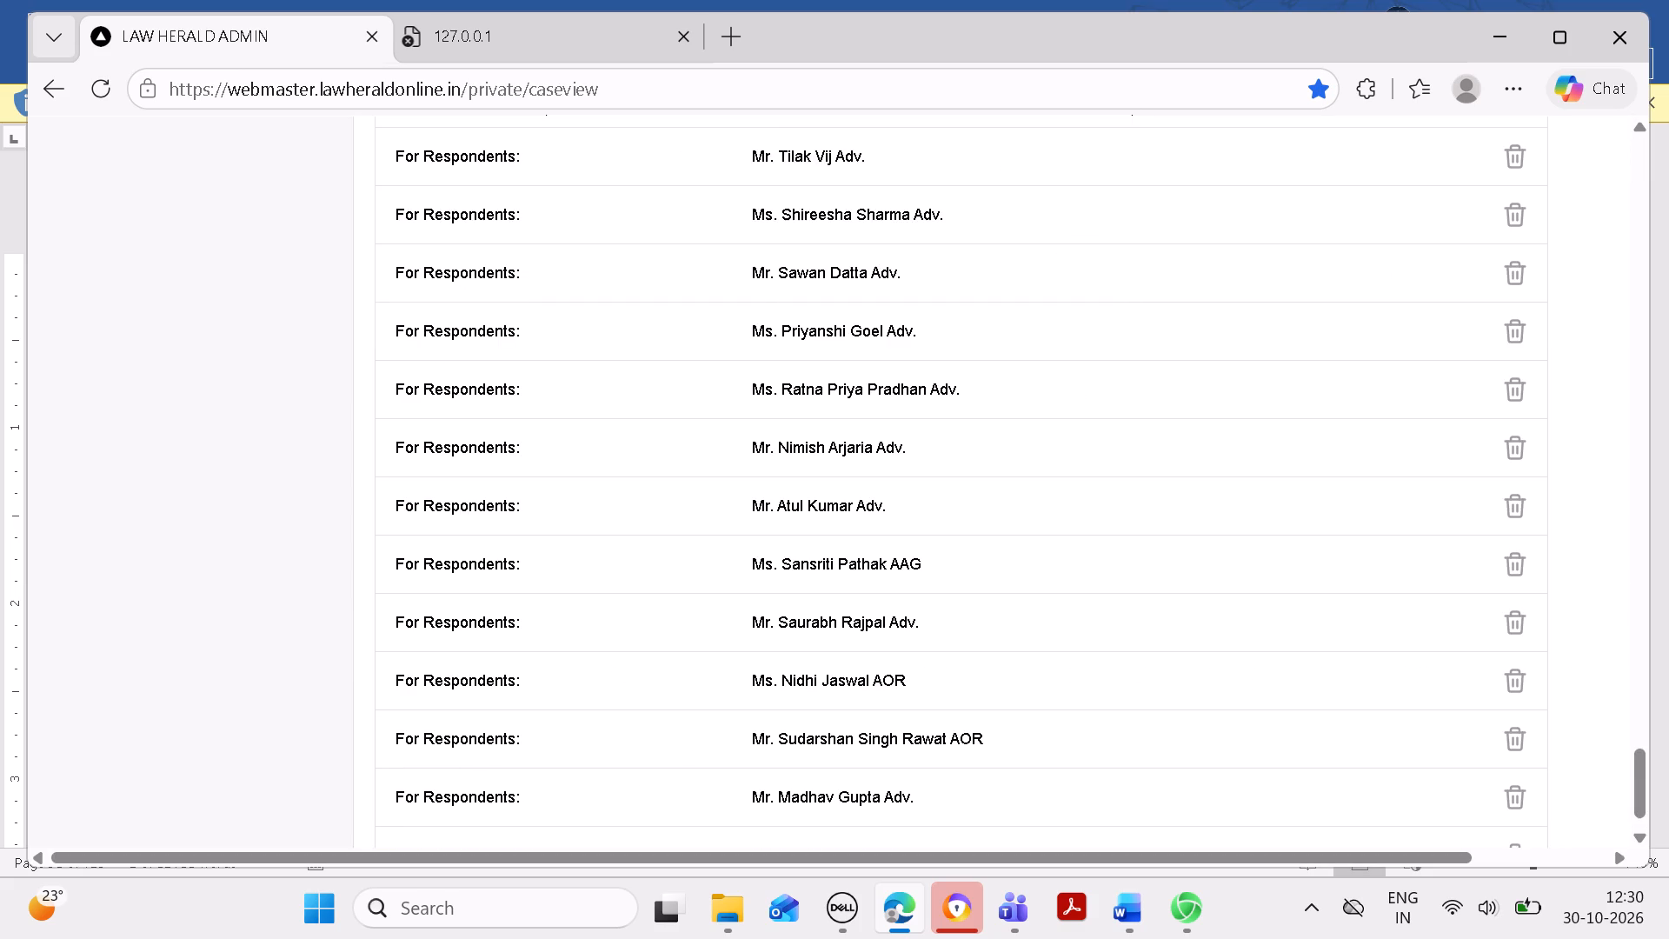
{"action": "scroll", "coordinate": [1054, 534], "scroll_direction": "down", "scroll_amount": 6}
Switch to the judgment in Word for the eighty-seventh respondents' advocate's name.
{"action": "left_click", "coordinate": [1126, 893]}
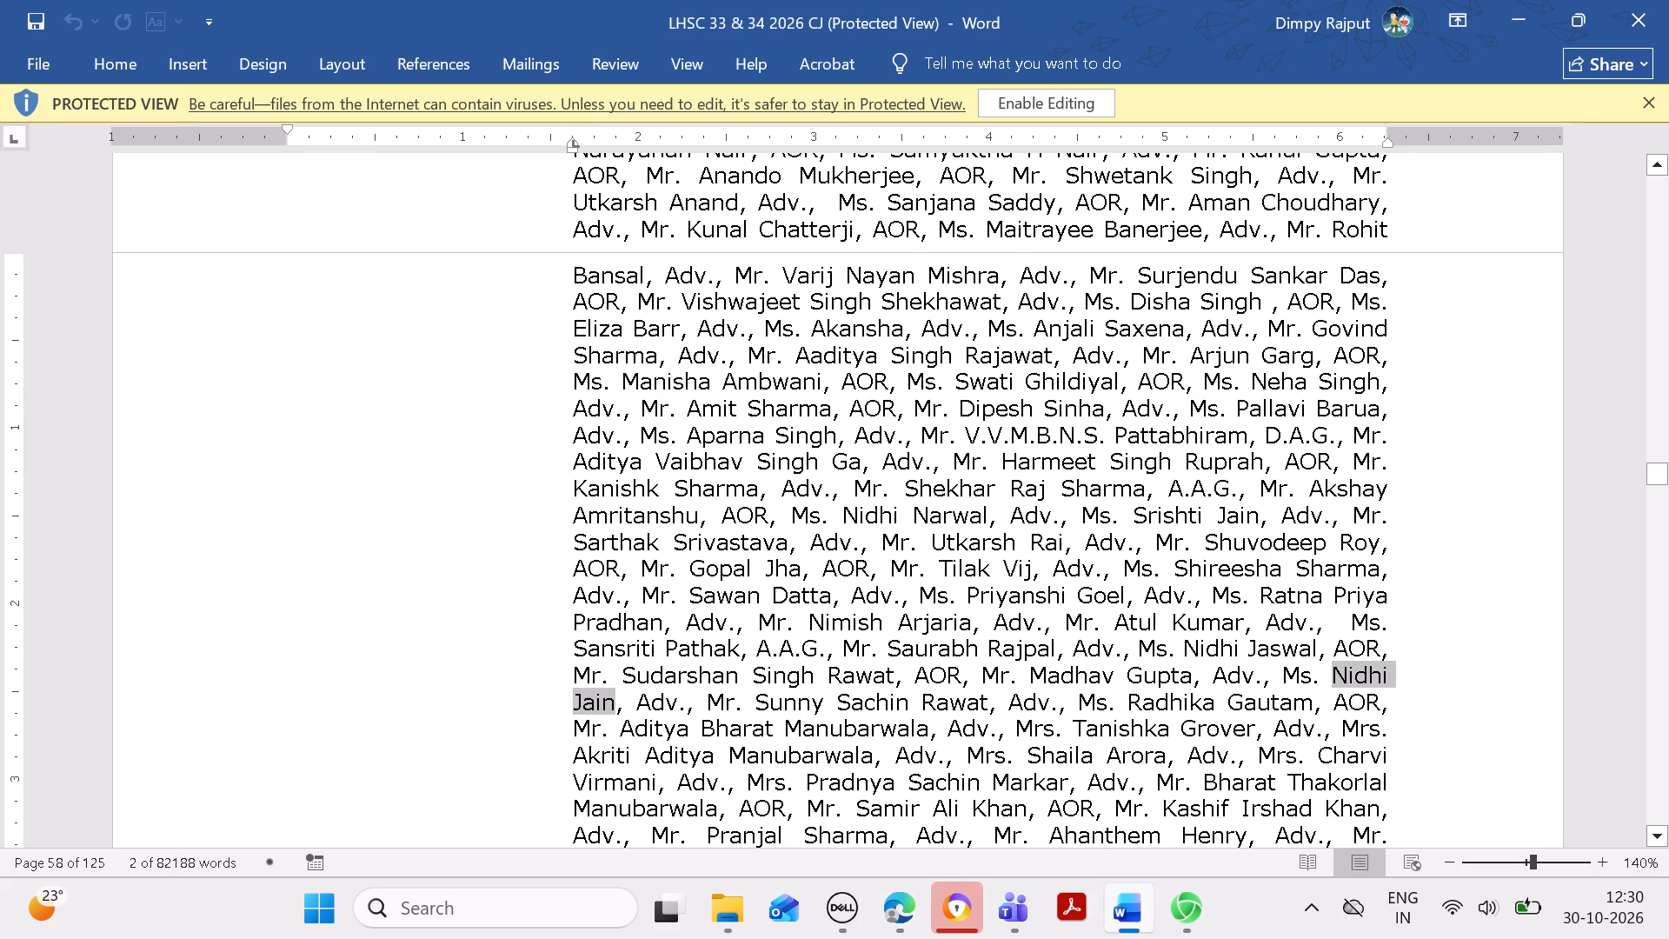
Copy the eighty-seventh respondents' advocate's name from the judgment and attach the existing Mr. entry designated Adv. for the respondents in the case record.
{"action": "left_click_drag", "start_coordinate": [758, 697], "coordinate": [773, 695]}
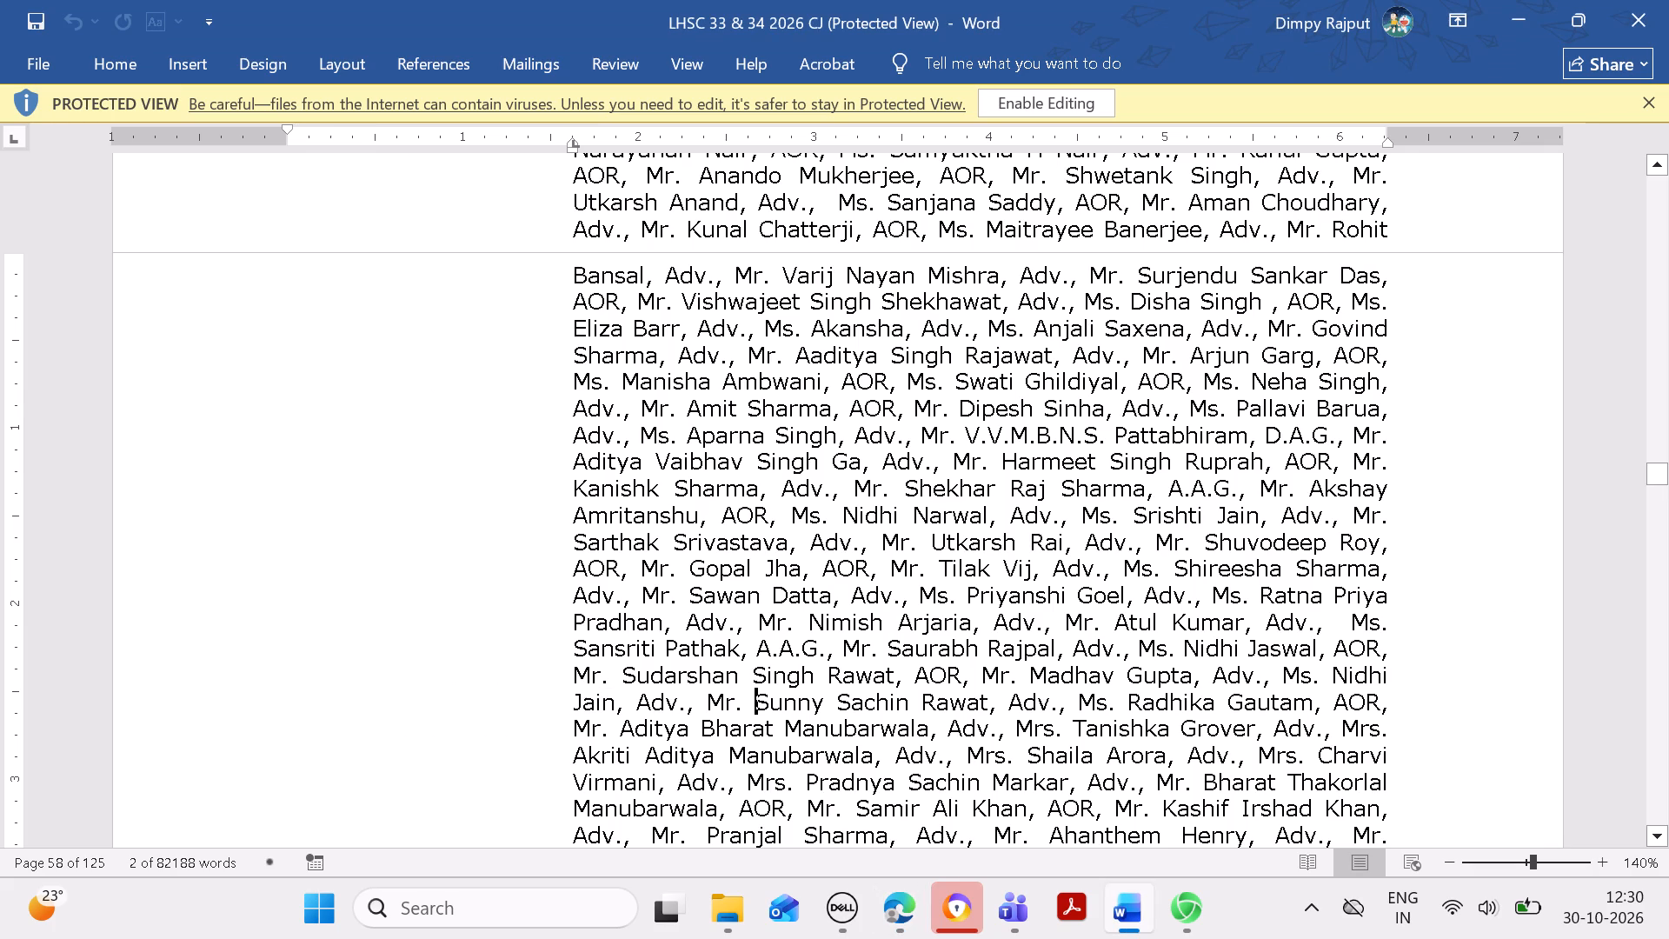
{"action": "left_click_drag", "start_coordinate": [773, 695], "coordinate": [945, 706]}
{"action": "key", "text": "ctrl+c"}
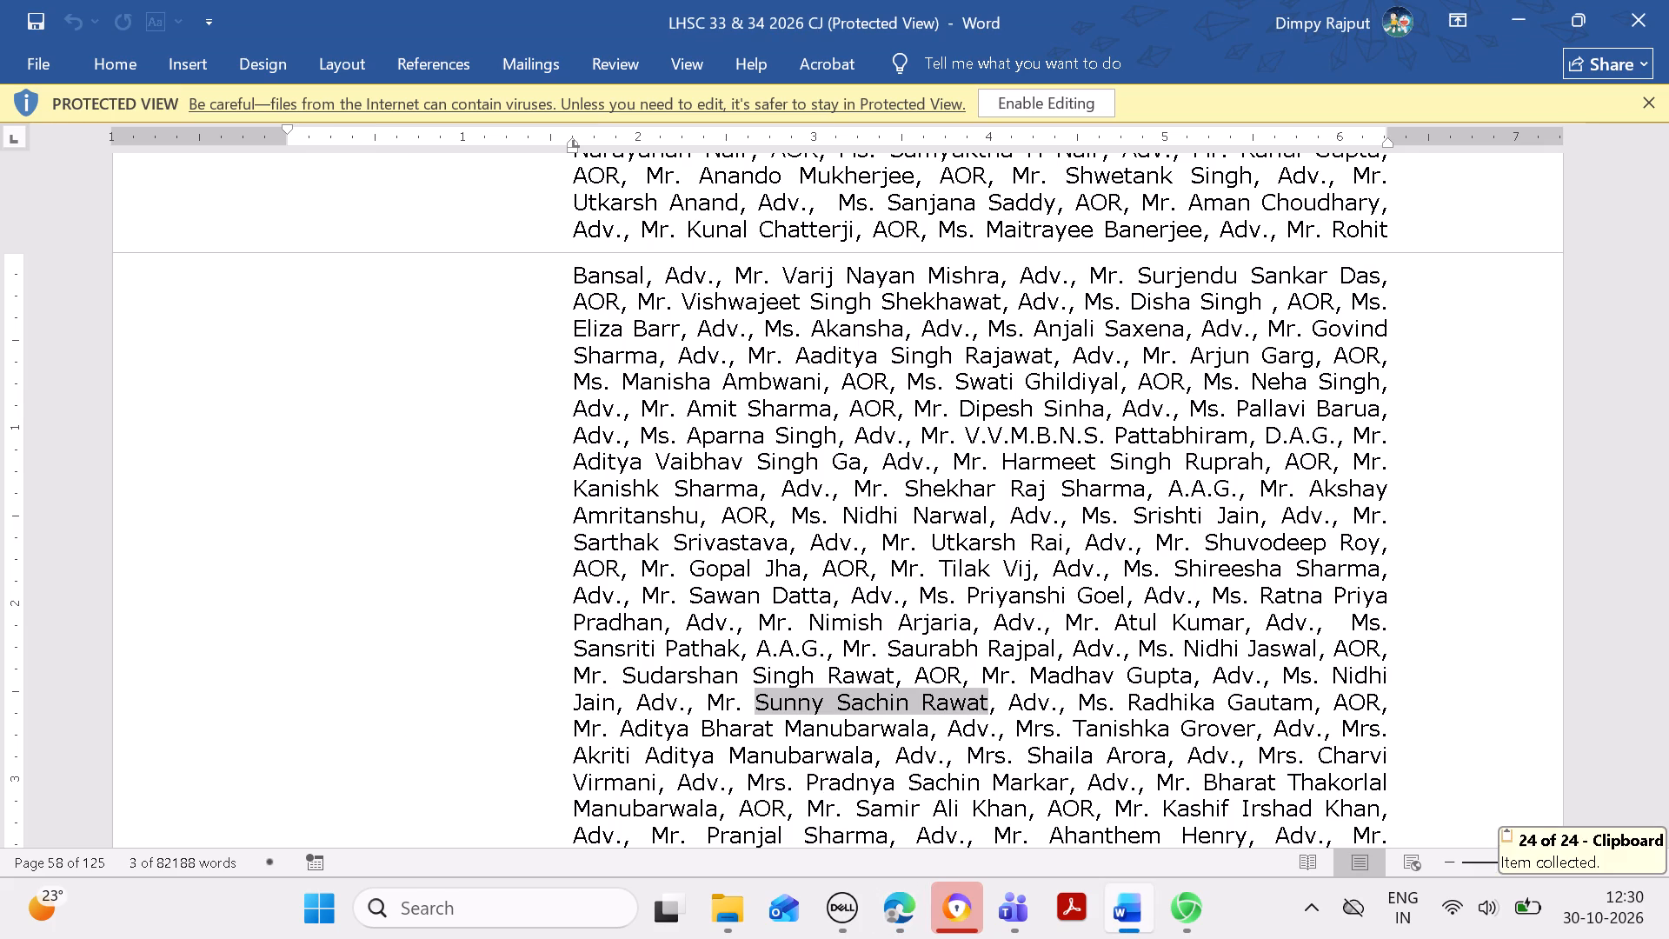
{"action": "left_click", "coordinate": [891, 917]}
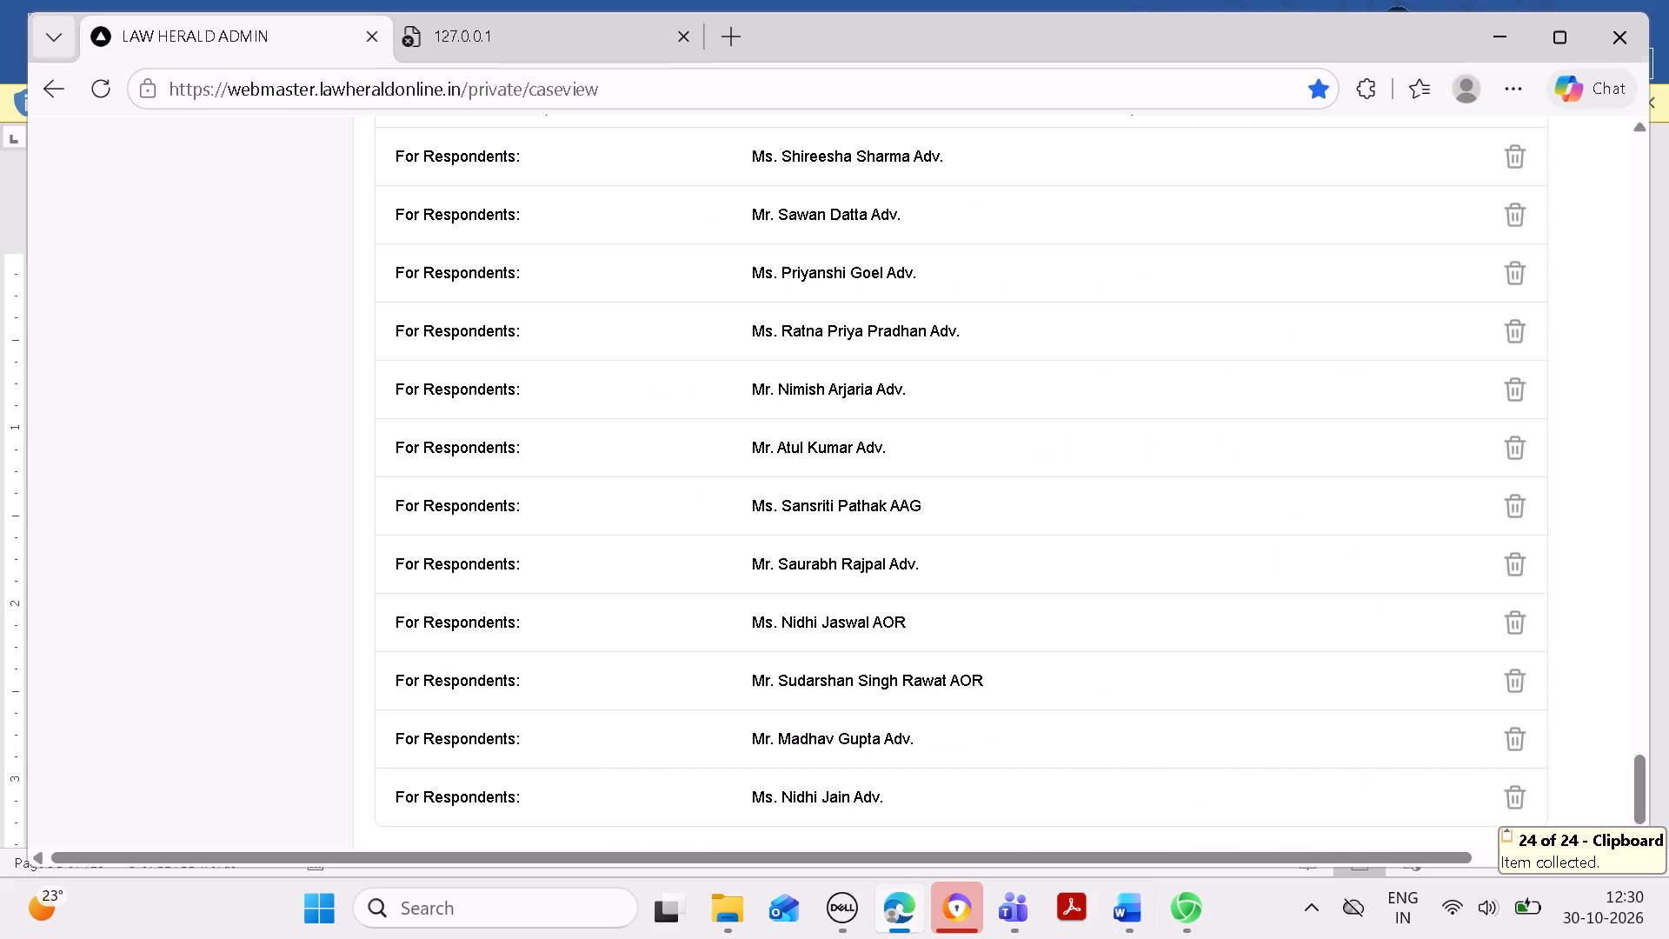
{"action": "scroll", "coordinate": [872, 807], "scroll_direction": "up", "scroll_amount": 3}
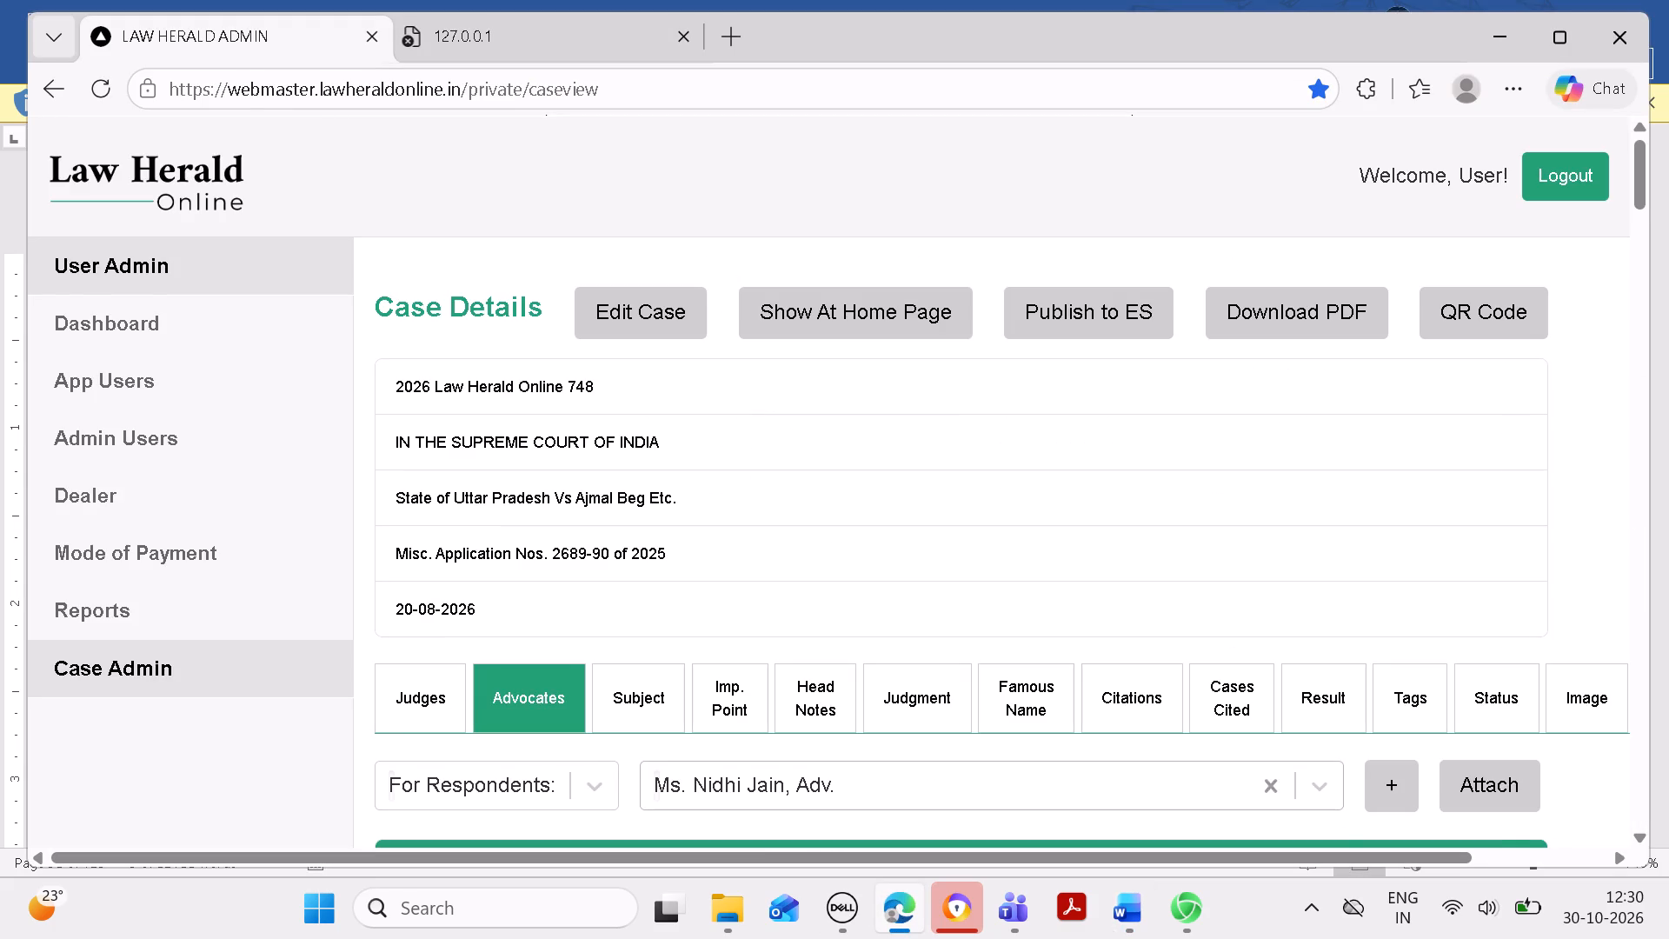
{"action": "left_click", "coordinate": [1272, 783]}
{"action": "key", "text": "ctrl+v"}
{"action": "left_click", "coordinate": [1107, 809]}
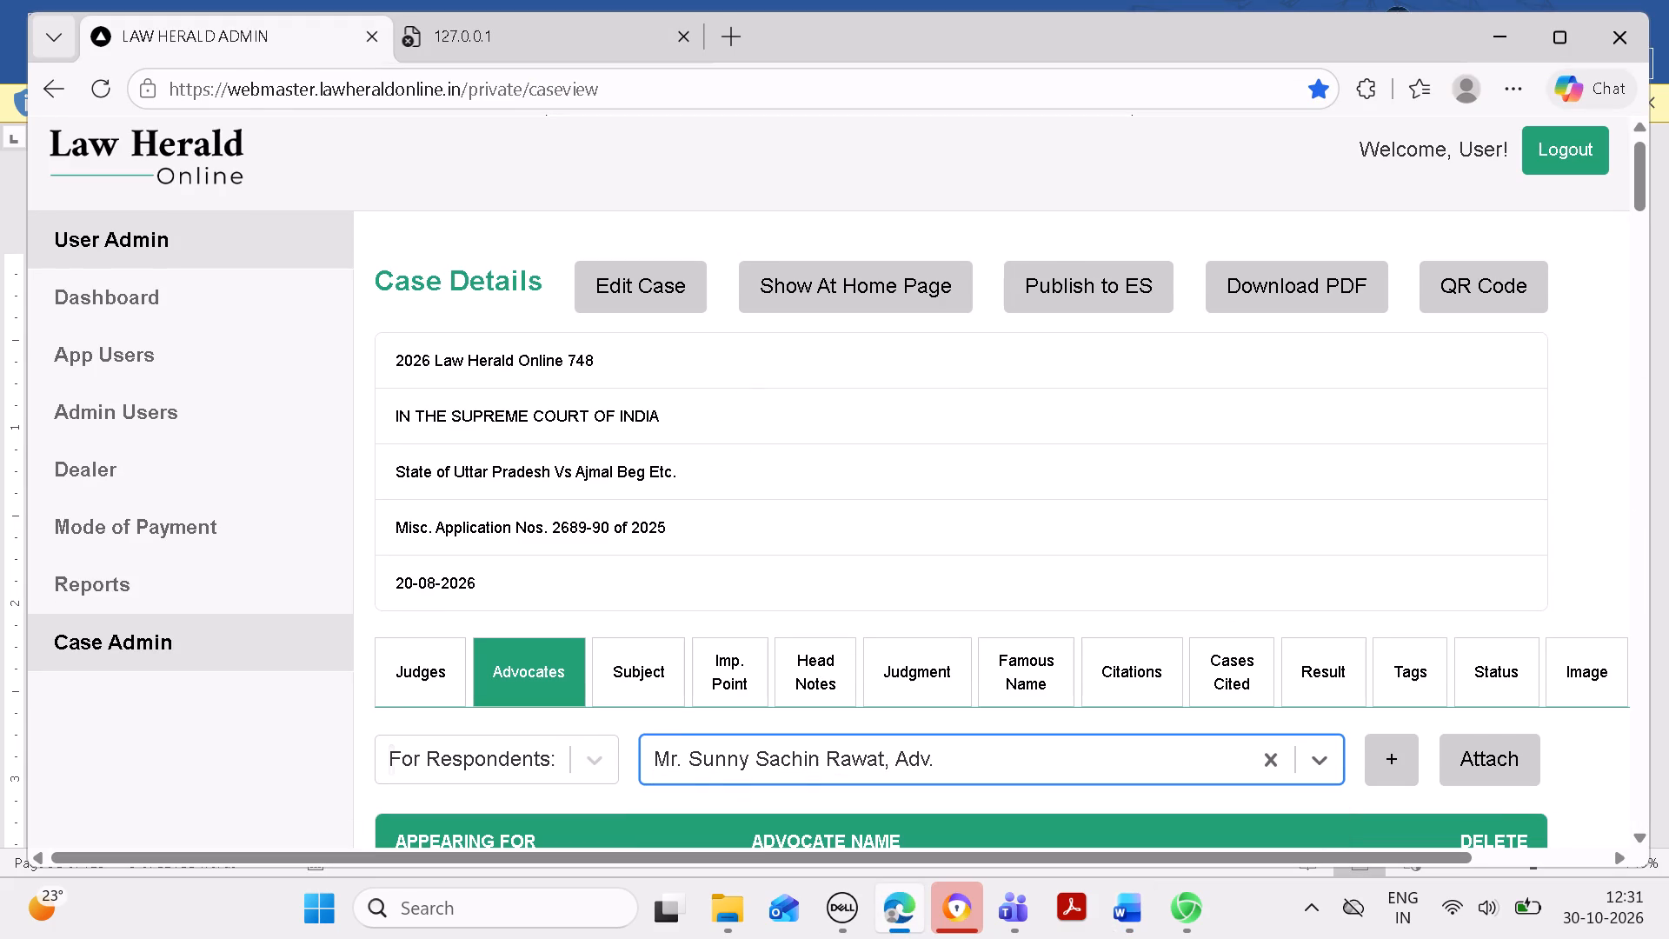
{"action": "left_click", "coordinate": [1499, 753]}
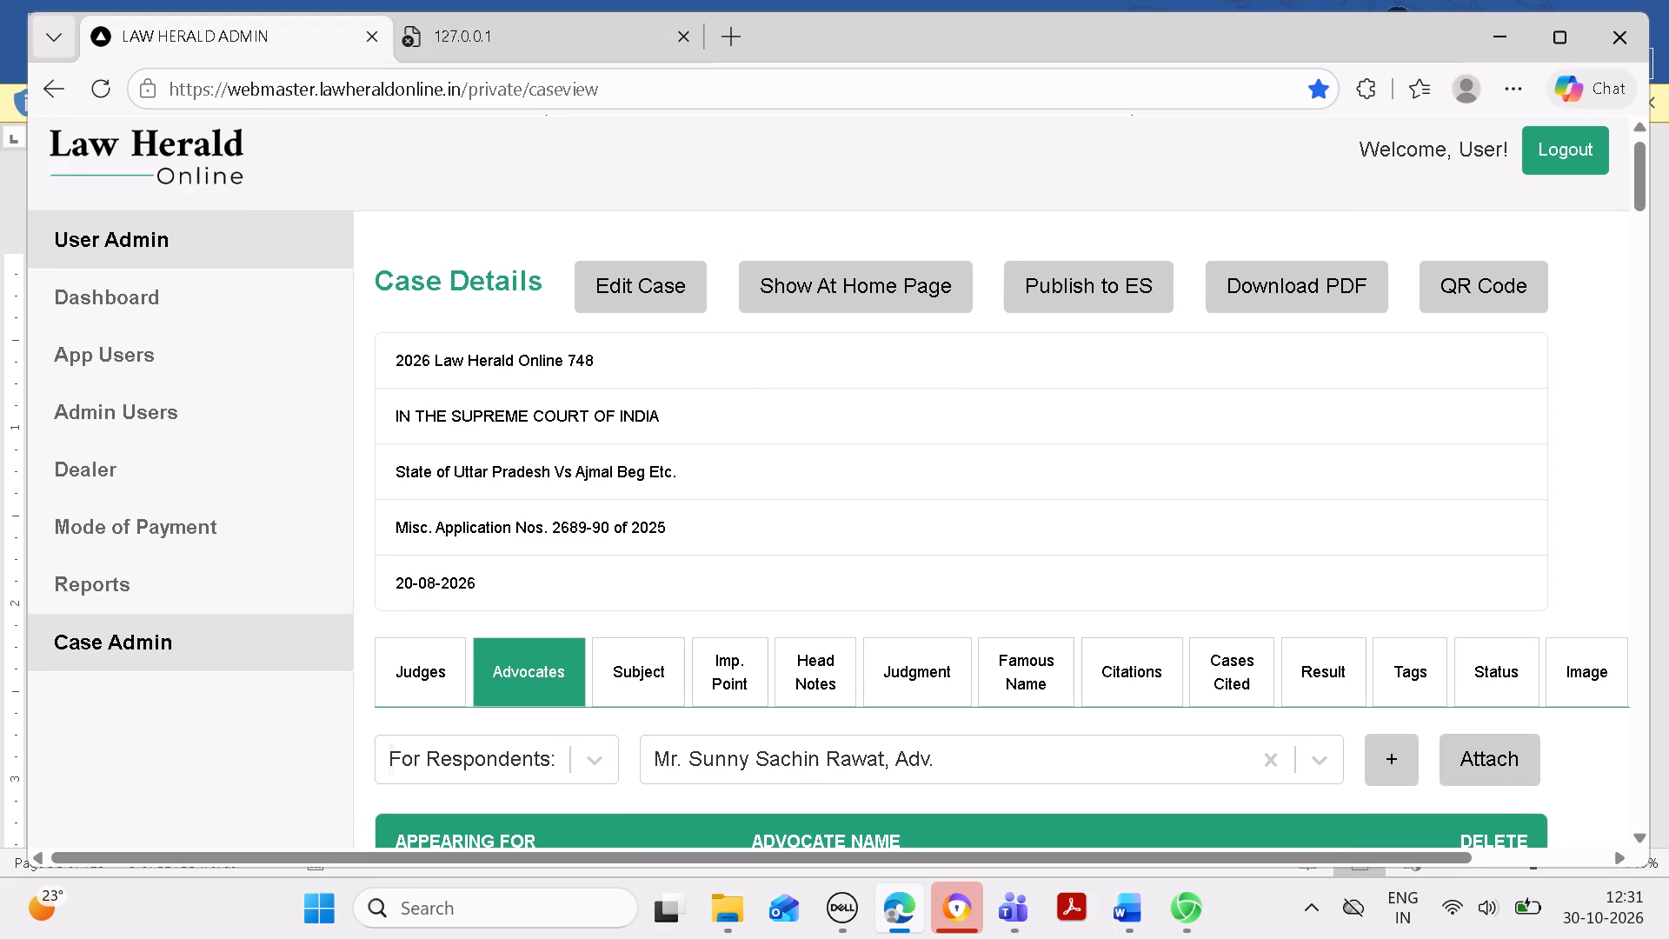
{"action": "left_click", "coordinate": [1079, 262]}
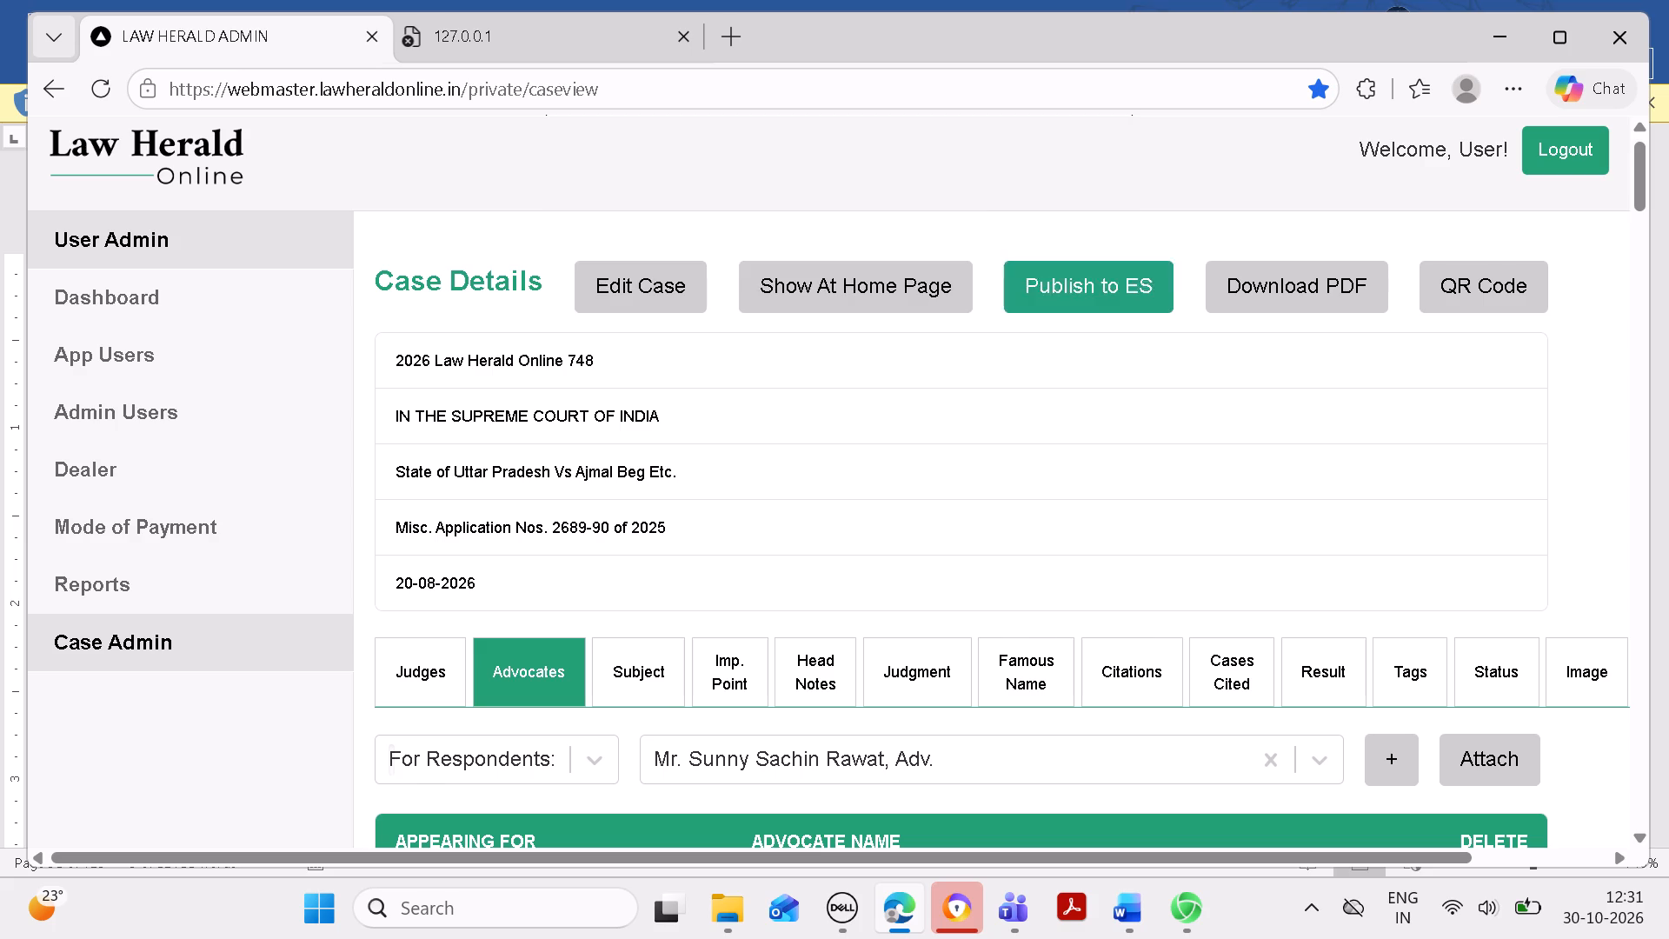
{"action": "scroll", "coordinate": [1095, 603], "scroll_direction": "down", "scroll_amount": 9}
Copy the eighty-eighth respondents' advocate's name from the Word judgment and attach the existing Ms. entry designated AOR for the respondents in the case record.
{"action": "left_click", "coordinate": [1141, 925]}
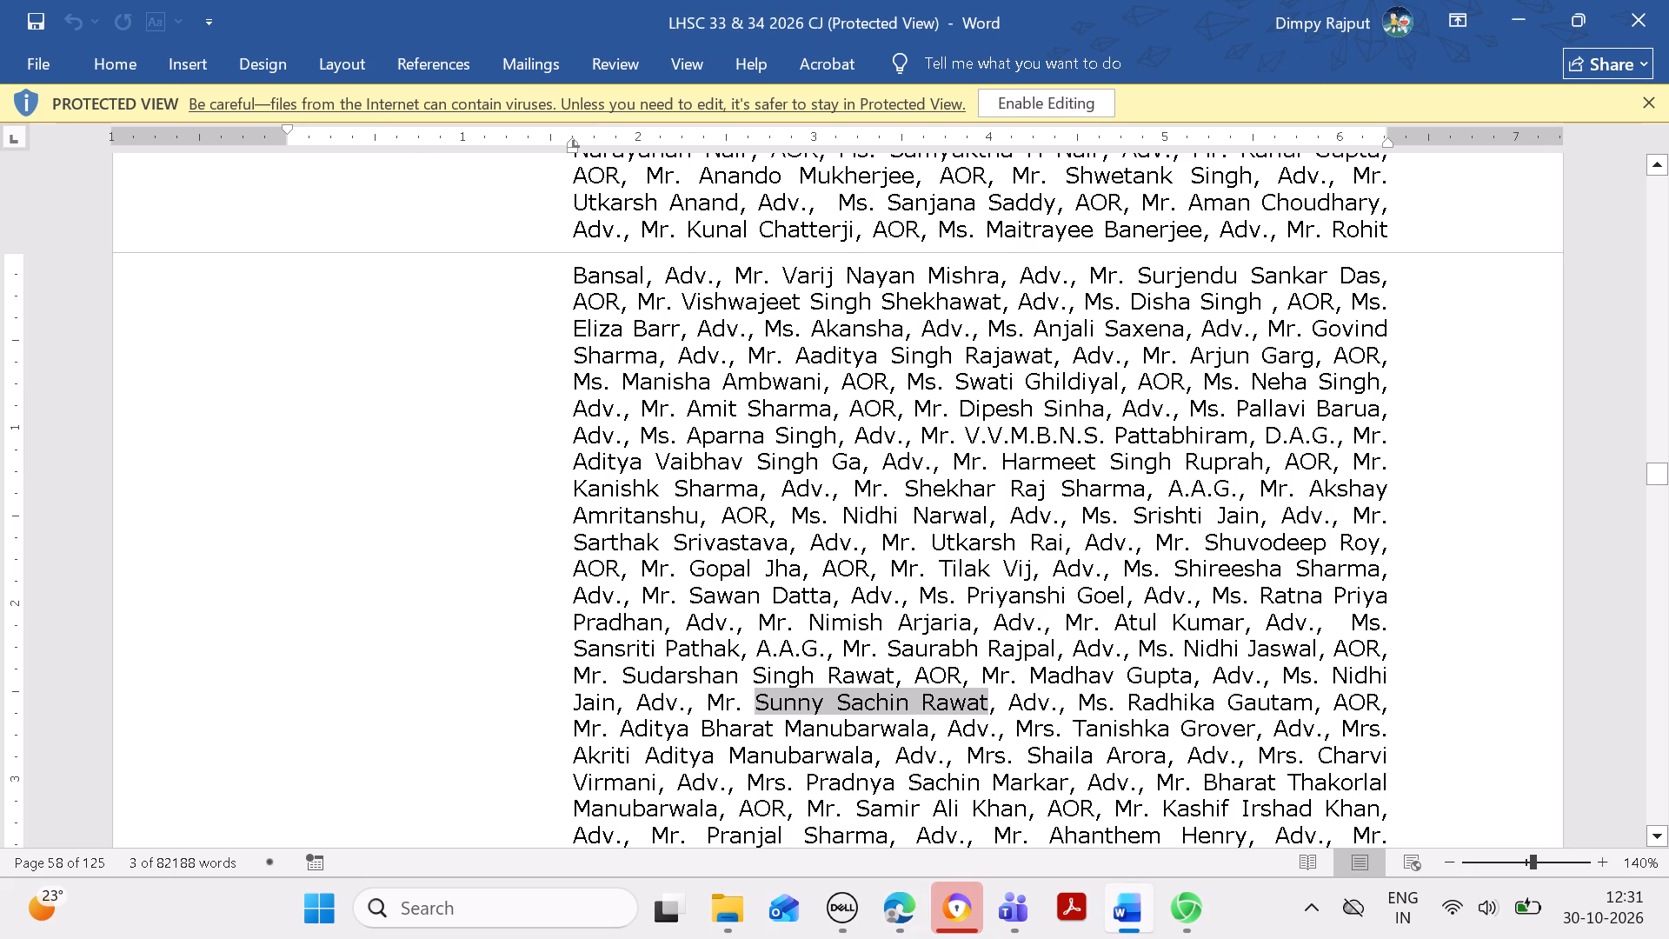
{"action": "left_click_drag", "start_coordinate": [1131, 701], "coordinate": [1170, 704]}
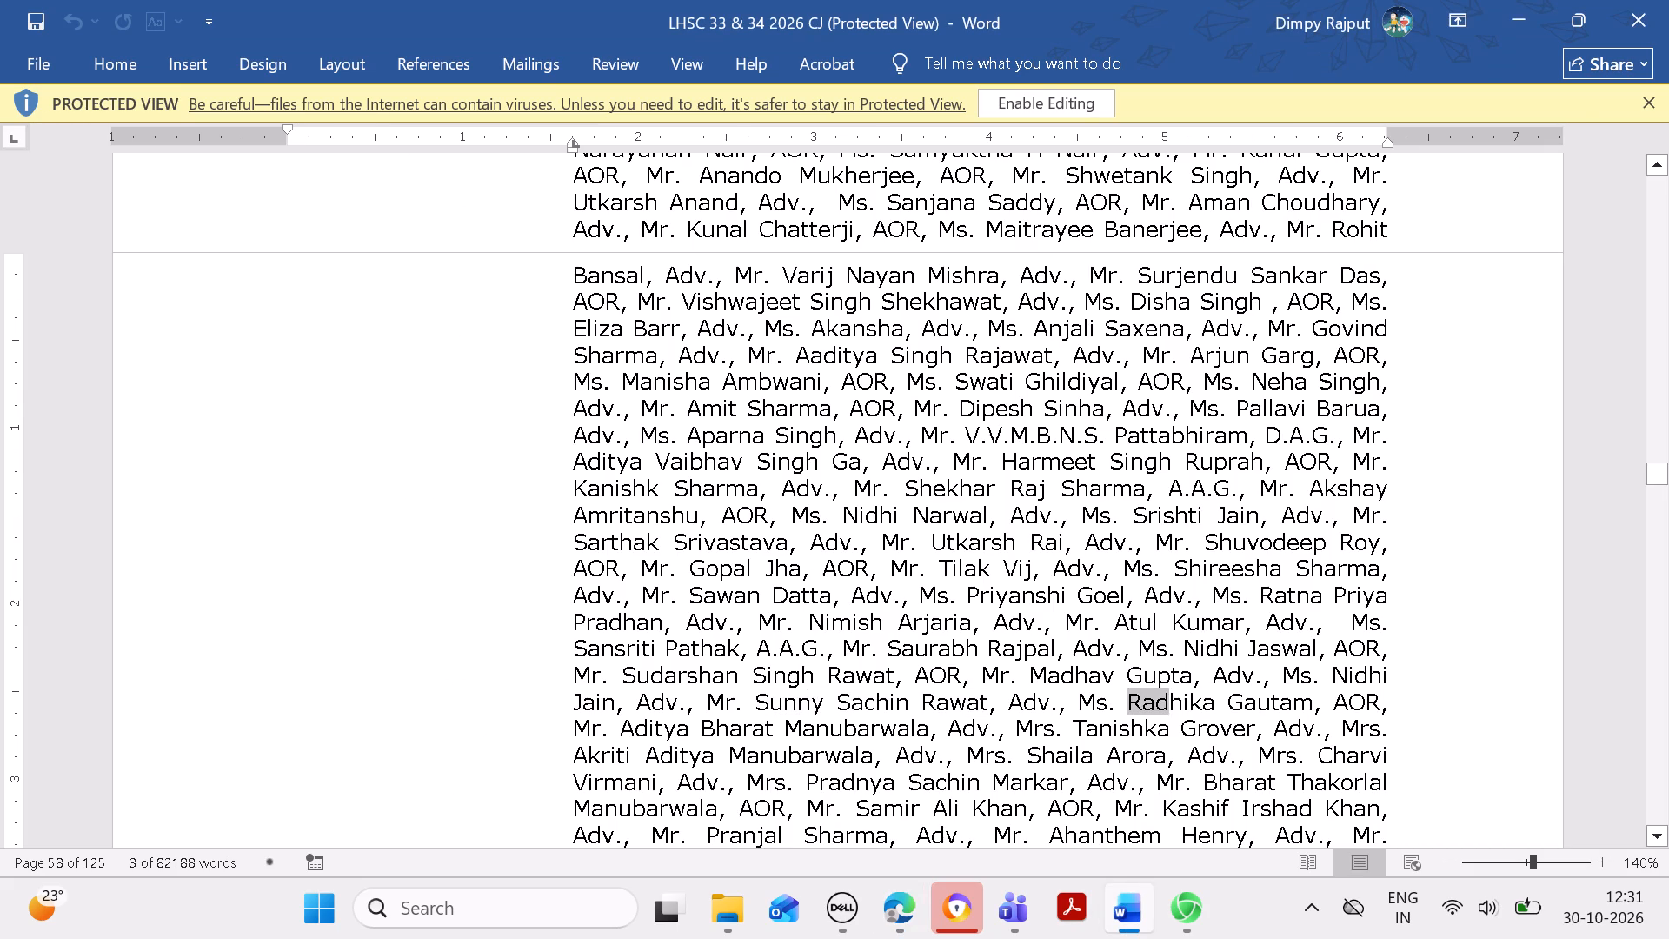
{"action": "left_click_drag", "start_coordinate": [1170, 704], "coordinate": [1270, 707]}
{"action": "key", "text": "ctrl+c"}
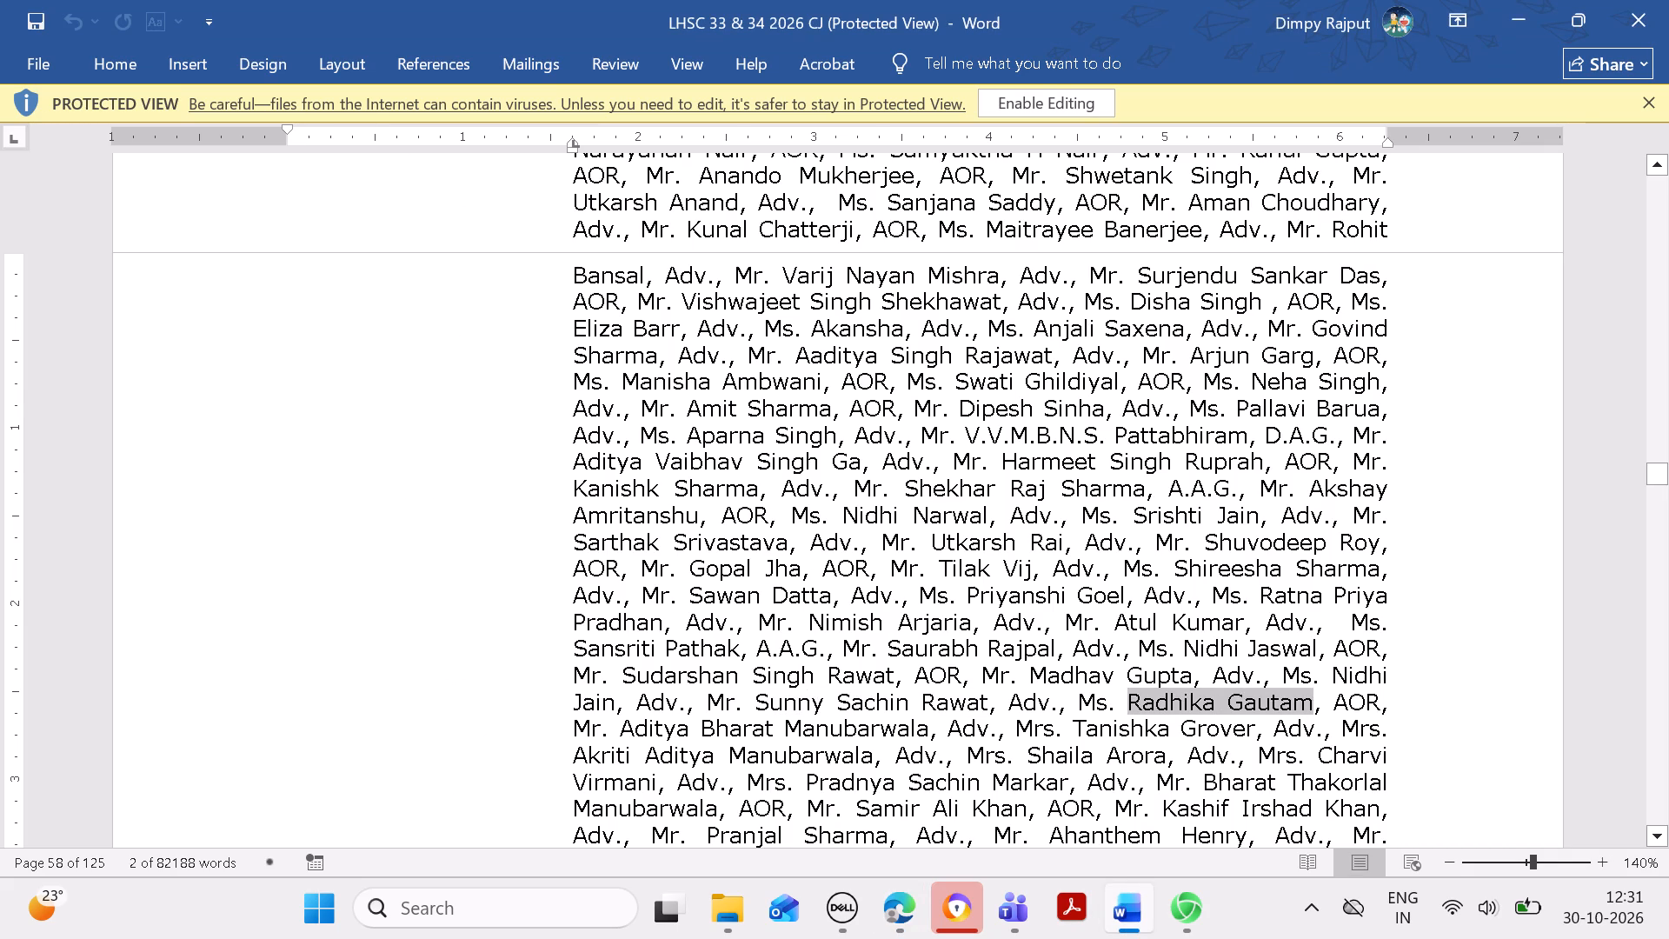
{"action": "left_click", "coordinate": [894, 910]}
{"action": "scroll", "coordinate": [866, 844], "scroll_direction": "up", "scroll_amount": 4}
{"action": "left_click", "coordinate": [1273, 782]}
{"action": "key", "text": "ctrl+v"}
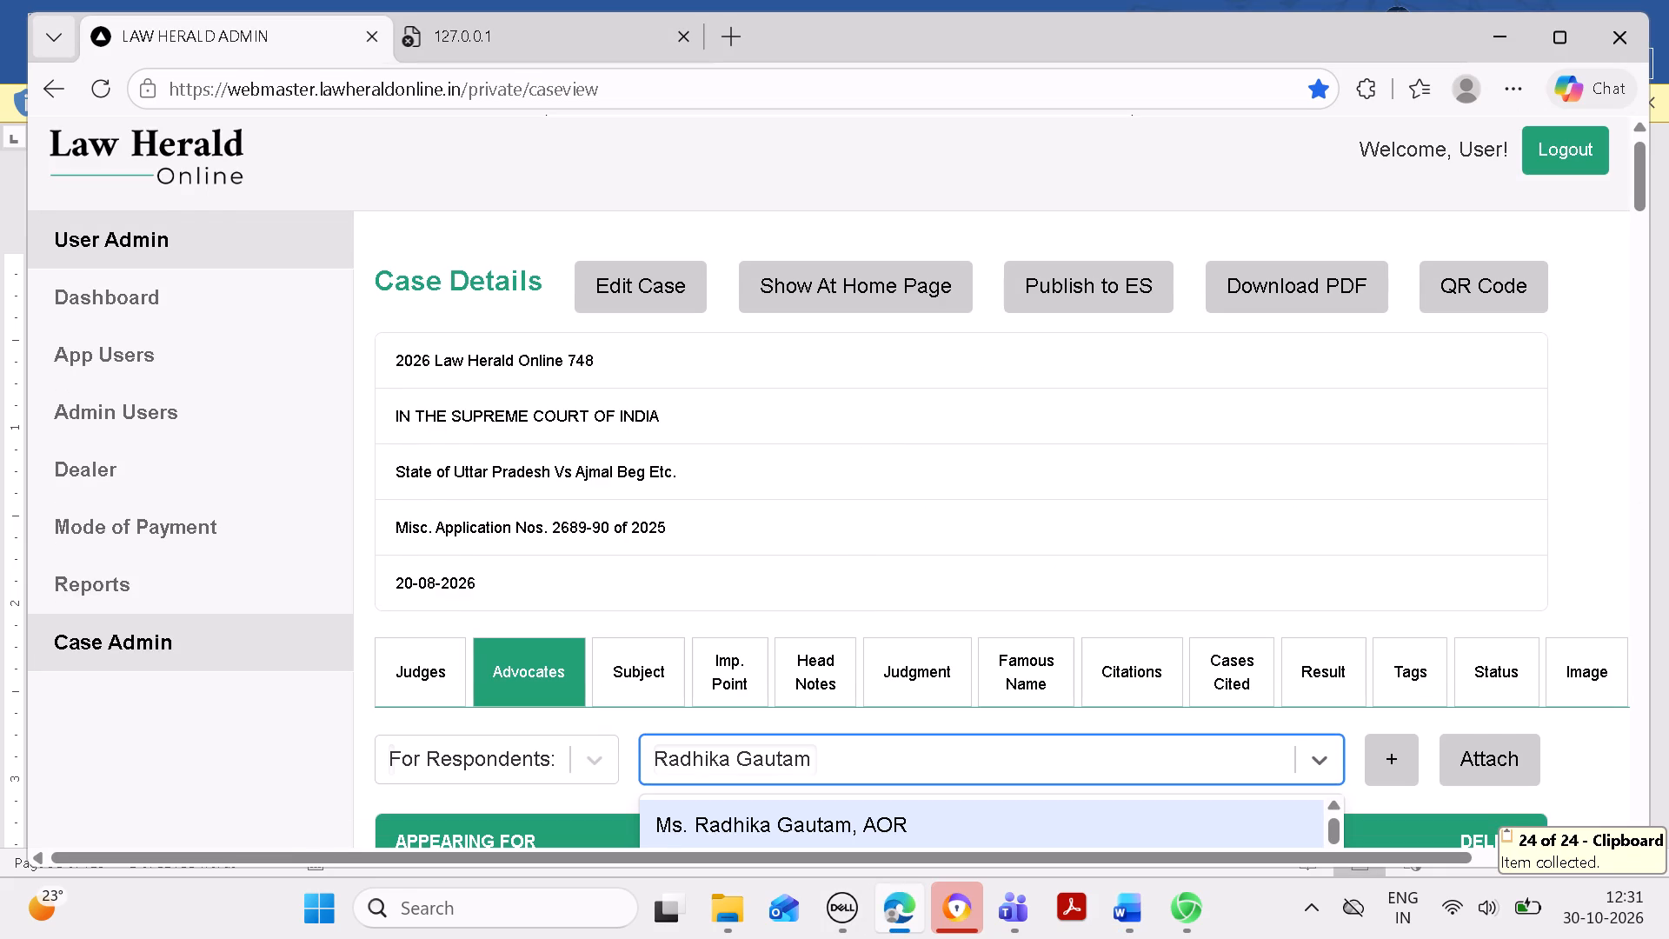
{"action": "left_click", "coordinate": [1070, 812]}
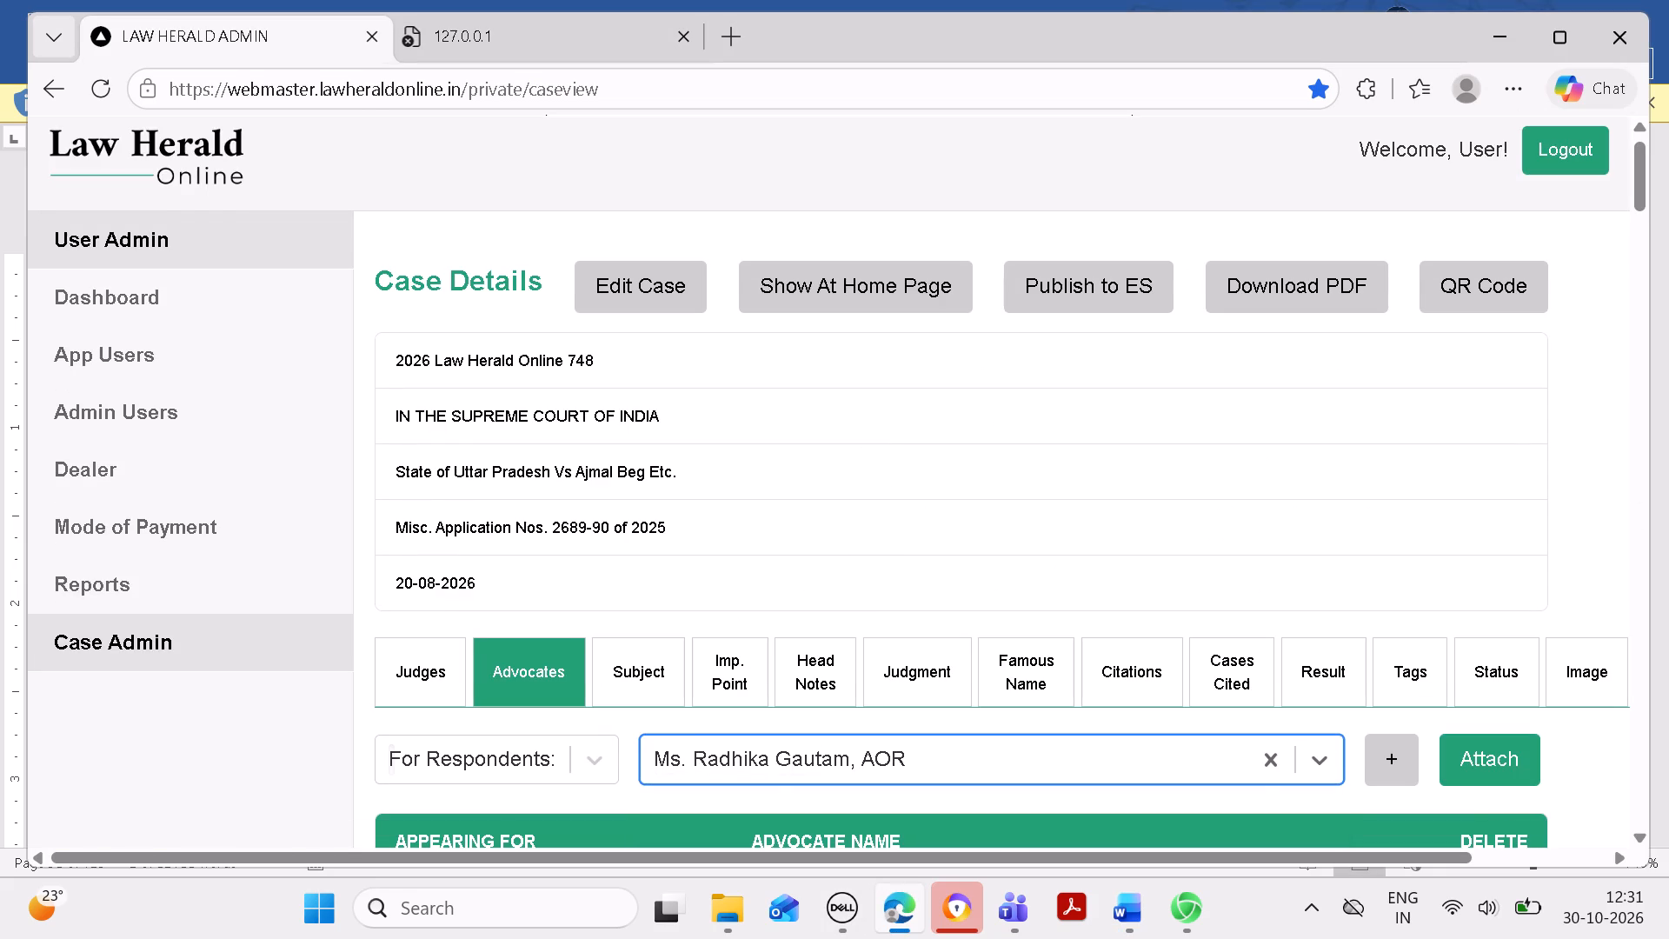
{"action": "left_click", "coordinate": [1506, 763]}
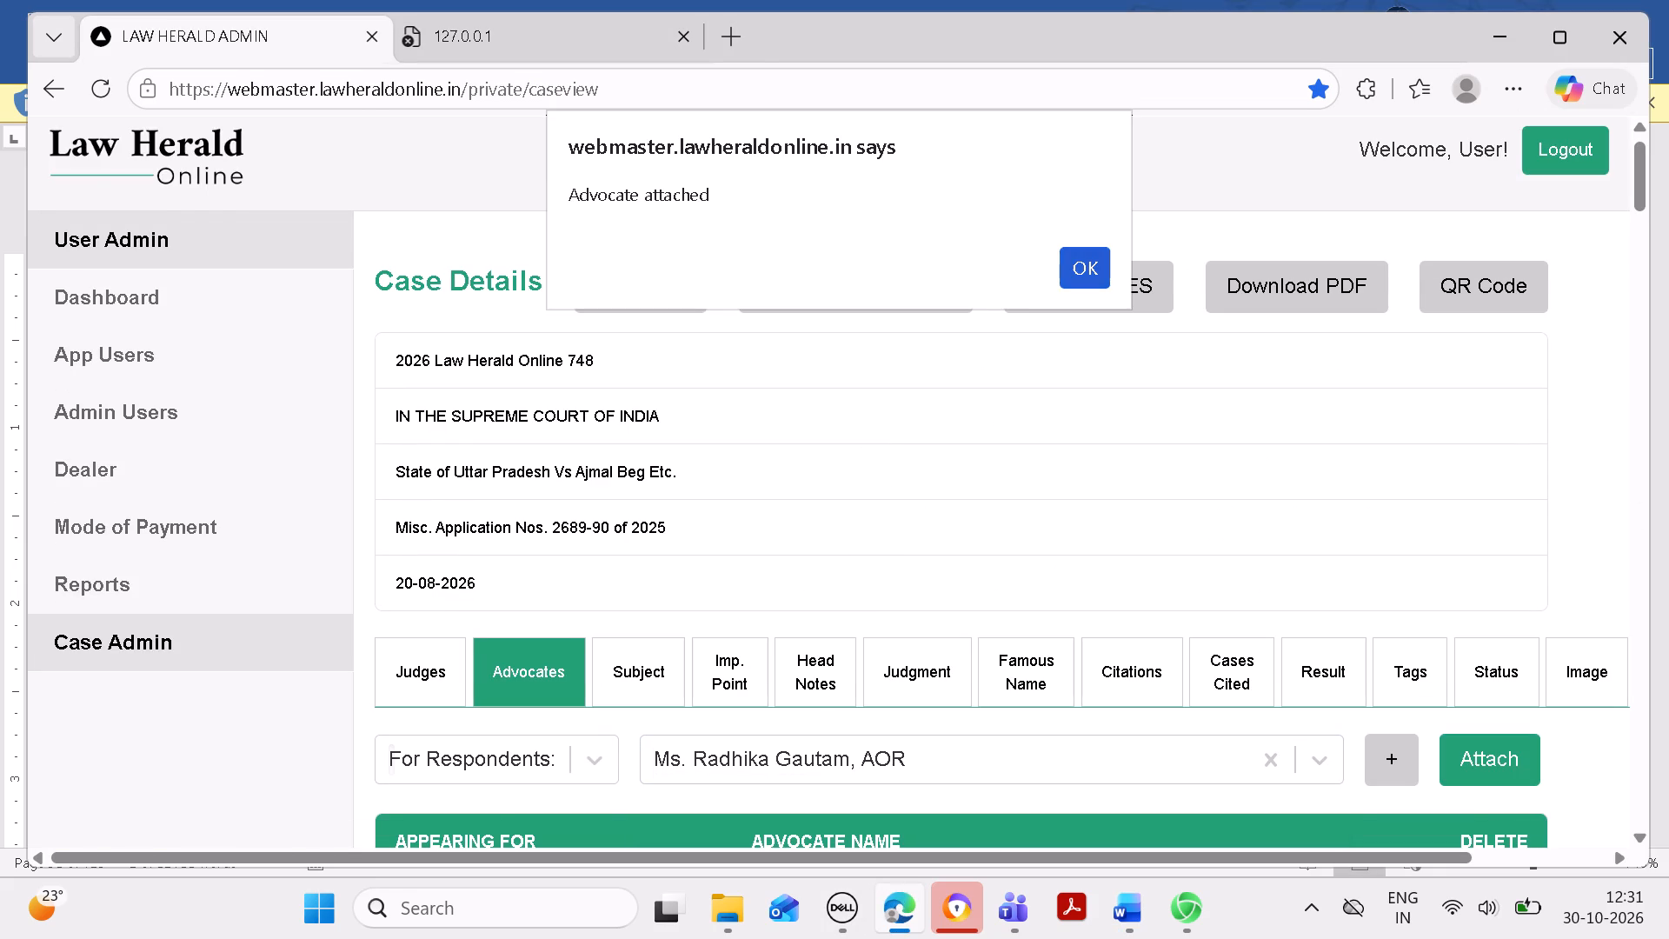
{"action": "left_click", "coordinate": [1087, 263]}
{"action": "scroll", "coordinate": [1194, 761], "scroll_direction": "down", "scroll_amount": 5}
{"action": "scroll", "coordinate": [1153, 824], "scroll_direction": "down", "scroll_amount": 3}
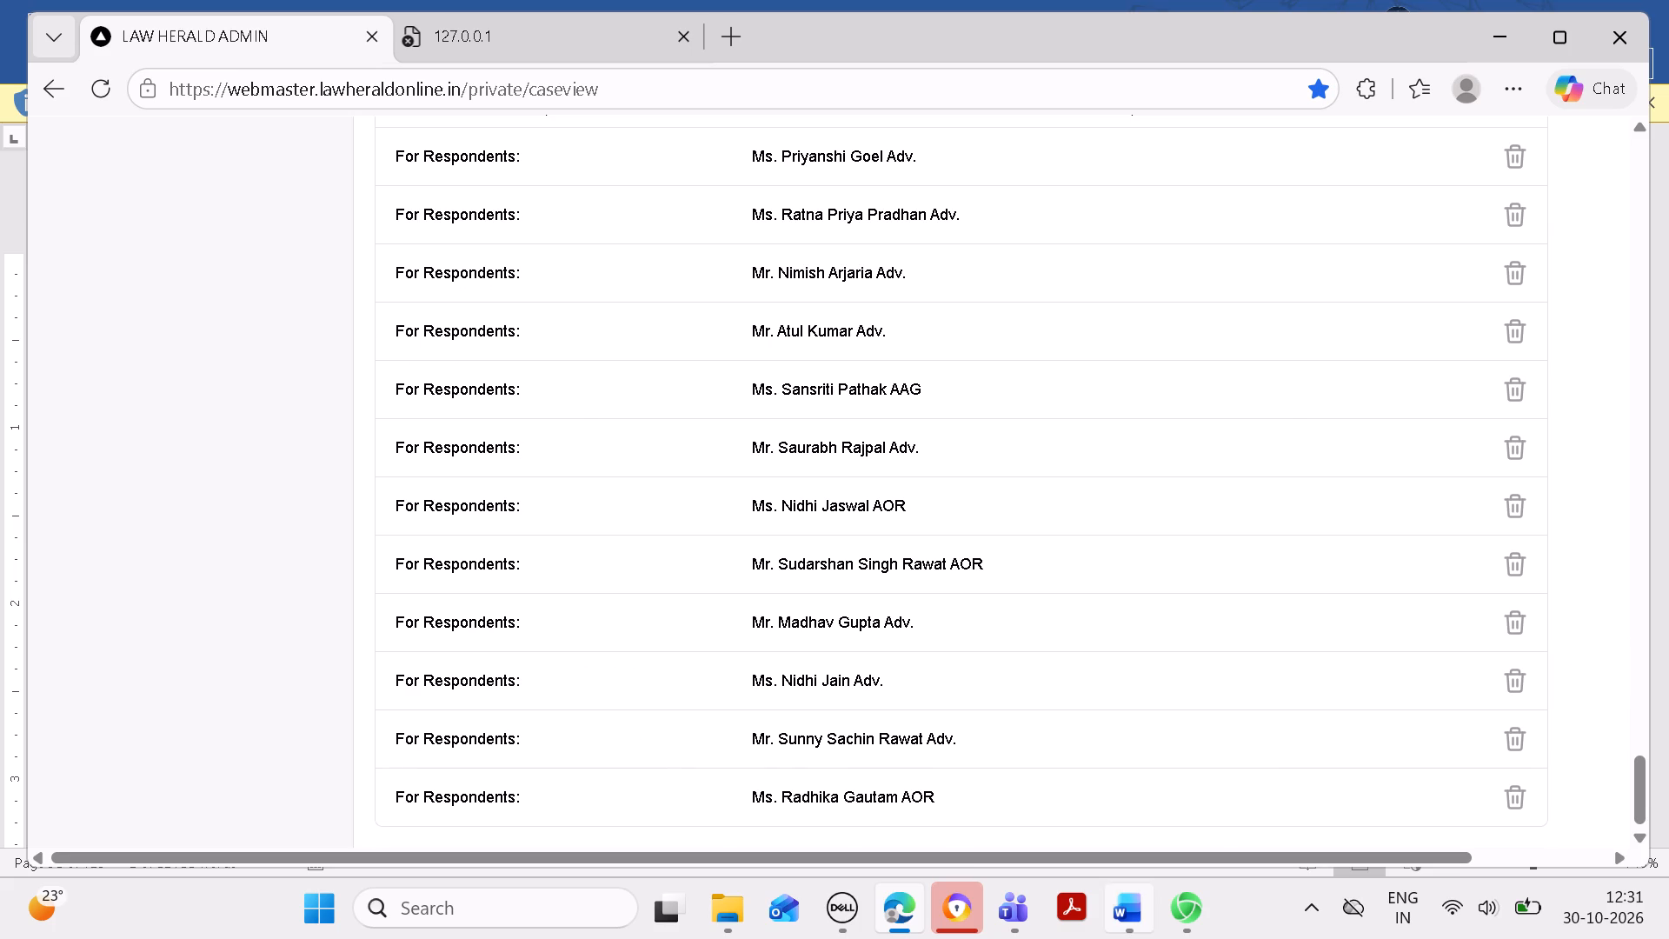
Copy the eighty-ninth respondents' advocate's name from the Word judgment, and create and attach a case-record entry with prefix Mr. and designation ADV.
{"action": "left_click", "coordinate": [1130, 912]}
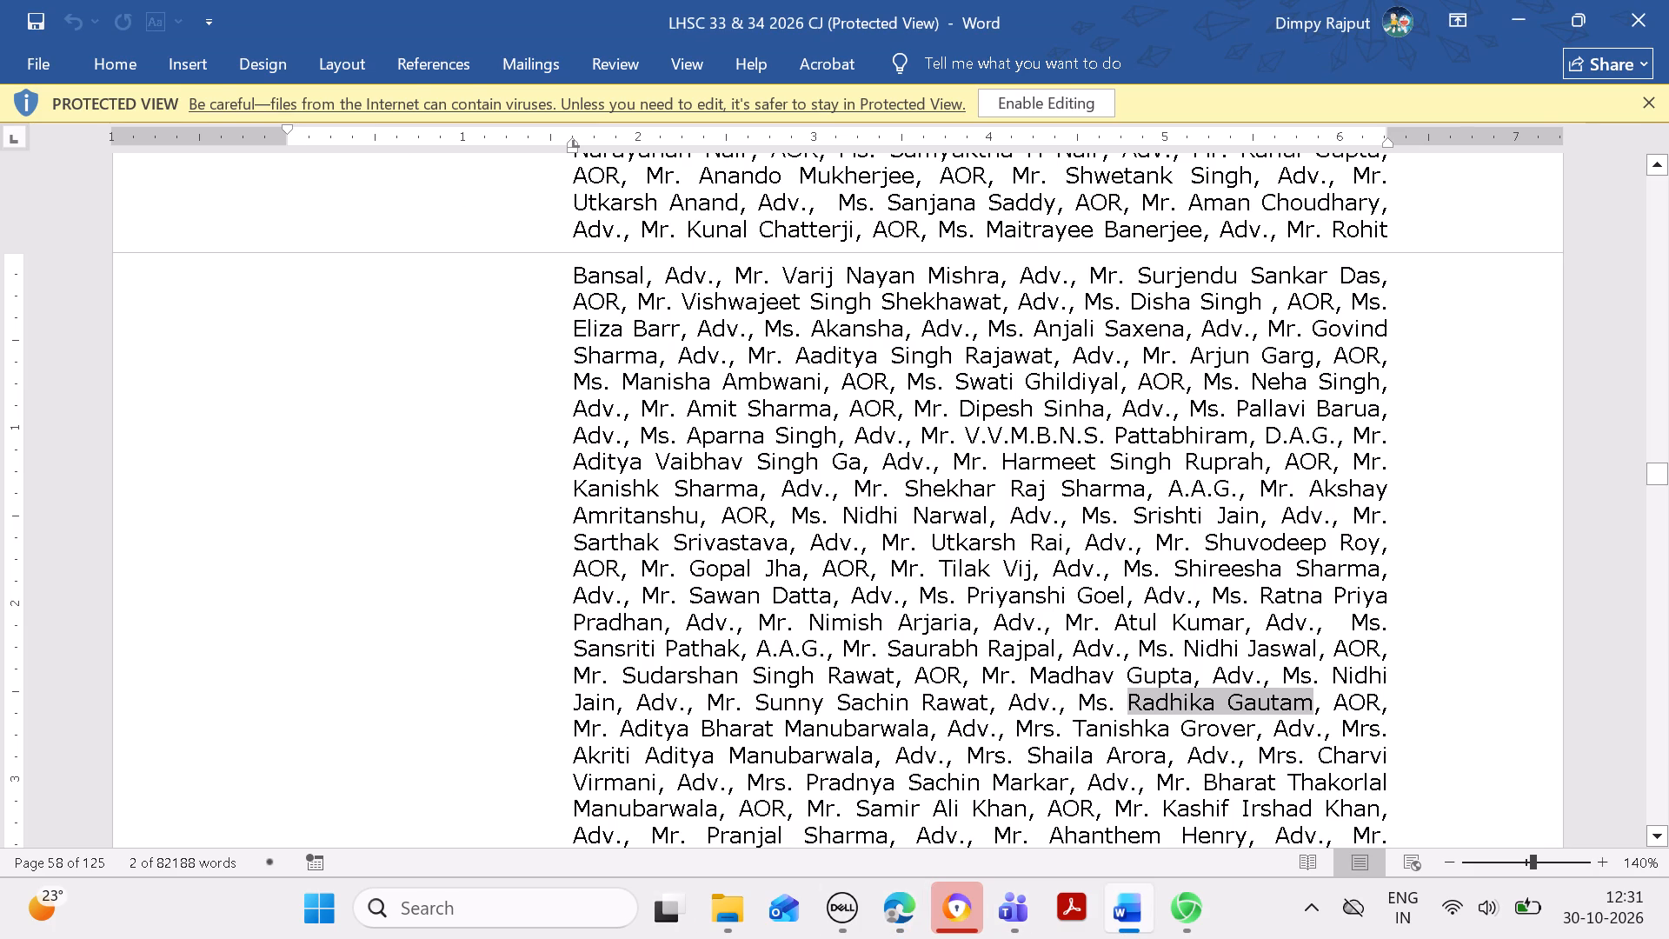
{"action": "left_click_drag", "start_coordinate": [618, 732], "coordinate": [822, 743]}
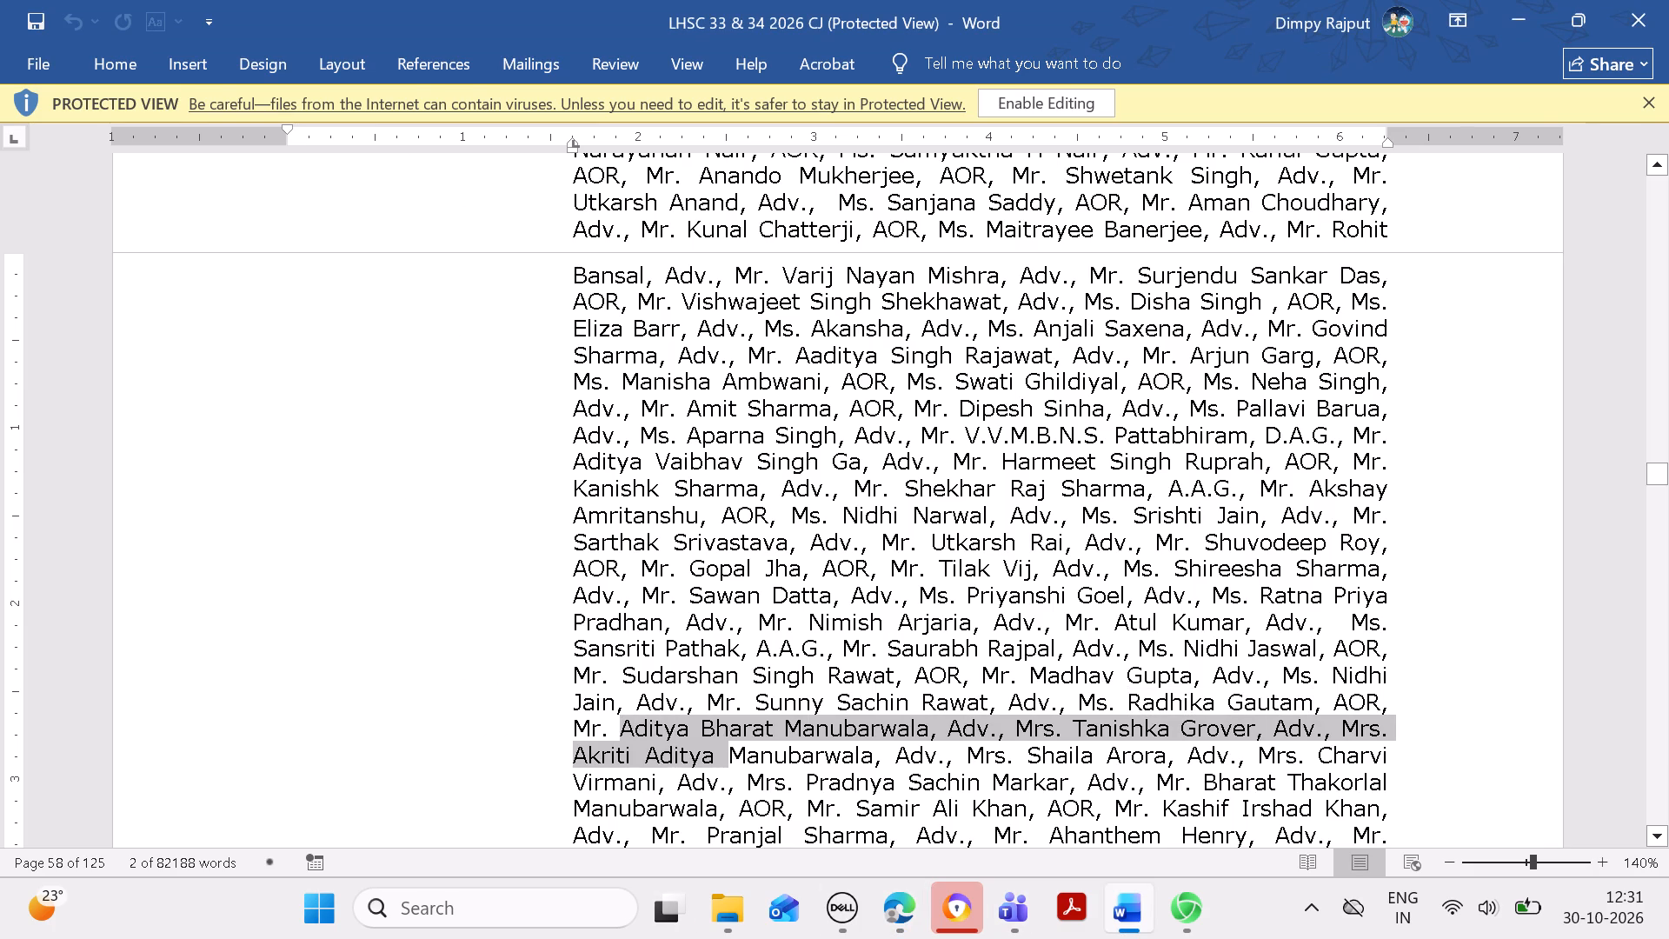
{"action": "left_click_drag", "start_coordinate": [822, 743], "coordinate": [839, 735]}
{"action": "key", "text": "ctrl+c"}
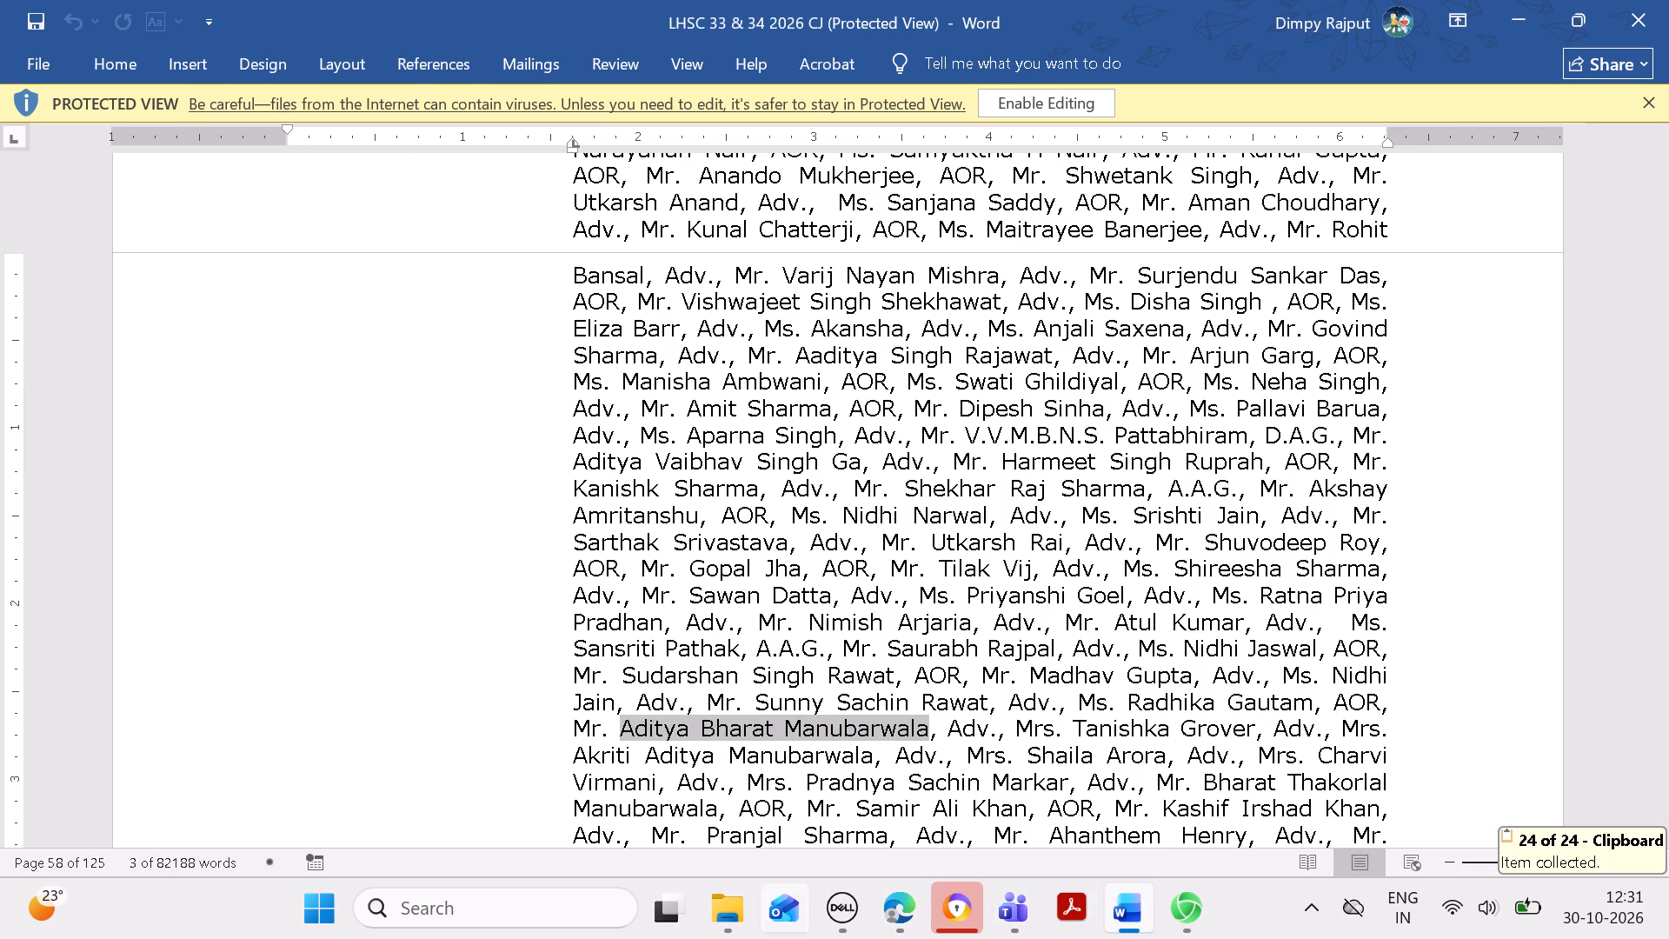
{"action": "left_click", "coordinate": [903, 909]}
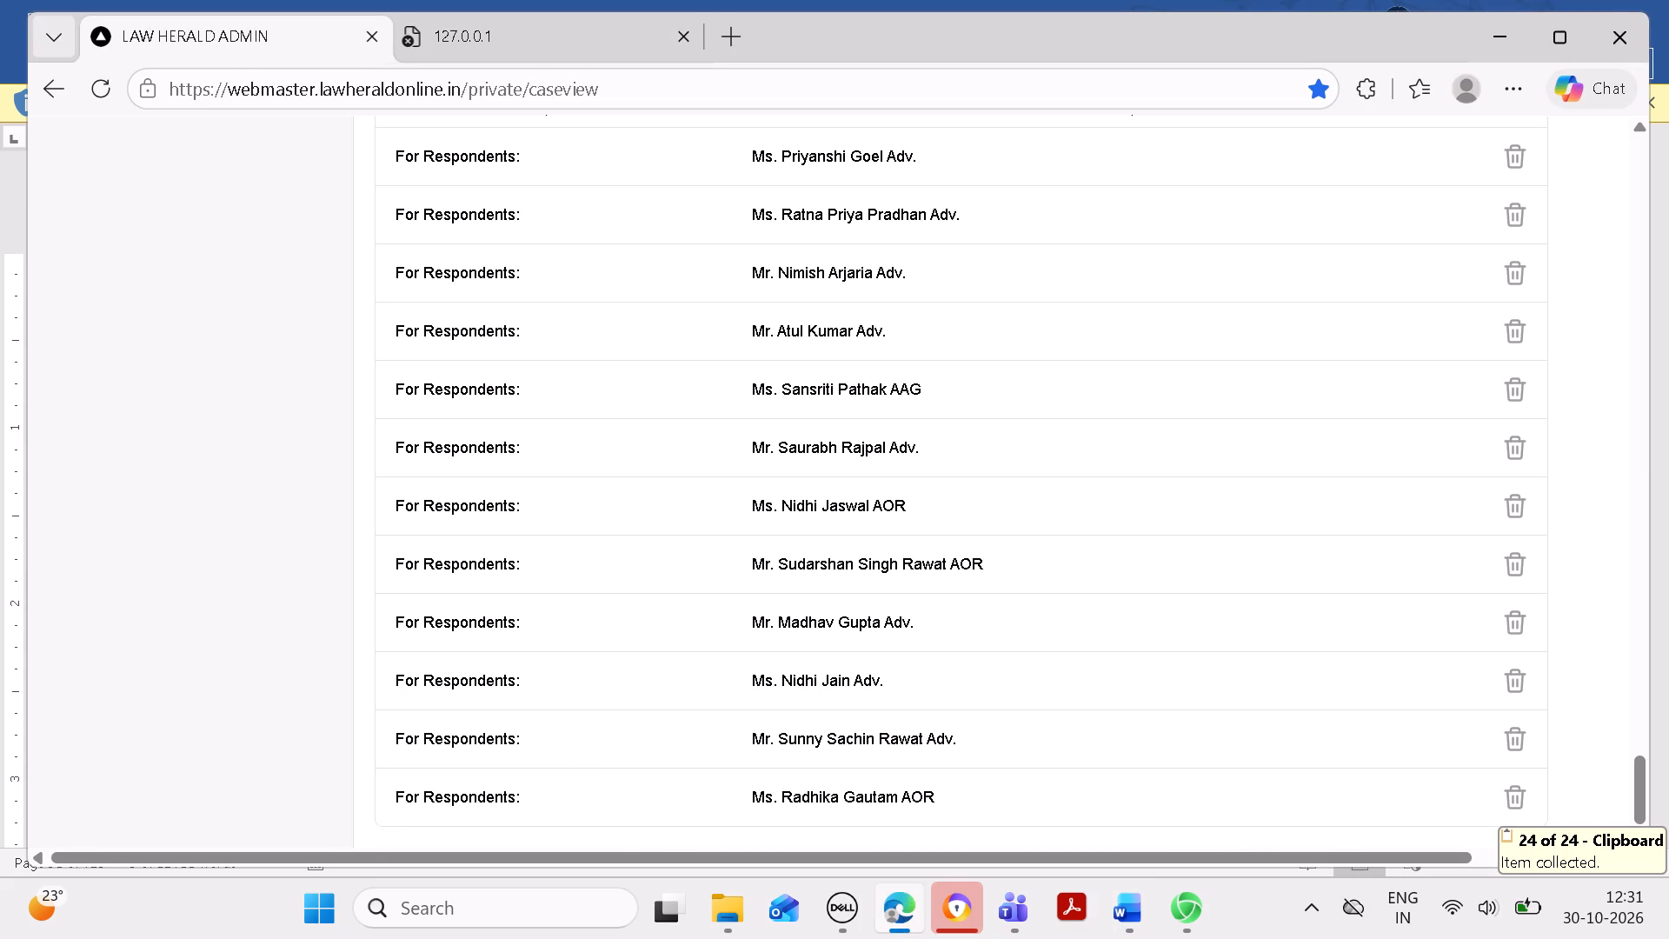
{"action": "scroll", "coordinate": [908, 808], "scroll_direction": "up", "scroll_amount": 3}
{"action": "left_click", "coordinate": [1273, 776]}
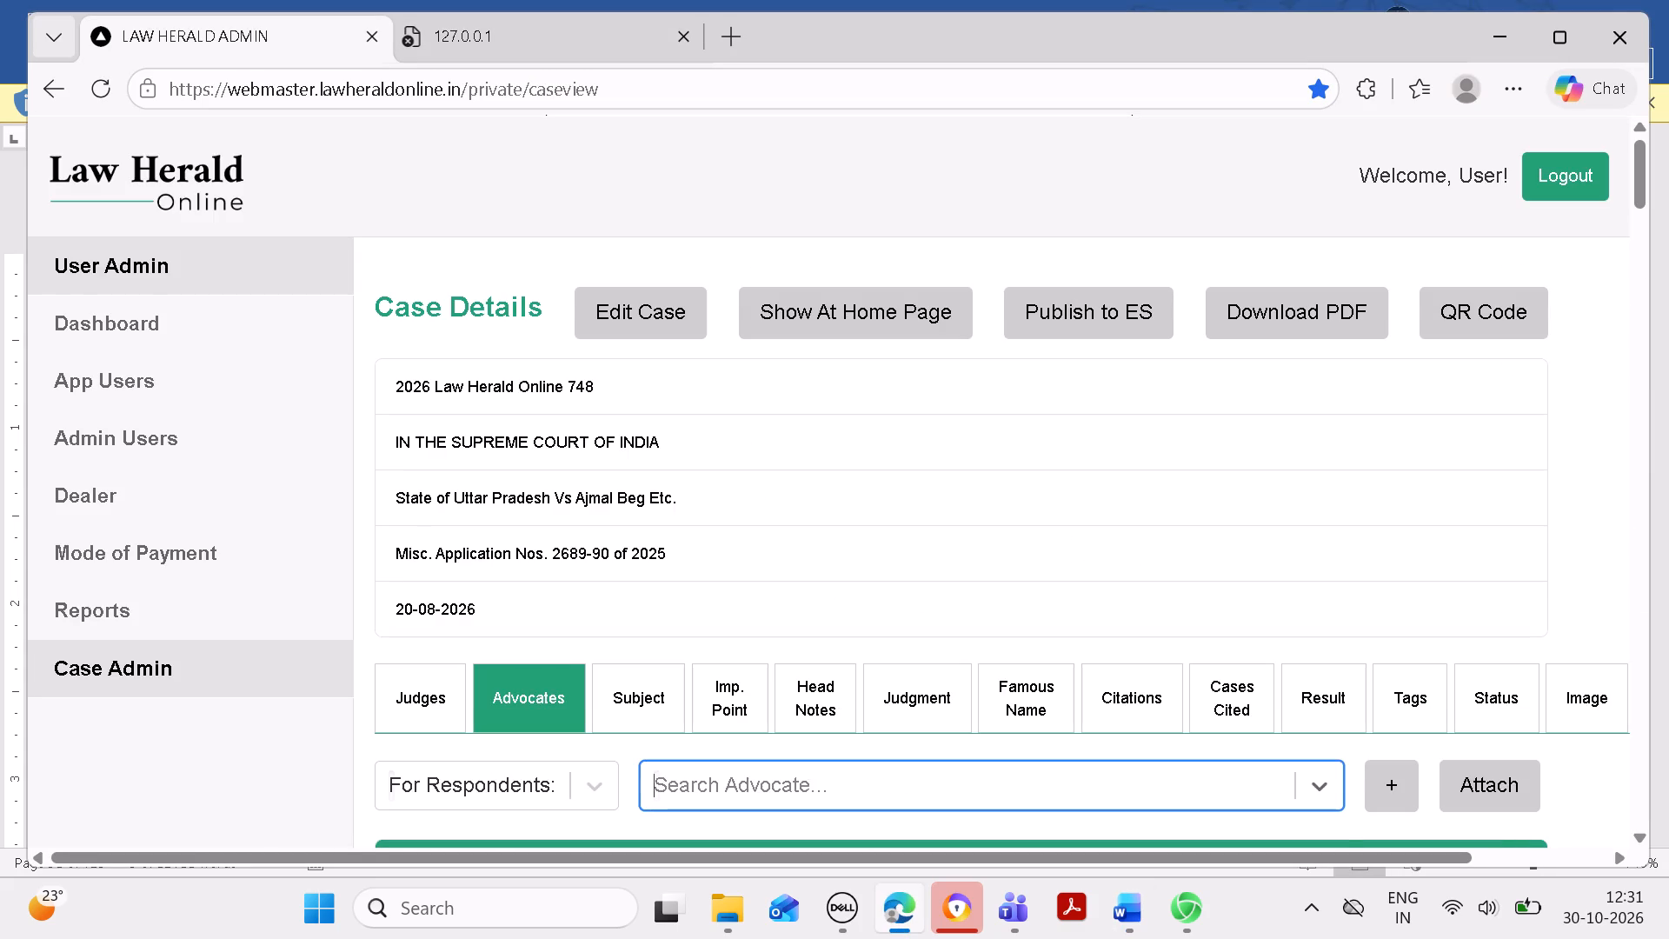
{"action": "key", "text": "ctrl+v"}
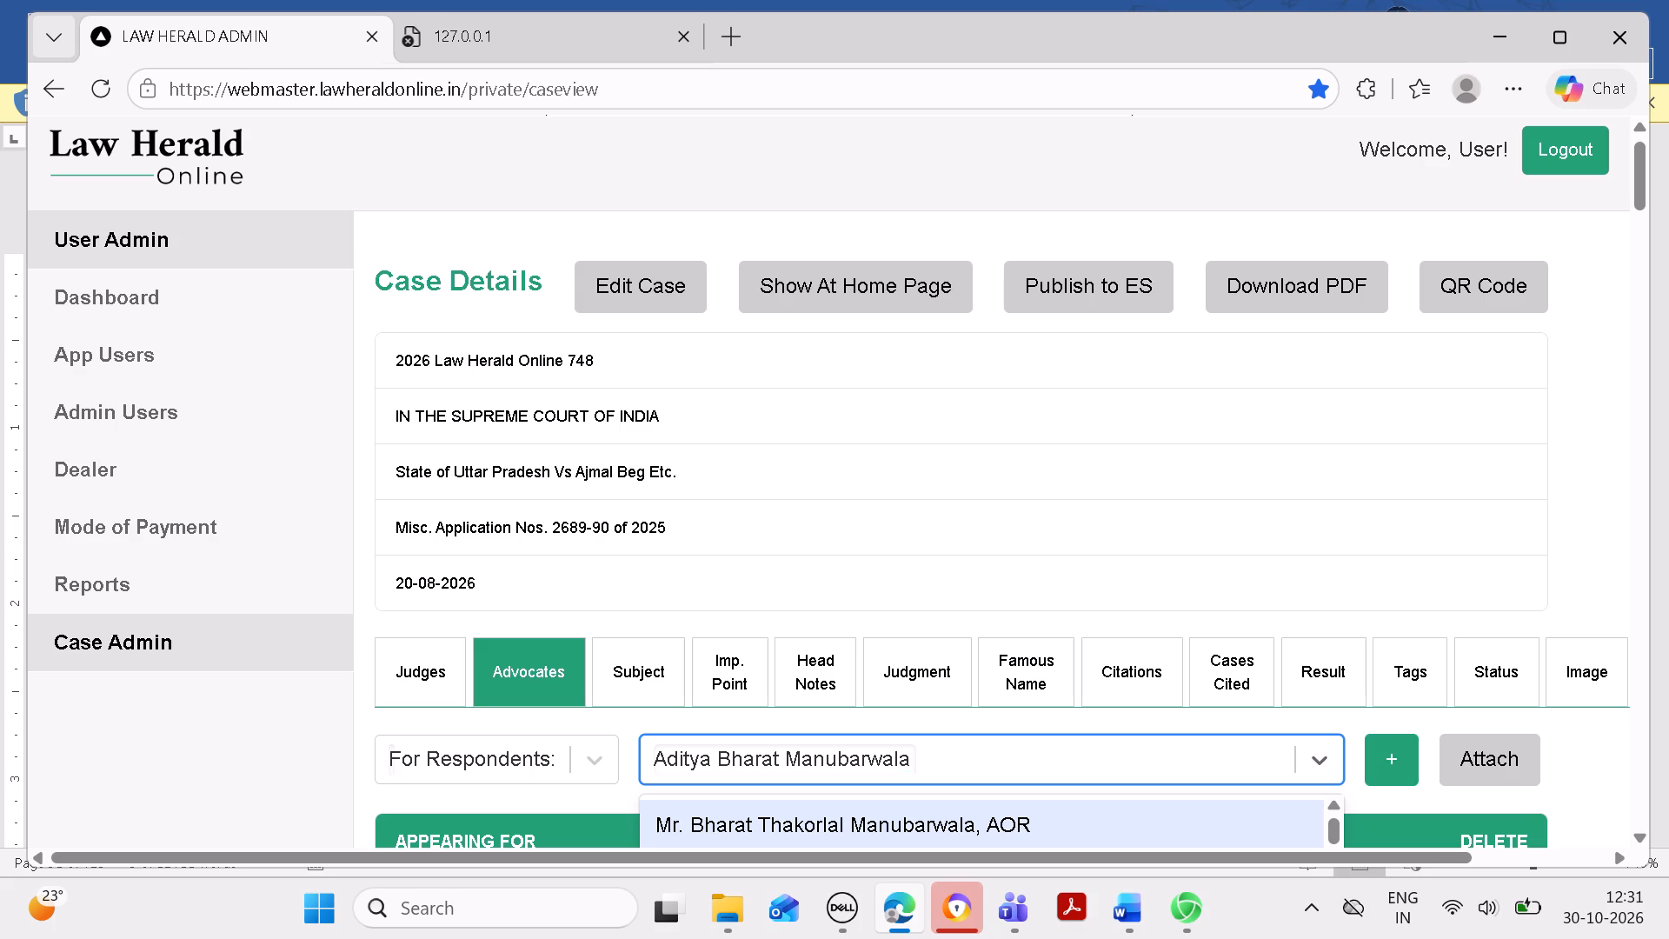
{"action": "left_click", "coordinate": [1392, 762]}
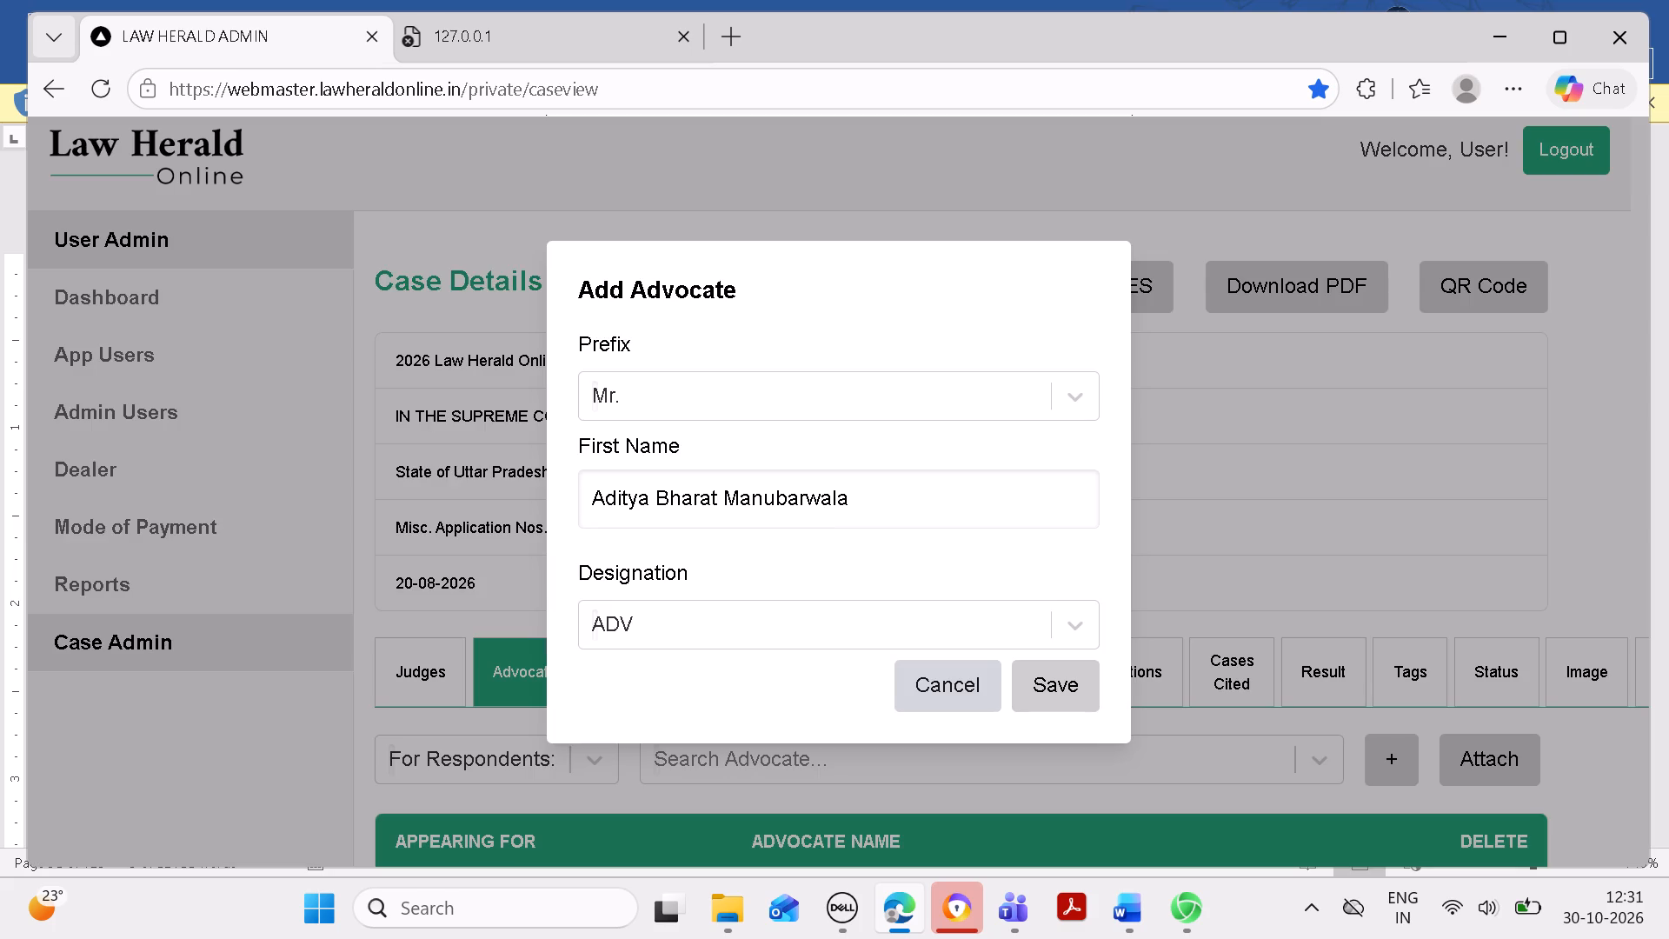
{"action": "left_click", "coordinate": [1063, 685]}
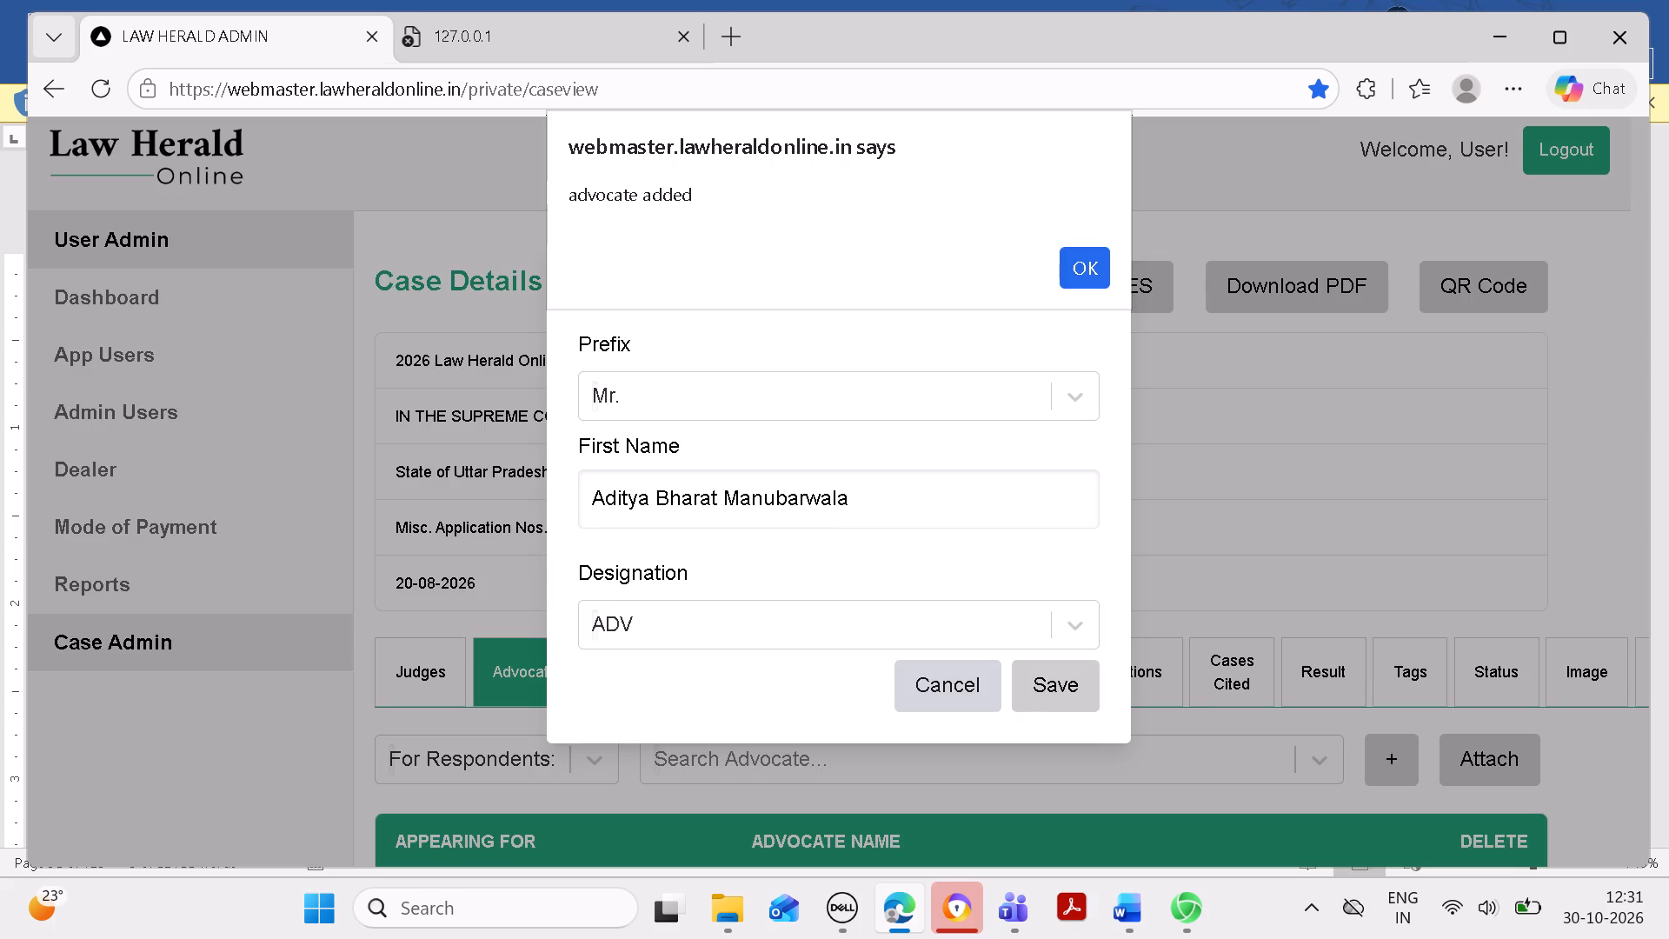
{"action": "left_click", "coordinate": [1087, 251]}
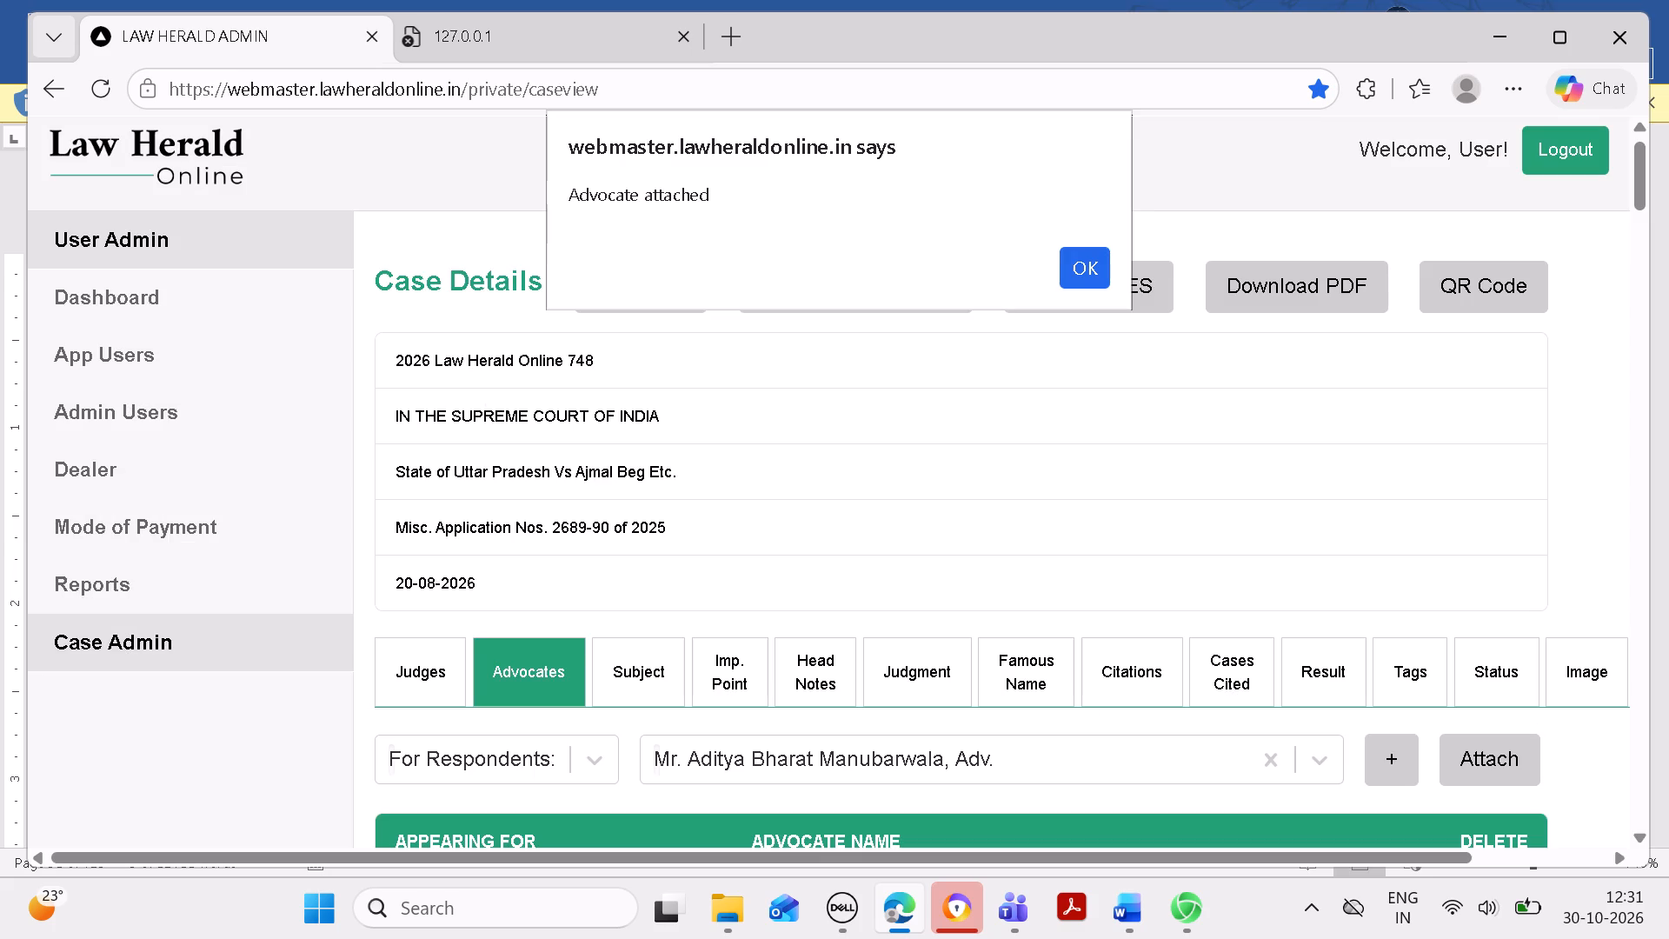
{"action": "left_click", "coordinate": [1093, 250]}
{"action": "scroll", "coordinate": [951, 379], "scroll_direction": "down", "scroll_amount": 11}
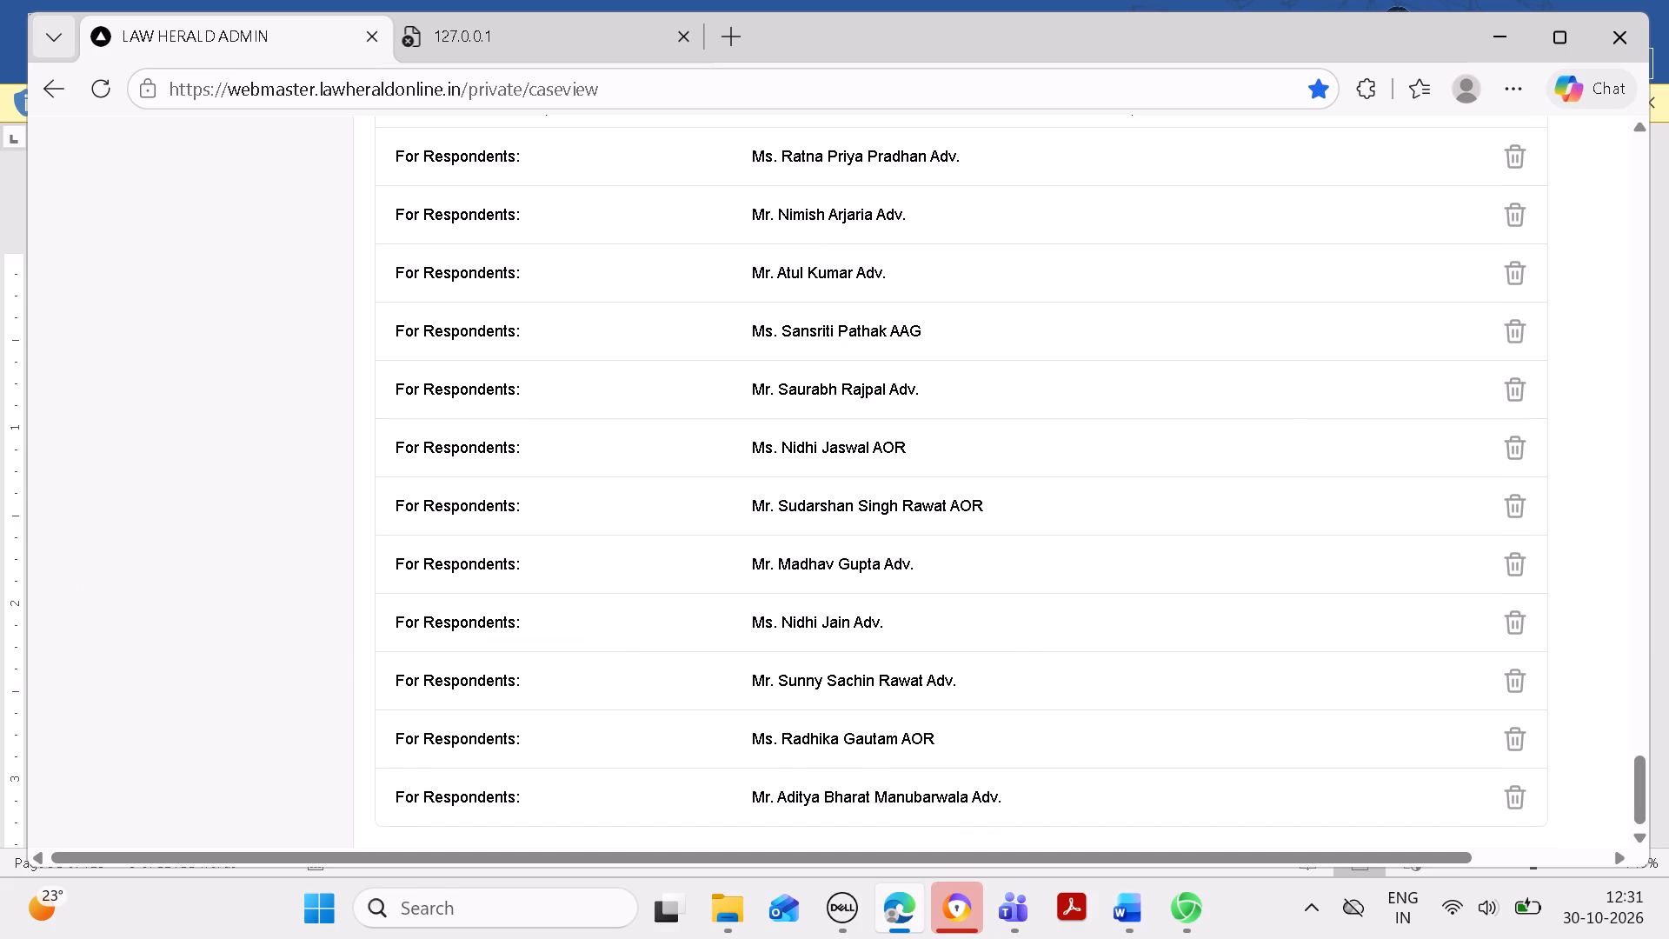
Copy the ninetieth respondents' advocate's name from the Word judgment, and create and attach a case-record entry with prefix Mrs. and designation ADV.
{"action": "left_click", "coordinate": [1134, 899]}
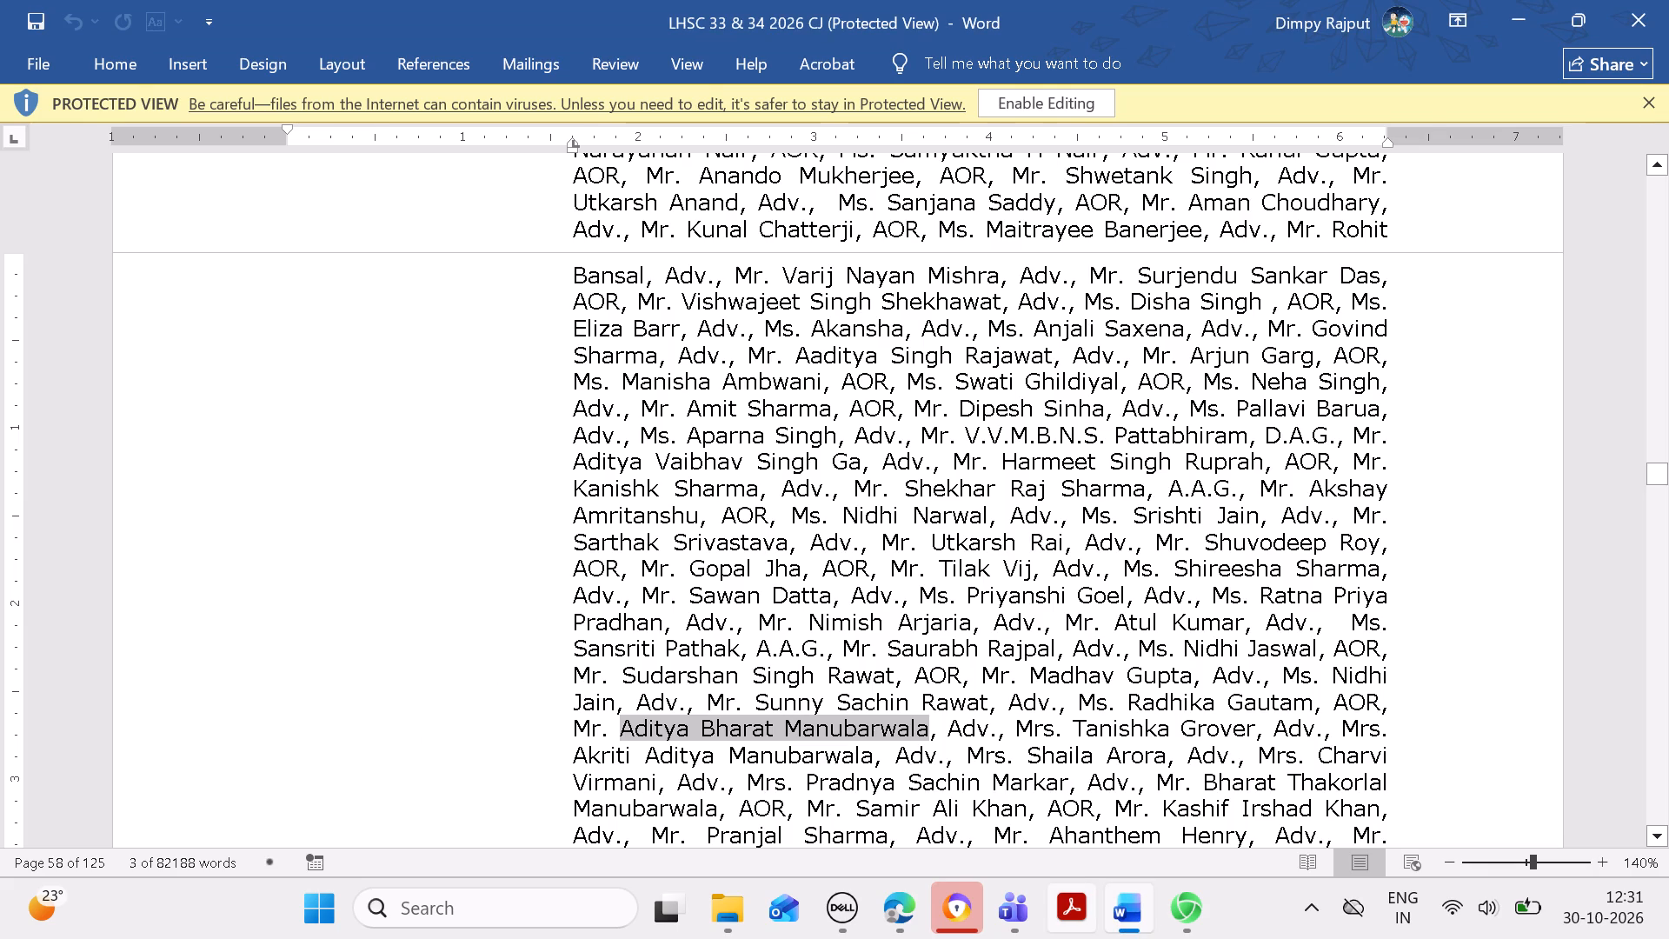
{"action": "left_click_drag", "start_coordinate": [1078, 727], "coordinate": [1214, 734]}
{"action": "key", "text": "ctrl+c"}
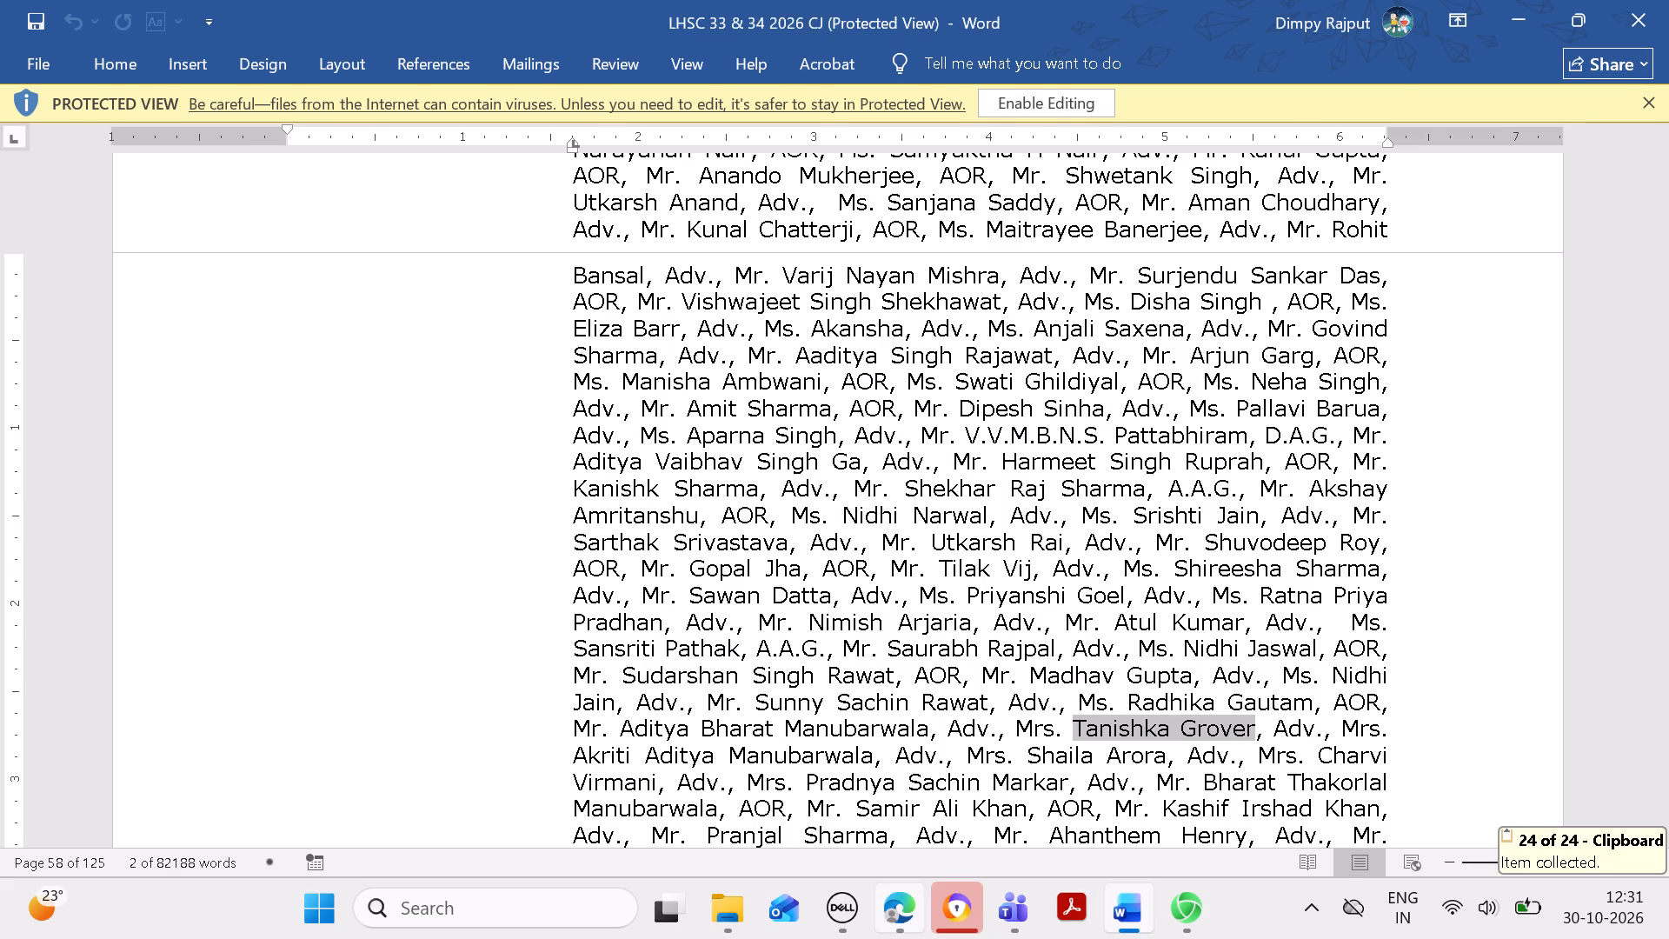
{"action": "left_click", "coordinate": [897, 914]}
{"action": "scroll", "coordinate": [871, 864], "scroll_direction": "up", "scroll_amount": 3}
{"action": "left_click", "coordinate": [1267, 784]}
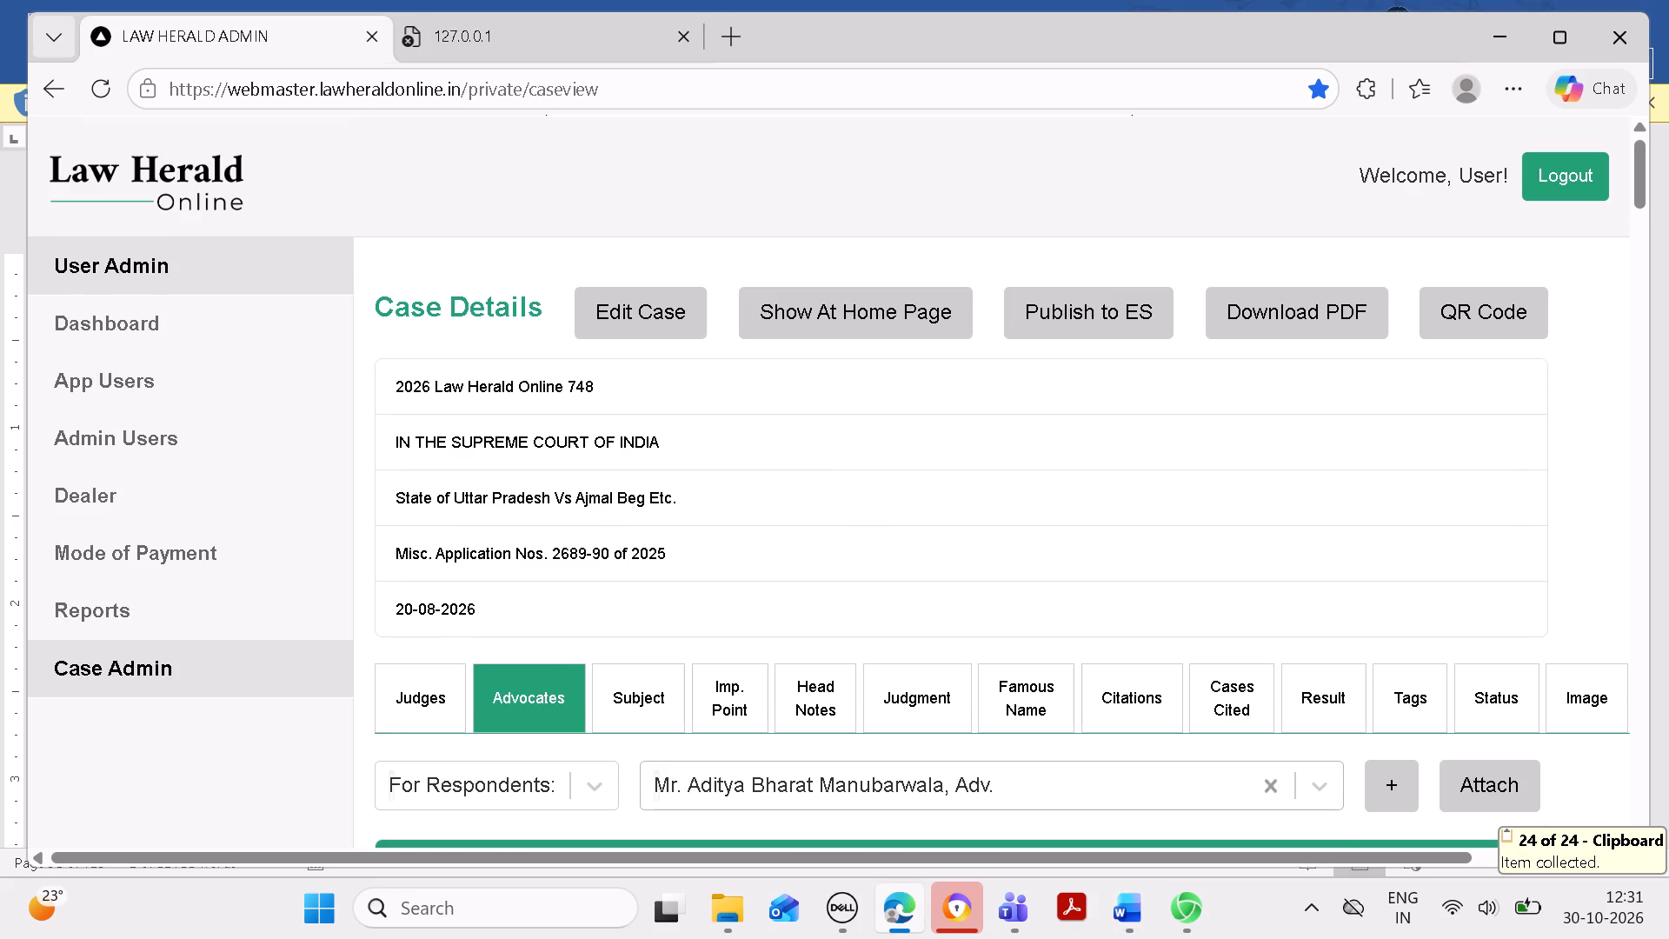
{"action": "key", "text": "ctrl+v"}
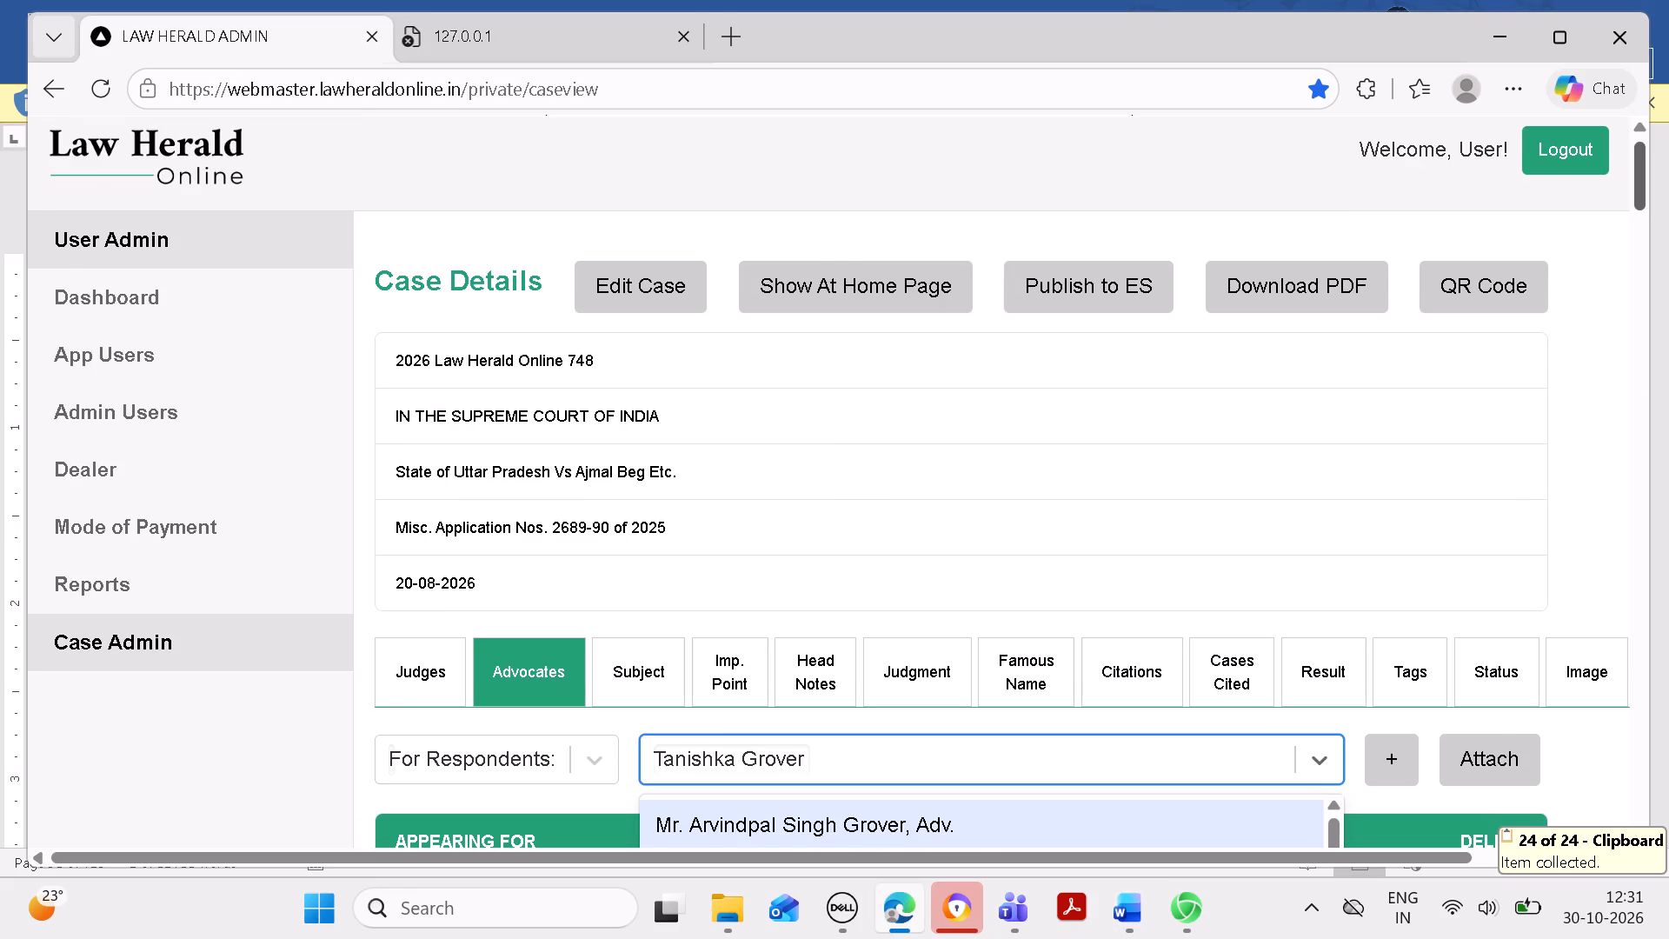
{"action": "left_click_drag", "start_coordinate": [1641, 186], "coordinate": [1659, 217]}
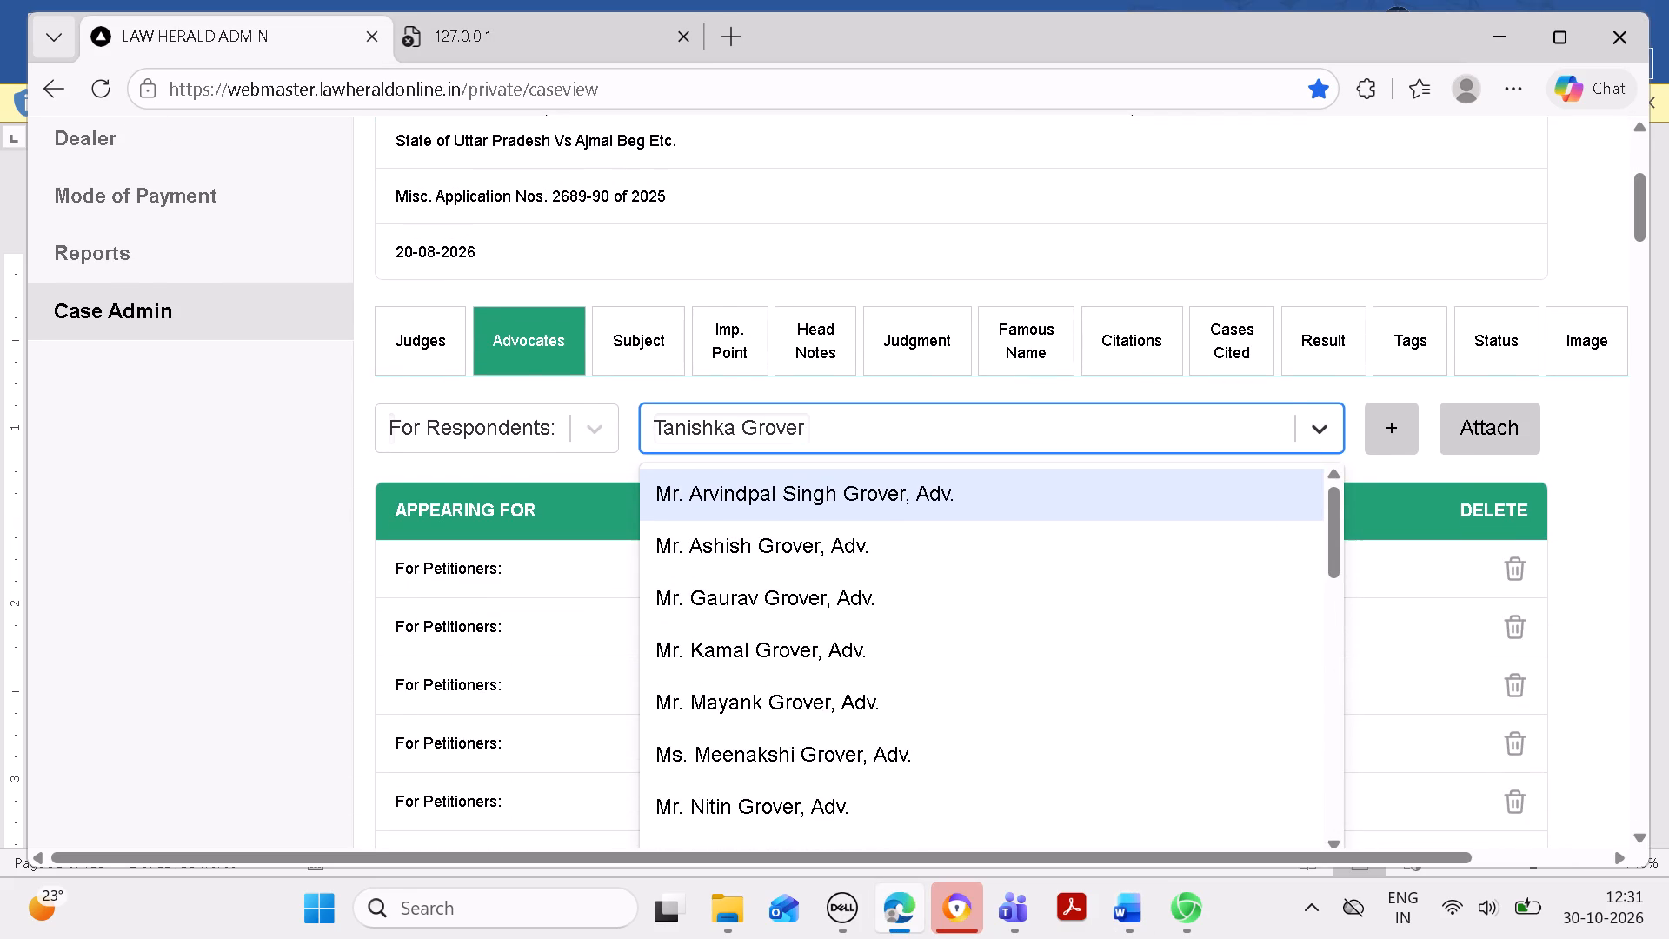
{"action": "left_click", "coordinate": [1378, 429]}
{"action": "left_click", "coordinate": [1077, 397]}
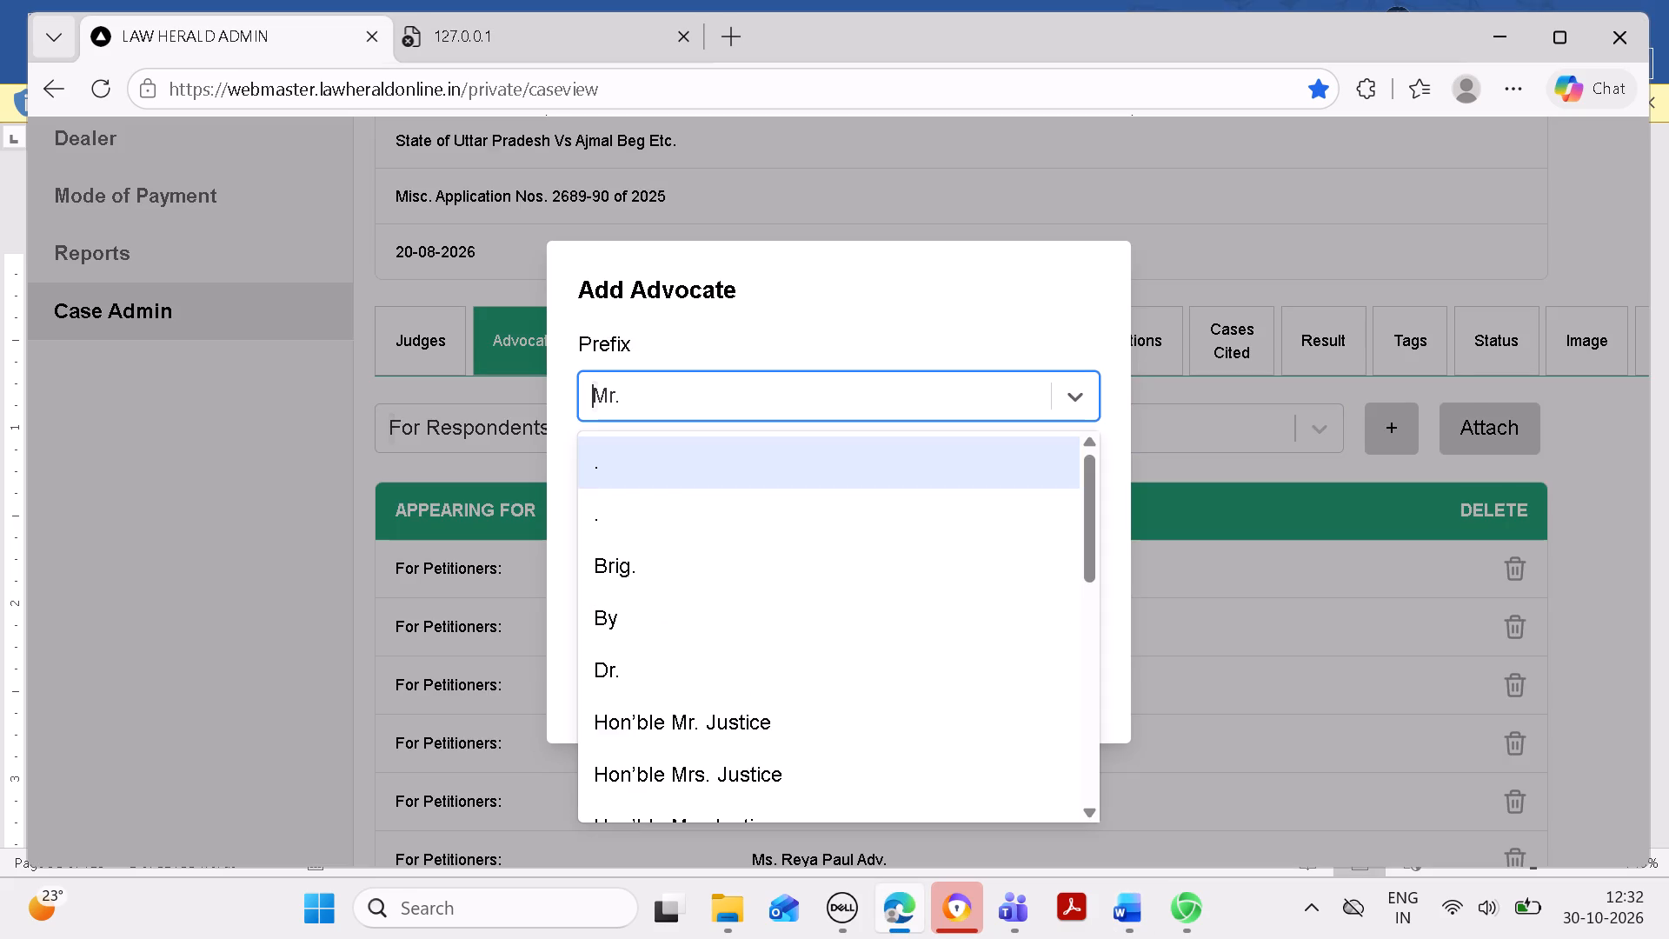
{"action": "scroll", "coordinate": [979, 521], "scroll_direction": "down", "scroll_amount": 3}
{"action": "left_click", "coordinate": [940, 528]}
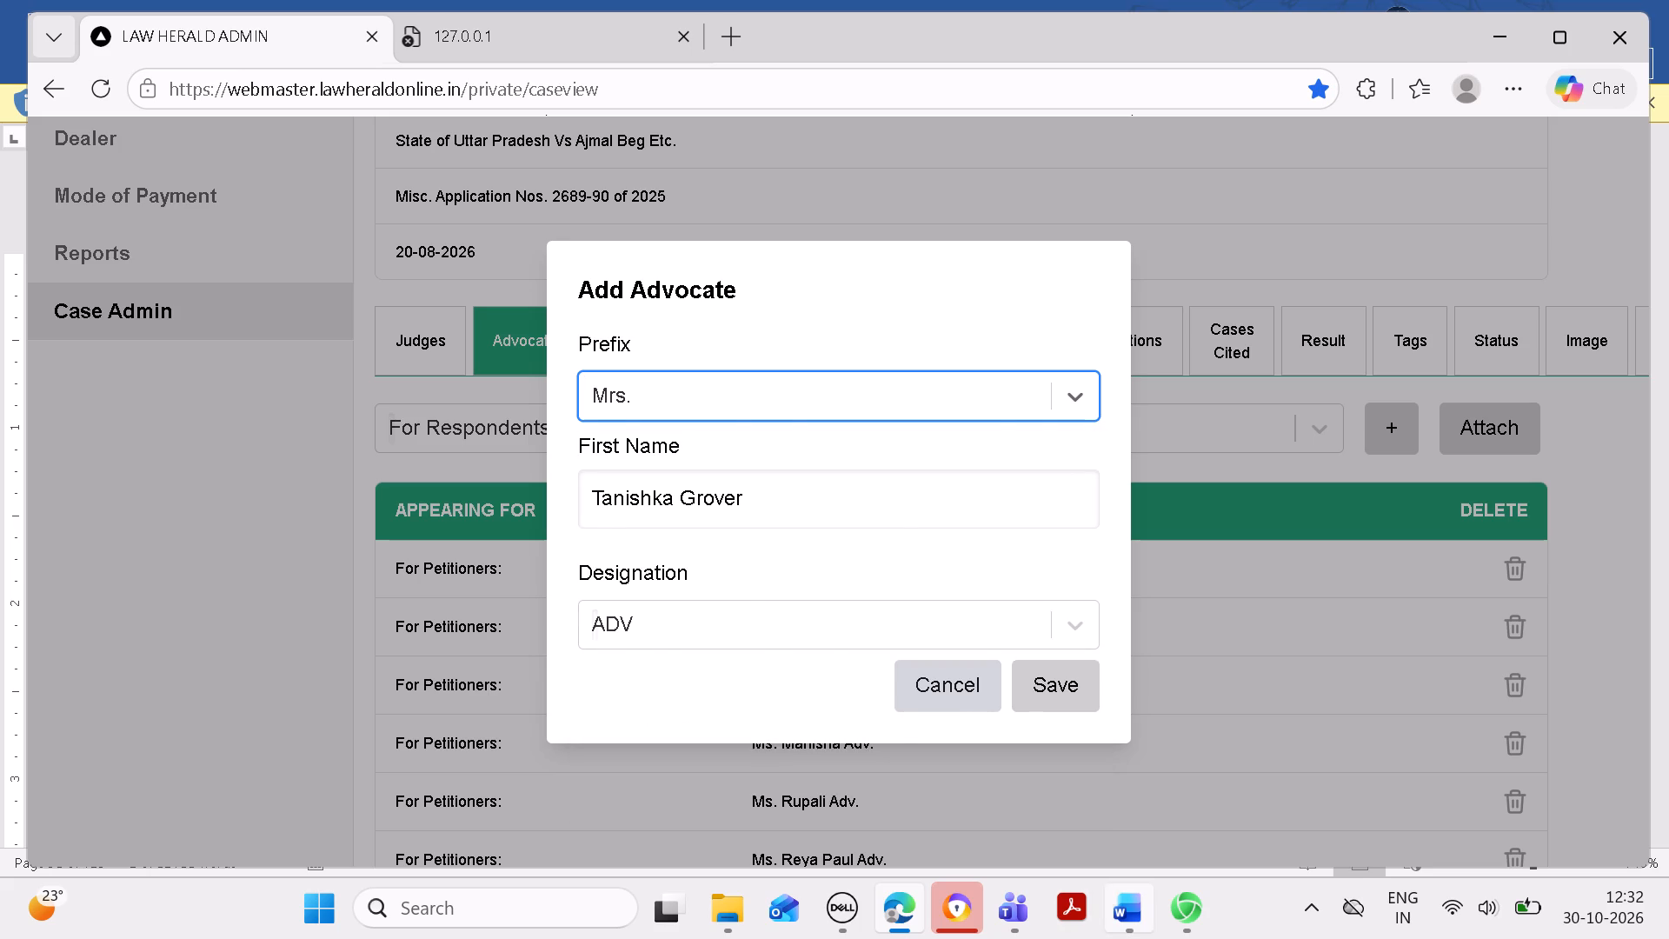
{"action": "left_click", "coordinate": [1130, 916]}
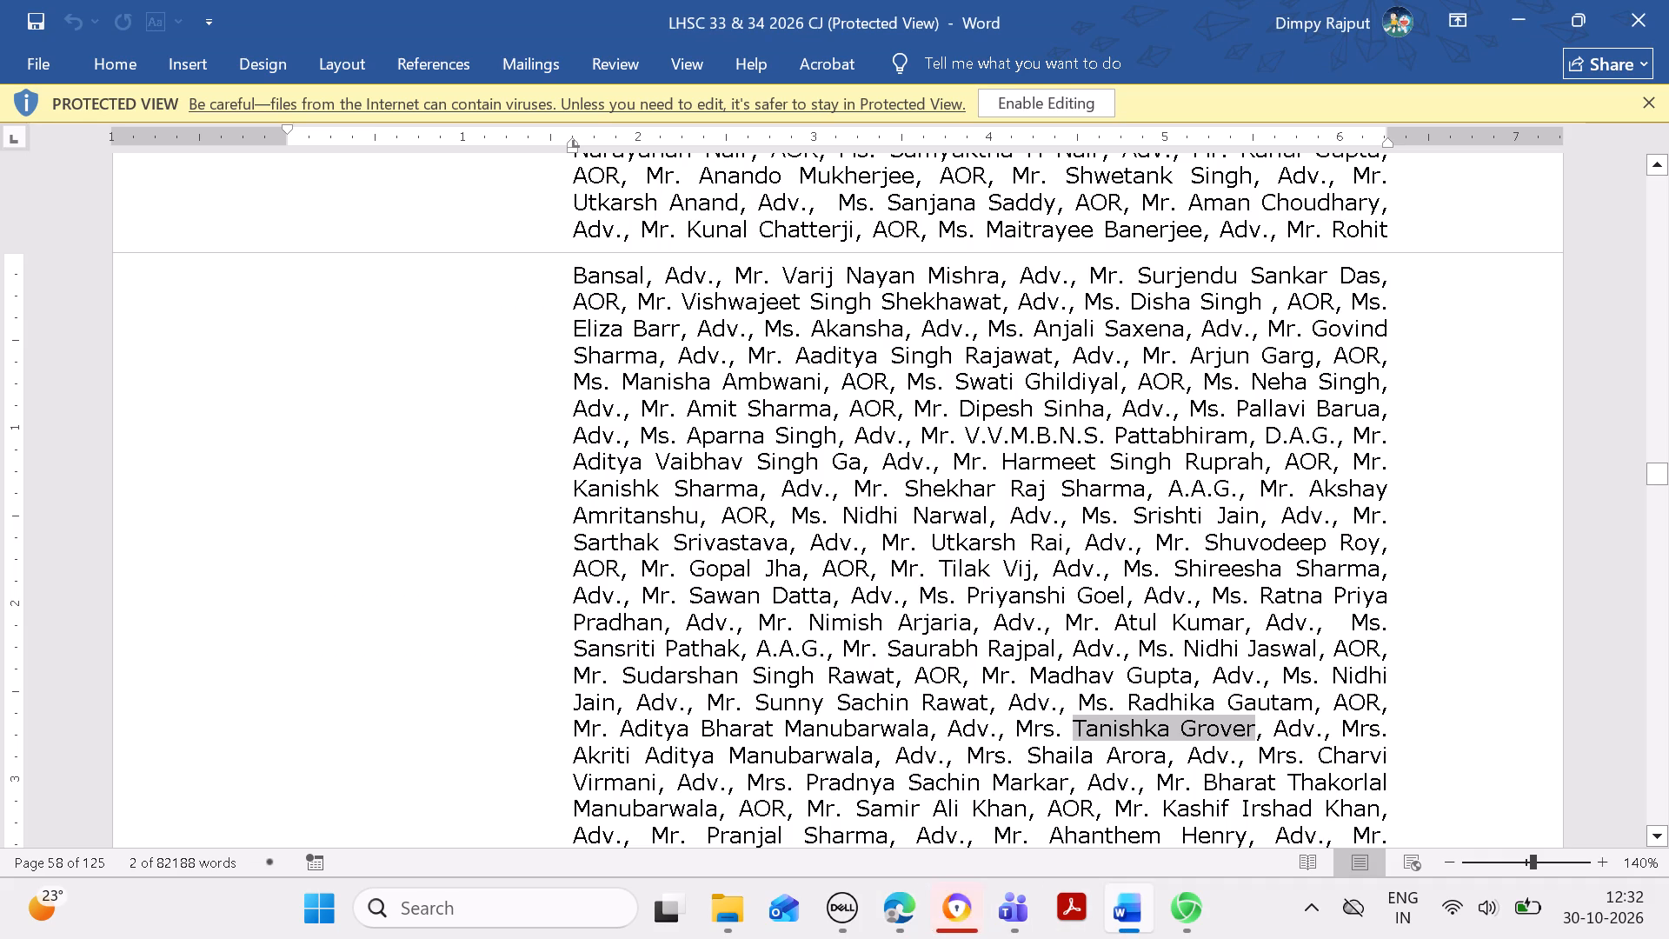
{"action": "left_click", "coordinate": [897, 906]}
{"action": "left_click", "coordinate": [1077, 685]}
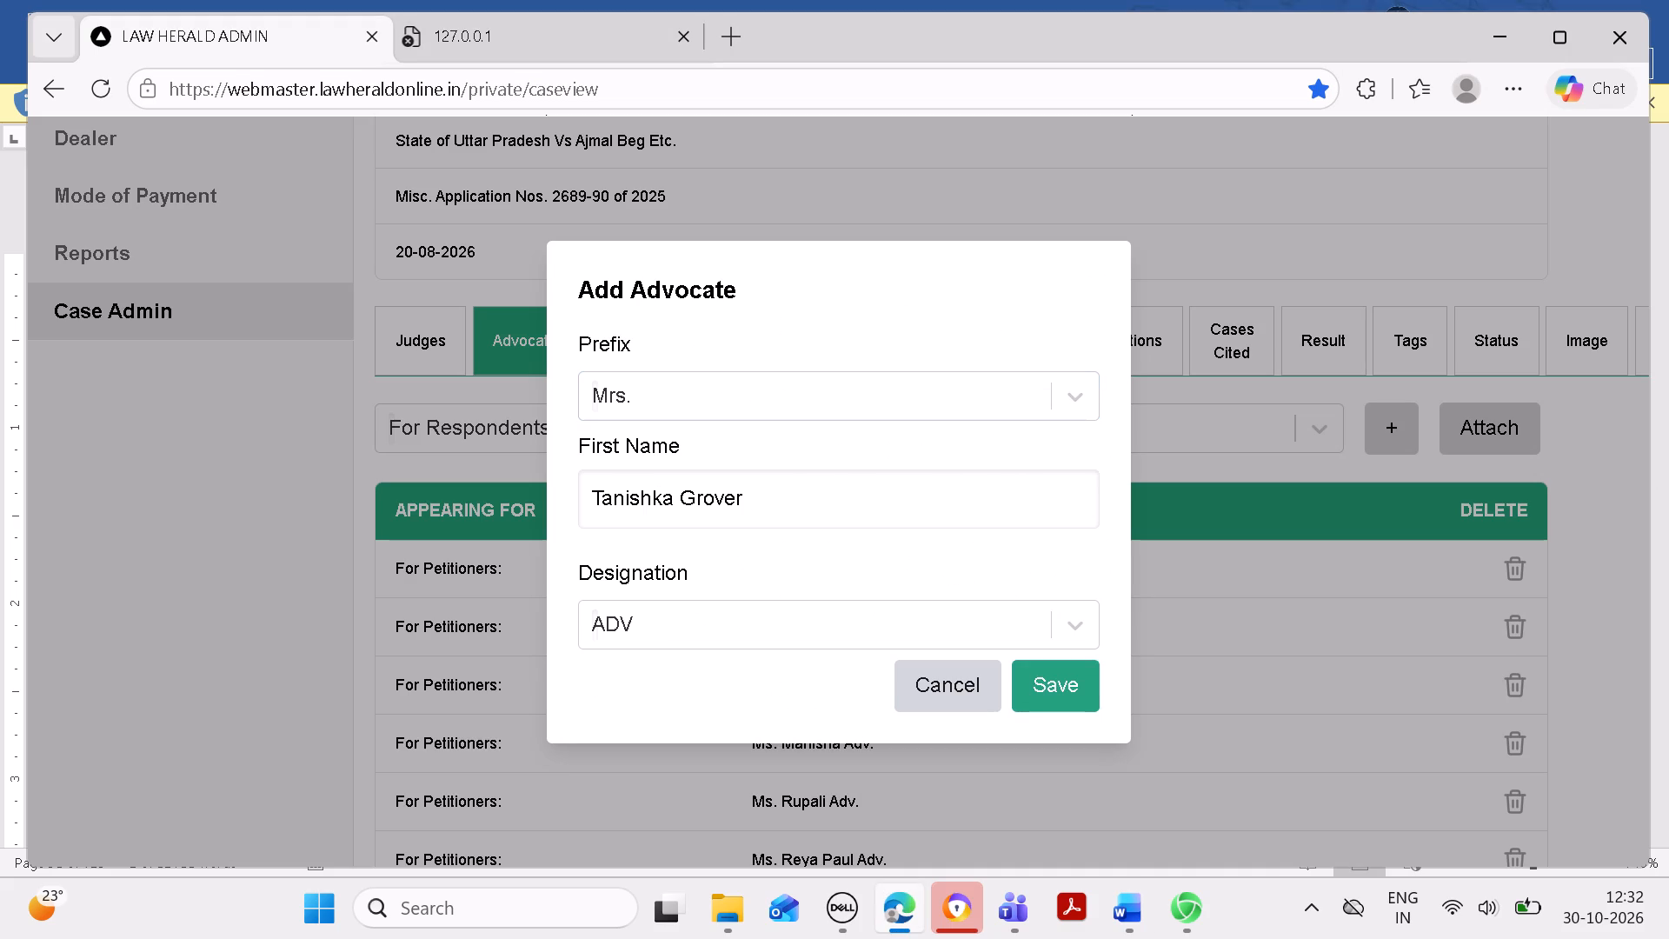
{"action": "left_click", "coordinate": [1087, 273]}
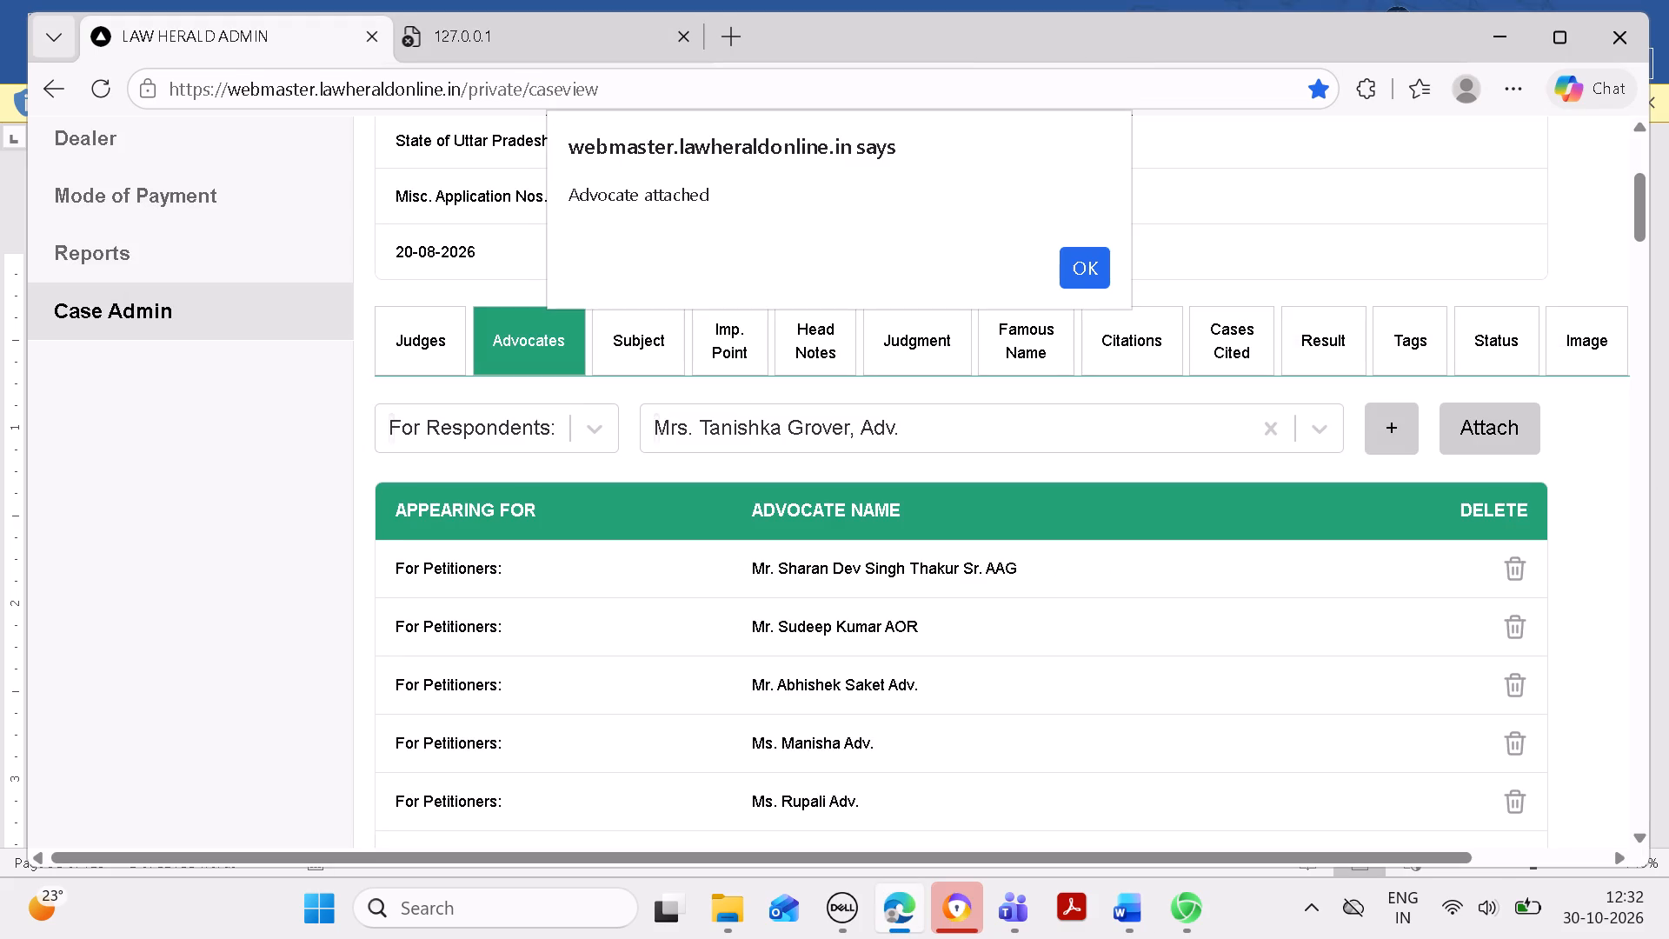
{"action": "left_click", "coordinate": [1092, 251]}
{"action": "scroll", "coordinate": [1057, 346], "scroll_direction": "down", "scroll_amount": 10}
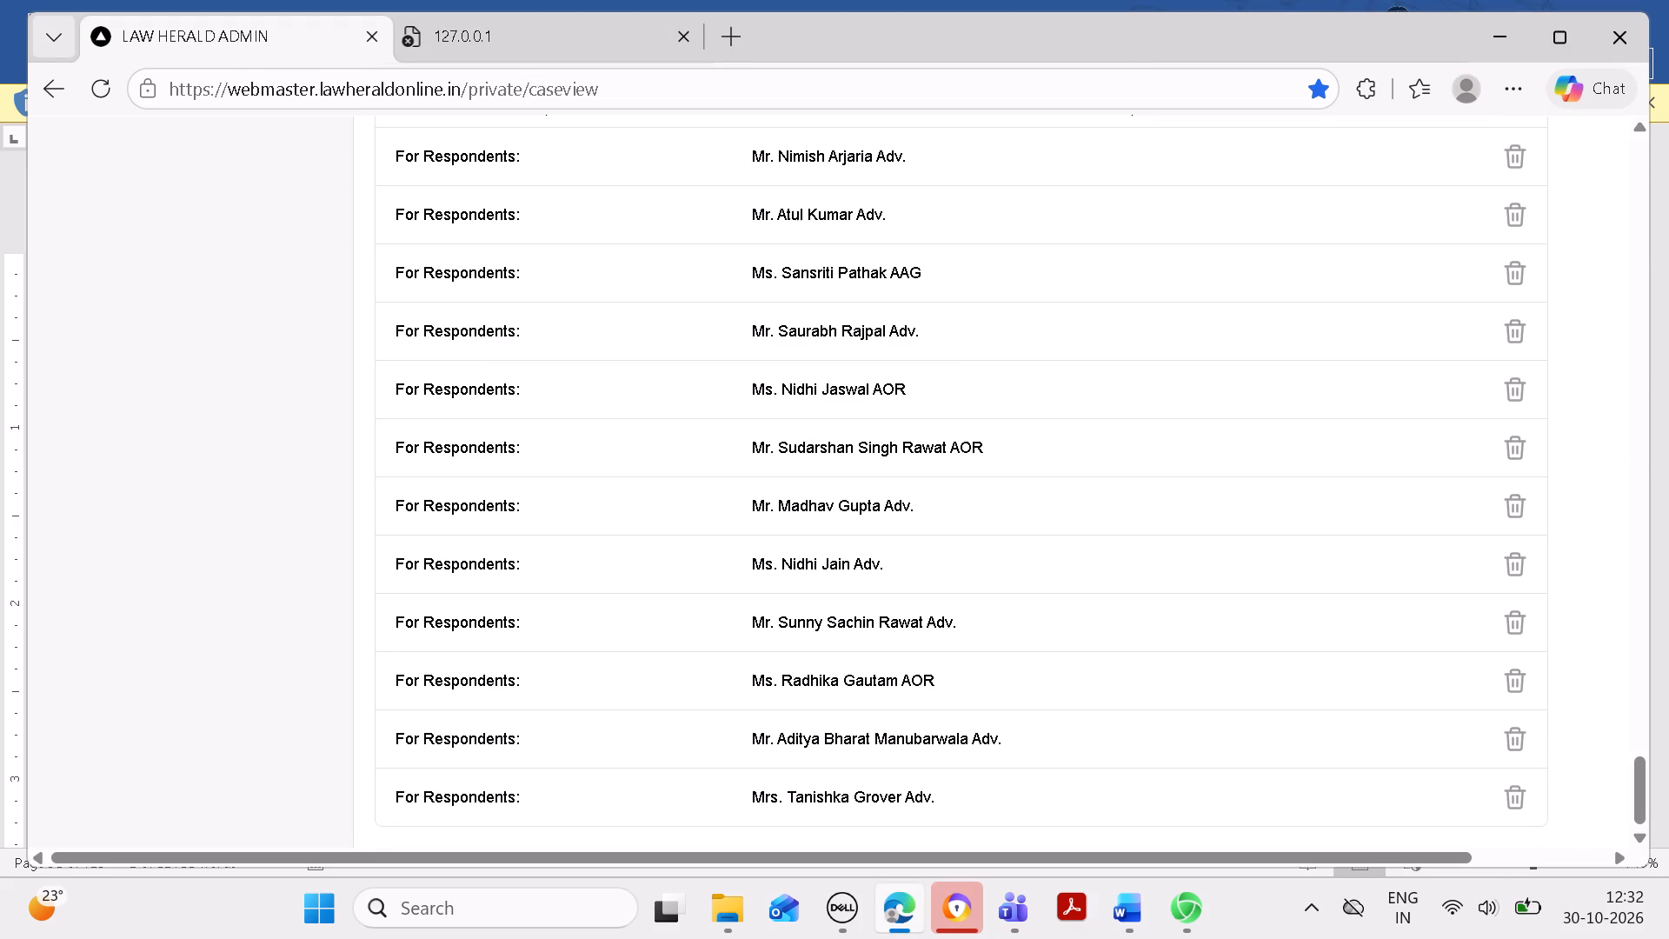
Copy the ninety-first respondents' advocate's name from the Word judgment, and create and attach a case-record entry with prefix Mrs. and designation ADV.
{"action": "scroll", "coordinate": [1035, 443], "scroll_direction": "down", "scroll_amount": 1}
{"action": "left_click", "coordinate": [1124, 922]}
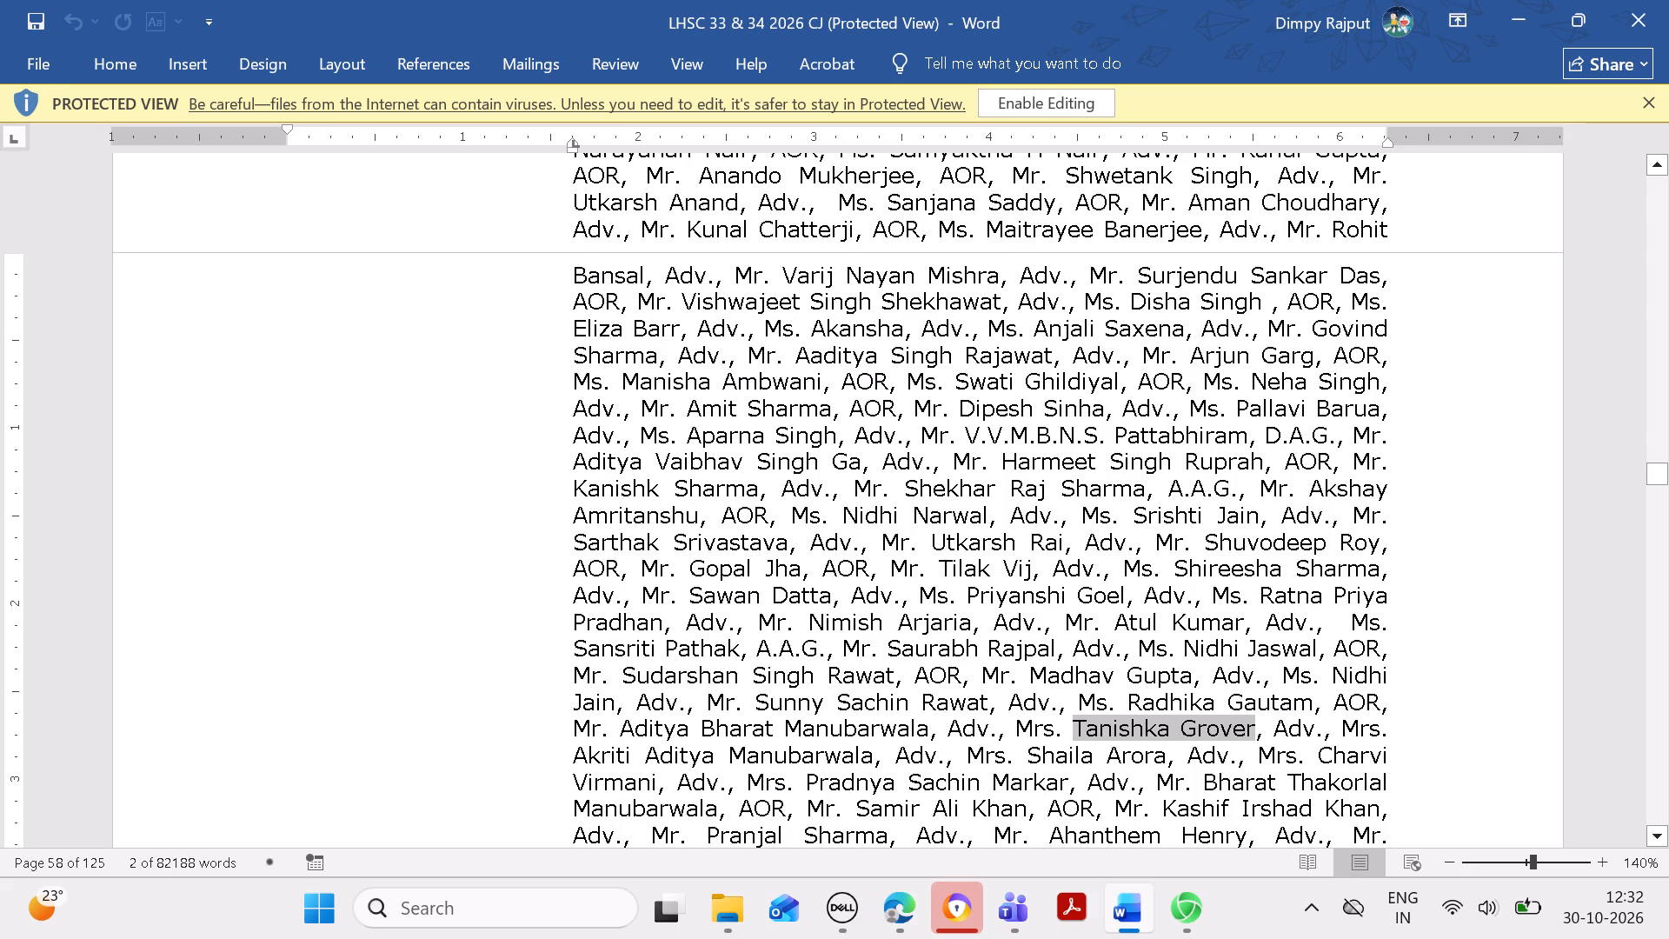
{"action": "left_click_drag", "start_coordinate": [565, 754], "coordinate": [659, 754]}
{"action": "left_click", "coordinate": [664, 757]}
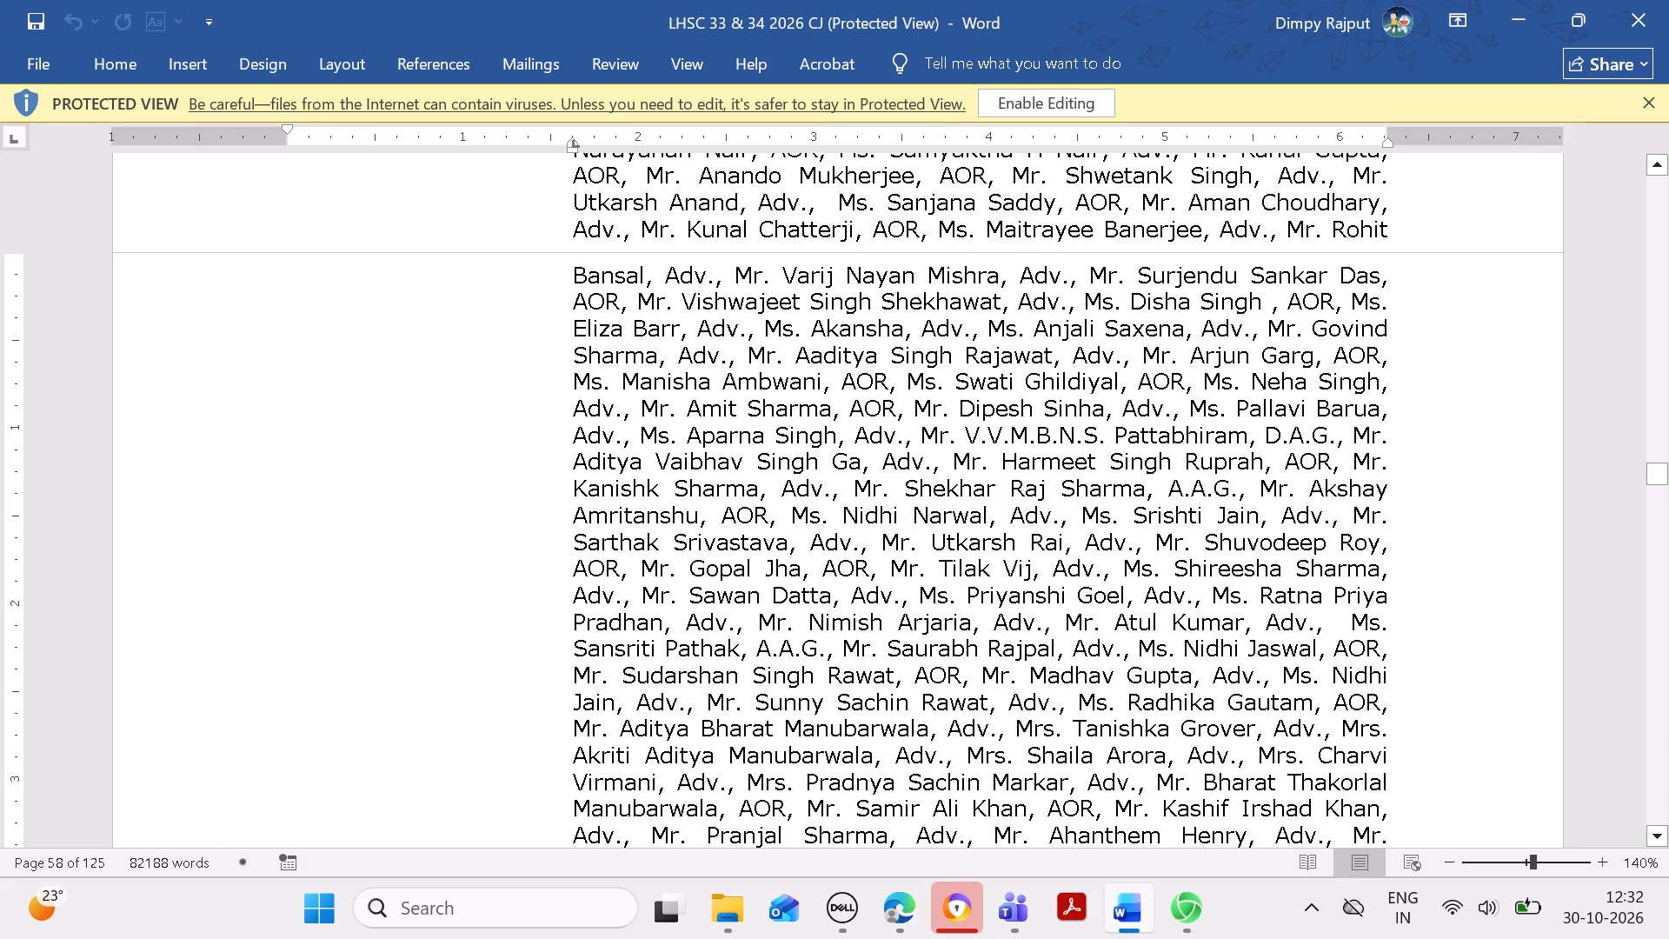
{"action": "left_click_drag", "start_coordinate": [571, 750], "coordinate": [801, 759]}
{"action": "key", "text": "ctrl+c"}
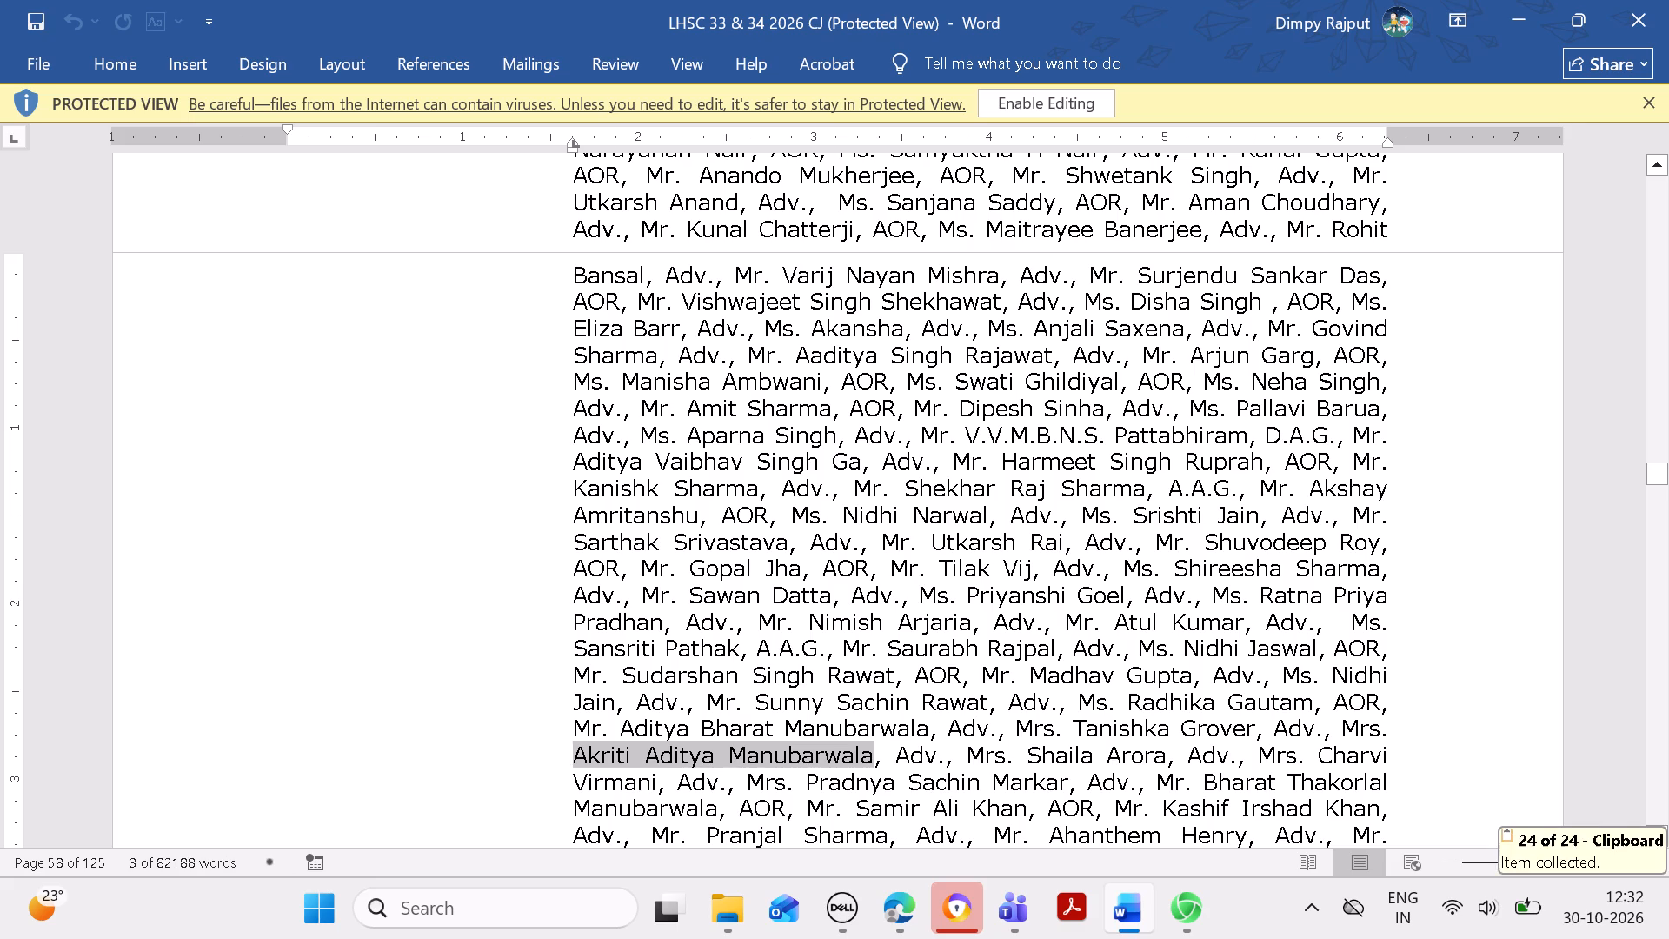
{"action": "left_click", "coordinate": [907, 909]}
{"action": "scroll", "coordinate": [954, 801], "scroll_direction": "up", "scroll_amount": 3}
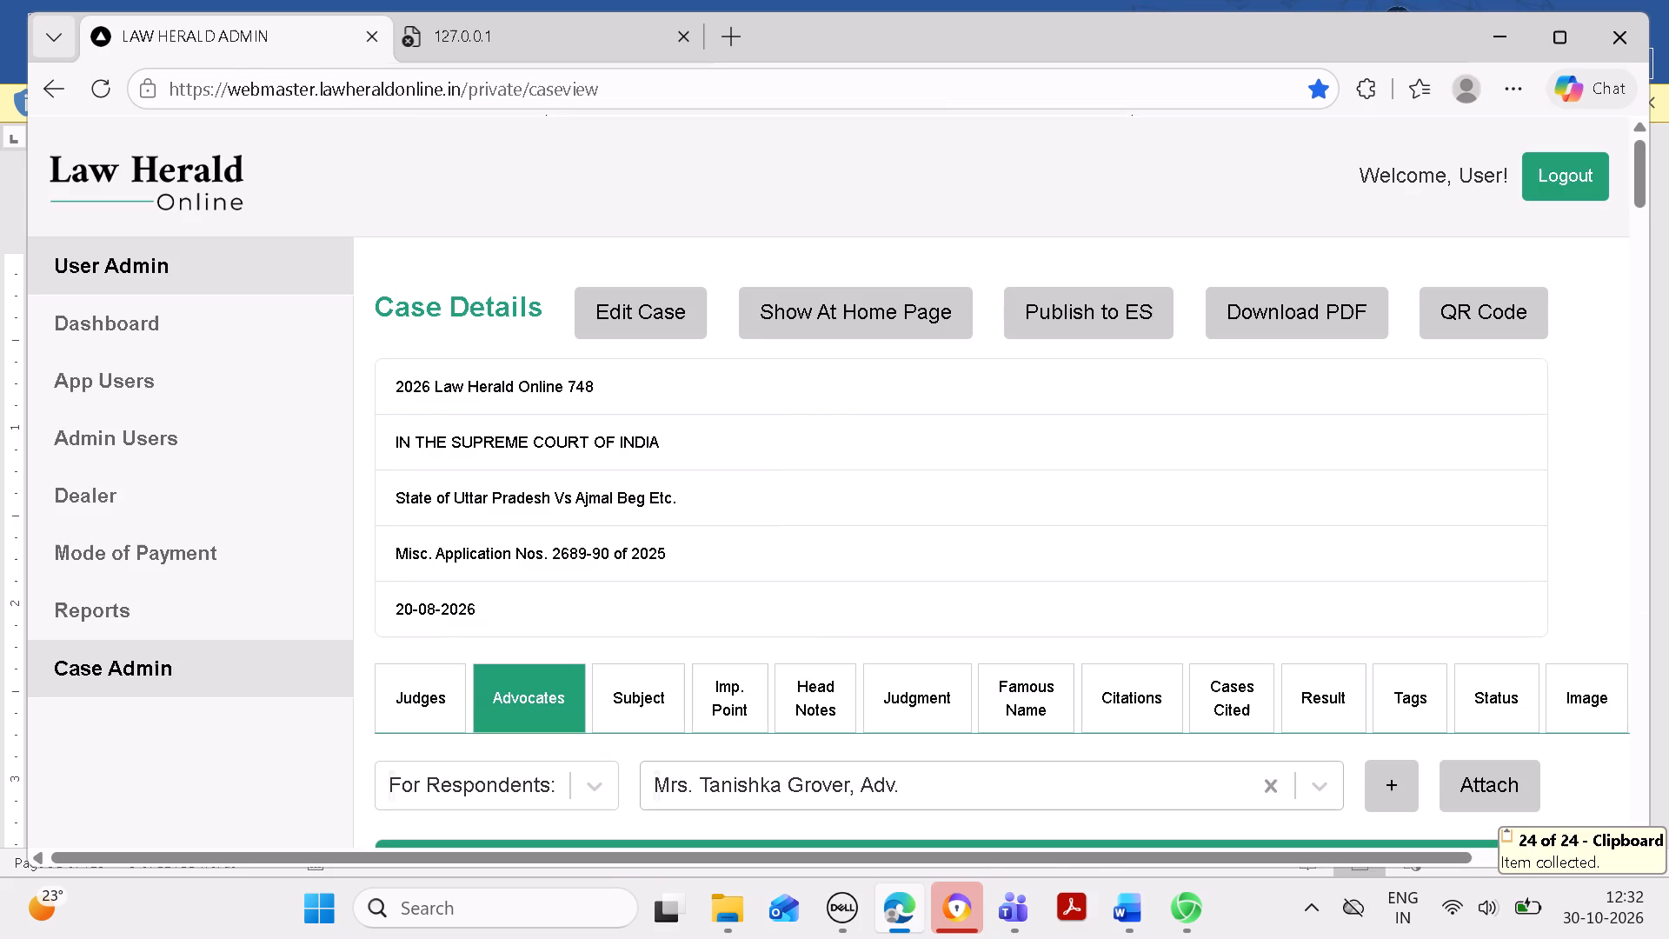
{"action": "left_click", "coordinate": [1264, 782]}
{"action": "key", "text": "ctrl+v"}
{"action": "left_click", "coordinate": [1373, 754]}
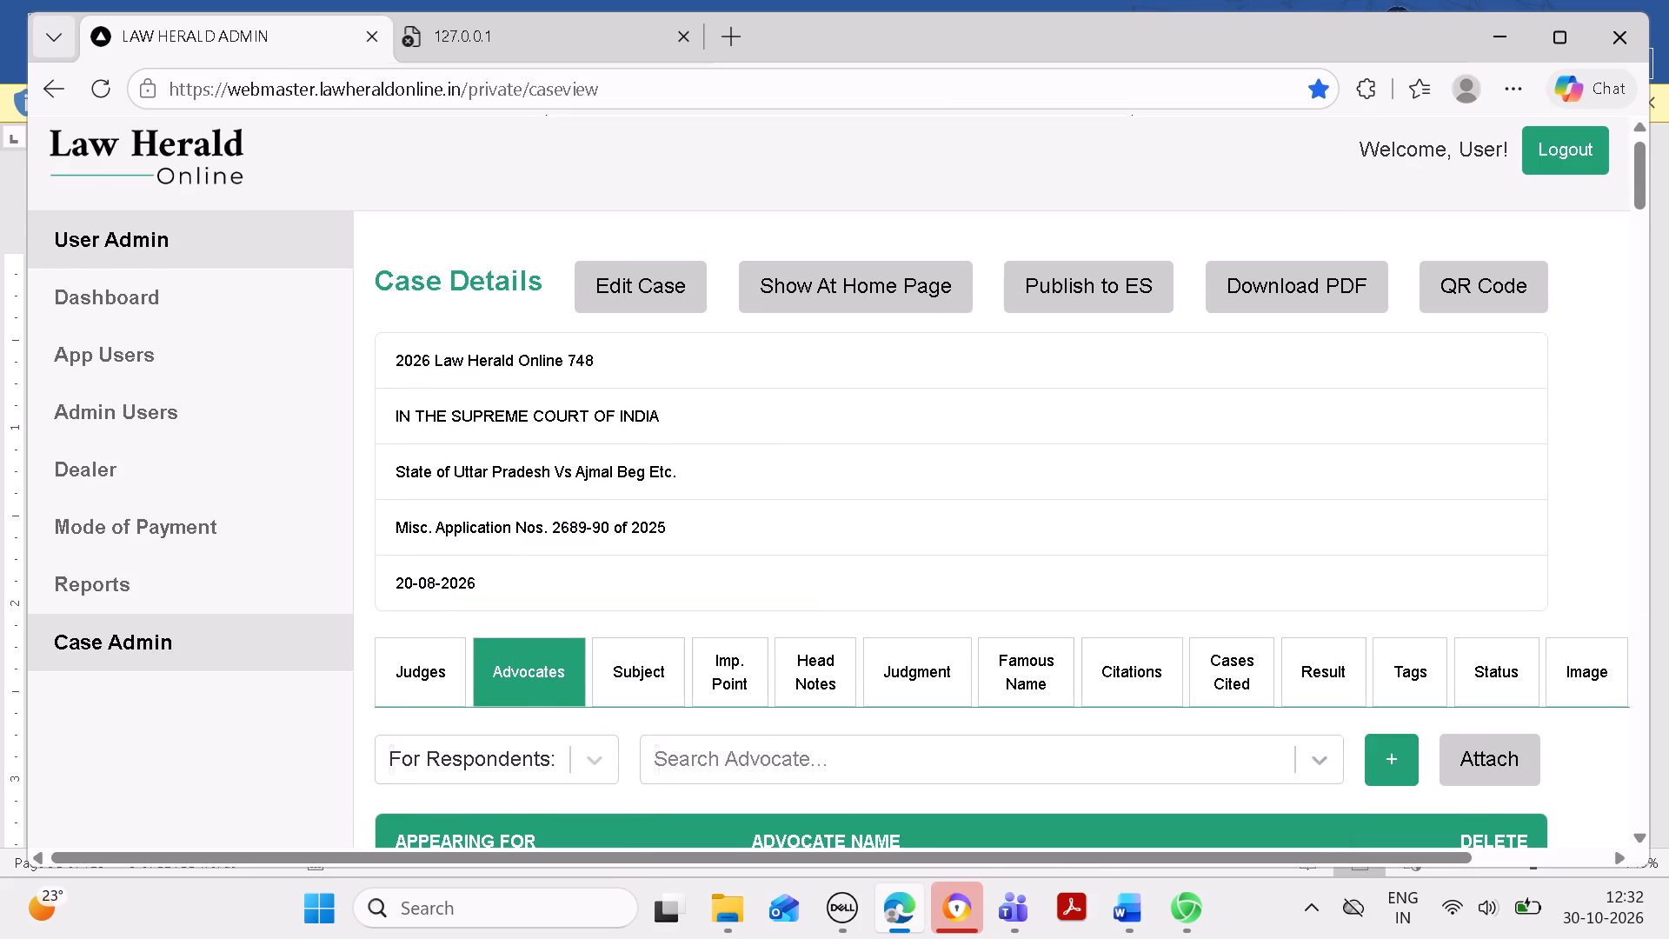
{"action": "left_click", "coordinate": [1077, 398]}
{"action": "scroll", "coordinate": [901, 600], "scroll_direction": "down", "scroll_amount": 3}
{"action": "left_click", "coordinate": [900, 536]}
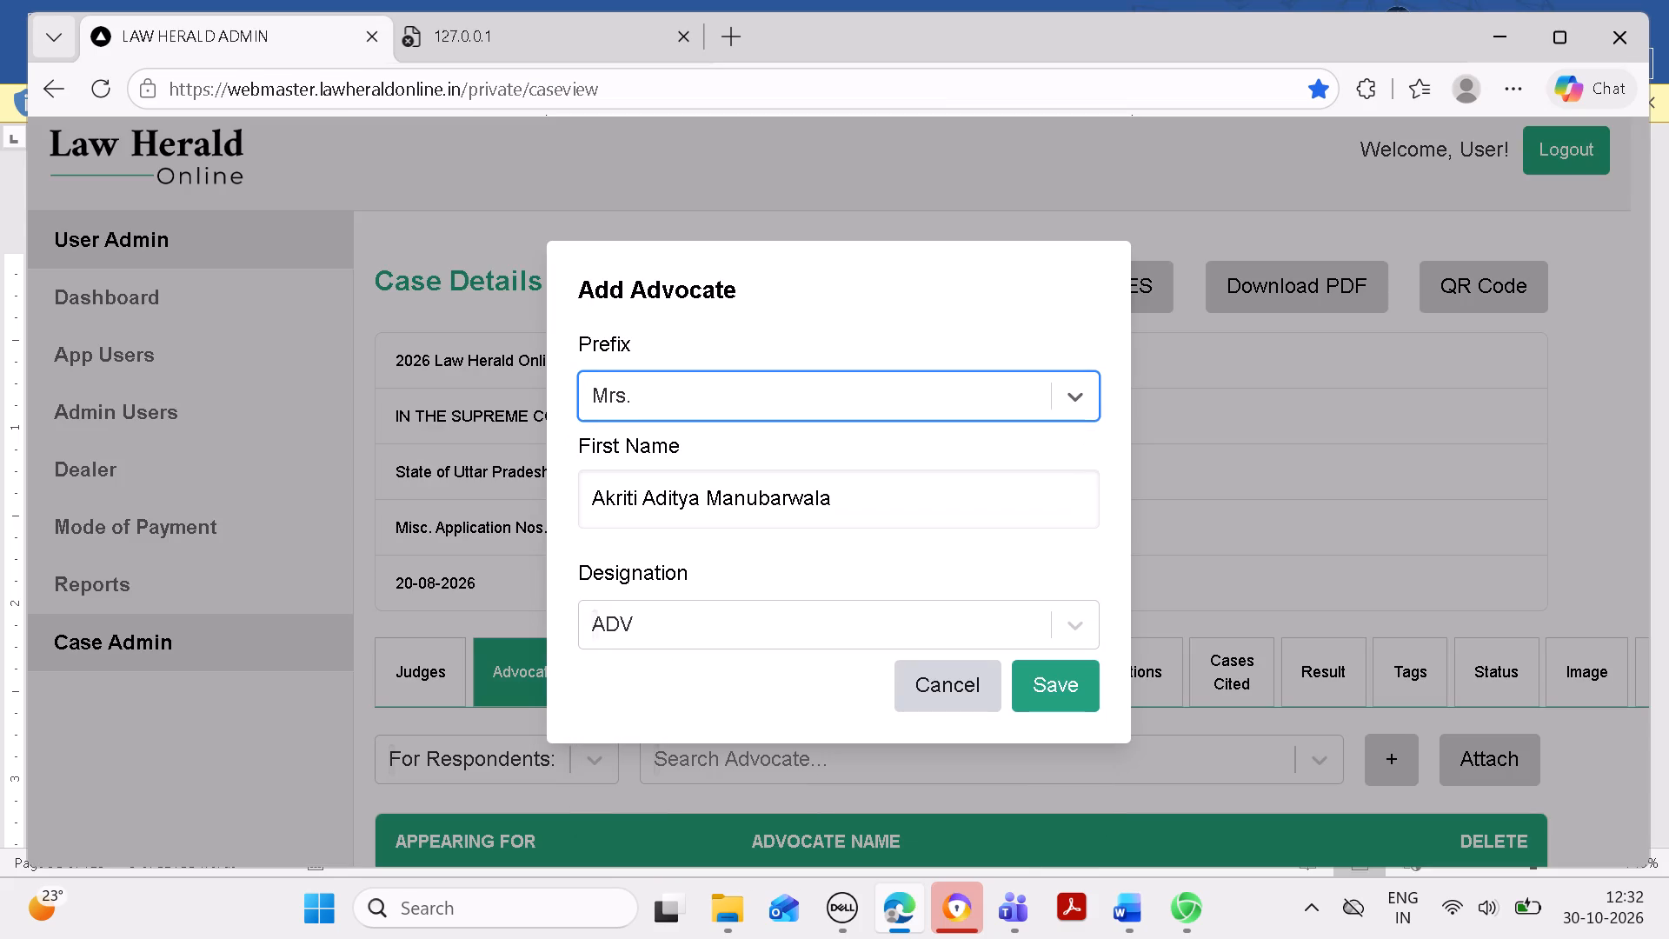
{"action": "left_click", "coordinate": [1069, 687]}
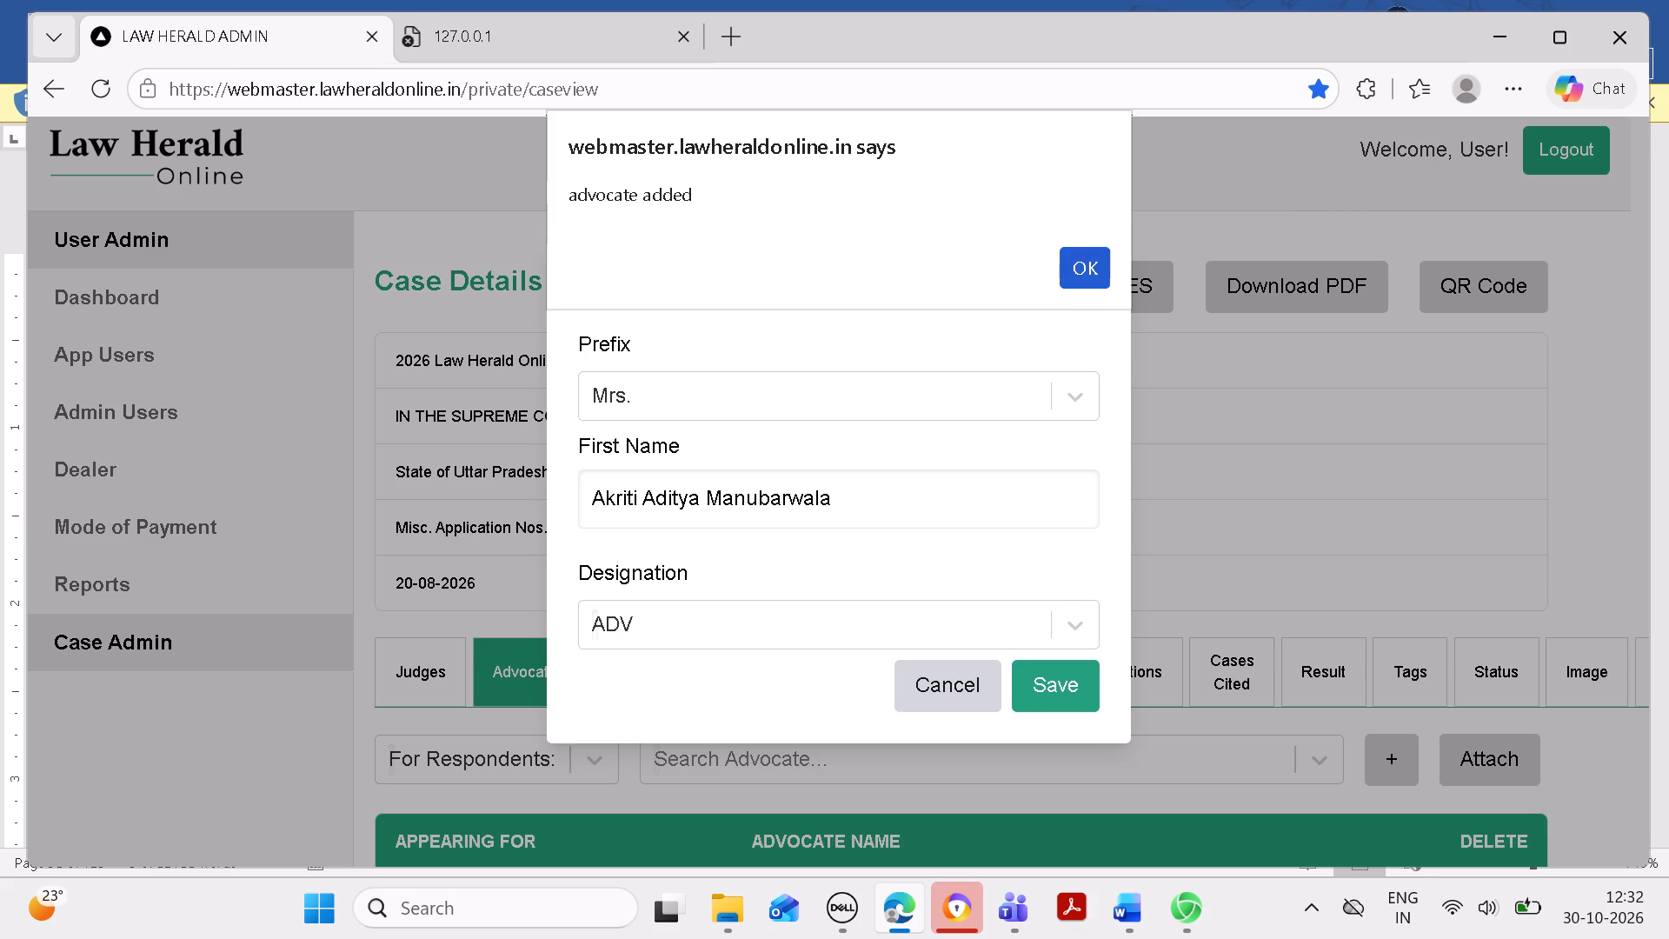
{"action": "left_click", "coordinate": [1080, 263]}
{"action": "scroll", "coordinate": [1022, 549], "scroll_direction": "down", "scroll_amount": 3}
{"action": "left_click", "coordinate": [1094, 250]}
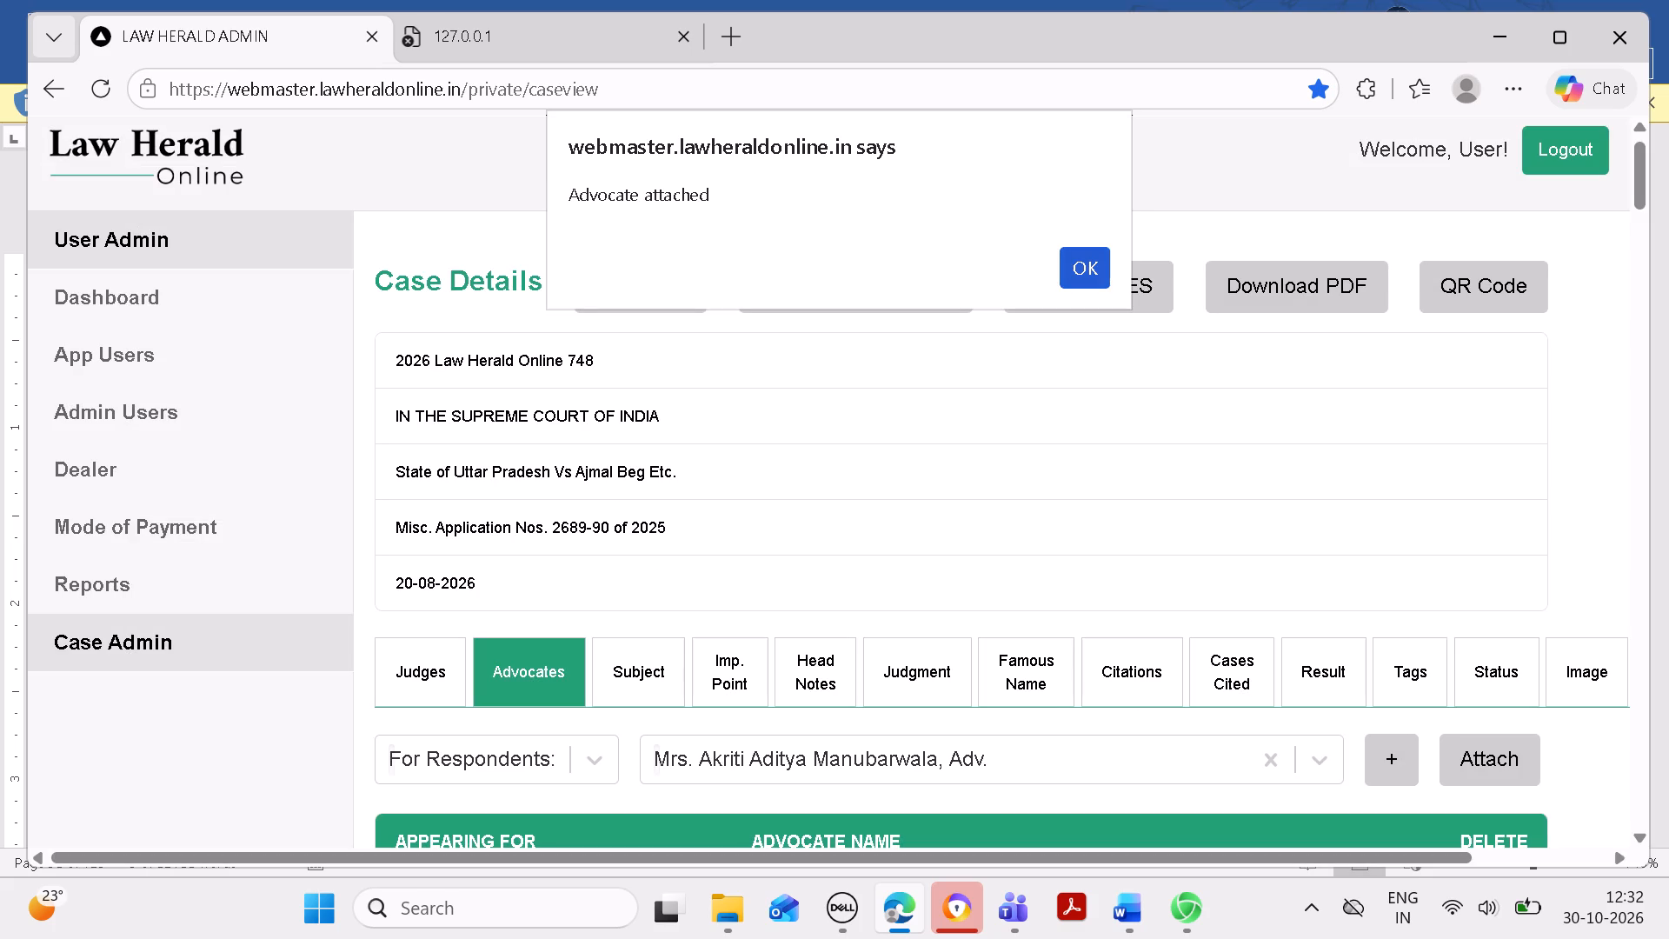
{"action": "scroll", "coordinate": [1037, 603], "scroll_direction": "down", "scroll_amount": 9}
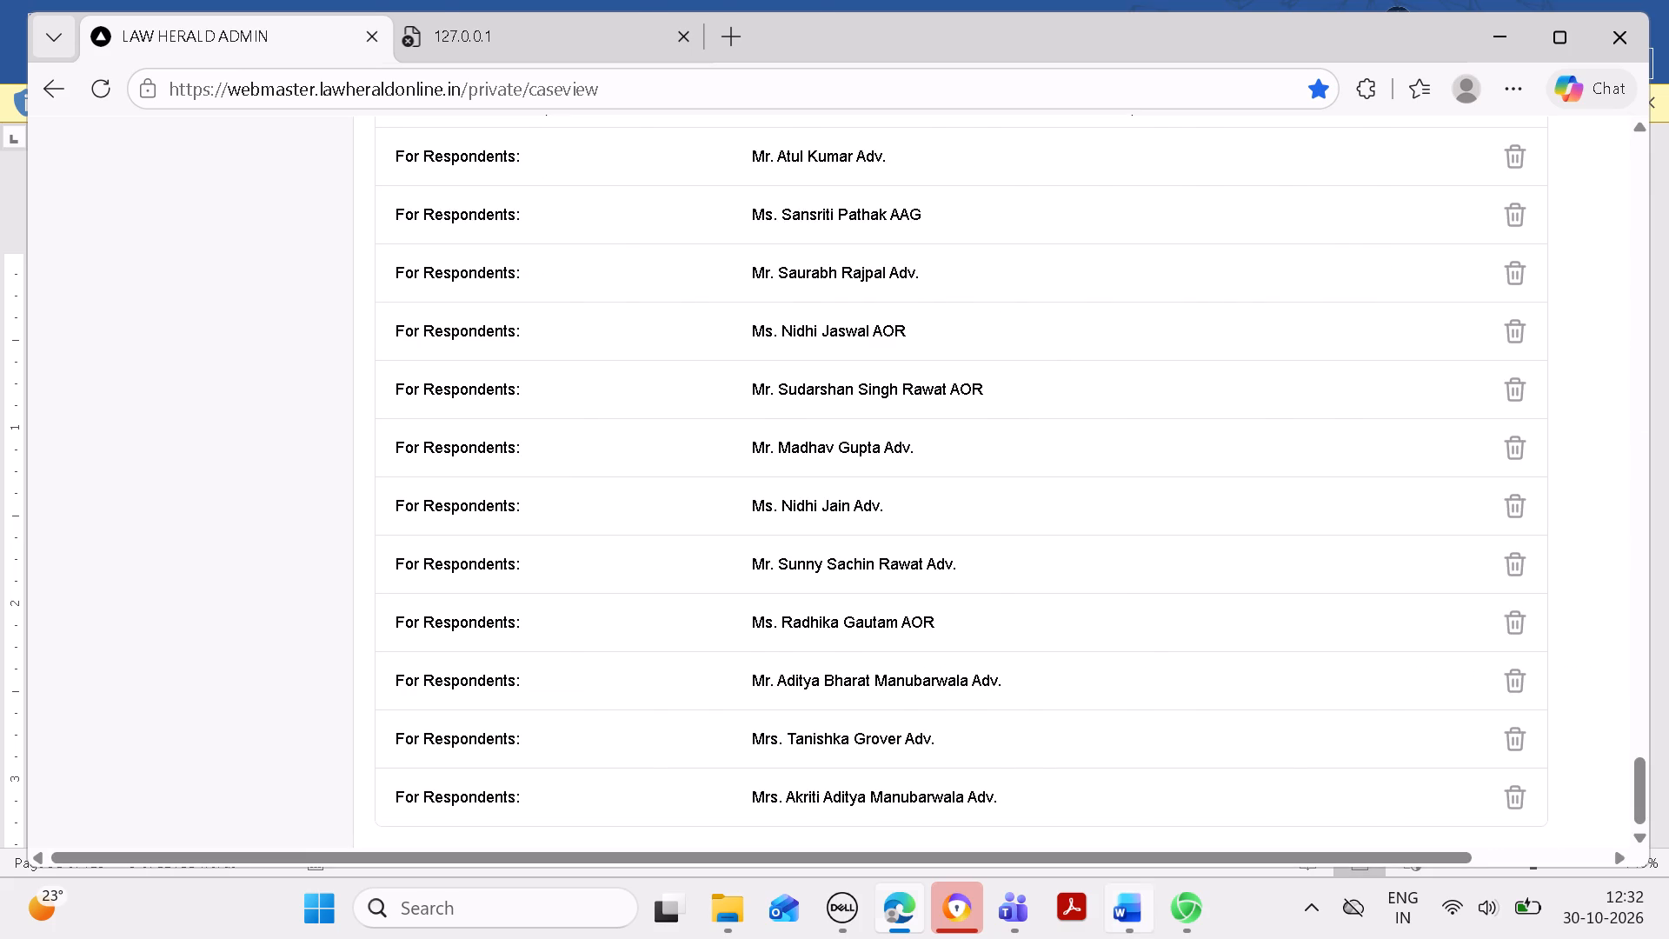
Copy the ninety-second respondents' advocate's name from the Word judgment and return to the advocate search in the Law Herald case record.
{"action": "left_click", "coordinate": [1128, 916]}
{"action": "left_click_drag", "start_coordinate": [1028, 749], "coordinate": [1049, 746]}
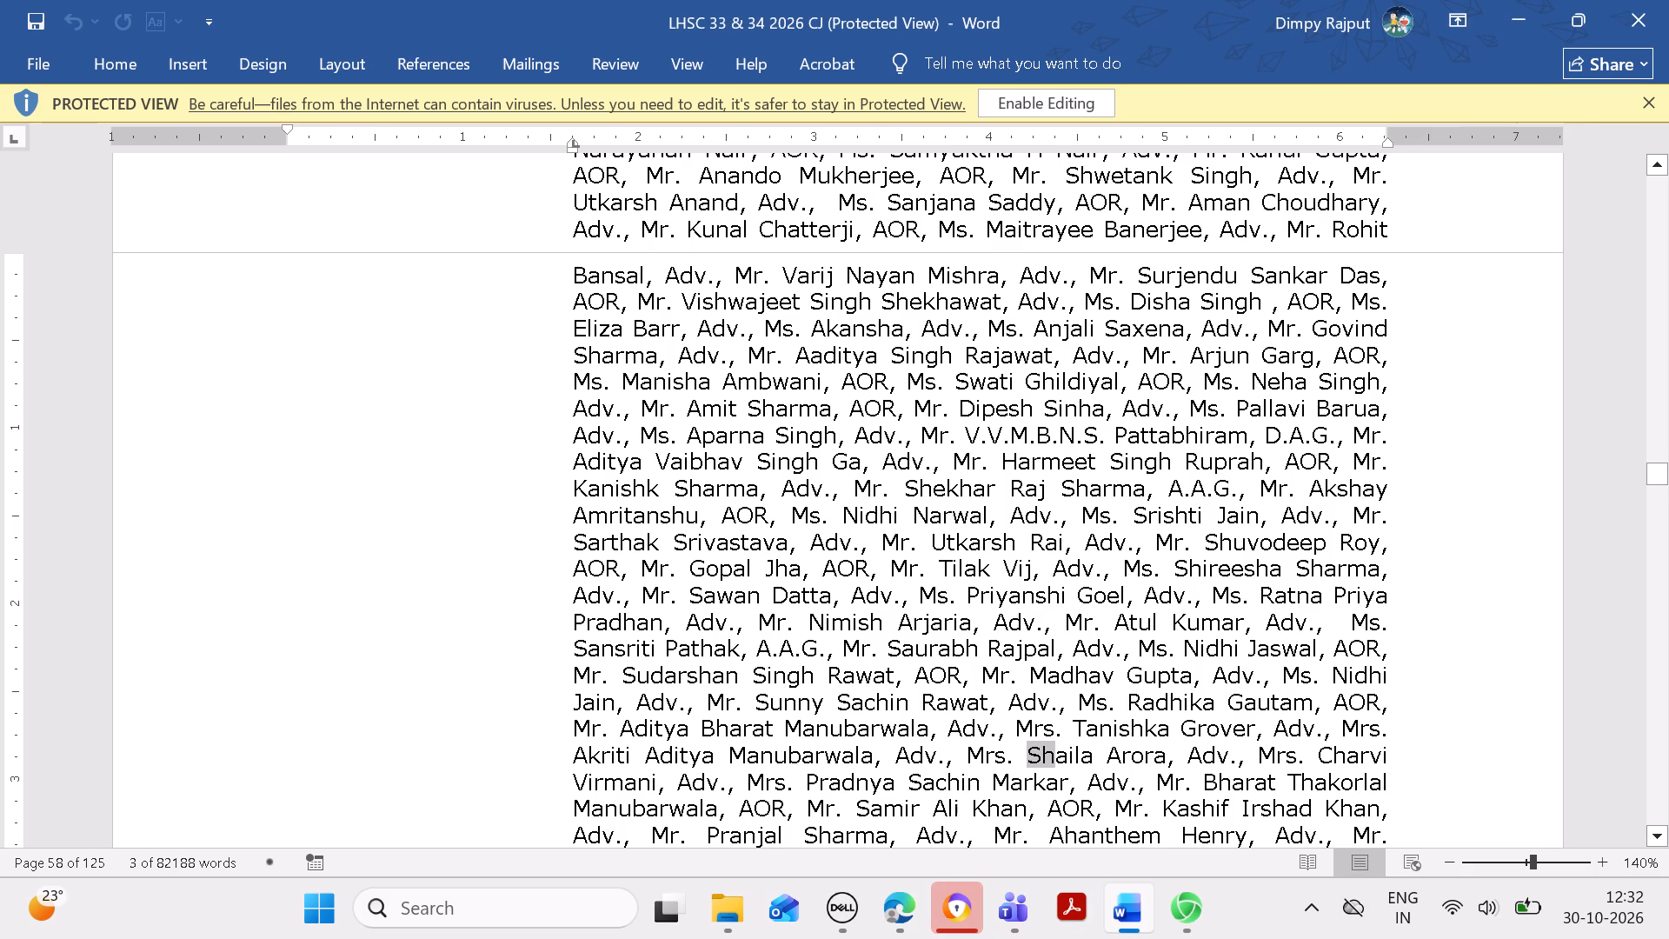
{"action": "left_click_drag", "start_coordinate": [1049, 746], "coordinate": [1134, 756]}
{"action": "key", "text": "ctrl+c"}
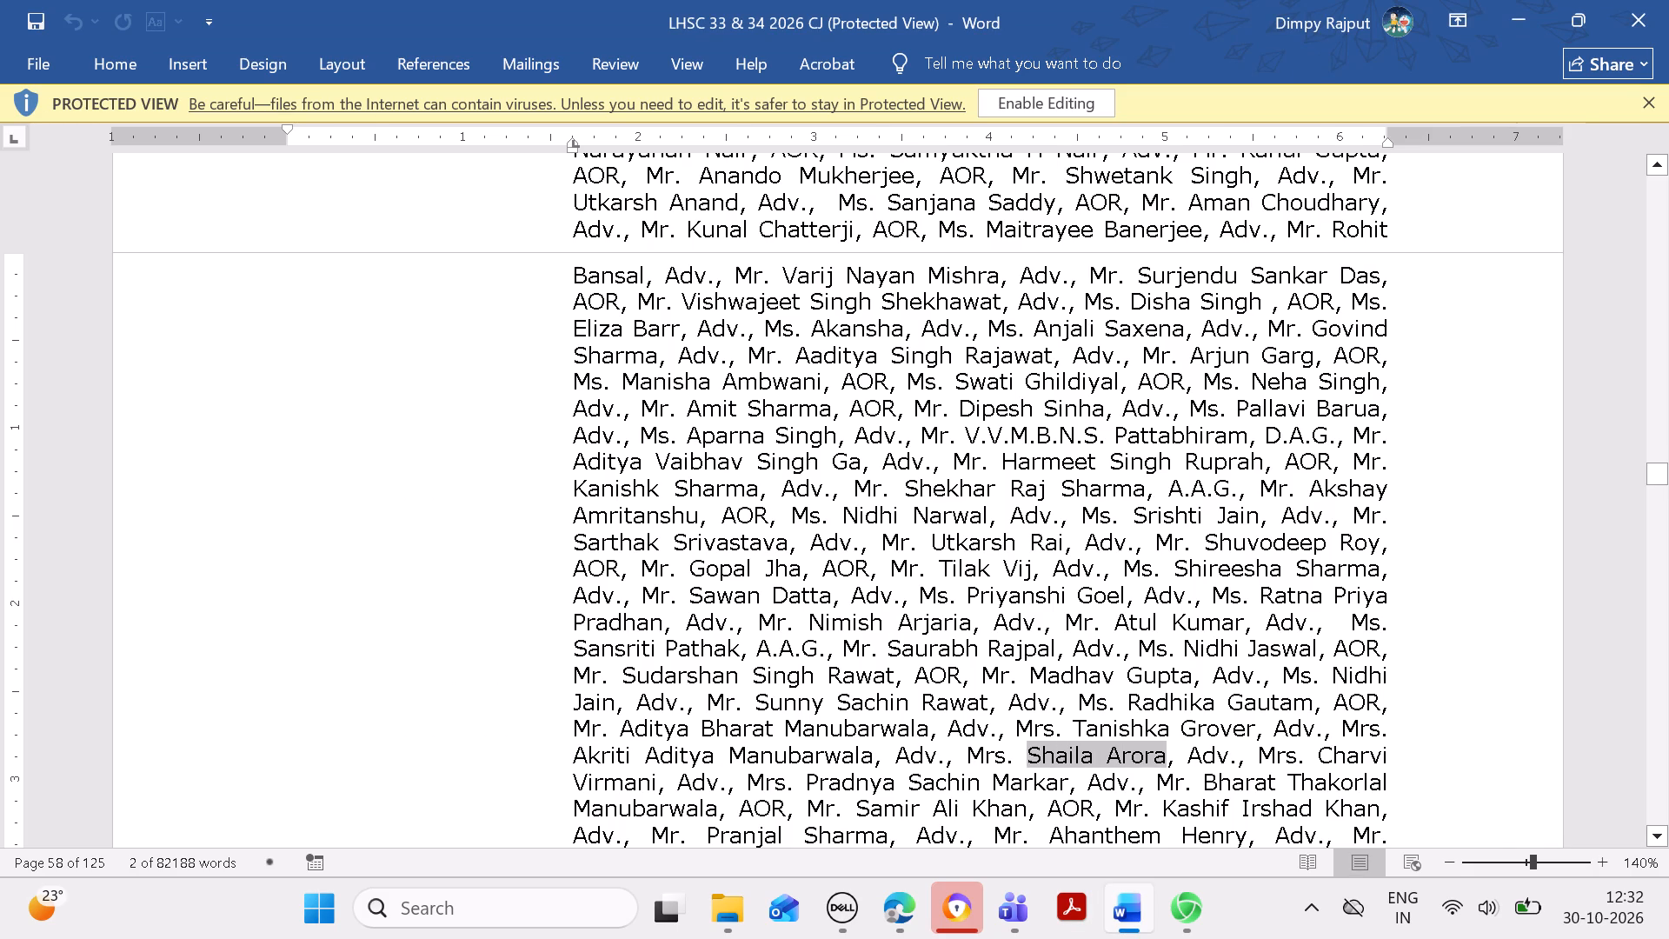
{"action": "left_click", "coordinate": [898, 909]}
{"action": "scroll", "coordinate": [899, 856], "scroll_direction": "up", "scroll_amount": 4}
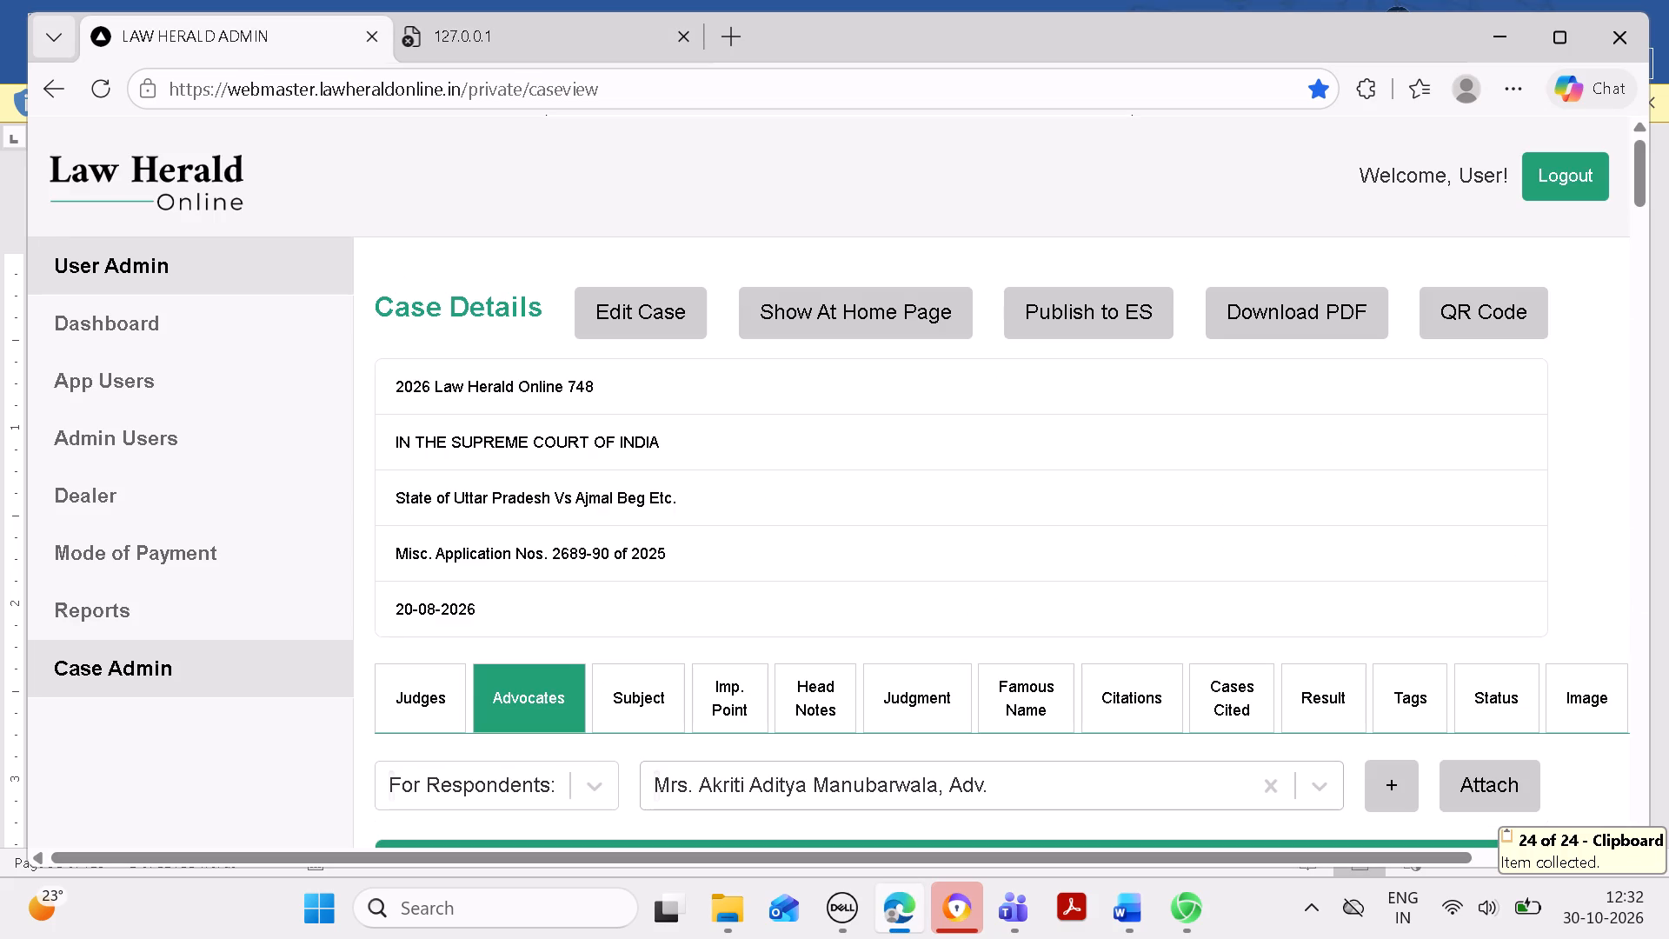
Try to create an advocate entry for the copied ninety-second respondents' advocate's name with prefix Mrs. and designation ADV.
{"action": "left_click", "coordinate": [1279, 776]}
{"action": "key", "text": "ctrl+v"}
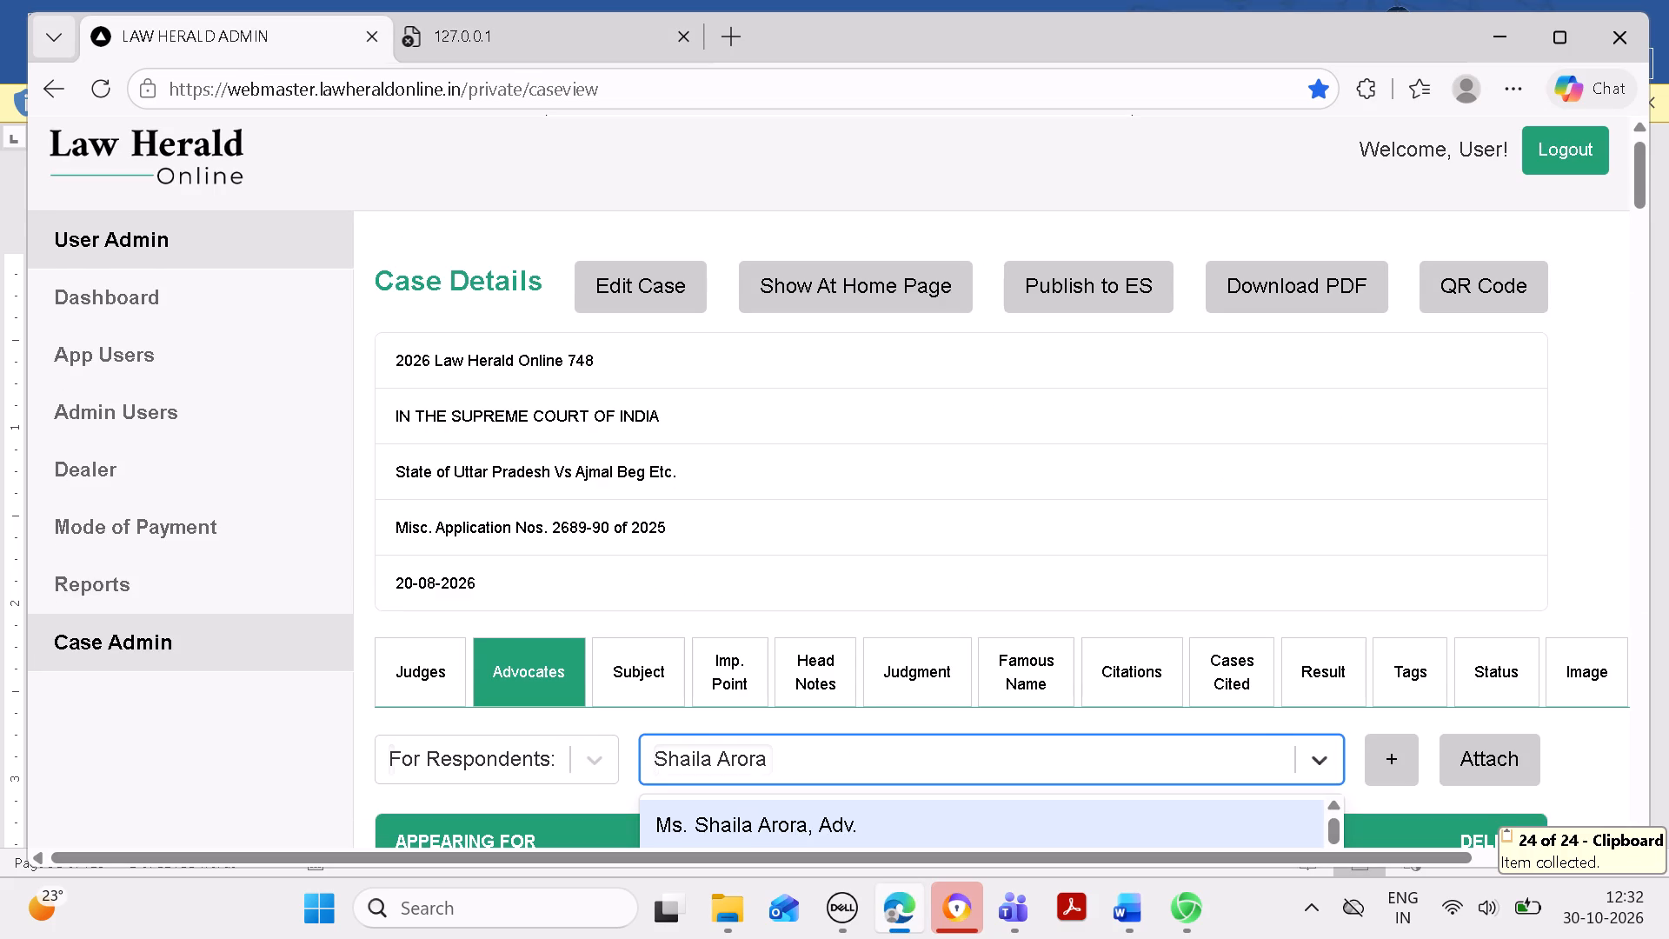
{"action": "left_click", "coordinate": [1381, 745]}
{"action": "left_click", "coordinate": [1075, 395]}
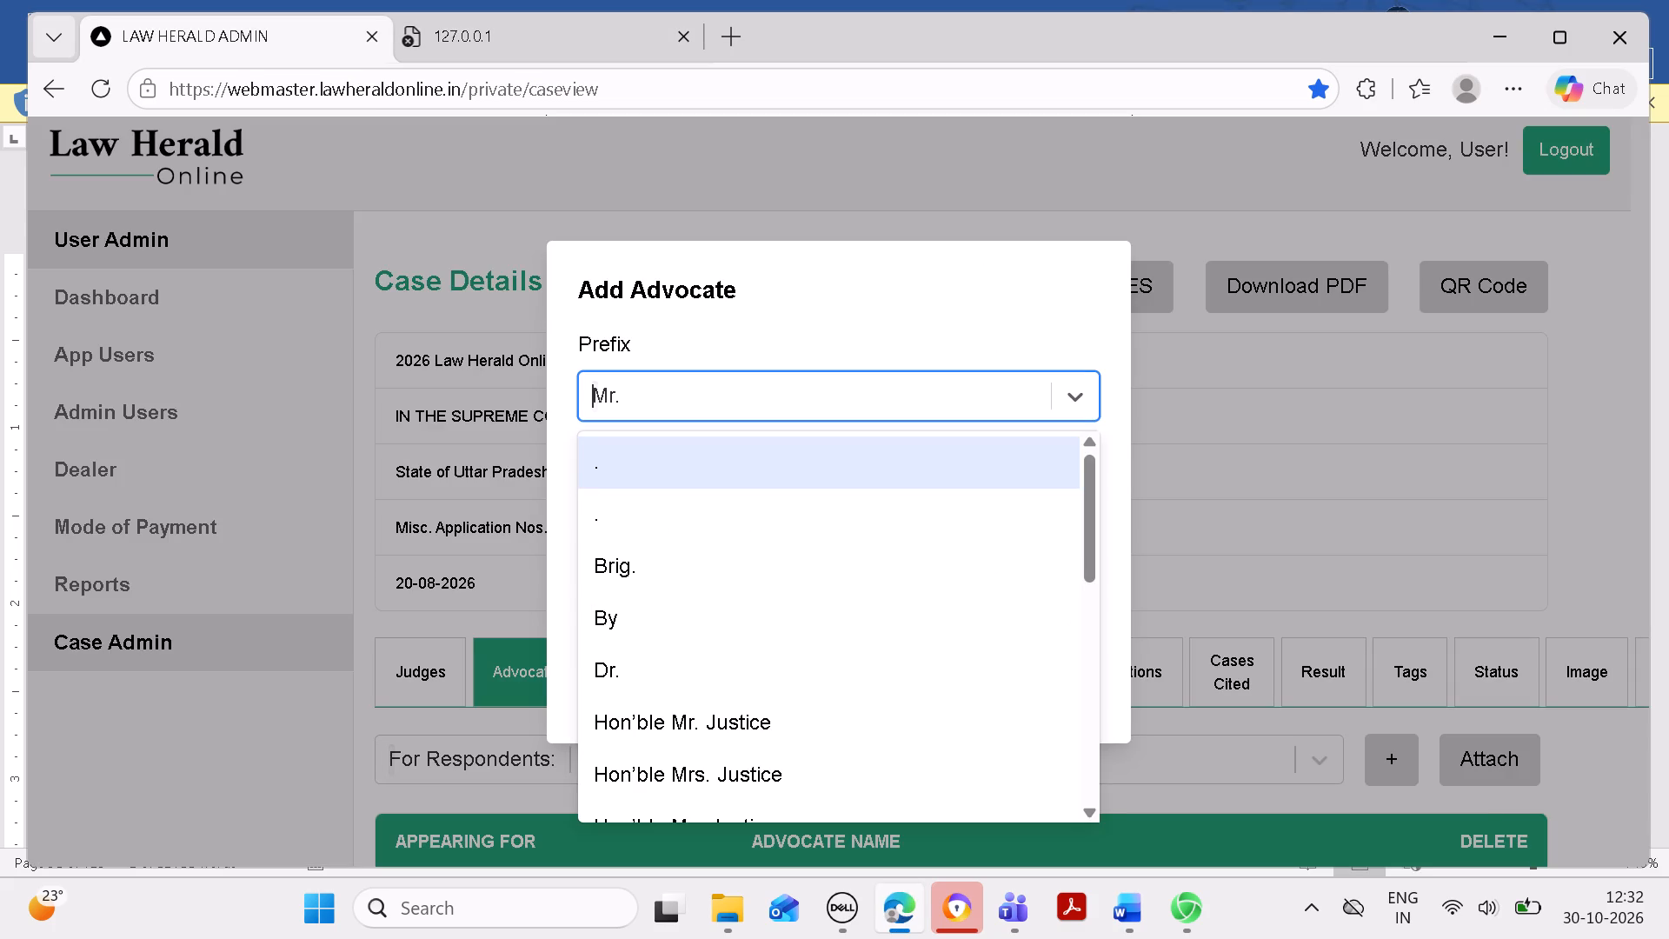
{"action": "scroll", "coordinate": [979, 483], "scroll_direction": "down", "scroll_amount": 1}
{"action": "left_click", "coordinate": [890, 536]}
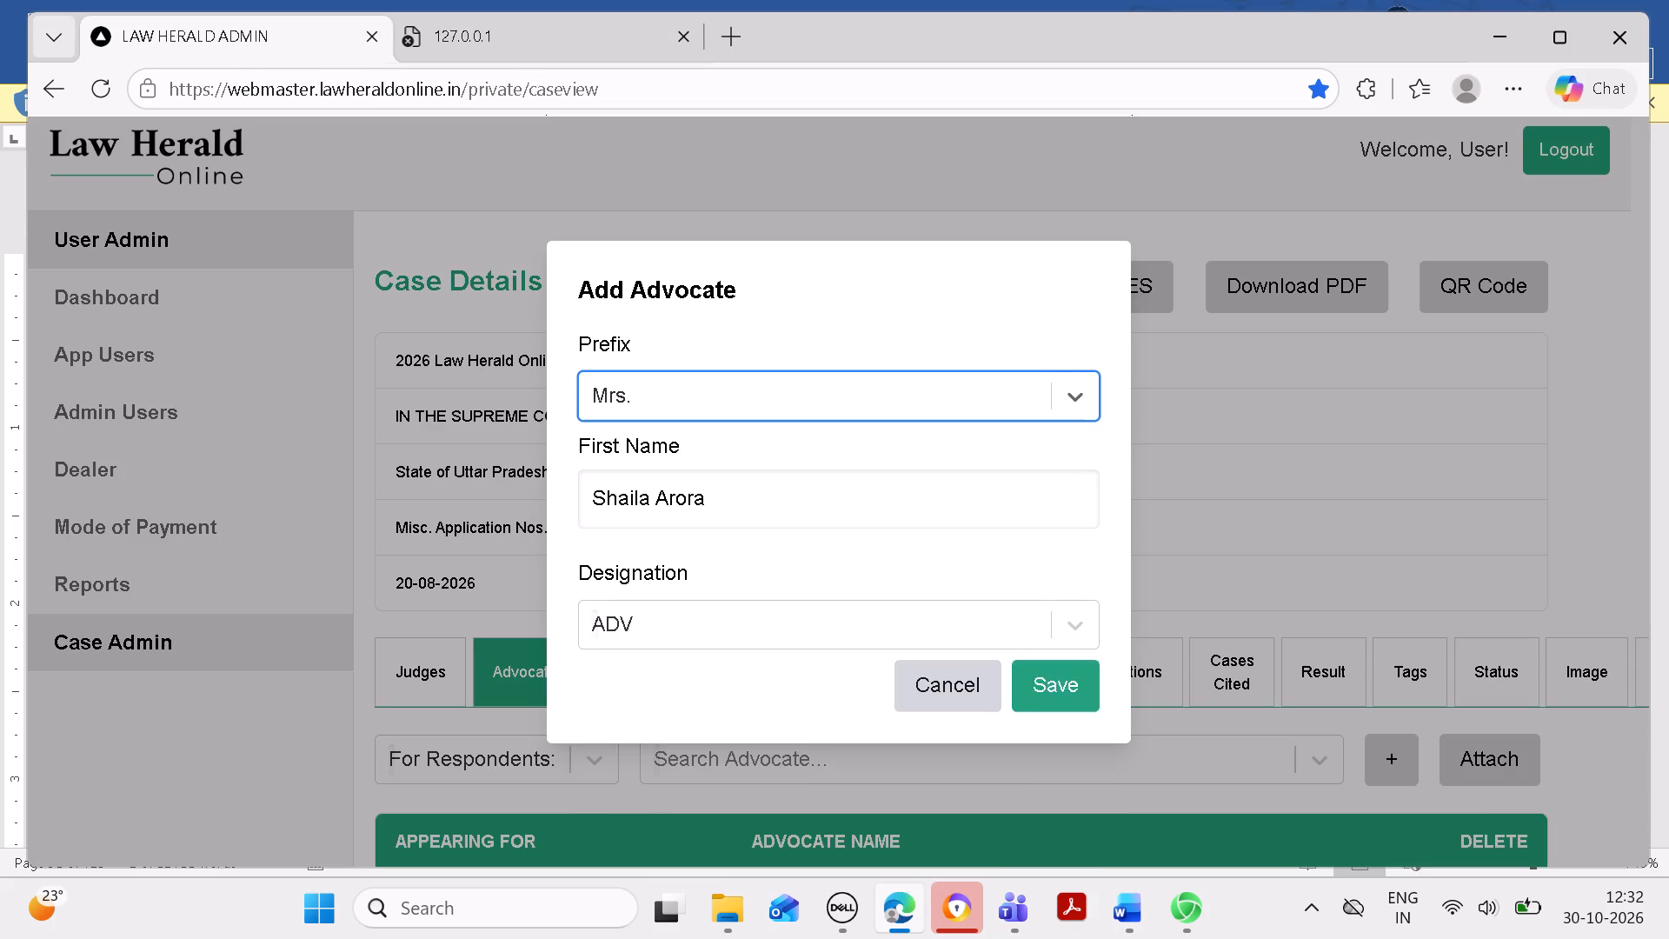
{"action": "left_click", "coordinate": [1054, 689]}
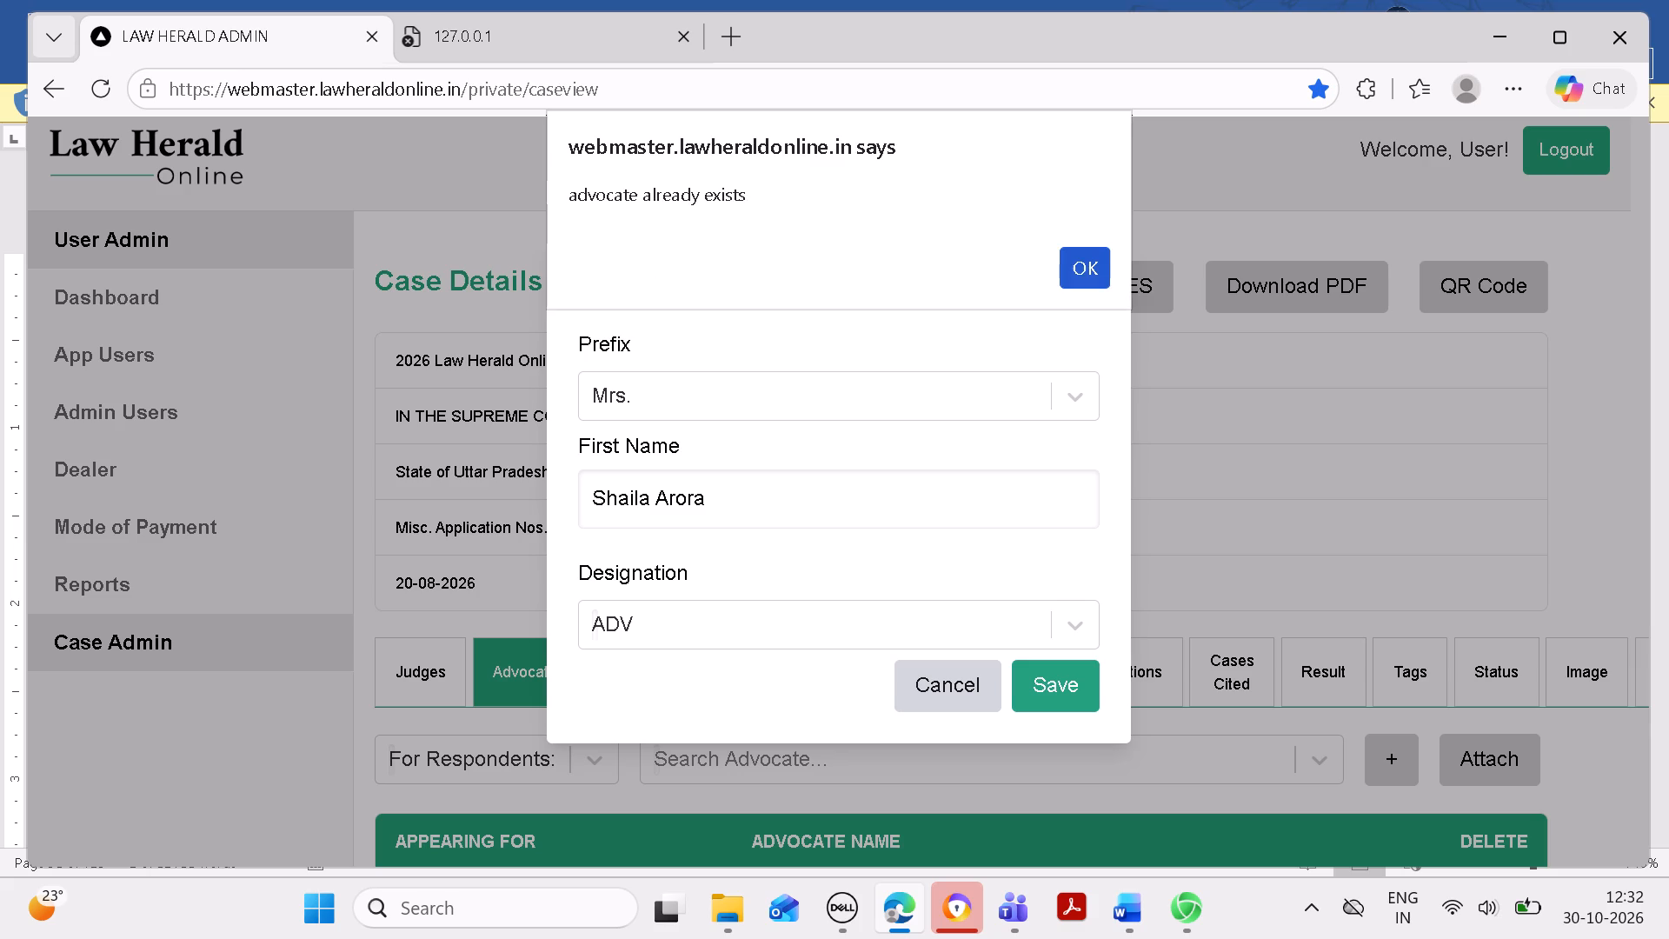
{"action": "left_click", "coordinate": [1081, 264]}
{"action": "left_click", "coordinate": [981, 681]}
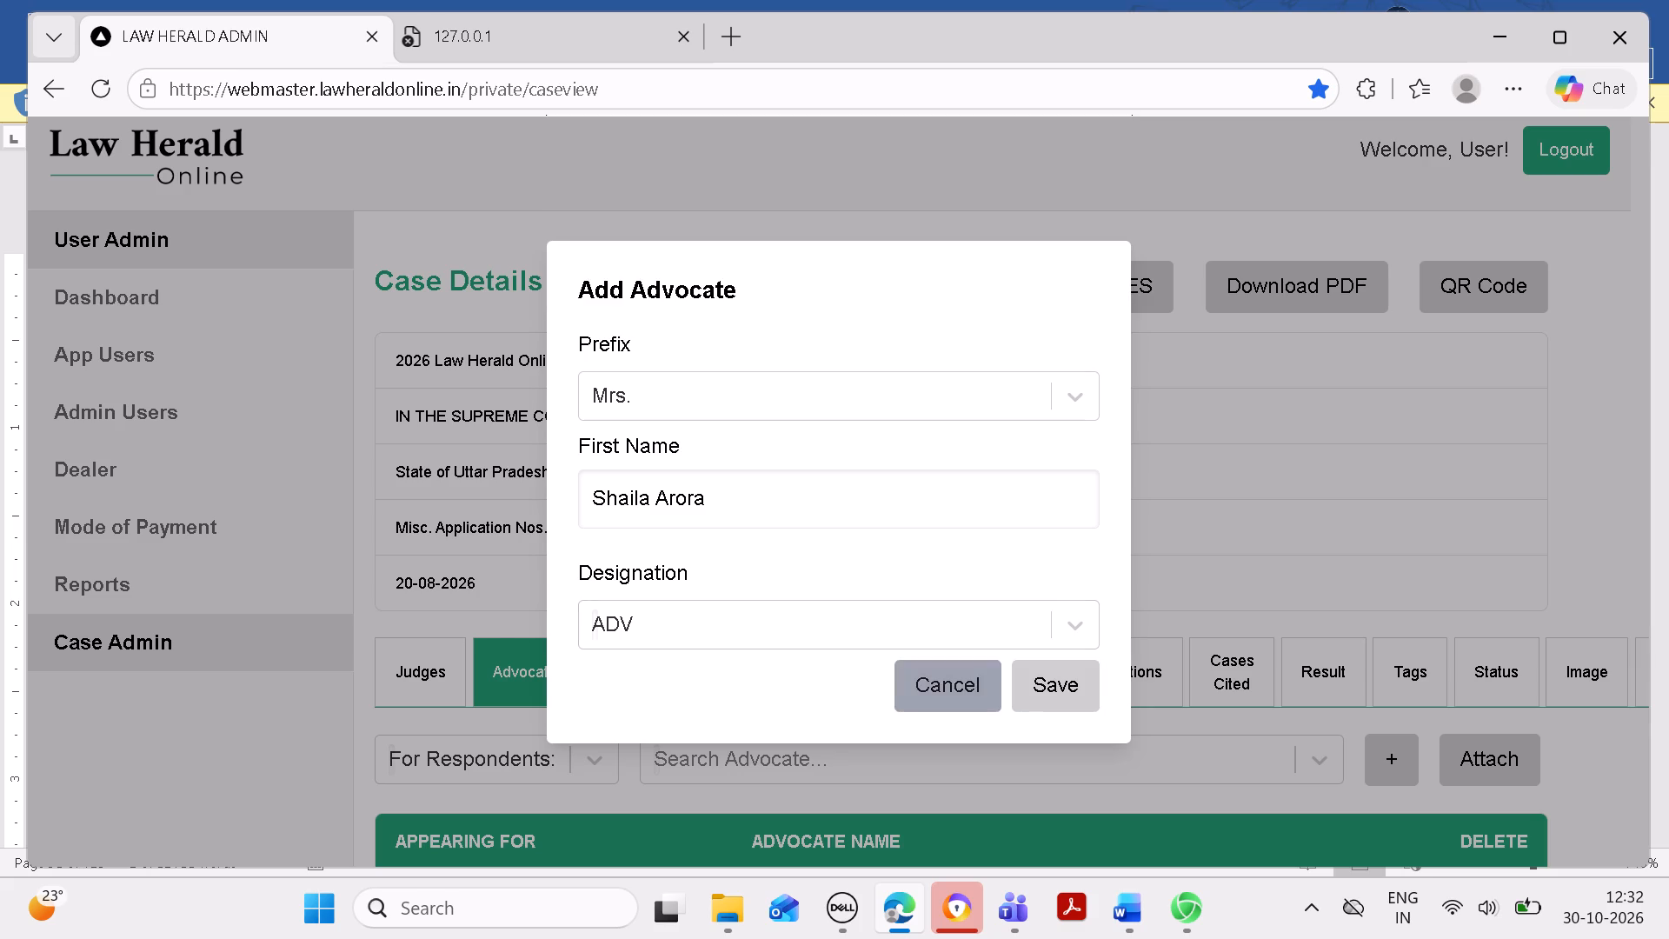
Create an advocate entry for the copied respondents' advocate's name with prefix Mrs. and designation Advocate, and attach it for the respondents.
{"action": "left_click", "coordinate": [1122, 756]}
{"action": "key", "text": "ctrl+v"}
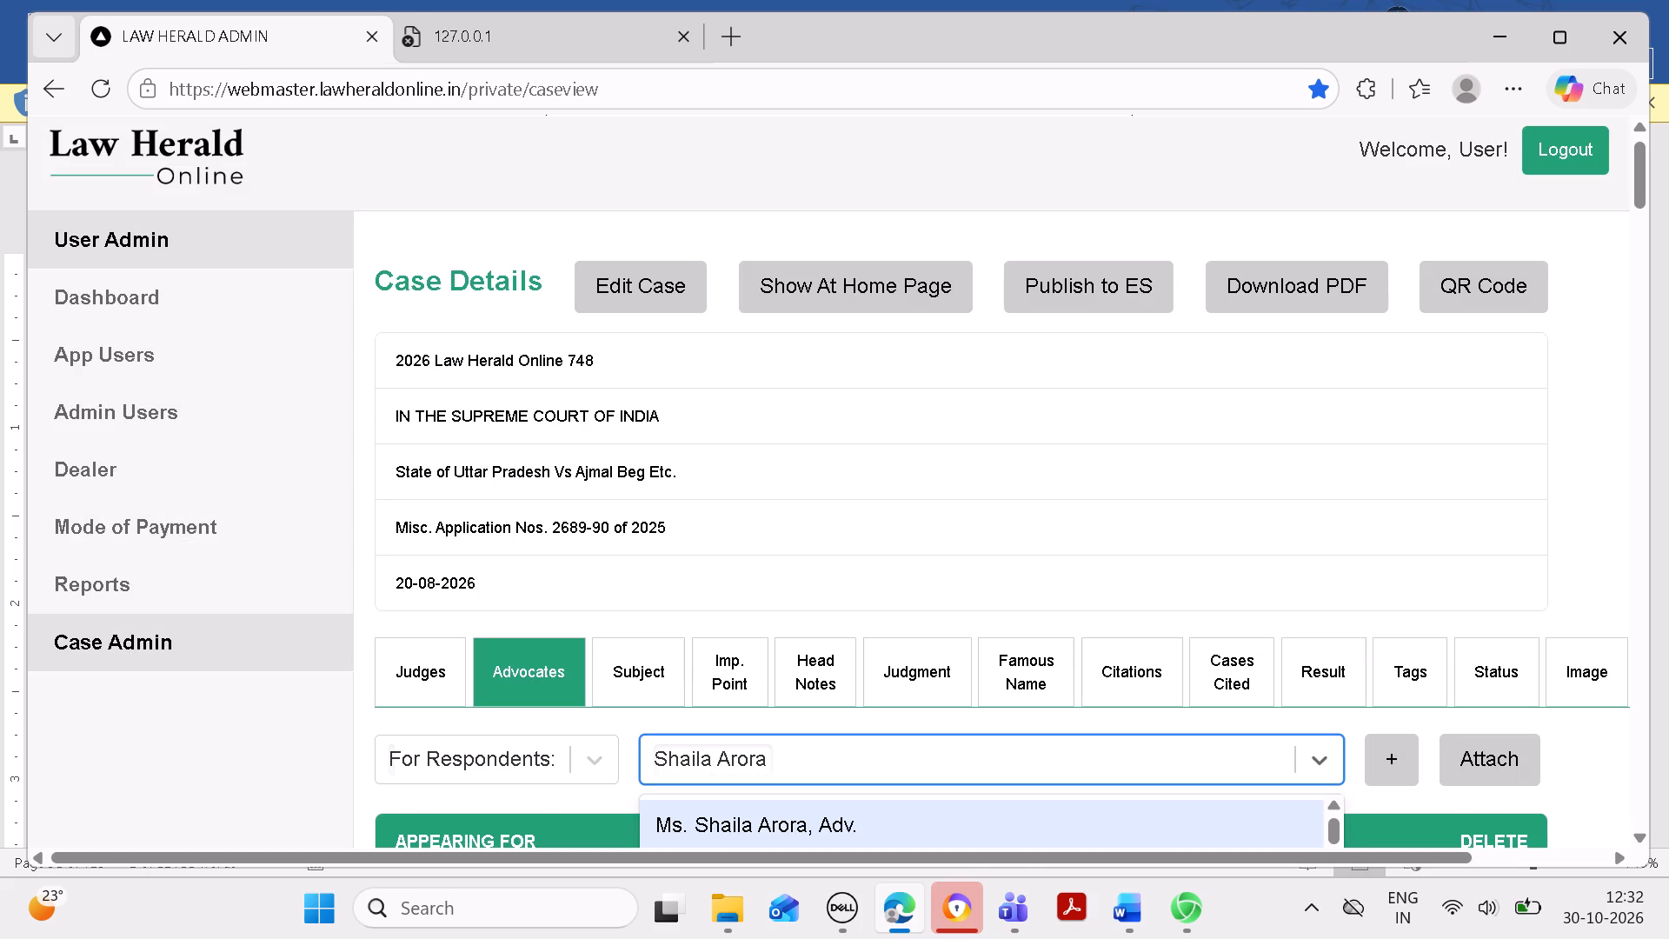
{"action": "left_click_drag", "start_coordinate": [1644, 183], "coordinate": [1652, 212]}
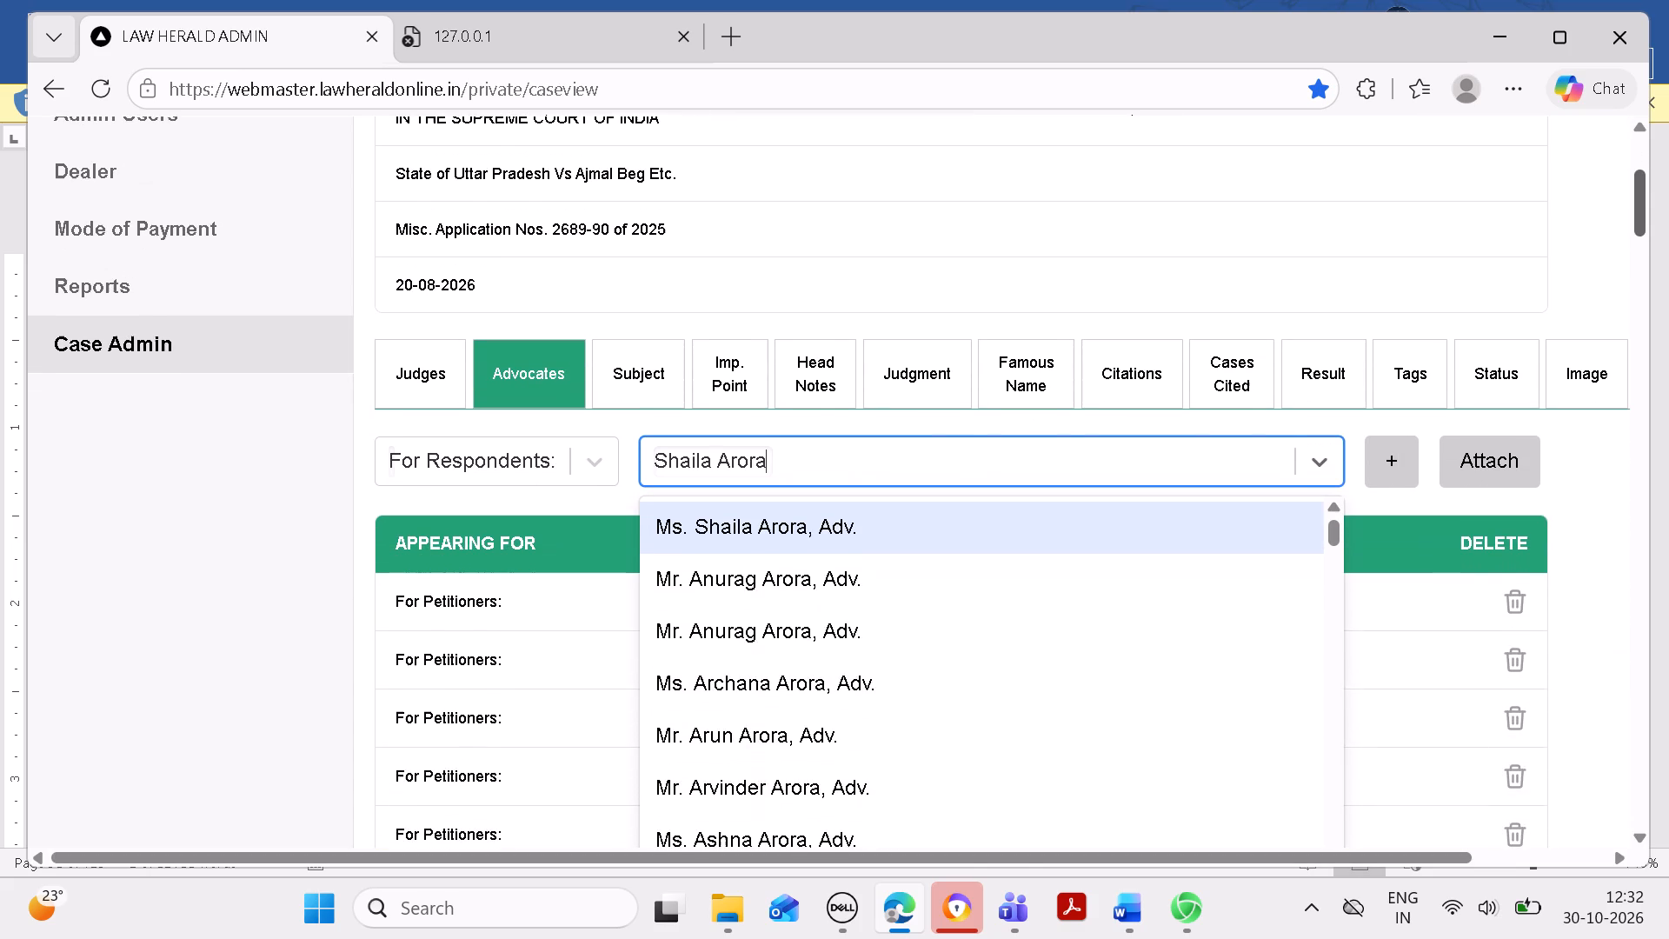
{"action": "left_click_drag", "start_coordinate": [1652, 212], "coordinate": [1652, 219]}
{"action": "left_click", "coordinate": [1389, 397]}
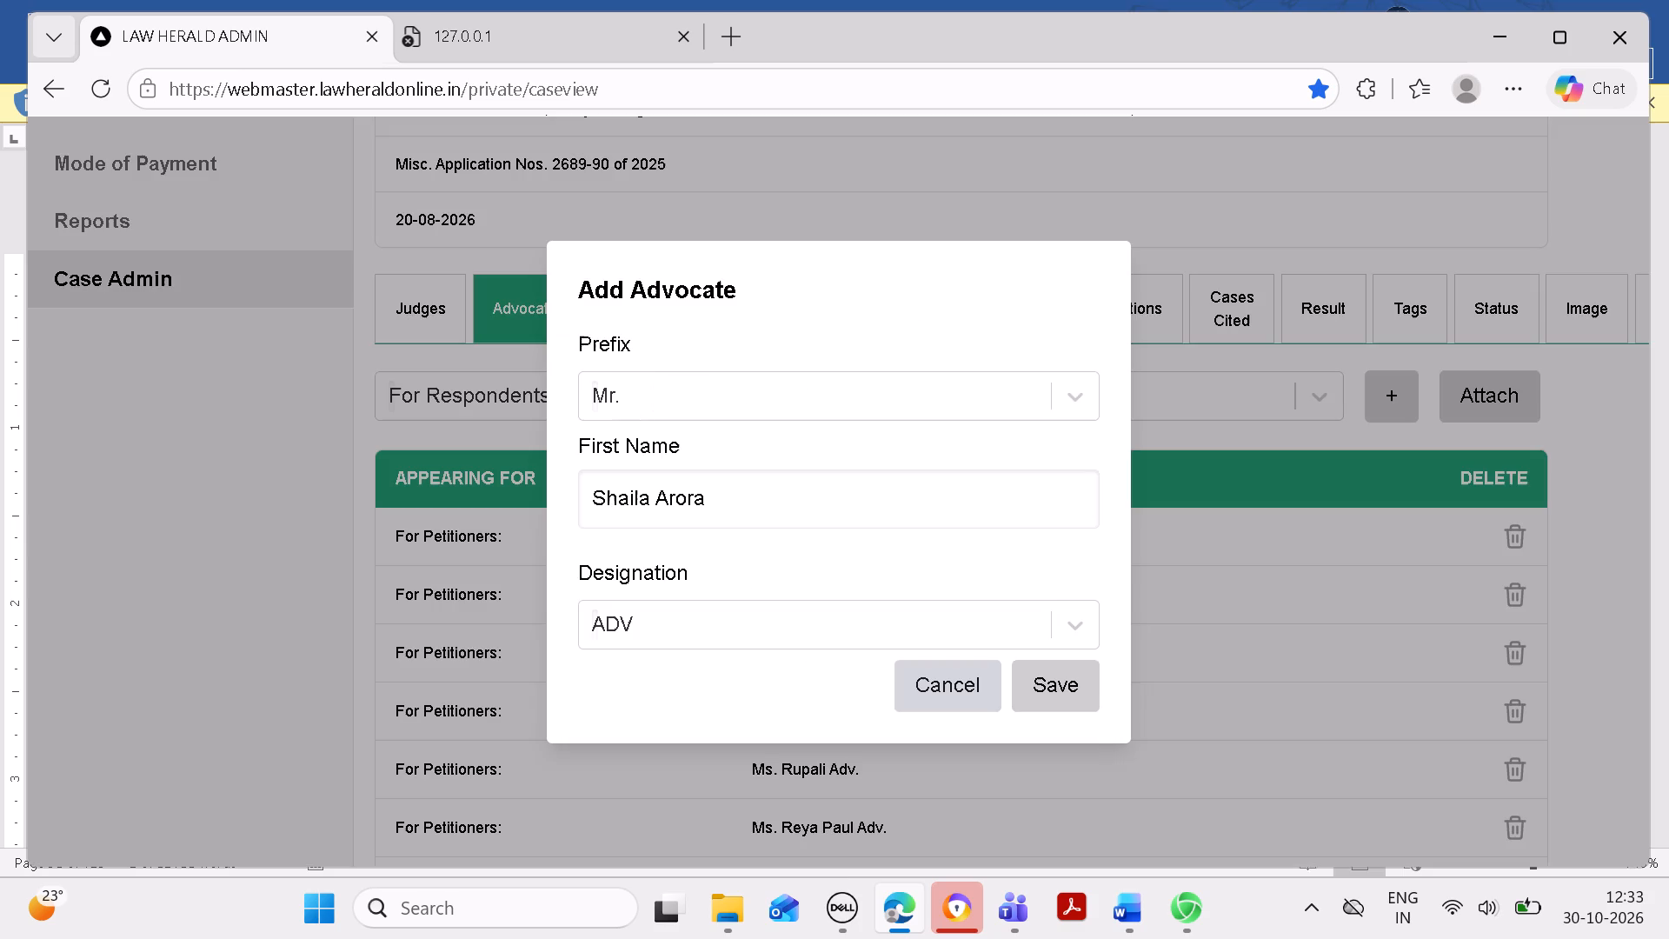
{"action": "left_click", "coordinate": [1068, 388]}
{"action": "scroll", "coordinate": [948, 531], "scroll_direction": "down", "scroll_amount": 3}
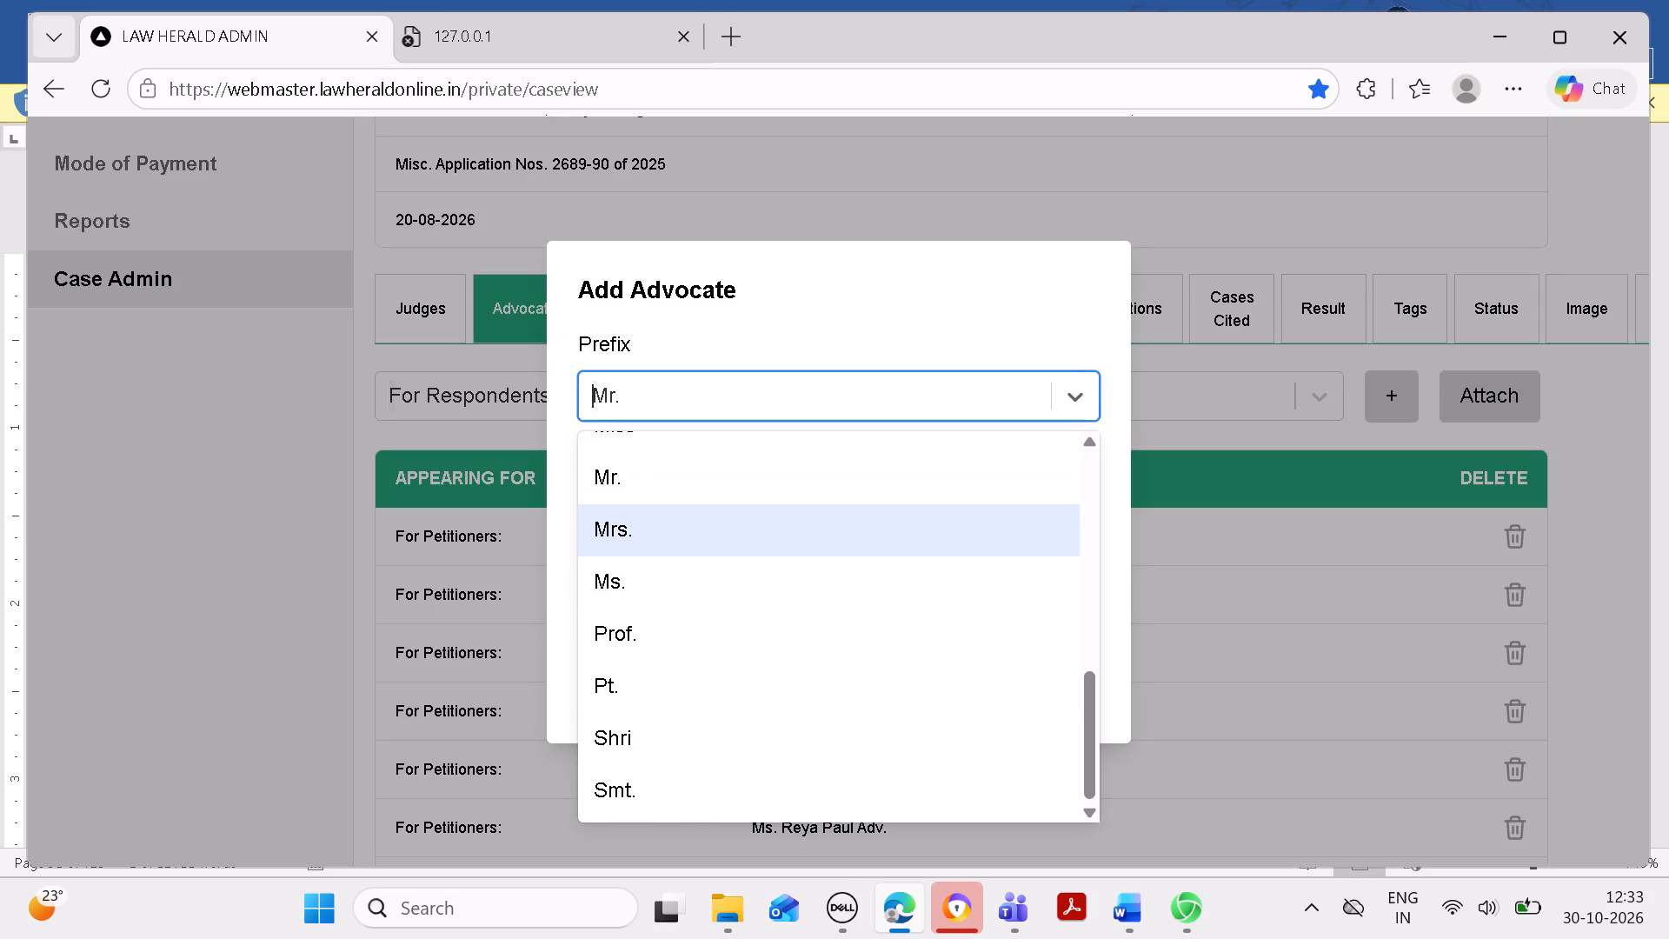
{"action": "left_click", "coordinate": [918, 525]}
{"action": "left_click", "coordinate": [884, 607]}
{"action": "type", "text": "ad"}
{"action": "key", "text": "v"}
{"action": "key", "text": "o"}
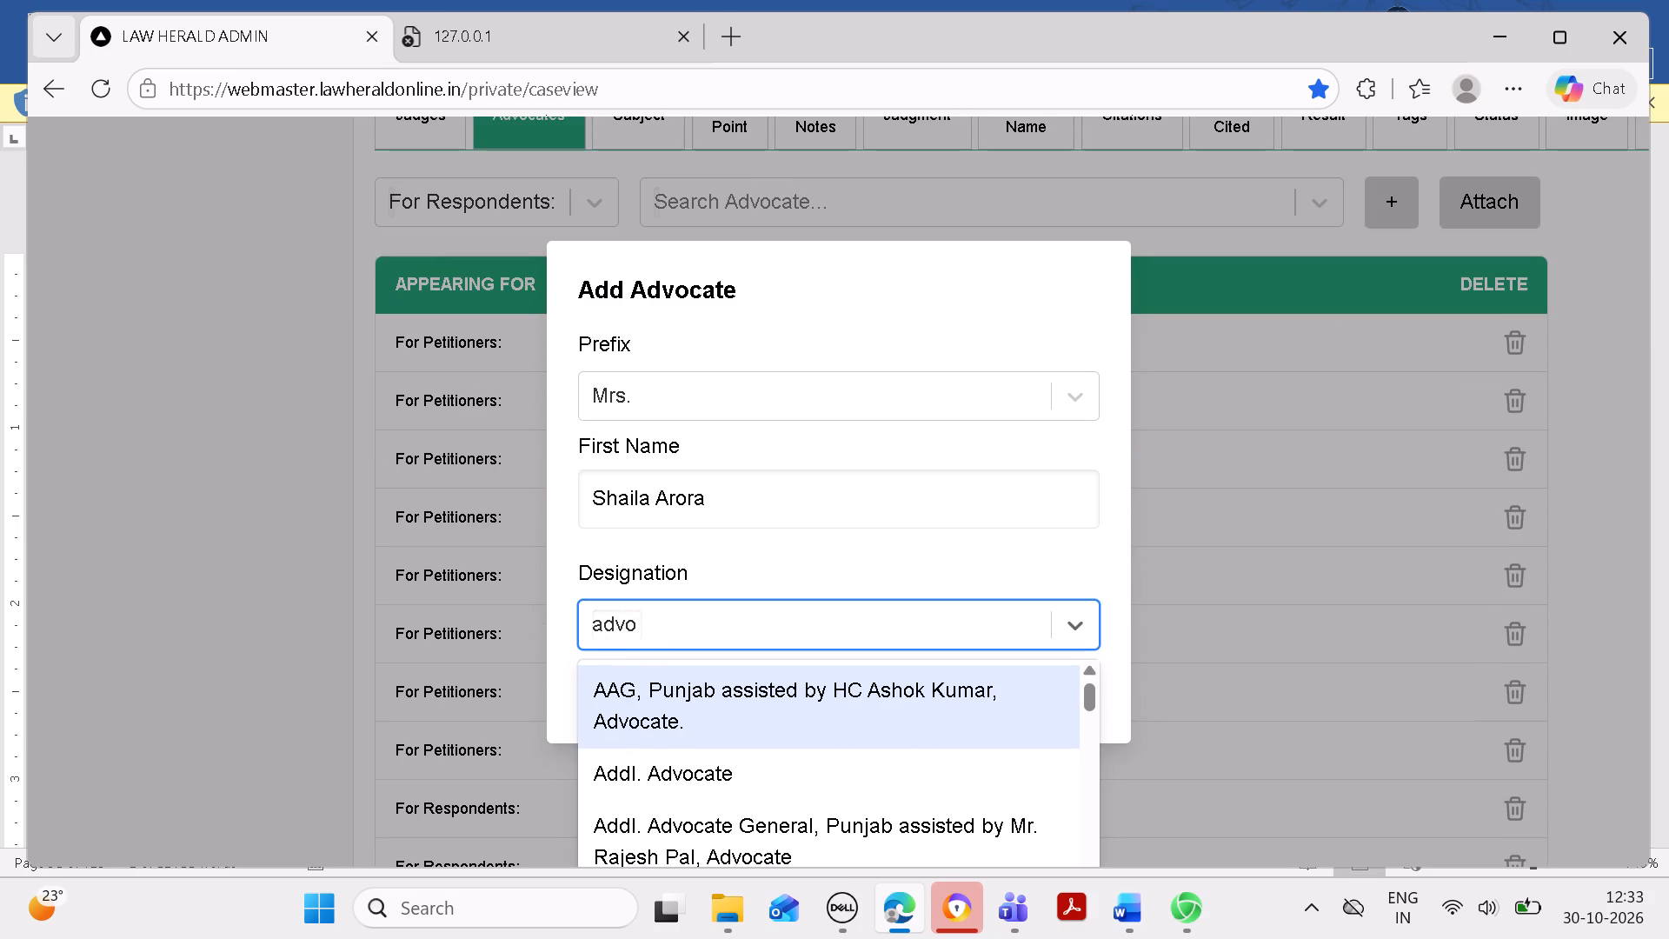
{"action": "left_click_drag", "start_coordinate": [1083, 703], "coordinate": [1095, 720]}
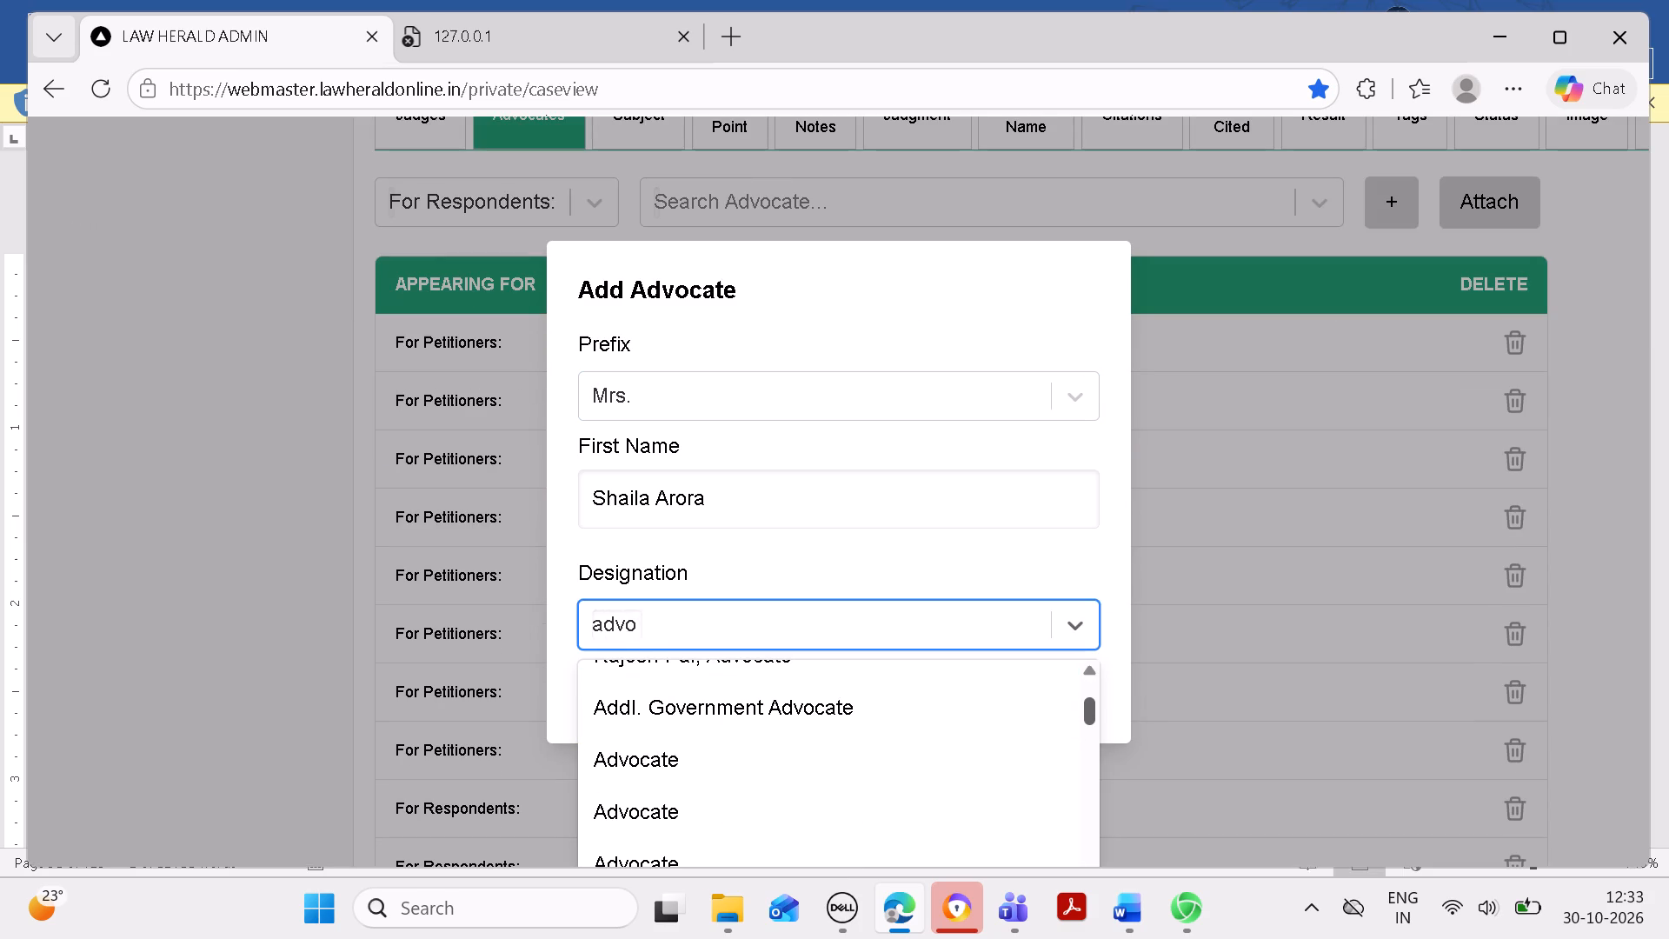
{"action": "left_click", "coordinate": [864, 773]}
{"action": "left_click", "coordinate": [1058, 689]}
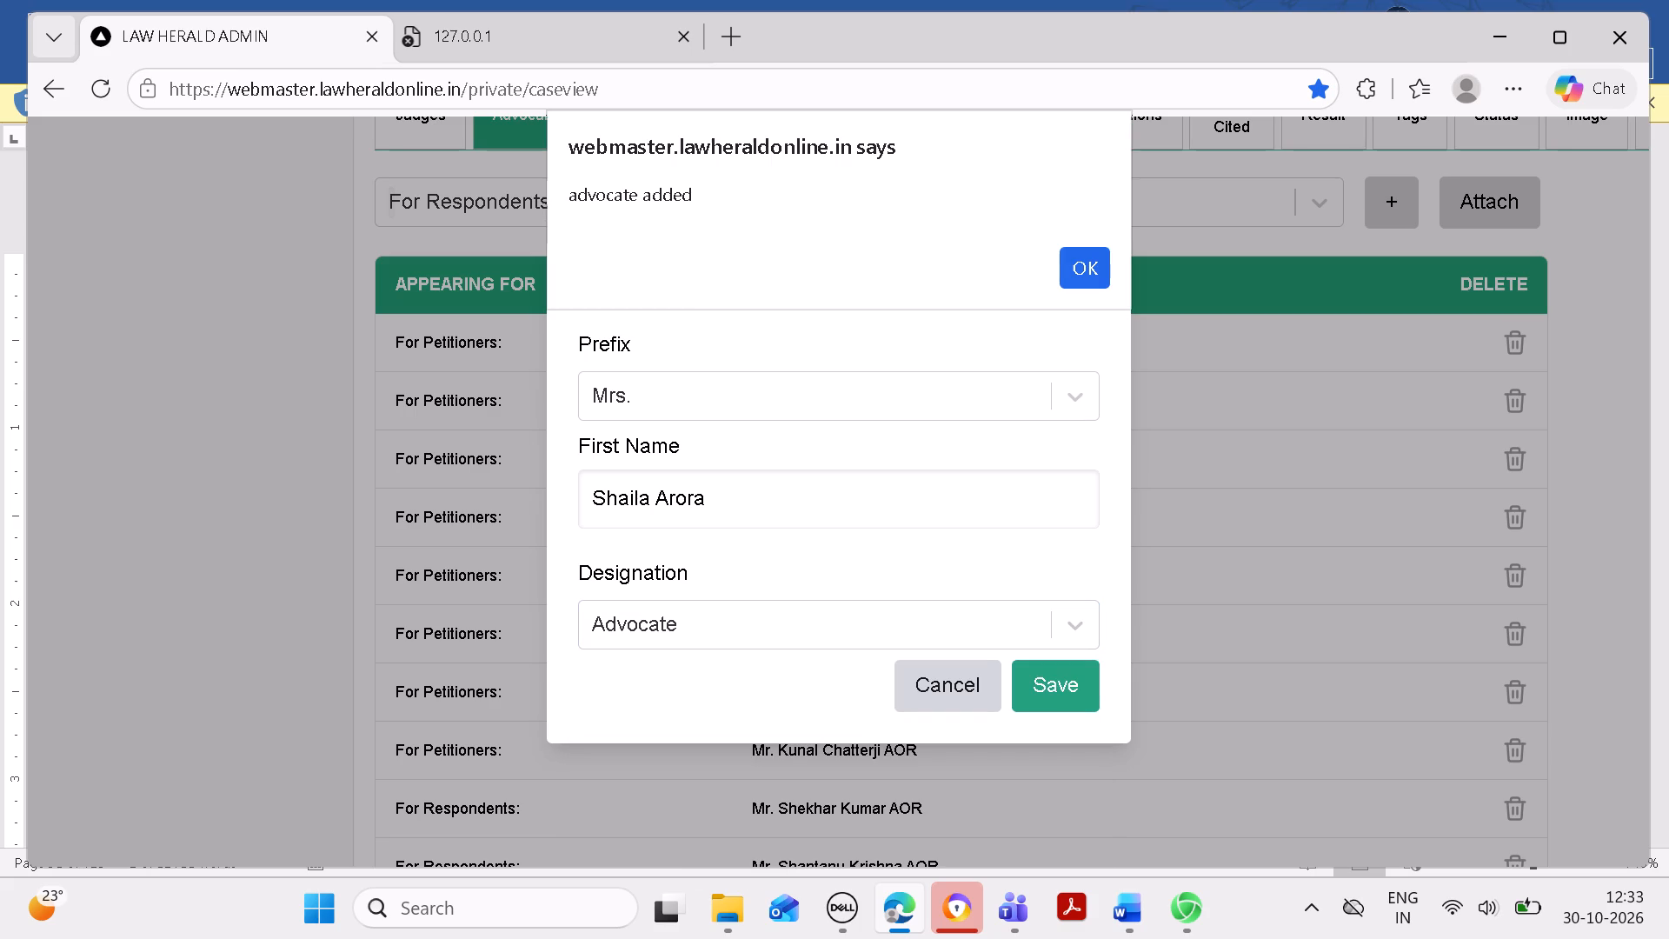
{"action": "left_click", "coordinate": [1092, 263]}
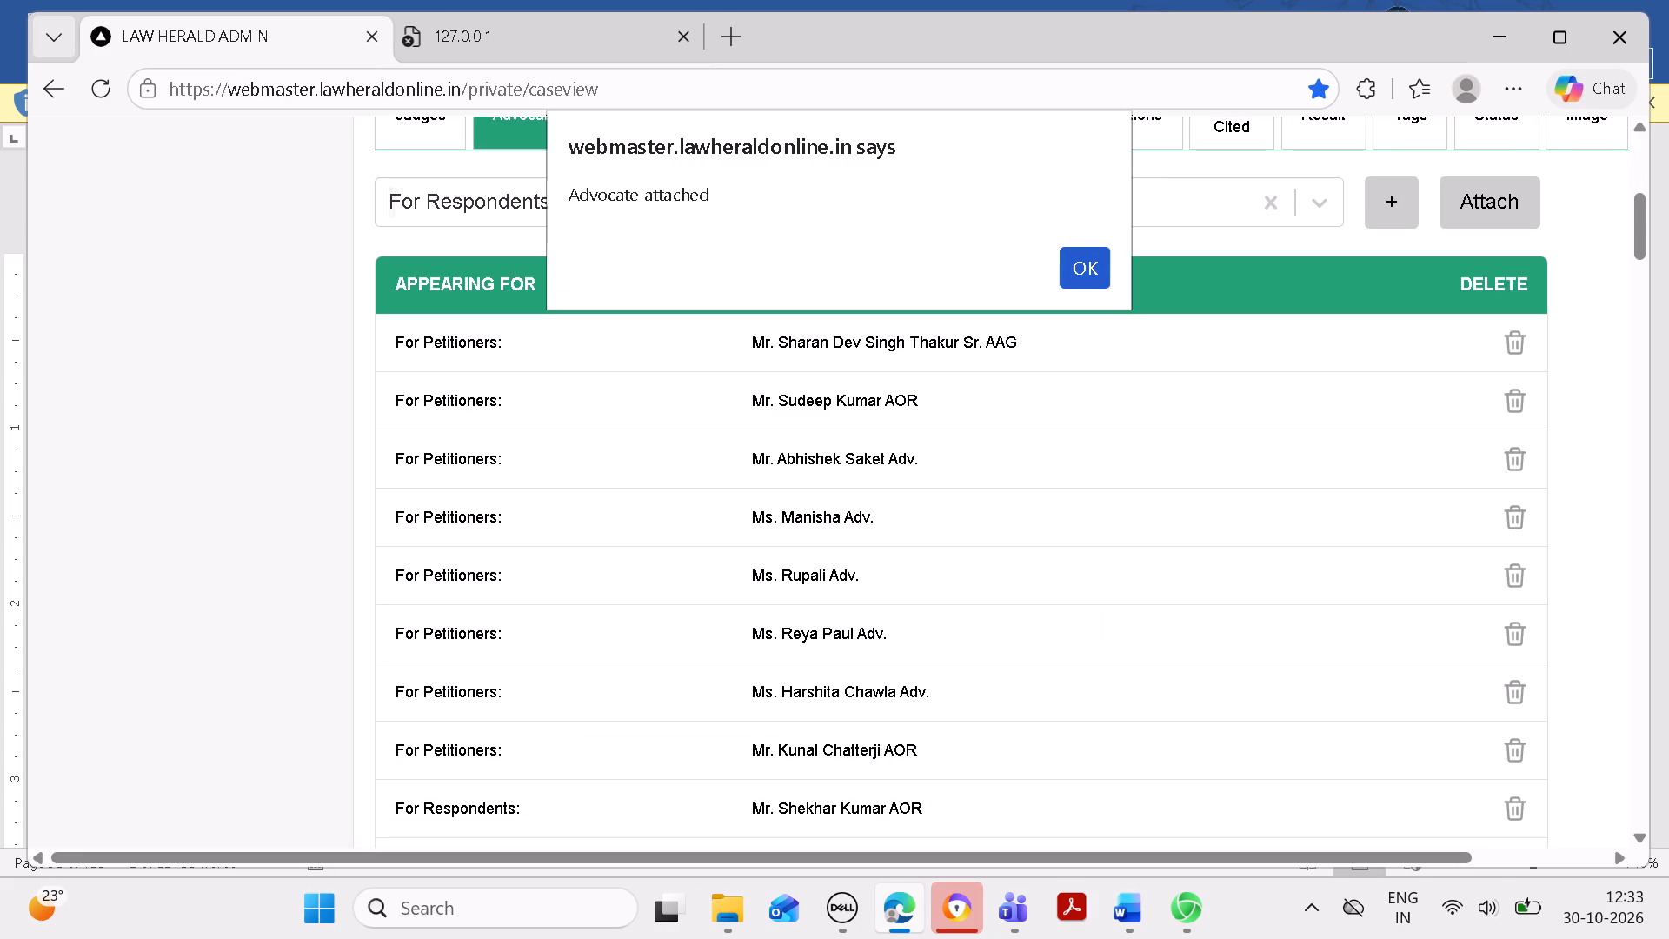
{"action": "left_click", "coordinate": [1085, 268]}
{"action": "scroll", "coordinate": [1041, 441], "scroll_direction": "down", "scroll_amount": 10}
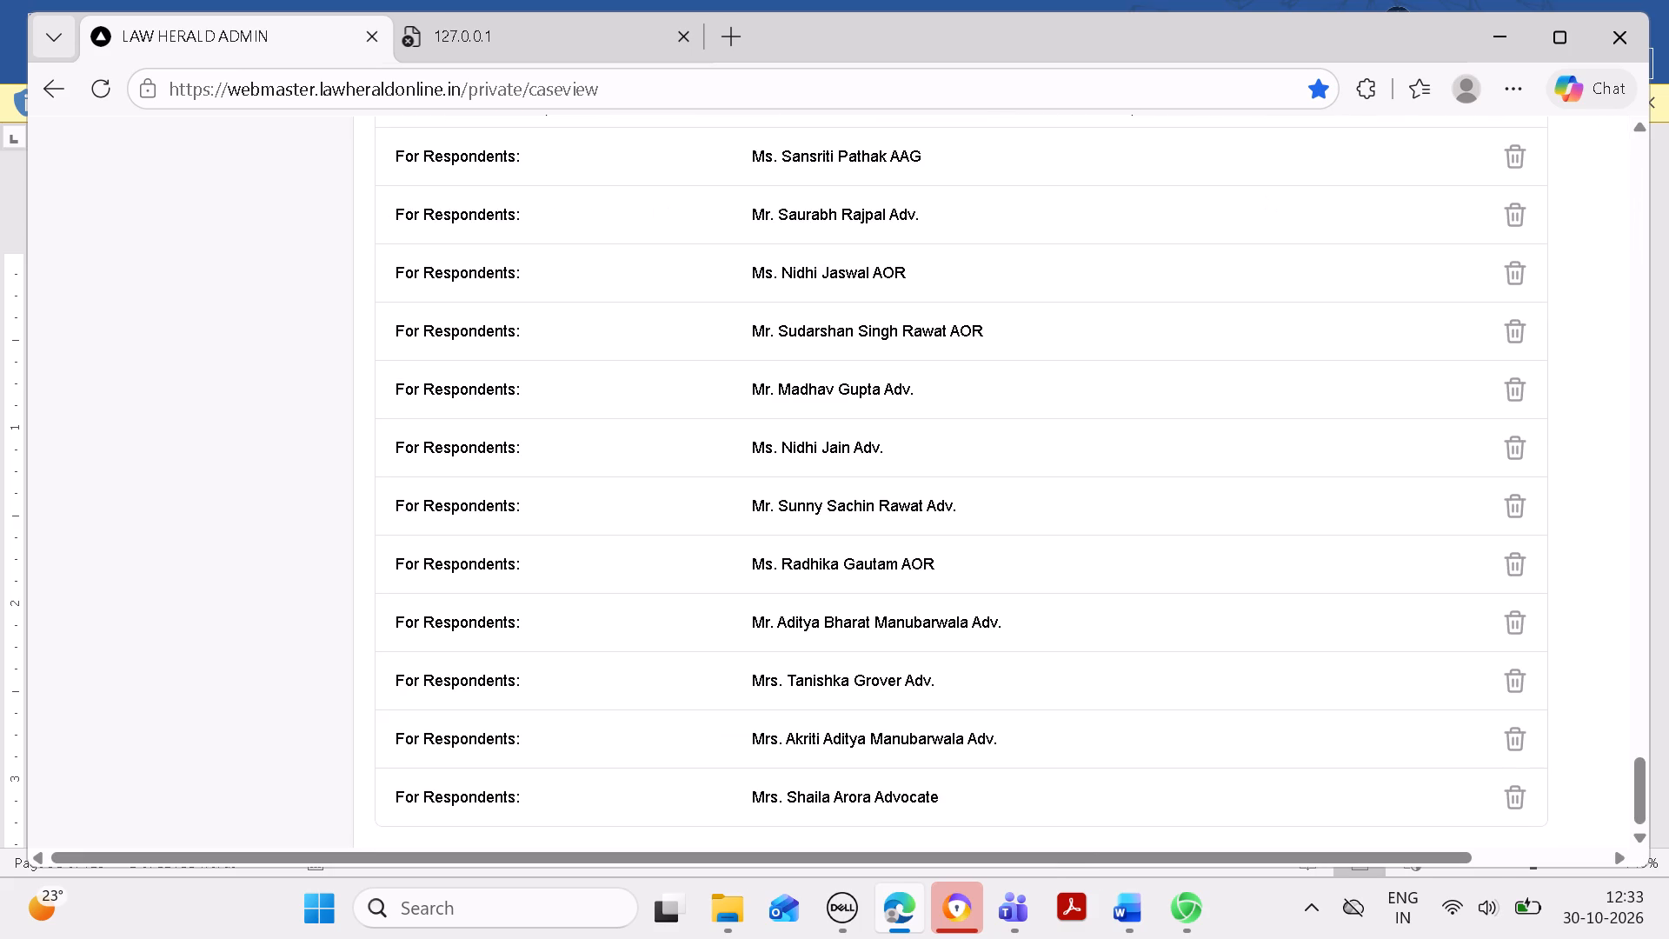
Switch to the judgment in Word and copy the name of the next Mrs. advocate listed after the one just attached.
{"action": "left_click", "coordinate": [1124, 910]}
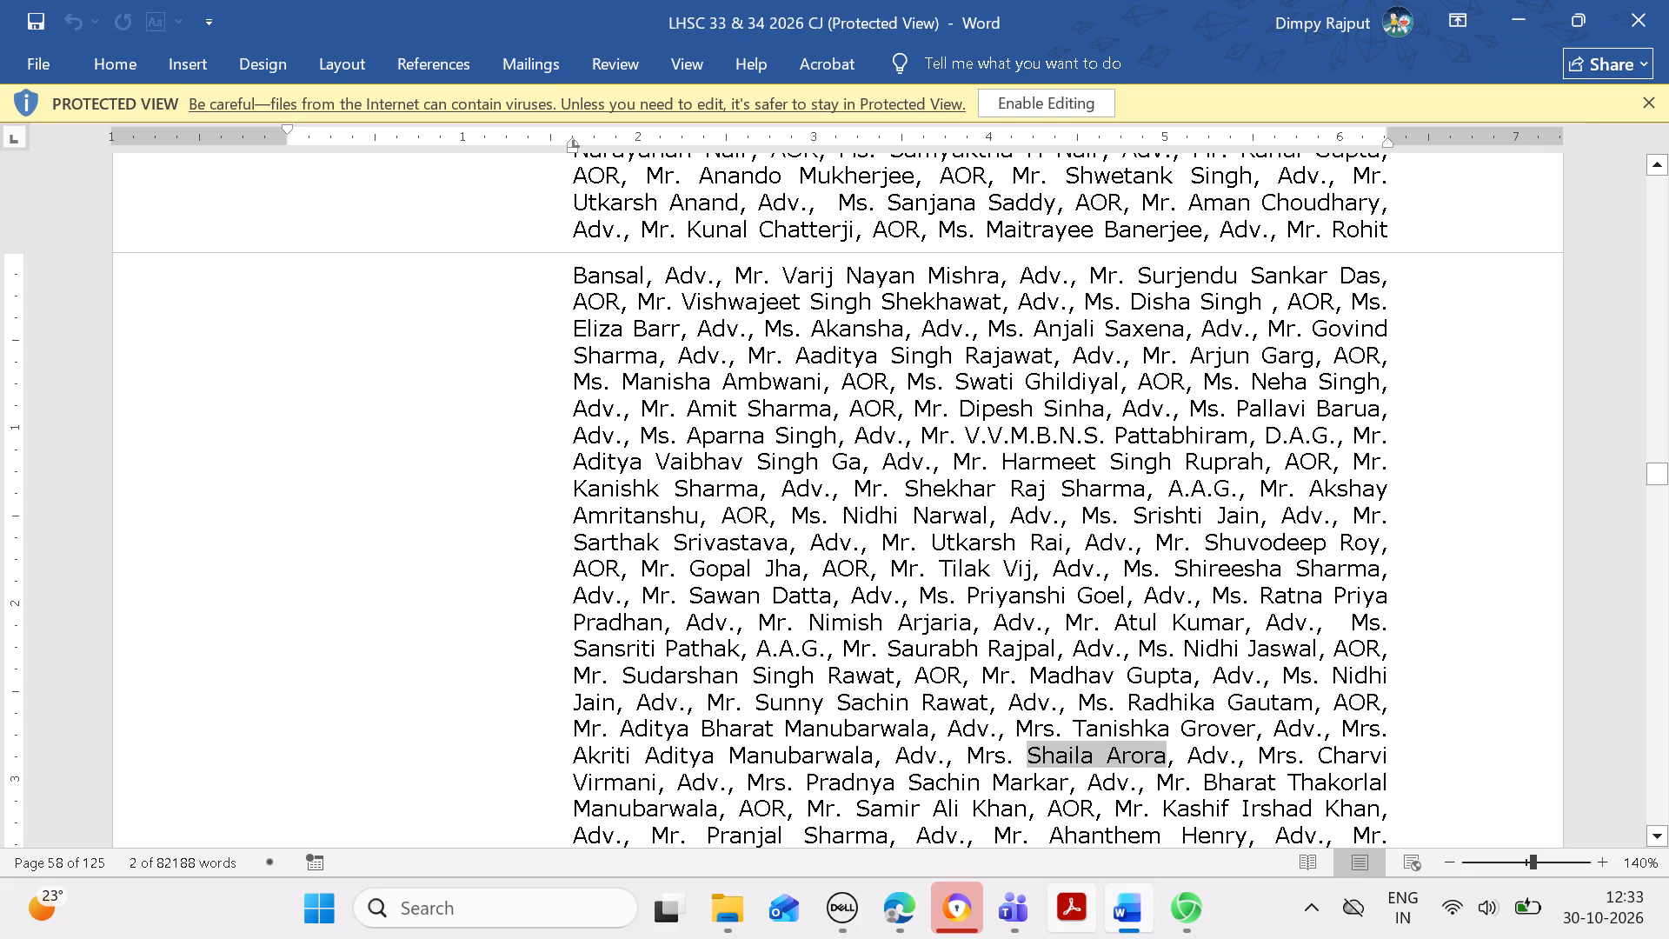
{"action": "left_click_drag", "start_coordinate": [1325, 755], "coordinate": [855, 787]}
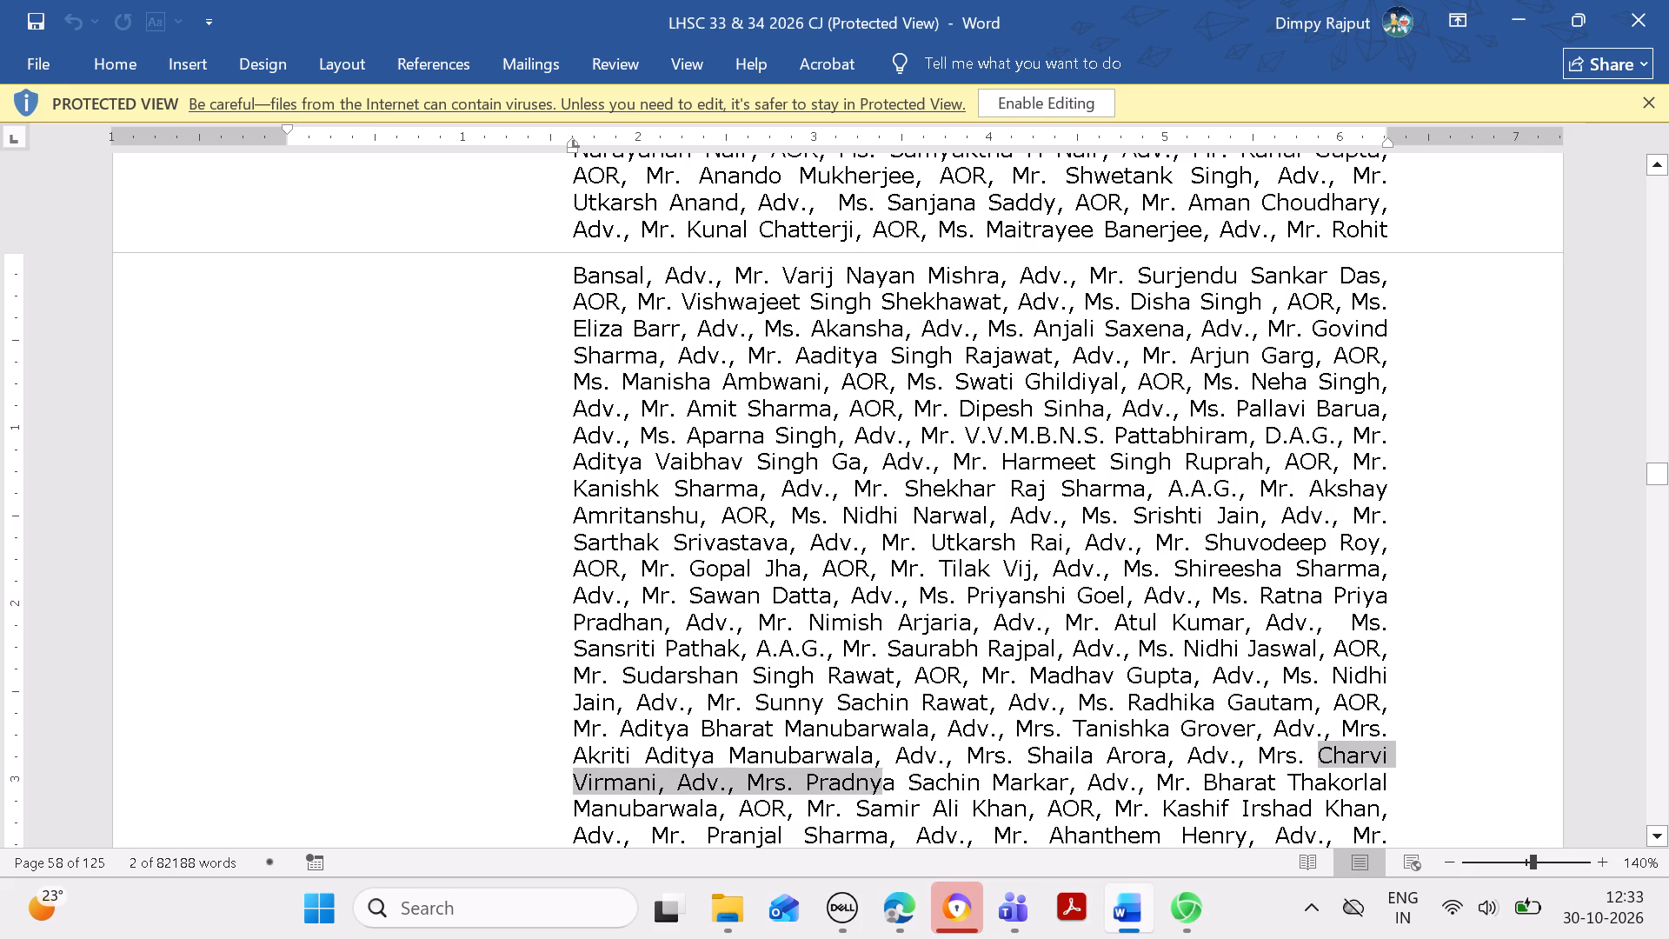
{"action": "left_click_drag", "start_coordinate": [855, 787], "coordinate": [658, 773]}
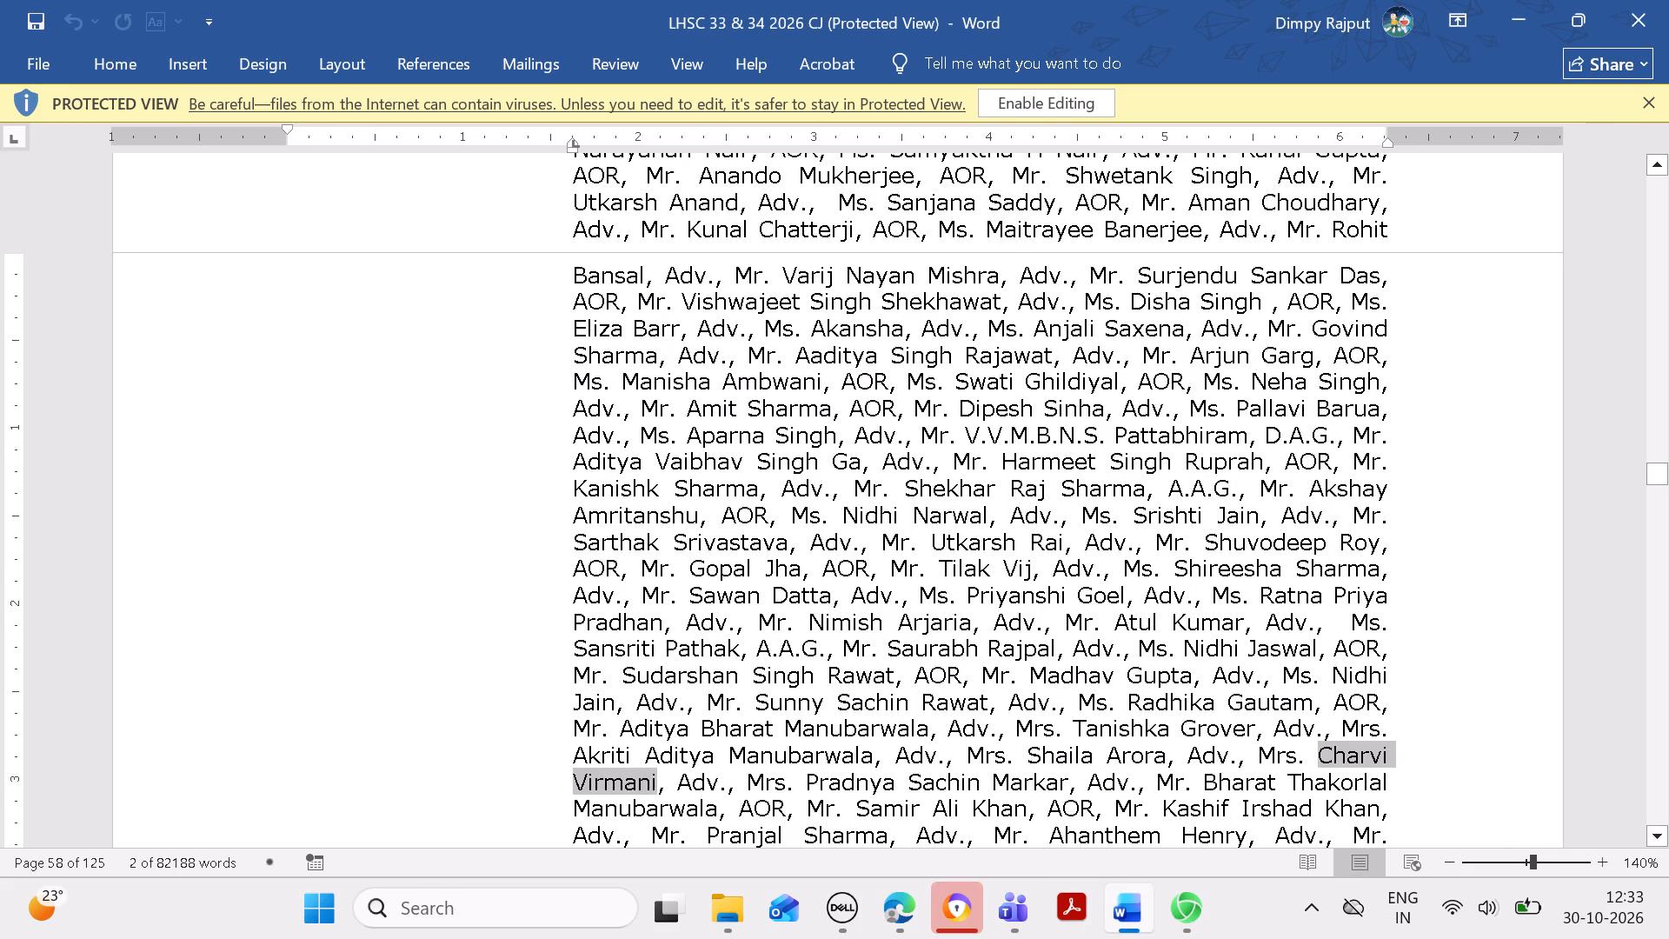
{"action": "key", "text": "ctrl+c"}
Back in the case record in Edge, create an entry for the copied name with prefix Mrs. and designation ADV, attached for the respondents.
{"action": "left_click", "coordinate": [894, 919]}
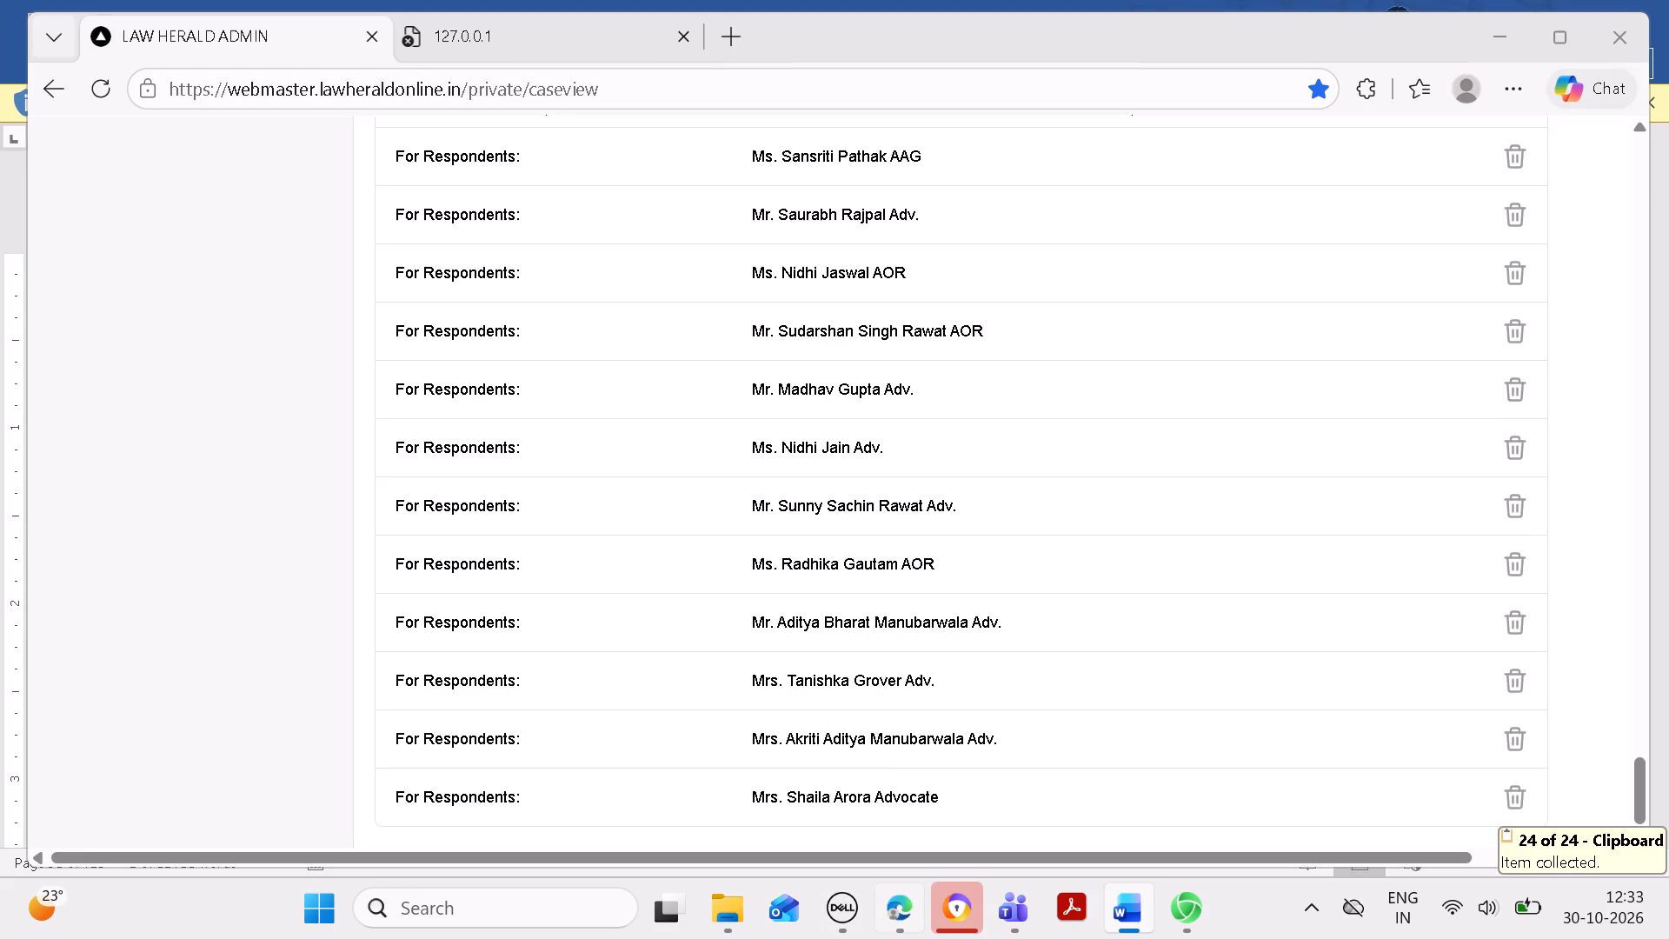
{"action": "scroll", "coordinate": [897, 799], "scroll_direction": "up", "scroll_amount": 3}
{"action": "left_click", "coordinate": [1266, 790]}
{"action": "key", "text": "ctrl+v"}
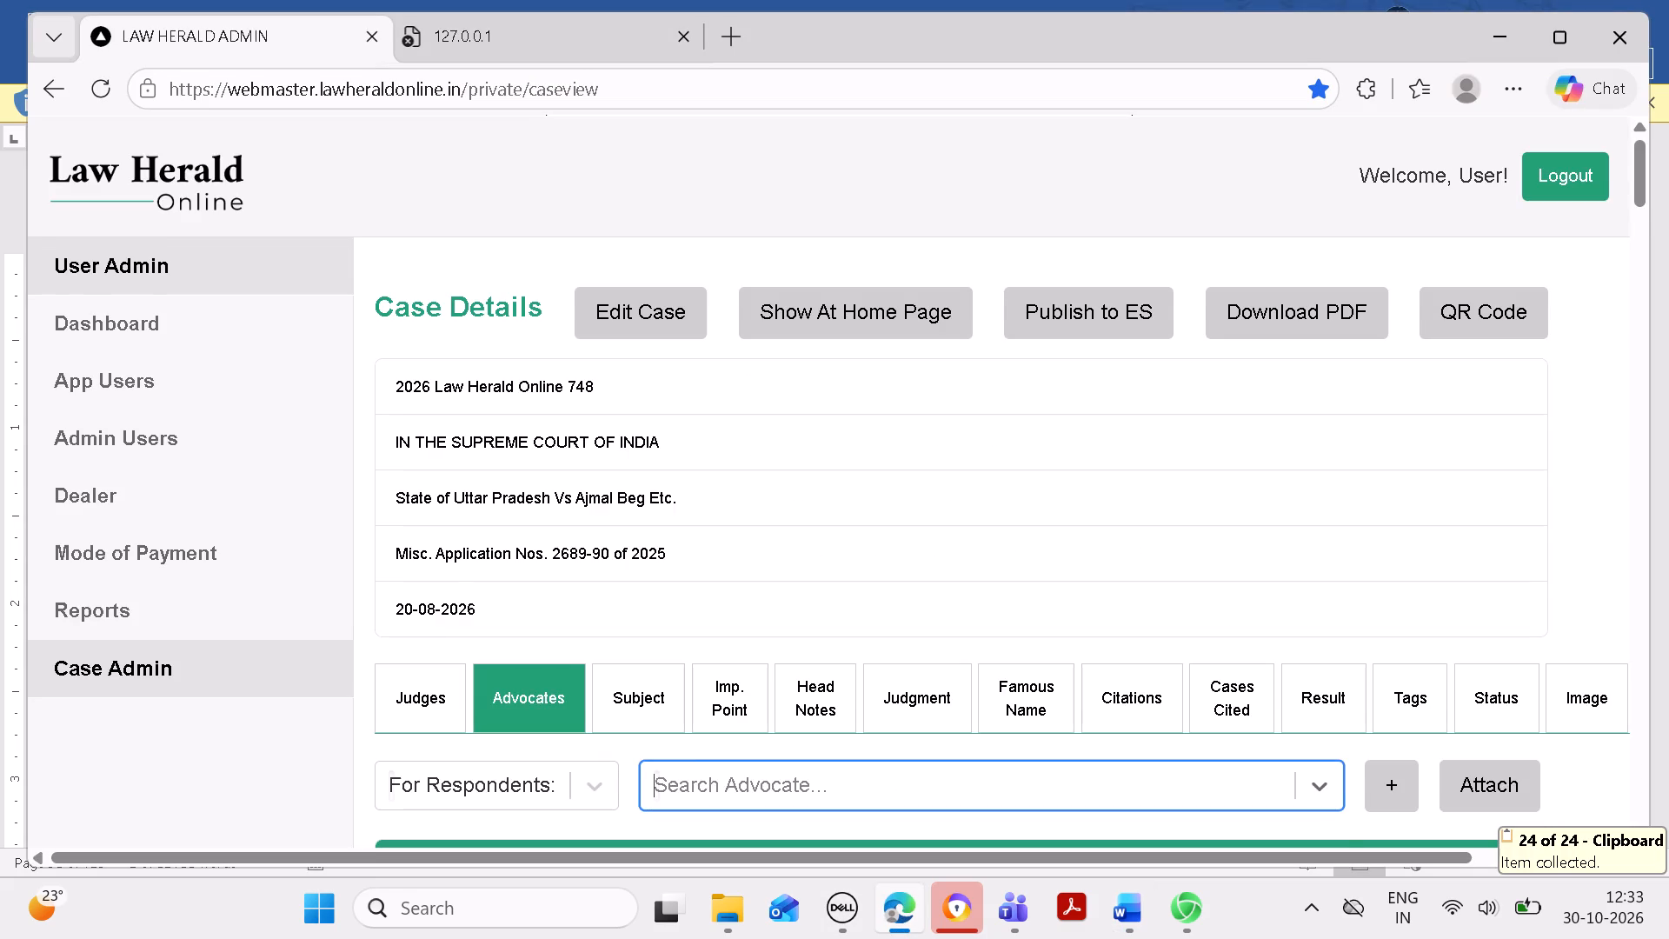
{"action": "left_click", "coordinate": [1383, 766]}
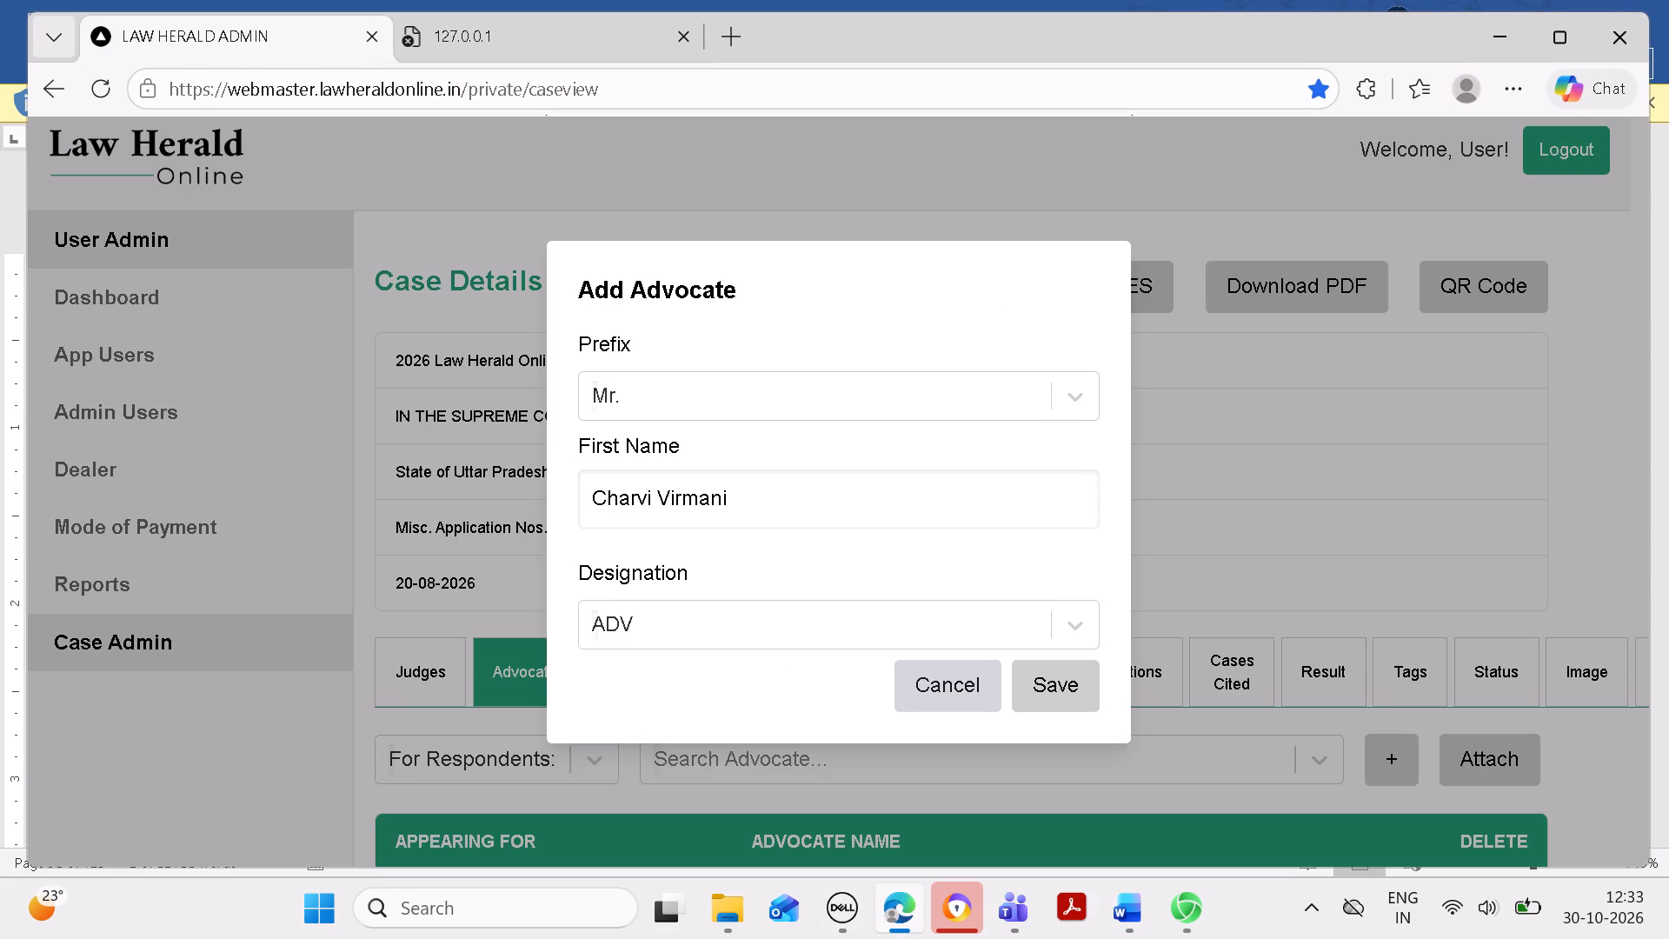
{"action": "left_click", "coordinate": [1068, 403]}
{"action": "scroll", "coordinate": [965, 571], "scroll_direction": "down", "scroll_amount": 2}
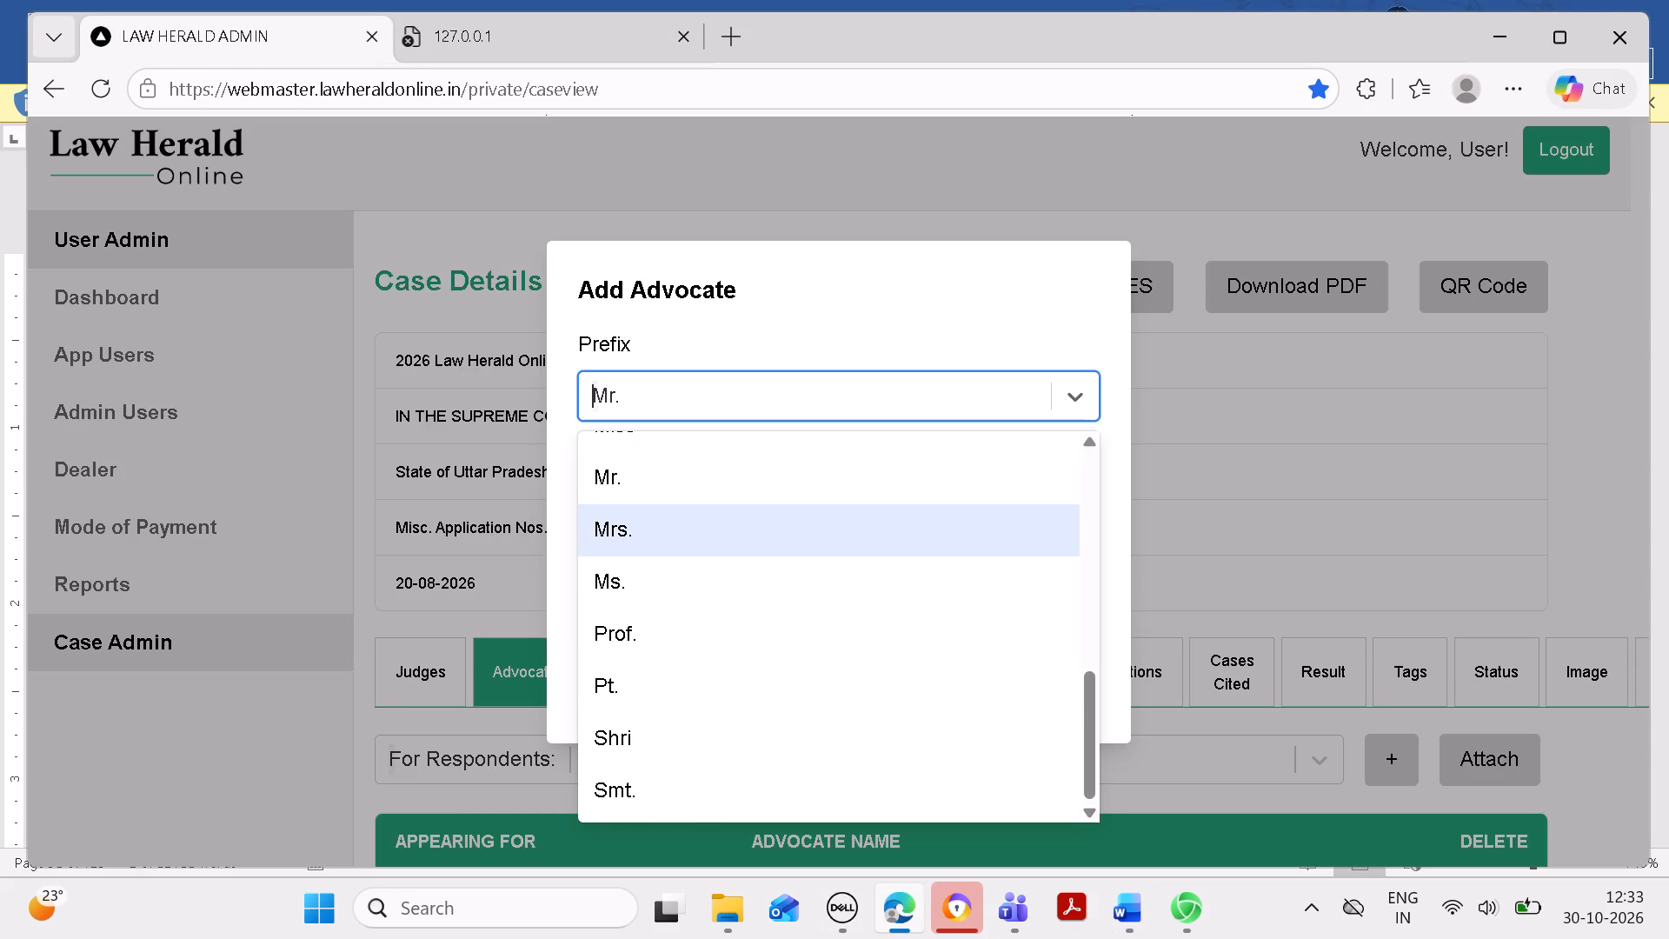
{"action": "left_click", "coordinate": [949, 532]}
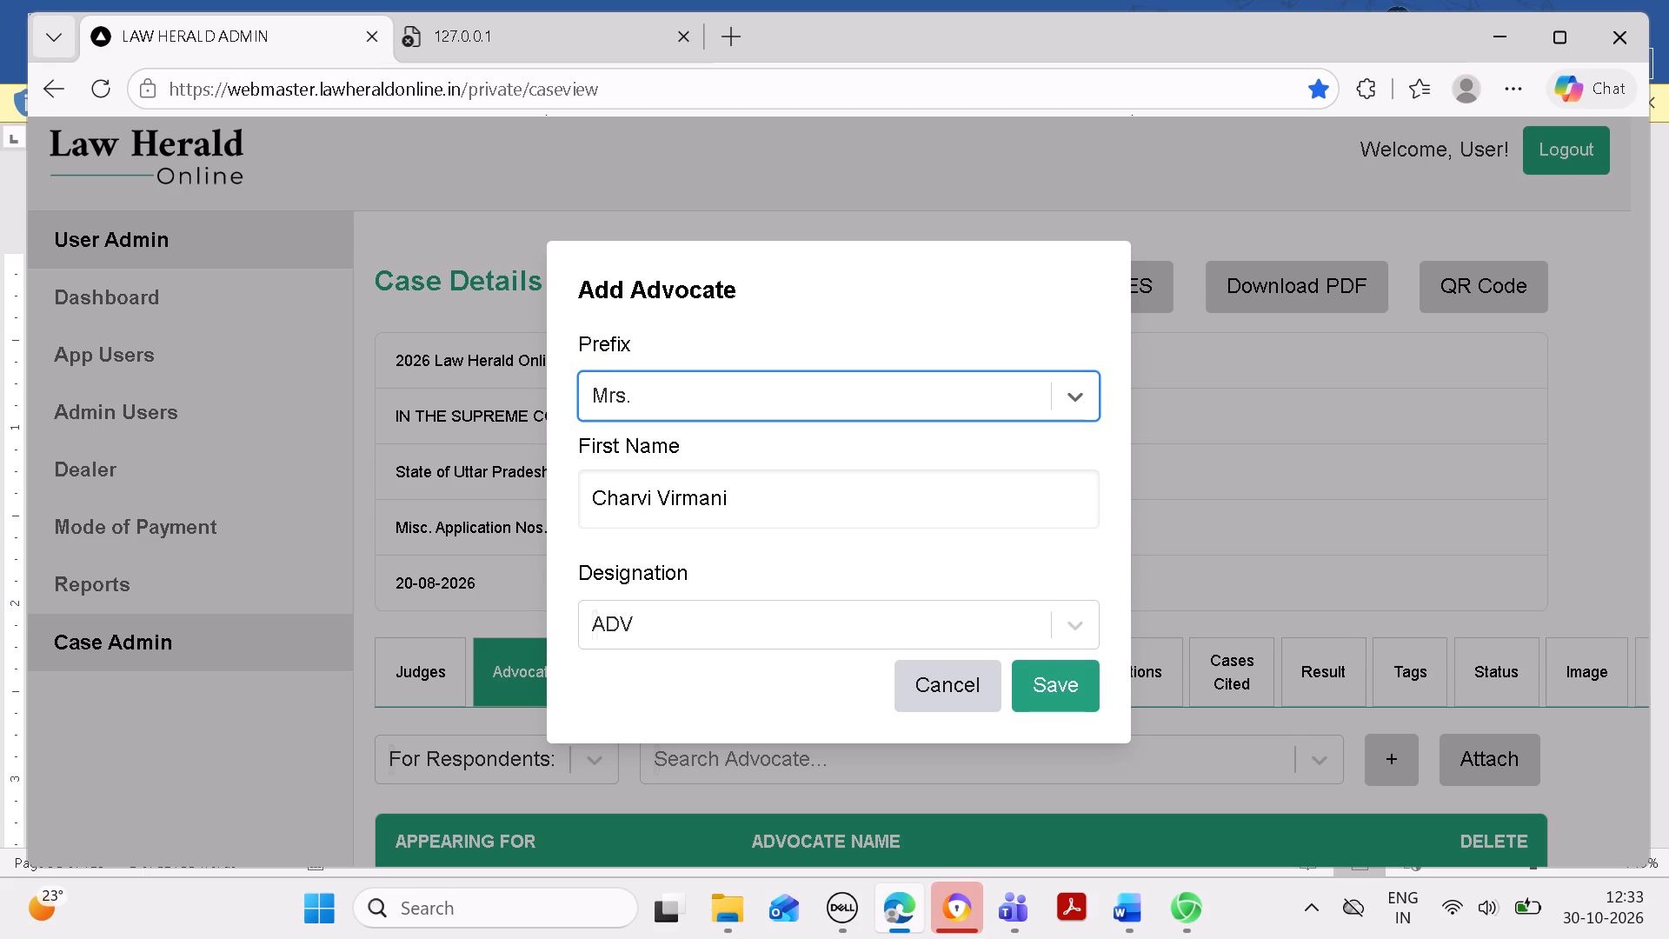
{"action": "left_click", "coordinate": [1072, 684]}
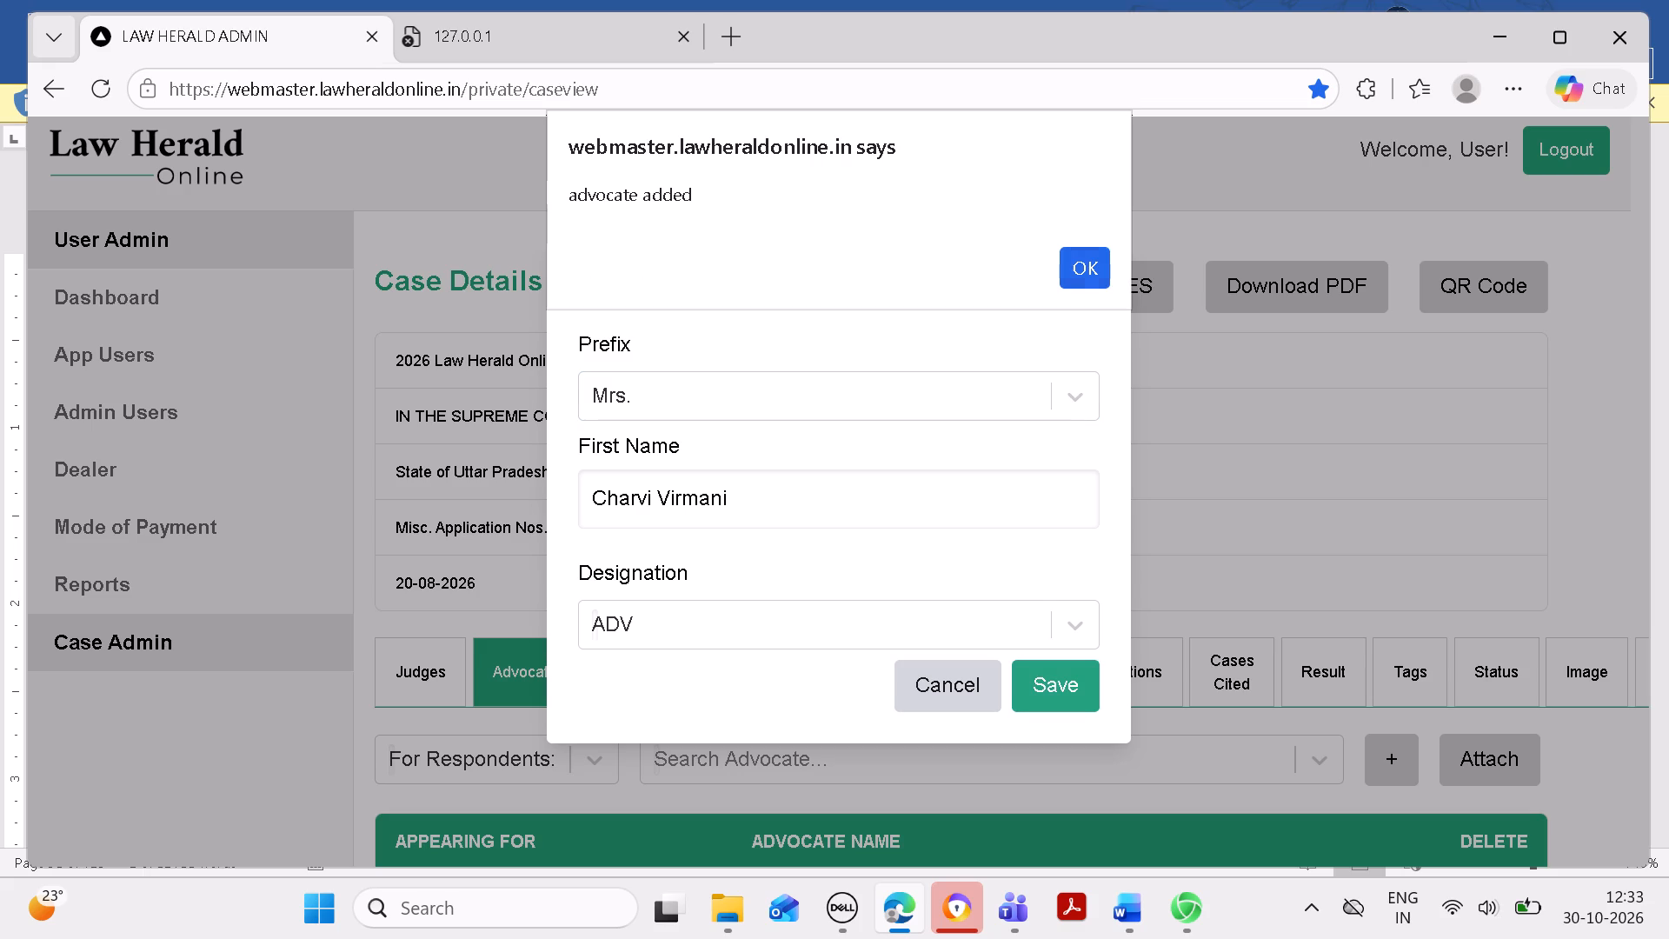
{"action": "left_click", "coordinate": [1085, 252]}
{"action": "left_click", "coordinate": [1083, 254]}
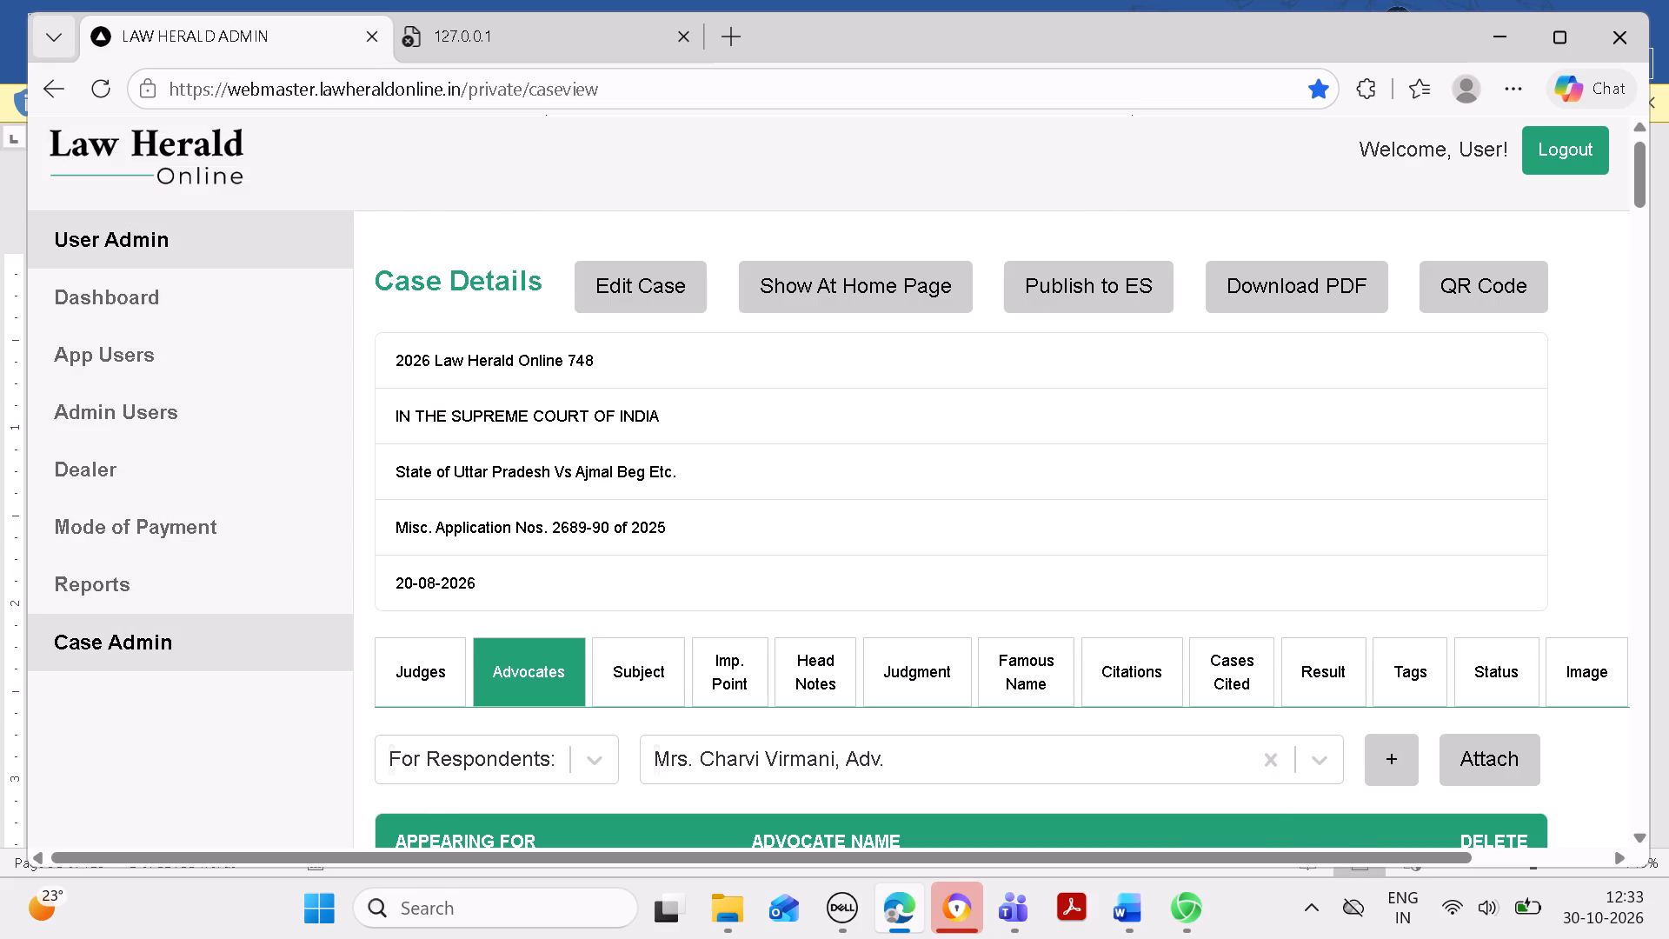
{"action": "scroll", "coordinate": [1059, 489], "scroll_direction": "down", "scroll_amount": 10}
Switch to the judgment in Word and copy the next respondents' advocate's three-word name, listed there with prefix Mrs.
{"action": "left_click", "coordinate": [1131, 913]}
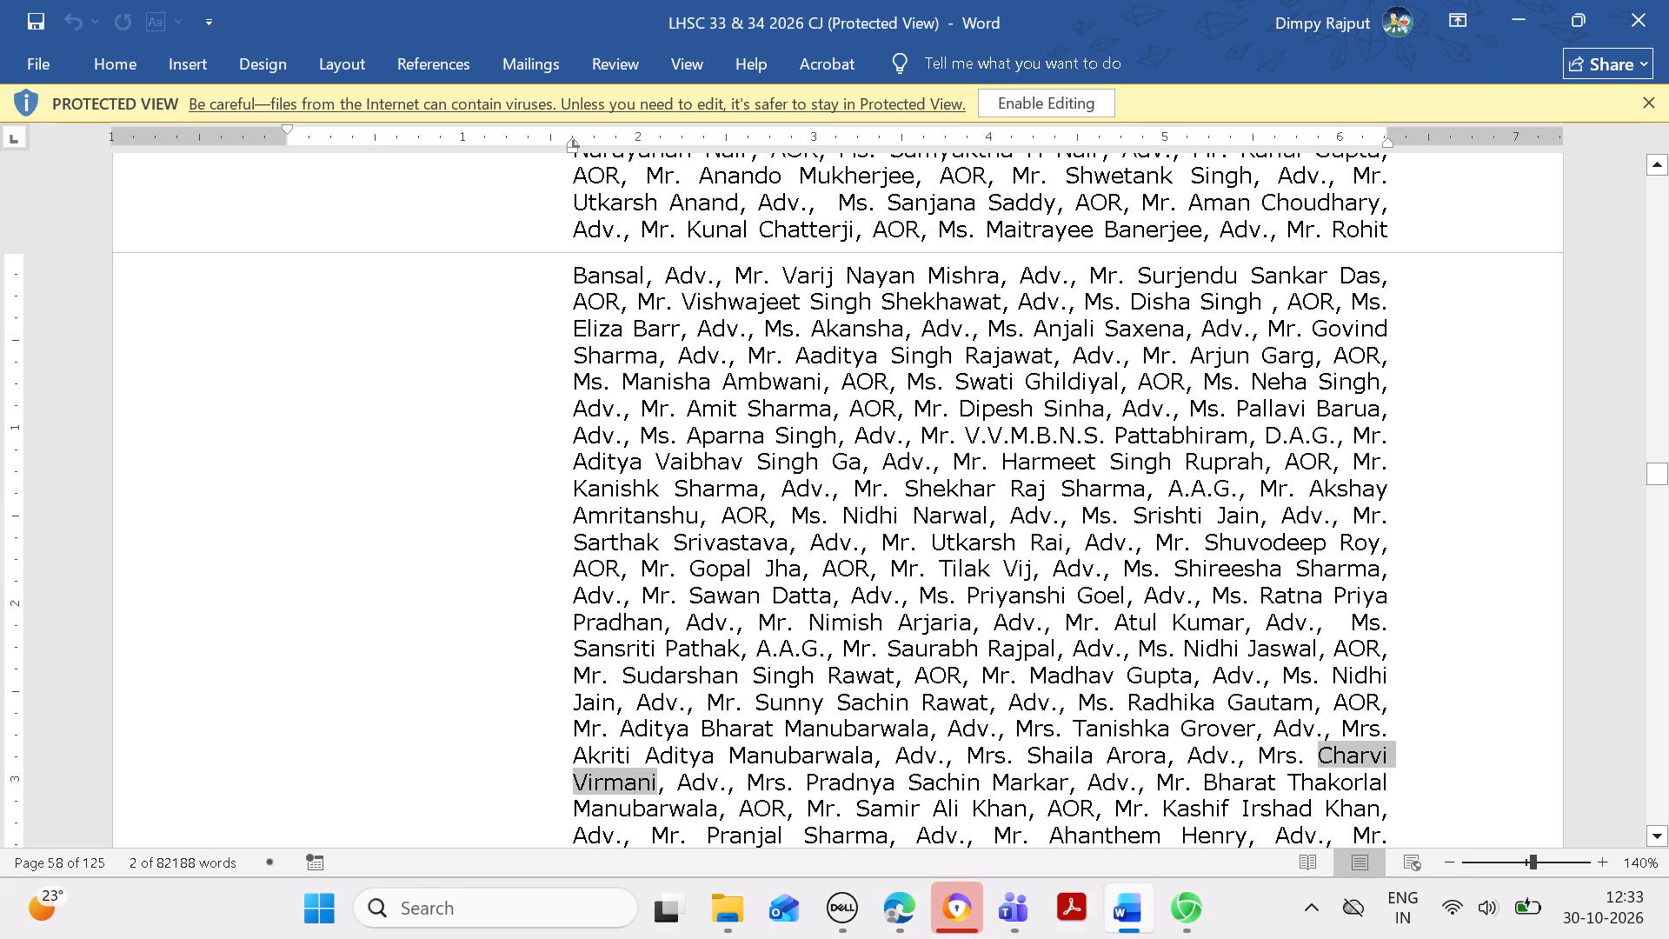
{"action": "left_click_drag", "start_coordinate": [807, 777], "coordinate": [815, 777]}
{"action": "left_click_drag", "start_coordinate": [815, 777], "coordinate": [1020, 787]}
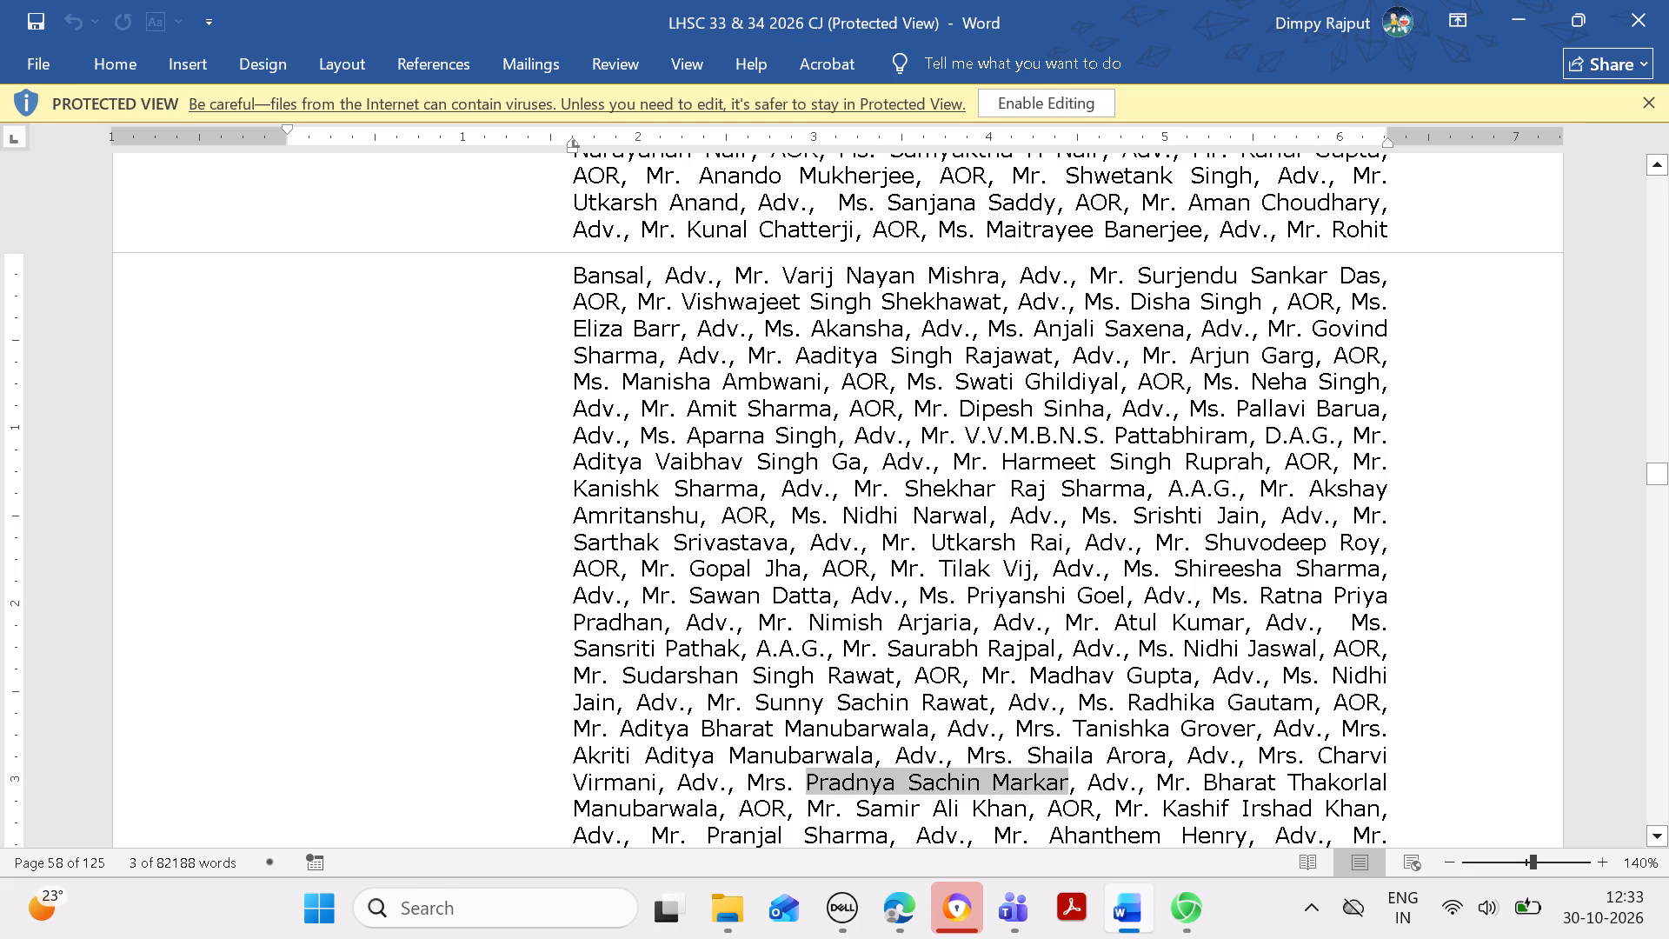
{"action": "key", "text": "ctrl+c"}
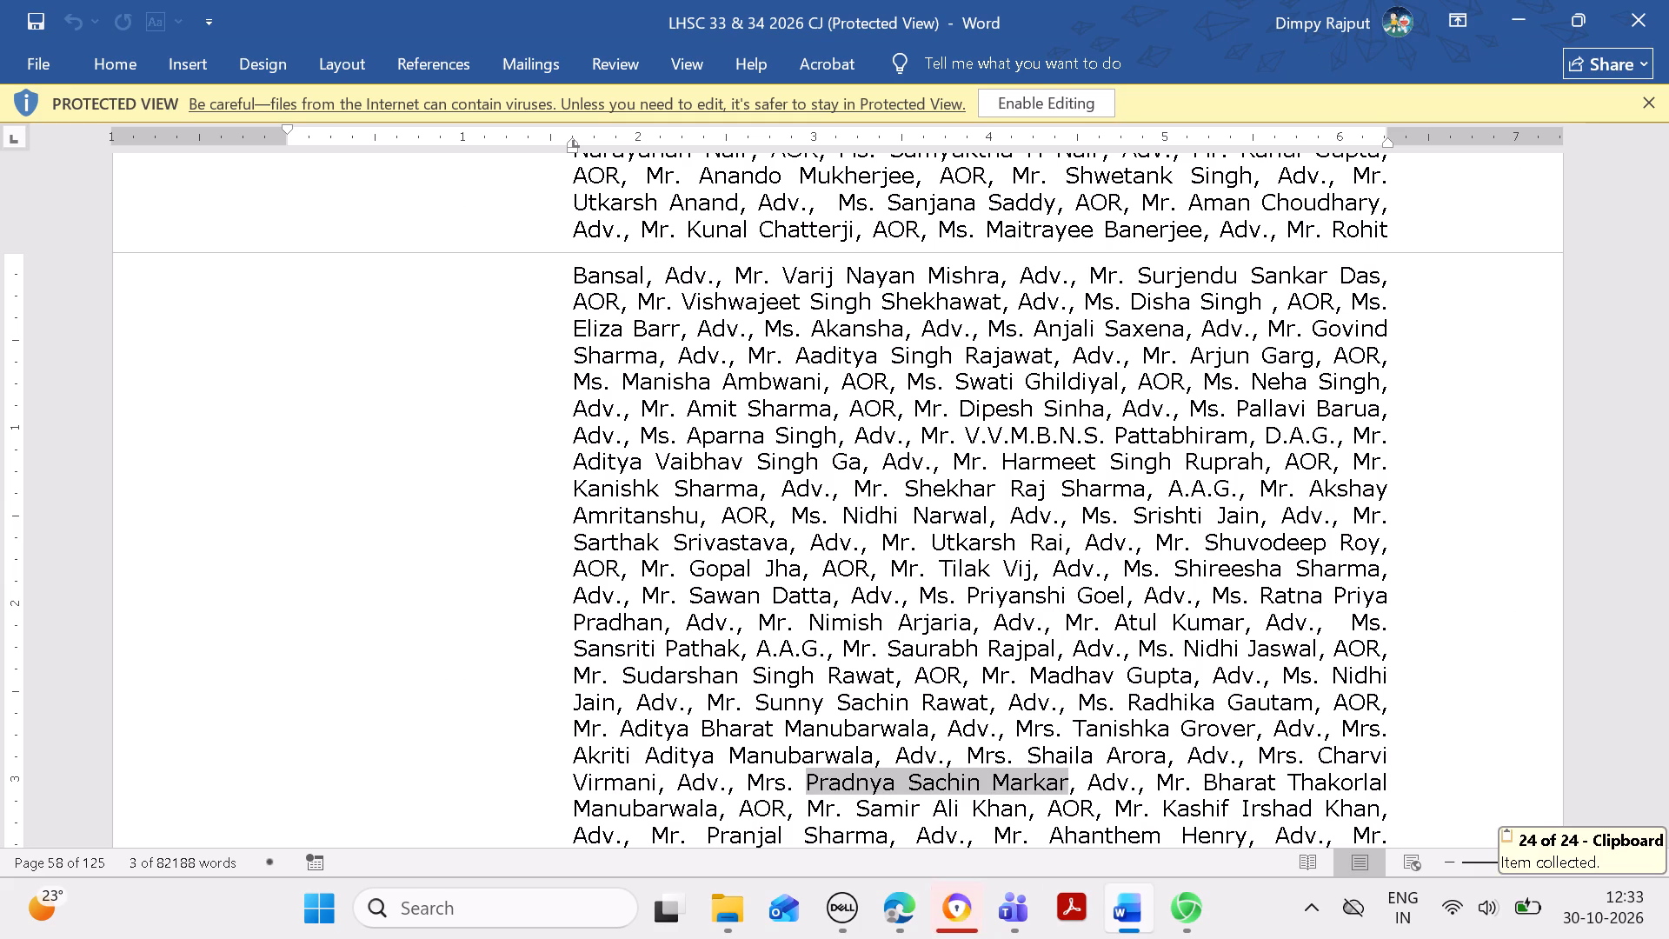
Return to the case record in Edge and look up the copied advocate's name for the respondents.
{"action": "left_click", "coordinate": [906, 909]}
{"action": "scroll", "coordinate": [908, 819], "scroll_direction": "up", "scroll_amount": 2}
{"action": "scroll", "coordinate": [1120, 717], "scroll_direction": "up", "scroll_amount": 3}
{"action": "left_click", "coordinate": [1264, 772]}
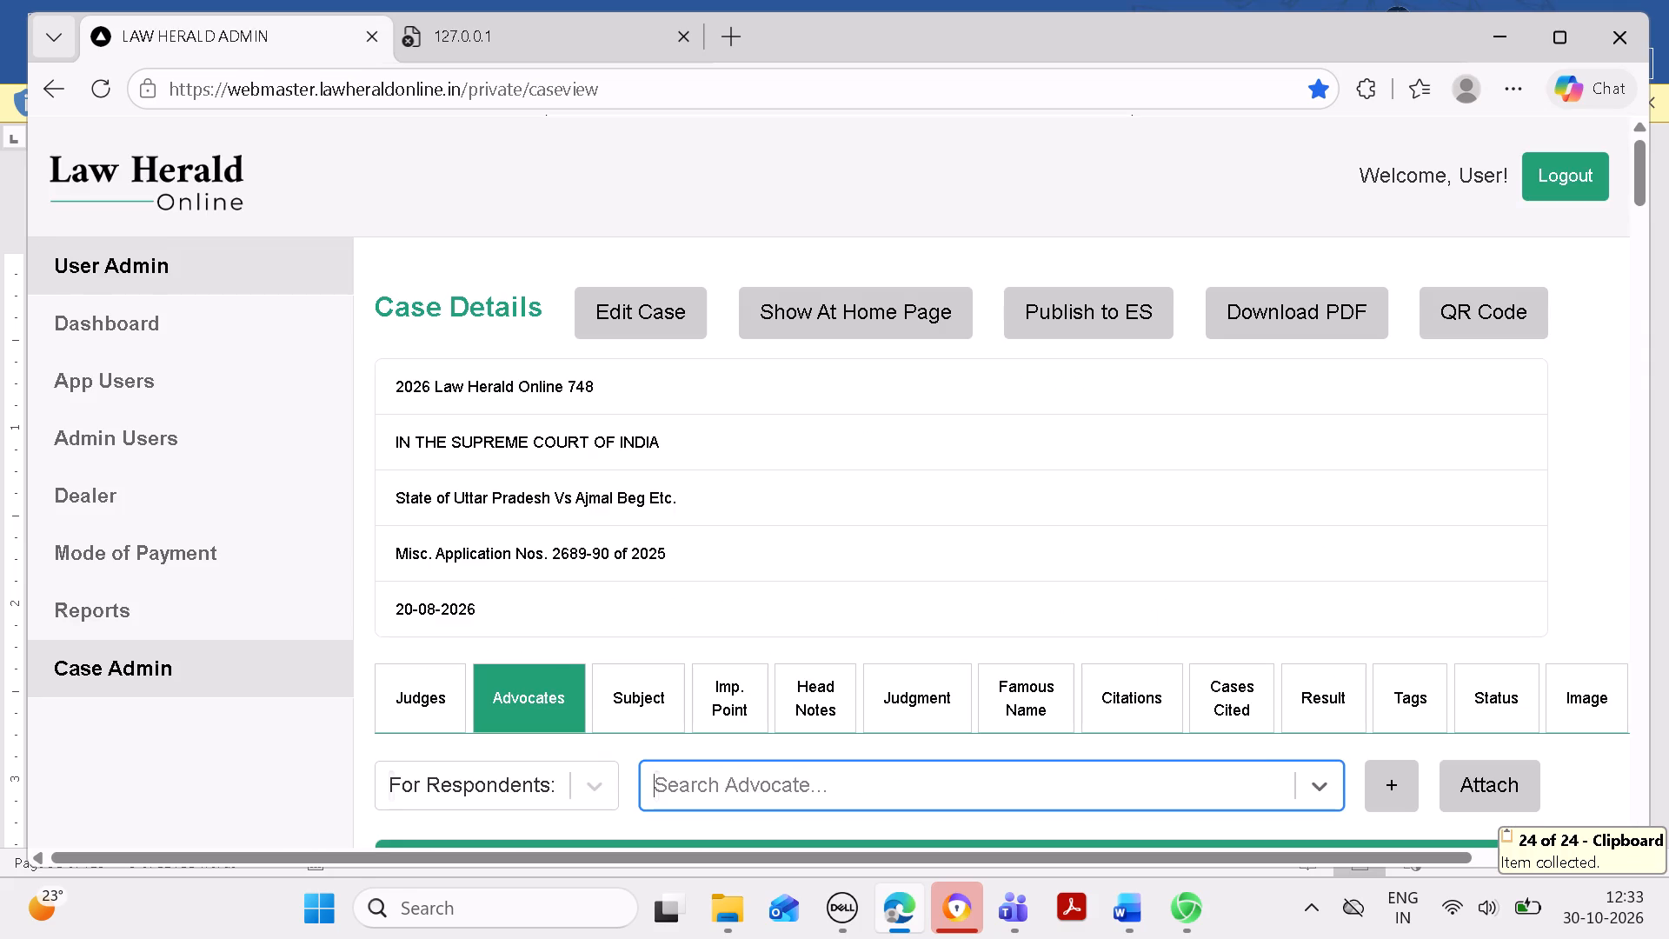
Create an advocate entry for the copied ninety-fourth advocate's name with prefix Mrs. and designation ADV, and attach it for the respondents.
{"action": "key", "text": "ctrl+v"}
{"action": "left_click", "coordinate": [1376, 752]}
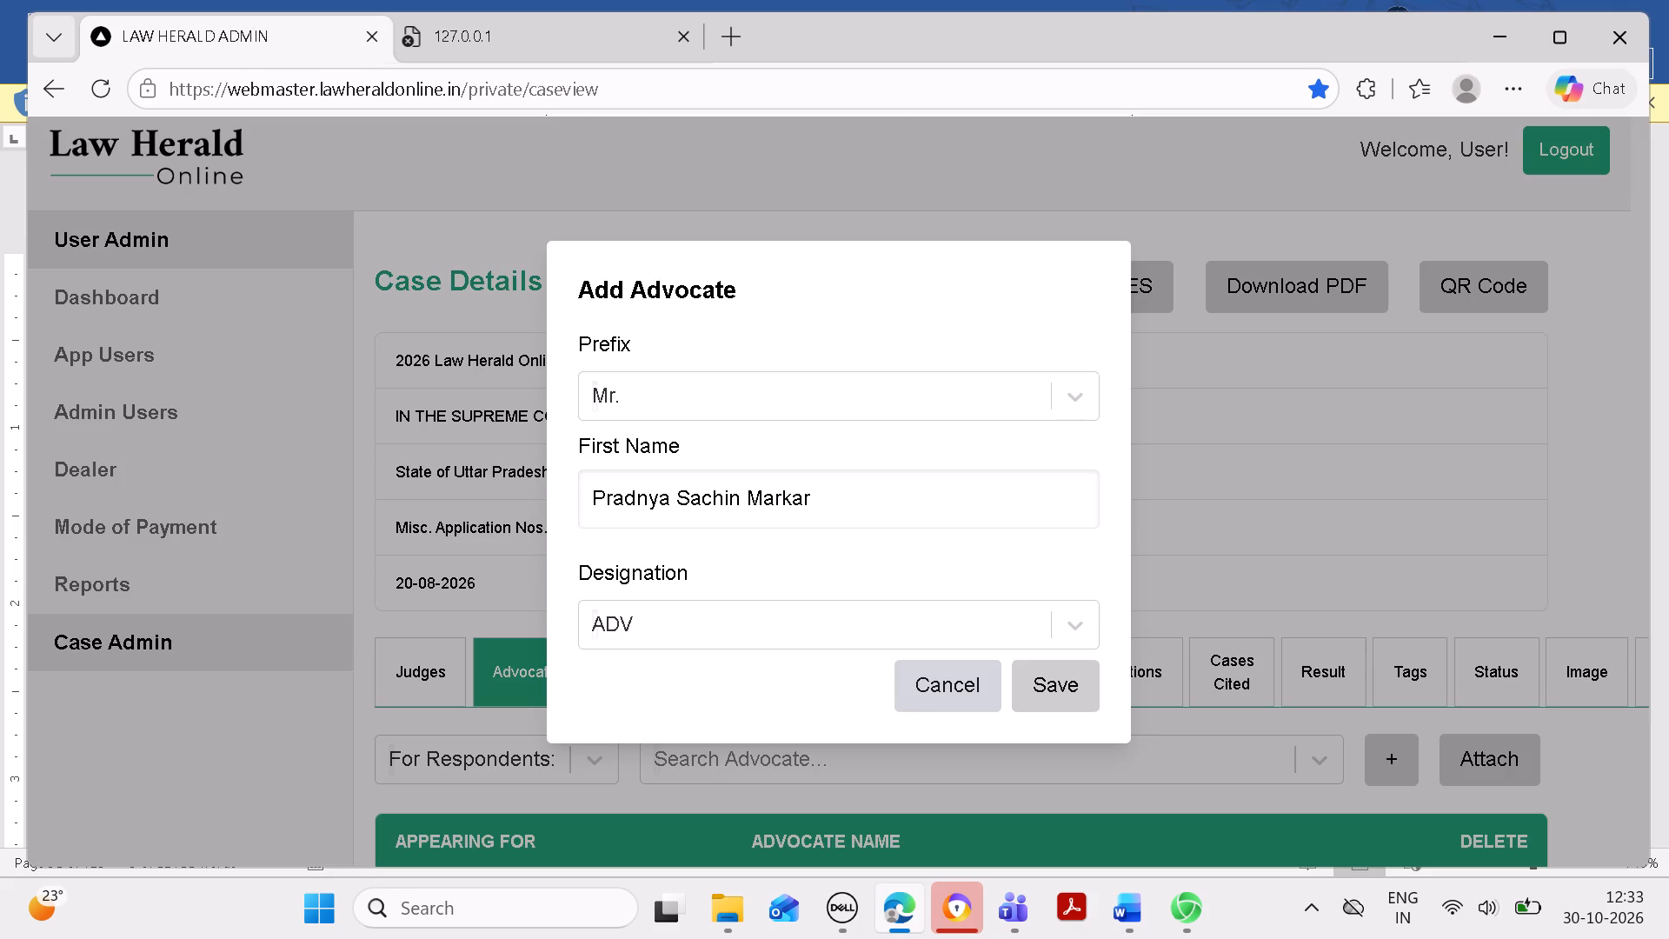
{"action": "left_click", "coordinate": [1074, 398]}
{"action": "scroll", "coordinate": [918, 580], "scroll_direction": "down", "scroll_amount": 2}
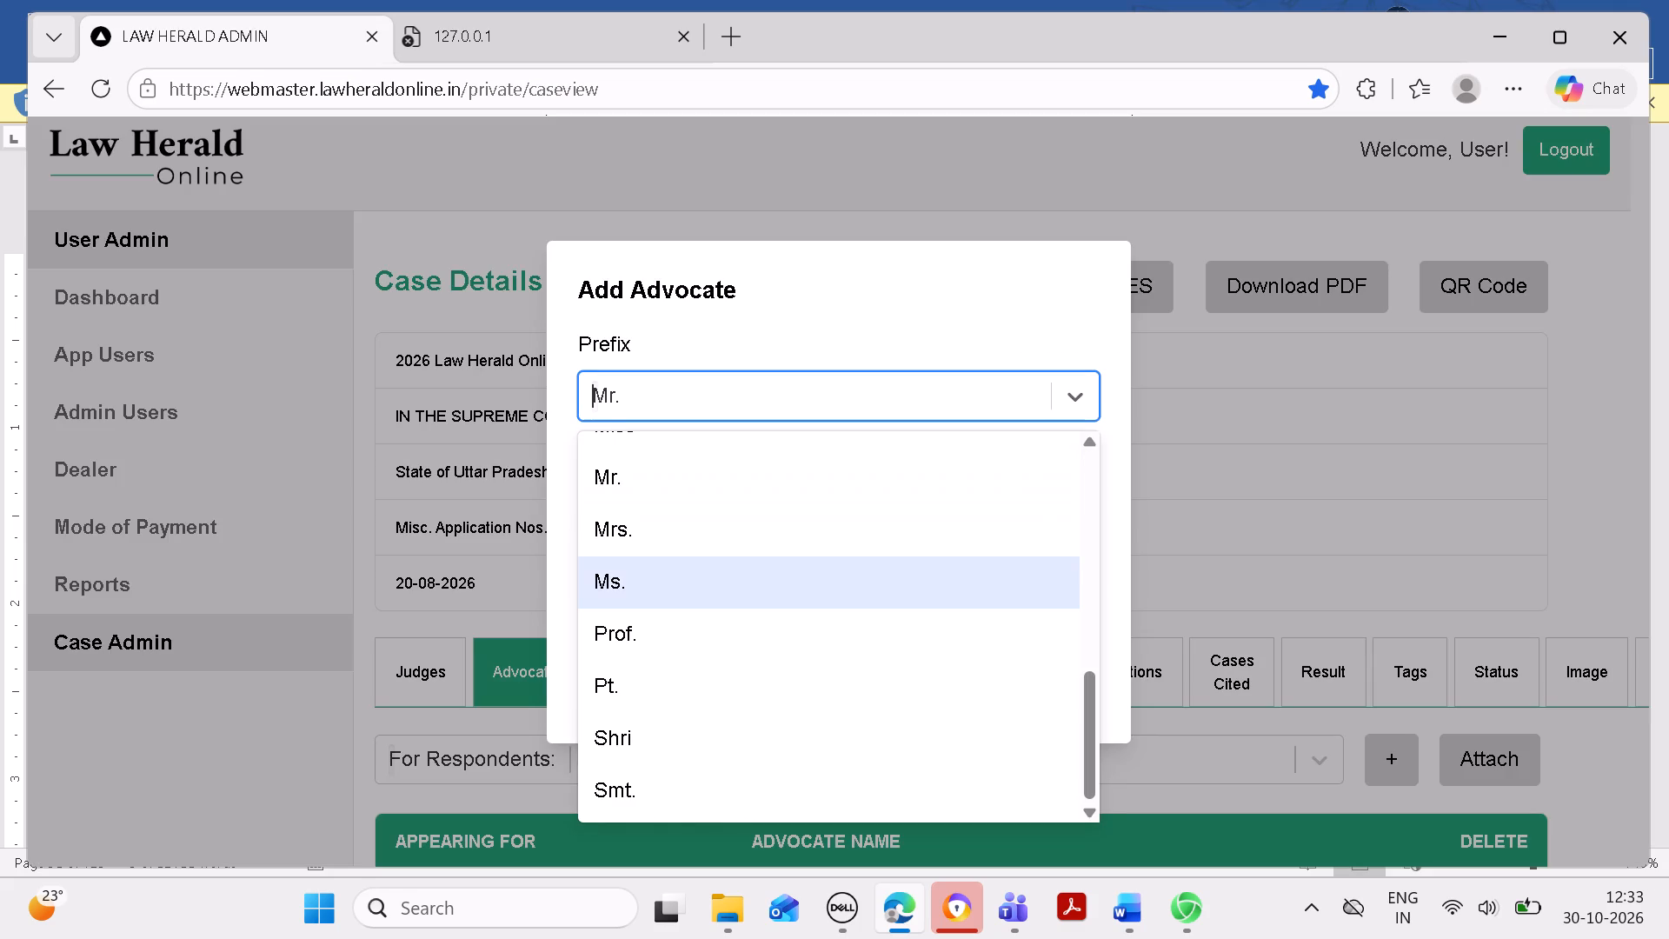
{"action": "left_click", "coordinate": [887, 539]}
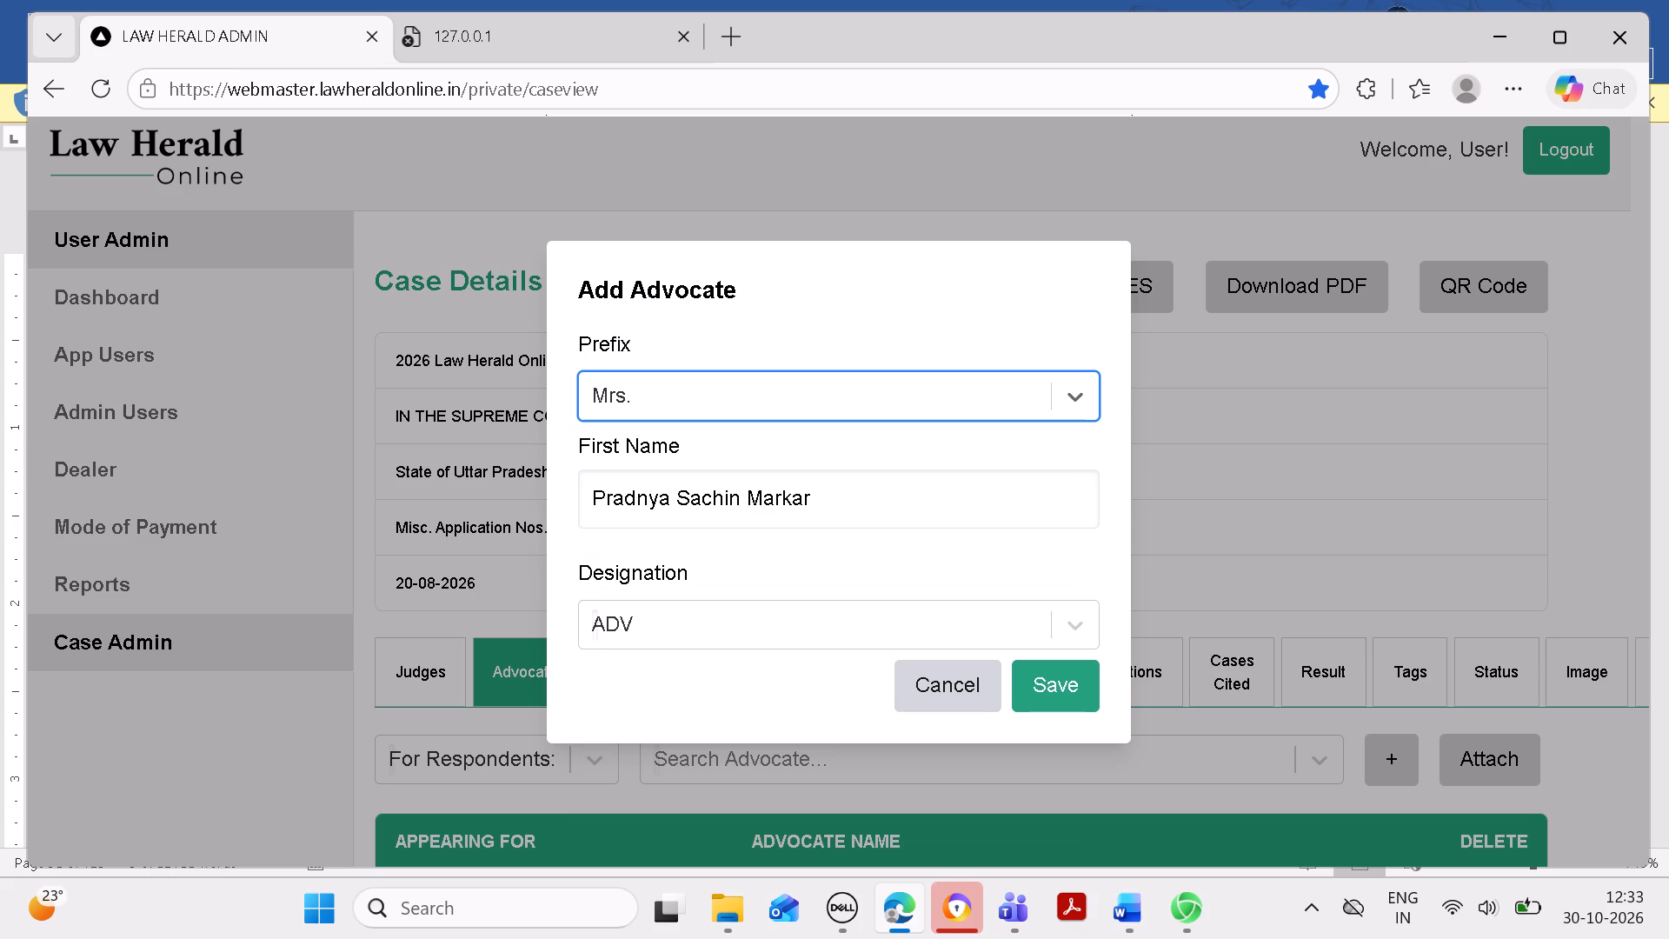
{"action": "left_click", "coordinate": [1041, 683]}
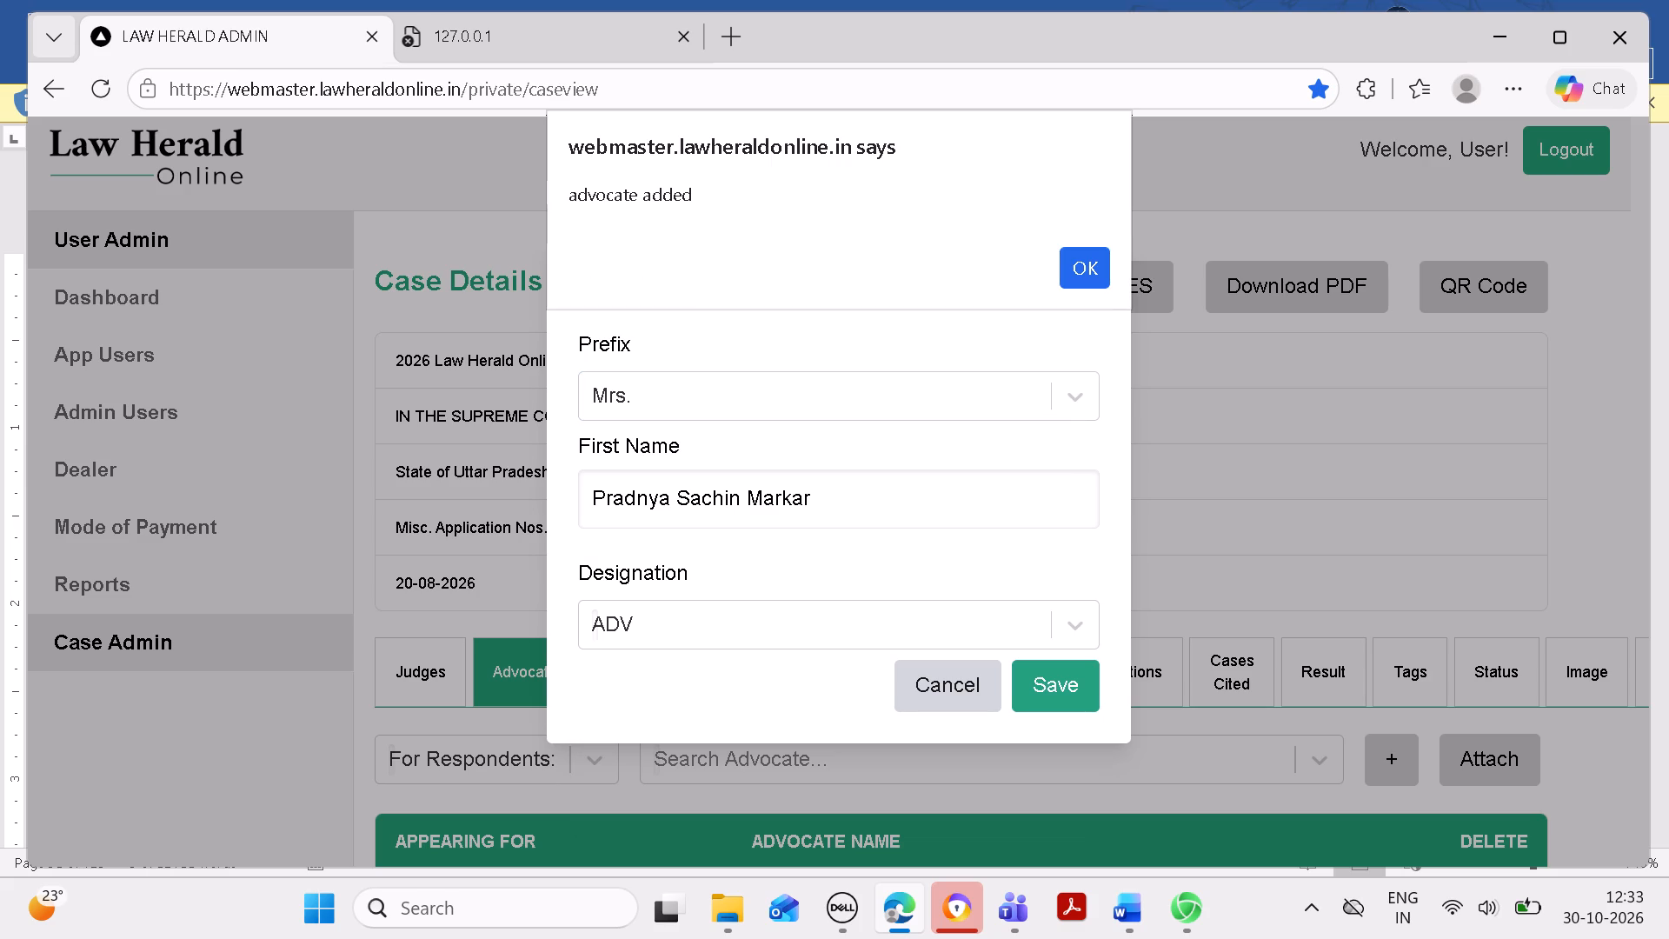
{"action": "left_click", "coordinate": [1086, 252]}
{"action": "left_click", "coordinate": [1095, 251]}
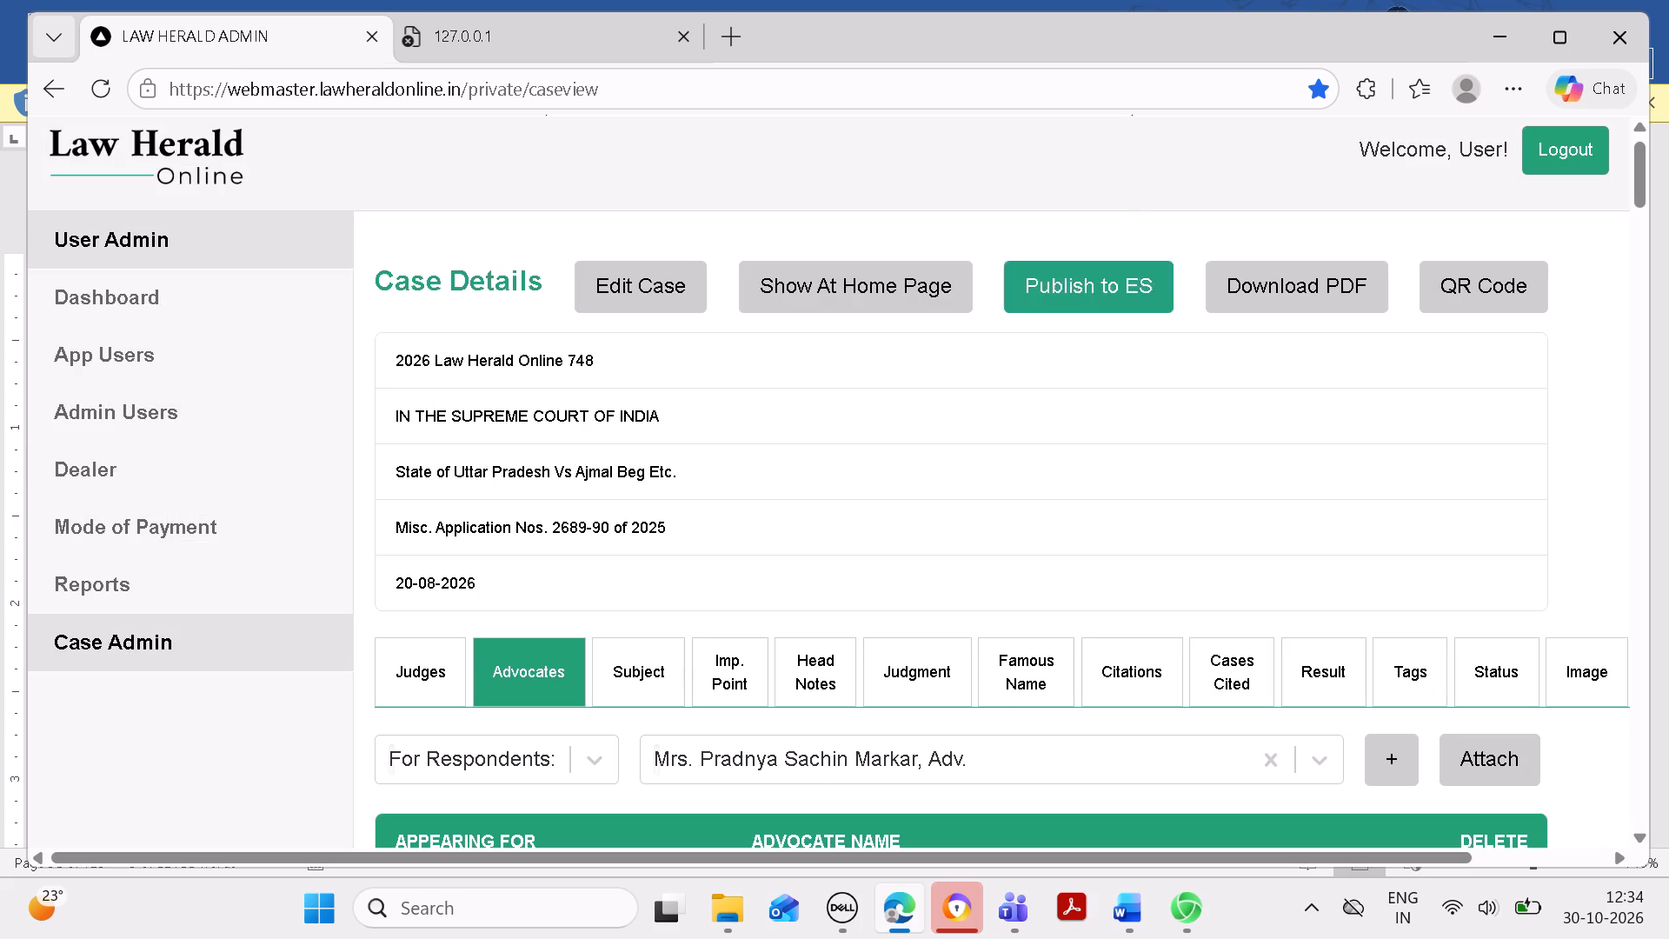
{"action": "scroll", "coordinate": [1062, 536], "scroll_direction": "down", "scroll_amount": 10}
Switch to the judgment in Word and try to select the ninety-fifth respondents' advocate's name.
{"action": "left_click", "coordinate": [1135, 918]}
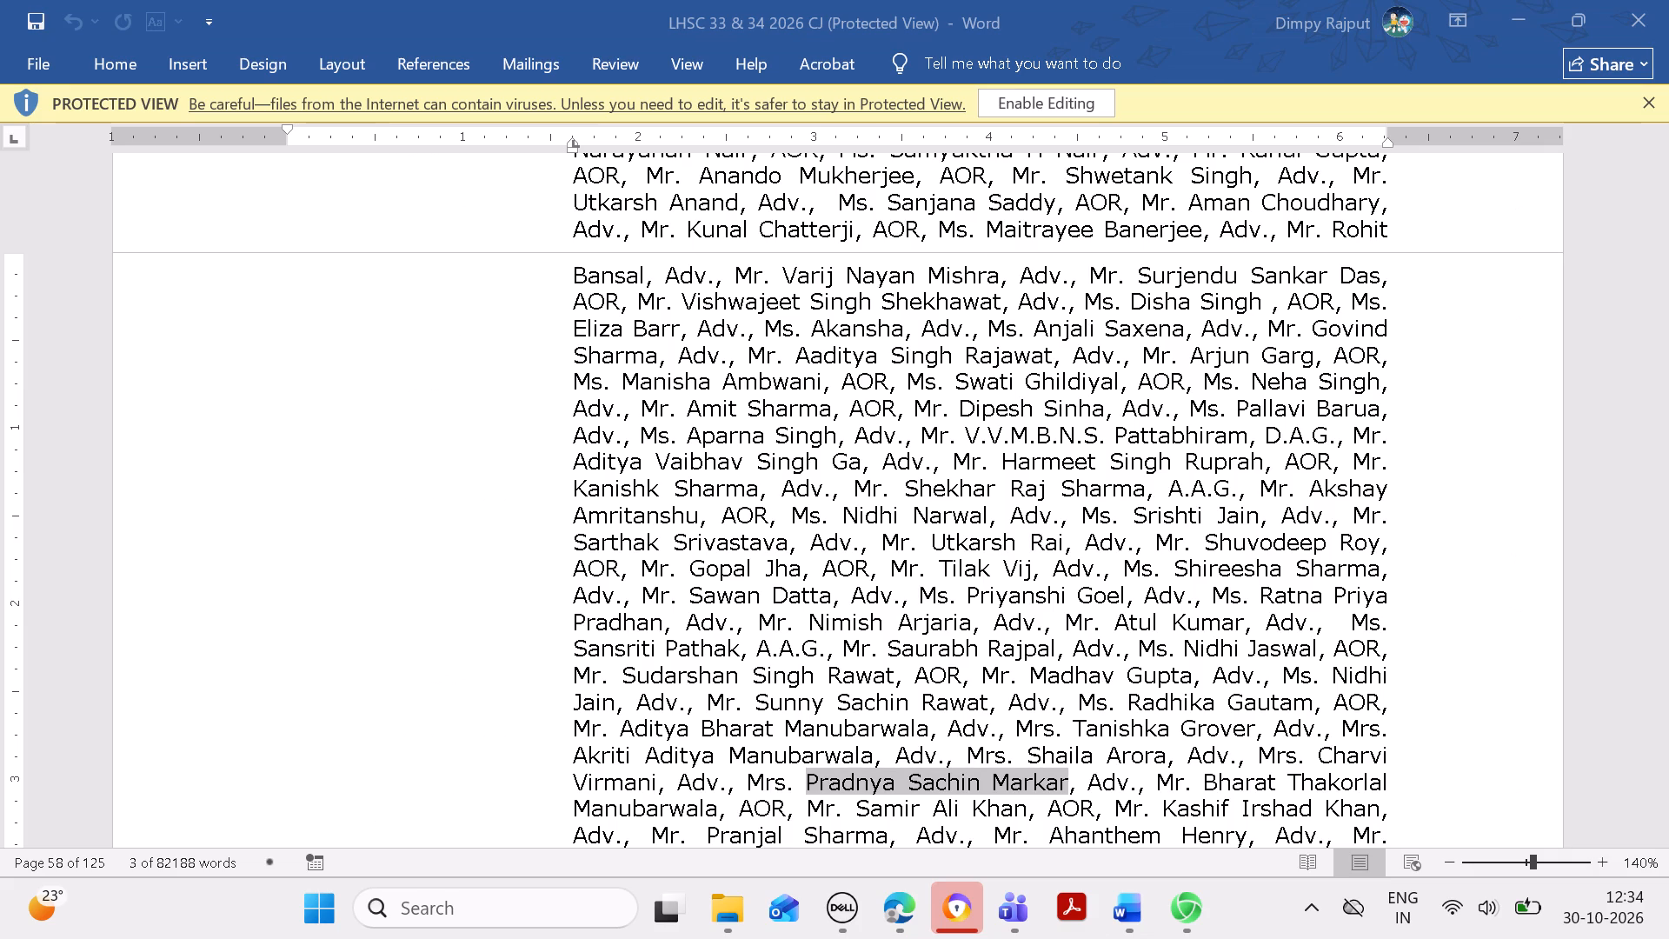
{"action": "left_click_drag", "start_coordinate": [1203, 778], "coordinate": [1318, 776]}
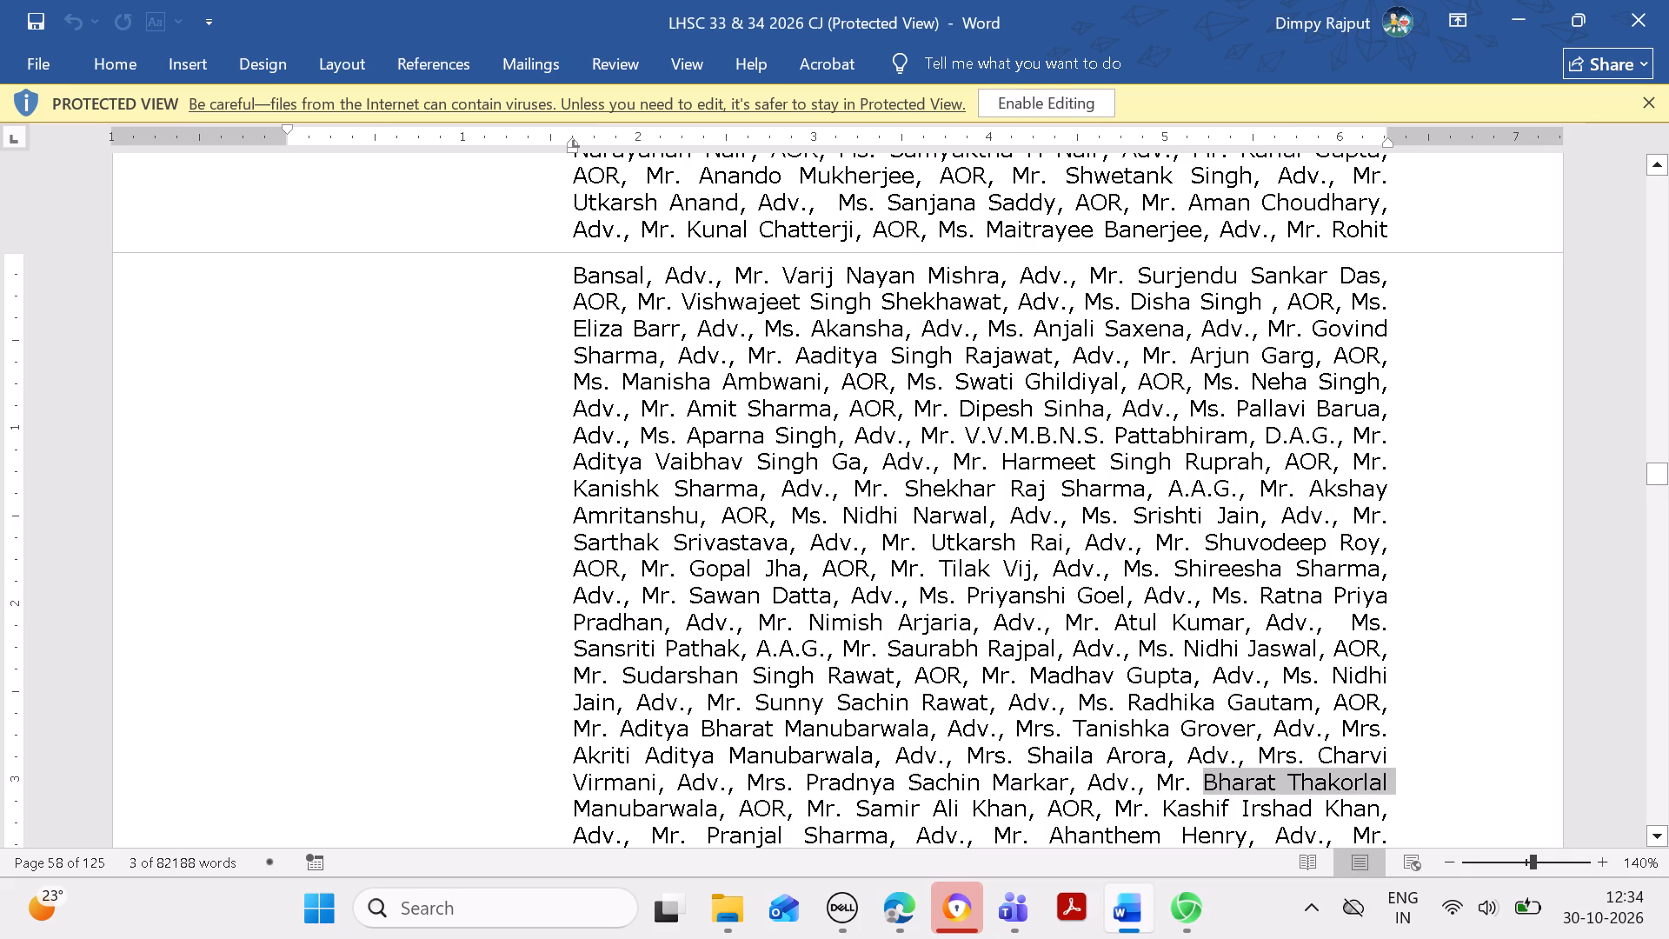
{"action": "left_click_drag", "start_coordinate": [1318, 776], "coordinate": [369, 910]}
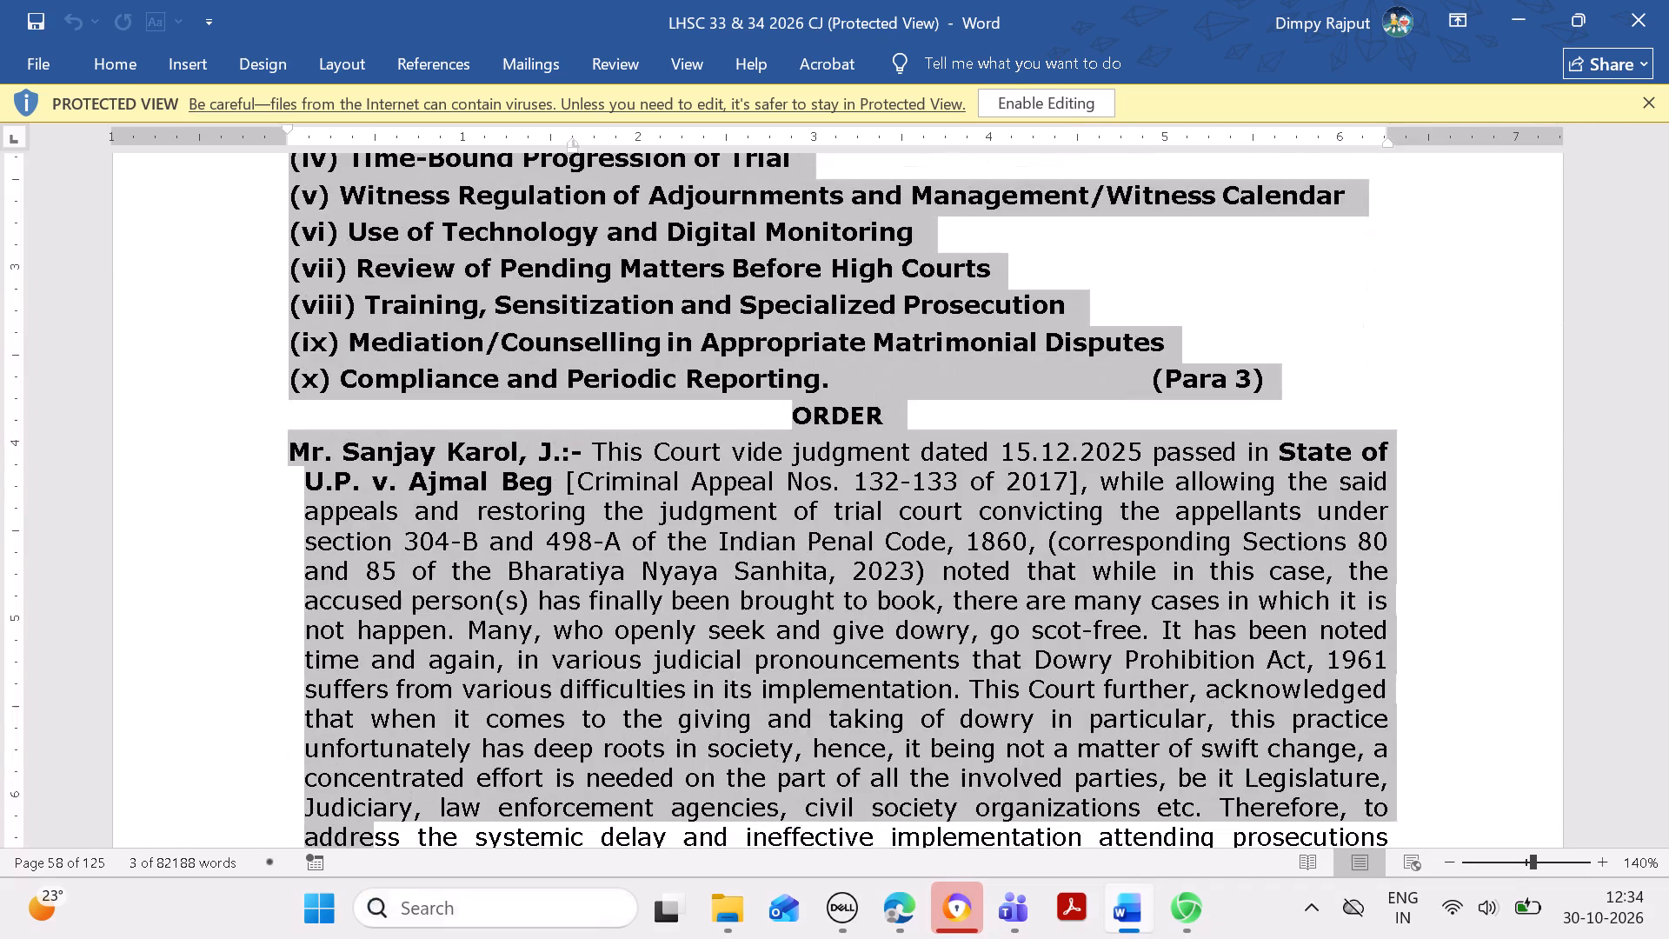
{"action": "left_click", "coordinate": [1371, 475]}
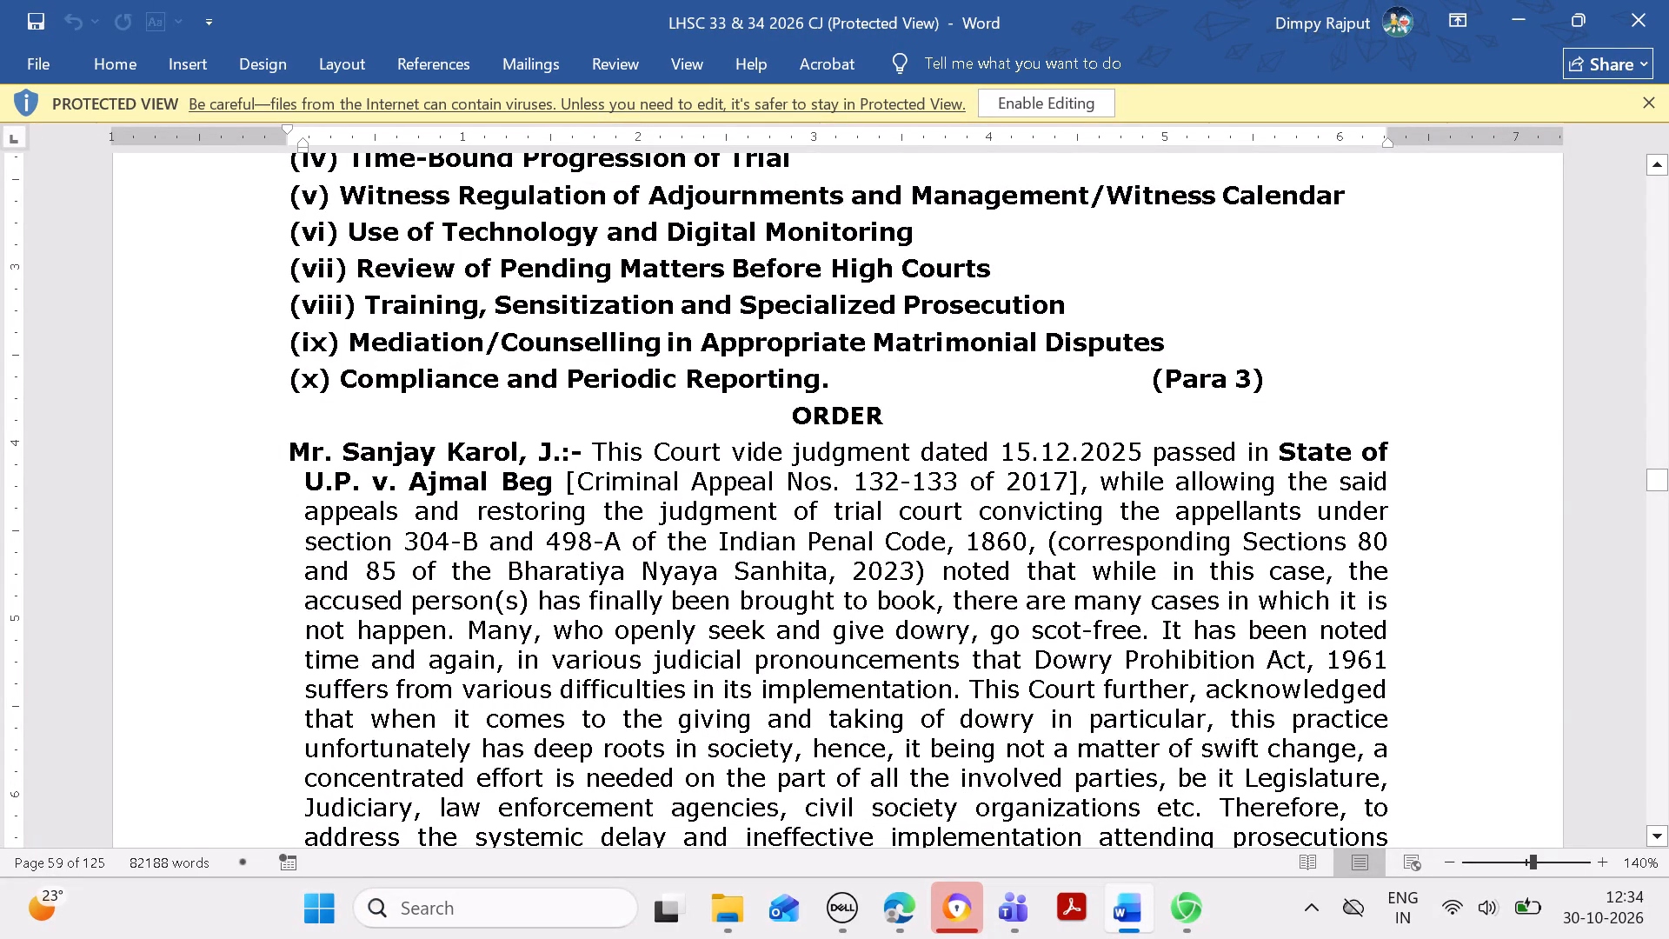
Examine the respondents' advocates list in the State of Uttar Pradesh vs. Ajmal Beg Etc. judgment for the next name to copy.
{"action": "key", "text": "Up"}
{"action": "key", "text": "Up"}
{"action": "key", "text": "Up"}
{"action": "key", "text": "Up"}
{"action": "key", "text": "Up"}
{"action": "key", "text": "Up"}
{"action": "key", "text": "Up"}
{"action": "key", "text": "Up"}
{"action": "key", "text": "Up"}
{"action": "key", "text": "Up"}
{"action": "key", "text": "Up"}
{"action": "key", "text": "Up"}
{"action": "key", "text": "Up"}
{"action": "key", "text": "Up"}
{"action": "key", "text": "Up"}
{"action": "key", "text": "Up"}
{"action": "key", "text": "Up"}
{"action": "key", "text": "Up"}
{"action": "key", "text": "Up"}
{"action": "key", "text": "Up"}
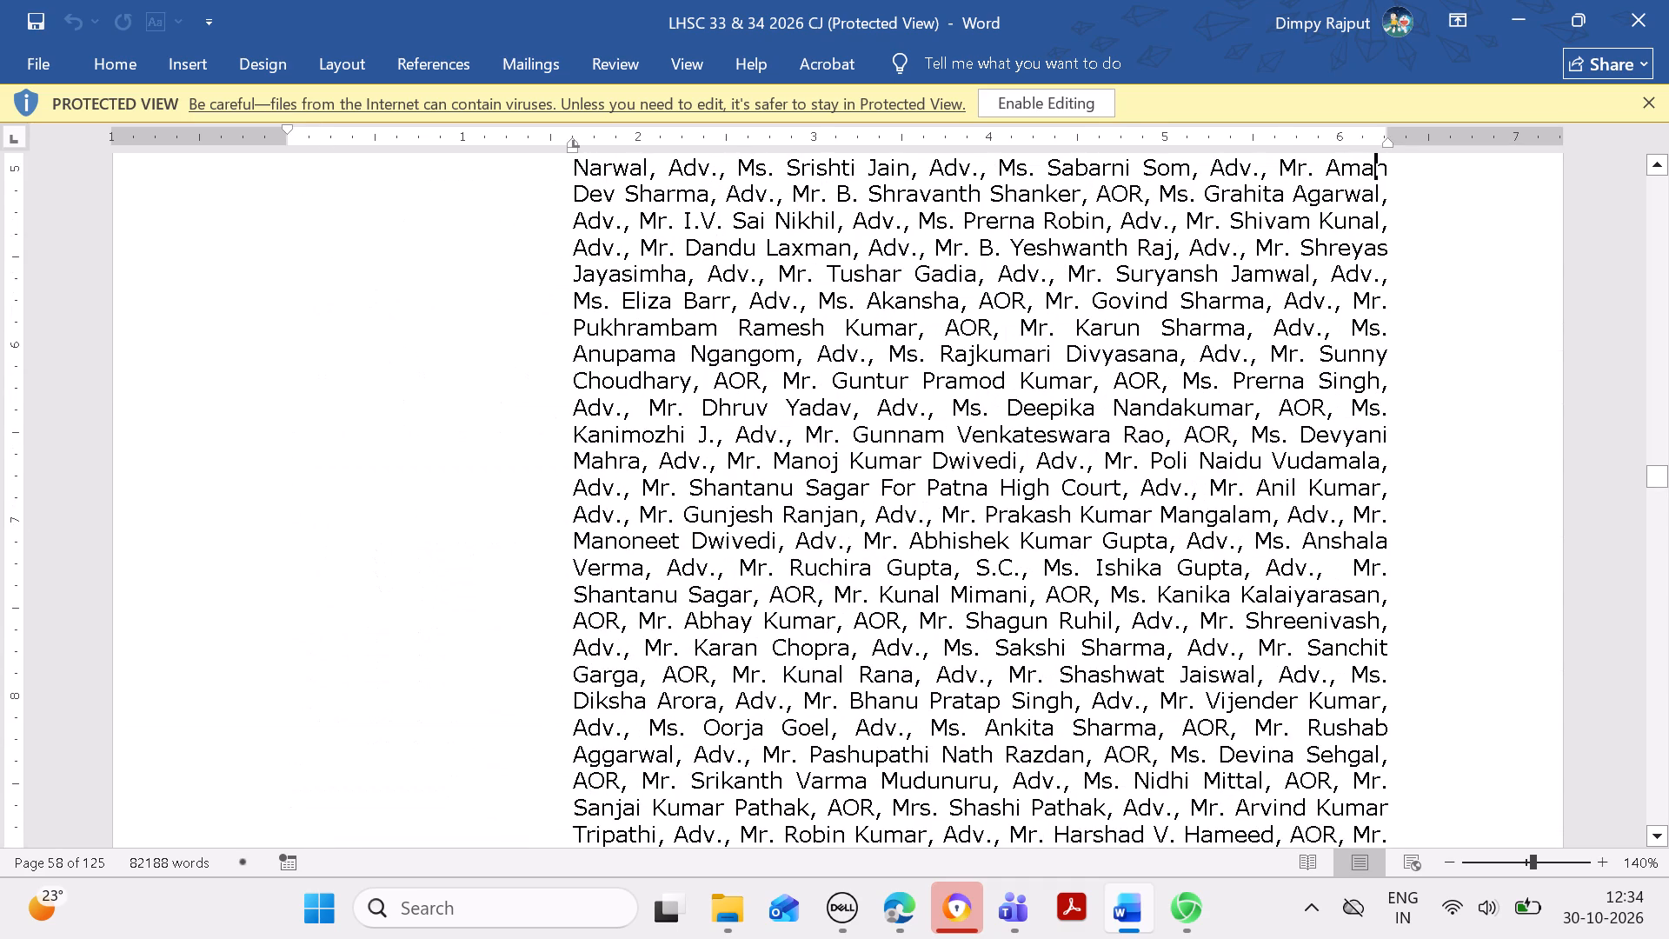
{"action": "key", "text": "Up"}
{"action": "key", "text": "Up"}
{"action": "key", "text": "Up"}
{"action": "key", "text": "Up"}
{"action": "key", "text": "Up"}
{"action": "key", "text": "Up"}
{"action": "key", "text": "Up"}
{"action": "key", "text": "Up"}
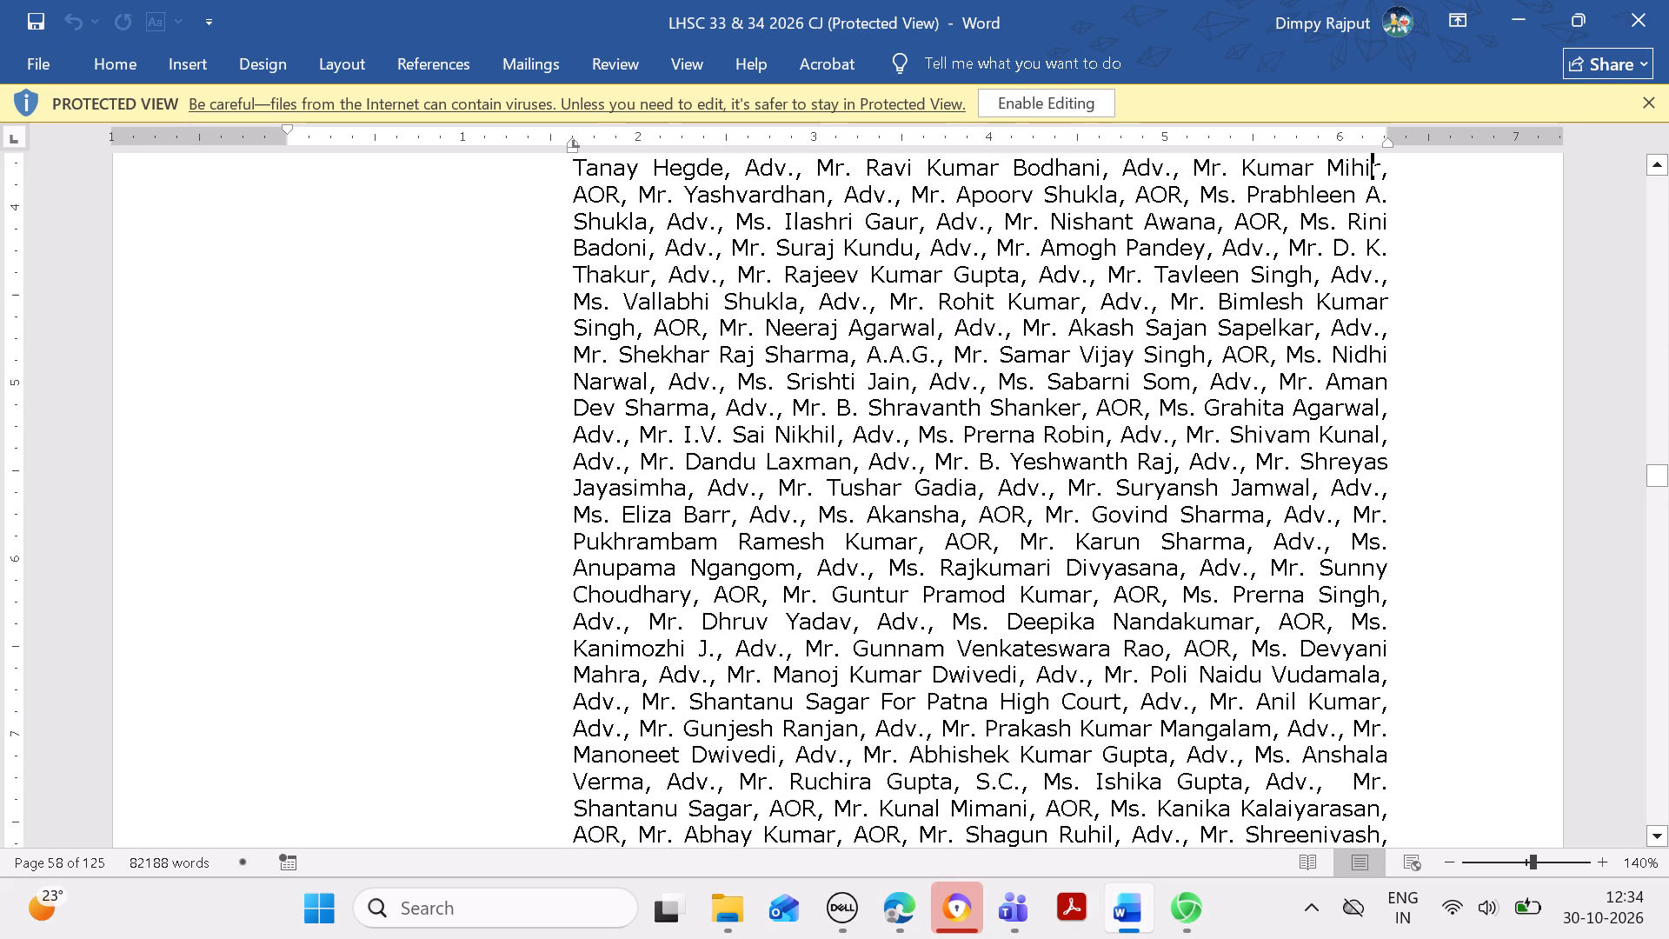
{"action": "key", "text": "Up"}
{"action": "key", "text": "Up"}
{"action": "key", "text": "Up"}
{"action": "key", "text": "Up"}
{"action": "key", "text": "Up"}
{"action": "key", "text": "Up"}
{"action": "key", "text": "Up"}
{"action": "key", "text": "Up"}
{"action": "key", "text": "Up"}
{"action": "key", "text": "Up"}
{"action": "key", "text": "Up"}
{"action": "key", "text": "Up"}
{"action": "key", "text": "Up"}
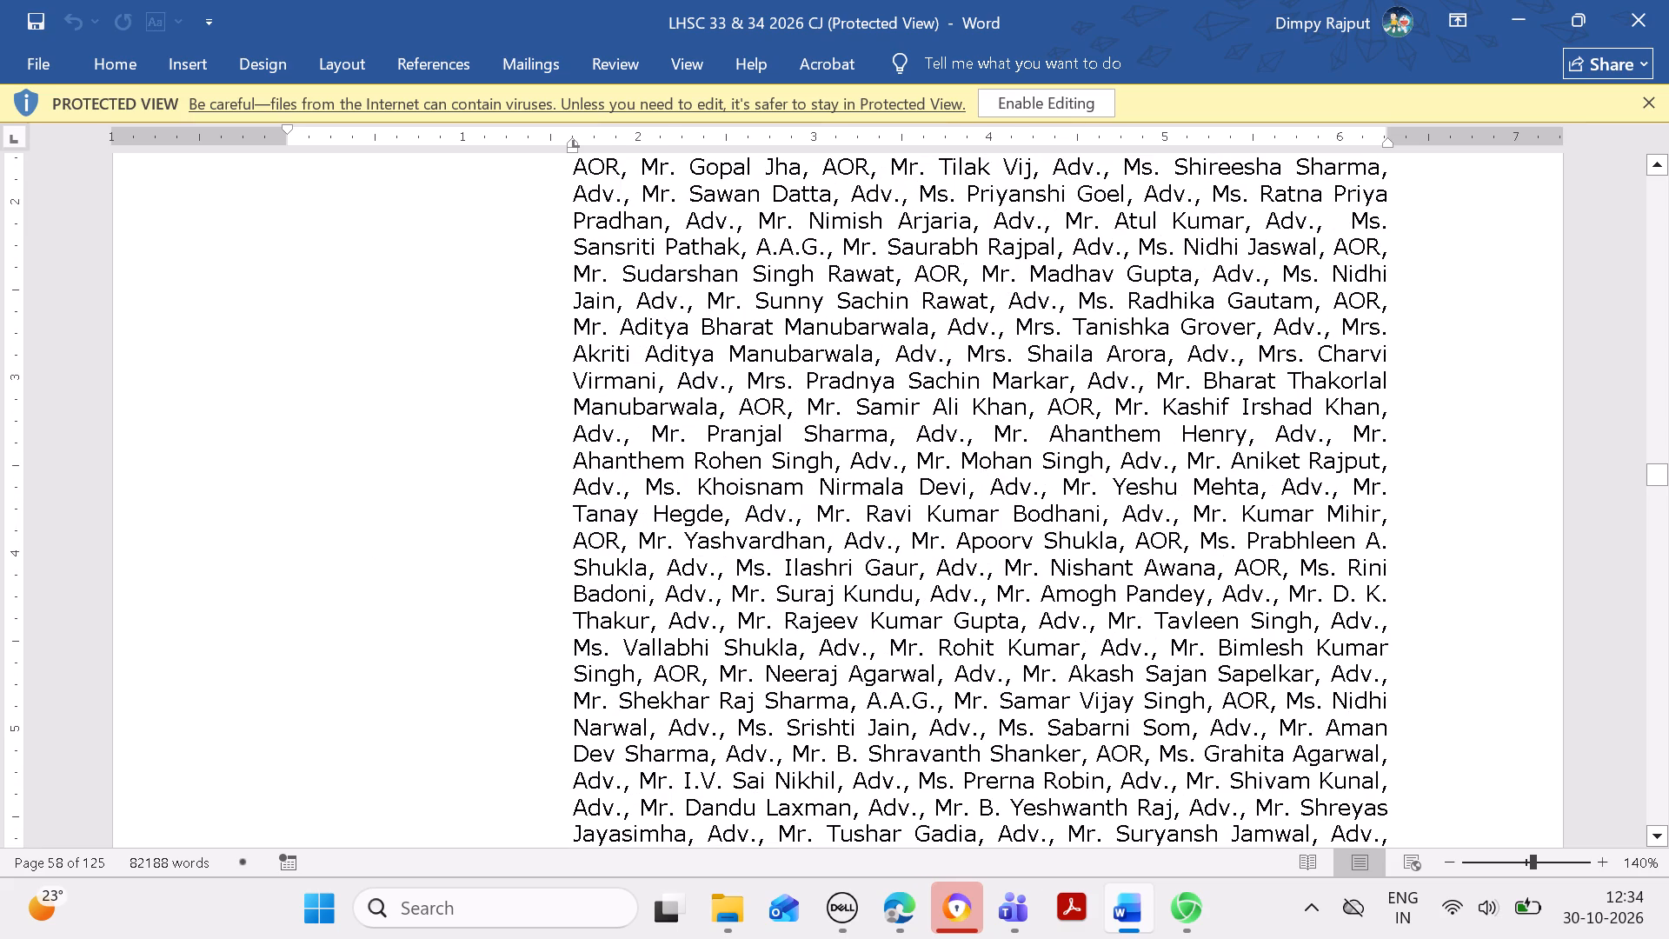
{"action": "key", "text": "Up"}
{"action": "key", "text": "Up"}
{"action": "key", "text": "Up"}
{"action": "key", "text": "Up"}
{"action": "key", "text": "Up"}
{"action": "key", "text": "Up"}
{"action": "key", "text": "Up"}
{"action": "key", "text": "Up"}
{"action": "key", "text": "Up"}
{"action": "key", "text": "Up"}
{"action": "key", "text": "Up"}
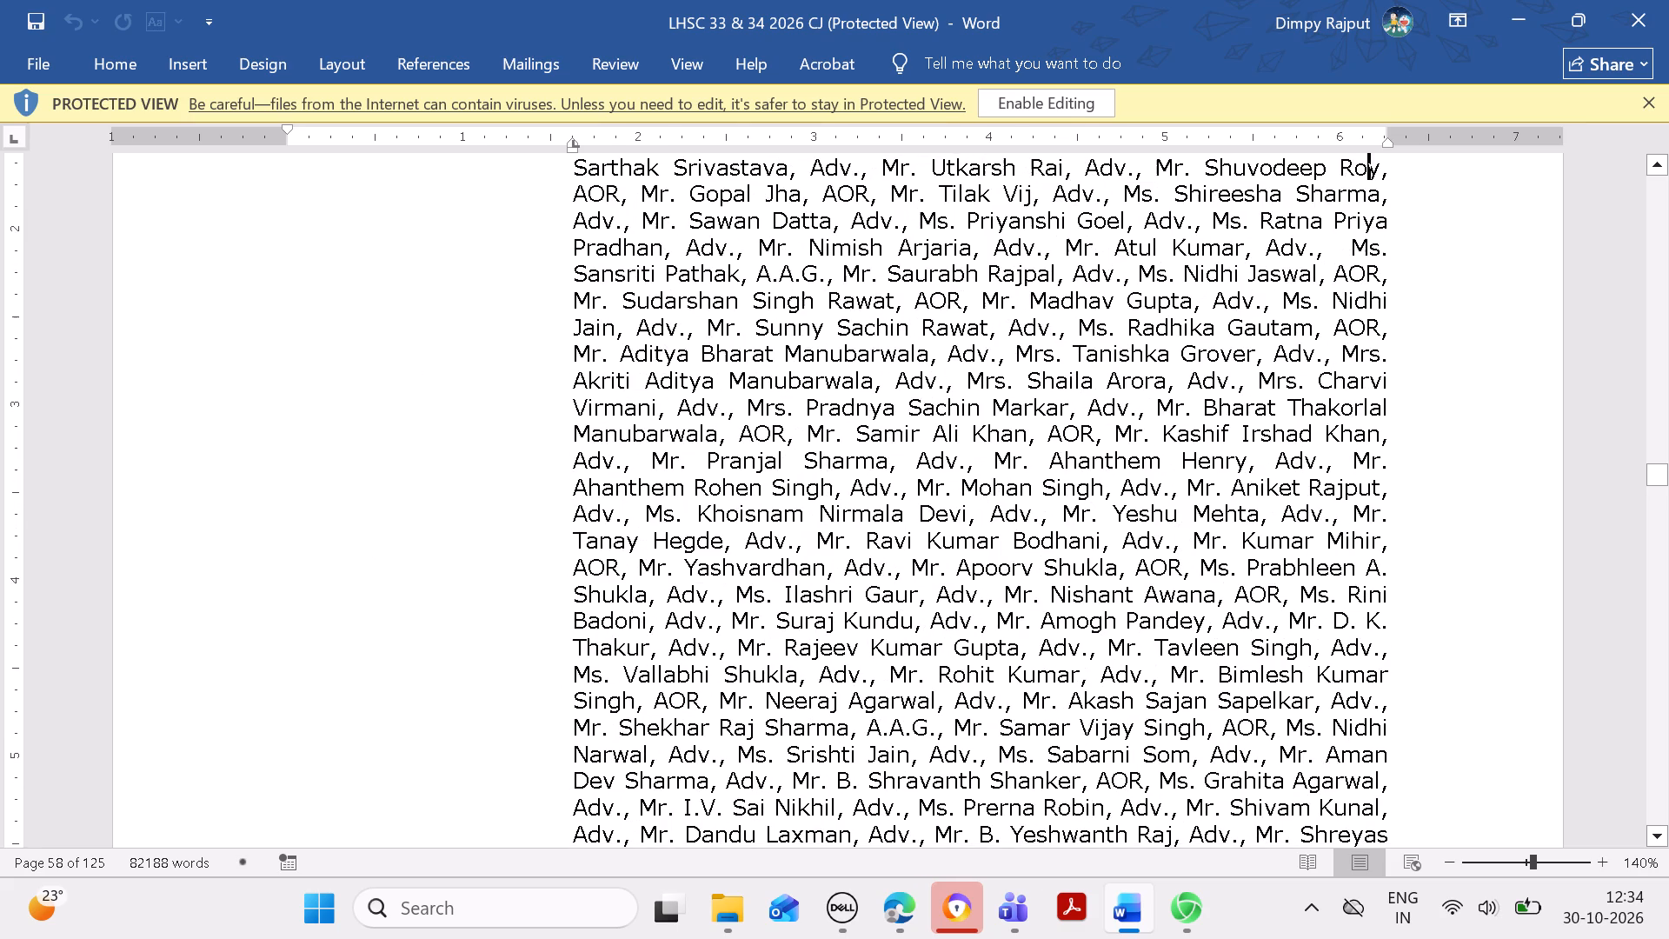
{"action": "key", "text": "Up"}
{"action": "key", "text": "Up"}
{"action": "key", "text": "Up"}
{"action": "key", "text": "Up"}
{"action": "key", "text": "Up"}
{"action": "key", "text": "Up"}
{"action": "key", "text": "Up"}
{"action": "key", "text": "Up"}
{"action": "key", "text": "Up"}
{"action": "key", "text": "Up"}
{"action": "key", "text": "Up"}
{"action": "key", "text": "Up"}
{"action": "key", "text": "Up"}
{"action": "key", "text": "Up"}
{"action": "key", "text": "Up"}
{"action": "key", "text": "Up"}
{"action": "key", "text": "Up"}
{"action": "key", "text": "Up"}
{"action": "key", "text": "Up"}
{"action": "key", "text": "Up"}
{"action": "key", "text": "Up"}
{"action": "key", "text": "Up"}
{"action": "key", "text": "Up"}
{"action": "key", "text": "Up"}
{"action": "key", "text": "Up"}
{"action": "key", "text": "Up"}
{"action": "key", "text": "Up"}
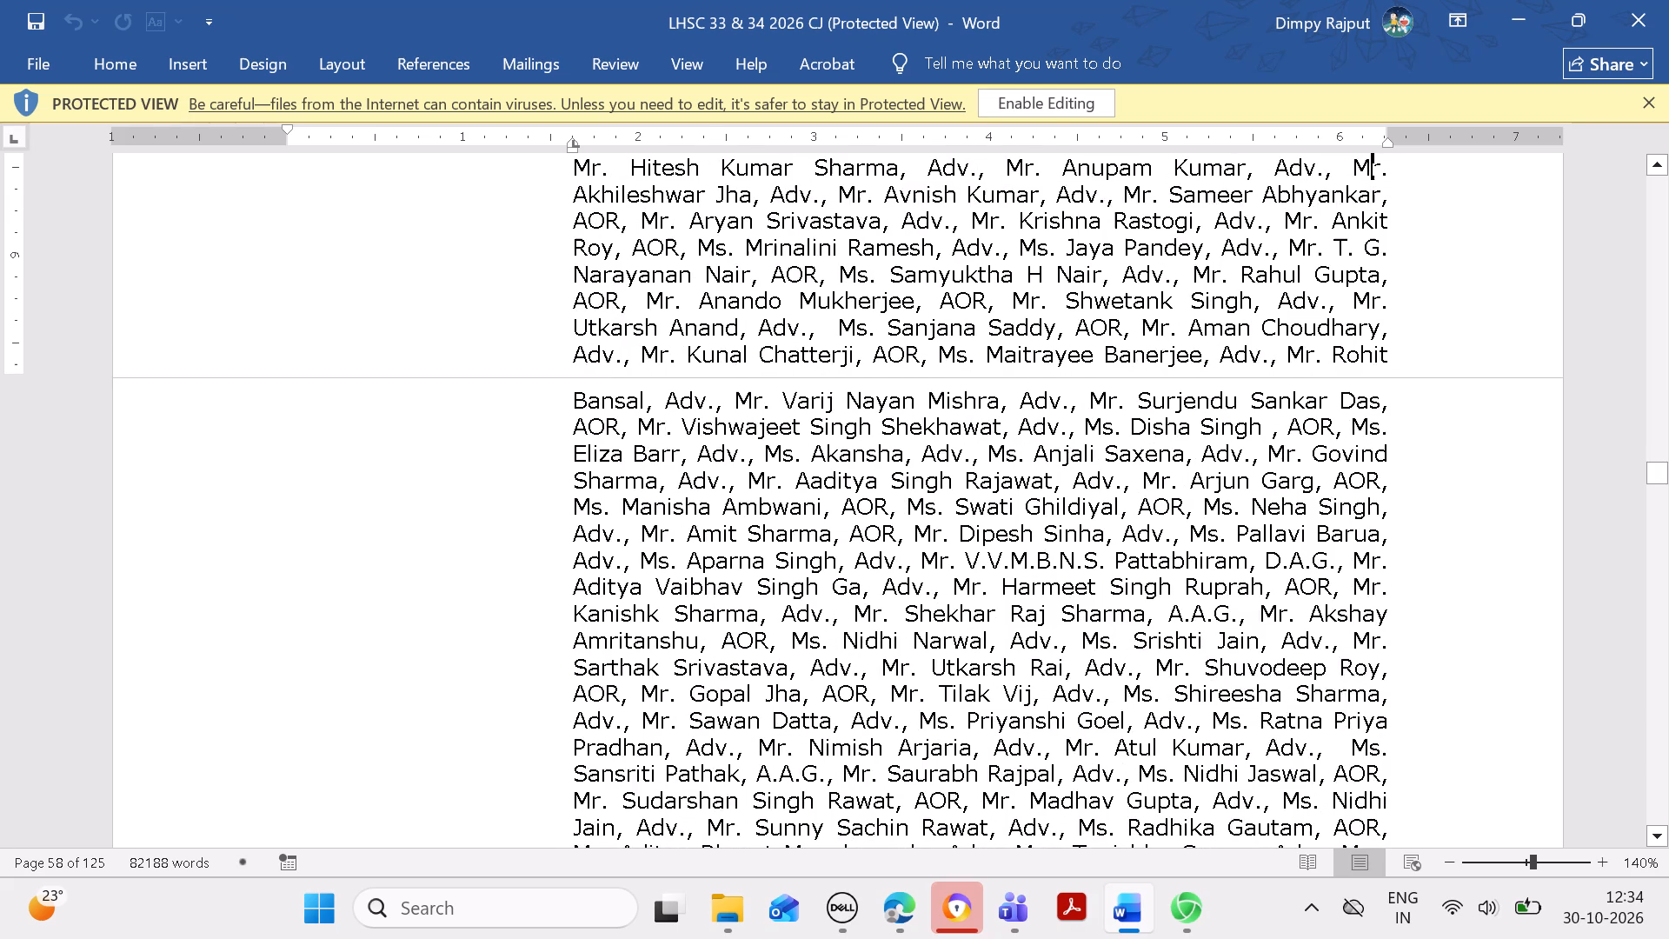
{"action": "key", "text": "Down"}
{"action": "key", "text": "Down"}
{"action": "key", "text": "Down"}
{"action": "key", "text": "Down"}
{"action": "key", "text": "Down"}
{"action": "key", "text": "Down"}
{"action": "key", "text": "Down"}
{"action": "key", "text": "Down"}
{"action": "key", "text": "Down"}
{"action": "key", "text": "Down"}
{"action": "key", "text": "Down"}
{"action": "key", "text": "Down"}
{"action": "key", "text": "Down"}
{"action": "key", "text": "Down"}
{"action": "key", "text": "Down"}
{"action": "key", "text": "Down"}
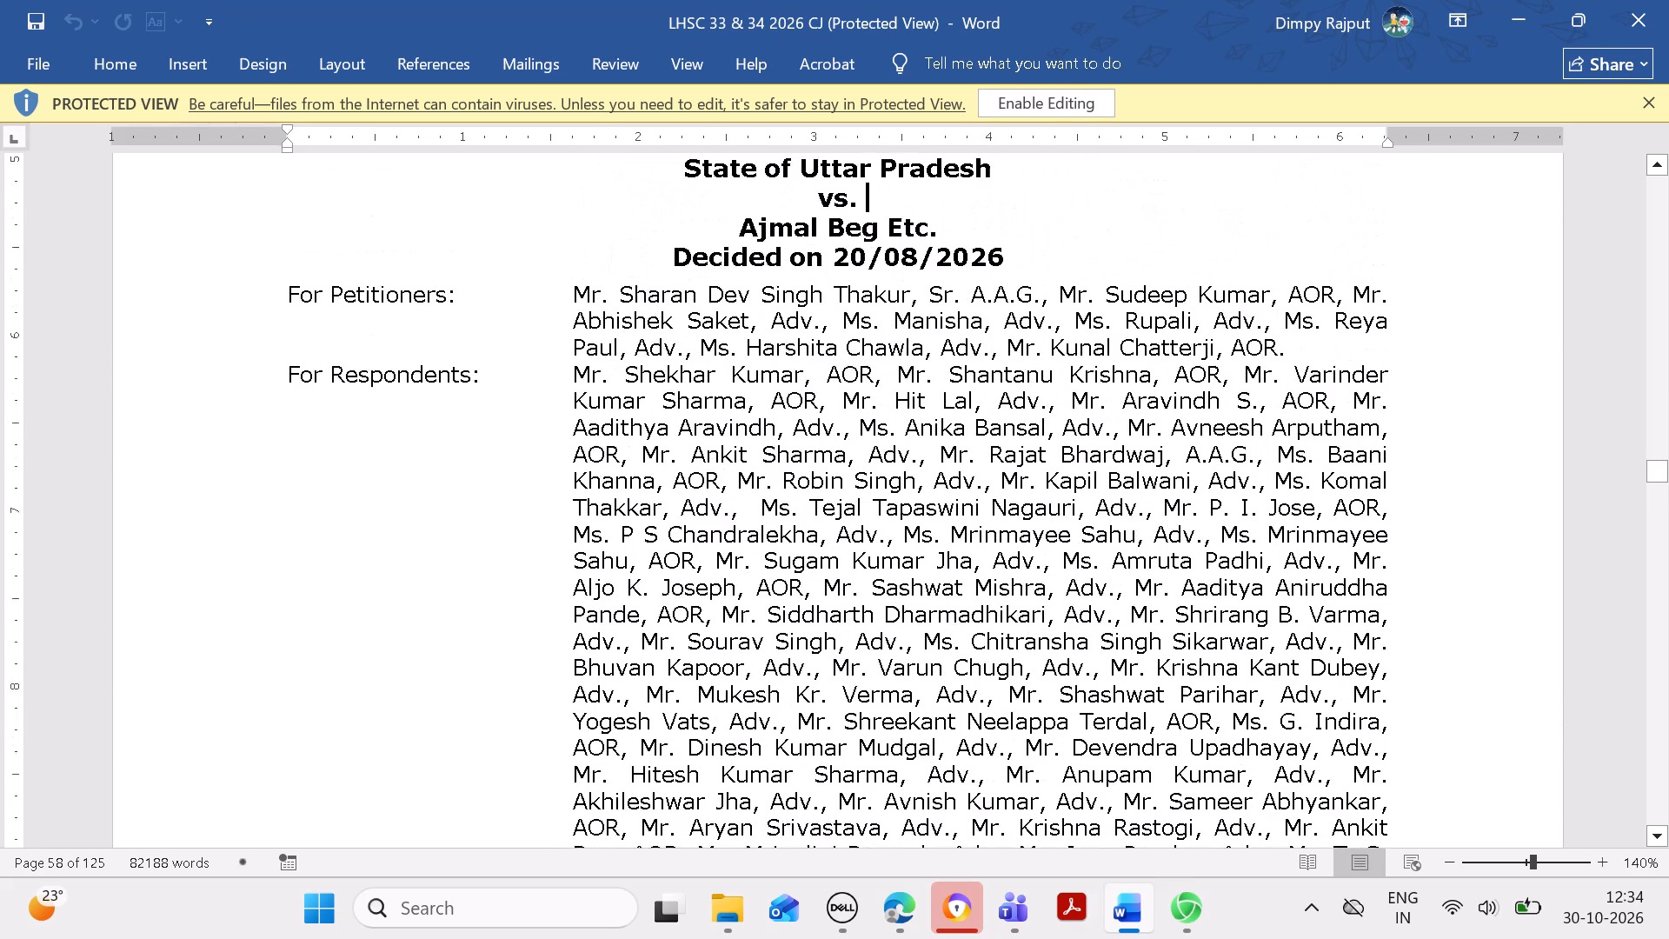
{"action": "key", "text": "Down"}
{"action": "key", "text": "Down"}
{"action": "key", "text": "Down"}
{"action": "key", "text": "Down"}
{"action": "key", "text": "Down"}
{"action": "key", "text": "Down"}
{"action": "key", "text": "Down"}
{"action": "key", "text": "Down"}
{"action": "key", "text": "Down"}
{"action": "key", "text": "Down"}
{"action": "key", "text": "Down"}
{"action": "key", "text": "Down"}
{"action": "key", "text": "Down"}
{"action": "key", "text": "Down"}
{"action": "key", "text": "Down"}
{"action": "key", "text": "Down"}
{"action": "key", "text": "Down"}
{"action": "key", "text": "Down"}
{"action": "key", "text": "Down"}
{"action": "key", "text": "Down"}
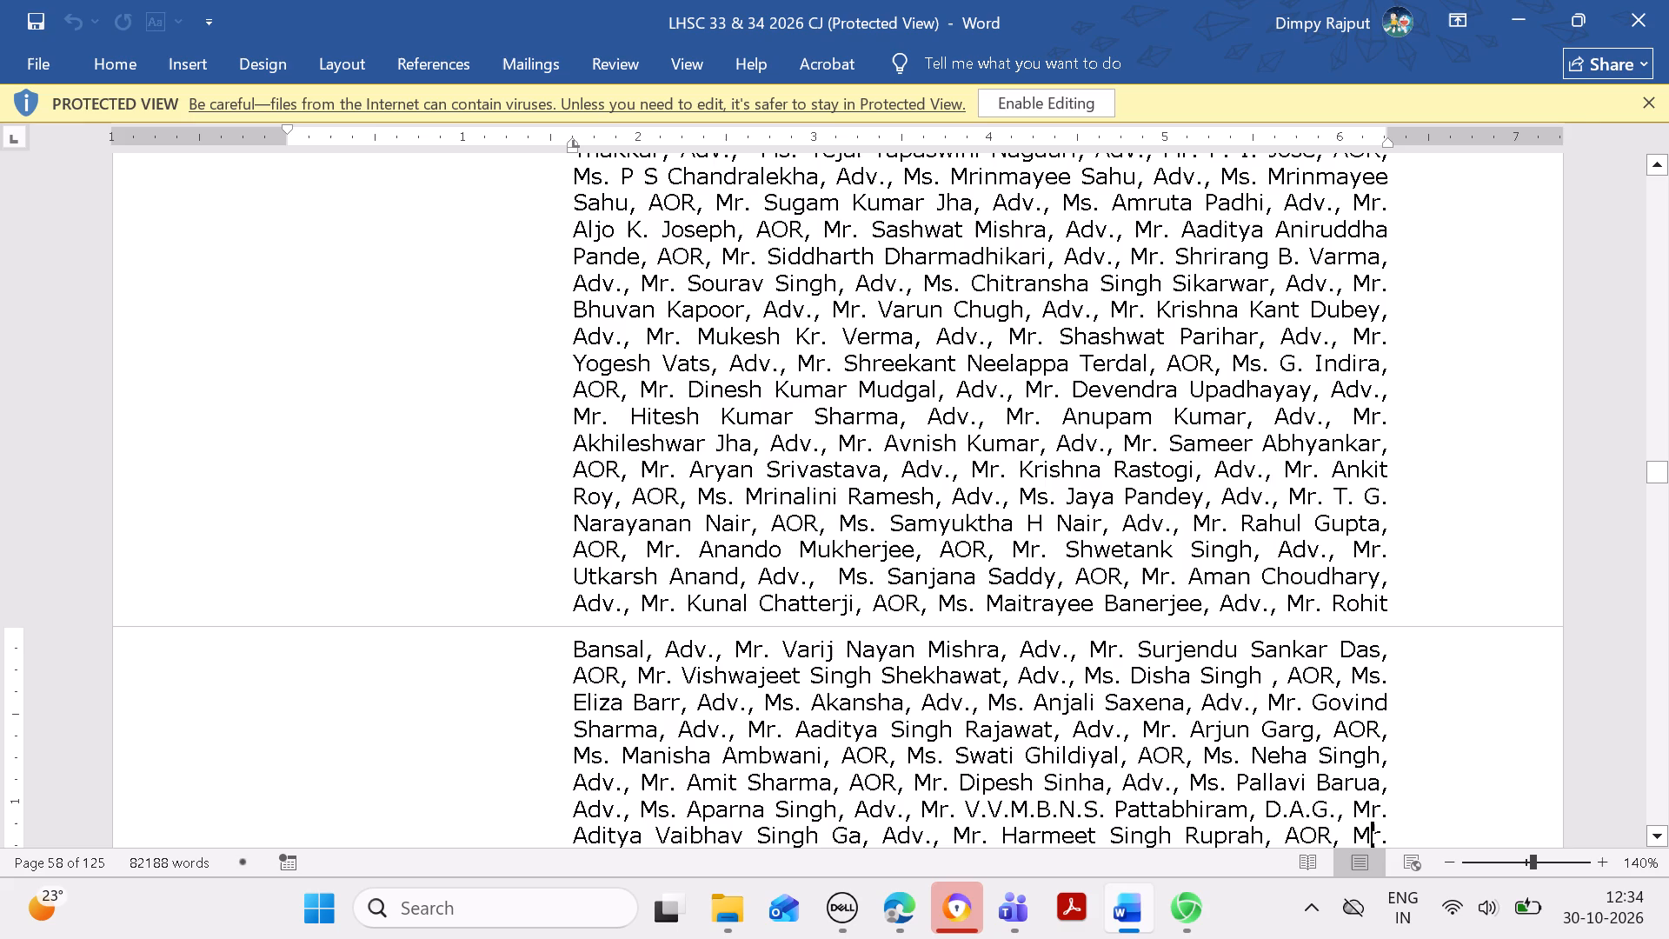
Check the last attached respondents' advocates in the Edge case record and return to the judgment in Word.
{"action": "left_click", "coordinate": [1122, 904]}
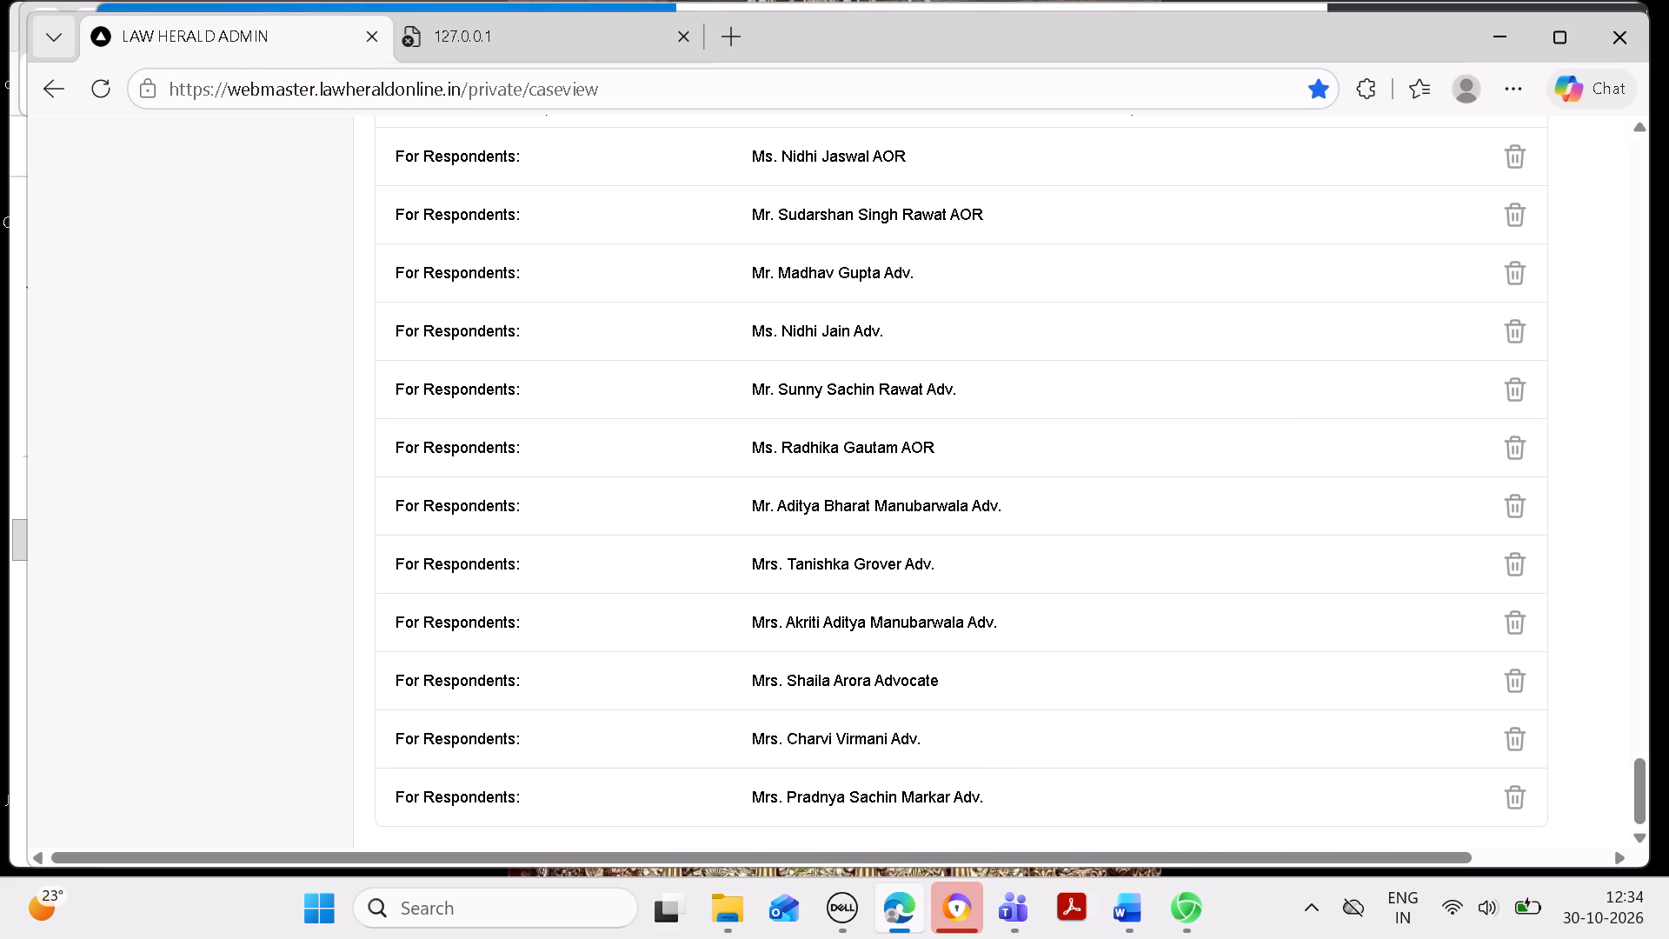
{"action": "left_click", "coordinate": [906, 903]}
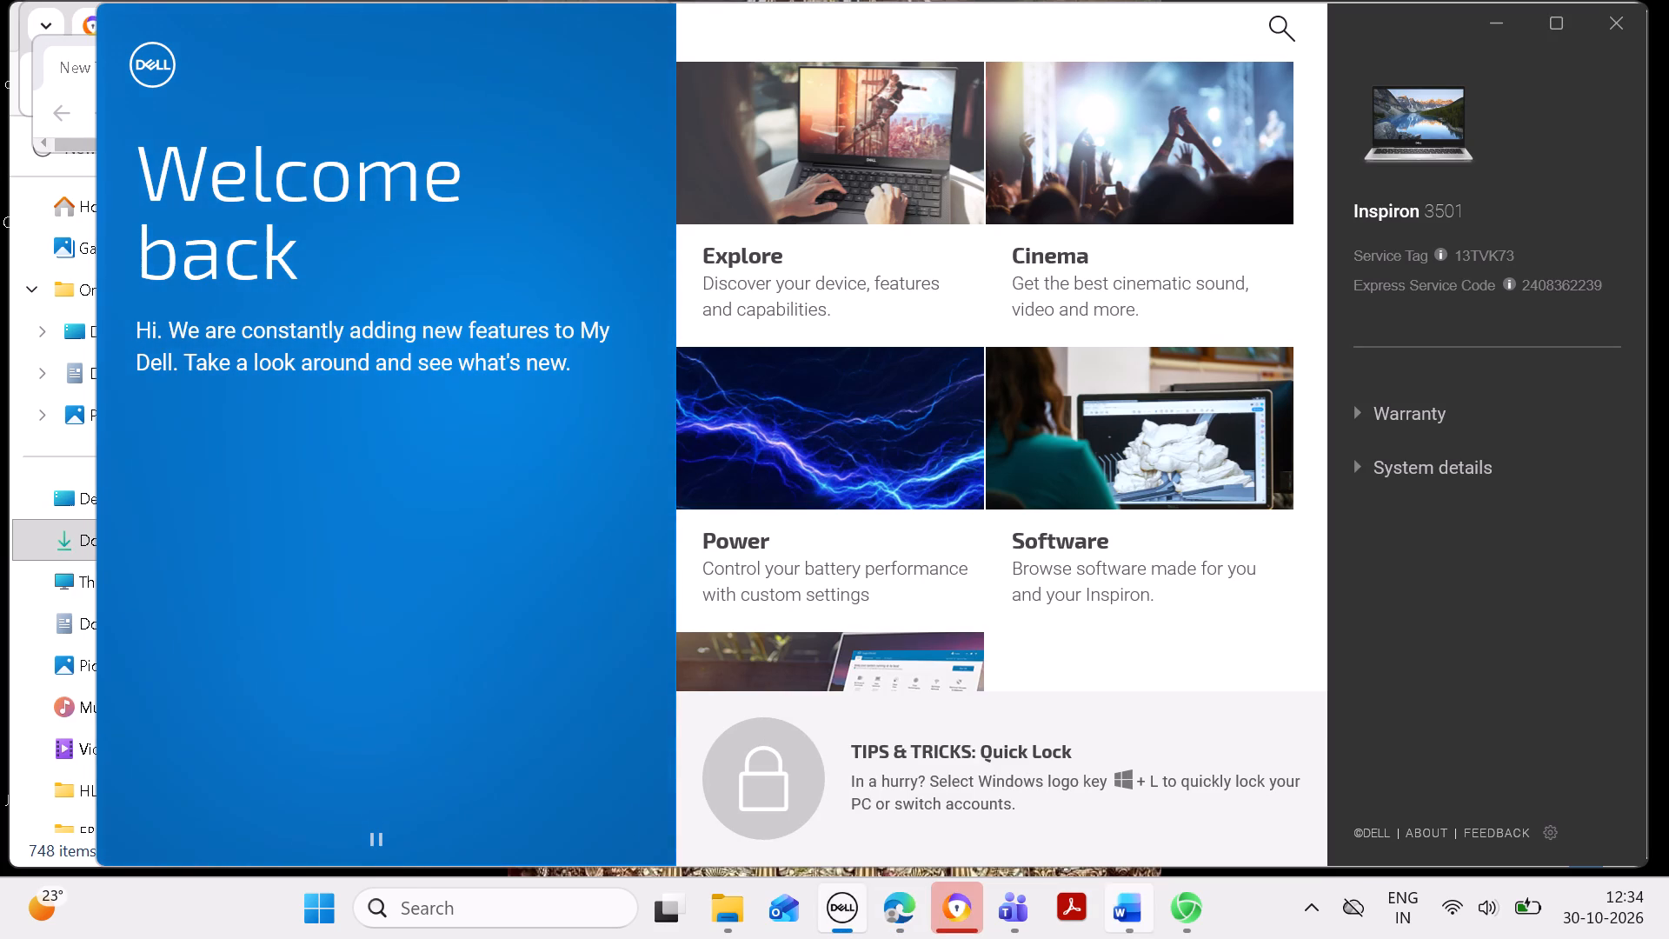
{"action": "left_click", "coordinate": [1138, 918]}
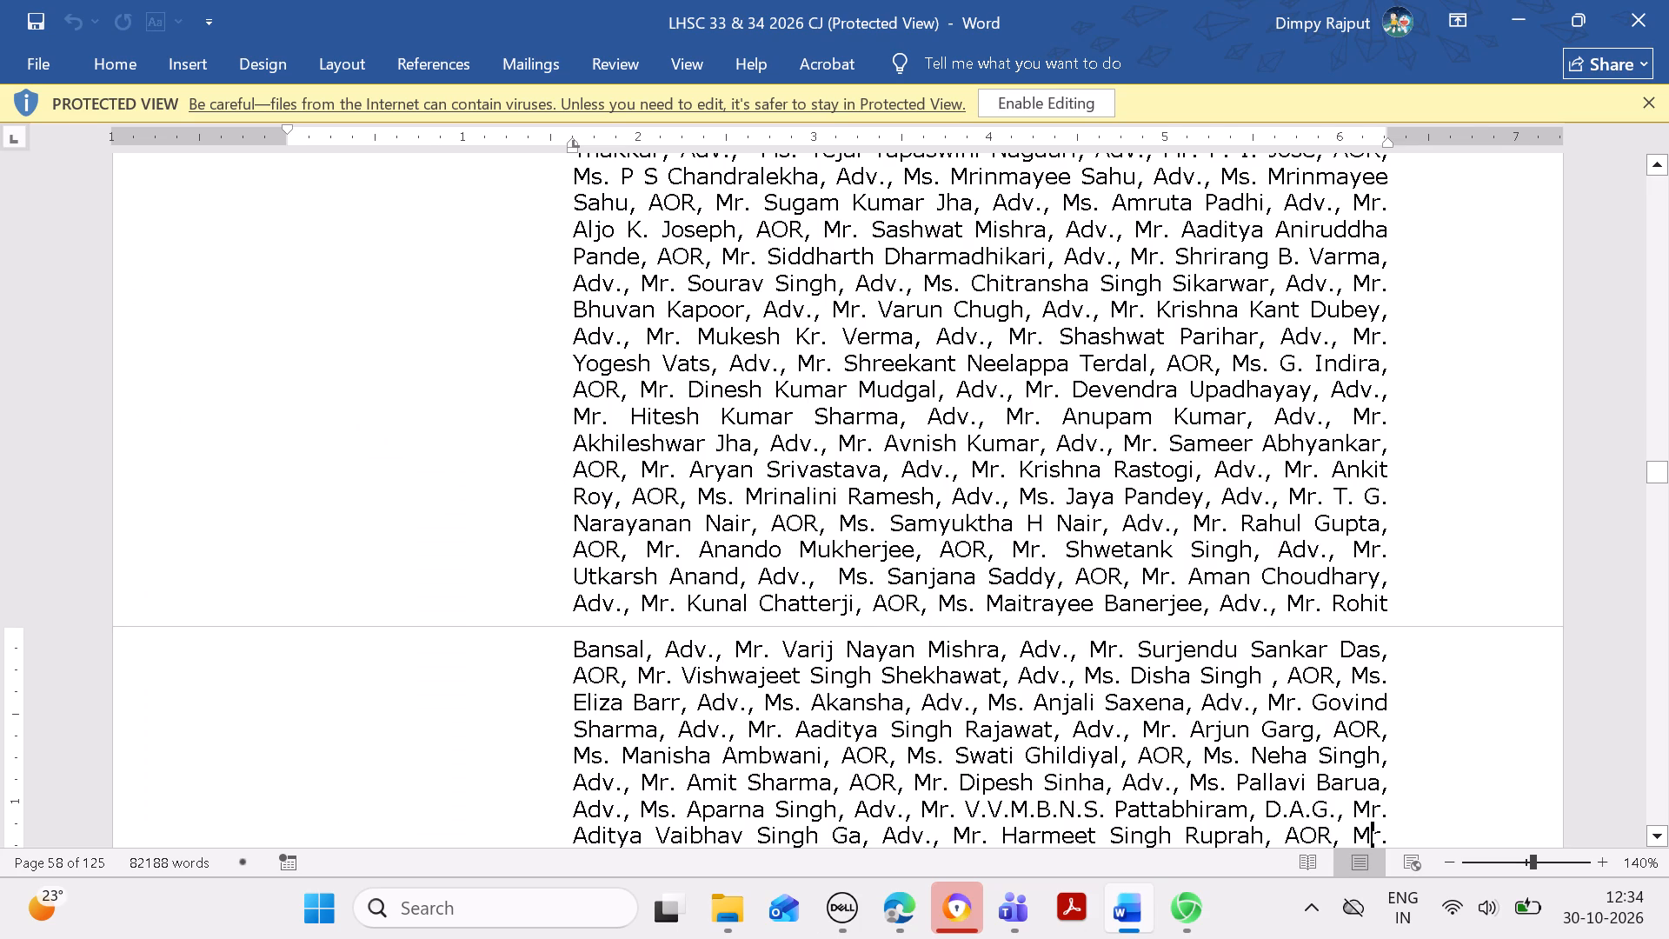